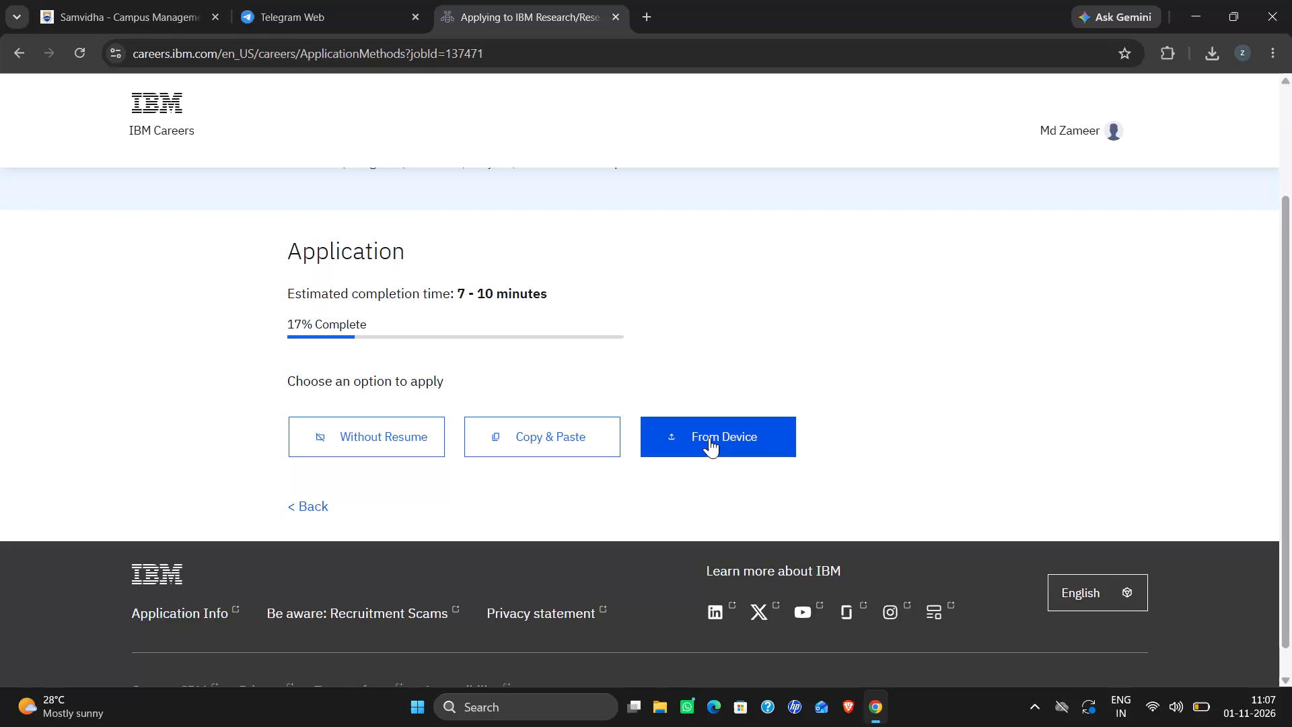
# Switch to File Explorer and open ZameerResumeFinal.pdf from the Downloads folder.
pyautogui.click(1188, 4)
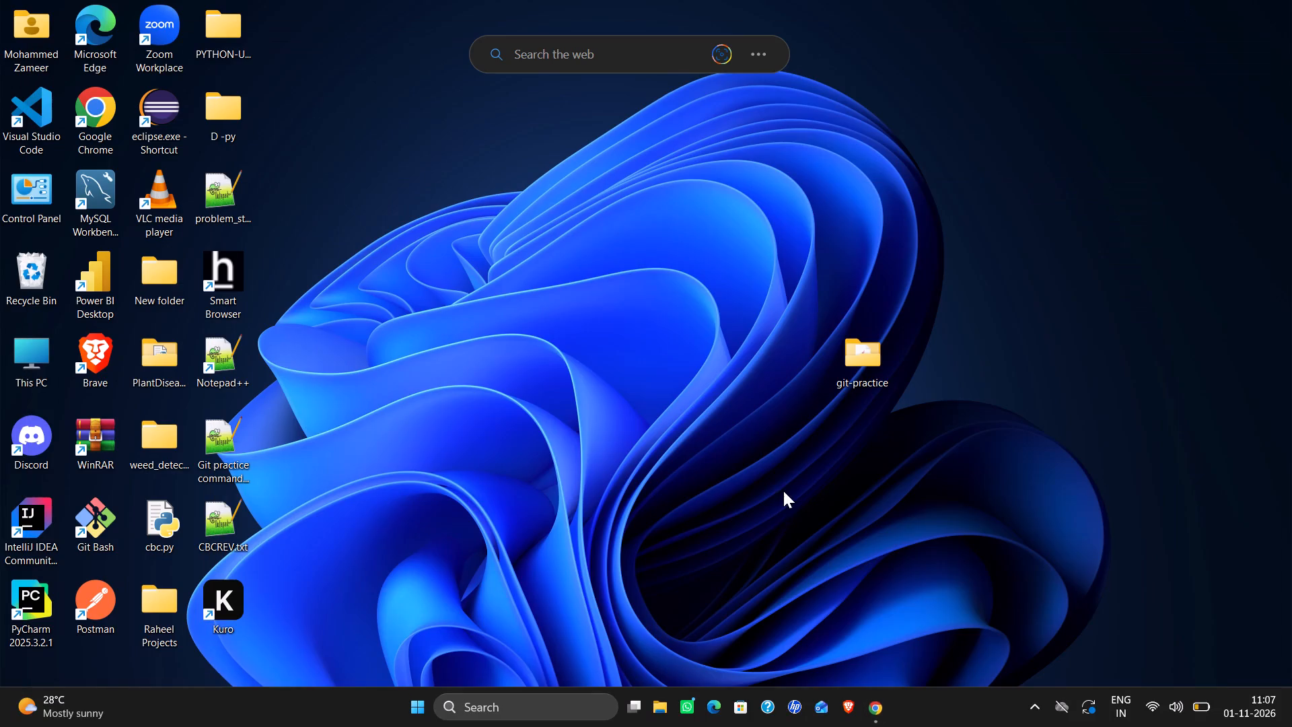
pyautogui.click(657, 713)
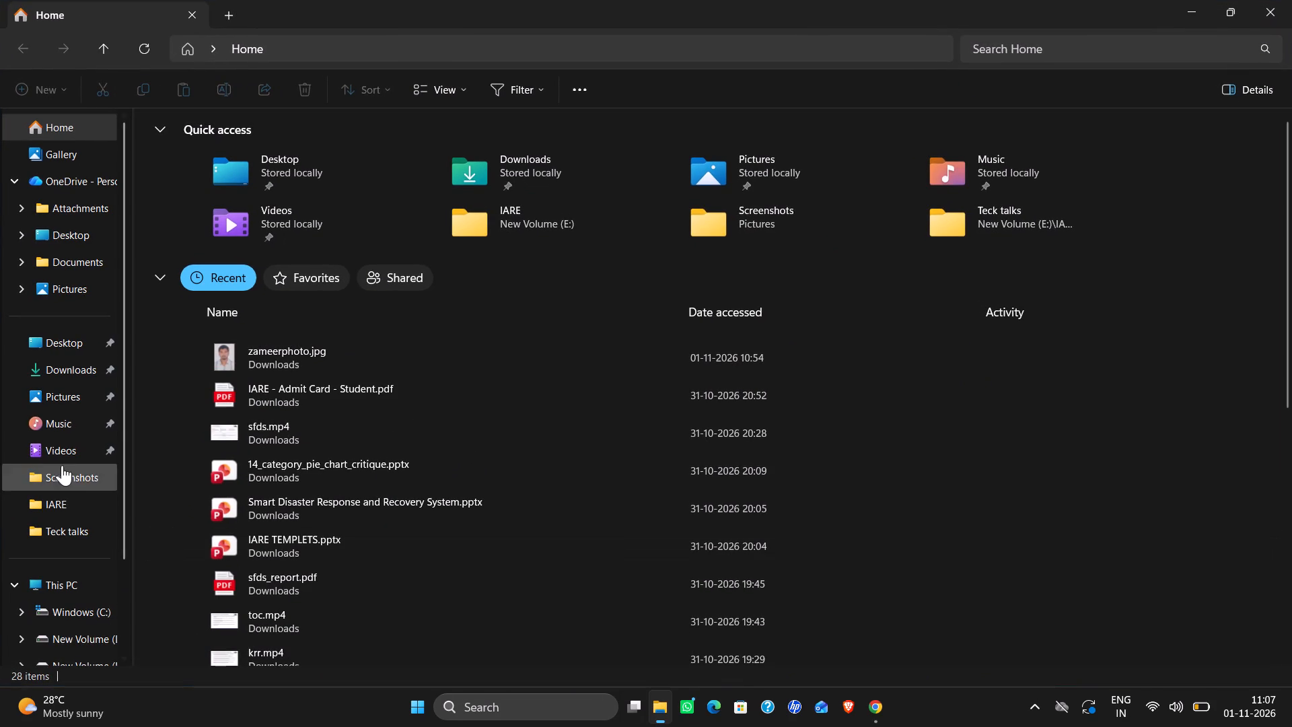
pyautogui.doubleClick(75, 366)
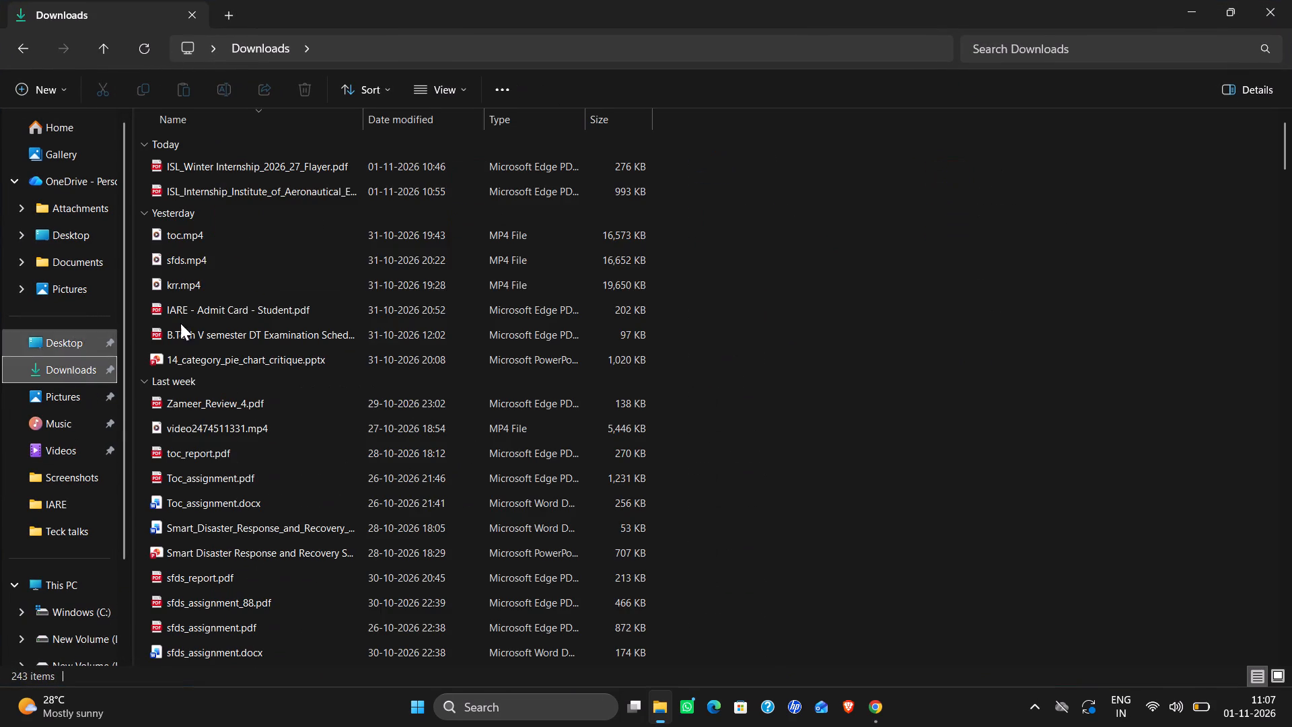
pyautogui.scroll(-3, 194, 399)
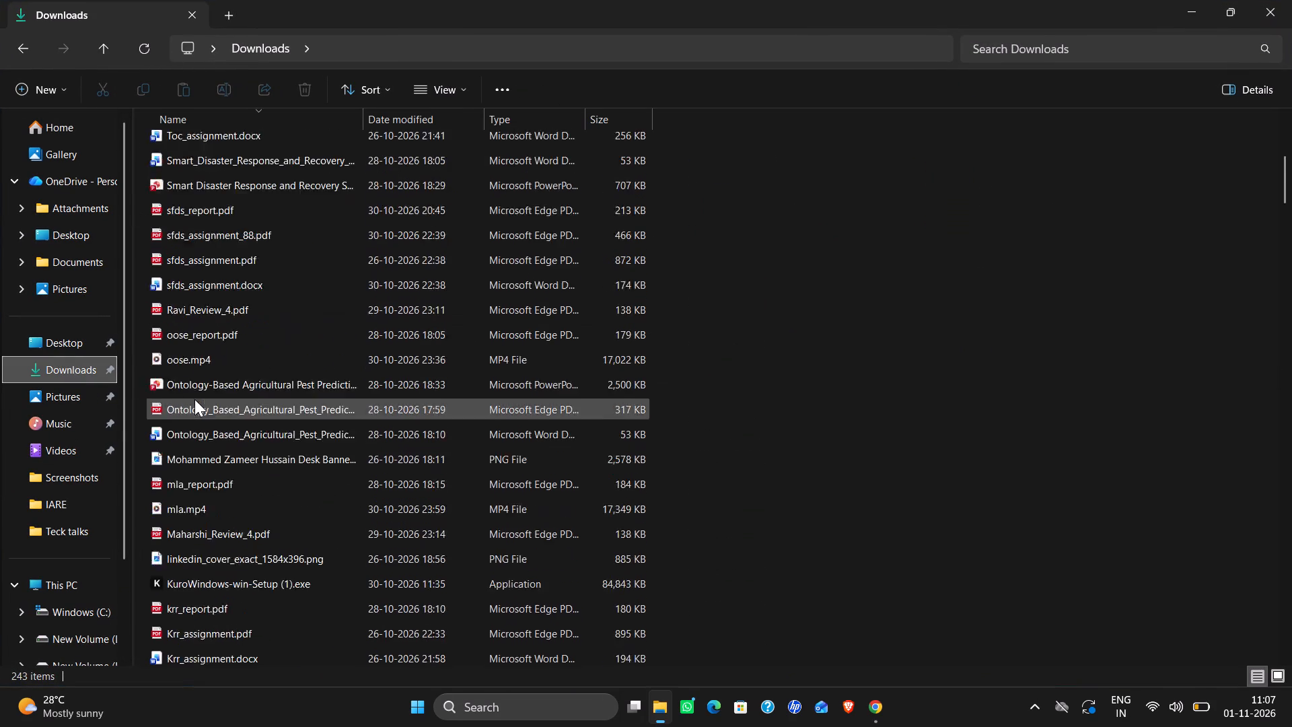
pyautogui.scroll(-17, 194, 399)
pyautogui.scroll(-3, 290, 554)
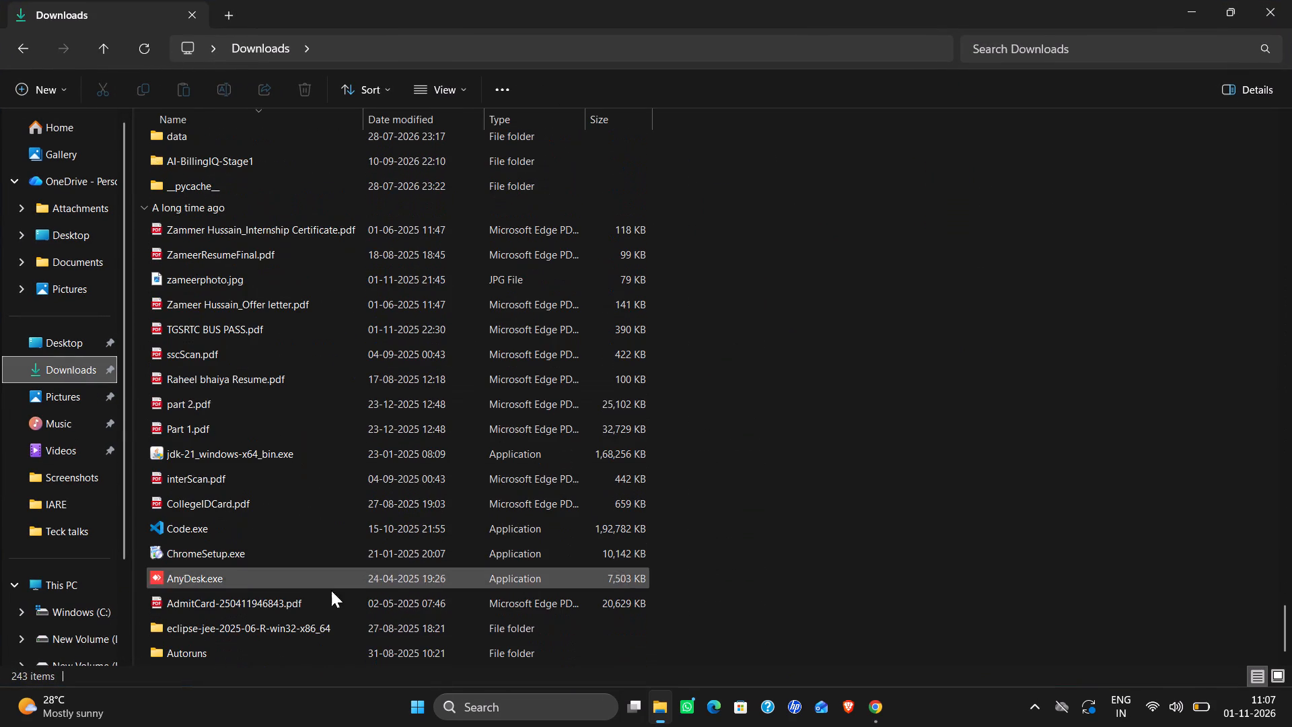
pyautogui.click(480, 700)
pyautogui.write('ZA')
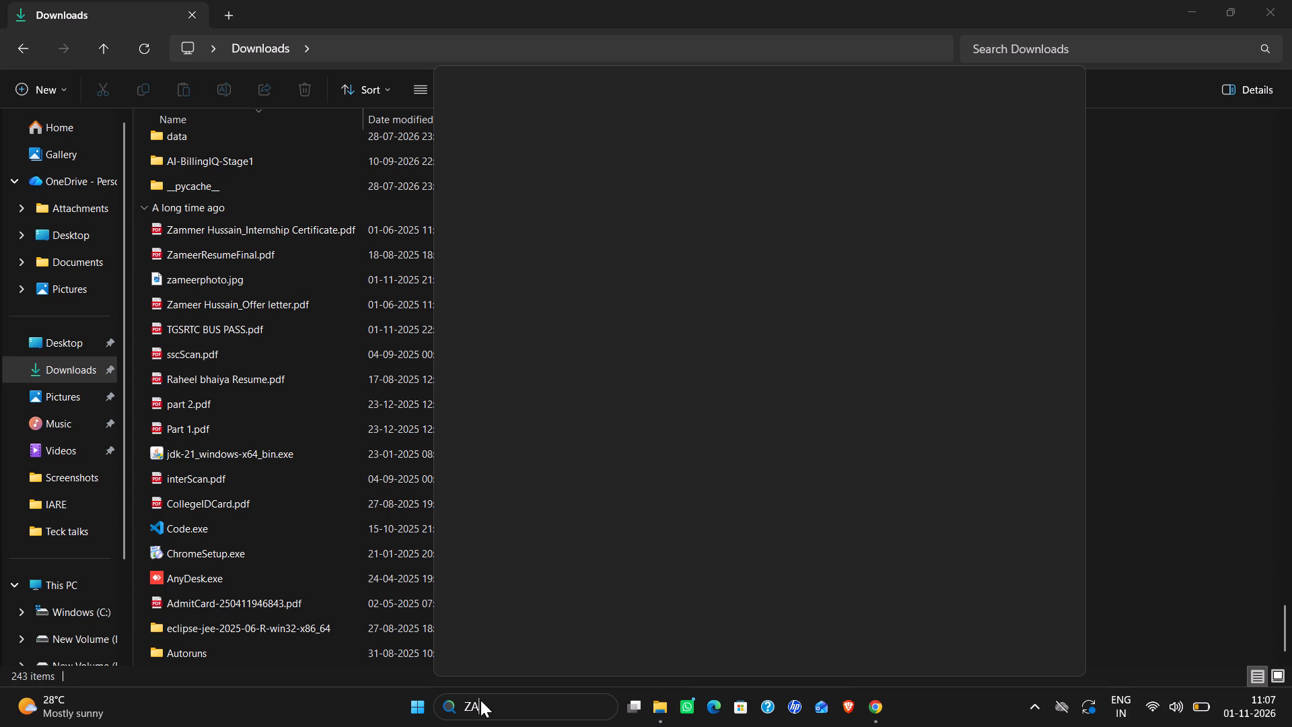
pyautogui.click(1207, 164)
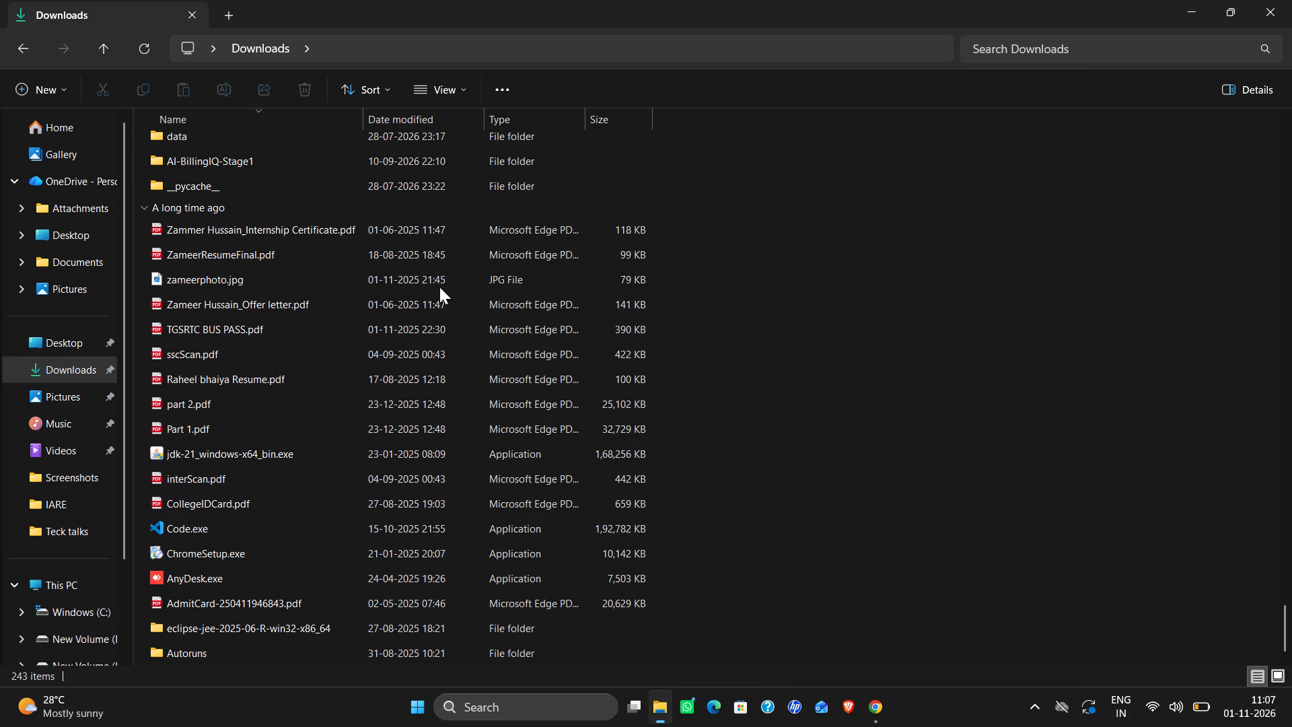
pyautogui.doubleClick(248, 261)
# Review both pages of the resume, from education and skills through projects and achievements, and put the open windows away.
pyautogui.scroll(6, 482, 324)
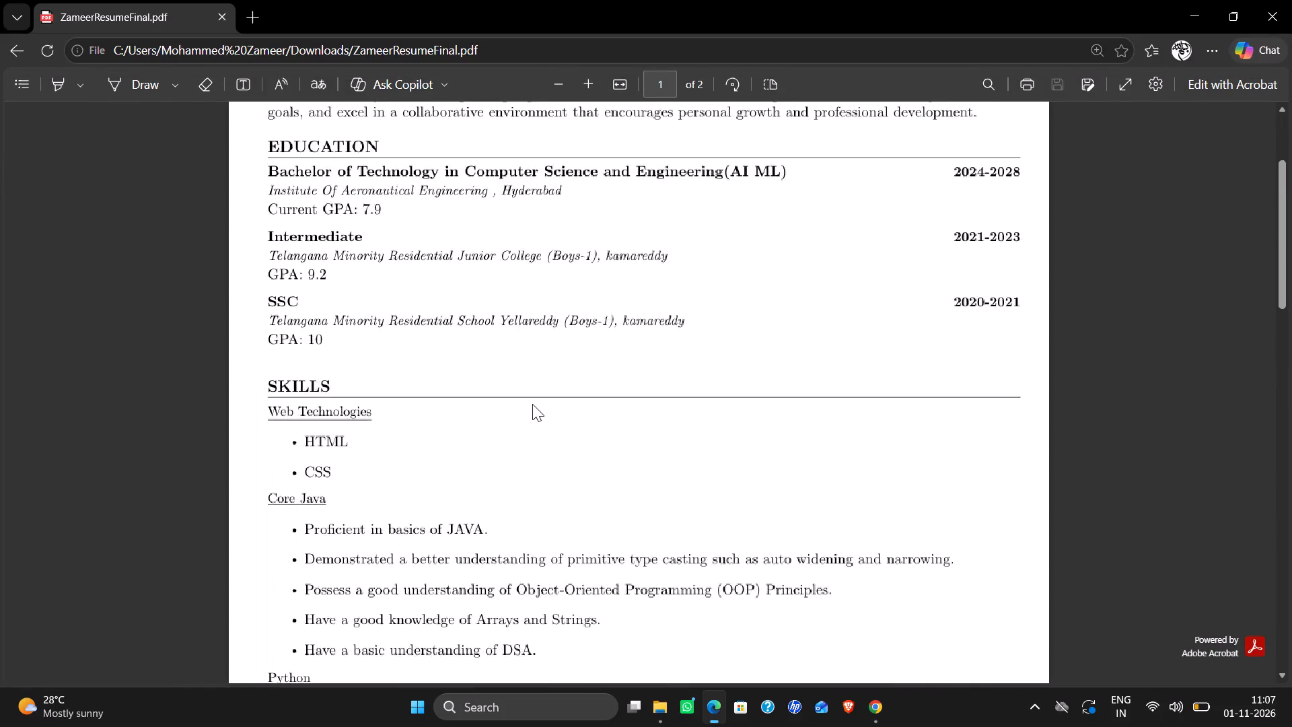
pyautogui.scroll(4, 532, 404)
pyautogui.scroll(-4, 532, 404)
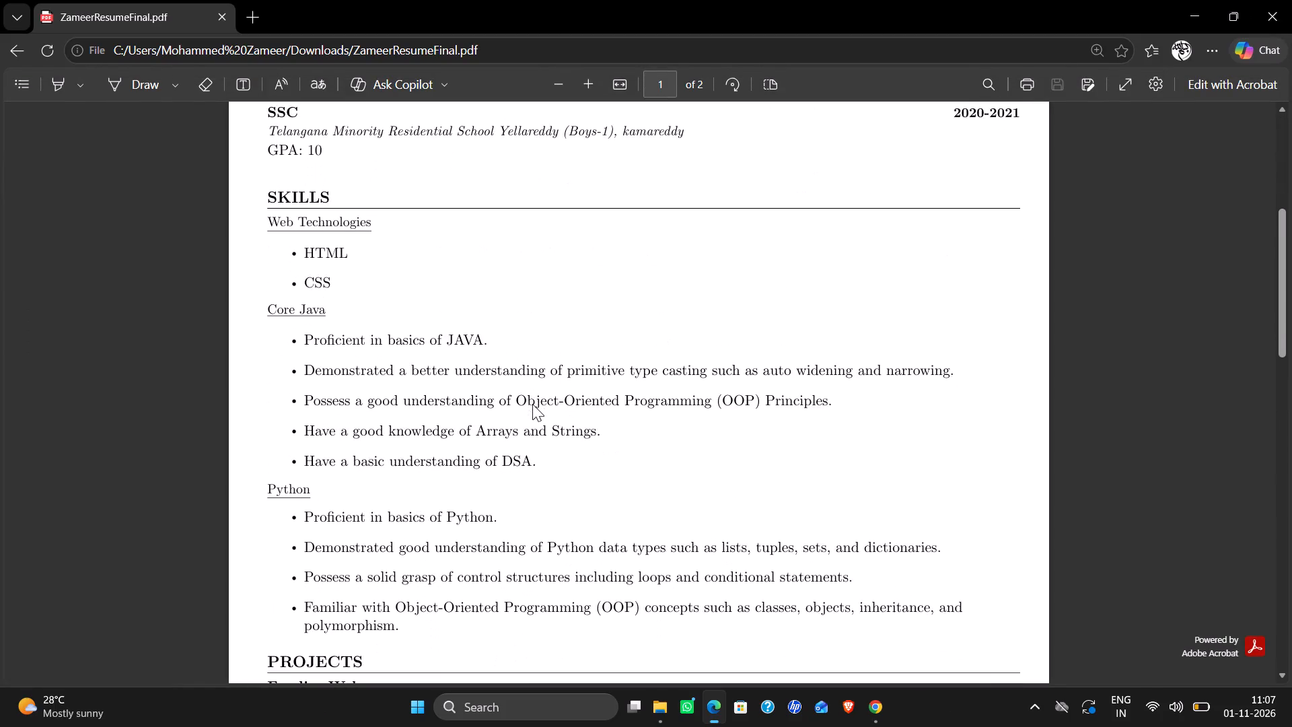
pyautogui.scroll(-3, 532, 404)
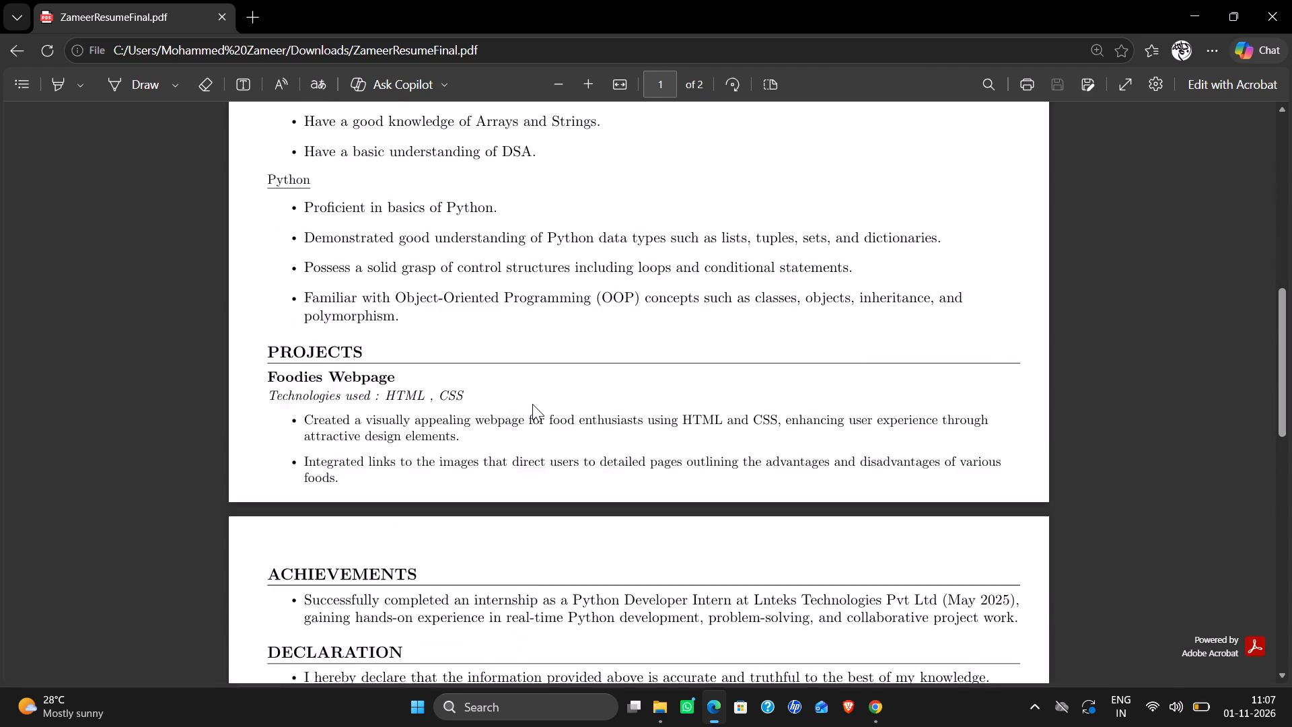
pyautogui.scroll(-2, 532, 404)
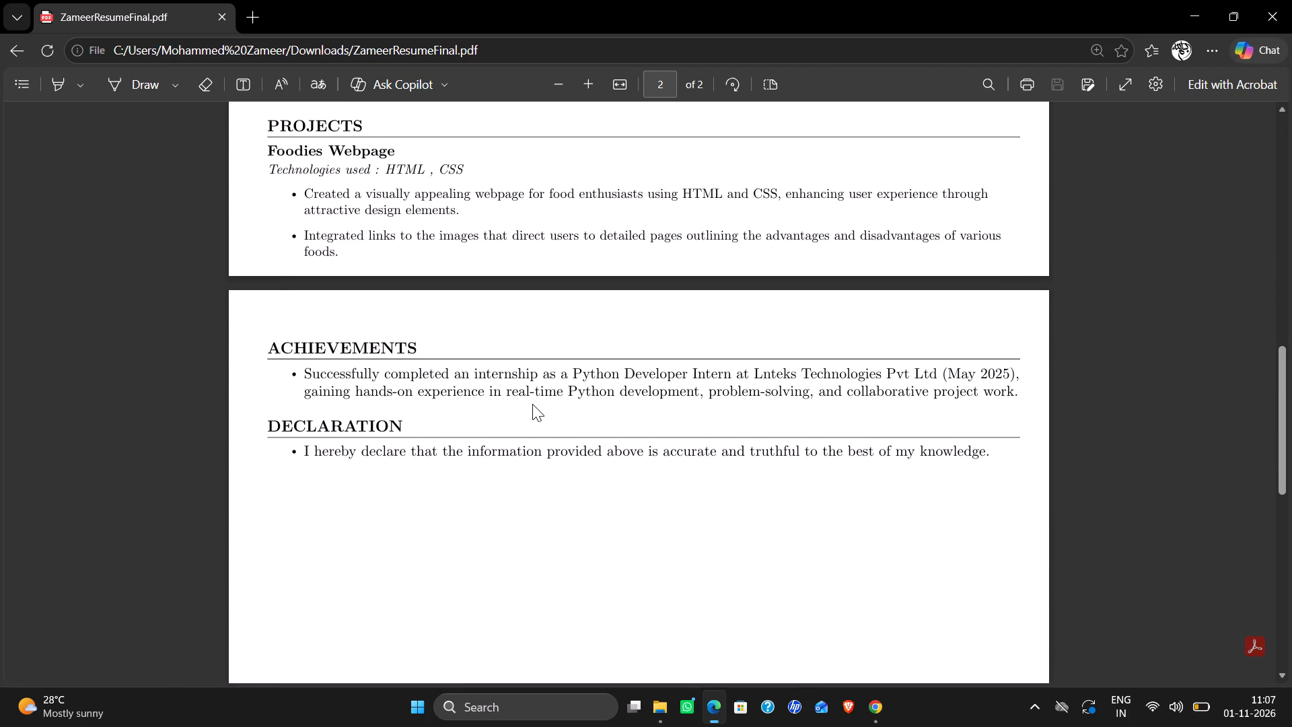
pyautogui.scroll(-1, 532, 404)
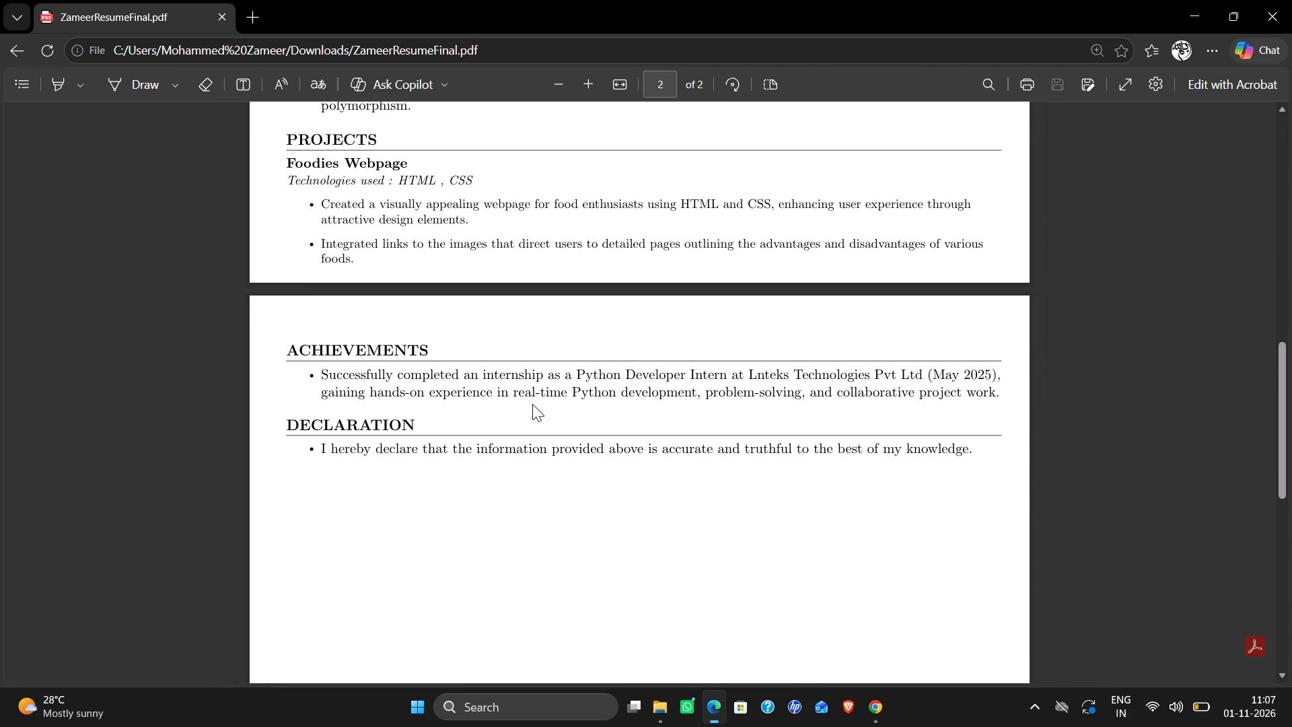
pyautogui.scroll(1, 532, 404)
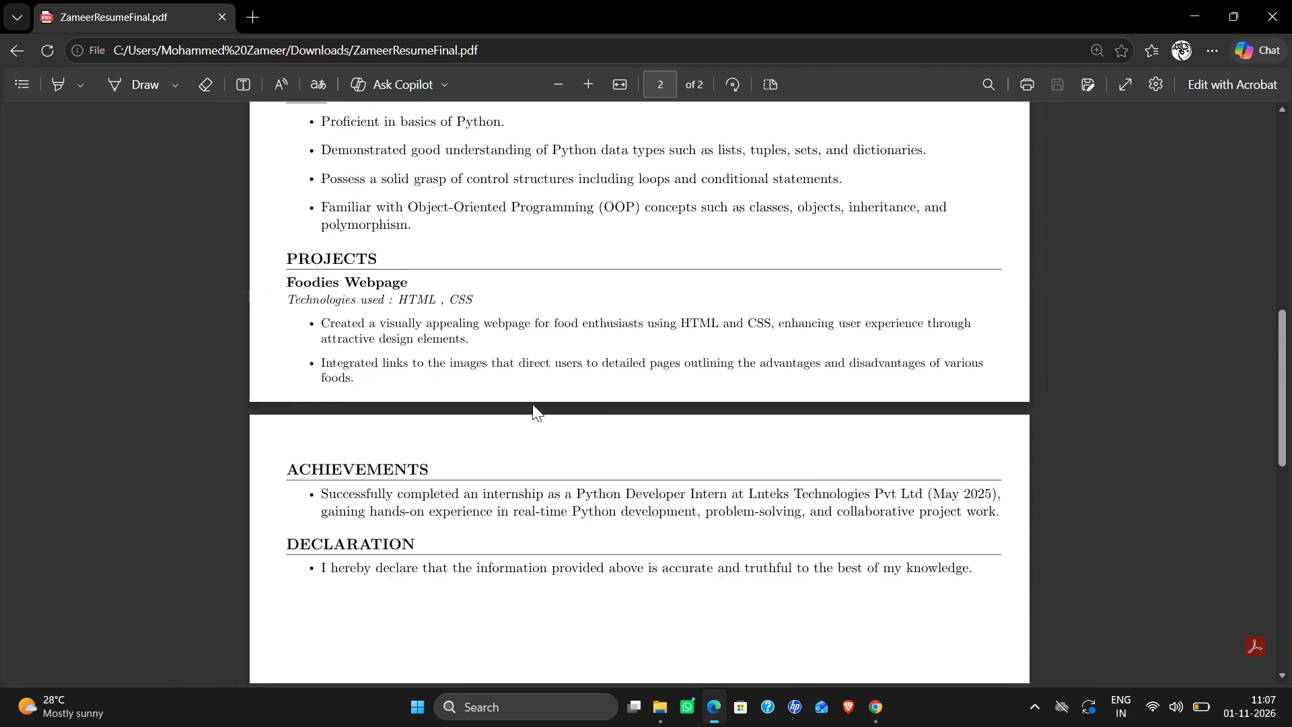
pyautogui.scroll(8, 532, 404)
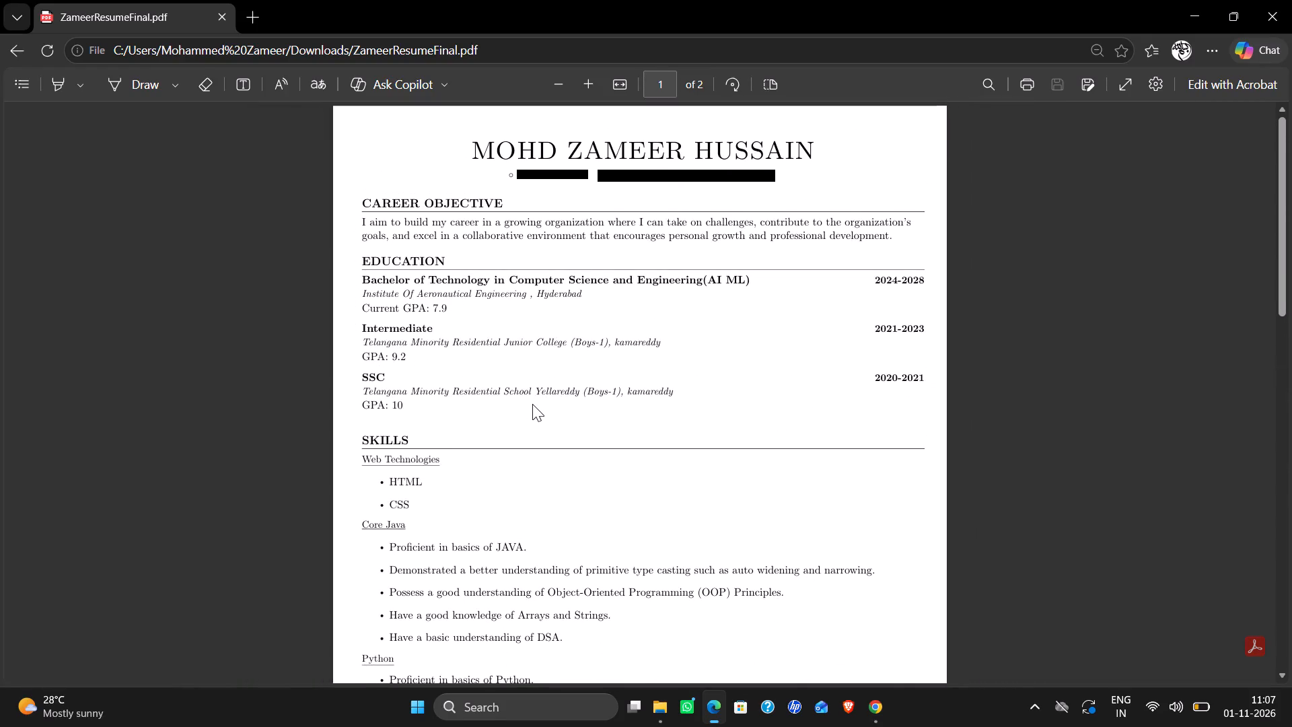
pyautogui.scroll(-5, 532, 404)
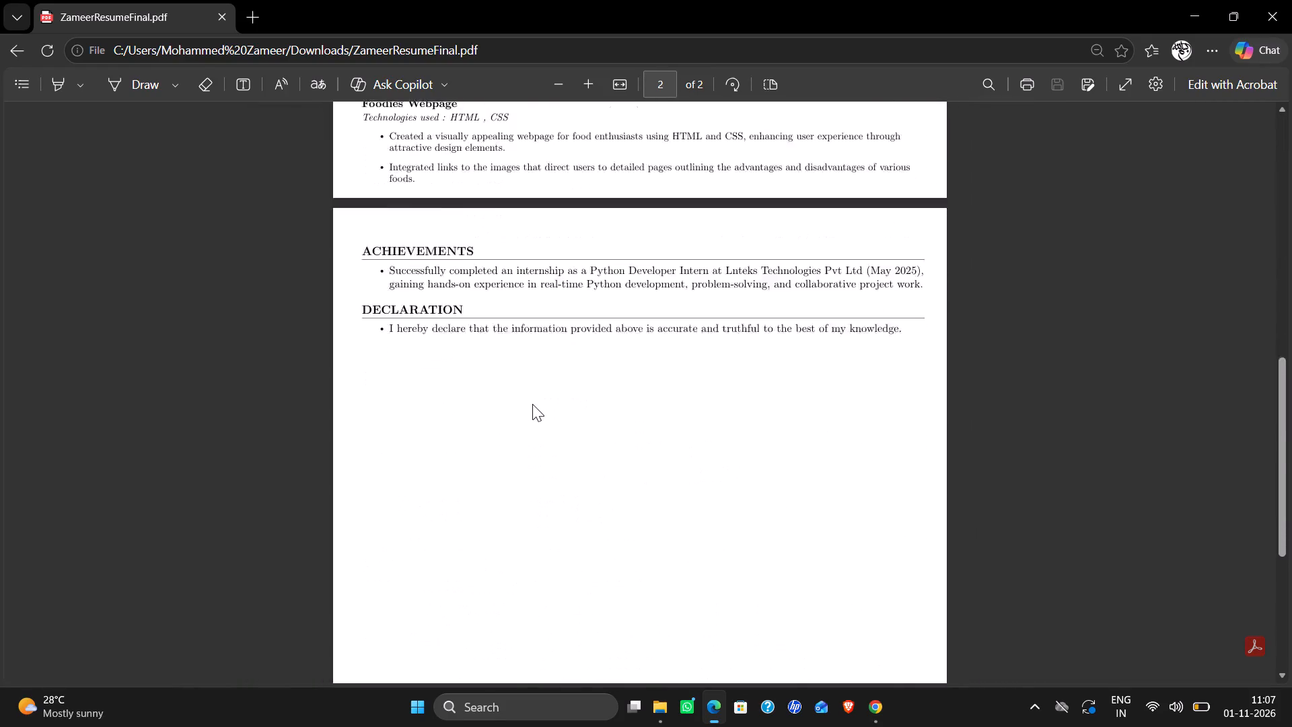
pyautogui.scroll(-1, 532, 404)
pyautogui.scroll(5, 532, 404)
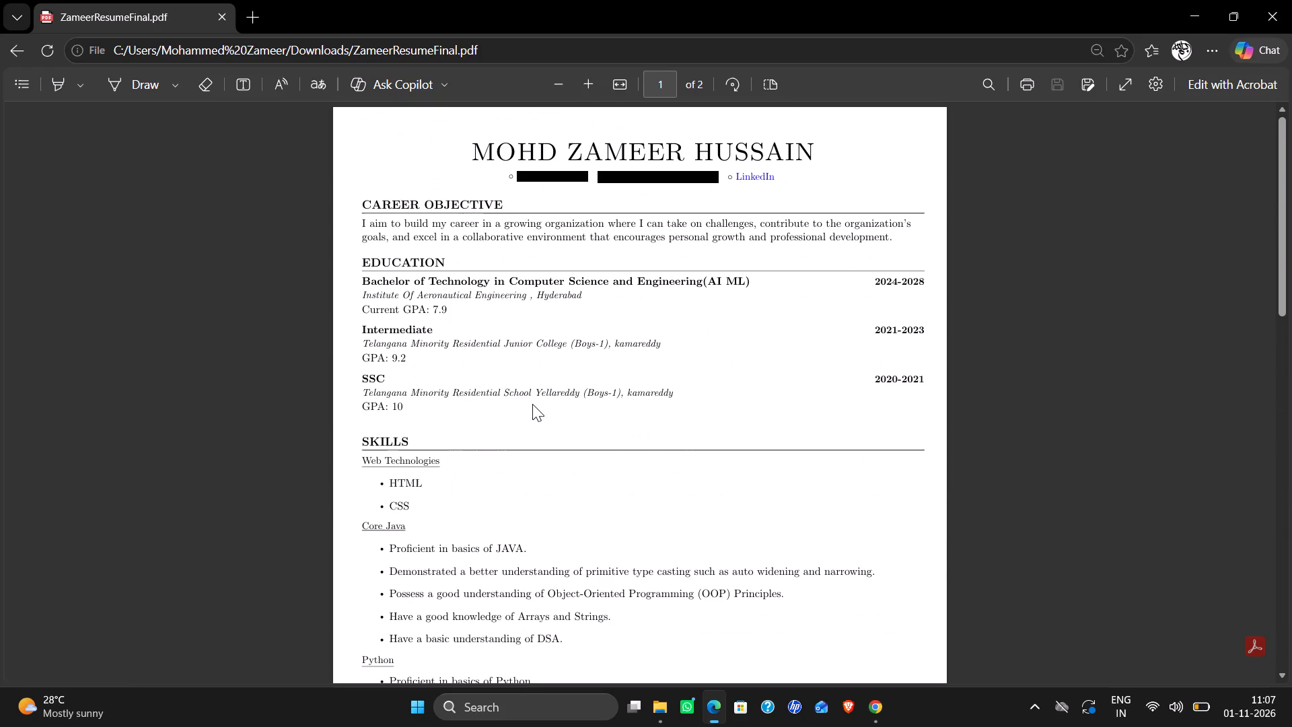
pyautogui.scroll(1, 532, 404)
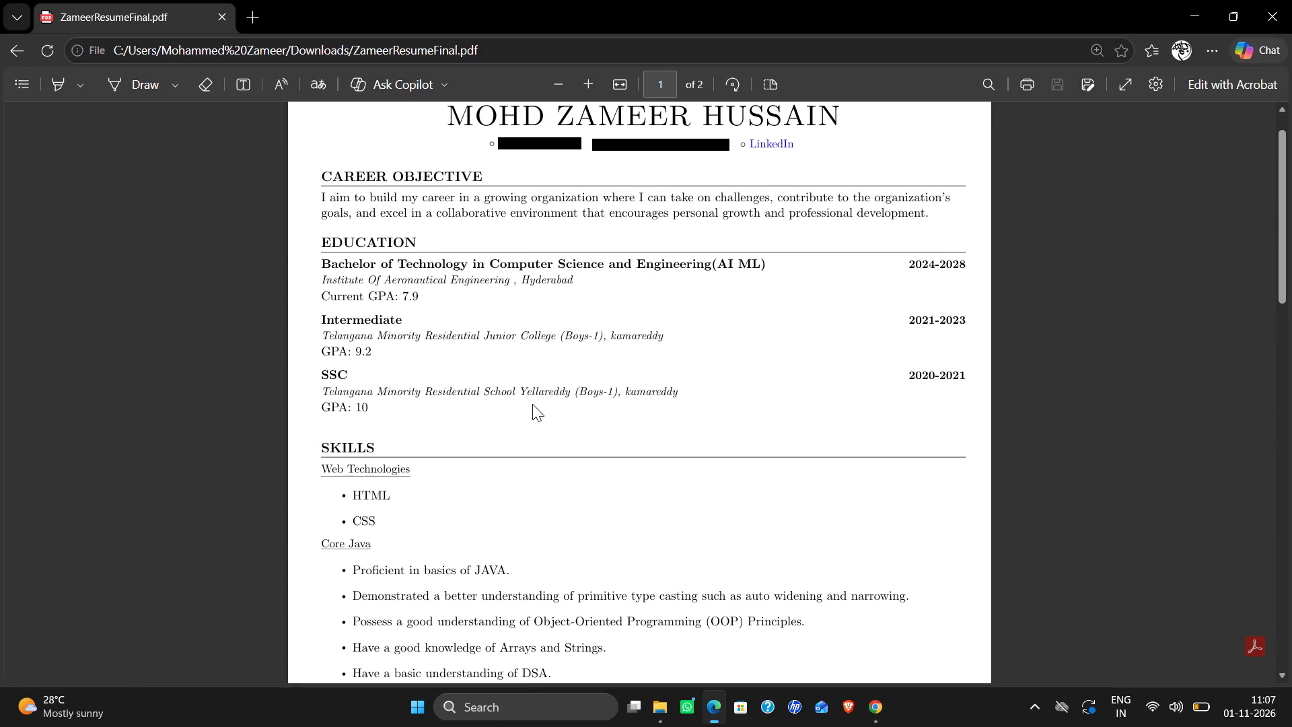
pyautogui.scroll(-2, 532, 404)
pyautogui.scroll(2, 532, 404)
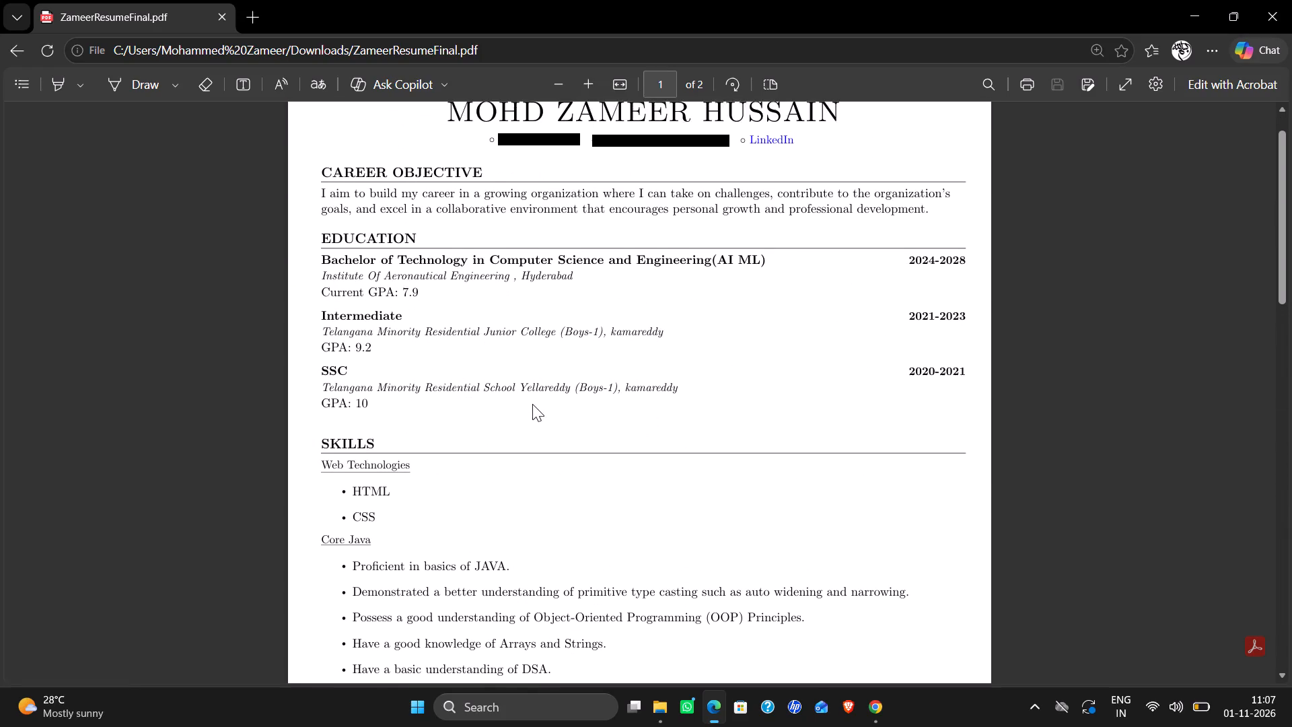
pyautogui.click(1188, 22)
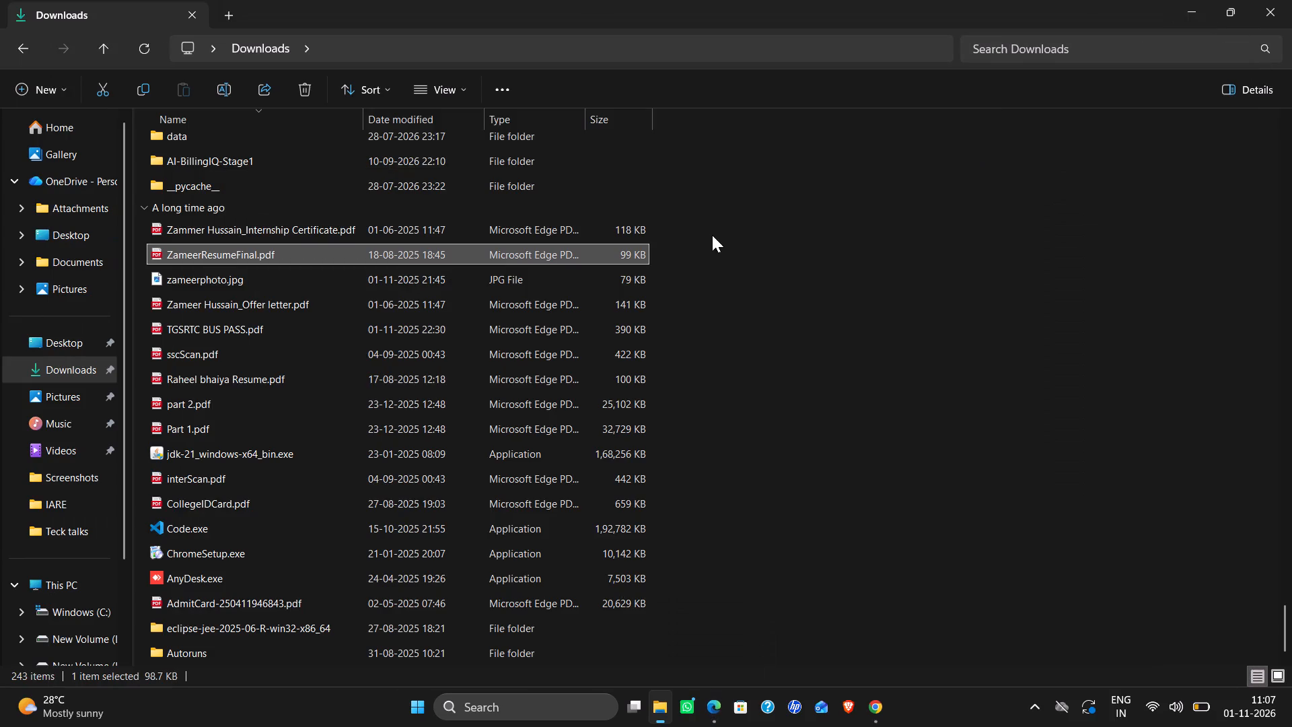
pyautogui.click(1188, 0)
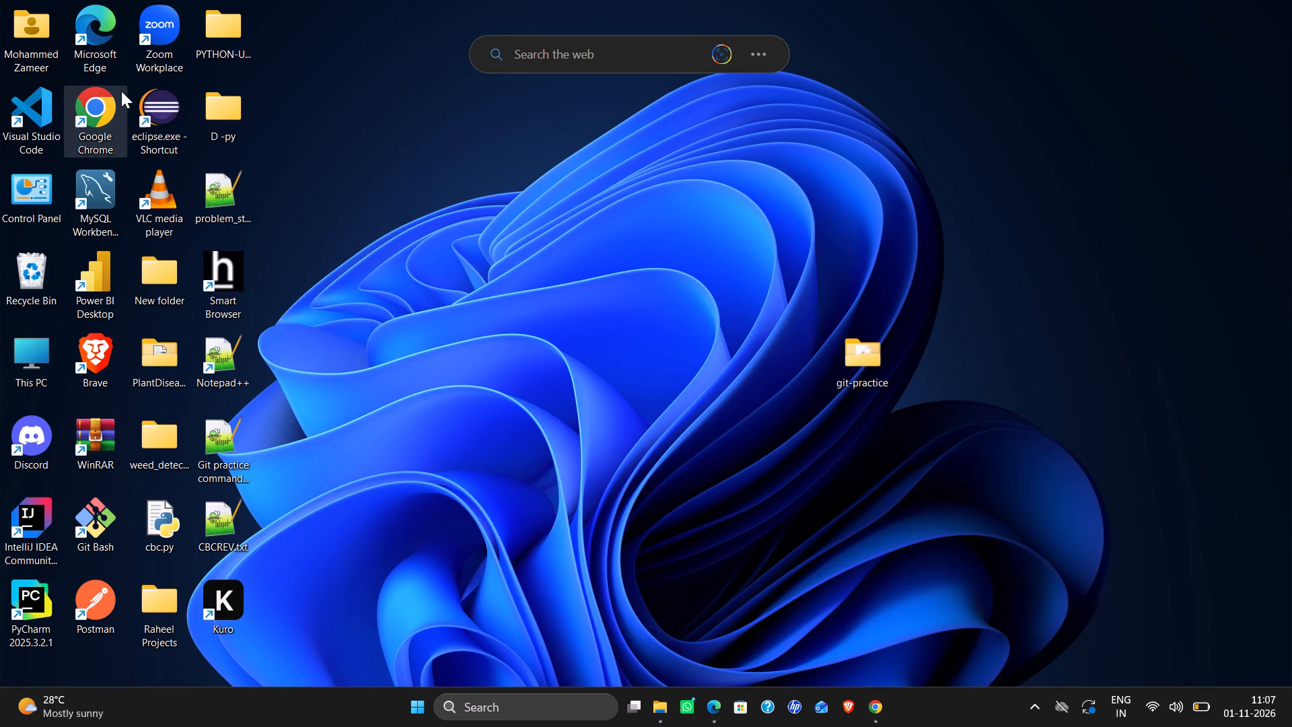
# Switch to Chrome in the IBM application's profile, search for "PDF TO WORD" in a new tab, and open iLovePDF's converter.
pyautogui.doubleClick(90, 118)
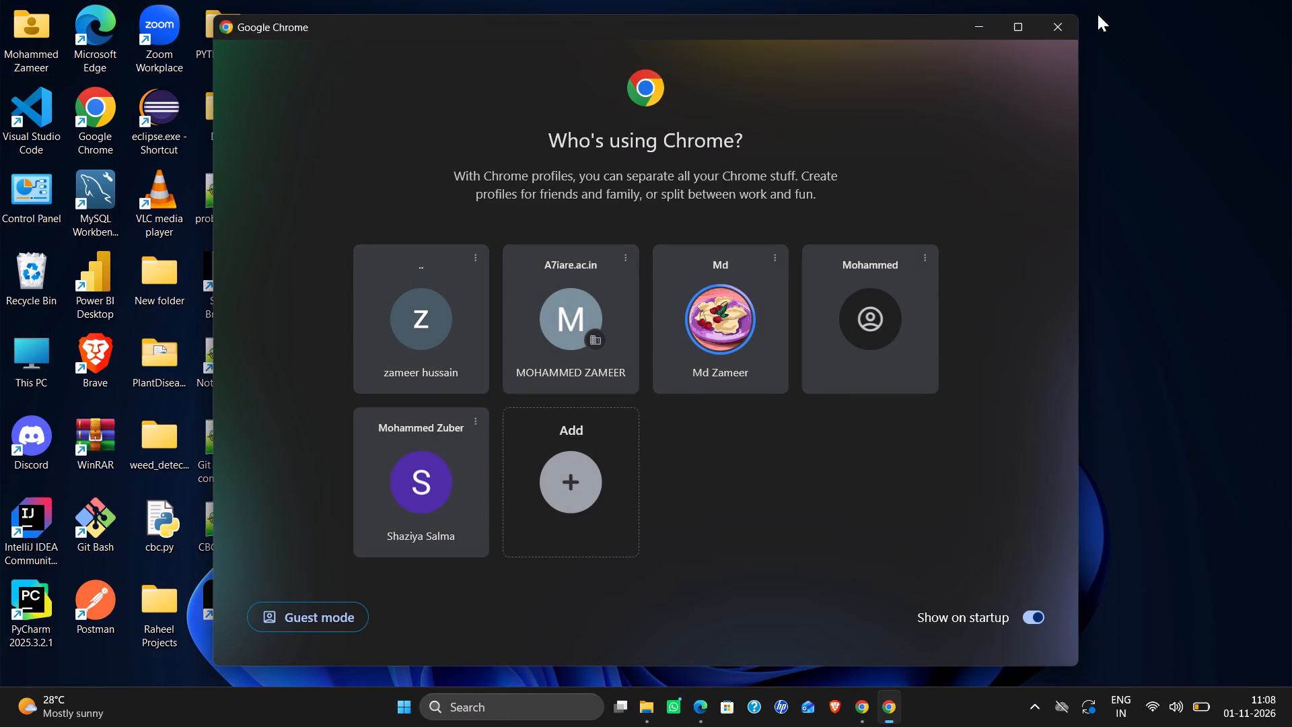
pyautogui.click(403, 352)
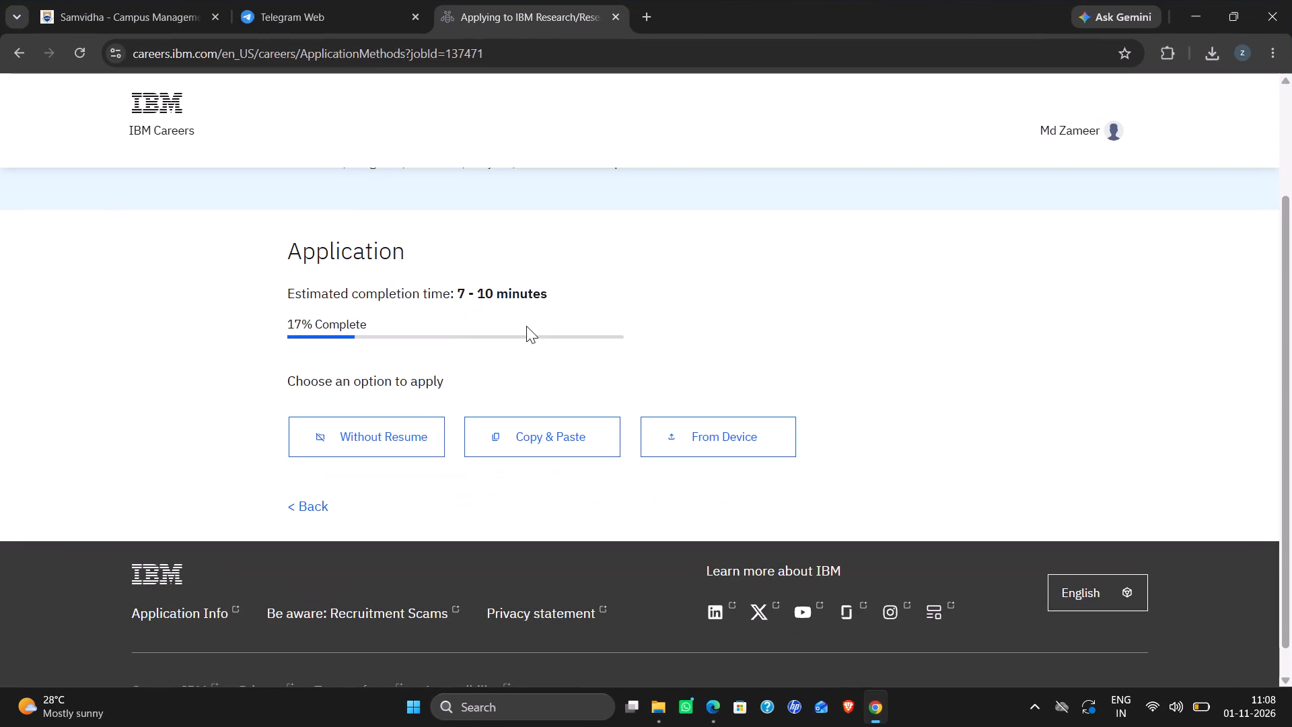
pyautogui.click(649, 13)
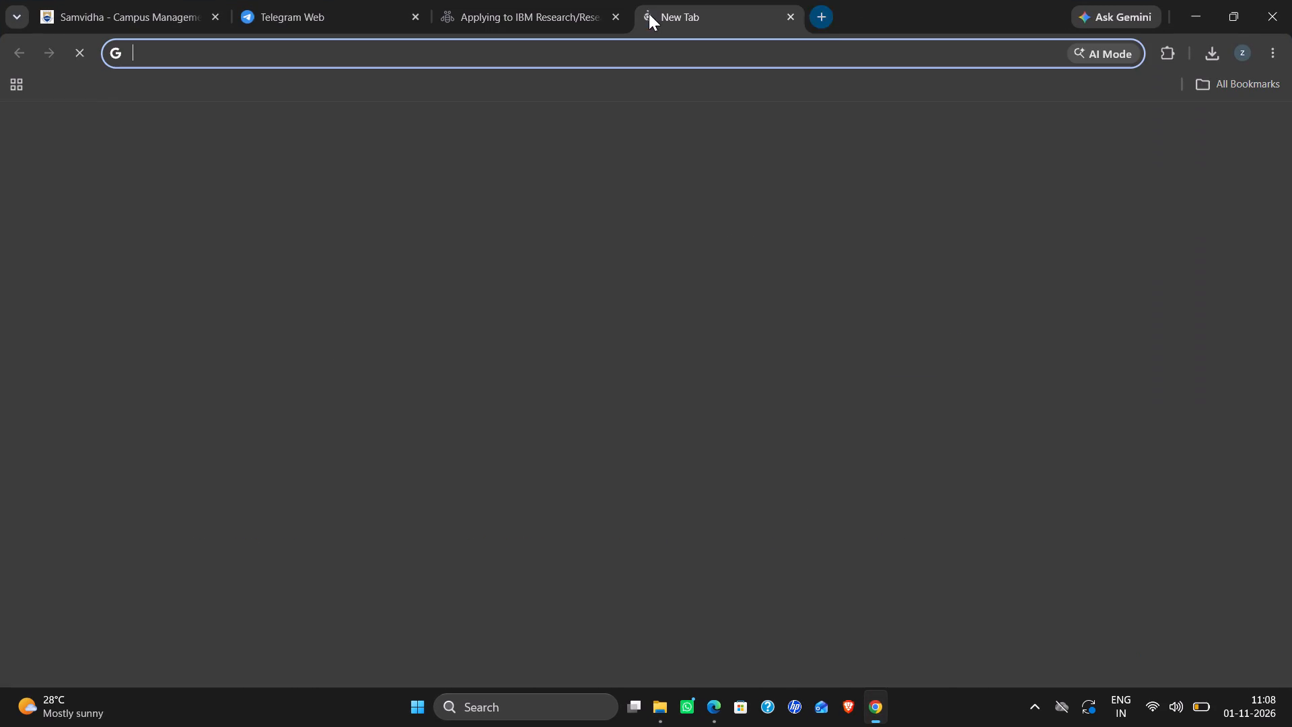
pyautogui.click(536, 338)
pyautogui.write('PDF TO WO')
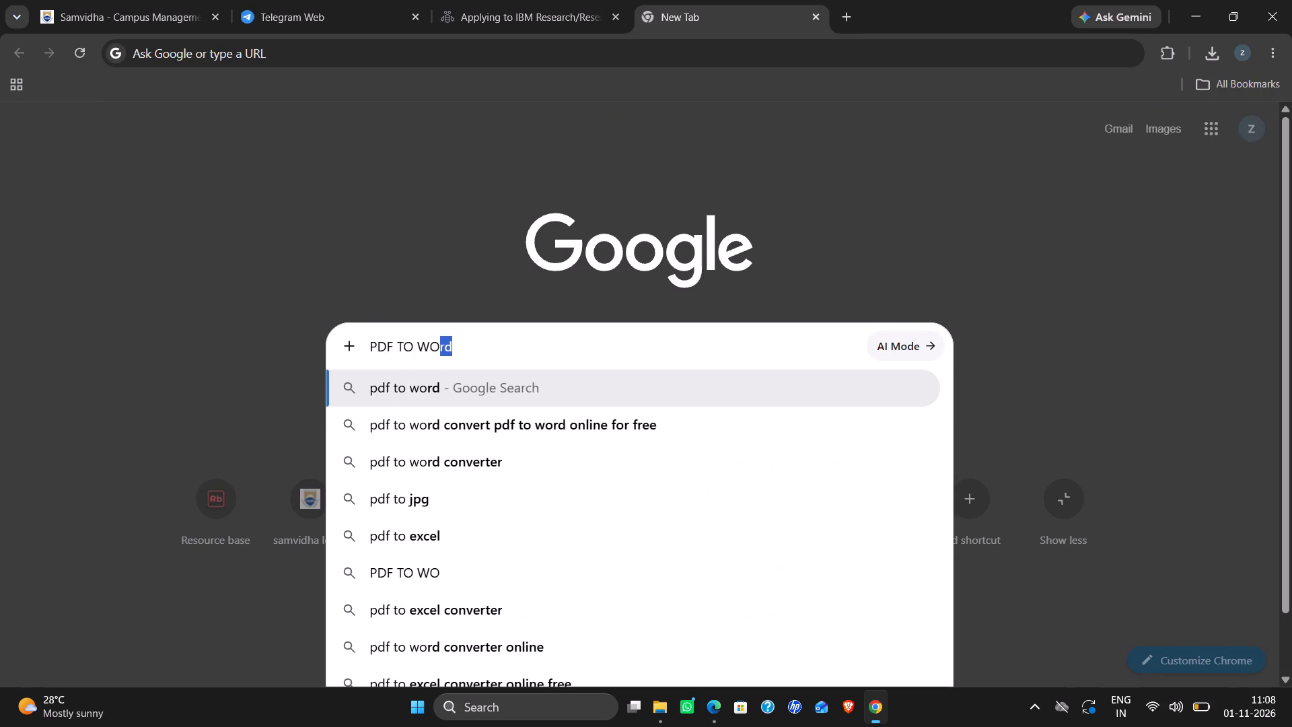
pyautogui.write('RD')
pyautogui.press('Return')
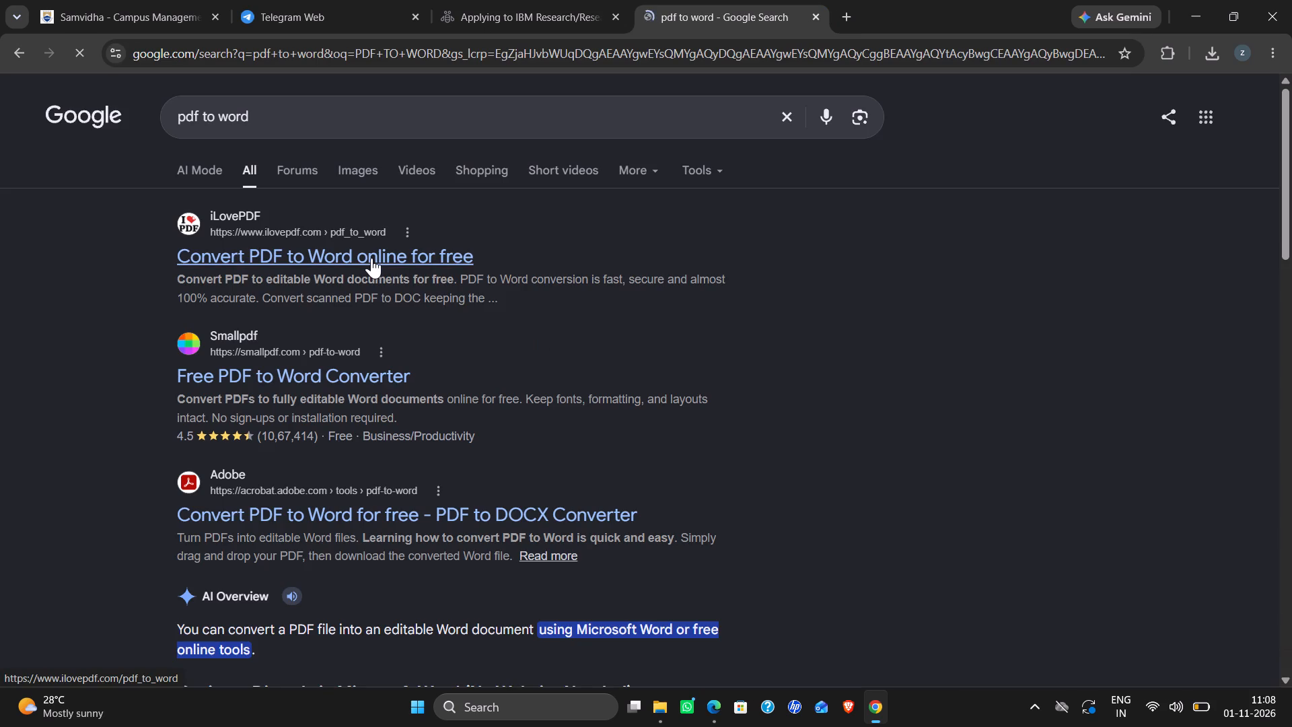
pyautogui.click(371, 258)
# Upload ZameerResumeFinal.pdf from Downloads to the PDF to Word converter.
pyautogui.click(639, 300)
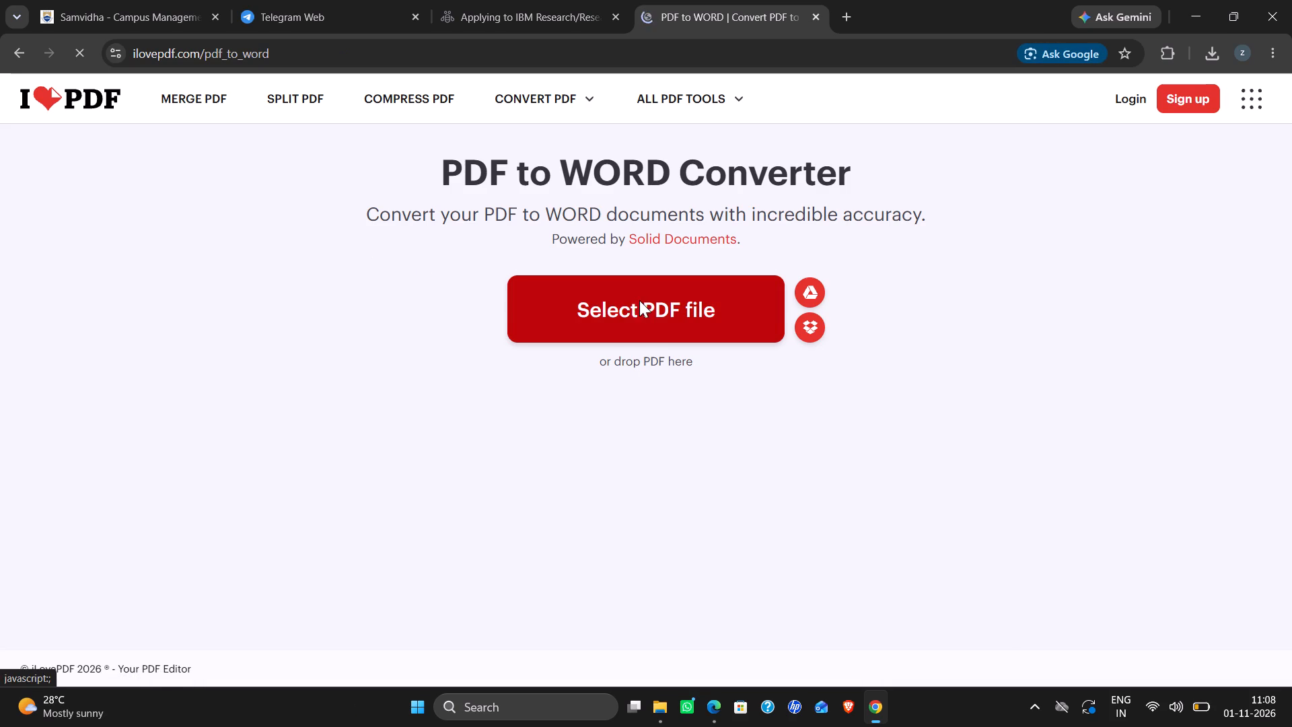
pyautogui.scroll(-5, 2, 487)
pyautogui.scroll(-6, 248, 466)
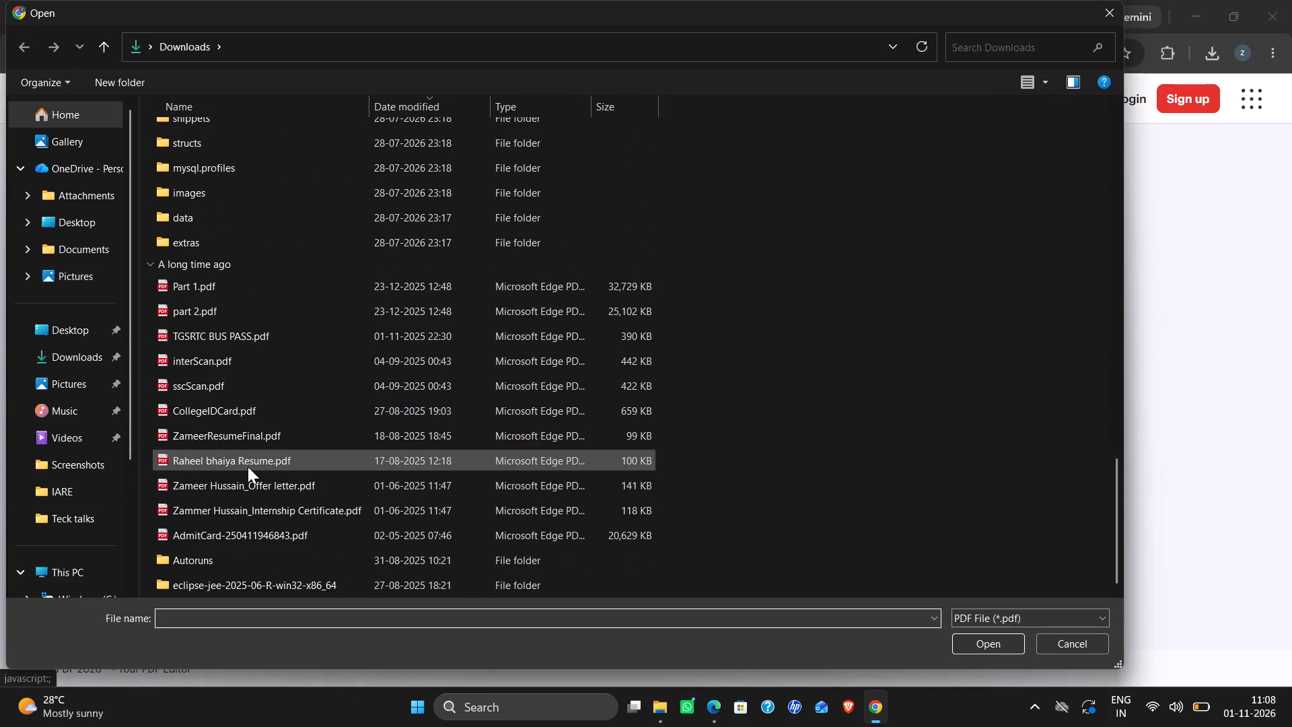
pyautogui.scroll(-12, 248, 466)
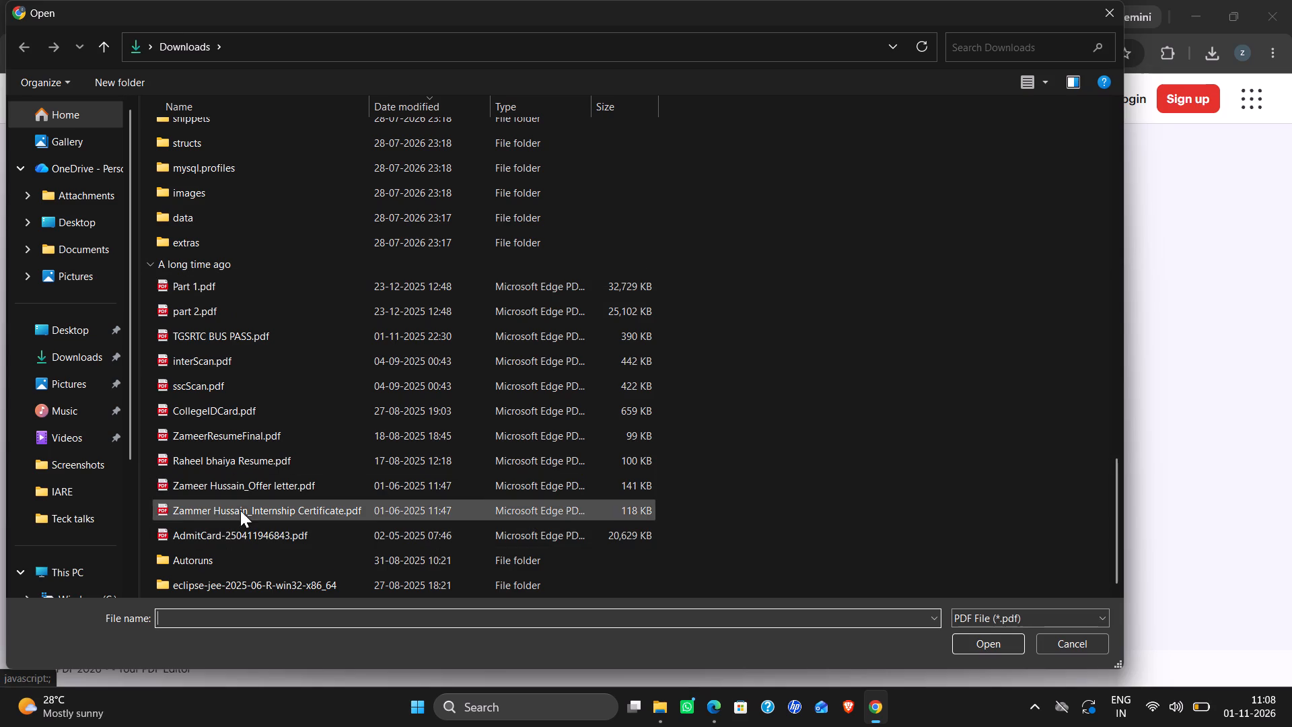
pyautogui.click(252, 443)
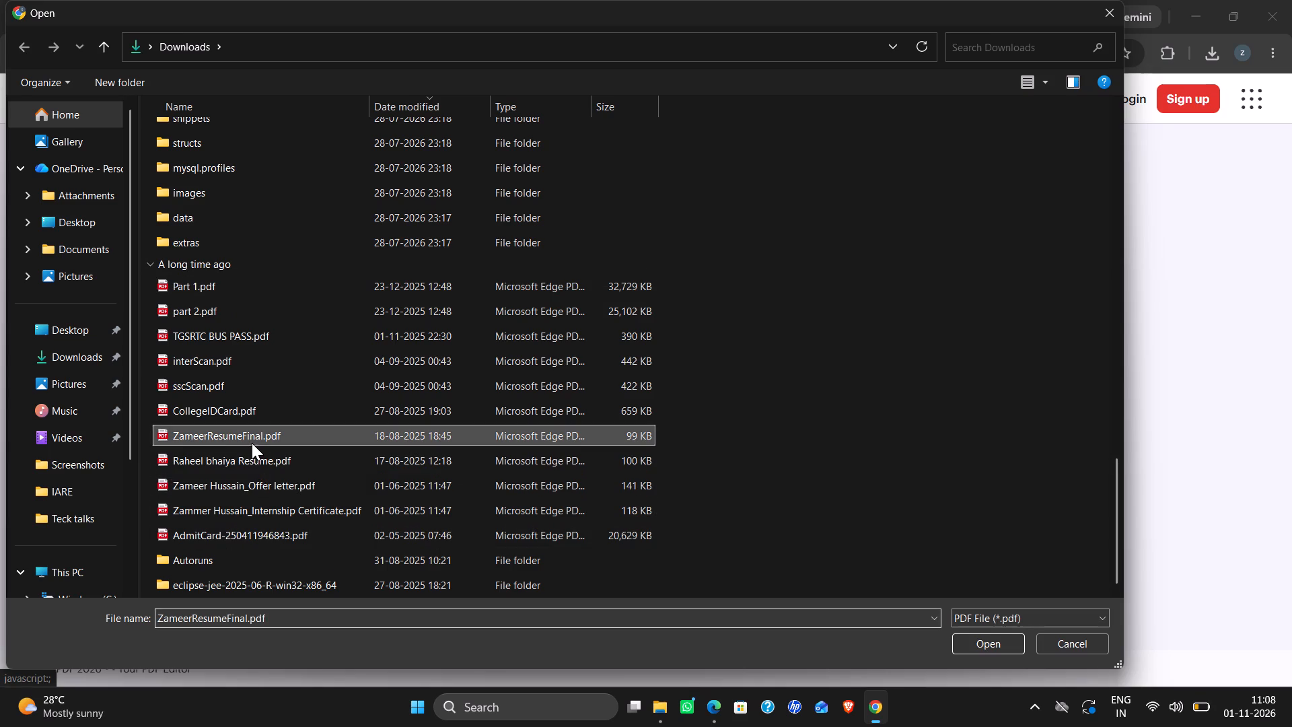
pyautogui.click(987, 642)
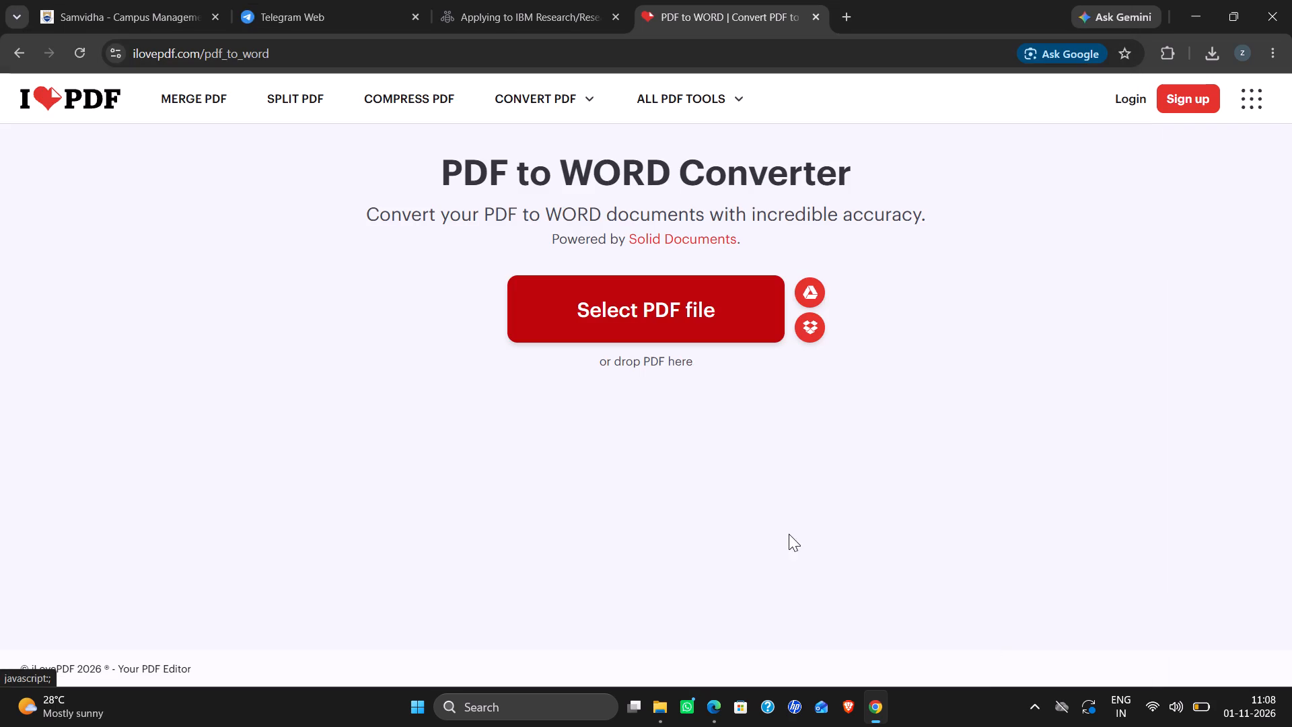
pyautogui.click(679, 330)
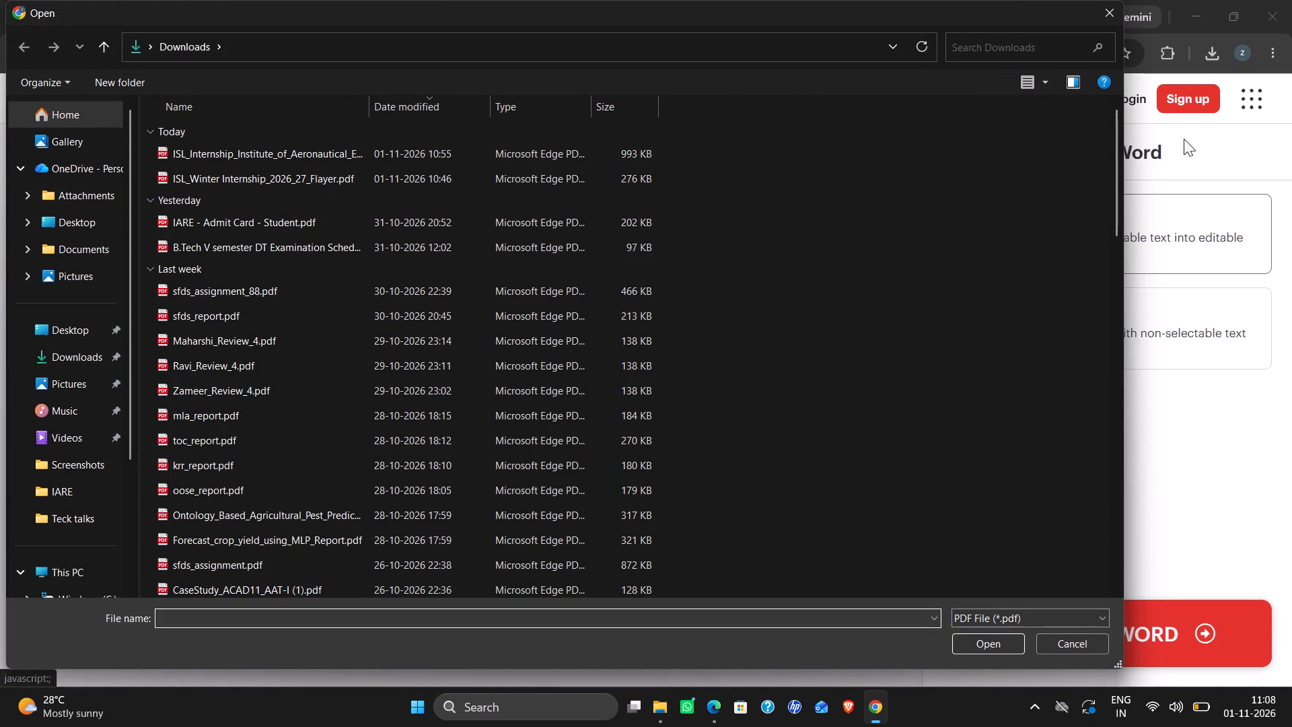
pyautogui.click(1118, 18)
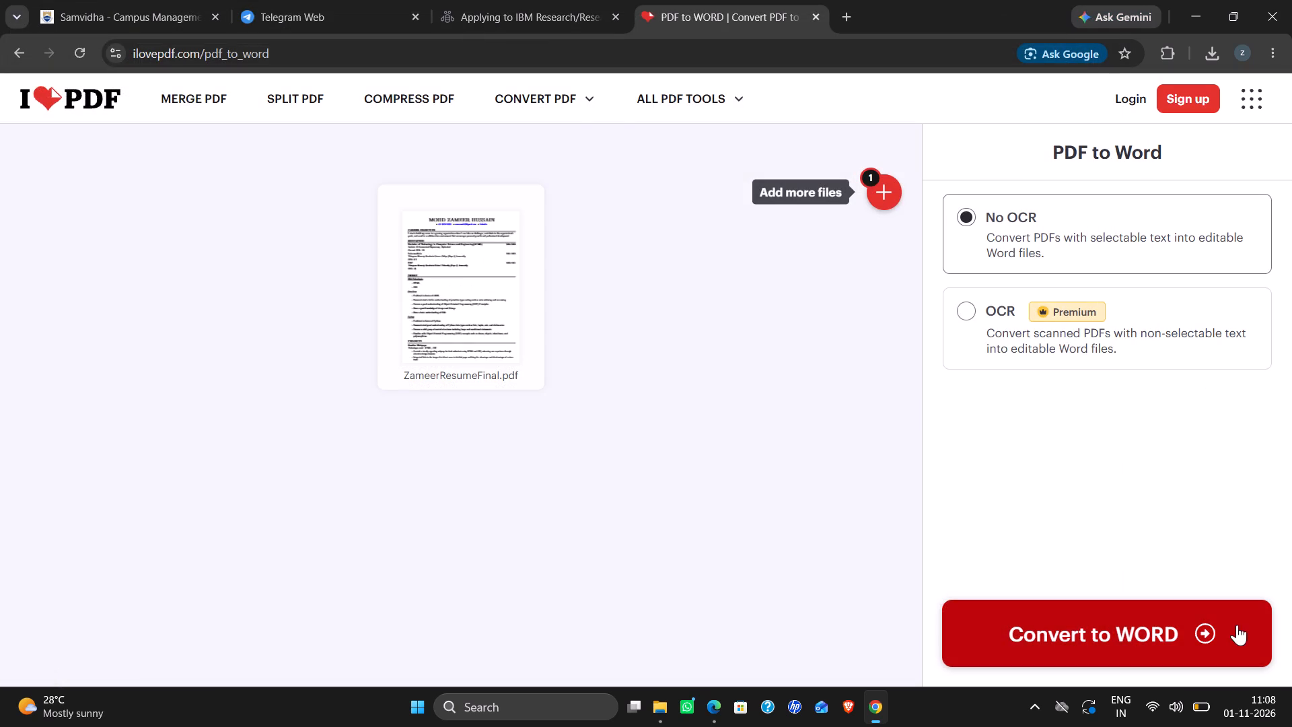
pyautogui.click(1237, 625)
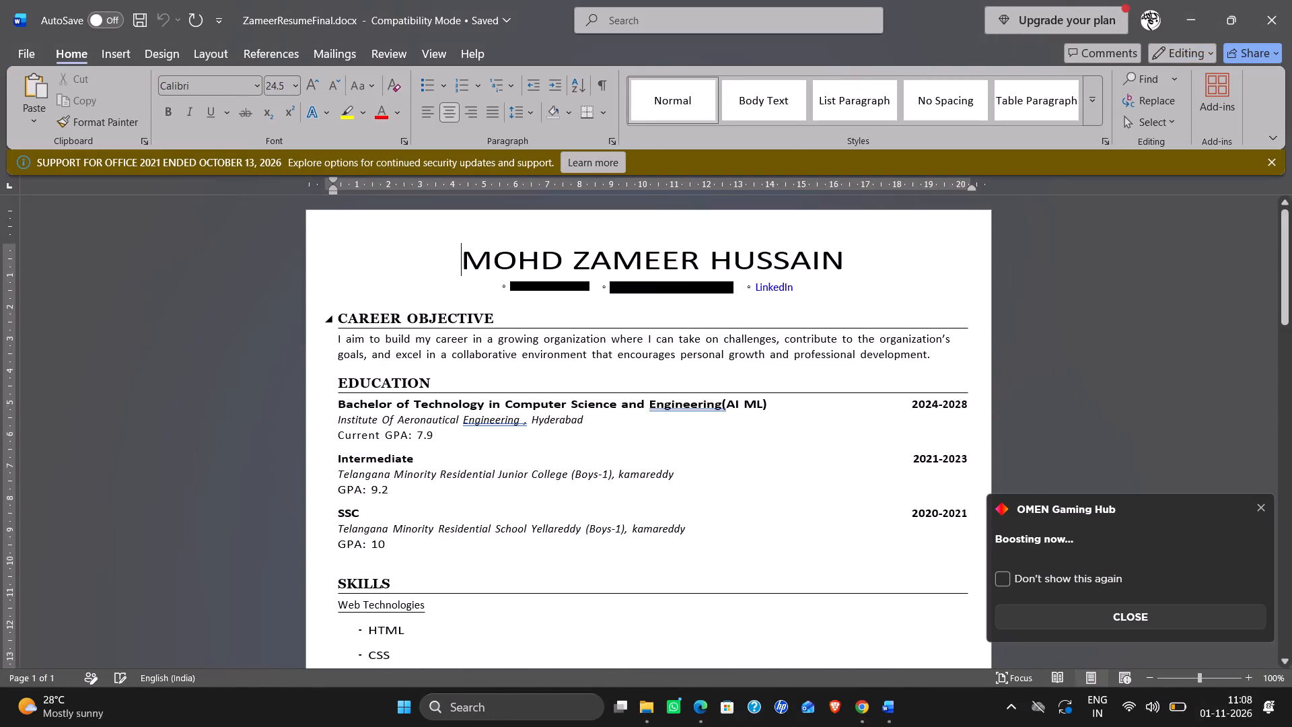
# Change the Bachelor of Technology entry's "Current GPA" label under Education to CGPA.
pyautogui.scroll(-2, 738, 320)
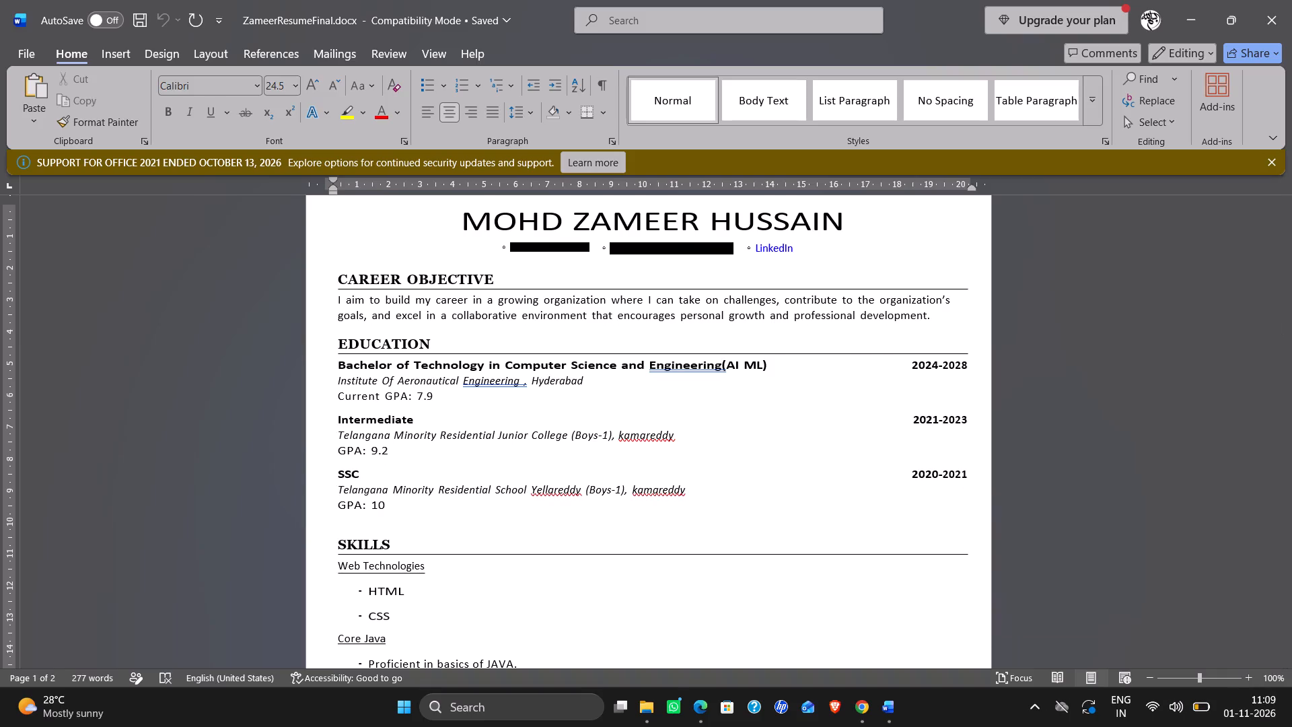
pyautogui.scroll(-1, 738, 320)
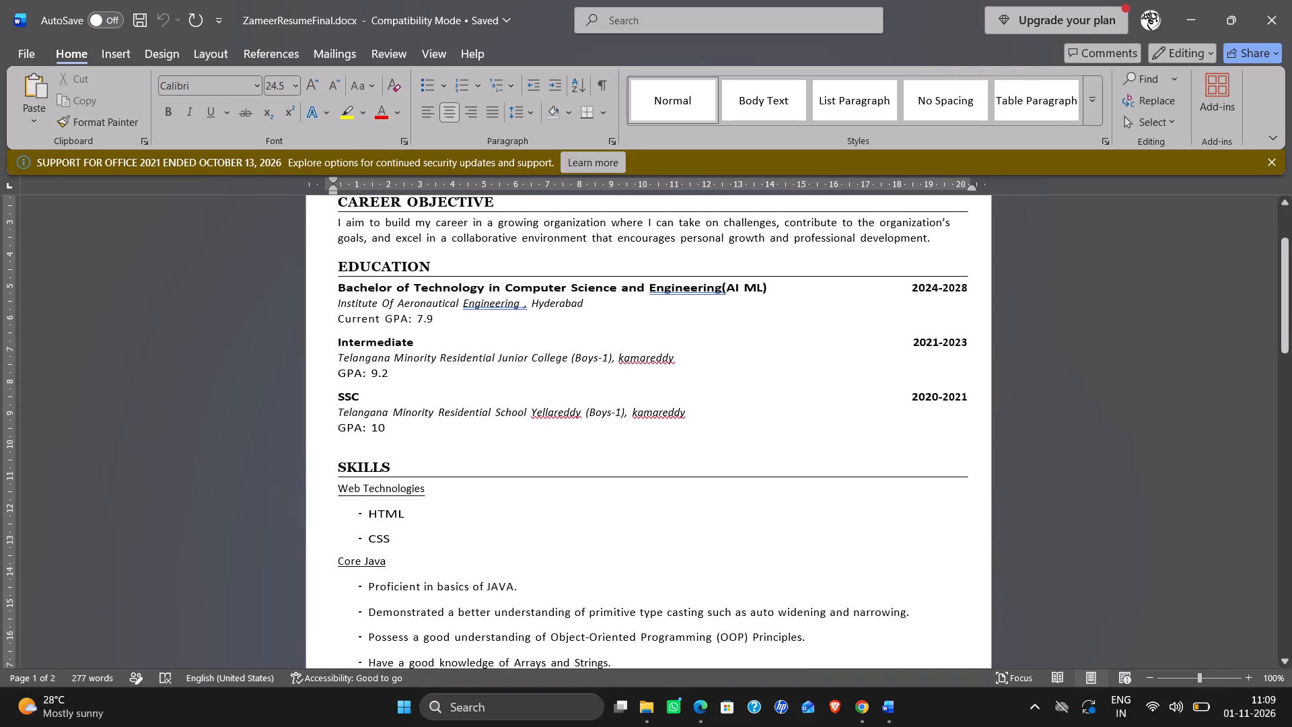
pyautogui.scroll(-1, 738, 320)
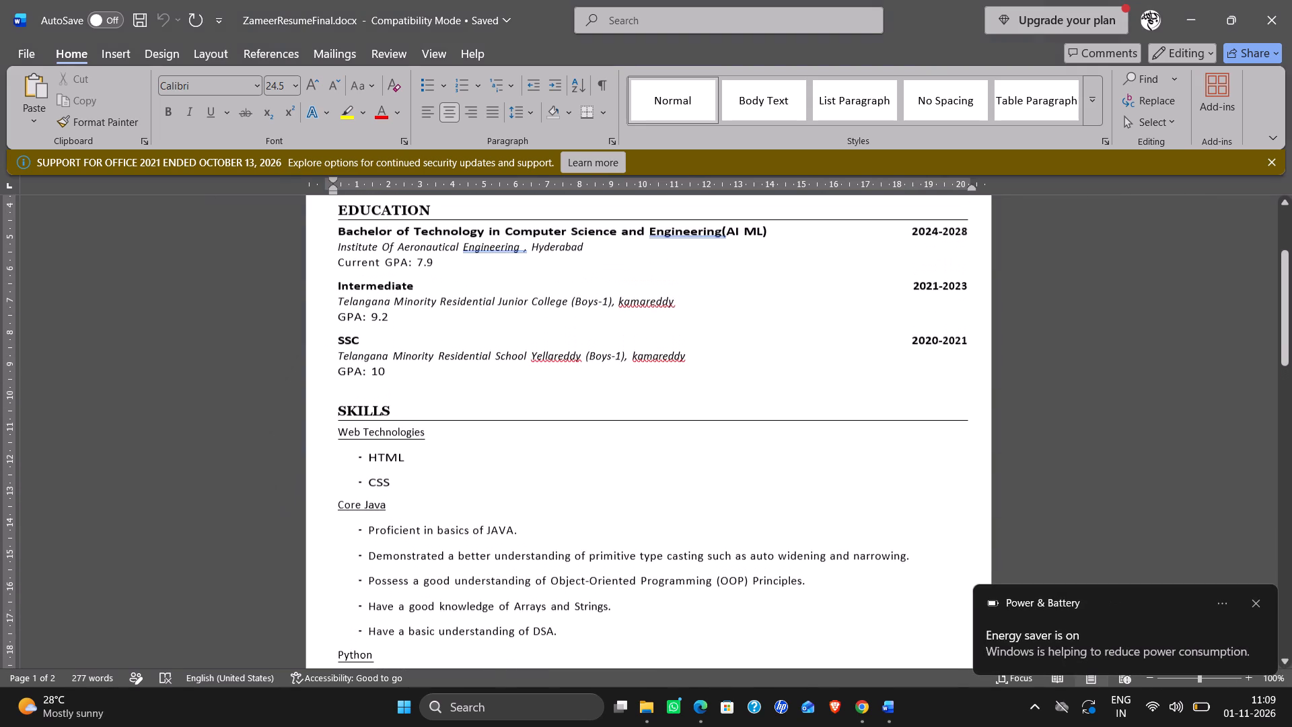
pyautogui.click(503, 284)
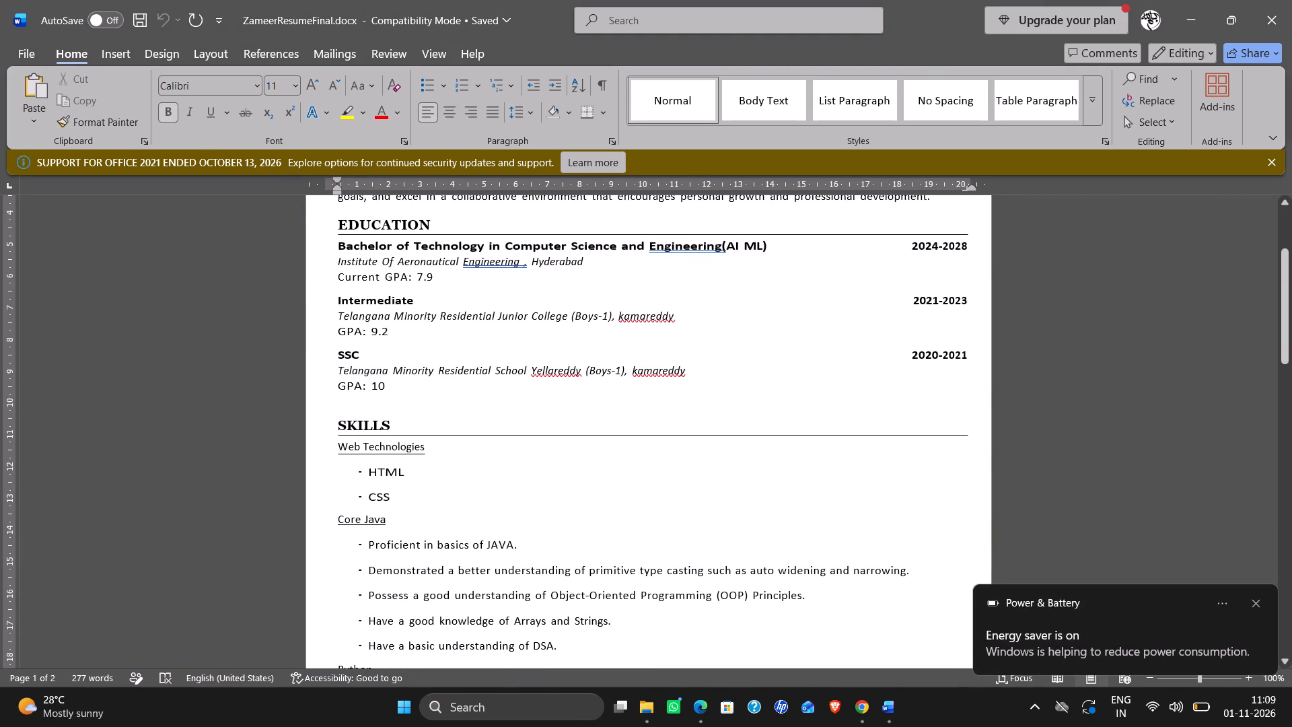
pyautogui.click(458, 277)
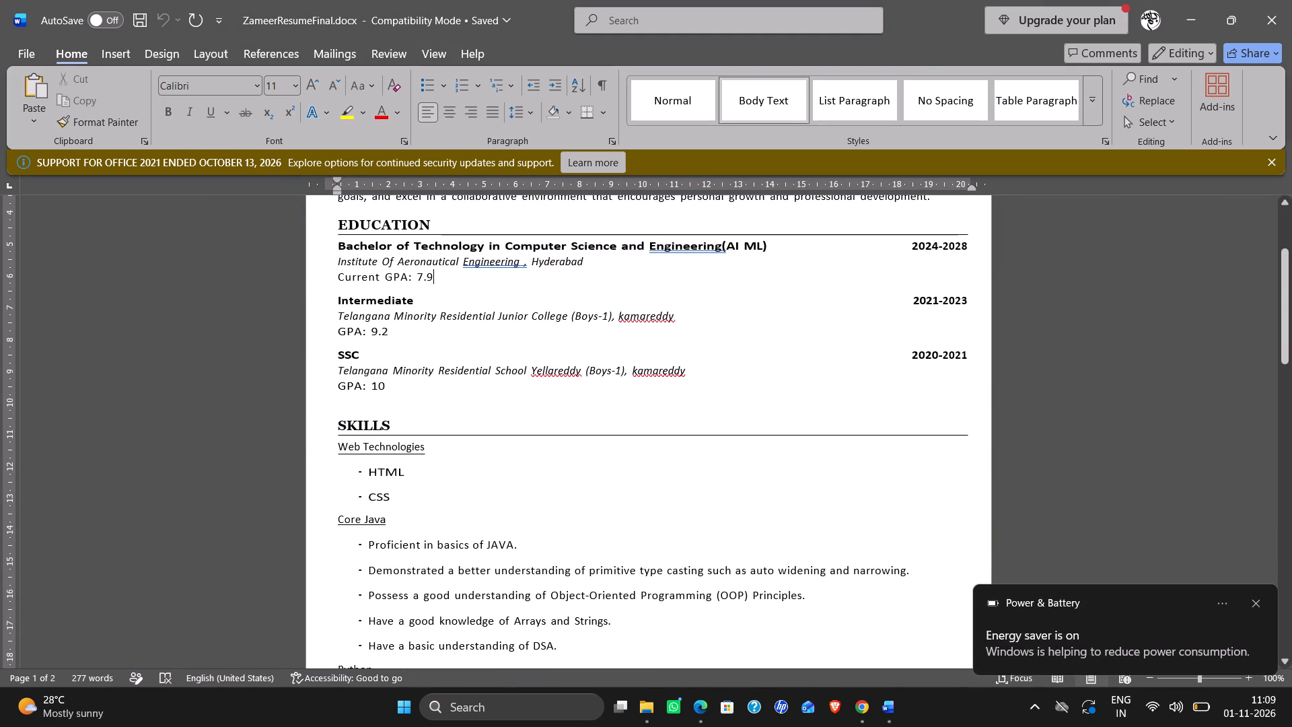
pyautogui.click(388, 277)
pyautogui.click(447, 276)
pyautogui.click(384, 277)
pyautogui.press('c')
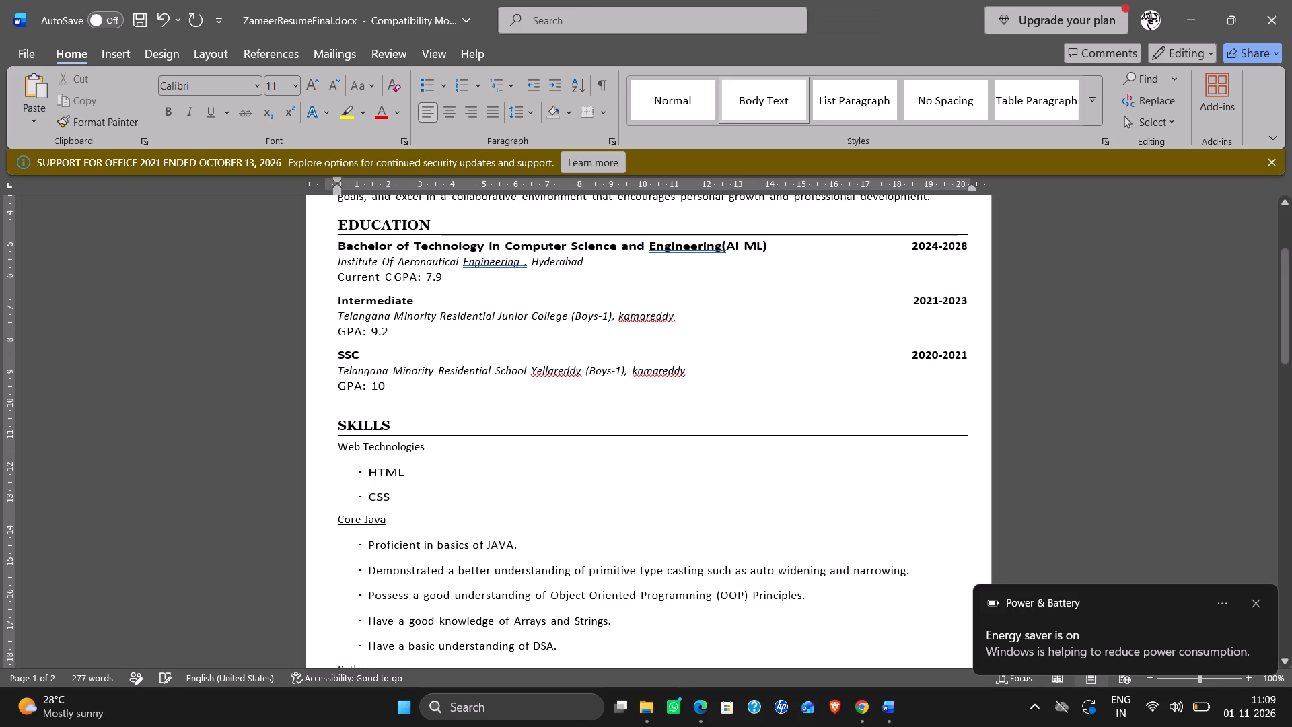
# Set the Bachelor of Technology entry's current CGPA to 8.19.
pyautogui.click(480, 273)
pyautogui.press('BackSpace')
pyautogui.press('BackSpace')
pyautogui.press('BackSpace')
pyautogui.write('8.19')
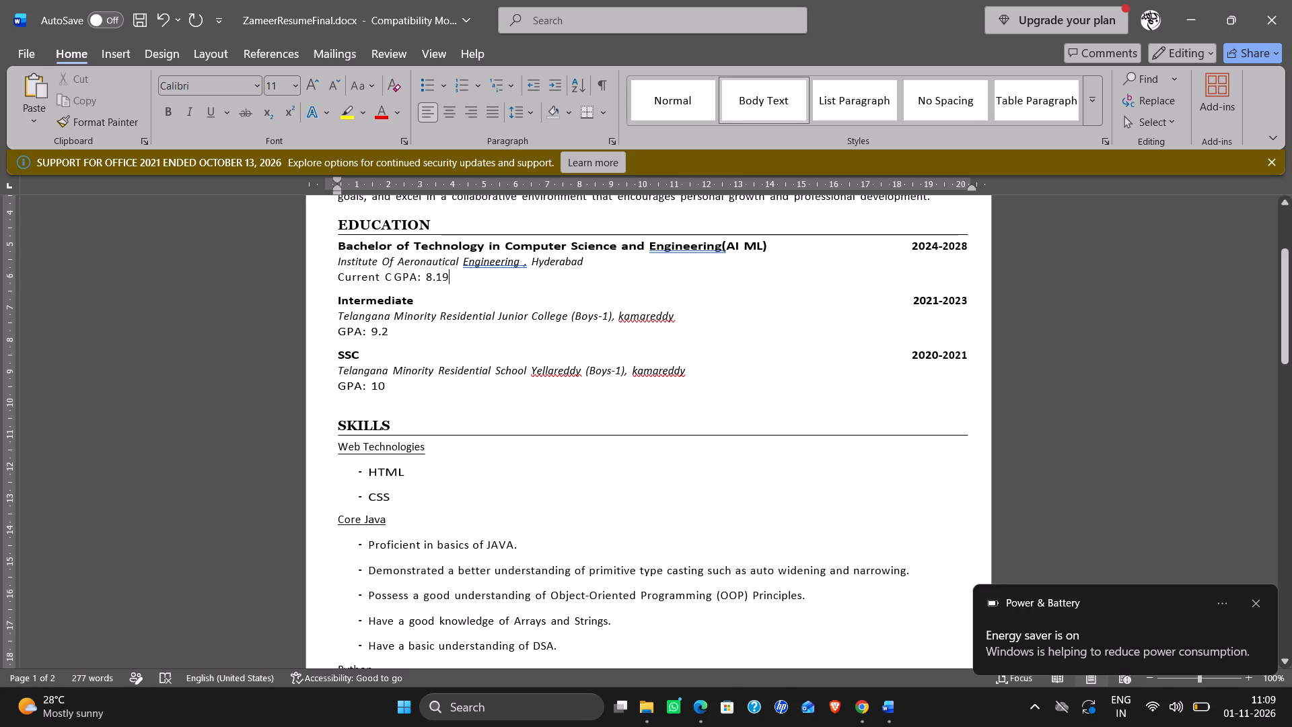
# Review the Skills, Projects, Achievements and Declaration sections for content that needs updating.
pyautogui.scroll(-1, 529, 286)
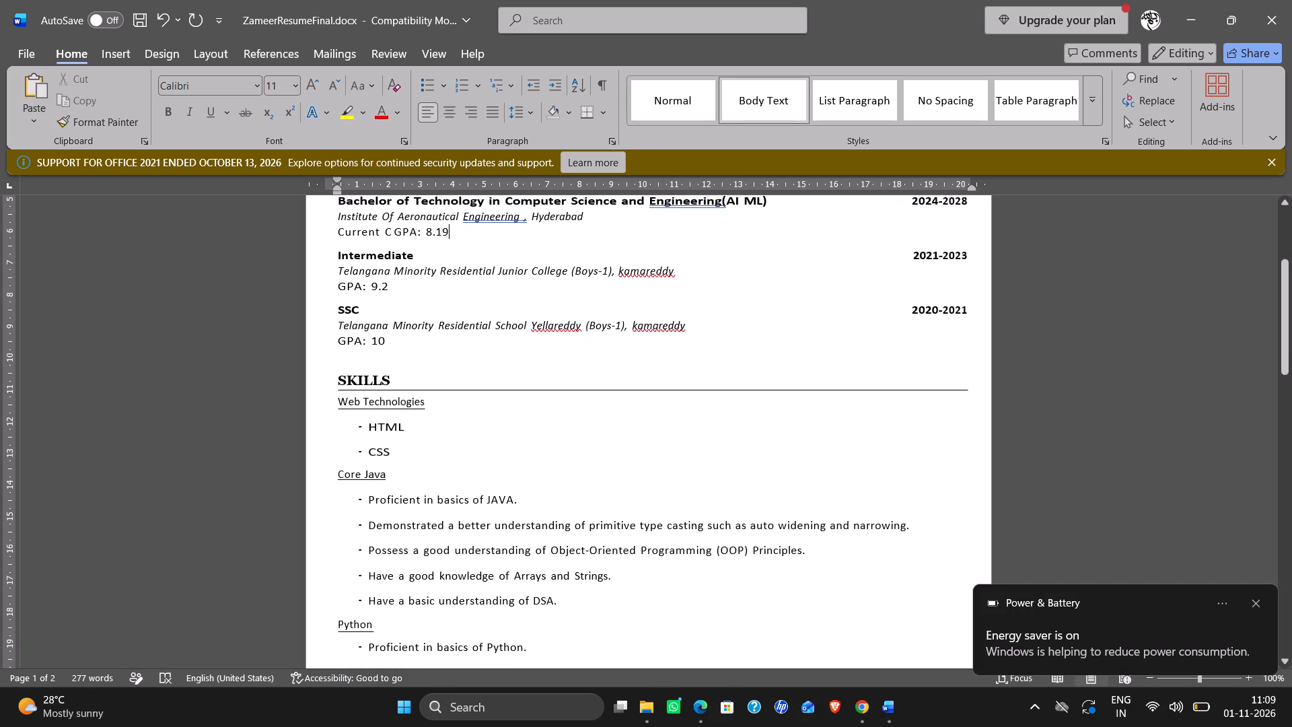
pyautogui.scroll(-2, 528, 310)
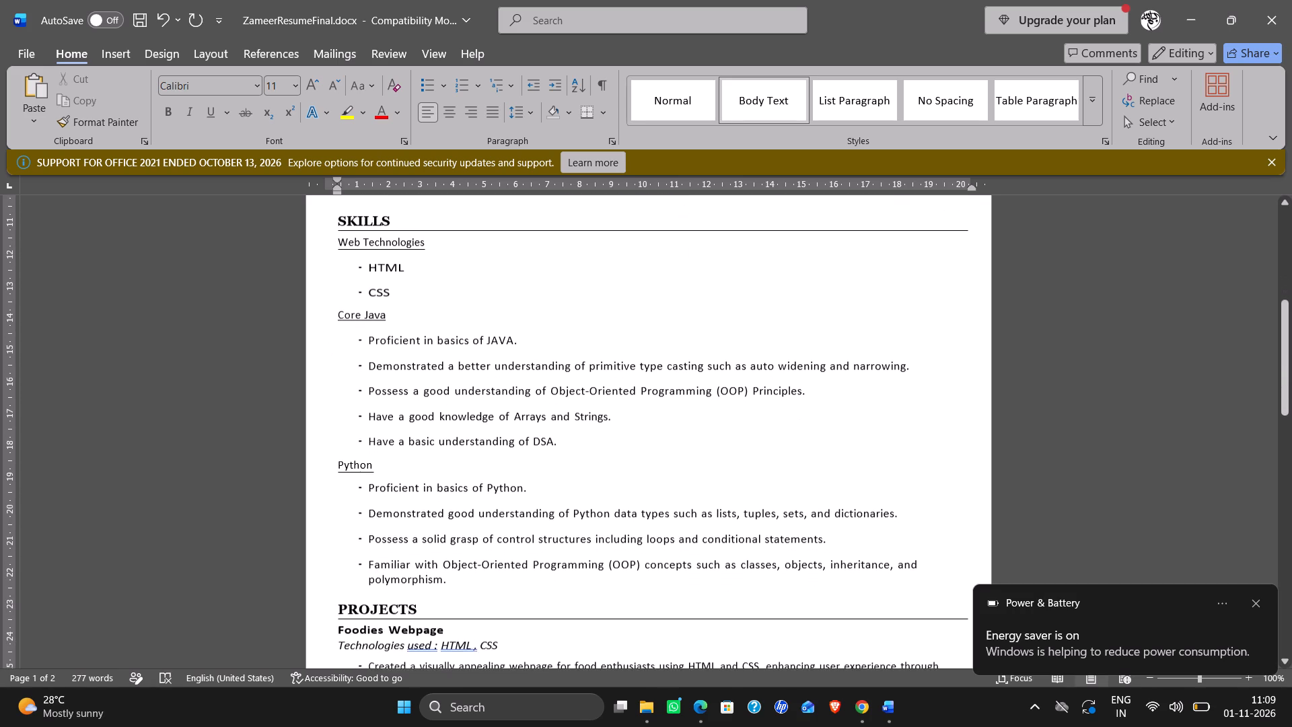
pyautogui.scroll(-1, 519, 346)
pyautogui.scroll(-1, 562, 413)
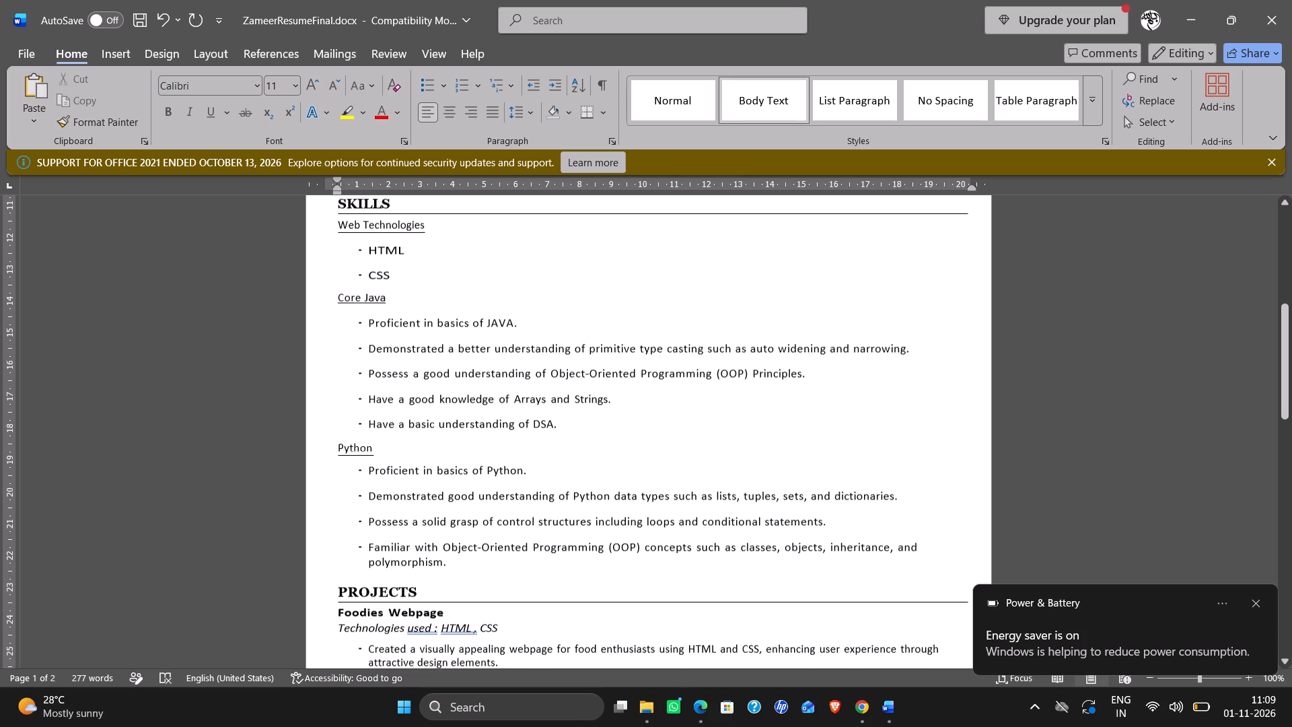
pyautogui.scroll(-3, 562, 413)
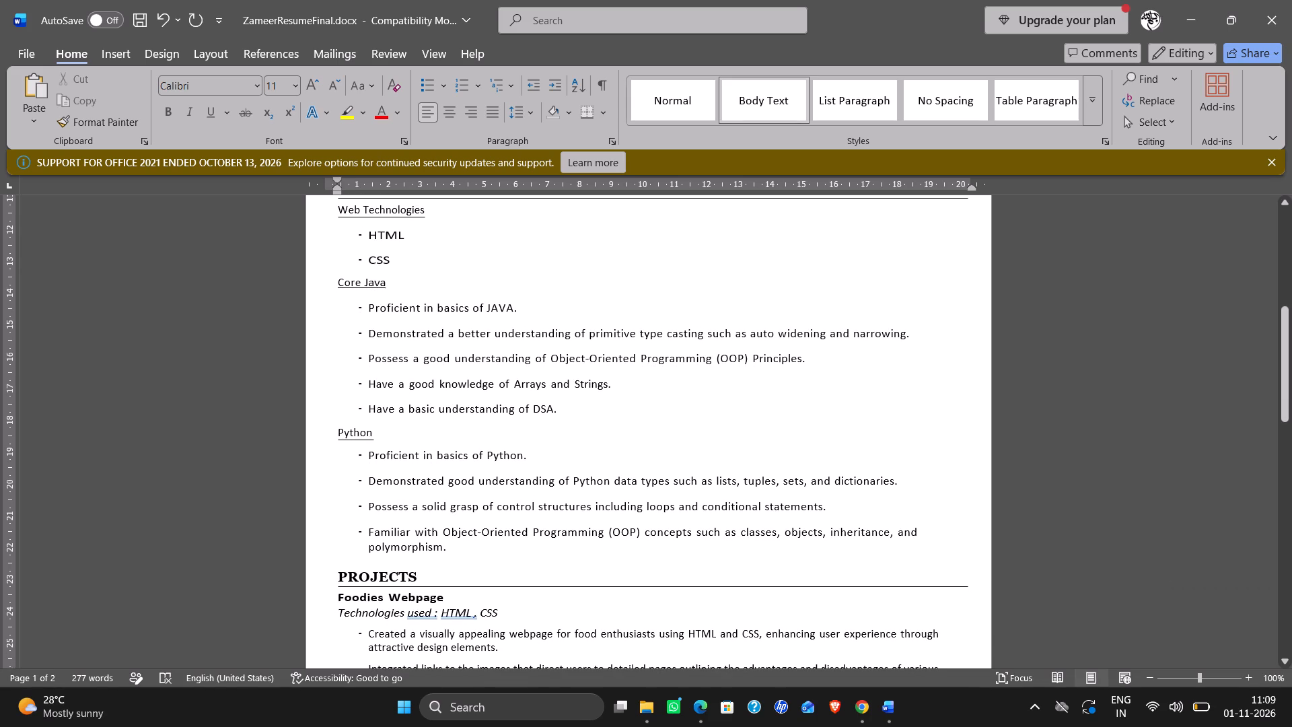
pyautogui.click(437, 409)
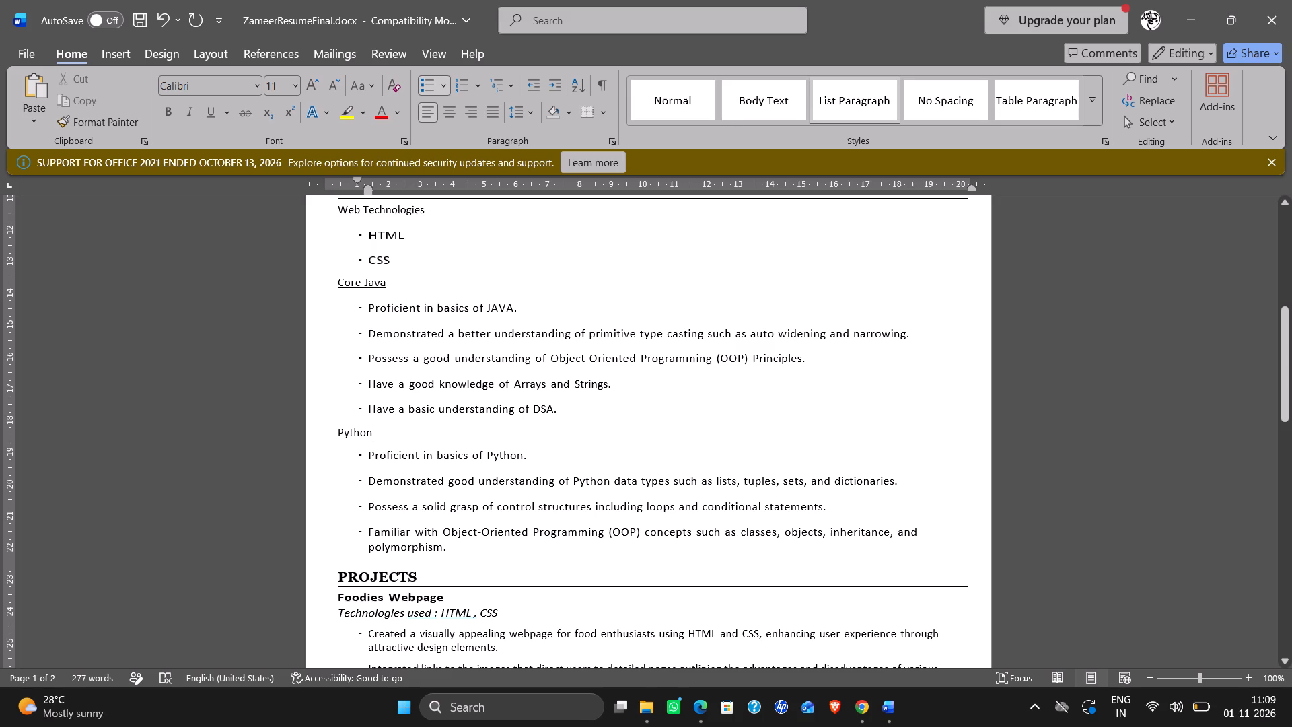
pyautogui.scroll(-1, 480, 450)
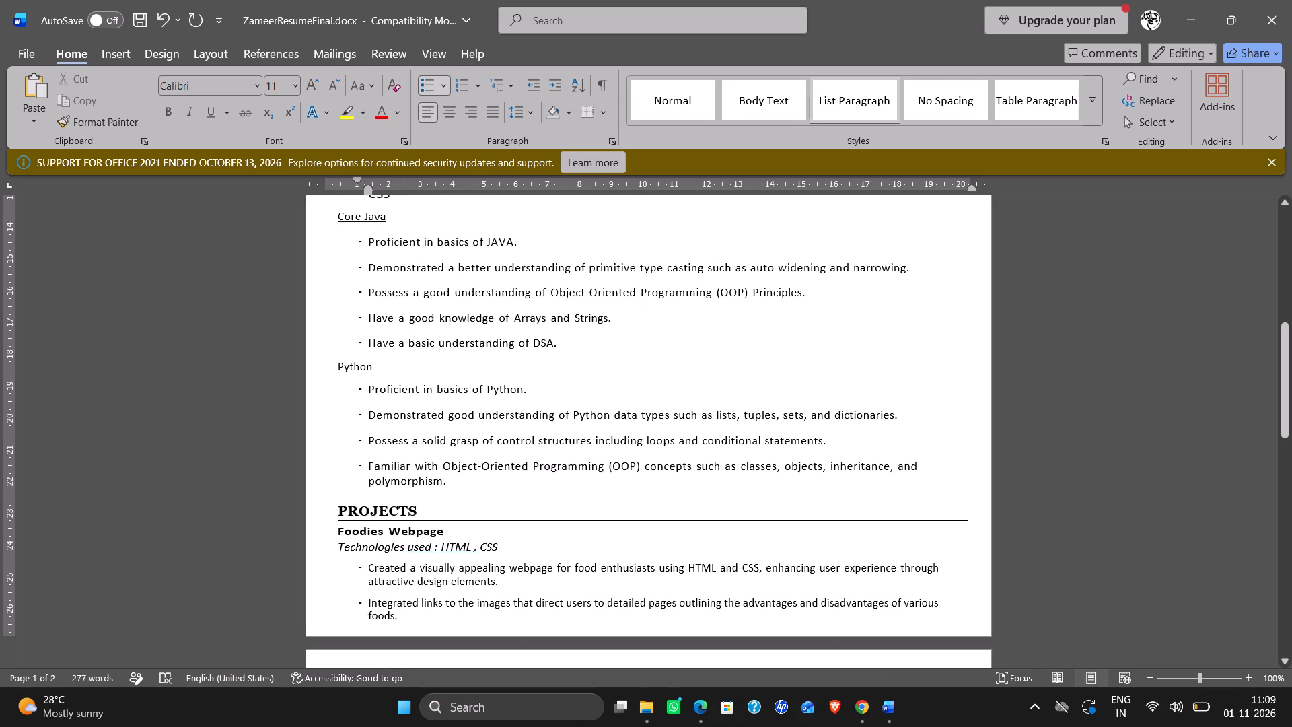
pyautogui.scroll(-2, 450, 446)
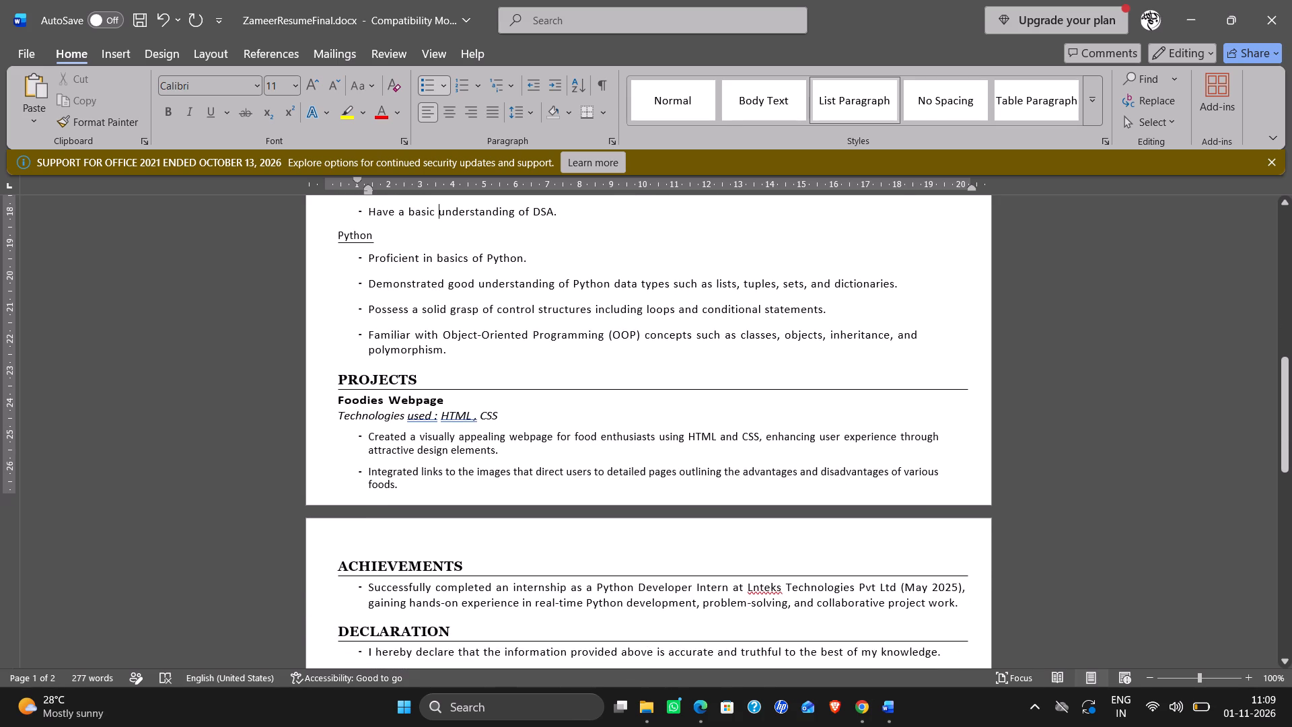
pyautogui.scroll(-2, 450, 446)
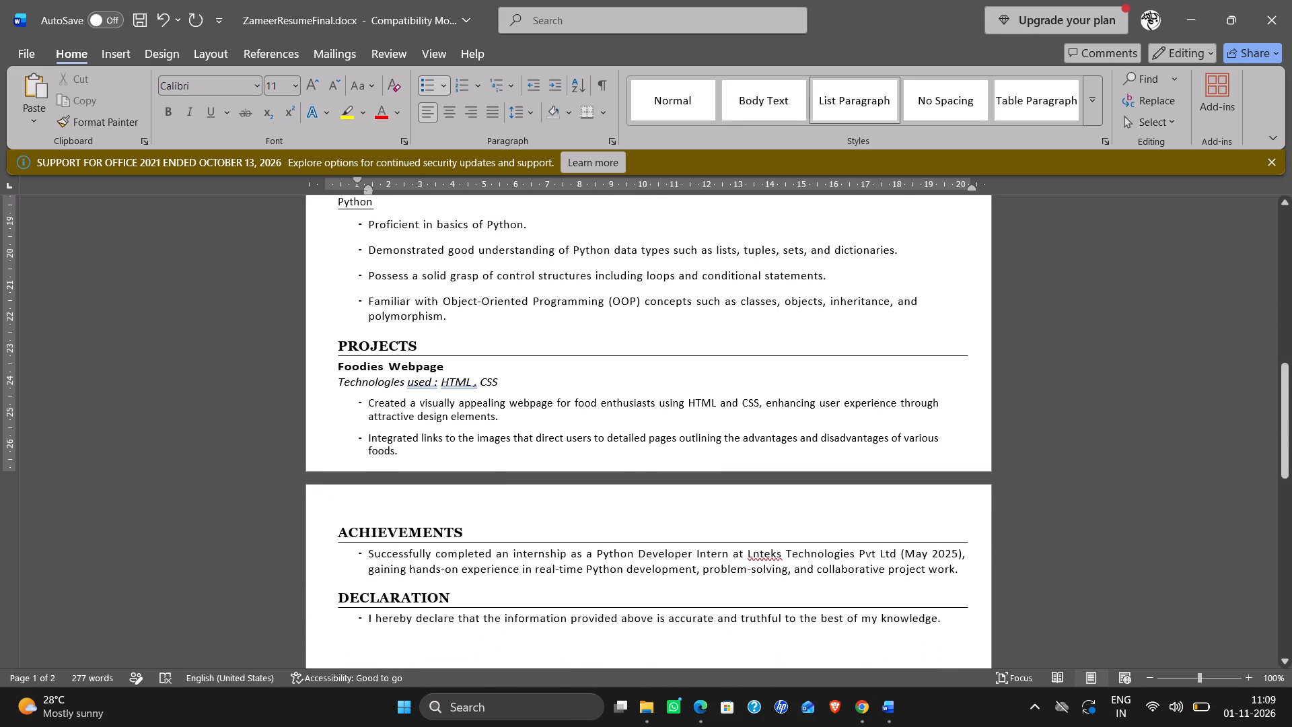
pyautogui.scroll(-1, 450, 446)
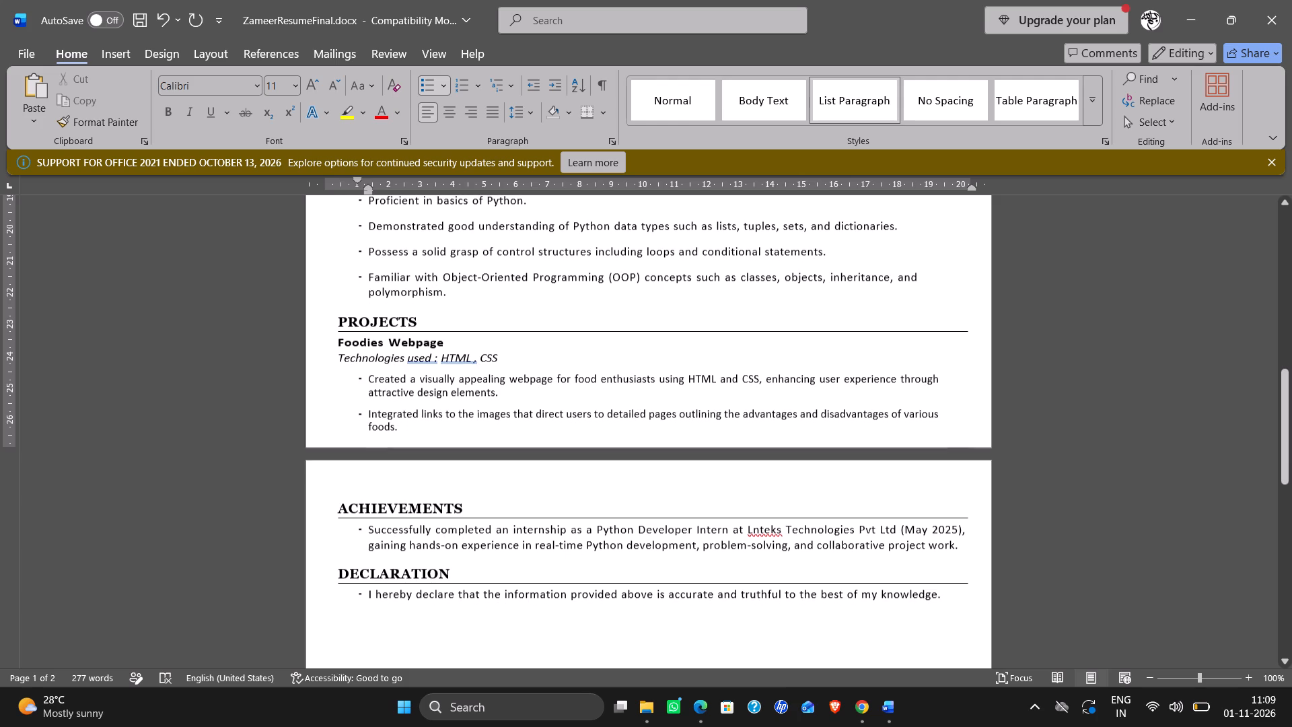
pyautogui.scroll(-1, 450, 446)
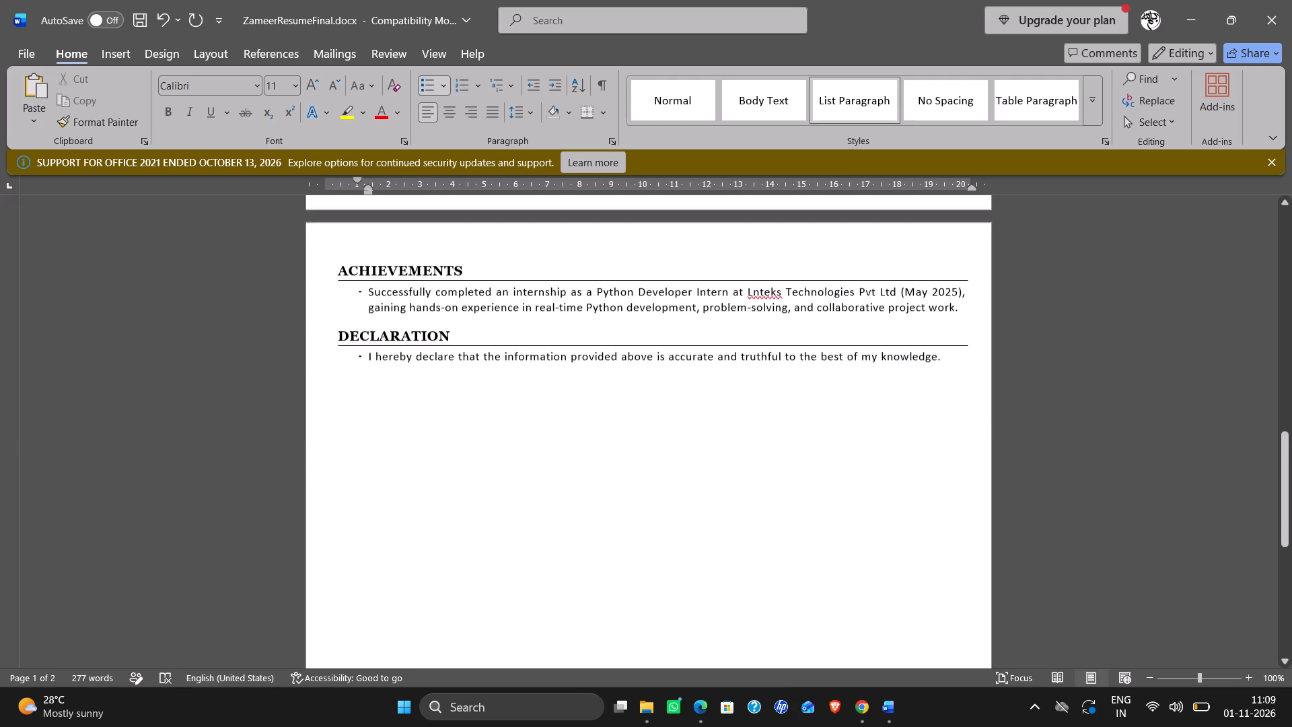
# Add a new paragraph after the last bullet of the Foodies Webpage project.
pyautogui.click(421, 349)
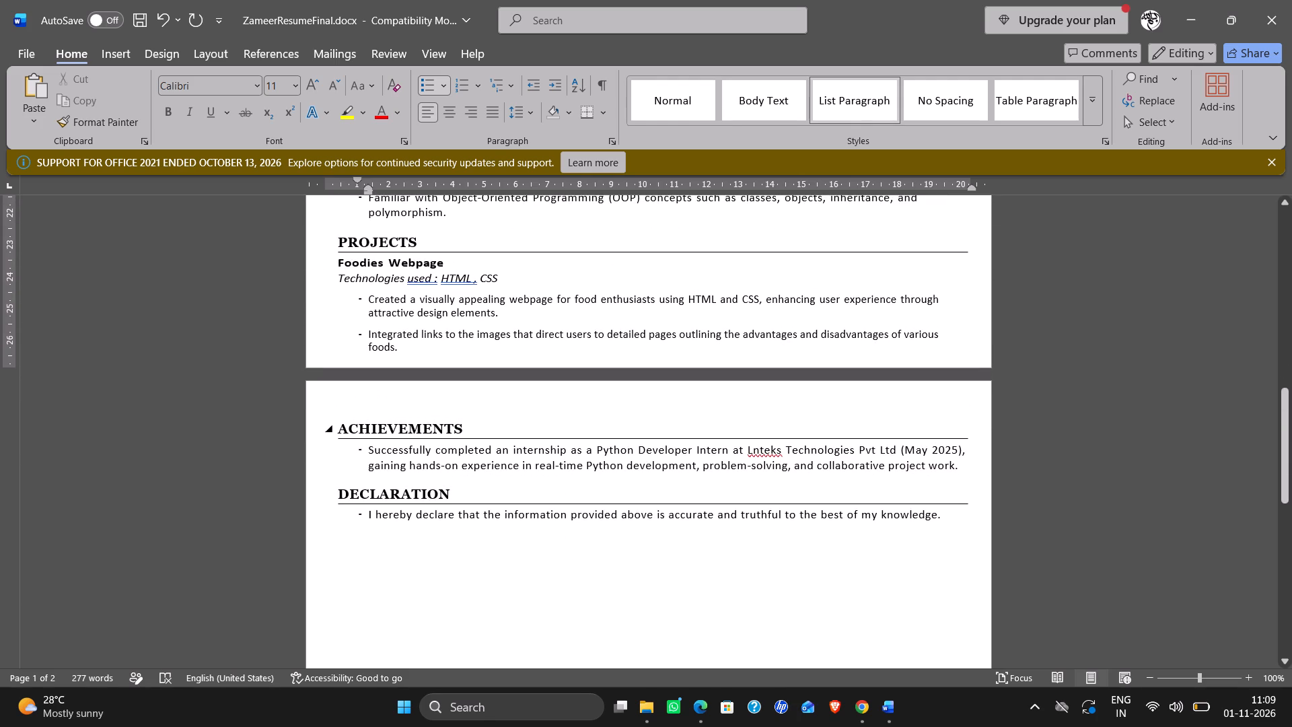
pyautogui.press('Return')
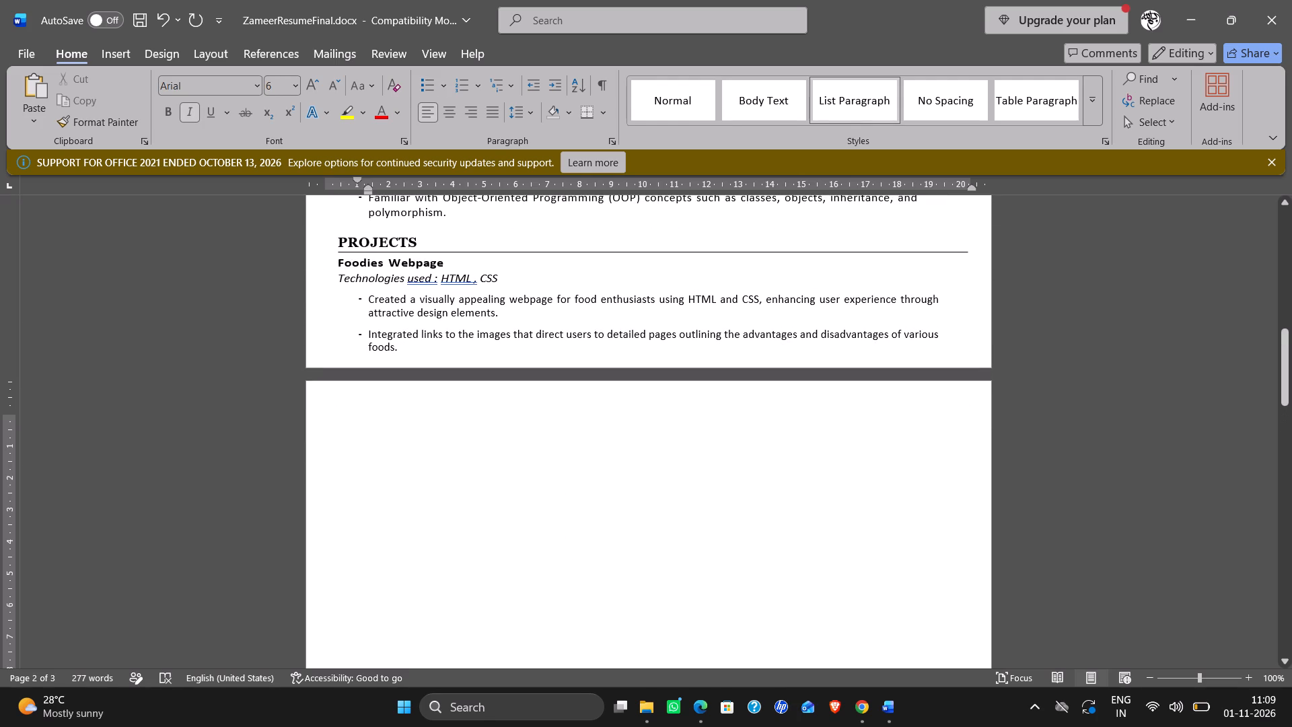
# Try to pull the Achievements heading up toward the projects by deleting its indent and the gap before it.
pyautogui.scroll(-6, 421, 349)
pyautogui.scroll(2, 421, 349)
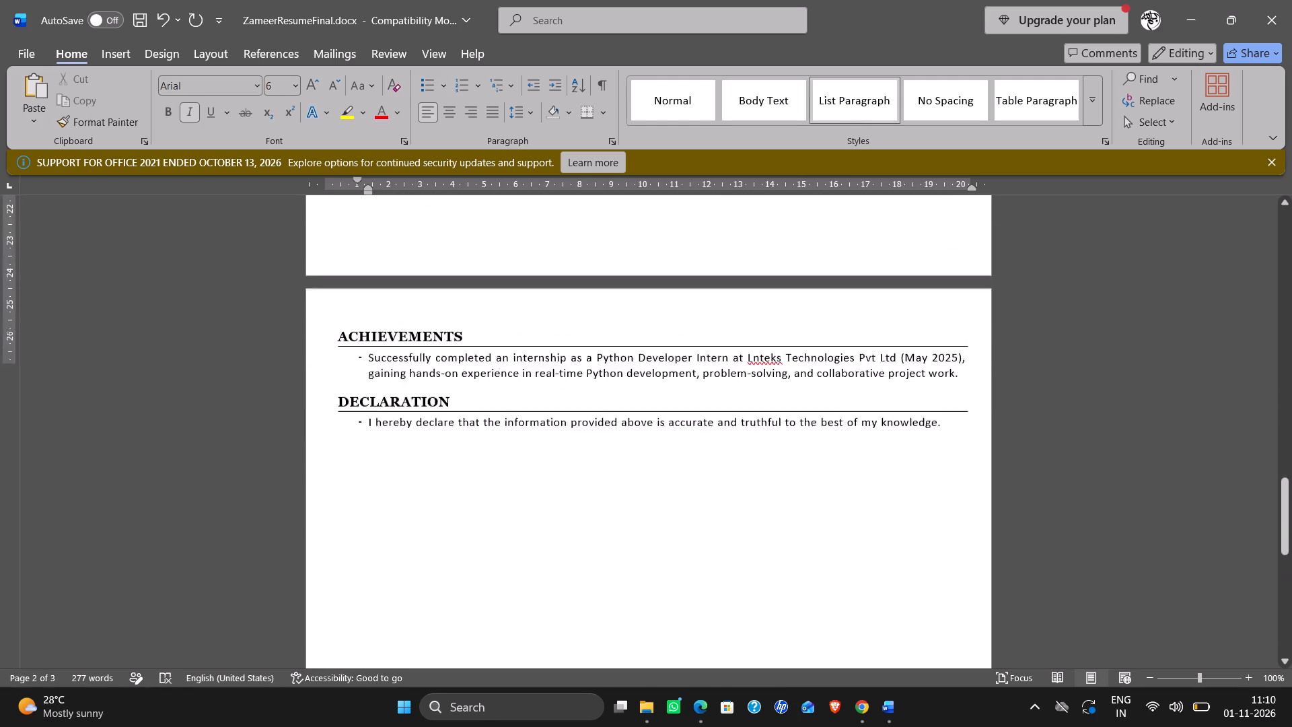
pyautogui.scroll(2, 421, 349)
pyautogui.scroll(-1, 421, 349)
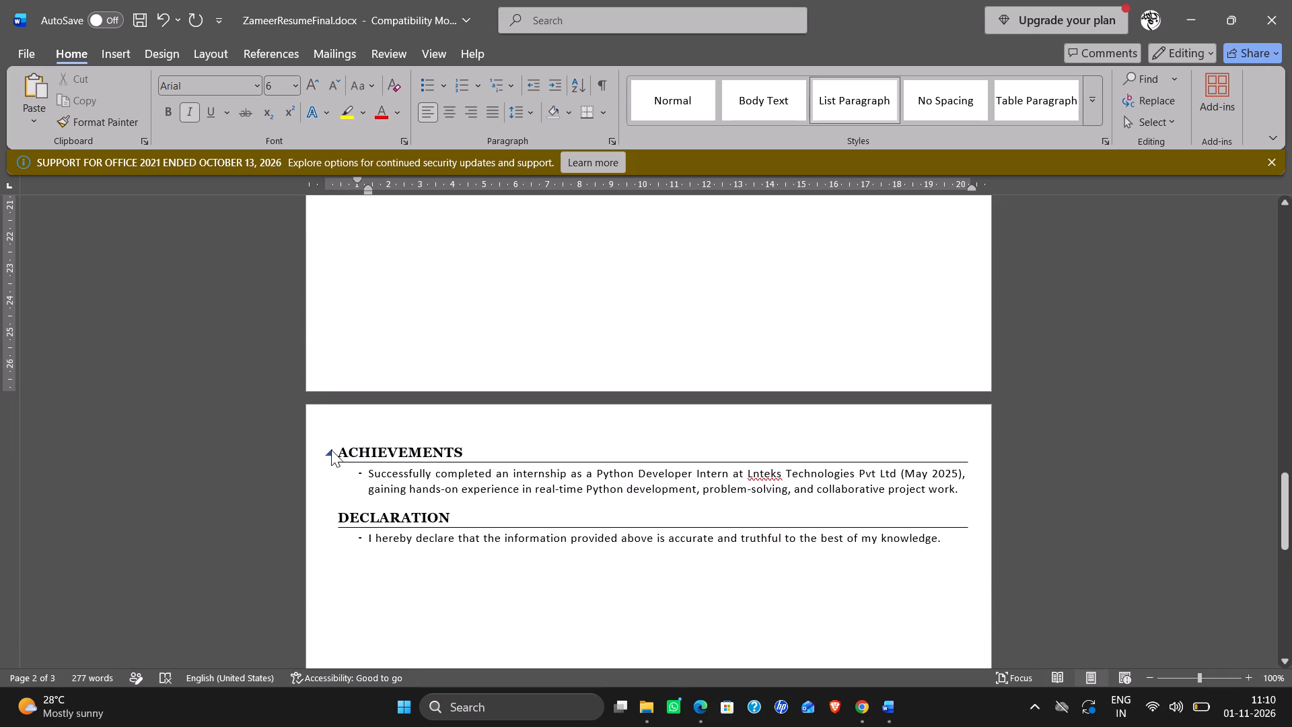
pyautogui.click(340, 448)
pyautogui.press('BackSpace')
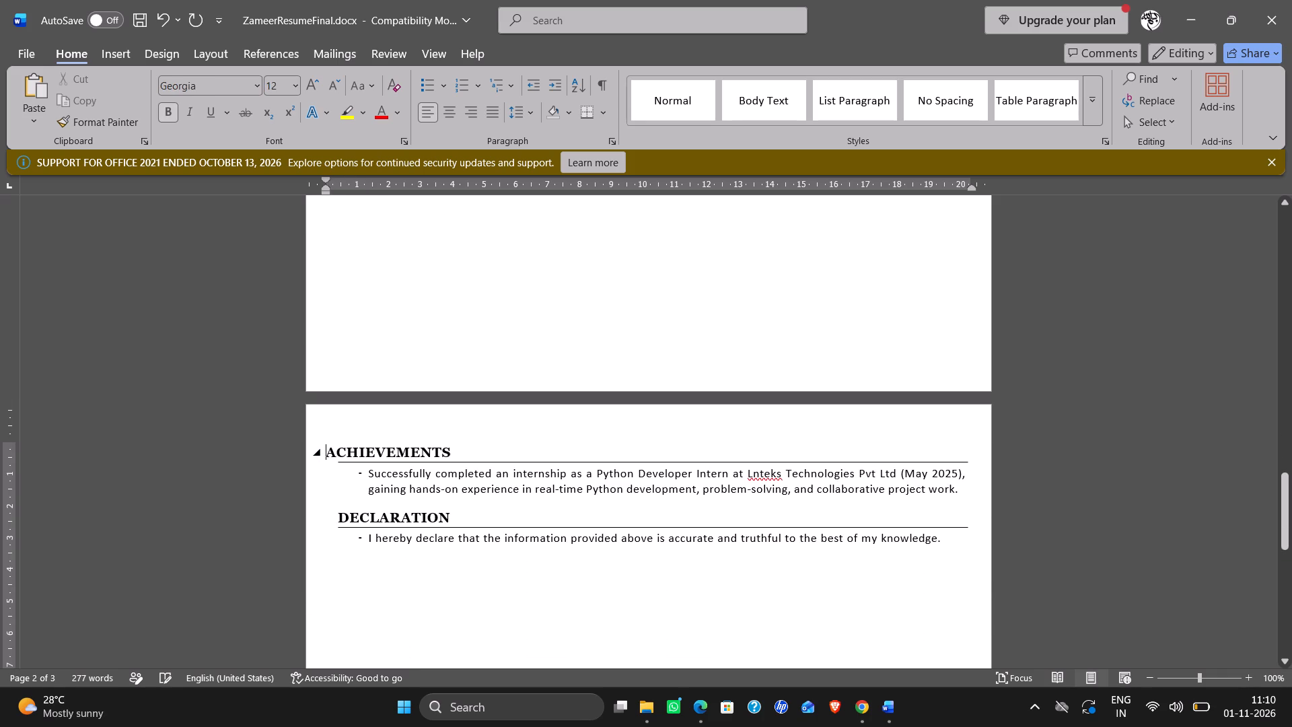
pyautogui.press('BackSpace')
# Review the resume from the Education section through Skills to the end of the Projects section.
pyautogui.hscroll(1, 340, 448)
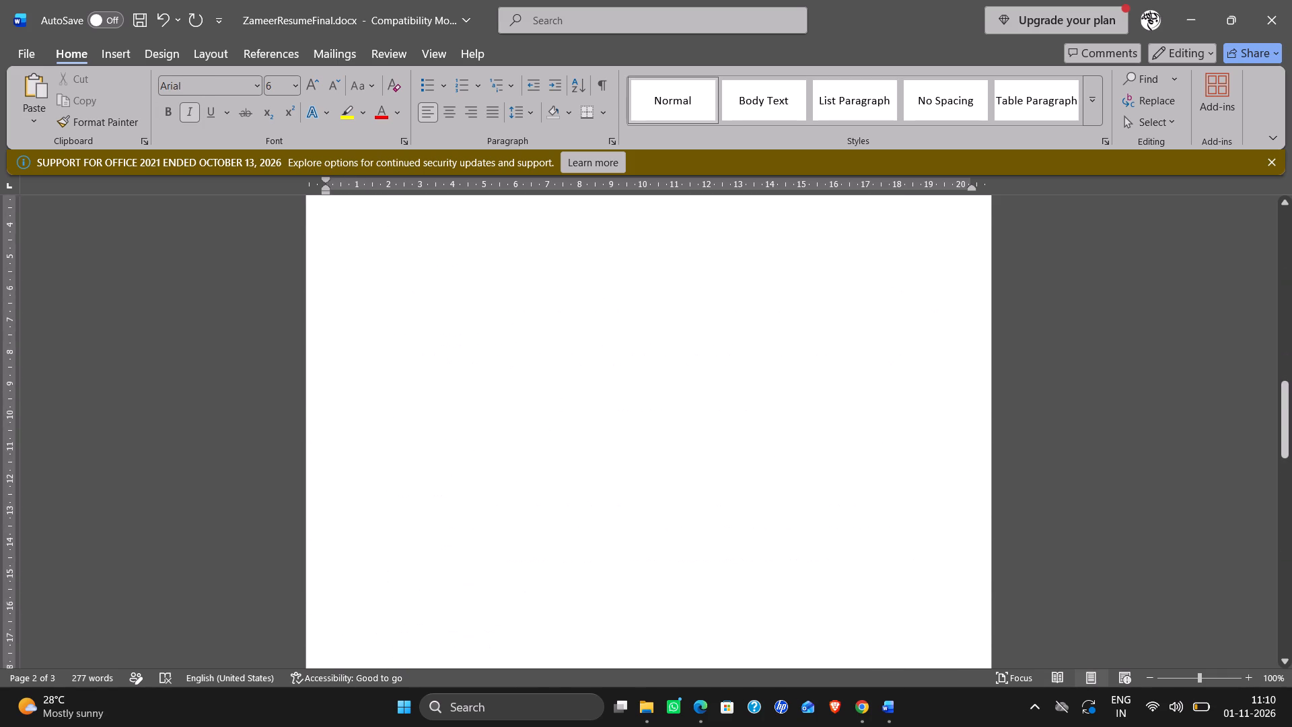
pyautogui.scroll(-3, 340, 448)
pyautogui.scroll(4, 340, 448)
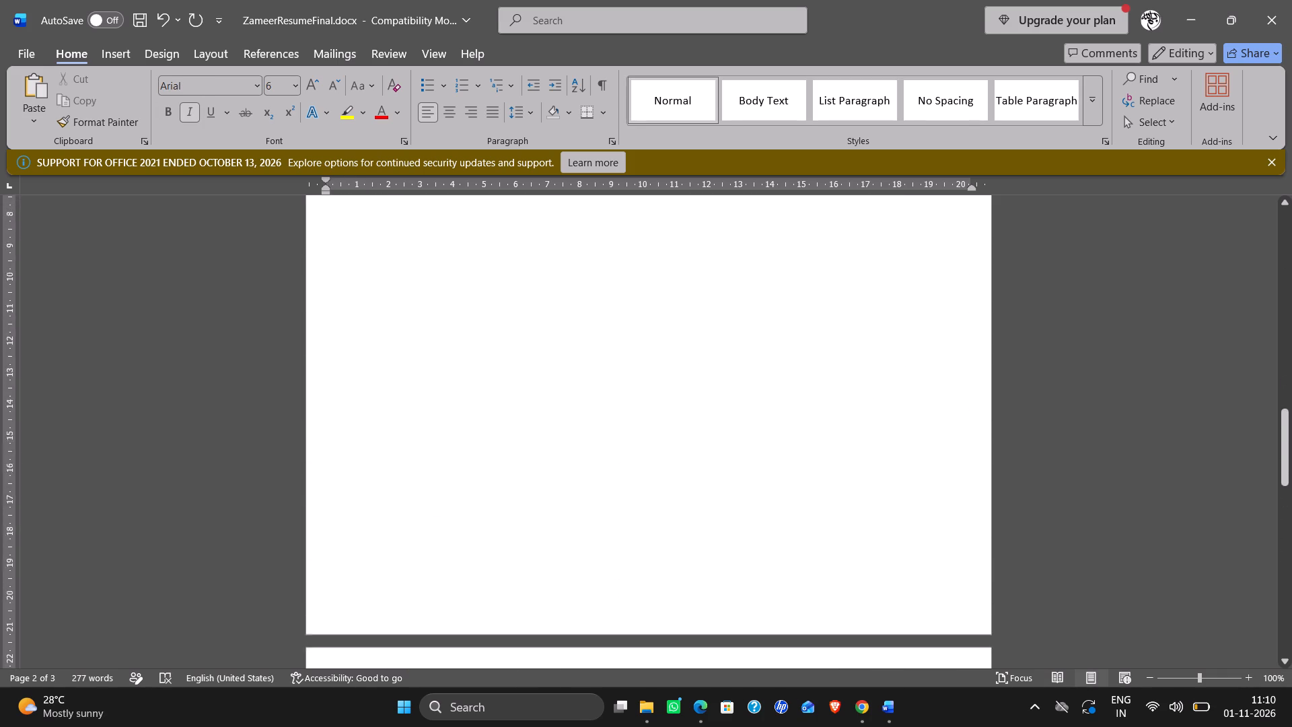
pyautogui.scroll(6, 340, 448)
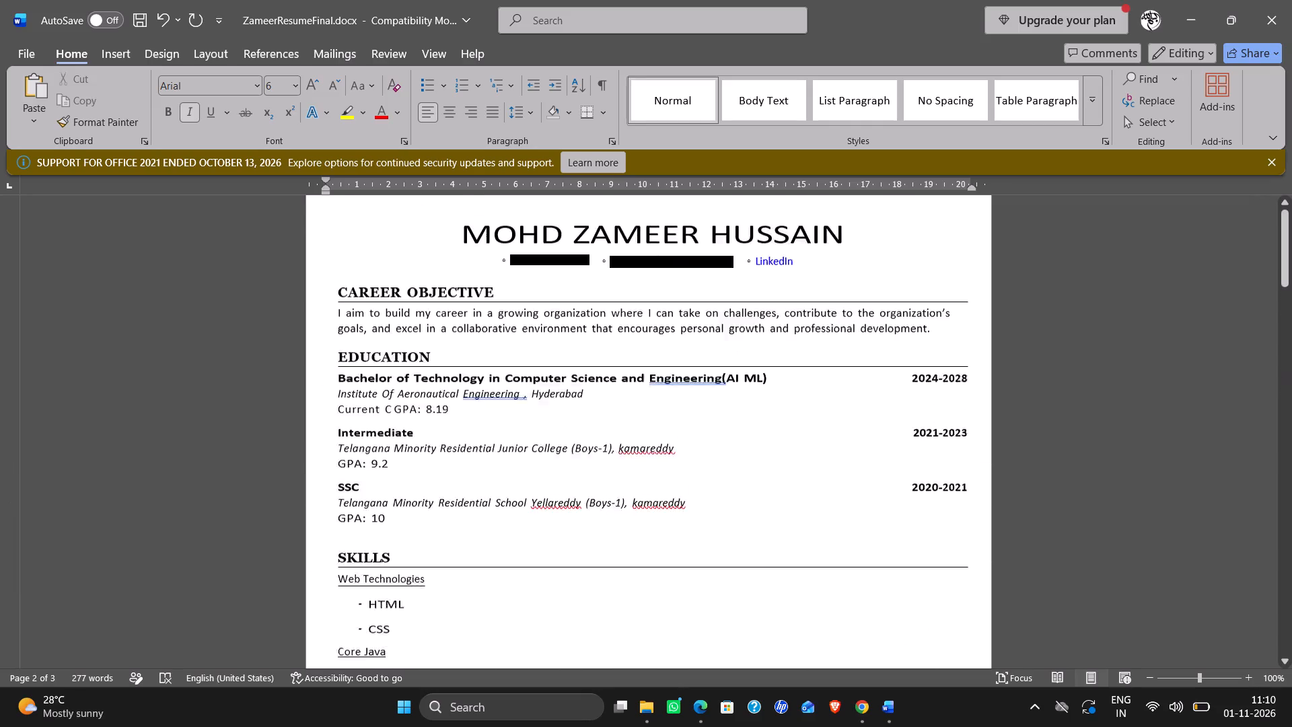
pyautogui.scroll(-2, 340, 448)
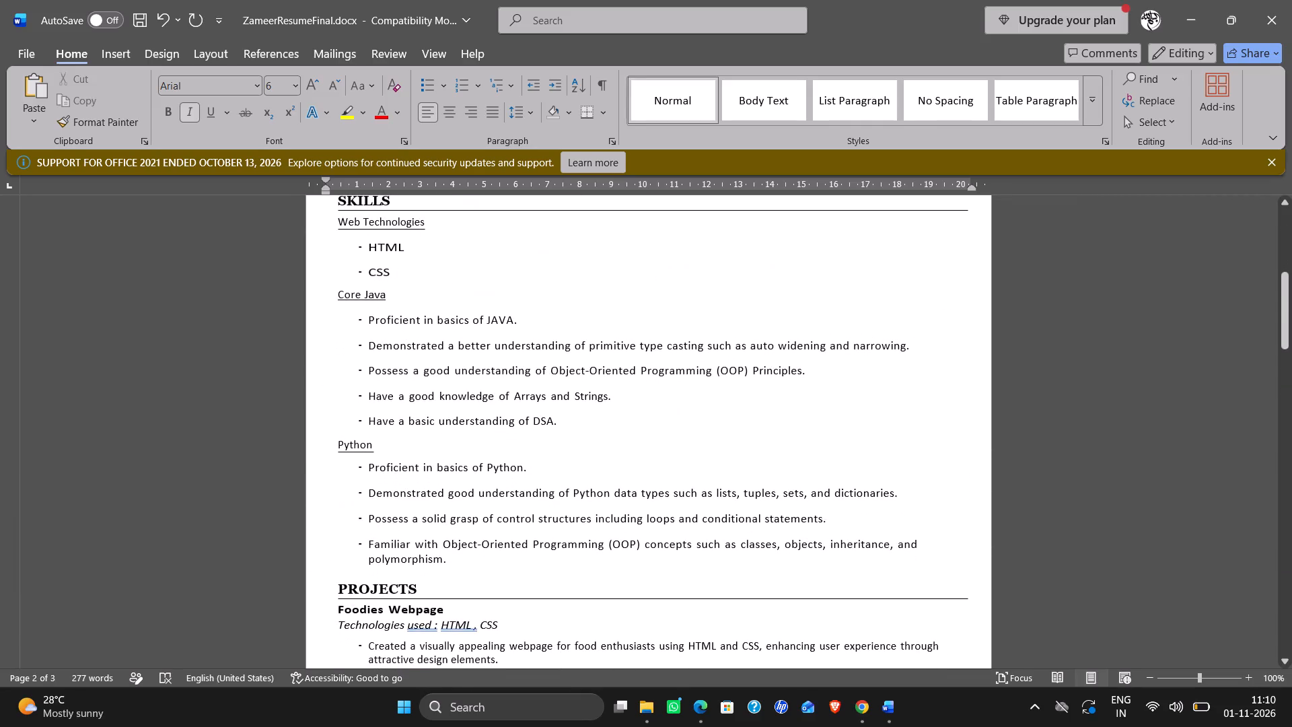
pyautogui.click(341, 580)
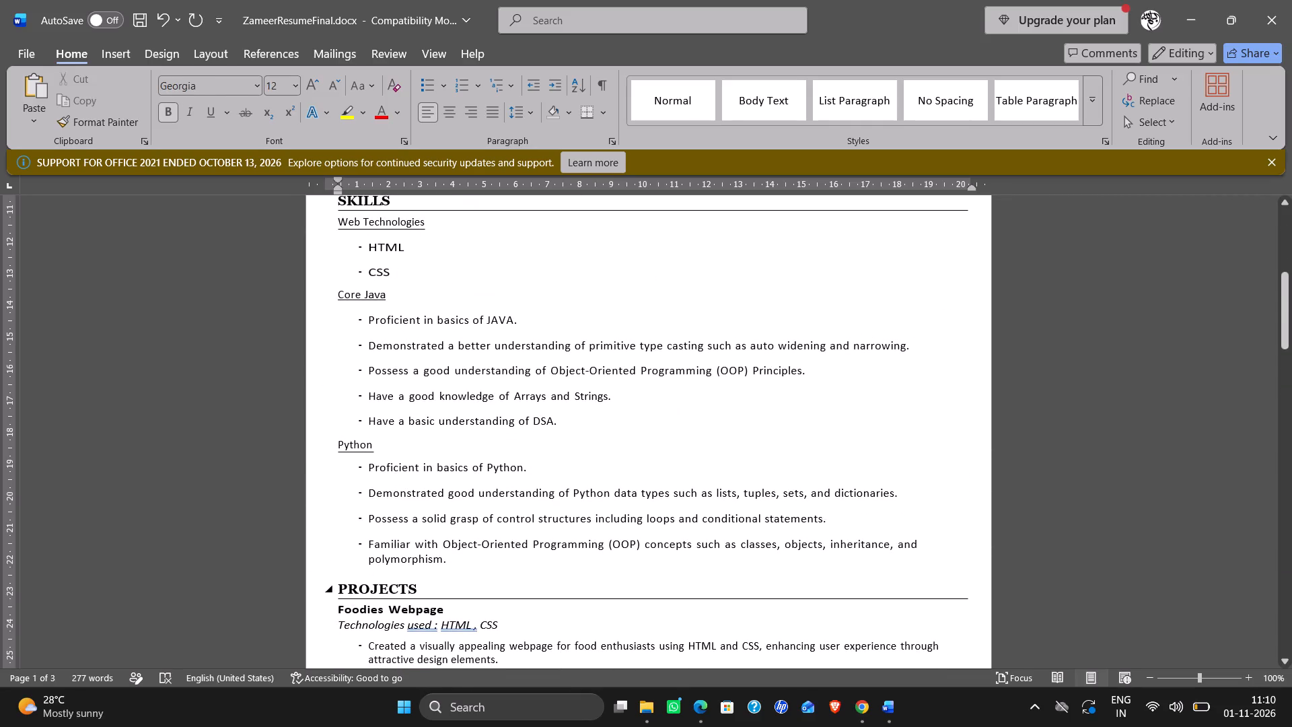
pyautogui.scroll(-1, 368, 580)
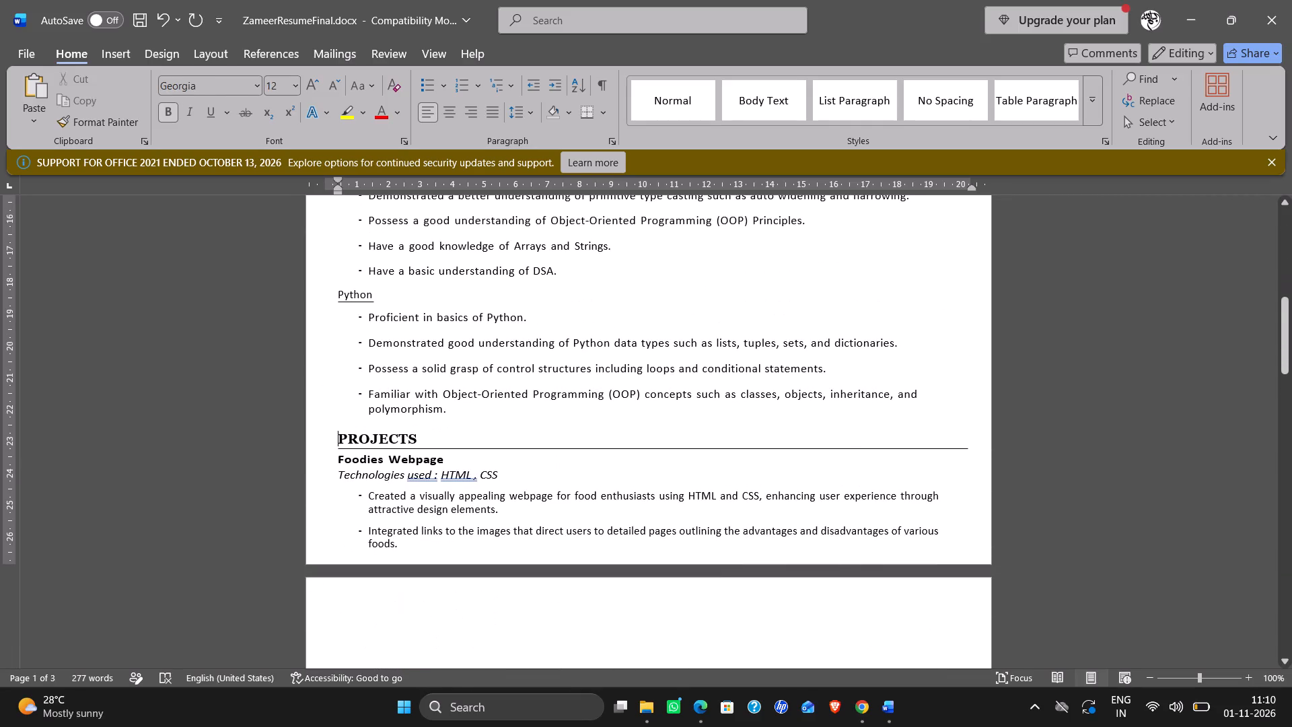
pyautogui.scroll(-1, 379, 585)
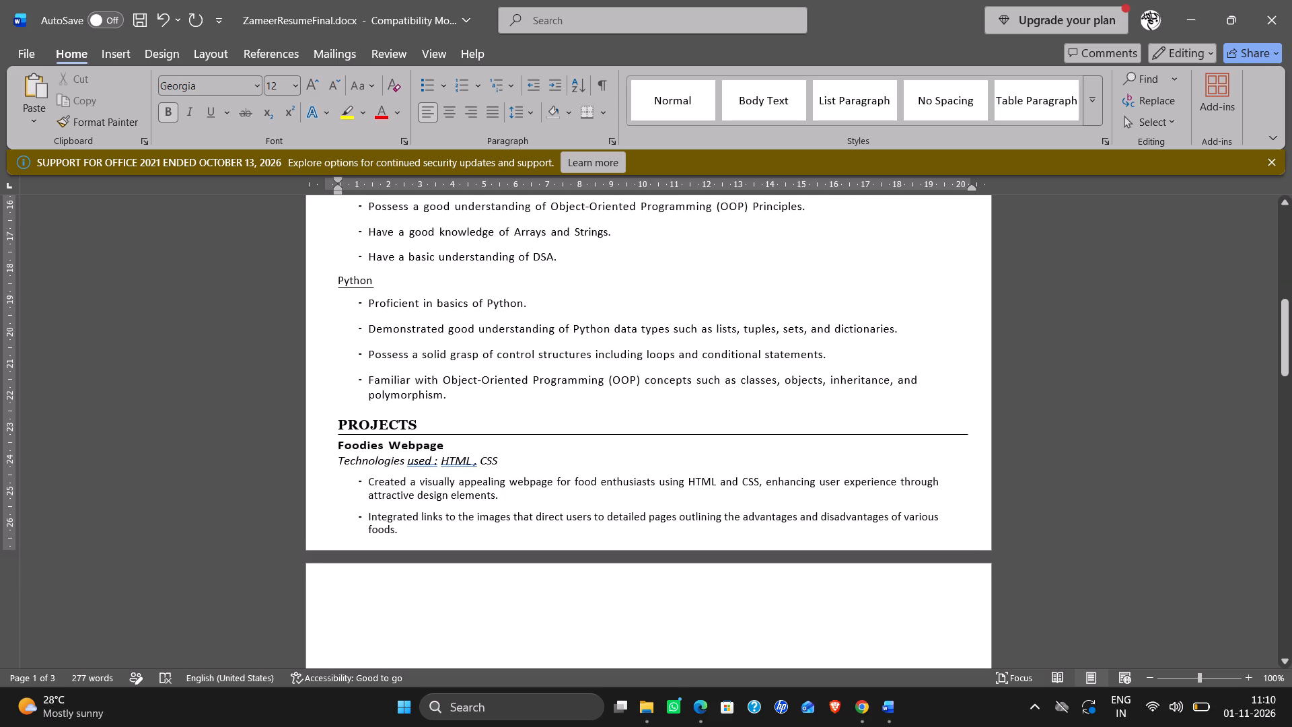
pyautogui.scroll(-1, 379, 585)
# Remove the gap after the Foodies Webpage project's last bullet and start a new line there.
pyautogui.click(379, 585)
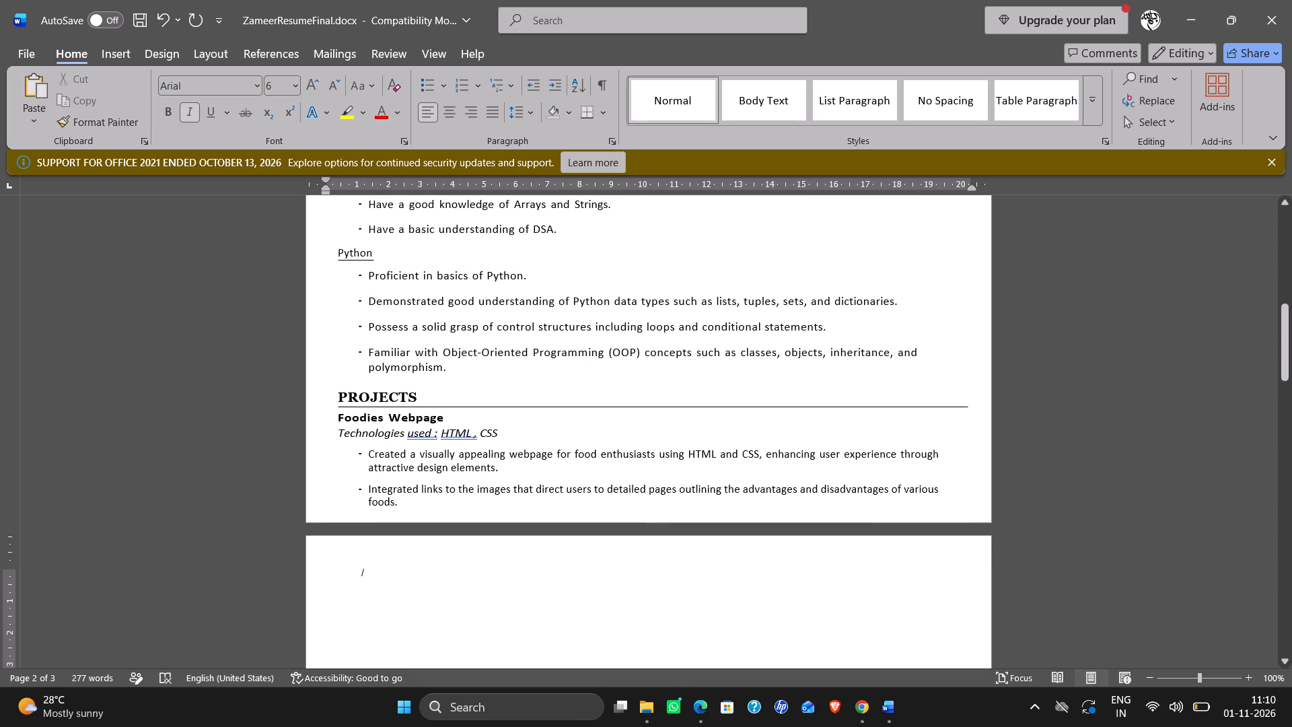
pyautogui.press(';')
pyautogui.press('BackSpace')
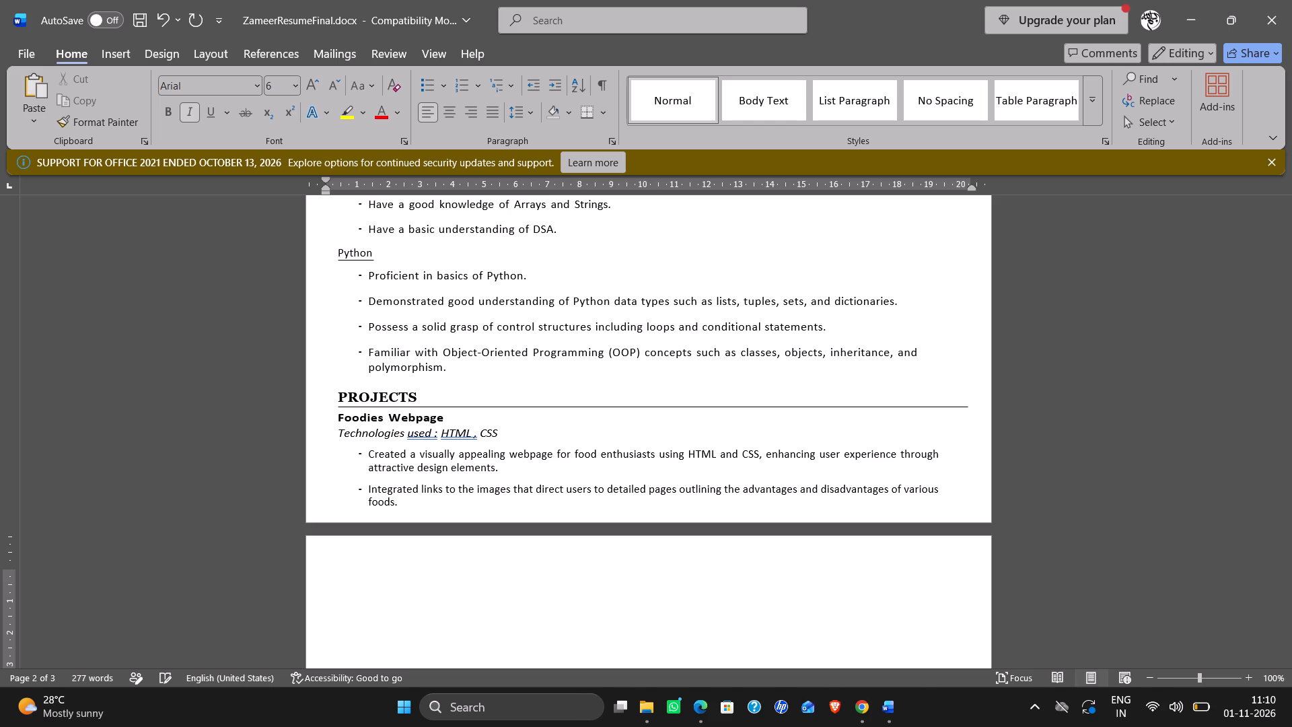
pyautogui.press('BackSpace')
pyautogui.press('Return')
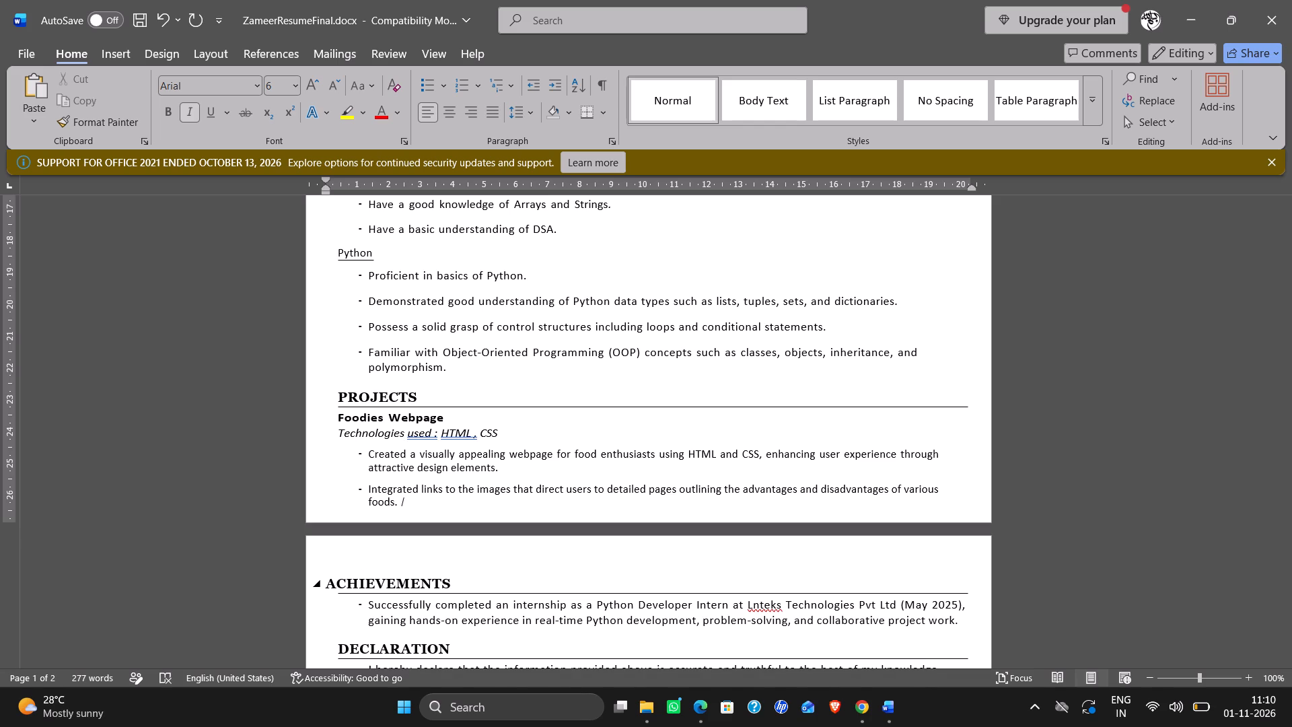
pyautogui.press('Return')
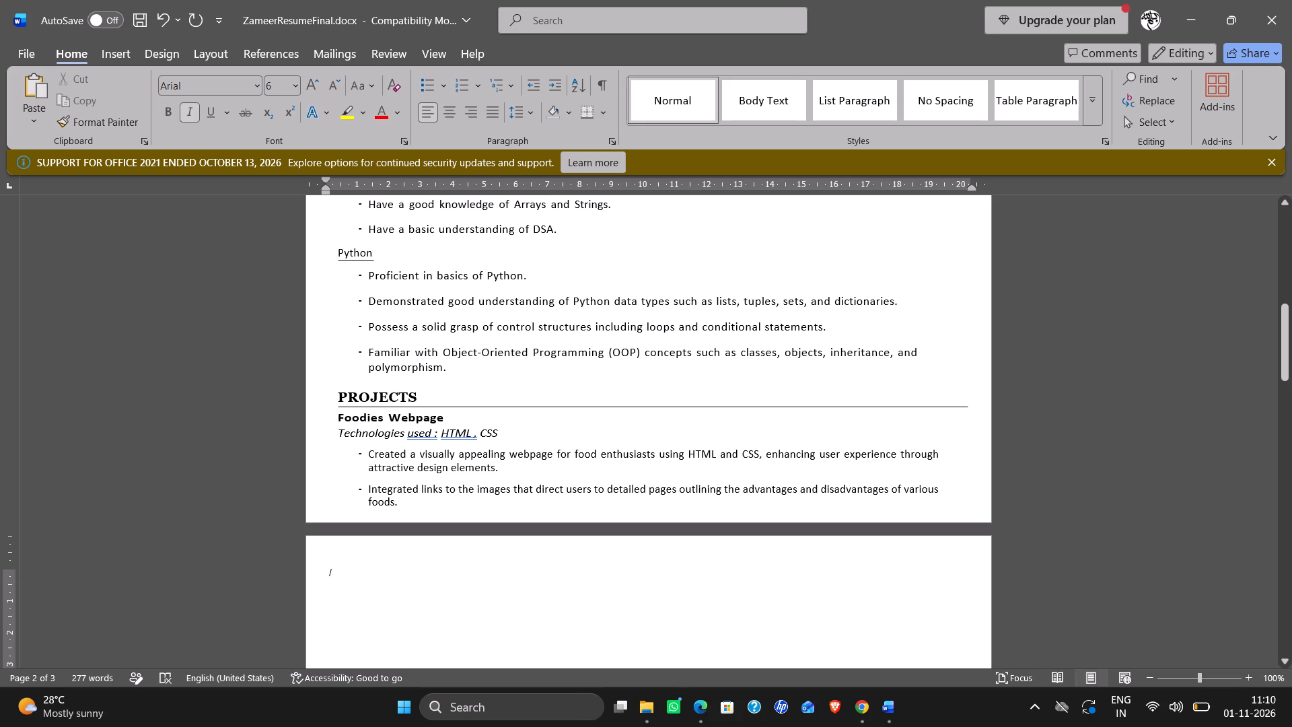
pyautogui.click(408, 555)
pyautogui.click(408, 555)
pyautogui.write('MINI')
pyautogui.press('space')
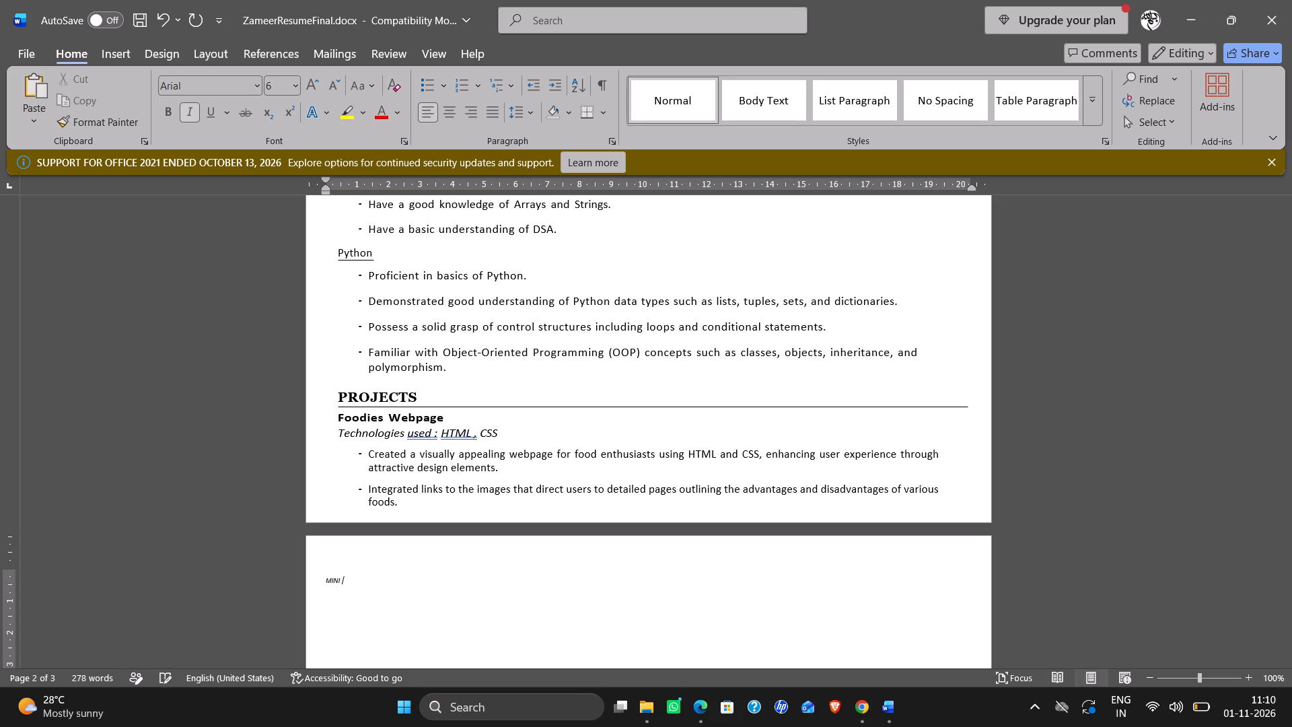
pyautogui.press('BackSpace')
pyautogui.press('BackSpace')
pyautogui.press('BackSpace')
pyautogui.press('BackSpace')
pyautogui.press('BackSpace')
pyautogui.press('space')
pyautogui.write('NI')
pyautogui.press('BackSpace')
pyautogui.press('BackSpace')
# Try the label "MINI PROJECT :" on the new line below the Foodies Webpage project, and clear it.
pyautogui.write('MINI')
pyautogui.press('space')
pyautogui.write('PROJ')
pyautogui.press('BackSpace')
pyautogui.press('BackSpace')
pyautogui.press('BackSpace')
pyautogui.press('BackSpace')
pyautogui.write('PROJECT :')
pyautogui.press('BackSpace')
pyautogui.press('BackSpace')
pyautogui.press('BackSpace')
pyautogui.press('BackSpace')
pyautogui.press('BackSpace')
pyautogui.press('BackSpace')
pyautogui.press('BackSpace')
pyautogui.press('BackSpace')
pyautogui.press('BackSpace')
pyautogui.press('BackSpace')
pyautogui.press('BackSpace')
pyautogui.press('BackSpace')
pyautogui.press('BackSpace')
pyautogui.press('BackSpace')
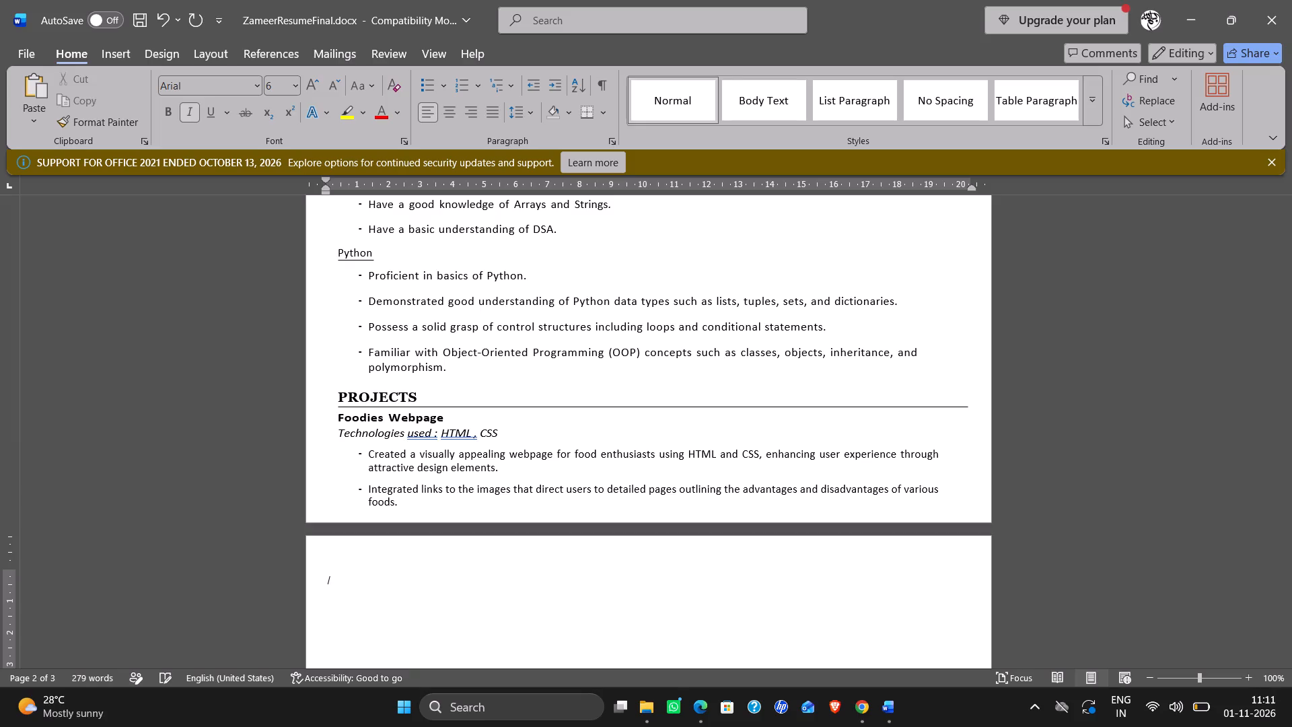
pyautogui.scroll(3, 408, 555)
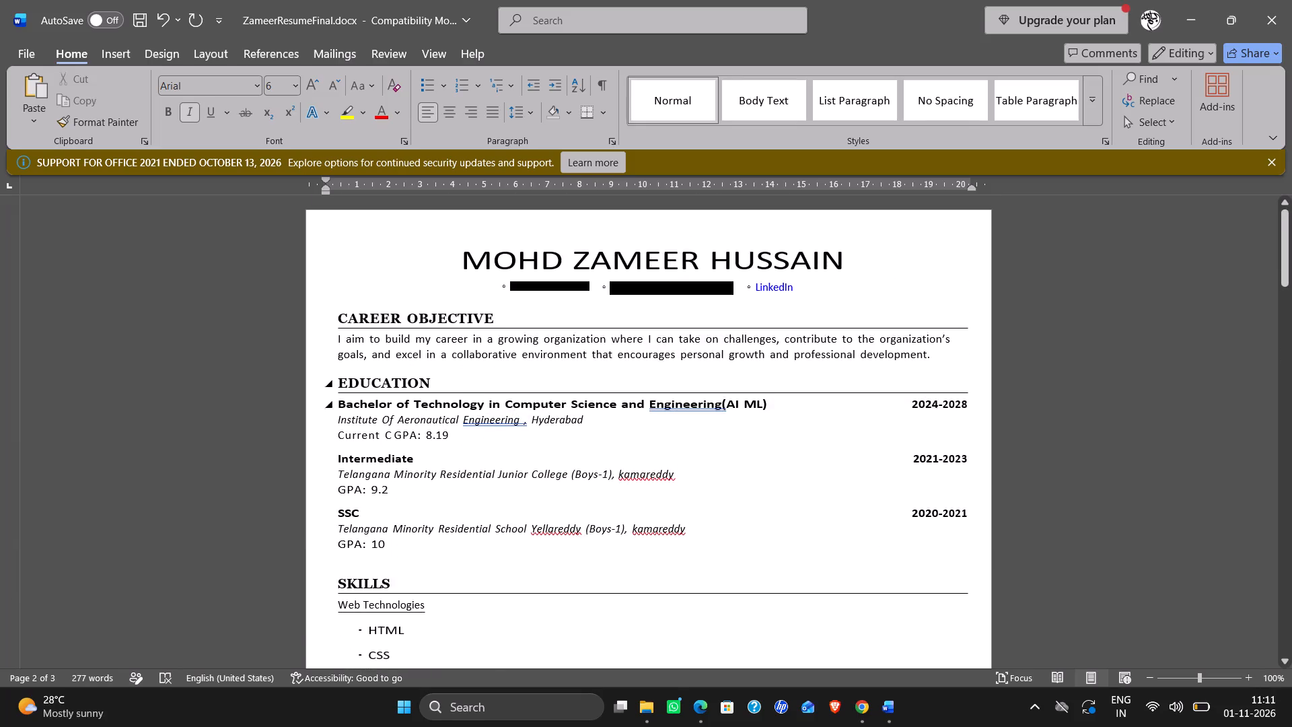
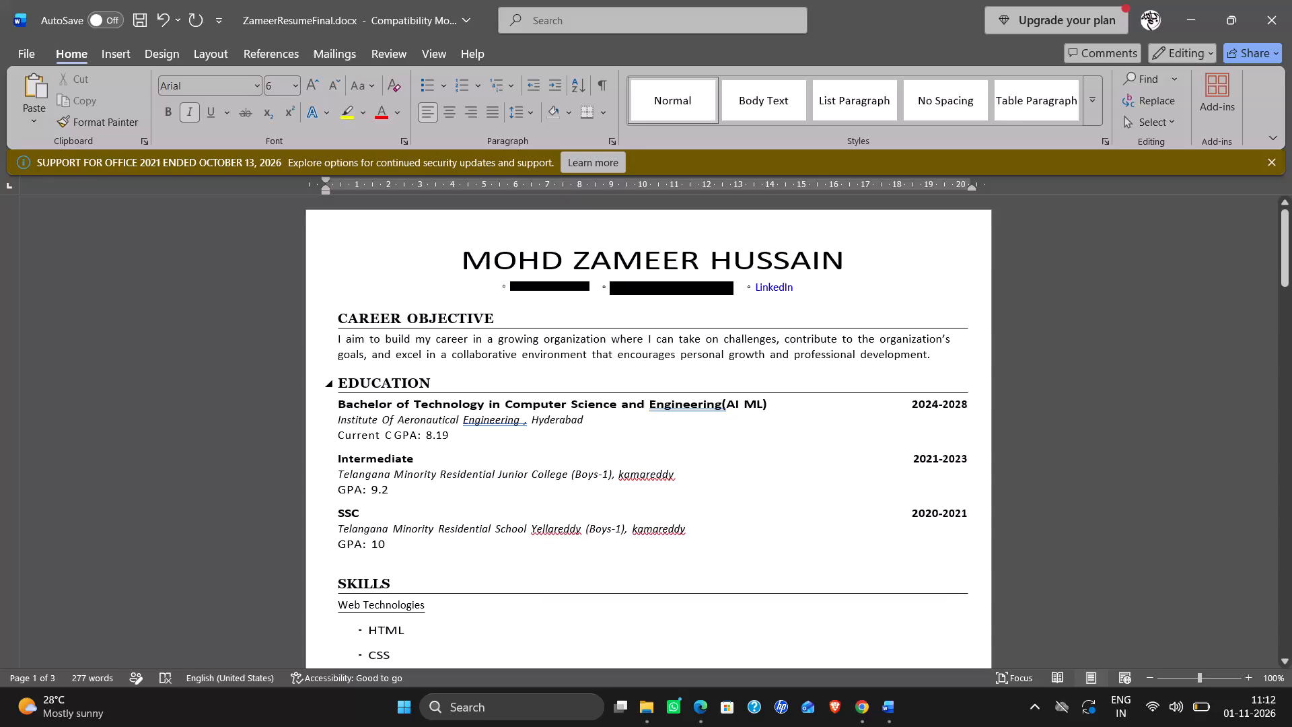
# Look over the resume's pages, including its Career Objective, Education and Skills sections.
pyautogui.scroll(-2, 570, 388)
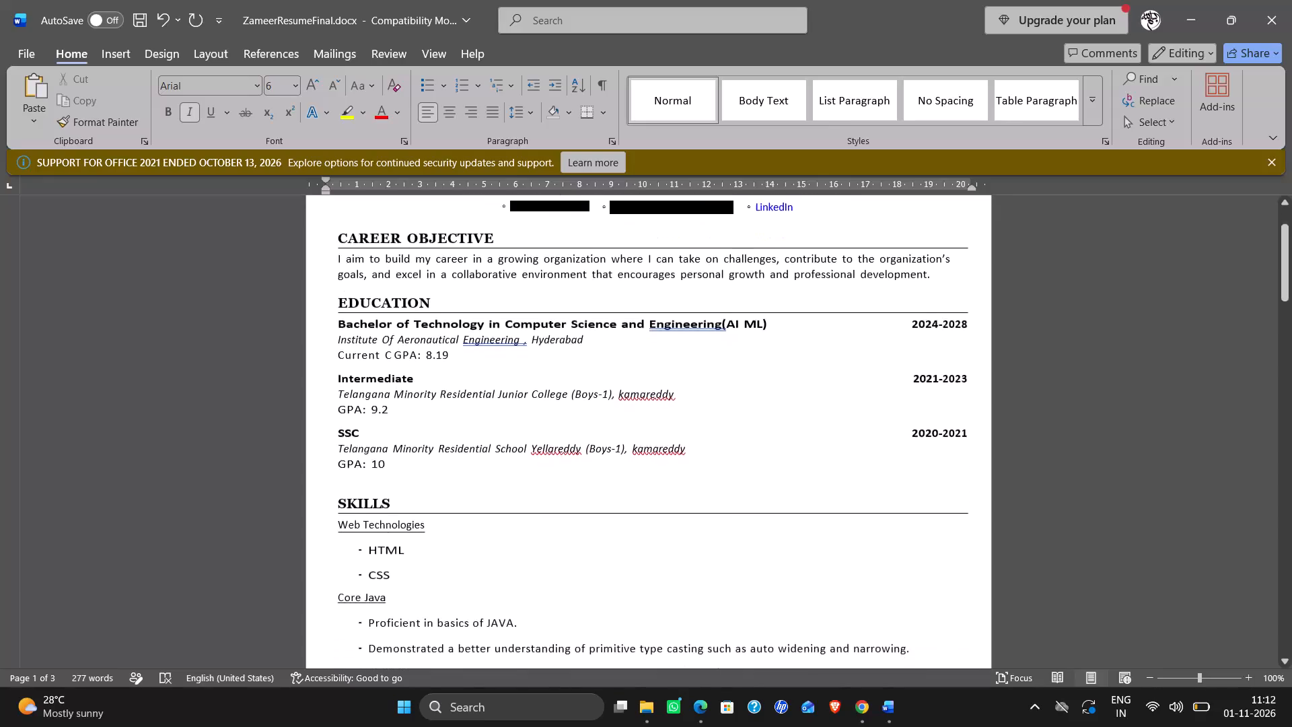
pyautogui.scroll(-4, 570, 388)
pyautogui.scroll(1, 570, 388)
pyautogui.scroll(-2, 570, 388)
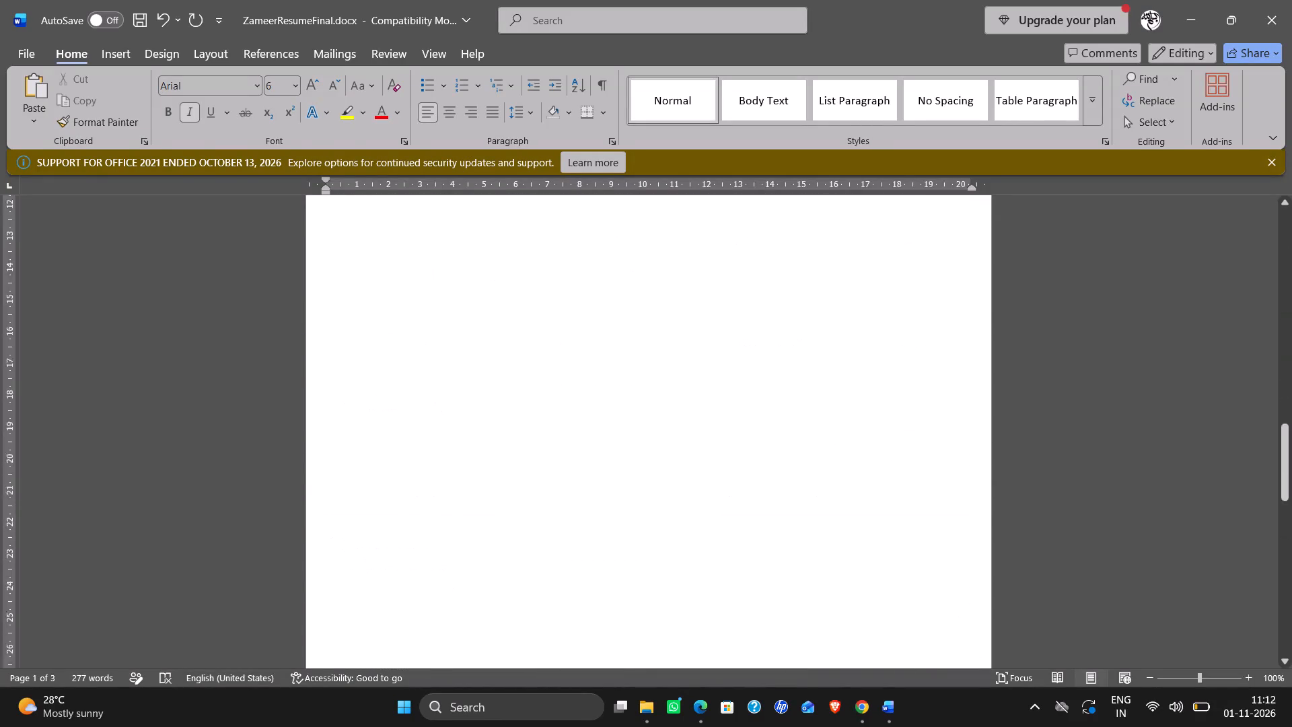
pyautogui.scroll(-5, 570, 388)
pyautogui.scroll(5, 570, 388)
pyautogui.scroll(7, 730, 194)
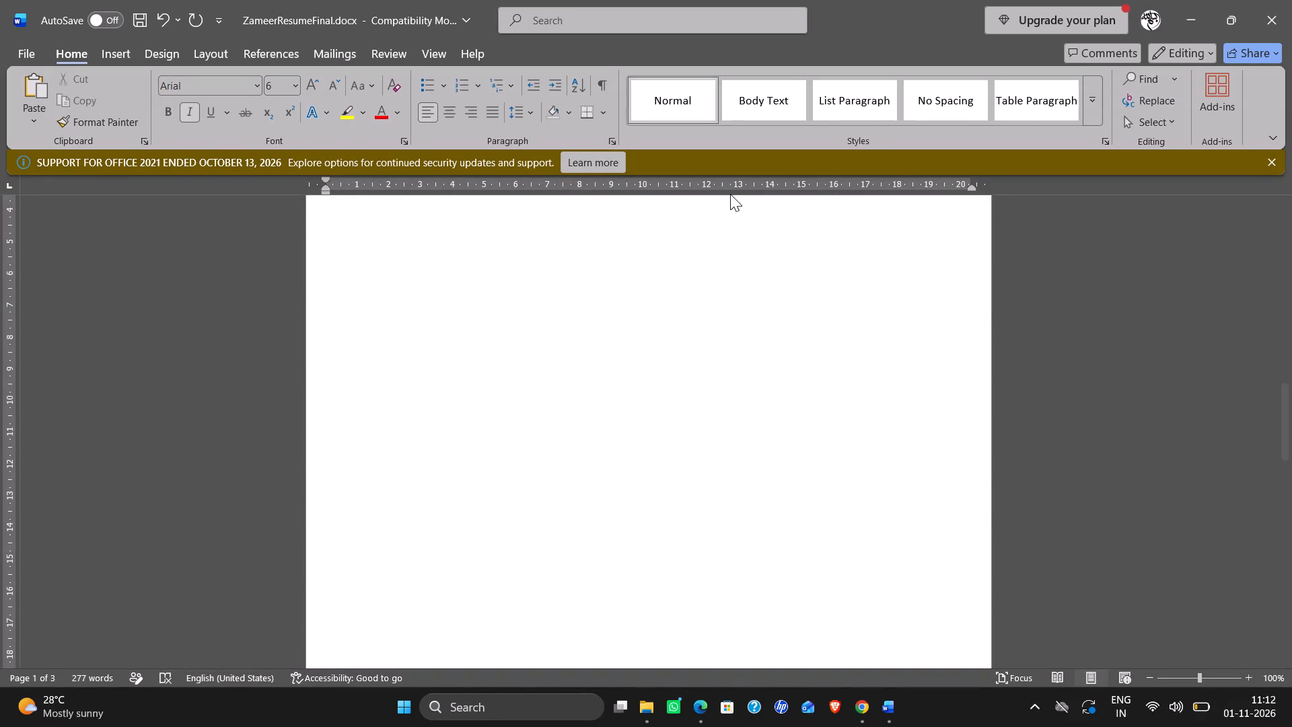
pyautogui.scroll(9, 730, 194)
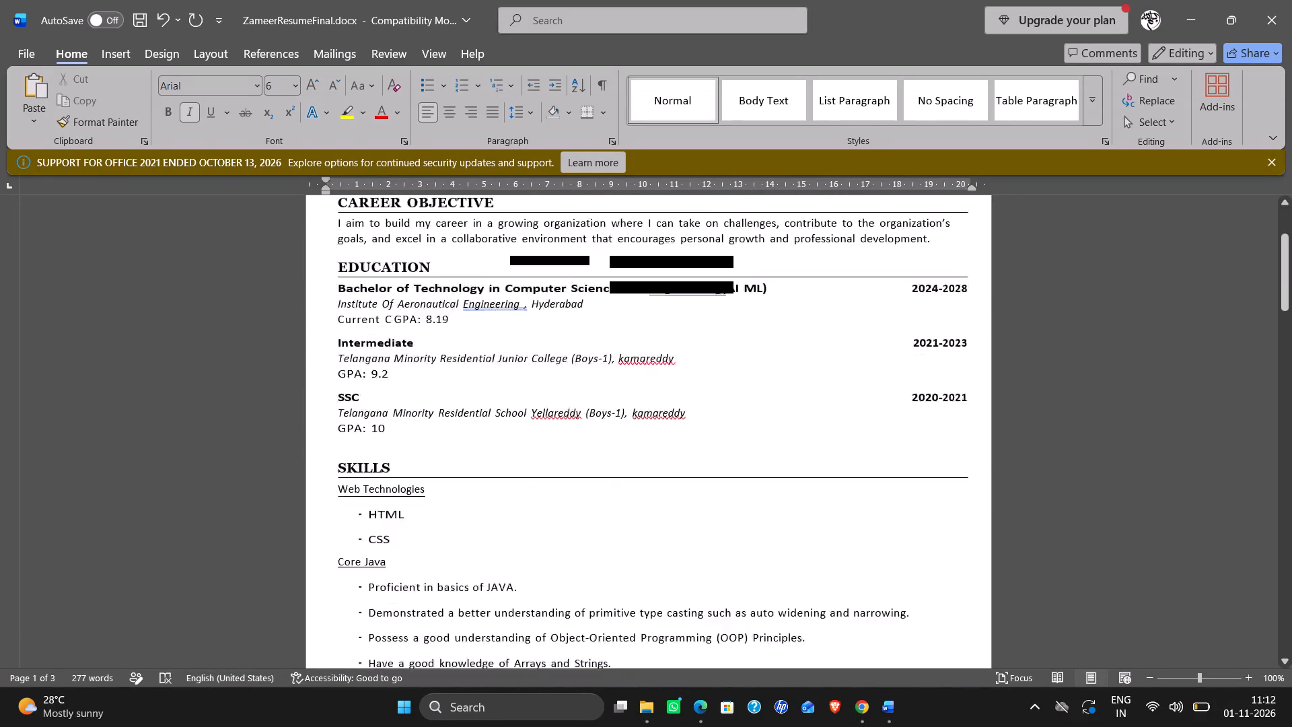
pyautogui.scroll(6, 730, 239)
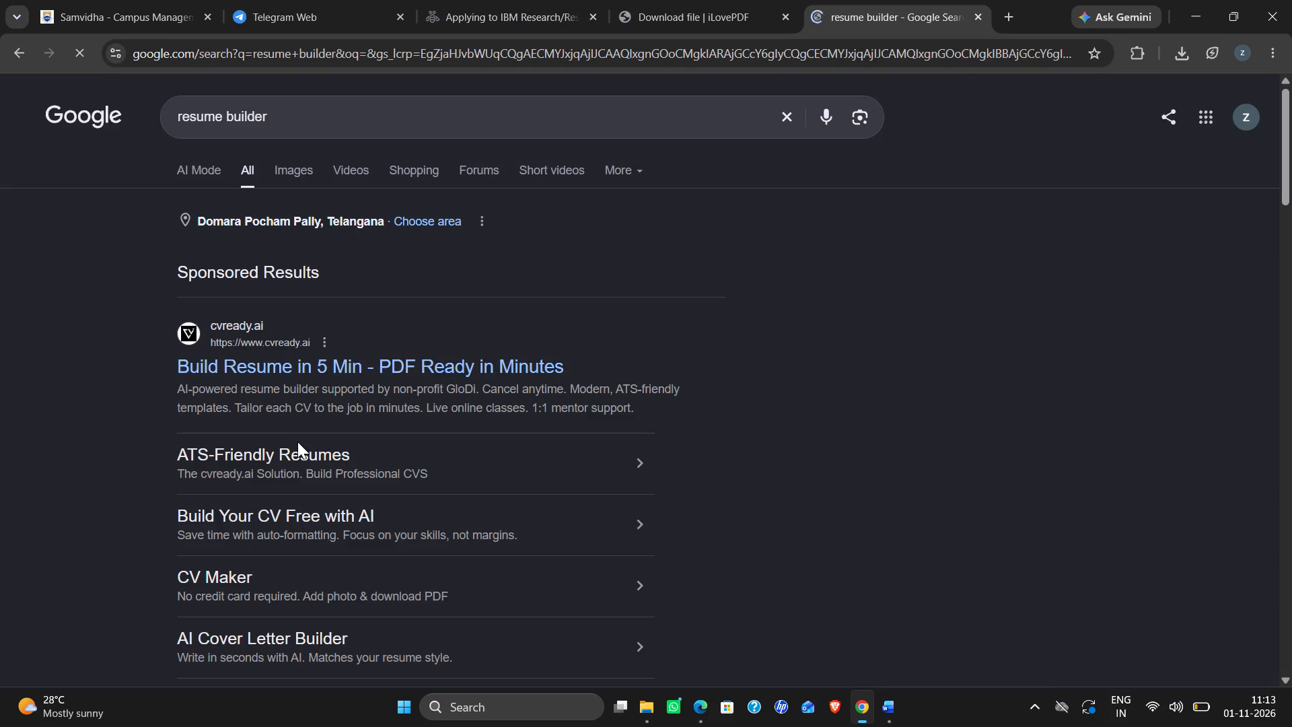
pyautogui.click(314, 375)
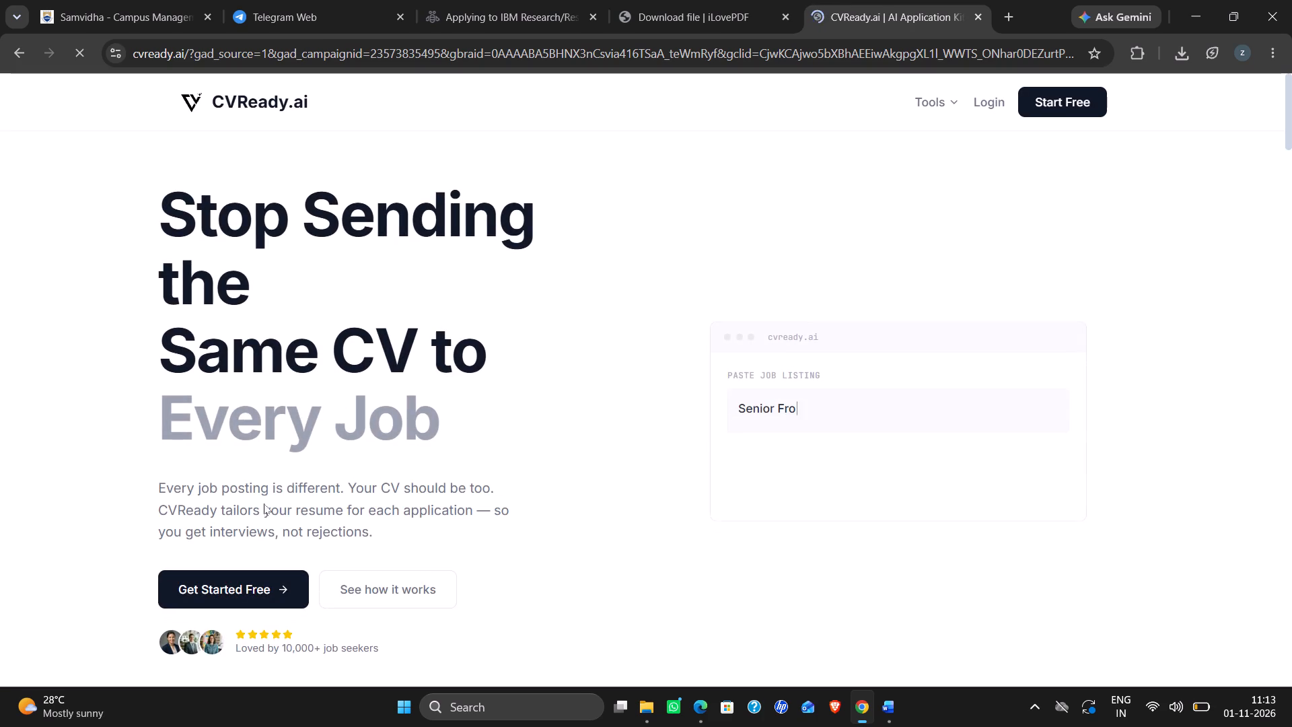
# Look through the CVReady.ai home page and start its free résumé onboarding.
pyautogui.scroll(-2, 744, 339)
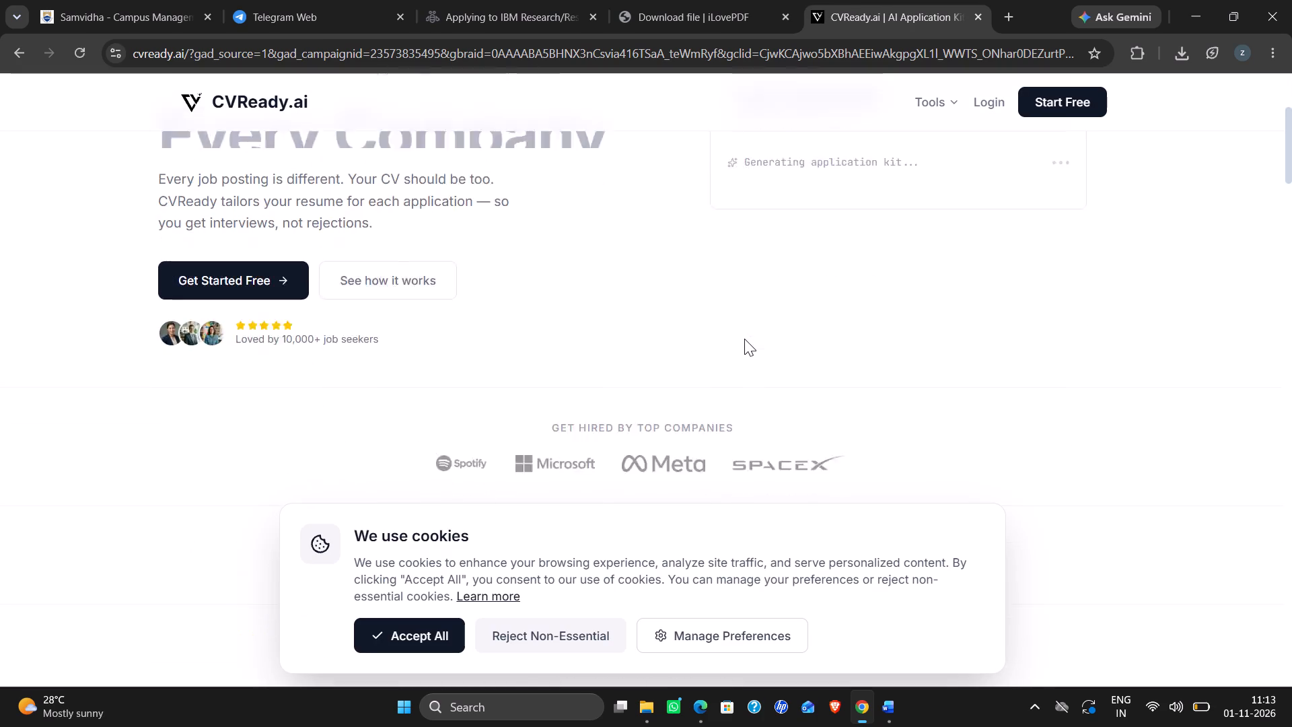
pyautogui.scroll(-3, 744, 339)
pyautogui.scroll(5, 744, 339)
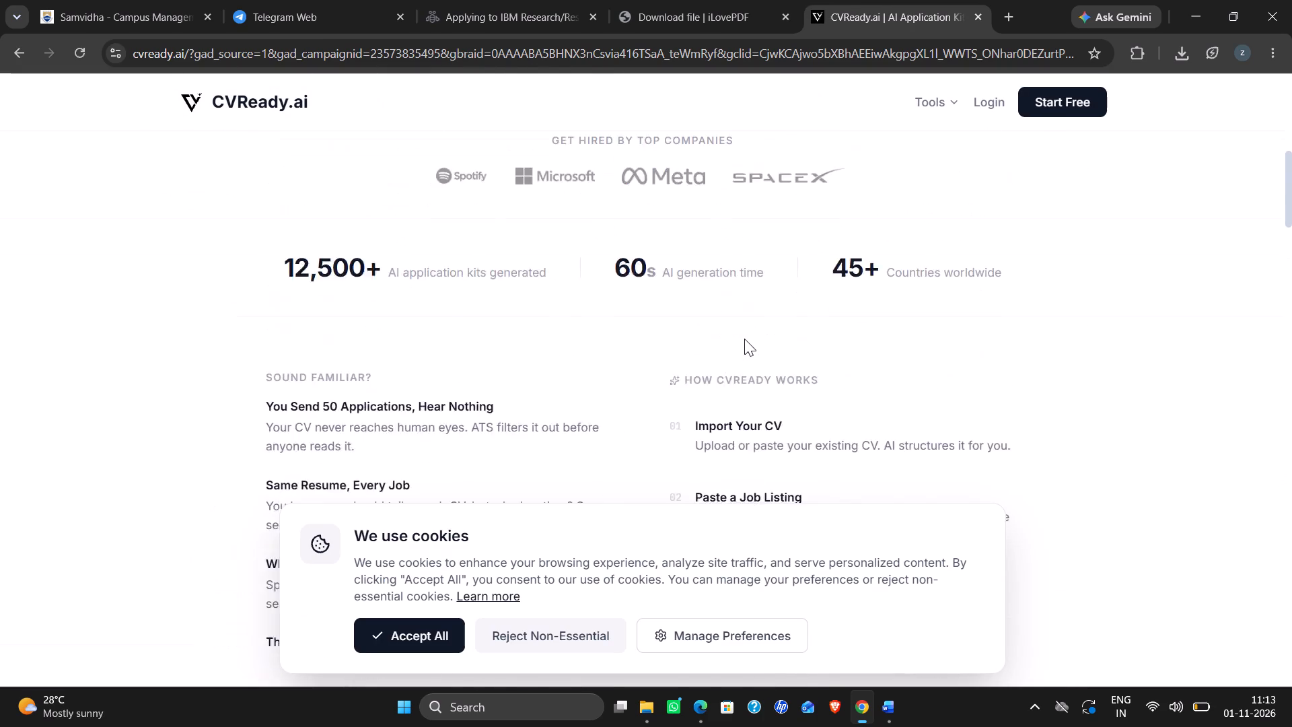
pyautogui.scroll(3, 744, 339)
pyautogui.scroll(1, 952, 210)
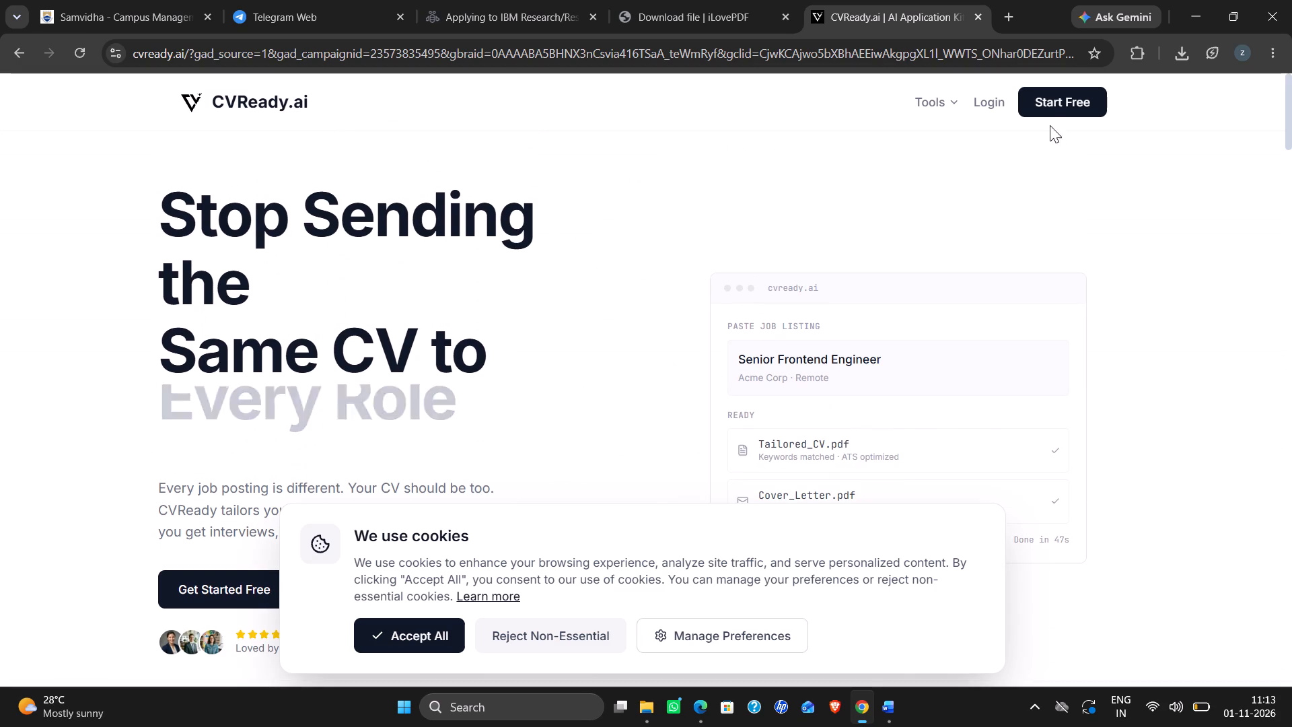
pyautogui.click(1048, 110)
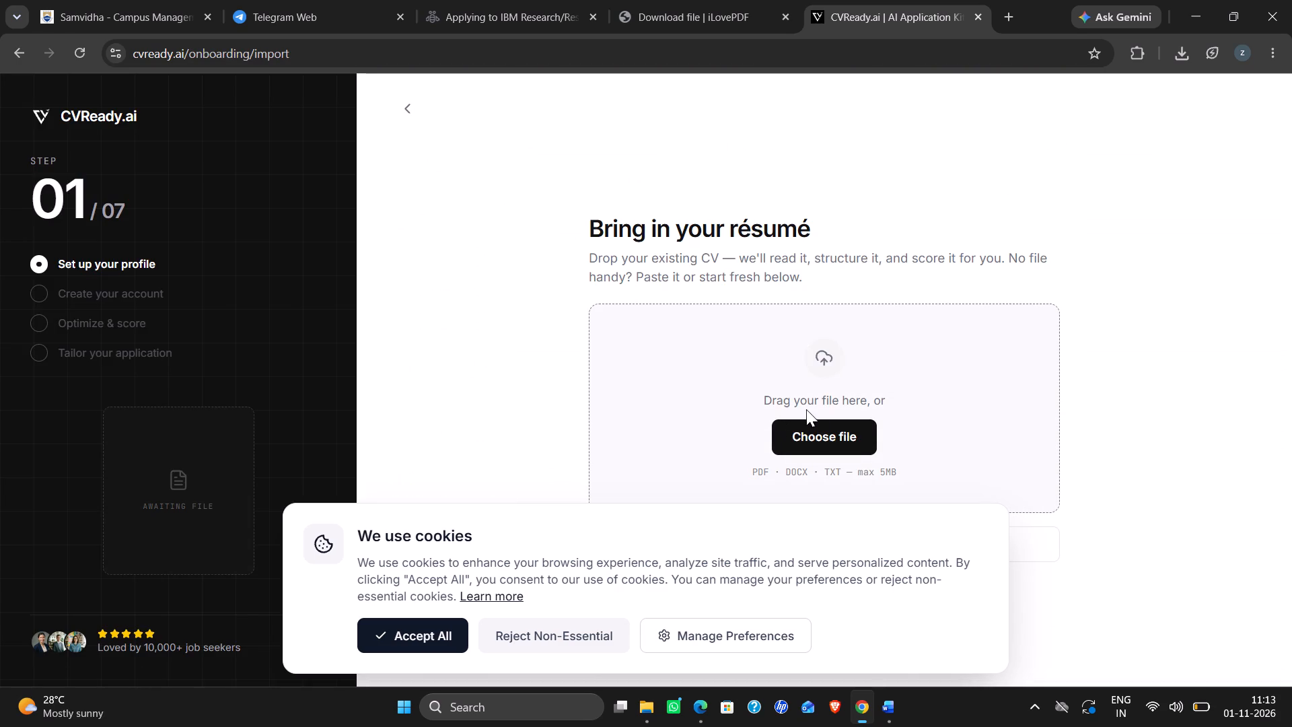
# Upload ZameerResumeFinal.pdf from the Downloads folder as the existing résumé.
pyautogui.scroll(-2, 801, 386)
pyautogui.click(814, 440)
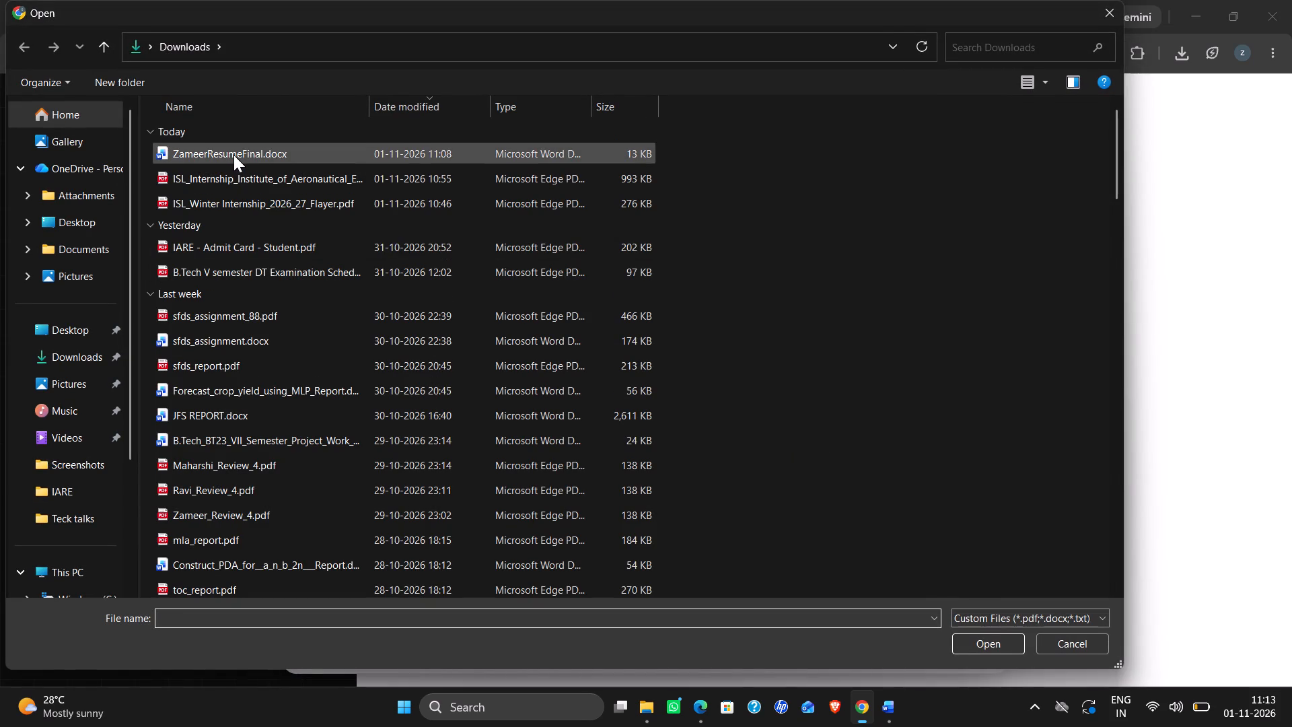
pyautogui.click(234, 155)
pyautogui.click(234, 155)
pyautogui.scroll(-7, 238, 315)
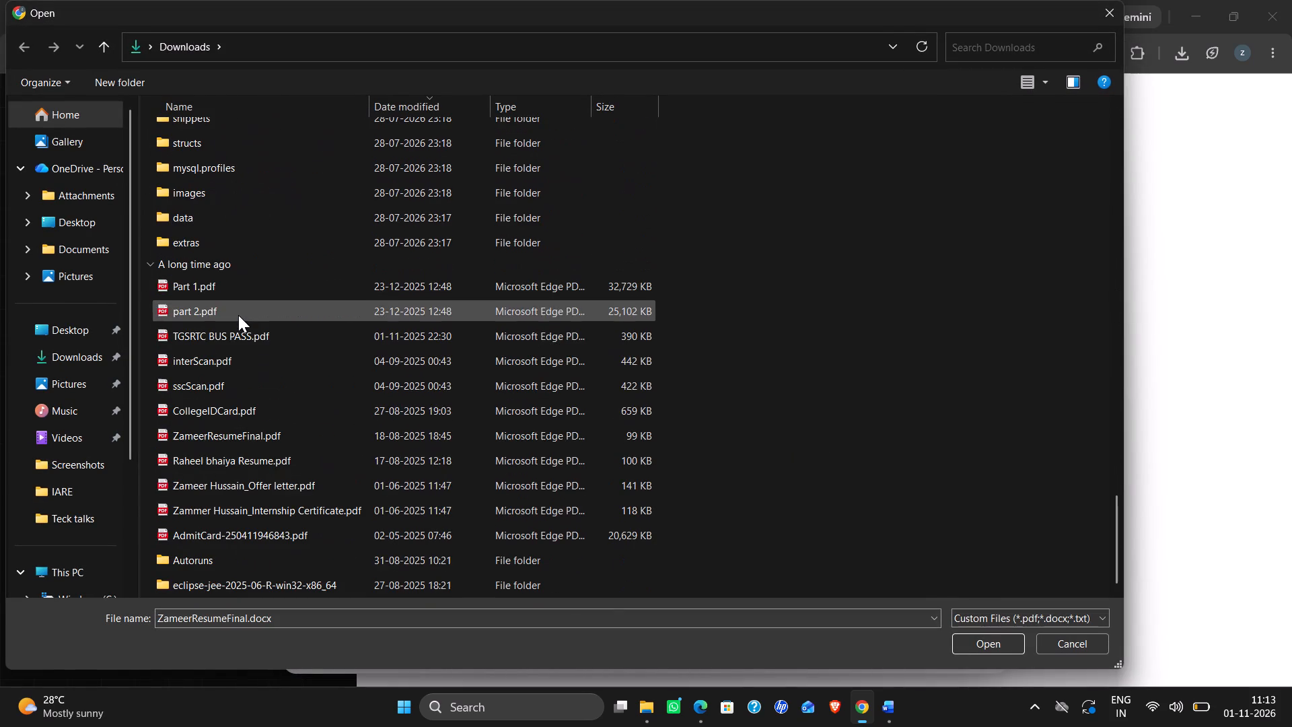
pyautogui.scroll(-3, 238, 315)
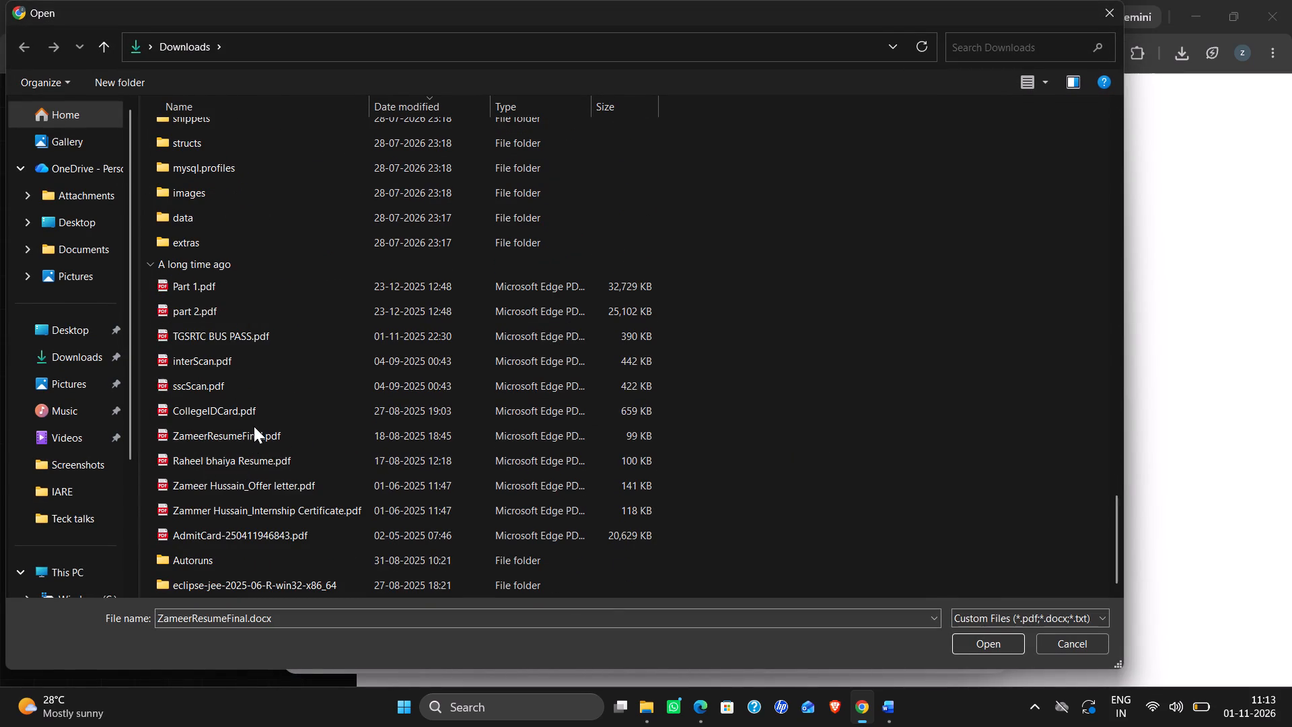
pyautogui.click(266, 436)
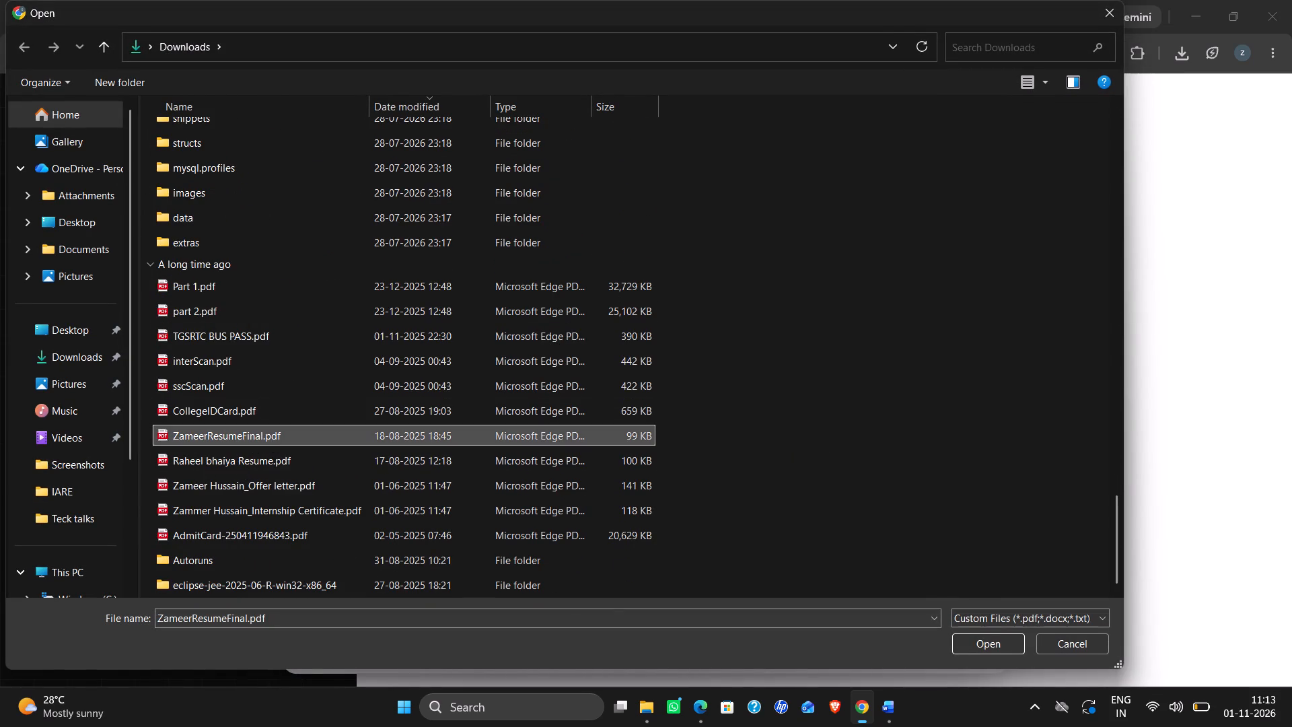
pyautogui.click(984, 638)
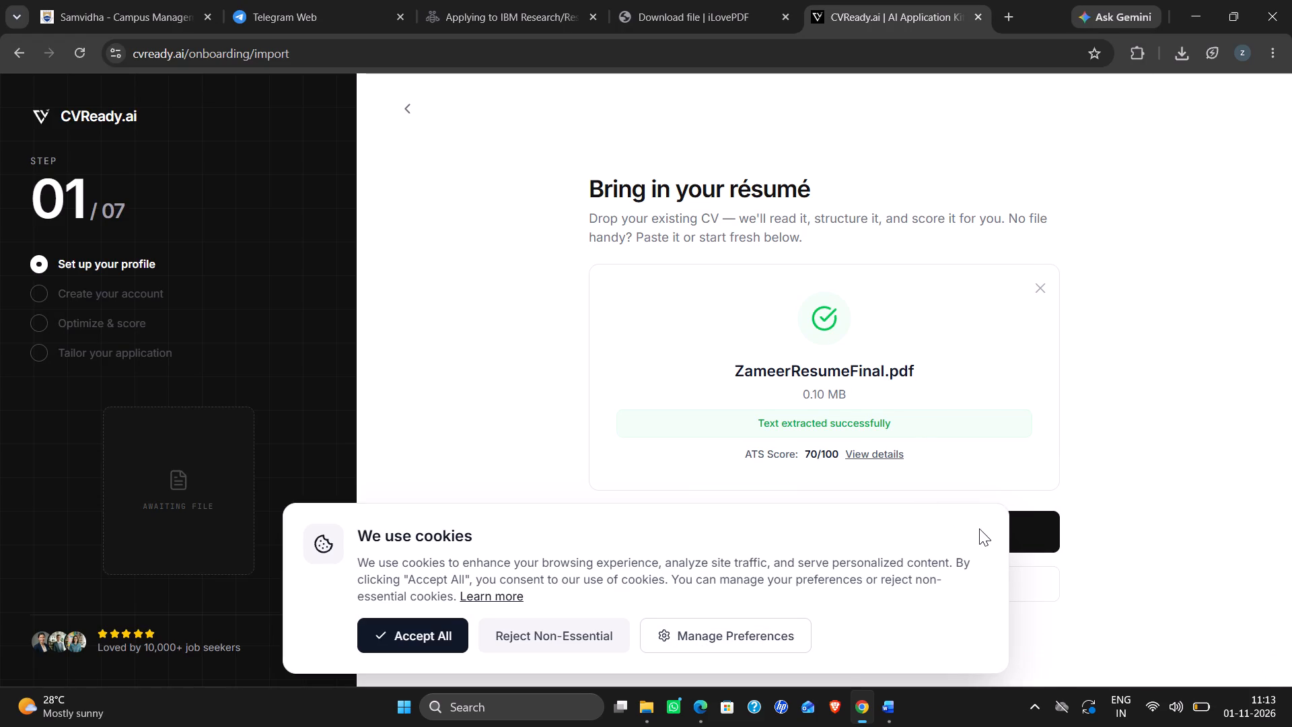
# Reject the non-essential cookies on the résumé import page.
pyautogui.click(1118, 486)
pyautogui.scroll(-1, 1017, 461)
pyautogui.click(567, 642)
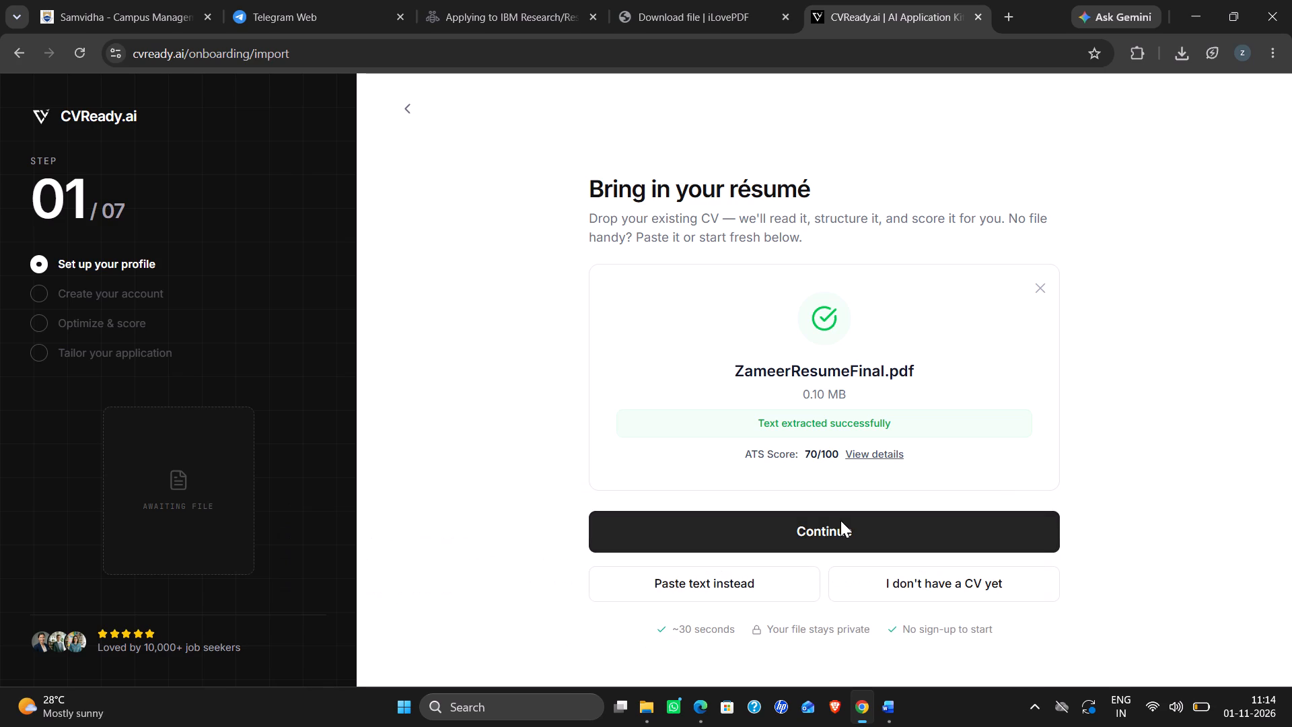
# Continue with the uploaded résumé to its ATS assessment and request automatic fixes for the listed problems.
pyautogui.click(790, 541)
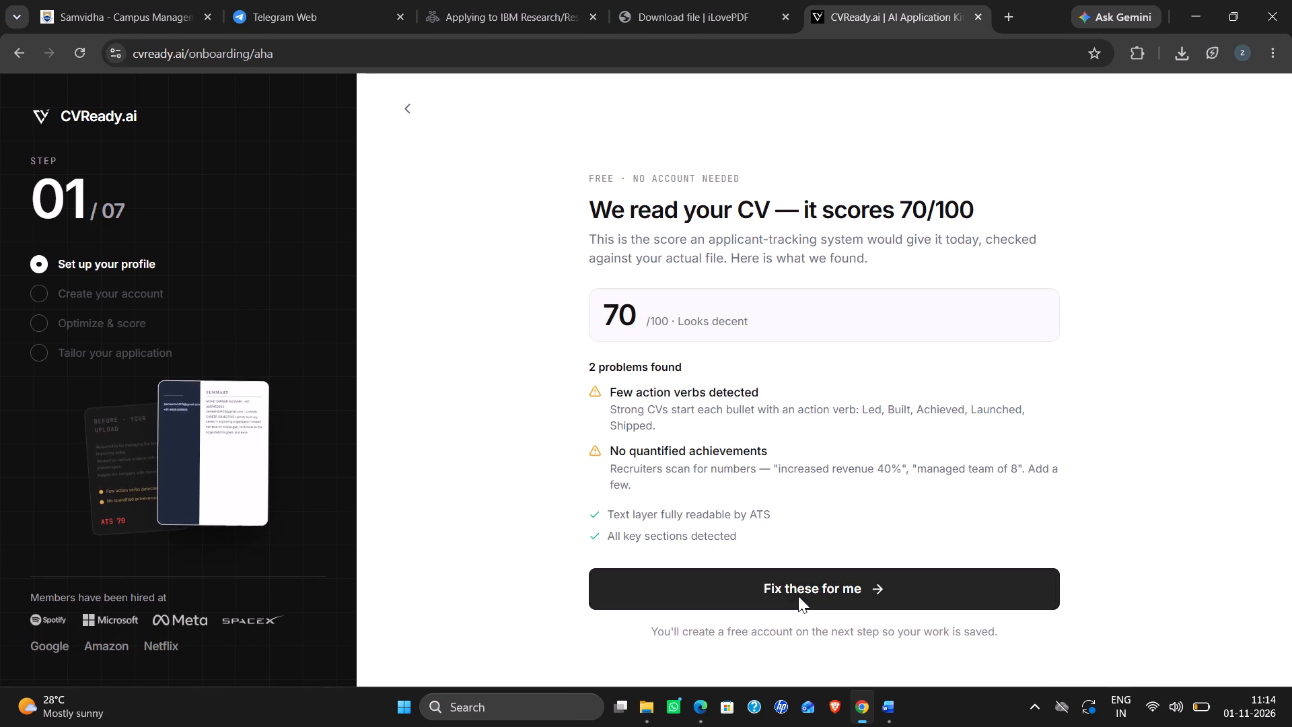
pyautogui.click(798, 596)
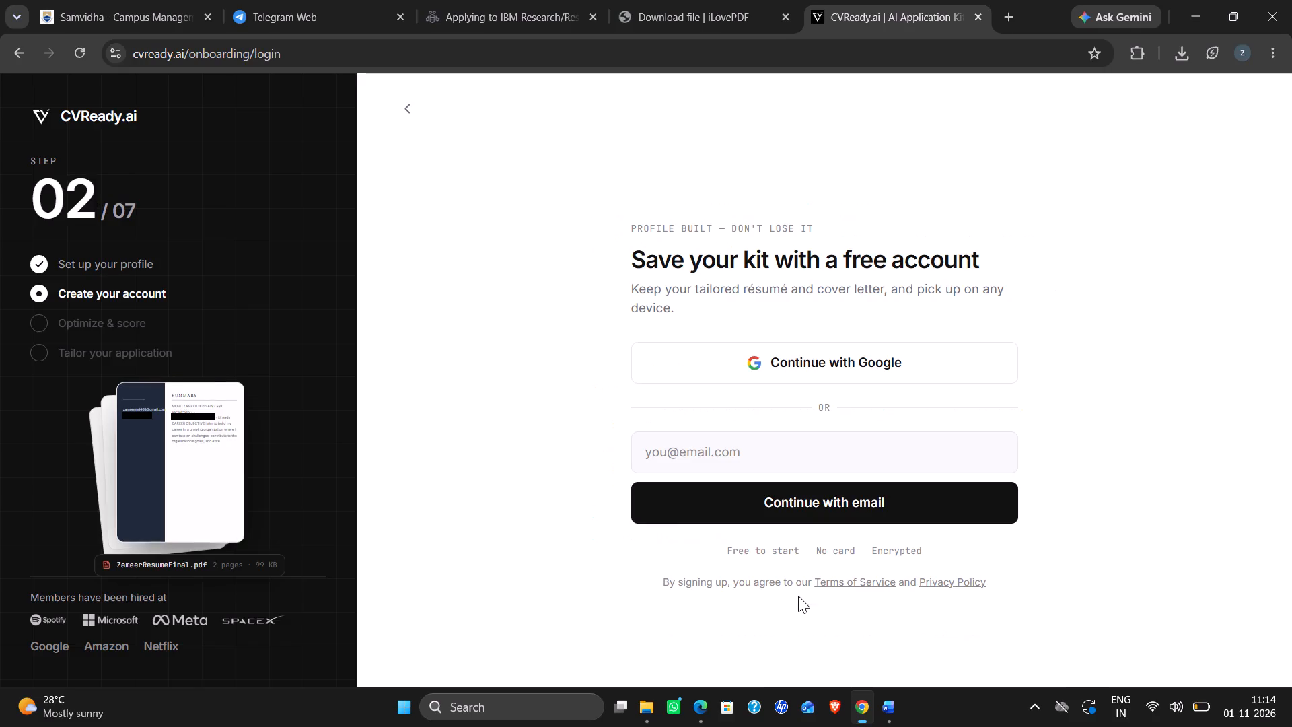
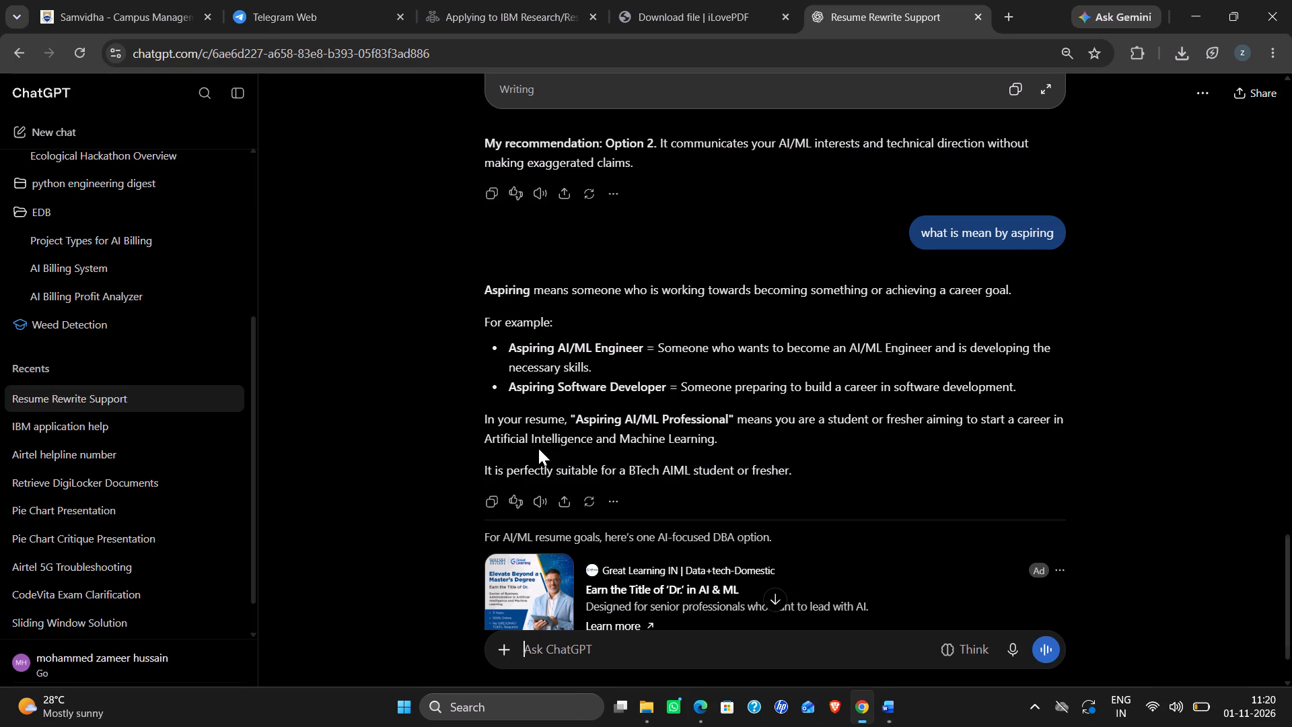
pyautogui.scroll(1, 526, 375)
pyautogui.hotkey('alt', 'Tab')
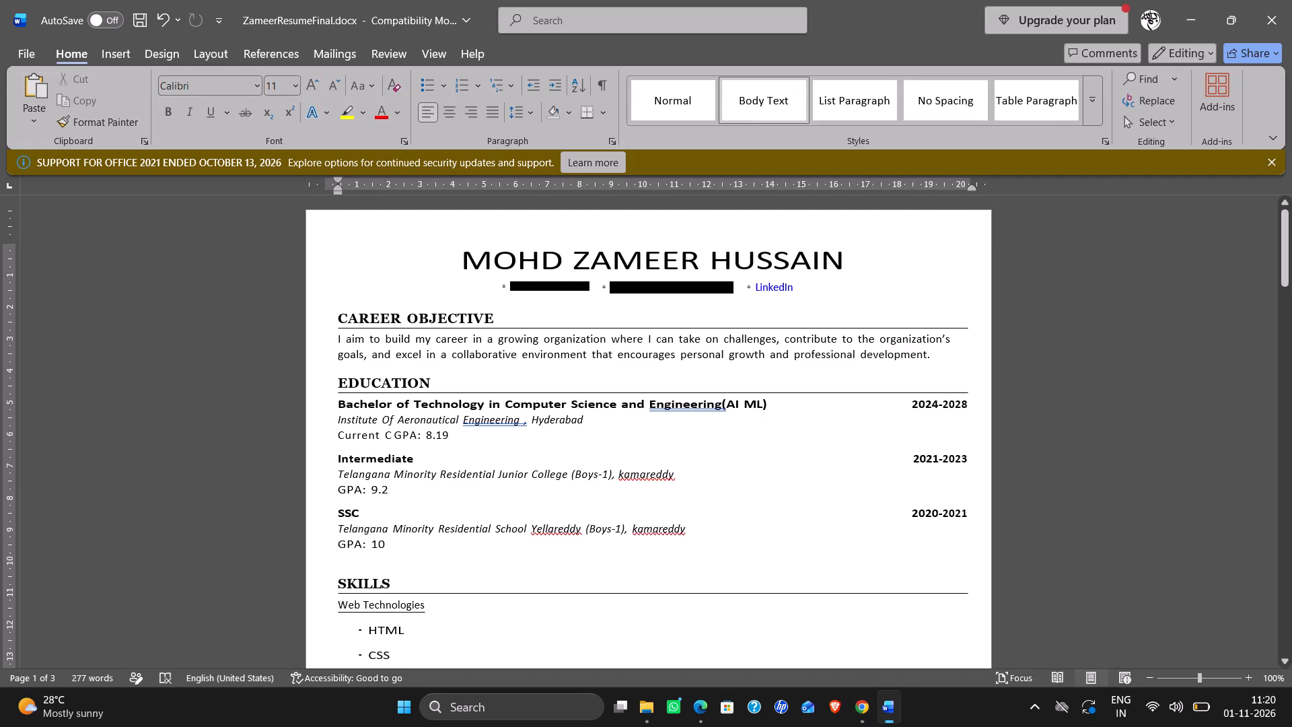
pyautogui.moveTo(336, 342); pyautogui.dragTo(845, 347)
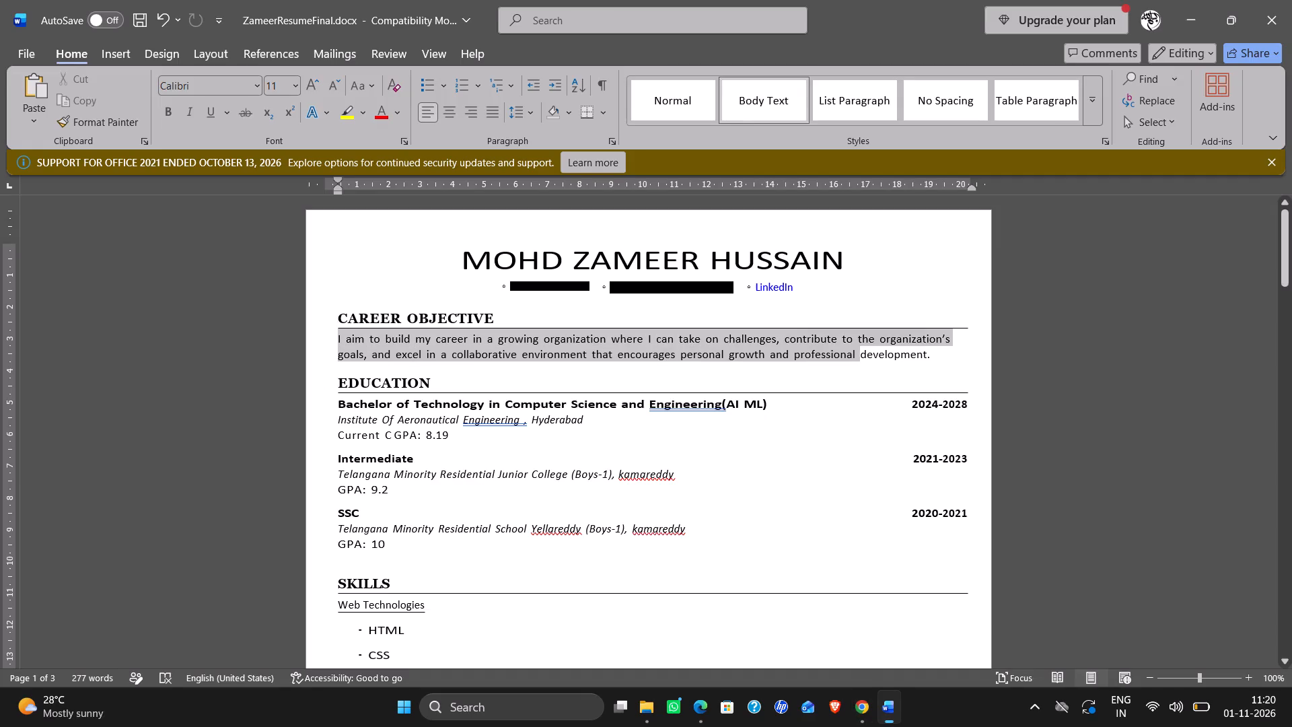
pyautogui.moveTo(845, 347); pyautogui.dragTo(933, 357)
pyautogui.hotkey('ctrl', 'v')
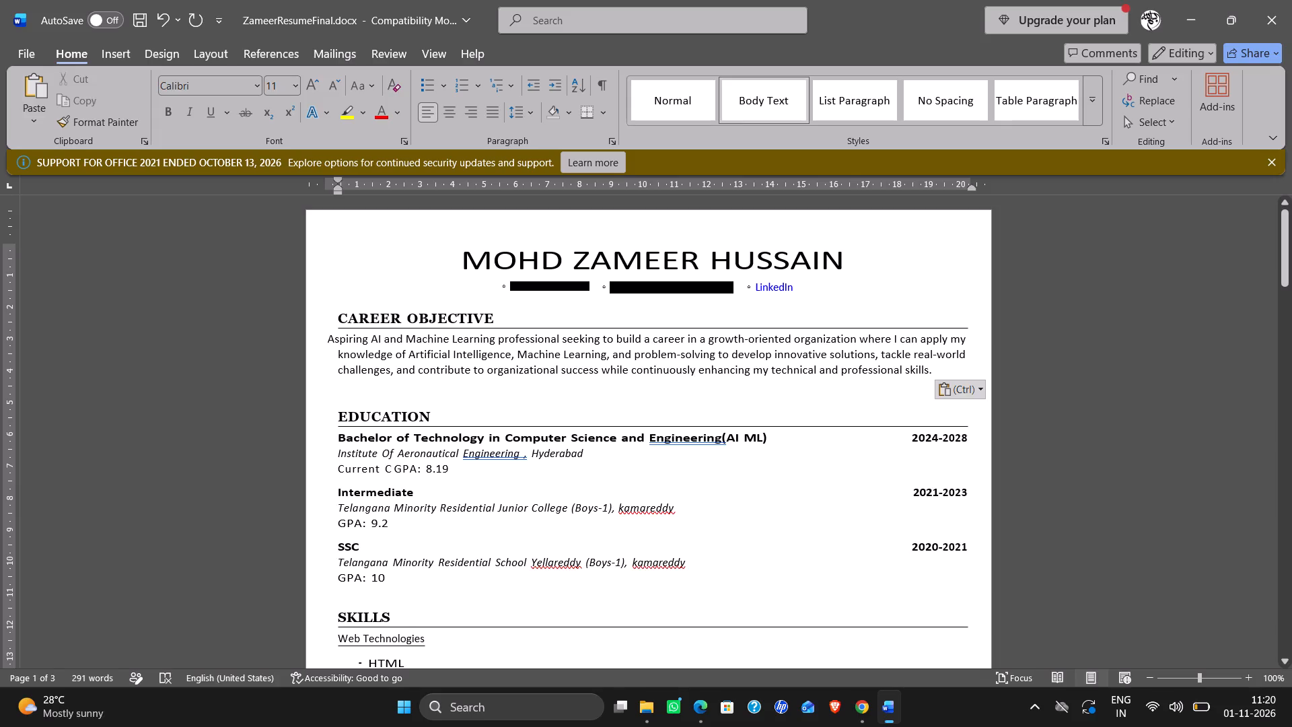
# Set the font of the new Career Objective paragraph to Times New Roman.
pyautogui.moveTo(324, 338); pyautogui.dragTo(865, 363)
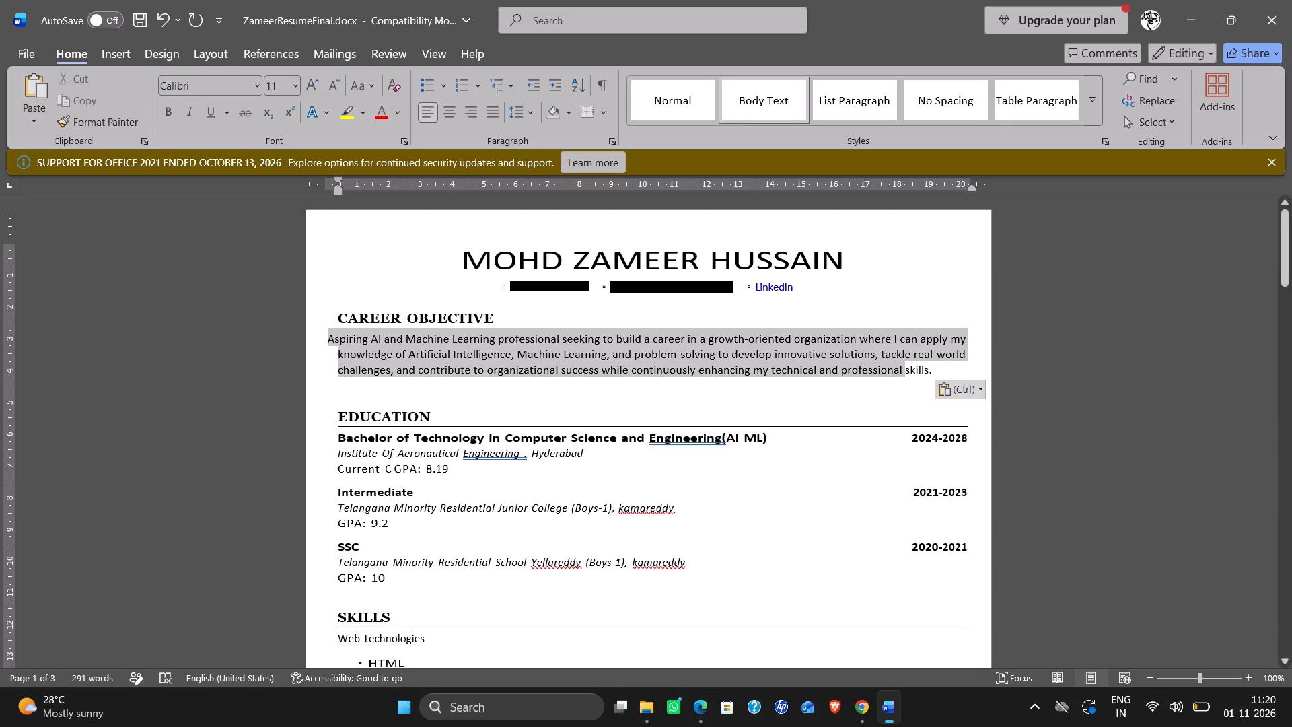
pyautogui.moveTo(865, 363); pyautogui.dragTo(928, 373)
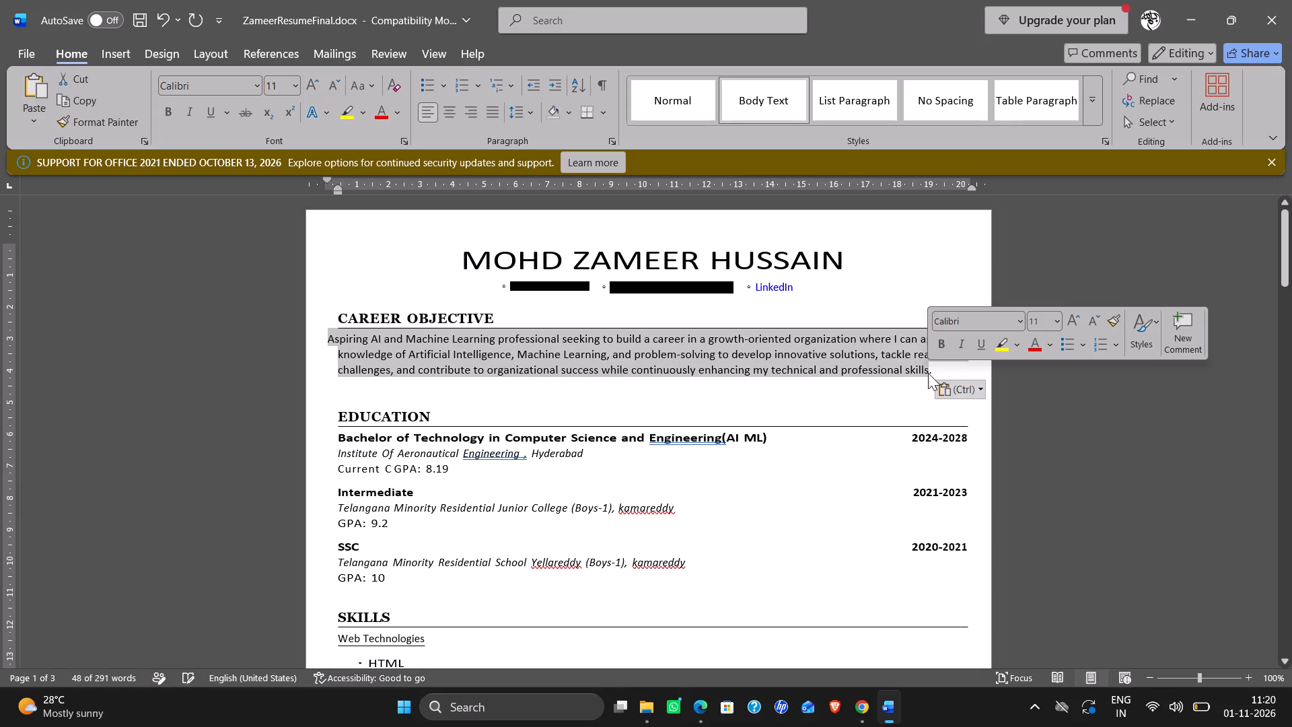
pyautogui.click(1022, 325)
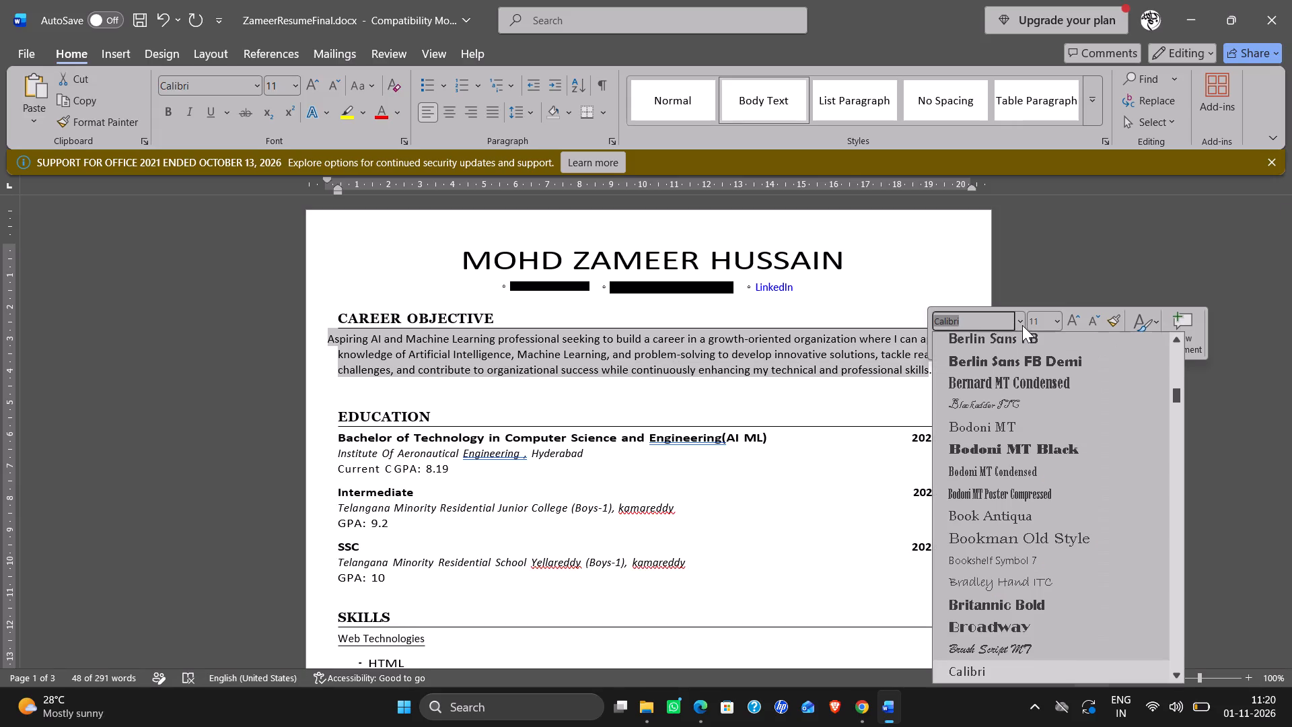
pyautogui.write('tim')
pyautogui.press('Return')
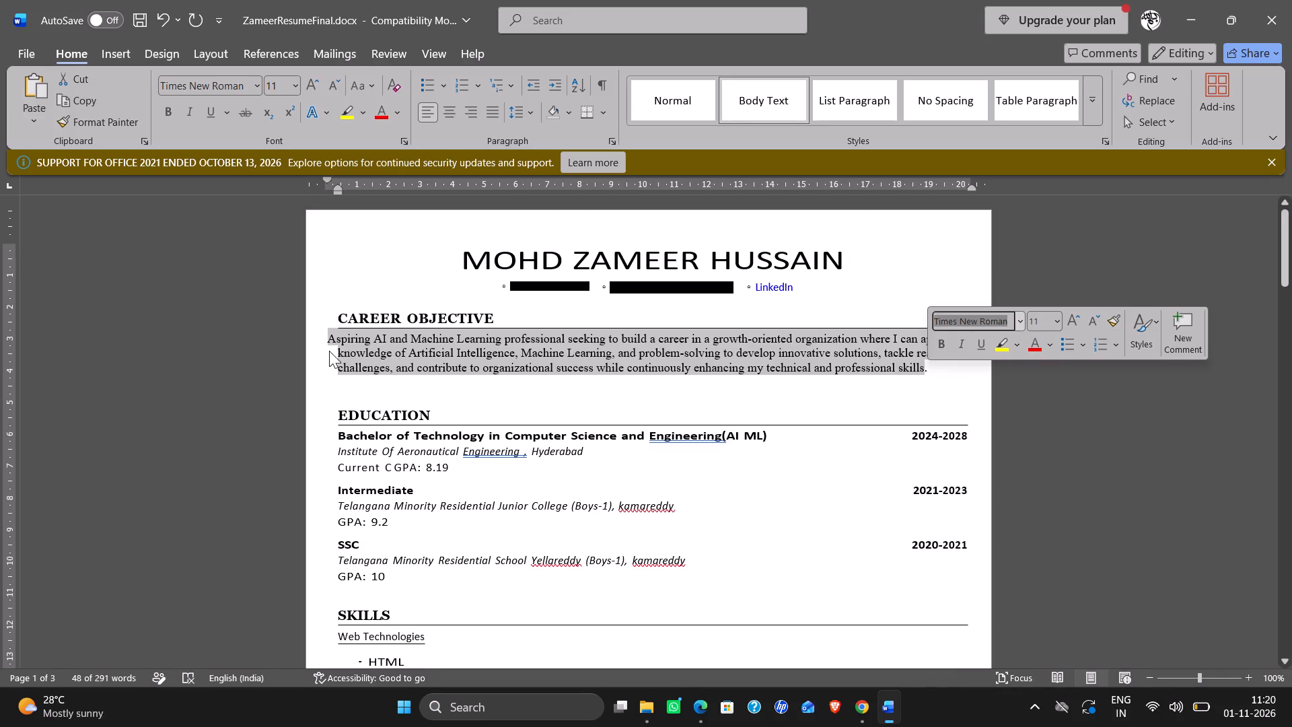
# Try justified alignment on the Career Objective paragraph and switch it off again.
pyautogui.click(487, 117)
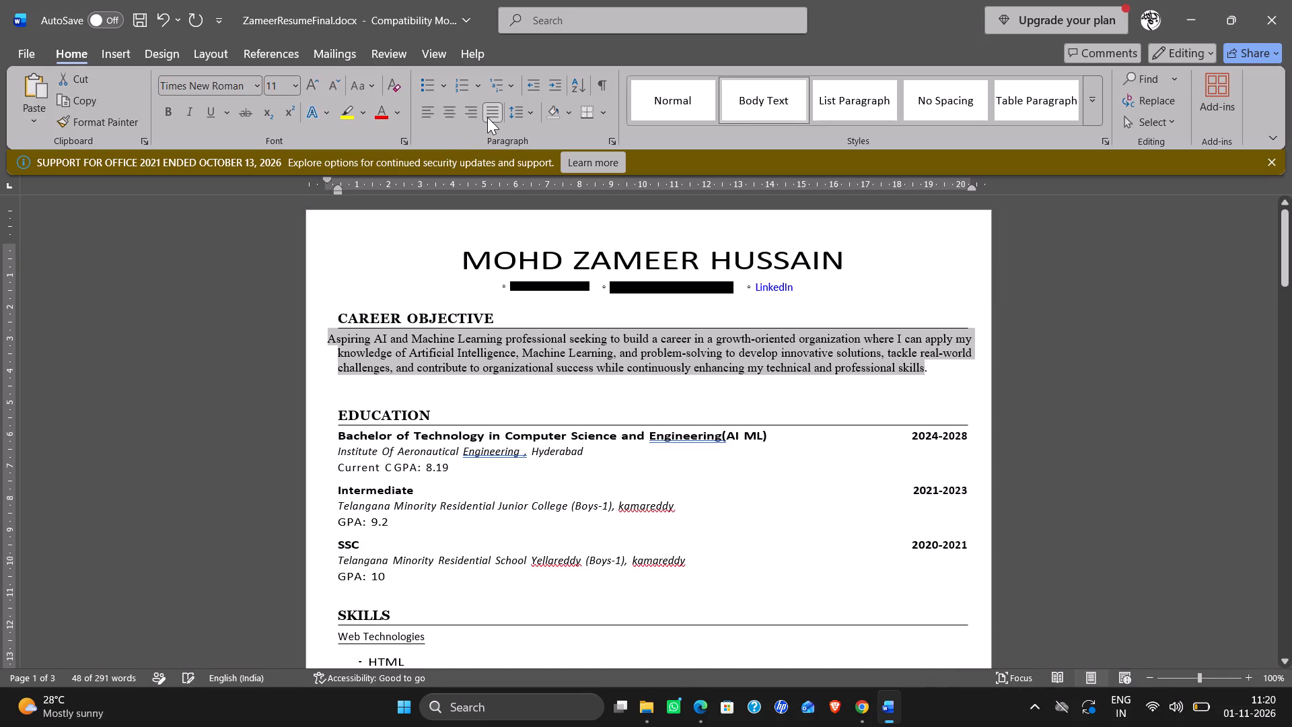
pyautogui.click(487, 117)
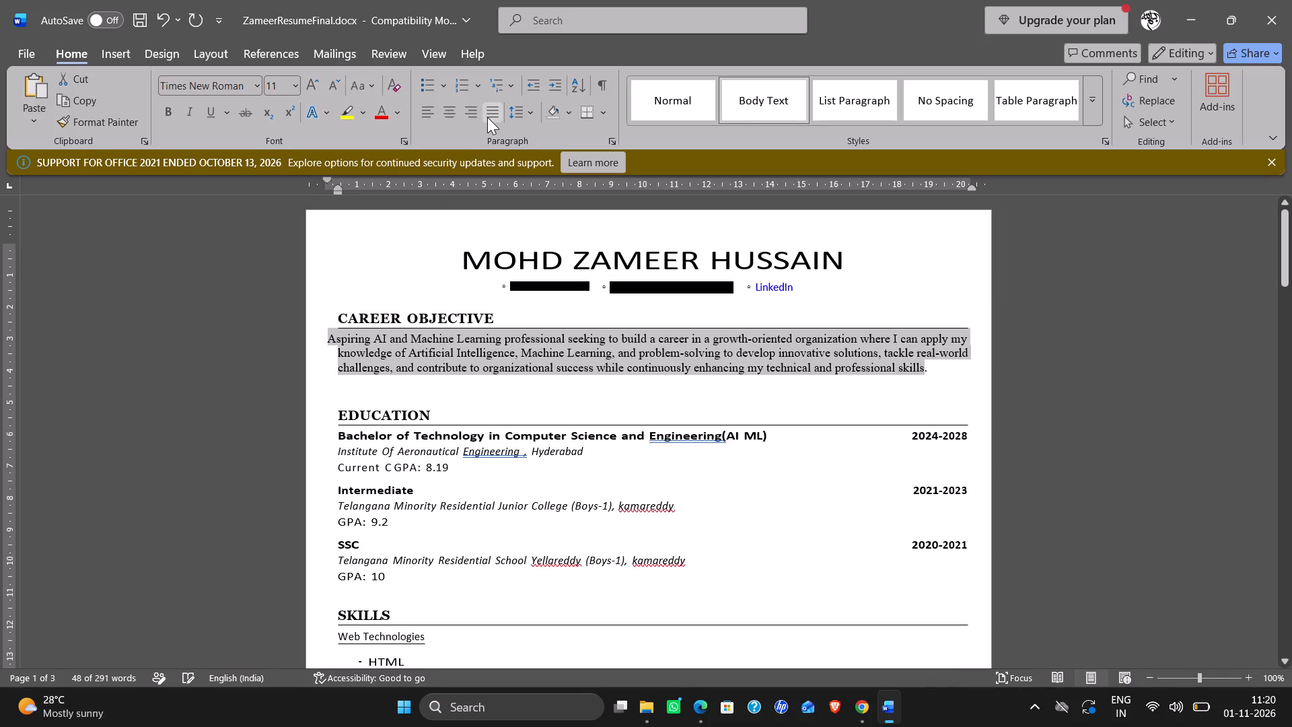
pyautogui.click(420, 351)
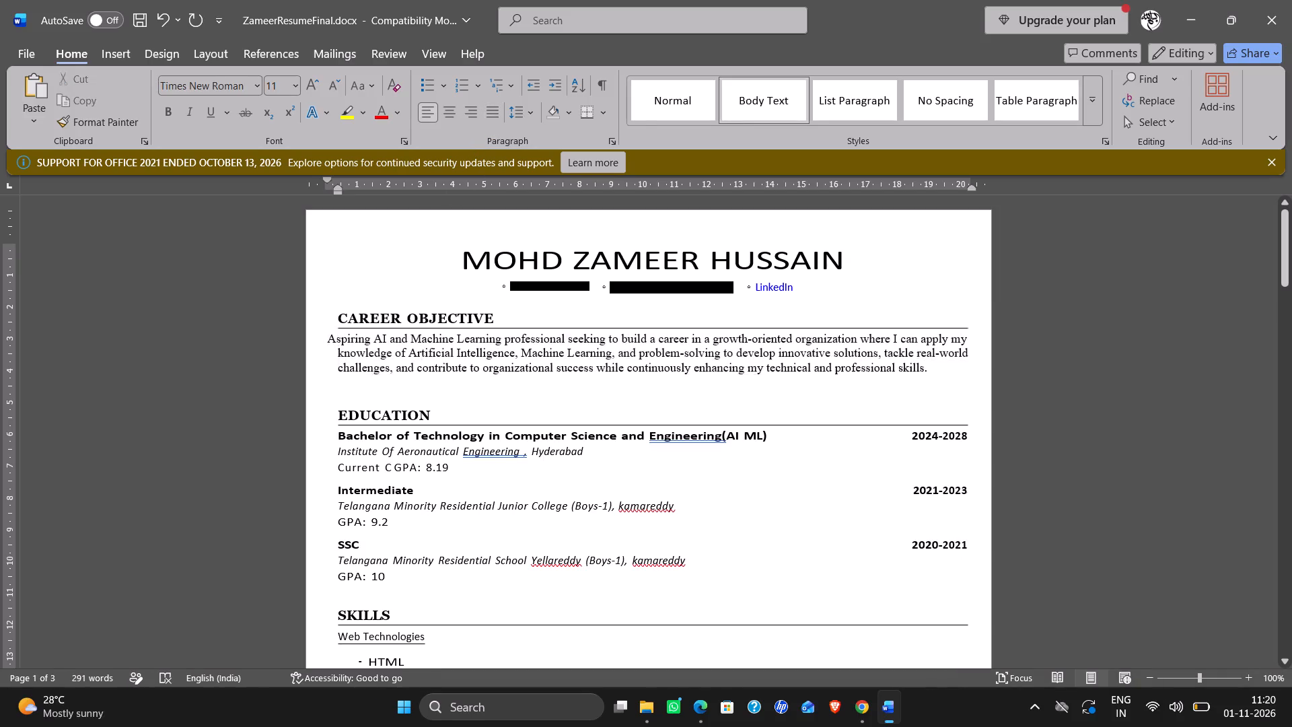
# Insert three spaces before "Aspiring" to line up the Career Objective's first line with the lines below.
pyautogui.click(330, 341)
pyautogui.press('space')
pyautogui.press('space')
pyautogui.press('space')
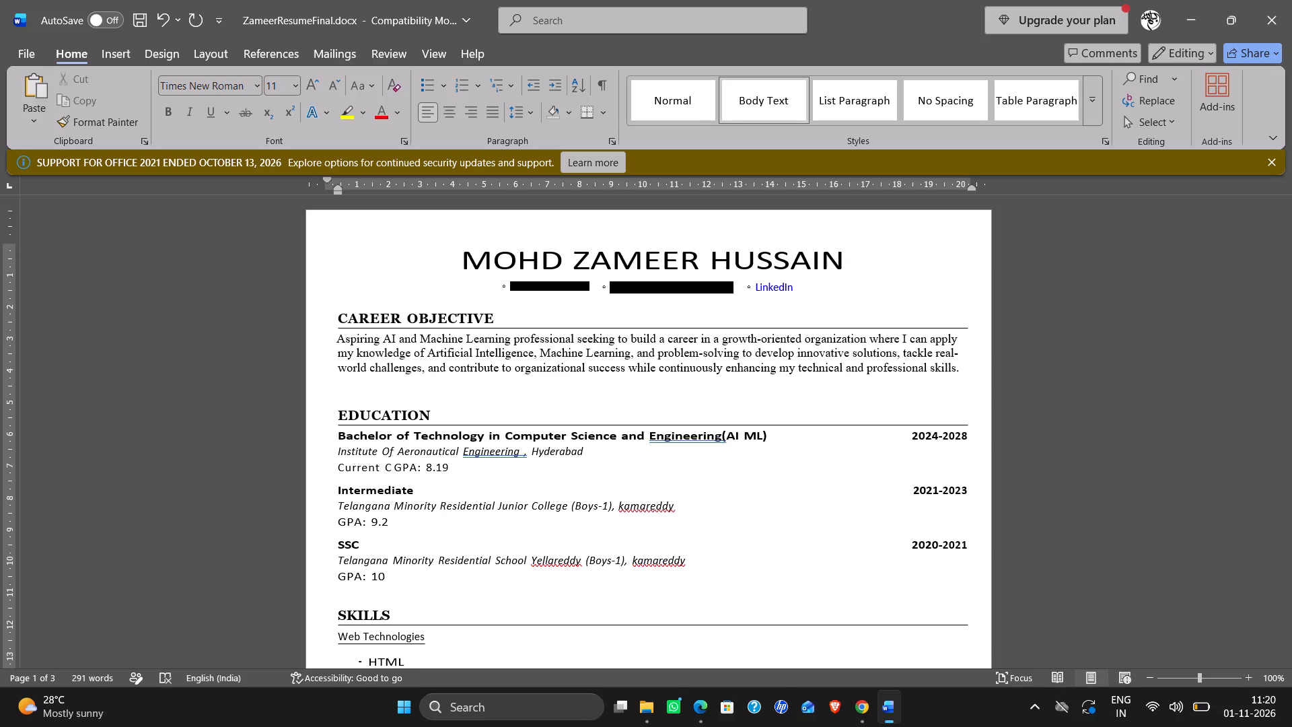
pyautogui.press('space')
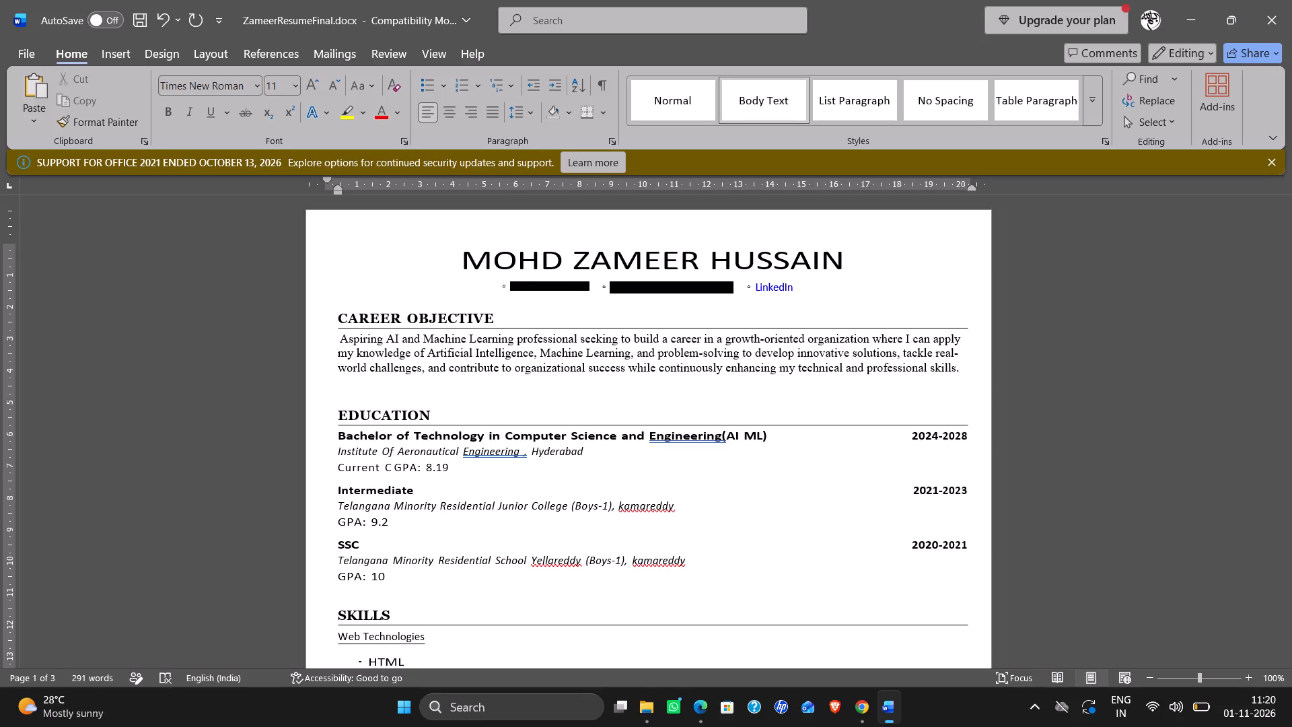
pyautogui.press('BackSpace')
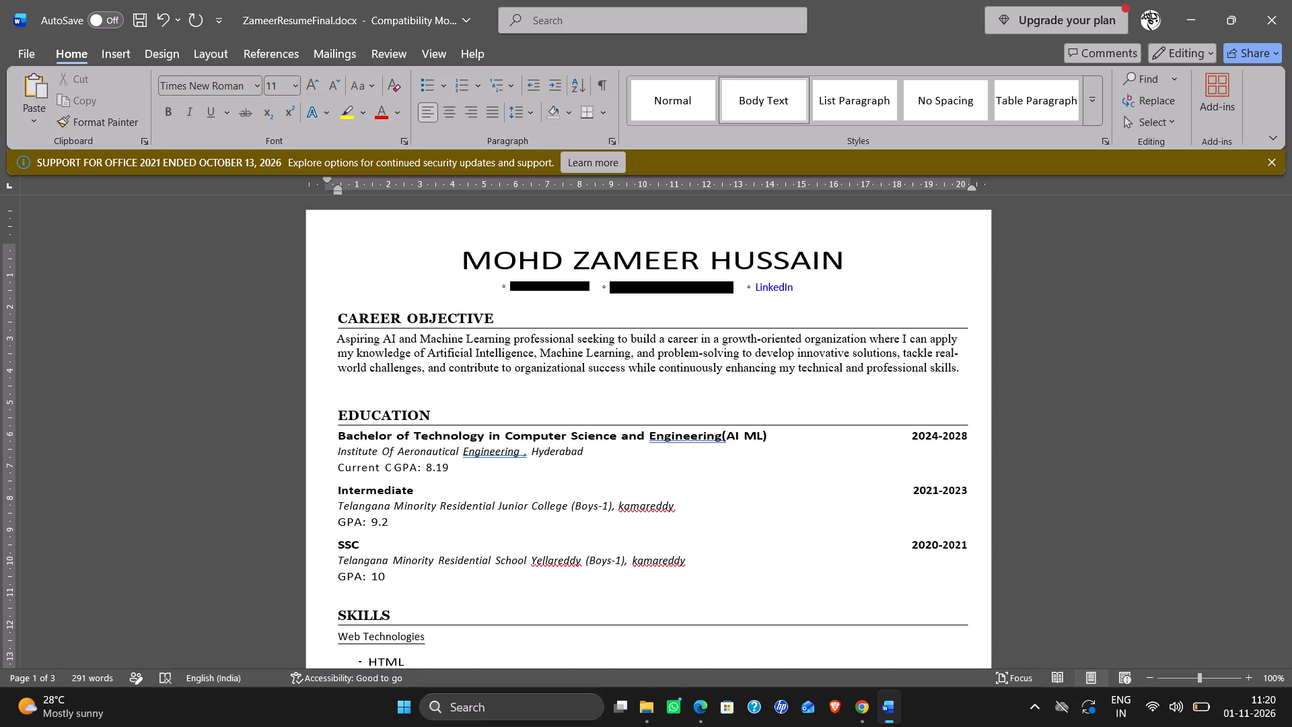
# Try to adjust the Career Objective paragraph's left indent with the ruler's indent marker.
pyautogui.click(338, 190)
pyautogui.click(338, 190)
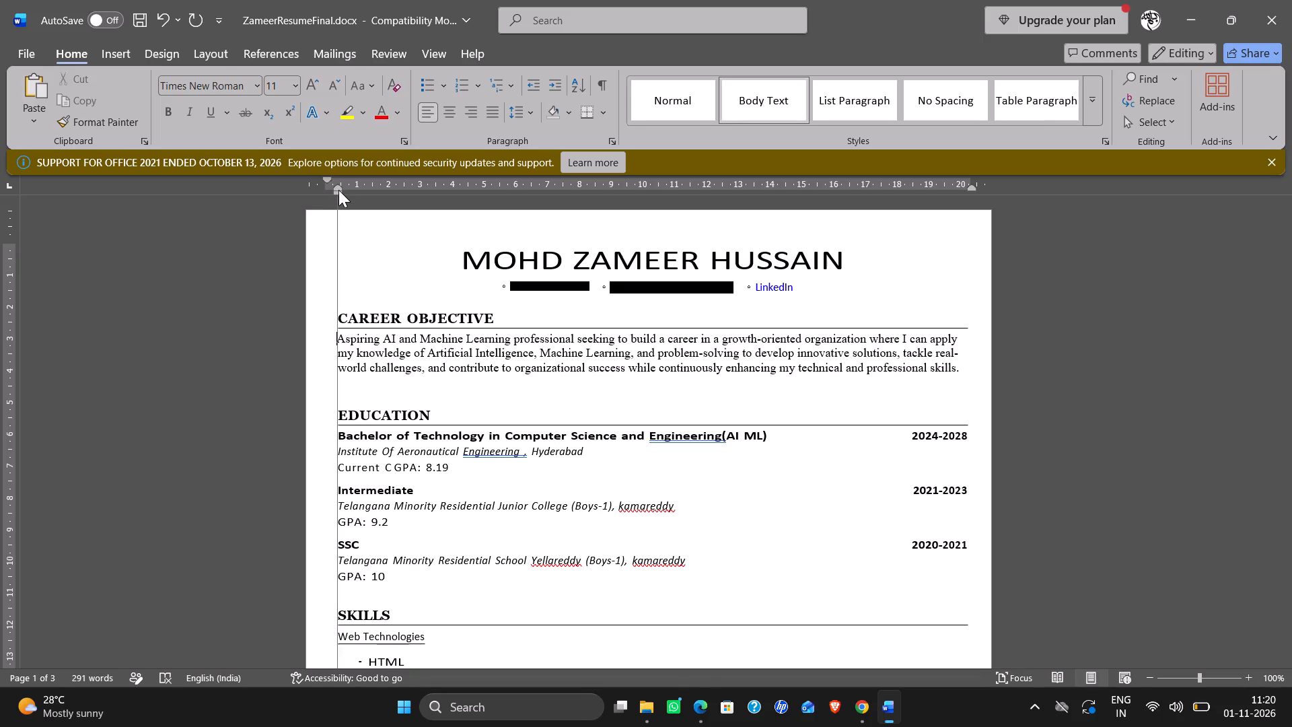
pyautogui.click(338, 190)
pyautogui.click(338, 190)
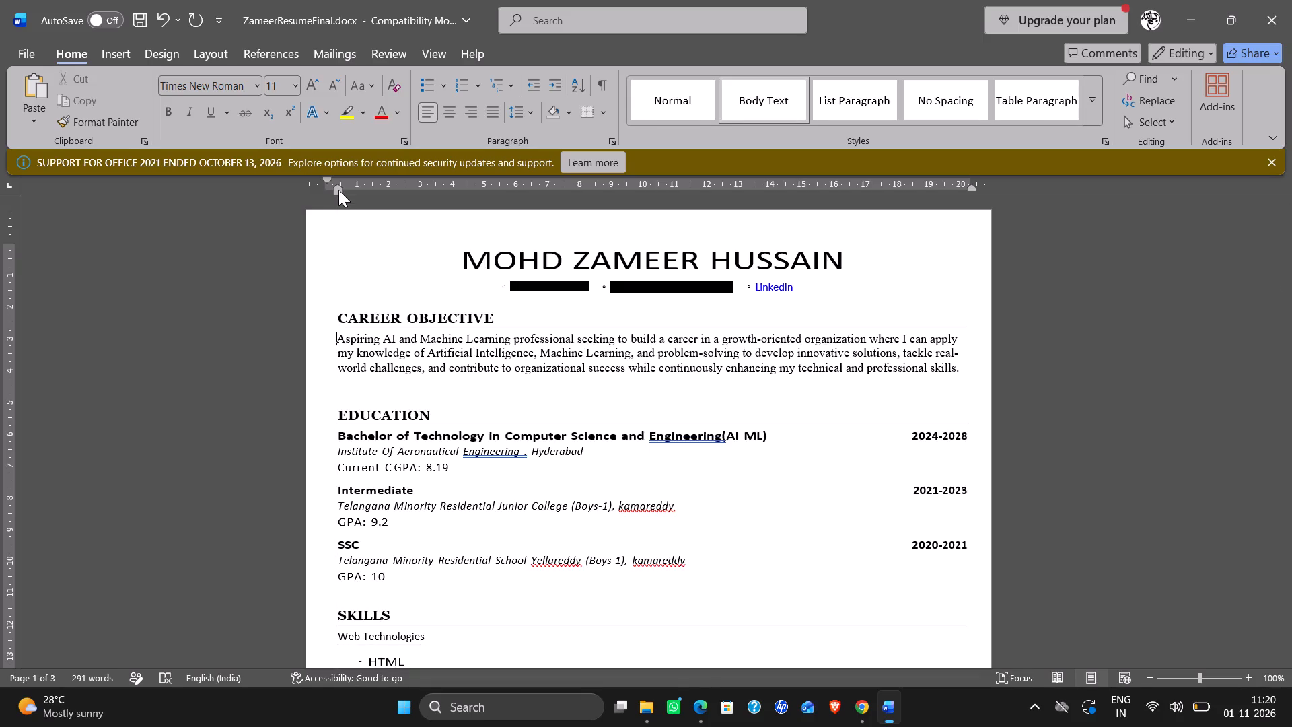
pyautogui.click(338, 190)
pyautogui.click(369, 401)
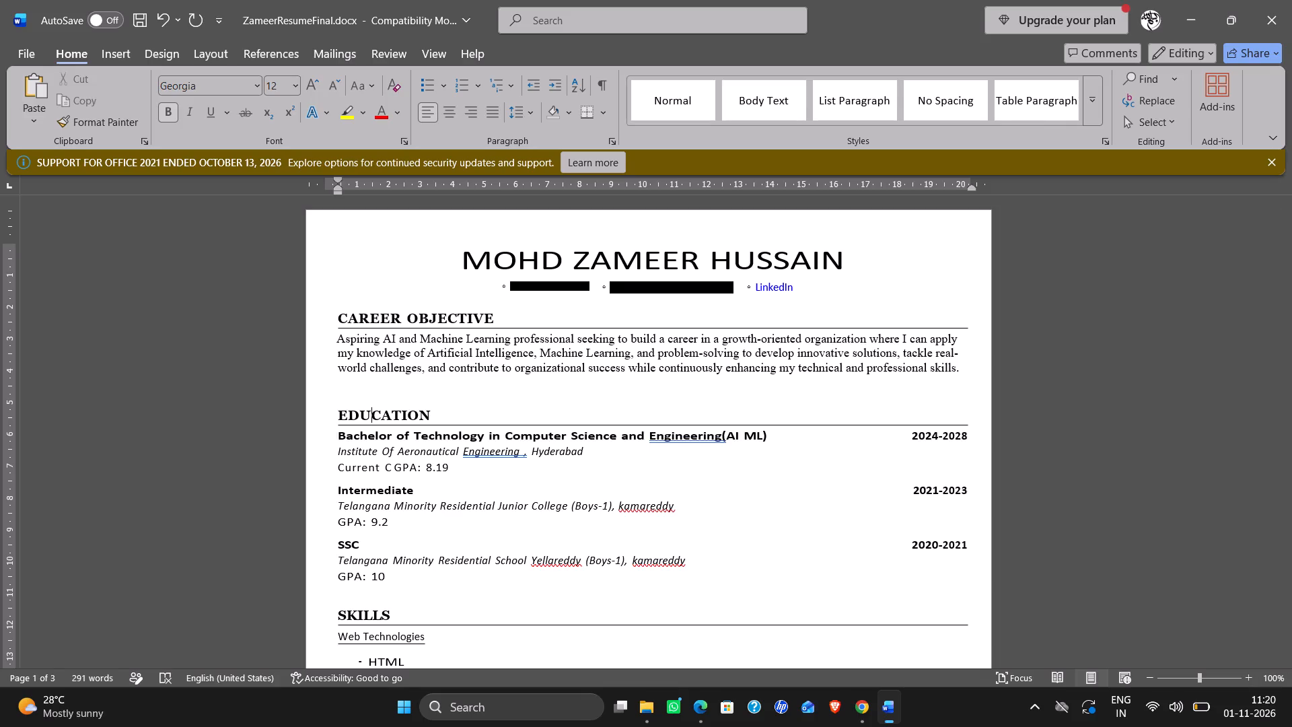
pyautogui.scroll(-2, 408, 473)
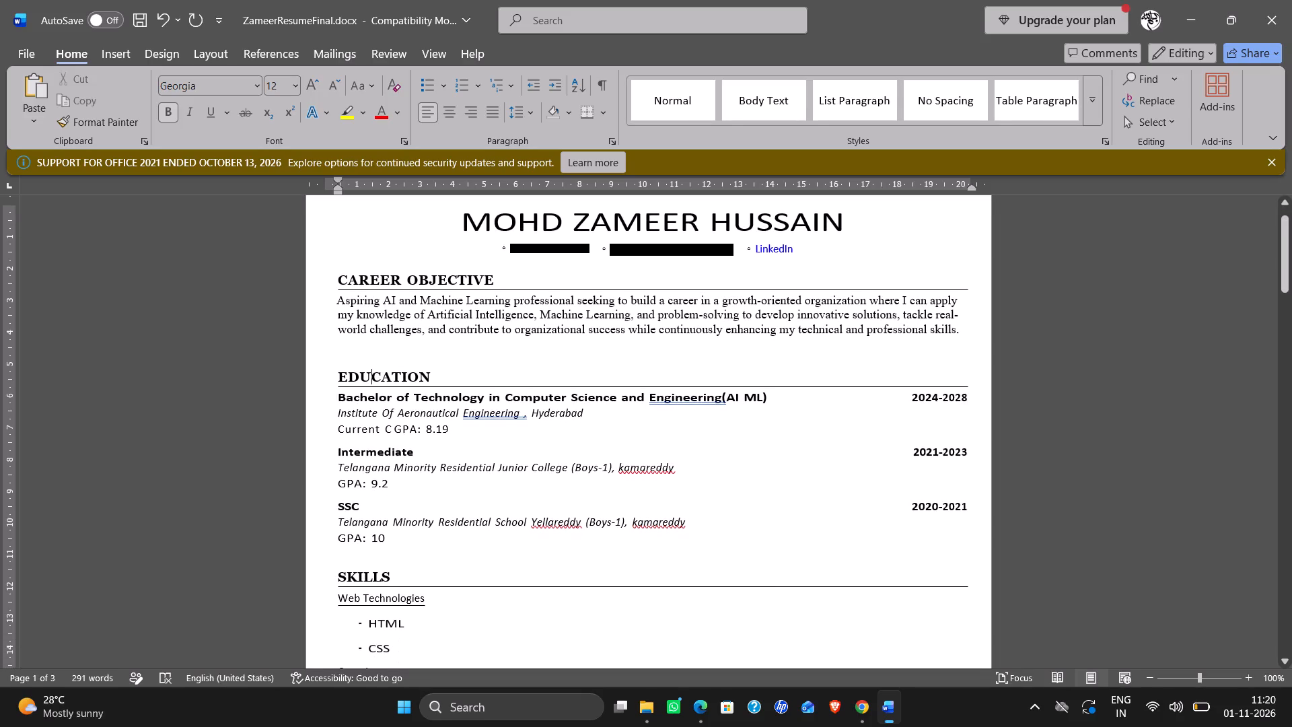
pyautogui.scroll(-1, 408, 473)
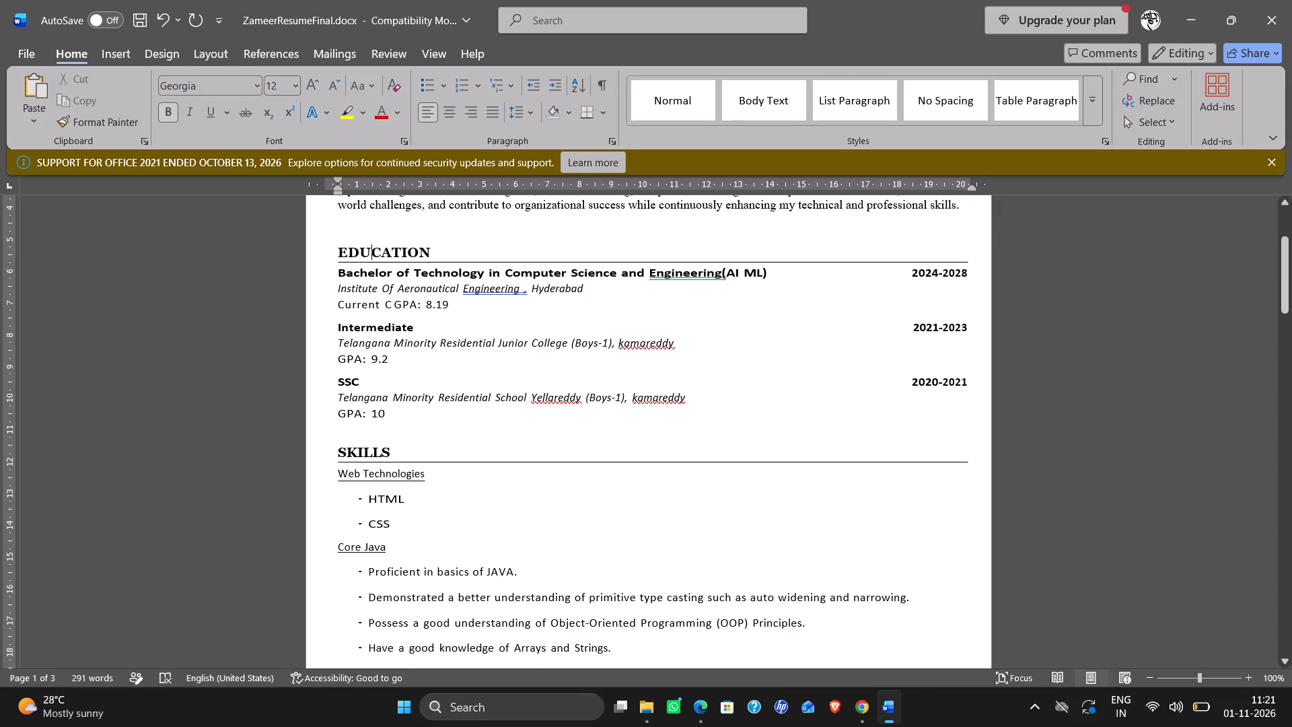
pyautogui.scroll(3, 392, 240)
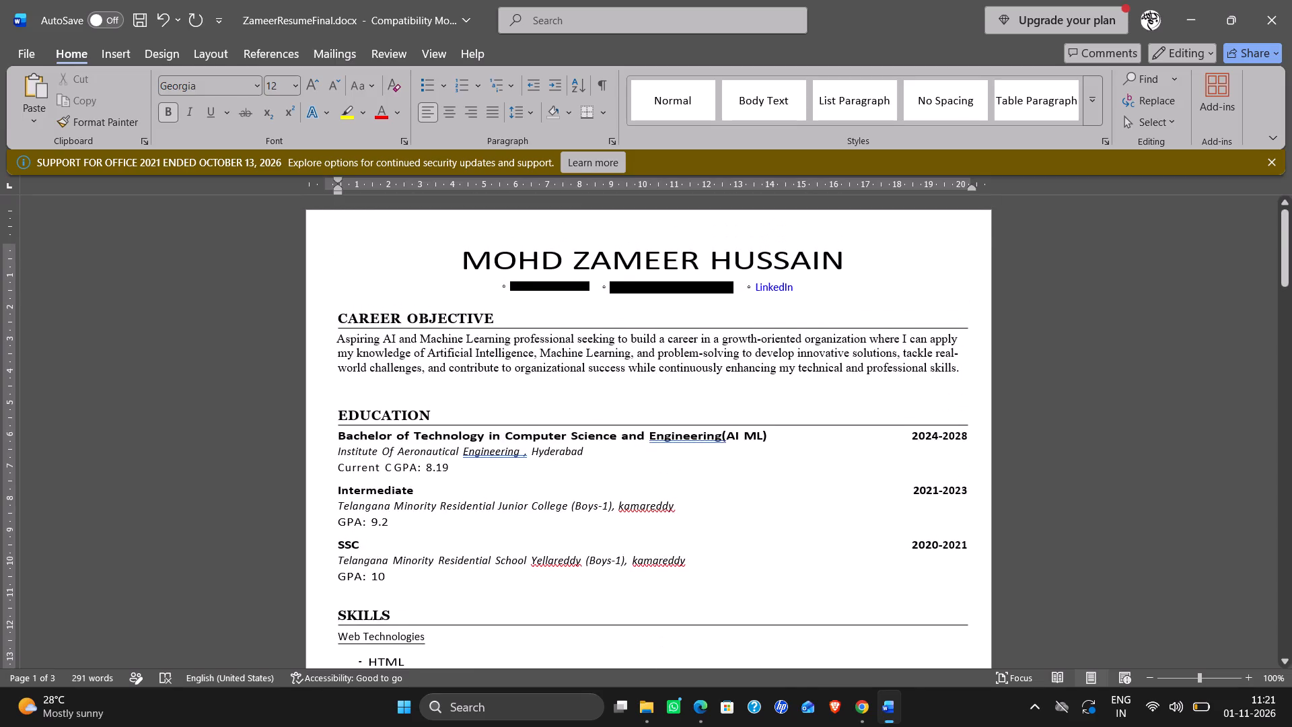
# Delete the blank space between the Career Objective paragraph and the EDUCATION heading.
pyautogui.click(378, 389)
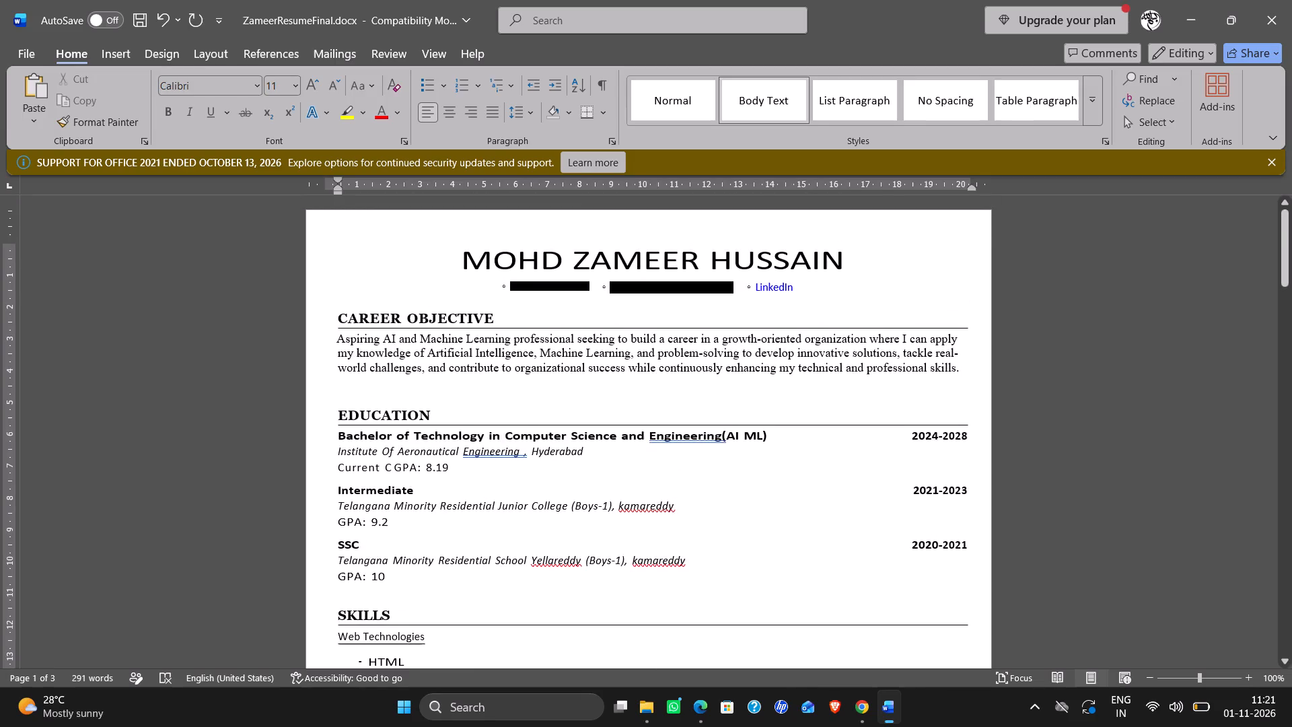
pyautogui.press('BackSpace')
pyautogui.press('BackSpace')
pyautogui.press('BackSpace')
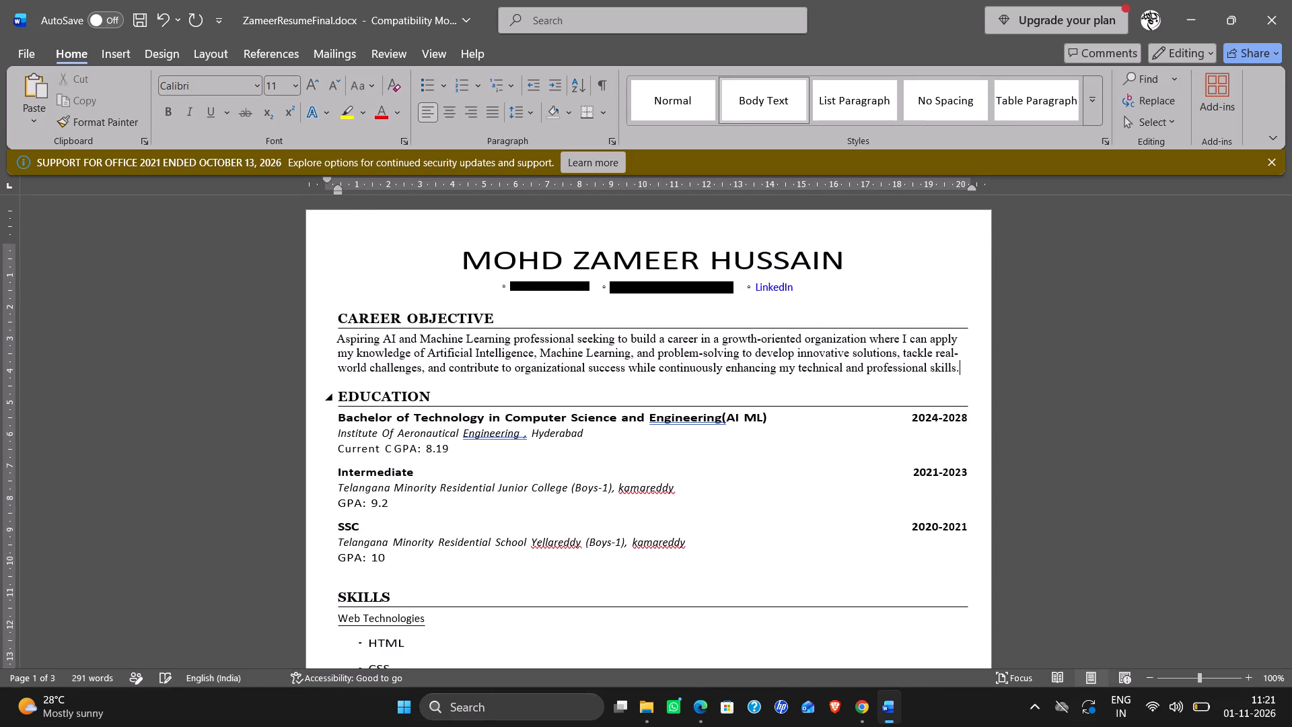
# Remove the extra space before the comma in "Institute Of Aeronautical Engineering , Hyderabad".
pyautogui.scroll(-1, 505, 459)
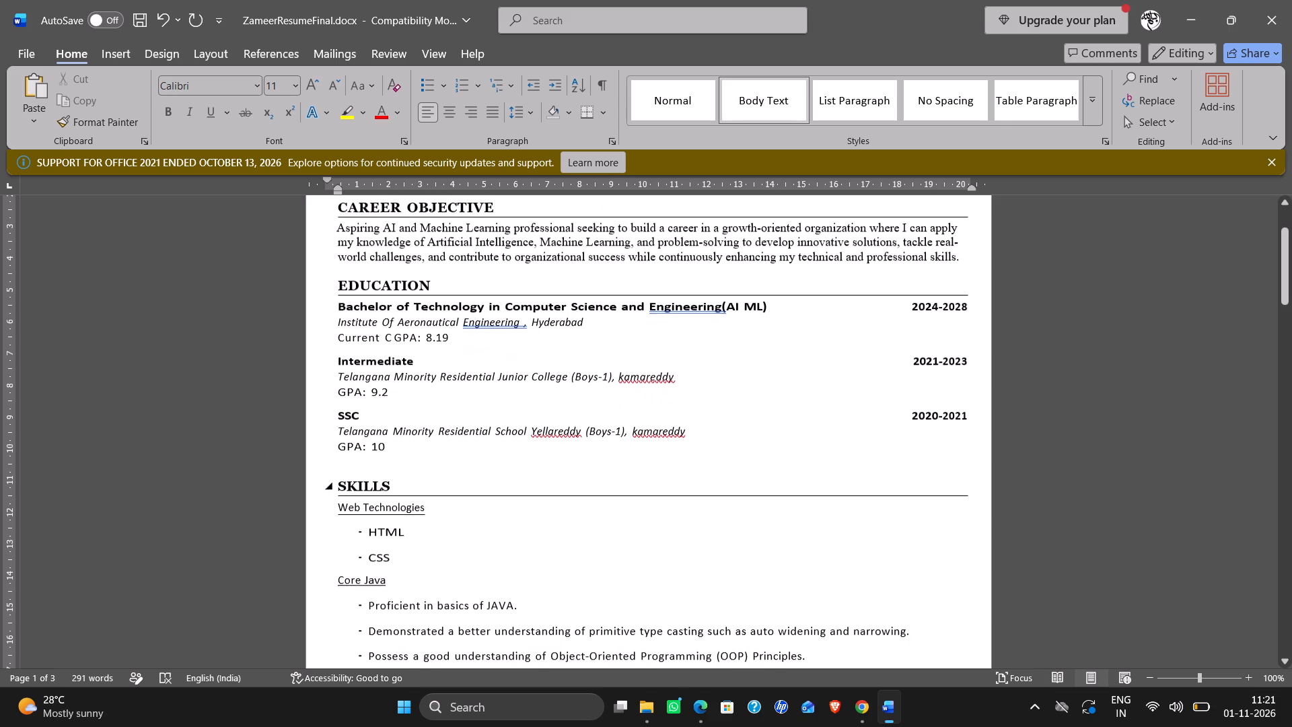
pyautogui.click(524, 324)
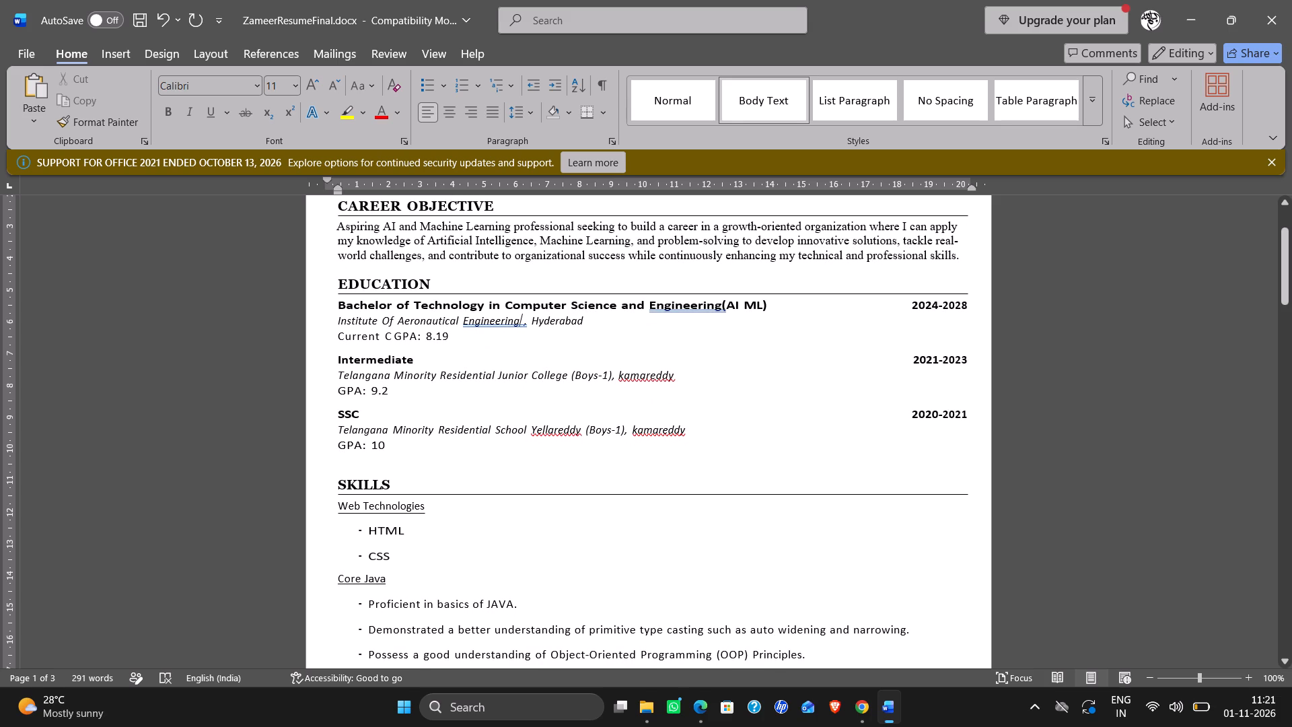
pyautogui.press('Right')
pyautogui.press('BackSpace')
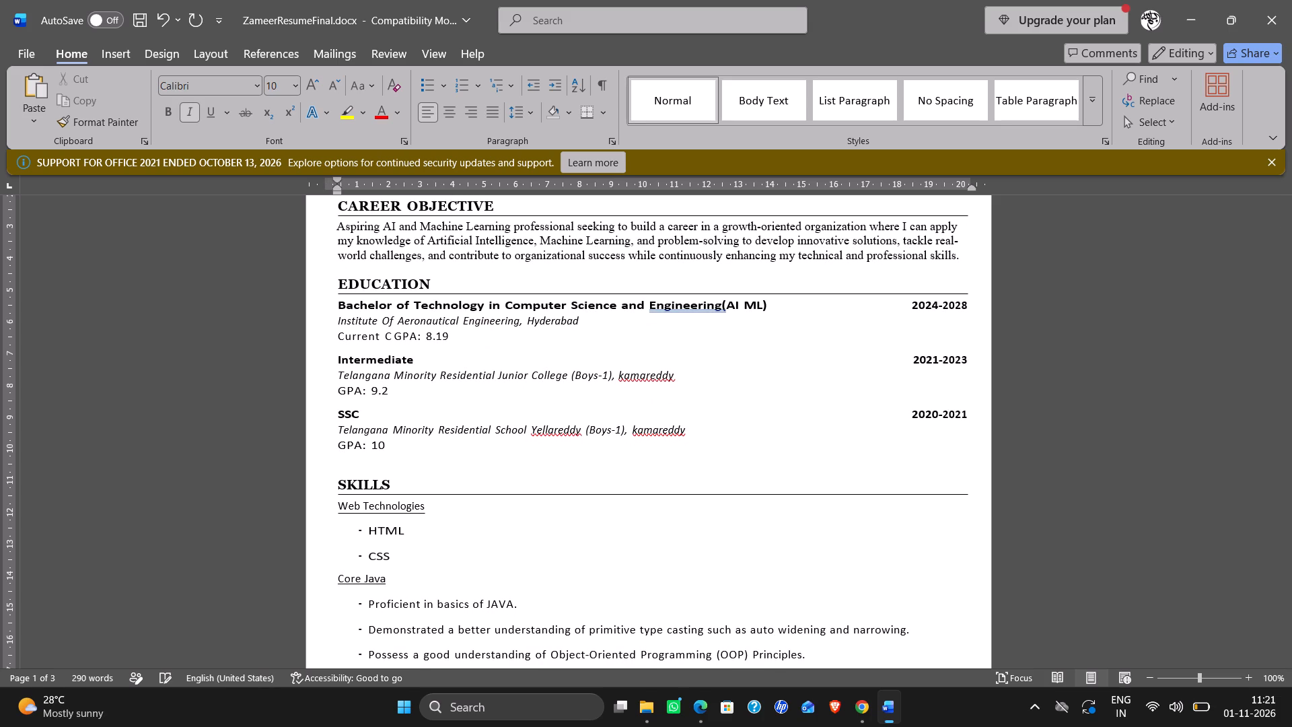
# Correct the end of the Bachelor of Technology title to read "Engineering (AI & ML)", with a space before the bracket.
pyautogui.scroll(-2, 484, 351)
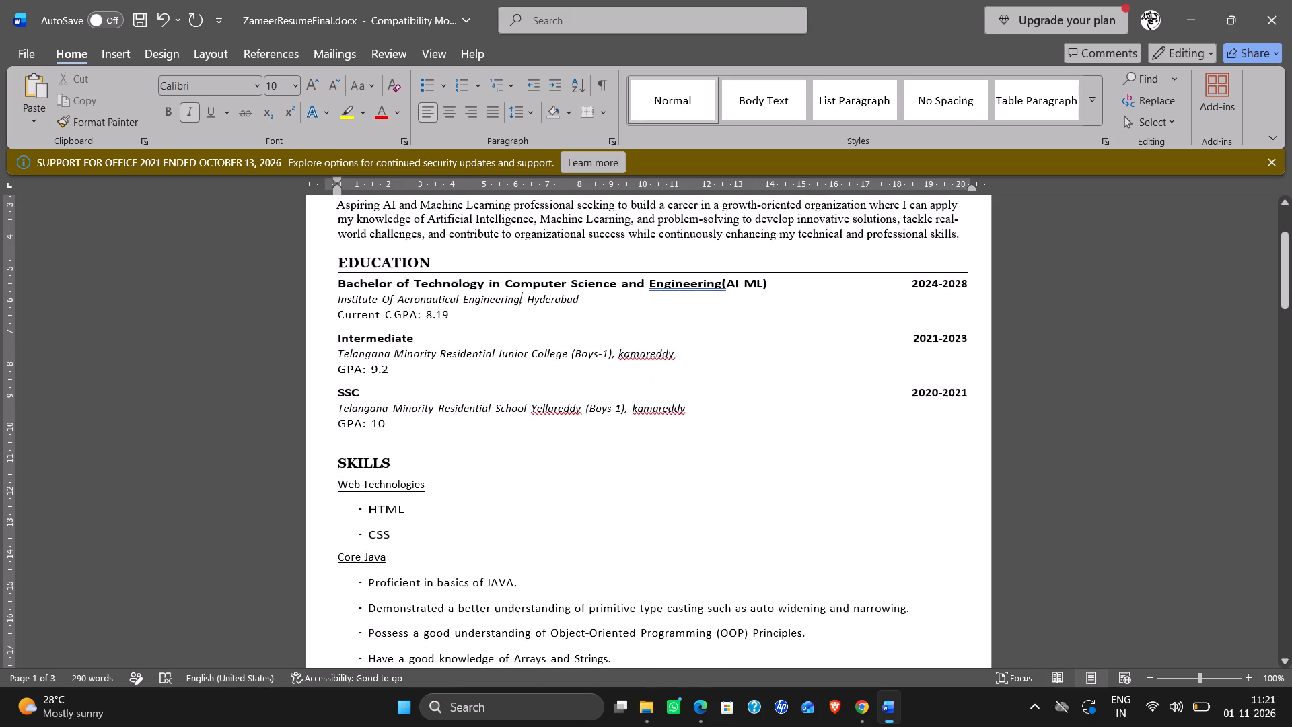
pyautogui.click(723, 285)
pyautogui.press('space')
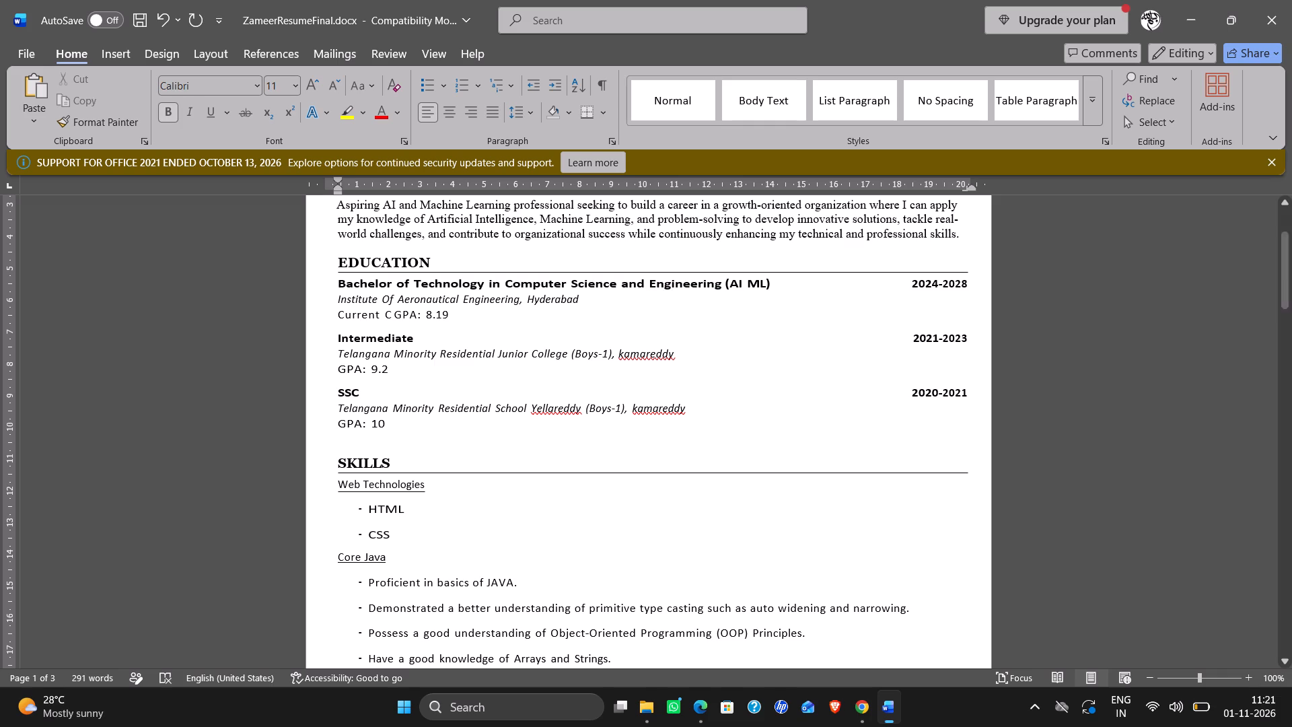
pyautogui.click(748, 287)
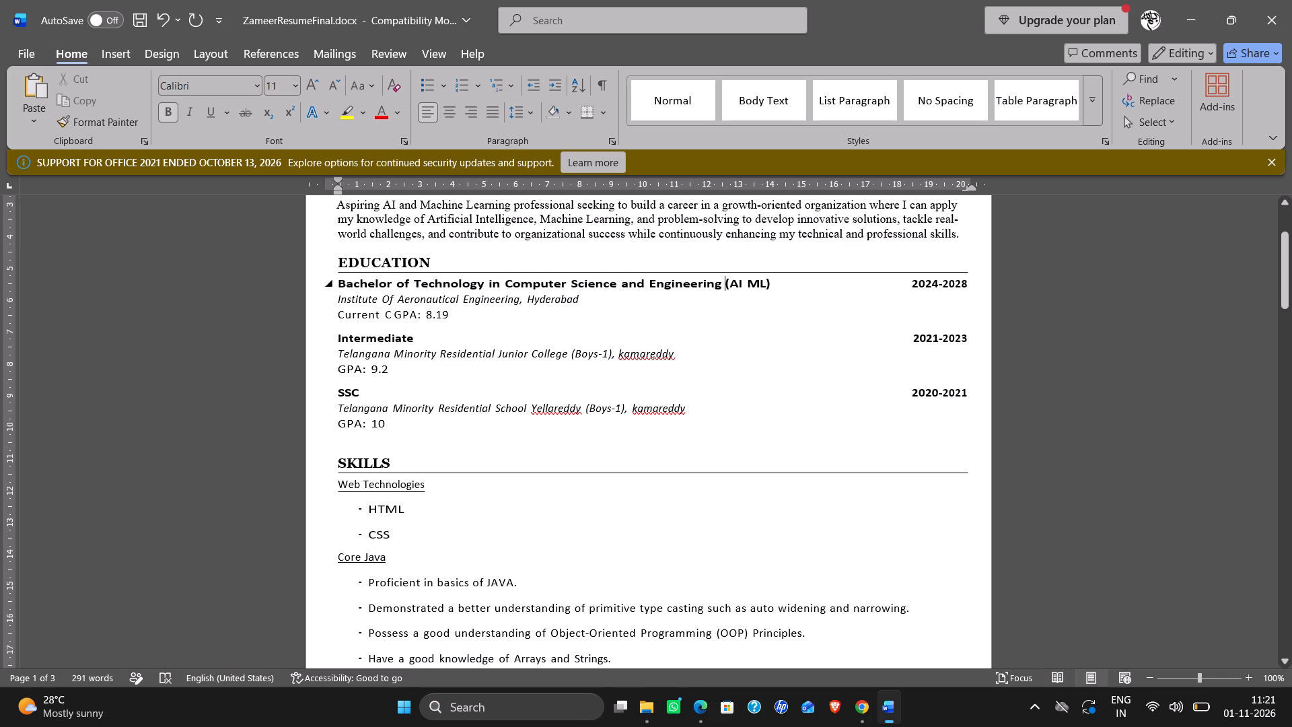
pyautogui.press('BackSpace')
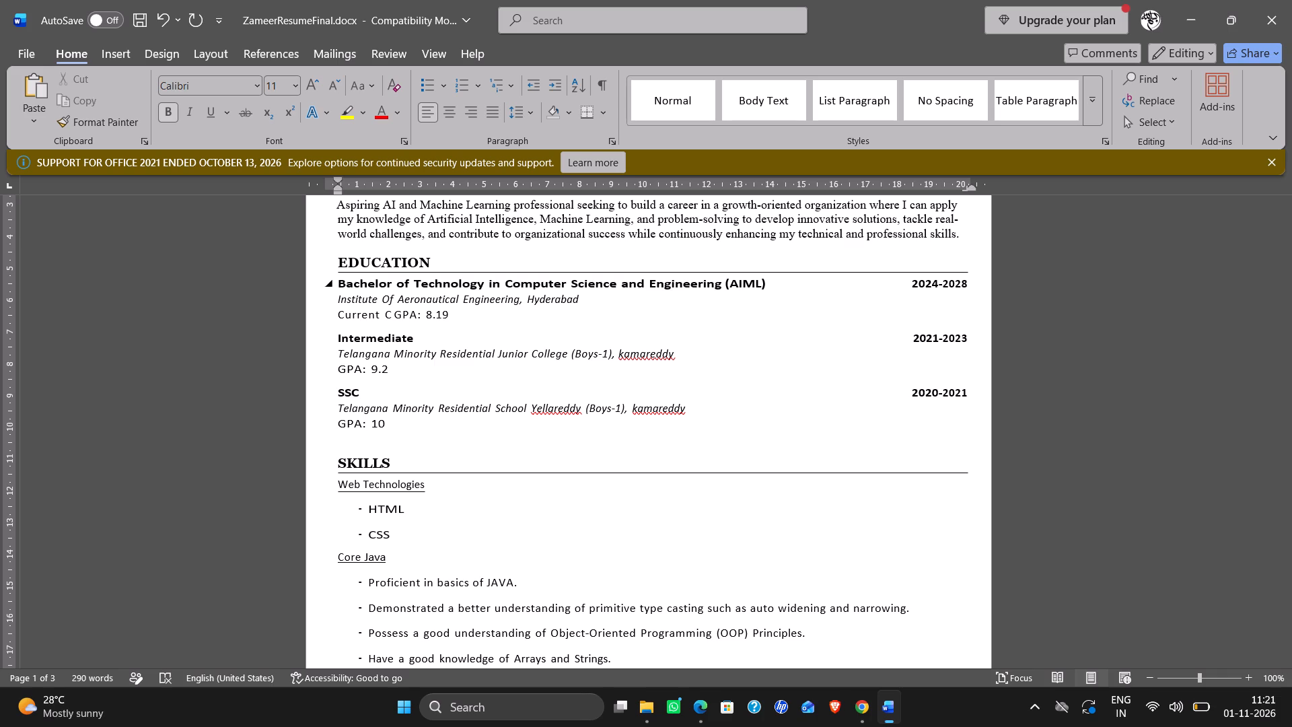
pyautogui.click(753, 315)
pyautogui.click(745, 281)
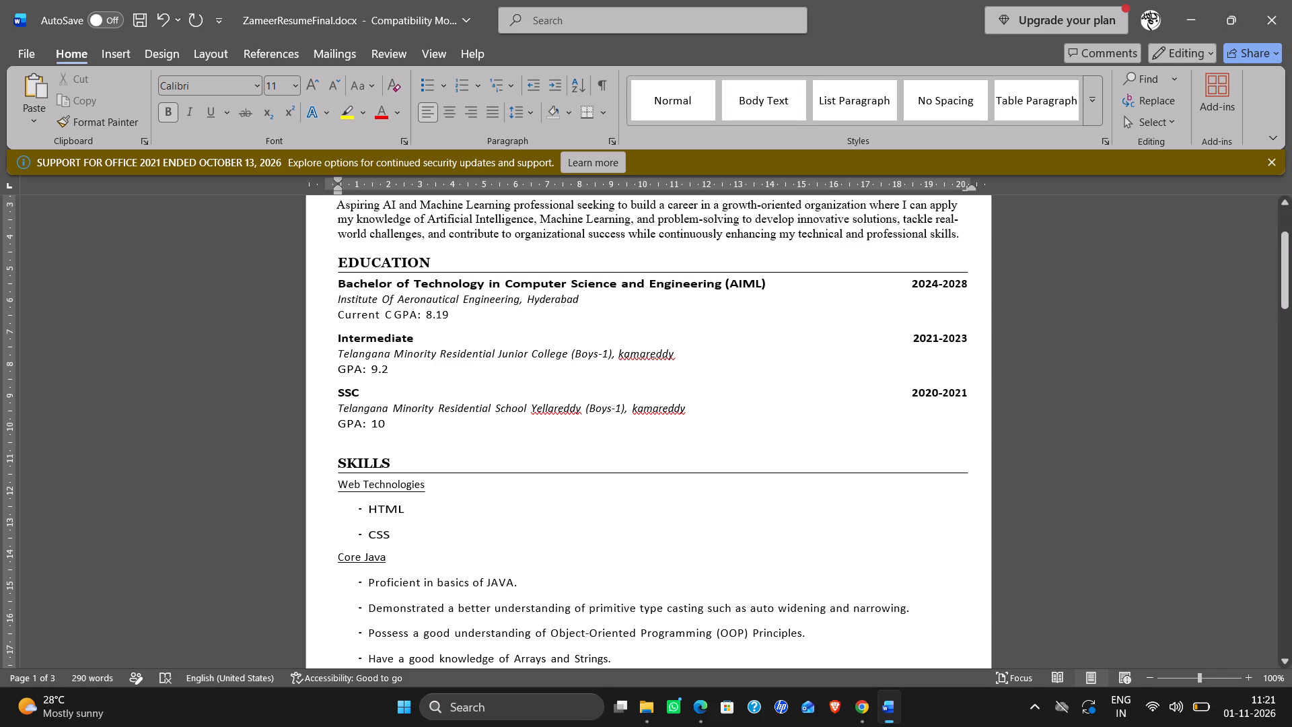
pyautogui.press('space')
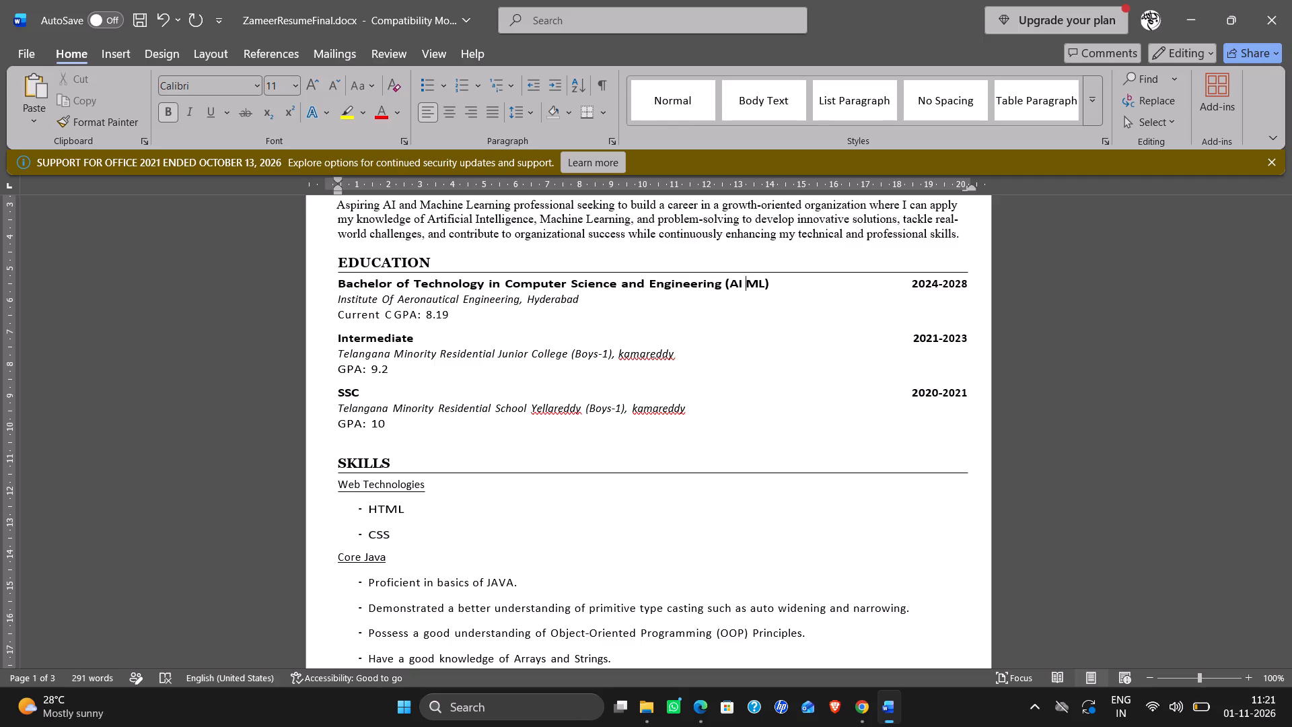
pyautogui.write('&')
pyautogui.press('space')
pyautogui.click(755, 316)
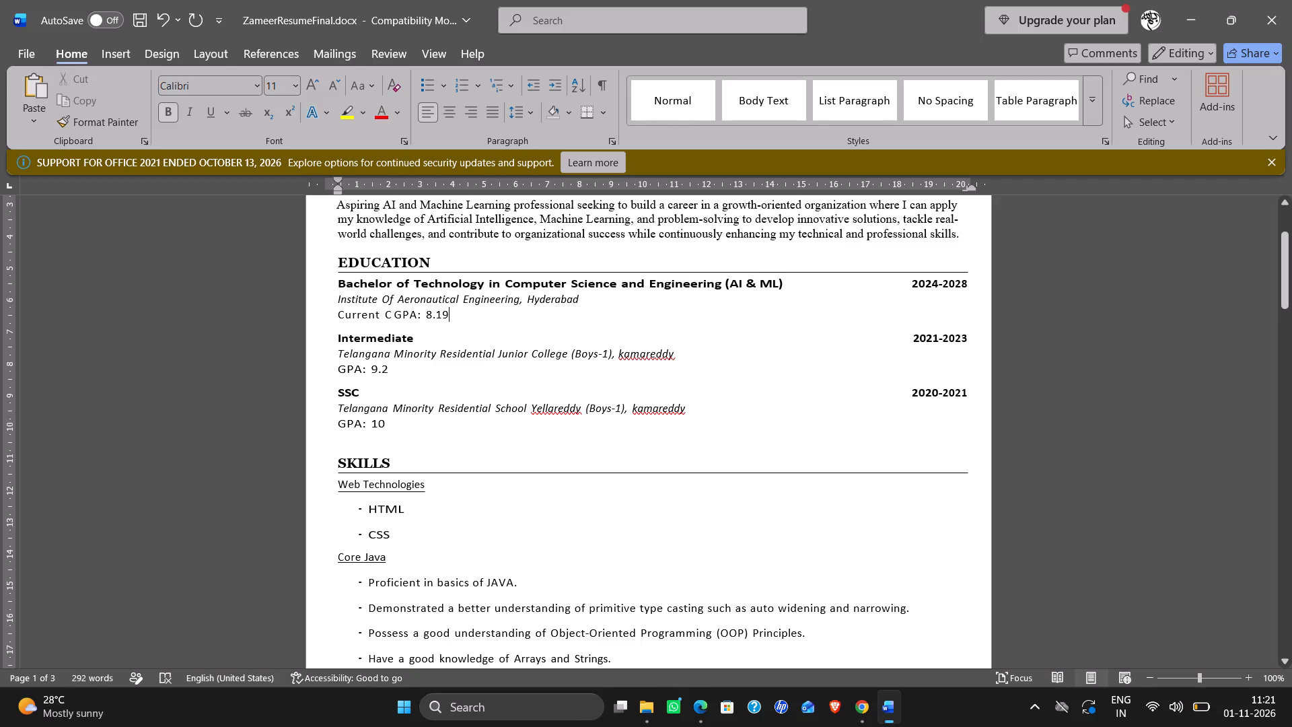
# Capitalise the place name as "Kamareddy" in both the Intermediate and SSC entries of the Education section.
pyautogui.scroll(-1, 588, 316)
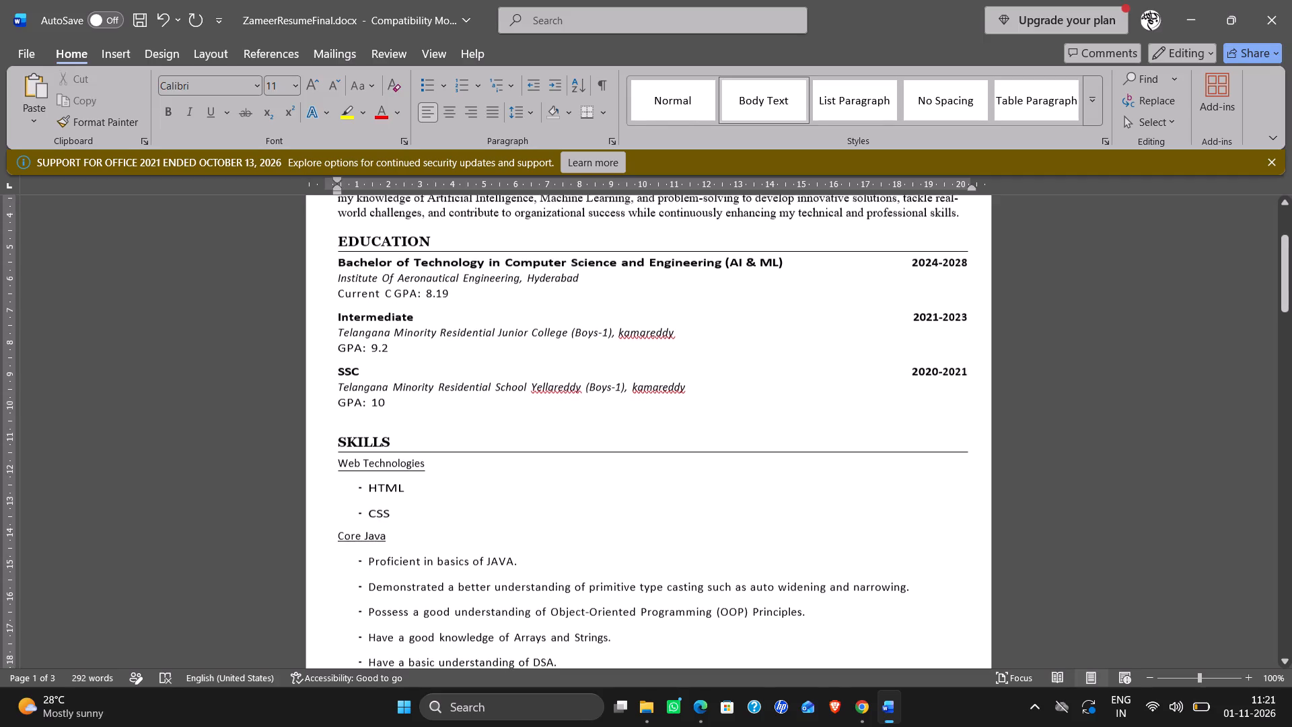
pyautogui.scroll(-1, 588, 316)
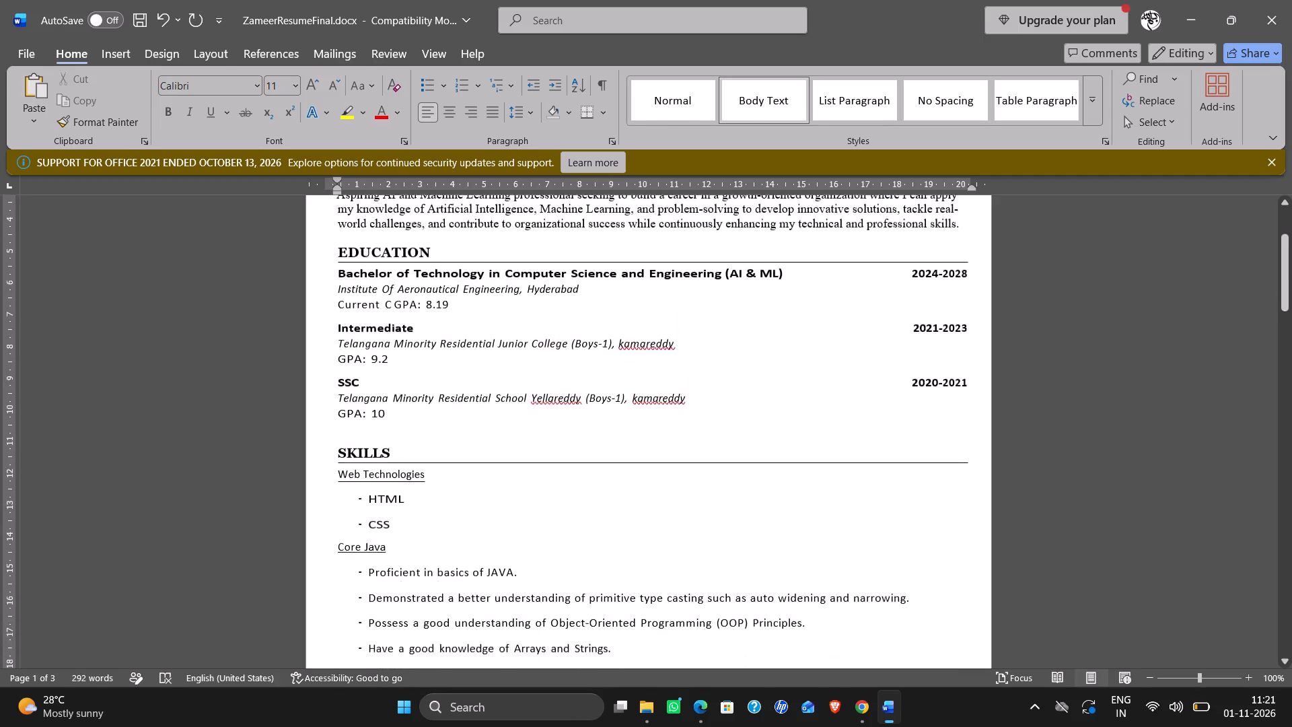
pyautogui.scroll(-1, 588, 316)
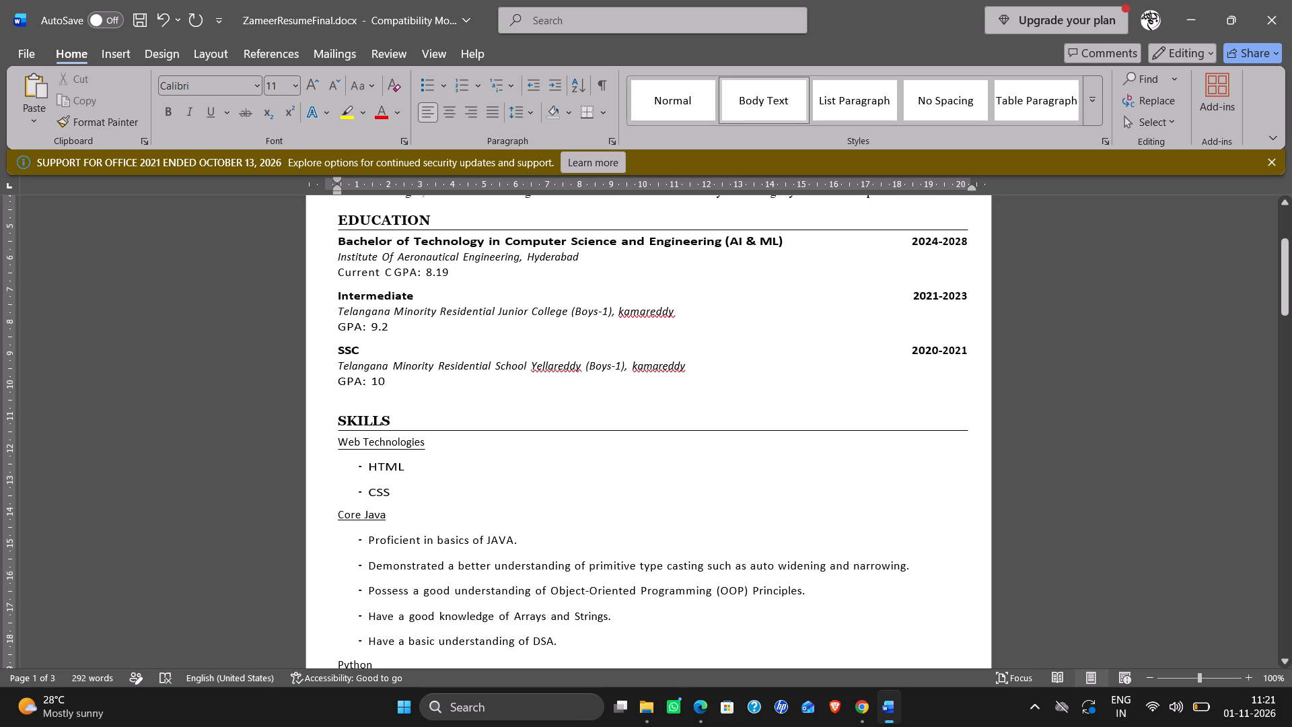
pyautogui.scroll(-1, 487, 330)
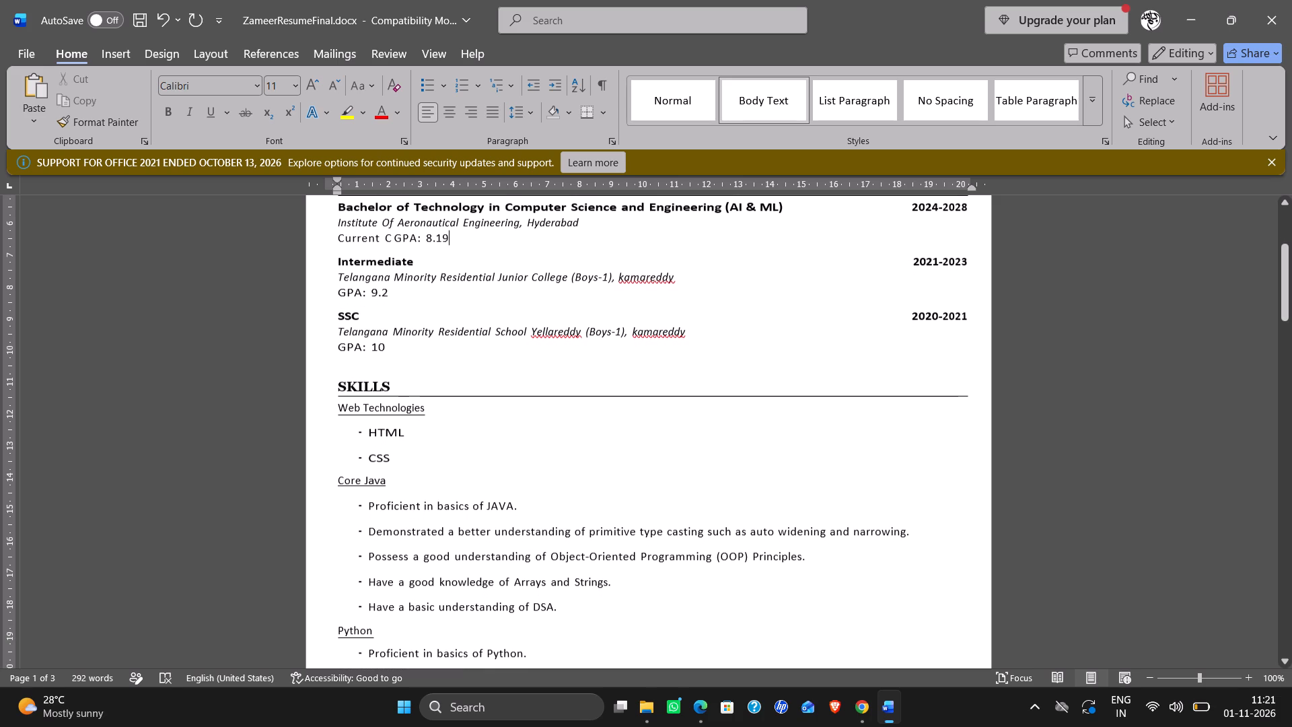
pyautogui.scroll(-1, 487, 330)
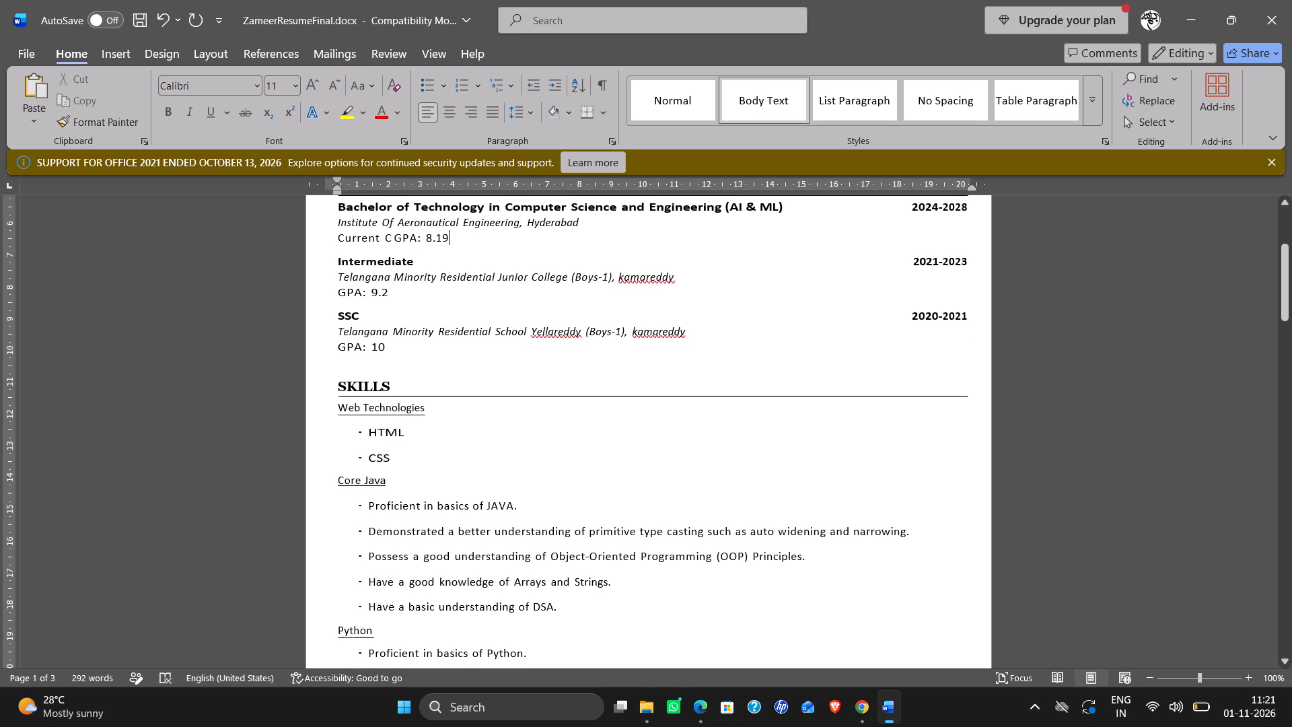
pyautogui.click(628, 275)
pyautogui.press('BackSpace')
pyautogui.hotkey('shift', 'k')
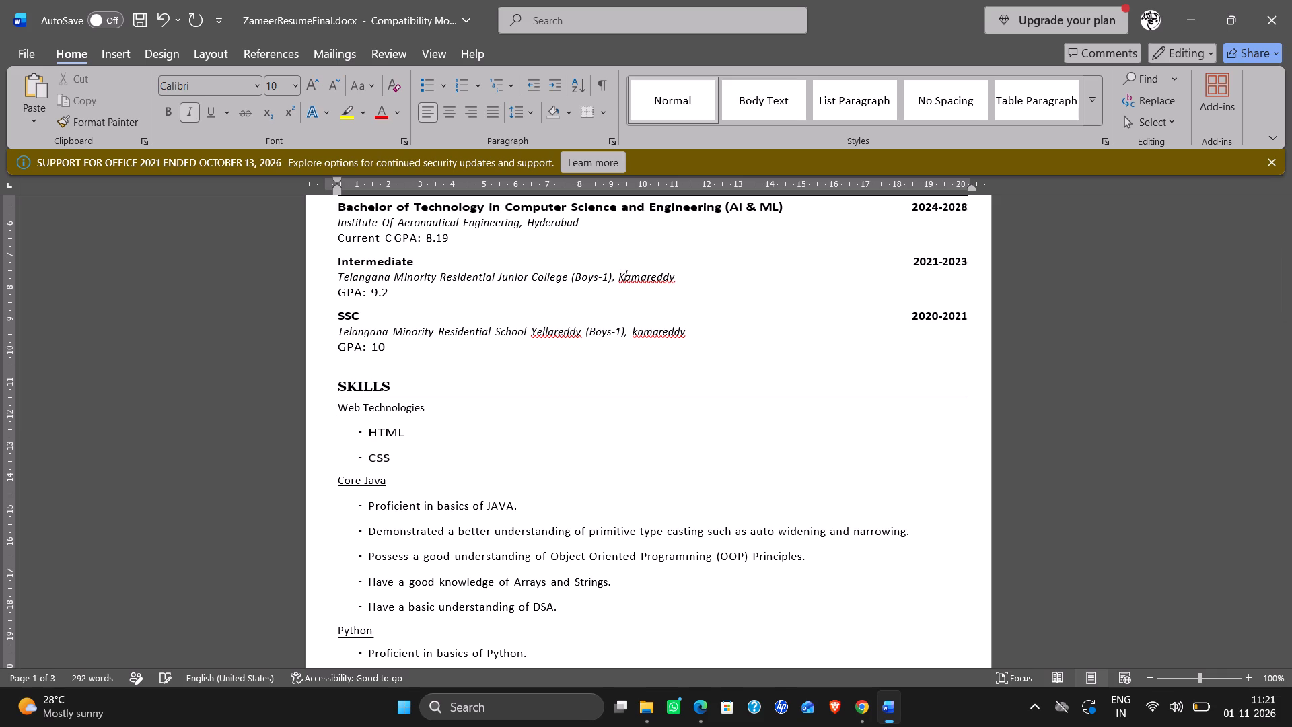
pyautogui.click(652, 318)
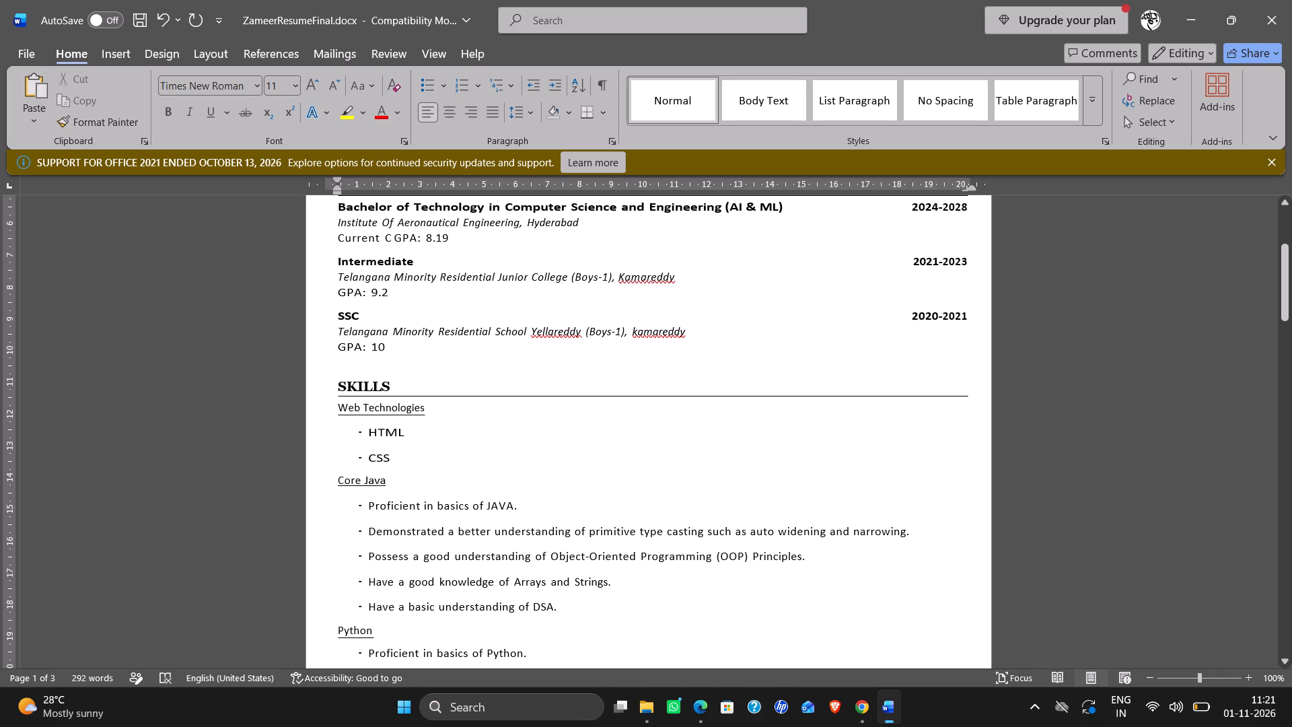
pyautogui.click(643, 333)
pyautogui.press('Left')
pyautogui.press('BackSpace')
pyautogui.hotkey('shift', 'k')
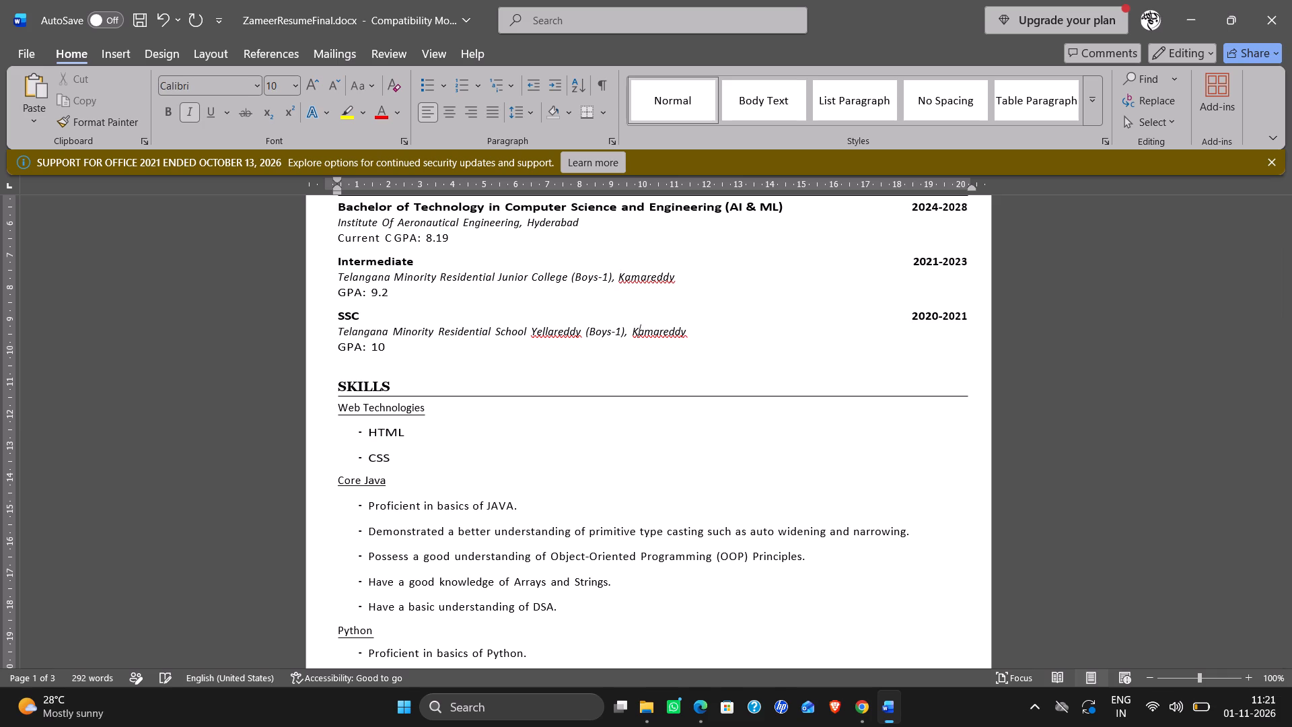
pyautogui.click(666, 366)
# Look through the Skills section and the start of the Projects section.
pyautogui.scroll(-1, 666, 366)
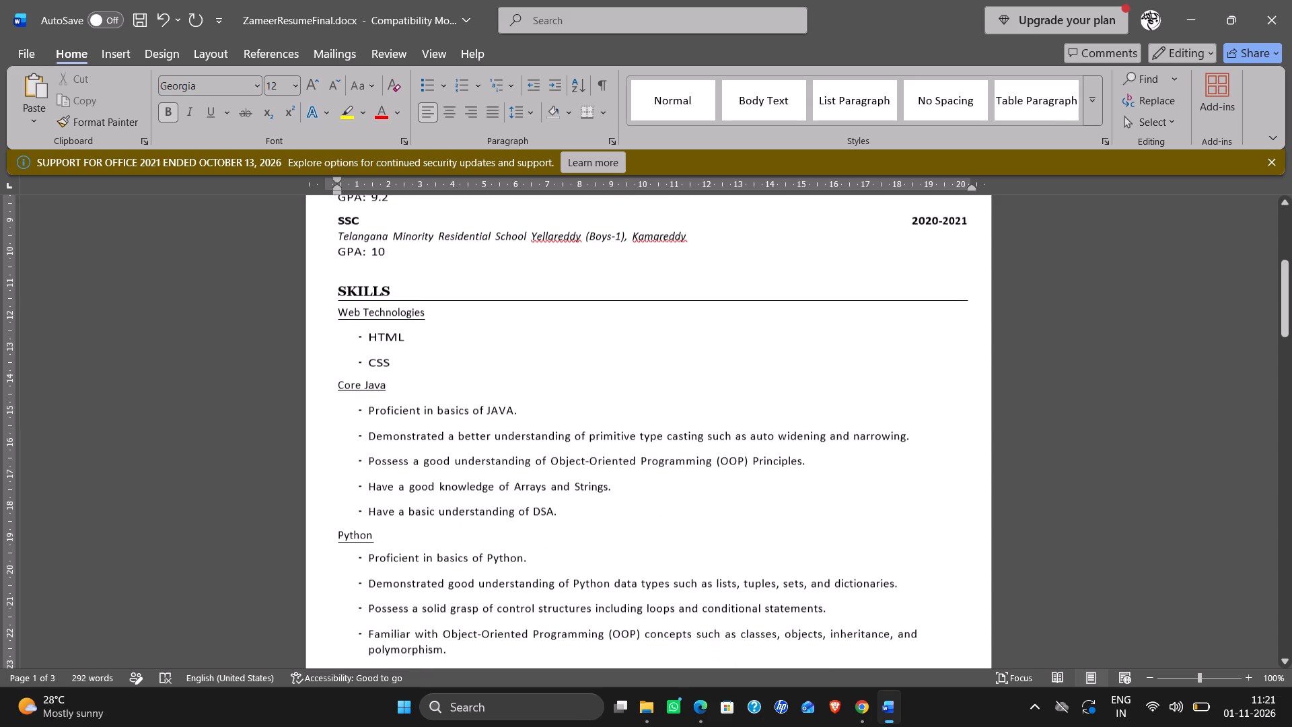
pyautogui.scroll(-2, 666, 366)
pyautogui.scroll(-1, 578, 358)
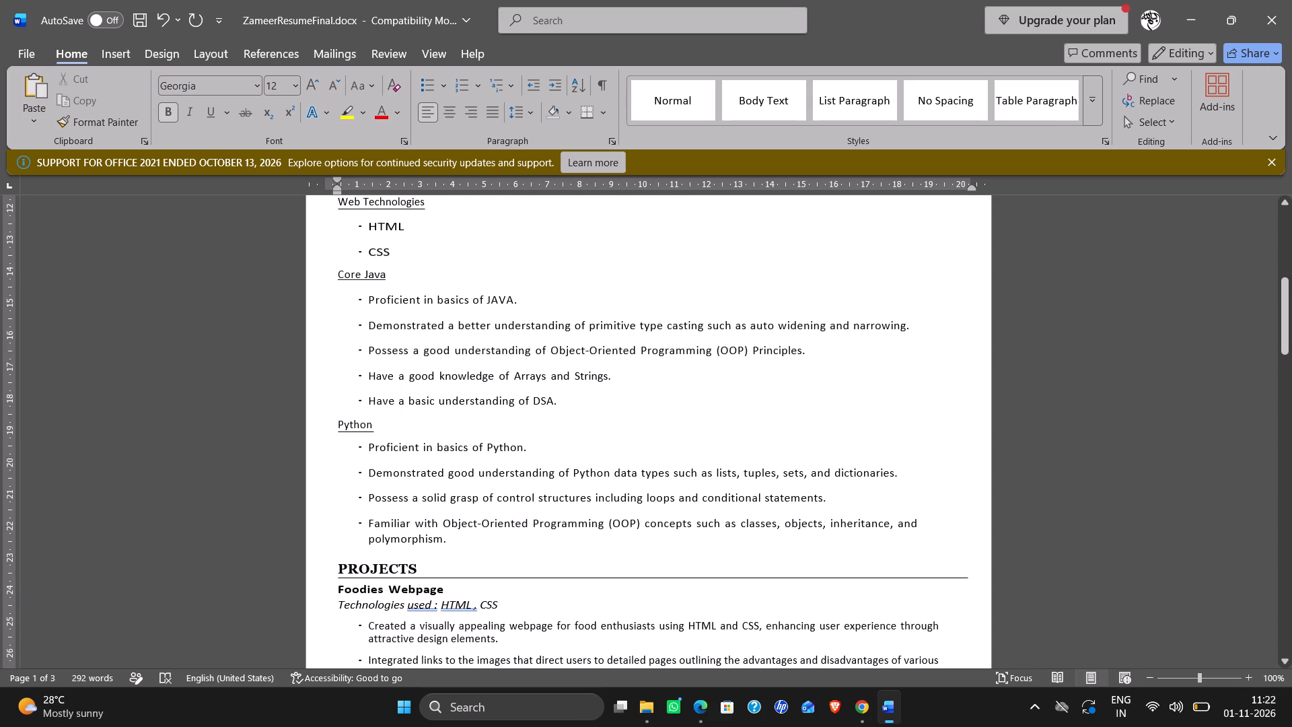
pyautogui.scroll(-1, 578, 358)
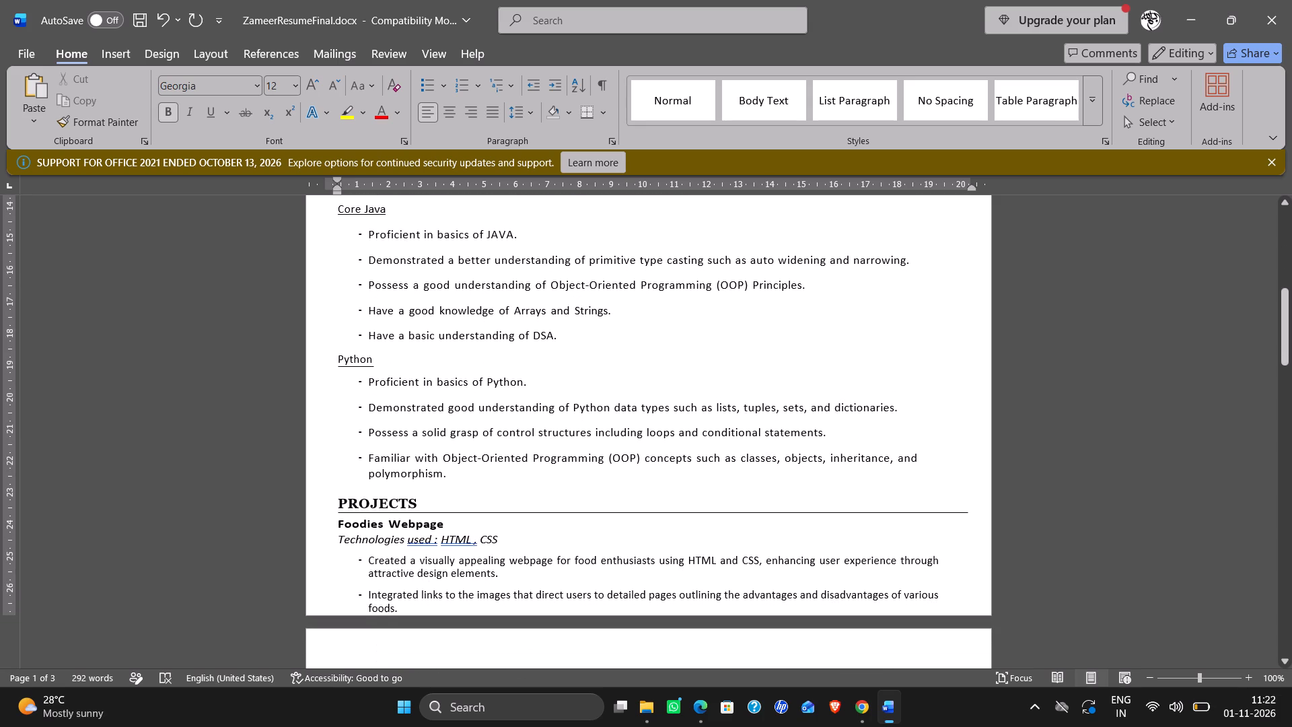
pyautogui.scroll(-1, 578, 358)
pyautogui.scroll(1, 543, 388)
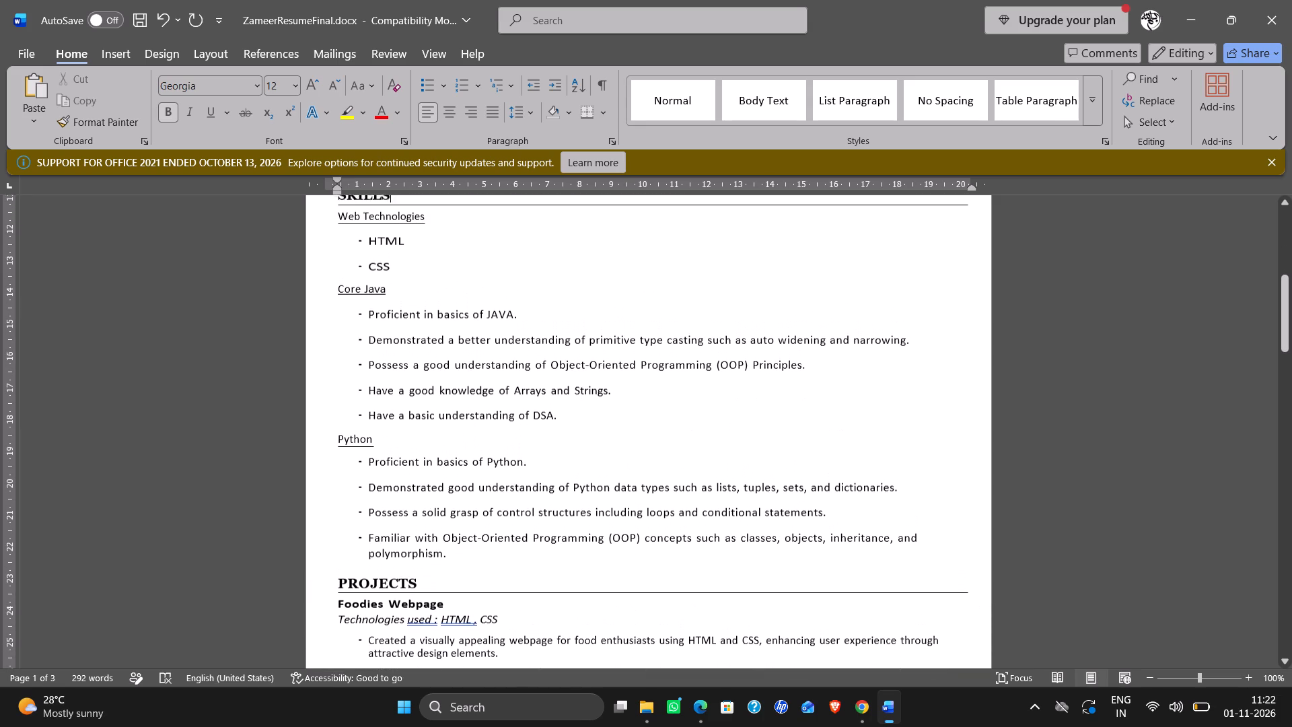
pyautogui.scroll(3, 543, 388)
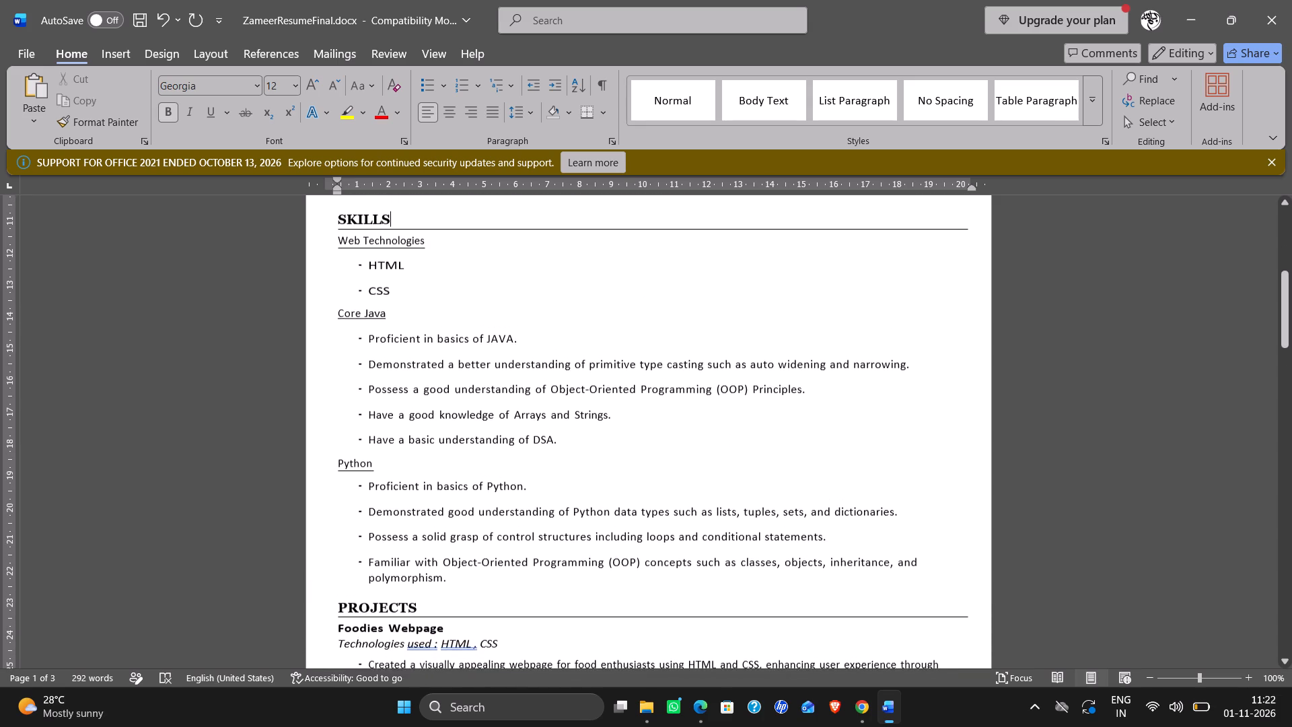
pyautogui.scroll(1, 543, 388)
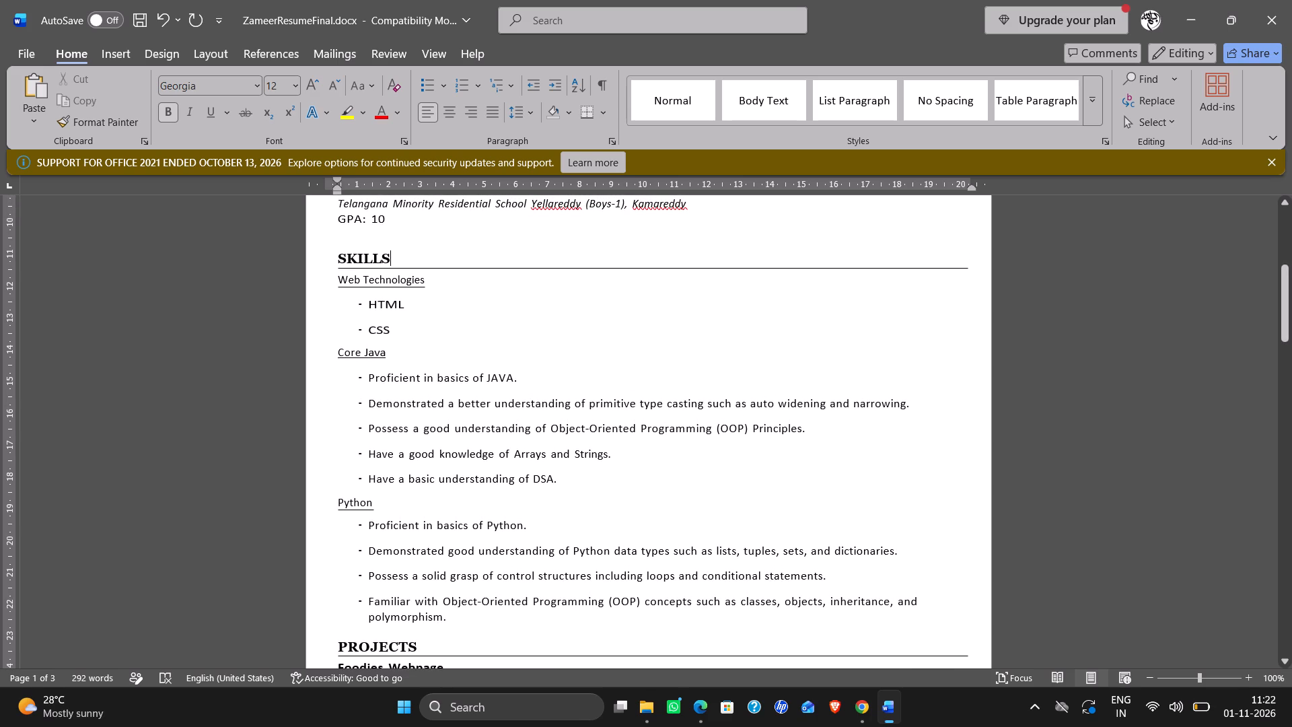
# Copy the Skills section from its heading through the last Python bullet and paste it into a new ChatGPT message.
pyautogui.moveTo(338, 256); pyautogui.dragTo(437, 576)
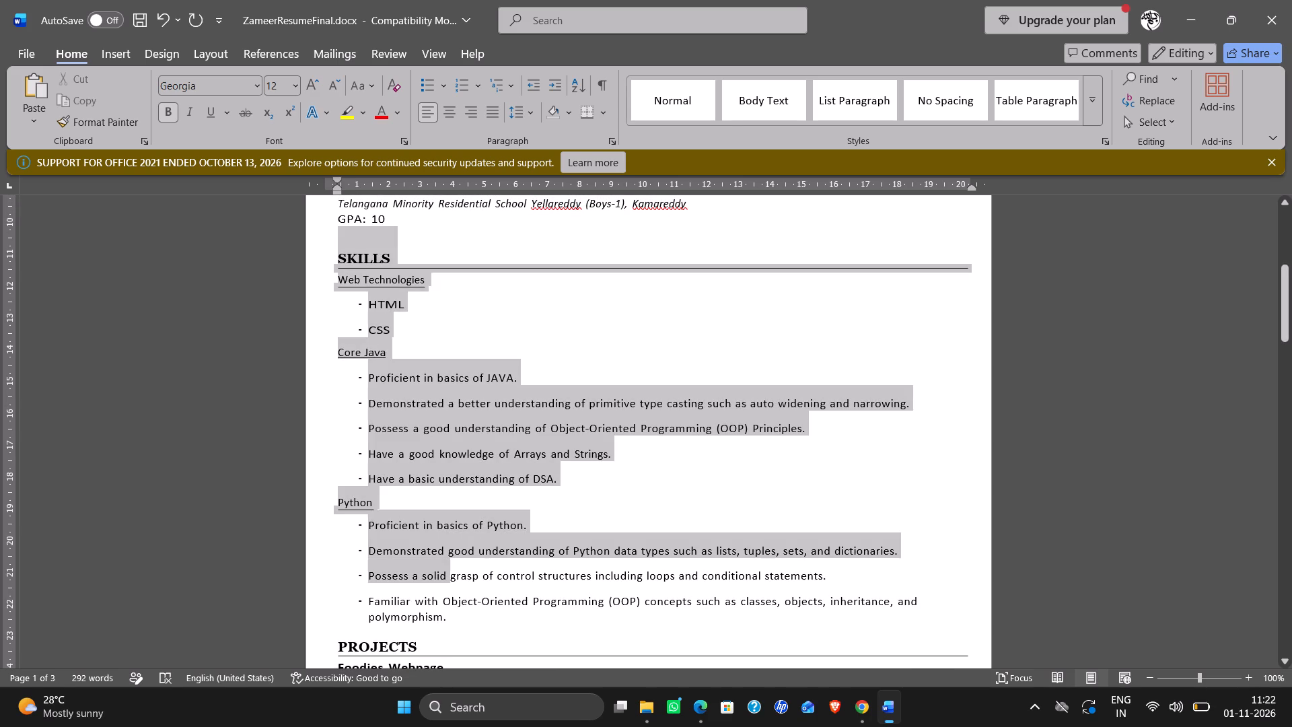
pyautogui.moveTo(437, 576); pyautogui.dragTo(466, 602)
pyautogui.hotkey('ctrl', 'c')
pyautogui.hotkey('alt', 'Tab')
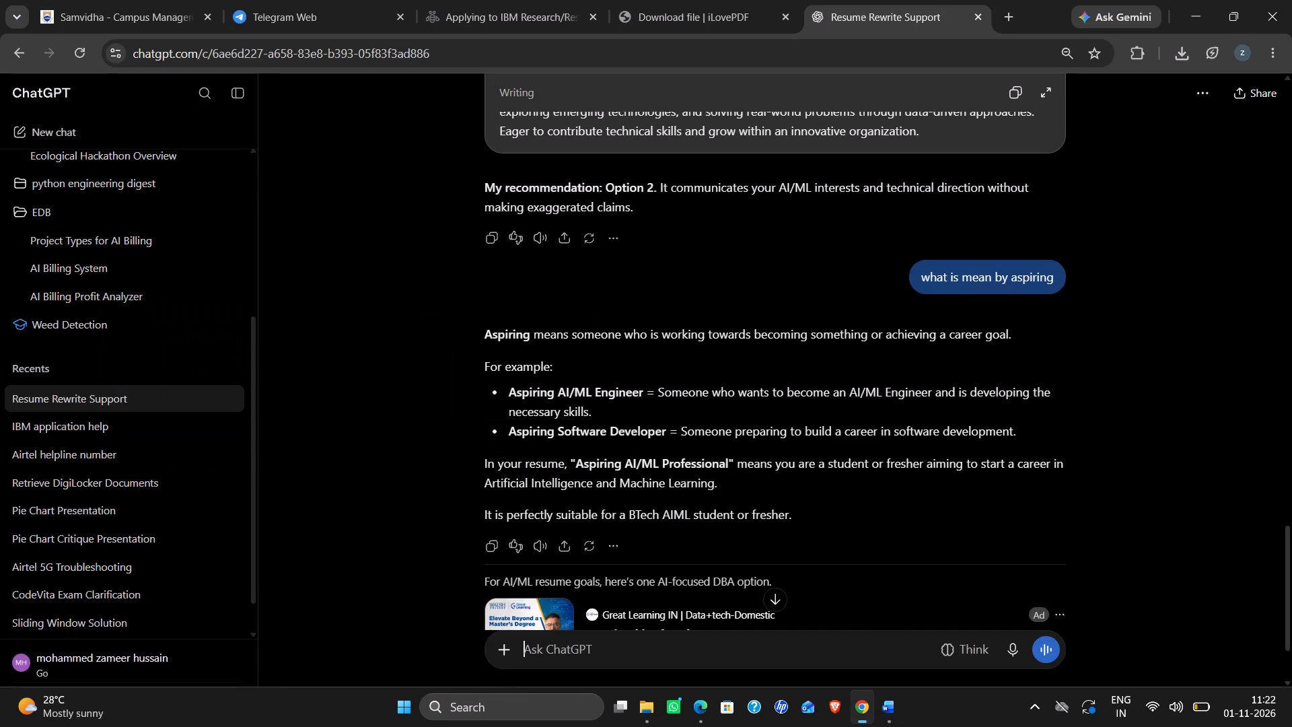
pyautogui.click(570, 639)
pyautogui.hotkey('ctrl', 'v')
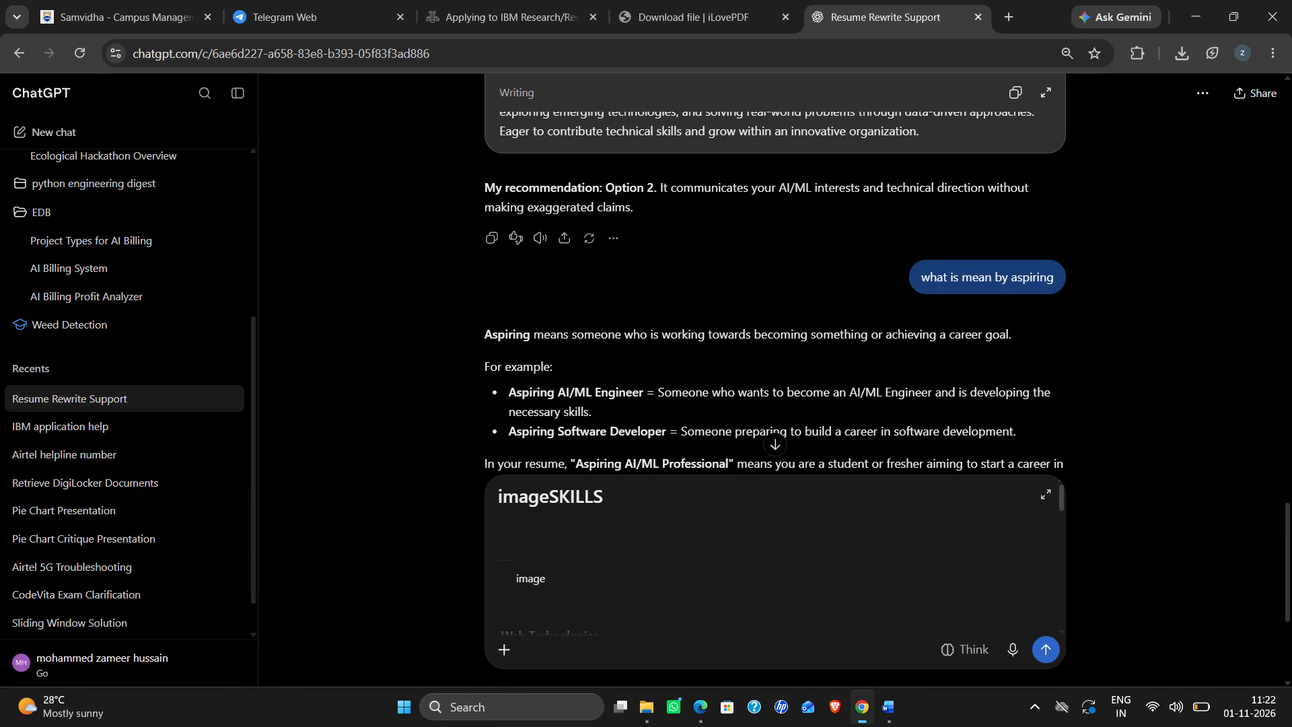
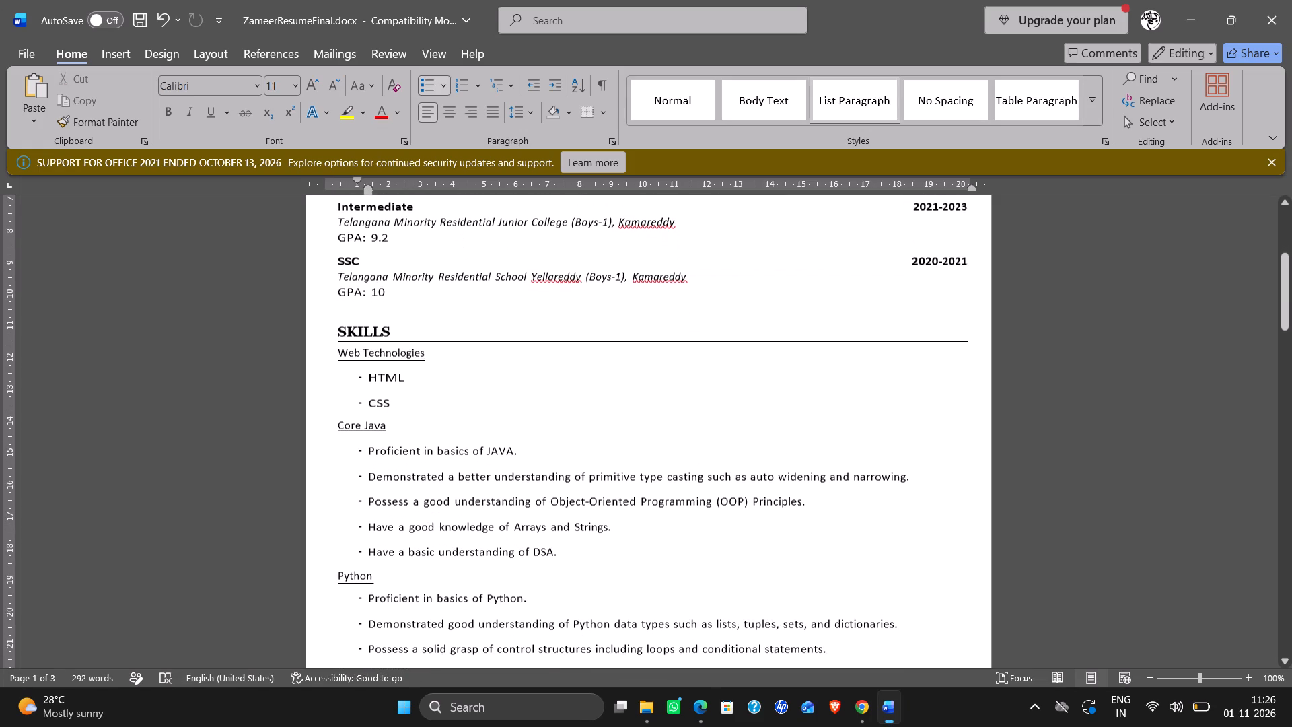
pyautogui.scroll(-1, 649, 438)
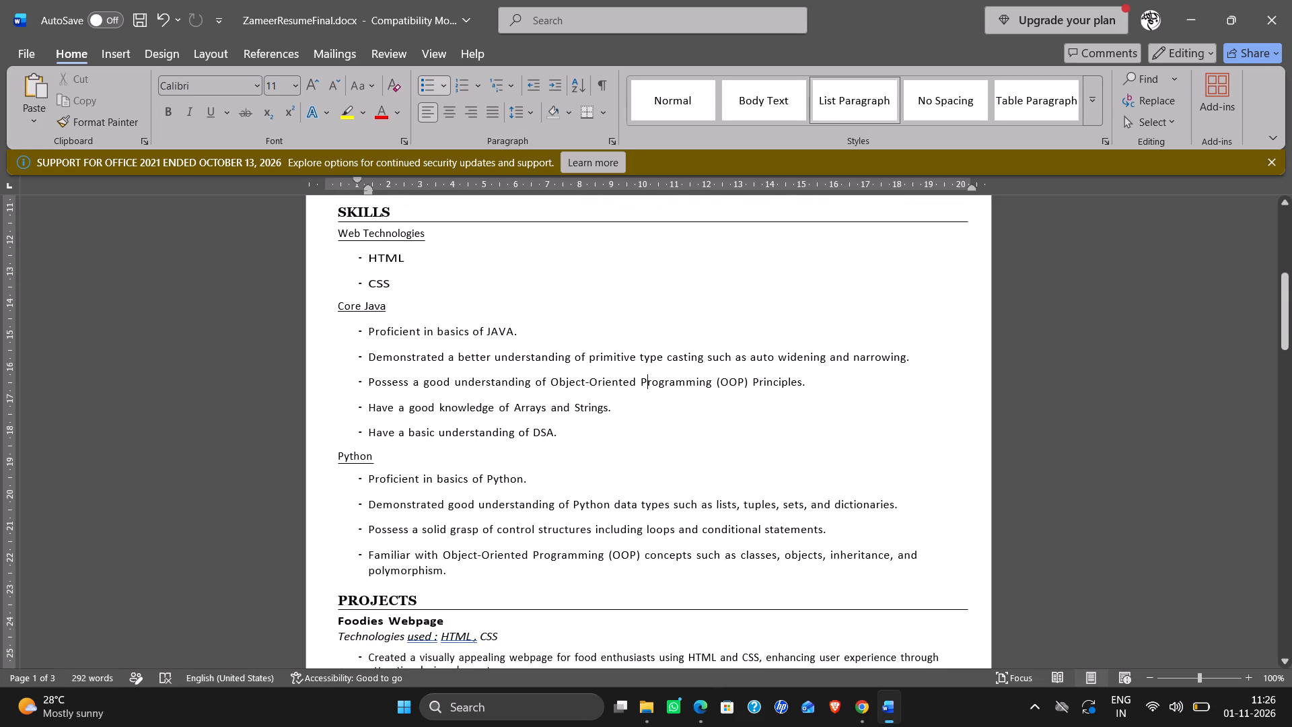
pyautogui.moveTo(919, 353); pyautogui.dragTo(447, 351)
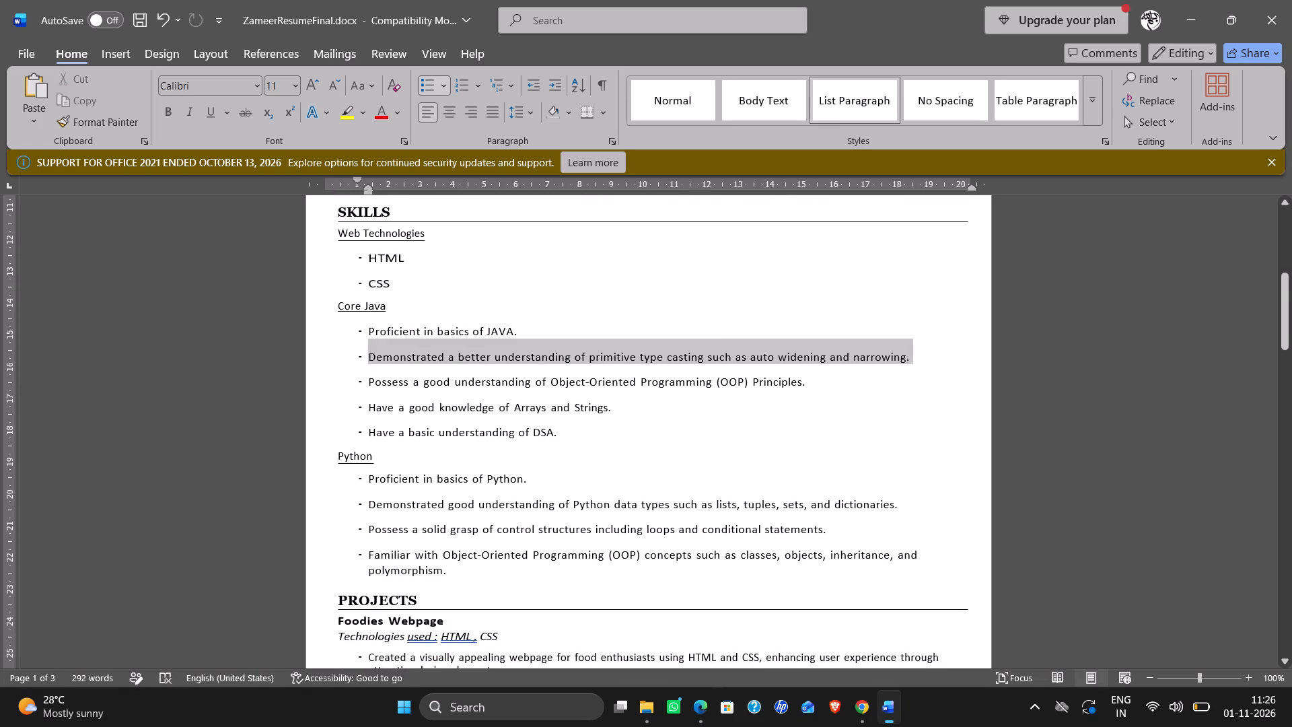
pyautogui.moveTo(447, 351); pyautogui.dragTo(361, 357)
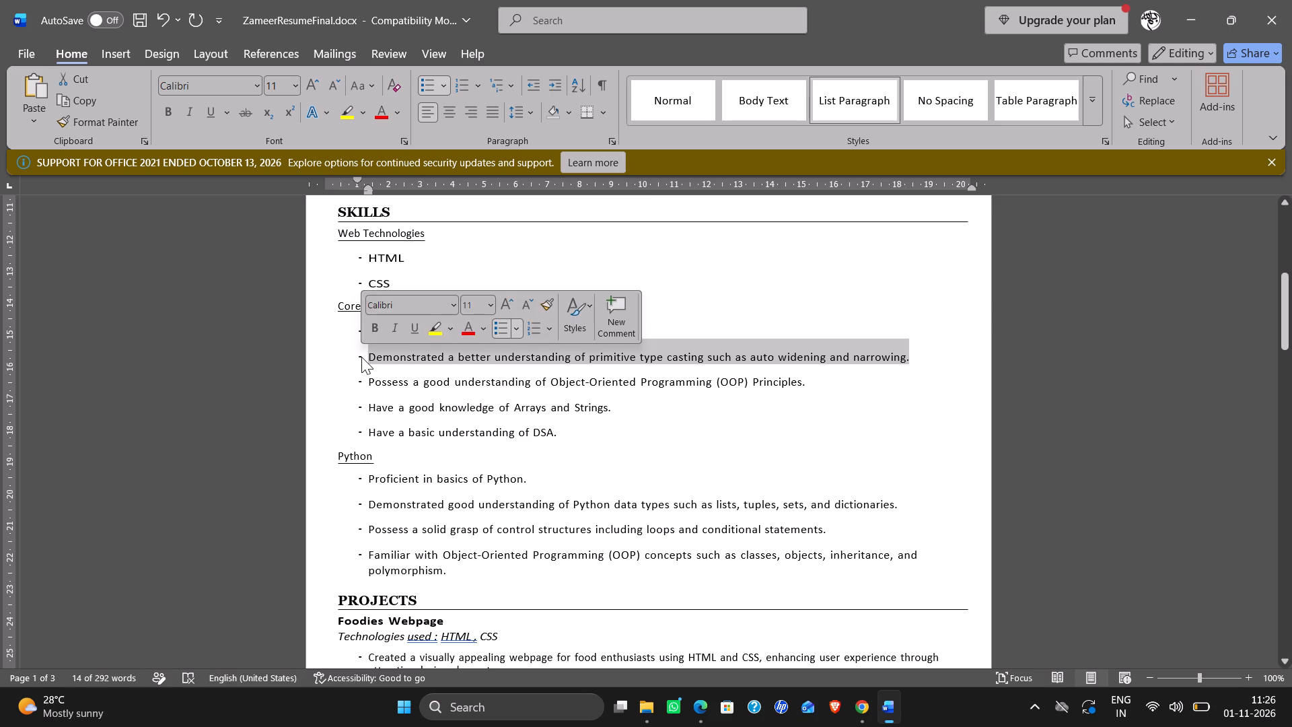
pyautogui.press('BackSpace')
pyautogui.press('BackSpace')
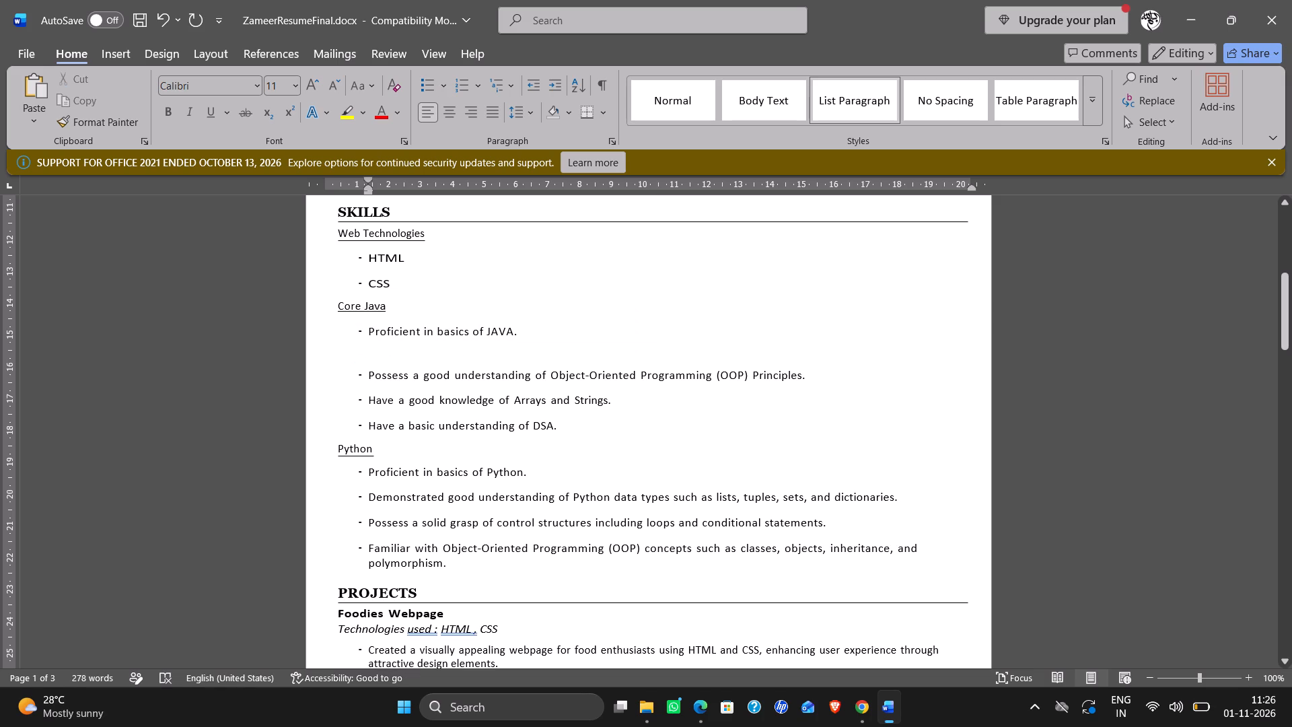
pyautogui.hotkey('ctrl', 'z')
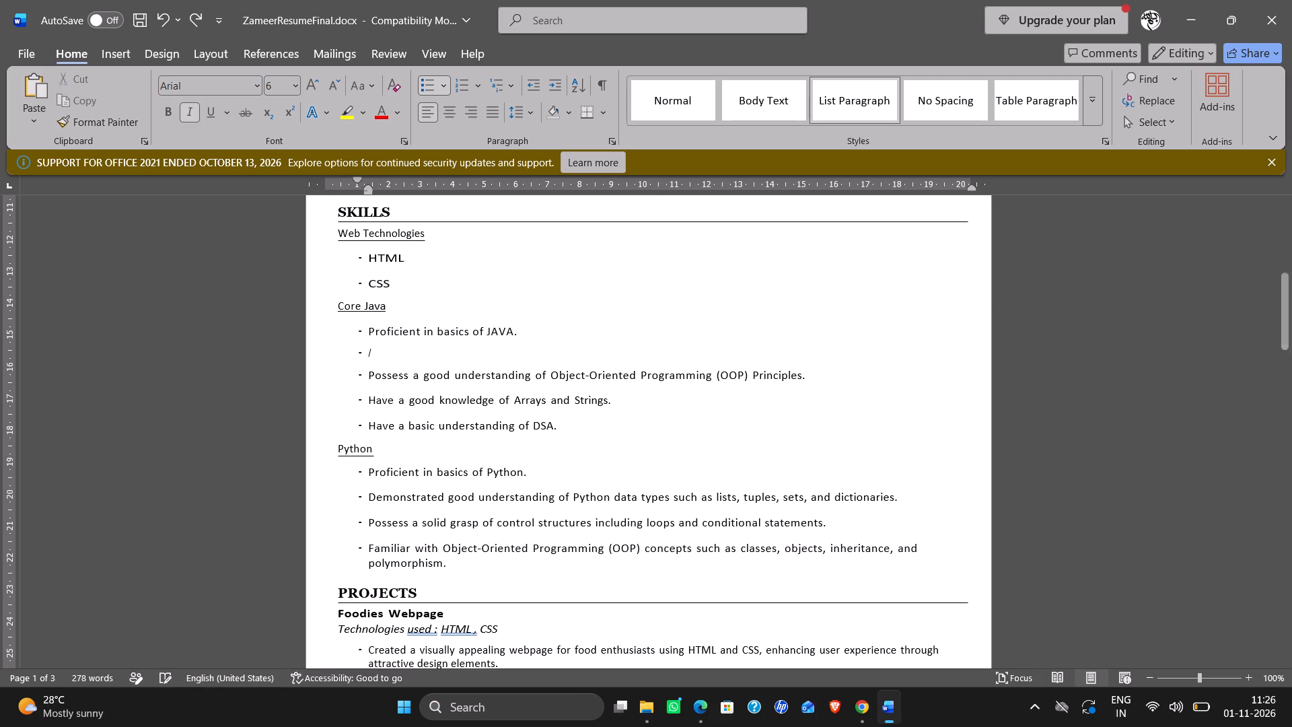
# Review the Word resume from the Career Objective and Education sections down through the Core Java and Python skills.
pyautogui.click(406, 378)
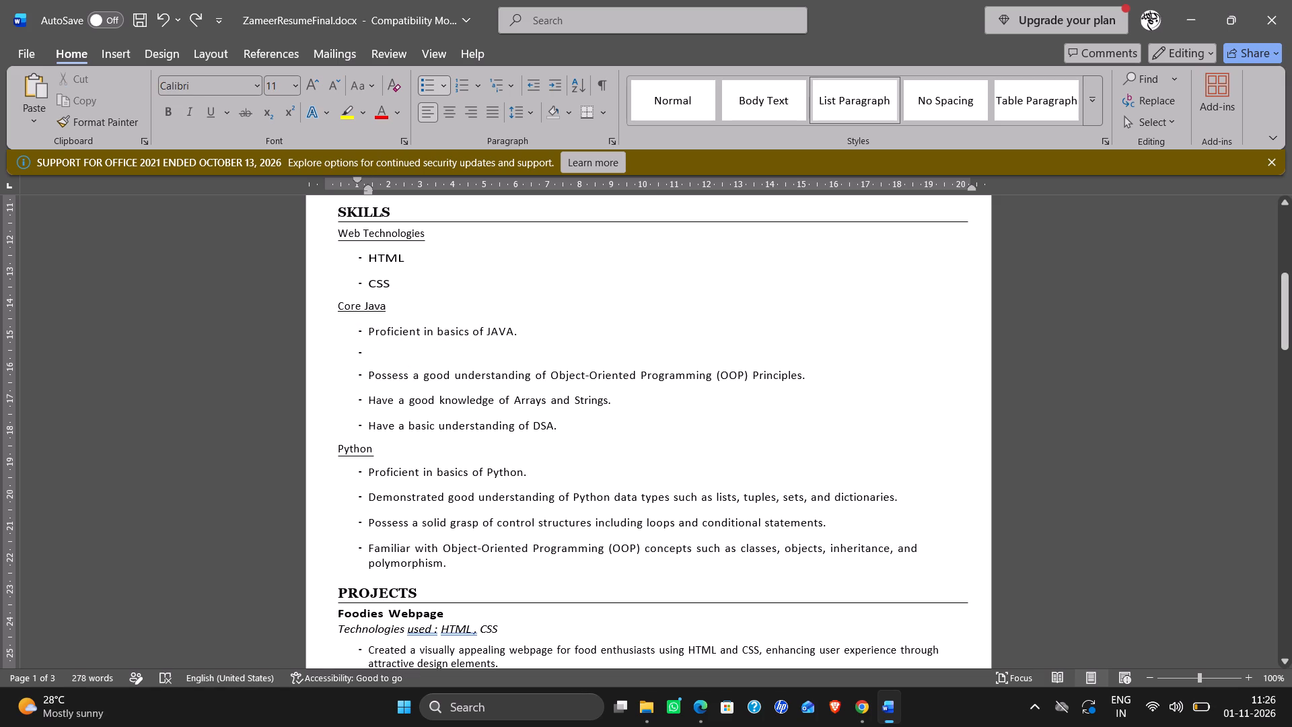
pyautogui.click(630, 407)
pyautogui.scroll(-1, 630, 407)
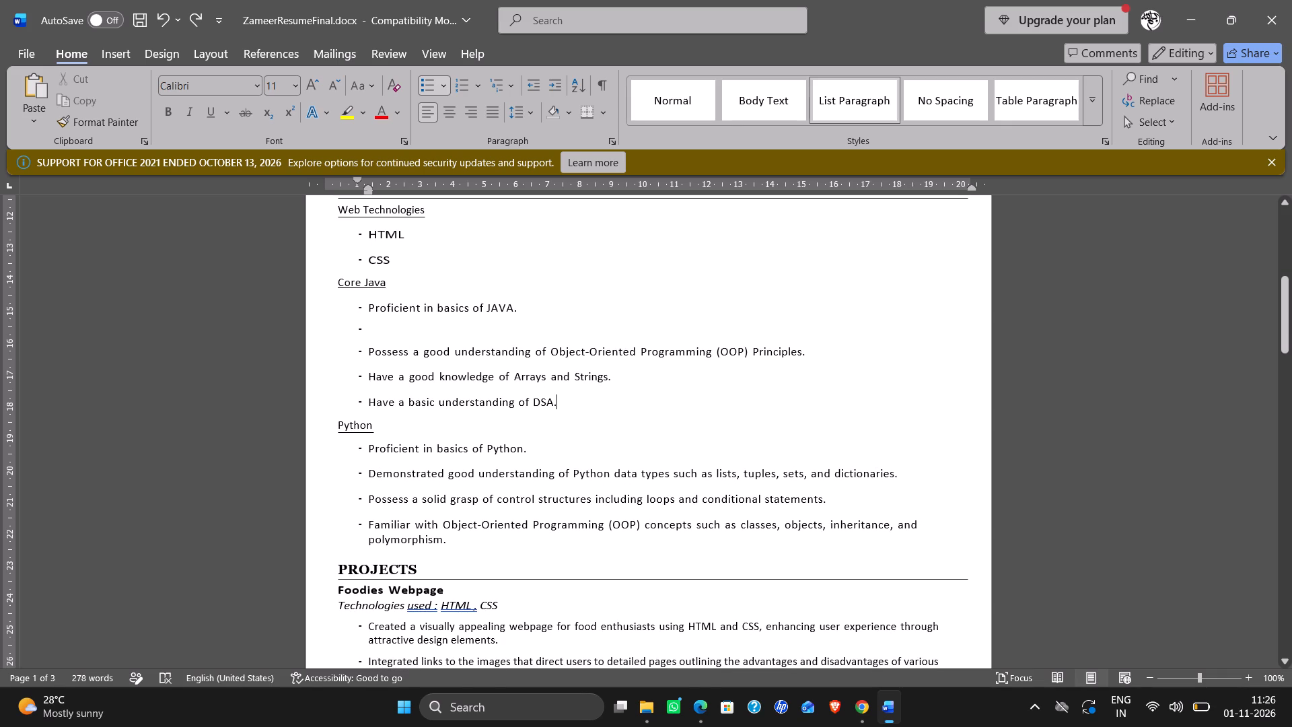
pyautogui.scroll(1, 630, 407)
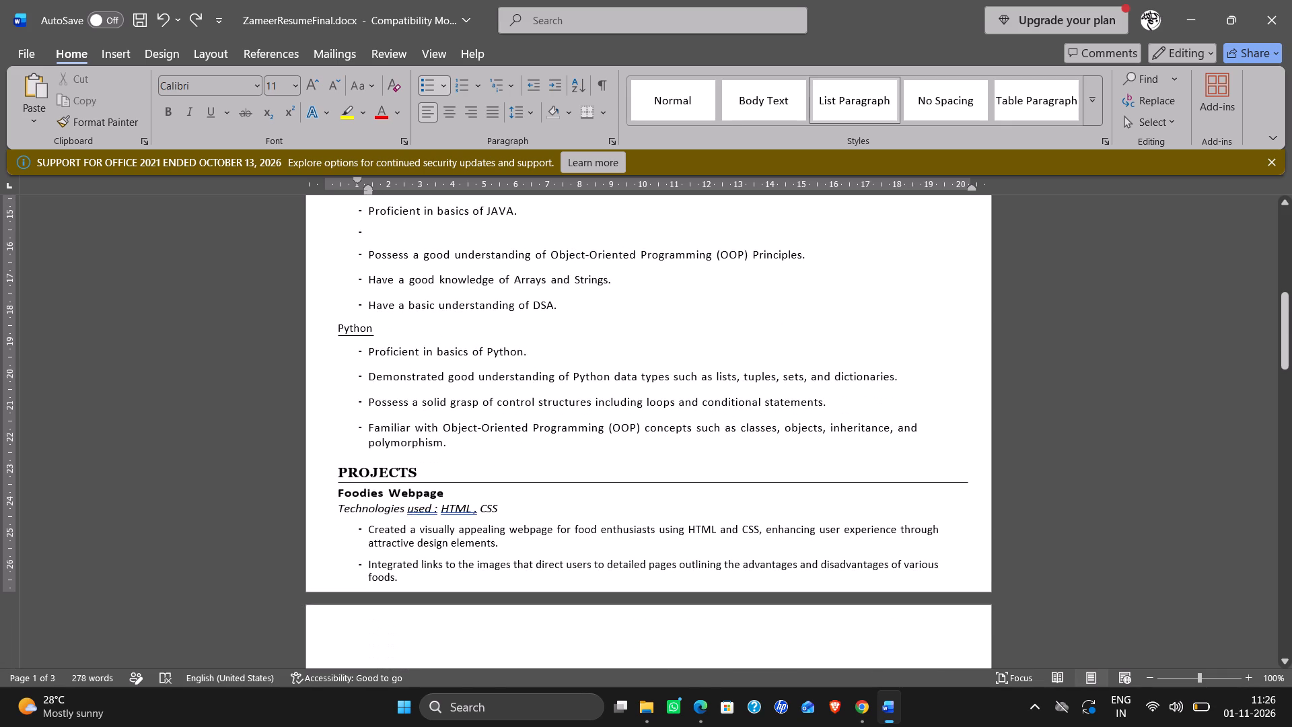
pyautogui.scroll(4, 630, 407)
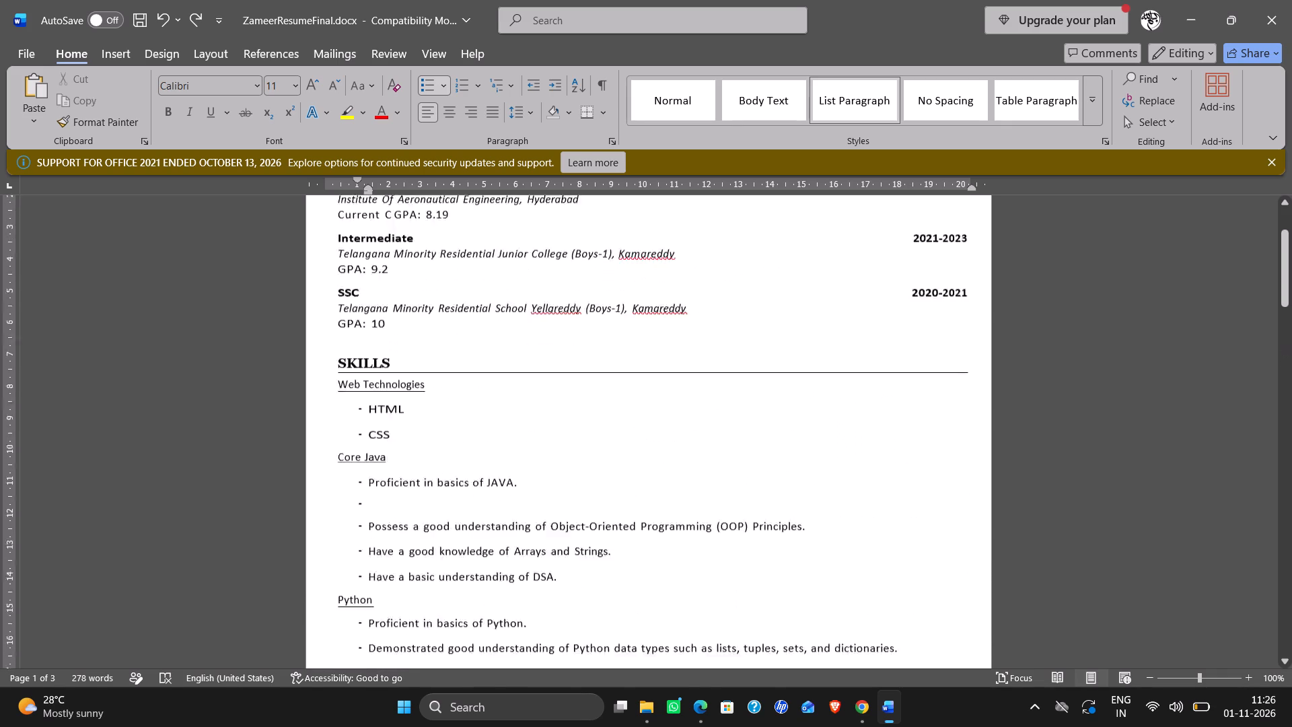
pyautogui.scroll(2, 630, 407)
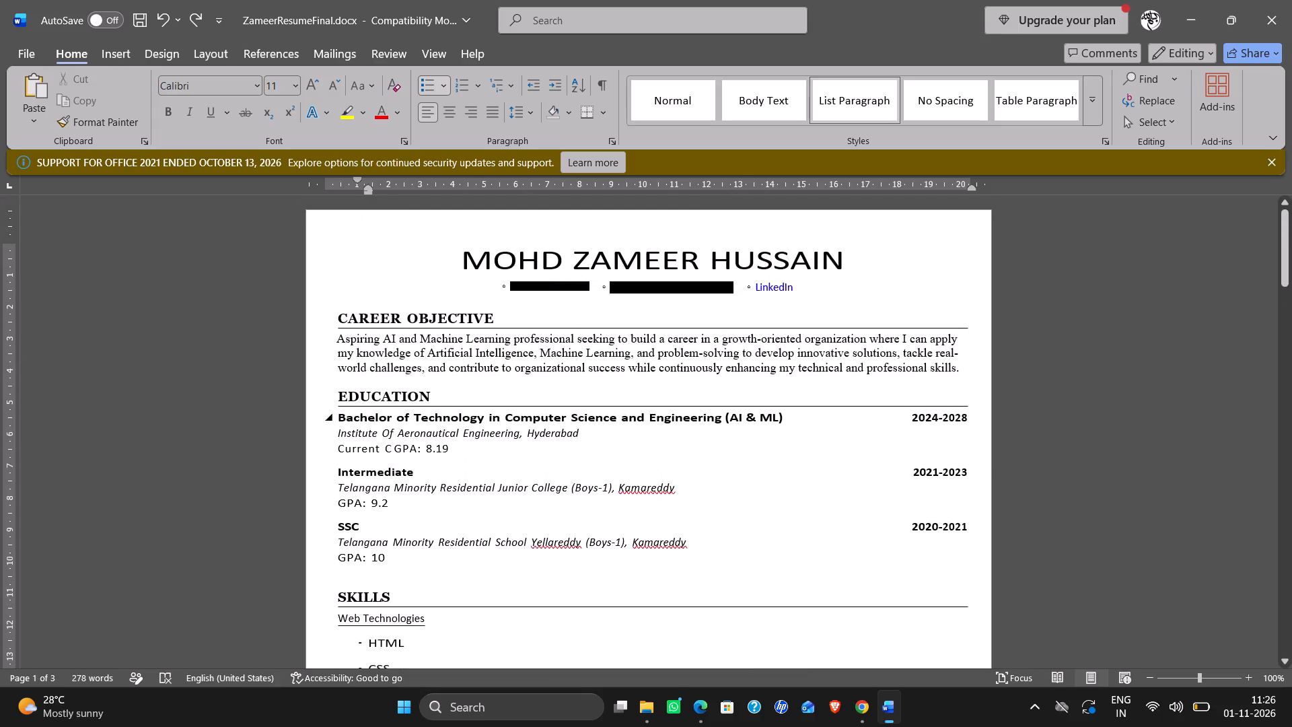
pyautogui.scroll(-1, 630, 407)
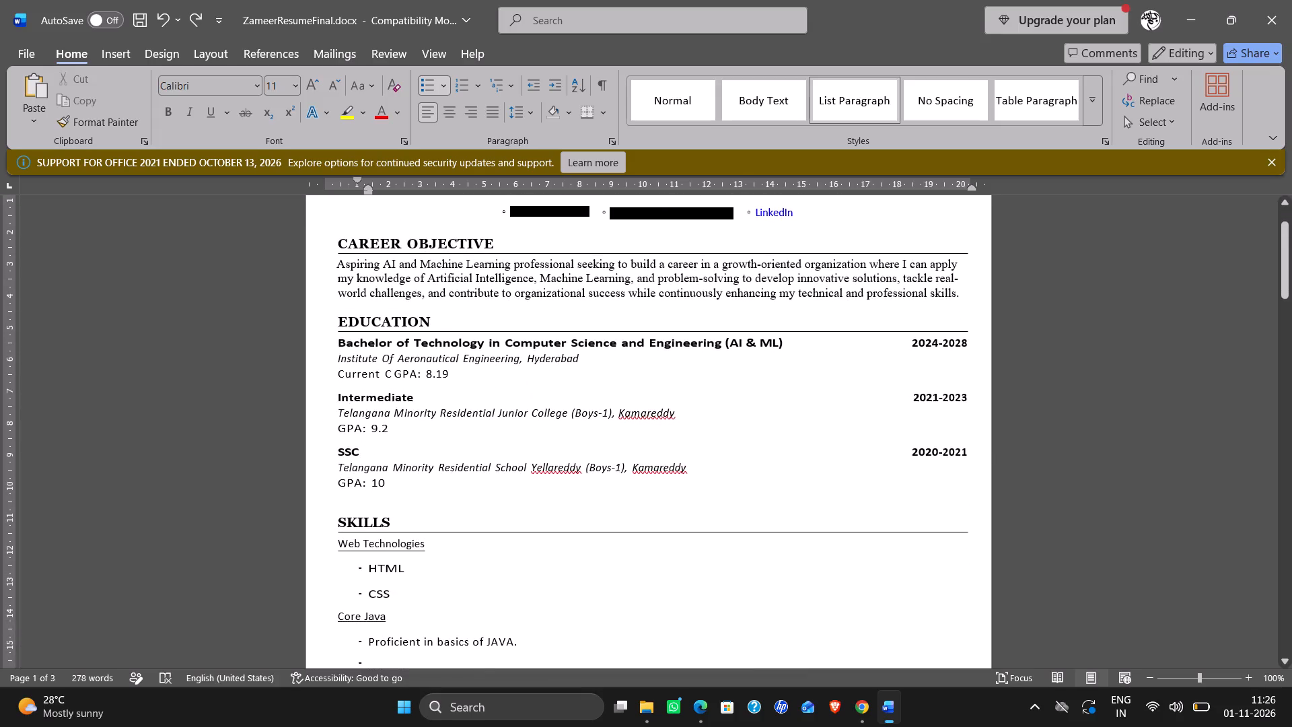
pyautogui.scroll(-1, 630, 407)
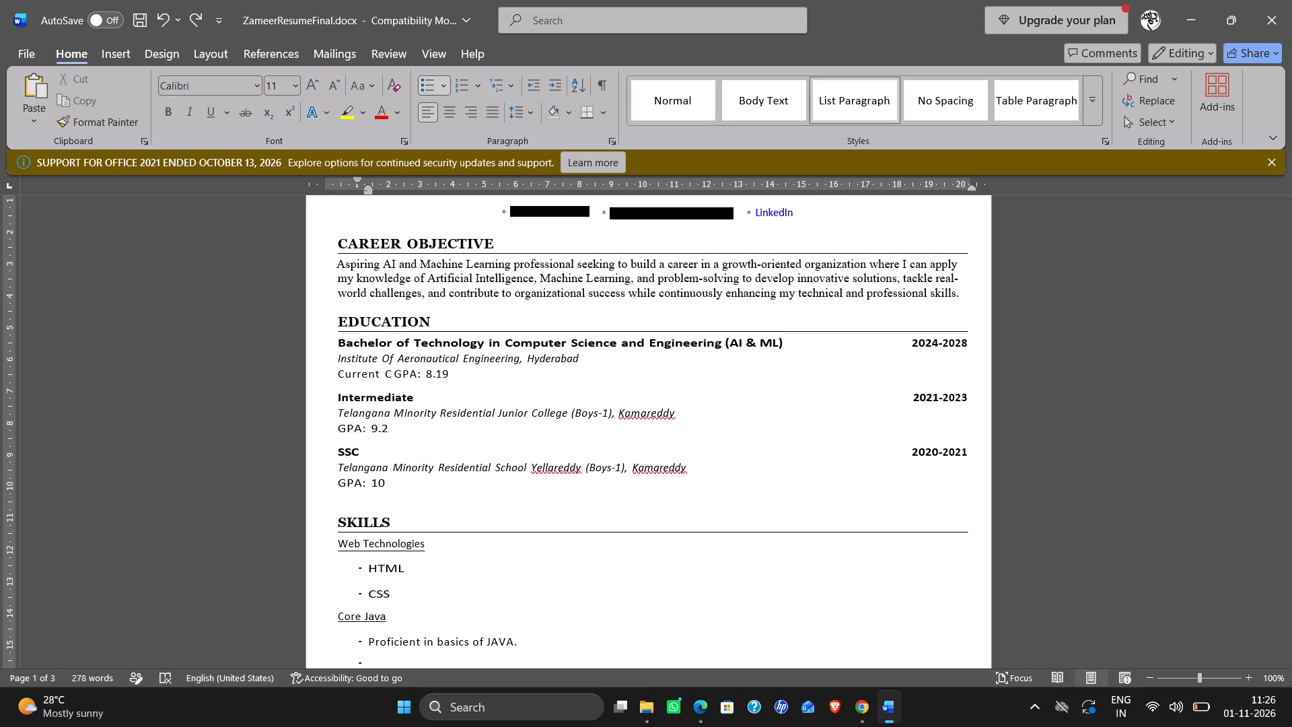
pyautogui.scroll(-1, 630, 407)
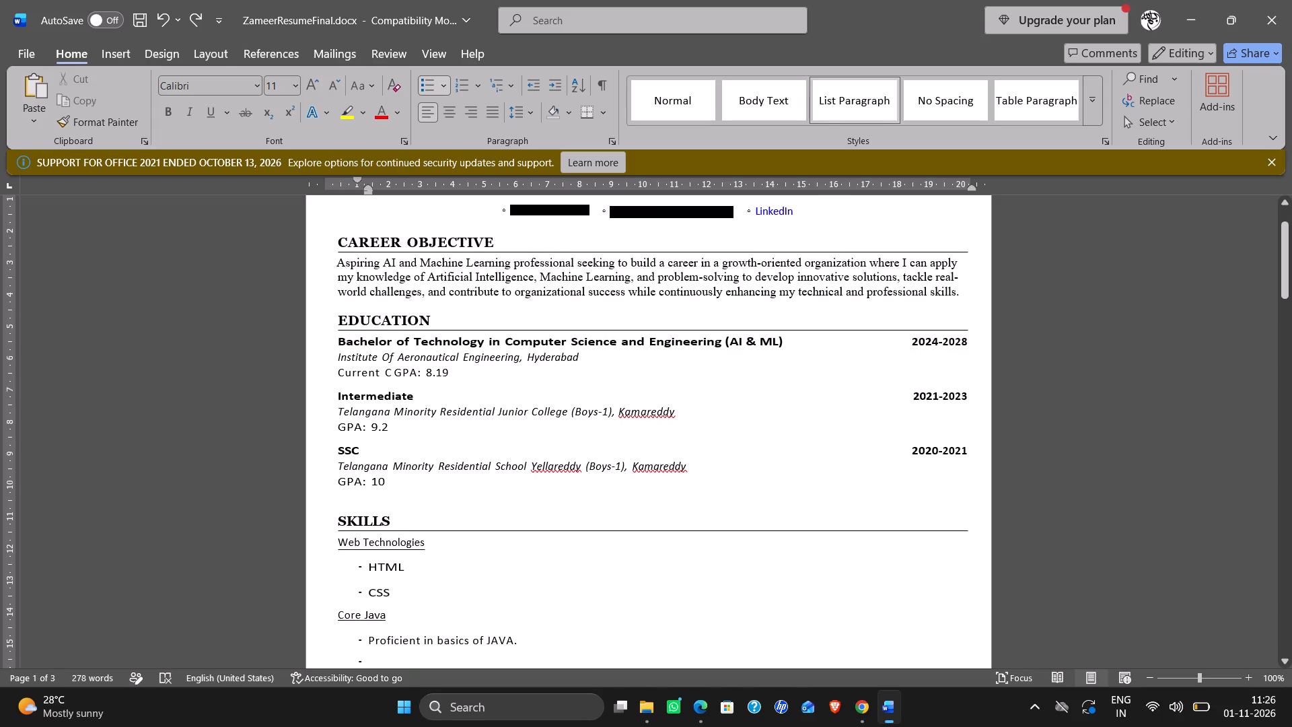
pyautogui.scroll(-1, 630, 407)
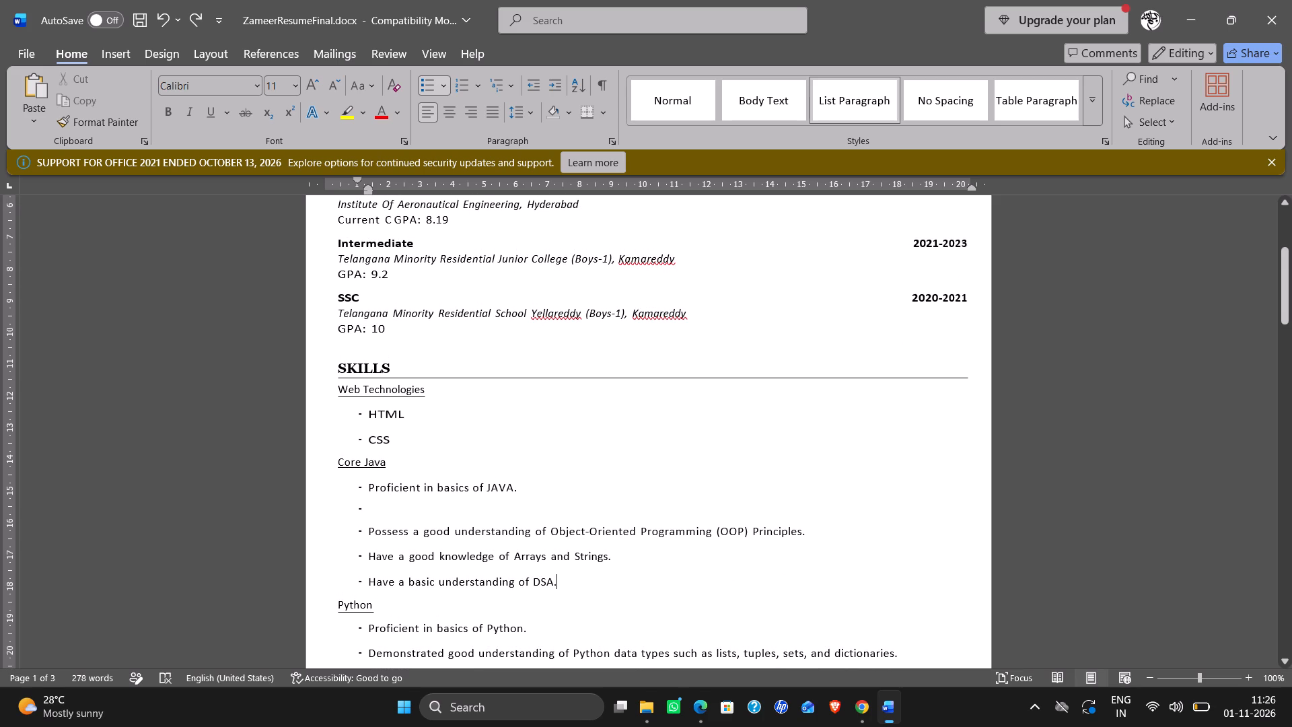
pyautogui.scroll(1, 630, 407)
pyautogui.scroll(-1, 630, 407)
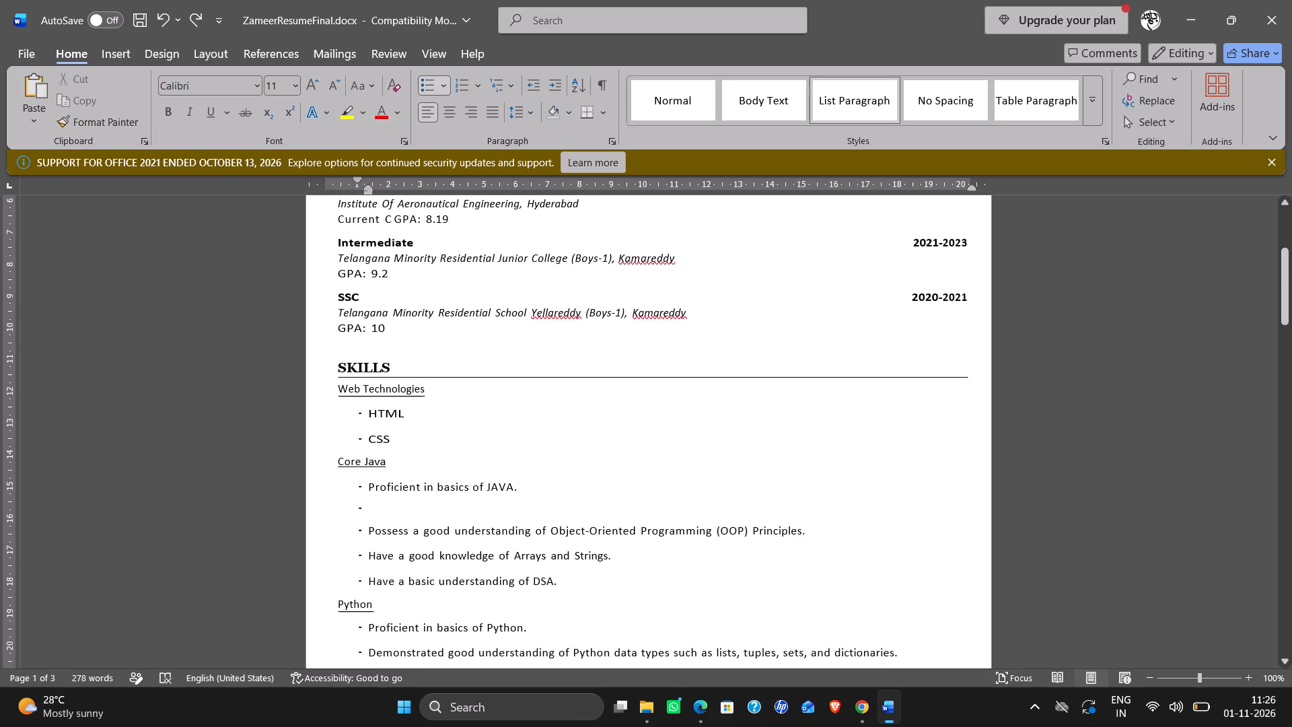
pyautogui.scroll(-2, 630, 407)
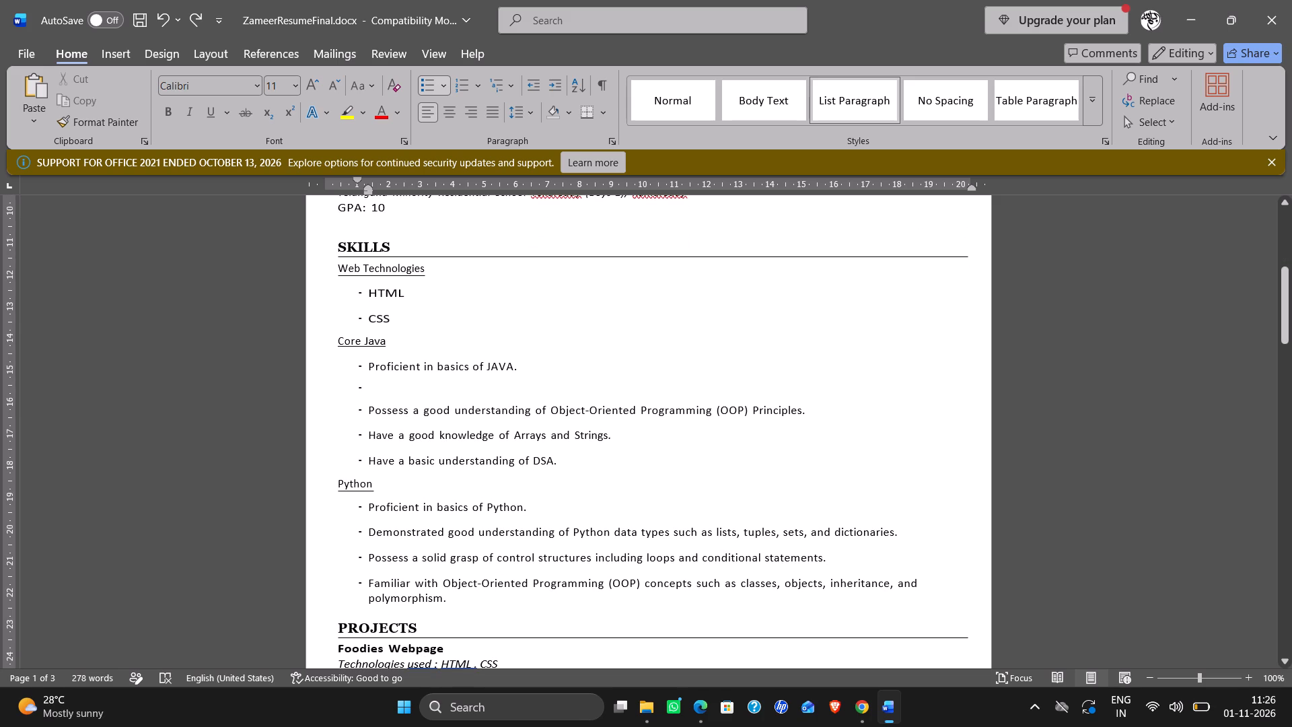
# Examine the Core Java and Python bullets, the Foodies Webpage project and the page that follows in the resume.
pyautogui.click(469, 364)
pyautogui.scroll(-4, 478, 387)
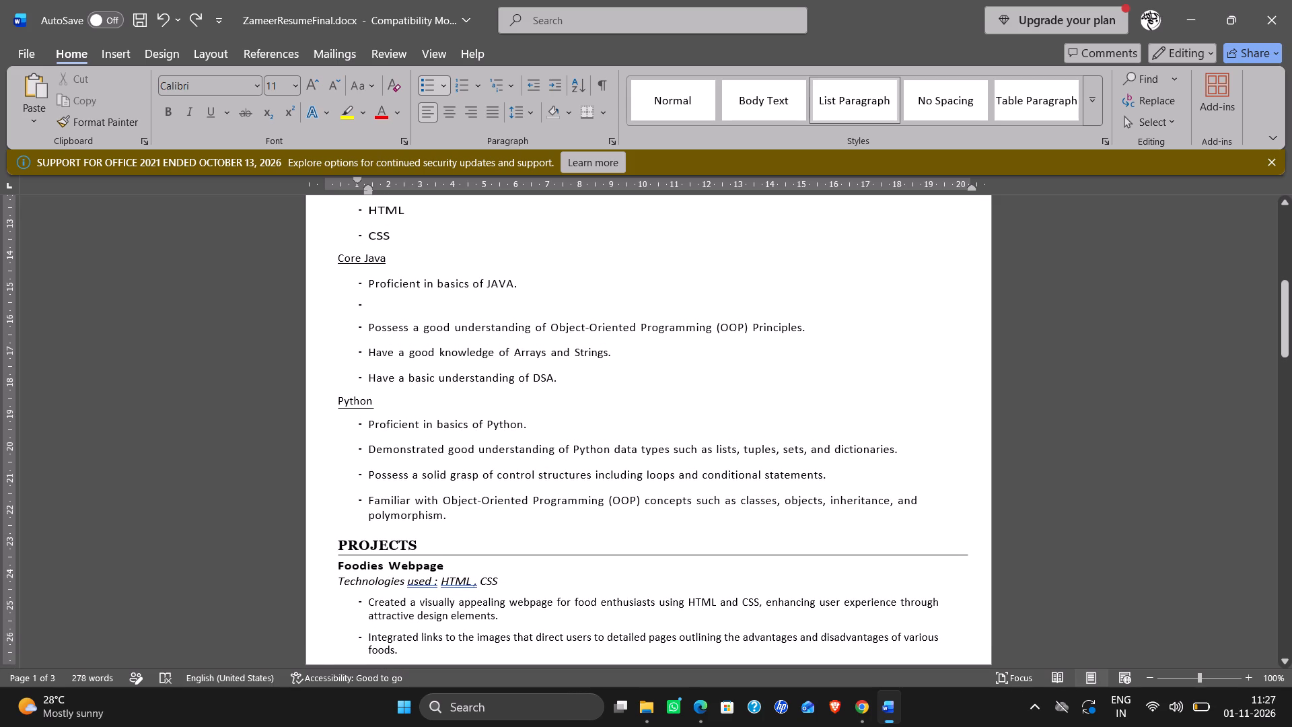
pyautogui.scroll(-1, 478, 387)
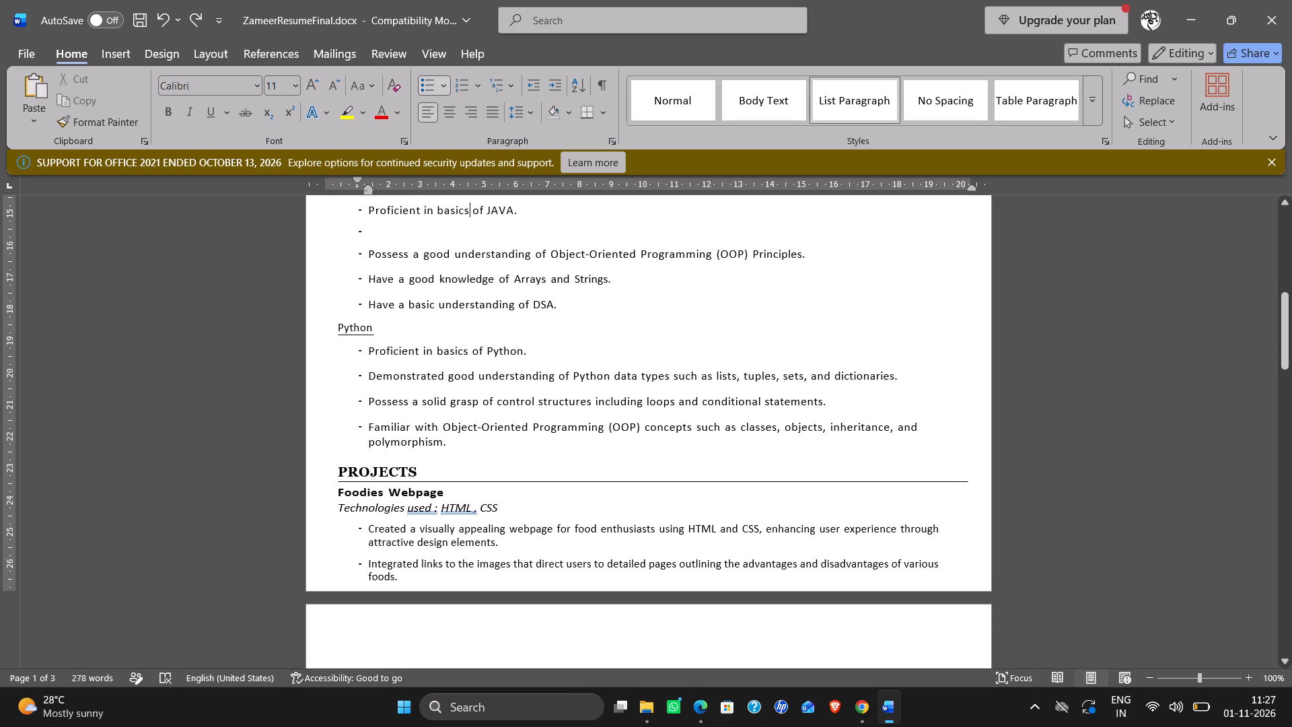
pyautogui.click(910, 372)
pyautogui.click(877, 446)
pyautogui.scroll(-1, 877, 446)
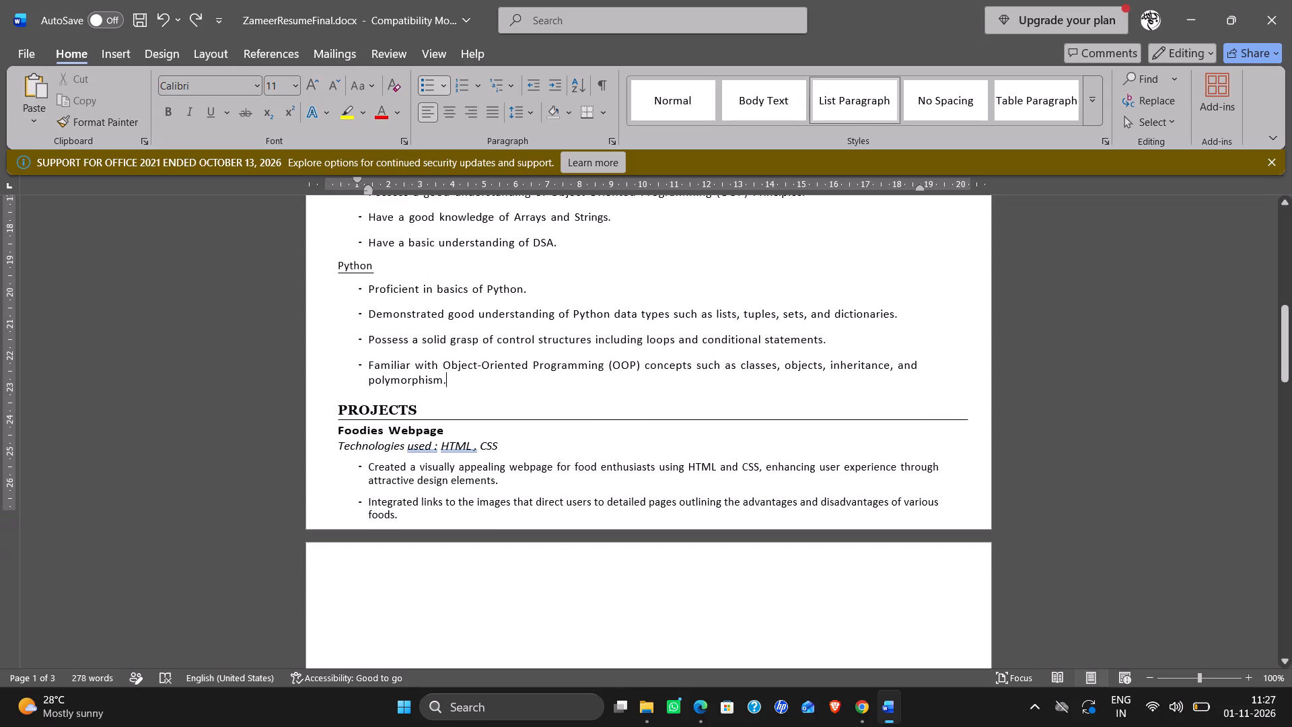
pyautogui.scroll(-4, 877, 446)
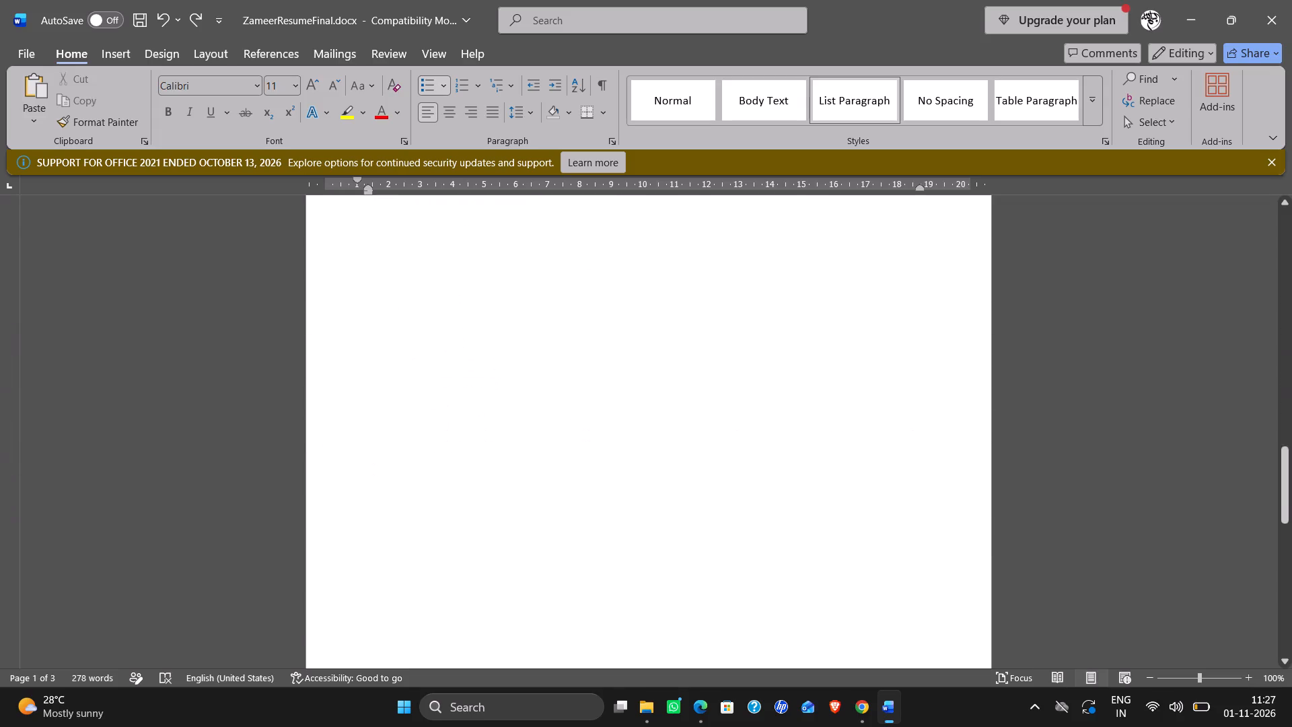
pyautogui.scroll(-2, 877, 446)
pyautogui.scroll(10, 877, 446)
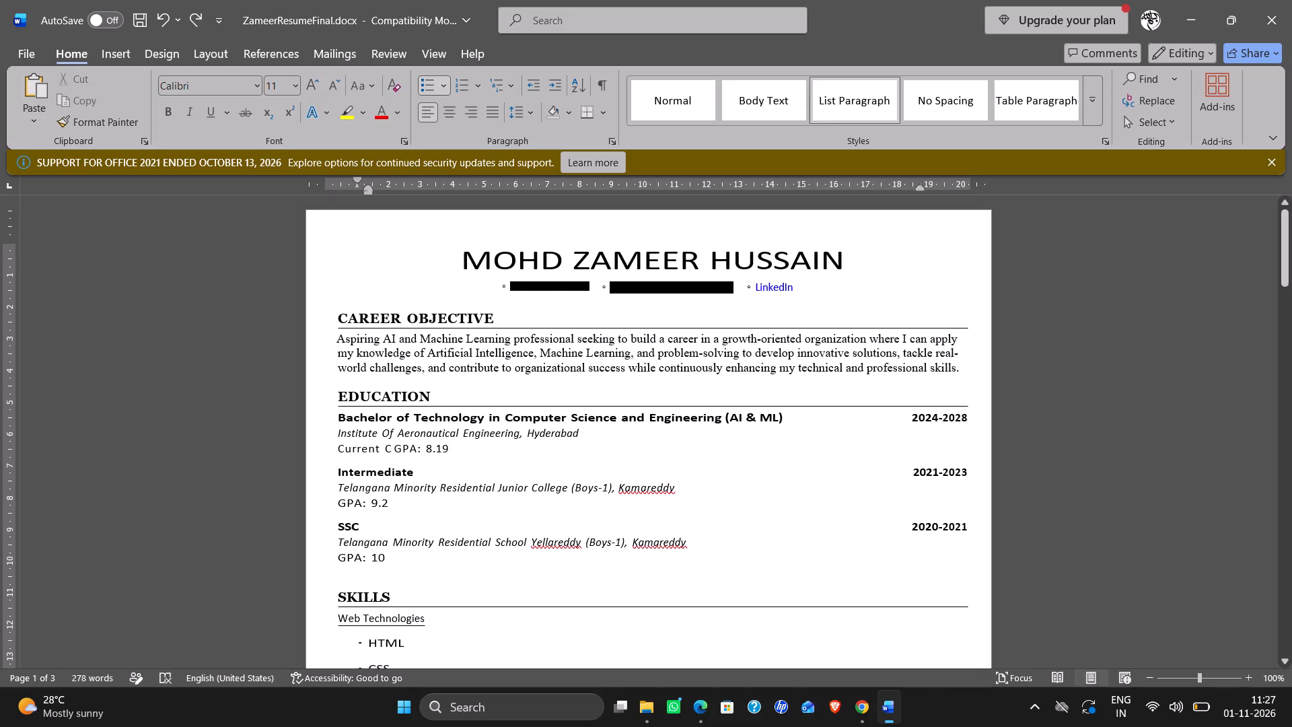
# Check the contact line with its LinkedIn link, and look over the Education and Skills sections again.
pyautogui.click(659, 289)
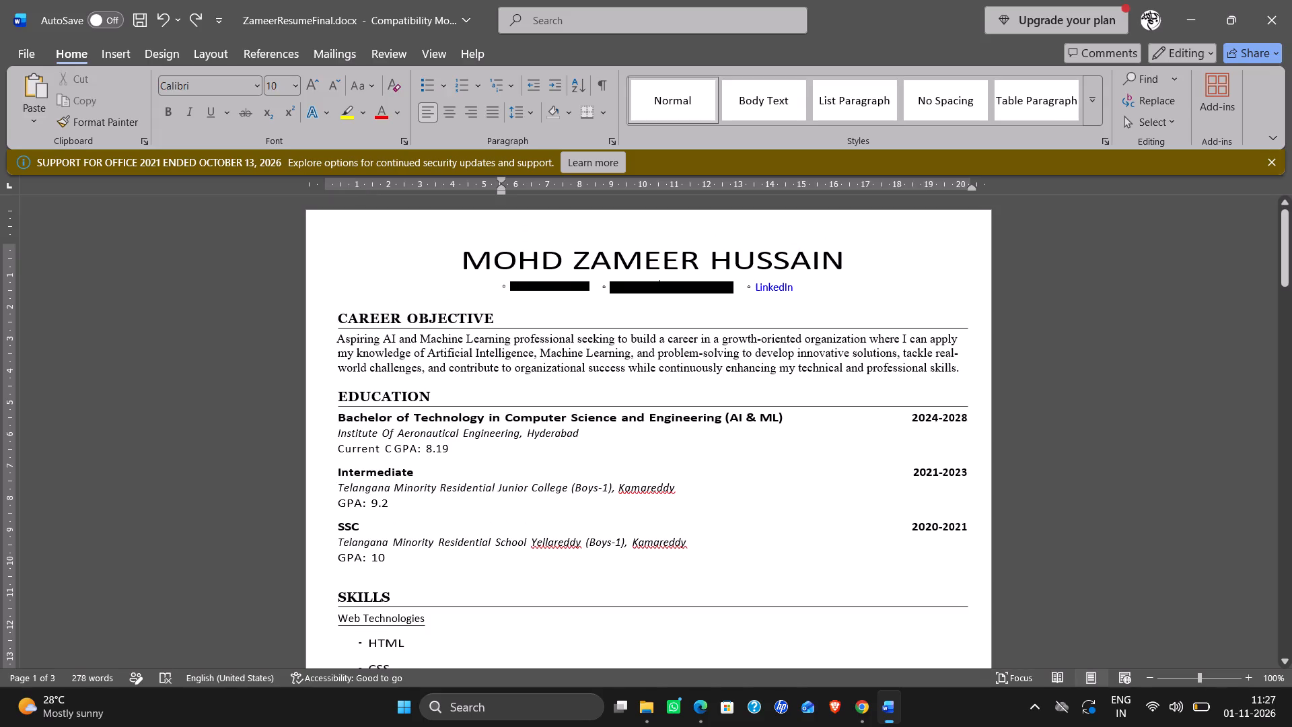
pyautogui.click(764, 286)
pyautogui.scroll(-1, 770, 345)
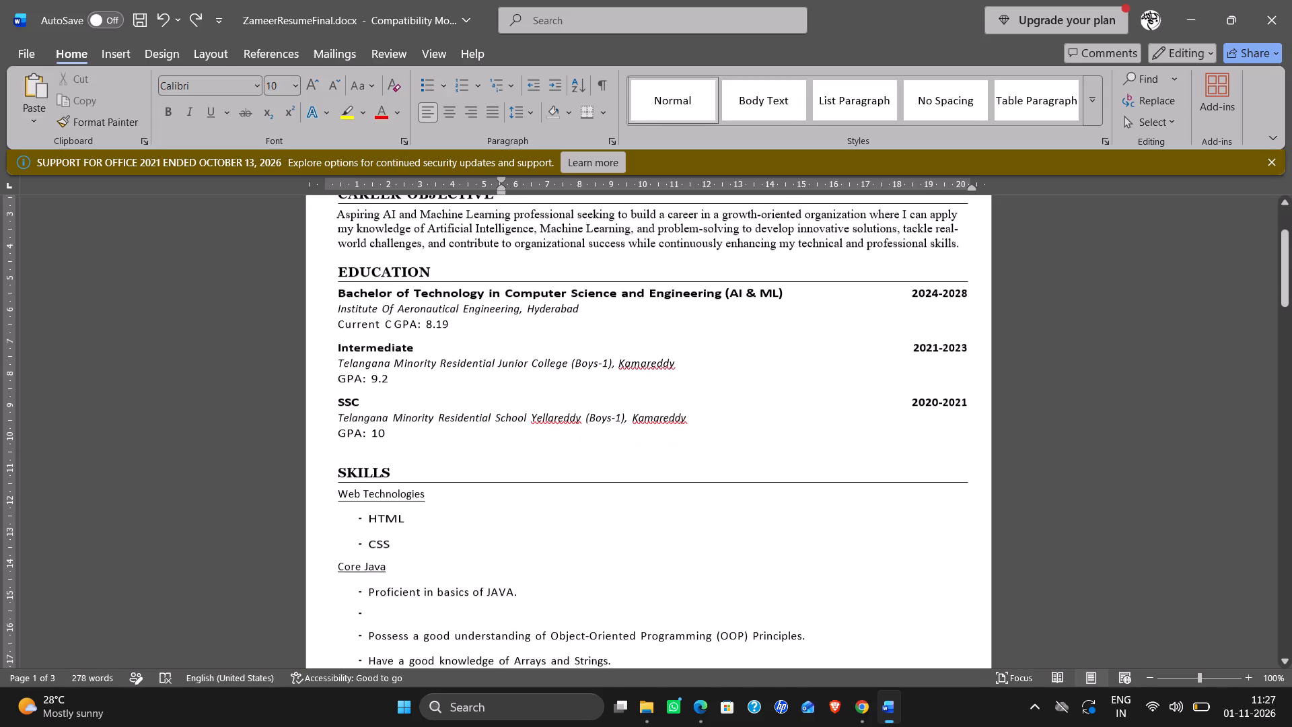
pyautogui.scroll(-1, 770, 345)
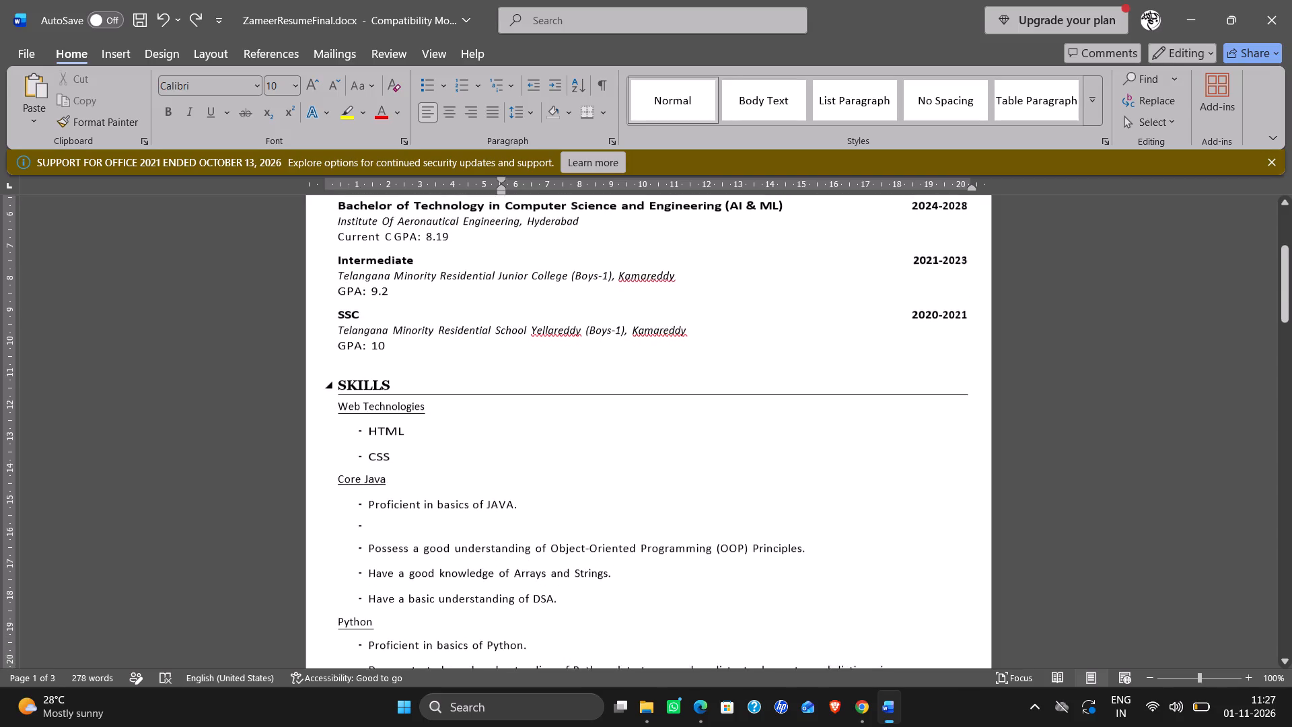
pyautogui.scroll(-1, 770, 345)
pyautogui.scroll(-3, 621, 415)
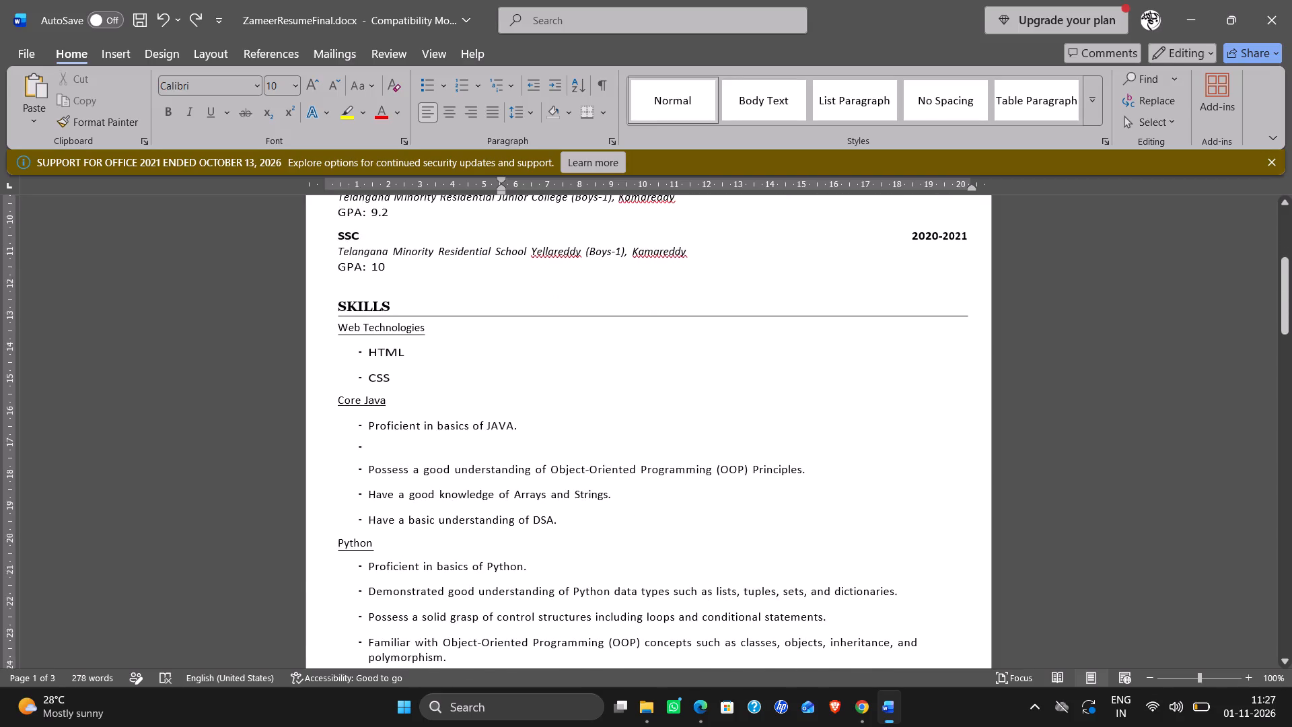
pyautogui.scroll(-4, 621, 415)
pyautogui.scroll(8, 621, 415)
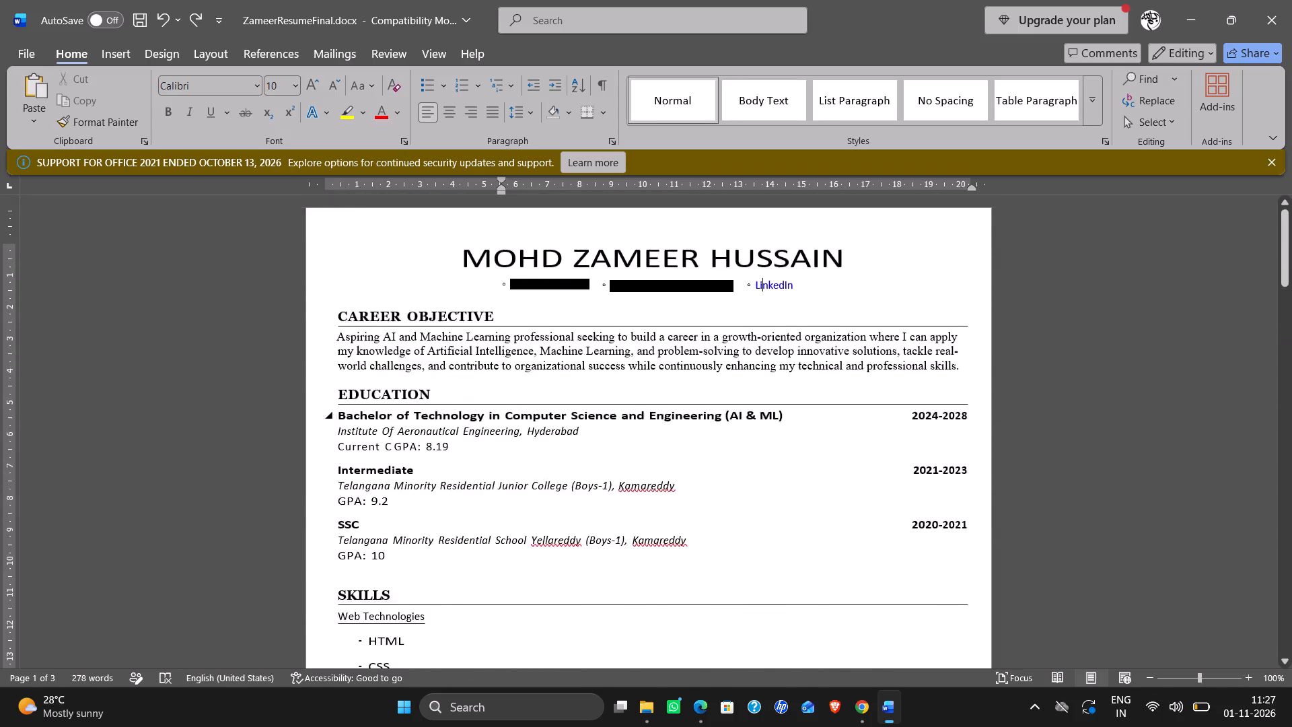
pyautogui.scroll(6, 621, 415)
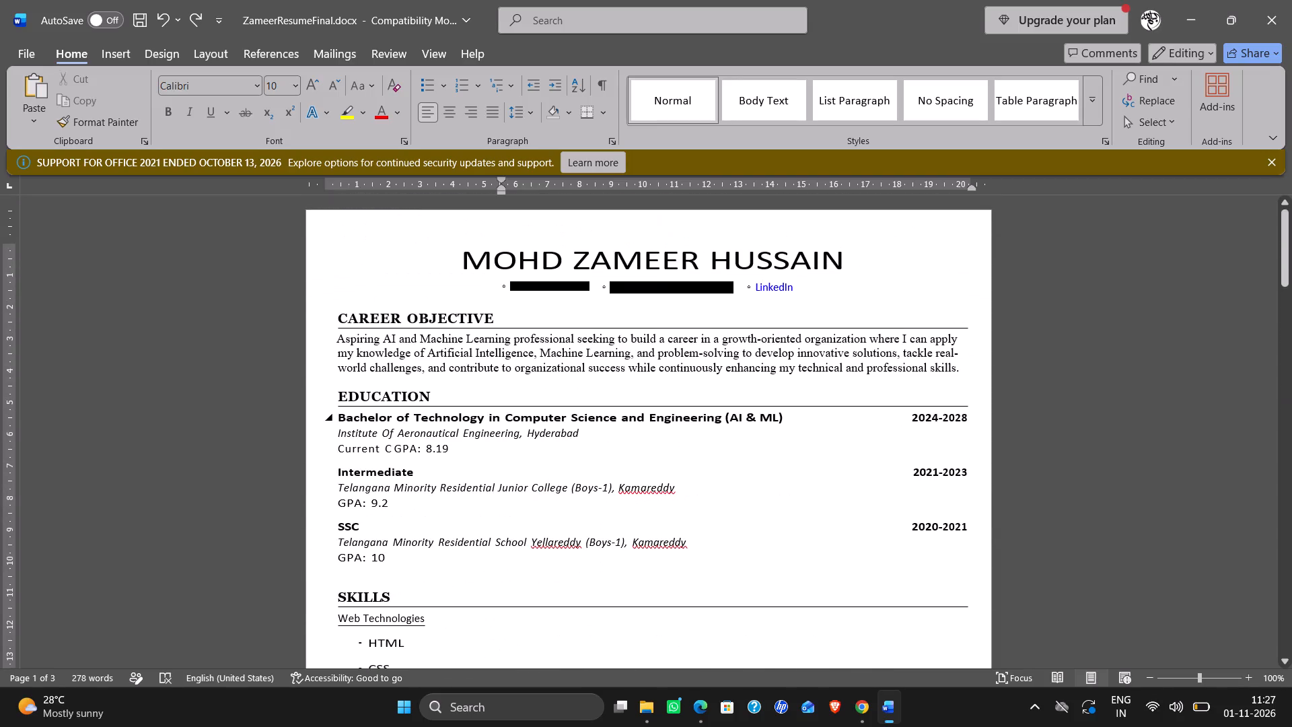
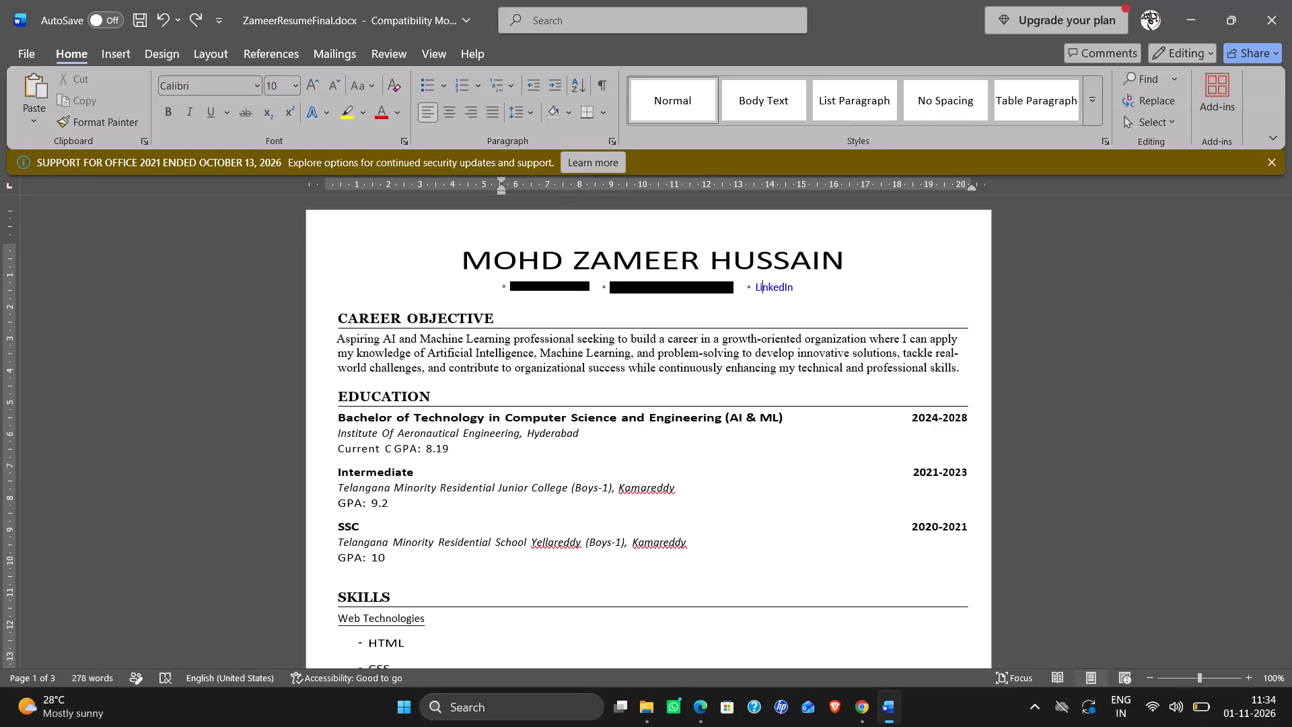
# Shorten the first Core Java bullet to "Proficient in JAVA." by deleting the words "basics of".
pyautogui.scroll(-12, 662, 423)
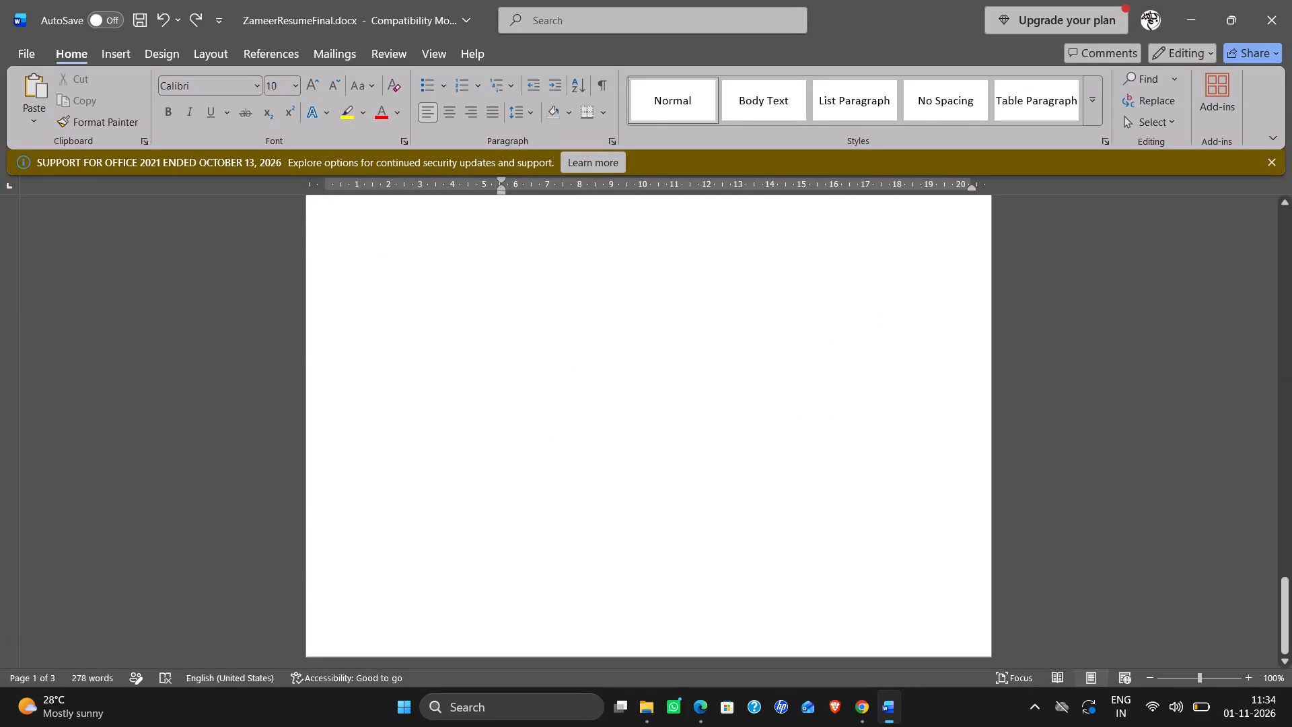
pyautogui.scroll(-4, 662, 423)
pyautogui.scroll(20, 662, 423)
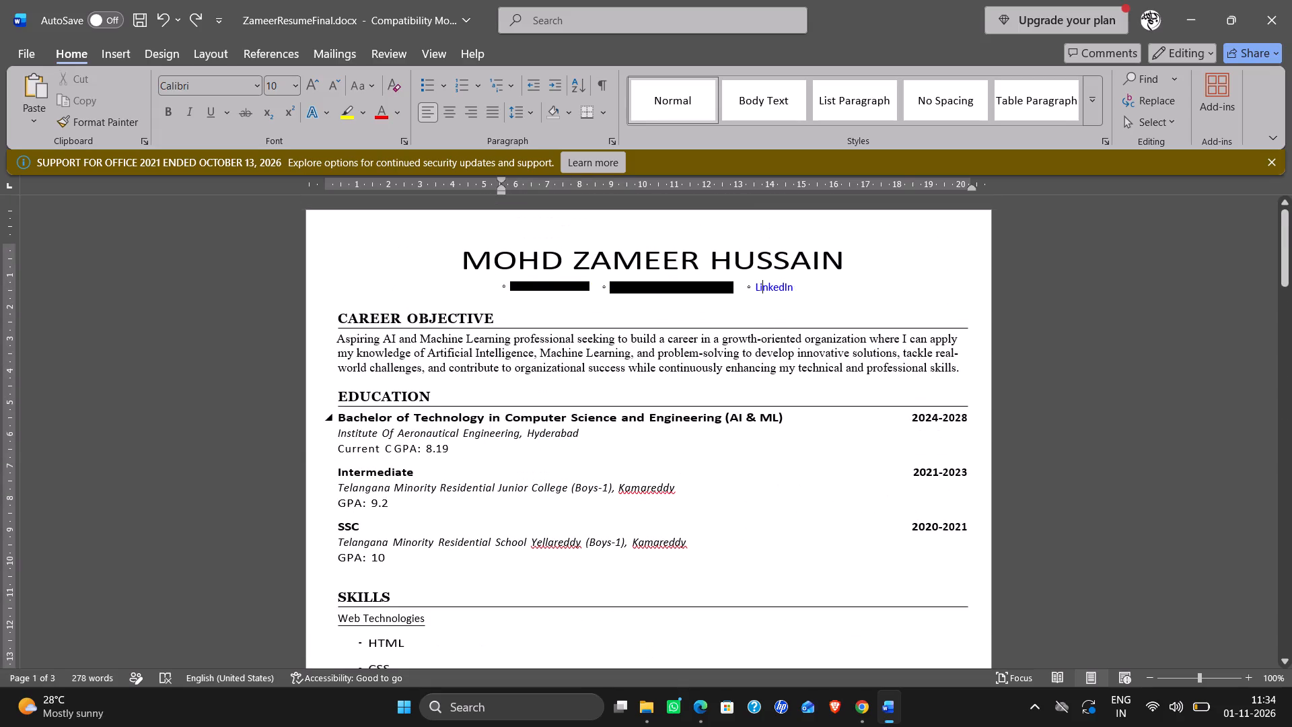
pyautogui.scroll(-3, 662, 423)
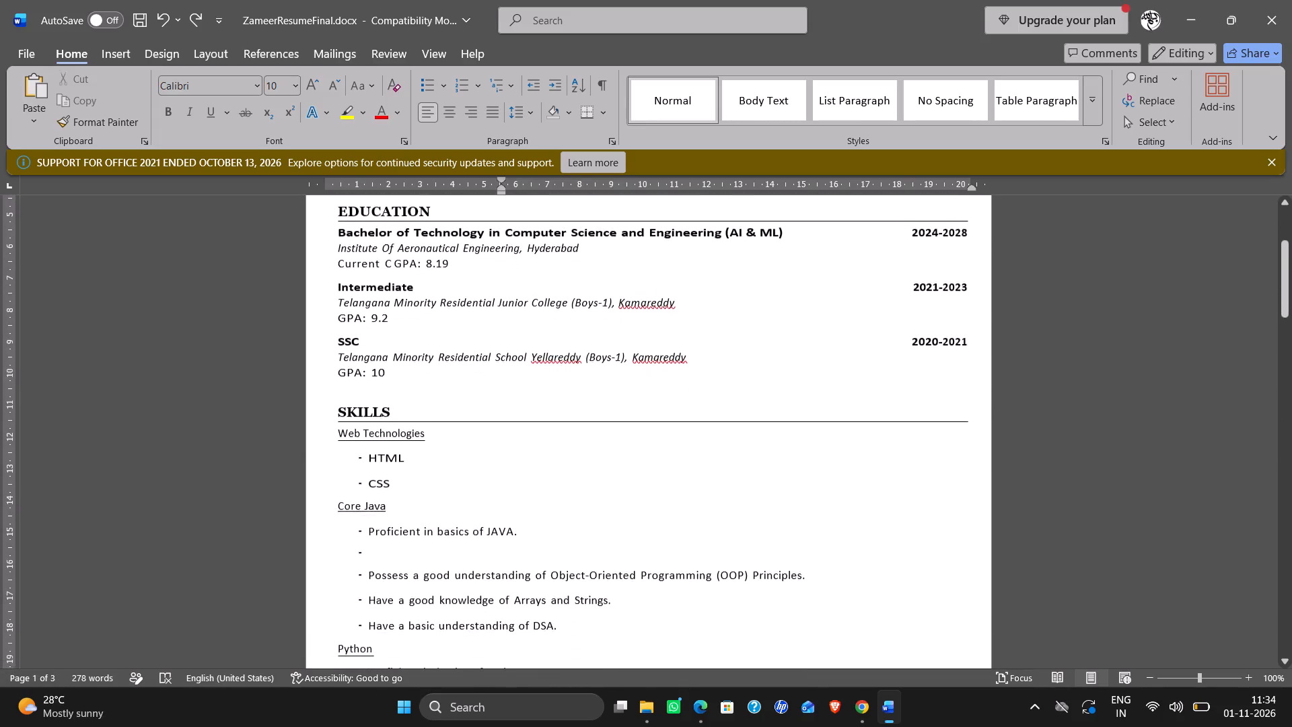
pyautogui.scroll(-3, 662, 423)
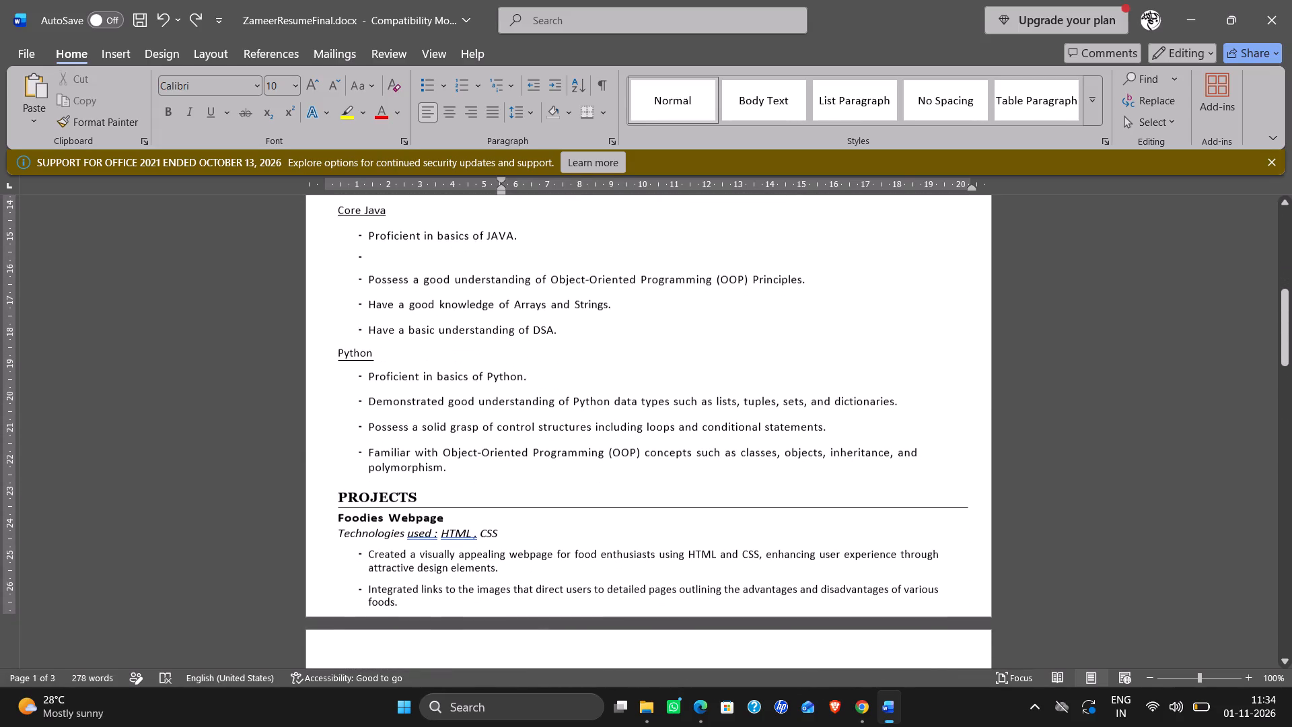
pyautogui.scroll(1, 662, 423)
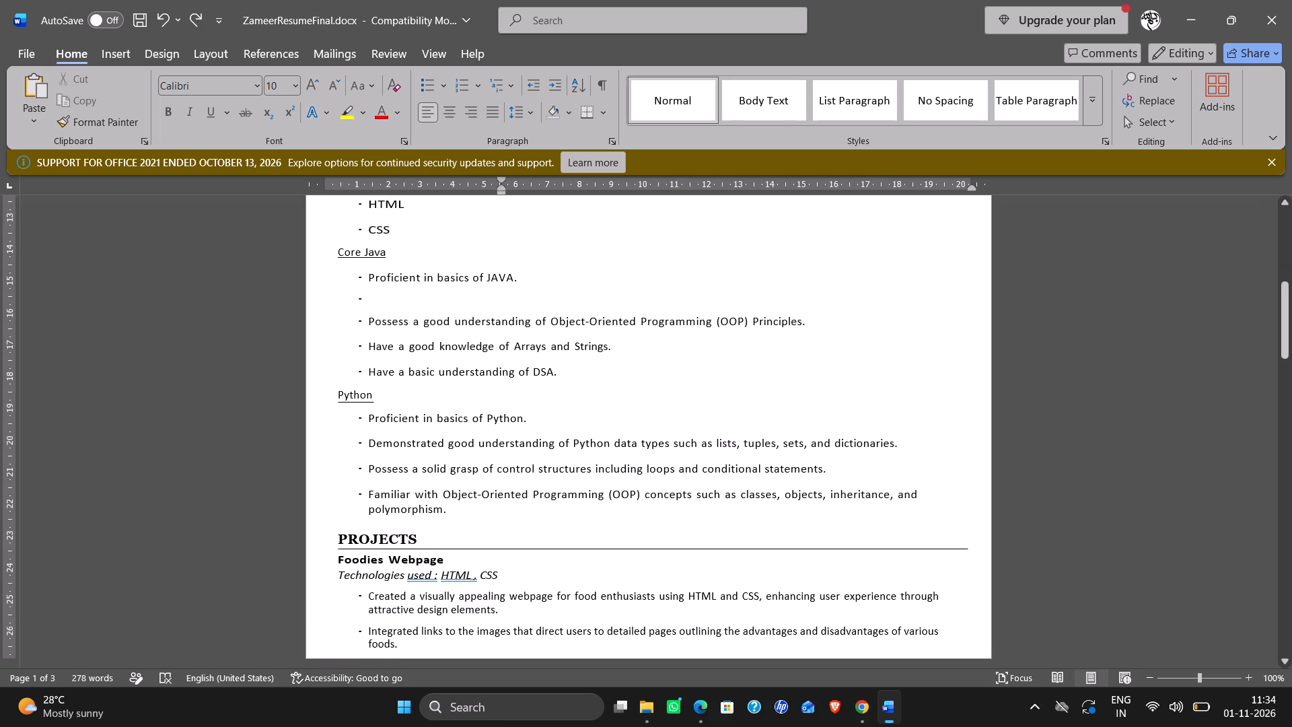
pyautogui.moveTo(484, 276); pyautogui.dragTo(439, 277)
pyautogui.press('BackSpace')
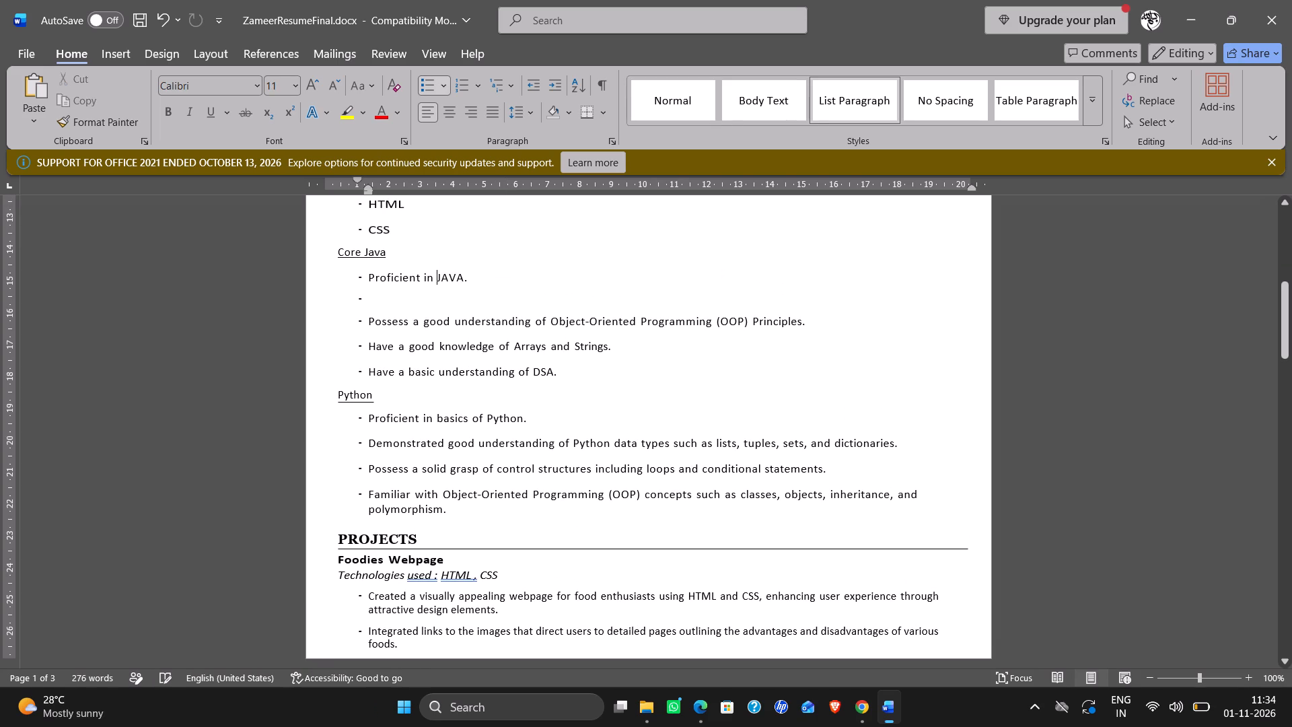
# Remove the empty bullet under Core Java so the OOP bullet directly follows the first one.
pyautogui.click(511, 301)
pyautogui.press('BackSpace')
pyautogui.press('BackSpace')
pyautogui.press('BackSpace')
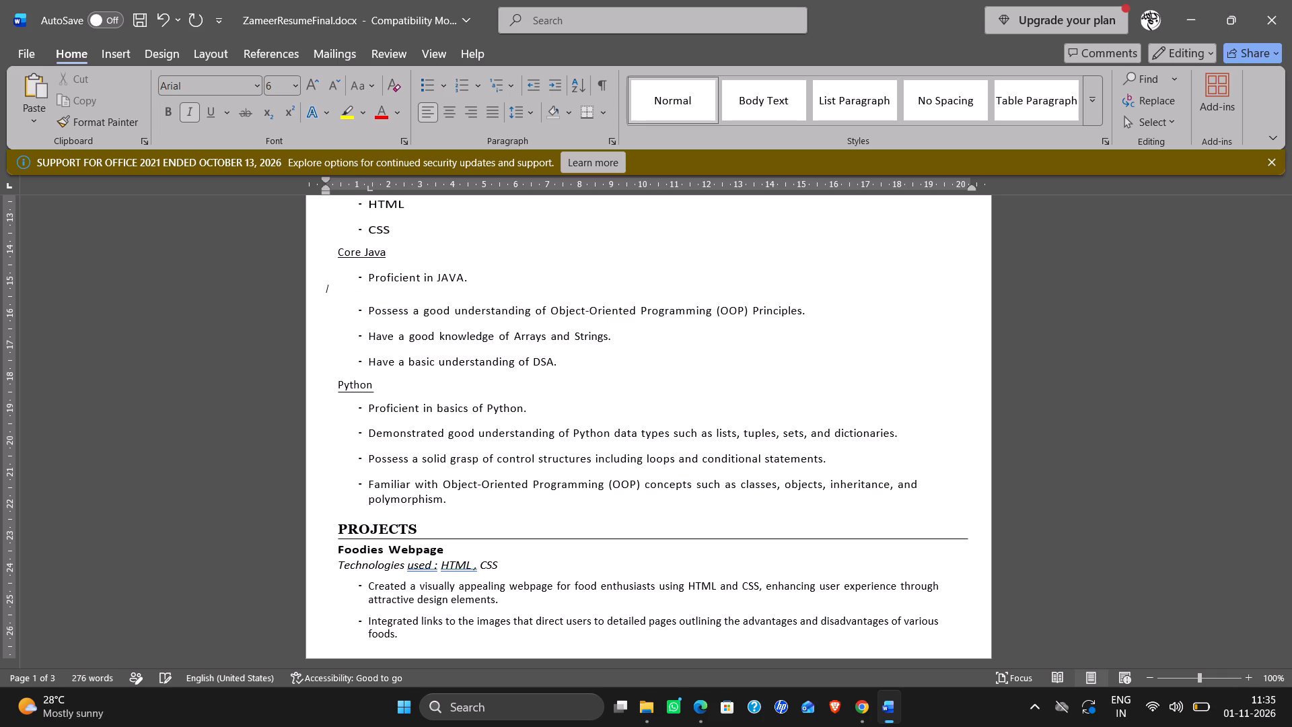
pyautogui.press('BackSpace')
# Examine the resume's Skills bullets, Foodies Webpage project, Achievements and Declaration sections.
pyautogui.scroll(-1, 538, 333)
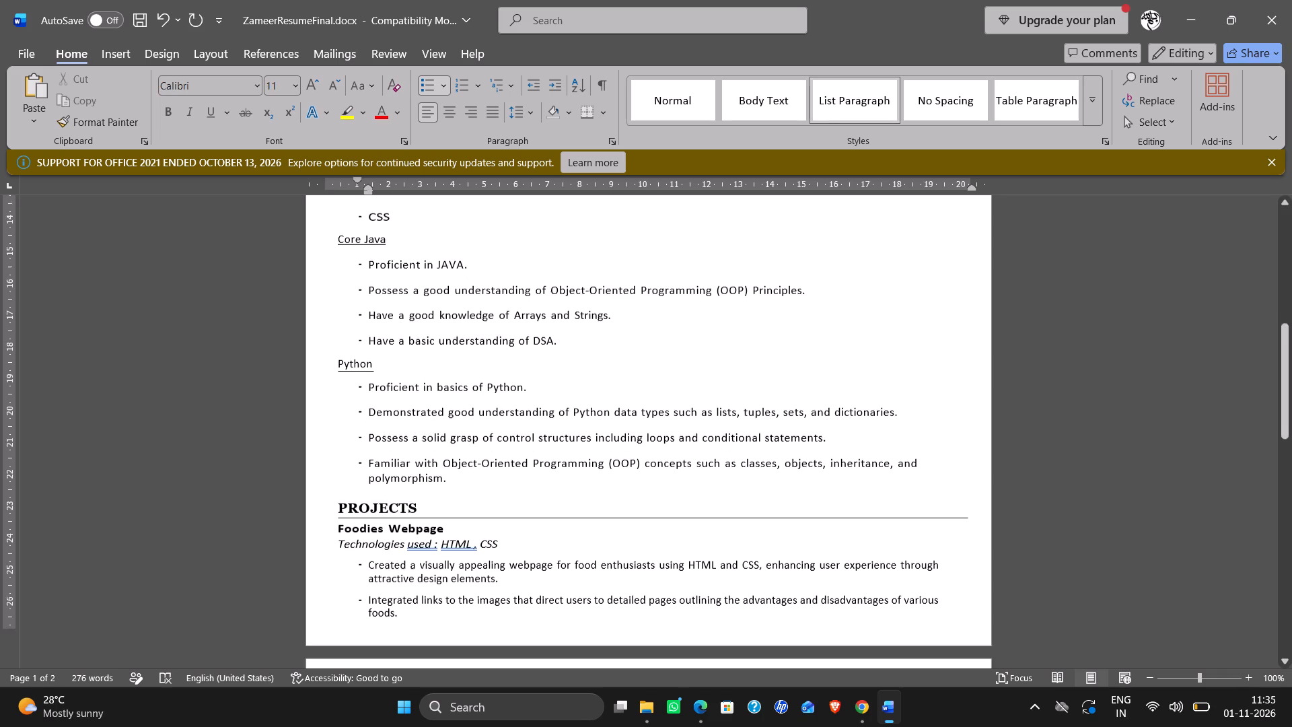
pyautogui.scroll(-1, 538, 333)
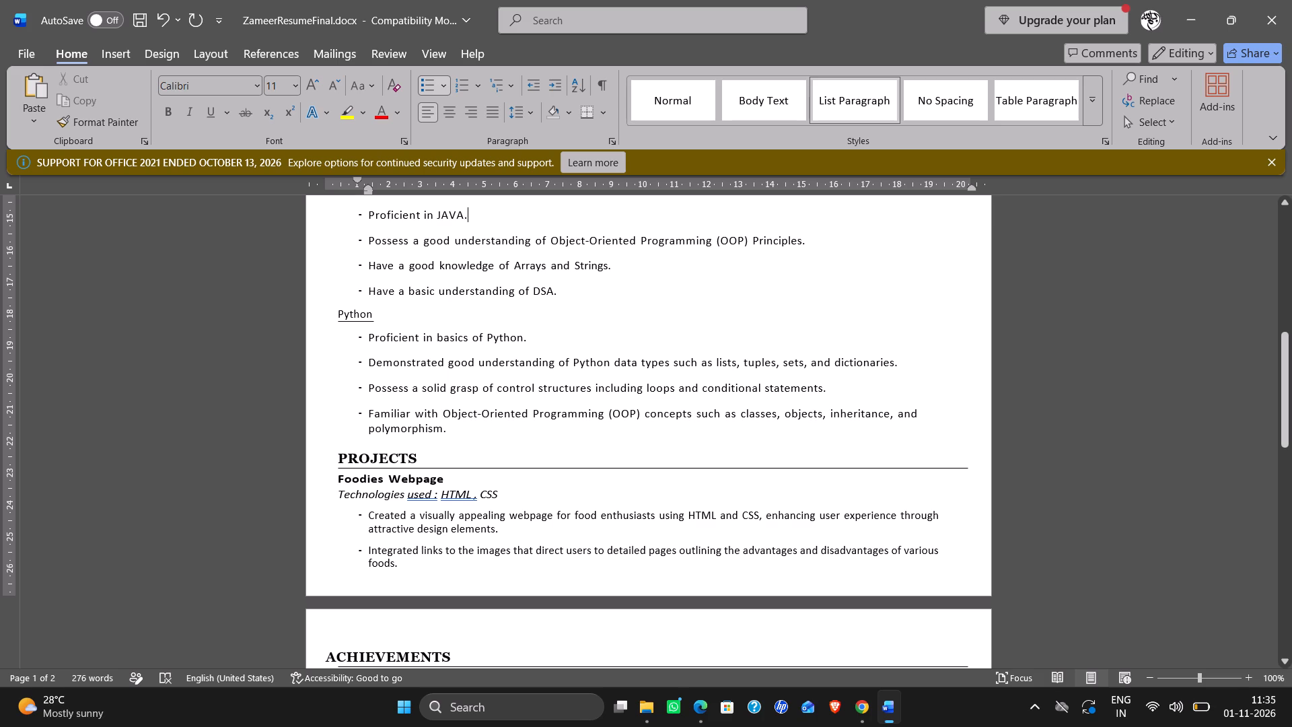
pyautogui.scroll(-1, 538, 333)
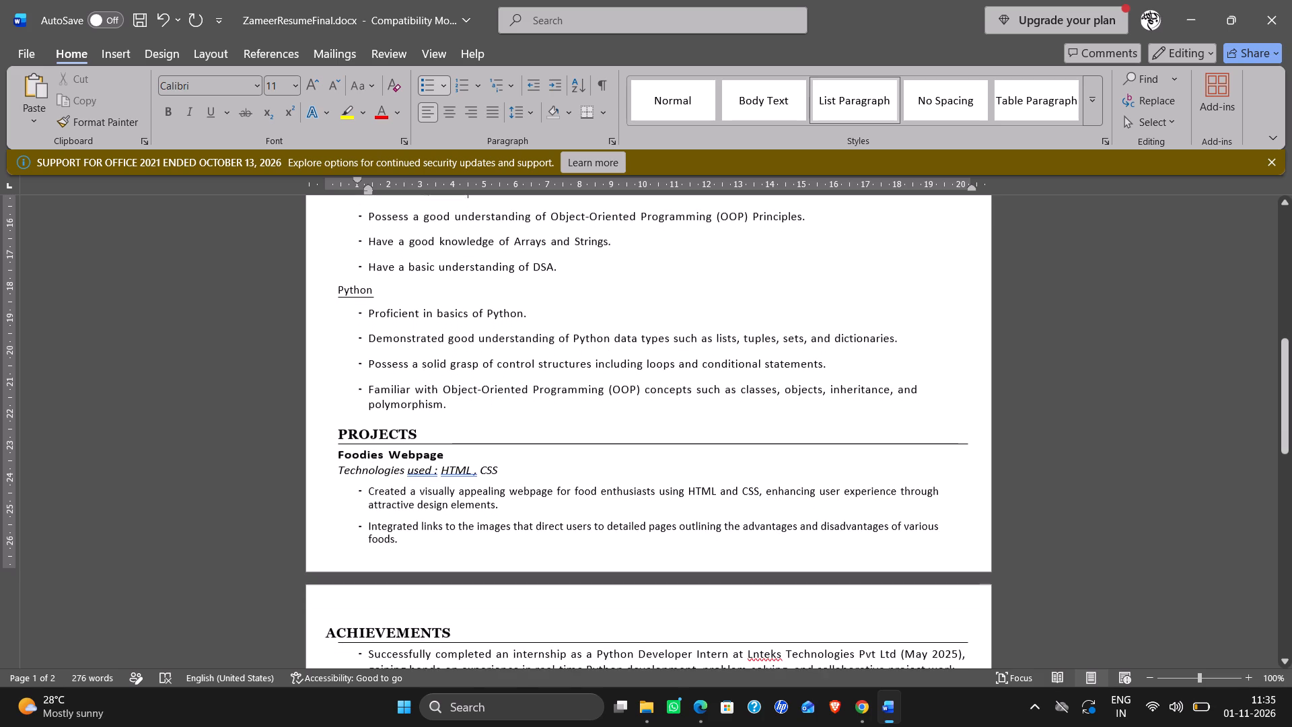
pyautogui.scroll(-2, 538, 333)
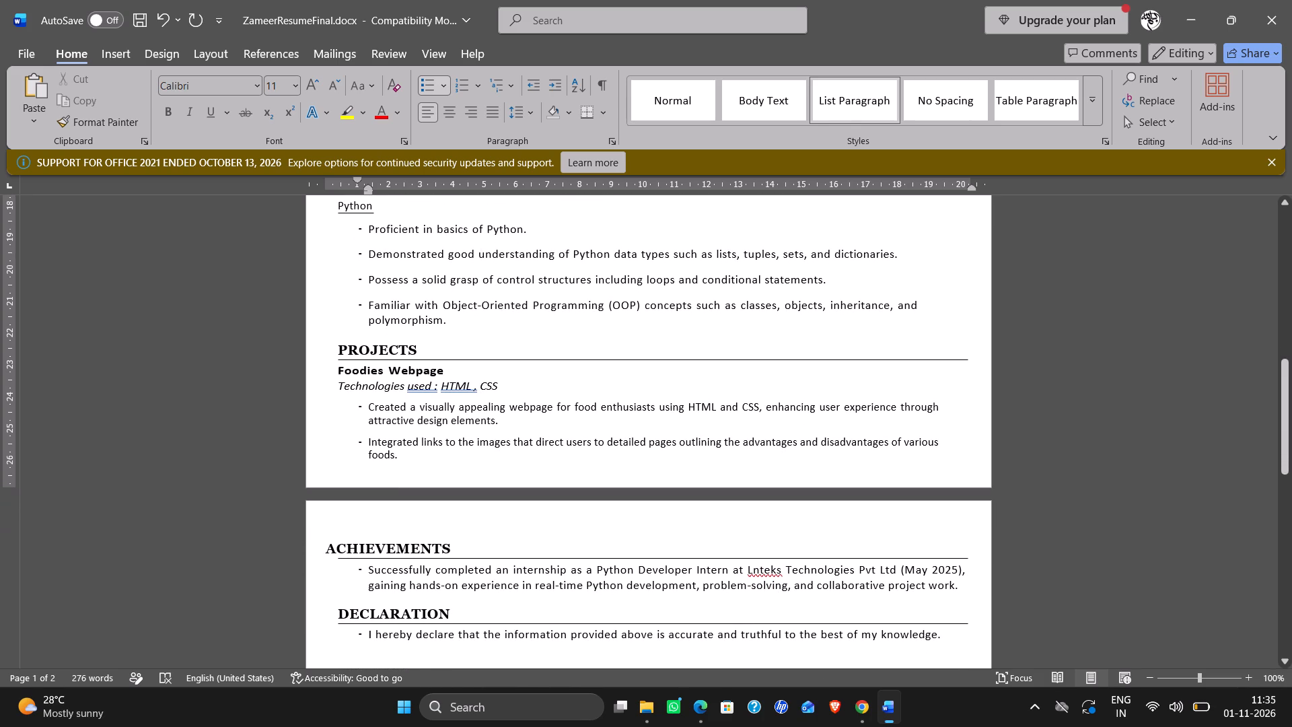
pyautogui.scroll(1, 462, 277)
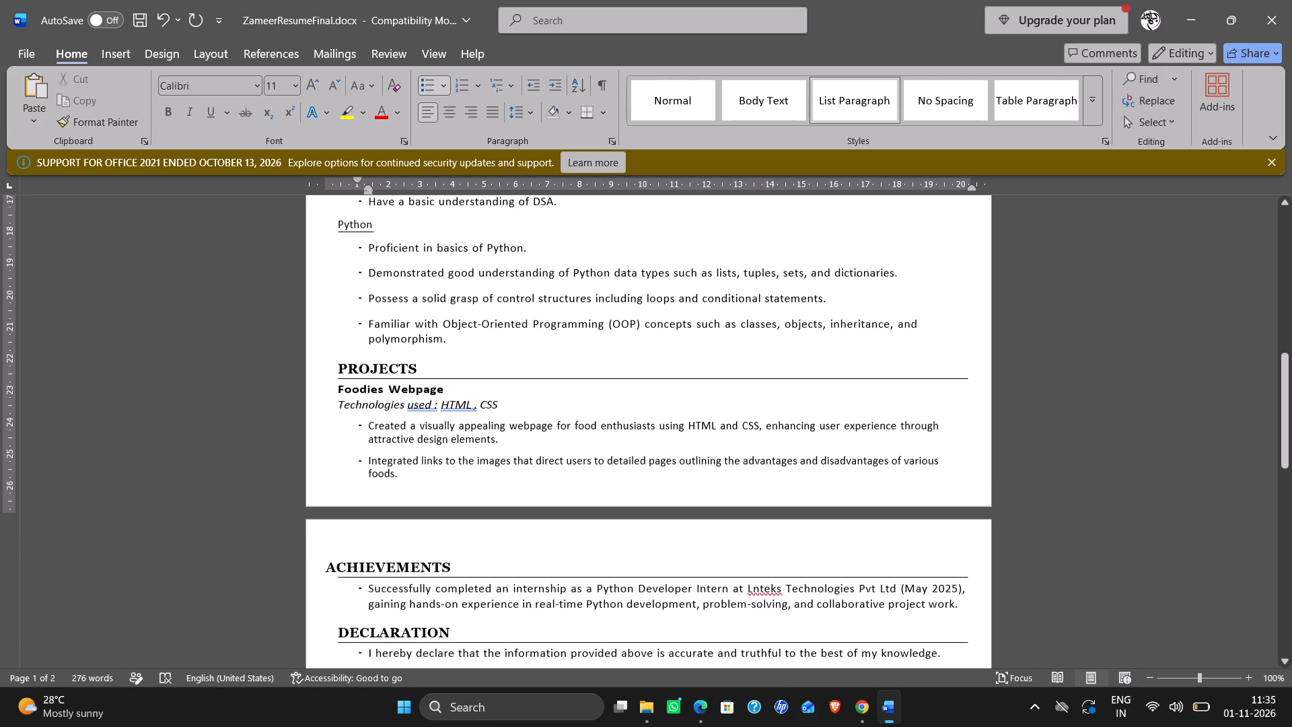
pyautogui.scroll(-1, 511, 281)
pyautogui.click(497, 291)
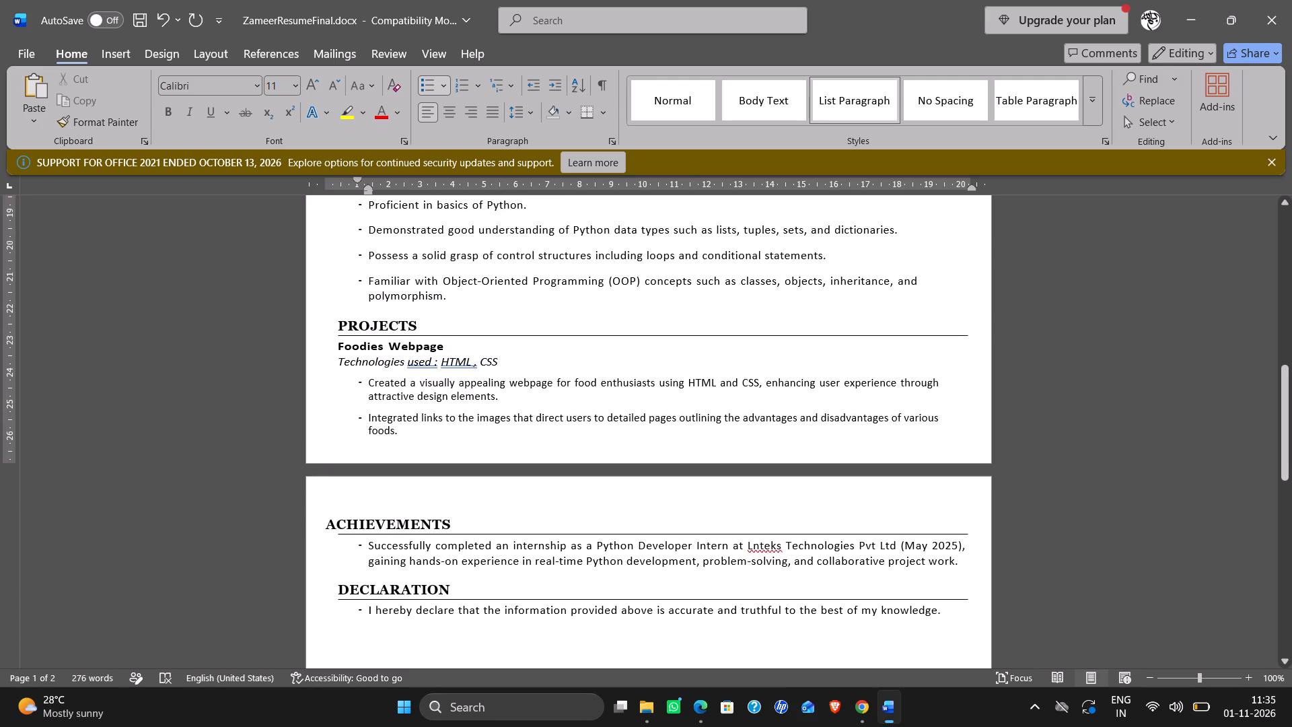
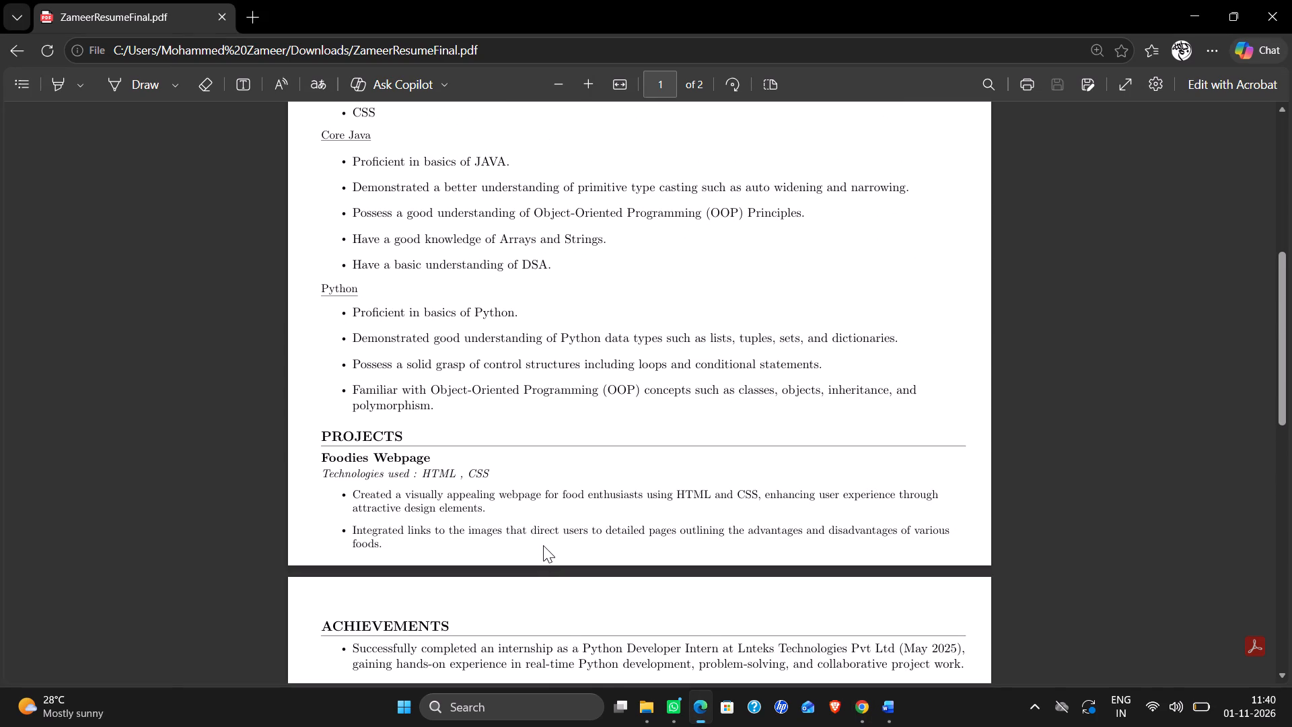
pyautogui.scroll(1, 543, 545)
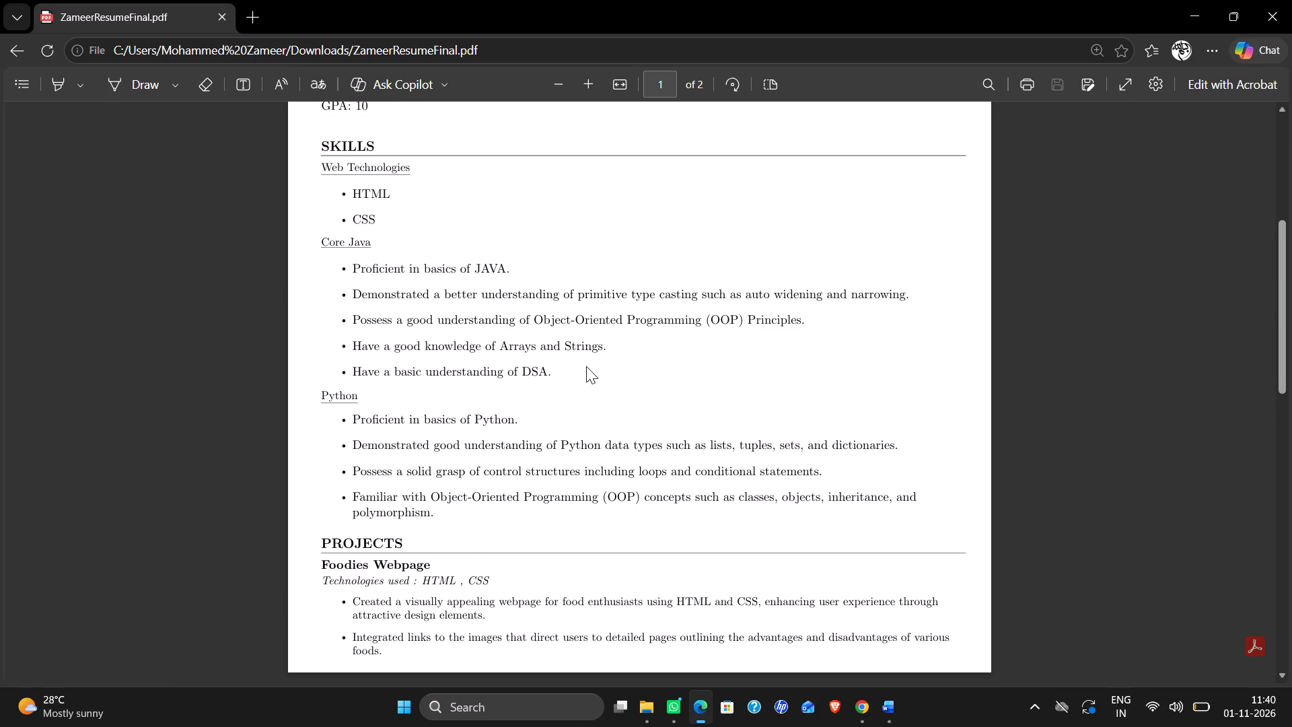
pyautogui.click(826, 318)
pyautogui.click(797, 324)
# Switch to the resume in Word and review it from the Career Objective through Education and Skills to Projects, dismissing any system notice.
pyautogui.click(895, 706)
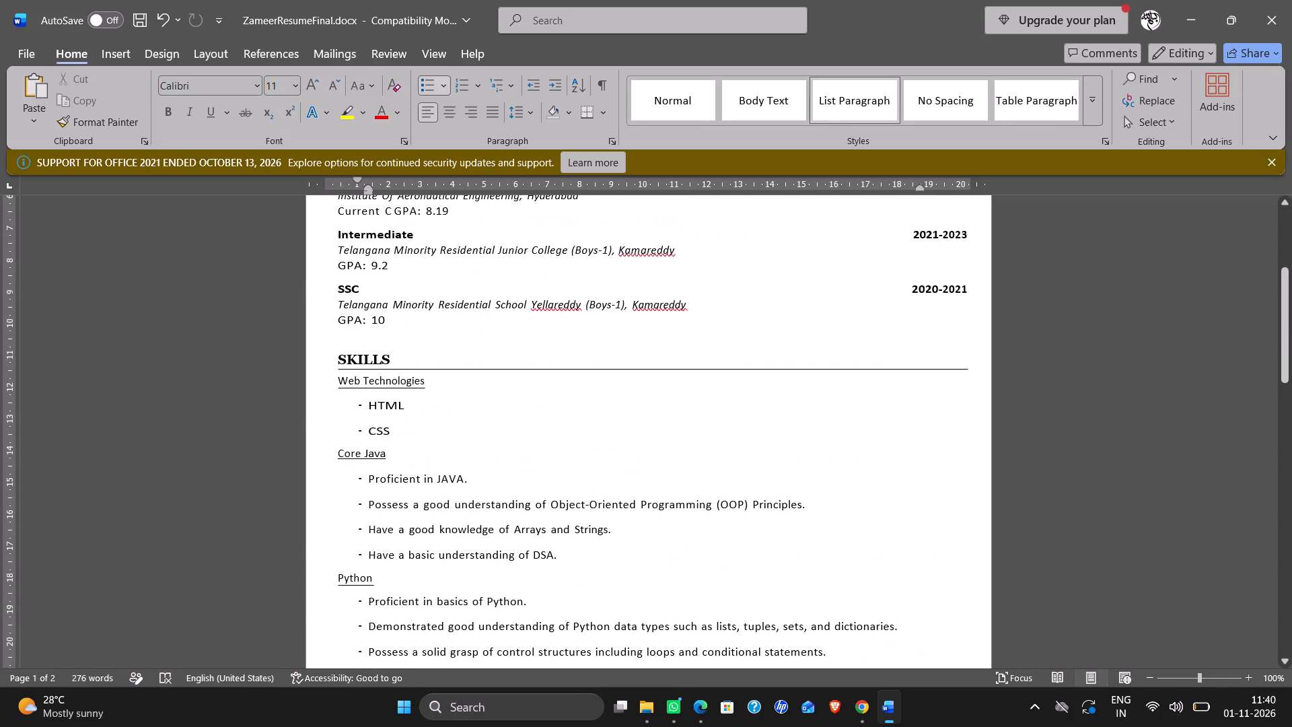
pyautogui.scroll(-1, 398, 457)
pyautogui.scroll(1, 398, 457)
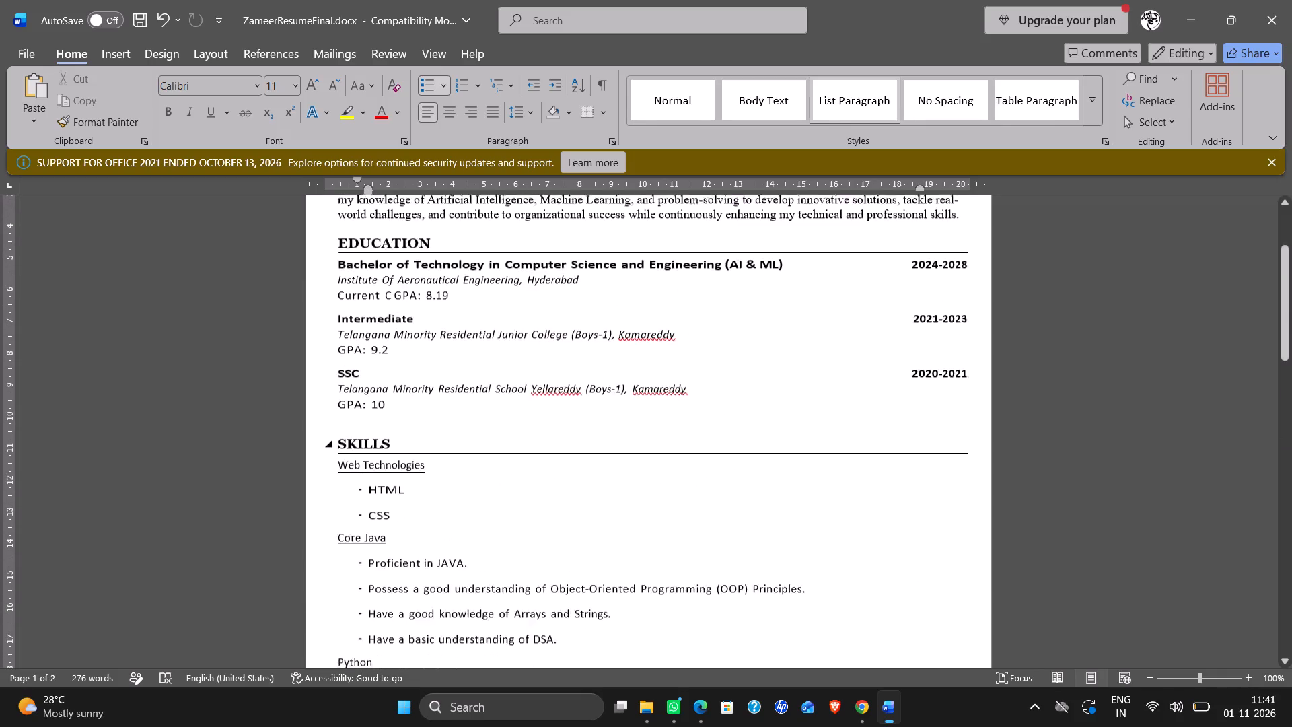
pyautogui.scroll(-2, 382, 442)
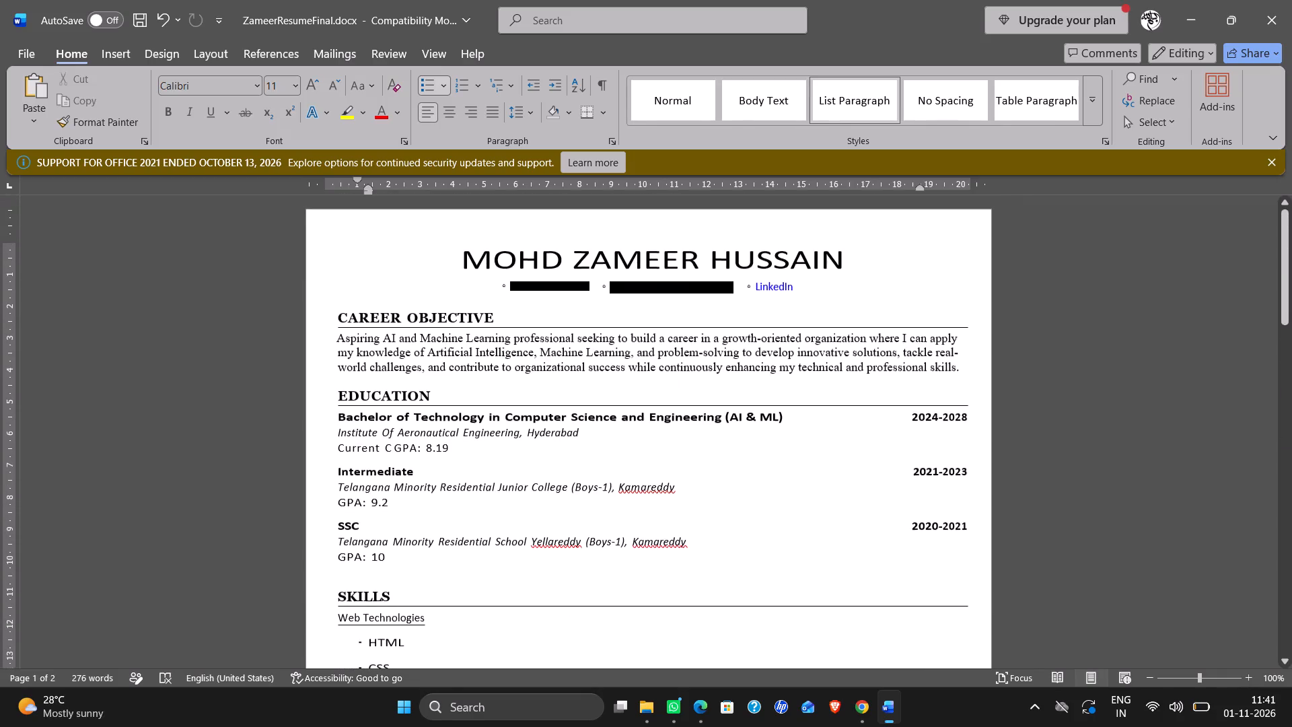
pyautogui.scroll(-2, 382, 442)
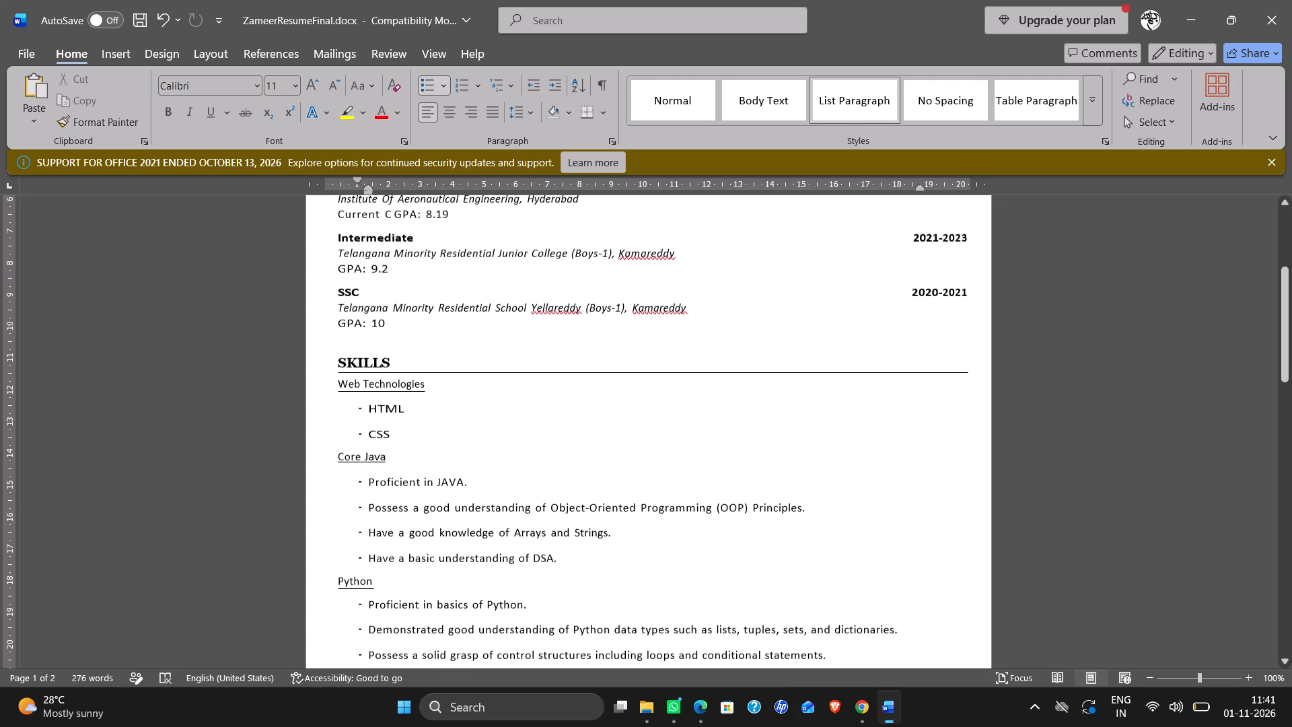
pyautogui.scroll(-2, 382, 442)
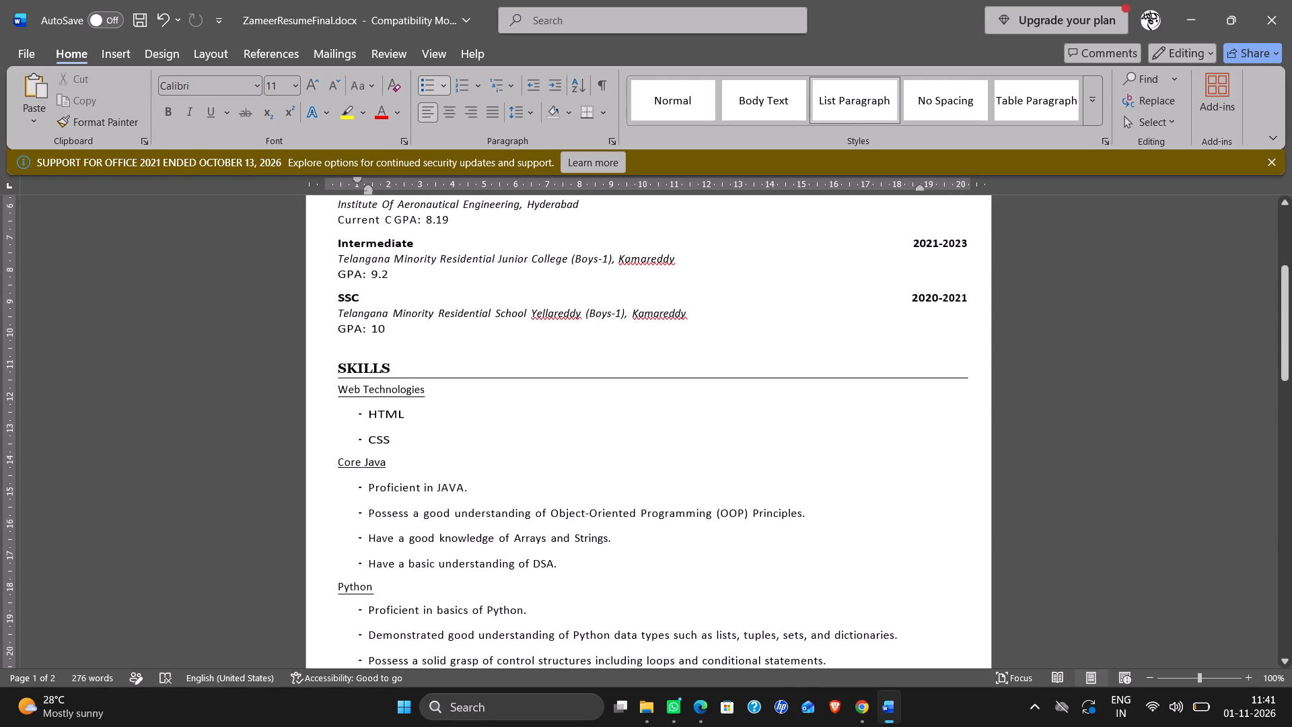
pyautogui.scroll(-2, 423, 402)
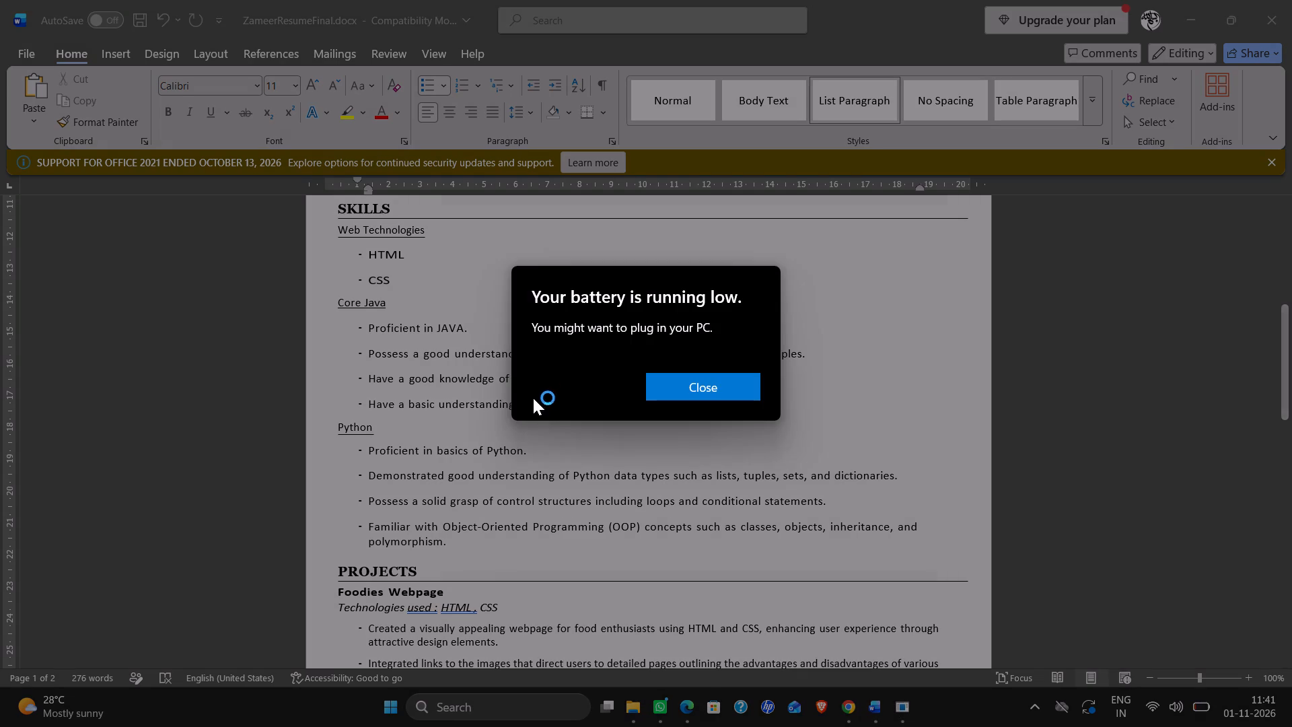
pyautogui.click(687, 397)
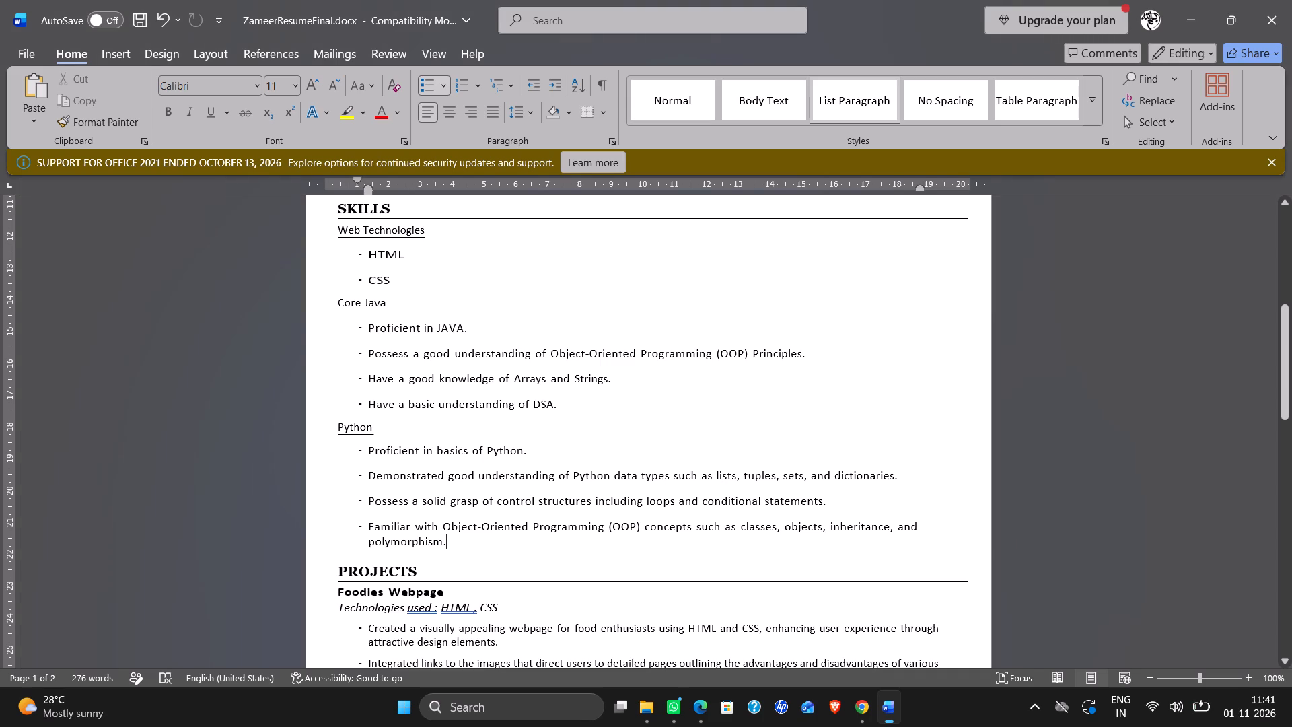
pyautogui.scroll(1, 643, 352)
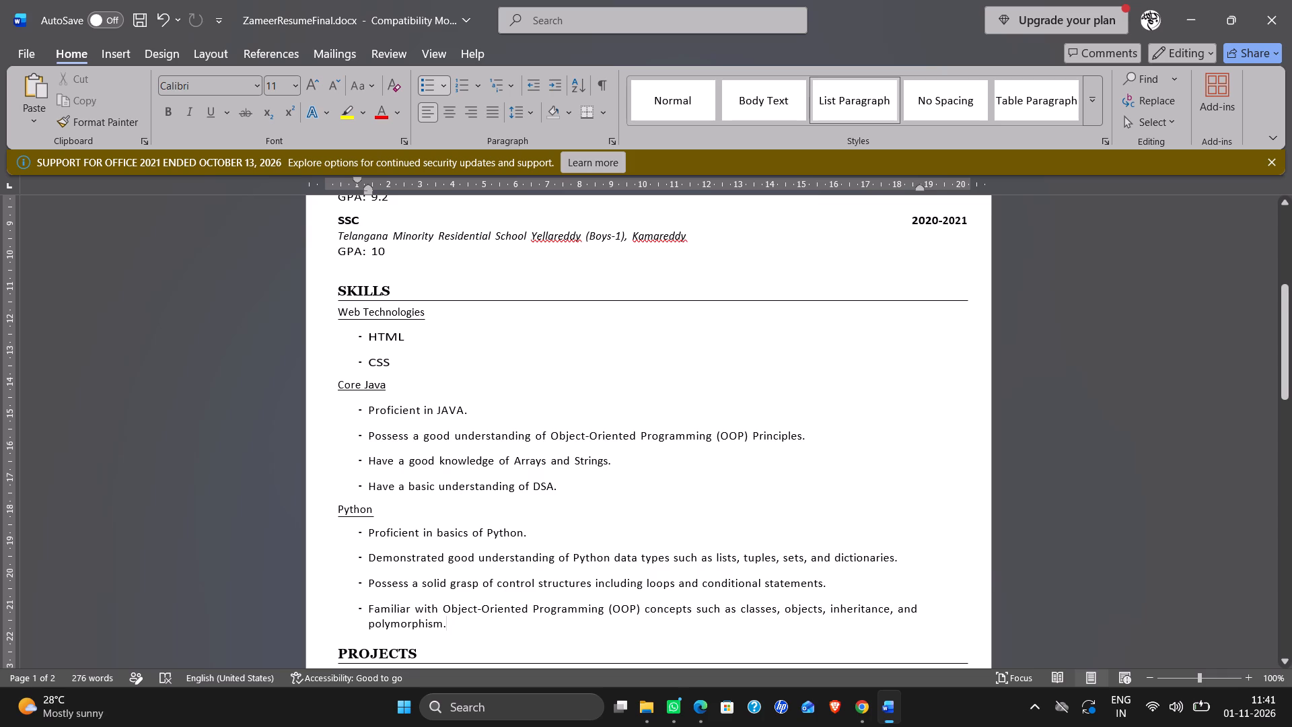
pyautogui.scroll(-1, 576, 399)
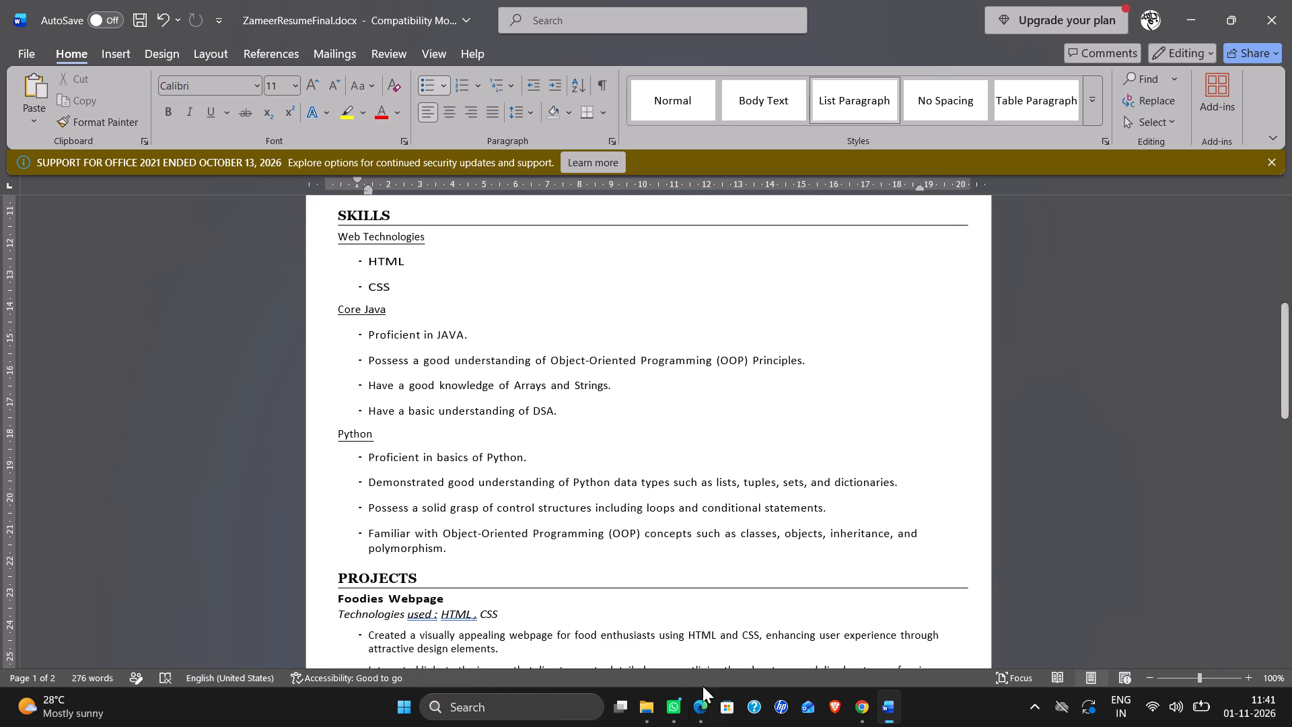
# Open Raheel bhaiya Resume.pdf from the Downloads folder in File Explorer.
pyautogui.click(651, 718)
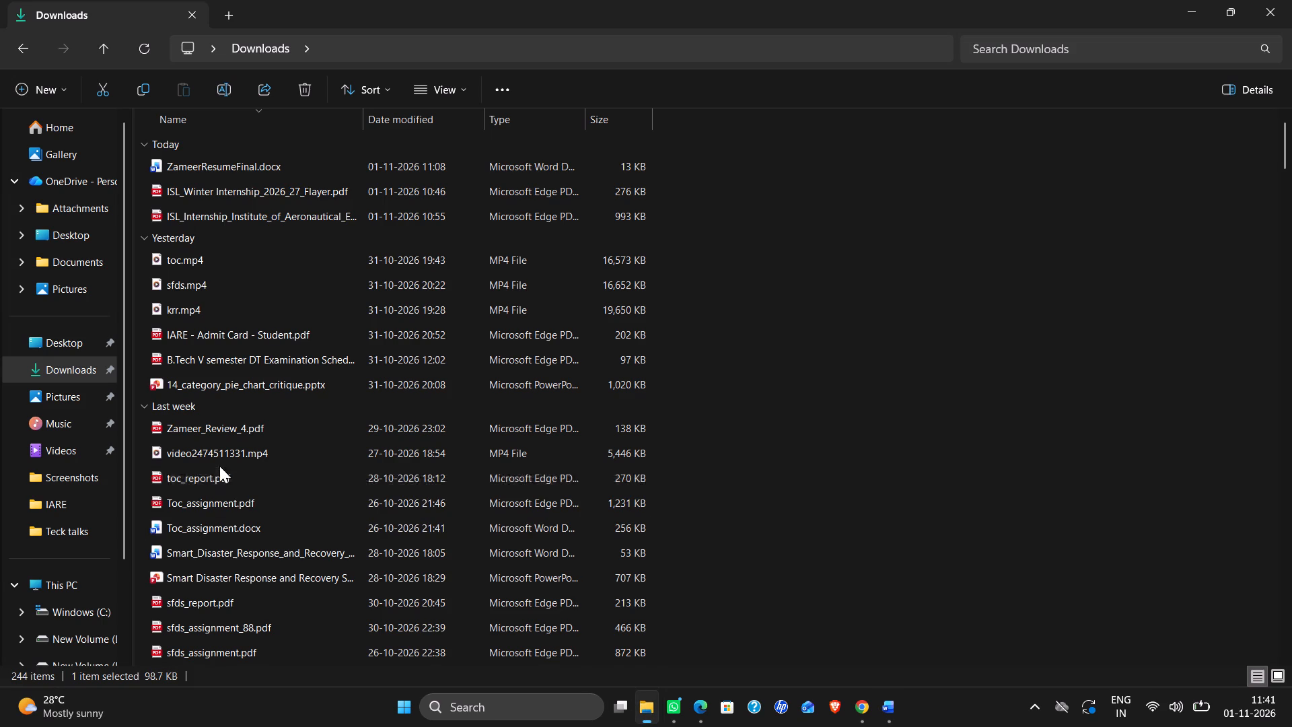
pyautogui.scroll(-11, 231, 485)
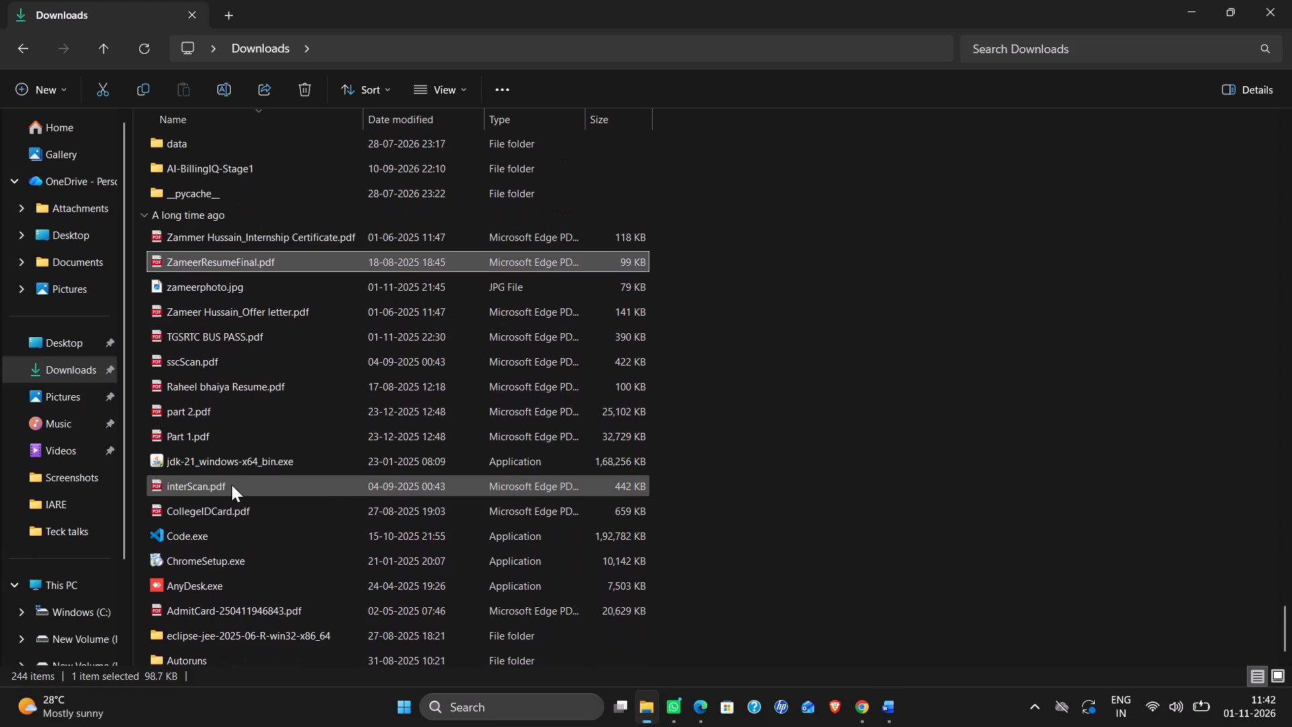
pyautogui.scroll(-1, 223, 419)
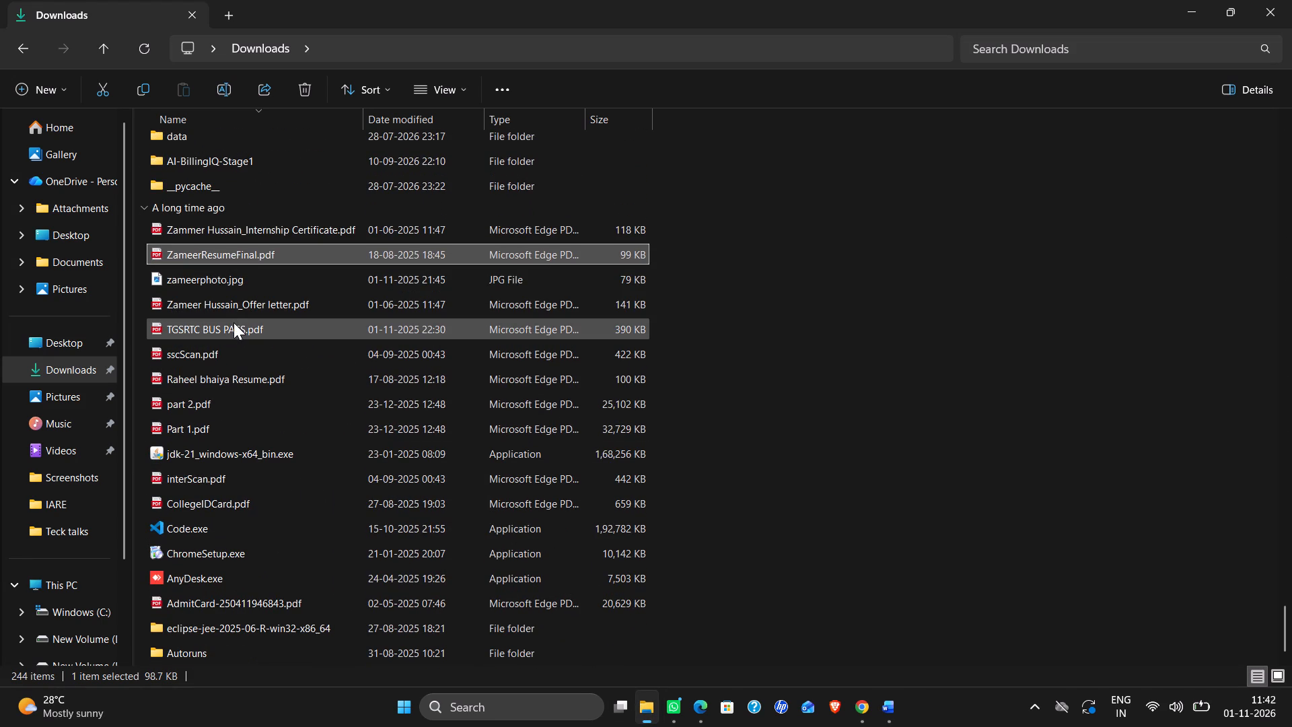
pyautogui.doubleClick(242, 379)
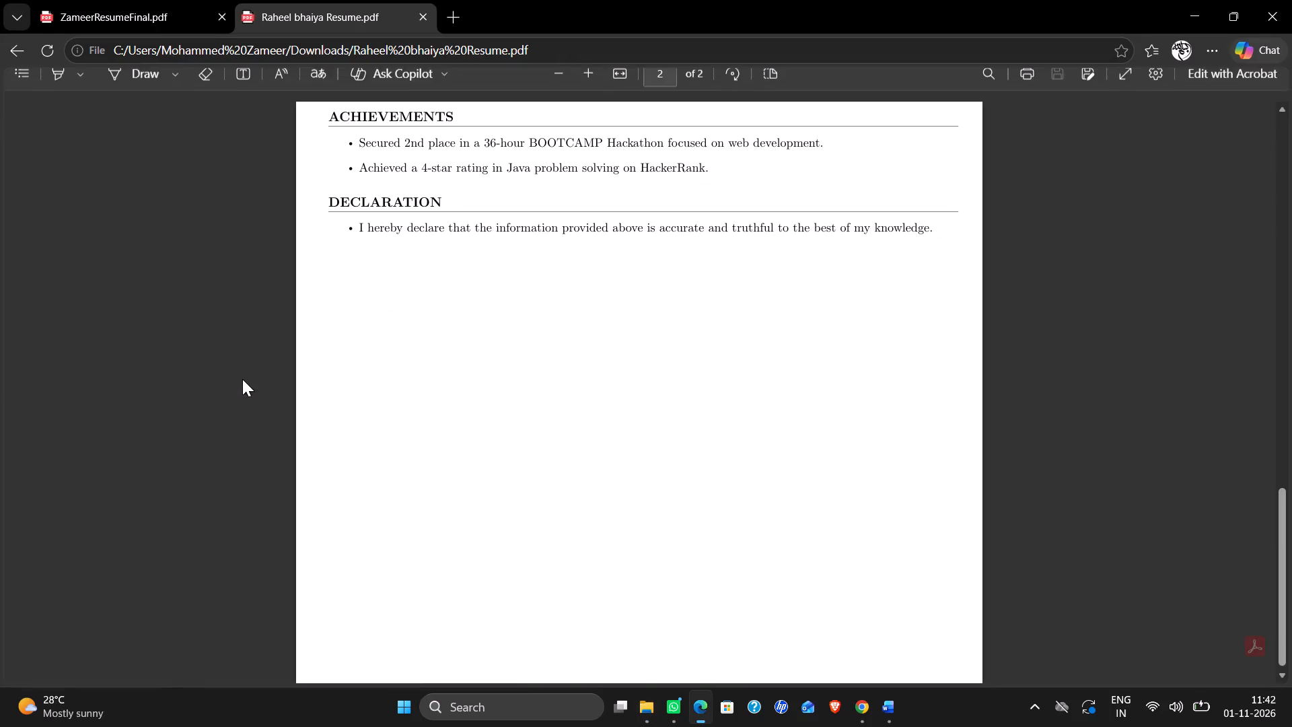
# Review the reference resume's Skills, Projects, Achievements and Declaration sections and how they are laid out across its pages.
pyautogui.scroll(7, 430, 318)
pyautogui.scroll(-1, 430, 318)
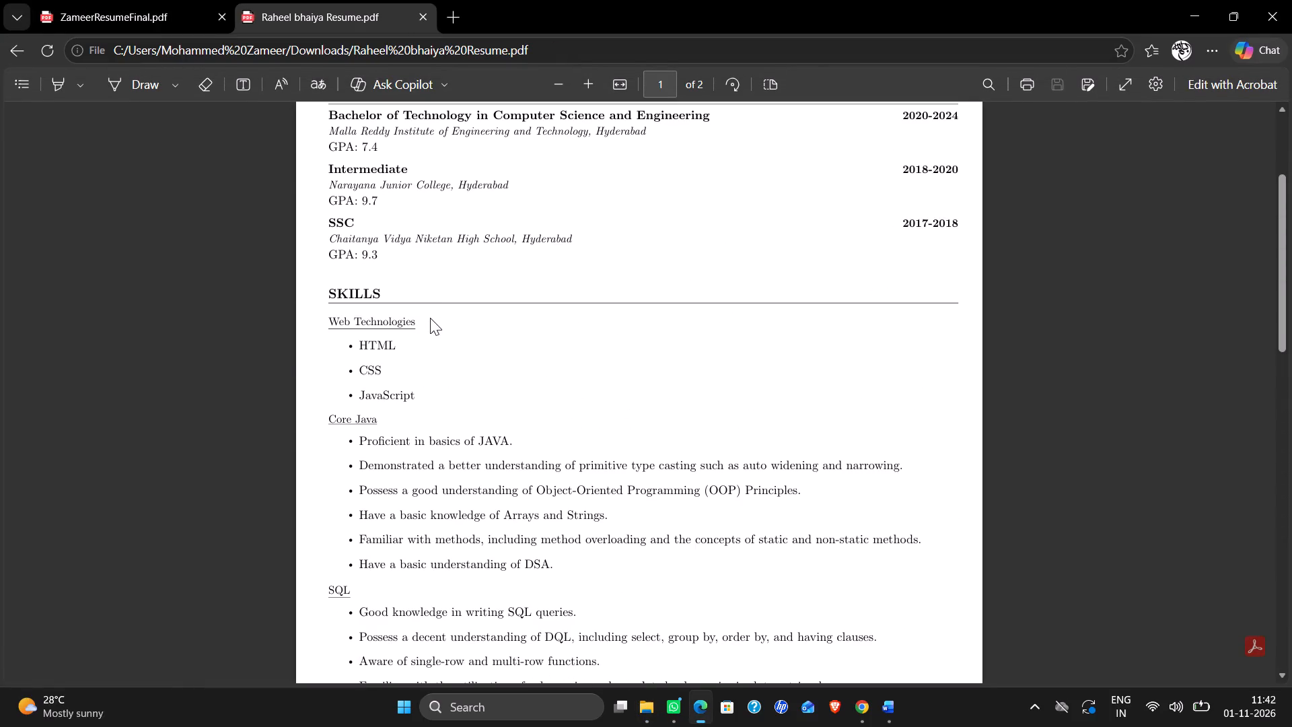
pyautogui.scroll(-3, 430, 318)
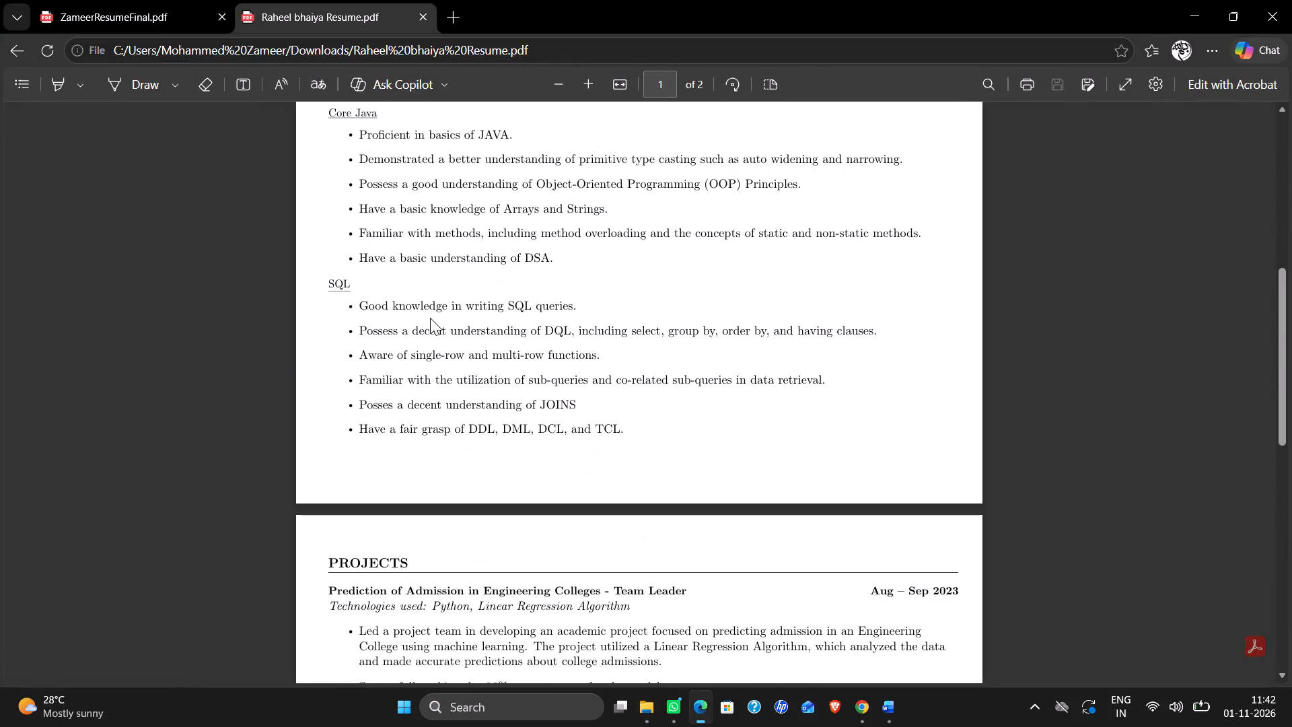
pyautogui.scroll(1, 430, 318)
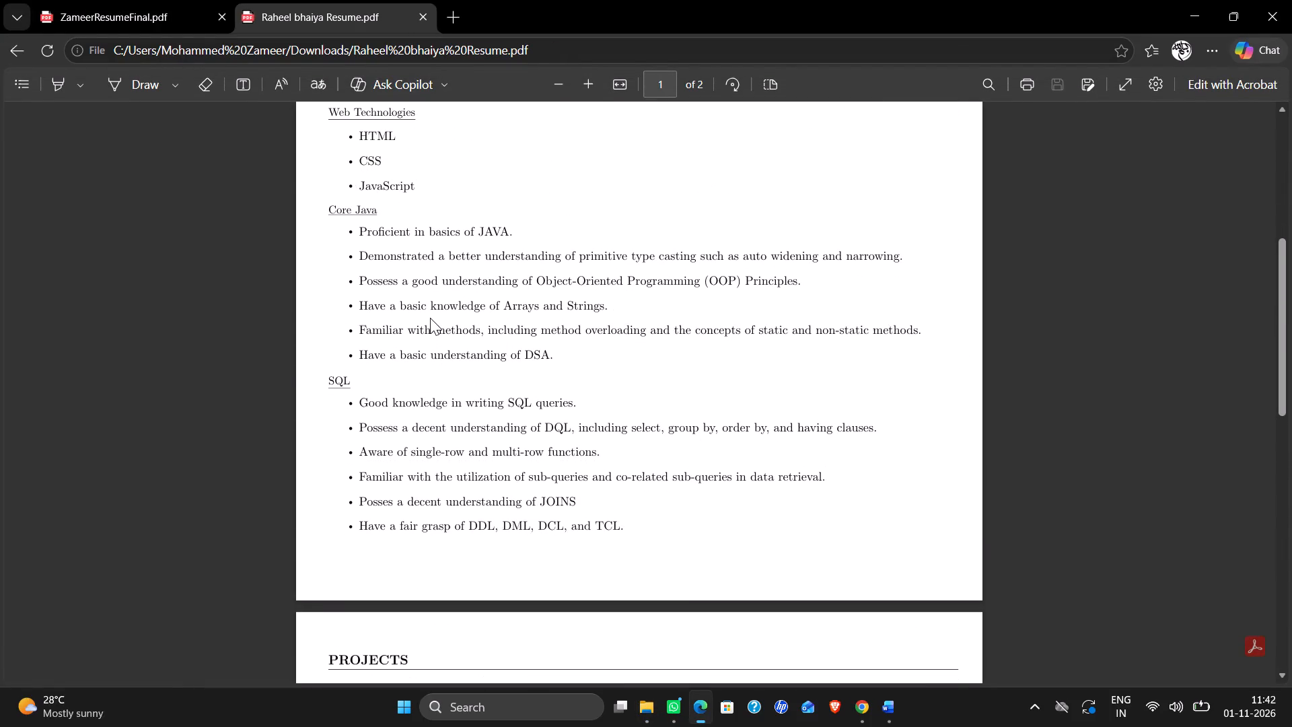
pyautogui.scroll(-1, 430, 318)
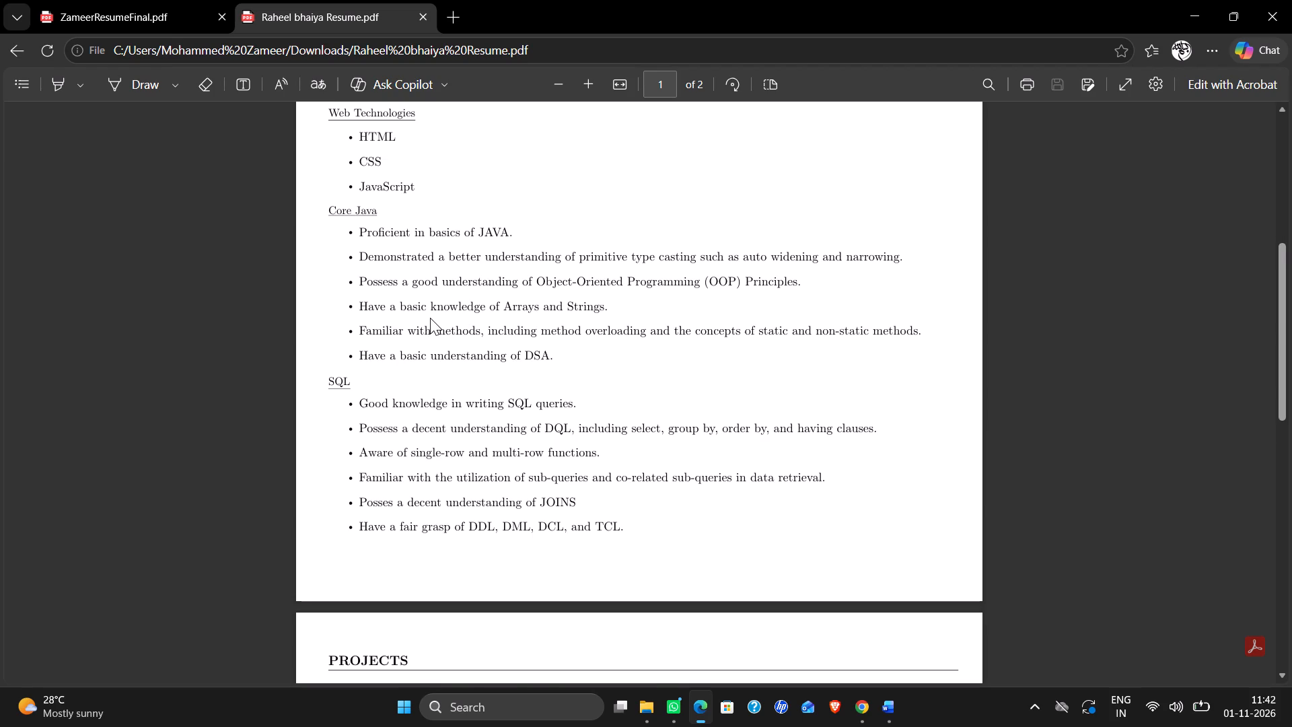
pyautogui.scroll(-3, 430, 318)
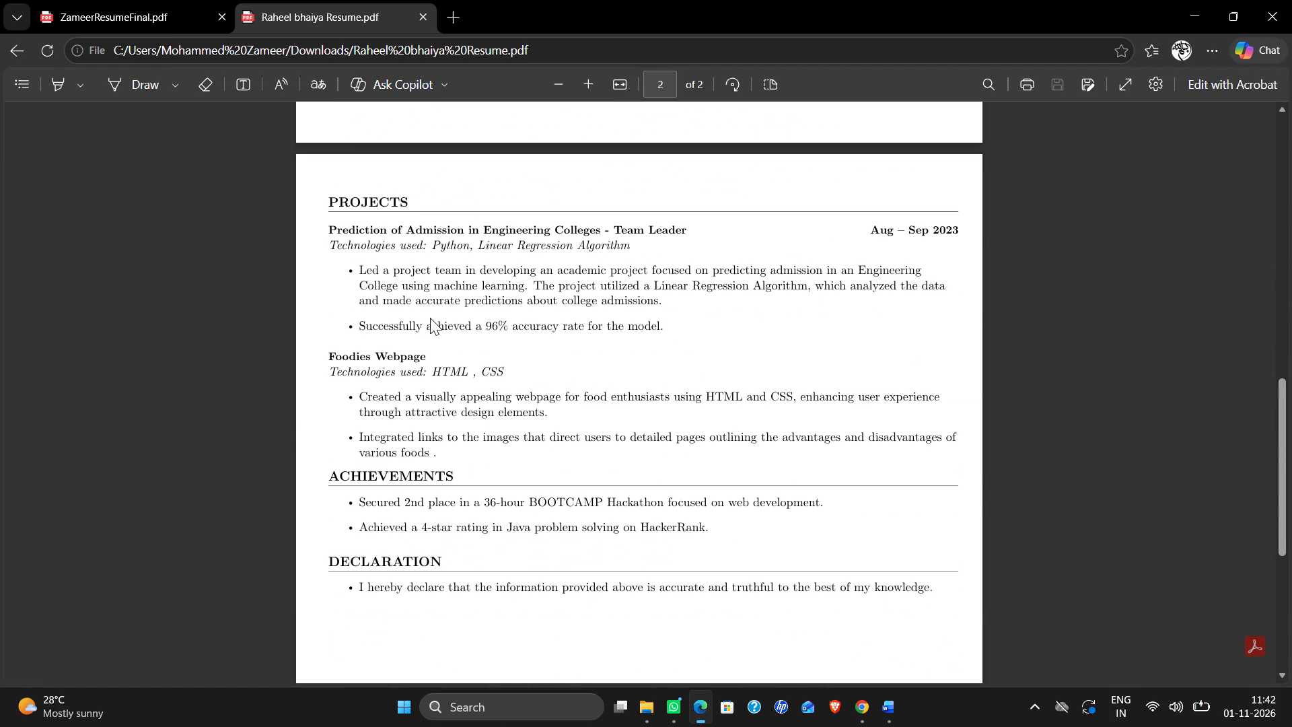
pyautogui.scroll(-1, 430, 318)
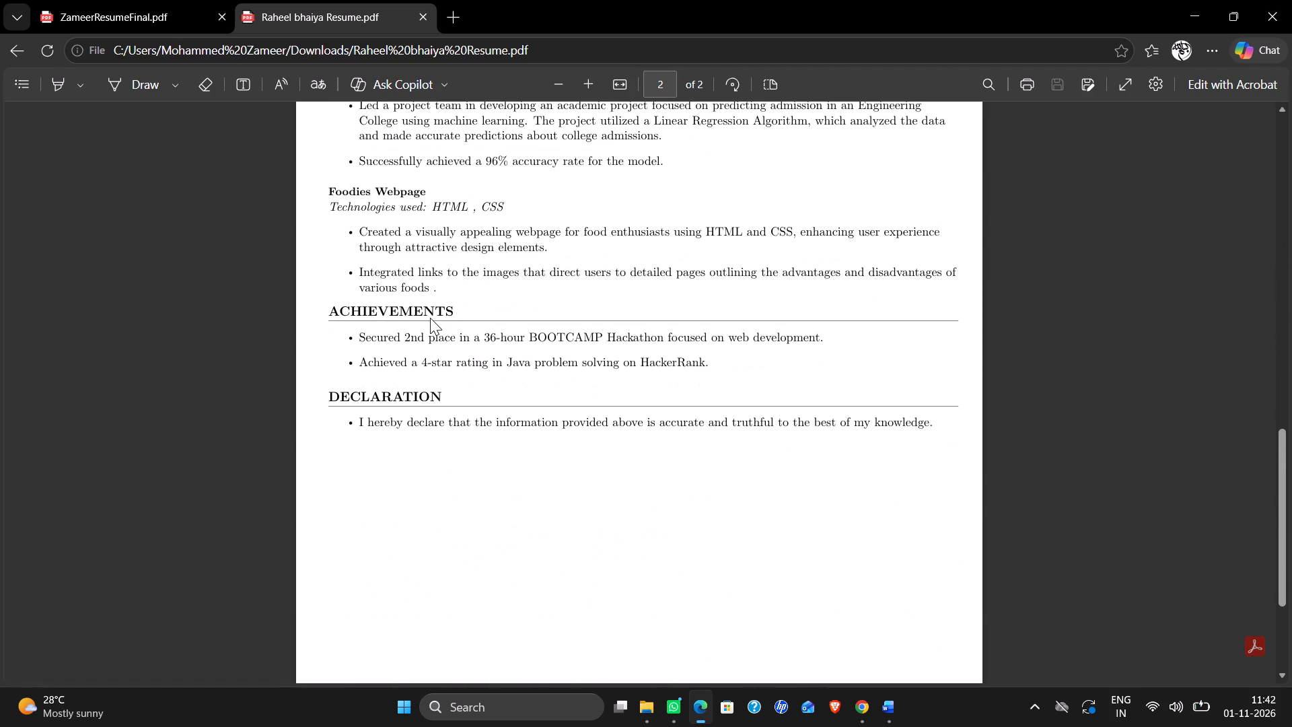
pyautogui.scroll(-1, 430, 318)
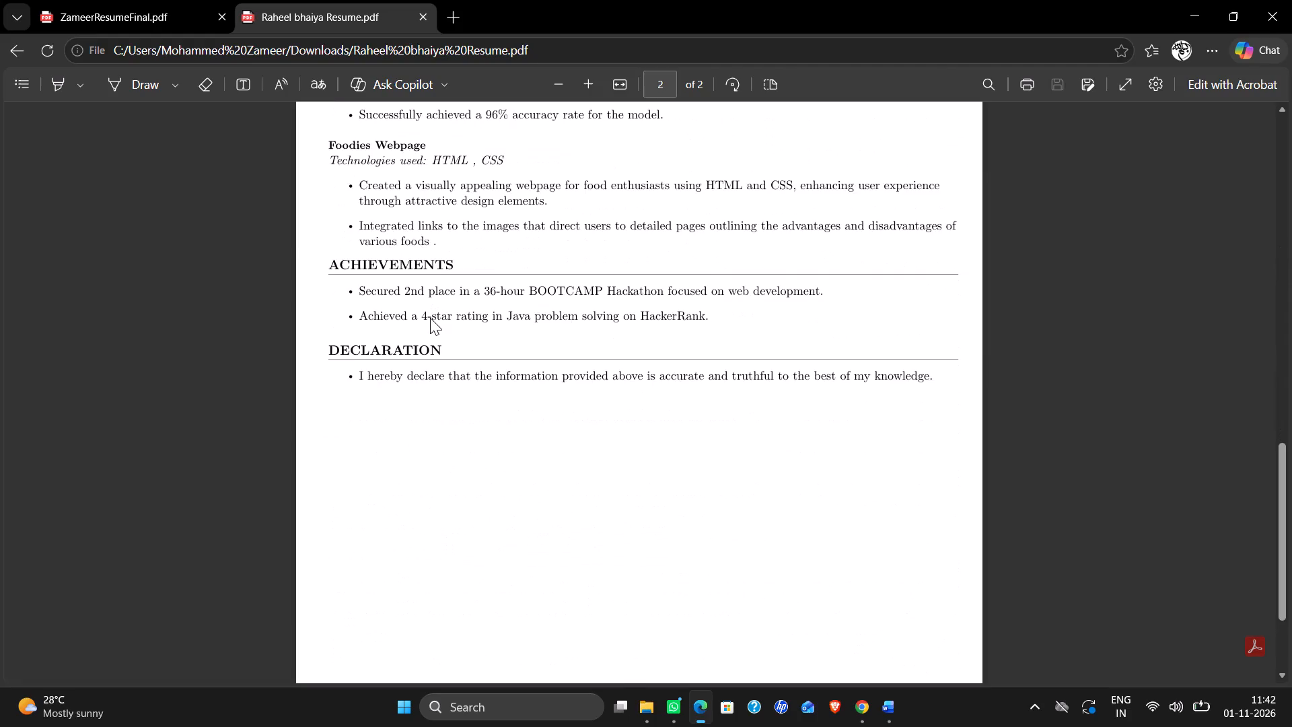
pyautogui.scroll(4, 430, 318)
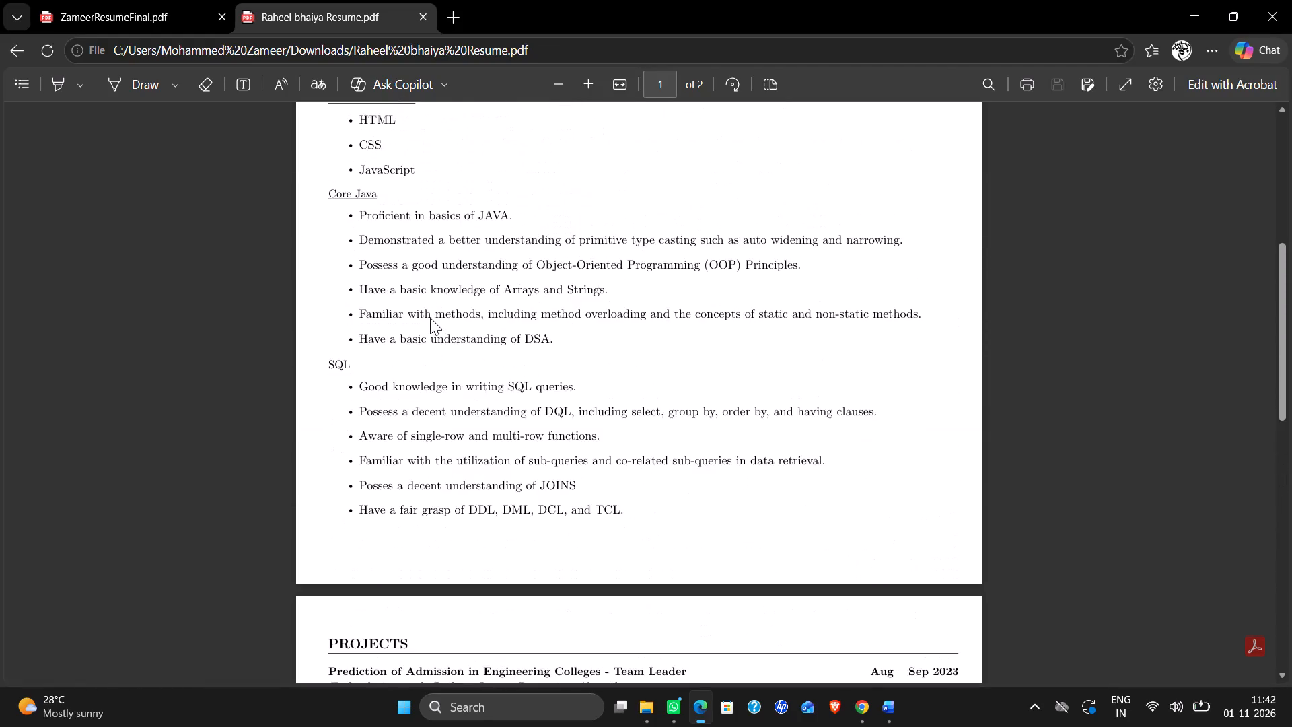
# Review the reference resume again from its Career Objective through Skills and Projects to the Declaration.
pyautogui.scroll(5, 430, 318)
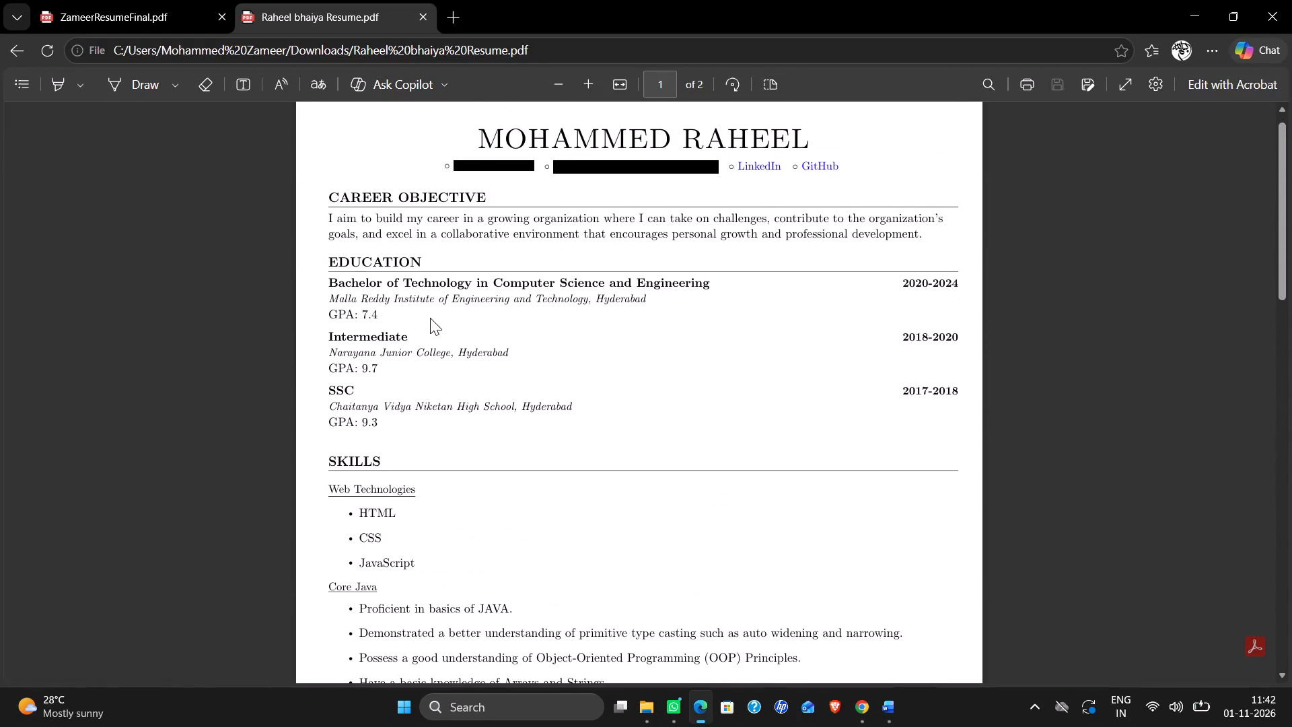
pyautogui.scroll(1, 430, 318)
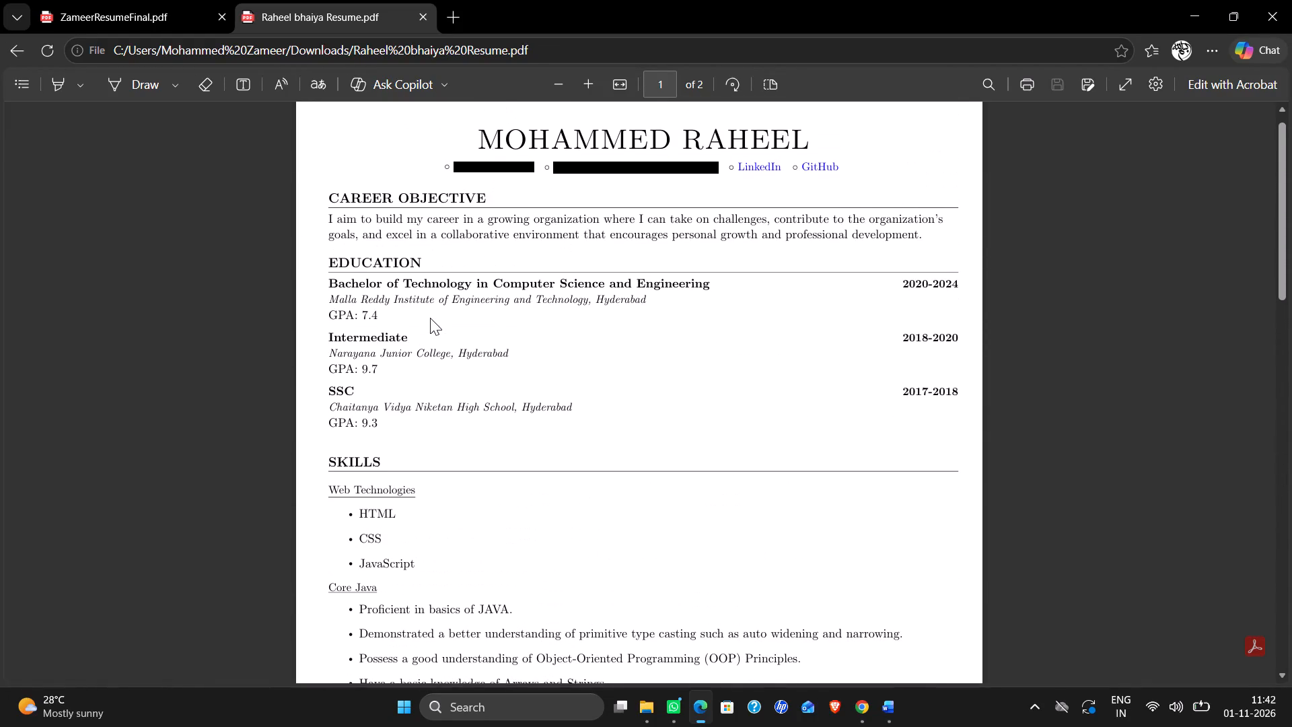
pyautogui.scroll(-3, 430, 318)
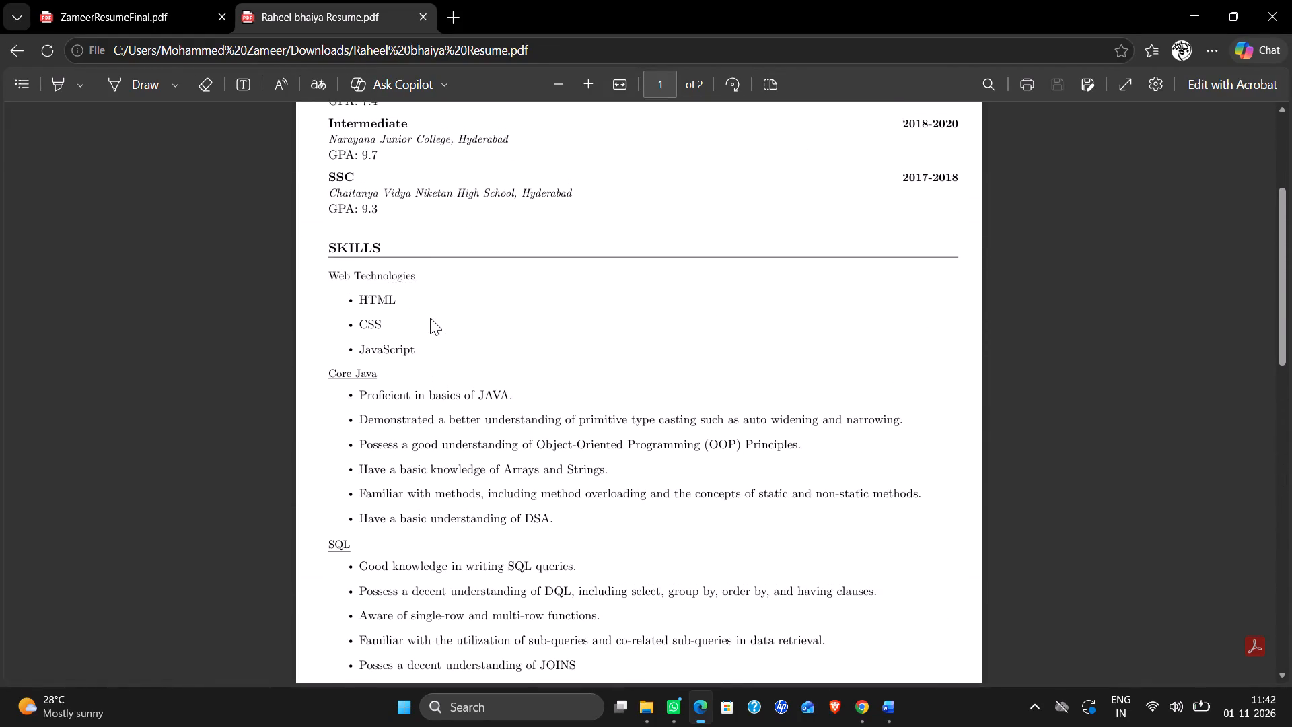
pyautogui.scroll(-3, 430, 318)
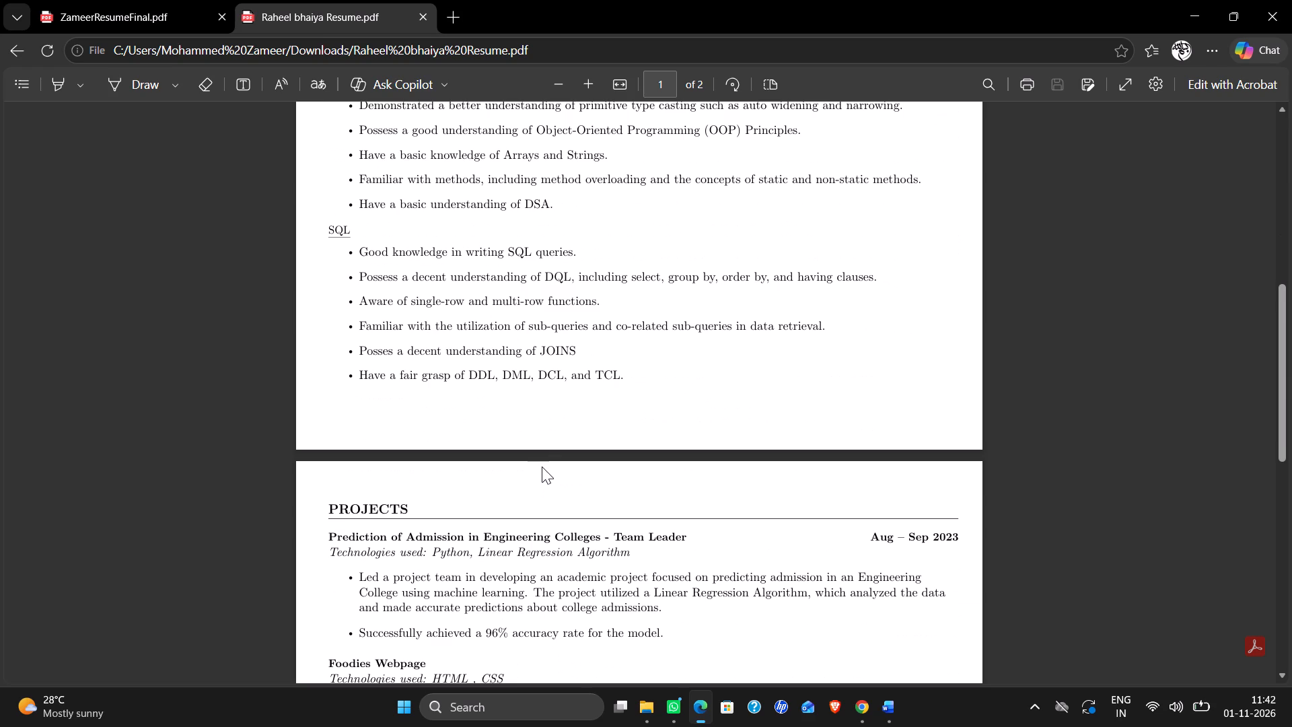
pyautogui.scroll(-2, 542, 466)
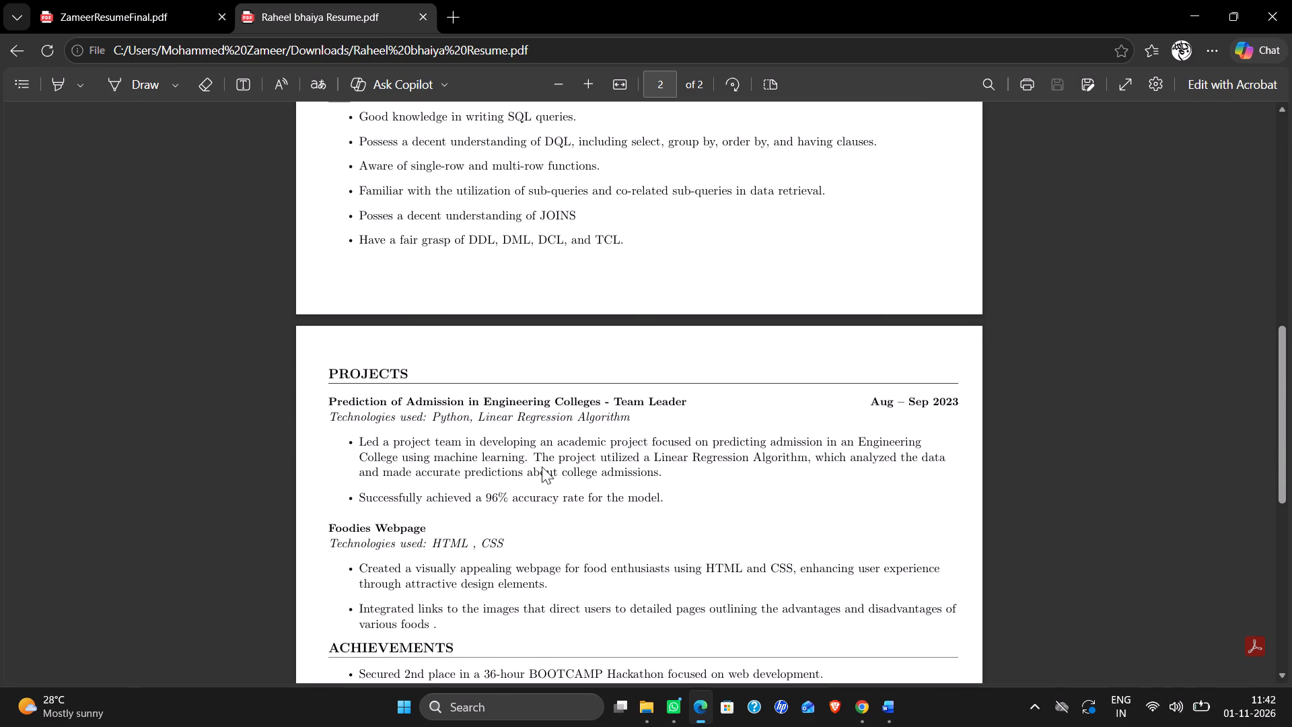
pyautogui.scroll(-1, 542, 466)
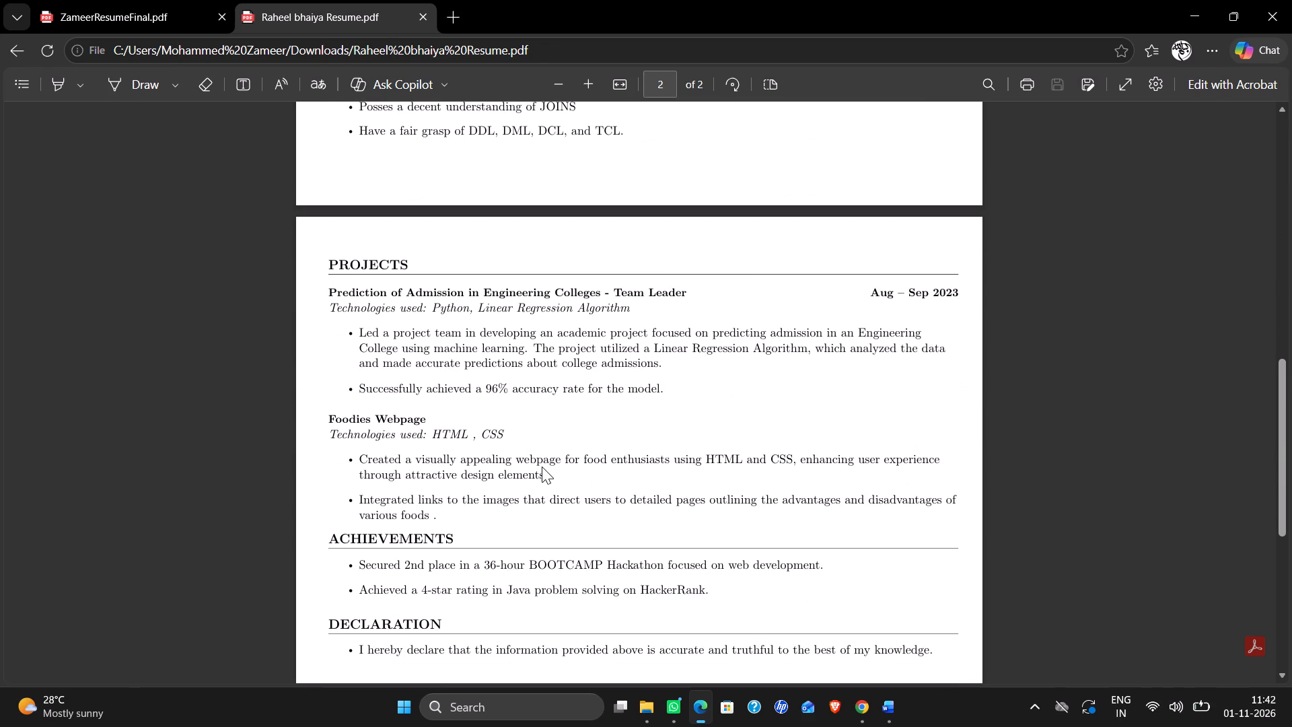
pyautogui.scroll(-1, 542, 466)
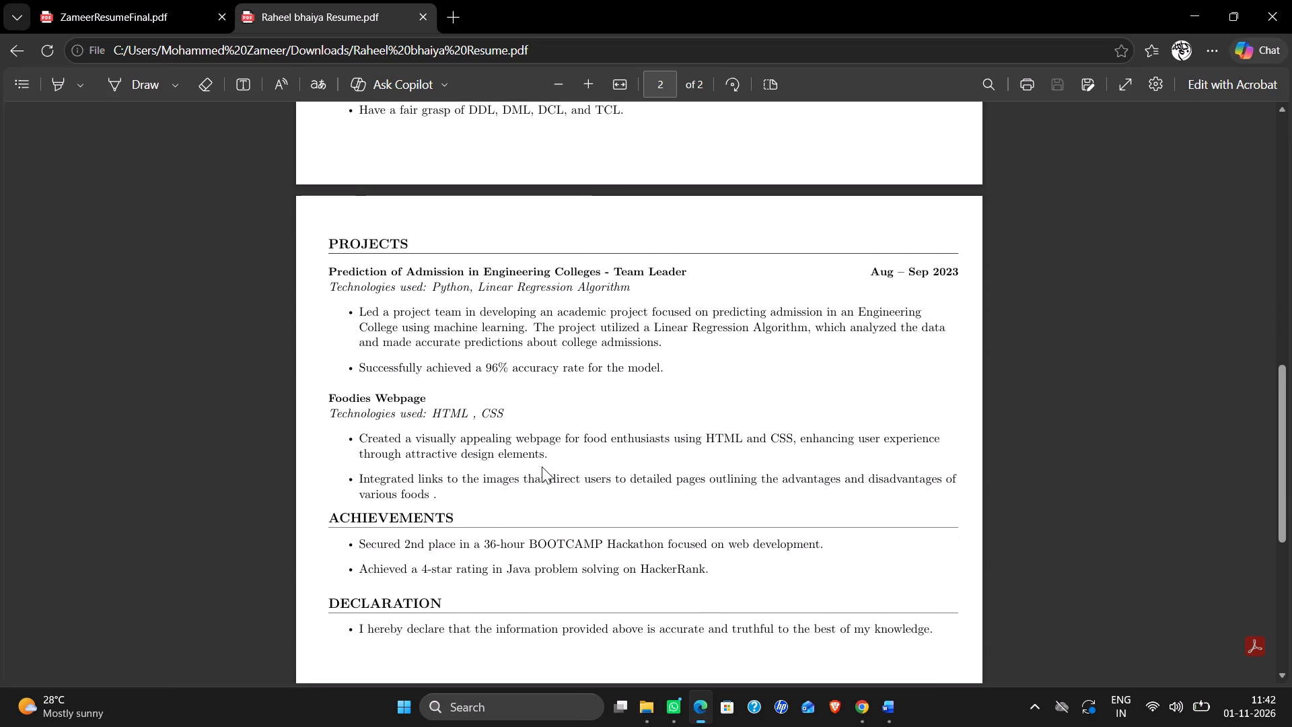
pyautogui.scroll(-2, 542, 466)
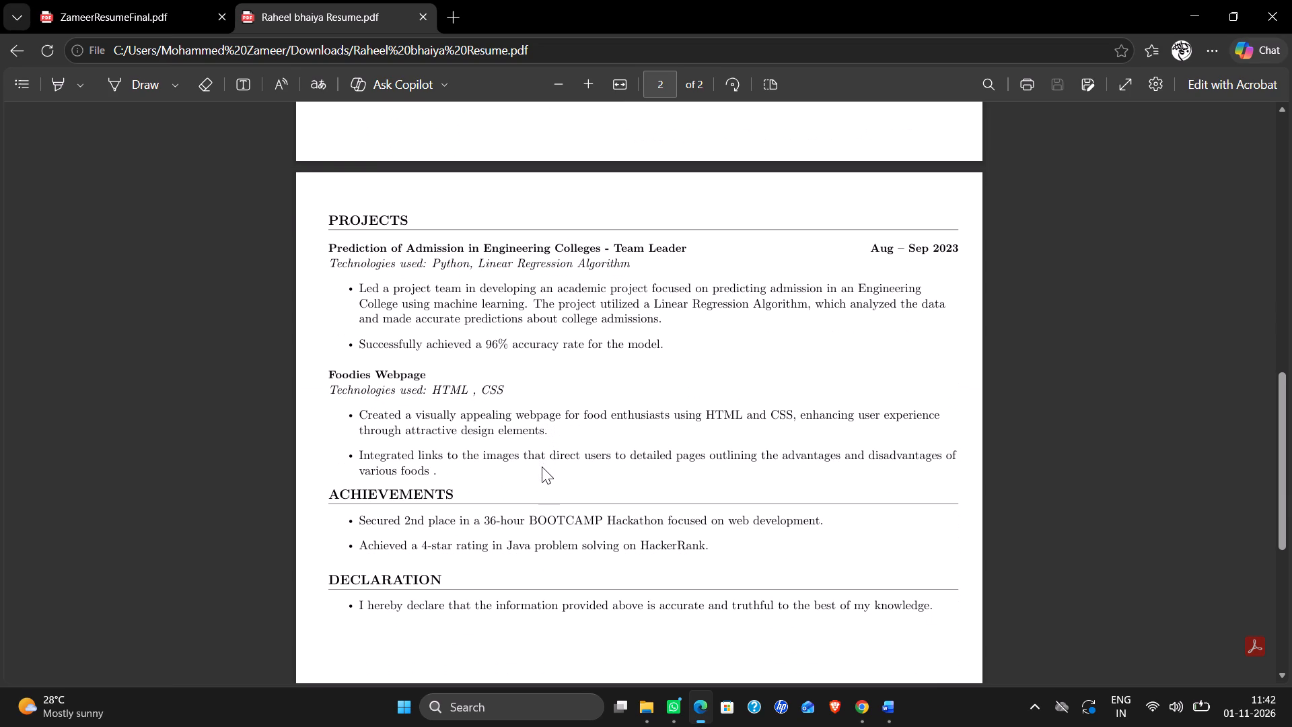
pyautogui.scroll(-1, 542, 466)
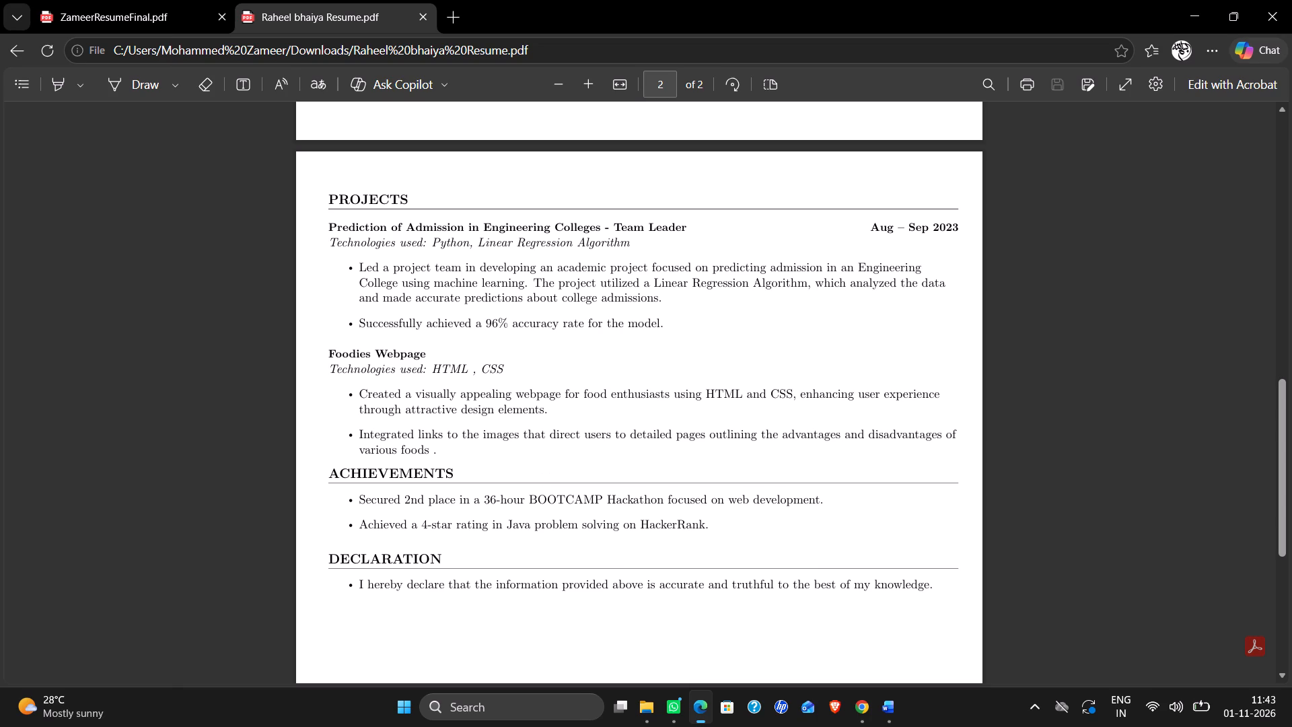
# Copy the whole Prediction of Admission in Engineering Colleges project entry, from its title through the accuracy bullet, in the reference resume.
pyautogui.moveTo(320, 219); pyautogui.dragTo(602, 328)
pyautogui.moveTo(602, 328); pyautogui.dragTo(647, 326)
pyautogui.moveTo(671, 326); pyautogui.dragTo(542, 306)
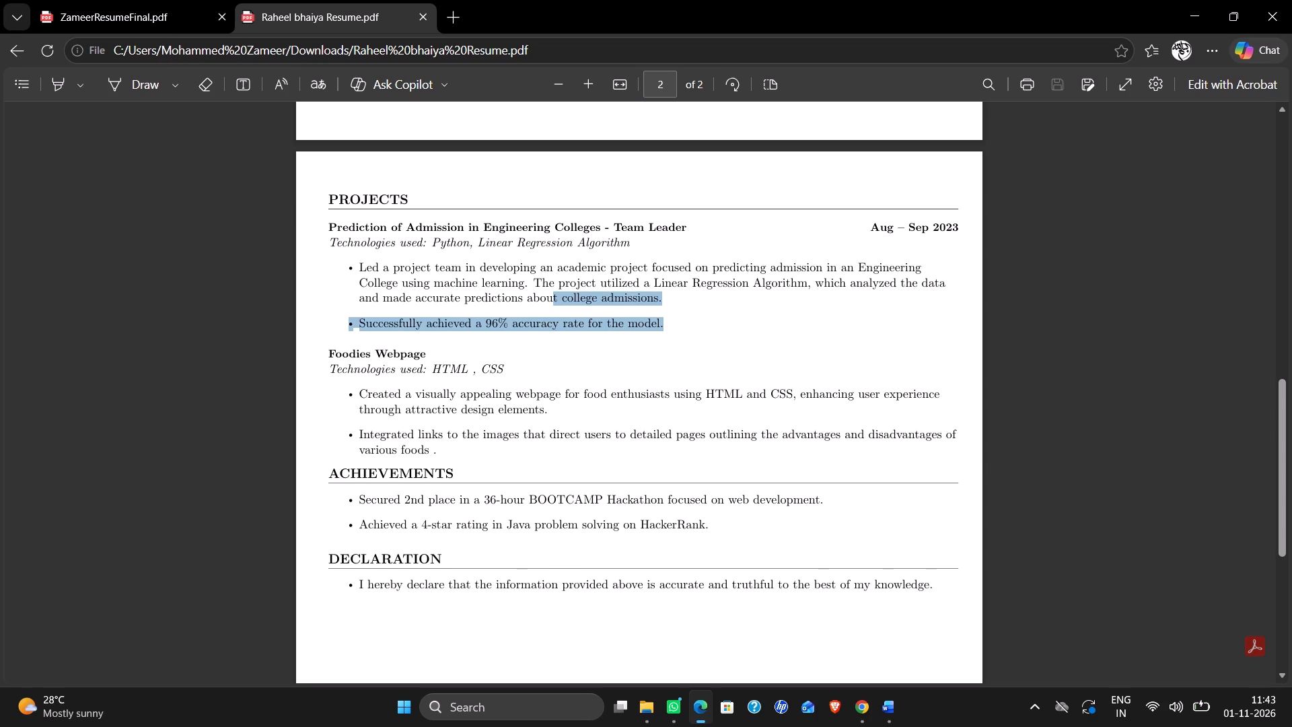
pyautogui.moveTo(542, 306); pyautogui.dragTo(534, 304)
pyautogui.moveTo(534, 304); pyautogui.dragTo(324, 234)
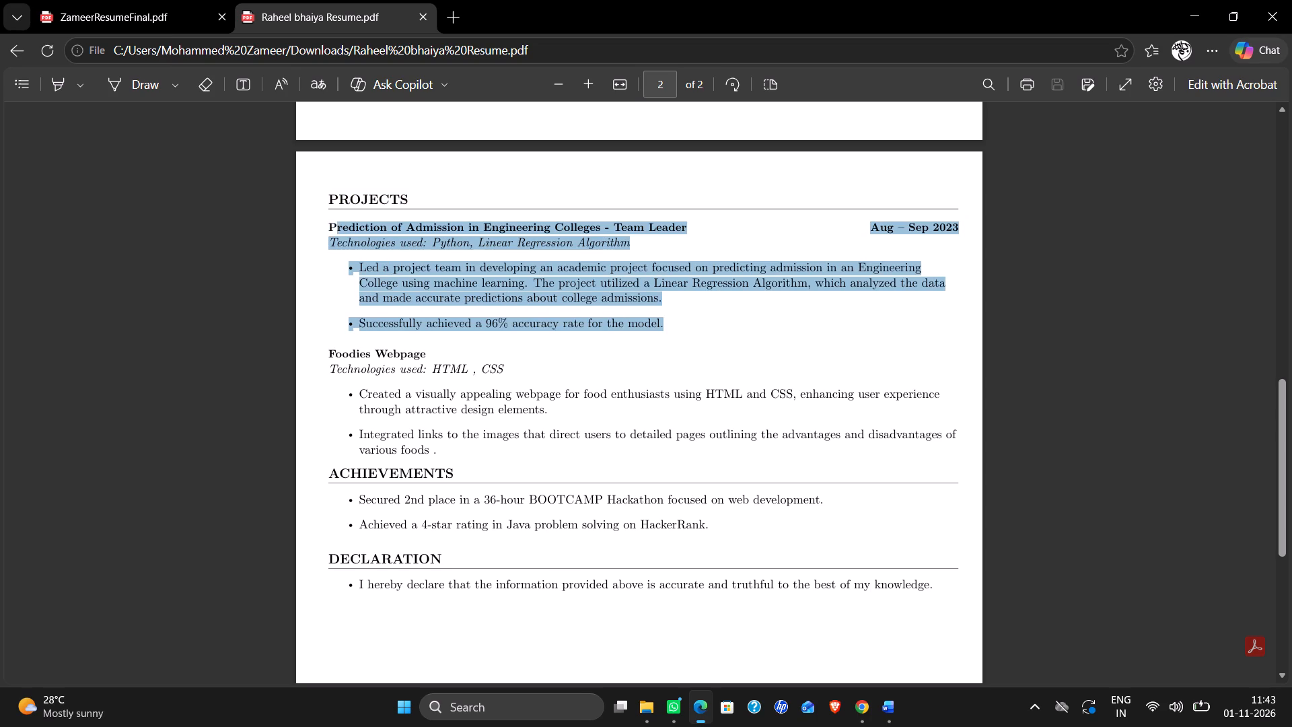
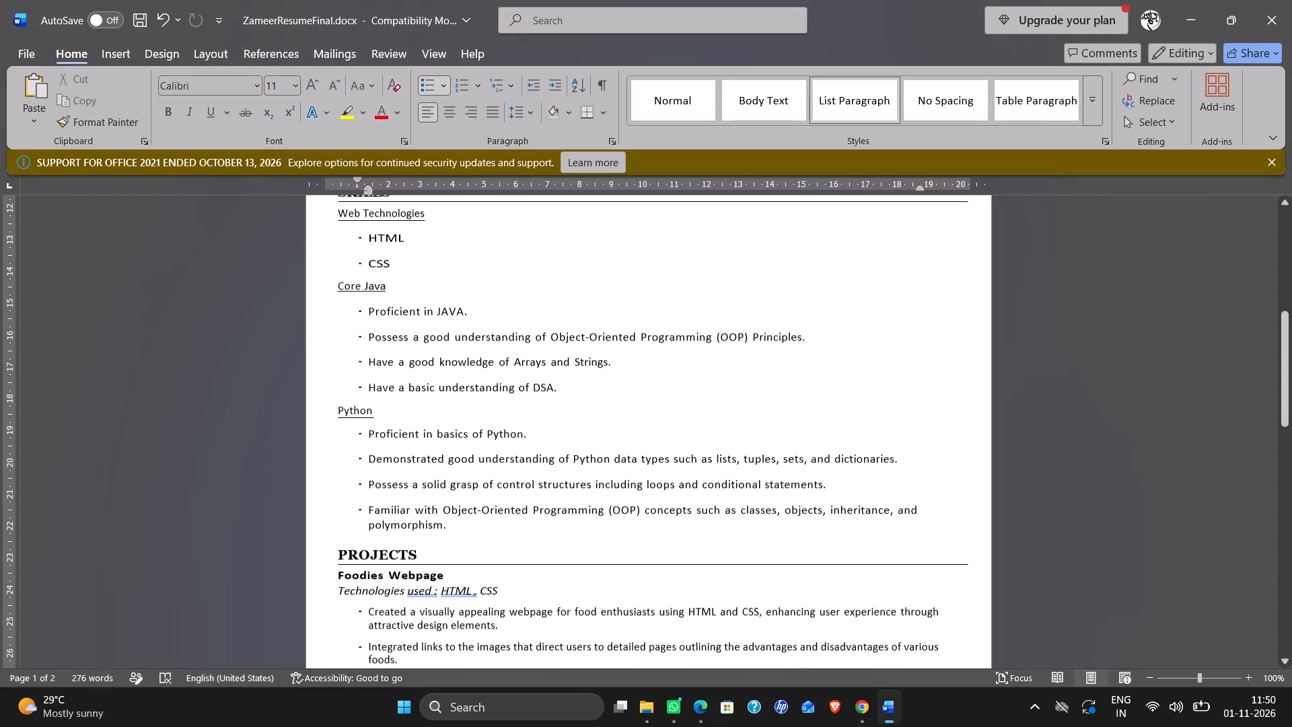
pyautogui.scroll(-1, 742, 396)
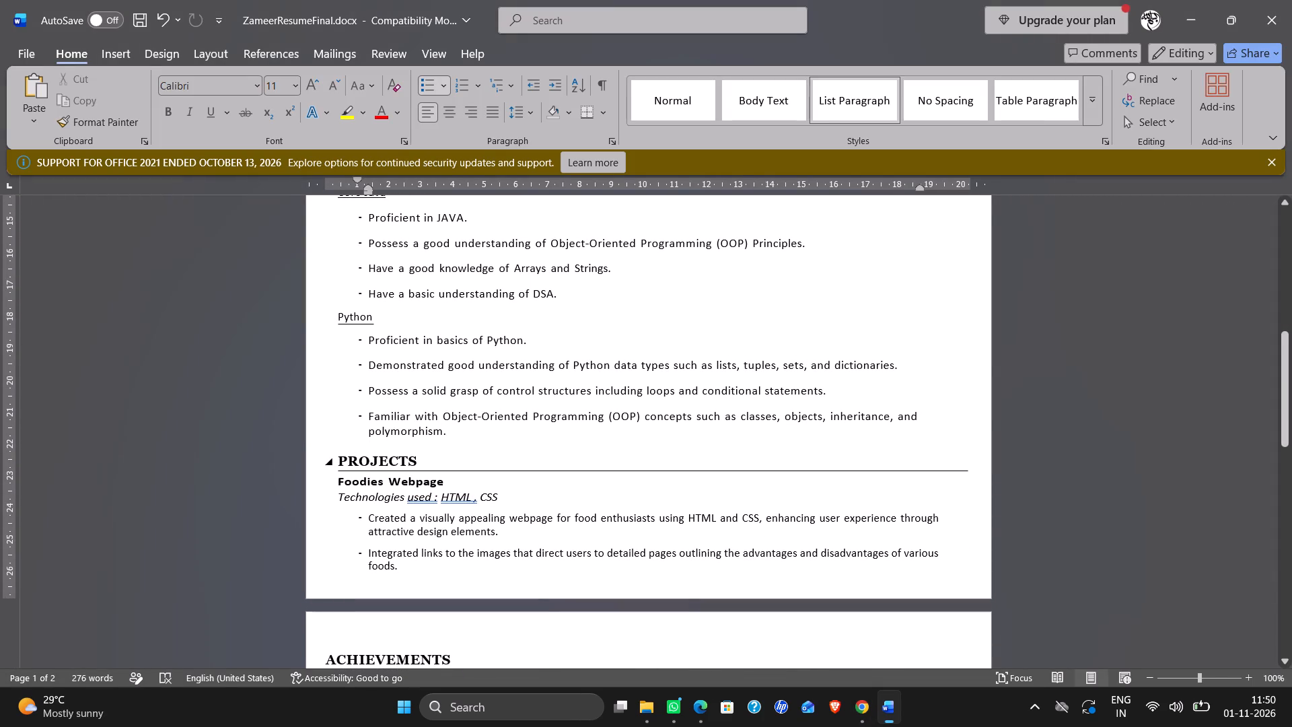
pyautogui.hotkey('alt', 'Tab')
pyautogui.hotkey('alt', 'Tab')
pyautogui.scroll(-1, 499, 477)
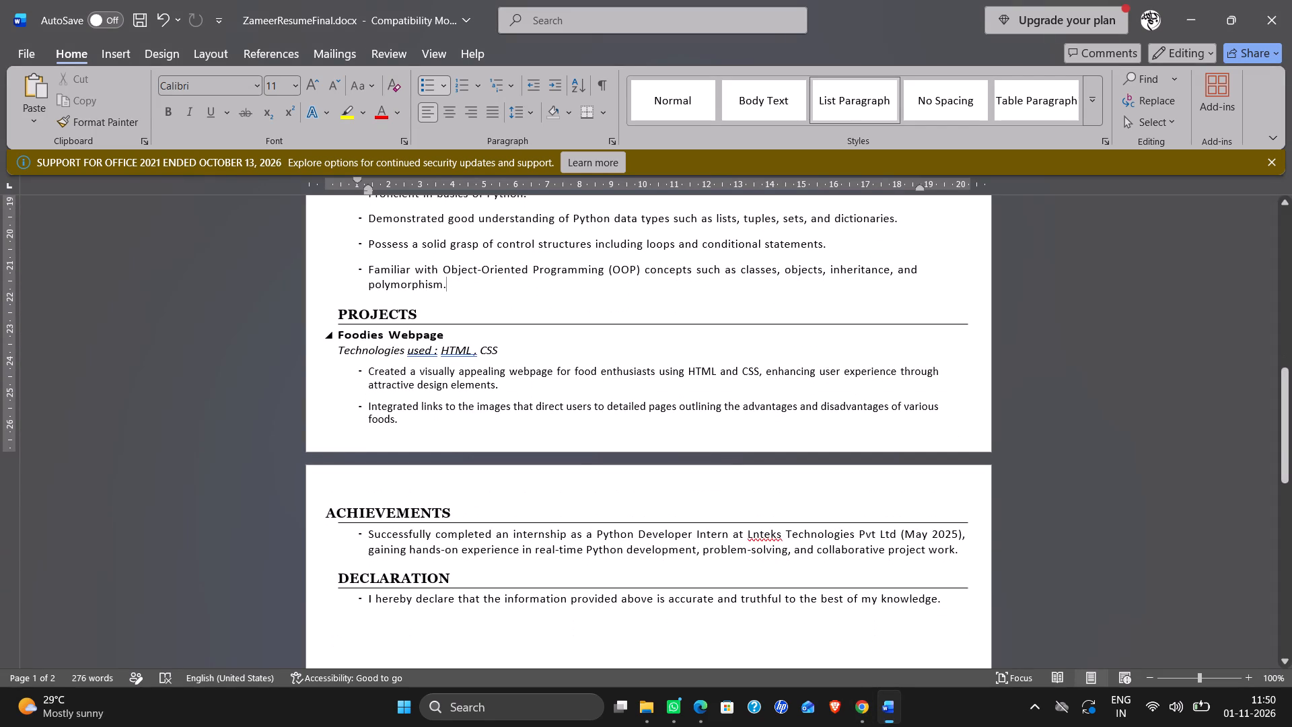
pyautogui.click(455, 334)
pyautogui.press('Return')
pyautogui.press('Return')
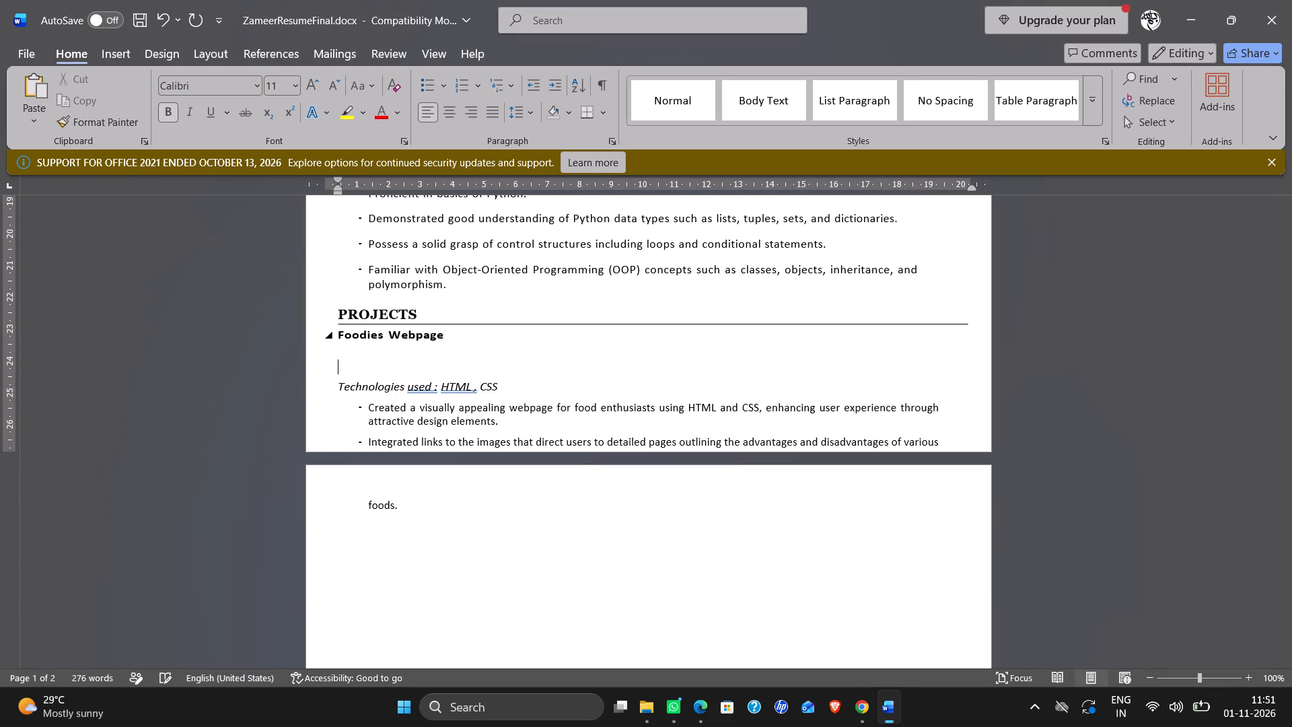
pyautogui.press('Return')
pyautogui.press('Return')
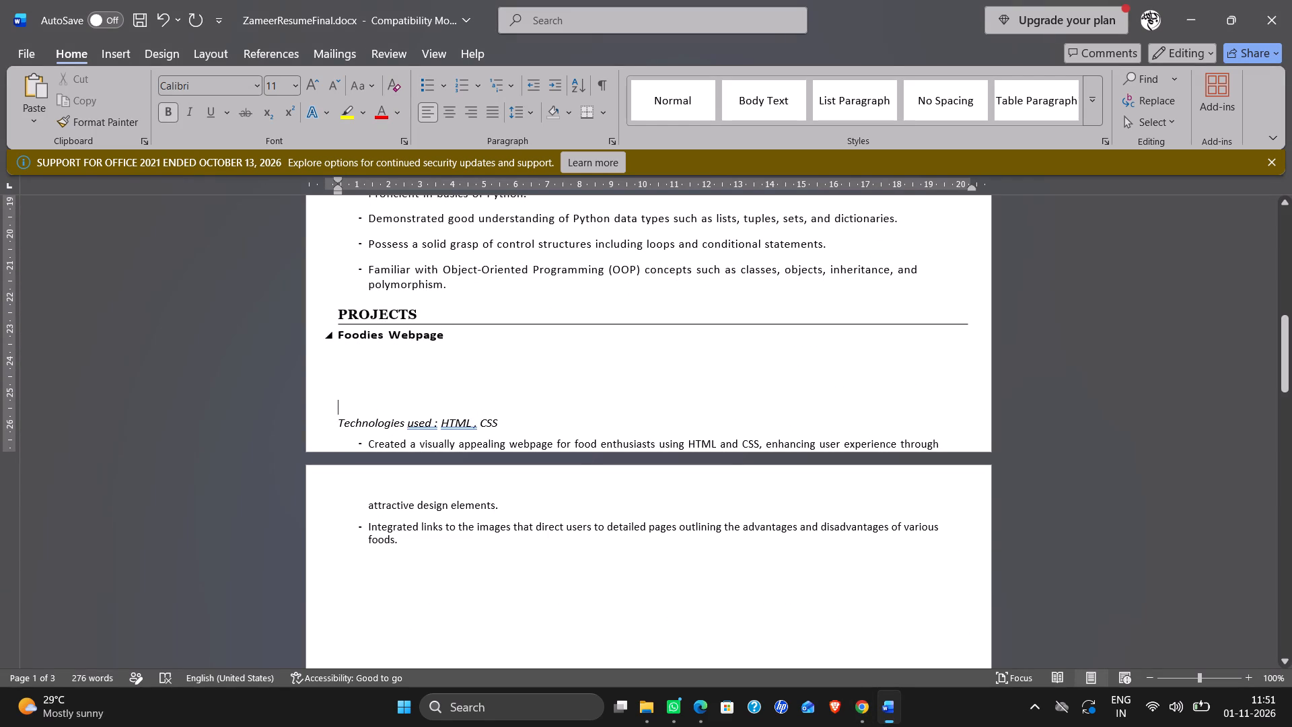
# Insert eight blank lines between the PROJECTS heading and the Foodies Webpage title.
pyautogui.click(332, 328)
pyautogui.press('Return')
pyautogui.press('Return')
pyautogui.press('Return')
pyautogui.press('Return')
pyautogui.press('Return')
pyautogui.press('Return')
pyautogui.press('Return')
pyautogui.press('Return')
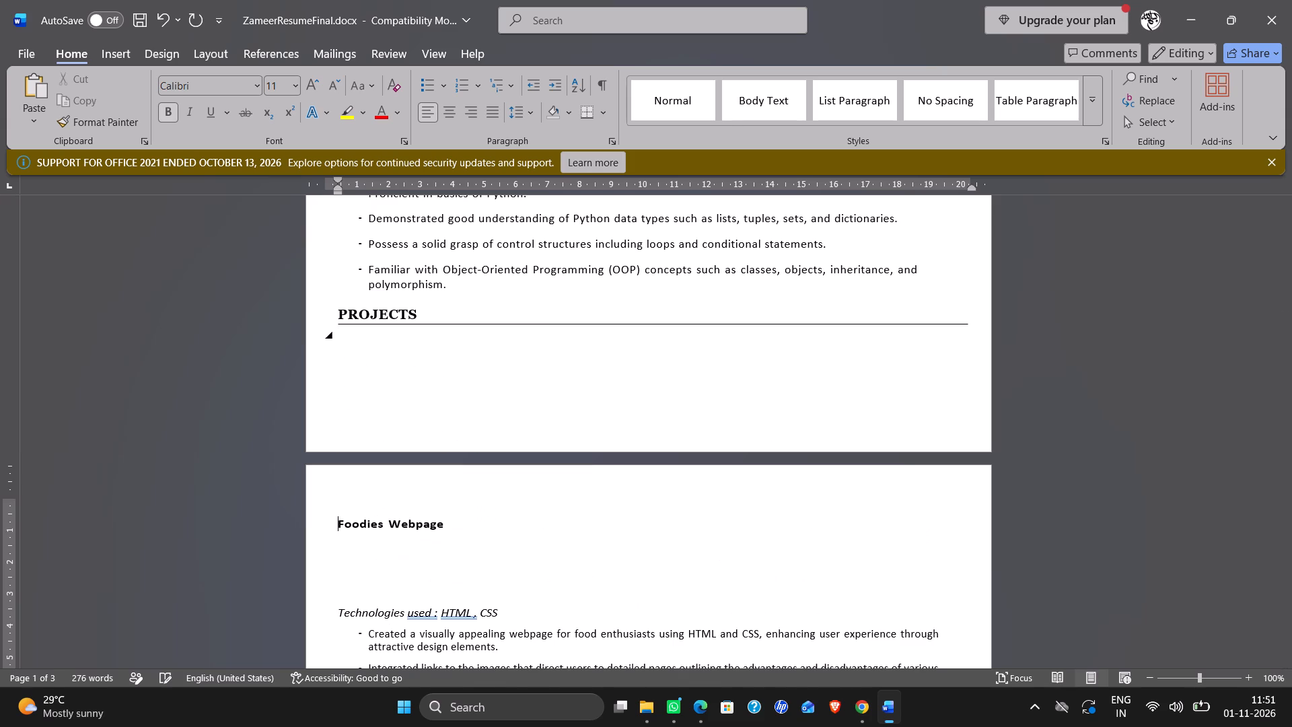
# Look over the resume's layout and content, from the career objective and education through skills, projects and achievements.
pyautogui.scroll(2, 399, 326)
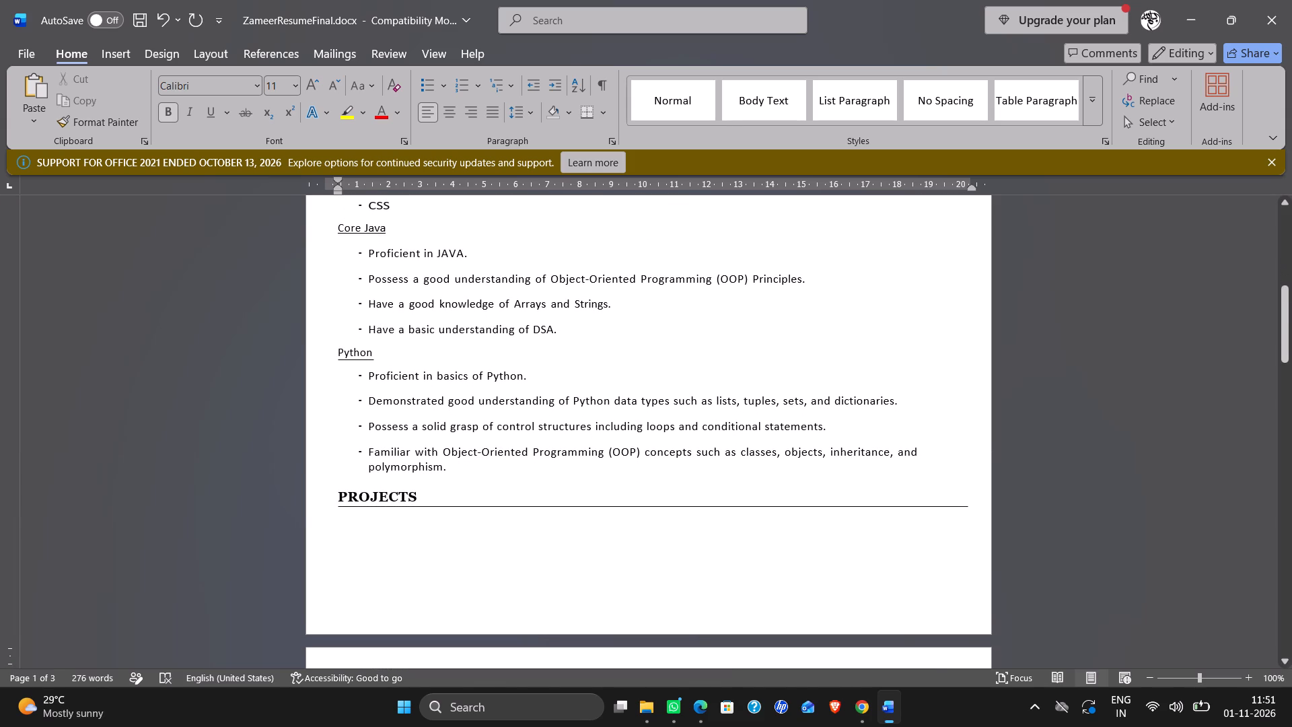
pyautogui.scroll(1, 474, 419)
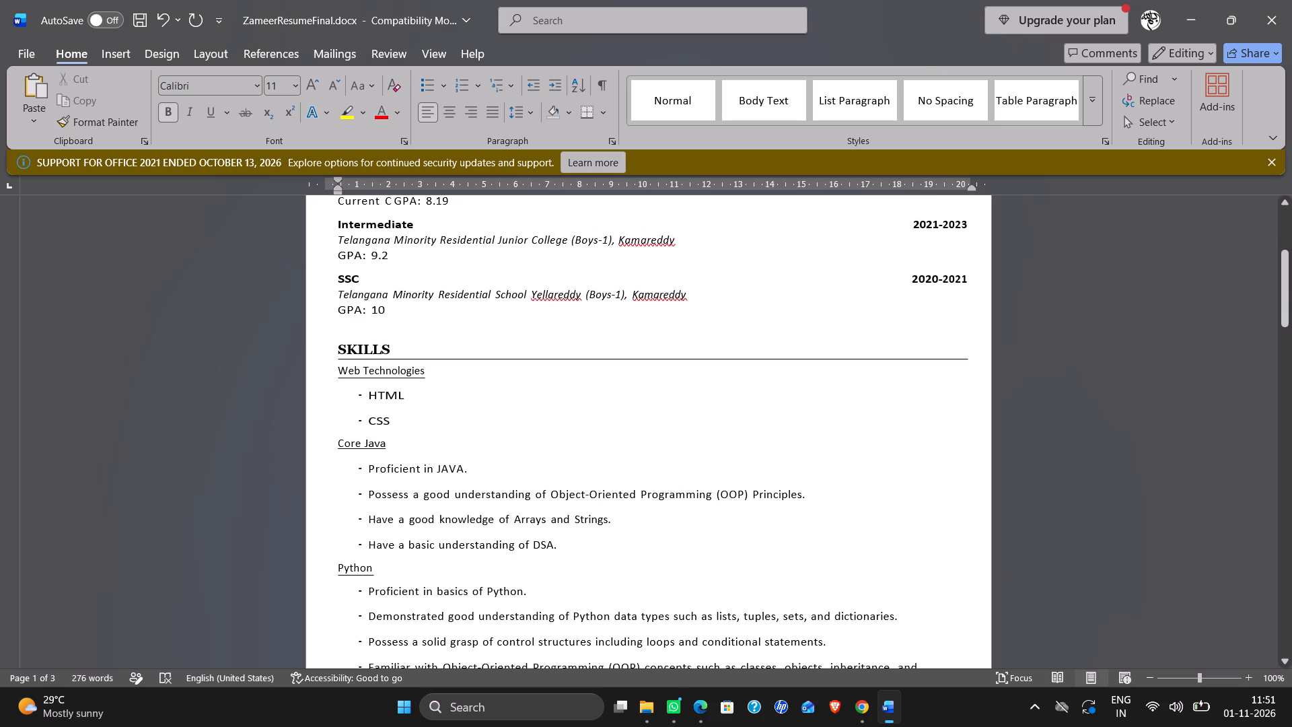
pyautogui.scroll(-1, 466, 448)
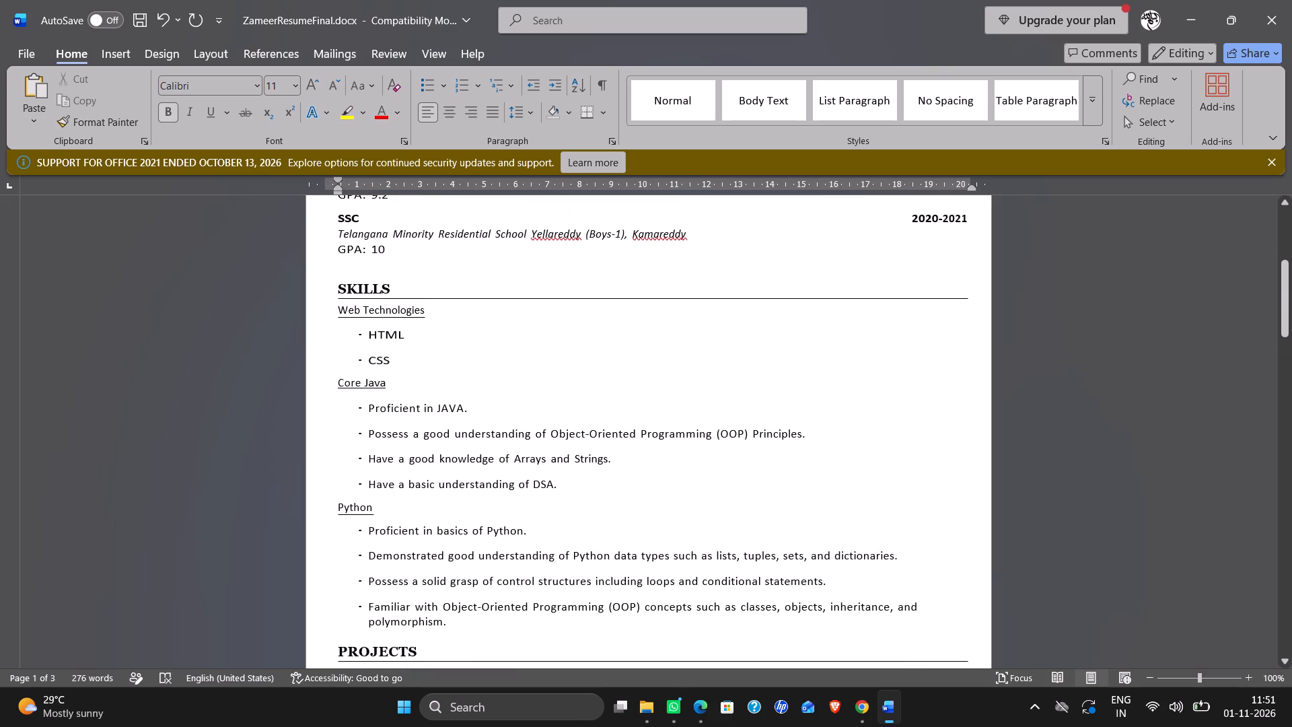
pyautogui.scroll(-3, 466, 448)
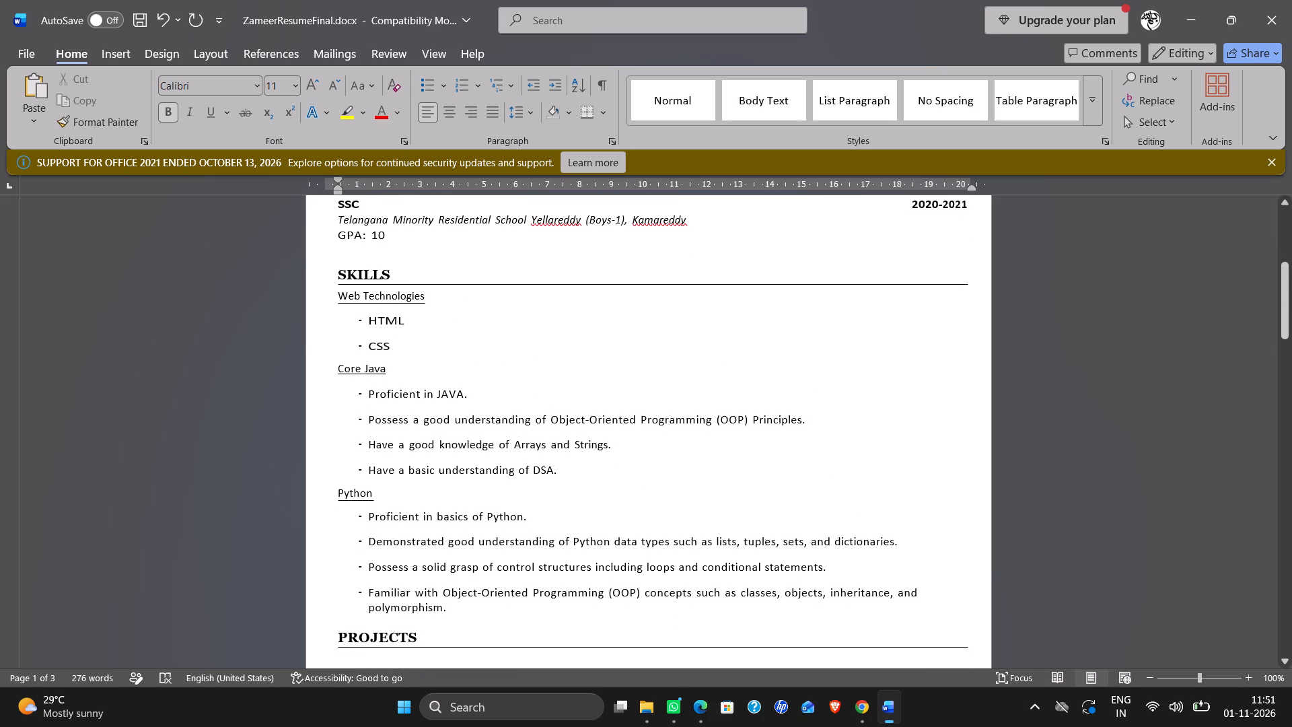
pyautogui.click(398, 375)
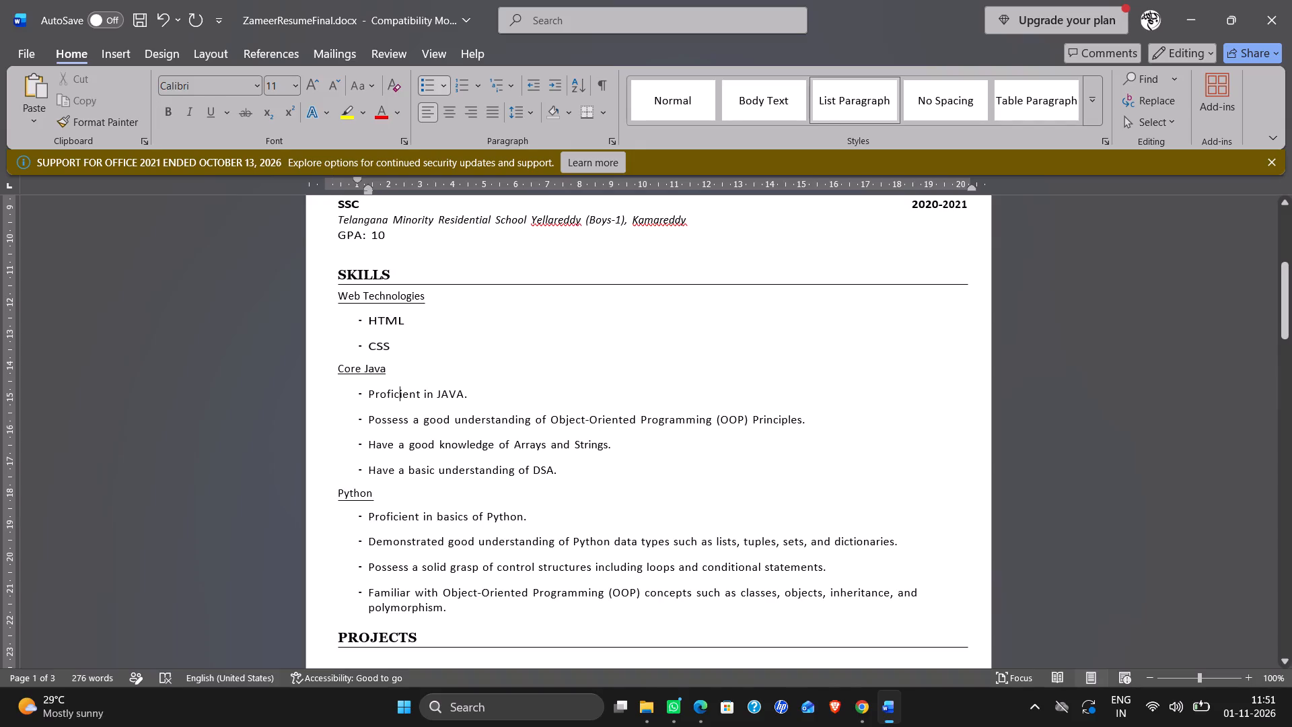
pyautogui.scroll(5, 398, 375)
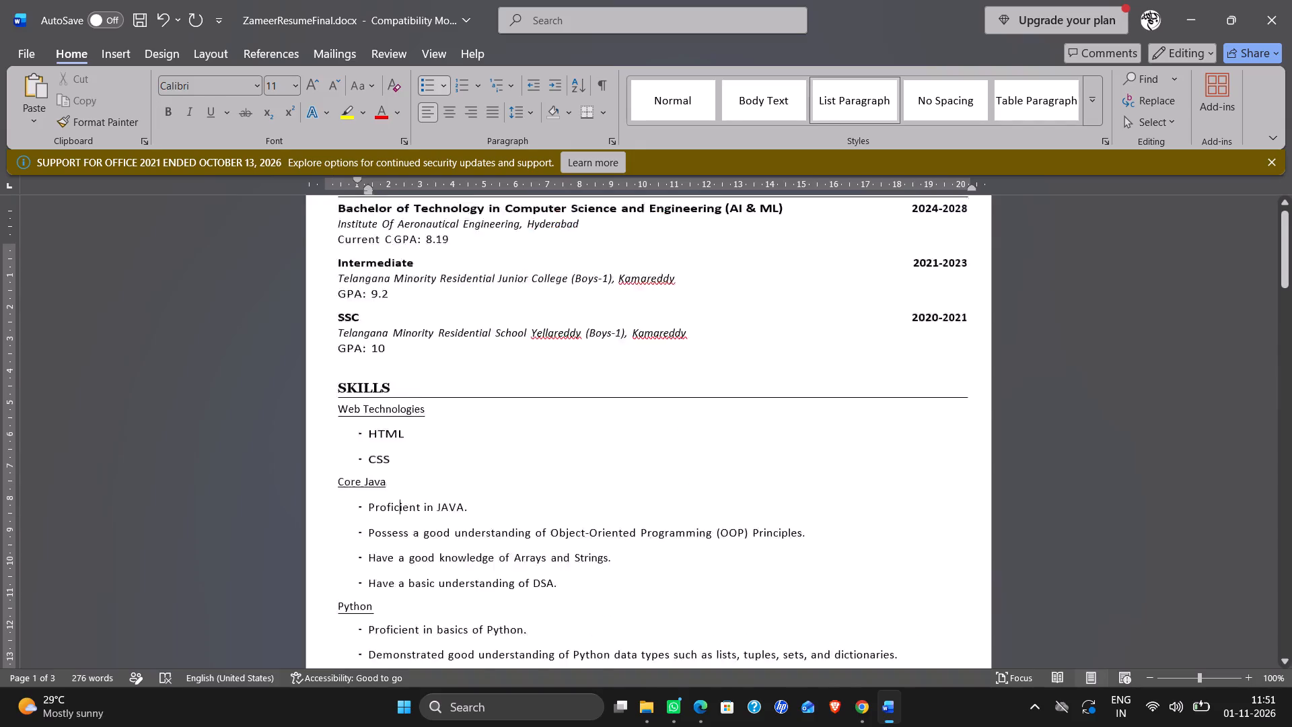
pyautogui.scroll(-11, 398, 375)
pyautogui.scroll(8, 398, 375)
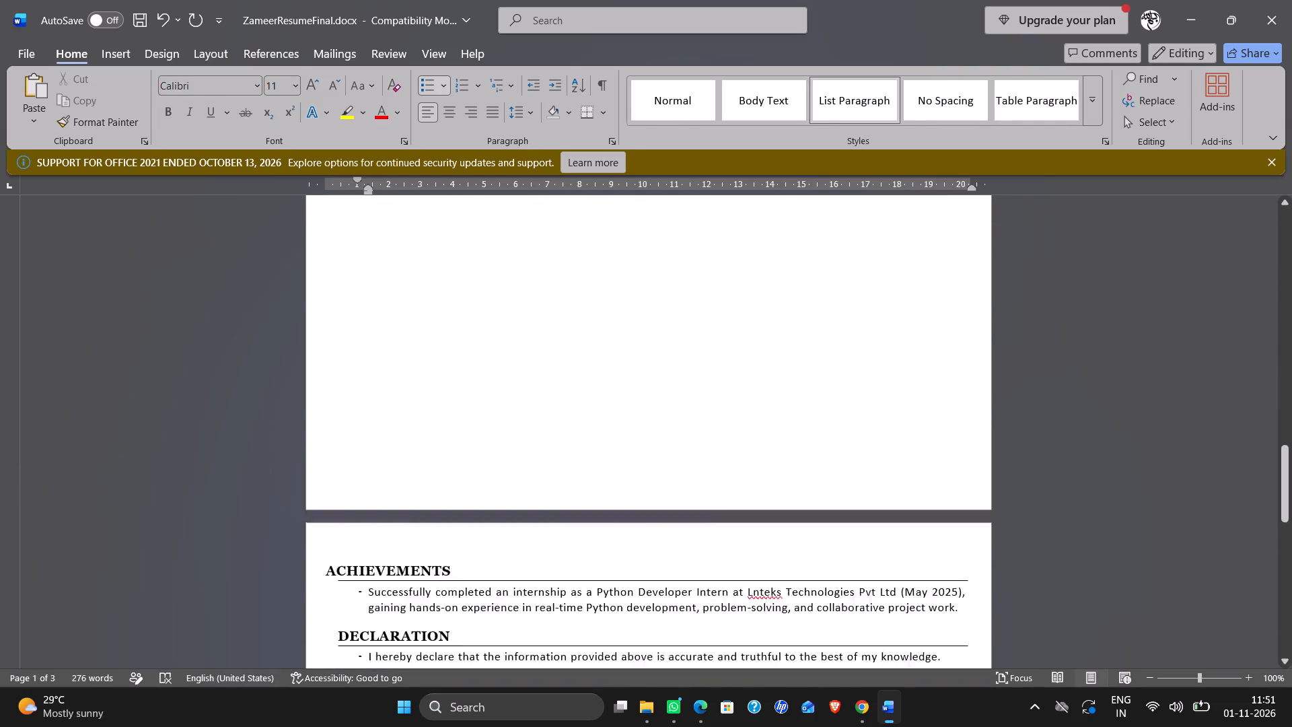
pyautogui.scroll(12, 398, 375)
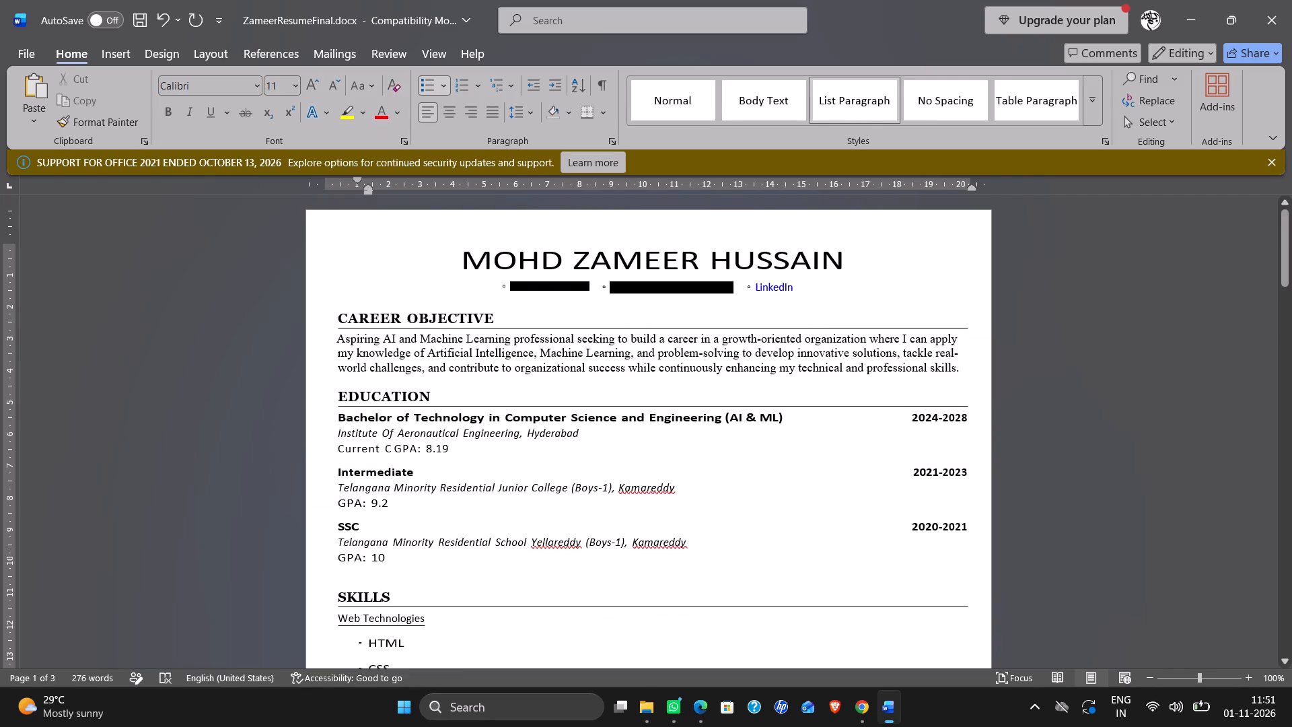
pyautogui.scroll(-2, 468, 347)
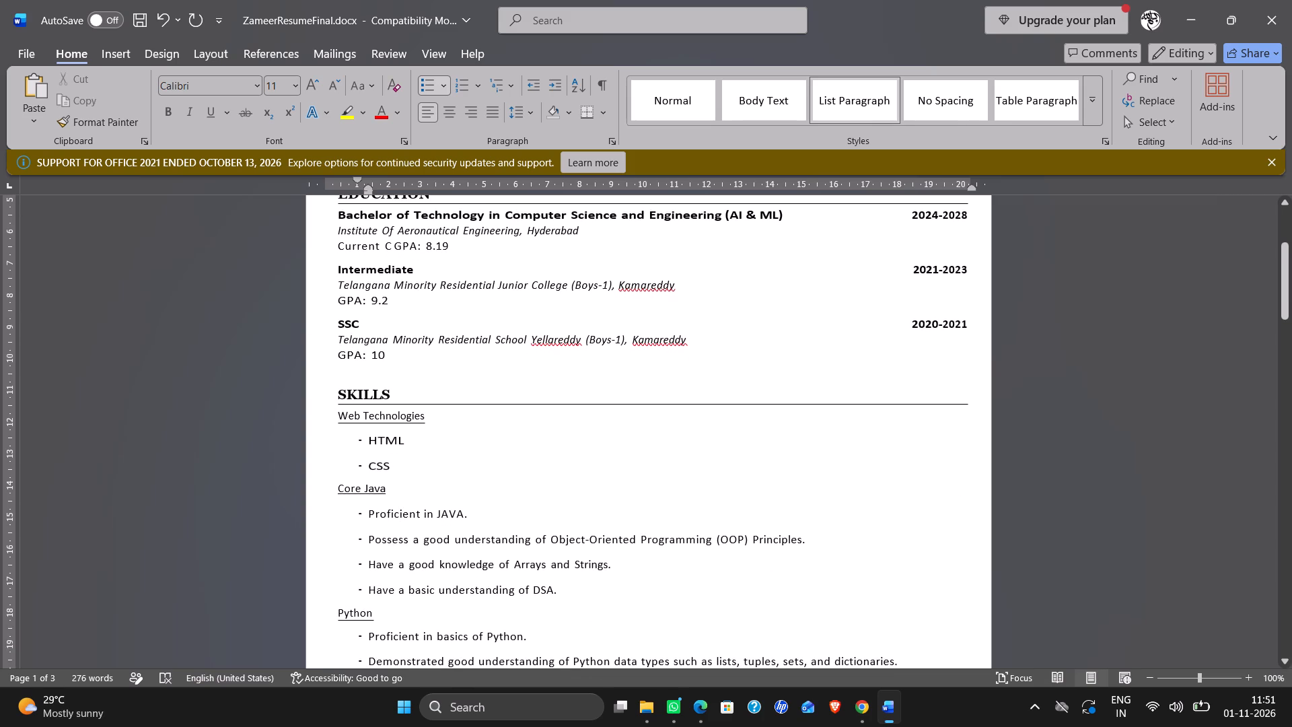
pyautogui.scroll(-1, 456, 358)
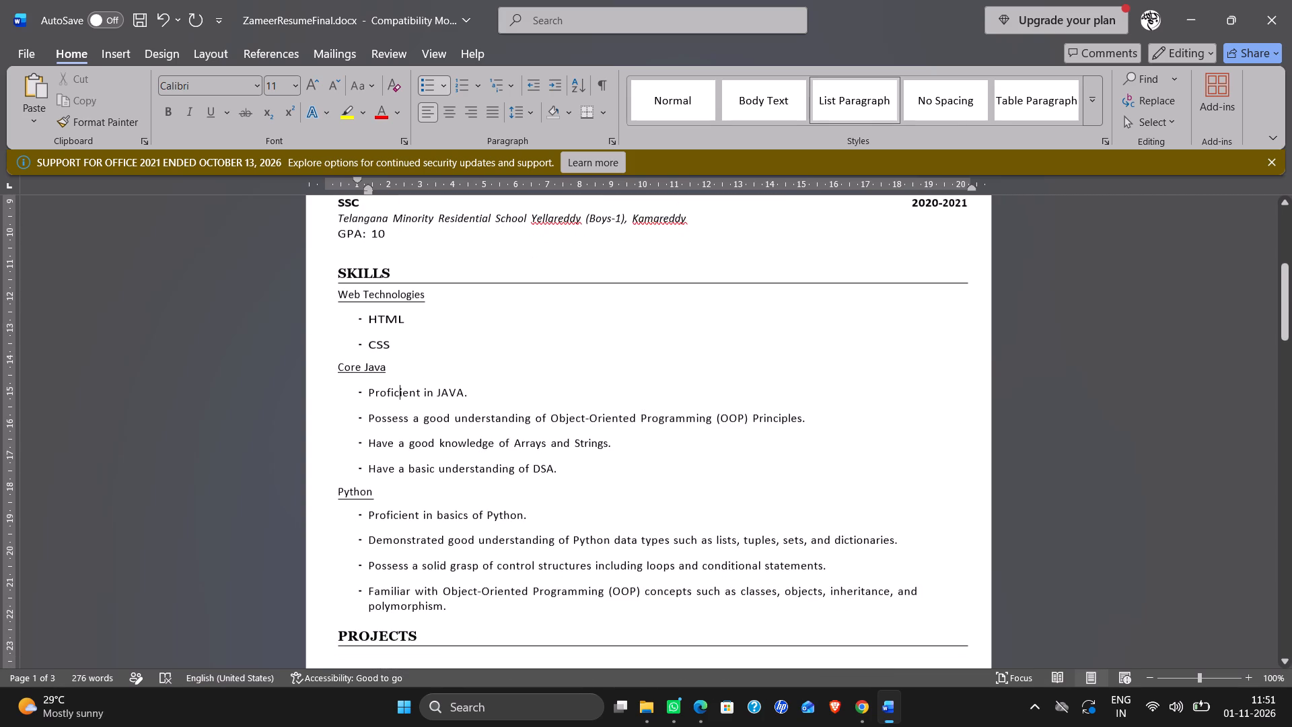
# Look over the resume from the skills lists and the gap under Projects back up to the career objective and education.
pyautogui.scroll(-2, 445, 392)
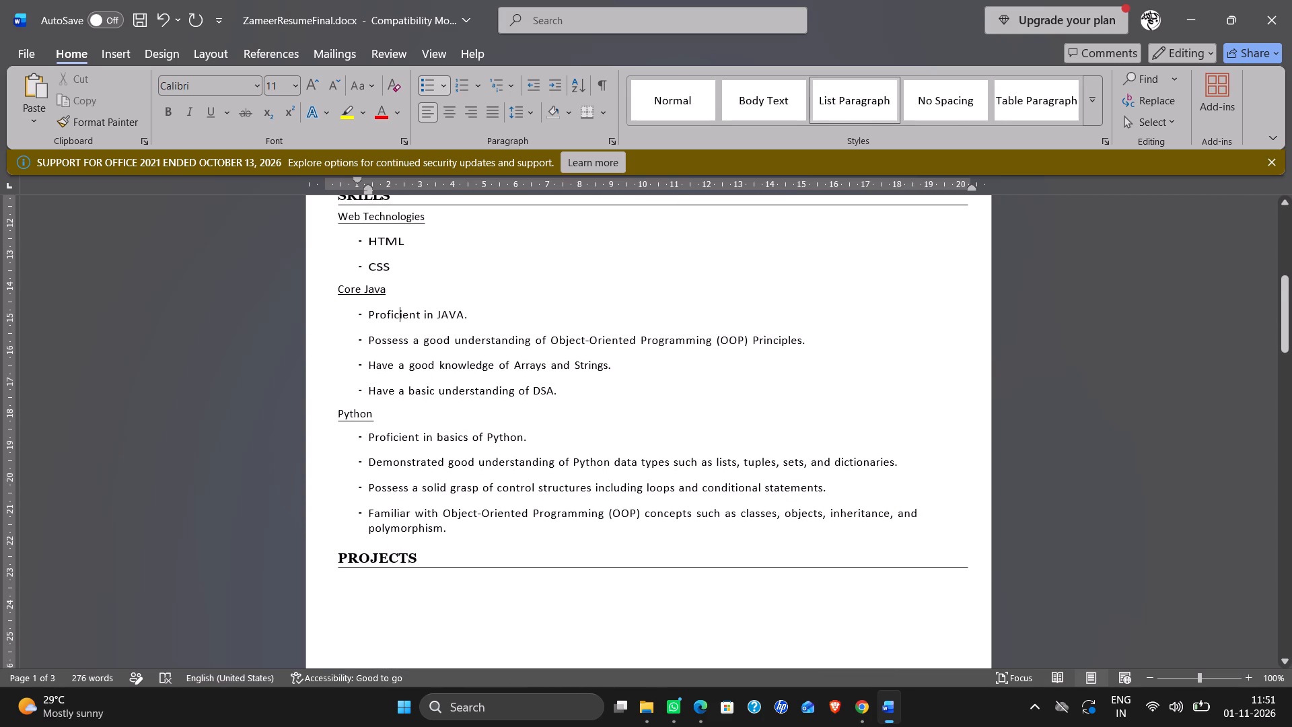
pyautogui.scroll(-1, 445, 392)
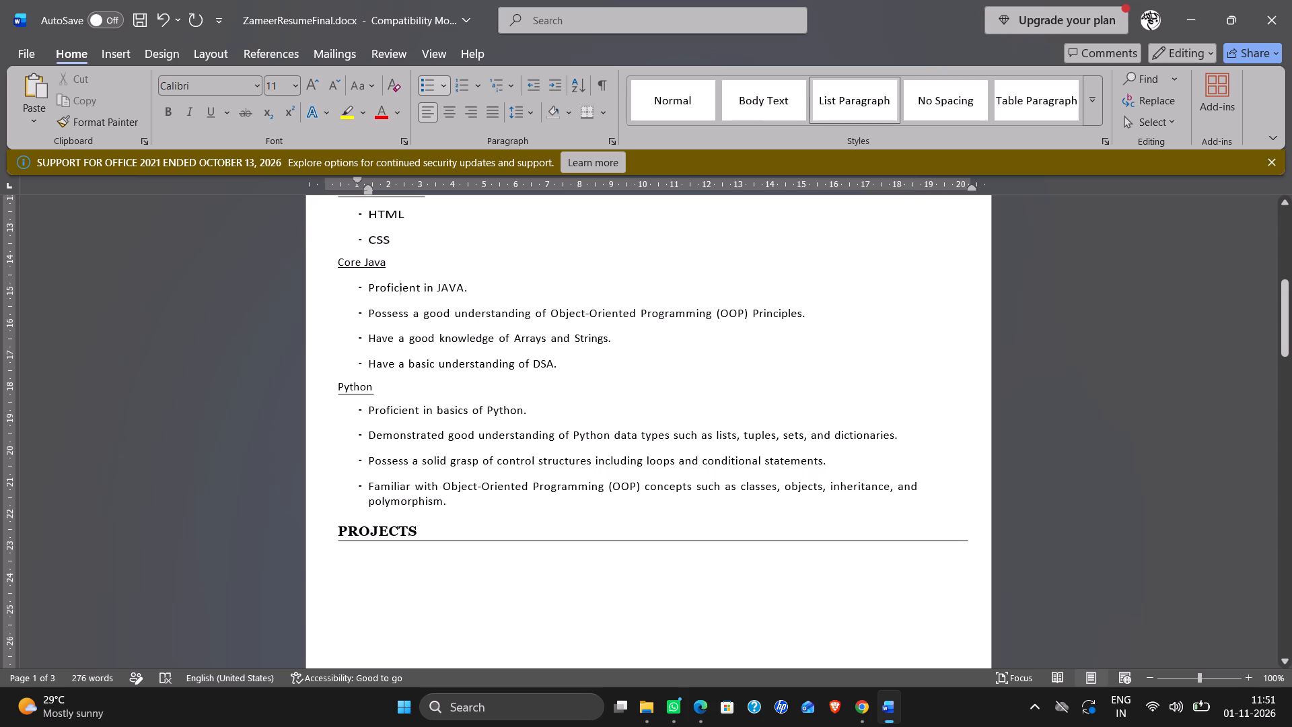
pyautogui.scroll(-1, 446, 408)
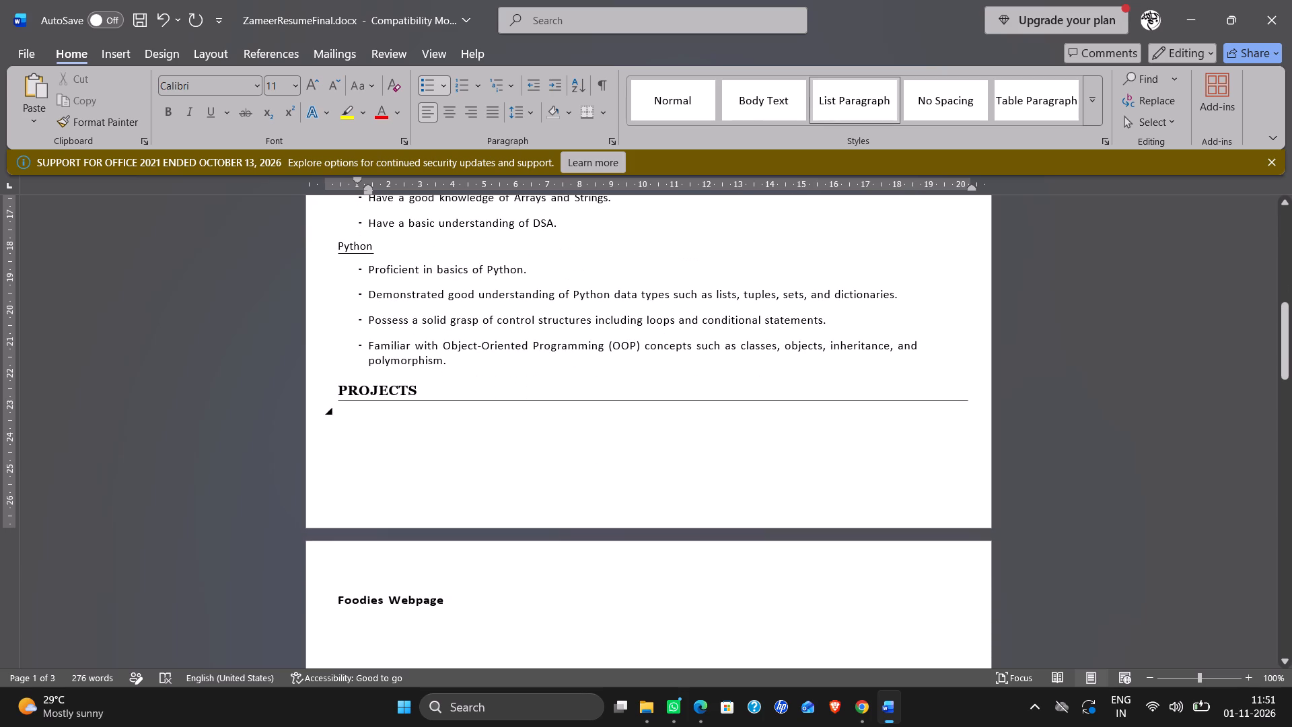
pyautogui.click(461, 375)
pyautogui.click(463, 372)
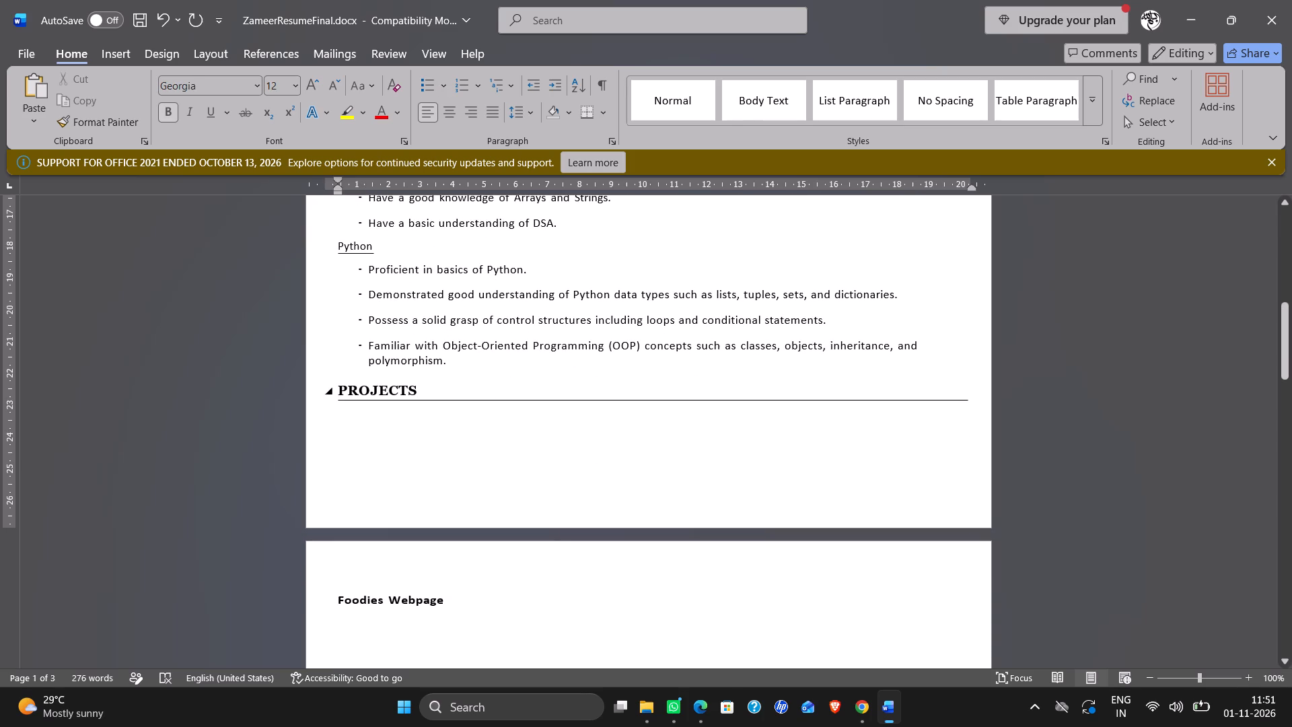
pyautogui.scroll(1, 472, 360)
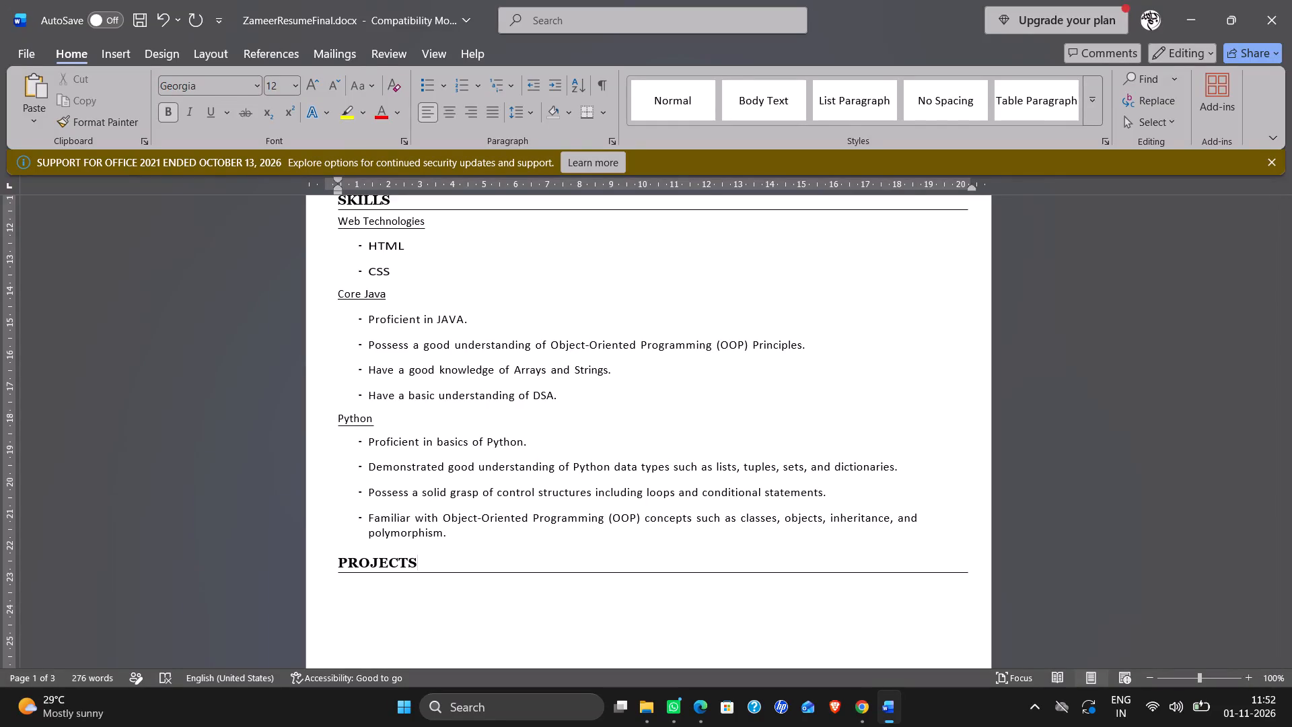
pyautogui.scroll(1, 472, 360)
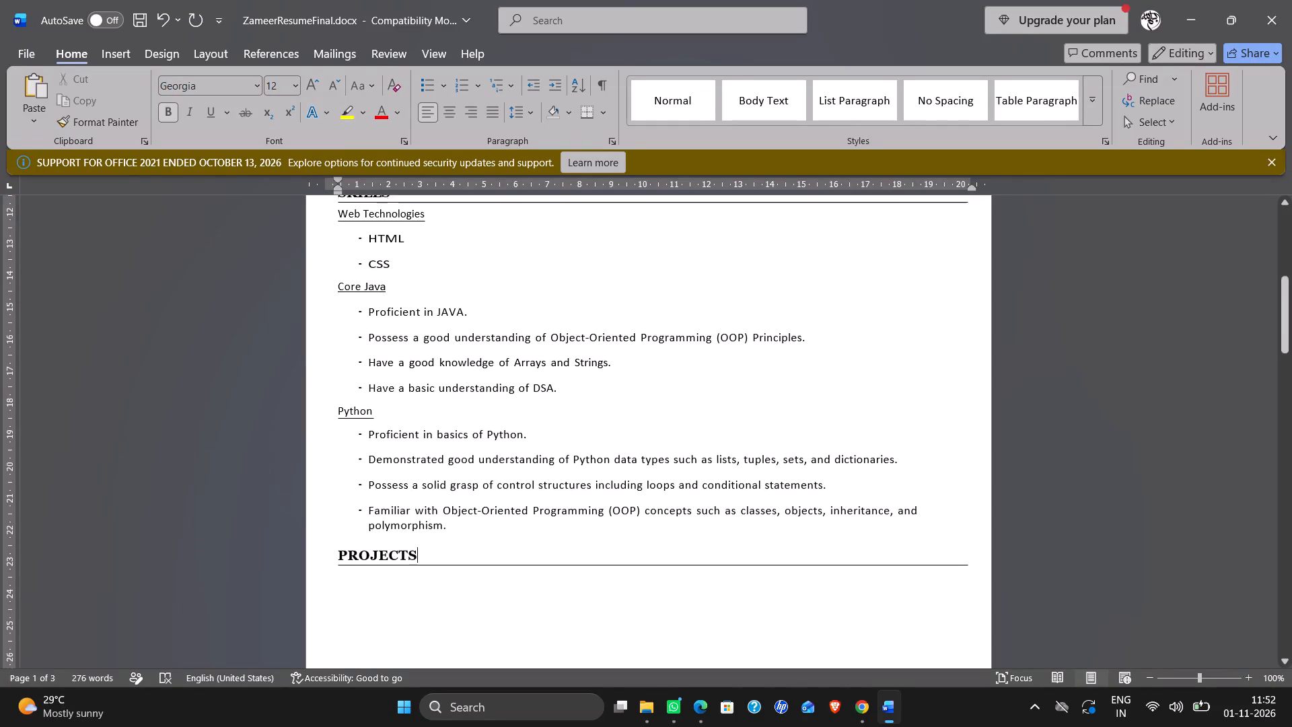
pyautogui.scroll(2, 472, 360)
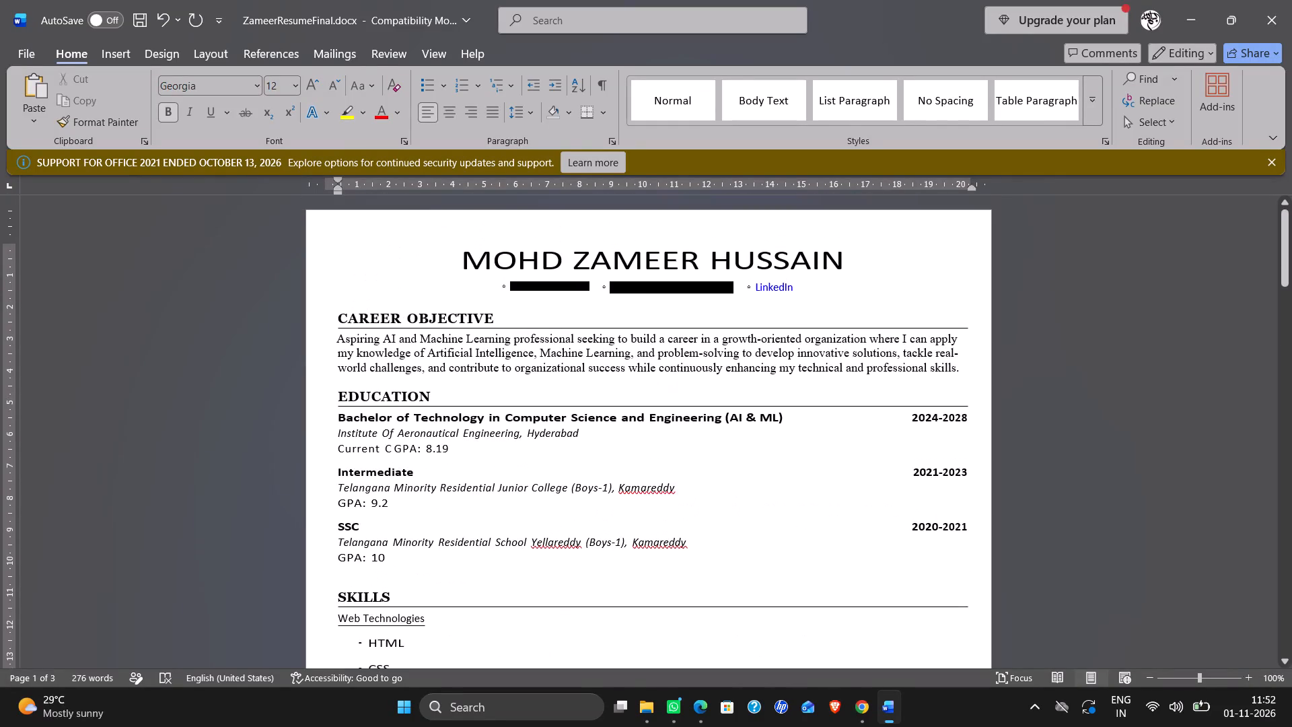
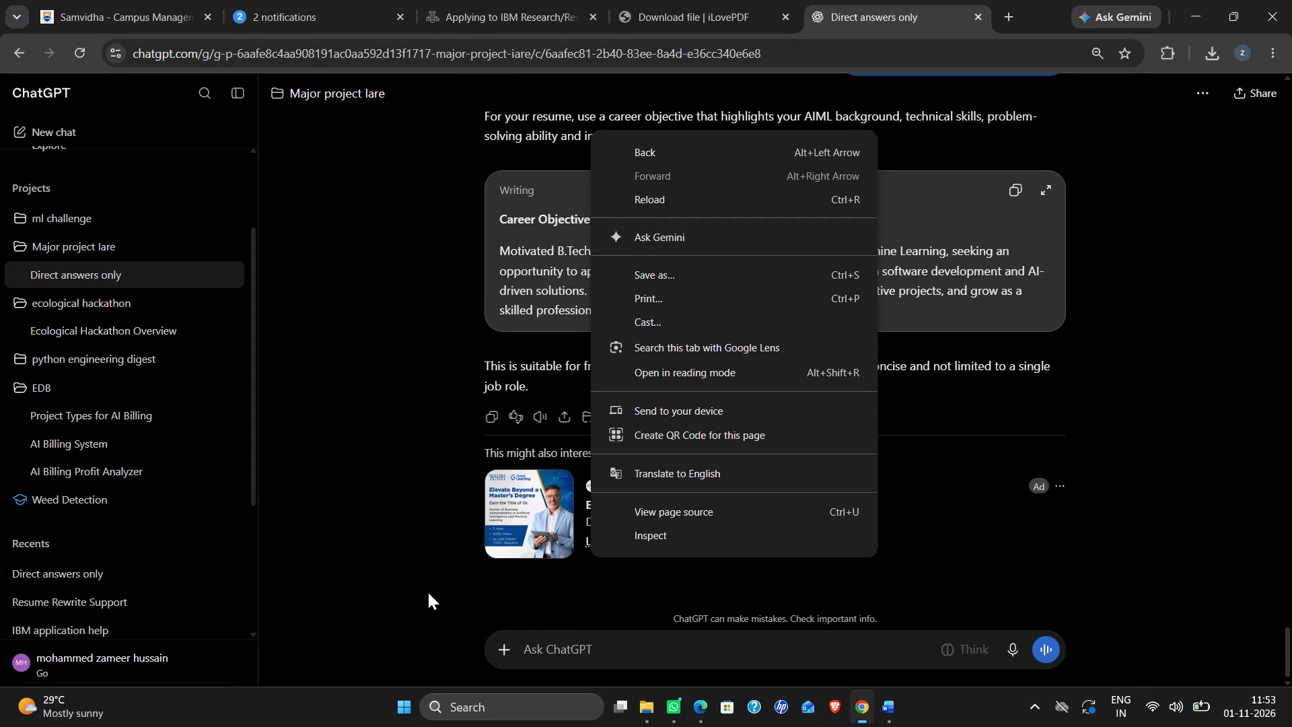
# Search Google in a new browser tab for "overleaf latex editor" and open the Overleaf, Online LaTeX Editor result.
pyautogui.click(1008, 13)
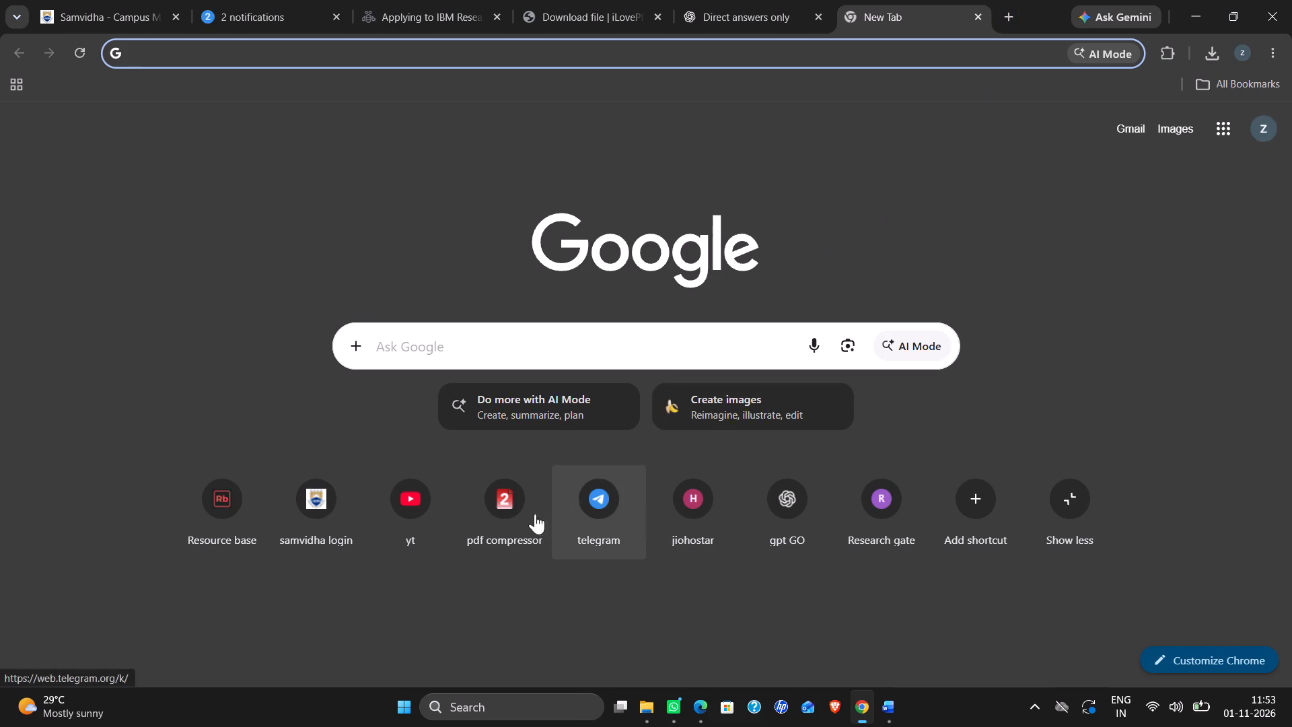
pyautogui.click(568, 354)
pyautogui.press('o')
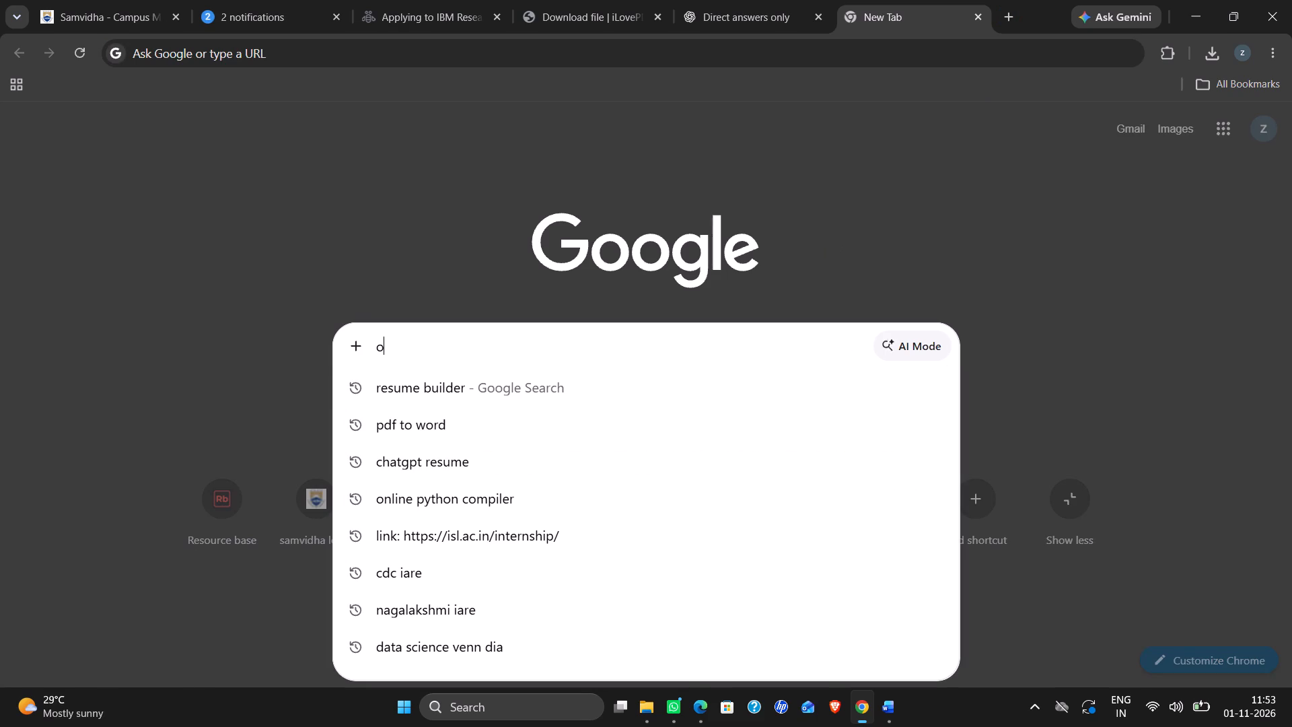
pyautogui.write('verlieaf')
pyautogui.press('BackSpace')
pyautogui.press('BackSpace')
pyautogui.press('BackSpace')
pyautogui.press('BackSpace')
pyautogui.write('eaf')
pyautogui.press('space')
pyautogui.write('latex editor')
pyautogui.press('Return')
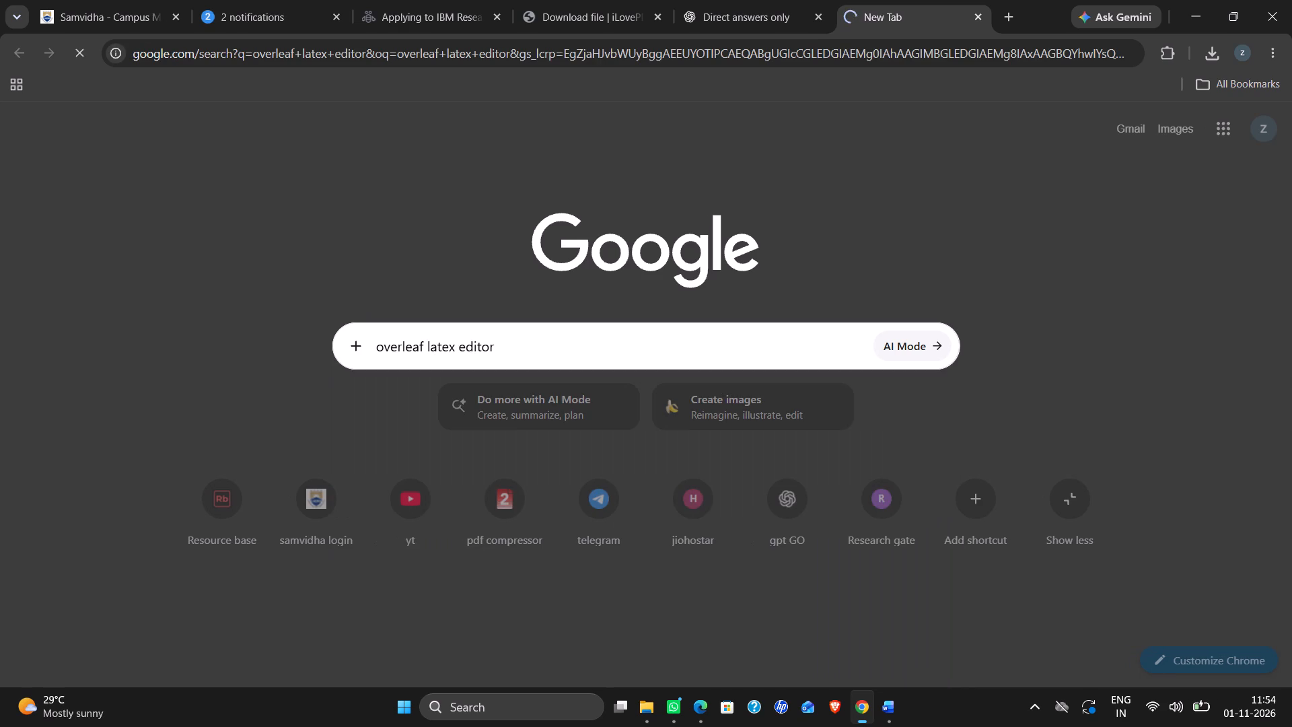
pyautogui.click(330, 258)
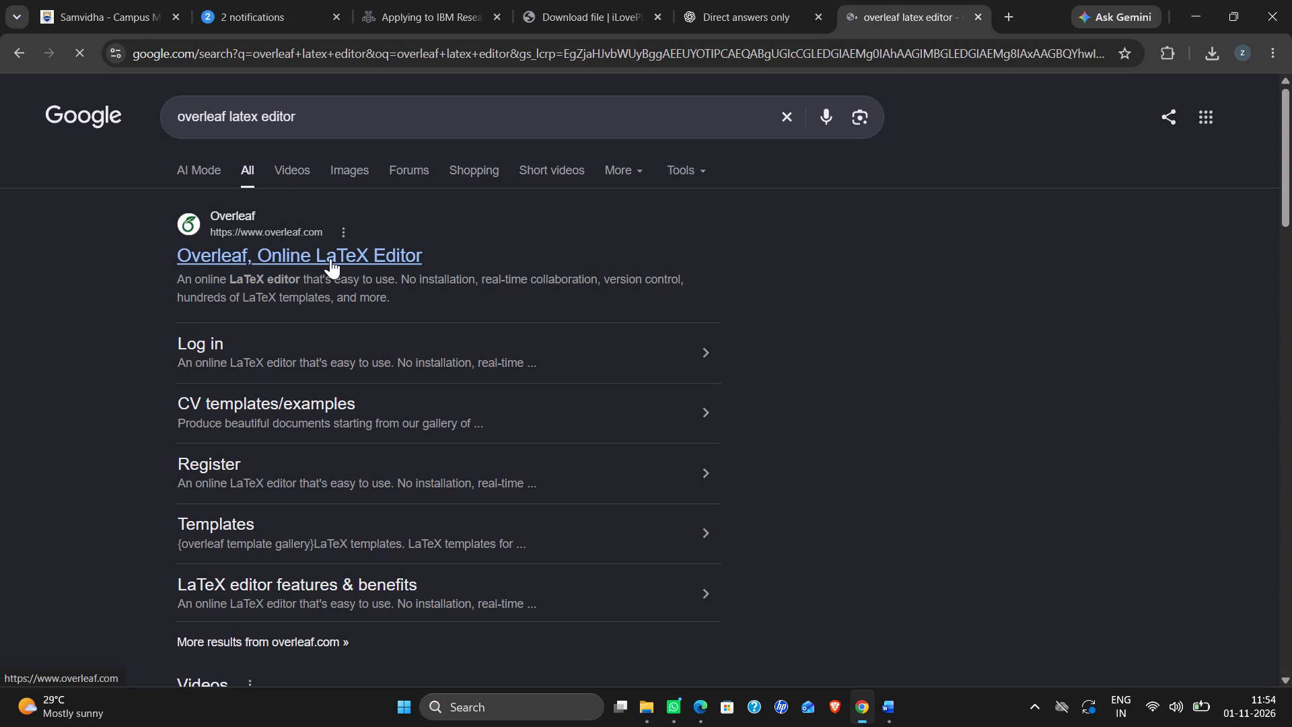
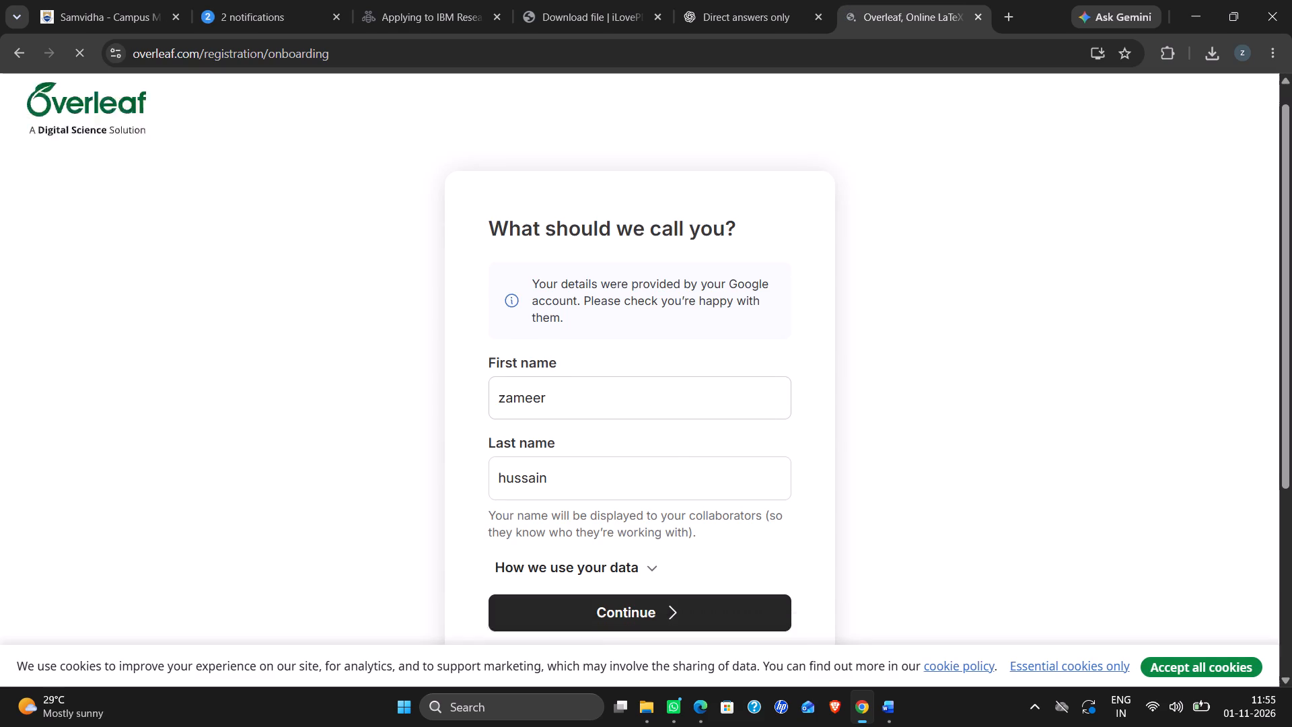
# Replace the prefilled first name in the registration form with the account holder's full, properly capitalised first name.
pyautogui.scroll(-1, 587, 412)
pyautogui.click(559, 266)
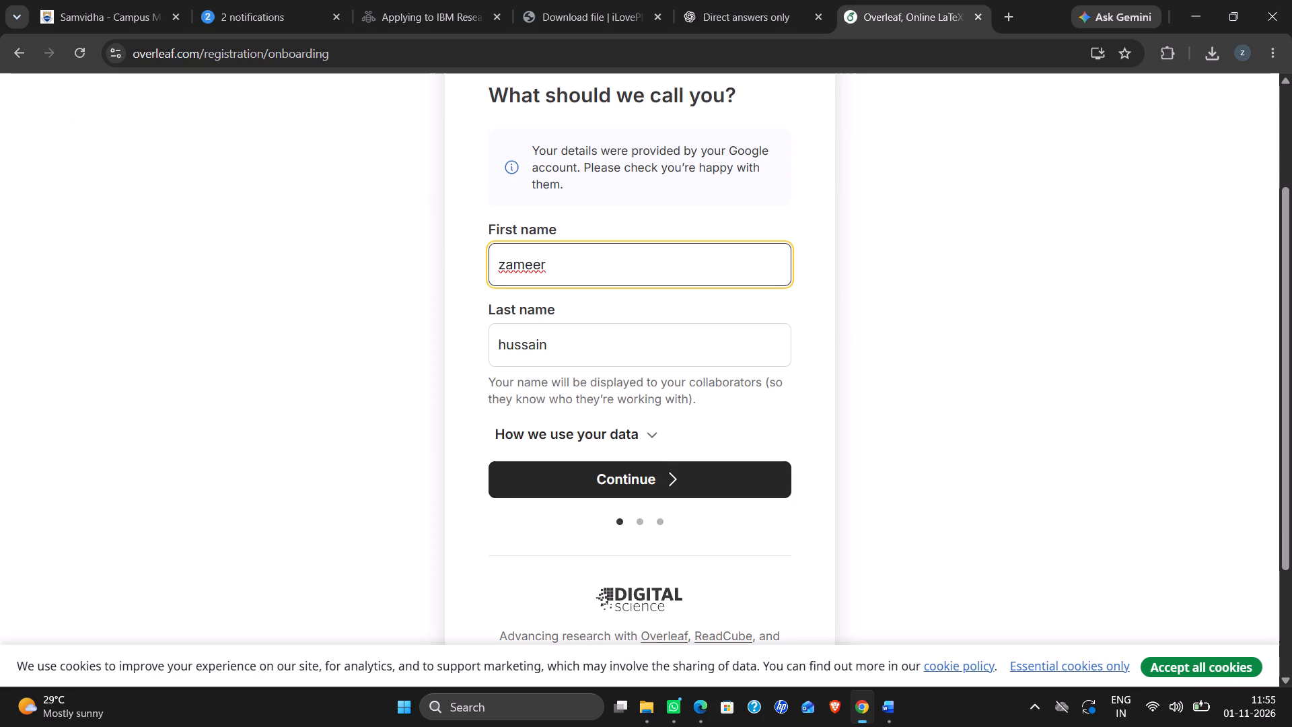
pyautogui.press('BackSpace')
pyautogui.press('BackSpace')
pyautogui.press('BackSpace')
pyautogui.press('BackSpace')
pyautogui.press('BackSpace')
pyautogui.press('BackSpace')
pyautogui.press('BackSpace')
pyautogui.press('BackSpace')
pyautogui.press('BackSpace')
pyautogui.press('BackSpace')
pyautogui.press('BackSpace')
pyautogui.press('BackSpace')
pyautogui.press('BackSpace')
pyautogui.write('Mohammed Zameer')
# Capitalise the first letter of the last name and continue to the next registration question.
pyautogui.click(571, 346)
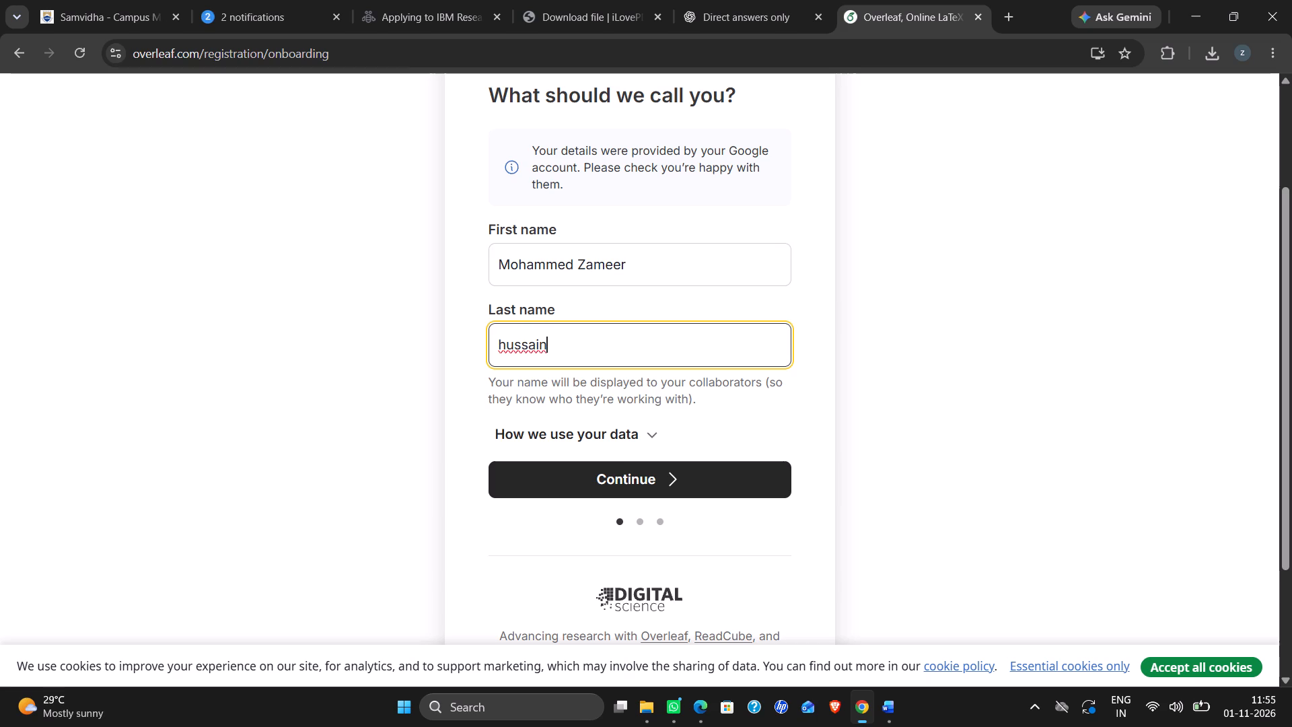
pyautogui.press('Left')
pyautogui.press('Left')
pyautogui.press('Left')
pyautogui.press('Left')
pyautogui.press('Left')
pyautogui.press('Left')
pyautogui.press('BackSpace')
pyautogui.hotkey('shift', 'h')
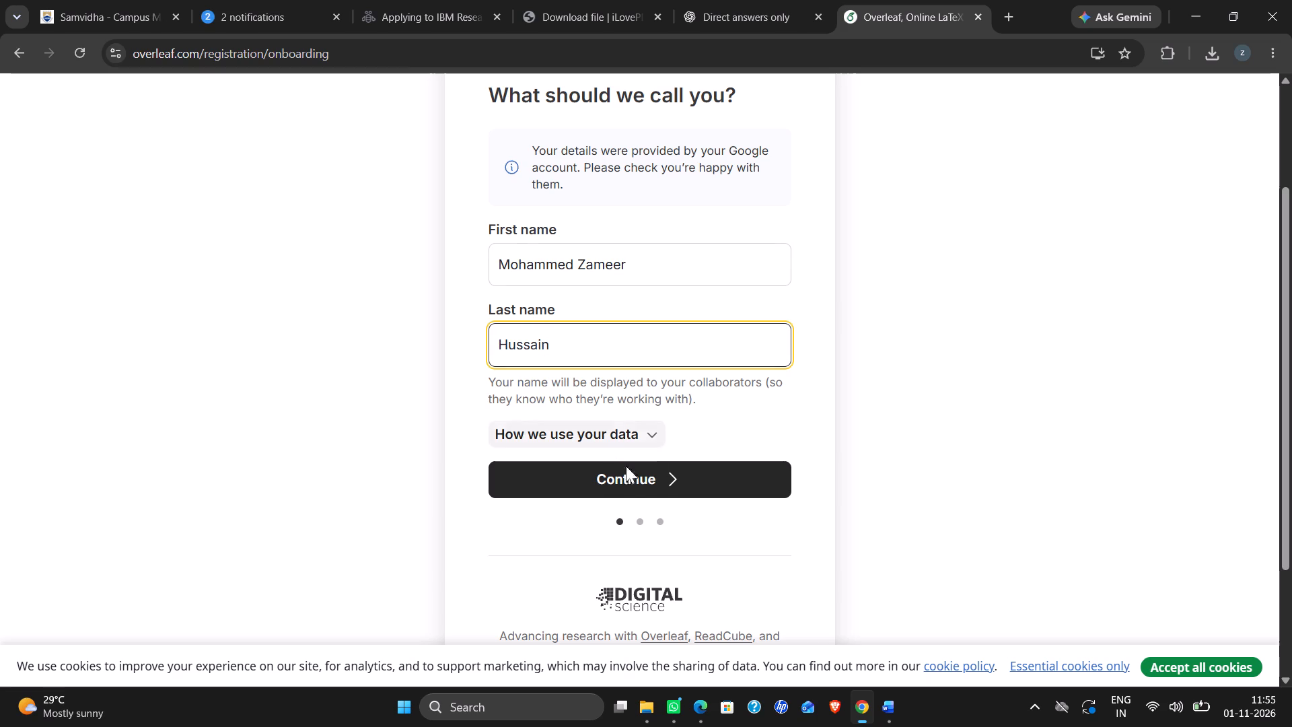
pyautogui.click(628, 476)
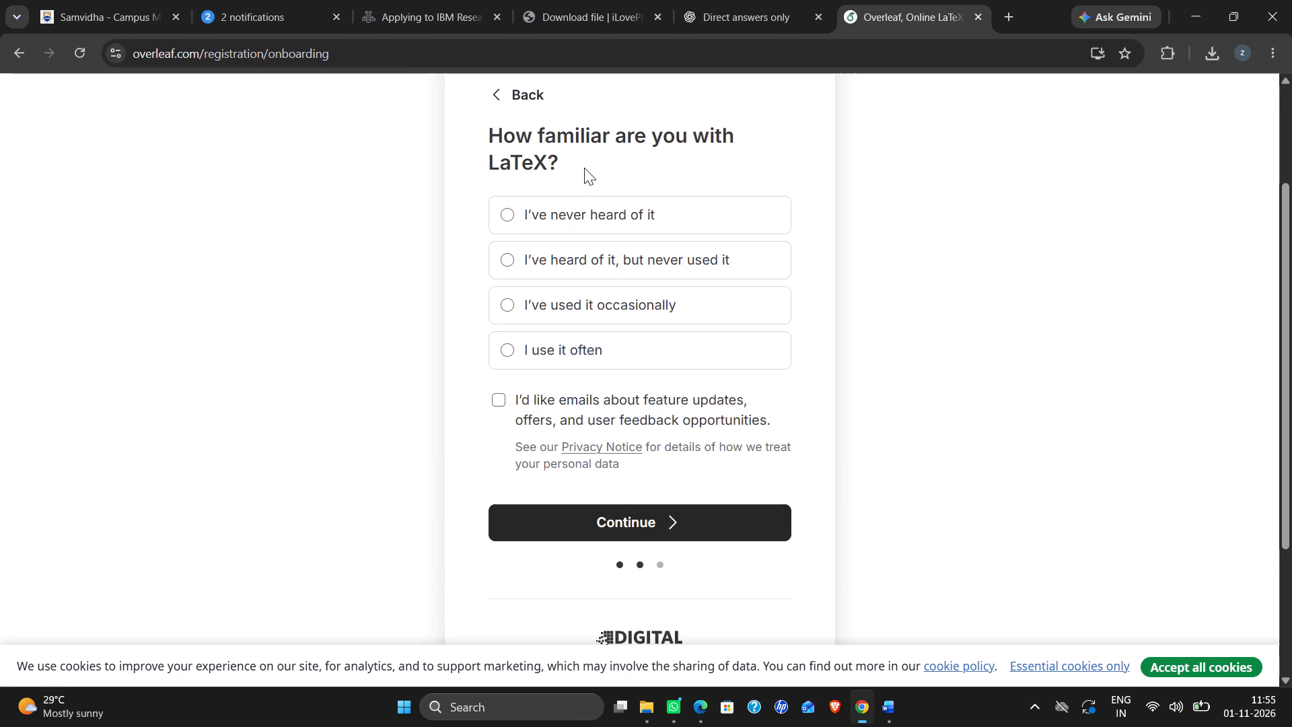
# Answer the LaTeX familiarity question with "I've heard of it, but never used it", leave update emails unselected, and continue.
pyautogui.click(589, 221)
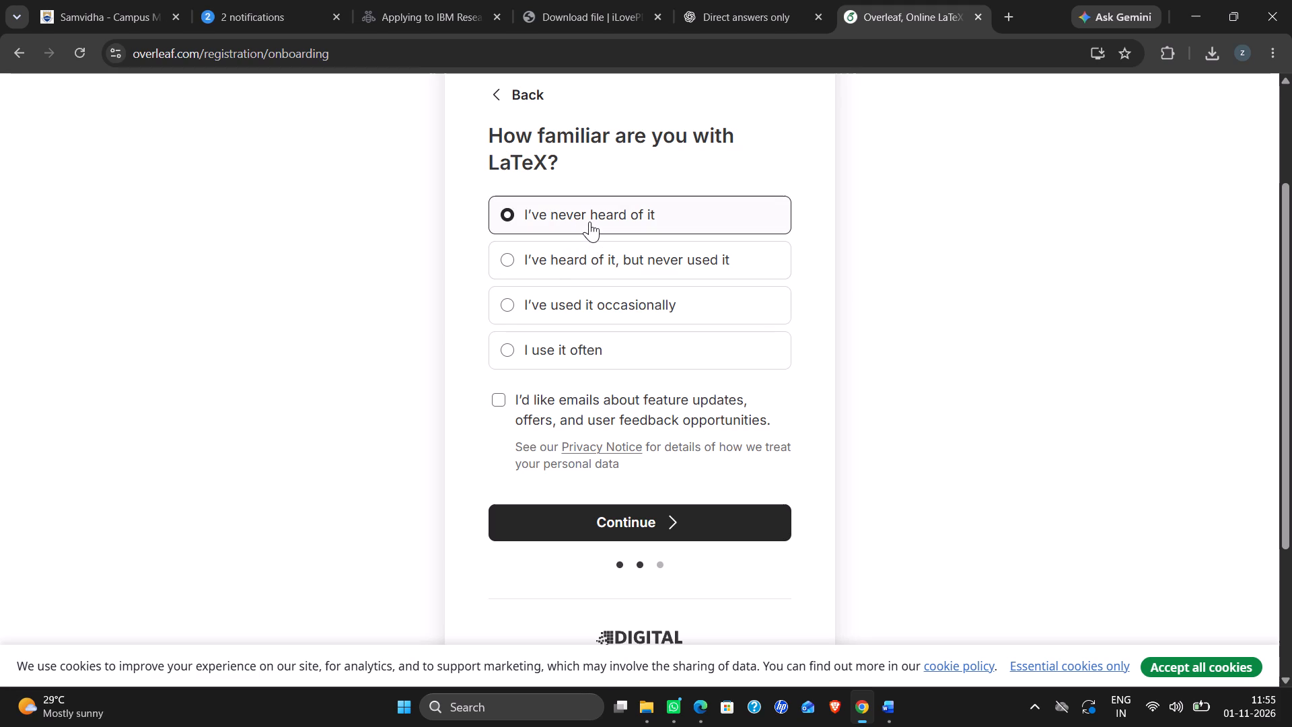
pyautogui.click(600, 250)
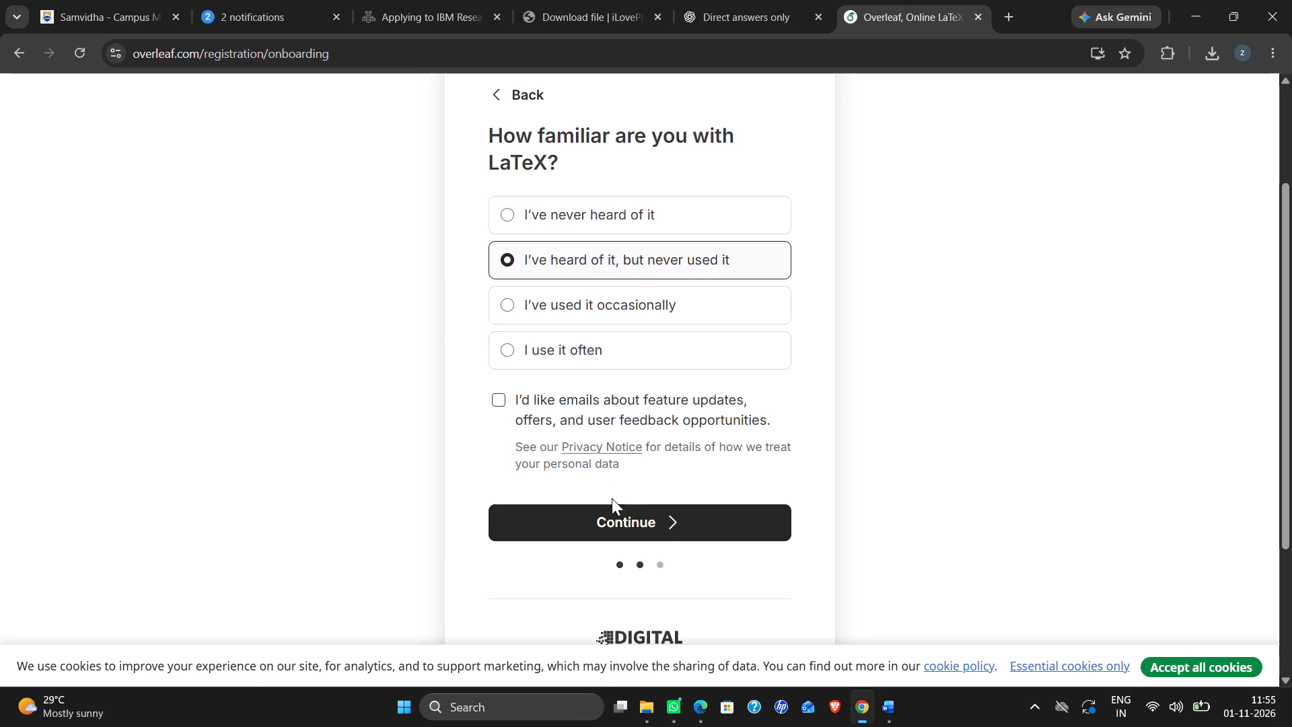
pyautogui.click(501, 400)
pyautogui.click(501, 398)
pyautogui.click(635, 522)
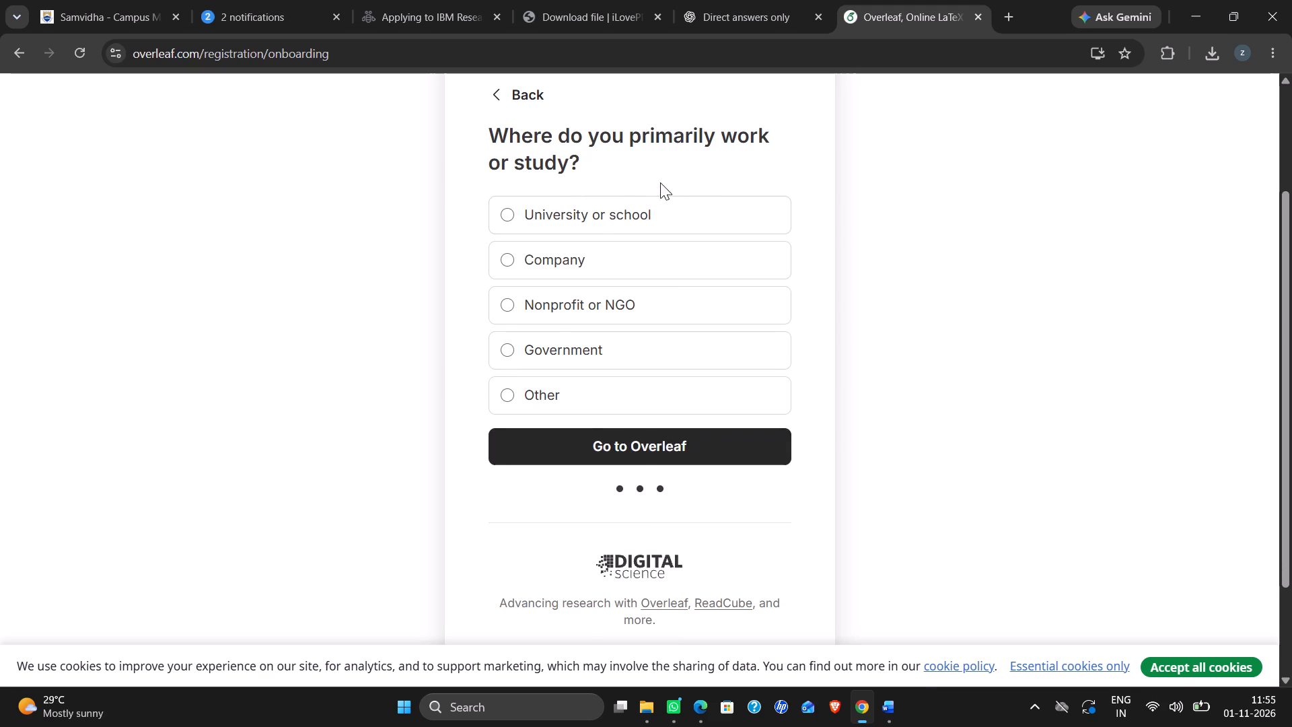
# Set the place of work or study to Other, with Institute of Aeronautical Engineering as the organization name.
pyautogui.click(596, 221)
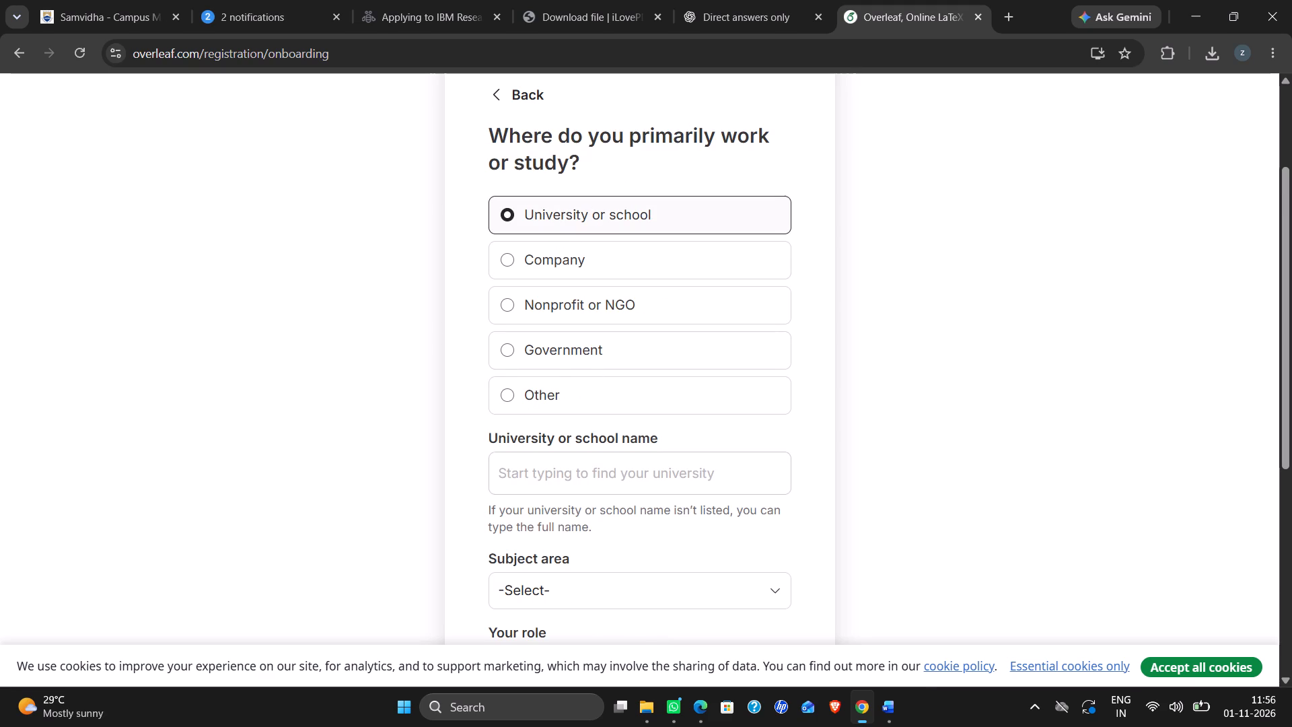
pyautogui.scroll(-1, 558, 333)
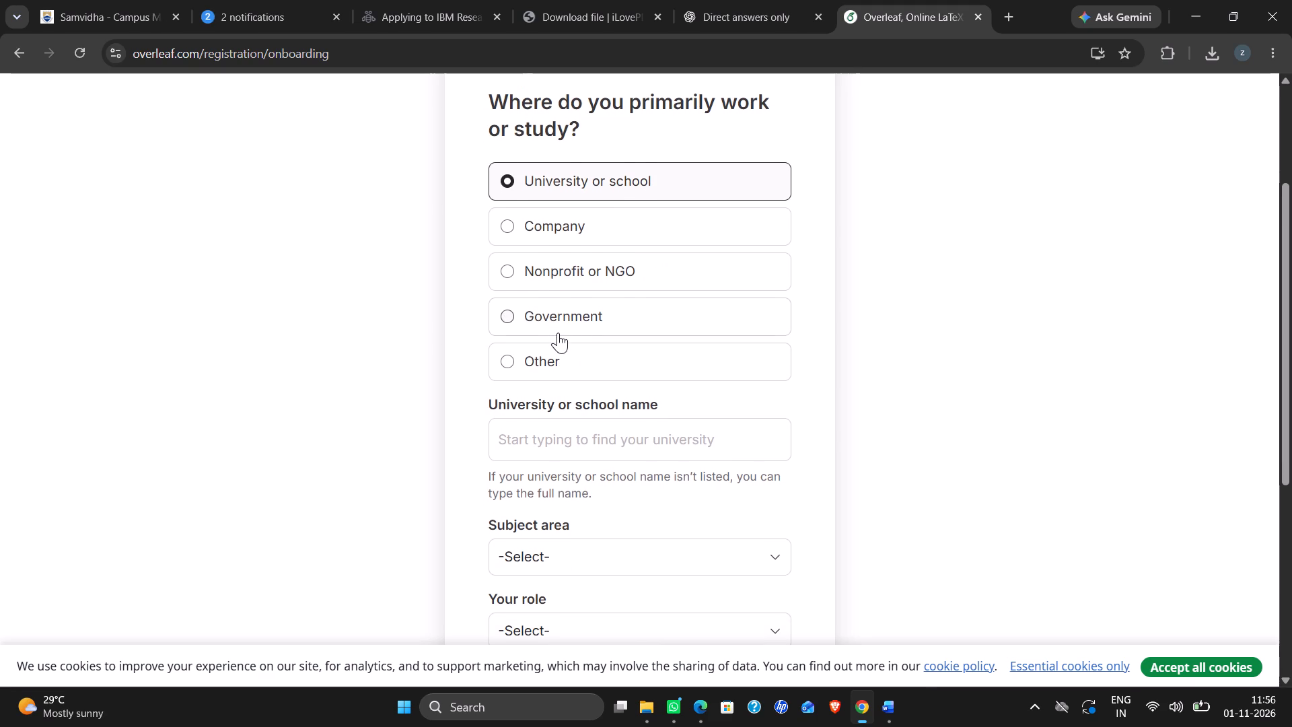
pyautogui.scroll(-1, 552, 364)
pyautogui.click(549, 314)
pyautogui.scroll(-1, 549, 314)
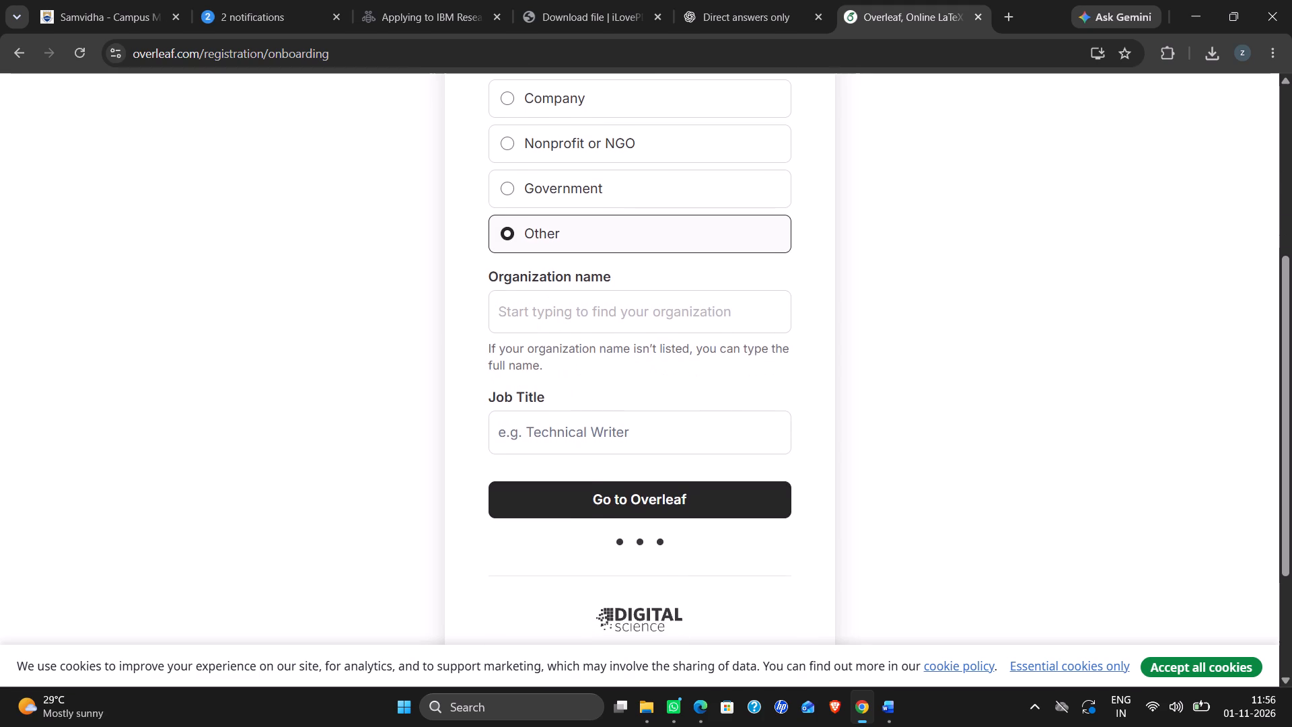
pyautogui.click(546, 320)
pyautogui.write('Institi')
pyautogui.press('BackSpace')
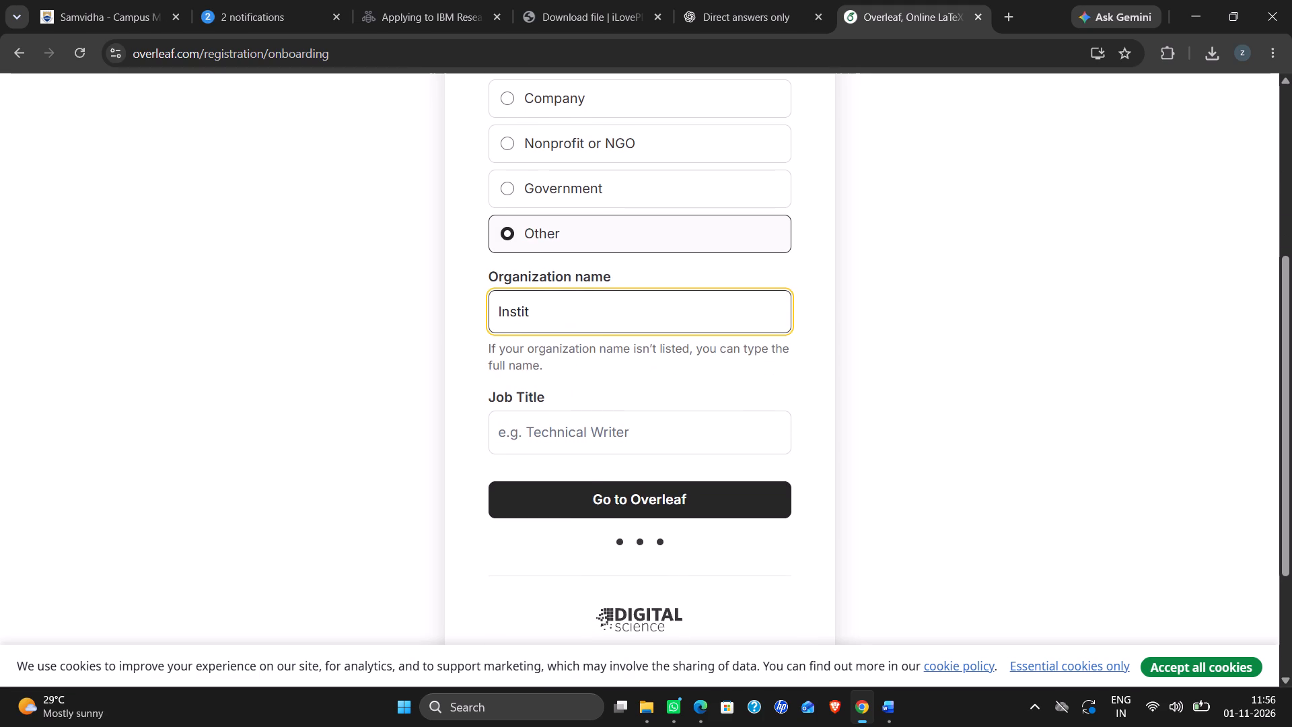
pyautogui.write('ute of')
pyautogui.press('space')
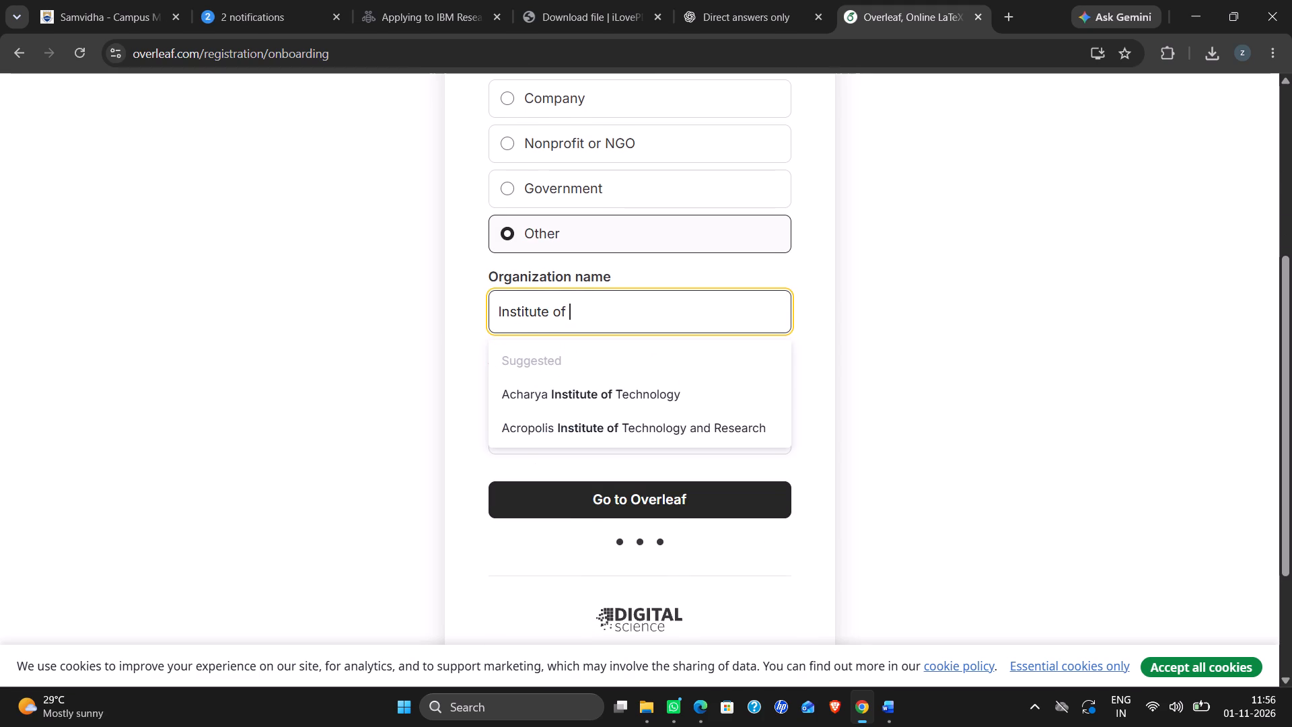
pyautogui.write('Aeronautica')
pyautogui.click(563, 400)
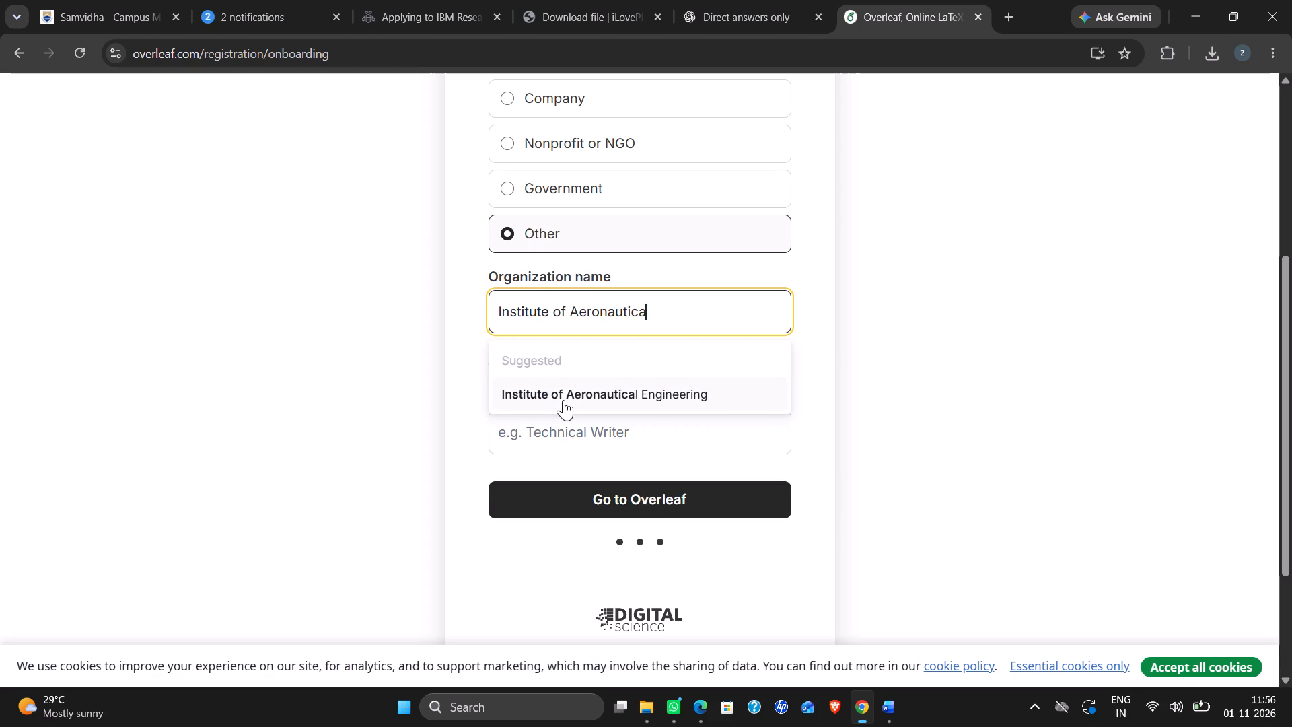
# Enter Student as the job title and submit the onboarding form to go to Overleaf.
pyautogui.scroll(-1, 563, 400)
pyautogui.click(563, 400)
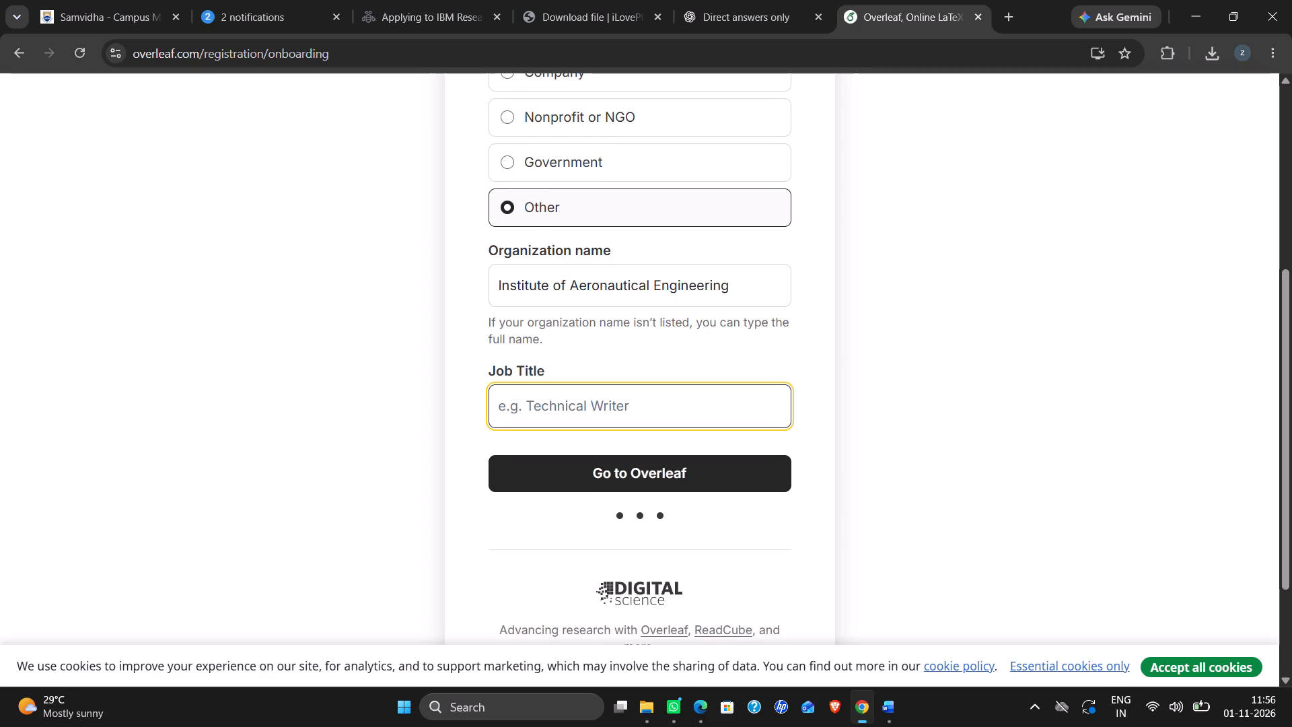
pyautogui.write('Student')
pyautogui.click(606, 472)
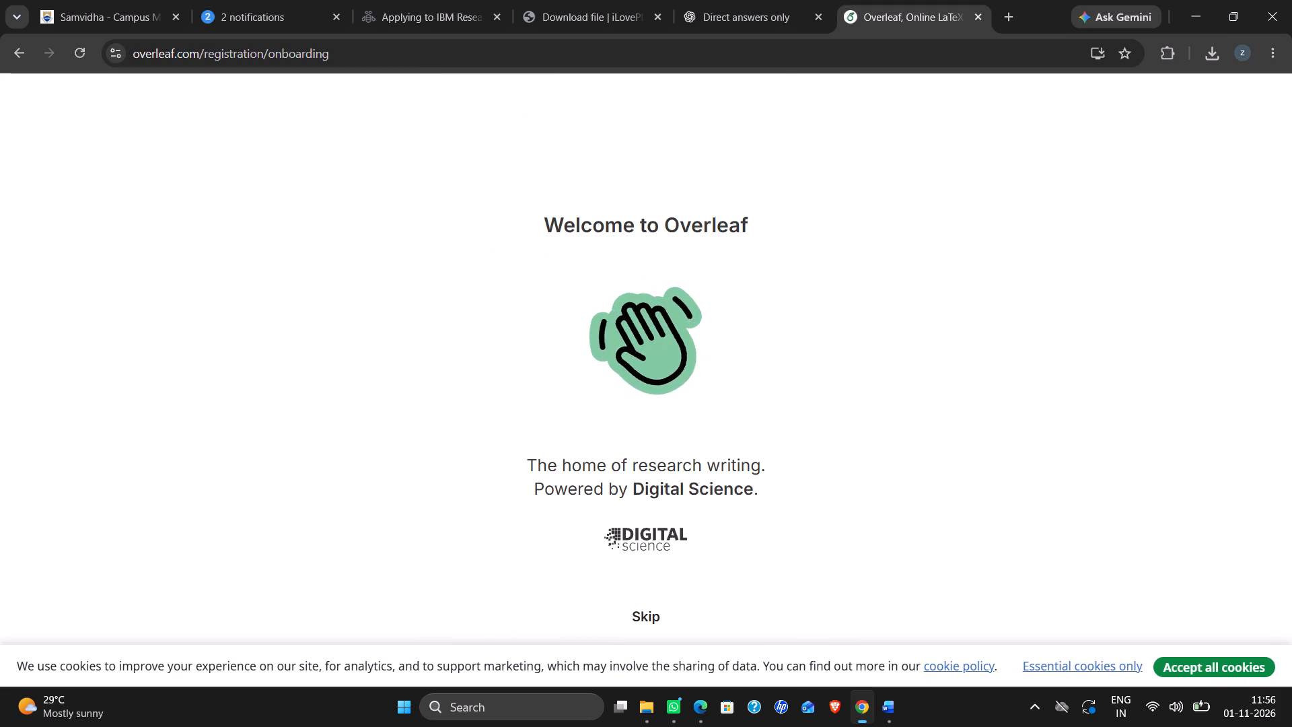
# Skip the welcome screen and dismiss the premium discount offer and the what's-new announcement.
pyautogui.click(651, 623)
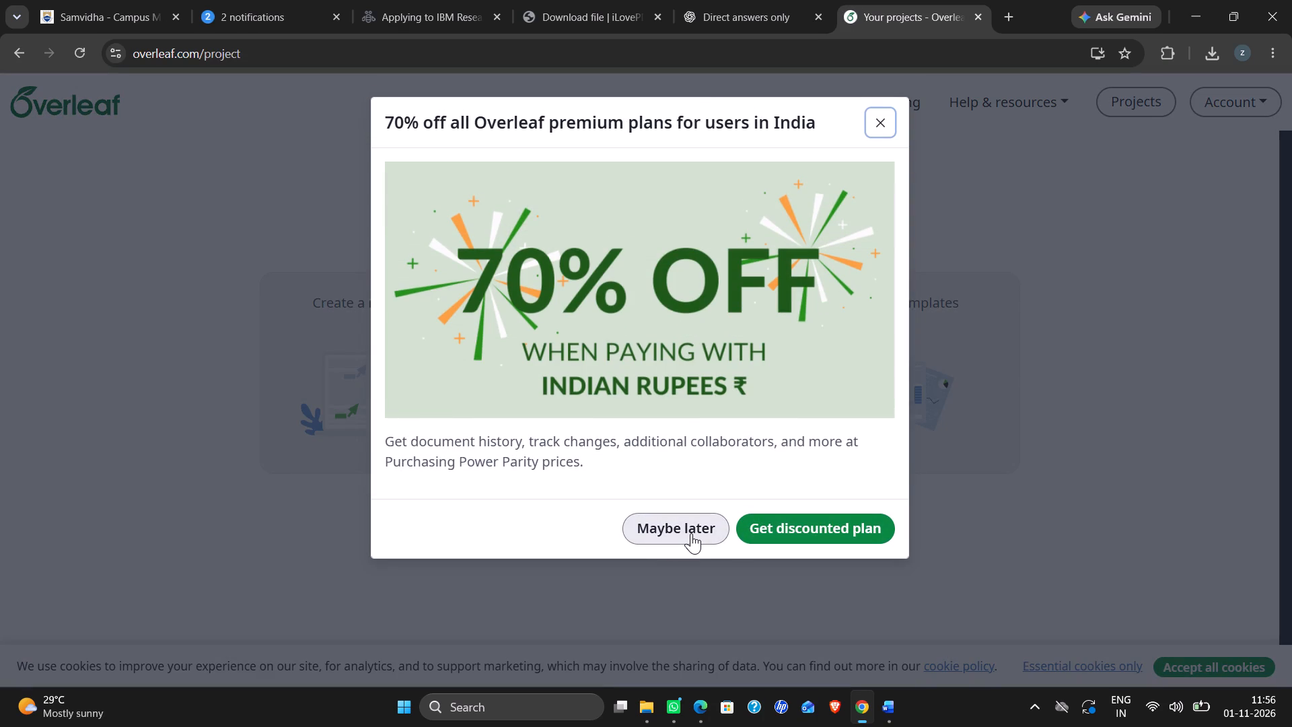
pyautogui.click(691, 533)
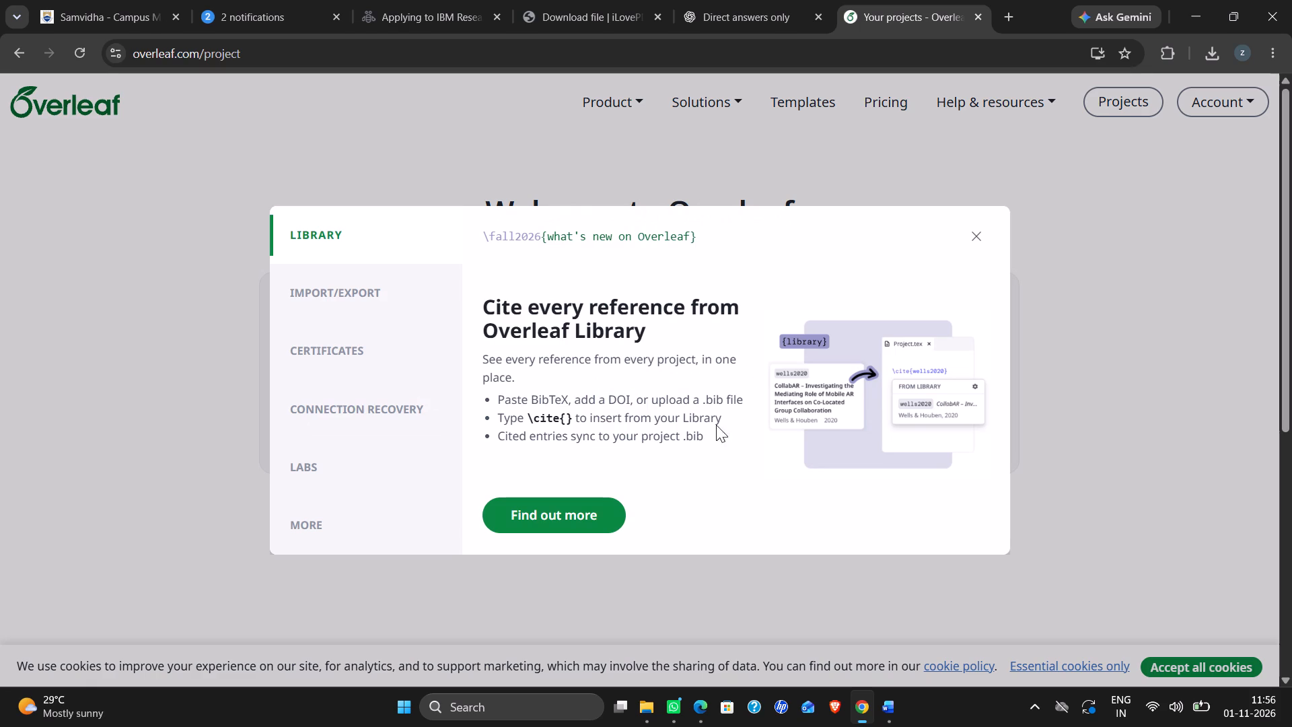
pyautogui.click(976, 236)
pyautogui.click(972, 237)
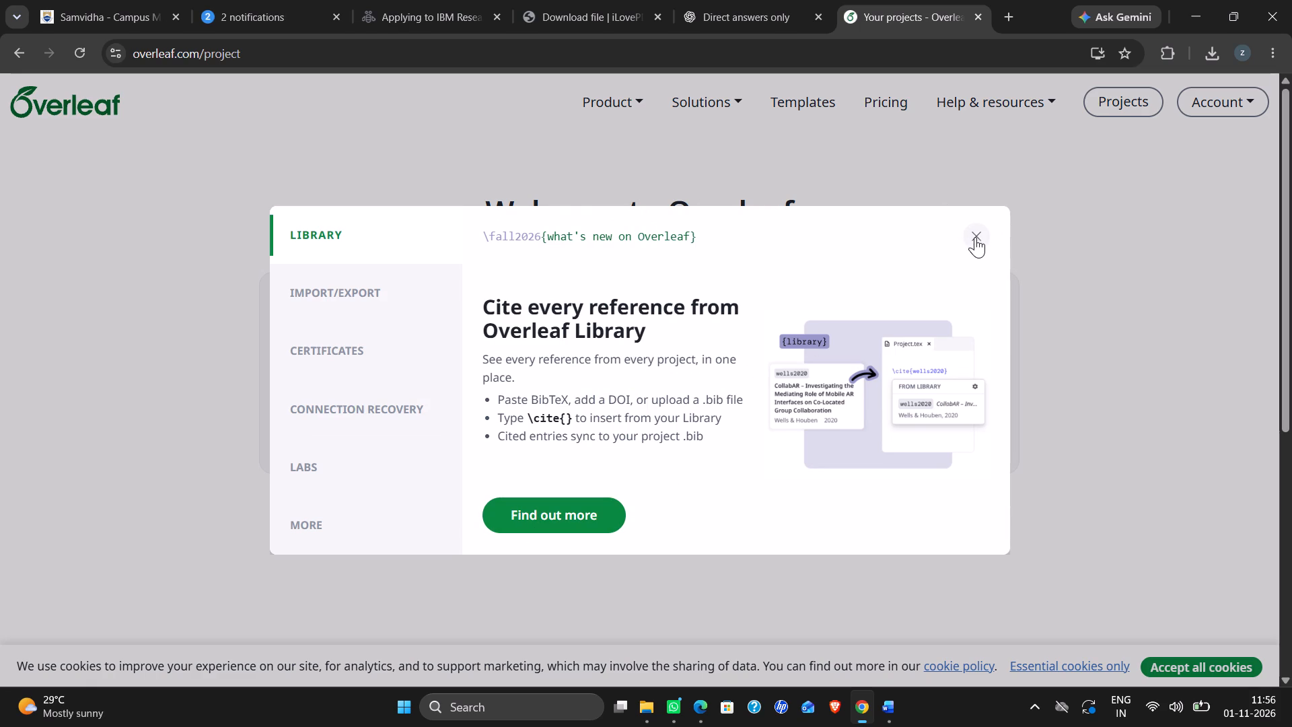
pyautogui.click(975, 237)
# Open the LaTeX template gallery from the projects page and go to the CVs and résumés category.
pyautogui.click(909, 333)
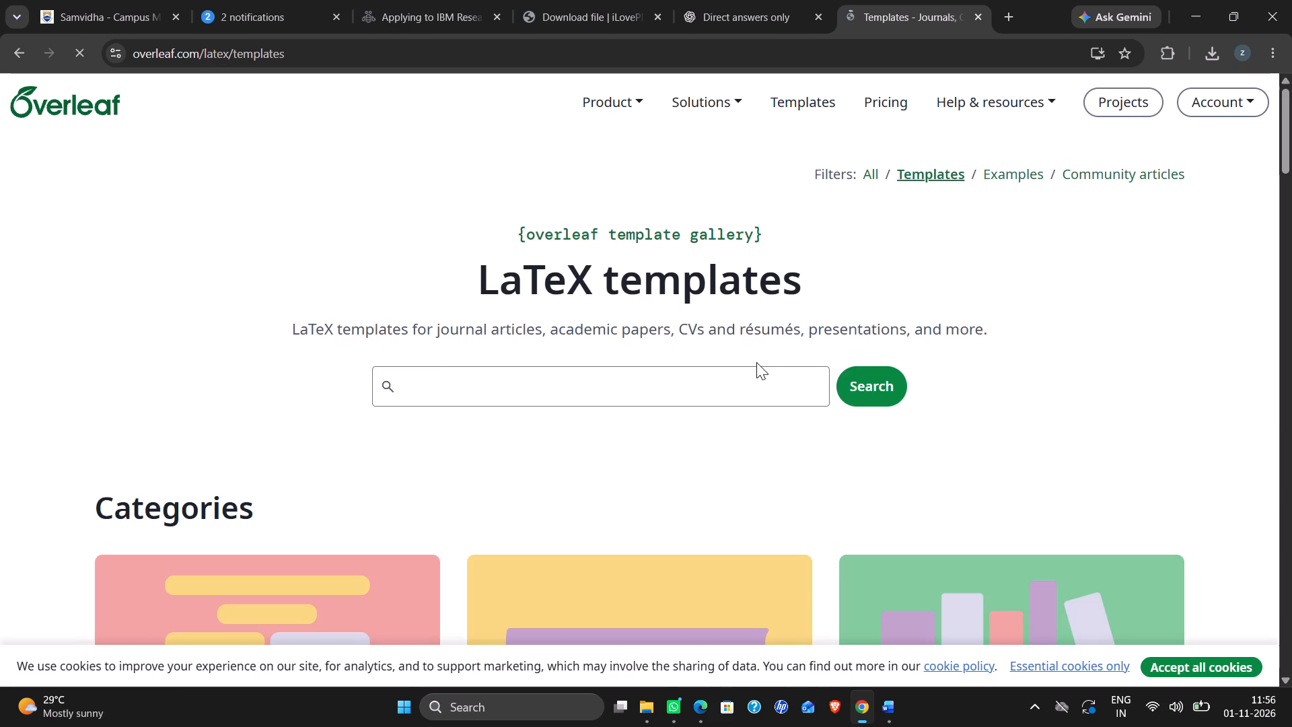
pyautogui.scroll(-5, 606, 452)
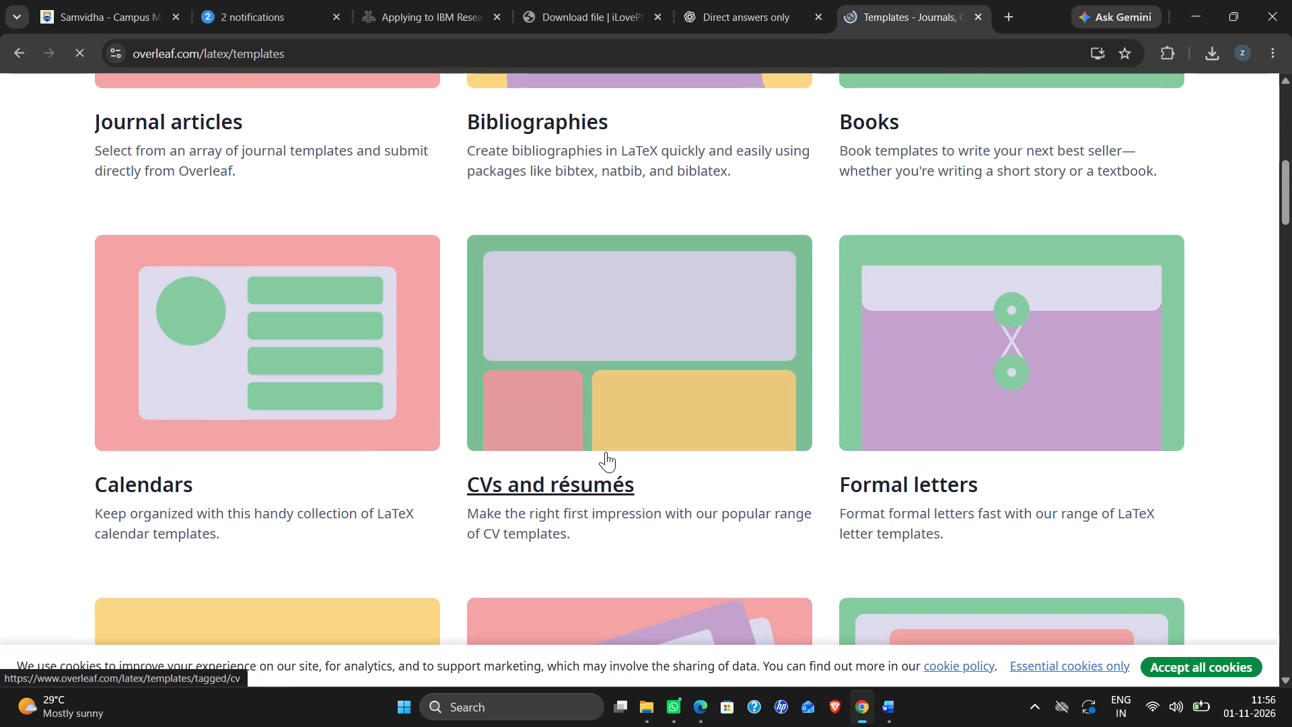
pyautogui.click(595, 487)
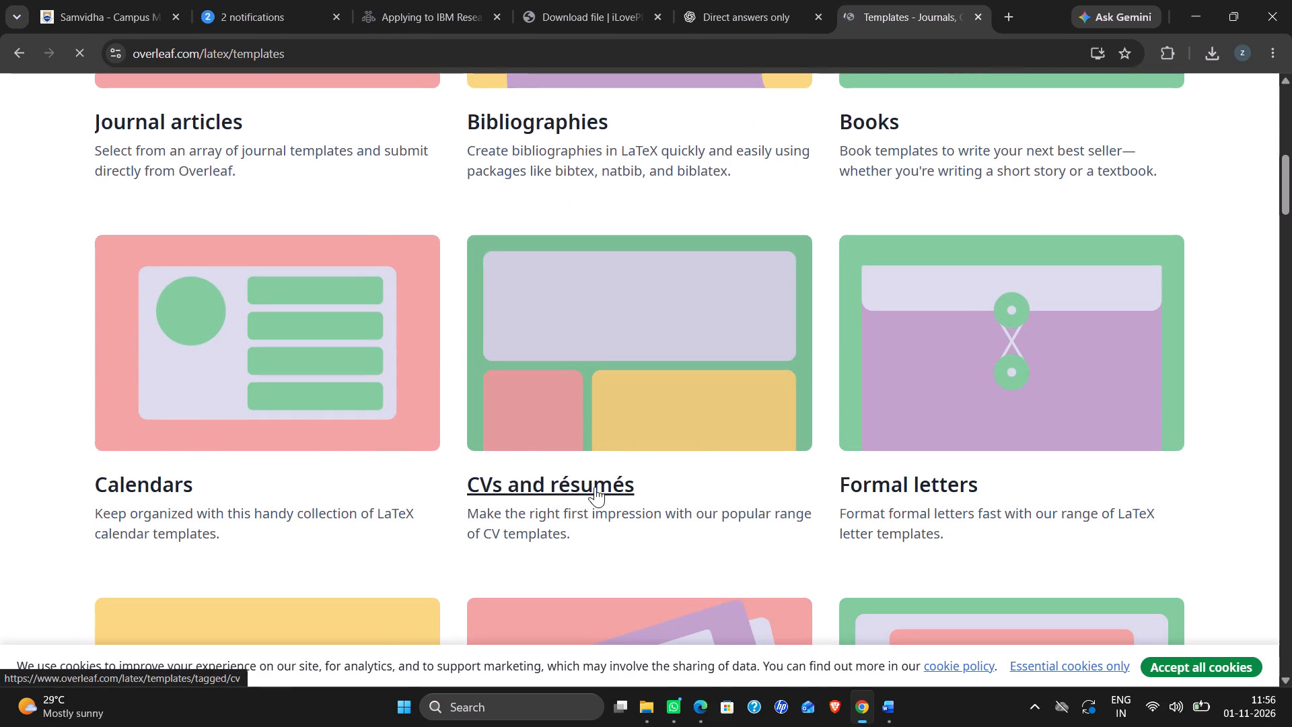
# Look through the staff-selected and recent CV templates on the first page of the CVs and résumés category.
pyautogui.scroll(-2, 595, 487)
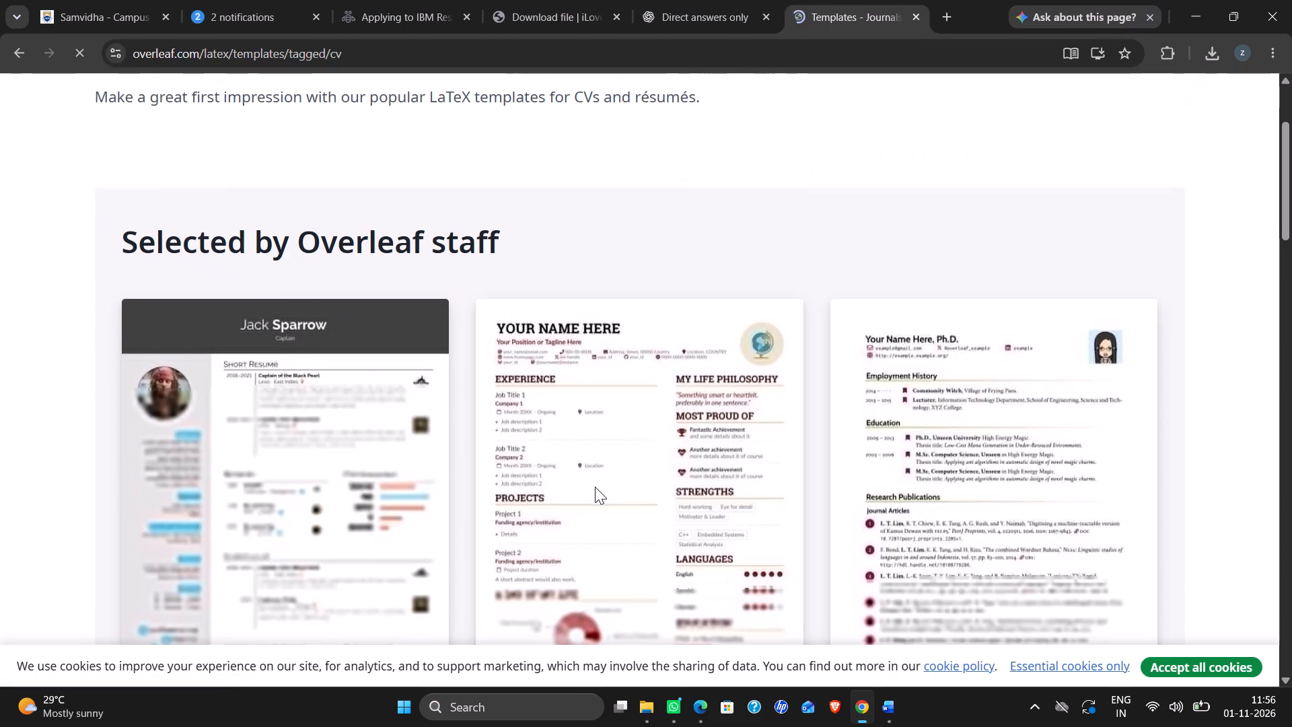
pyautogui.scroll(-5, 595, 487)
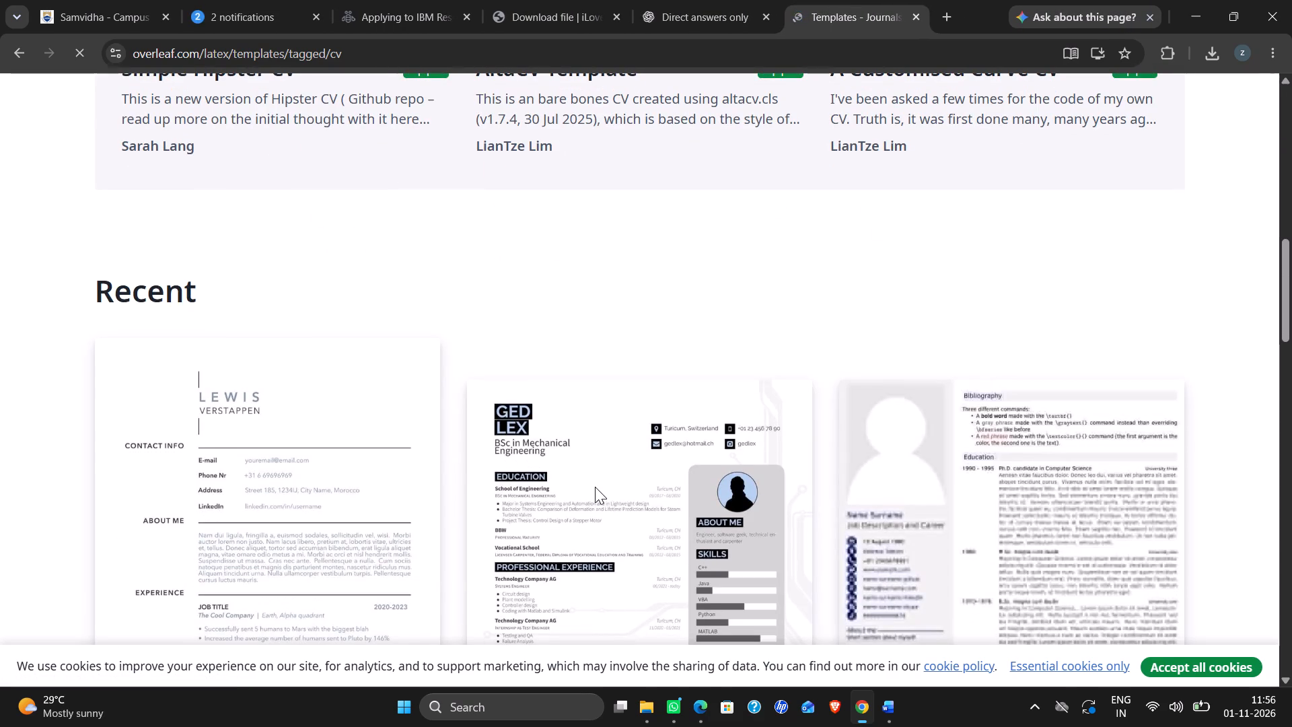
pyautogui.scroll(-2, 595, 487)
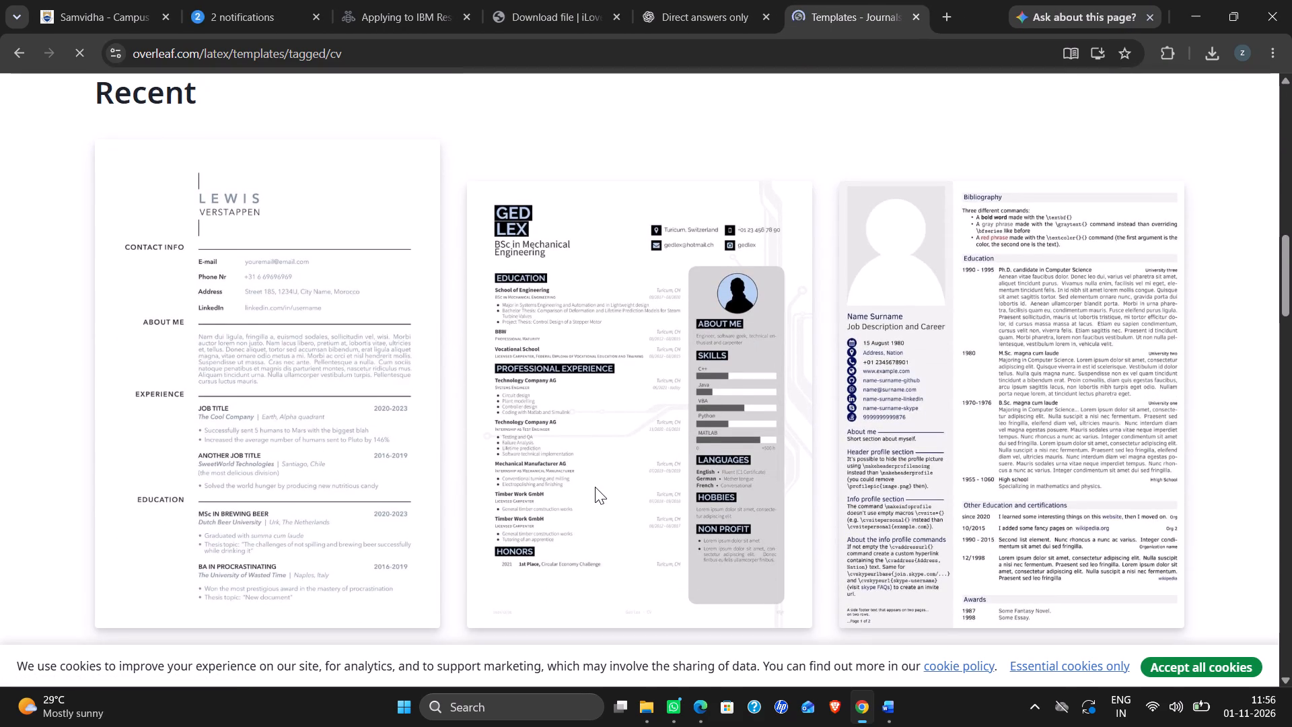
pyautogui.scroll(-1, 595, 487)
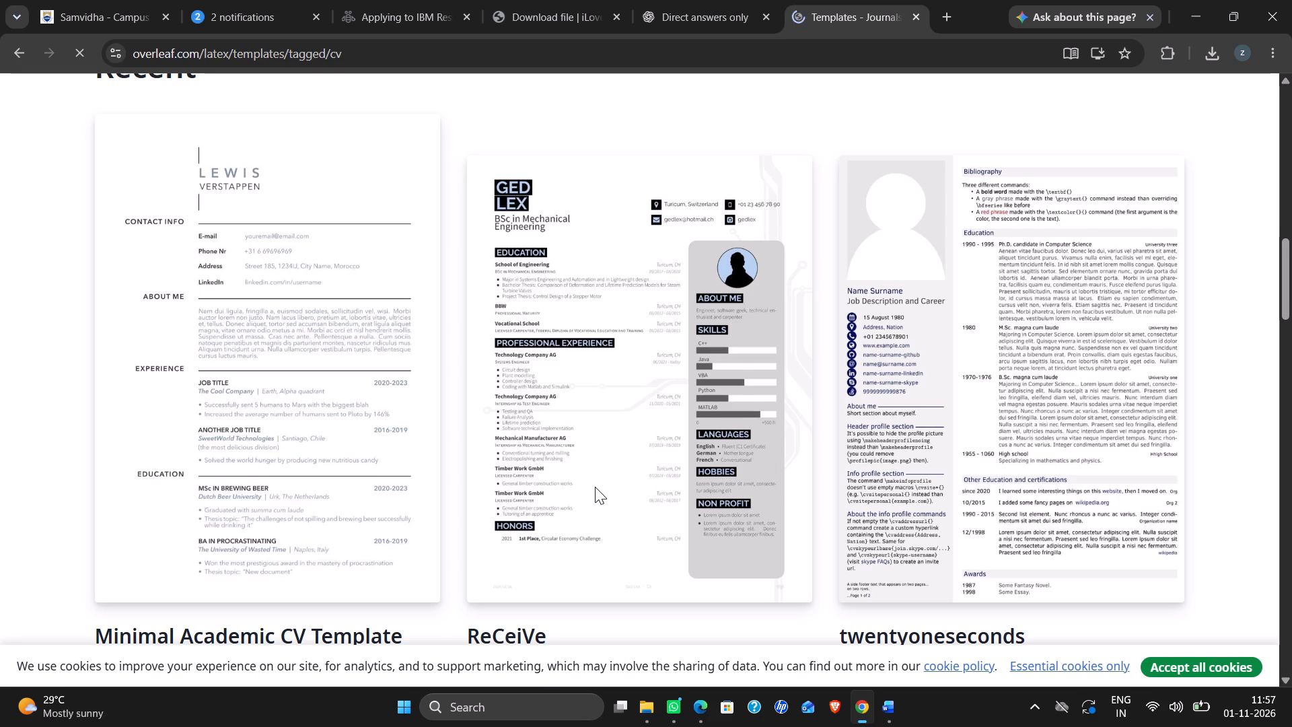
pyautogui.scroll(-7, 595, 487)
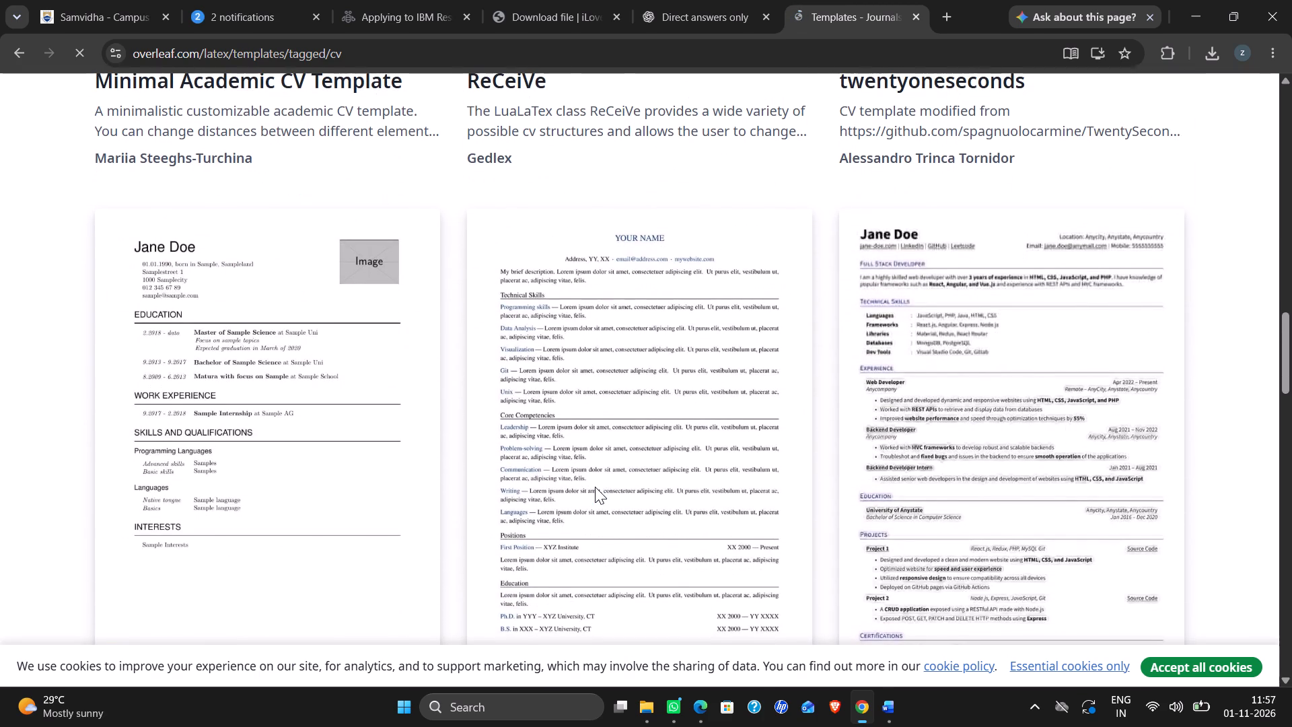
pyautogui.scroll(-1, 595, 487)
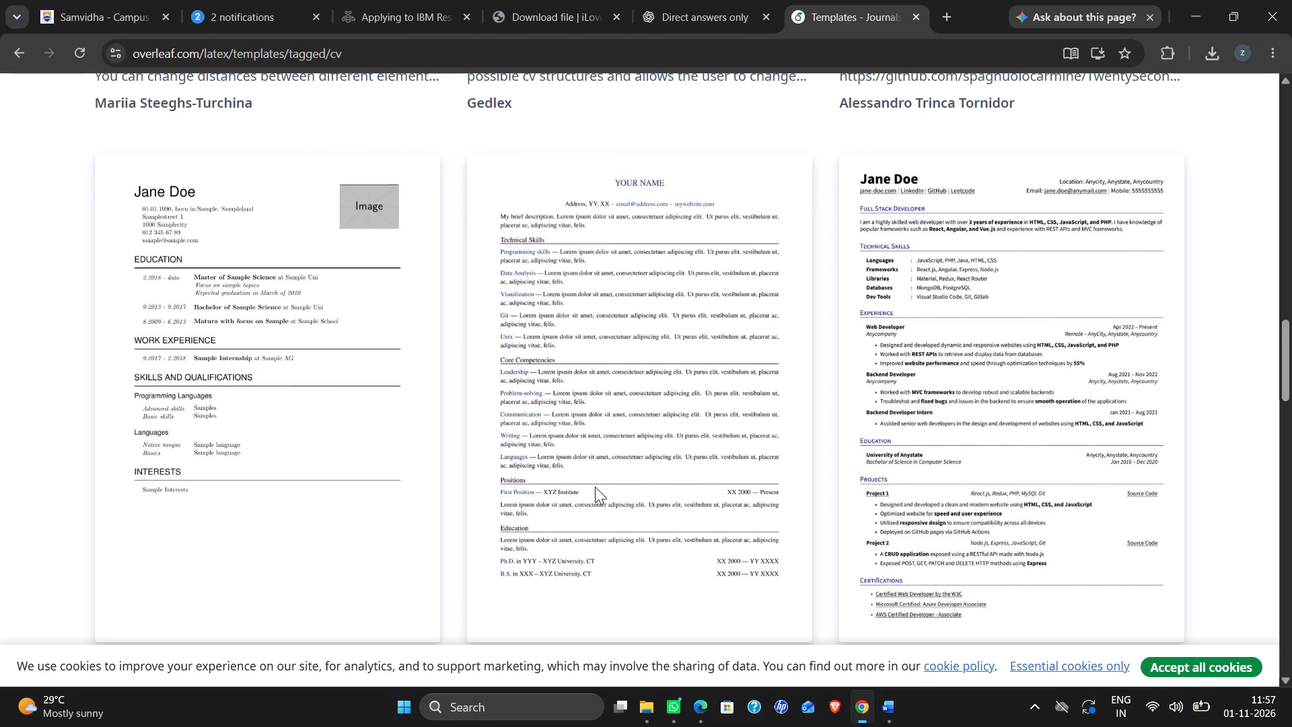
pyautogui.scroll(-1, 595, 487)
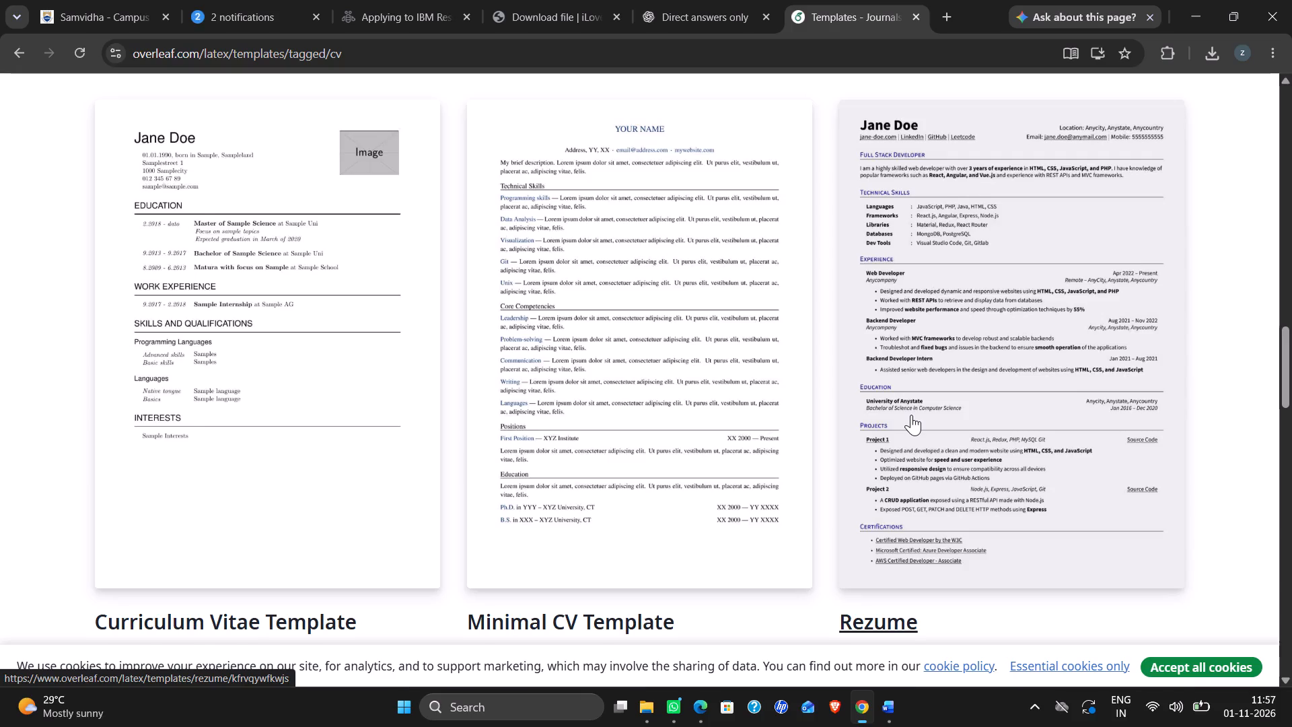
pyautogui.scroll(-1, 911, 415)
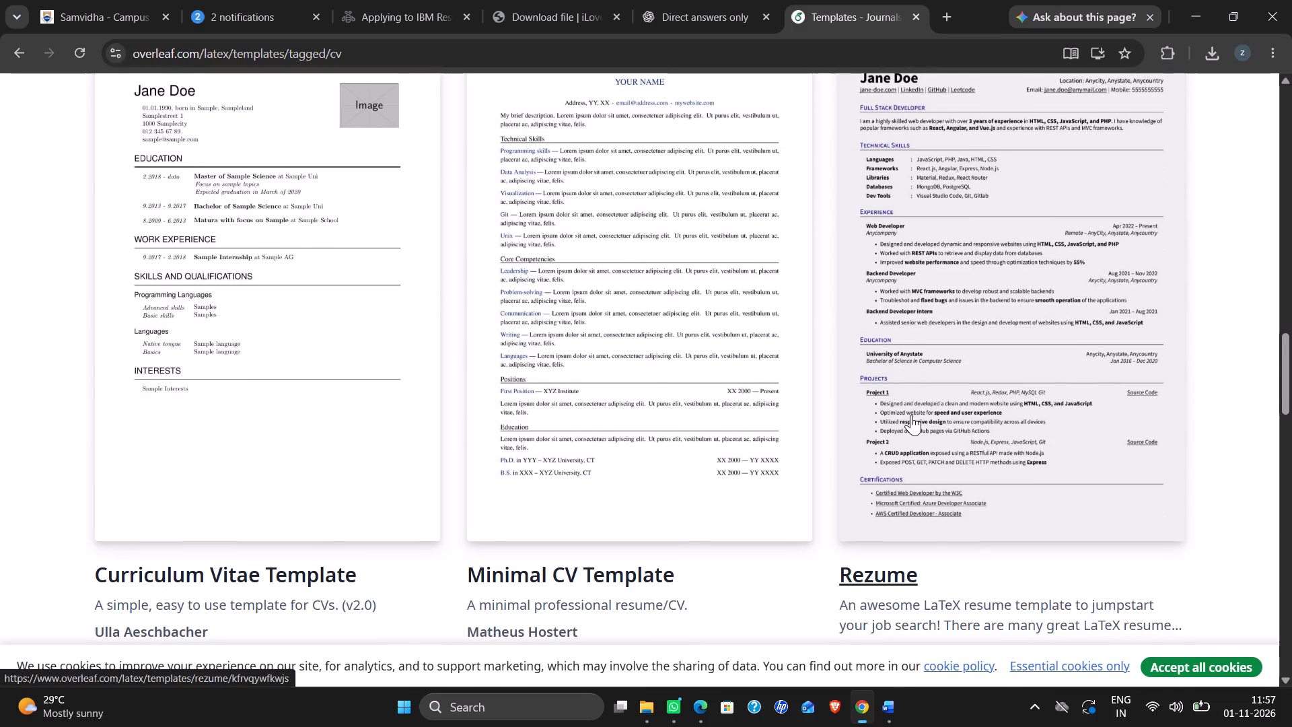
pyautogui.scroll(-6, 911, 415)
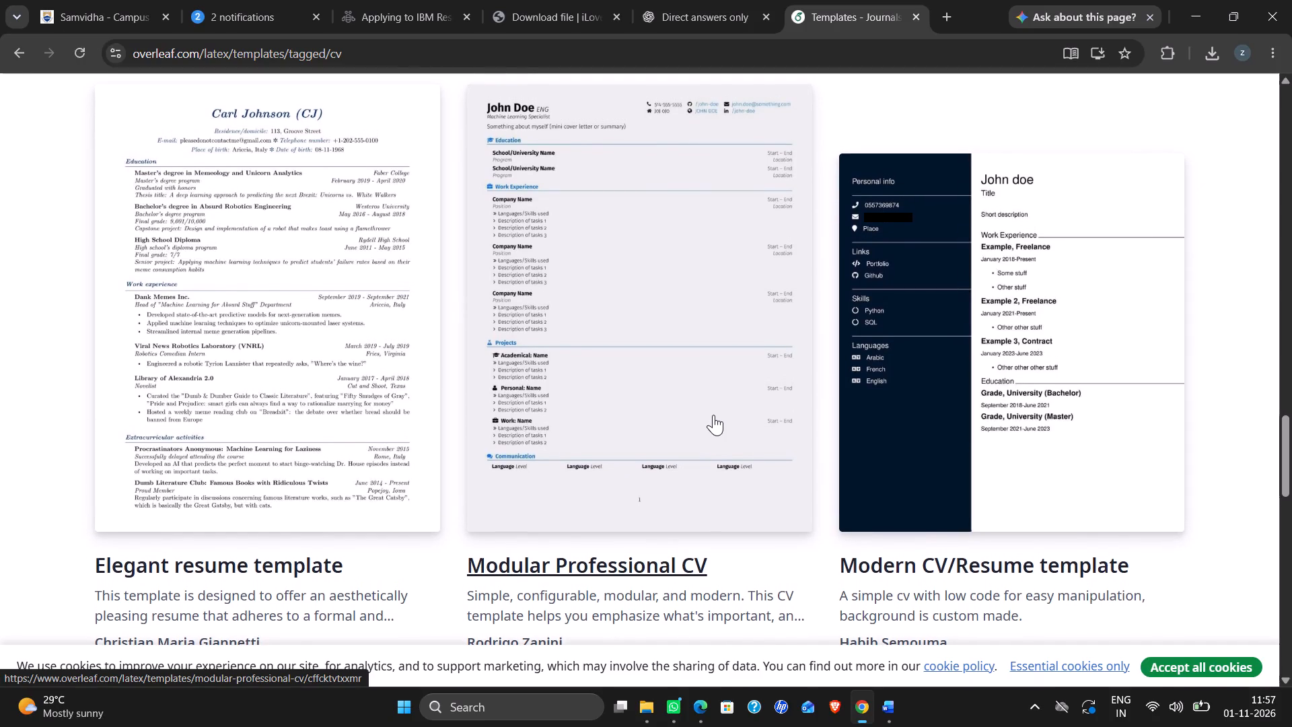
pyautogui.scroll(-3, 509, 423)
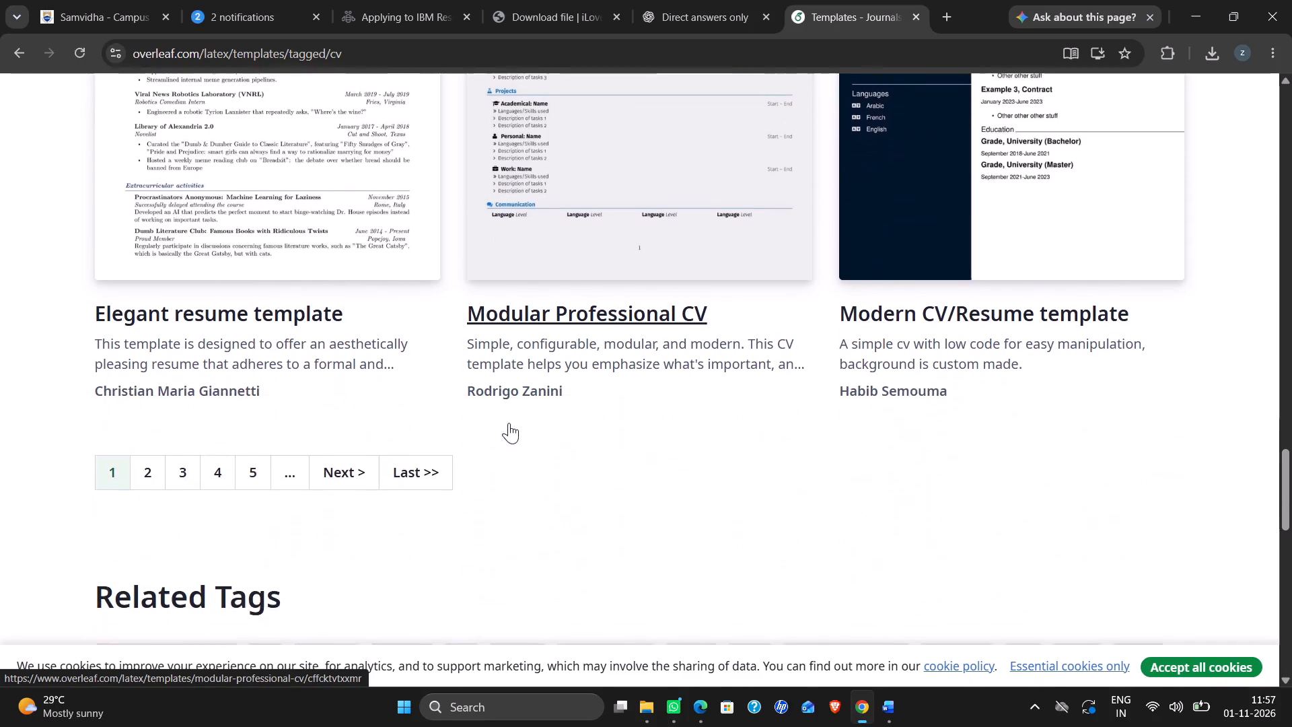
# Review the recent CV templates again, comparing the layouts from Minimal Academic CV Template through Modern CV/Resume template.
pyautogui.scroll(4, 509, 423)
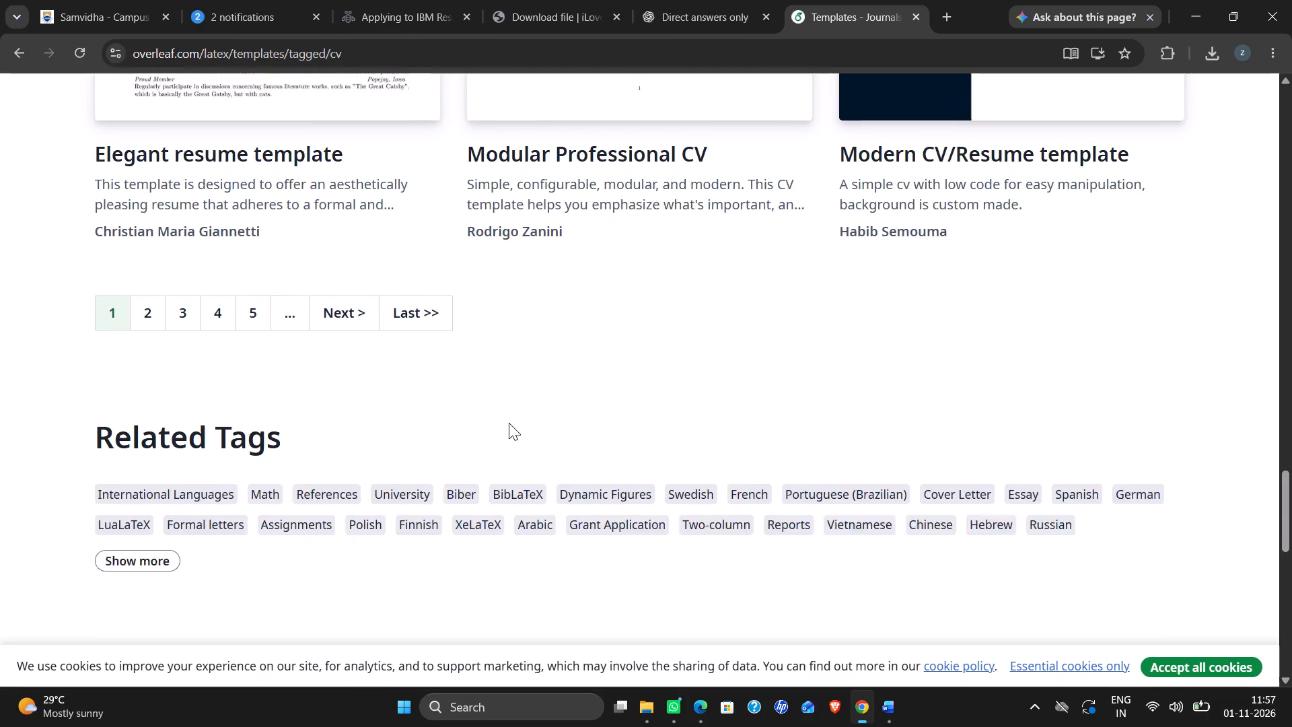
pyautogui.scroll(4, 509, 423)
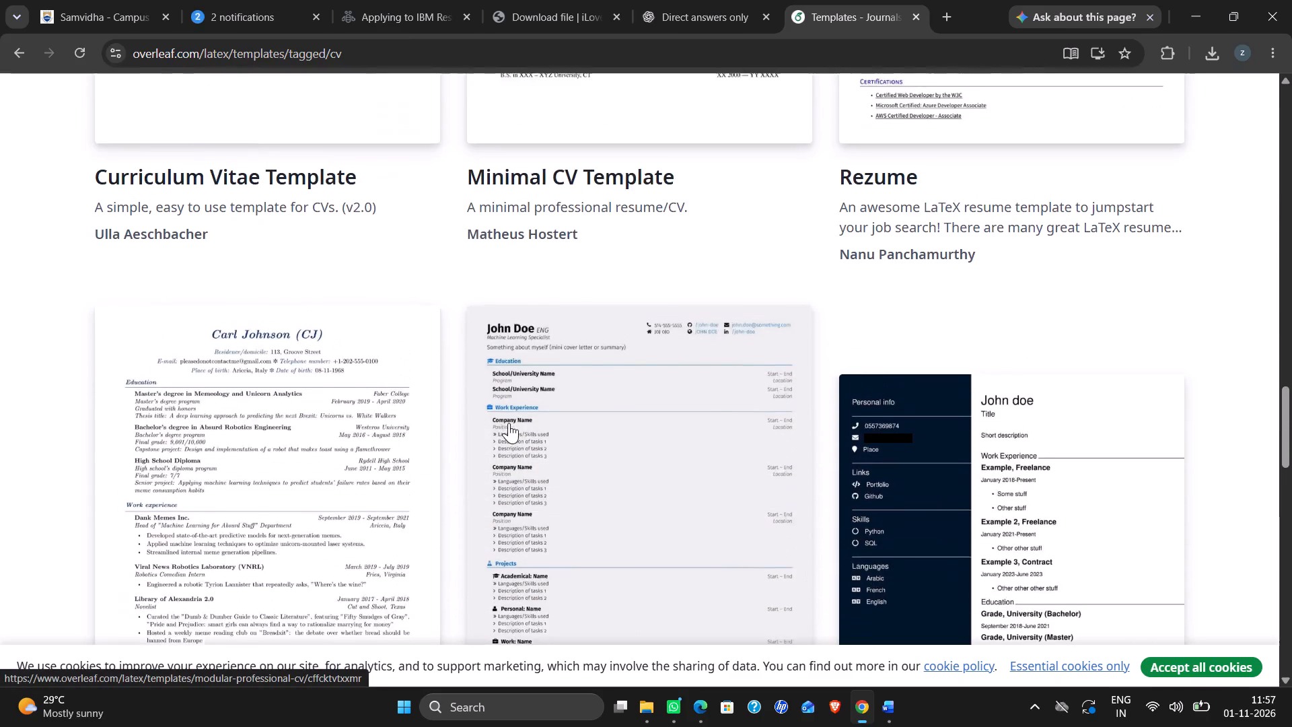
pyautogui.scroll(4, 509, 423)
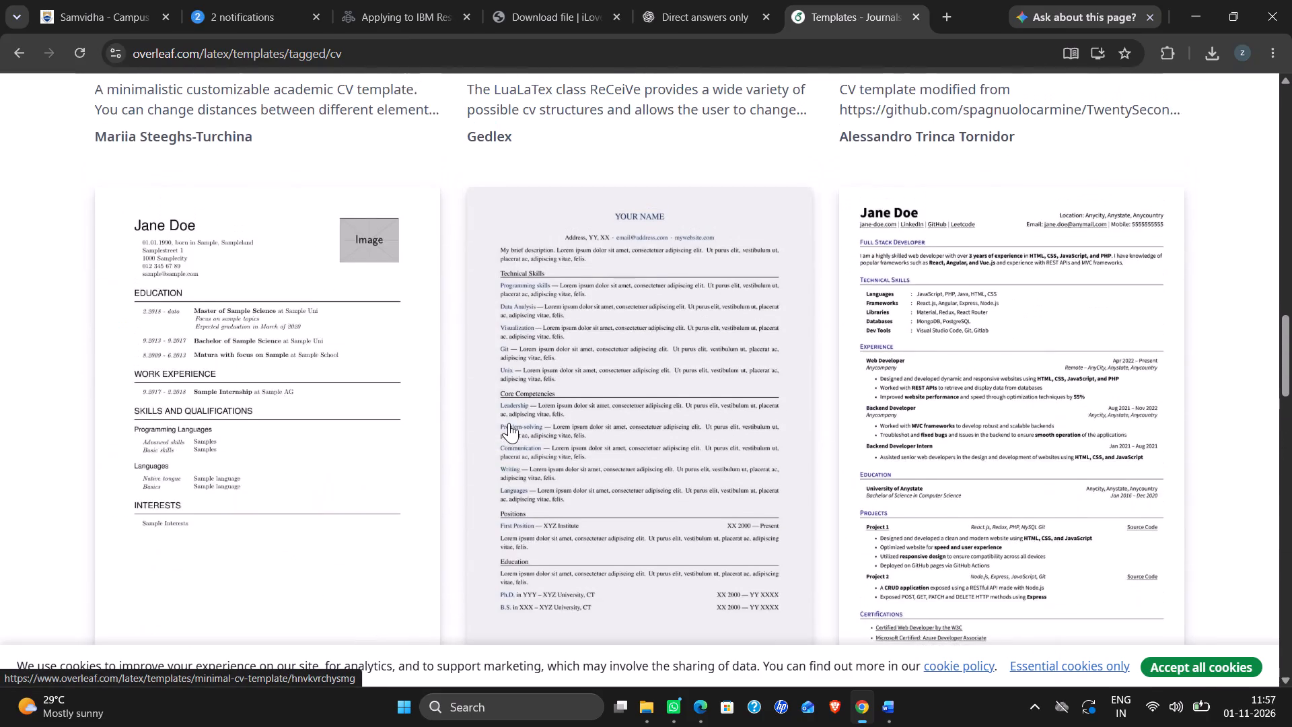
pyautogui.scroll(4, 509, 423)
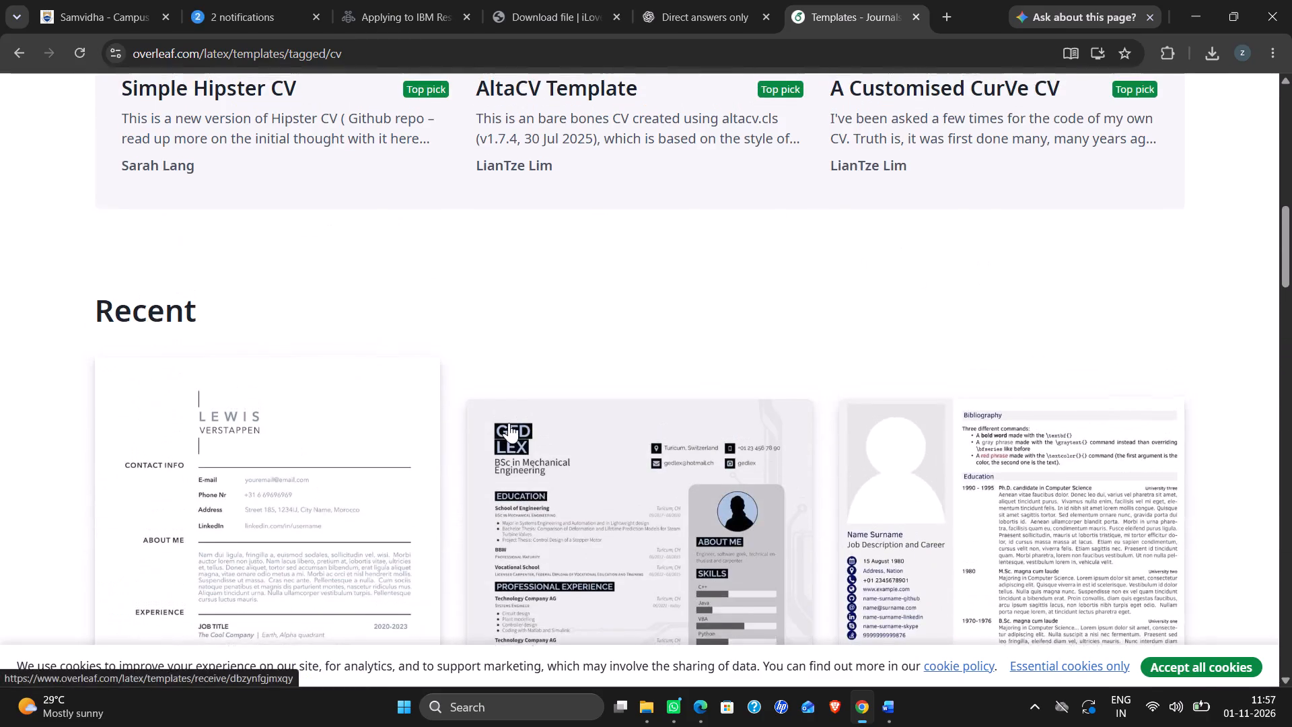
pyautogui.scroll(-3, 509, 423)
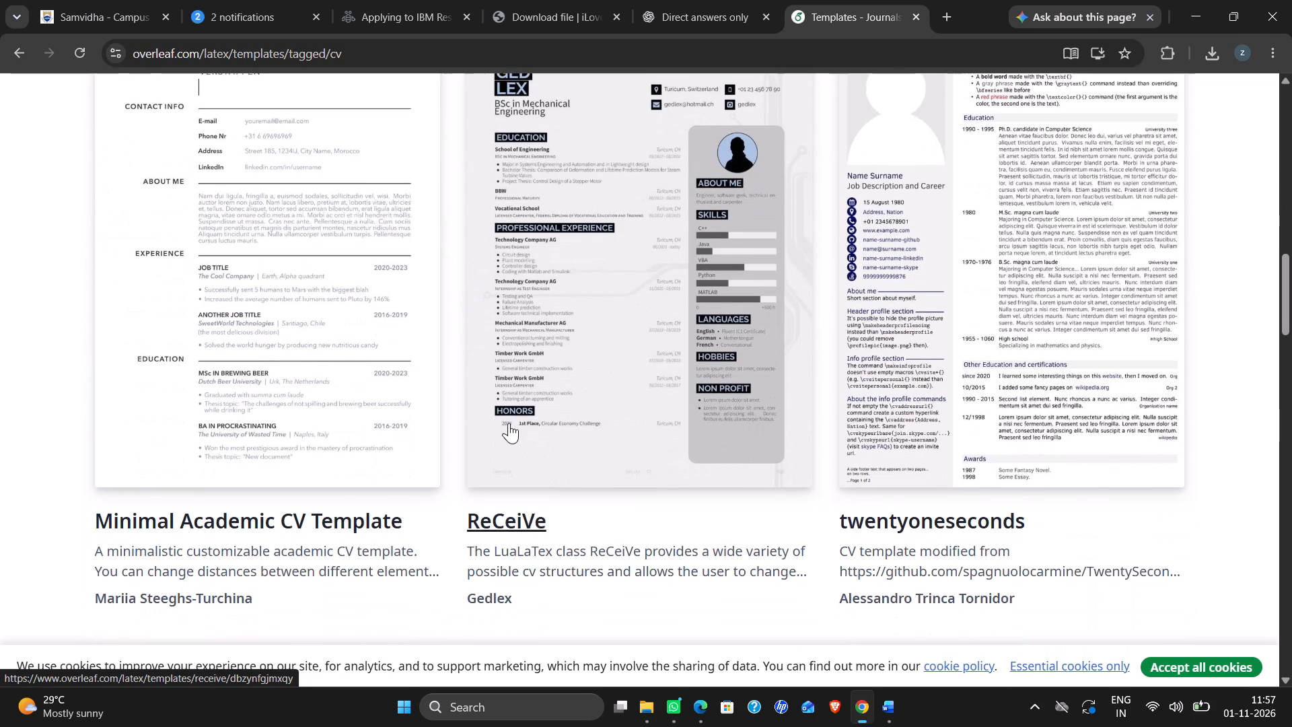
pyautogui.scroll(-4, 509, 423)
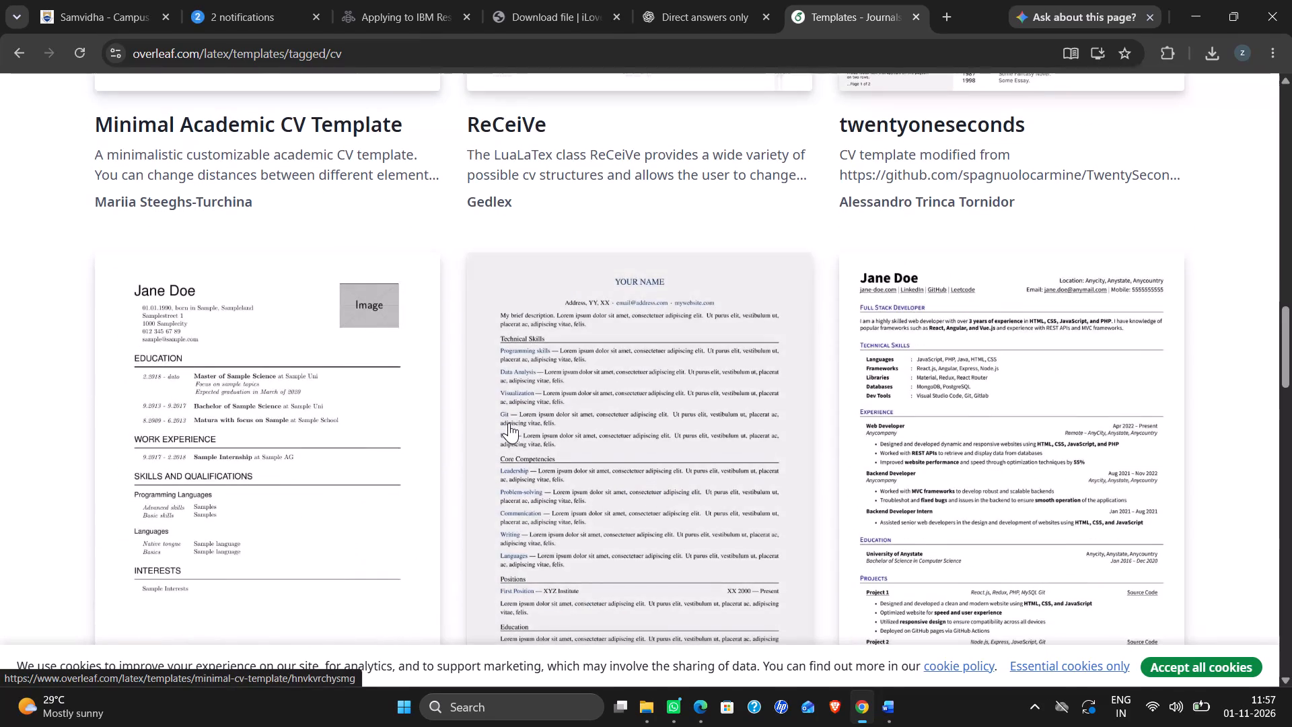
pyautogui.scroll(-1, 509, 423)
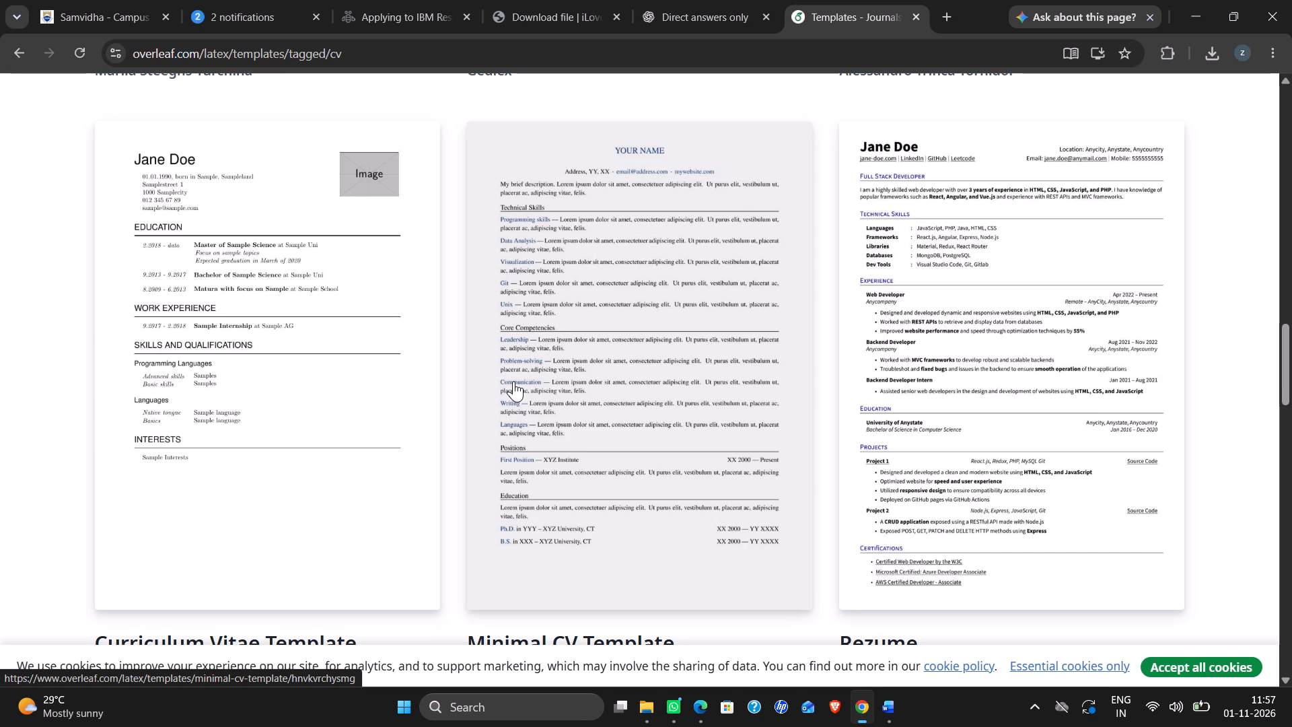
pyautogui.scroll(-3, 513, 381)
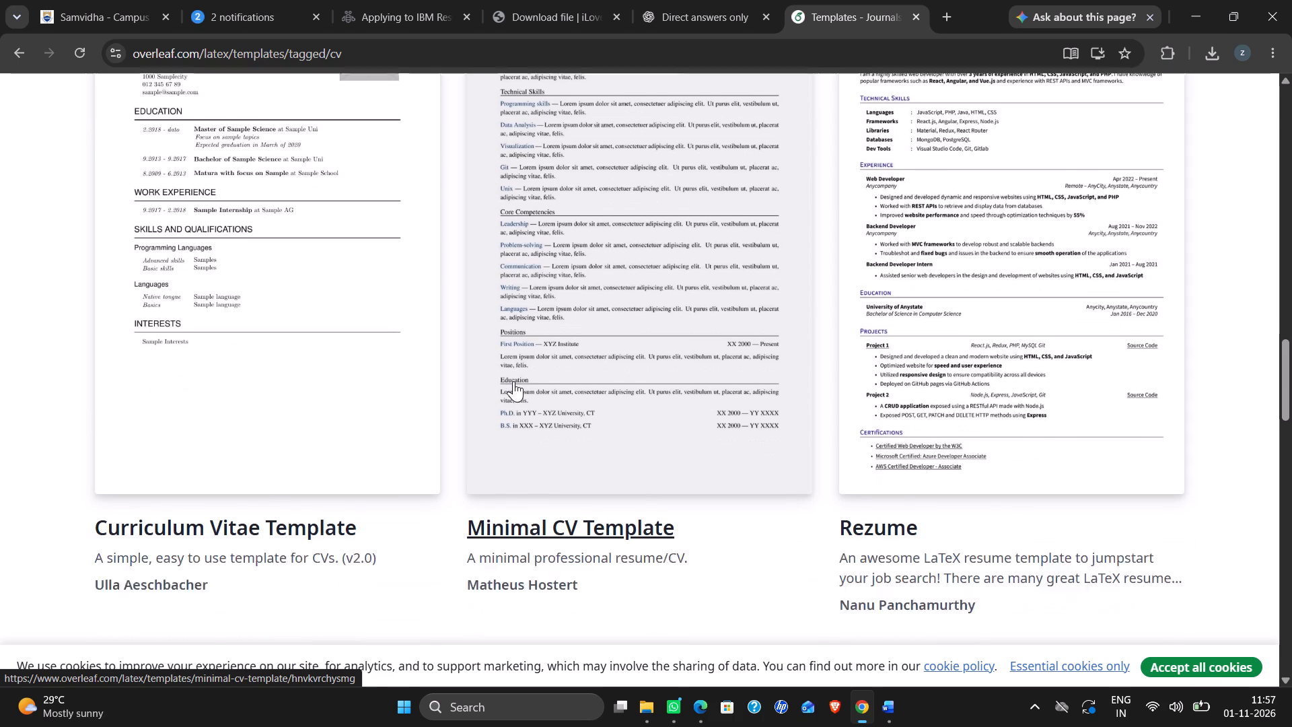
pyautogui.scroll(-1, 513, 381)
pyautogui.scroll(1, 513, 381)
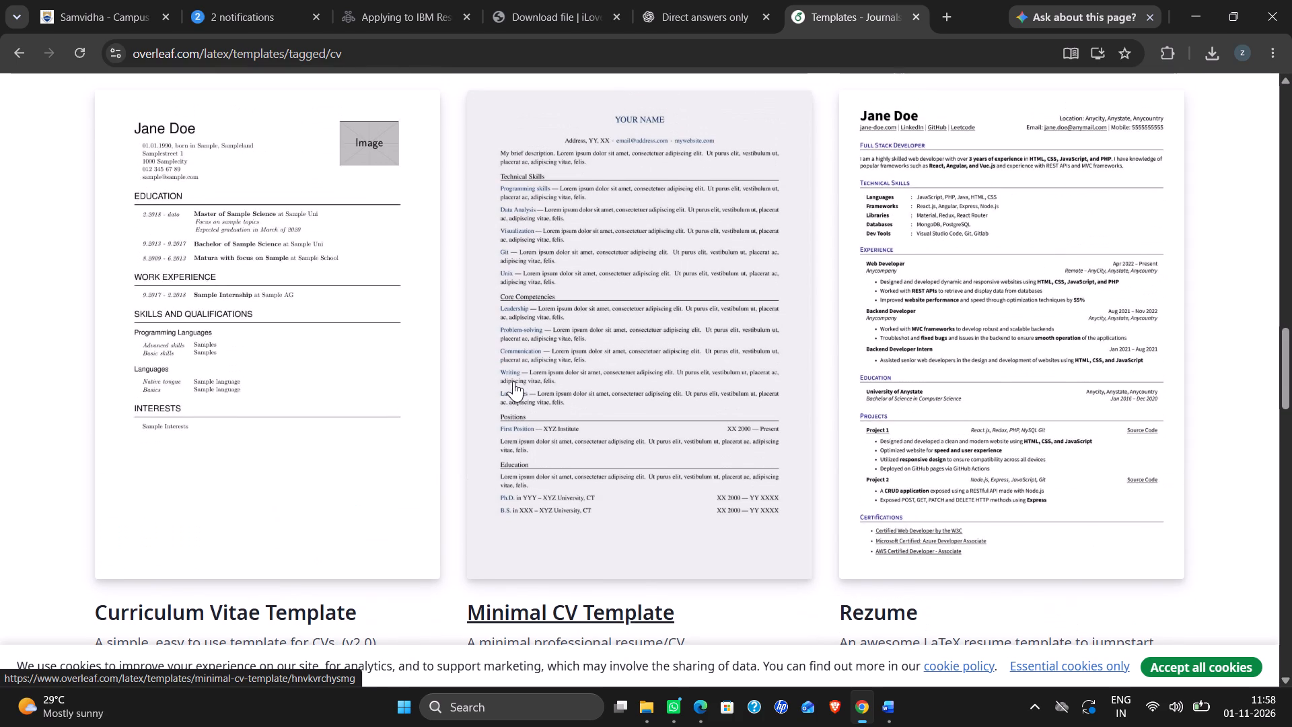
pyautogui.scroll(-3, 513, 381)
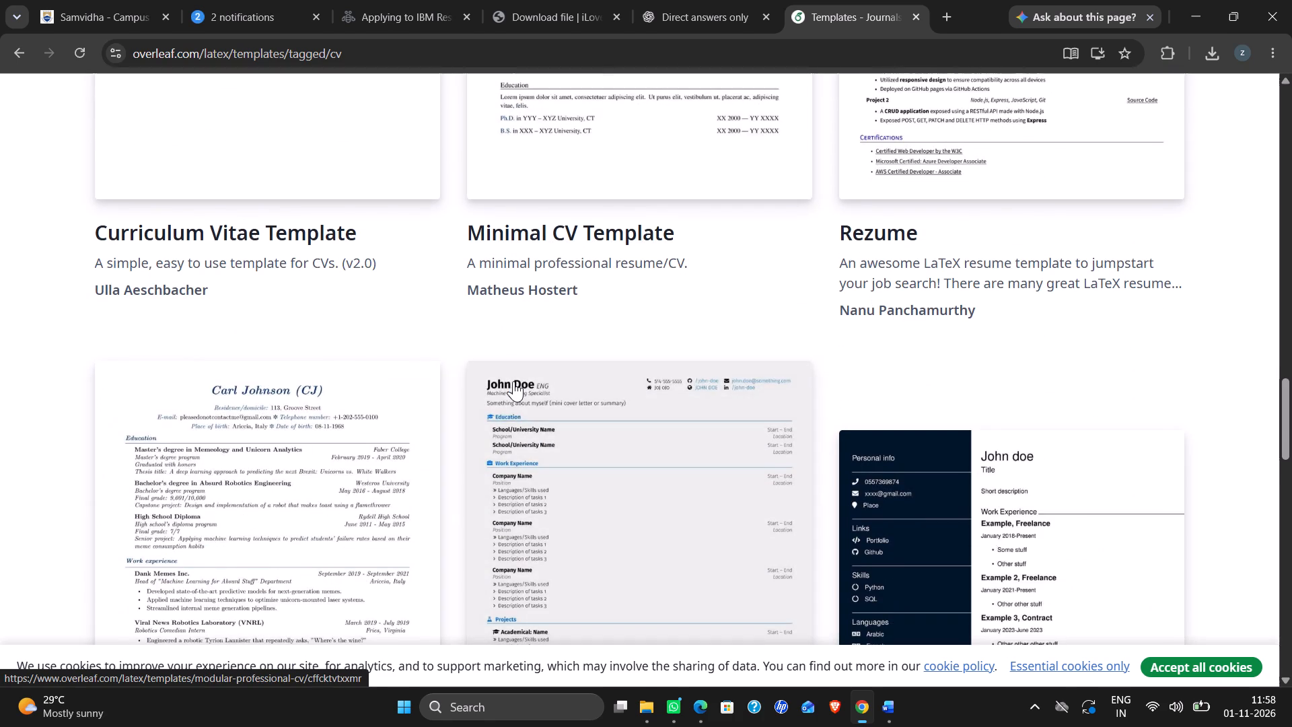
pyautogui.scroll(-5, 513, 381)
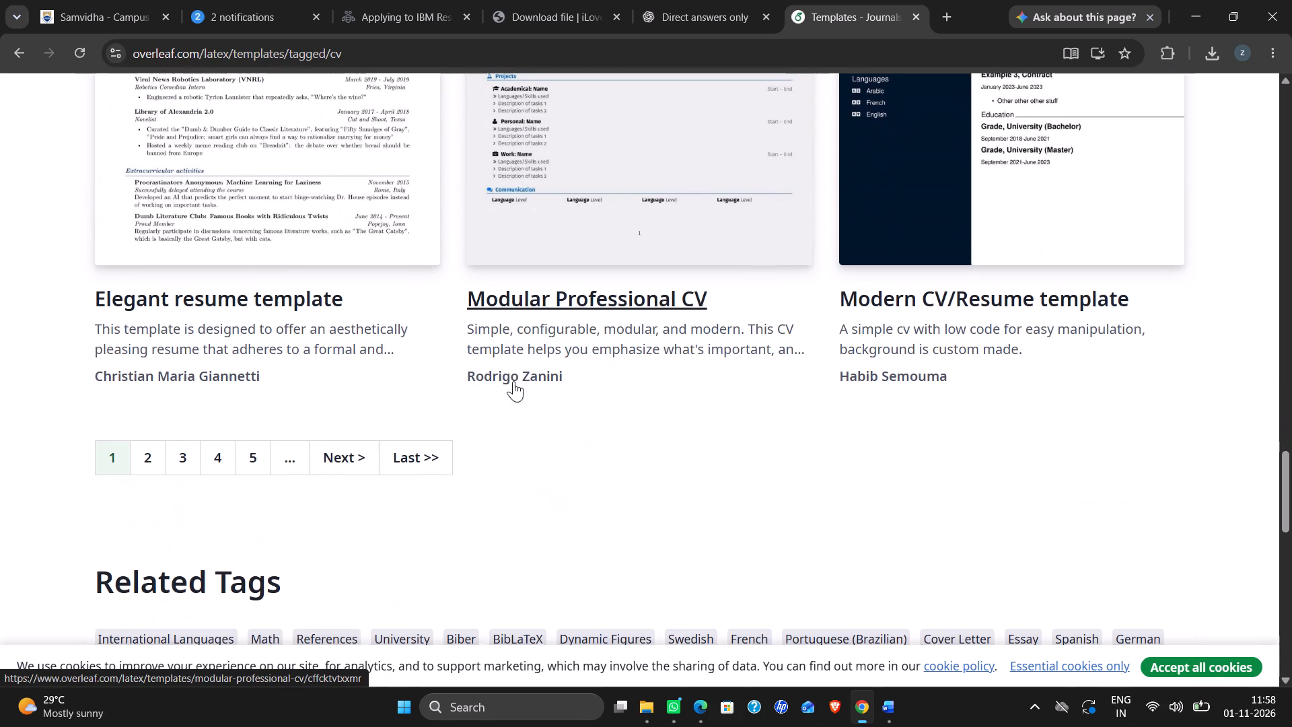
pyautogui.scroll(1, 496, 386)
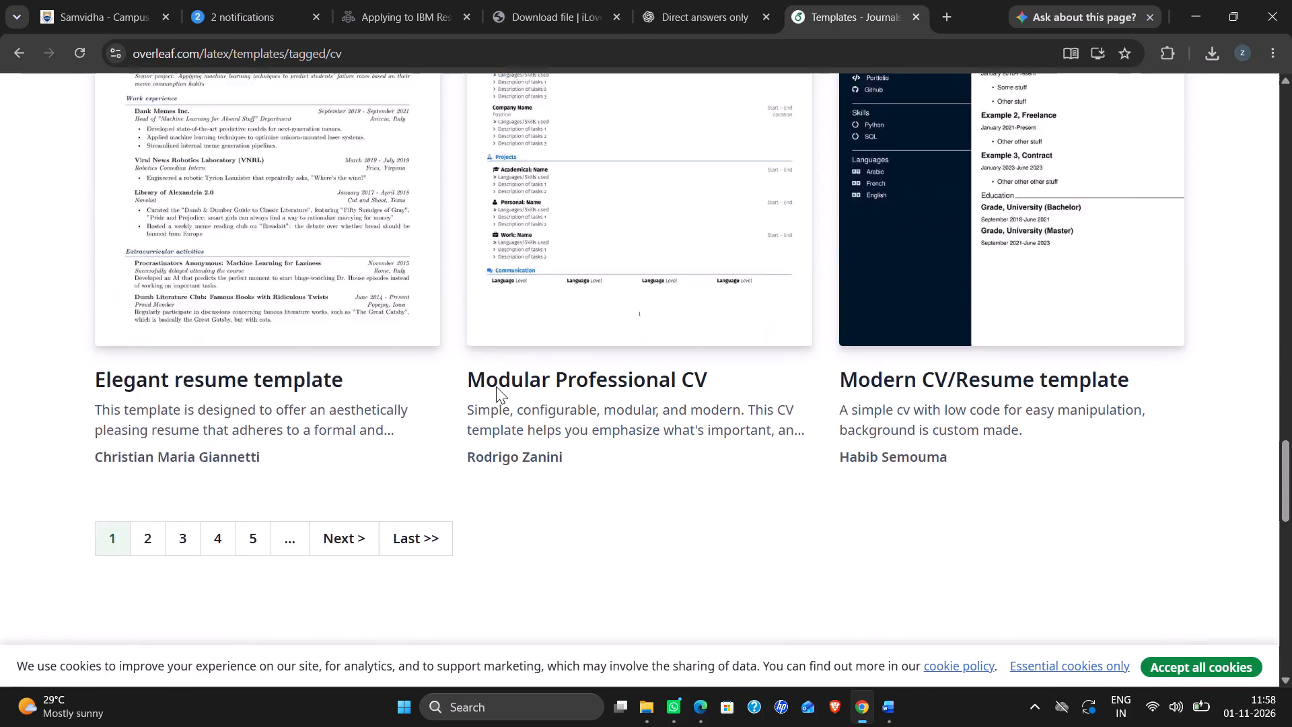
pyautogui.scroll(6, 496, 386)
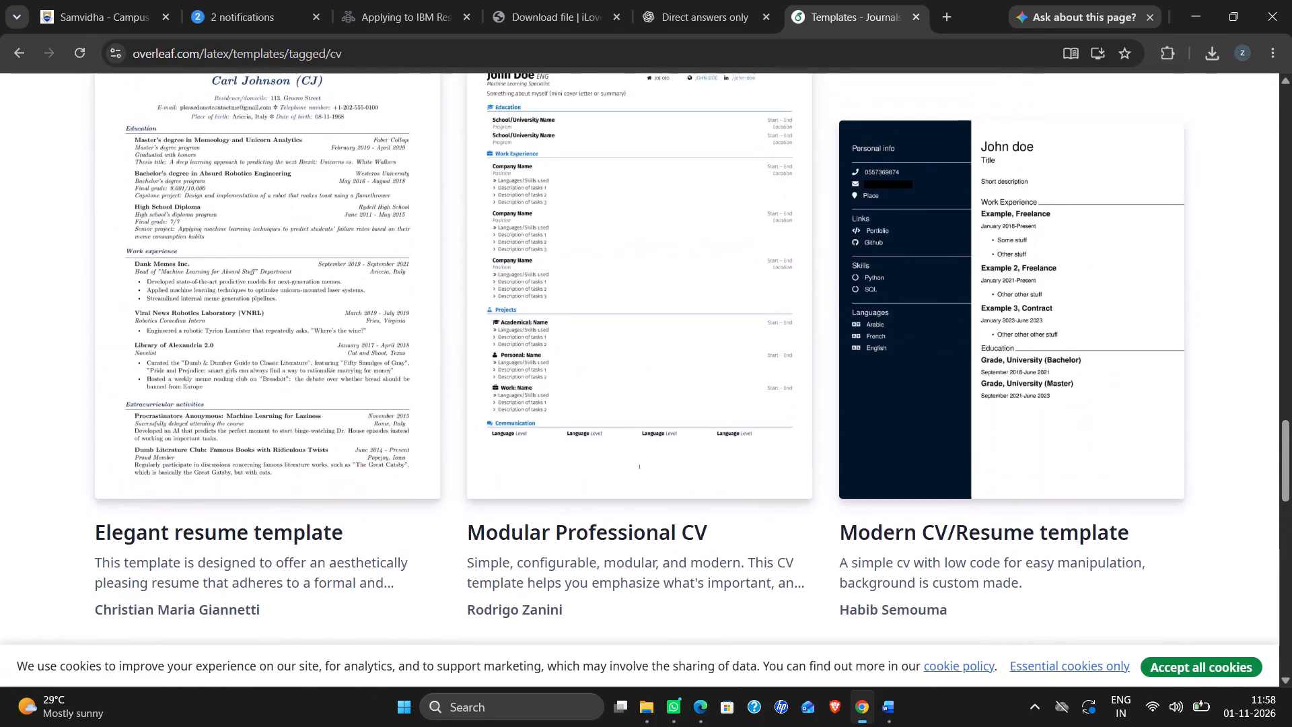
# Open the Elegant resume template's details page and examine its description and full preview, from education through extracurricular activities.
pyautogui.click(360, 363)
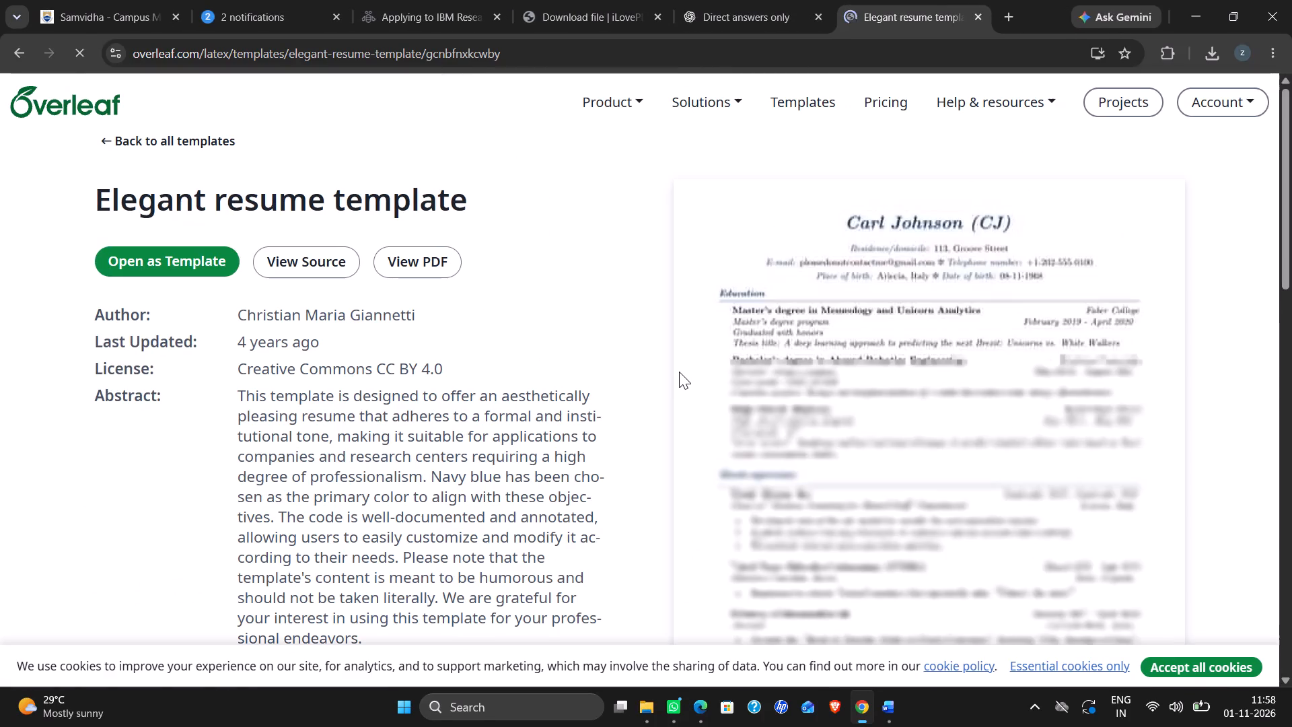
pyautogui.scroll(-1, 733, 370)
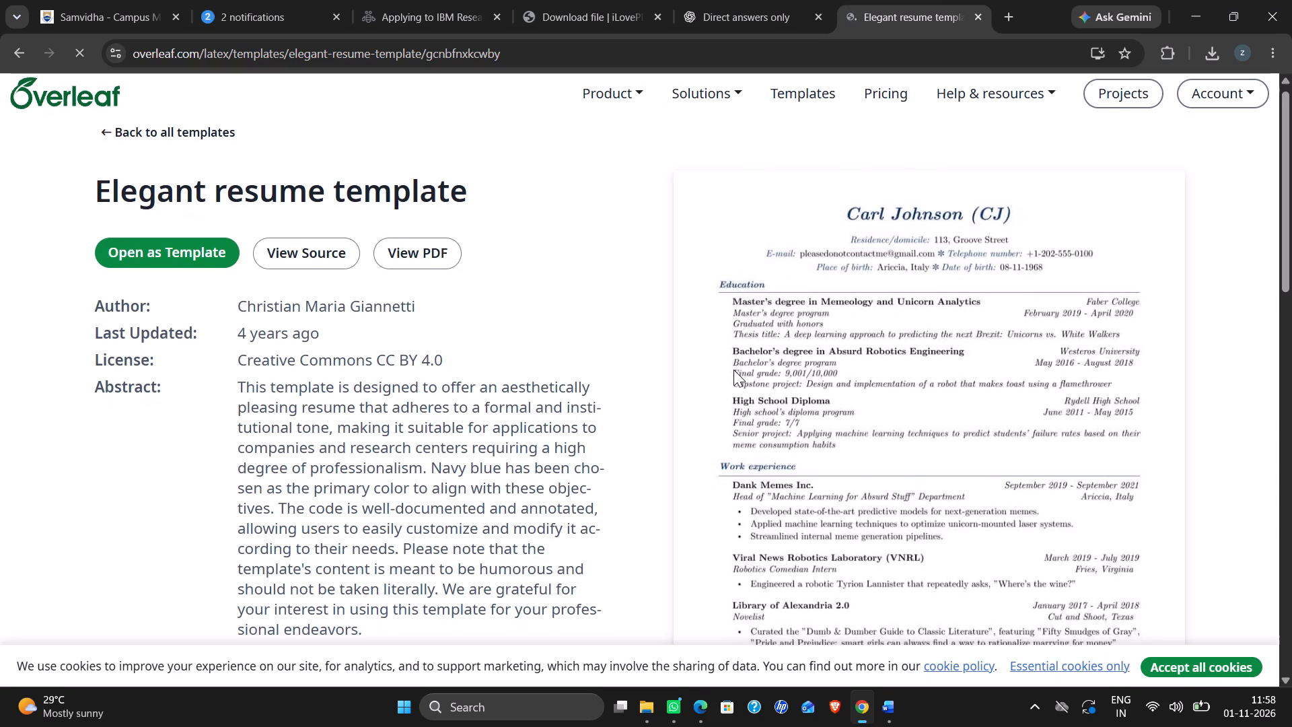
pyautogui.scroll(-1, 733, 370)
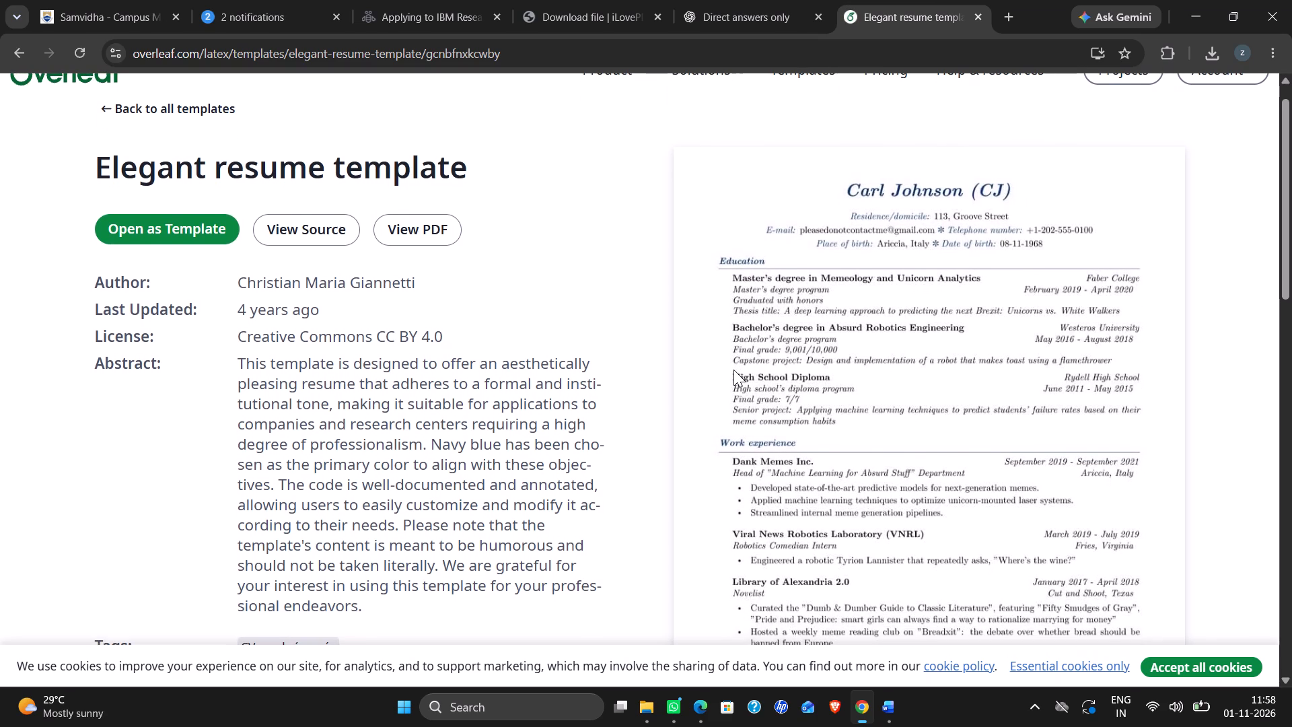
pyautogui.scroll(-3, 733, 370)
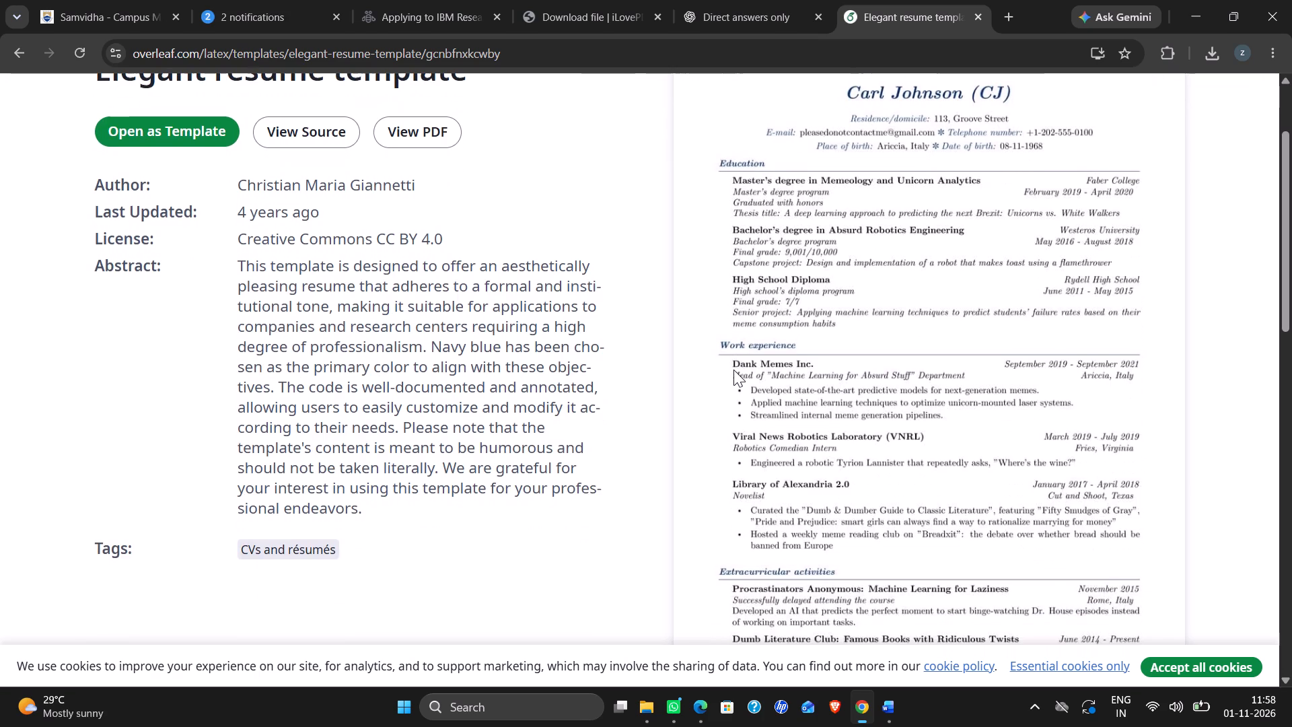
pyautogui.scroll(-1, 733, 370)
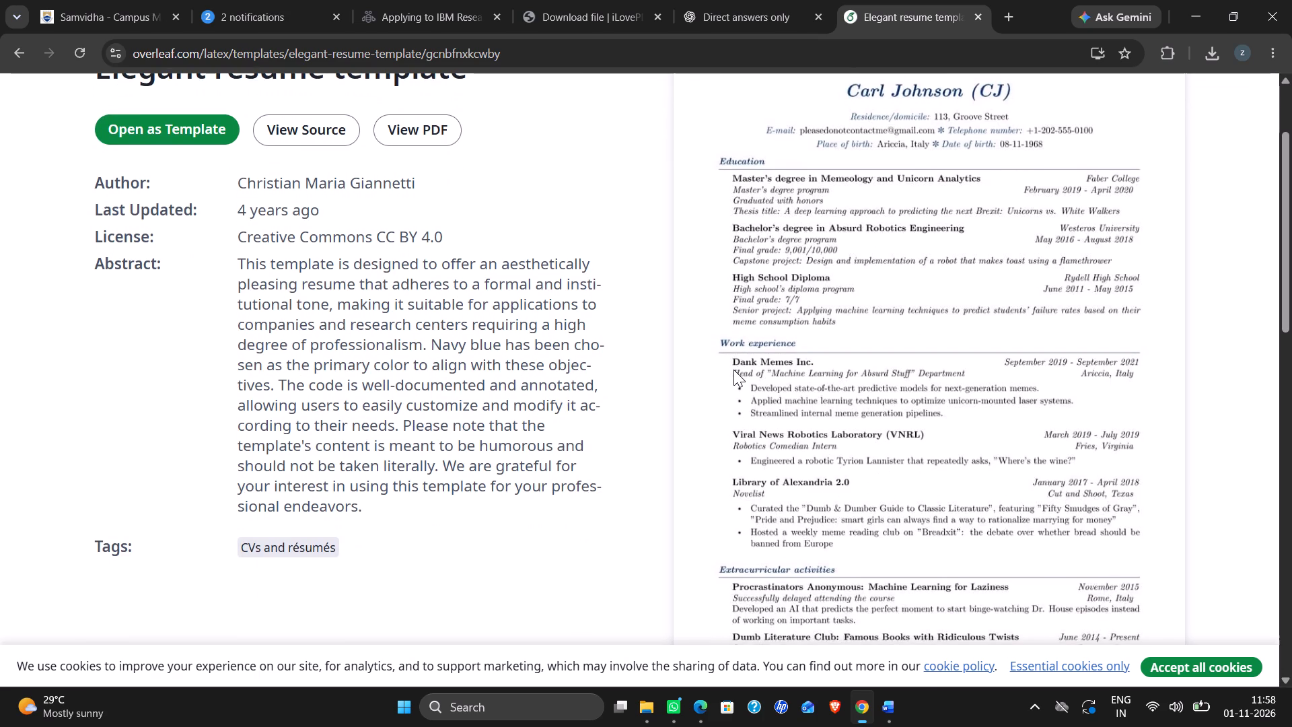
pyautogui.scroll(-1, 733, 370)
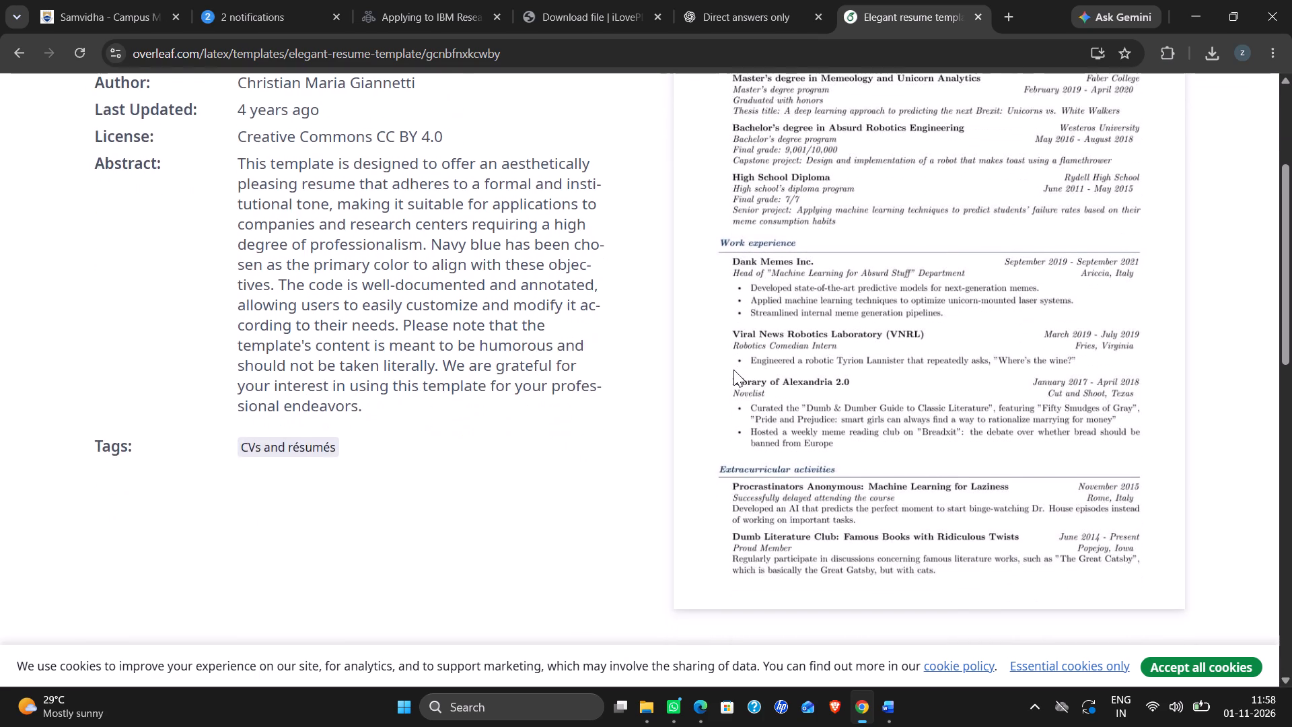
pyautogui.scroll(-2, 733, 370)
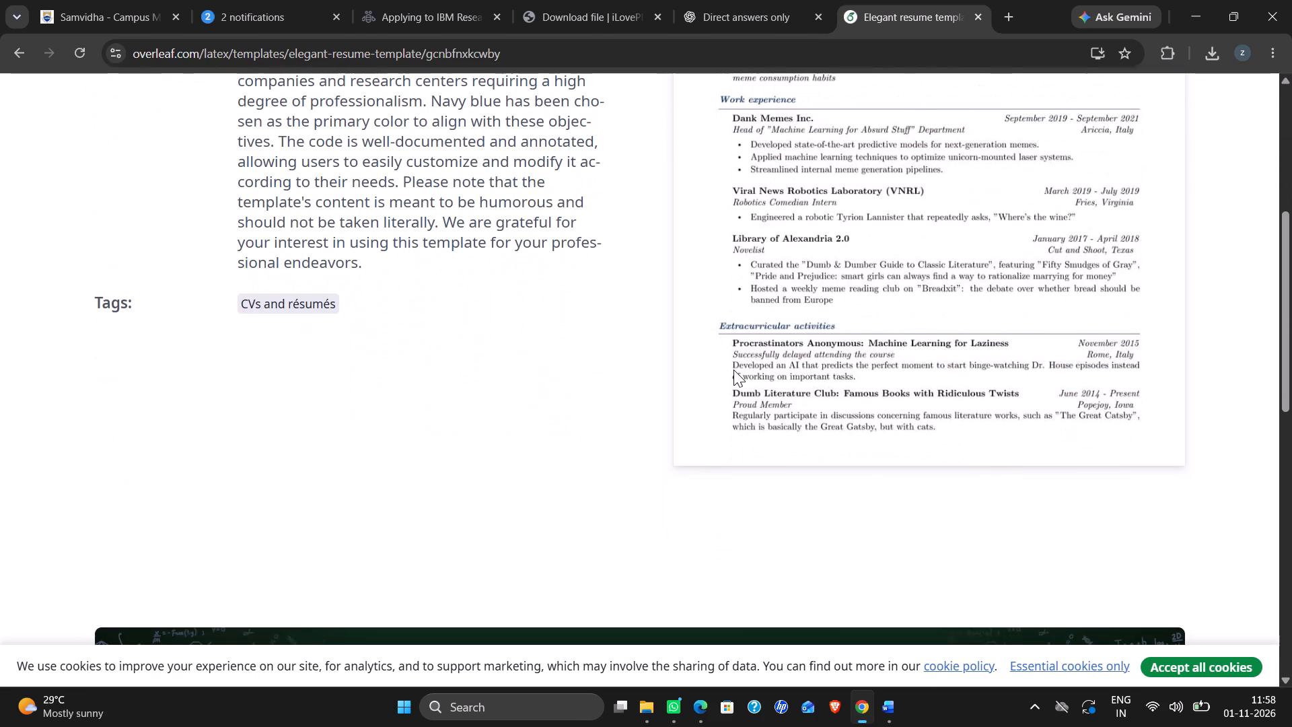
pyautogui.scroll(-2, 733, 370)
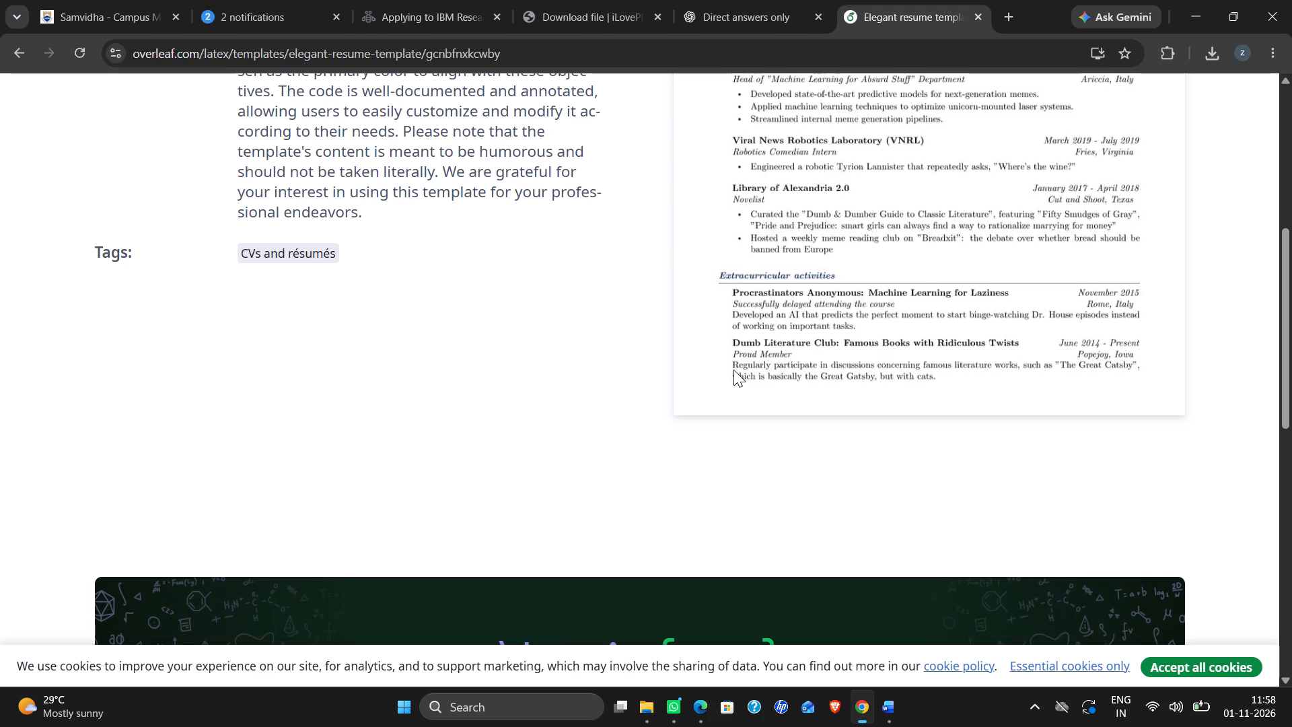
pyautogui.scroll(-2, 733, 370)
pyautogui.scroll(3, 733, 370)
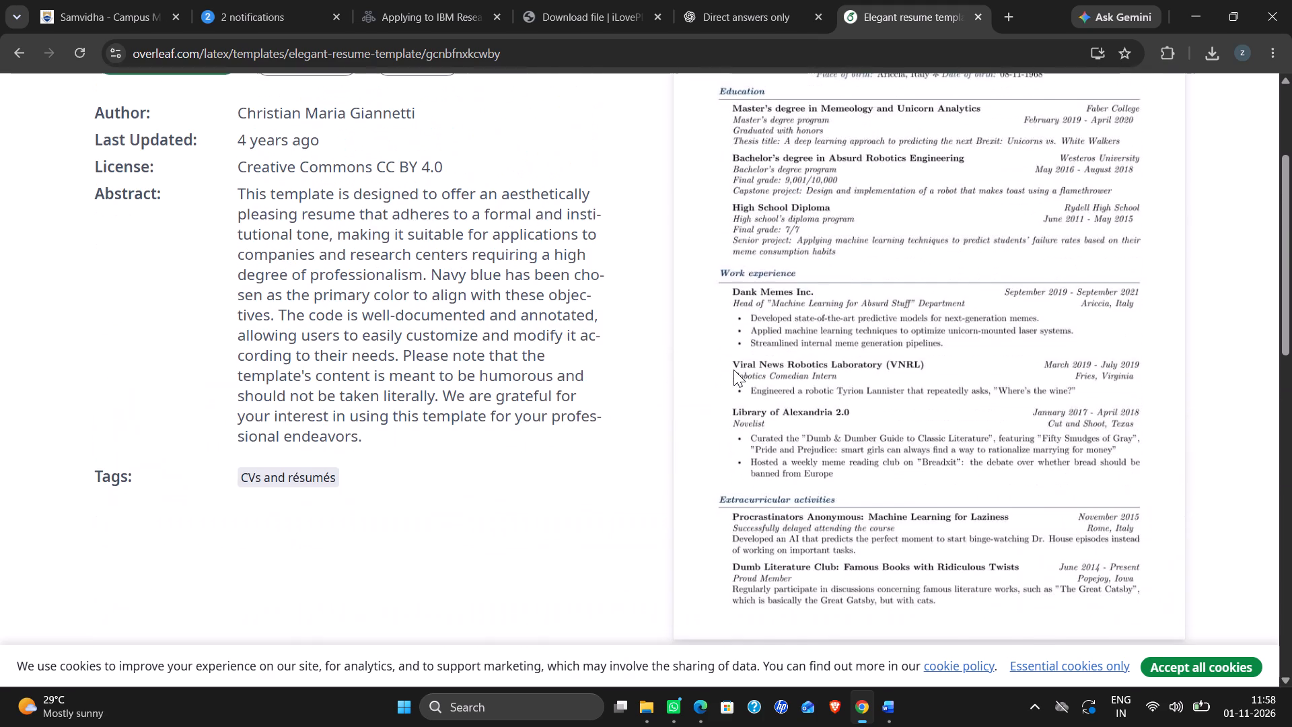
pyautogui.scroll(1, 733, 370)
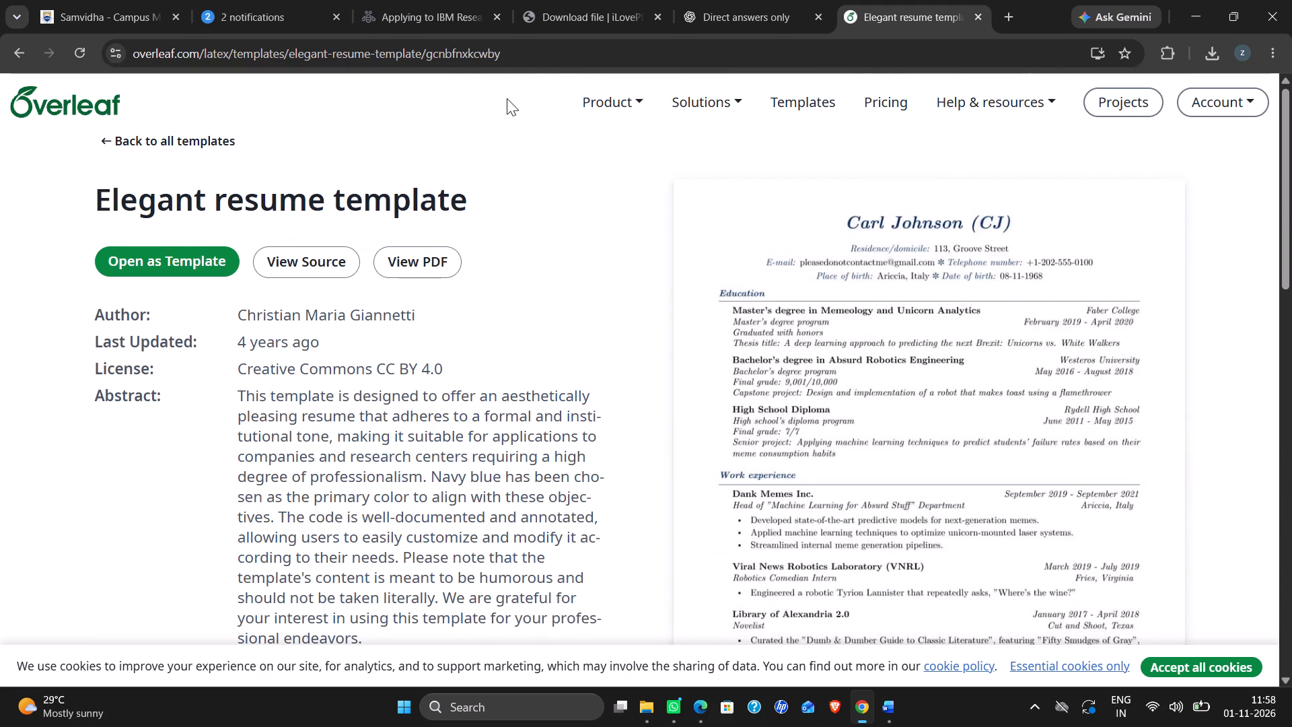
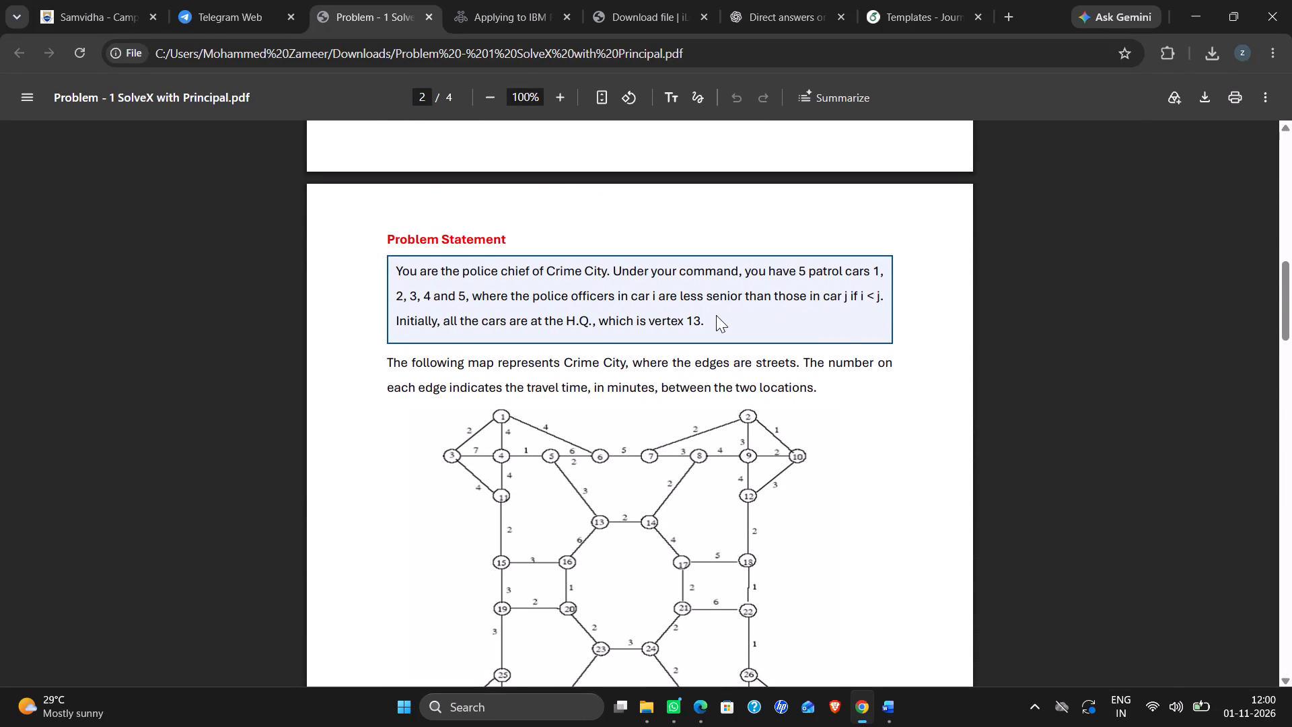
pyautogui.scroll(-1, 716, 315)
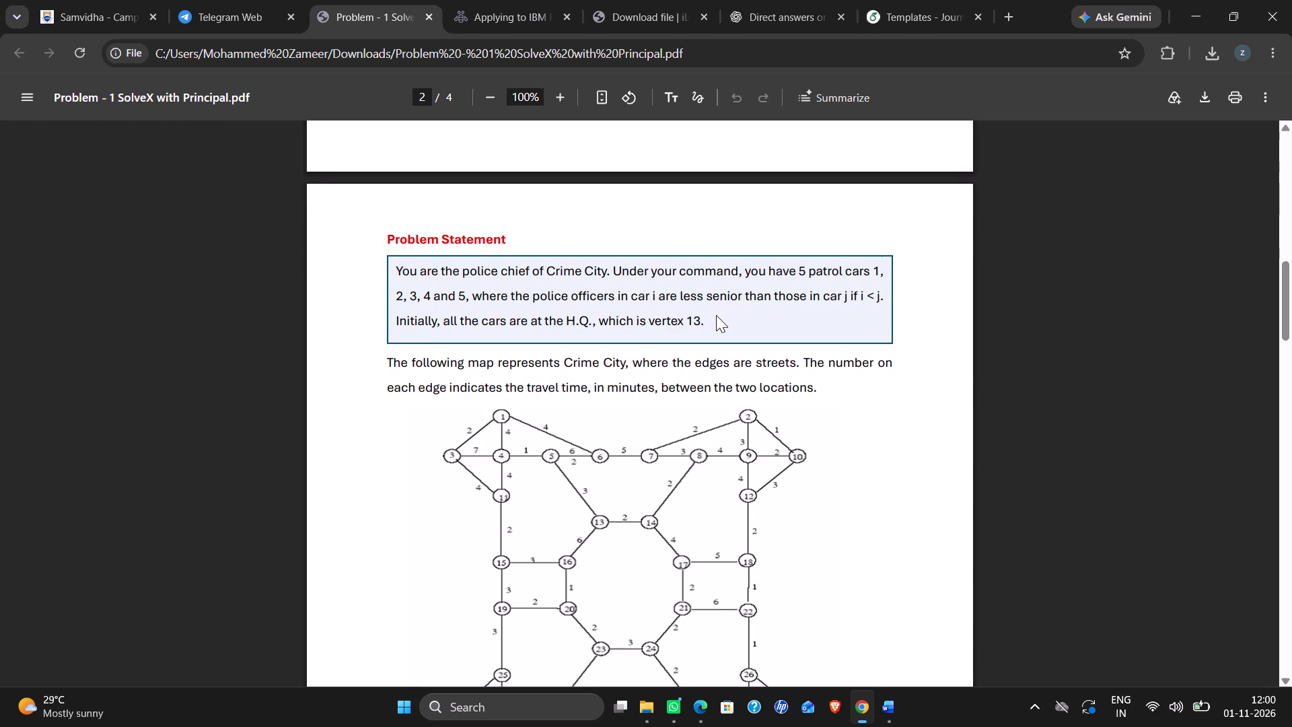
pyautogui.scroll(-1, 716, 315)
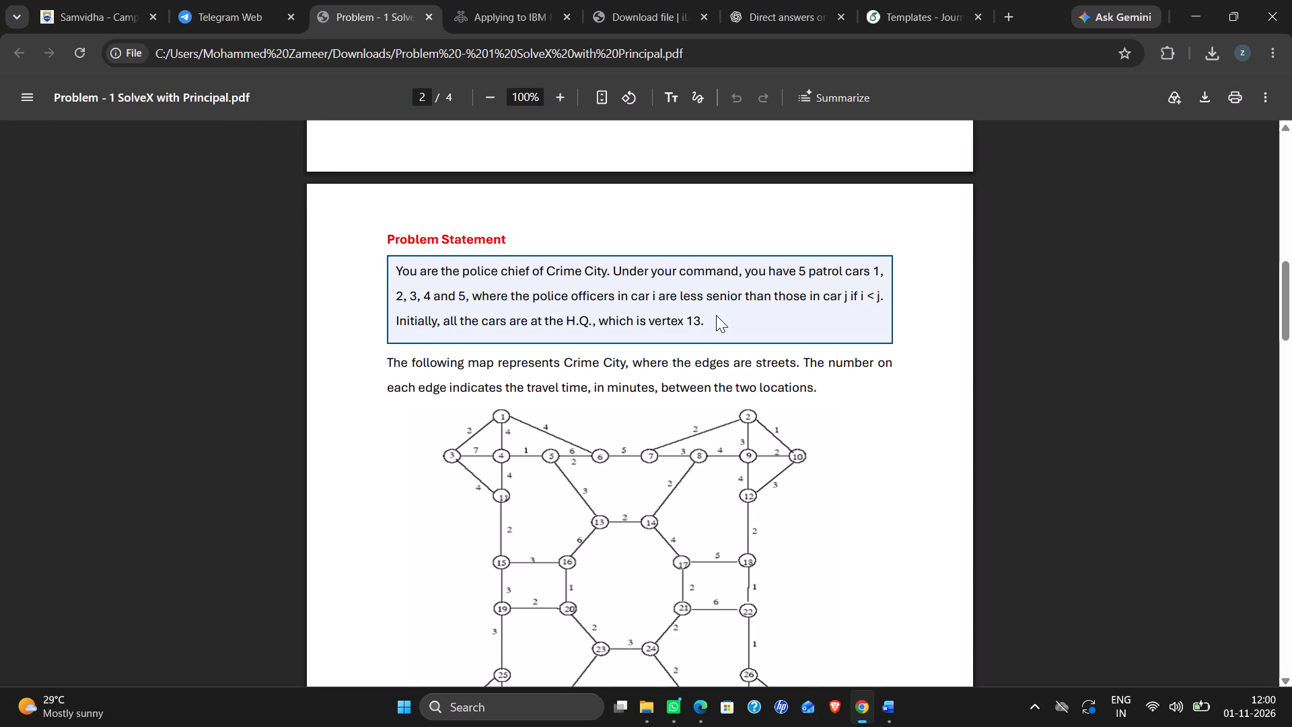
# Look through the SolveX with Principal PDF, covering the Crime City problem statement, dispatch rules and test cases.
pyautogui.scroll(-5, 716, 315)
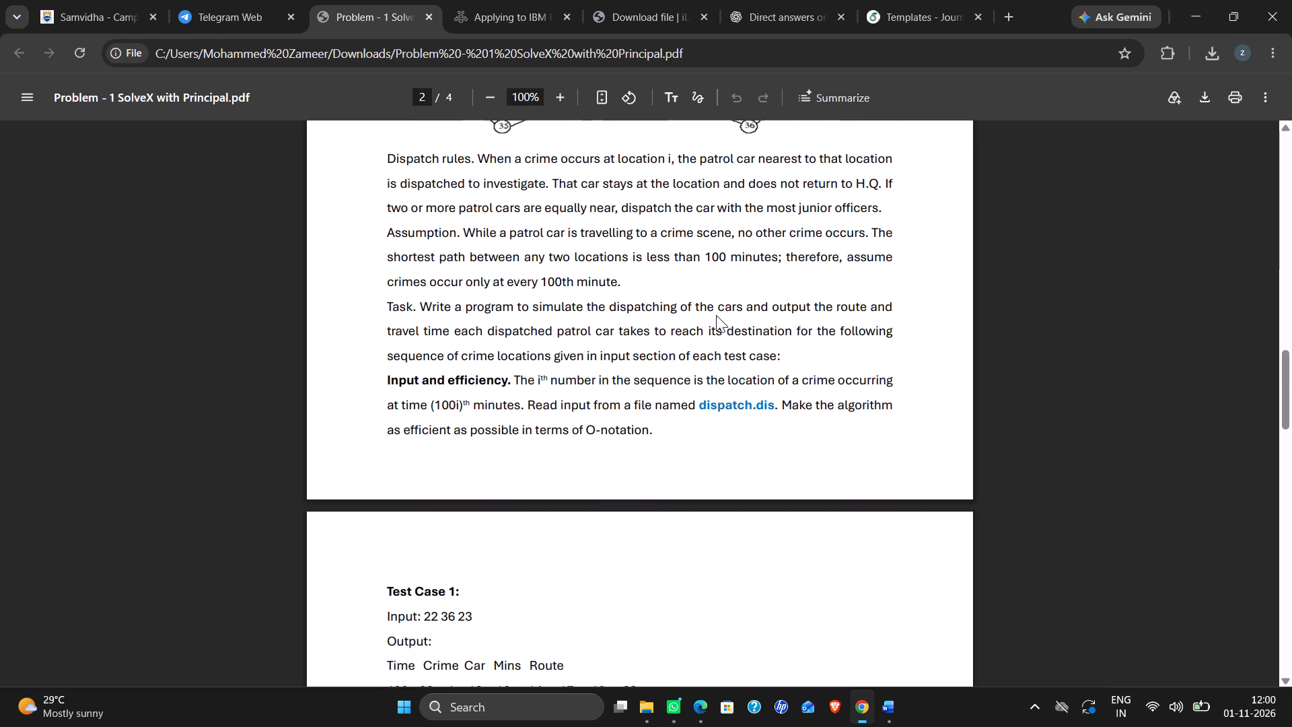
pyautogui.scroll(-4, 716, 315)
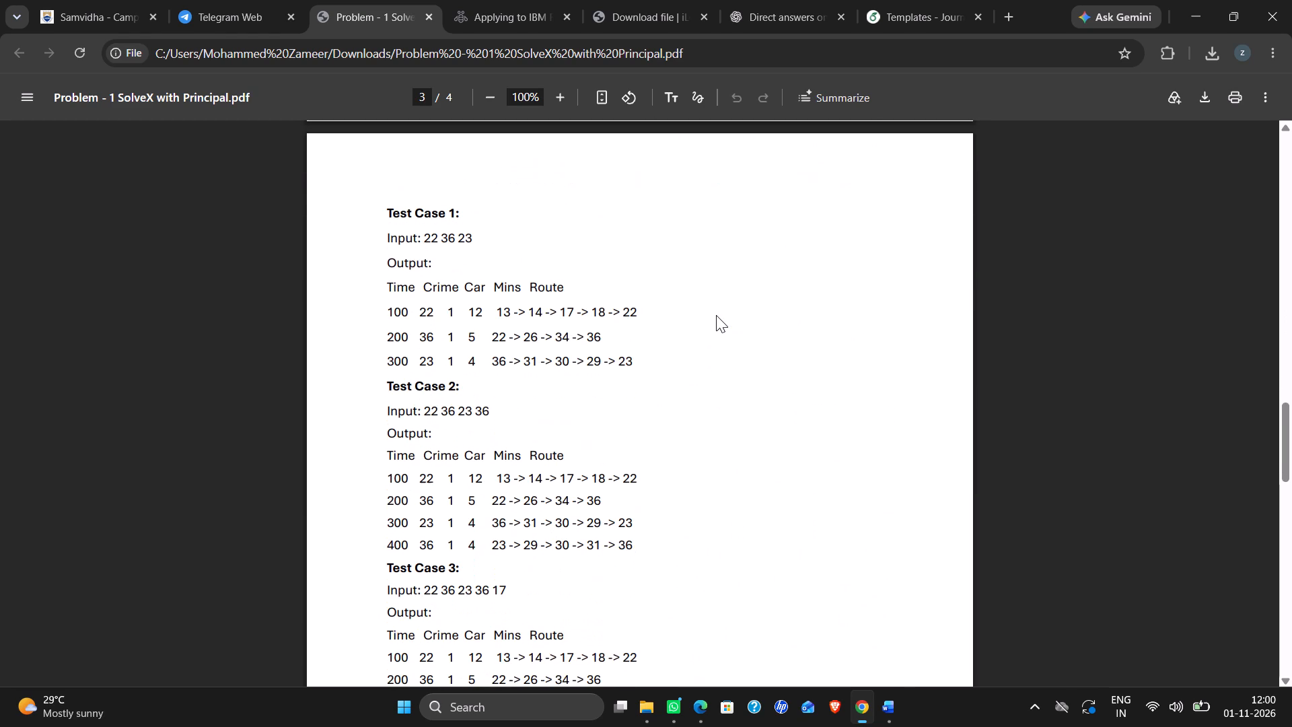
pyautogui.scroll(-7, 716, 315)
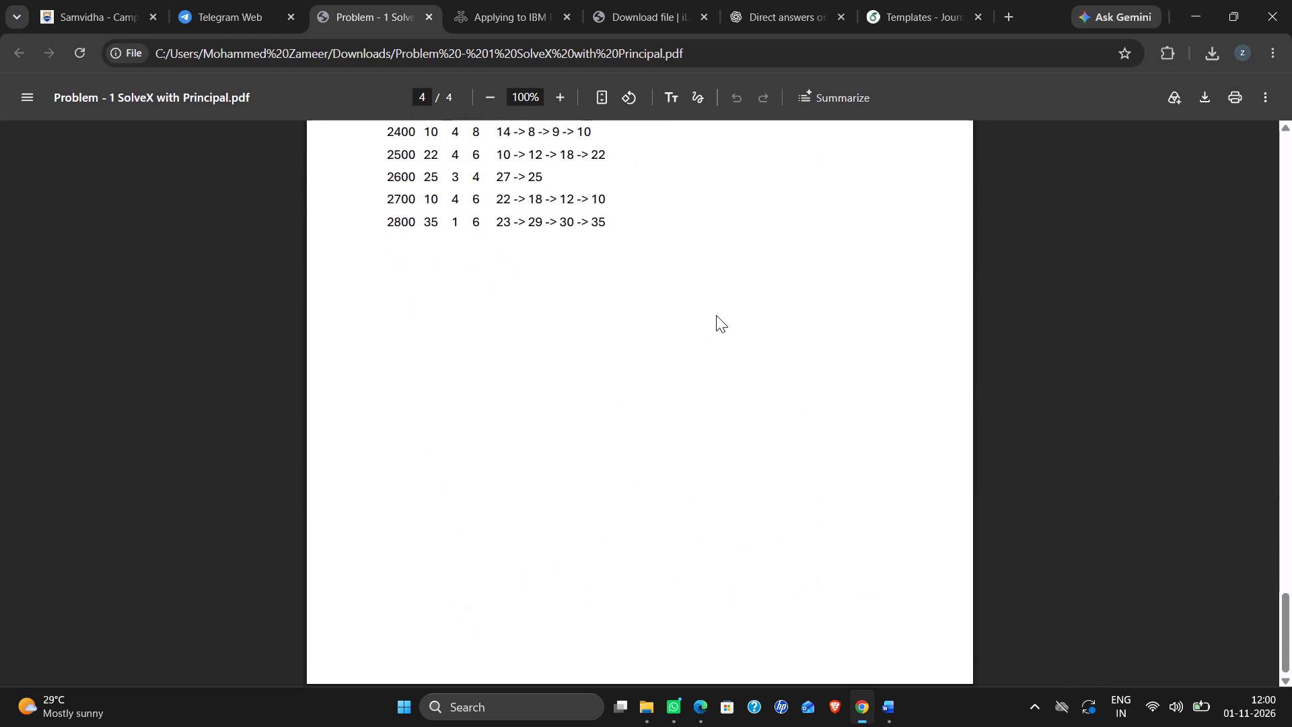
pyautogui.scroll(-4, 716, 315)
pyautogui.scroll(16, 716, 315)
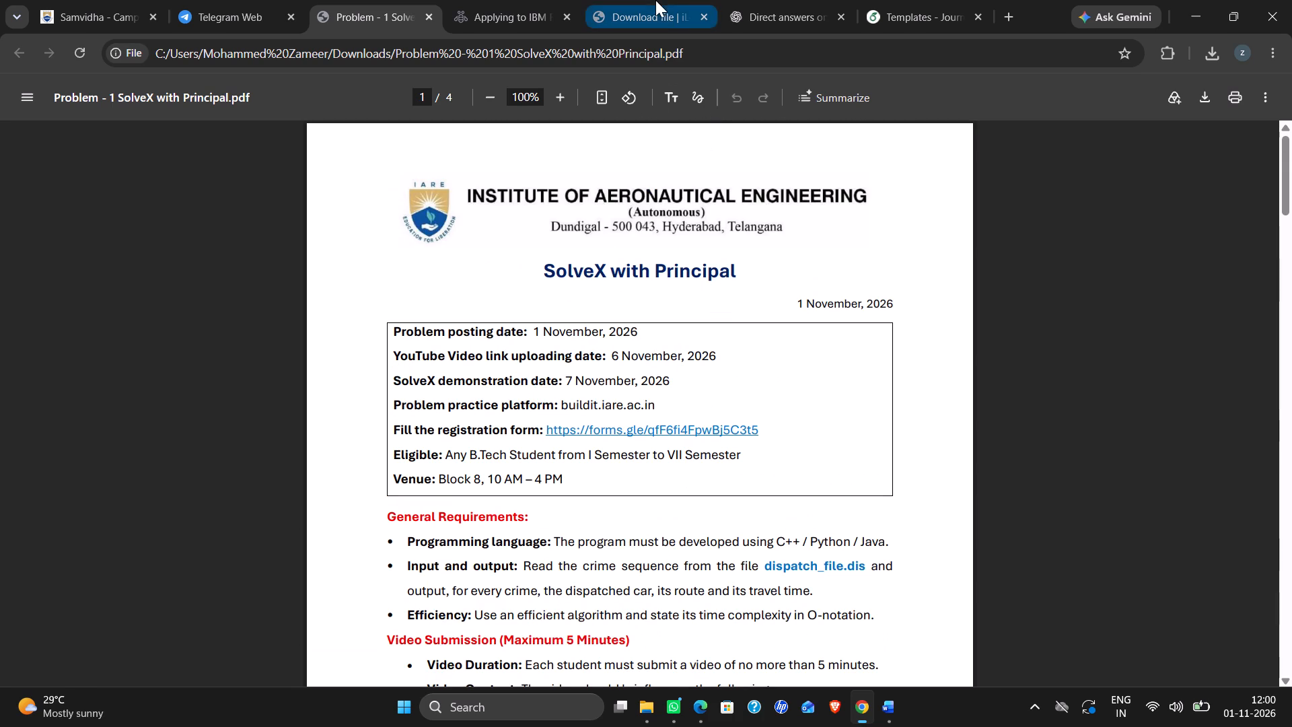
# Return to the Overleaf CV template gallery and go to page 2 of the recent templates.
pyautogui.click(966, 0)
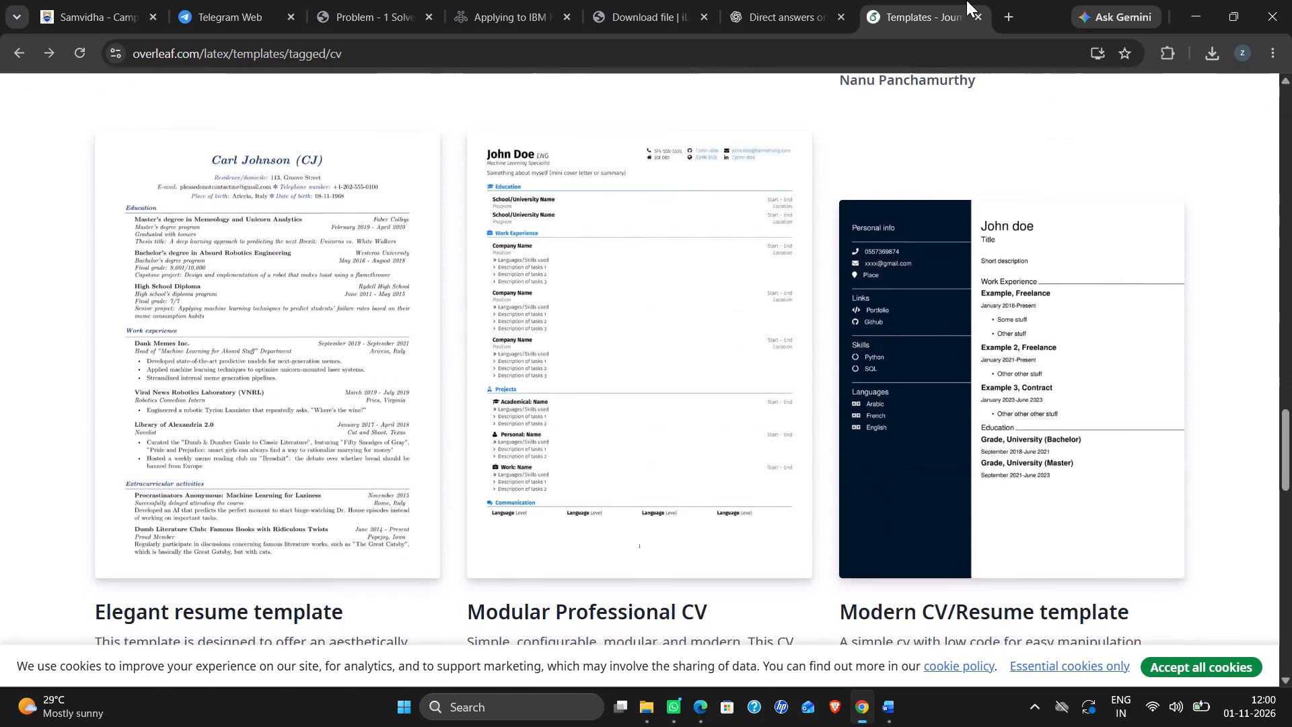
pyautogui.scroll(-3, 739, 403)
pyautogui.scroll(1, 739, 403)
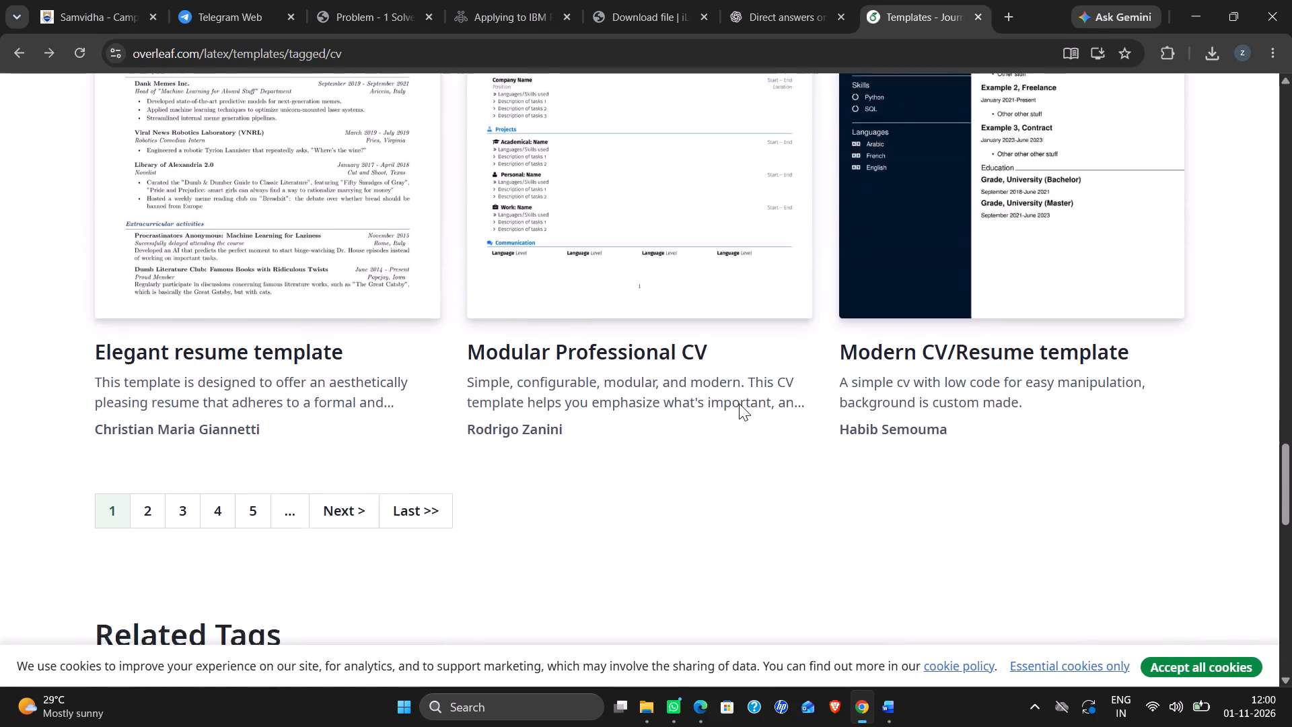
pyautogui.scroll(1, 739, 403)
pyautogui.click(141, 605)
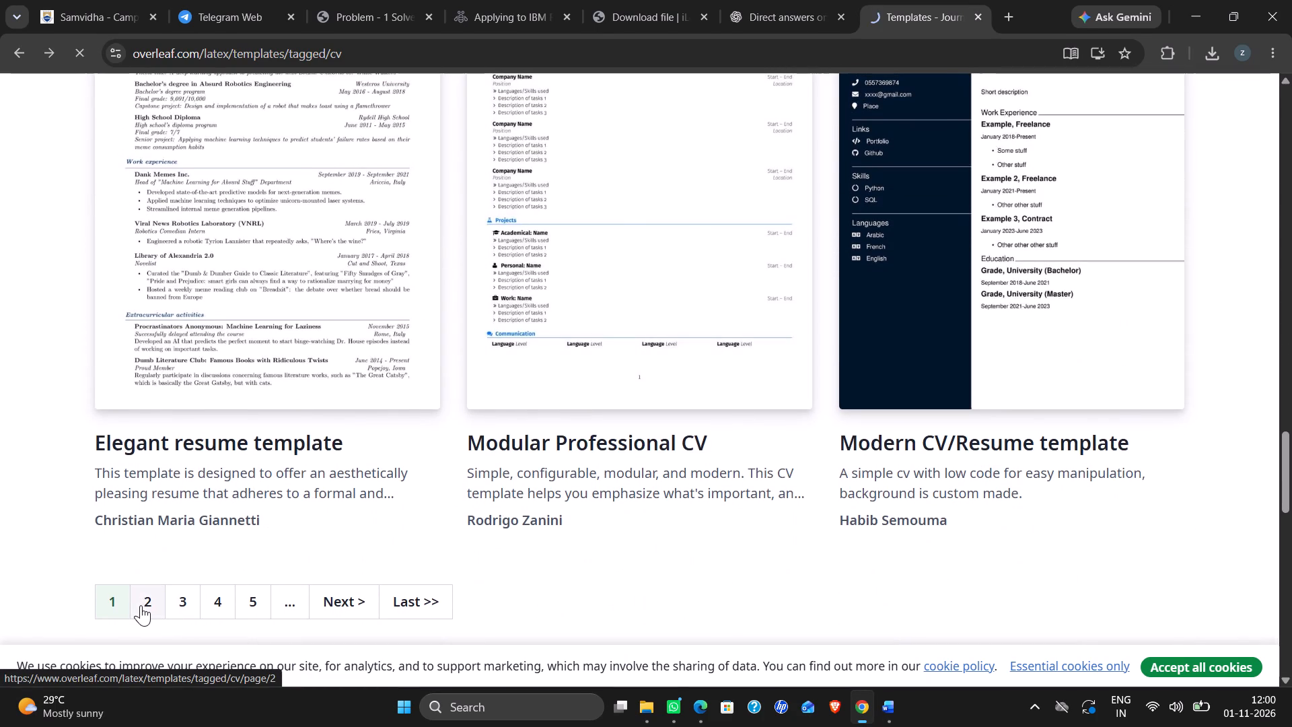
# Browse the recent CV templates on page 2 and open the software engineer résumé with the First Last heading.
pyautogui.scroll(-2, 209, 469)
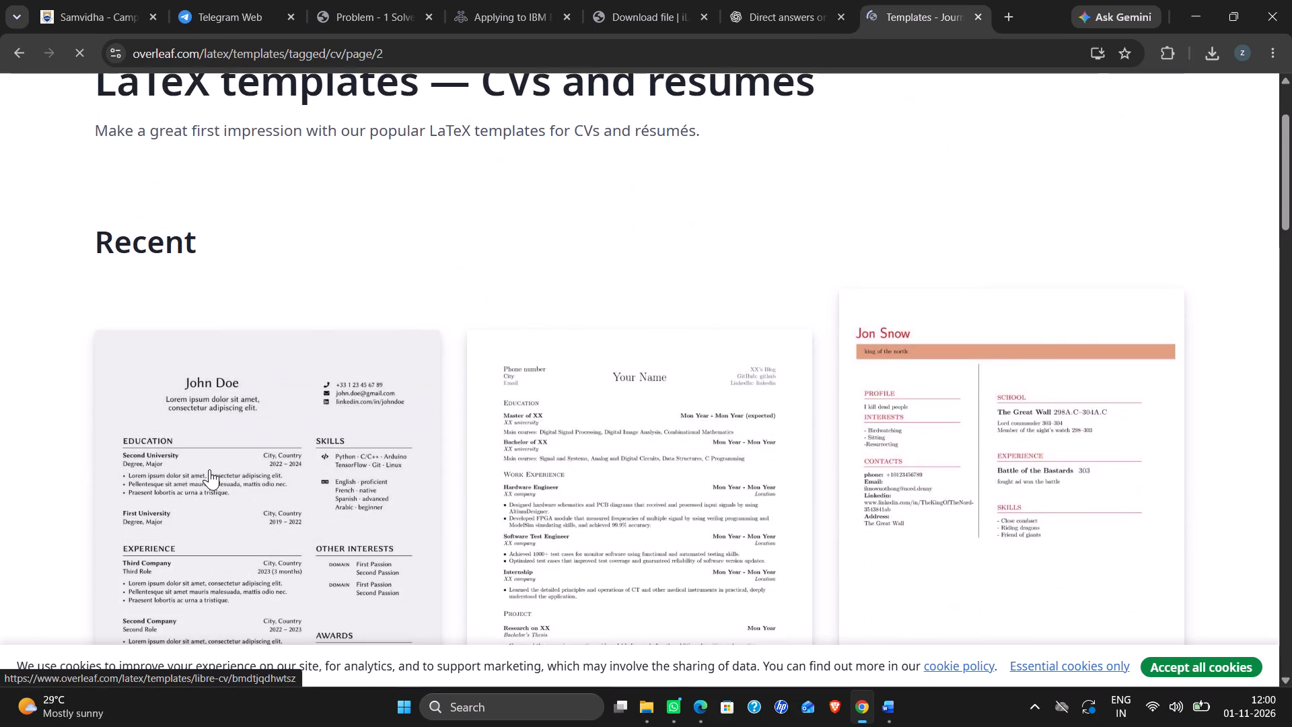
pyautogui.scroll(-1, 209, 469)
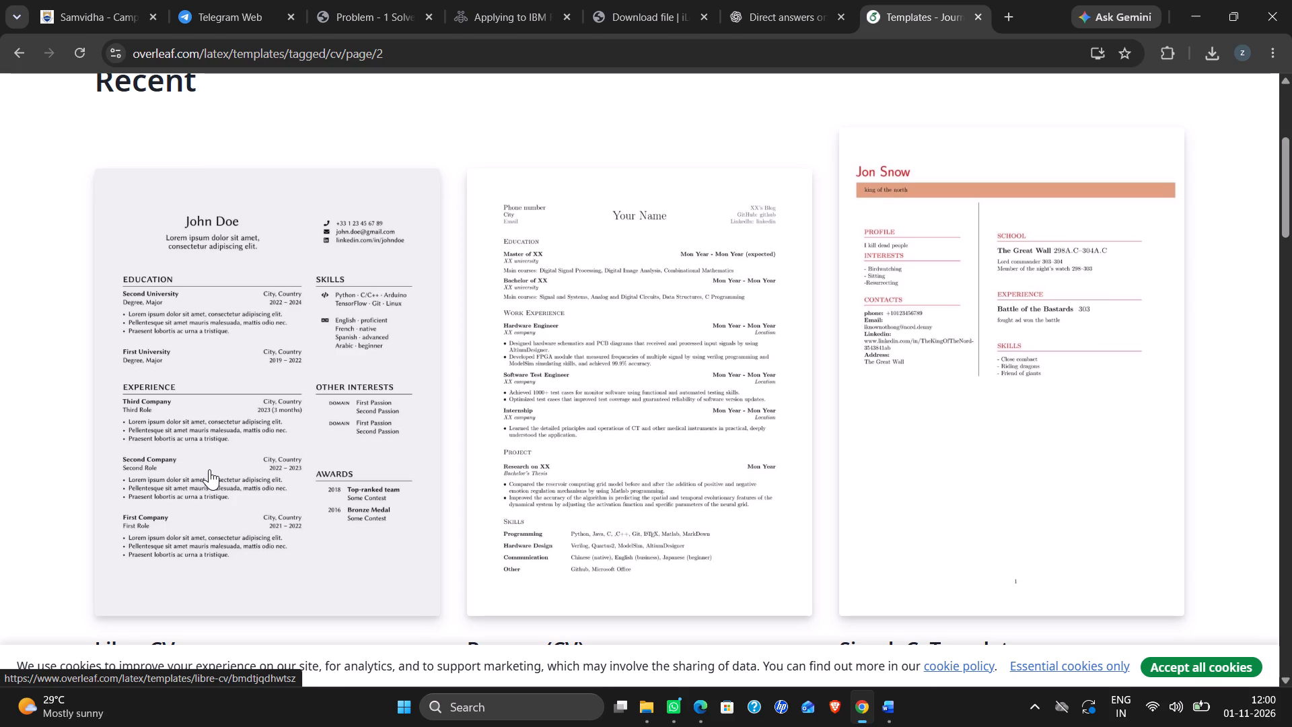
pyautogui.scroll(-3, 343, 456)
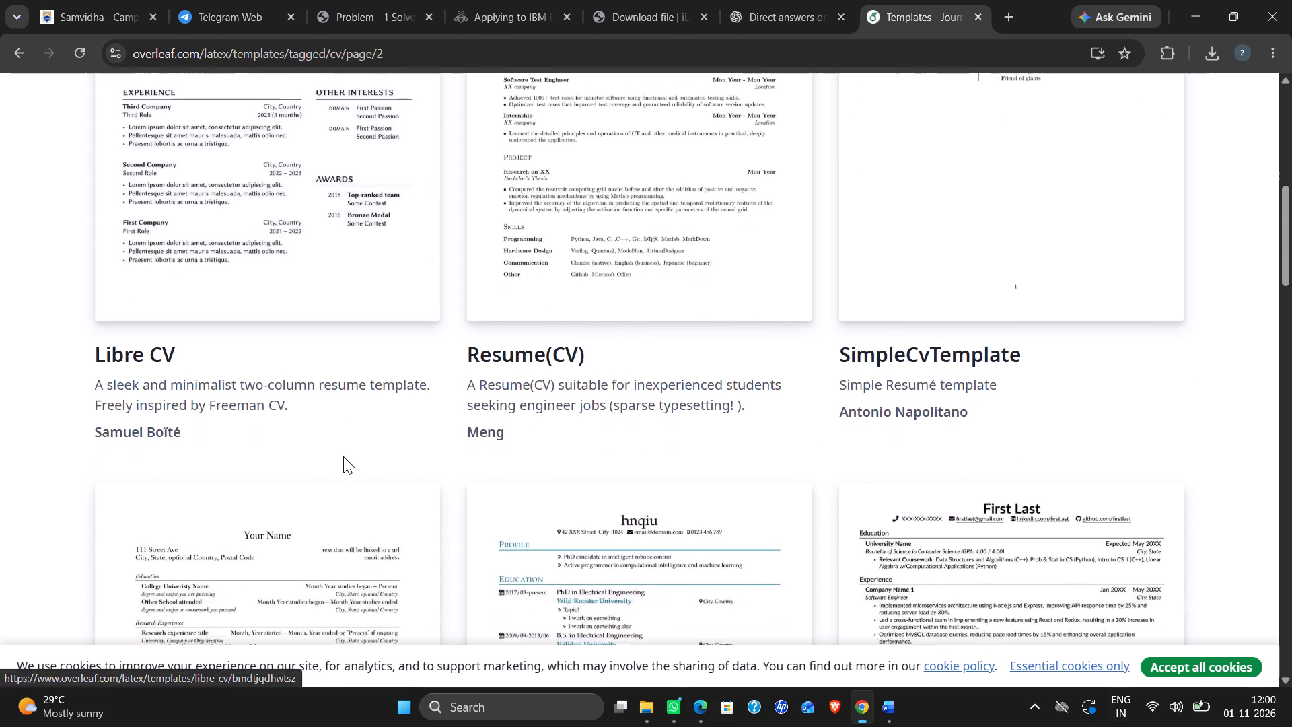
pyautogui.scroll(-2, 343, 456)
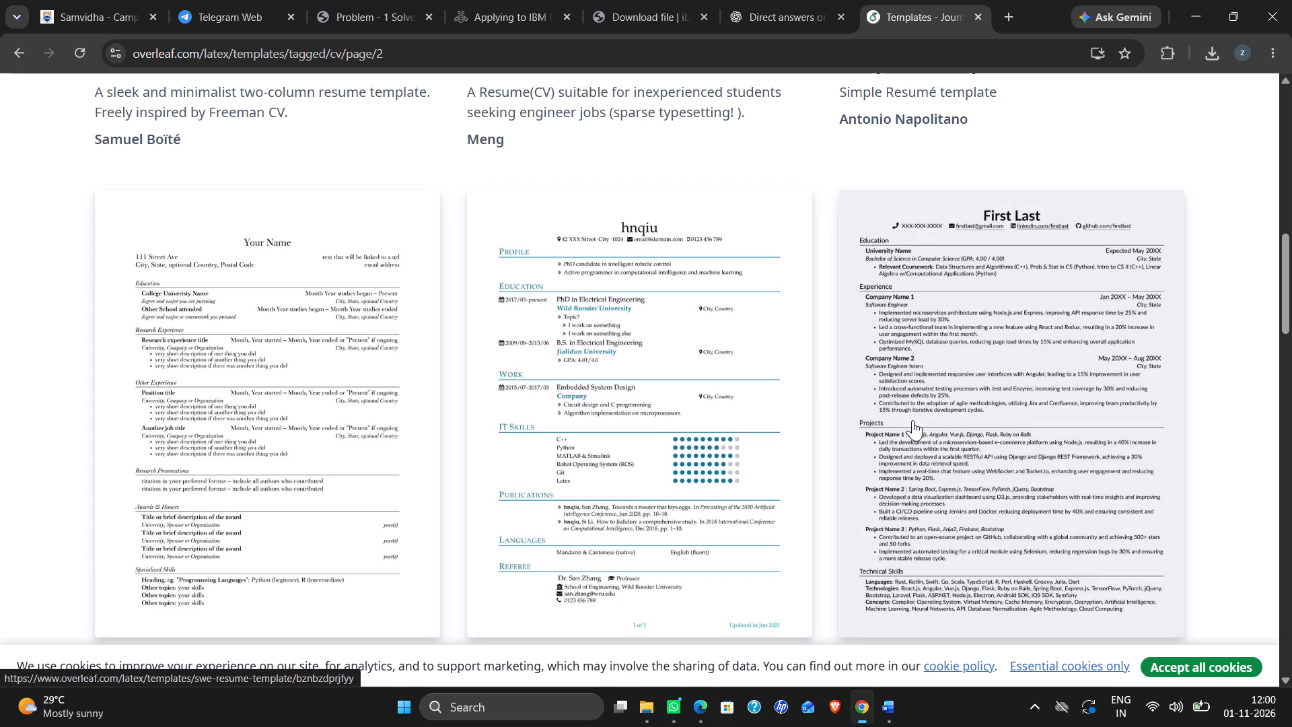
pyautogui.click(912, 420)
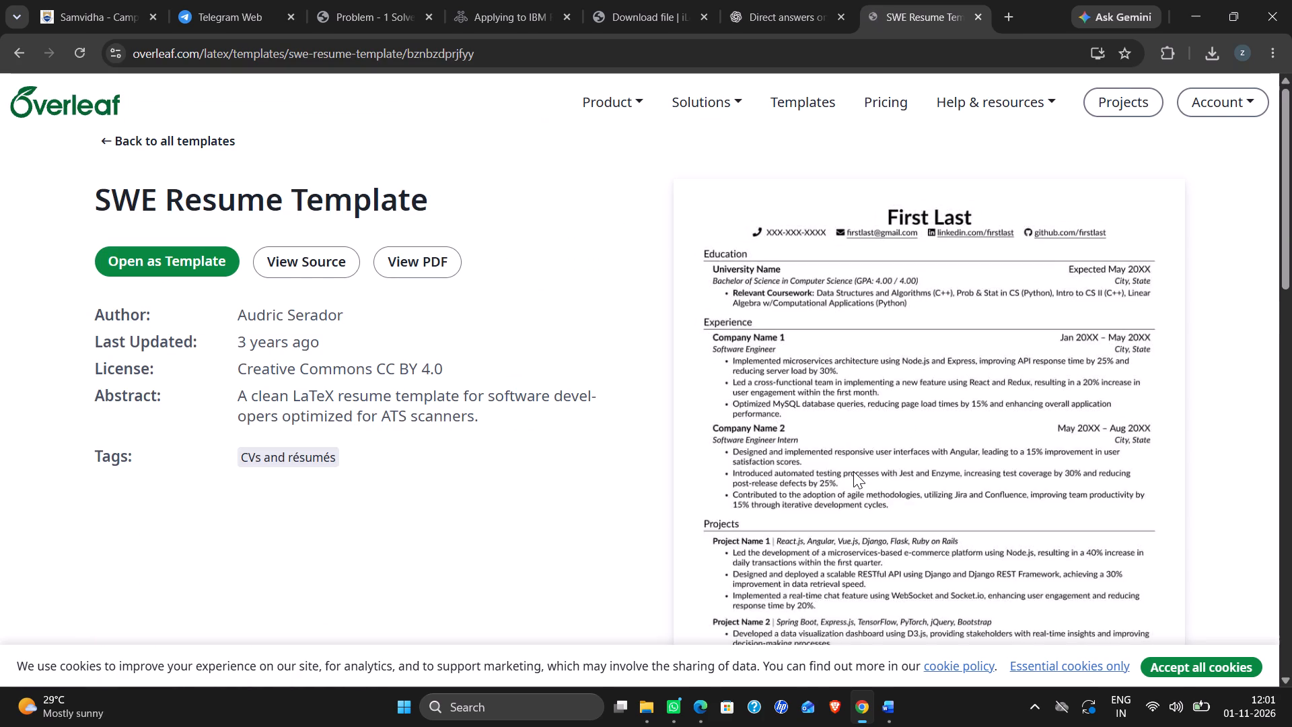
# Check the SWE Resume Template's details page and open its PDF version.
pyautogui.scroll(-5, 853, 471)
pyautogui.scroll(4, 853, 471)
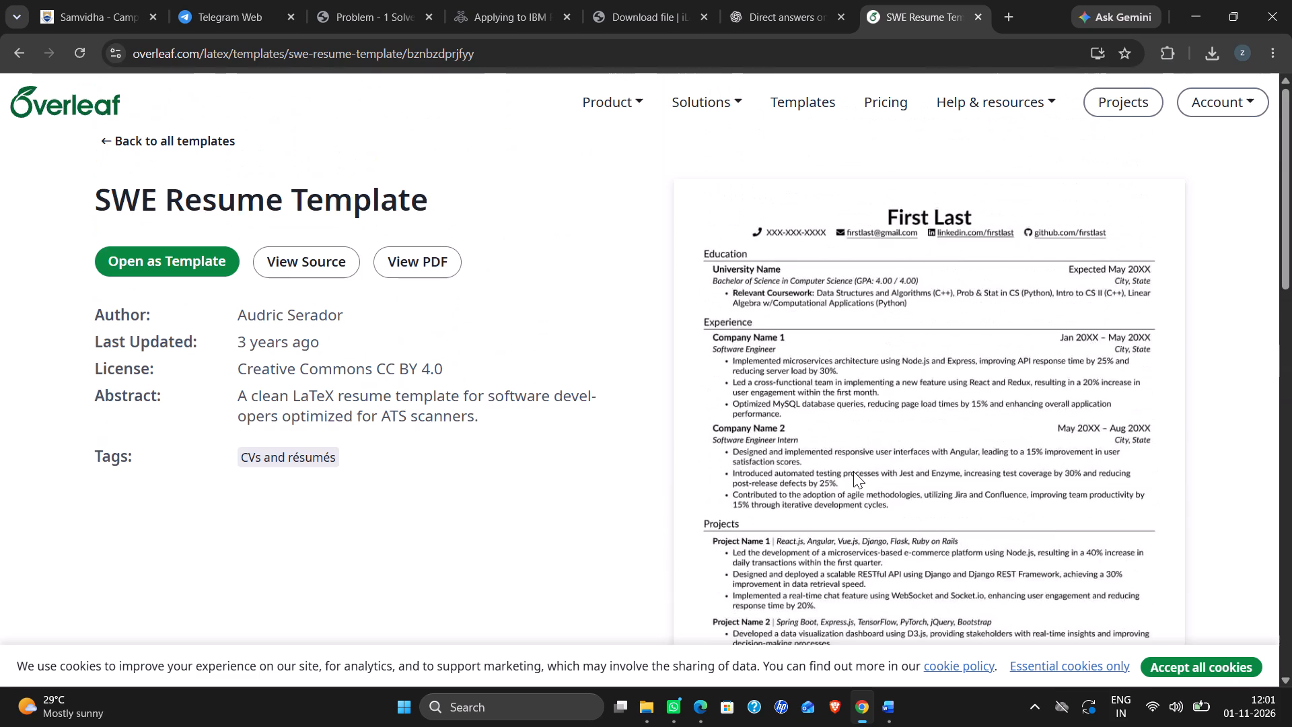
pyautogui.click(412, 263)
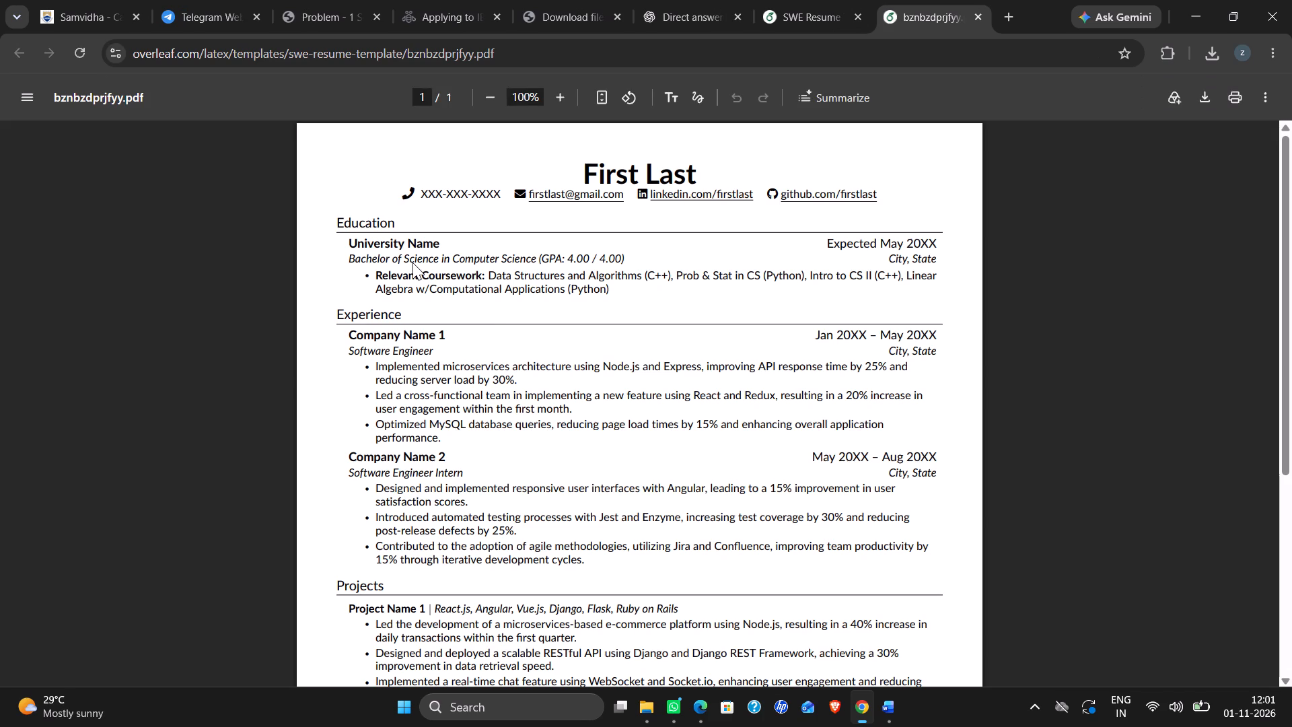
pyautogui.scroll(-6, 483, 317)
pyautogui.scroll(7, 483, 317)
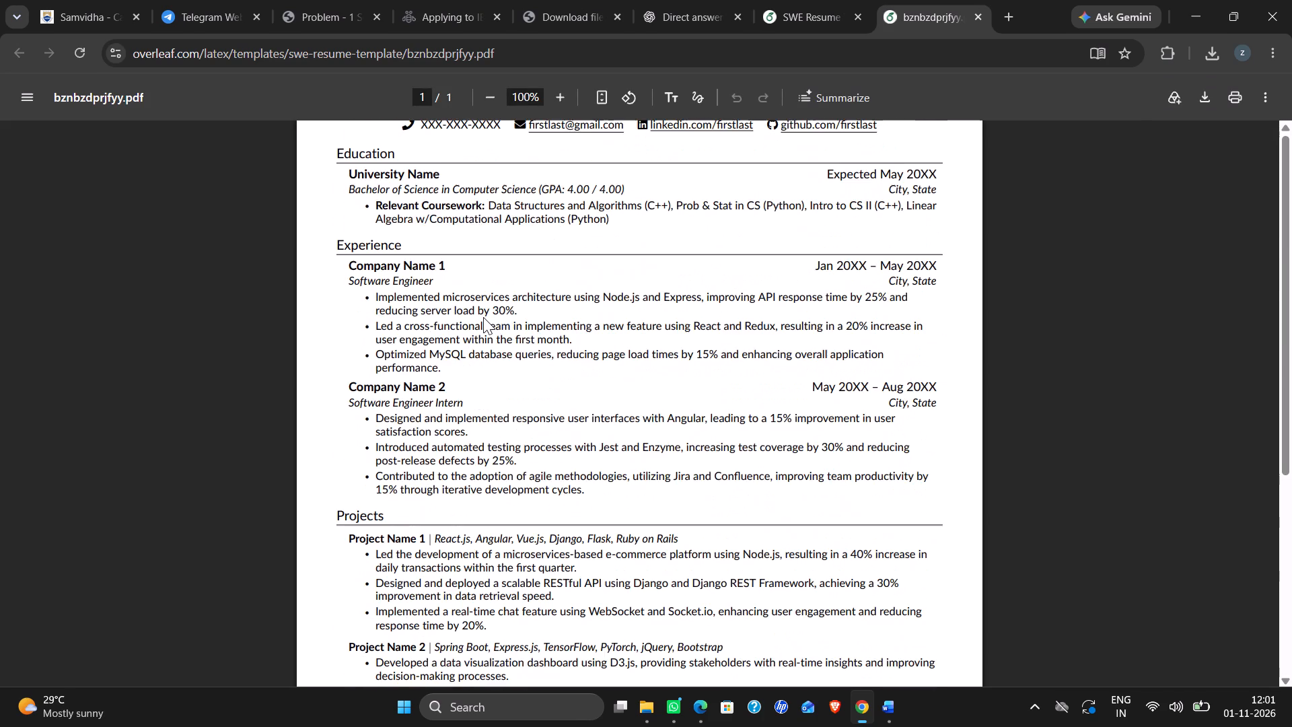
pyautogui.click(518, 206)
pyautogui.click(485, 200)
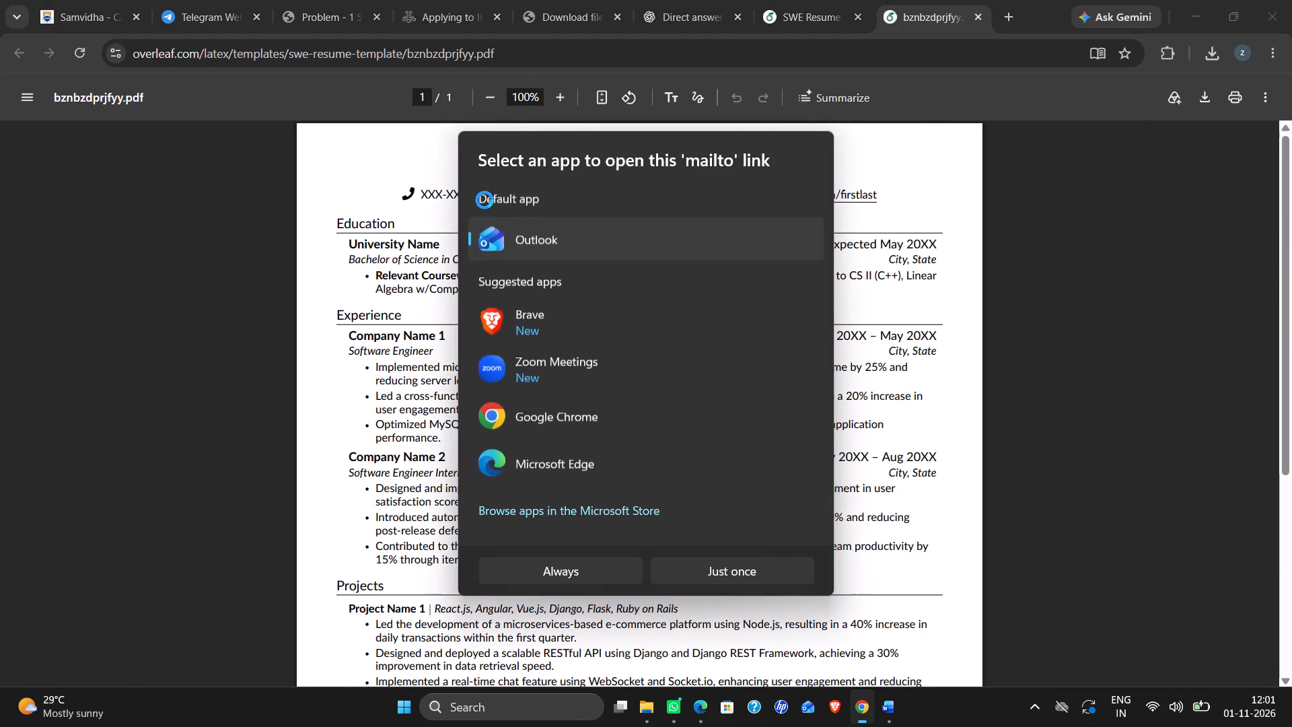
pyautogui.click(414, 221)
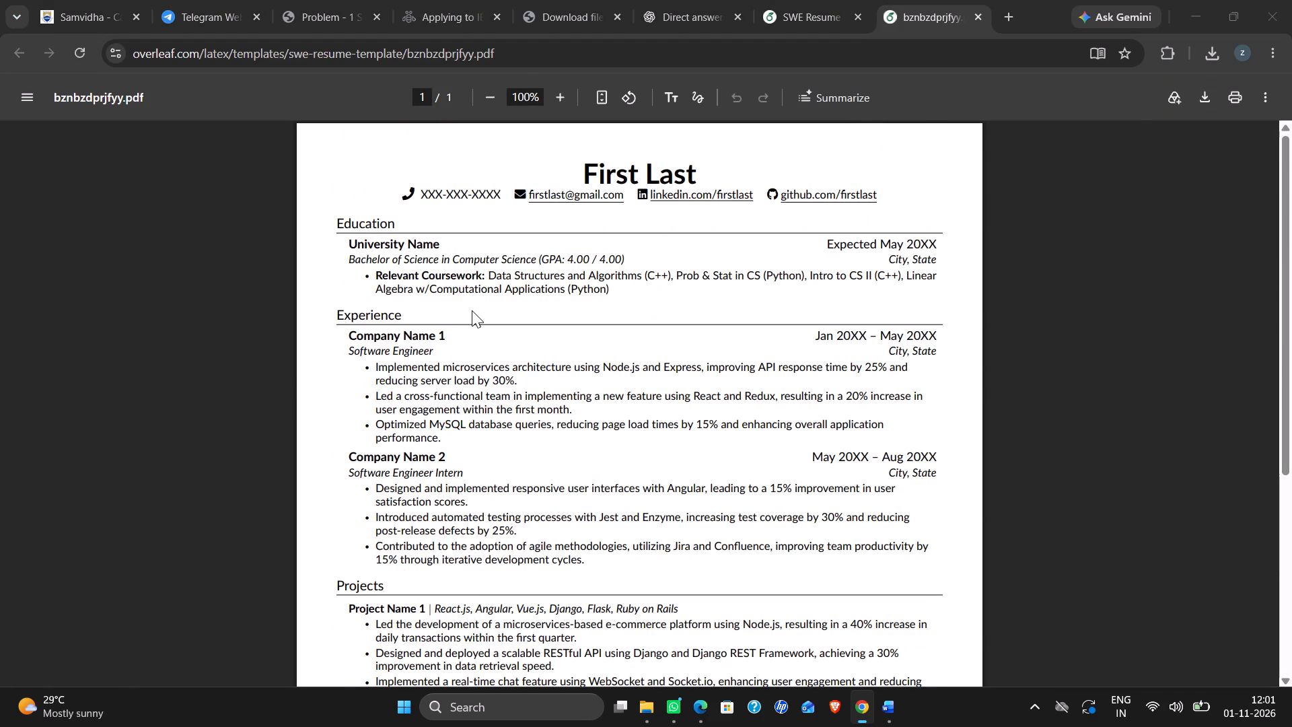
# Examine the SWE Resume Template PDF's layout, from education and experience through projects and technical skills.
pyautogui.scroll(-1, 472, 310)
pyautogui.scroll(2, 472, 310)
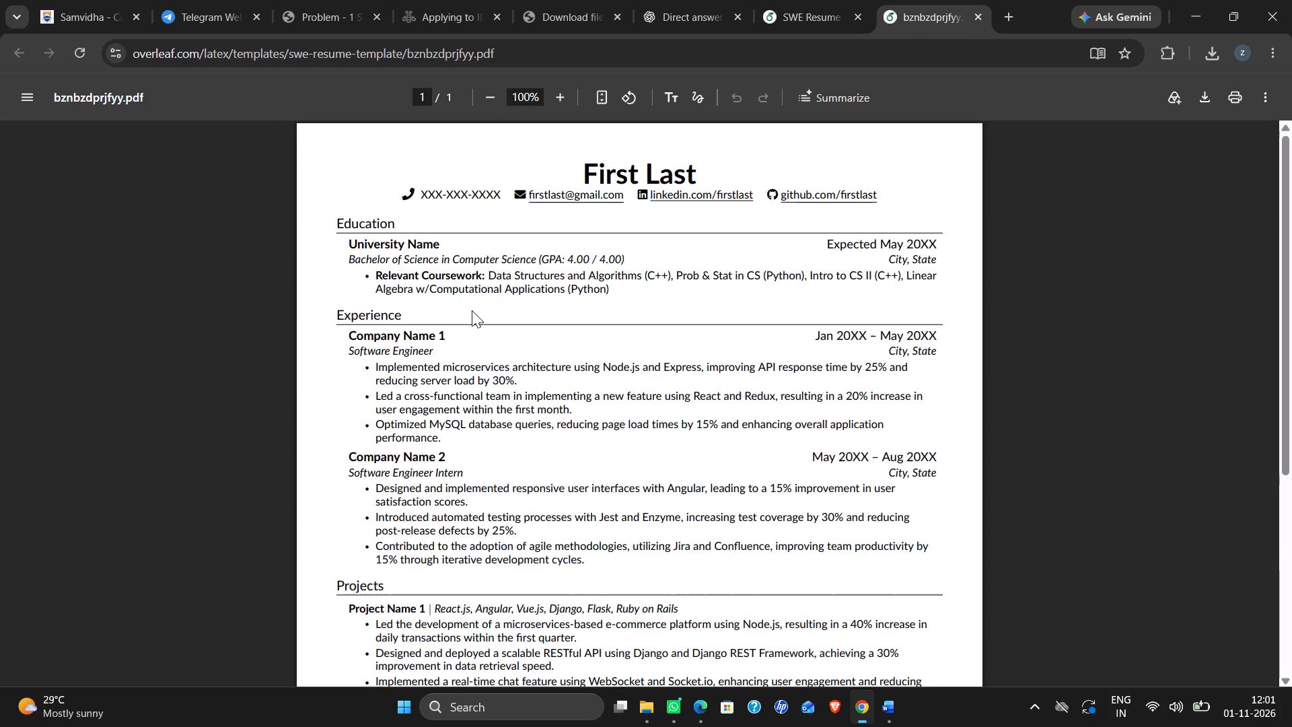
pyautogui.scroll(-6, 472, 310)
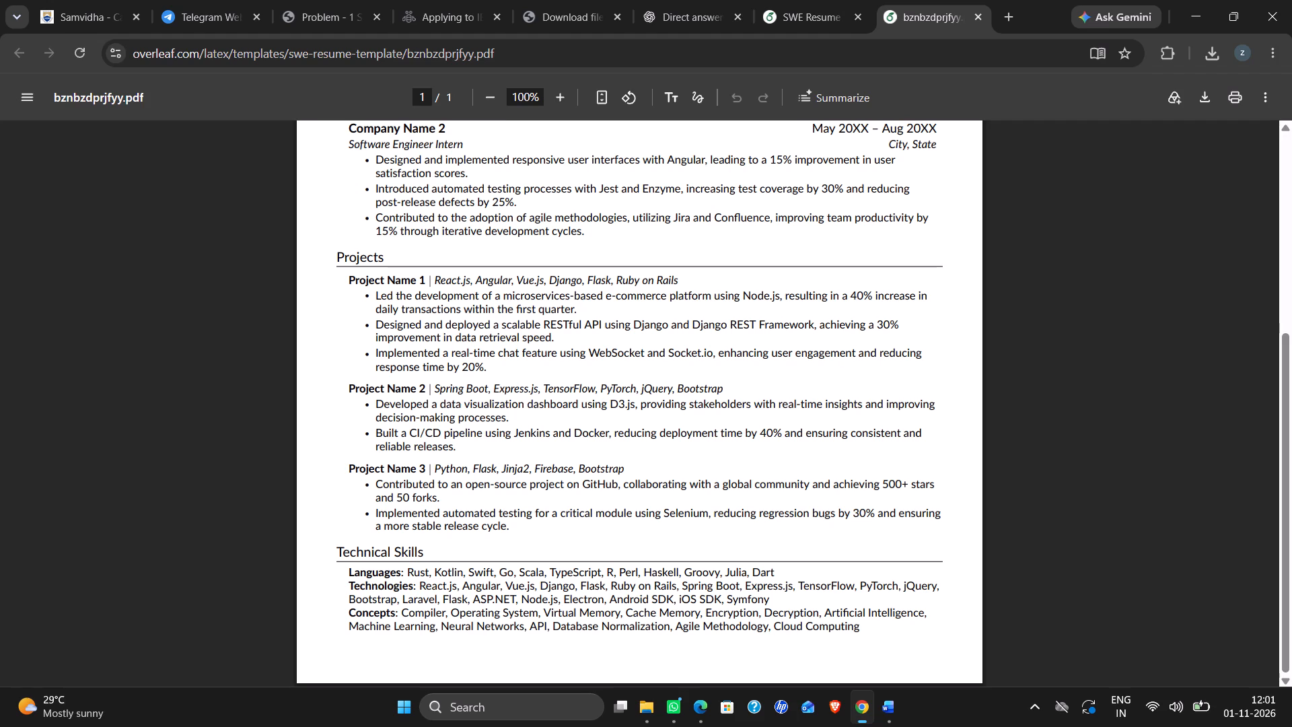
pyautogui.moveTo(390, 301); pyautogui.dragTo(416, 336)
pyautogui.click(416, 336)
pyautogui.scroll(-2, 421, 392)
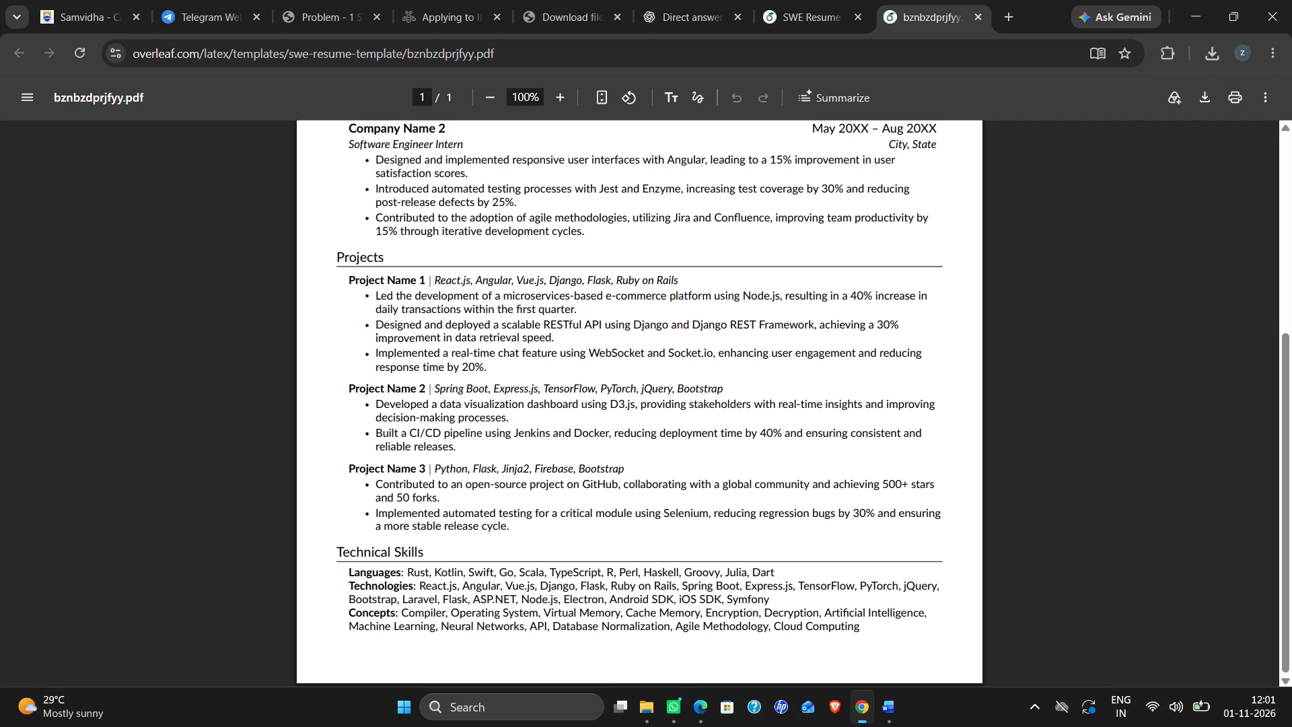
pyautogui.scroll(-1, 426, 415)
pyautogui.scroll(-2, 421, 522)
pyautogui.moveTo(371, 586); pyautogui.dragTo(413, 613)
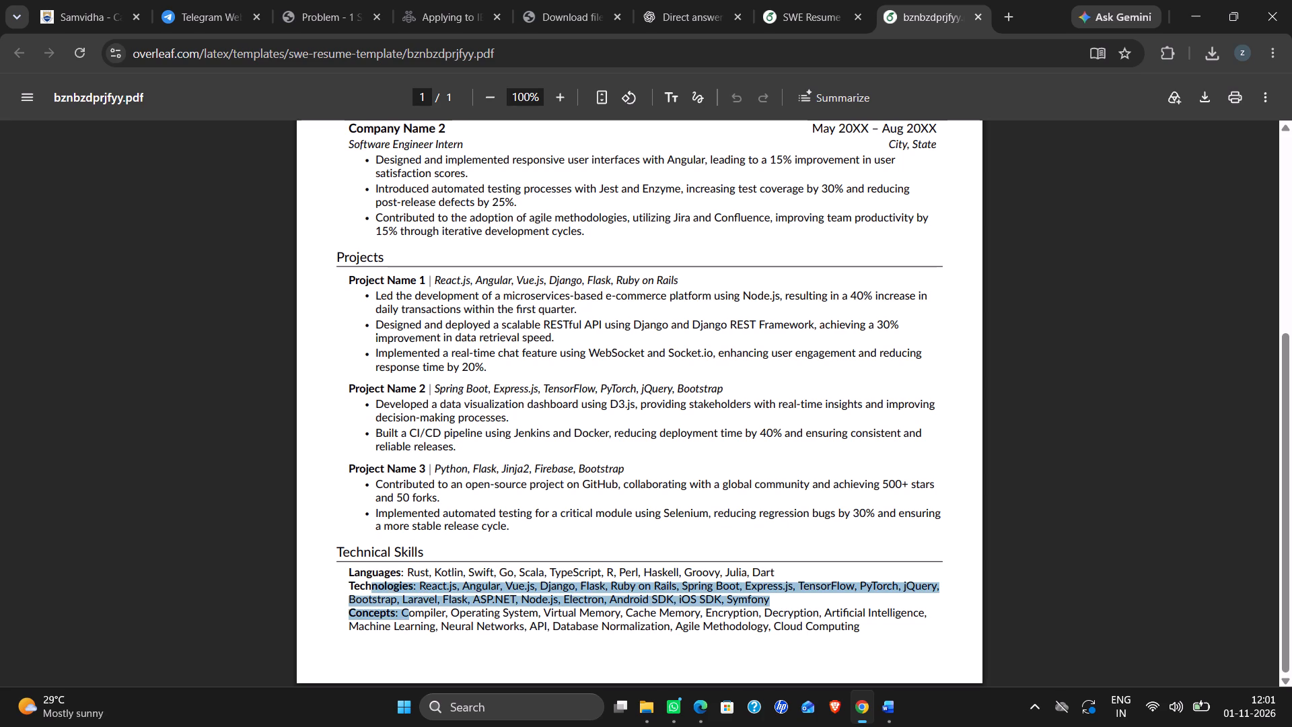
pyautogui.click(419, 622)
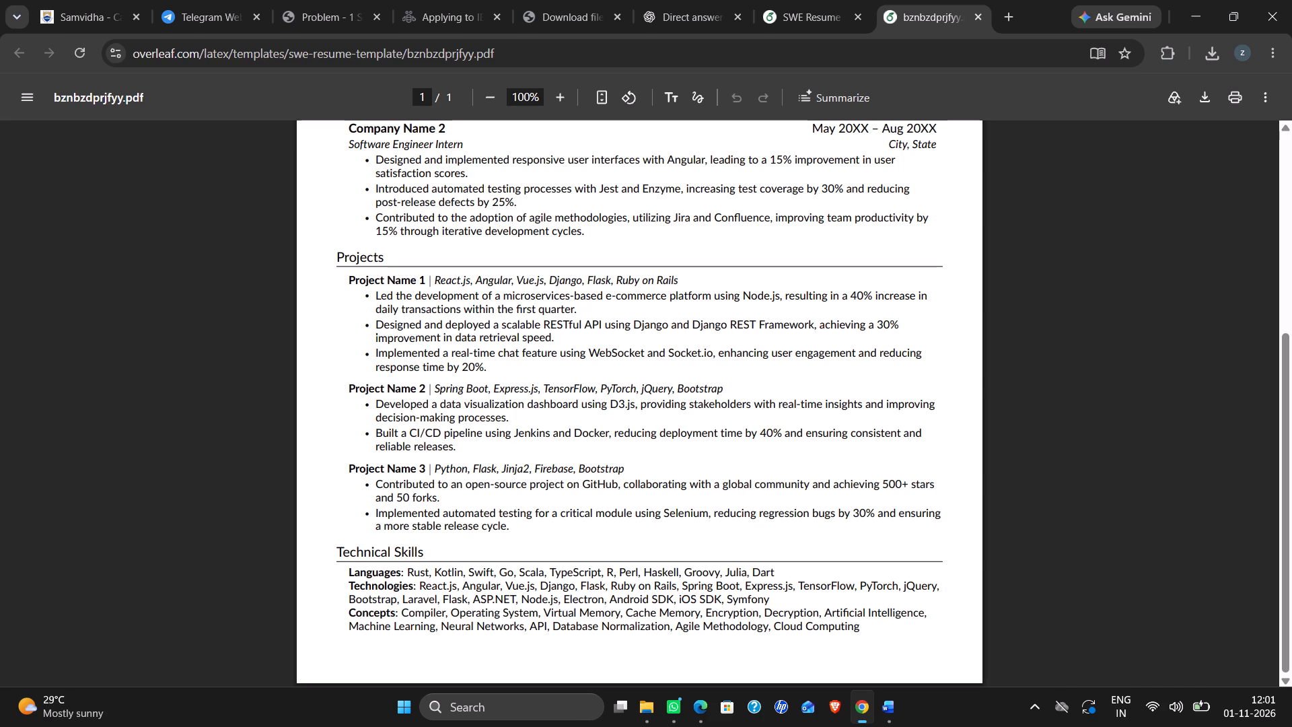
pyautogui.scroll(1, 419, 622)
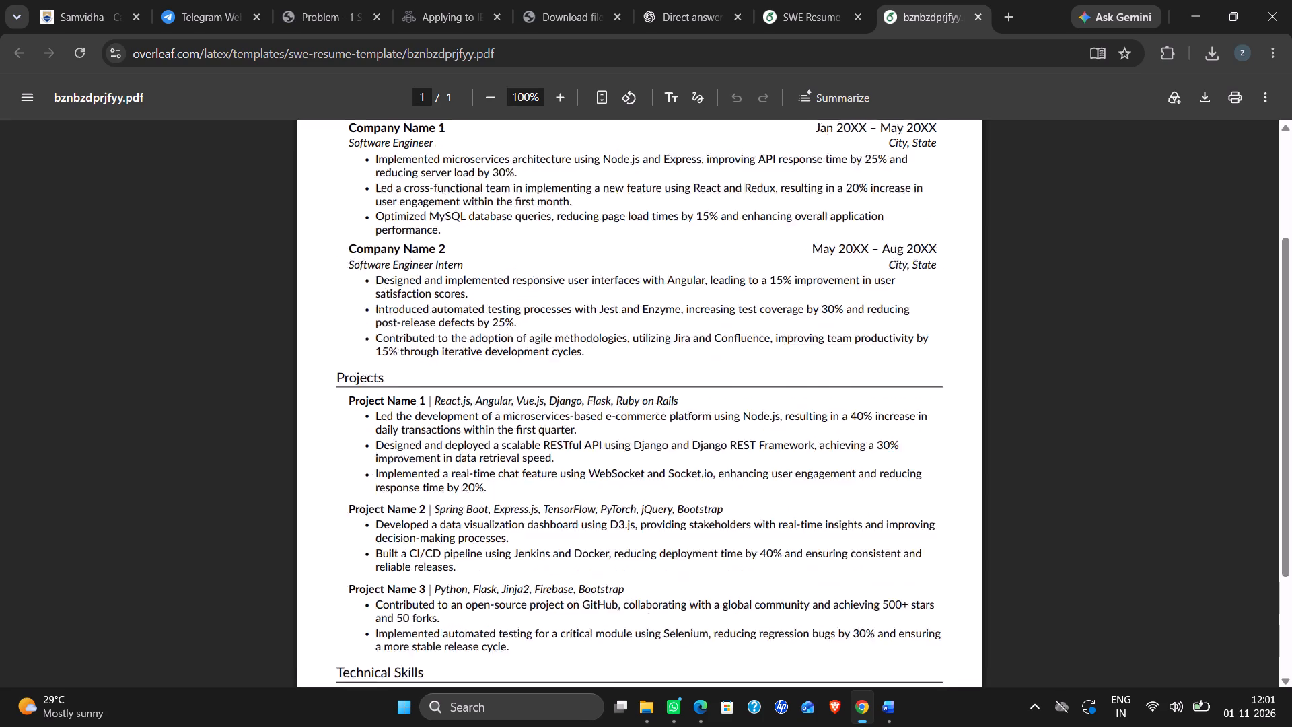
pyautogui.scroll(5, 419, 622)
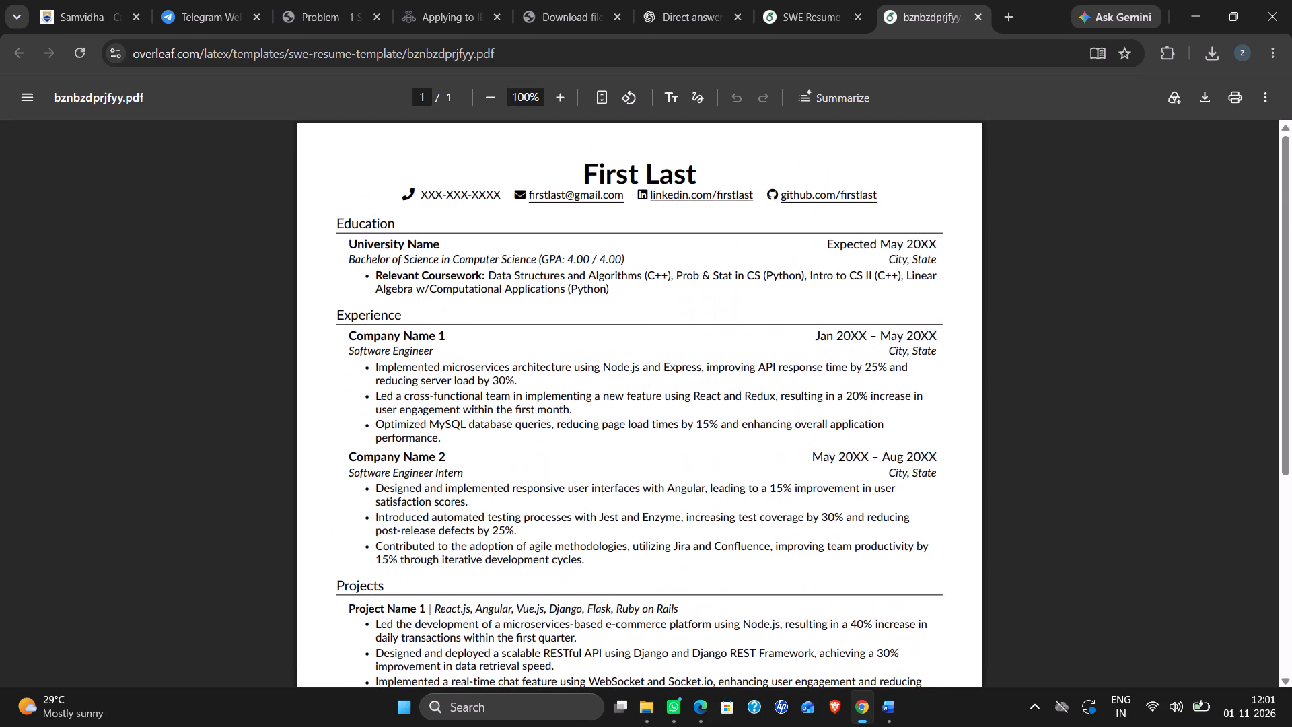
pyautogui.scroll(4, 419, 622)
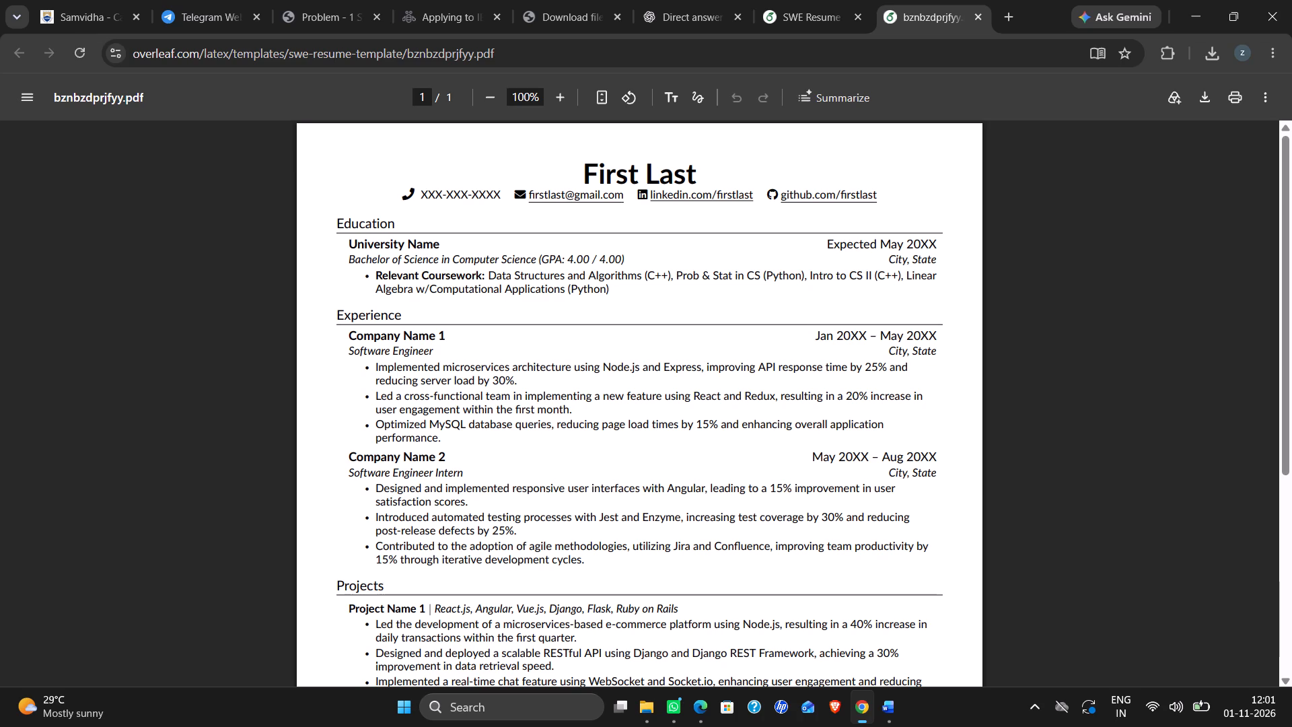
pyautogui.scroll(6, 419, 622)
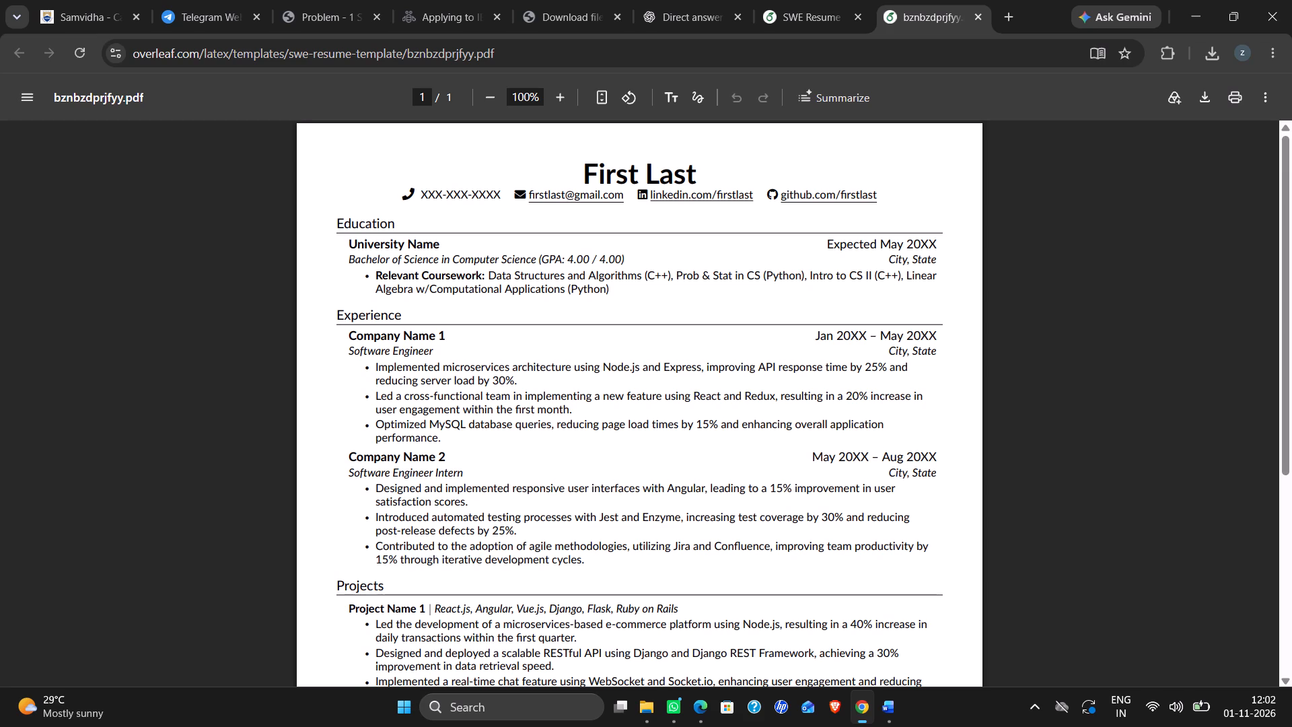
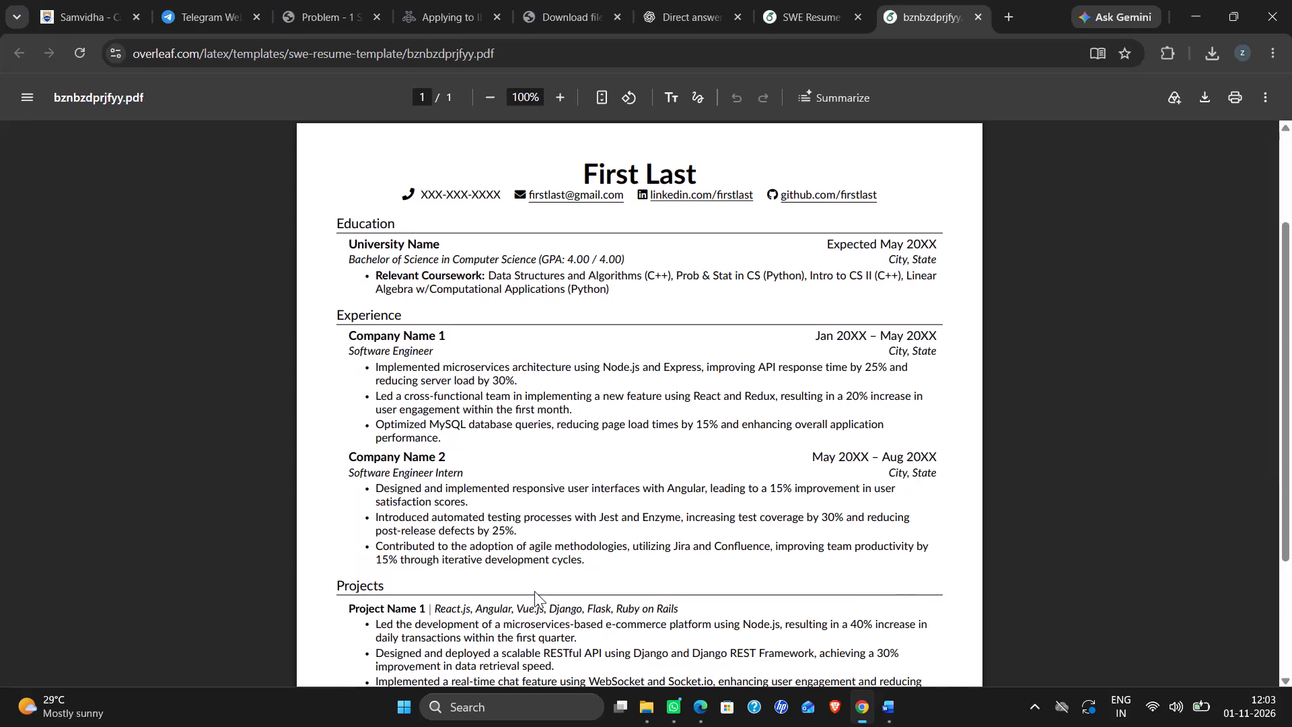
# Switch from the template PDF to the existing résumé document in Word.
pyautogui.scroll(4, 534, 591)
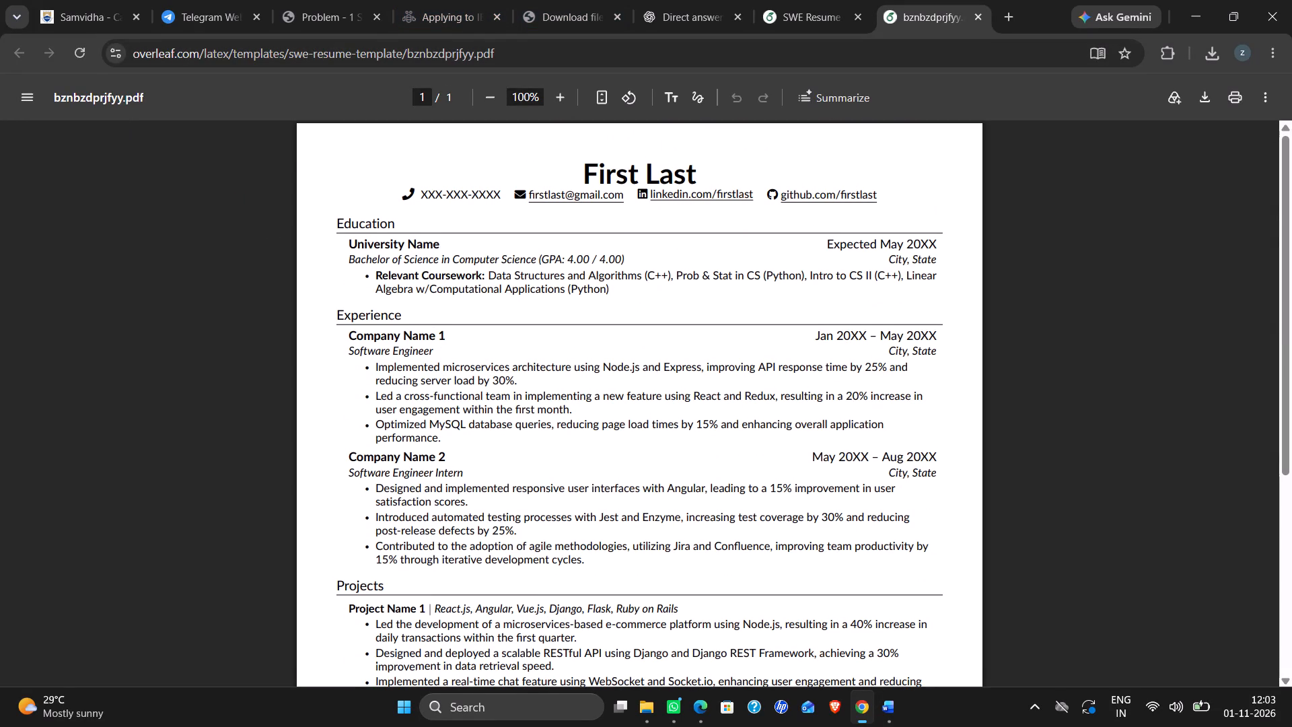
pyautogui.click(893, 712)
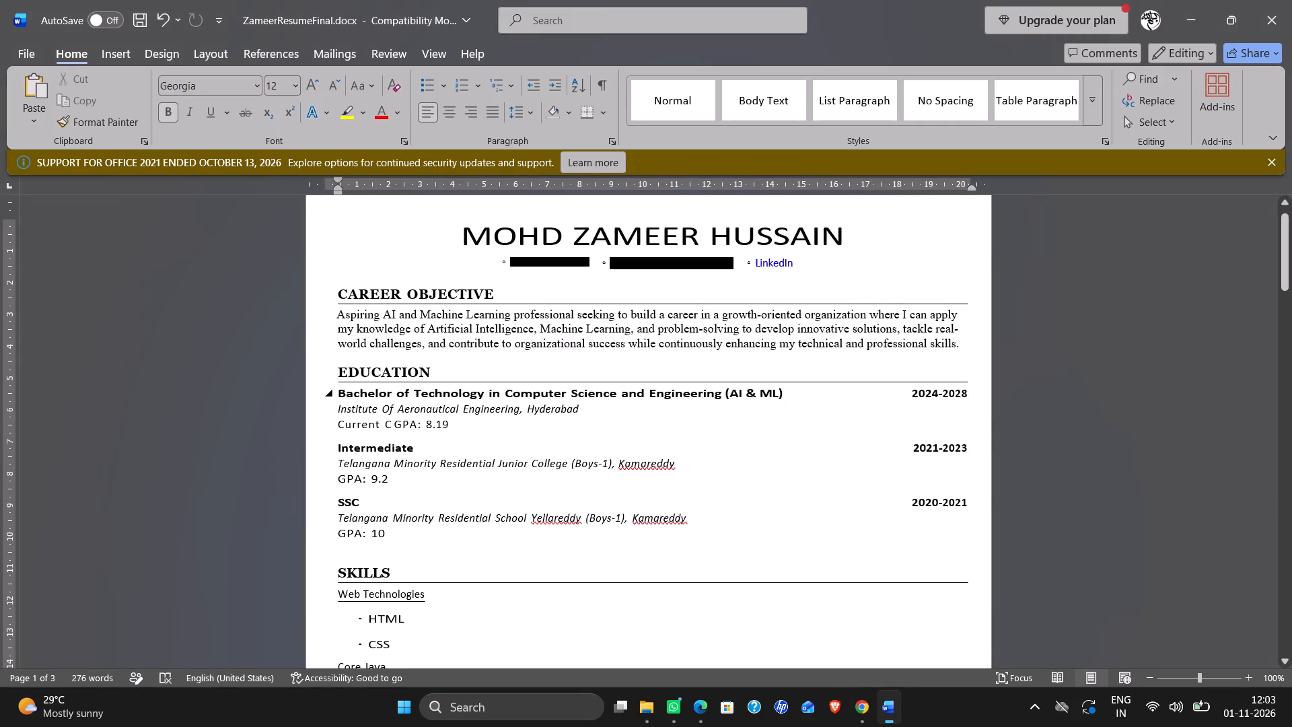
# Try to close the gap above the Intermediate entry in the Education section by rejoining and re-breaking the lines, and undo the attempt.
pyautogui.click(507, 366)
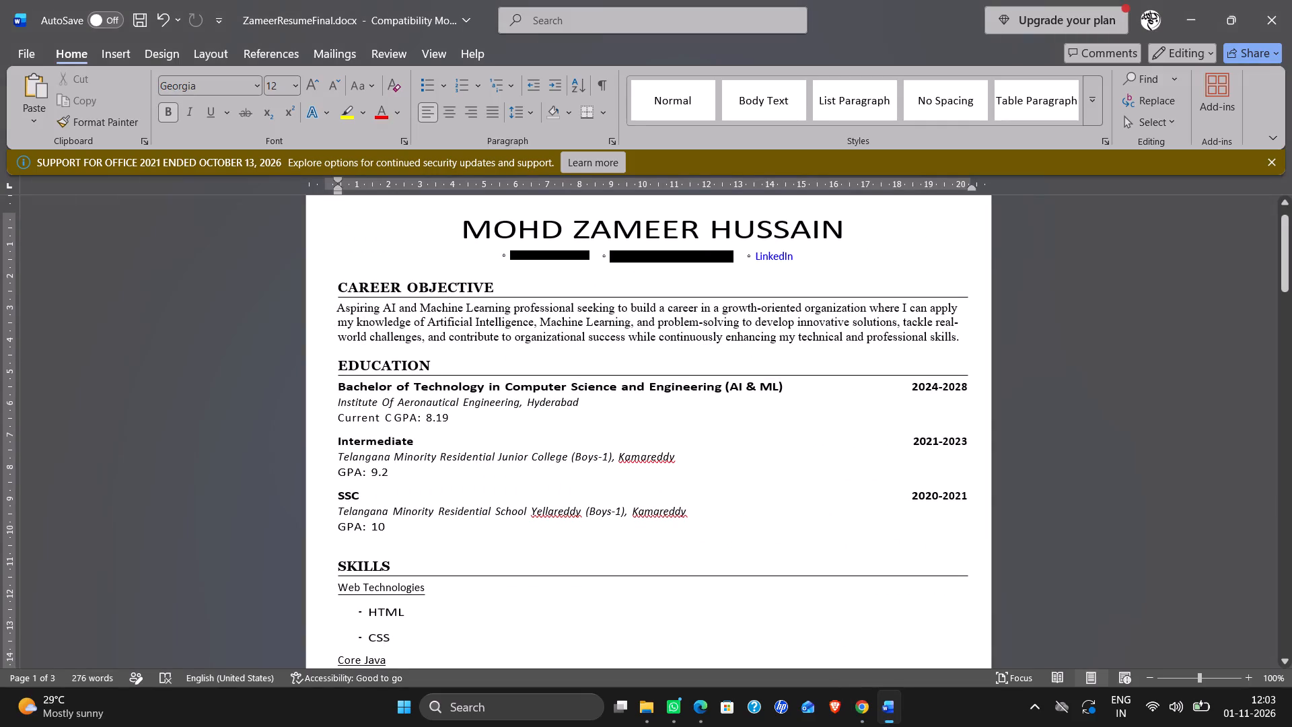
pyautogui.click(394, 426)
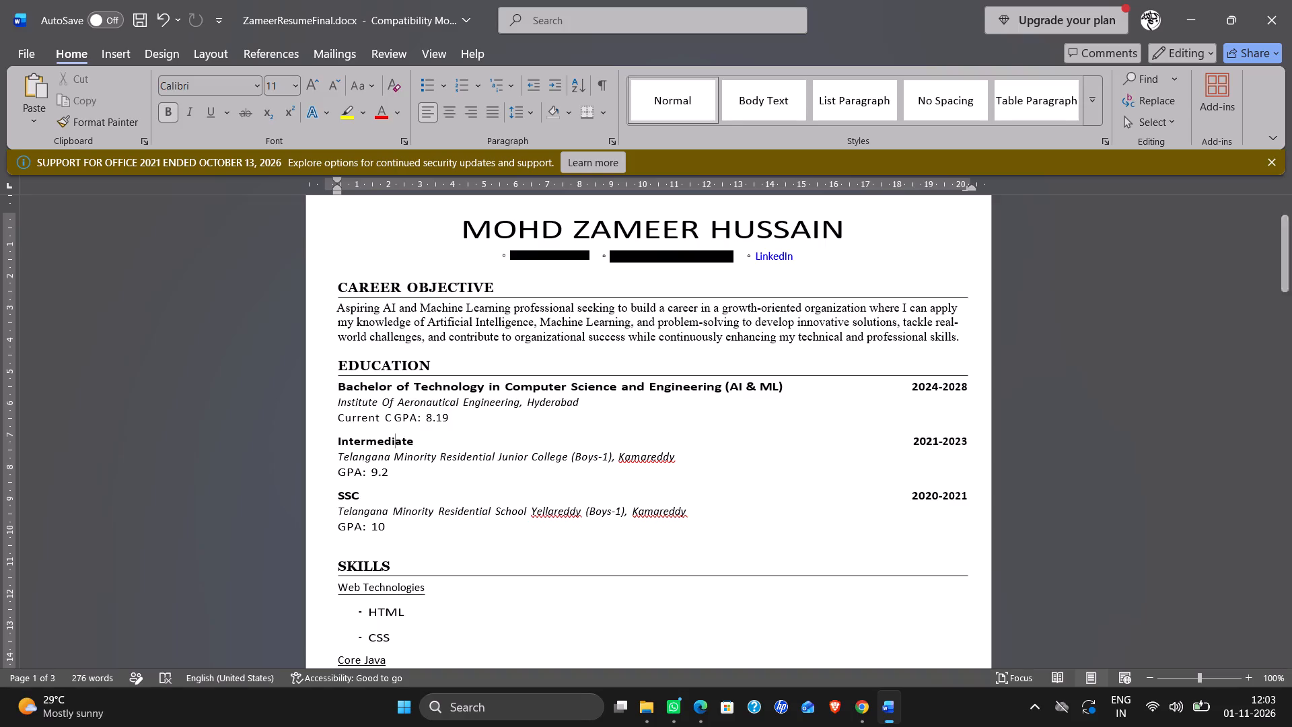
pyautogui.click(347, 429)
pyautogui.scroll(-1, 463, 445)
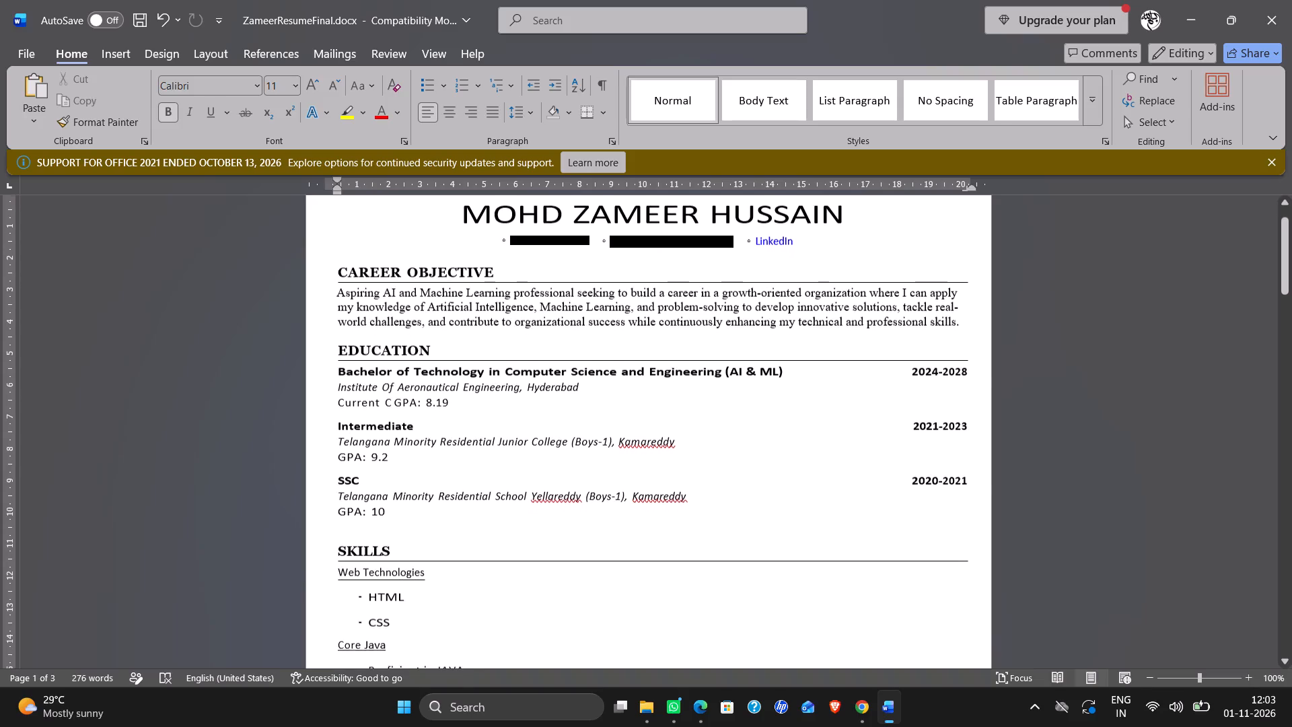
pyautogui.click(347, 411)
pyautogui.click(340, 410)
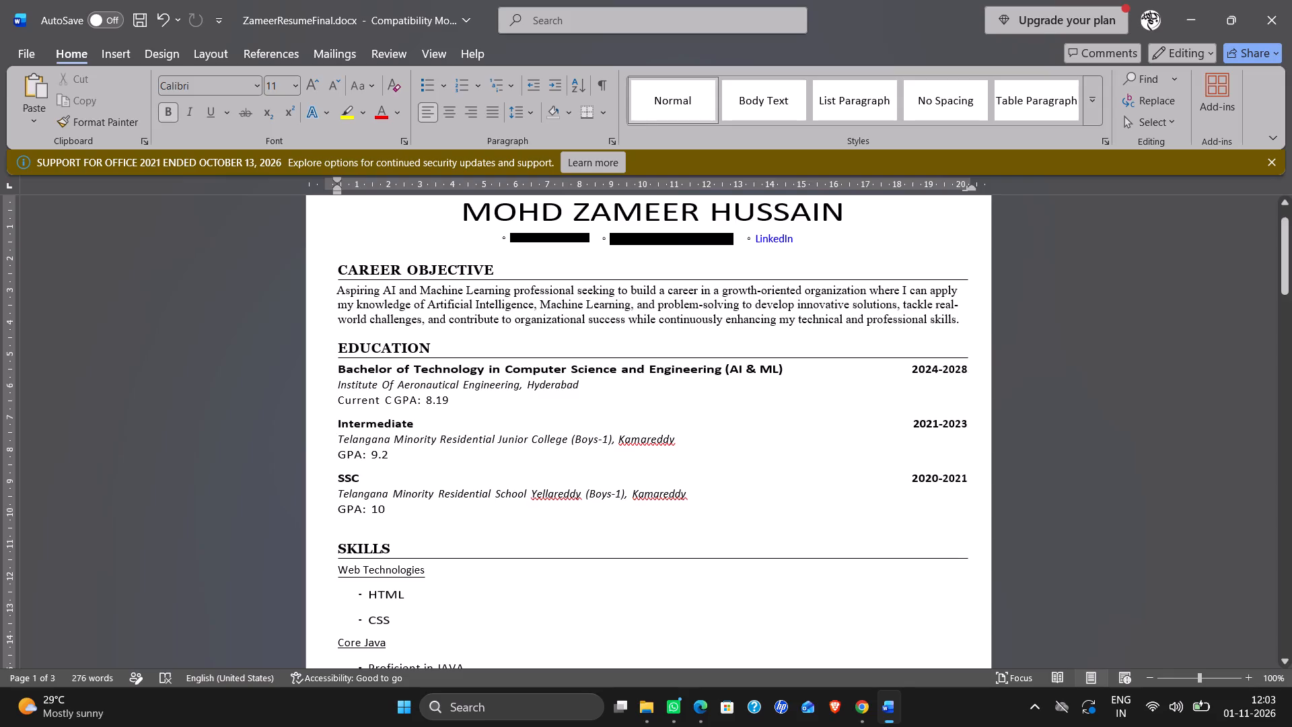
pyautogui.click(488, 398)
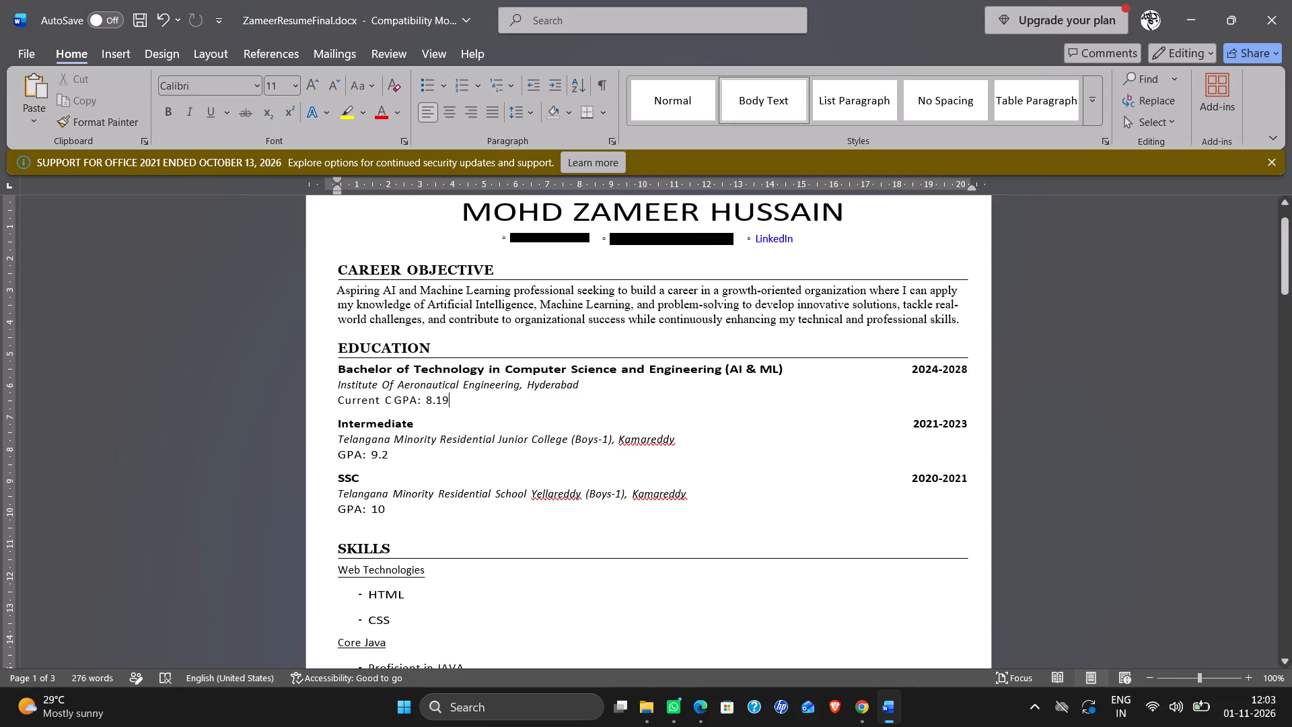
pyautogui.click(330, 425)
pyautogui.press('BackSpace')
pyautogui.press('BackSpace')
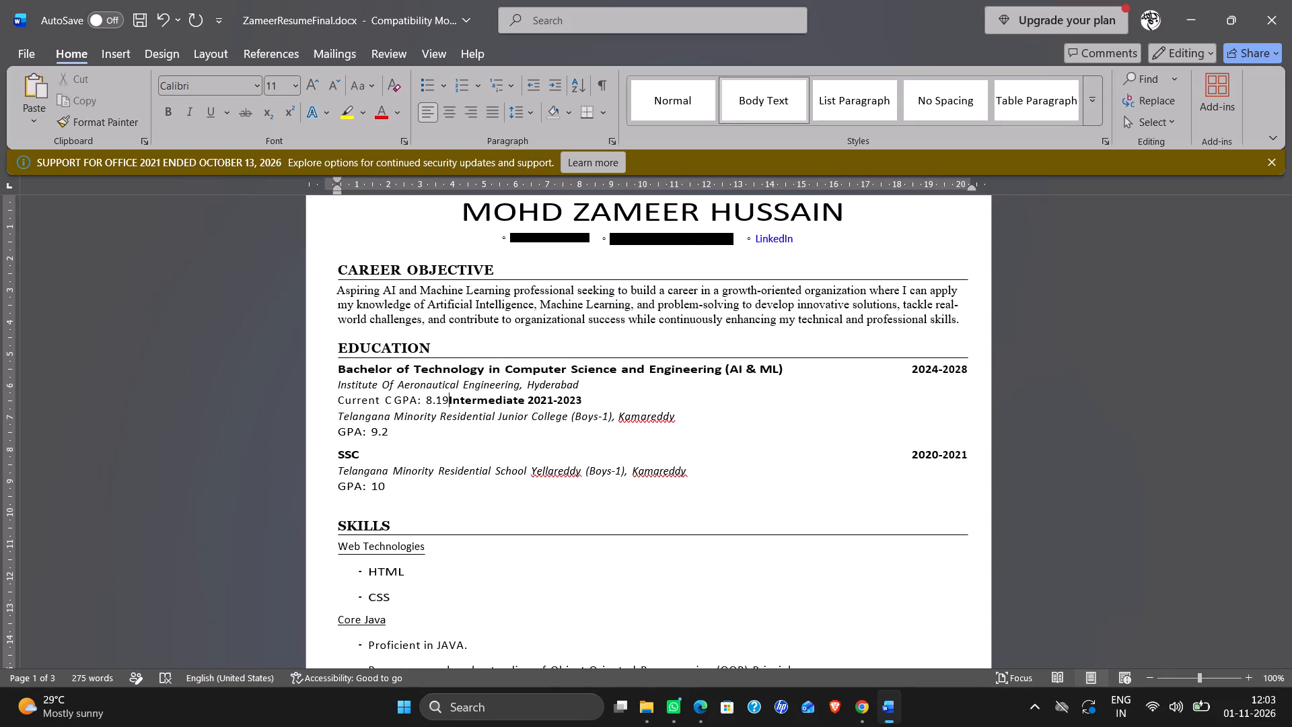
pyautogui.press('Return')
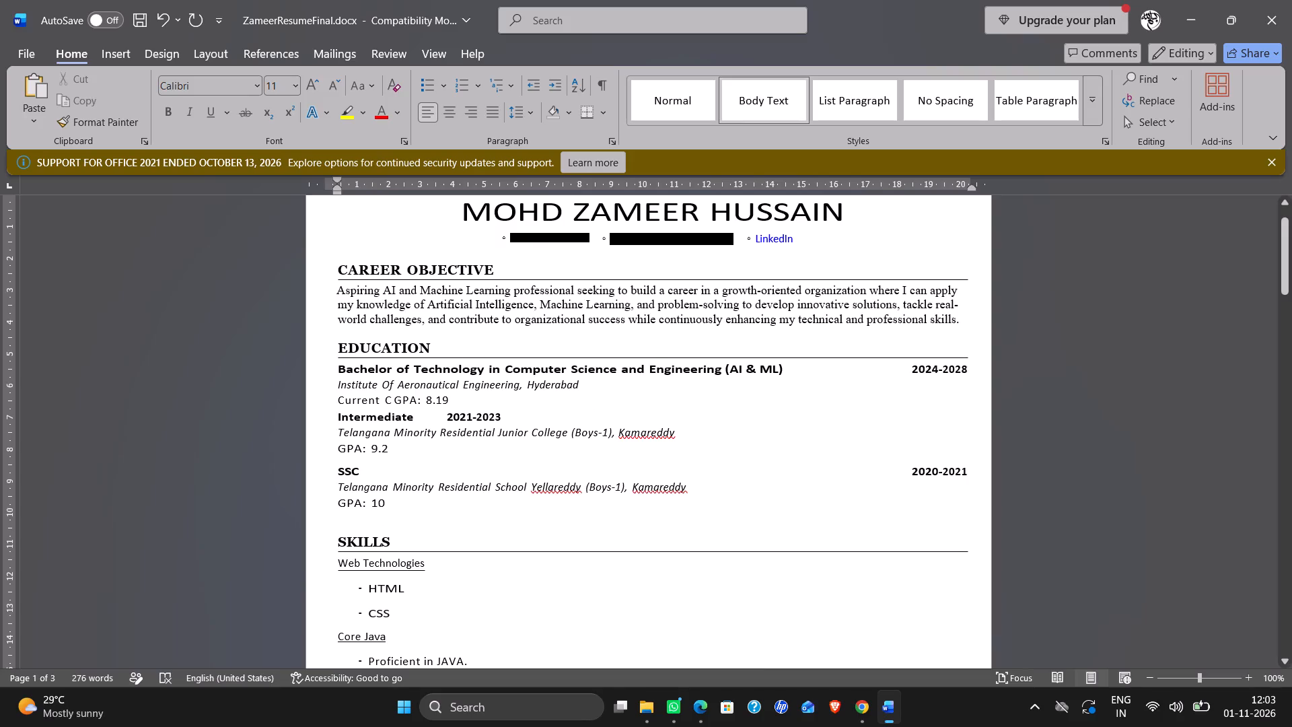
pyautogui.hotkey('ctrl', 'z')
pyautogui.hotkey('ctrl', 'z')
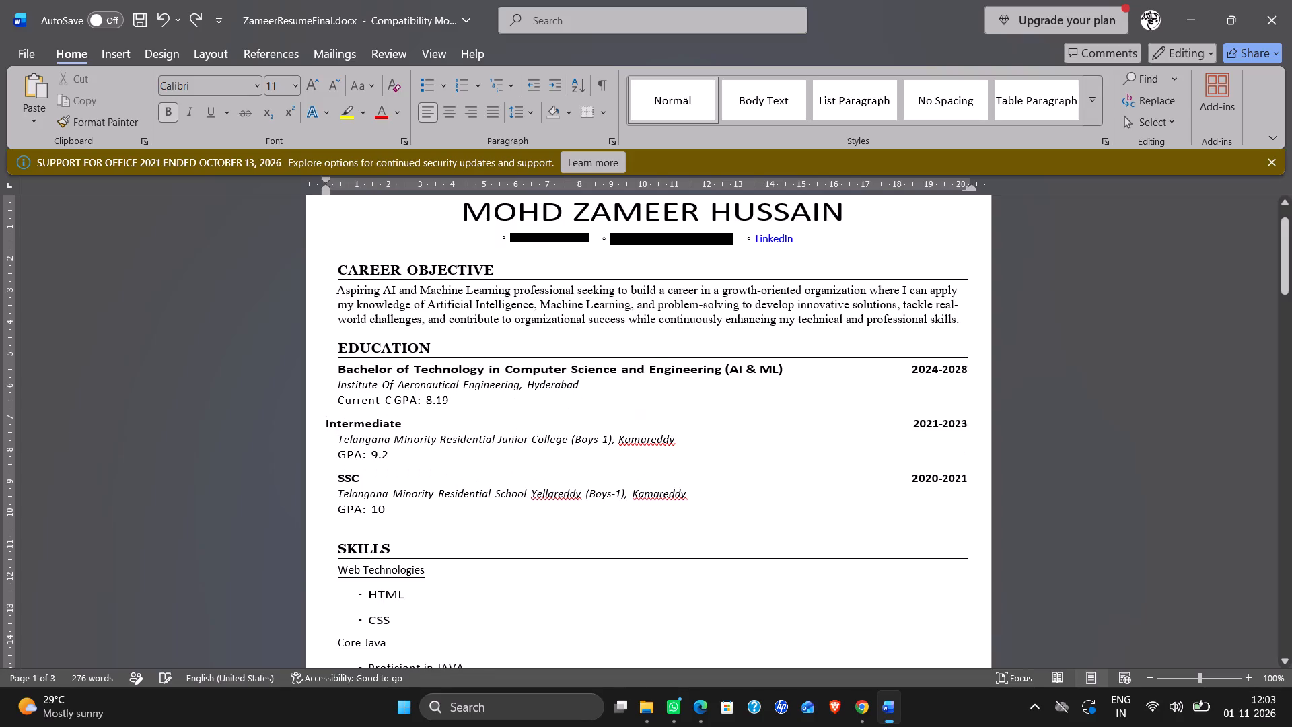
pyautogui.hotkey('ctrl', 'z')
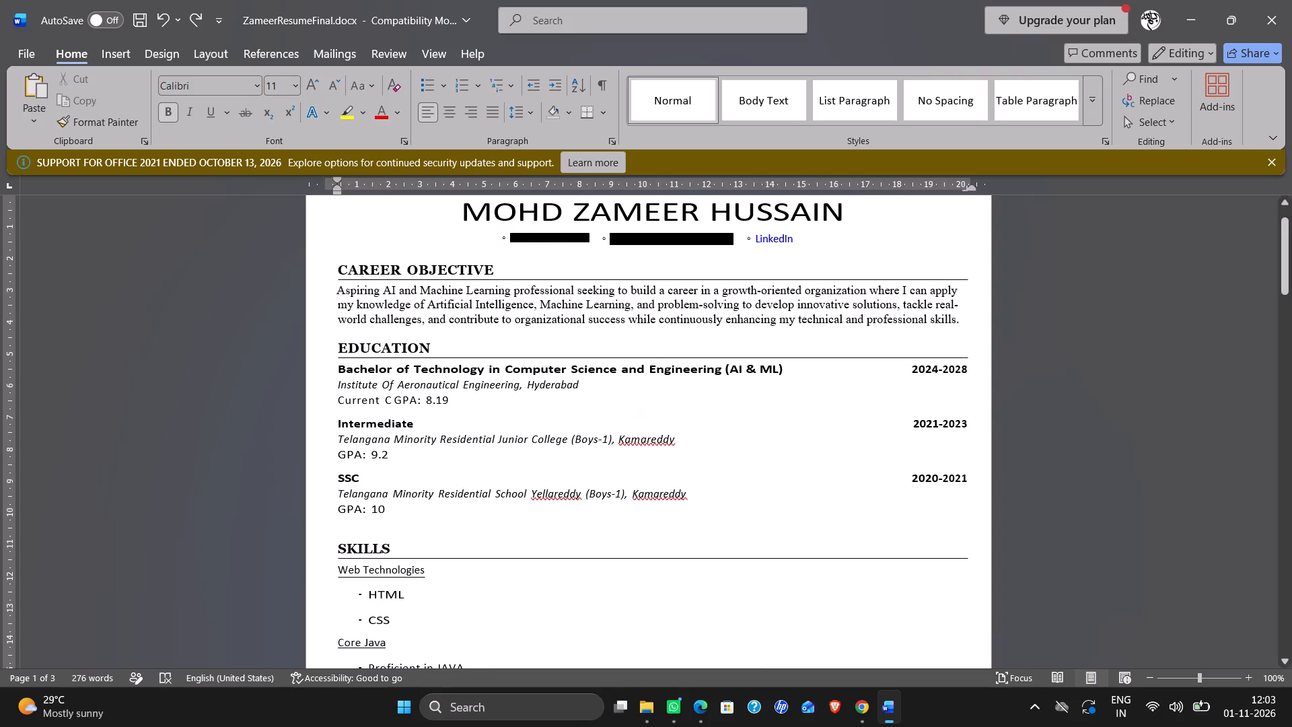
# Examine the existing résumé's content and spacing, from the heading and education through skills to the projects on the following pages.
pyautogui.click(437, 420)
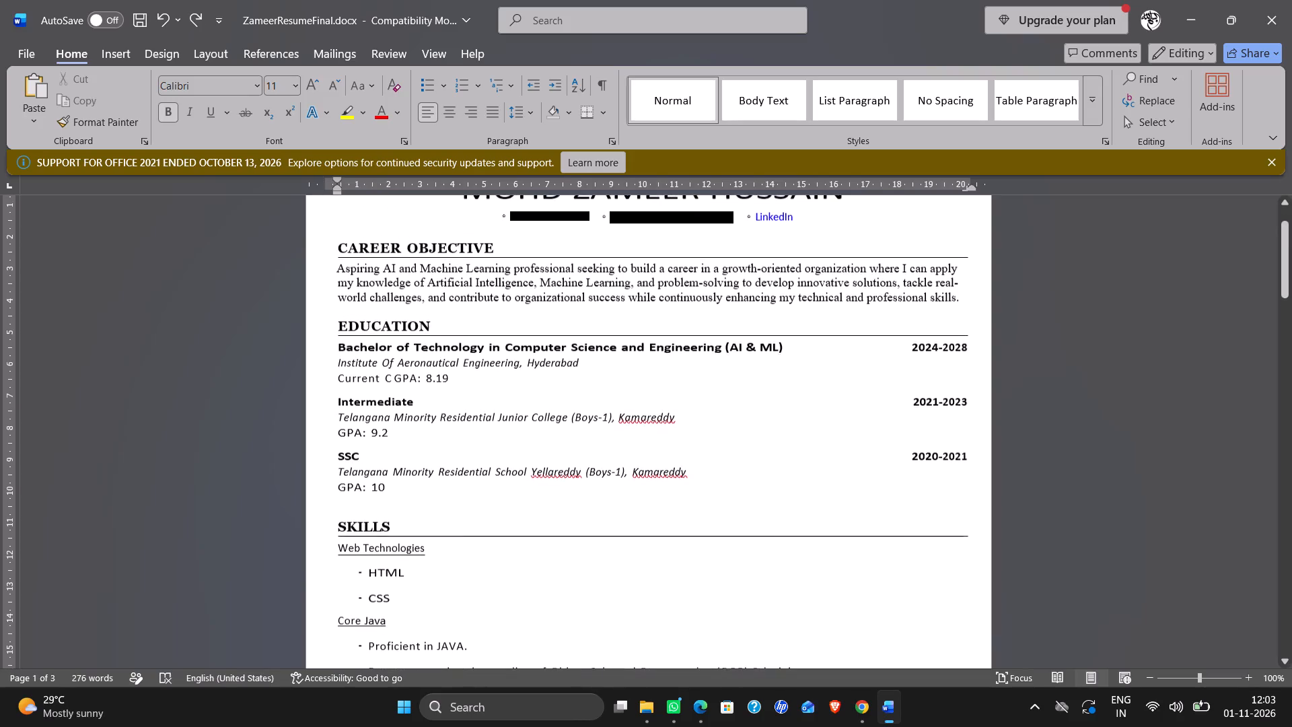
pyautogui.scroll(2, 437, 420)
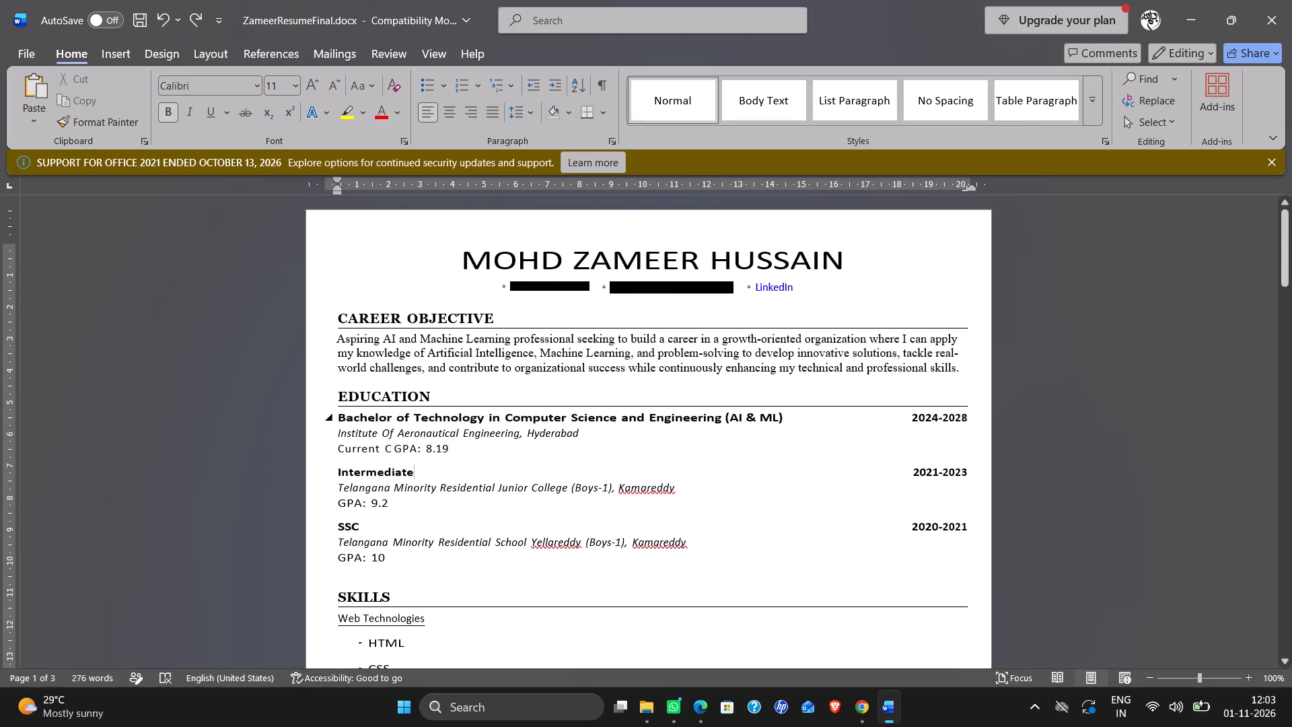
pyautogui.scroll(-2, 437, 420)
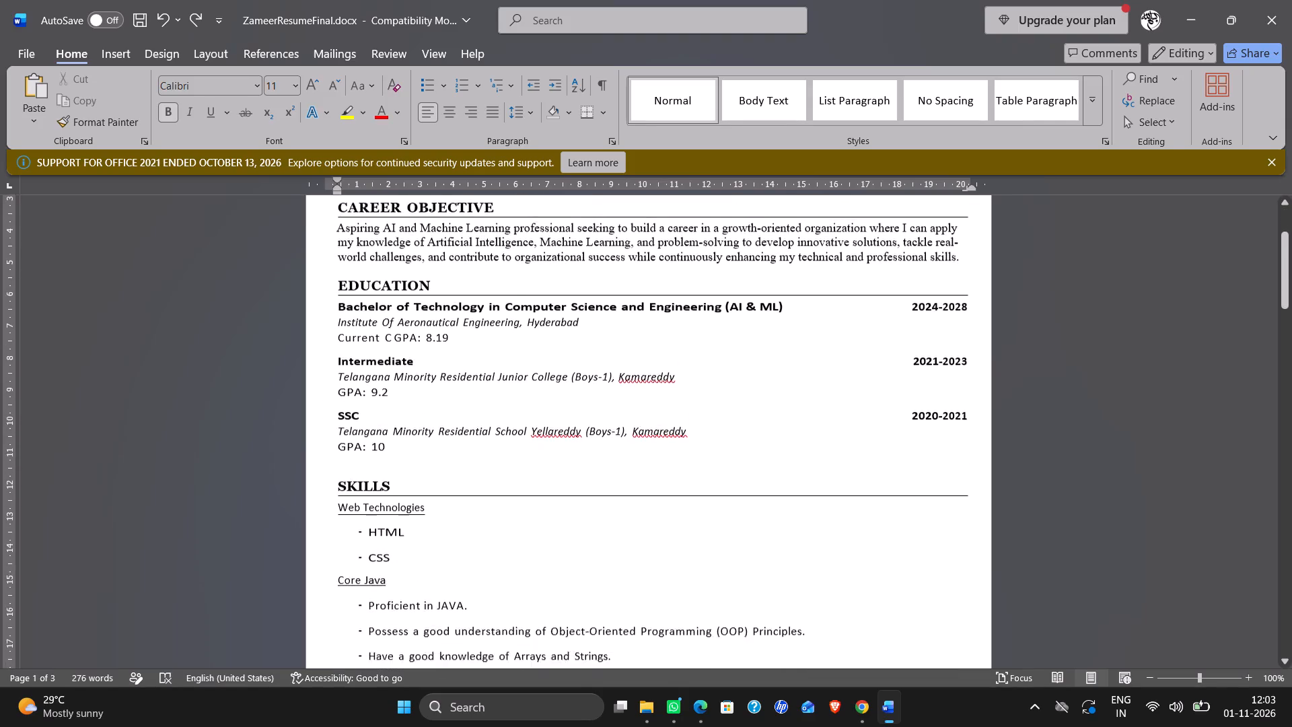
pyautogui.scroll(-3, 437, 420)
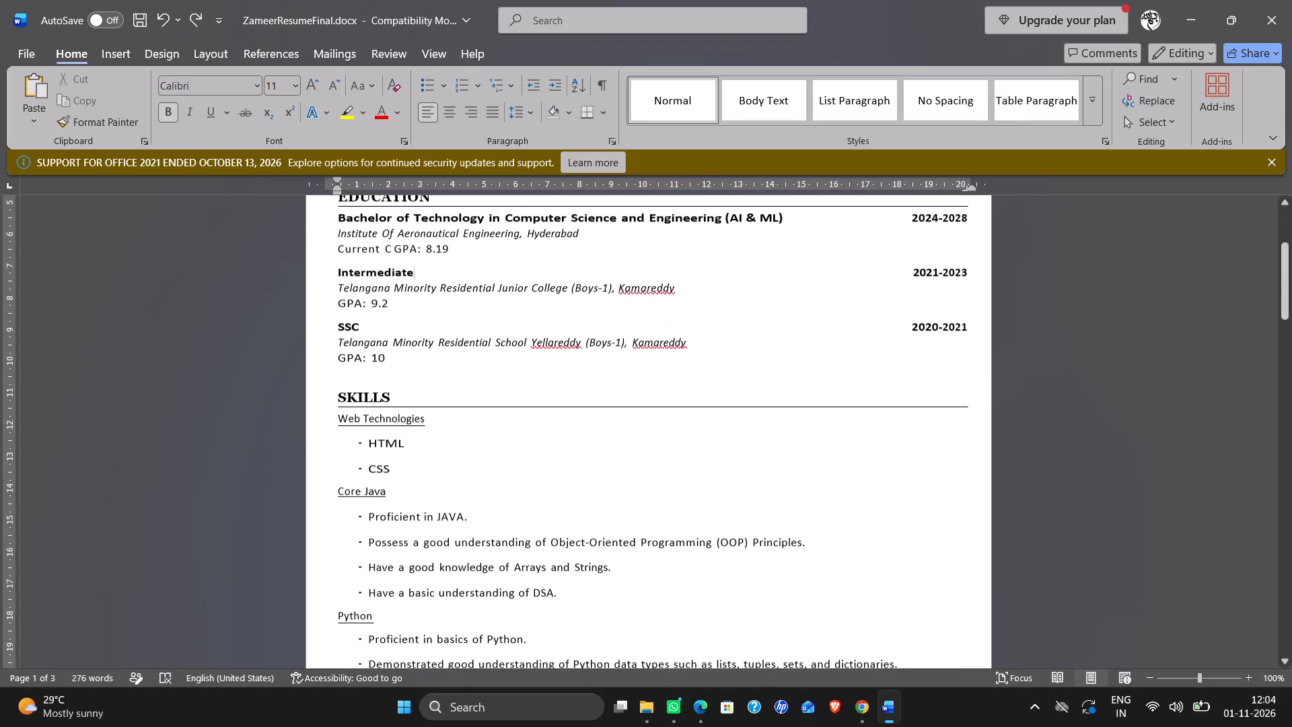
pyautogui.scroll(-3, 380, 381)
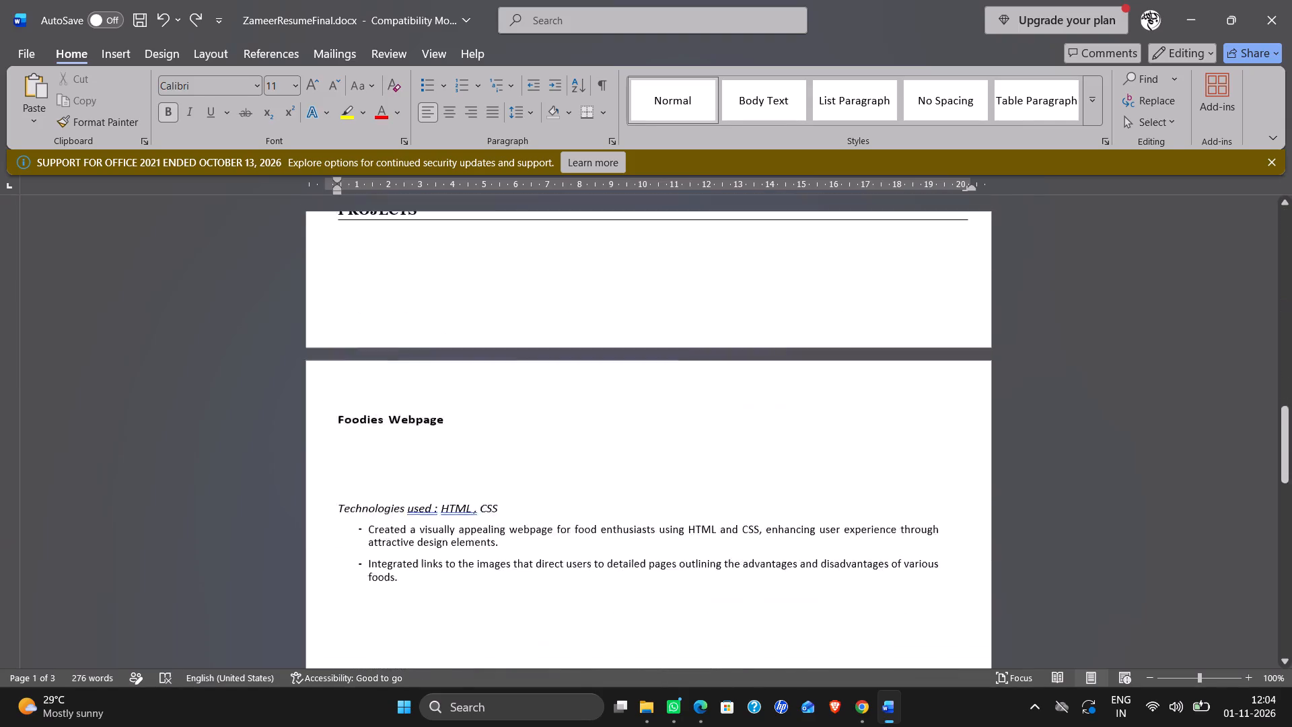
pyautogui.scroll(-1, 380, 381)
pyautogui.scroll(9, 380, 381)
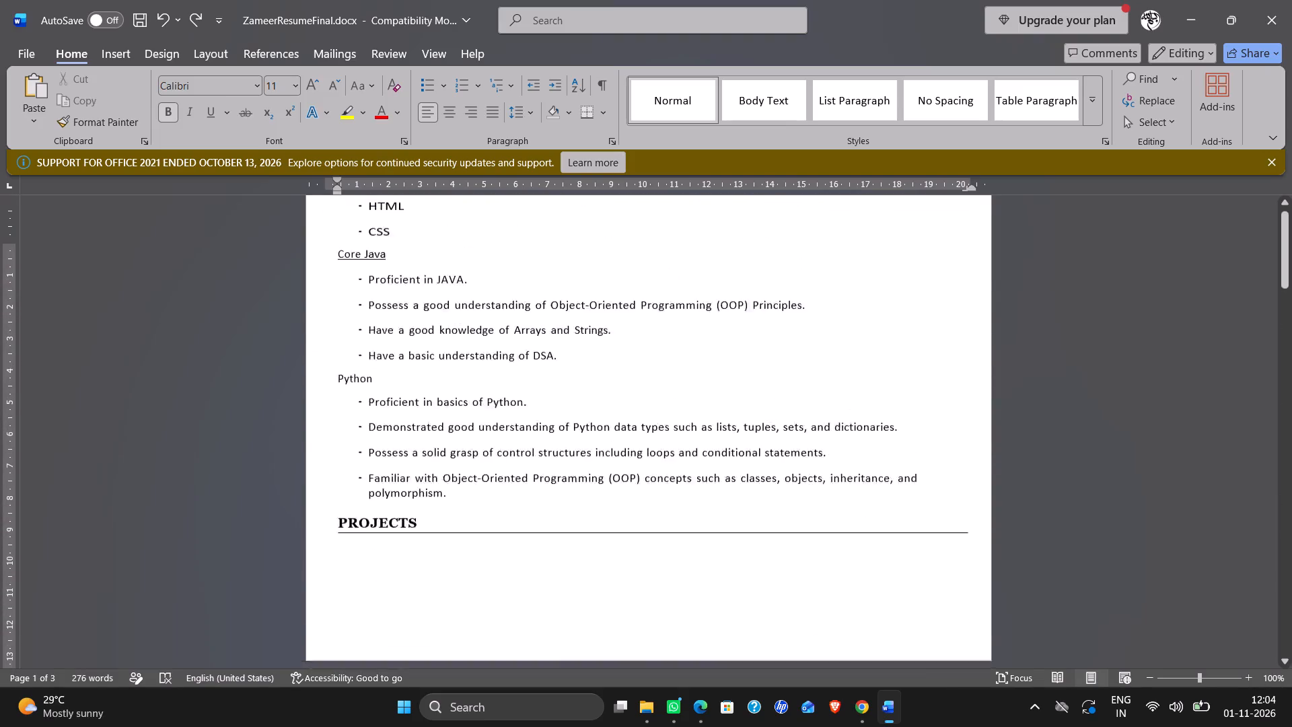
pyautogui.scroll(-2, 380, 381)
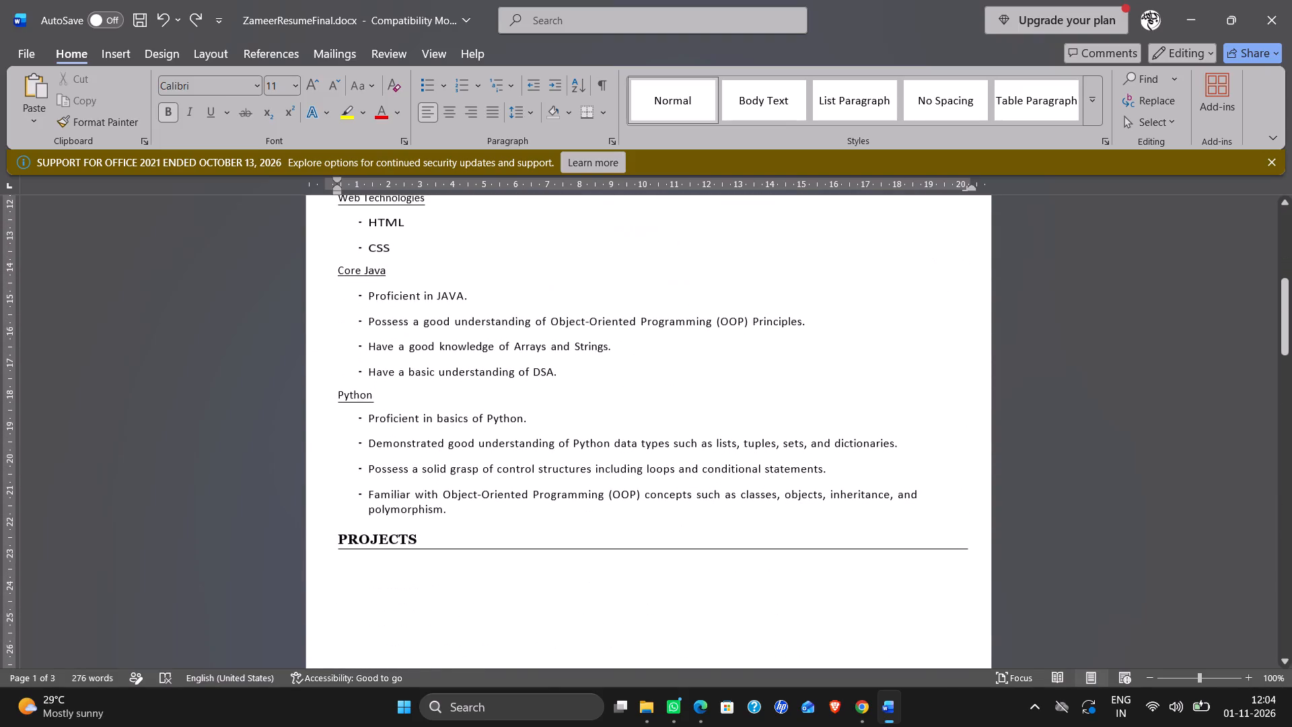
pyautogui.scroll(-3, 380, 381)
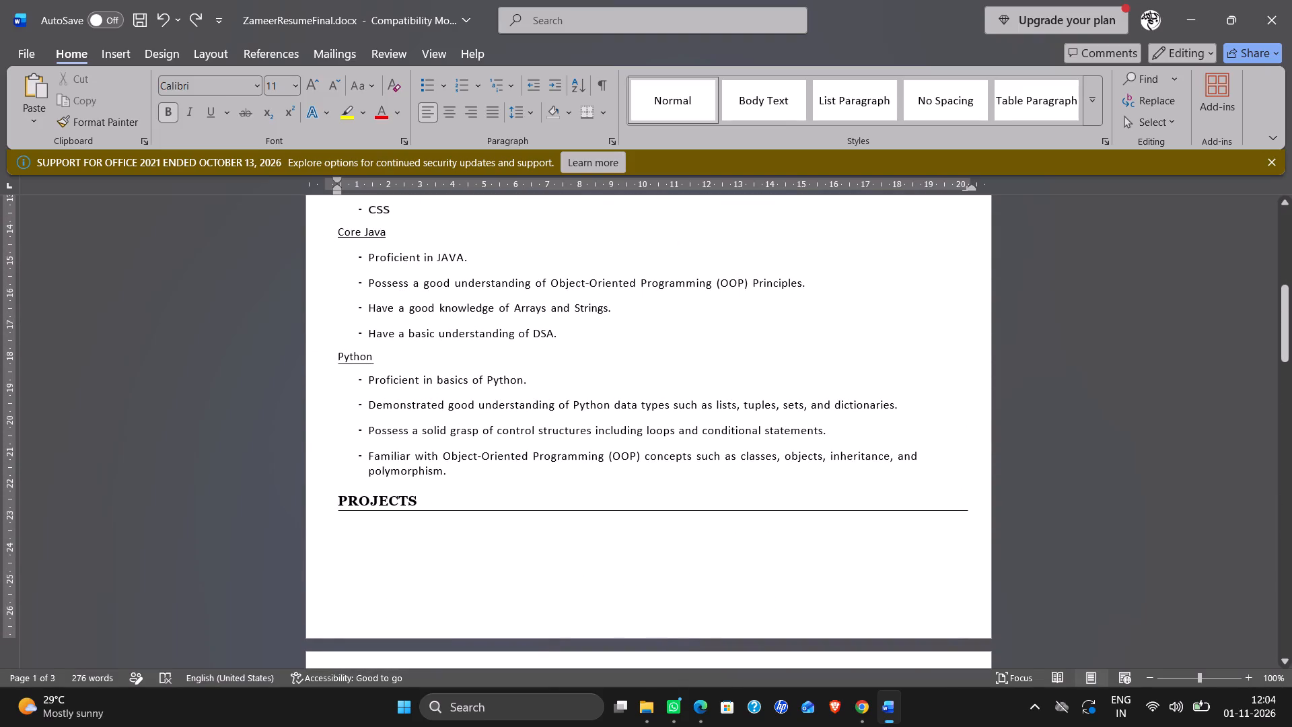
pyautogui.scroll(1, 408, 406)
pyautogui.scroll(-3, 408, 406)
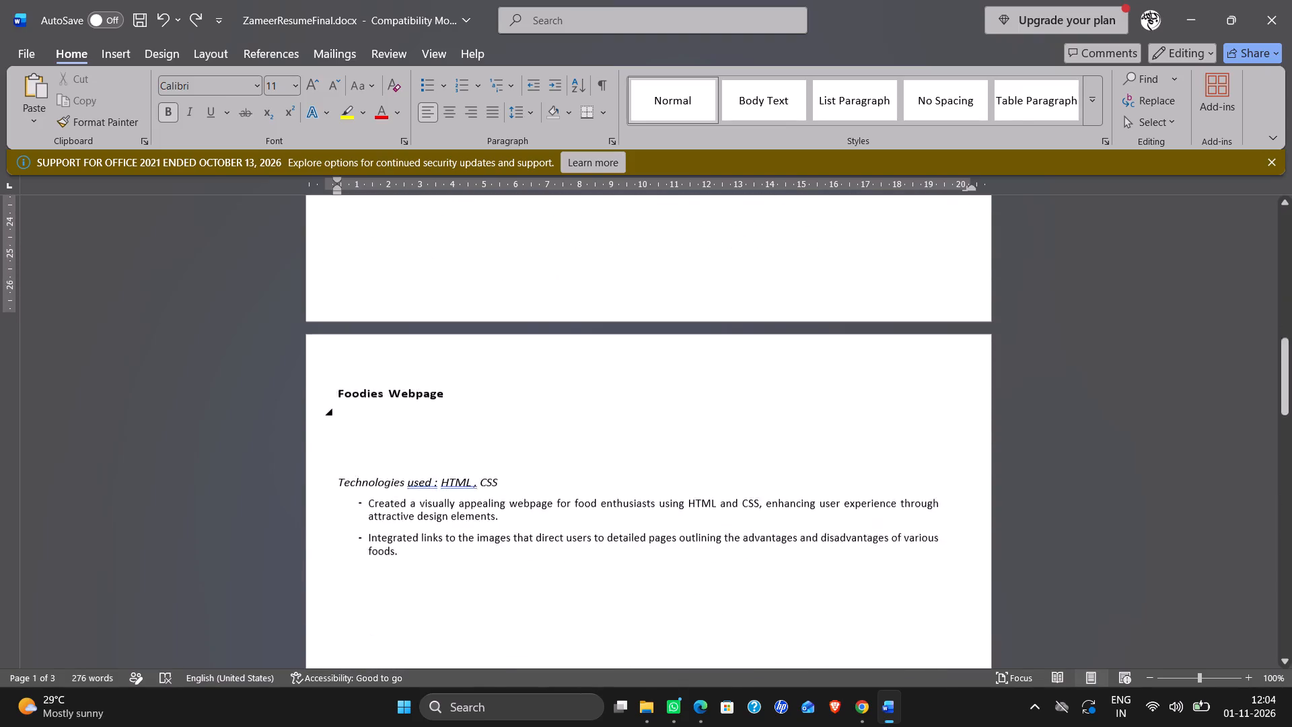
pyautogui.scroll(-7, 408, 406)
pyautogui.scroll(3, 408, 406)
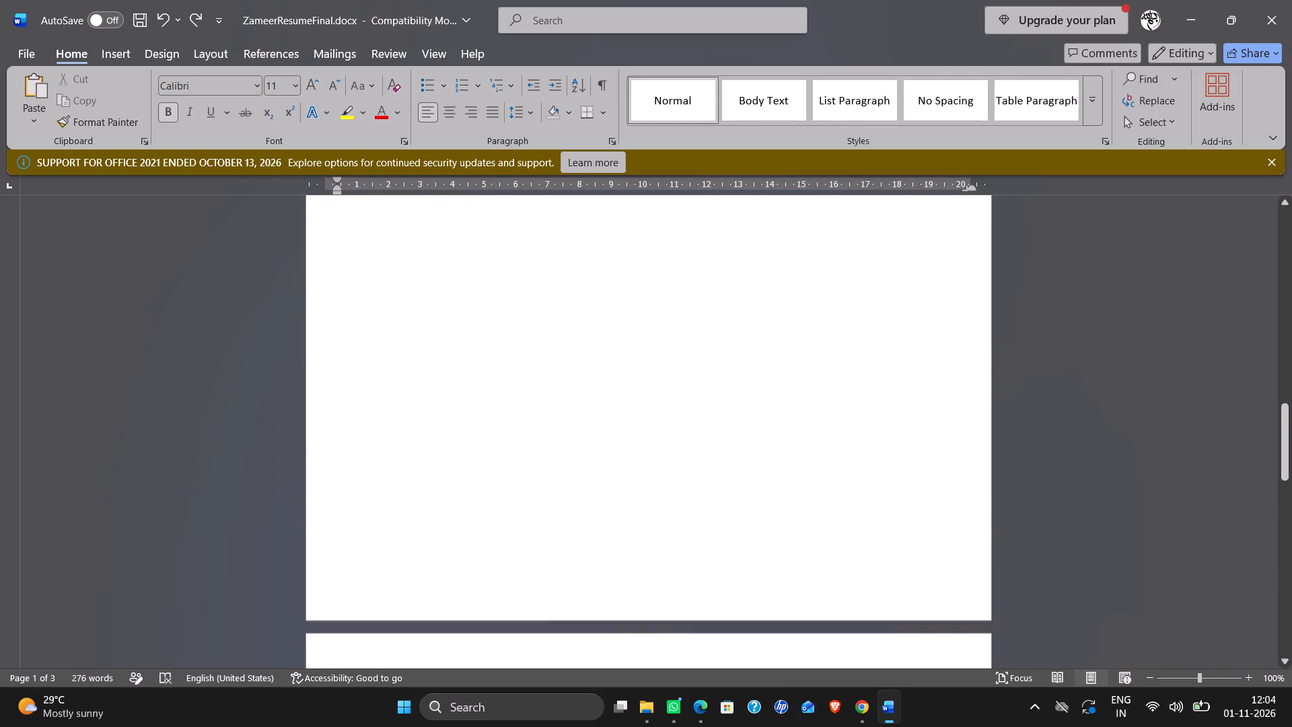
pyautogui.scroll(9, 408, 406)
pyautogui.scroll(-1, 408, 406)
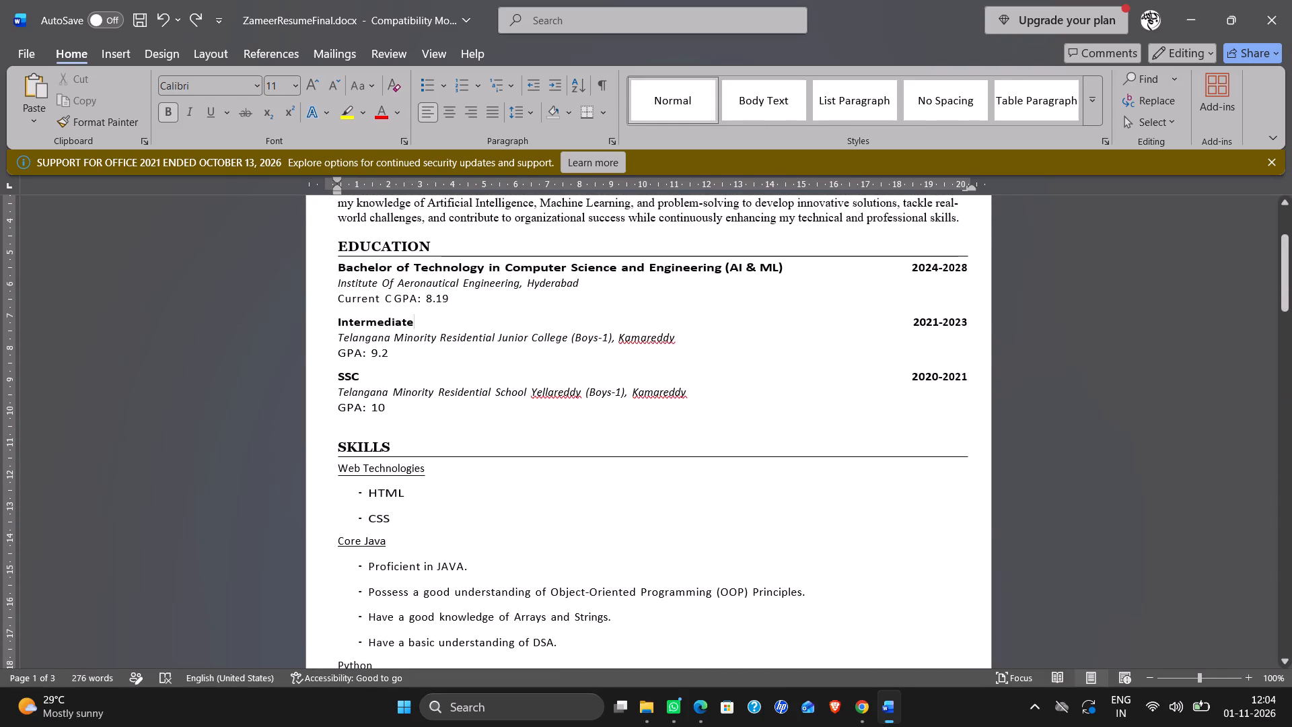
# Set the line spacing of all three Education entries, from Bachelor of Technology through SSC, to 1.0.
pyautogui.scroll(1, 396, 318)
pyautogui.moveTo(336, 327); pyautogui.dragTo(398, 468)
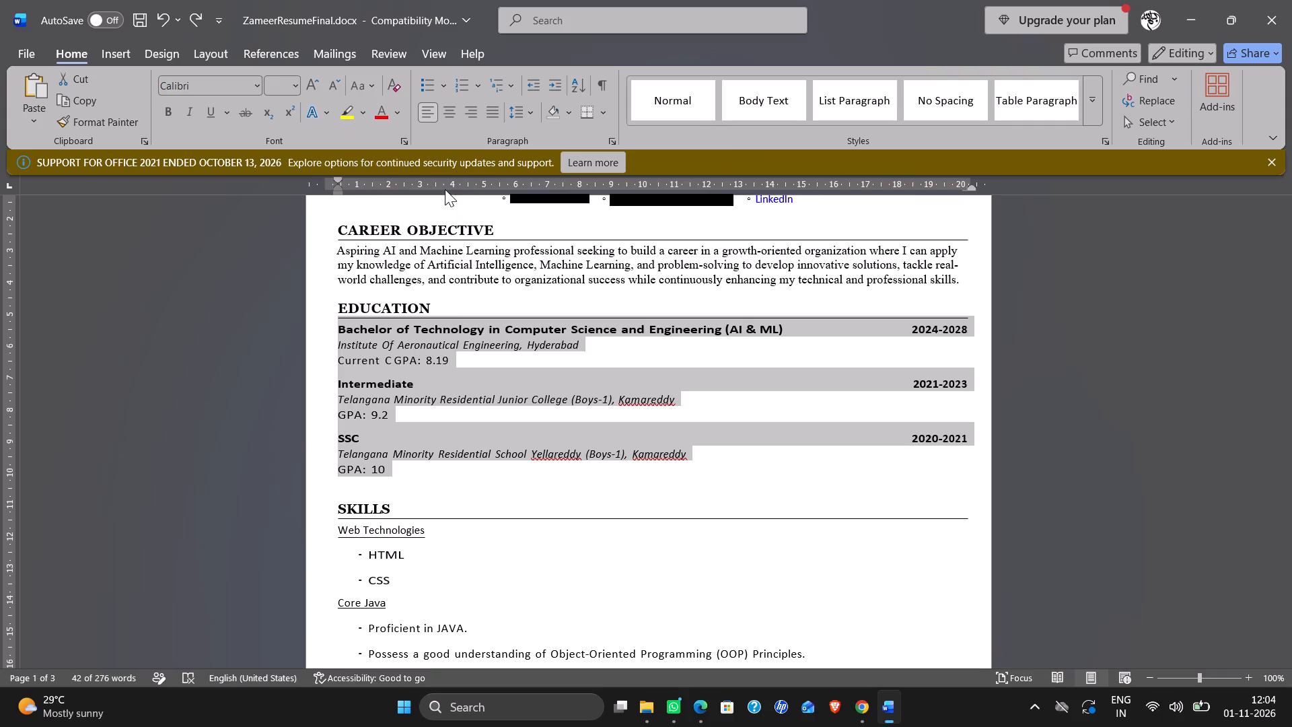
pyautogui.click(532, 108)
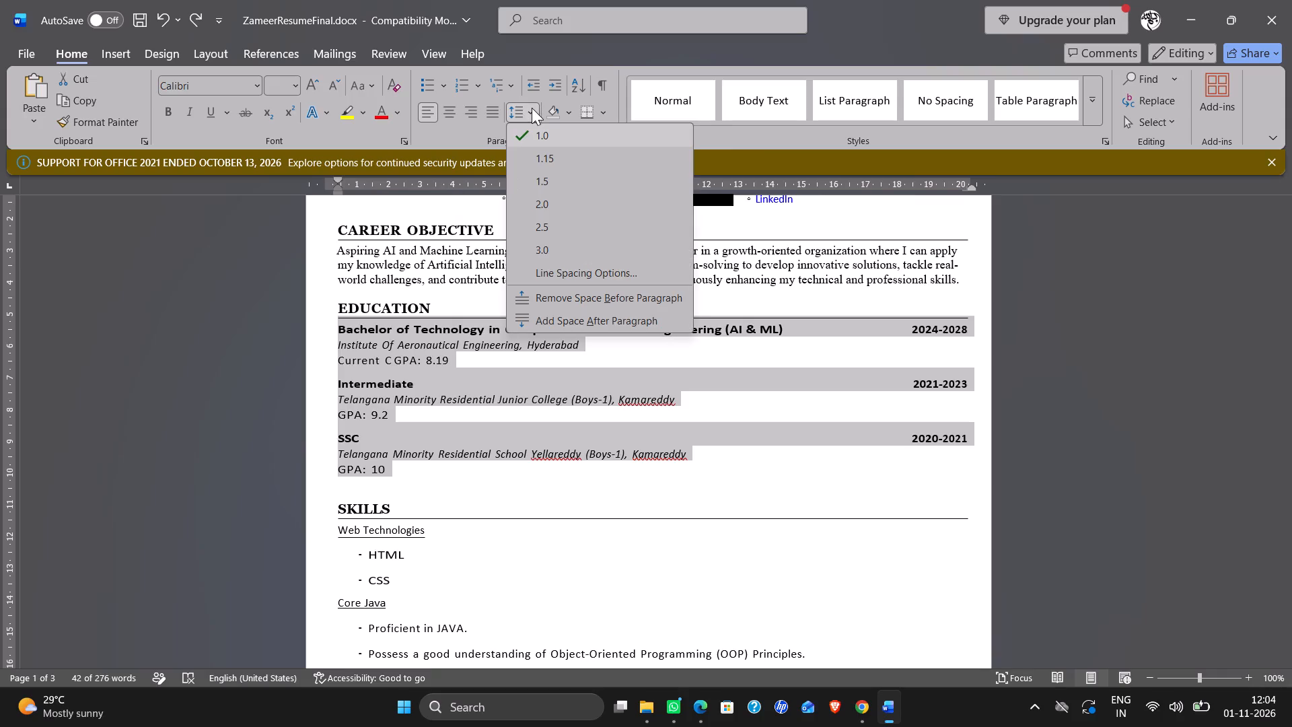
pyautogui.click(532, 133)
pyautogui.scroll(1, 532, 133)
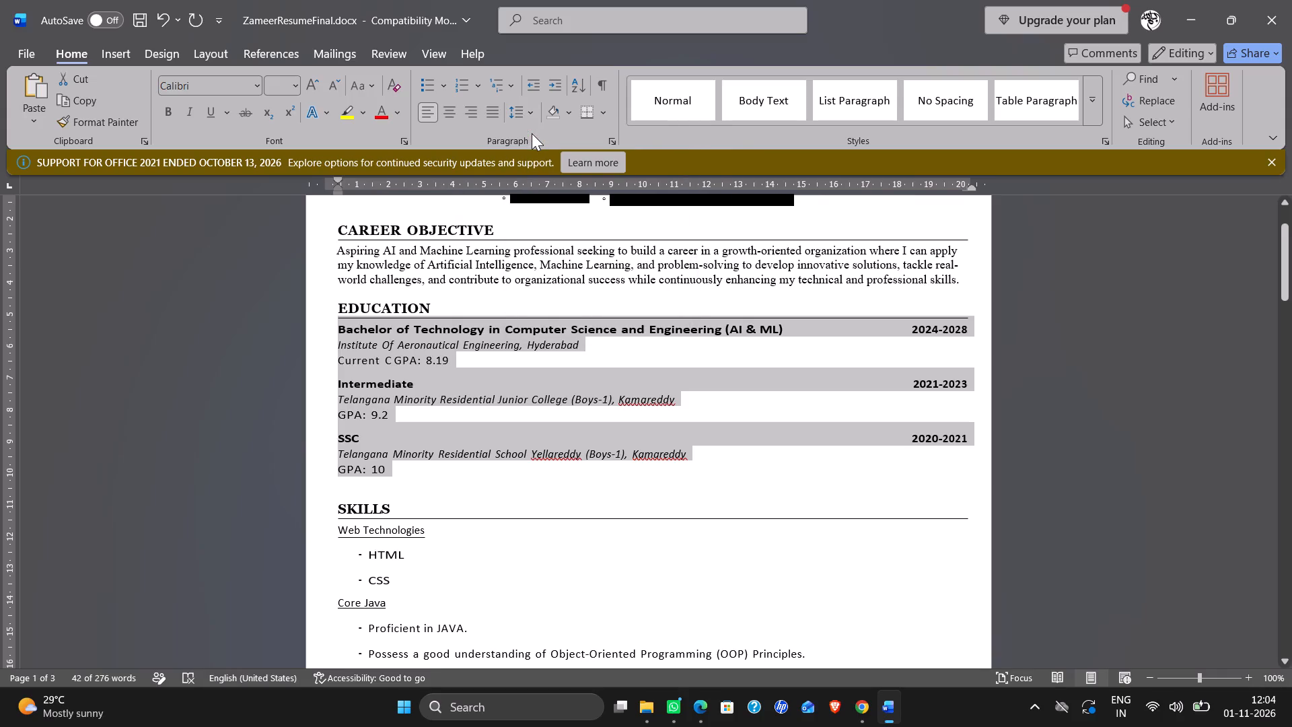
pyautogui.click(509, 354)
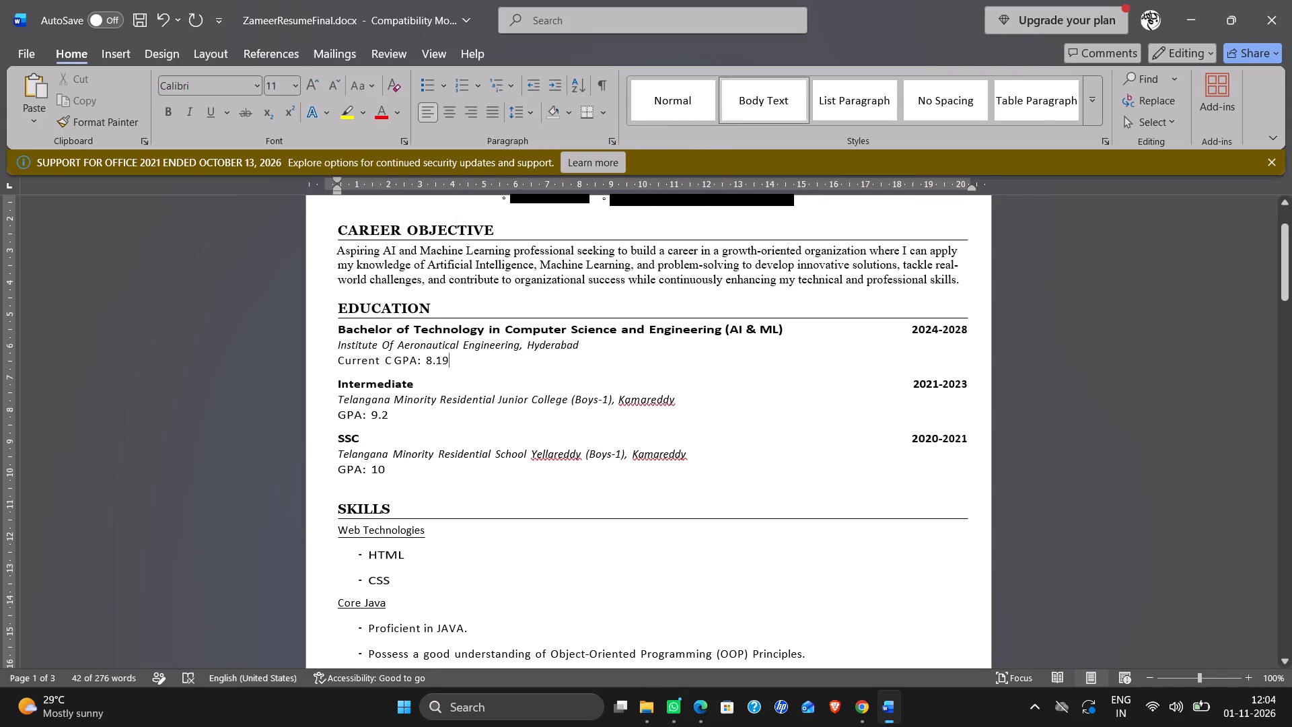
# Set the line spacing of the Career Objective paragraph to 1.0.
pyautogui.scroll(1, 509, 354)
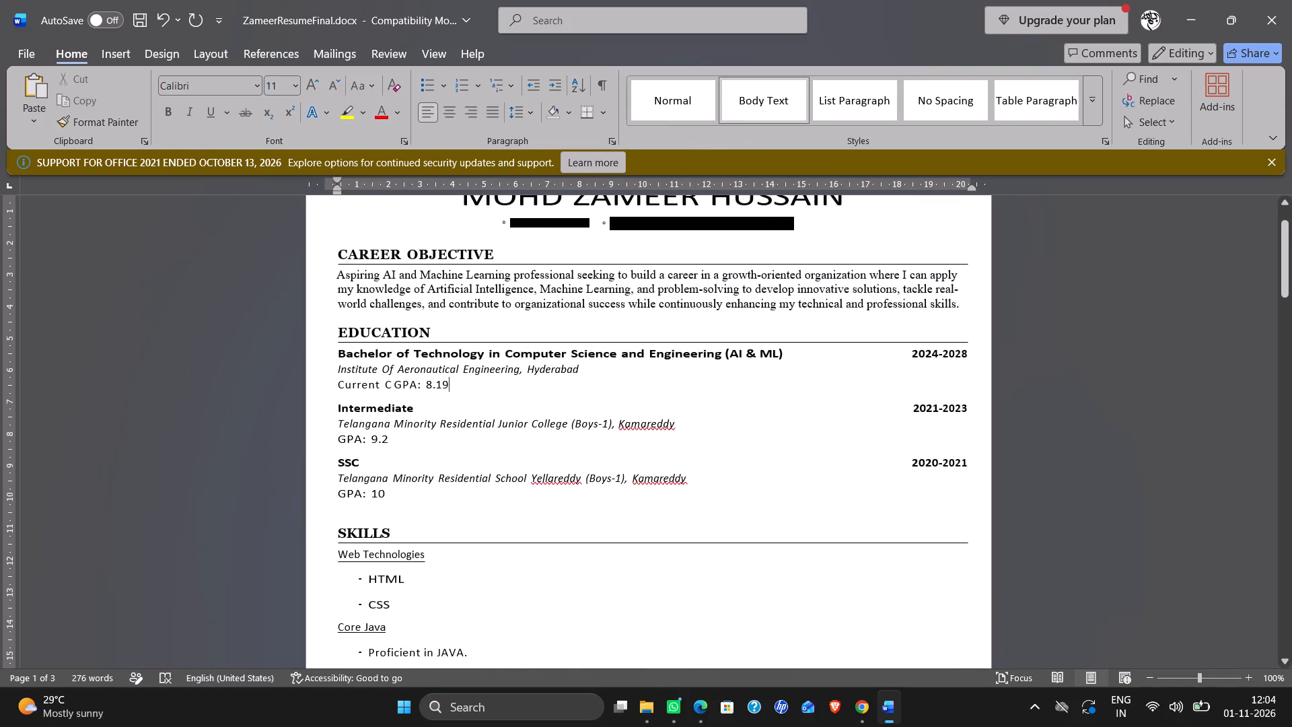
pyautogui.moveTo(365, 278); pyautogui.dragTo(429, 308)
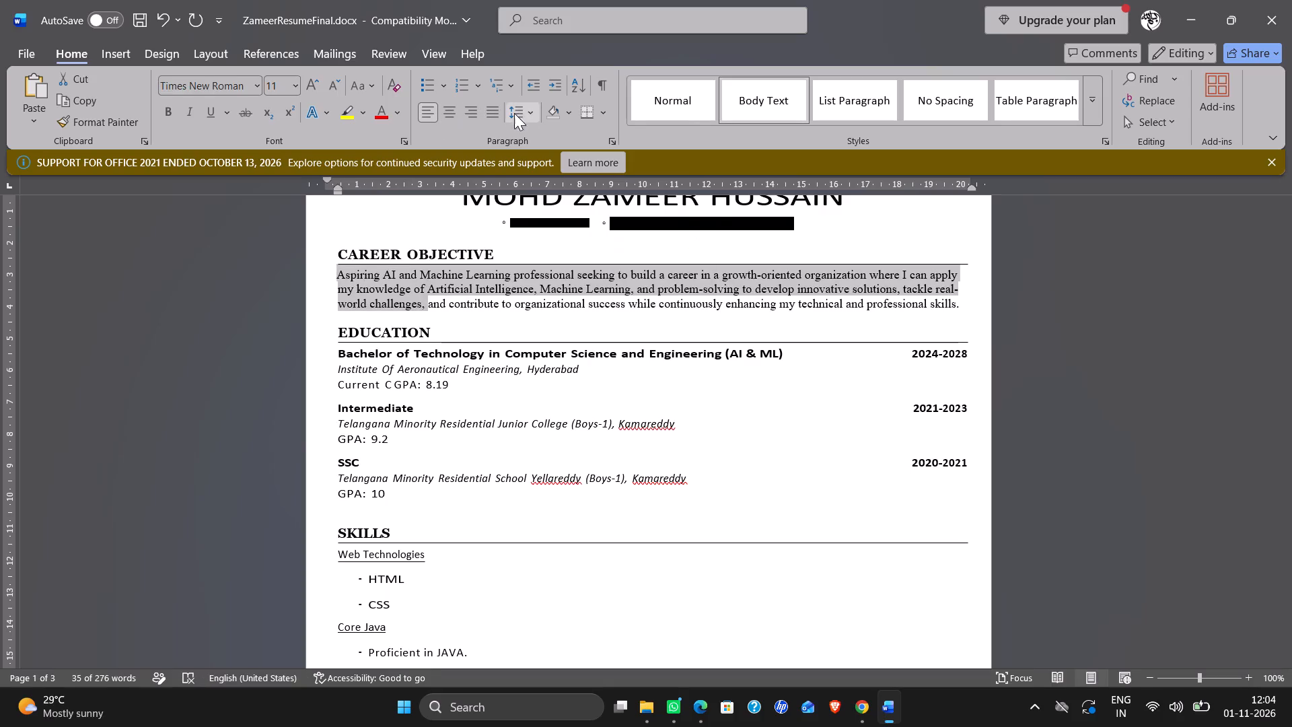
pyautogui.click(535, 116)
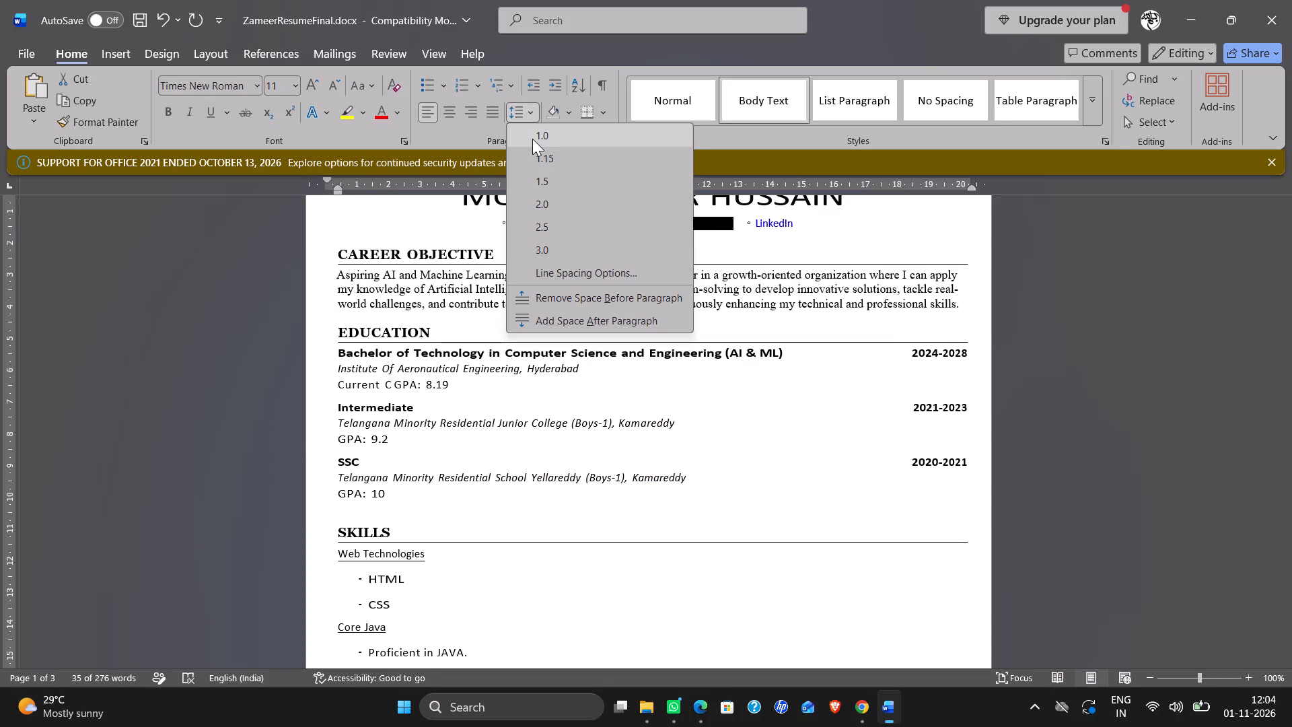
pyautogui.click(532, 139)
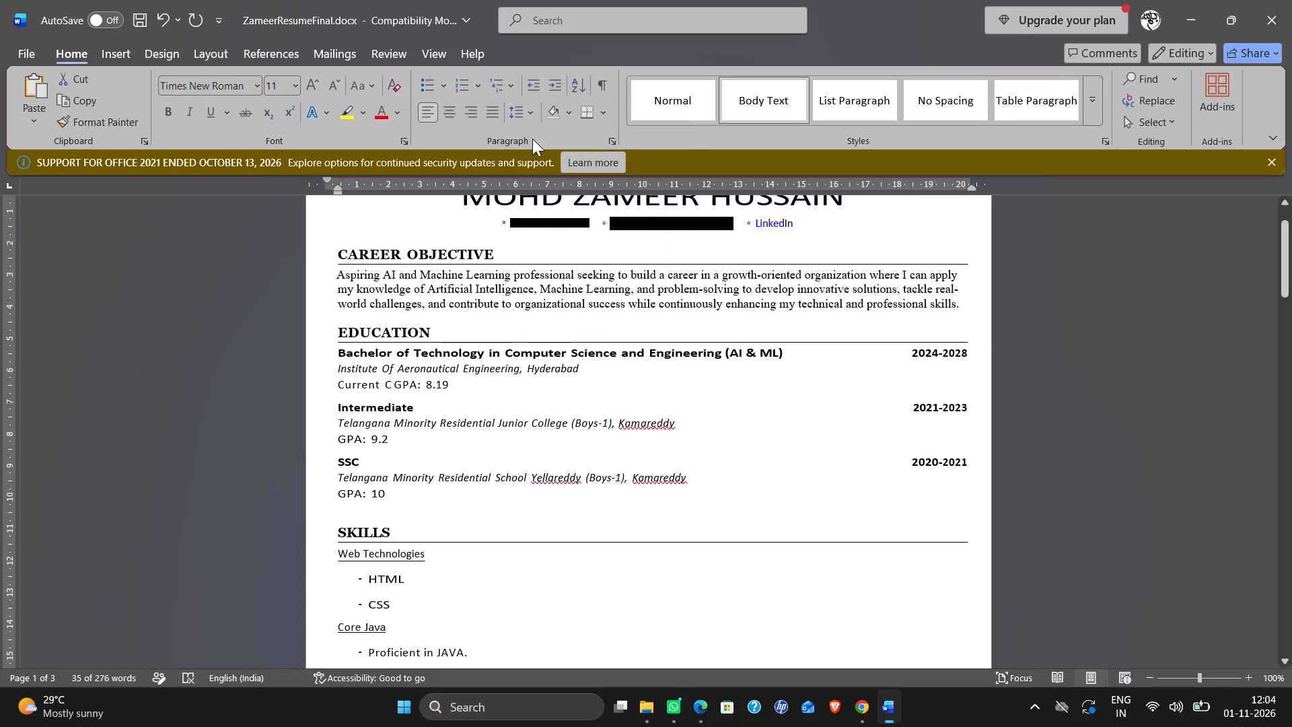
pyautogui.click(522, 291)
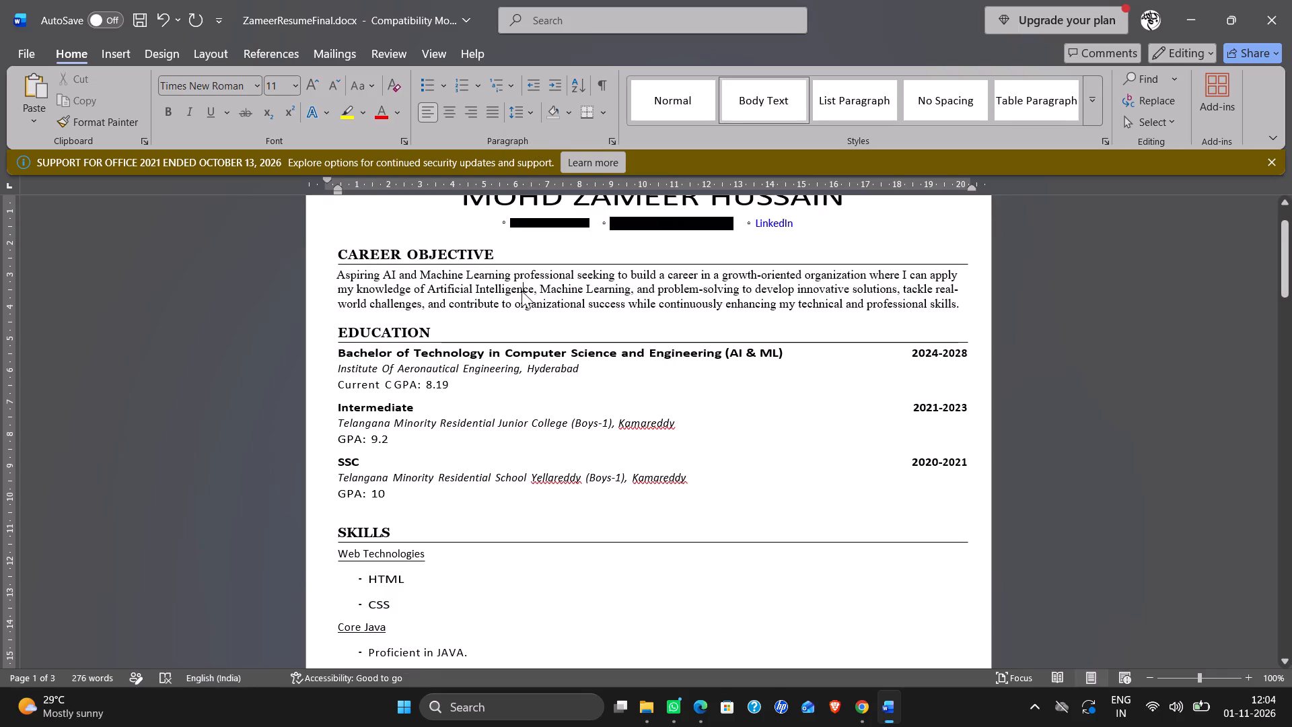
# Switch to Edge and examine the reference résumé PDF's layout and content, from the career objective and education through projects, achievements and declaration.
pyautogui.scroll(-1, 507, 328)
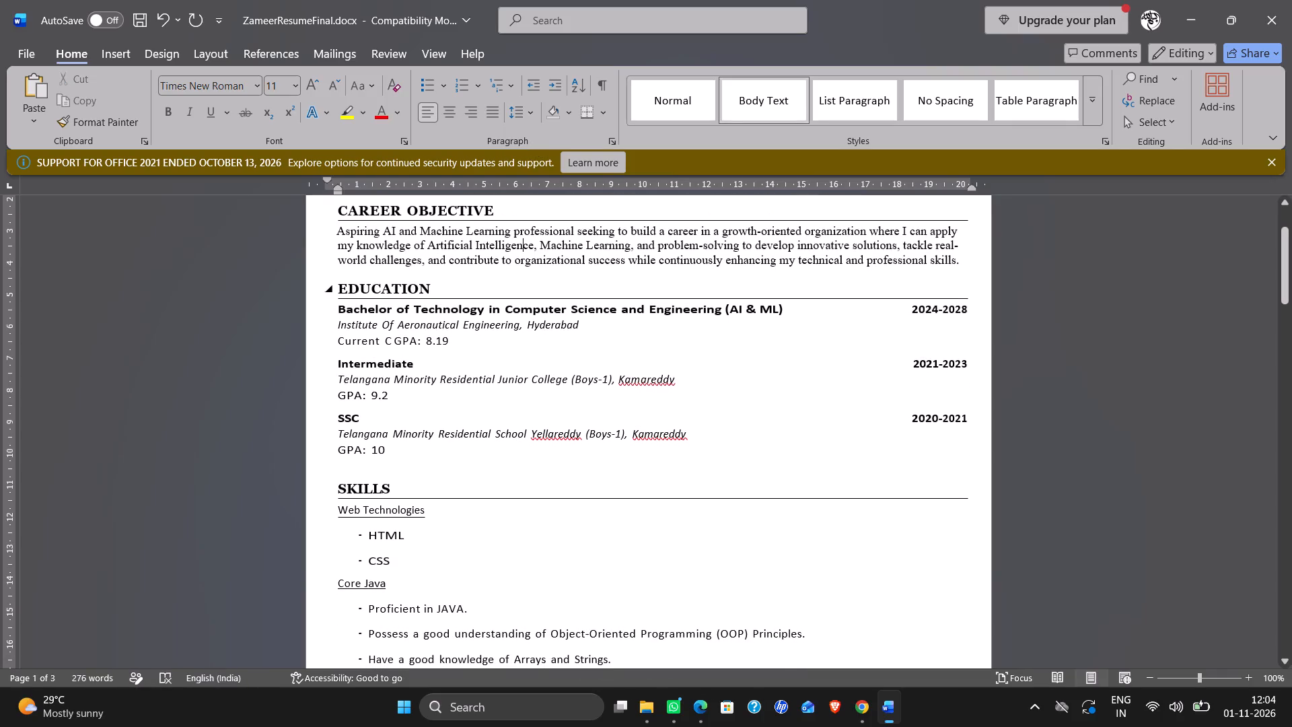
pyautogui.click(414, 285)
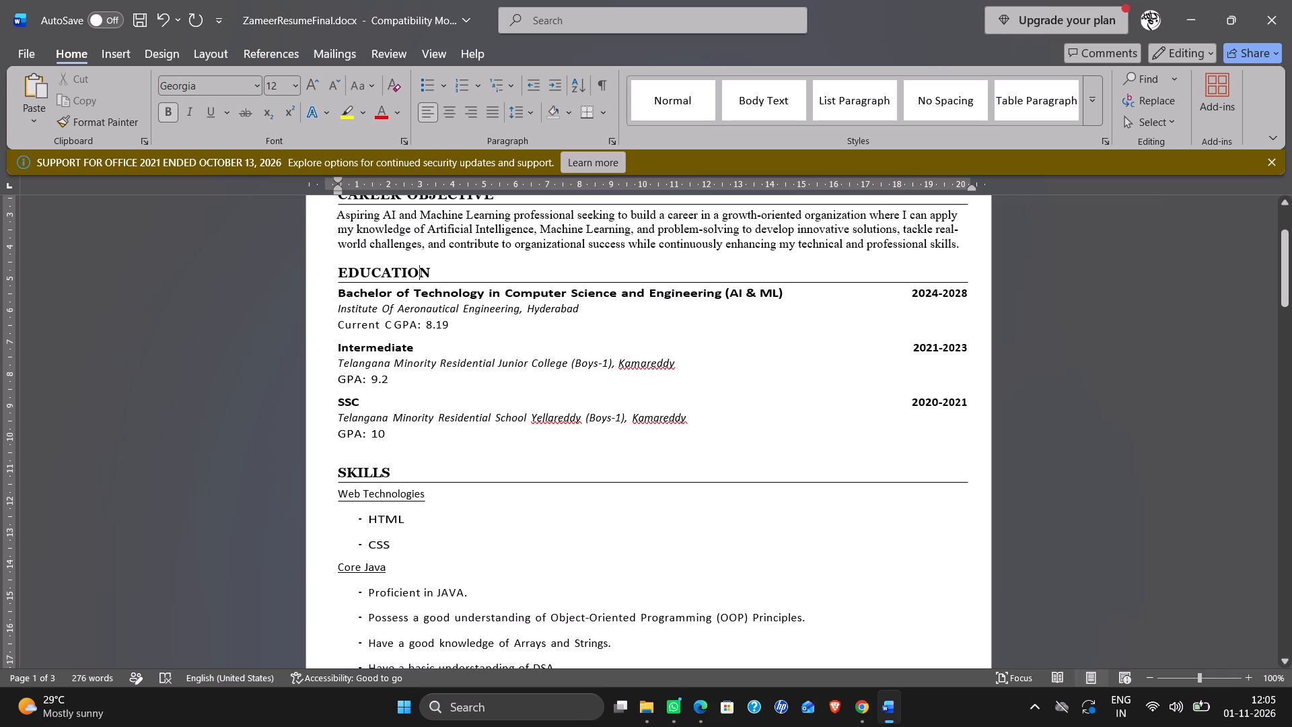
pyautogui.click(854, 709)
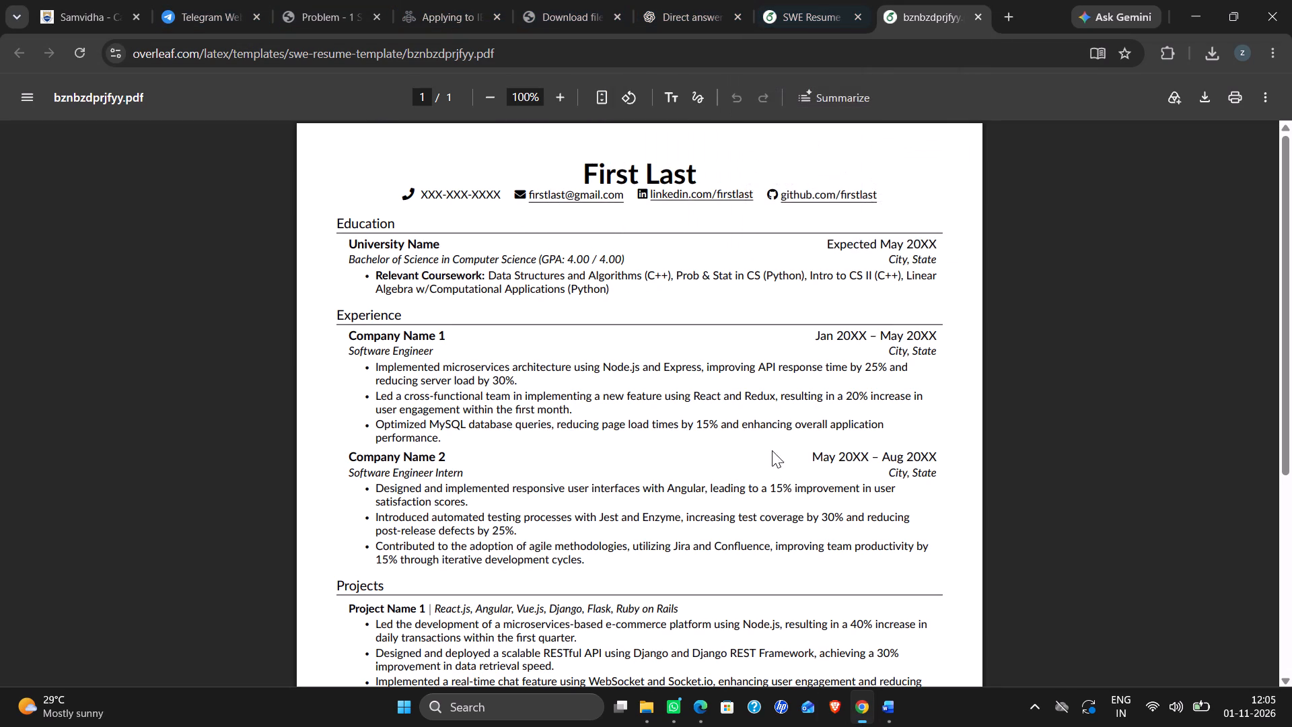
pyautogui.click(707, 709)
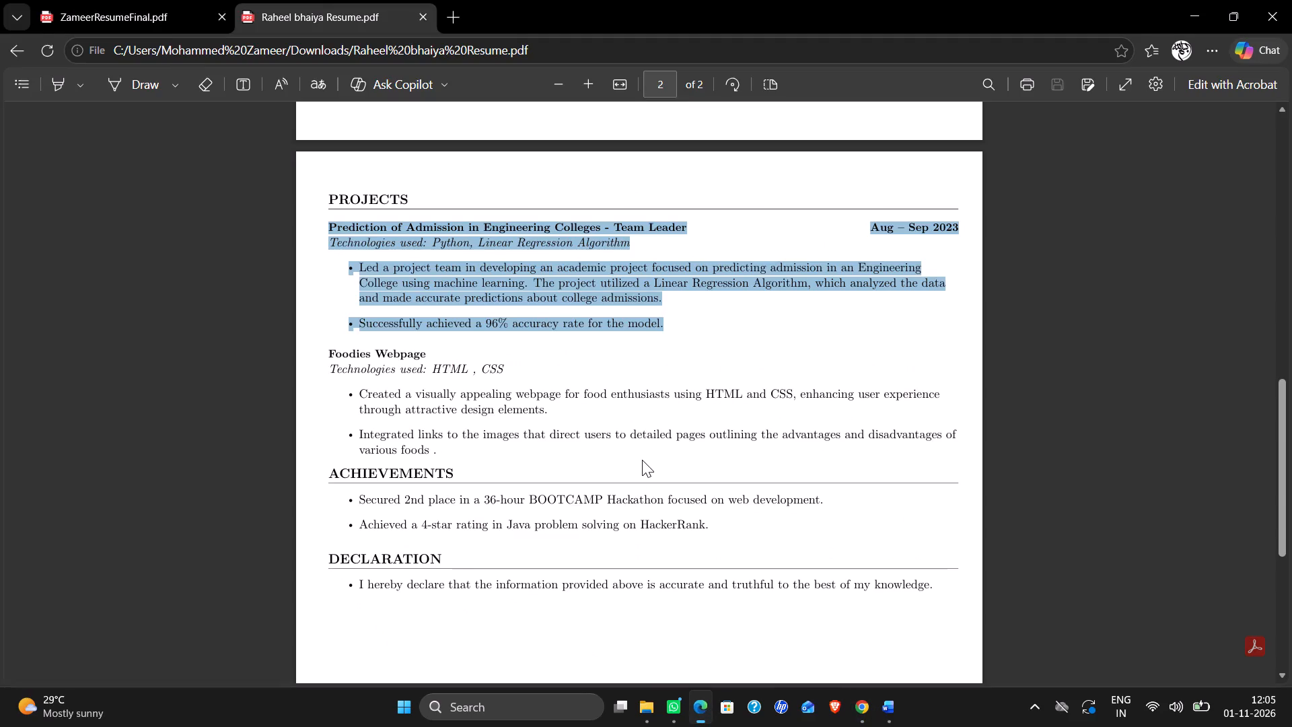
pyautogui.click(642, 460)
pyautogui.scroll(2, 642, 460)
pyautogui.click(318, 24)
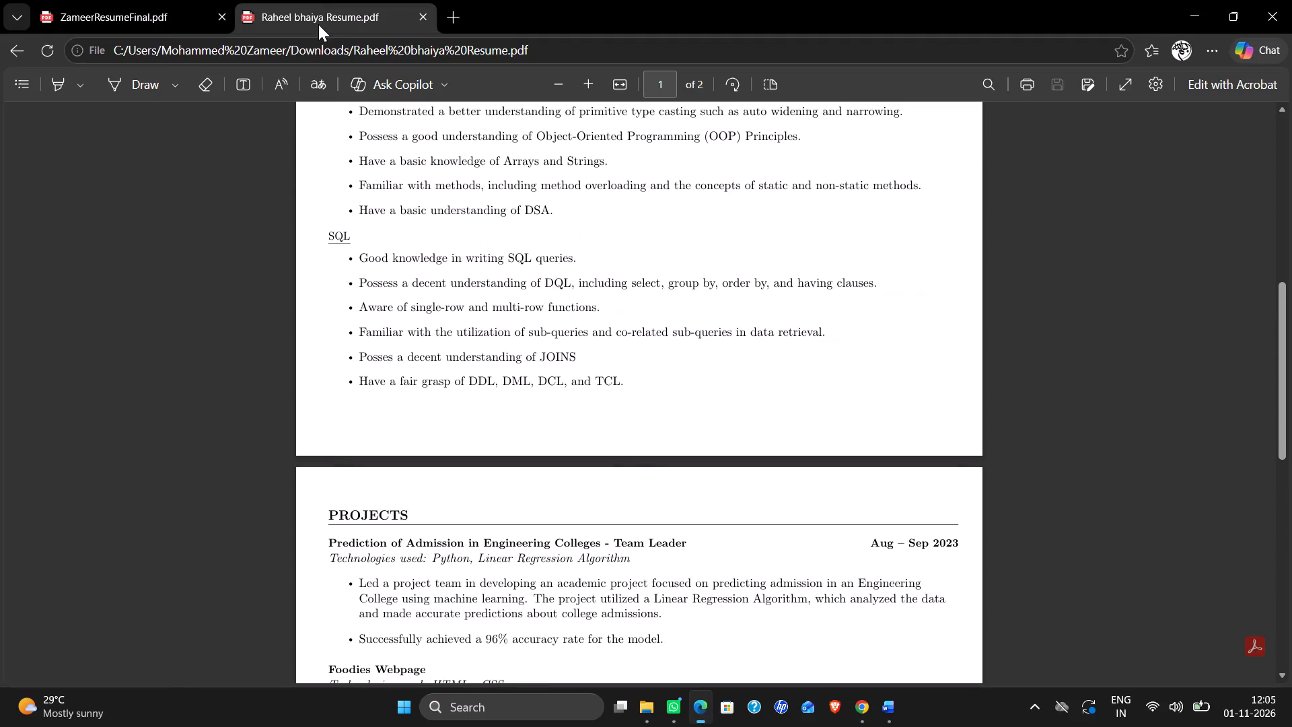
pyautogui.click(315, 5)
pyautogui.scroll(3, 418, 230)
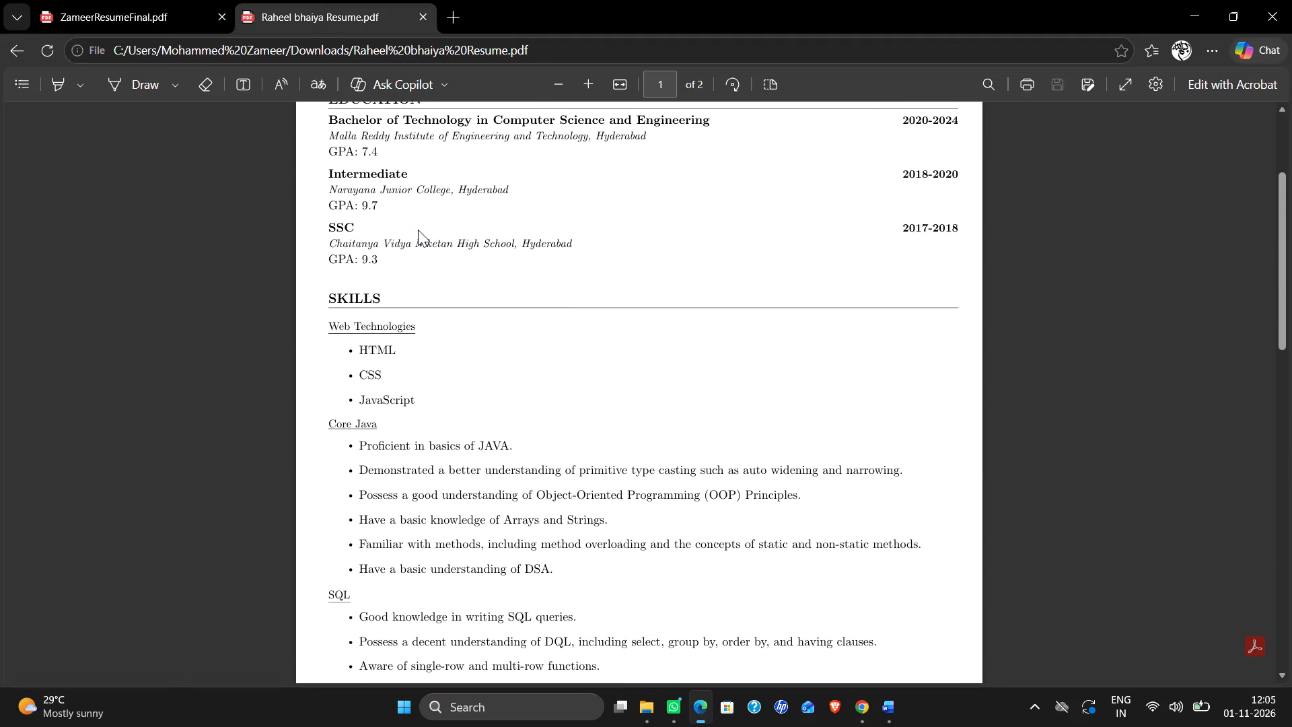
pyautogui.scroll(2, 418, 230)
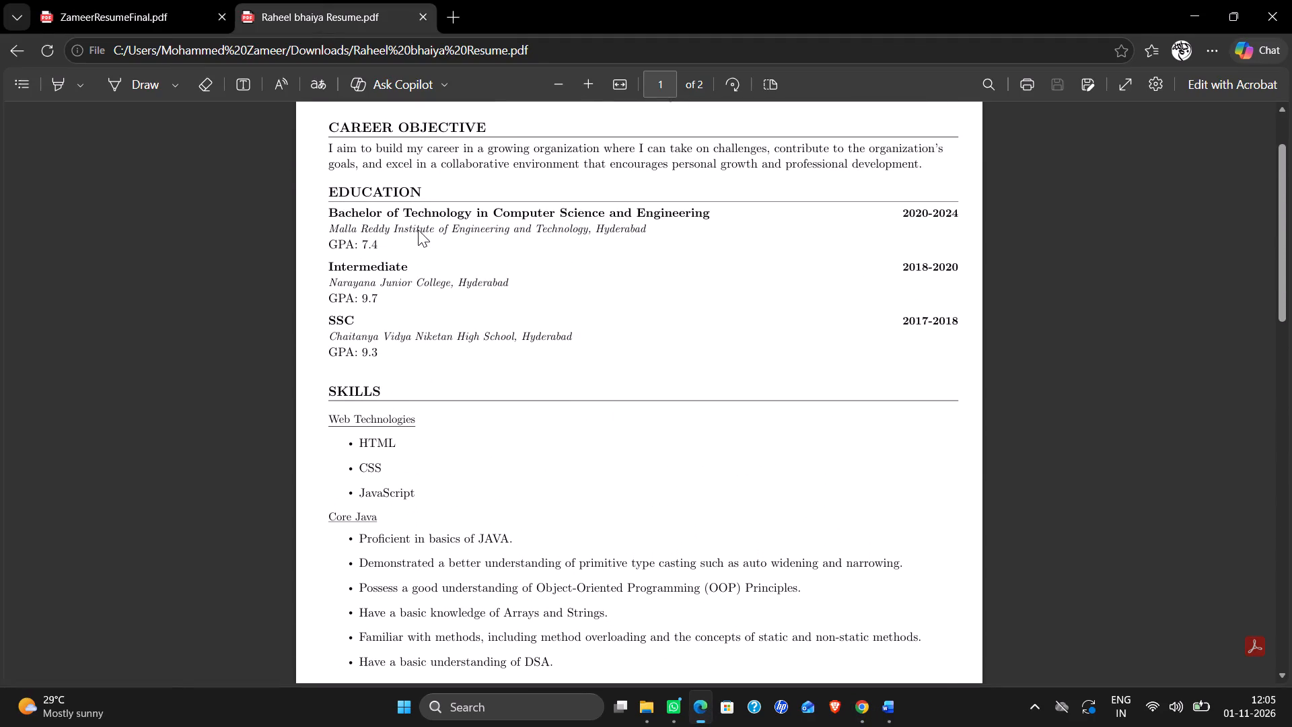
pyautogui.scroll(2, 418, 230)
pyautogui.scroll(-8, 418, 230)
pyautogui.scroll(2, 418, 230)
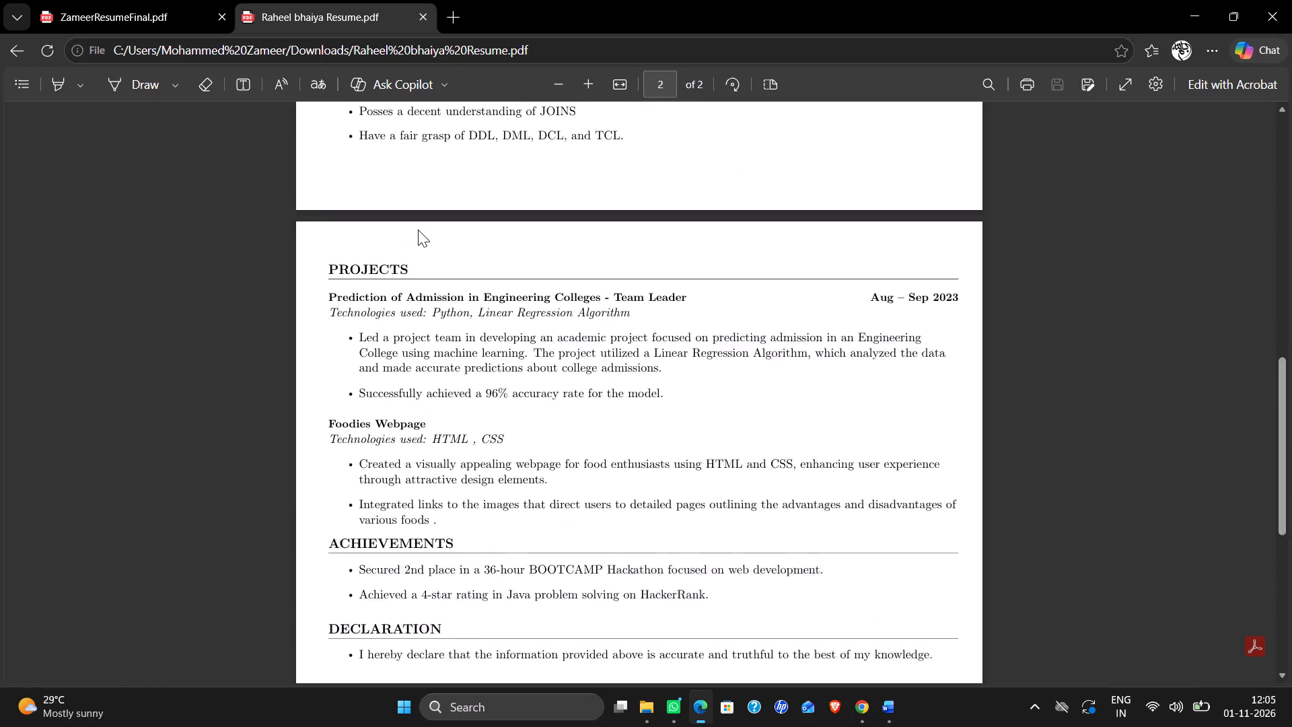
pyautogui.scroll(5, 418, 230)
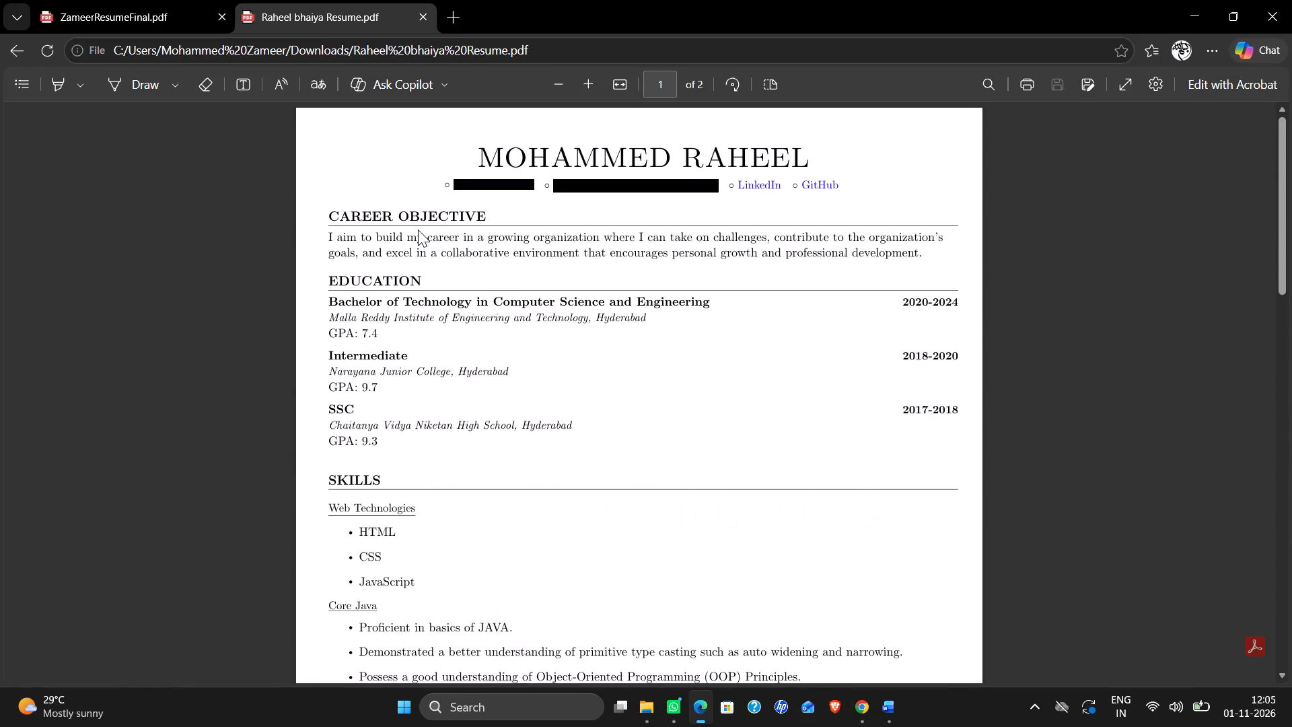
pyautogui.scroll(1, 418, 230)
pyautogui.scroll(-5, 418, 230)
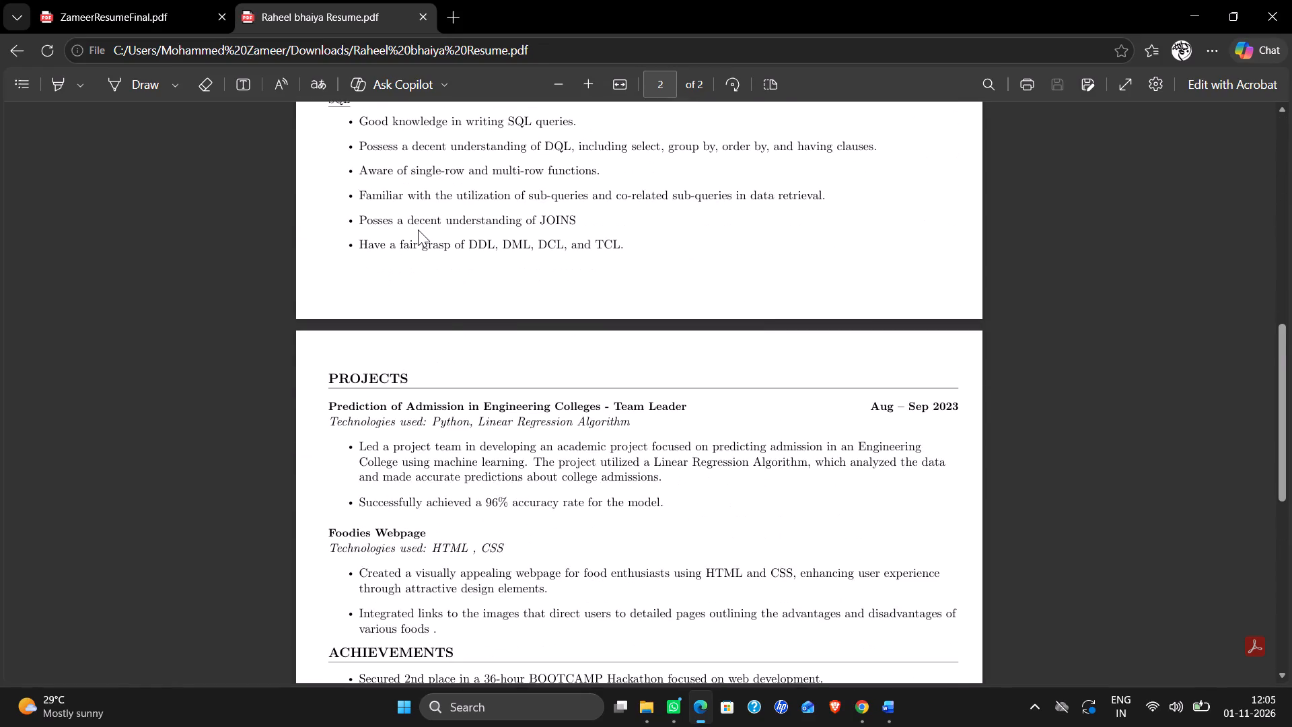
pyautogui.scroll(-3, 418, 230)
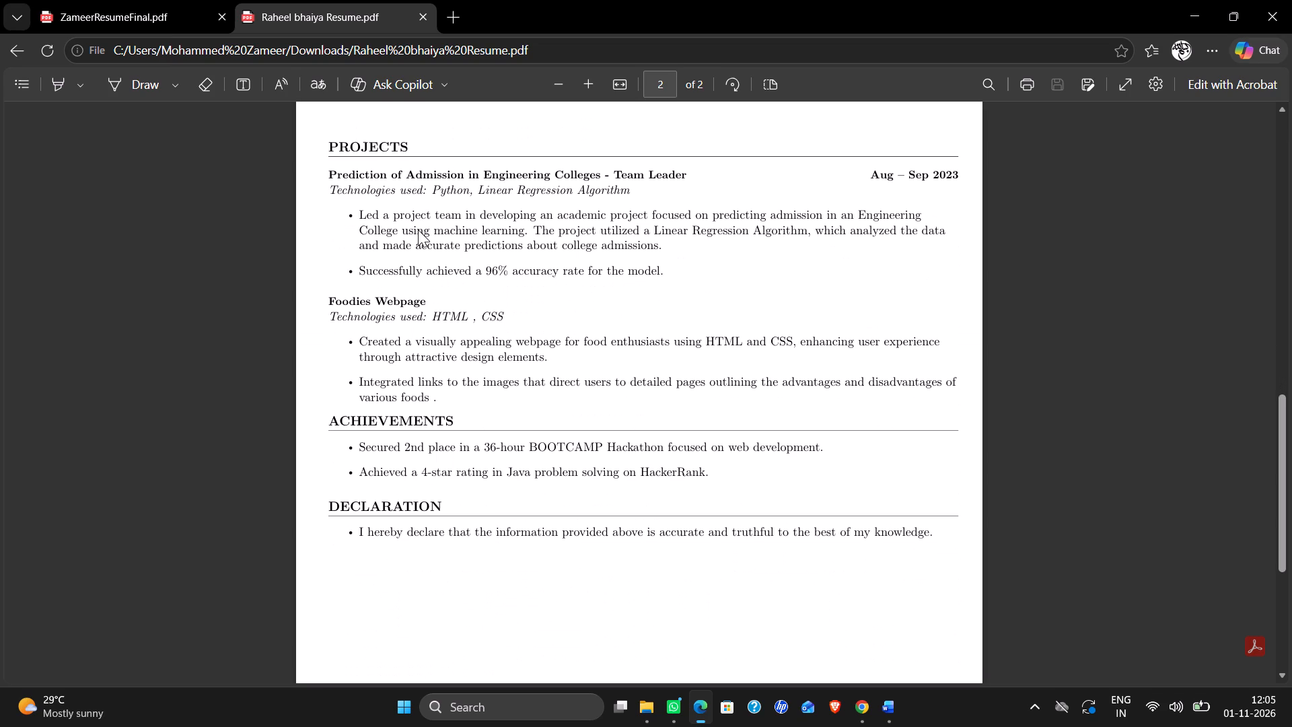
pyautogui.scroll(-1, 418, 230)
# Compare the earlier PDF version of the own résumé with the Word document, covering heading, education, skills, projects and achievements.
pyautogui.click(386, 16)
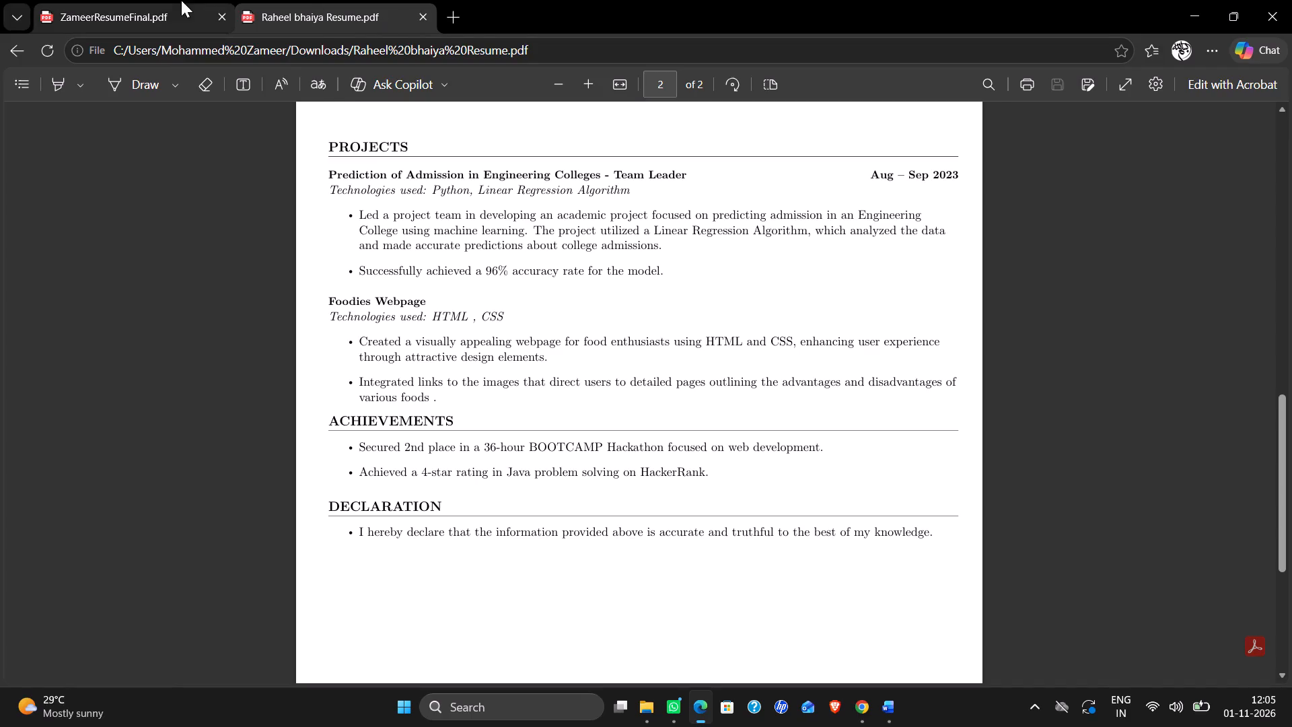
pyautogui.click(158, 0)
pyautogui.scroll(4, 463, 224)
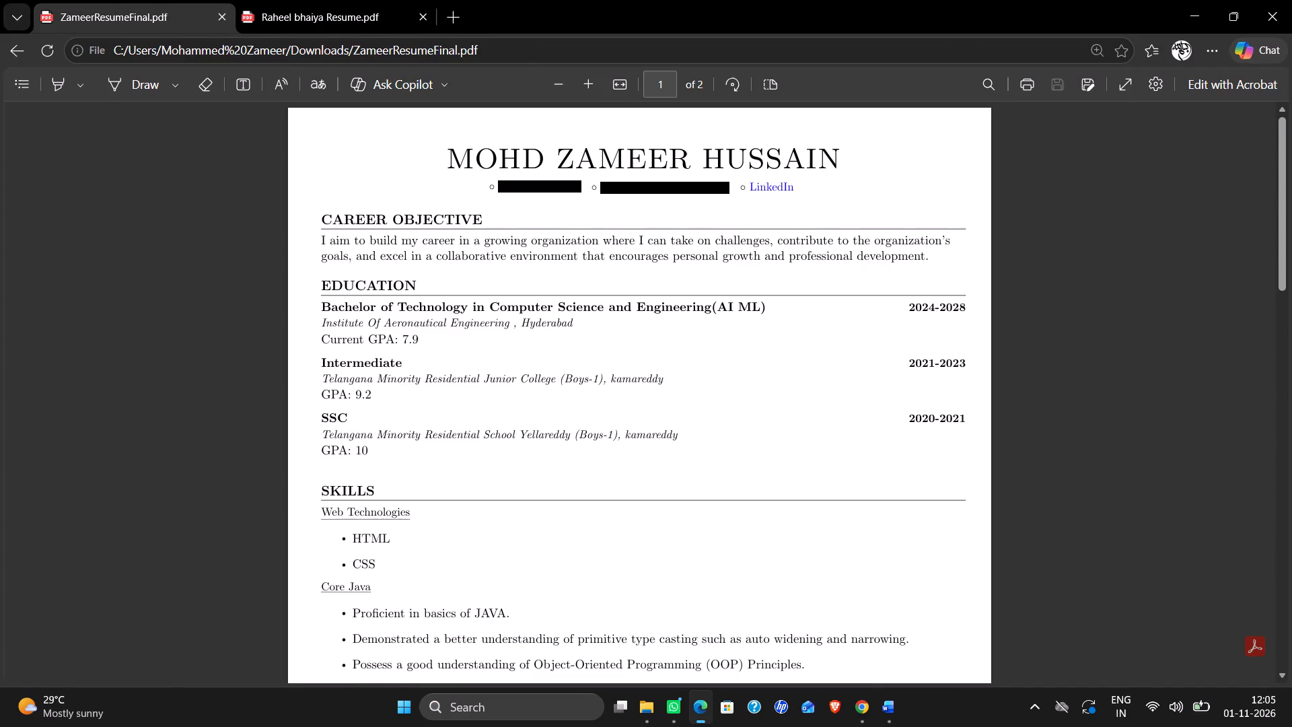
pyautogui.scroll(-2, 463, 224)
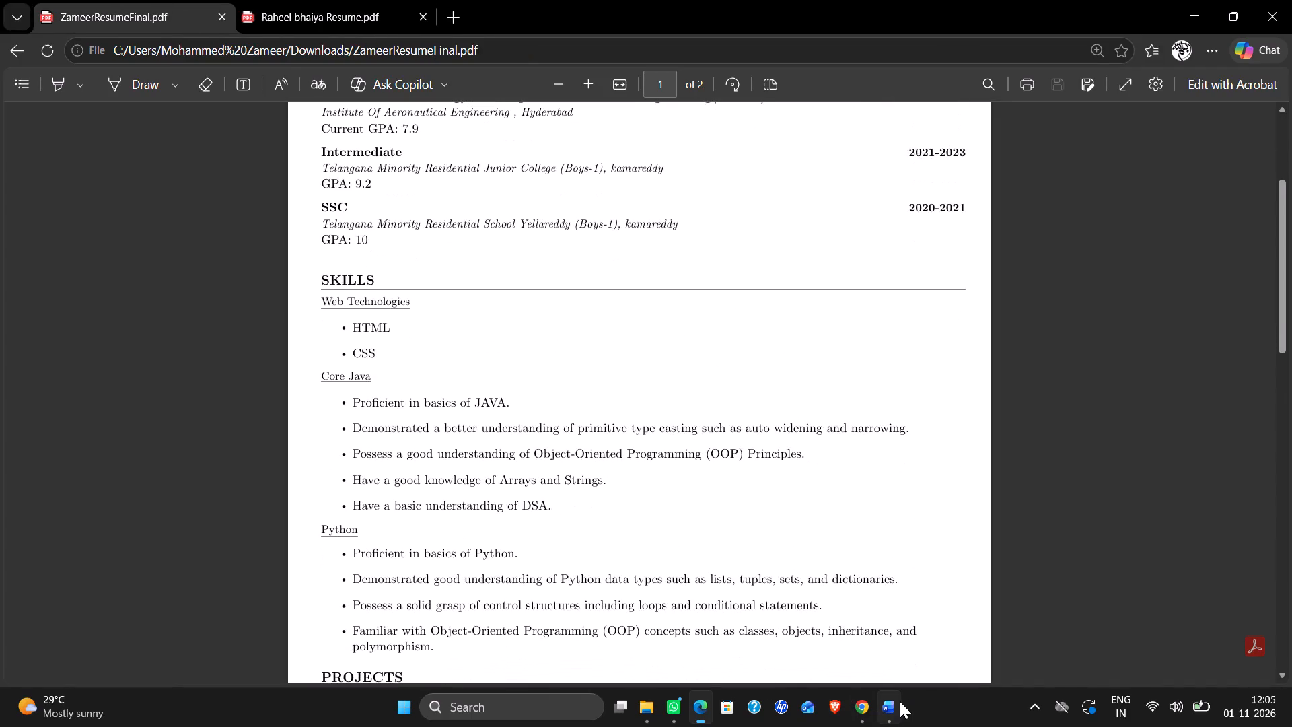
pyautogui.click(879, 714)
pyautogui.scroll(1, 589, 466)
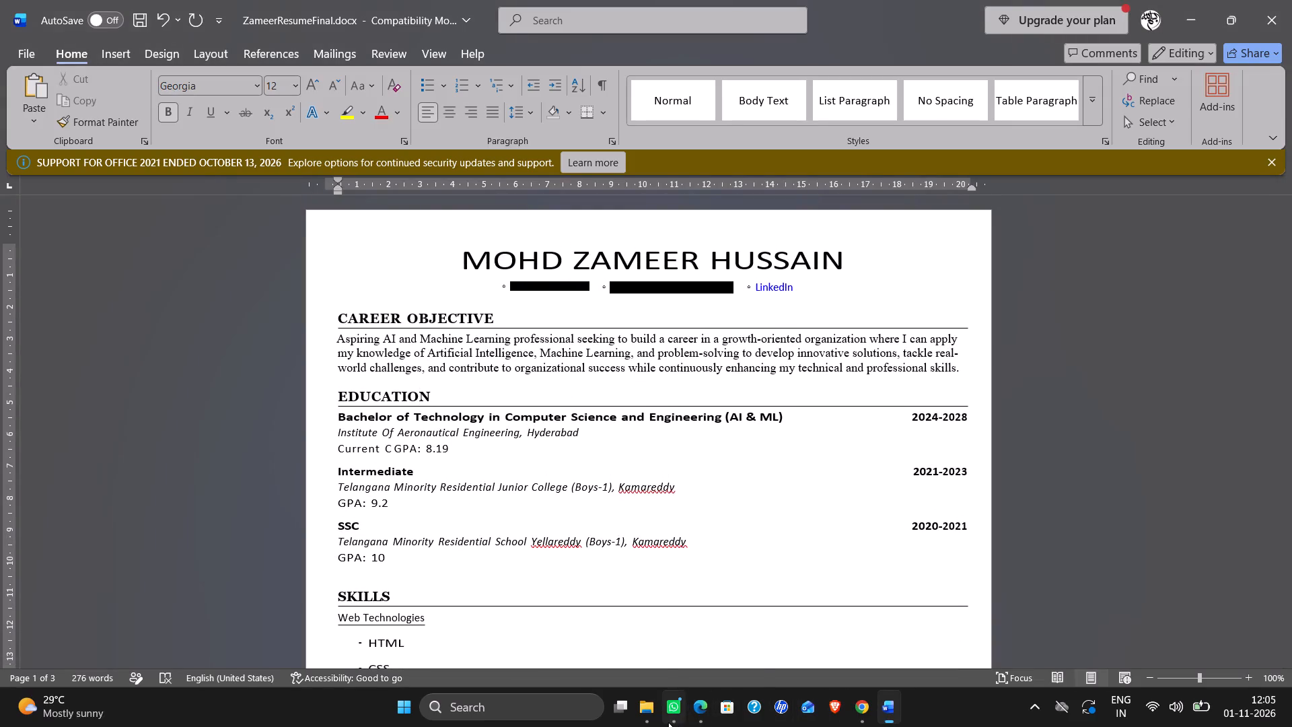
pyautogui.click(700, 709)
pyautogui.scroll(9, 565, 512)
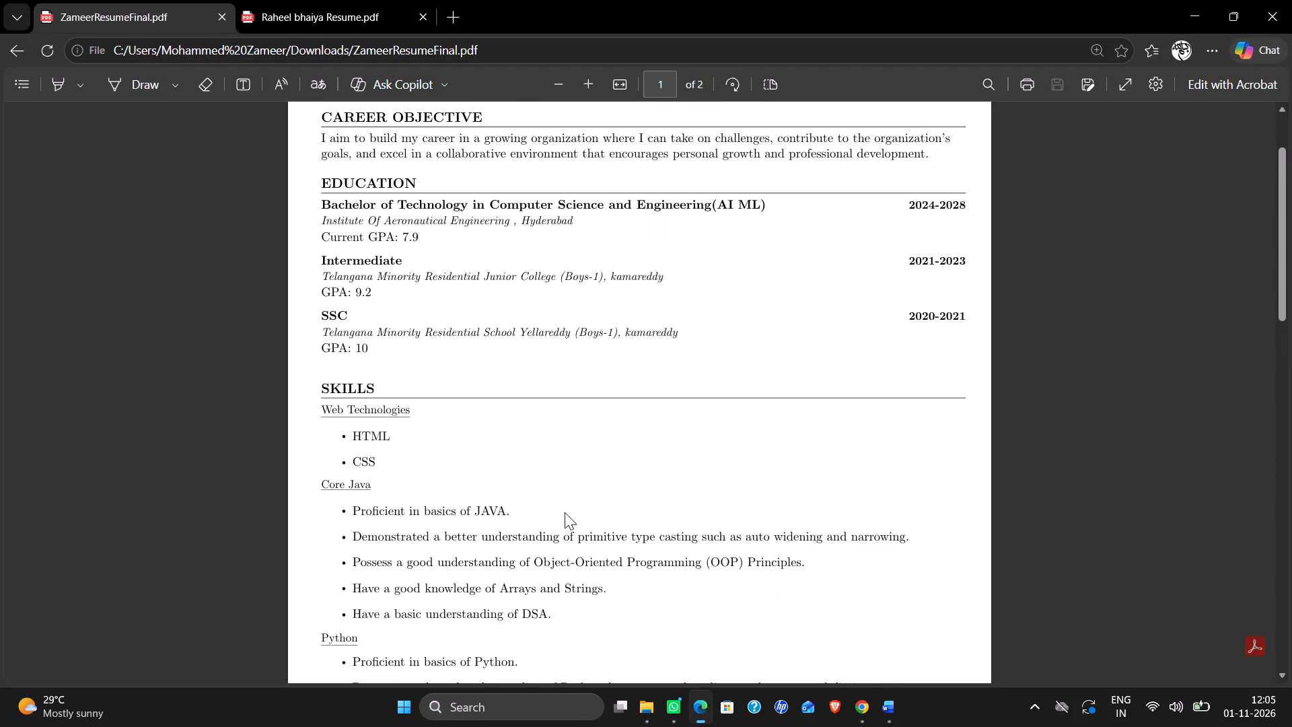
pyautogui.scroll(1, 565, 512)
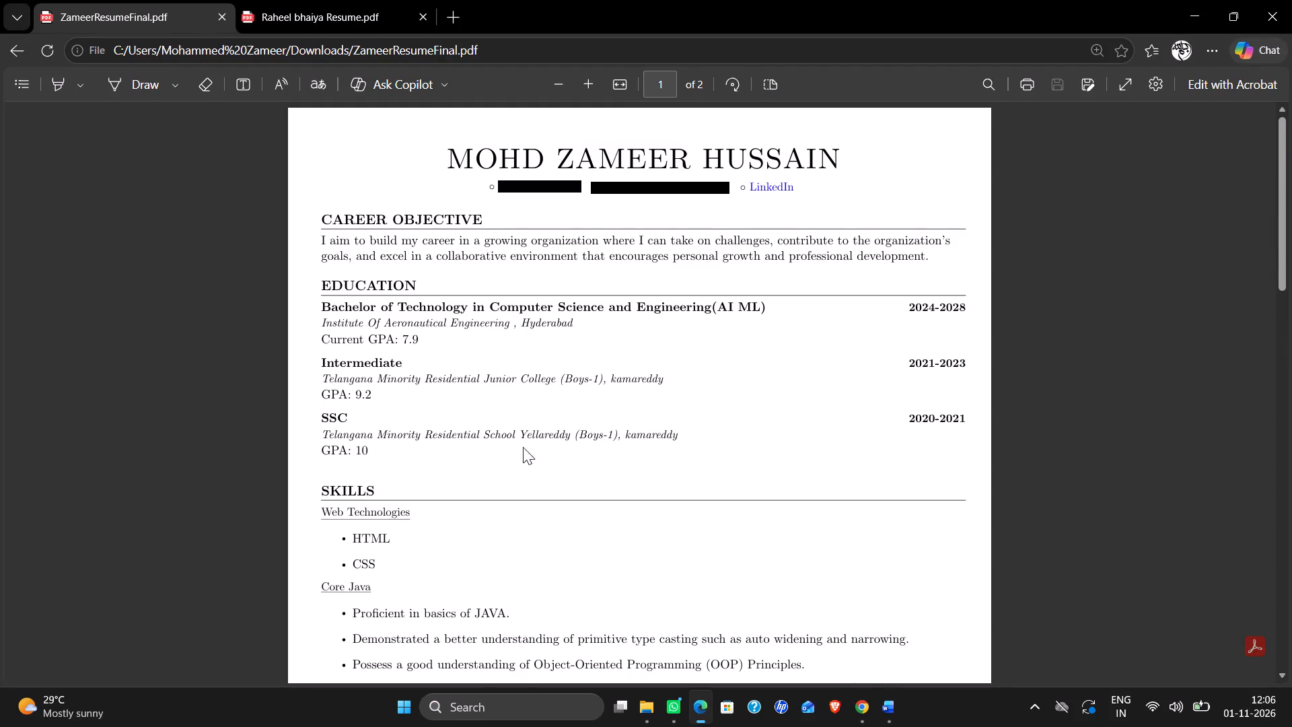
pyautogui.scroll(-3, 509, 394)
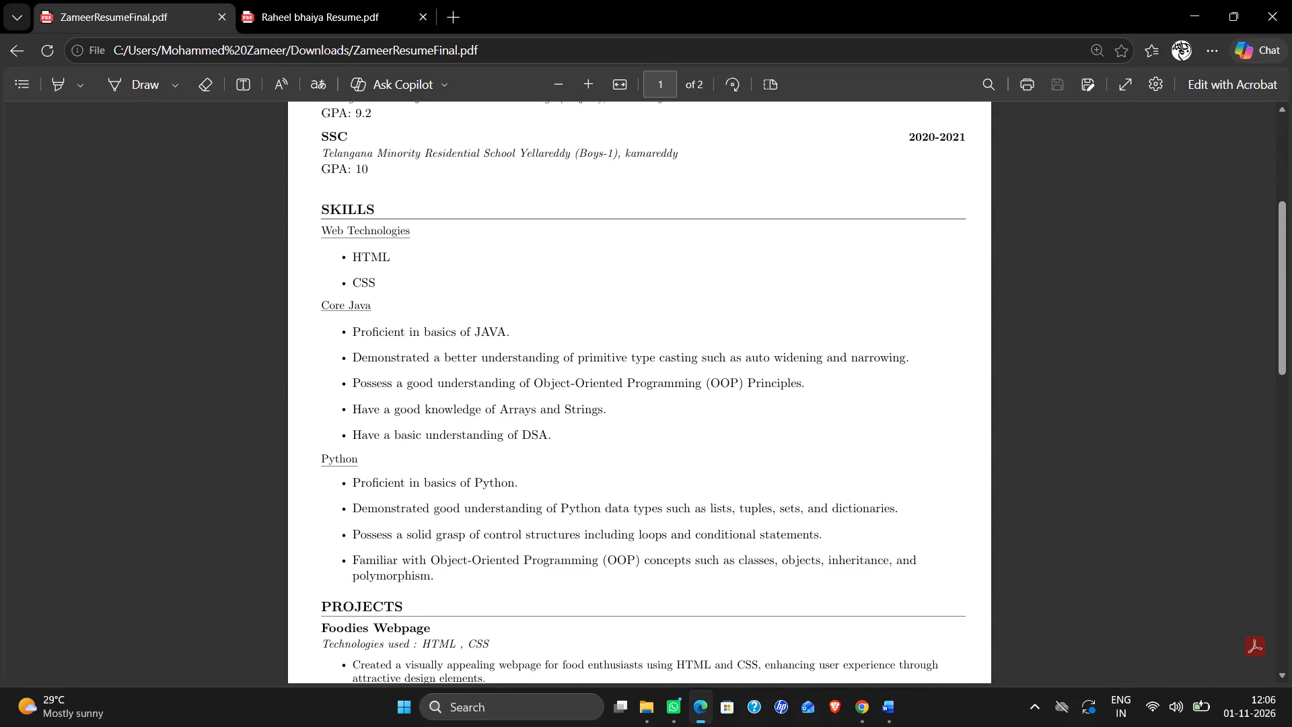
pyautogui.scroll(-4, 509, 394)
pyautogui.scroll(1, 509, 394)
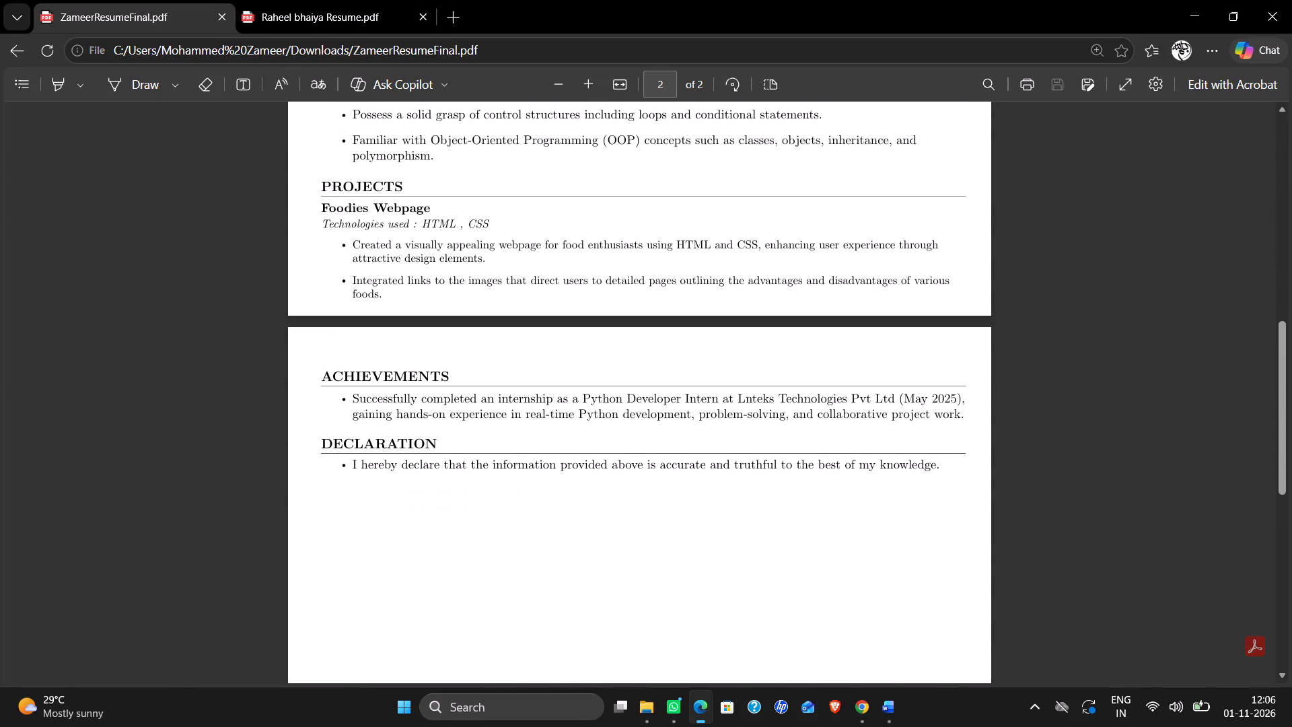
pyautogui.scroll(3, 509, 394)
pyautogui.click(359, 59)
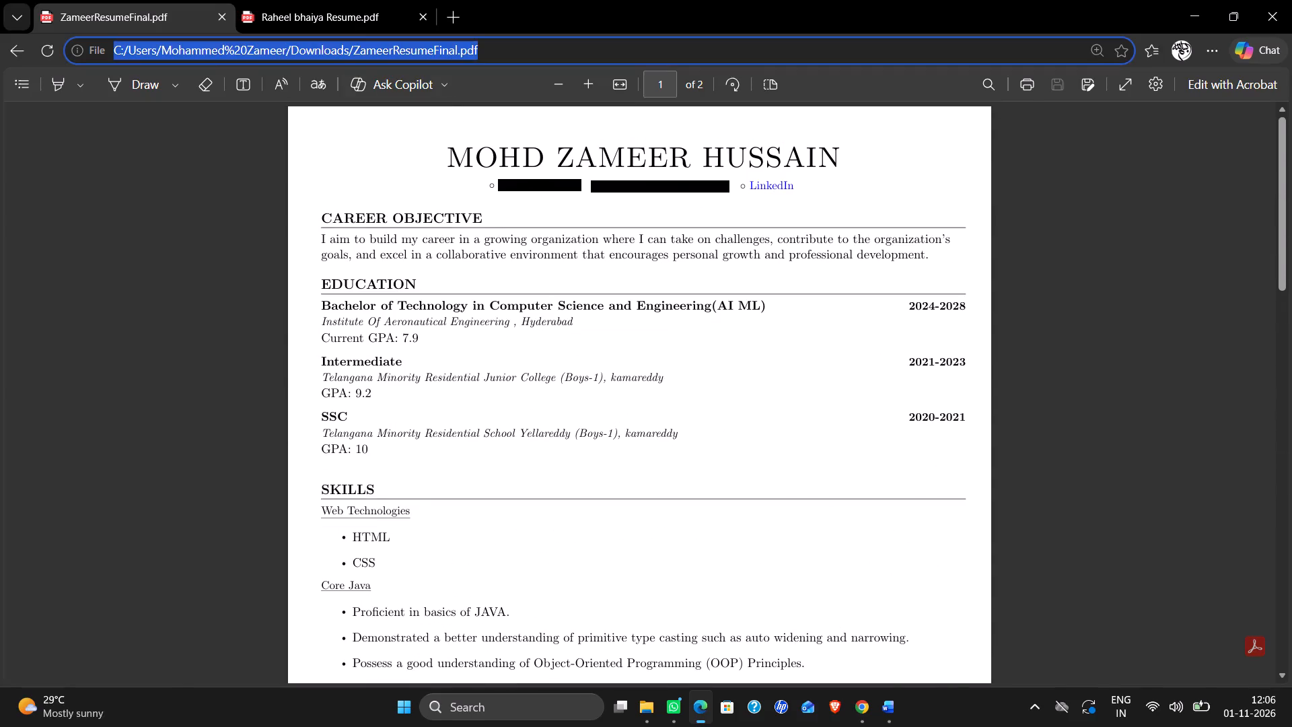
pyautogui.click(328, 0)
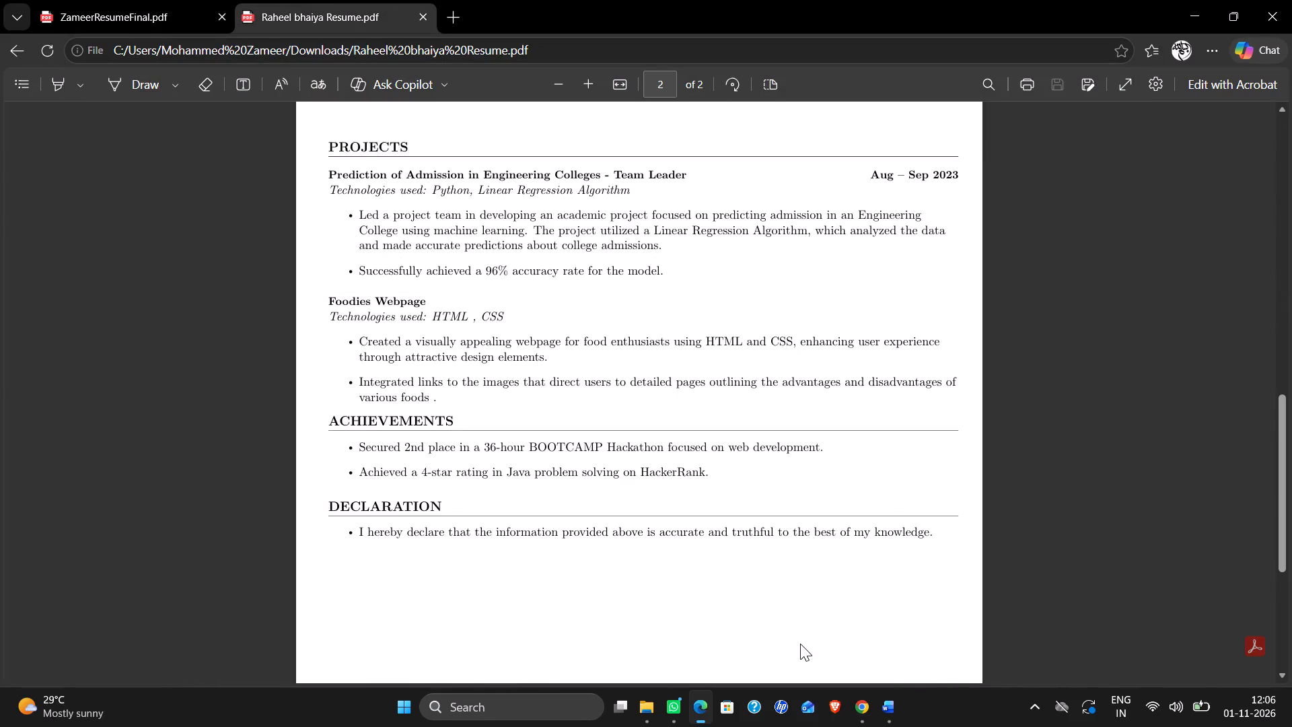
pyautogui.click(862, 706)
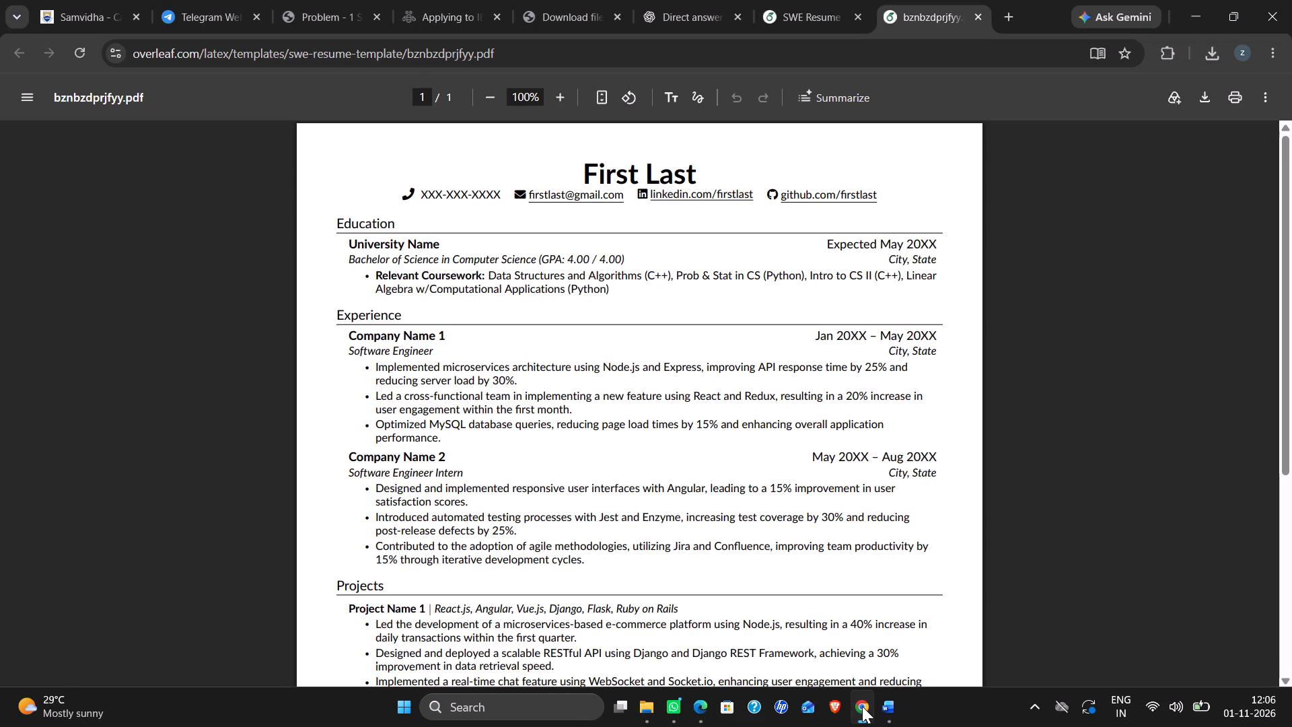
pyautogui.click(862, 706)
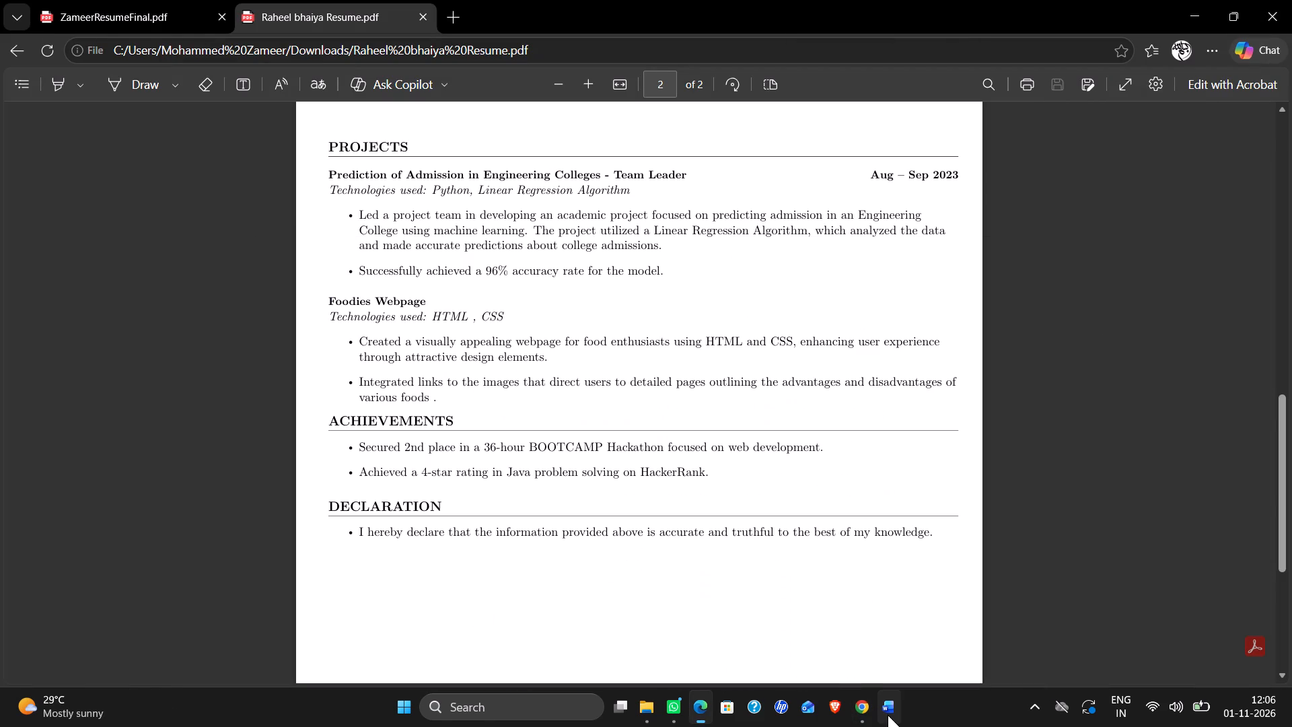
pyautogui.click(888, 715)
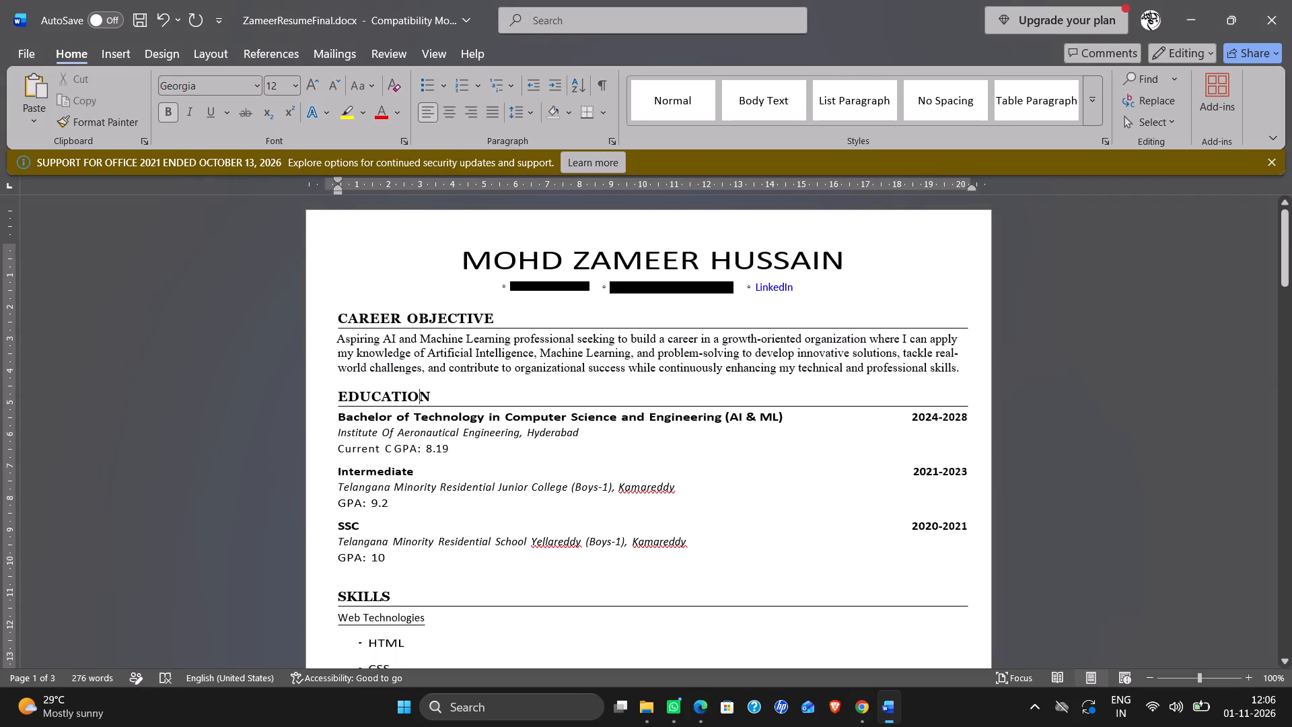
pyautogui.scroll(-1, 829, 607)
pyautogui.scroll(-1, 766, 569)
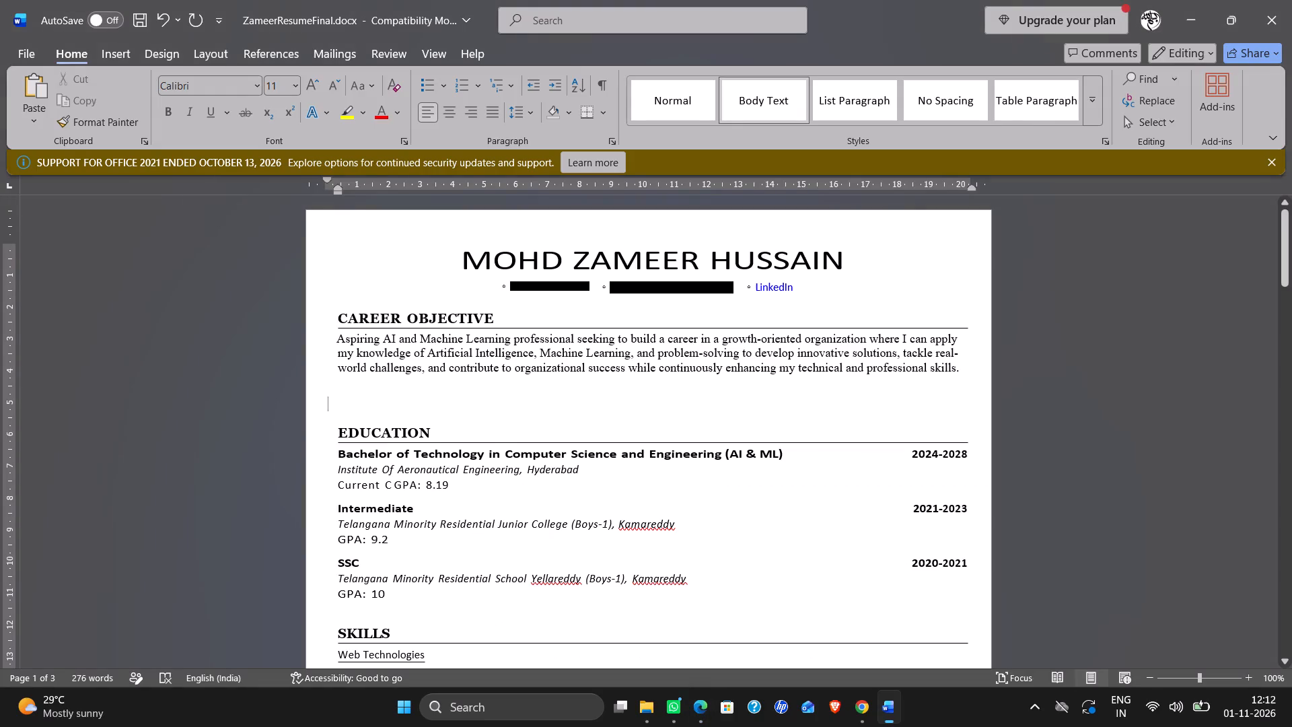
# Replace the Career Objective text with the copied paragraph and delete the leftover "A" and "professional skills.".
pyautogui.moveTo(863, 367); pyautogui.dragTo(343, 340)
pyautogui.hotkey('ctrl', 'v')
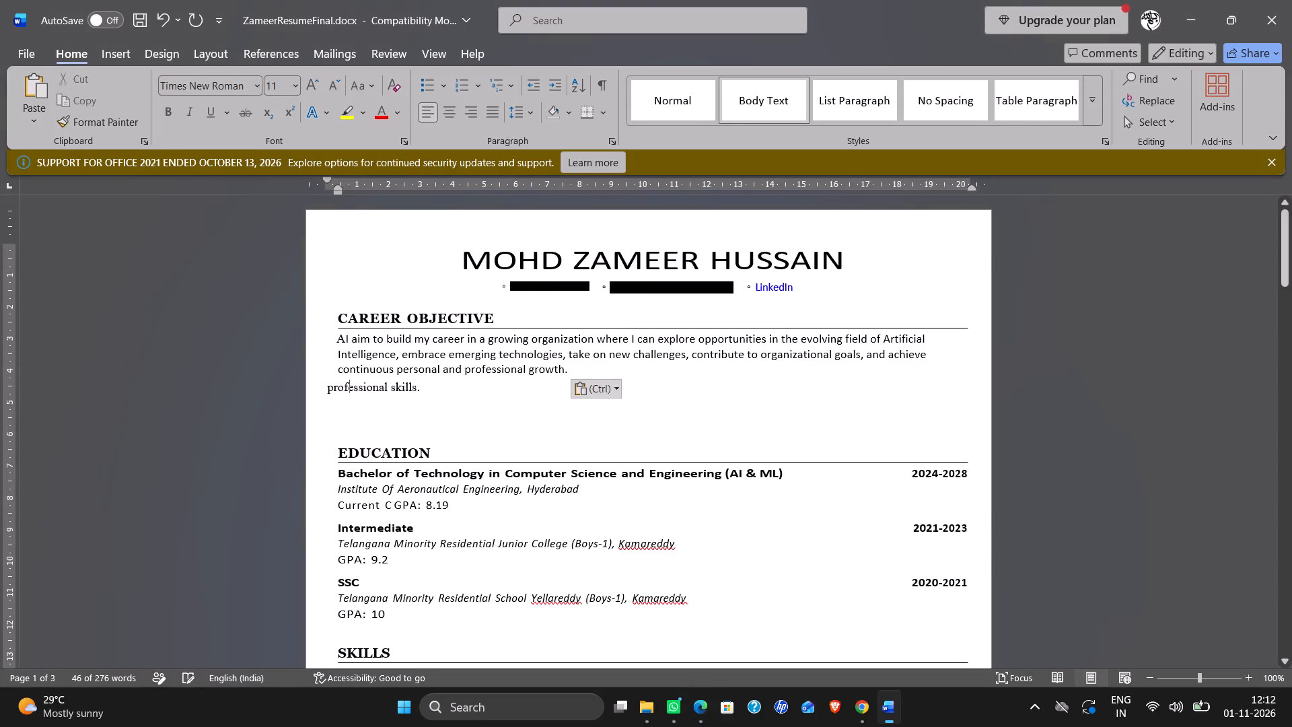
pyautogui.click(345, 337)
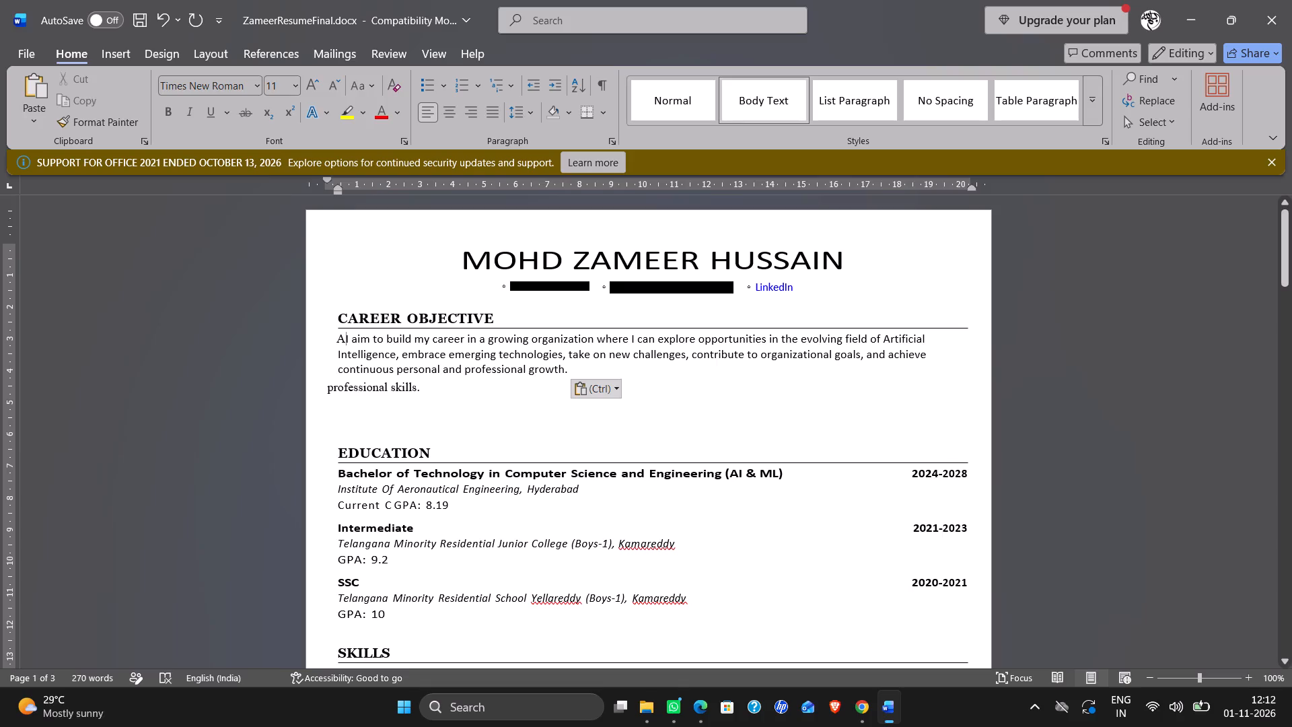
pyautogui.press('BackSpace')
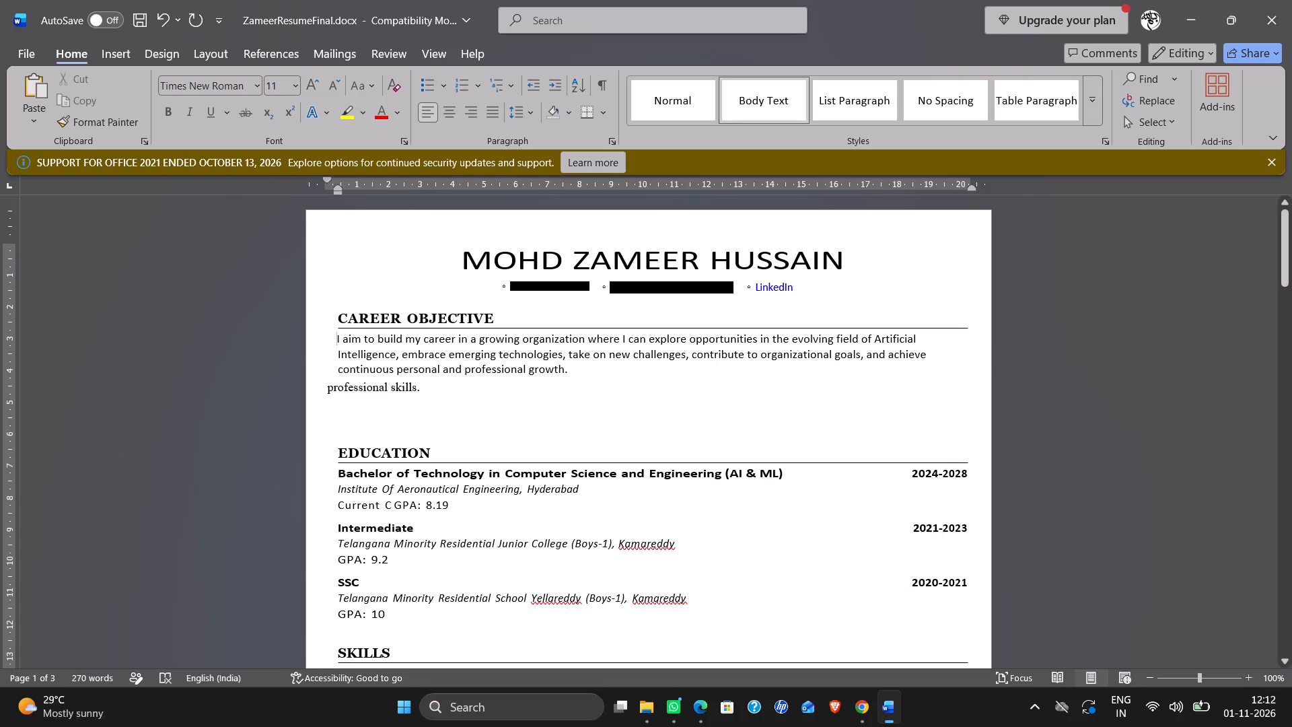
pyautogui.moveTo(435, 384); pyautogui.dragTo(332, 385)
pyautogui.press('BackSpace')
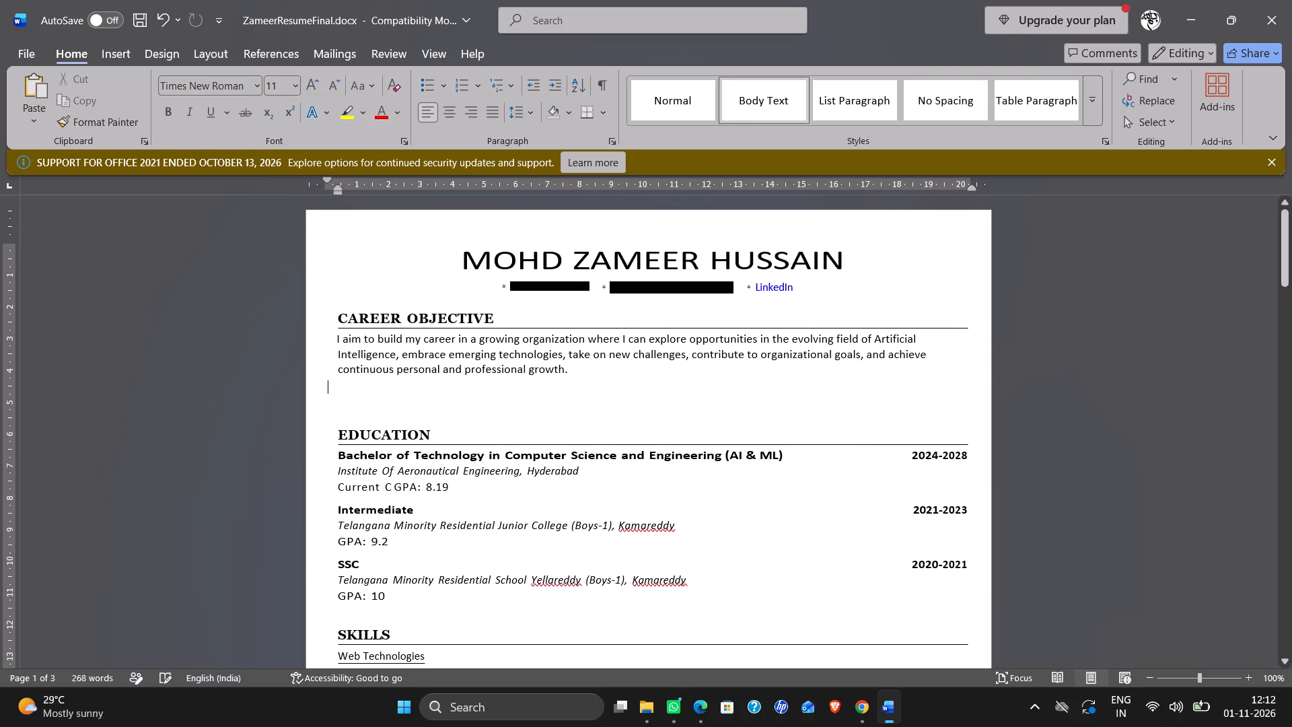
# Apply sentence case to the new Career Objective paragraph.
pyautogui.moveTo(334, 331); pyautogui.dragTo(528, 382)
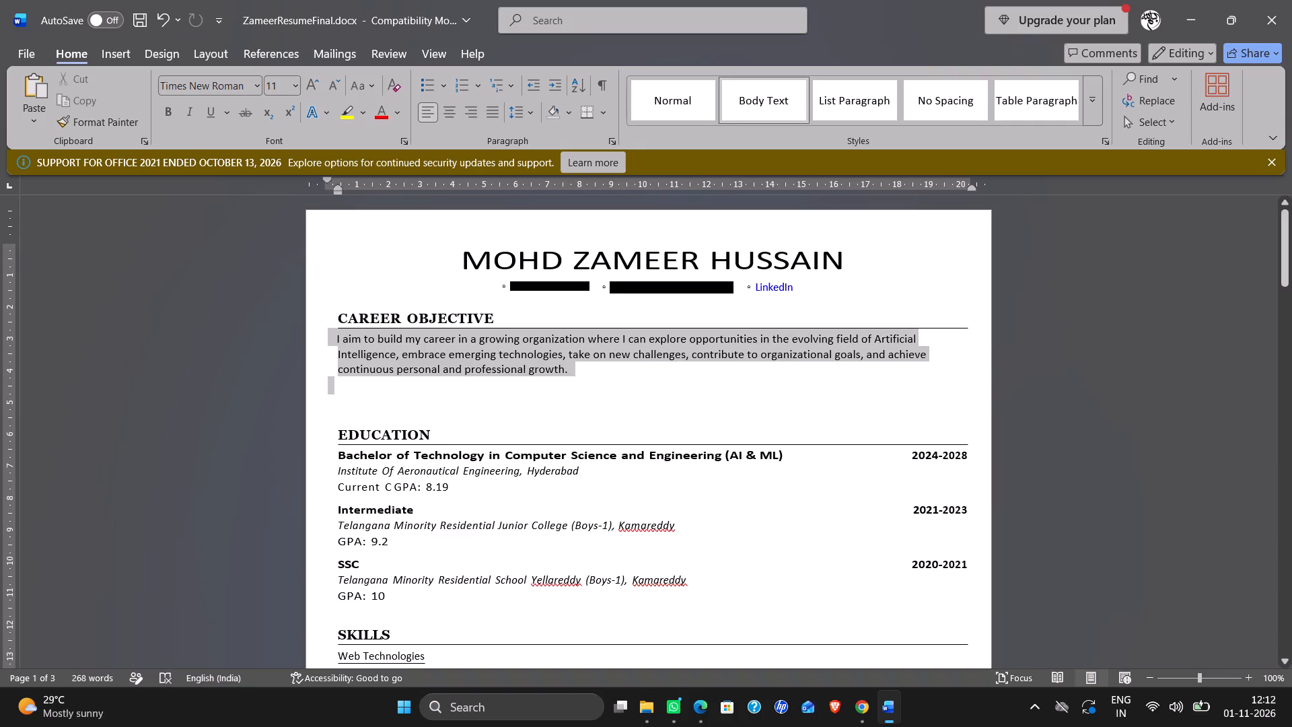
pyautogui.moveTo(528, 382); pyautogui.dragTo(569, 367)
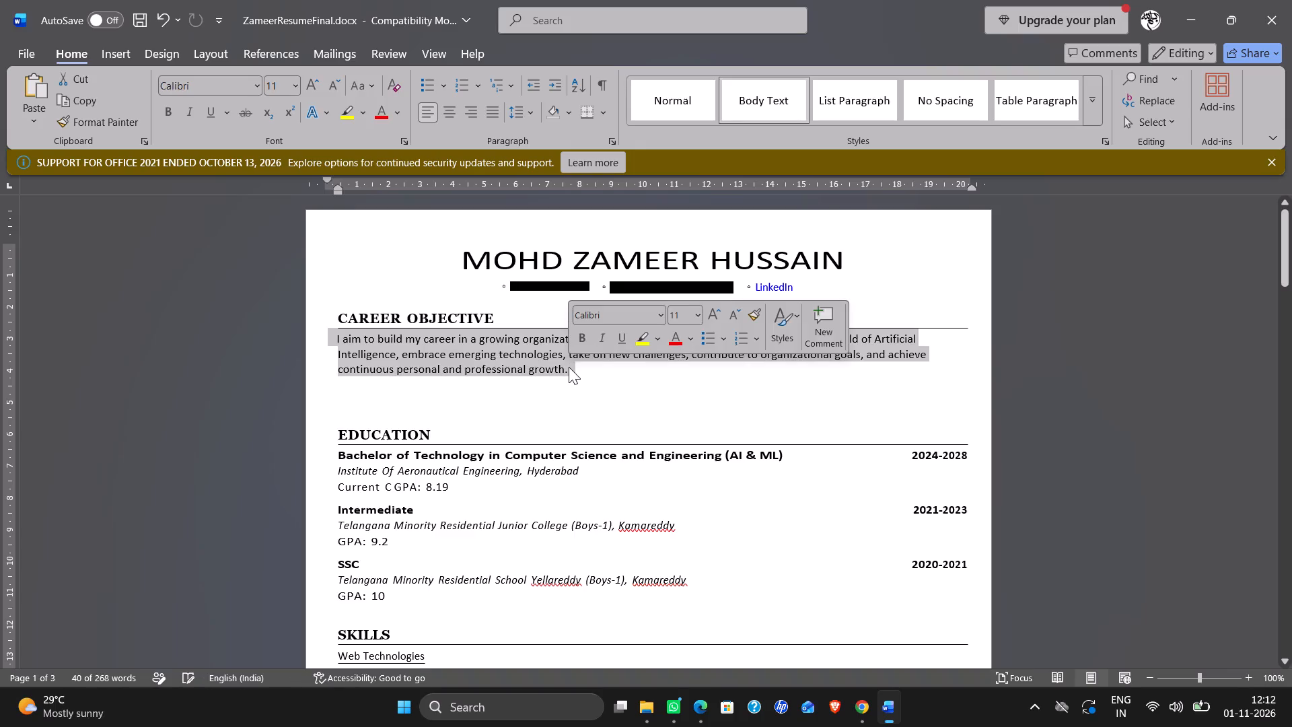
pyautogui.click(569, 367)
pyautogui.moveTo(568, 369); pyautogui.dragTo(346, 341)
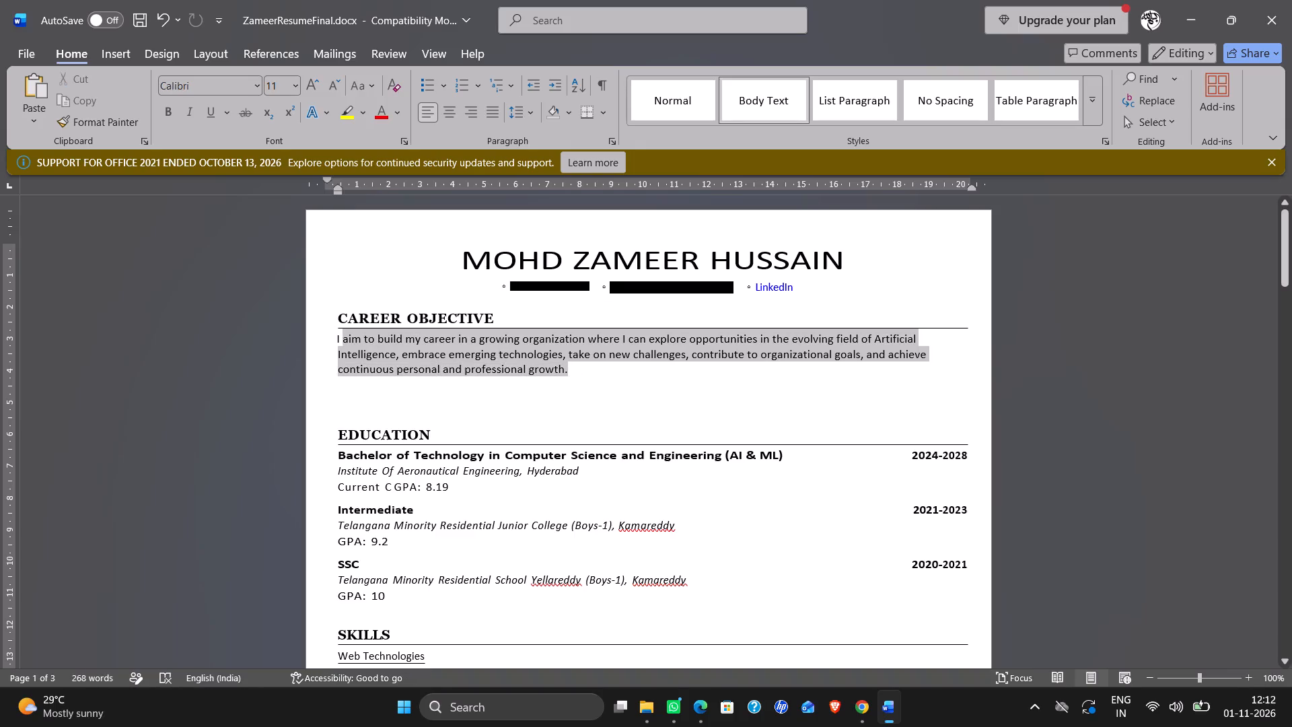
pyautogui.moveTo(346, 341); pyautogui.dragTo(338, 337)
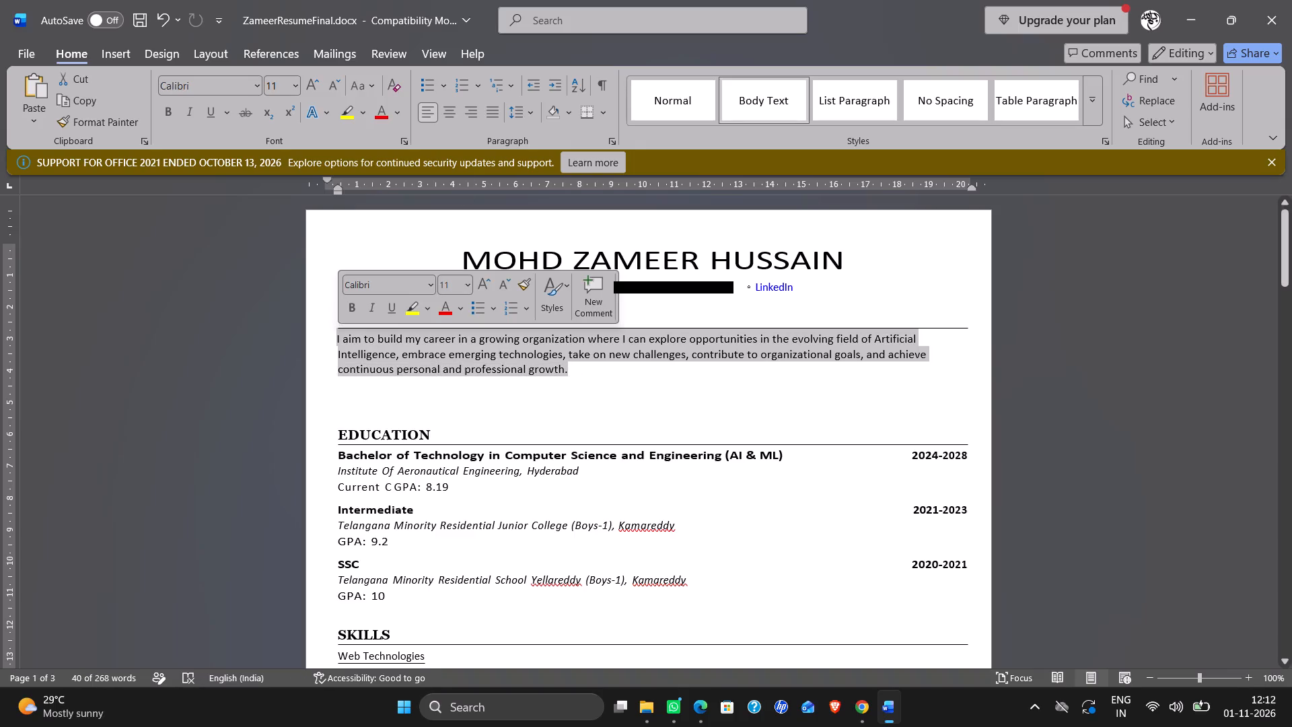
pyautogui.click(367, 81)
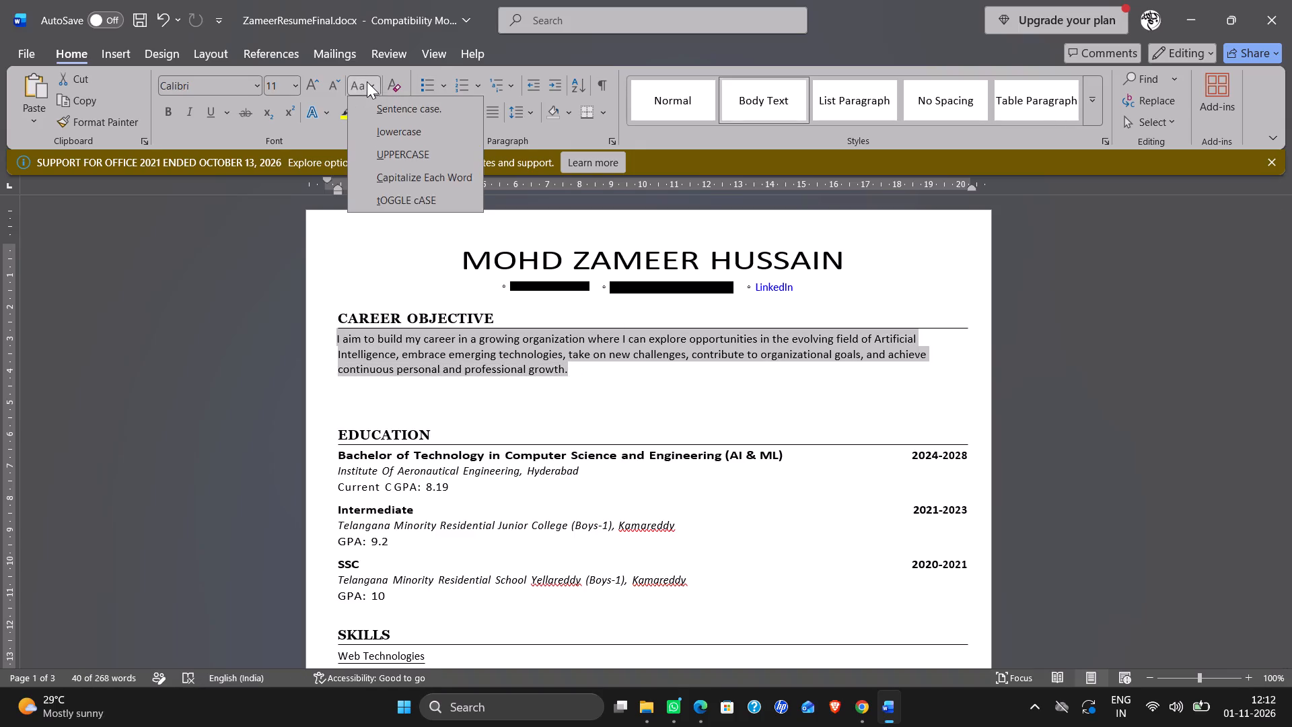
pyautogui.click(384, 106)
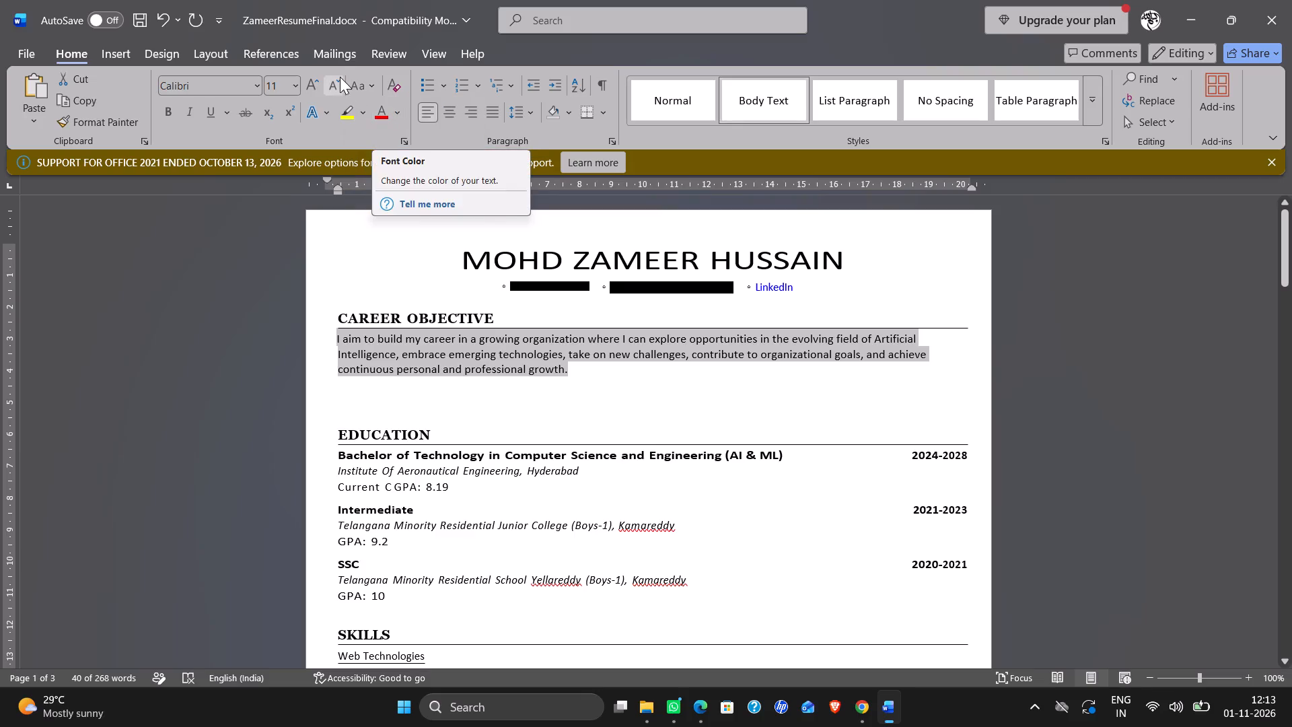
pyautogui.click(366, 85)
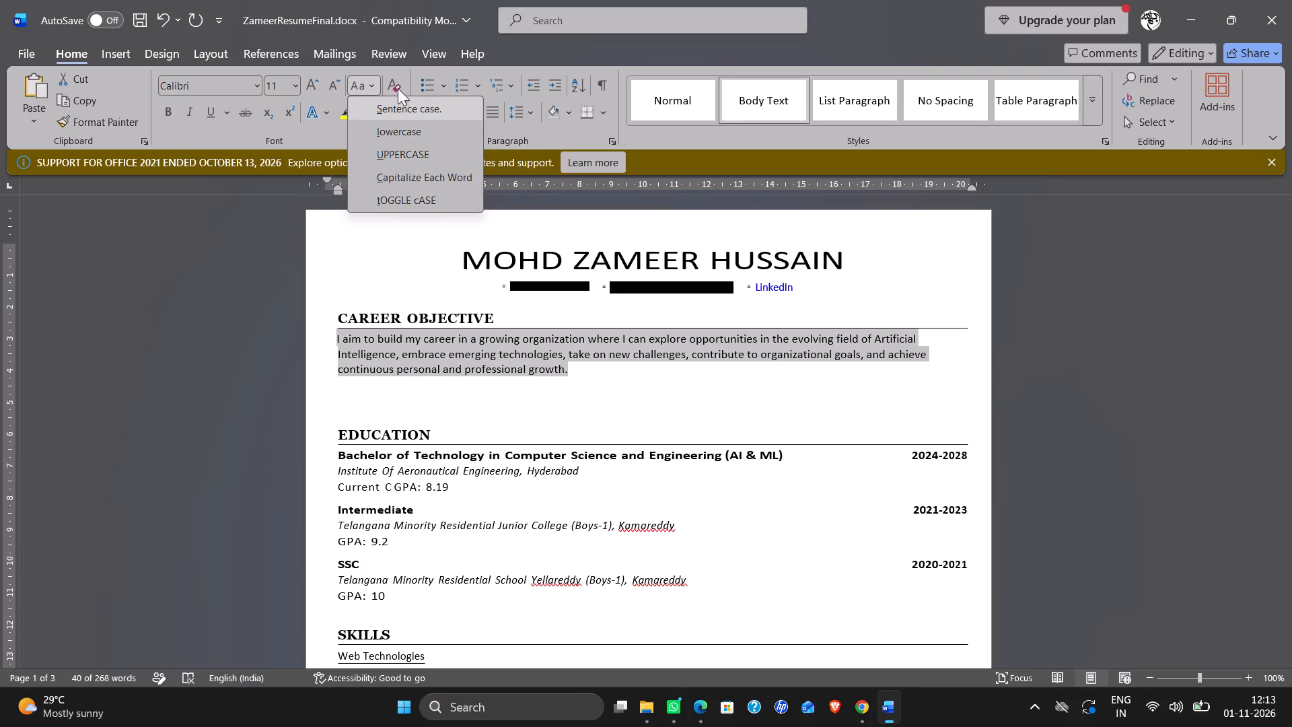
pyautogui.click(393, 112)
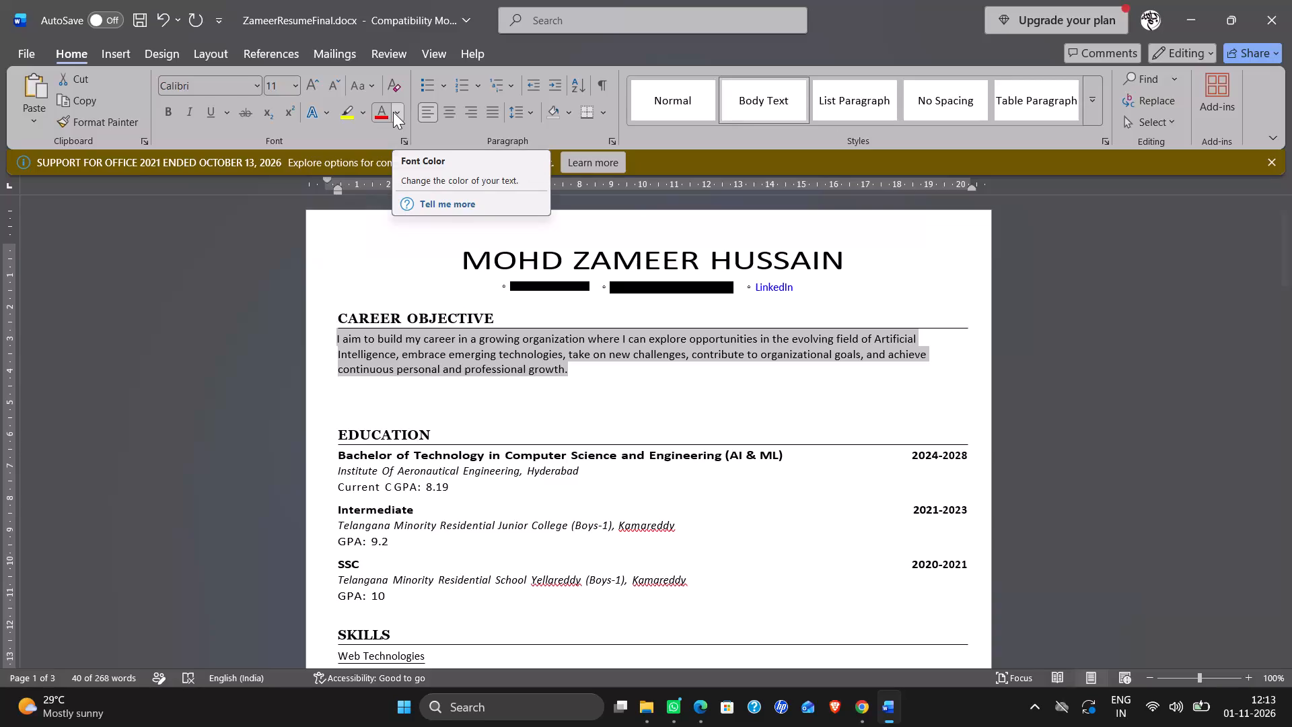
# Set the Career Objective paragraph's font to Times New Roman.
pyautogui.click(257, 87)
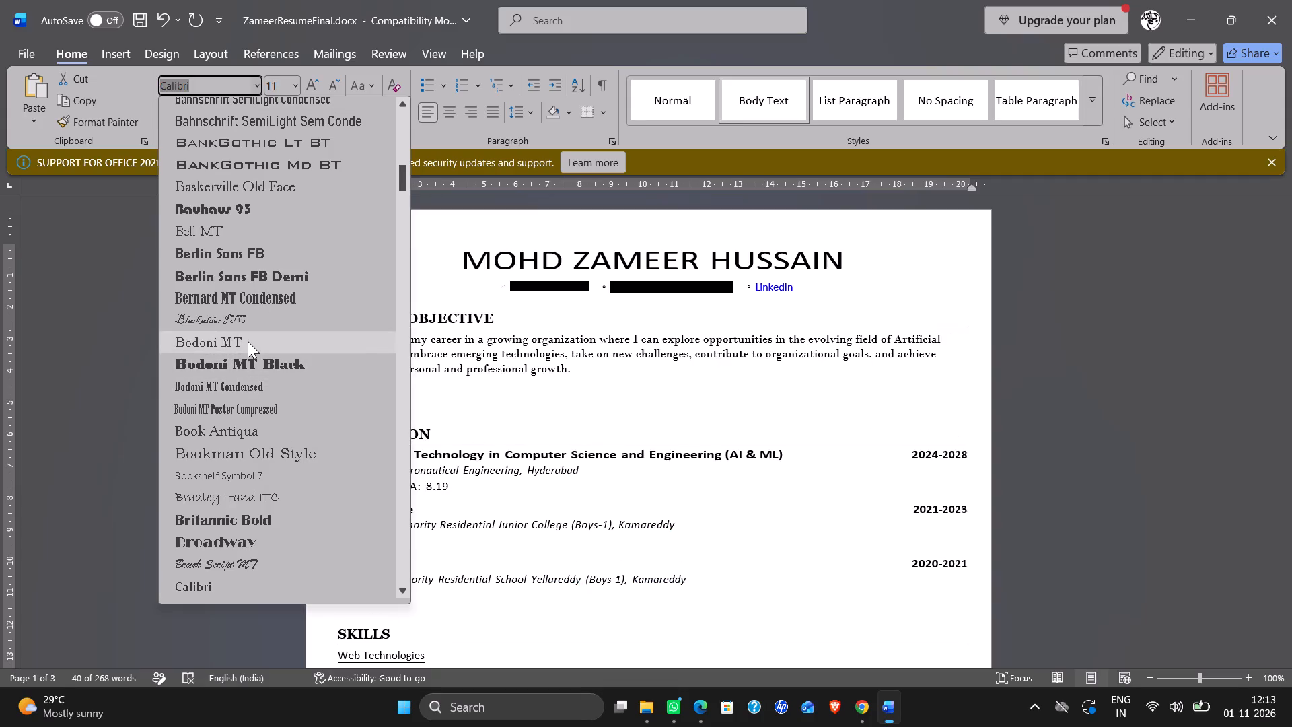
pyautogui.write('ti')
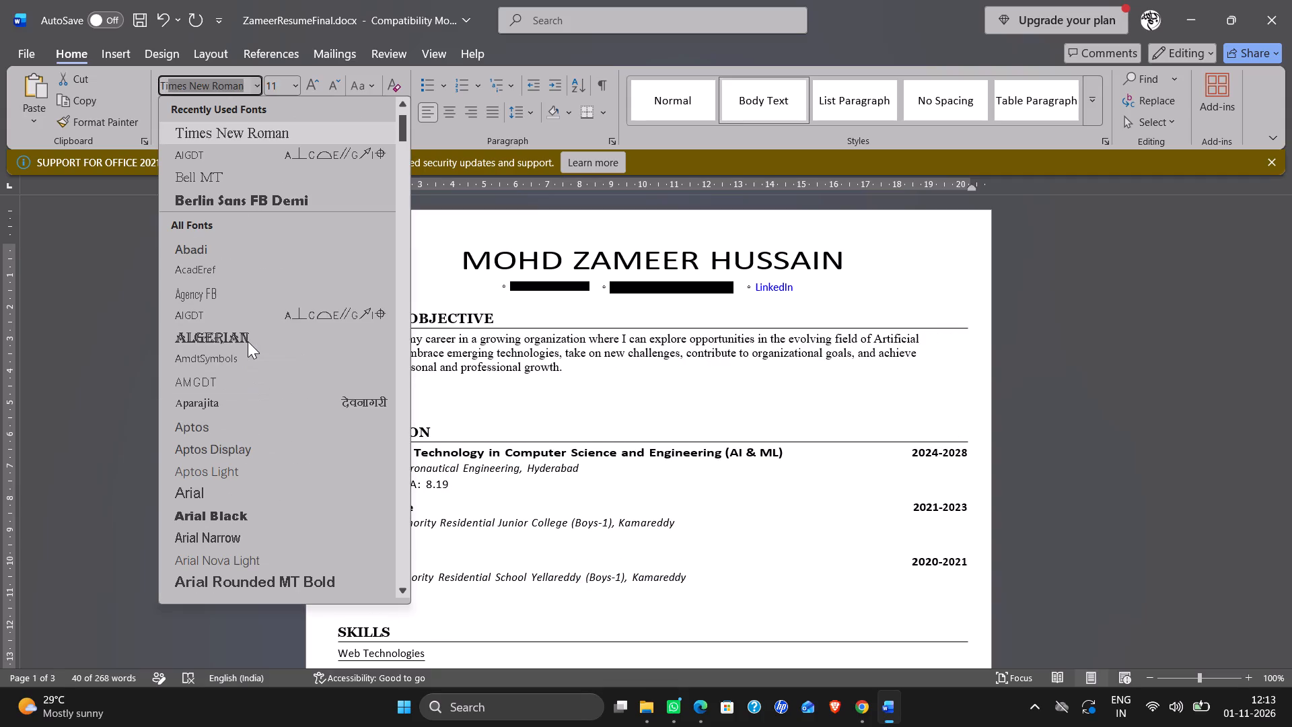
pyautogui.click(272, 137)
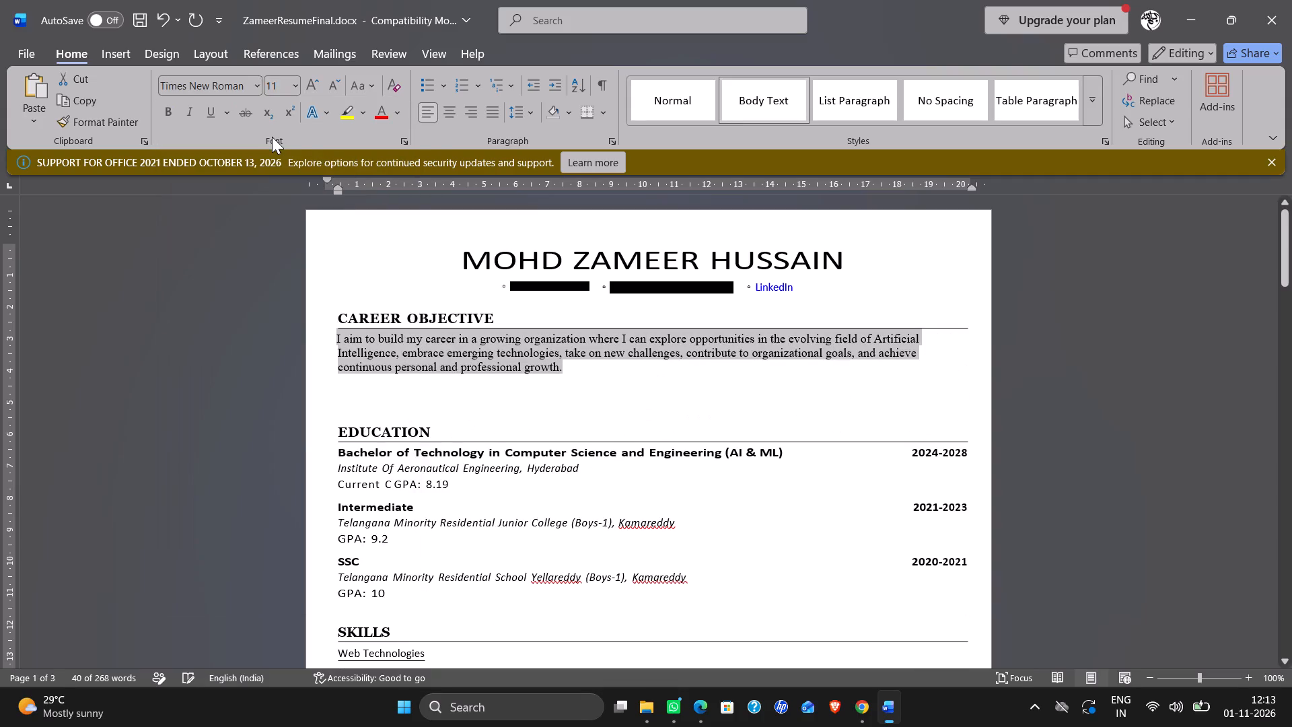
pyautogui.click(466, 380)
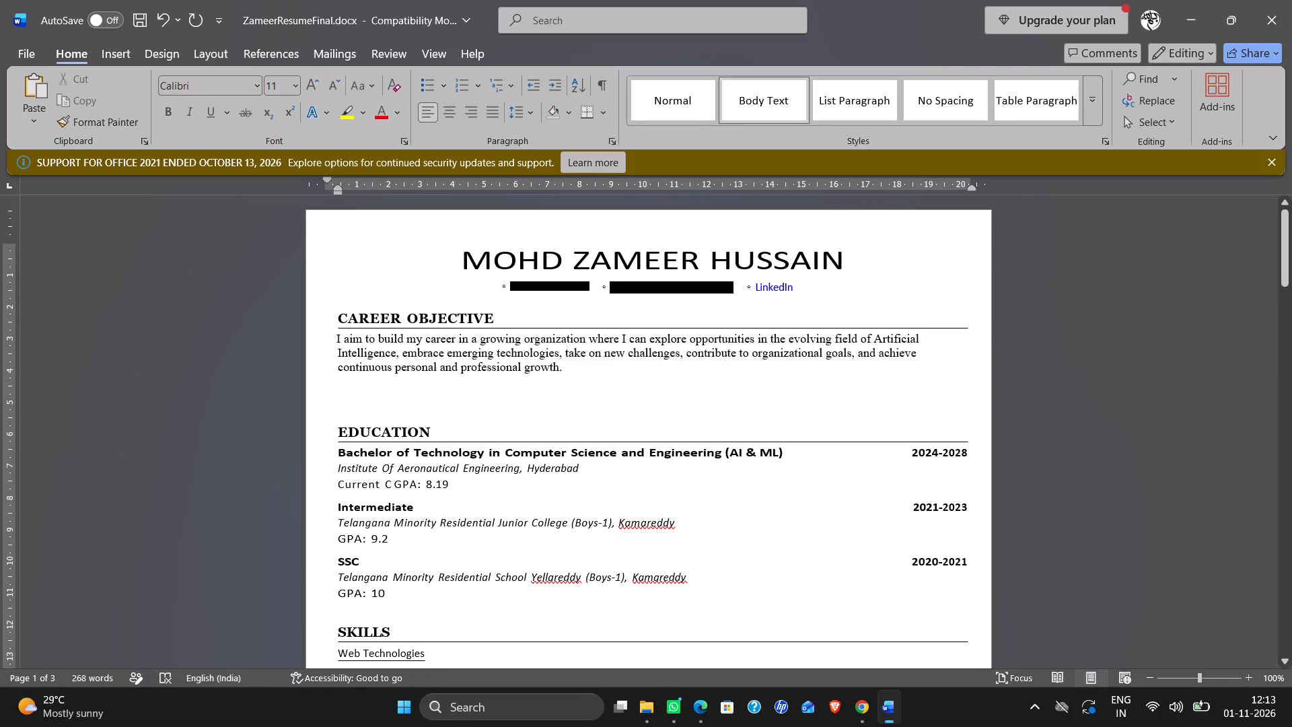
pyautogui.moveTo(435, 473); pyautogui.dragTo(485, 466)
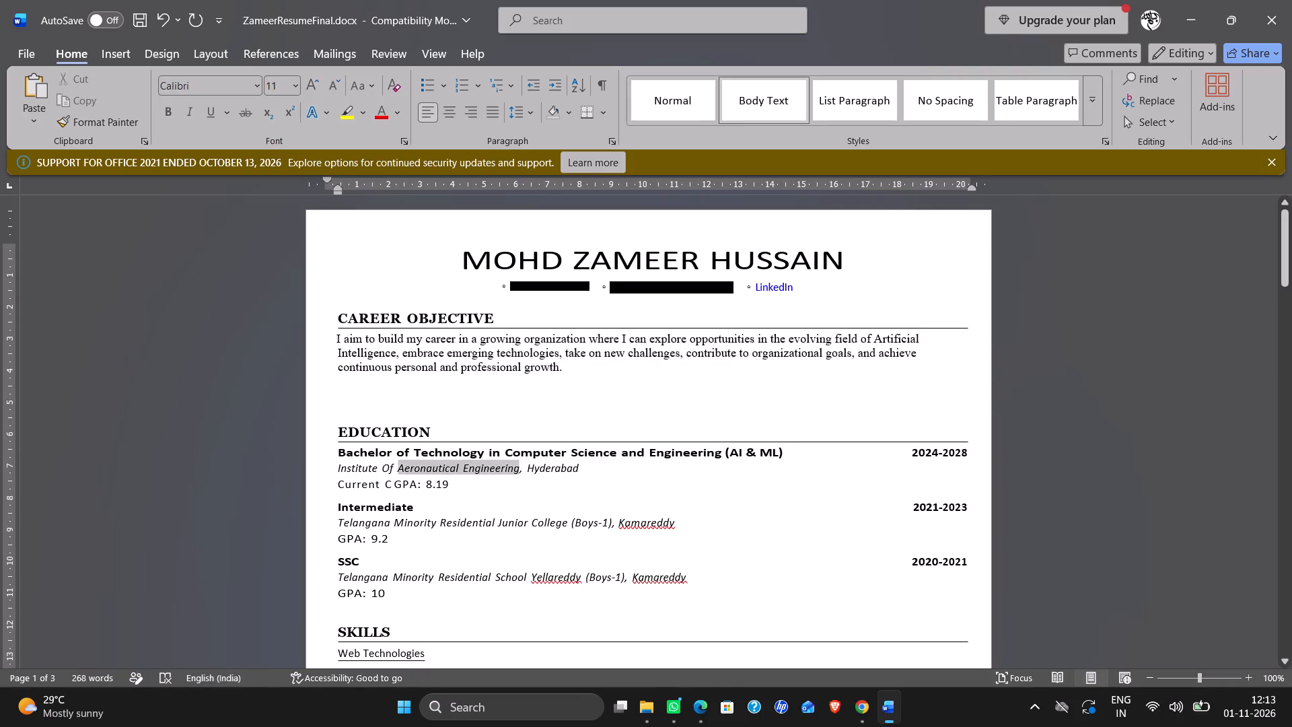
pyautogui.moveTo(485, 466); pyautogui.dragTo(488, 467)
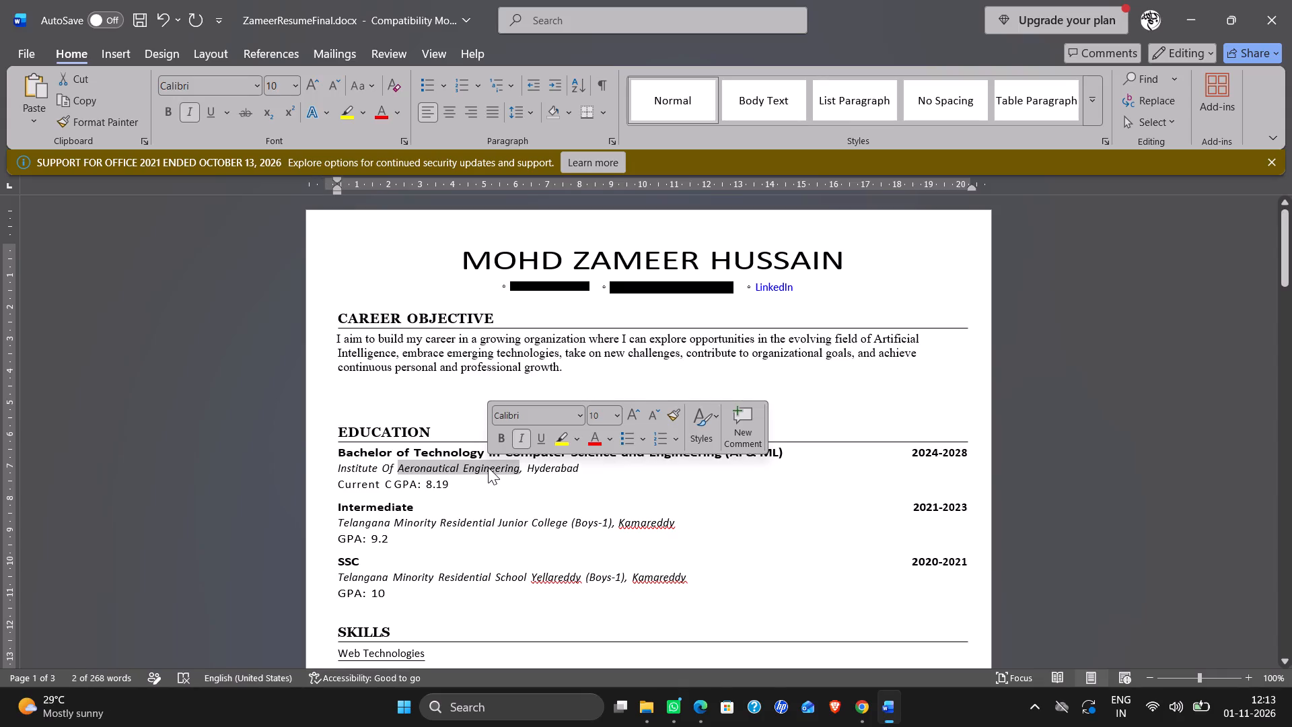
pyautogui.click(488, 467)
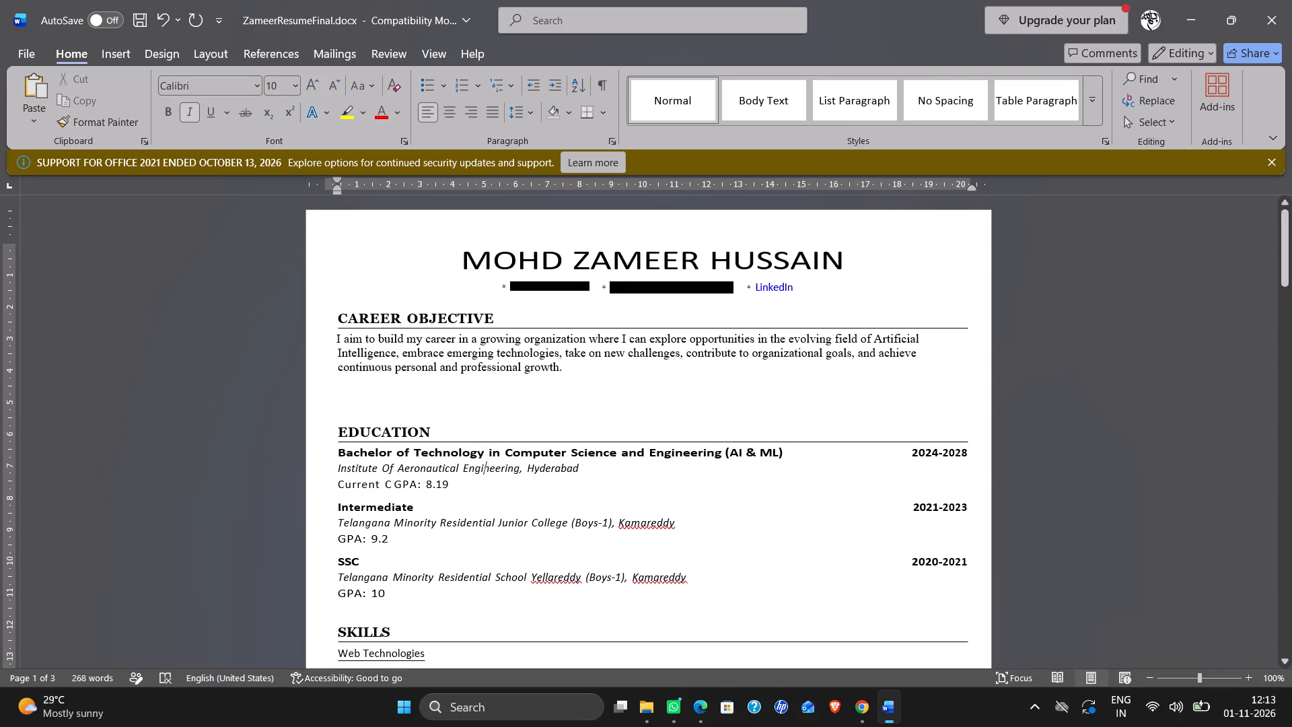
# Set the font of the Career Objective paragraph to Calibri (Body).
pyautogui.moveTo(335, 336); pyautogui.dragTo(557, 360)
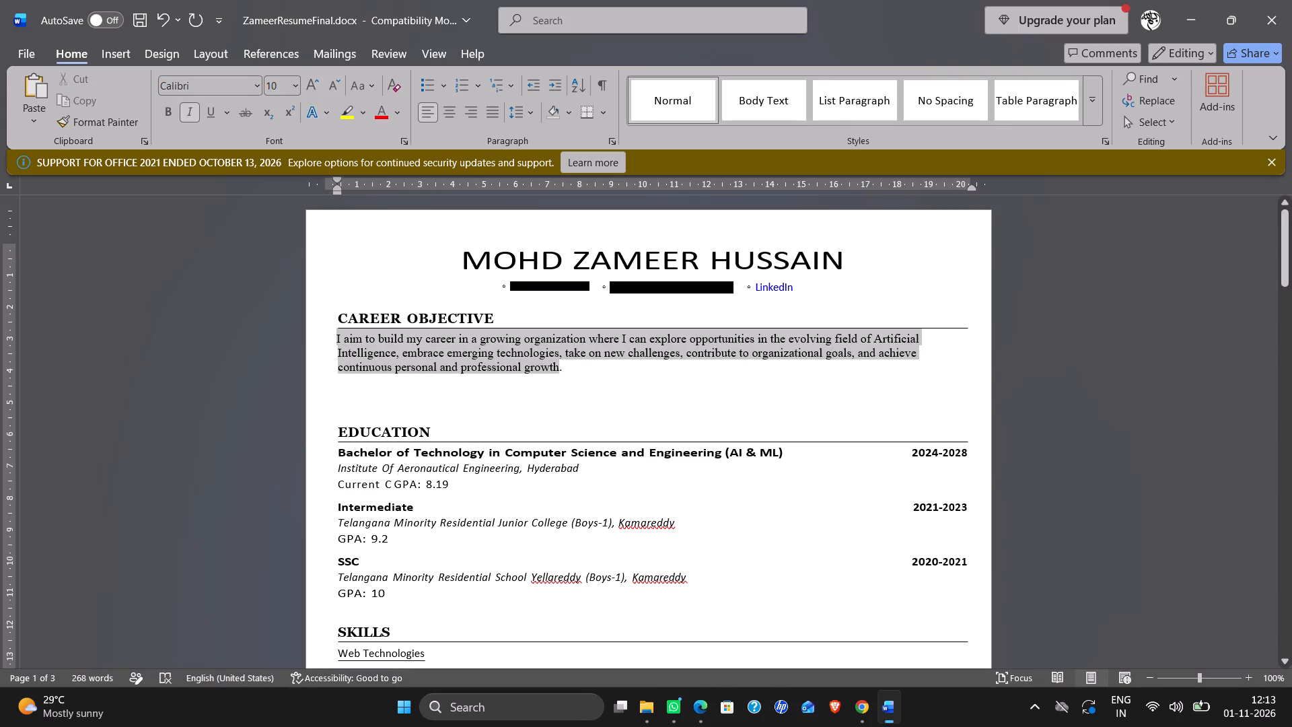
pyautogui.moveTo(557, 360); pyautogui.dragTo(577, 363)
pyautogui.moveTo(577, 363); pyautogui.dragTo(573, 366)
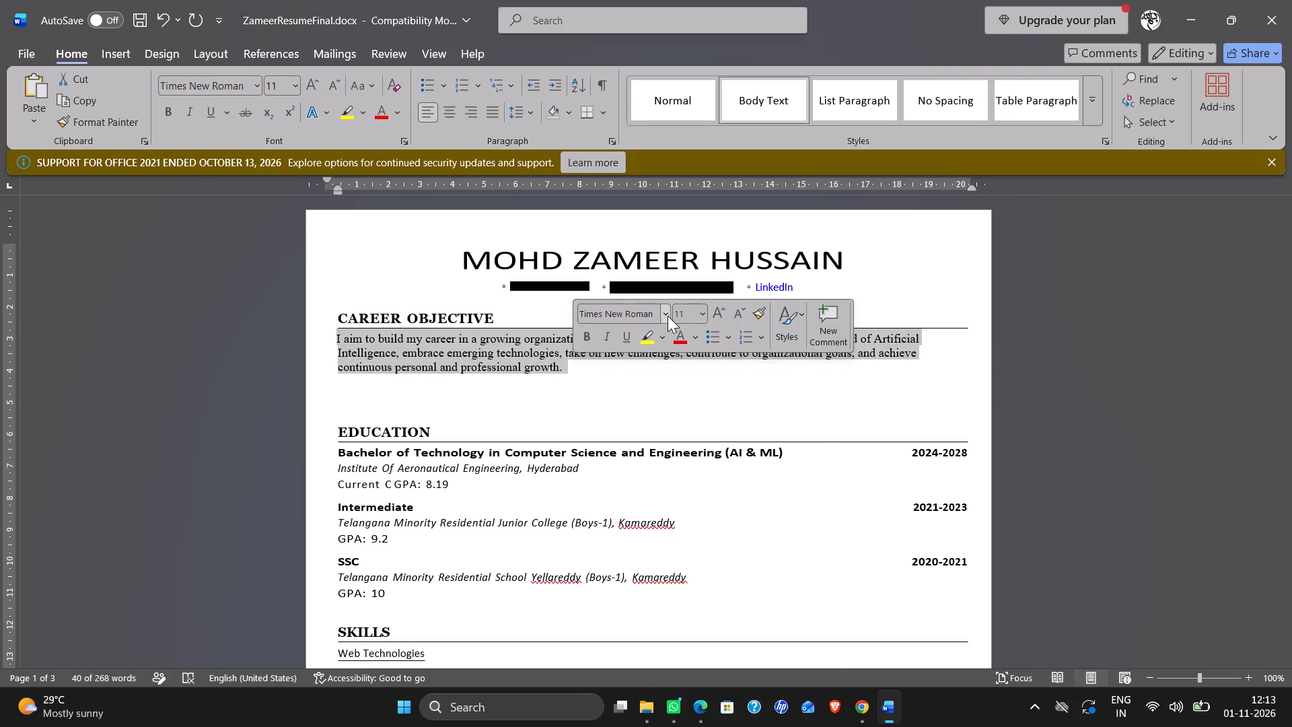
pyautogui.click(668, 316)
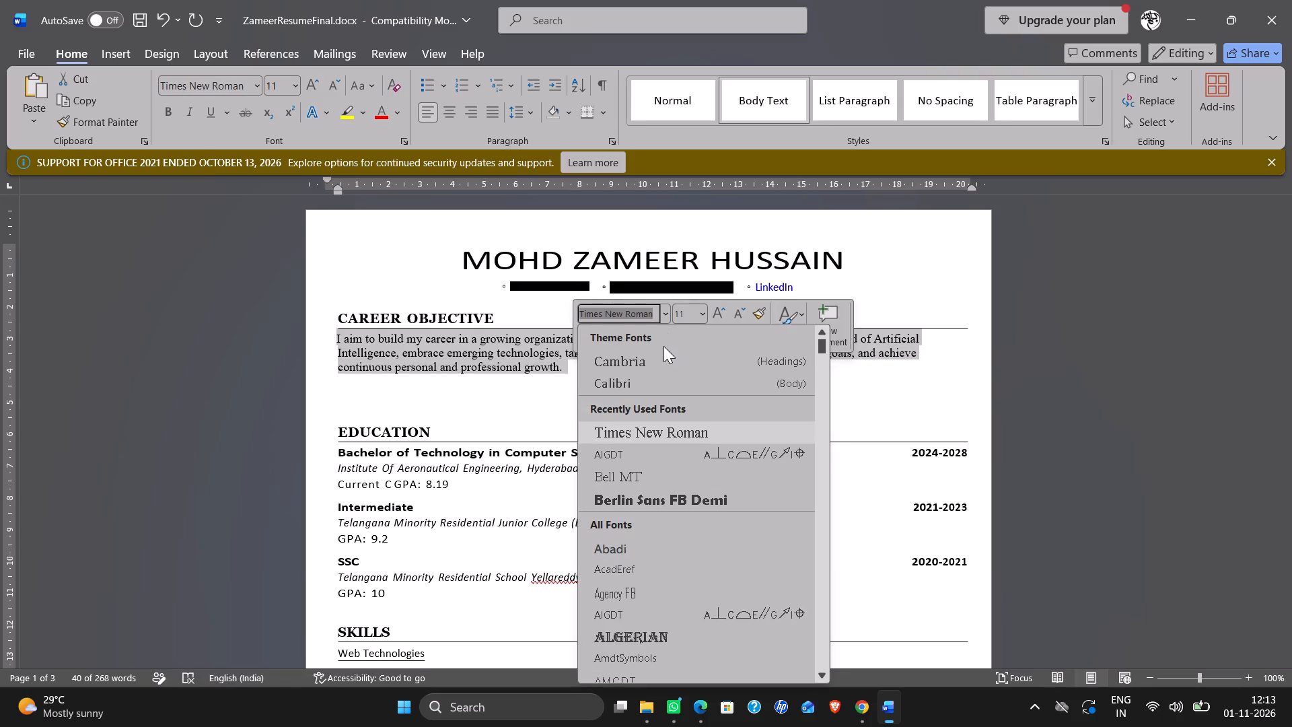
pyautogui.click(653, 378)
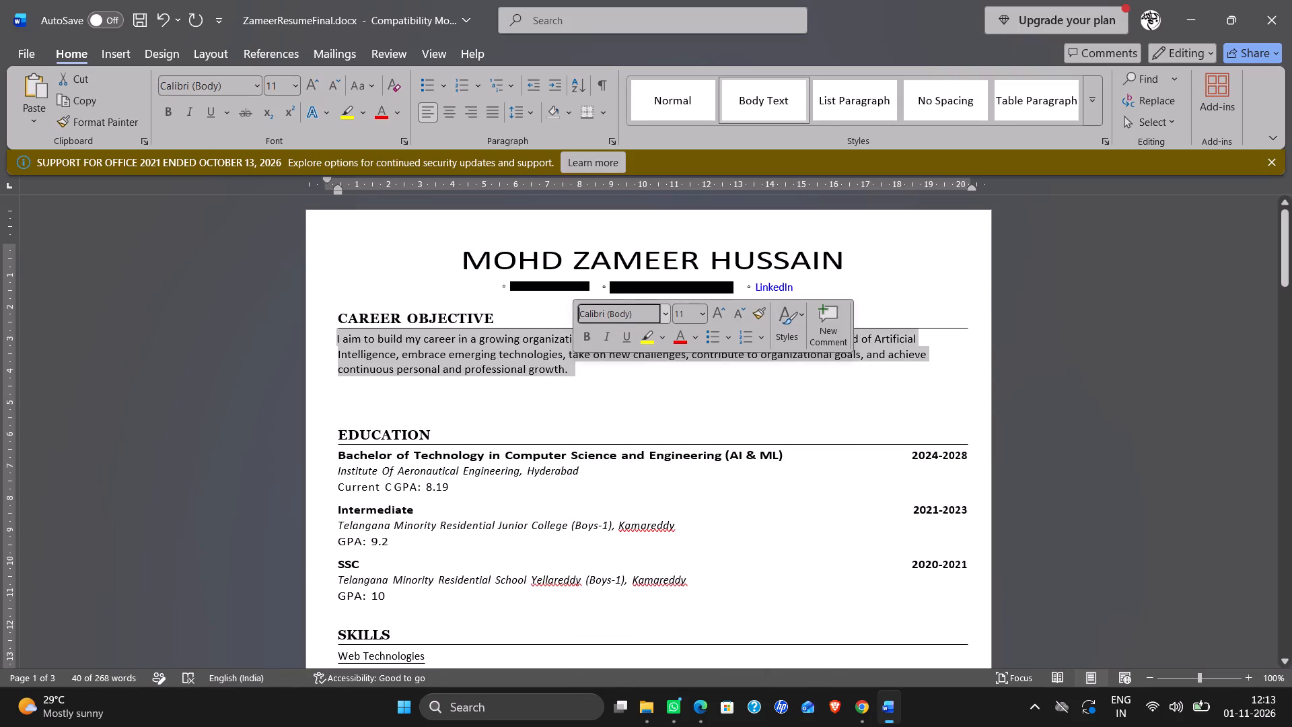
pyautogui.click(653, 378)
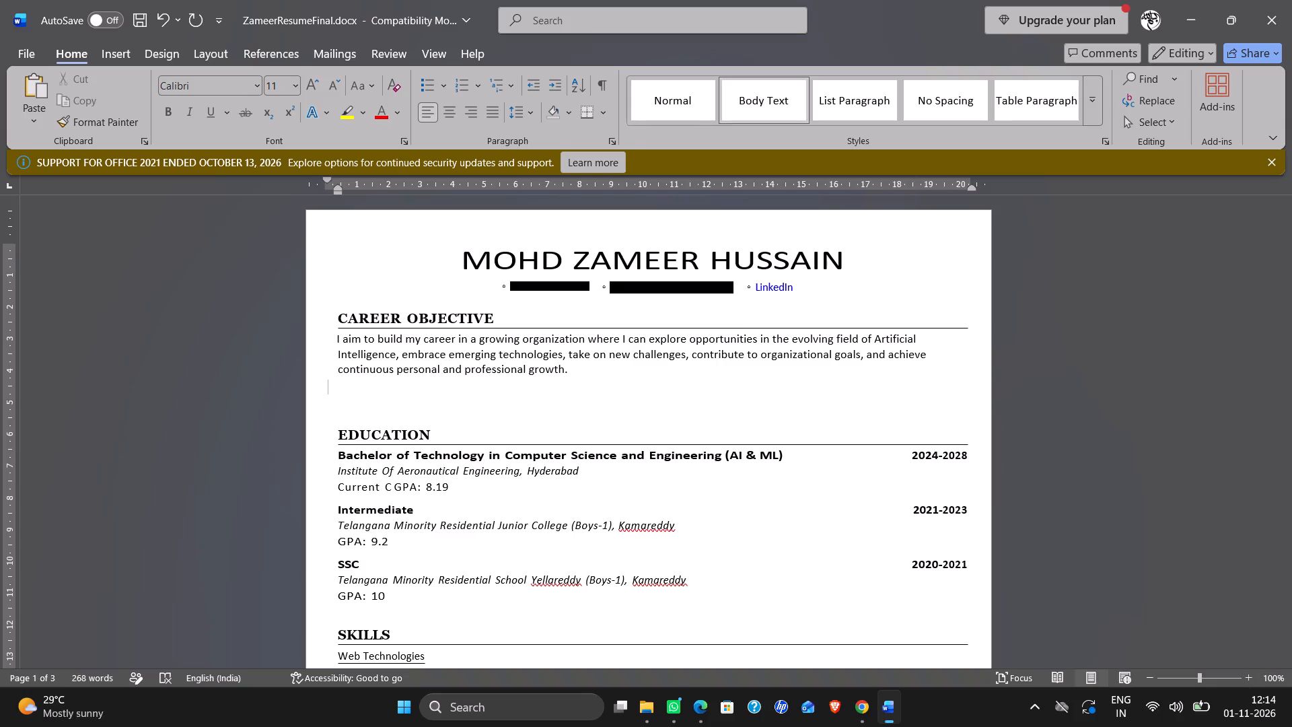
# Delete the two blank lines between the Career Objective paragraph and the Education heading.
pyautogui.click(408, 406)
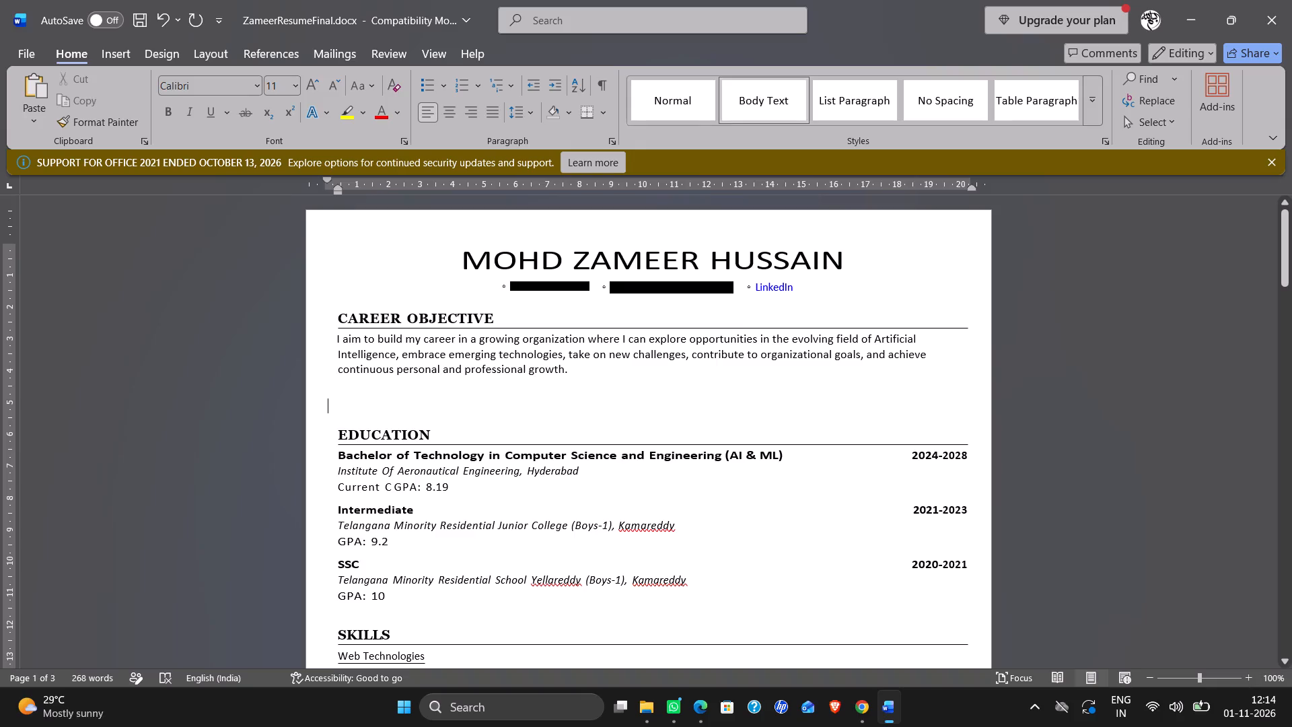
pyautogui.click(389, 415)
pyautogui.click(340, 412)
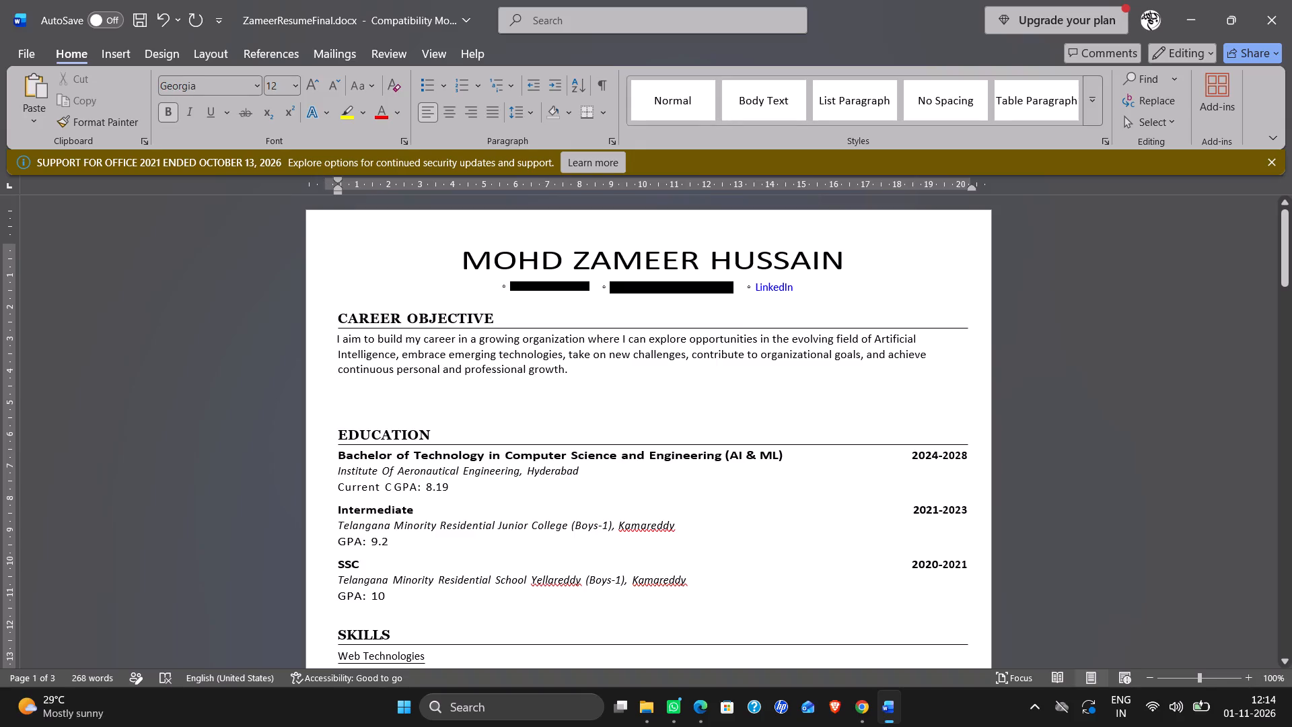
pyautogui.press('BackSpace')
pyautogui.press('BackSpace')
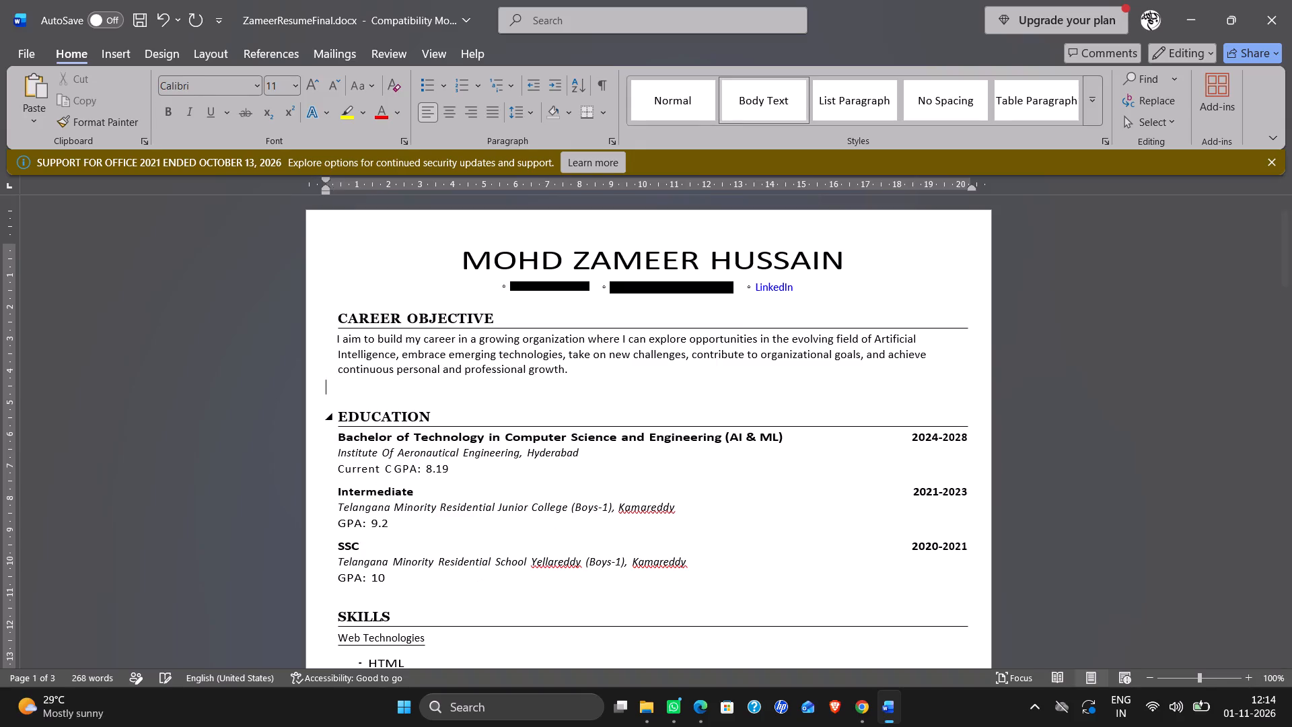
pyautogui.press('BackSpace')
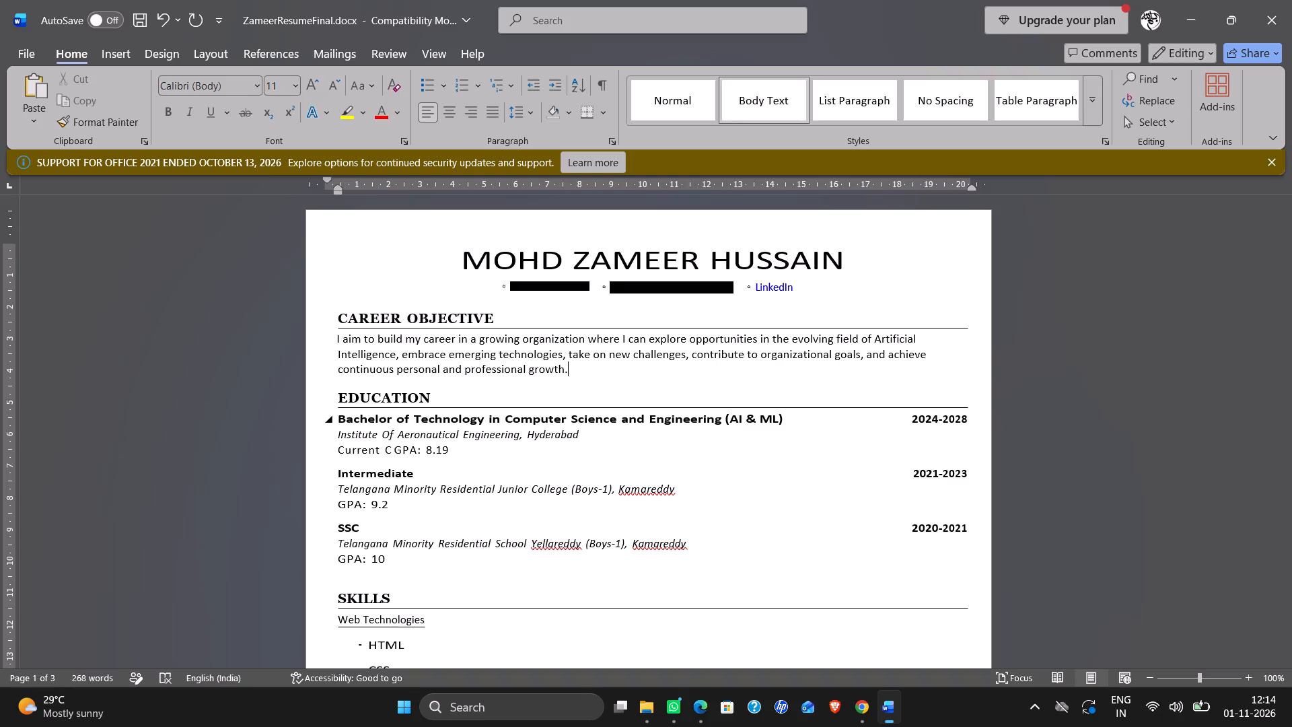
pyautogui.click(364, 462)
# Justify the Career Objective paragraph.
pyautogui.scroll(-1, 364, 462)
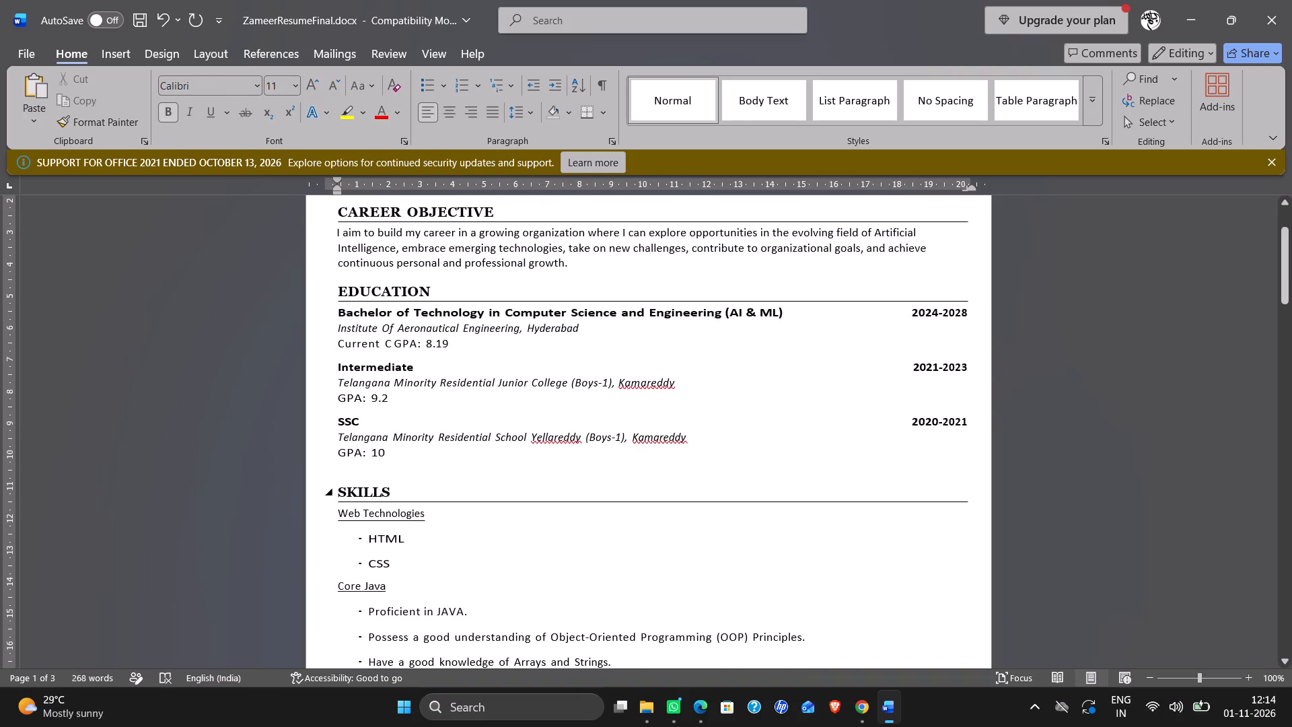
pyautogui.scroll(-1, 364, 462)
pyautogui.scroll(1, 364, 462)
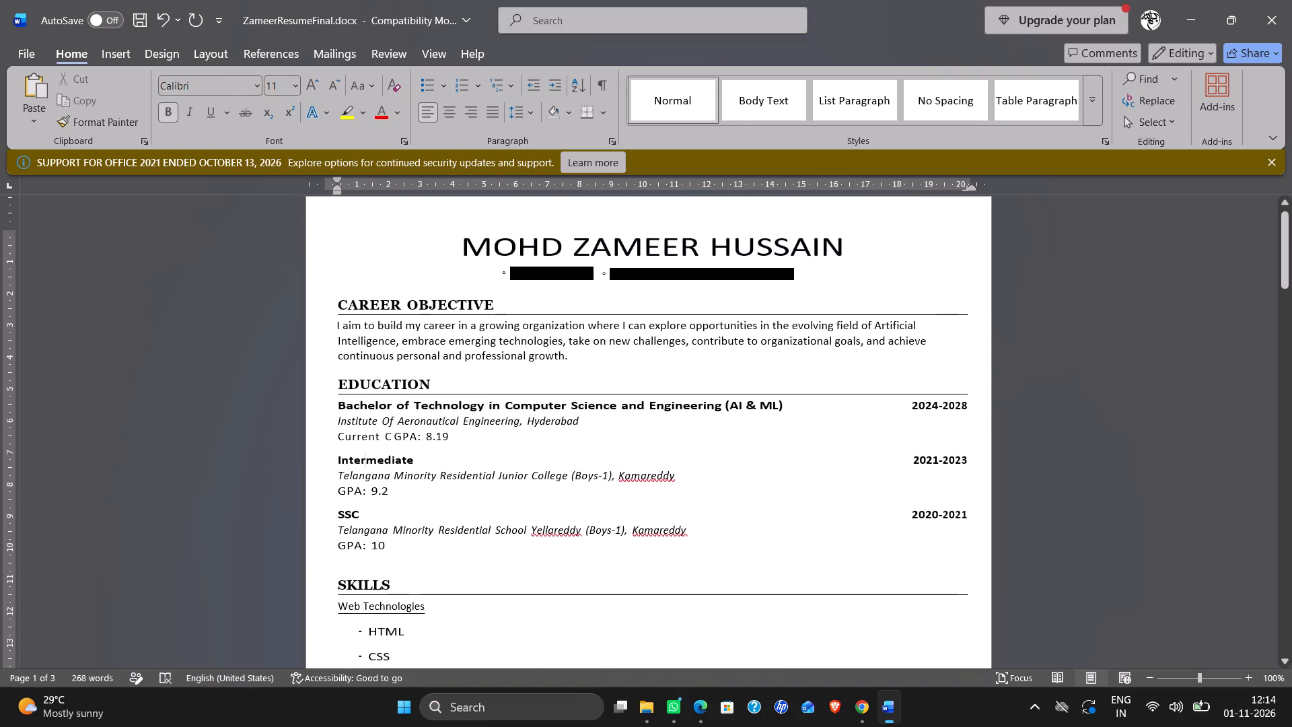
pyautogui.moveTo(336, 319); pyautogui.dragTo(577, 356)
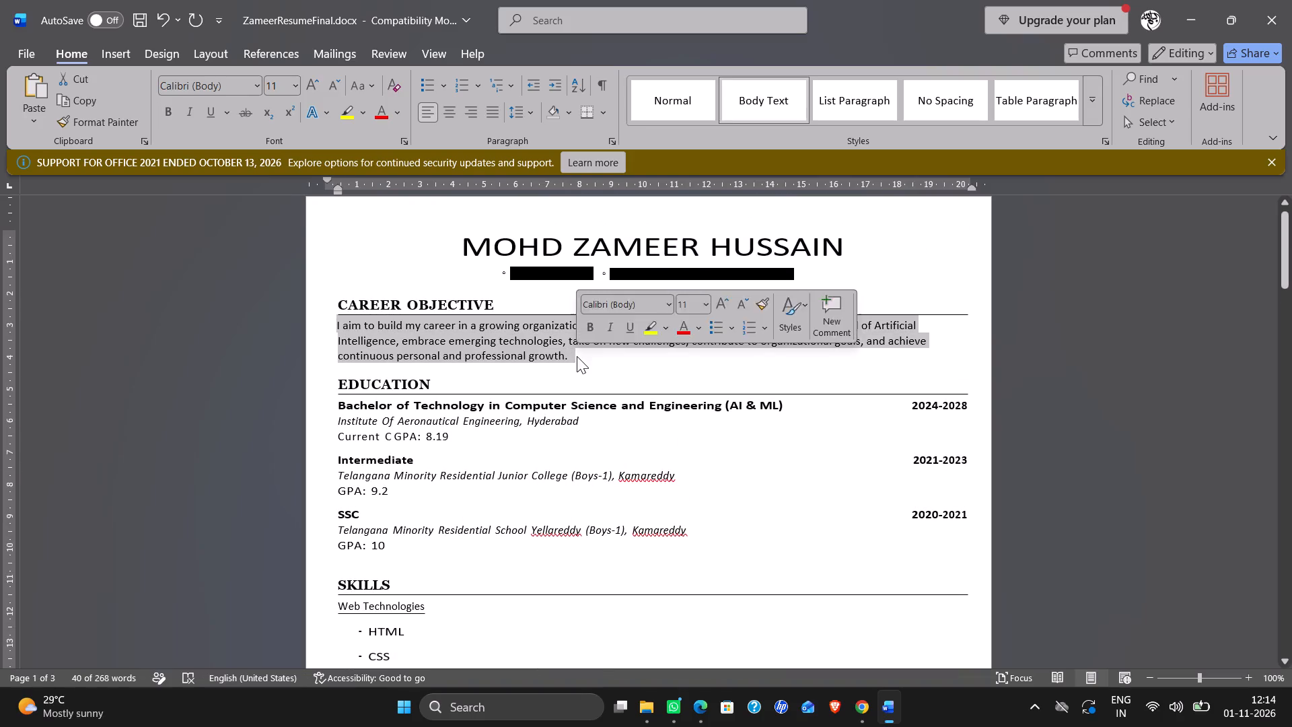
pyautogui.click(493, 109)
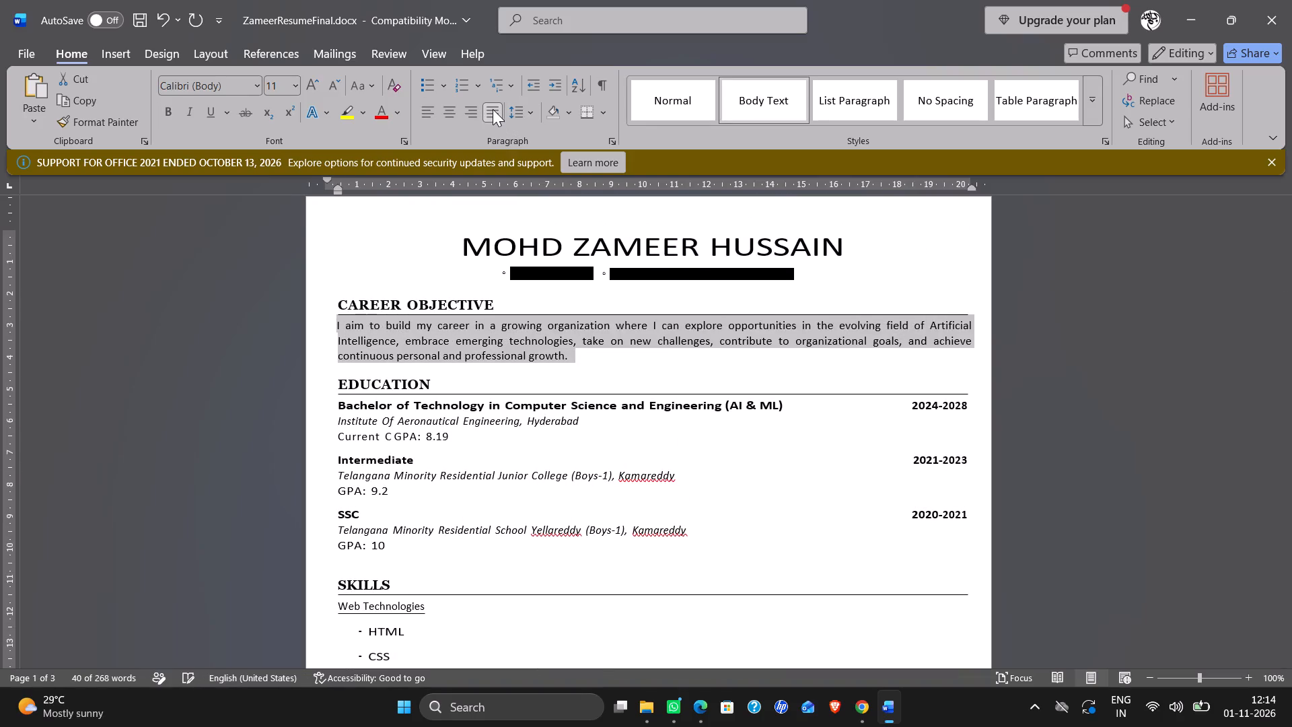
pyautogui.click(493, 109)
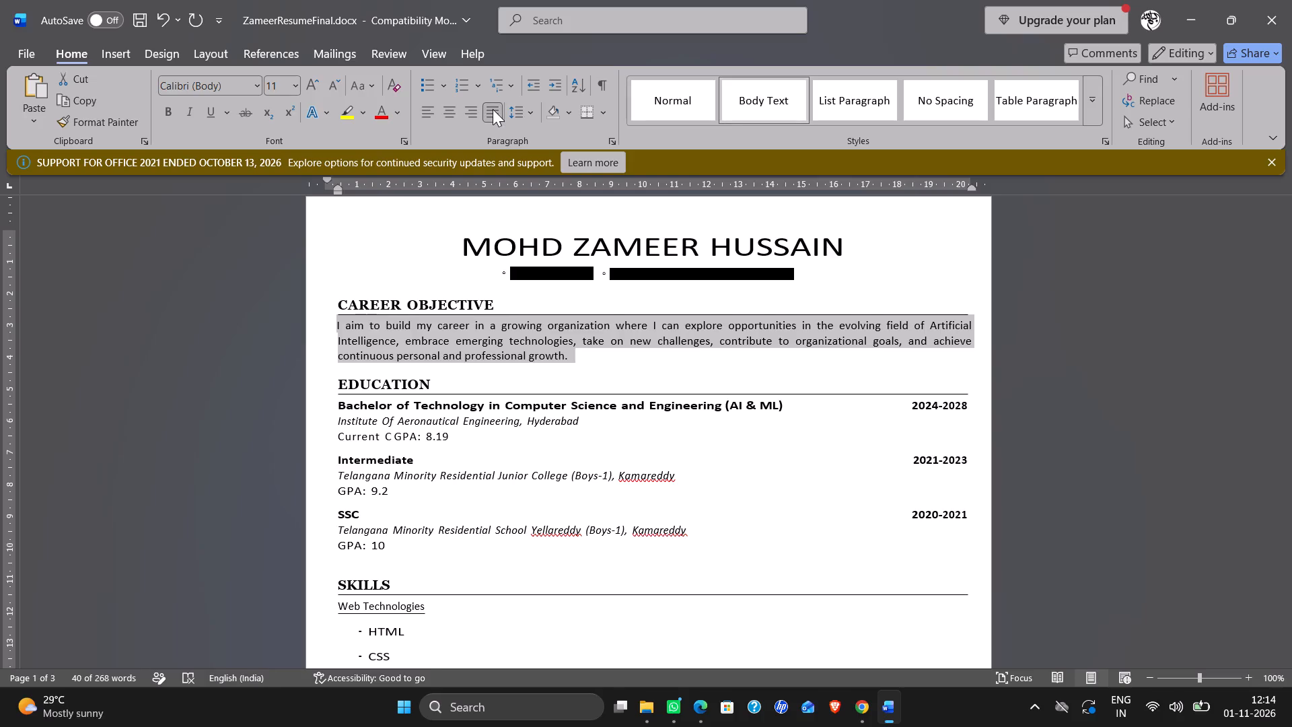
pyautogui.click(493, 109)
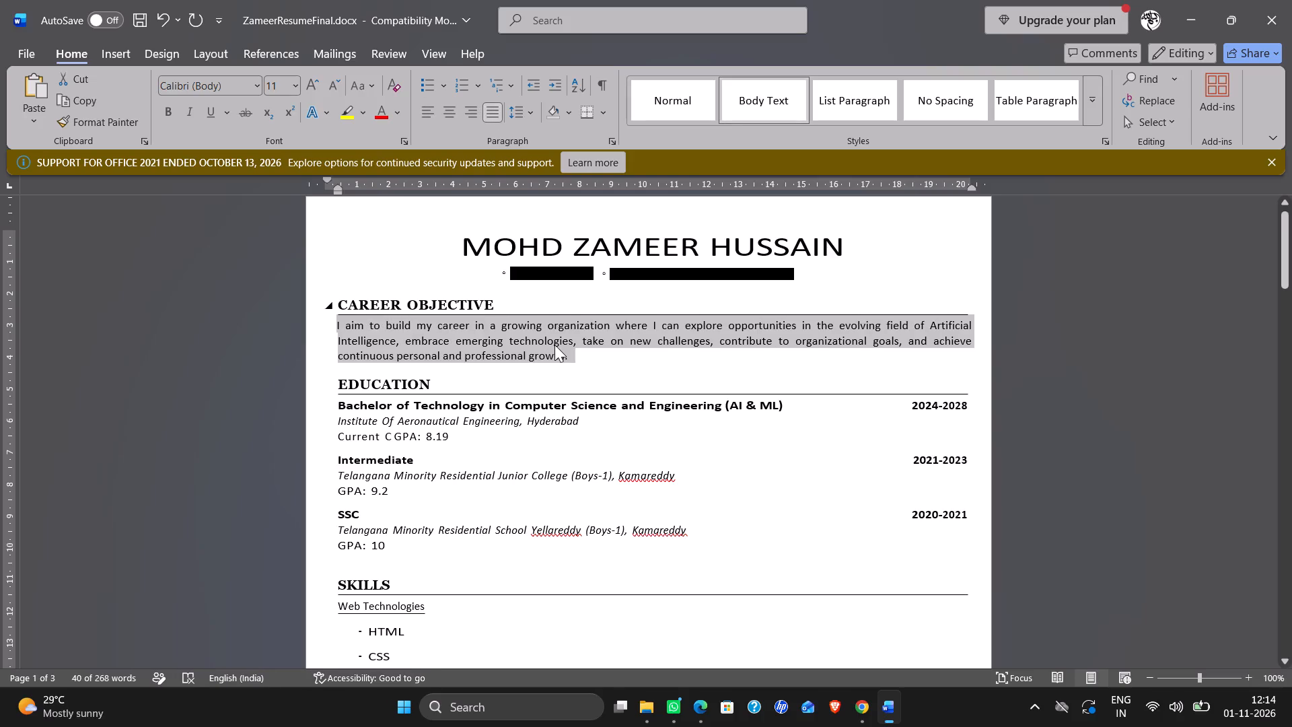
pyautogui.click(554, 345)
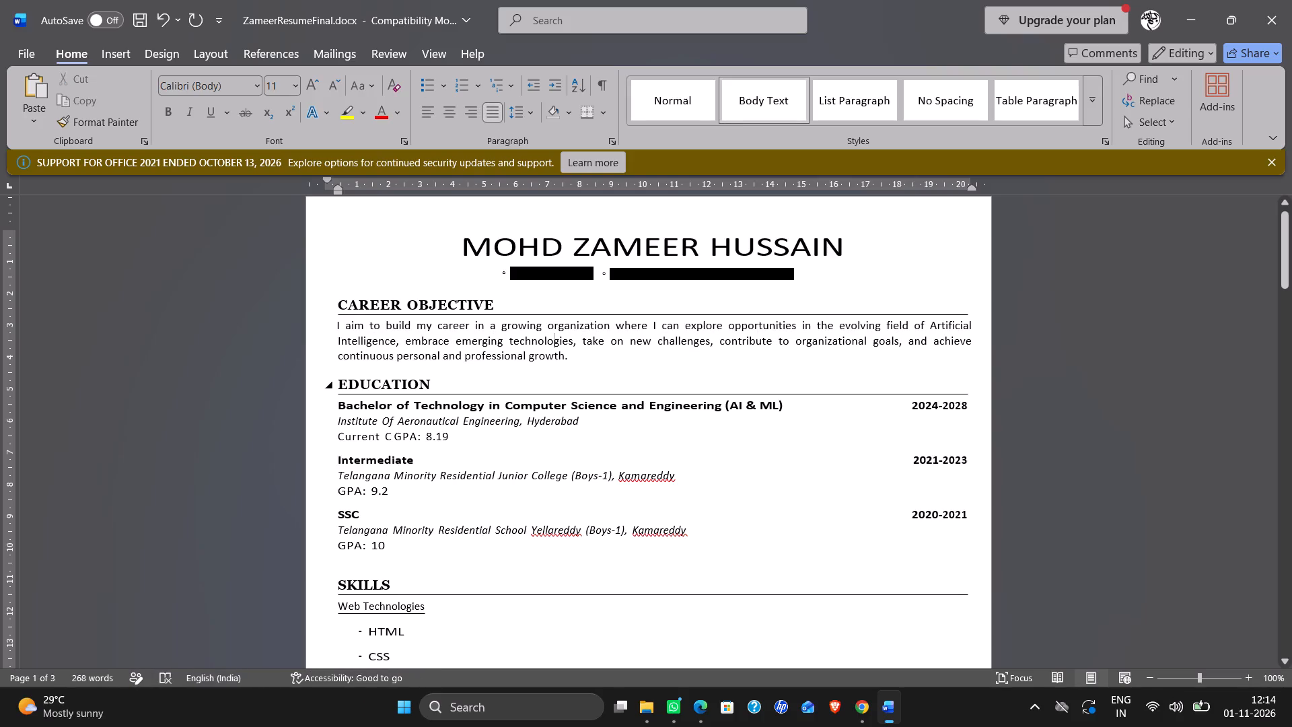
# Try centering the Career Objective paragraph, and set its alignment to left.
pyautogui.moveTo(571, 359); pyautogui.dragTo(406, 320)
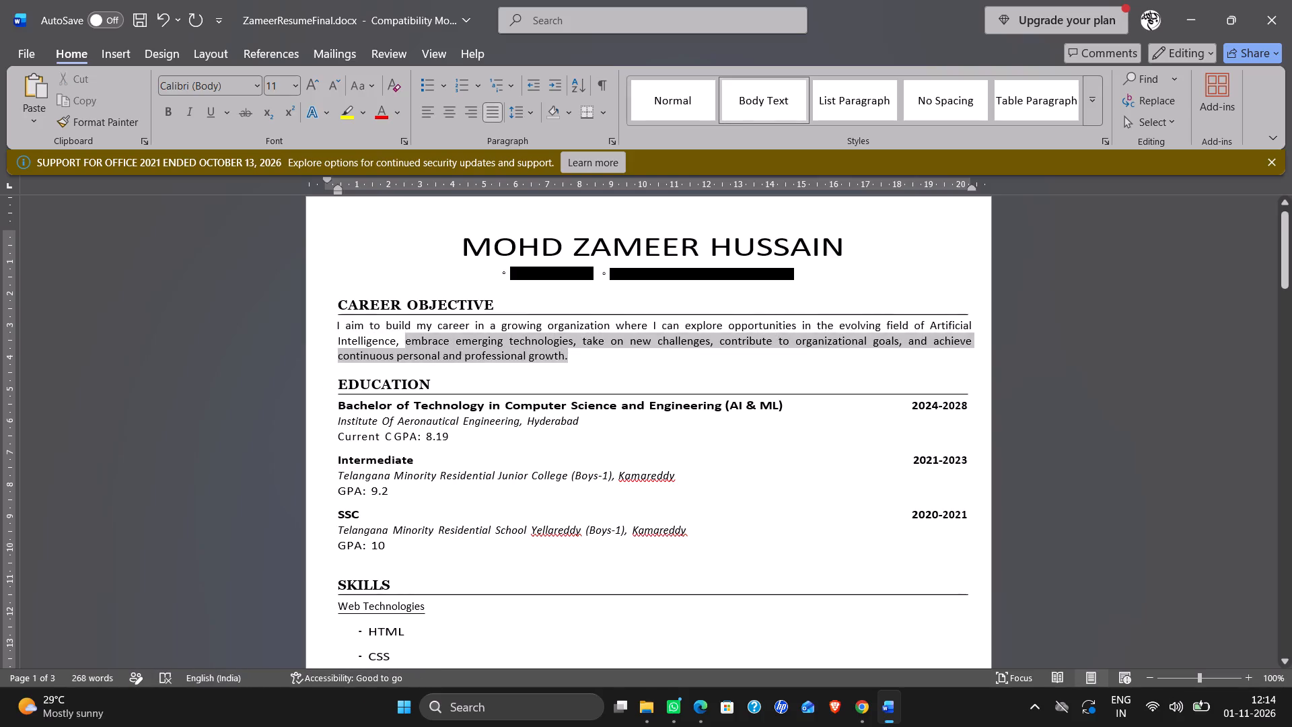
pyautogui.moveTo(406, 320); pyautogui.dragTo(336, 330)
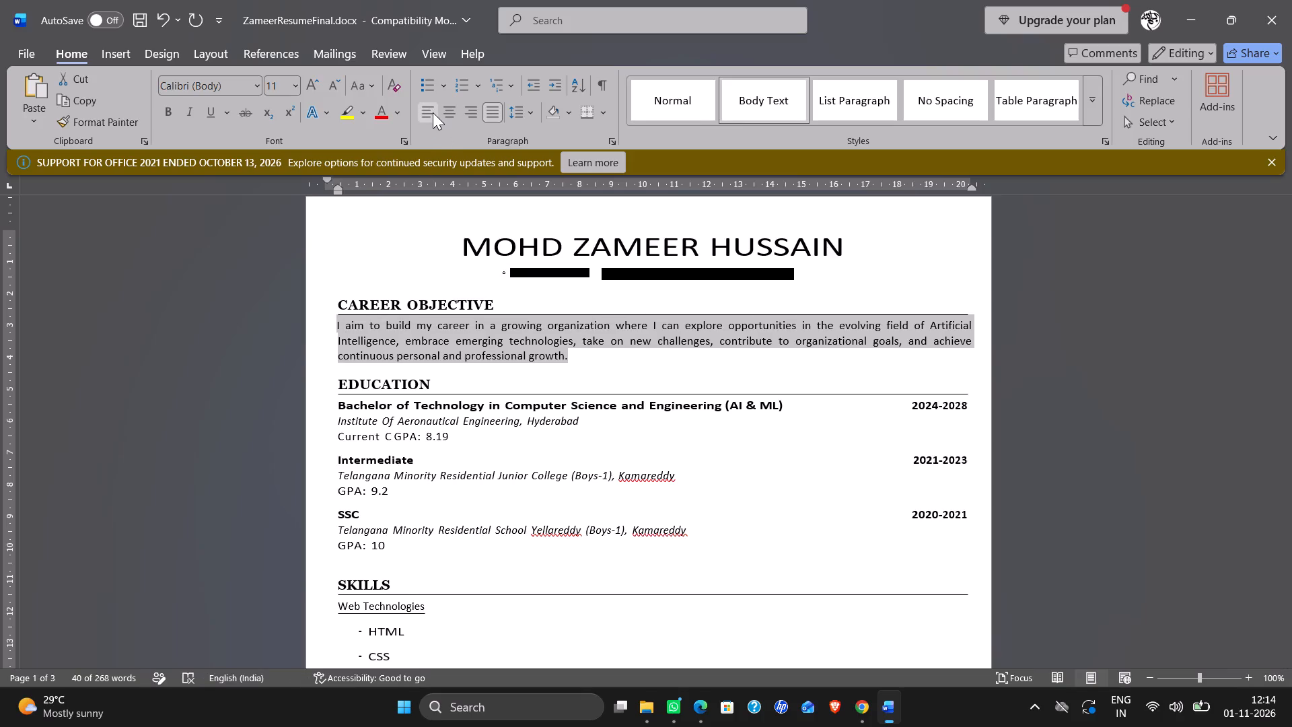
pyautogui.click(471, 111)
pyautogui.click(453, 115)
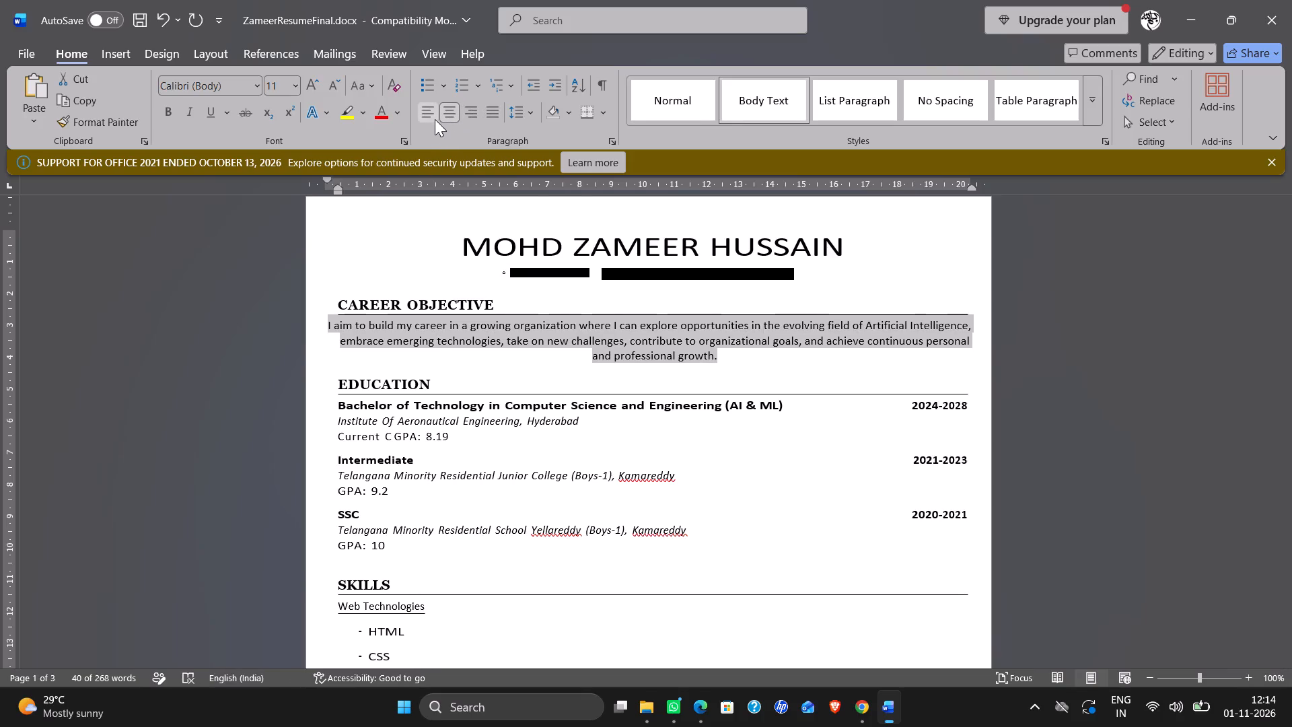
pyautogui.click(428, 112)
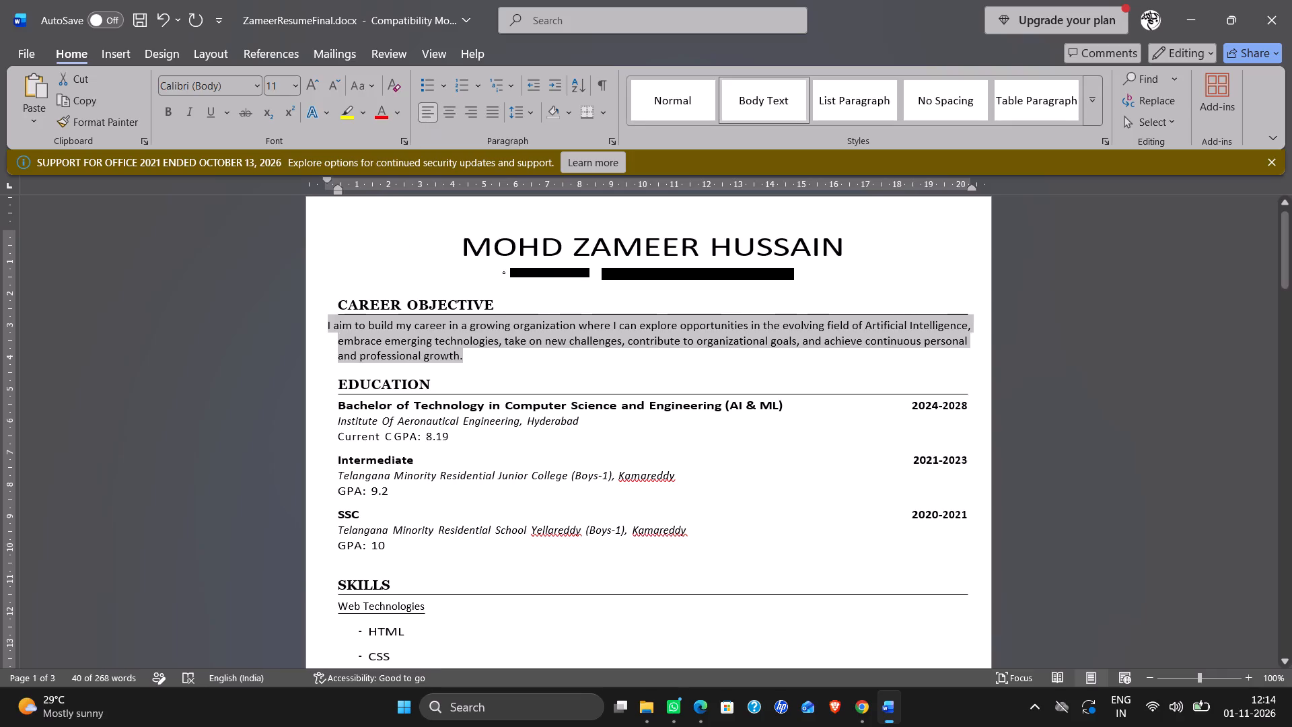
pyautogui.click(508, 372)
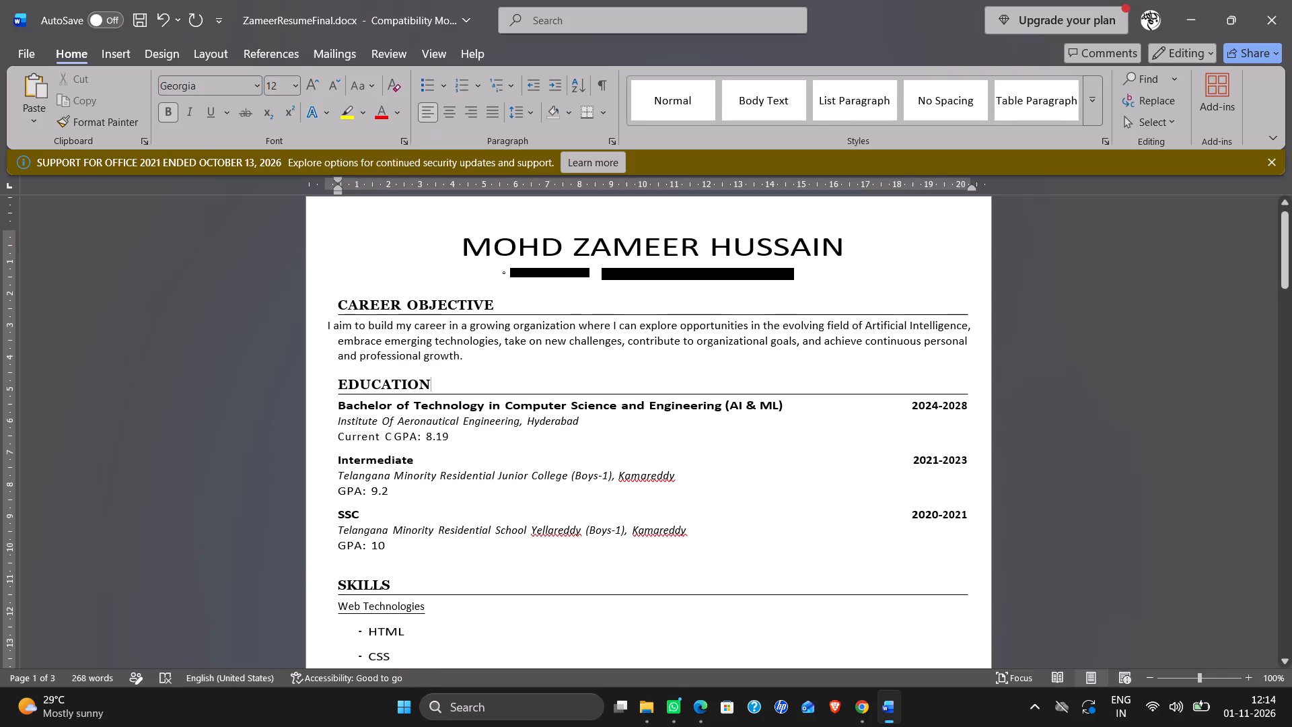
# Adjust the first-line indent of the Career Objective paragraph on the ruler to bring its first line nearer the other lines.
pyautogui.click(325, 323)
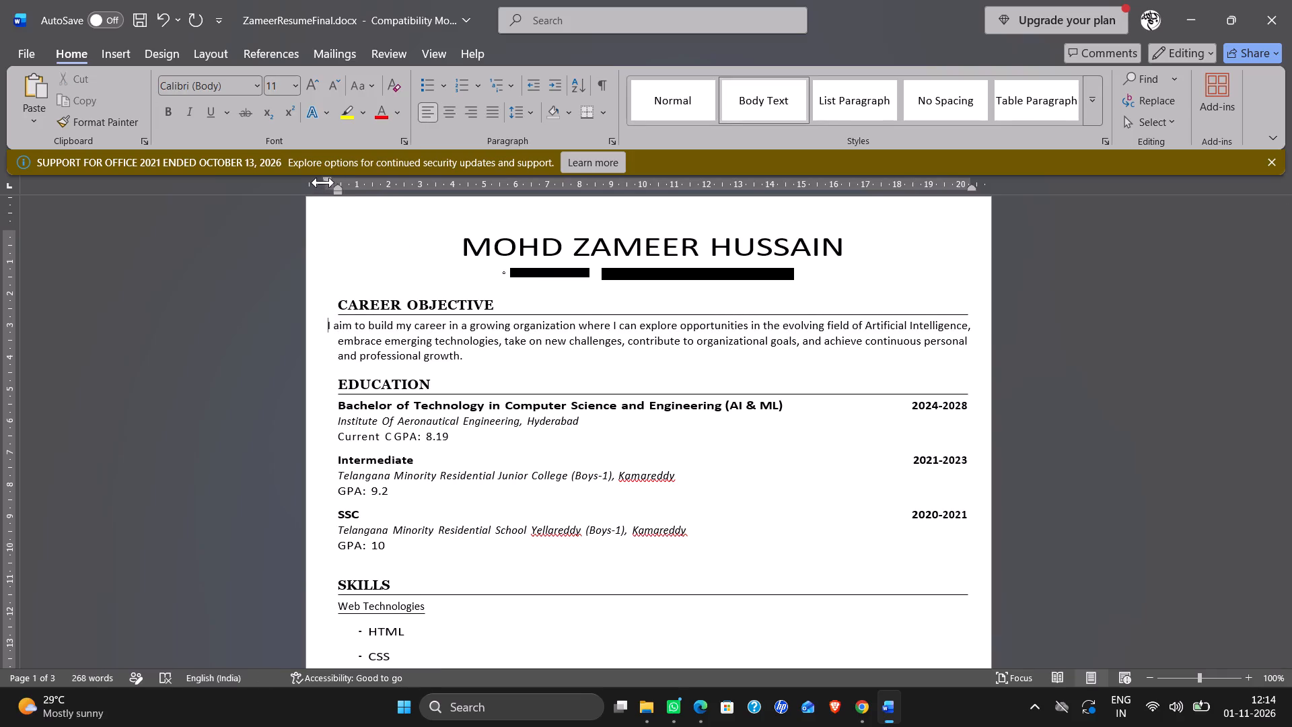
pyautogui.moveTo(329, 179); pyautogui.dragTo(335, 179)
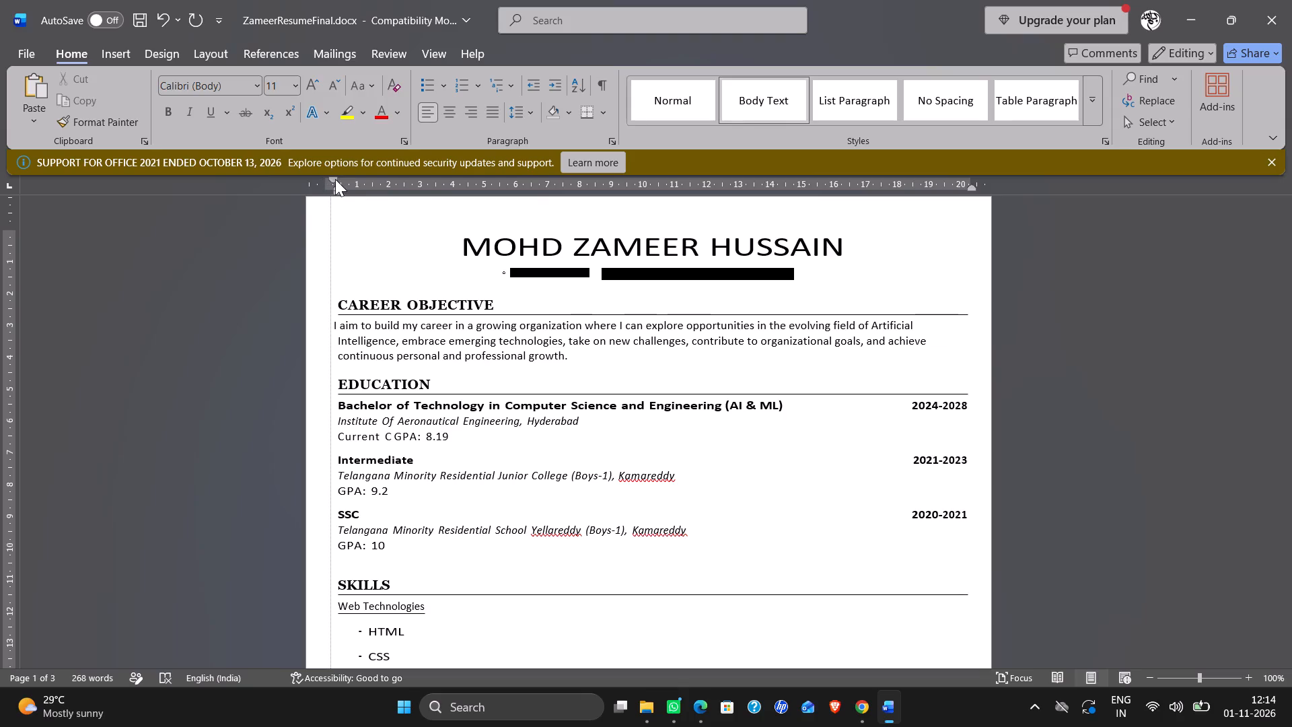
pyautogui.moveTo(335, 179); pyautogui.dragTo(336, 179)
pyautogui.moveTo(336, 179); pyautogui.dragTo(338, 179)
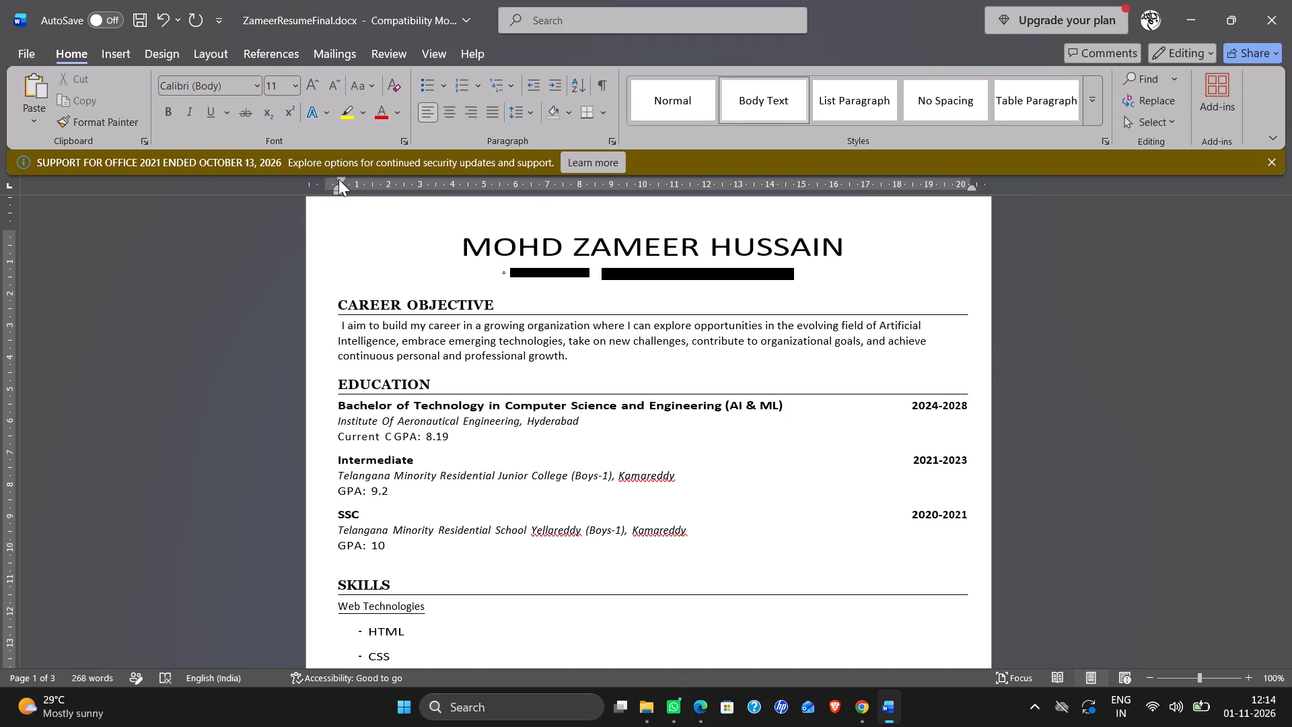
pyautogui.click(338, 179)
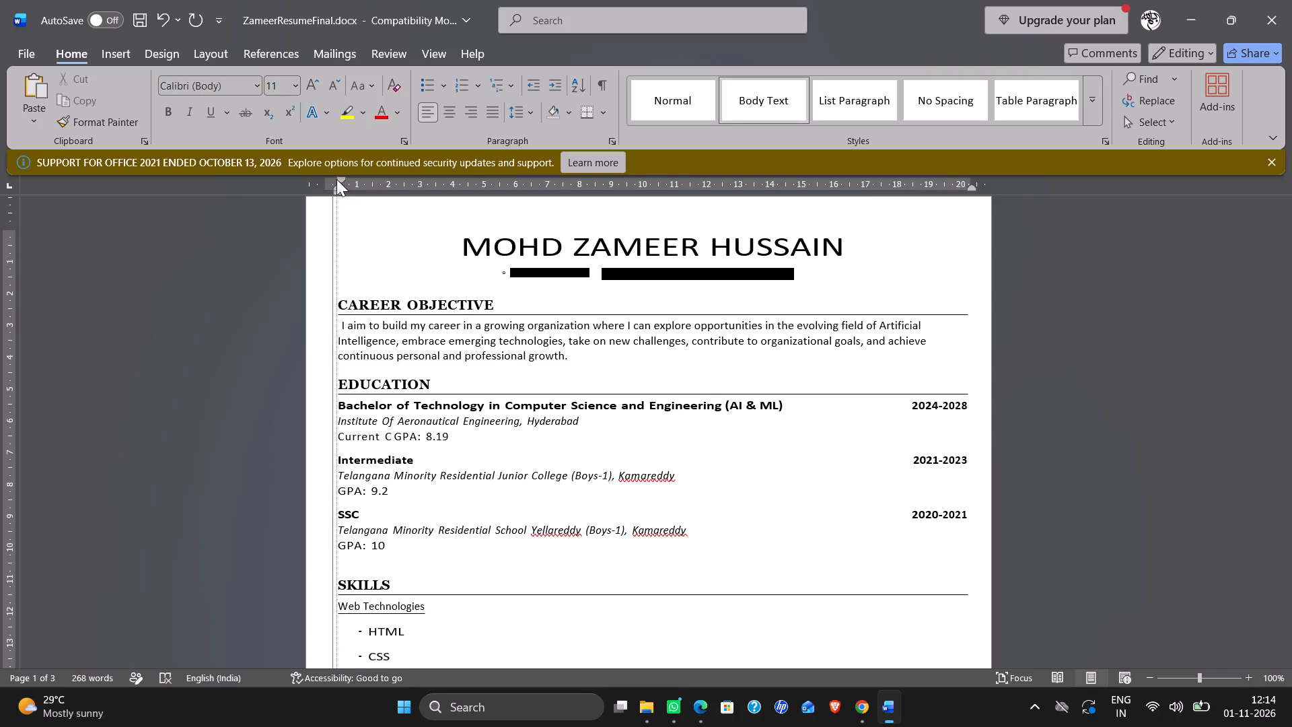
pyautogui.click(337, 185)
pyautogui.click(337, 185)
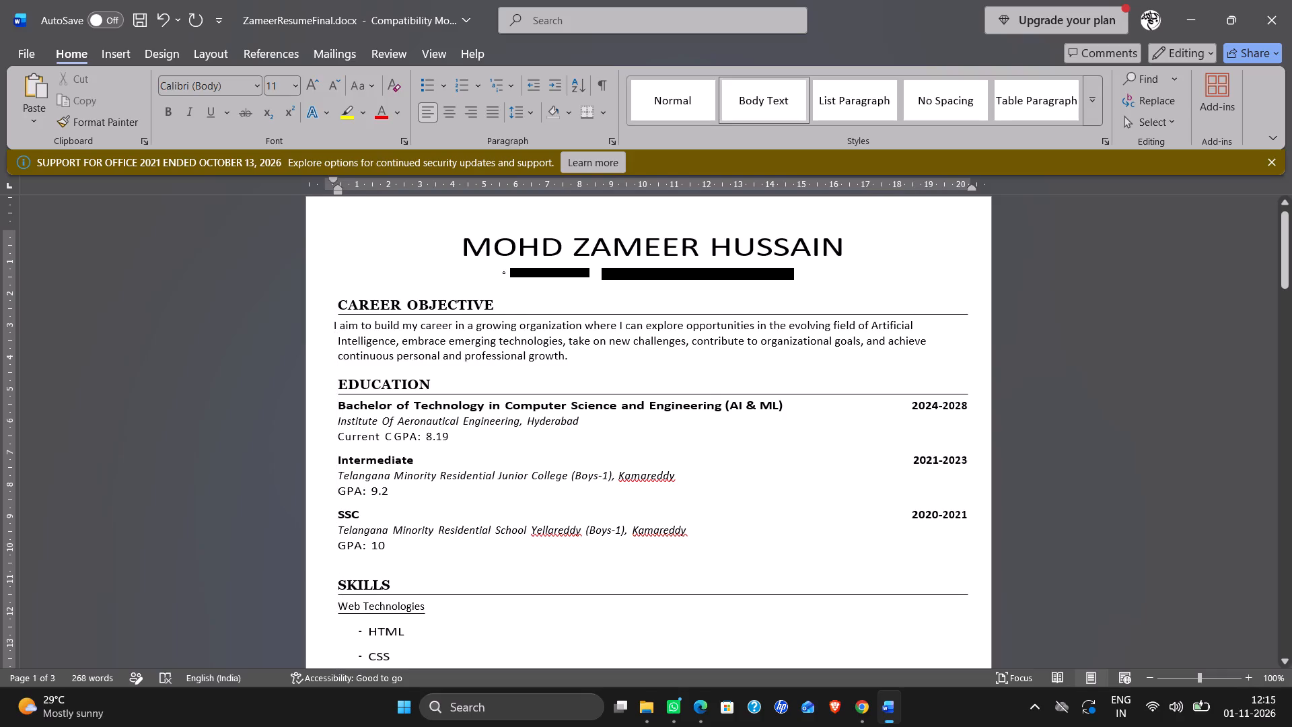
# Insert two spaces before "I aim" to line up the first line of the Career Objective paragraph.
pyautogui.press('space')
pyautogui.press('space')
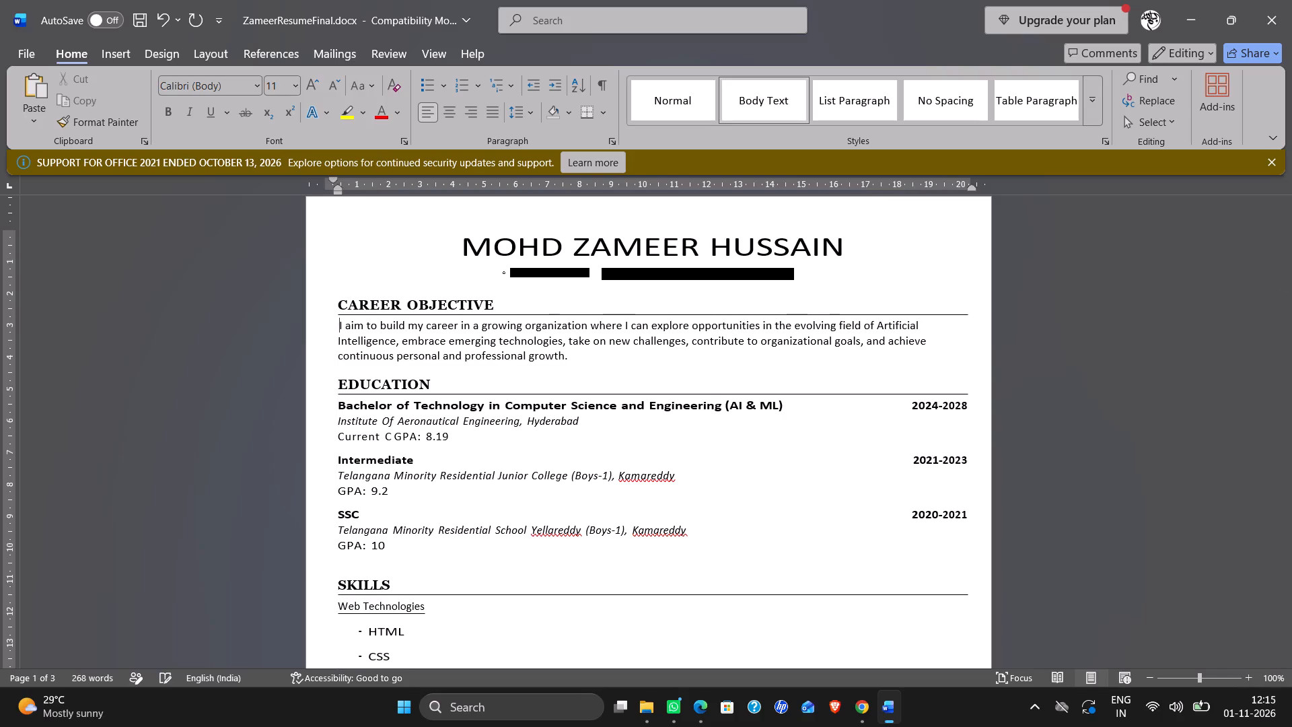
pyautogui.click(365, 450)
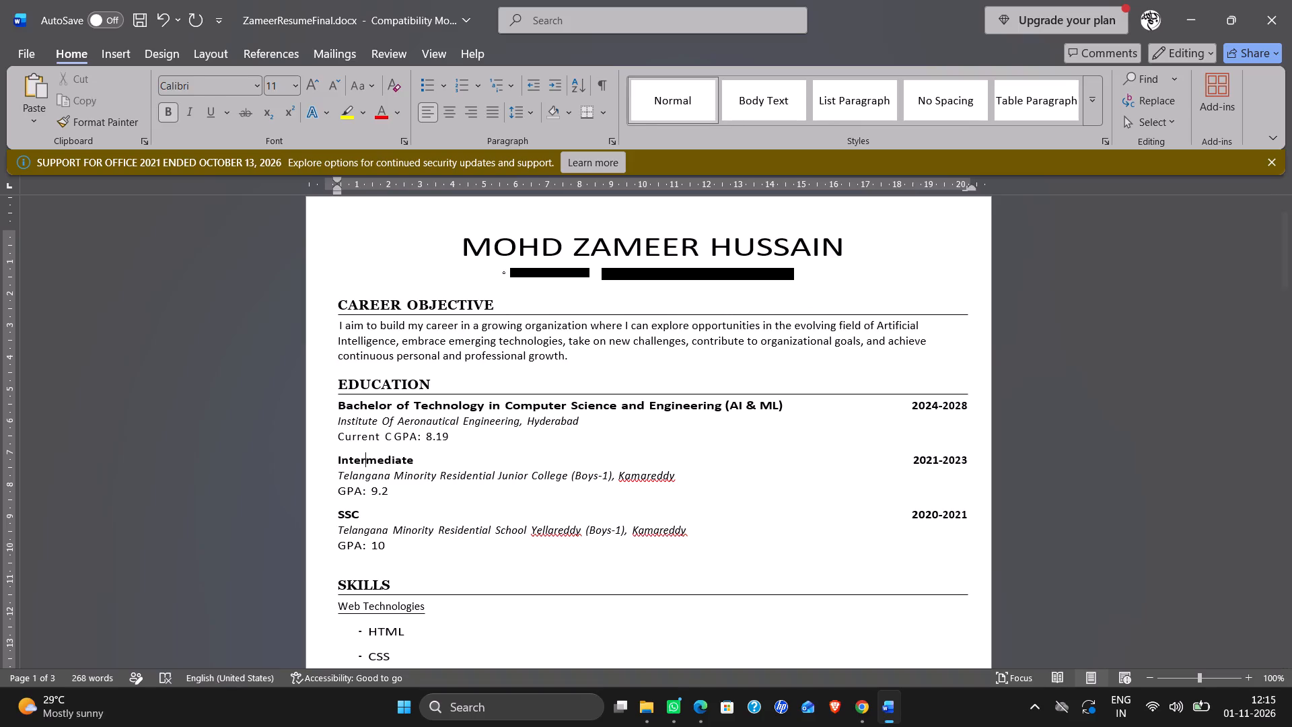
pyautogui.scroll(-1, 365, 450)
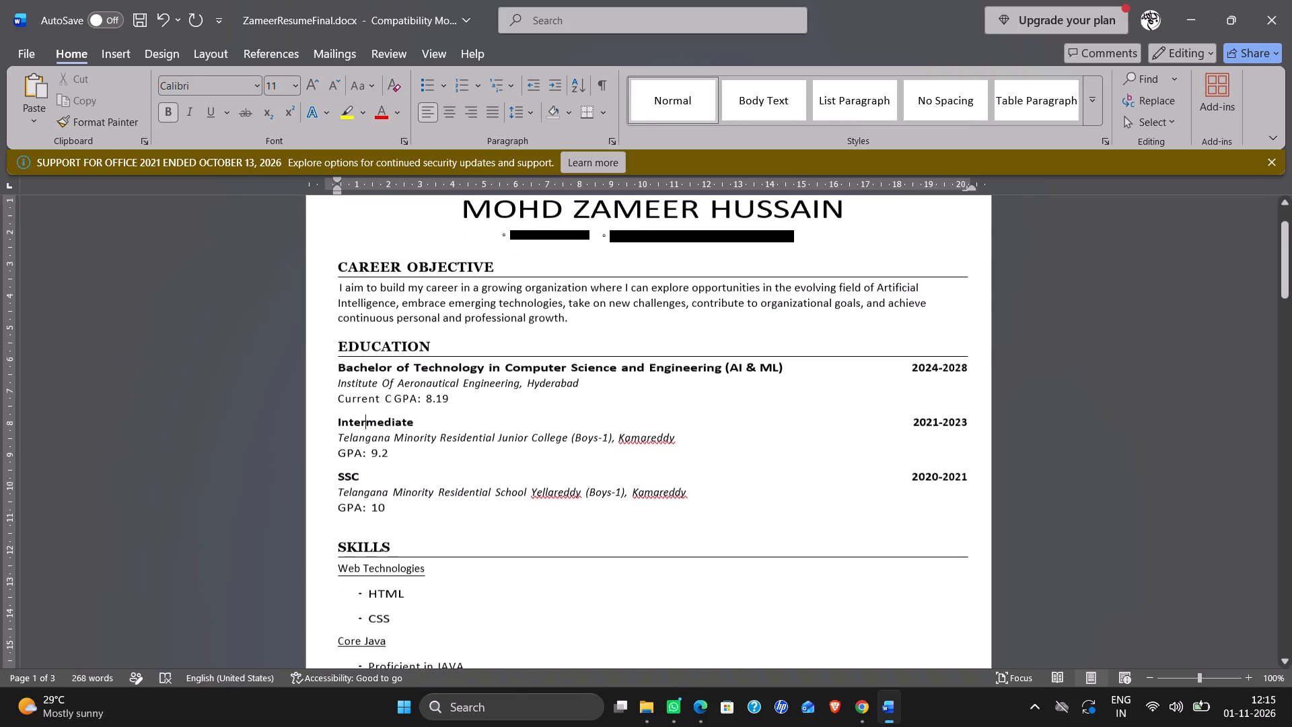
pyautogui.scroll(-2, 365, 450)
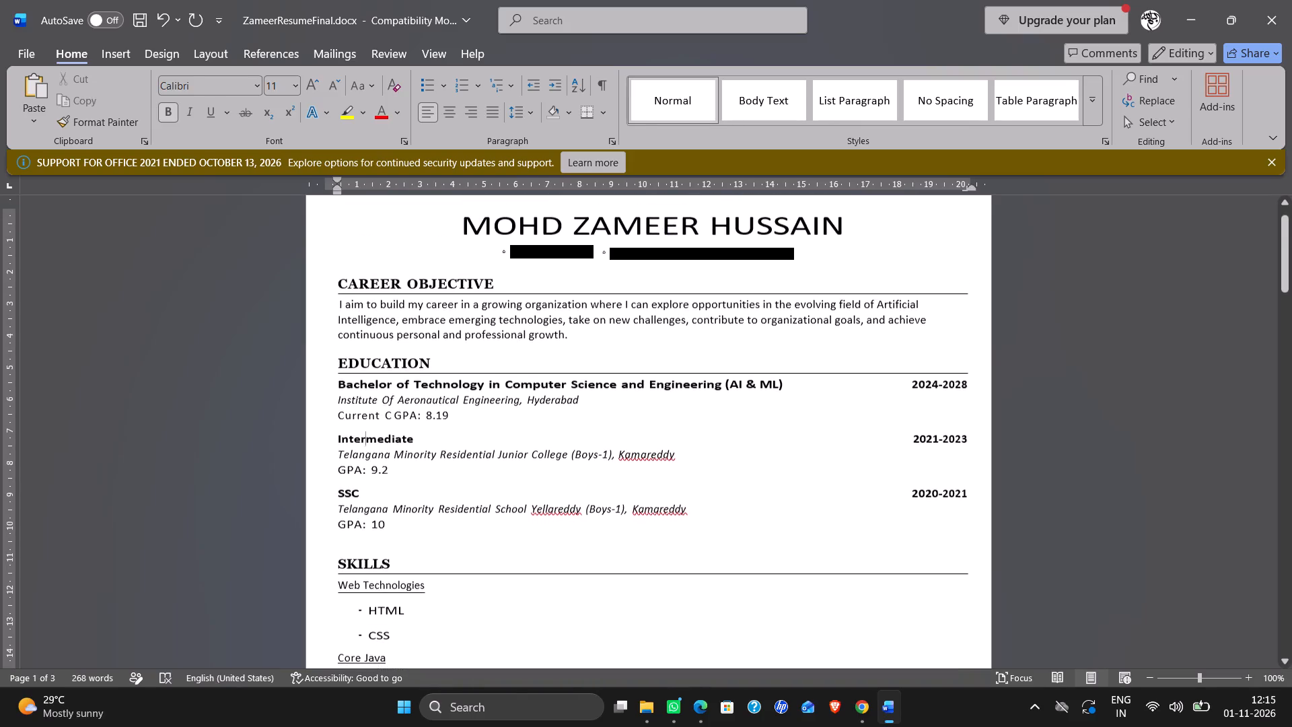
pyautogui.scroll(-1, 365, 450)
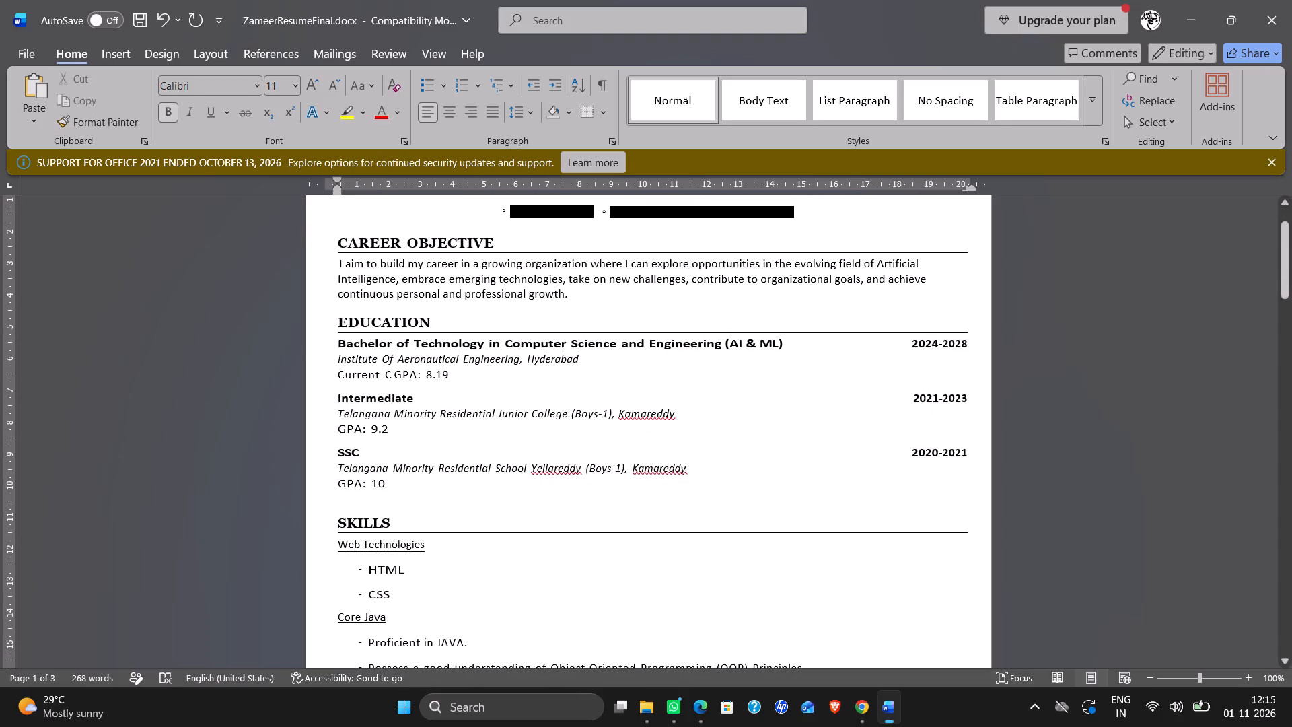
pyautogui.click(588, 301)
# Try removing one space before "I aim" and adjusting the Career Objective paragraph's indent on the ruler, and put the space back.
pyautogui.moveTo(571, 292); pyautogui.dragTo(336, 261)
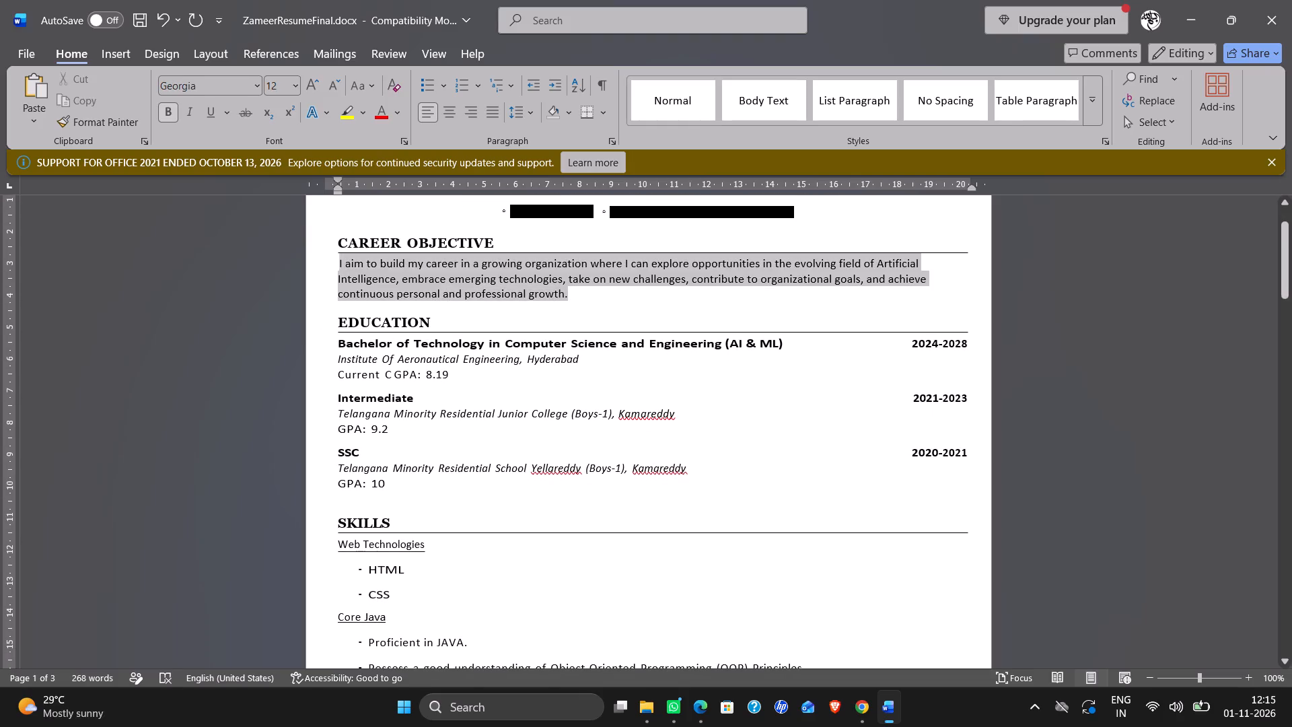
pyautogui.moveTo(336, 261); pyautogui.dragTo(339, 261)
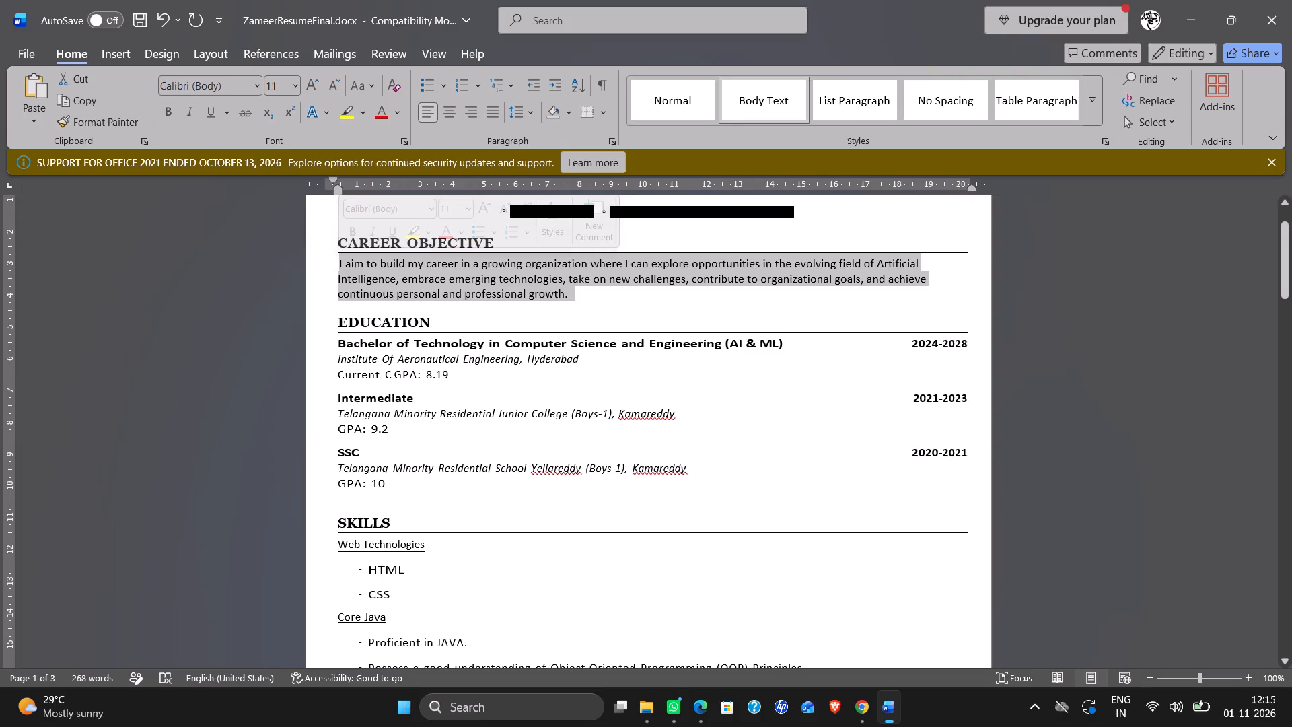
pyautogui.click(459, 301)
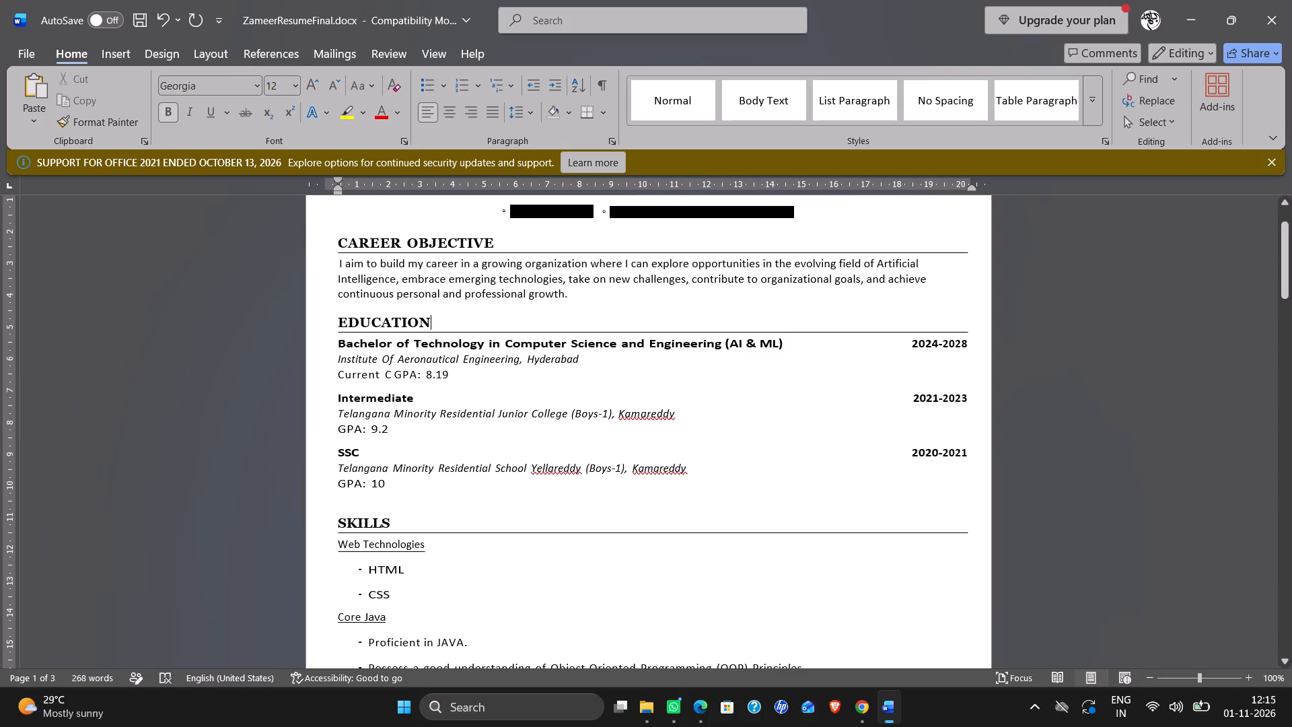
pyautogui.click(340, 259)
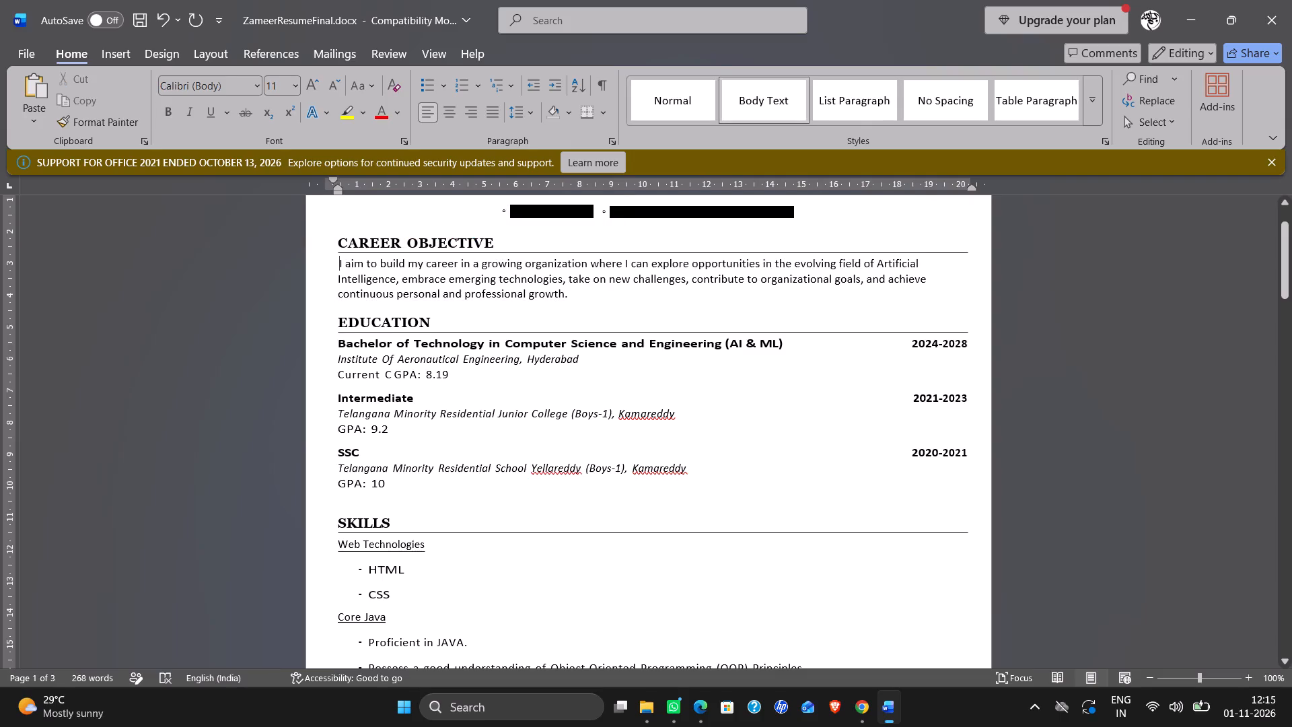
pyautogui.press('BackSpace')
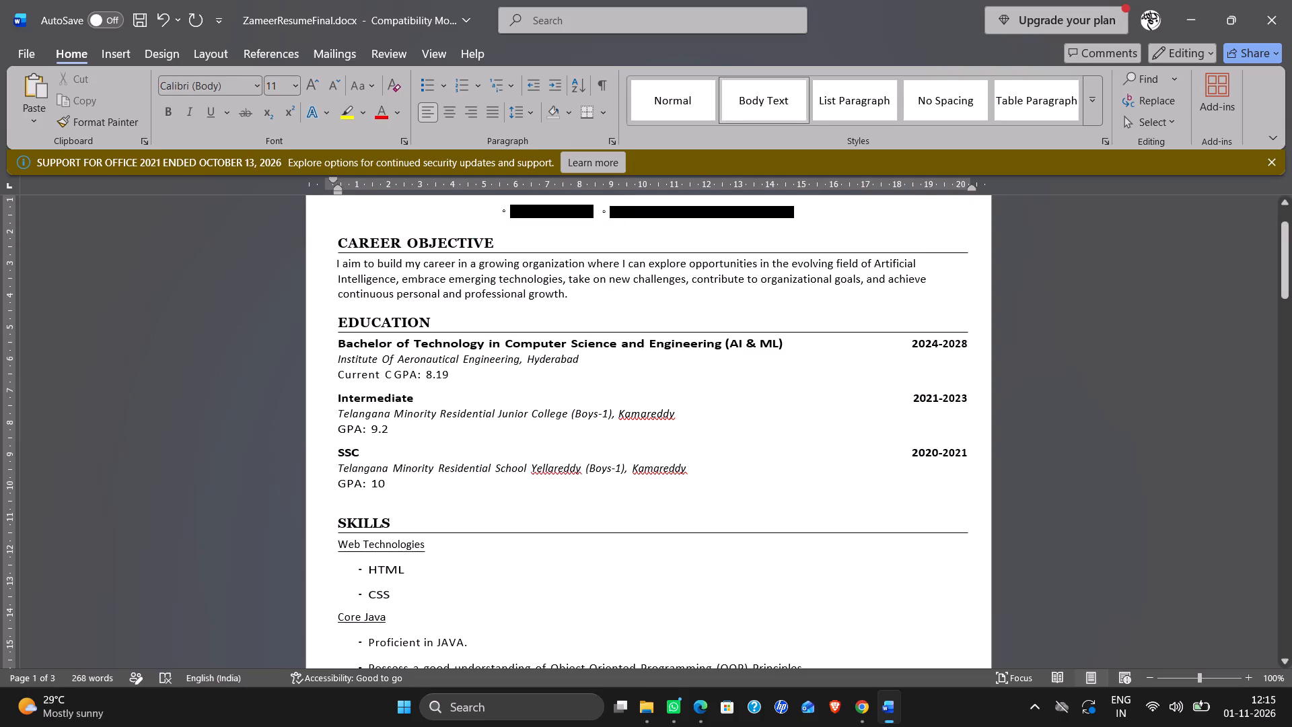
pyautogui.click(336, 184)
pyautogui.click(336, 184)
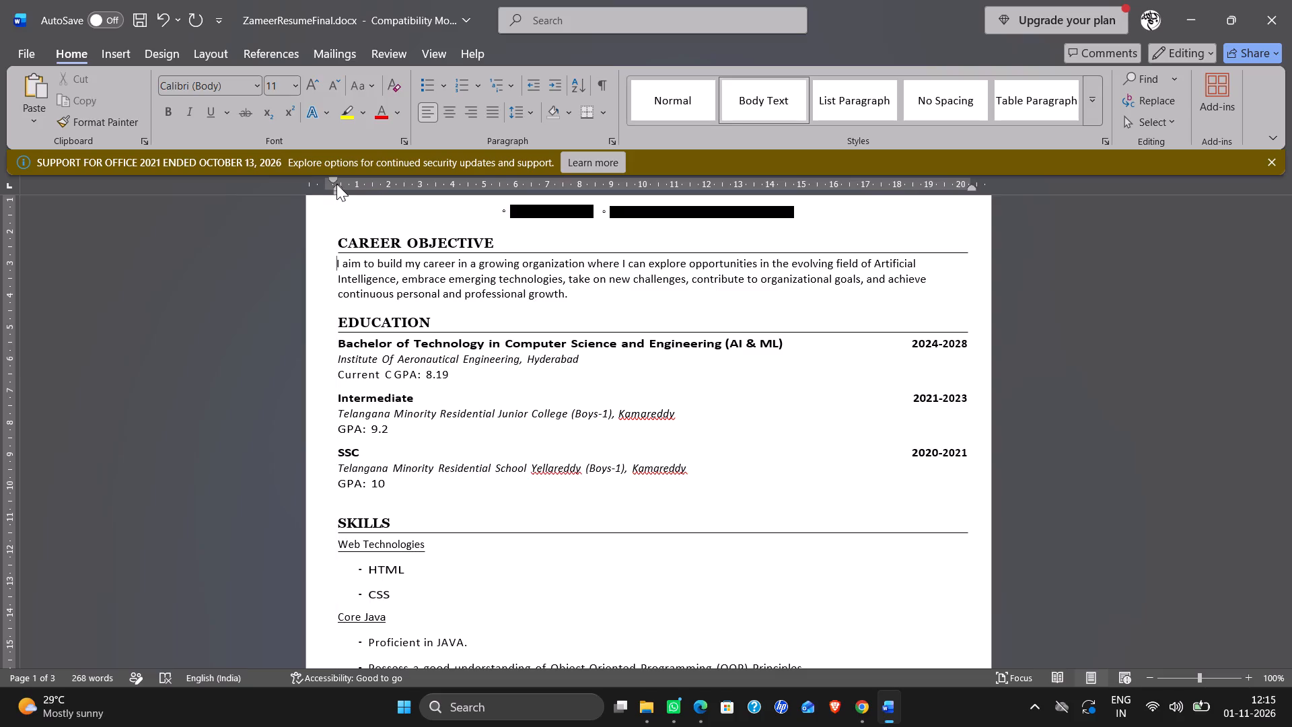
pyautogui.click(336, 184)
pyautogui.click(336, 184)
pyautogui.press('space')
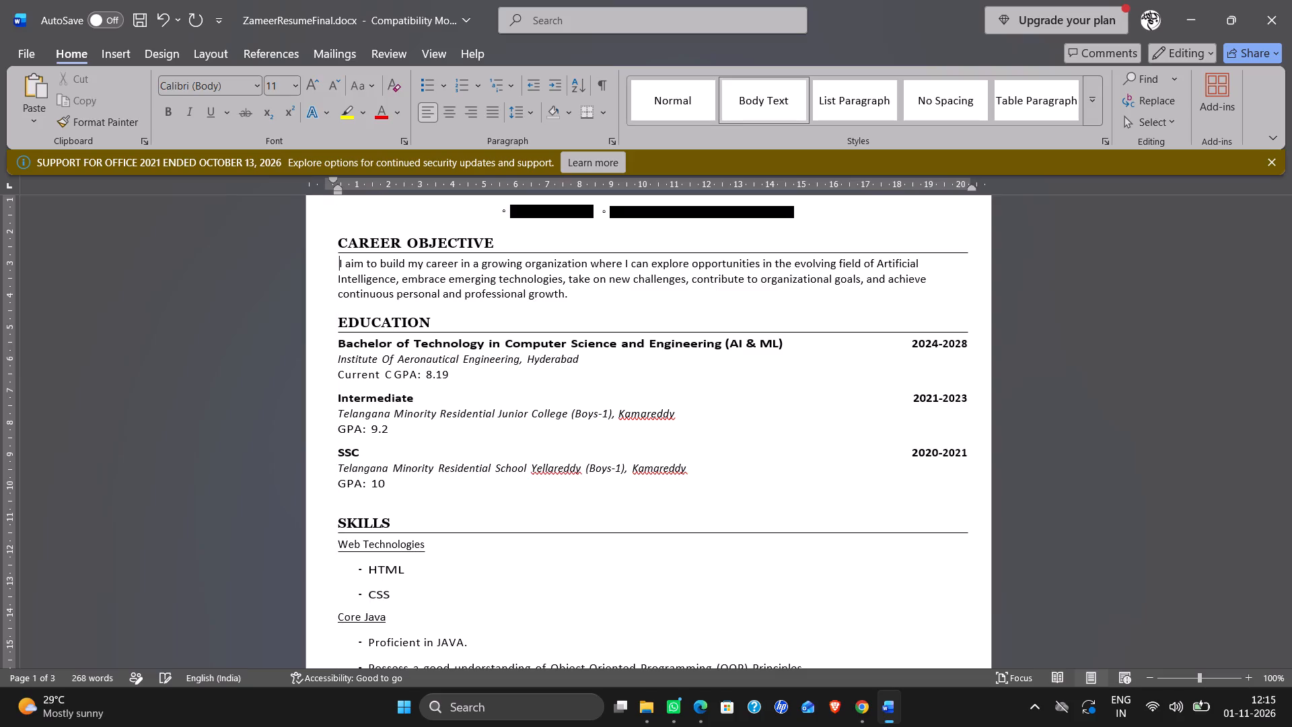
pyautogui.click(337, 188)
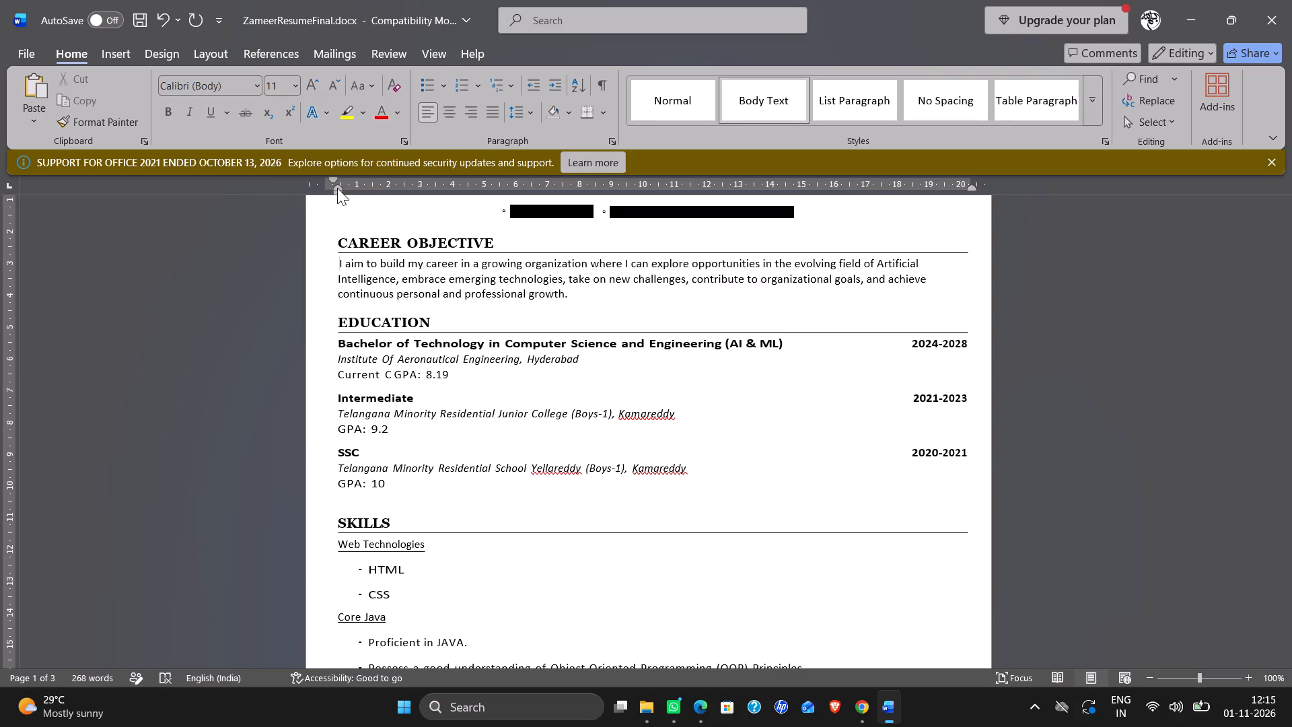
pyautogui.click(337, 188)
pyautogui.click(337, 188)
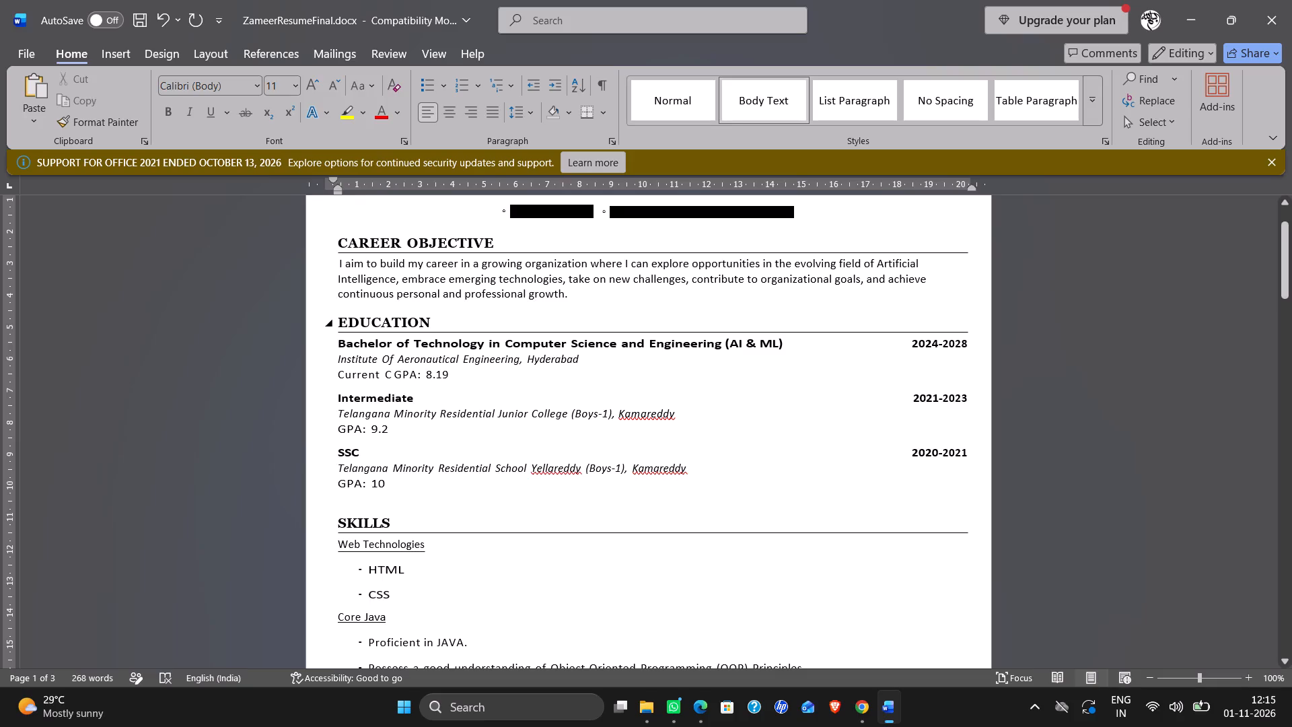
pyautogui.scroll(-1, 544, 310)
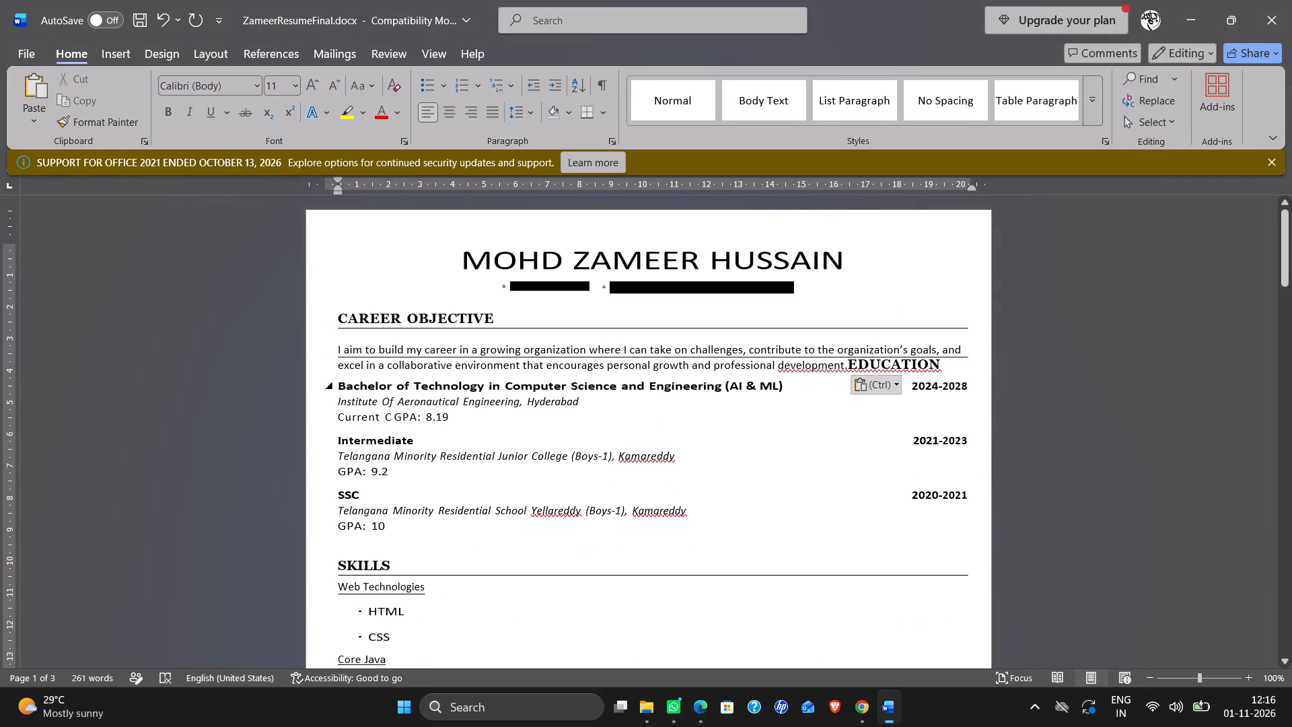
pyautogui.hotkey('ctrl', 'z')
# Replace the Career Objective text between "I aim" and the final word "growth." with the copied objective.
pyautogui.click(585, 377)
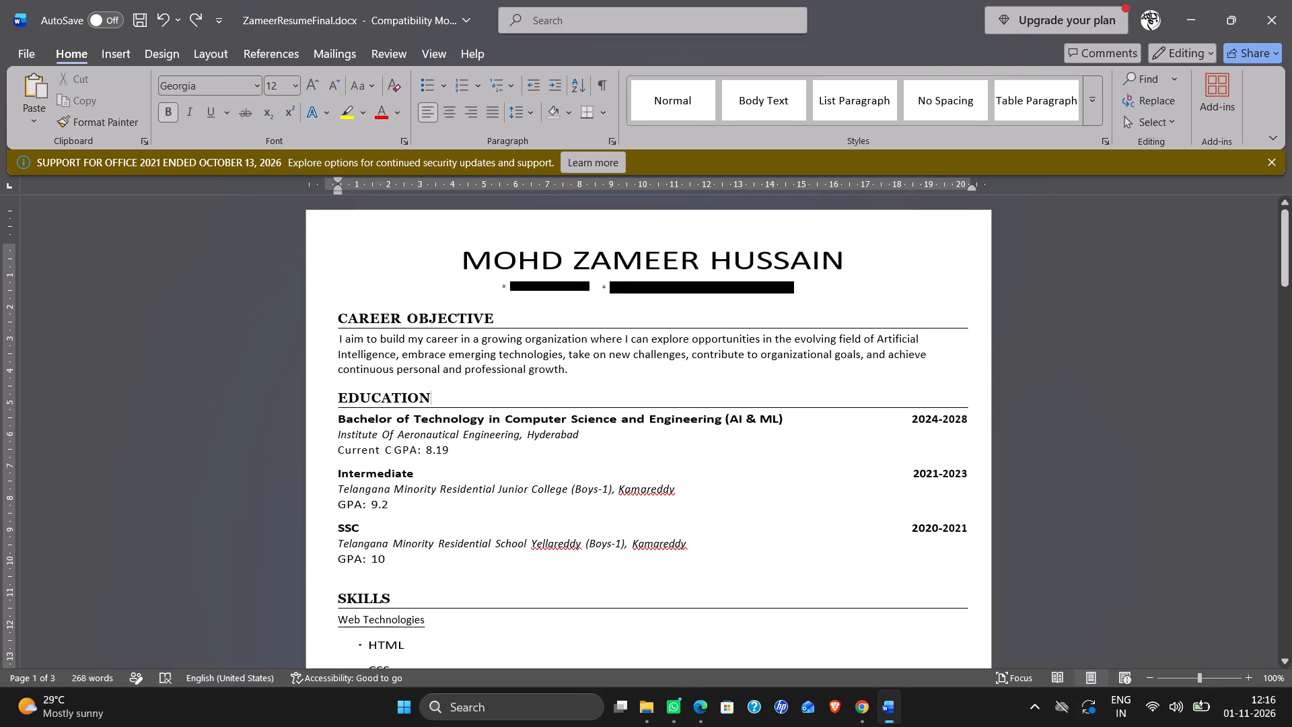
pyautogui.moveTo(523, 366); pyautogui.dragTo(375, 339)
pyautogui.hotkey('ctrl', 'v')
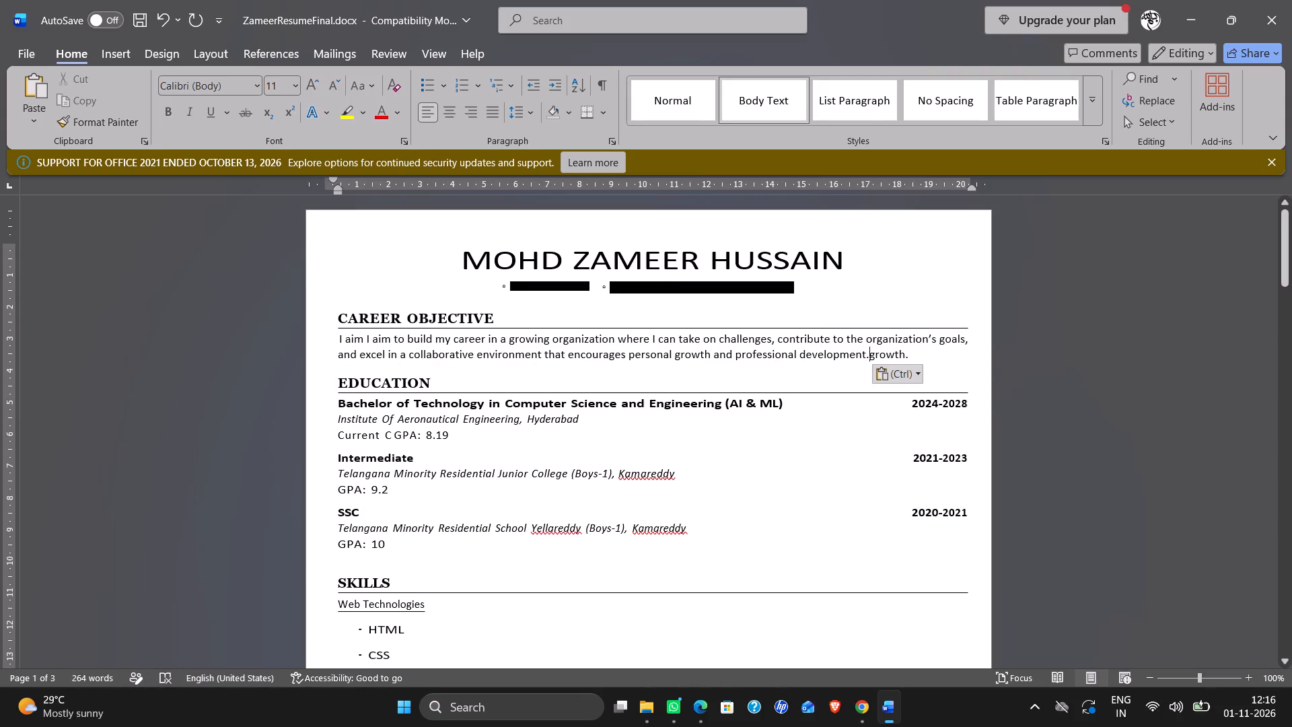
# Delete the duplicate "I aim" at the start of the Career Objective paragraph.
pyautogui.click(369, 336)
pyautogui.press('Left')
pyautogui.press('BackSpace')
pyautogui.press('BackSpace')
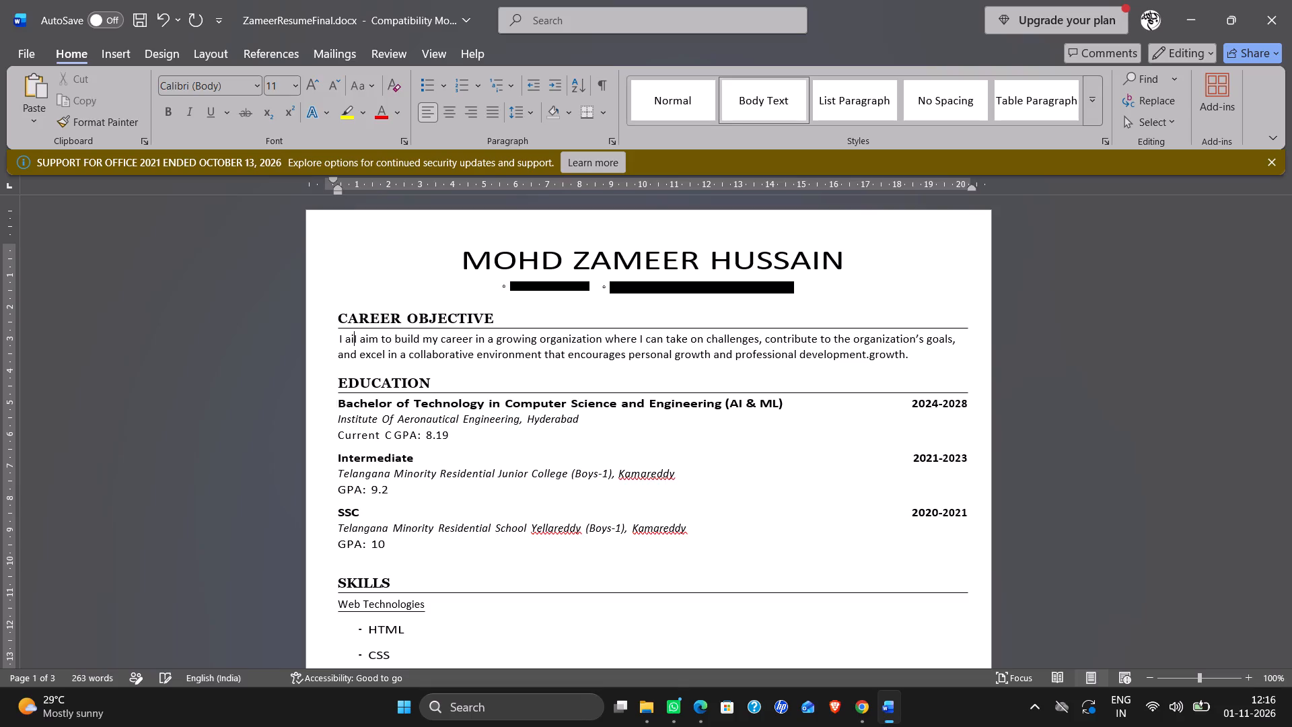
pyautogui.press('BackSpace')
pyautogui.press('BackSpace')
pyautogui.press('BackSpace')
pyautogui.press('BackSpace')
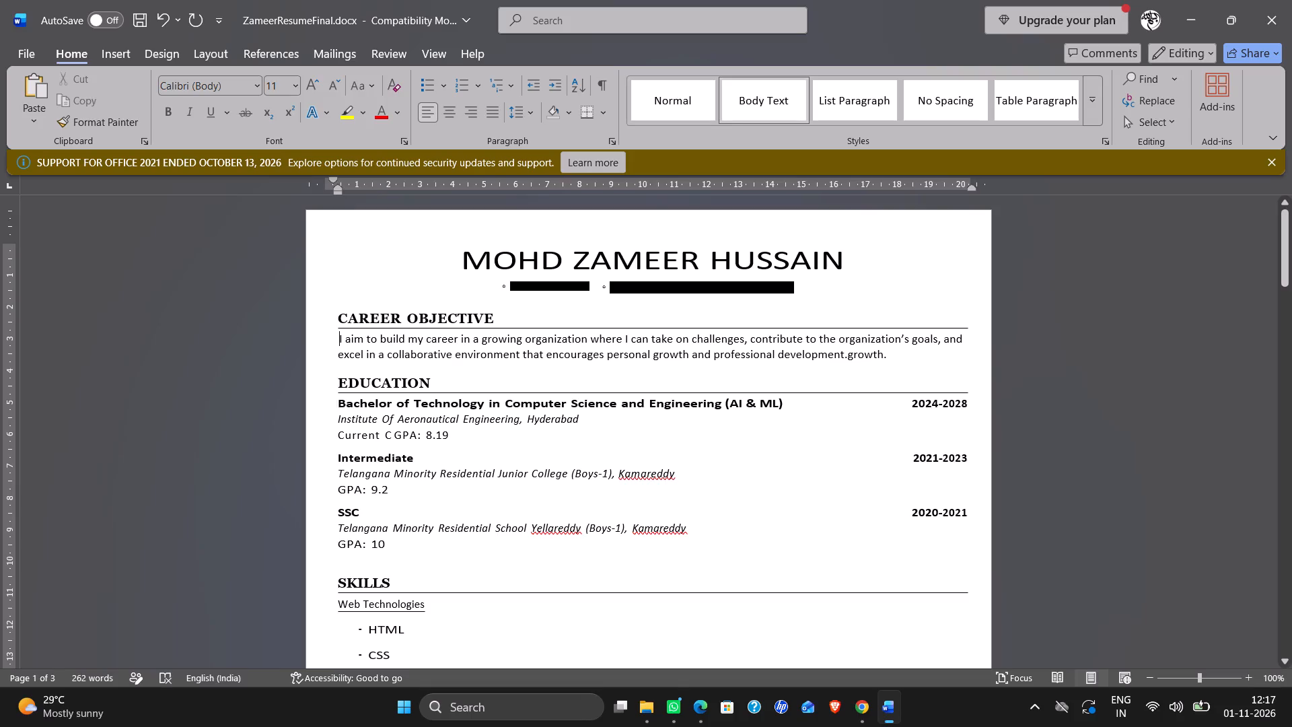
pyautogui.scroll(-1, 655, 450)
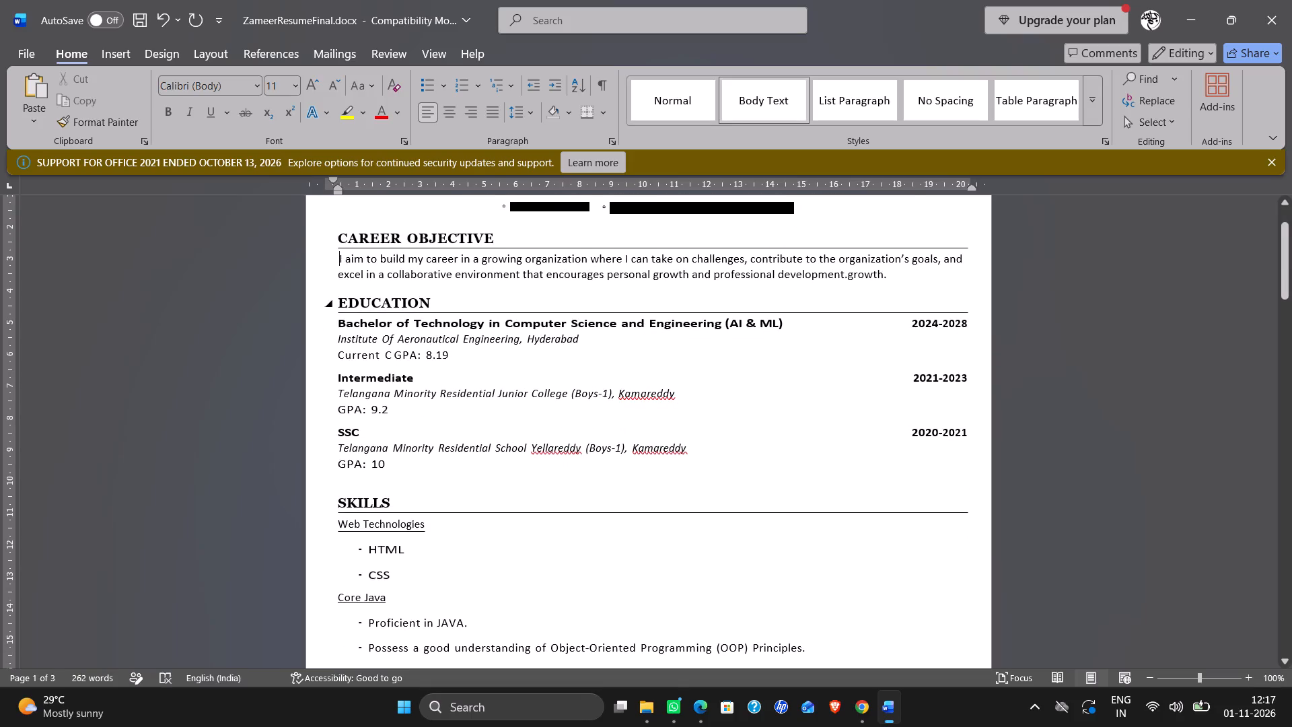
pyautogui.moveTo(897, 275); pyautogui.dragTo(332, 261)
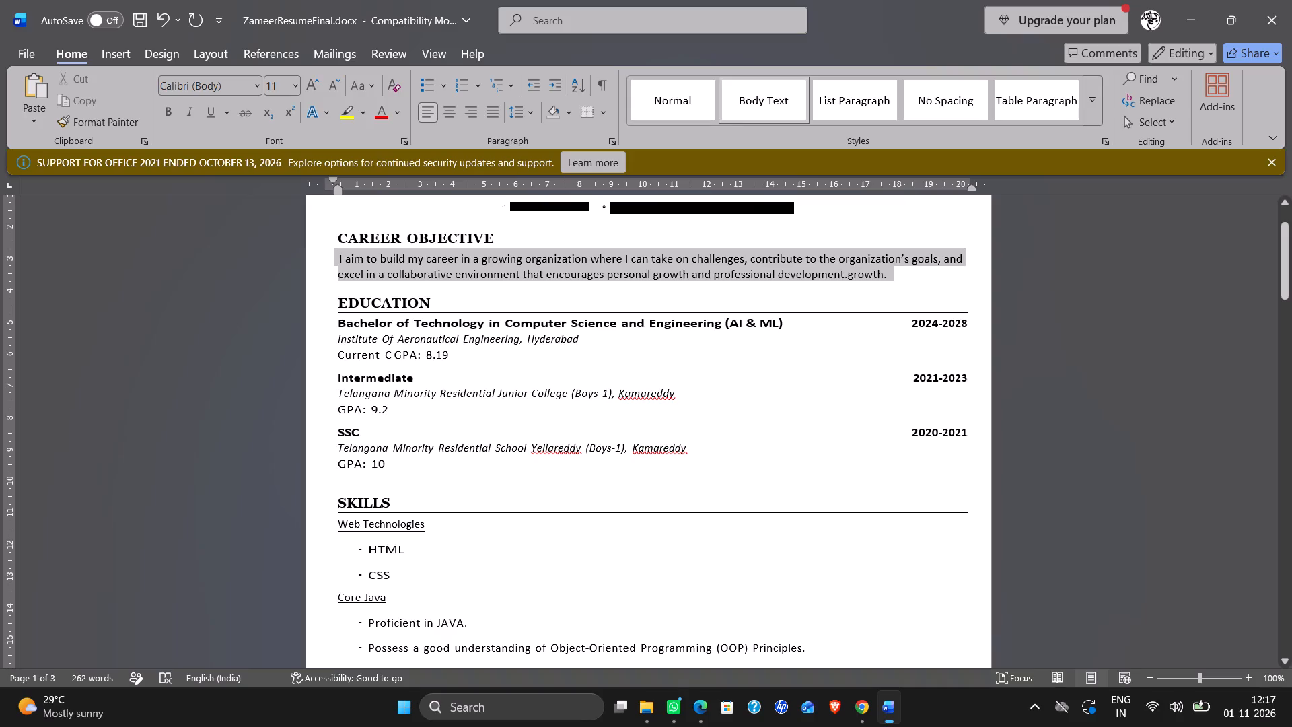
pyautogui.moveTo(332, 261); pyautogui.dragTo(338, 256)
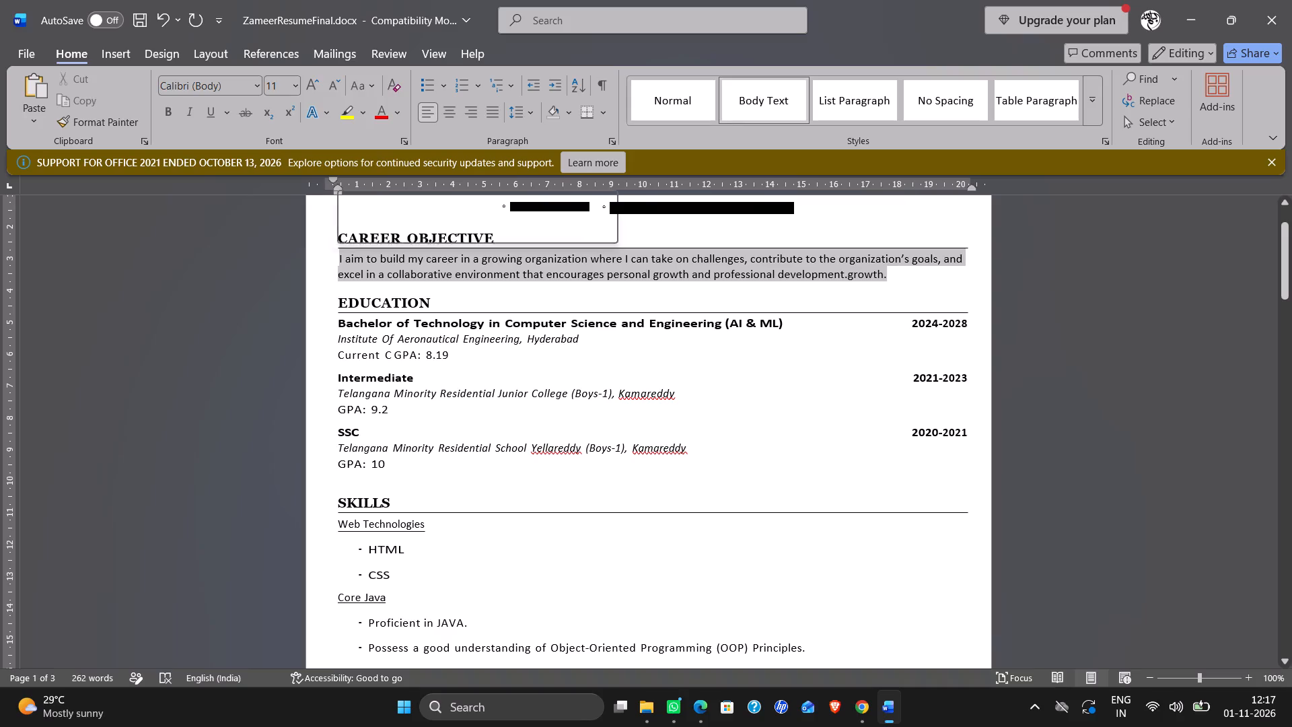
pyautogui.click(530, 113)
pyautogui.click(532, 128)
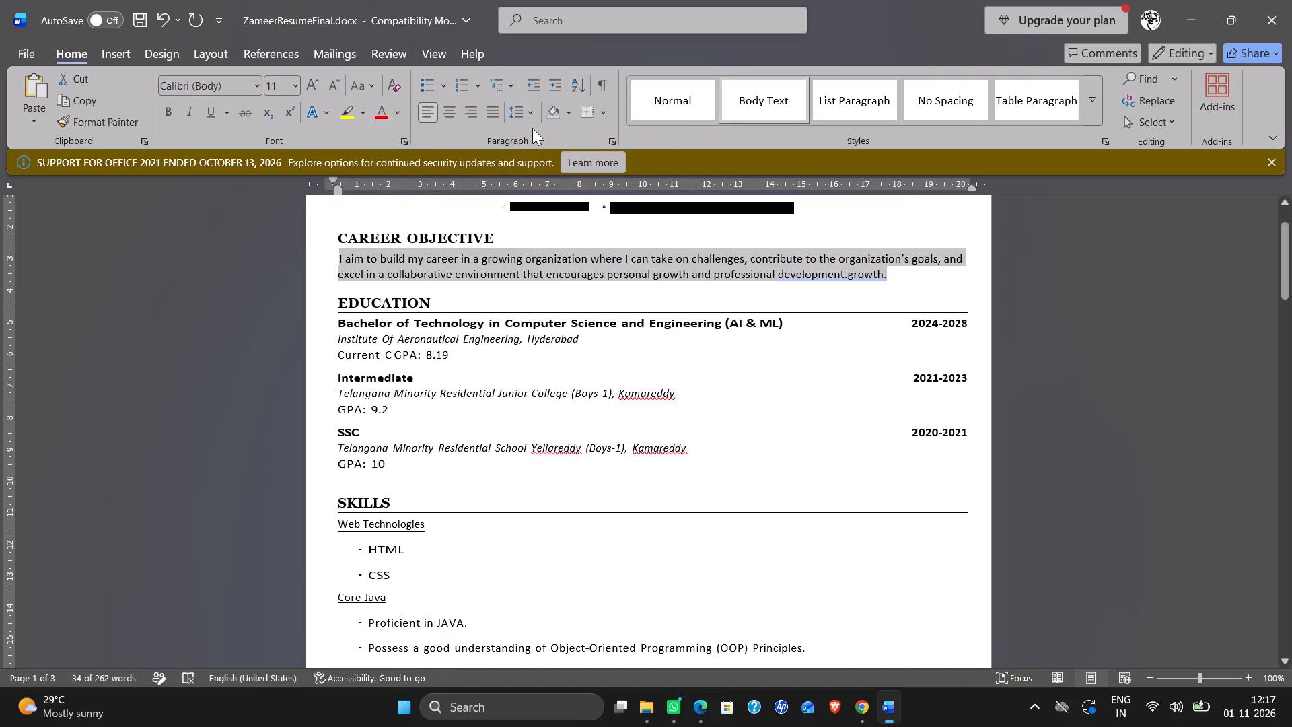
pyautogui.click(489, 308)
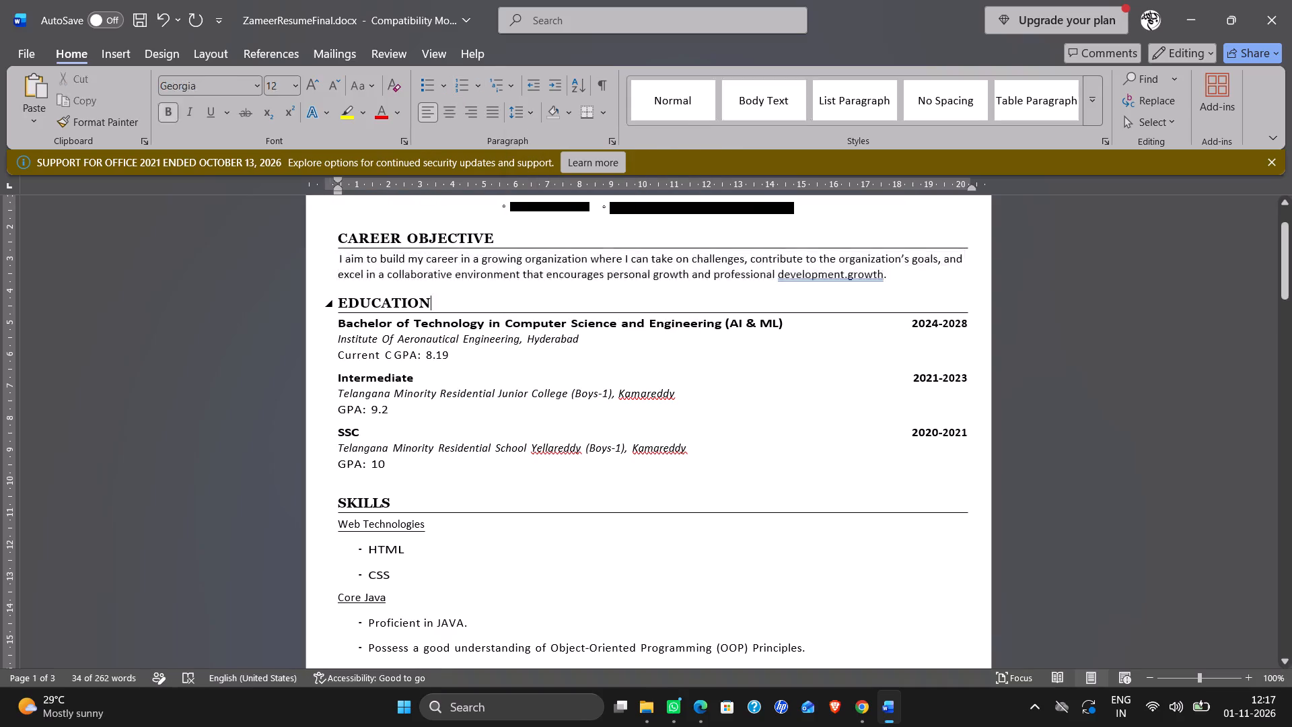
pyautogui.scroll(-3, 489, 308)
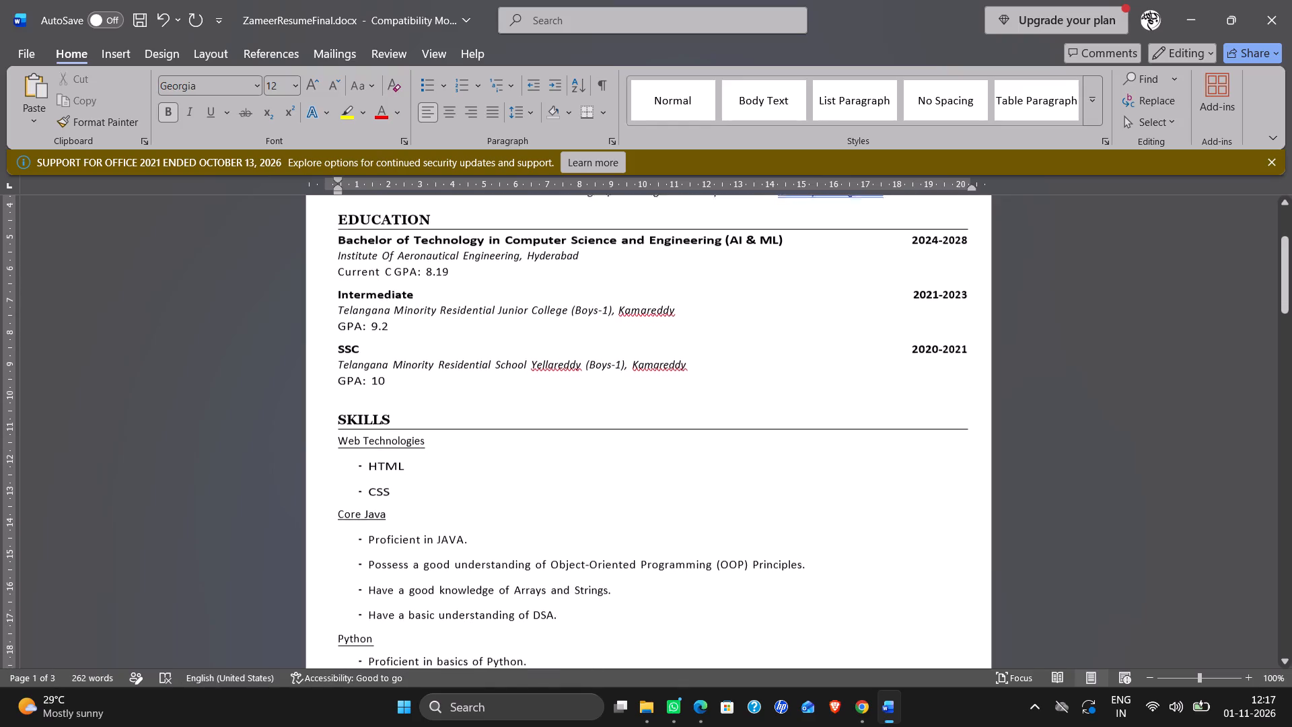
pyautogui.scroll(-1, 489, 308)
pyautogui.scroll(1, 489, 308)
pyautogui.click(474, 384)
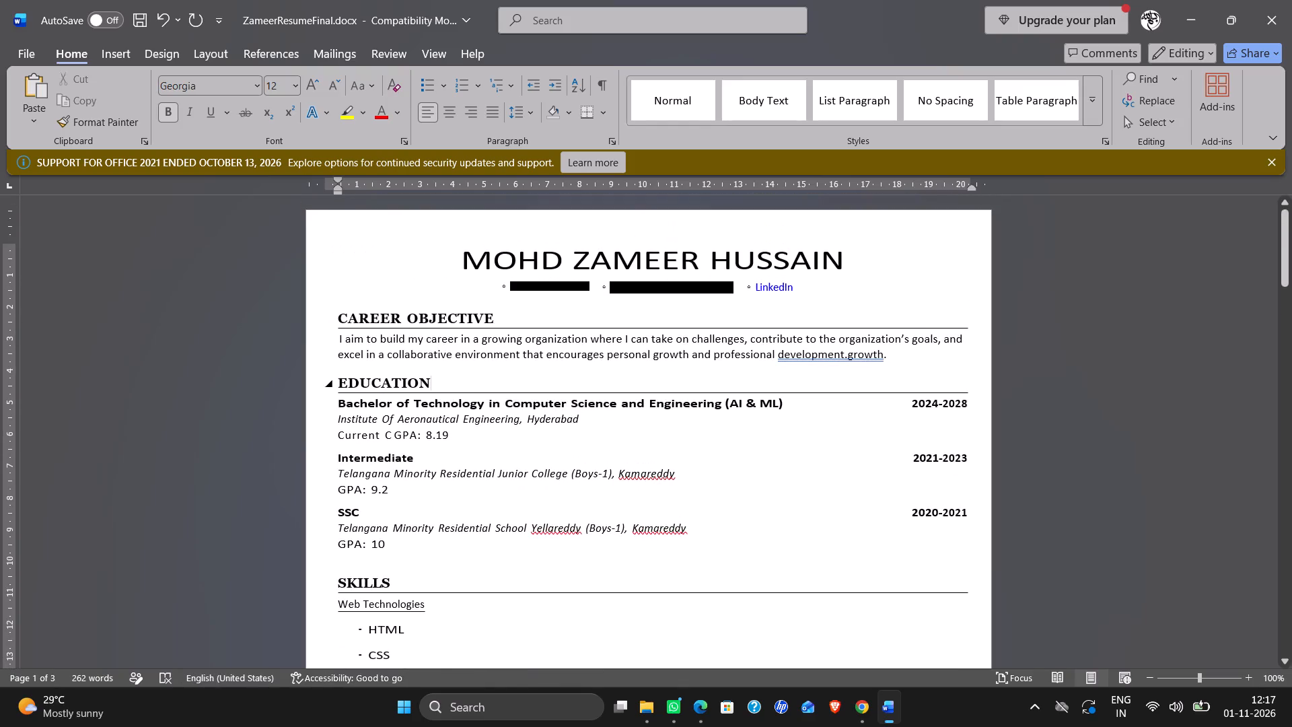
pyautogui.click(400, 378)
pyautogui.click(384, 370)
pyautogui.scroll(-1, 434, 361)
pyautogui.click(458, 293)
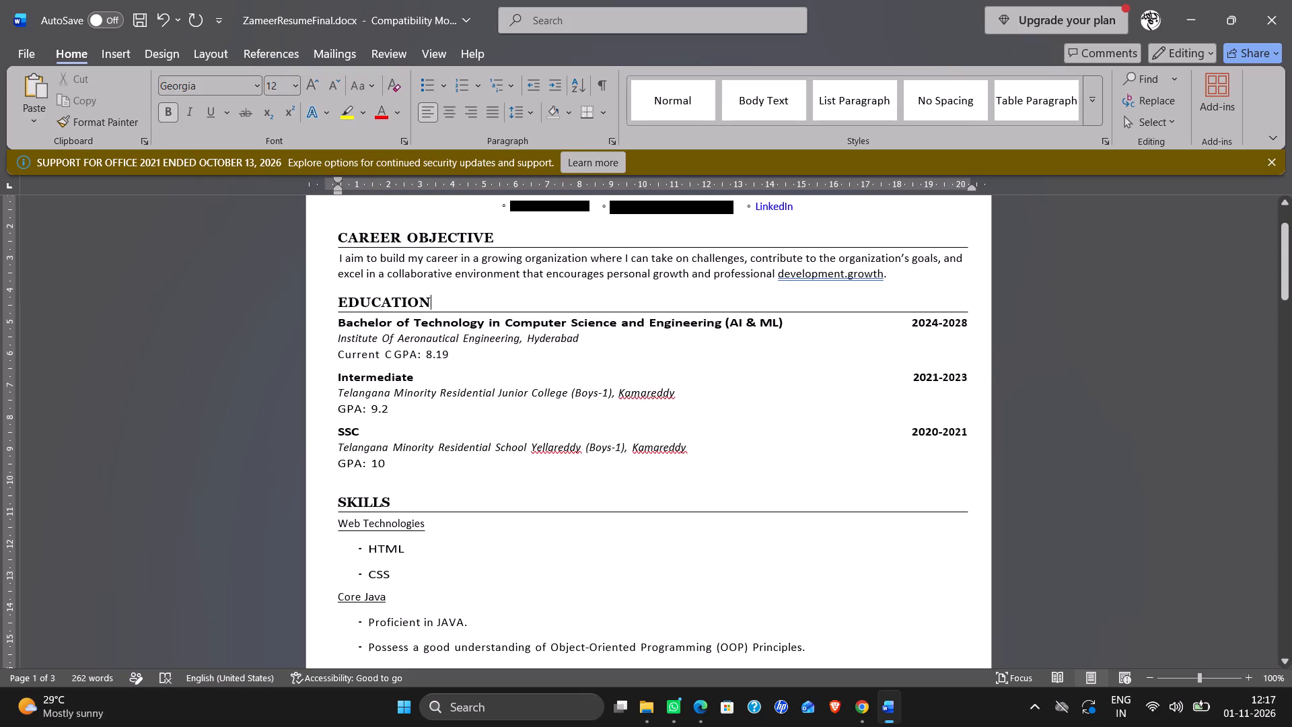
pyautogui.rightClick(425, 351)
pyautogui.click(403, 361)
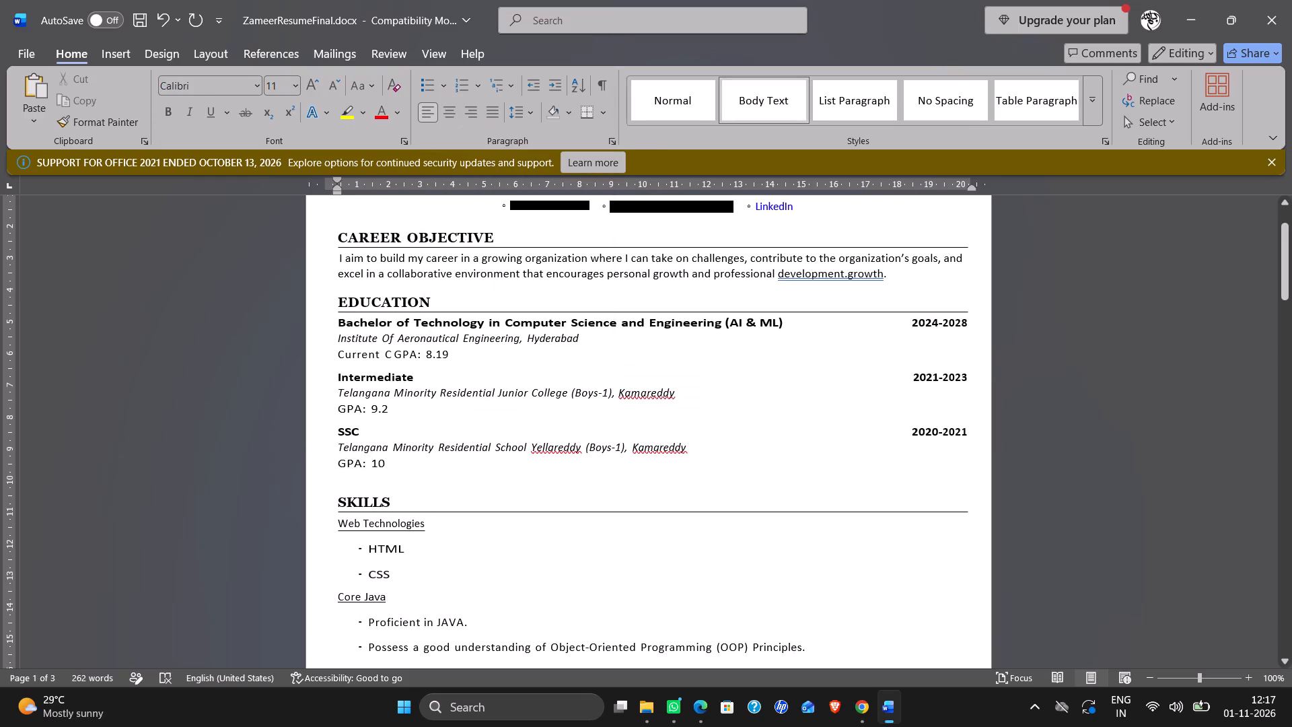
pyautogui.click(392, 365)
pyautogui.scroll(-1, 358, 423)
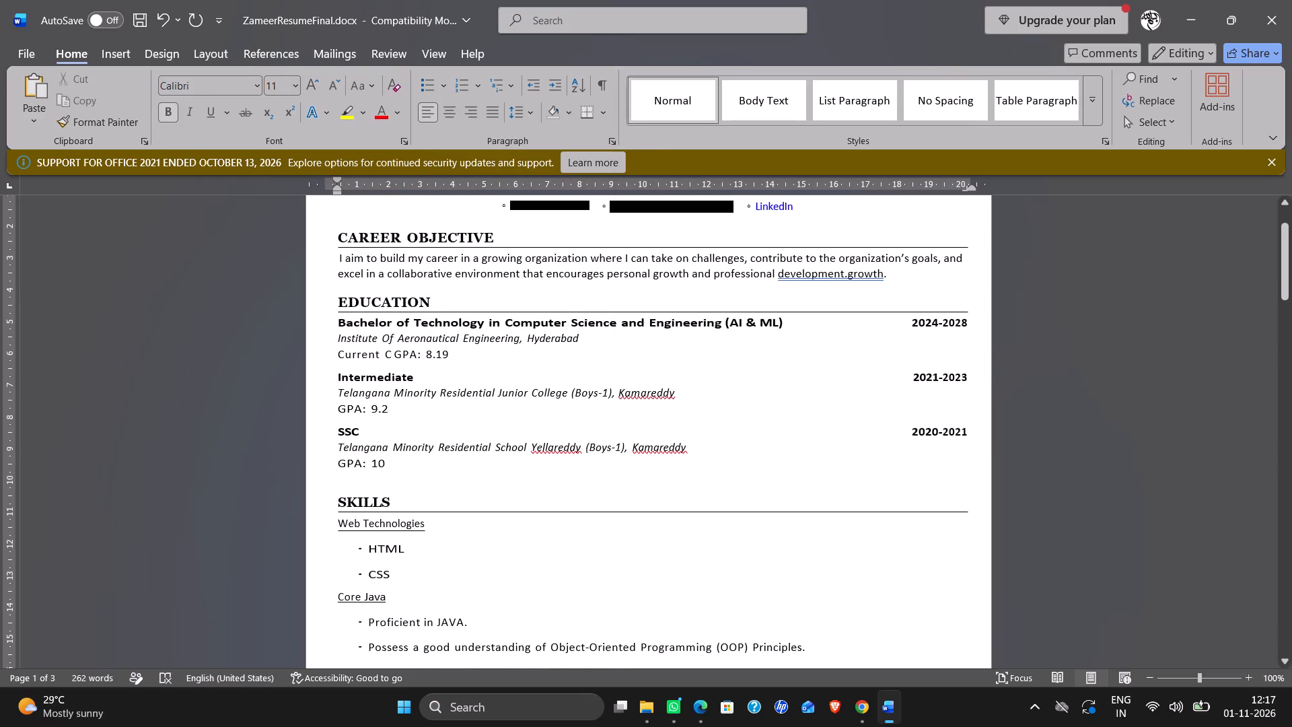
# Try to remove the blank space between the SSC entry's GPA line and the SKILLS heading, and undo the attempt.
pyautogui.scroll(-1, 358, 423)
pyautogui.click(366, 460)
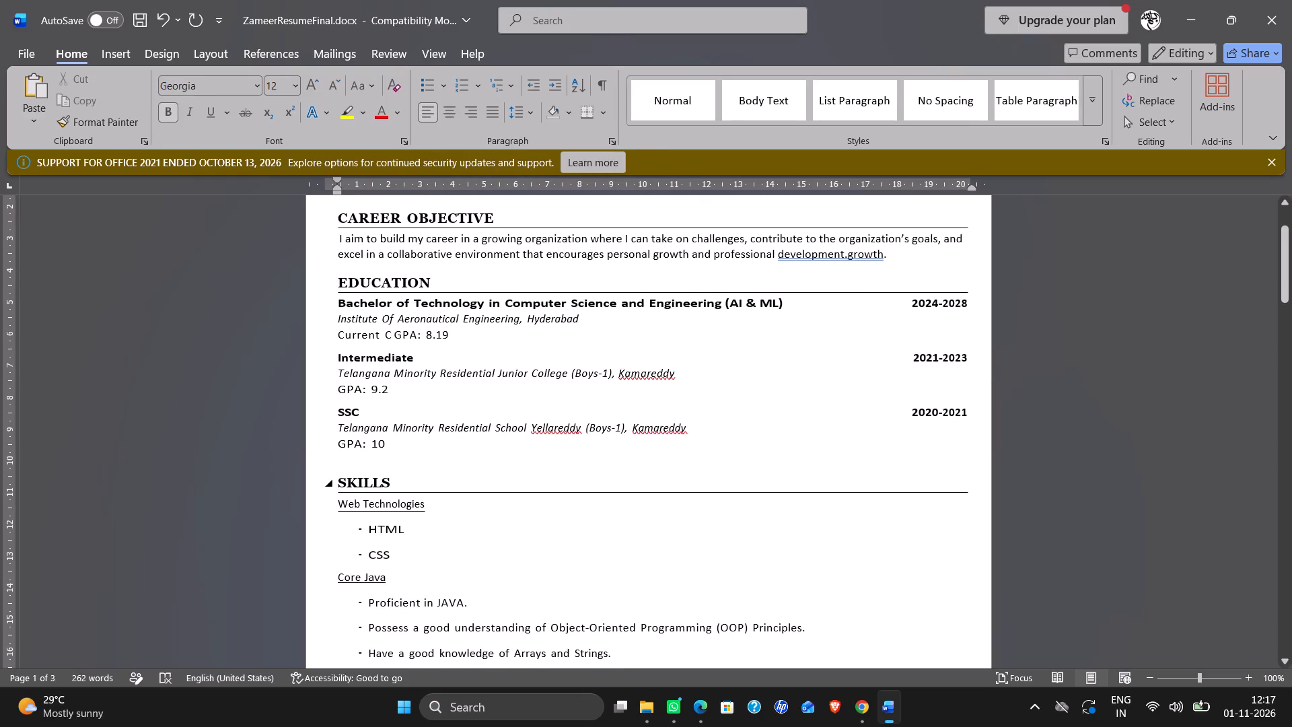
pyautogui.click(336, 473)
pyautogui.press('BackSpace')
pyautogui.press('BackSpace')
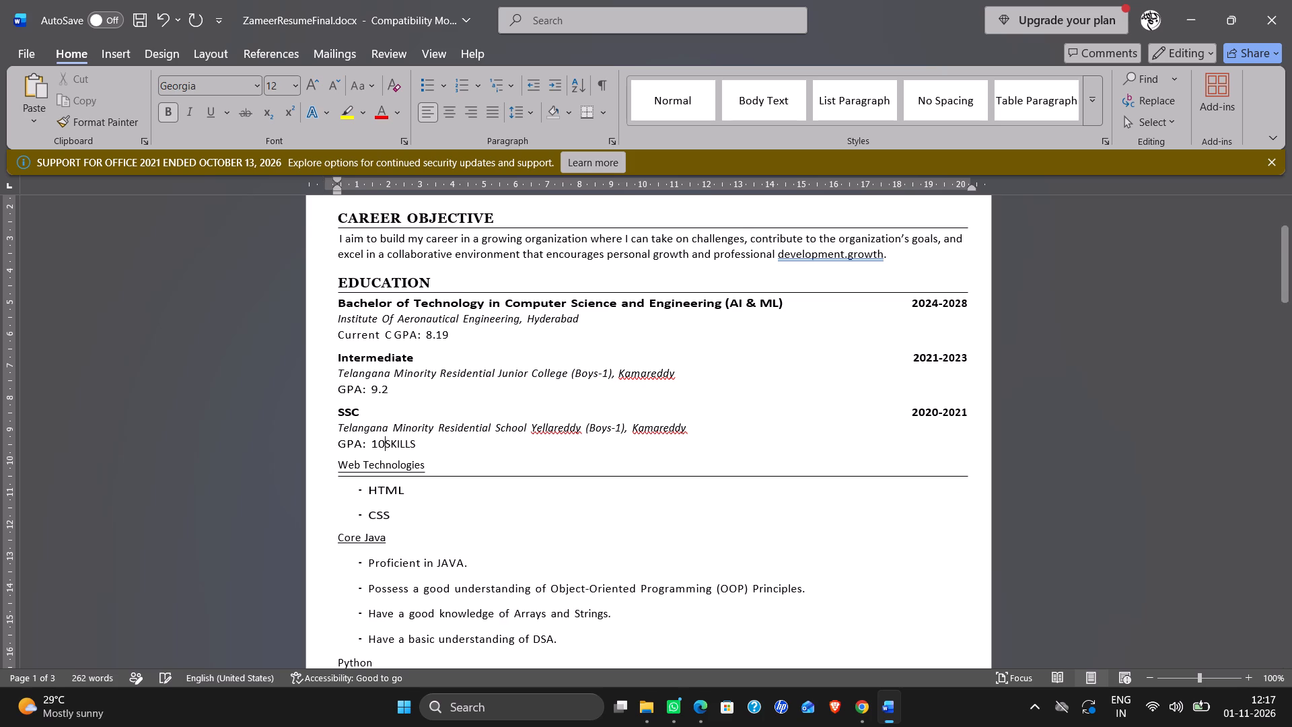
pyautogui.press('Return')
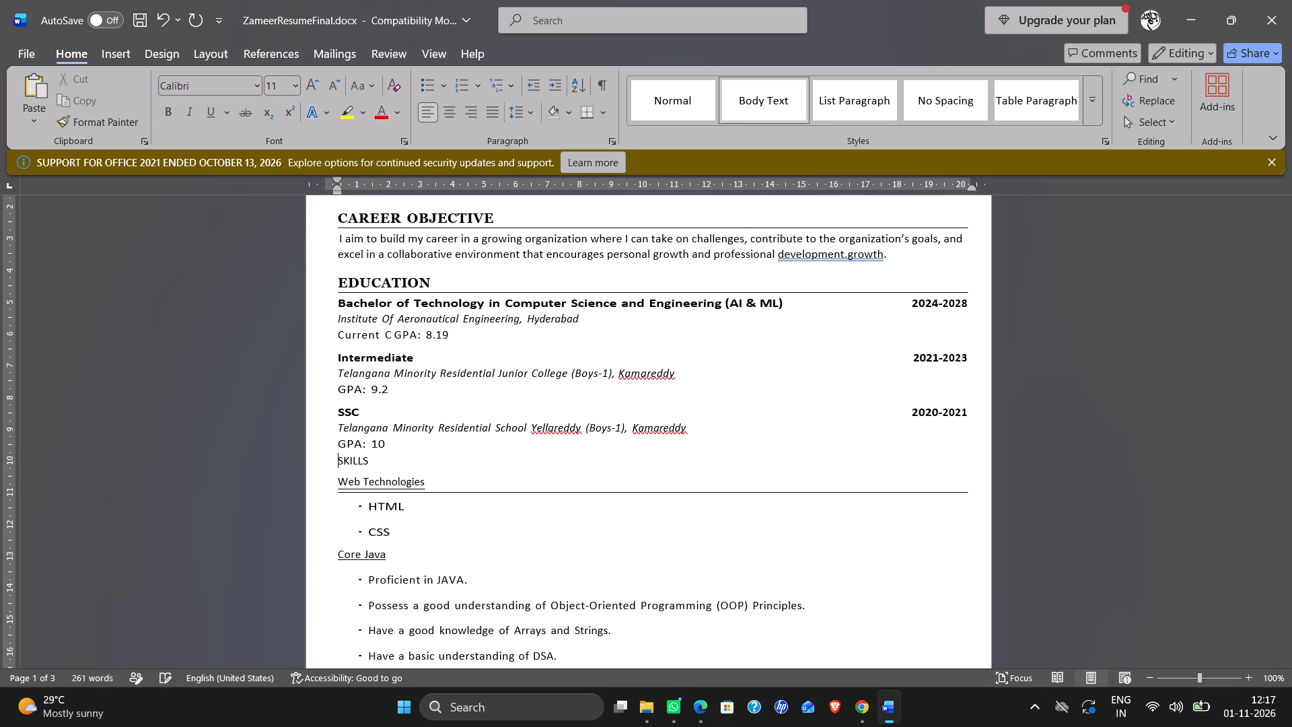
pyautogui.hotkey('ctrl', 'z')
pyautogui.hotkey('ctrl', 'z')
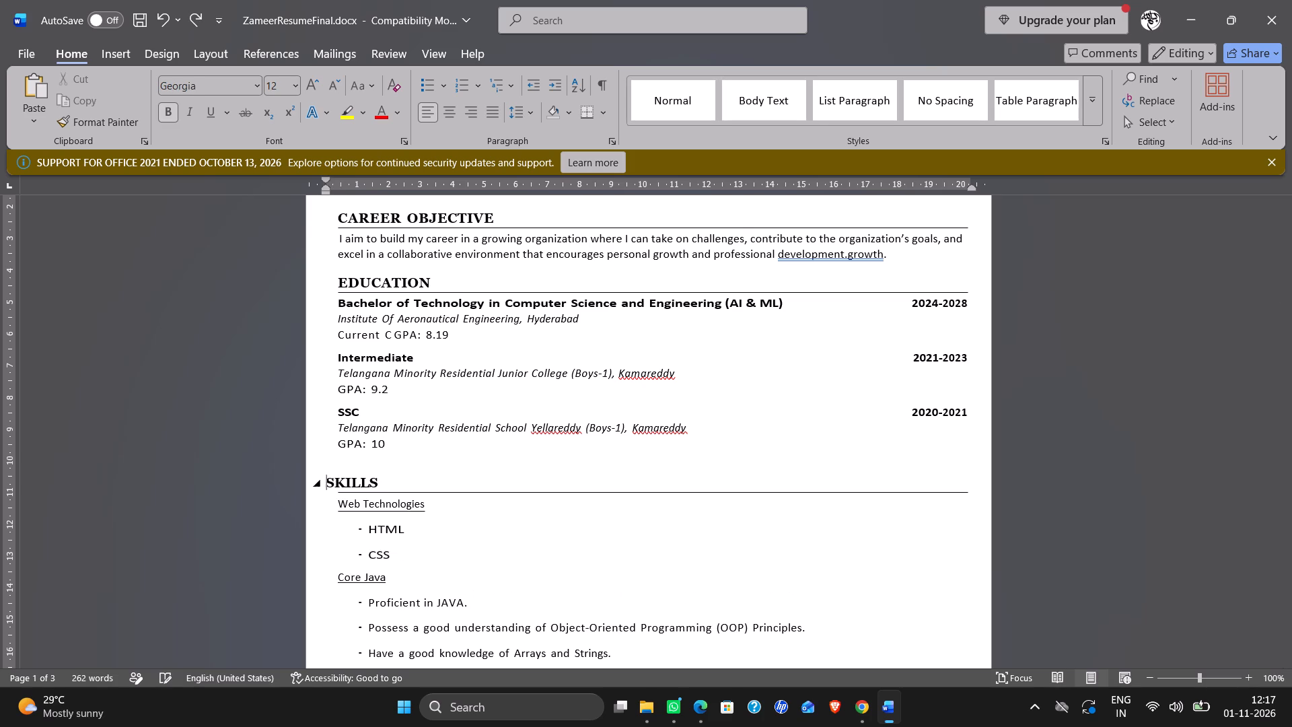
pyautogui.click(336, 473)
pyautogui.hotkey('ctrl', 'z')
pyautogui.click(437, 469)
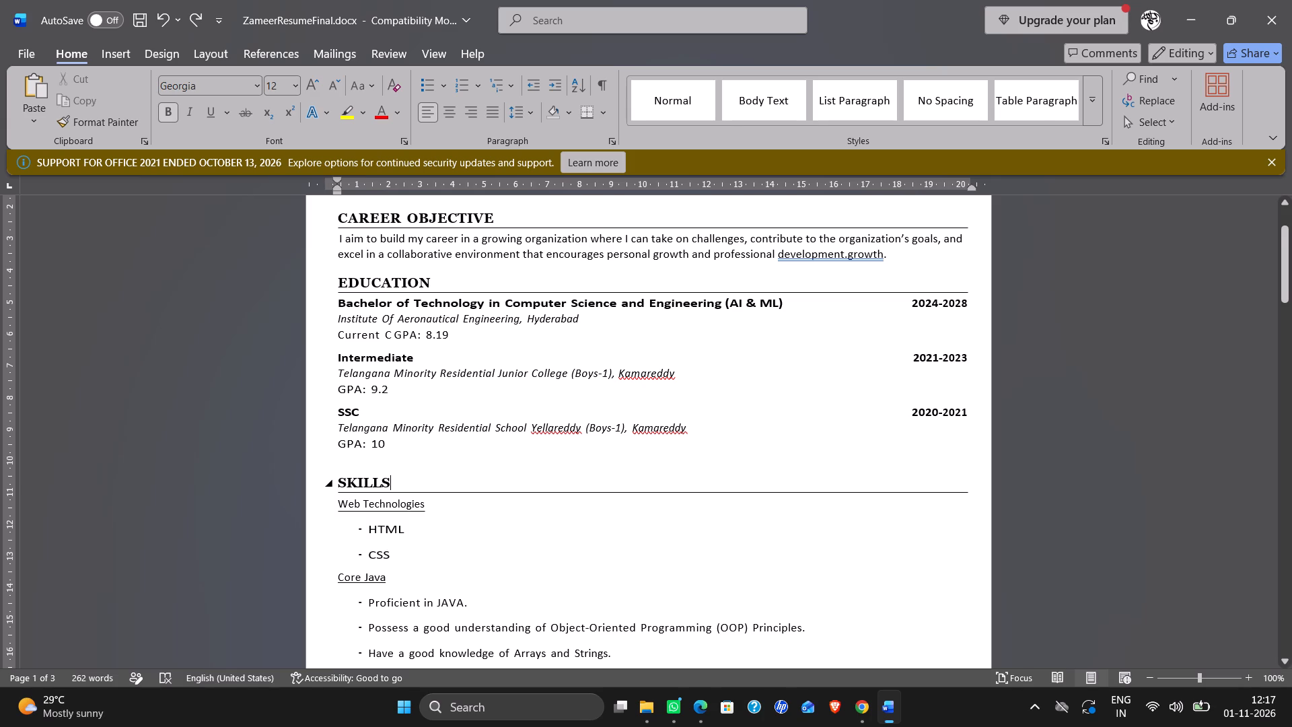
# Delete the HTML and CSS bullet items under Web Technologies in the SKILLS section, including their bullet markers.
pyautogui.scroll(-3, 437, 469)
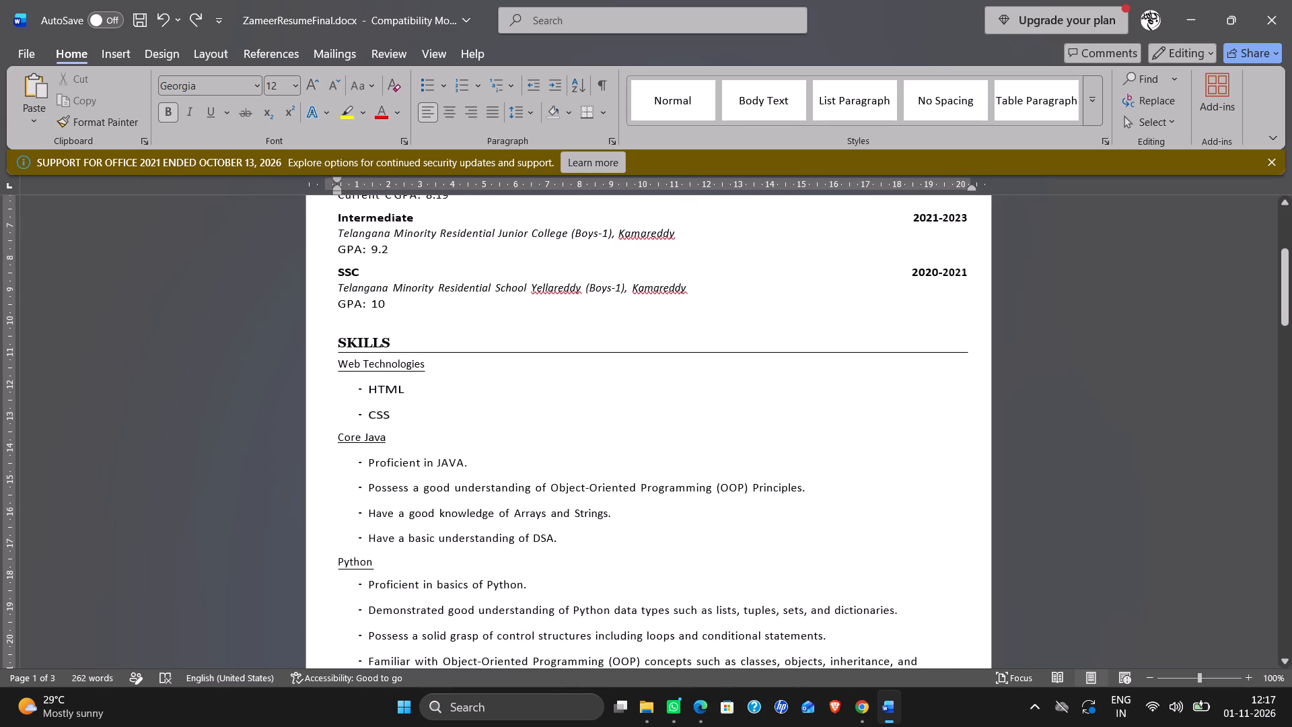
pyautogui.scroll(-1, 437, 469)
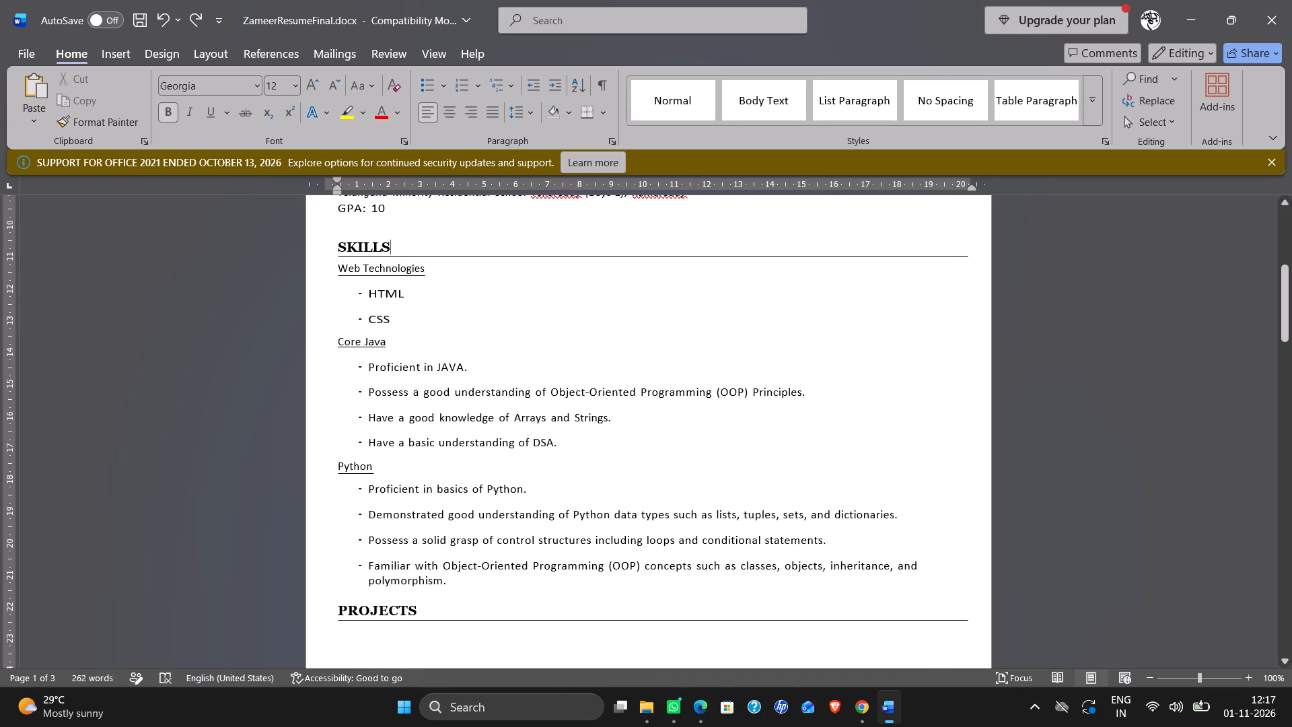
pyautogui.moveTo(395, 316); pyautogui.dragTo(380, 305)
pyautogui.moveTo(380, 305); pyautogui.dragTo(357, 291)
pyautogui.click(357, 291)
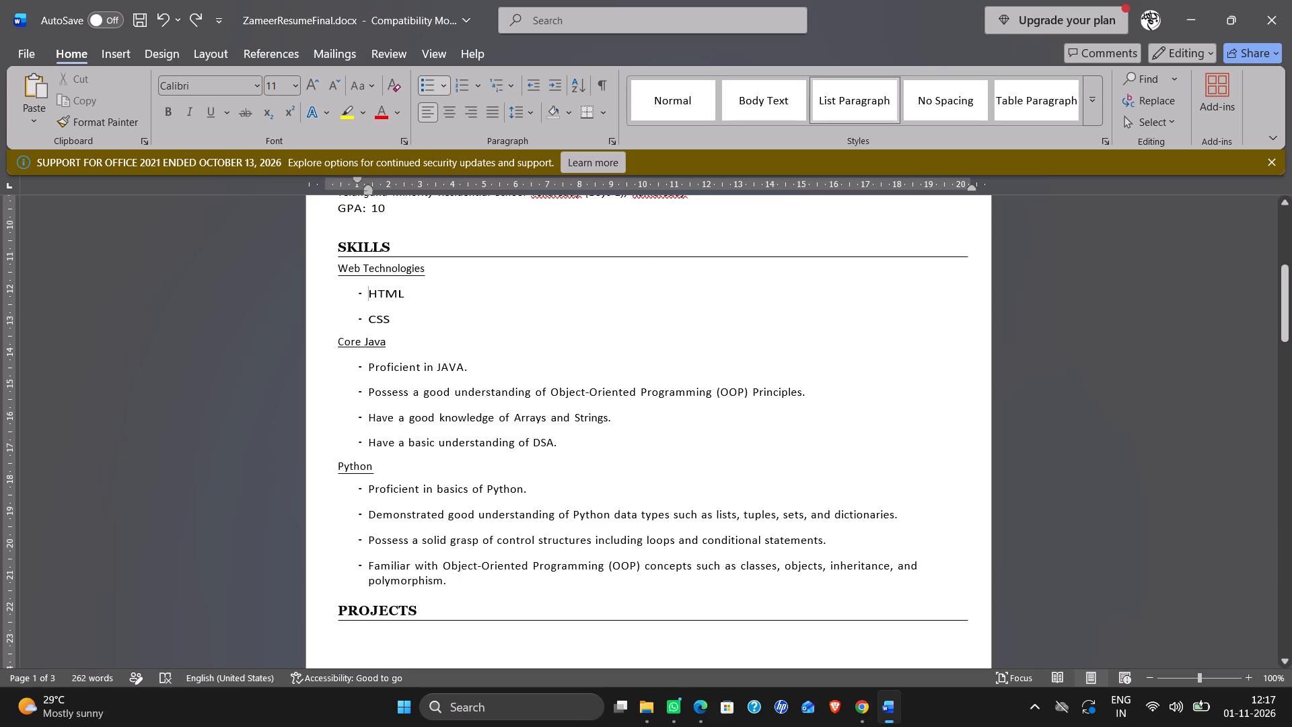
pyautogui.click(399, 315)
pyautogui.press('BackSpace')
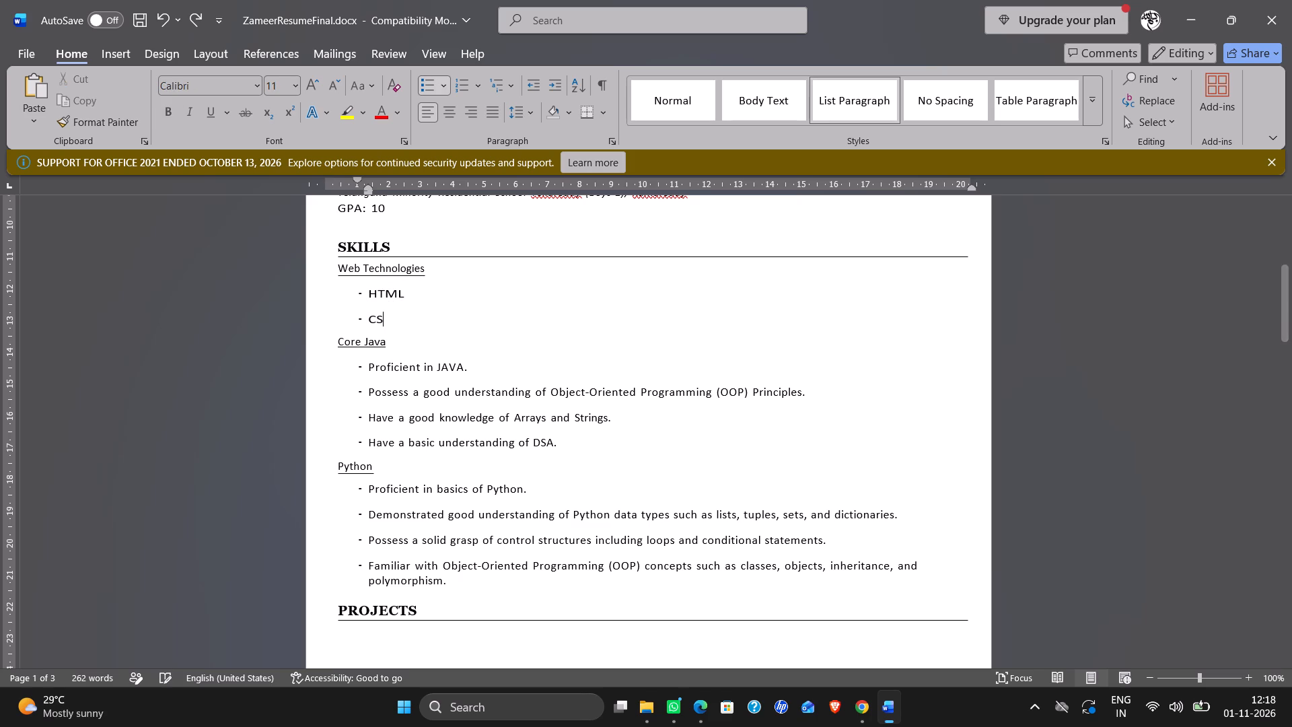
pyautogui.press('BackSpace')
pyautogui.press('BackSpace')
pyautogui.press('BackSpace')
pyautogui.press('BackSpace')
pyautogui.press('BackSpace')
pyautogui.press('BackSpace')
pyautogui.press('BackSpace')
pyautogui.press('BackSpace')
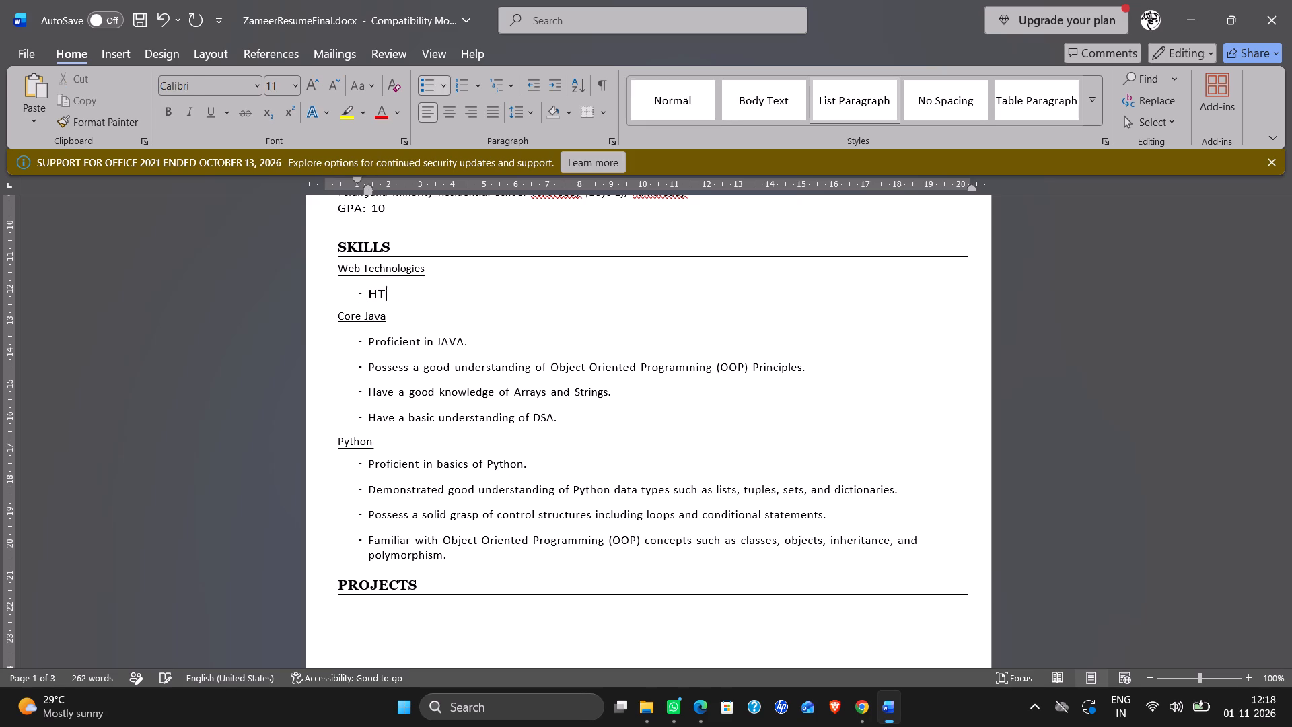
pyautogui.press('BackSpace')
pyautogui.press('BackSpace')
pyautogui.press('BackSpace')
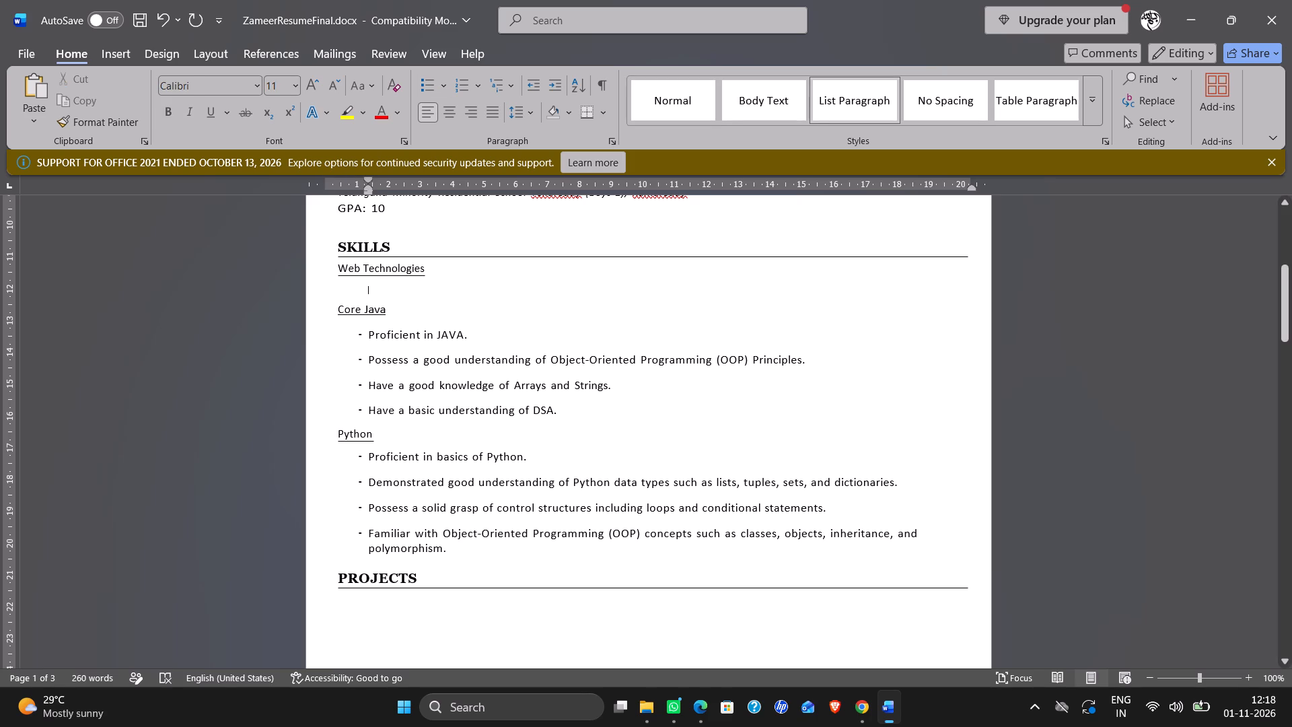
# Add "– HTML , CSS" after the Web Technologies label on the same line.
pyautogui.click(479, 265)
pyautogui.press('space')
pyautogui.press('Tab')
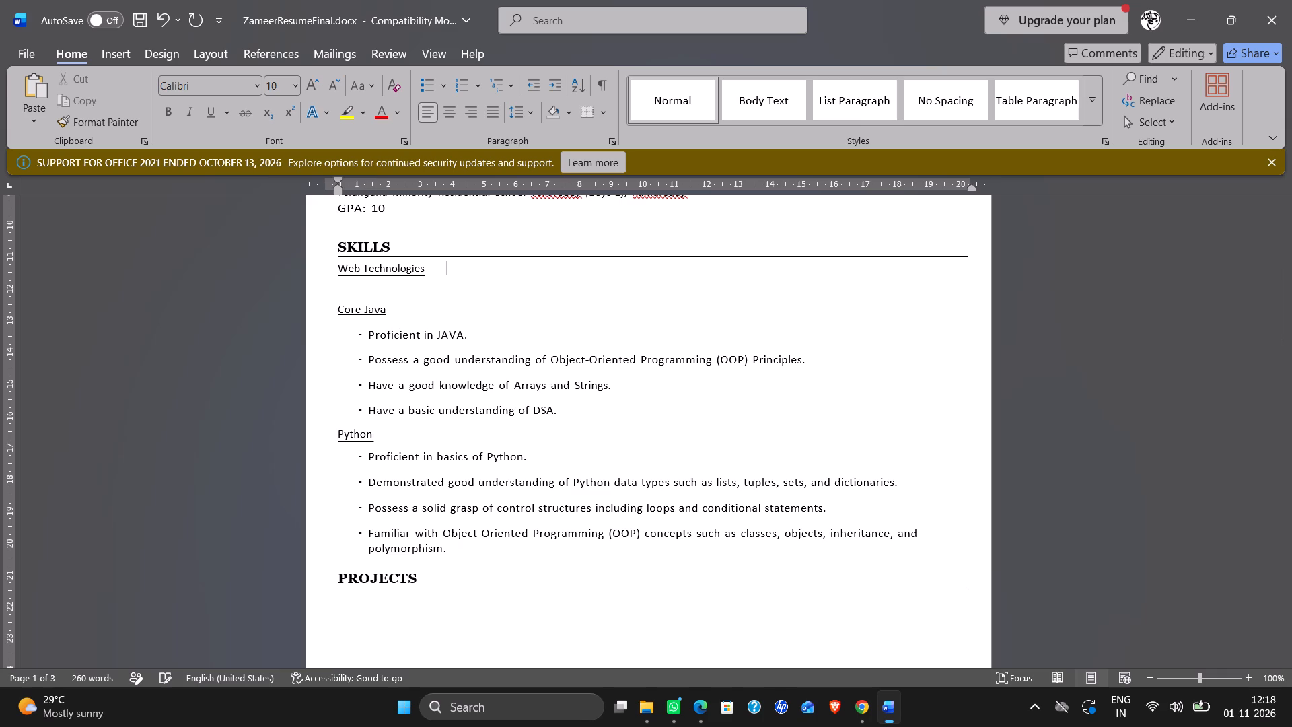
pyautogui.press('BackSpace')
pyautogui.write('-')
pyautogui.press('space')
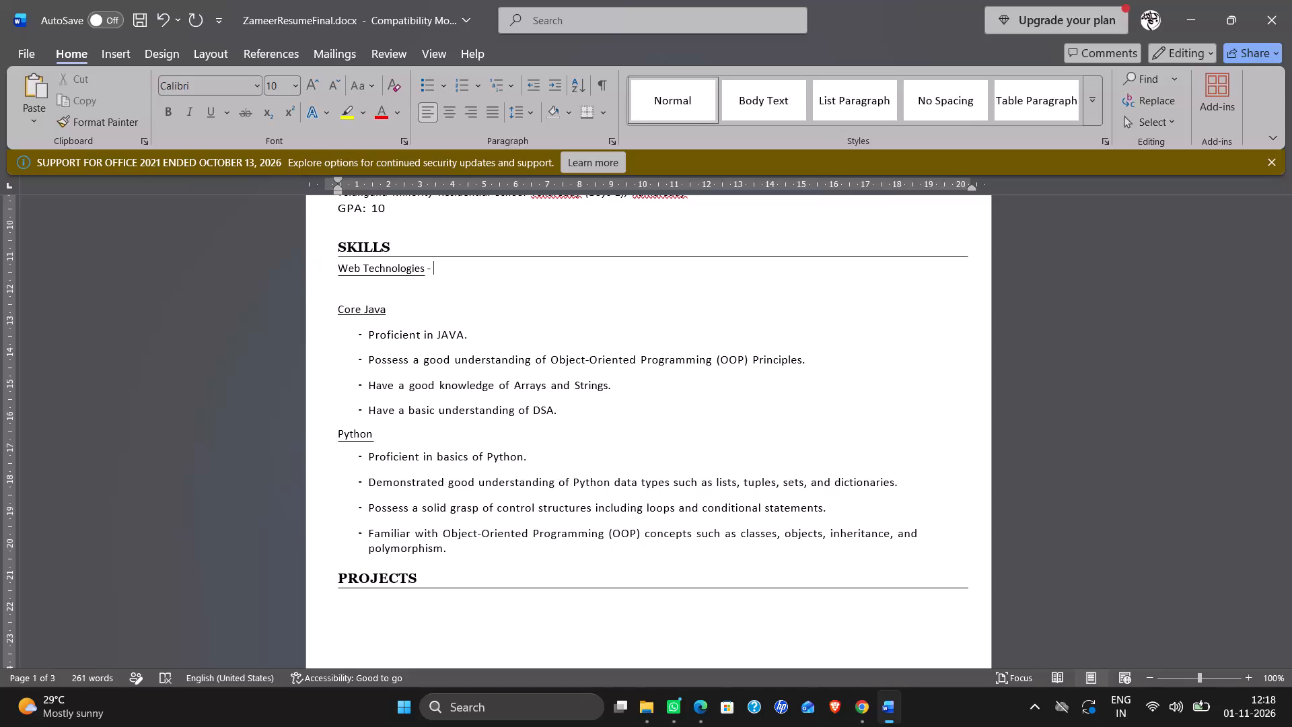
pyautogui.write('HTML')
pyautogui.press('space')
pyautogui.write(', CSS')
pyautogui.press('space')
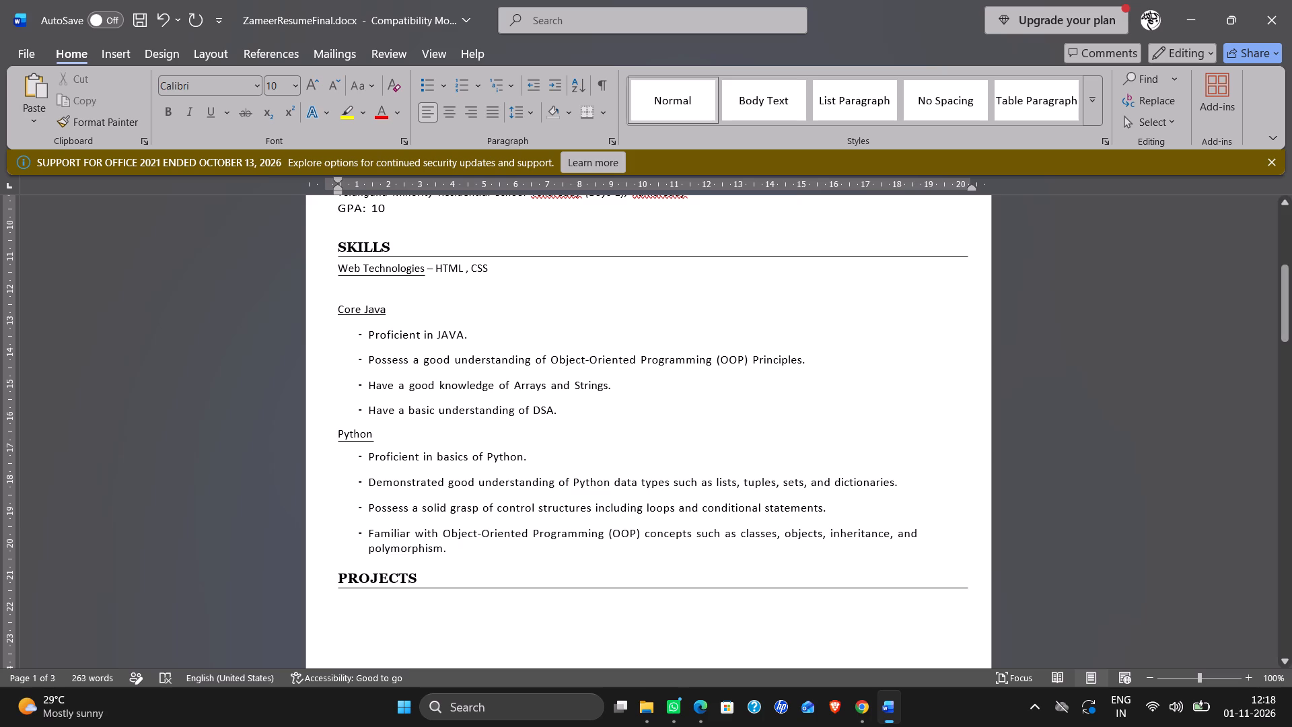
# Remove the extra space before the comma between HTML and CSS on the Web Technologies line.
pyautogui.click(453, 306)
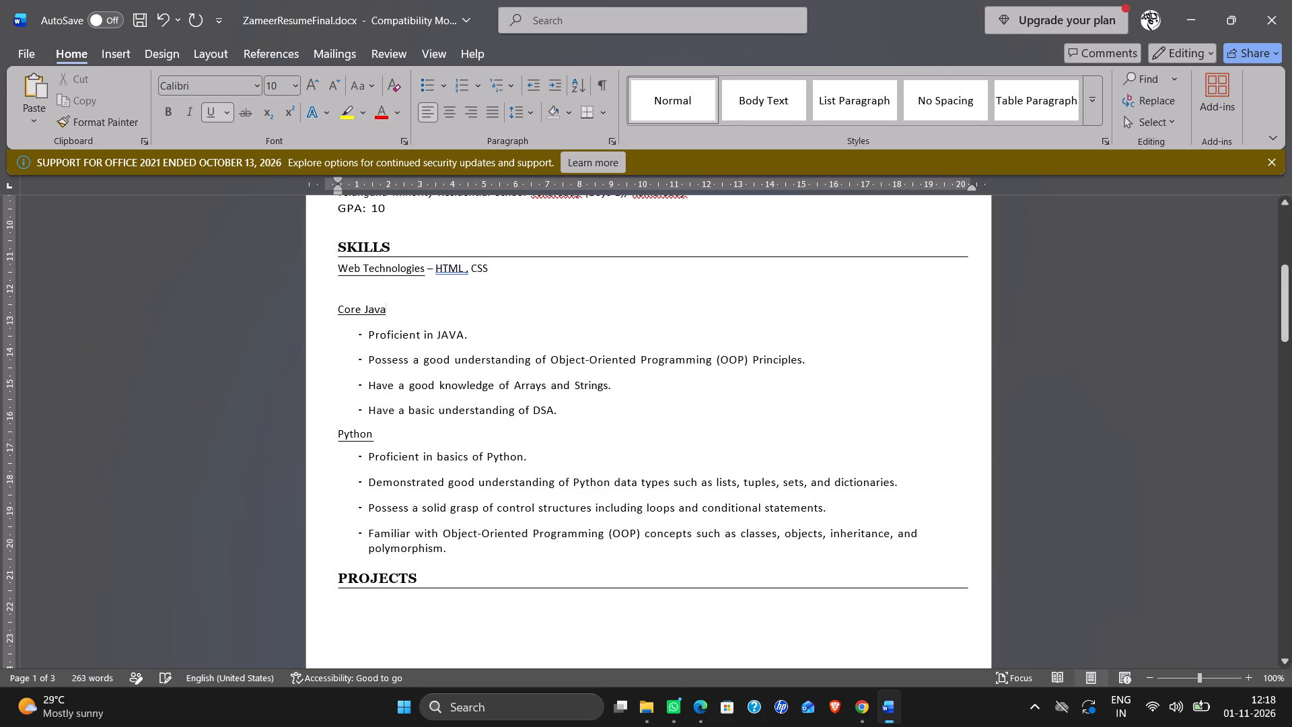
pyautogui.click(390, 285)
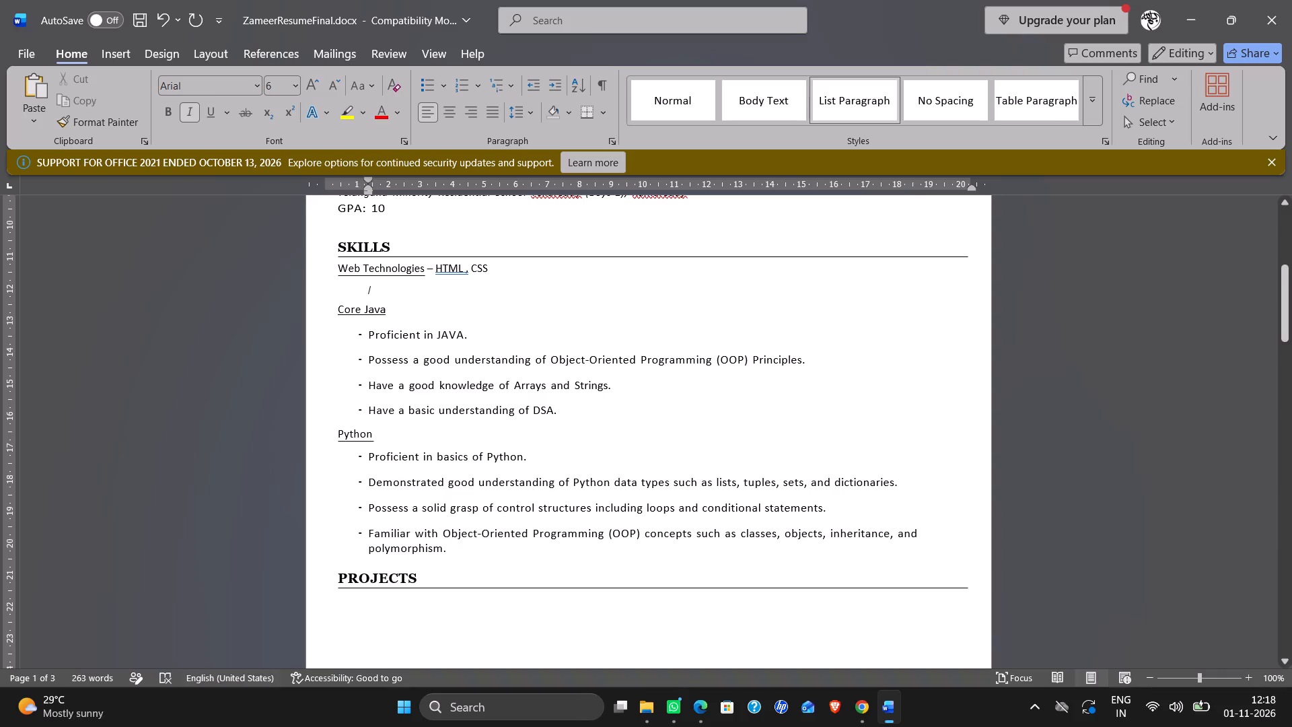
pyautogui.click(468, 270)
pyautogui.click(464, 267)
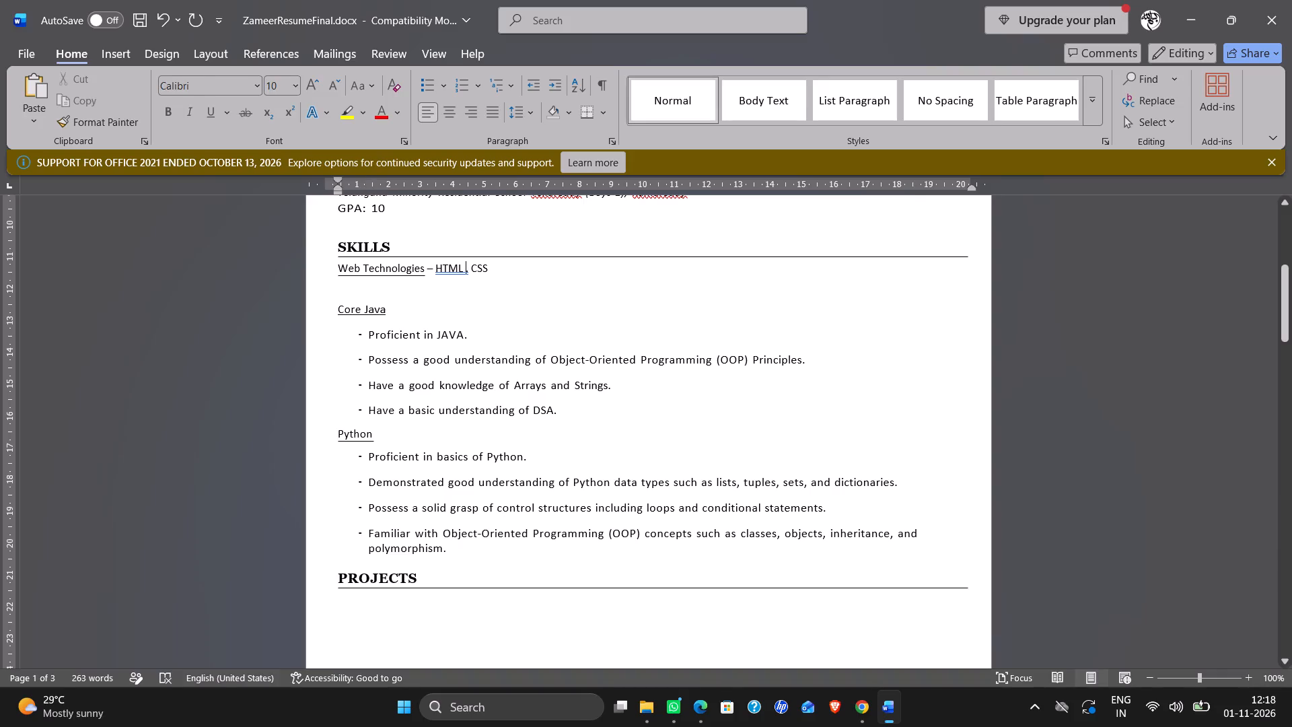
pyautogui.press('BackSpace')
pyautogui.click(470, 309)
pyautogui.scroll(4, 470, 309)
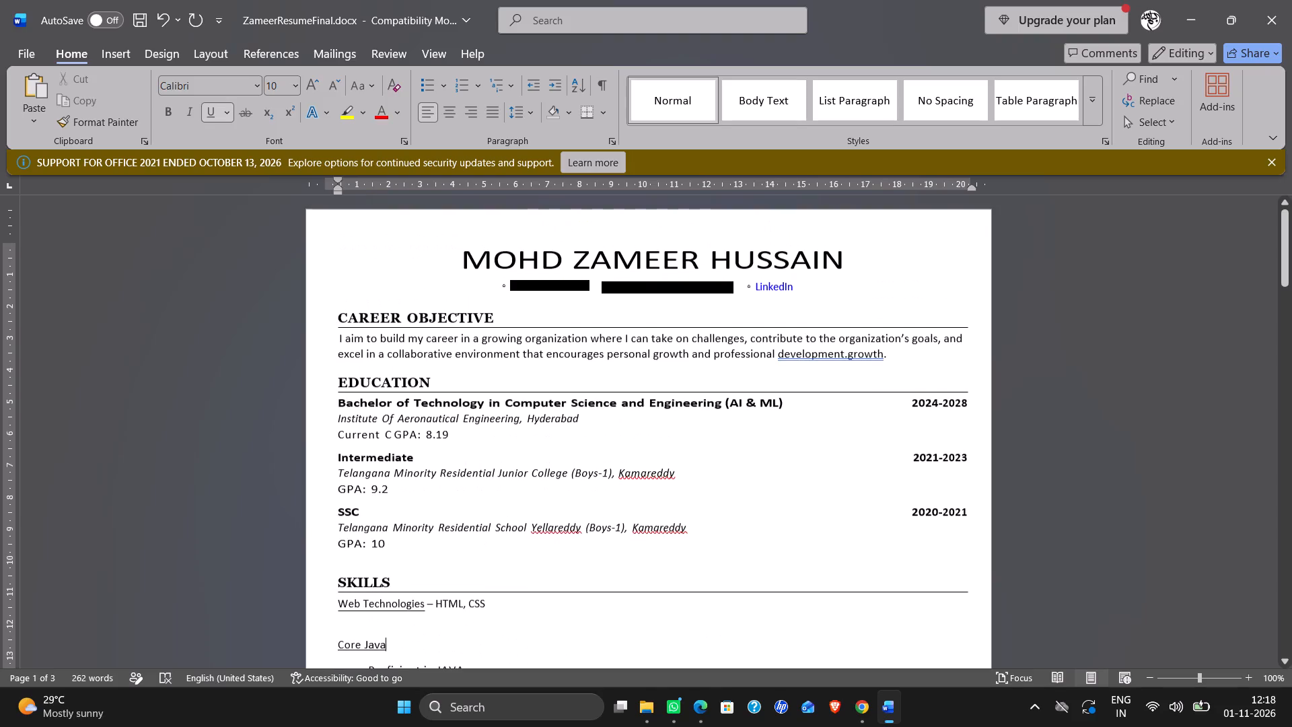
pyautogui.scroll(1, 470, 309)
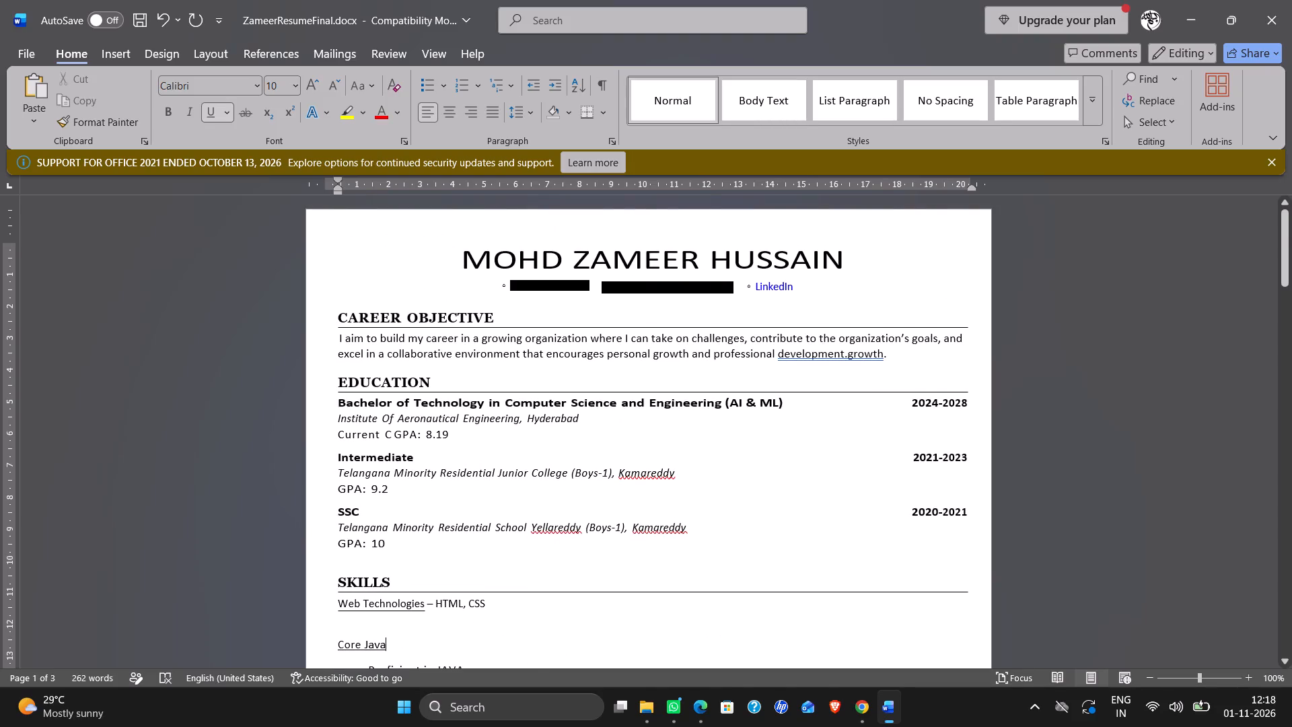
# Remove the blank line between the Web Technologies line and the Core Java label in the SKILLS section.
pyautogui.scroll(-2, 470, 309)
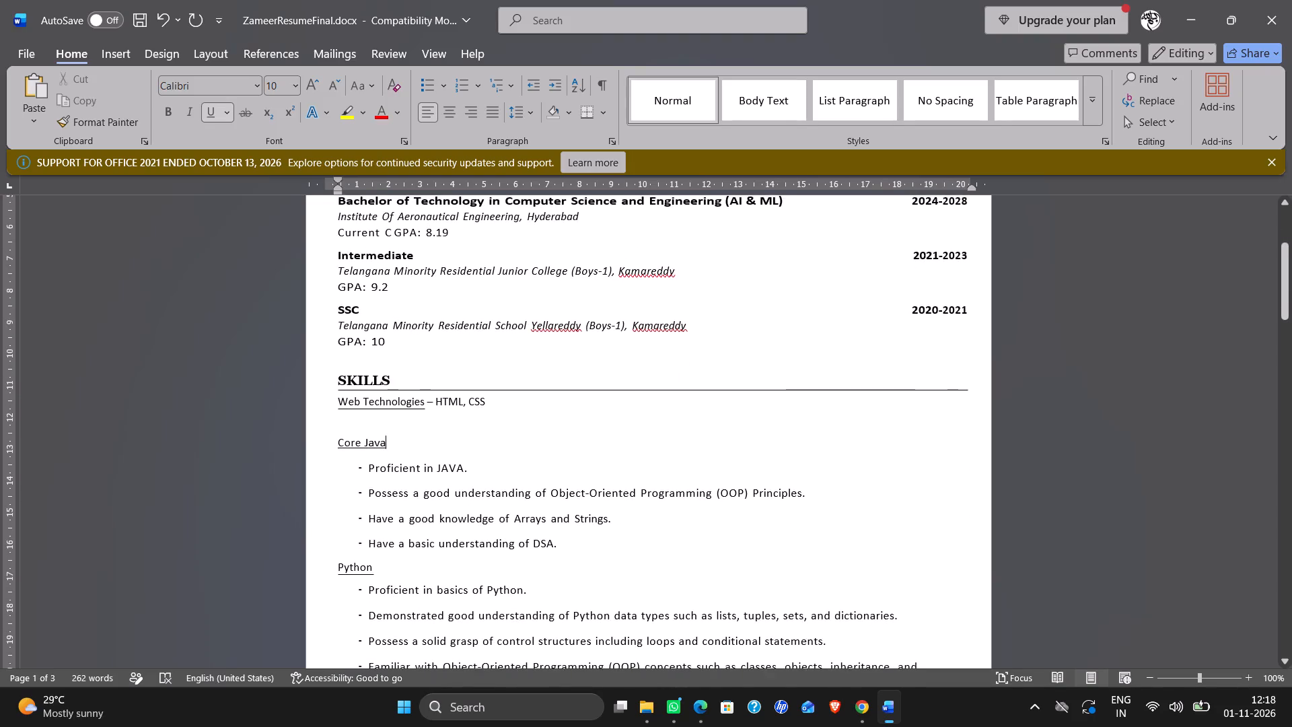
pyautogui.scroll(-2, 470, 309)
pyautogui.scroll(1, 470, 309)
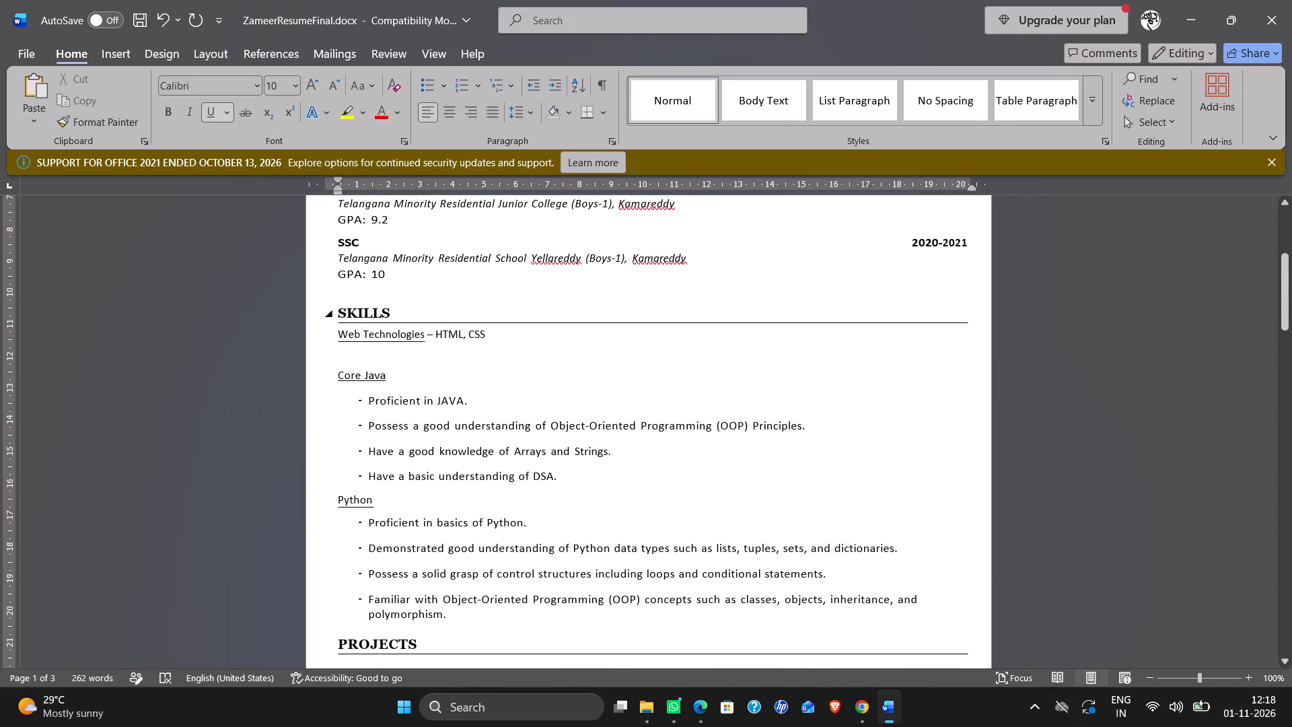
pyautogui.scroll(-1, 443, 359)
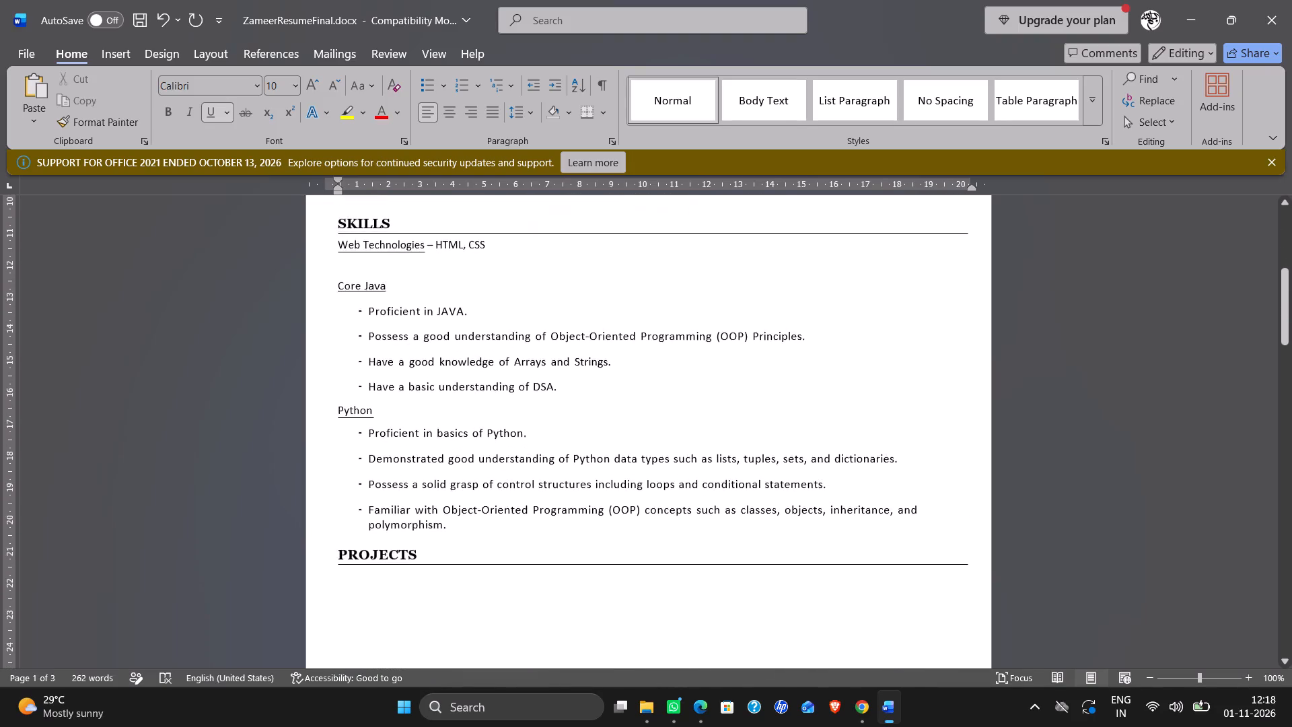
pyautogui.scroll(-1, 443, 359)
pyautogui.scroll(2, 443, 359)
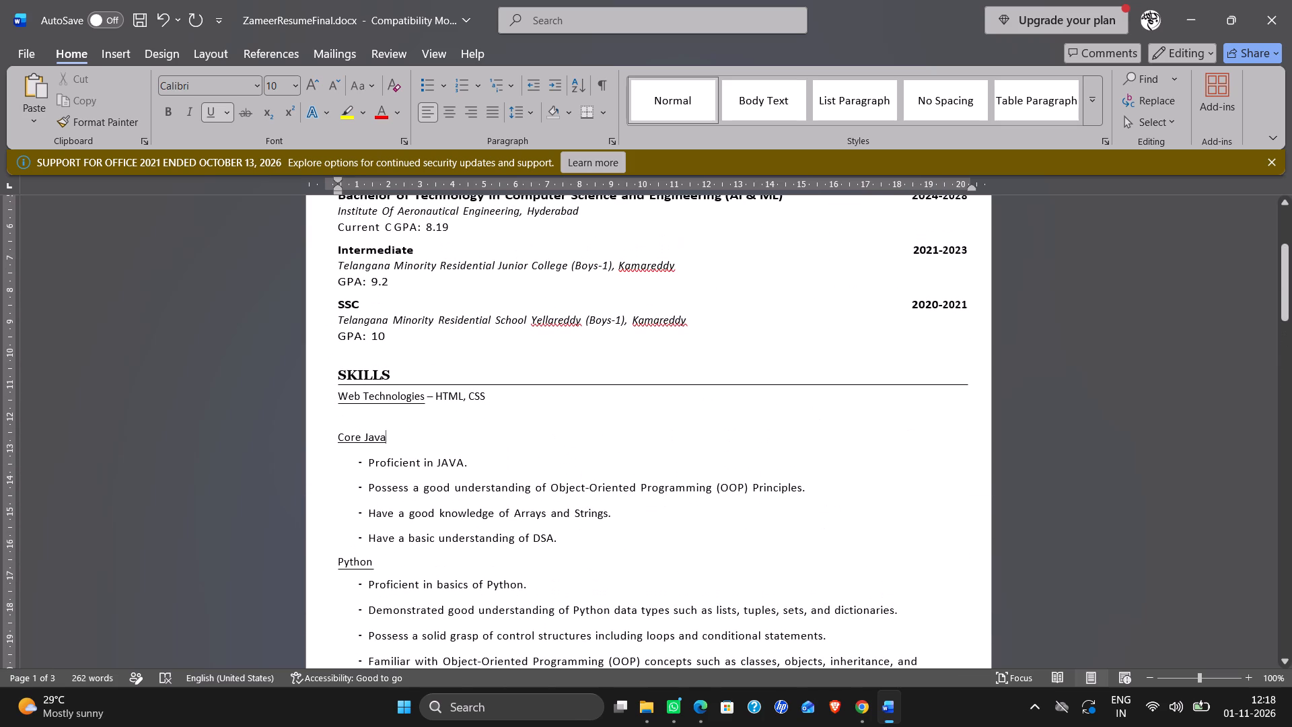
pyautogui.click(387, 420)
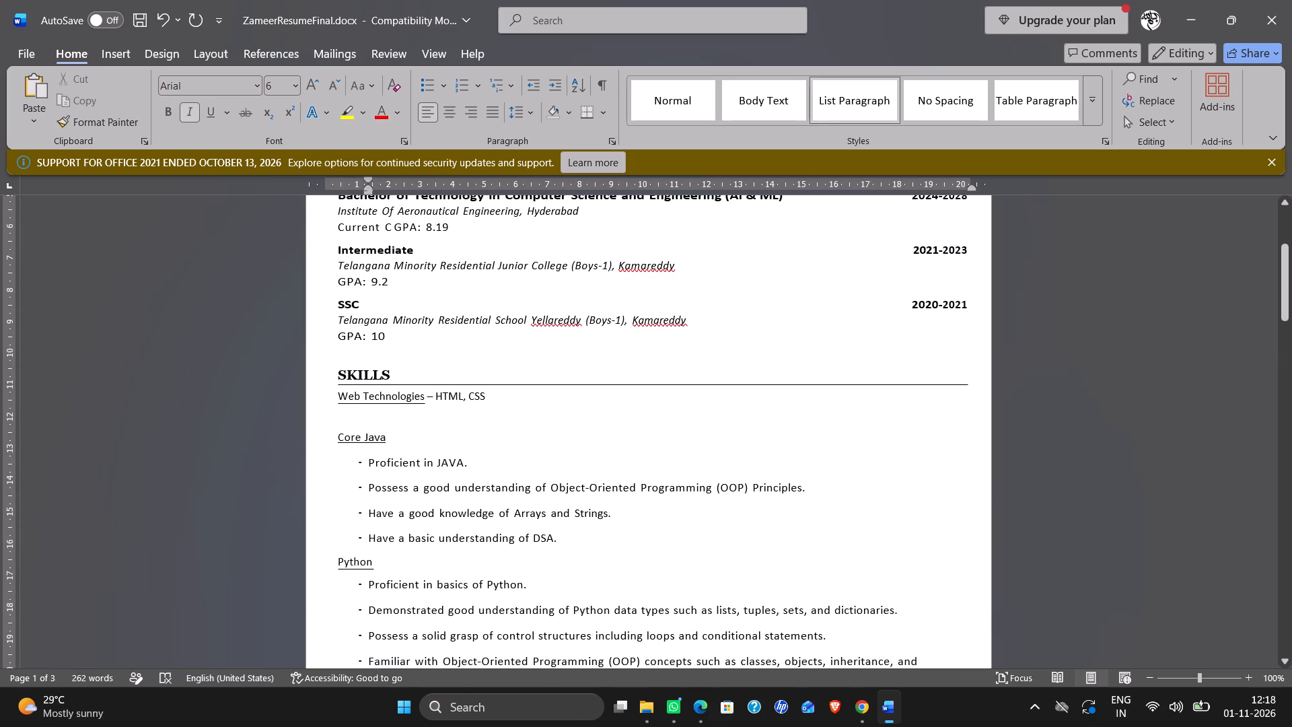
pyautogui.press('BackSpace')
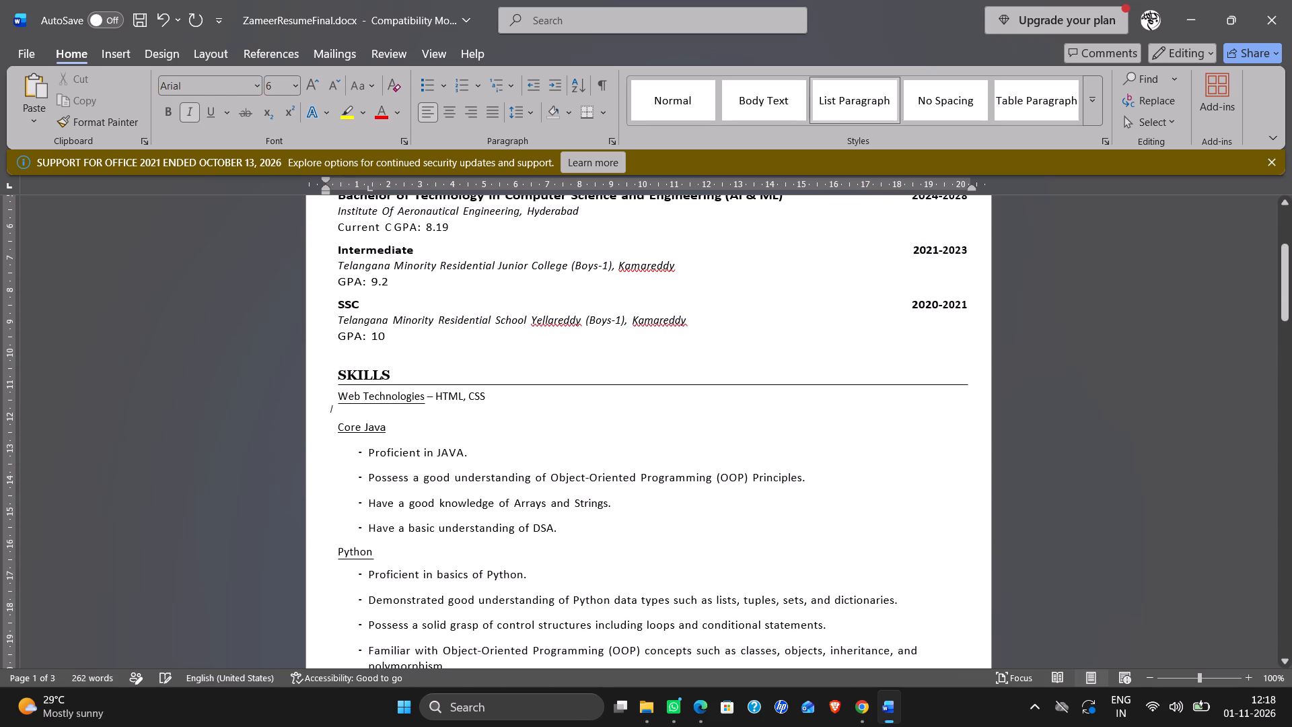
pyautogui.press('BackSpace')
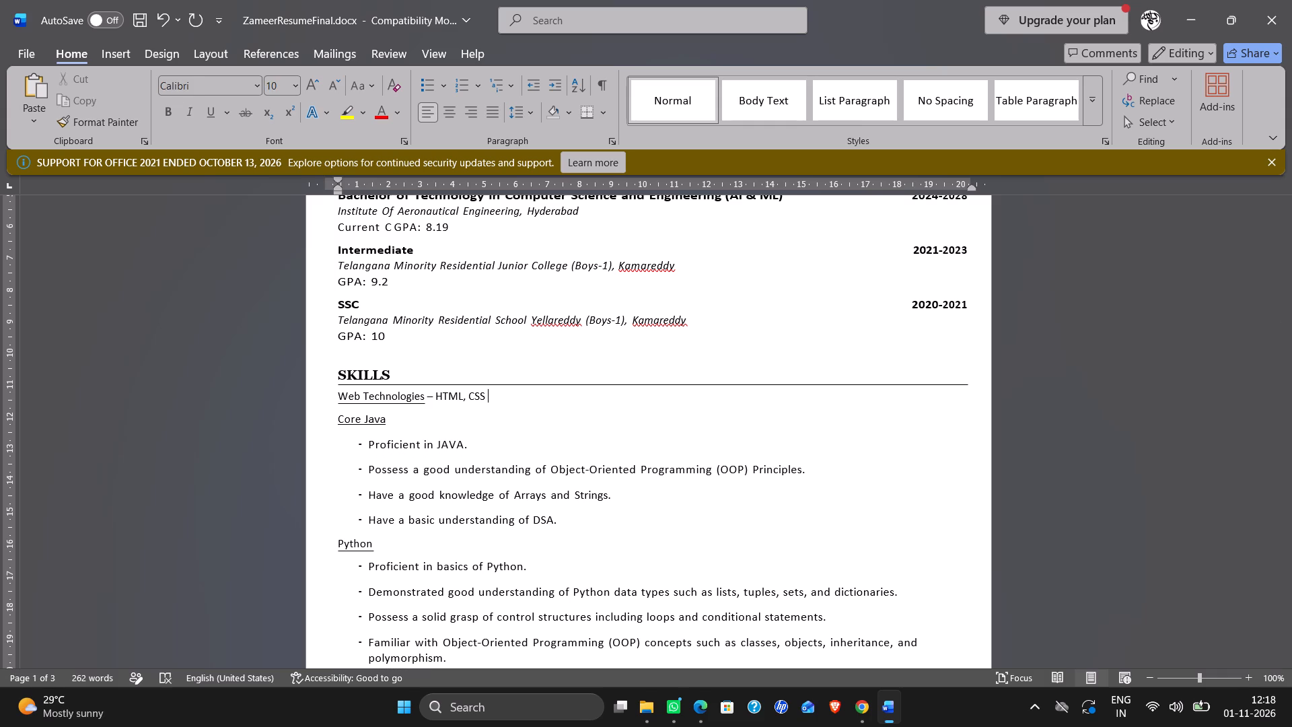
# Review the resume's layout and spacing across all pages, from EDUCATION and SKILLS through PROJECTS, ACHIEVEMENTS and DECLARATION.
pyautogui.scroll(-1, 403, 438)
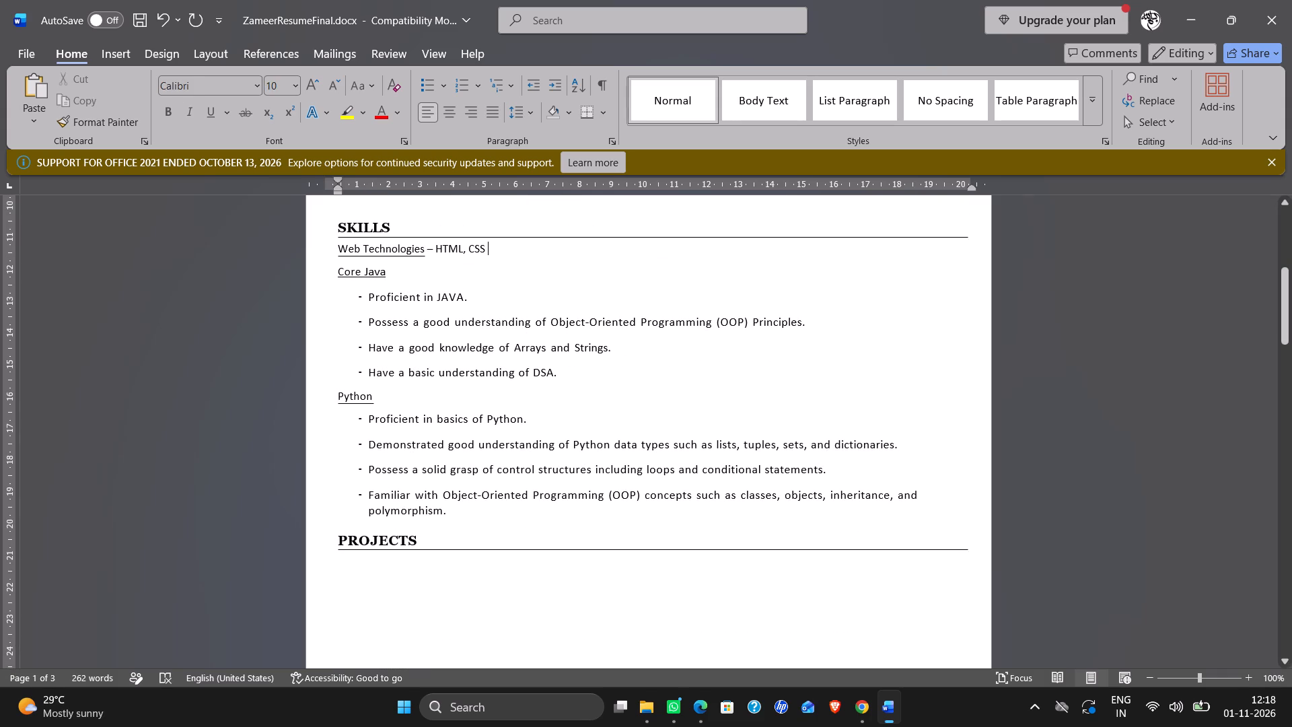
pyautogui.scroll(-1, 403, 438)
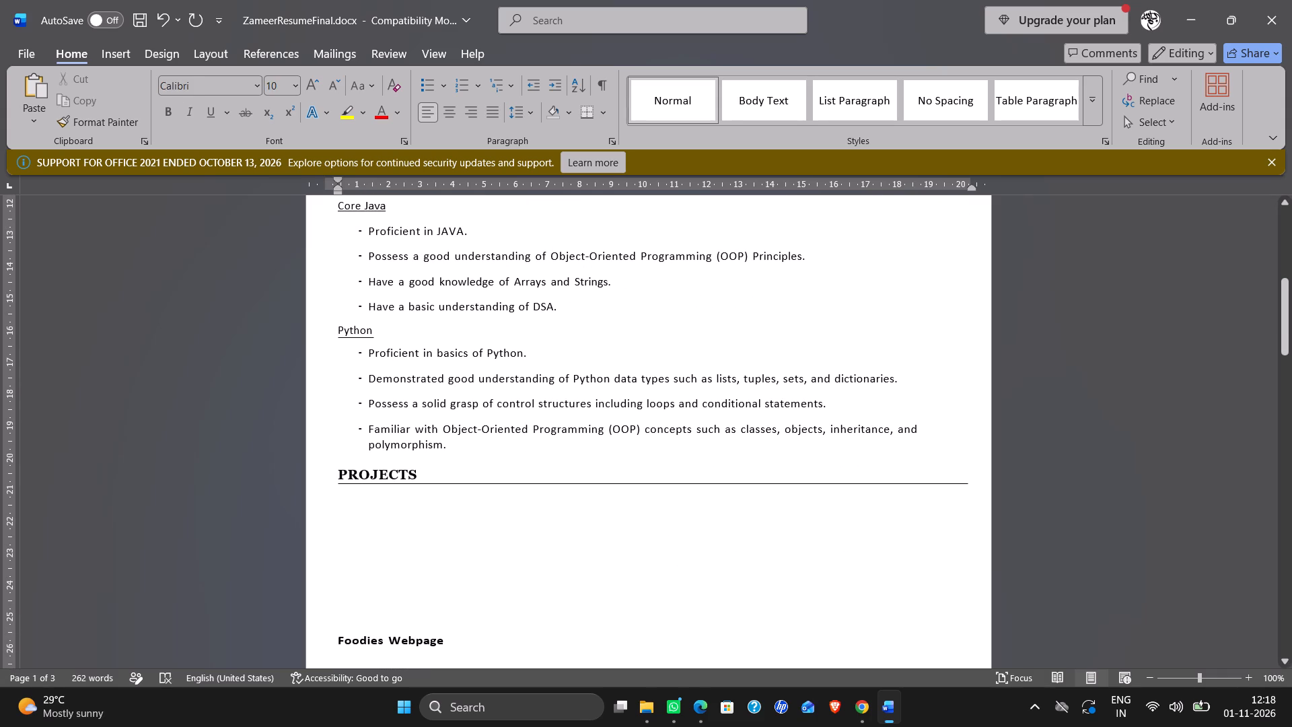
pyautogui.scroll(2, 403, 438)
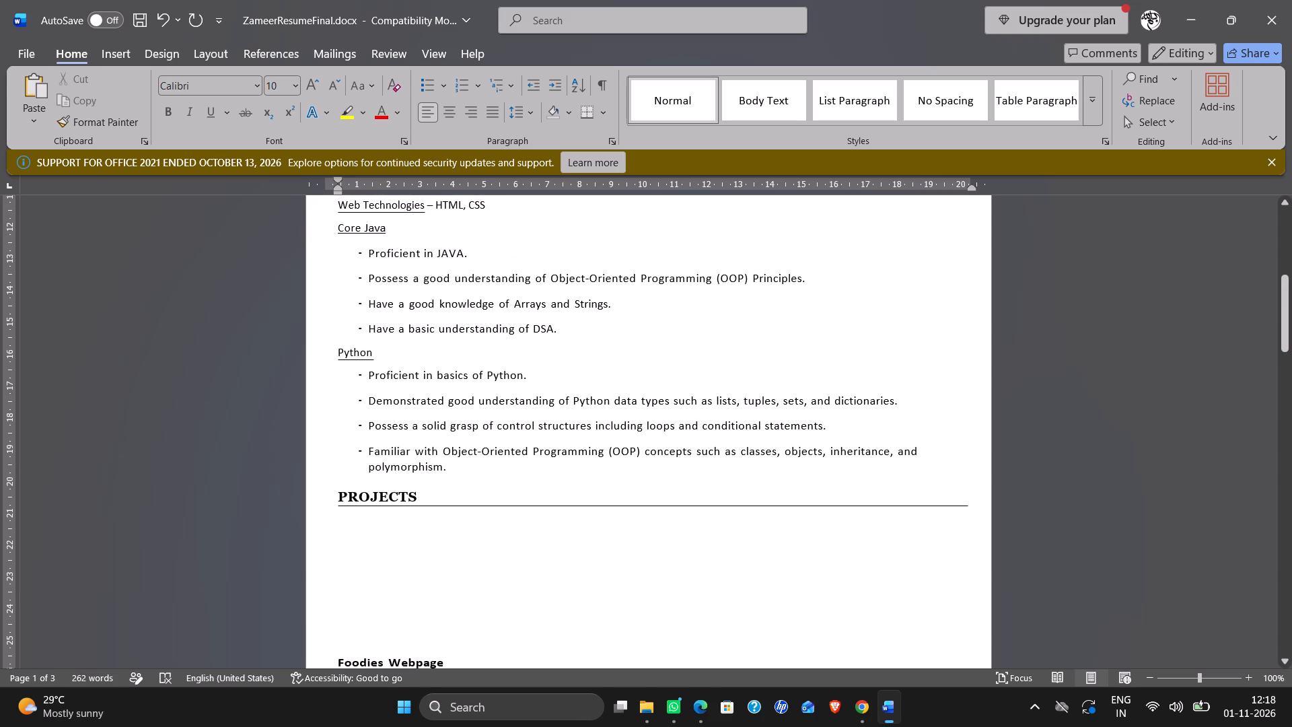
pyautogui.scroll(1, 403, 438)
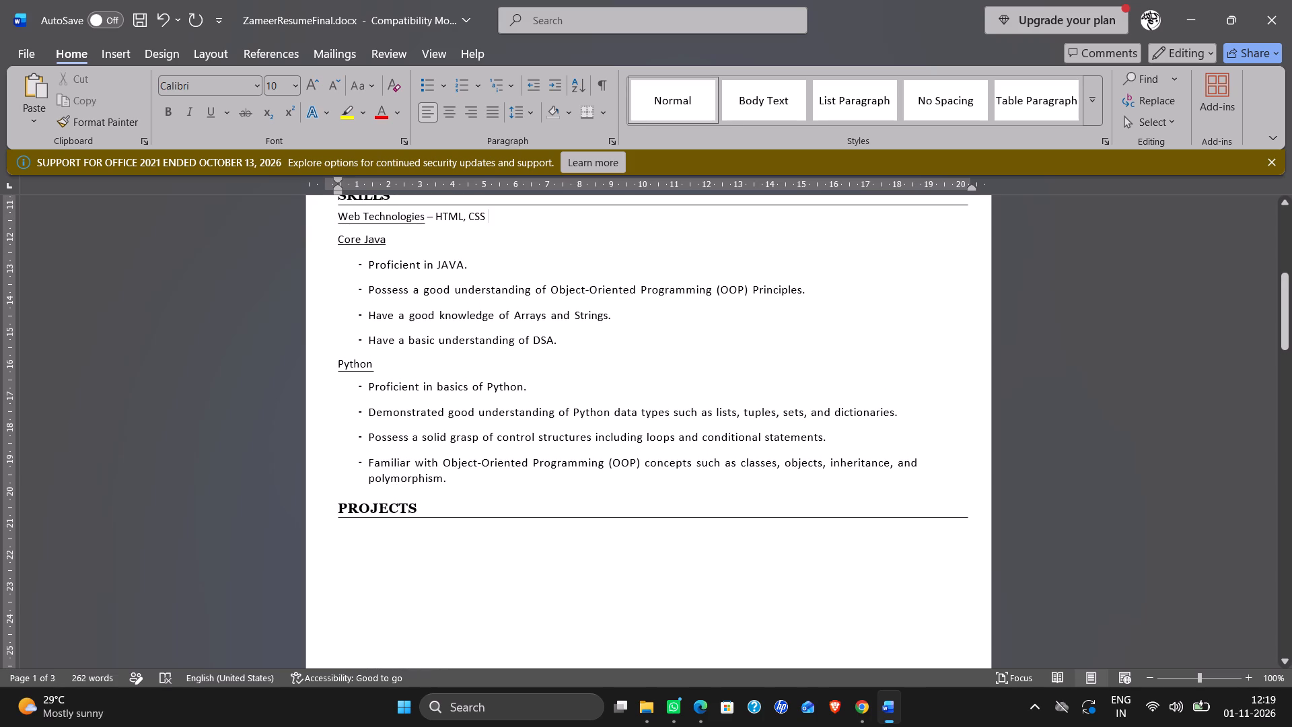
pyautogui.scroll(1, 403, 438)
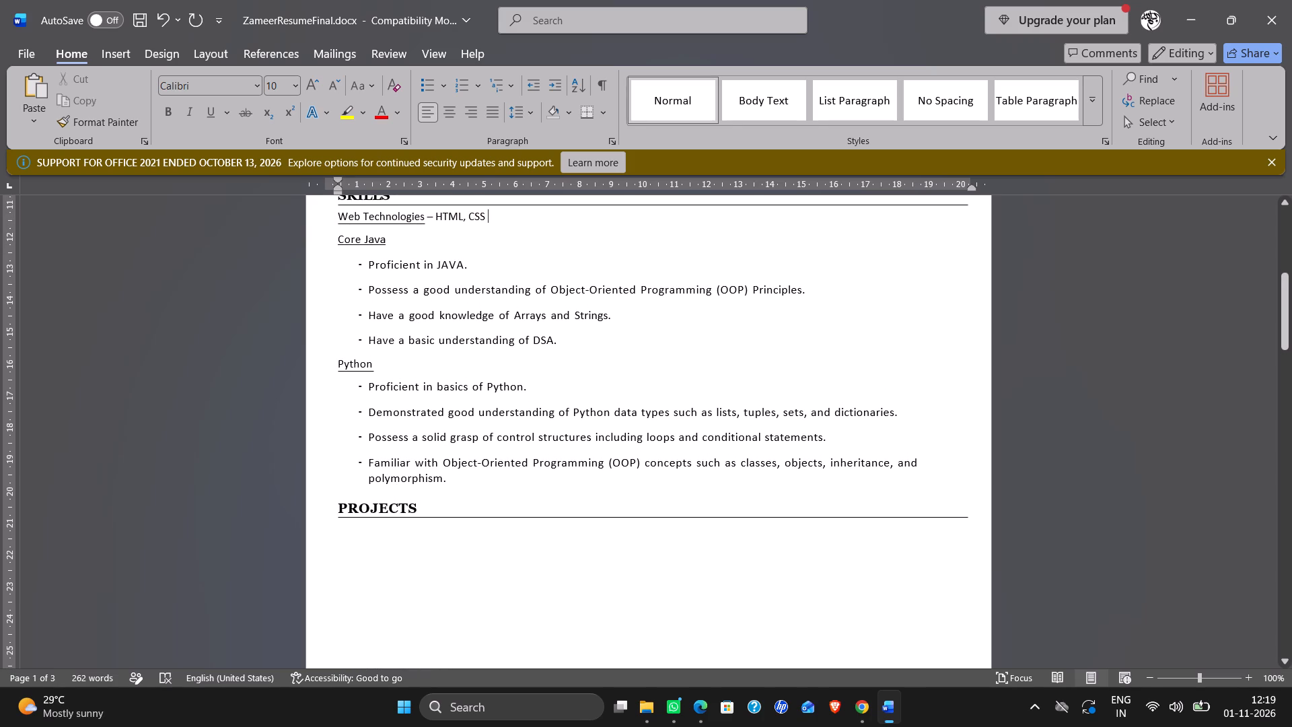
pyautogui.click(552, 386)
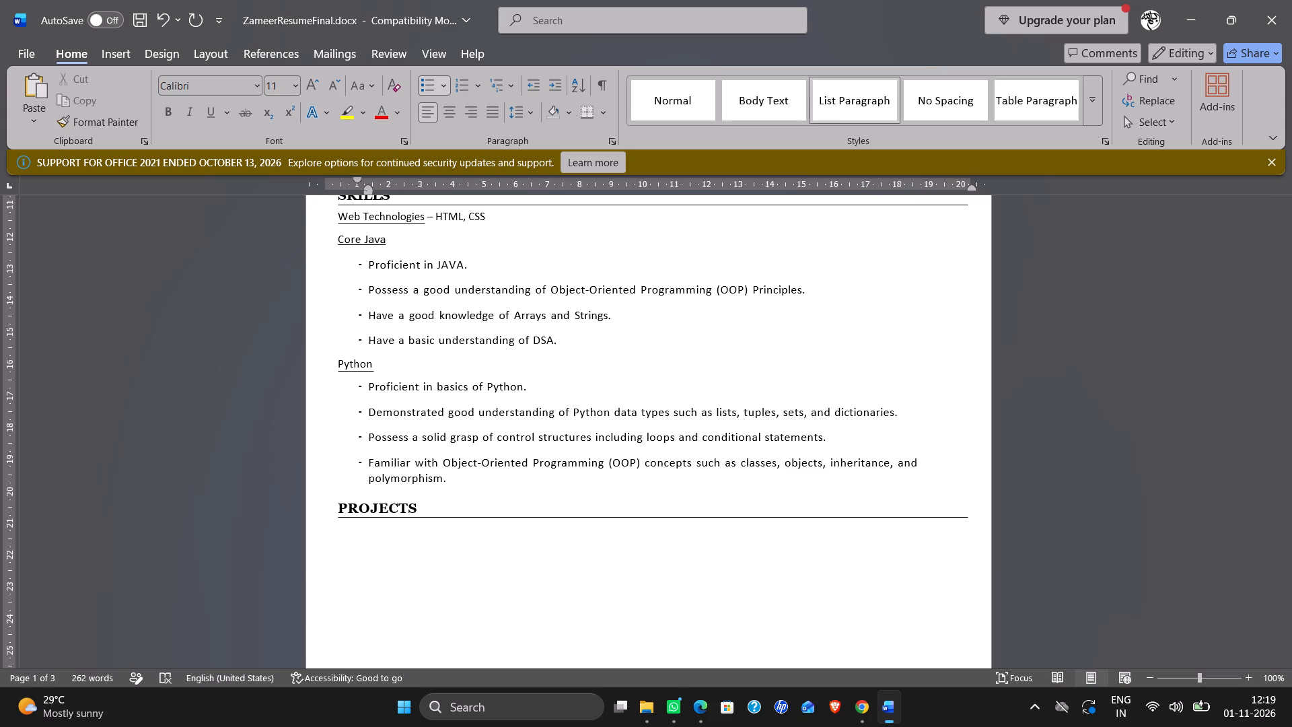
pyautogui.scroll(-1, 534, 459)
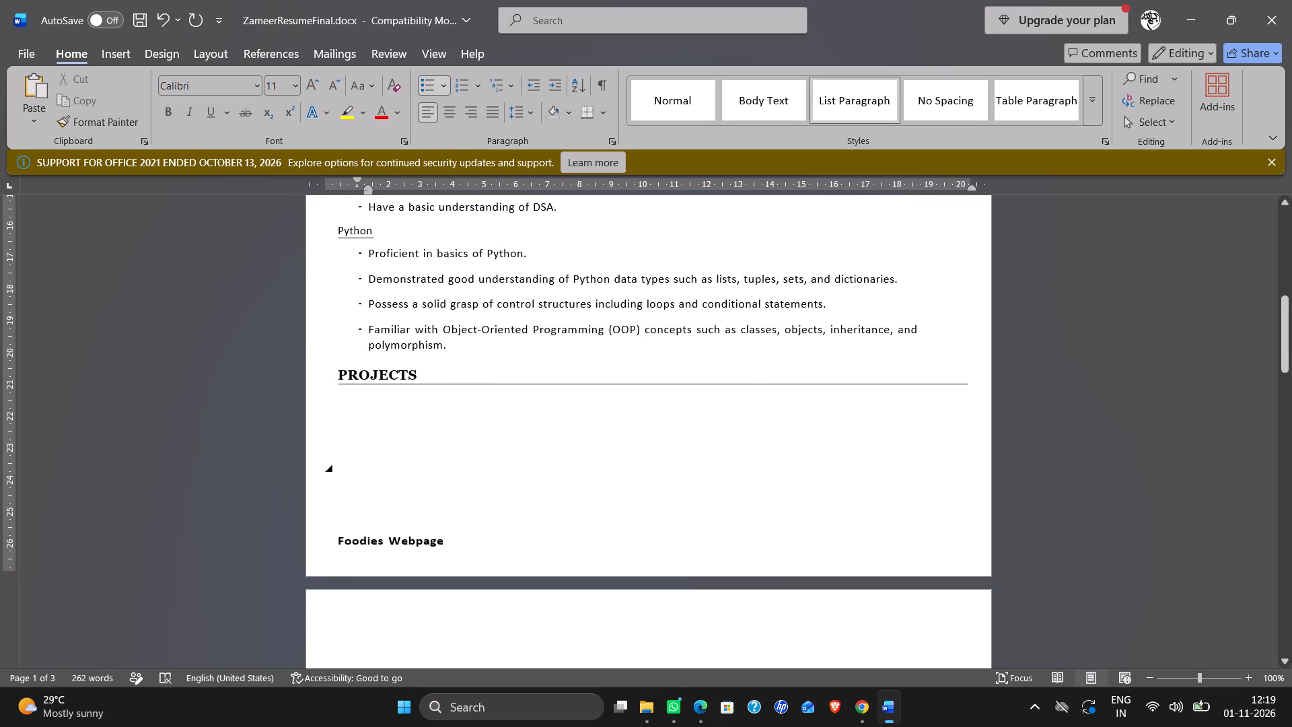
pyautogui.scroll(-5, 568, 527)
pyautogui.scroll(6, 568, 527)
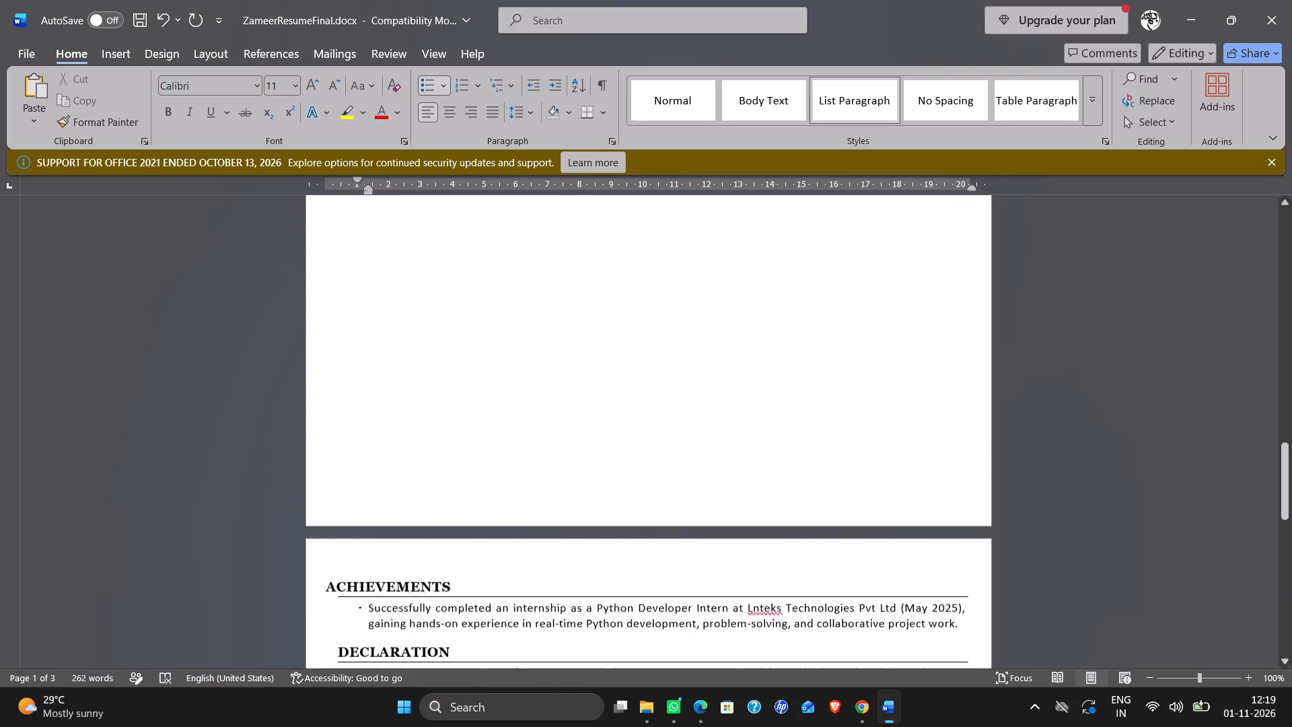
pyautogui.scroll(7, 568, 527)
pyautogui.scroll(-12, 568, 527)
pyautogui.scroll(1, 568, 527)
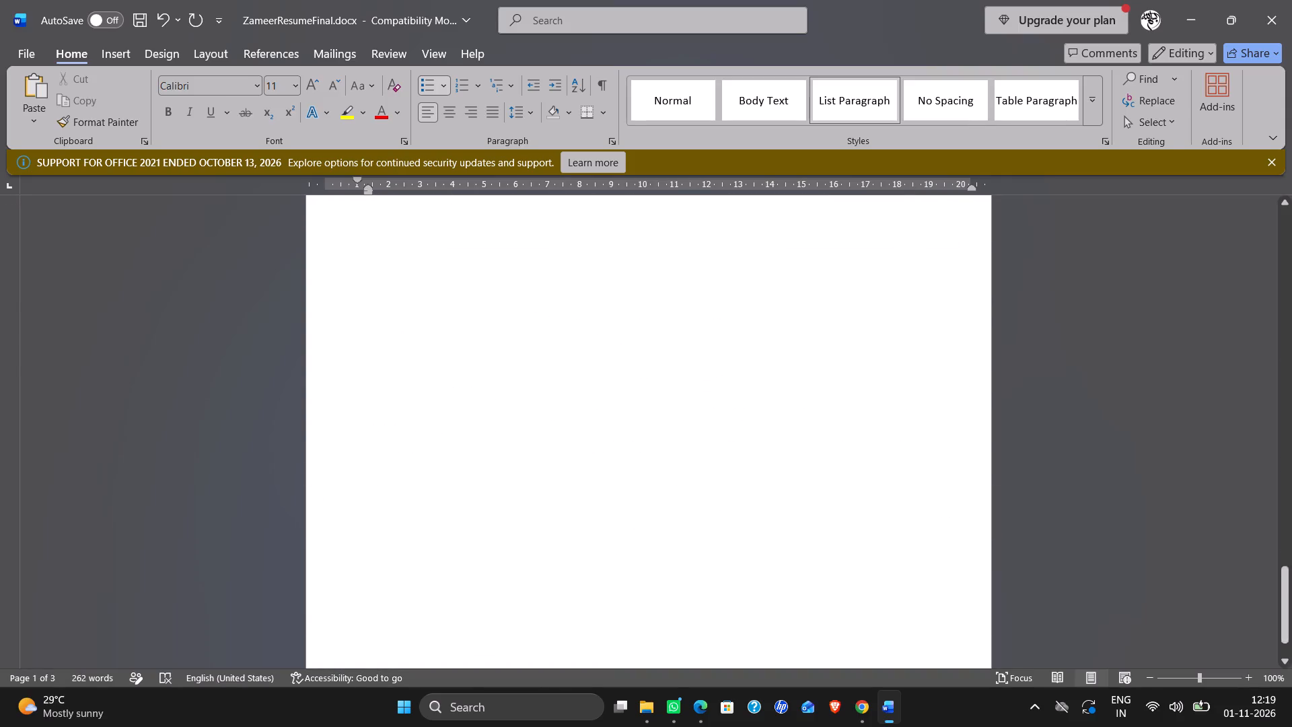
pyautogui.scroll(-3, 568, 527)
pyautogui.scroll(5, 568, 527)
pyautogui.scroll(-4, 568, 527)
pyautogui.scroll(1, 568, 527)
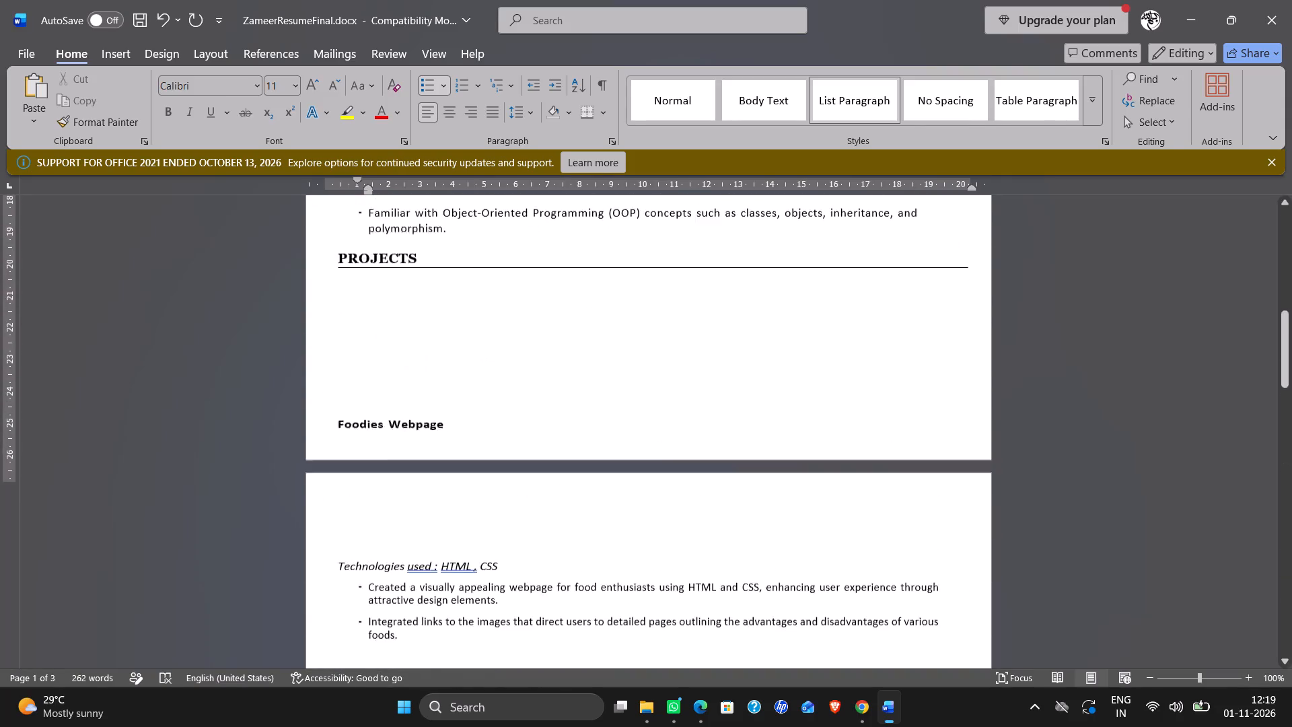
pyautogui.scroll(4, 568, 527)
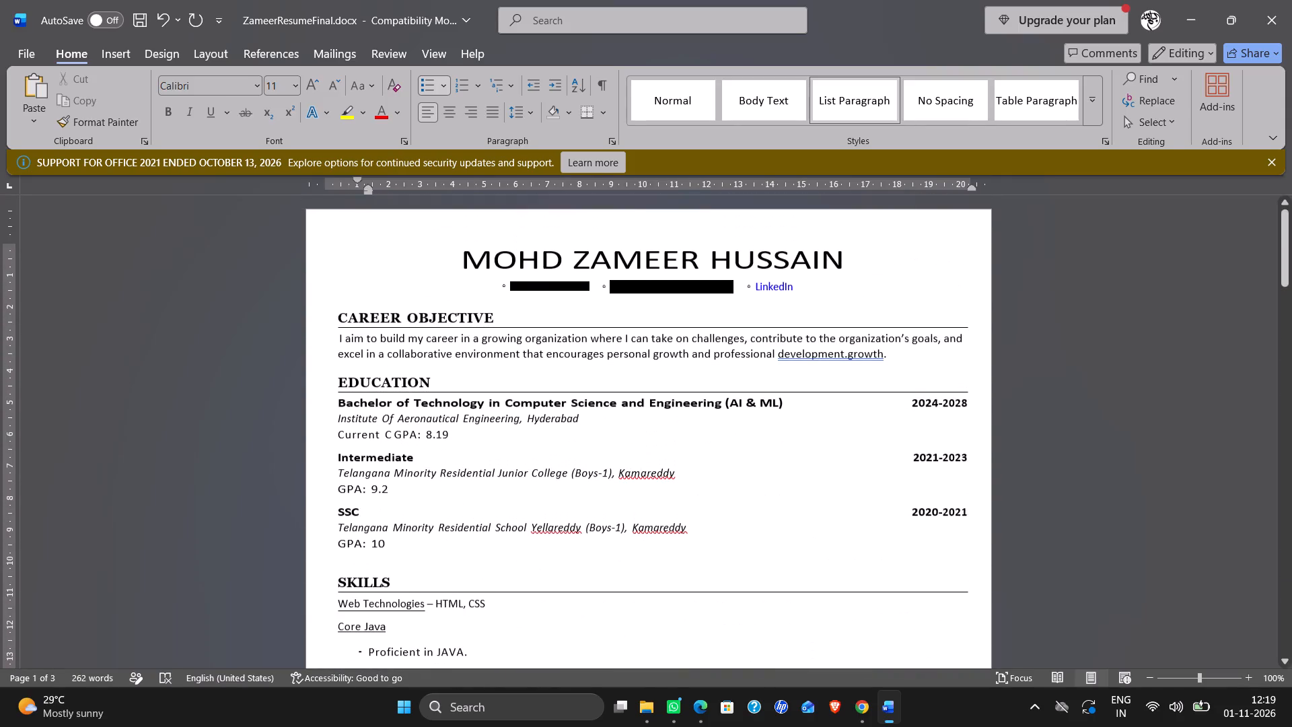
pyautogui.scroll(-5, 568, 527)
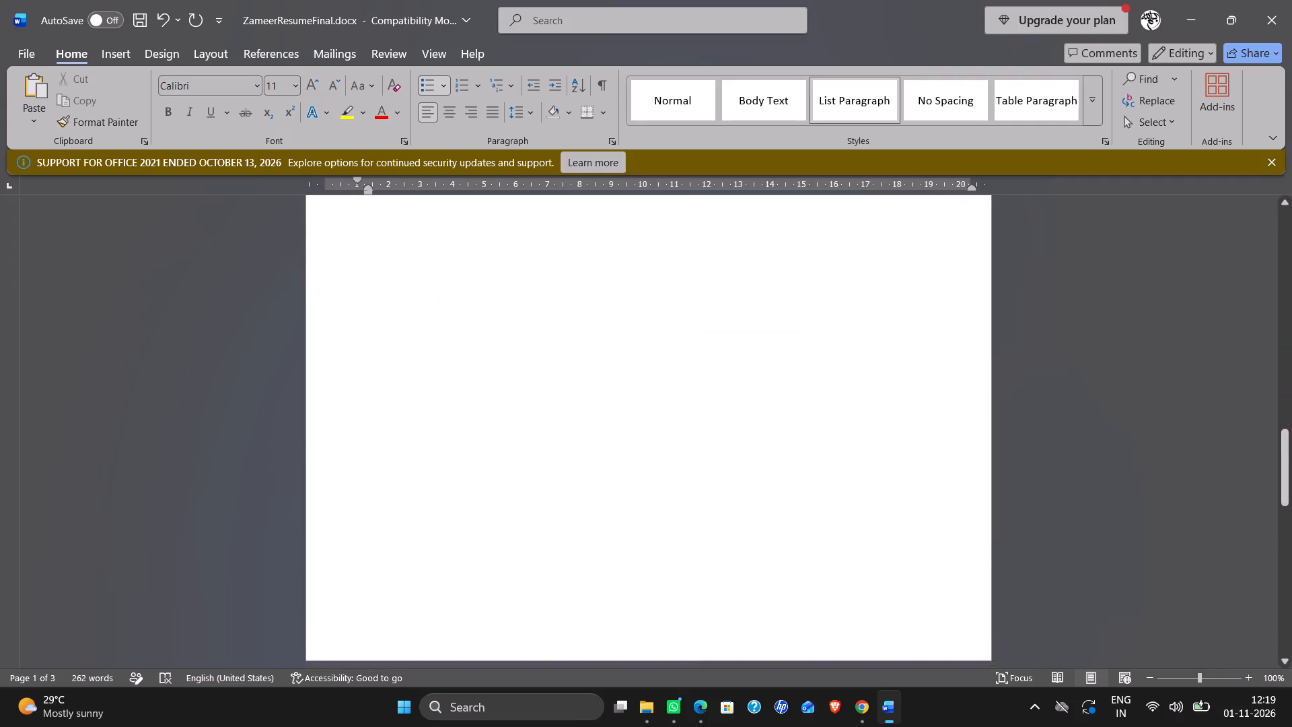
pyautogui.scroll(-2, 568, 527)
pyautogui.scroll(6, 568, 527)
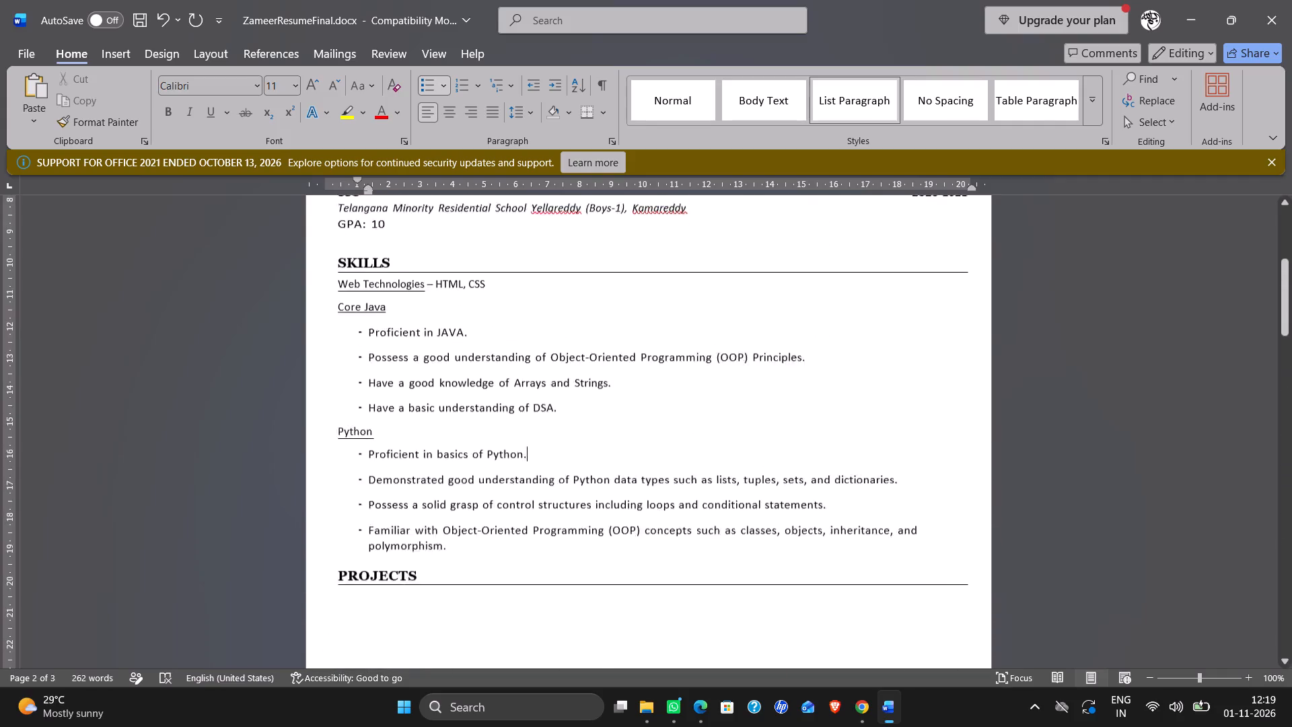
pyautogui.scroll(-1, 568, 527)
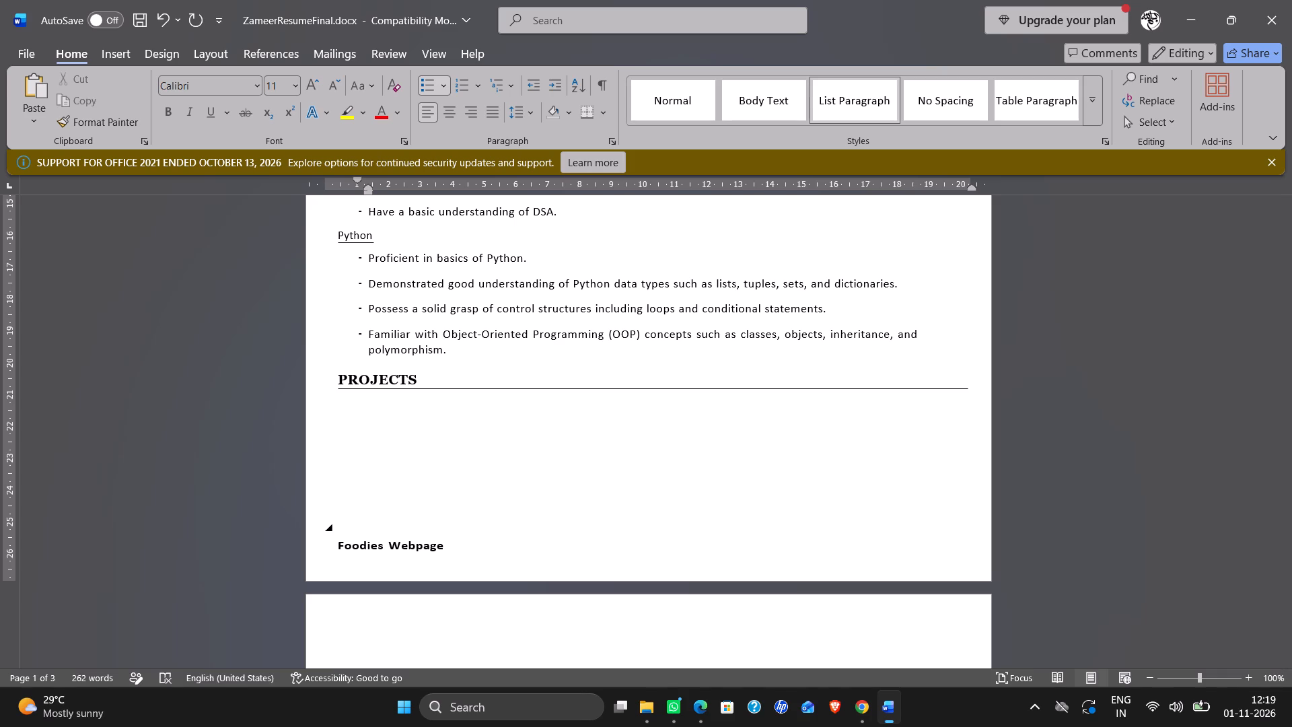
pyautogui.scroll(-6, 568, 527)
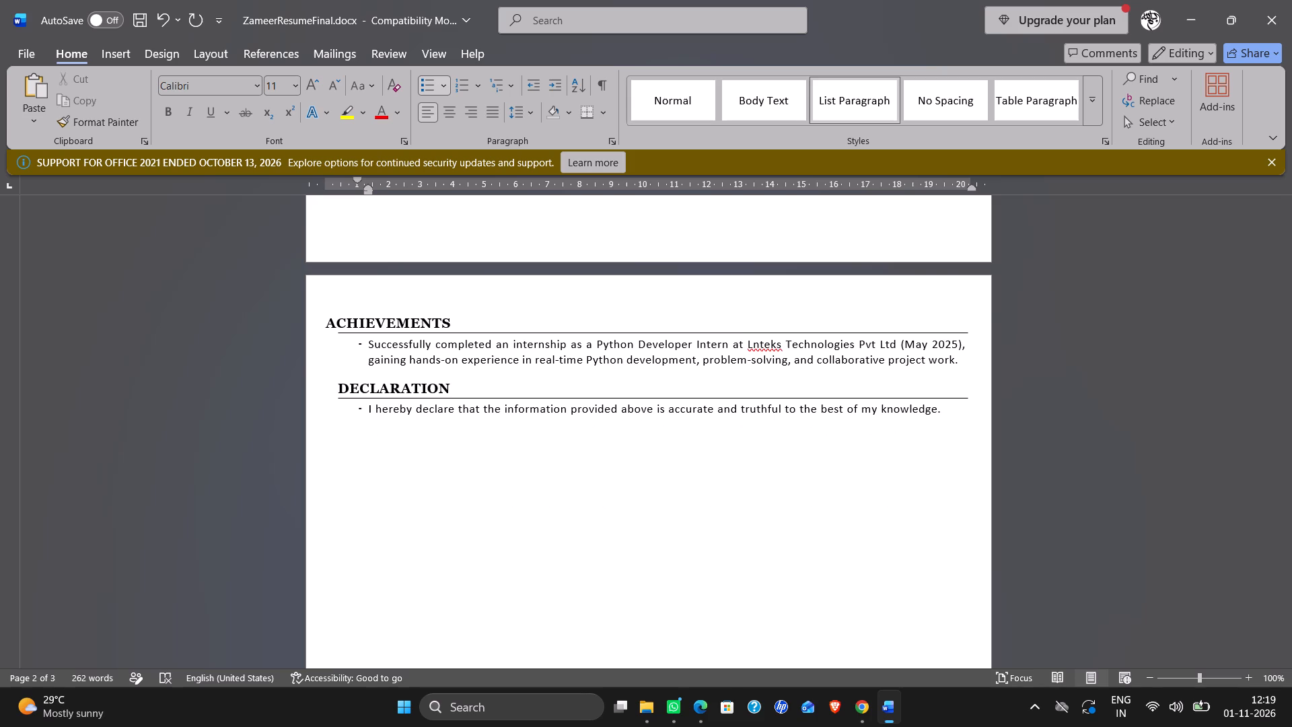
pyautogui.scroll(5, 568, 527)
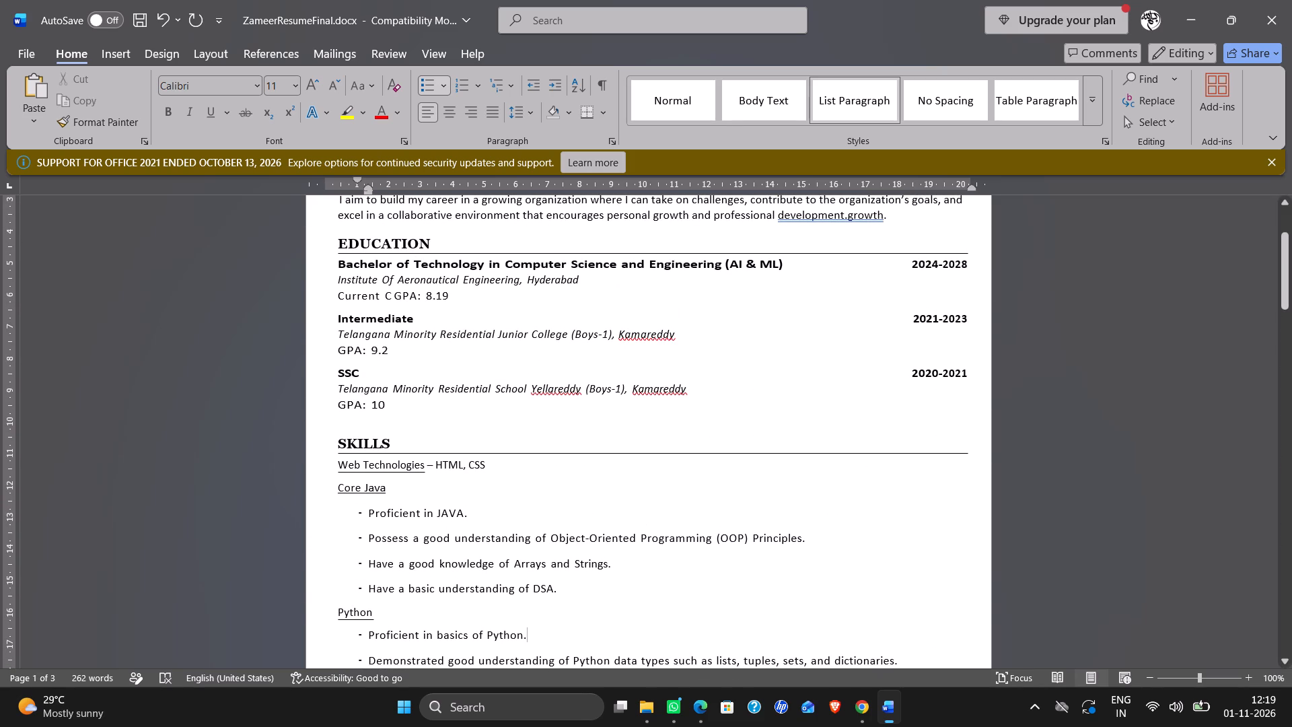
pyautogui.click(503, 437)
pyautogui.scroll(-1, 503, 437)
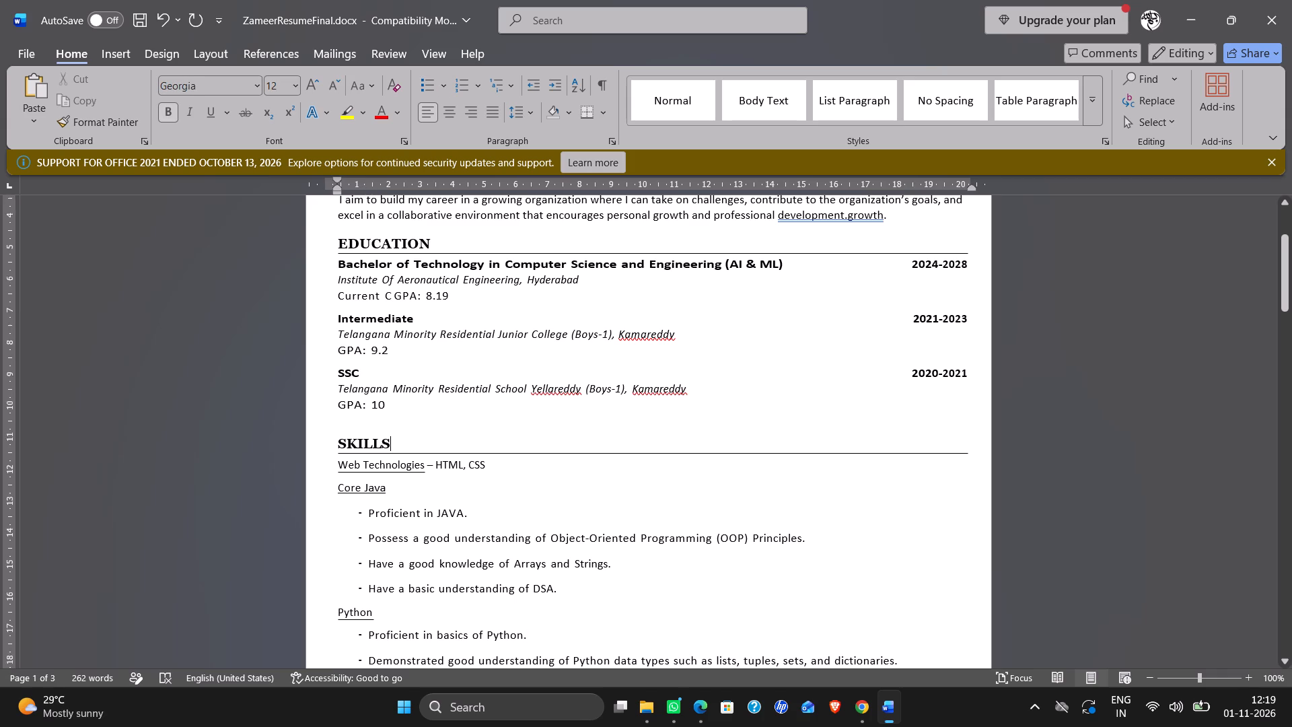
pyautogui.scroll(-3, 503, 437)
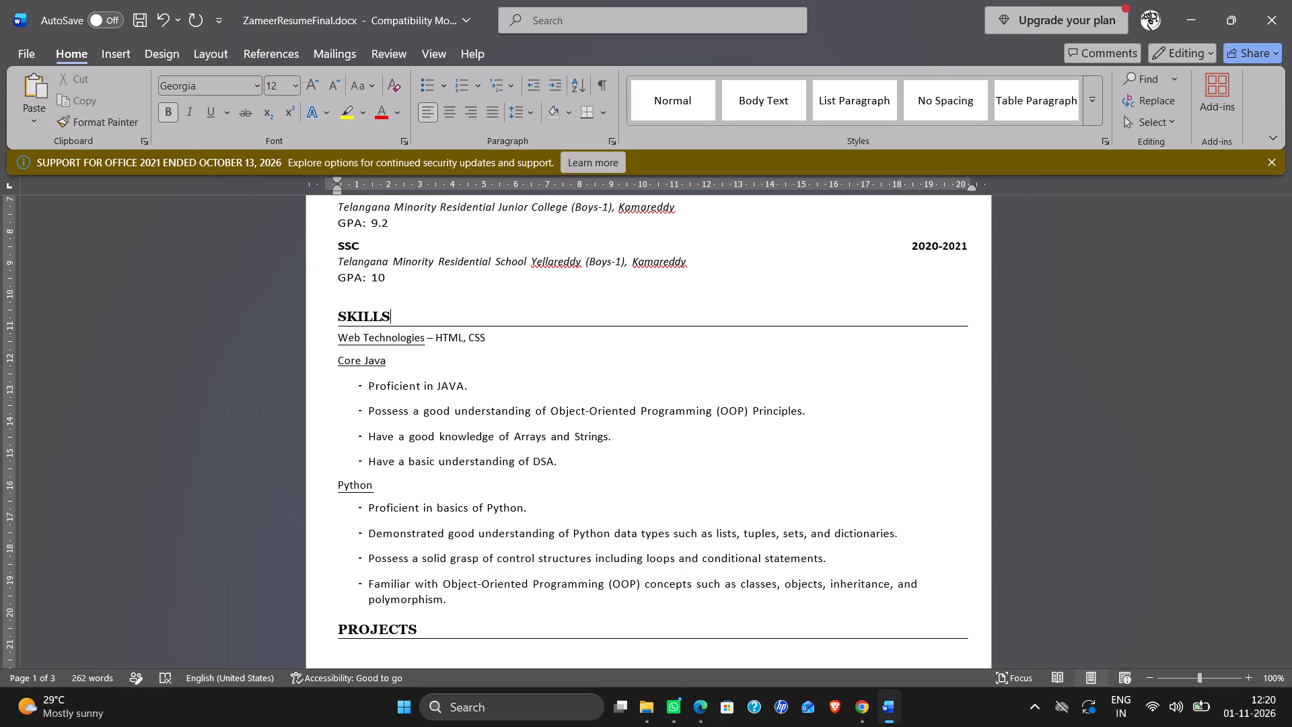
# Copy the four bullet points under Python in the SKILLS section, excluding the PROJECTS heading.
pyautogui.scroll(-1, 488, 386)
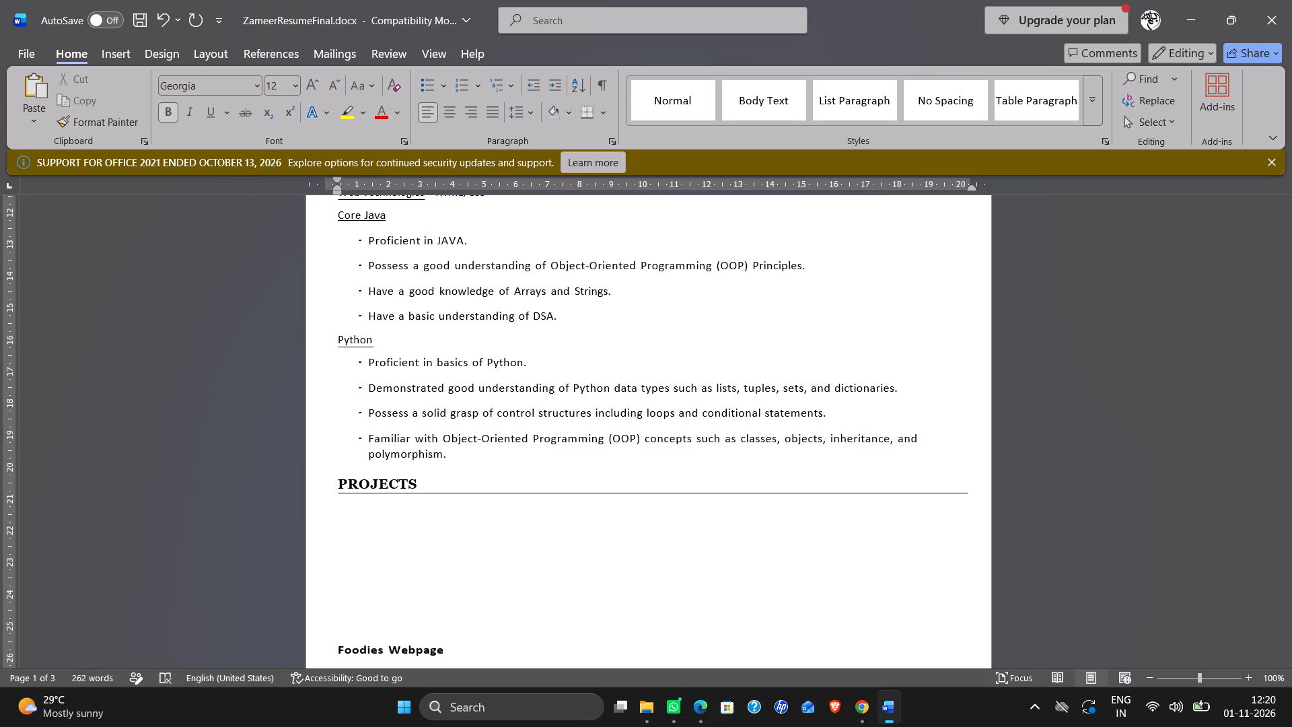
pyautogui.moveTo(448, 462); pyautogui.dragTo(348, 361)
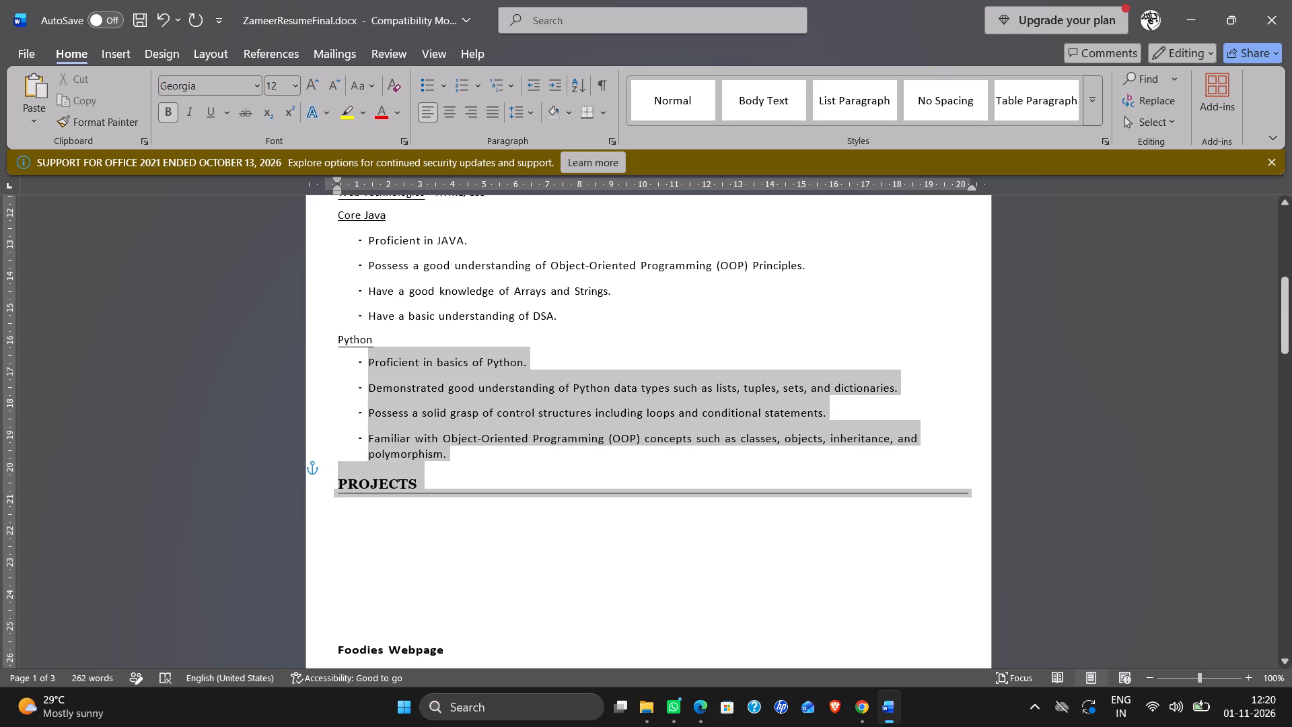
pyautogui.moveTo(348, 361); pyautogui.dragTo(356, 368)
pyautogui.click(356, 368)
pyautogui.moveTo(353, 361); pyautogui.dragTo(449, 443)
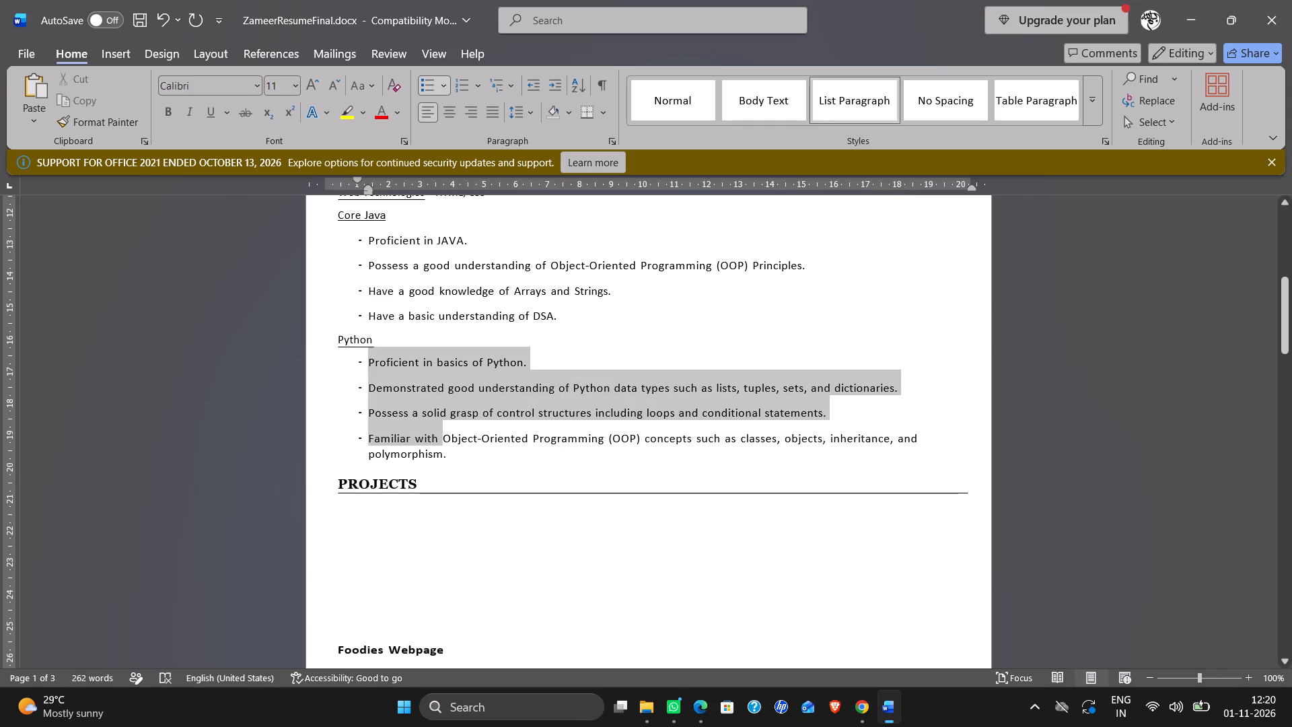
pyautogui.moveTo(449, 443); pyautogui.dragTo(464, 455)
pyautogui.hotkey('ctrl', 'c')
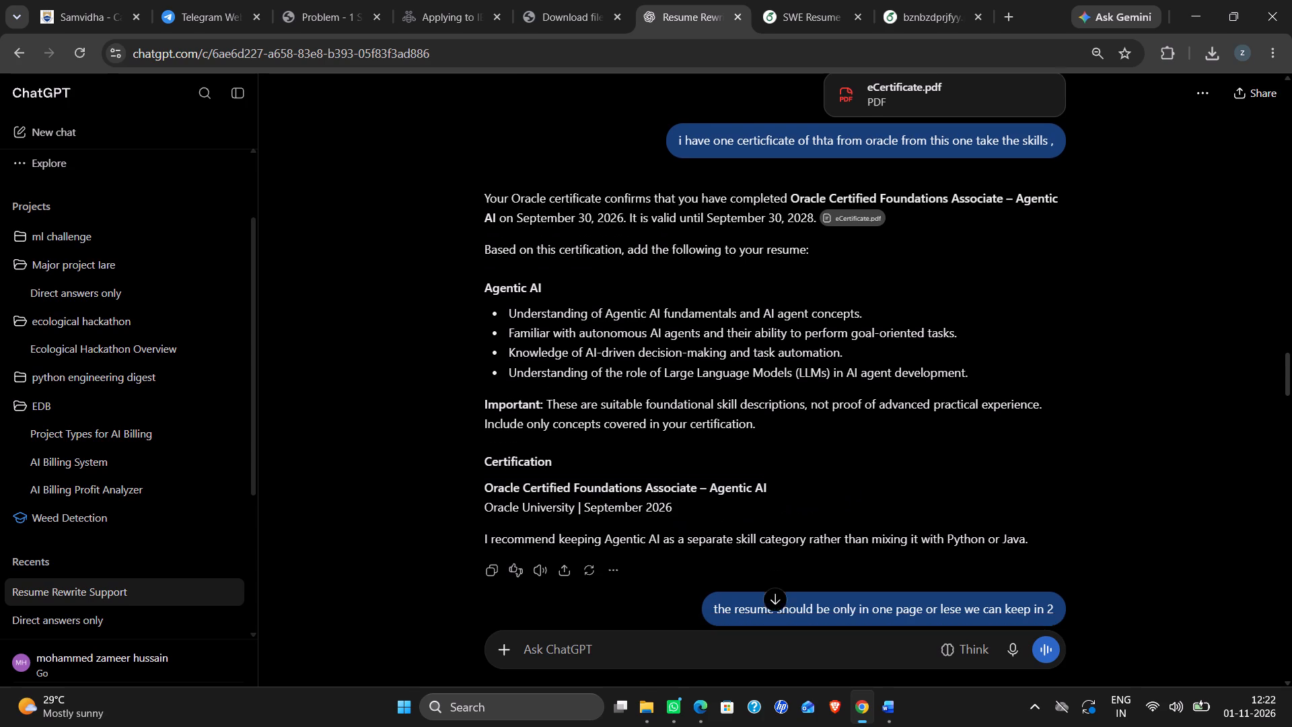
pyautogui.scroll(-1, 592, 500)
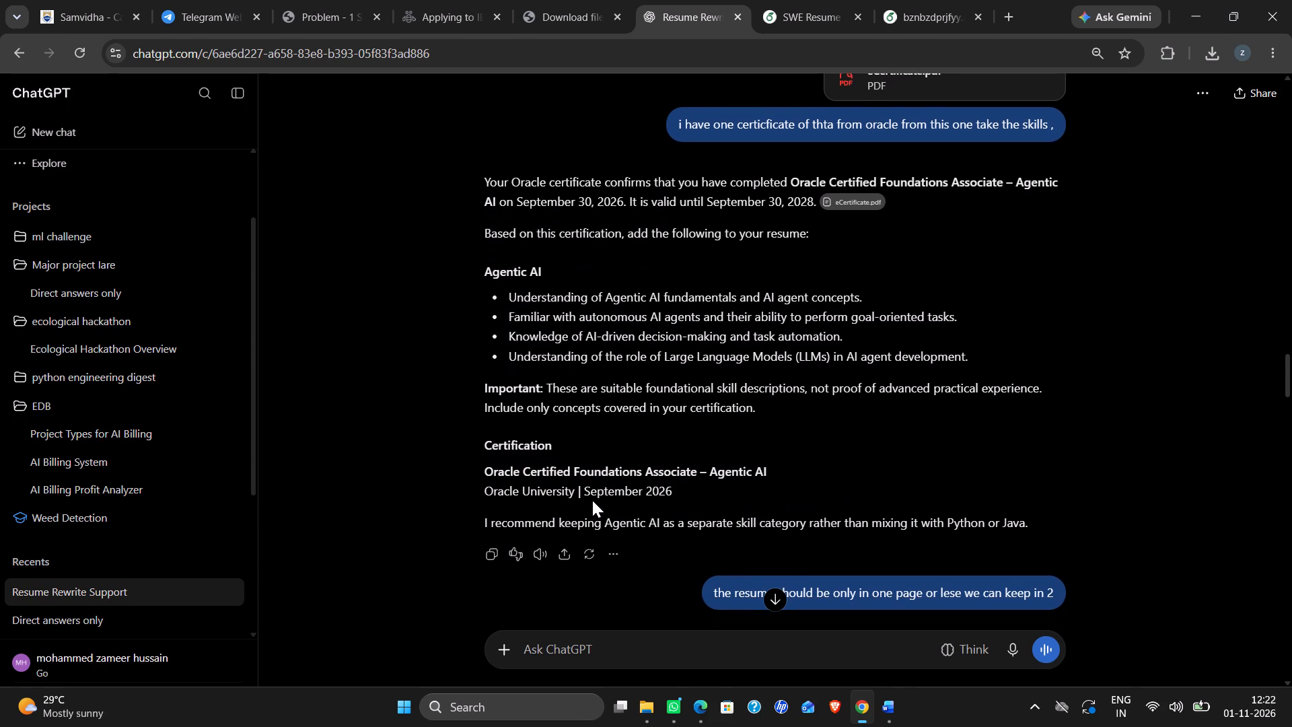
# Copy the "Agentic AI" heading from ChatGPT's answer about the Oracle certificate.
pyautogui.scroll(1, 616, 536)
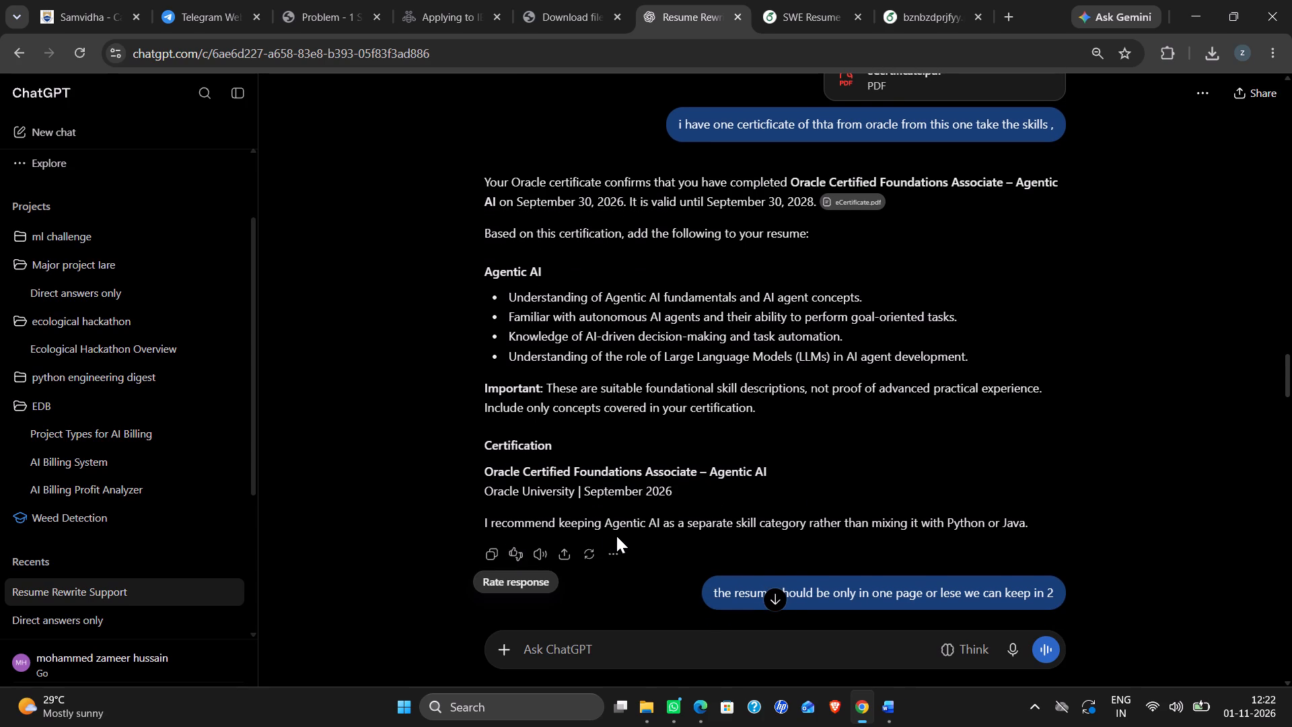
pyautogui.scroll(2, 616, 536)
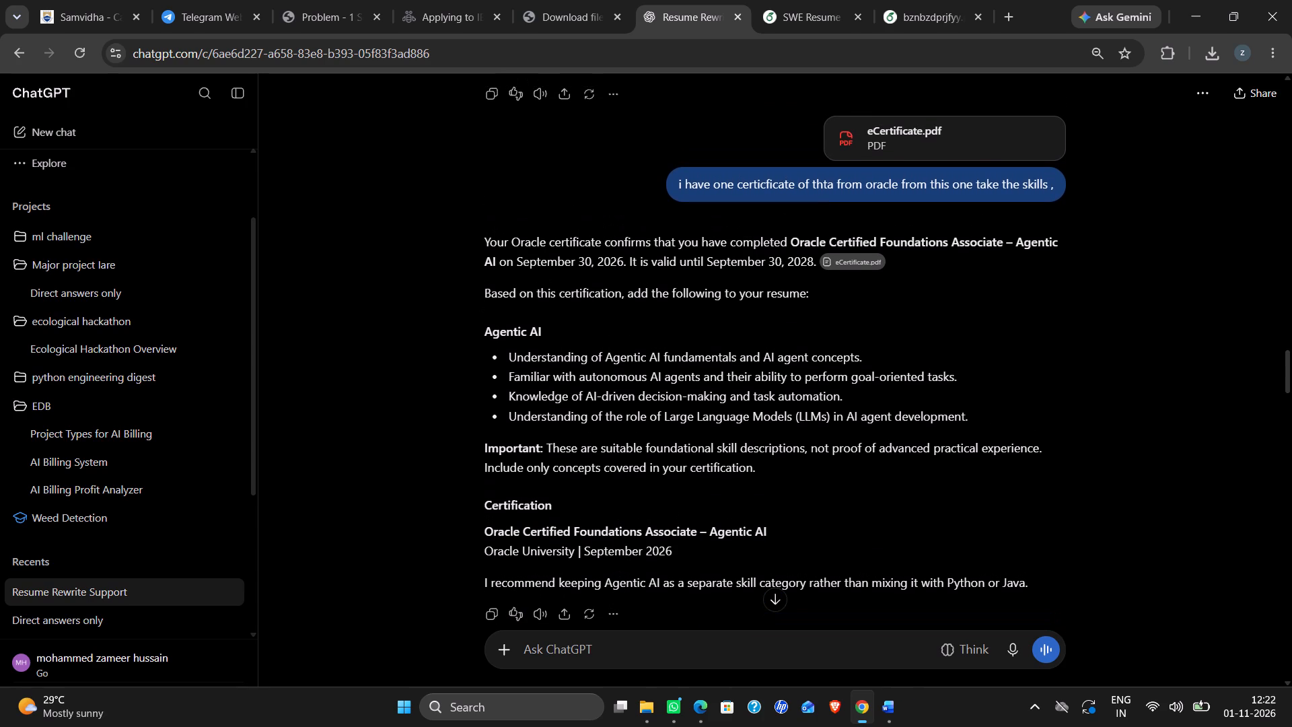
pyautogui.moveTo(483, 333); pyautogui.dragTo(550, 333)
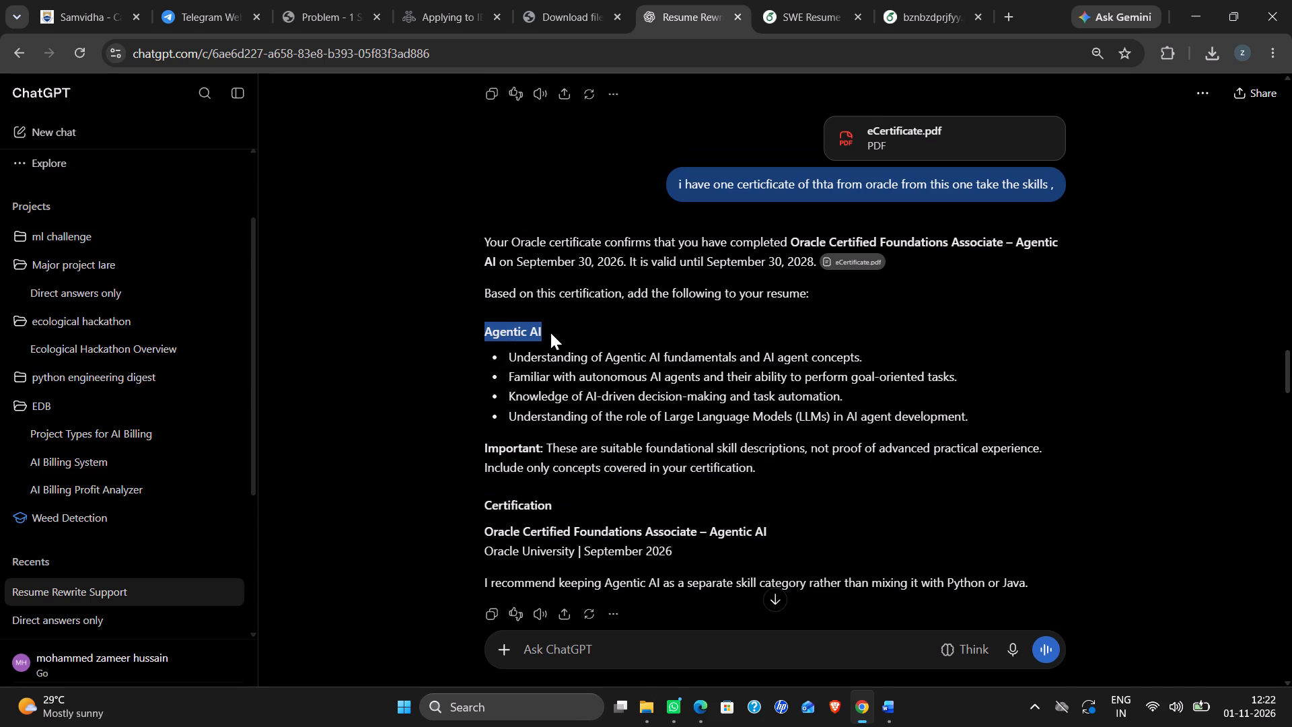
pyautogui.hotkey('ctrl', 'c')
# Switch to the resume in Word and paste the "Agentic AI" heading on its own line between the last Python bullet and PROJECTS.
pyautogui.hotkey('alt', 'Tab')
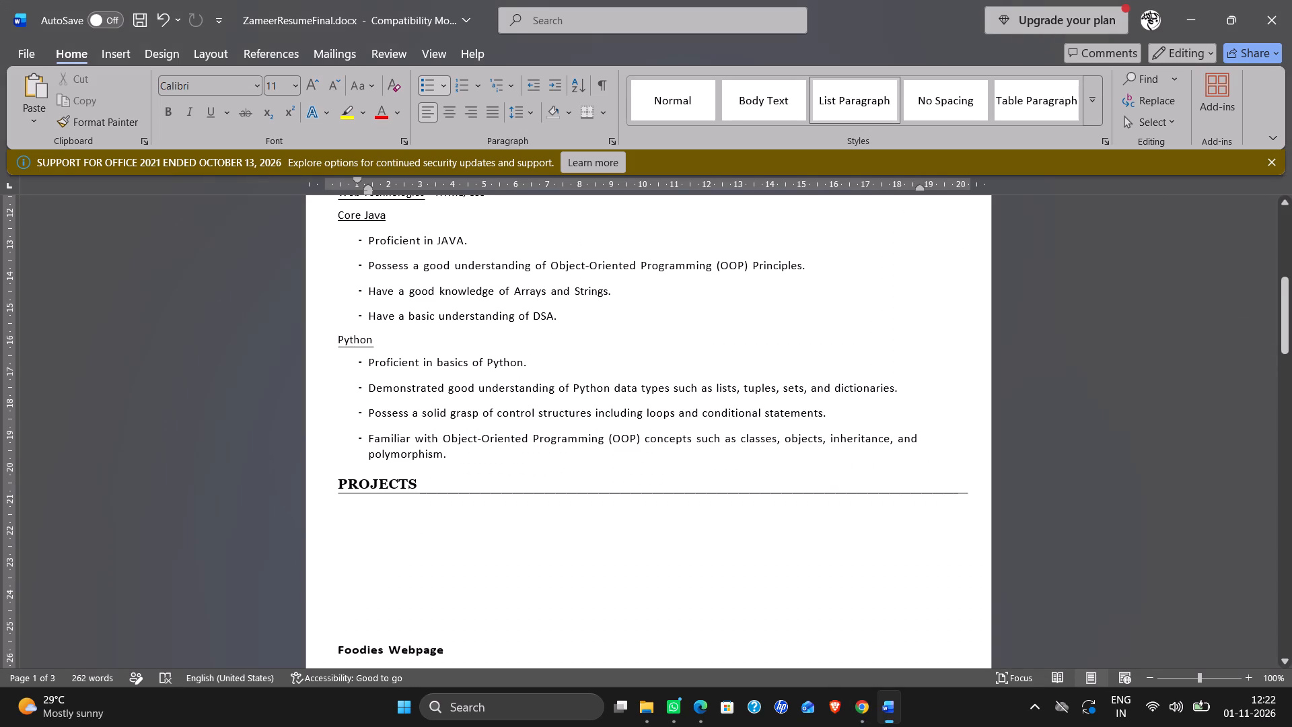
pyautogui.click(464, 460)
pyautogui.press('Return')
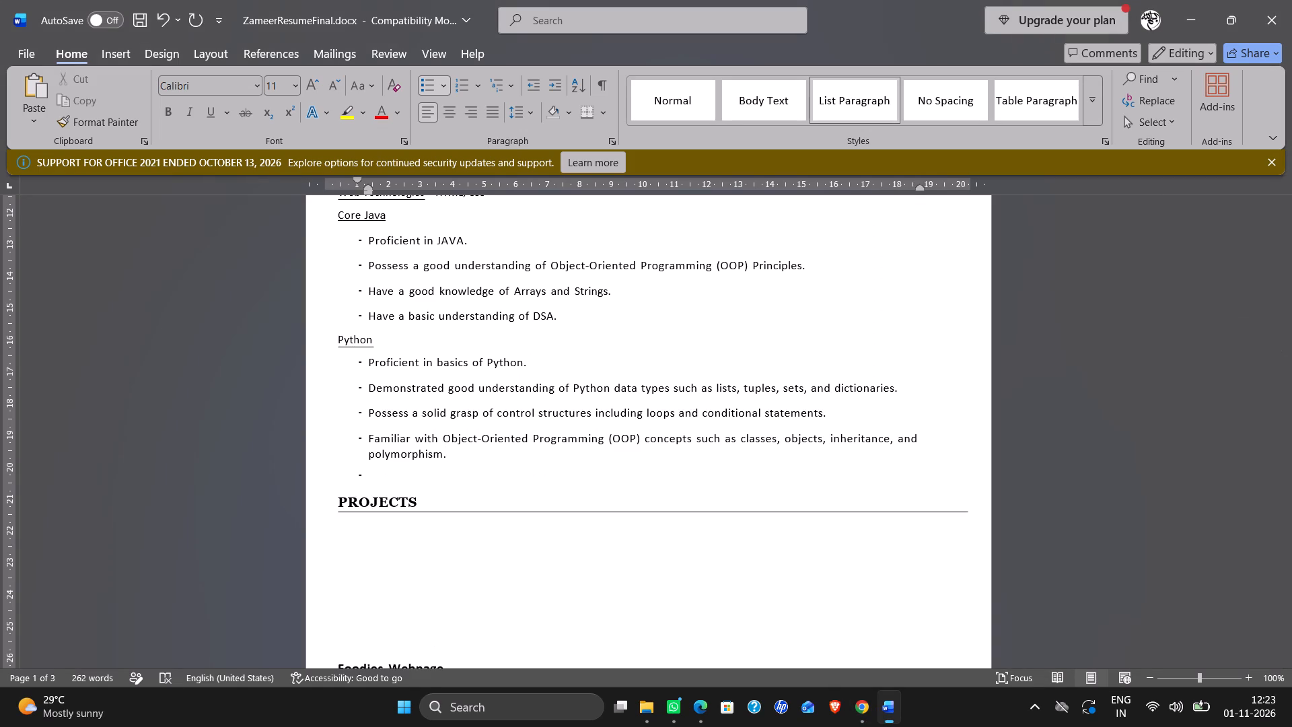
pyautogui.press('BackSpace')
pyautogui.press('BackSpace')
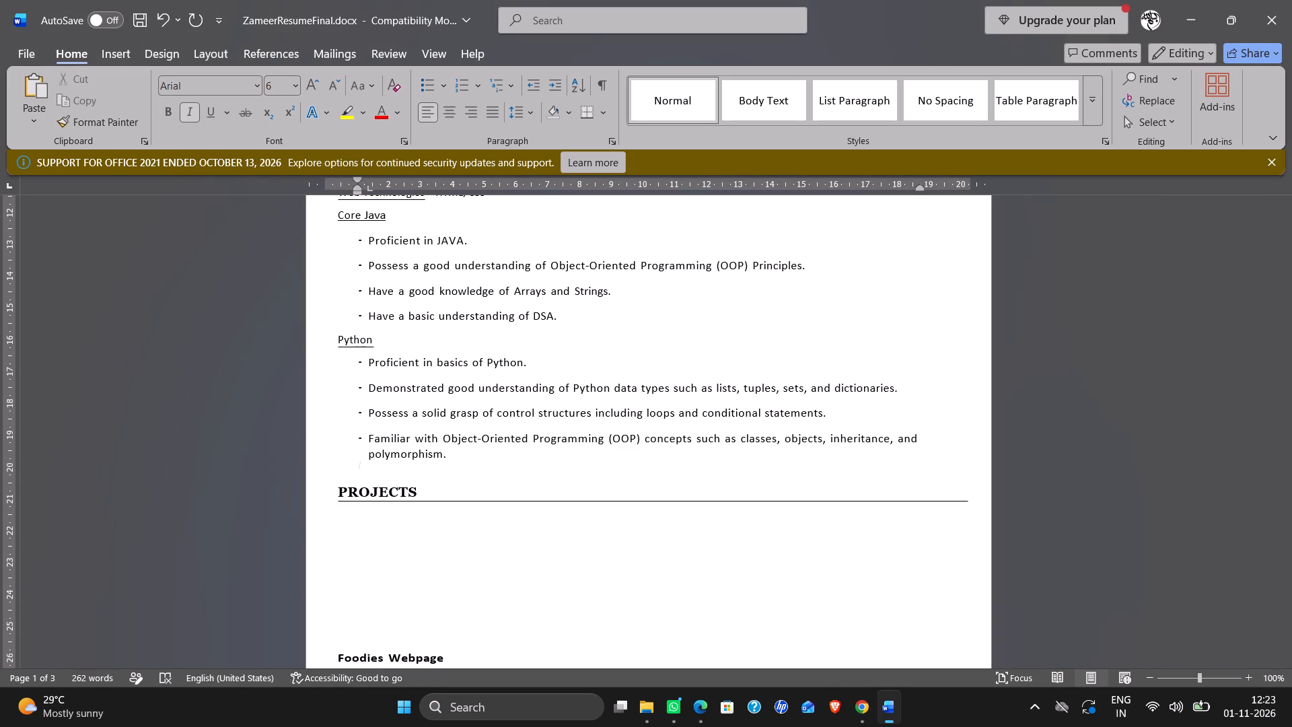
pyautogui.press('BackSpace')
pyautogui.press('a')
pyautogui.press('BackSpace')
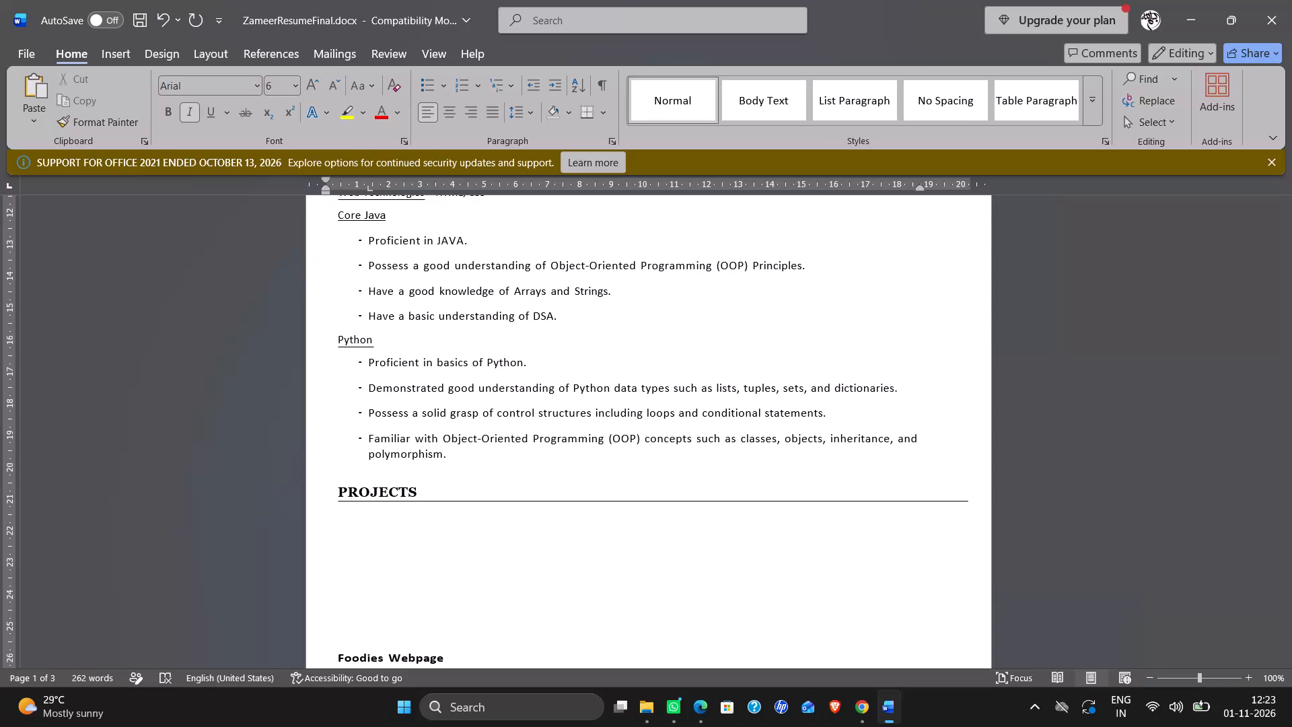
pyautogui.press('space')
pyautogui.press('space')
pyautogui.press('space')
pyautogui.press('space')
pyautogui.press('space')
pyautogui.hotkey('ctrl', 'v')
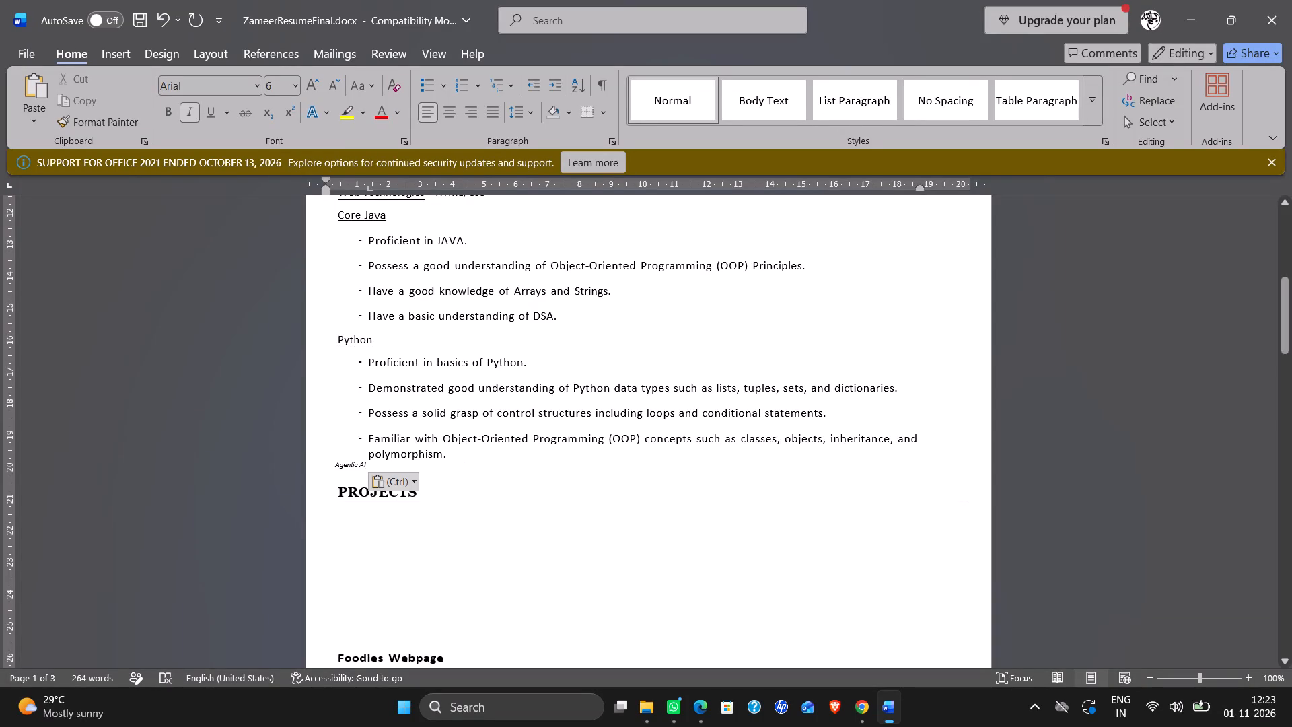
# Format the Agentic AI heading in Calibri (Body), size 10, underlined, using the Python heading as the reference.
pyautogui.tripleClick(353, 343)
pyautogui.click(353, 343)
pyautogui.tripleClick(353, 343)
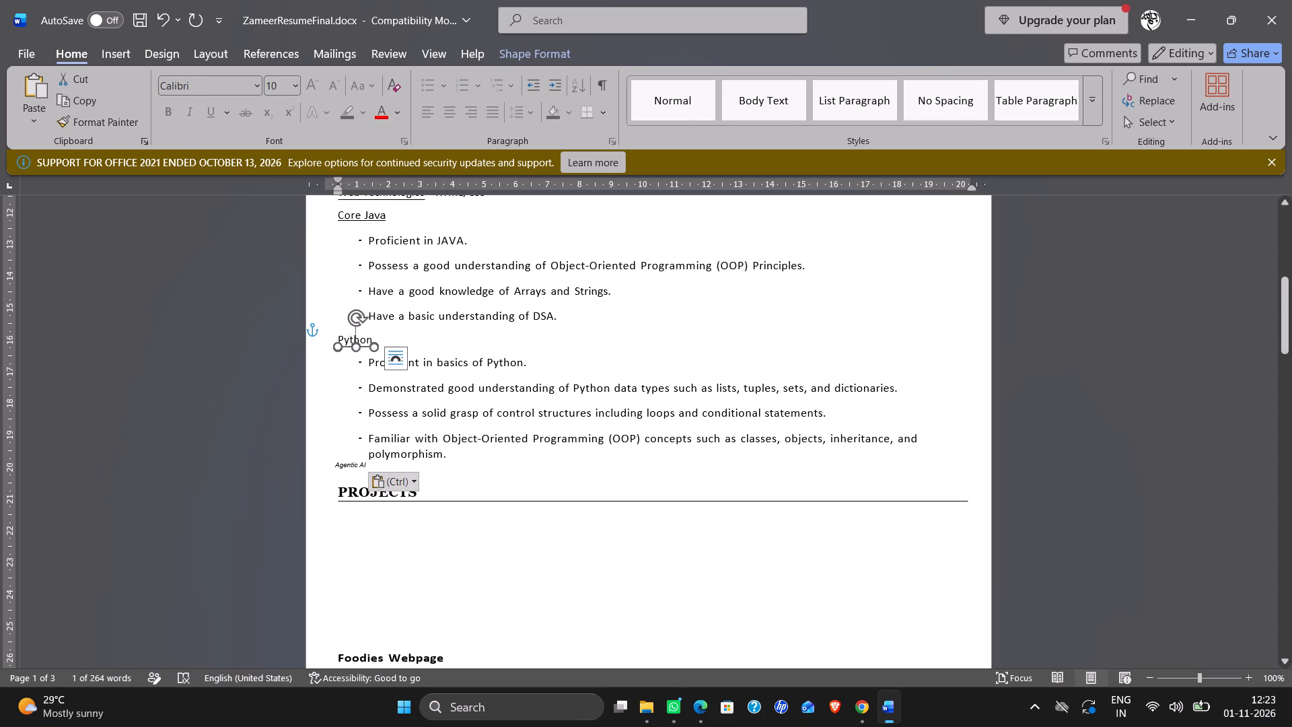
pyautogui.click(353, 343)
pyautogui.click(346, 409)
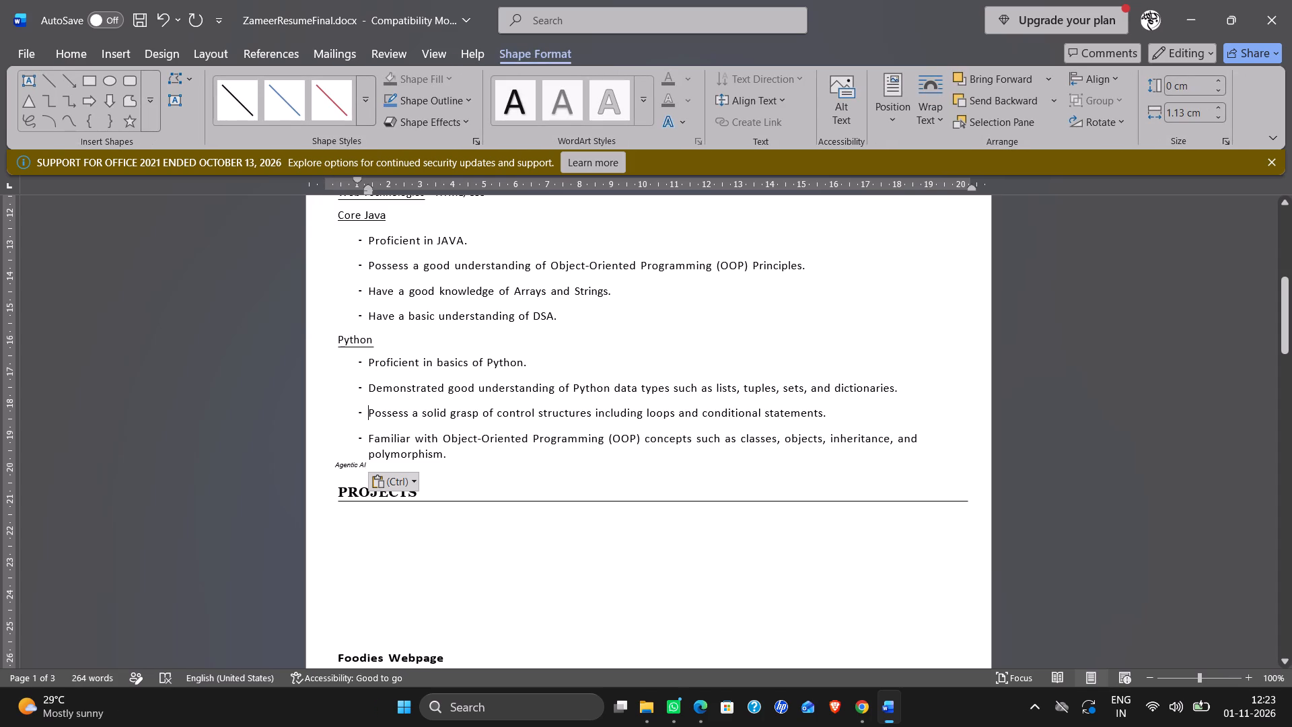
pyautogui.tripleClick(354, 464)
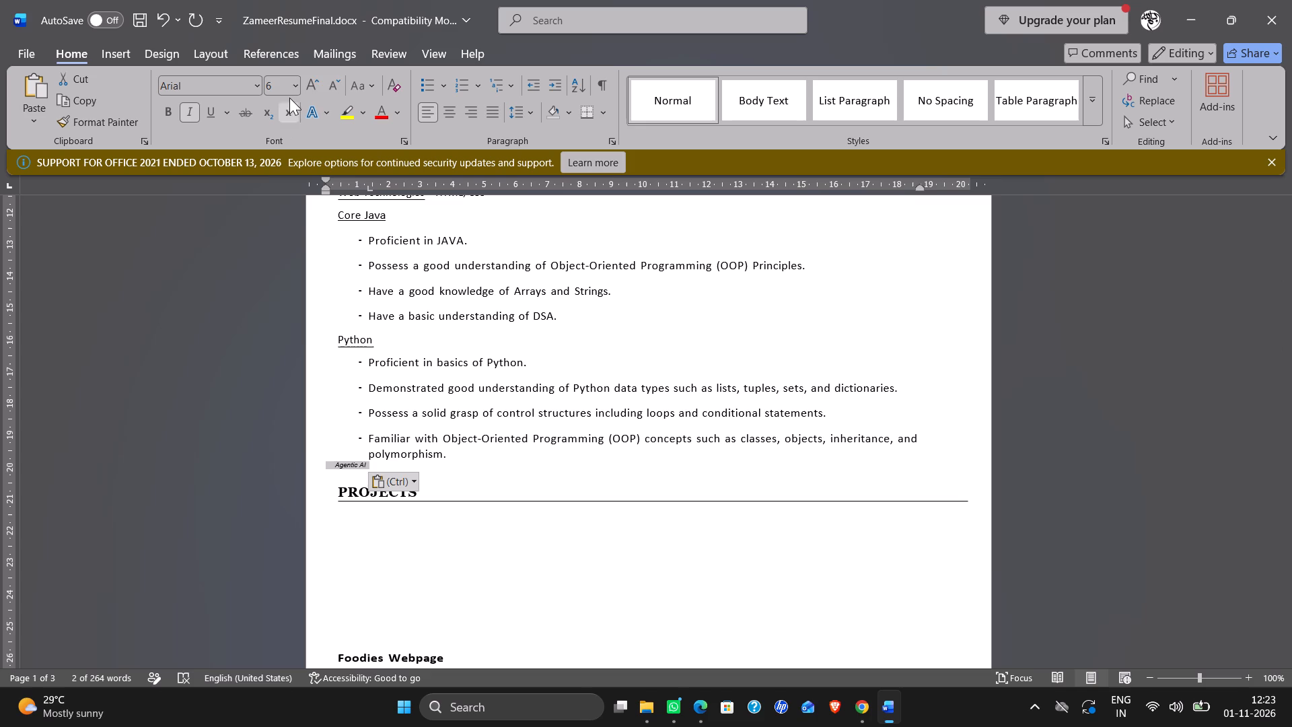
pyautogui.click(320, 81)
pyautogui.click(320, 81)
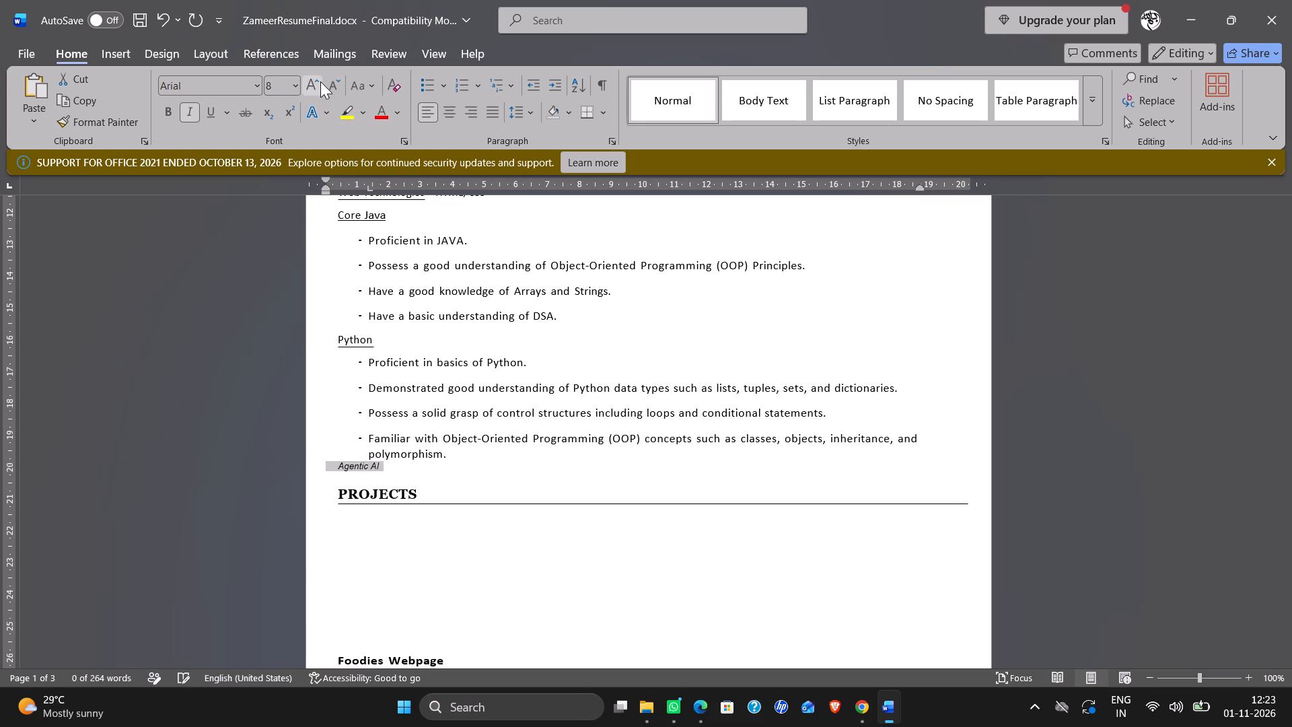
pyautogui.click(320, 81)
pyautogui.click(320, 81)
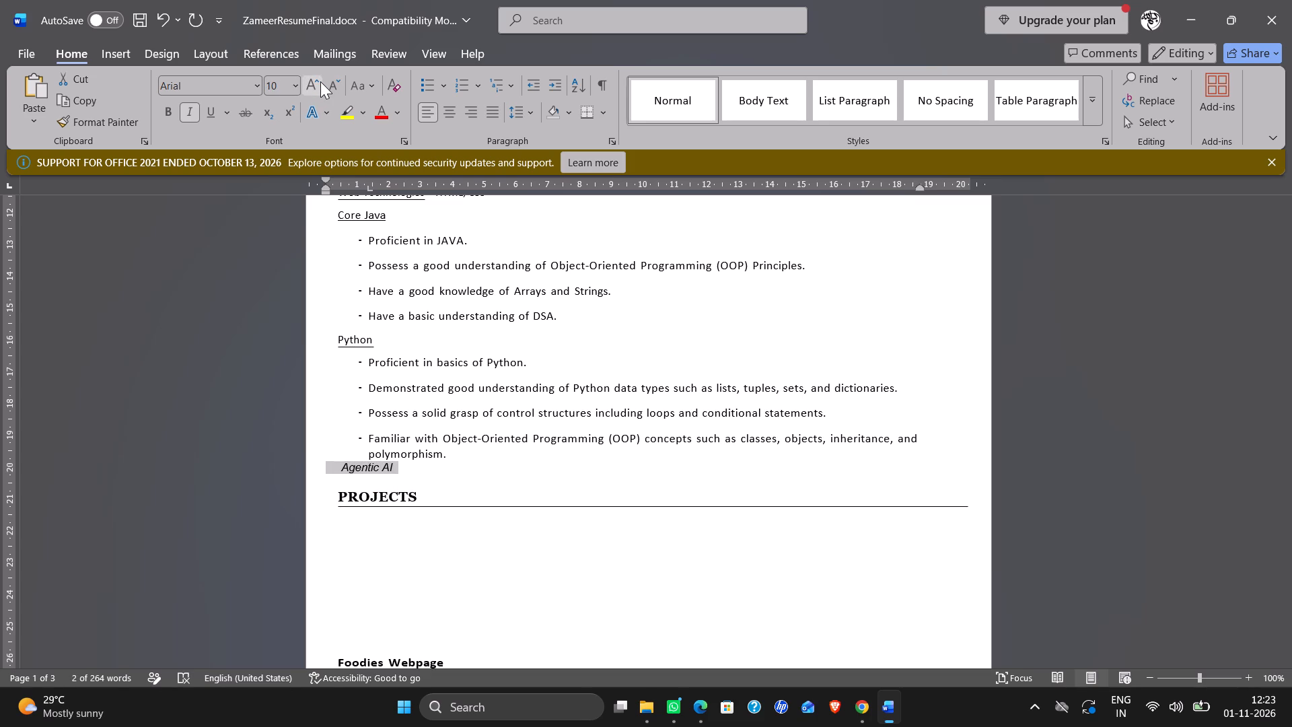
pyautogui.click(253, 85)
pyautogui.click(248, 158)
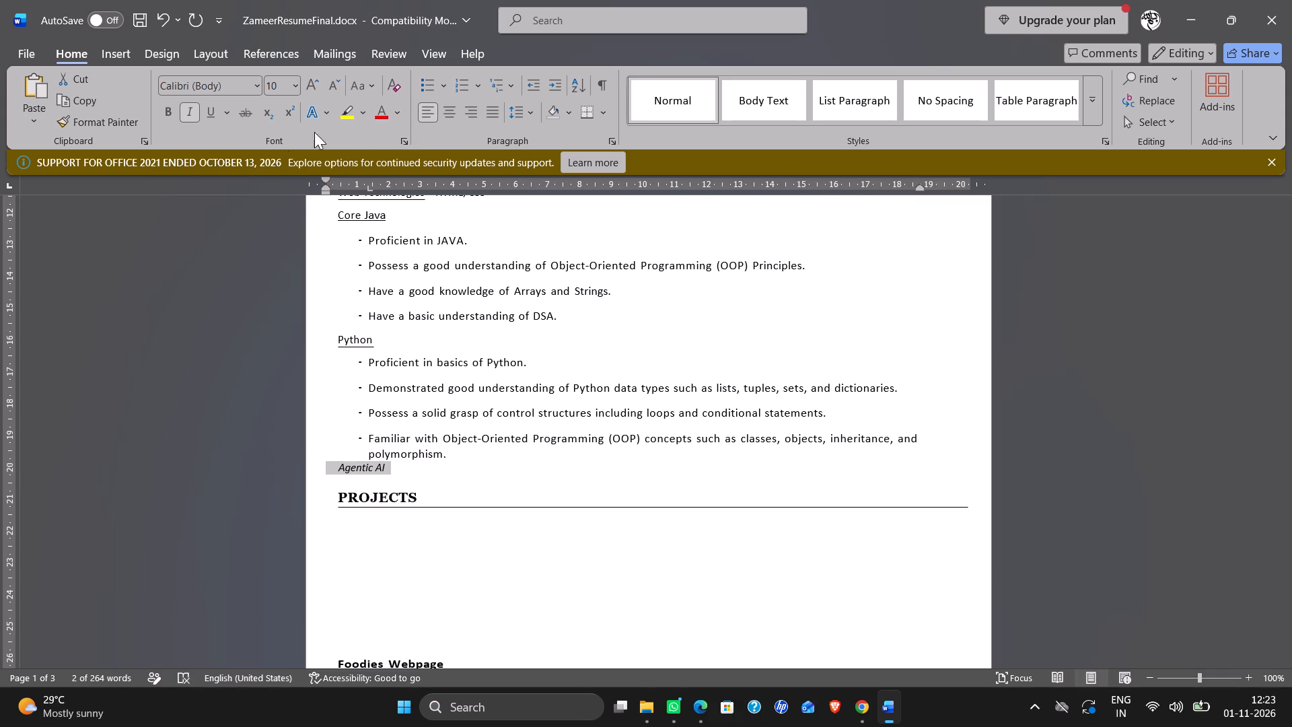
pyautogui.click(203, 114)
pyautogui.click(371, 434)
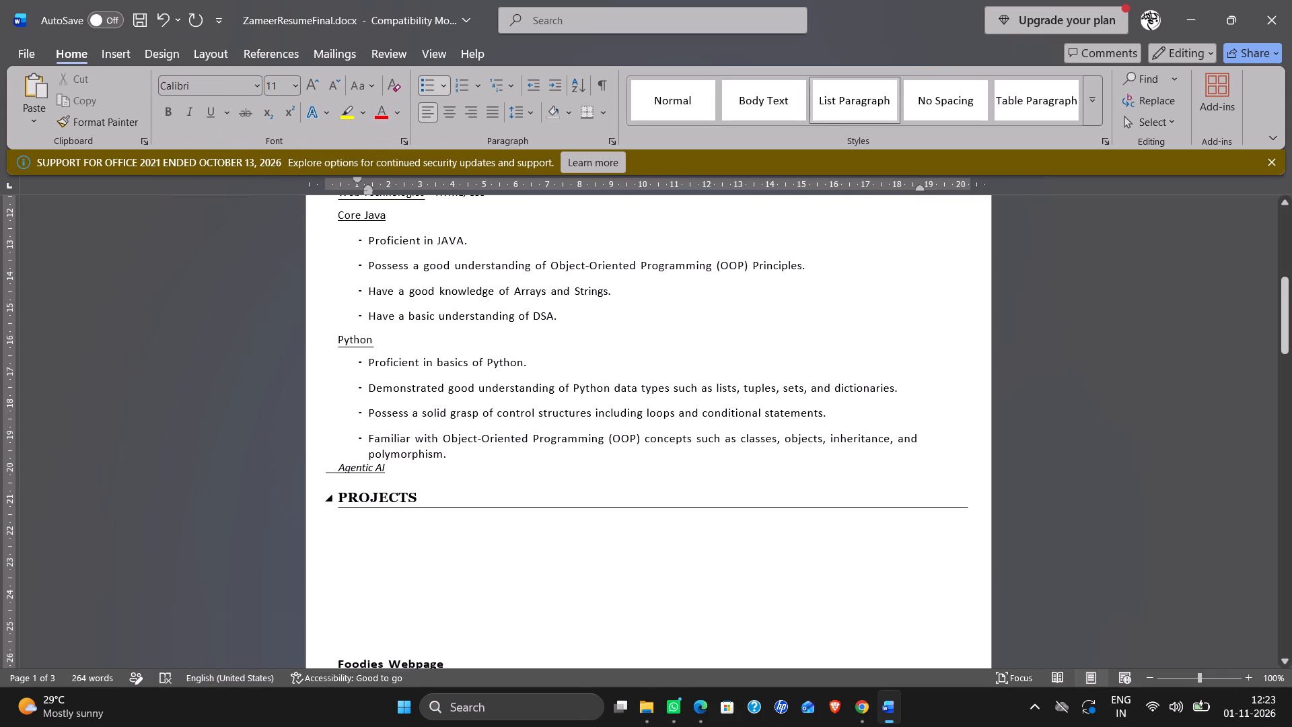
# Remove the extra leading spaces before the Agentic AI heading, leaving a single one.
pyautogui.click(343, 461)
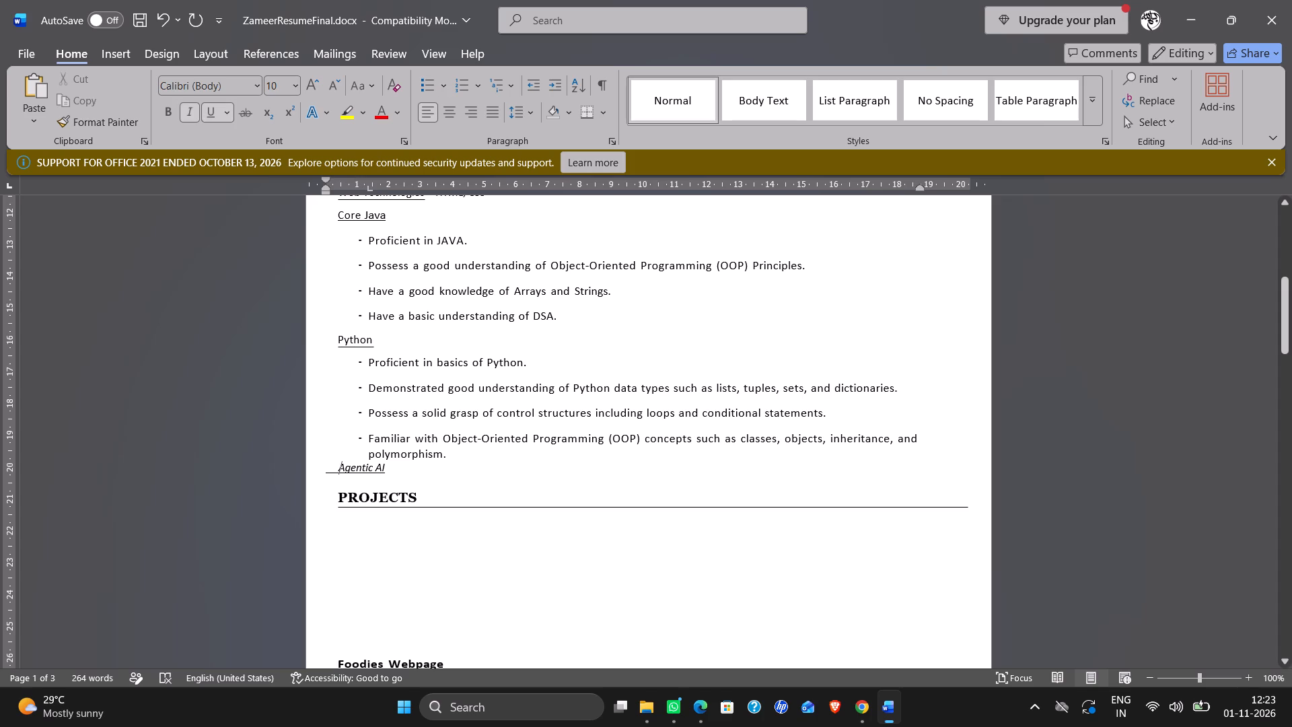
pyautogui.press('BackSpace')
pyautogui.press('BackSpace')
pyautogui.press('BackSpace')
pyautogui.press('BackSpace')
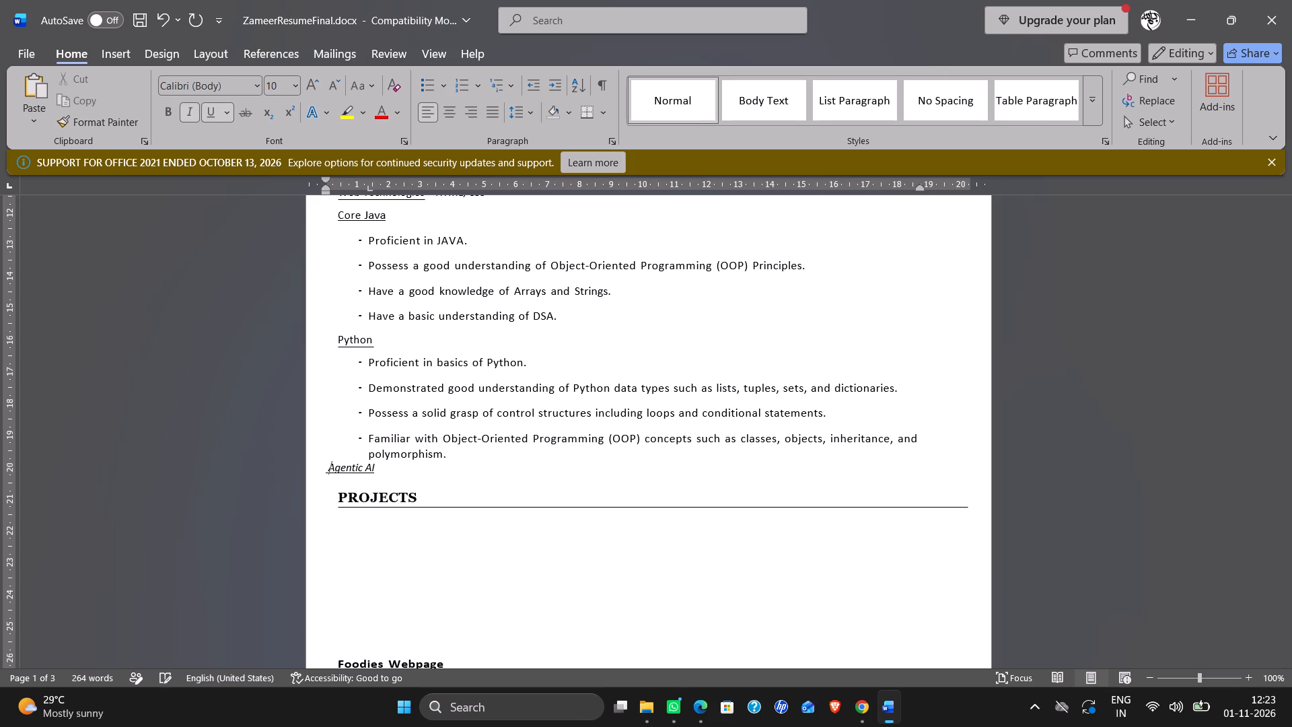
# Increase the left indent of the Agentic AI line to bring it roughly in line with the Python and Core Java headings.
pyautogui.click(328, 186)
pyautogui.click(328, 186)
pyautogui.click(344, 216)
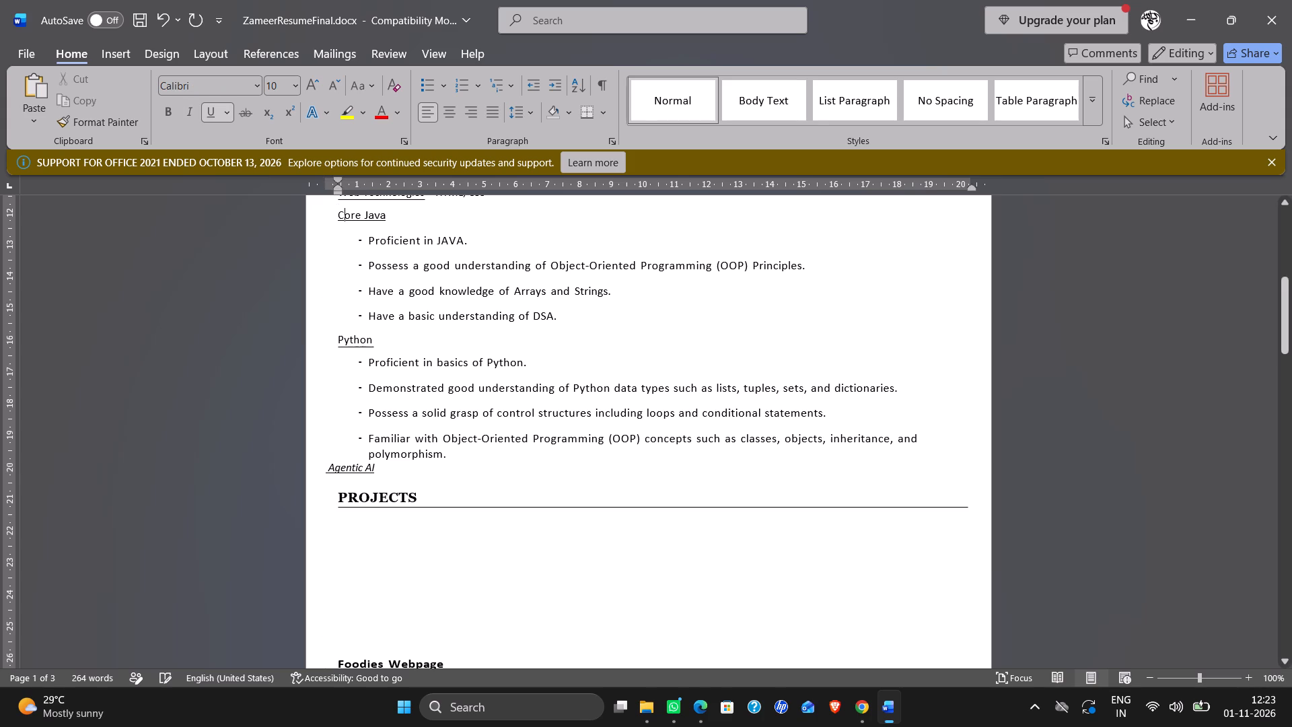
pyautogui.click(338, 193)
pyautogui.click(338, 193)
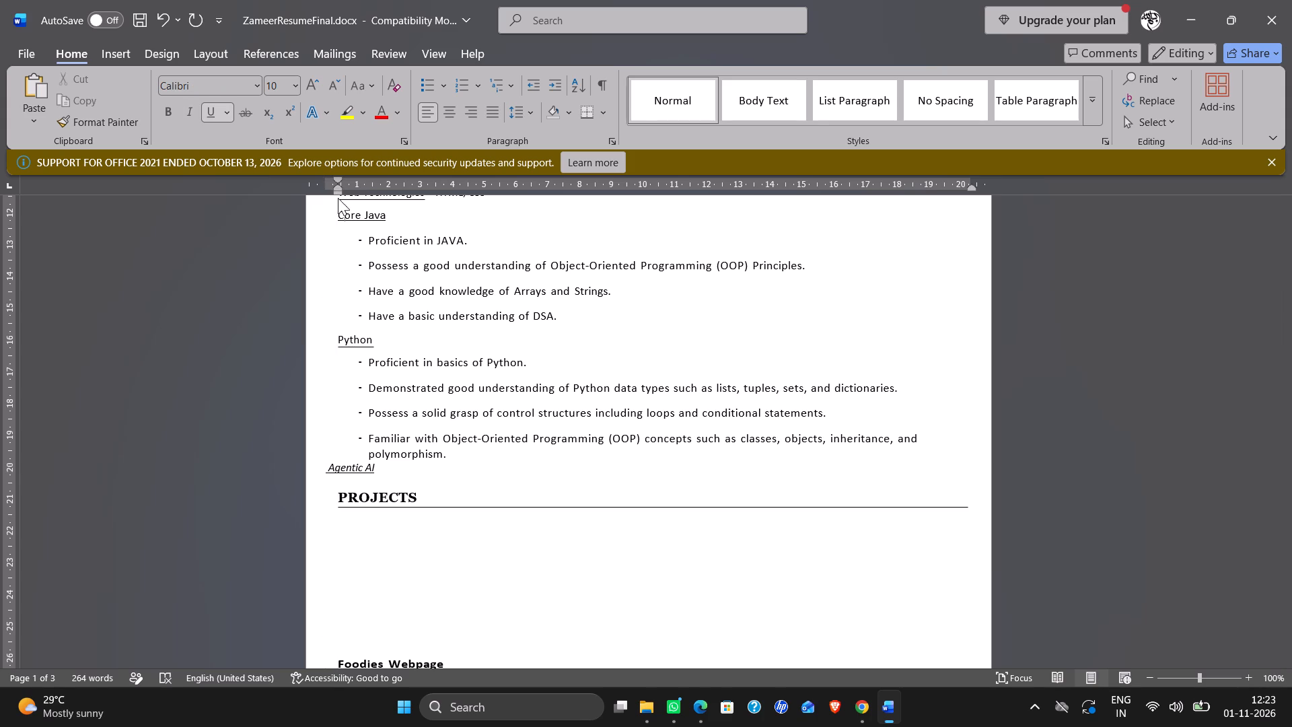
pyautogui.click(350, 475)
pyautogui.click(348, 461)
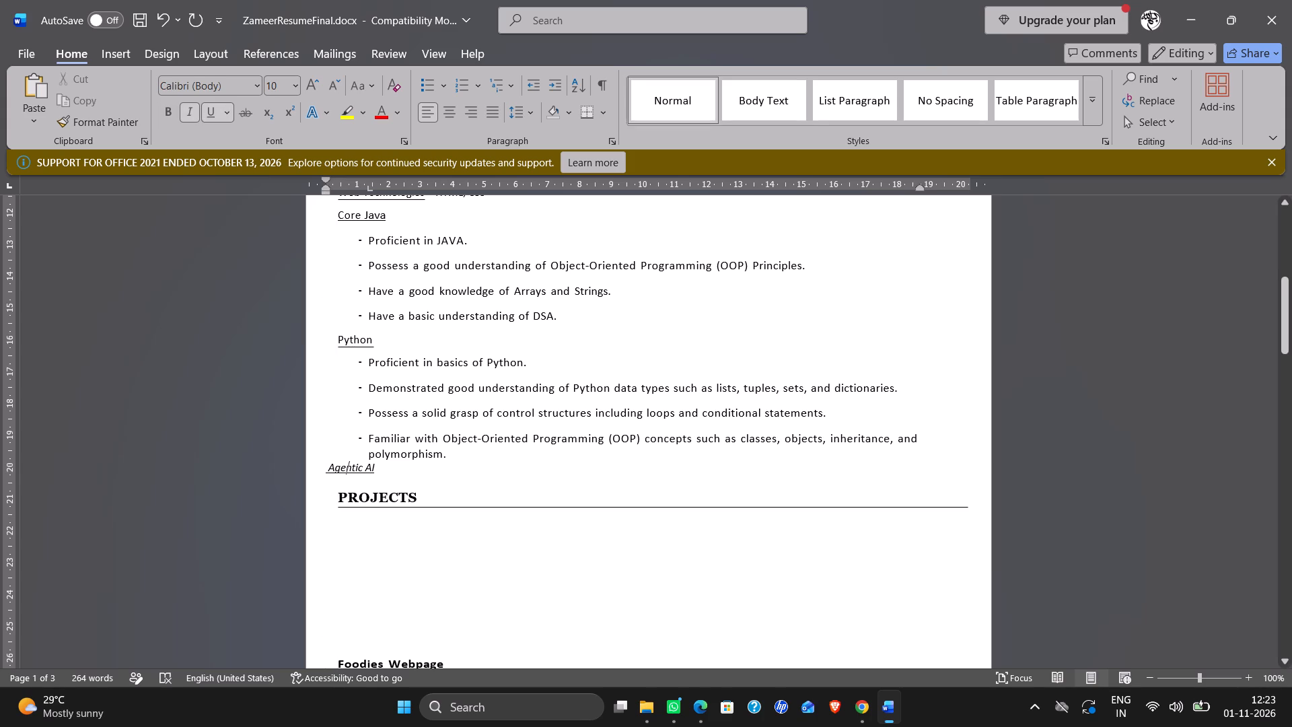
pyautogui.moveTo(325, 190); pyautogui.dragTo(333, 191)
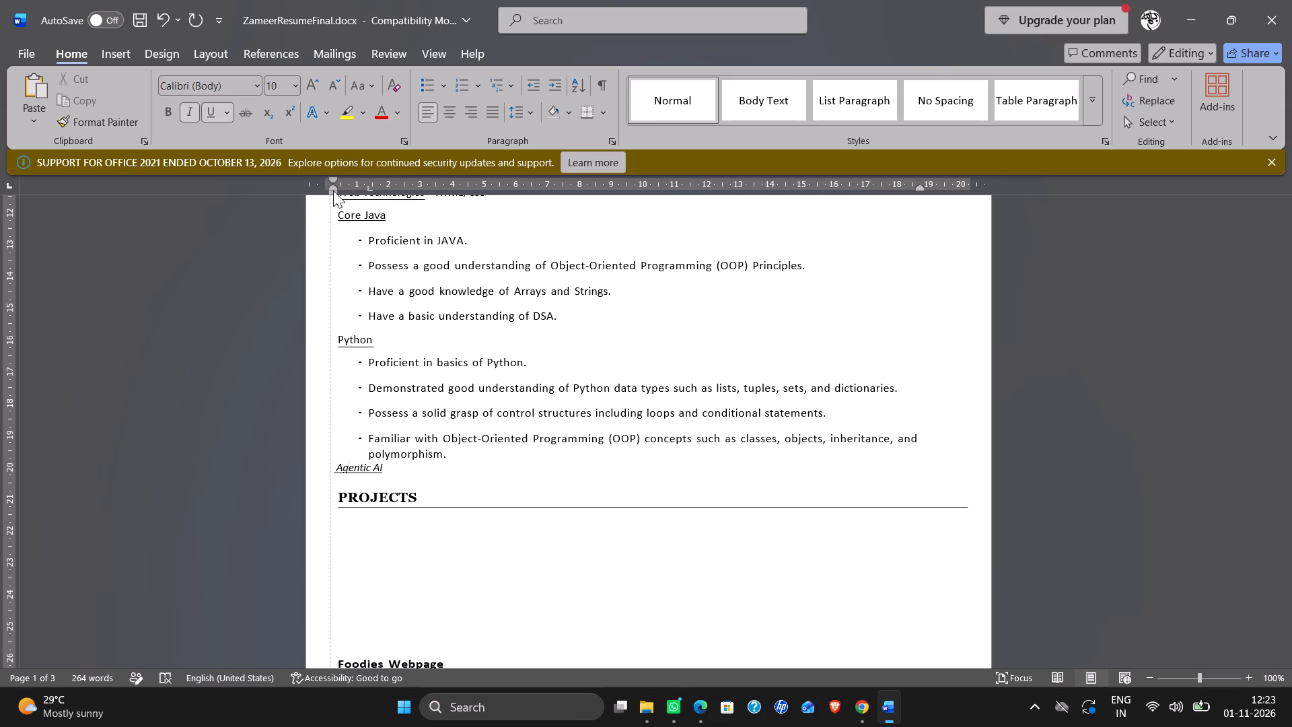
pyautogui.moveTo(333, 191); pyautogui.dragTo(340, 191)
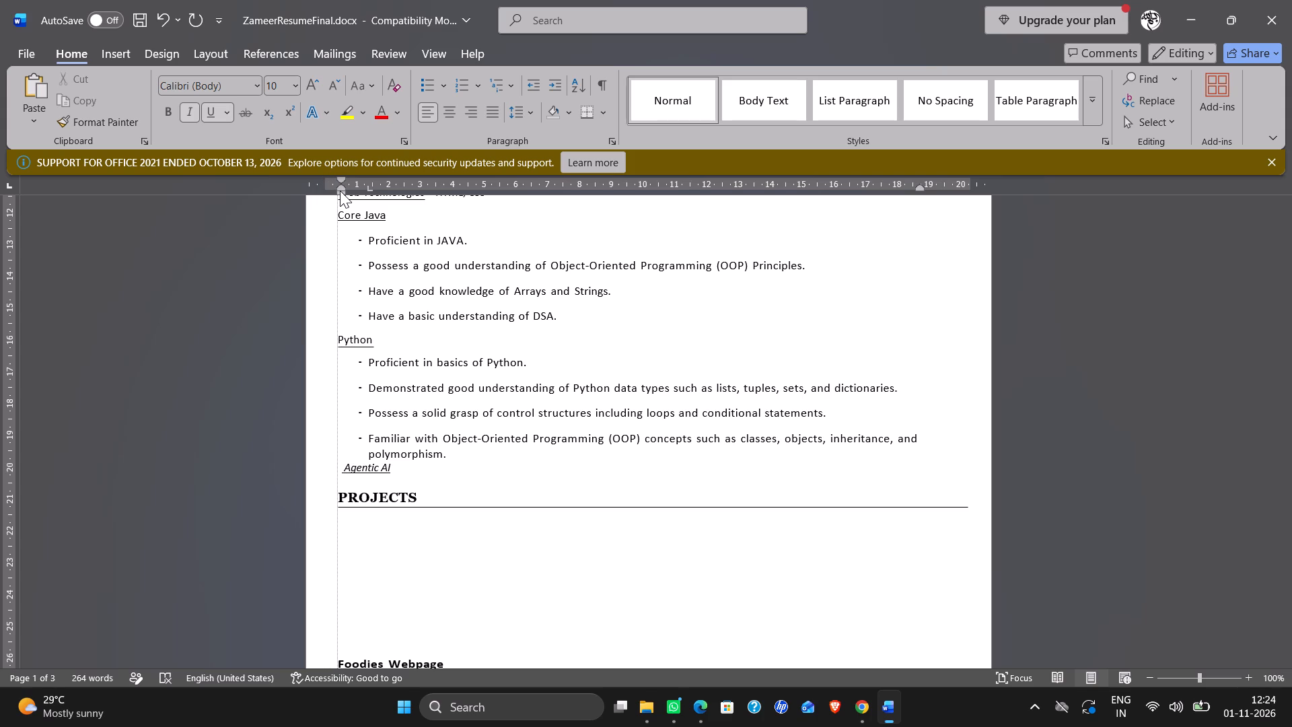
pyautogui.moveTo(340, 191); pyautogui.dragTo(340, 191)
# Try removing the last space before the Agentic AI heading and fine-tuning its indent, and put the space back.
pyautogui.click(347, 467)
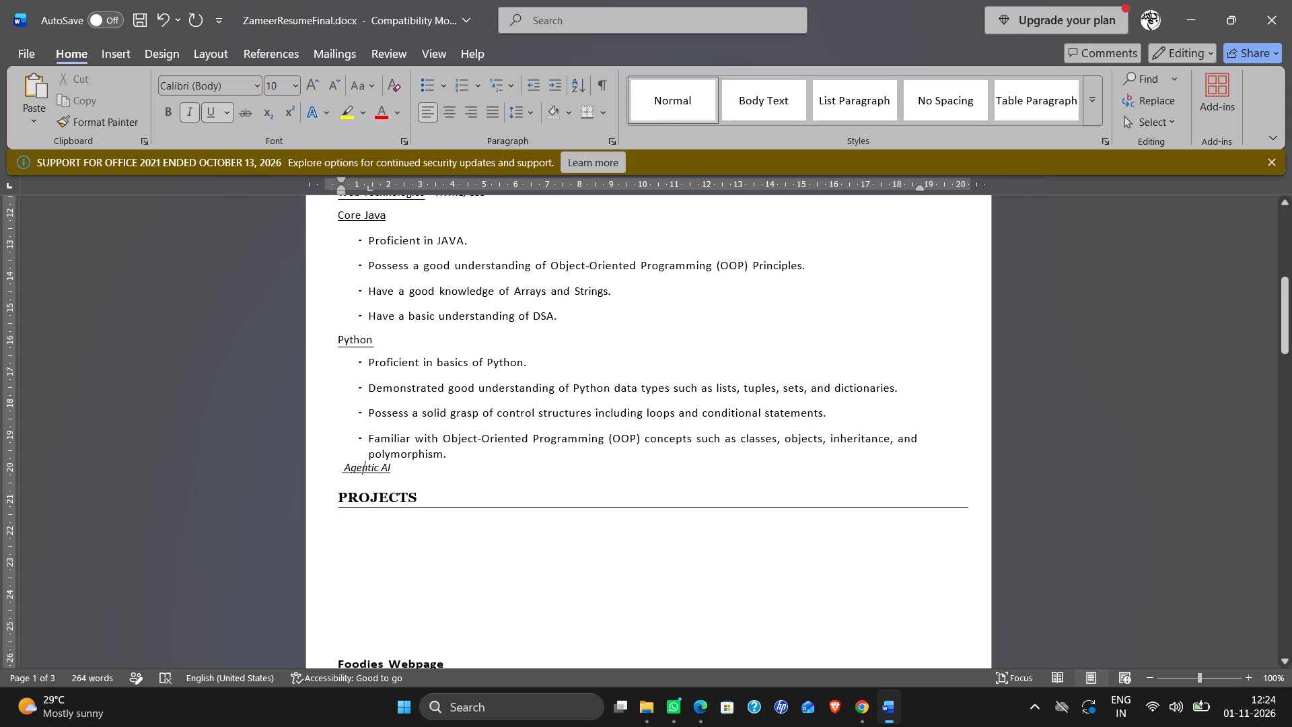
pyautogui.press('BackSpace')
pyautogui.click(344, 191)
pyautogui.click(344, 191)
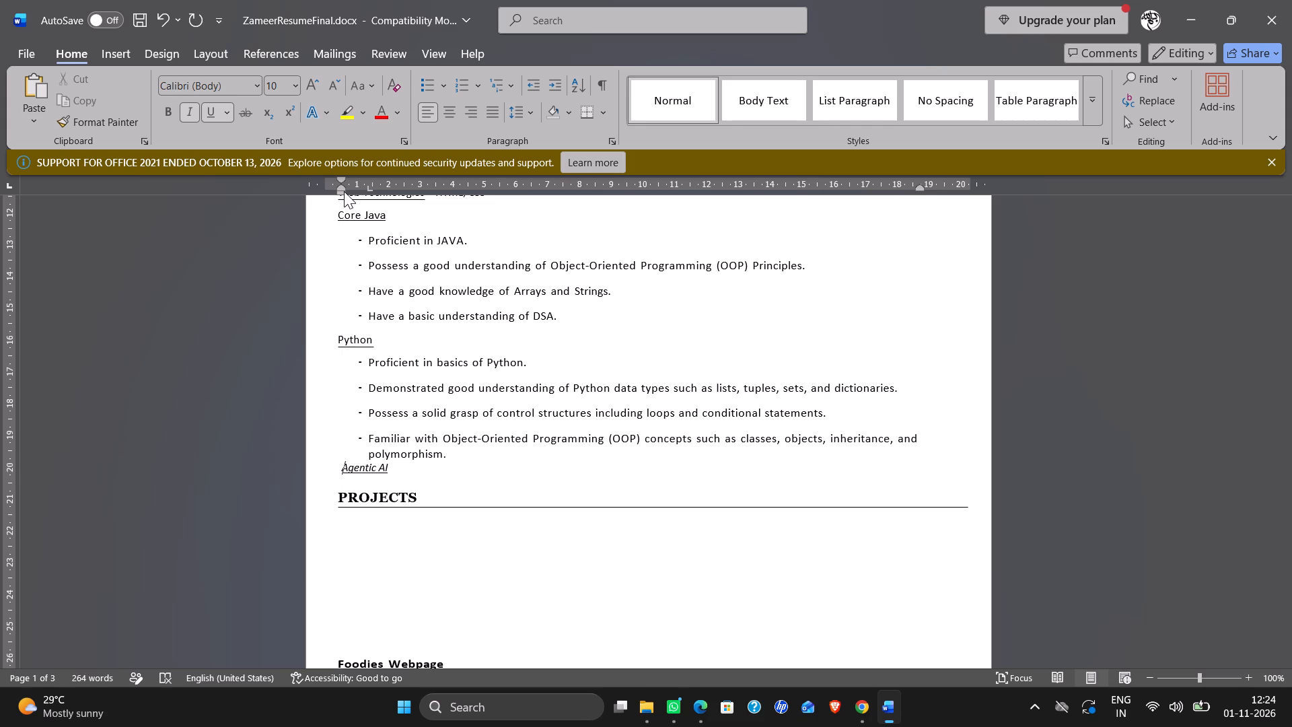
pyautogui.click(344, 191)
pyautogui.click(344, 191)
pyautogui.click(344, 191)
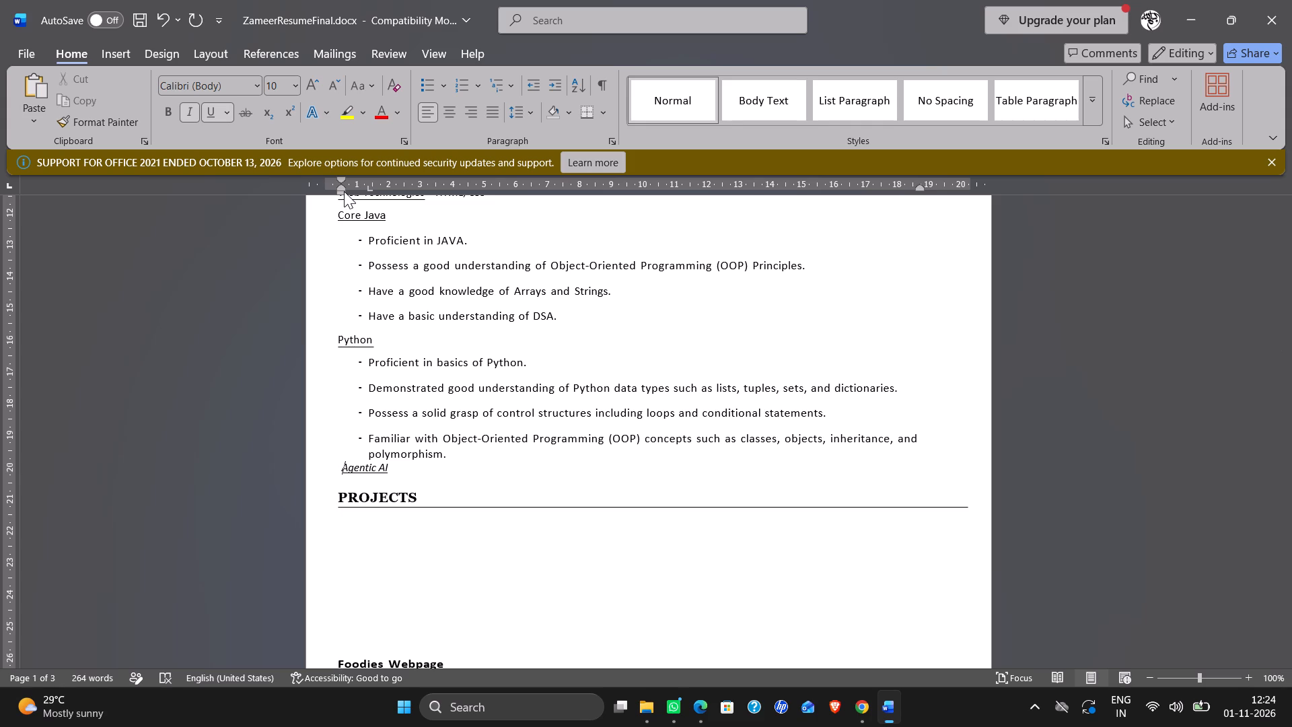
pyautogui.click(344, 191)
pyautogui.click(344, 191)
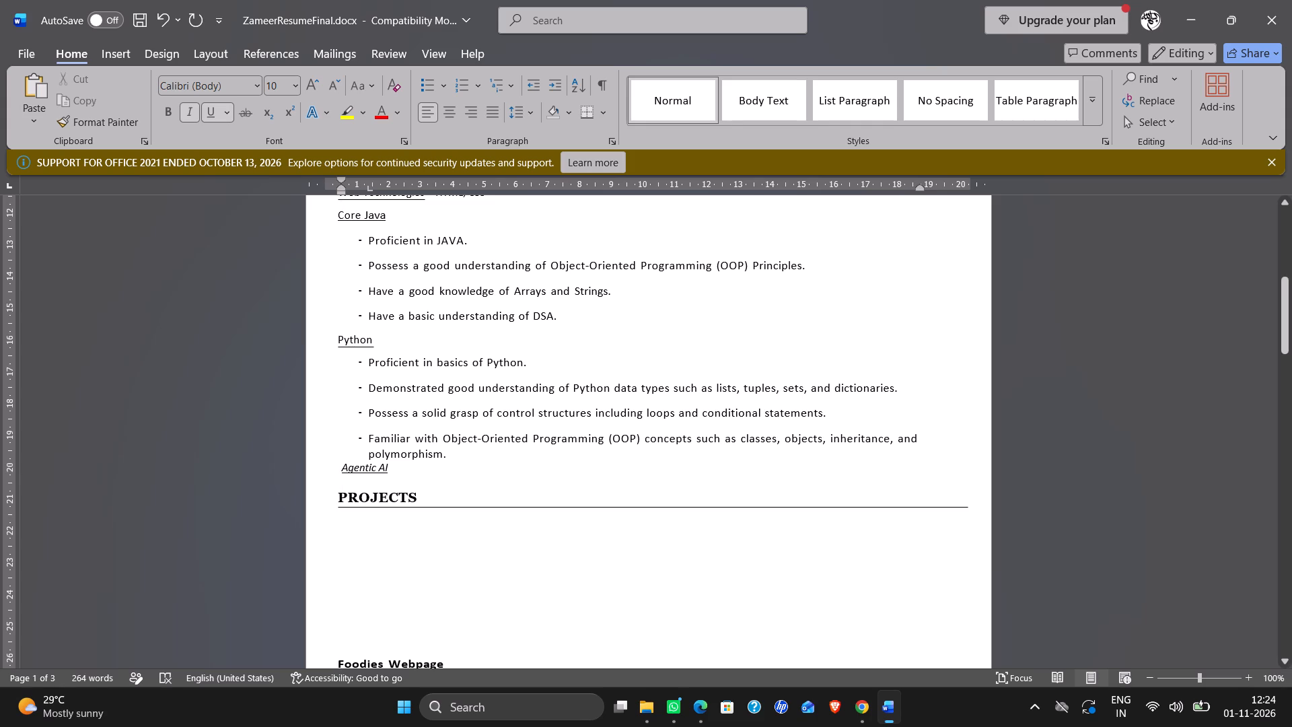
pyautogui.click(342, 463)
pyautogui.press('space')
# Insert a blank line without a bullet between the last Python bullet and the Agentic AI heading.
pyautogui.click(472, 469)
pyautogui.click(473, 454)
pyautogui.press('Return')
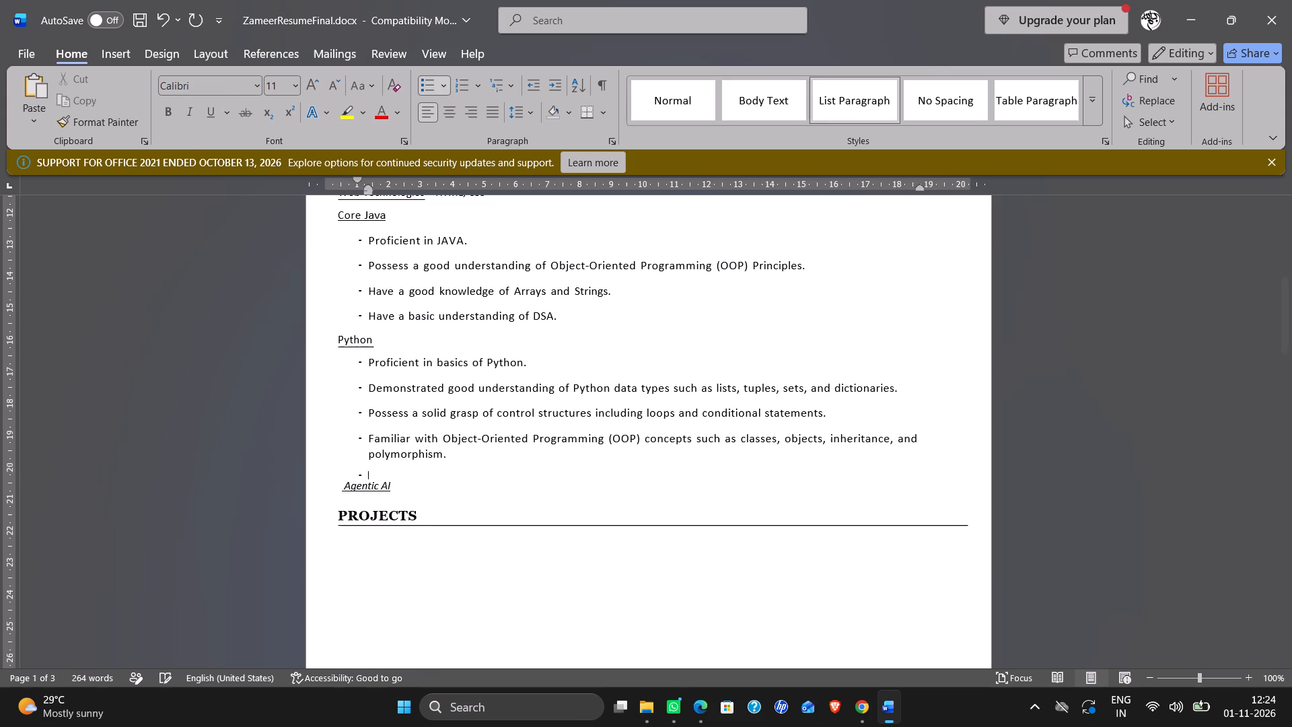
pyautogui.press('BackSpace')
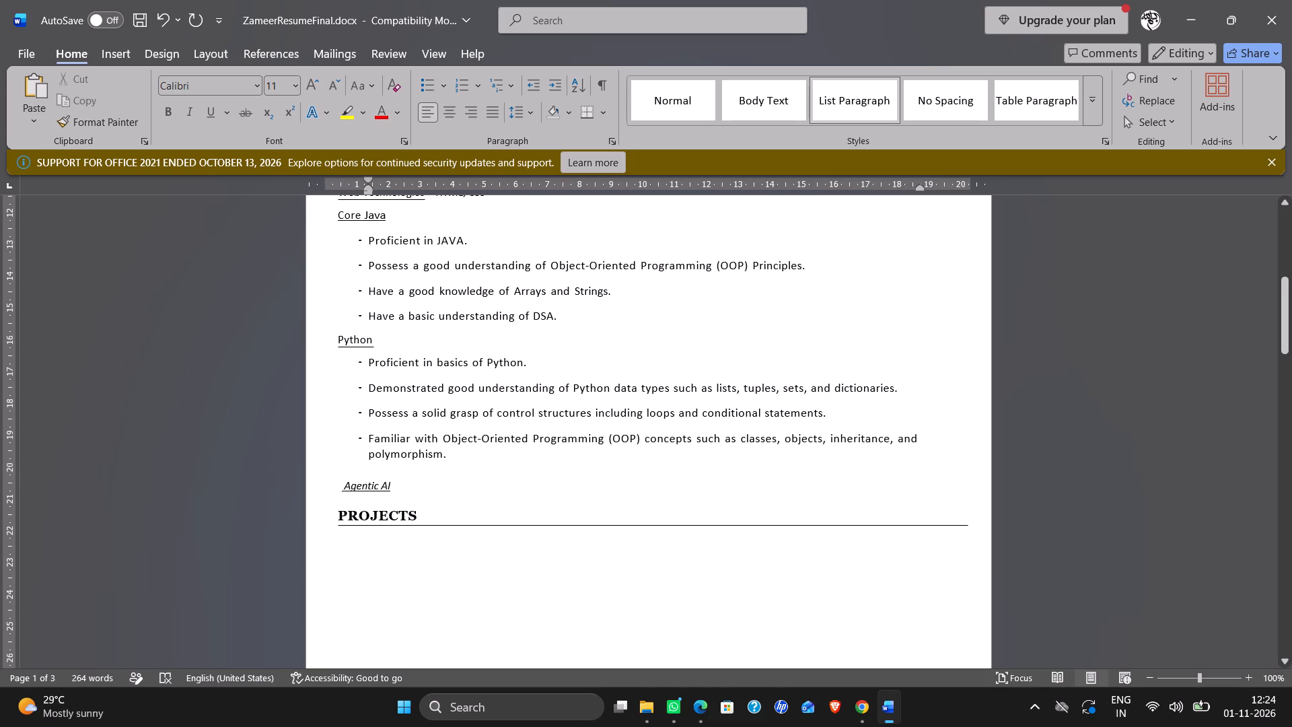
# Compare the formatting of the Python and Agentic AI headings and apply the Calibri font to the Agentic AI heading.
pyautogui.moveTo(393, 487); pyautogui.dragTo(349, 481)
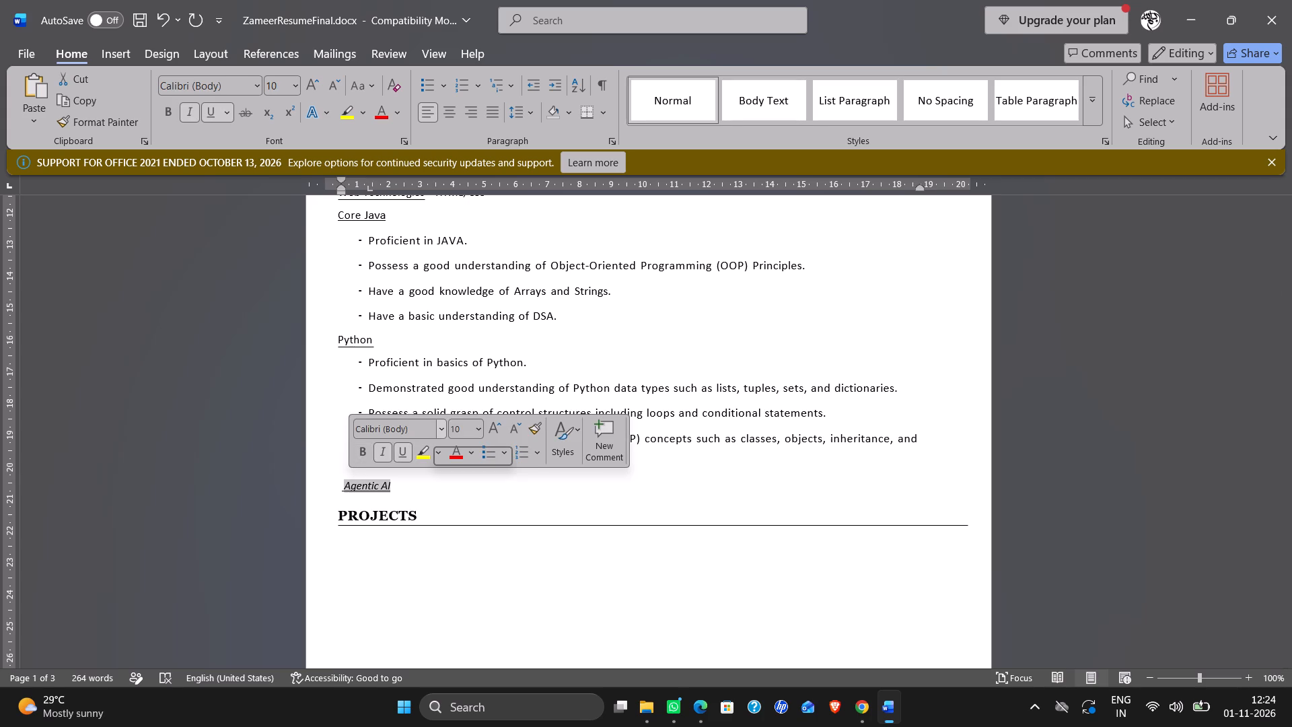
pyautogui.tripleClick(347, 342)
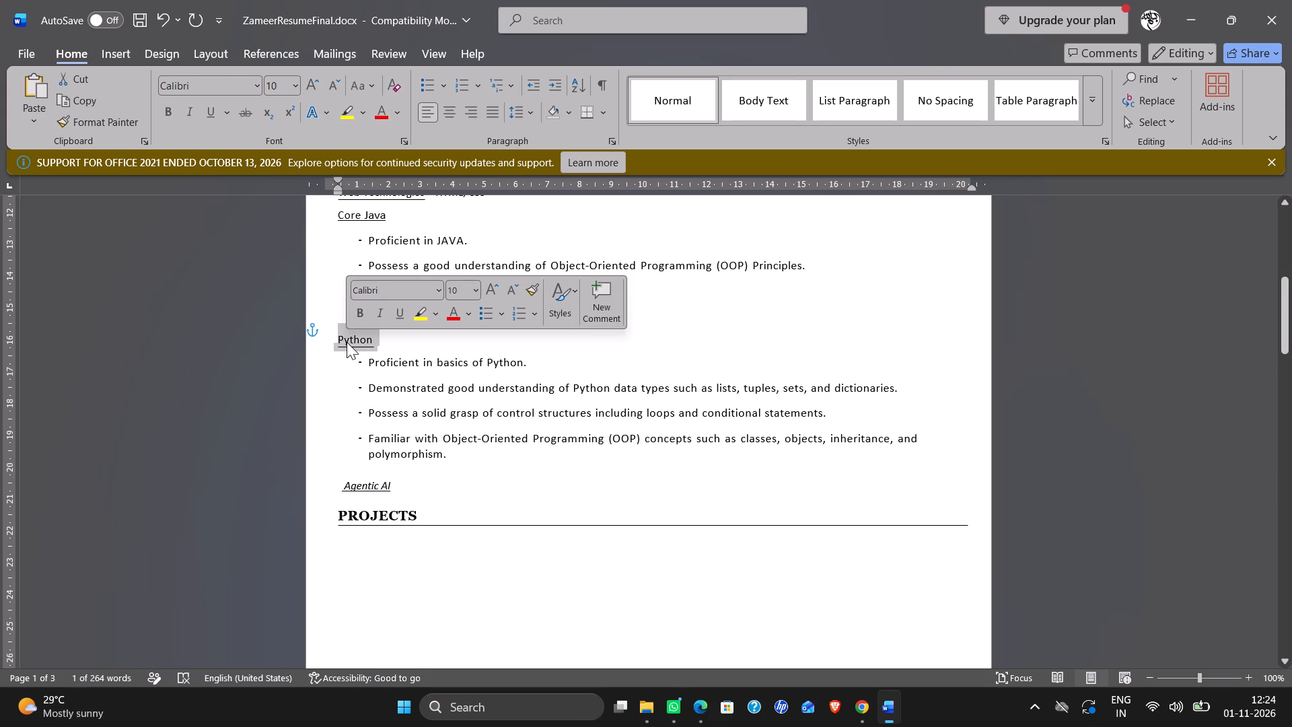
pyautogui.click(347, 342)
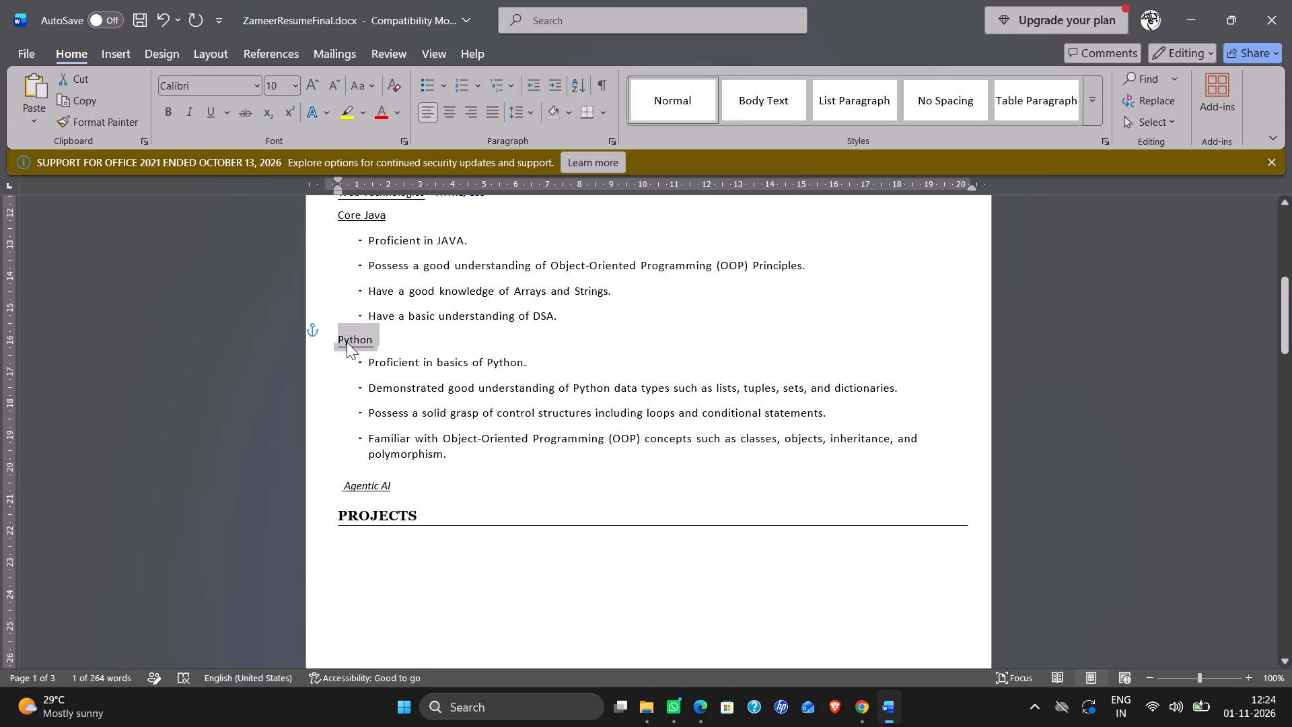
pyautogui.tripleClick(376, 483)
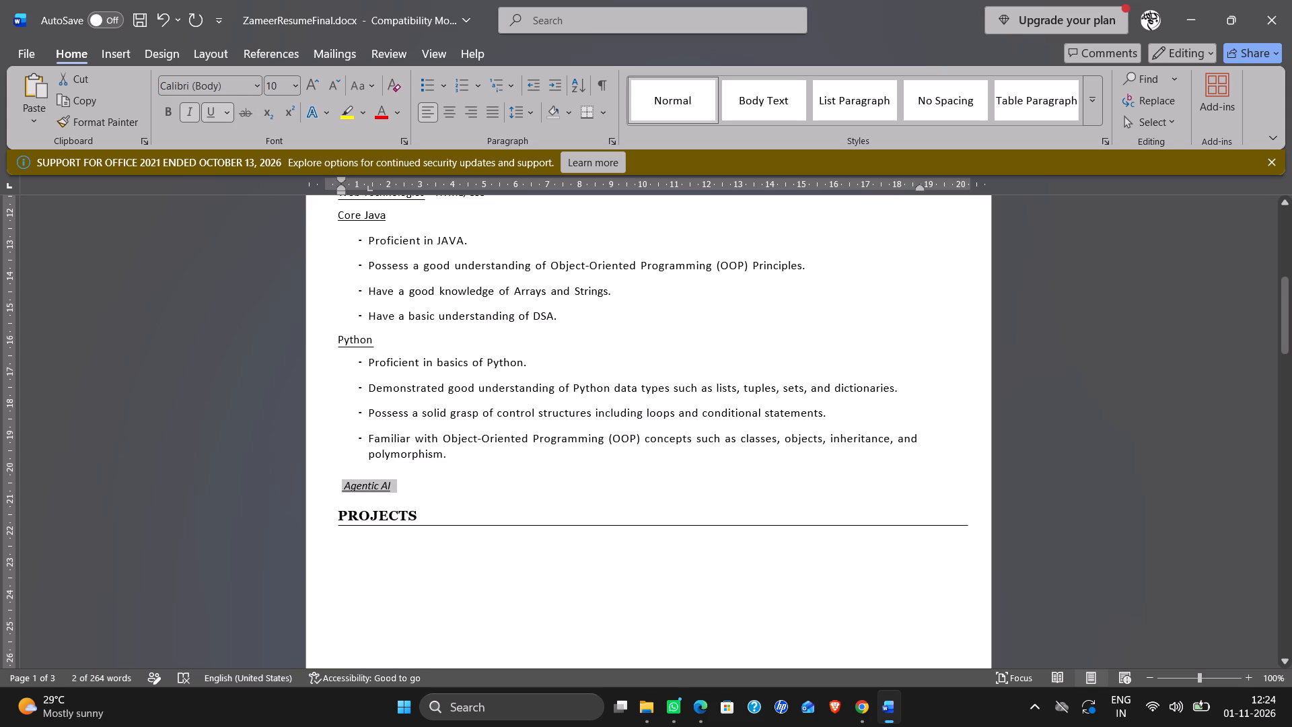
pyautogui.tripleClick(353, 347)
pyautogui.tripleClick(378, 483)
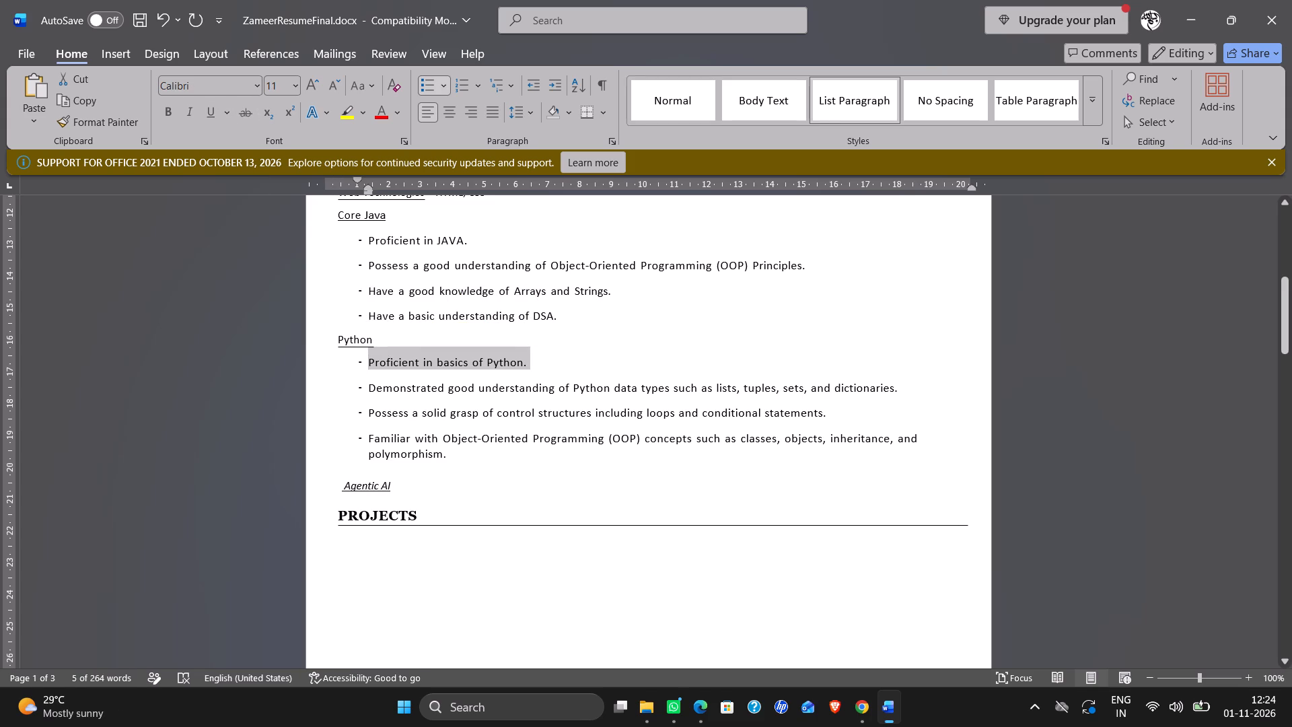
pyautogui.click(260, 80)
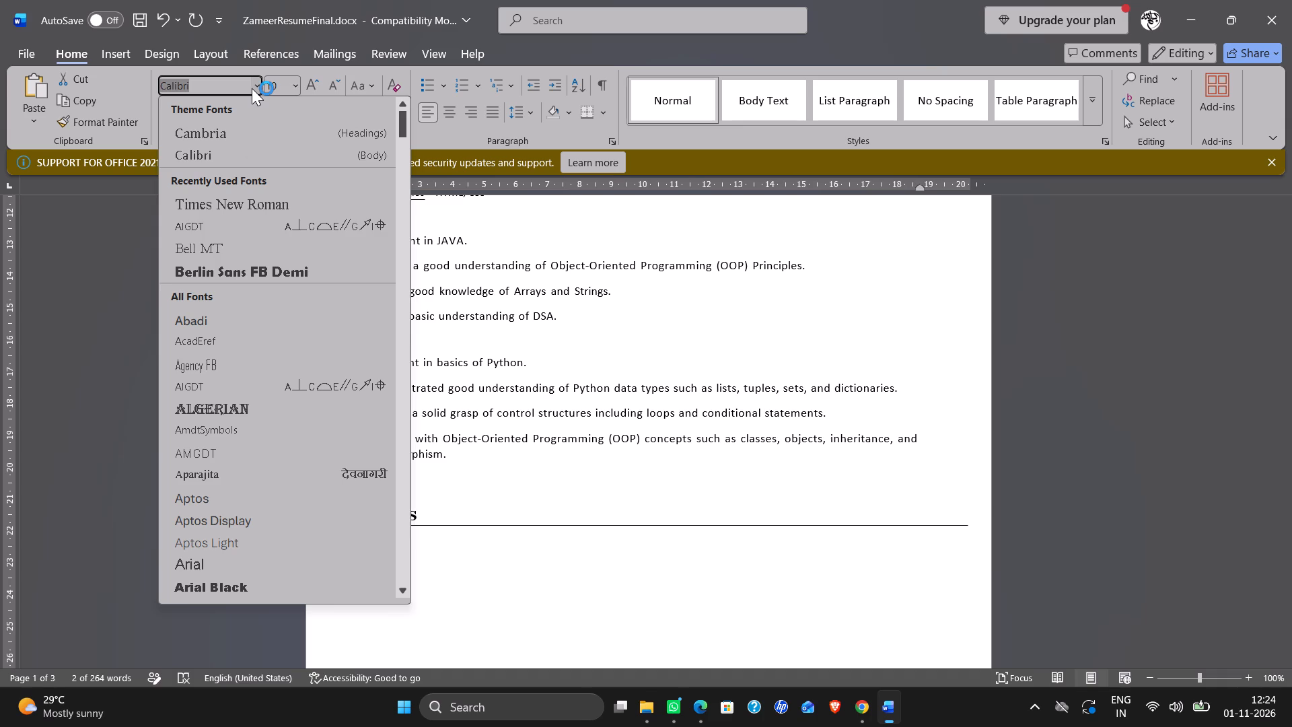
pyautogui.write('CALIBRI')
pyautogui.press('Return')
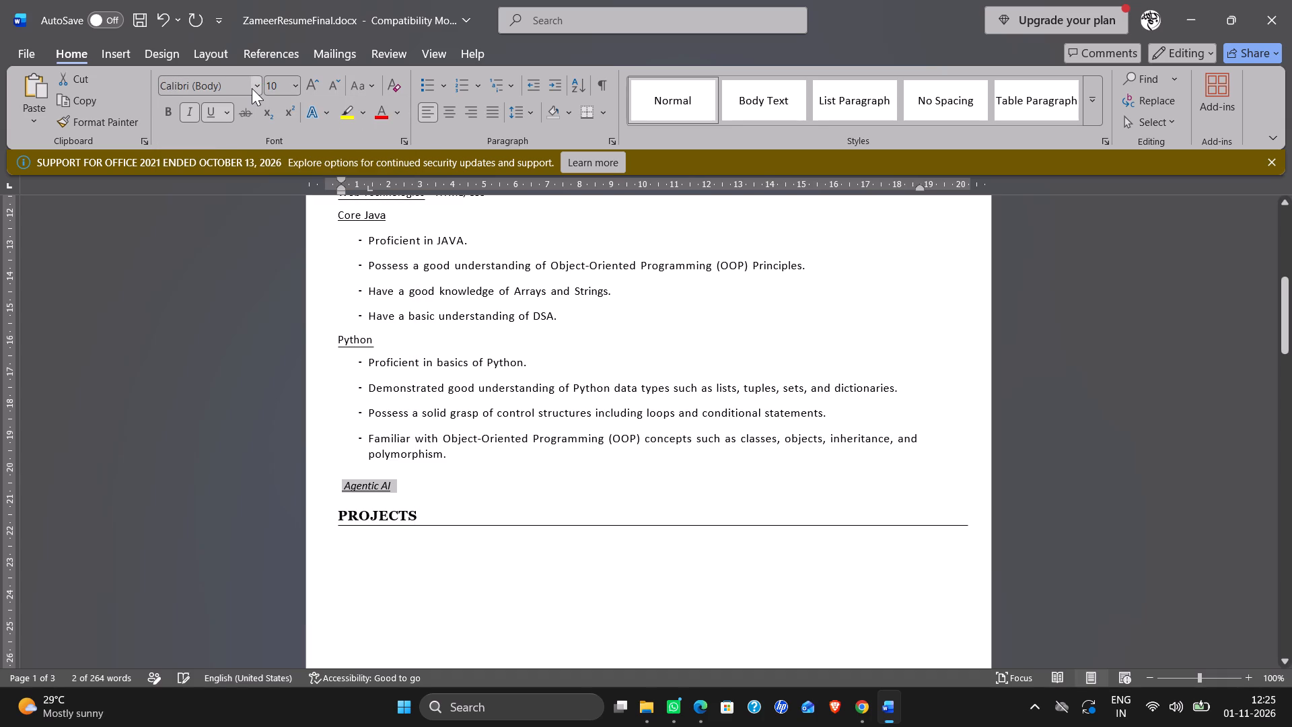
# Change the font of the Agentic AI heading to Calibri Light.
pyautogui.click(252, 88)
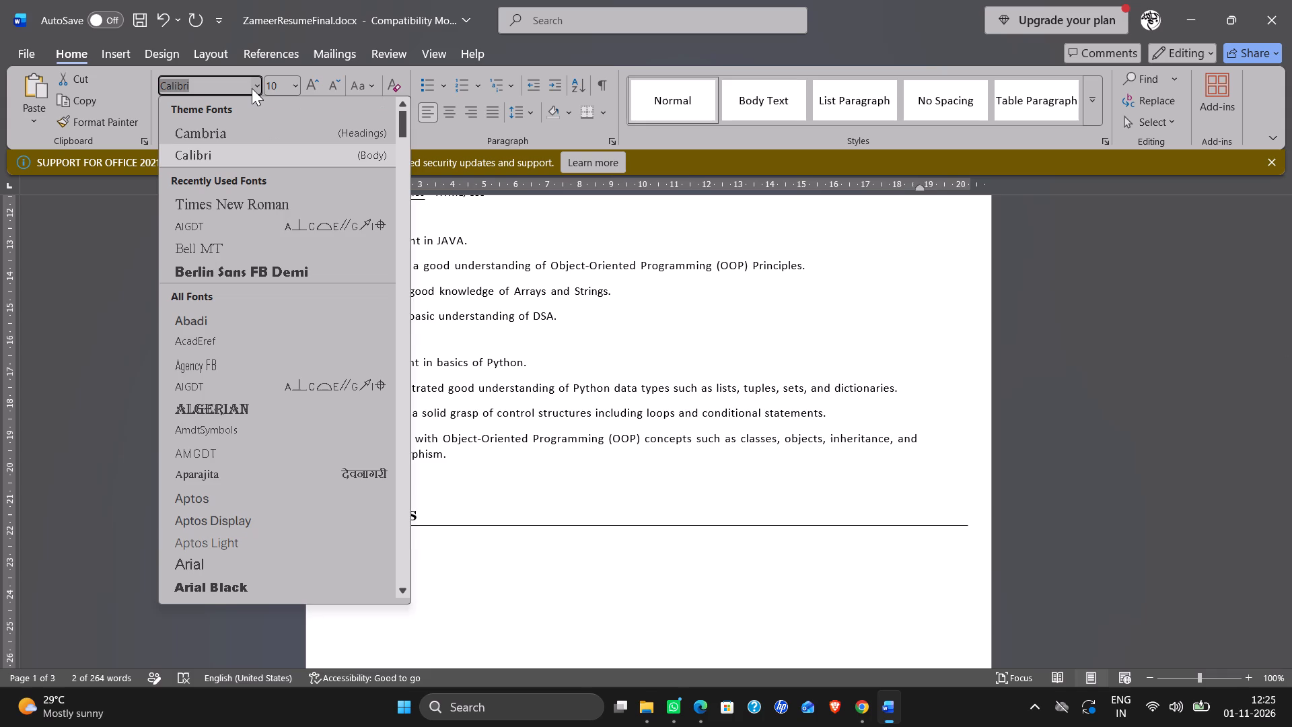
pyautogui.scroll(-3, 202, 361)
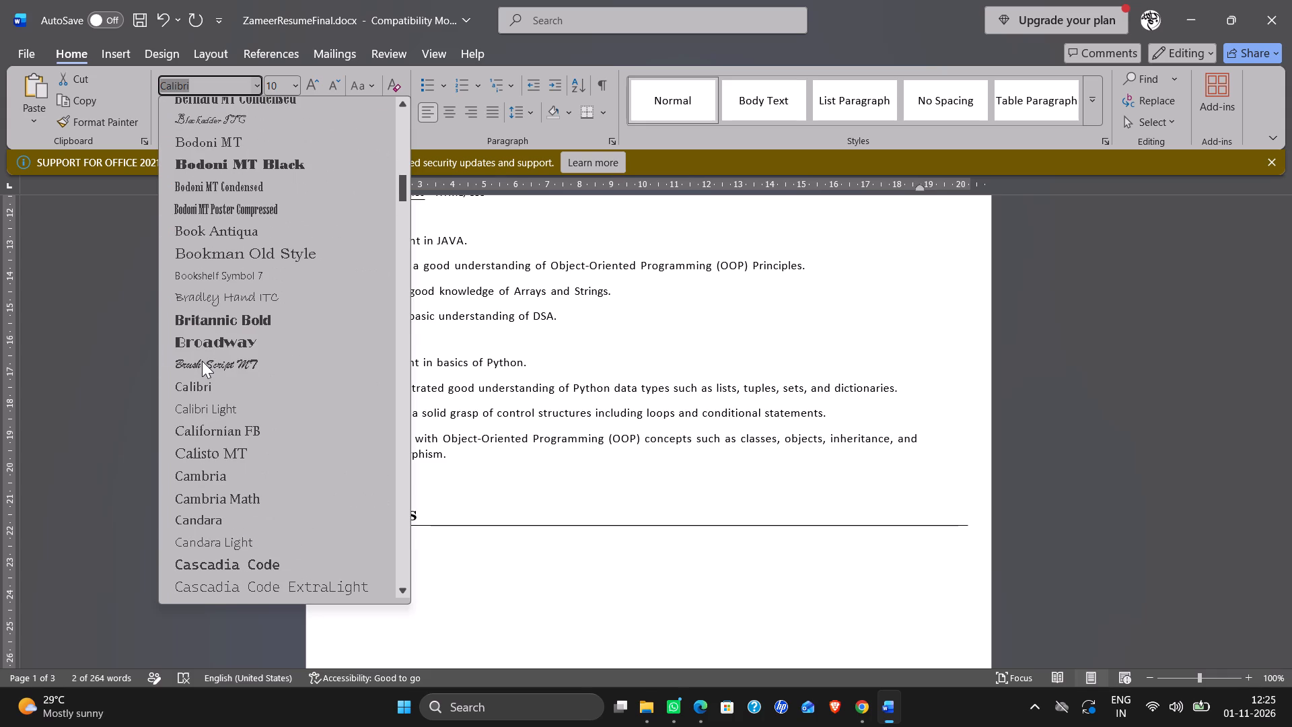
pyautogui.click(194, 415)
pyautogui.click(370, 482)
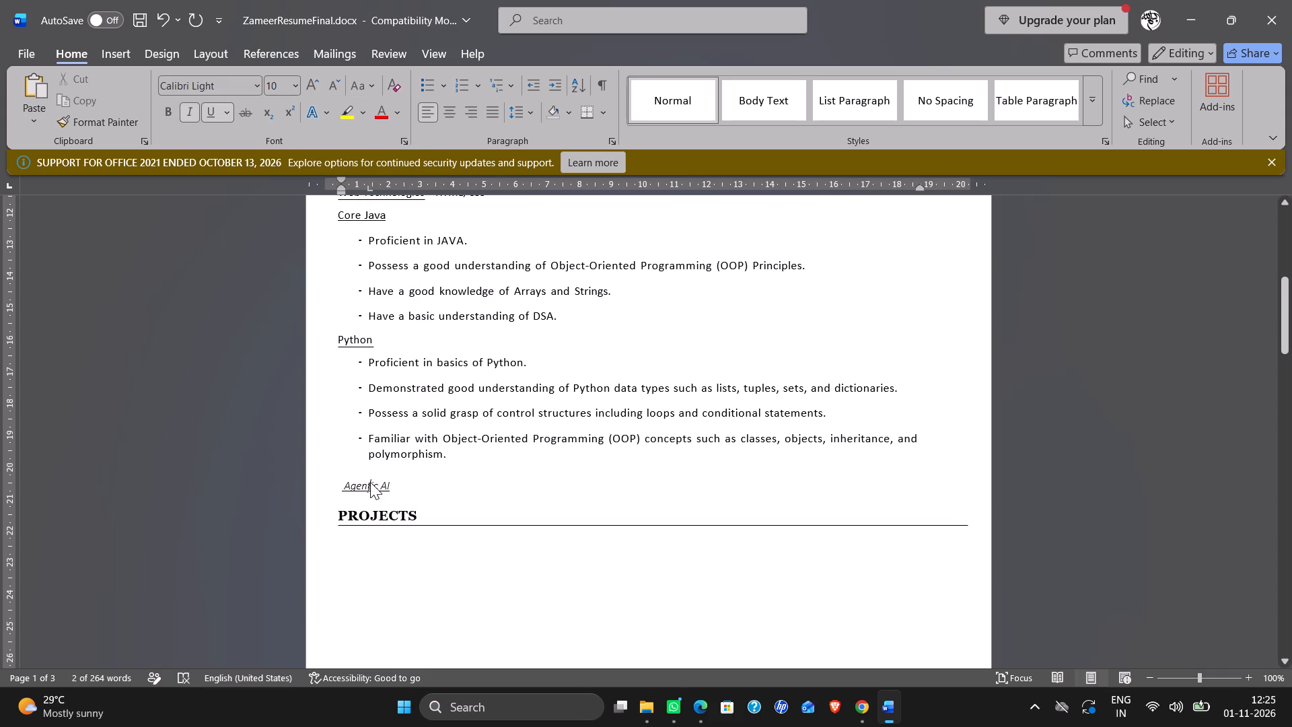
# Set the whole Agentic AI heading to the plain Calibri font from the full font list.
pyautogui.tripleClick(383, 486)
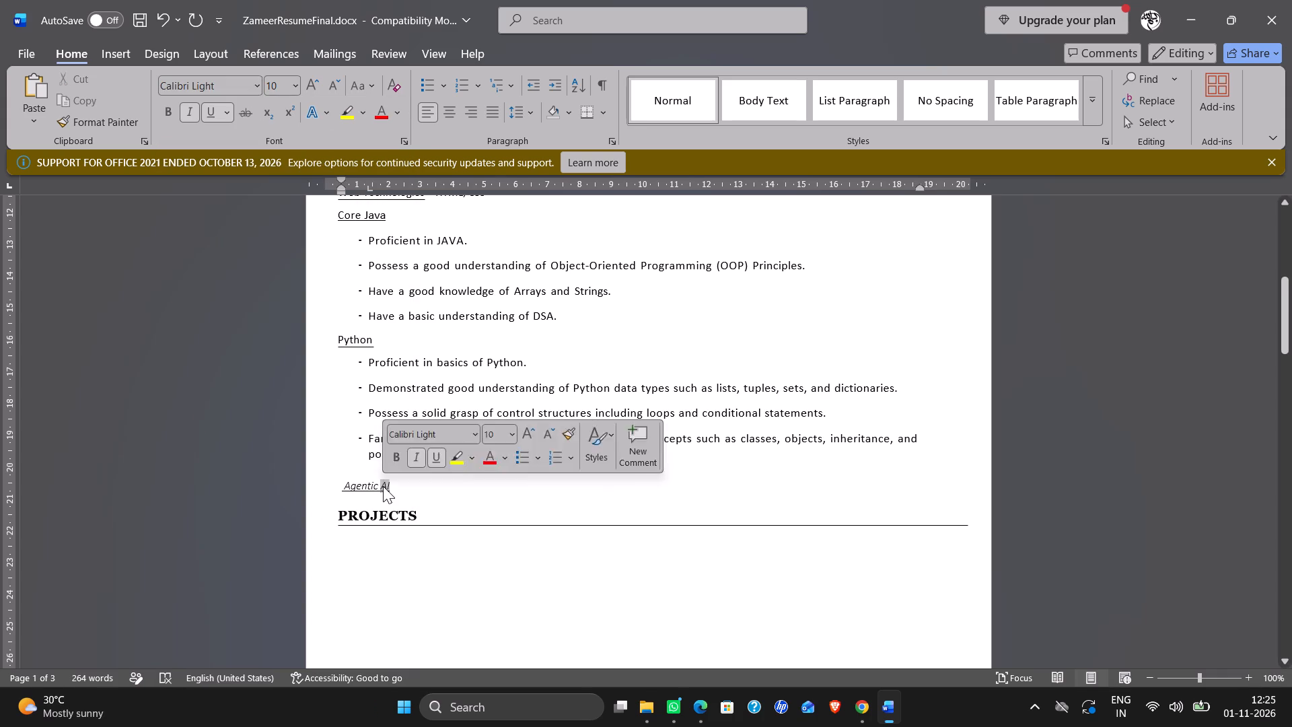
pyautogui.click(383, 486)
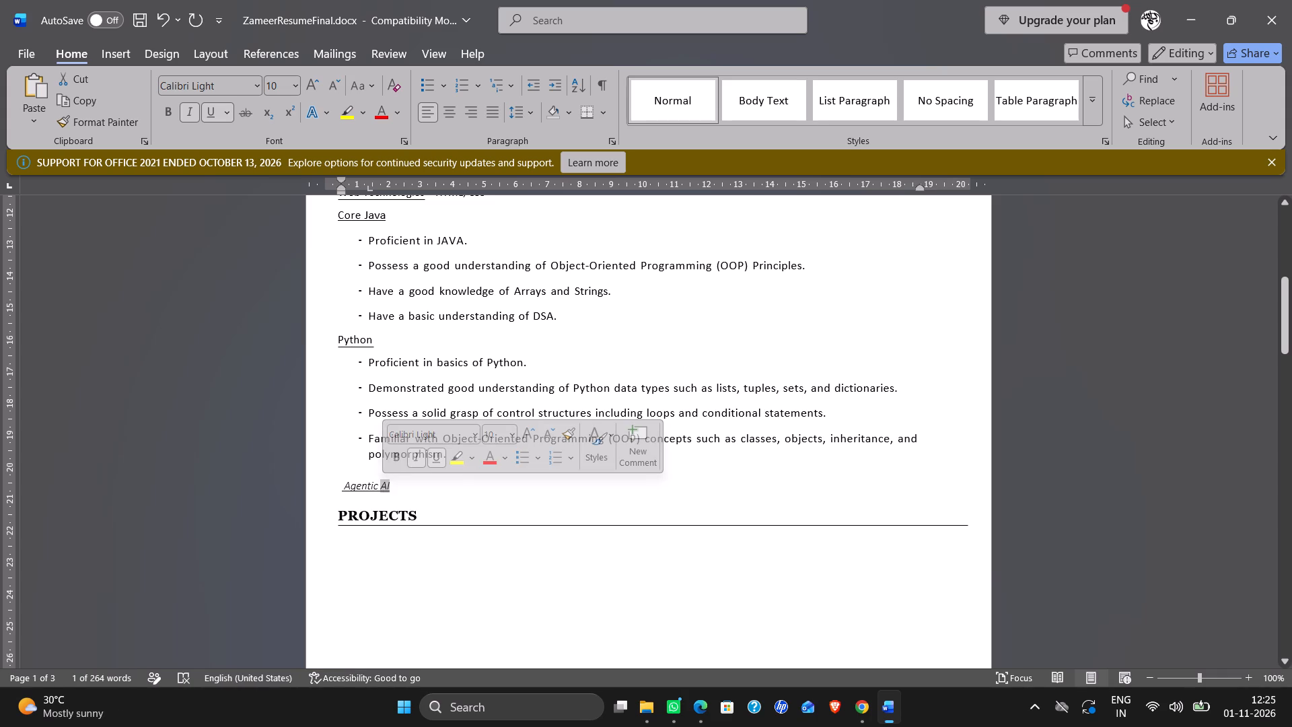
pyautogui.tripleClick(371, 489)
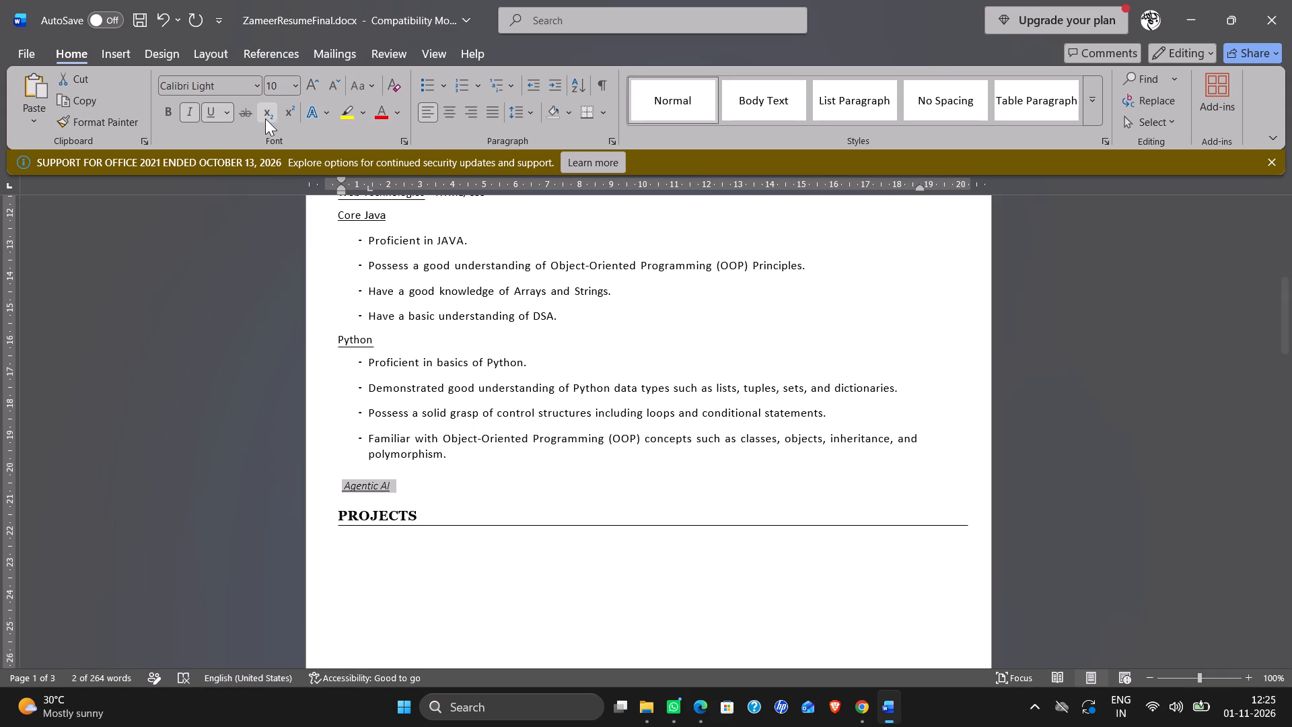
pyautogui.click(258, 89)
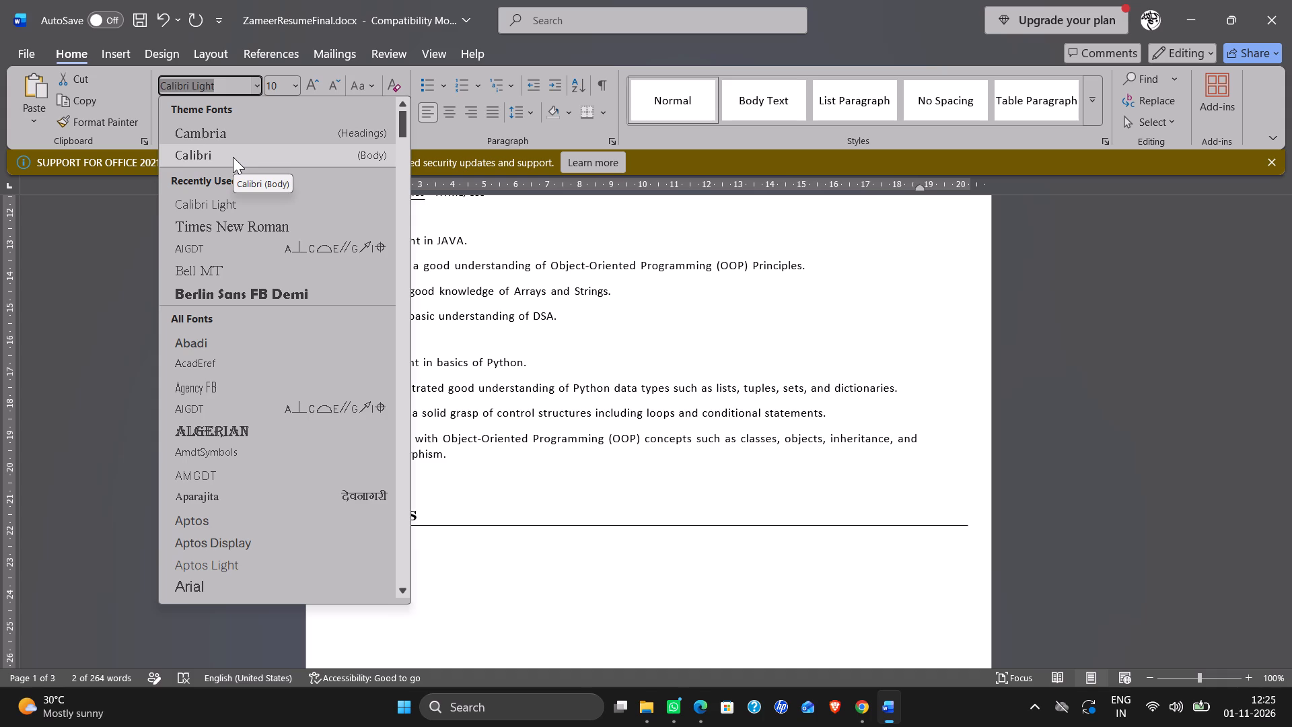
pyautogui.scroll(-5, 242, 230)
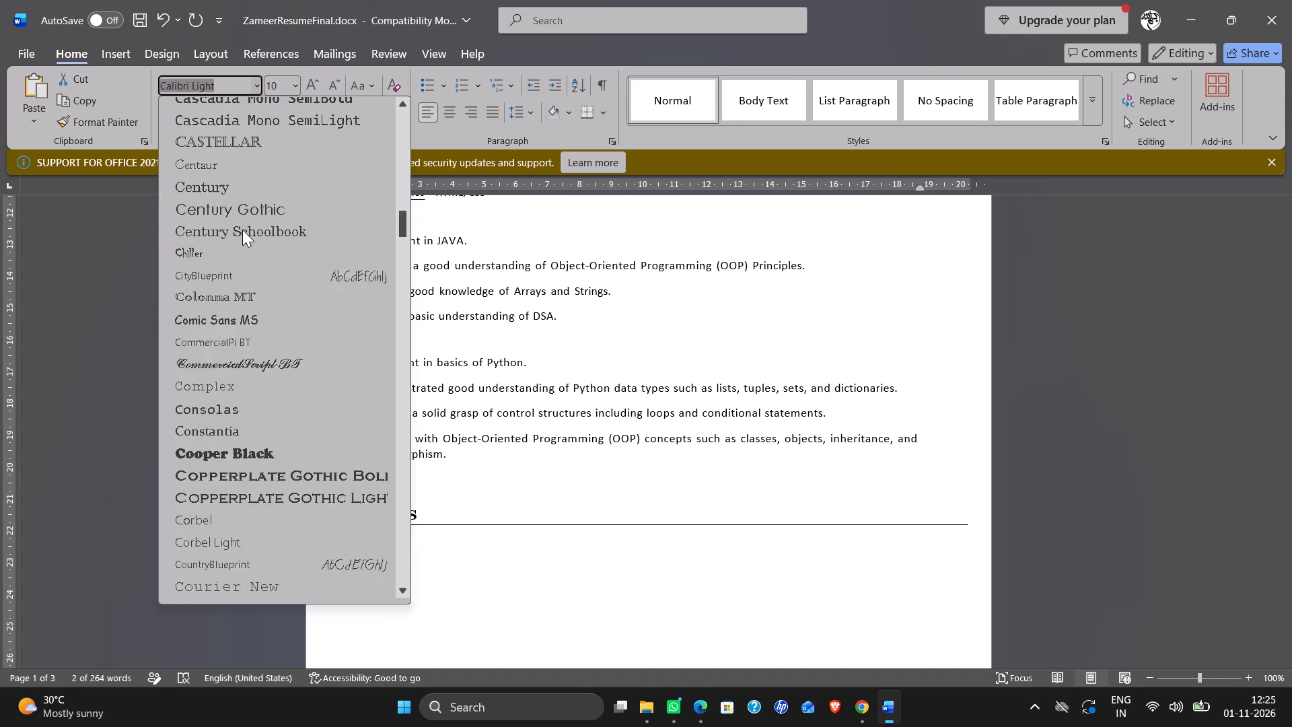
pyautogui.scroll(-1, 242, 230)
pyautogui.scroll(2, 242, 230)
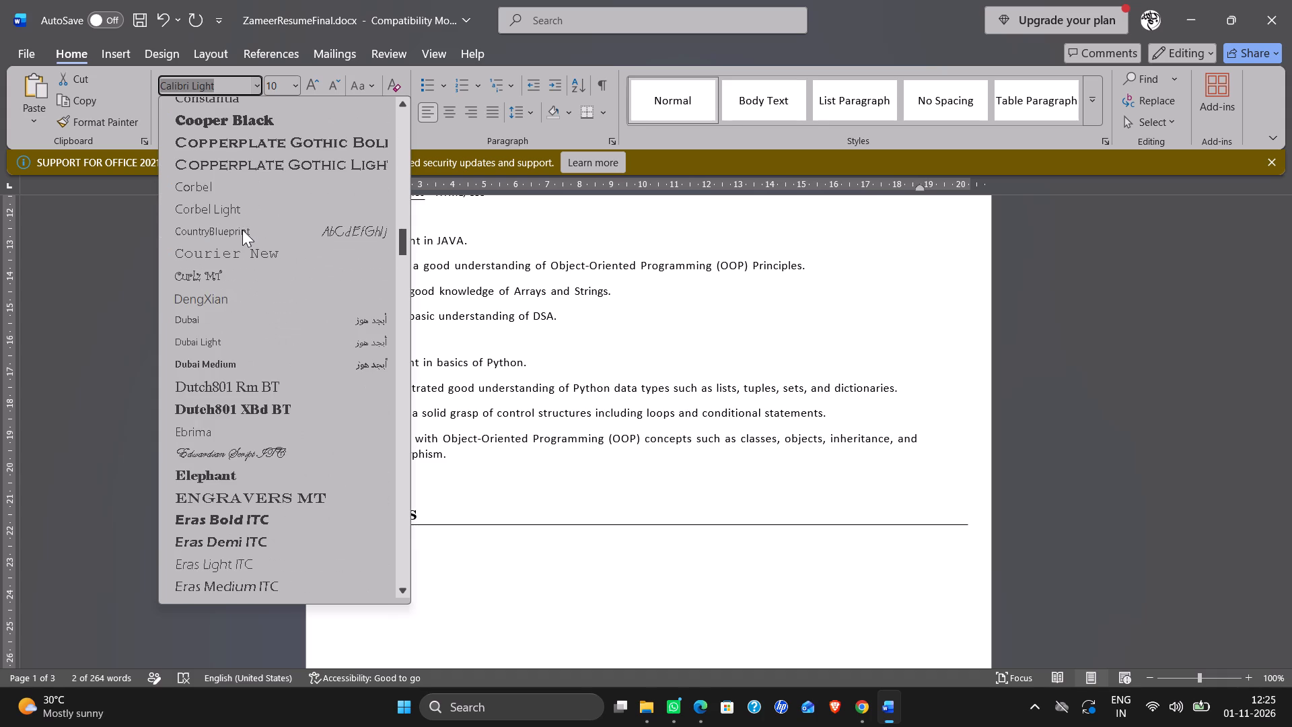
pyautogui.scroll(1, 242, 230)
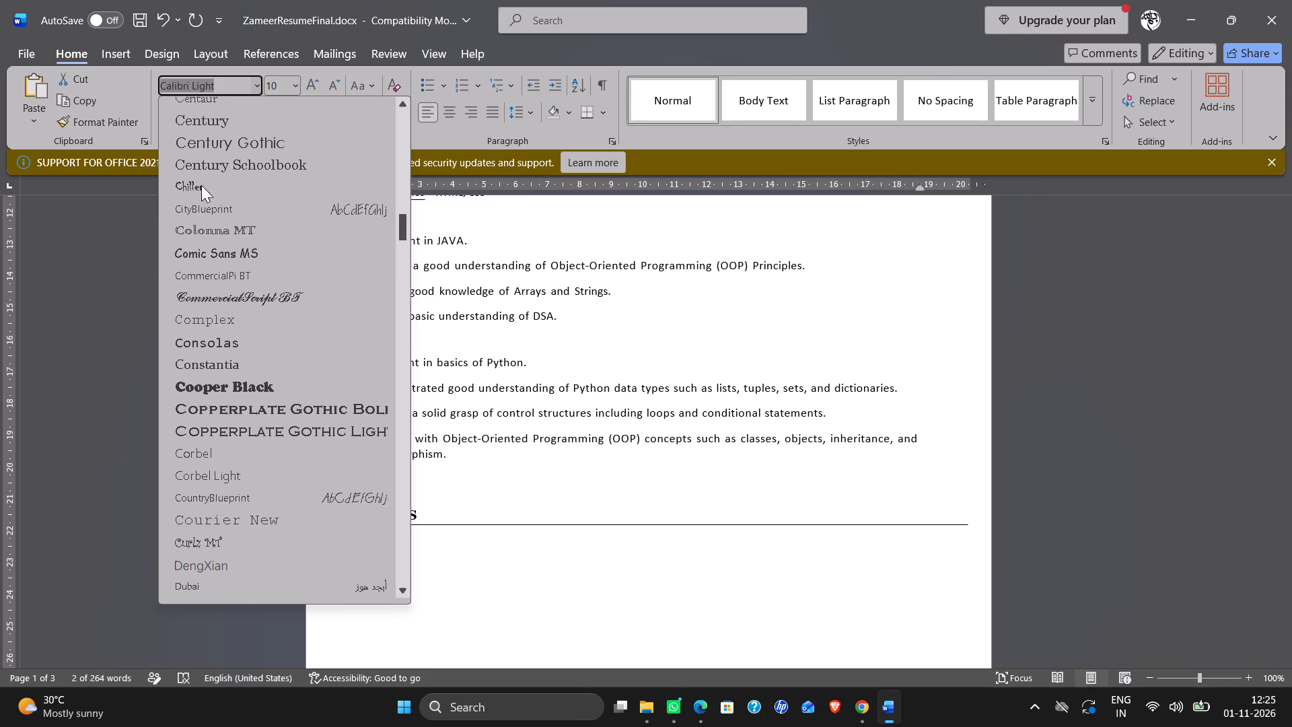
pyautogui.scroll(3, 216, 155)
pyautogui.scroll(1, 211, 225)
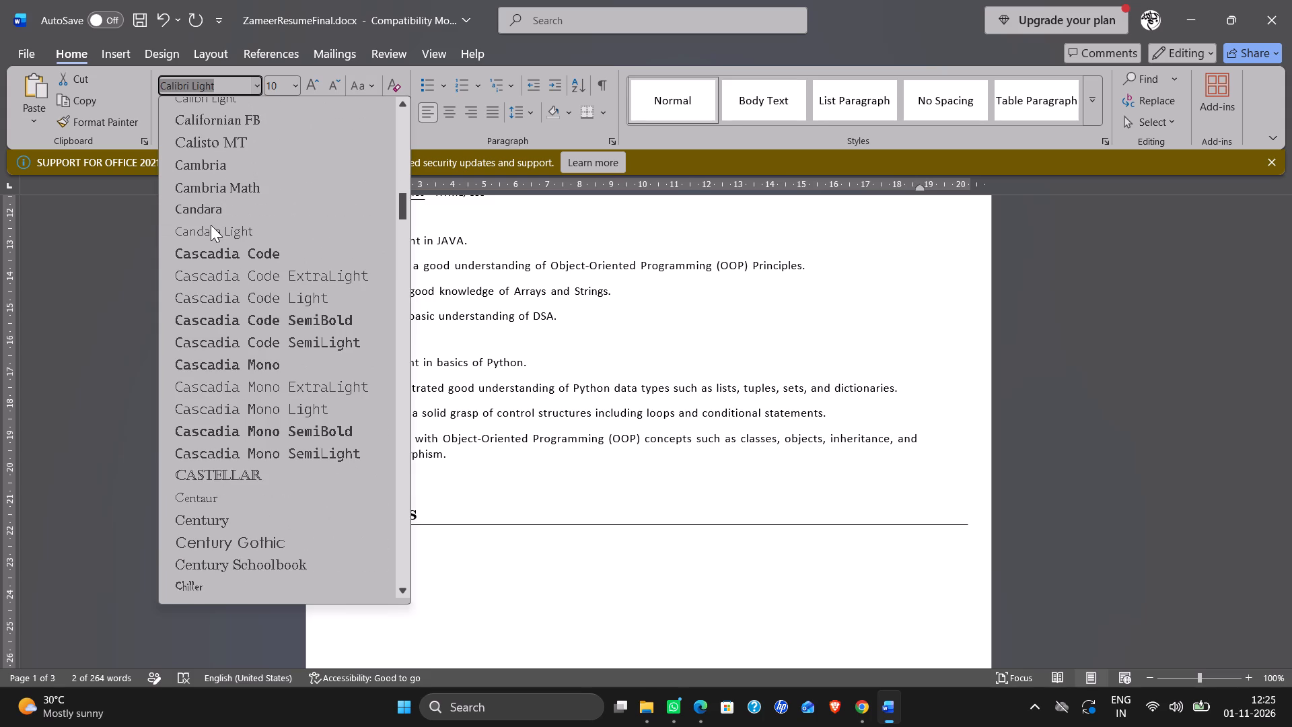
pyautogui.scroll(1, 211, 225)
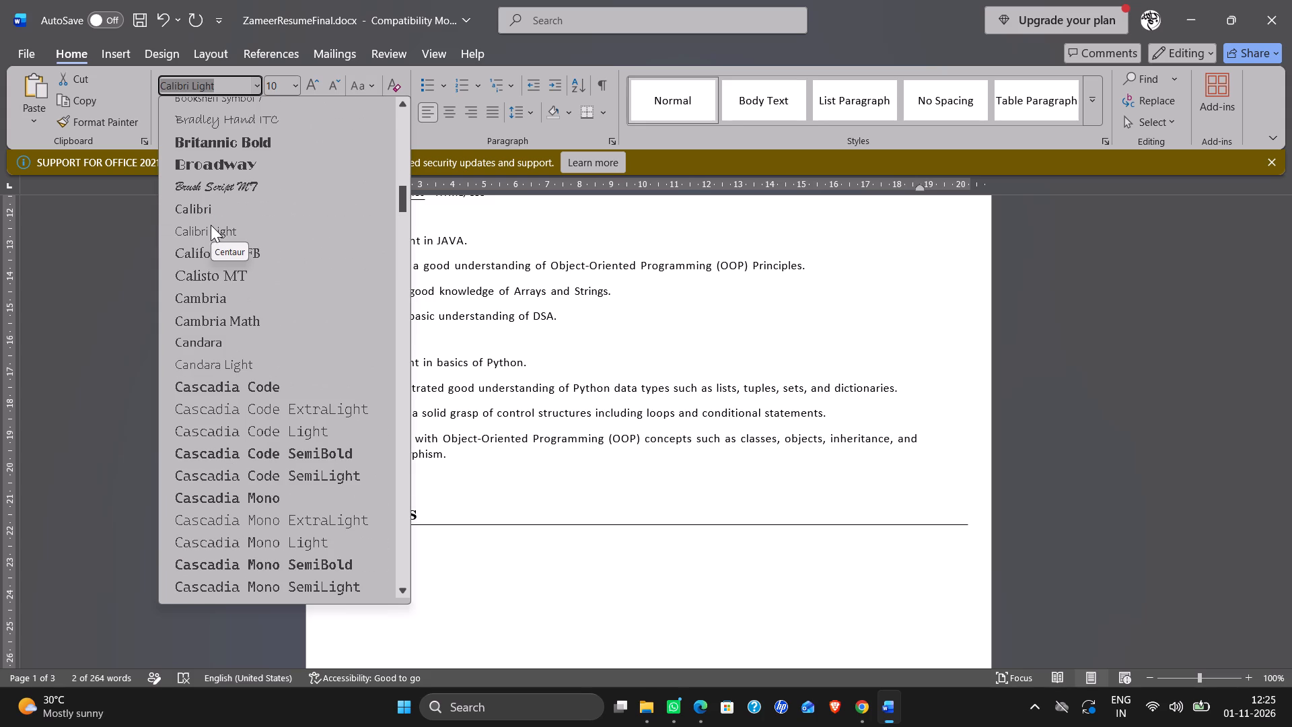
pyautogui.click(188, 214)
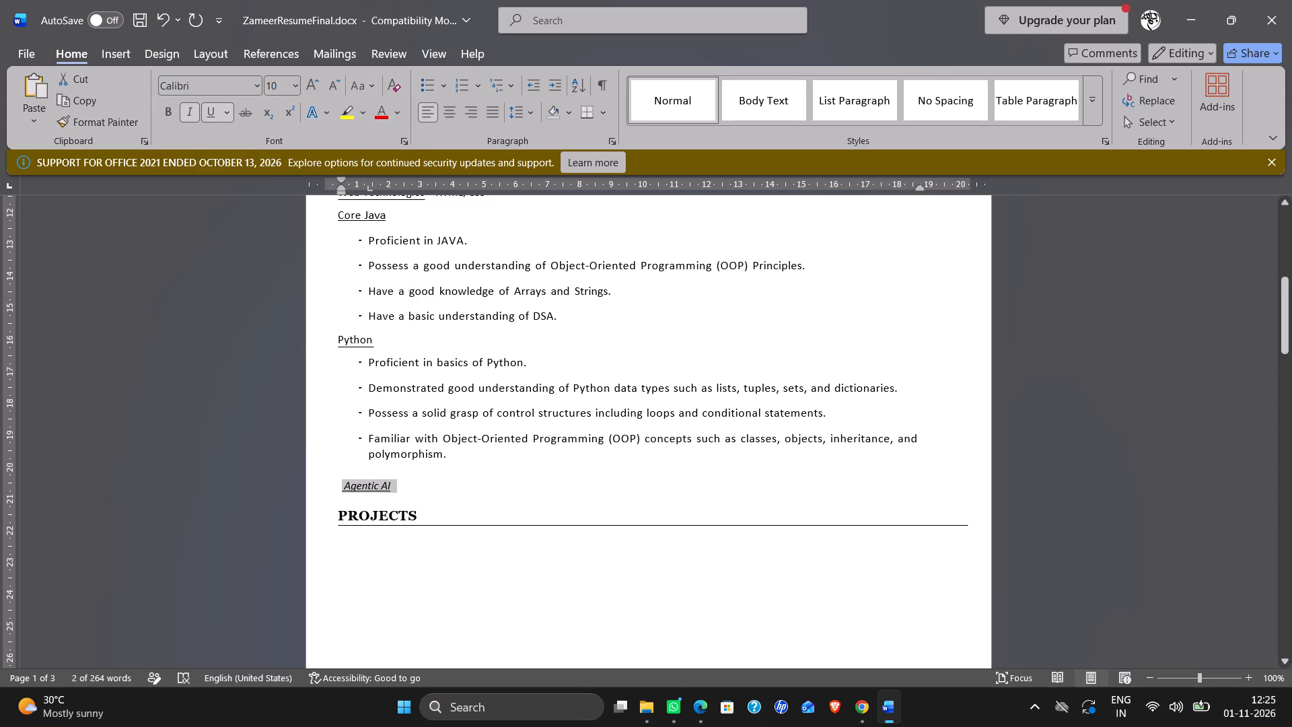
# Check the Agentic AI heading's formatting and placement against the other headings in the Skills section.
pyautogui.click(446, 473)
pyautogui.scroll(-1, 446, 473)
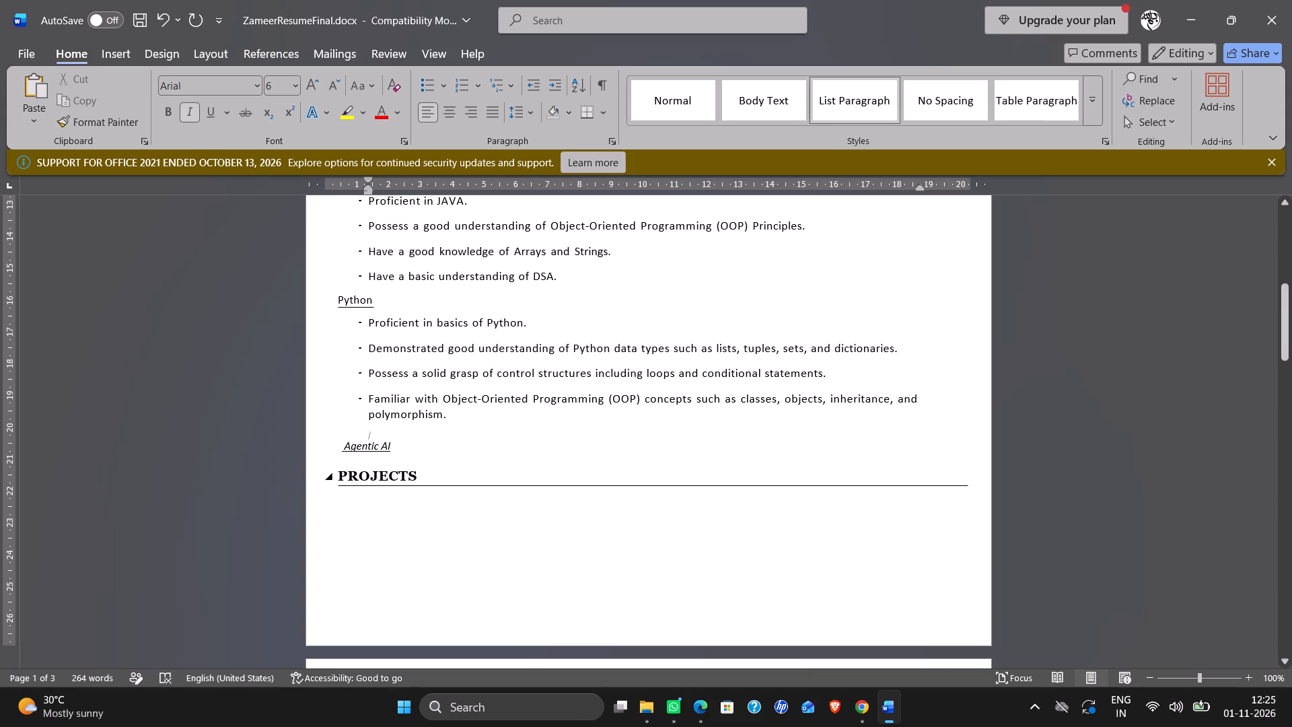
pyautogui.tripleClick(386, 447)
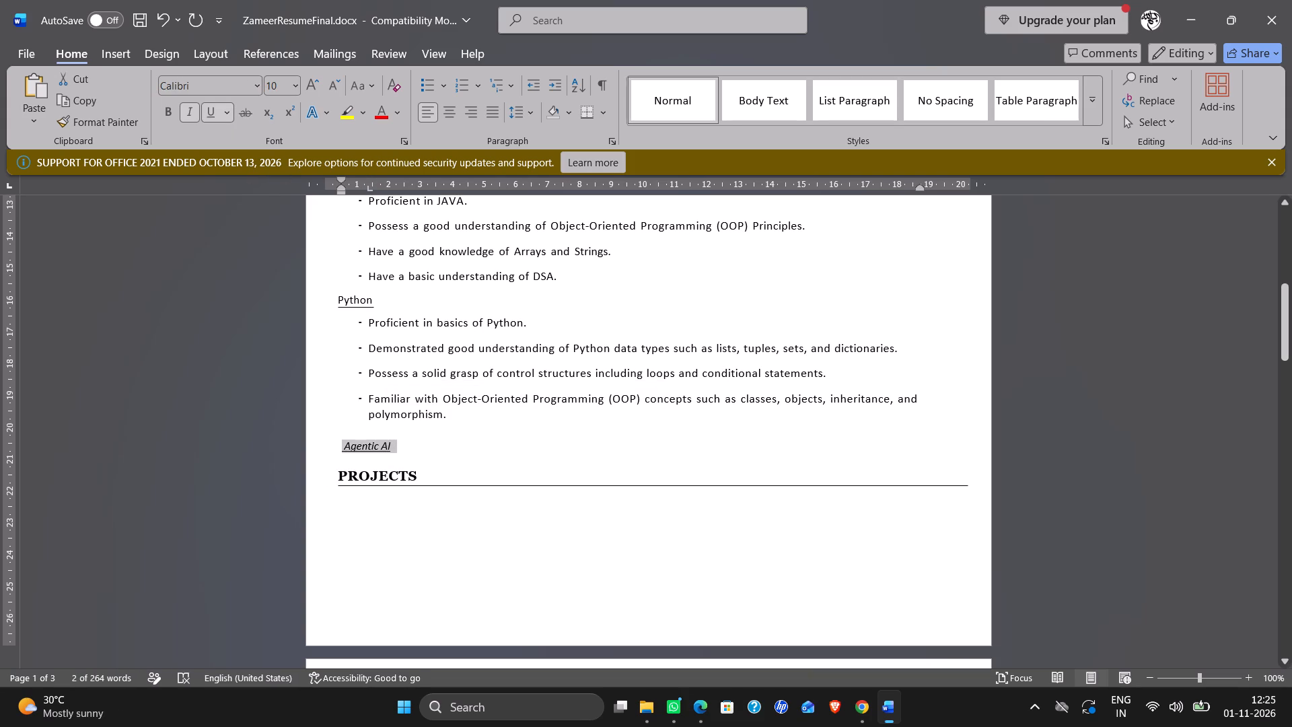
pyautogui.click(369, 283)
pyautogui.scroll(-1, 410, 418)
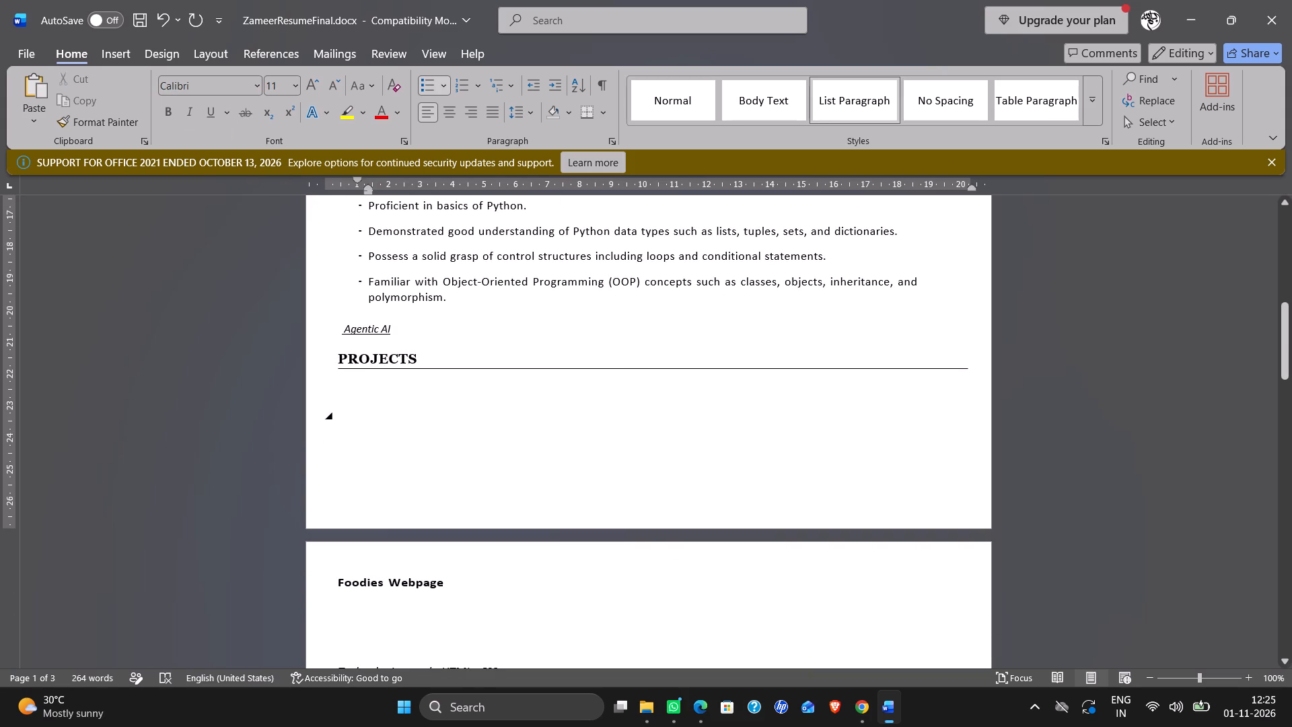
pyautogui.scroll(1, 410, 418)
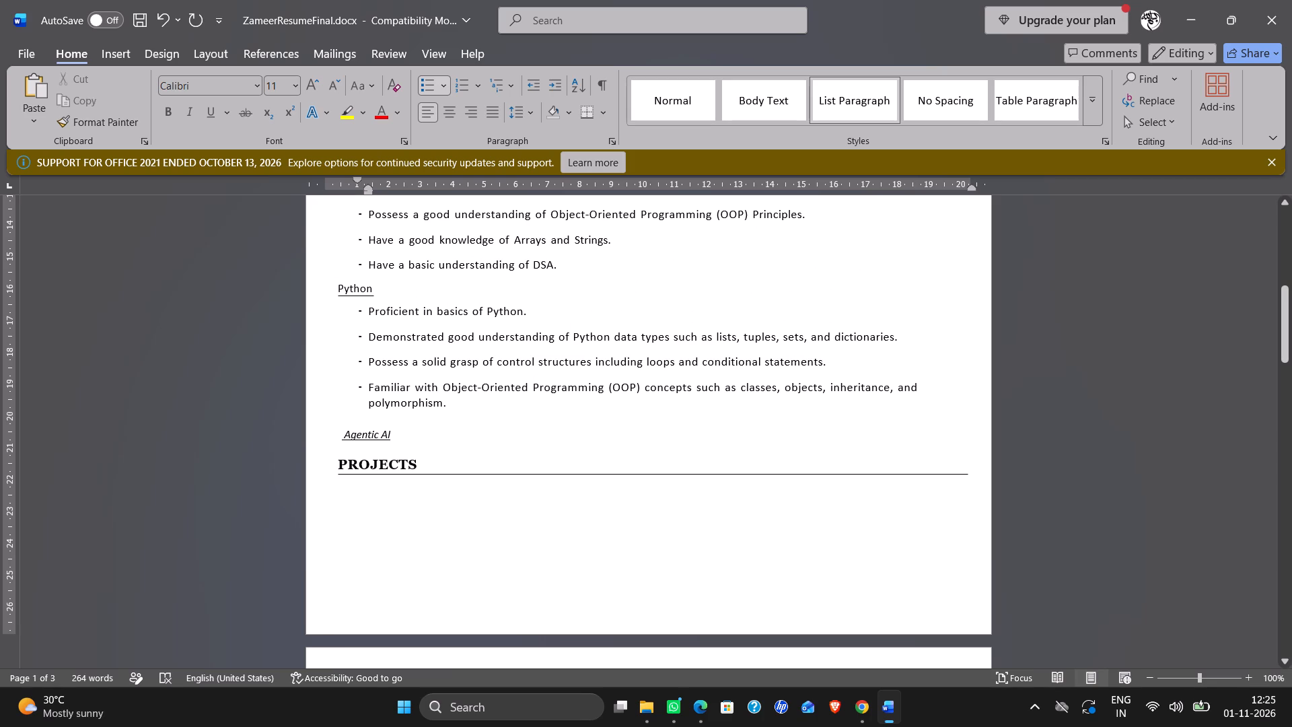
pyautogui.scroll(1, 415, 438)
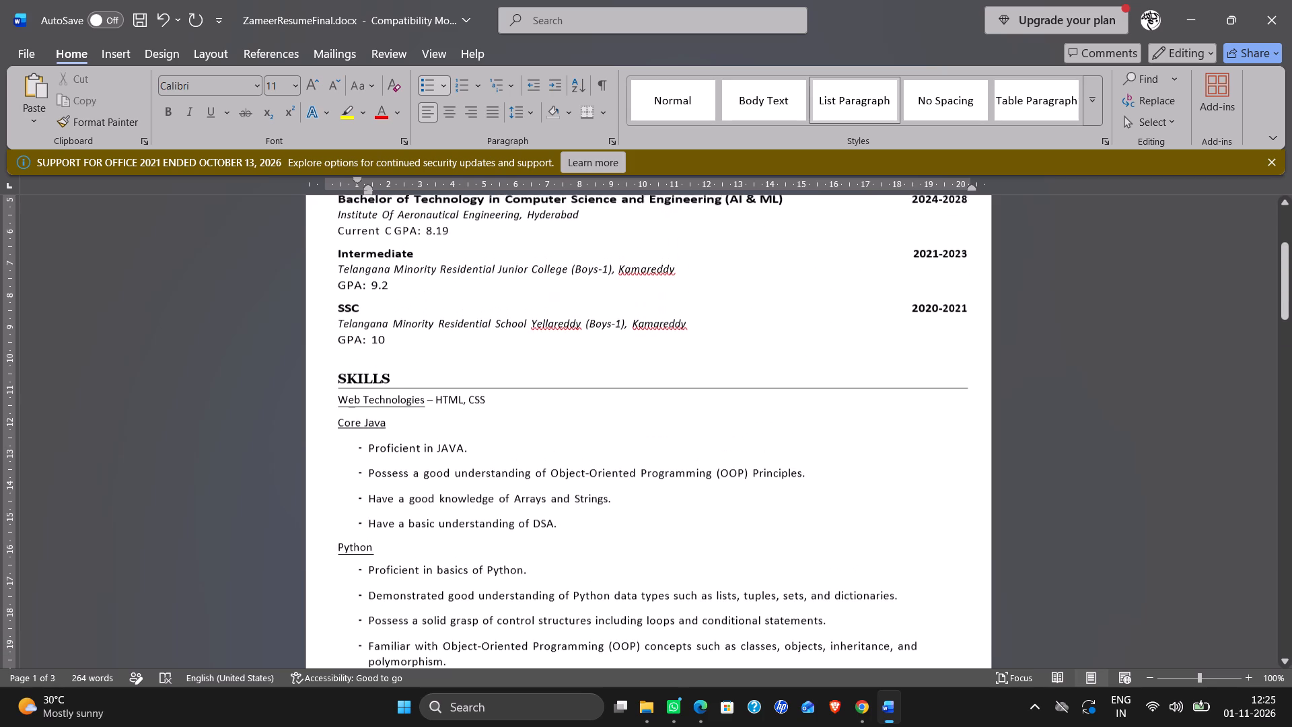
pyautogui.scroll(-1, 415, 438)
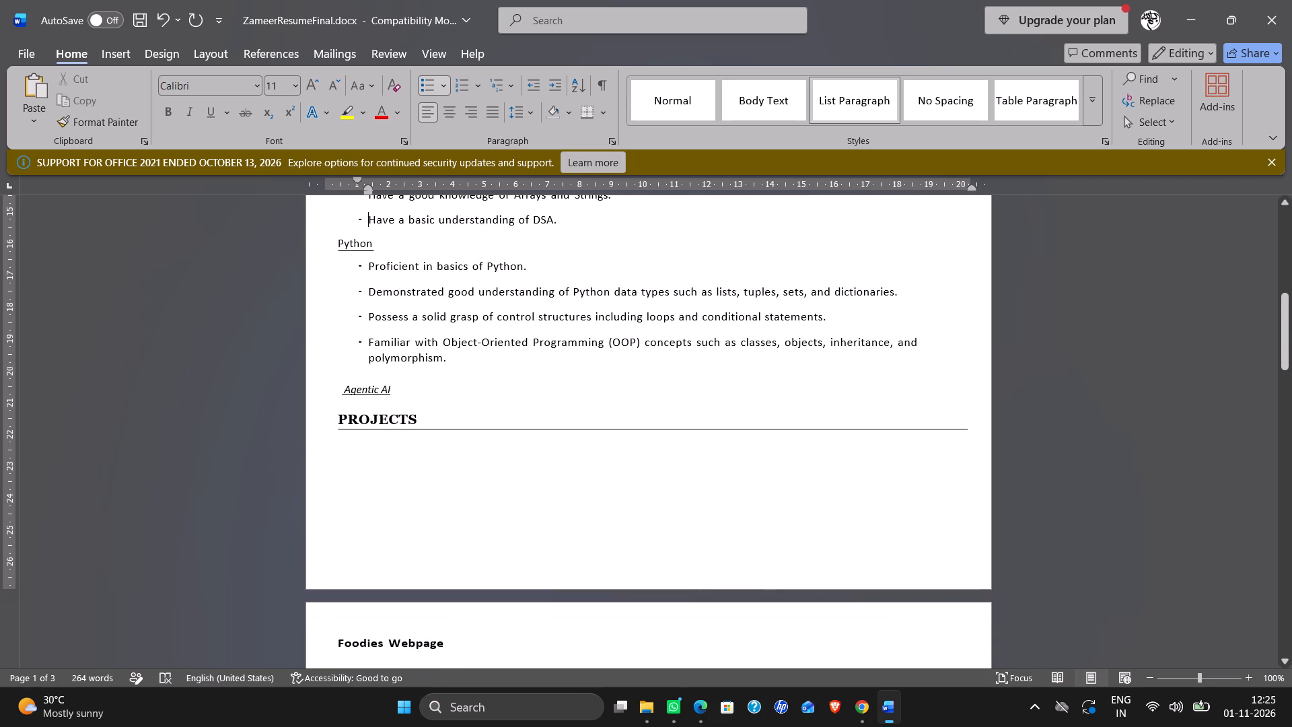
# Delete the Agentic AI heading line above the Projects section.
pyautogui.moveTo(406, 388); pyautogui.dragTo(340, 388)
pyautogui.press('BackSpace')
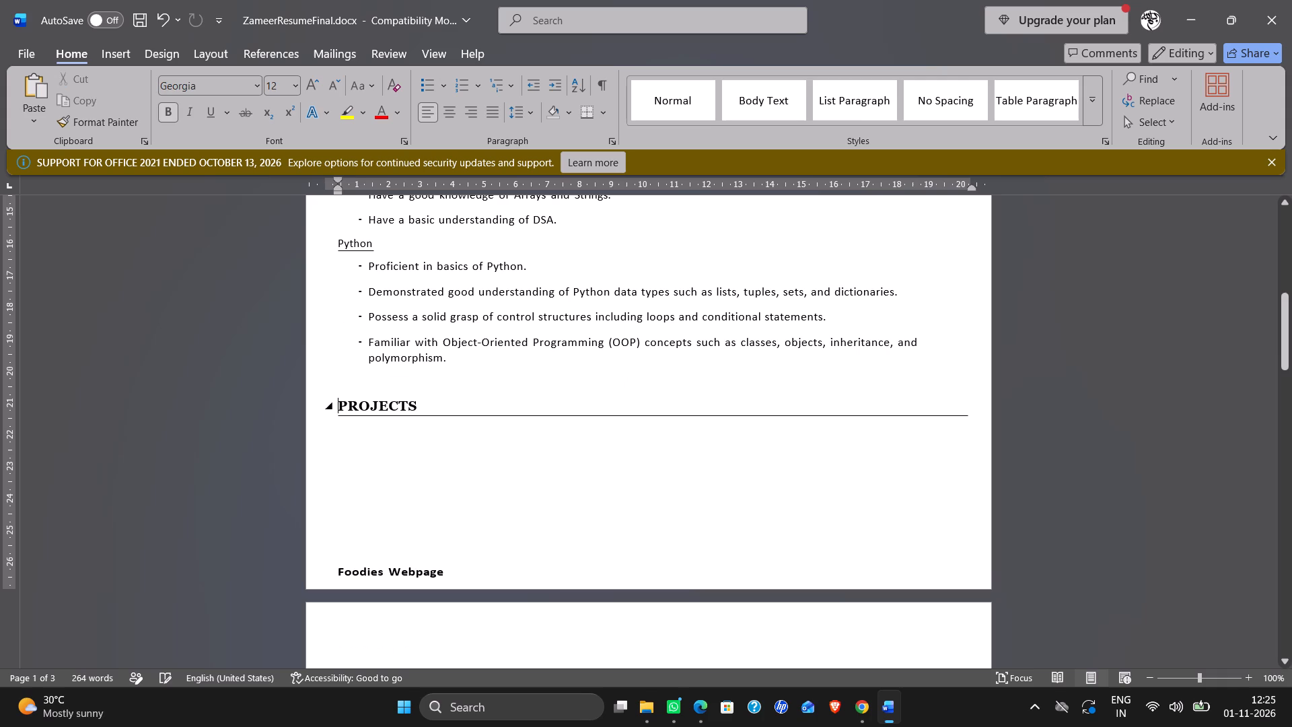
# Copy the underlined Python heading and paste it on a new line below the last Python bullet.
pyautogui.tripleClick(354, 242)
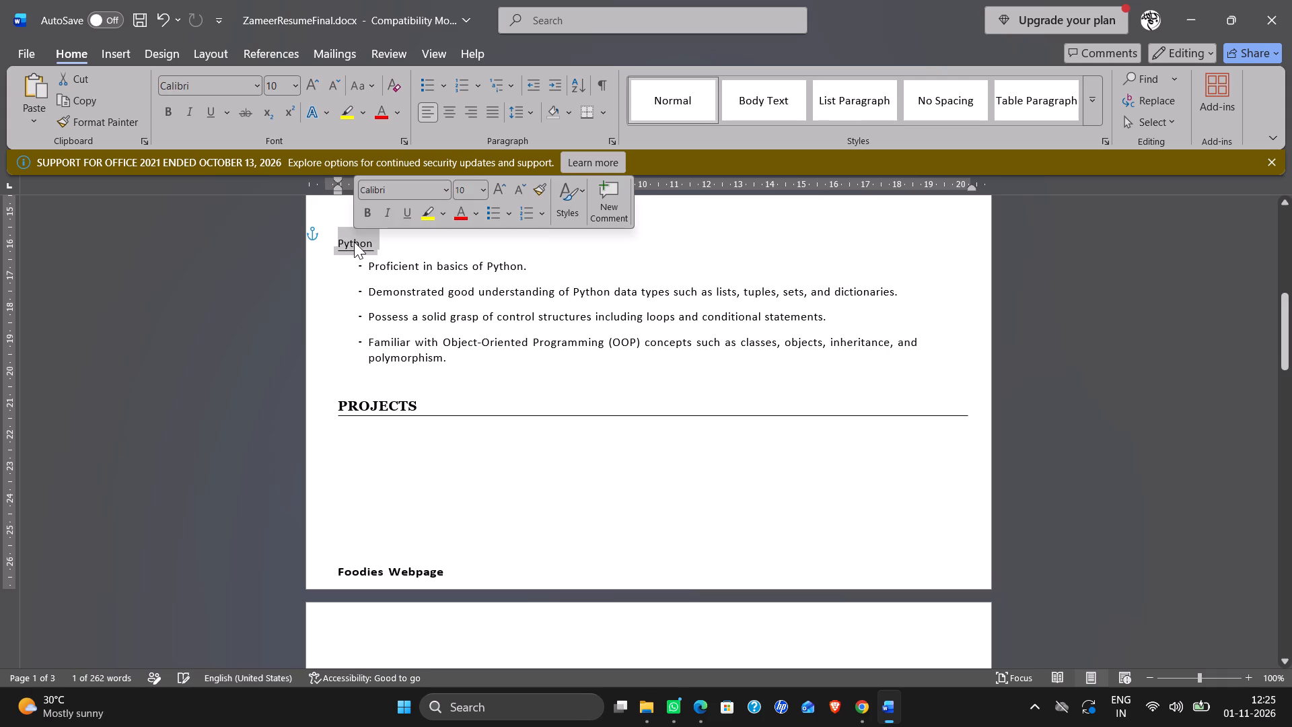
pyautogui.hotkey('ctrl', 'c')
pyautogui.click(470, 366)
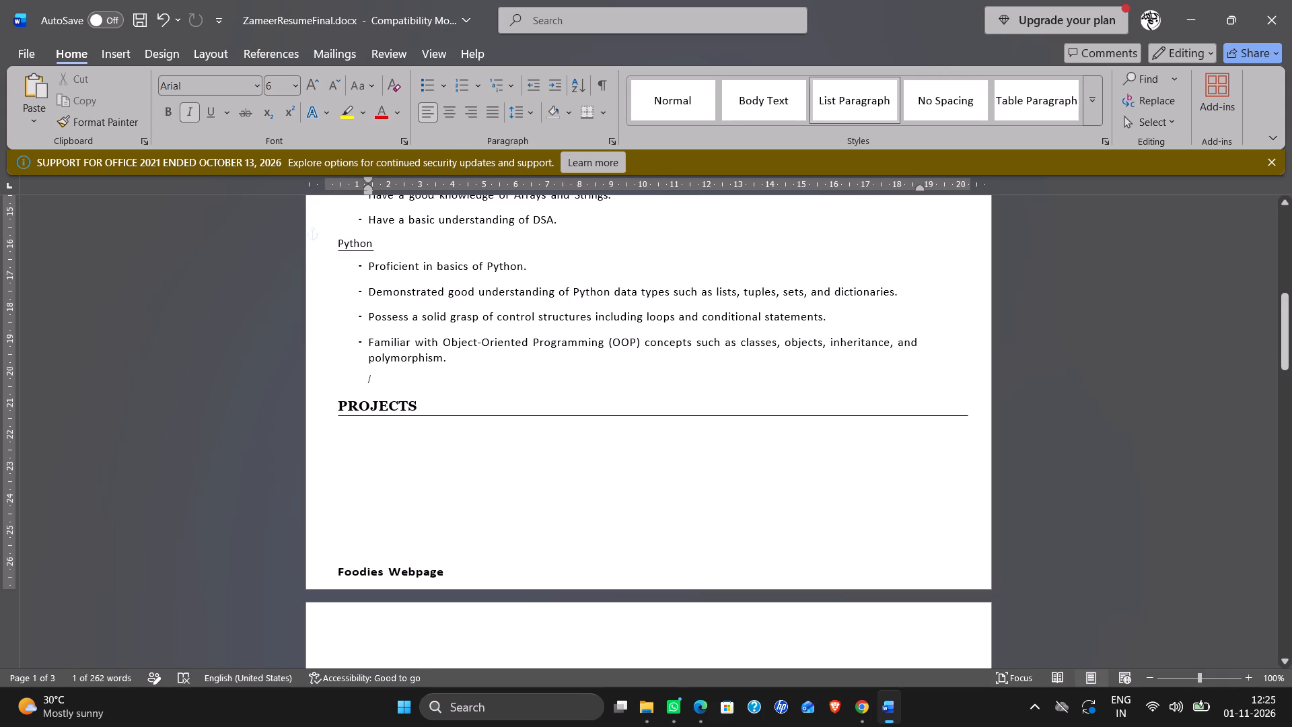
pyautogui.click(456, 358)
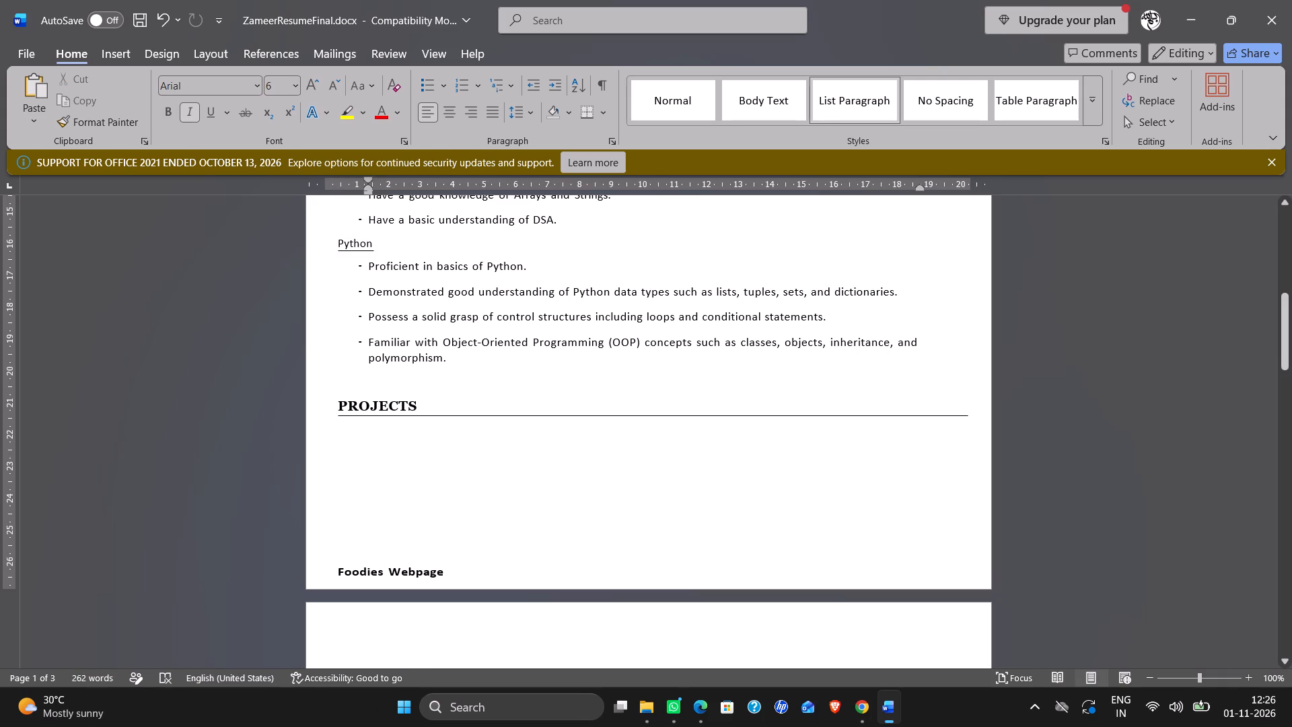
pyautogui.press('Return')
pyautogui.hotkey('ctrl', 'v')
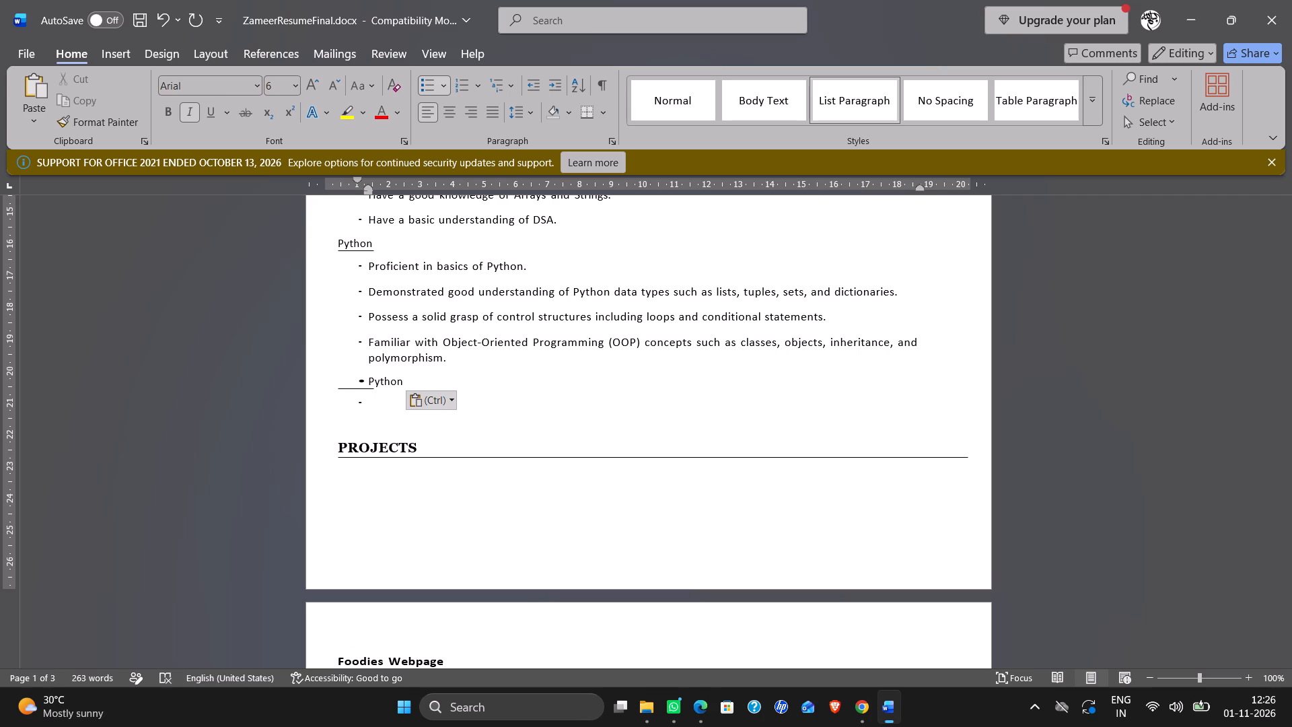
# Remove the bullet from the pasted Python heading and indent its first line to align with the original Python heading.
pyautogui.click(365, 382)
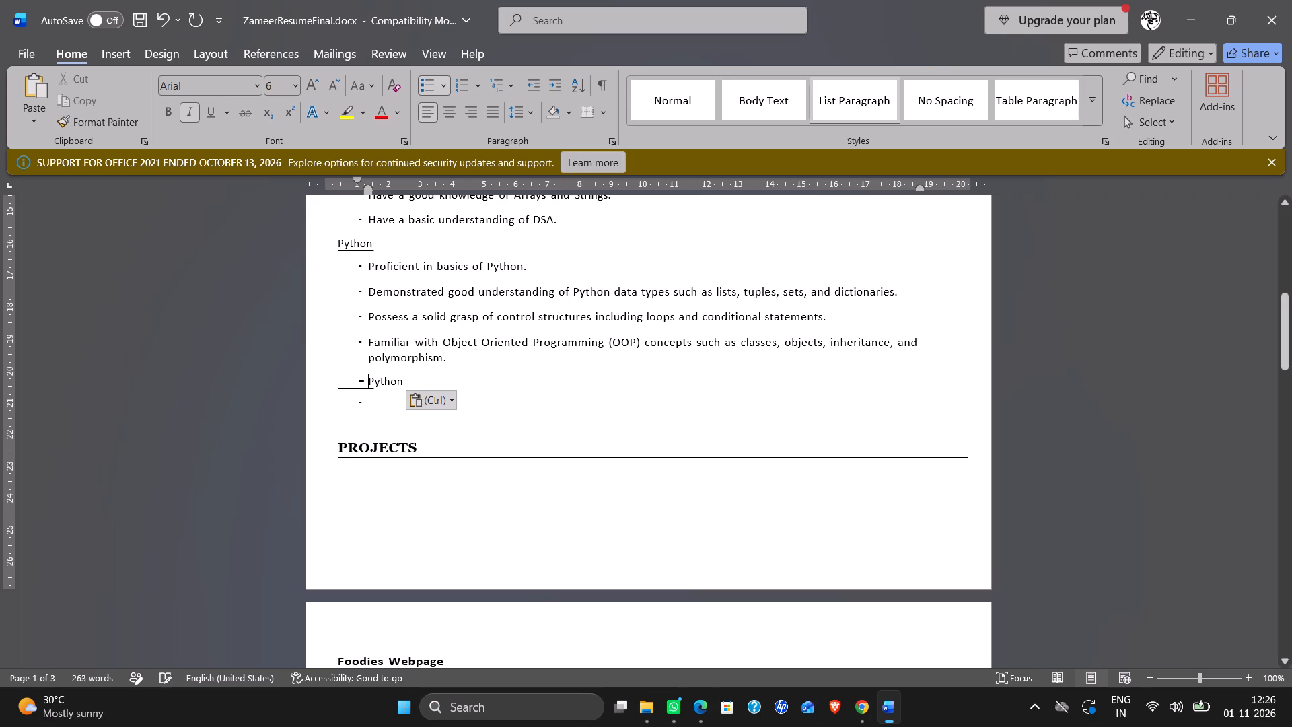
pyautogui.press('BackSpace')
pyautogui.press('BackSpace')
pyautogui.press('BackSpace')
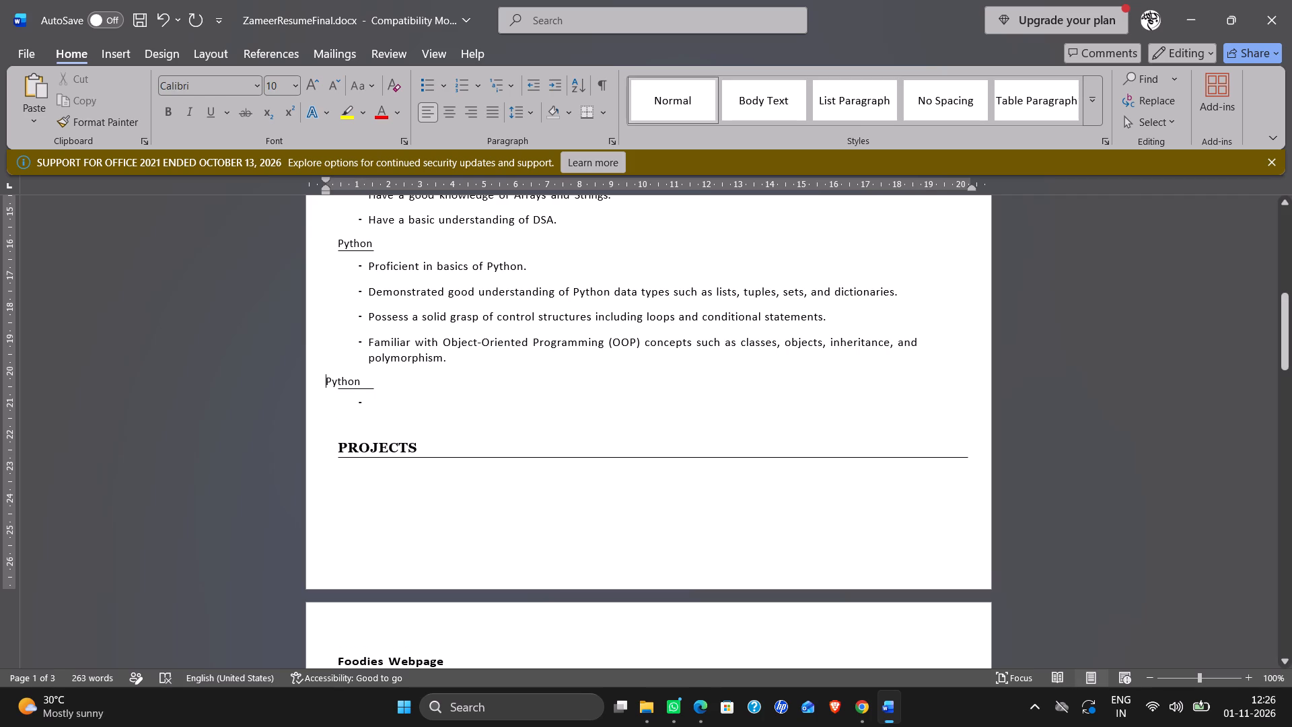
pyautogui.press('Tab')
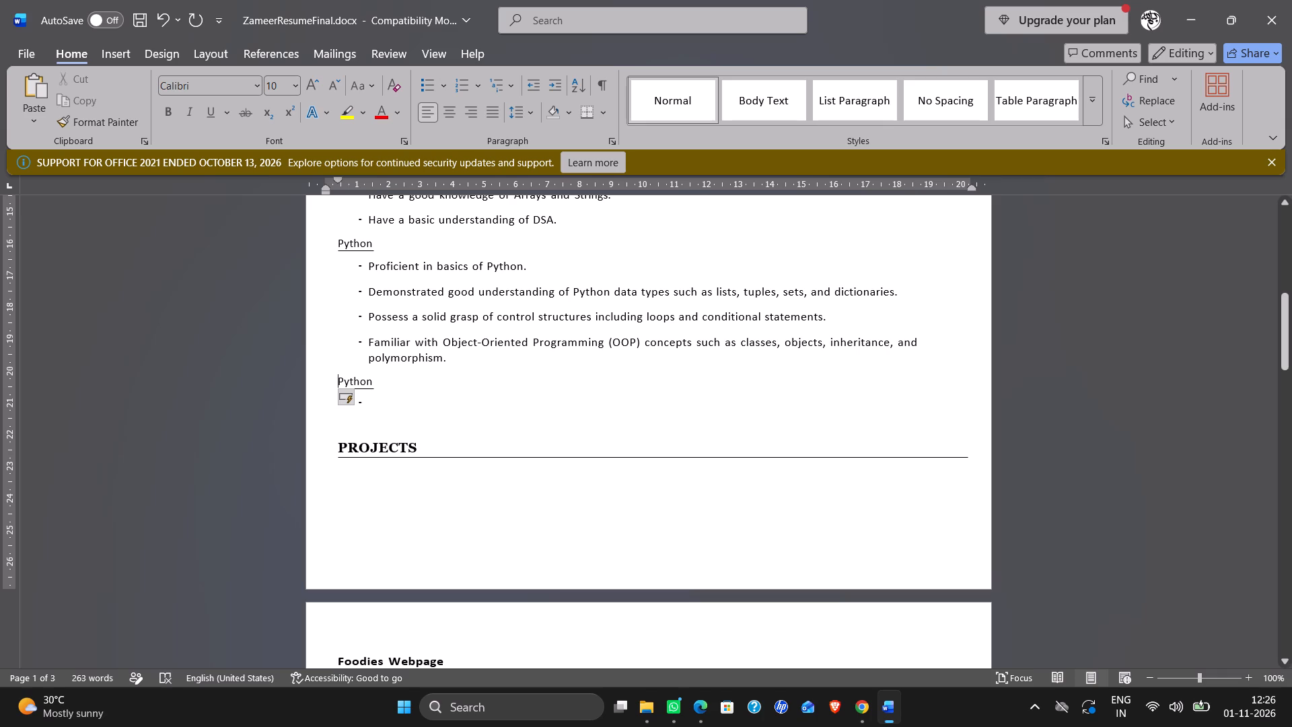
# Move the hanging indent of the empty bullet below the pasted Python heading to about 1 cm on the ruler.
pyautogui.click(375, 405)
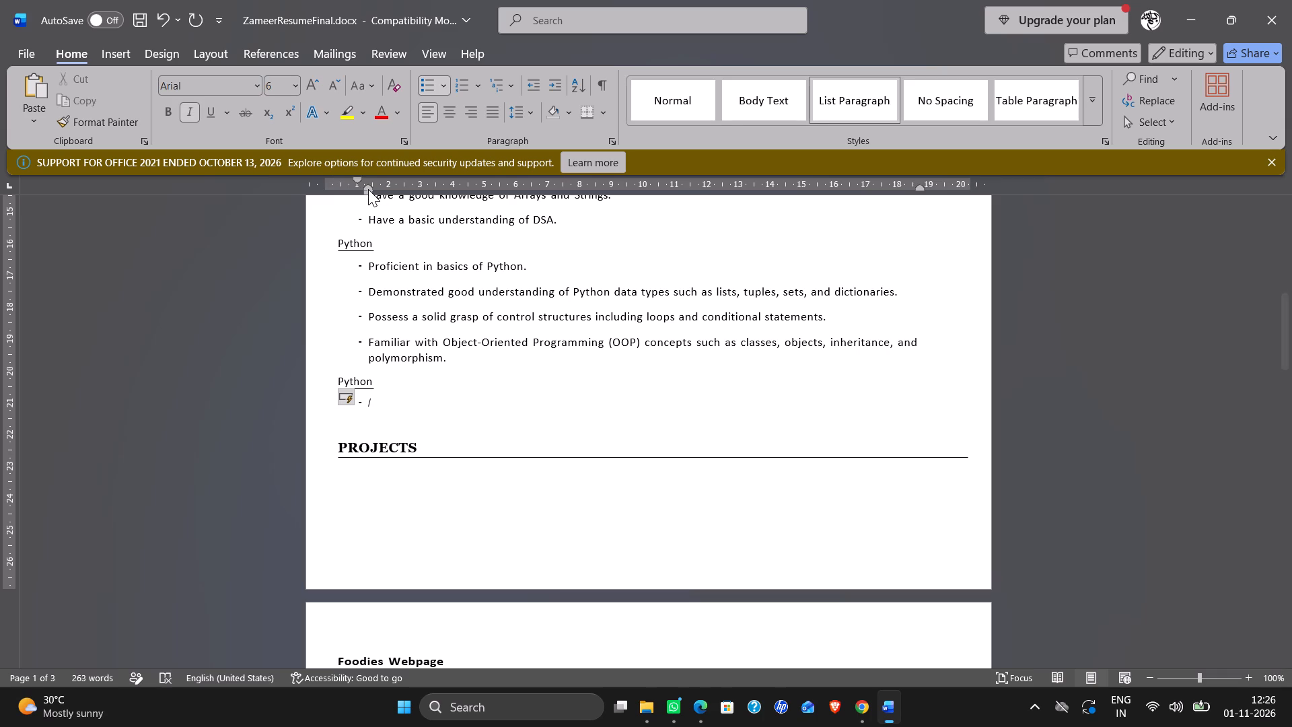
pyautogui.click(368, 189)
pyautogui.moveTo(368, 189); pyautogui.dragTo(332, 196)
pyautogui.click(354, 175)
pyautogui.moveTo(367, 189); pyautogui.dragTo(339, 186)
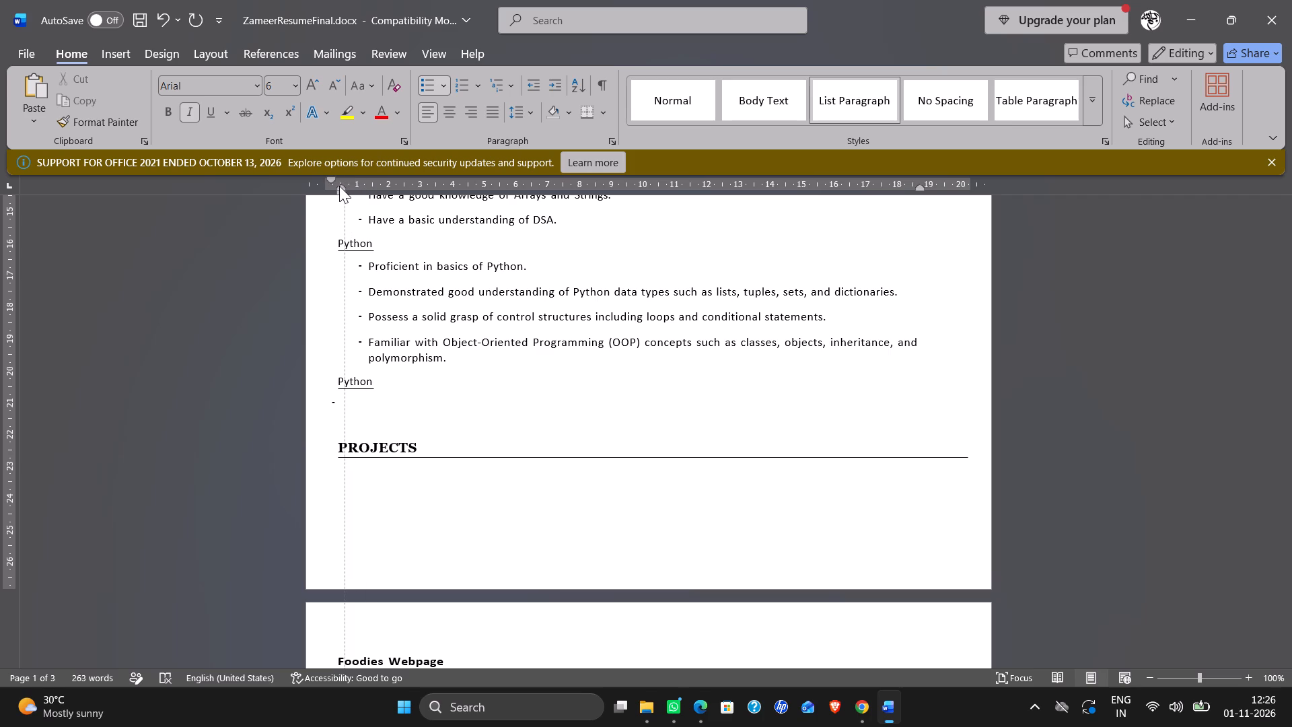
pyautogui.moveTo(339, 186); pyautogui.dragTo(355, 186)
pyautogui.moveTo(355, 186); pyautogui.dragTo(356, 186)
pyautogui.click(344, 394)
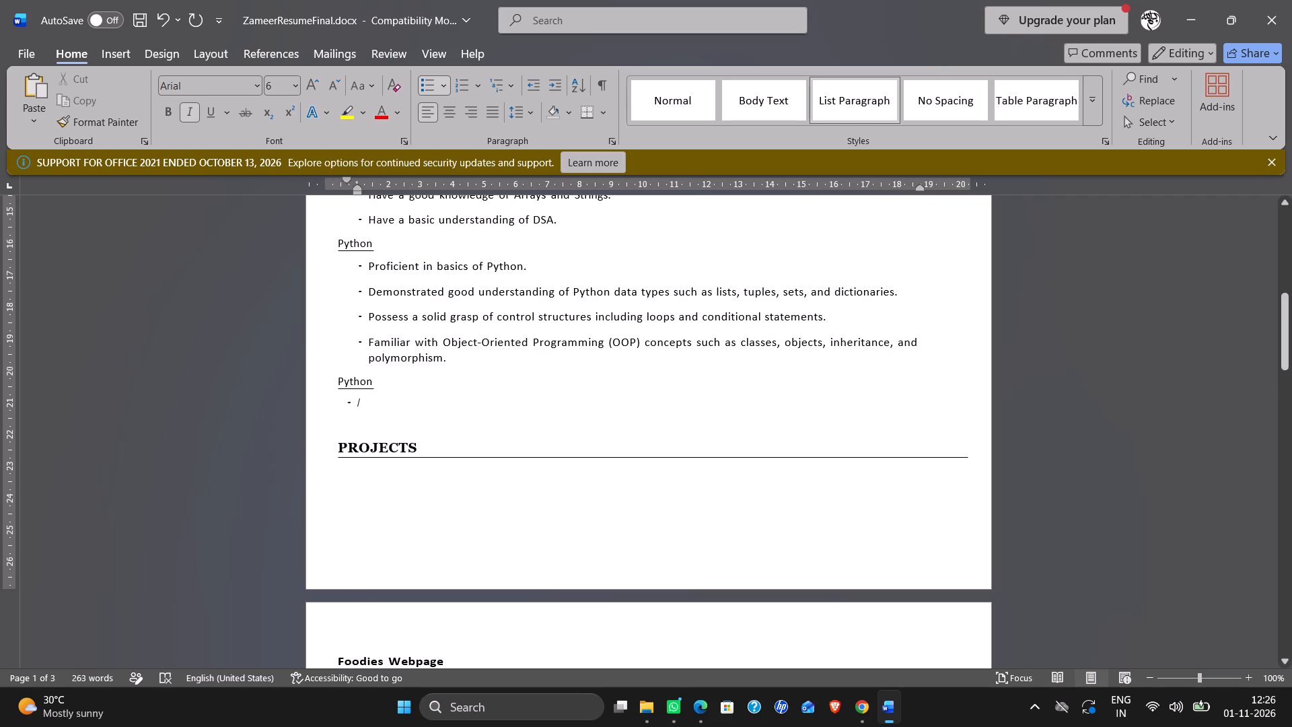
pyautogui.click(350, 401)
pyautogui.click(350, 401)
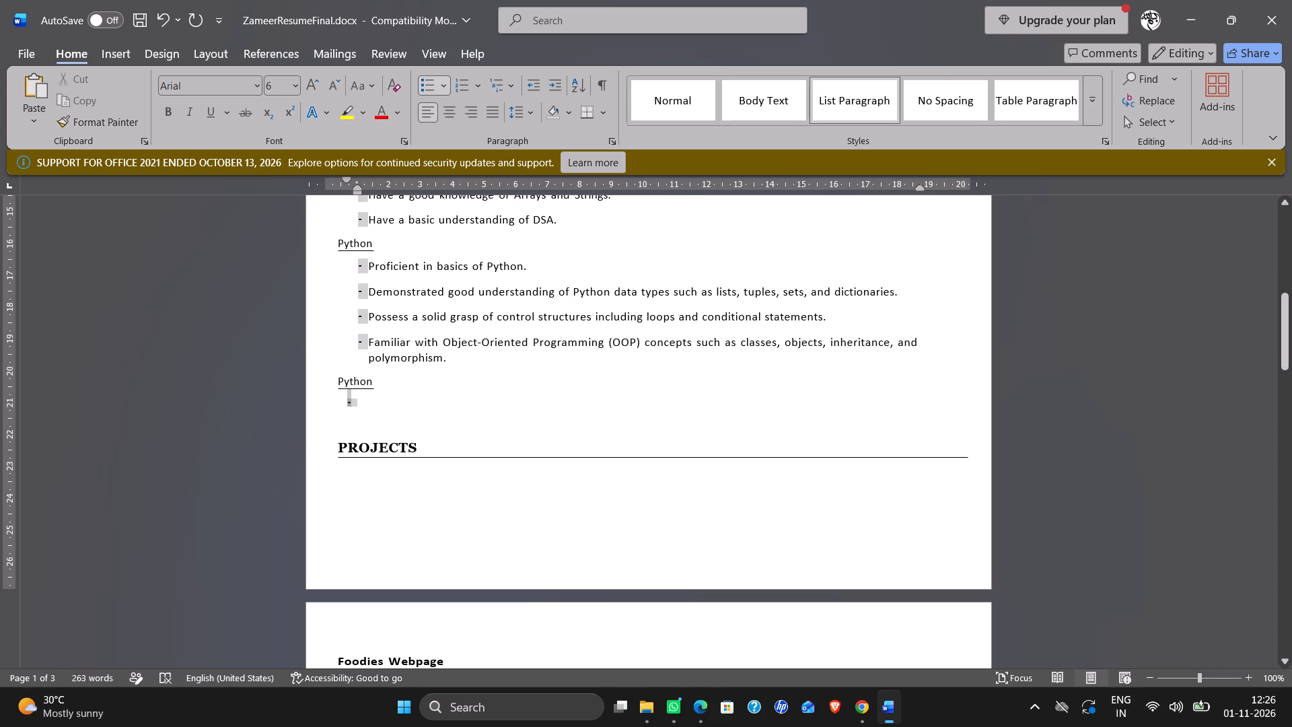
pyautogui.click(350, 401)
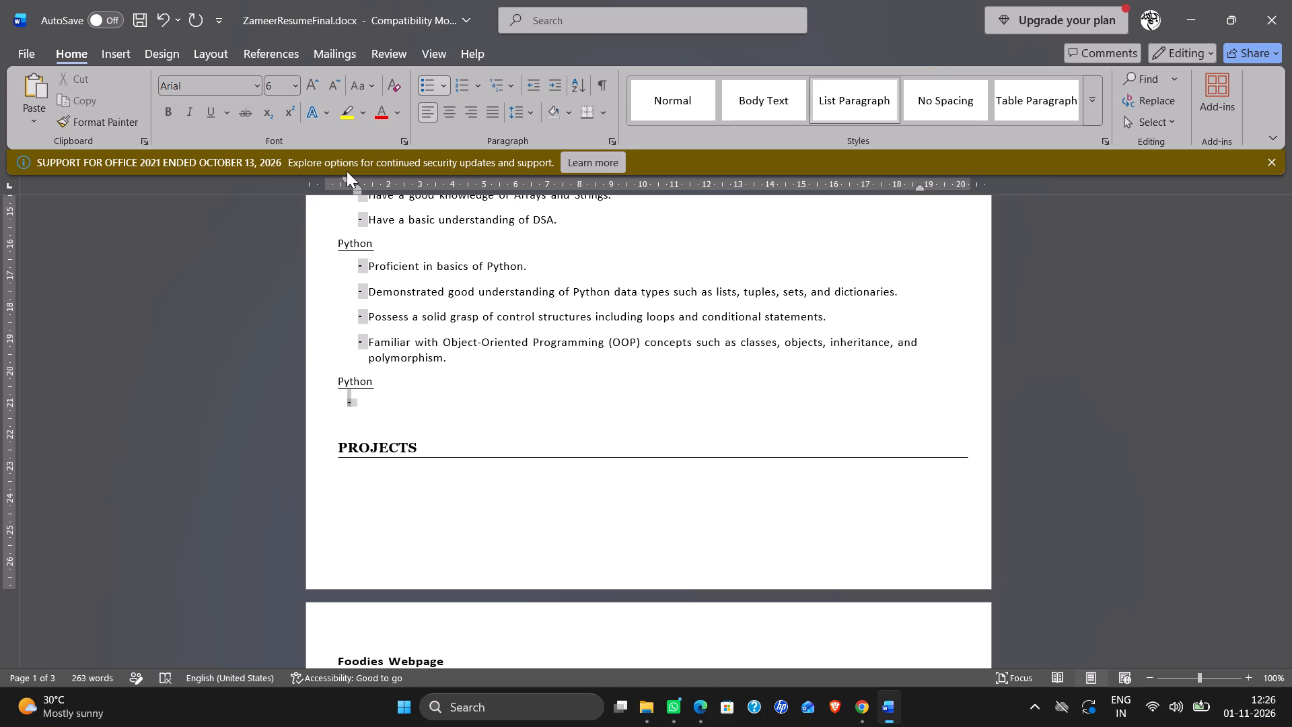
# Set the empty bullet's first-line indent to about 1 cm so its dash lines up with the Python bullets above.
pyautogui.moveTo(347, 178); pyautogui.dragTo(358, 179)
pyautogui.moveTo(358, 179); pyautogui.dragTo(363, 180)
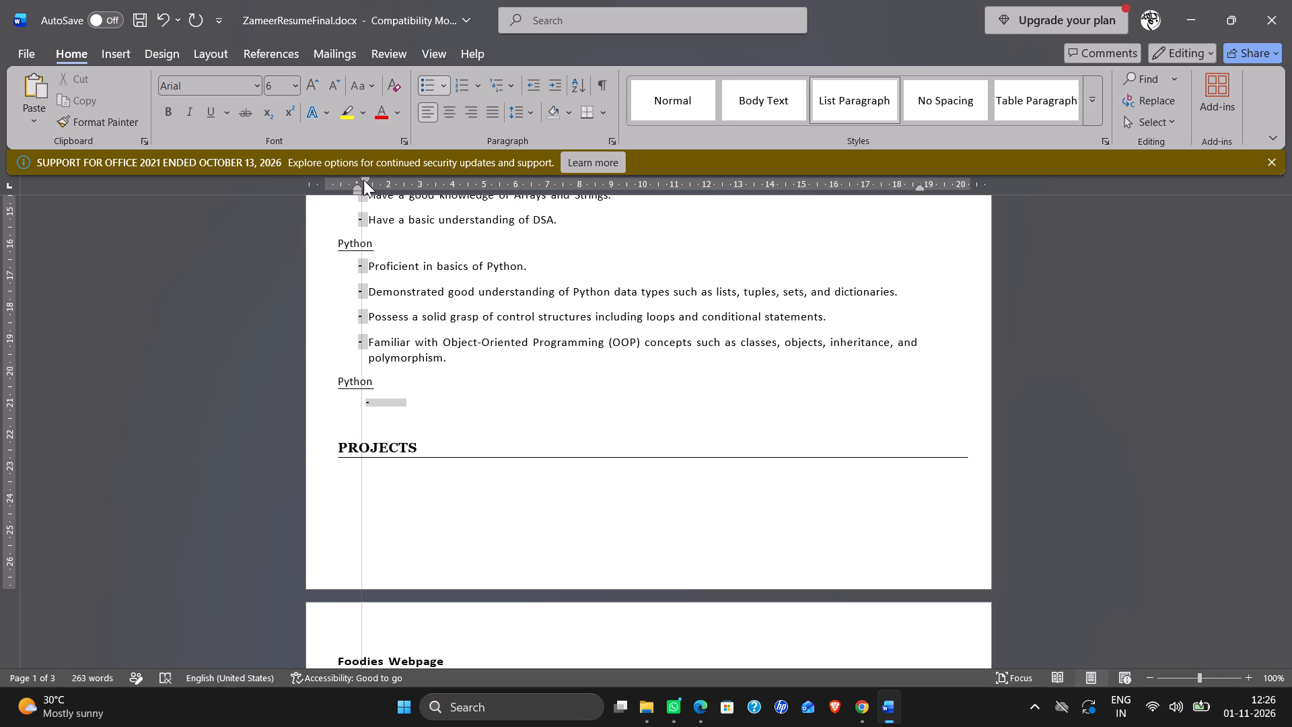
pyautogui.moveTo(363, 180); pyautogui.dragTo(358, 180)
pyautogui.moveTo(358, 180); pyautogui.dragTo(353, 181)
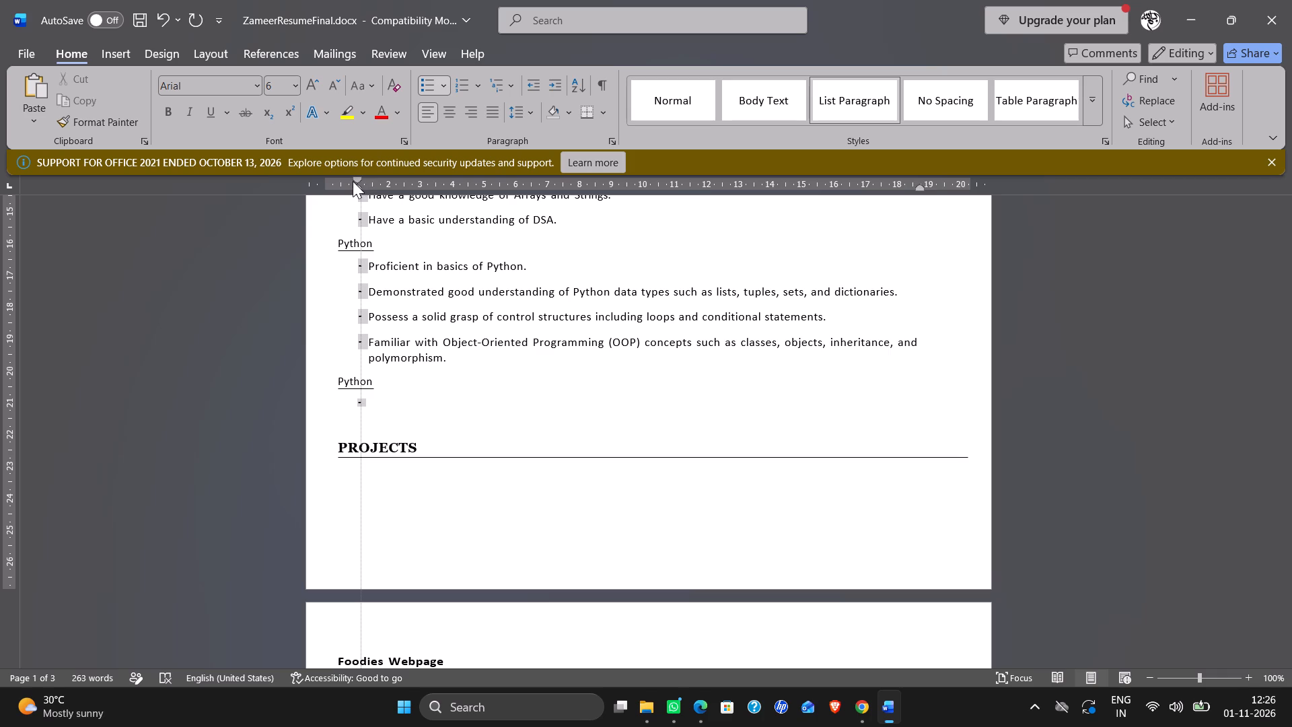
pyautogui.moveTo(353, 181); pyautogui.dragTo(355, 181)
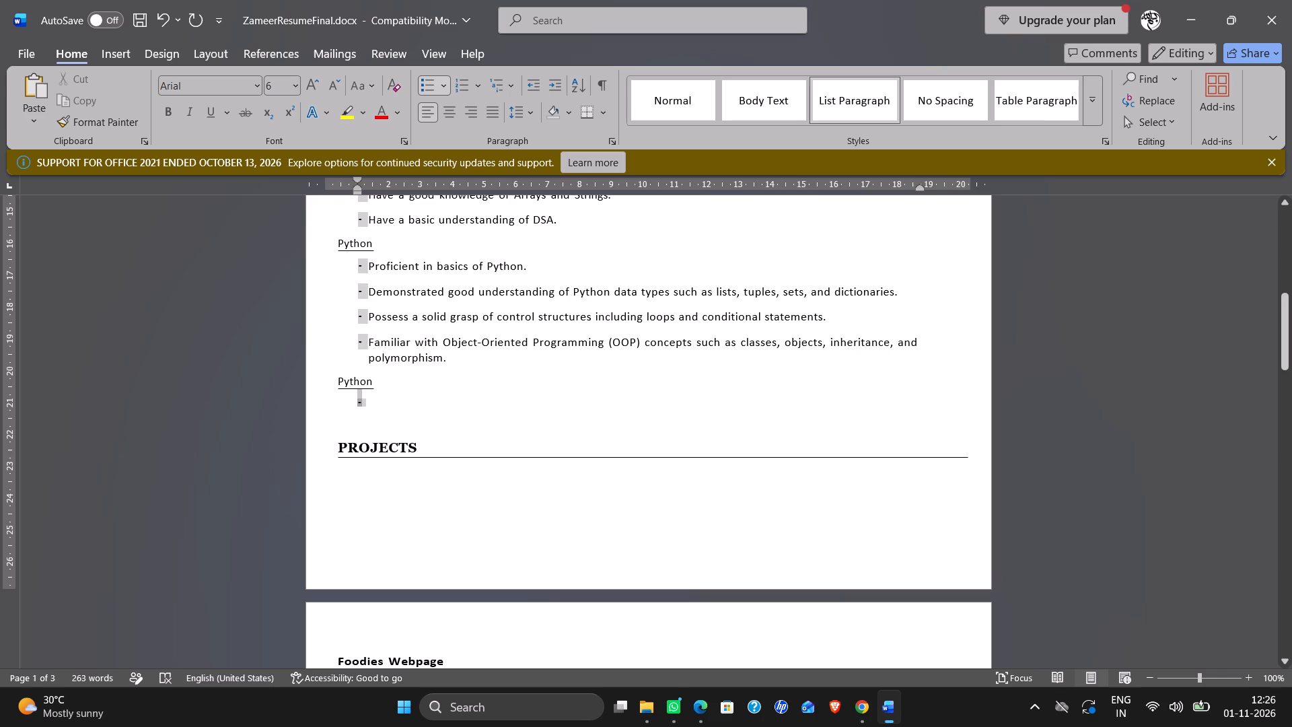
pyautogui.click(359, 394)
pyautogui.click(365, 399)
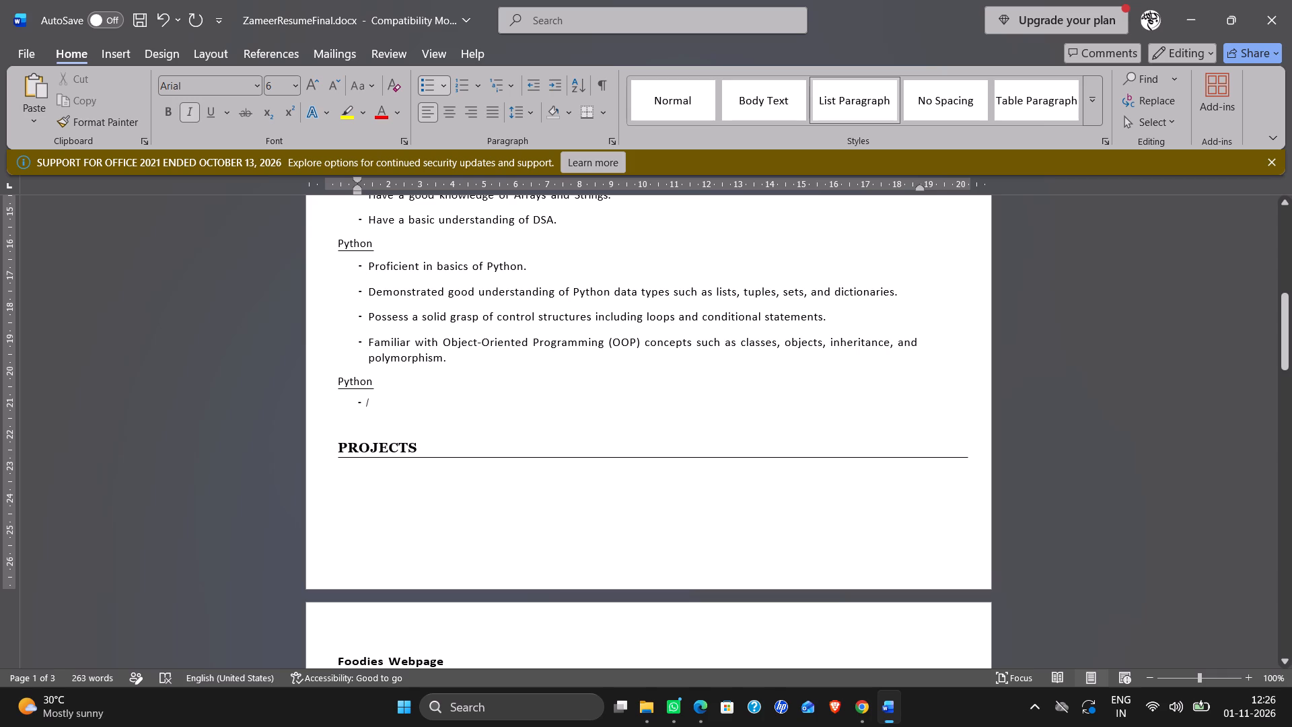
# Check the ruler indents of the last Python bullet and of the original Python heading.
pyautogui.click(350, 351)
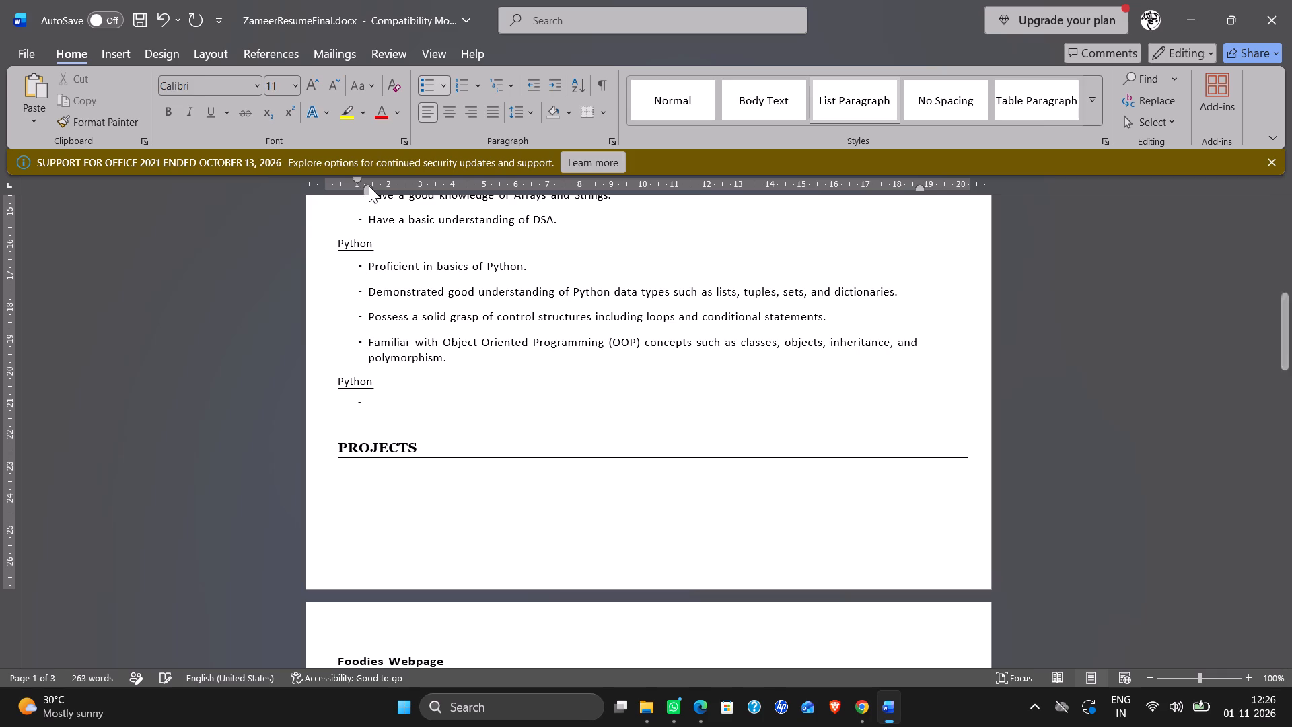
pyautogui.click(369, 186)
pyautogui.click(369, 186)
pyautogui.click(369, 186)
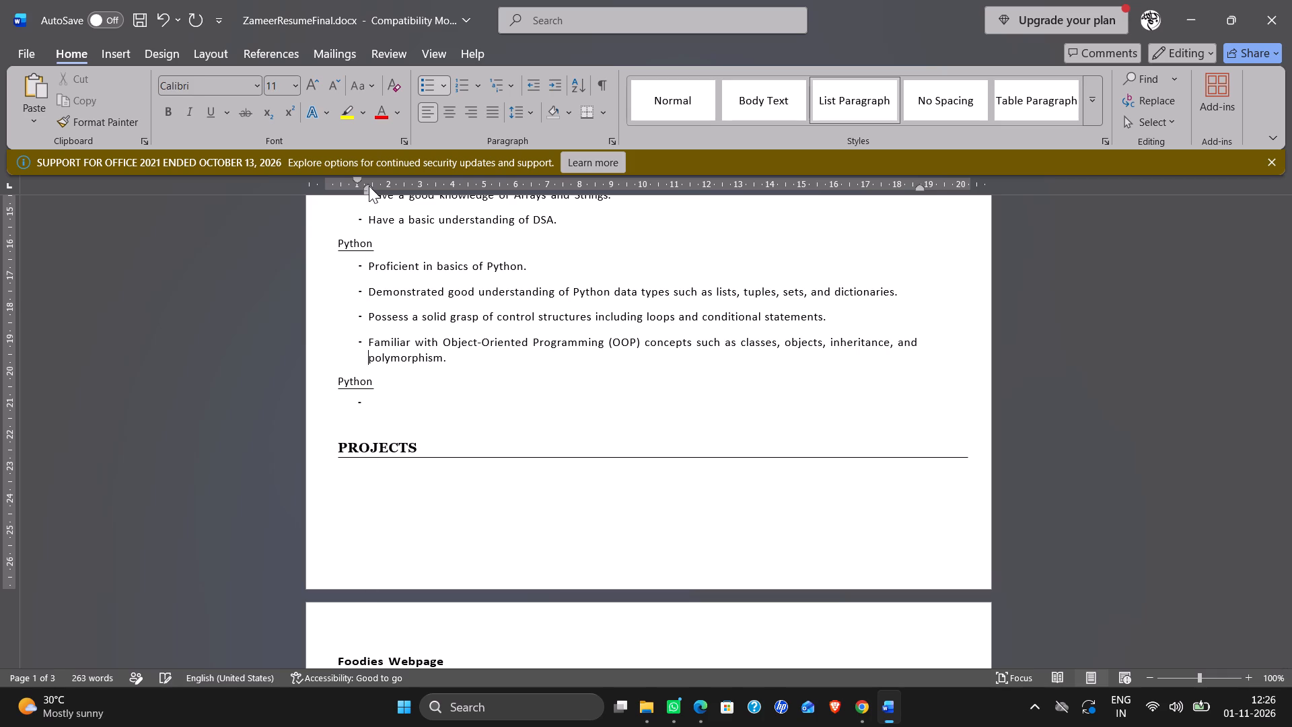
pyautogui.click(369, 186)
pyautogui.click(357, 173)
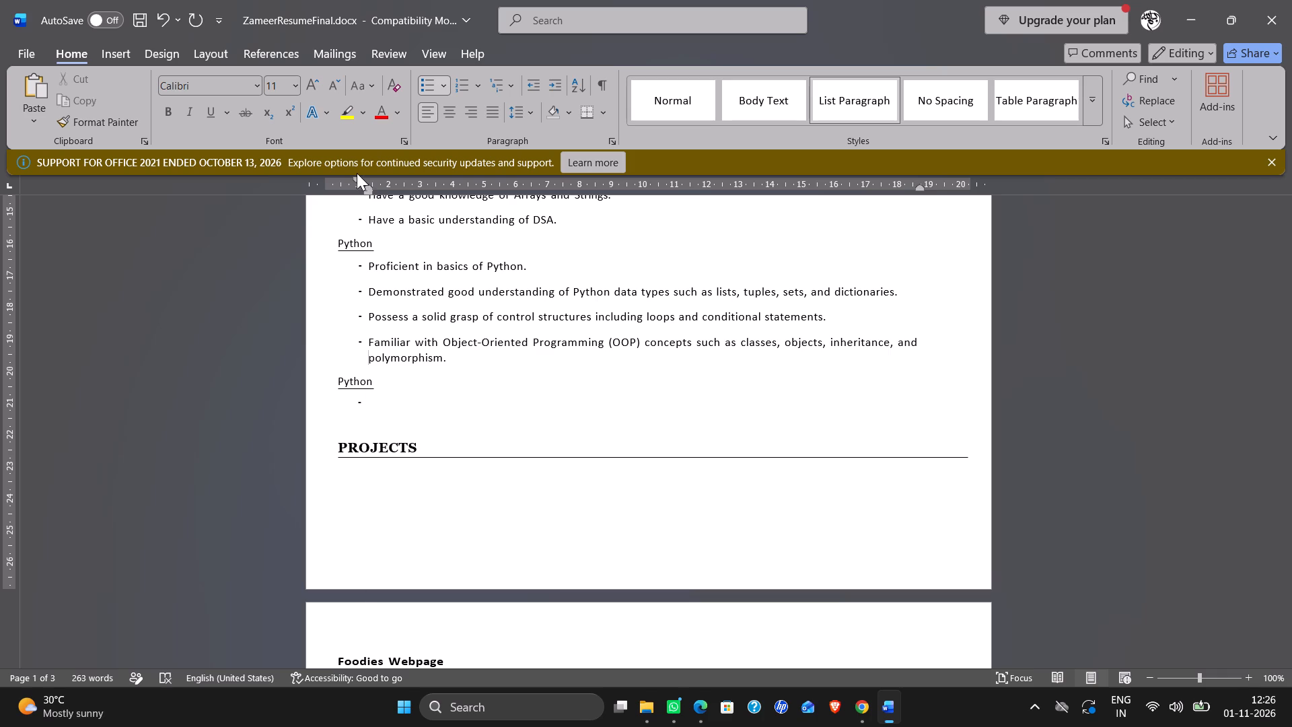
pyautogui.click(357, 173)
pyautogui.click(357, 180)
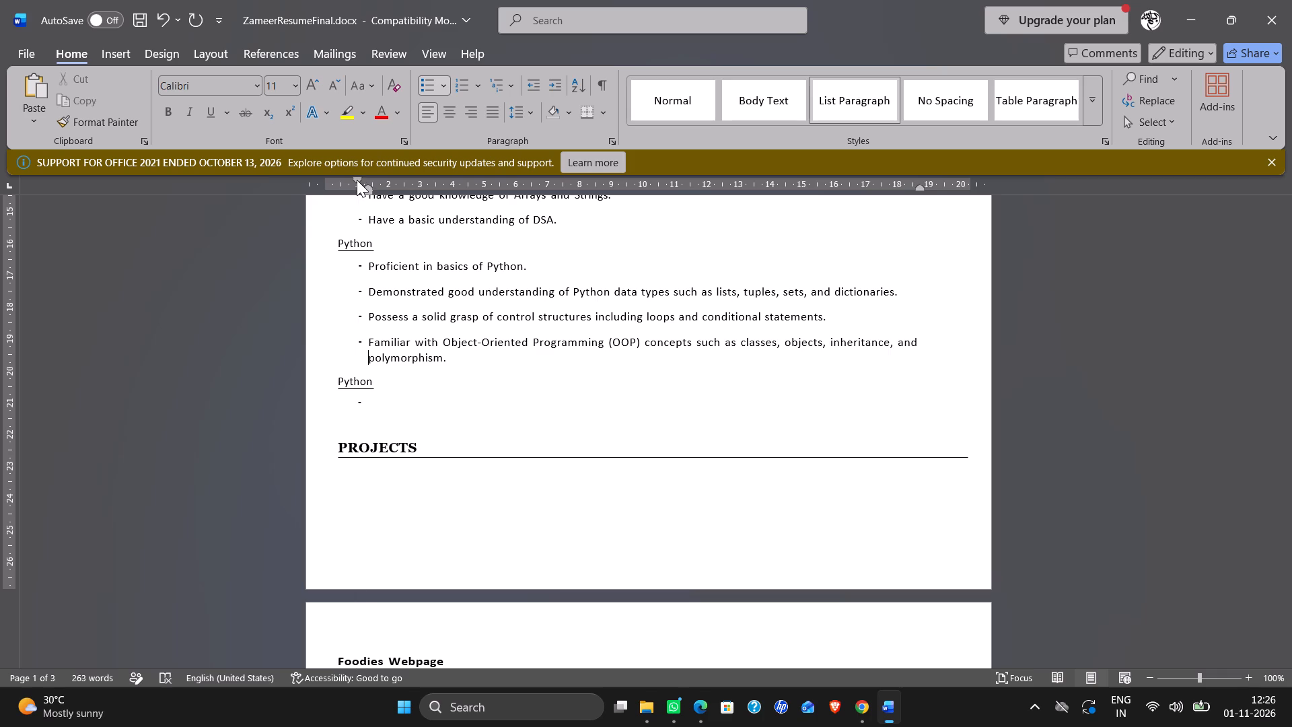
pyautogui.click(357, 180)
pyautogui.click(357, 180)
pyautogui.click(357, 180)
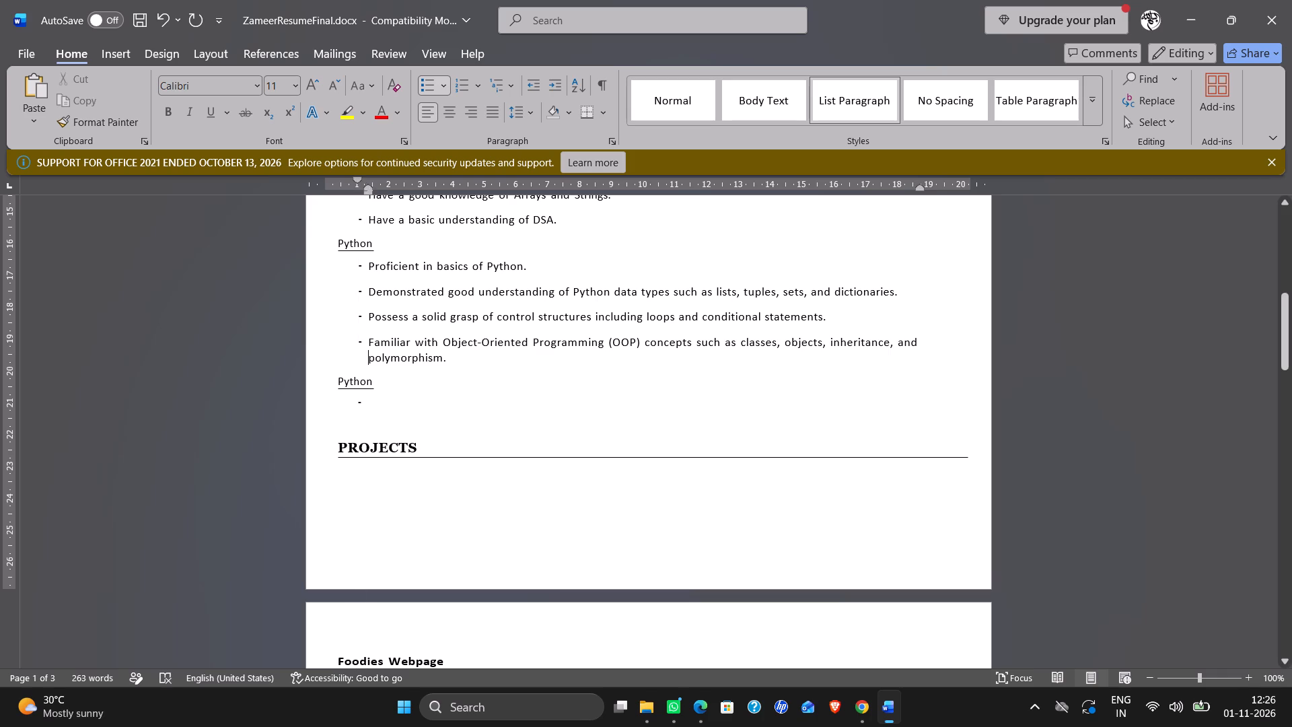
pyautogui.click(345, 238)
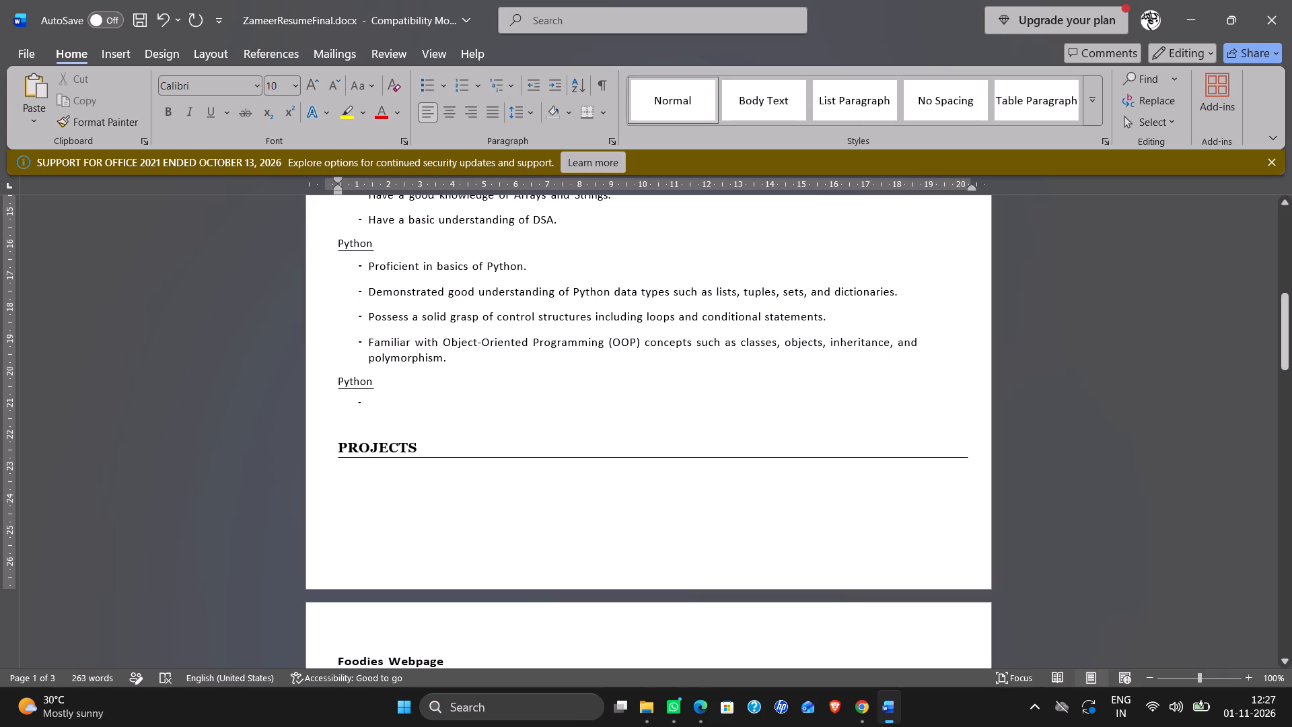
pyautogui.click(338, 189)
pyautogui.click(338, 189)
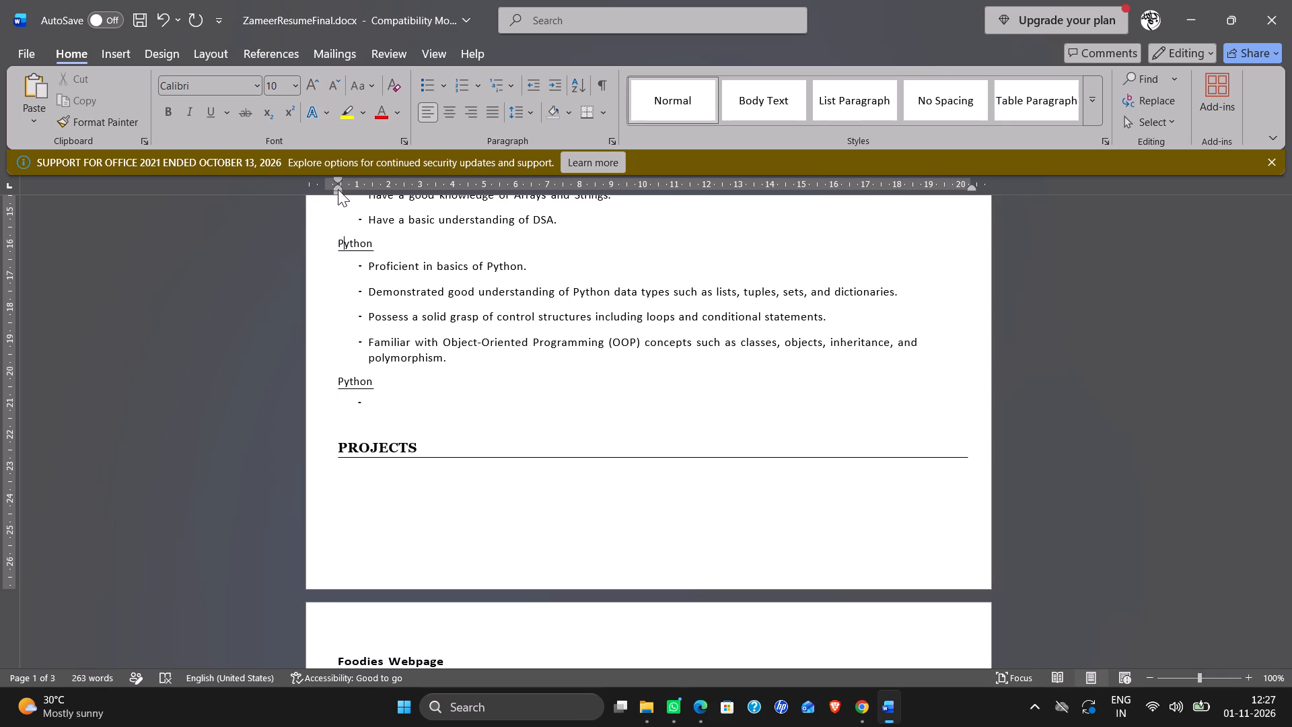
pyautogui.click(338, 189)
# Replace the text of the pasted Python heading below the last Python bullet with "Agentic AI".
pyautogui.click(369, 380)
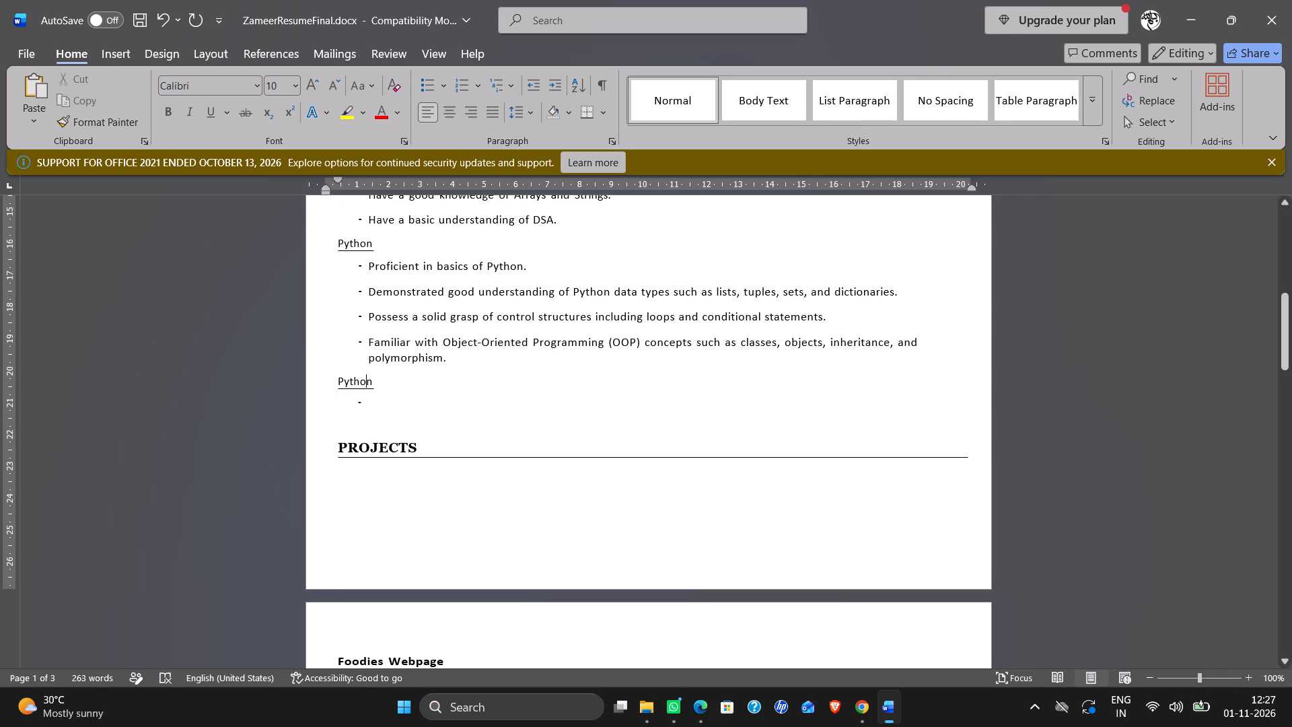
pyautogui.click(371, 380)
pyautogui.press('BackSpace')
pyautogui.press('BackSpace')
pyautogui.press('BackSpace')
pyautogui.press('BackSpace')
pyautogui.press('BackSpace')
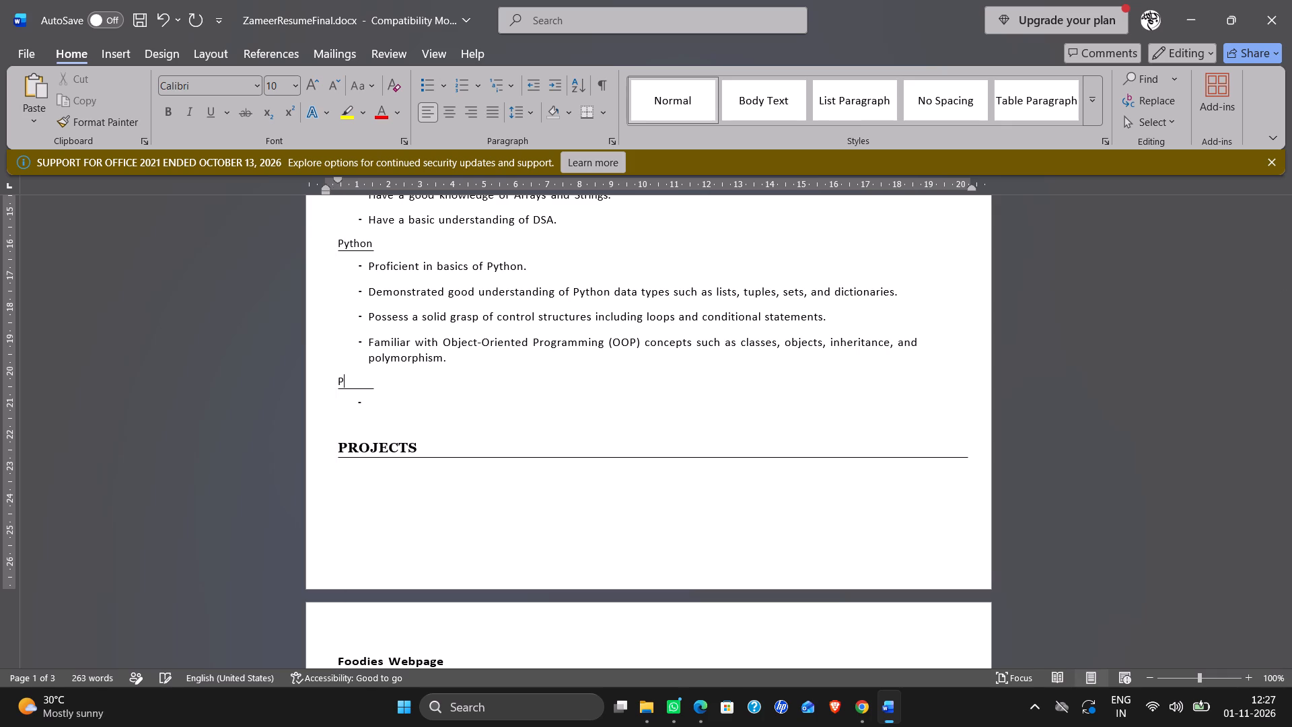
pyautogui.press('BackSpace')
pyautogui.hotkey('shift', 'a')
pyautogui.press('BackSpace')
pyautogui.write('gineti')
pyautogui.press('BackSpace')
pyautogui.press('BackSpace')
pyautogui.press('BackSpace')
pyautogui.press('BackSpace')
pyautogui.press('BackSpace')
pyautogui.write('entic')
pyautogui.press('space')
pyautogui.hotkey('shift', 'a')
pyautogui.write('I;')
pyautogui.press('BackSpace')
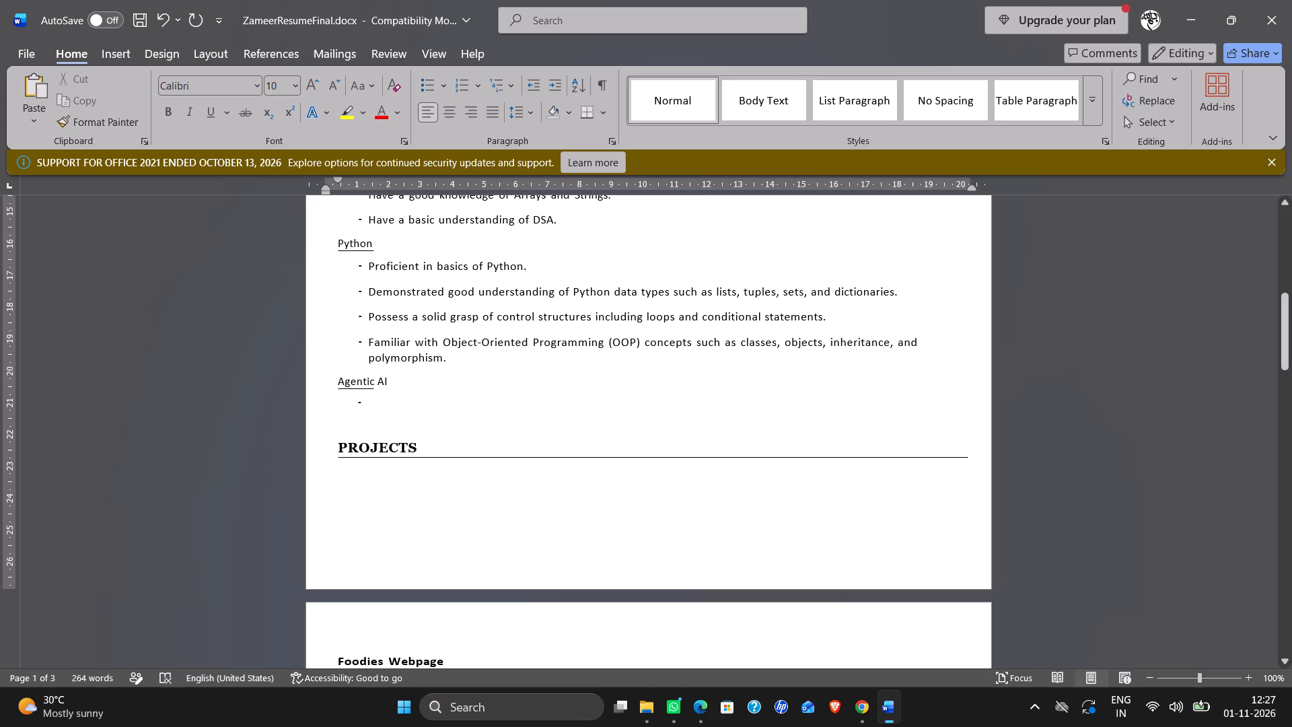
# Lengthen the underline shape beneath the Agentic AI heading so it spans the full heading text.
pyautogui.click(362, 391)
pyautogui.click(365, 390)
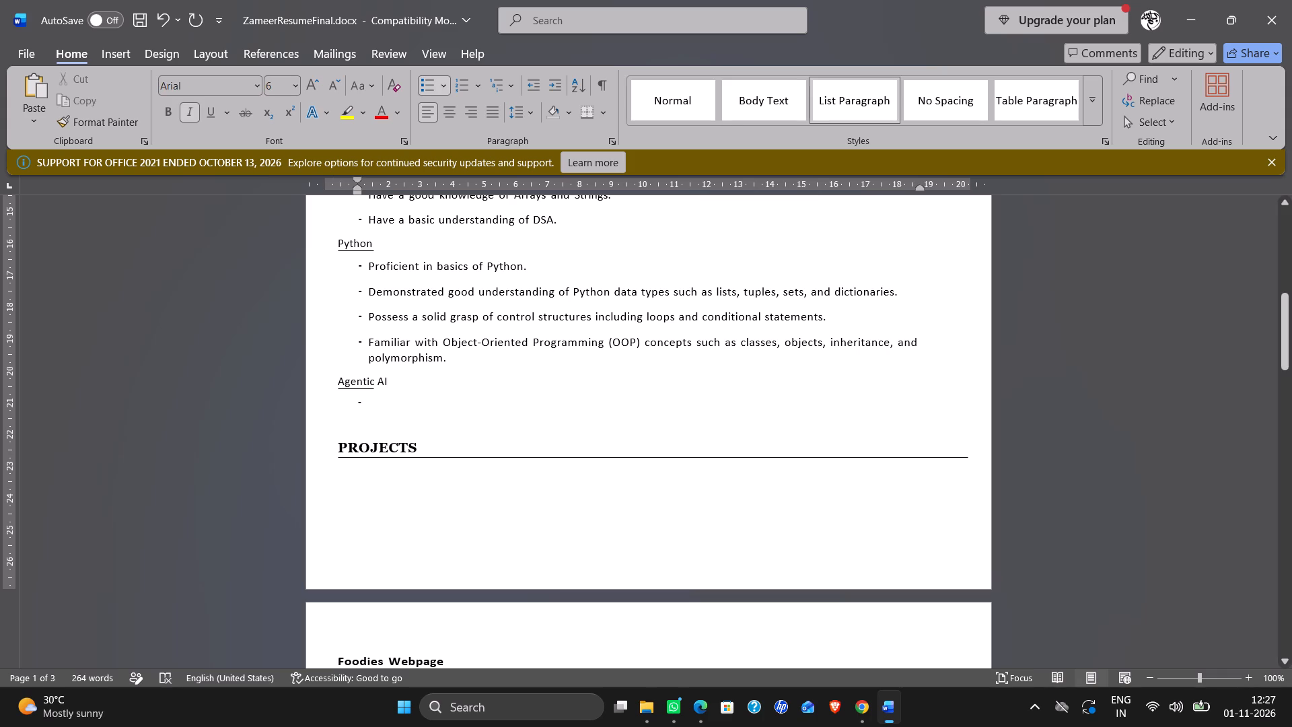
pyautogui.moveTo(392, 386); pyautogui.dragTo(346, 385)
pyautogui.click(346, 385)
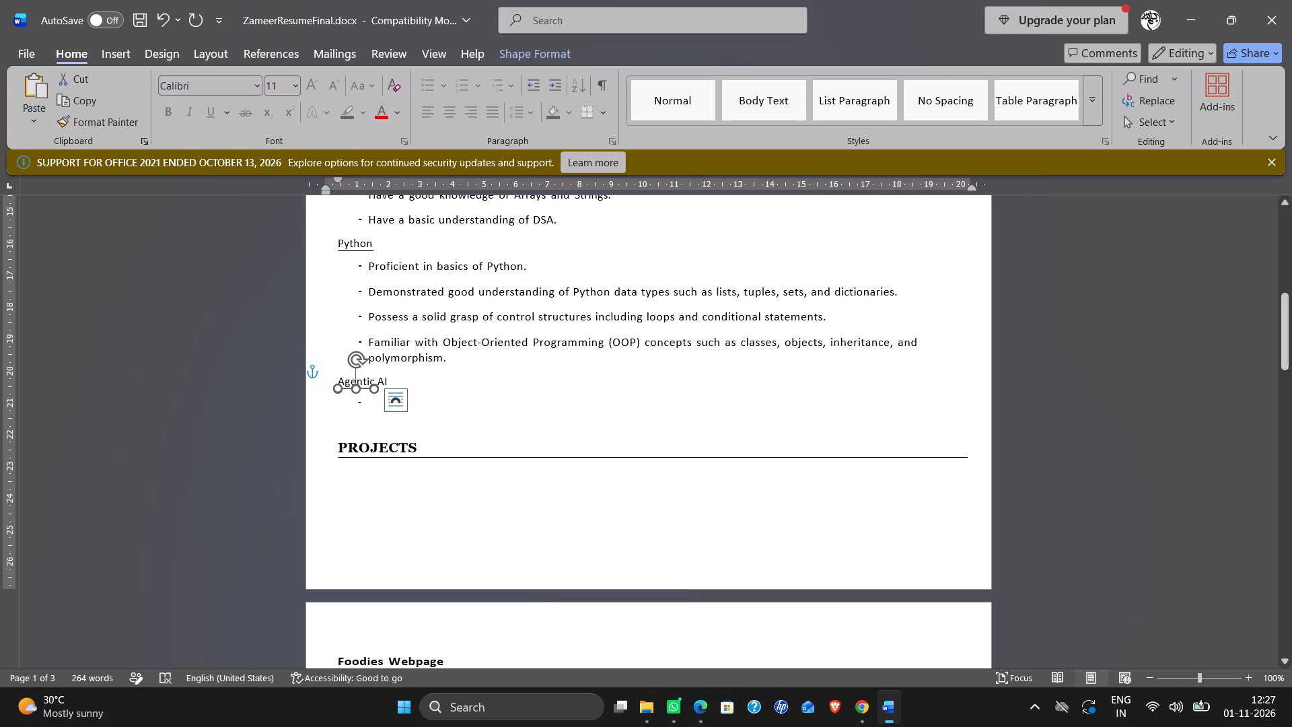
pyautogui.click(450, 406)
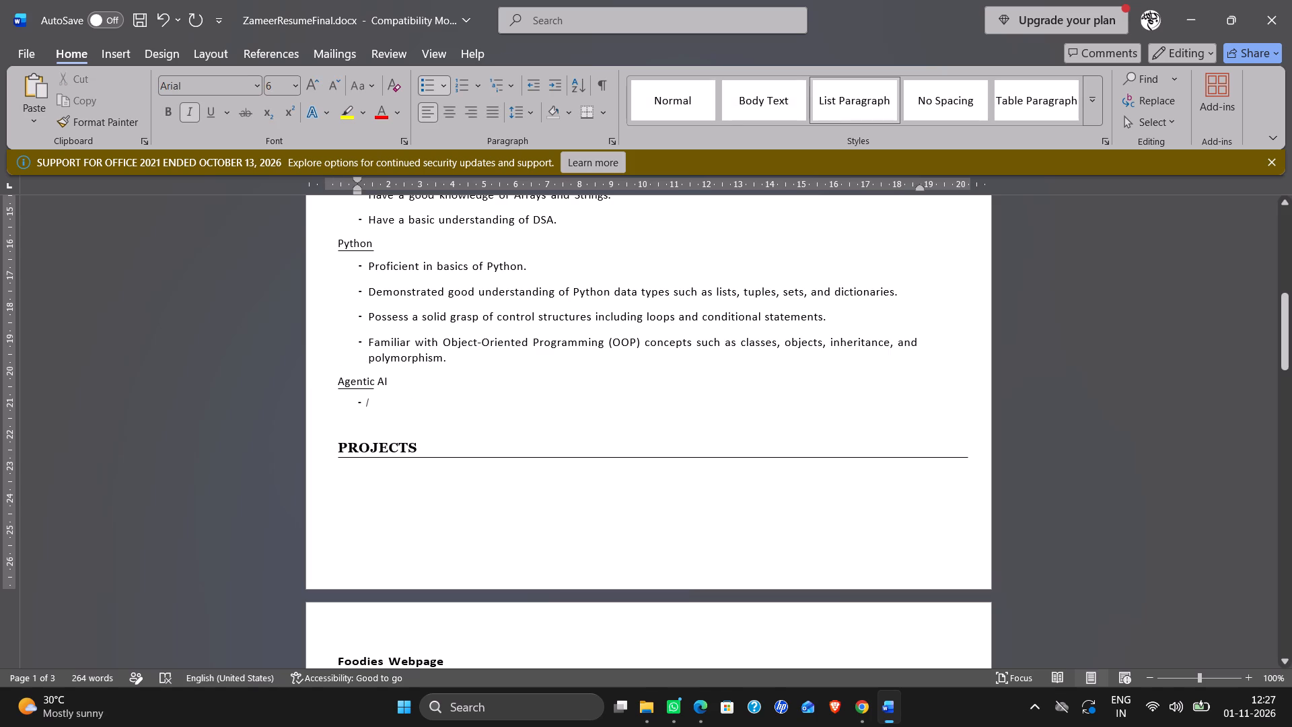
pyautogui.click(364, 389)
pyautogui.click(363, 384)
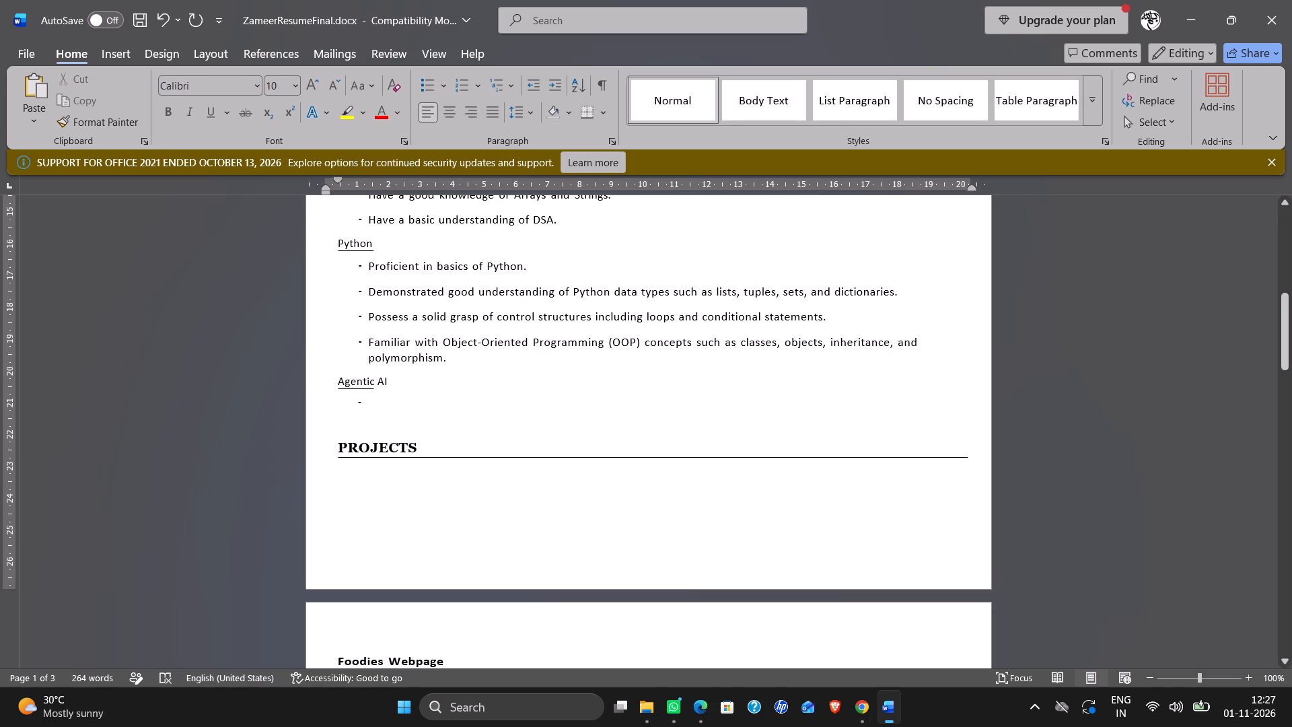
pyautogui.tripleClick(366, 373)
pyautogui.click(366, 373)
pyautogui.click(366, 373)
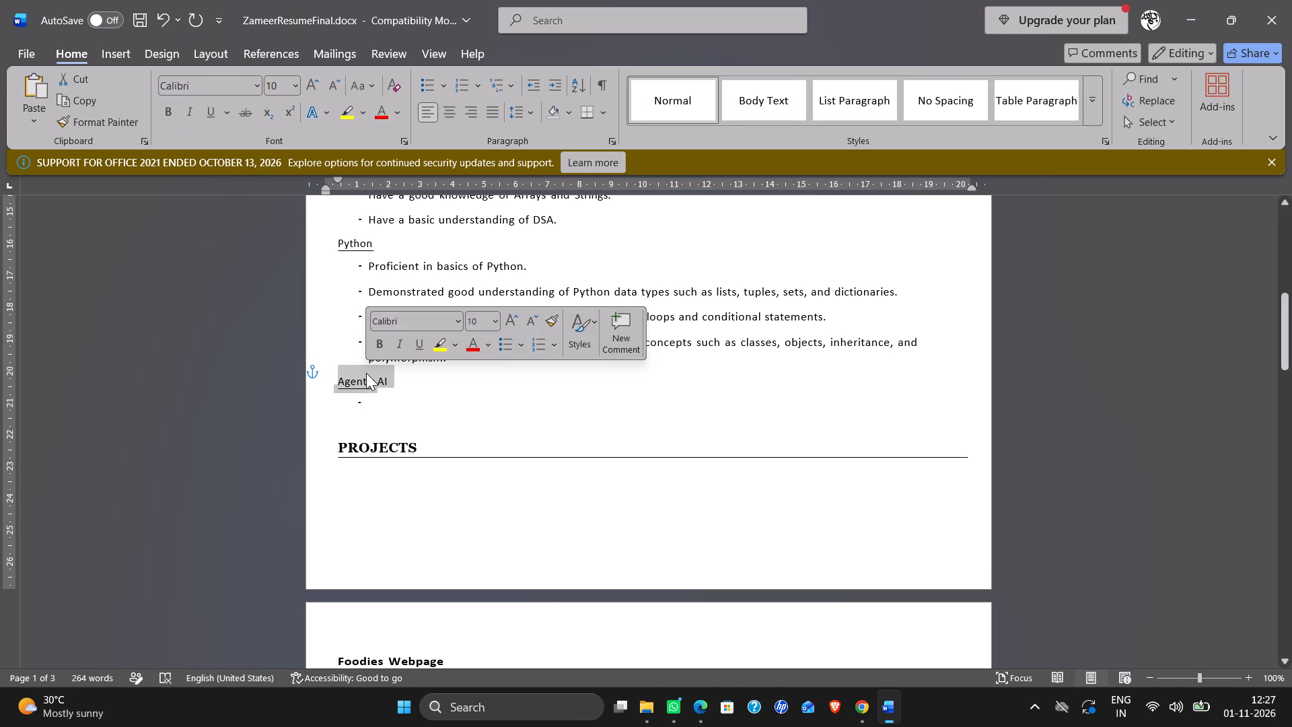
pyautogui.click(367, 390)
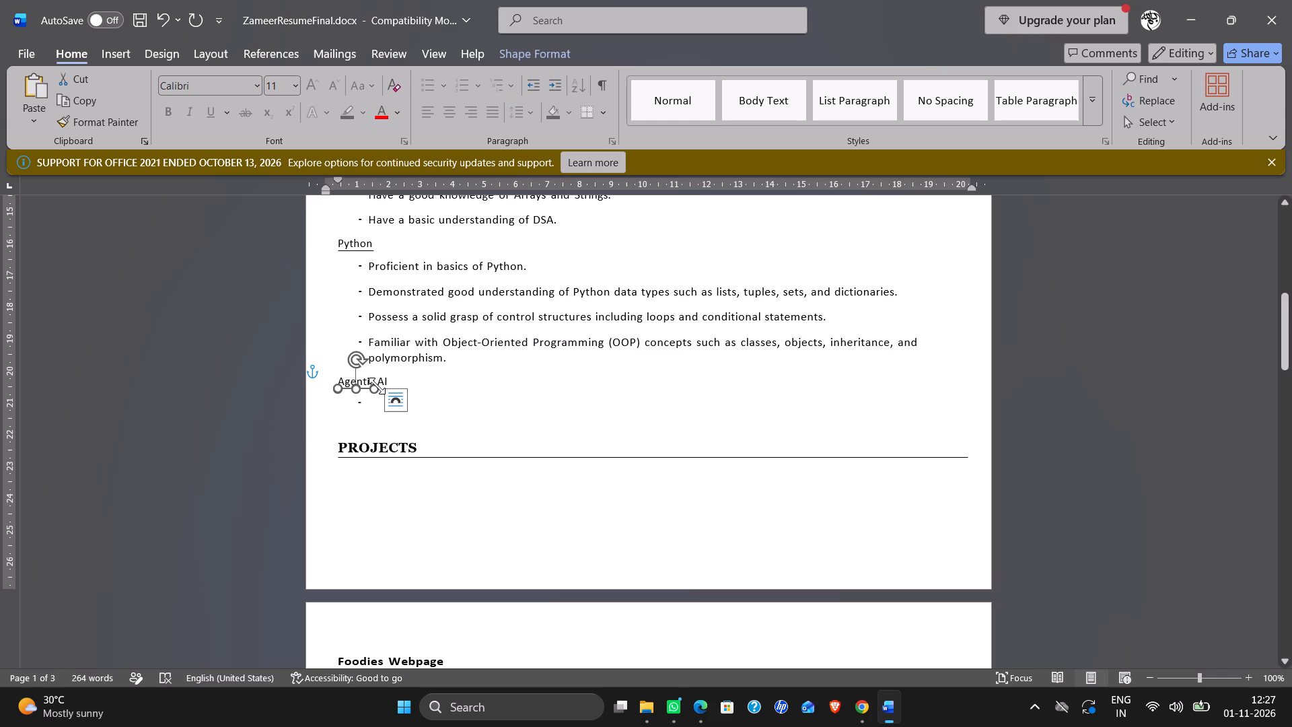
pyautogui.moveTo(377, 392); pyautogui.dragTo(392, 389)
pyautogui.click(444, 387)
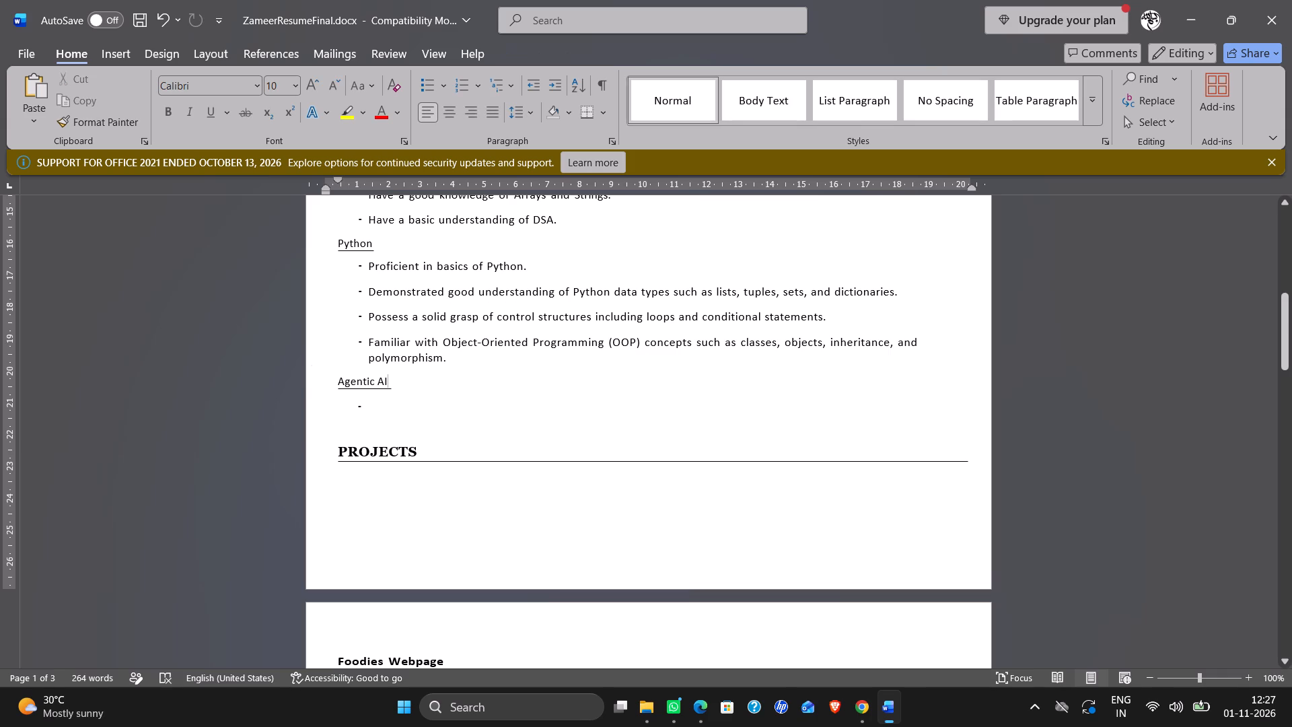
pyautogui.click(439, 407)
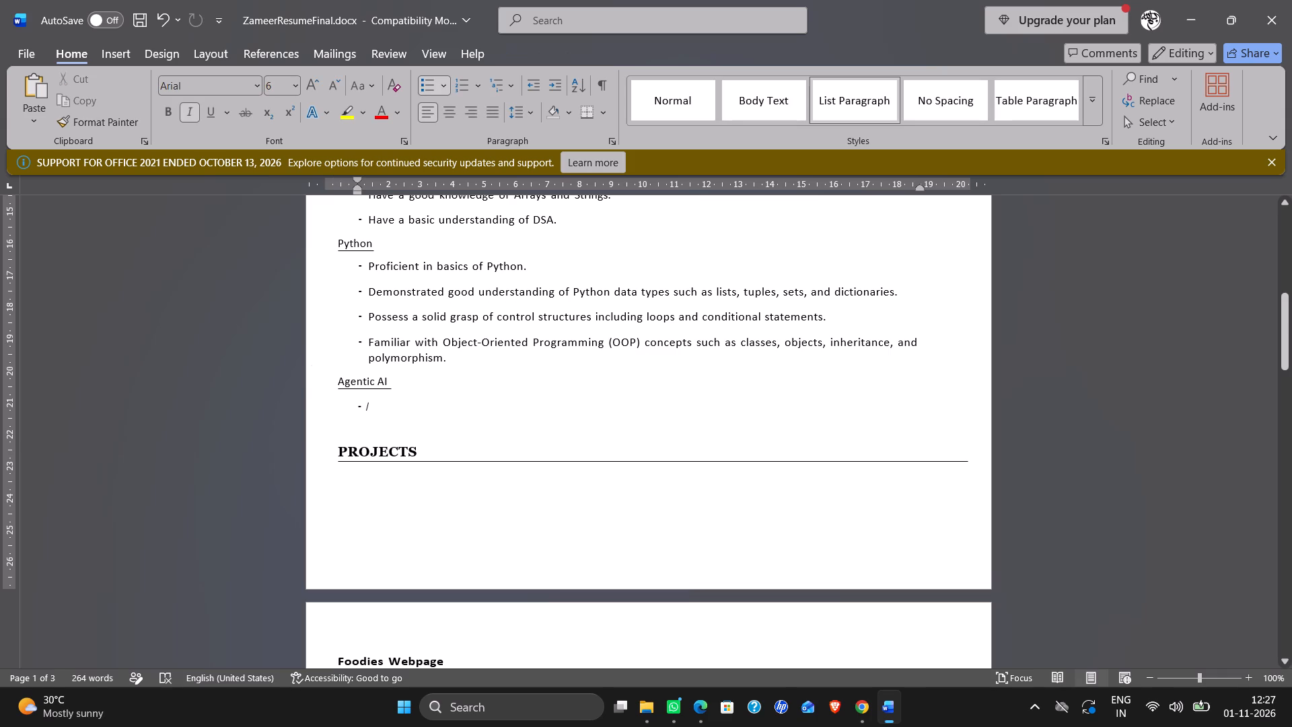
pyautogui.scroll(1, 439, 407)
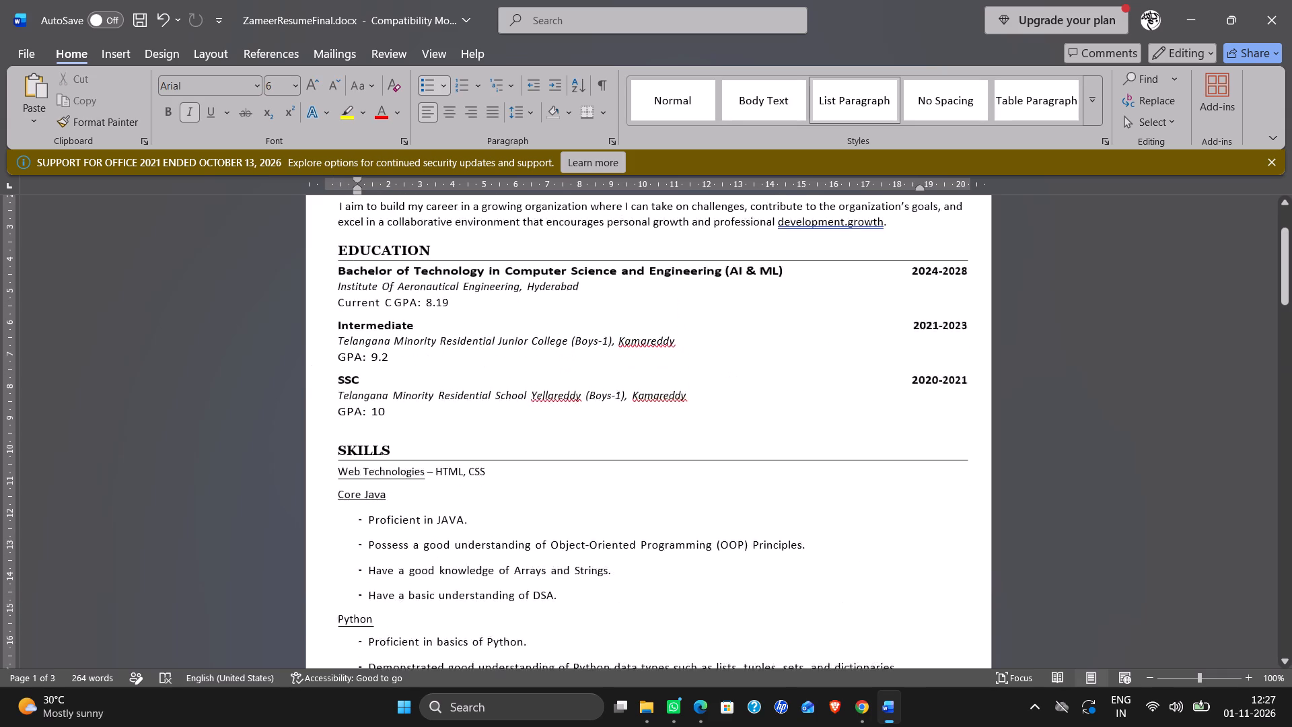
pyautogui.scroll(-2, 439, 407)
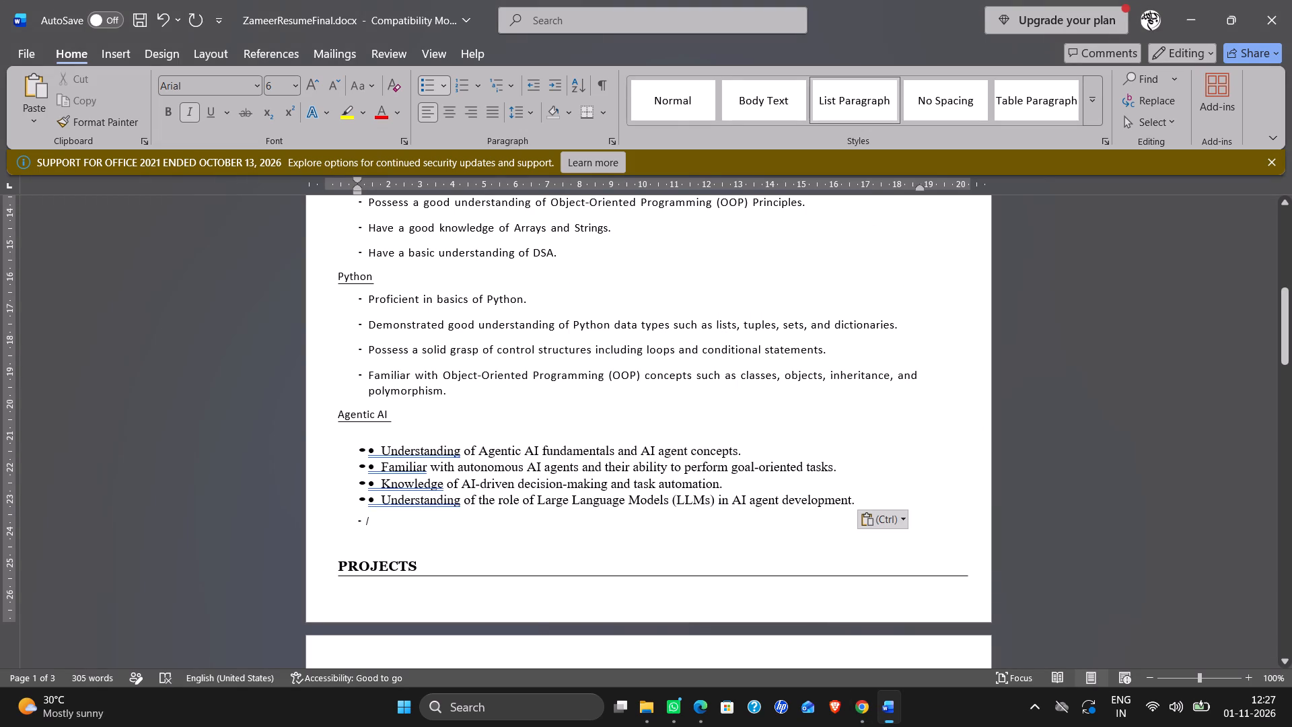
# Format the four pasted Agentic AI lines in Calibri (Body), size 10, with justified alignment.
pyautogui.moveTo(858, 497); pyautogui.dragTo(330, 450)
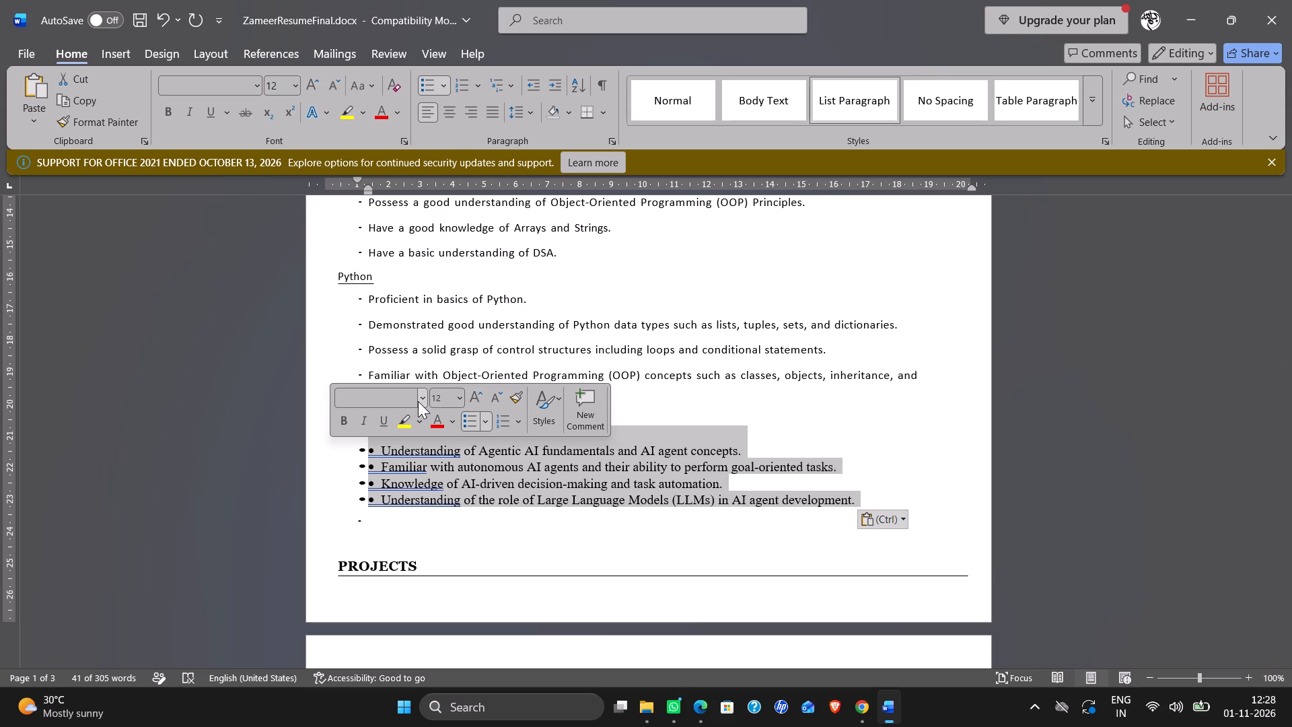
pyautogui.click(422, 398)
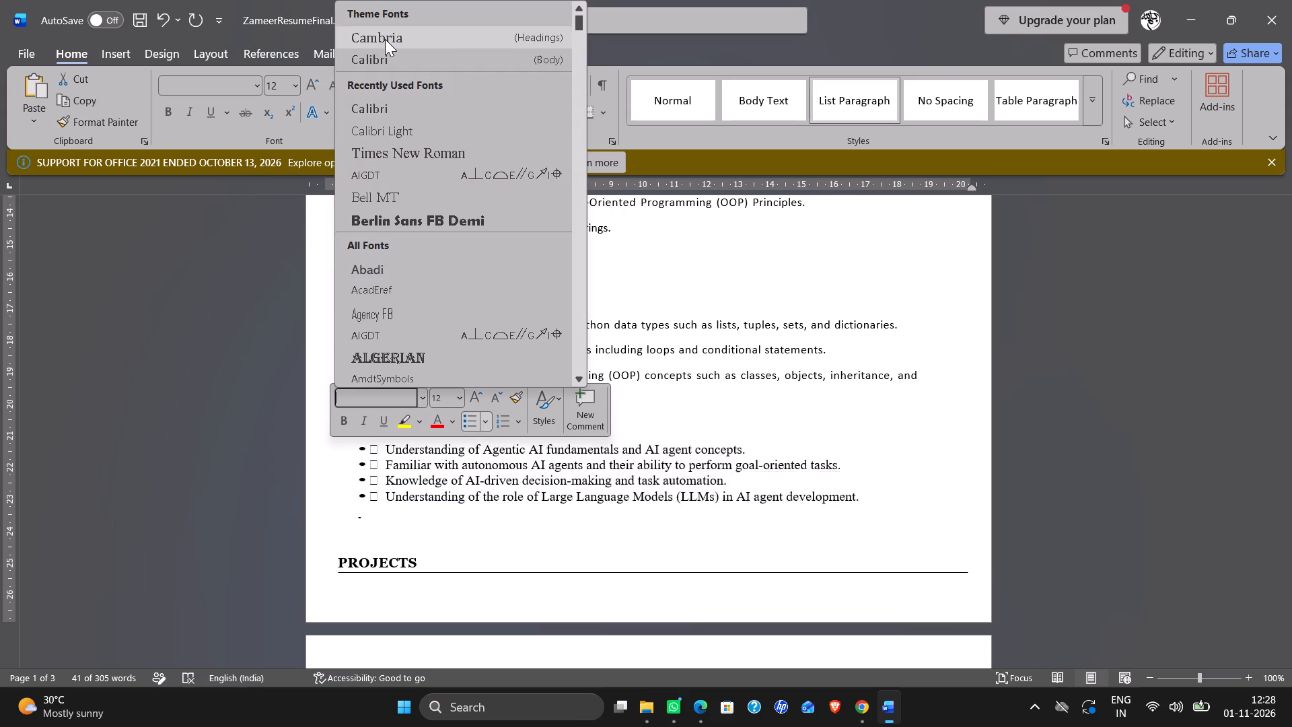
pyautogui.click(386, 55)
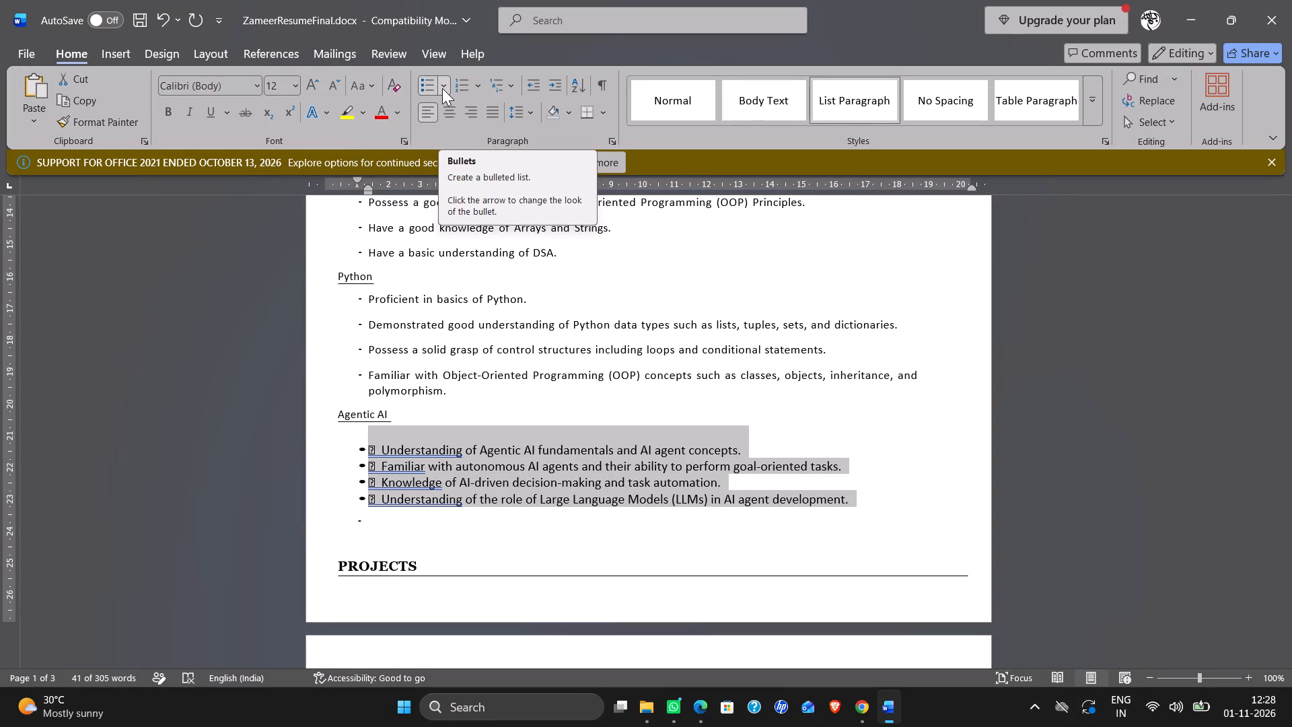
pyautogui.click(476, 93)
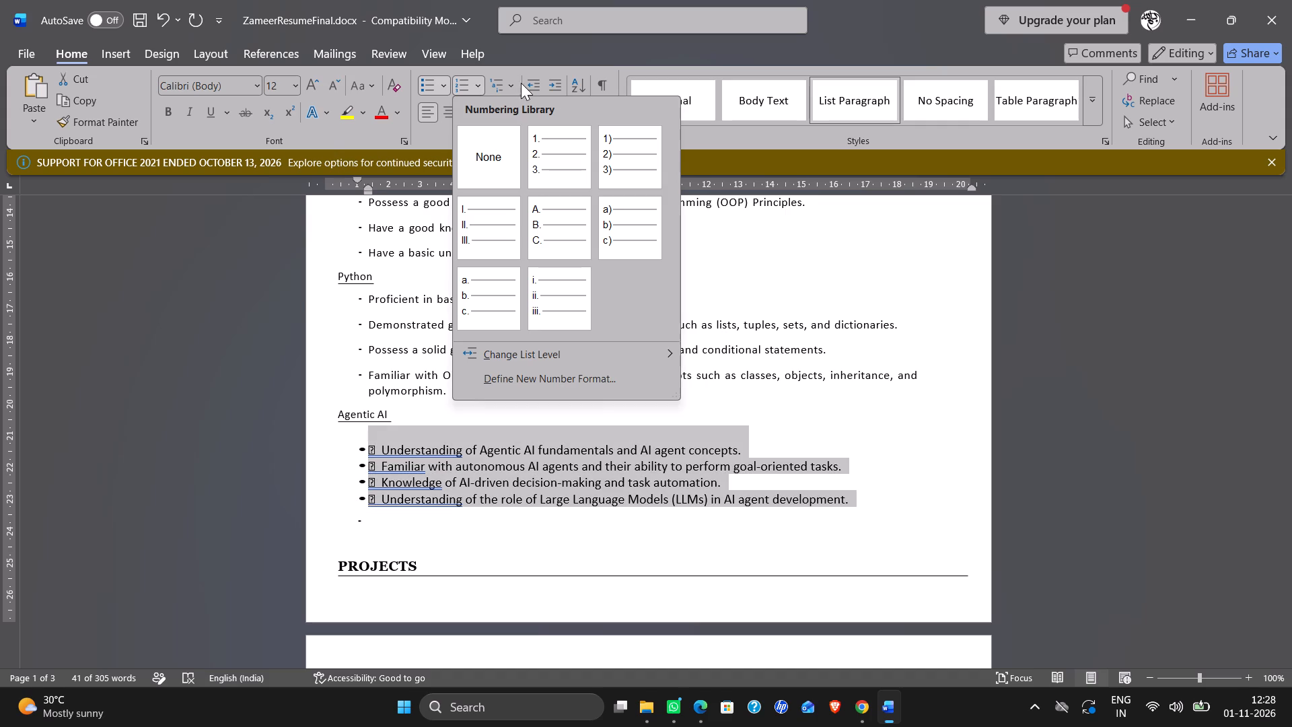
pyautogui.click(295, 89)
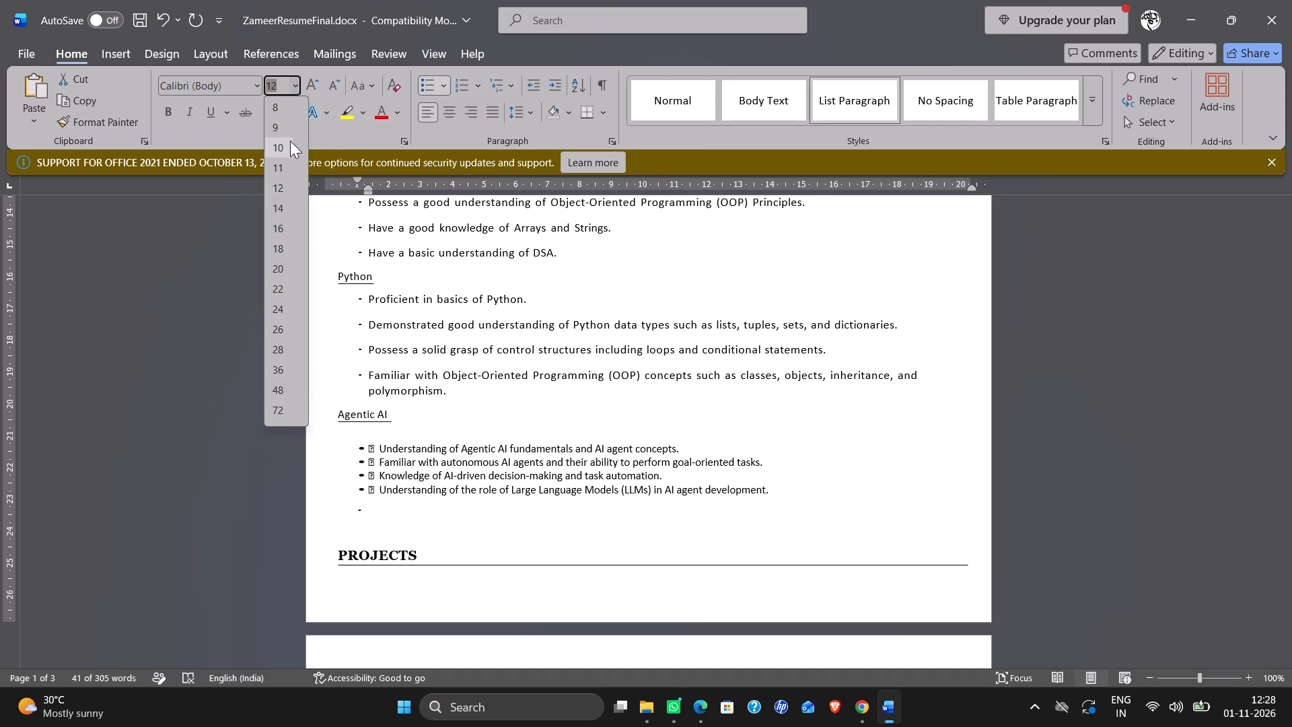
pyautogui.click(290, 141)
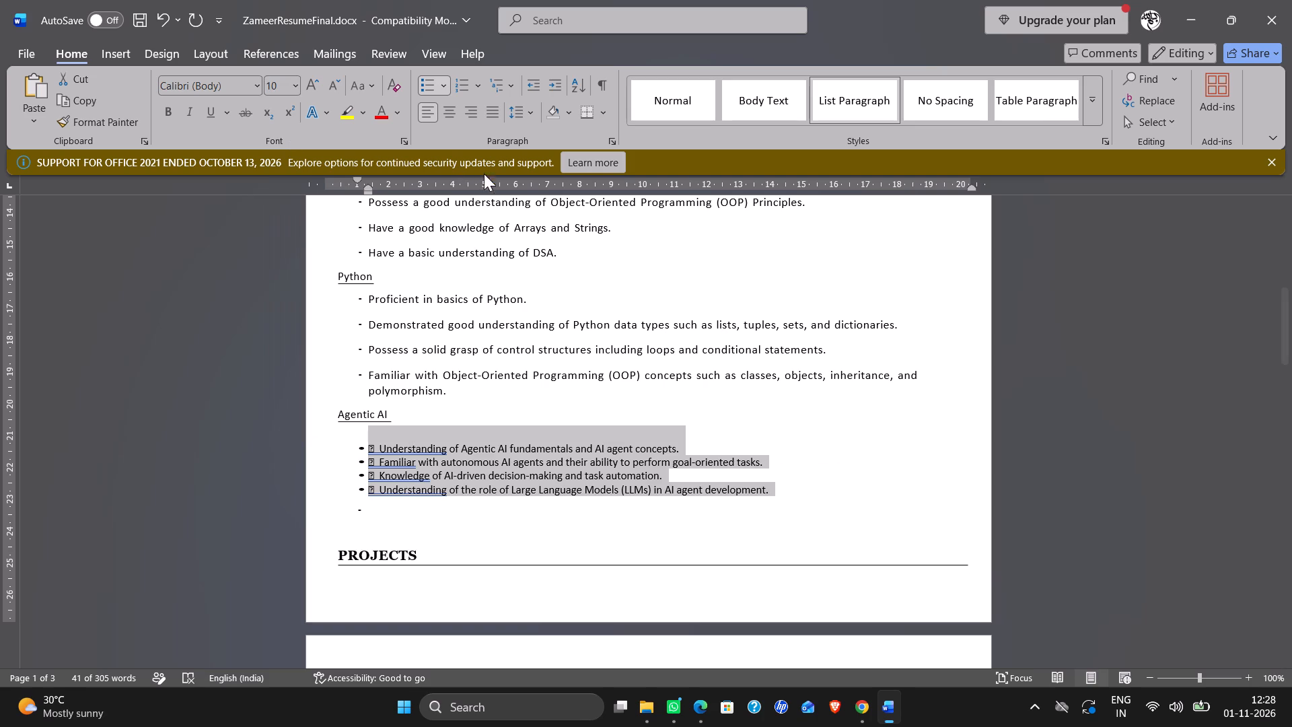
pyautogui.click(499, 112)
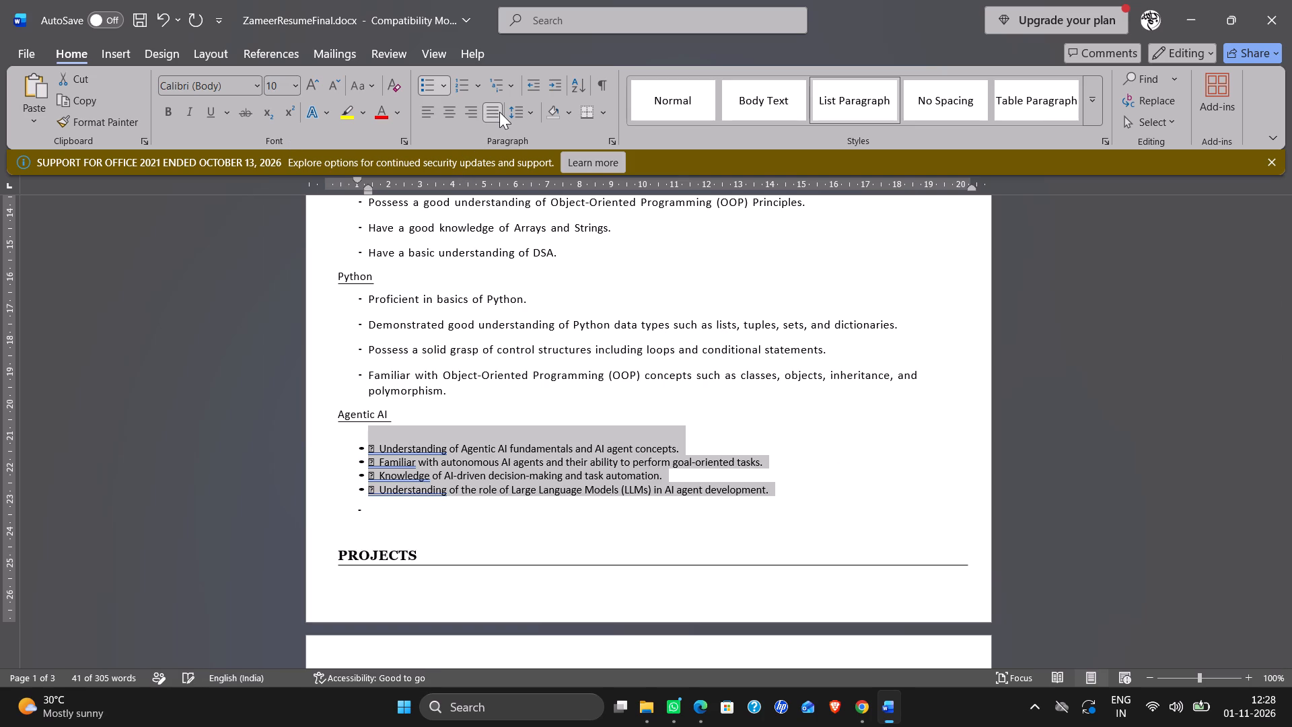
pyautogui.tripleClick(499, 112)
pyautogui.click(499, 112)
pyautogui.click(397, 468)
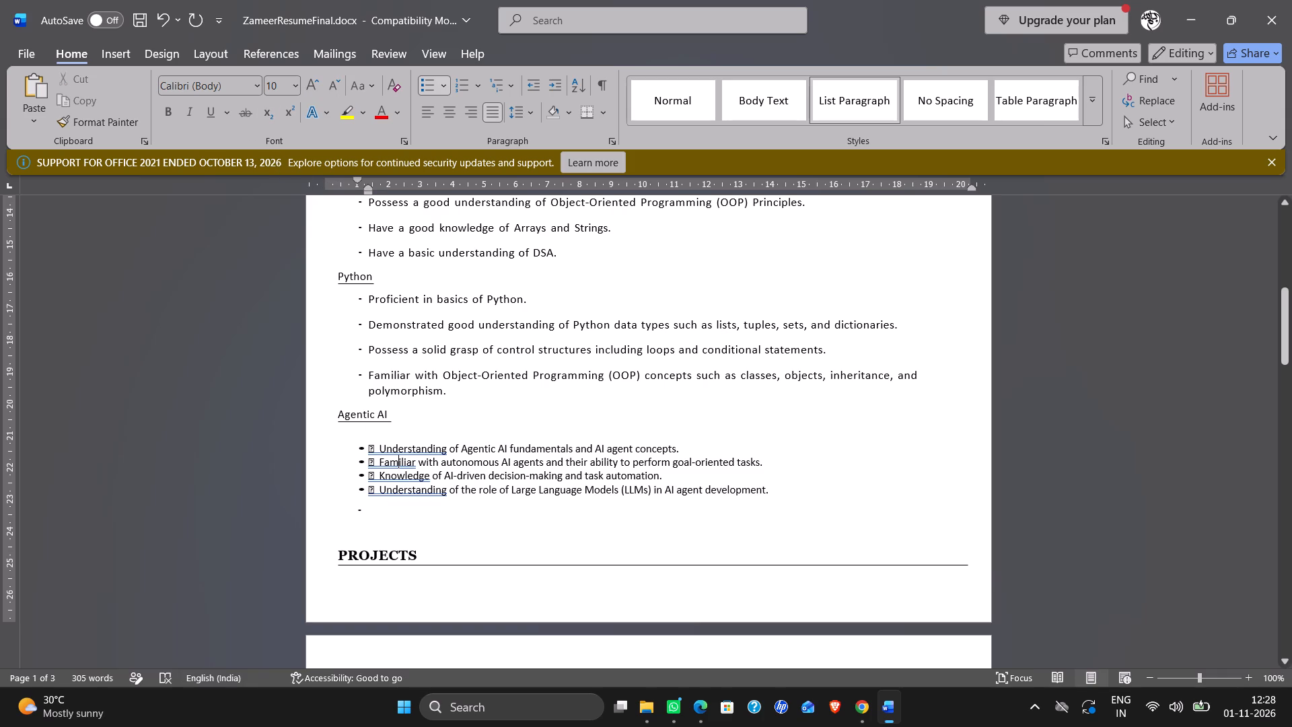
# Replace the bullets and stray symbols before the first two Agentic AI lines, on fundamentals and autonomous agents, with plain hyphens.
pyautogui.click(377, 446)
pyautogui.press('BackSpace')
pyautogui.press('BackSpace')
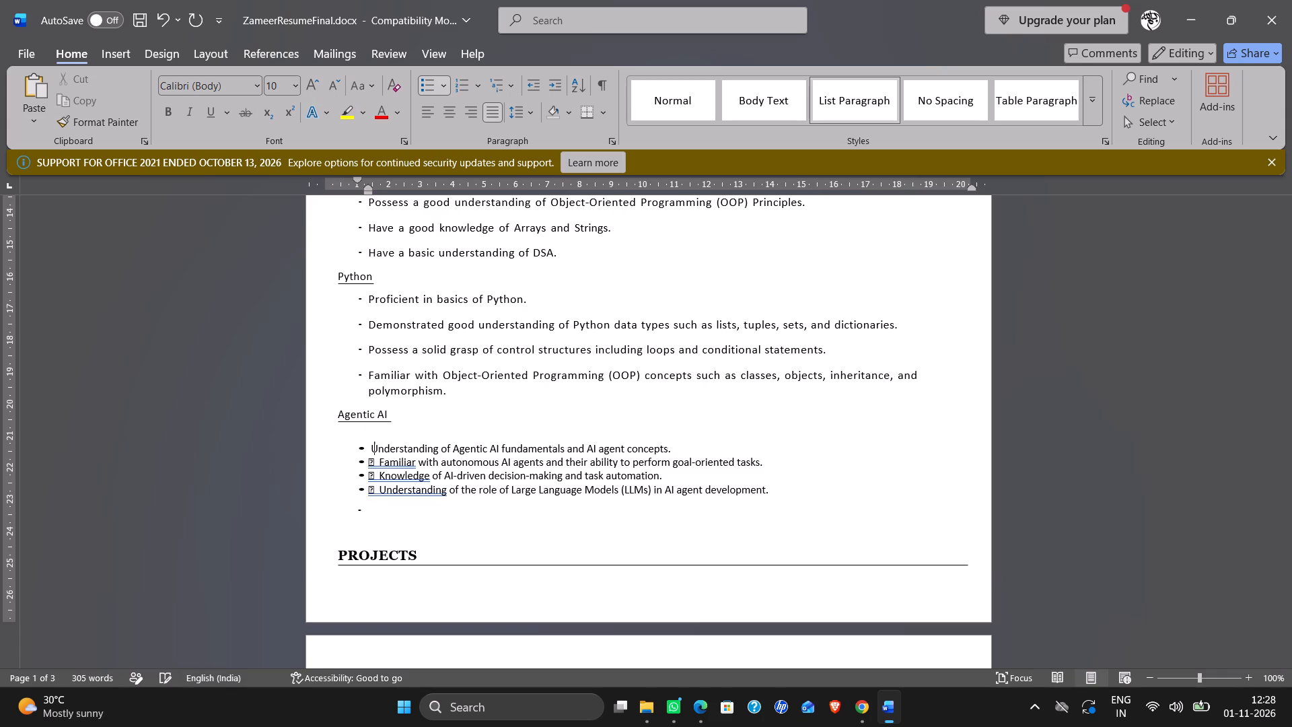
pyautogui.press('BackSpace')
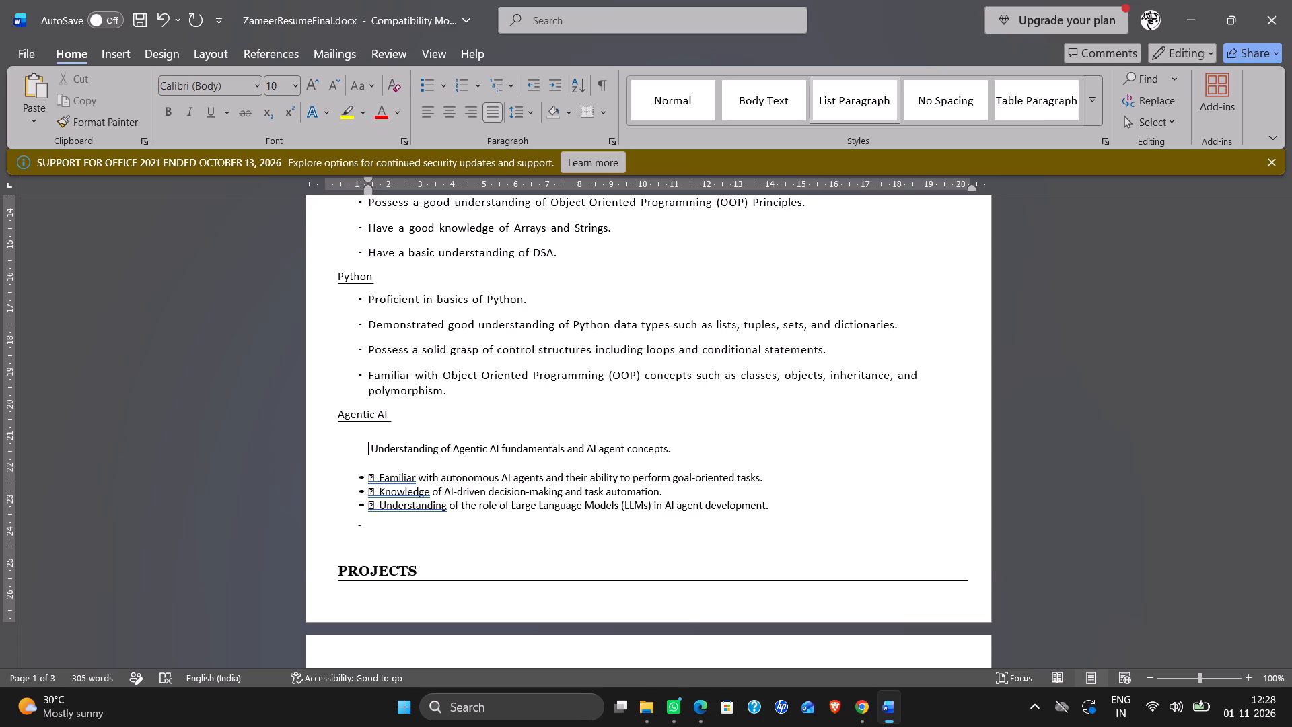
pyautogui.press('-')
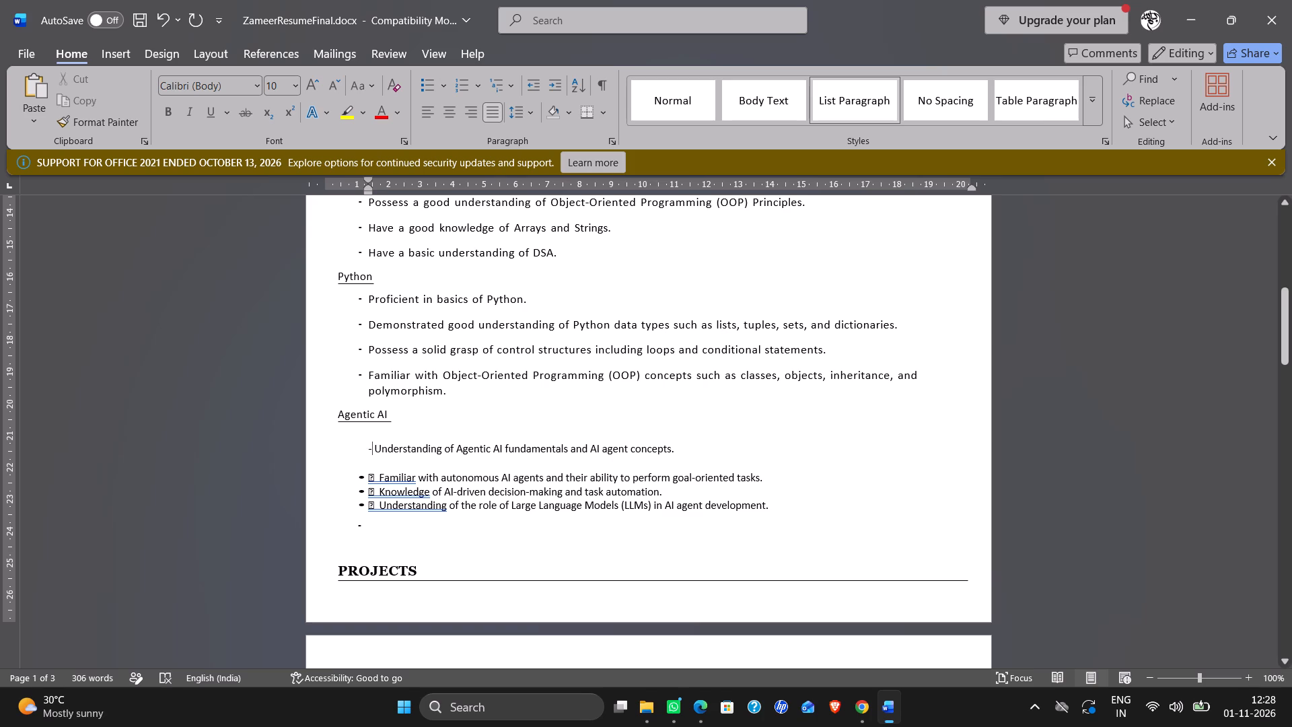
pyautogui.click(376, 477)
pyautogui.press('BackSpace')
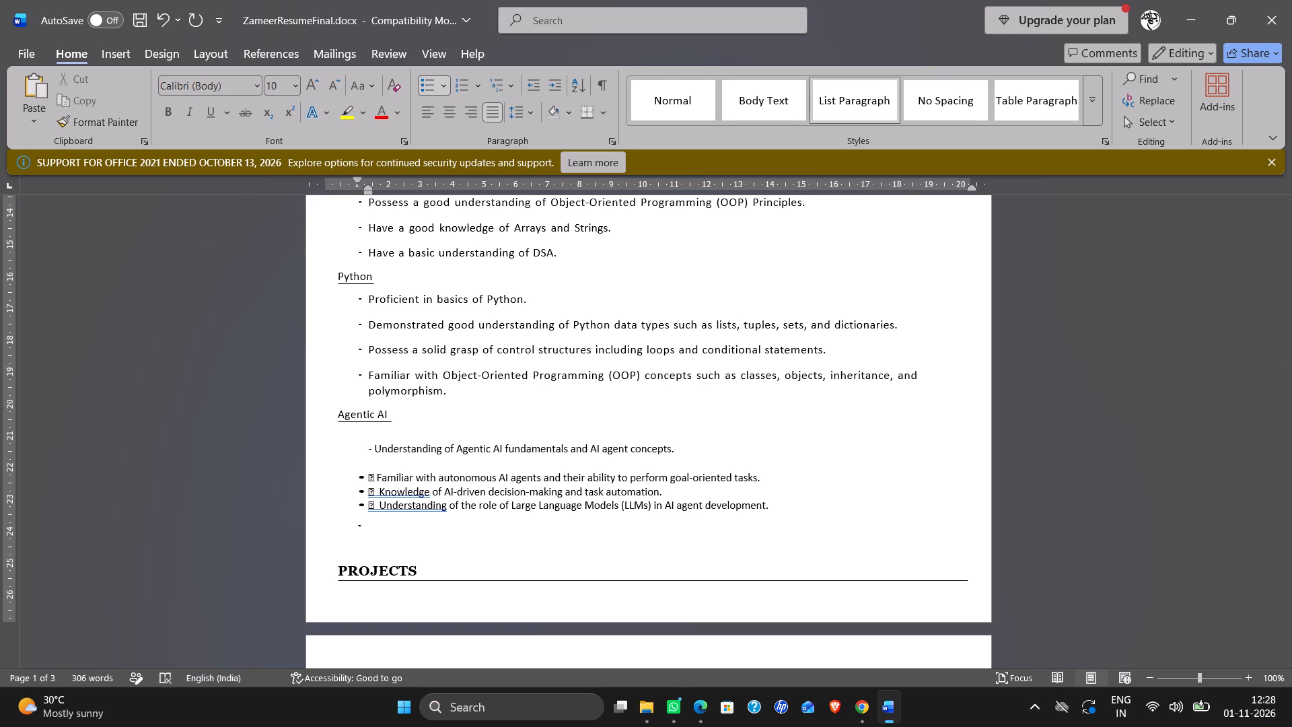
pyautogui.press('Right')
pyautogui.press('BackSpace')
pyautogui.press('BackSpace')
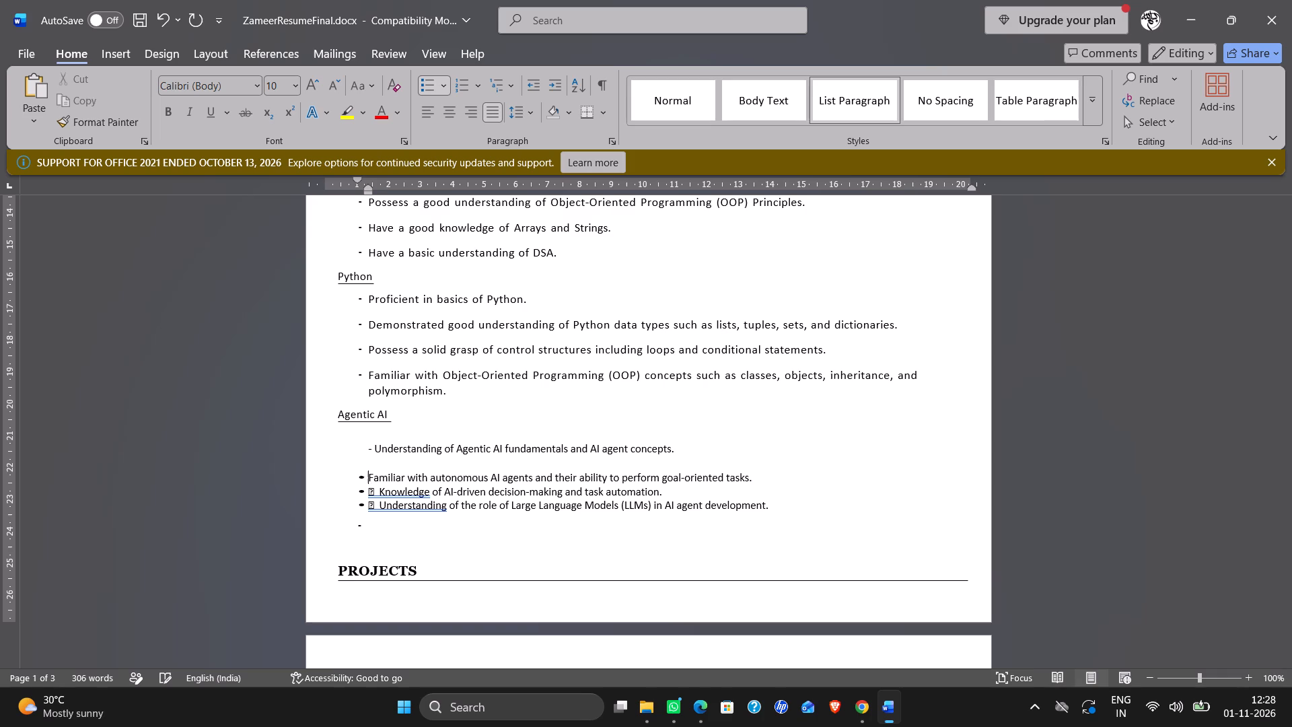
pyautogui.press('BackSpace')
pyautogui.press('-')
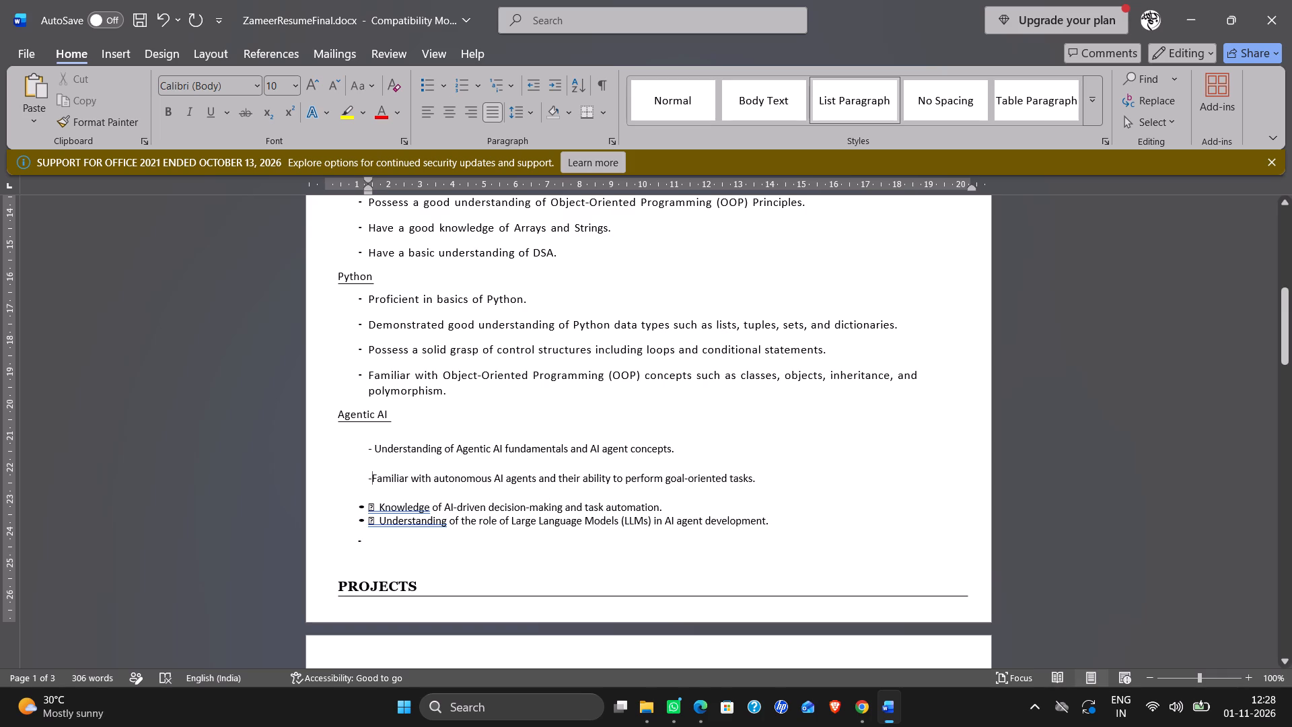
# Replace the bullets and stray symbols before the last two Agentic AI lines, on decision-making and Large Language Models, with plain hyphens.
pyautogui.click(378, 507)
pyautogui.press('BackSpace')
pyautogui.press('BackSpace')
pyautogui.press('BackSpace')
pyautogui.press('BackSpace')
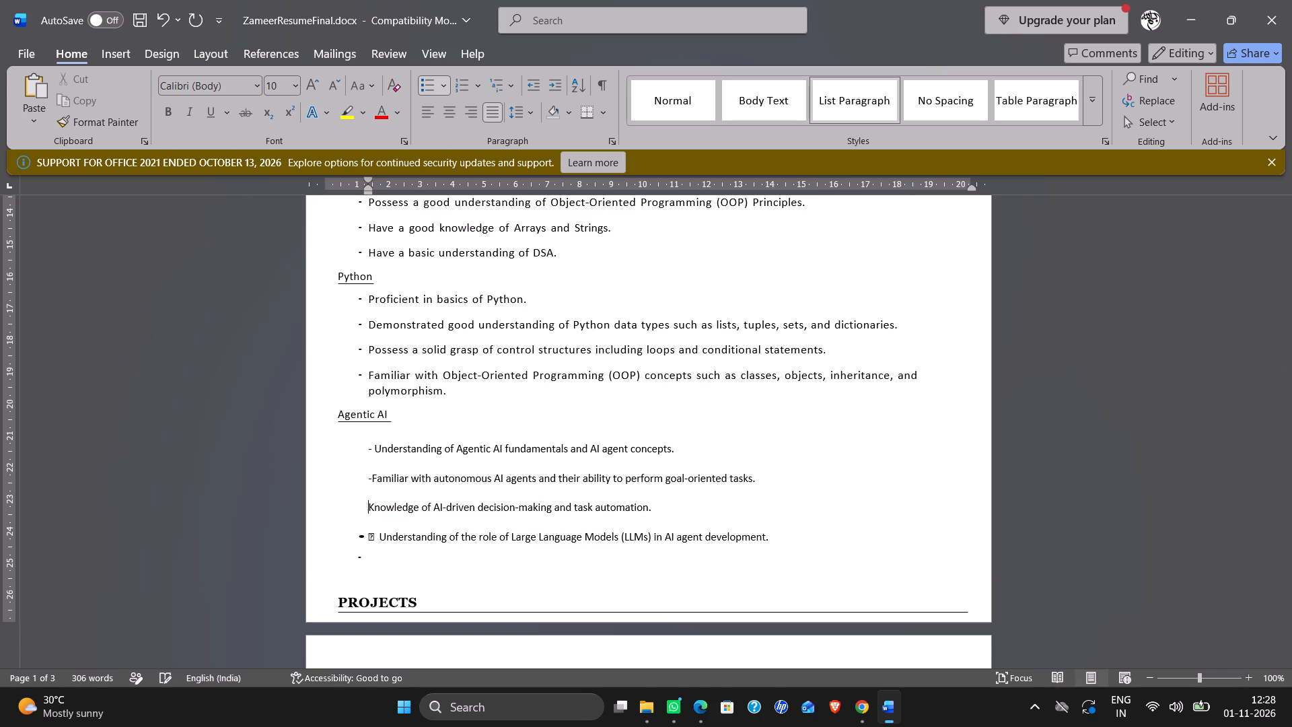
pyautogui.press('-')
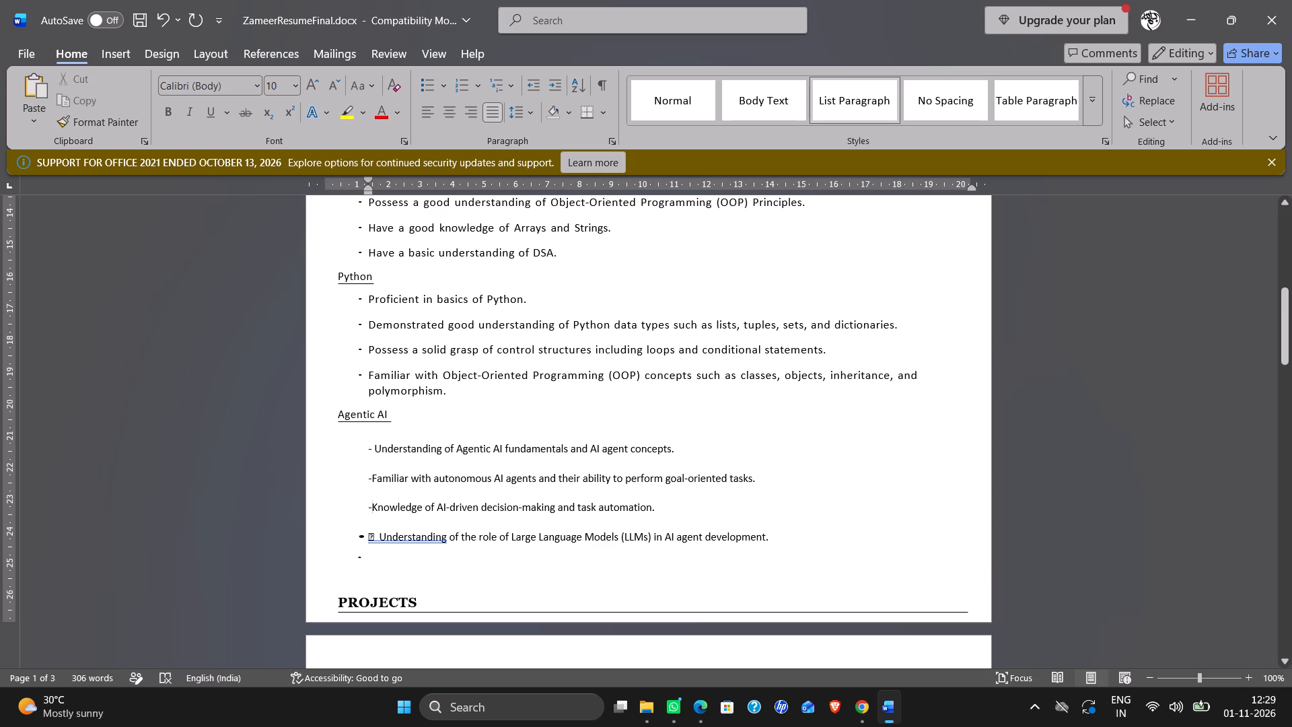
pyautogui.click(380, 534)
pyautogui.press('BackSpace')
pyautogui.press('BackSpace')
pyautogui.press('BackSpace')
pyautogui.press('BackSpace')
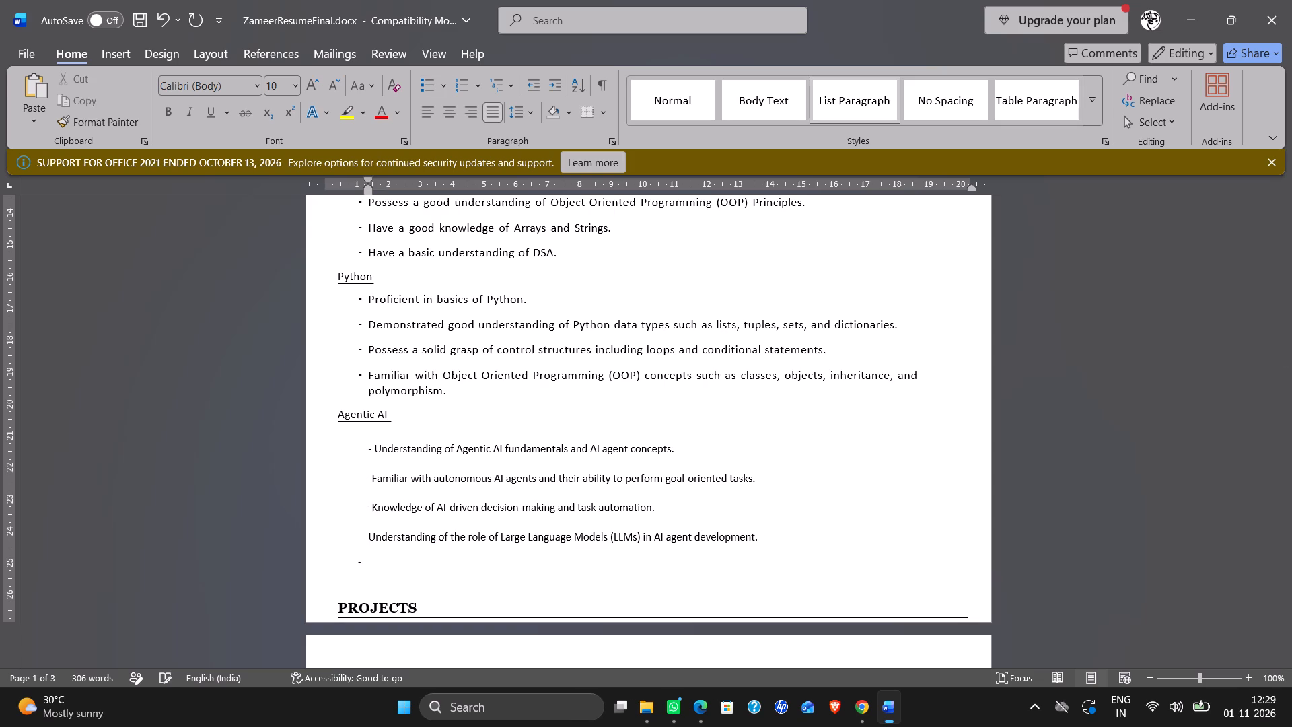
pyautogui.press('-')
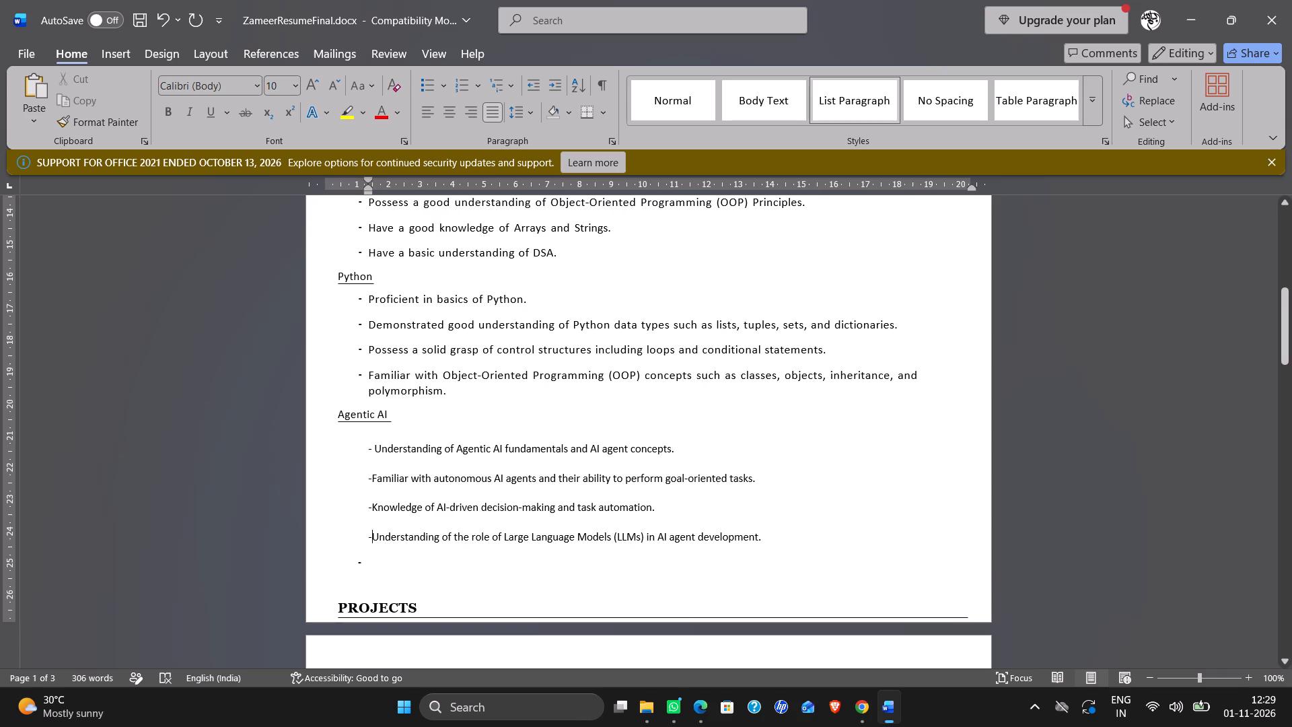
# Remove the dash from the empty bullet below the last Agentic AI line.
pyautogui.click(372, 569)
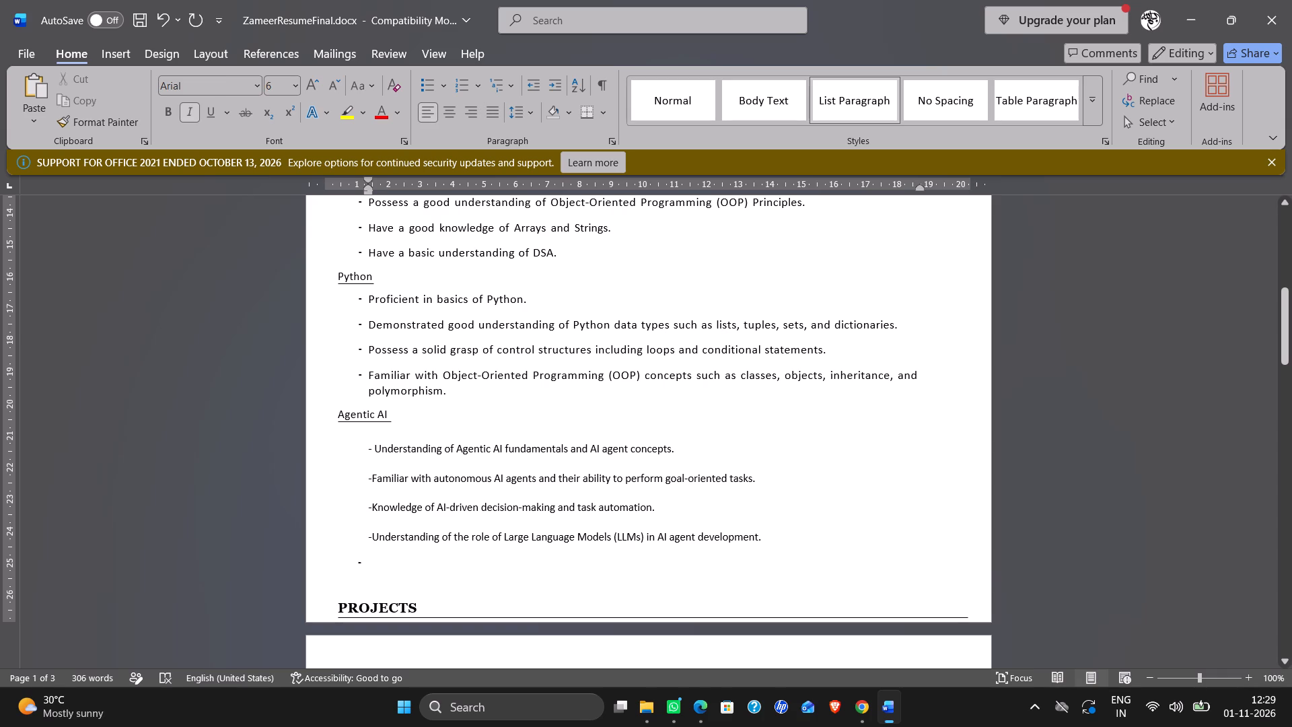
pyautogui.click(370, 563)
pyautogui.press('BackSpace')
# Set the first Agentic AI line's left and first-line indents to about 1 cm, aligning its hyphen with the Python dashes.
pyautogui.click(371, 448)
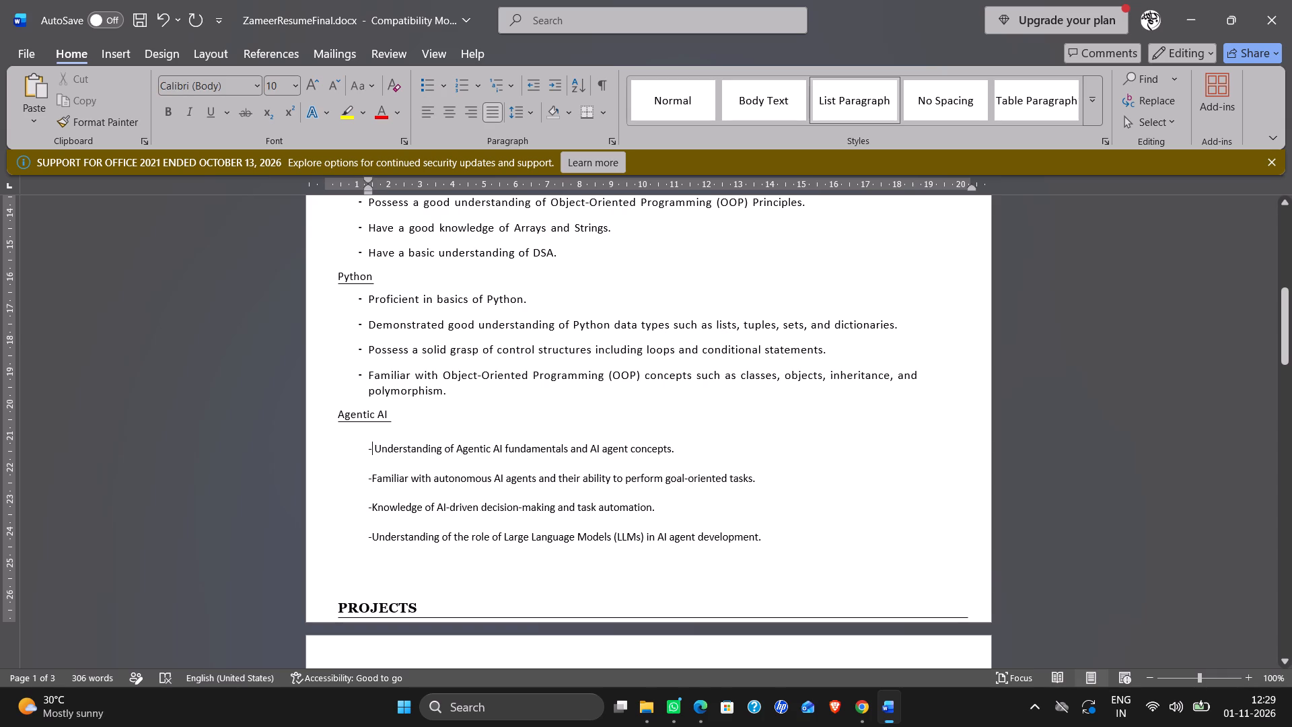
pyautogui.click(365, 186)
pyautogui.click(365, 186)
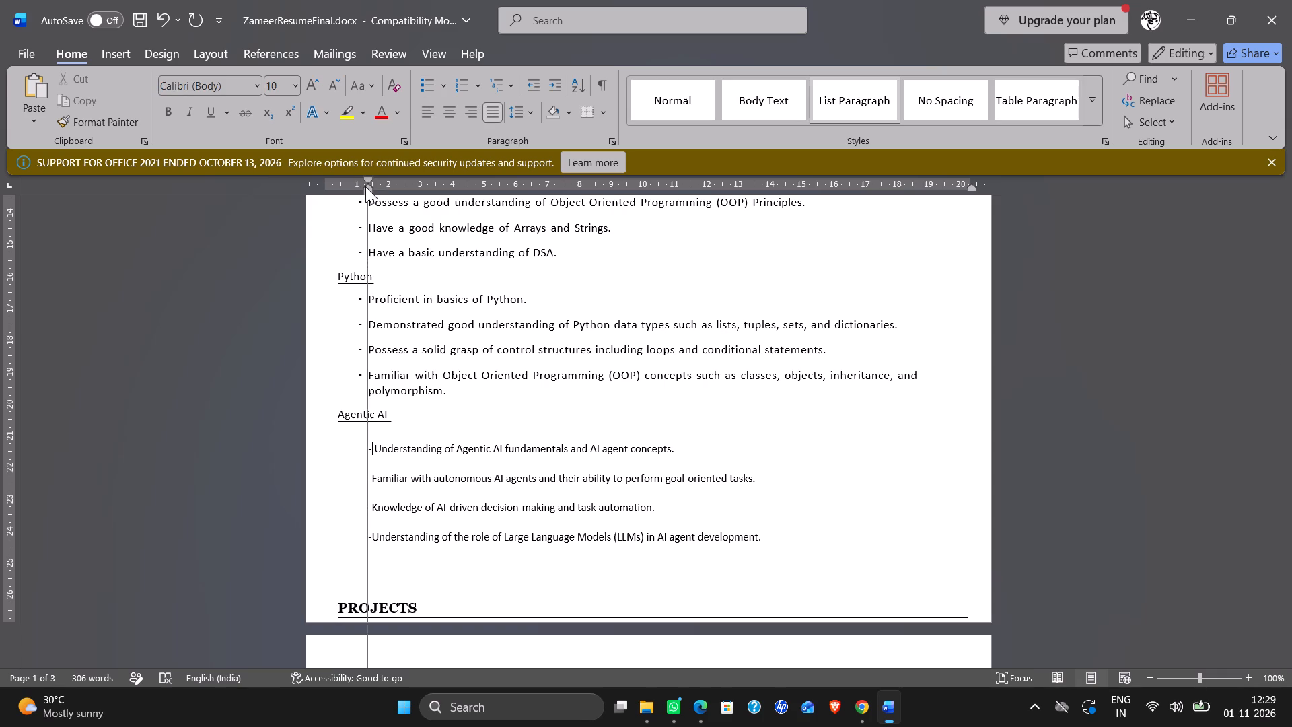
pyautogui.moveTo(365, 186); pyautogui.dragTo(356, 188)
pyautogui.moveTo(367, 176); pyautogui.dragTo(359, 177)
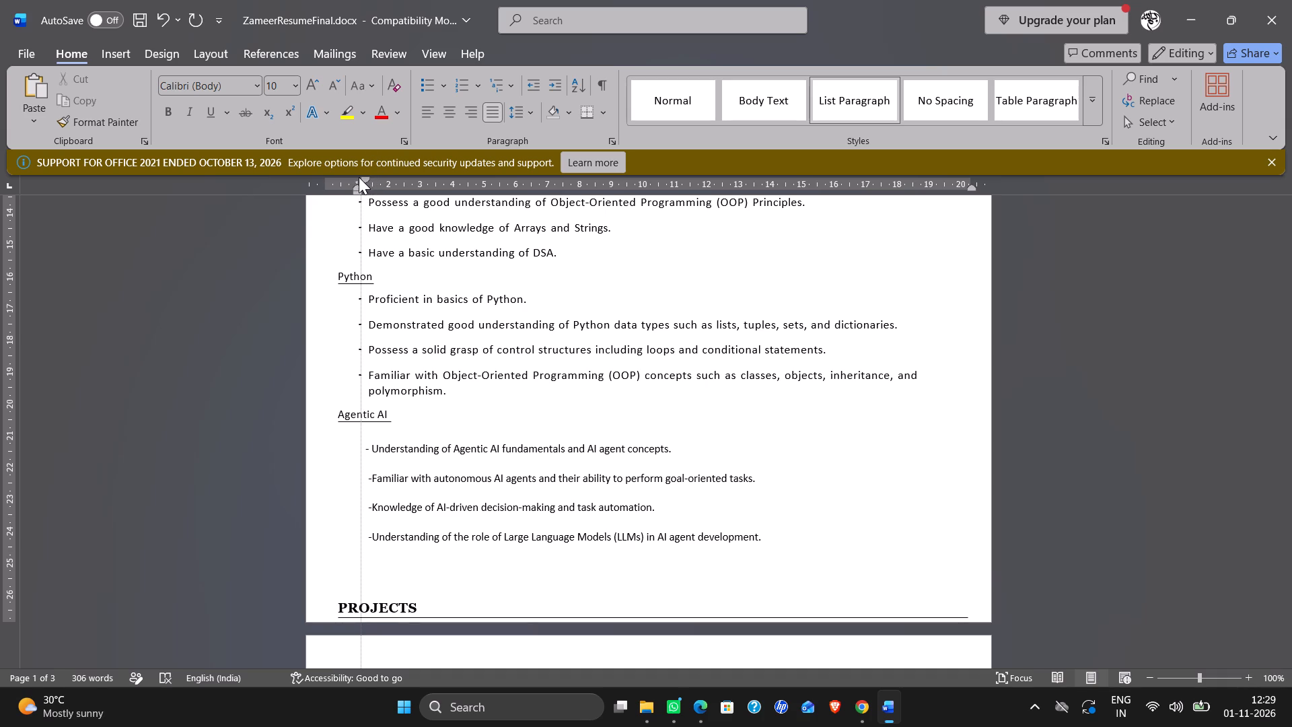
pyautogui.moveTo(359, 177); pyautogui.dragTo(356, 178)
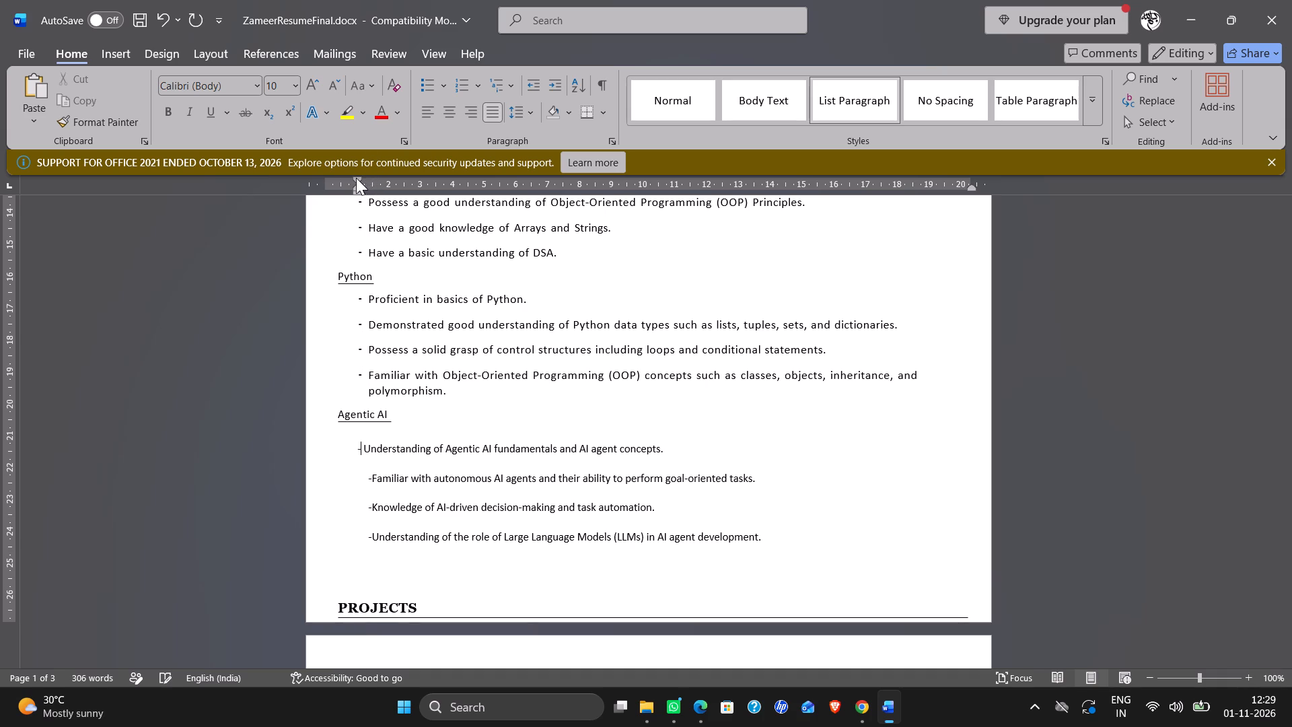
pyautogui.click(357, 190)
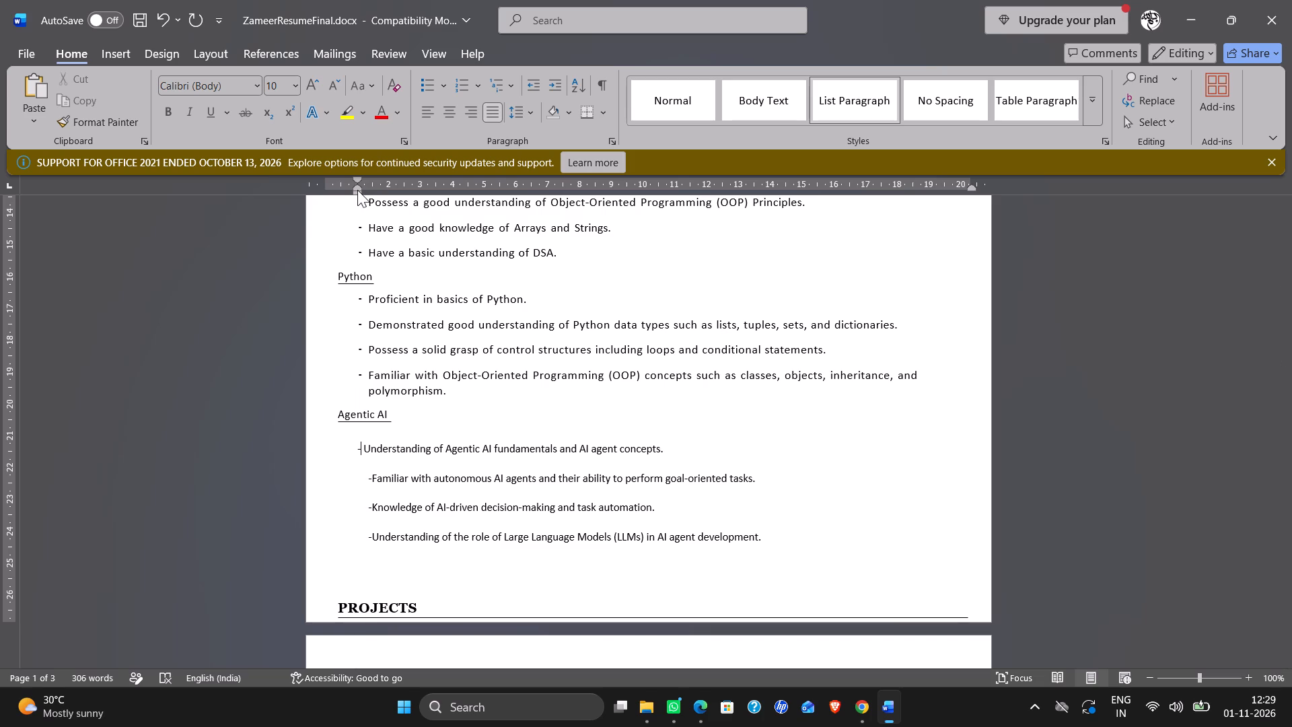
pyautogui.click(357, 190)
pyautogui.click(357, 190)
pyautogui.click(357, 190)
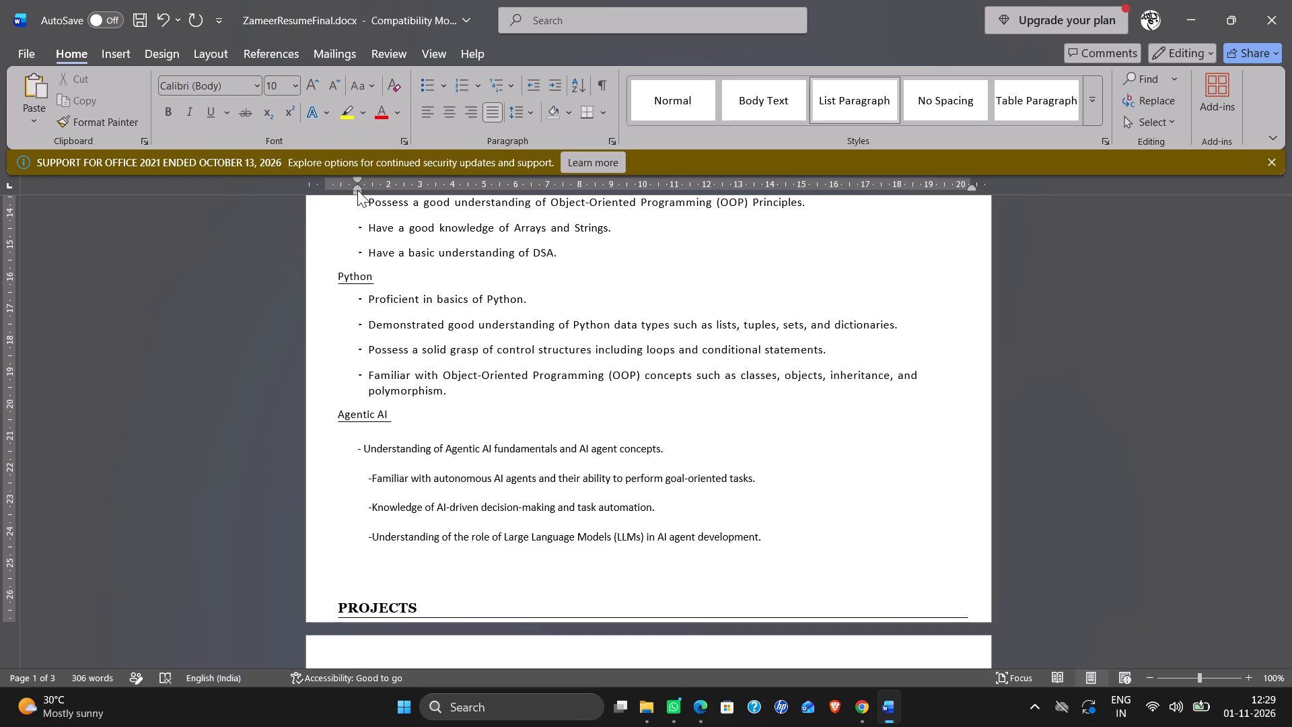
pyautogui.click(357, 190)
# Set the left and first-line indents of the second Agentic AI line, on autonomous agents, to about 1 cm.
pyautogui.click(367, 481)
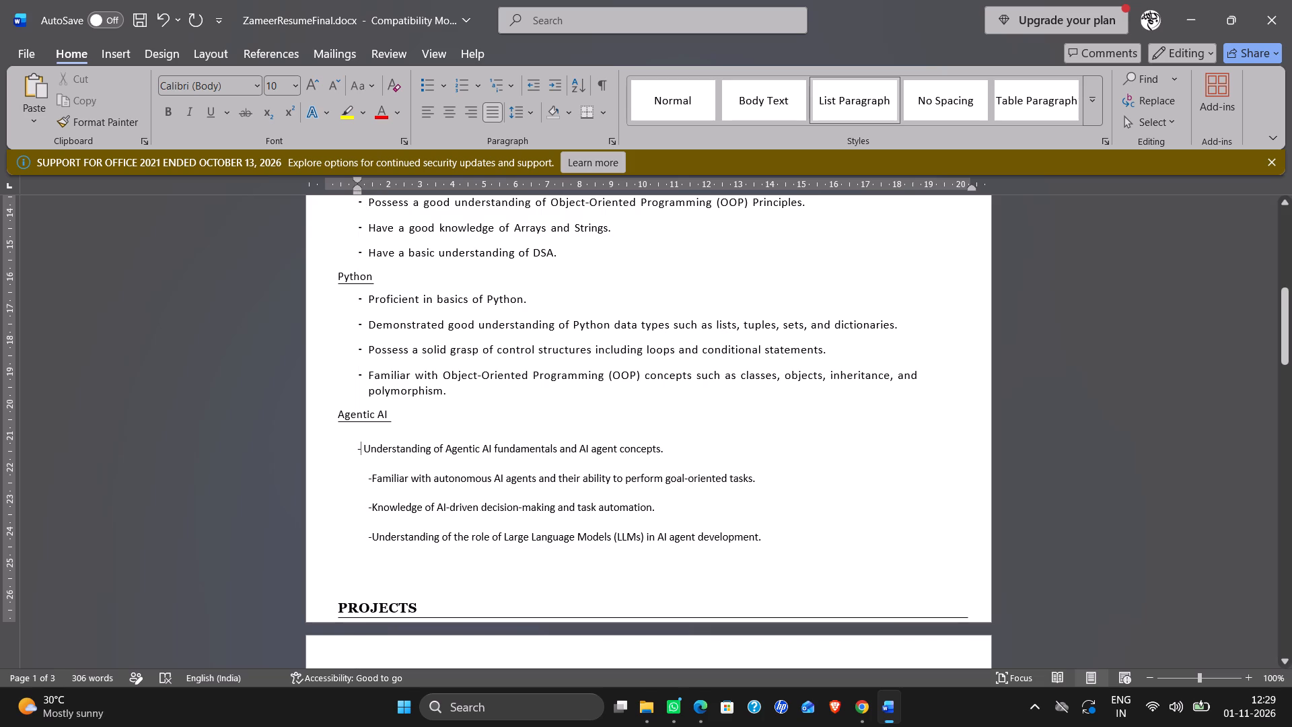
pyautogui.click(374, 481)
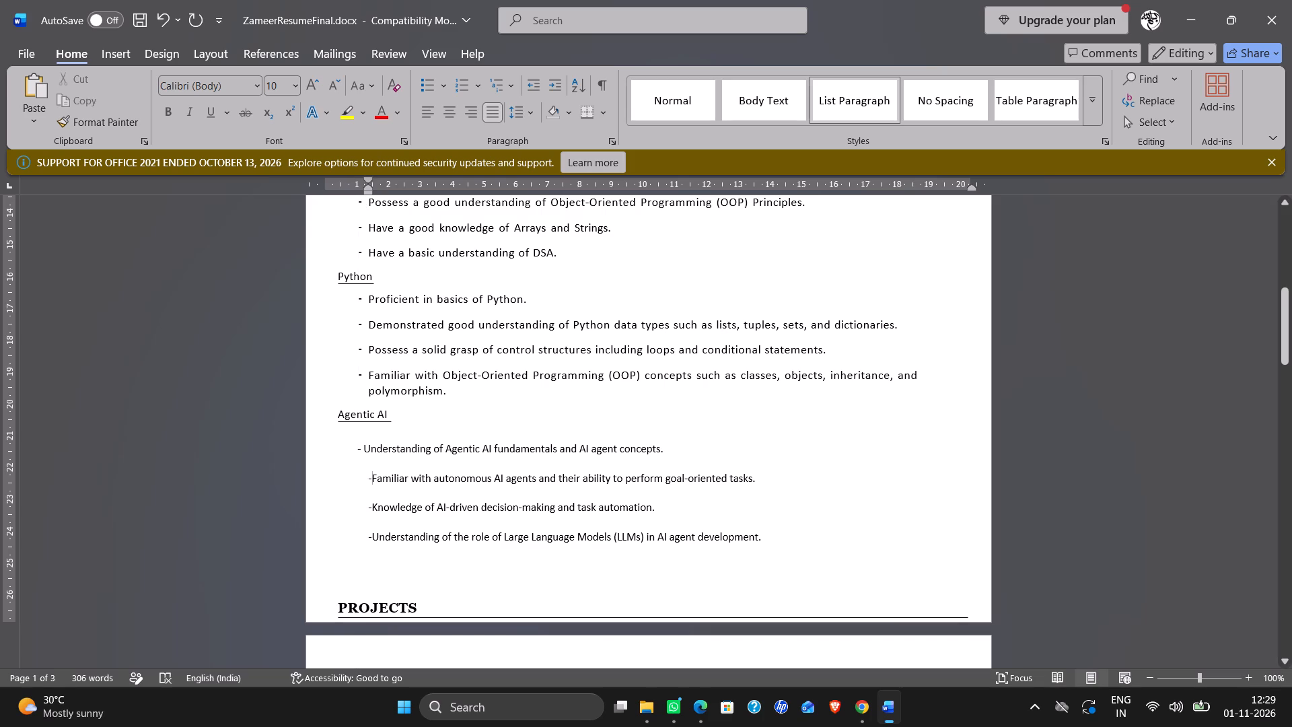
pyautogui.click(367, 478)
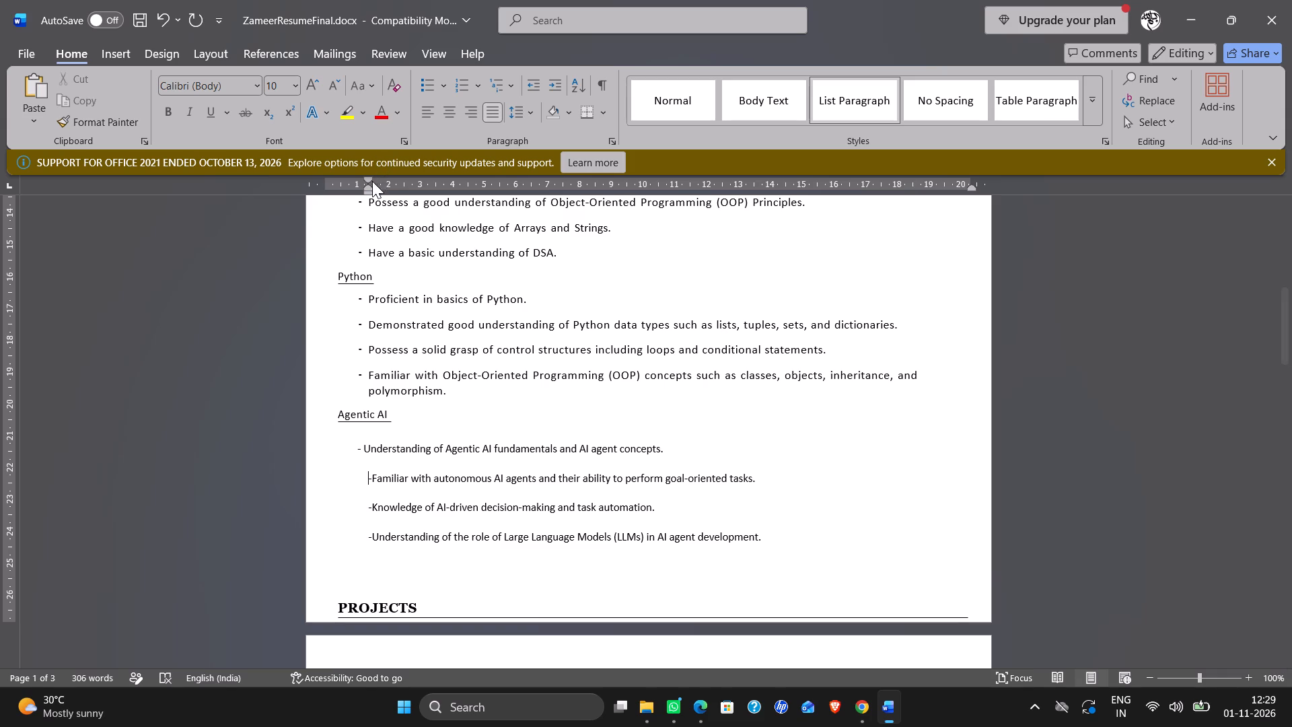
pyautogui.moveTo(370, 188); pyautogui.dragTo(355, 191)
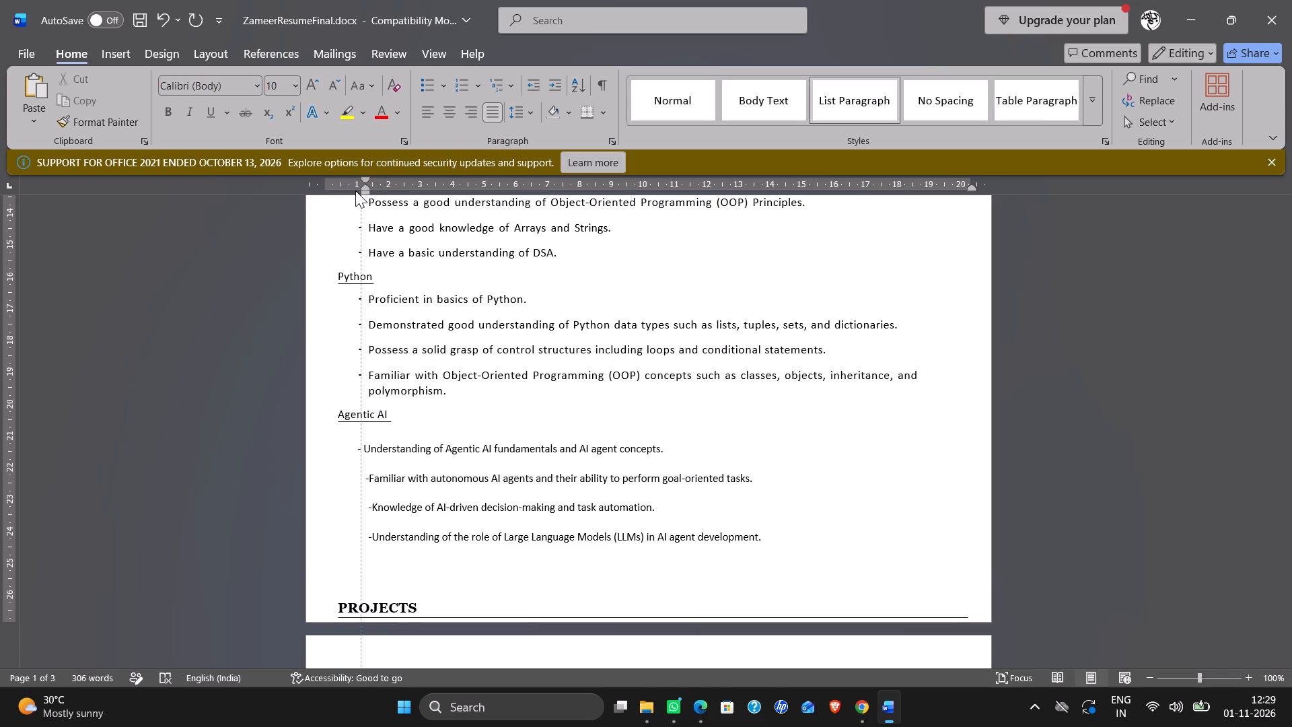
pyautogui.moveTo(355, 191); pyautogui.dragTo(352, 191)
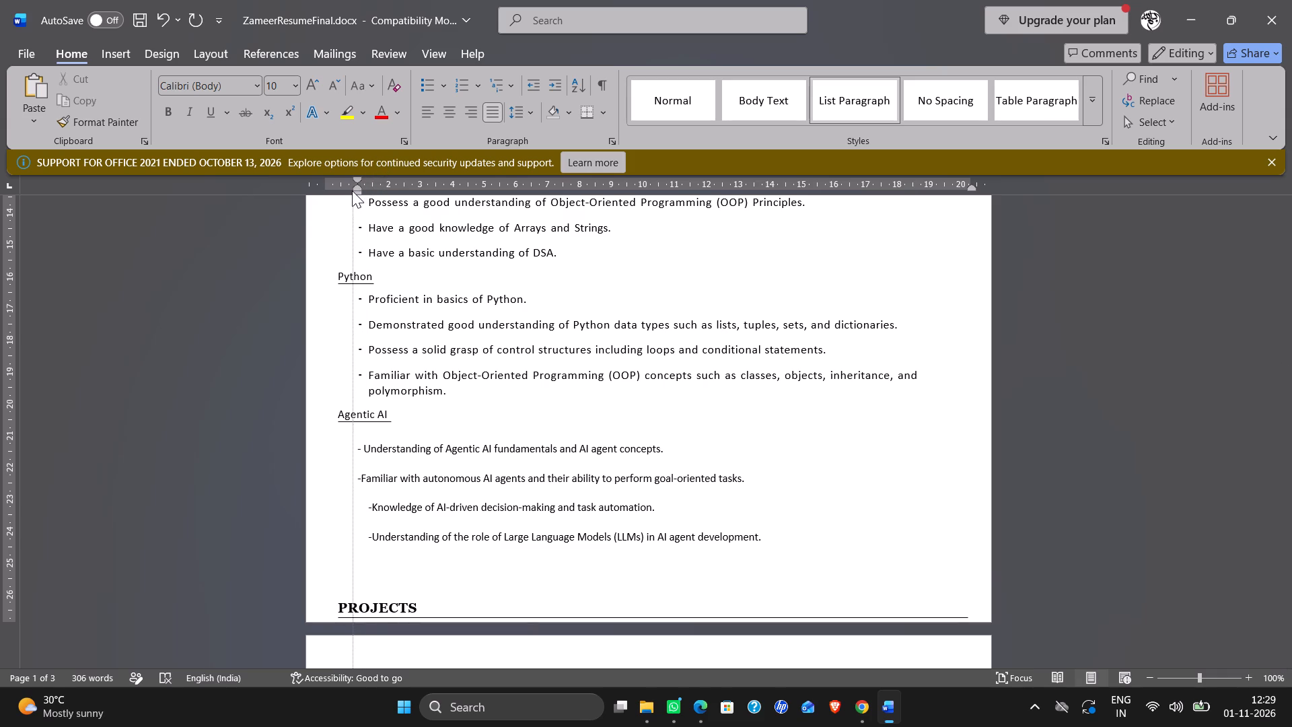
pyautogui.moveTo(352, 191); pyautogui.dragTo(359, 189)
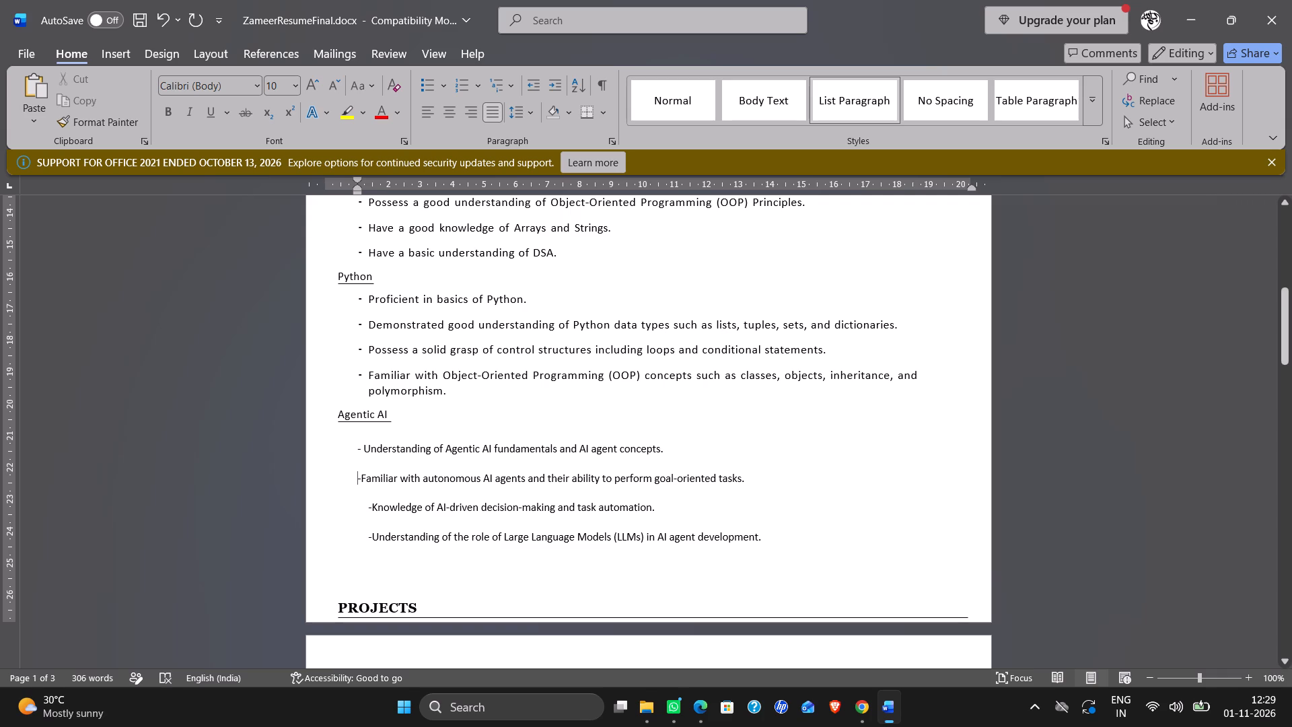
# Set the left and first-line indents of the third Agentic AI line, on decision-making, to about 1 cm.
pyautogui.click(406, 515)
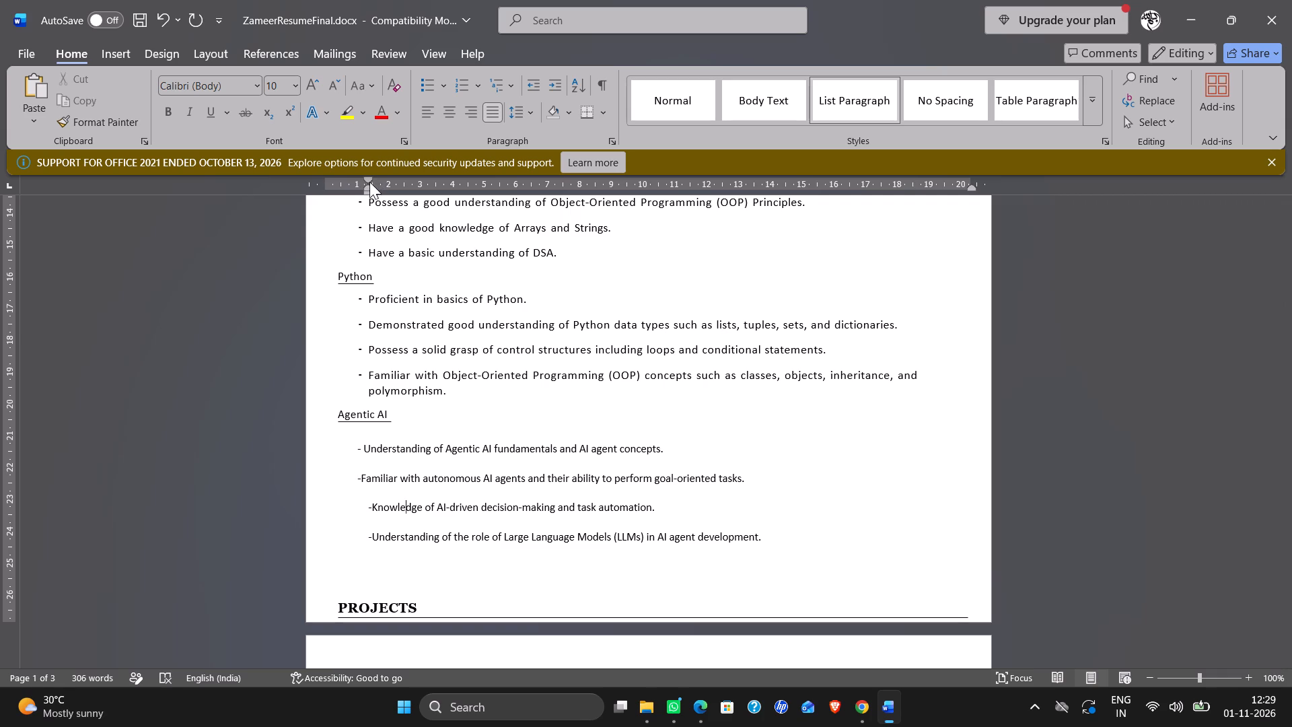
pyautogui.moveTo(369, 186); pyautogui.dragTo(355, 188)
pyautogui.moveTo(371, 177); pyautogui.dragTo(357, 179)
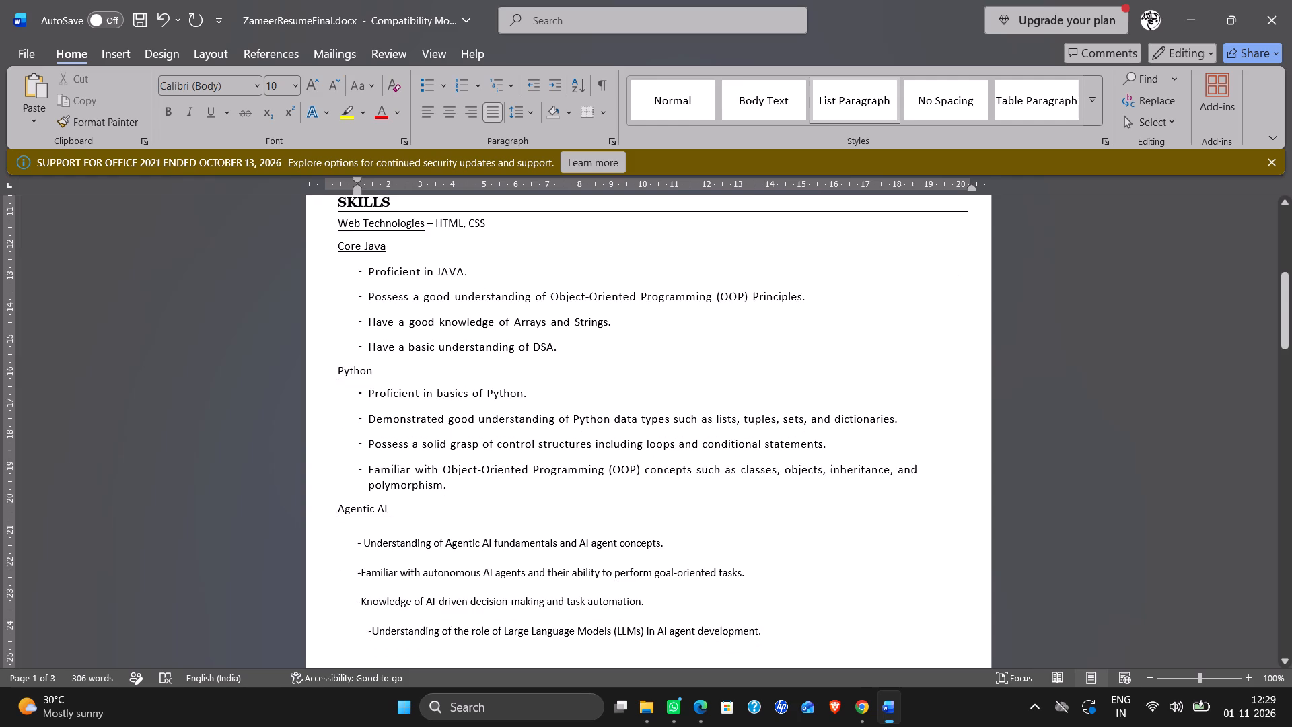
# Check the font and size used by the four entries under Python.
pyautogui.scroll(-1, 410, 541)
pyautogui.scroll(1, 422, 337)
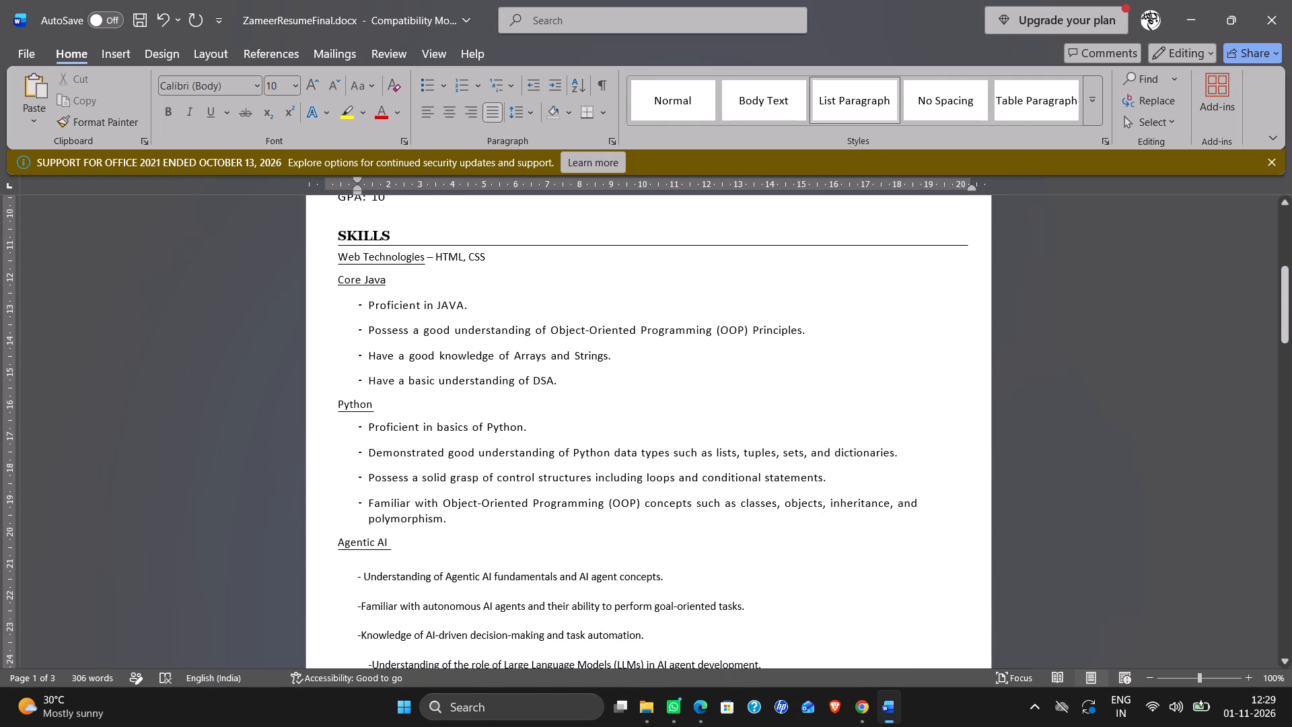
pyautogui.moveTo(370, 424); pyautogui.dragTo(458, 523)
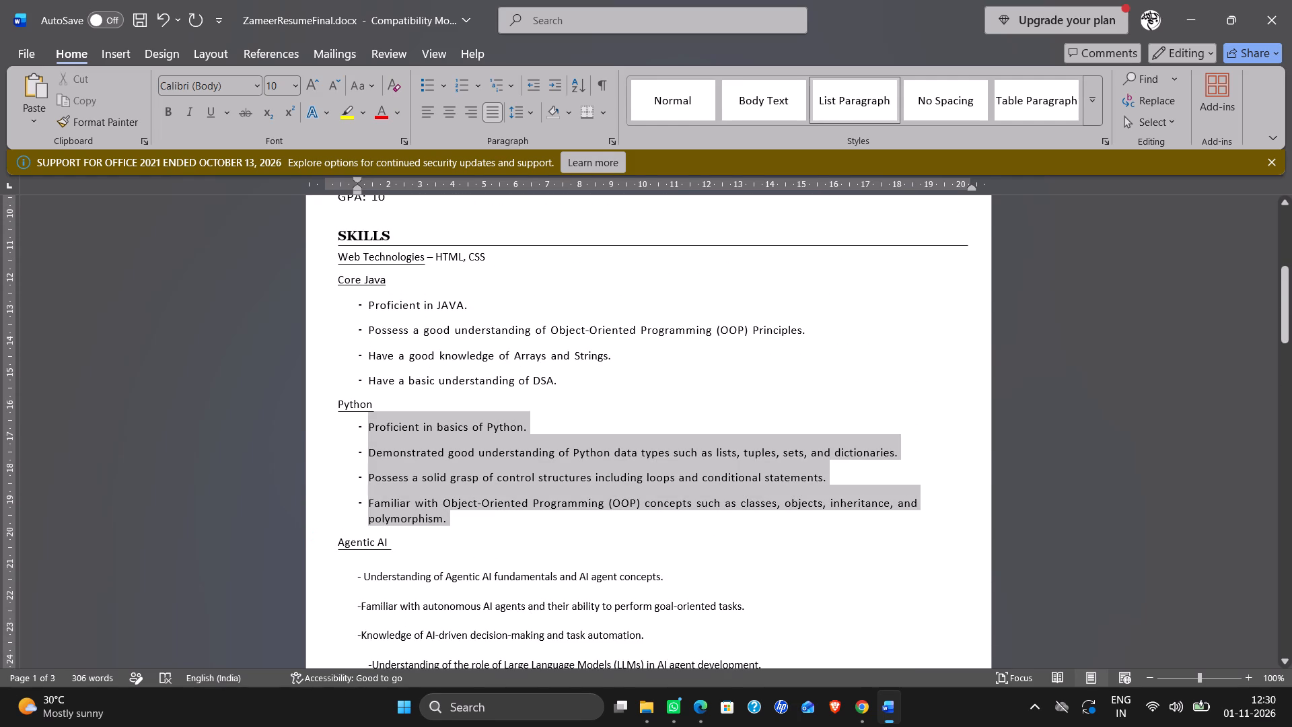
pyautogui.moveTo(458, 523); pyautogui.dragTo(458, 522)
pyautogui.click(458, 522)
pyautogui.click(458, 522)
pyautogui.moveTo(458, 522); pyautogui.dragTo(432, 511)
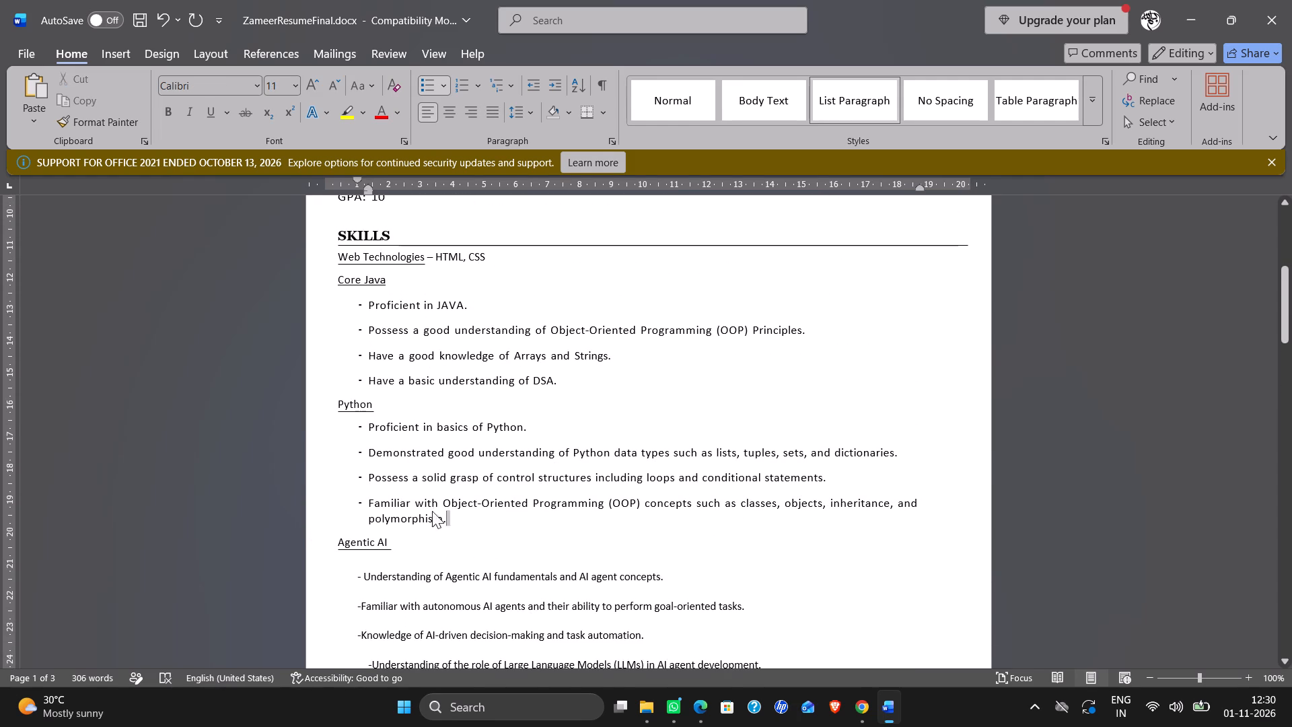
pyautogui.moveTo(432, 511); pyautogui.dragTo(357, 431)
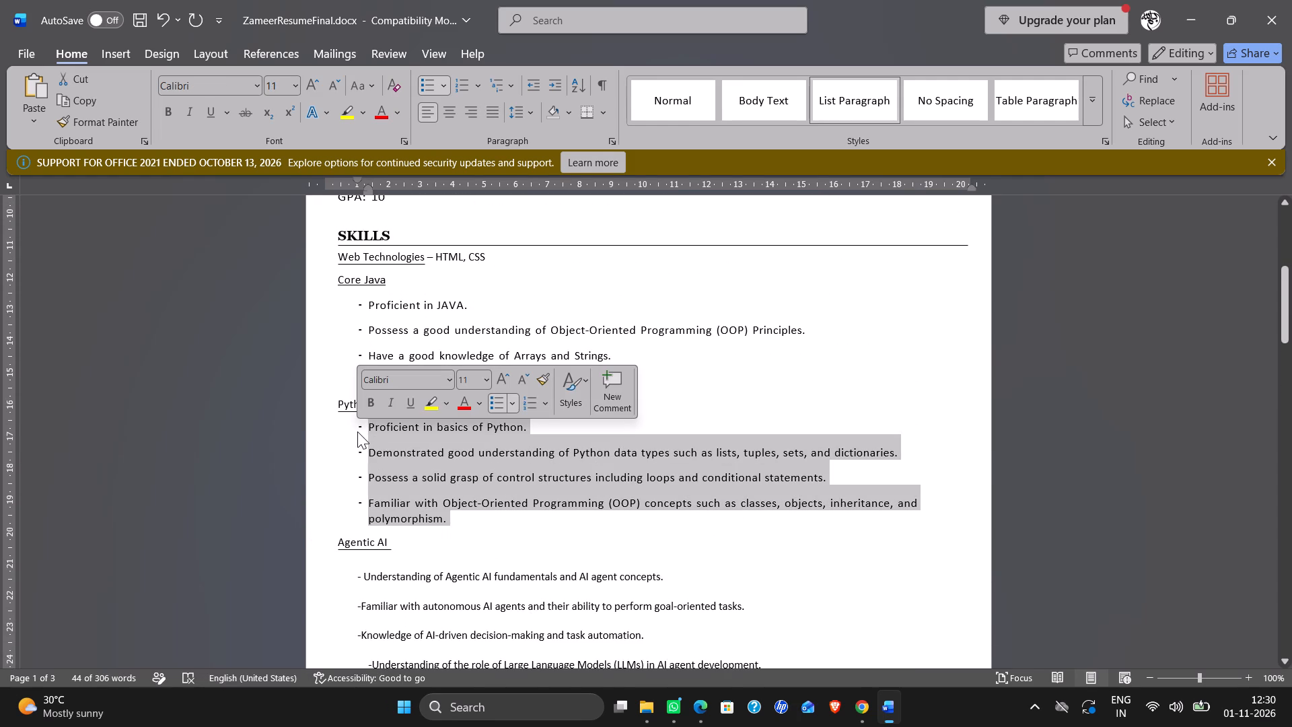
pyautogui.click(357, 431)
pyautogui.moveTo(357, 431); pyautogui.dragTo(445, 510)
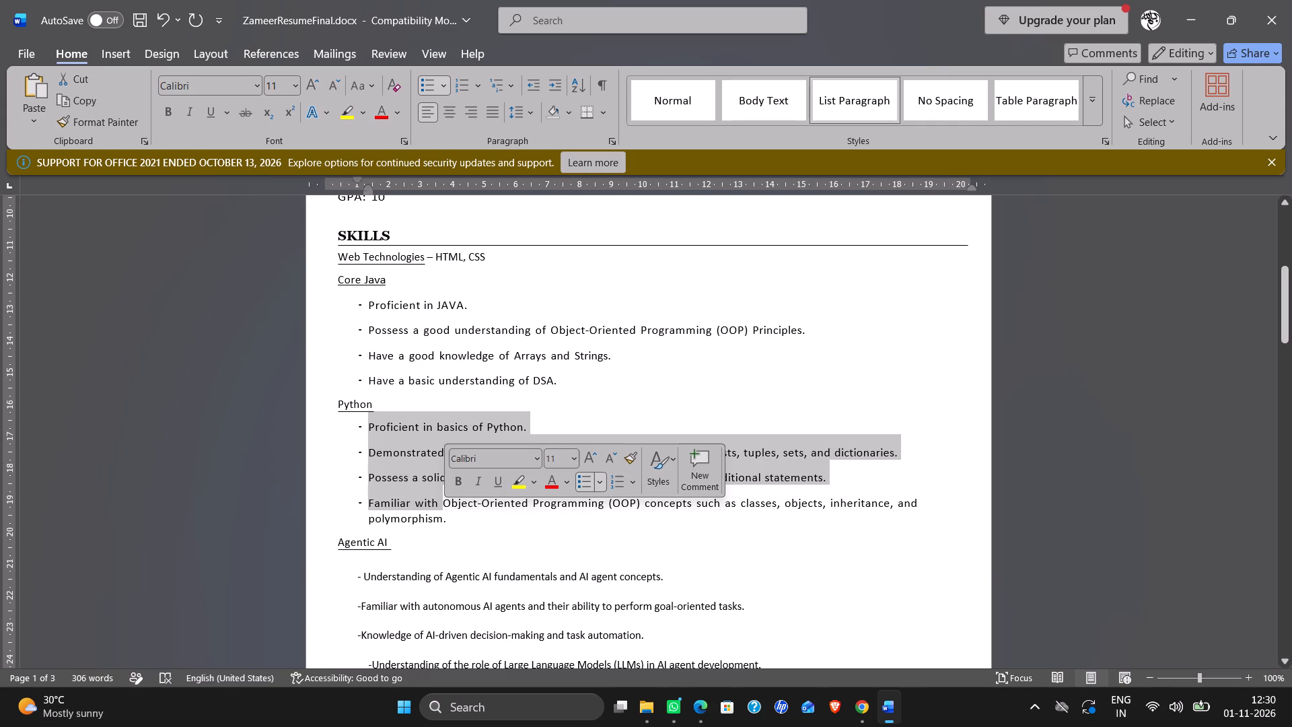
pyautogui.click(445, 510)
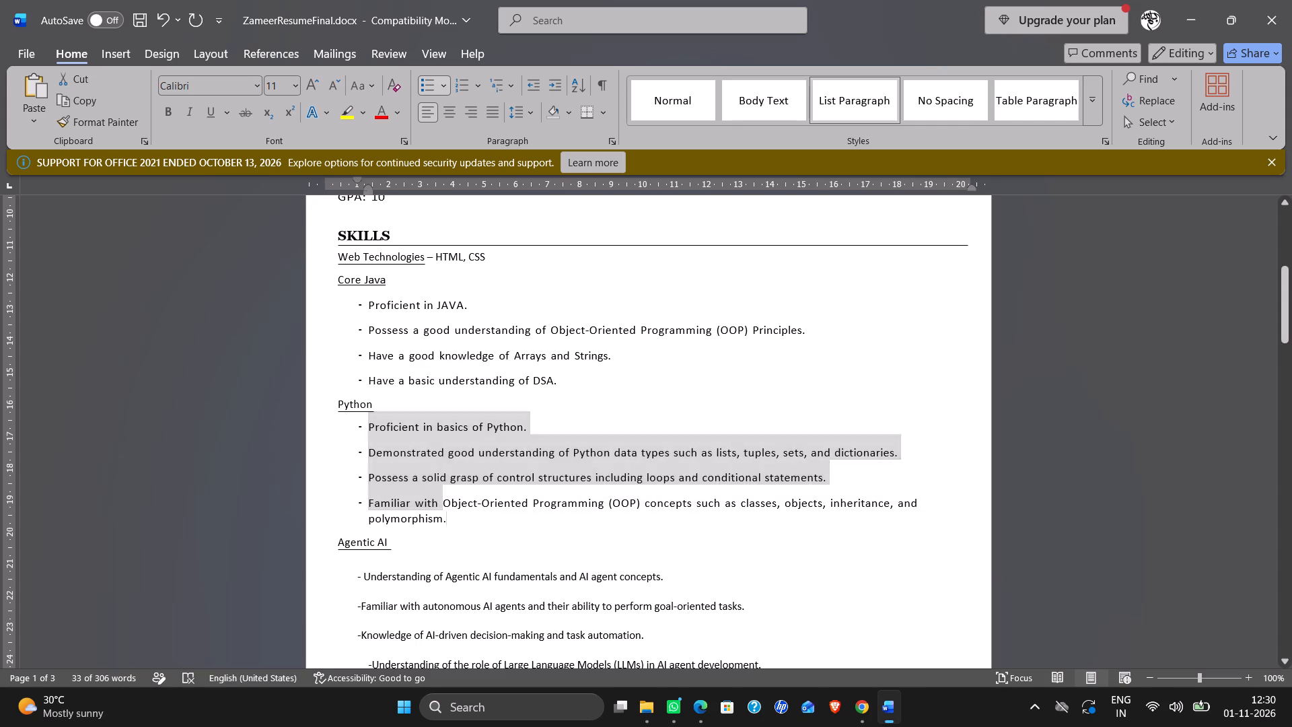
# Increase the font size of the four Agentic AI lines to 11.
pyautogui.scroll(-1, 445, 510)
pyautogui.moveTo(364, 423); pyautogui.dragTo(526, 474)
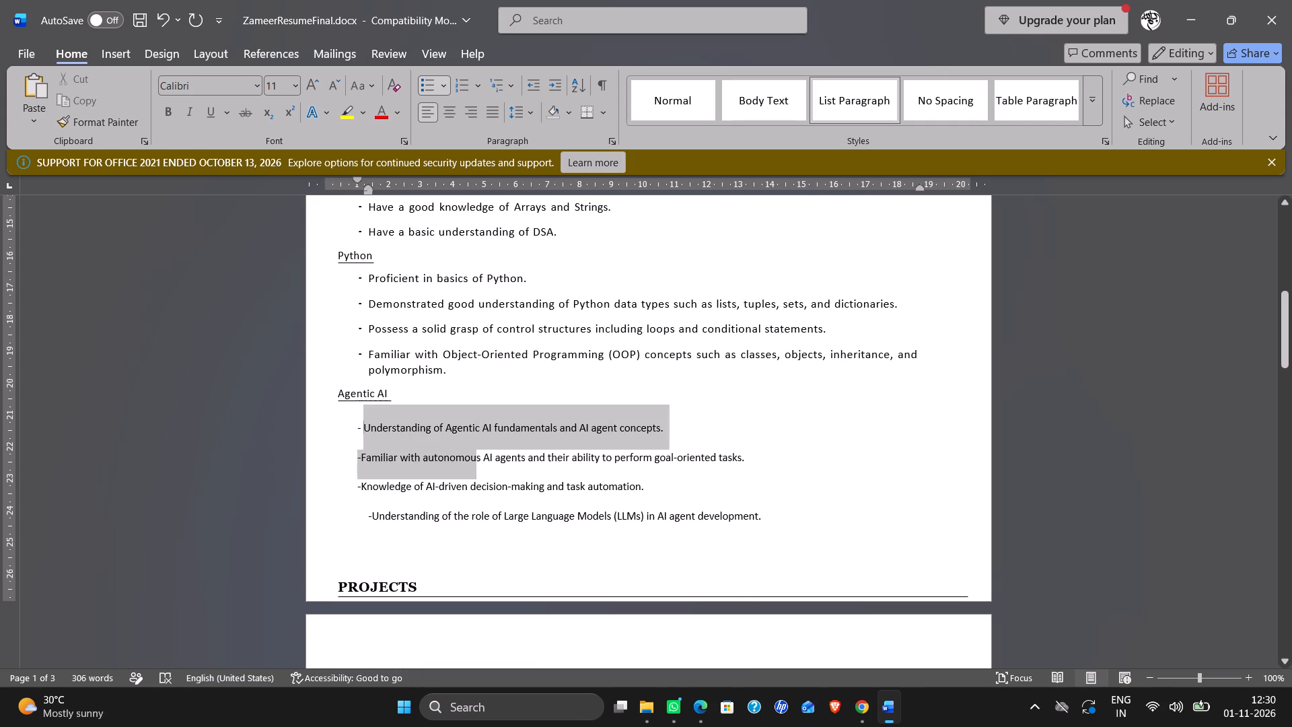
pyautogui.moveTo(526, 474); pyautogui.dragTo(758, 514)
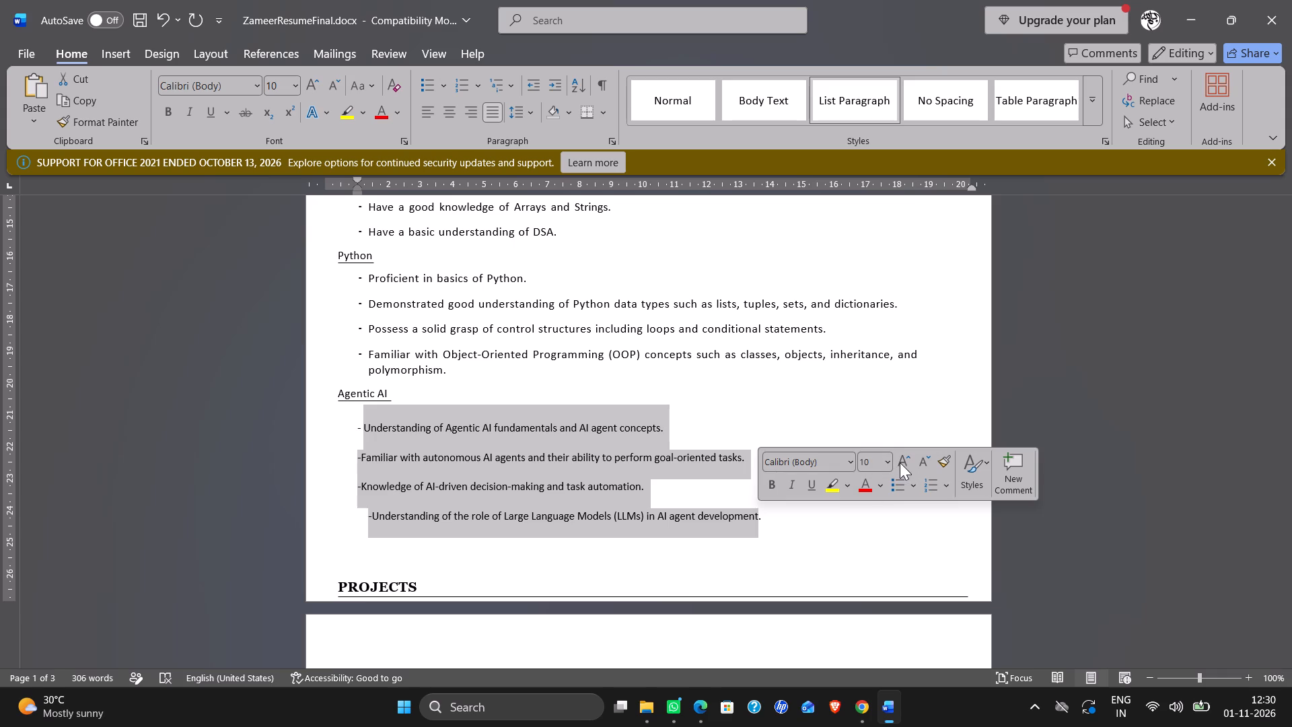
pyautogui.click(905, 461)
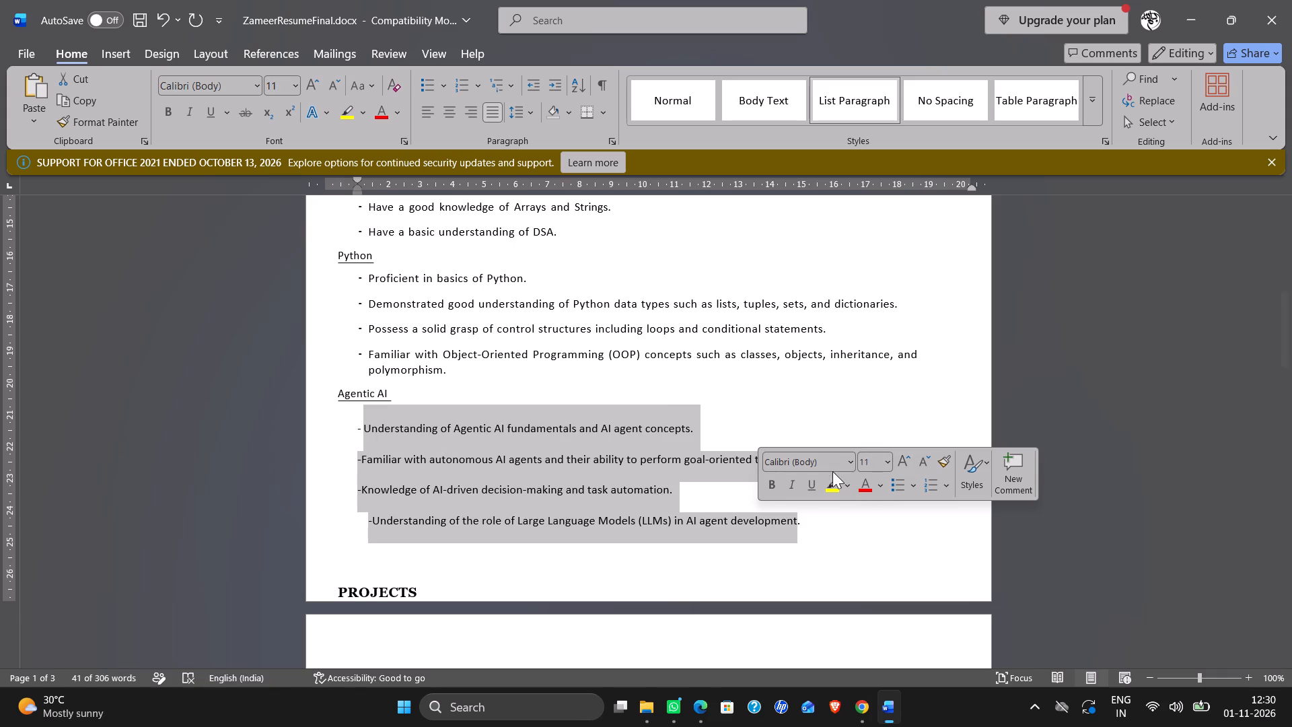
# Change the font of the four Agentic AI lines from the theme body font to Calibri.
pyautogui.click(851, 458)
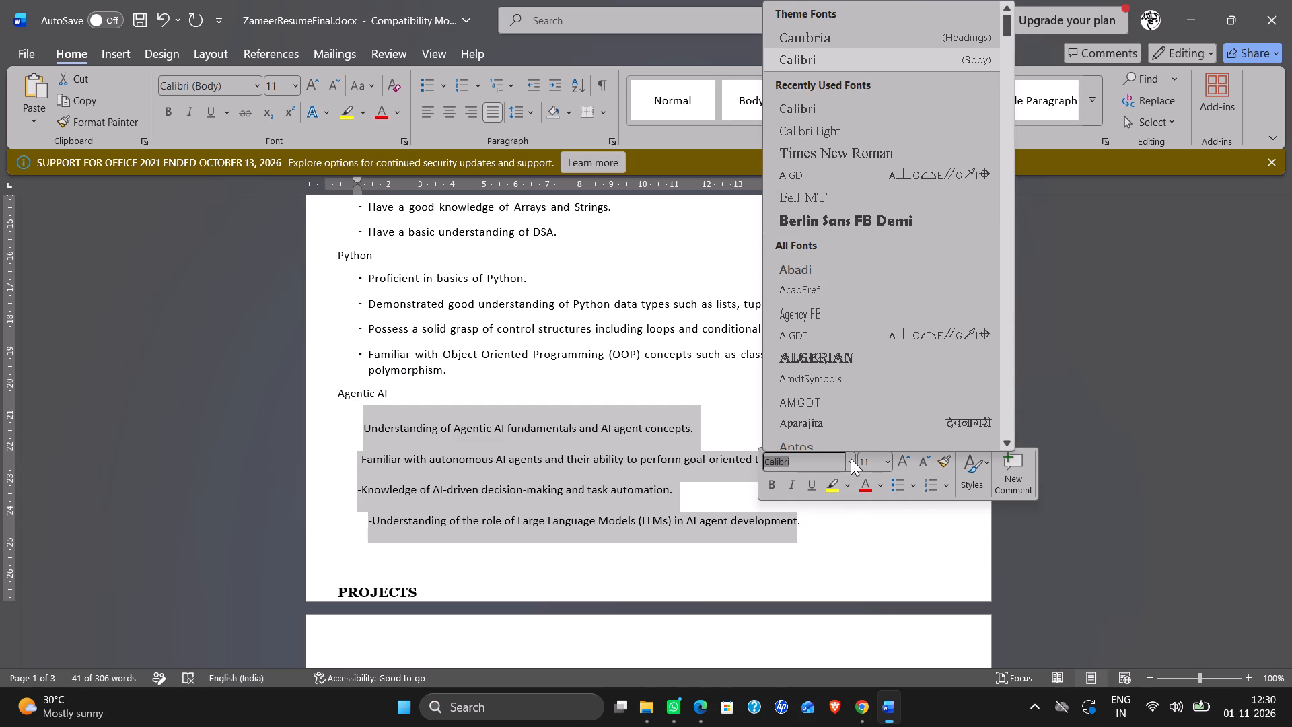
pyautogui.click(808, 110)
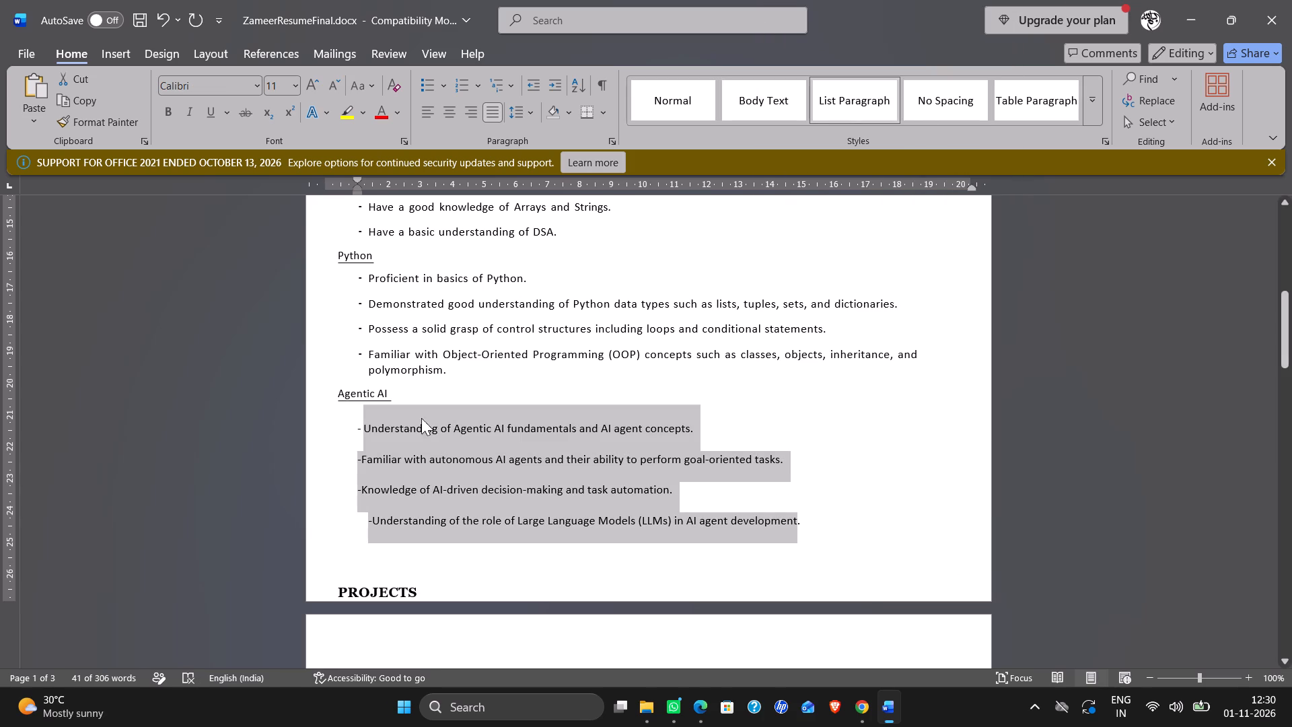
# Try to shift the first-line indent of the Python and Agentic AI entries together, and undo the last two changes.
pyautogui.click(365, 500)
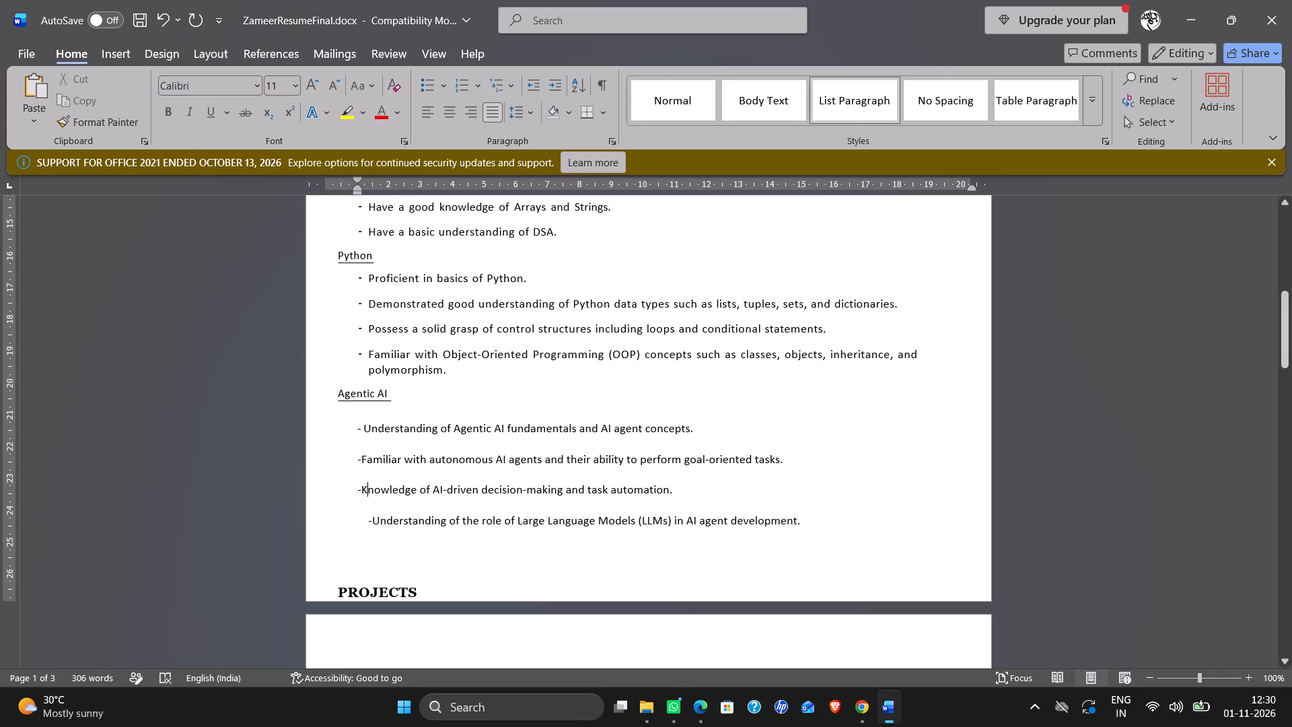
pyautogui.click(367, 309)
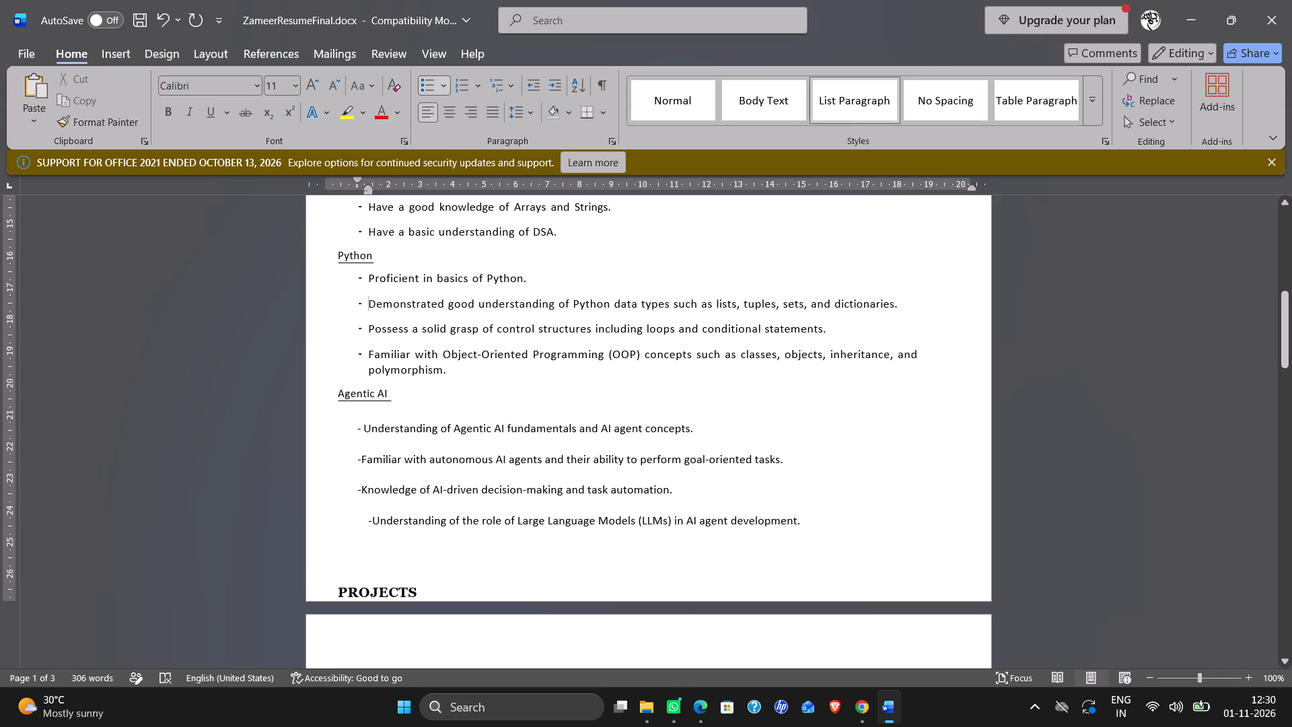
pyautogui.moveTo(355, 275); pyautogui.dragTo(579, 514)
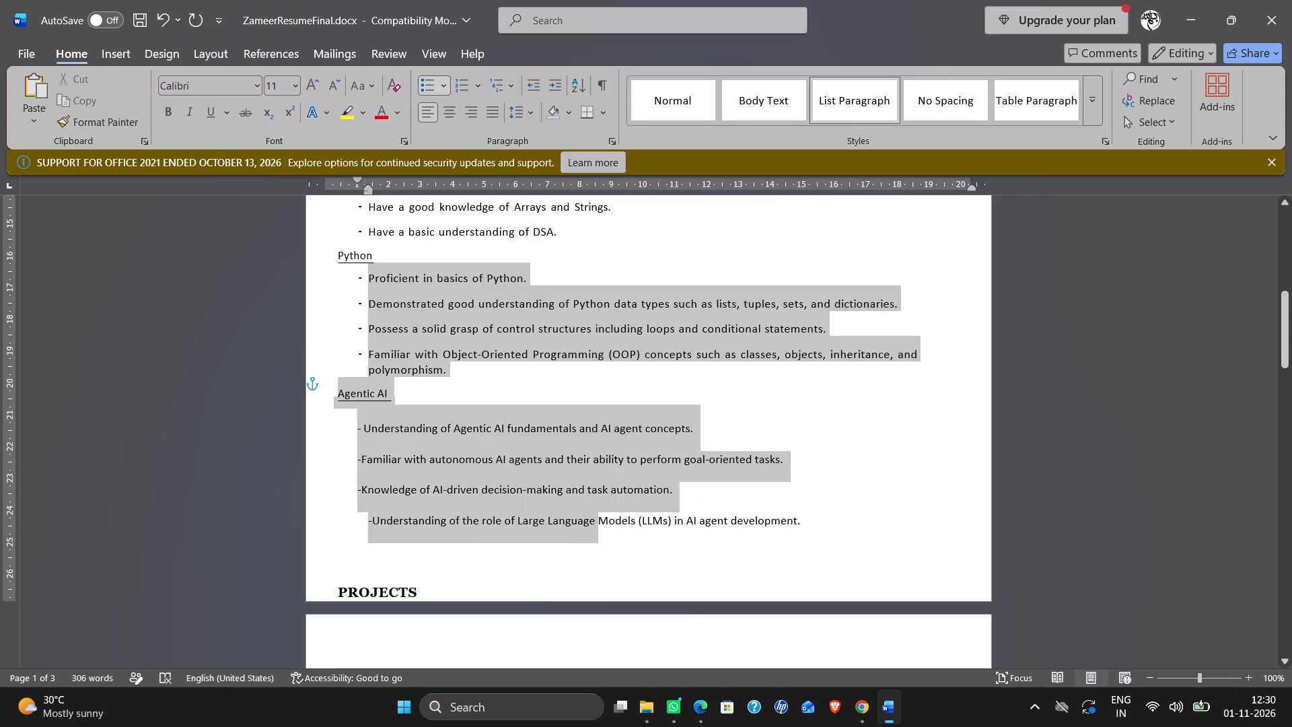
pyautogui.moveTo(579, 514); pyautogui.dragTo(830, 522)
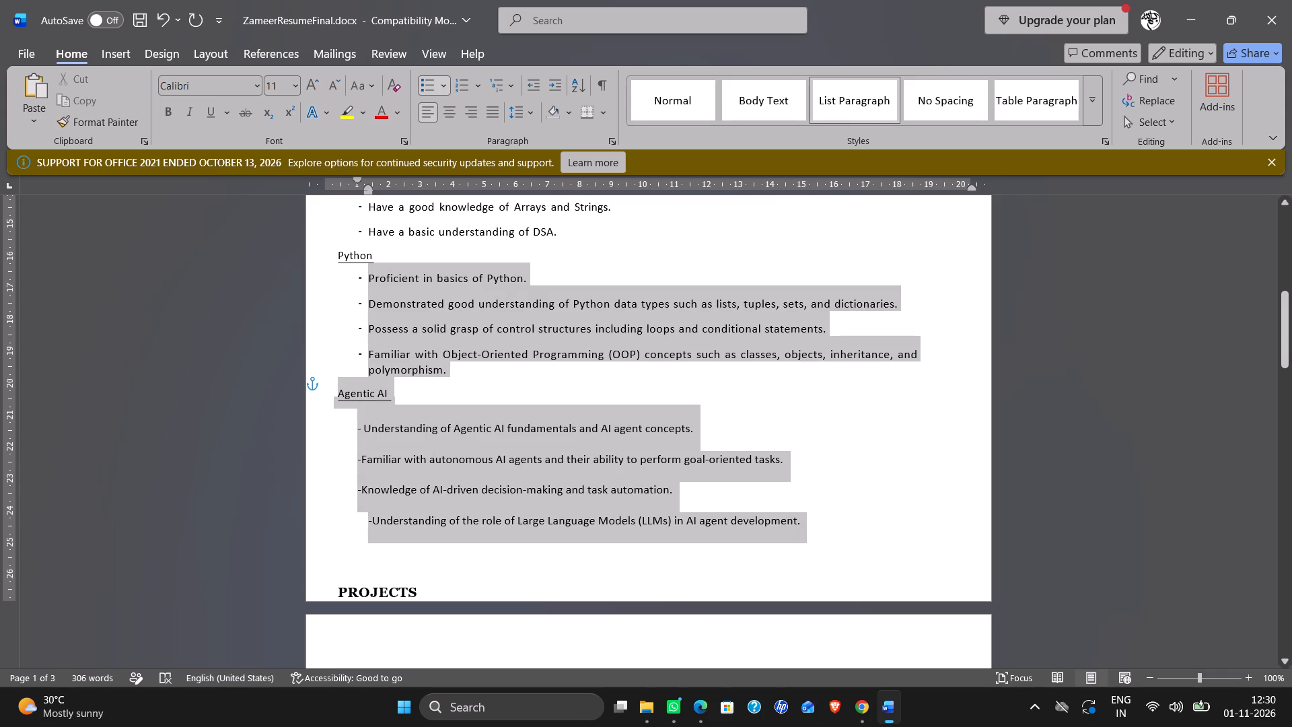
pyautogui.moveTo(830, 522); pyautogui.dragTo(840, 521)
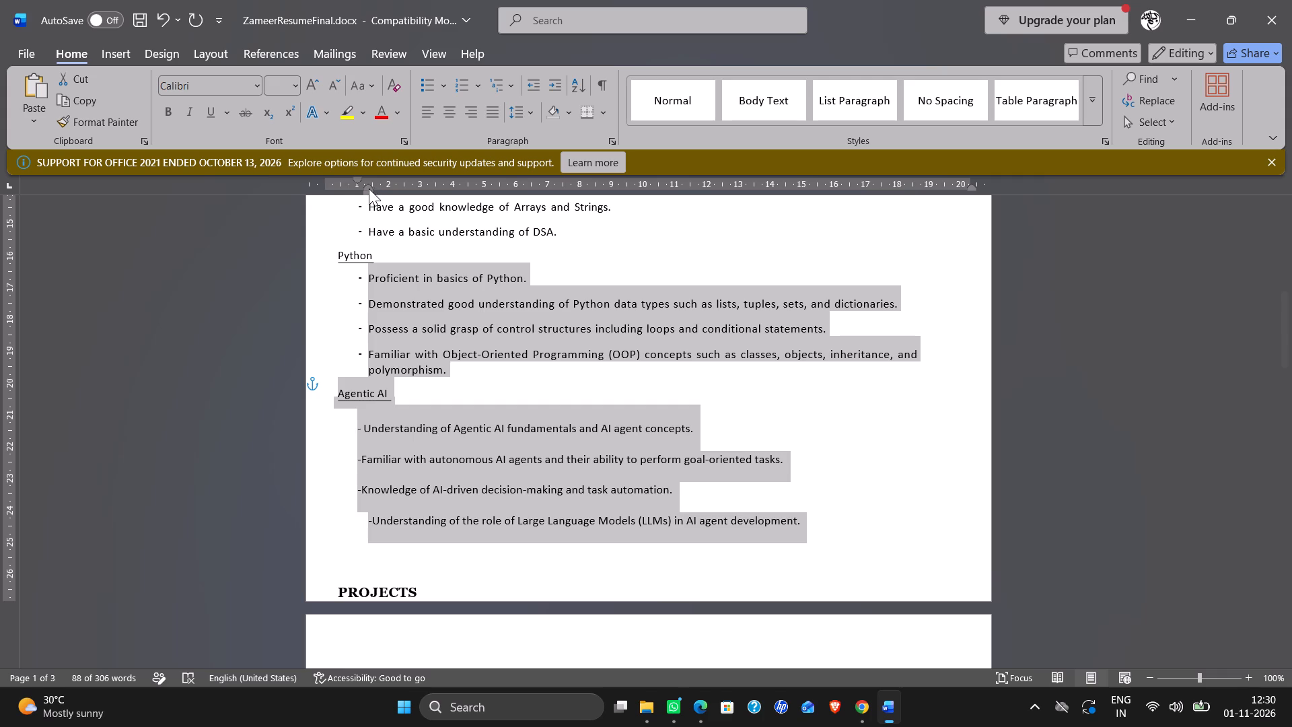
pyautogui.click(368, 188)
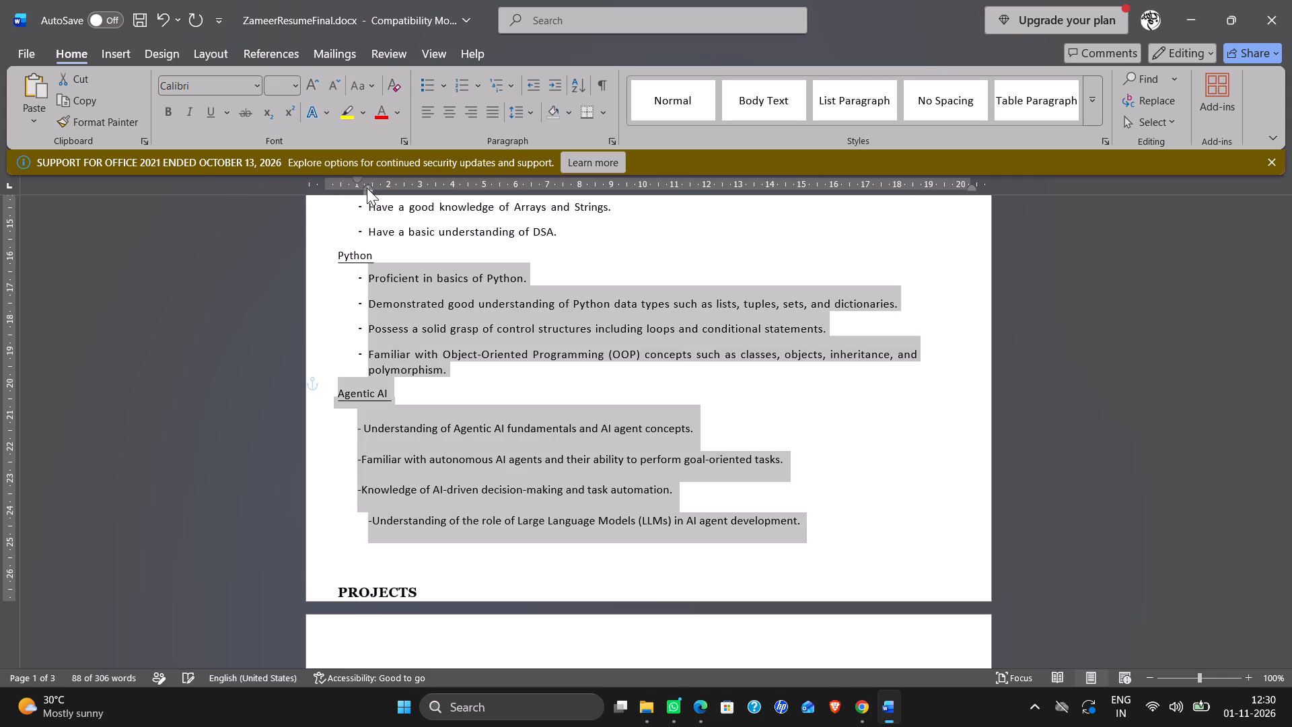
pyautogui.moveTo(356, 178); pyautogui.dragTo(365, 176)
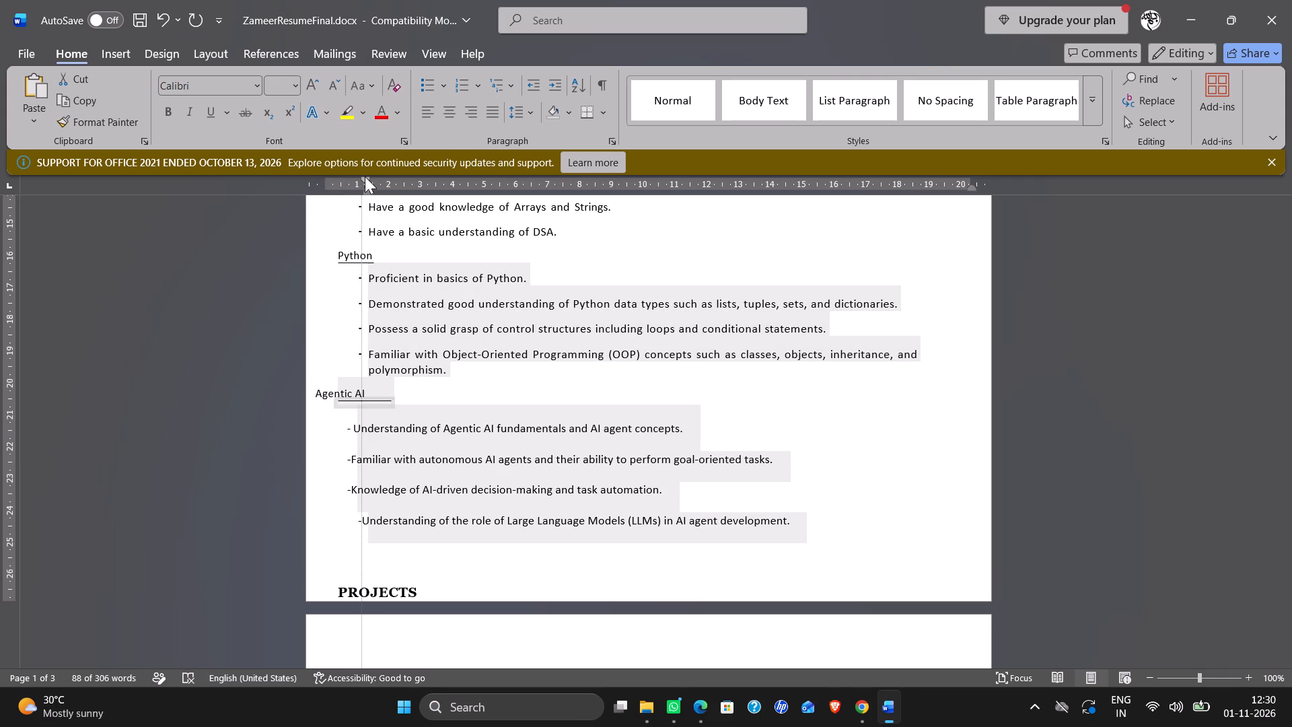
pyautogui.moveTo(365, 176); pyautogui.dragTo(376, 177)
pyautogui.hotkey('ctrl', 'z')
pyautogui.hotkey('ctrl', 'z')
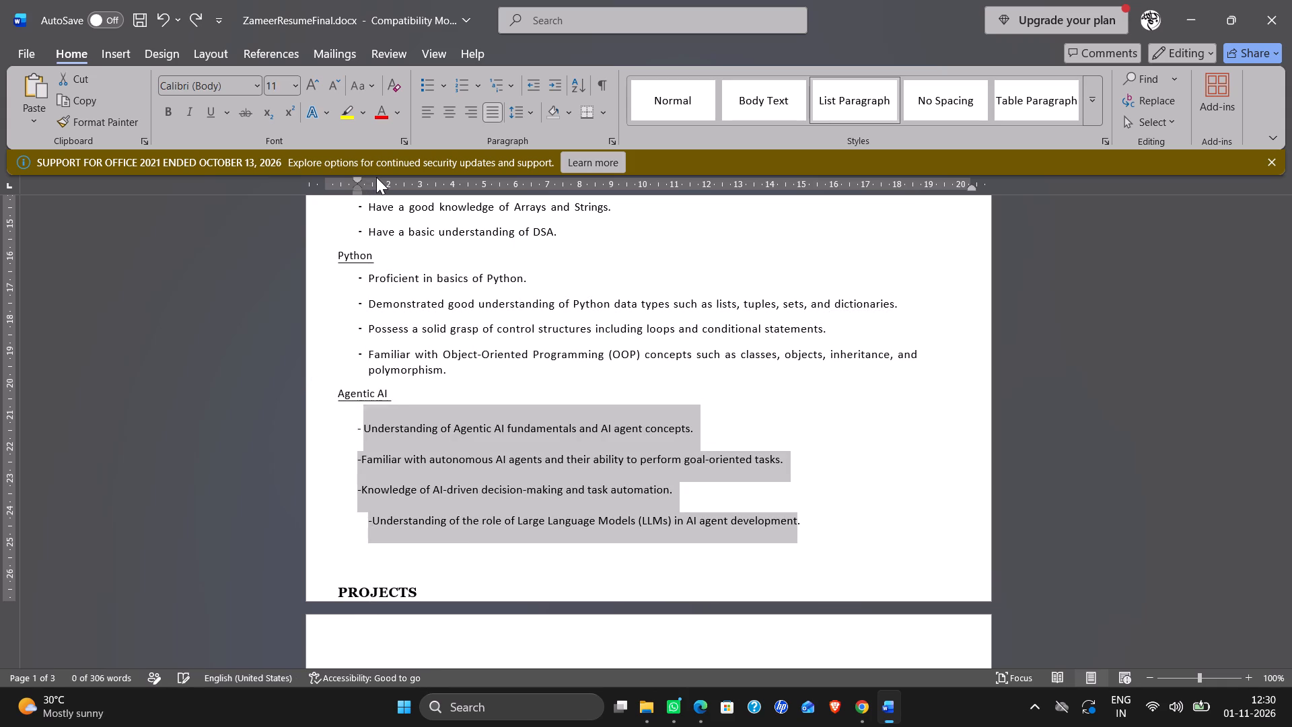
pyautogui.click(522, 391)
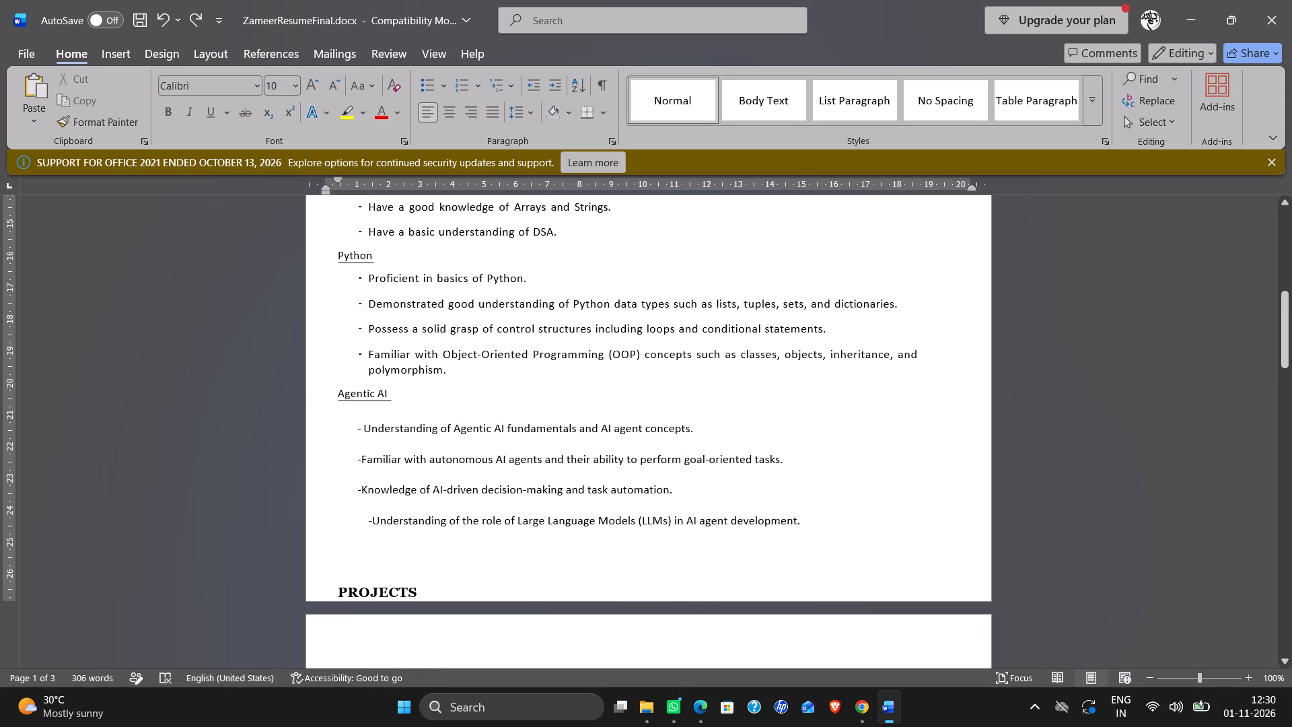
# Set the first-line indent of the last Agentic AI line, on Large Language Models, to about 1 cm, aligning its hyphen with the lines above.
pyautogui.click(367, 517)
pyautogui.press('BackSpace')
pyautogui.press('Tab')
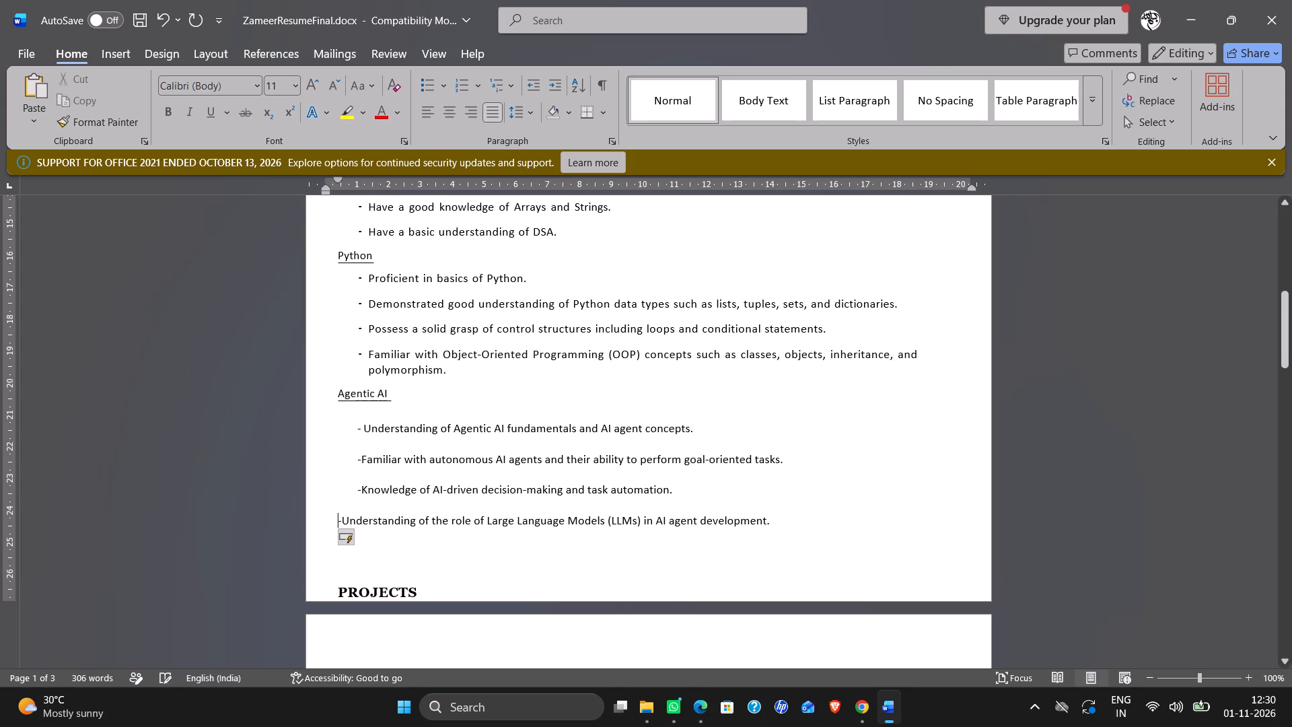
pyautogui.press('Tab')
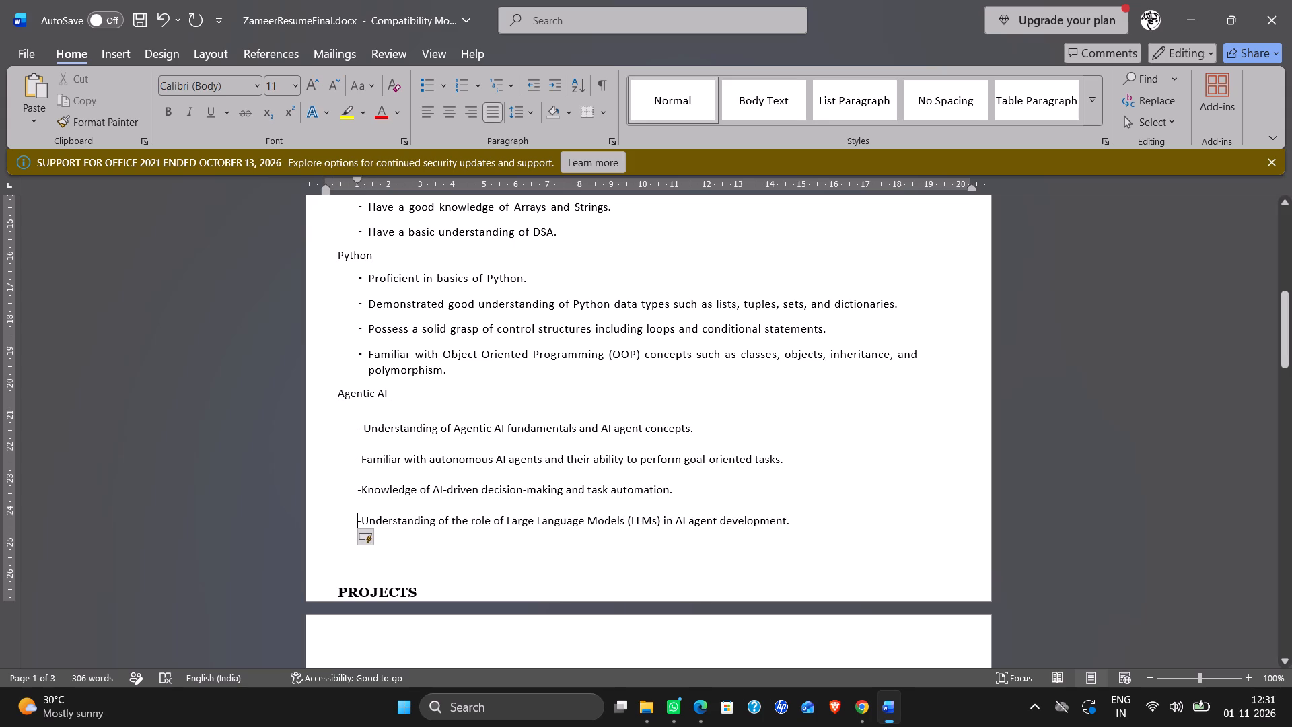
pyautogui.click(359, 180)
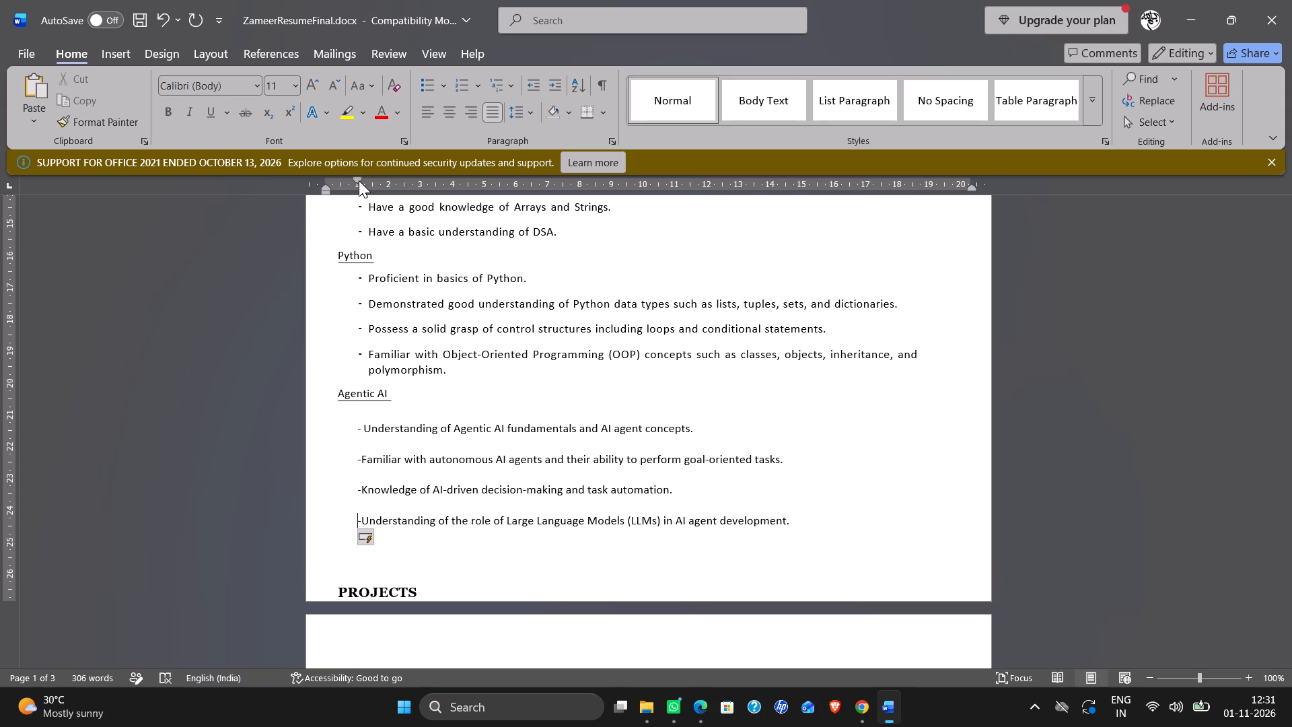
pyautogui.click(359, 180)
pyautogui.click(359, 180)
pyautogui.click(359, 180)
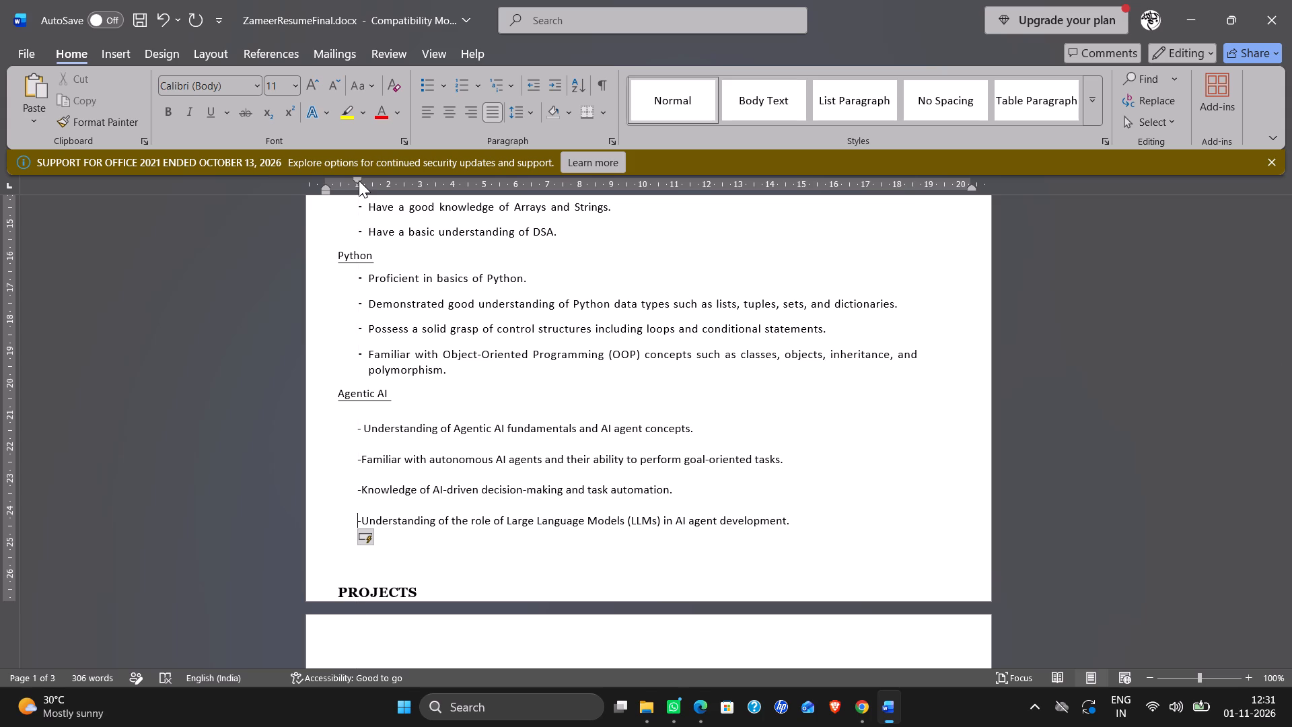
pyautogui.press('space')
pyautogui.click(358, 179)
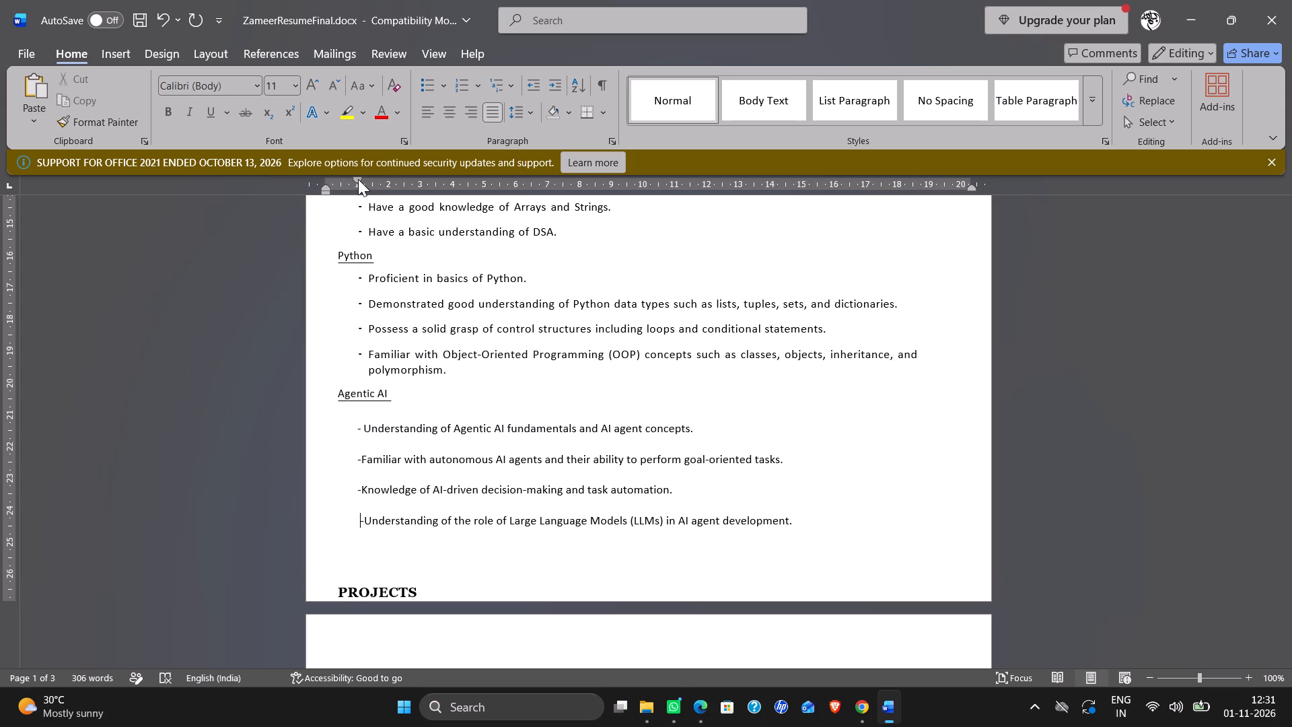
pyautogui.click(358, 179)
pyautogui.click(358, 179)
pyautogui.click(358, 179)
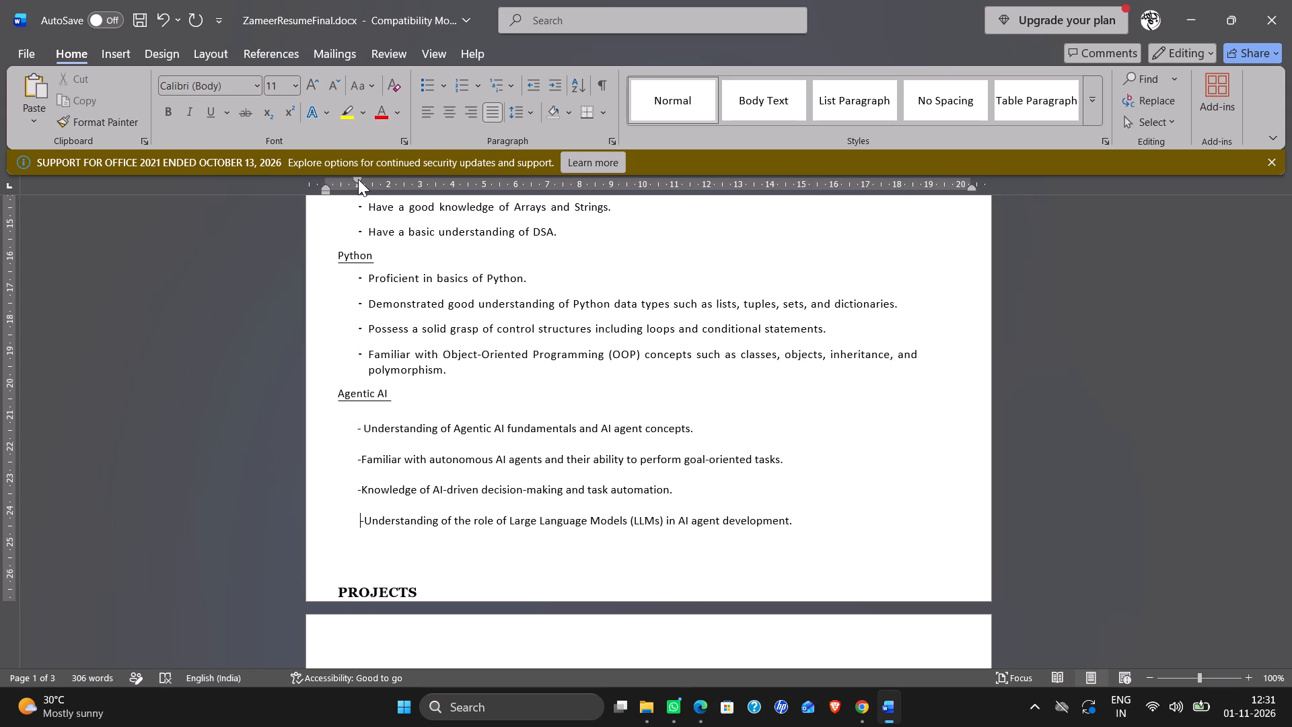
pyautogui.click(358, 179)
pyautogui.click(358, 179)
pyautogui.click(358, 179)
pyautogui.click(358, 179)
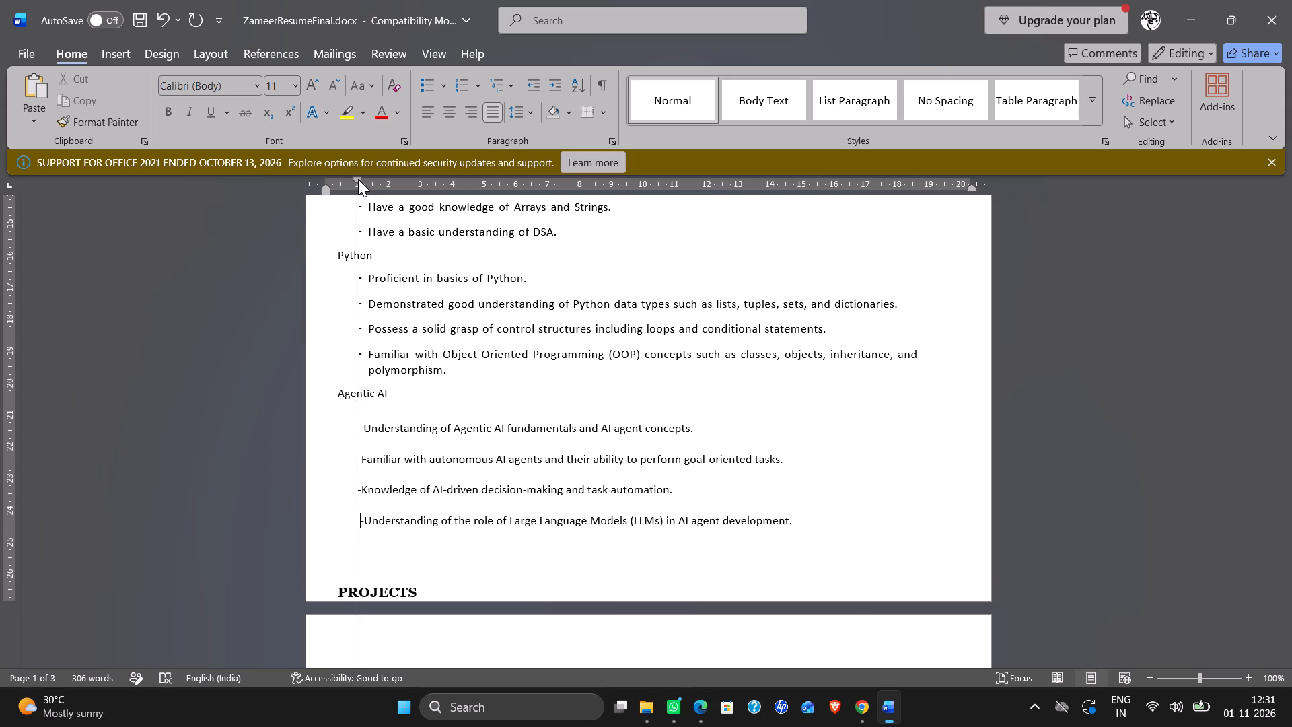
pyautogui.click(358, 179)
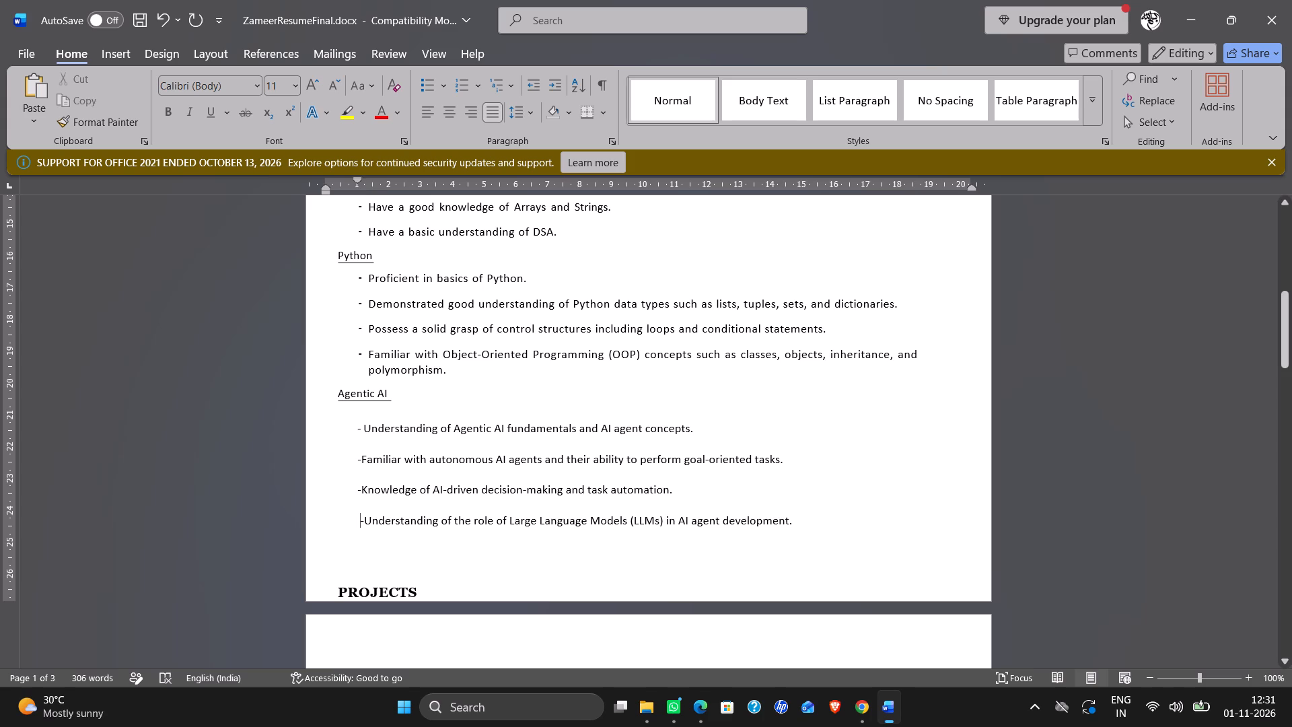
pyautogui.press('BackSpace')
# Insert a blank line after the last Agentic AI line, on Large Language Models, just above the PROJECTS heading.
pyautogui.click(412, 545)
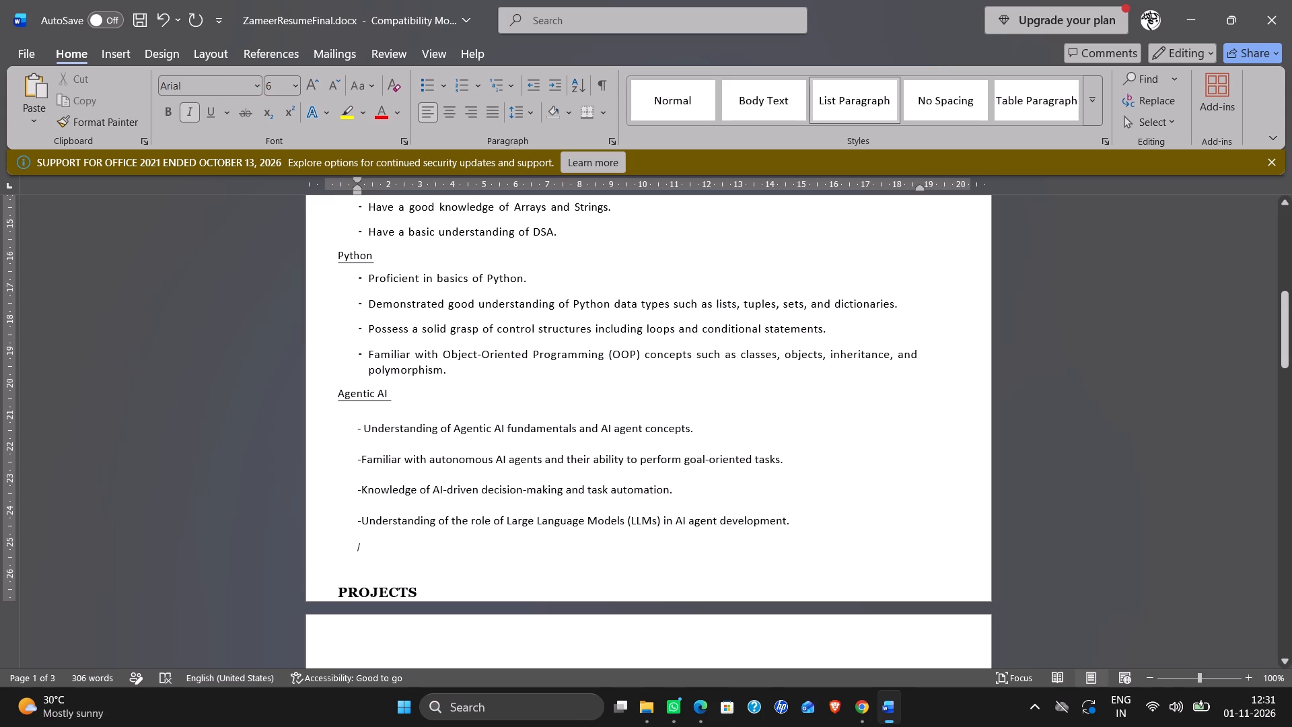
pyautogui.scroll(-1, 381, 500)
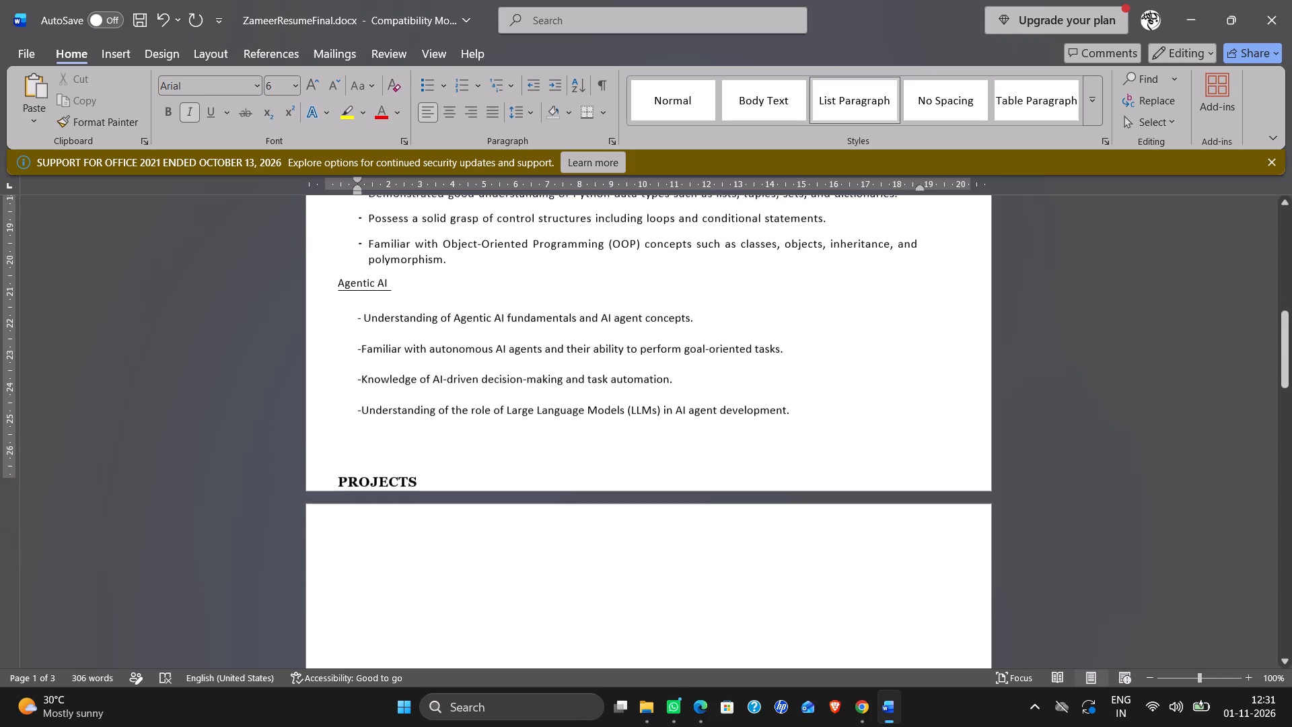
pyautogui.scroll(-1, 381, 500)
pyautogui.click(826, 394)
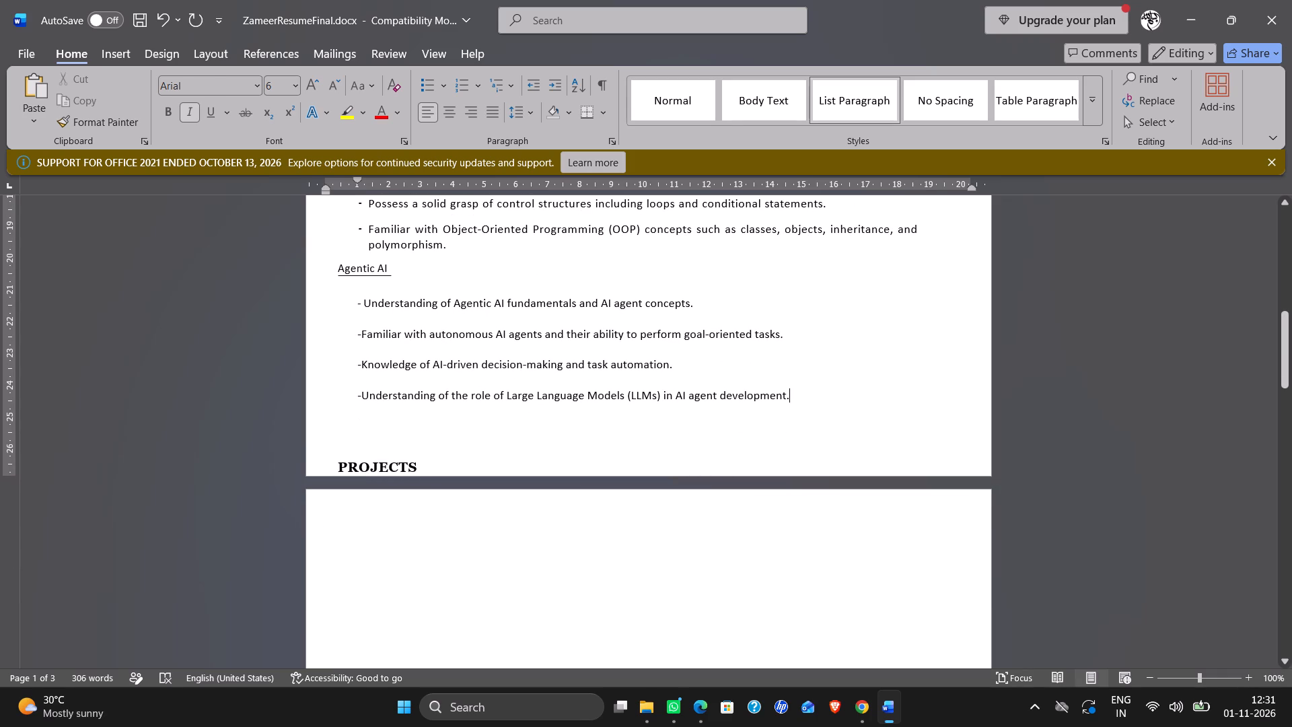
pyautogui.press('Return')
# Replace the period between "development" and "growth" in the Career Objective with a space.
pyautogui.scroll(1, 826, 394)
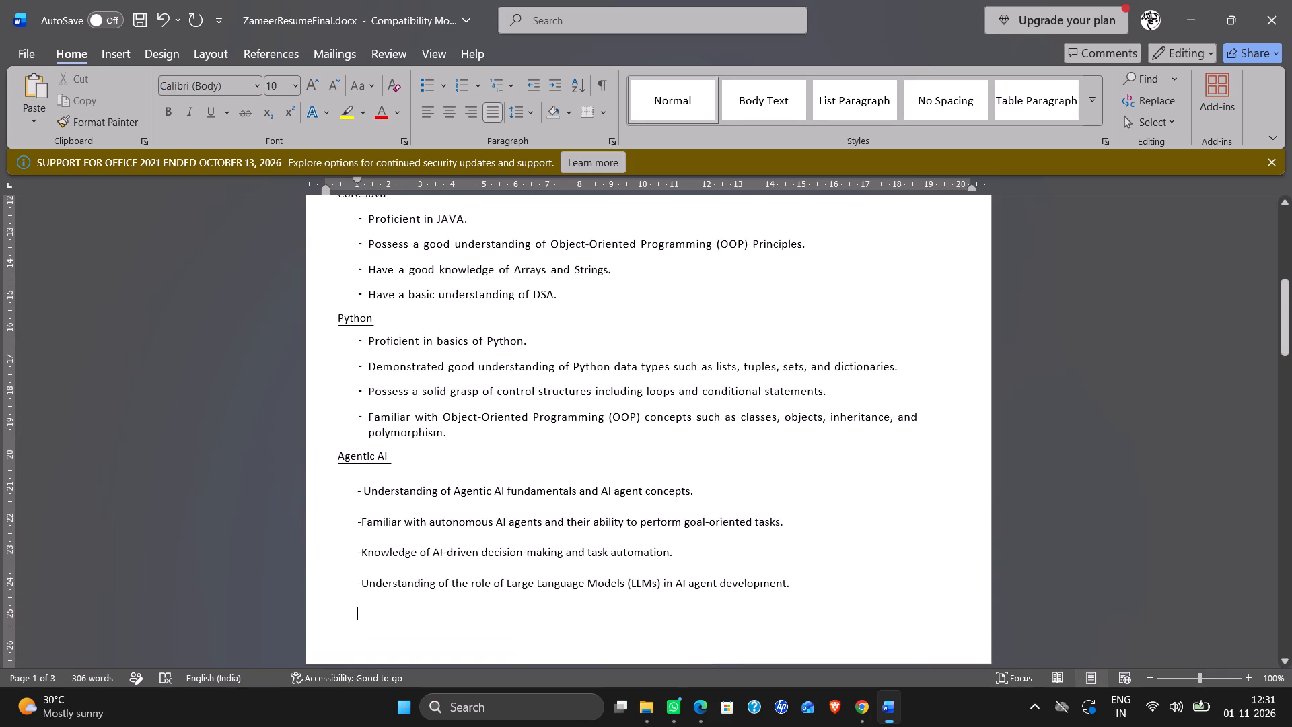
pyautogui.scroll(1, 826, 394)
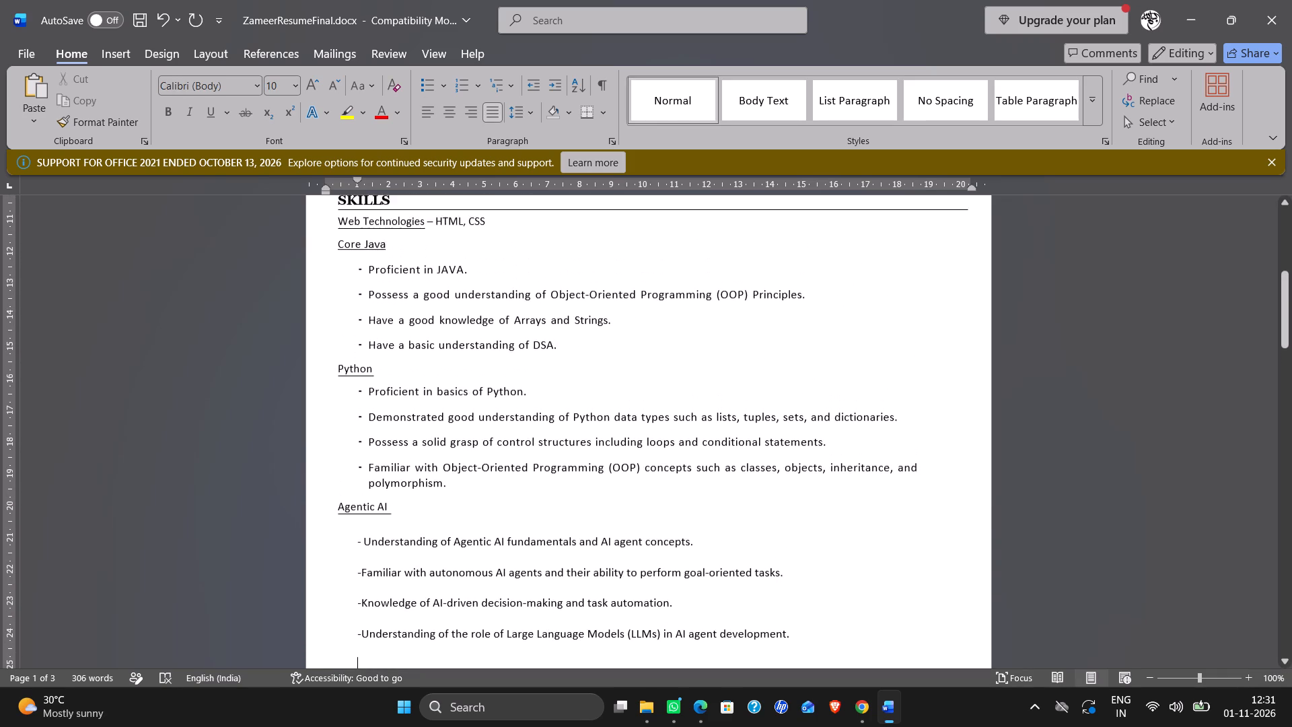
pyautogui.scroll(-1, 635, 378)
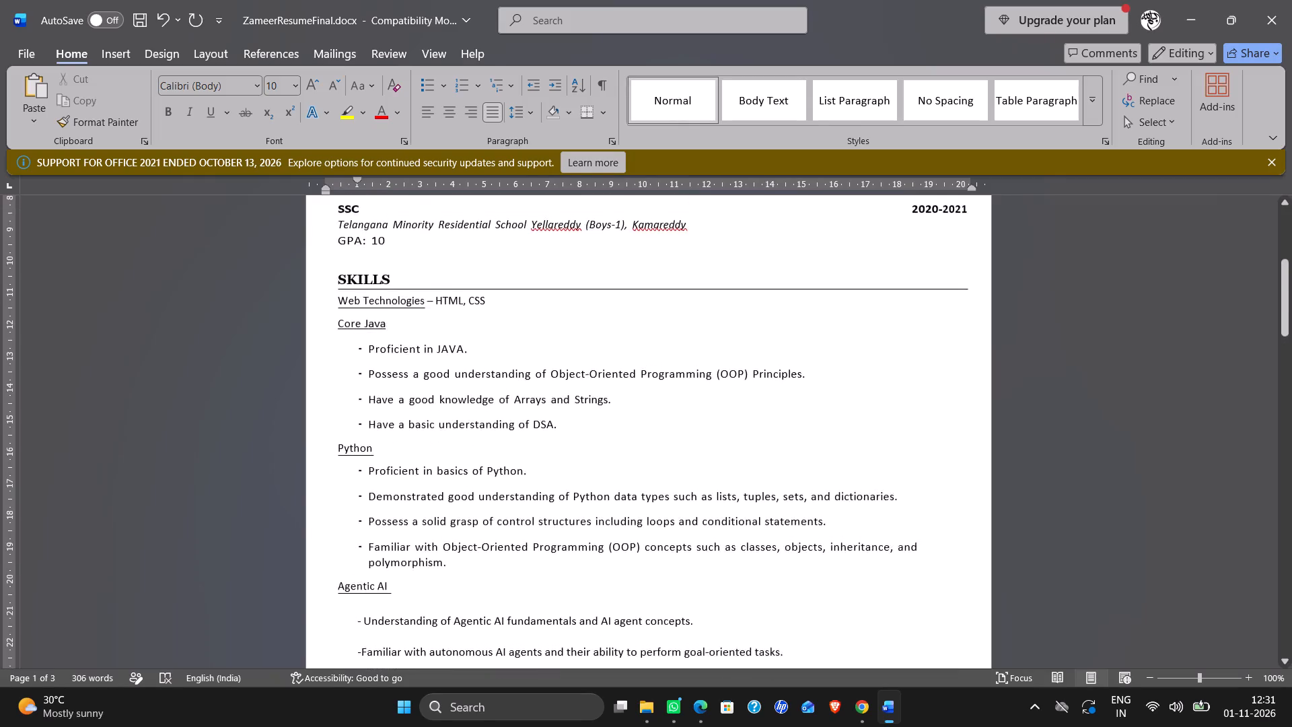
pyautogui.scroll(-2, 635, 378)
pyautogui.scroll(1, 635, 378)
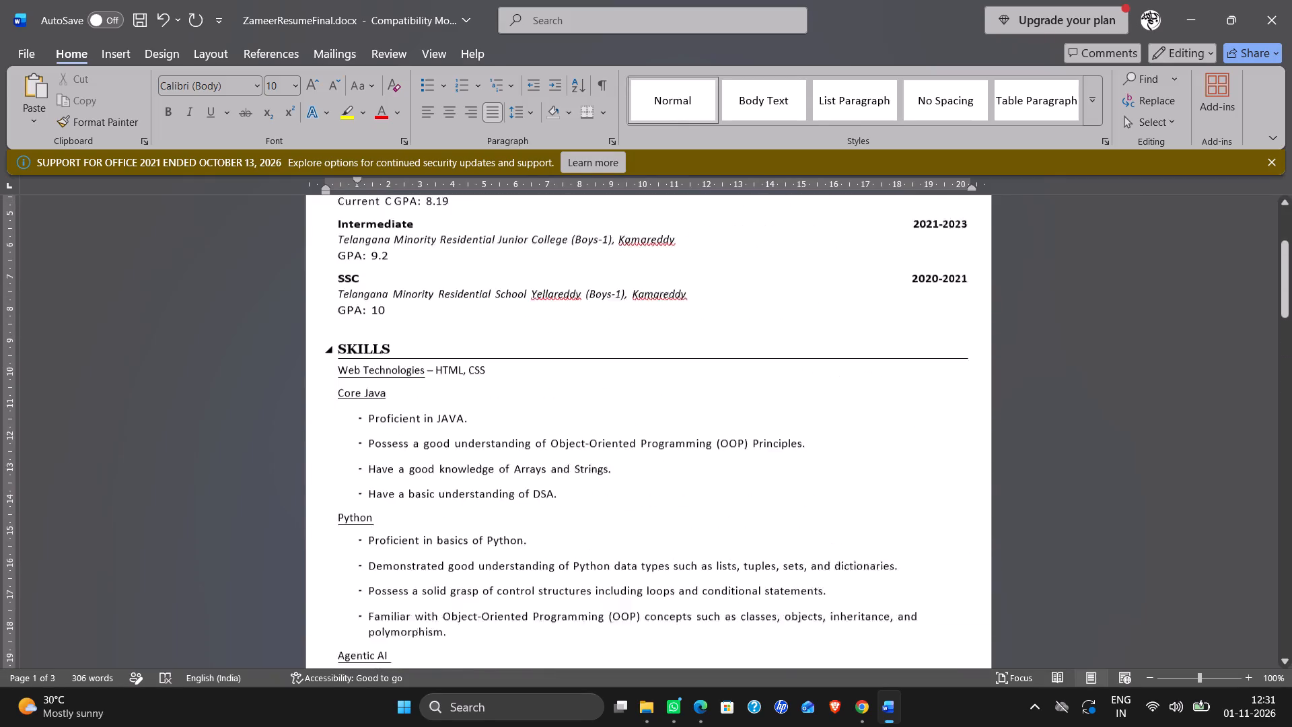
pyautogui.scroll(1, 635, 378)
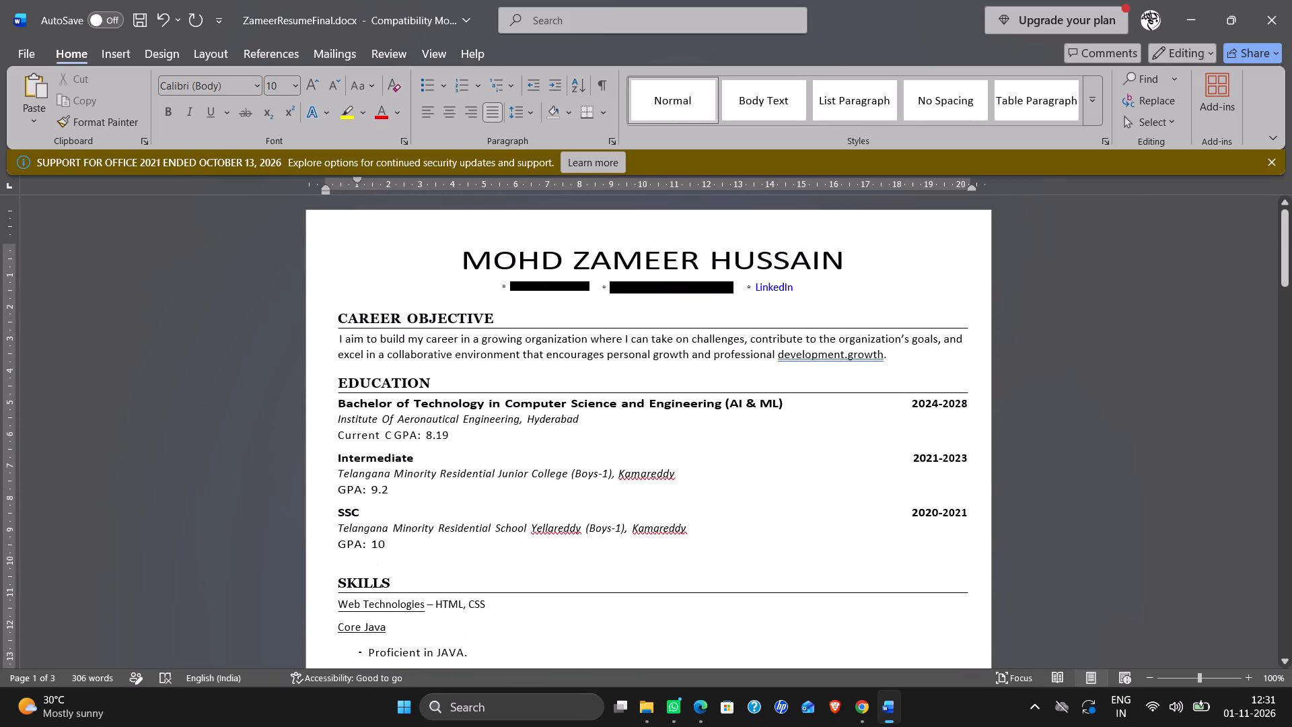
pyautogui.click(847, 353)
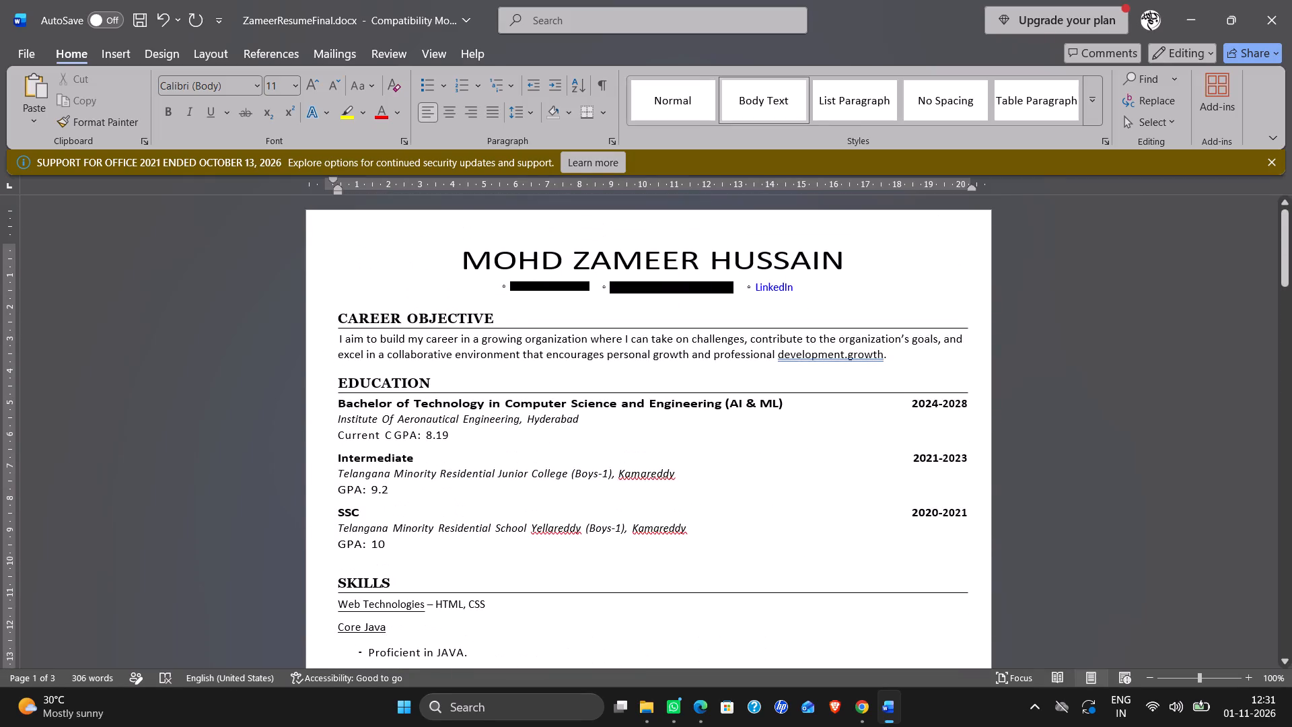
pyautogui.press('BackSpace')
pyautogui.press('space')
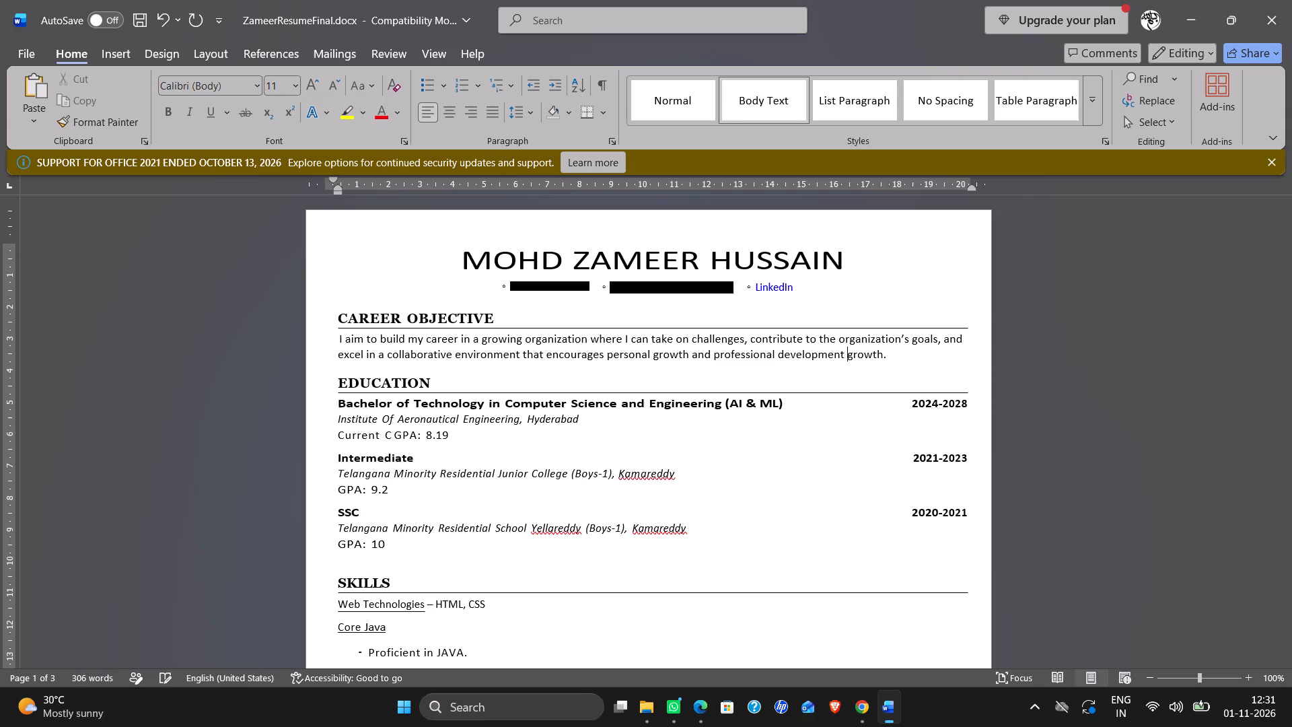
# Review the resume's layout from the Education and Skills sections through the Projects section with the Foodies Webpage entry.
pyautogui.scroll(-2, 852, 374)
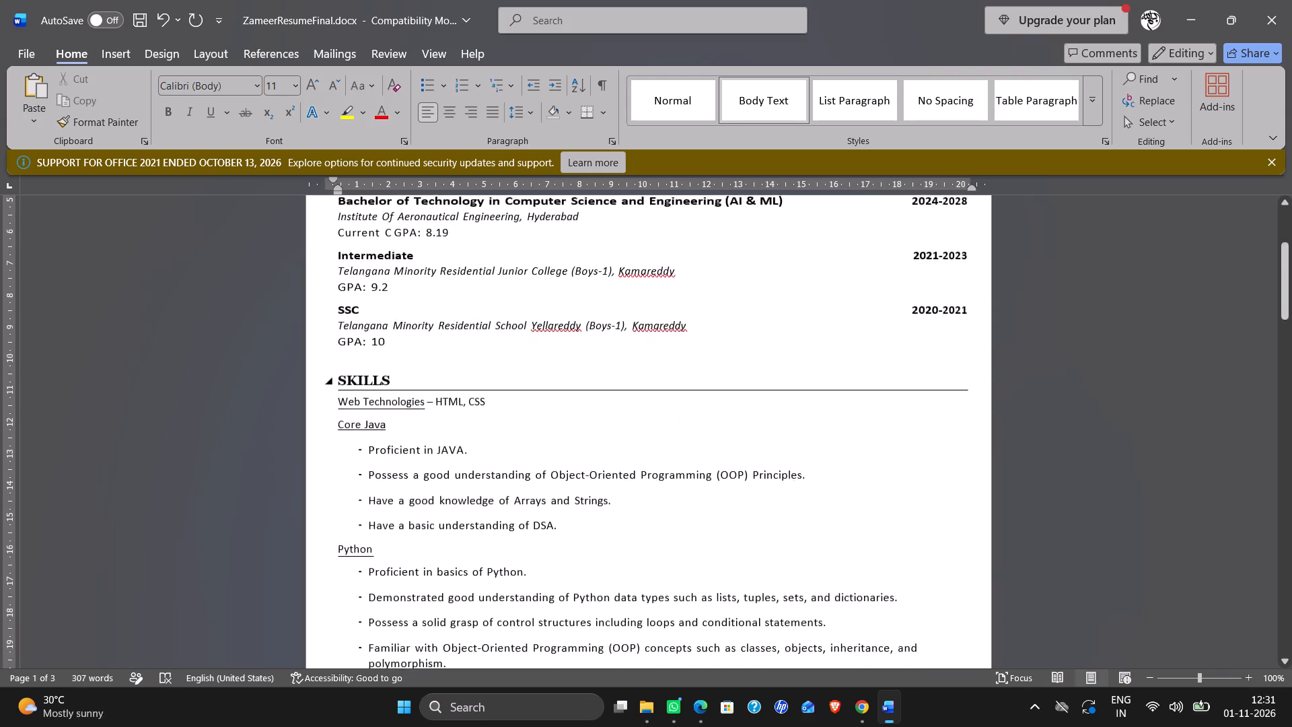
pyautogui.scroll(-1, 852, 374)
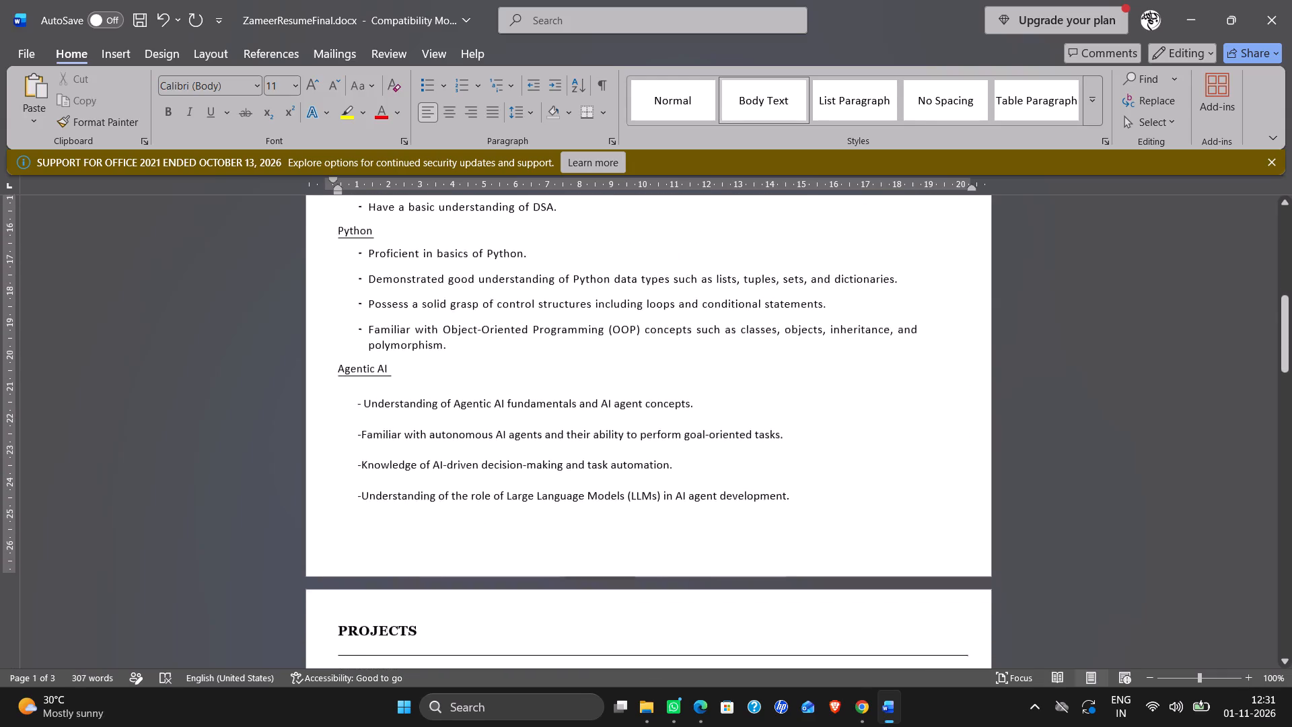
pyautogui.scroll(-2, 852, 374)
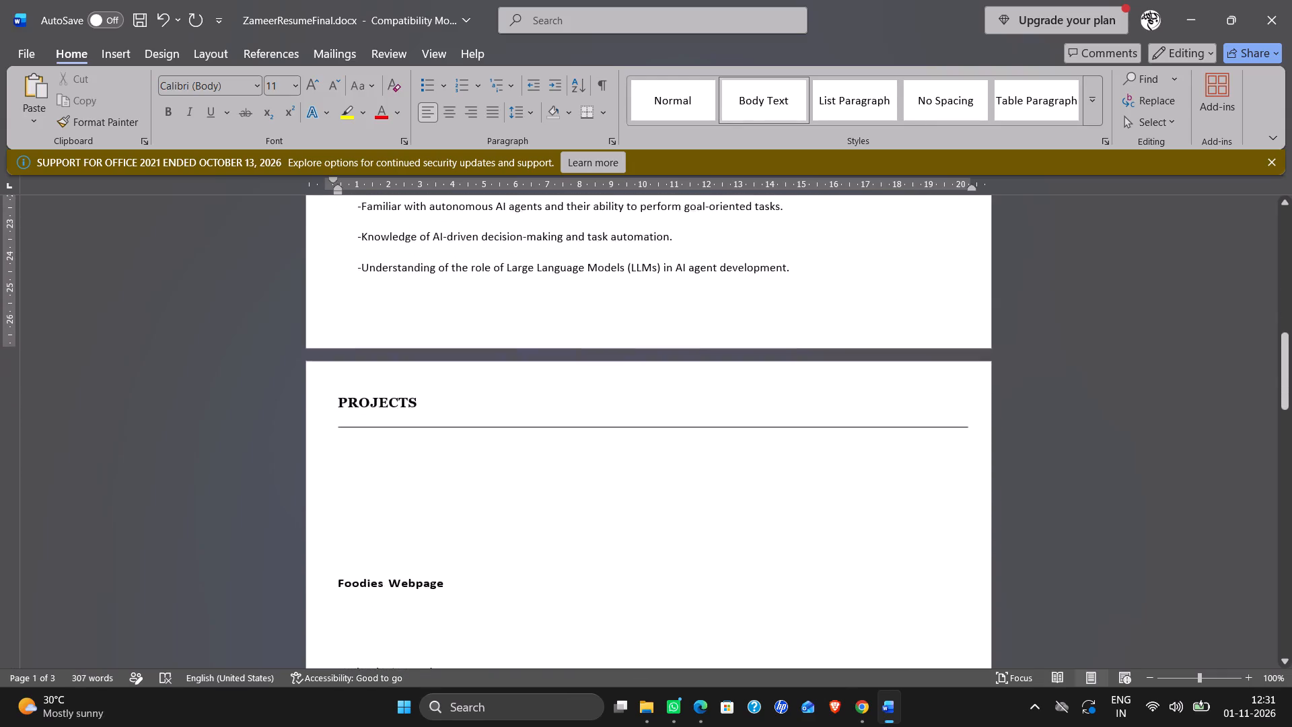
pyautogui.scroll(3, 852, 374)
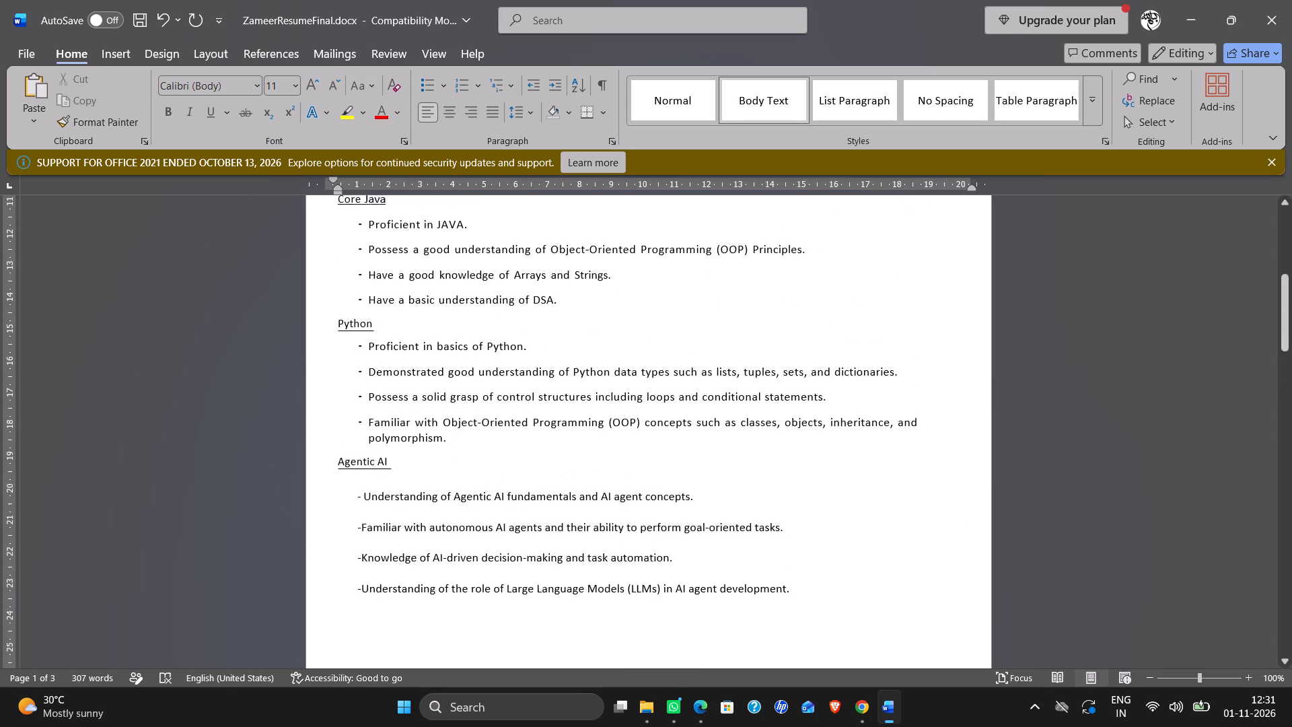
pyautogui.scroll(3, 852, 374)
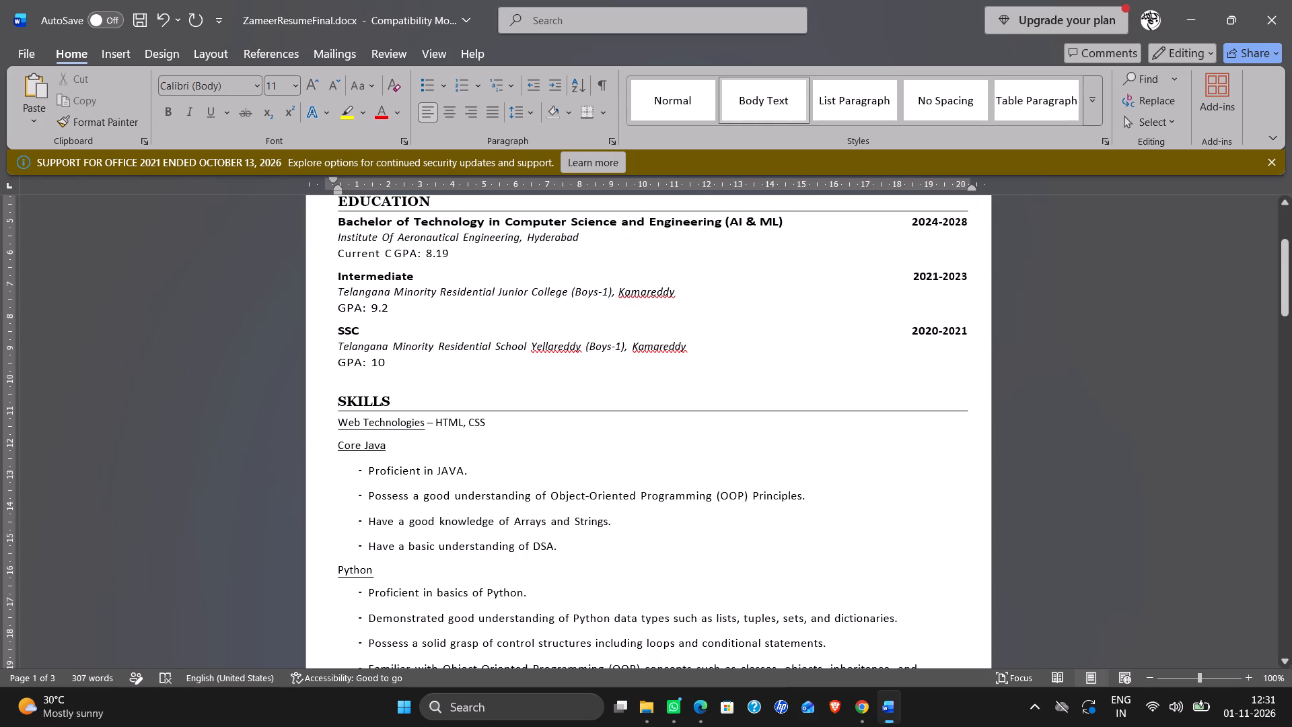
pyautogui.scroll(-1, 637, 466)
pyautogui.scroll(-1, 564, 396)
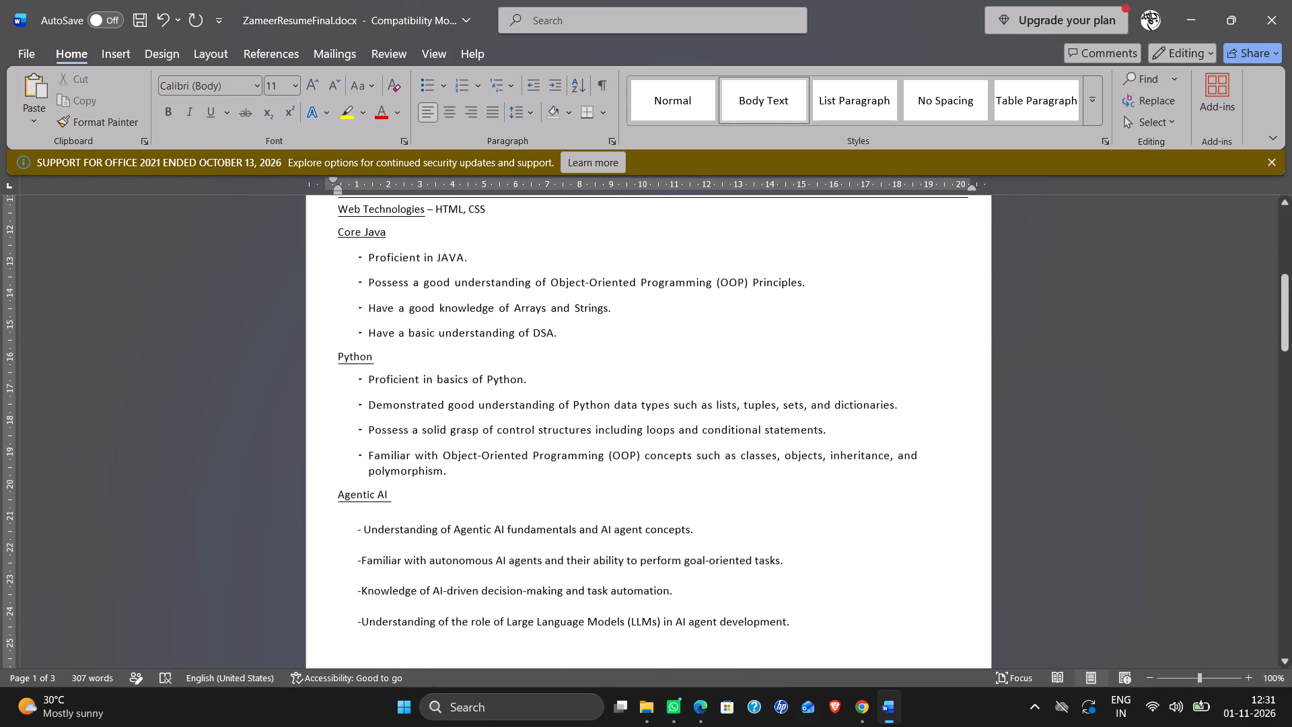
pyautogui.scroll(-2, 564, 396)
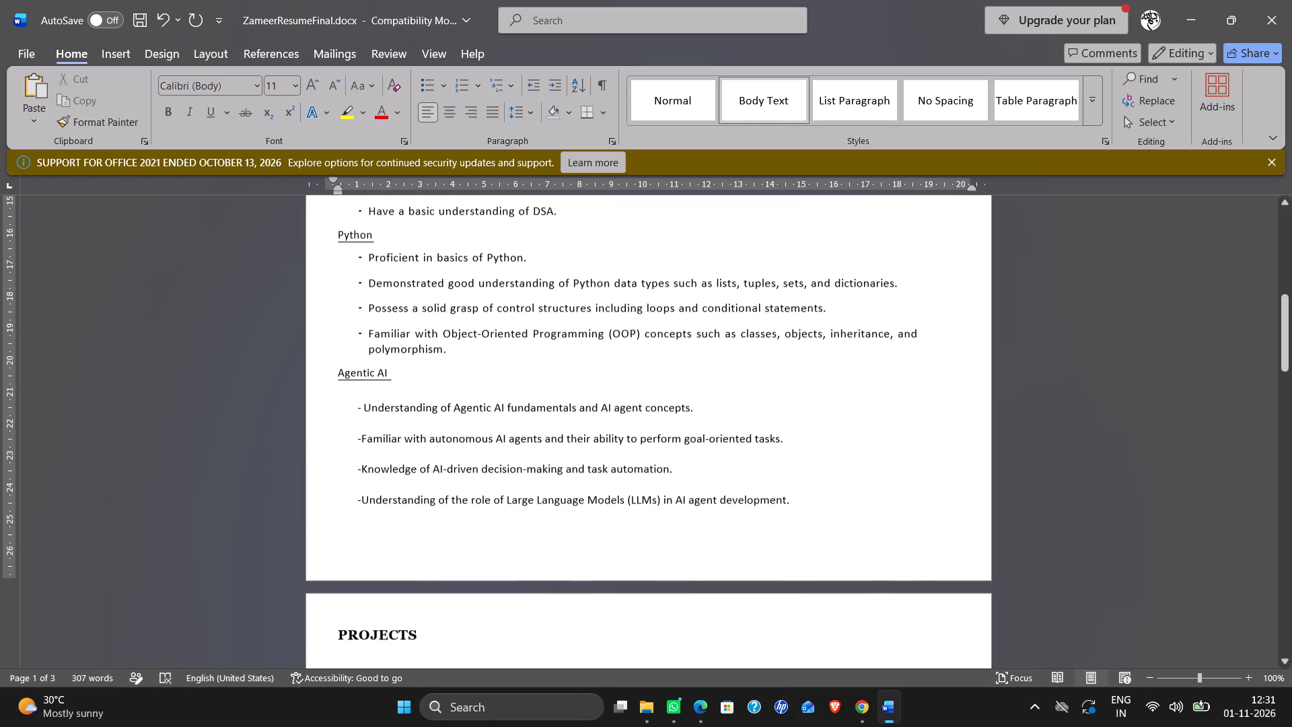
pyautogui.scroll(1, 564, 396)
pyautogui.scroll(-1, 564, 396)
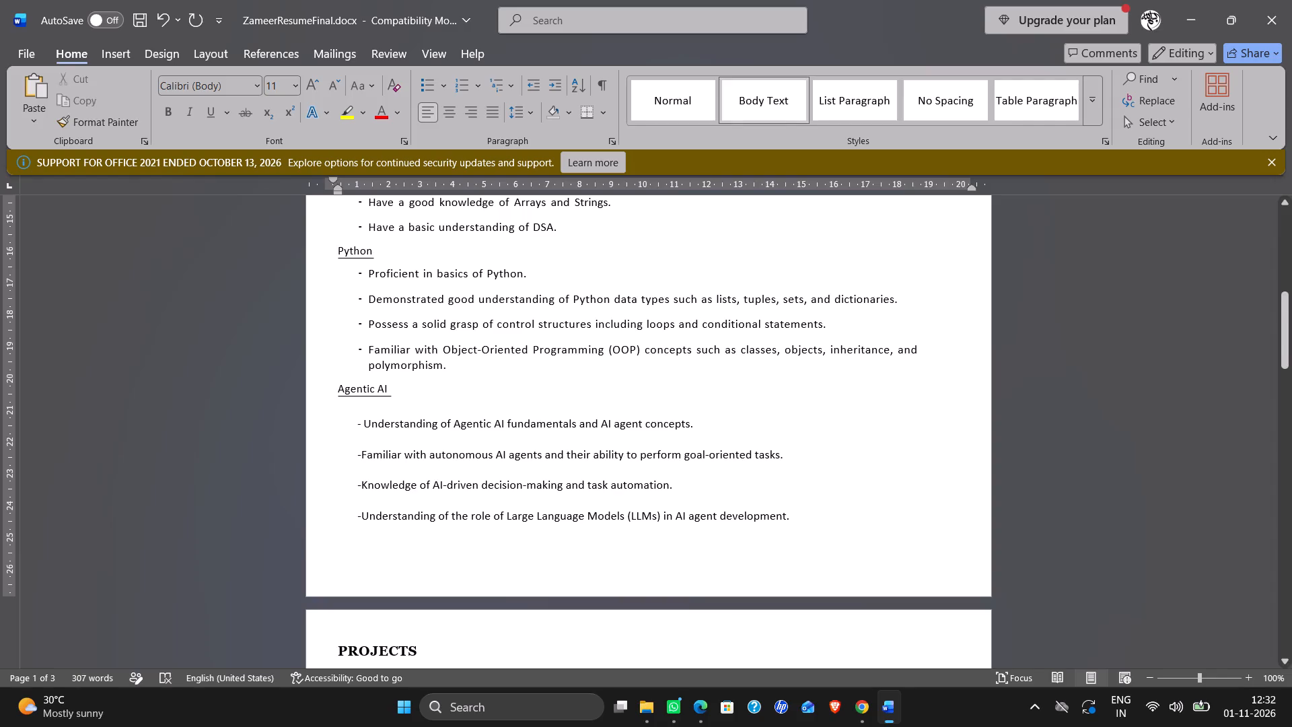
pyautogui.scroll(-1, 564, 396)
pyautogui.scroll(2, 564, 396)
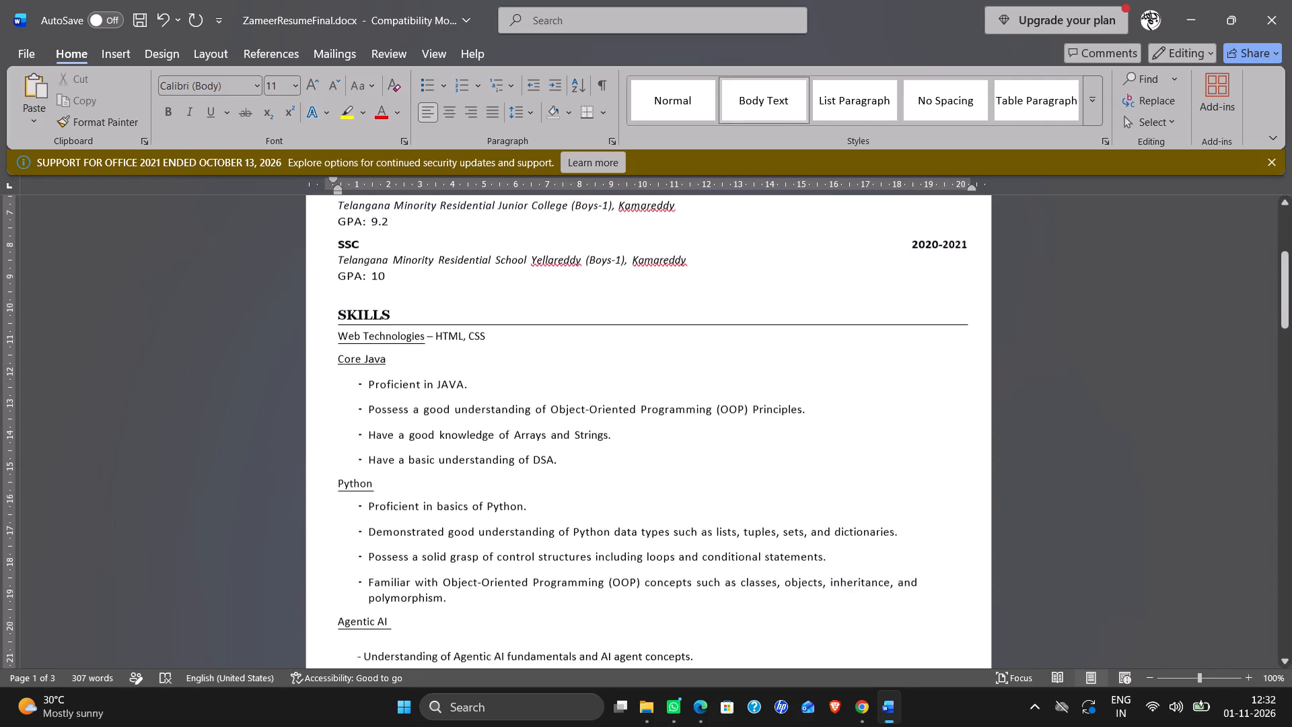
pyautogui.scroll(1, 564, 396)
pyautogui.scroll(-4, 564, 396)
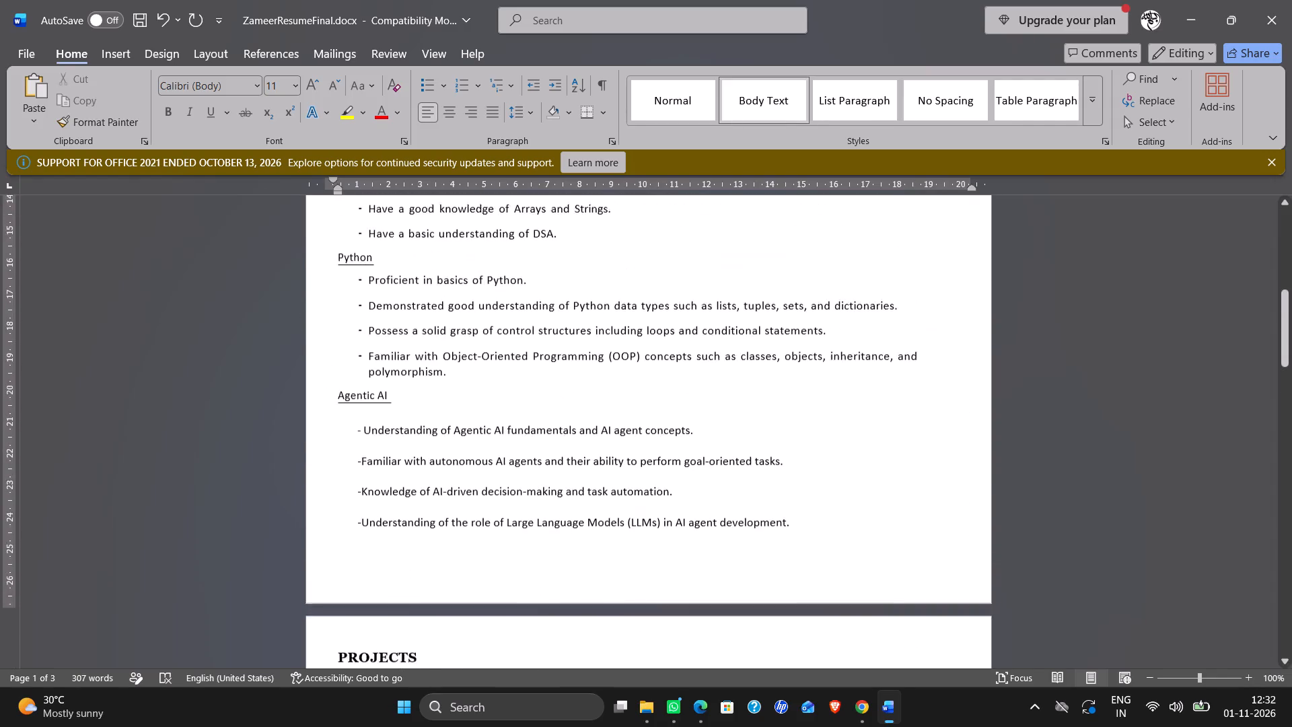
pyautogui.scroll(1, 564, 396)
pyautogui.scroll(-2, 564, 396)
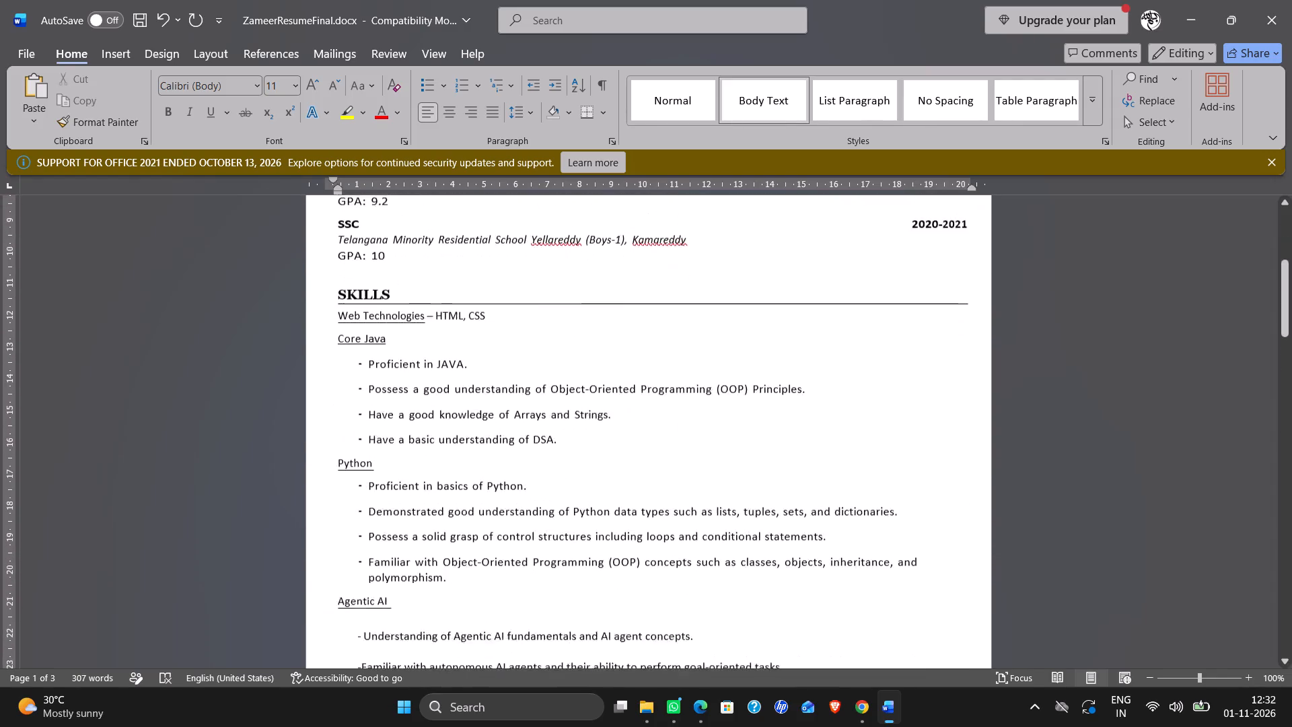
pyautogui.scroll(-1, 564, 396)
pyautogui.scroll(1, 564, 396)
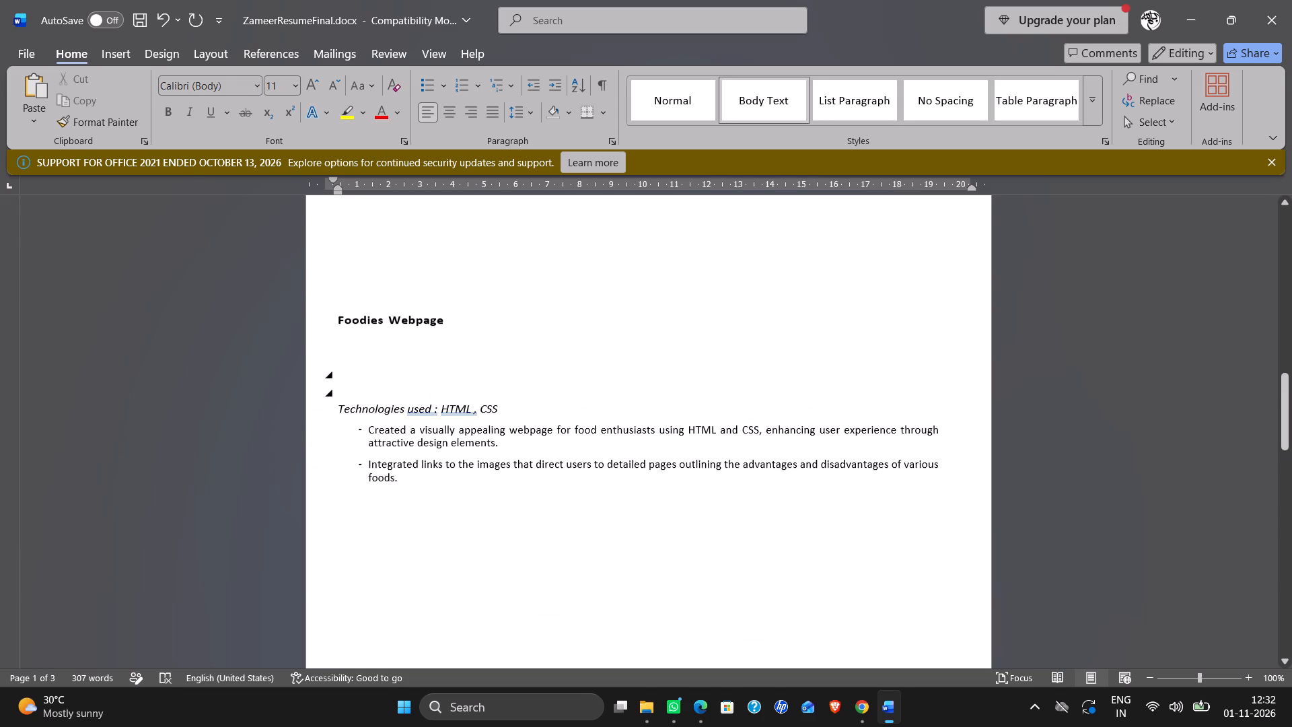
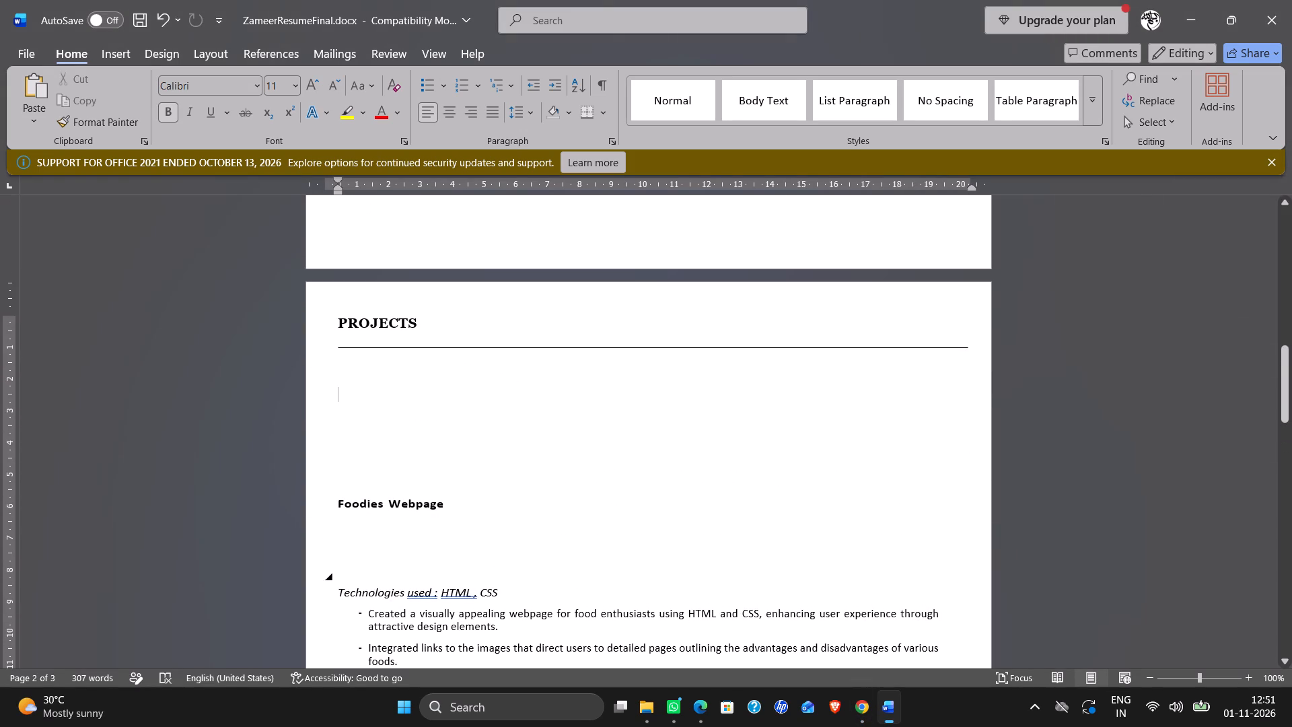
pyautogui.hotkey('ctrl', 'v')
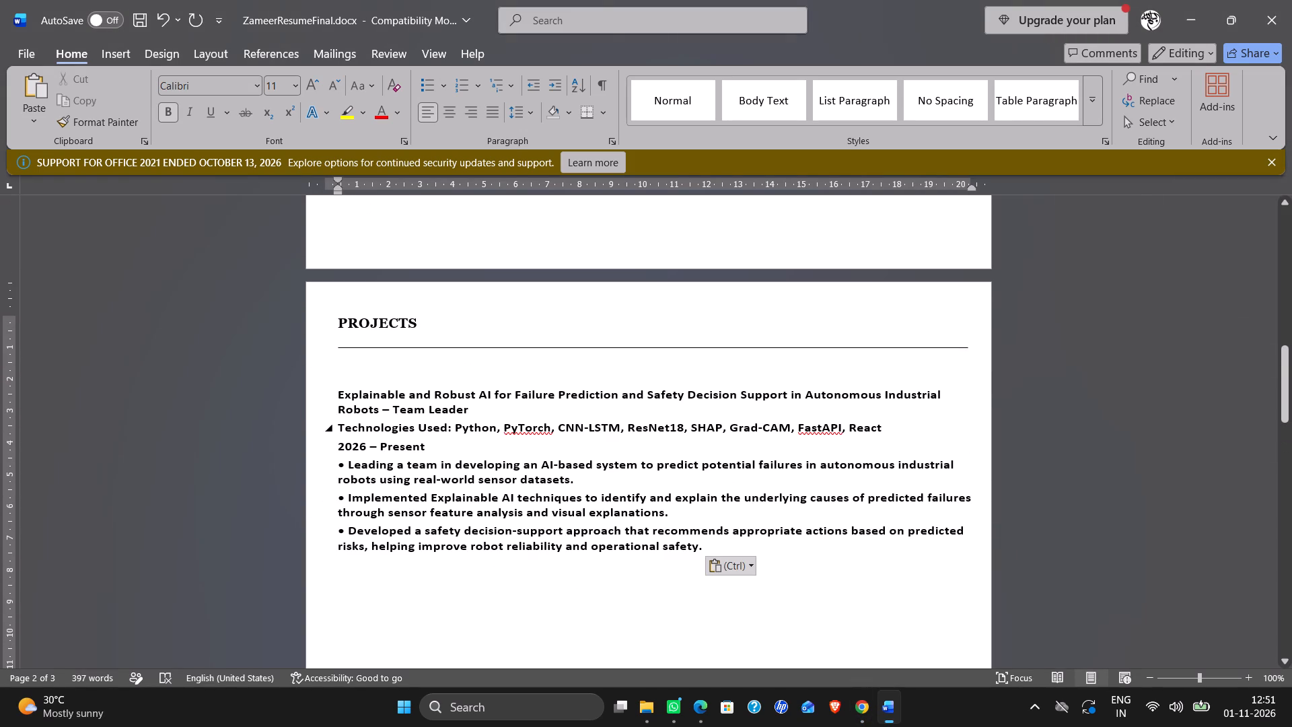
# Remove "– Team Leader" from the pasted project title and end the title with a period after "Robots".
pyautogui.scroll(1, 482, 477)
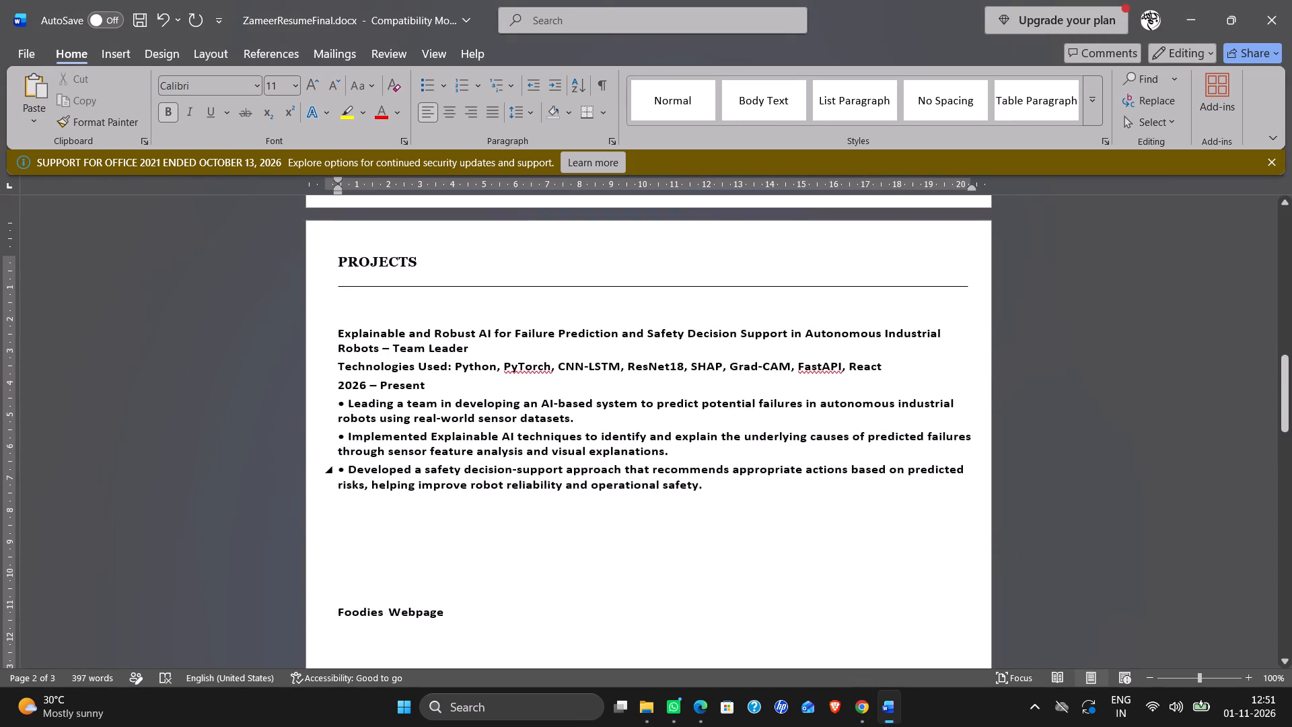
pyautogui.scroll(2, 482, 477)
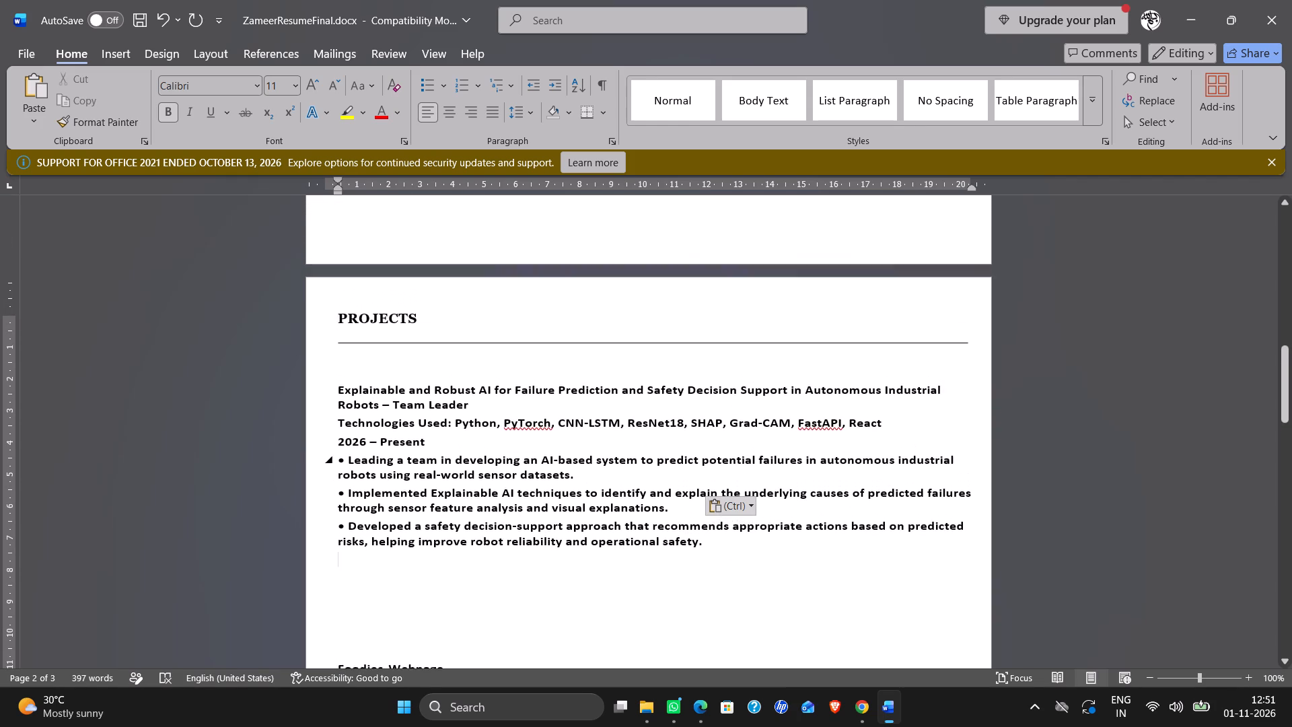
pyautogui.scroll(1, 482, 477)
pyautogui.moveTo(476, 406); pyautogui.dragTo(388, 407)
pyautogui.press('BackSpace')
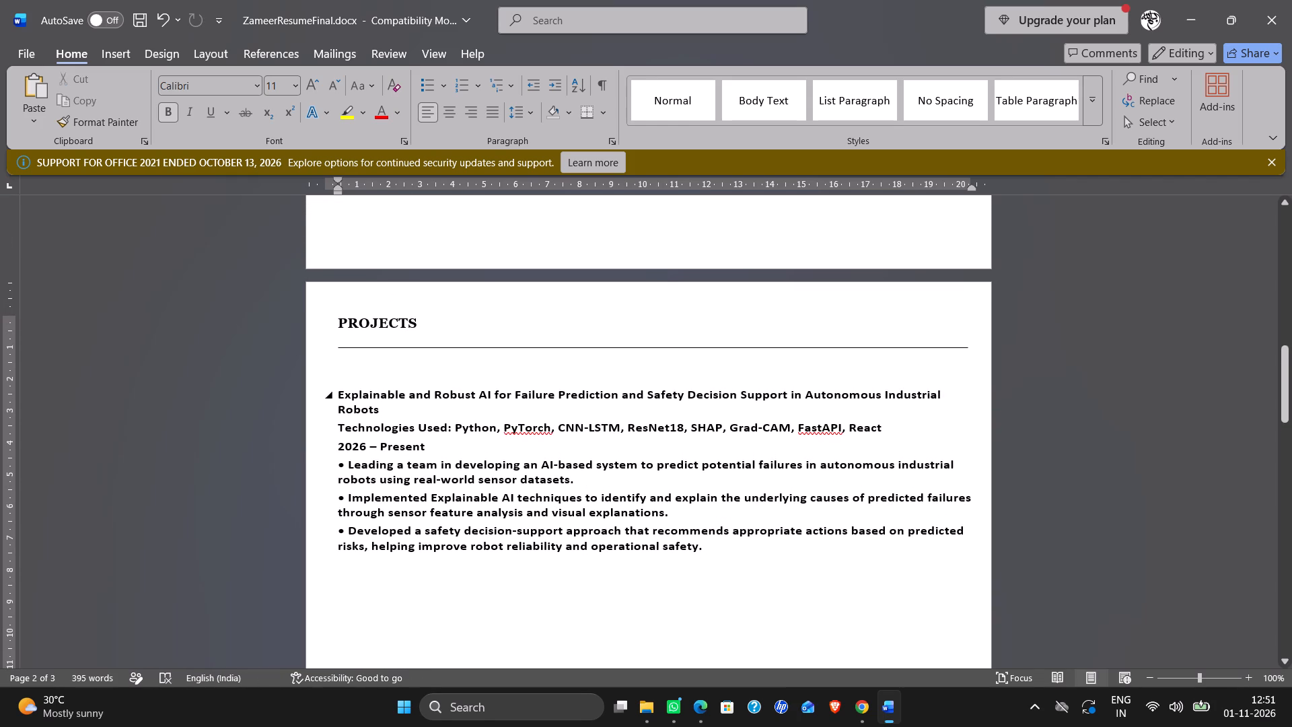
pyautogui.press('BackSpace')
pyautogui.press('.')
# Remove bold from the technologies list after "Technologies Used:" and from the "2026 – Present" line.
pyautogui.scroll(-1, 403, 411)
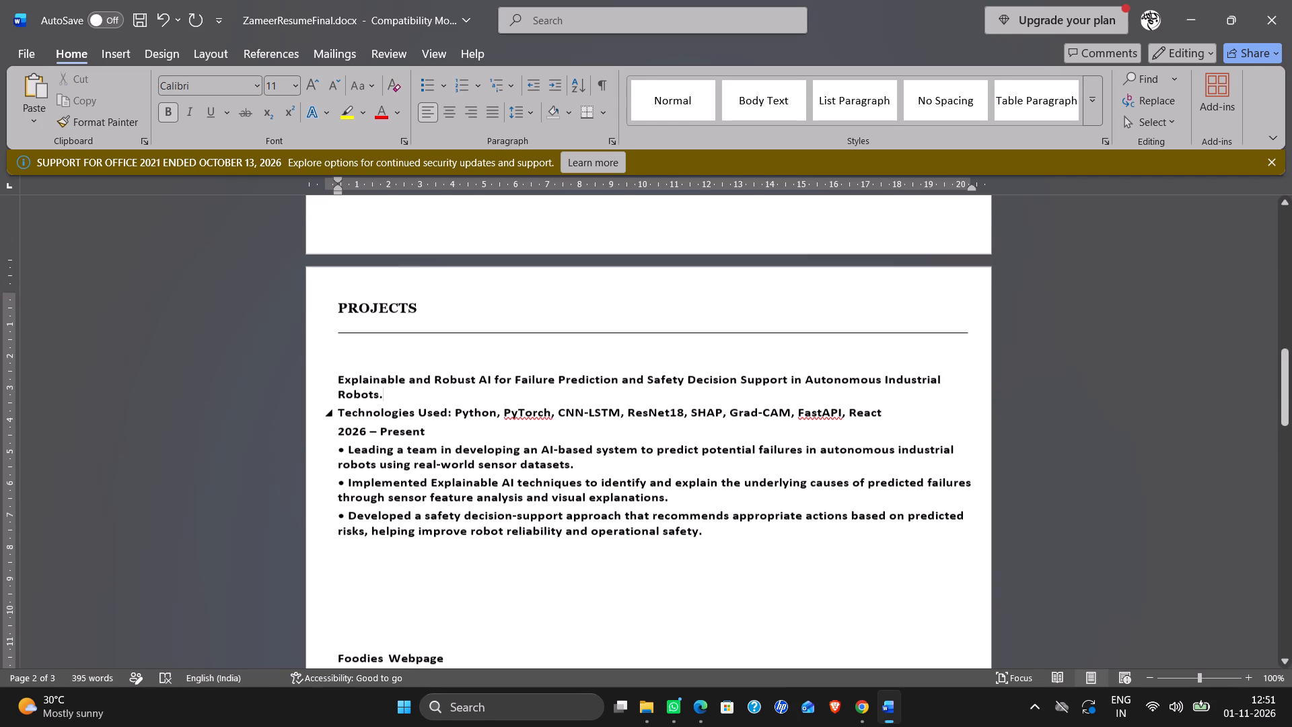
pyautogui.moveTo(455, 403); pyautogui.dragTo(458, 421)
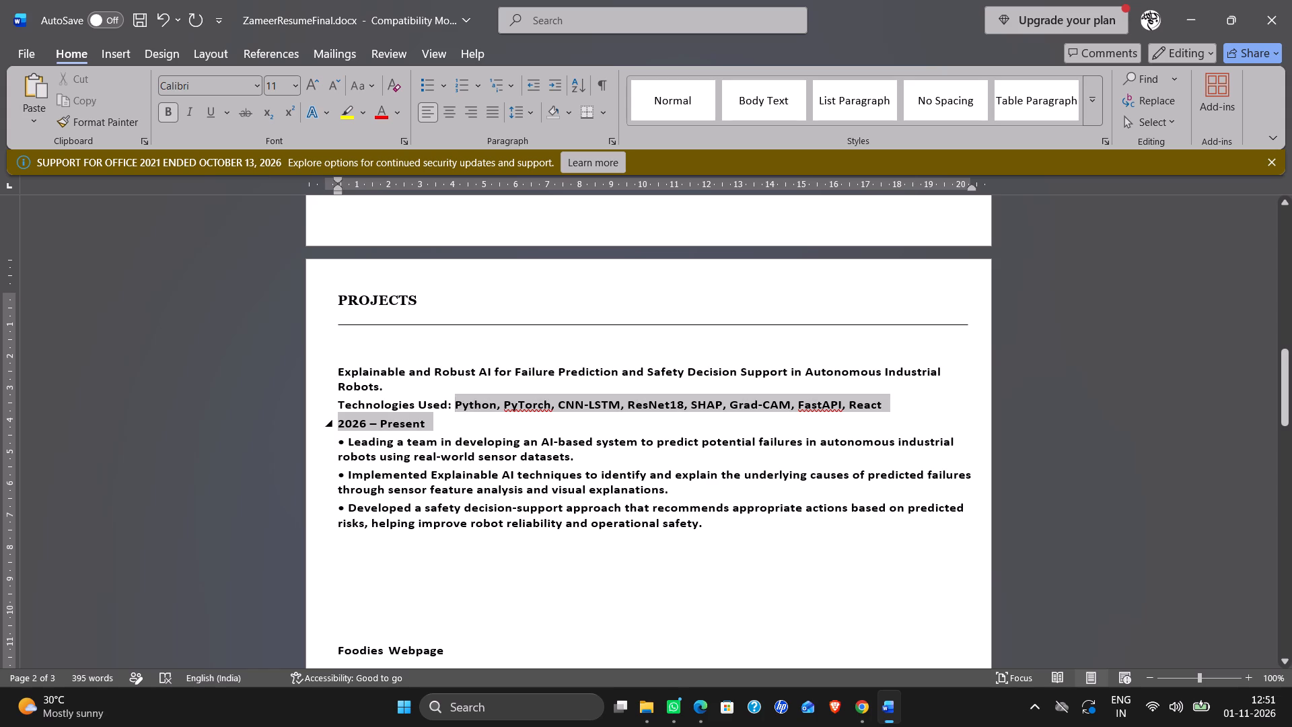
pyautogui.moveTo(458, 421); pyautogui.dragTo(458, 422)
pyautogui.click(472, 394)
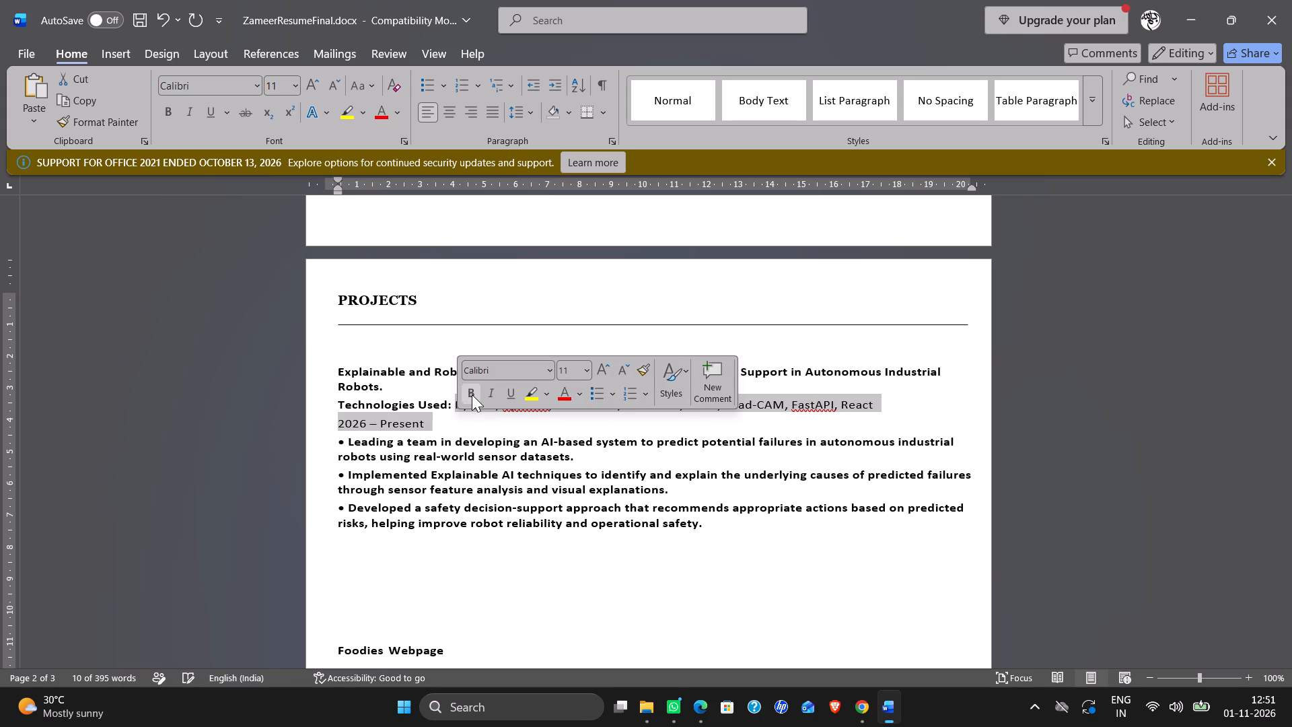
pyautogui.click(470, 428)
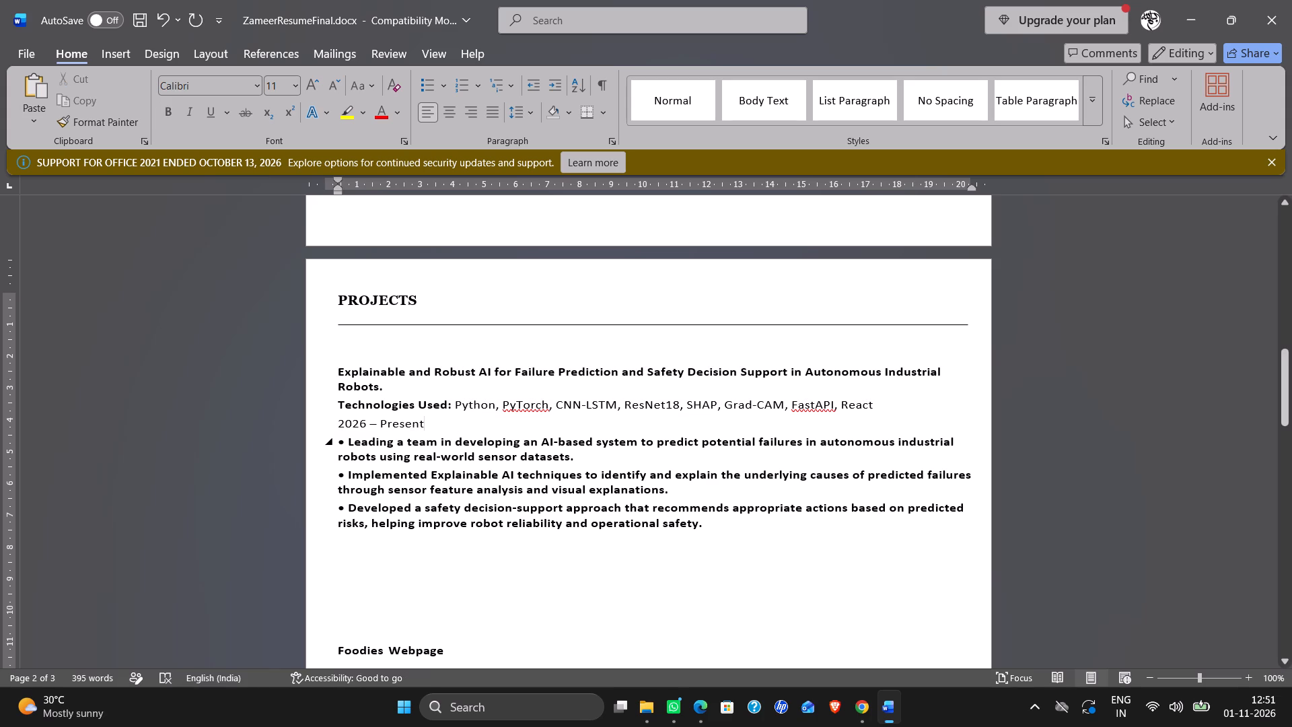
# Remove bold from the three bullet points describing the industrial robots project.
pyautogui.moveTo(340, 437); pyautogui.dragTo(661, 521)
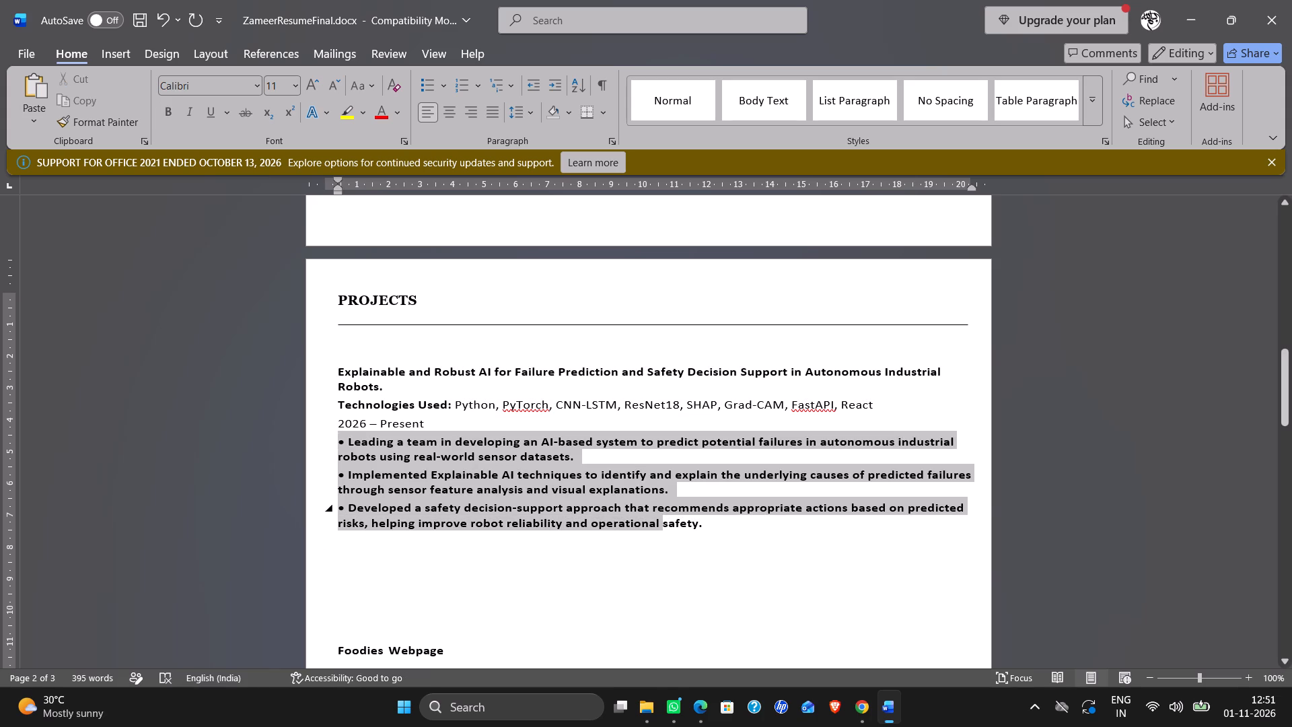
pyautogui.moveTo(661, 521); pyautogui.dragTo(751, 521)
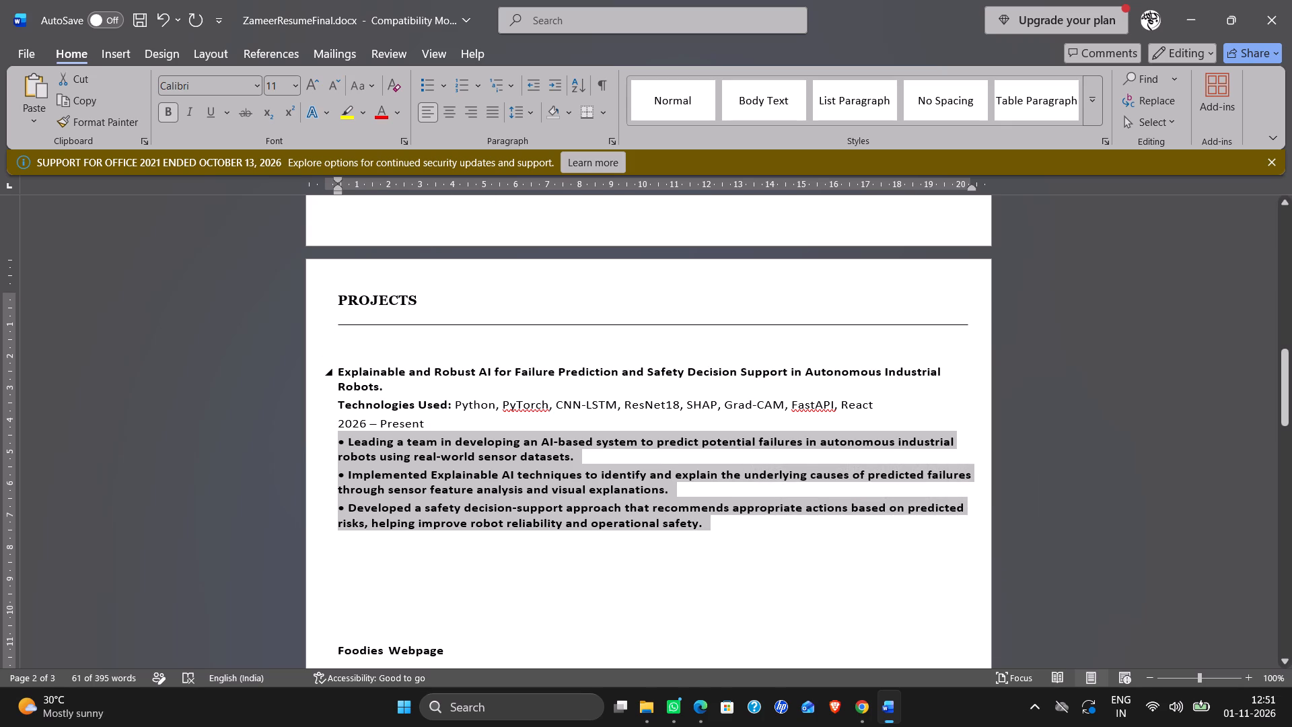
pyautogui.click(170, 112)
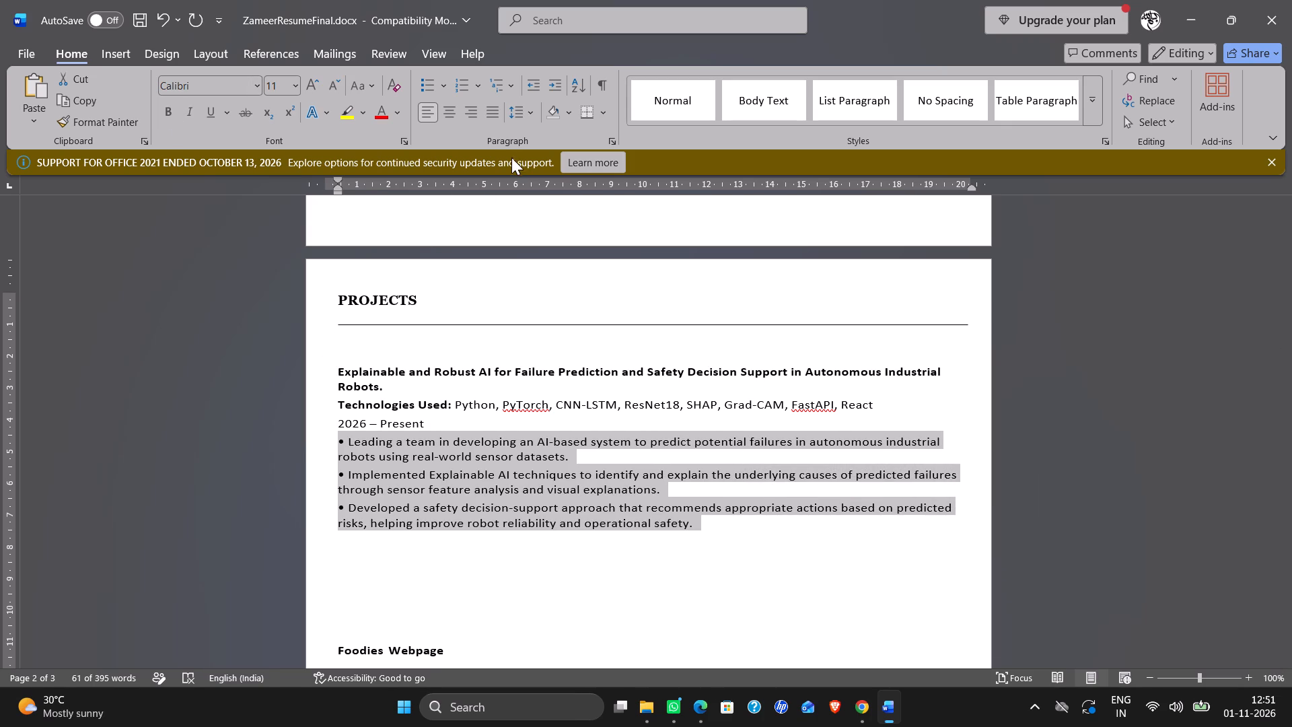
pyautogui.click(531, 117)
pyautogui.click(532, 131)
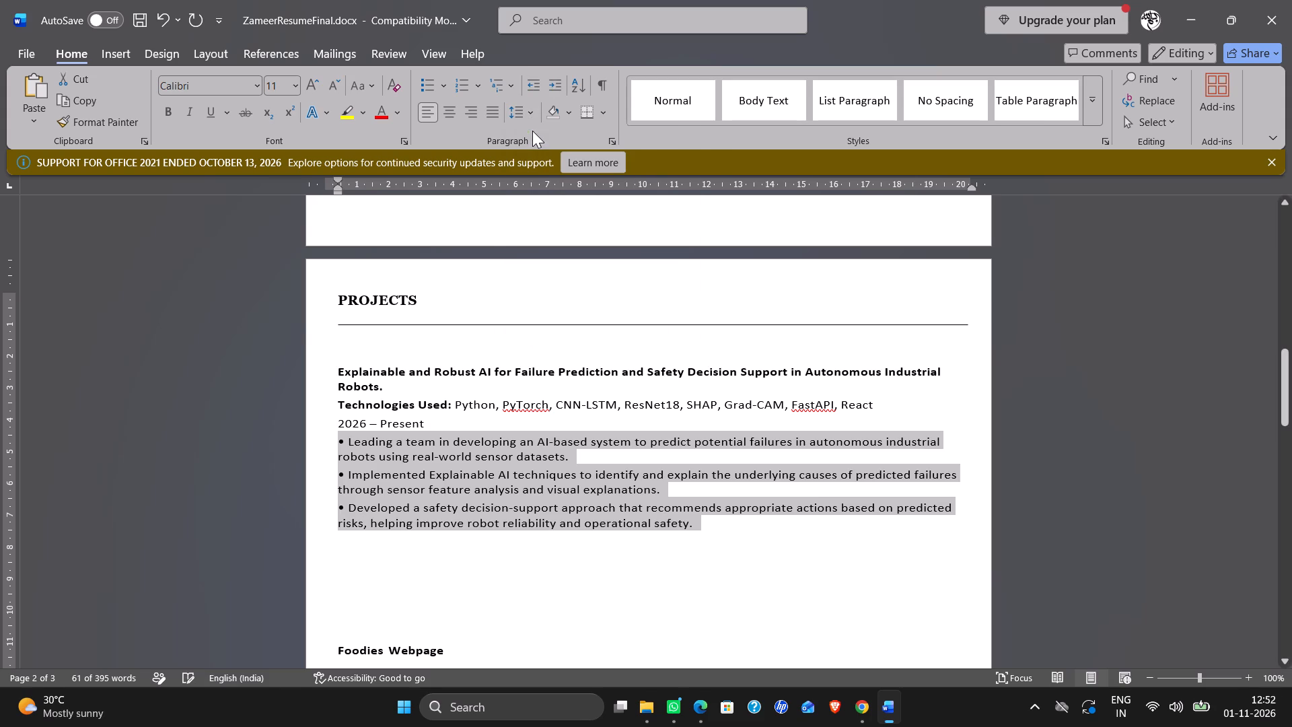
# Review the formatting of the Skills section against the new industrial robots entry under Projects.
pyautogui.click(458, 343)
pyautogui.scroll(2, 458, 343)
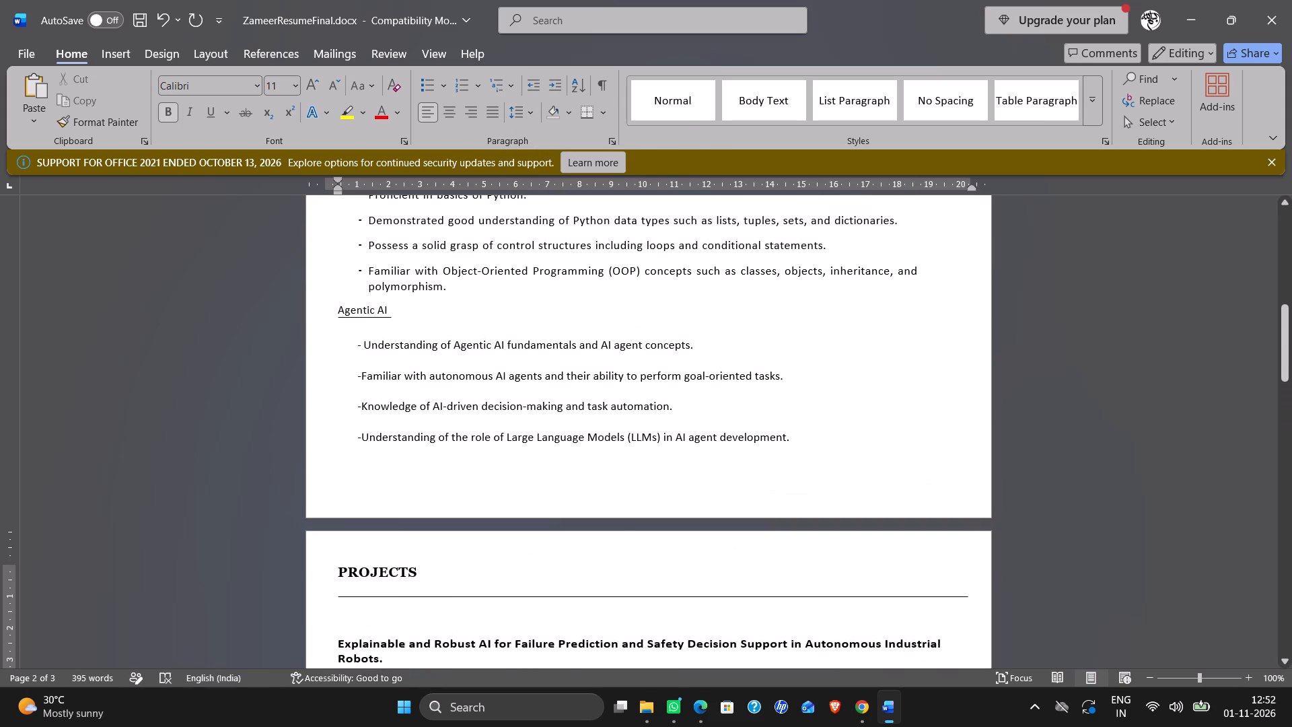
pyautogui.scroll(-1, 458, 343)
pyautogui.scroll(1, 458, 343)
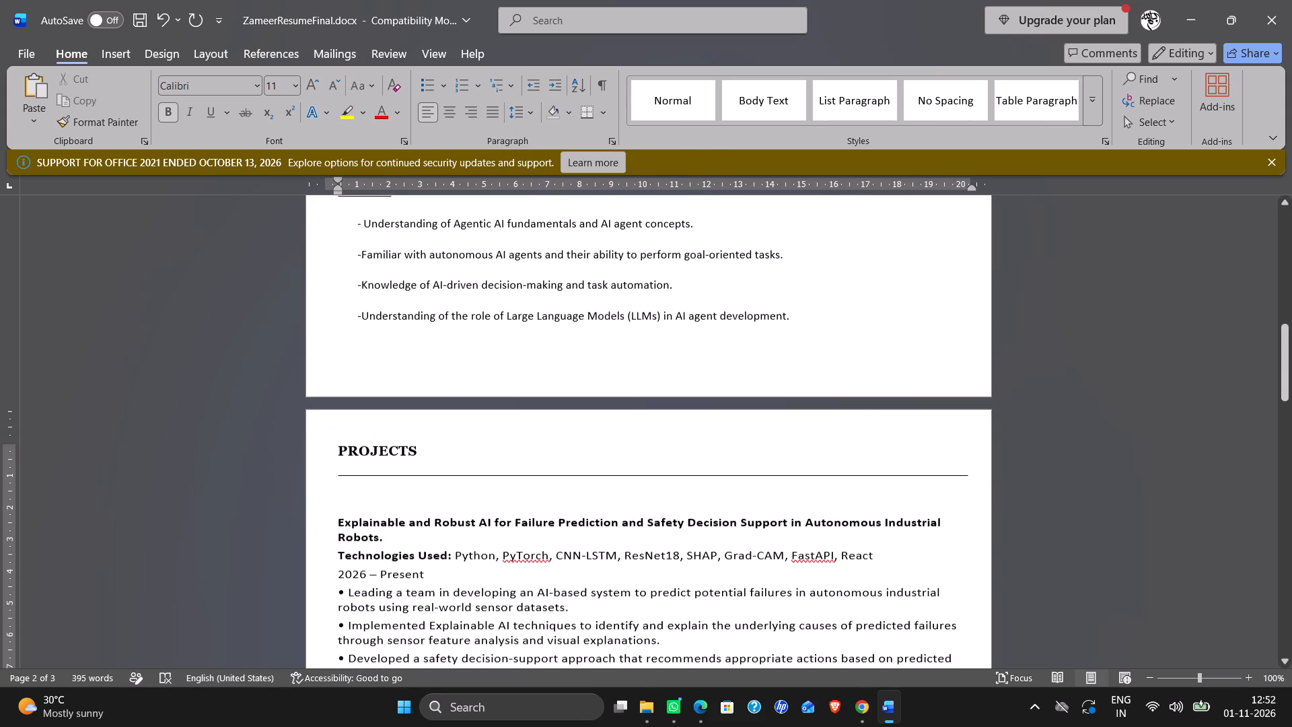
pyautogui.scroll(2, 458, 343)
pyautogui.scroll(-1, 458, 343)
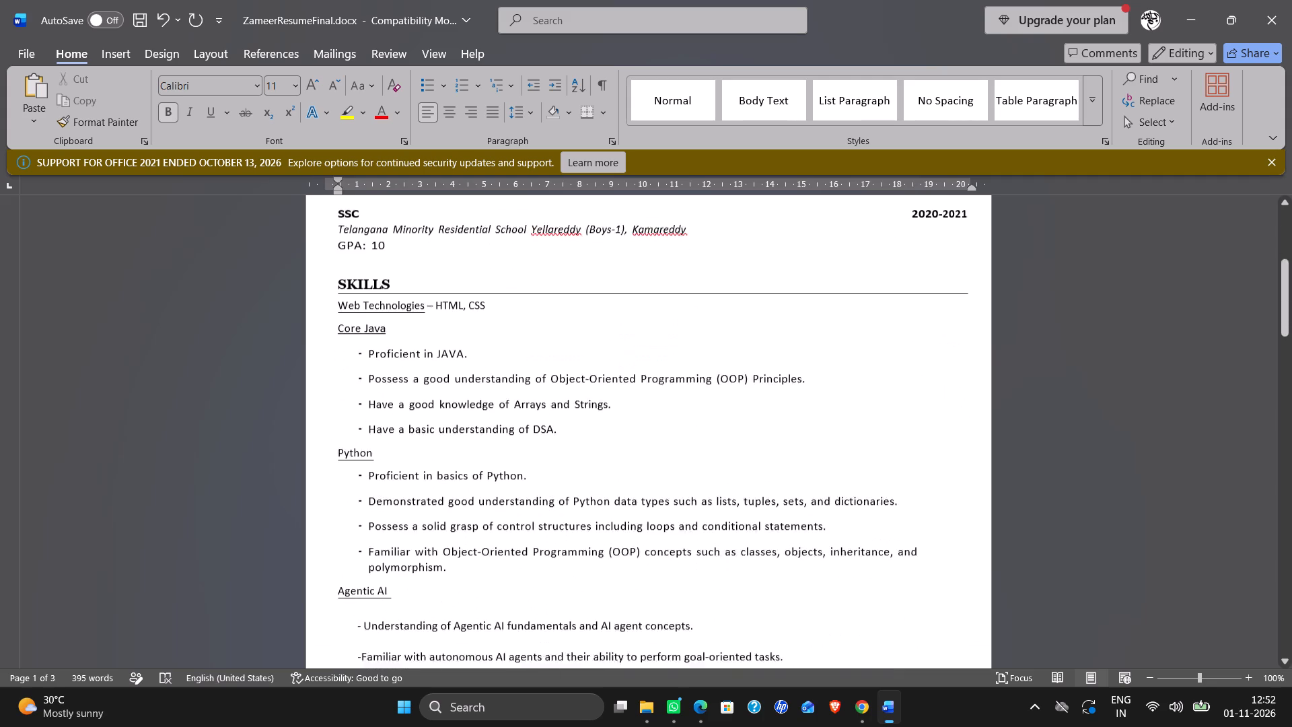
pyautogui.scroll(-1, 458, 343)
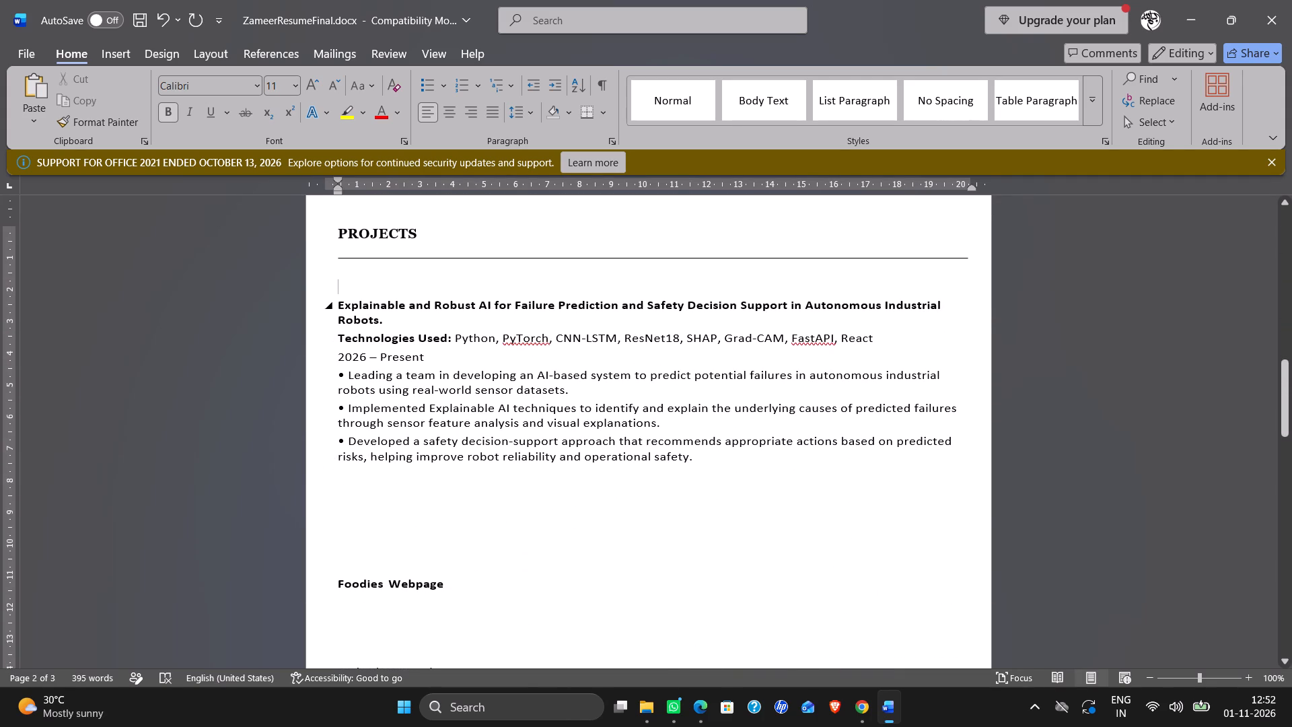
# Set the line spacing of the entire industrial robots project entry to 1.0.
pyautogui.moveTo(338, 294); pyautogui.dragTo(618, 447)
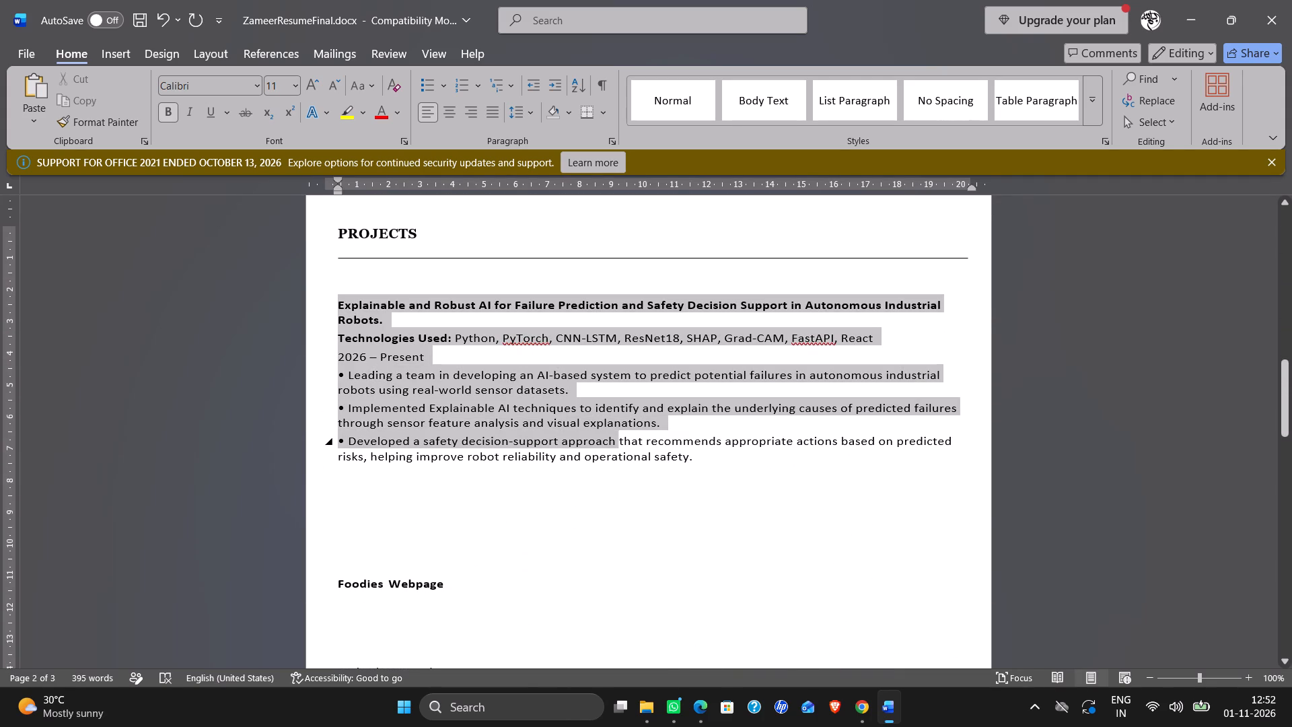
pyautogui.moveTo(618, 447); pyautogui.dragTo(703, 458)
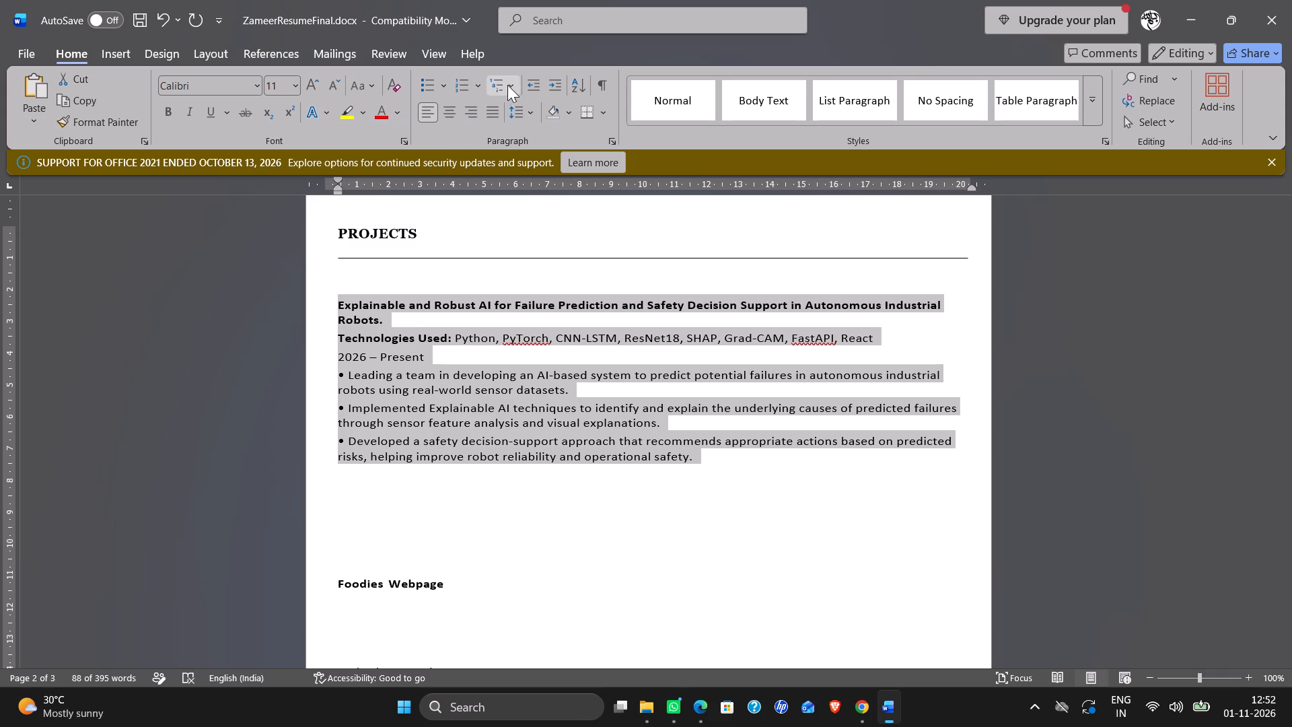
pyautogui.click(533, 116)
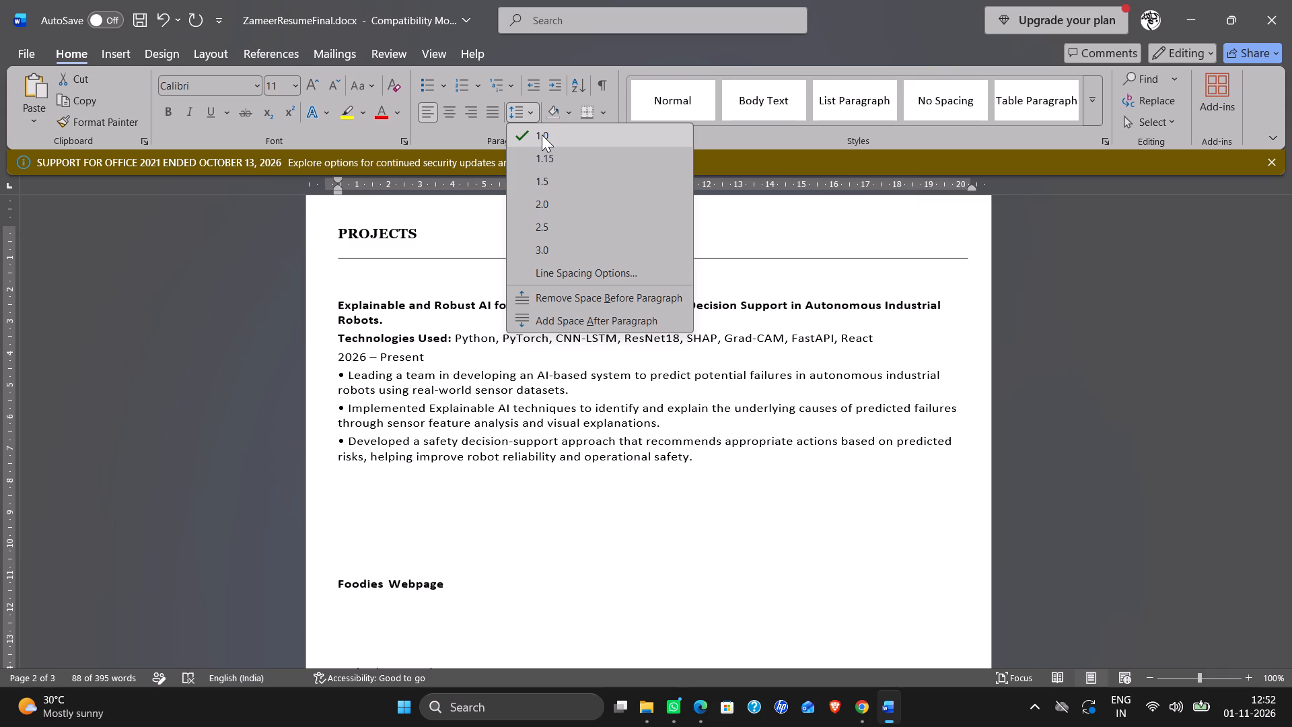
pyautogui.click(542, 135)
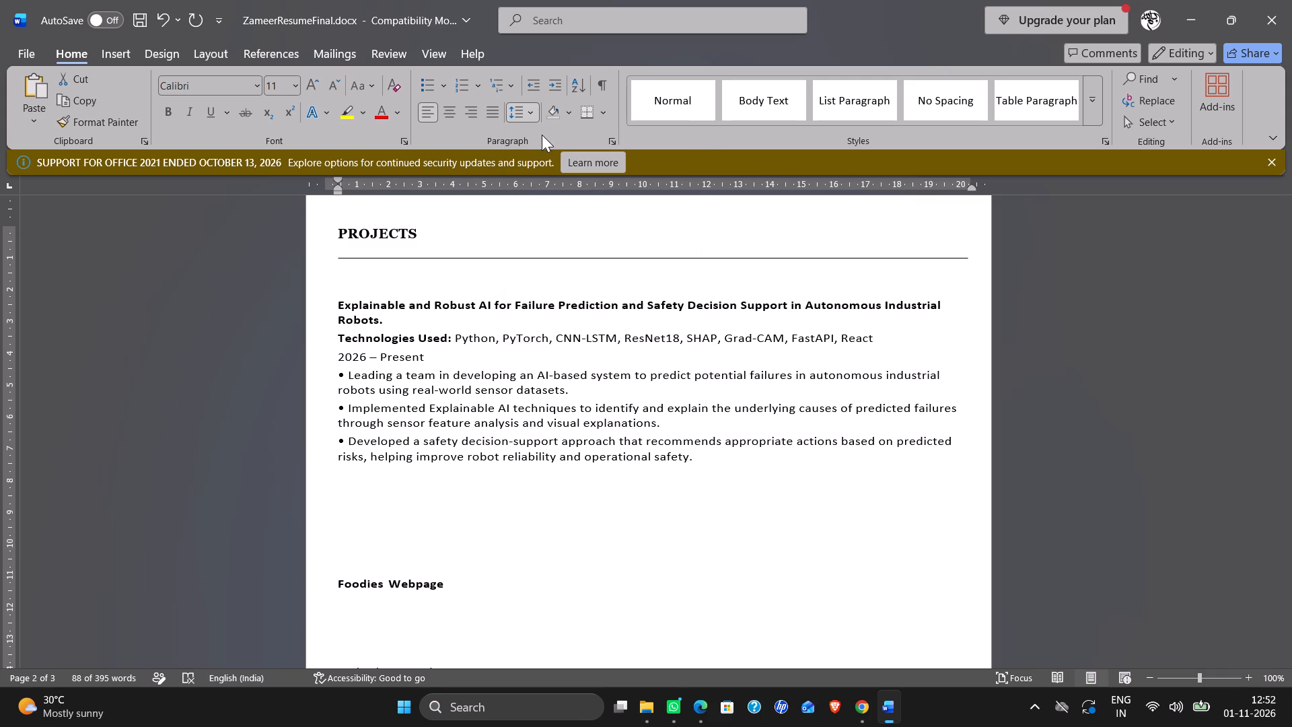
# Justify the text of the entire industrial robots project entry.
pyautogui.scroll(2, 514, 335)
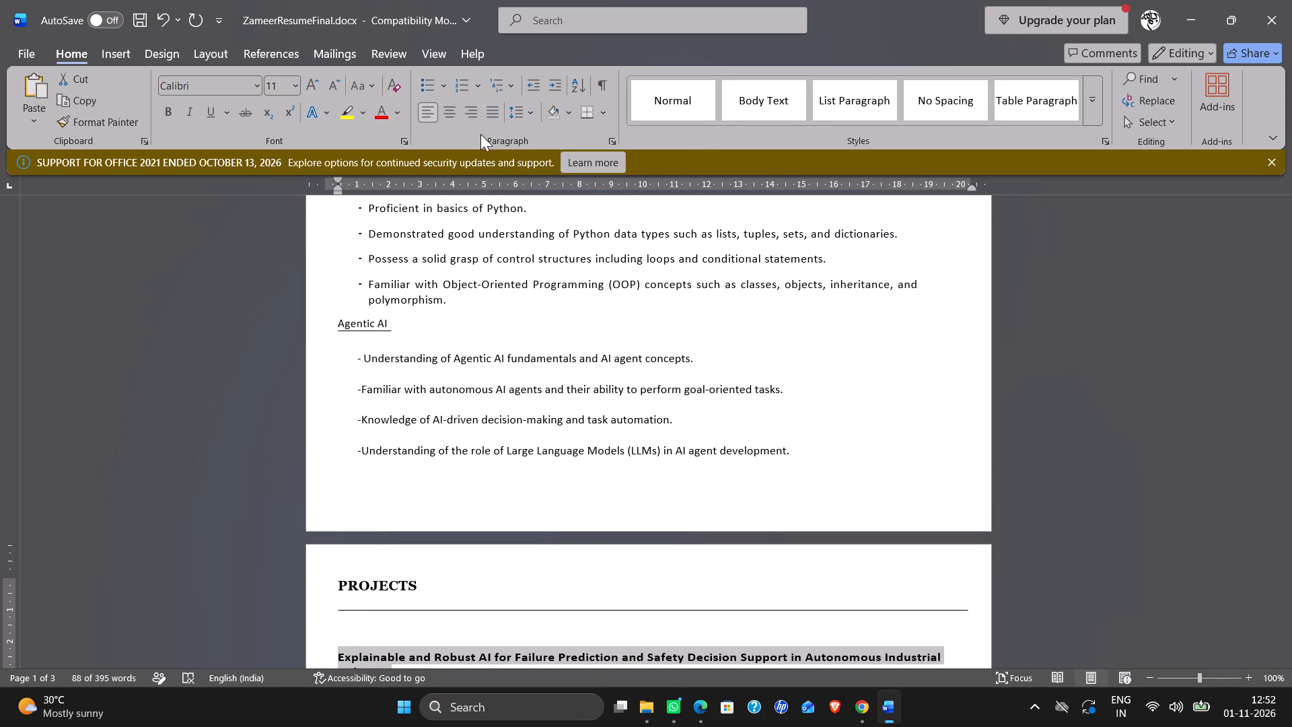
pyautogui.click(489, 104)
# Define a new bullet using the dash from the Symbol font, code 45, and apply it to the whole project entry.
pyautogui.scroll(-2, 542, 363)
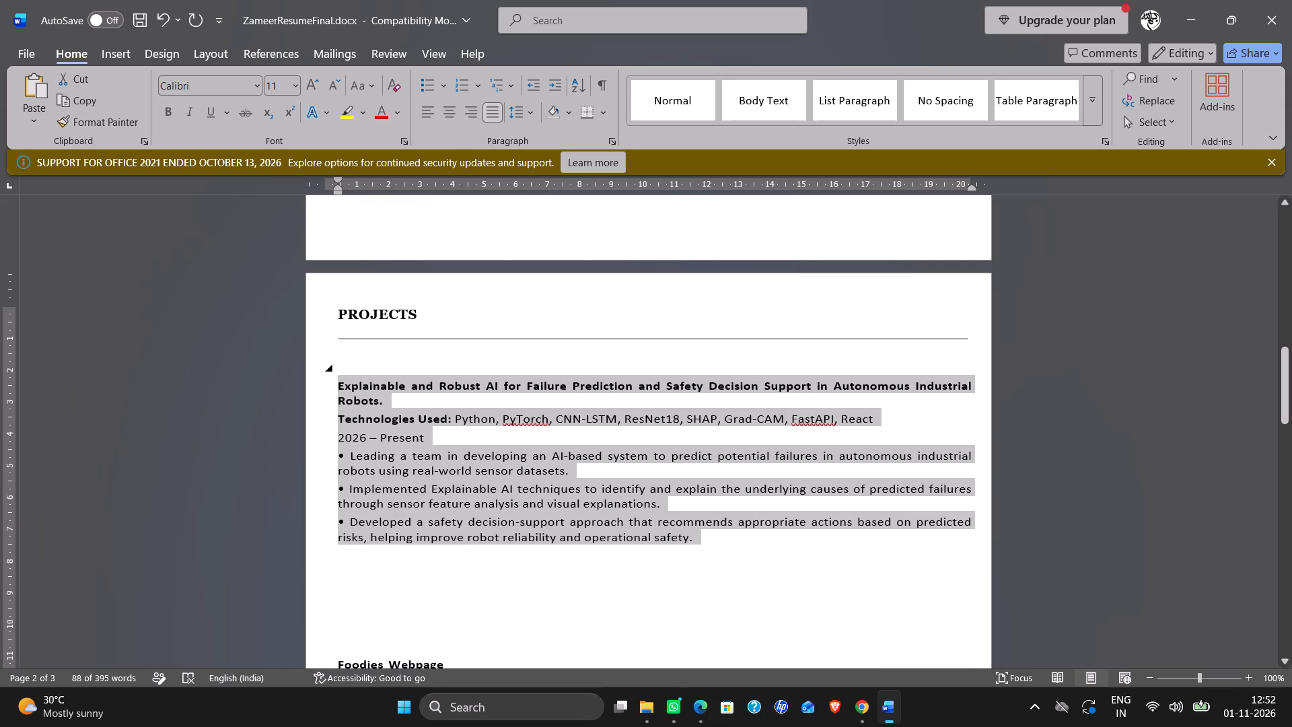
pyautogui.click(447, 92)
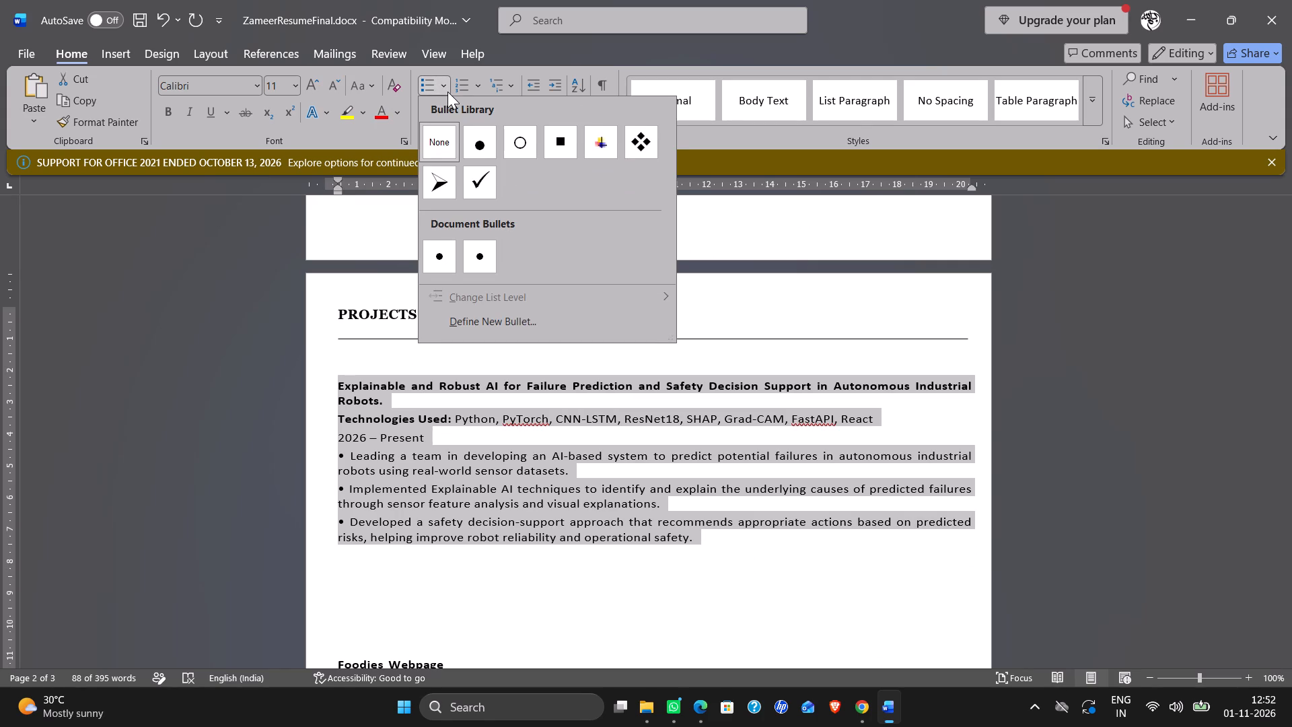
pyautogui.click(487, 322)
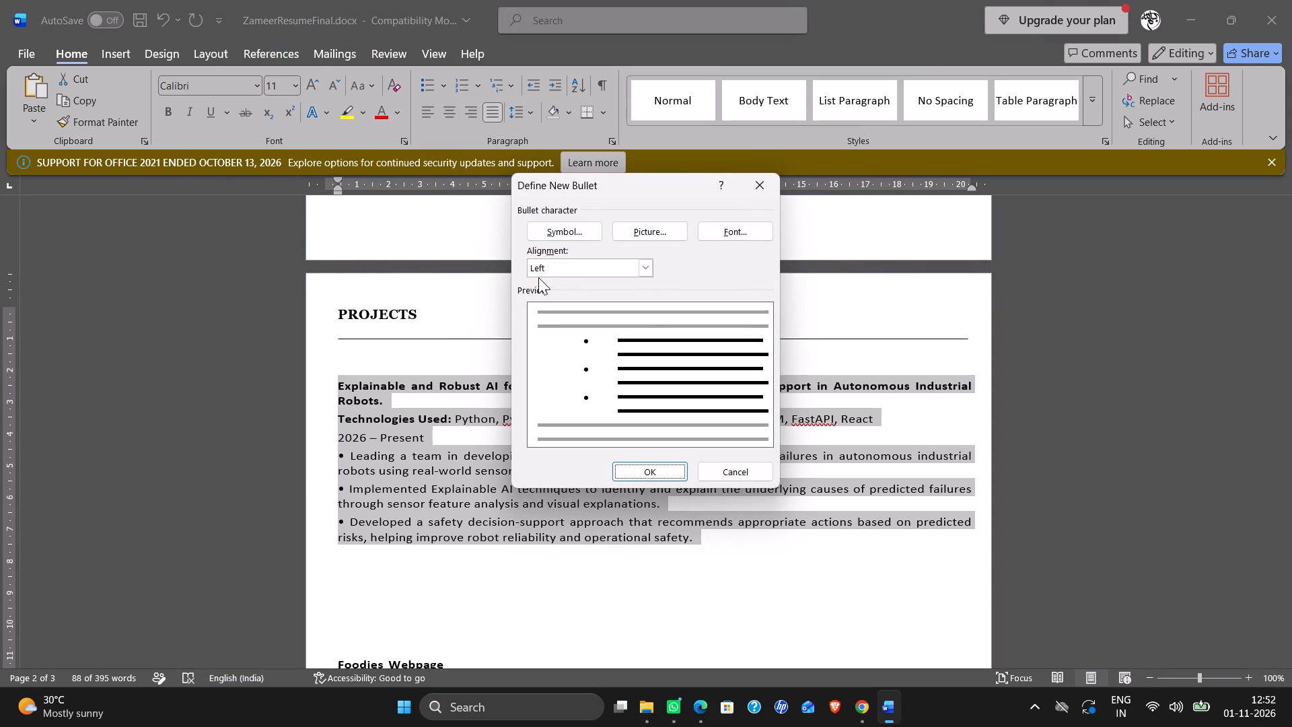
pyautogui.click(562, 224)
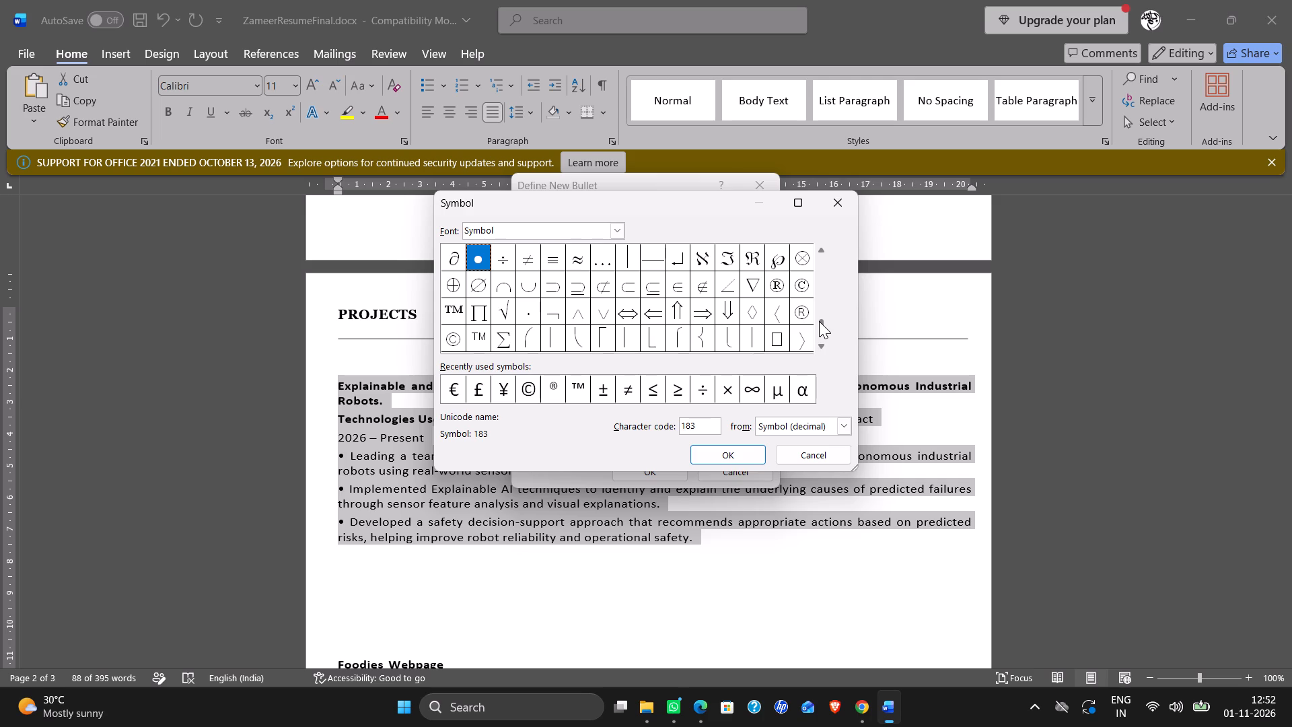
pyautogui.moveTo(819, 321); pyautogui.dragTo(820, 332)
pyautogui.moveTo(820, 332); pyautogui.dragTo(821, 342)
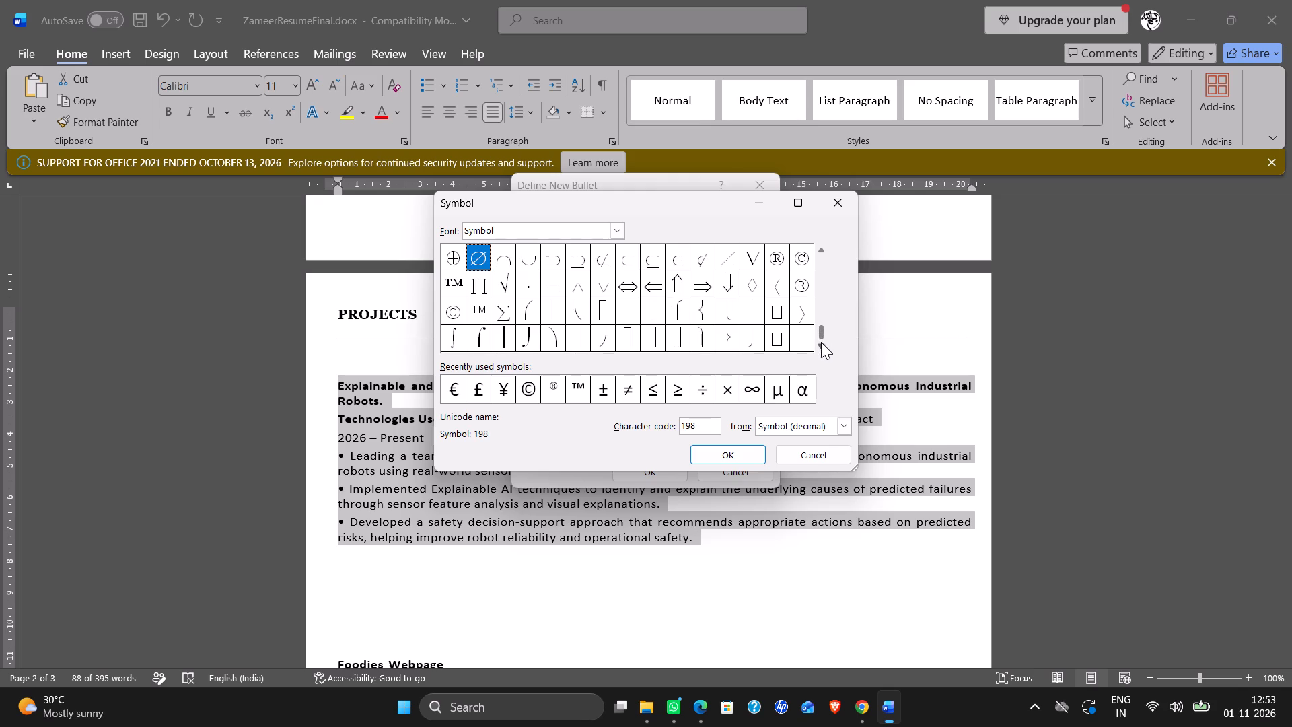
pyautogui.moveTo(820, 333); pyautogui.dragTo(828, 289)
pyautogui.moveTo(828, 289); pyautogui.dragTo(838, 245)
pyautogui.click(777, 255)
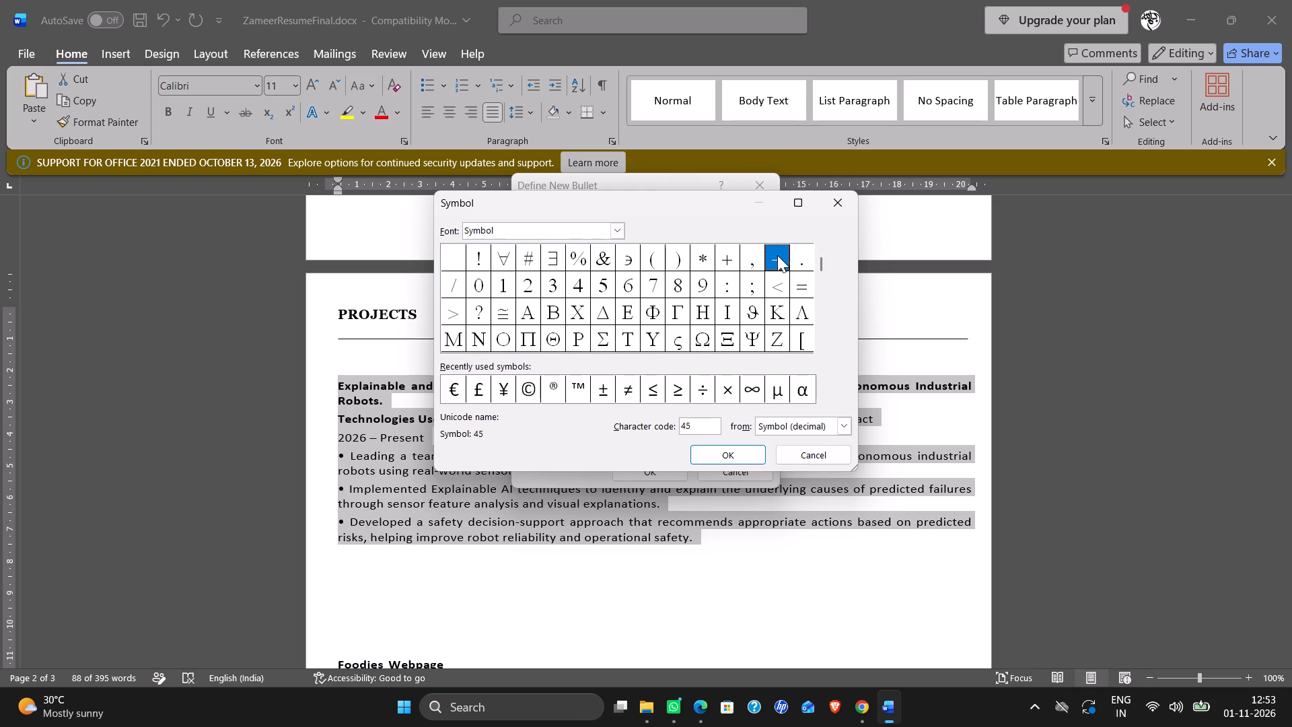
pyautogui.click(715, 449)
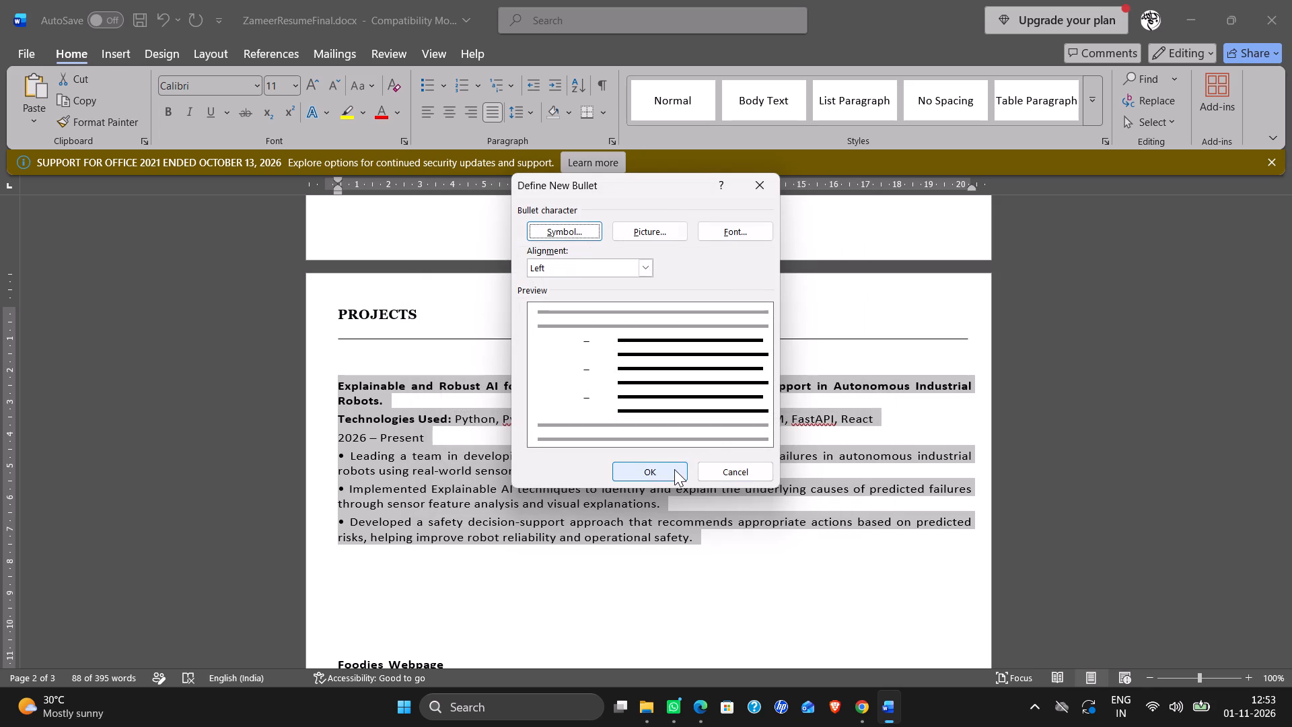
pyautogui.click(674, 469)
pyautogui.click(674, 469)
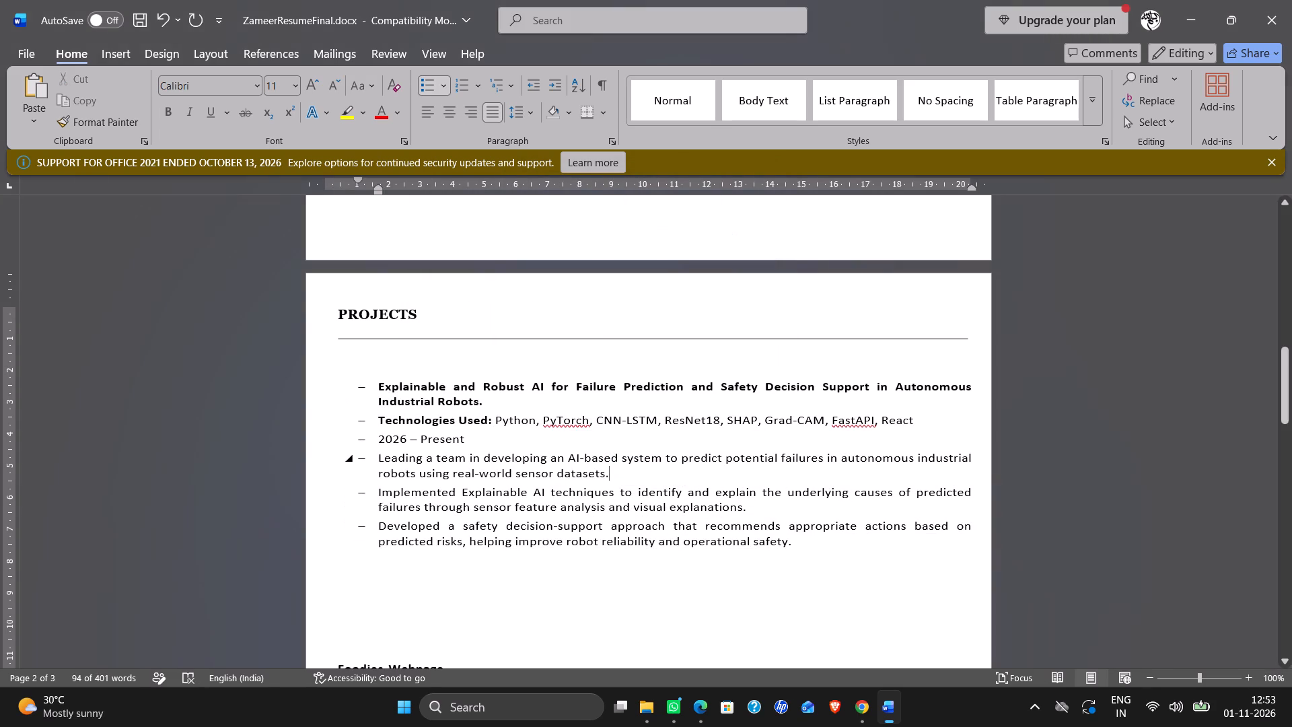
# Undo the dash bullets and all earlier edits to the industrial robots entry, including pasting it under Projects.
pyautogui.scroll(1, 608, 464)
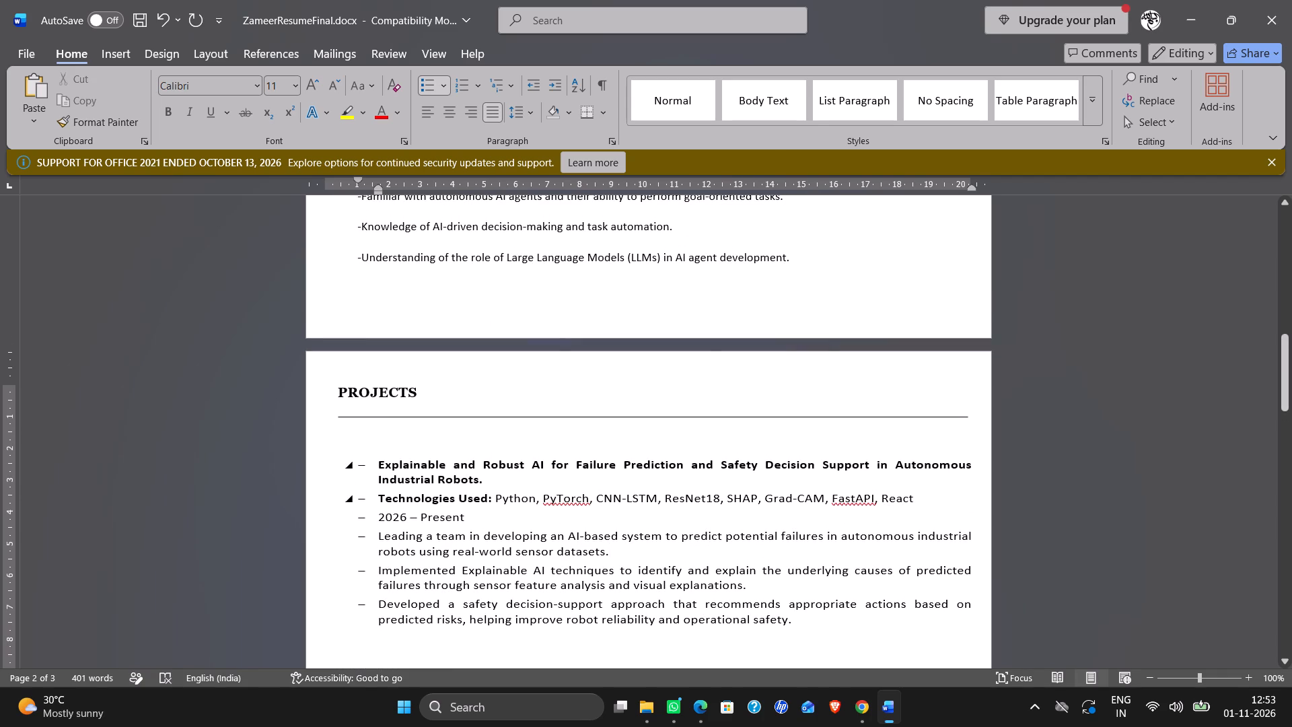
pyautogui.click(373, 496)
pyautogui.scroll(-3, 373, 496)
pyautogui.scroll(2, 373, 496)
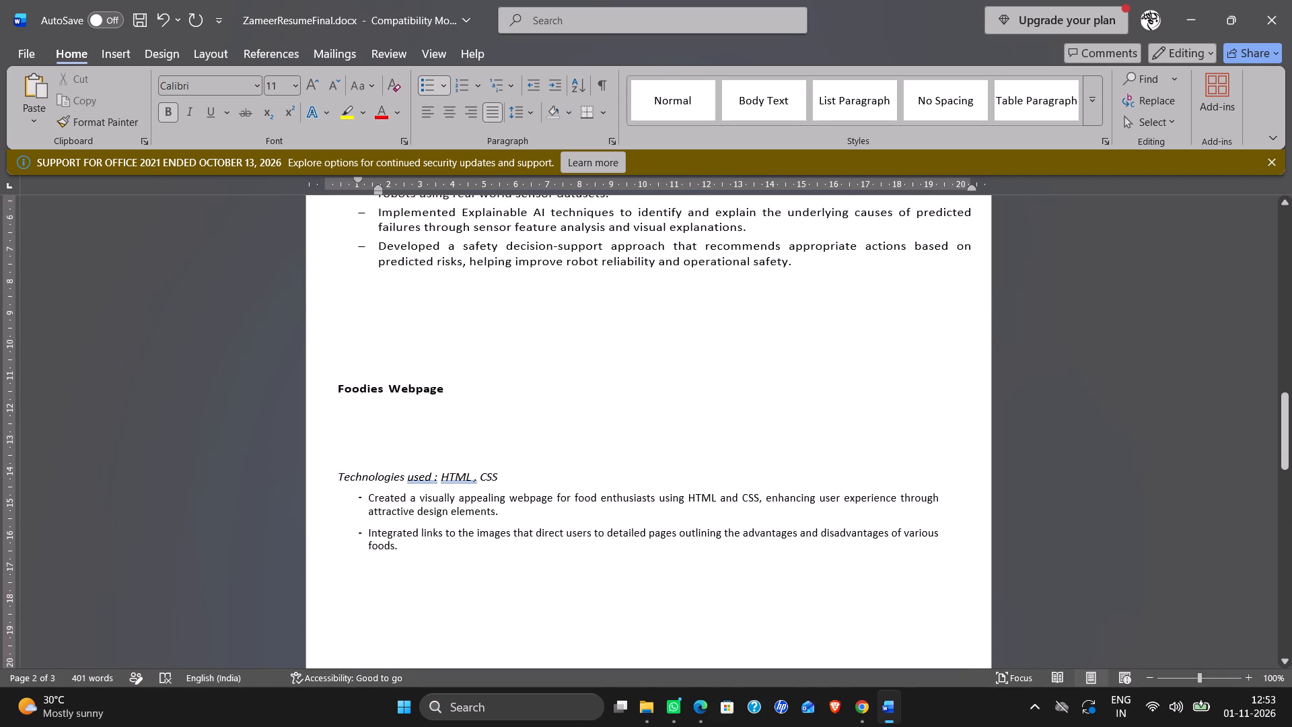
pyautogui.hotkey('ctrl', 'z')
pyautogui.hotkey('ctrl', 'z')
pyautogui.hotkey('ctrl', 'z')
pyautogui.hotkey('ctrl', 'z')
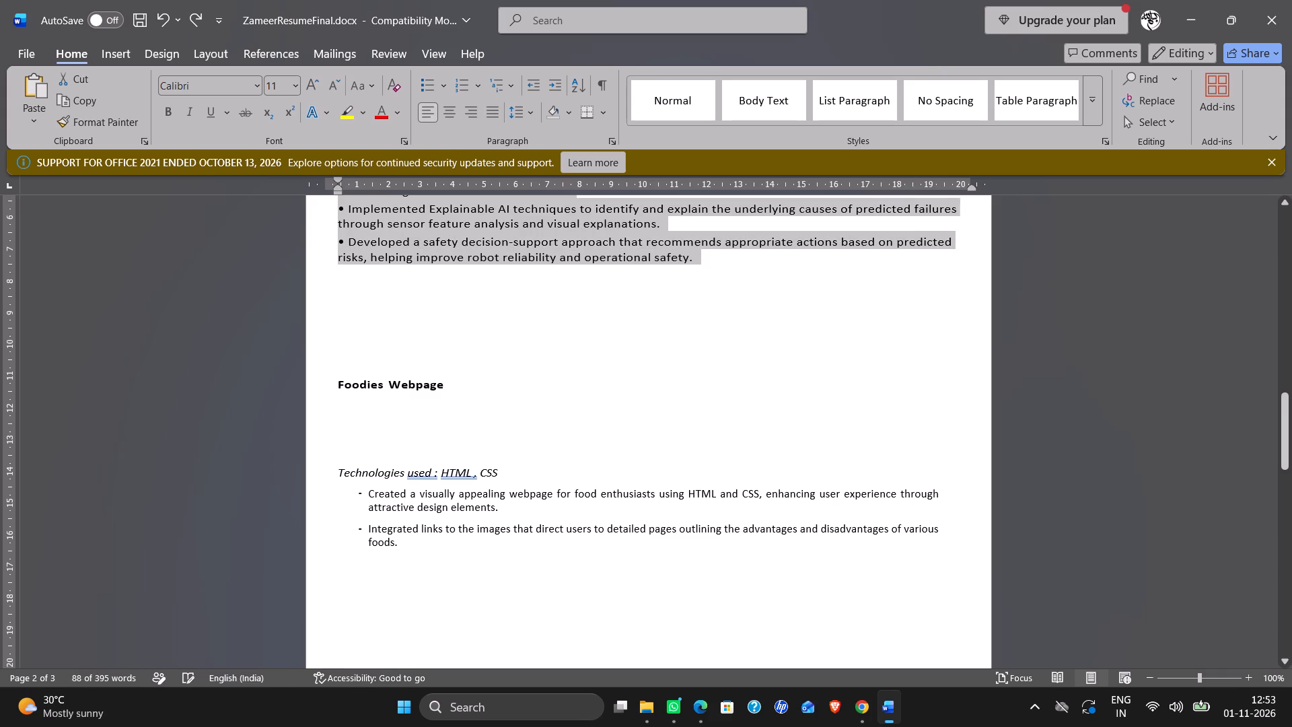
pyautogui.hotkey('ctrl', 'z')
pyautogui.hotkey('ctrl', 'z')
pyautogui.hotkey('ctrl', 'z')
pyautogui.hotkey('ctrl', 'z')
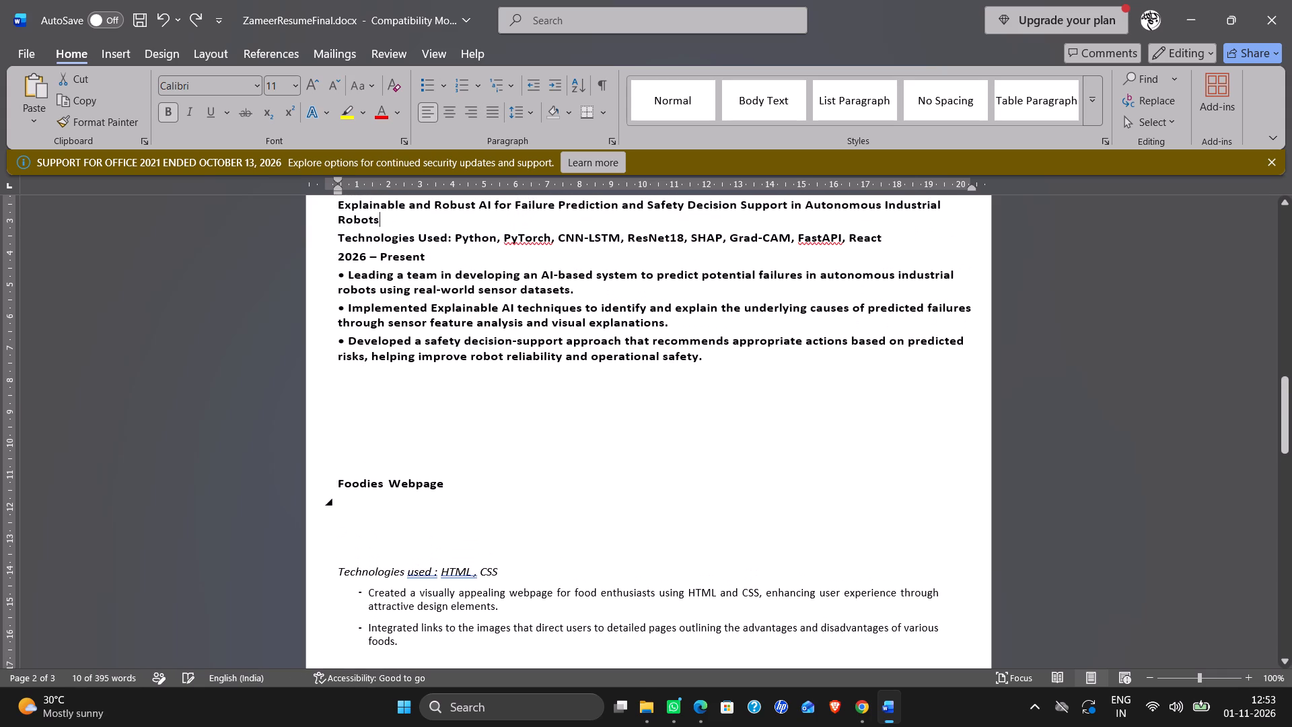
pyautogui.hotkey('ctrl', 'z')
pyautogui.hotkey('ctrl', 'z')
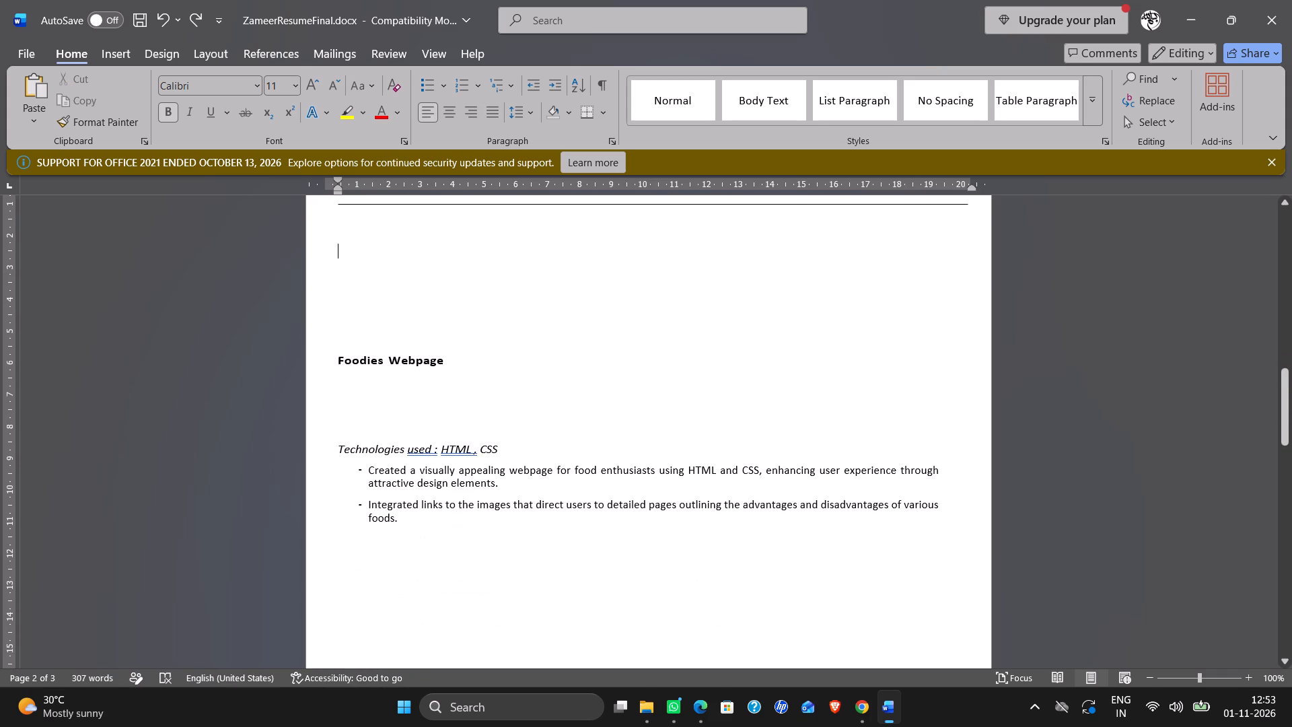
# Delete the blank lines between the Foodies Webpage title and its "Technologies used" line.
pyautogui.click(392, 431)
pyautogui.press('BackSpace')
pyautogui.press('BackSpace')
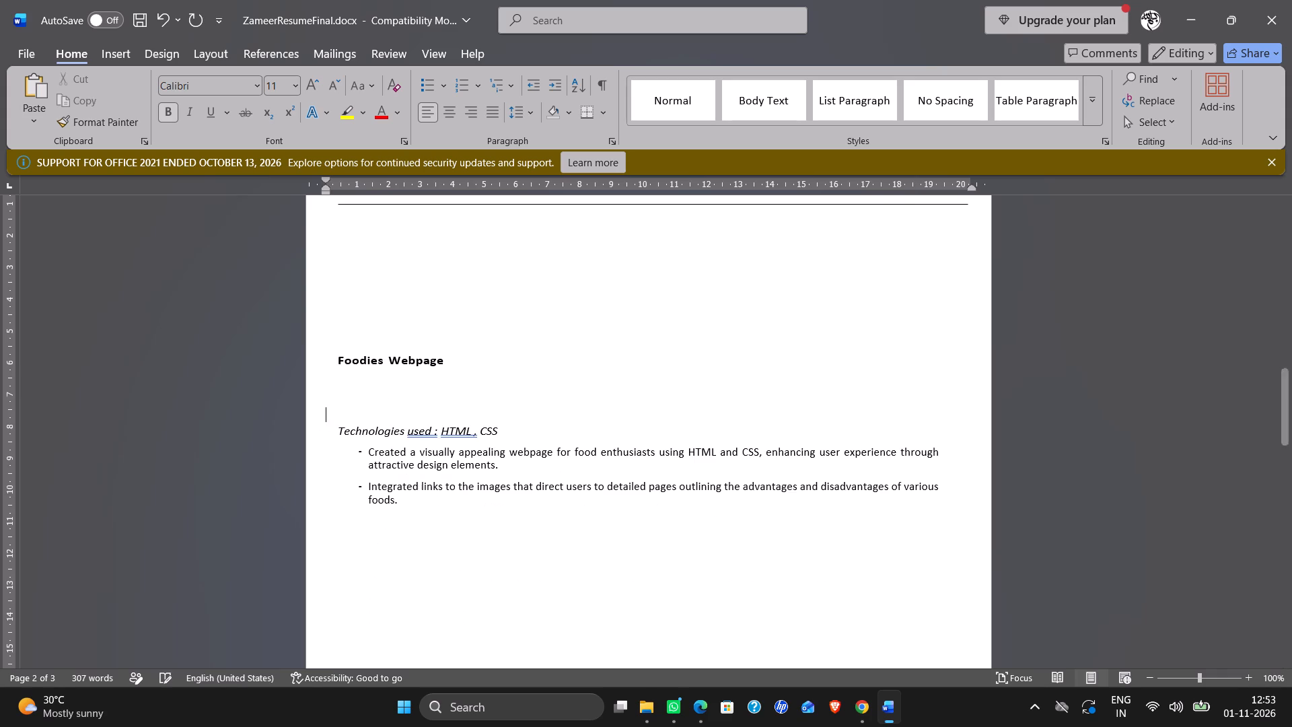
pyautogui.press('BackSpace')
pyautogui.press('BackSpace')
pyautogui.press('BackSpace')
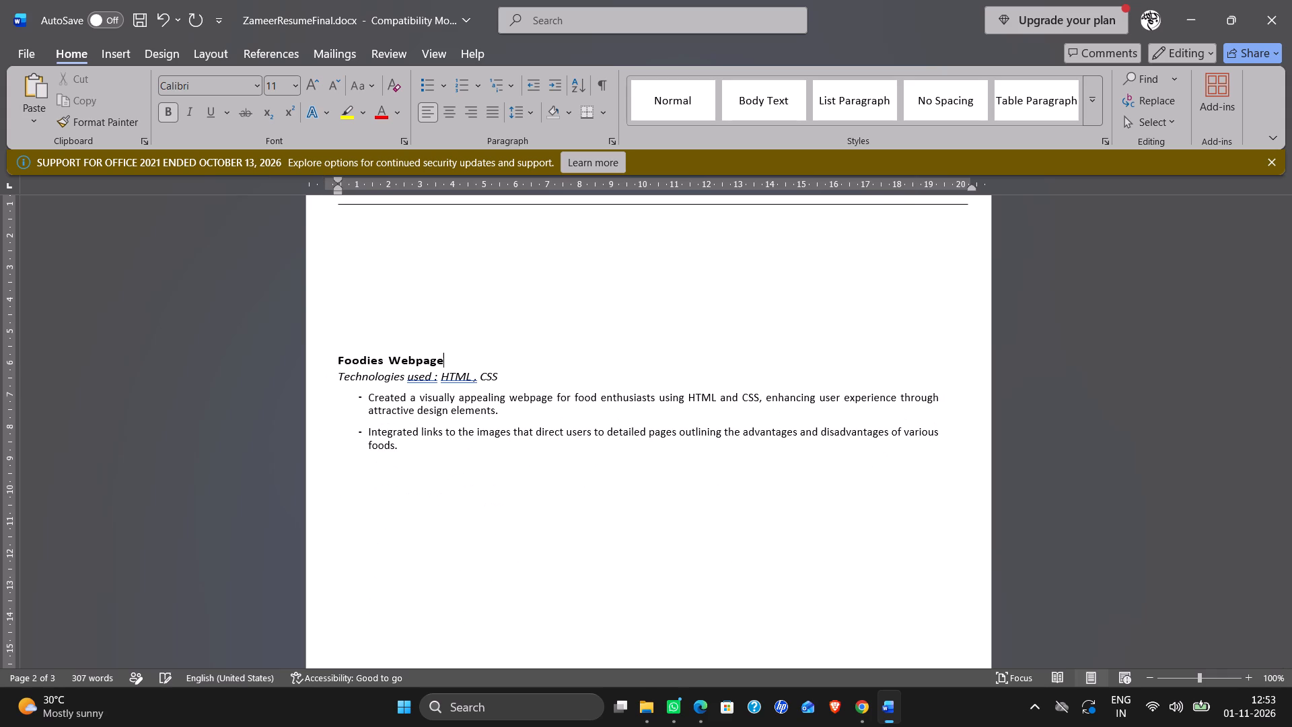
# Delete the blank lines between the PROJECTS heading and the Foodies Webpage title.
pyautogui.click(400, 324)
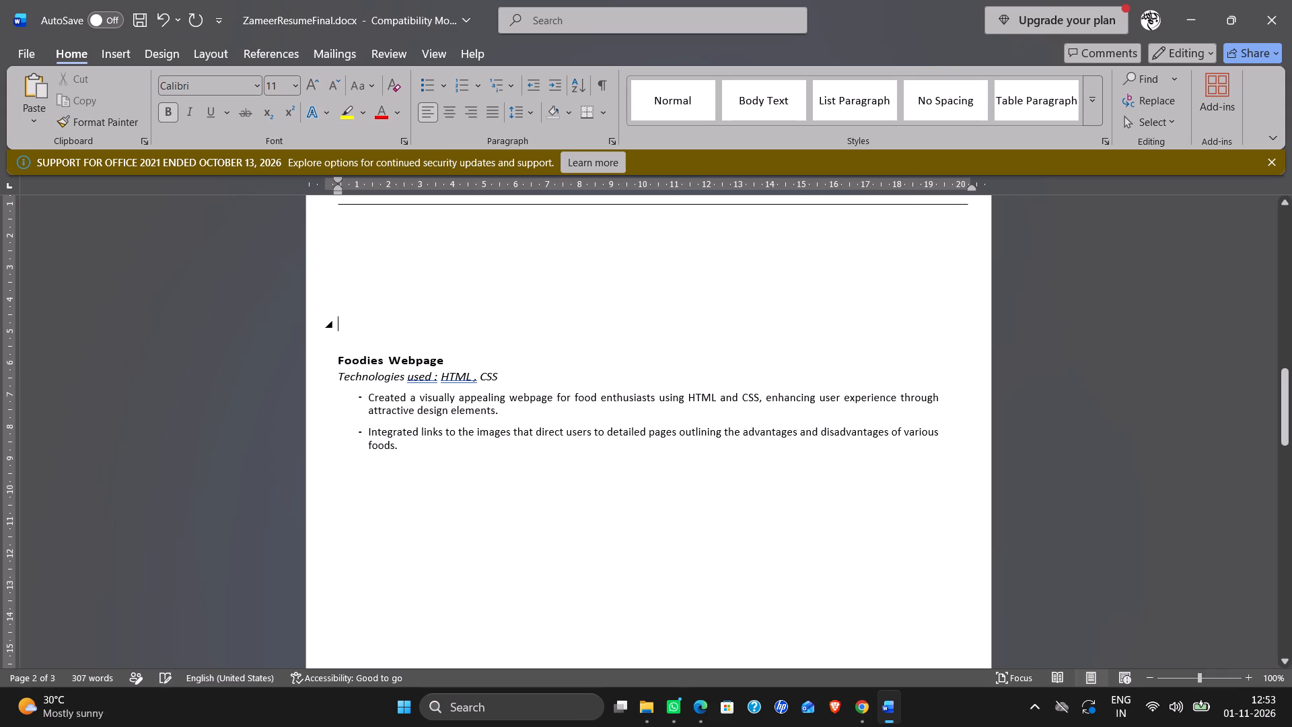
pyautogui.click(384, 332)
pyautogui.press('BackSpace')
pyautogui.press('BackSpace')
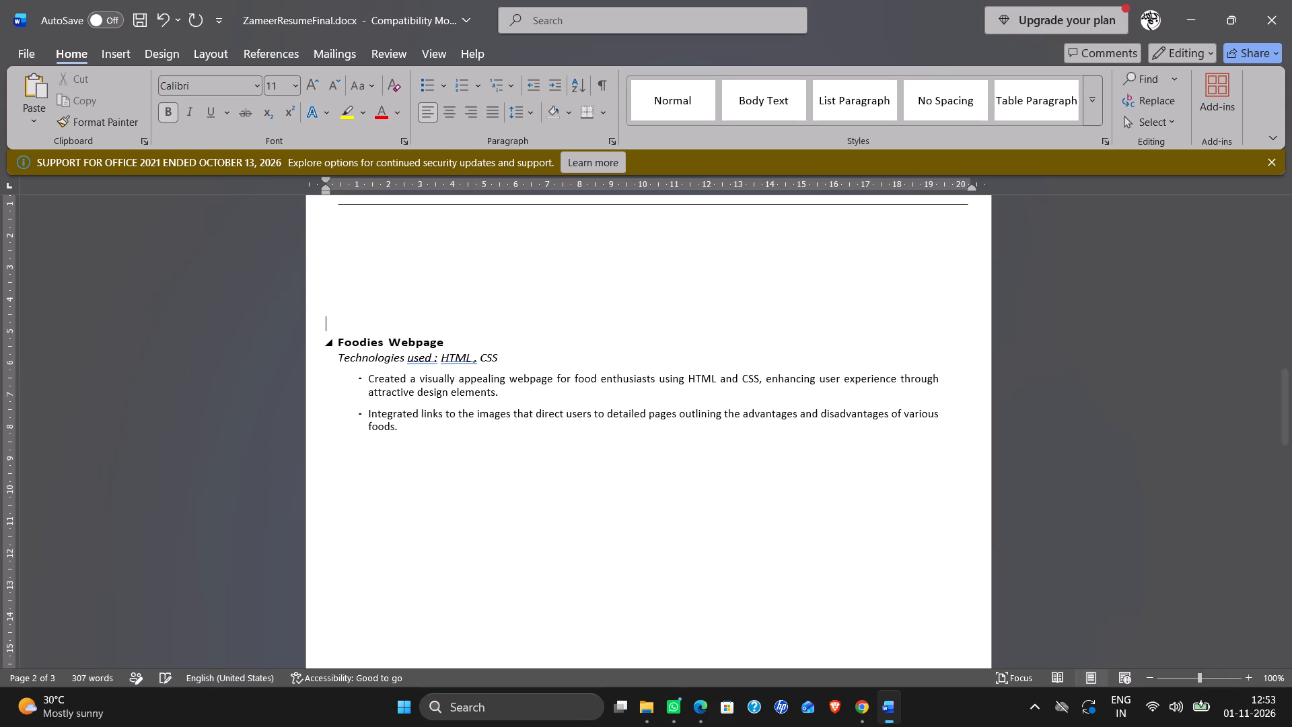
pyautogui.press('BackSpace')
pyautogui.press('BackSpace')
pyautogui.press('BackSpace')
pyautogui.press('BackSpace')
pyautogui.press('BackSpace')
pyautogui.press('BackSpace')
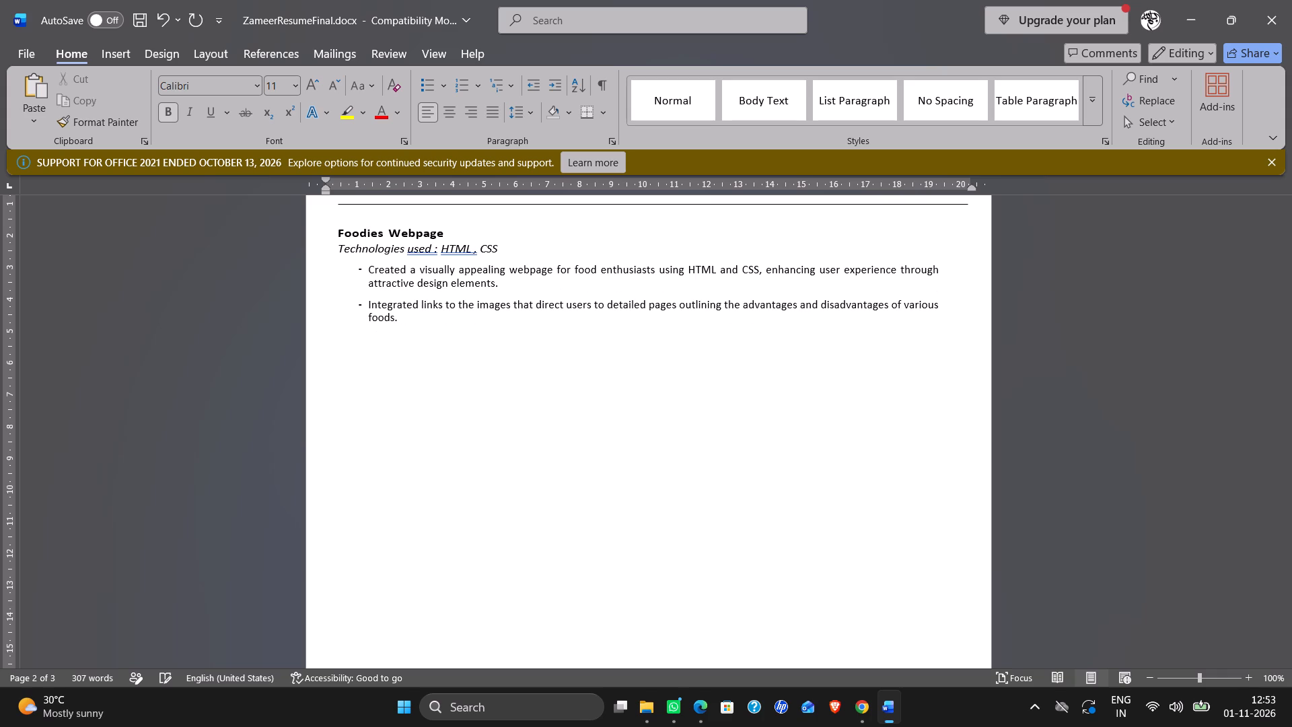
pyautogui.press('BackSpace')
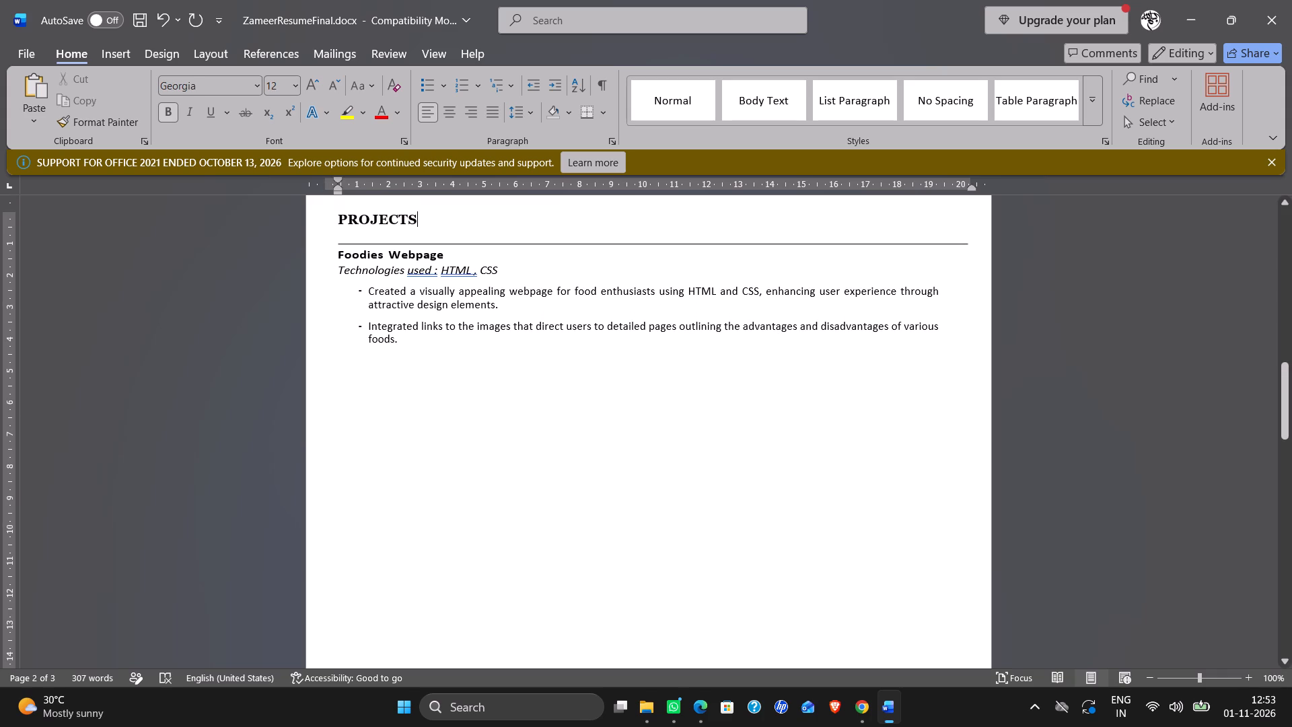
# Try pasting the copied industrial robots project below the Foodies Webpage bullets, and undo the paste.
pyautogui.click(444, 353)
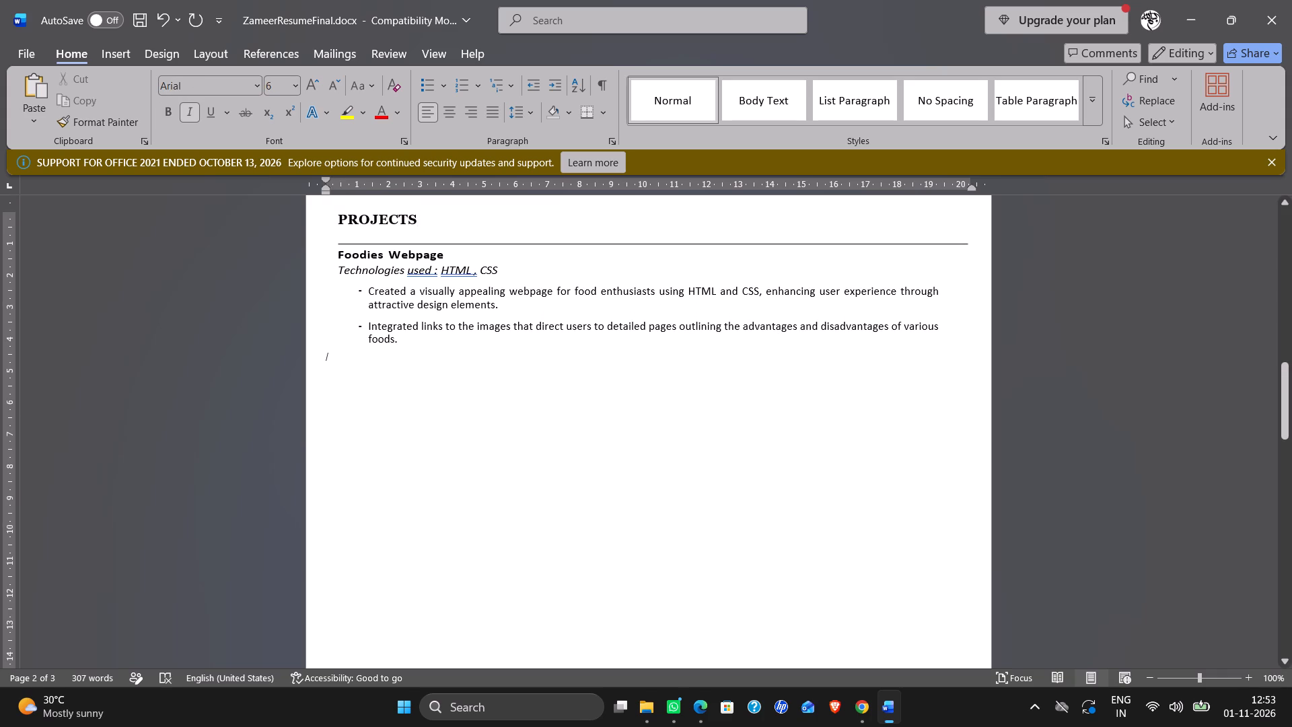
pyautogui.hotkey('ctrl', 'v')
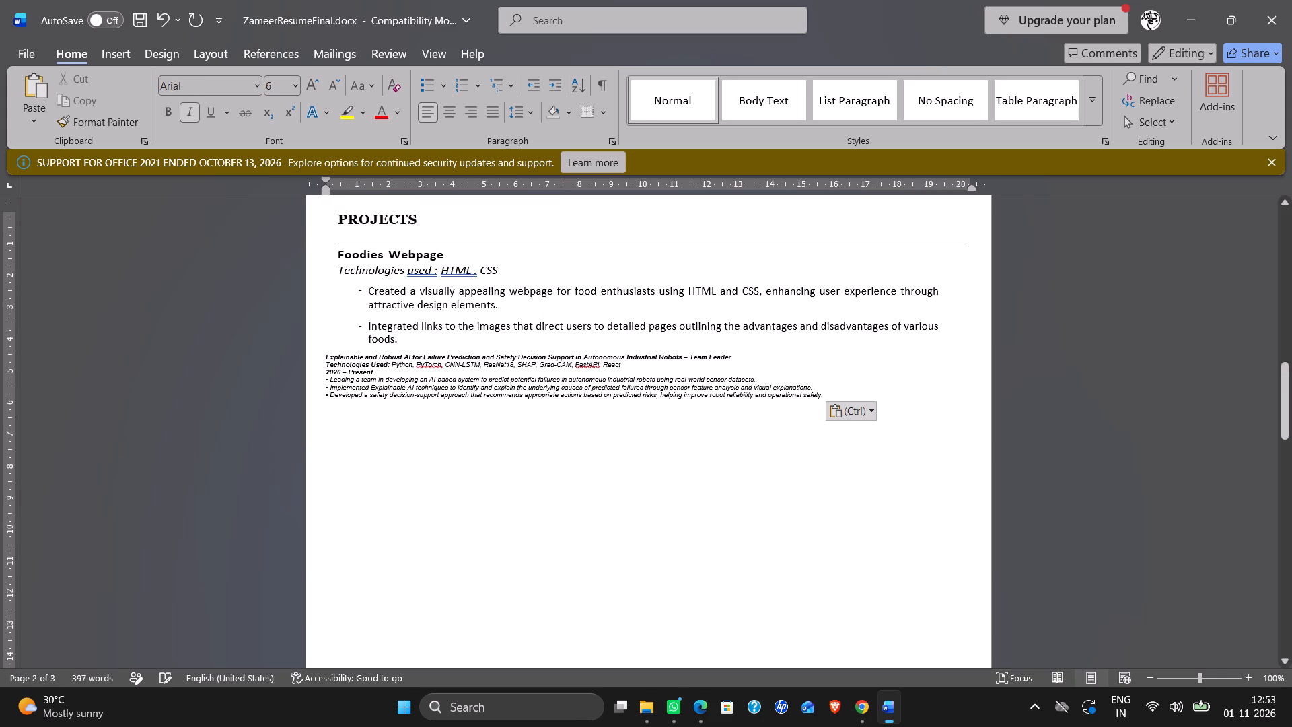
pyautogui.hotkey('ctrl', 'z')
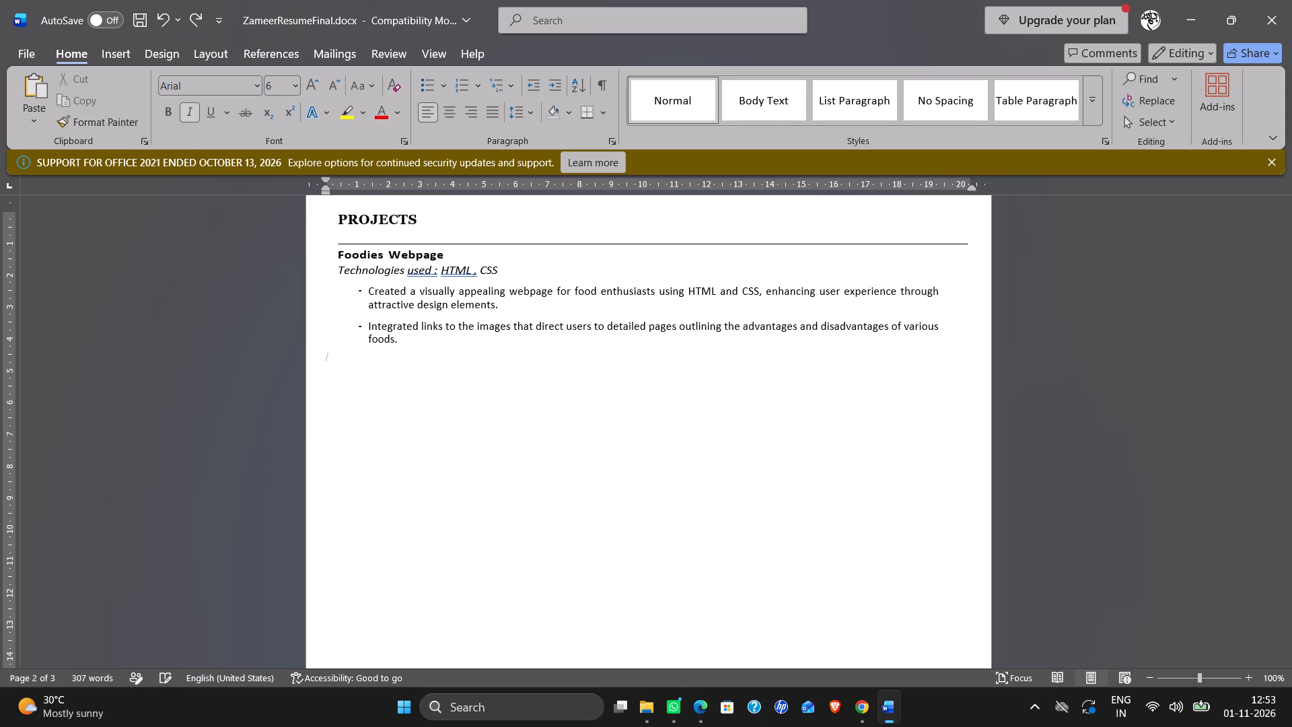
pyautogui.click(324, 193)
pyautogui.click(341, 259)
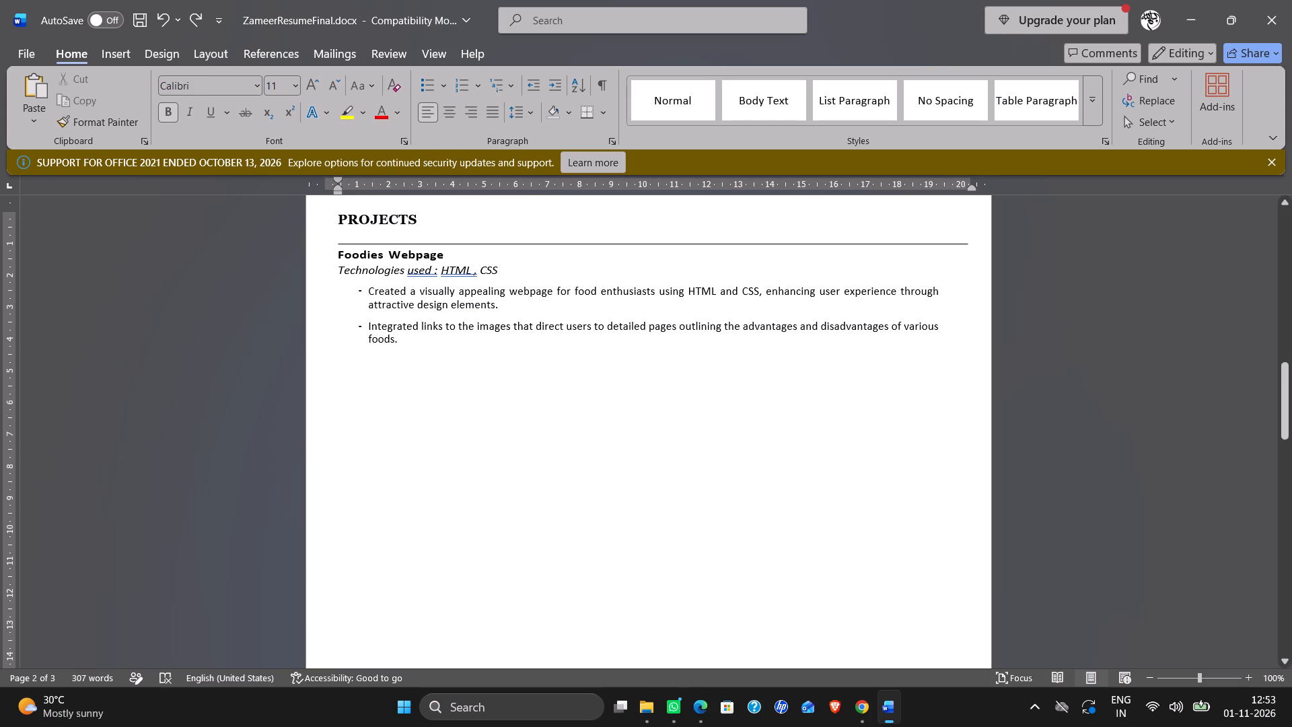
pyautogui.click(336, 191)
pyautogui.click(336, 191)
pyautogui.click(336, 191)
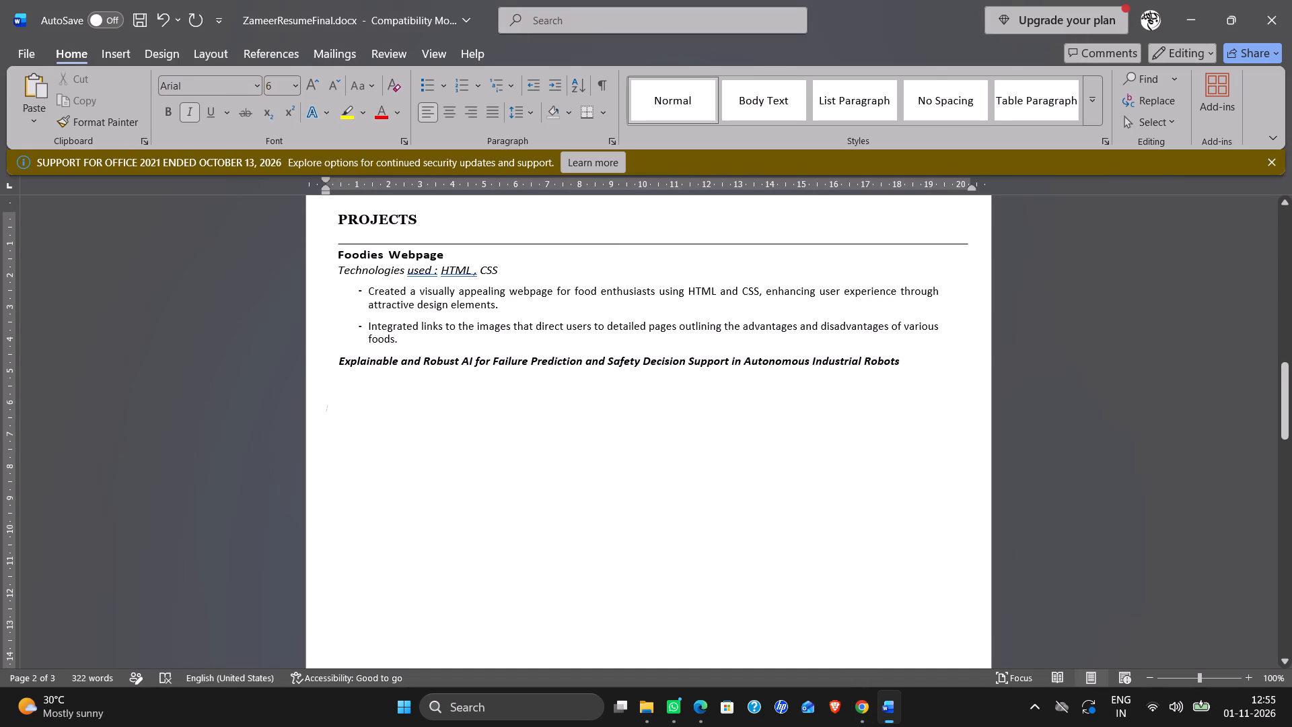
pyautogui.press('Return')
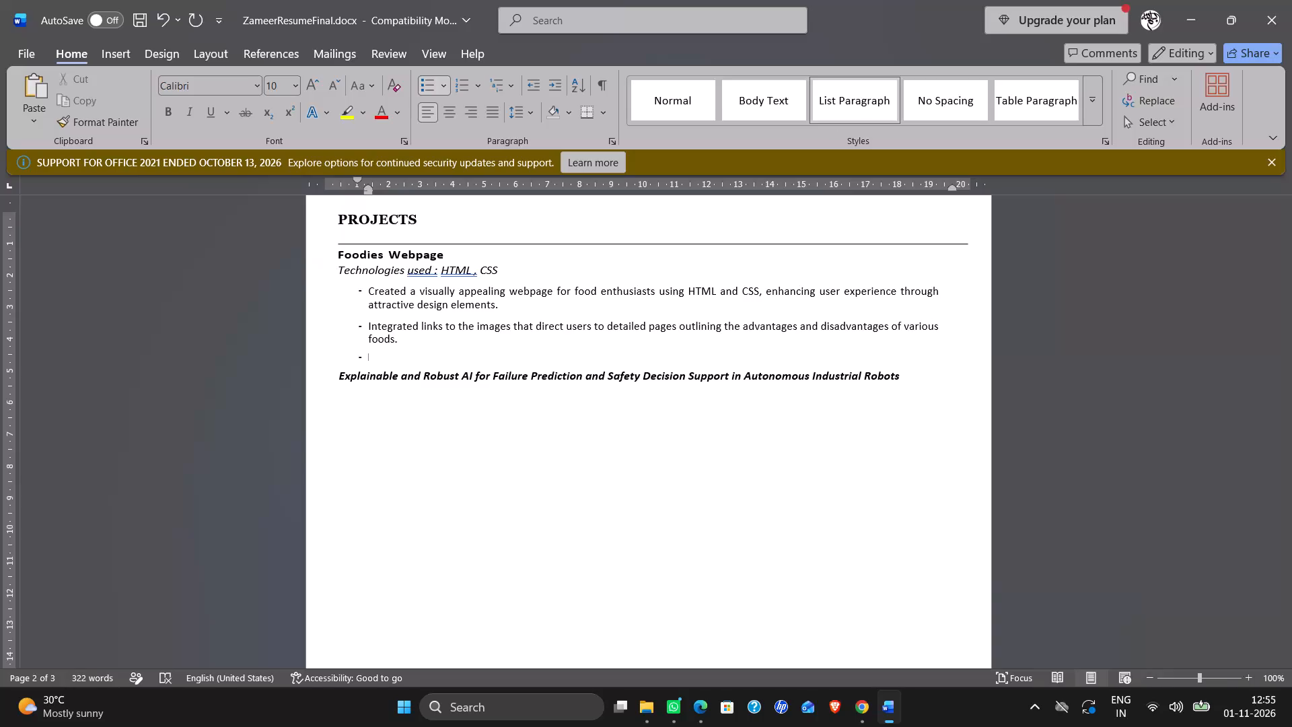
pyautogui.hotkey('ctrl', 'v')
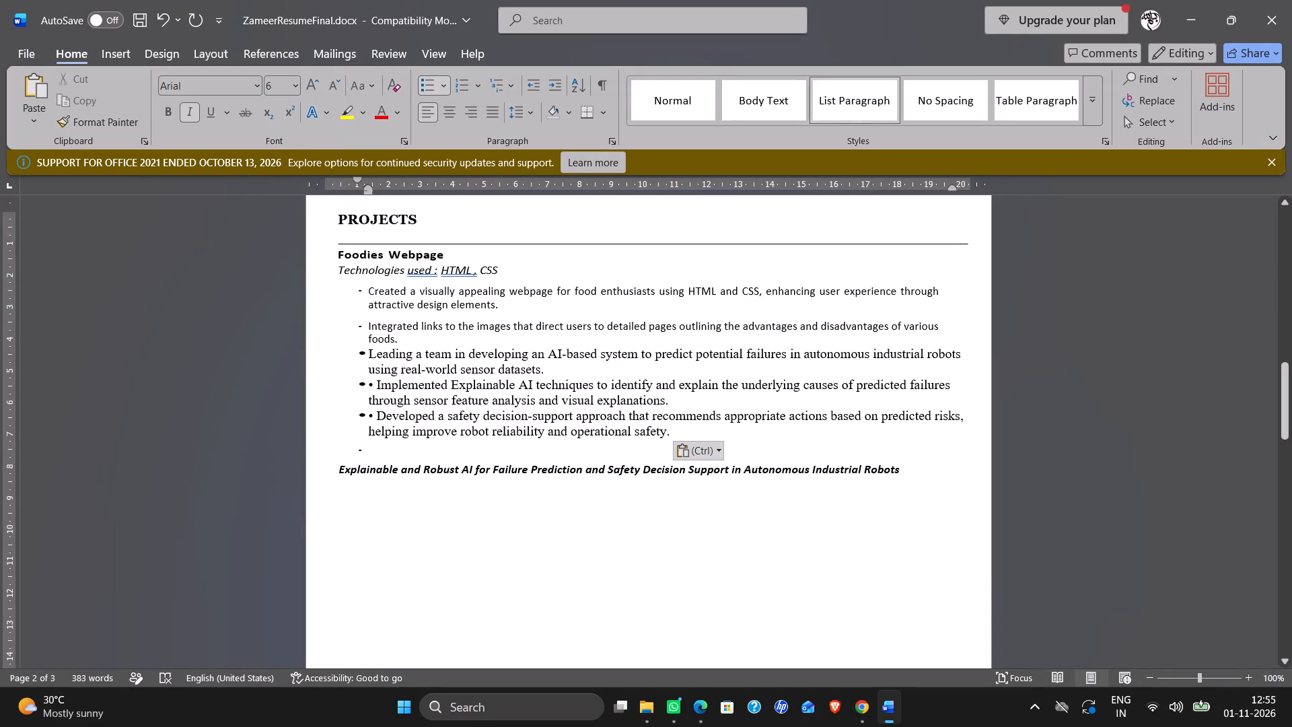
pyautogui.hotkey('ctrl', 'z')
pyautogui.click(460, 345)
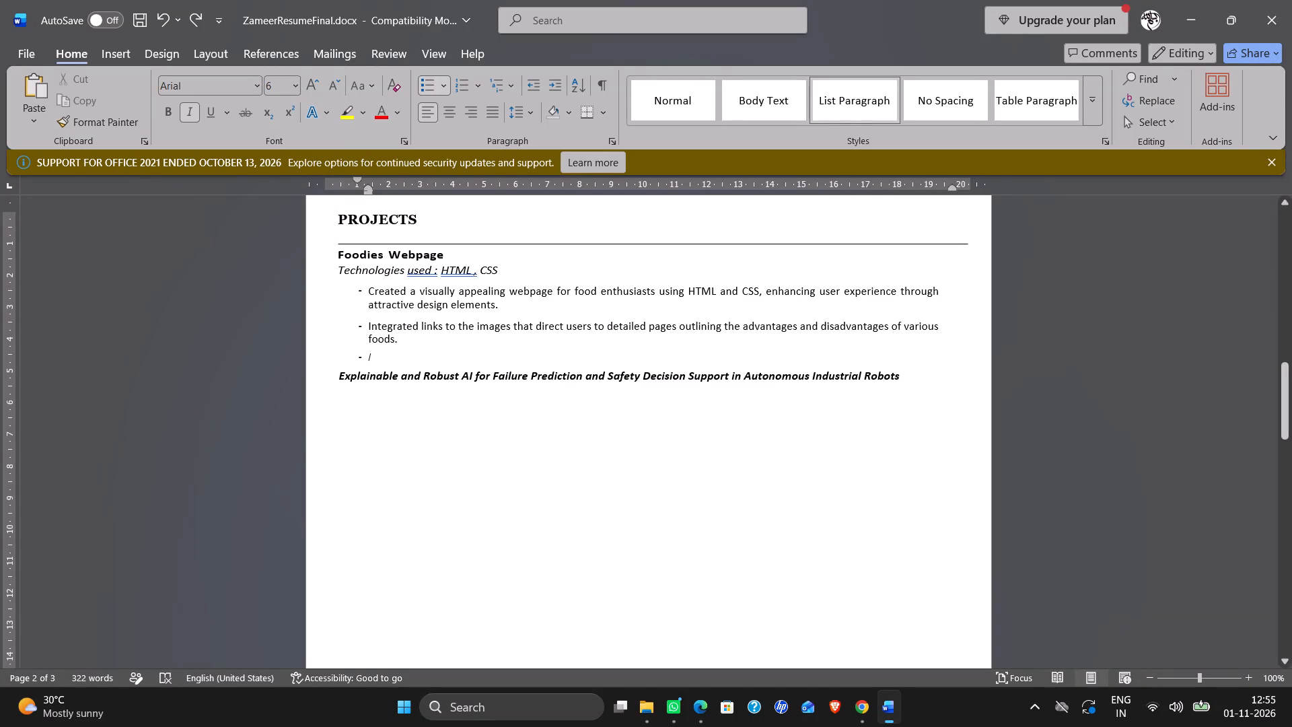
pyautogui.click(460, 345)
pyautogui.hotkey('ctrl', 'v')
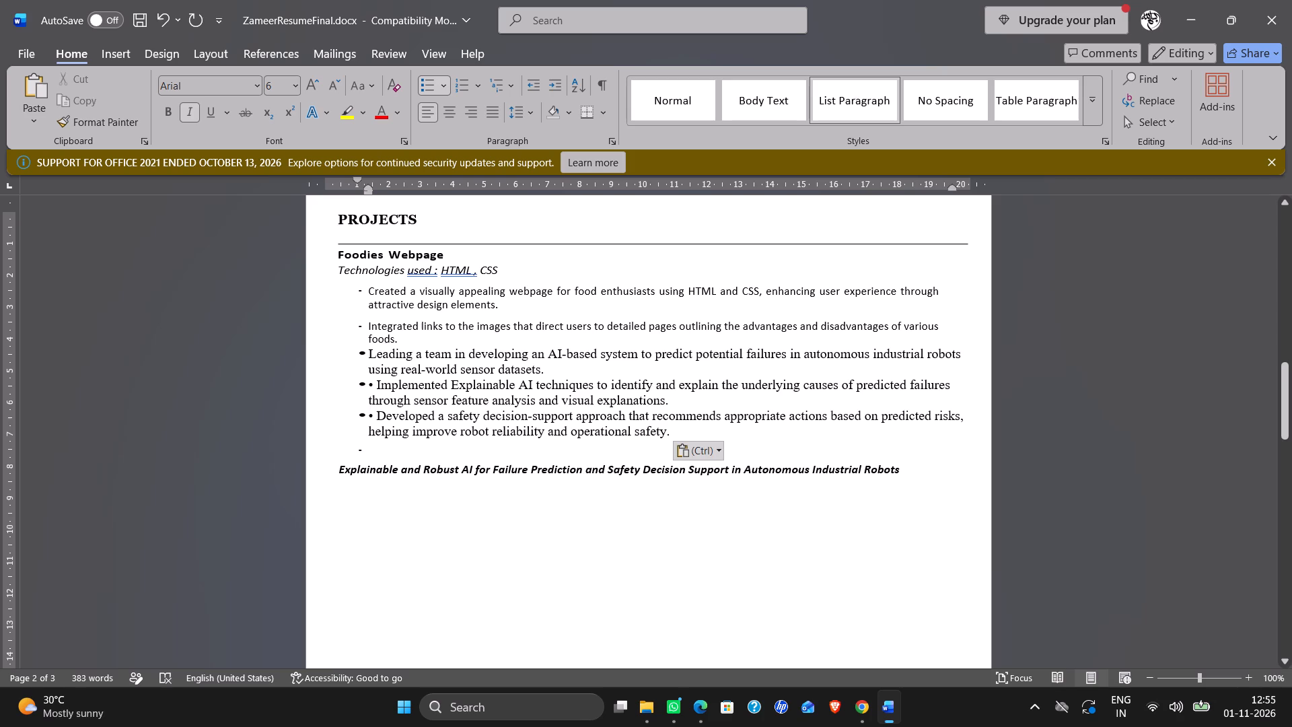
# Change the three pasted description bullets to the Calibri font at size 11.
pyautogui.moveTo(684, 429); pyautogui.dragTo(338, 386)
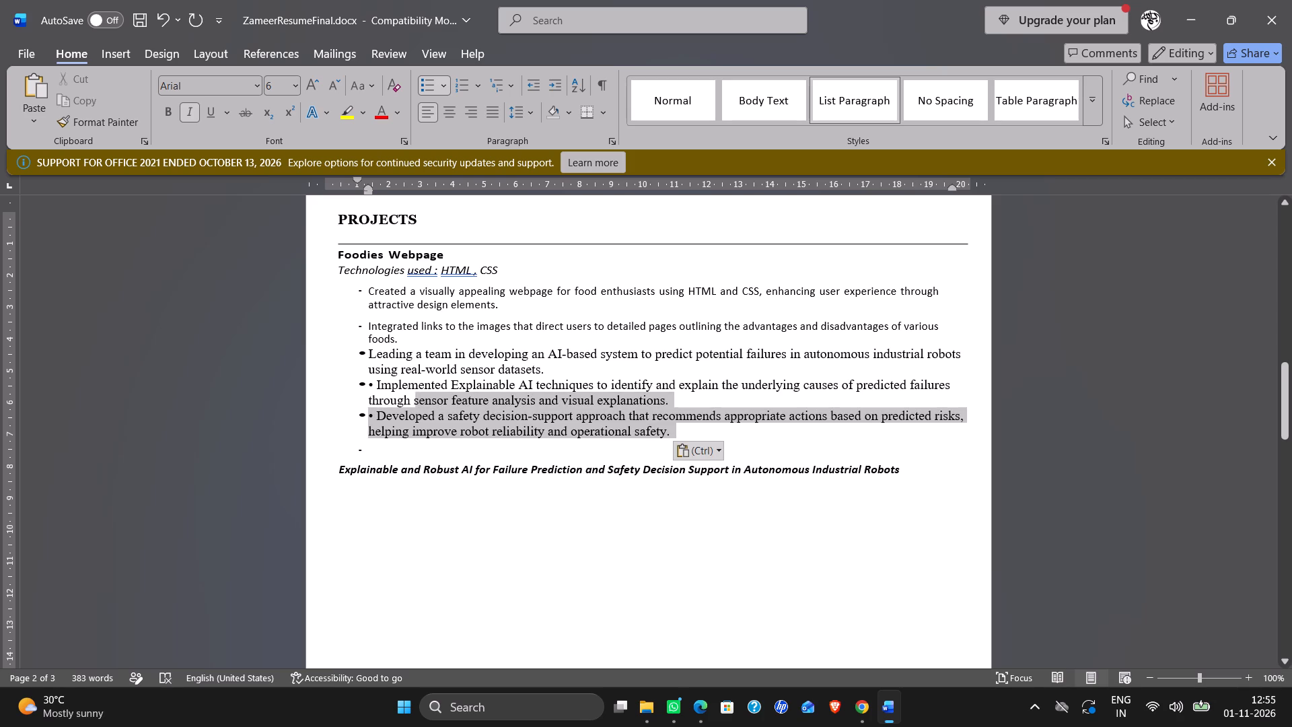
pyautogui.moveTo(338, 386); pyautogui.dragTo(334, 347)
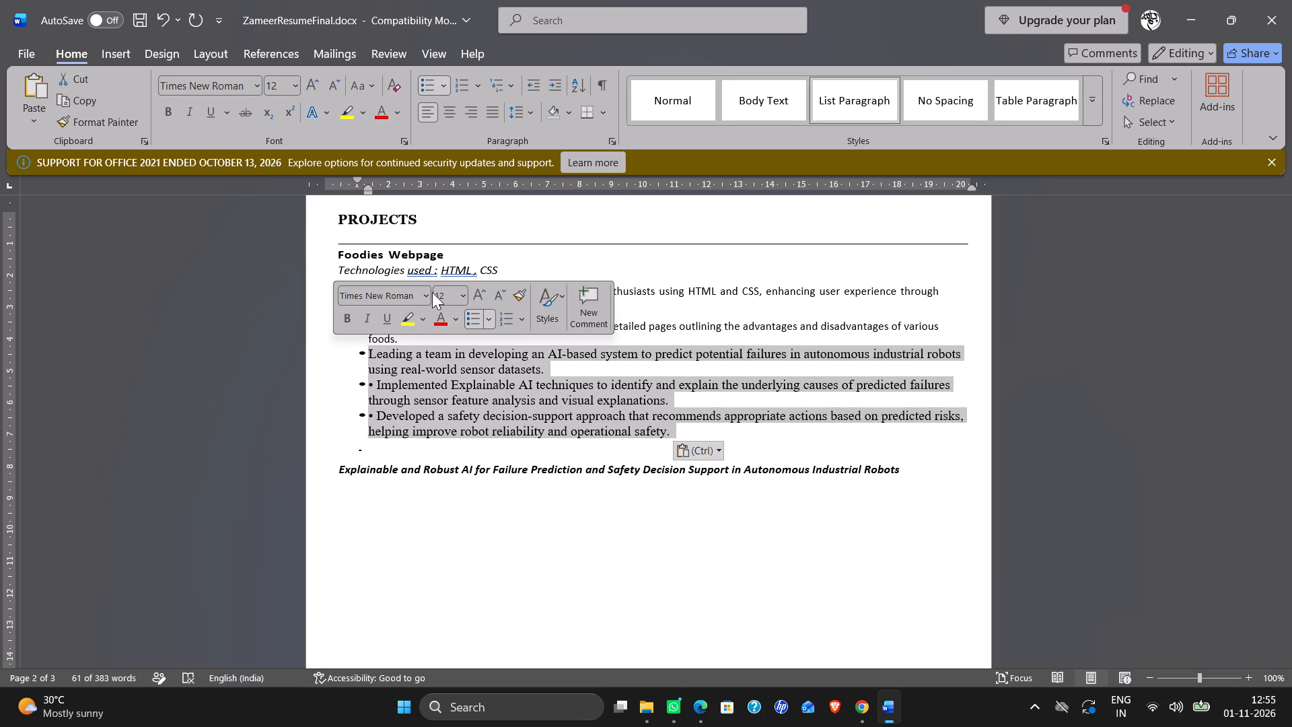
pyautogui.click(424, 291)
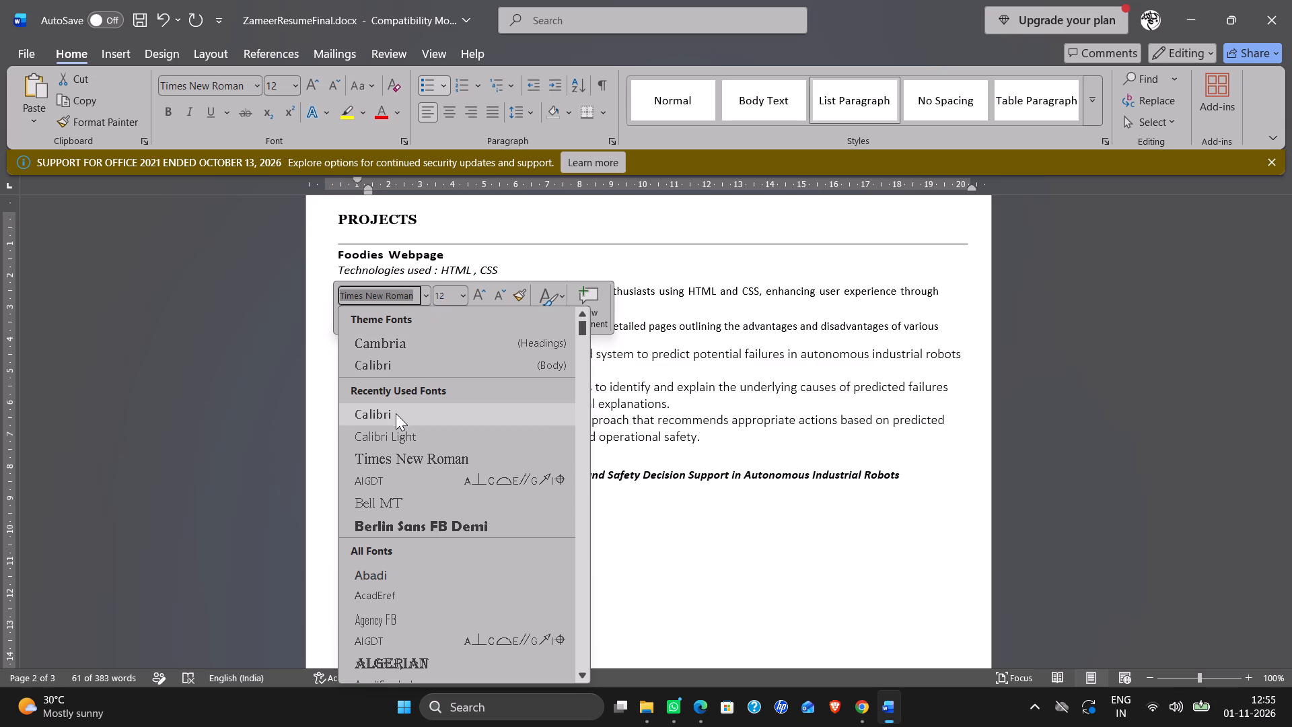
pyautogui.click(396, 413)
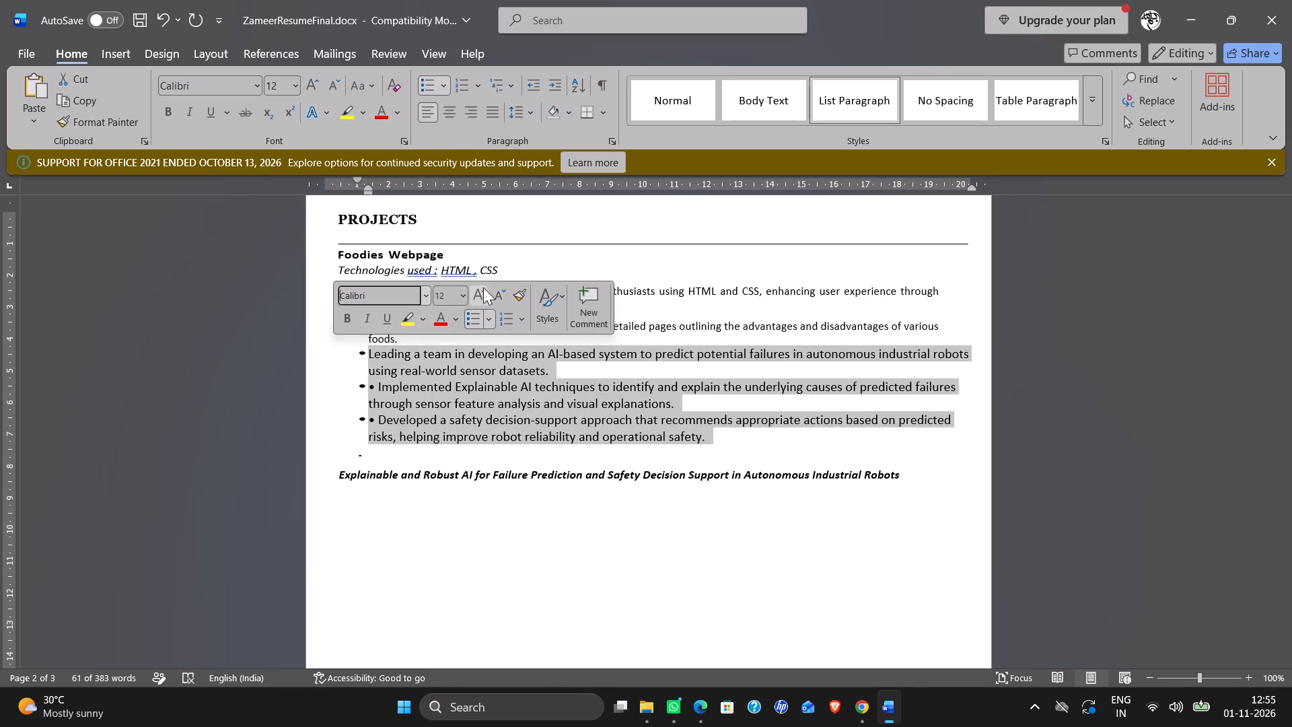
pyautogui.click(502, 291)
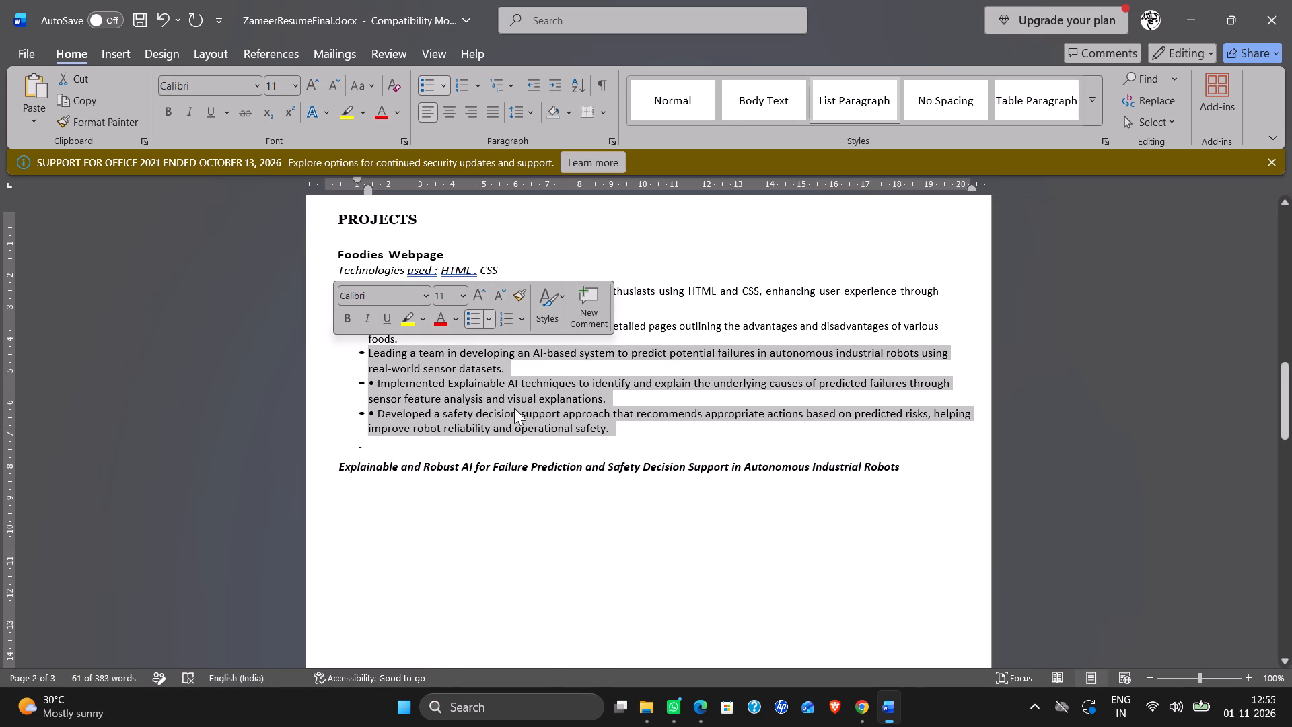
pyautogui.click(514, 408)
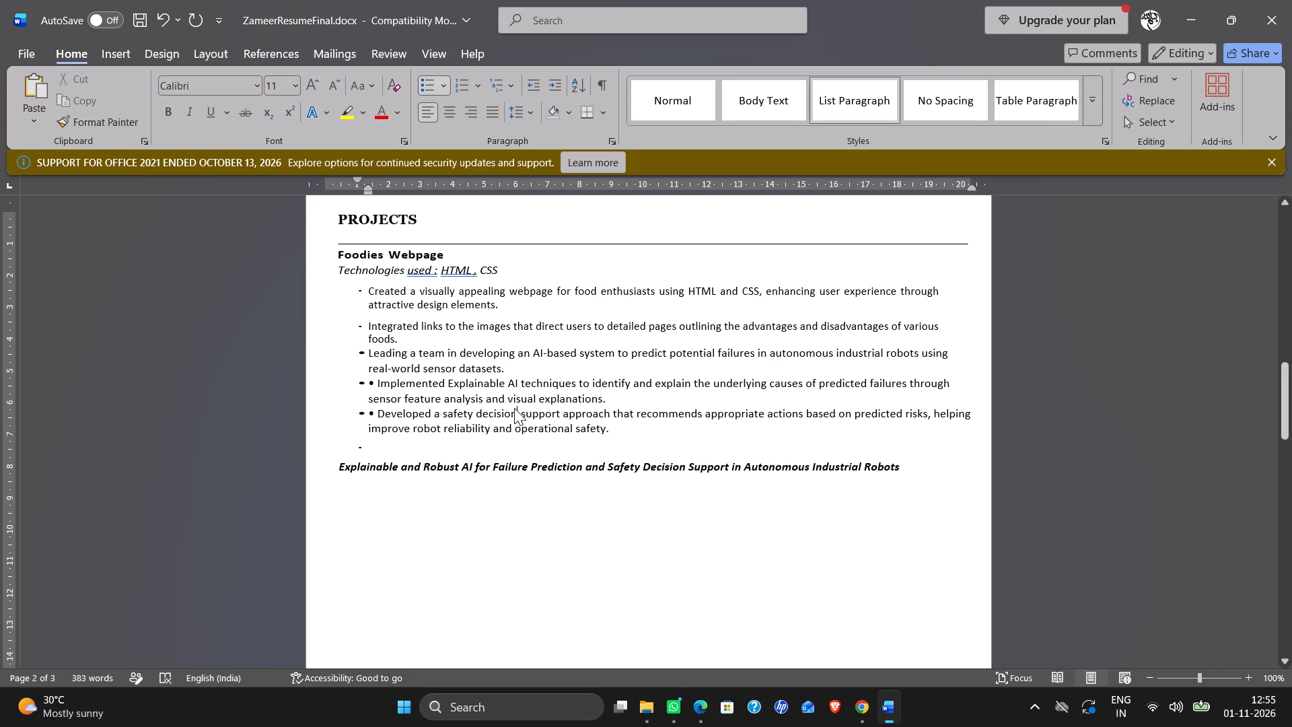
# Replace the bullet symbols before "Developed a safety decision-support approach" with a plain hyphen.
pyautogui.click(375, 411)
pyautogui.press('BackSpace')
pyautogui.press('BackSpace')
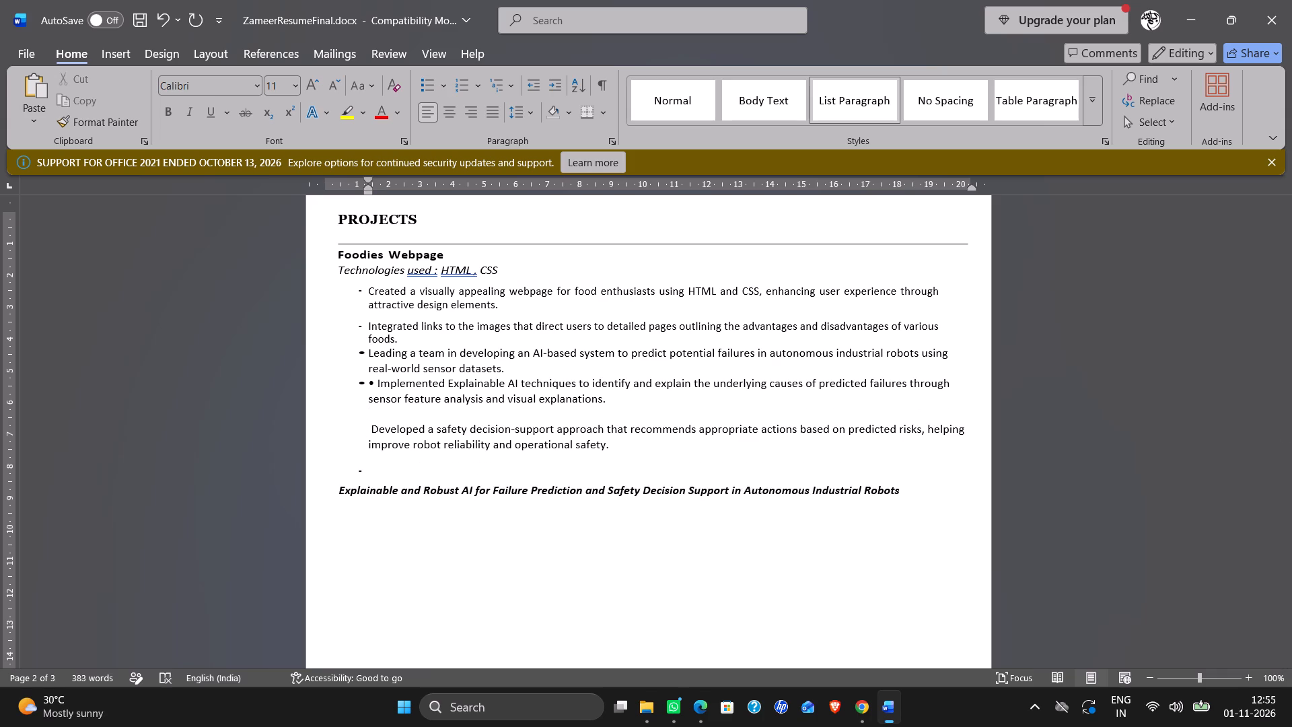
pyautogui.press('-')
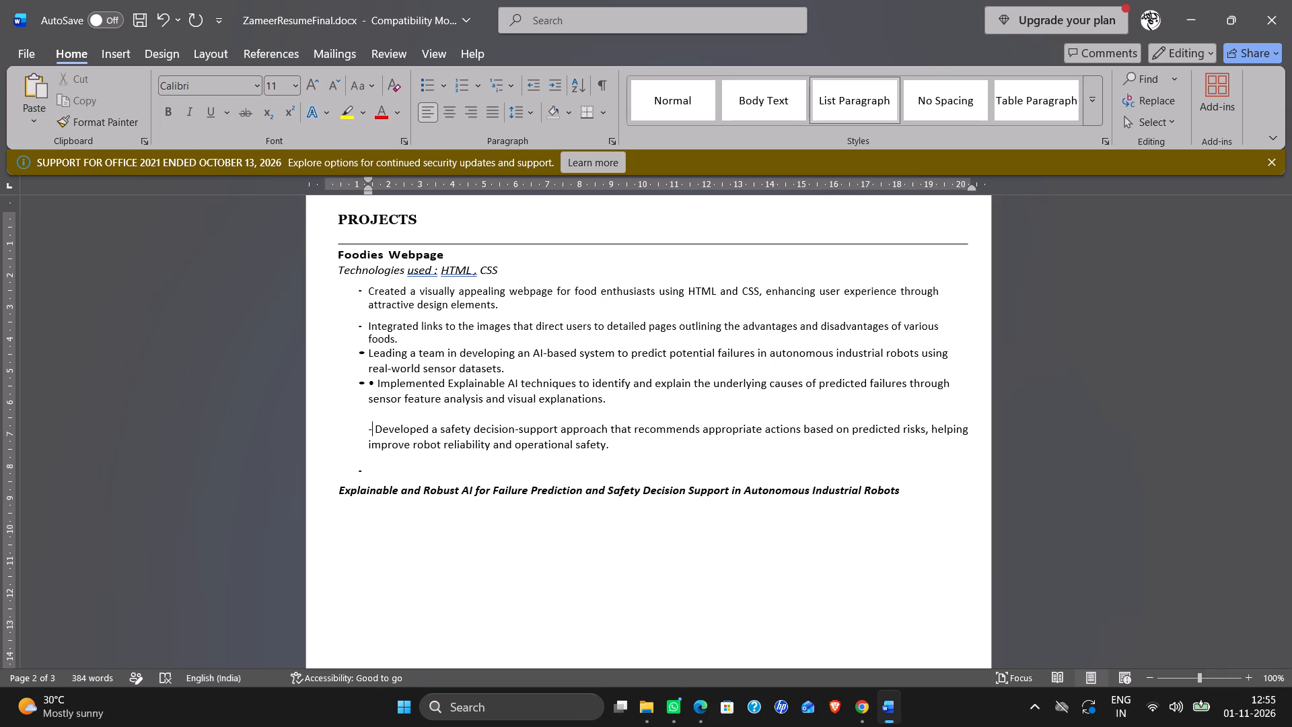
pyautogui.press('BackSpace')
pyautogui.press('BackSpace')
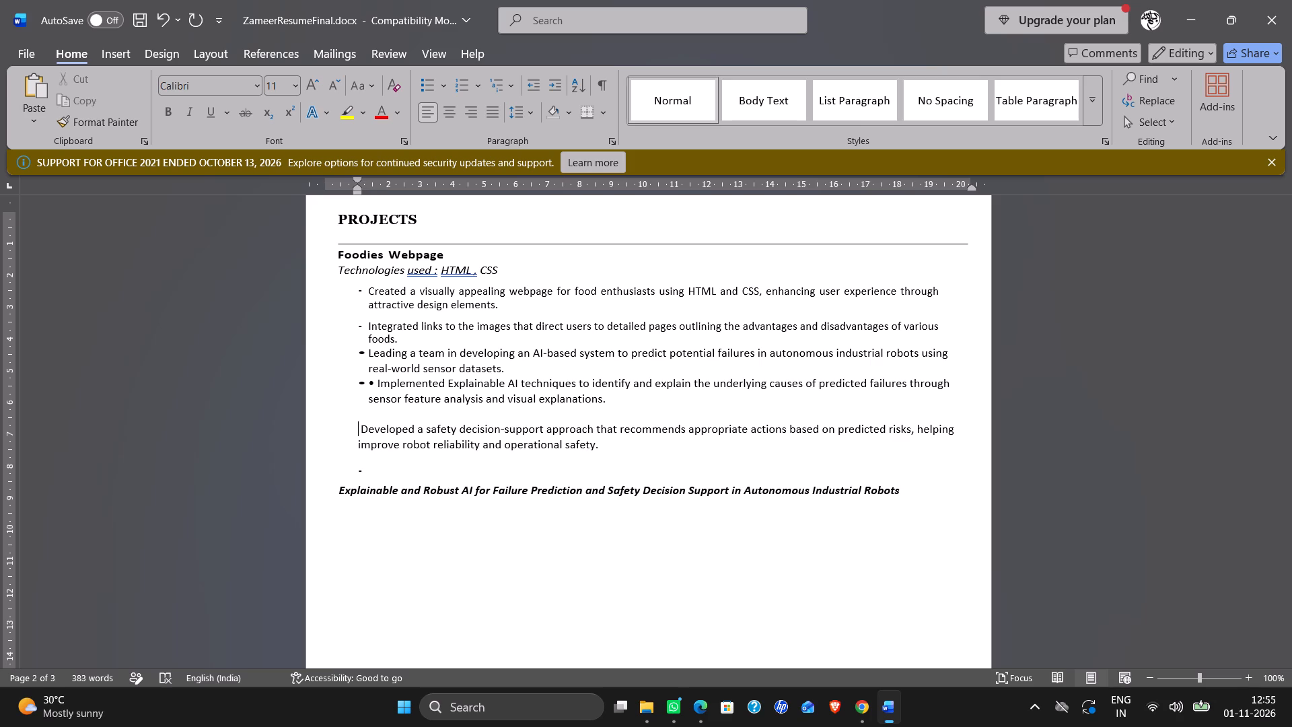
pyautogui.press('-')
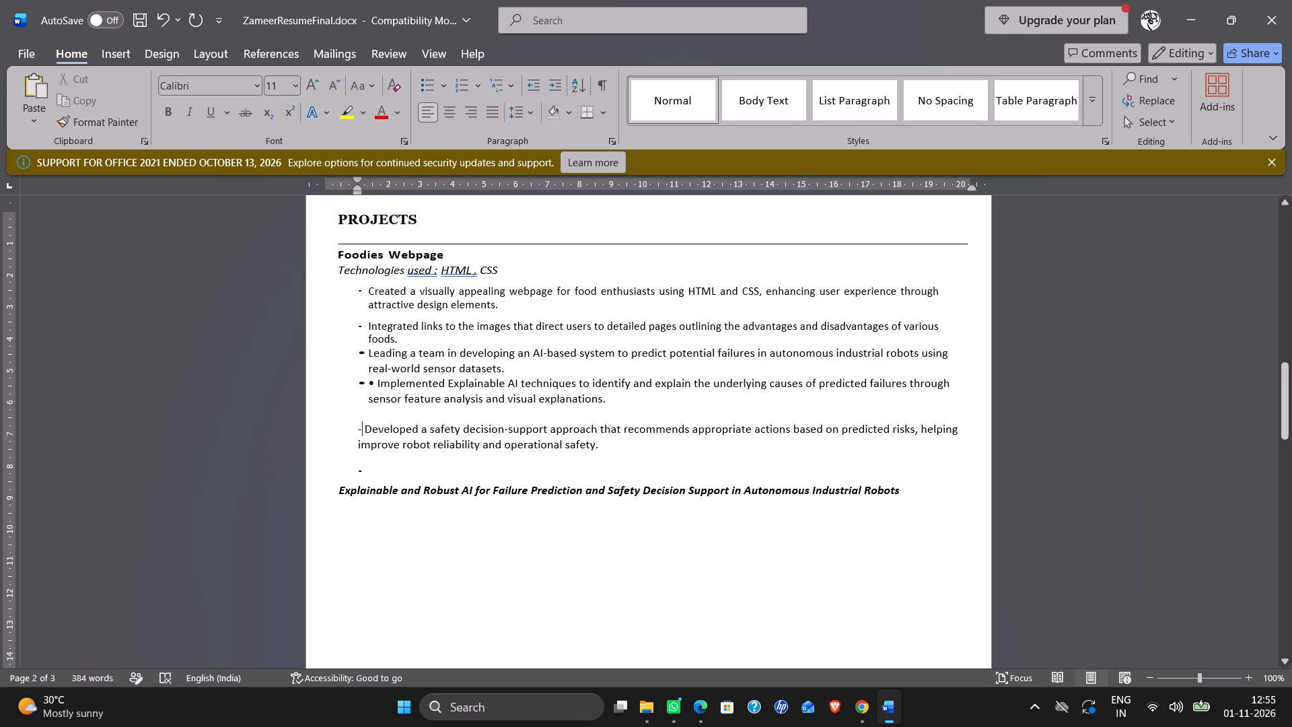
# Replace the bullet symbols before "Implemented Explainable AI techniques" and "Leading a team" with plain hyphens.
pyautogui.click(376, 379)
pyautogui.press('BackSpace')
pyautogui.press('BackSpace')
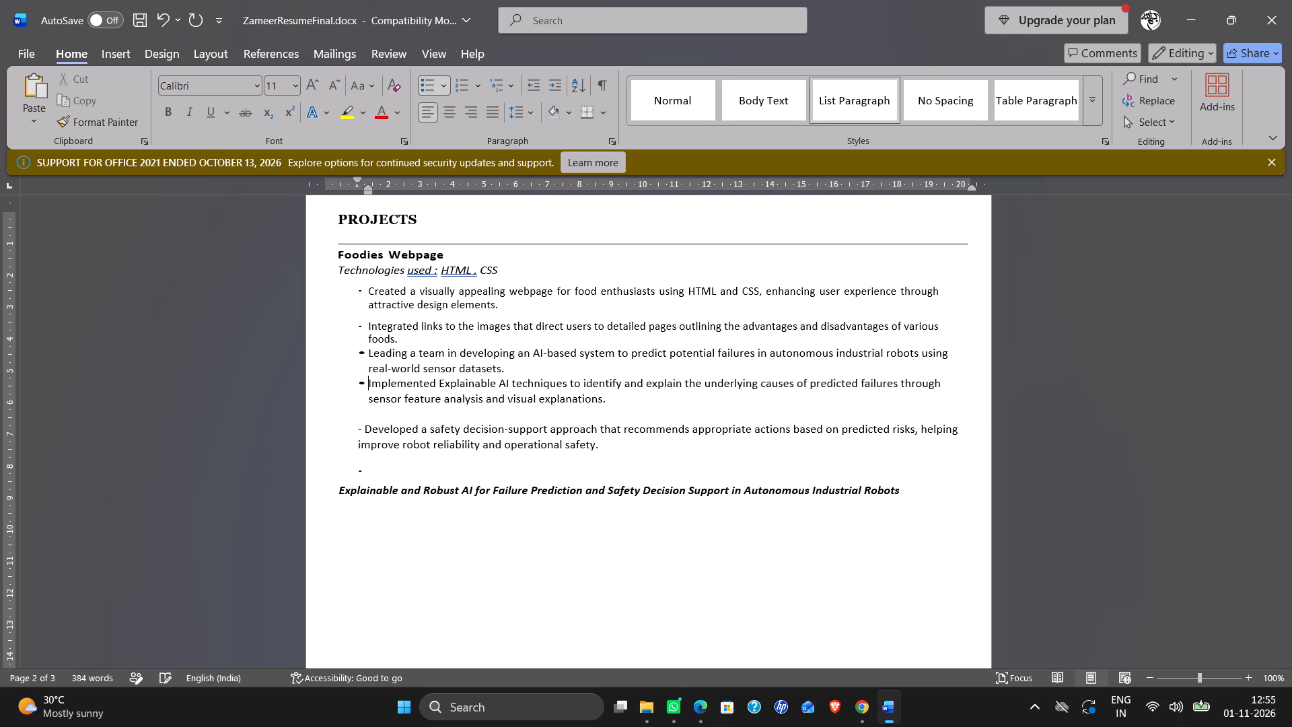
pyautogui.press('BackSpace')
pyautogui.press('BackSpace')
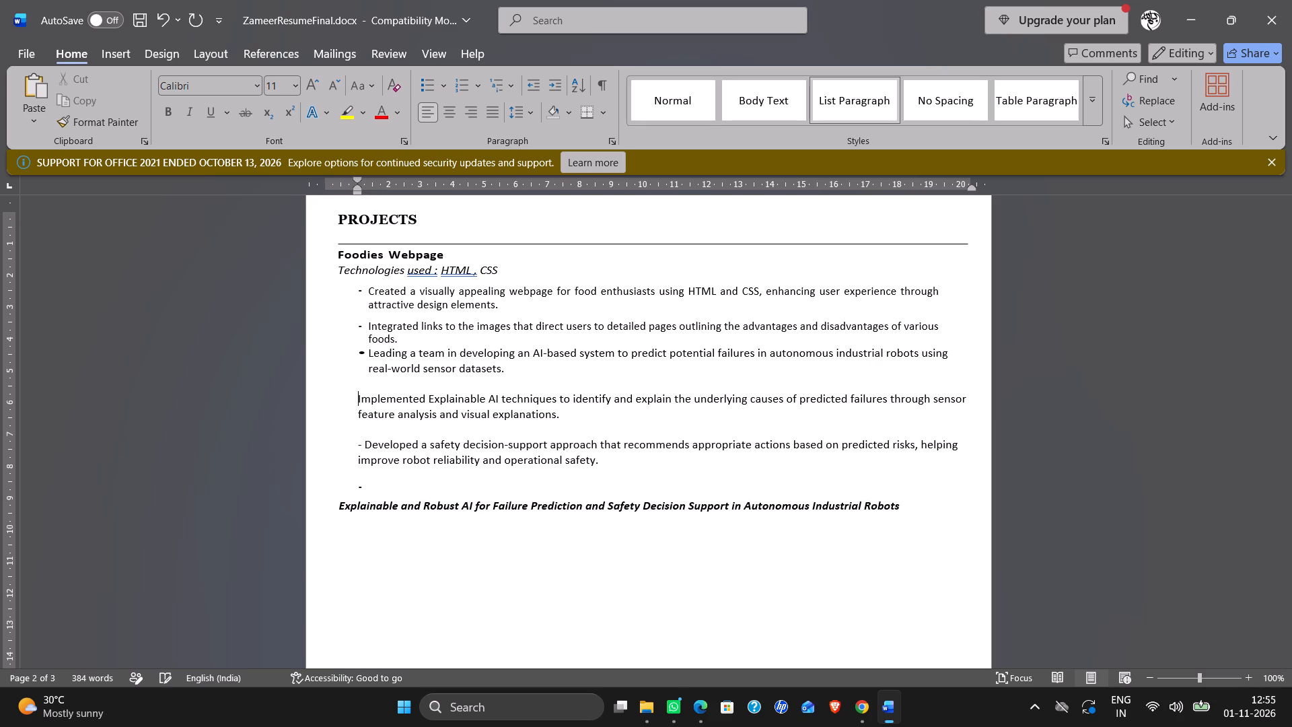
pyautogui.press('-')
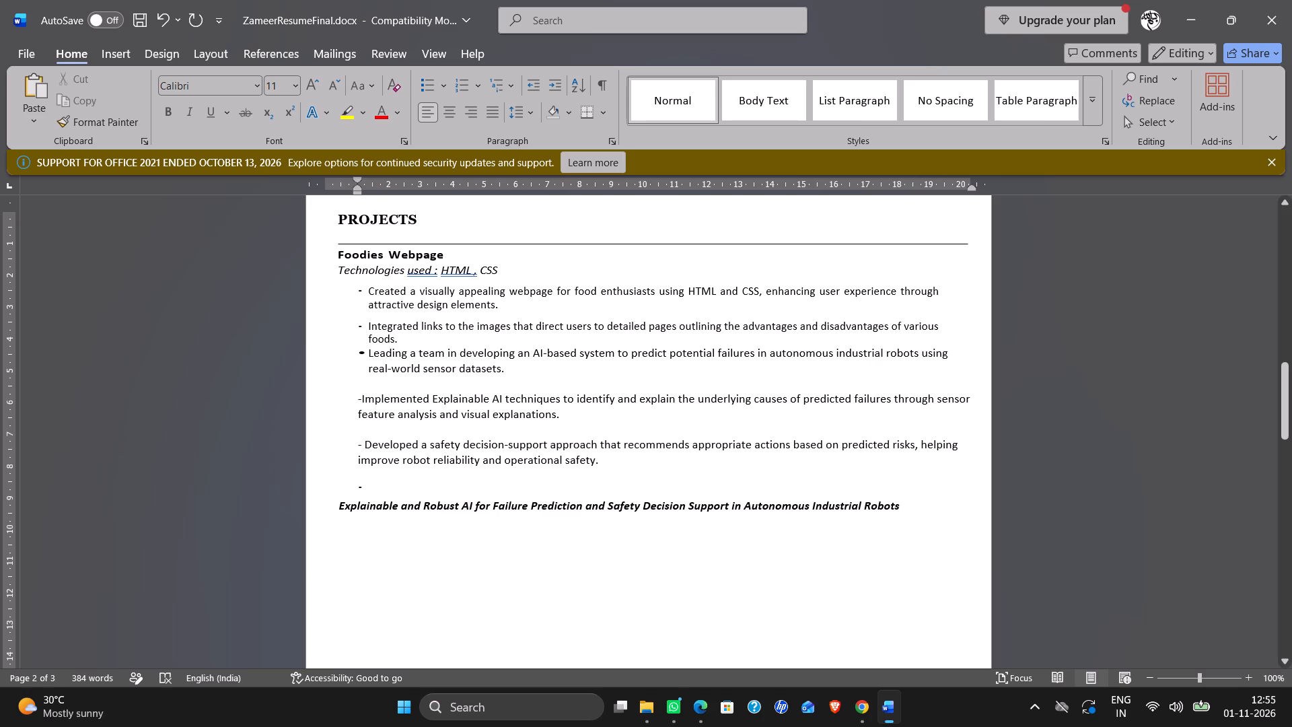
pyautogui.click(368, 351)
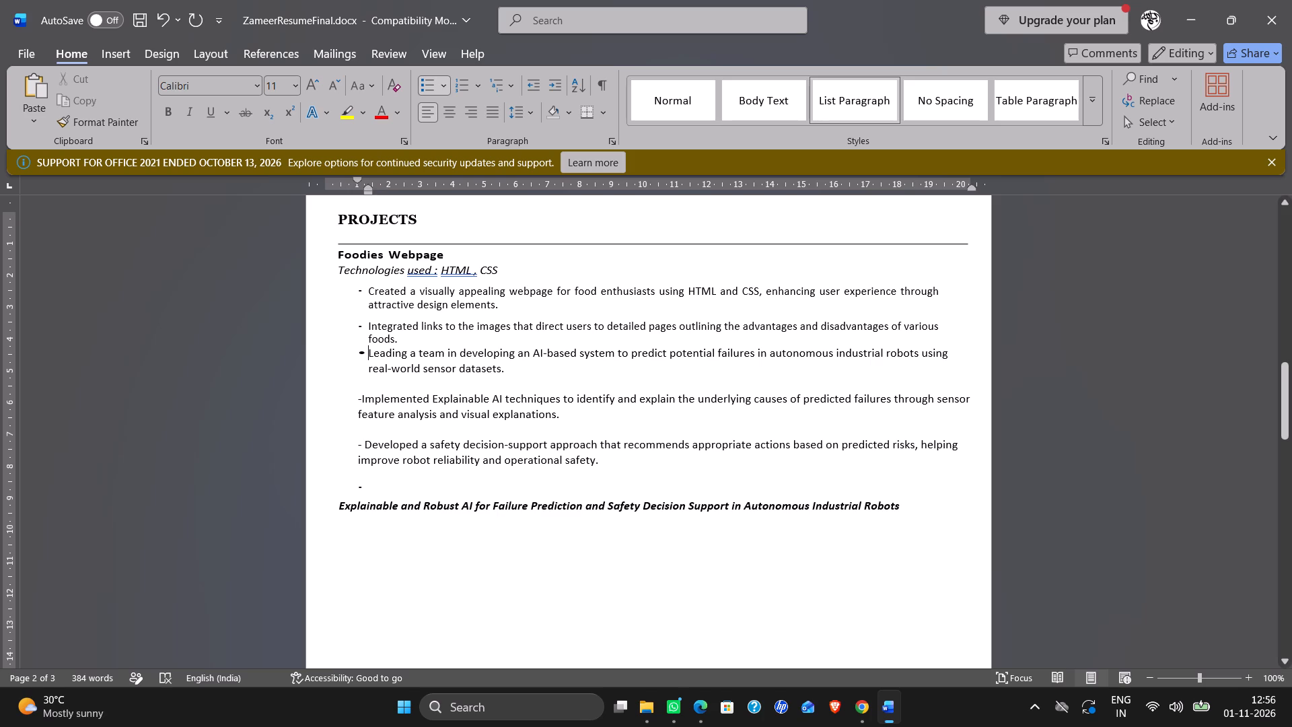
pyautogui.press('BackSpace')
pyautogui.press('BackSpace')
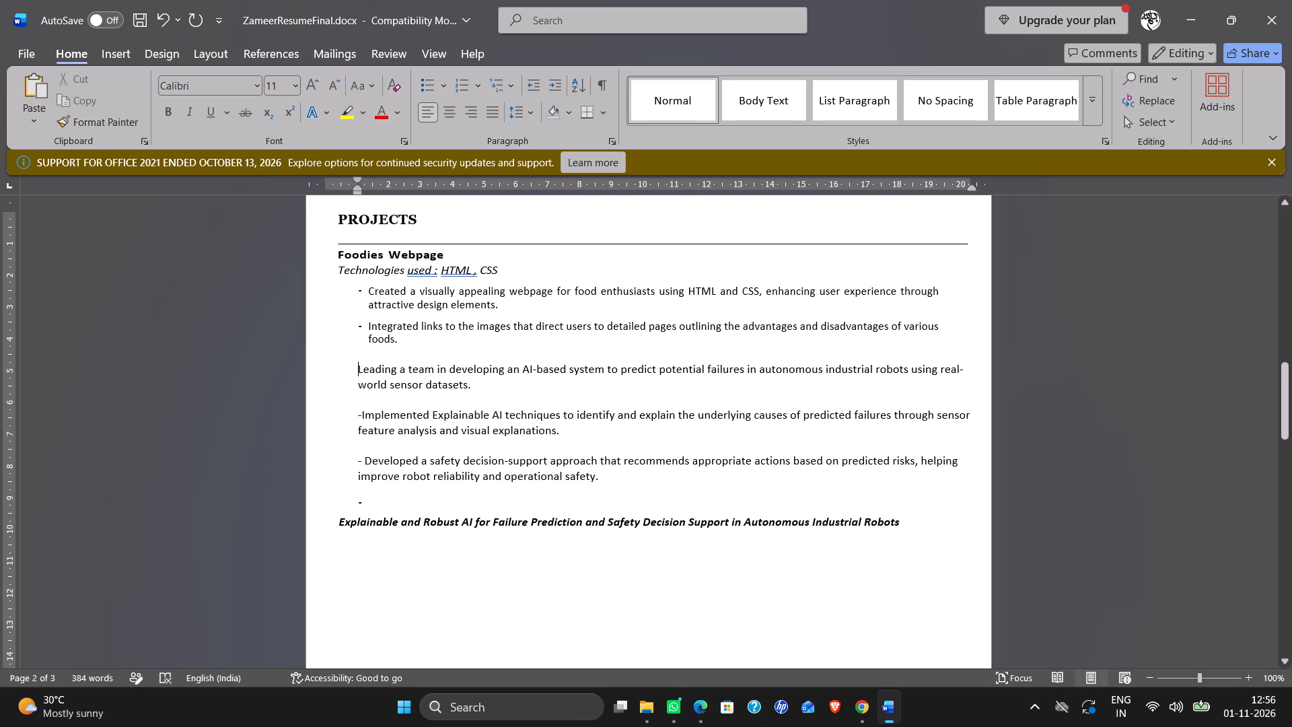
pyautogui.press('-')
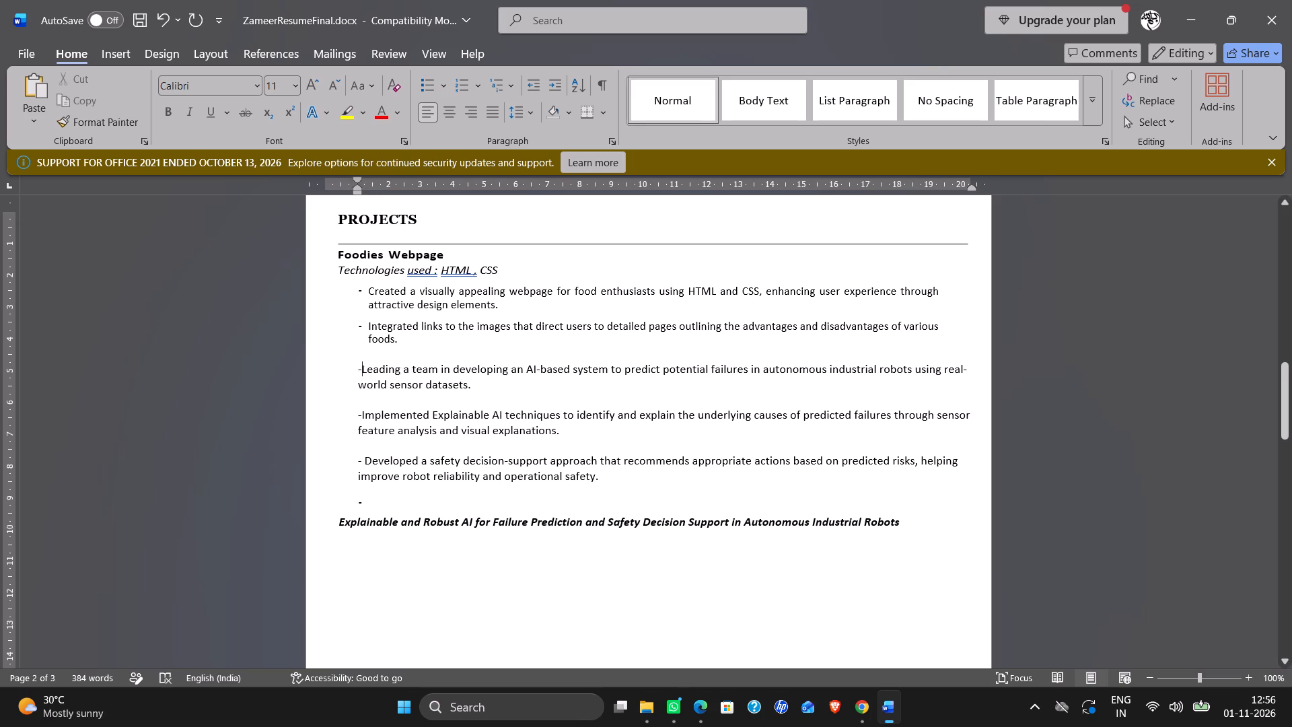
# Copy the industrial robots project title onto a new unbulleted line between the Foodies Webpage bullets and the "Leading a team" paragraph.
pyautogui.moveTo(336, 525); pyautogui.dragTo(653, 523)
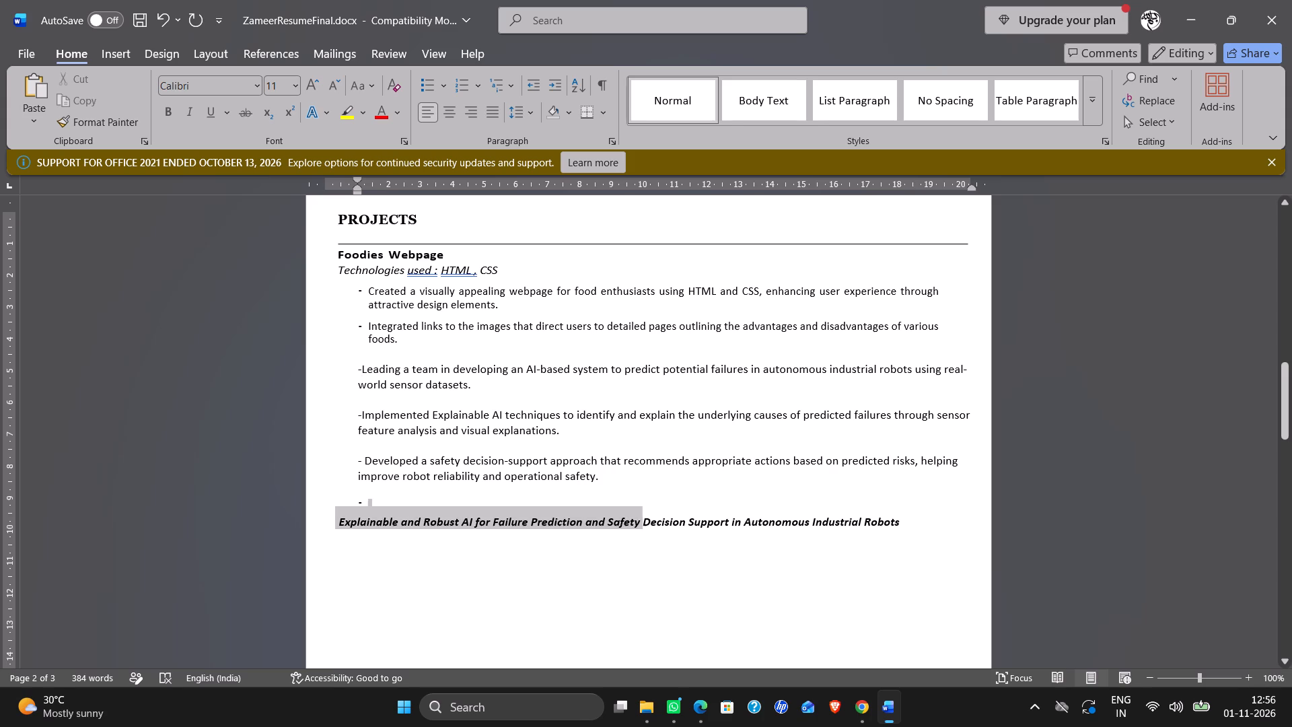
pyautogui.moveTo(653, 523); pyautogui.dragTo(927, 522)
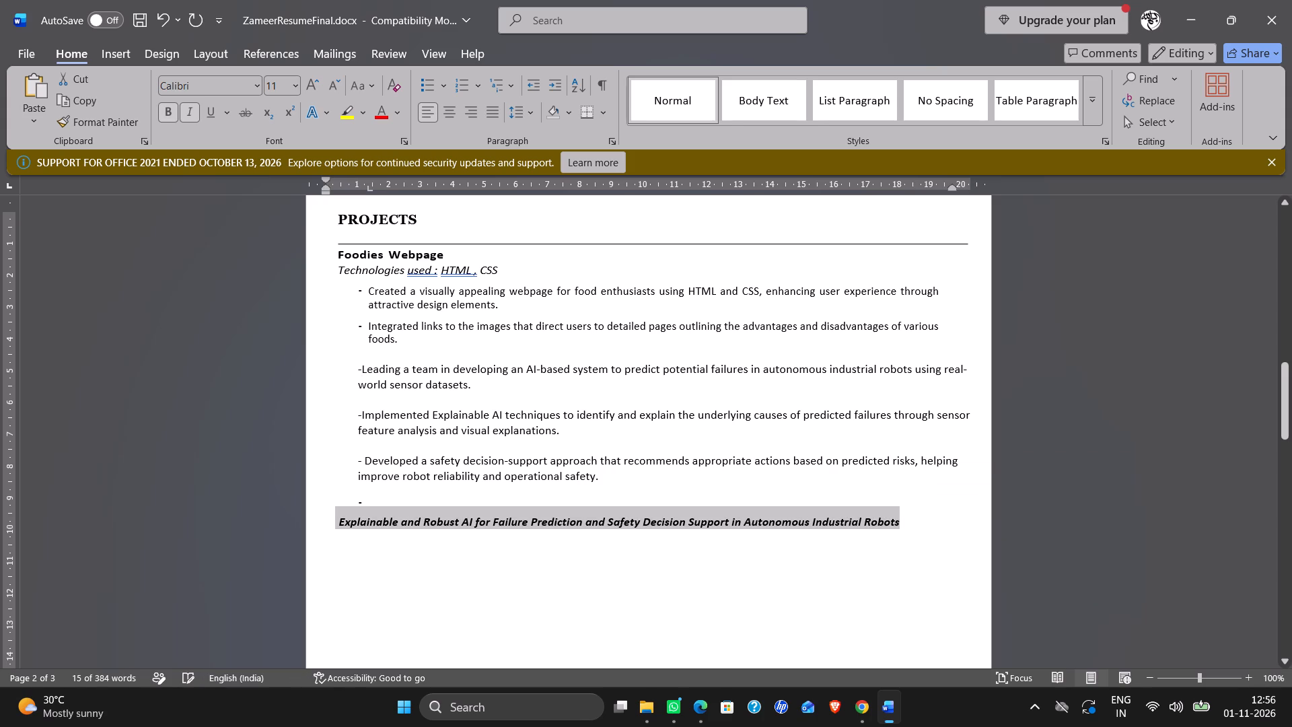
pyautogui.hotkey('ctrl', 'c')
pyautogui.click(476, 353)
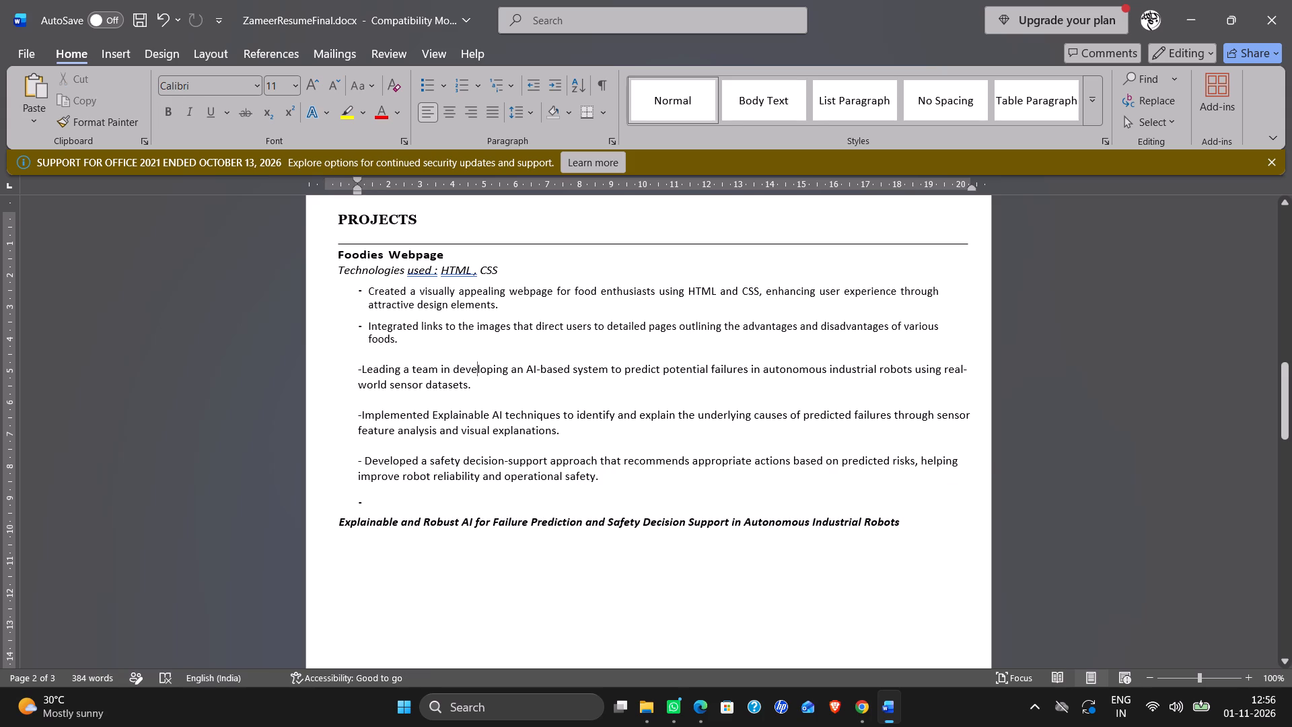
pyautogui.click(424, 337)
pyautogui.press('Return')
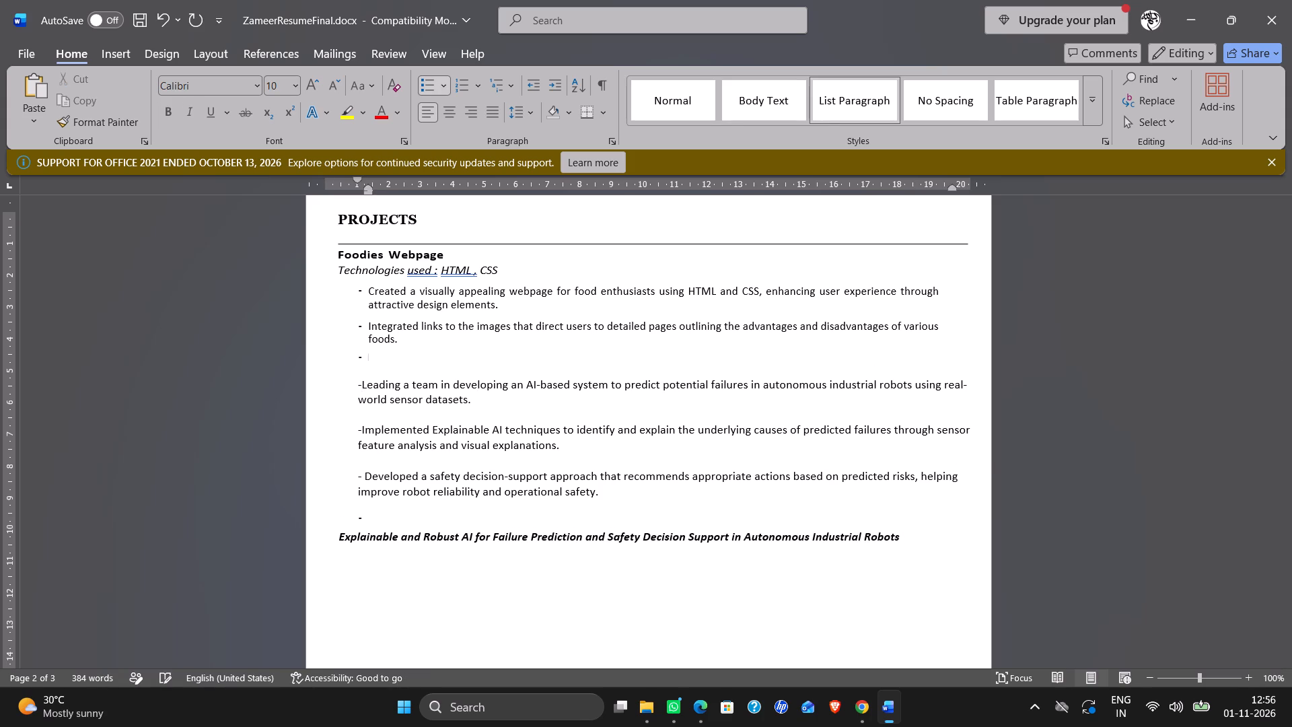
pyautogui.press('BackSpace')
pyautogui.press('BackSpace')
pyautogui.press('BackSpace')
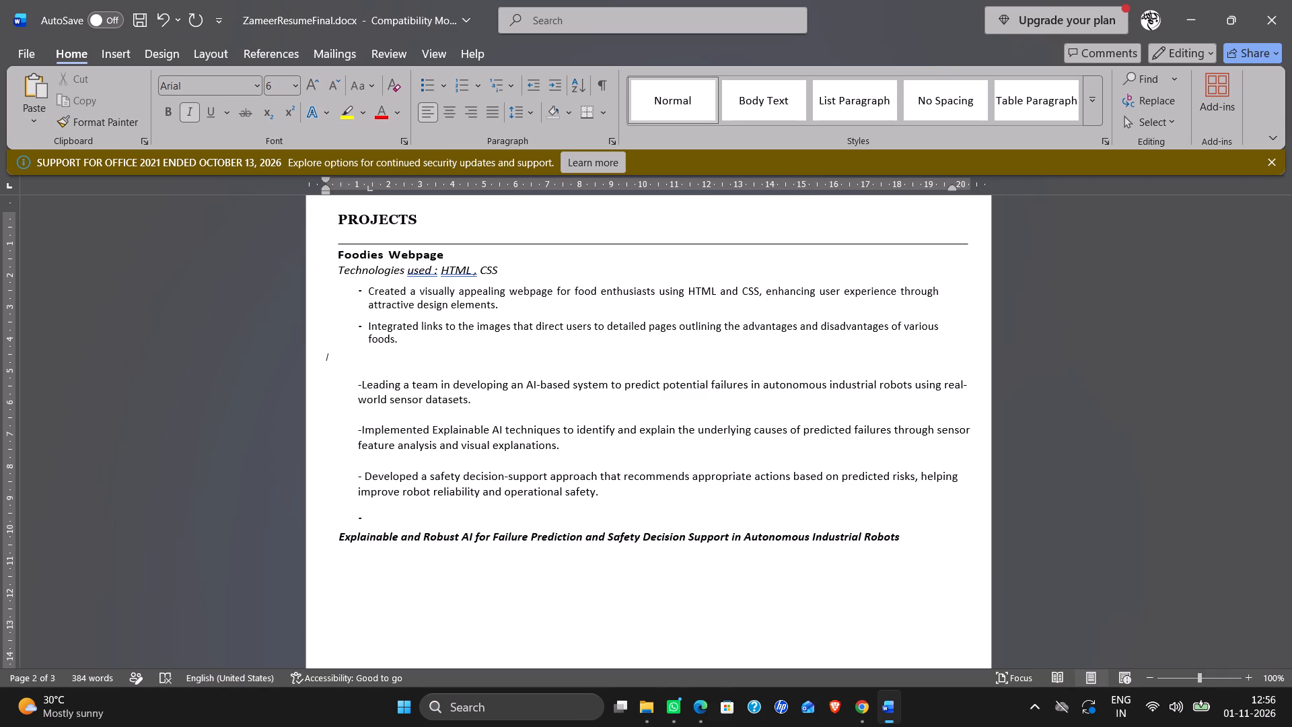
pyautogui.hotkey('ctrl', 'v')
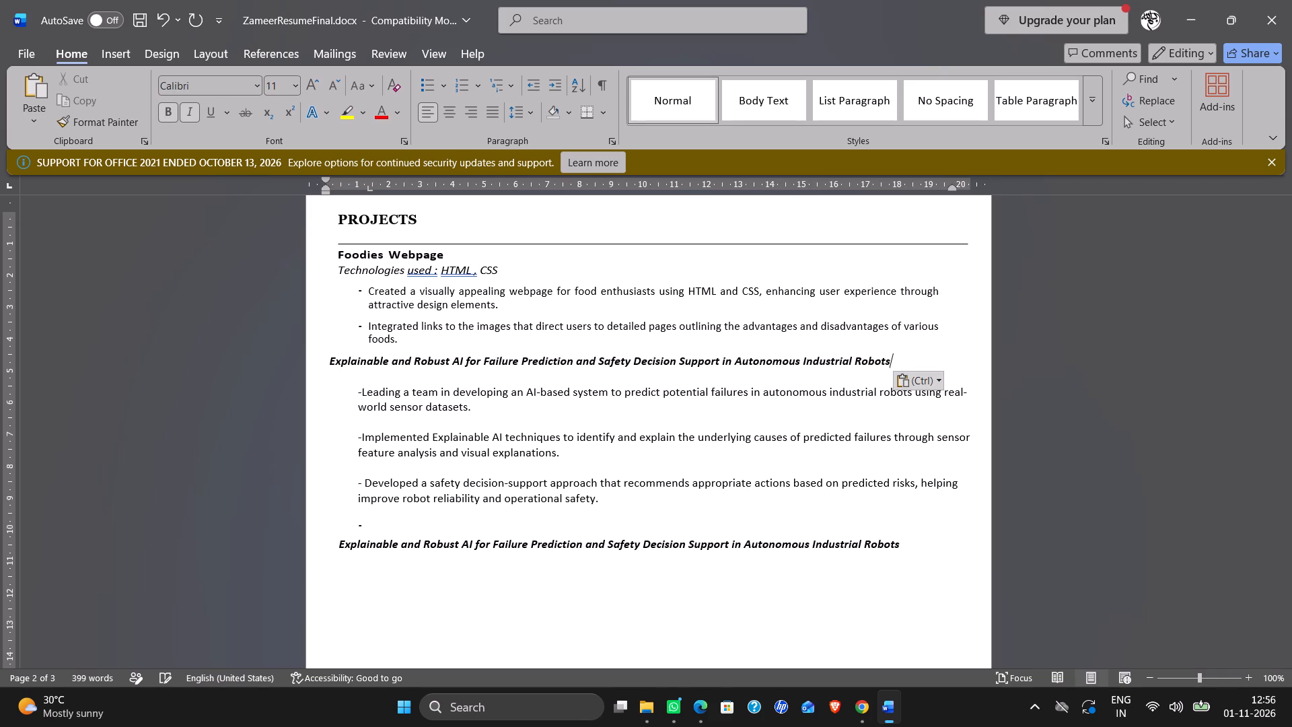
# Delete the duplicate industrial robots title below the descriptions, together with the empty bullet above it.
pyautogui.moveTo(907, 546); pyautogui.dragTo(858, 549)
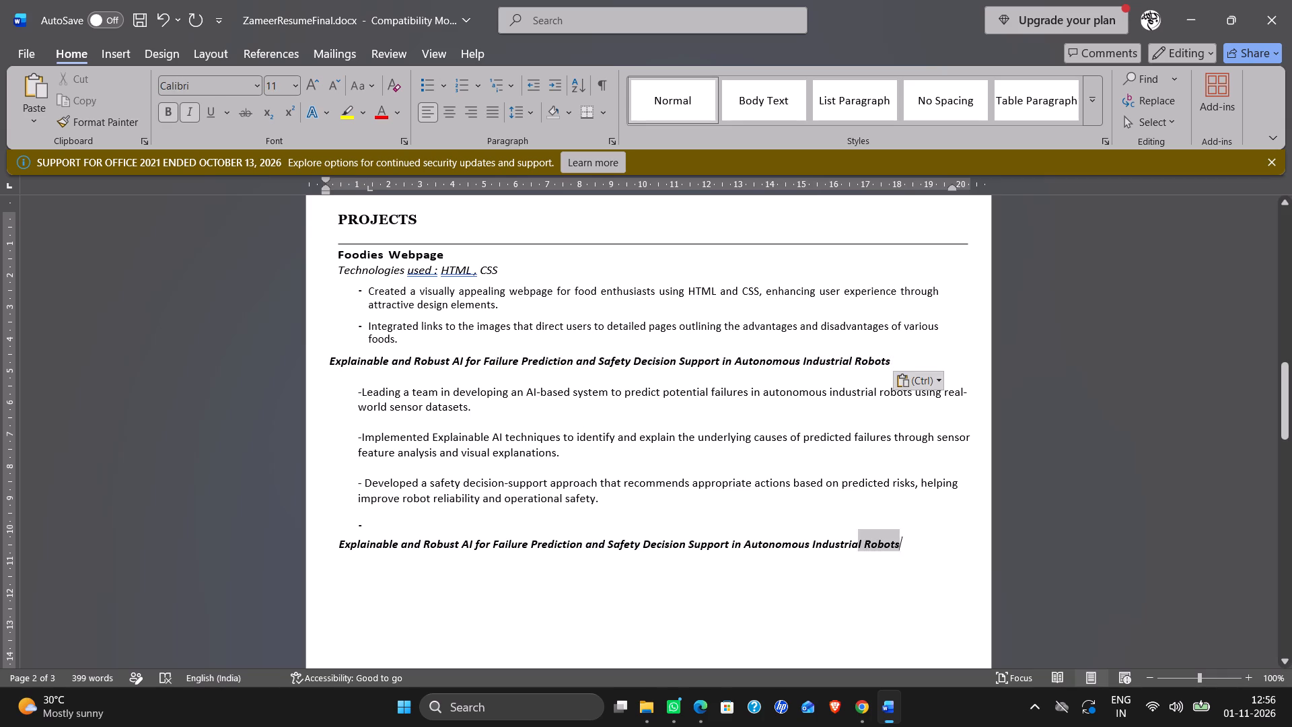
pyautogui.moveTo(858, 549); pyautogui.dragTo(316, 528)
pyautogui.press('BackSpace')
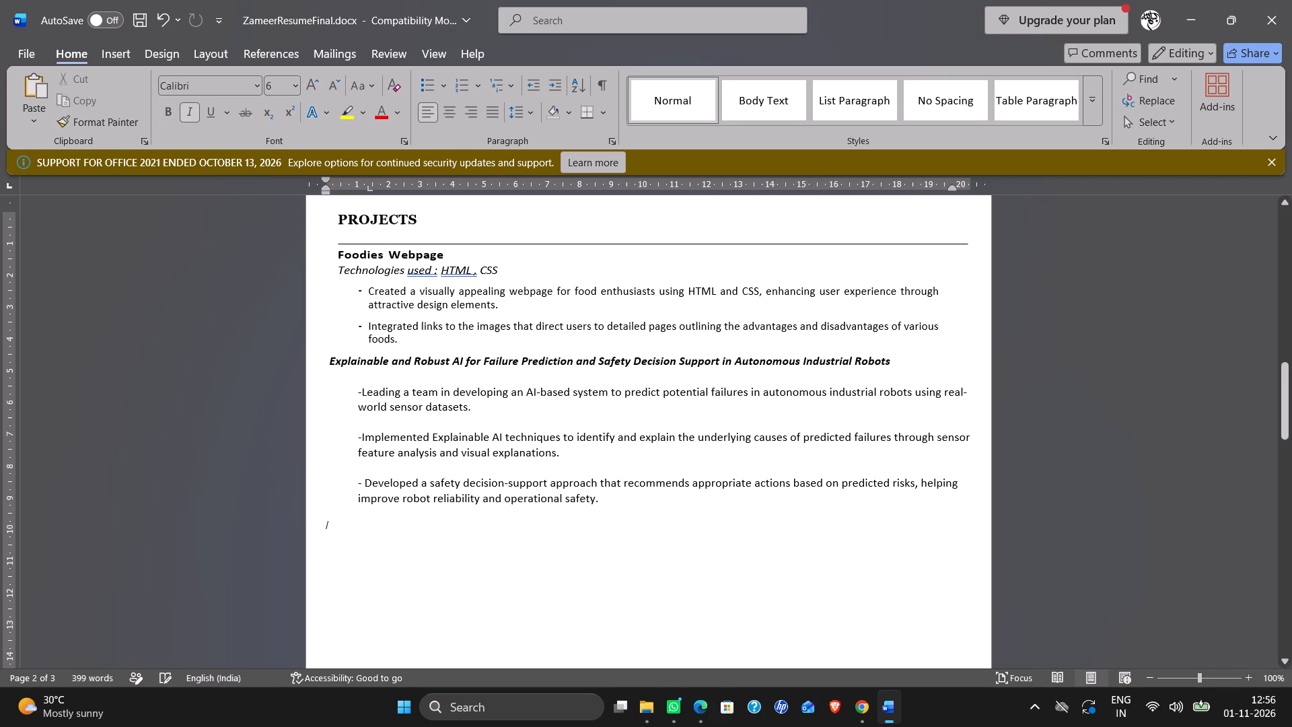
# Compare the font and size of the Foodies Webpage title and bullets with the AI agent lines on the preceding page.
pyautogui.scroll(1, 431, 428)
pyautogui.click(350, 365)
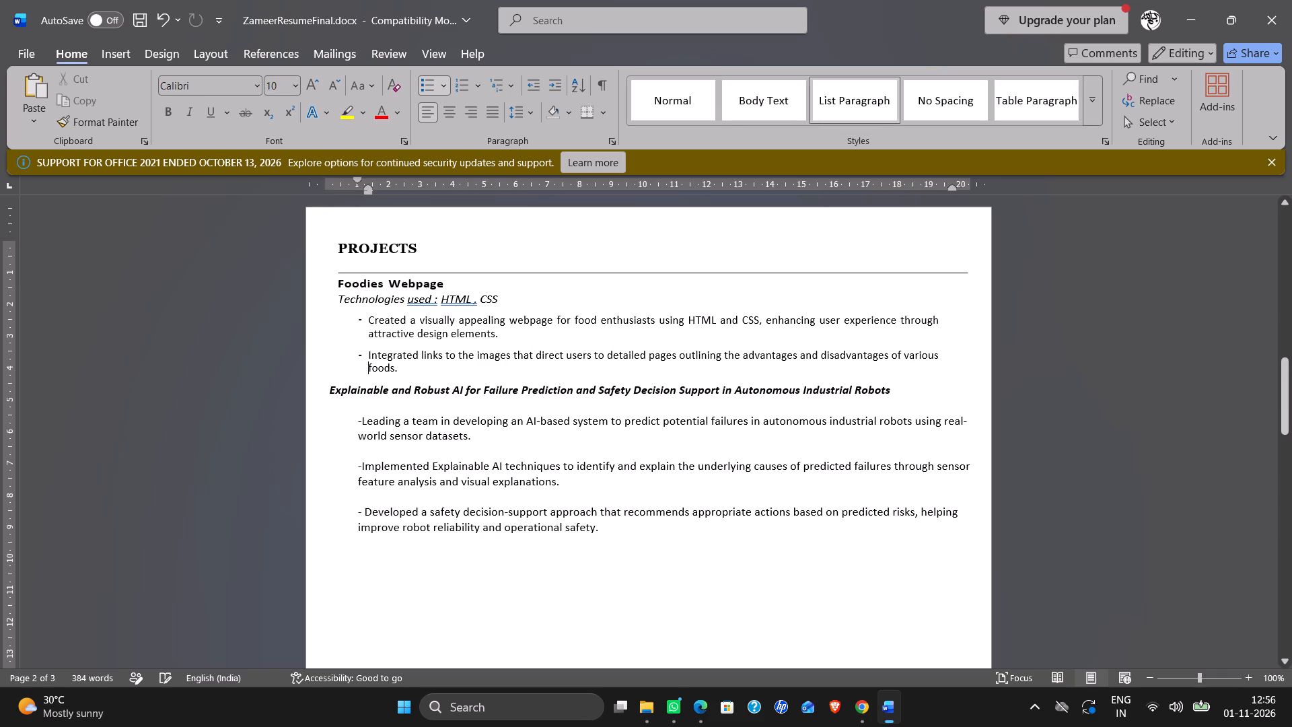
pyautogui.moveTo(358, 285); pyautogui.dragTo(427, 277)
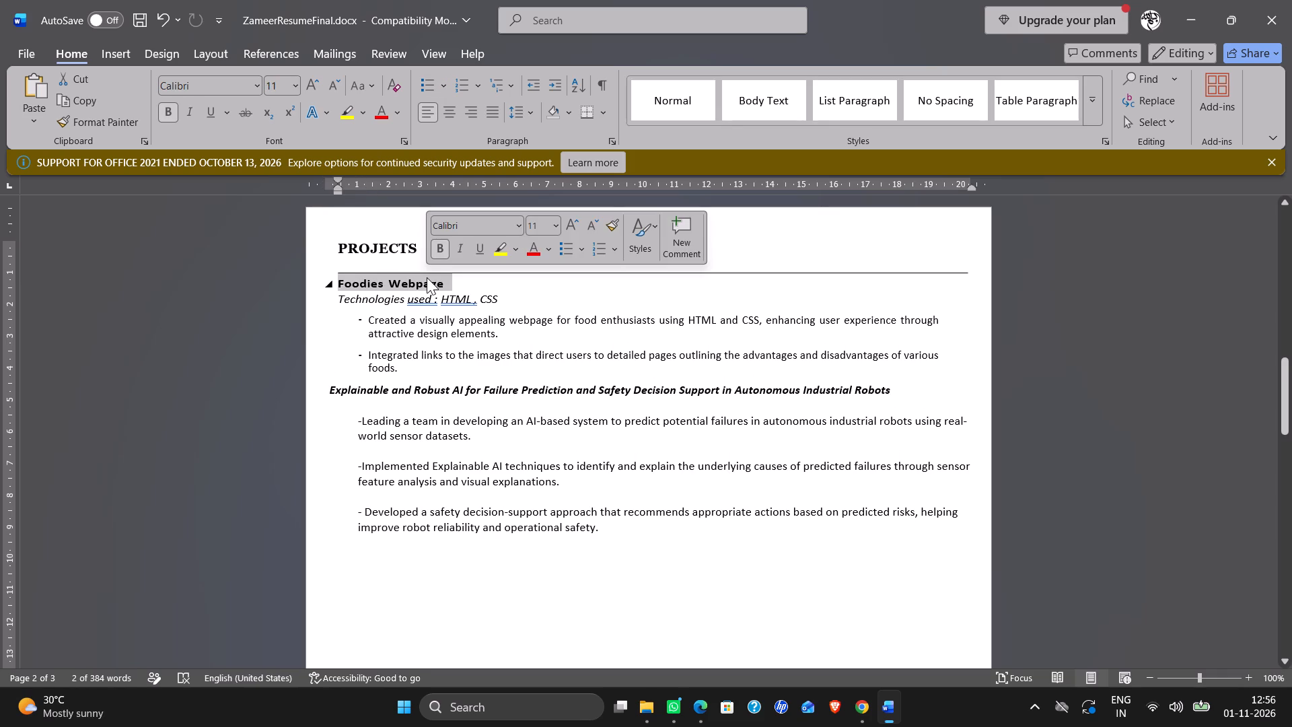
pyautogui.click(427, 277)
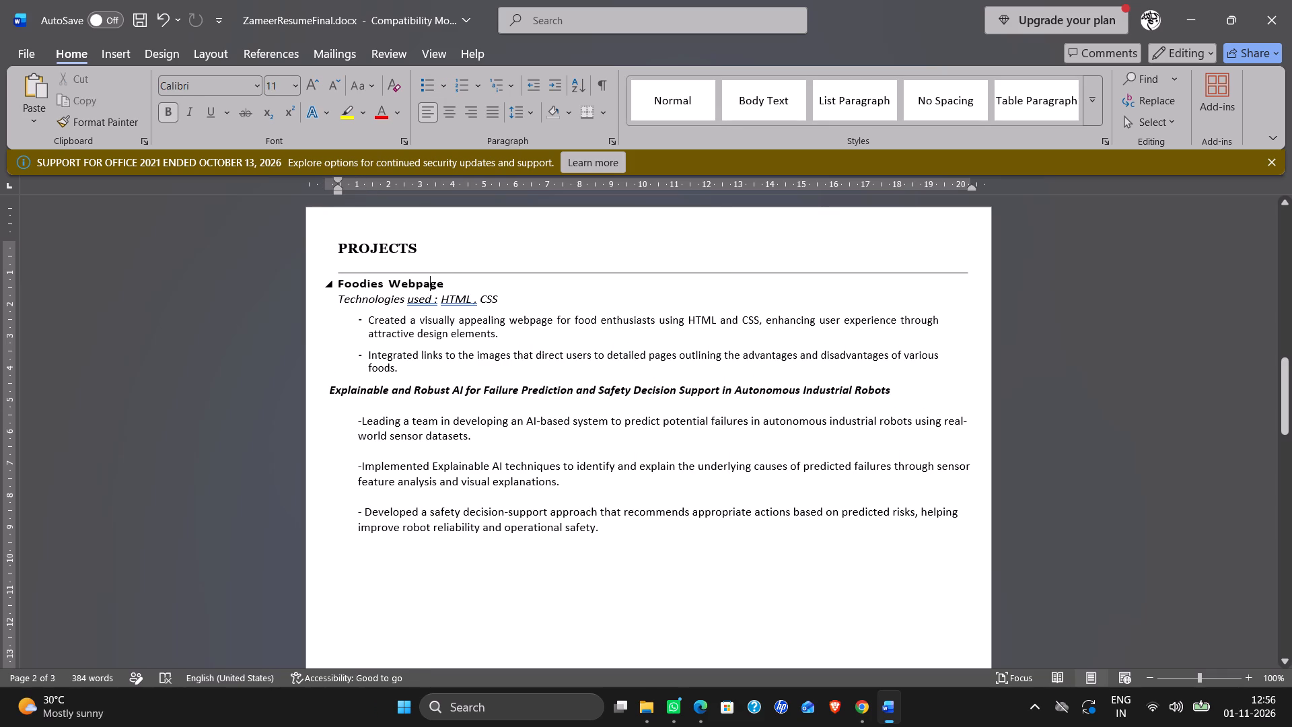
pyautogui.moveTo(387, 320); pyautogui.dragTo(439, 346)
pyautogui.click(439, 346)
pyautogui.scroll(1, 439, 346)
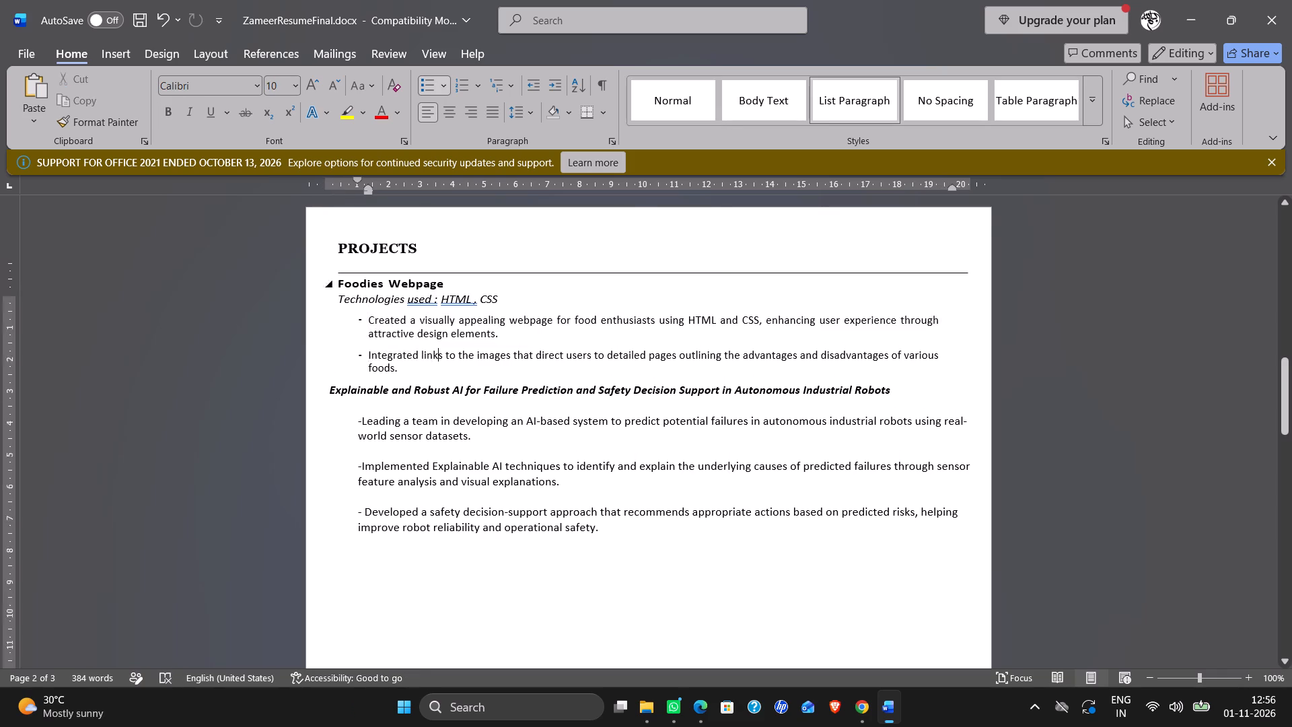
pyautogui.scroll(1, 439, 346)
pyautogui.moveTo(402, 237); pyautogui.dragTo(452, 281)
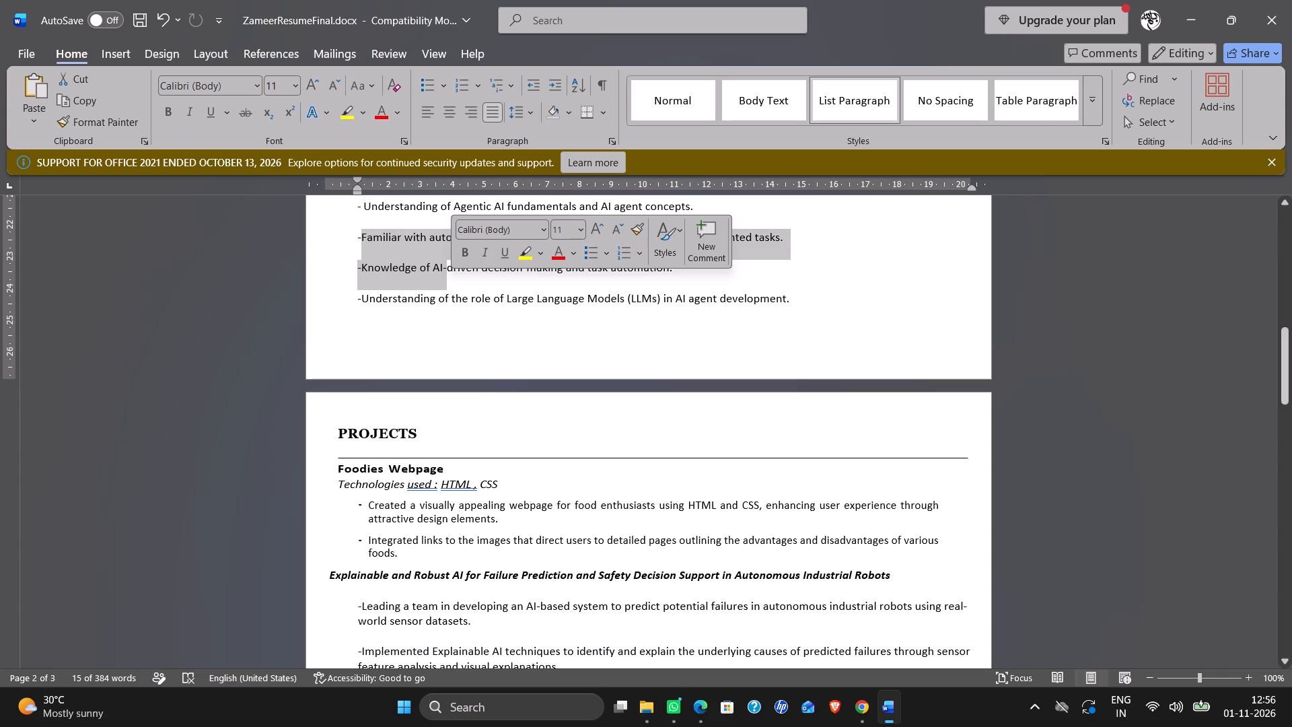
# Set the font size of the four Agentic AI description lines under Skills to 10.
pyautogui.click(452, 281)
pyautogui.scroll(1, 452, 281)
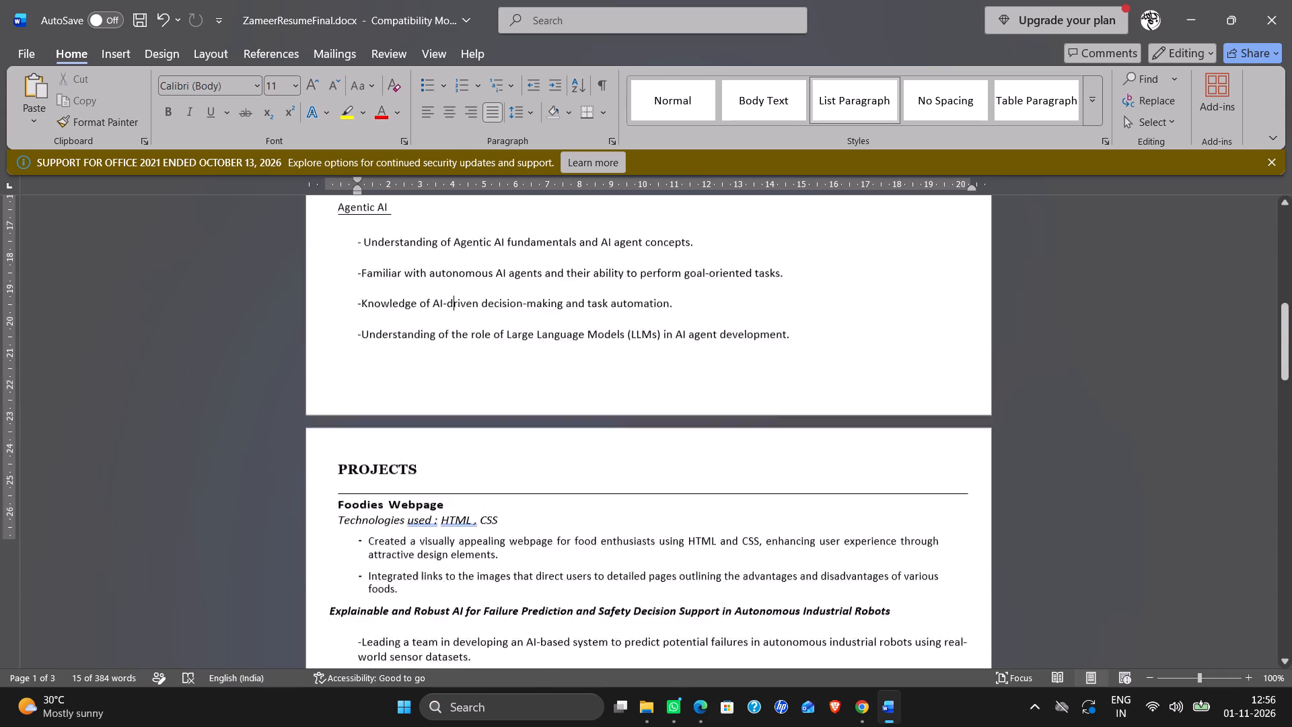
pyautogui.scroll(1, 452, 281)
pyautogui.moveTo(355, 411); pyautogui.dragTo(805, 508)
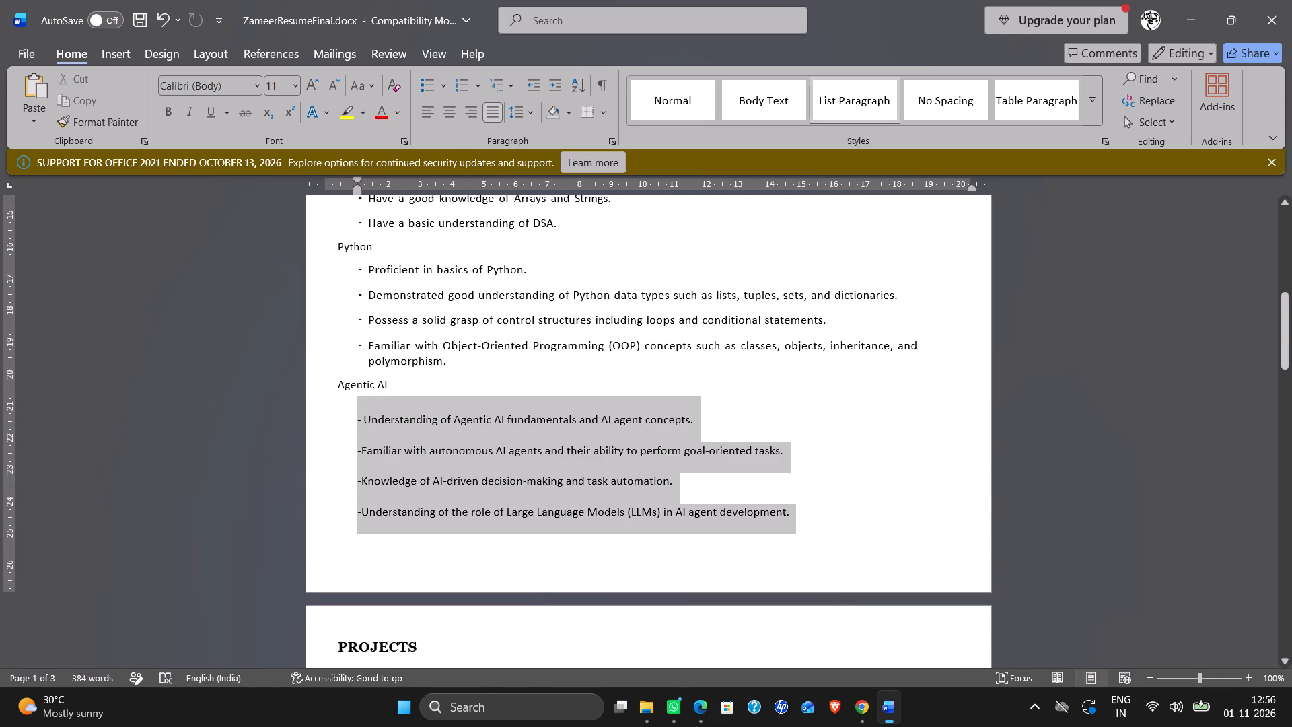
pyautogui.moveTo(805, 508); pyautogui.dragTo(805, 508)
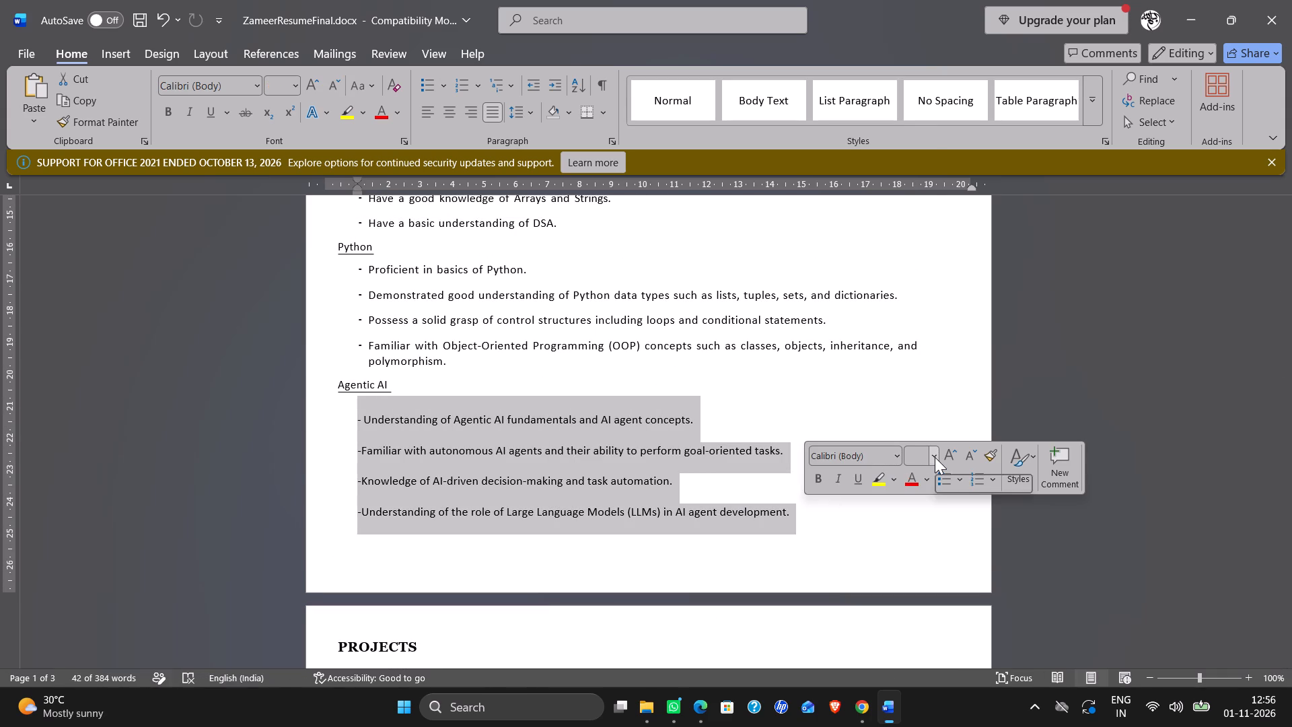
pyautogui.click(935, 457)
pyautogui.click(921, 172)
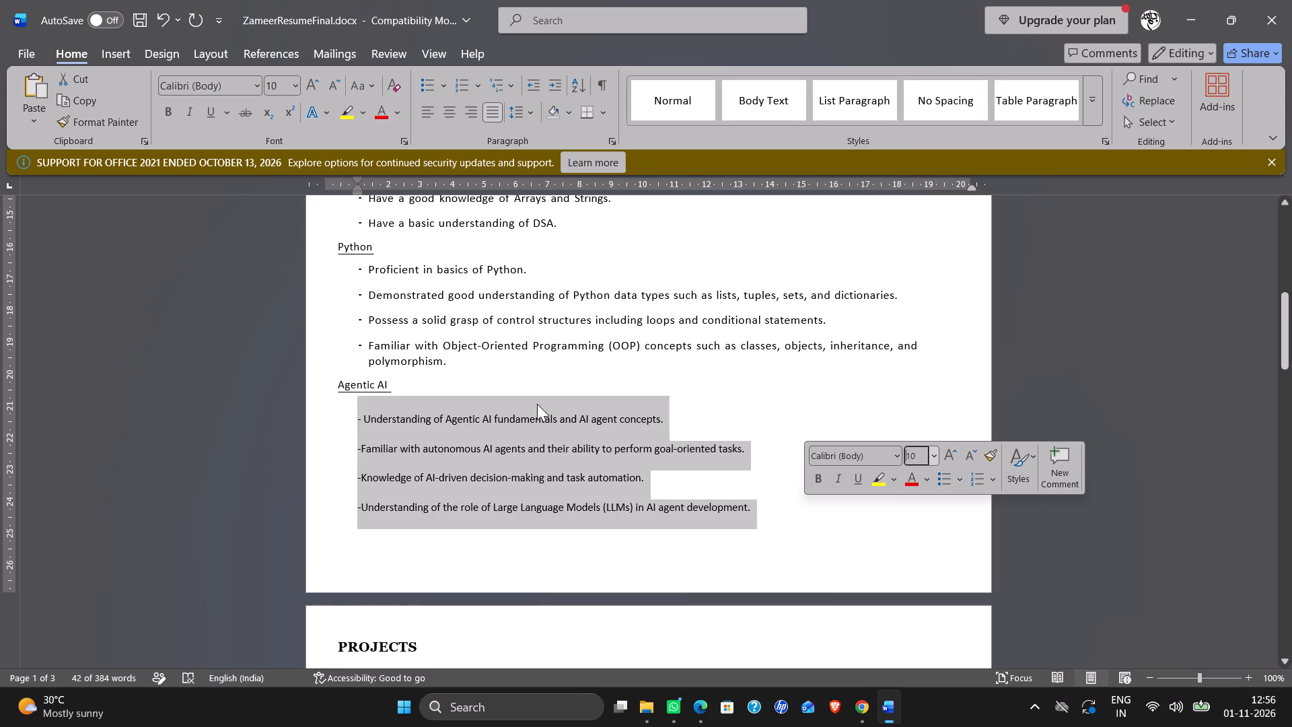
pyautogui.click(483, 369)
# Change the font of the four Agentic AI description lines to Calibri from the recently used fonts.
pyautogui.scroll(1, 483, 369)
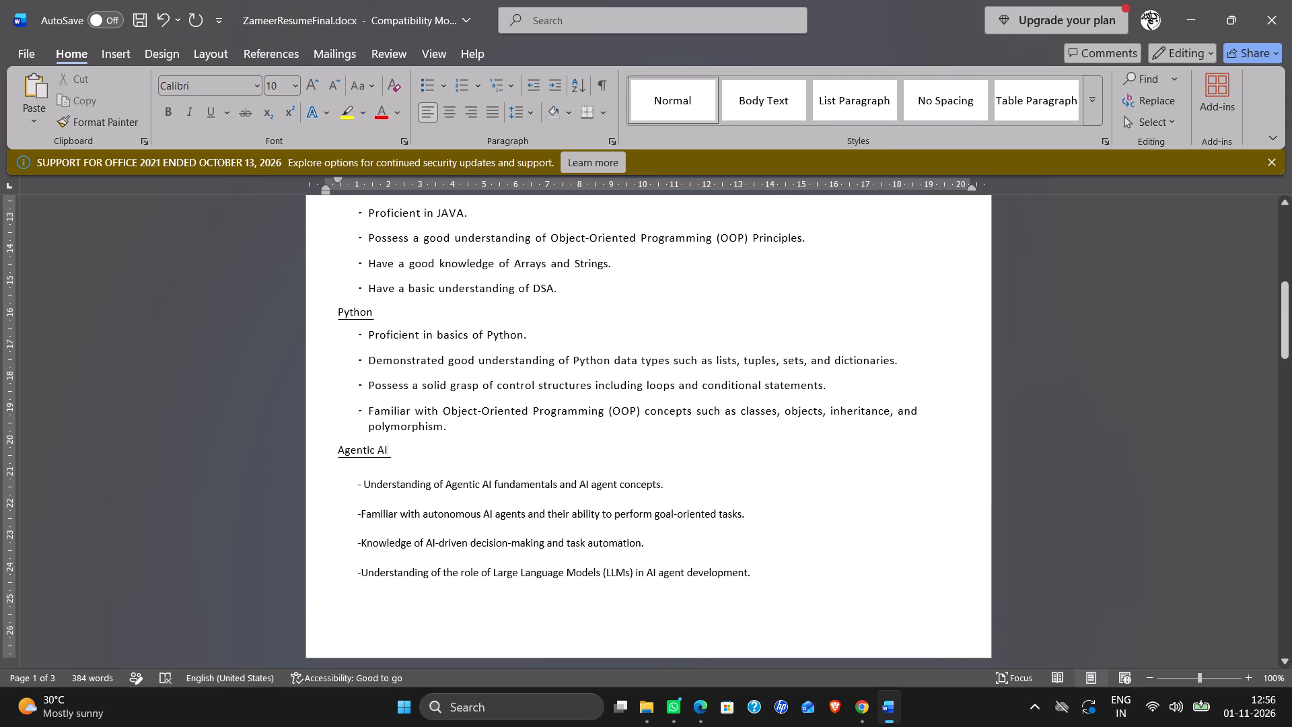
pyautogui.moveTo(353, 489); pyautogui.dragTo(669, 565)
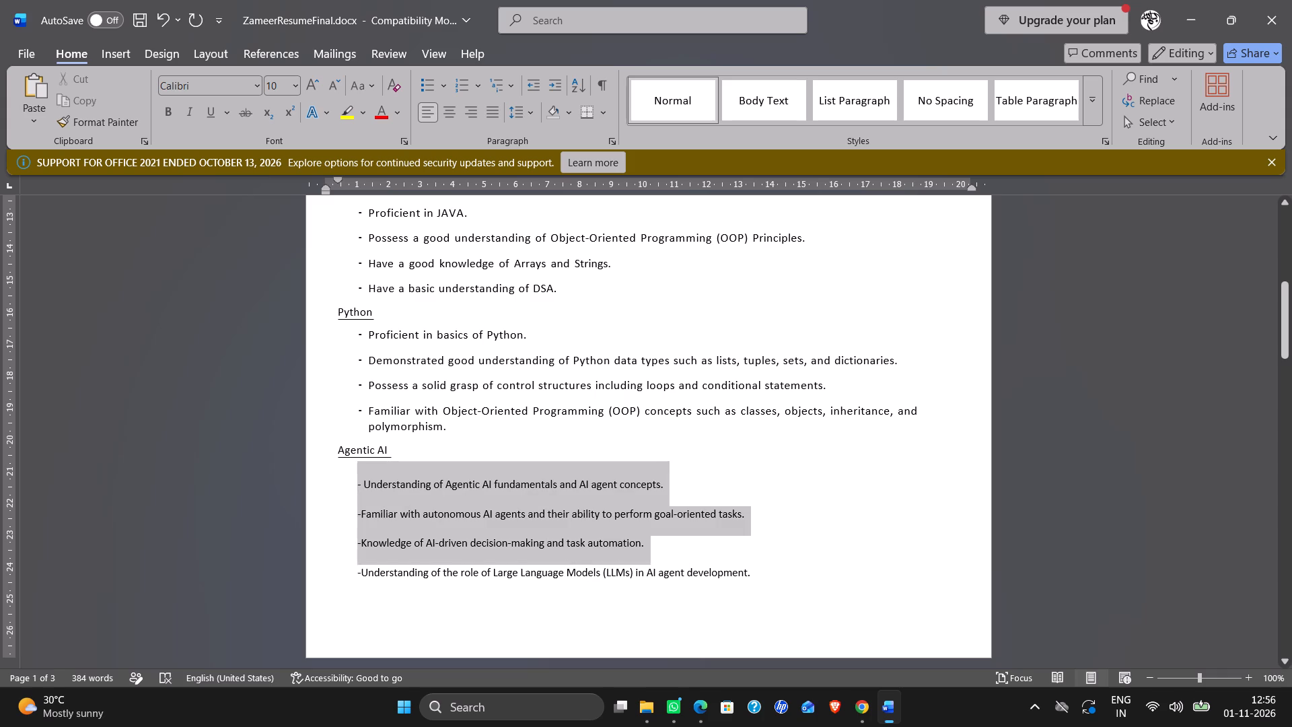
pyautogui.moveTo(669, 565); pyautogui.dragTo(749, 567)
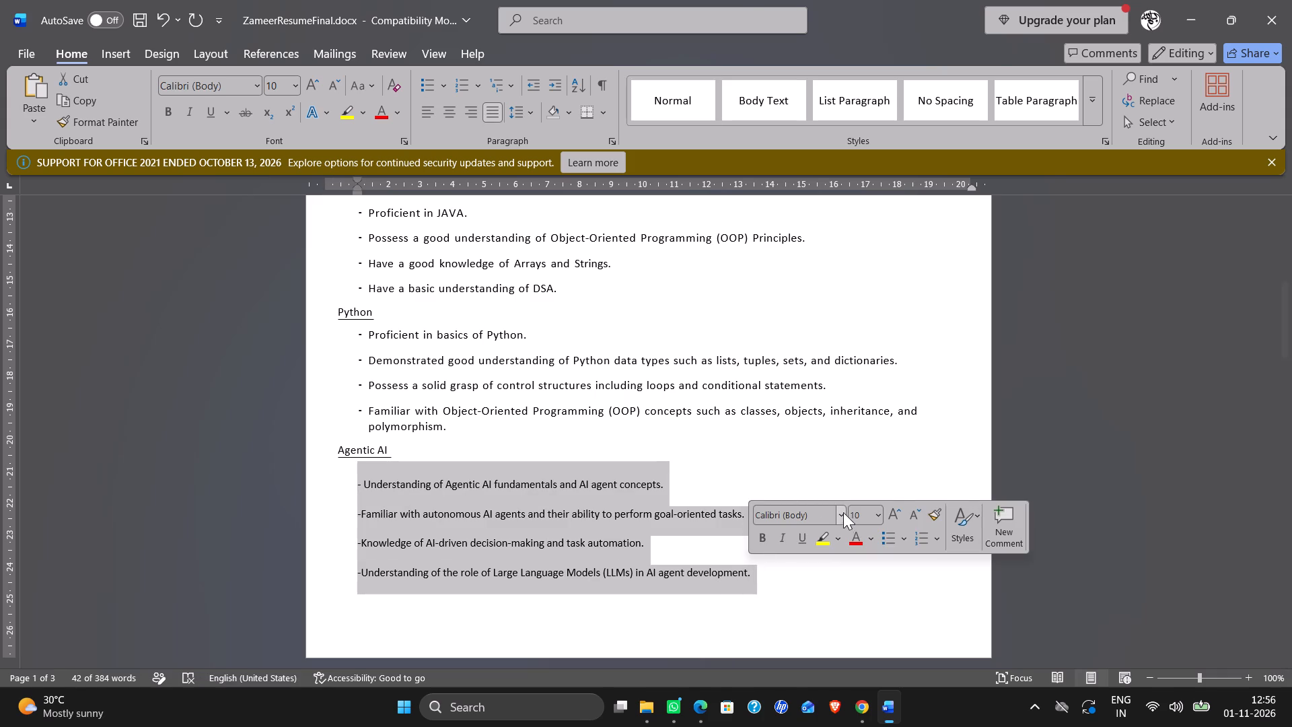
pyautogui.click(844, 514)
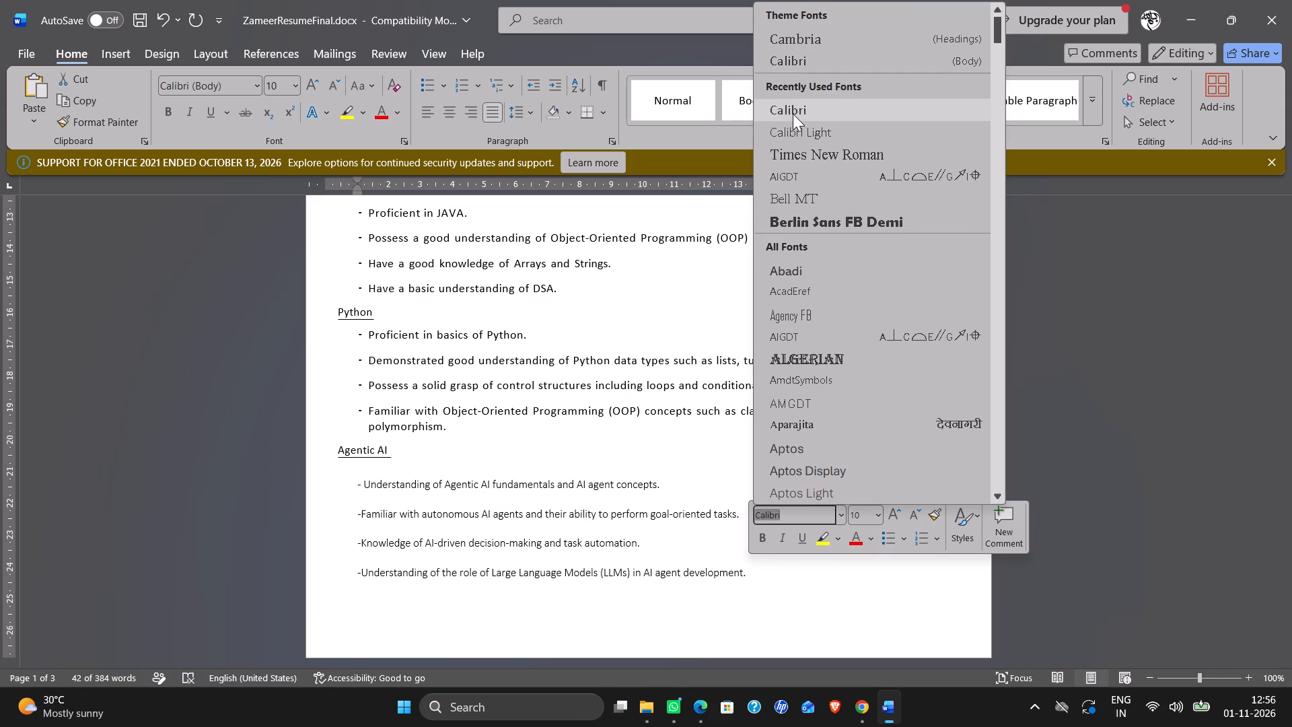
pyautogui.click(793, 114)
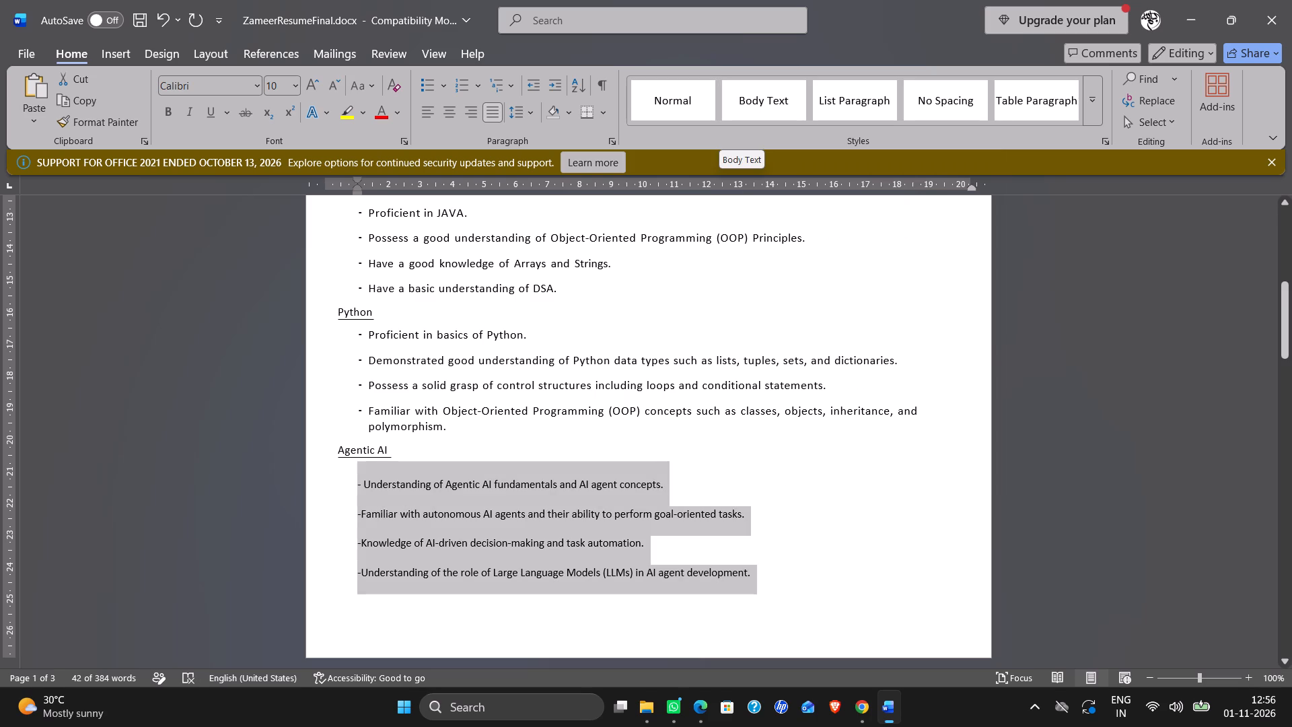
pyautogui.click(707, 476)
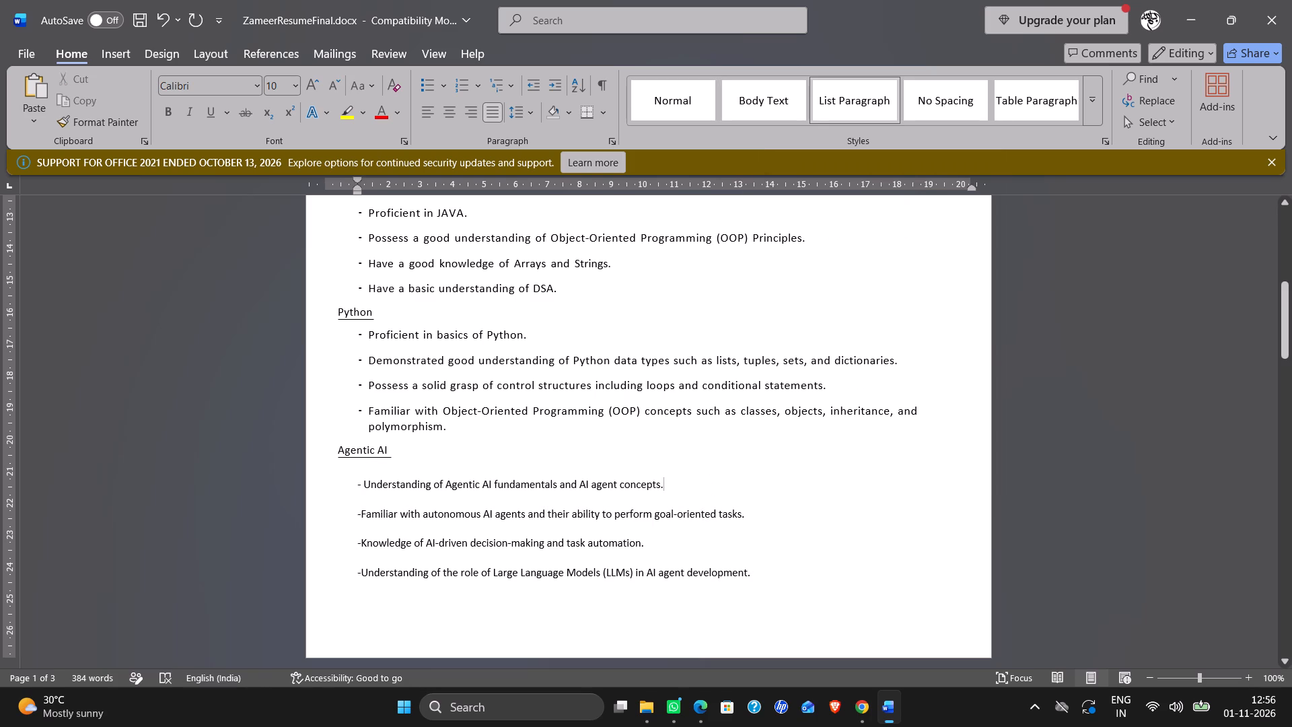
pyautogui.moveTo(357, 483); pyautogui.dragTo(783, 582)
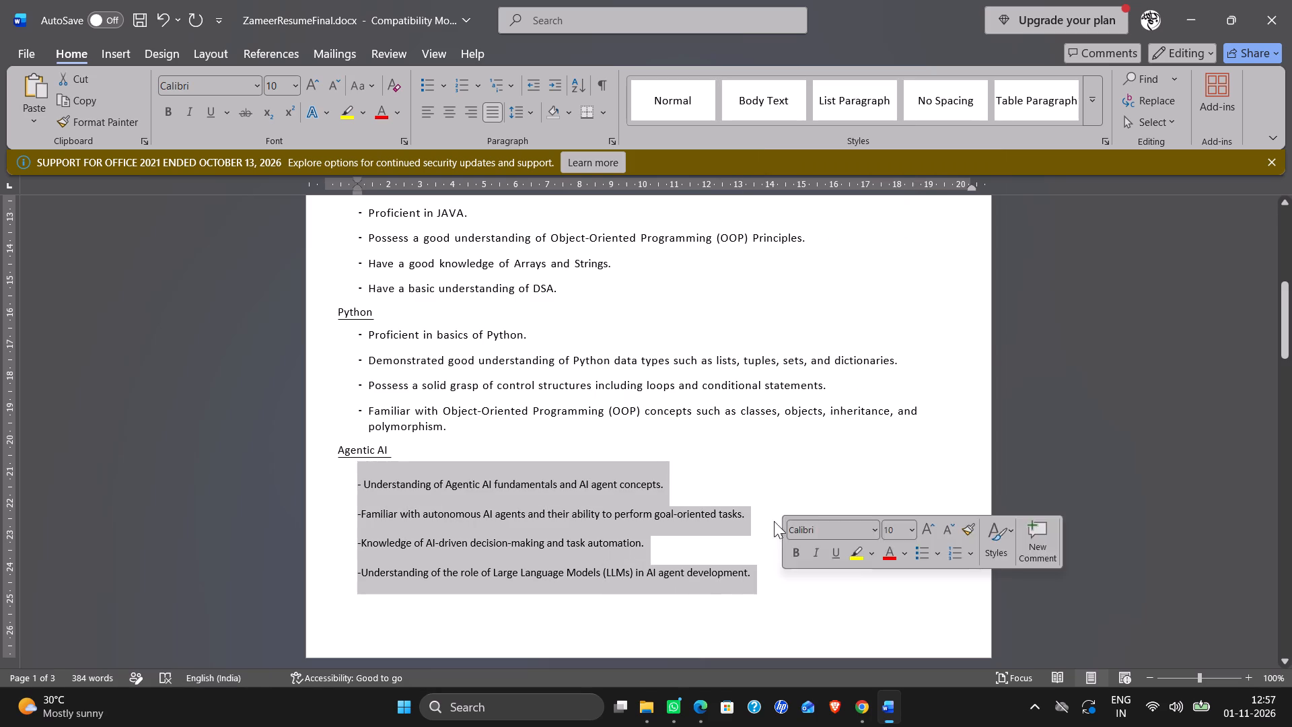
pyautogui.click(246, 79)
pyautogui.click(258, 82)
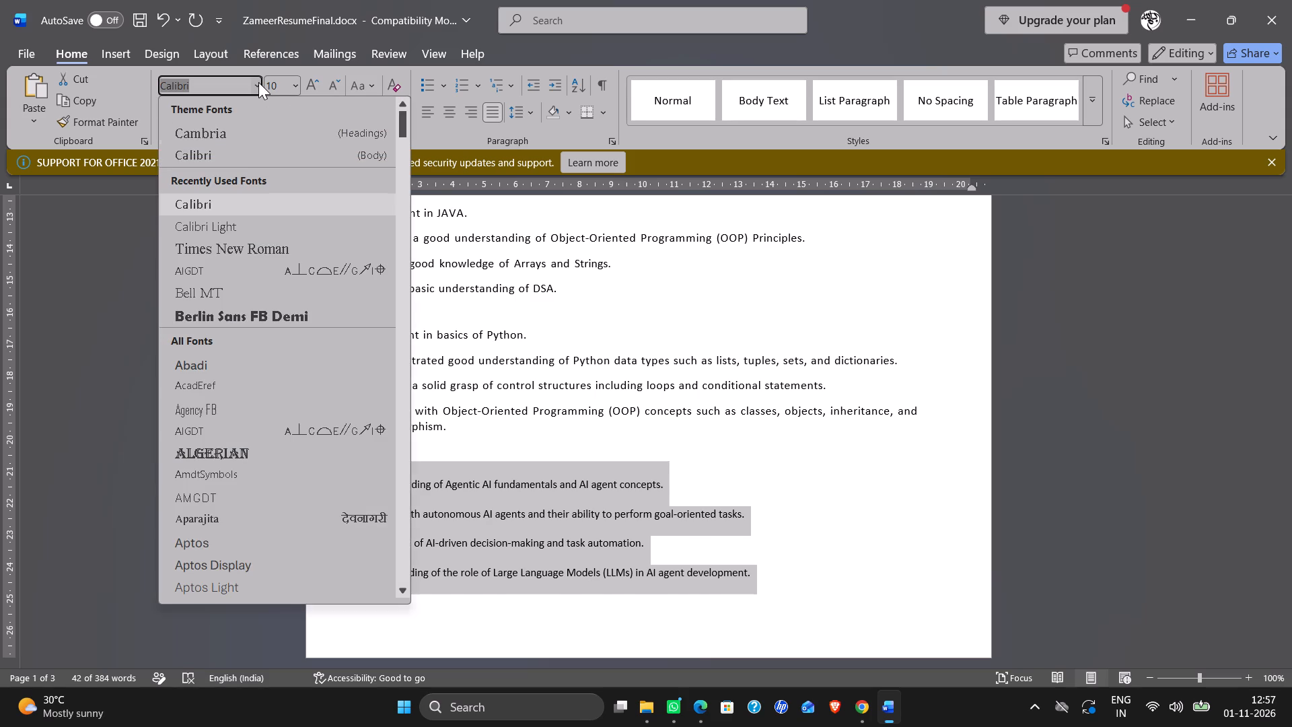
pyautogui.click(250, 198)
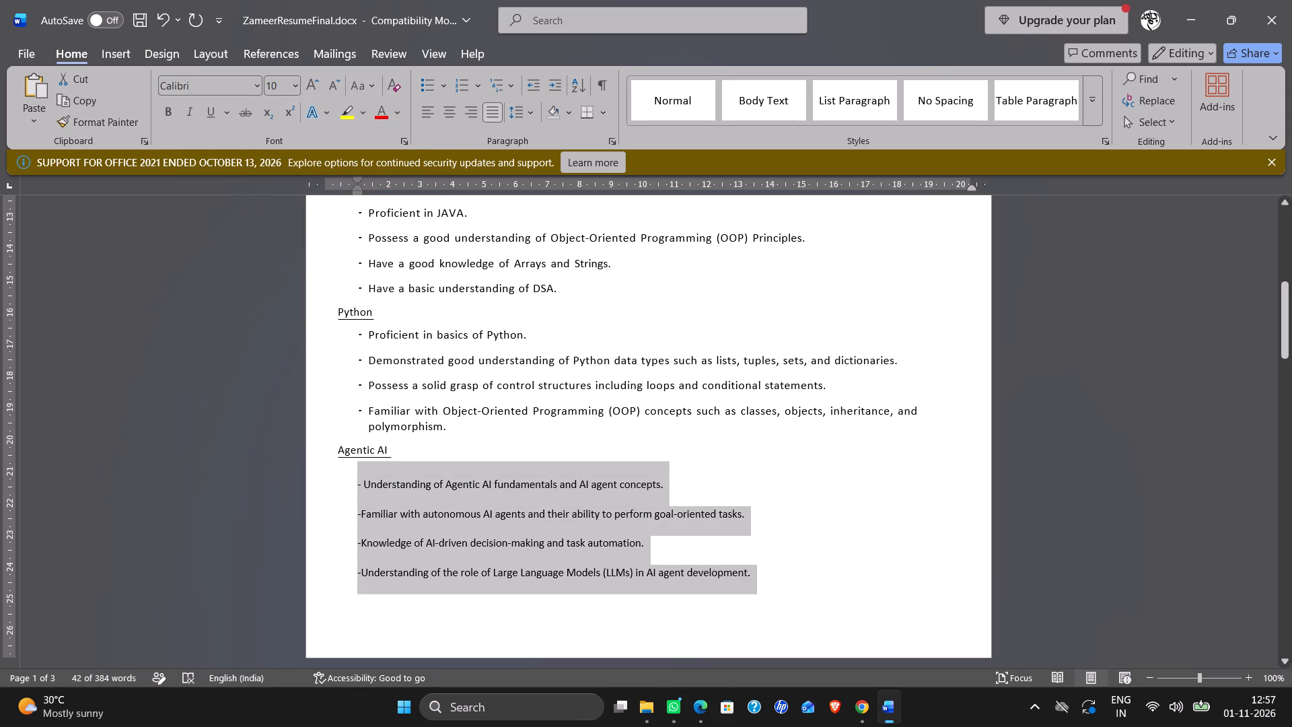
pyautogui.click(568, 514)
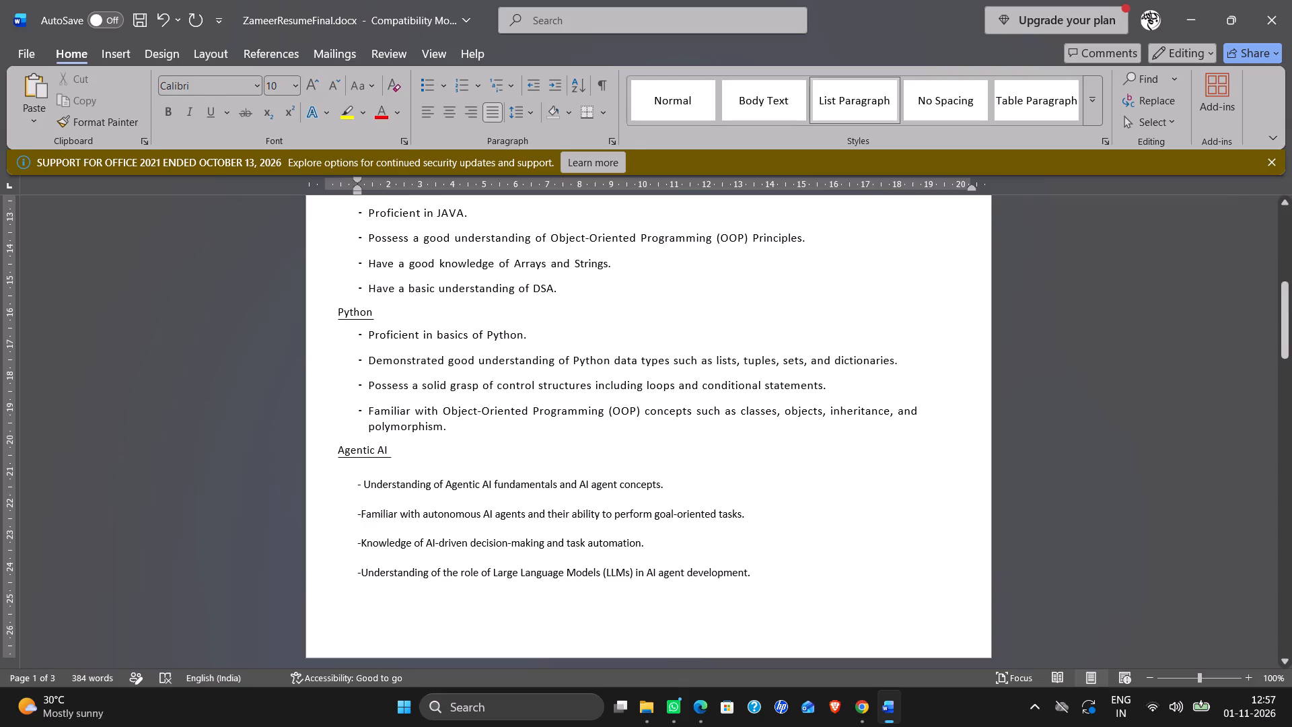
pyautogui.scroll(3, 556, 452)
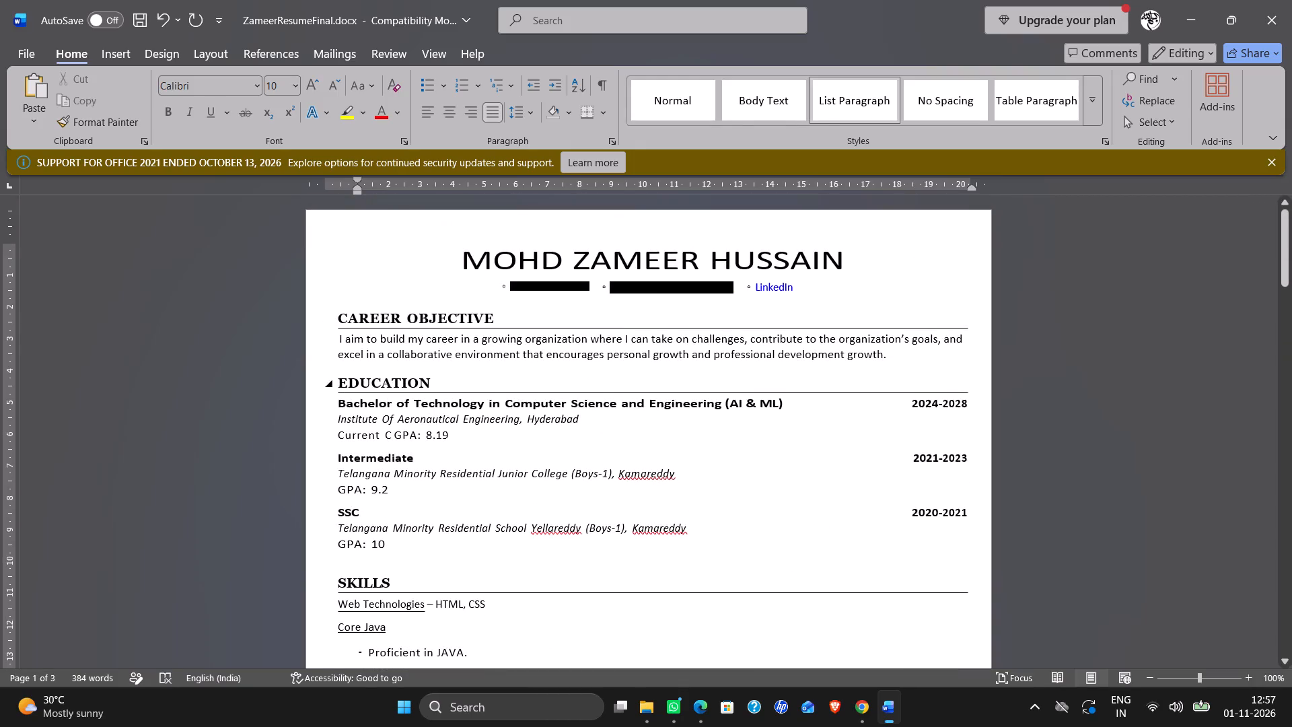
pyautogui.scroll(-2, 359, 365)
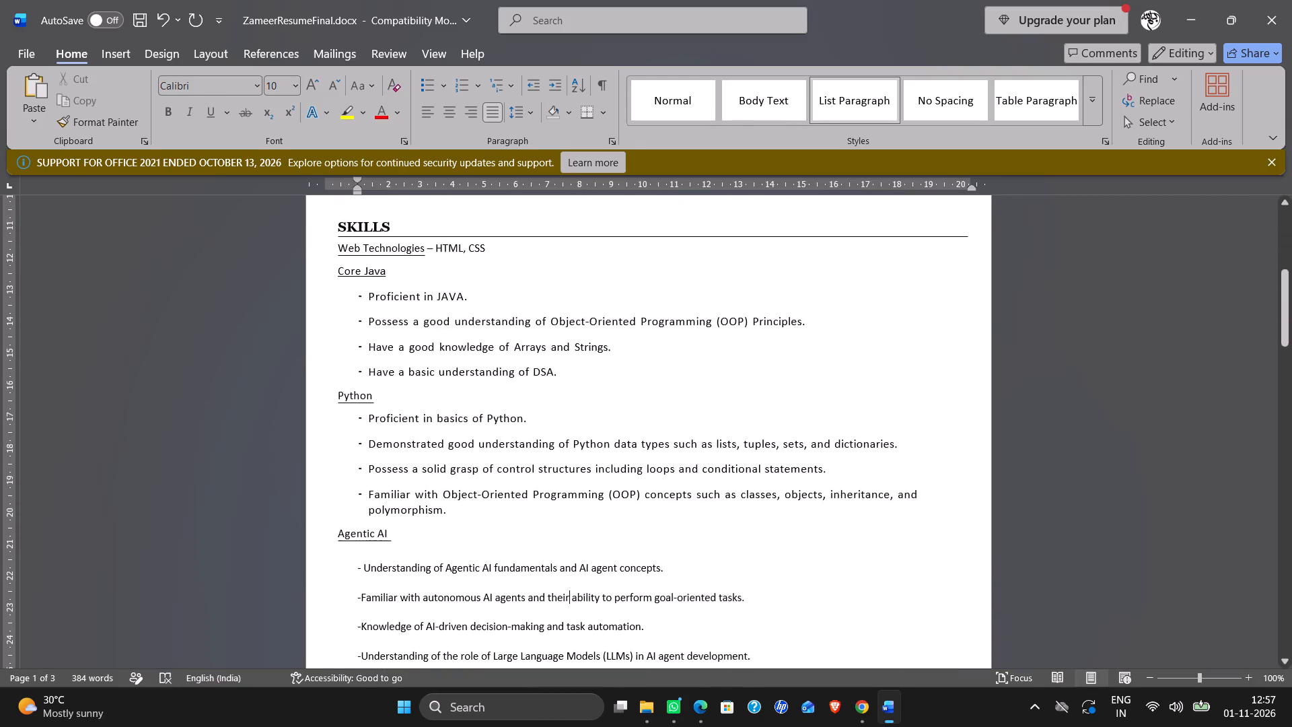
pyautogui.scroll(-2, 359, 365)
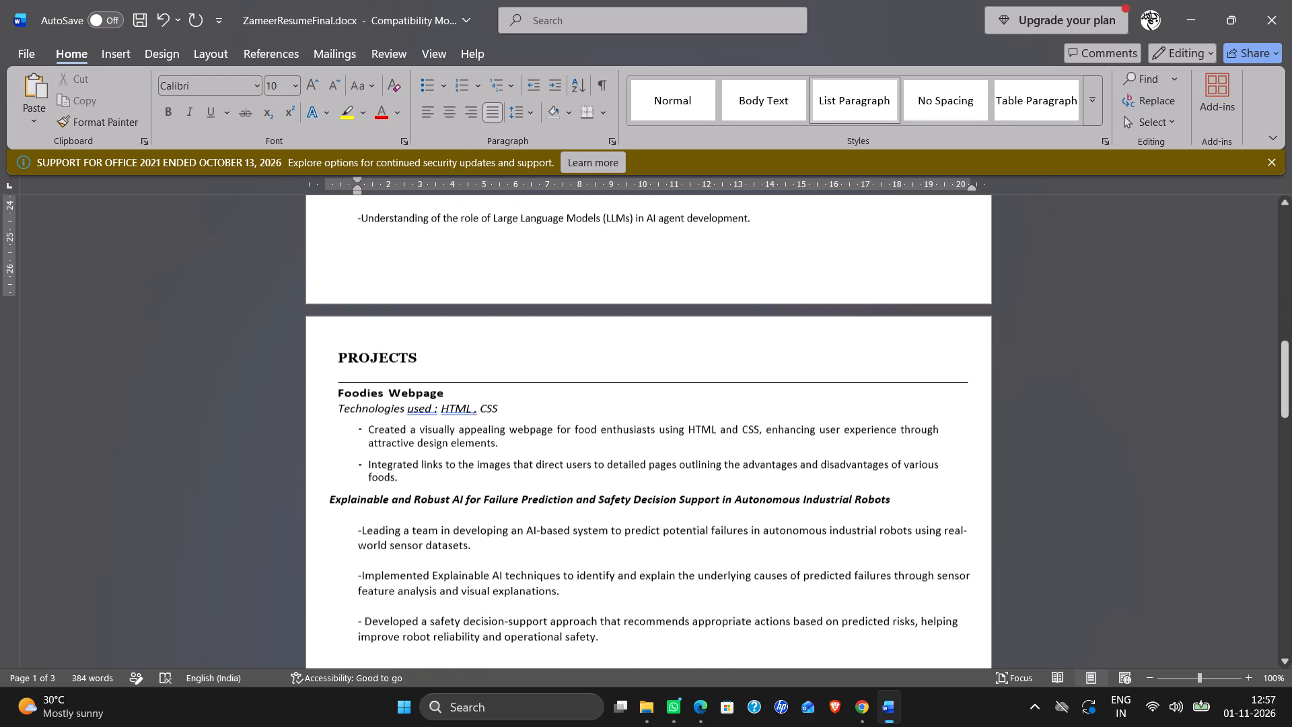
pyautogui.scroll(-1, 359, 365)
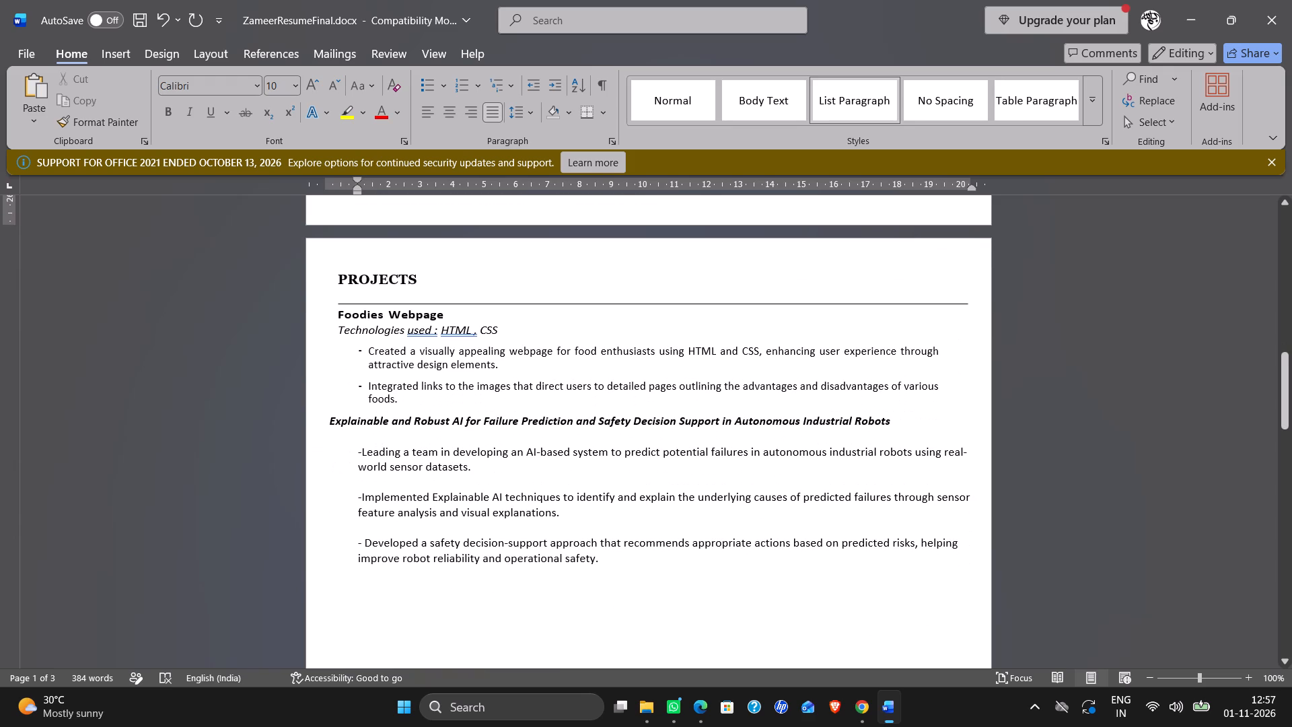
pyautogui.scroll(-1, 359, 365)
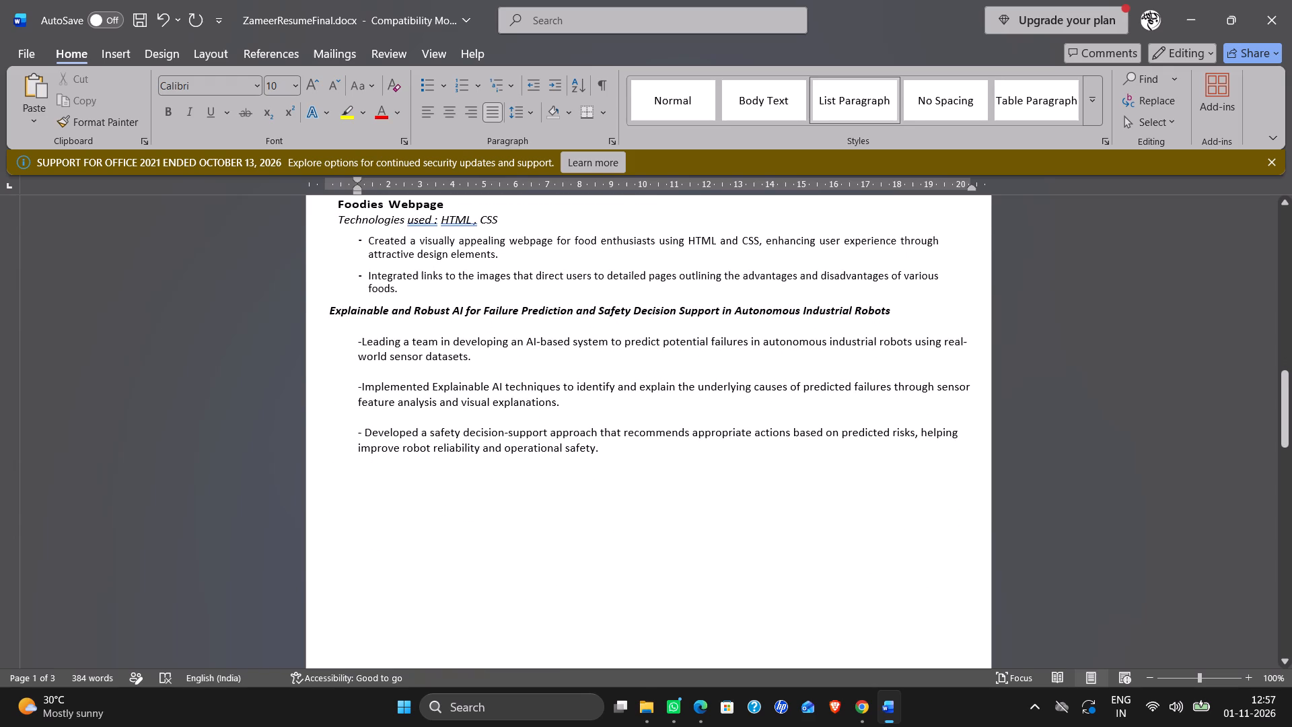
pyautogui.scroll(1, 359, 365)
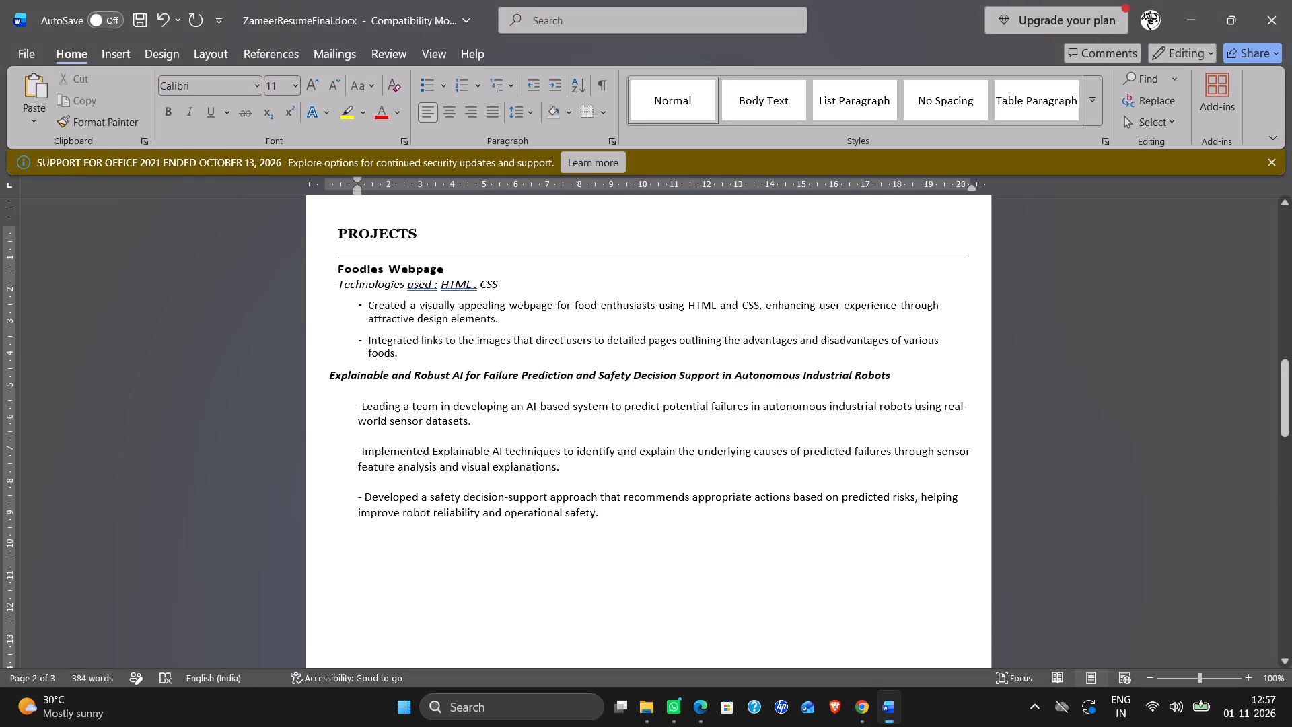
pyautogui.click(911, 377)
pyautogui.press('Return')
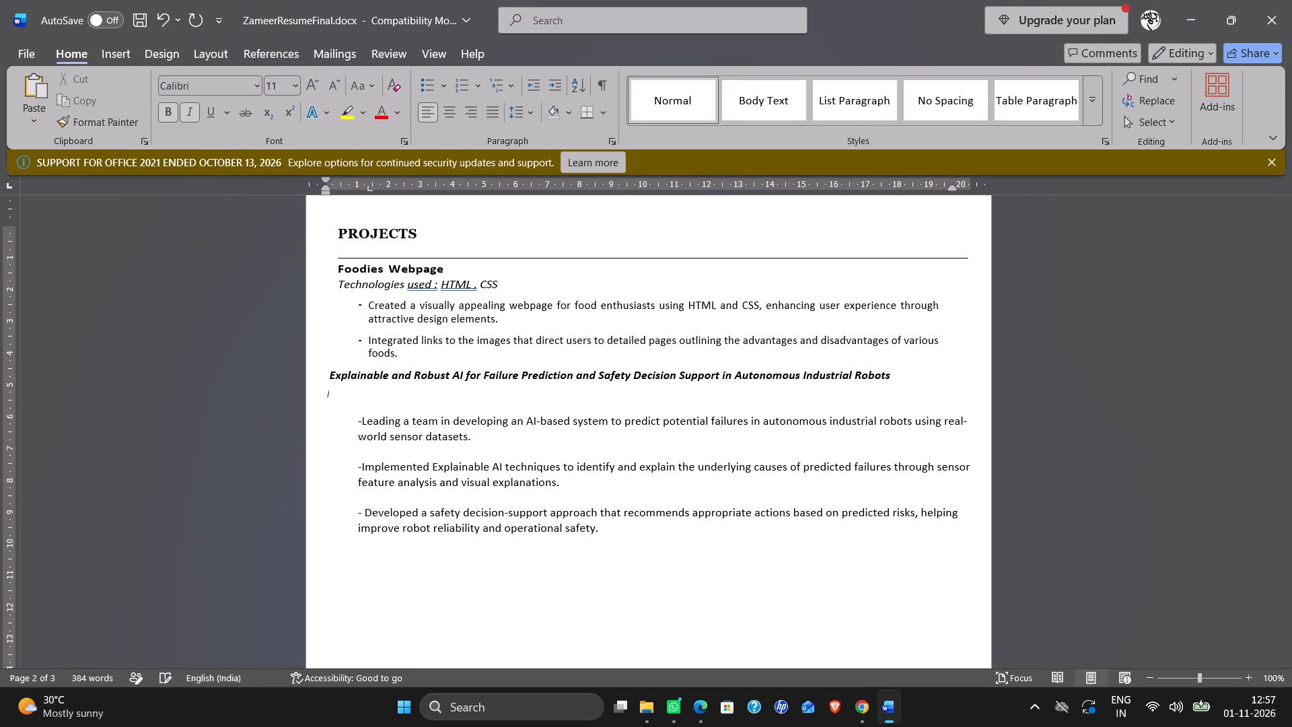
pyautogui.hotkey('ctrl', 'v')
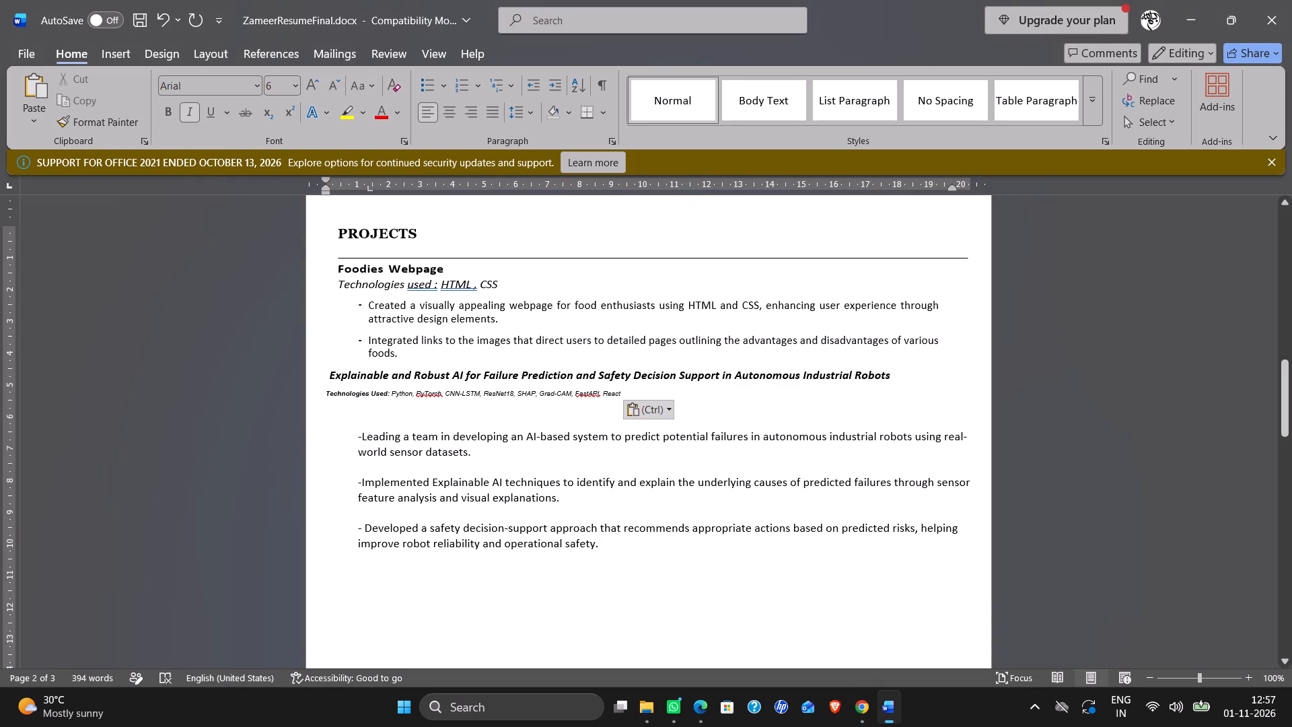
# Format the pasted "Technologies Used" line of the industrial robots project in Calibri (Body), size 10.
pyautogui.moveTo(628, 391); pyautogui.dragTo(264, 376)
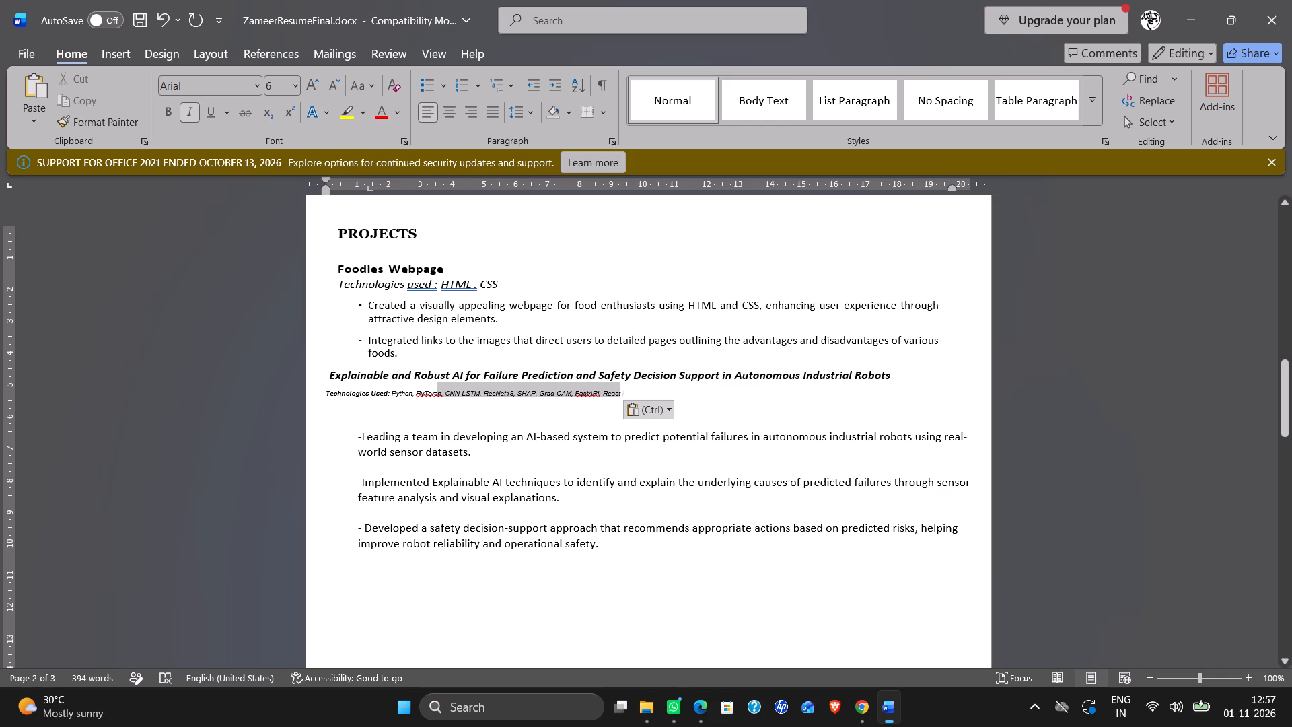
pyautogui.moveTo(264, 376); pyautogui.dragTo(301, 390)
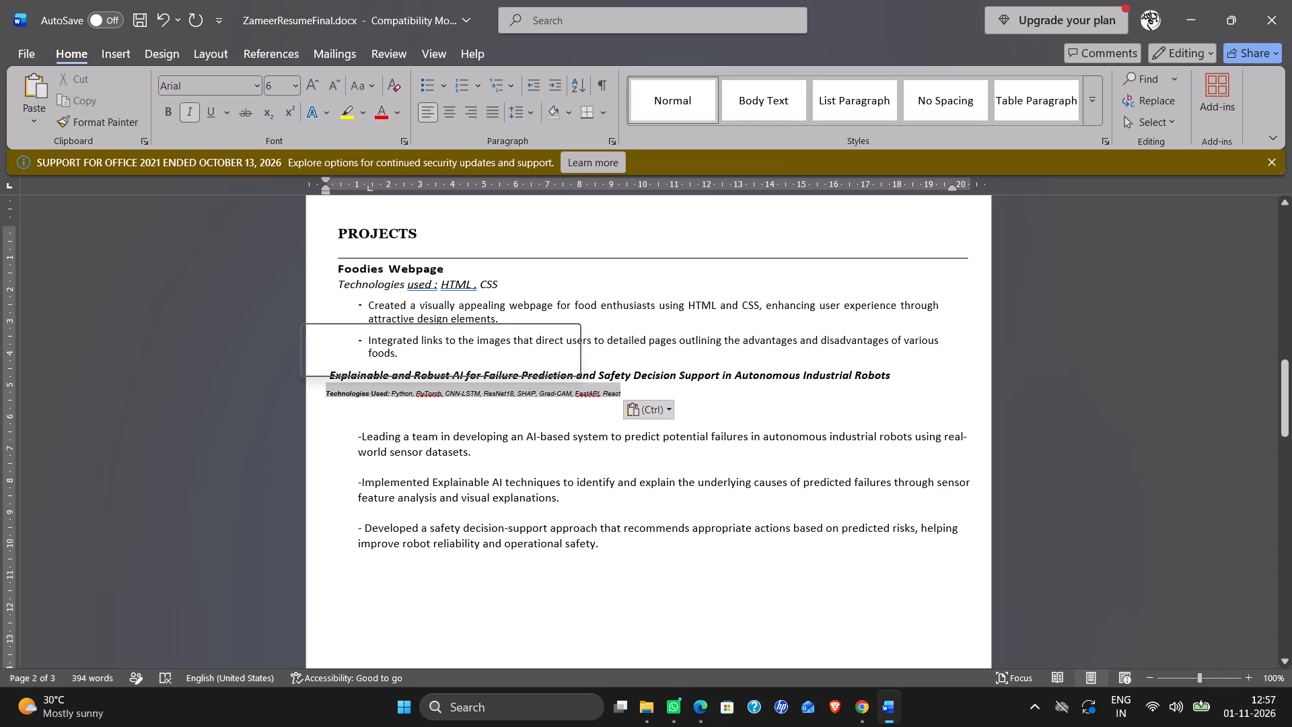
pyautogui.tripleClick(448, 332)
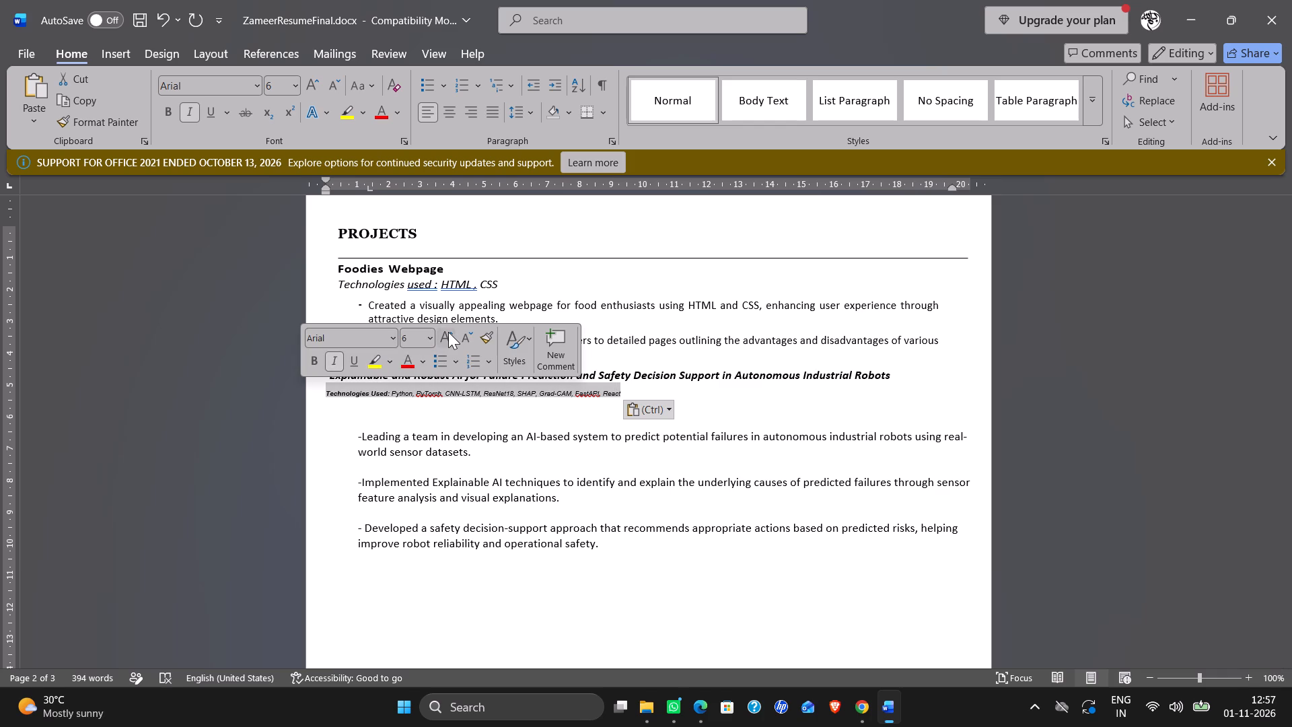
pyautogui.click(448, 332)
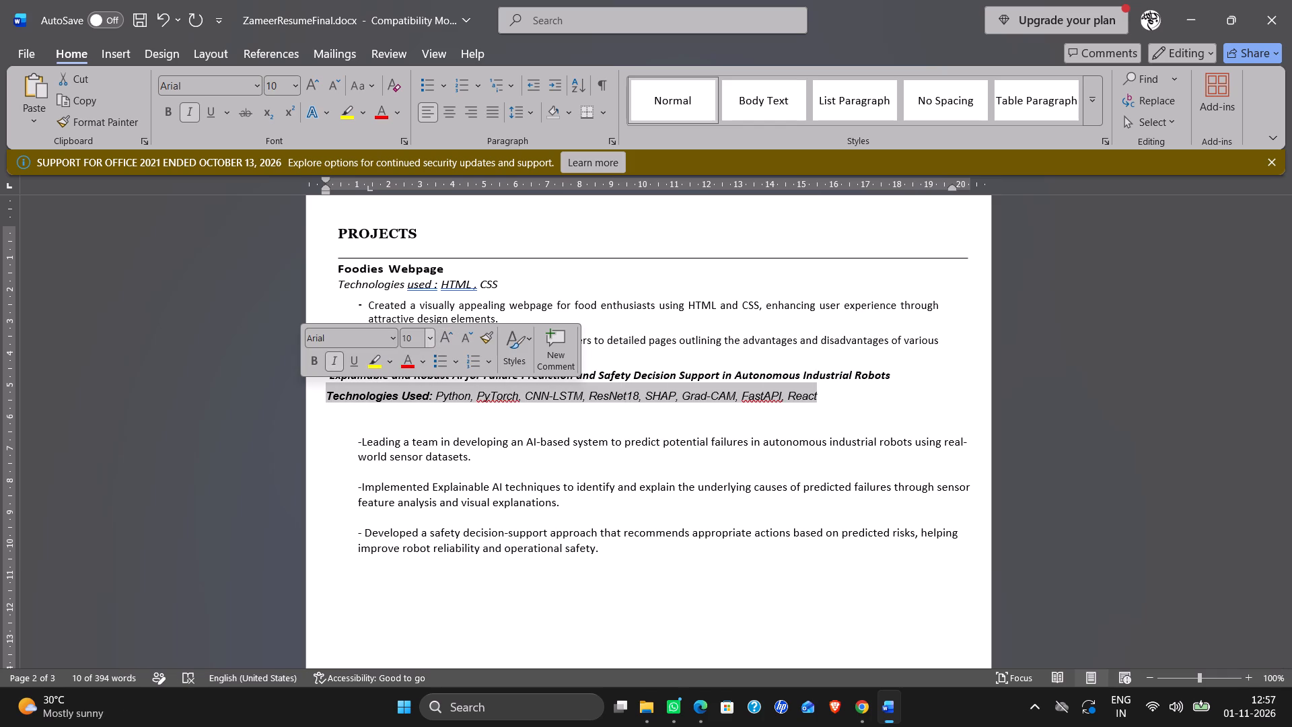
pyautogui.click(396, 343)
pyautogui.click(392, 400)
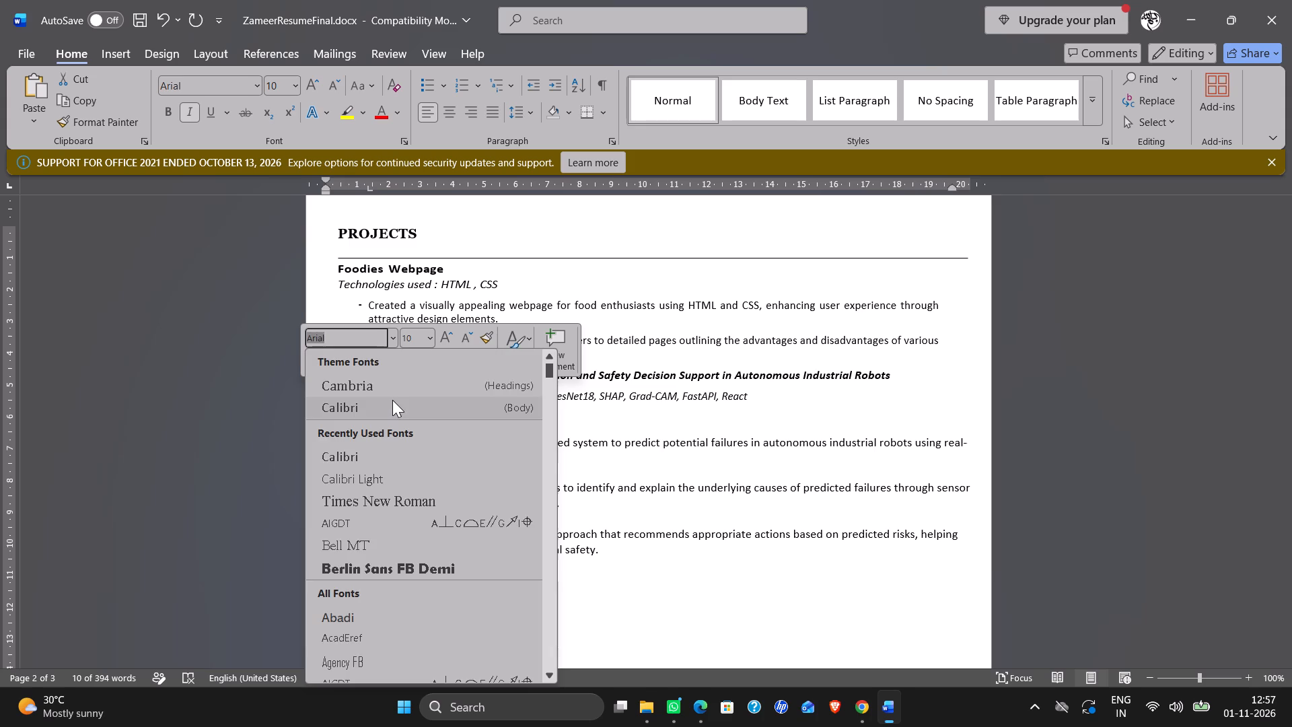
pyautogui.click(491, 436)
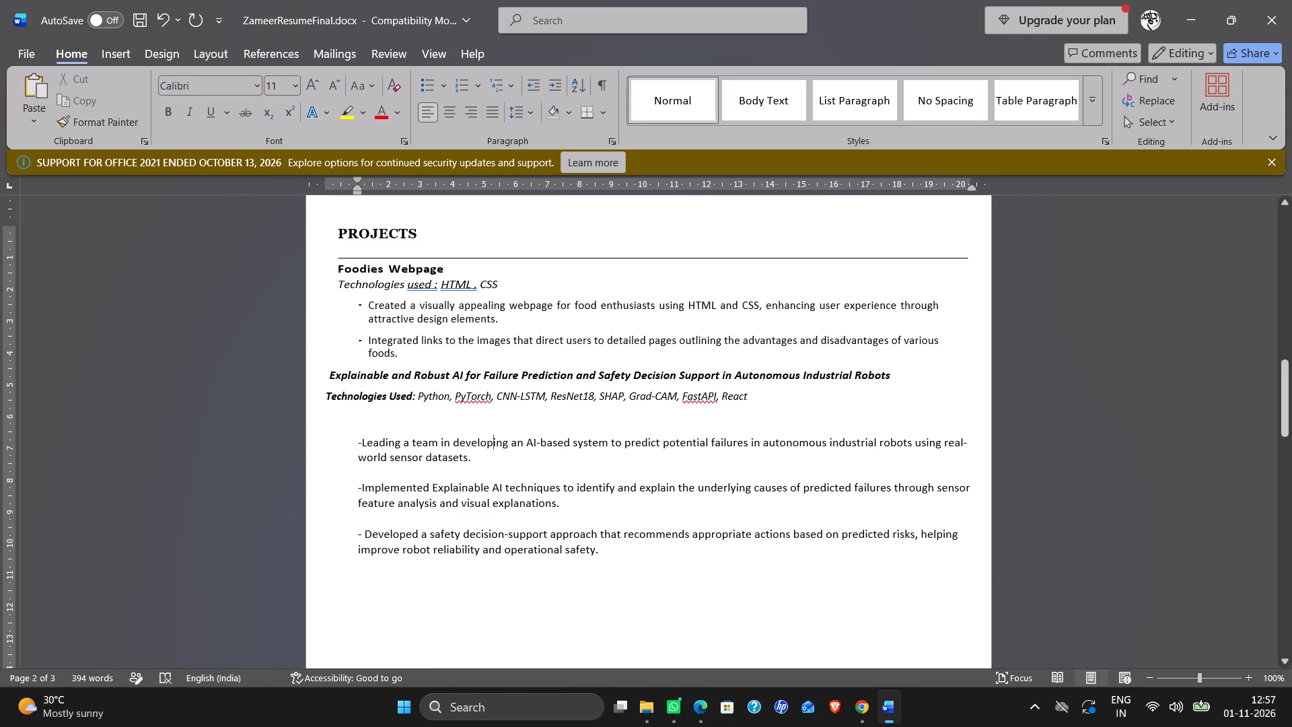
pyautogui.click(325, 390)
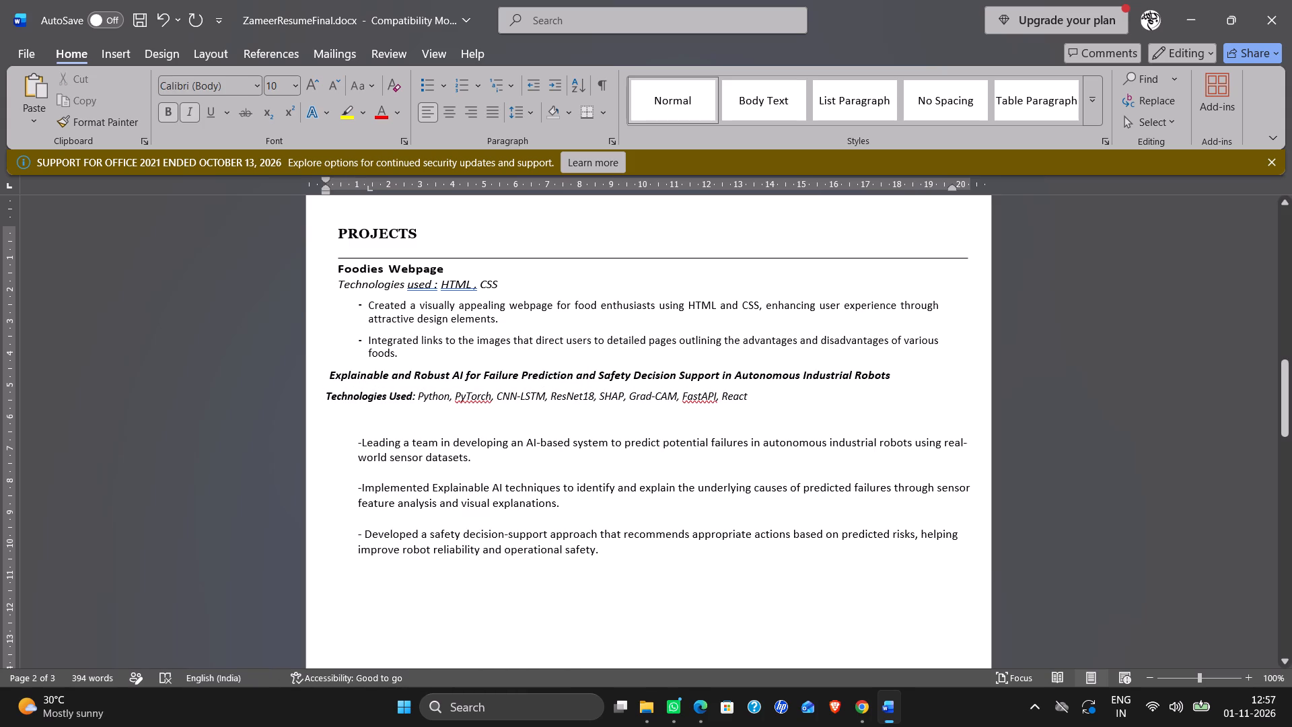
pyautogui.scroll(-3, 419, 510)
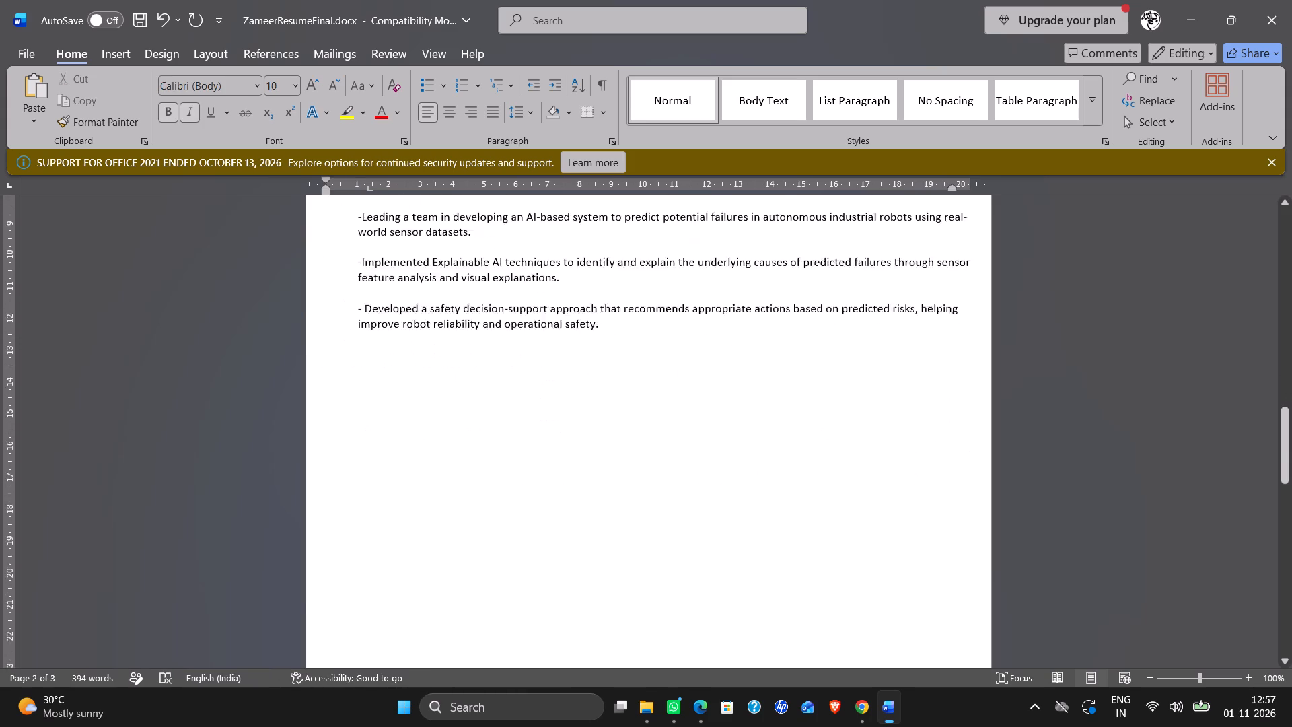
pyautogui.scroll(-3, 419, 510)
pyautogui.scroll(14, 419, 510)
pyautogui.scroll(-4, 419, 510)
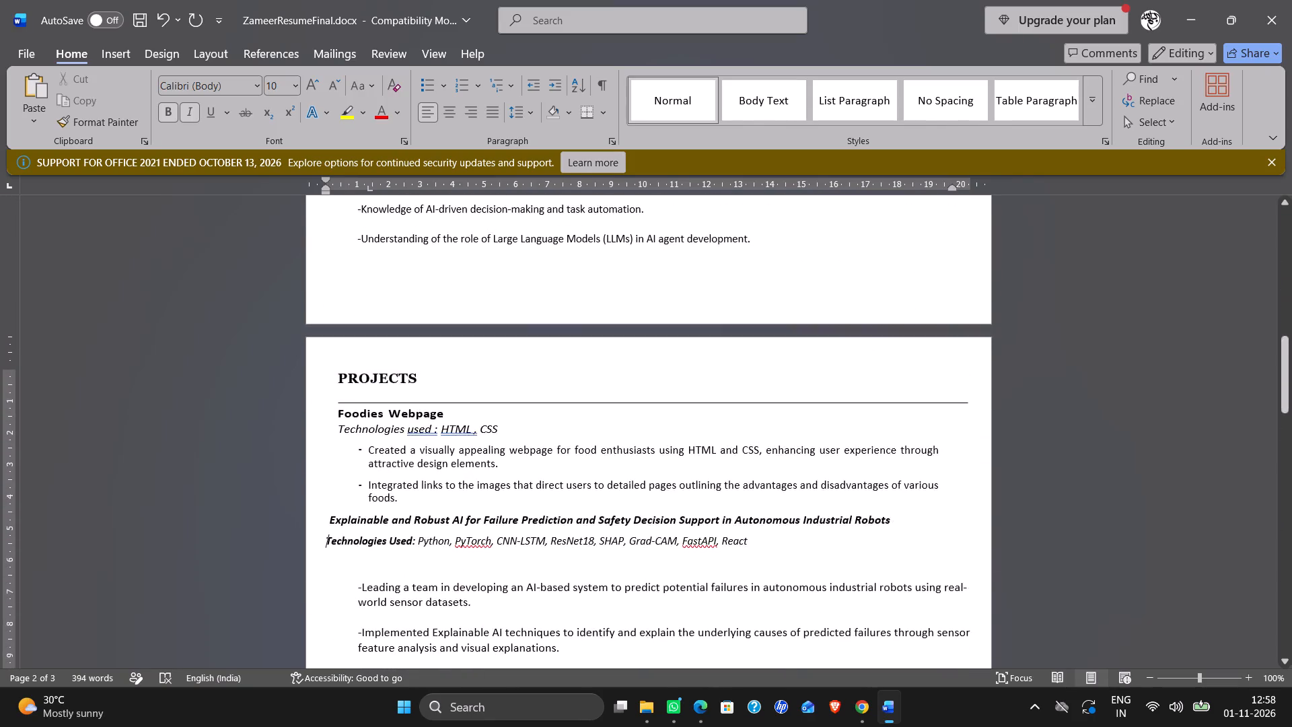
# Compare the formatting and alignment of the Foodies Webpage entry with the industrial robots project's title and technologies line.
pyautogui.scroll(-1, 419, 510)
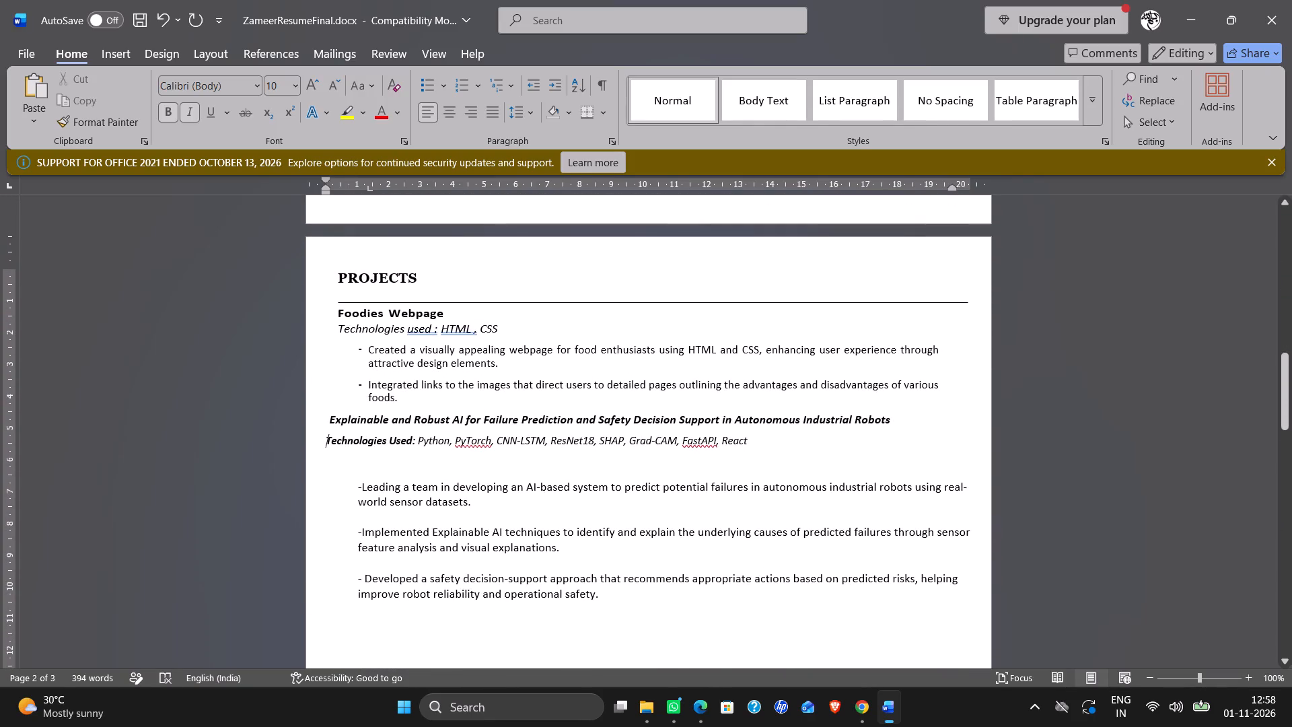
pyautogui.scroll(1, 419, 510)
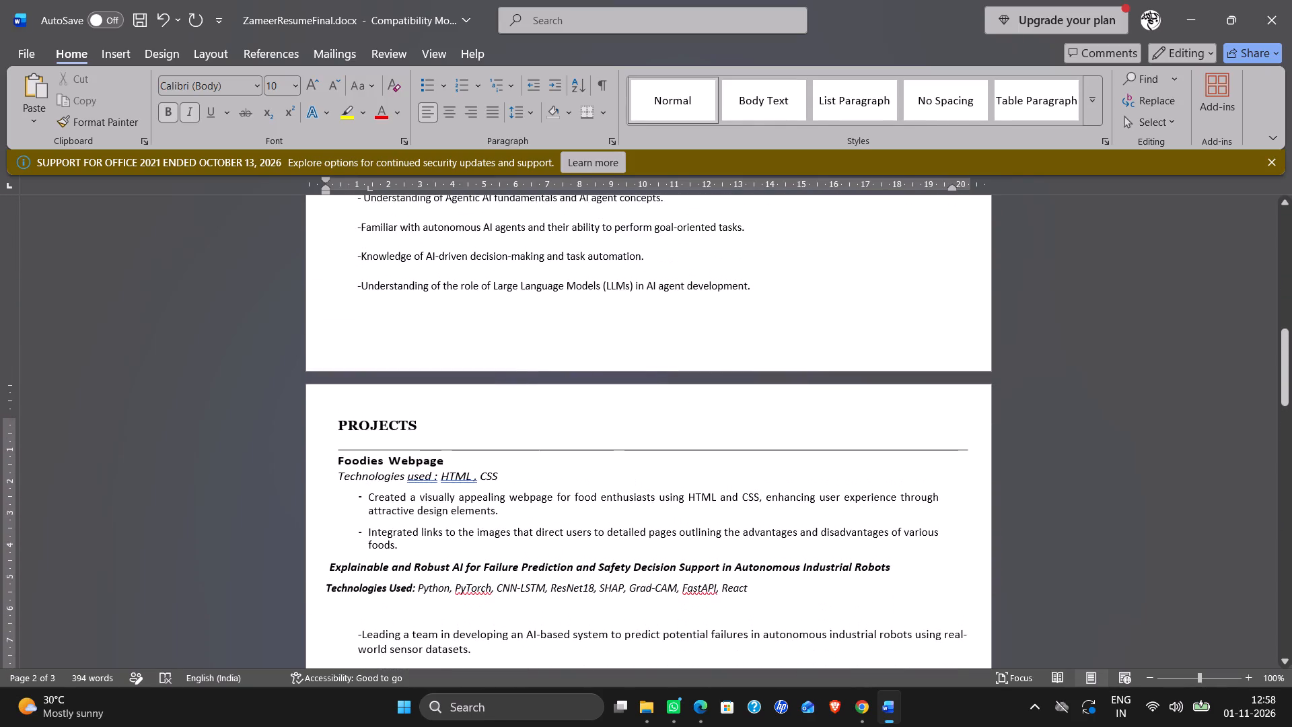
pyautogui.scroll(2, 419, 510)
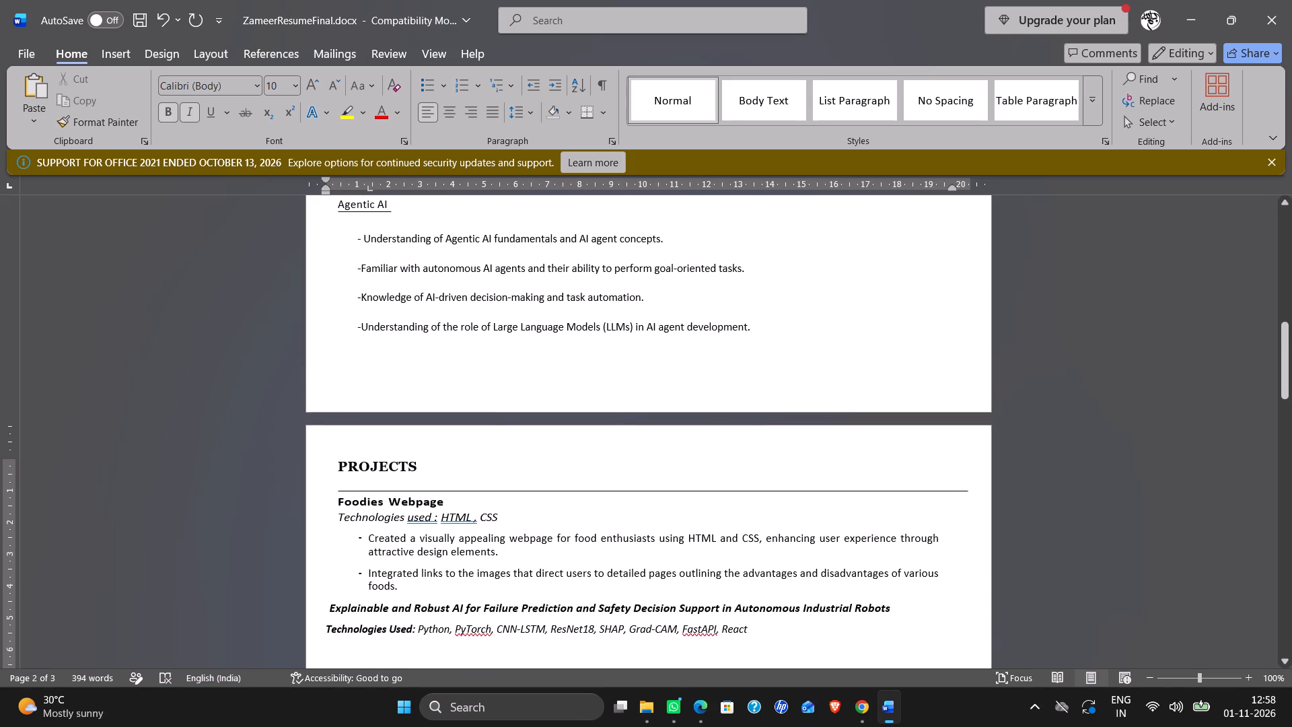
pyautogui.moveTo(408, 595); pyautogui.dragTo(330, 495)
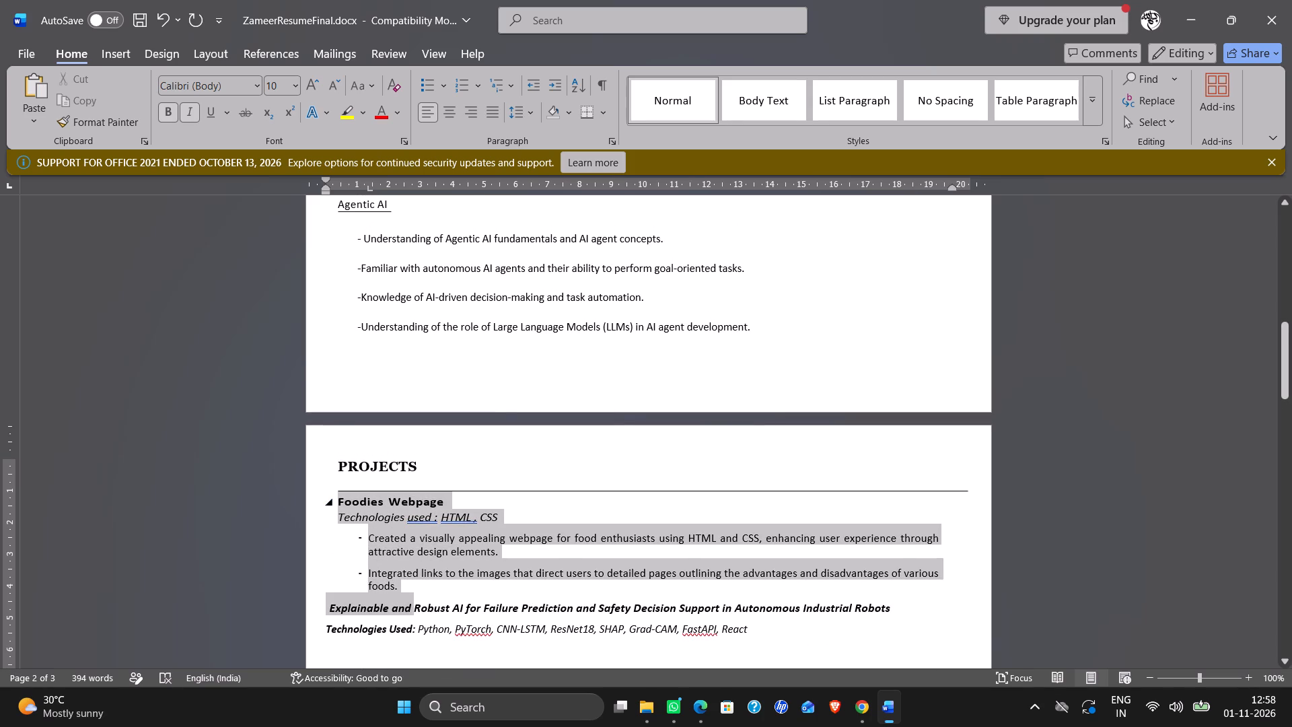
pyautogui.moveTo(330, 495); pyautogui.dragTo(330, 494)
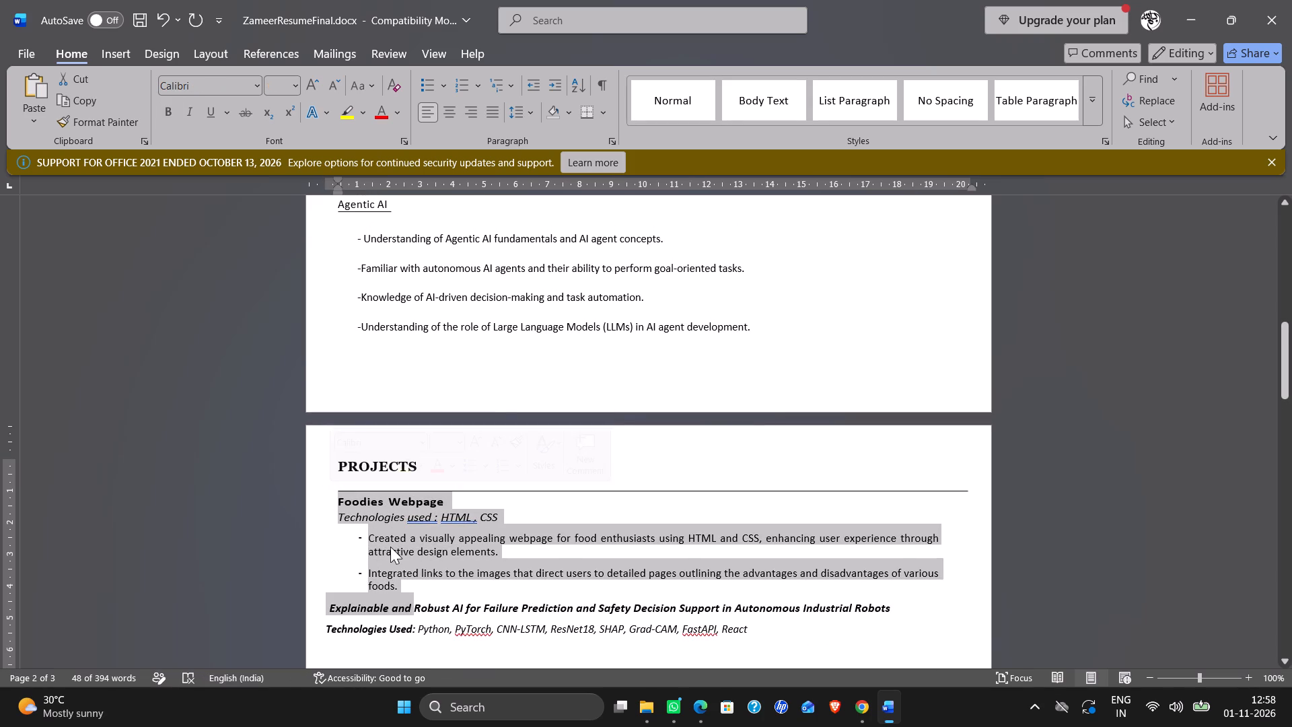
pyautogui.click(390, 547)
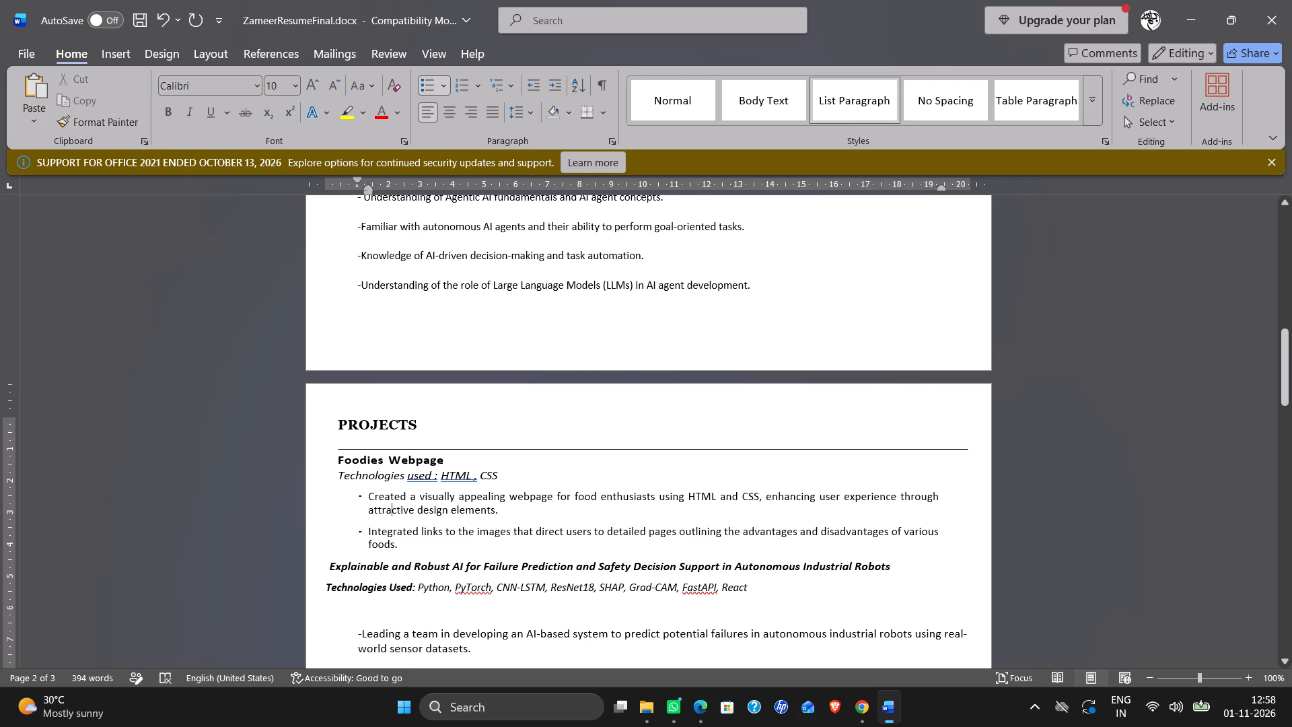
pyautogui.scroll(2, 402, 548)
pyautogui.moveTo(410, 548); pyautogui.dragTo(326, 464)
pyautogui.click(326, 464)
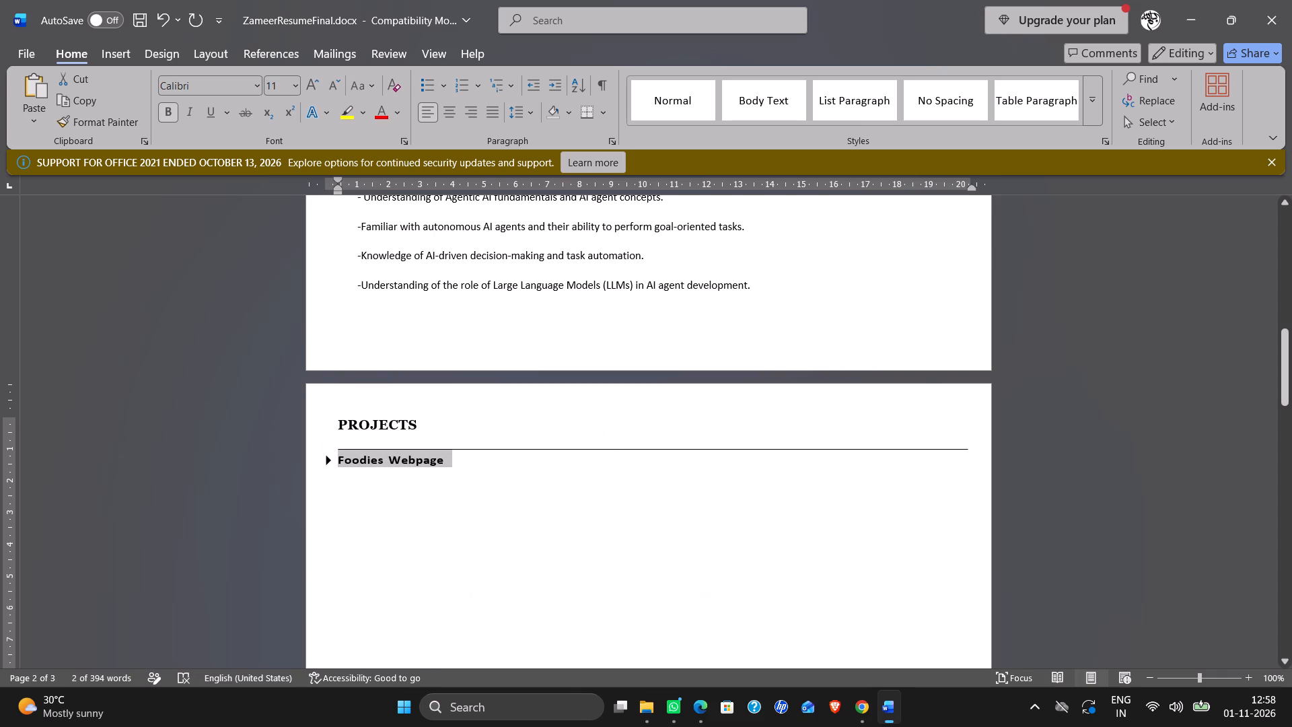
pyautogui.click(326, 462)
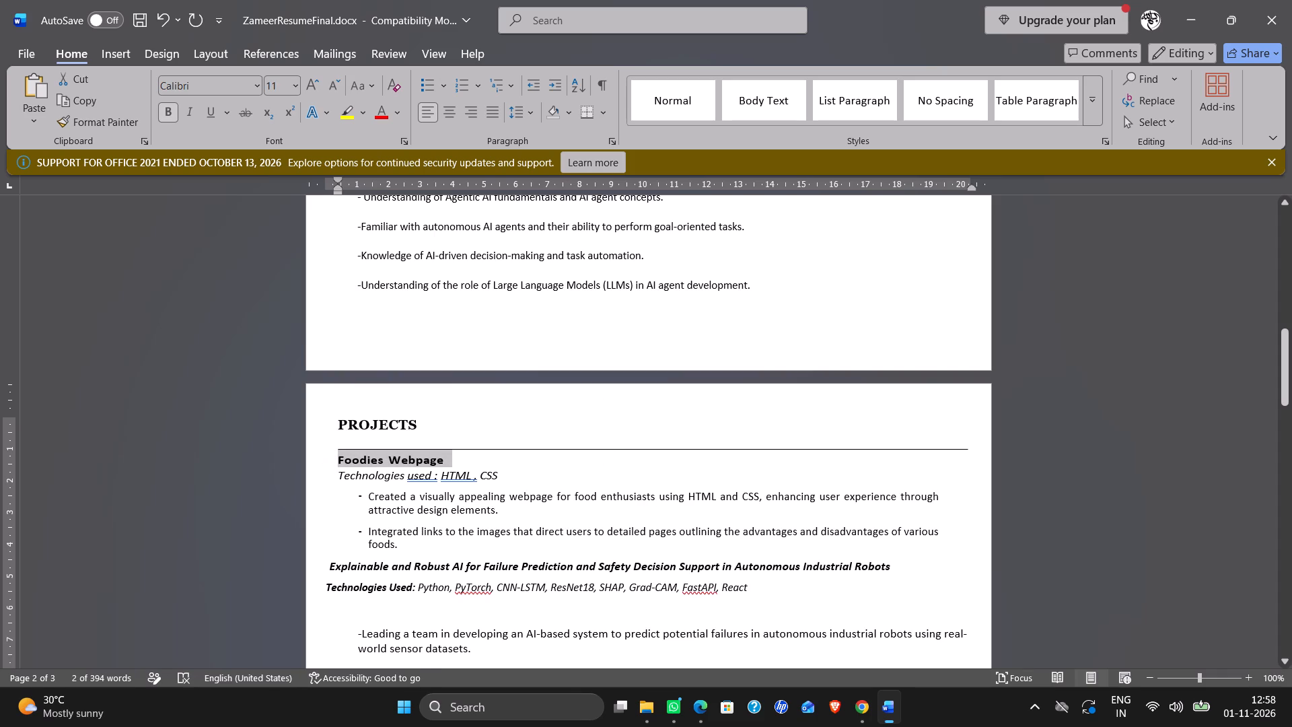
pyautogui.click(341, 589)
pyautogui.click(332, 565)
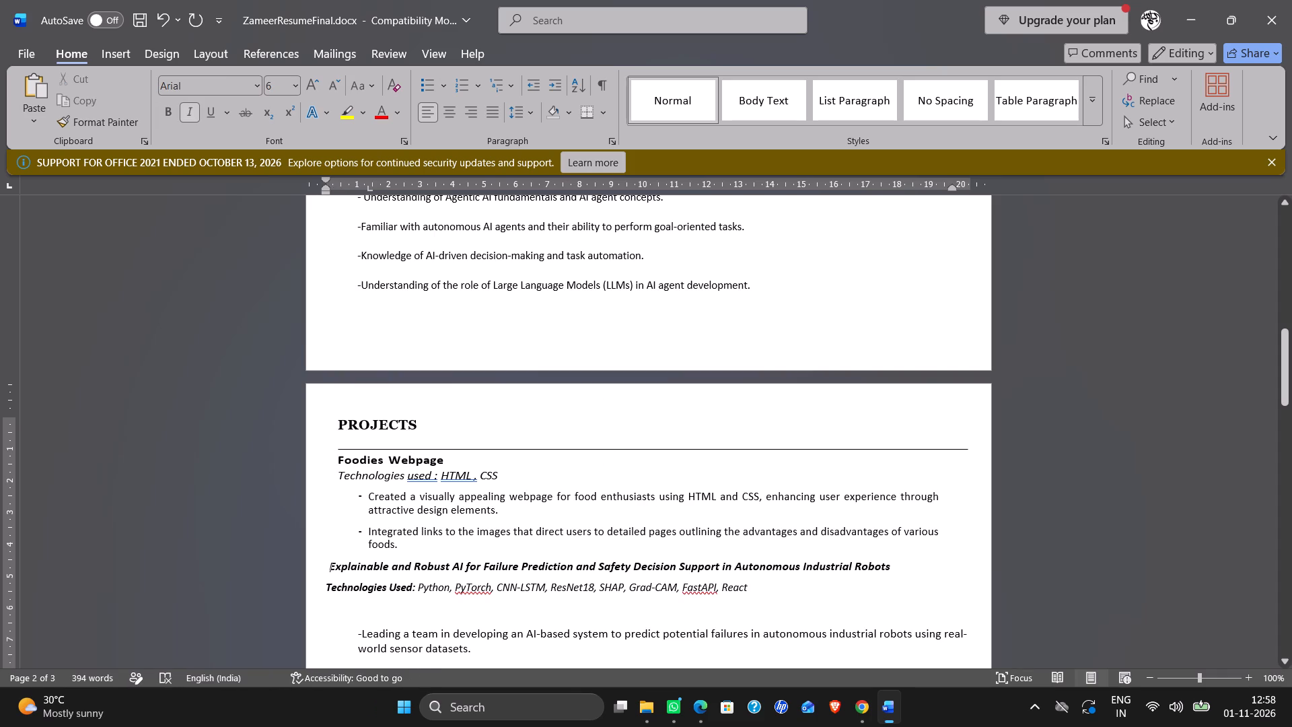
# Review the resume from the heading through Skills and Projects to Achievements and Declaration, checking layout and page spacing.
pyautogui.scroll(-1, 396, 553)
pyautogui.scroll(2, 396, 553)
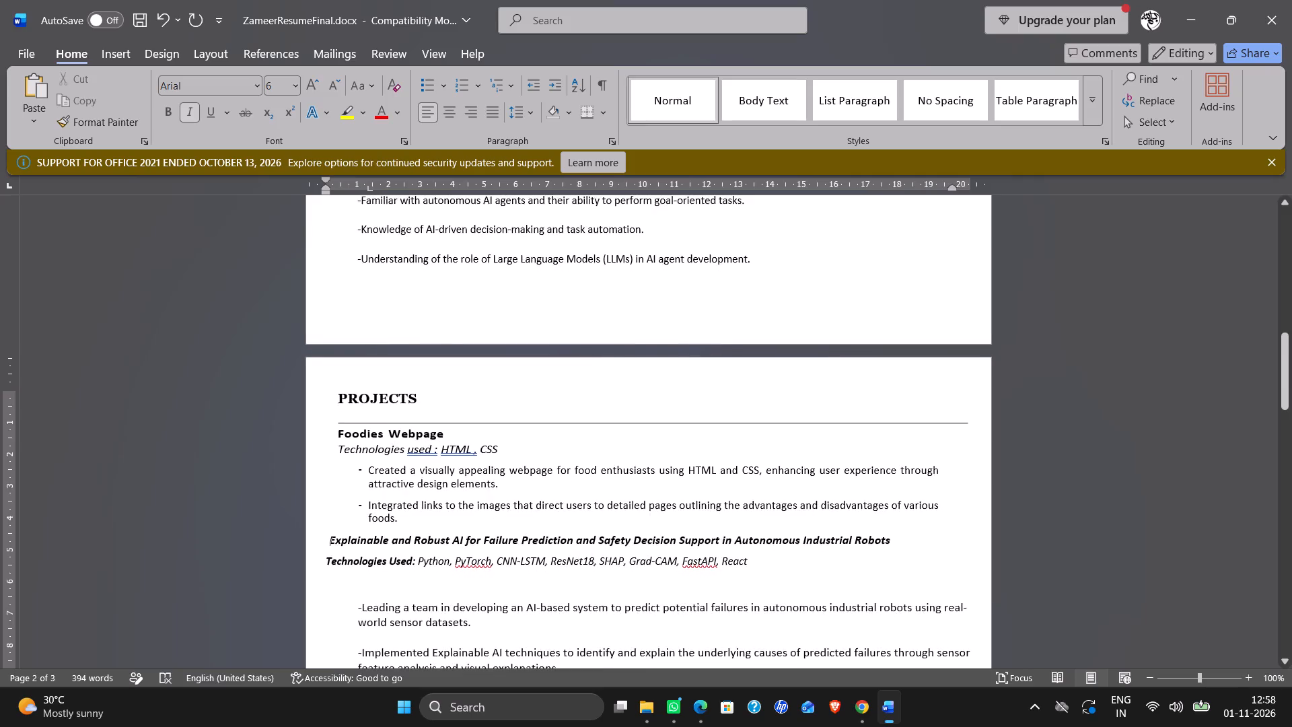
pyautogui.scroll(1, 396, 553)
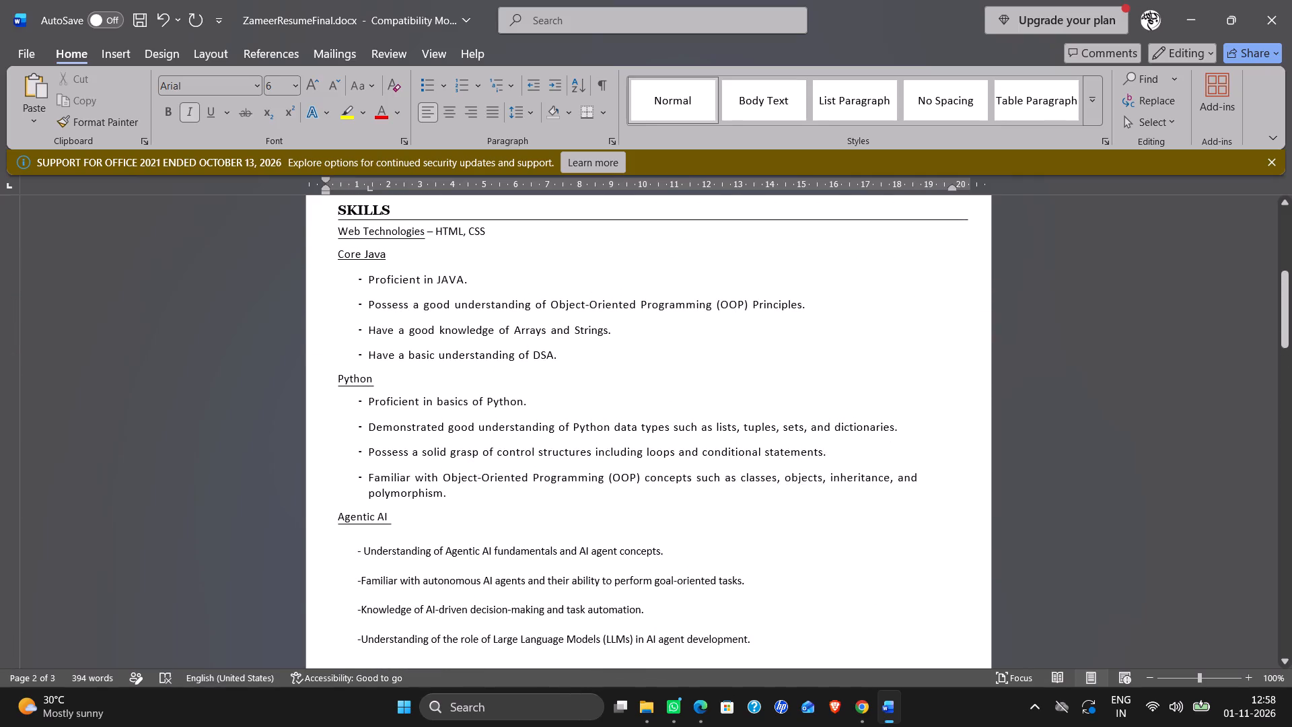
pyautogui.scroll(-1, 396, 553)
pyautogui.scroll(1, 396, 553)
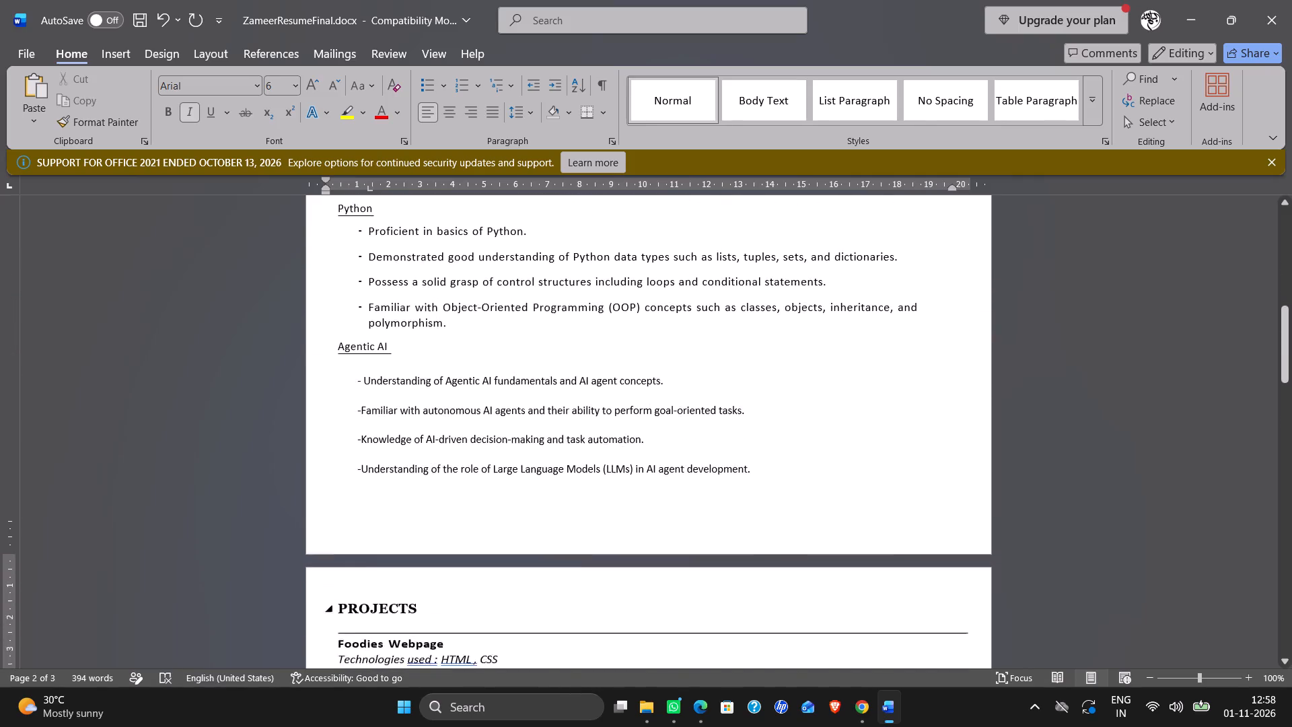
pyautogui.scroll(3, 396, 553)
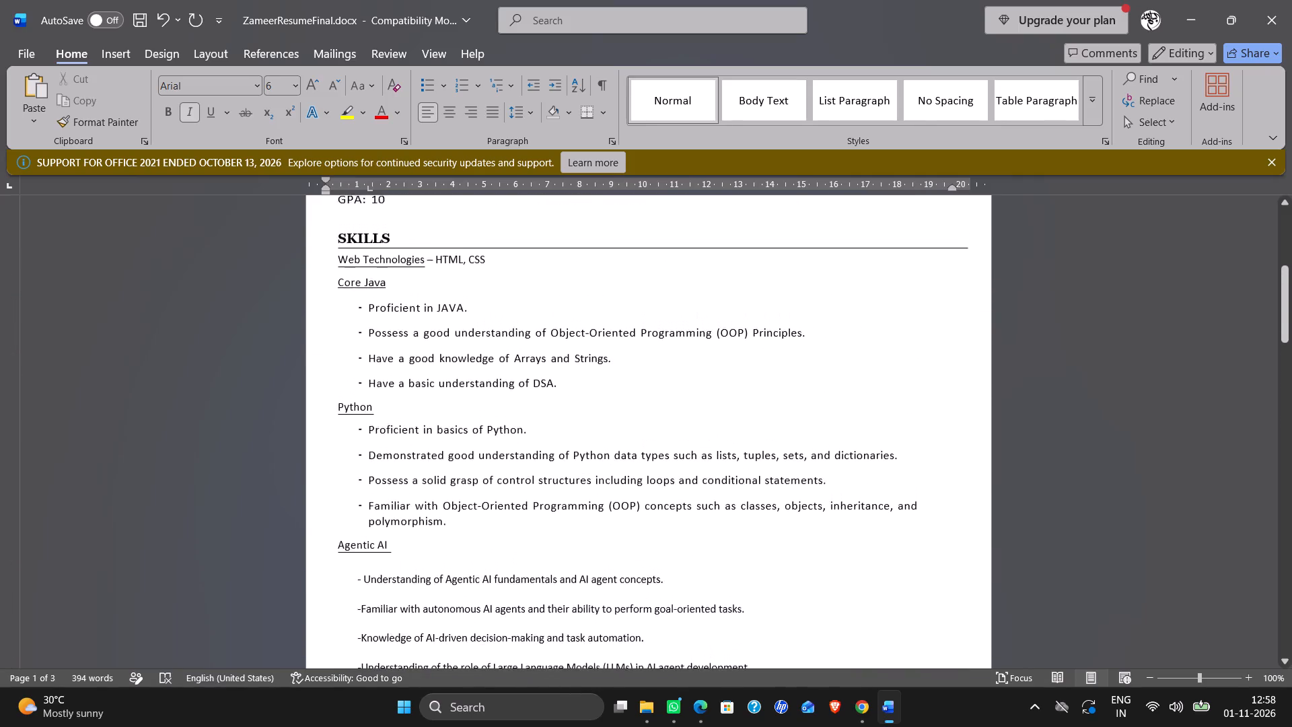
pyautogui.scroll(3, 396, 553)
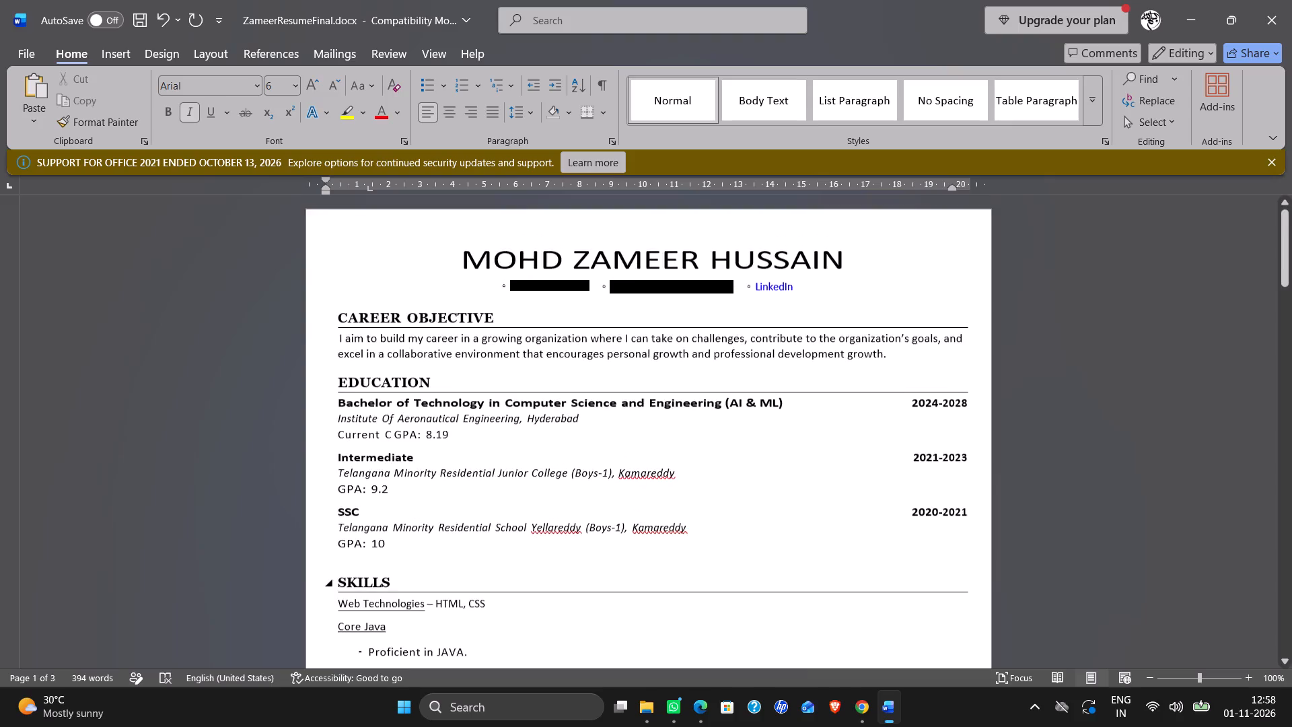
pyautogui.scroll(-6, 396, 553)
pyautogui.scroll(2, 396, 553)
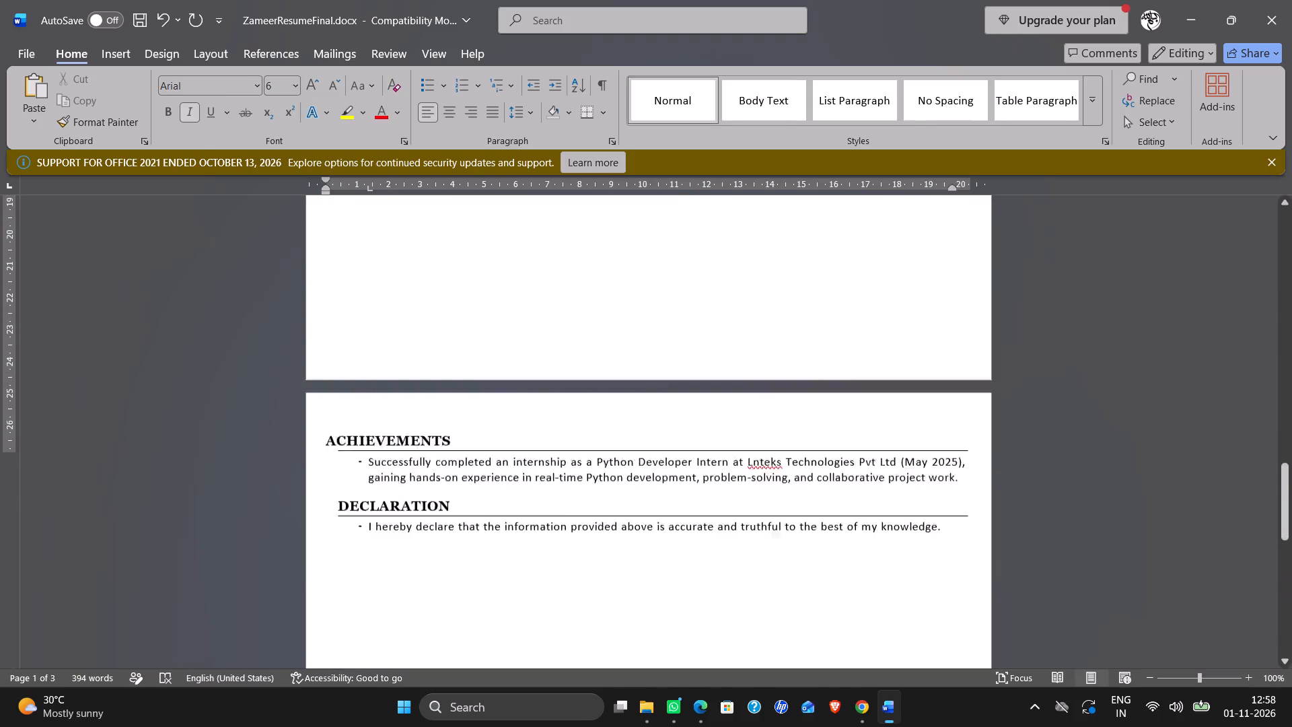
pyautogui.scroll(4, 396, 553)
pyautogui.scroll(-5, 396, 553)
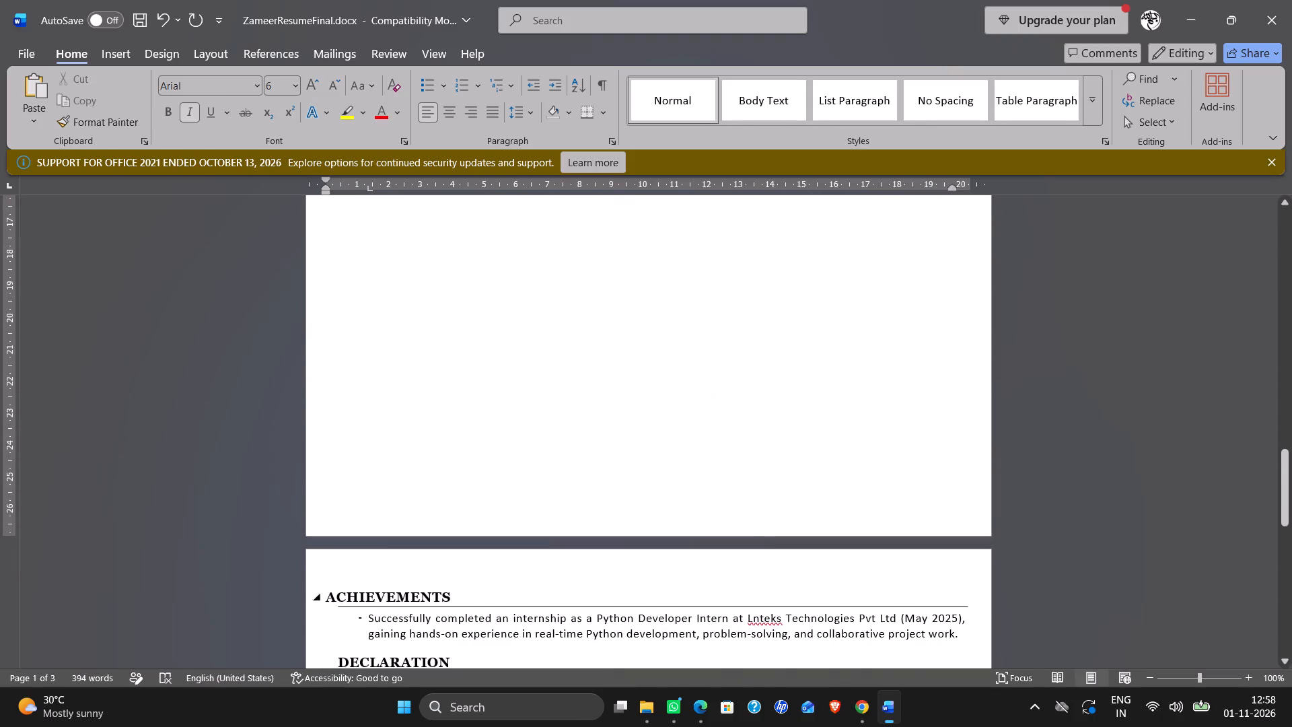
# Remove the empty lines between the last industrial robots project description and the Achievements heading.
pyautogui.click(330, 593)
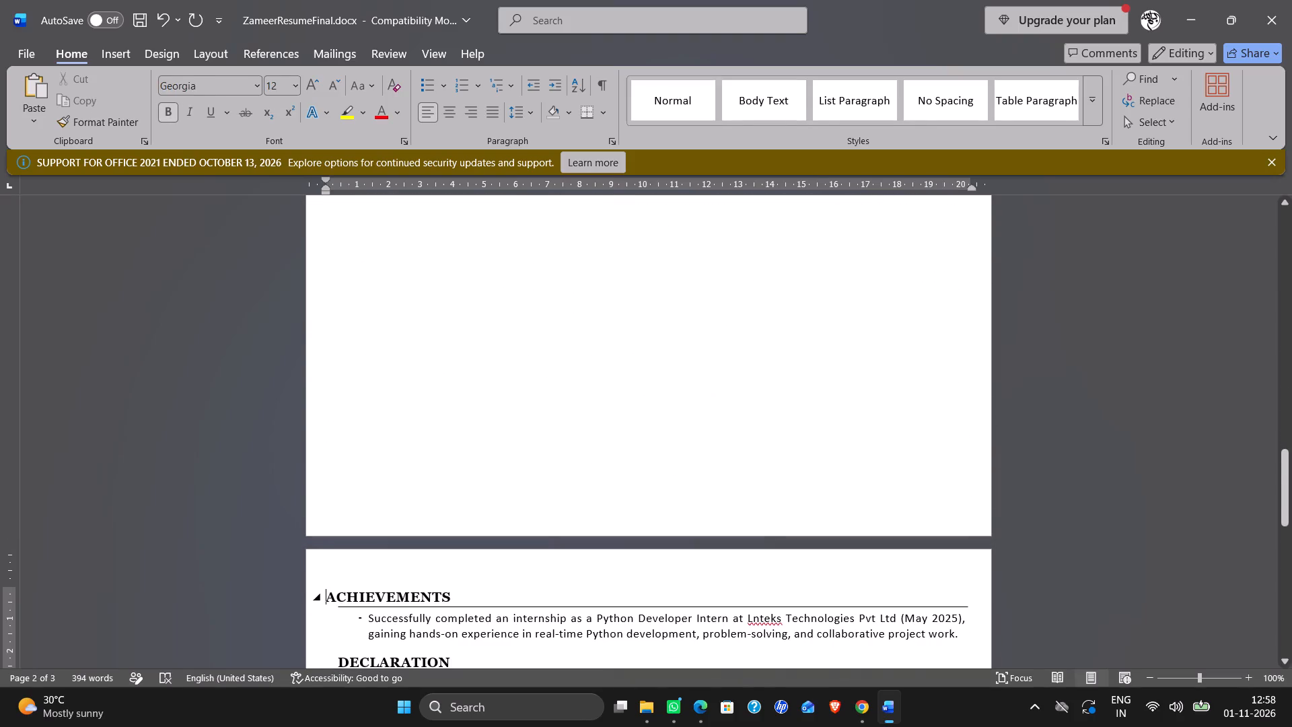
pyautogui.press('BackSpace')
pyautogui.scroll(1, 330, 593)
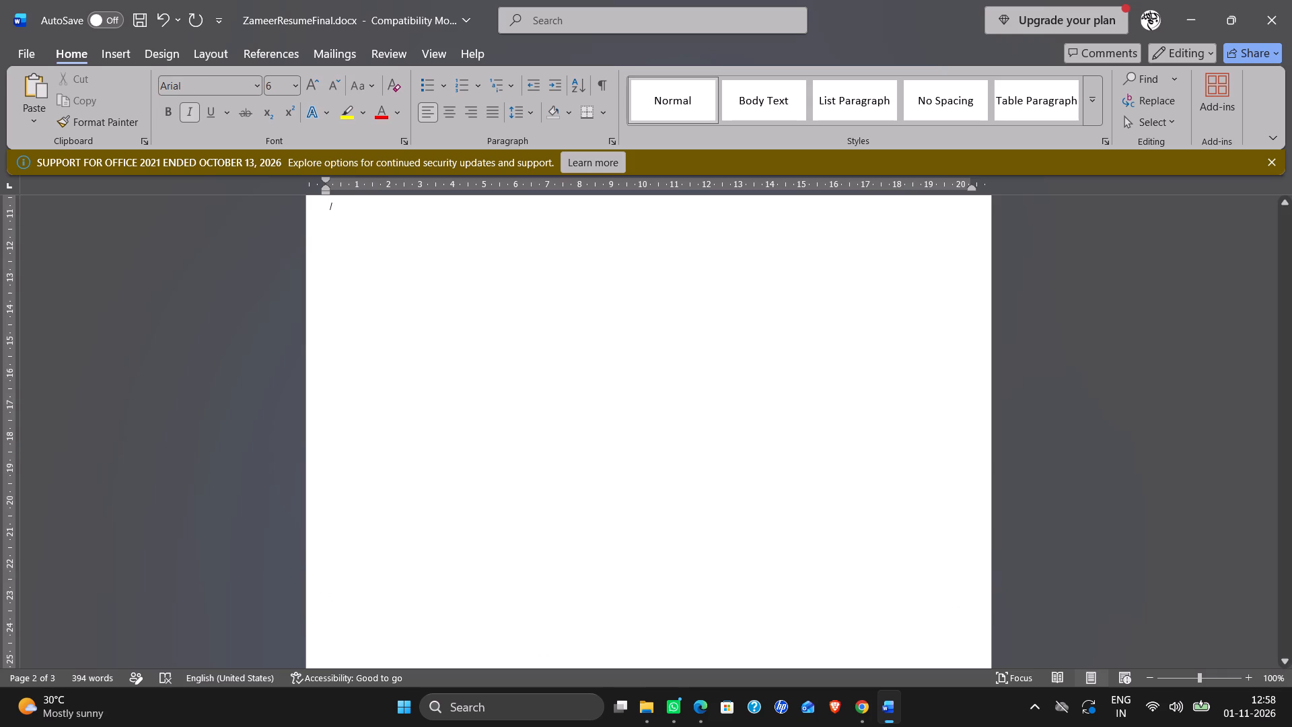
pyautogui.scroll(1, 330, 593)
pyautogui.scroll(-4, 330, 593)
pyautogui.scroll(1, 330, 593)
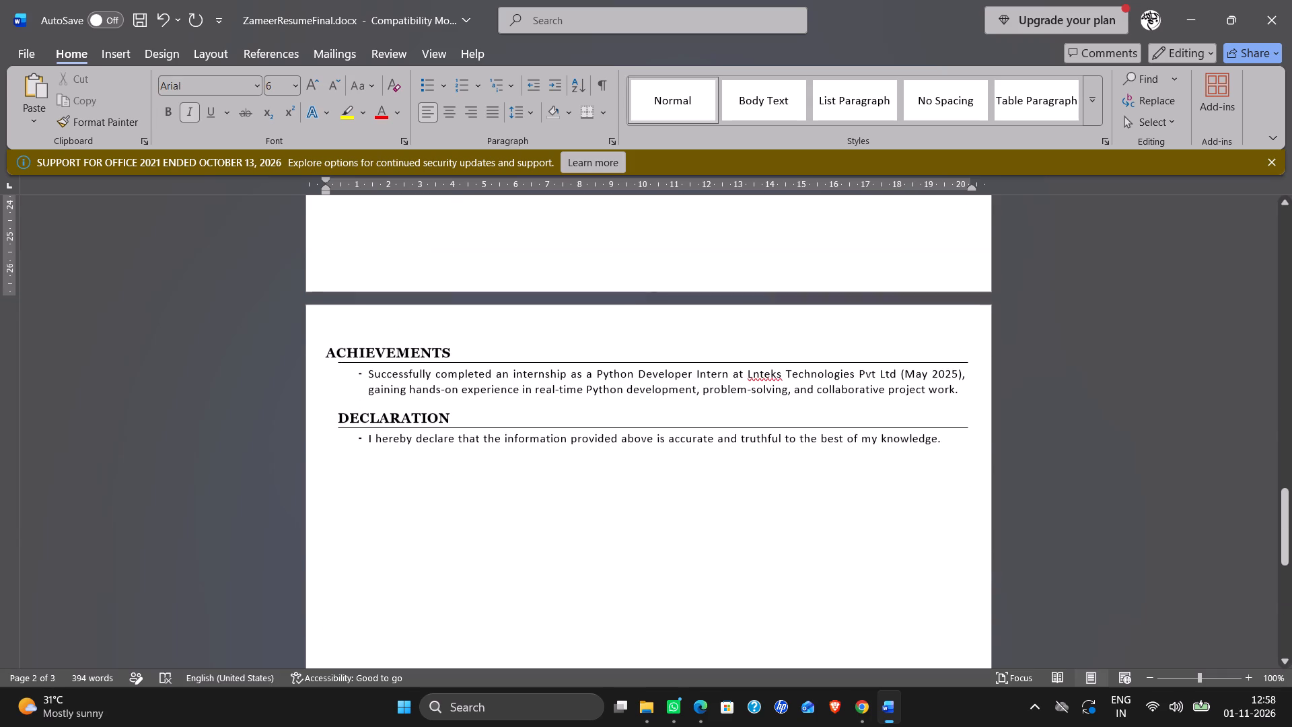
pyautogui.click(376, 344)
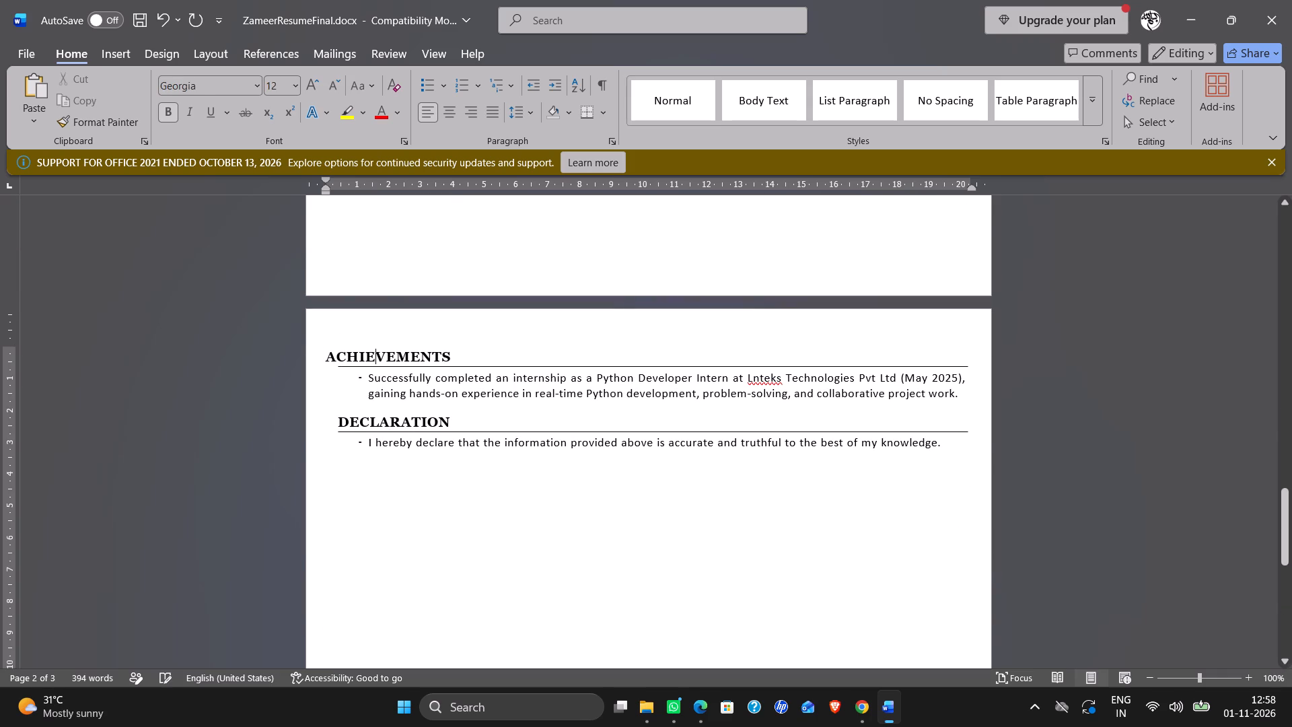
pyautogui.click(326, 351)
pyautogui.press('BackSpace')
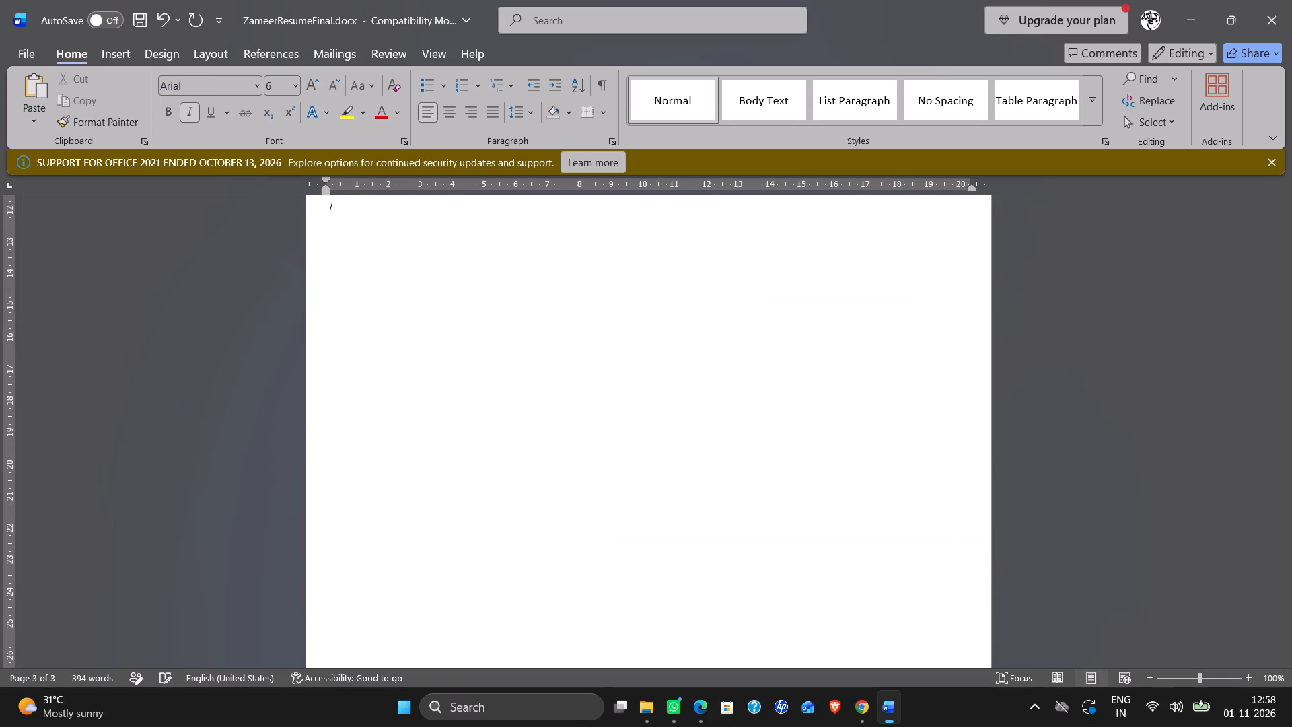
pyautogui.press('BackSpace')
pyautogui.press('BackSpace')
pyautogui.press('BackSpace')
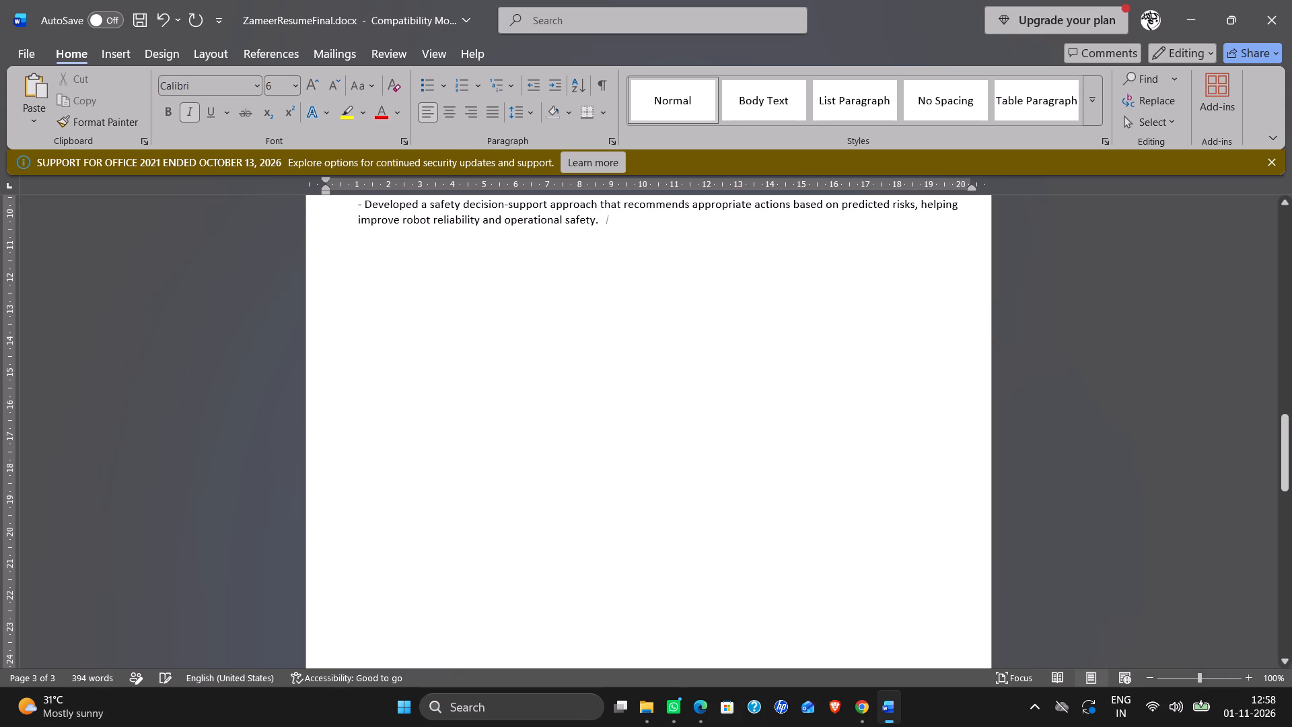
# Copy the Achievements and Declaration sections onto a new line directly below the last industrial robots project description.
pyautogui.scroll(-5, 332, 385)
pyautogui.scroll(2, 332, 385)
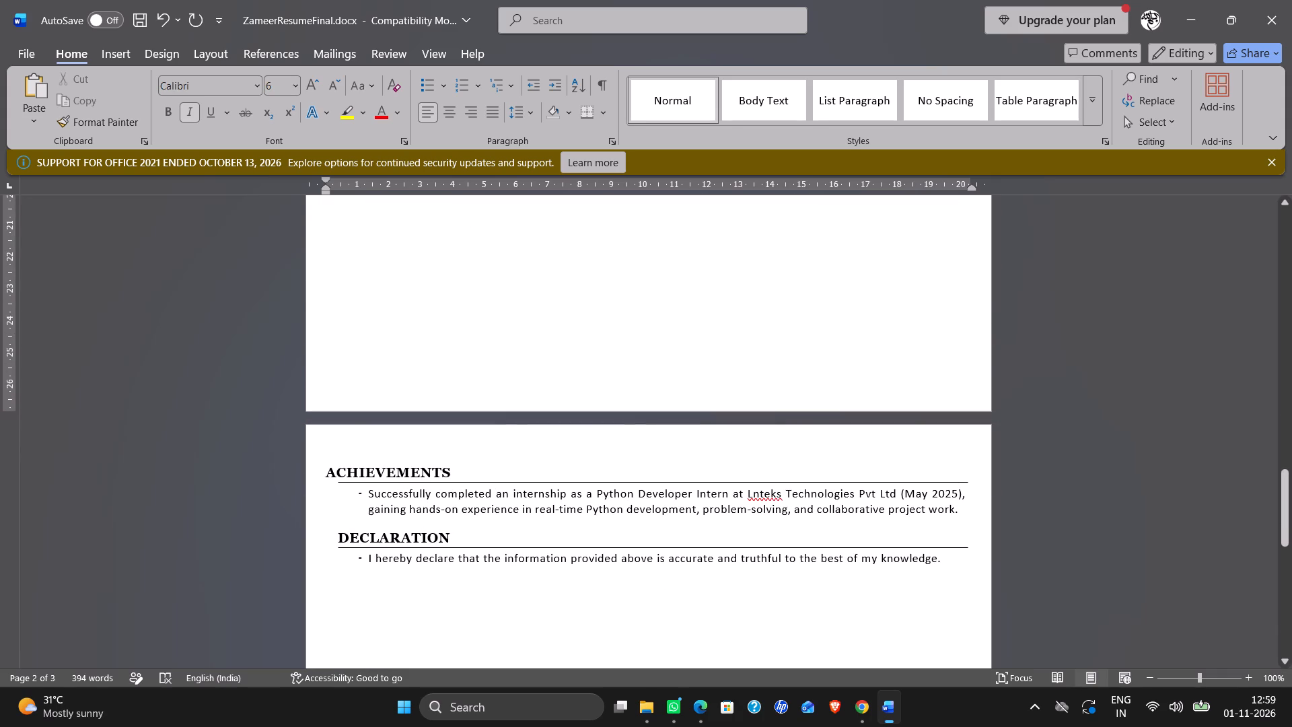
pyautogui.moveTo(952, 555); pyautogui.dragTo(375, 469)
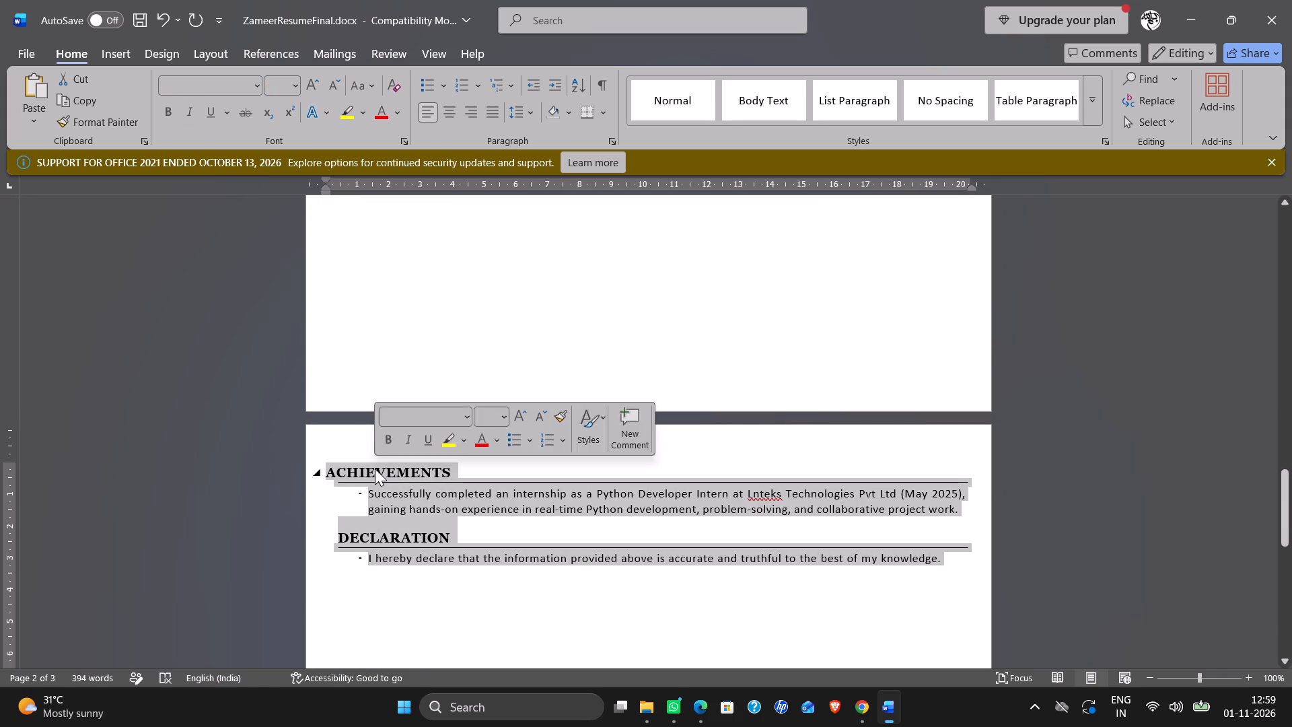
pyautogui.hotkey('ctrl', 'c')
pyautogui.scroll(5, 375, 469)
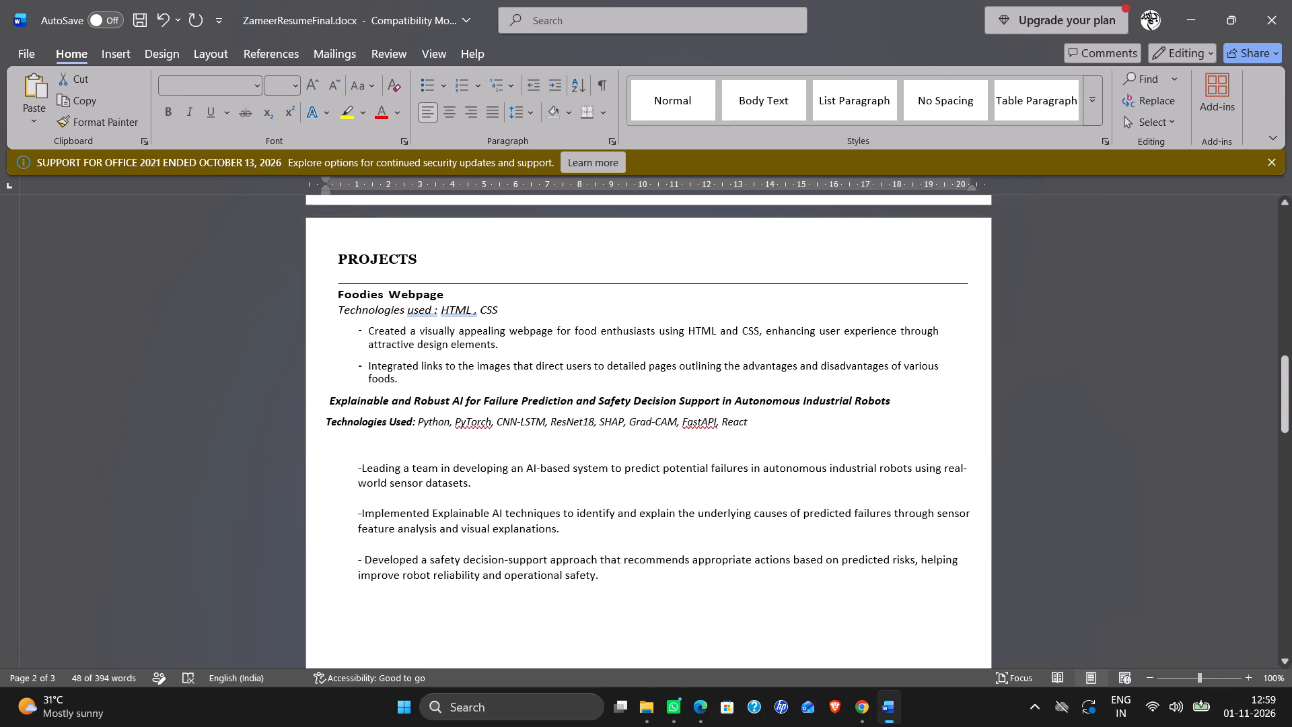
pyautogui.click(532, 569)
pyautogui.click(674, 567)
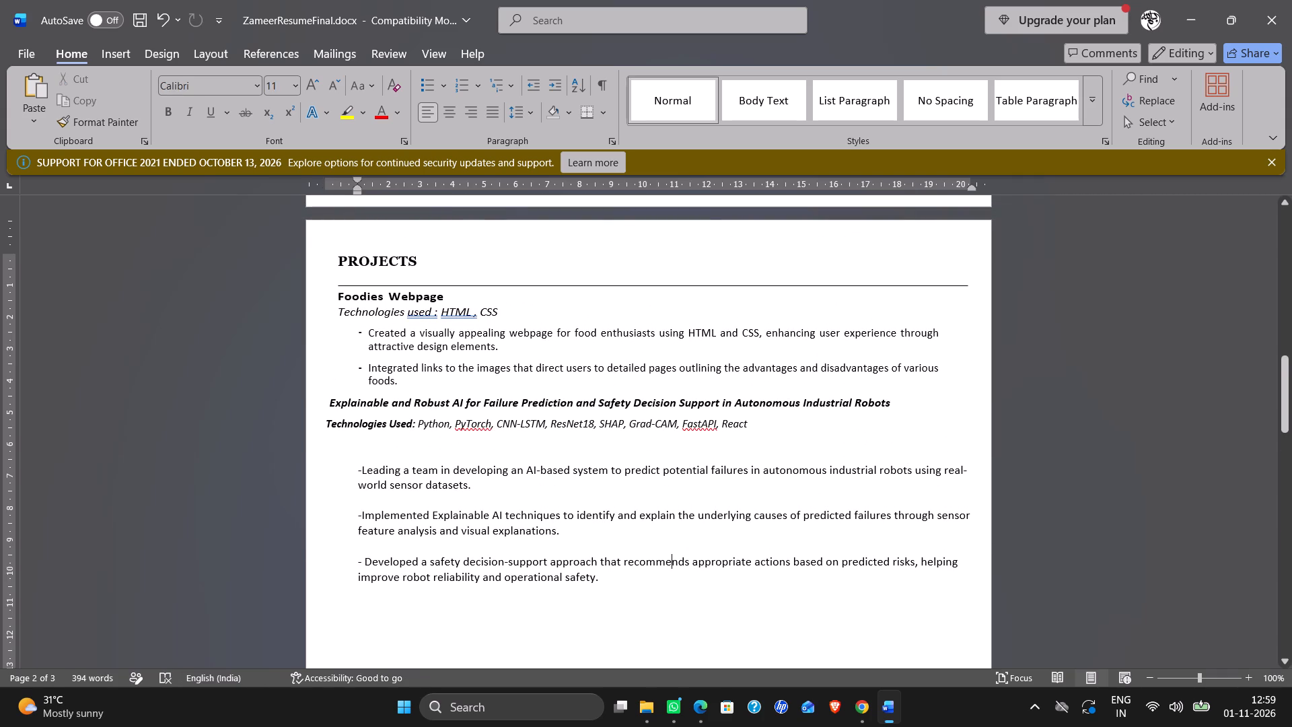
pyautogui.click(640, 574)
pyautogui.press('Return')
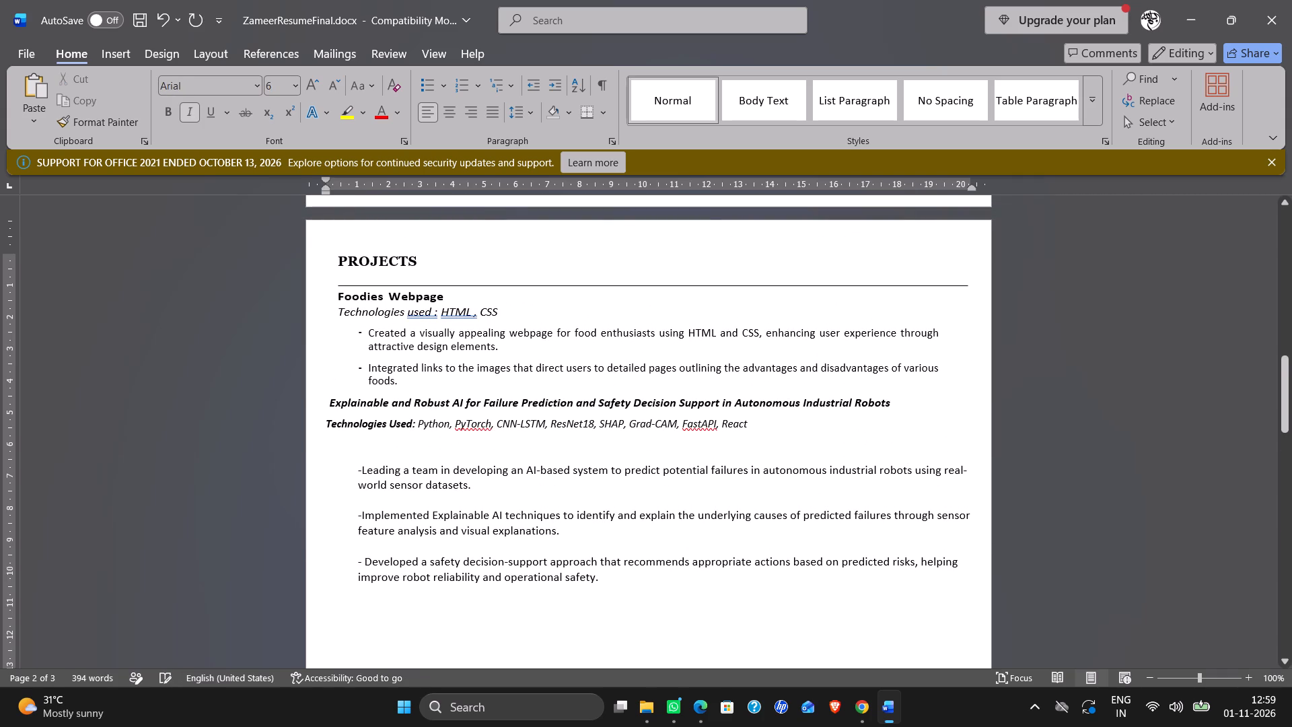
pyautogui.hotkey('ctrl', 'v')
pyautogui.scroll(-1, 640, 574)
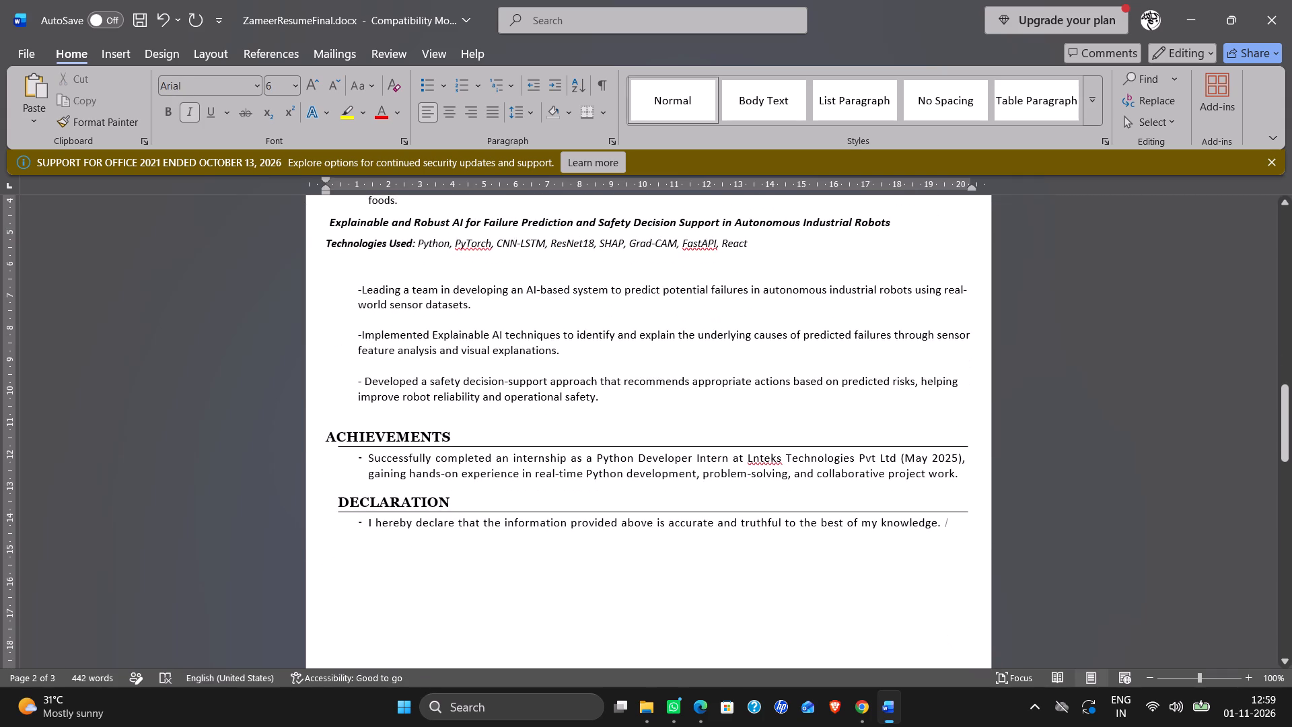
# Delete the original Achievements and Declaration sections from the last page.
pyautogui.scroll(-2, 640, 574)
pyautogui.hscroll(1, 658, 625)
pyautogui.moveTo(961, 632); pyautogui.dragTo(286, 563)
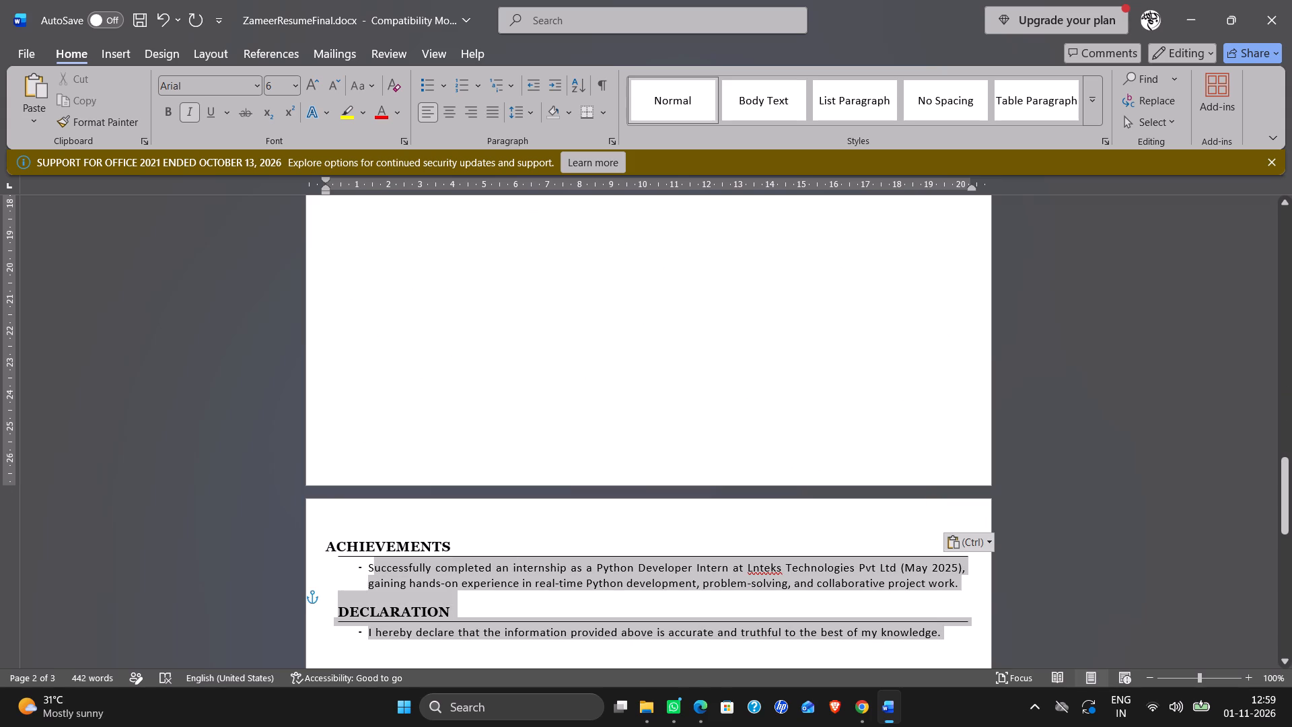
pyautogui.moveTo(286, 563); pyautogui.dragTo(260, 547)
pyautogui.press('BackSpace')
# Remove the leftover empty bullet and blank lines so the empty last page goes away.
pyautogui.scroll(1, 260, 547)
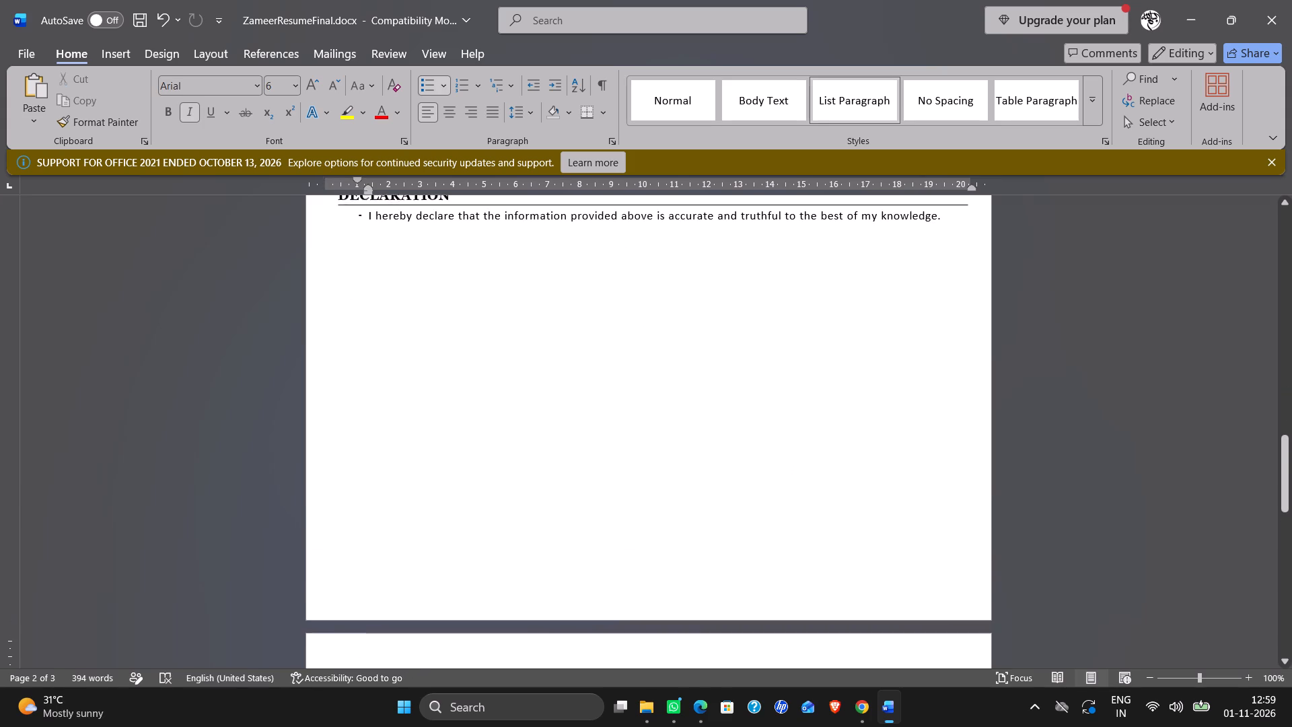
pyautogui.press('BackSpace')
pyautogui.scroll(-7, 389, 462)
pyautogui.click(430, 510)
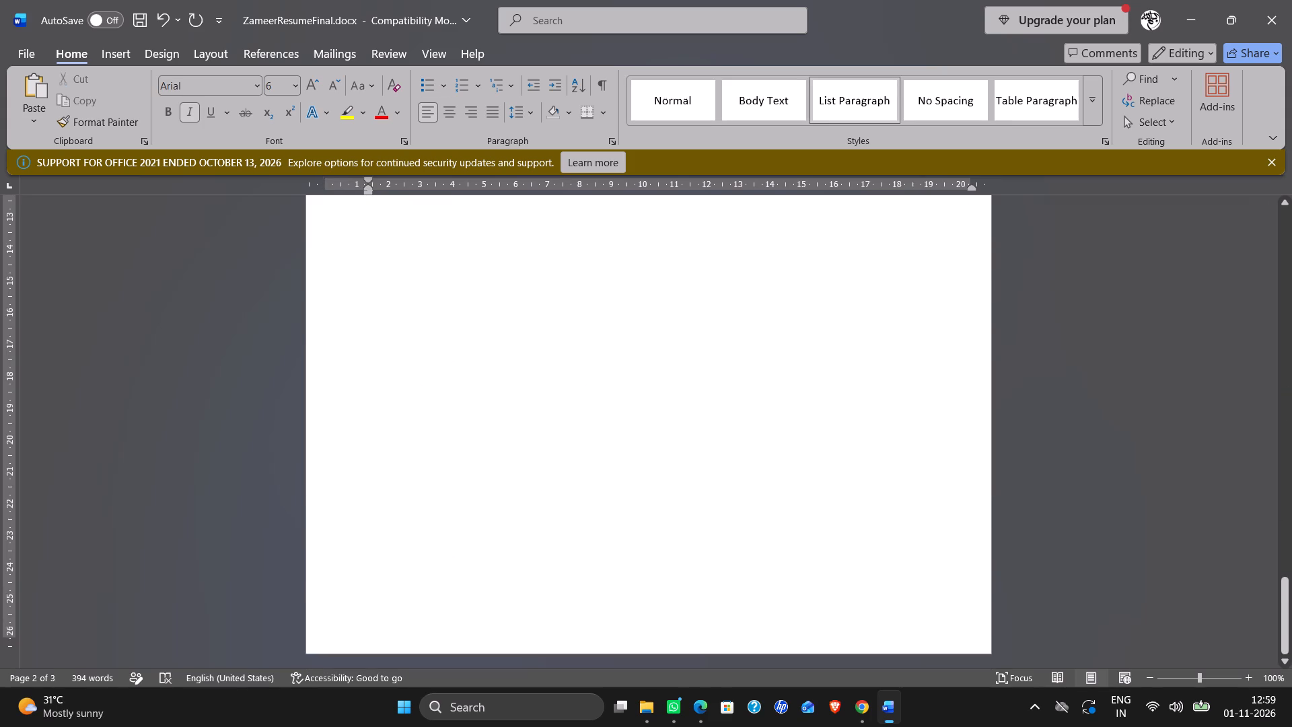
pyautogui.hotkey('ctrl', 'BackSpace')
pyautogui.scroll(-7, 430, 510)
# Review the Projects, Achievements and Declaration sections on the second page, checking spacing and layout.
pyautogui.scroll(5, 430, 510)
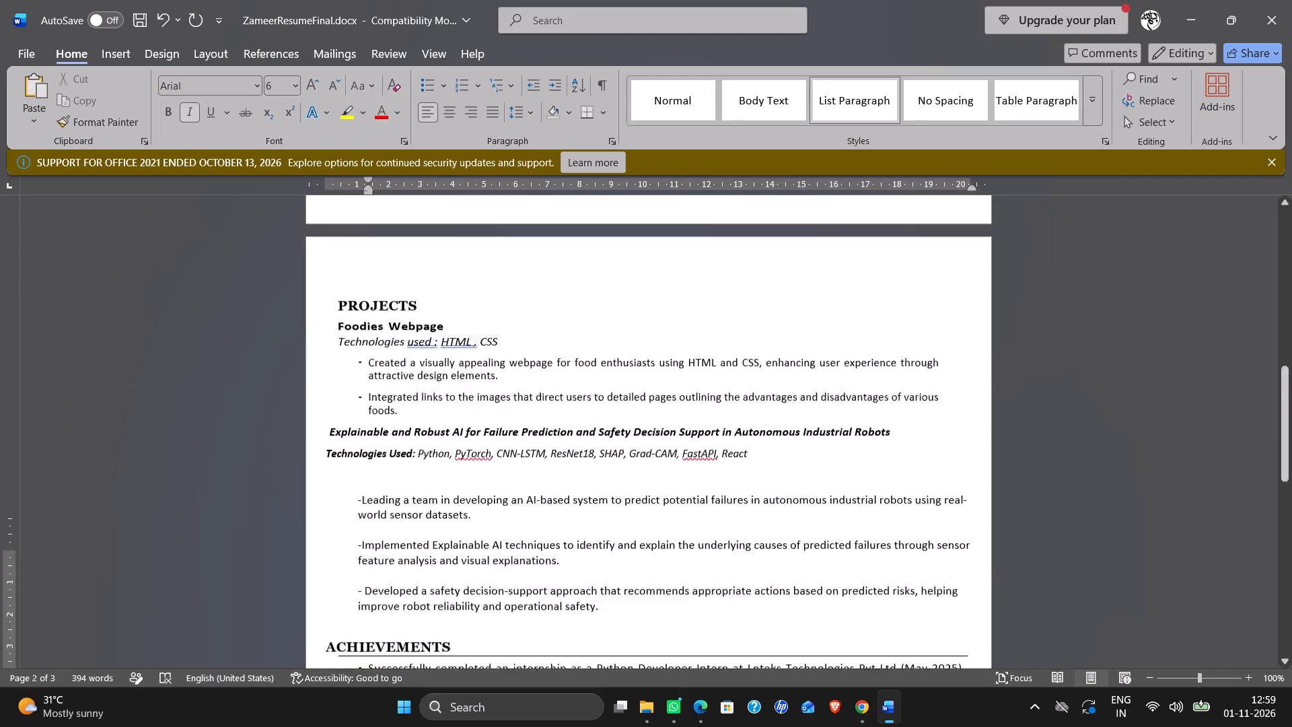
pyautogui.scroll(12, 430, 510)
pyautogui.scroll(-5, 430, 510)
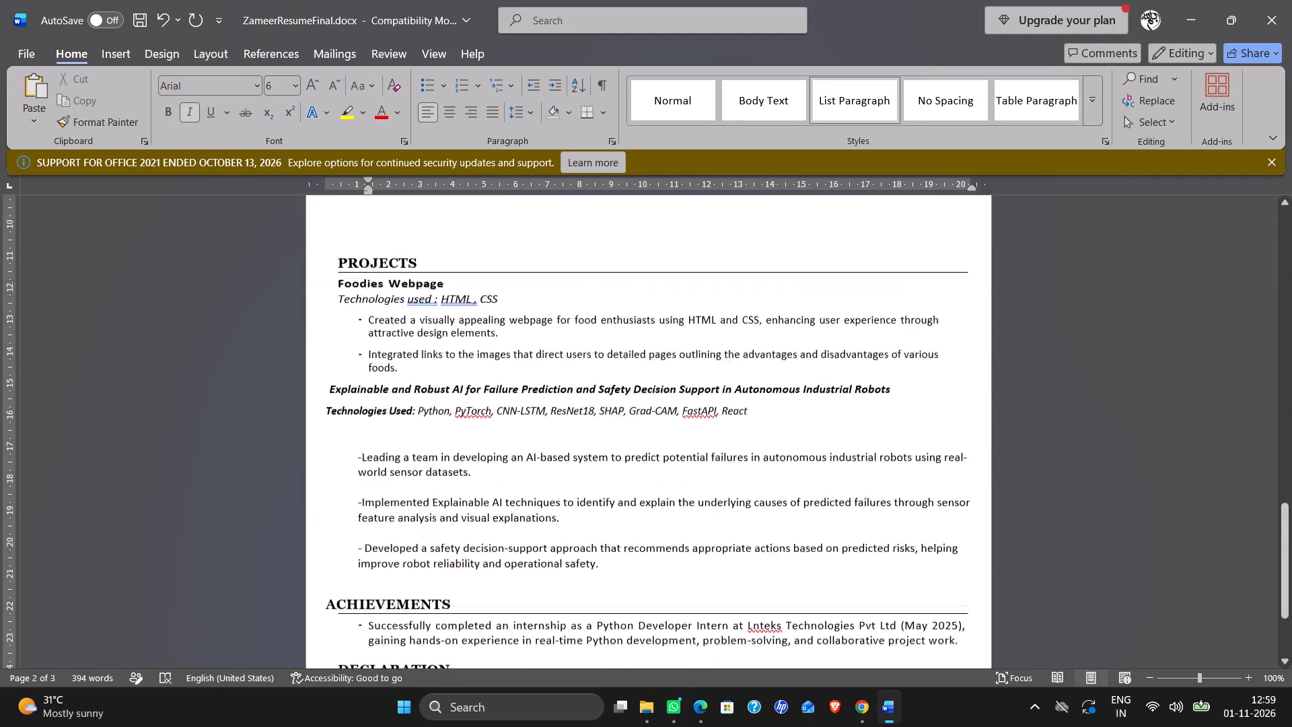
pyautogui.scroll(-1, 430, 510)
pyautogui.scroll(2, 430, 510)
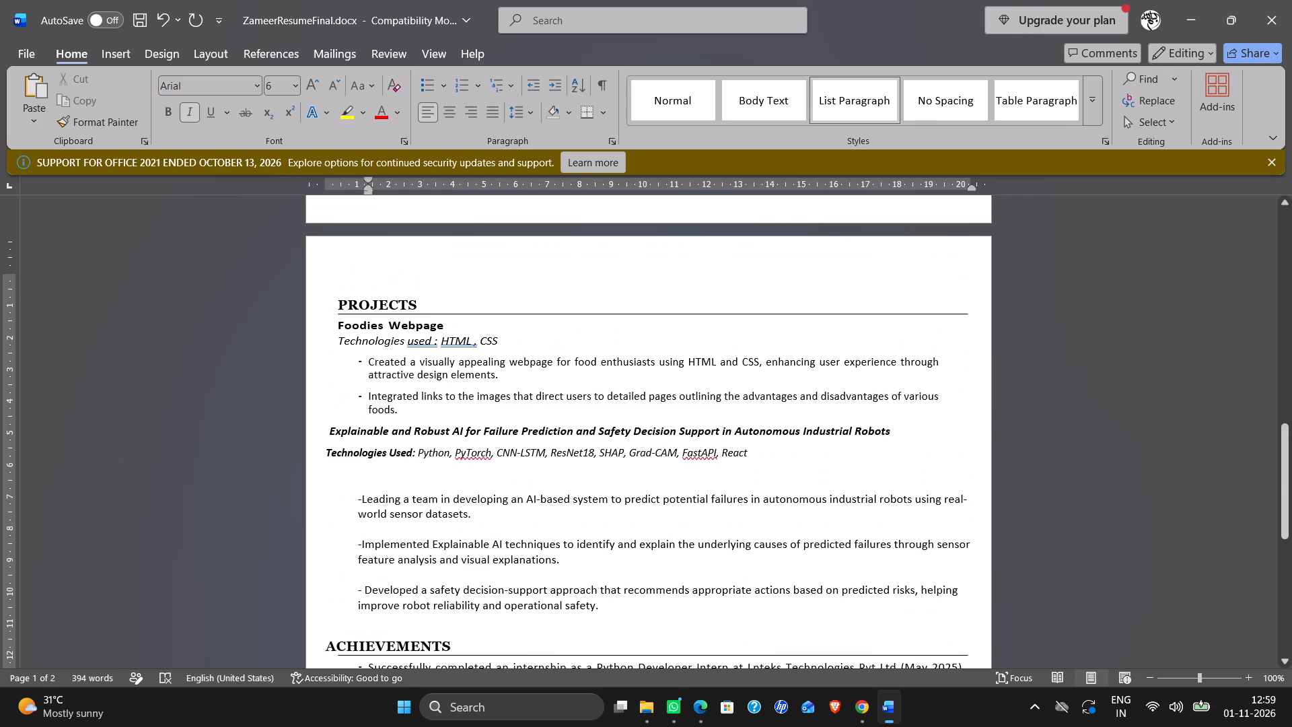
# Remove the blank line between the industrial robots project's Technologies Used line and its first description.
pyautogui.scroll(-1, 430, 510)
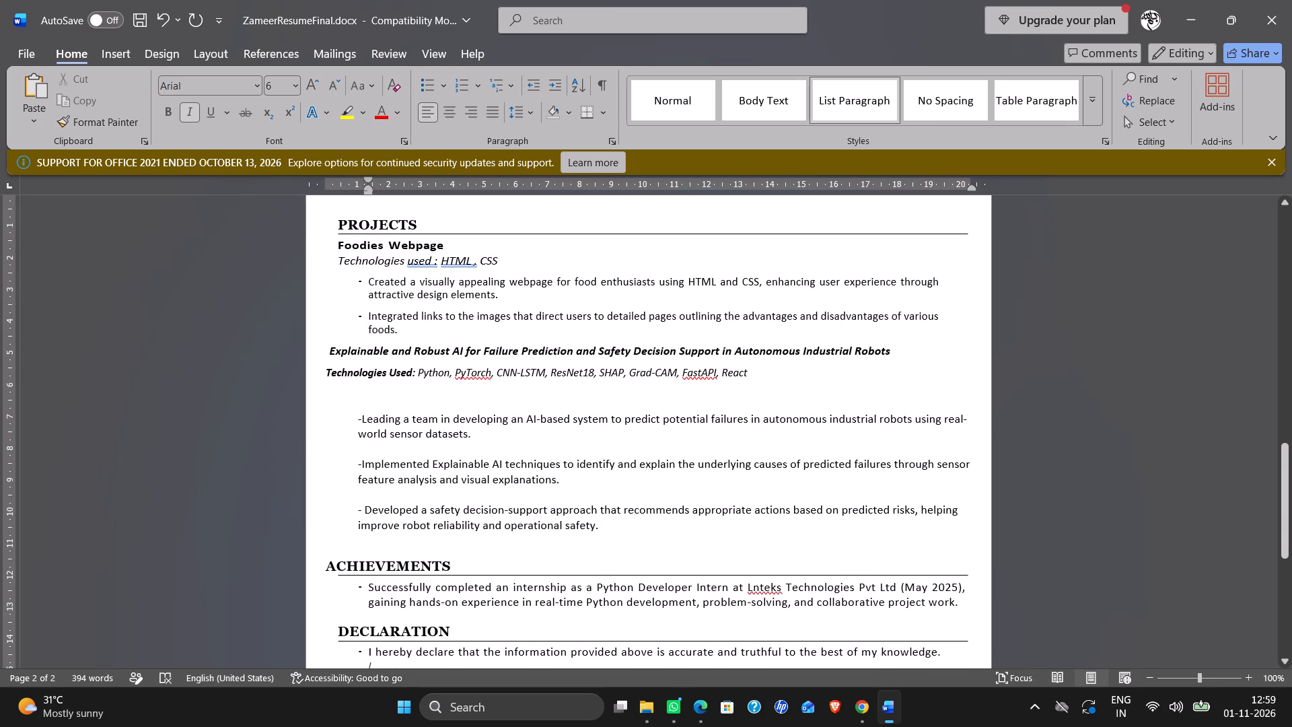
pyautogui.click(393, 392)
pyautogui.click(388, 405)
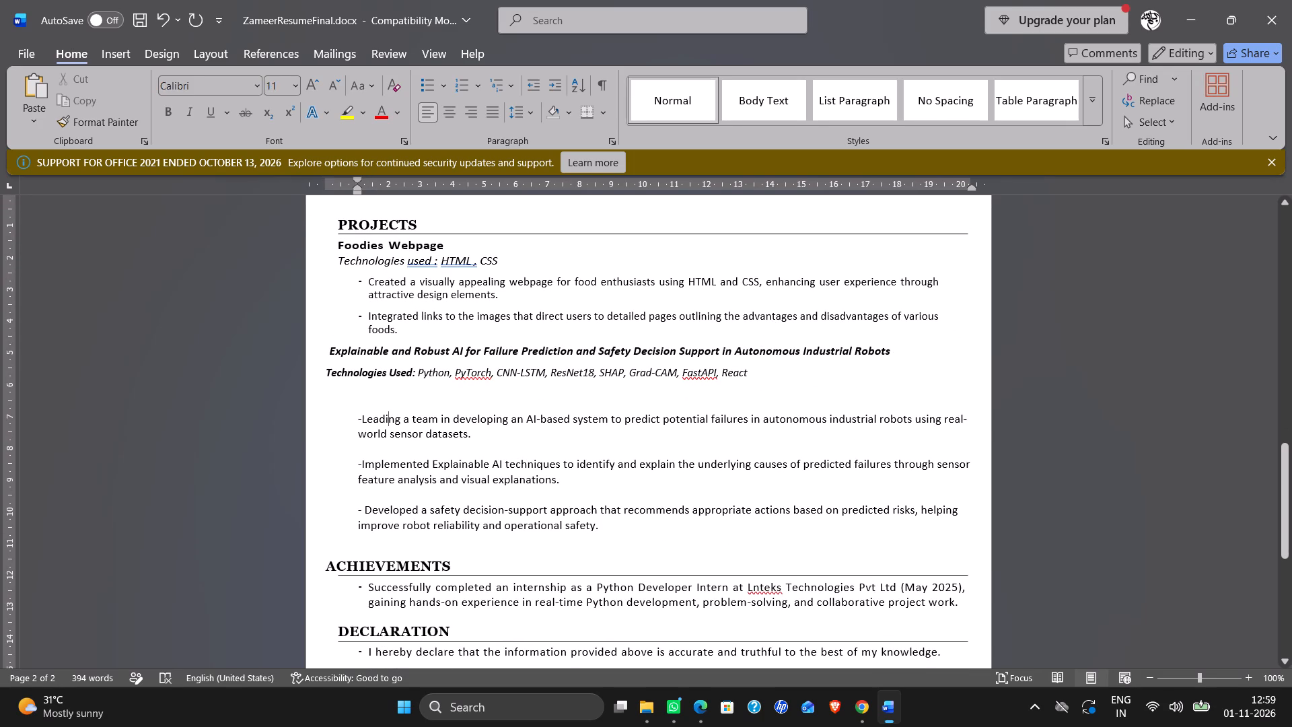
pyautogui.click(350, 417)
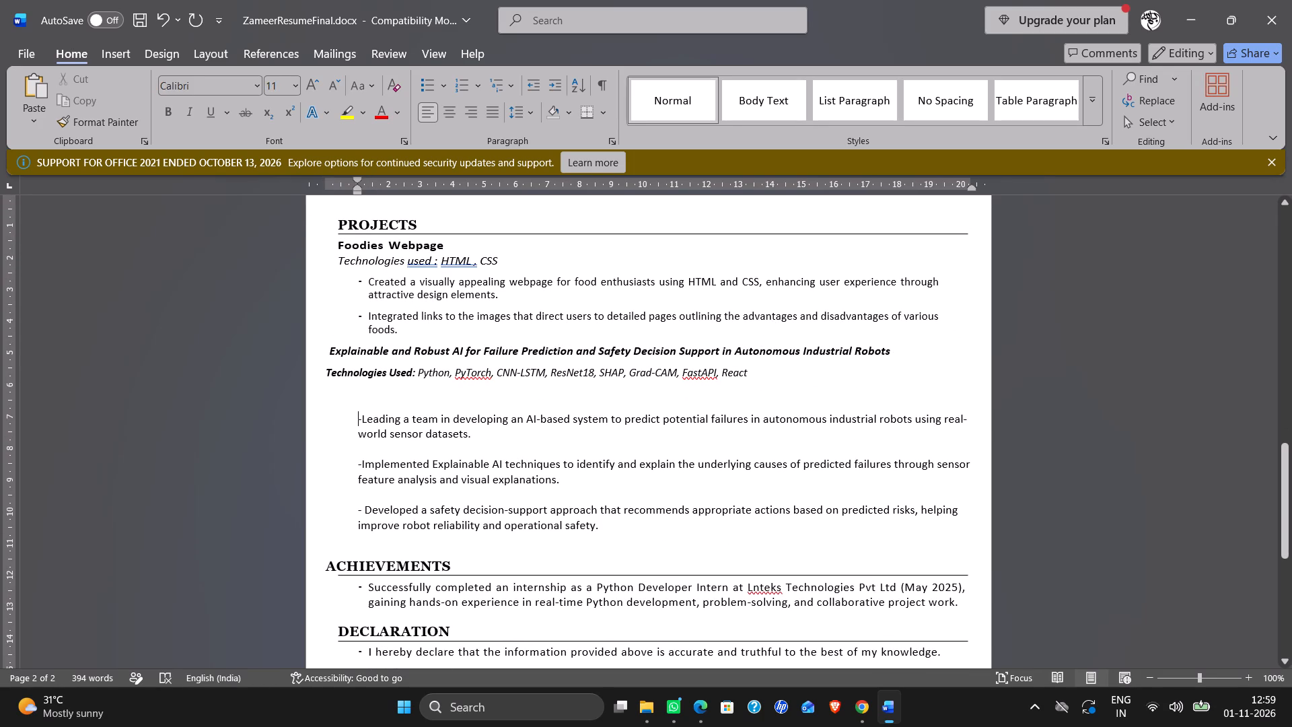
pyautogui.click(373, 405)
pyautogui.click(371, 402)
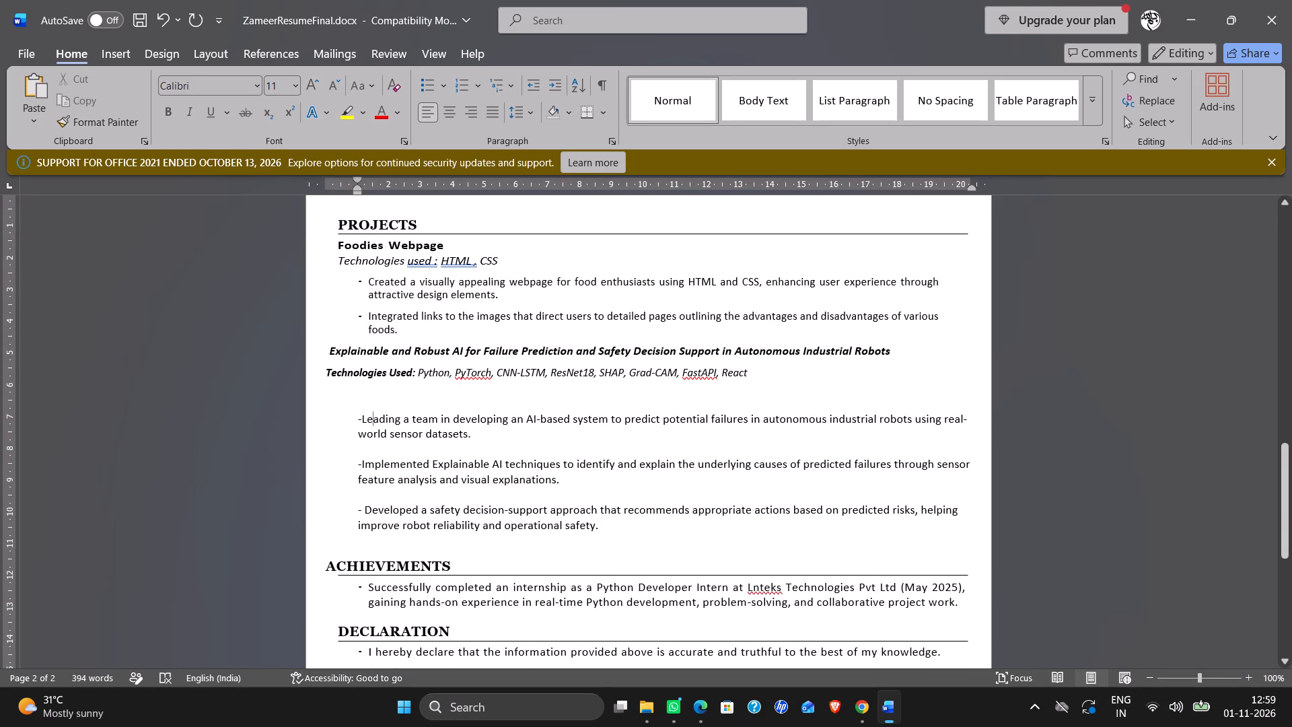
pyautogui.click(364, 391)
pyautogui.press('BackSpace')
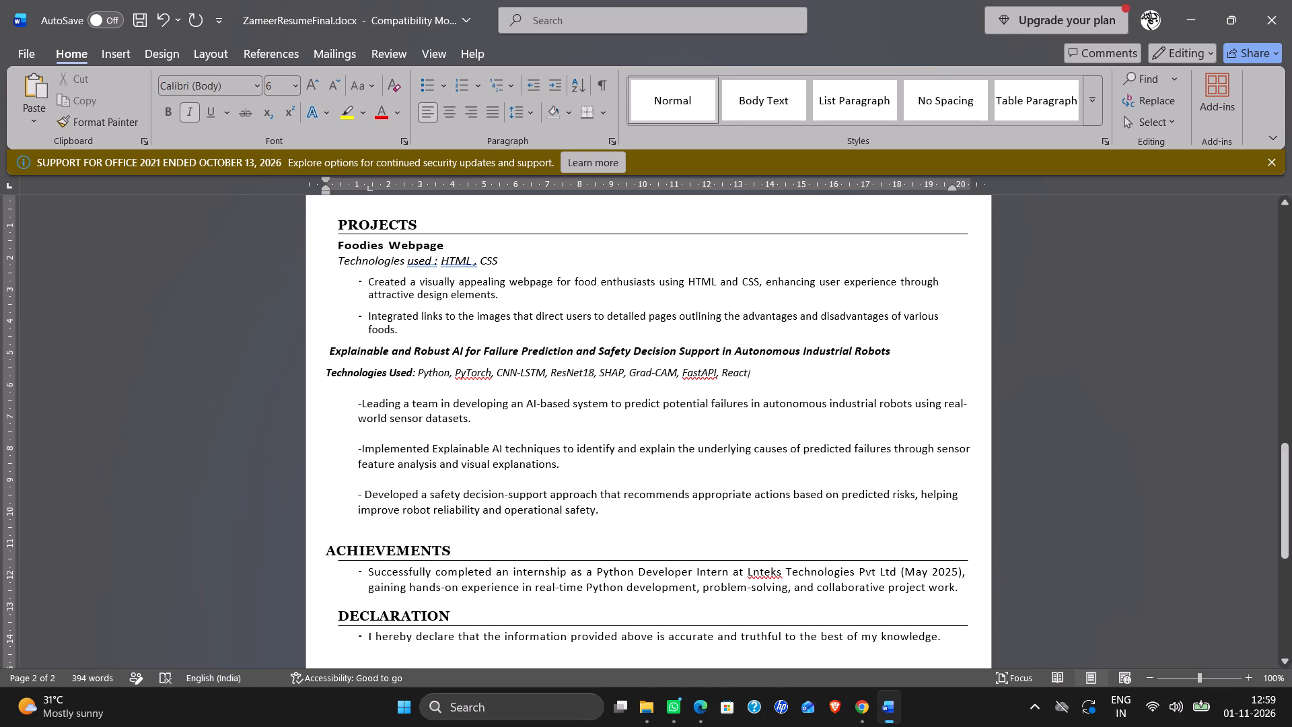
# Indent the industrial robots project title about 0.5 cm to line up with the Foodies Webpage heading, and trim a leading space.
pyautogui.click(336, 348)
pyautogui.click(357, 241)
pyautogui.click(336, 187)
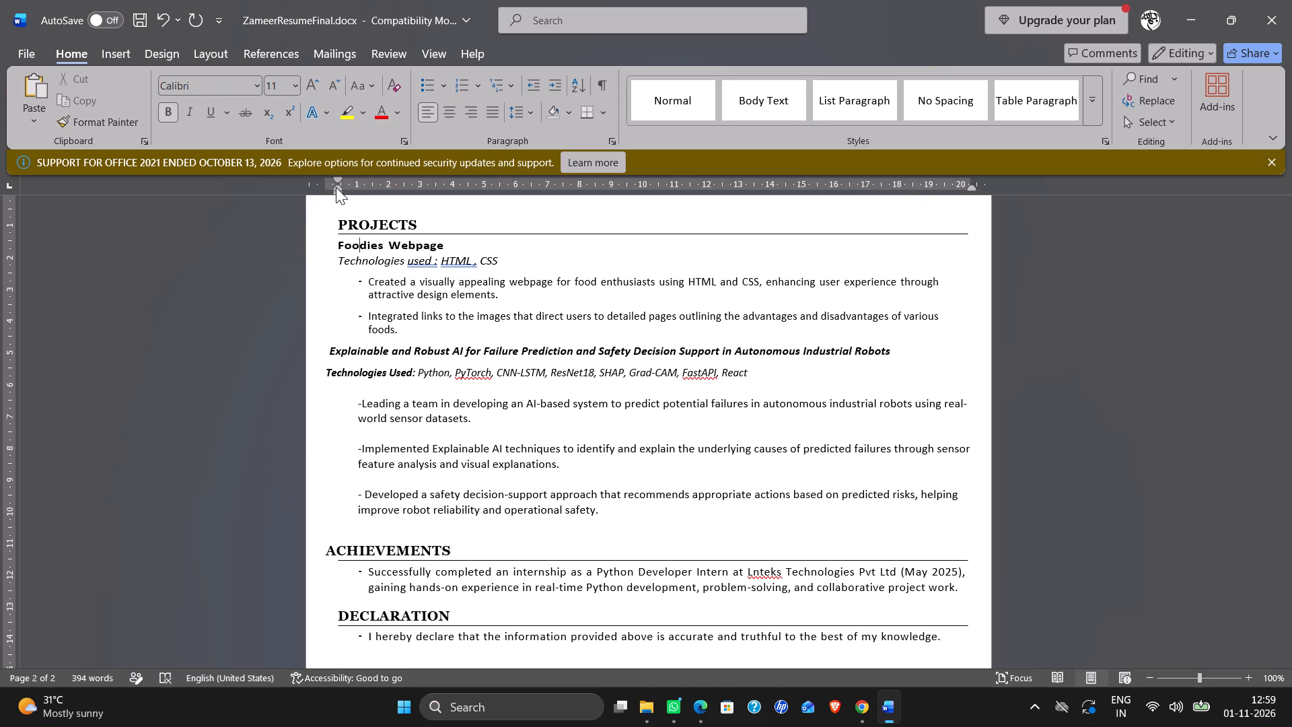
pyautogui.click(336, 187)
pyautogui.click(336, 187)
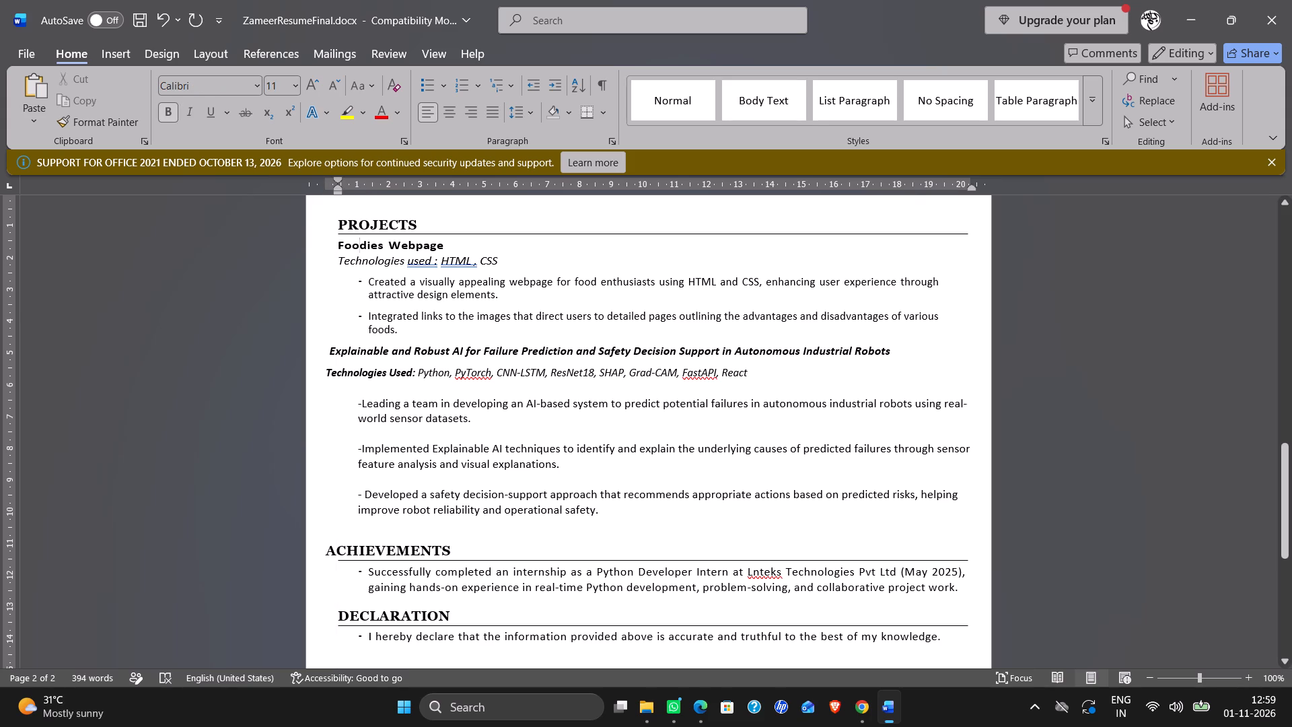
pyautogui.click(345, 355)
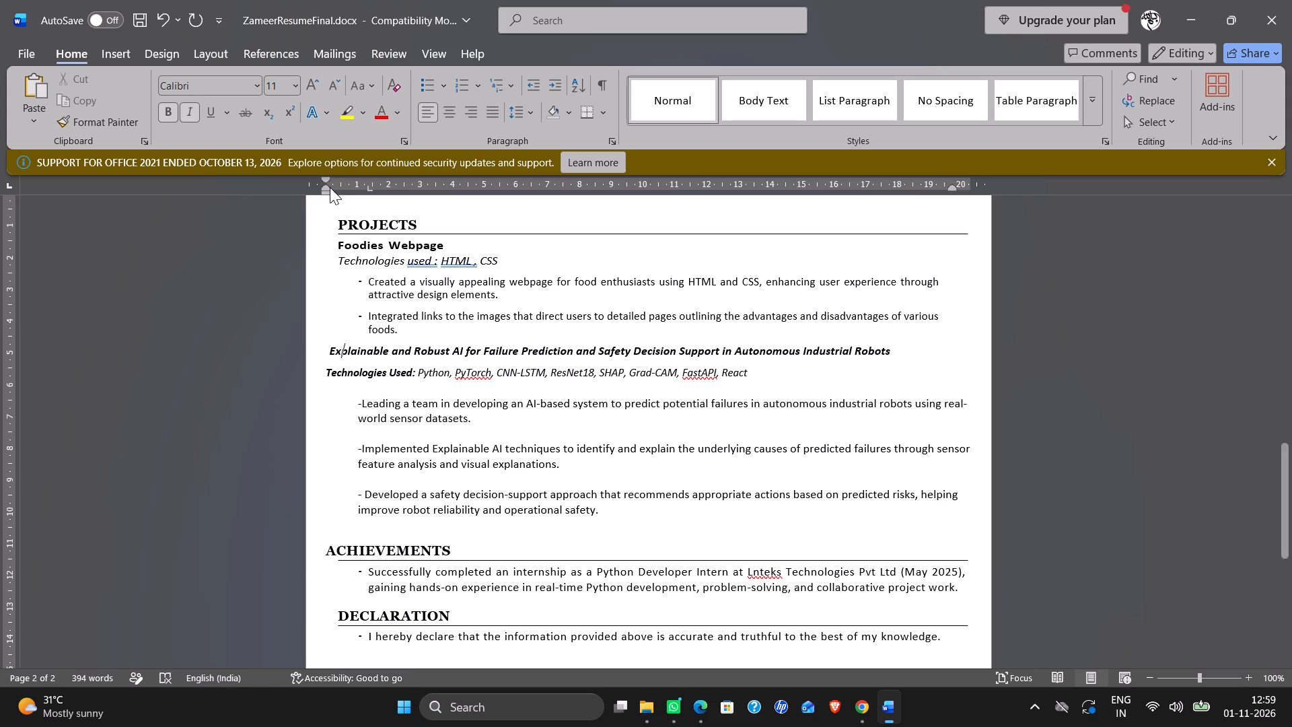
pyautogui.moveTo(322, 188); pyautogui.dragTo(344, 189)
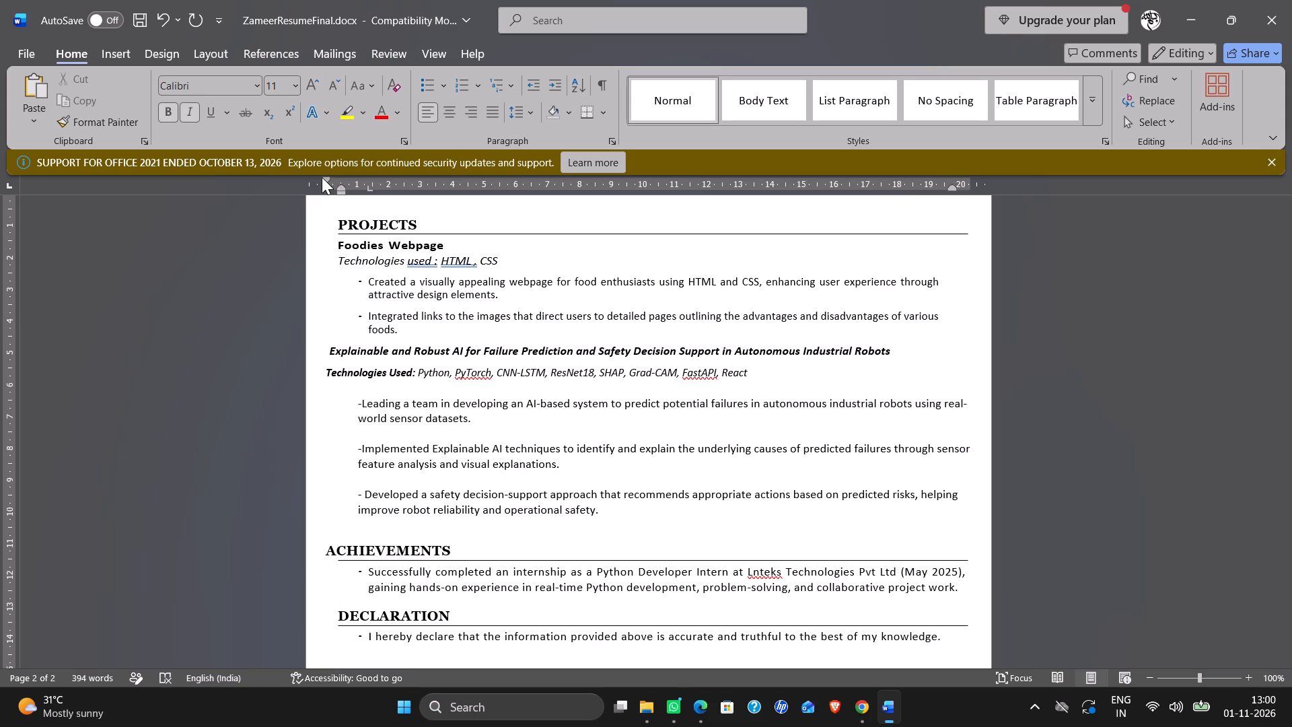
pyautogui.moveTo(322, 176); pyautogui.dragTo(344, 176)
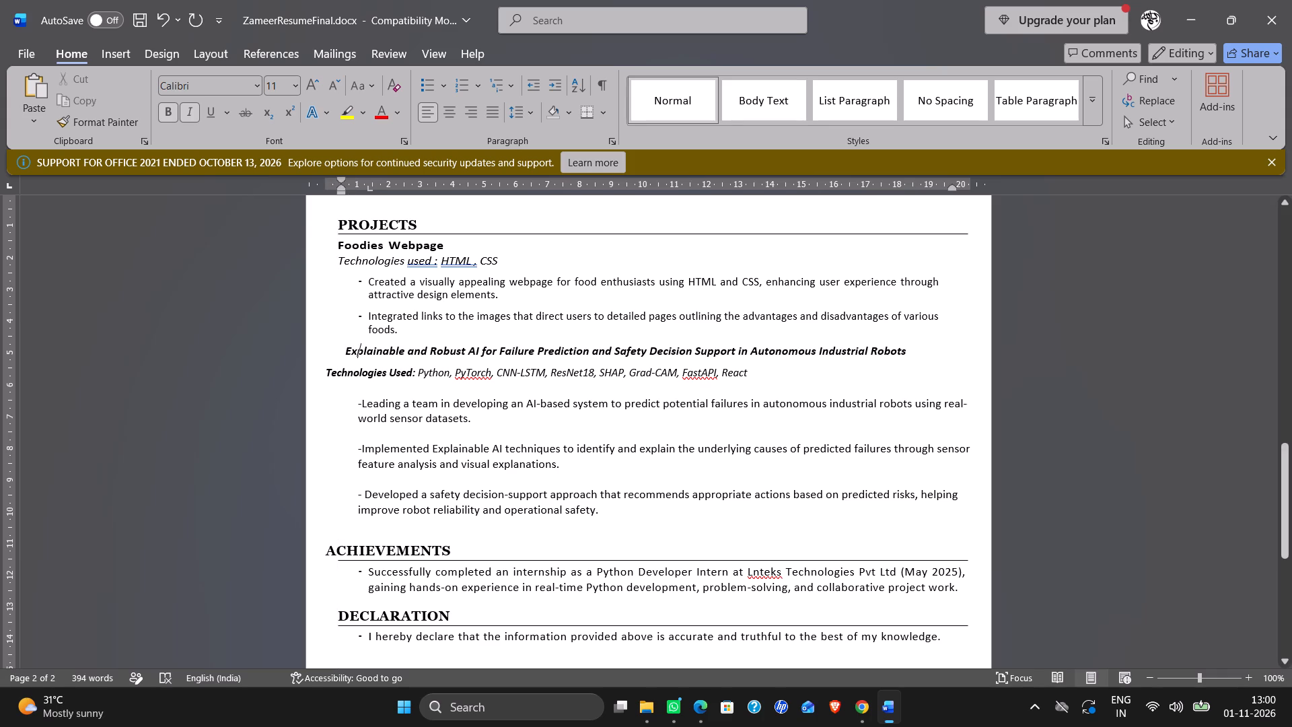
pyautogui.click(348, 353)
pyautogui.press('BackSpace')
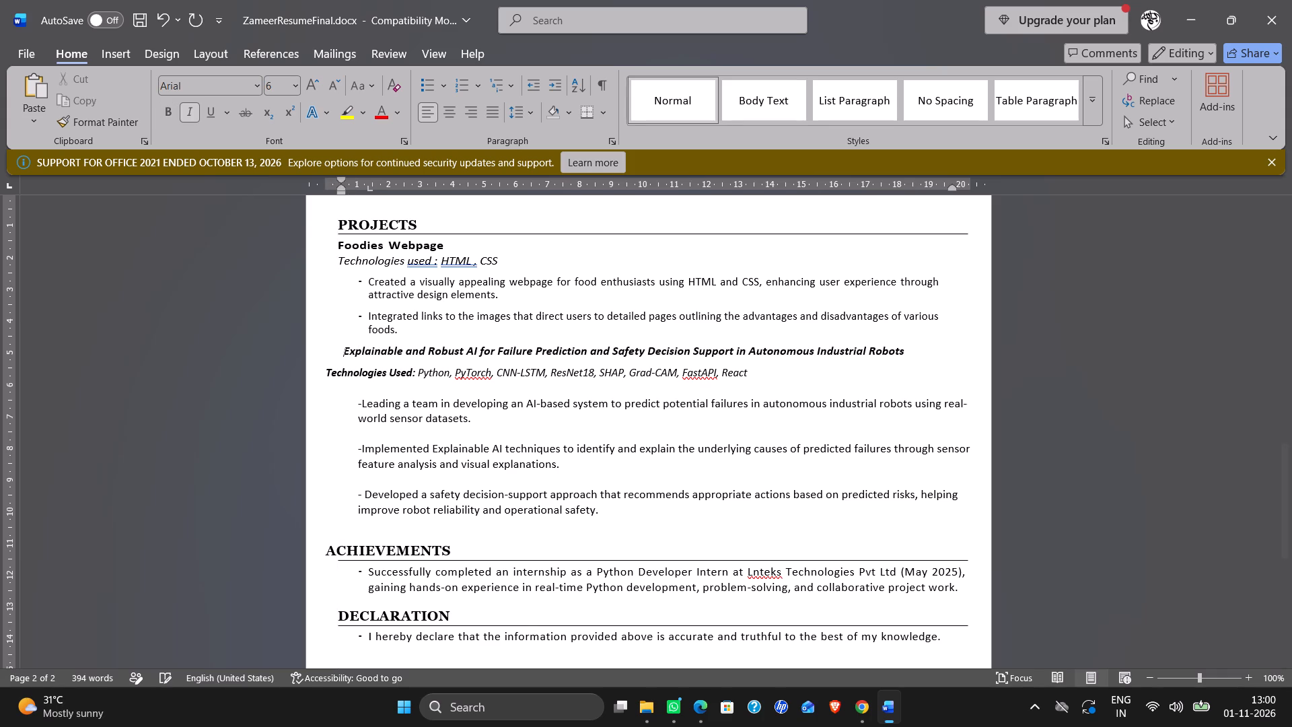
pyautogui.click(345, 191)
pyautogui.click(345, 191)
pyautogui.click(345, 191)
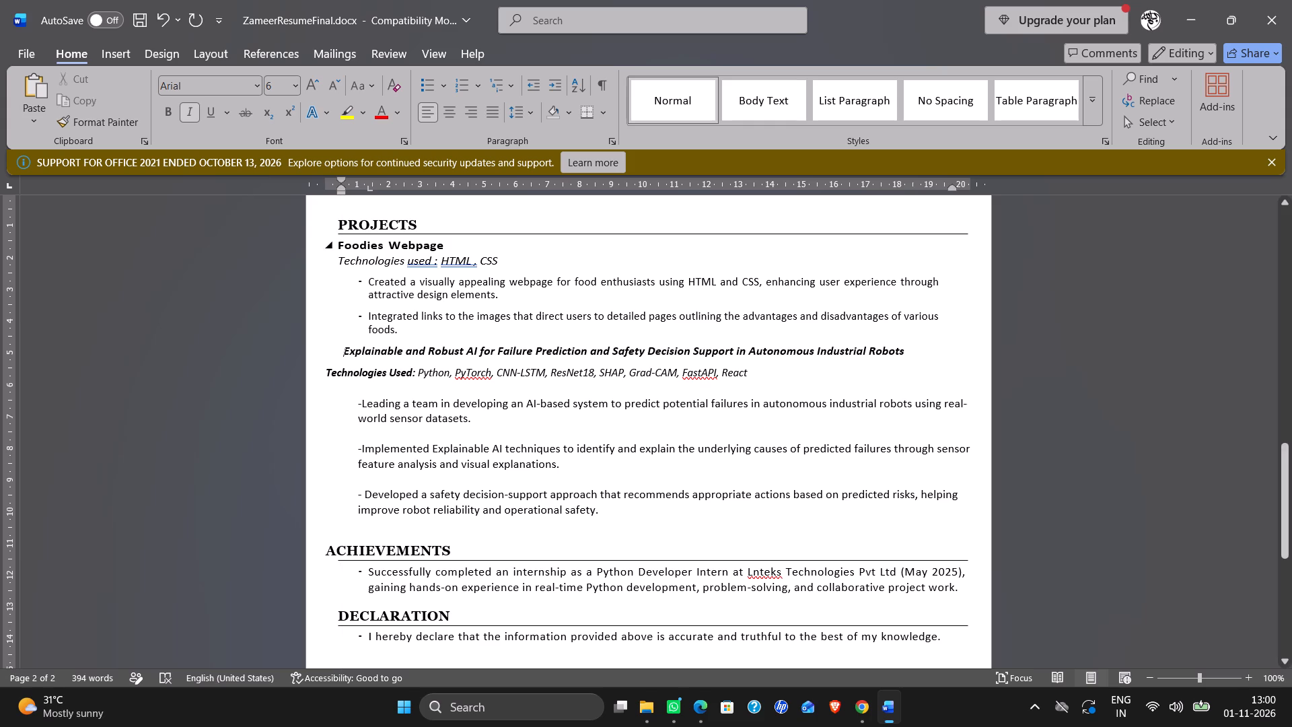
# Set the first-line indent of the industrial robots project's Technologies Used line to about 0.5 cm so it sits under the title.
pyautogui.click(326, 367)
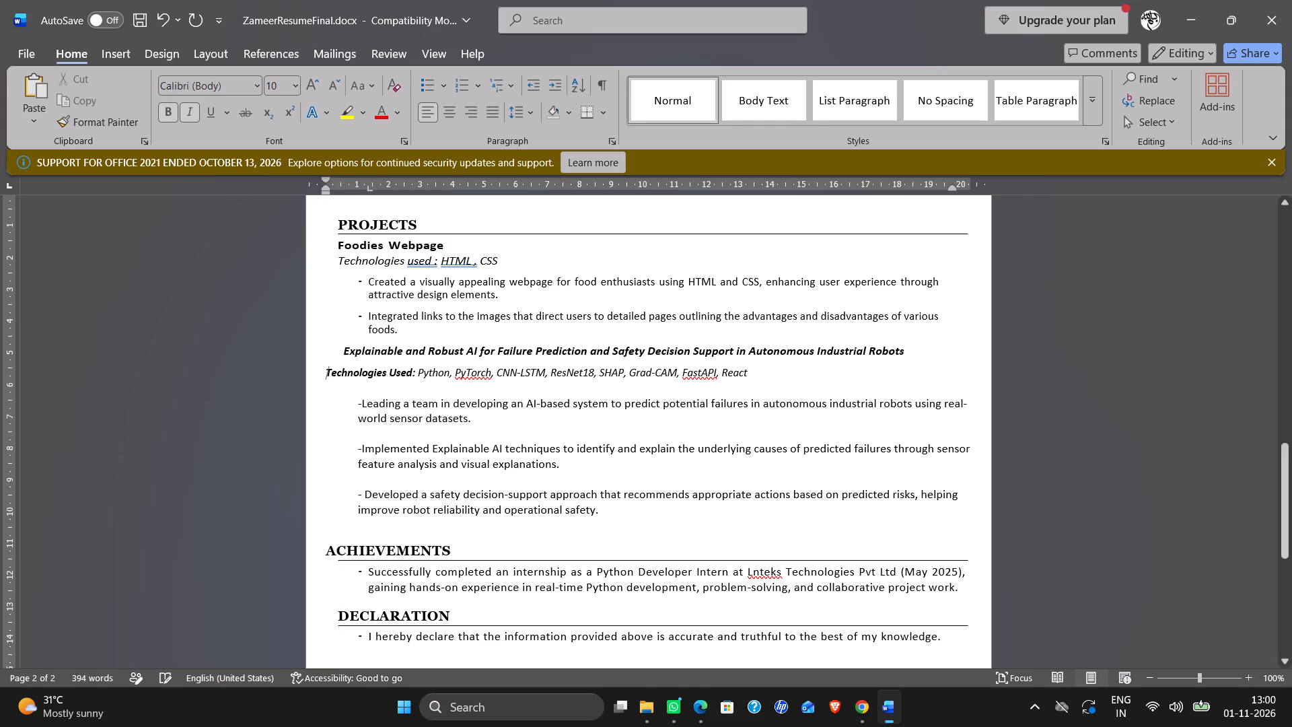
pyautogui.click(324, 178)
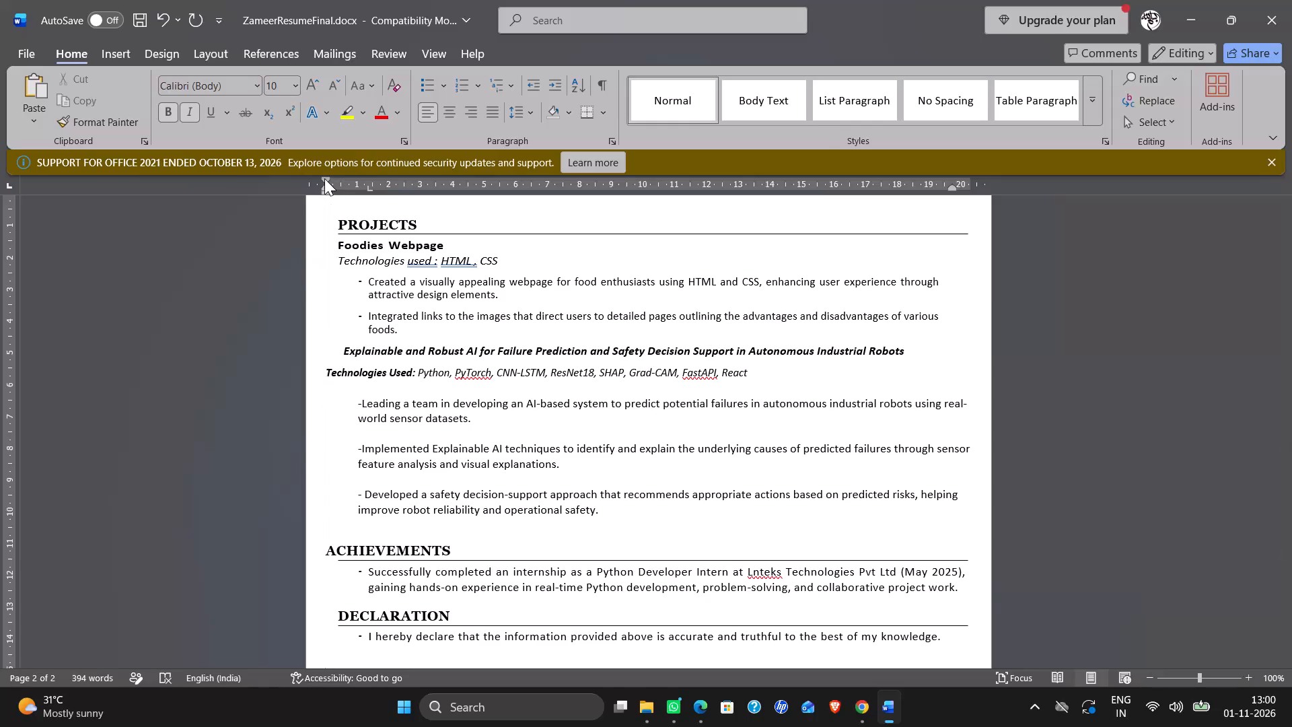
pyautogui.moveTo(324, 178); pyautogui.dragTo(334, 178)
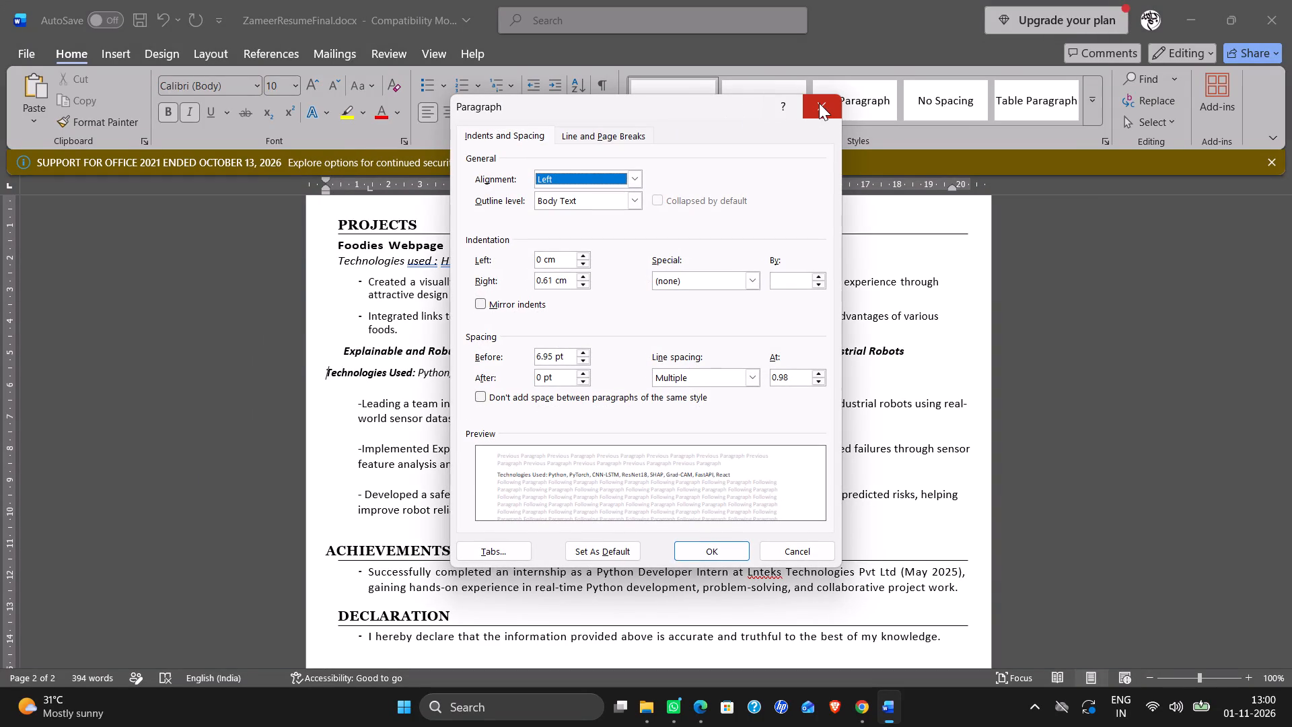
pyautogui.click(819, 103)
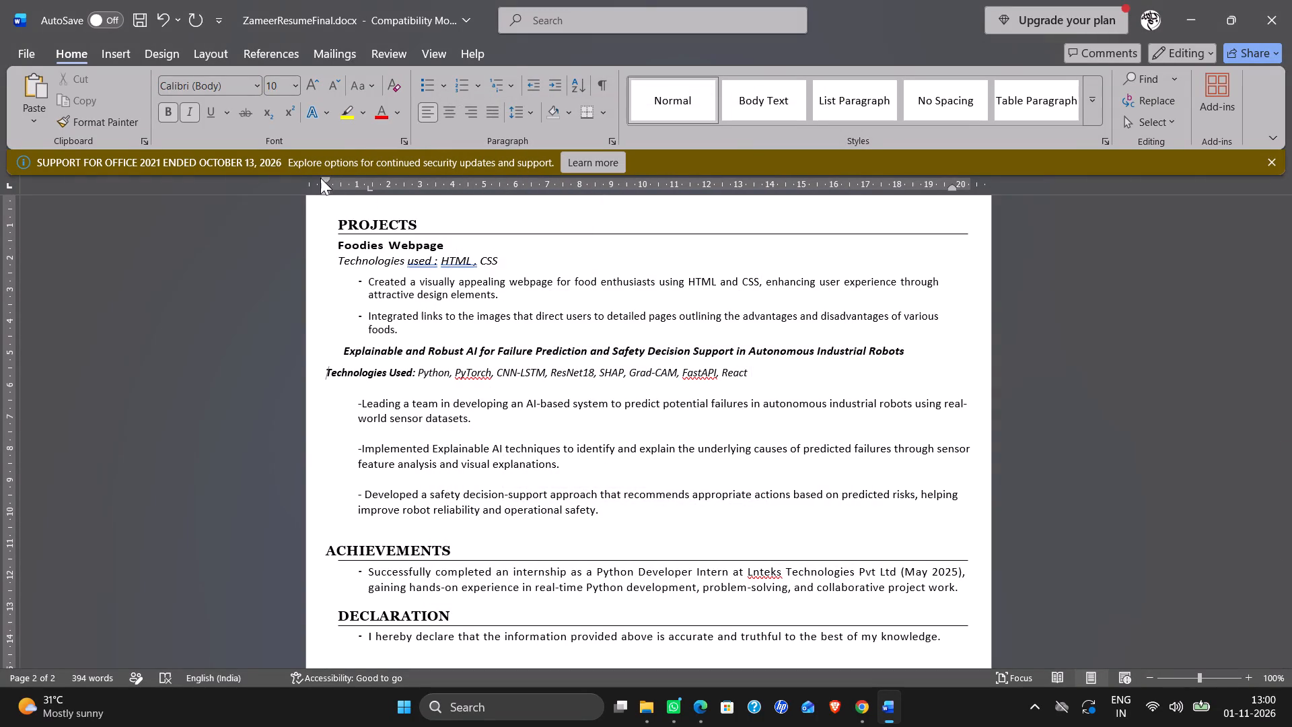
pyautogui.moveTo(324, 177); pyautogui.dragTo(345, 176)
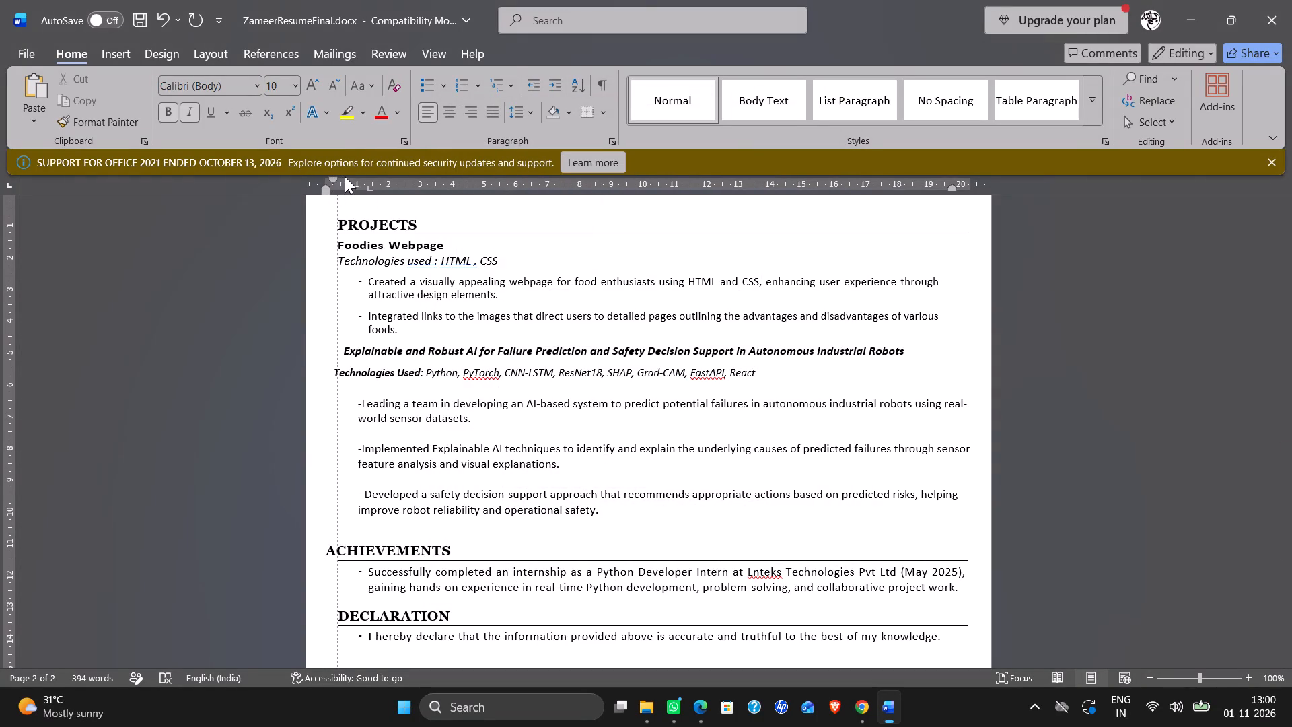
pyautogui.moveTo(345, 176); pyautogui.dragTo(334, 175)
pyautogui.press('space')
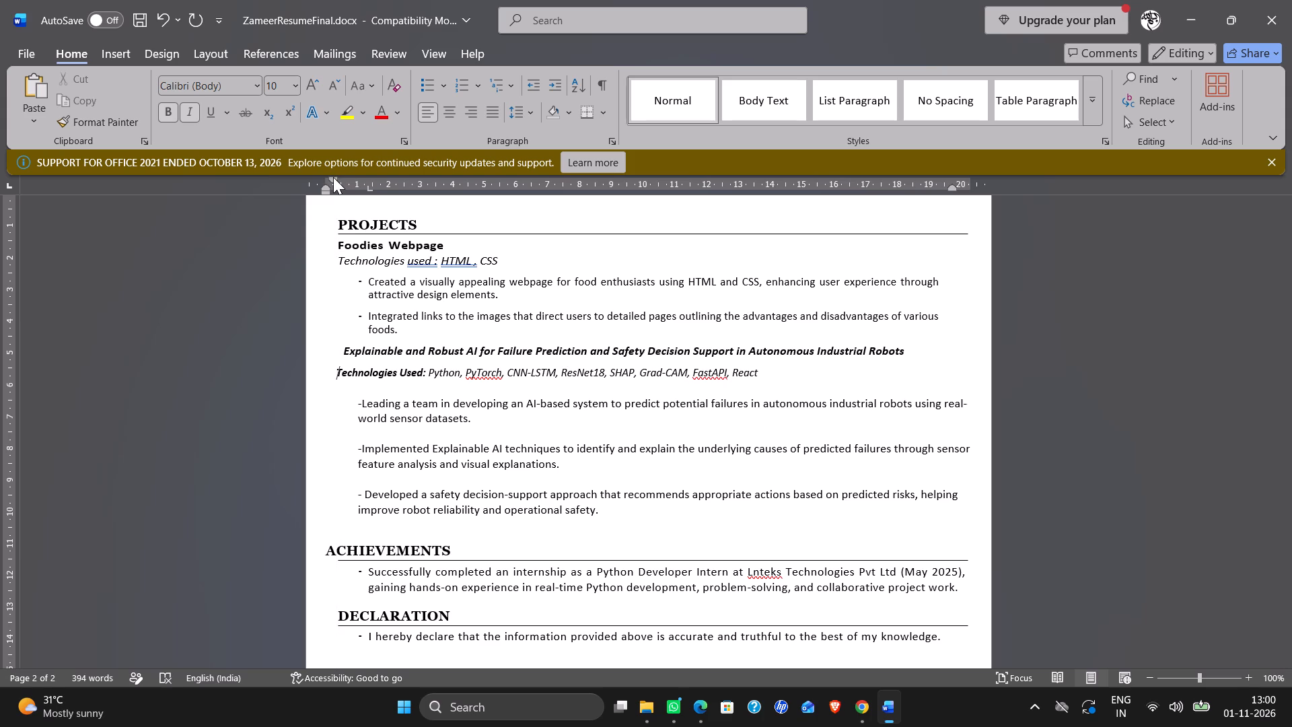
pyautogui.click(333, 177)
pyautogui.click(333, 177)
pyautogui.click(333, 177)
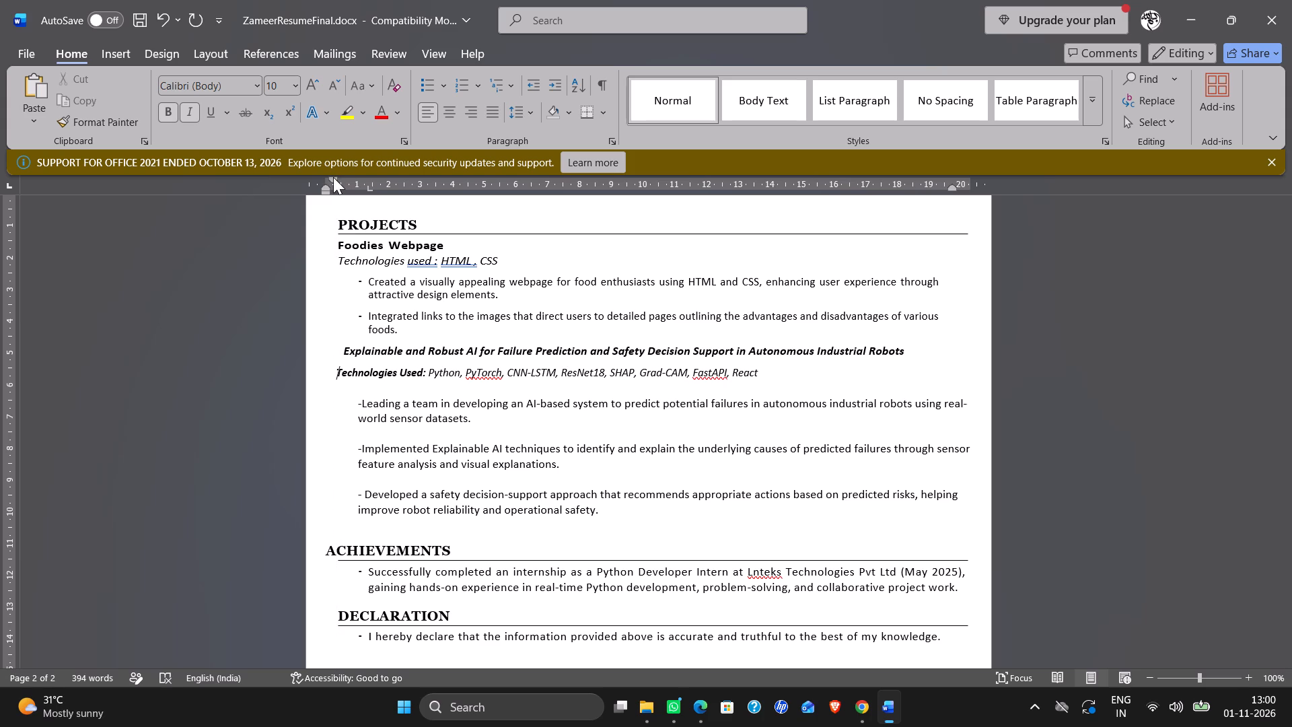
pyautogui.doubleClick(333, 177)
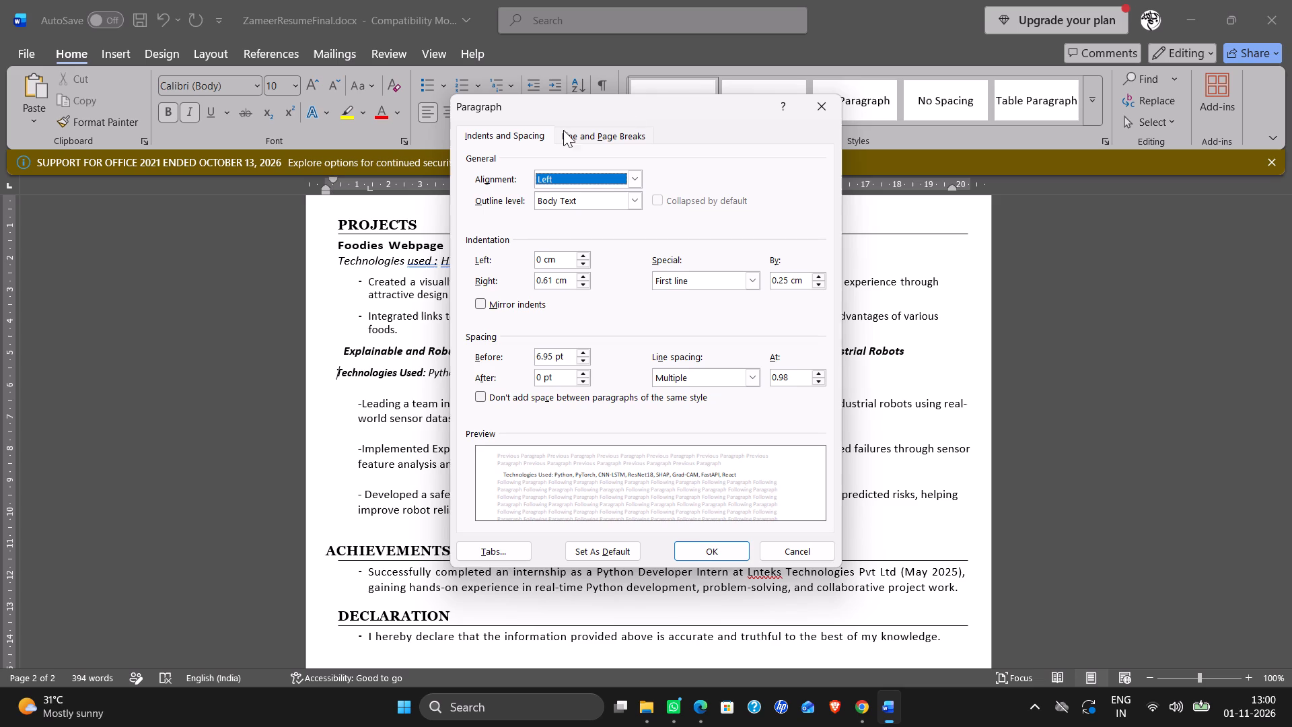
pyautogui.click(817, 114)
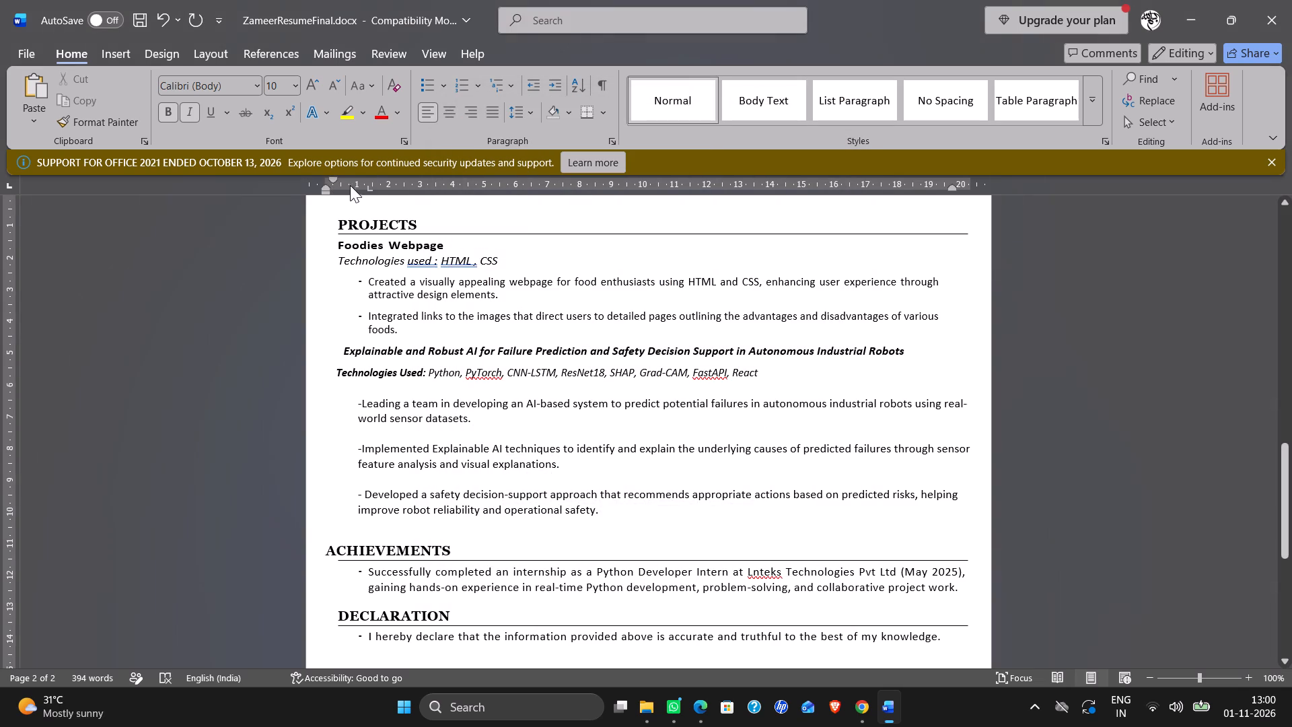
pyautogui.moveTo(329, 177); pyautogui.dragTo(332, 177)
pyautogui.moveTo(332, 177); pyautogui.dragTo(337, 178)
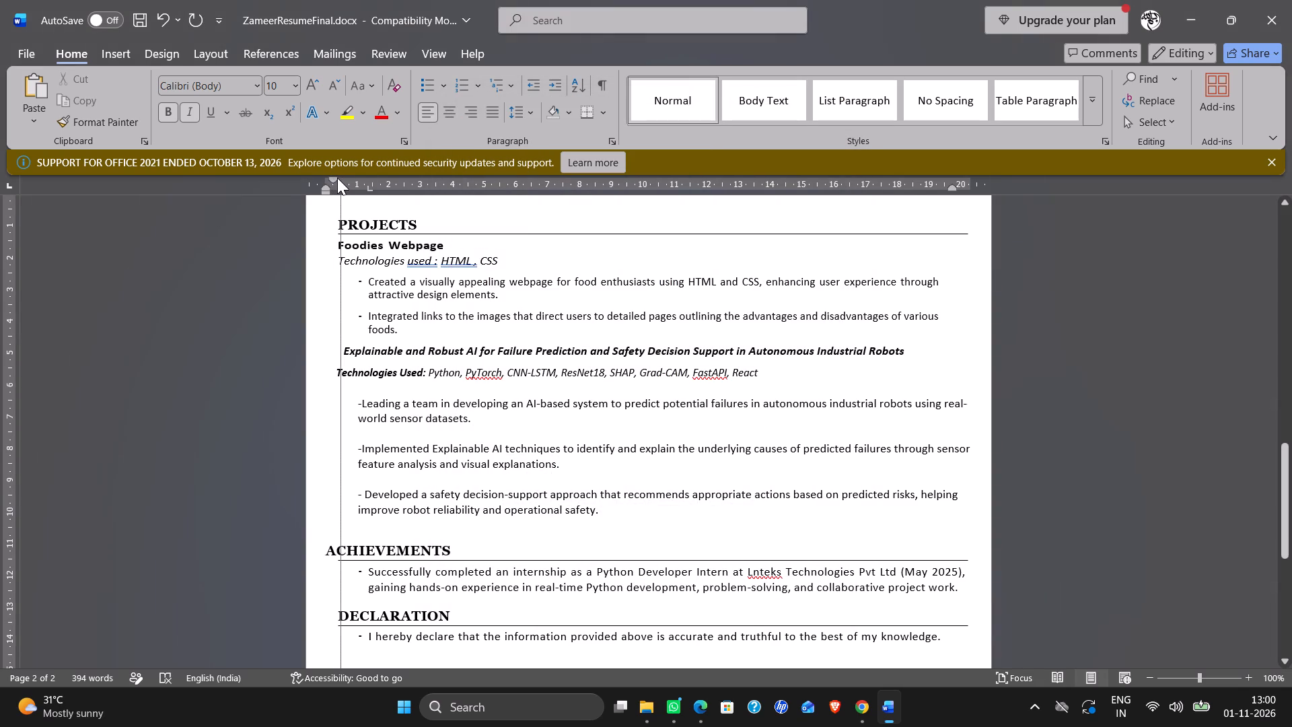
pyautogui.moveTo(337, 178); pyautogui.dragTo(338, 178)
pyautogui.click(319, 195)
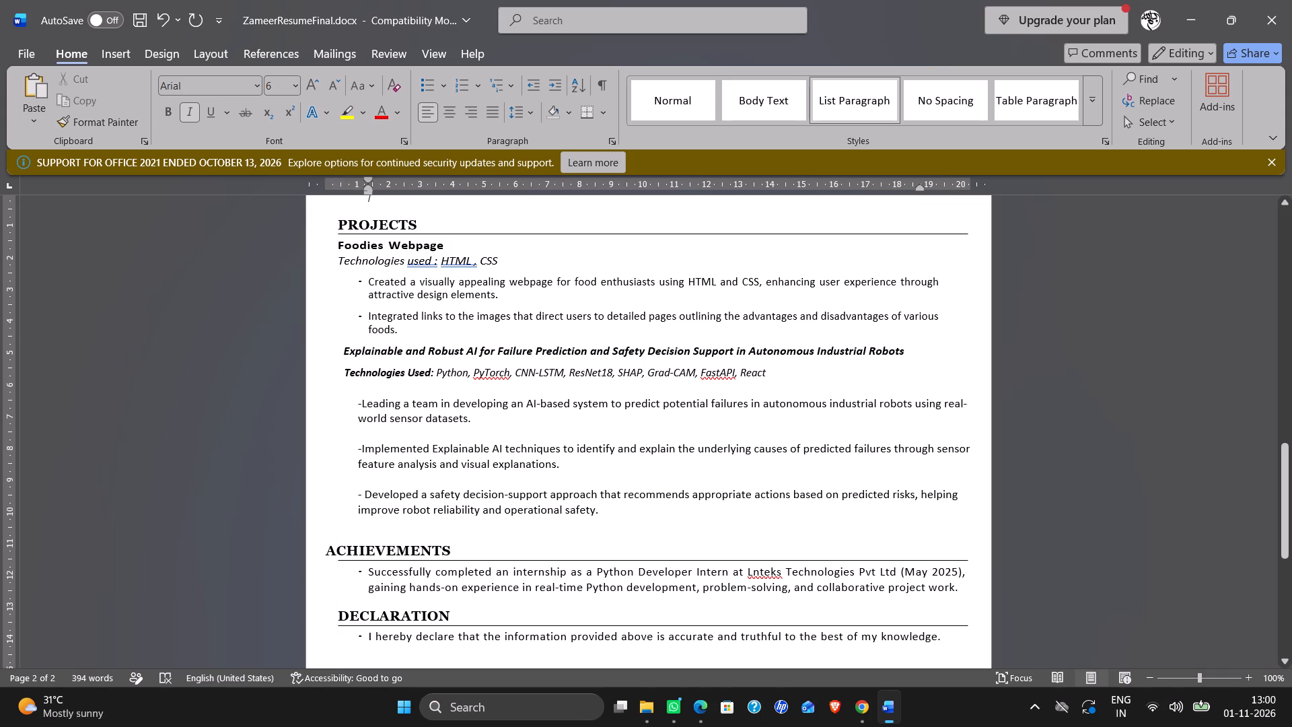
# Compare with the Foodies Webpage indent and delete one leading space from the industrial robots title and its Technologies Used line.
pyautogui.click(341, 265)
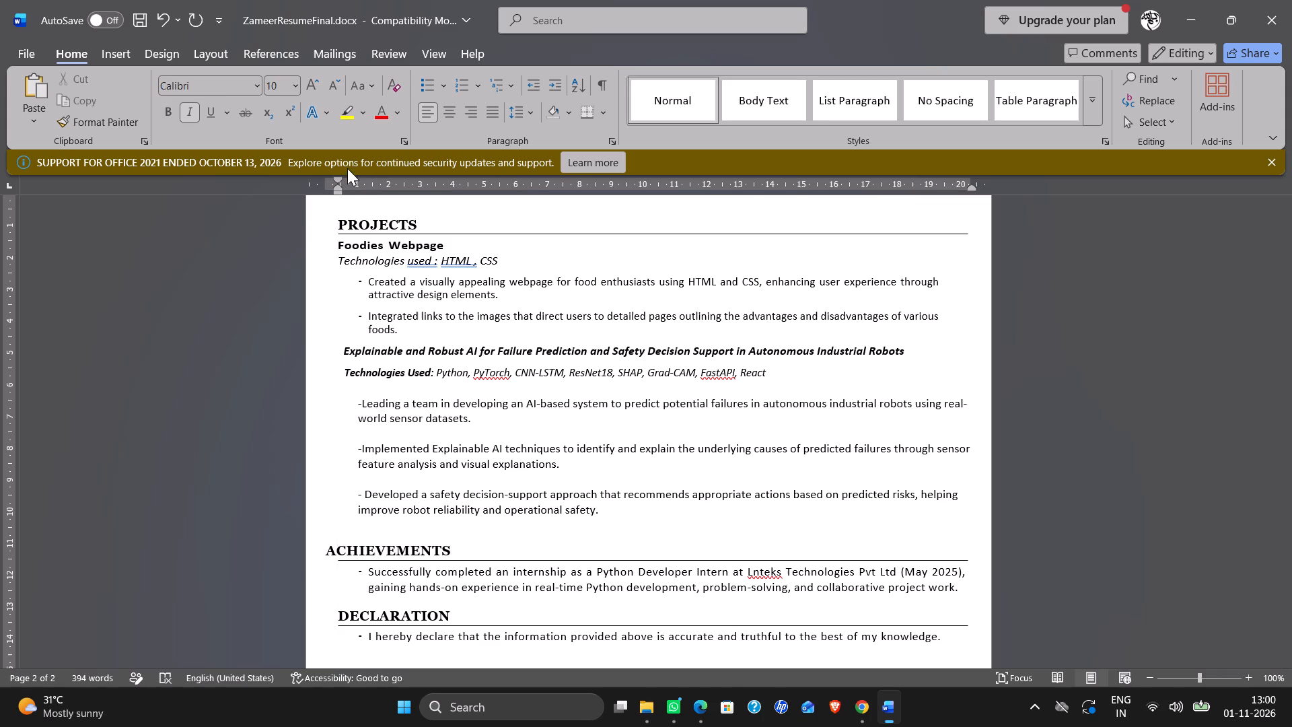
pyautogui.click(338, 186)
pyautogui.click(338, 186)
pyautogui.click(338, 186)
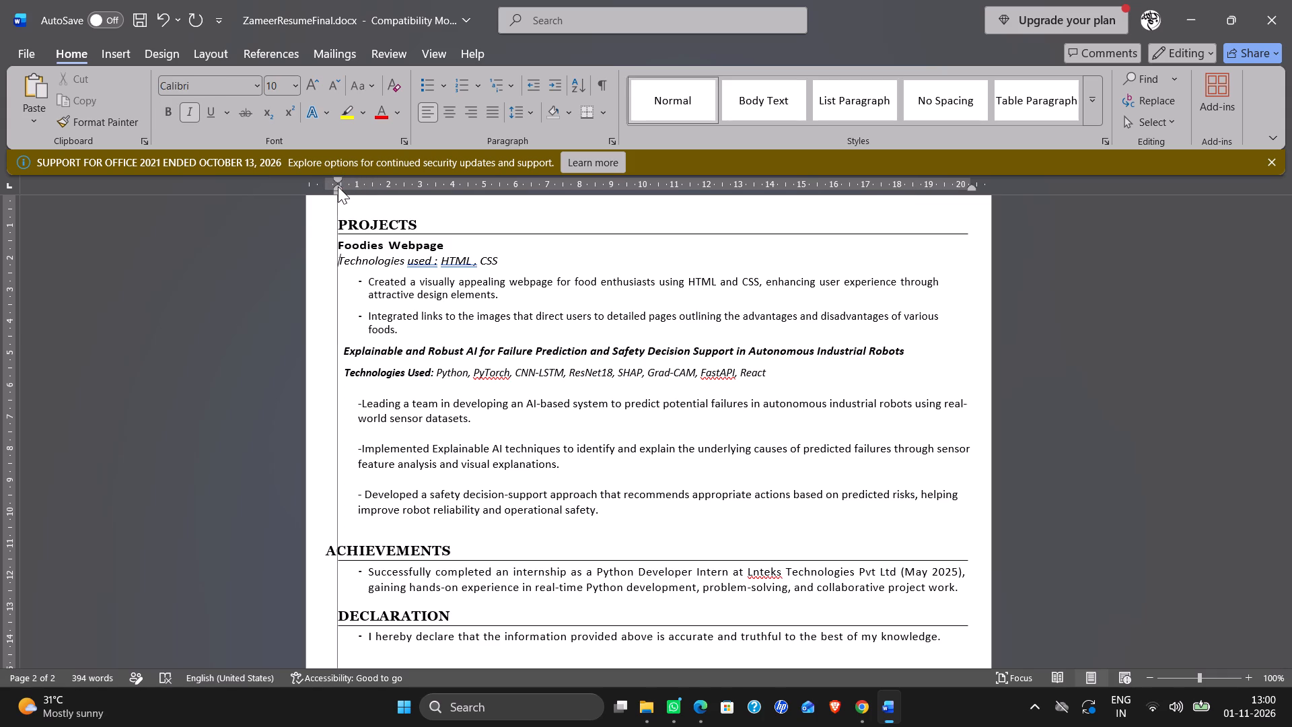
pyautogui.click(347, 347)
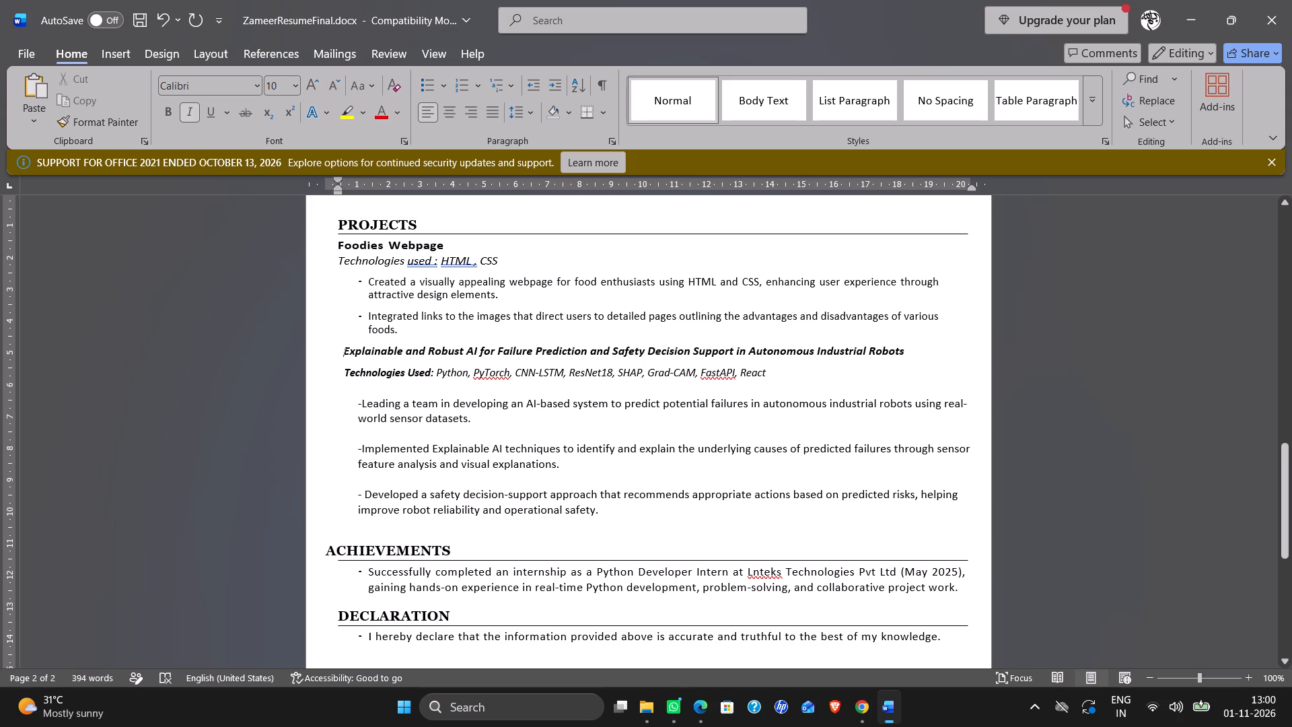
pyautogui.press('BackSpace')
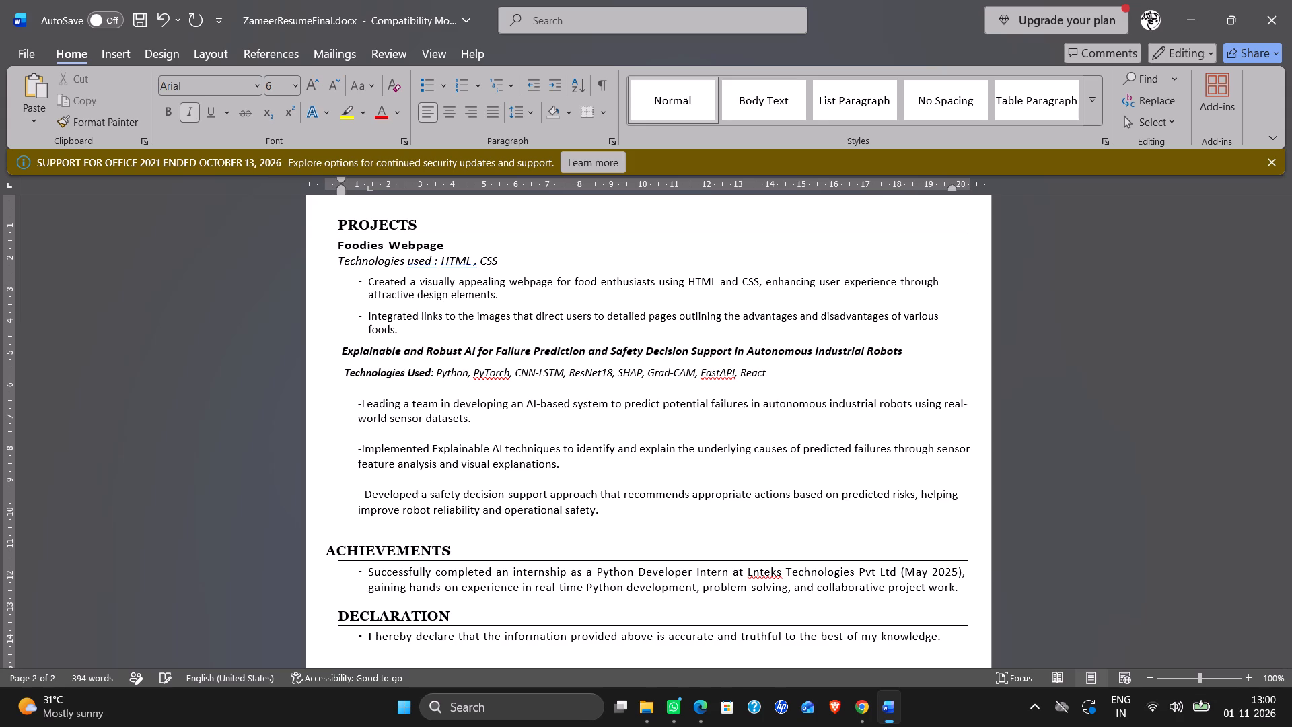
pyautogui.click(347, 368)
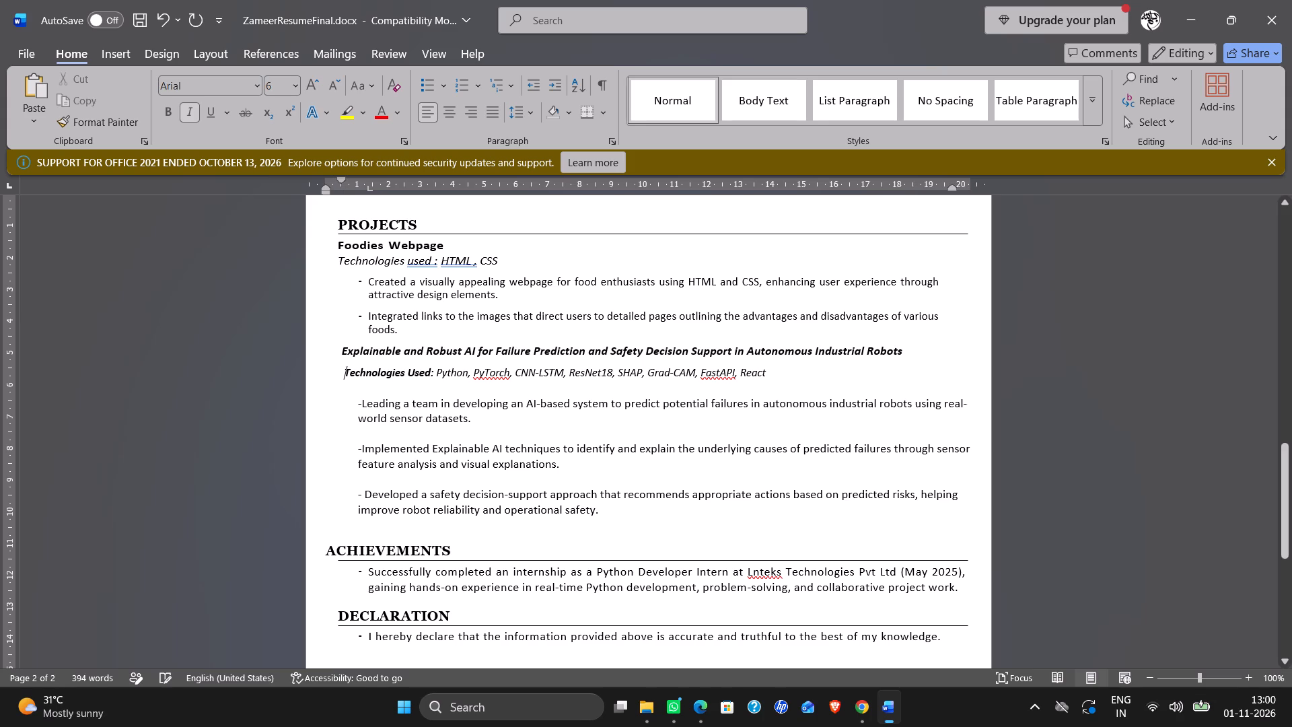
pyautogui.press('BackSpace')
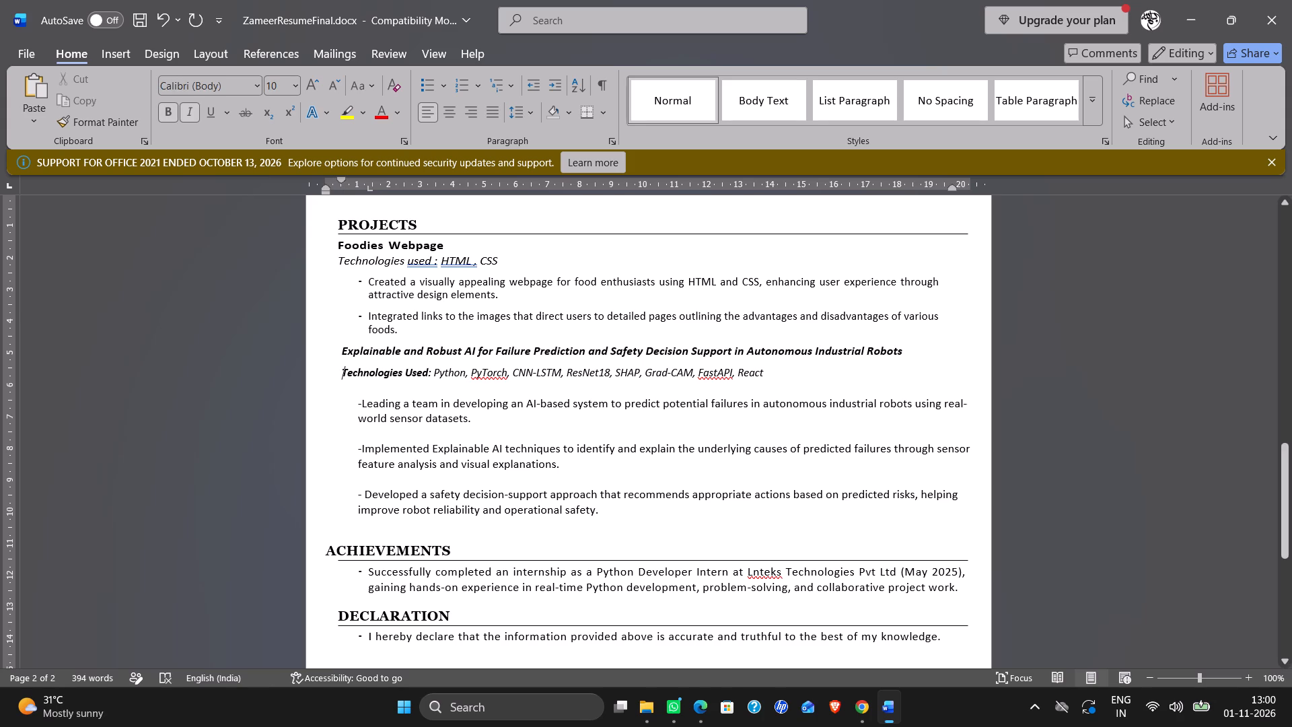
# Remove the bold formatting from the "Technologies Used" label of the industrial robots project.
pyautogui.moveTo(346, 368); pyautogui.dragTo(430, 368)
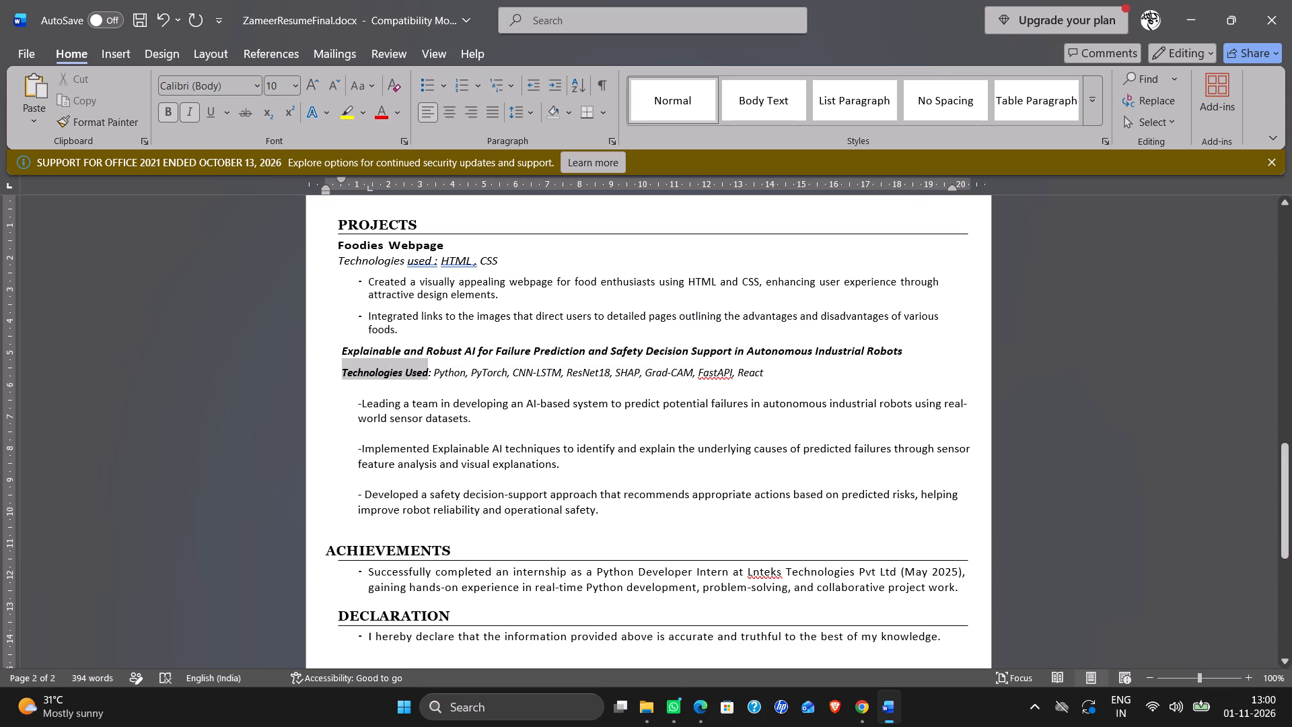
pyautogui.click(444, 342)
pyautogui.click(447, 374)
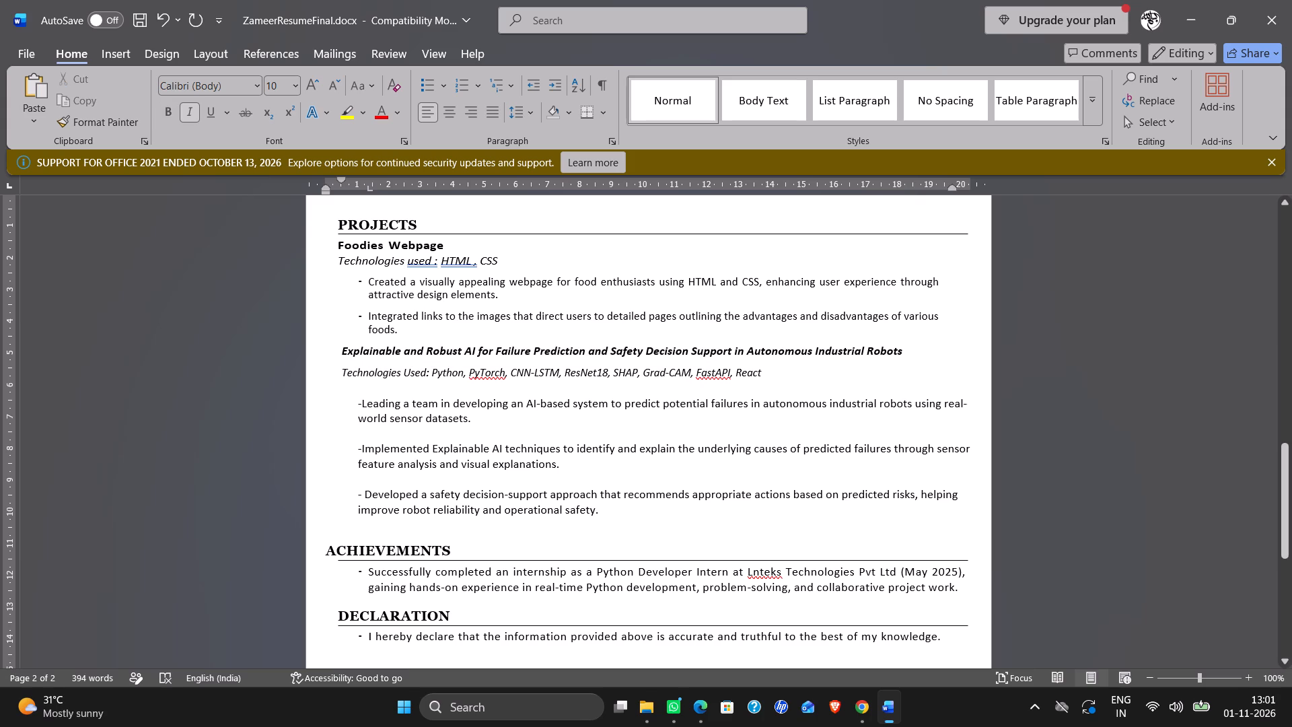
# Enlarge the font of the "Technologies Used:" label in the industrial robots project by one size step.
pyautogui.moveTo(378, 287); pyautogui.dragTo(423, 301)
pyautogui.click(423, 301)
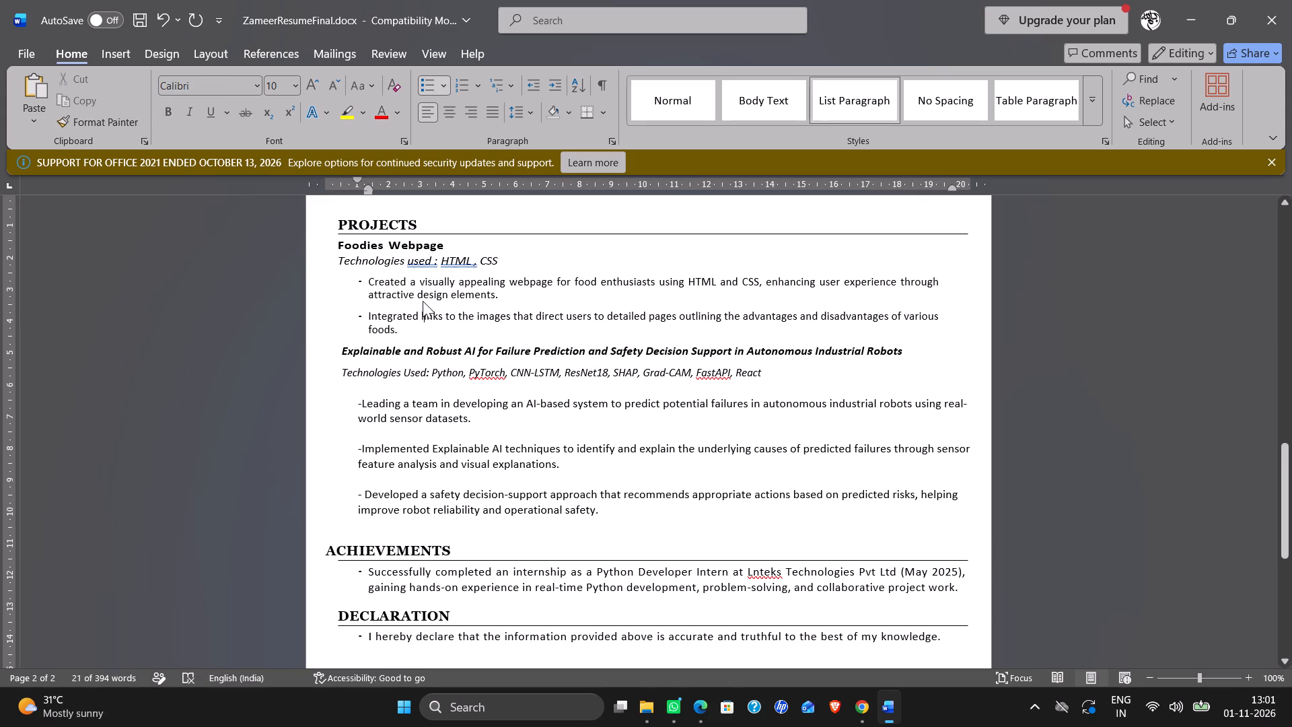
pyautogui.moveTo(340, 370); pyautogui.dragTo(442, 370)
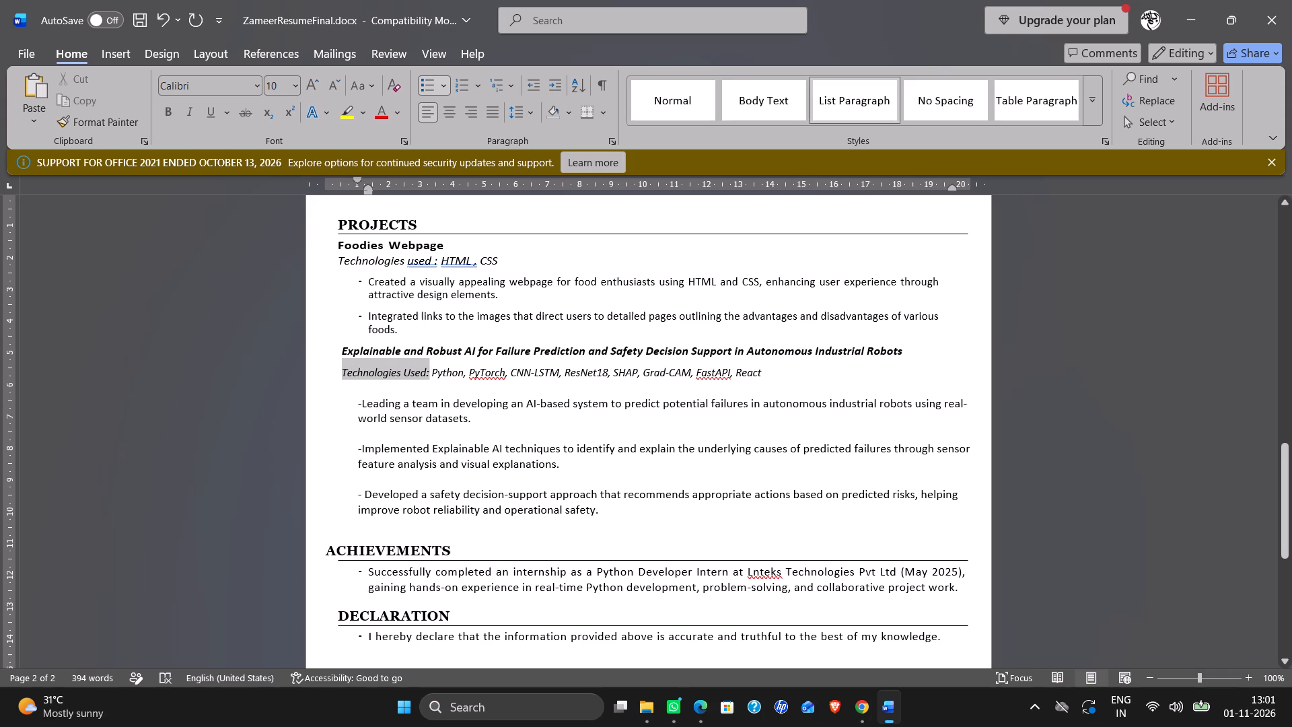
pyautogui.moveTo(442, 370); pyautogui.dragTo(429, 371)
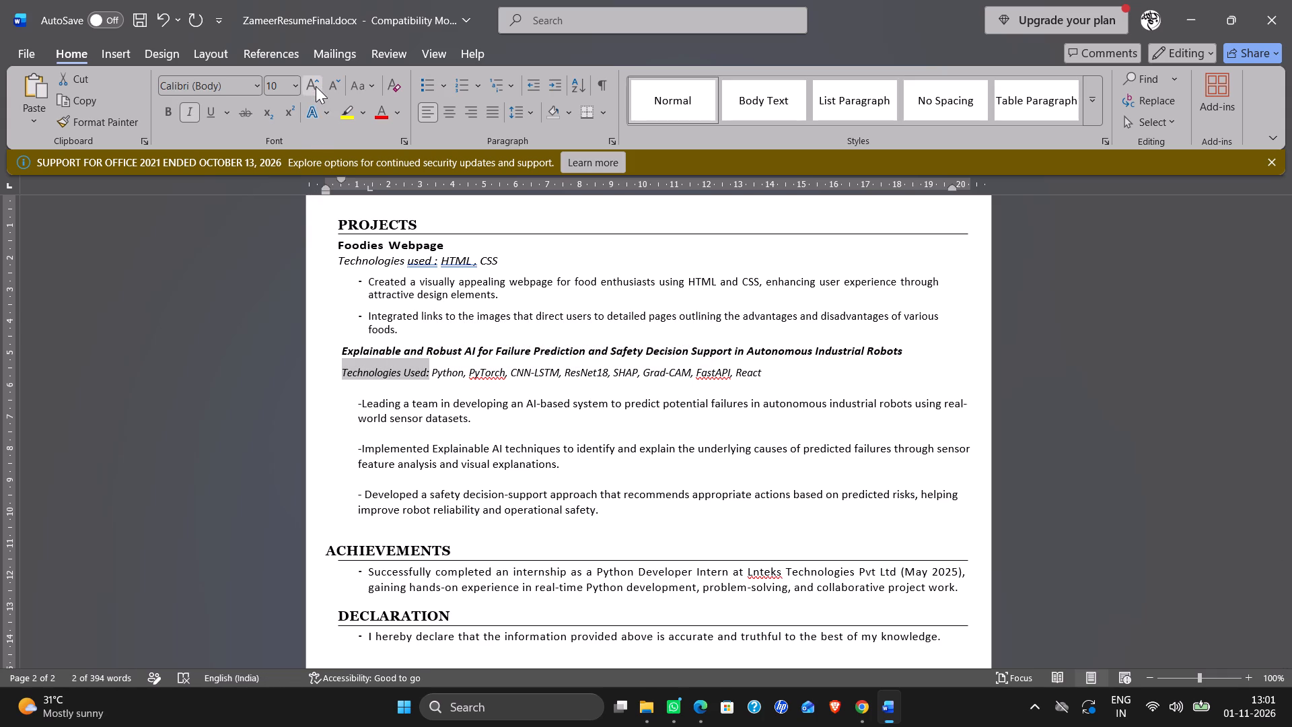
pyautogui.click(316, 86)
pyautogui.click(387, 335)
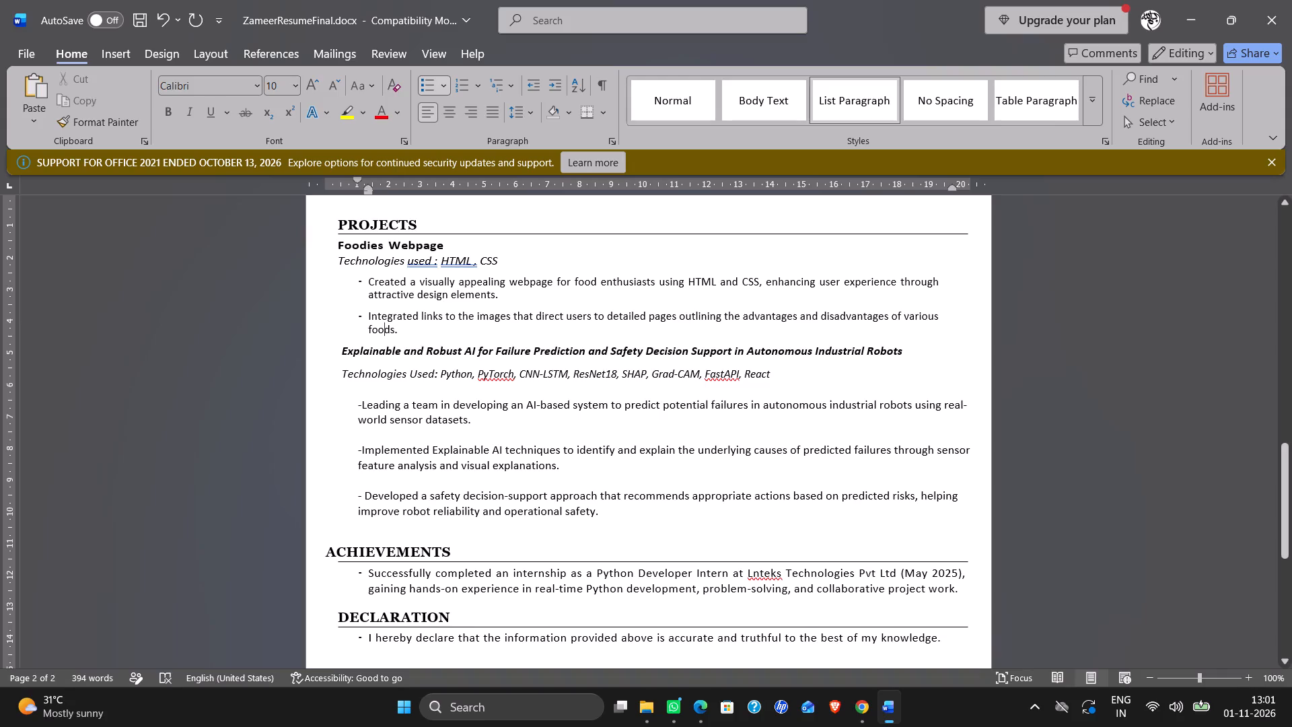
# Review the resume from the Career Objective through the Skills sections to the Projects, checking layout and spacing across both pages.
pyautogui.scroll(10, 406, 336)
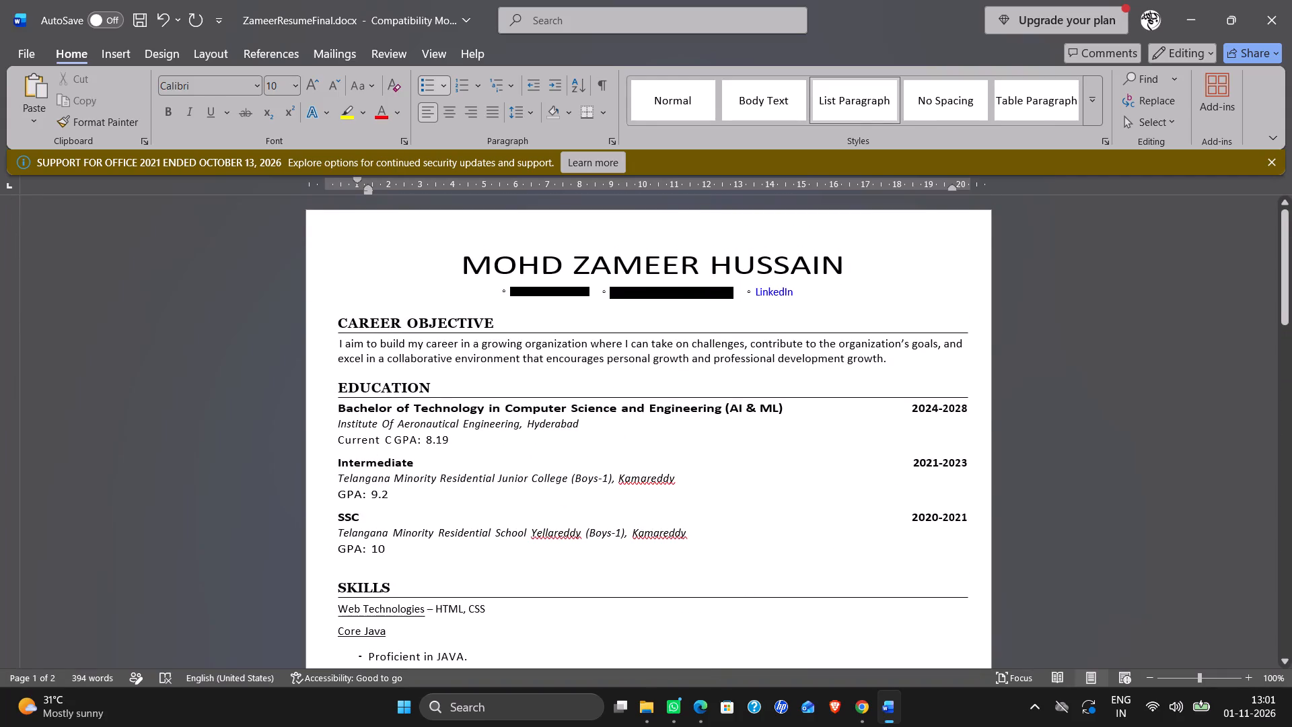
pyautogui.scroll(-2, 431, 353)
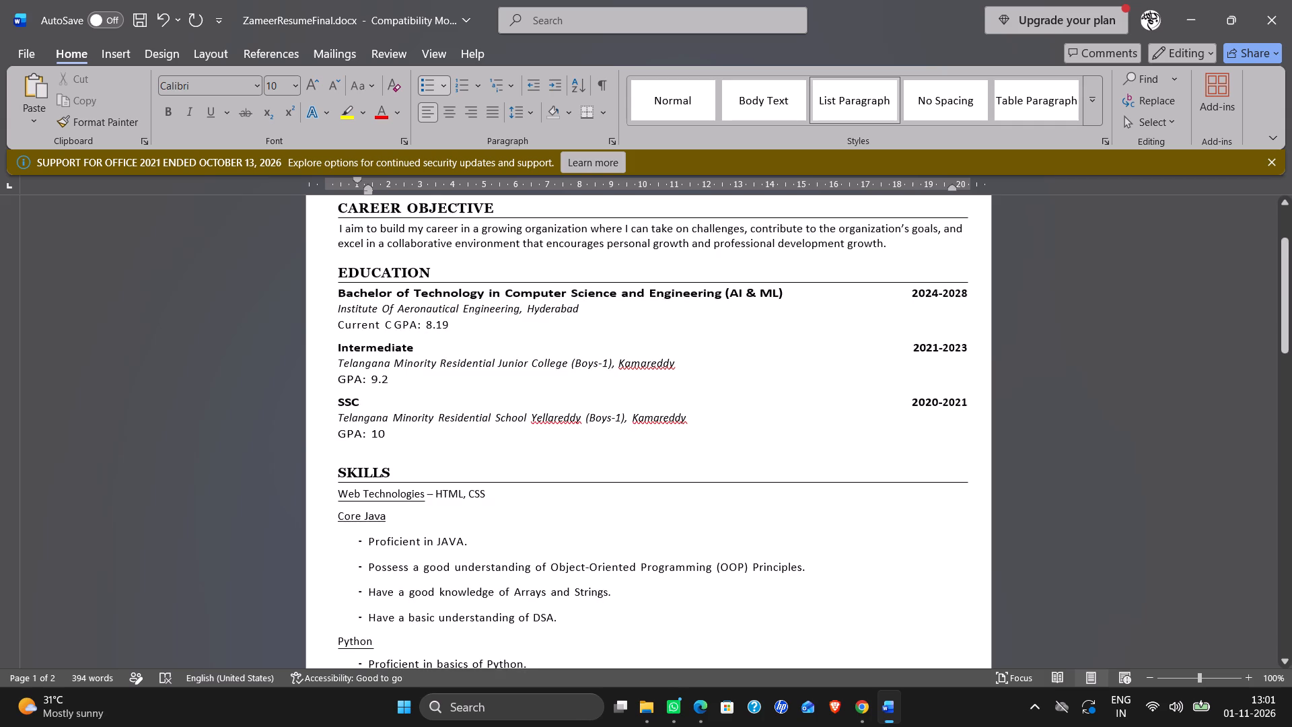
pyautogui.scroll(-2, 431, 353)
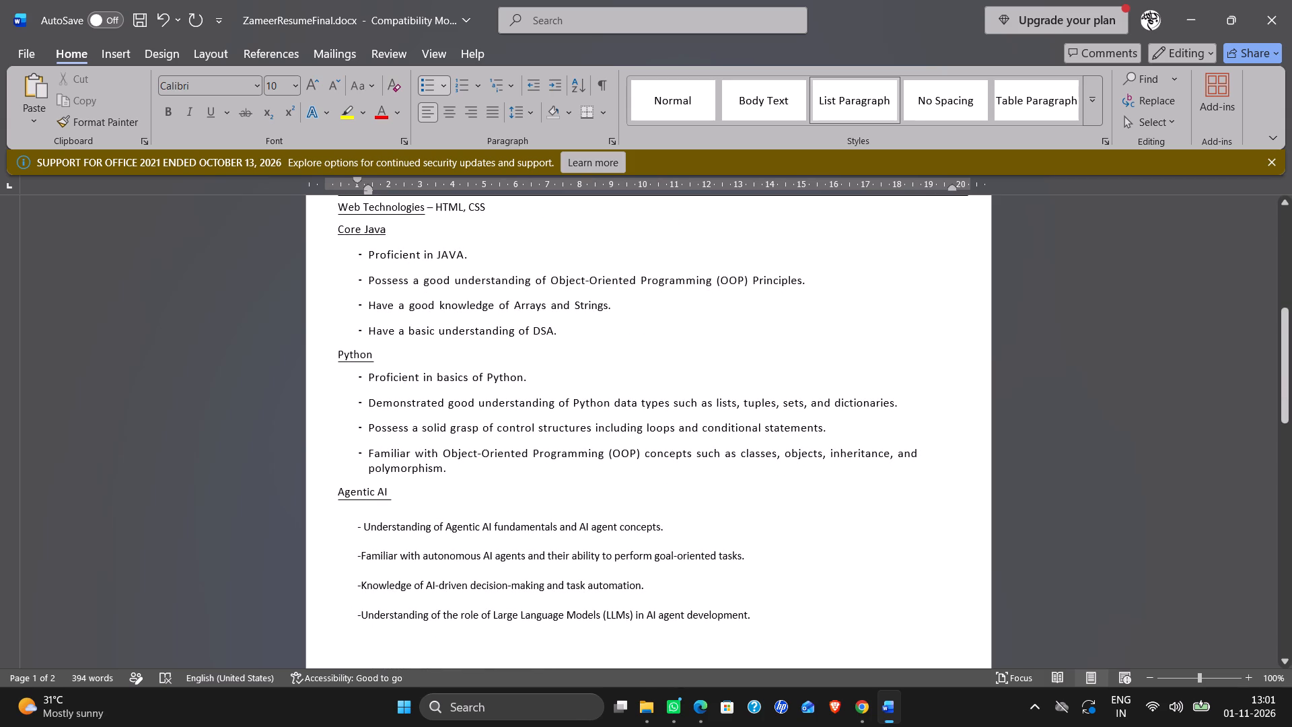
pyautogui.scroll(-2, 431, 353)
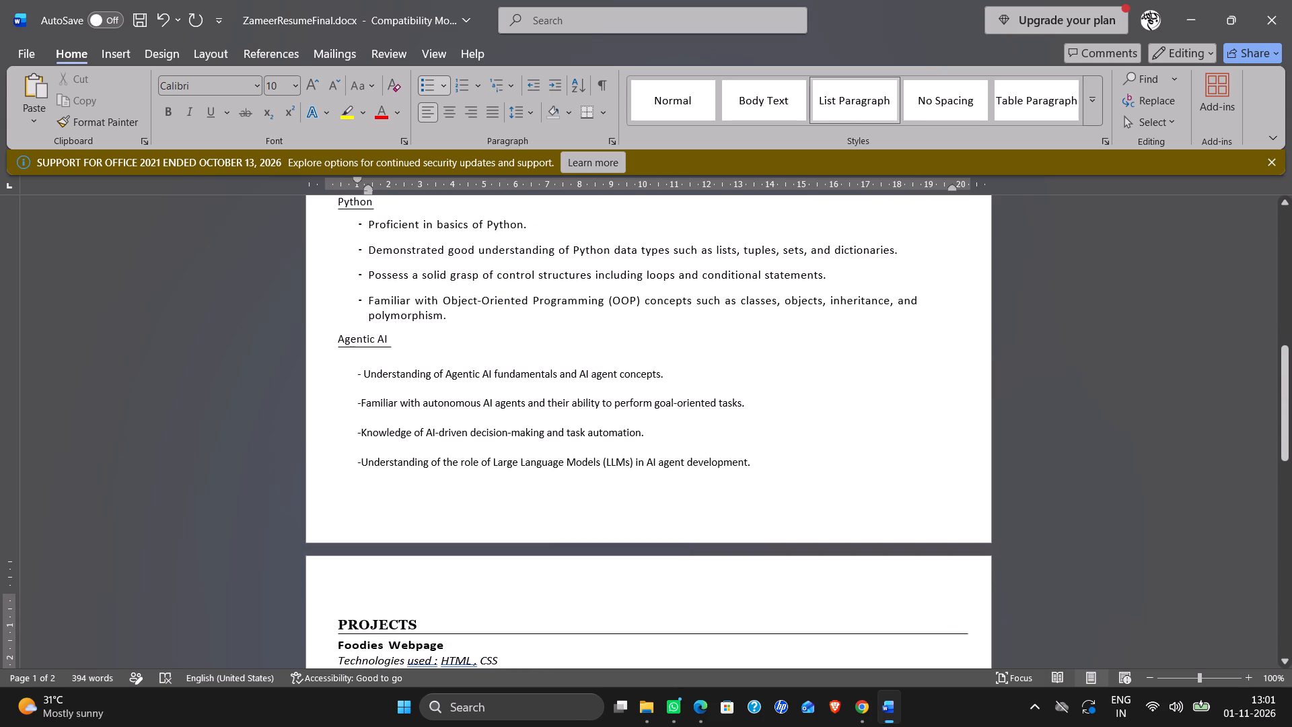
pyautogui.scroll(1, 431, 353)
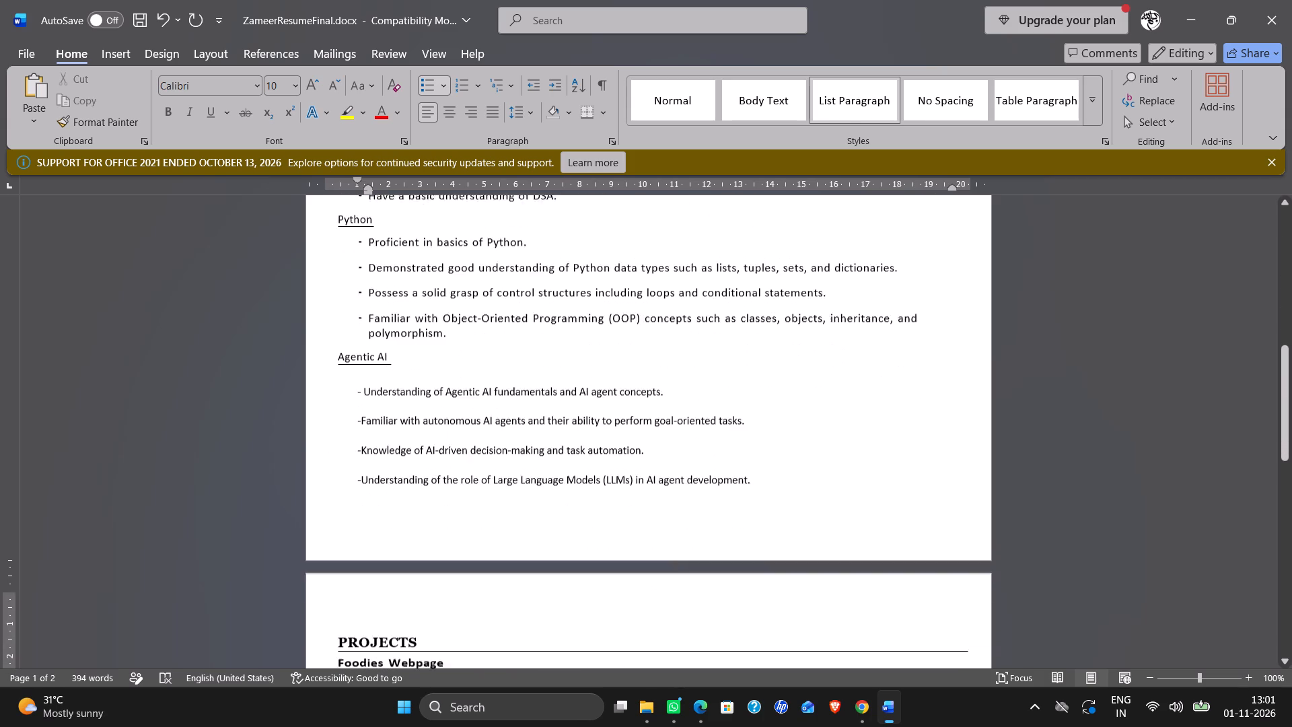
pyautogui.scroll(2, 431, 353)
pyautogui.scroll(-2, 431, 353)
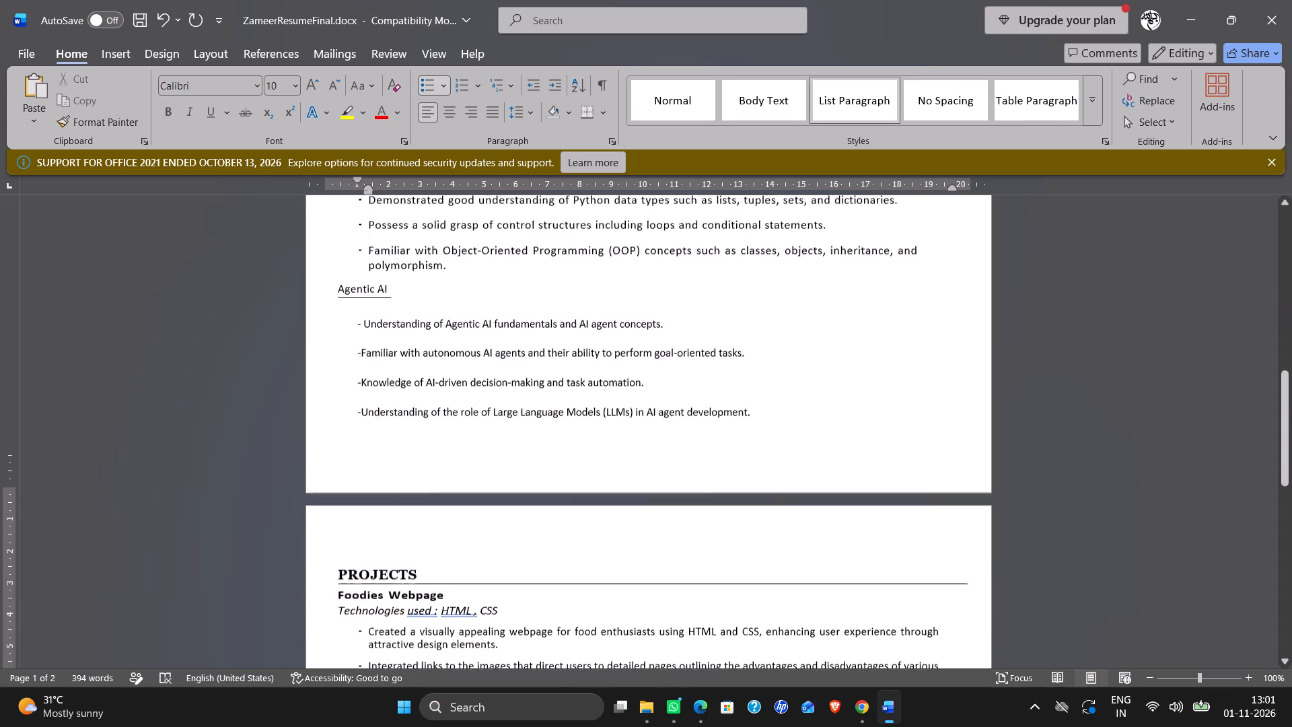
pyautogui.scroll(-1, 431, 353)
pyautogui.scroll(2, 431, 353)
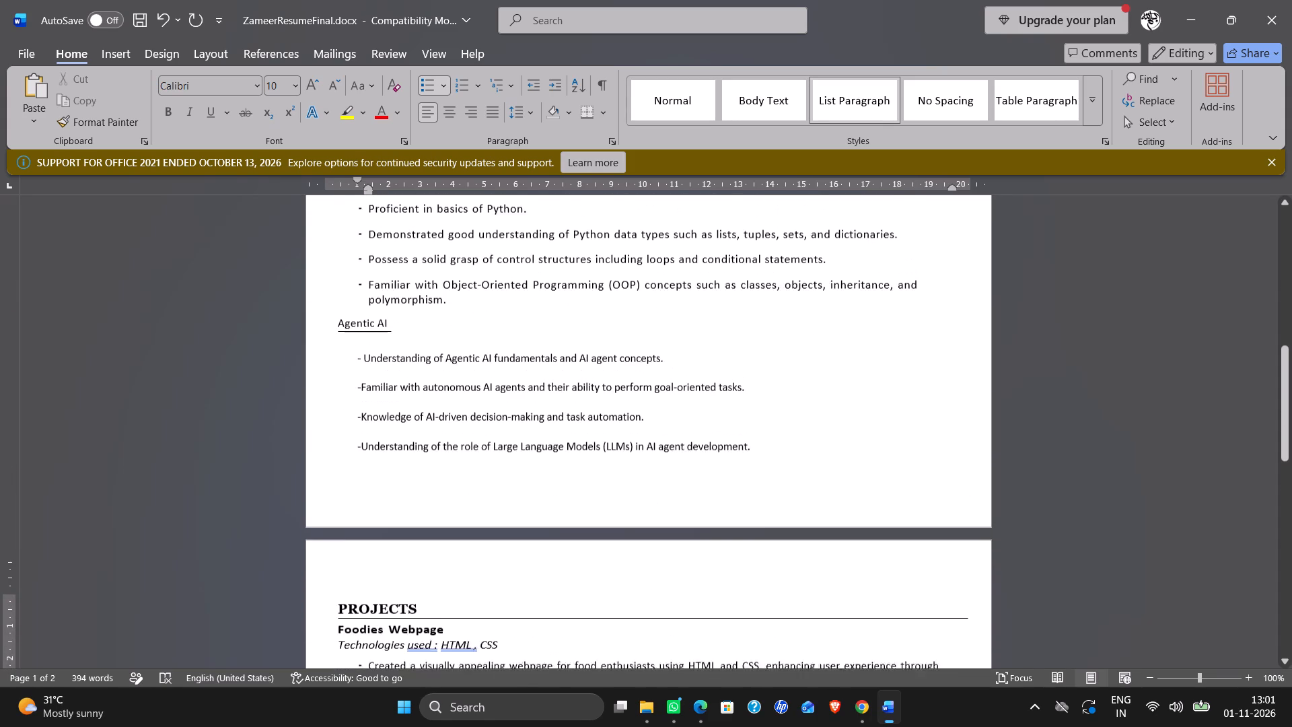
pyautogui.scroll(2, 431, 353)
pyautogui.scroll(-2, 431, 353)
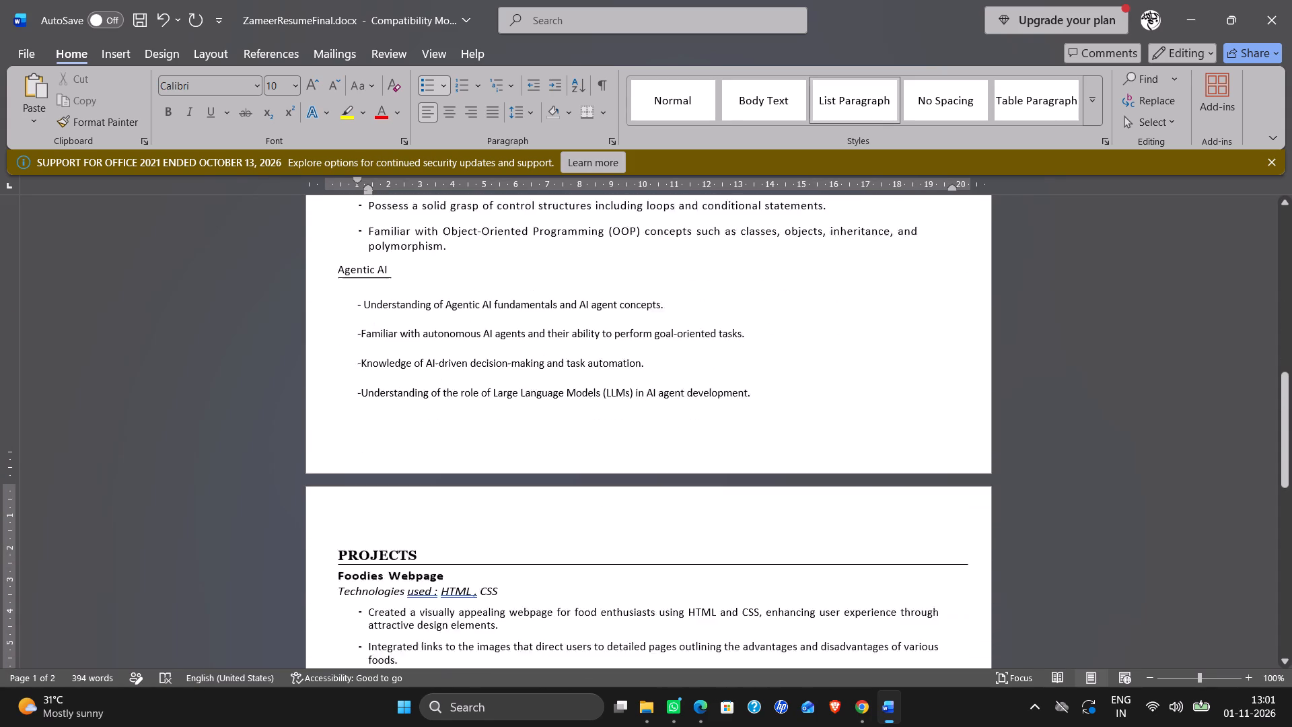
pyautogui.scroll(-1, 431, 353)
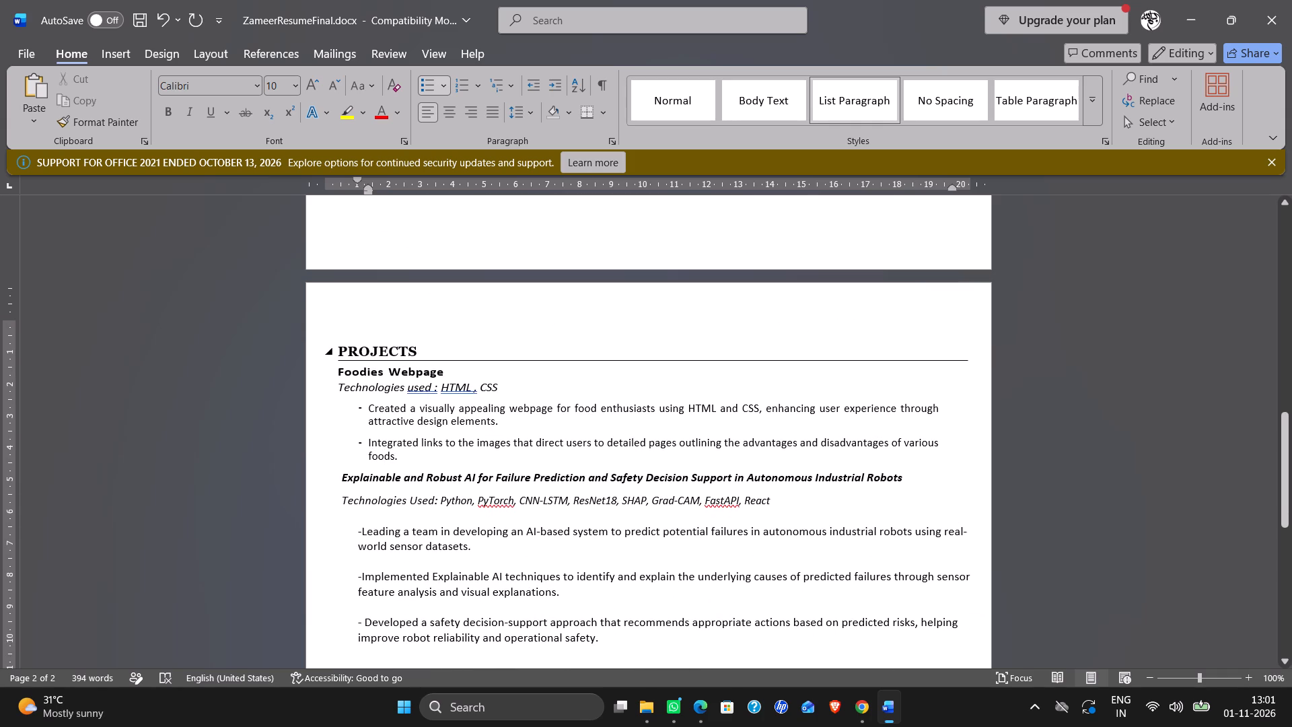
pyautogui.scroll(-1, 431, 353)
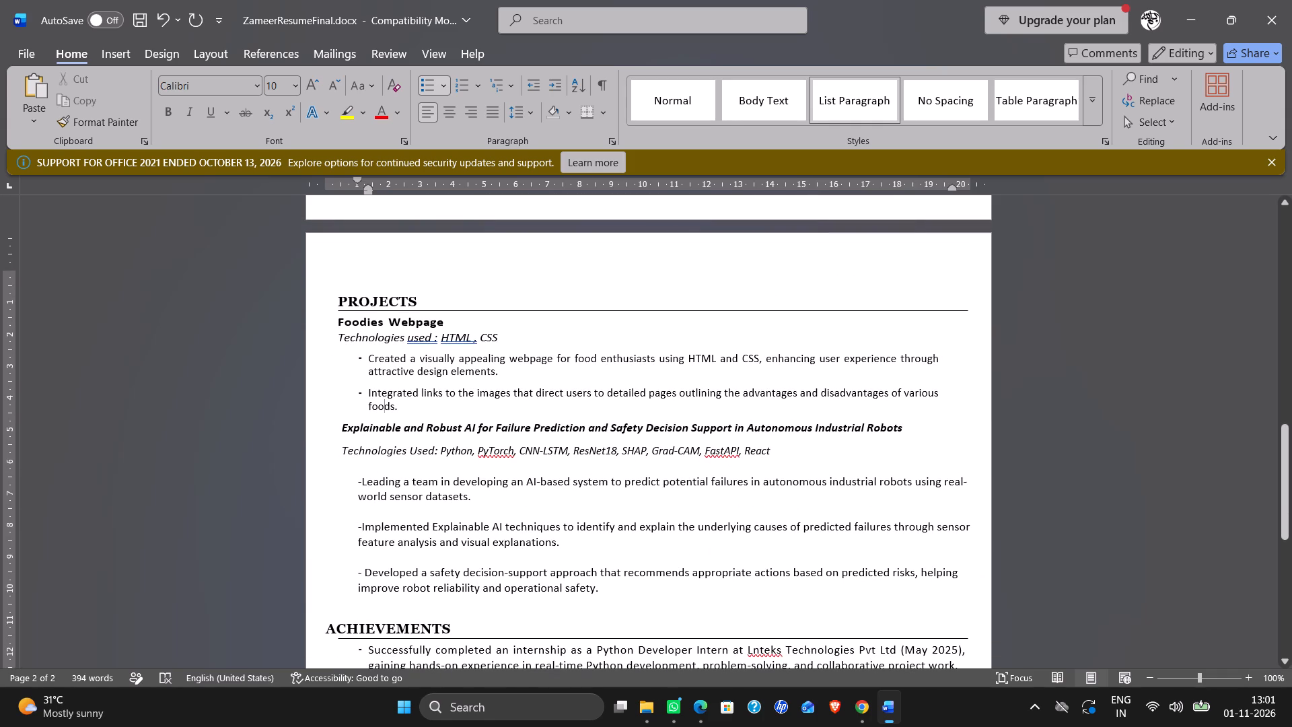
pyautogui.scroll(2, 431, 353)
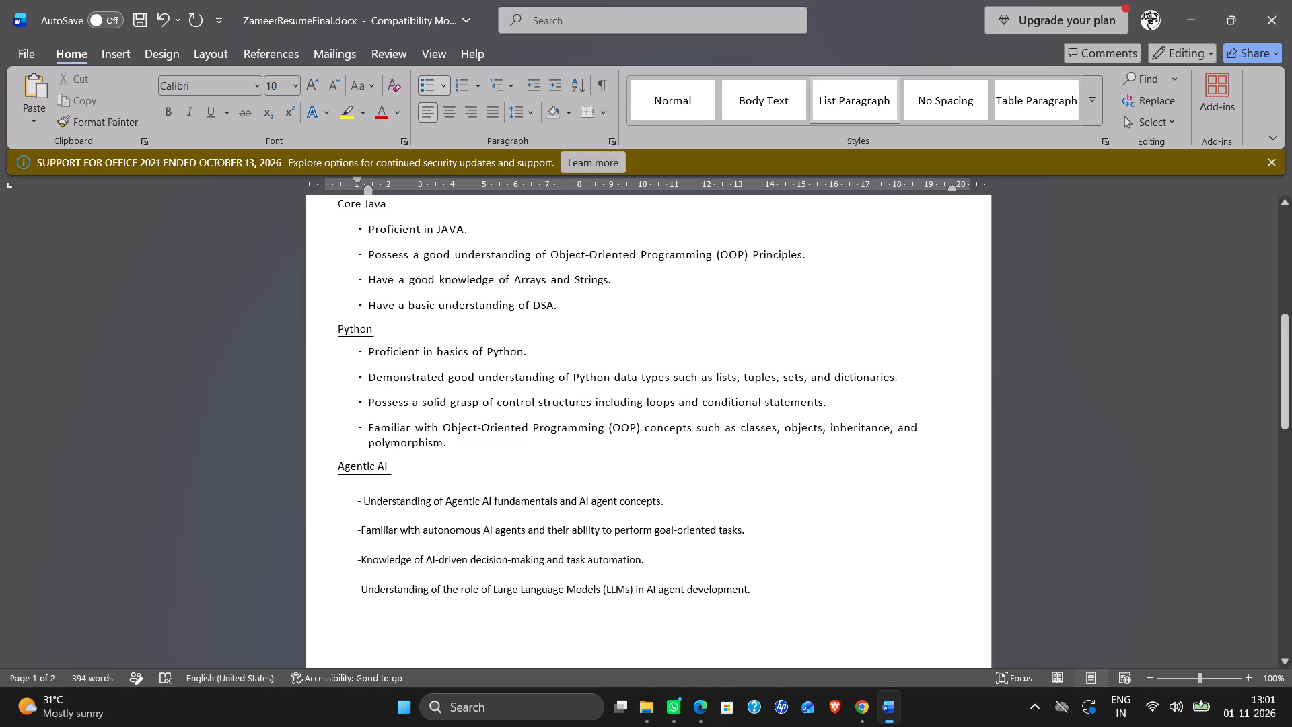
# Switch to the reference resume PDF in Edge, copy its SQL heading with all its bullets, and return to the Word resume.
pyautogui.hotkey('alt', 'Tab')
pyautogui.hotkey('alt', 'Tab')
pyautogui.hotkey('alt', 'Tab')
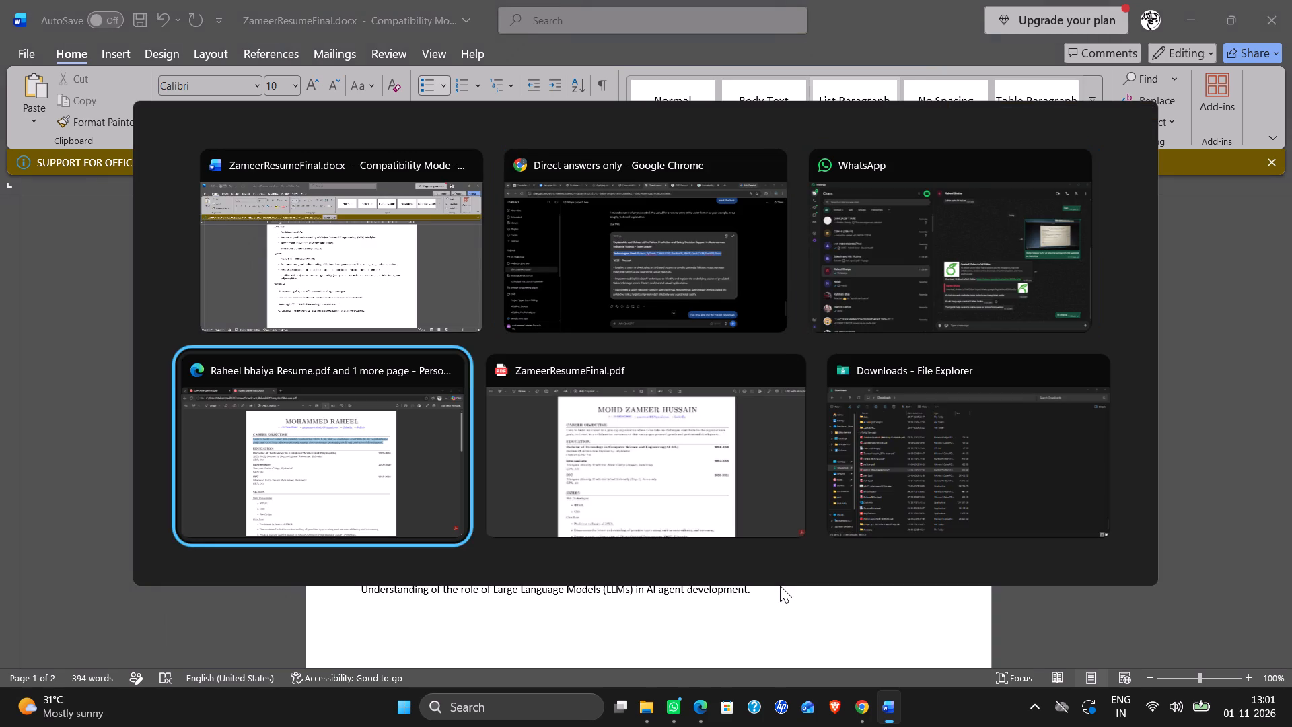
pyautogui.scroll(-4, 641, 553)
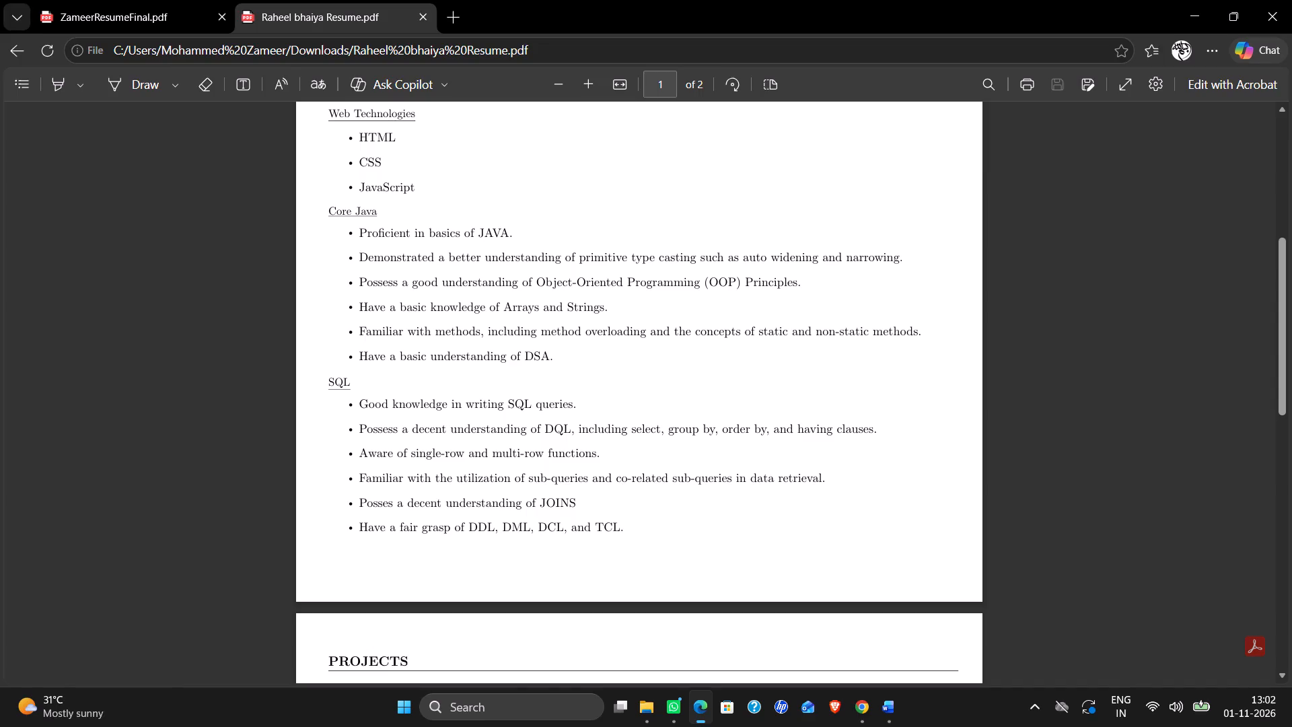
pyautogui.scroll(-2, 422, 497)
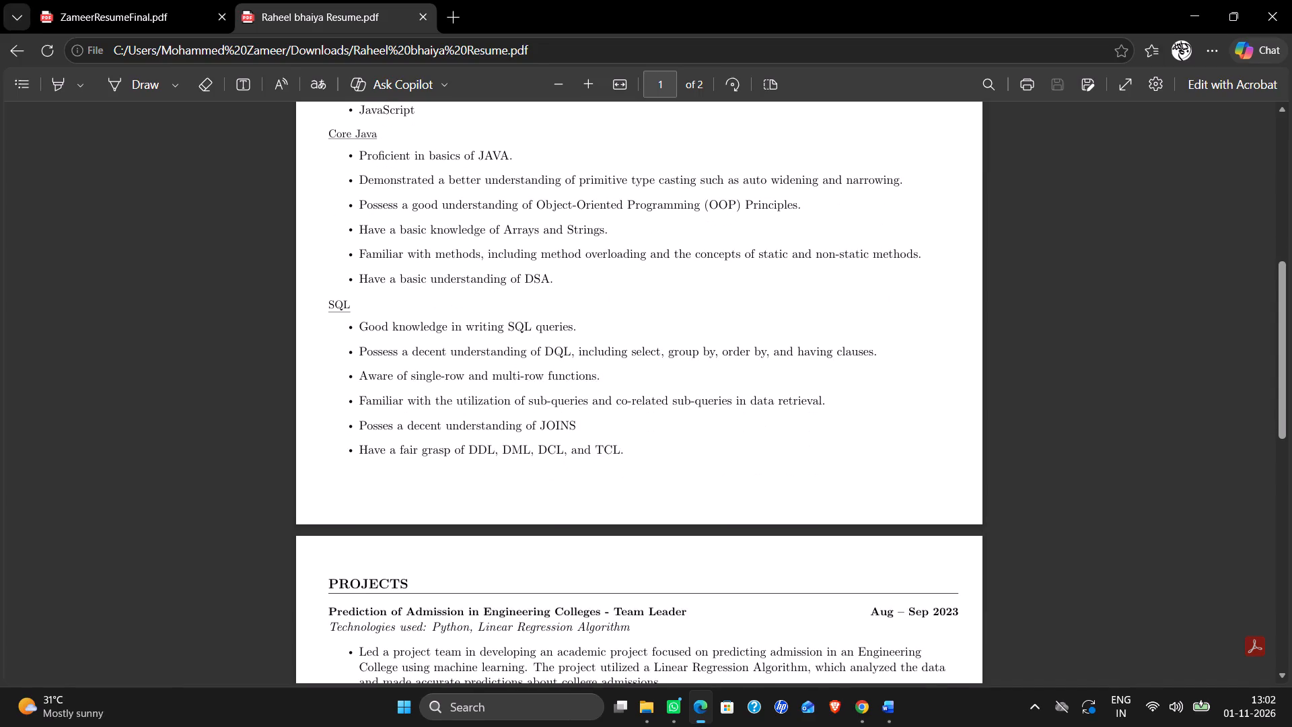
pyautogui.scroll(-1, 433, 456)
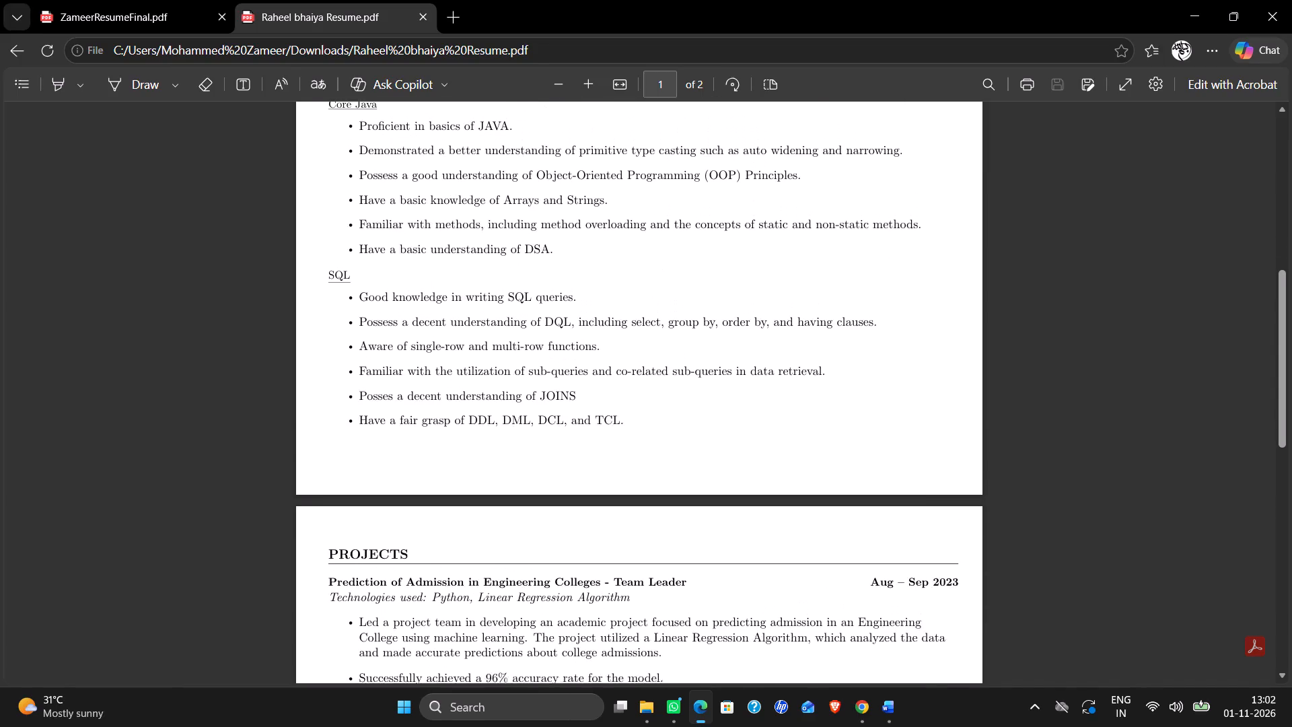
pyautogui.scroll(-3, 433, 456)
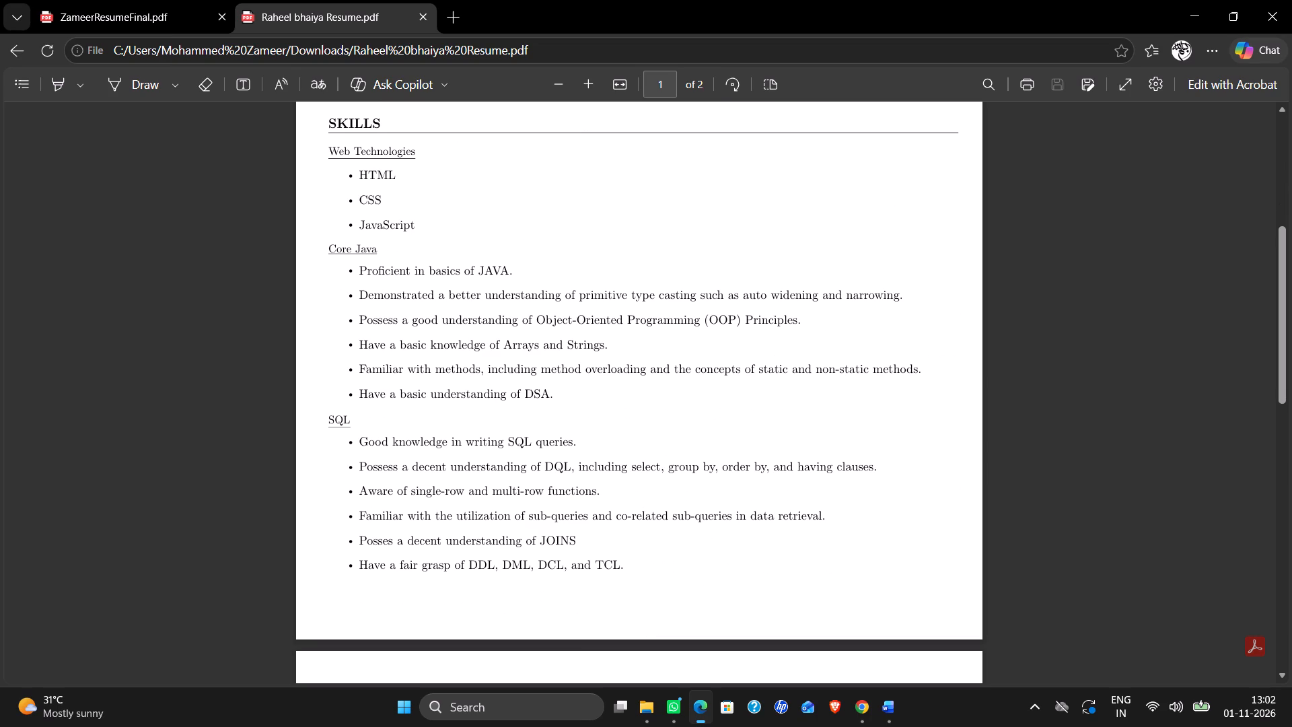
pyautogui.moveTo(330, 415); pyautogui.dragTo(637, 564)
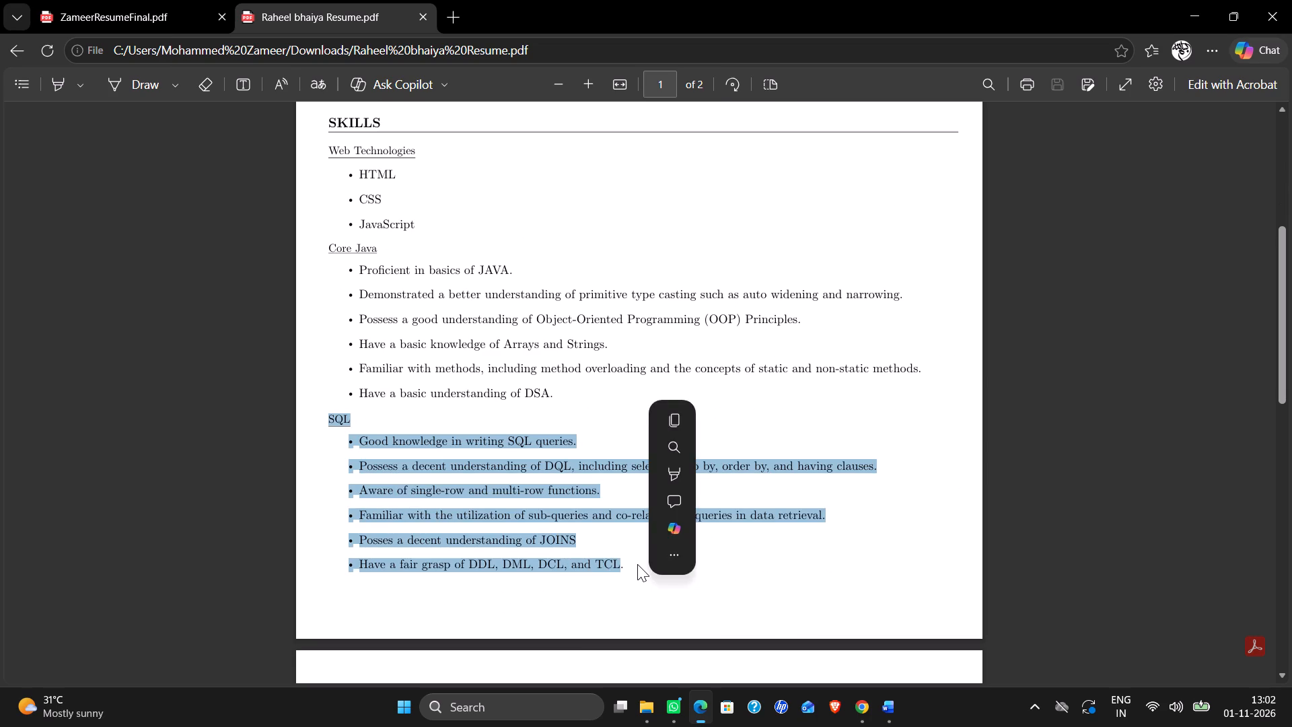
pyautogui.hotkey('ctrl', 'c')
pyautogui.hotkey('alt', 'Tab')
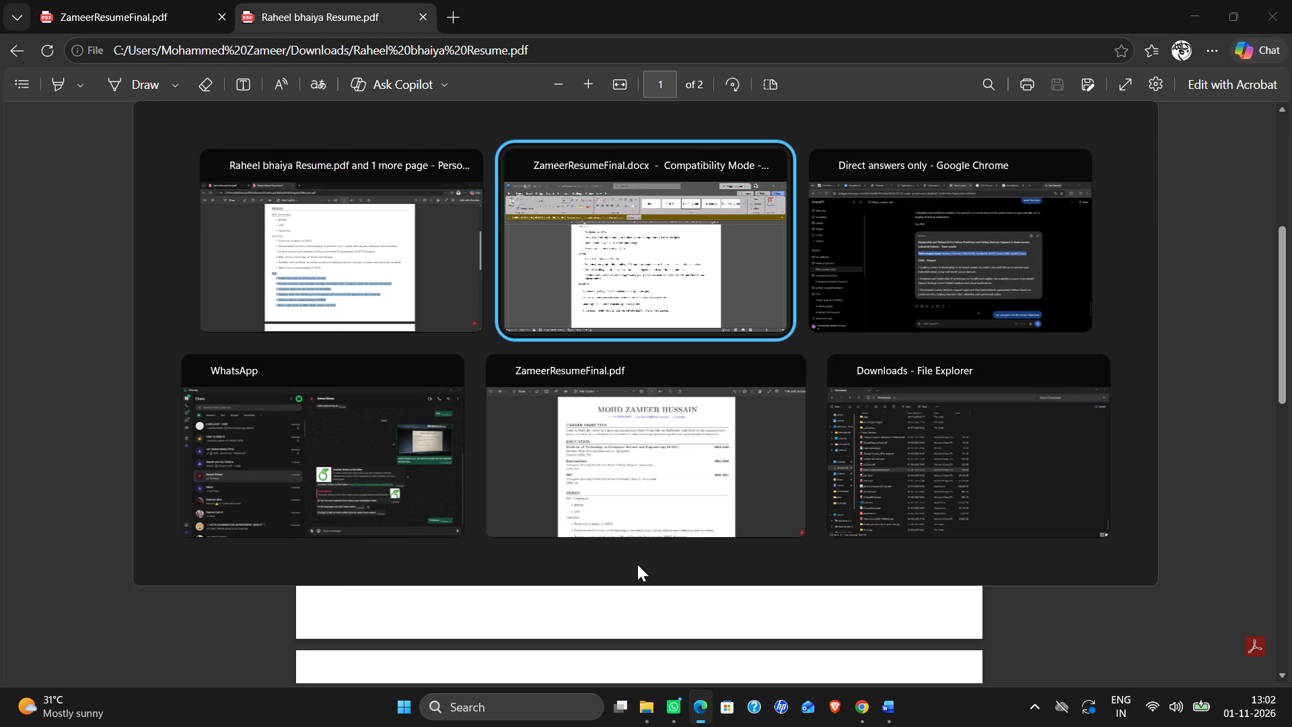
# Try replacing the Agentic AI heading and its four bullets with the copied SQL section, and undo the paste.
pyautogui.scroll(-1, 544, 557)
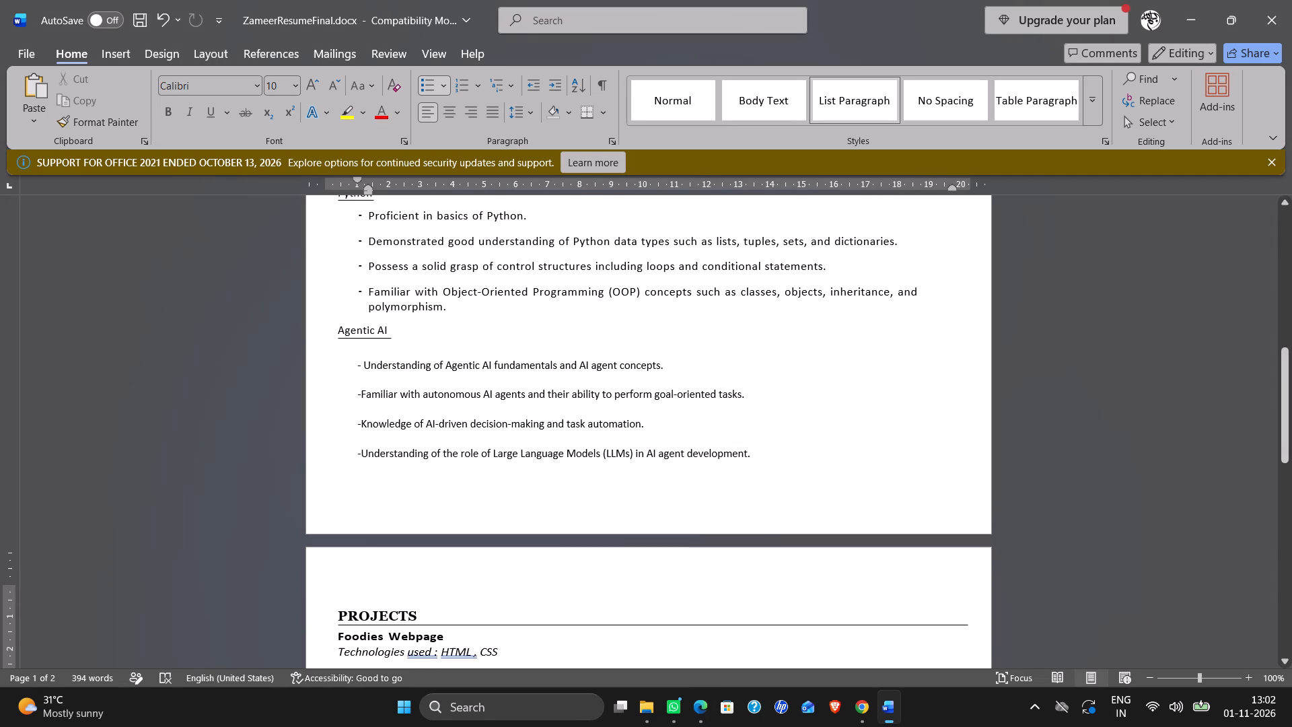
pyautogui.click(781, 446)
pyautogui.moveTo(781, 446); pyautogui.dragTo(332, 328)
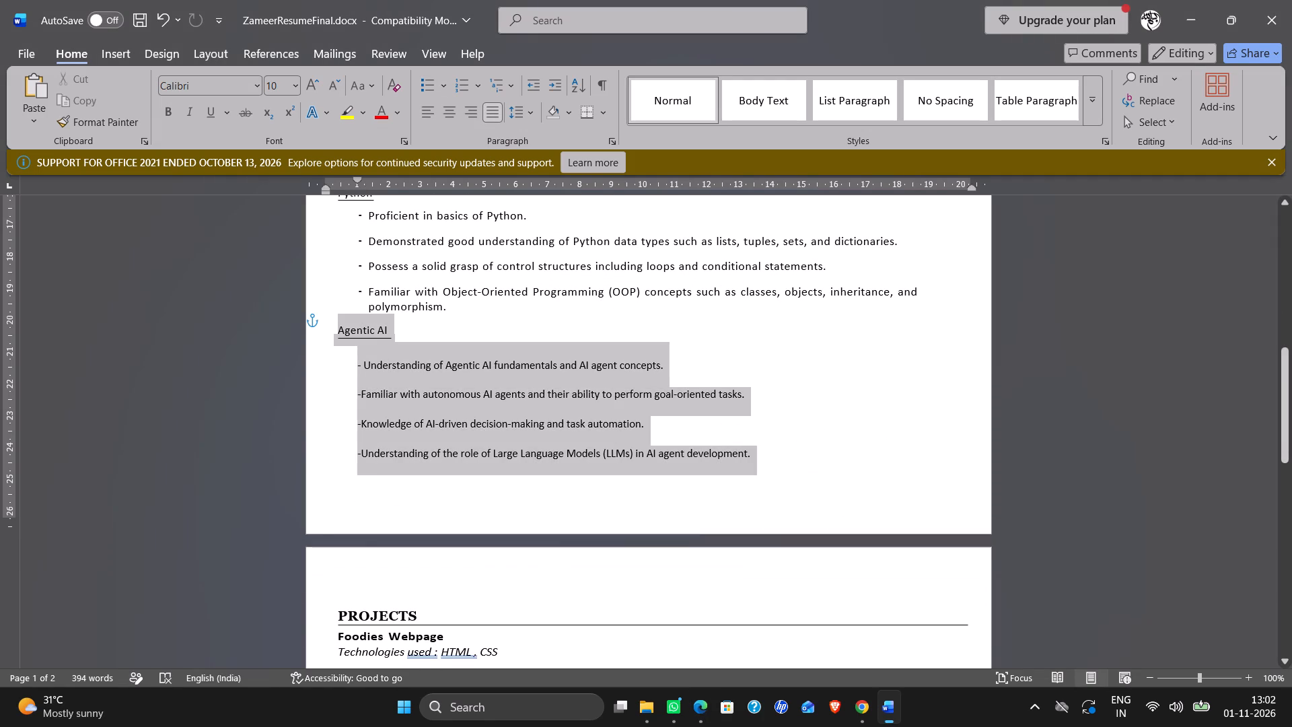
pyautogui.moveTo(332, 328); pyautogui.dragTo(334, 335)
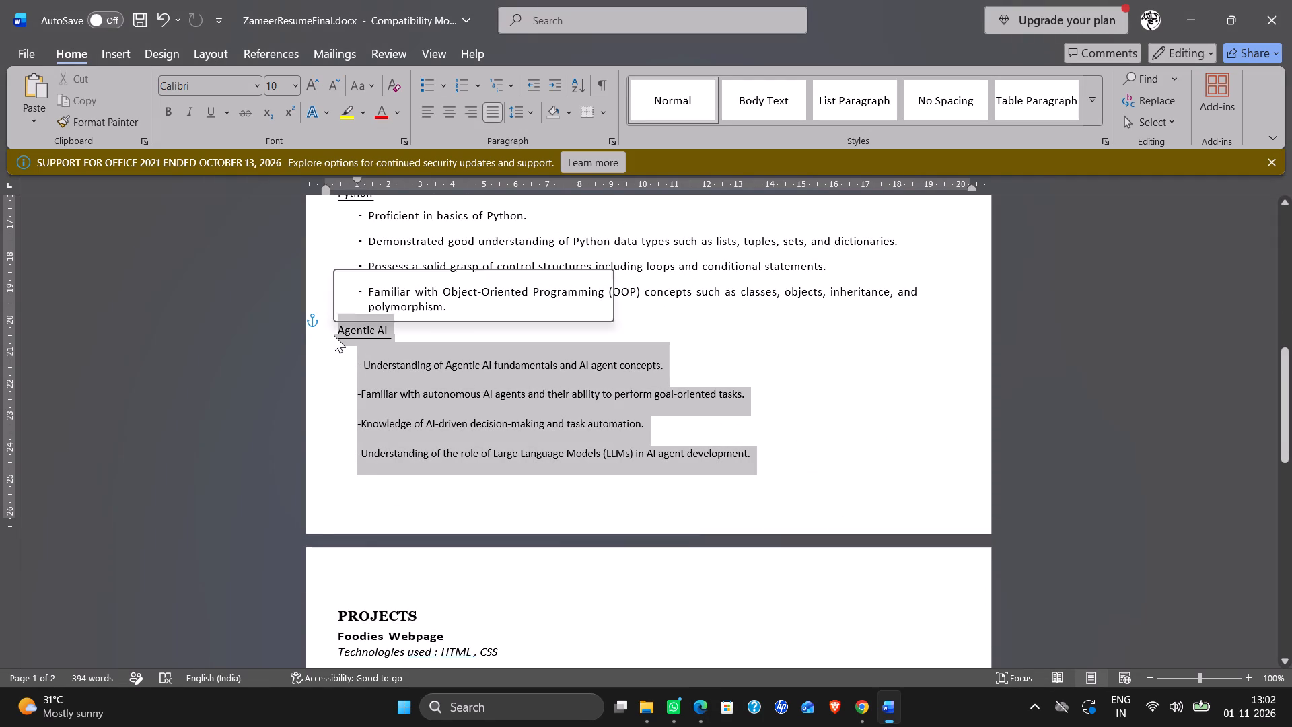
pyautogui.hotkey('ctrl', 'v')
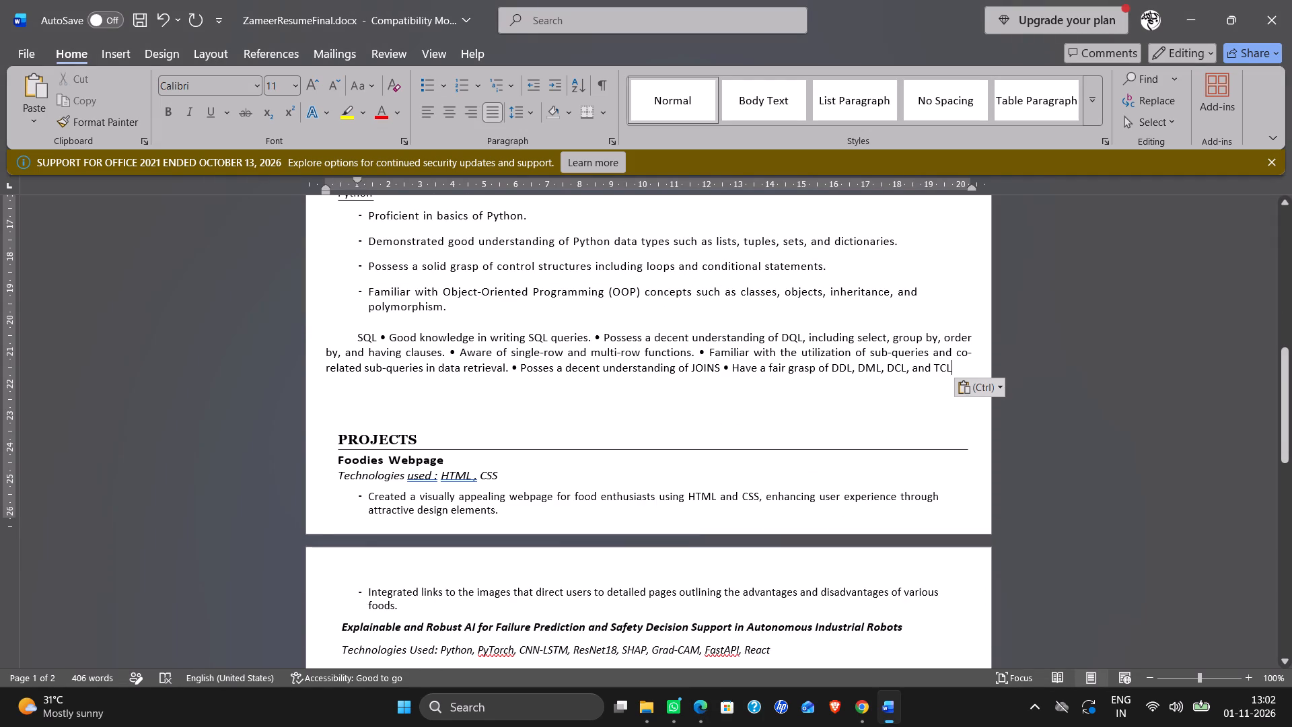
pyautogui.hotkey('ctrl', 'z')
# Add two blank lines below the Agentic AI heading, try pasting the copied SQL section there, and undo the paste.
pyautogui.click(408, 337)
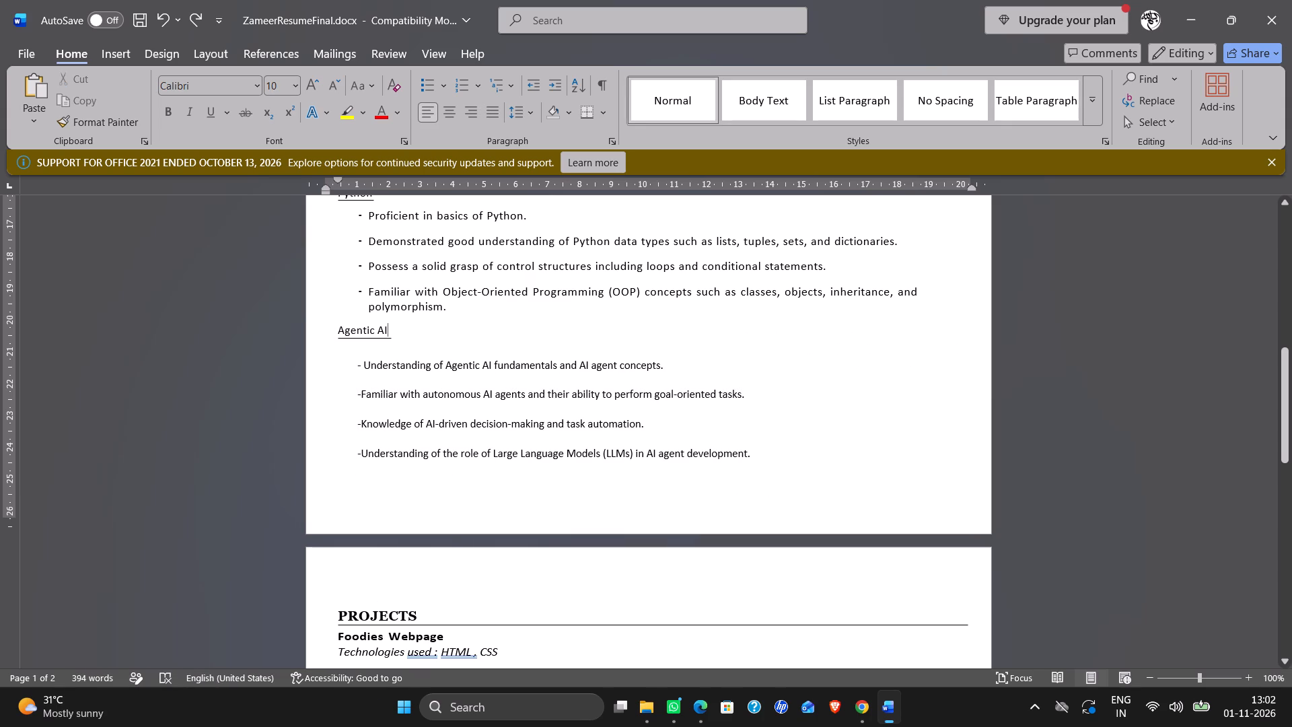
pyautogui.press('Return')
pyautogui.press('Return')
pyautogui.hotkey('ctrl', 'v')
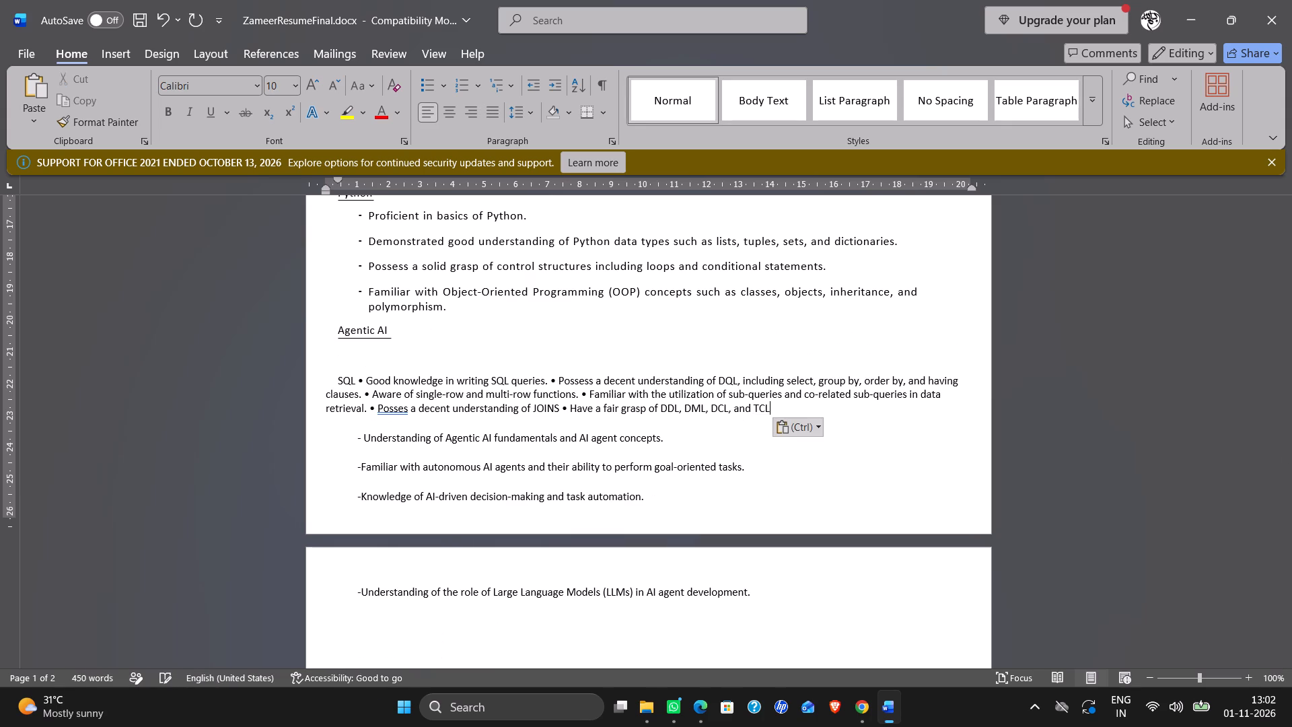
pyautogui.hotkey('ctrl', 'z')
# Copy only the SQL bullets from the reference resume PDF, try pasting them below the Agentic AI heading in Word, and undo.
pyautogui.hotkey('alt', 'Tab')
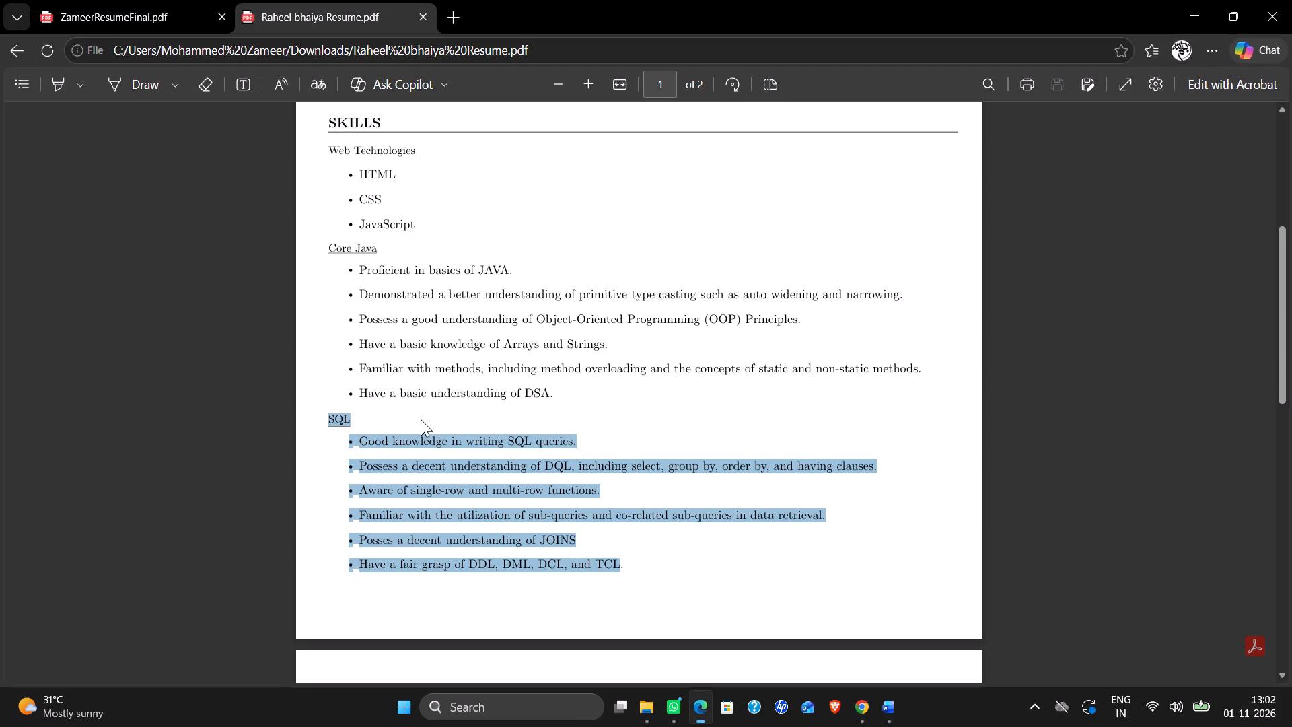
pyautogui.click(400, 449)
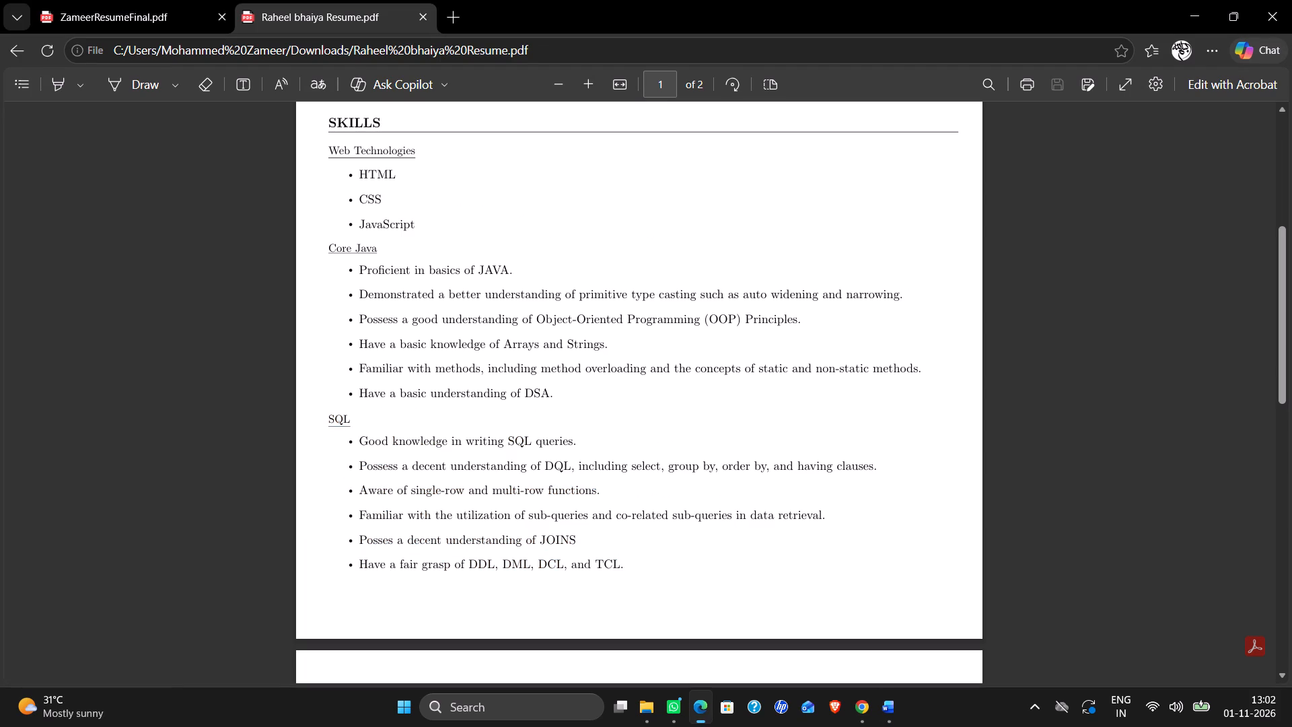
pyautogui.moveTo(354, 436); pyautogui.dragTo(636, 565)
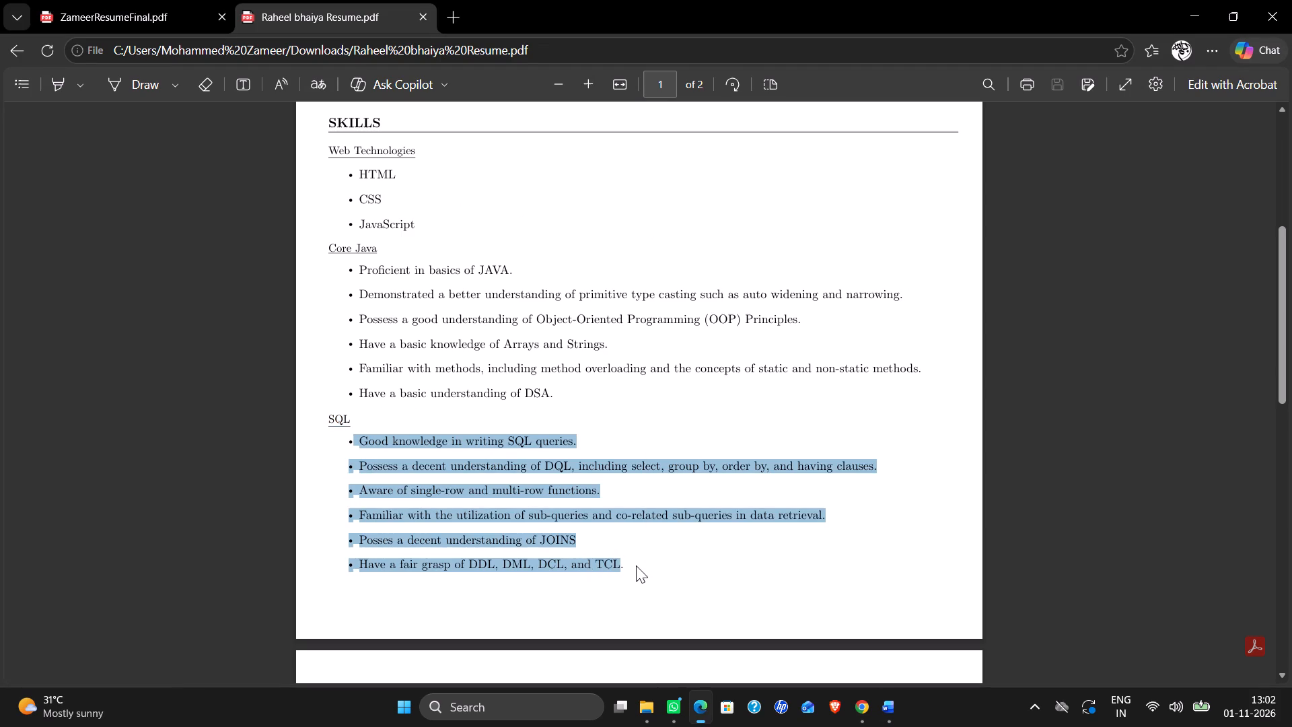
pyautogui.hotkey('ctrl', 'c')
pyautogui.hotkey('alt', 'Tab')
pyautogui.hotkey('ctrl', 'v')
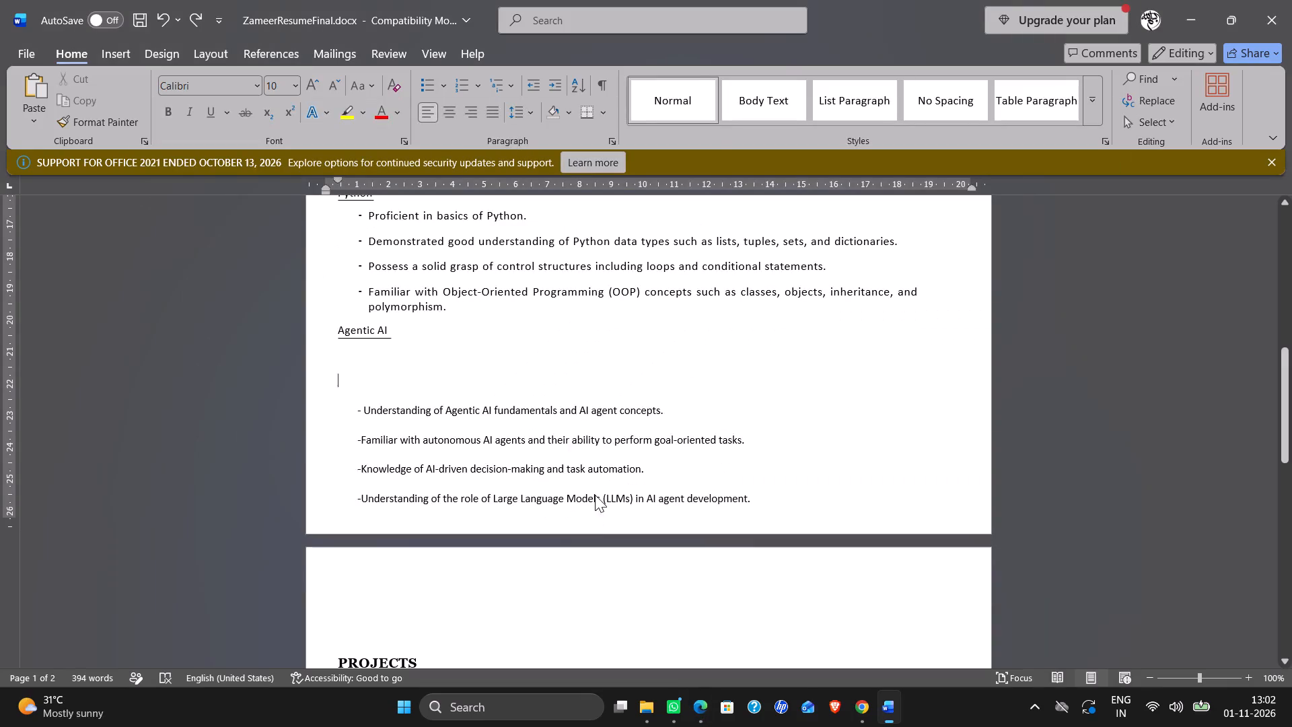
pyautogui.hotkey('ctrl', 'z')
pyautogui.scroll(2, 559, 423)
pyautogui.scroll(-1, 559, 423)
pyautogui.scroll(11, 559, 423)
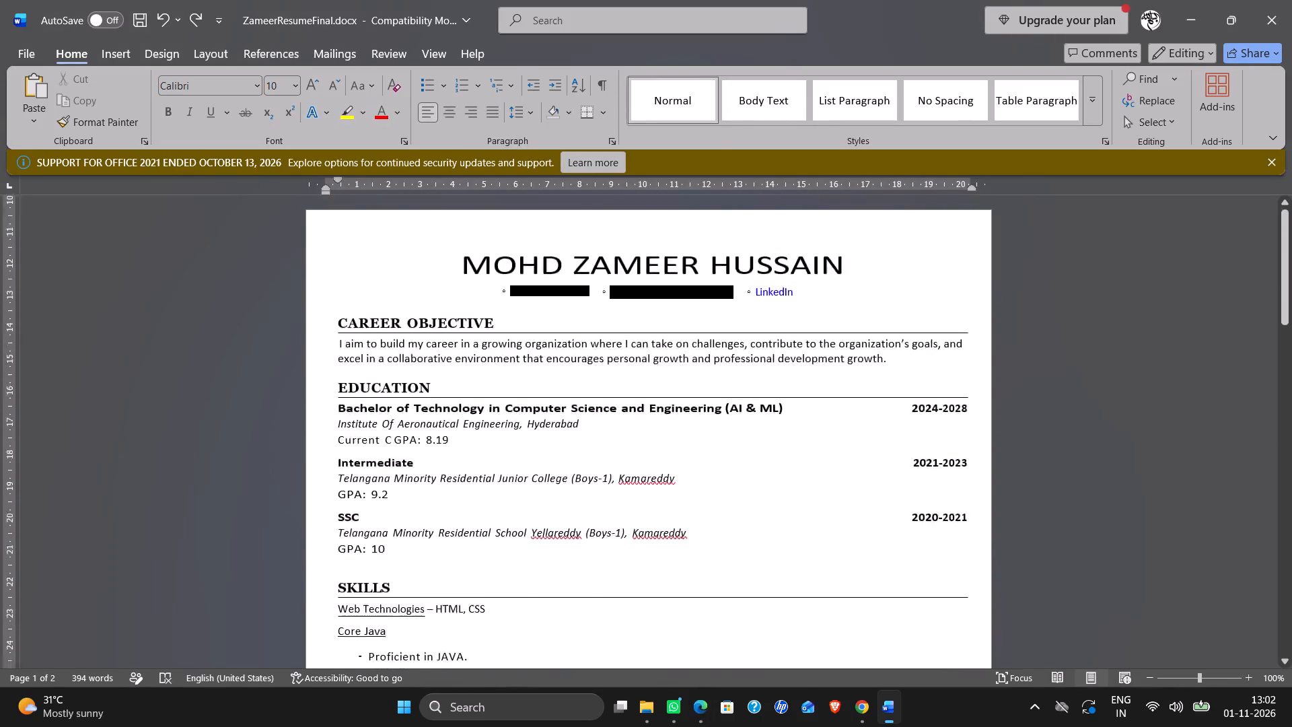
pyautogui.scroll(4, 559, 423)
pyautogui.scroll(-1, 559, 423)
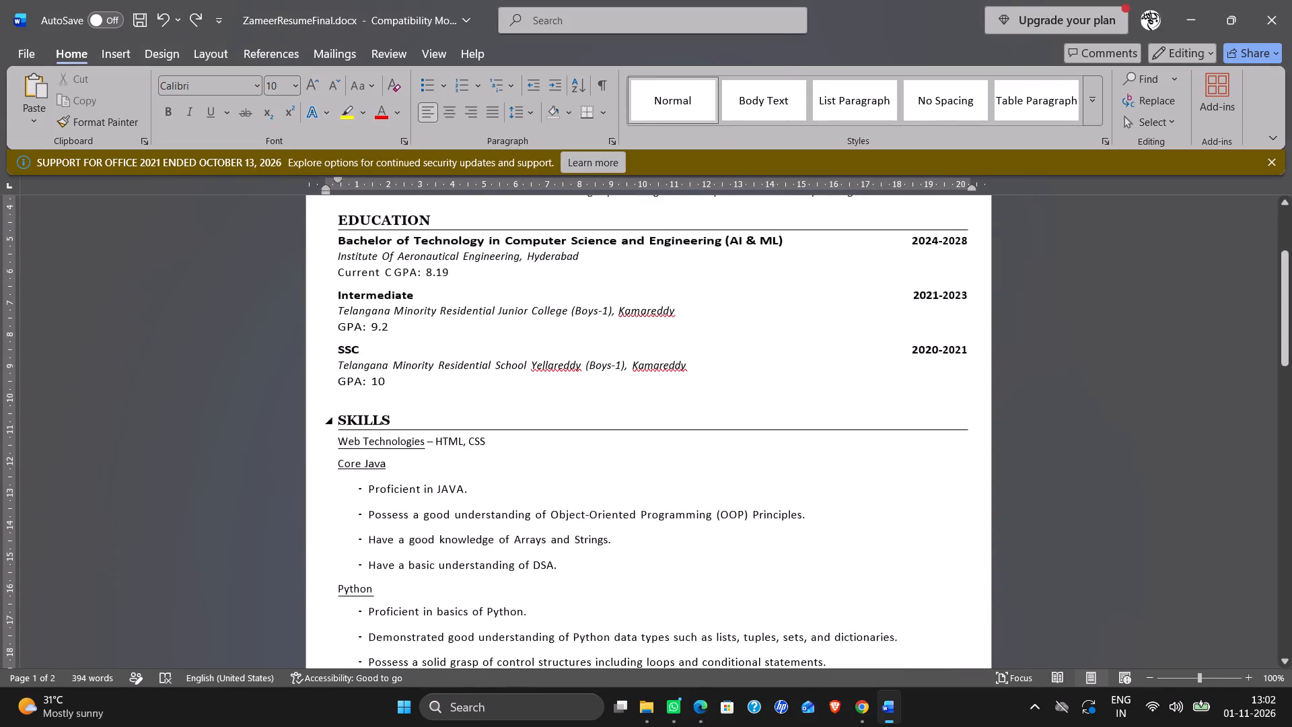
# Add an empty bullet below the Python Developer internship entry in the resume's Achievements section.
pyautogui.scroll(-2, 559, 423)
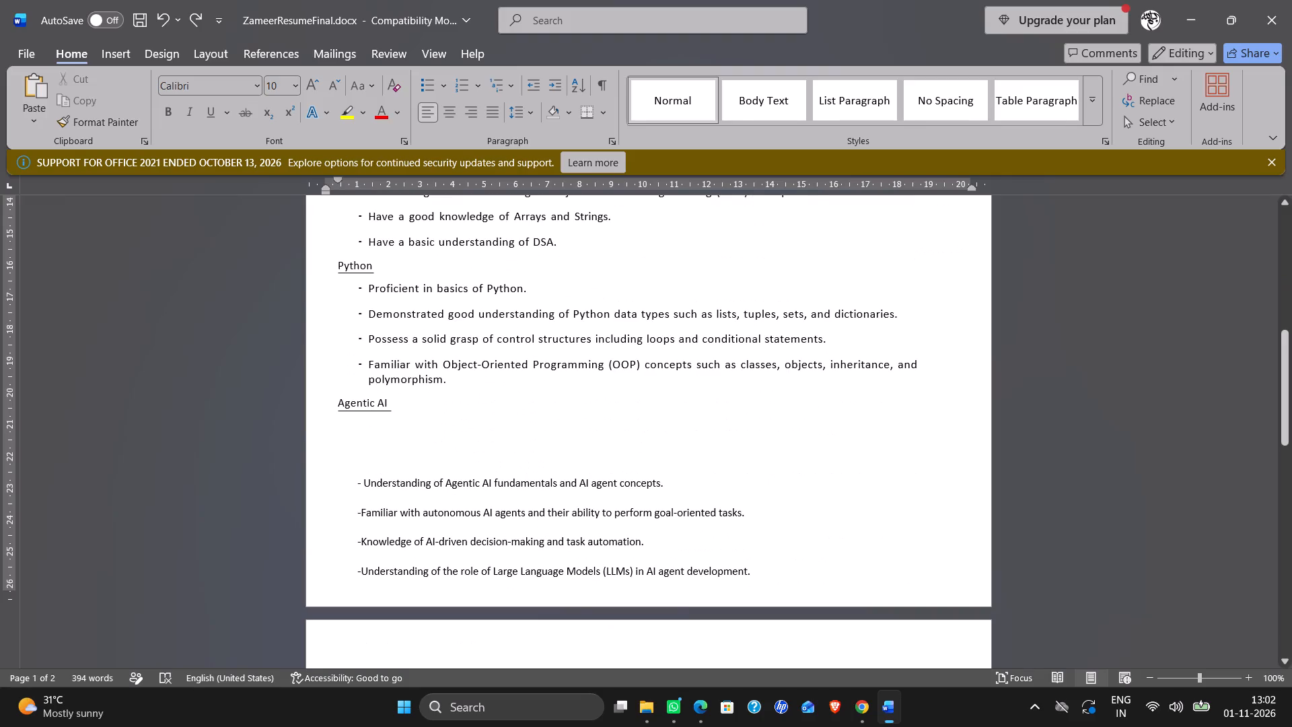
pyautogui.scroll(9, 559, 423)
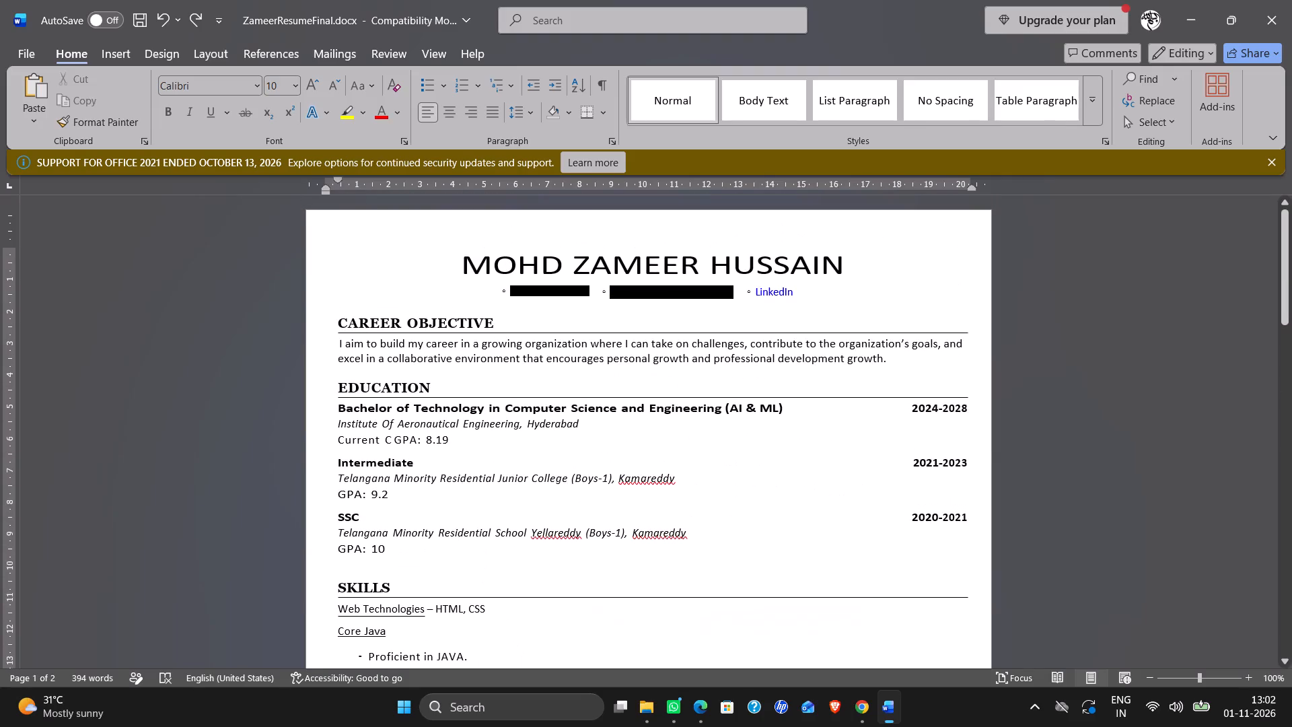
pyautogui.scroll(-1, 559, 423)
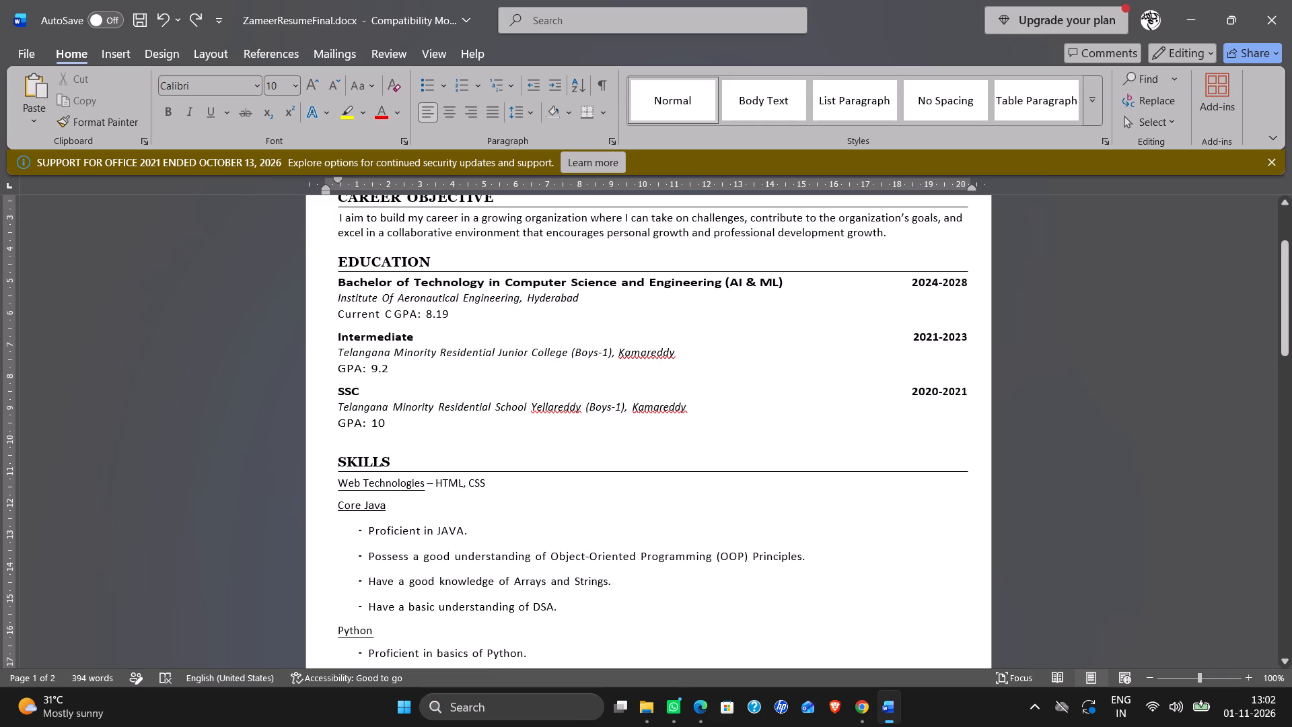
pyautogui.scroll(-18, 537, 390)
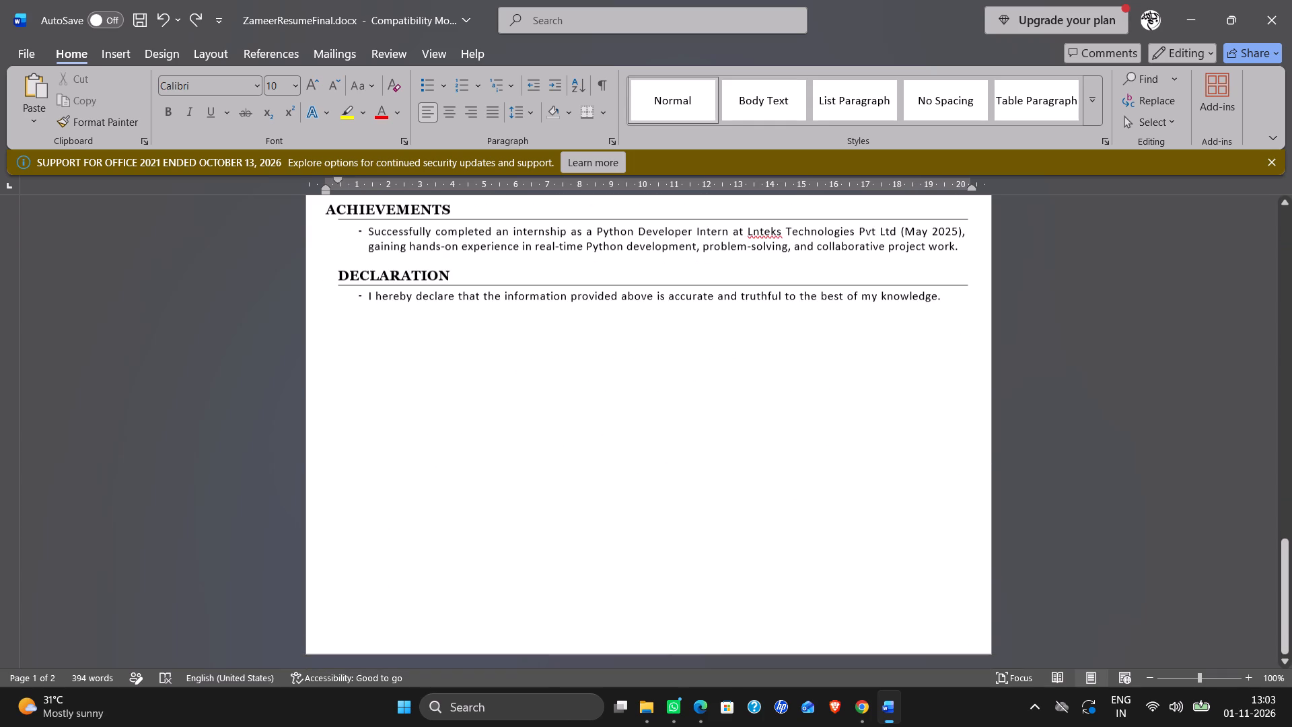
pyautogui.scroll(1, 537, 390)
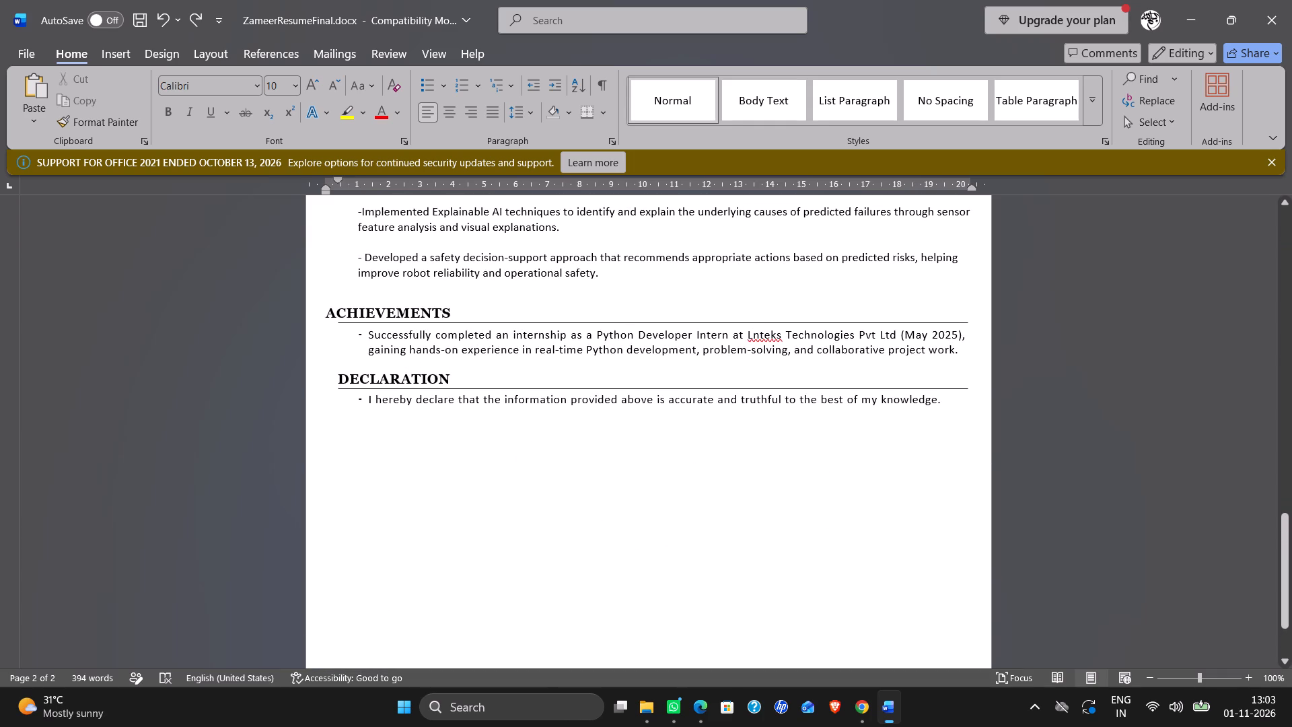
pyautogui.moveTo(357, 325); pyautogui.dragTo(582, 337)
pyautogui.click(582, 337)
pyautogui.click(647, 348)
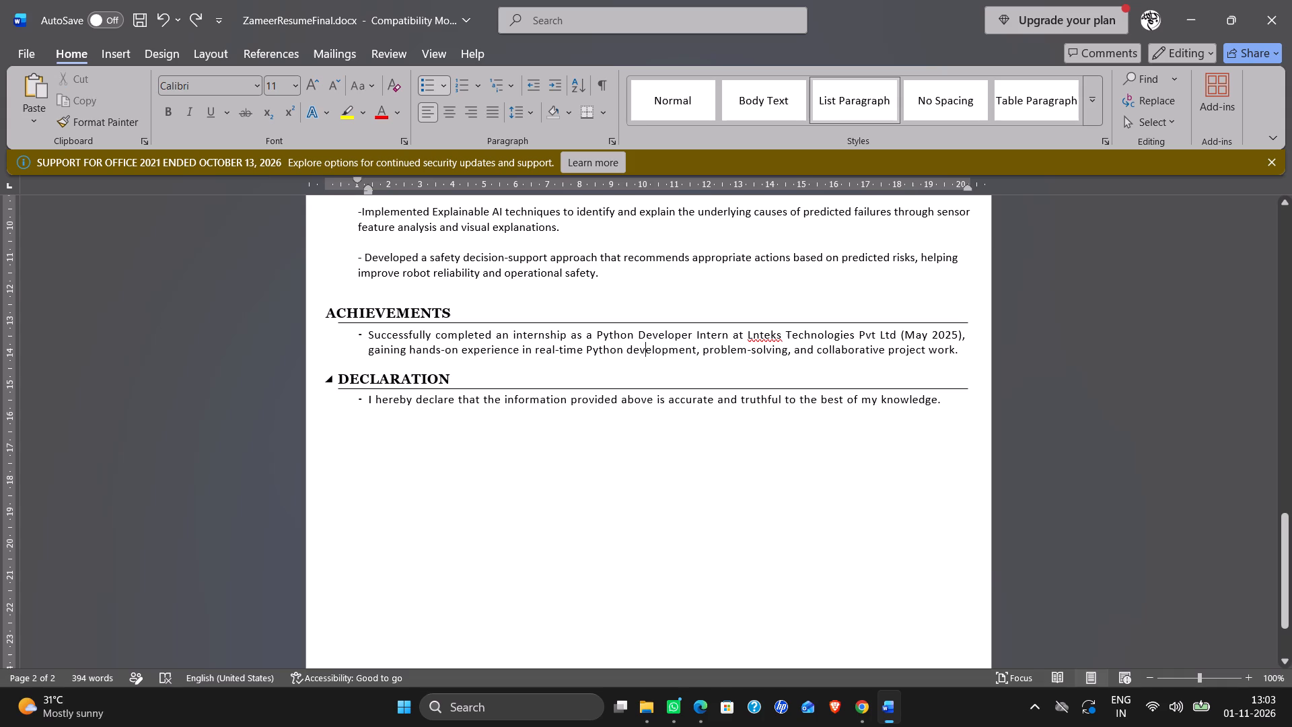
pyautogui.click(967, 349)
pyautogui.press('Return')
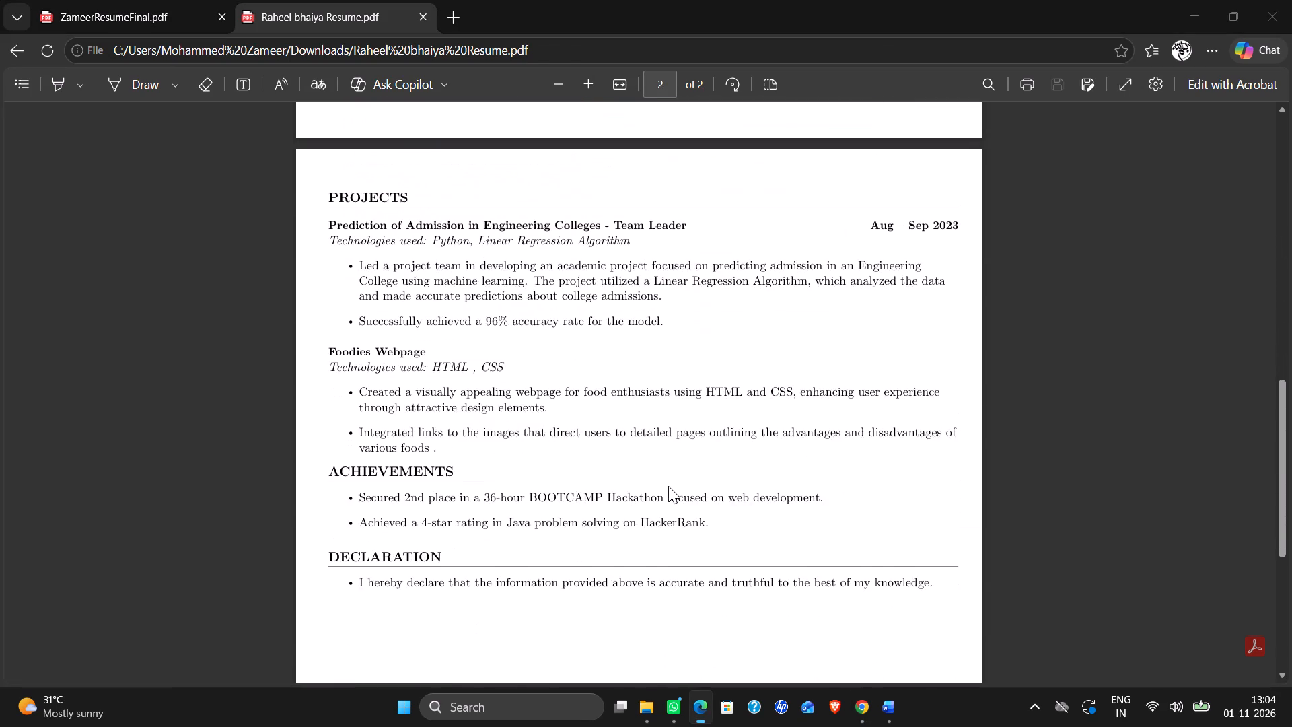
pyautogui.hotkey('alt', 'Tab')
pyautogui.scroll(1, 472, 453)
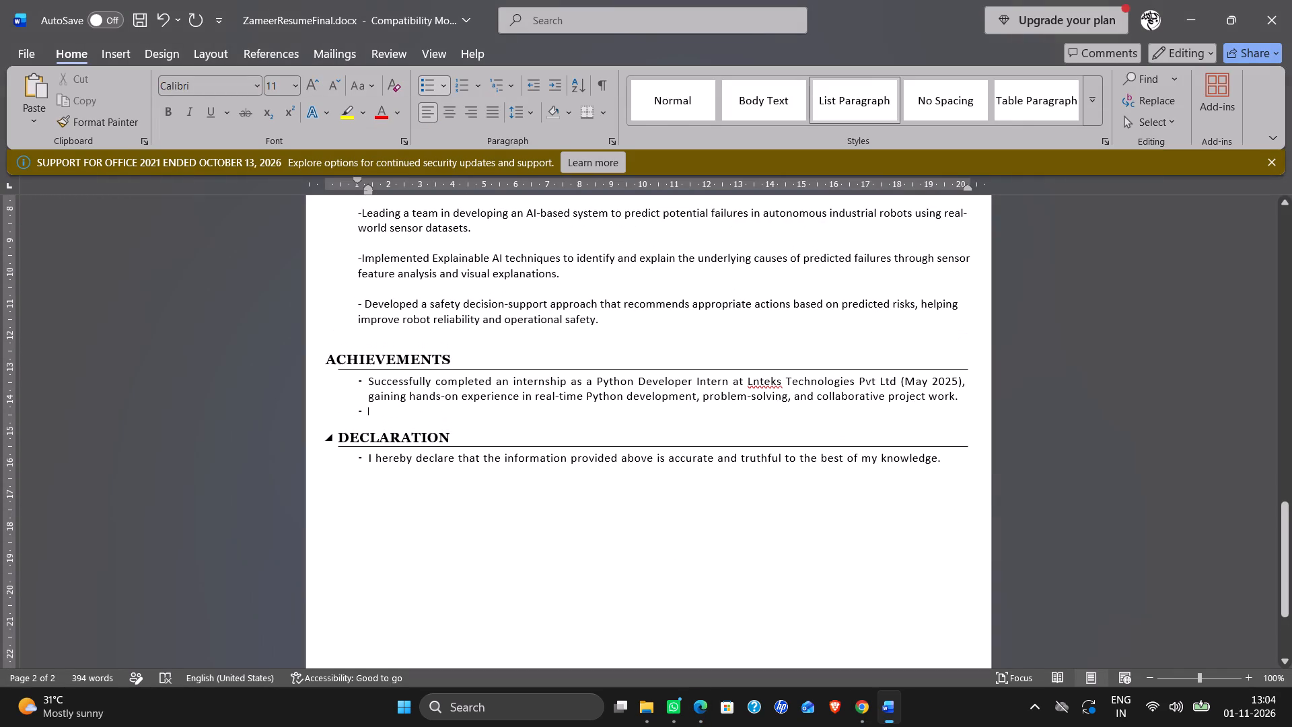
pyautogui.hotkey('ctrl', 'v')
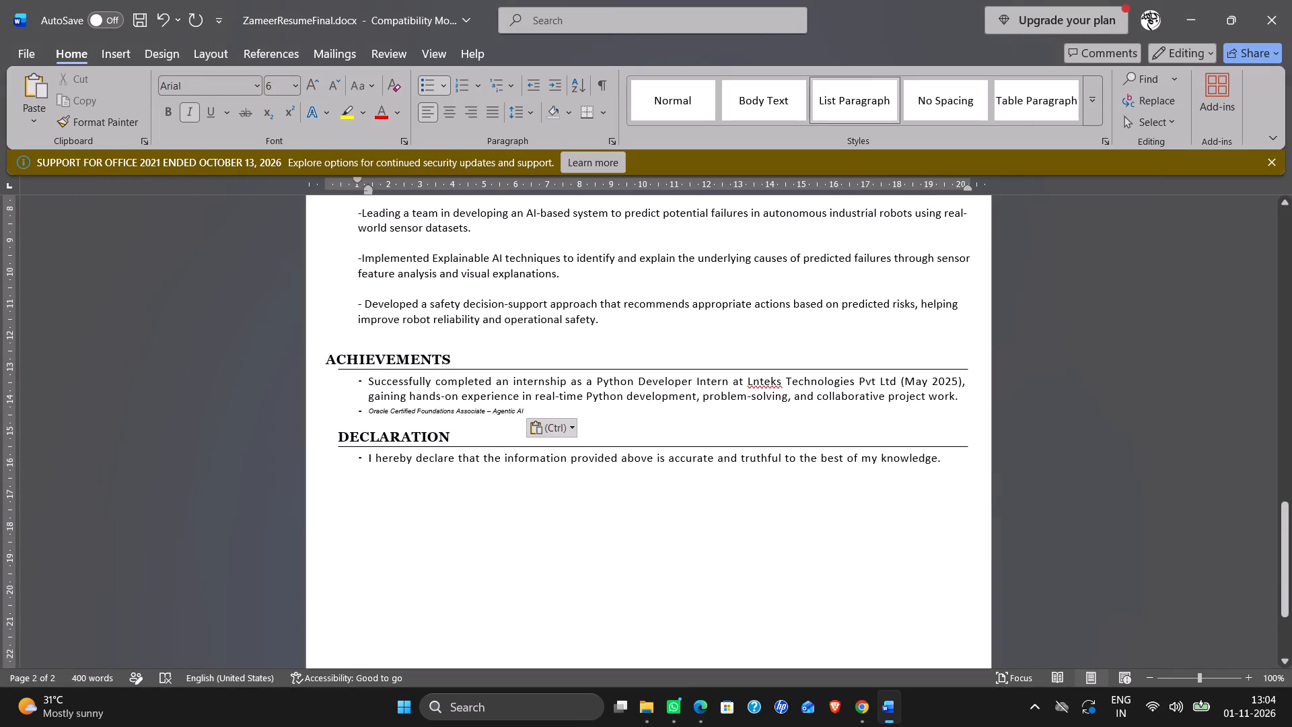
# Format the pasted Oracle certification line in Achievements as Calibri, size 10.
pyautogui.moveTo(525, 408); pyautogui.dragTo(365, 416)
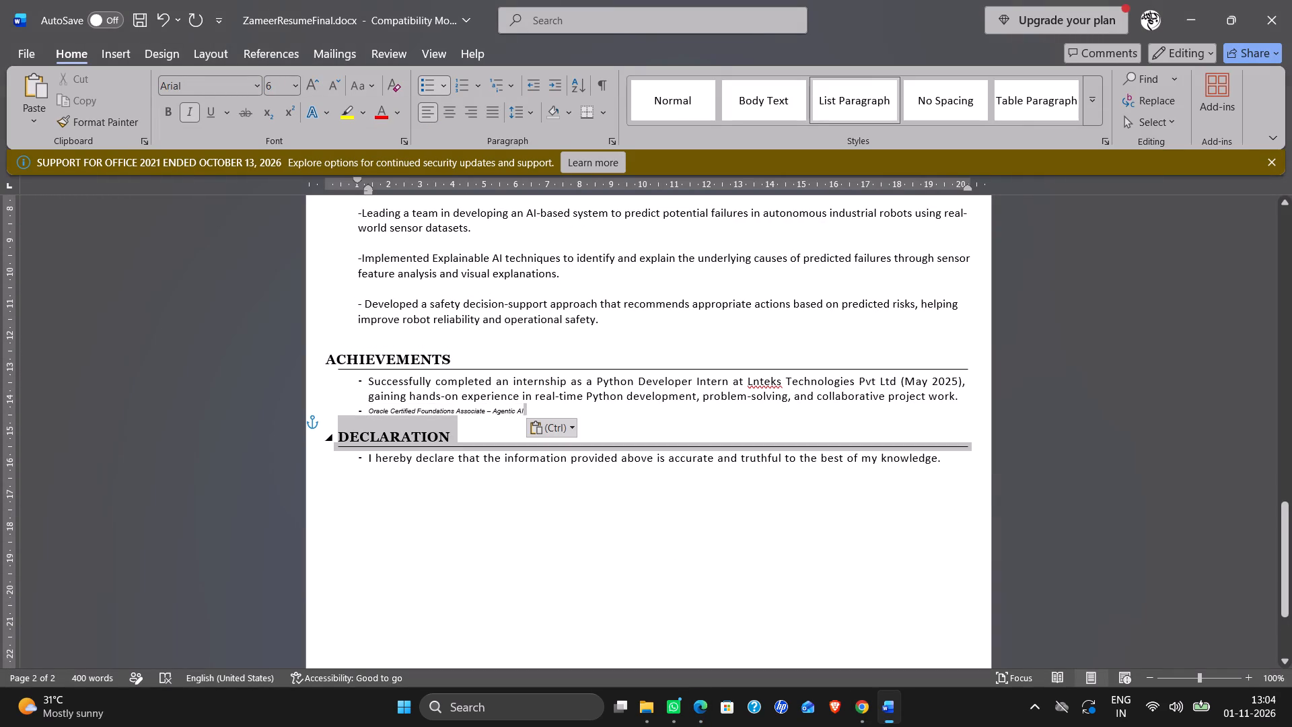
pyautogui.moveTo(365, 416); pyautogui.dragTo(361, 406)
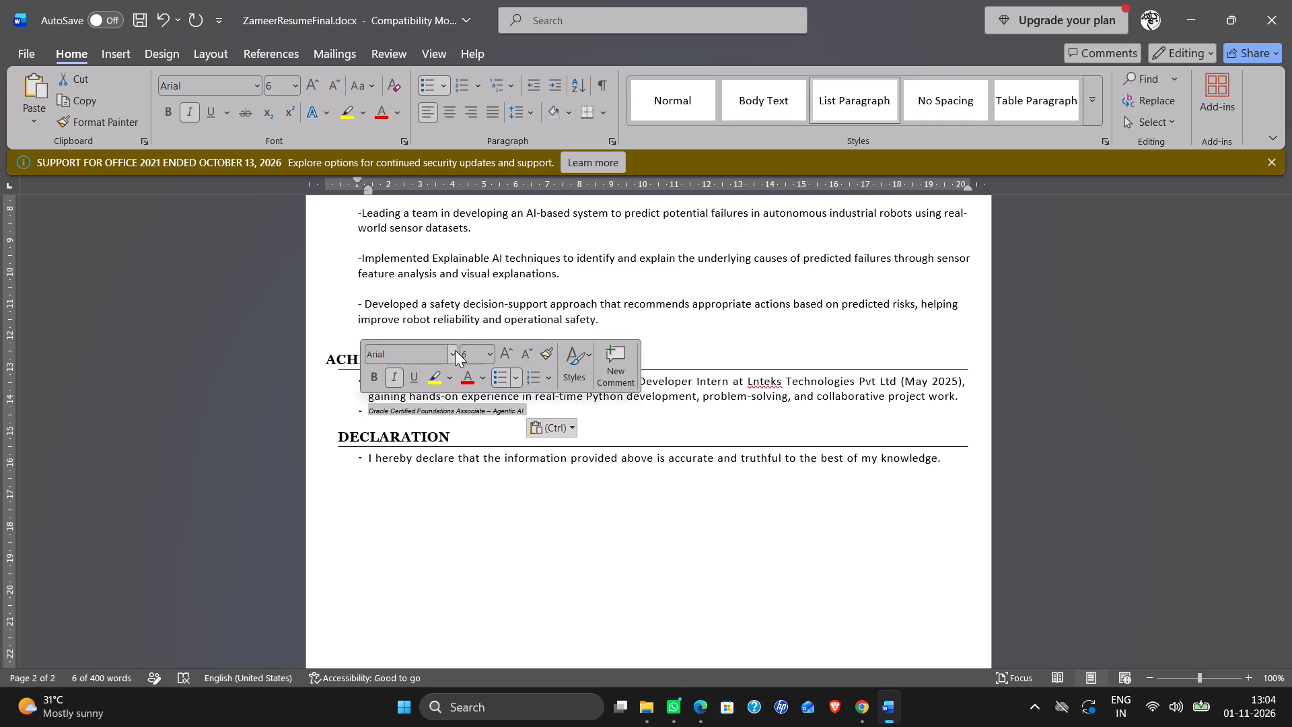
pyautogui.doubleClick(507, 351)
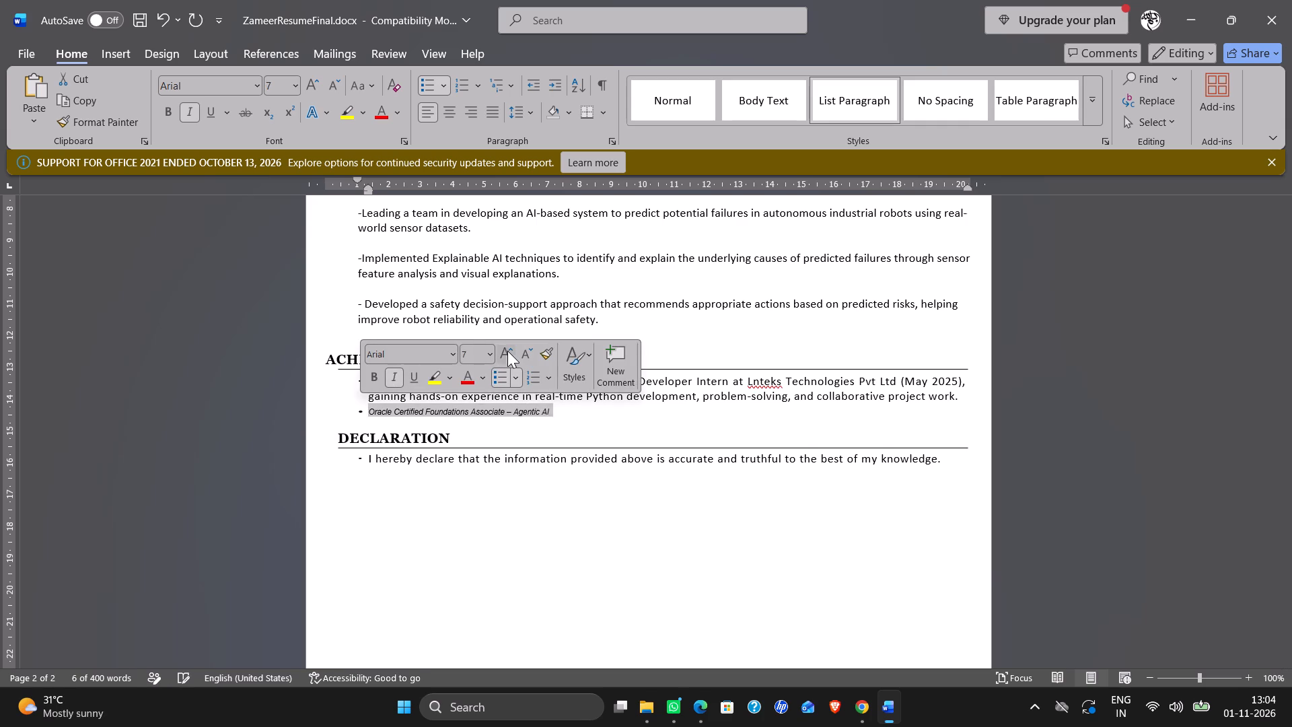
pyautogui.click(507, 351)
pyautogui.click(507, 351)
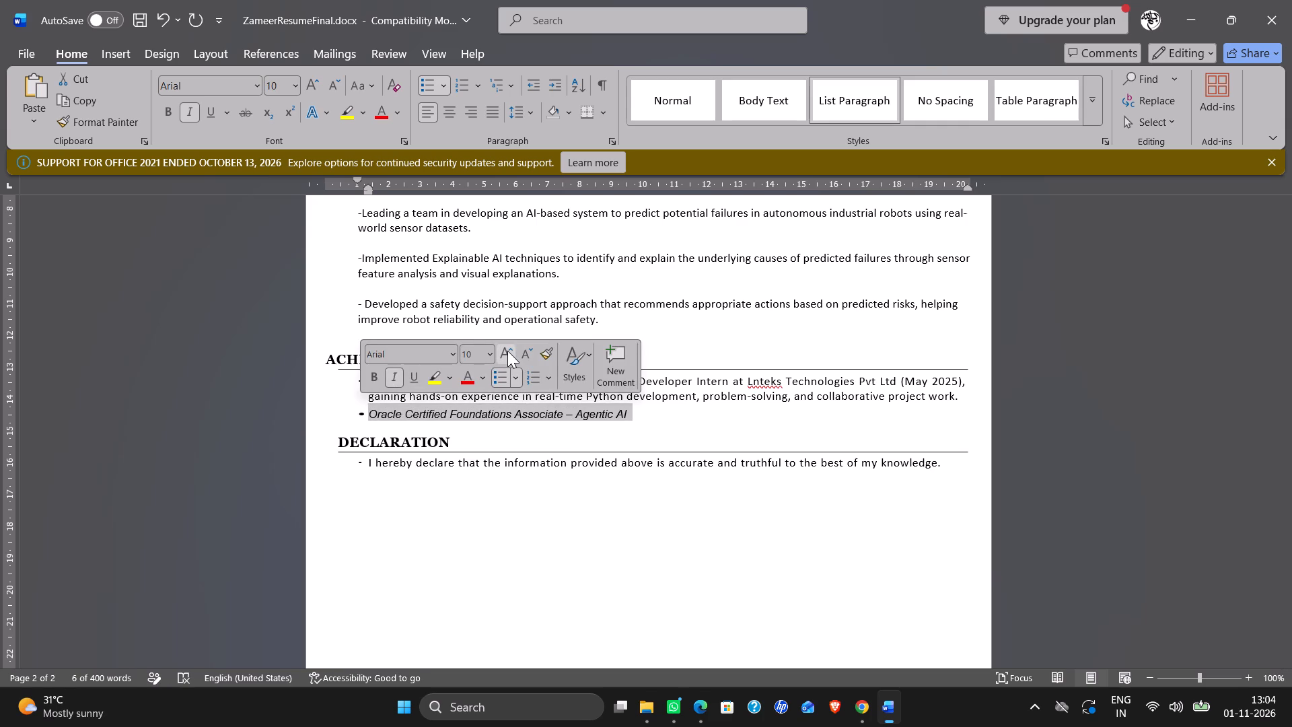
pyautogui.click(454, 355)
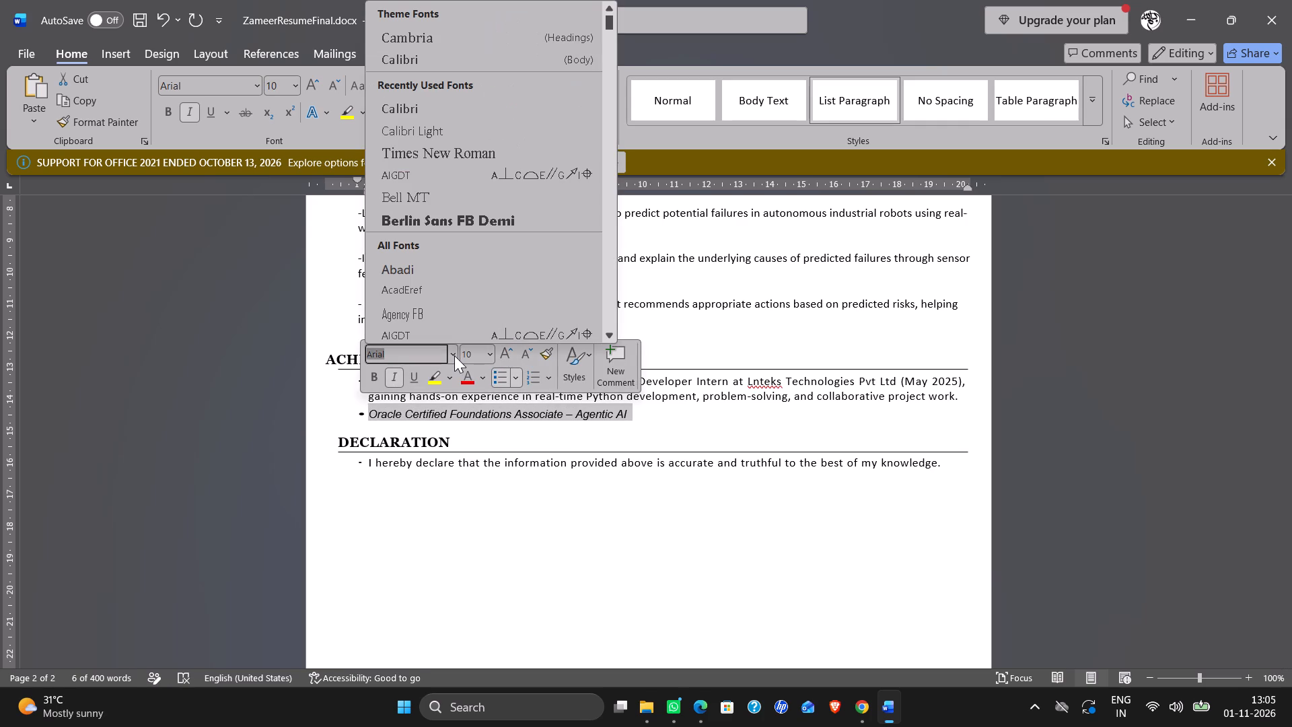
pyautogui.click(437, 119)
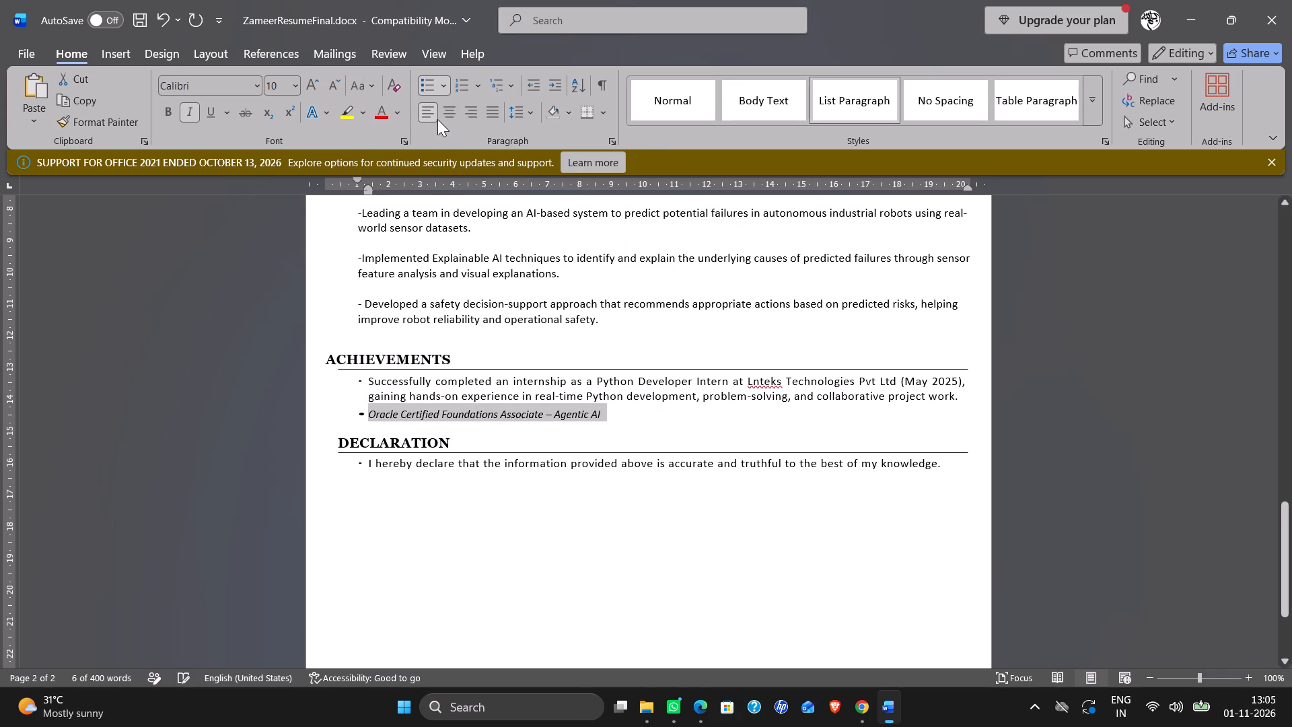
pyautogui.click(494, 428)
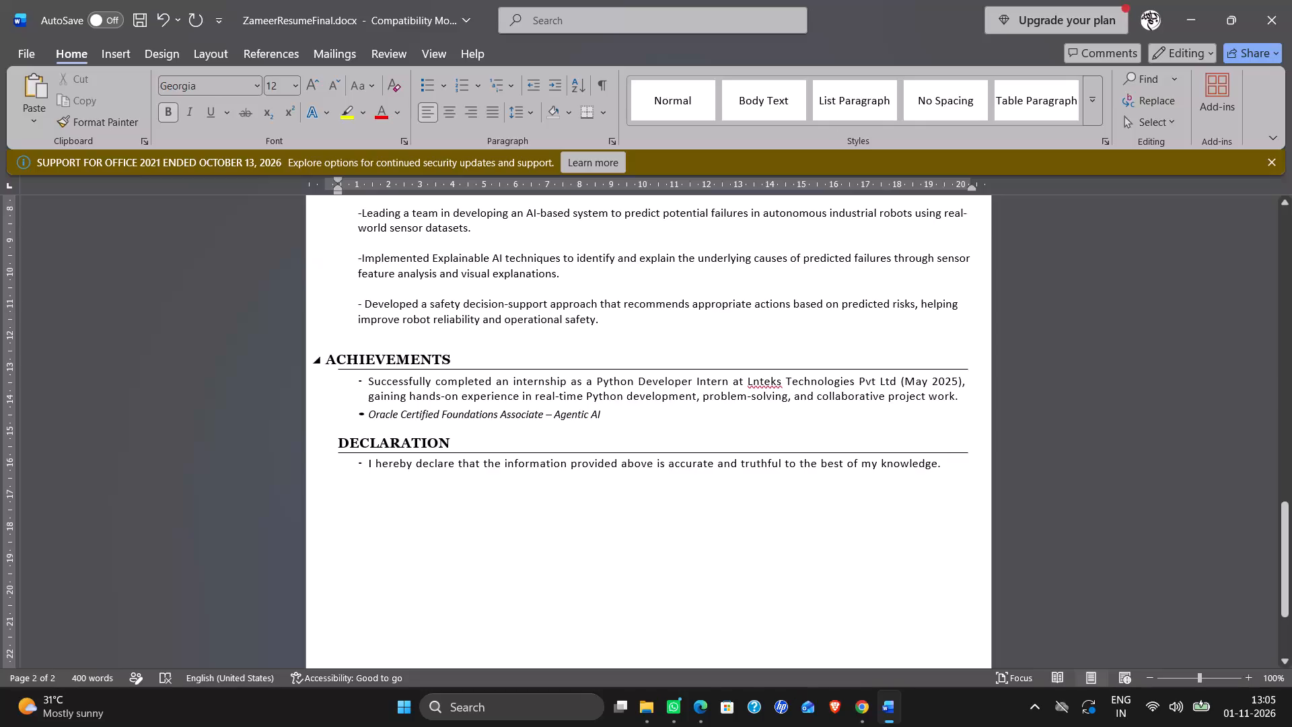
# Review the whole resume from the header to the Declaration, checking layout and spacing across both pages.
pyautogui.scroll(7, 408, 343)
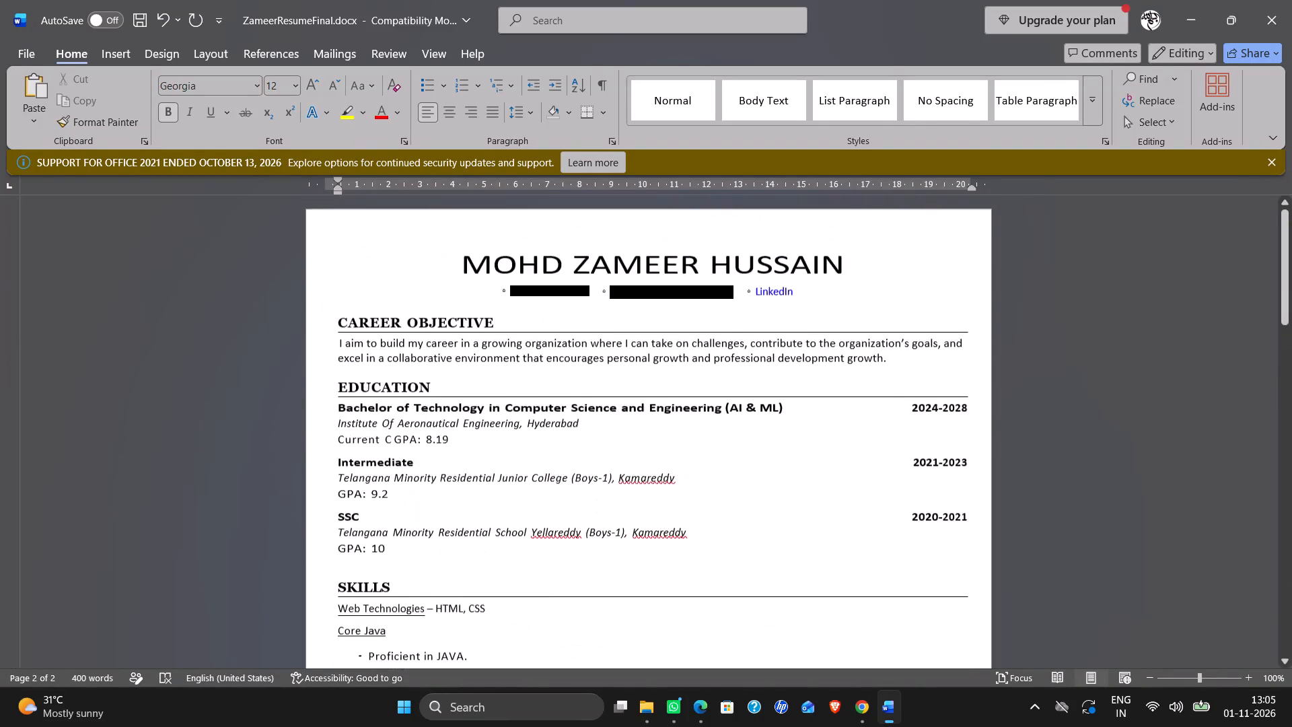
pyautogui.scroll(2, 408, 343)
pyautogui.scroll(-9, 408, 343)
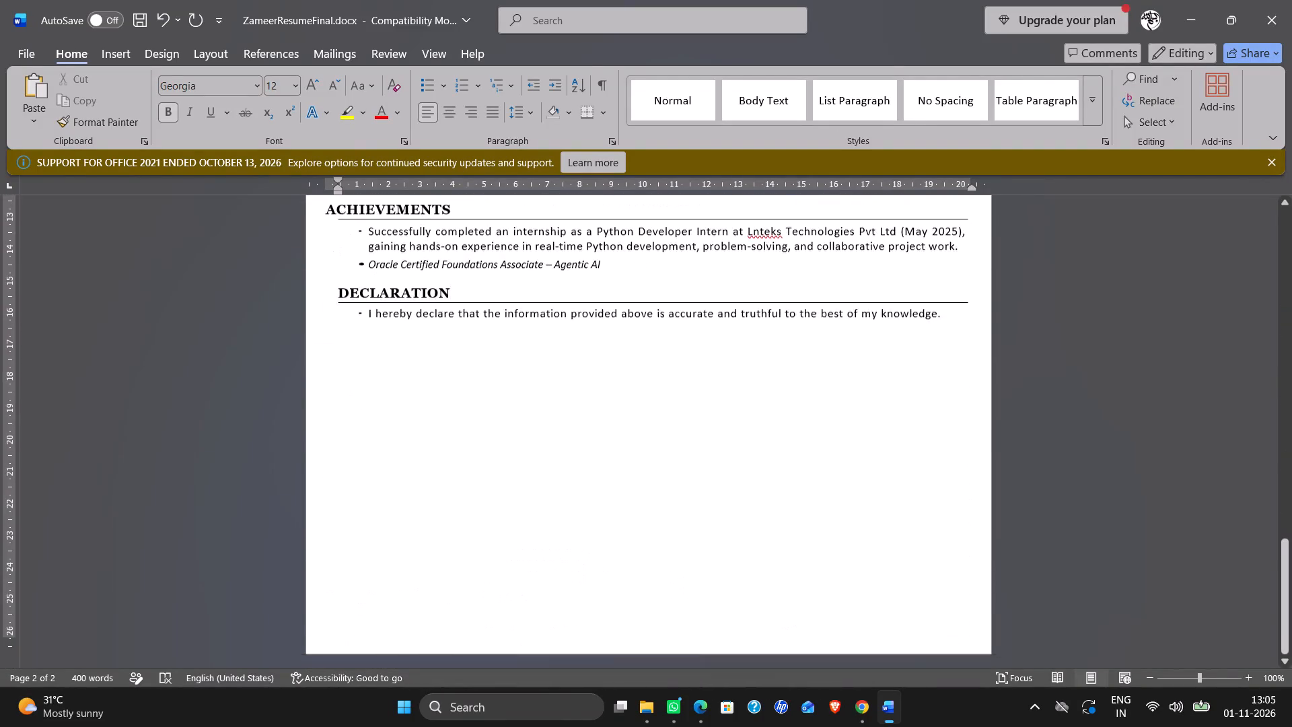
pyautogui.scroll(20, 408, 343)
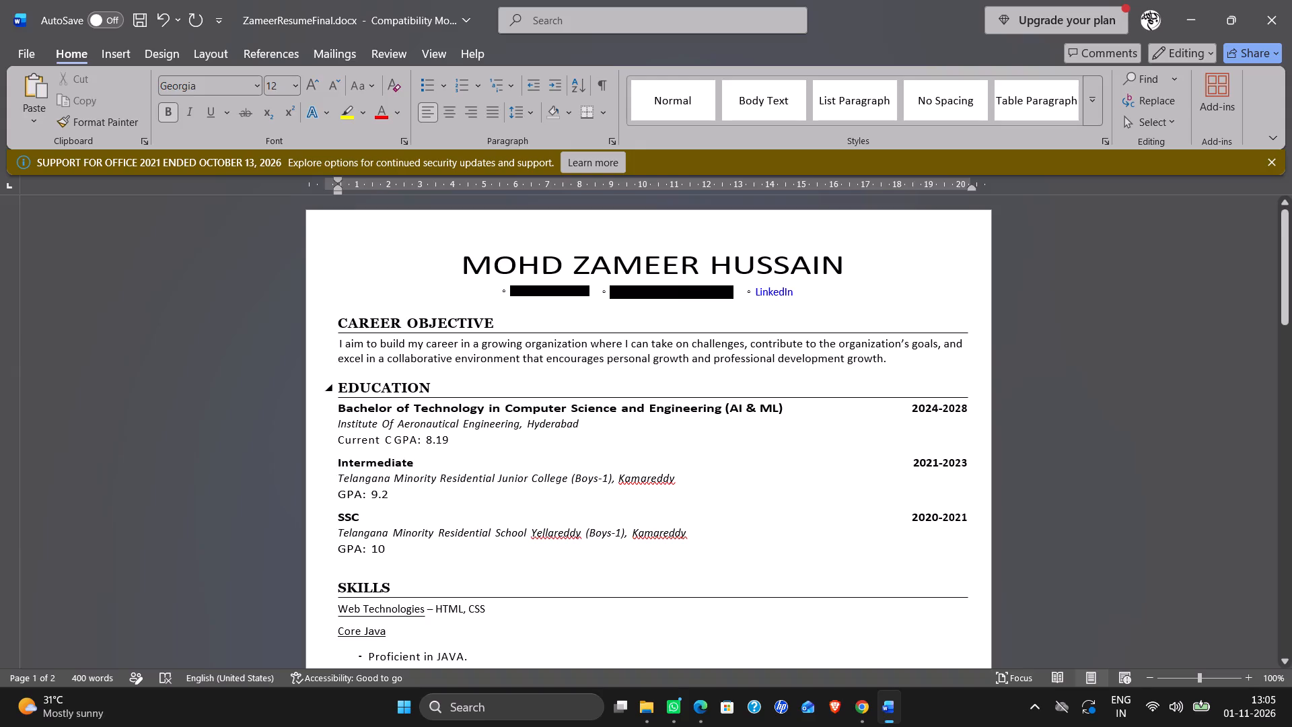
pyautogui.scroll(-2, 439, 385)
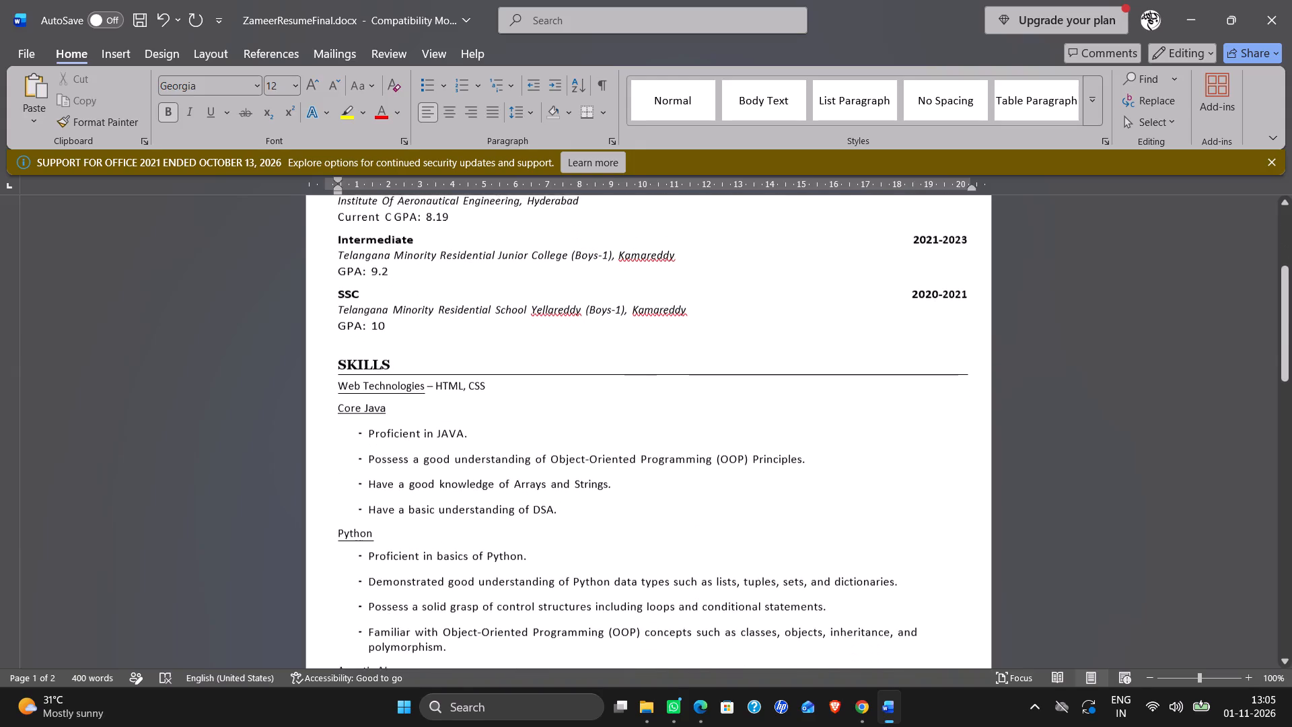
pyautogui.scroll(-1, 439, 385)
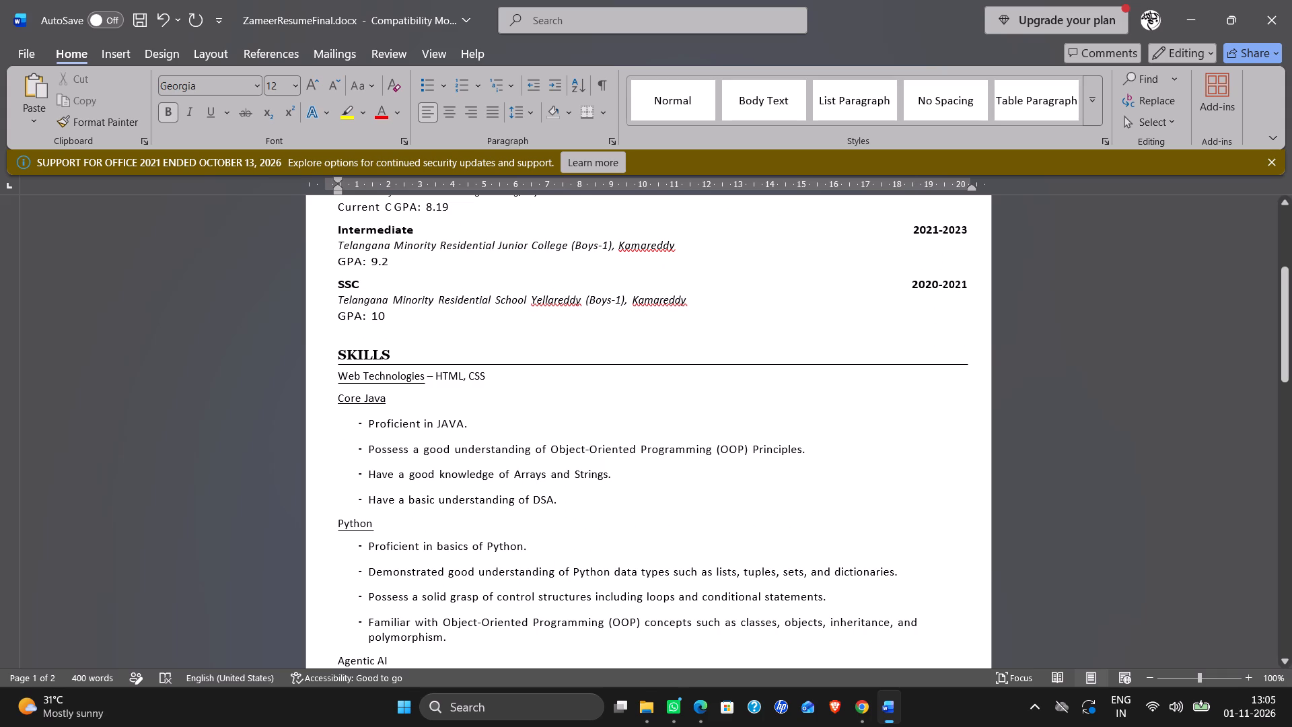
# Remove the empty lines between the Agentic AI heading and its first bullet in the Skills section.
pyautogui.click(441, 390)
pyautogui.scroll(-1, 441, 390)
pyautogui.click(428, 450)
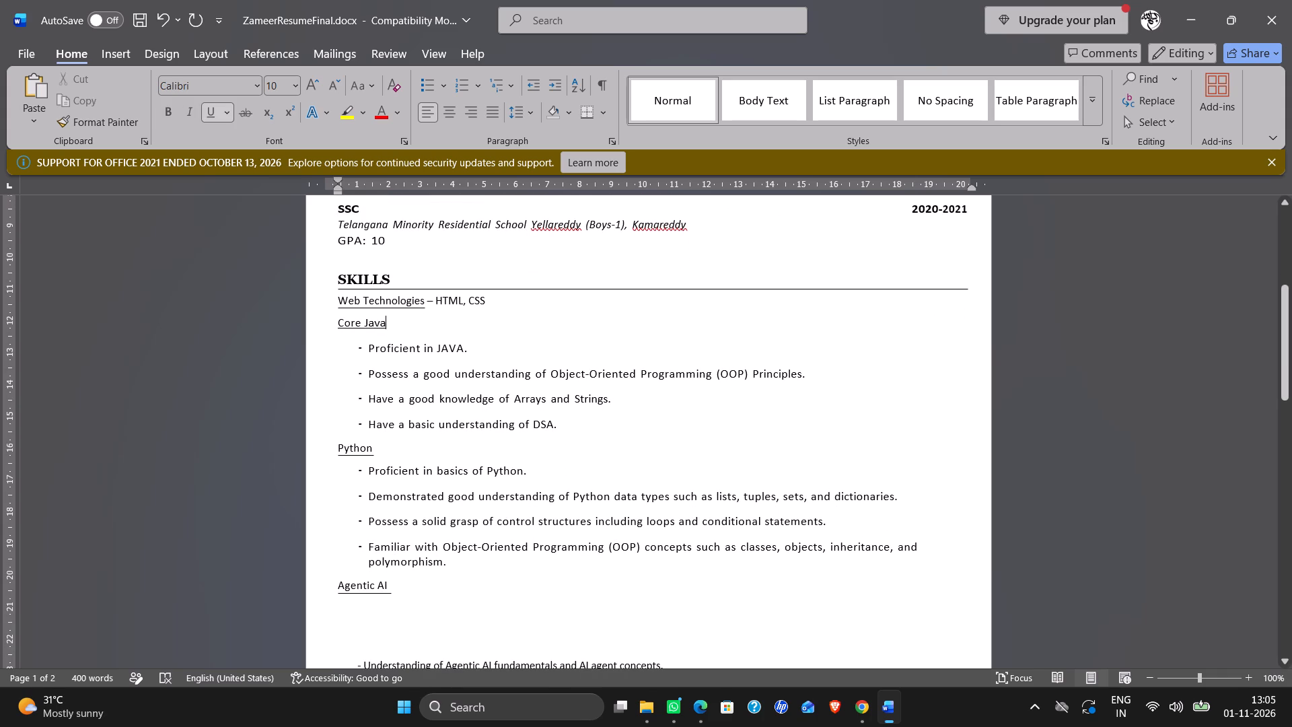
pyautogui.scroll(-1, 428, 450)
pyautogui.click(428, 450)
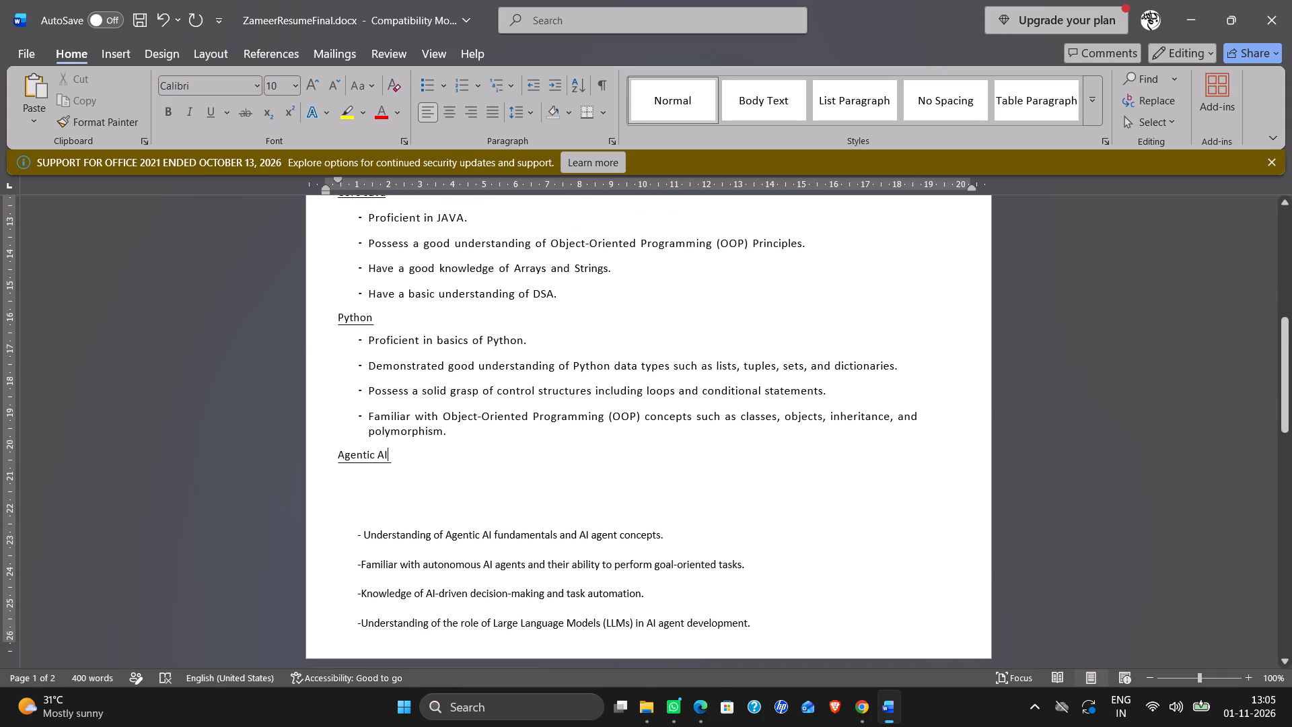
pyautogui.scroll(-1, 428, 450)
pyautogui.click(416, 420)
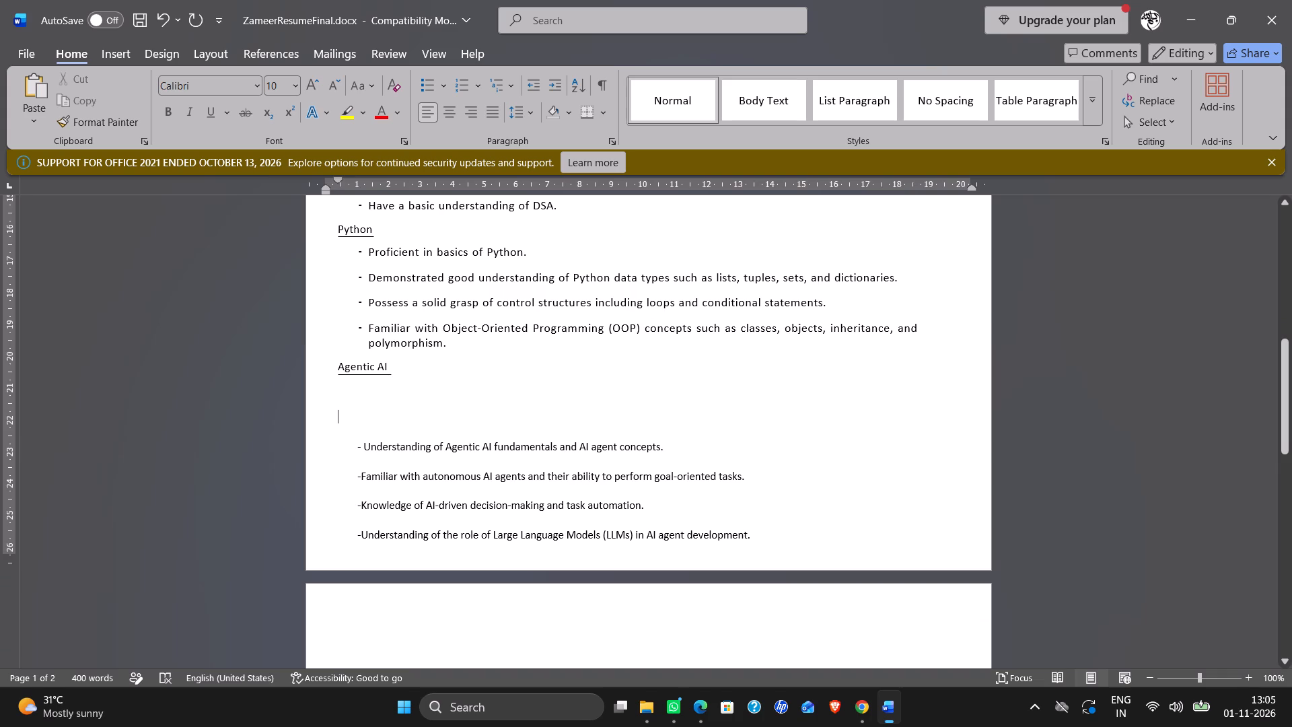
pyautogui.press('BackSpace')
pyautogui.press('BackSpace')
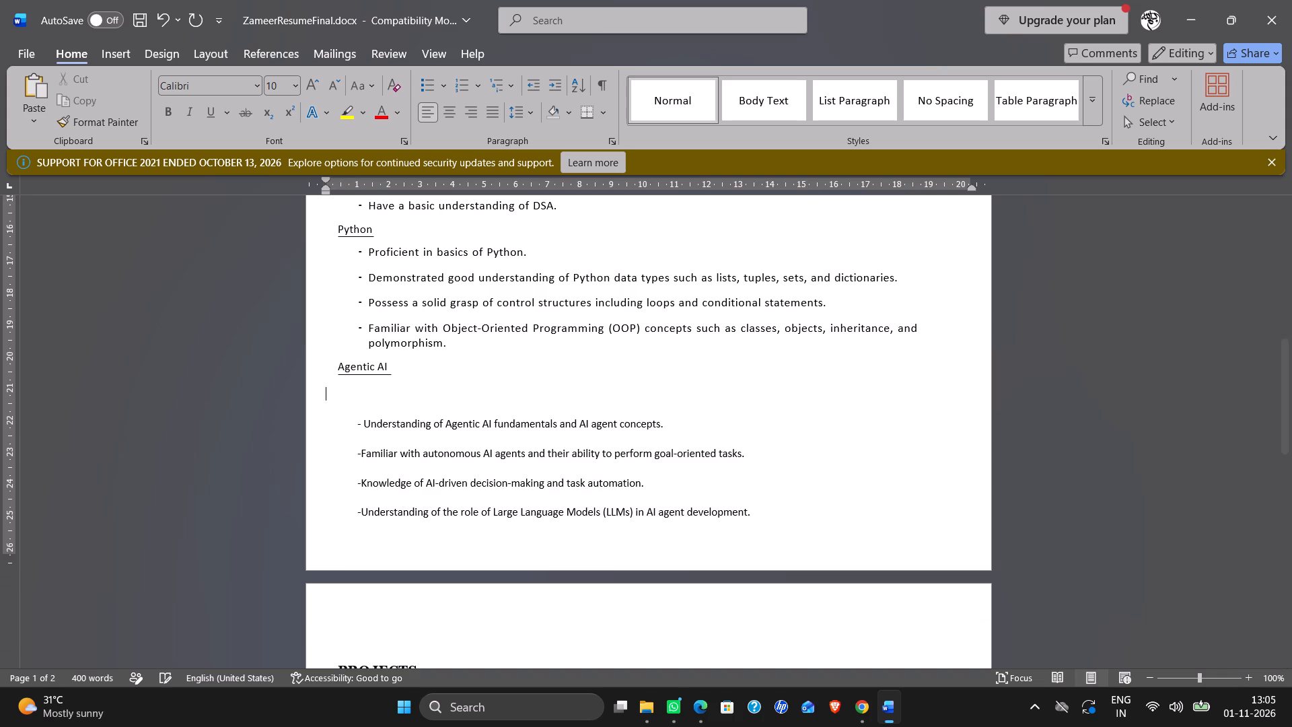
pyautogui.press('BackSpace')
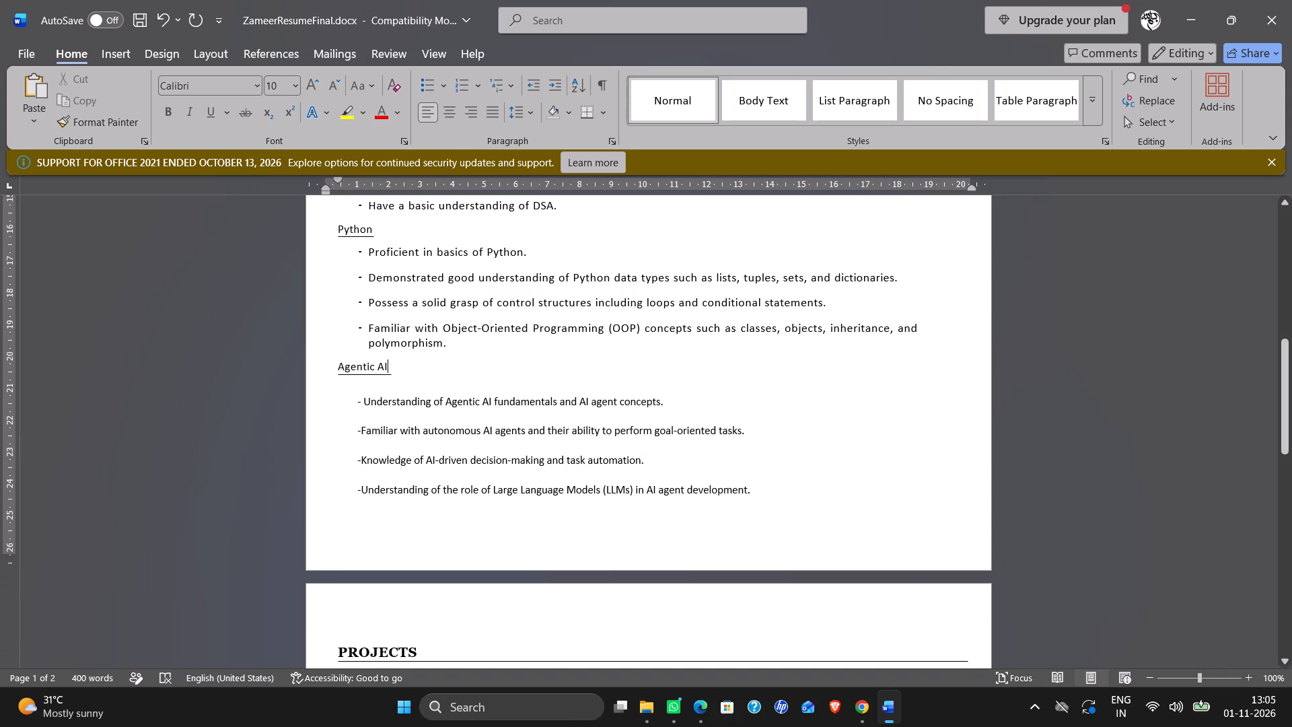
# Check the reference resume's skills section and replace the Agentic AI heading in the Word resume with "SQL".
pyautogui.moveTo(338, 363); pyautogui.dragTo(398, 363)
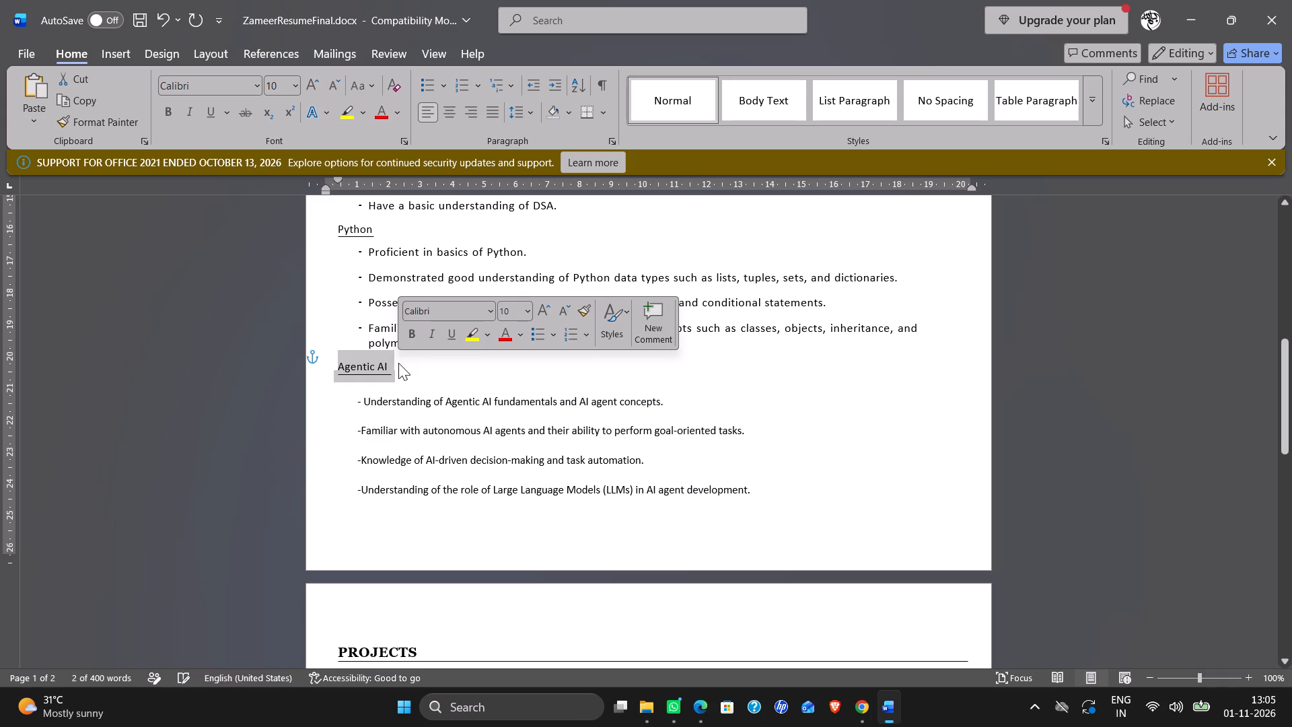
pyautogui.hotkey('alt', 'Tab')
pyautogui.scroll(1, 399, 411)
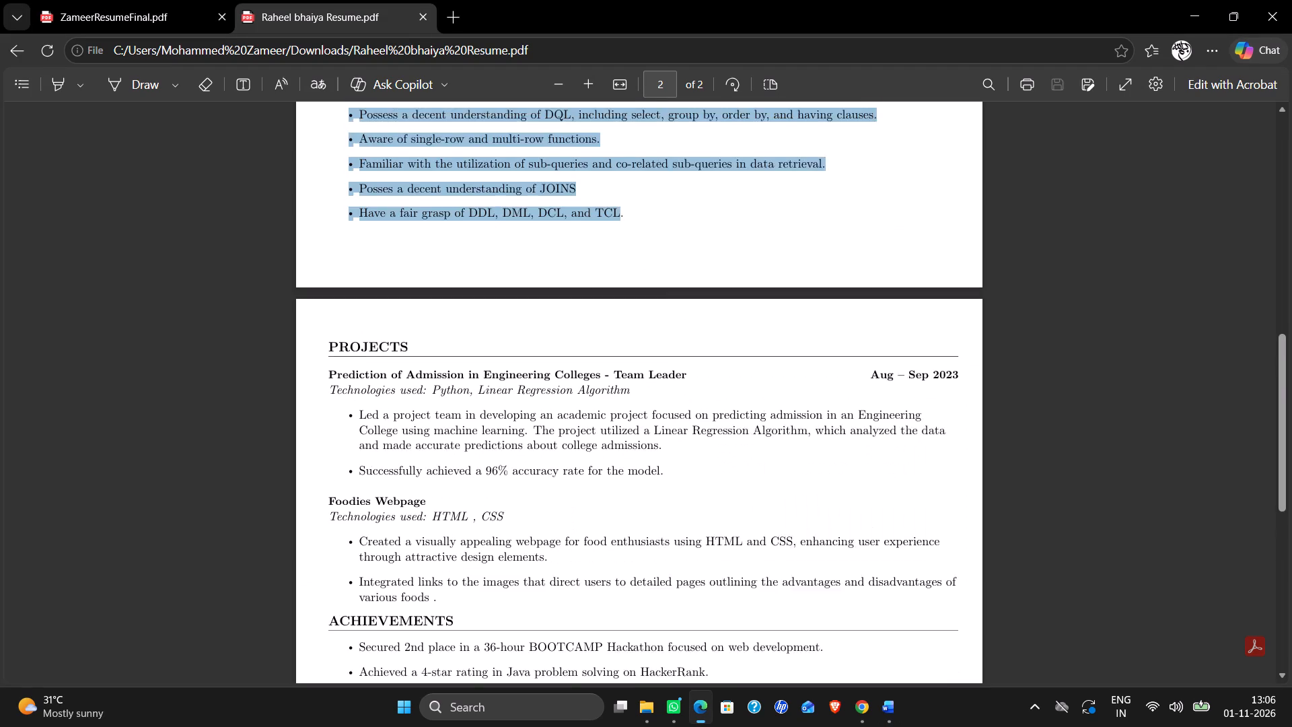
pyautogui.scroll(2, 399, 411)
pyautogui.click(399, 411)
pyautogui.hotkey('alt', 'Tab')
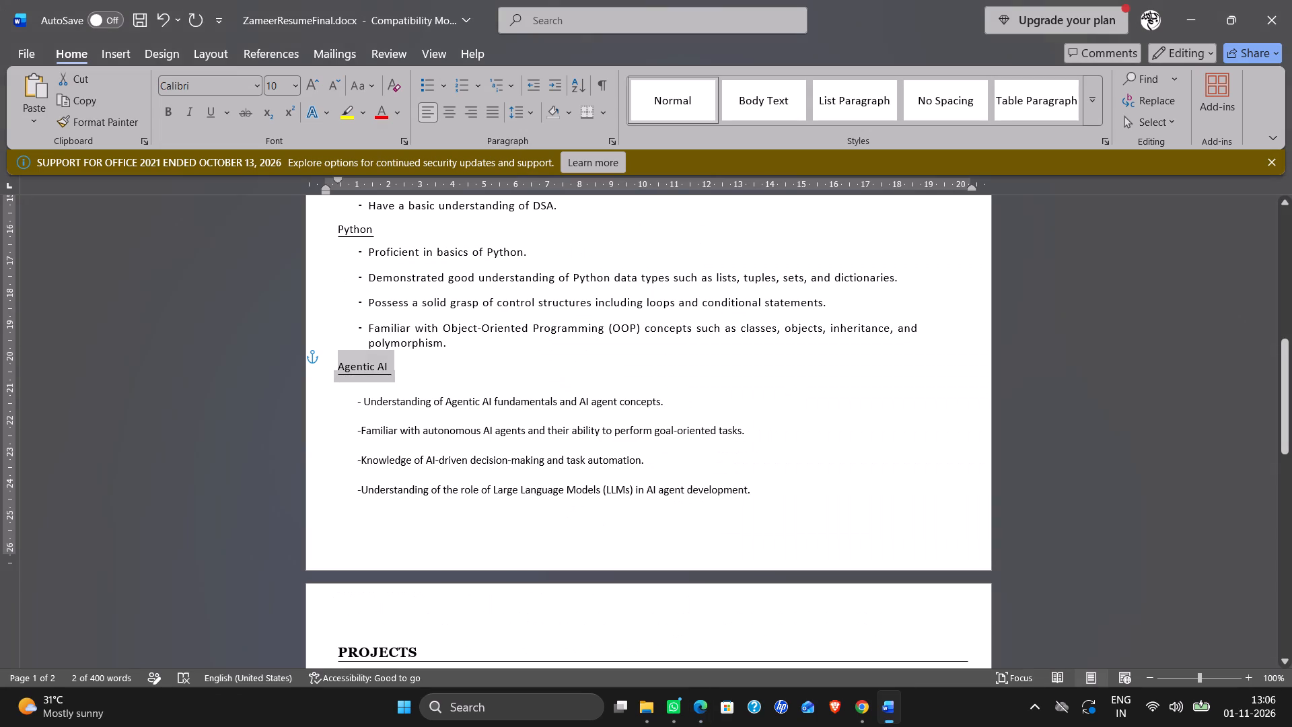
pyautogui.click(392, 362)
pyautogui.press('BackSpace')
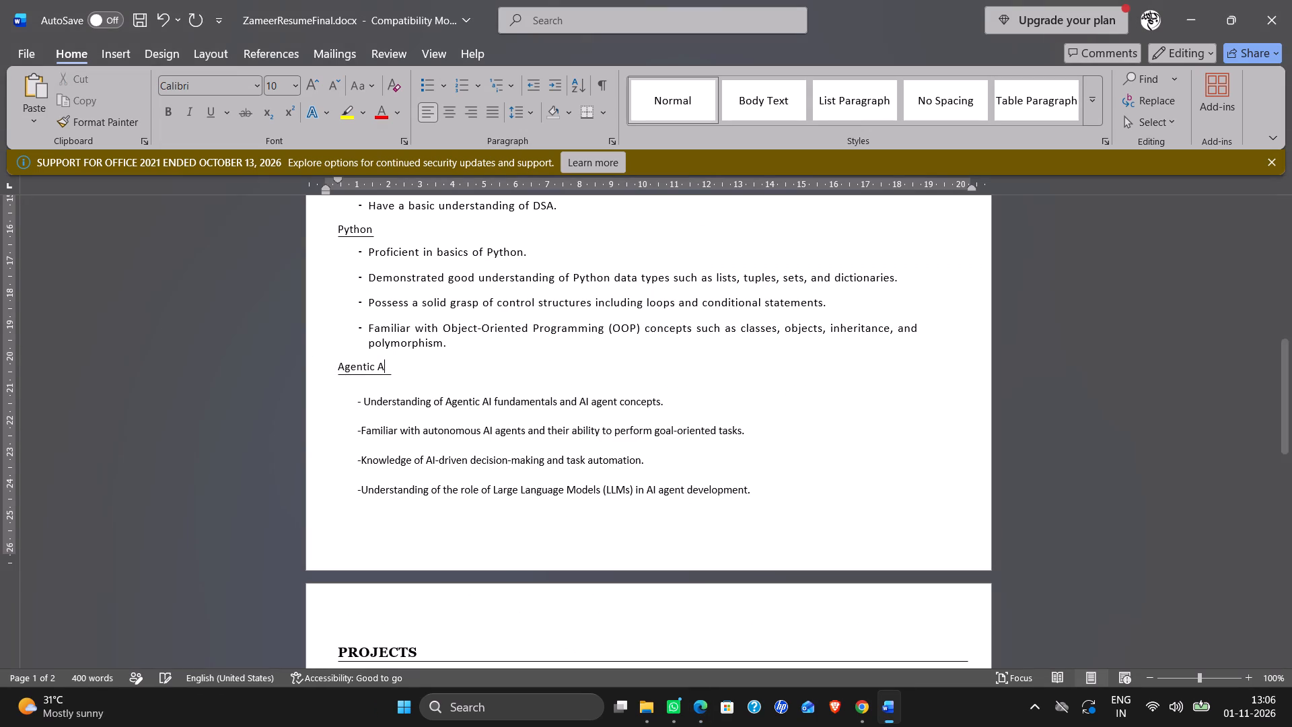
pyautogui.press('BackSpace')
pyautogui.press('BackSpace')
pyautogui.press('BackSpace')
pyautogui.press('BackSpace')
pyautogui.press('BackSpace')
pyautogui.press('BackSpace')
pyautogui.press('BackSpace')
pyautogui.press('BackSpace')
pyautogui.press('BackSpace')
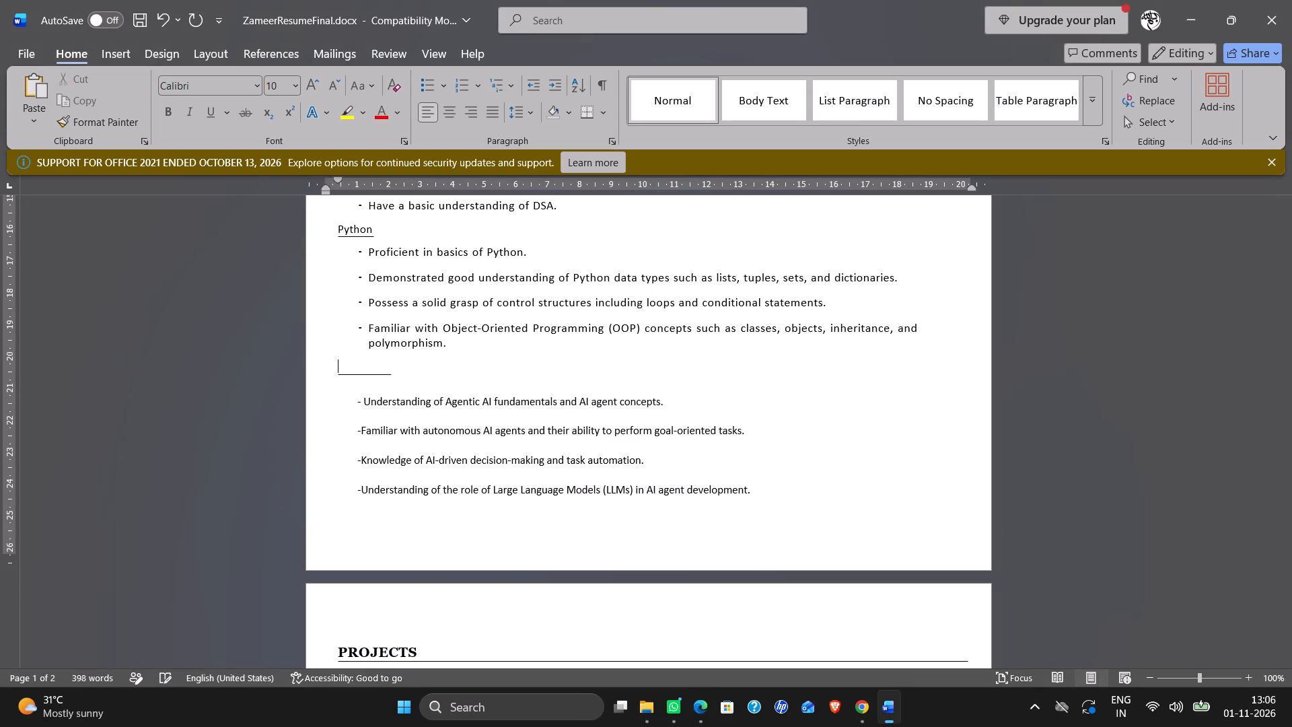
pyautogui.write('SQL')
pyautogui.press('space')
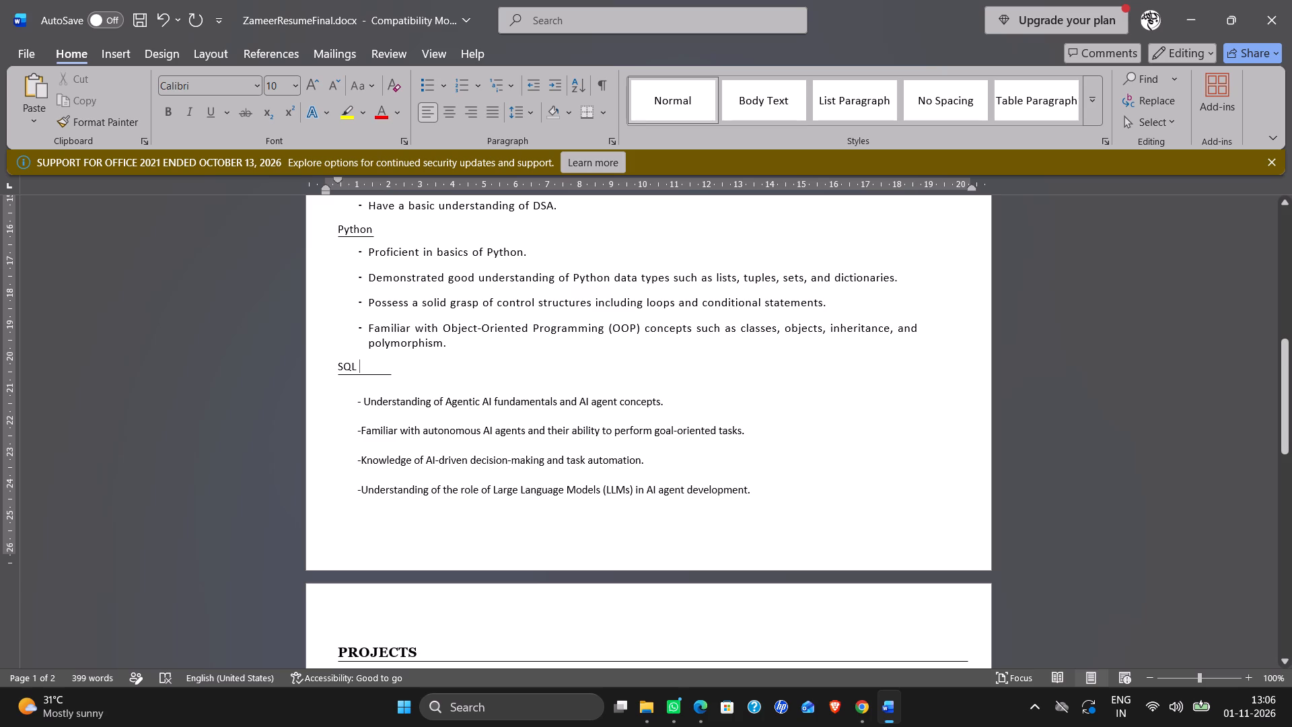
# Shorten the underline shape beneath the SQL heading to match the width of the new heading text.
pyautogui.click(382, 377)
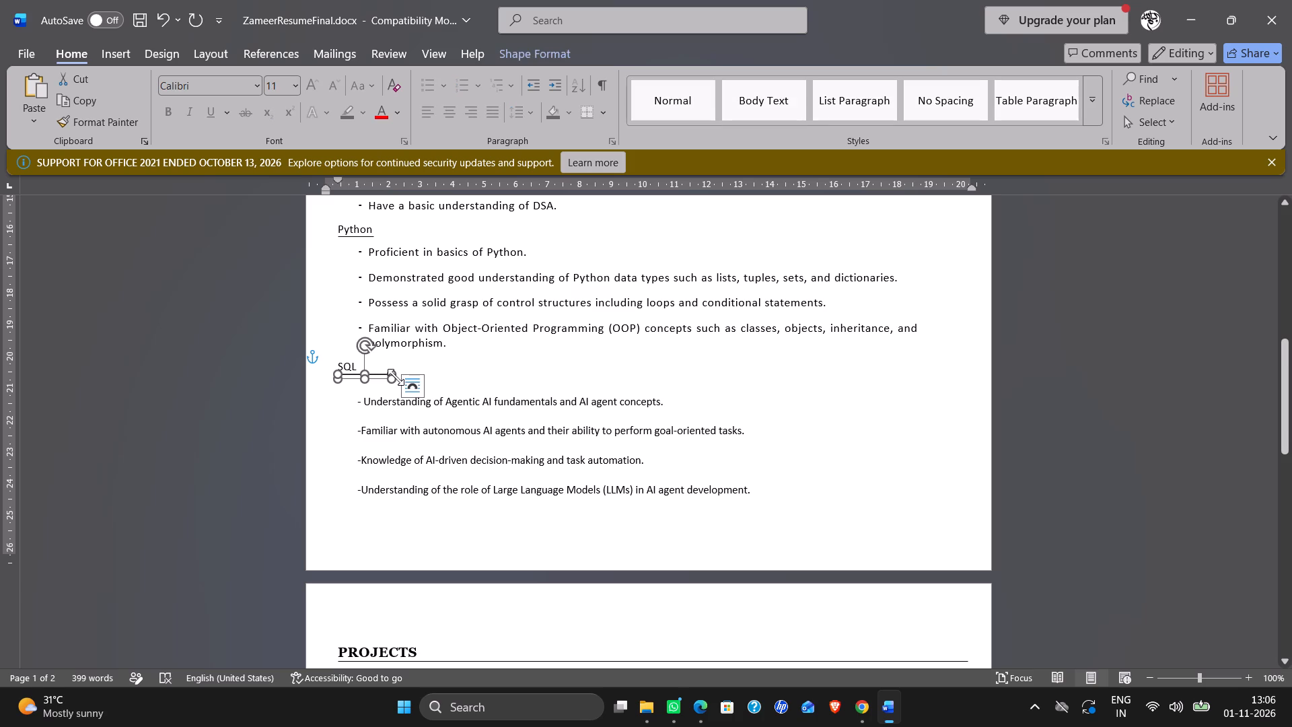
pyautogui.moveTo(392, 377); pyautogui.dragTo(363, 378)
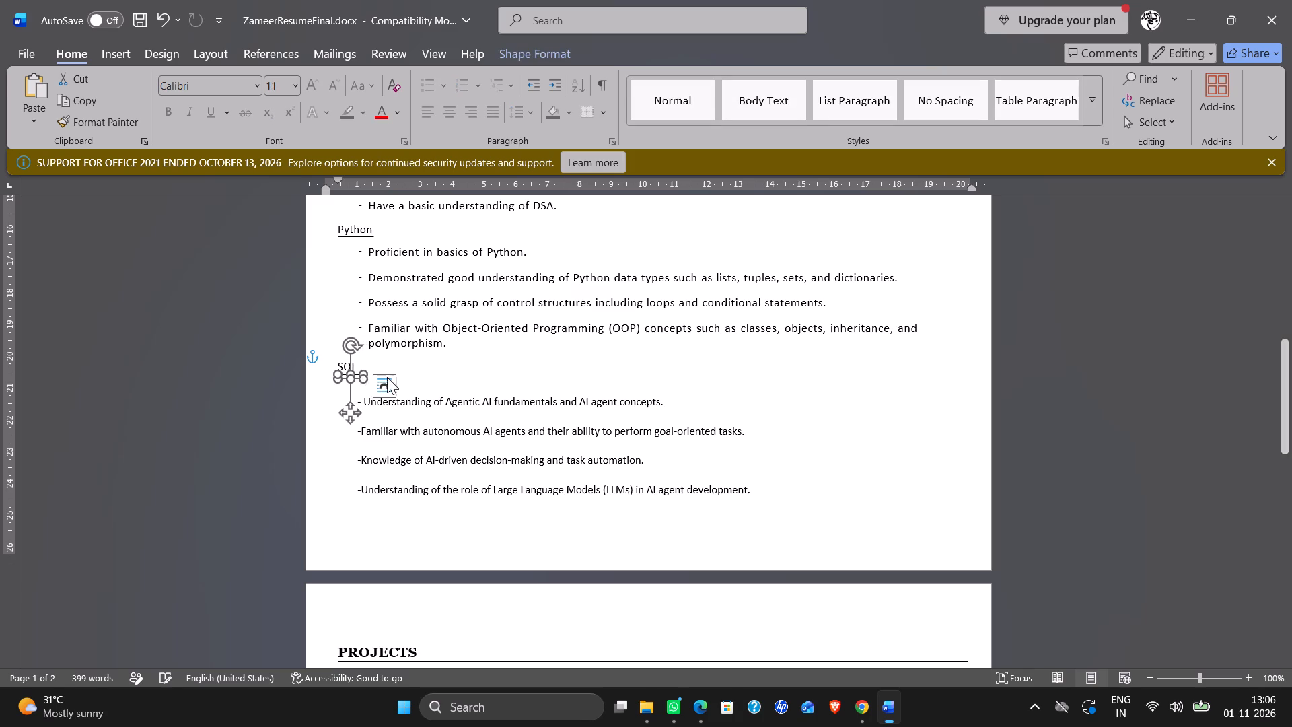
pyautogui.click(419, 366)
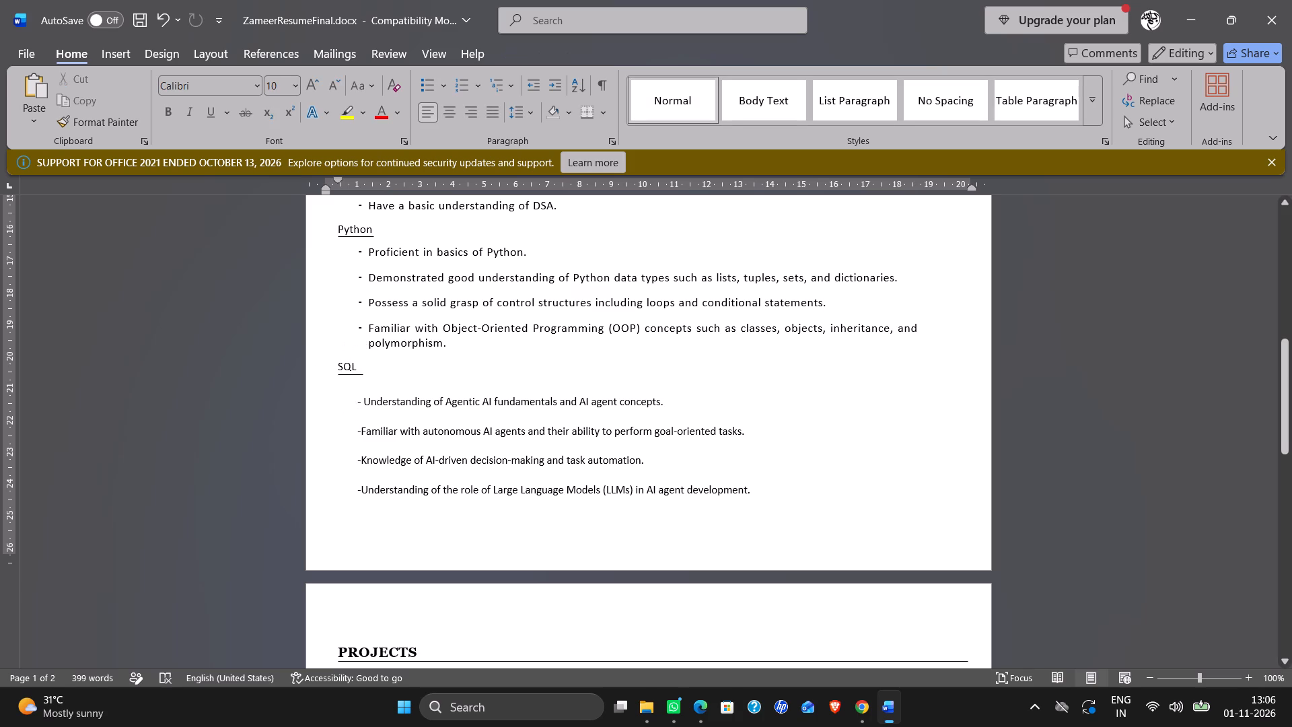
# Copy "Good knowledge in writing SQL queries." from the reference resume and paste it over the first Agentic AI bullet under SQL.
pyautogui.hotkey('alt', 'Tab')
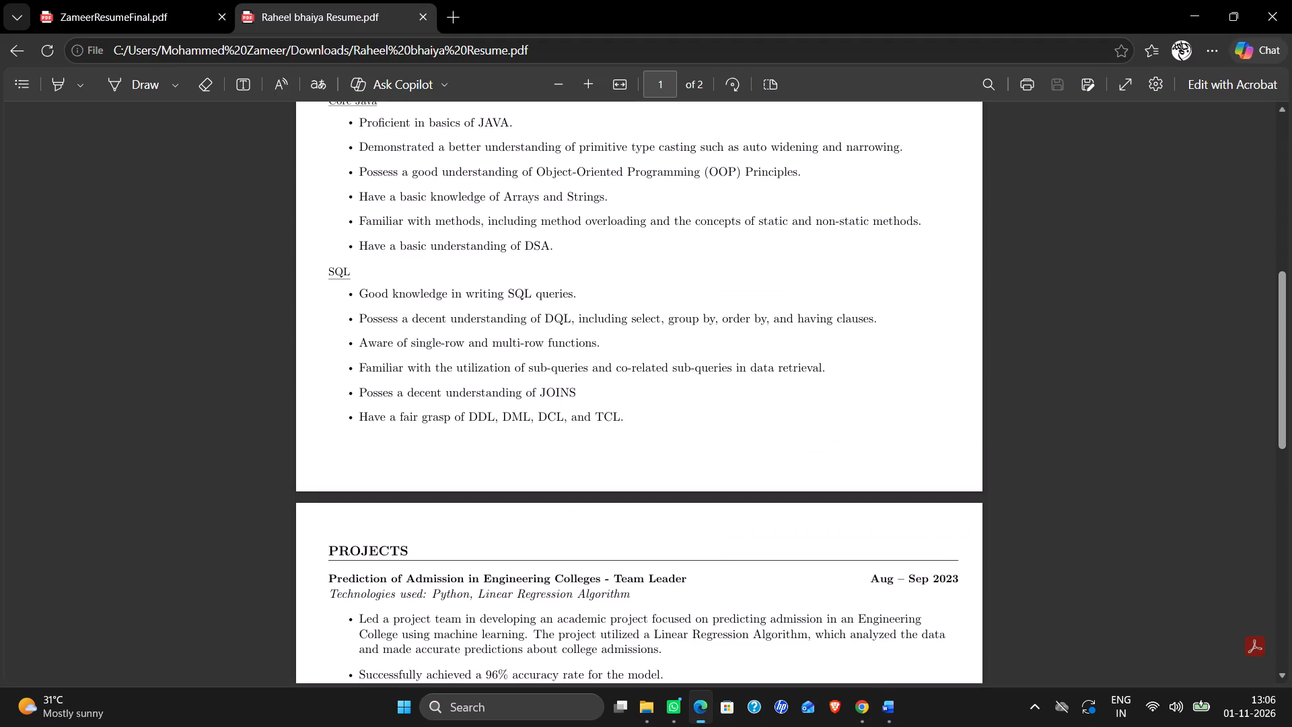
pyautogui.scroll(-1, 429, 397)
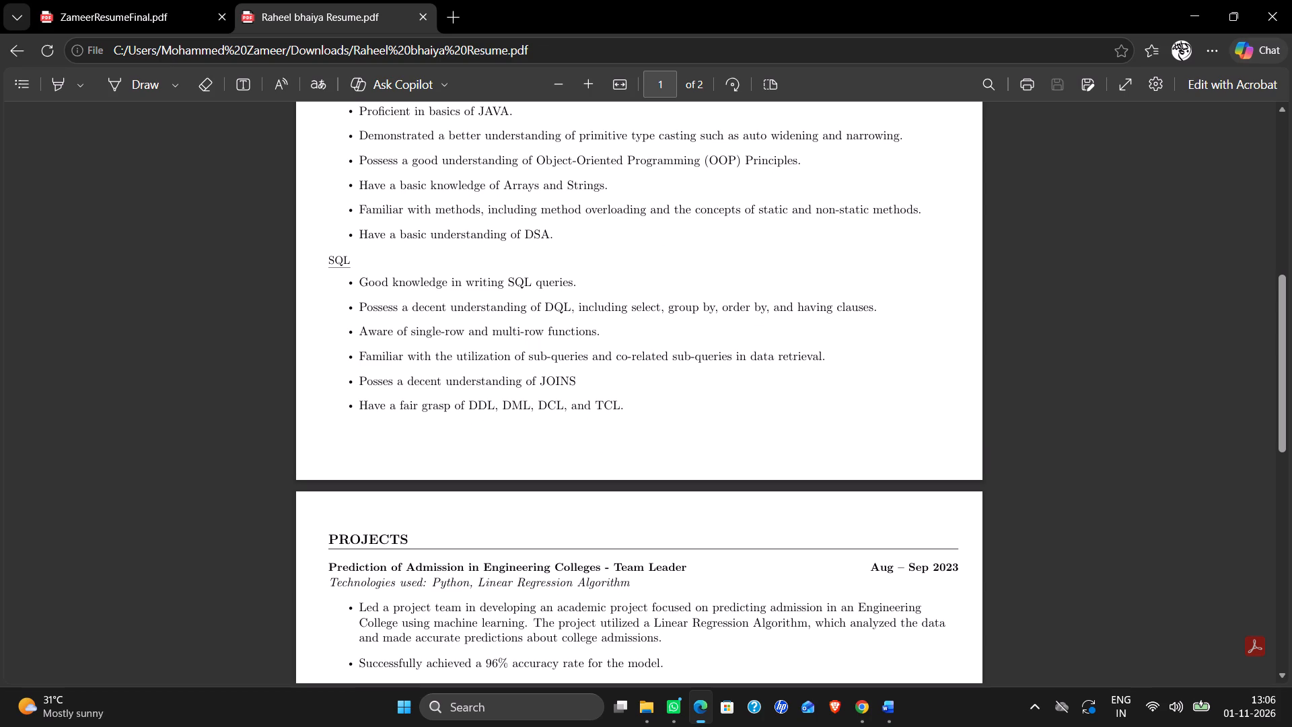
pyautogui.moveTo(358, 283); pyautogui.dragTo(579, 281)
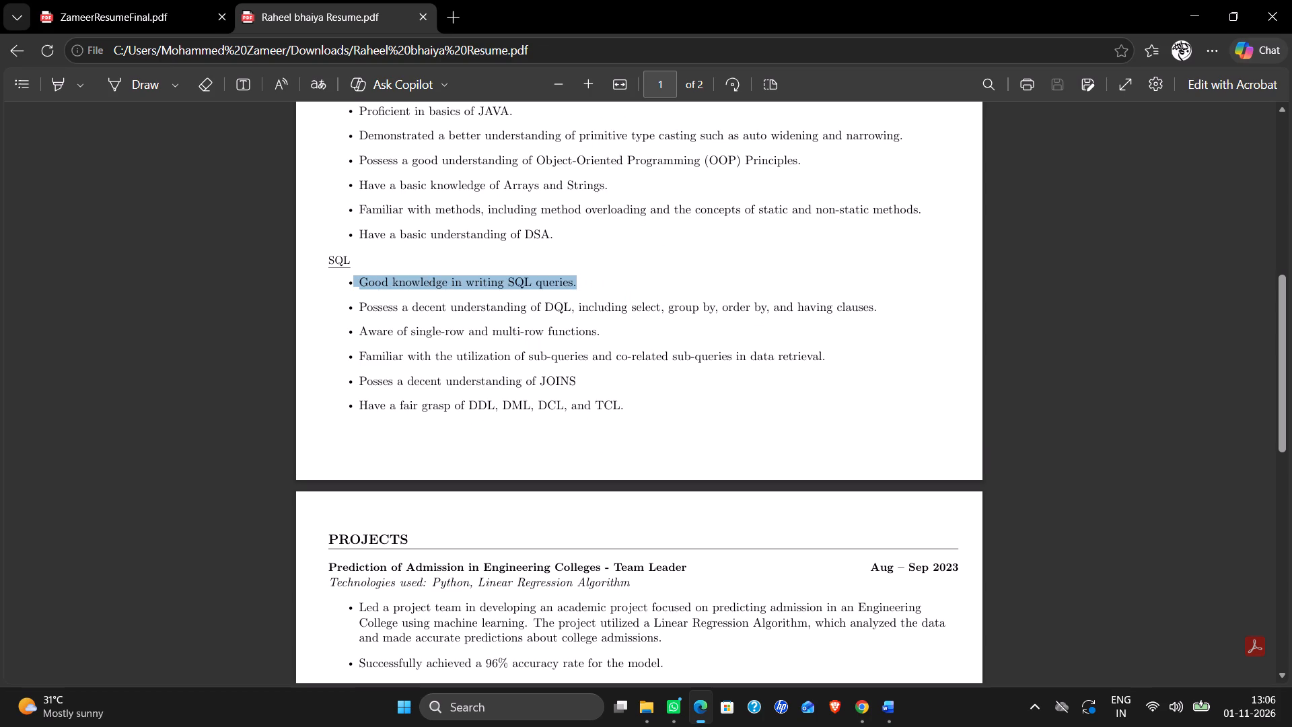
pyautogui.hotkey('ctrl', 'c')
pyautogui.hotkey('alt', 'Tab')
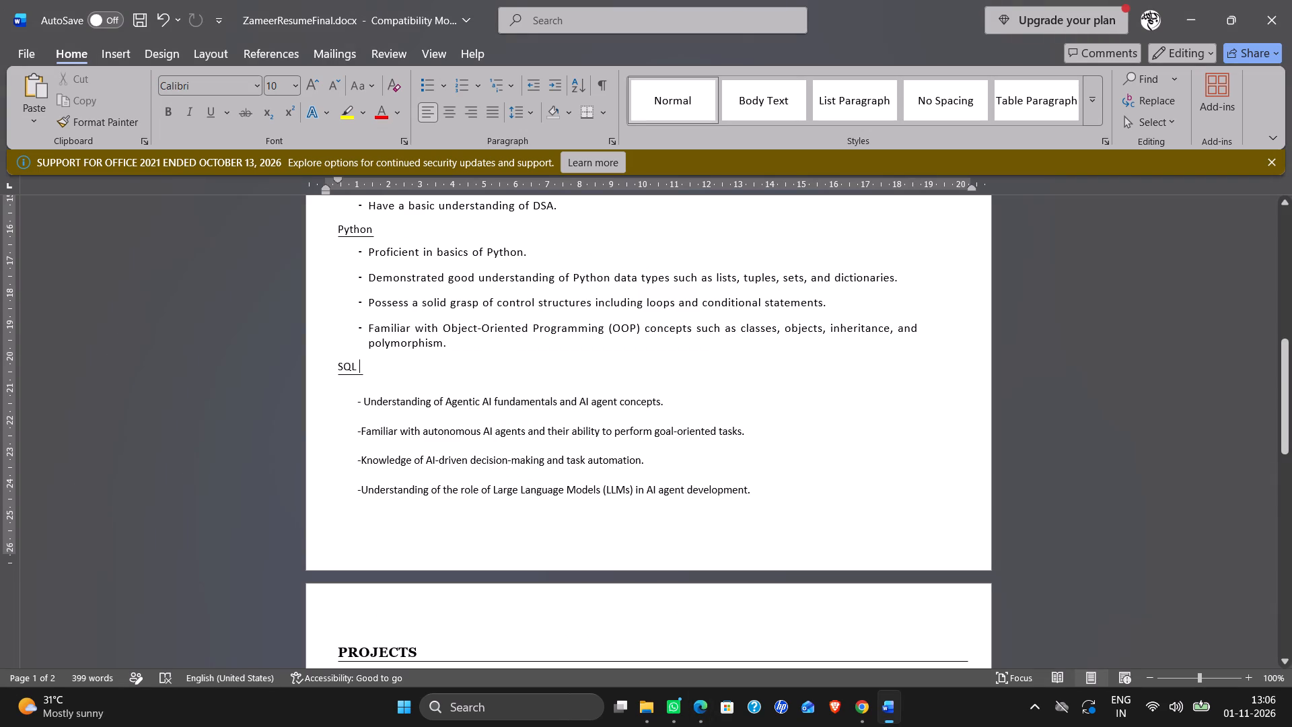
pyautogui.moveTo(672, 405); pyautogui.dragTo(349, 403)
pyautogui.hotkey('ctrl', 'v')
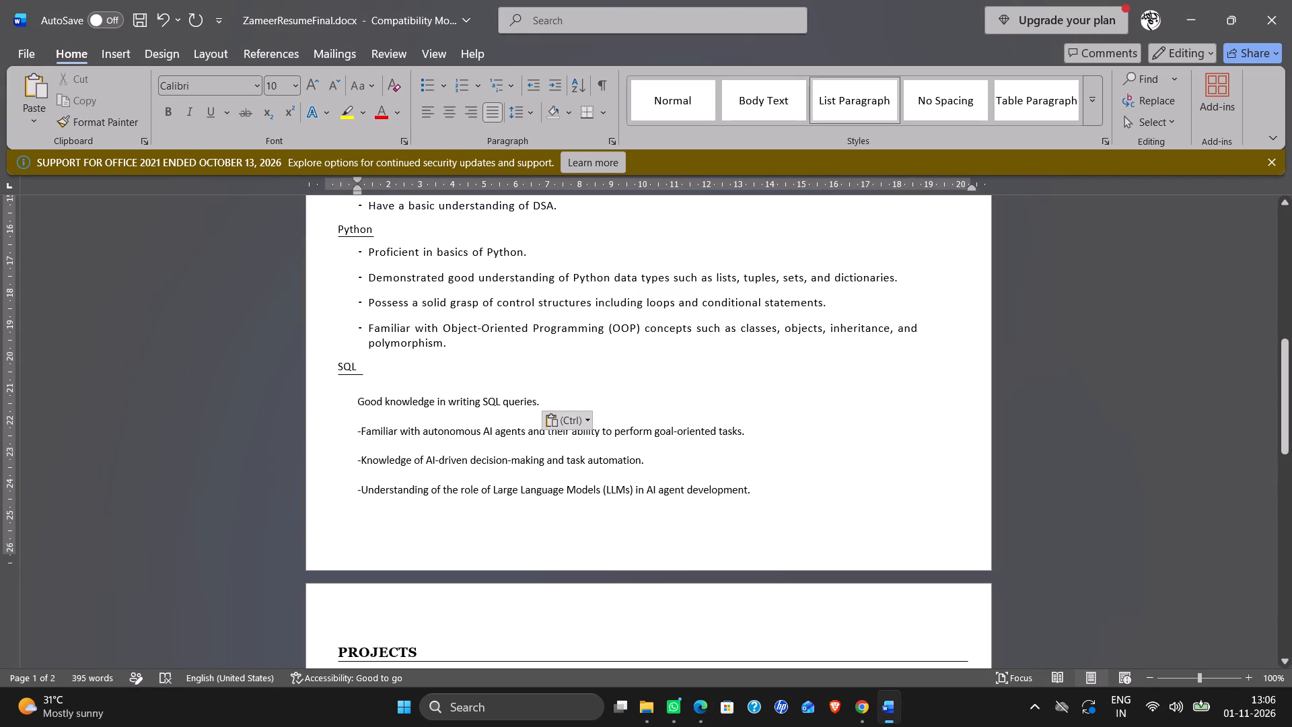
# Review the reference resume PDF across both pages, from the career objective and skills to projects, achievements and declaration.
pyautogui.hotkey('alt', 'Tab')
pyautogui.click(362, 314)
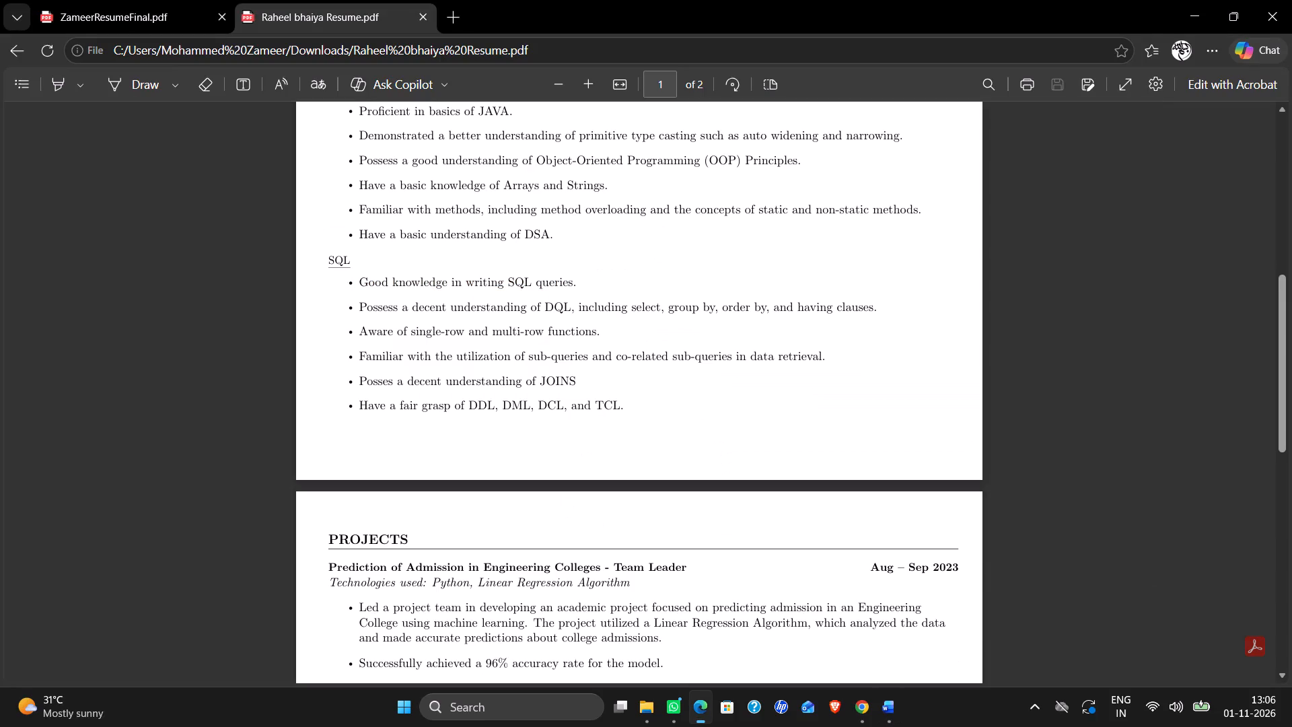
pyautogui.scroll(3, 378, 357)
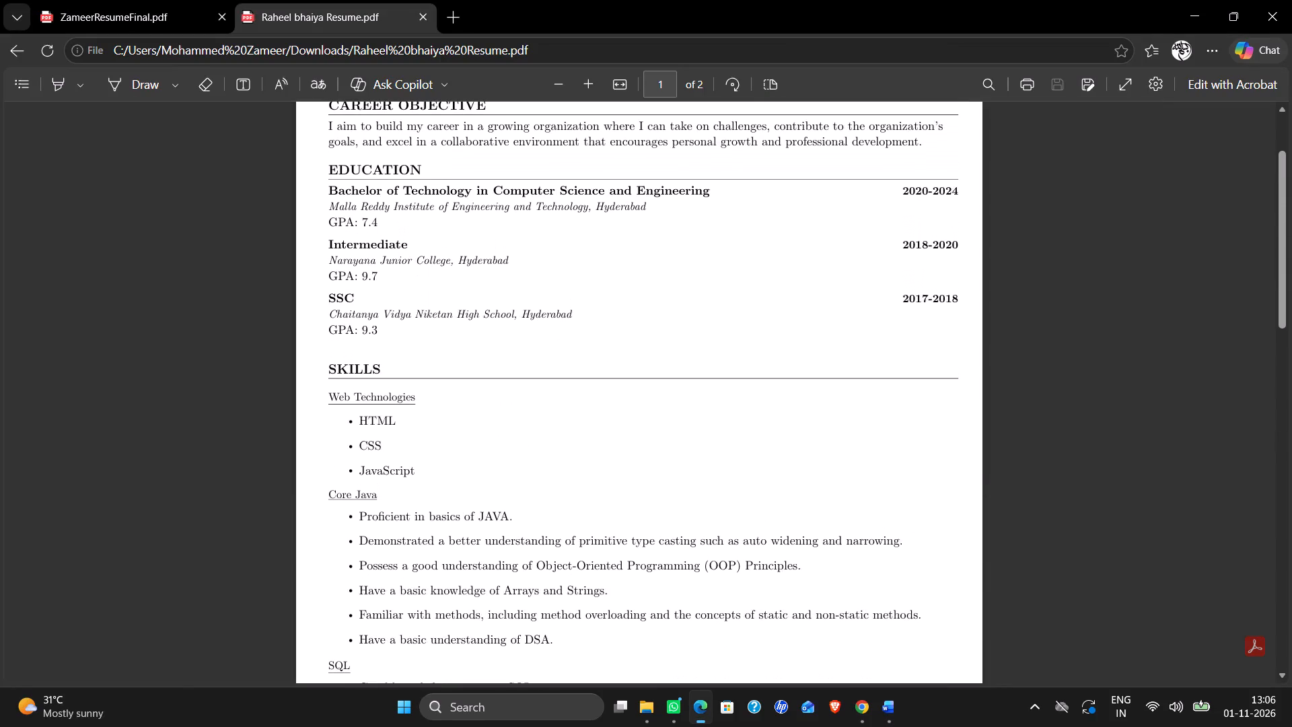
pyautogui.scroll(3, 378, 357)
pyautogui.scroll(-2, 378, 357)
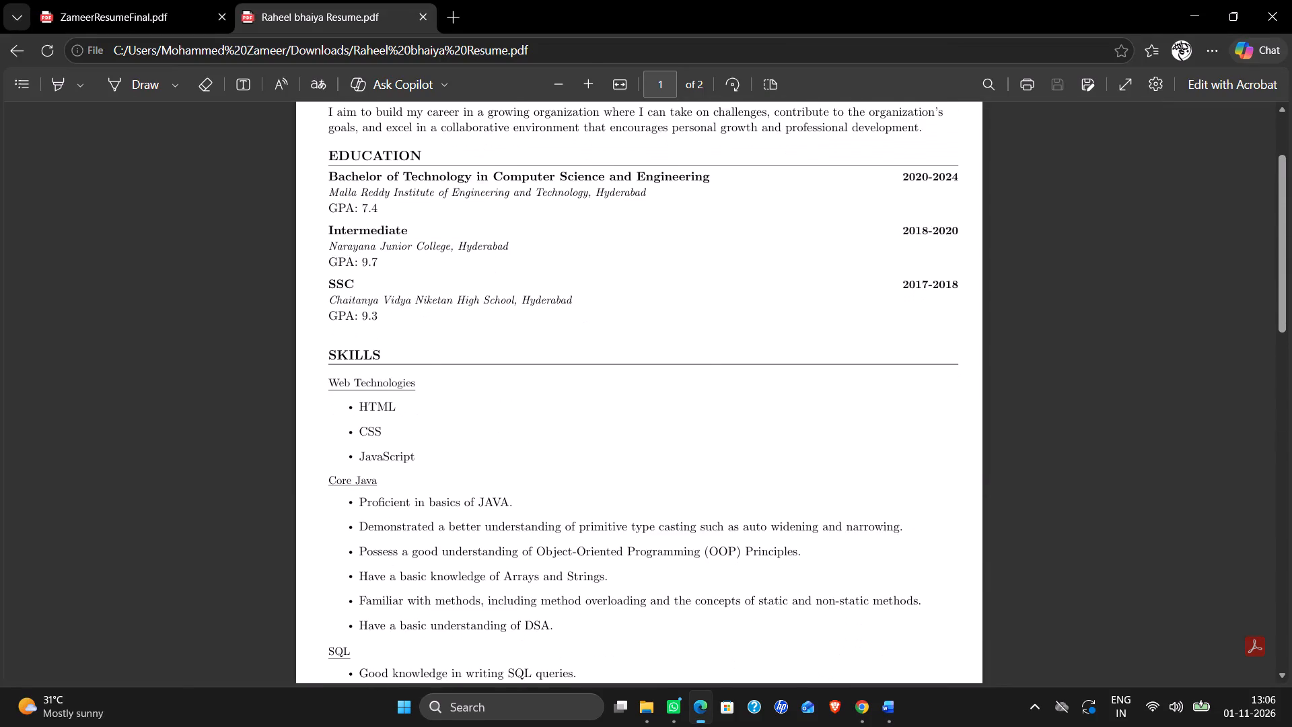
pyautogui.scroll(-2, 378, 357)
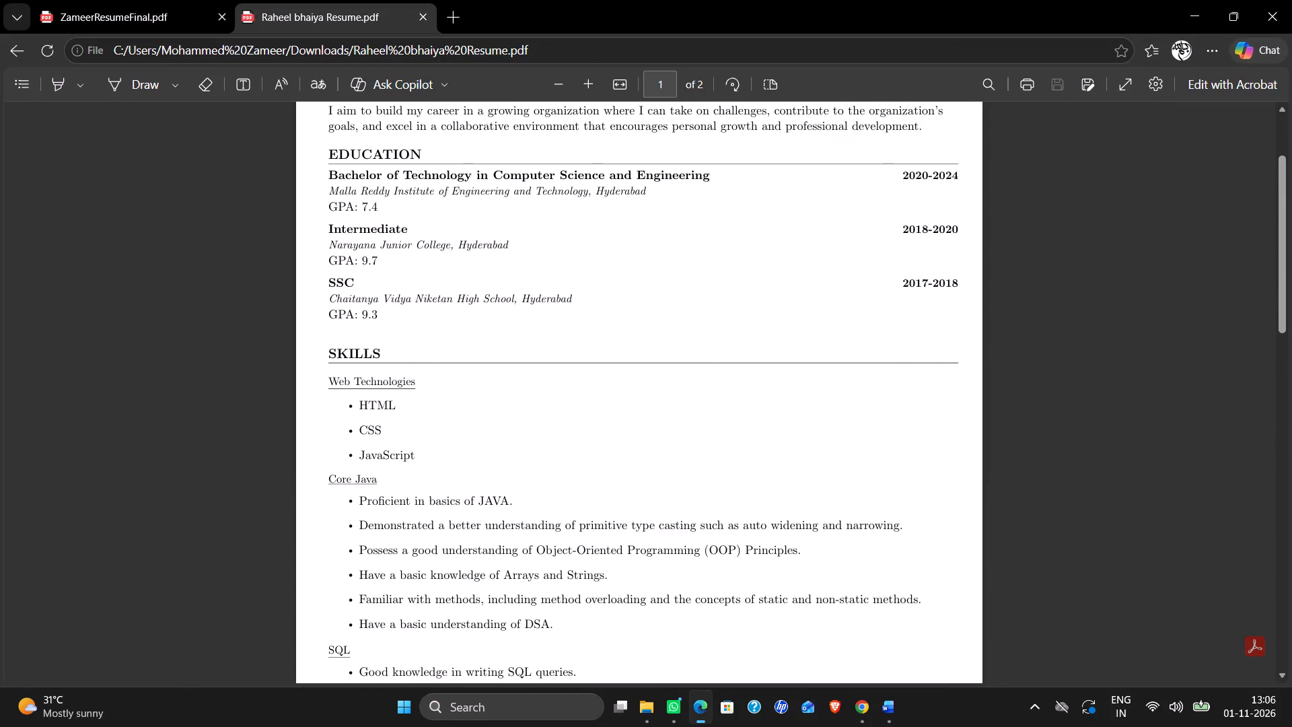
pyautogui.scroll(-4, 378, 357)
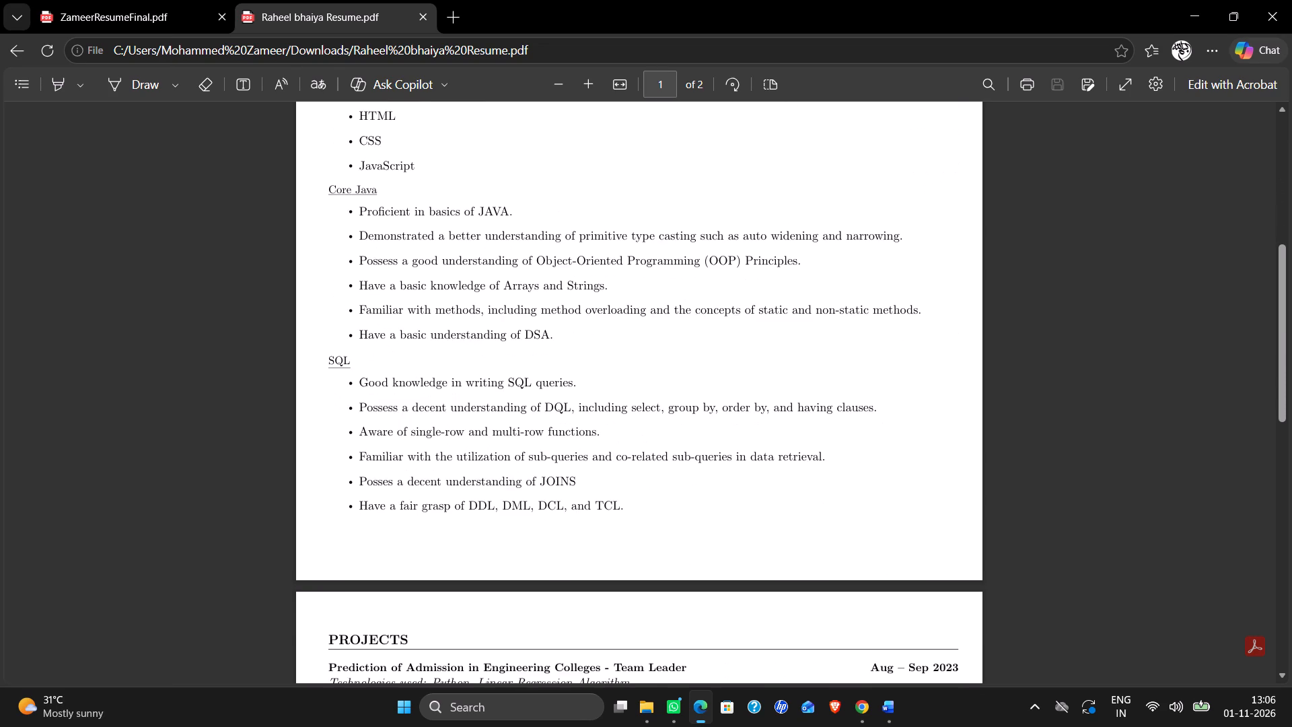
pyautogui.scroll(-3, 378, 357)
pyautogui.scroll(2, 378, 357)
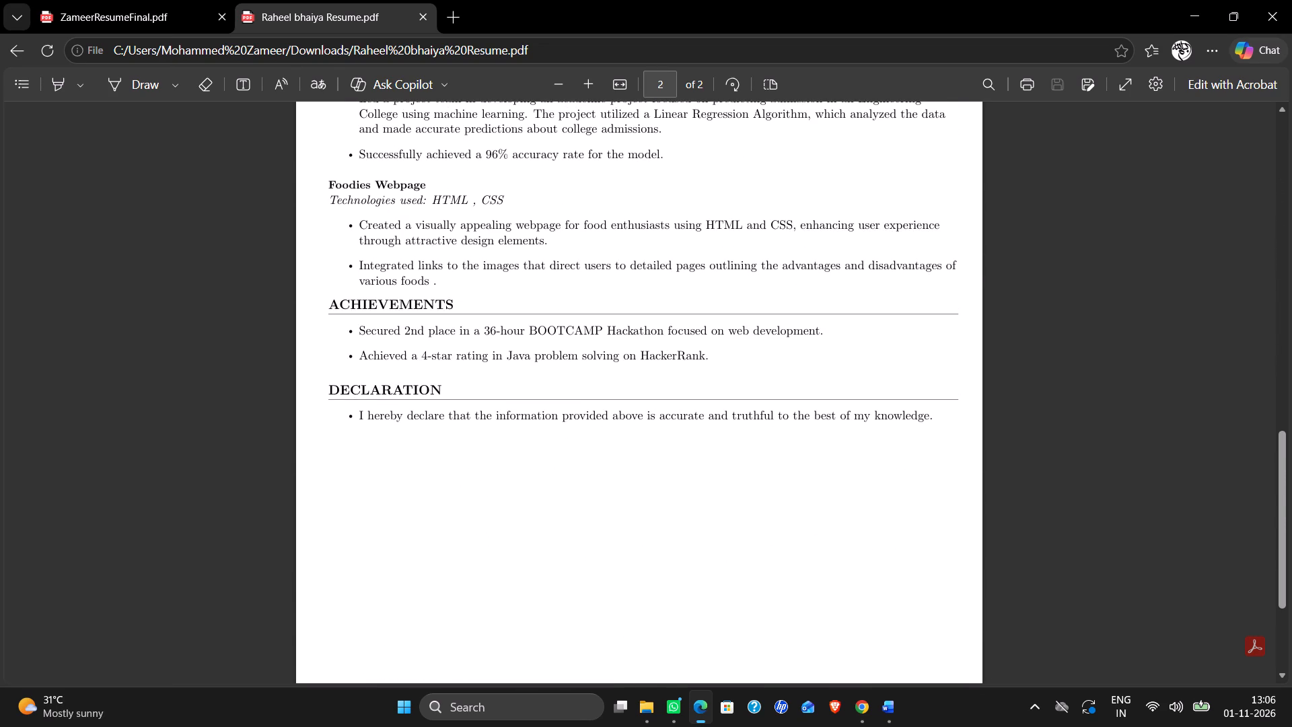
pyautogui.scroll(3, 378, 357)
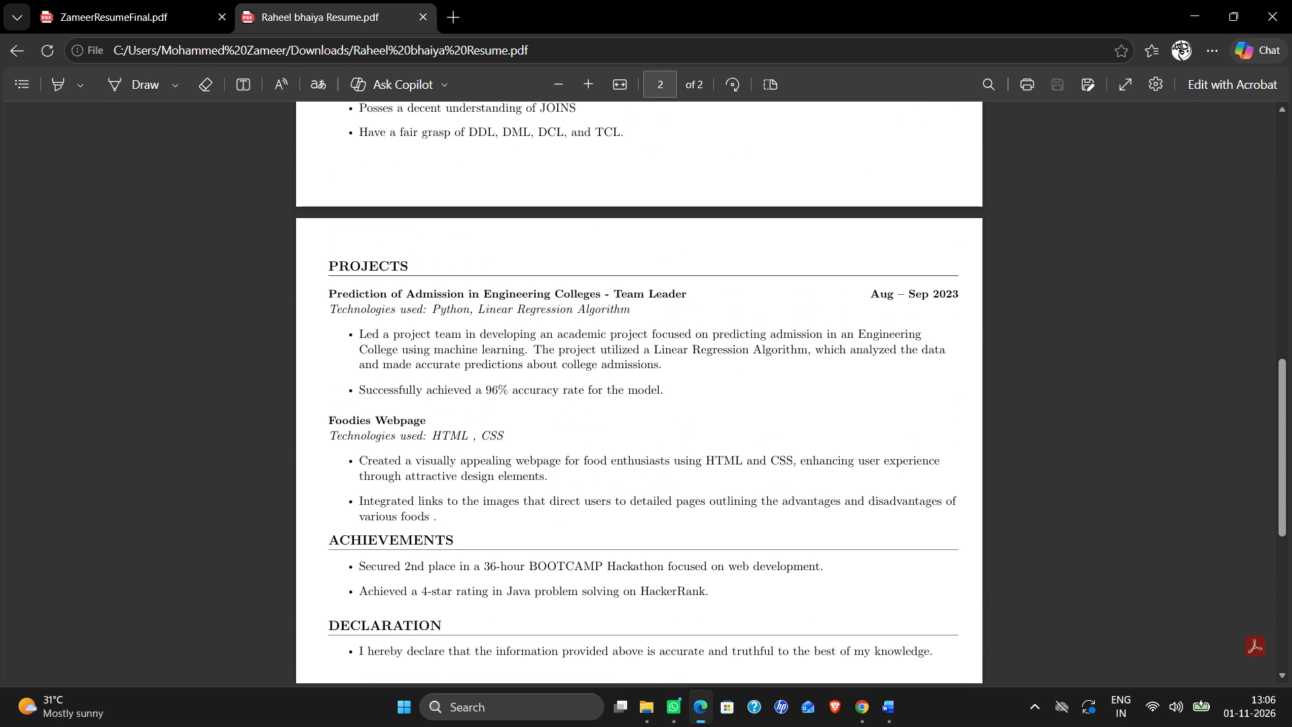
pyautogui.scroll(-1, 378, 357)
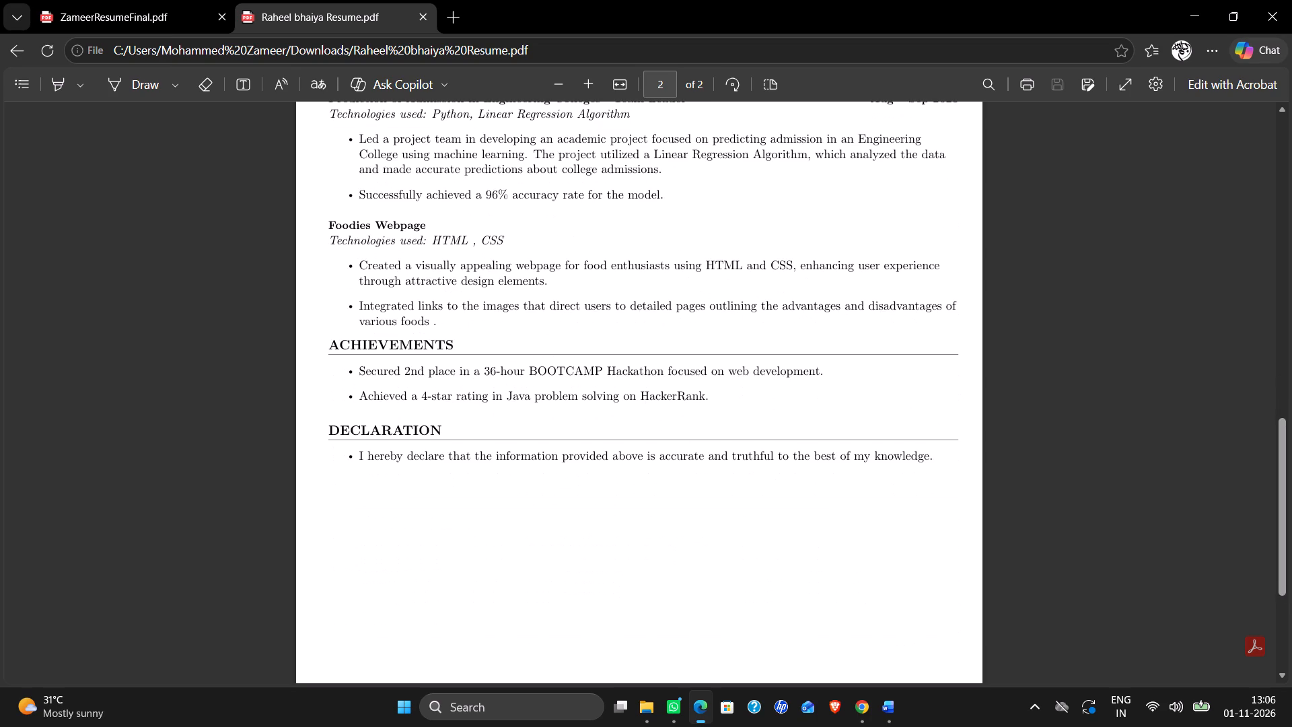
pyautogui.scroll(-3, 378, 357)
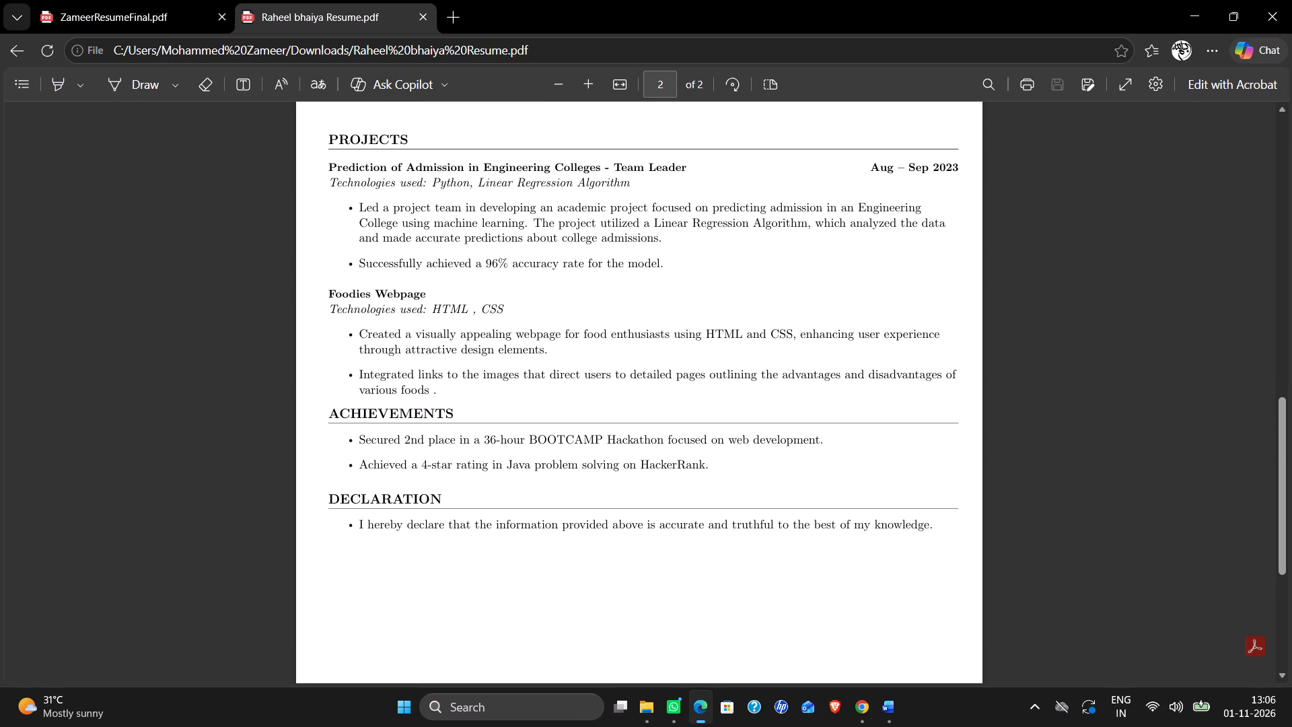
pyautogui.scroll(-2, 378, 357)
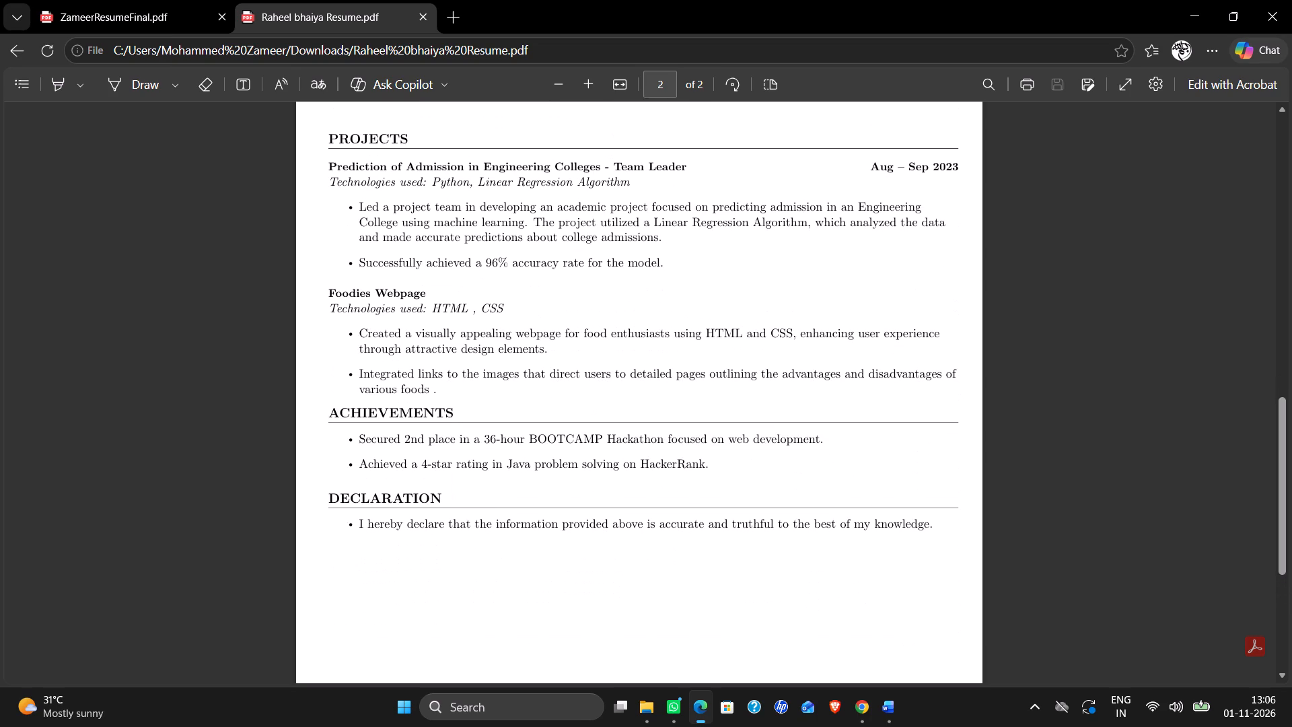
pyautogui.scroll(-1, 378, 357)
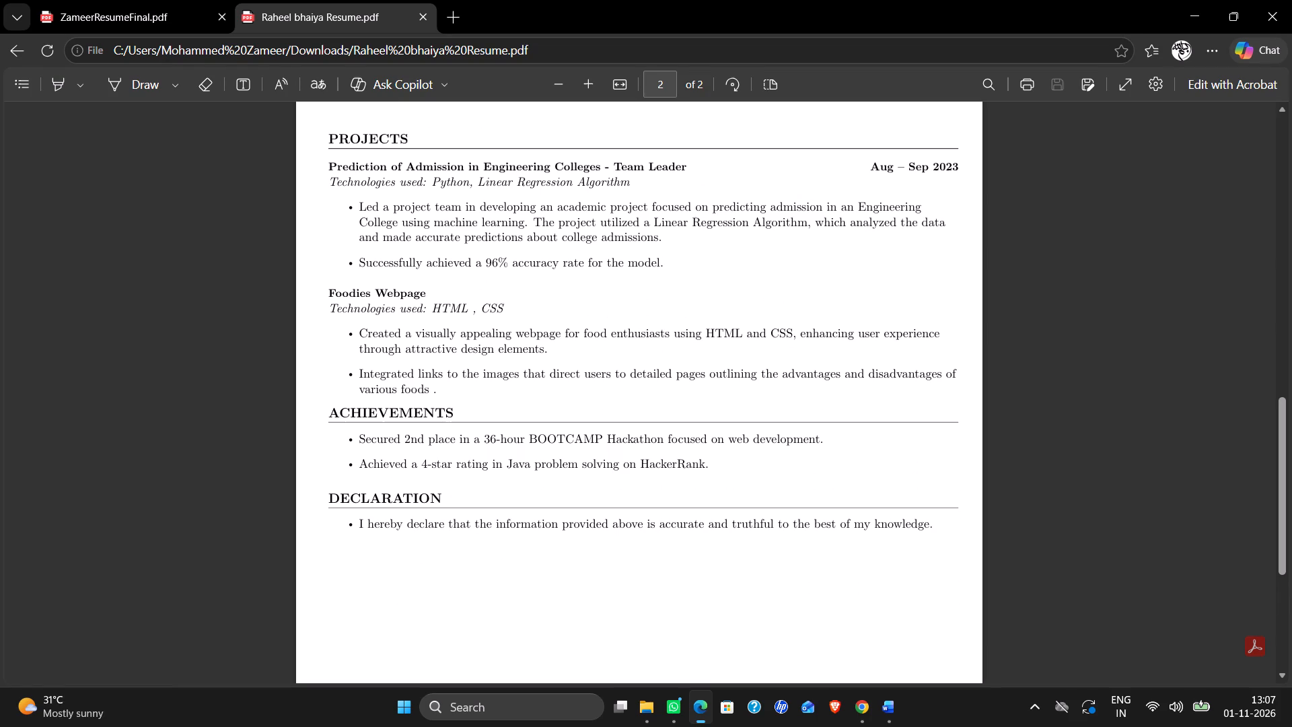
pyautogui.scroll(-1, 378, 357)
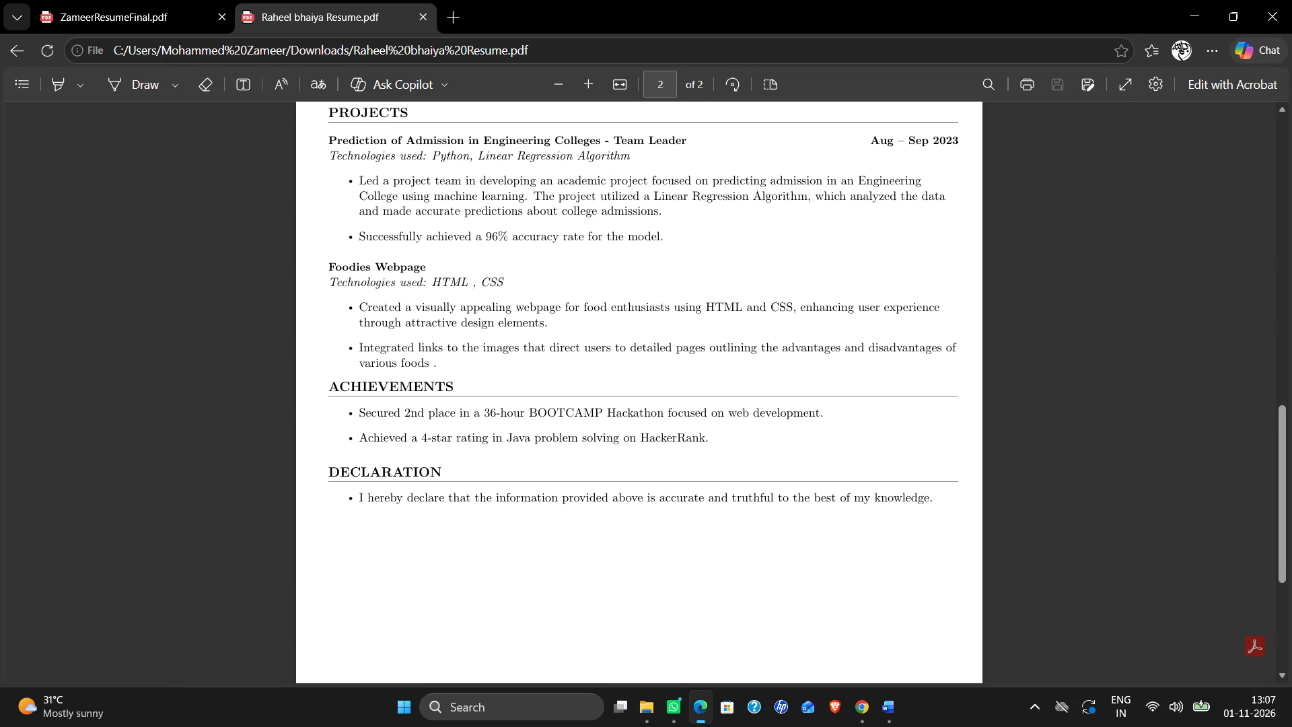
# Compare the education and skills sections of the Word resume with the reference resume, focusing on the Core Java bullets.
pyautogui.hotkey('alt', 'Tab')
pyautogui.scroll(1, 380, 358)
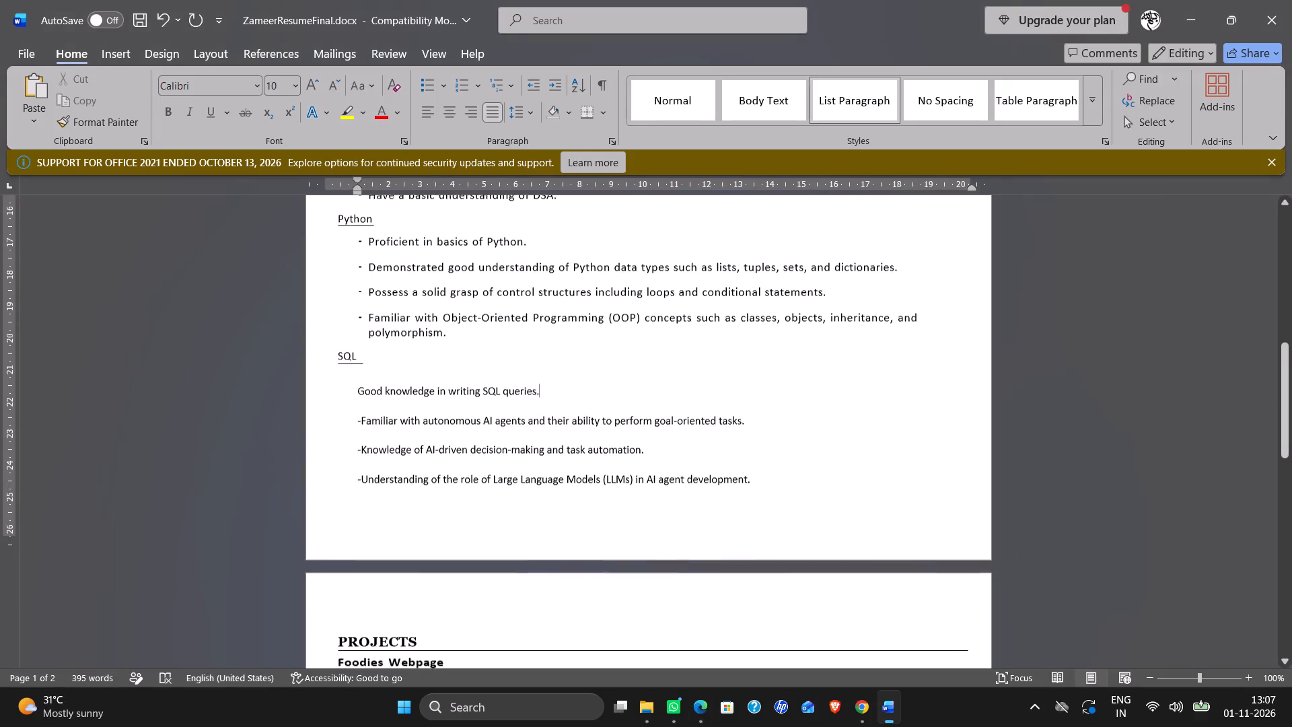
pyautogui.scroll(5, 380, 358)
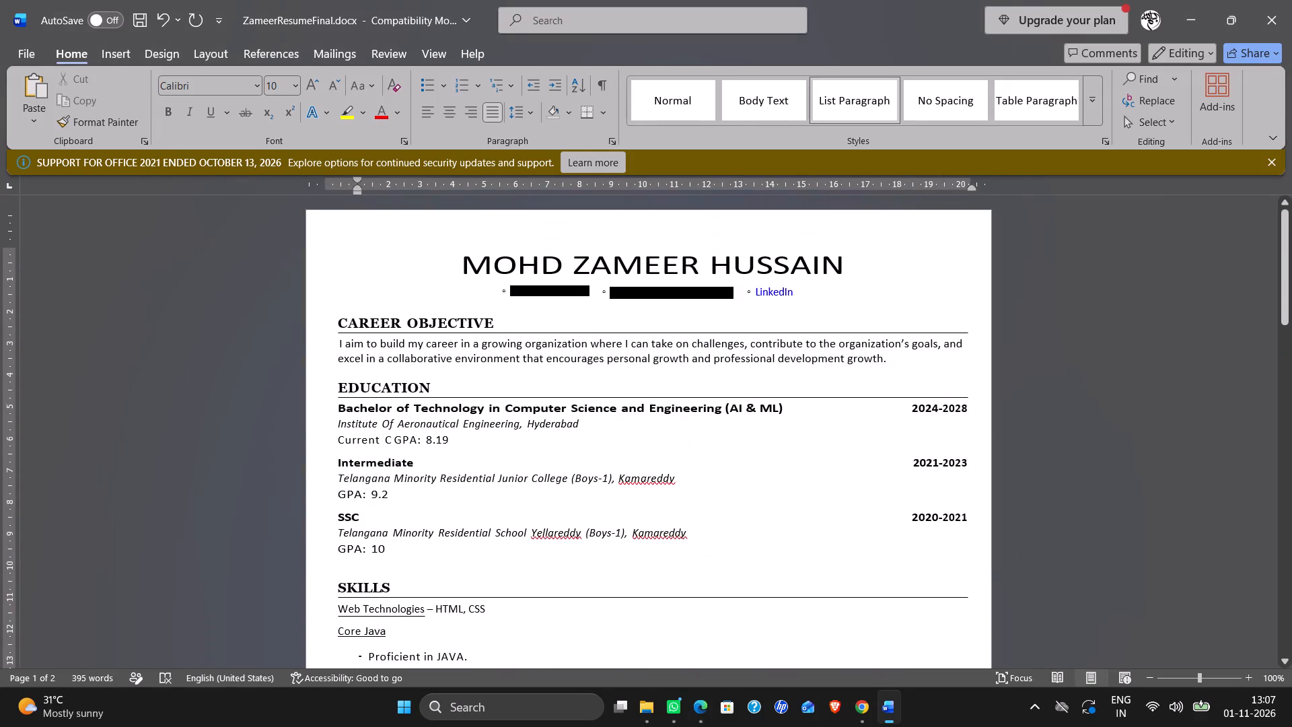
pyautogui.scroll(-2, 347, 449)
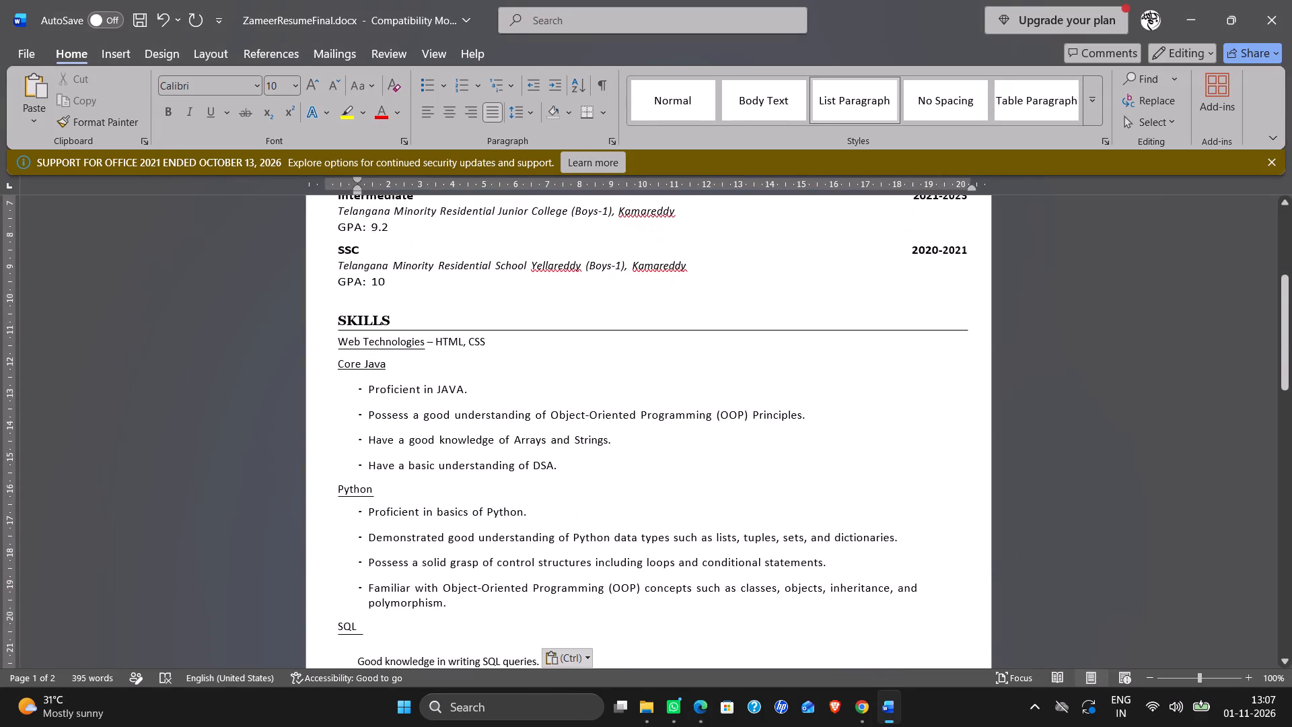
pyautogui.moveTo(357, 386); pyautogui.dragTo(559, 471)
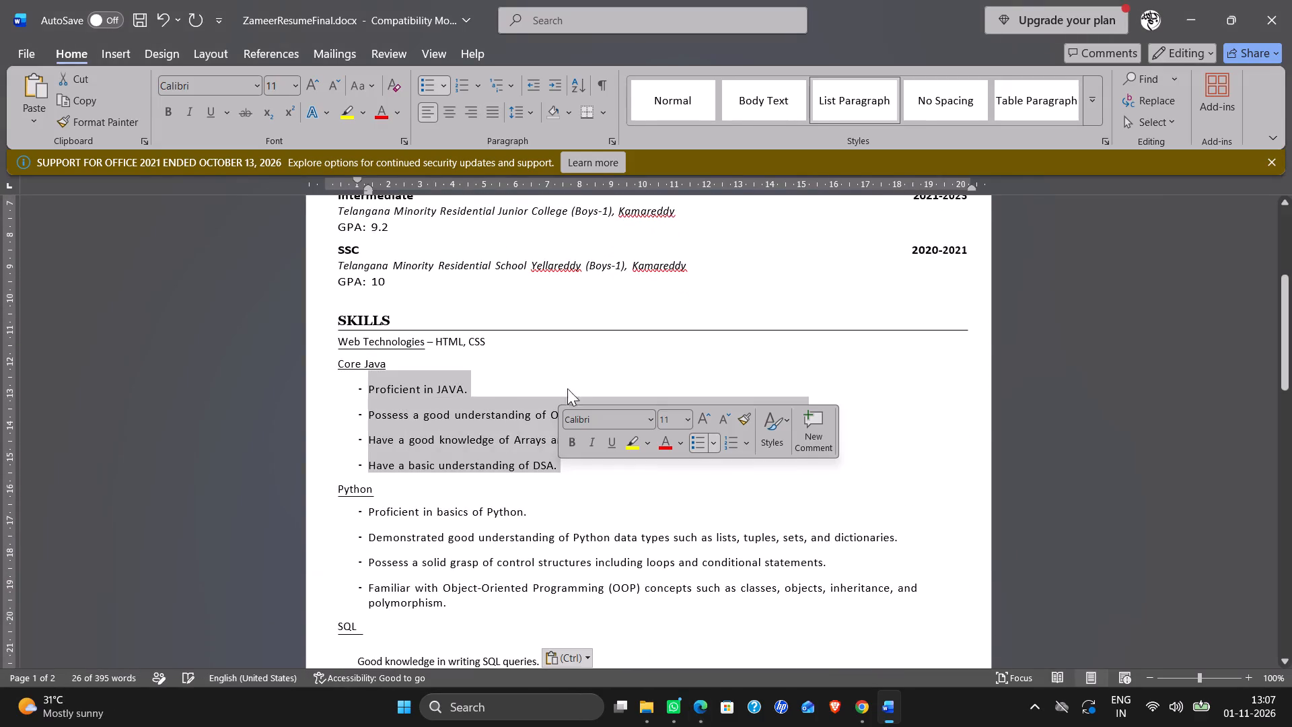
pyautogui.hotkey('alt', 'Tab')
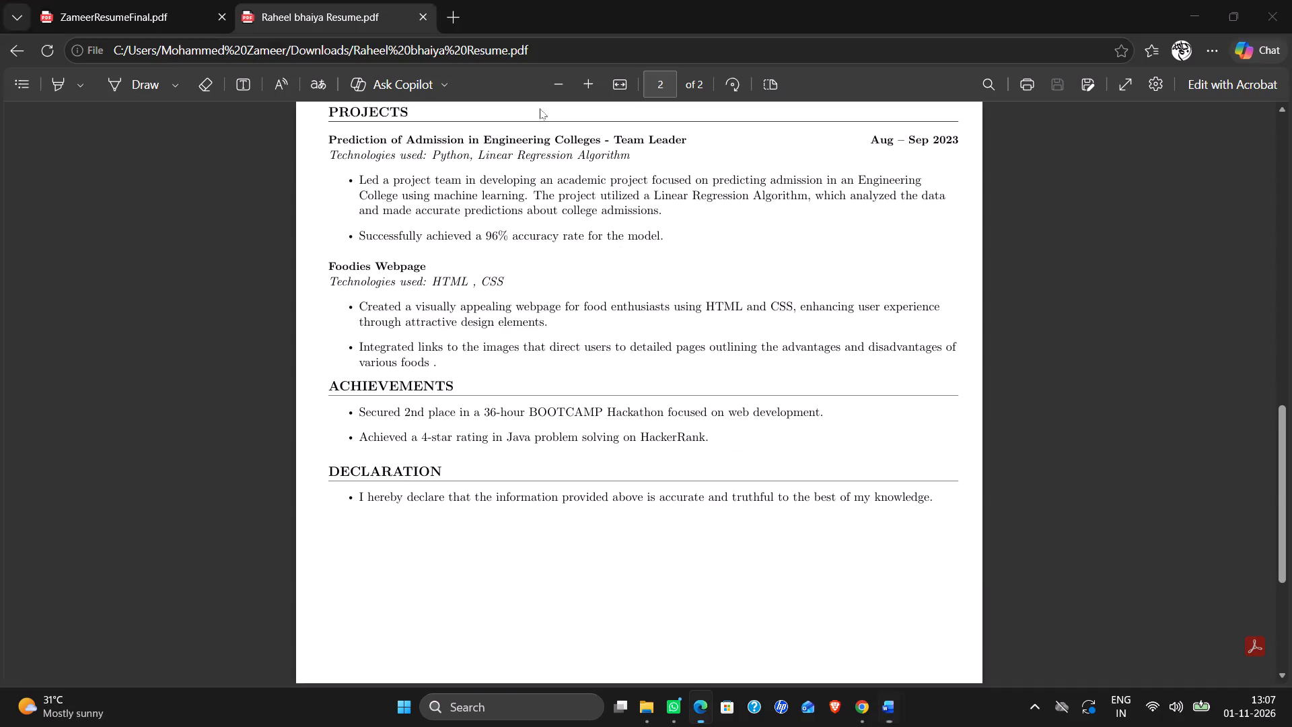
pyautogui.scroll(4, 538, 142)
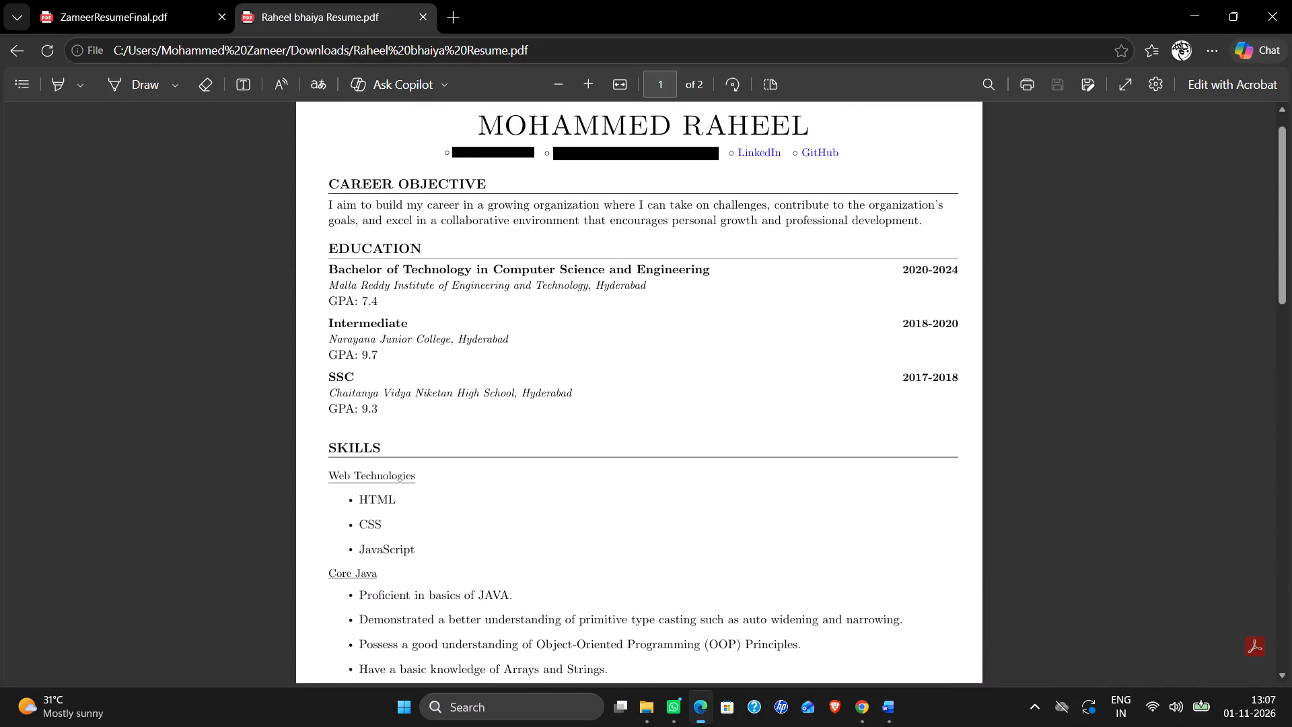
pyautogui.scroll(-2, 538, 142)
pyautogui.hotkey('alt', 'Tab')
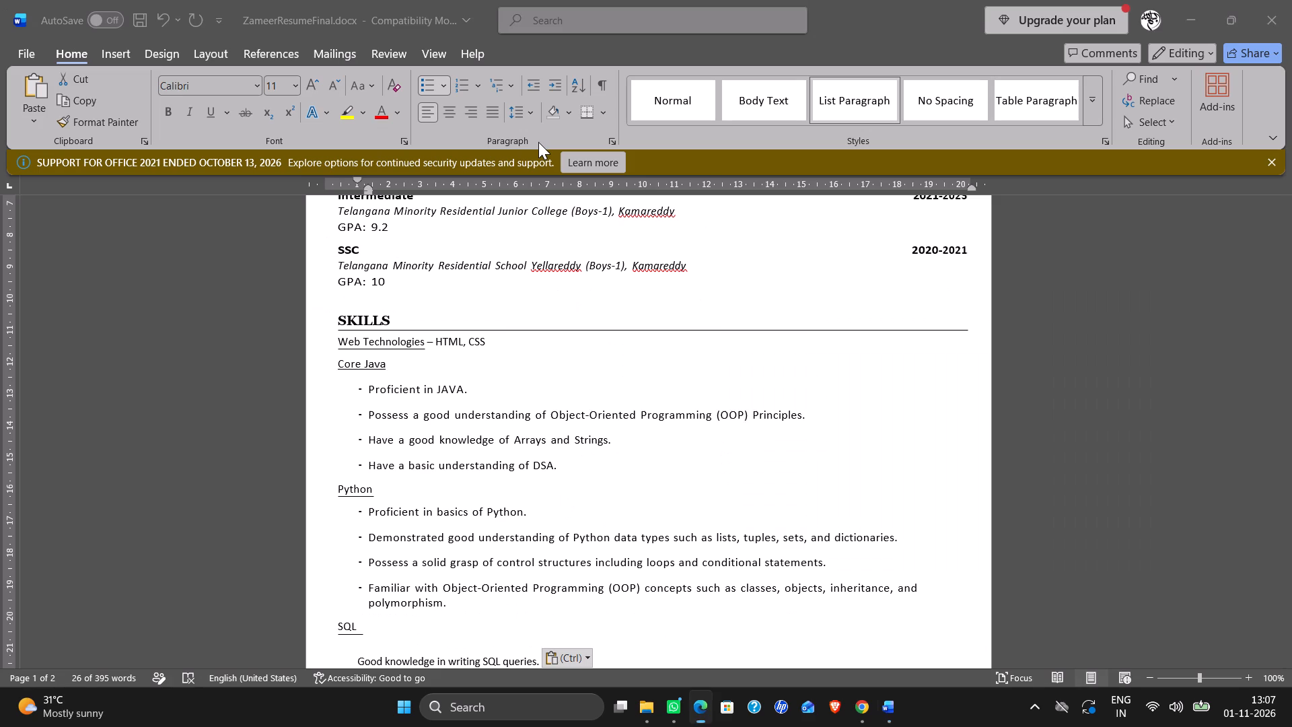
# Reword the first Core Java bullet in the Word resume as "Proficient in basics of JAVA.".
pyautogui.click(435, 395)
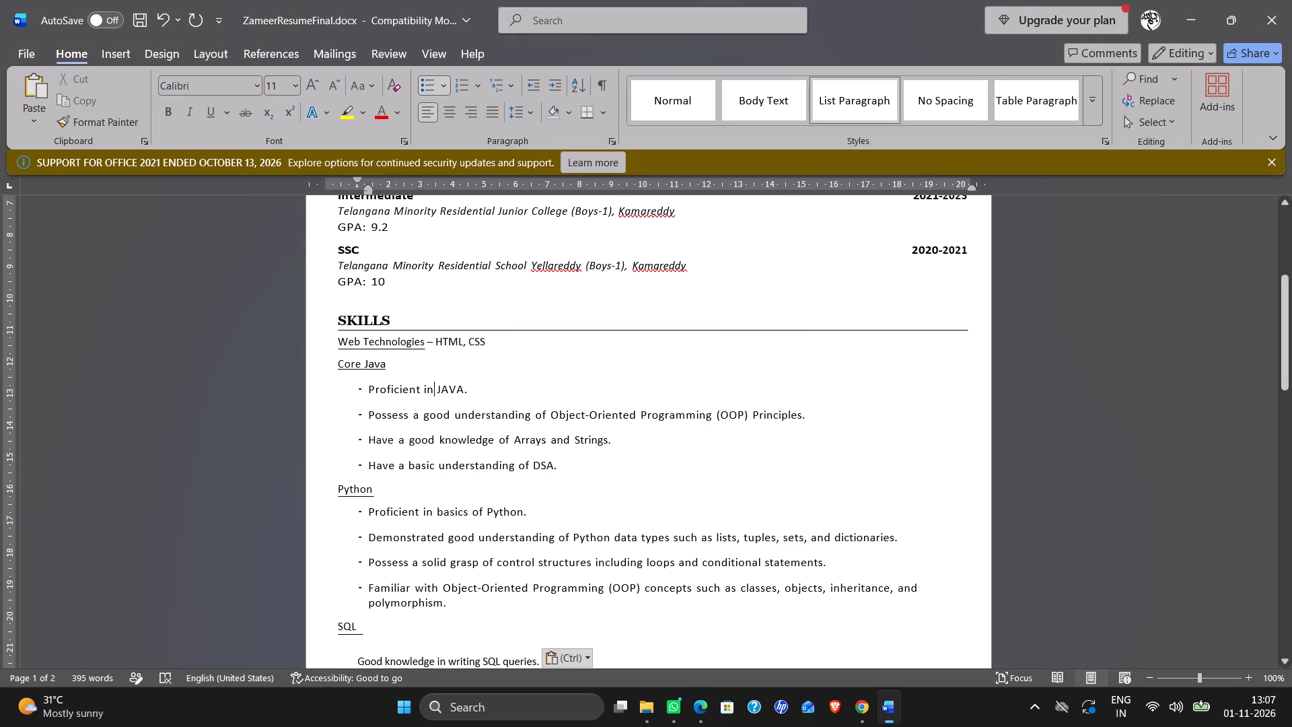
pyautogui.press('space')
pyautogui.write('BA')
pyautogui.press('BackSpace')
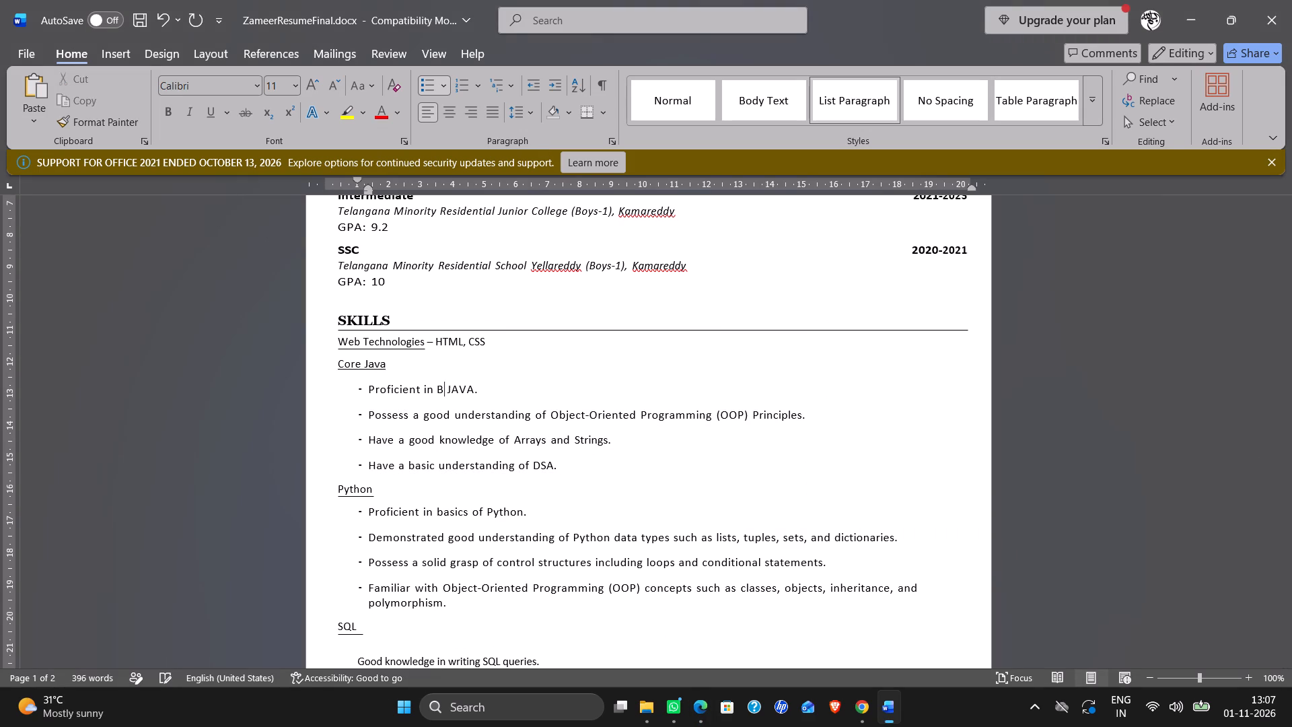
pyautogui.write('va')
pyautogui.press('BackSpace')
pyautogui.press('BackSpace')
pyautogui.press('v')
pyautogui.press('BackSpace')
pyautogui.write('basics in')
pyautogui.press('BackSpace')
pyautogui.press('BackSpace')
pyautogui.write('o')
pyautogui.press('space')
pyautogui.press('BackSpace')
pyautogui.press('f')
pyautogui.hotkey('alt', 'Tab')
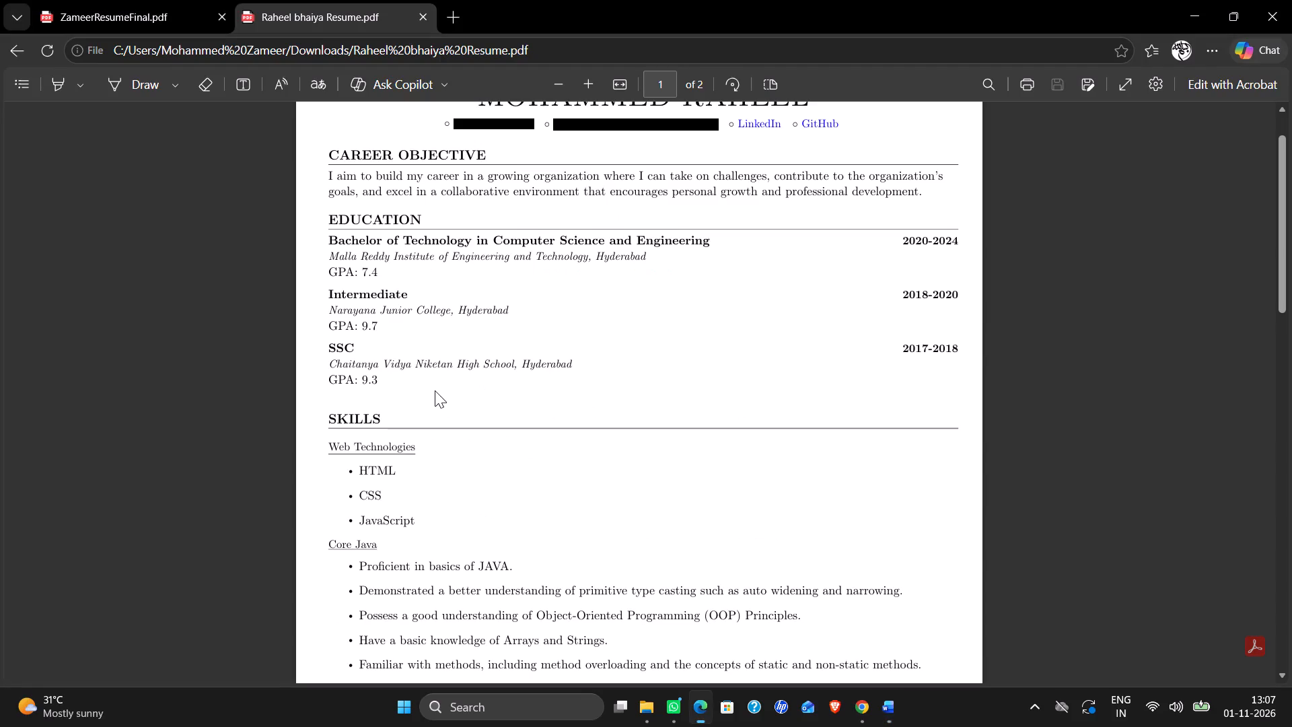
pyautogui.hotkey('alt', 'Tab')
pyautogui.click(536, 392)
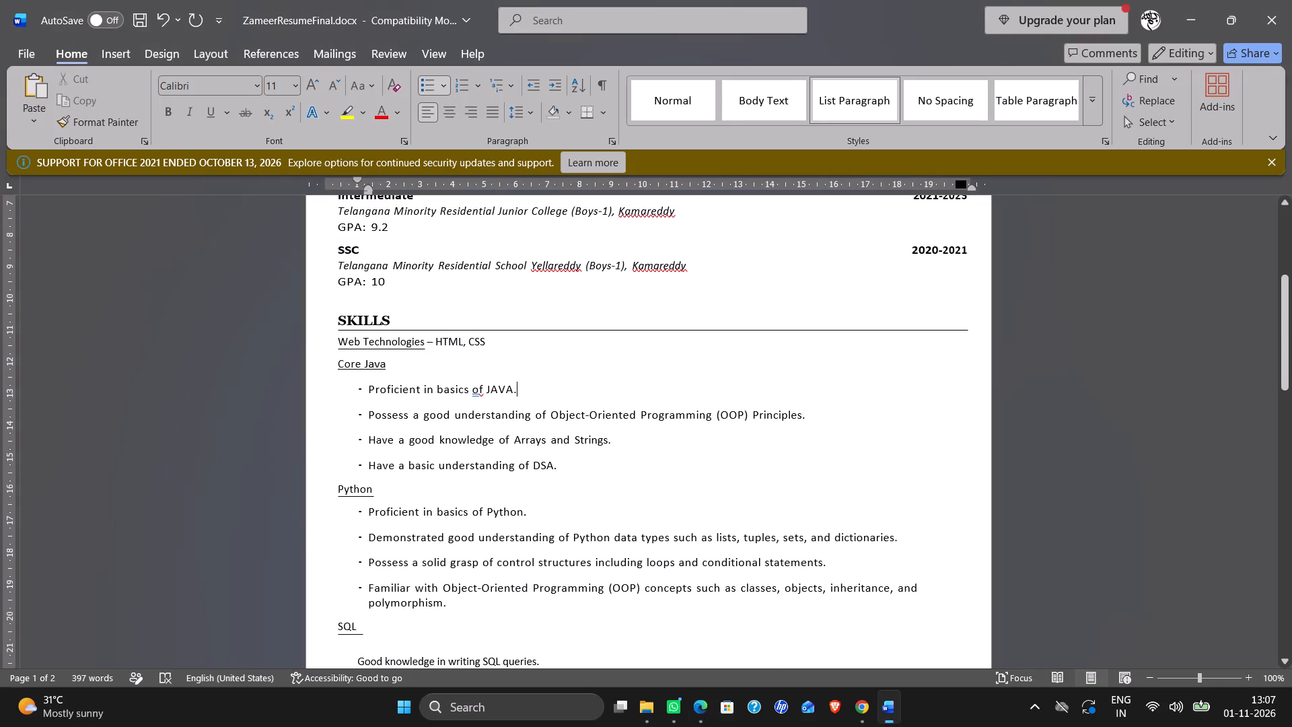
pyautogui.click(487, 392)
pyautogui.press('BackSpace')
pyautogui.press('BackSpace')
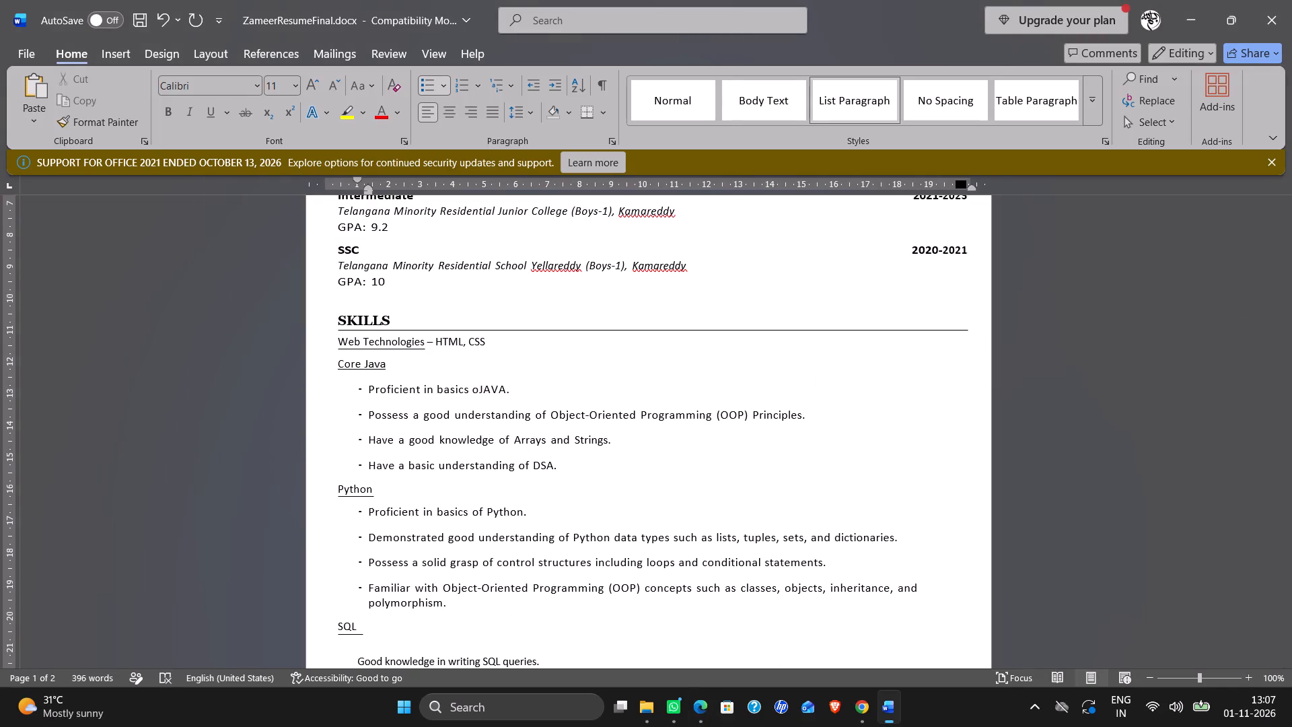
pyautogui.write('f')
pyautogui.press('space')
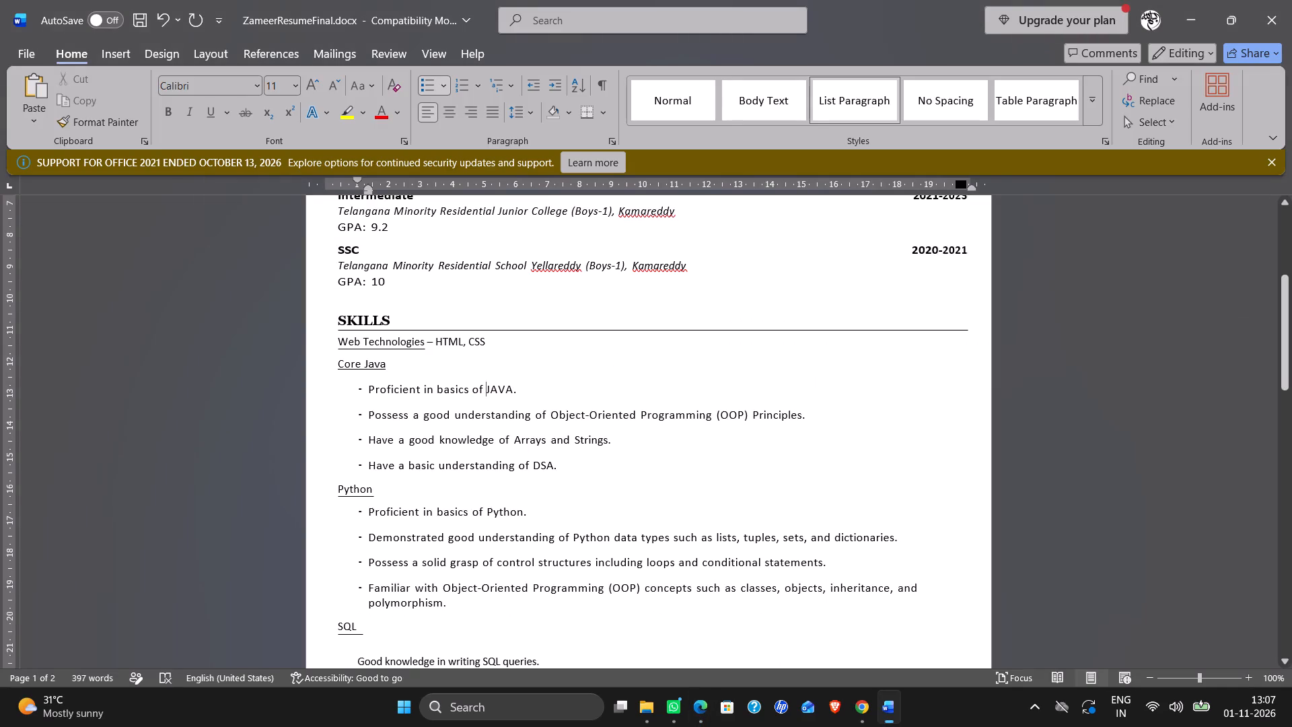
pyautogui.click(542, 394)
# Change the four Core Java list items from dash markers to solid round bullets.
pyautogui.scroll(-2, 542, 394)
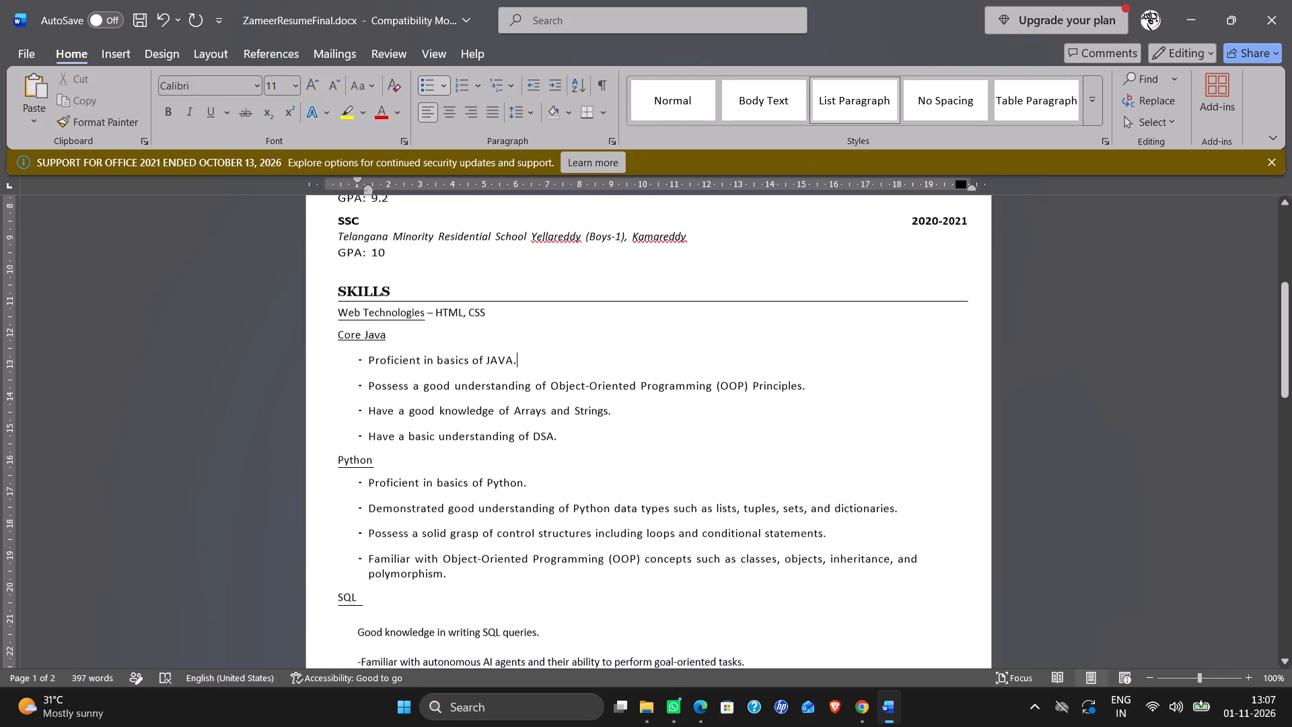
pyautogui.scroll(-1, 542, 394)
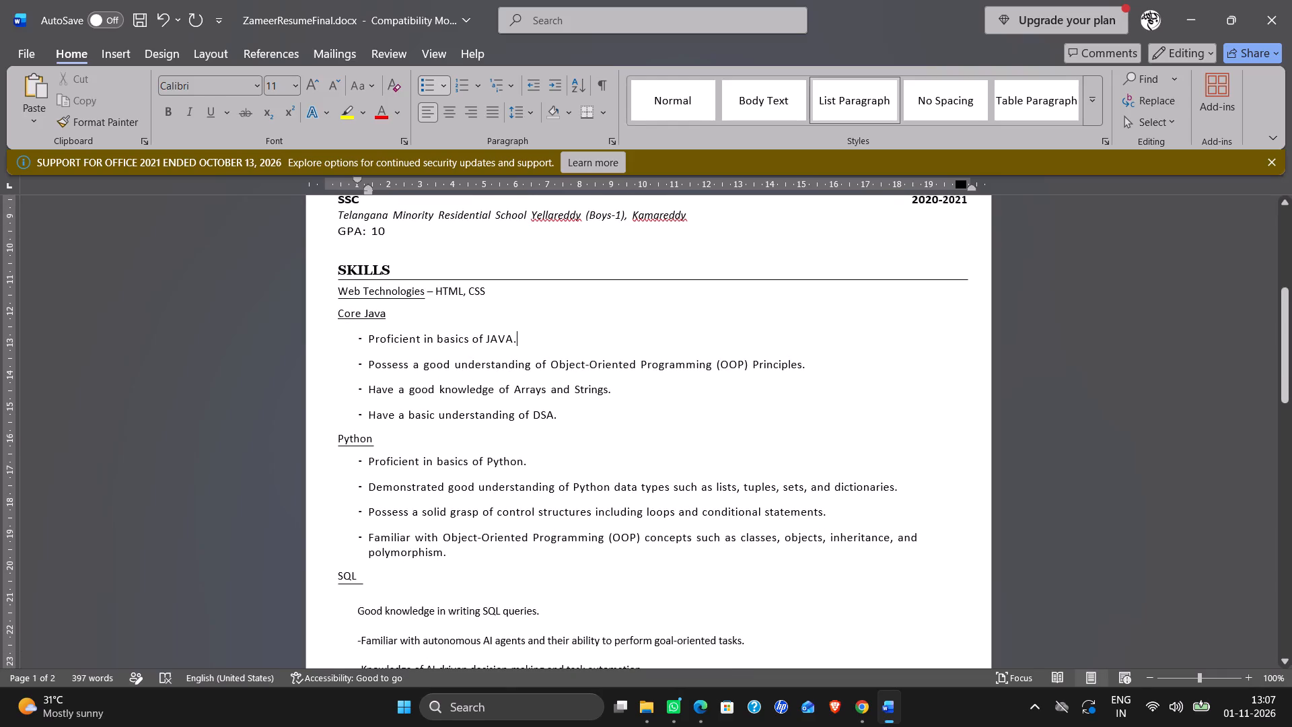
pyautogui.moveTo(351, 337); pyautogui.dragTo(565, 408)
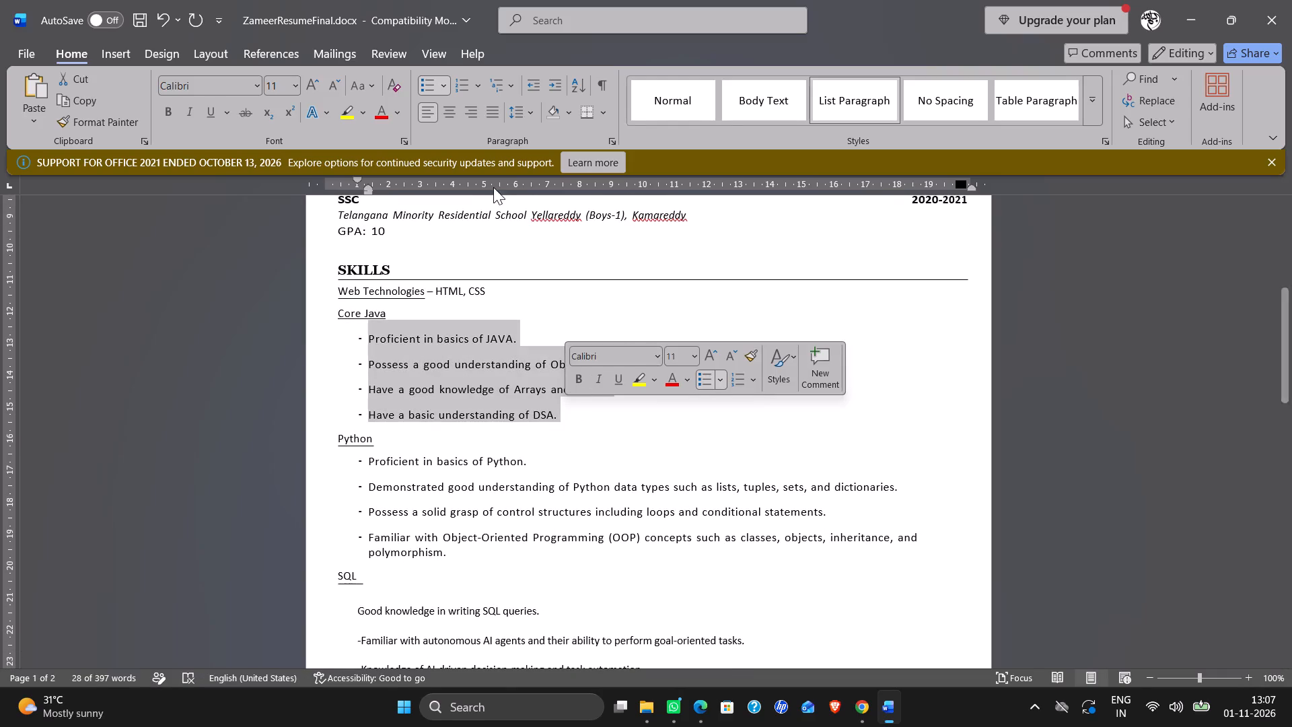
pyautogui.click(445, 85)
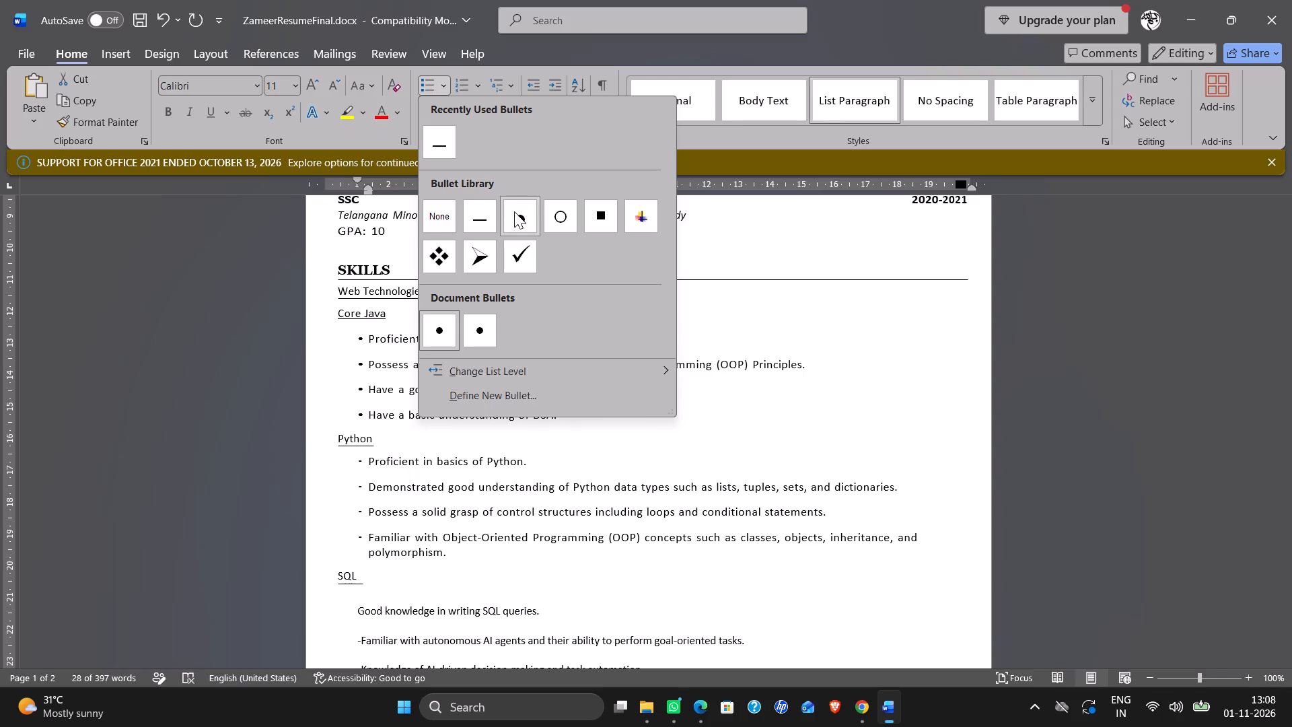
pyautogui.click(514, 211)
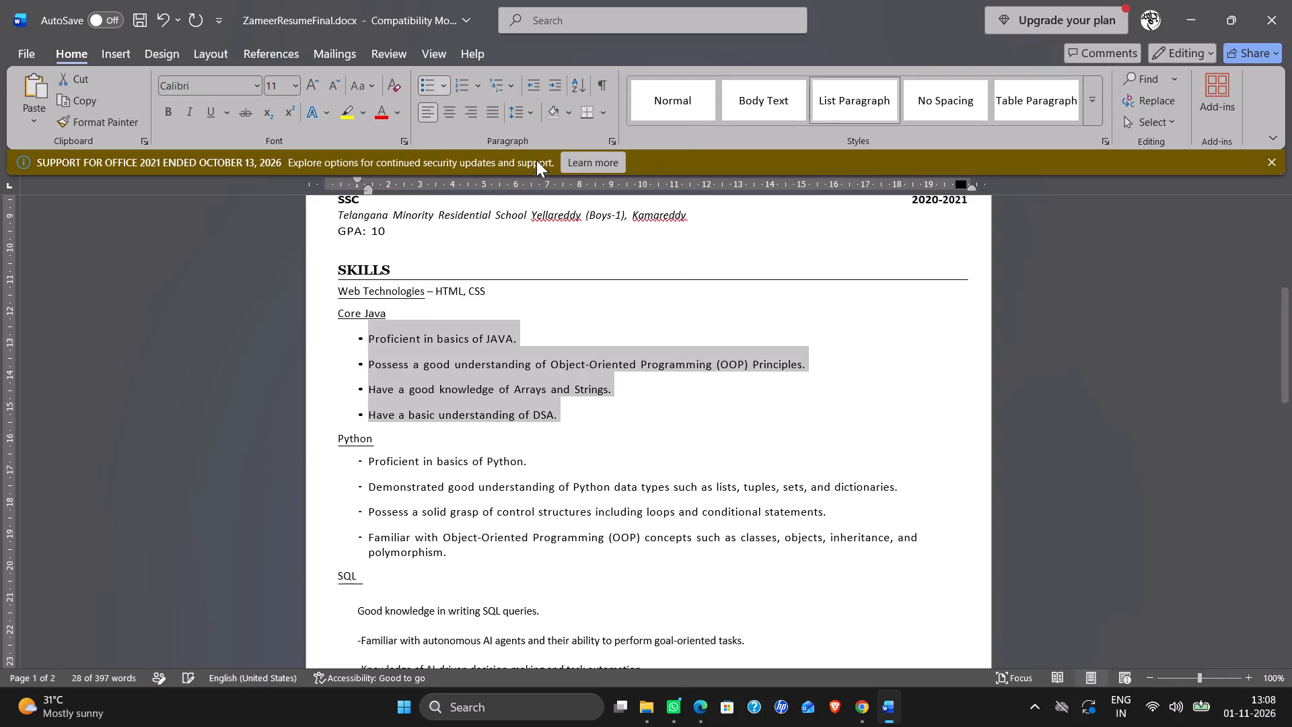
# Decrease the indent of the four Core Java bullets until they sit slightly outside the Core Java heading's left edge.
pyautogui.click(544, 85)
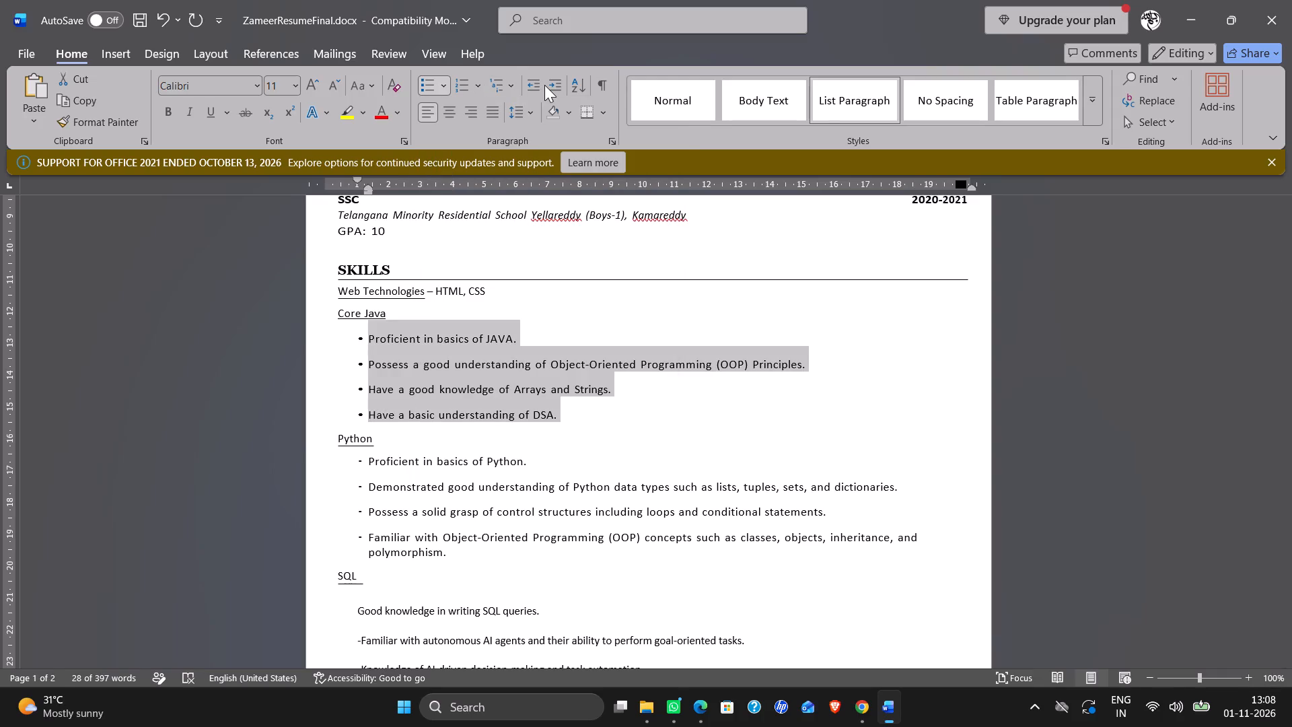
pyautogui.click(534, 86)
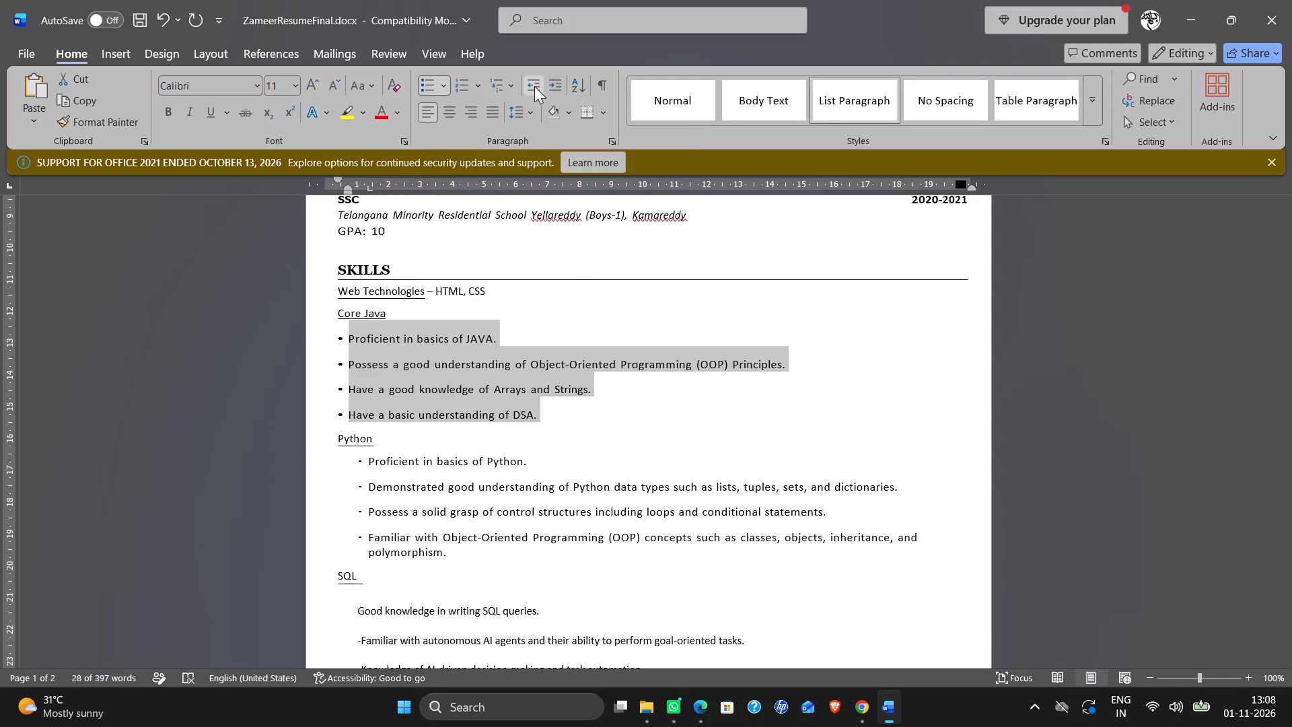
pyautogui.click(534, 86)
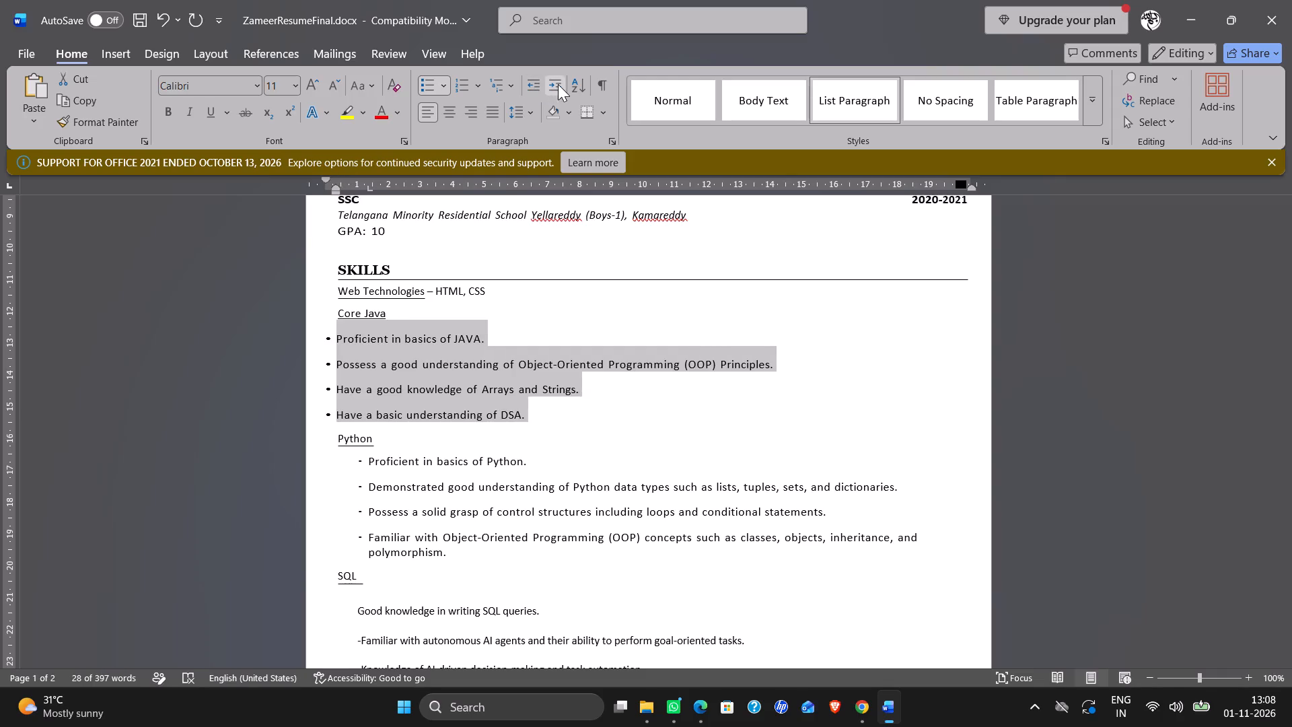
pyautogui.click(560, 84)
pyautogui.click(560, 84)
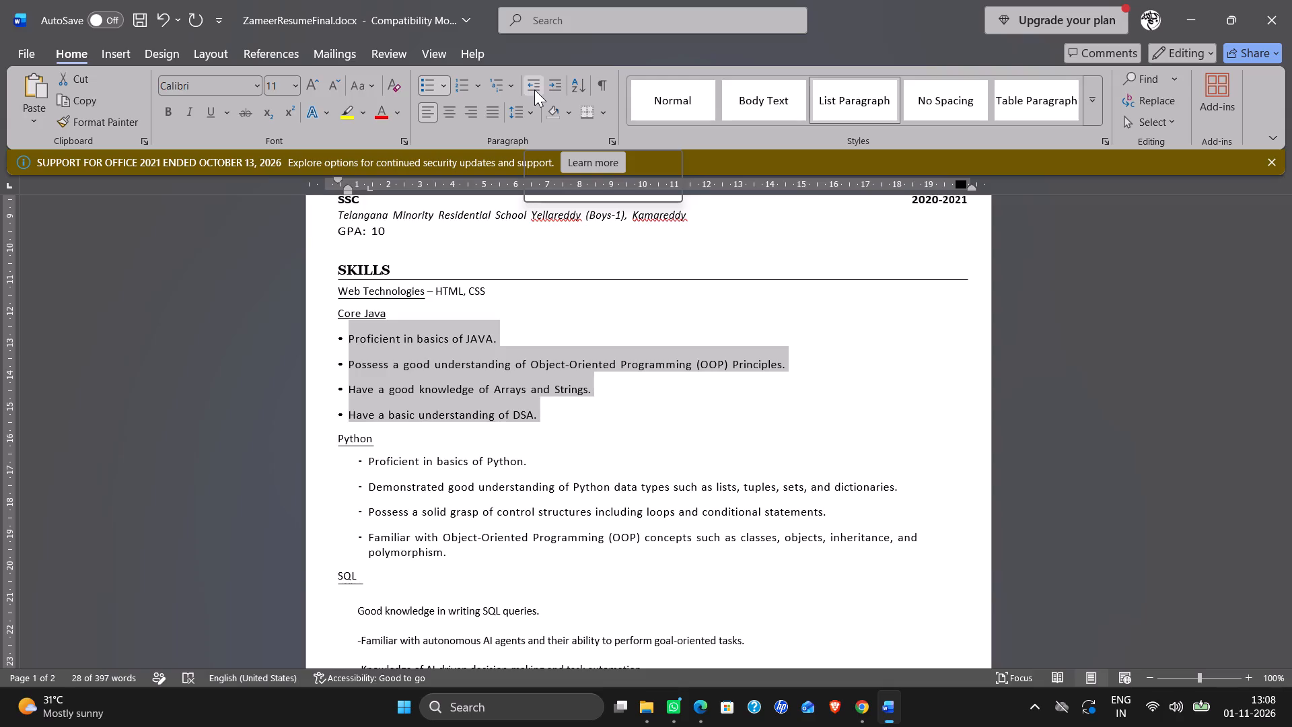
pyautogui.click(534, 90)
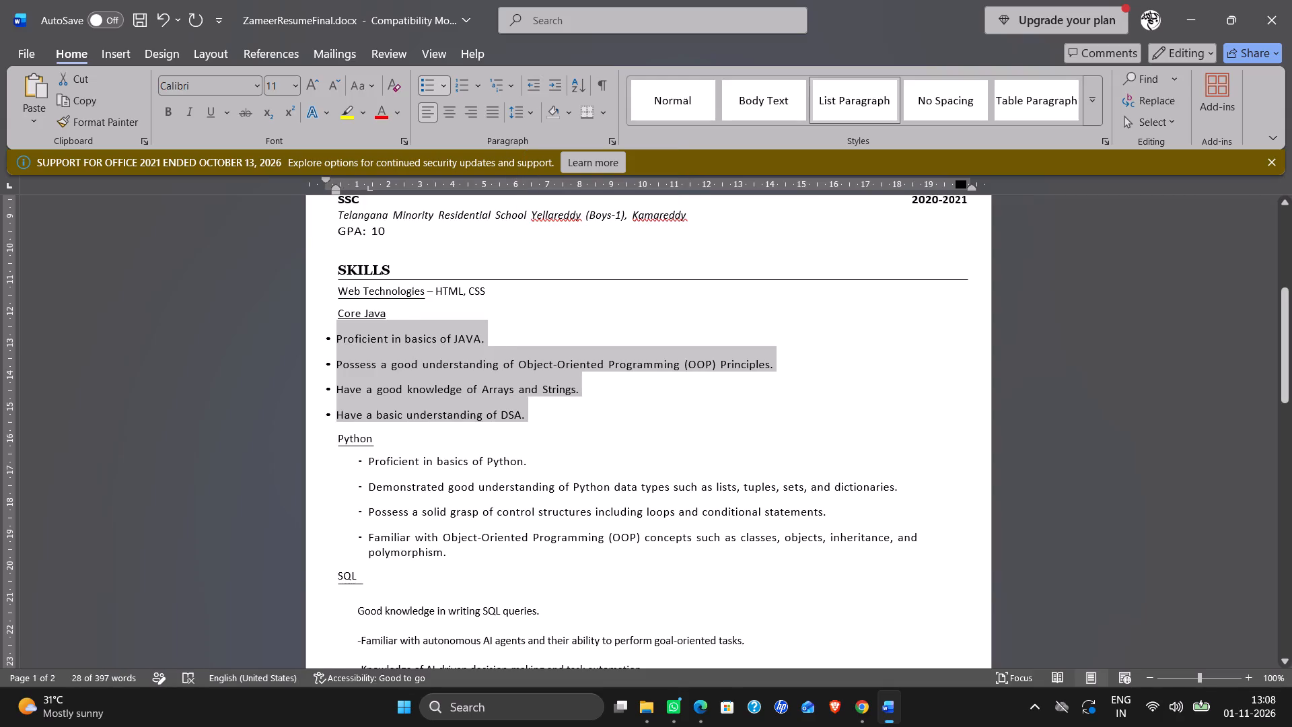
# Increase the Core Java bullets' indent again and undo the excess so they sit slightly inside the heading's left edge.
pyautogui.press('Tab')
pyautogui.press('Tab')
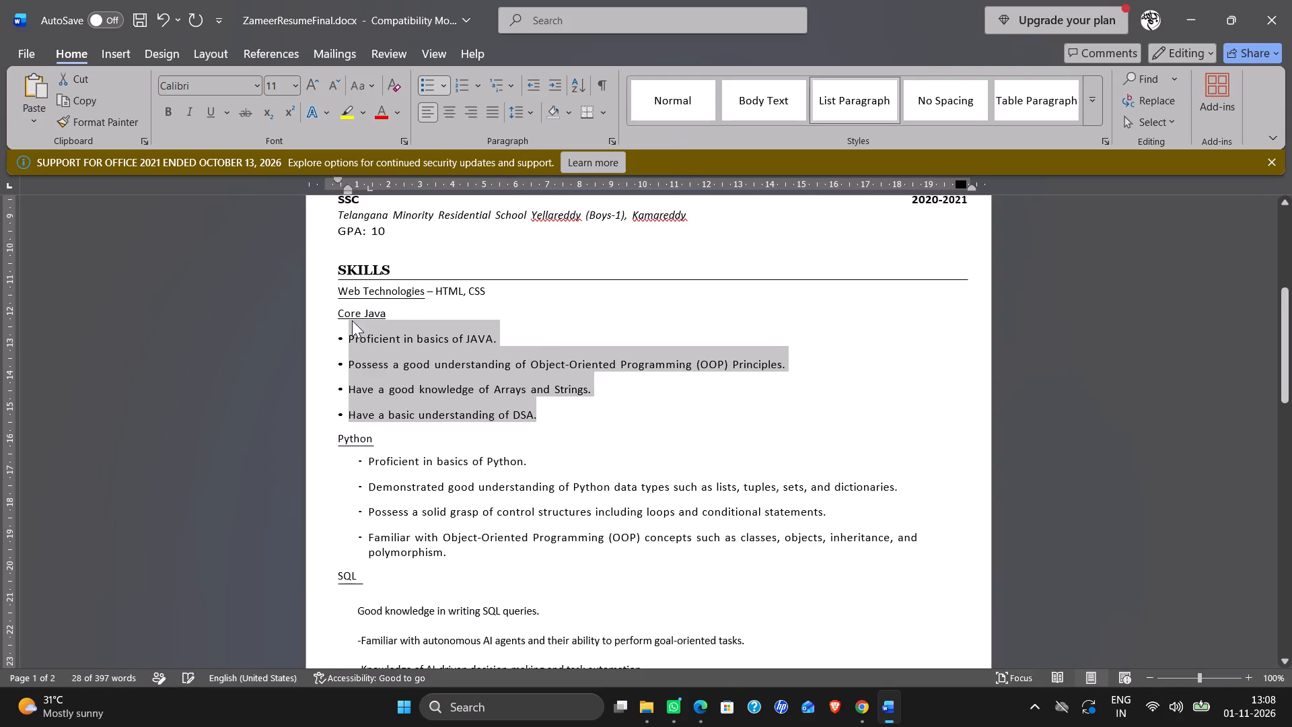
pyautogui.press('Tab')
pyautogui.press('Tab')
pyautogui.press('Tab')
pyautogui.press('Tab')
pyautogui.press('Tab')
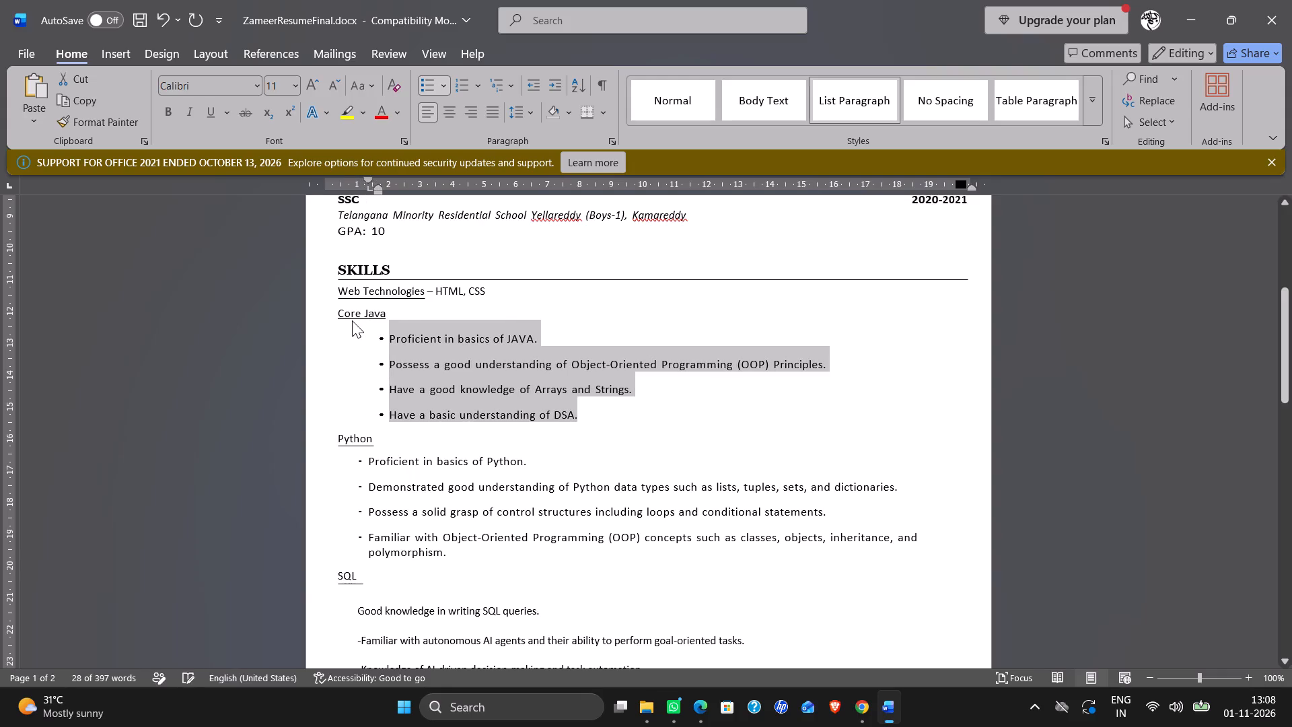
pyautogui.press('Tab')
pyautogui.press('Tab')
pyautogui.press('Tab')
pyautogui.press('Tab')
pyautogui.press('Tab')
pyautogui.press('Tab')
pyautogui.press('Tab')
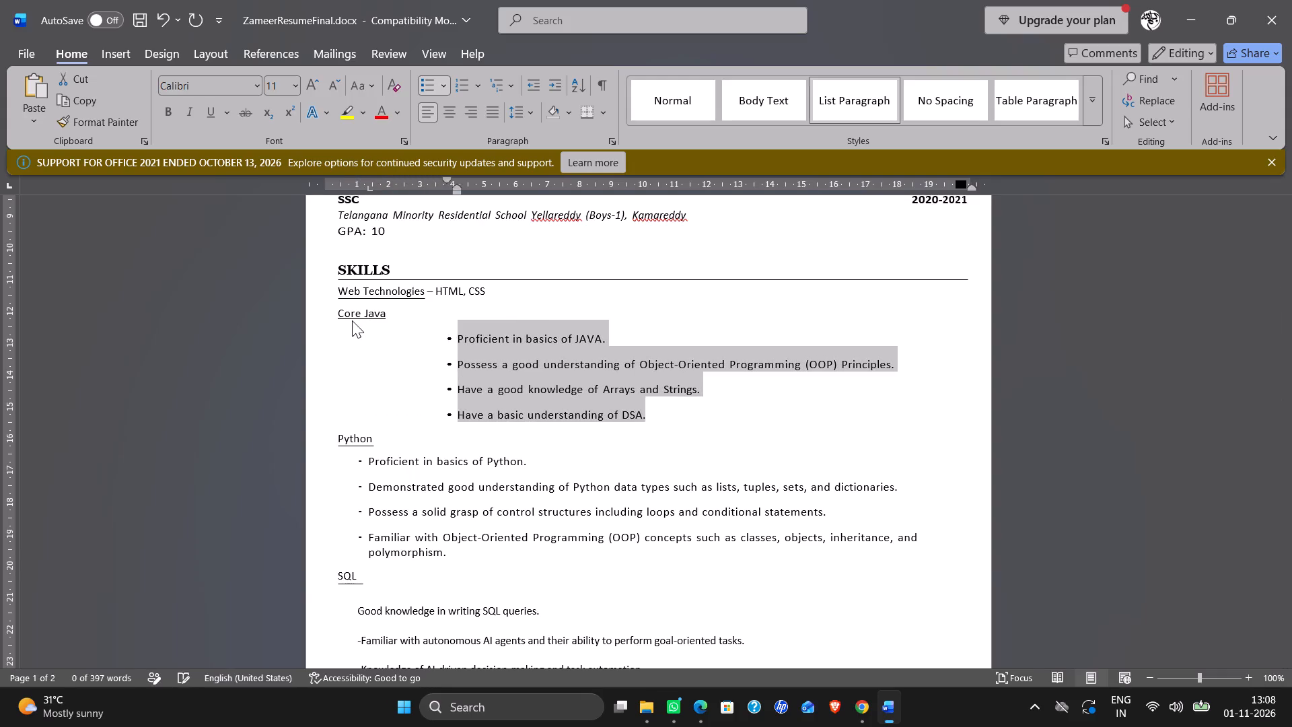
pyautogui.hotkey('ctrl', 'z')
pyautogui.hotkey('ctrl', 'z')
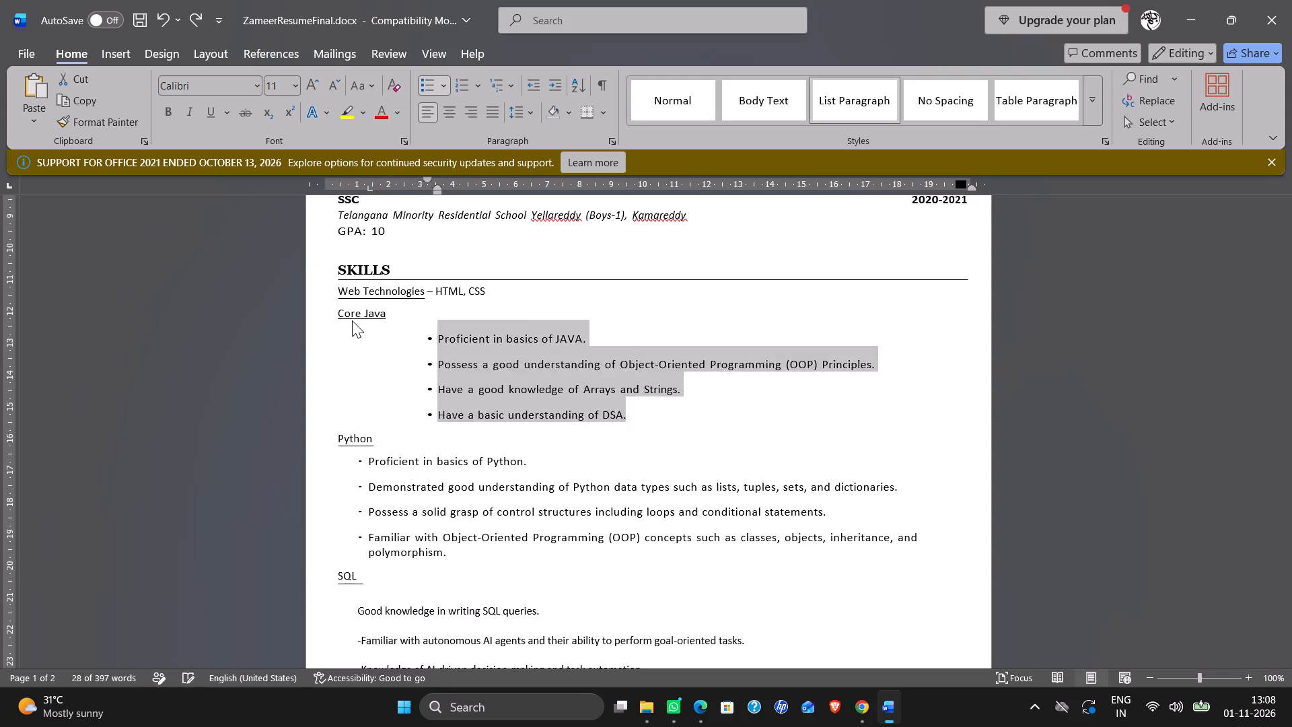
pyautogui.hotkey('ctrl', 'z')
pyautogui.hotkey('ctrl', 'z')
pyautogui.hotkey('ctrl', 'z')
pyautogui.hotkey('ctrl', 'z')
pyautogui.hotkey('ctrl', 'z')
pyautogui.hotkey('ctrl', 'z')
pyautogui.hotkey('ctrl', 'z')
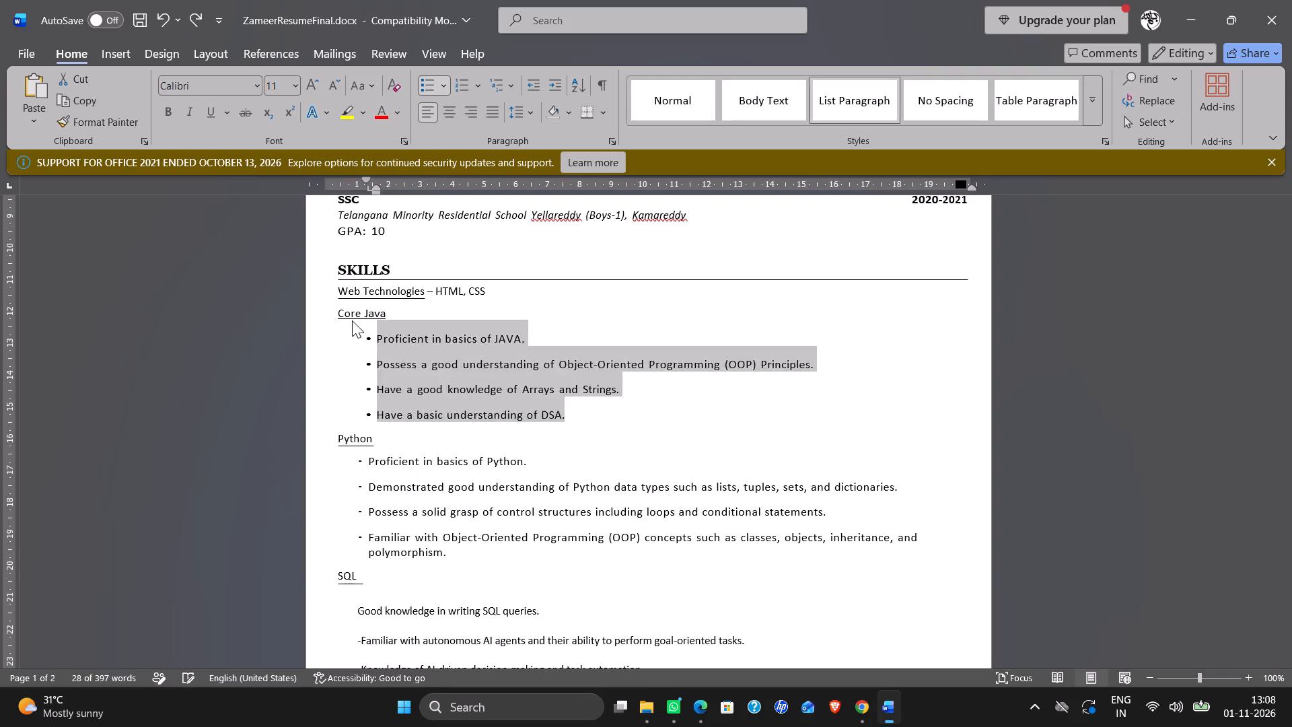
pyautogui.hotkey('ctrl', 'z')
pyautogui.hotkey('ctrl', 'z')
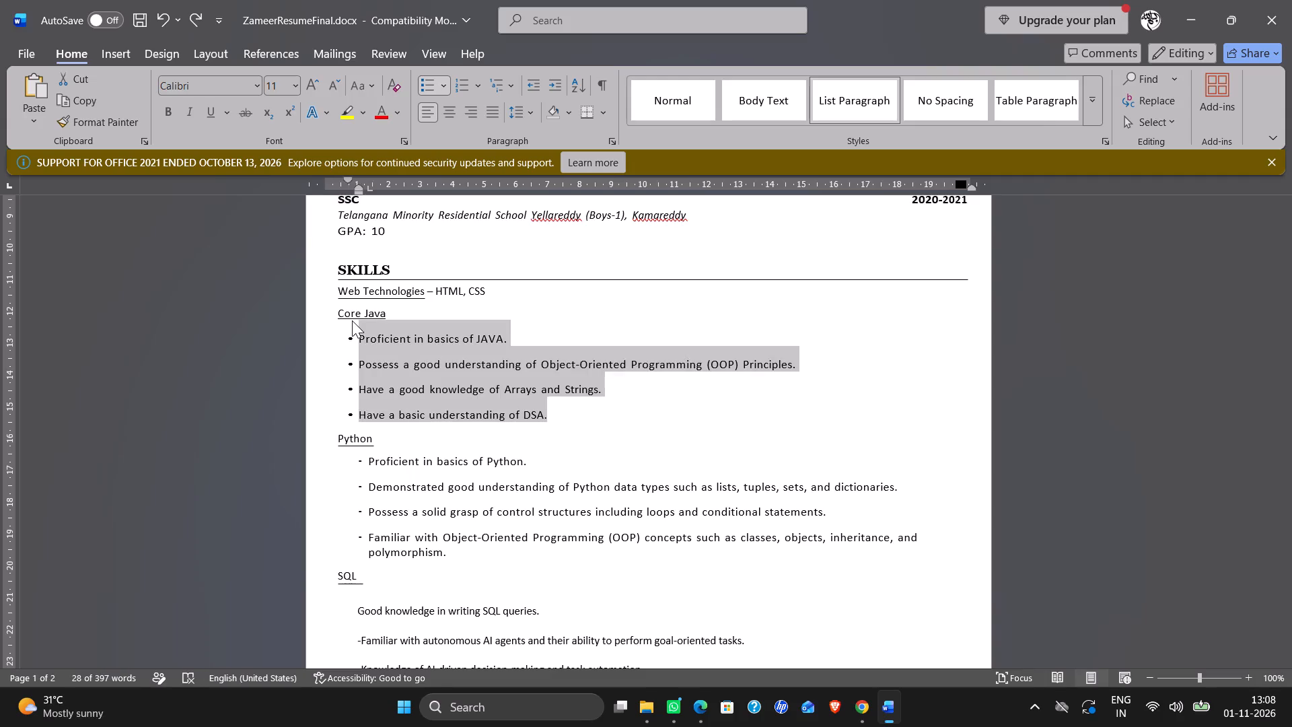
pyautogui.click(381, 388)
pyautogui.scroll(1, 381, 388)
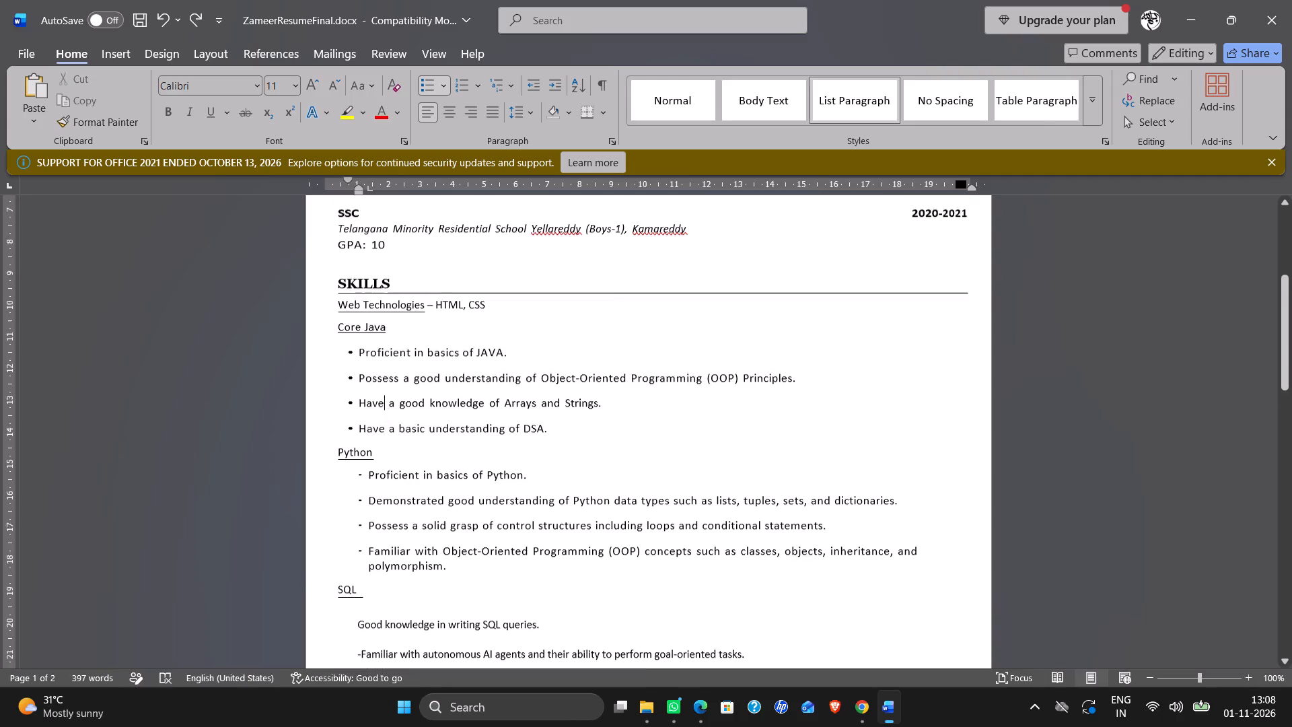
pyautogui.scroll(3, 381, 388)
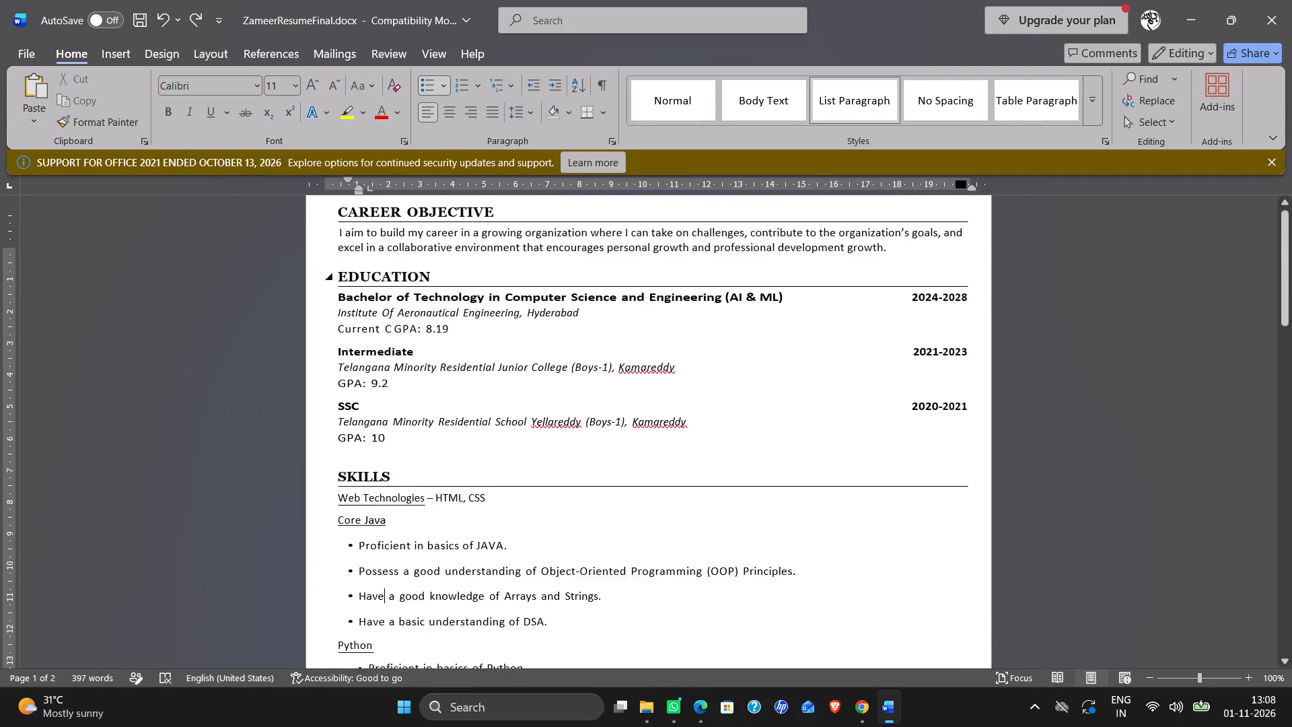
# Review the Word resume from its header down to the Skills section, comparing its layout with the reference resume PDF.
pyautogui.scroll(1, 381, 388)
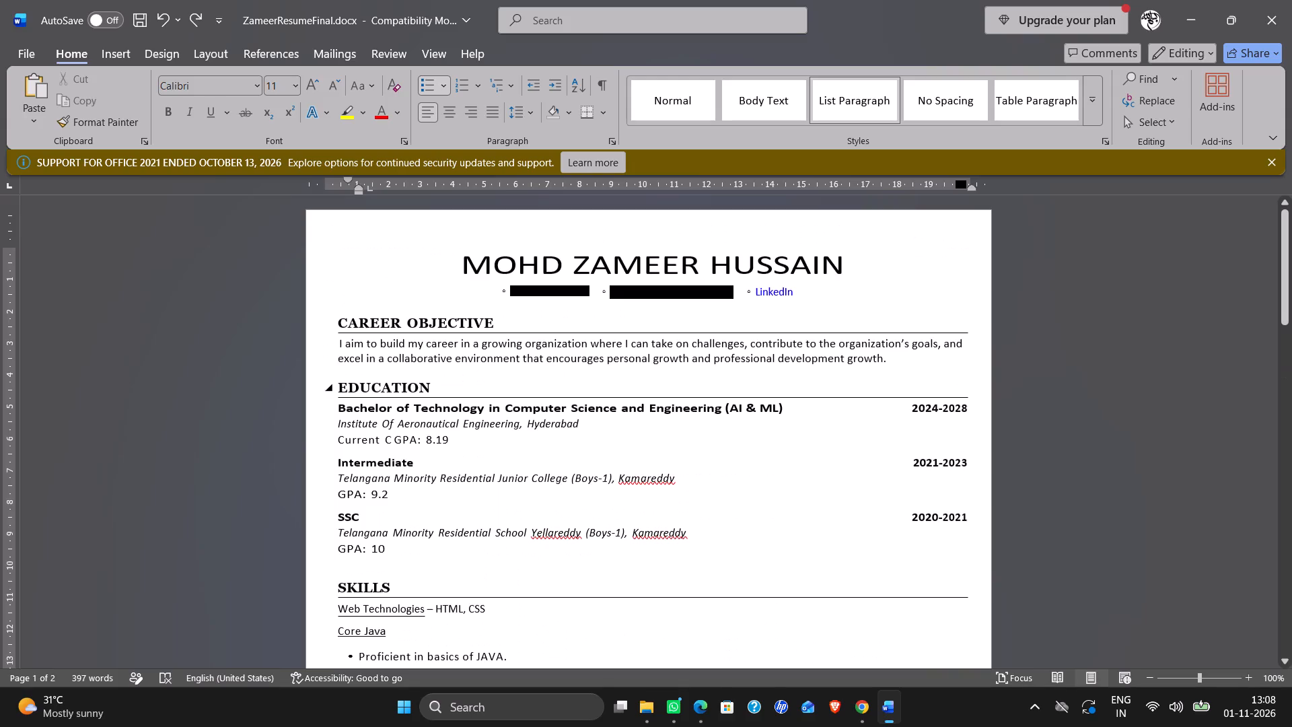
pyautogui.scroll(-1, 381, 388)
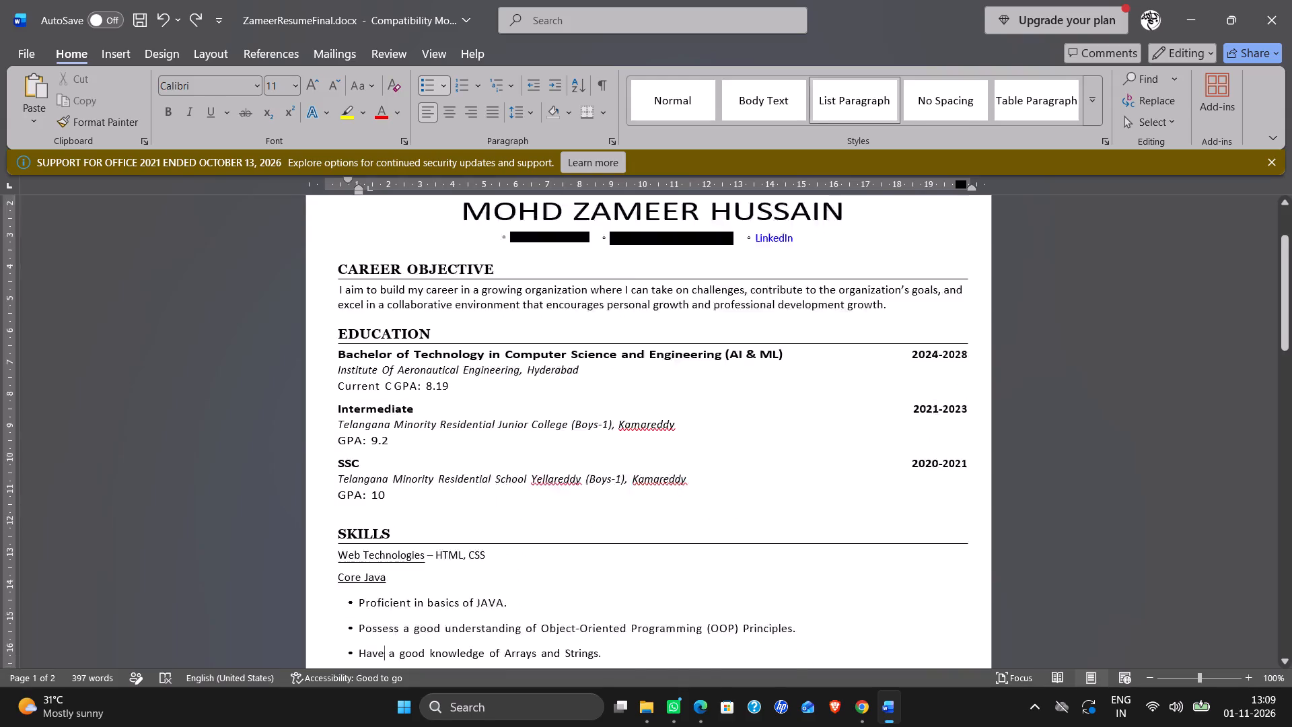
pyautogui.scroll(-2, 381, 388)
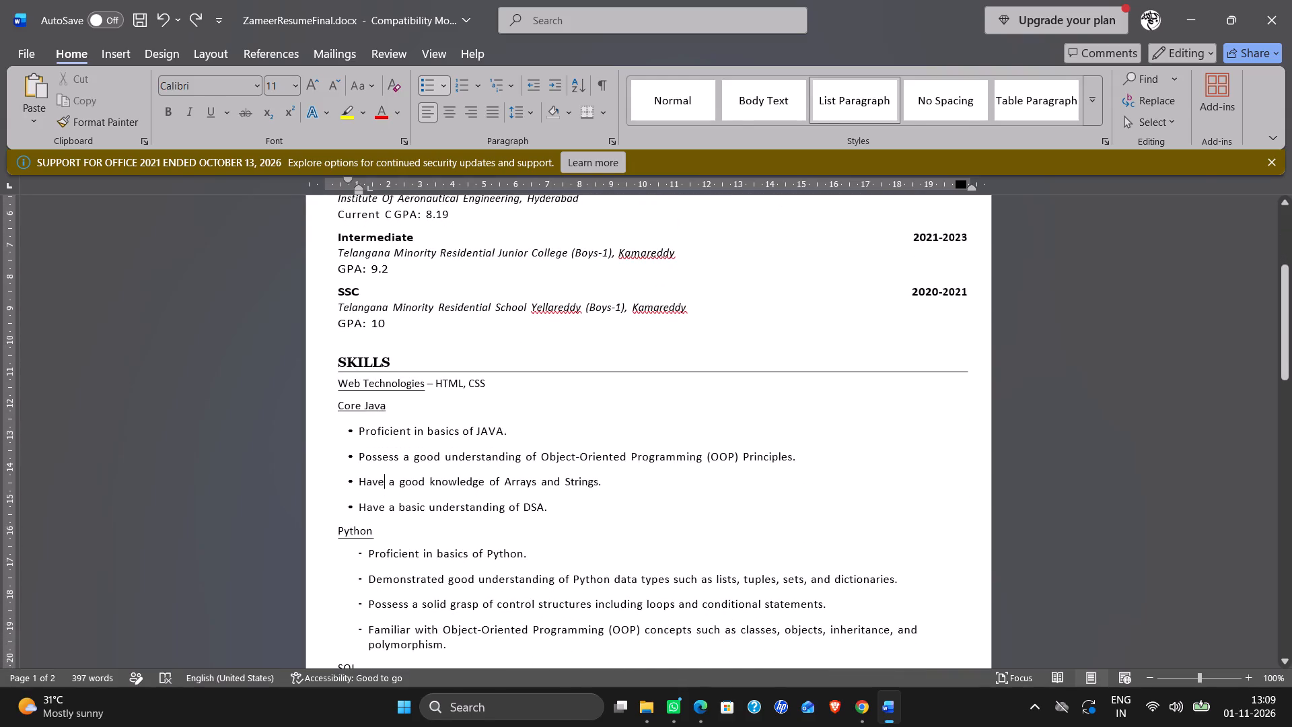
pyautogui.hotkey('alt', 'Tab')
pyautogui.scroll(-1, 381, 388)
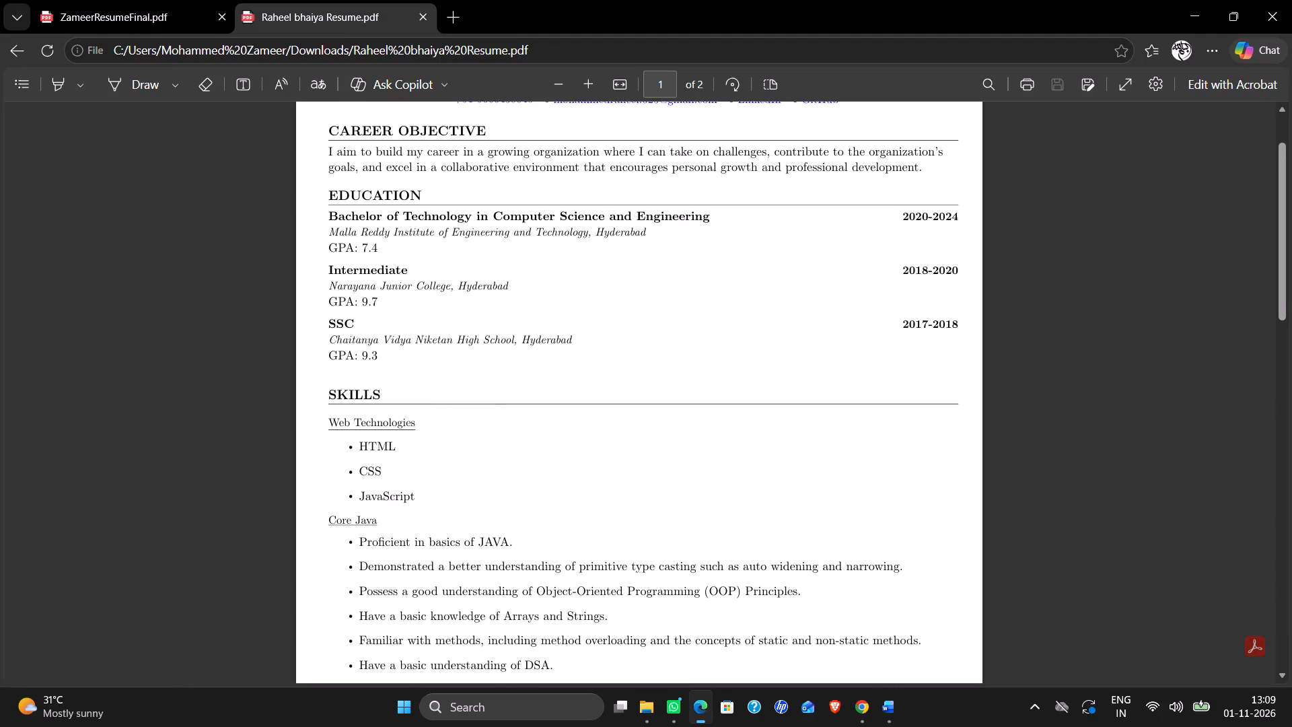
pyautogui.hotkey('alt', 'Tab')
pyautogui.scroll(3, 381, 388)
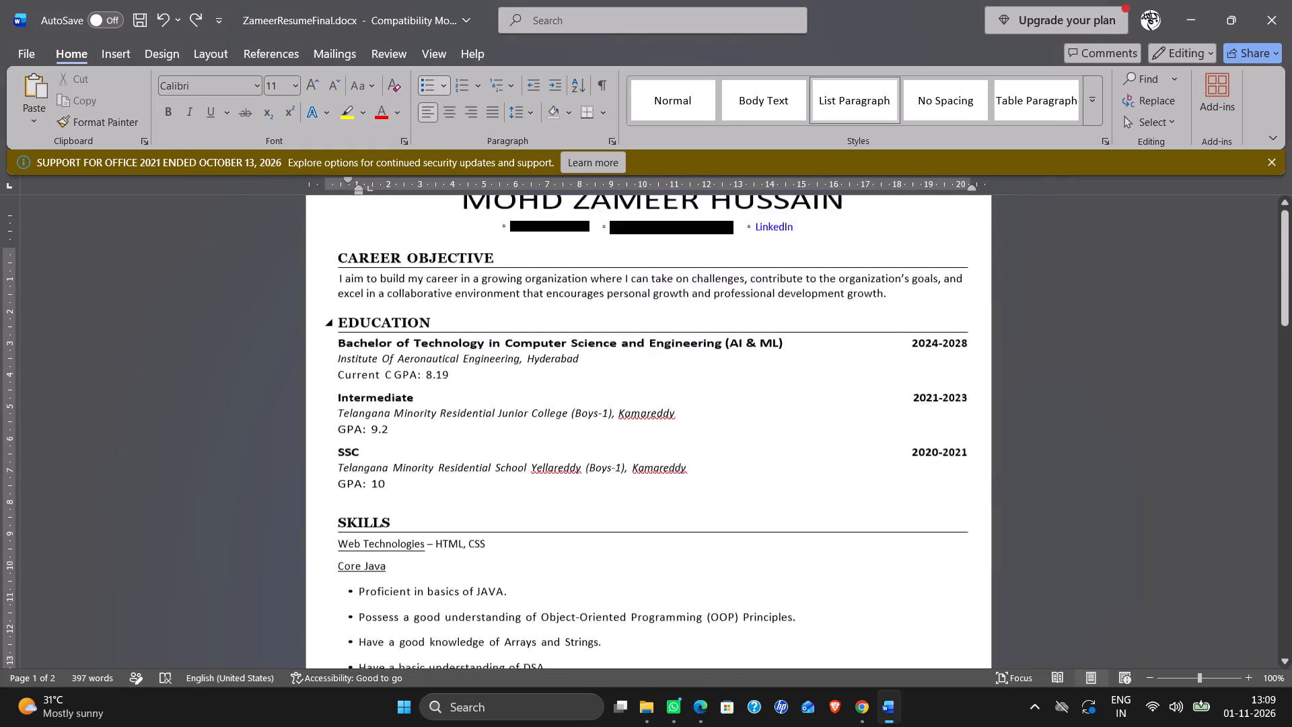
pyautogui.scroll(-17, 381, 388)
pyautogui.scroll(5, 381, 388)
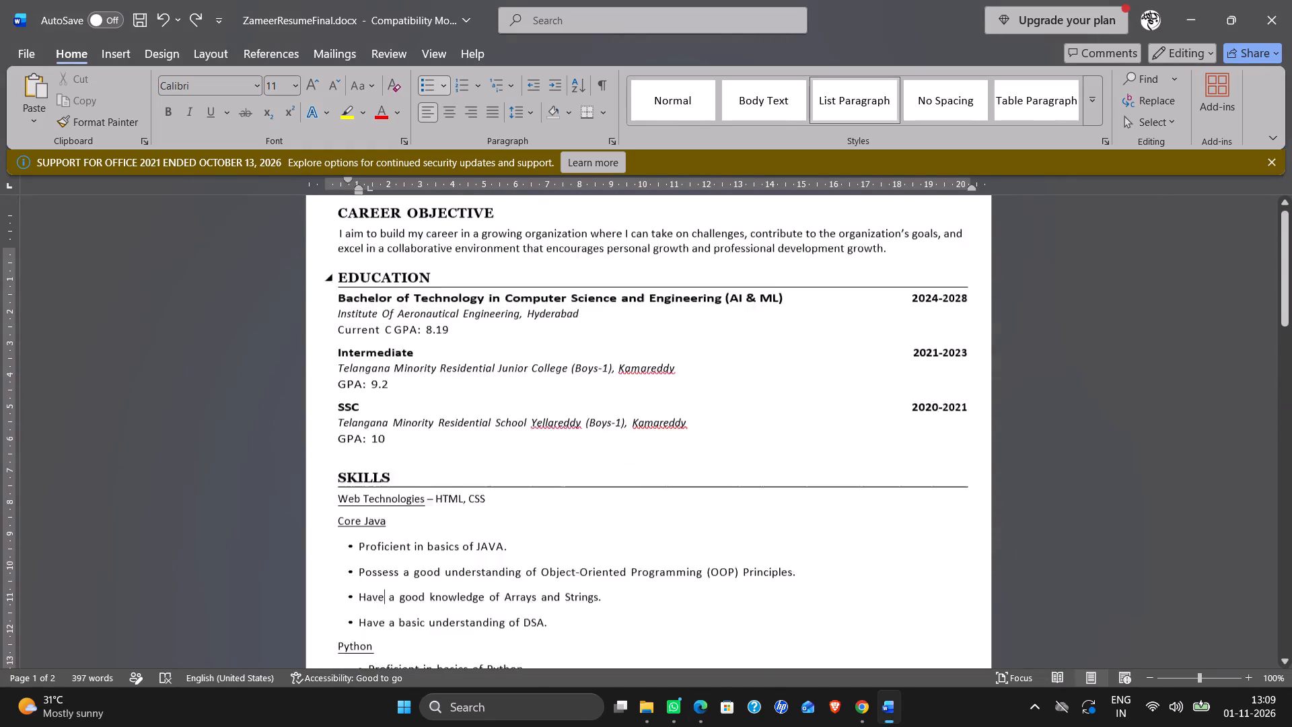
pyautogui.scroll(6, 381, 388)
pyautogui.click(434, 292)
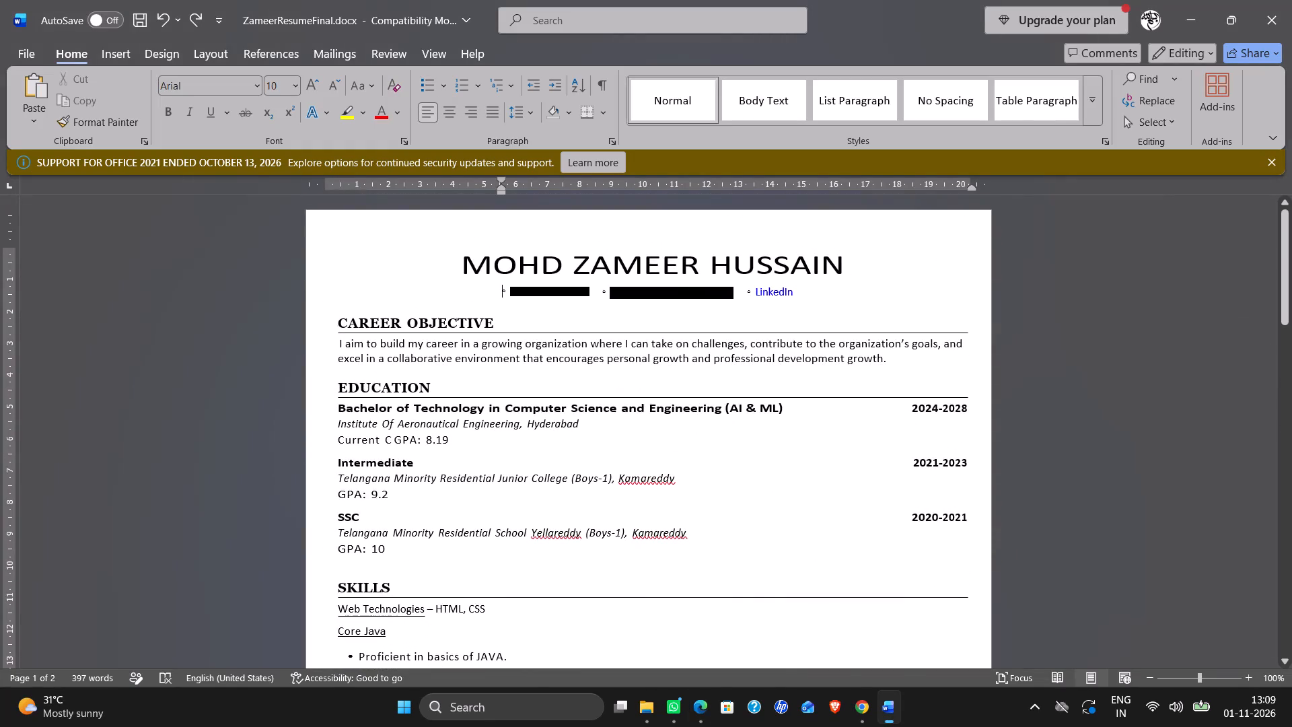
pyautogui.scroll(-1, 433, 344)
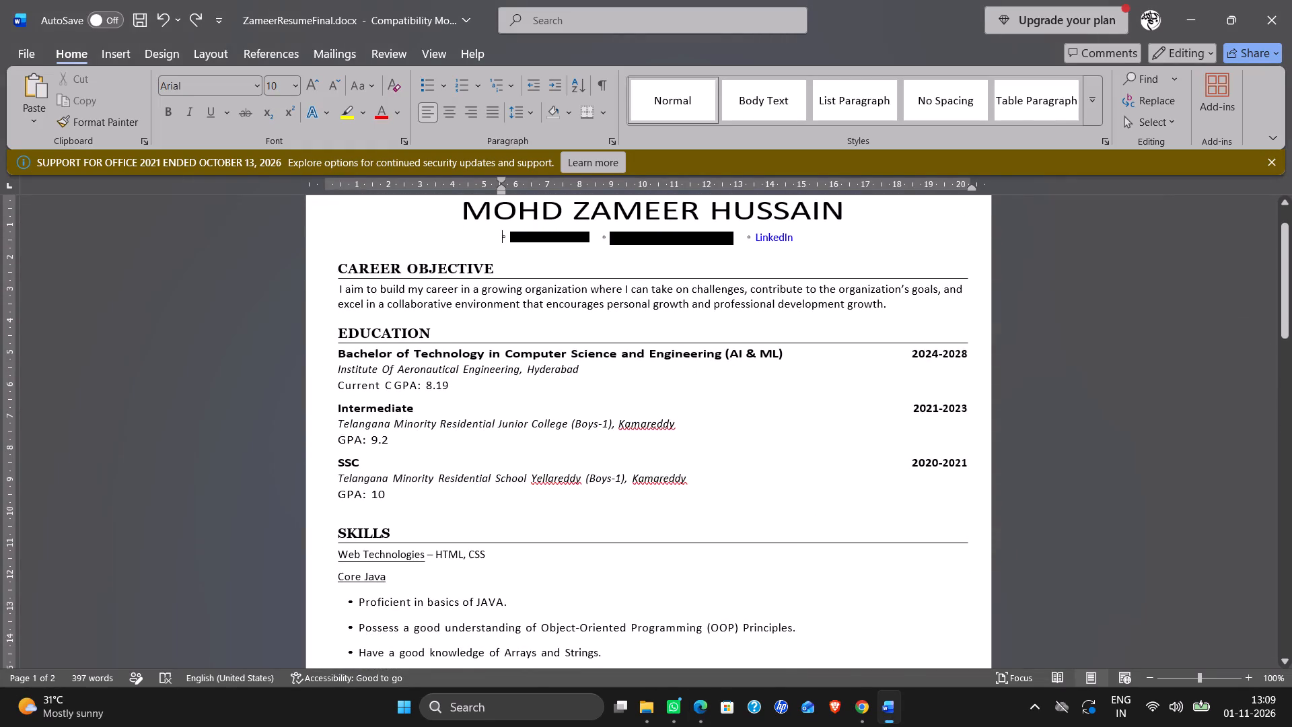
pyautogui.scroll(-1, 418, 398)
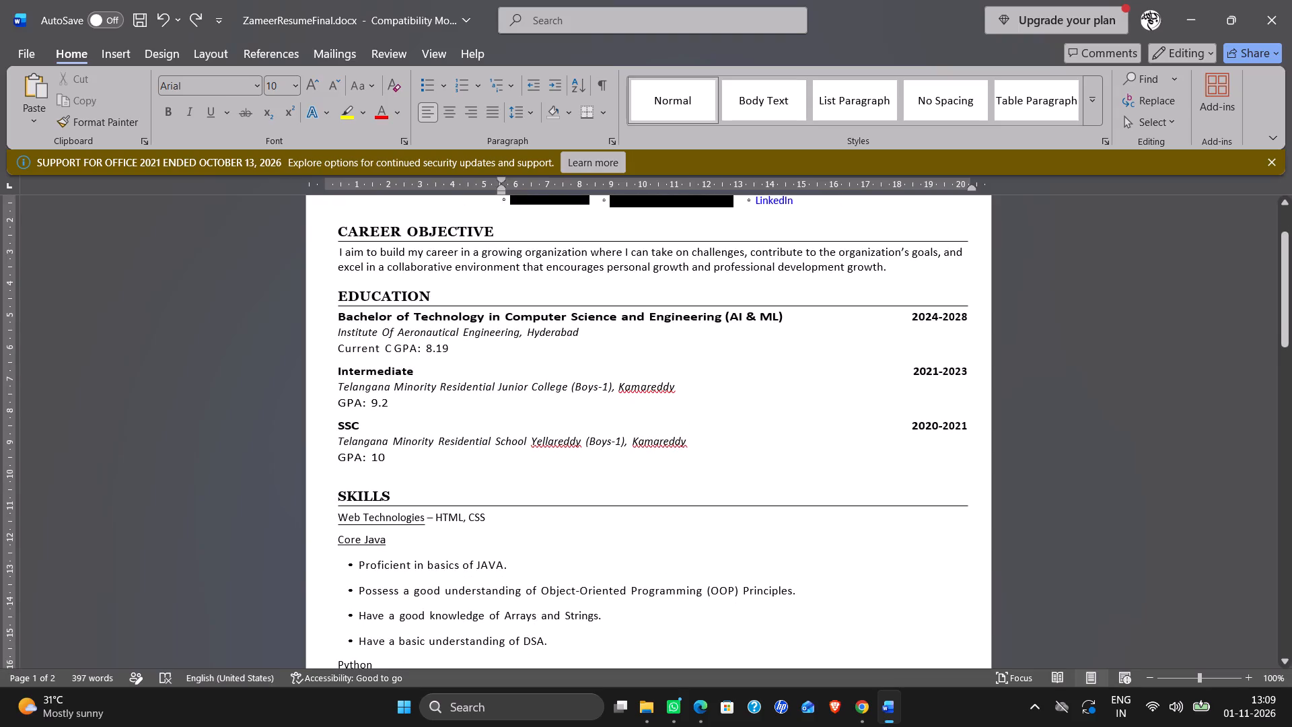
pyautogui.scroll(-1, 418, 398)
pyautogui.moveTo(338, 254); pyautogui.dragTo(467, 252)
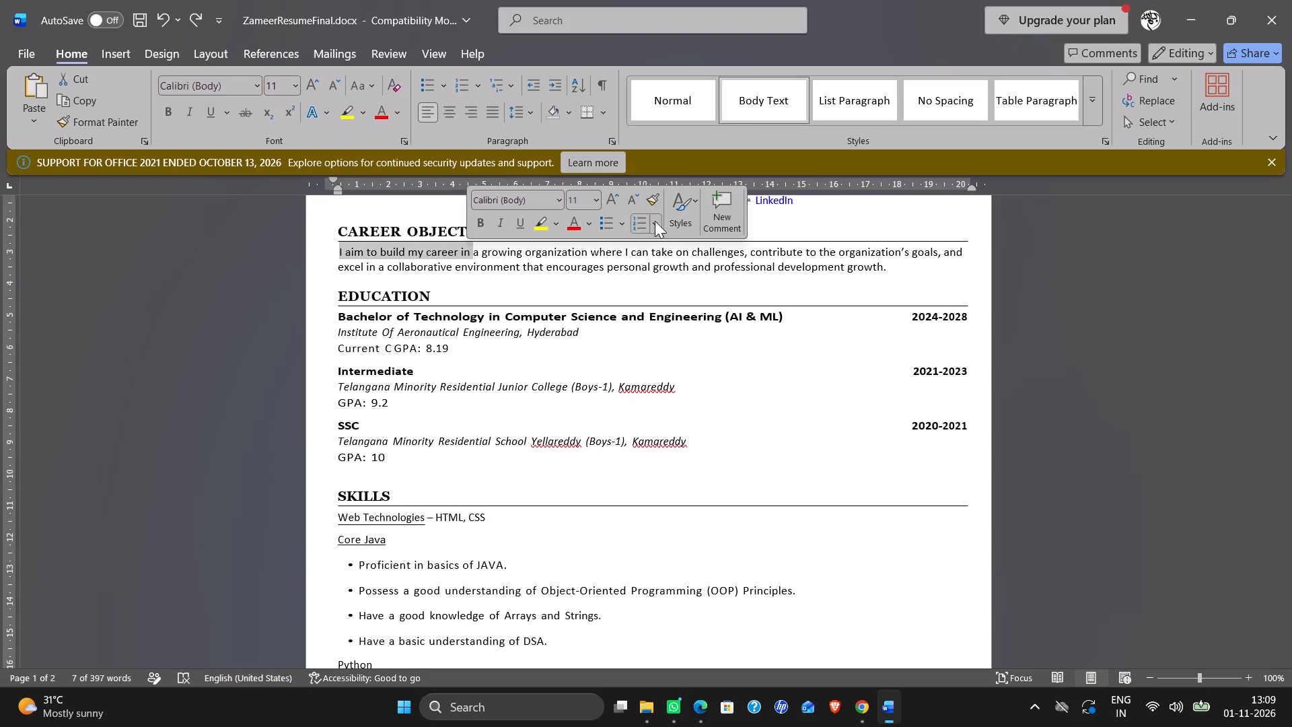
pyautogui.click(581, 247)
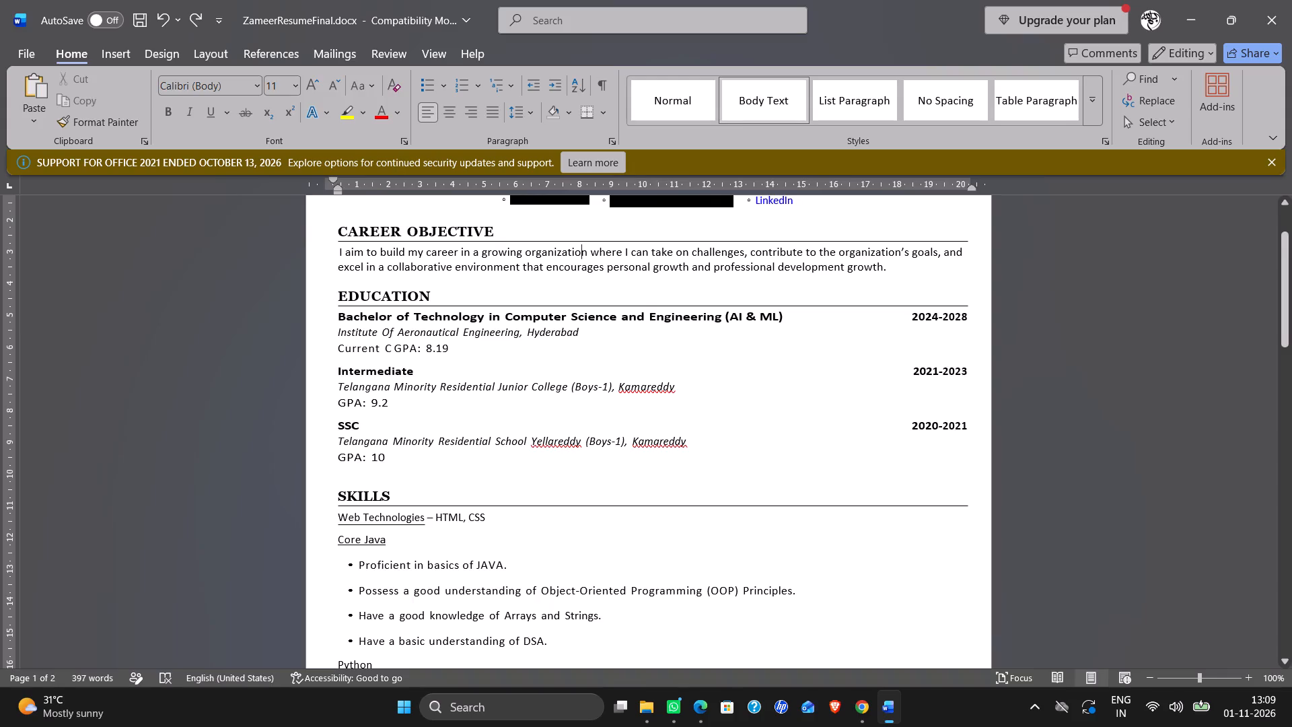
pyautogui.scroll(-1, 662, 384)
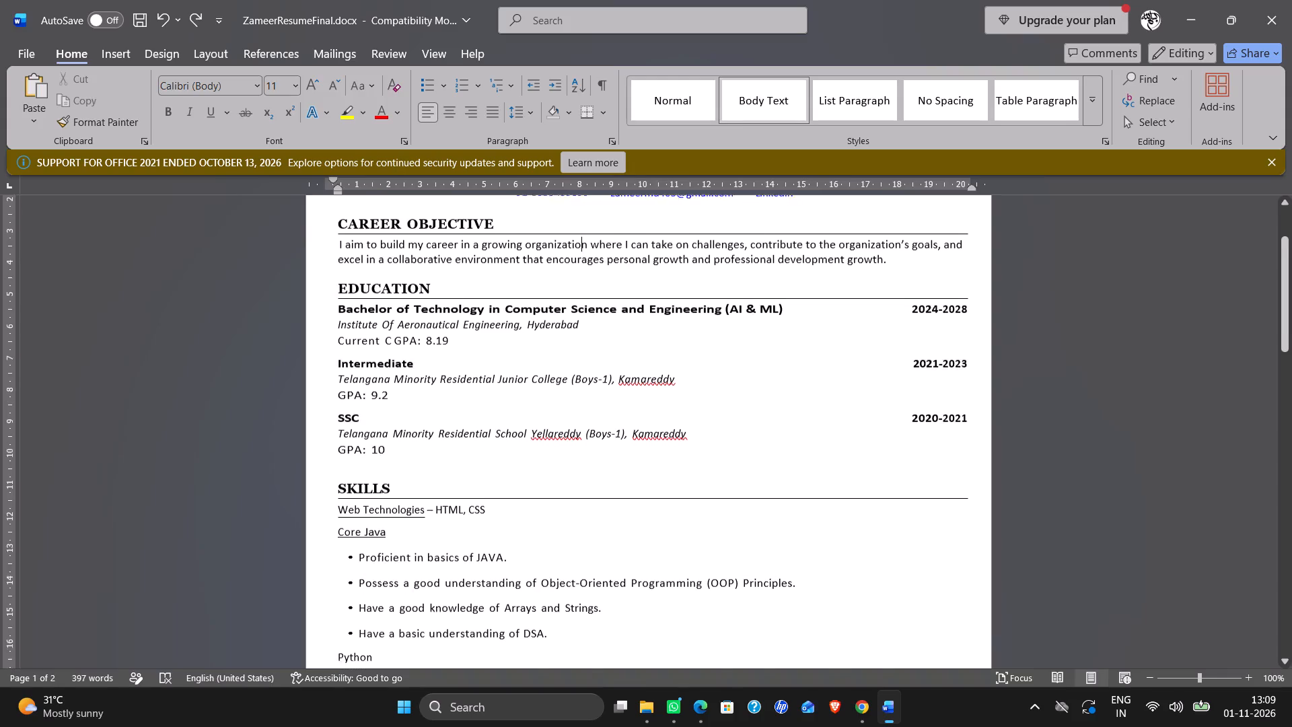
pyautogui.scroll(-1, 662, 384)
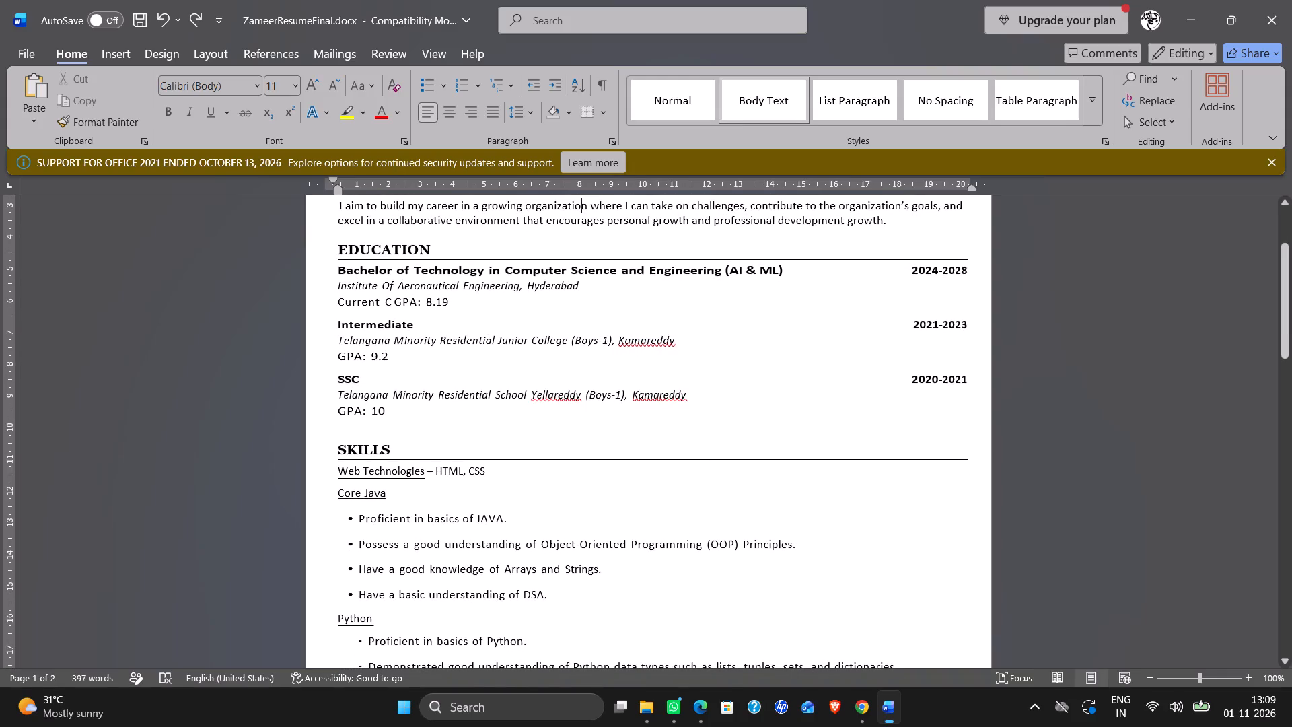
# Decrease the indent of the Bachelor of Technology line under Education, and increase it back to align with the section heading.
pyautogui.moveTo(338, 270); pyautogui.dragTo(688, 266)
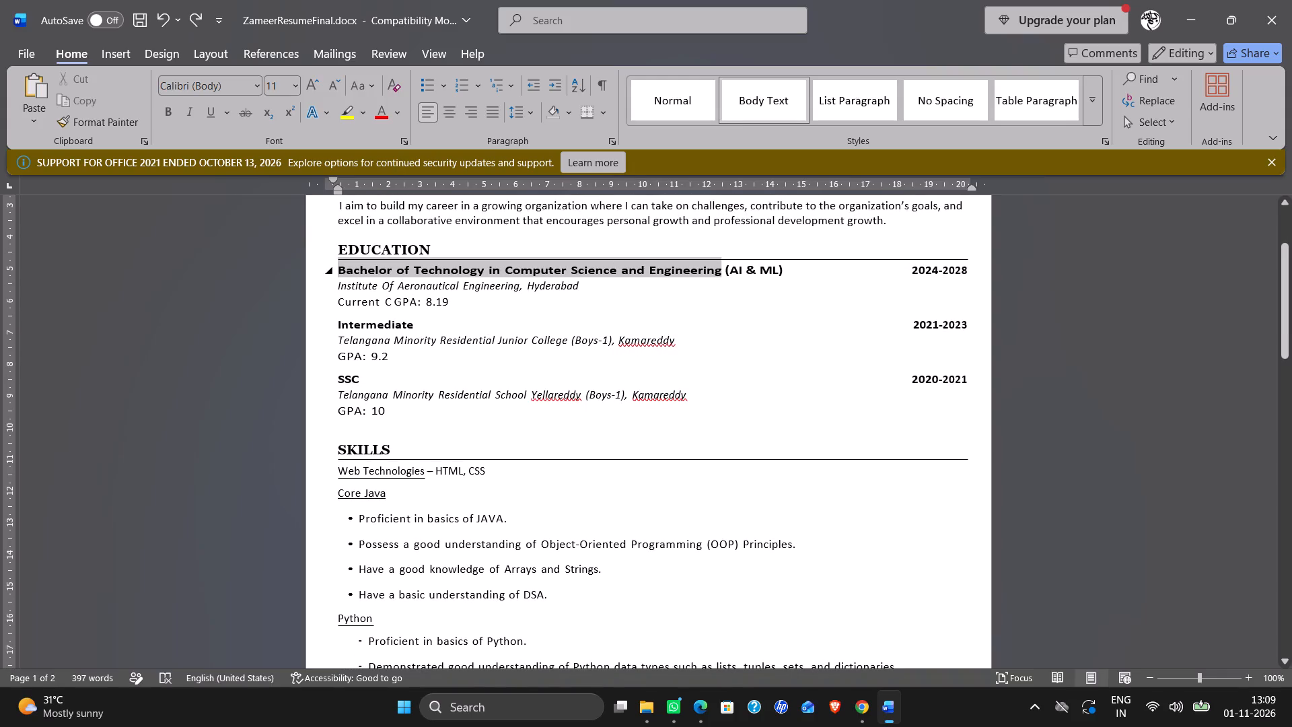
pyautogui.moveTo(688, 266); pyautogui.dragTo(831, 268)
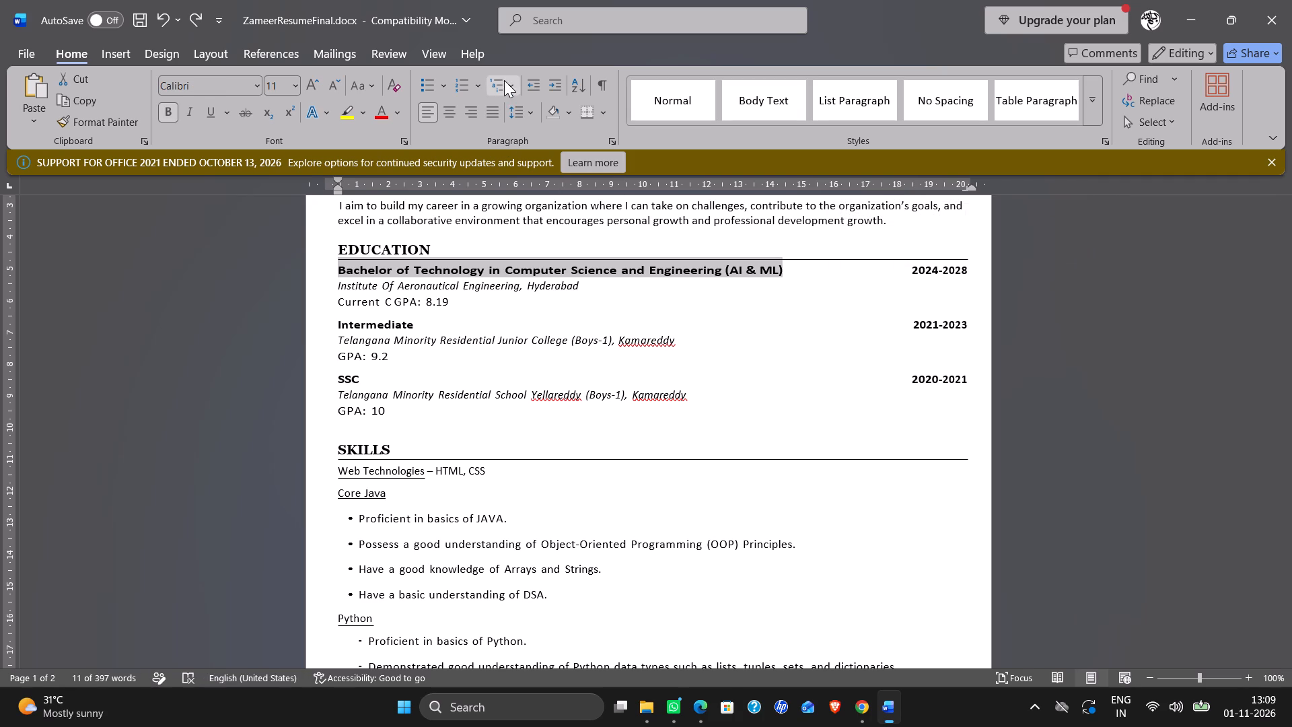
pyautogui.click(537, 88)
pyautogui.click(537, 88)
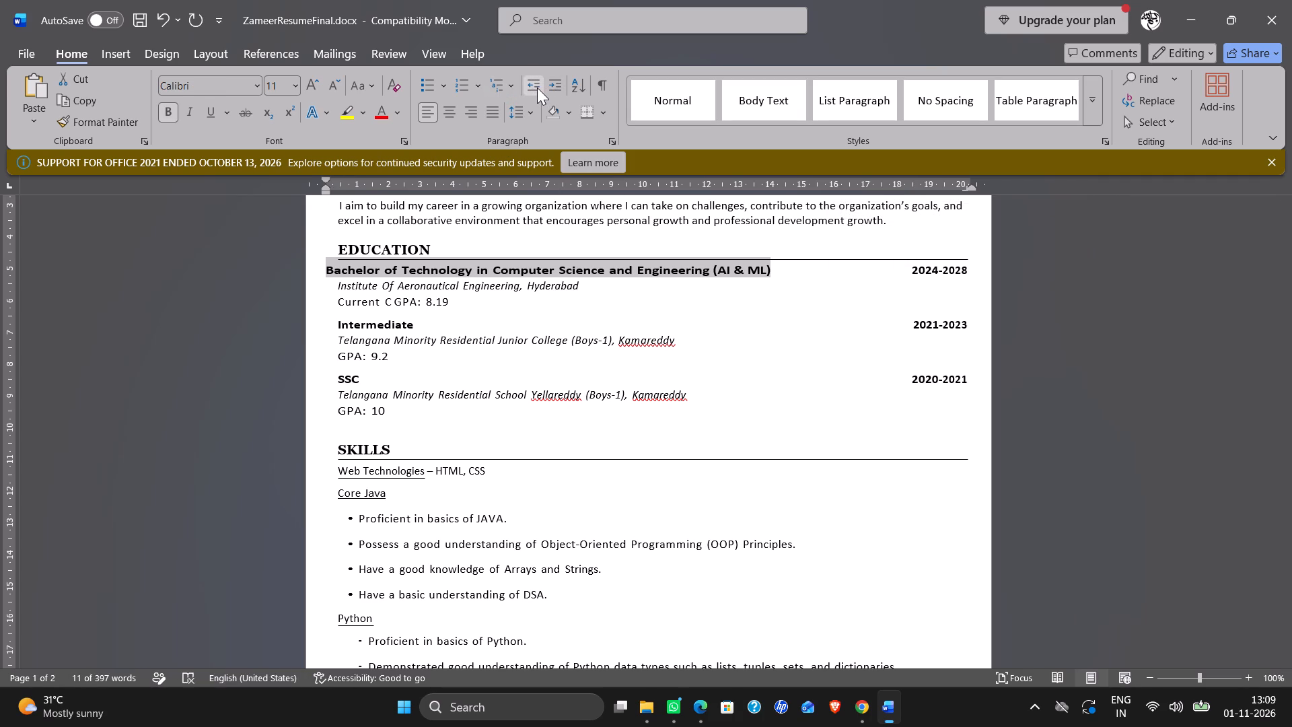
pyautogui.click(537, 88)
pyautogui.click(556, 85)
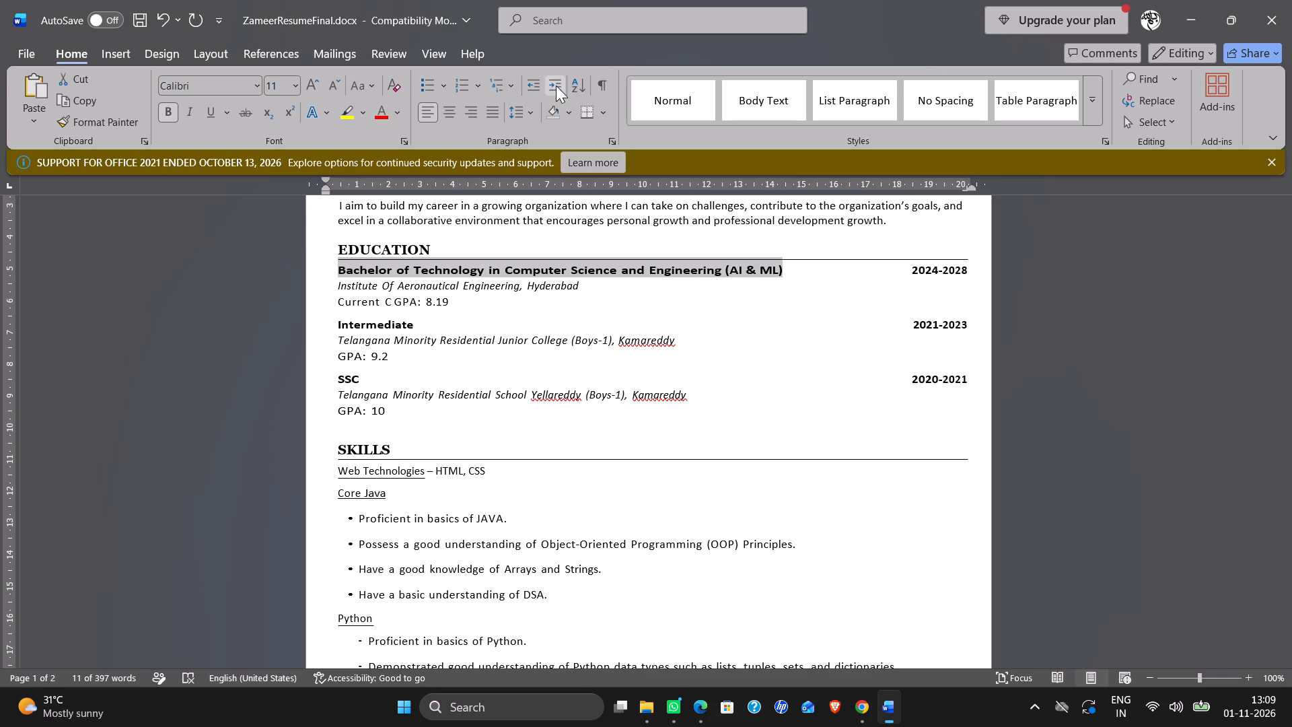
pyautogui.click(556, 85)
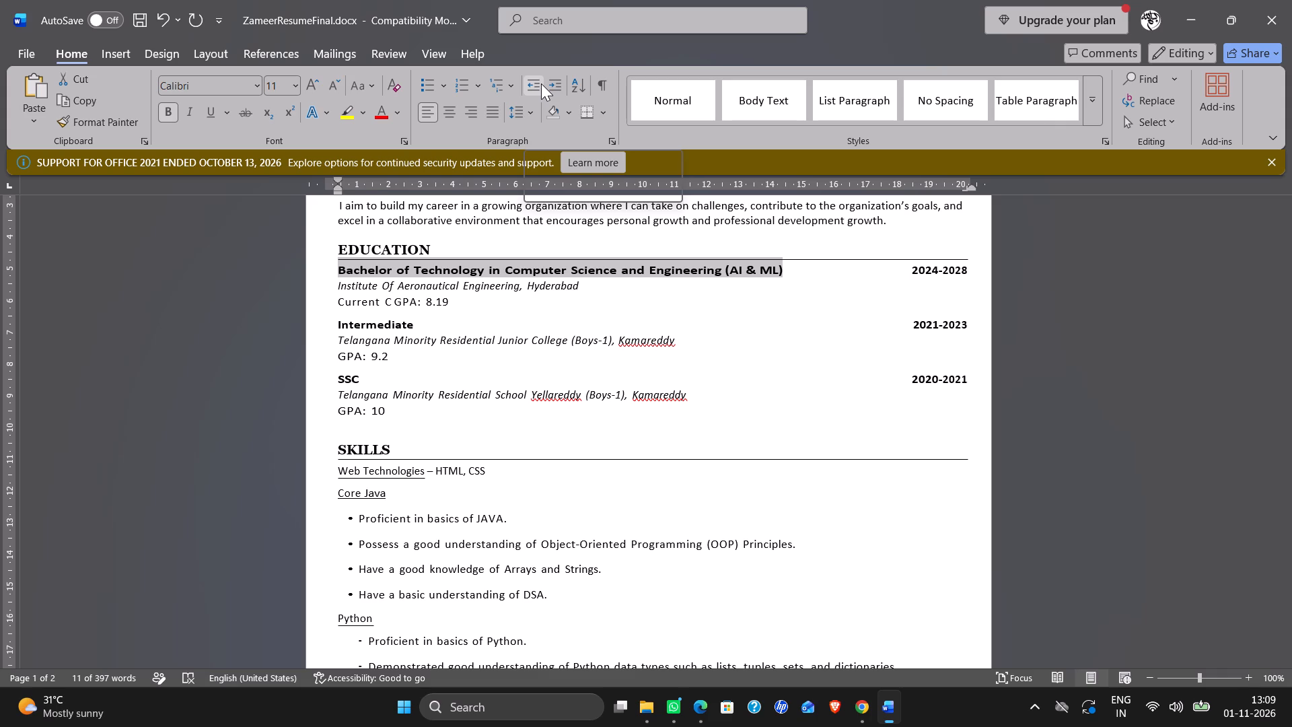
# Apply the Subtle Emphasis style to the Bachelor of Technology degree title under Education.
pyautogui.click(1087, 100)
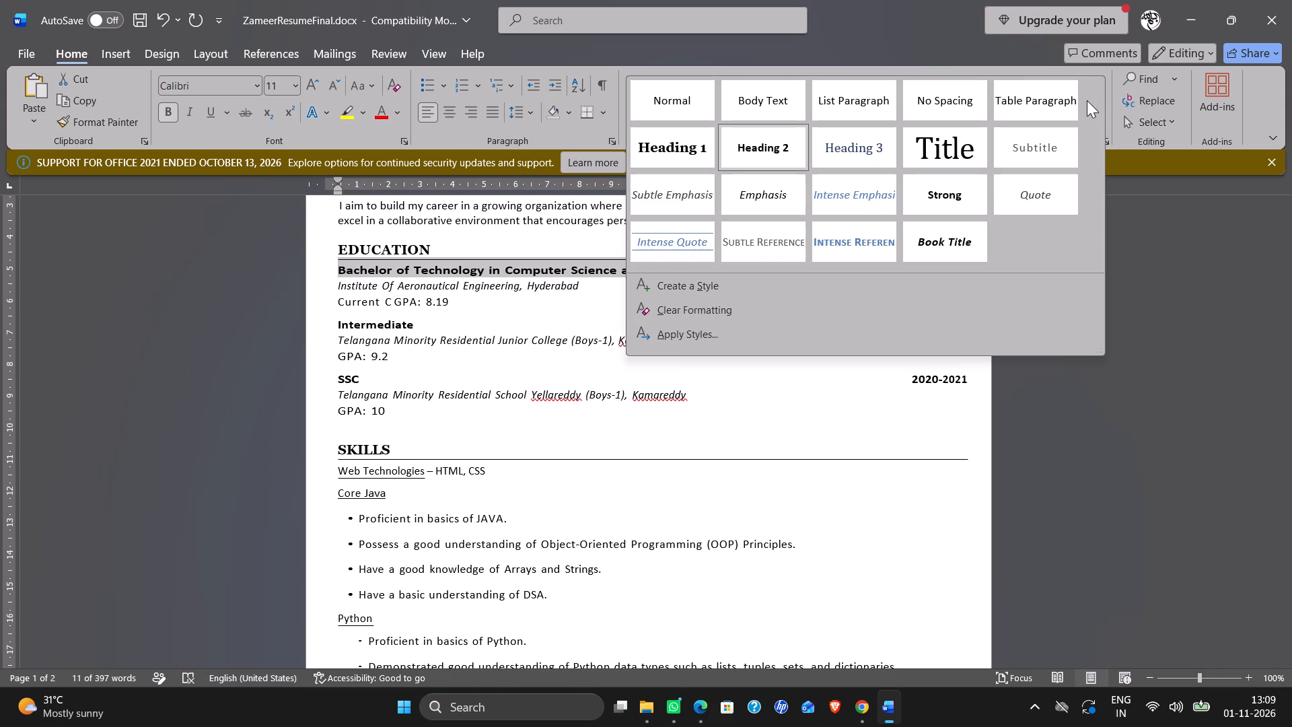
pyautogui.click(698, 193)
pyautogui.click(646, 307)
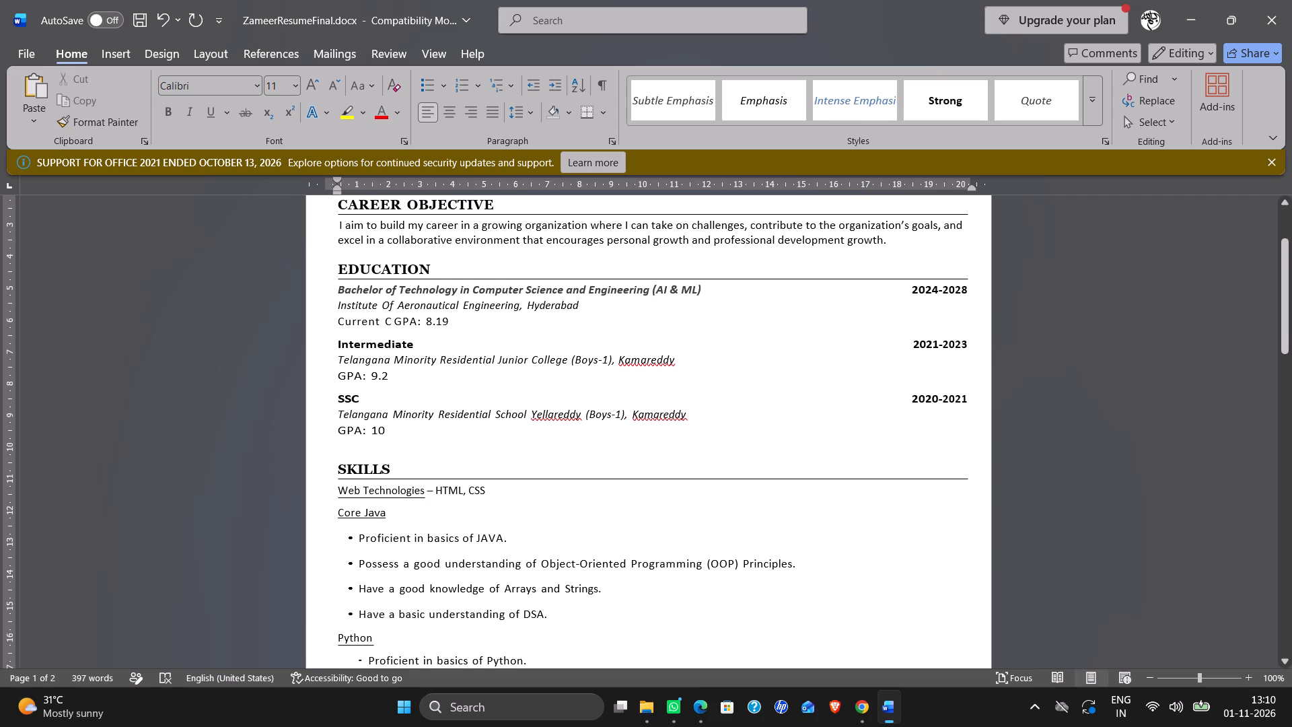
# Apply the Emphasis style to the Skills lines from Web Technologies through the last Core Java bullet.
pyautogui.scroll(-1, 538, 426)
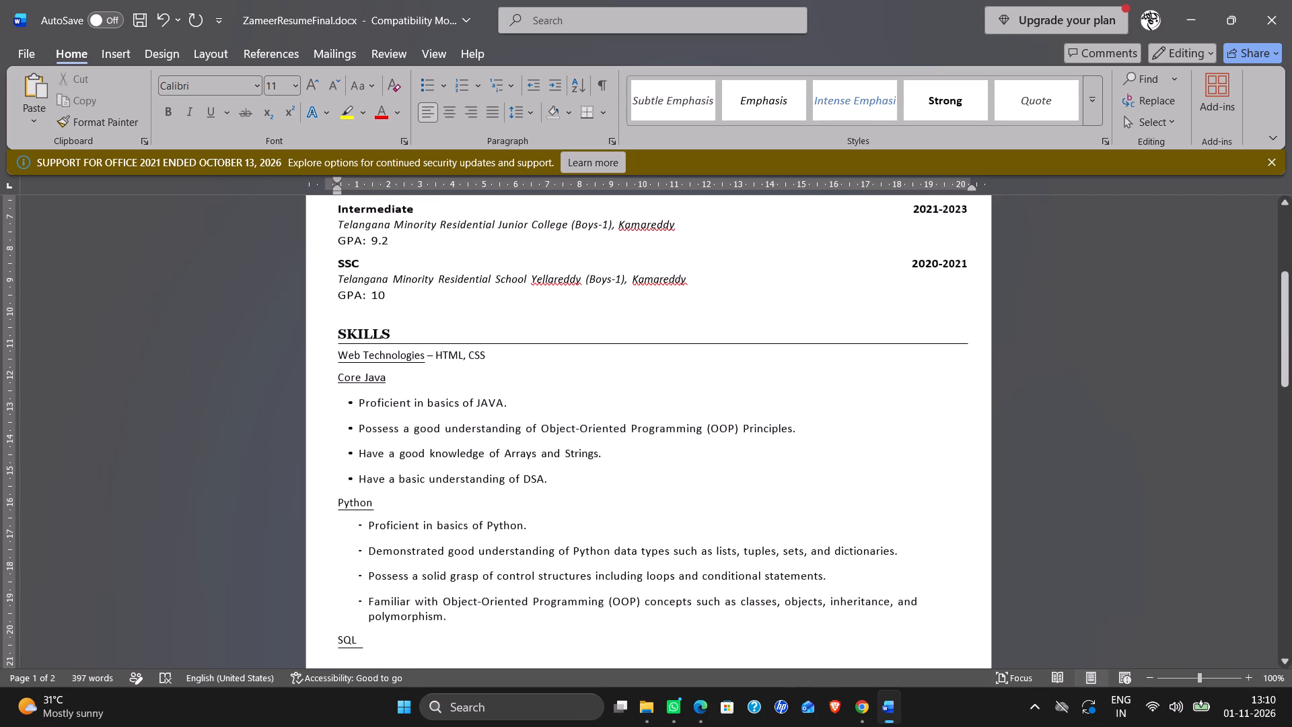
pyautogui.moveTo(334, 356); pyautogui.dragTo(562, 481)
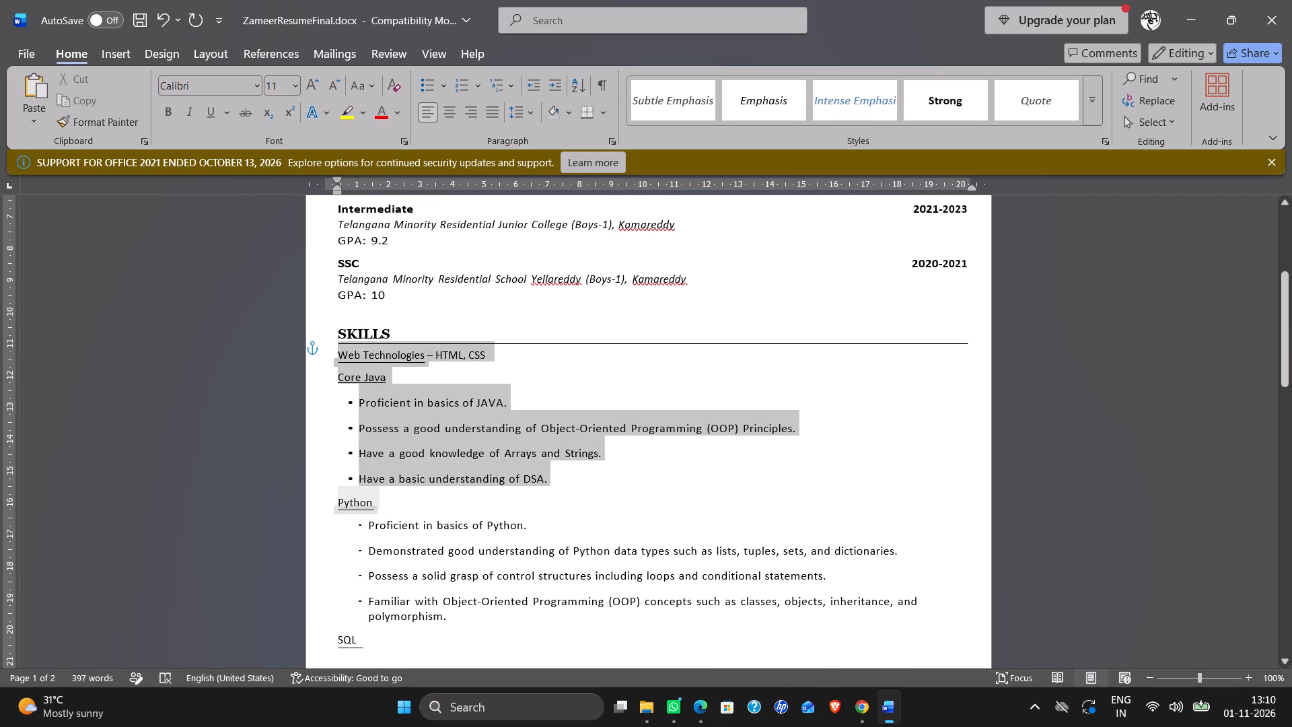
pyautogui.moveTo(562, 481); pyautogui.dragTo(569, 478)
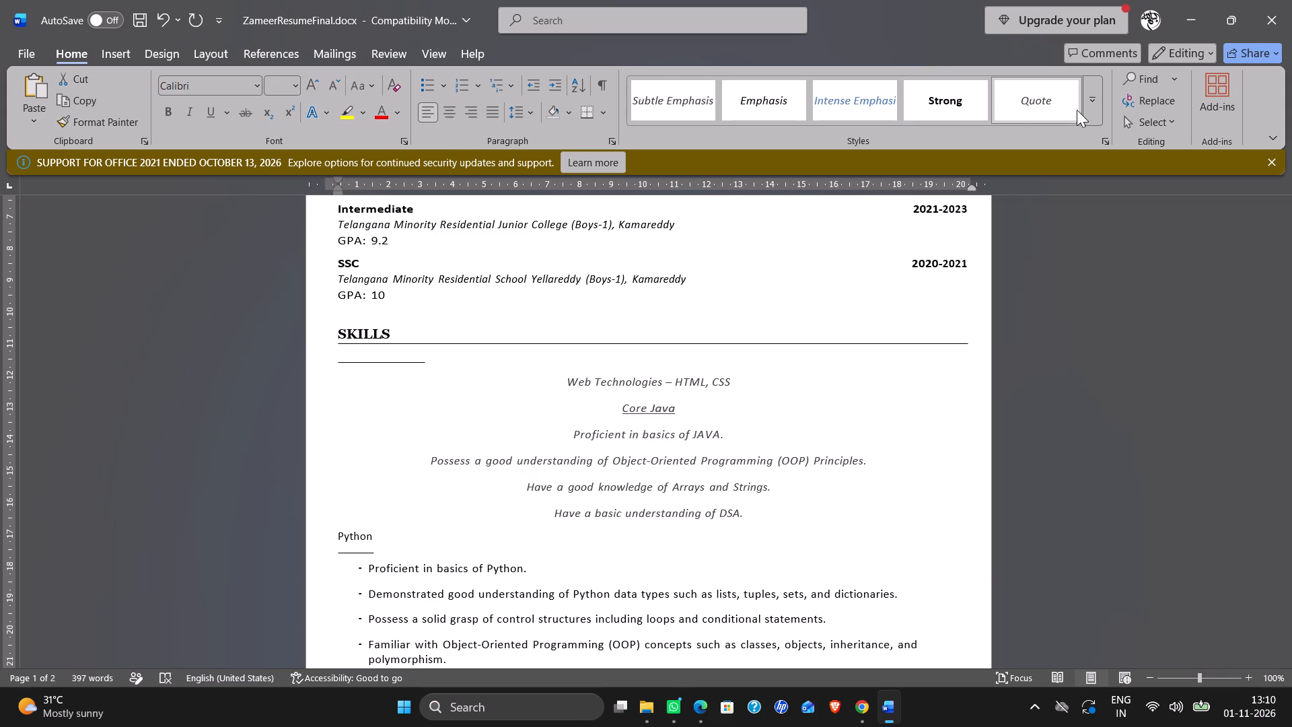
pyautogui.click(768, 110)
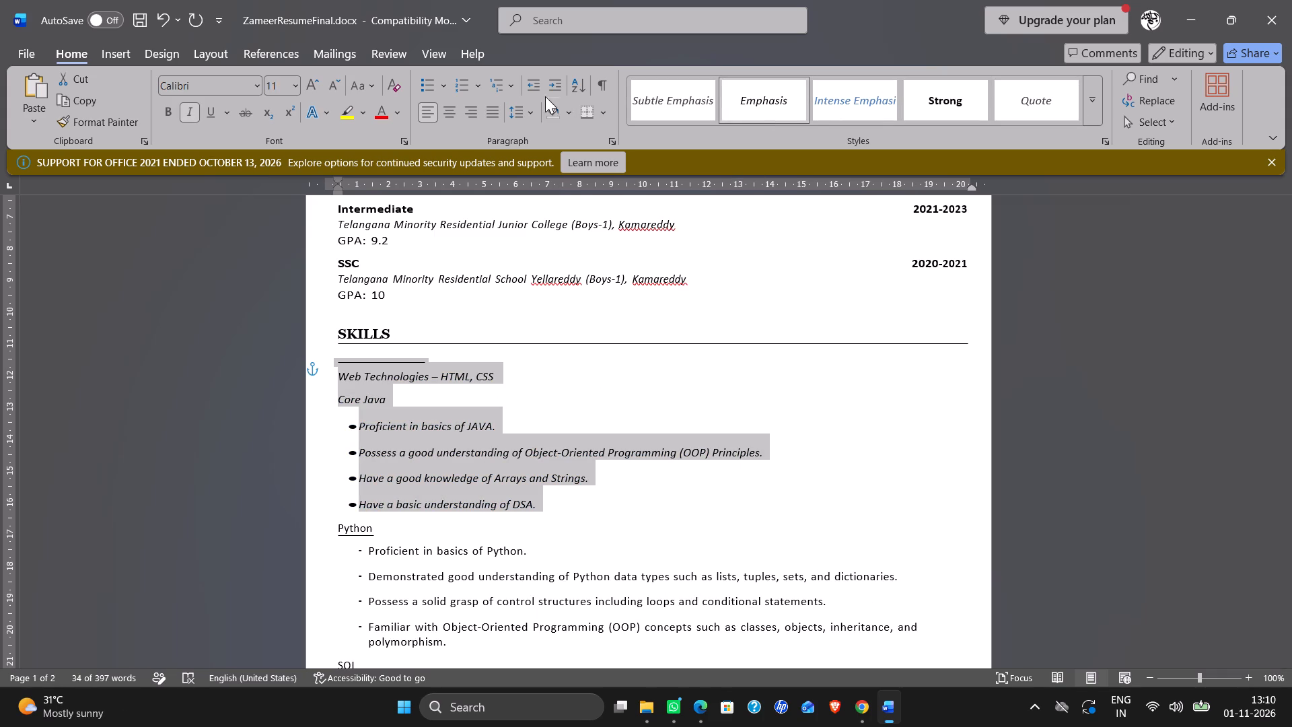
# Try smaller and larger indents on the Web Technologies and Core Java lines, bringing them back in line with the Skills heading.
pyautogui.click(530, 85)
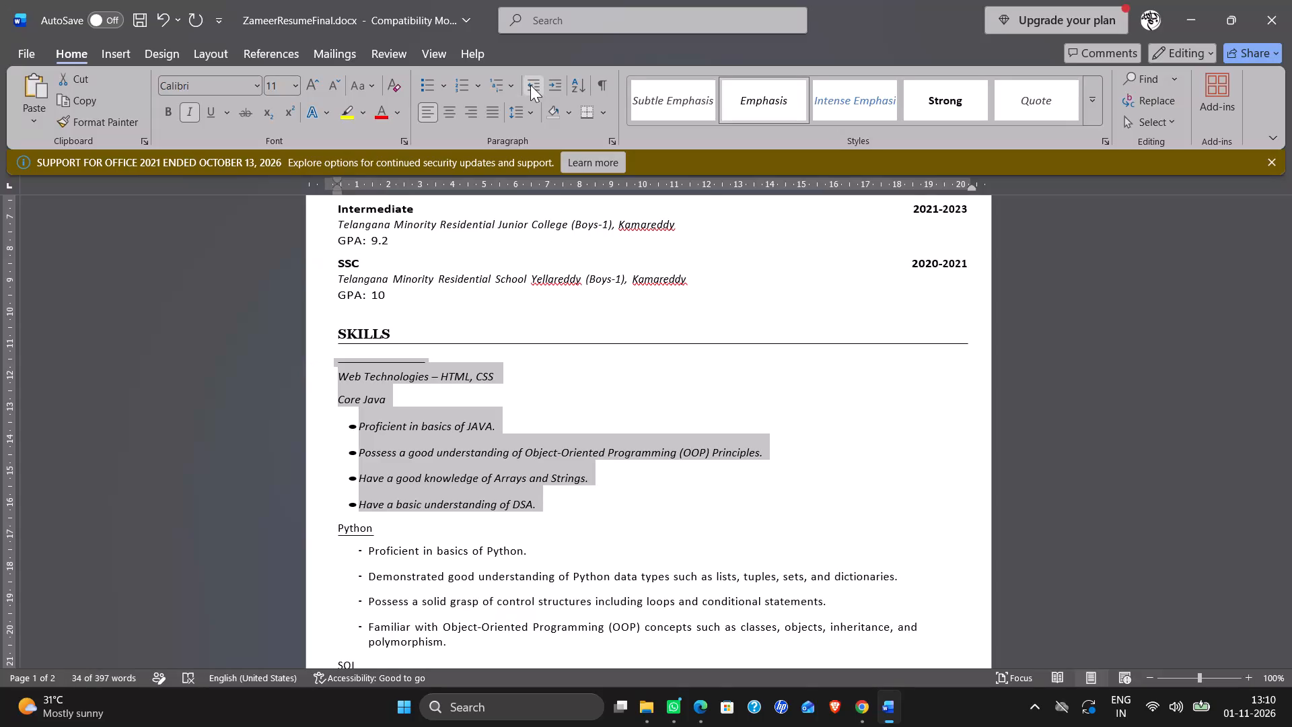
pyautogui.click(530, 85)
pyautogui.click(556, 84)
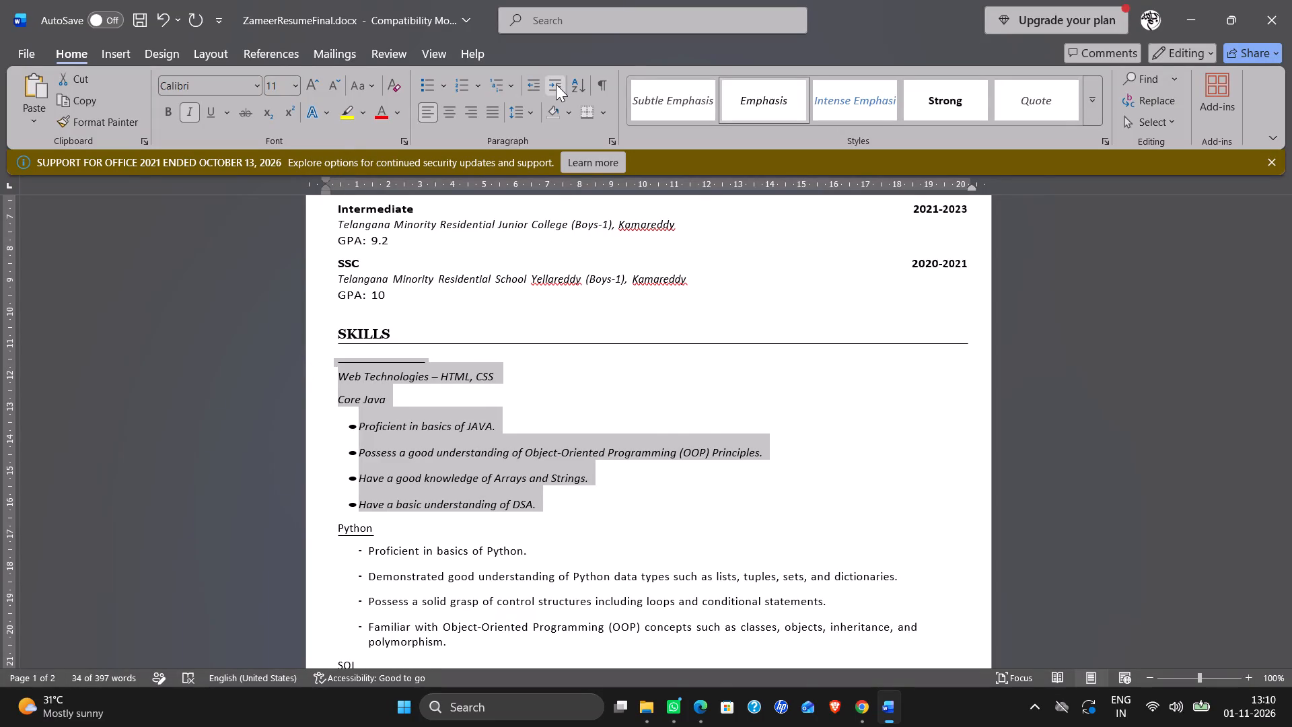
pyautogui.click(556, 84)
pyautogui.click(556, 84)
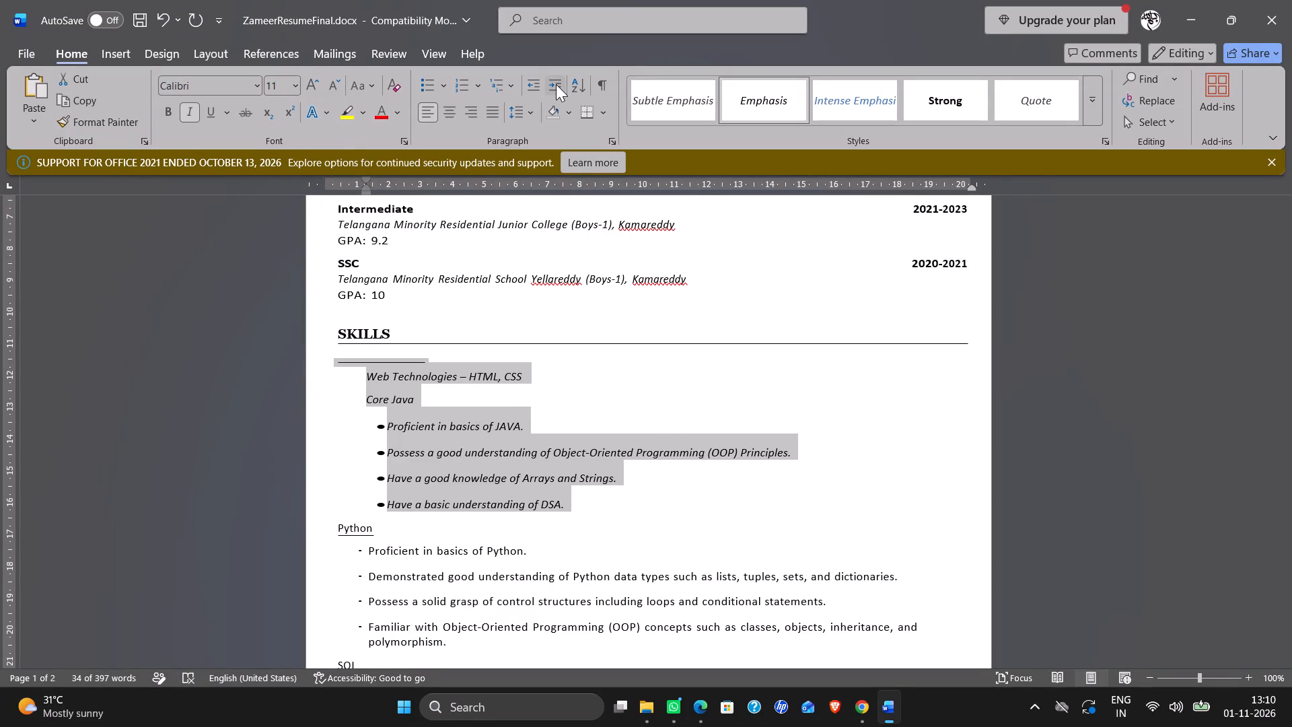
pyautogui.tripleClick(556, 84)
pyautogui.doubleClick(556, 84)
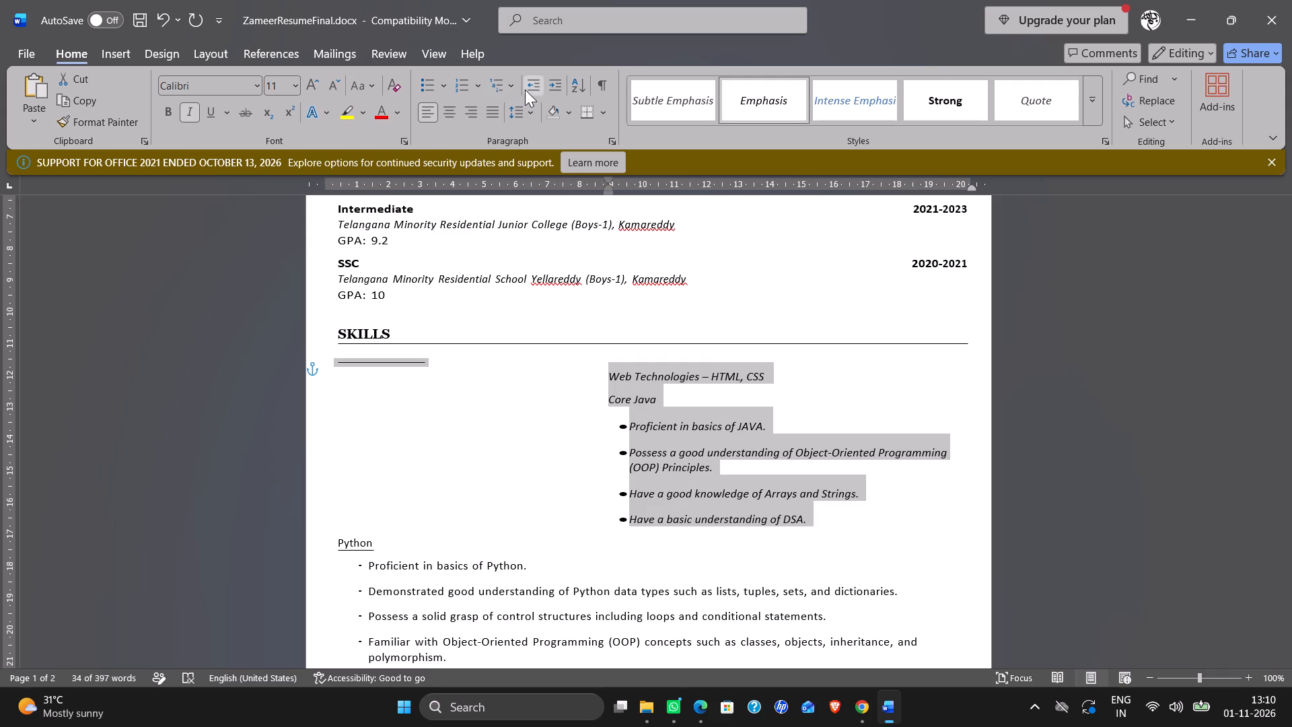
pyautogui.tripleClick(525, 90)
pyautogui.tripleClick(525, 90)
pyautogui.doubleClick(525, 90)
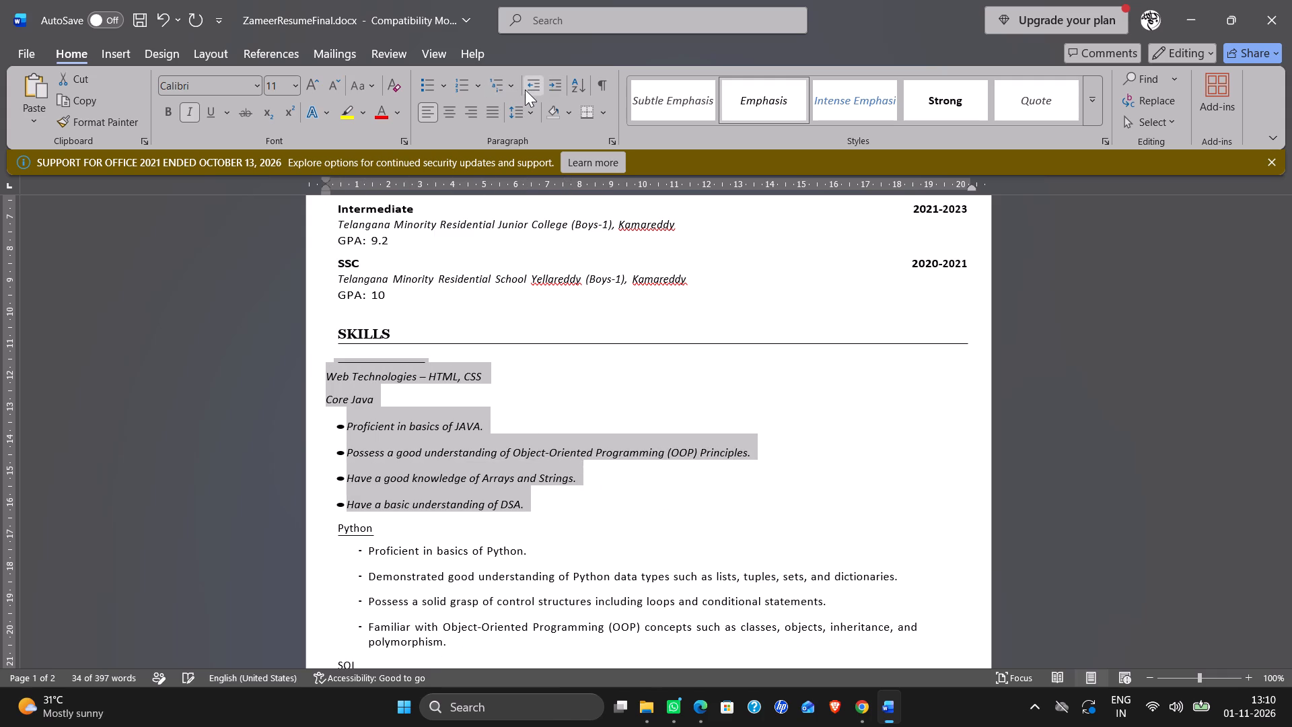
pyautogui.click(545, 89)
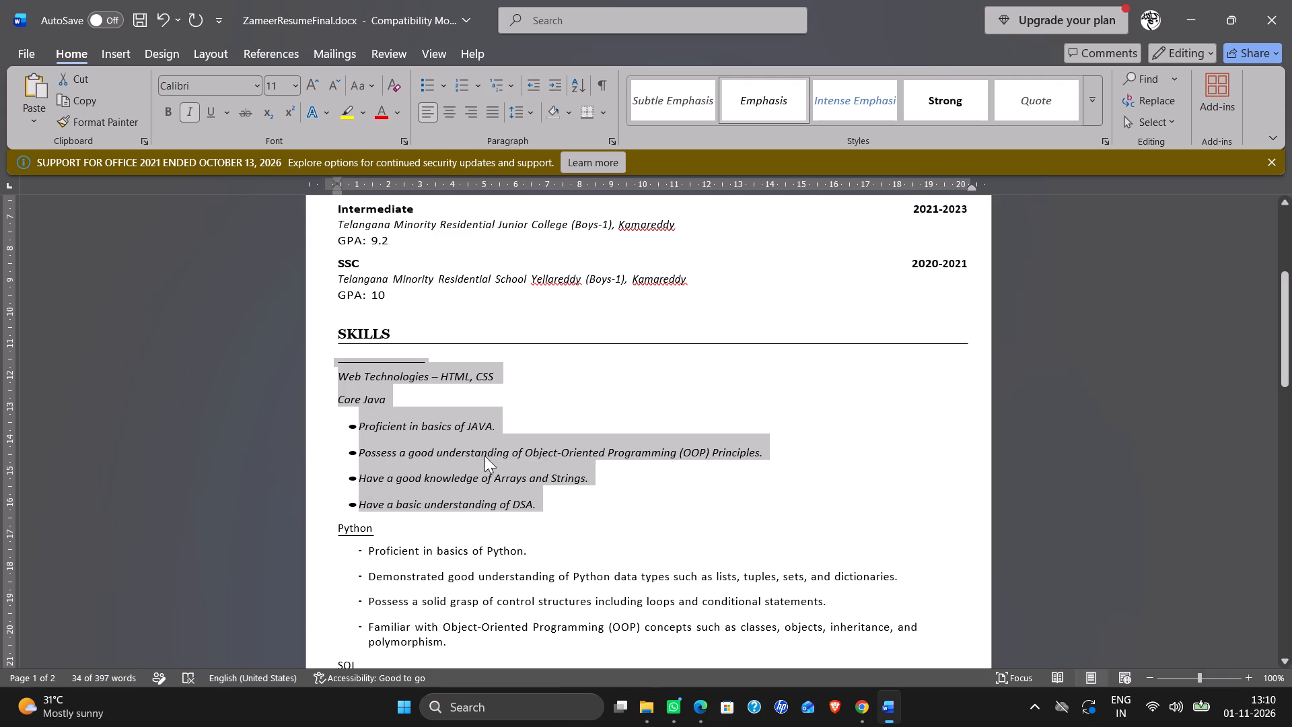
# Apply the Normal style to the selected Web Technologies and Core Java lines.
pyautogui.click(1096, 98)
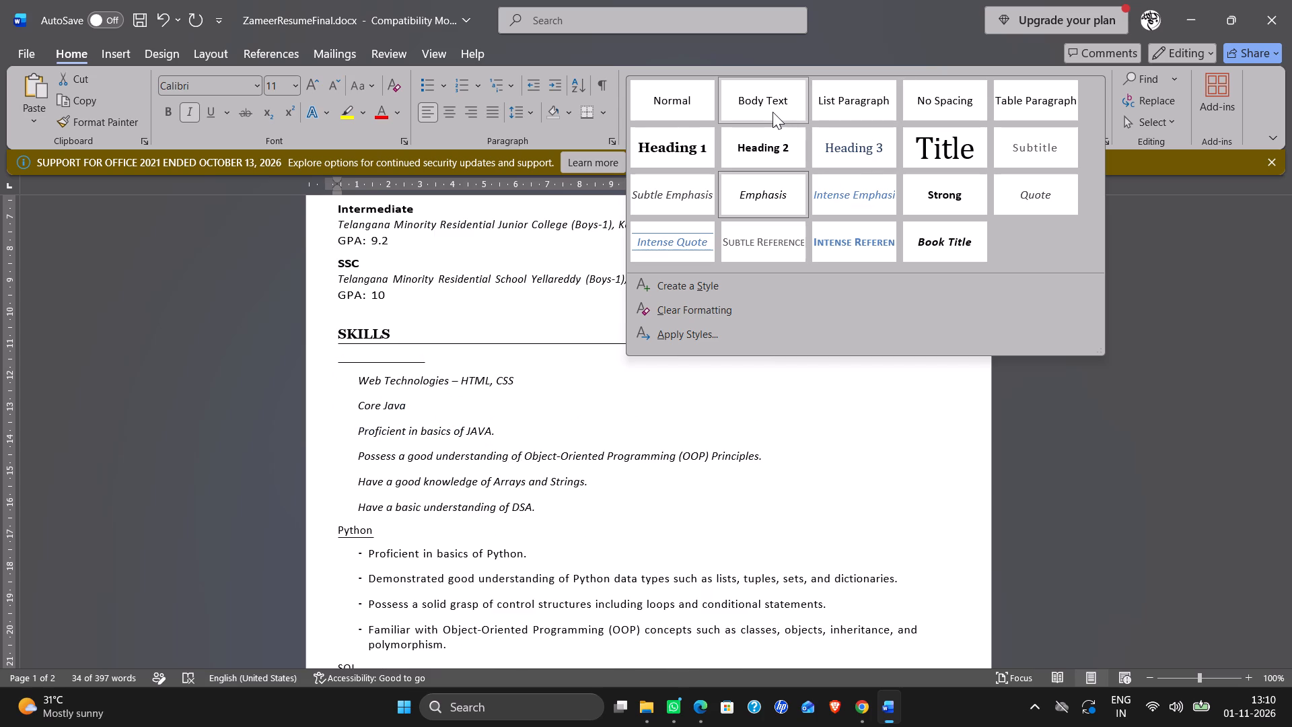
pyautogui.click(665, 115)
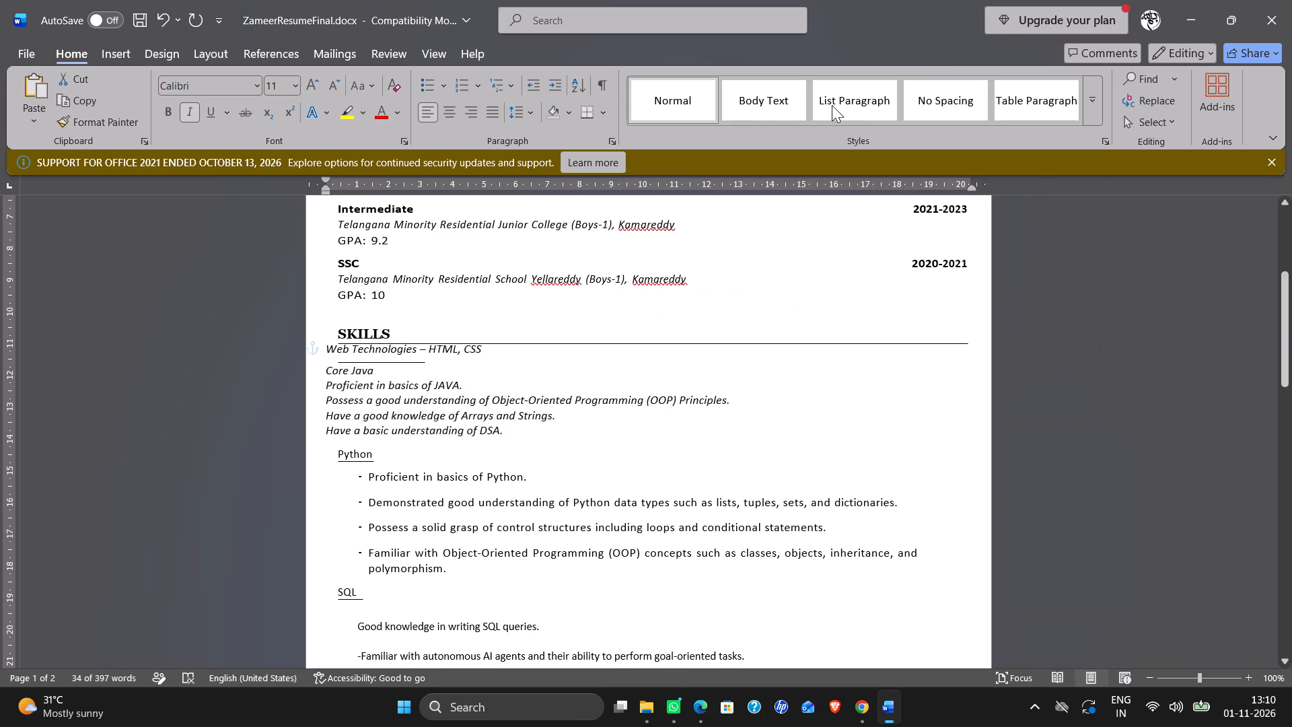
# Reapply the Emphasis style to the selected Web Technologies and Core Java lines.
pyautogui.doubleClick(1093, 97)
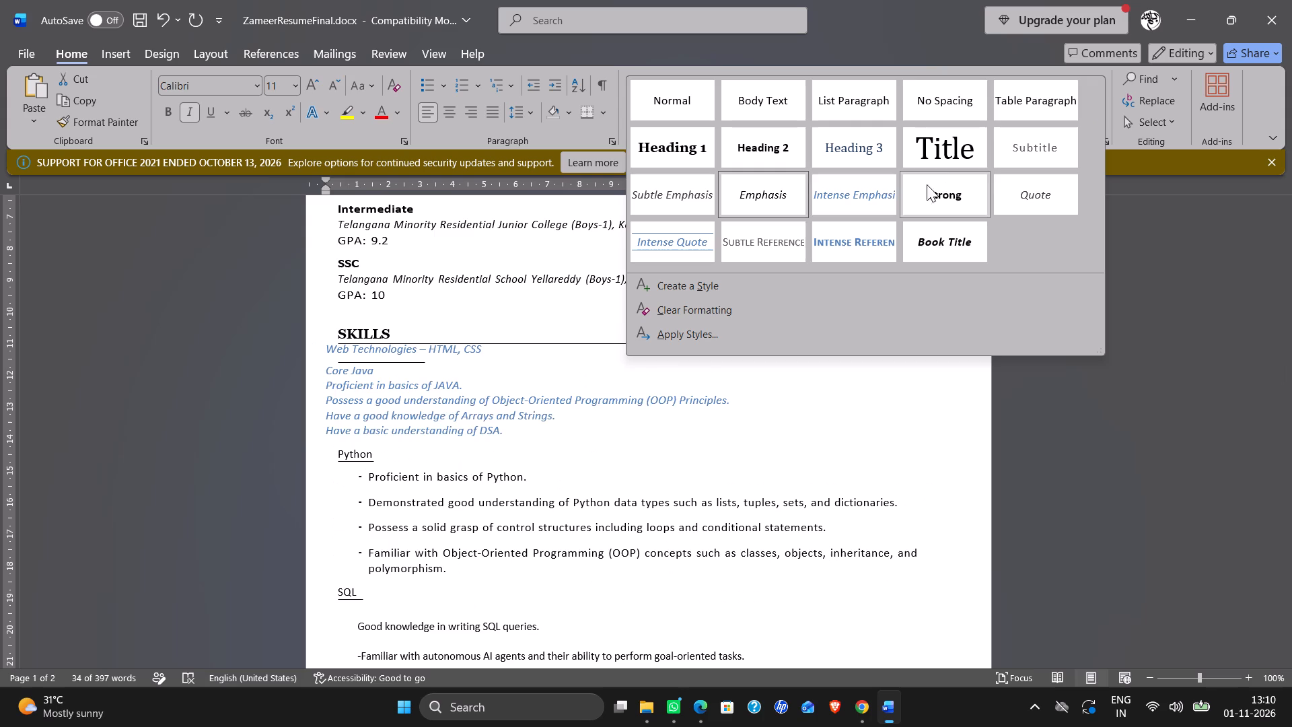
pyautogui.click(763, 198)
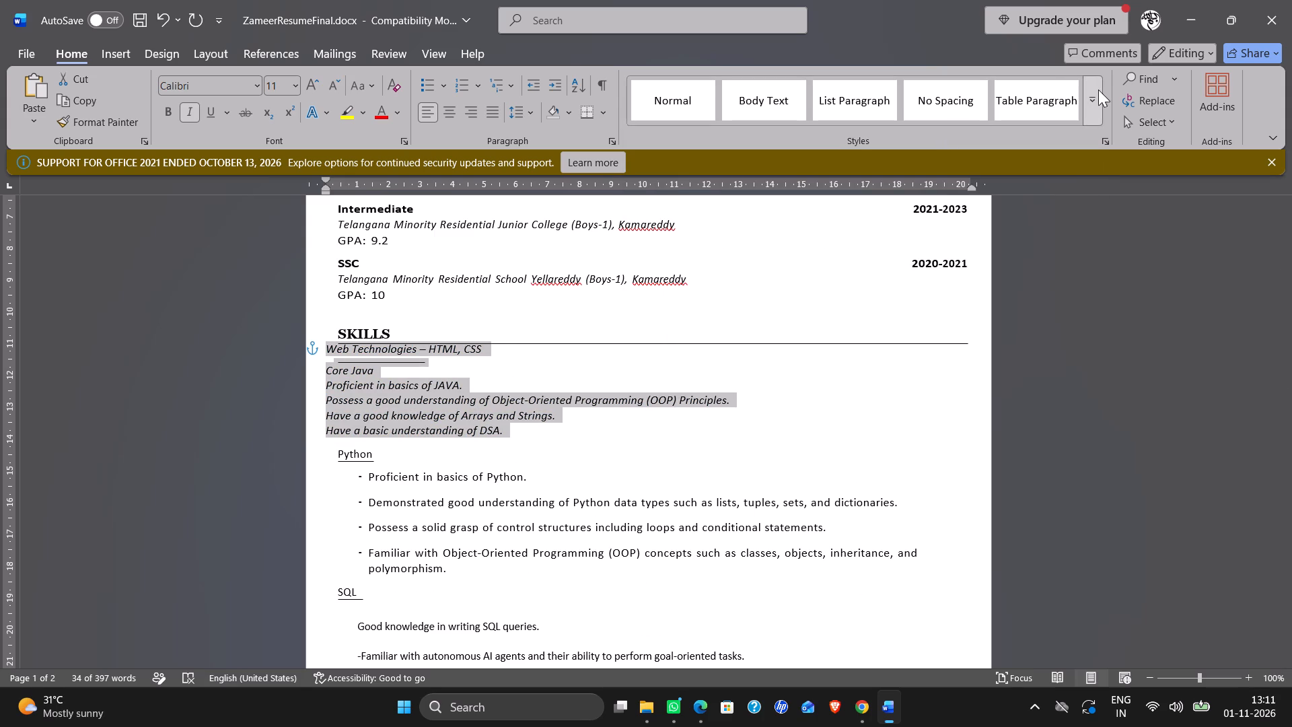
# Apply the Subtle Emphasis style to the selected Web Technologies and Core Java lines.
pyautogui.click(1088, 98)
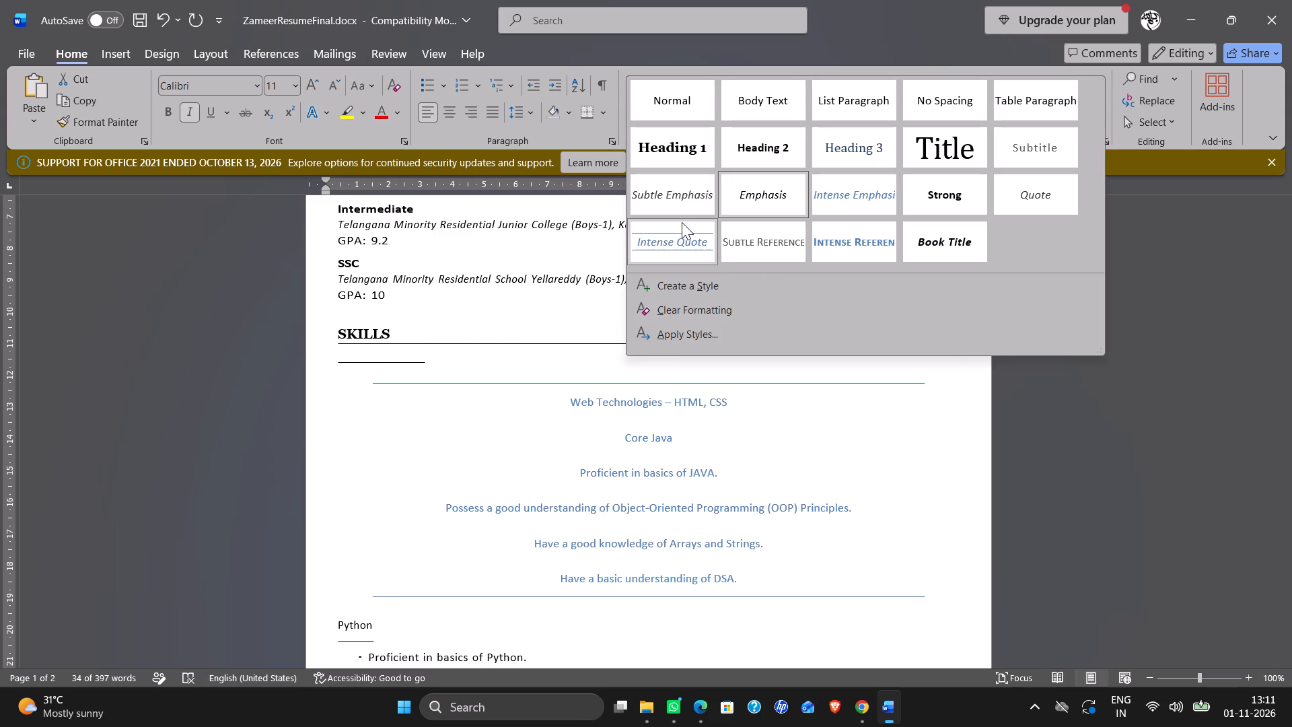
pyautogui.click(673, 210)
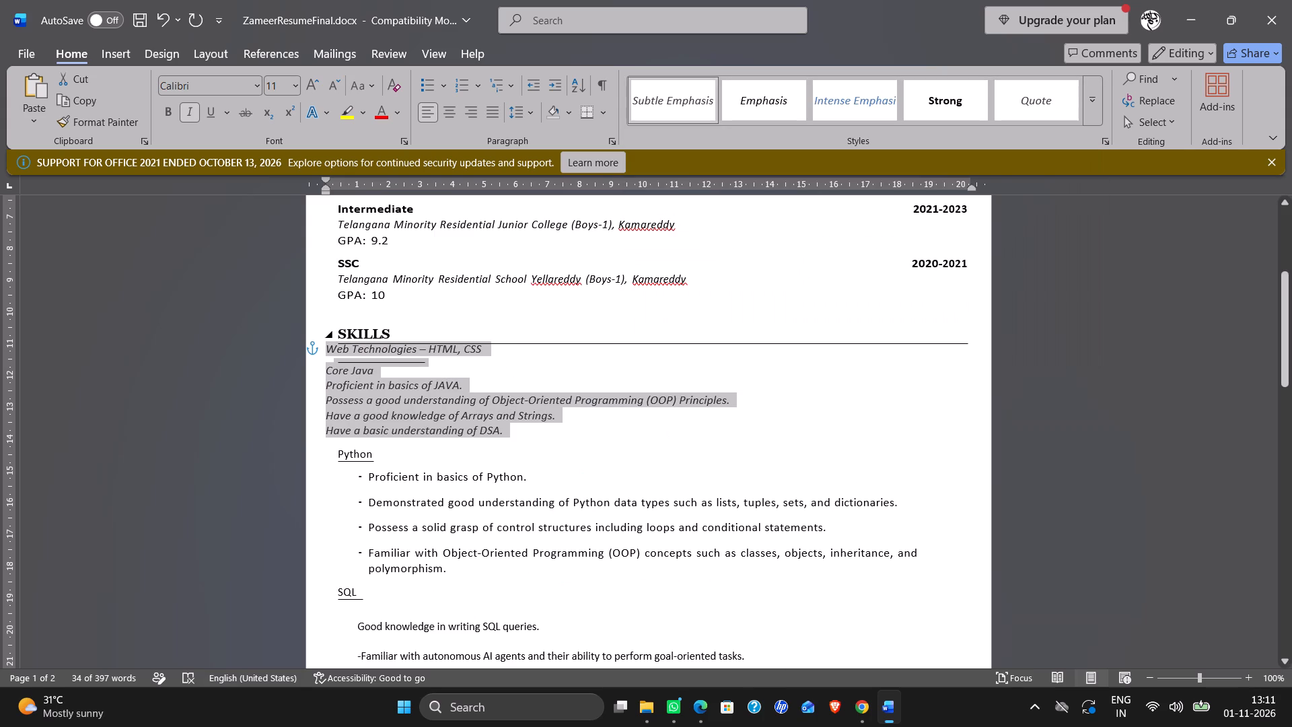
# Undo all the recent style, indent and bullet changes made to the Web Technologies and Core Java lines in Skills.
pyautogui.hotkey('ctrl', 'z')
pyautogui.hotkey('ctrl', 'z')
pyautogui.hotkey('ctrl', 'z')
pyautogui.hotkey('ctrl', 'z')
pyautogui.hotkey('ctrl', 'z')
pyautogui.hotkey('ctrl', 'z')
pyautogui.hotkey('ctrl', 'z')
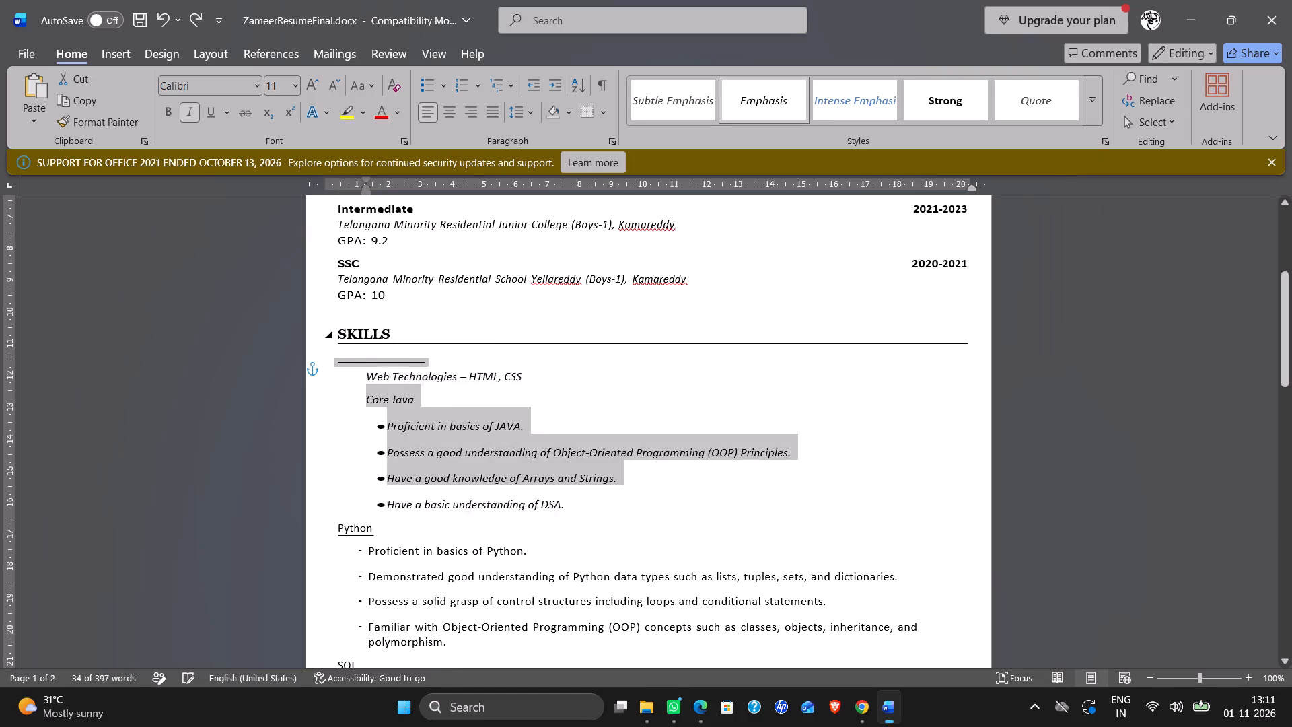
pyautogui.hotkey('ctrl', 'z')
pyautogui.hotkey('ctrl', 'z')
pyautogui.hotkey('ctrl', 'z')
pyautogui.hotkey('ctrl', 'z')
pyautogui.hotkey('ctrl', 'z')
pyautogui.hotkey('ctrl', 'z')
pyautogui.hotkey('ctrl', 'z')
pyautogui.hotkey('ctrl', 'z')
pyautogui.hotkey('ctrl', 'z')
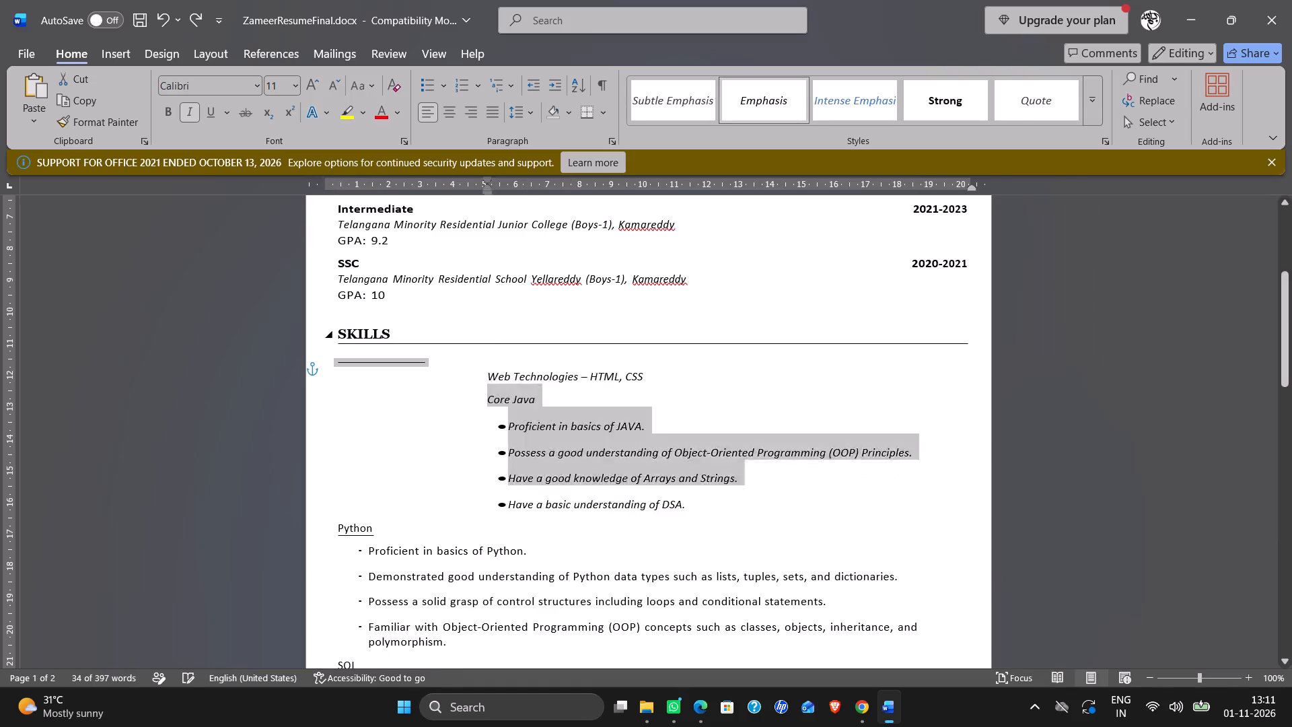
pyautogui.hotkey('ctrl', 'z')
pyautogui.hotkey('ctrl', 'z')
pyautogui.hotkey('ctrl', 'z')
pyautogui.hotkey('ctrl', 'z')
pyautogui.hotkey('ctrl', 'z')
pyautogui.hotkey('ctrl', 'z')
pyautogui.hotkey('ctrl', 'z')
pyautogui.hotkey('ctrl', 'z')
pyautogui.hotkey('ctrl', 'z')
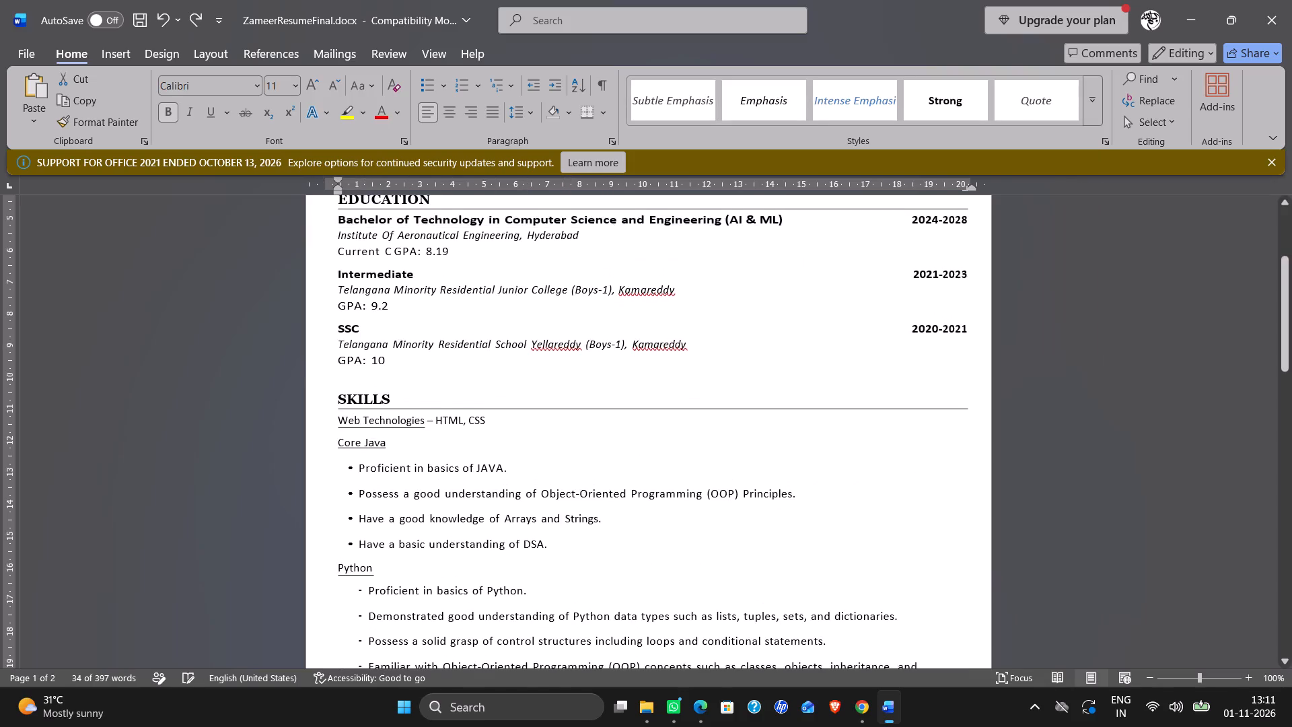
# Compare the layout of the resume's upper sections with the reference resume PDF open in Edge.
pyautogui.scroll(1, 638, 311)
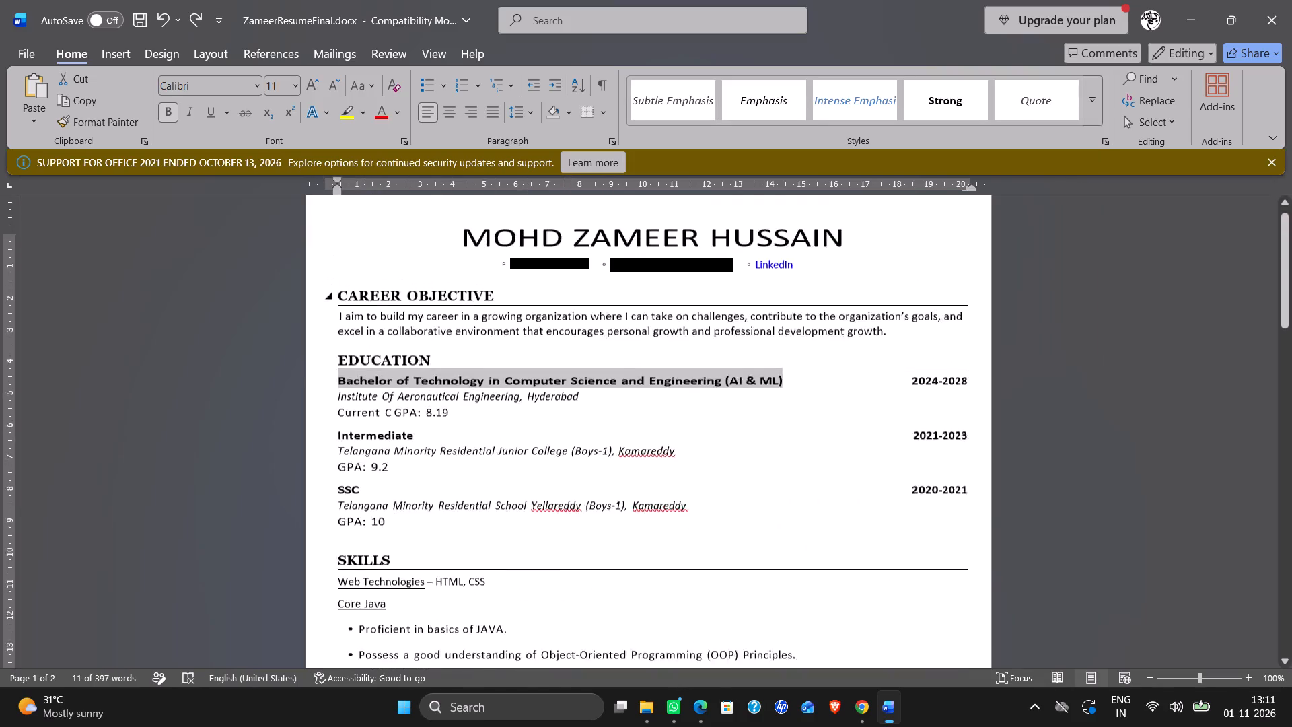
pyautogui.scroll(-10, 638, 311)
pyautogui.scroll(17, 638, 311)
pyautogui.click(1188, 21)
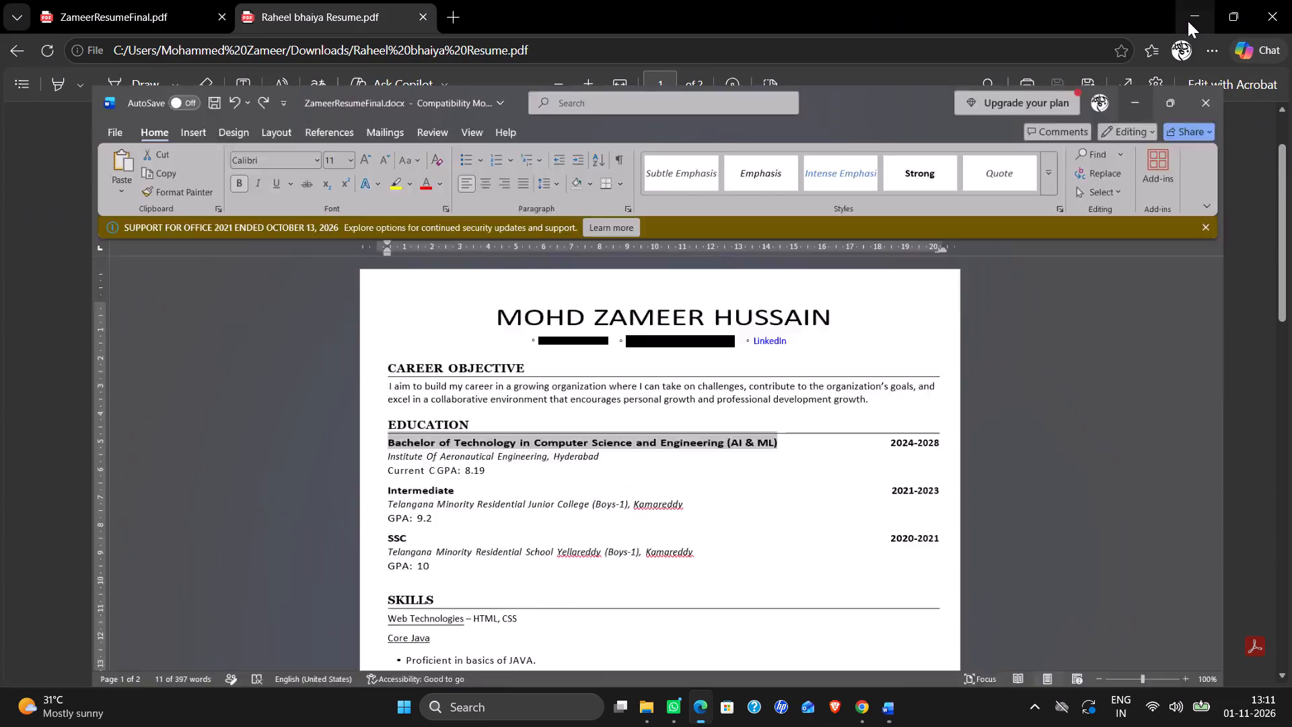
pyautogui.scroll(4, 655, 166)
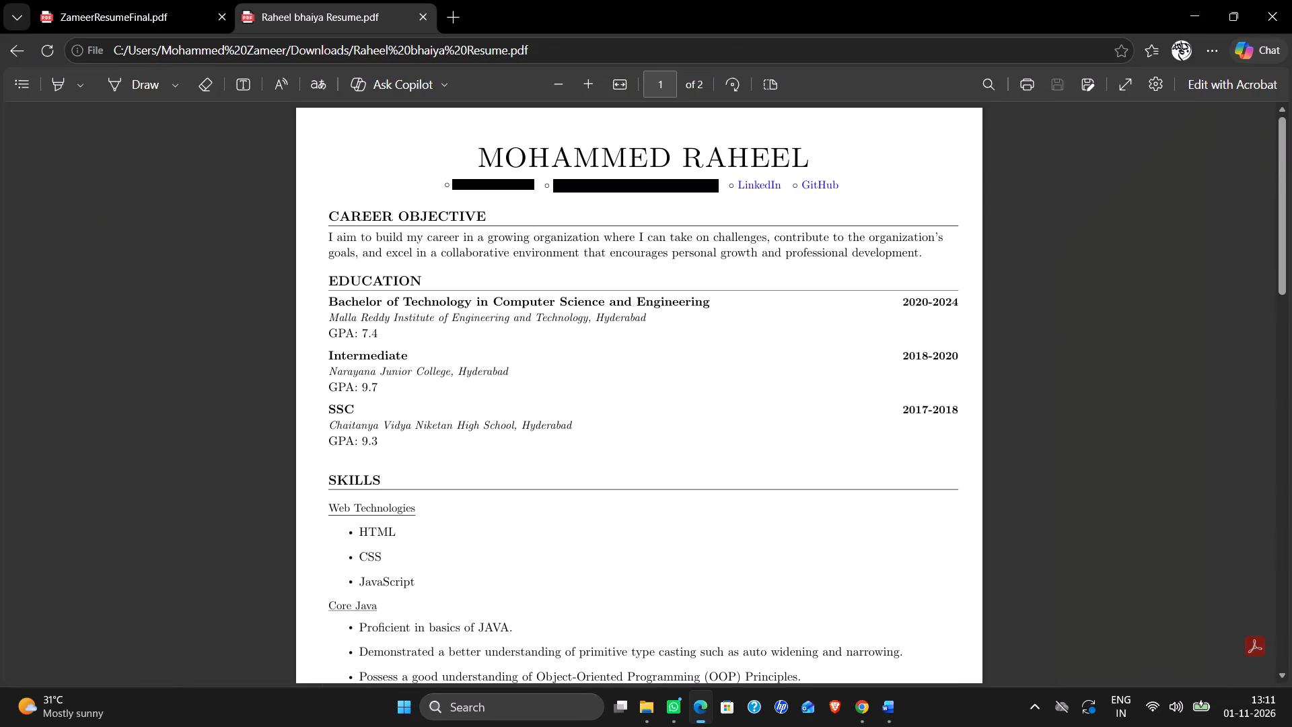
pyautogui.click(1193, 11)
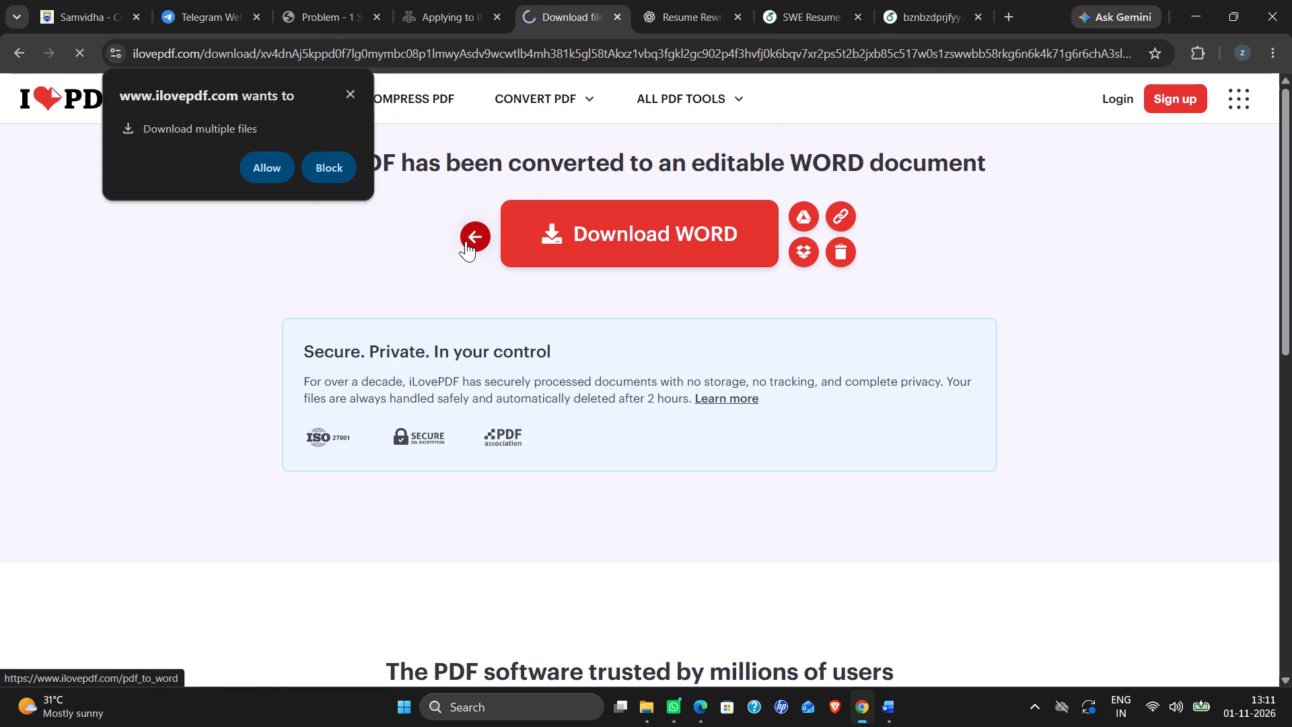
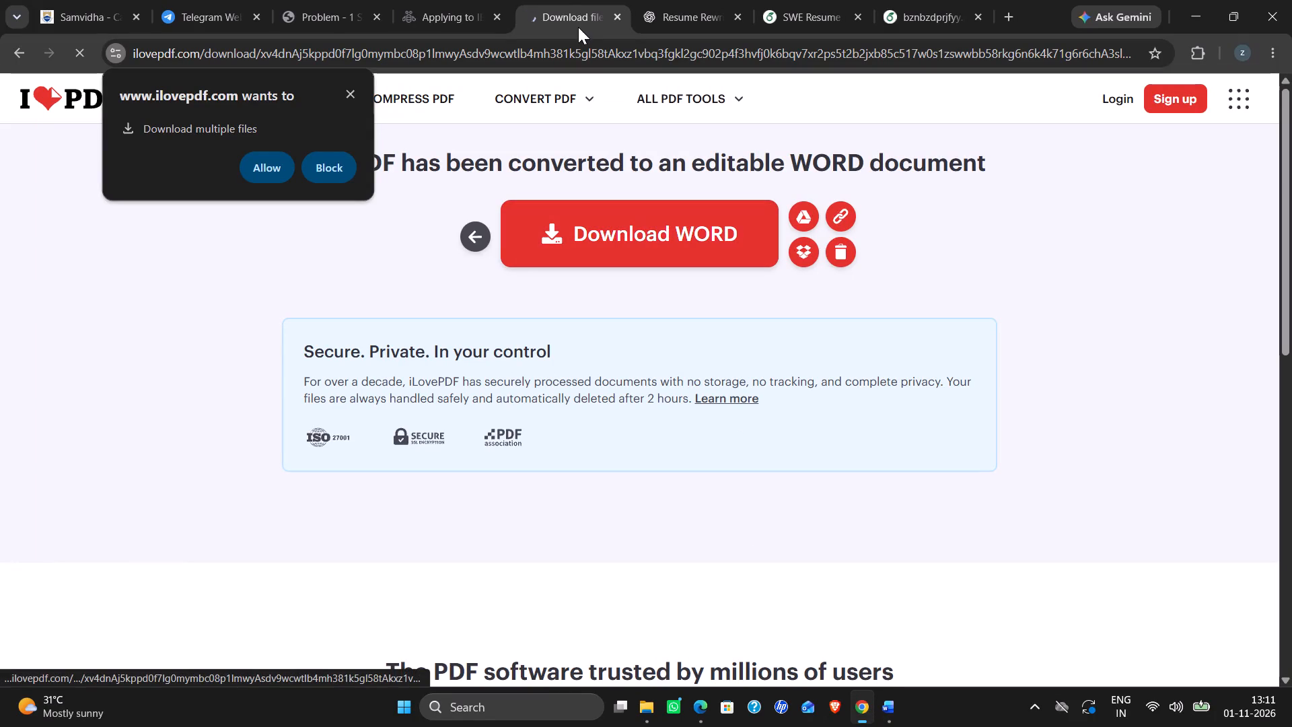
# Dismiss the session-expired notice on the IBM application page and return to the iLovePDF PDF to Word converter.
pyautogui.click(568, 7)
pyautogui.click(423, 4)
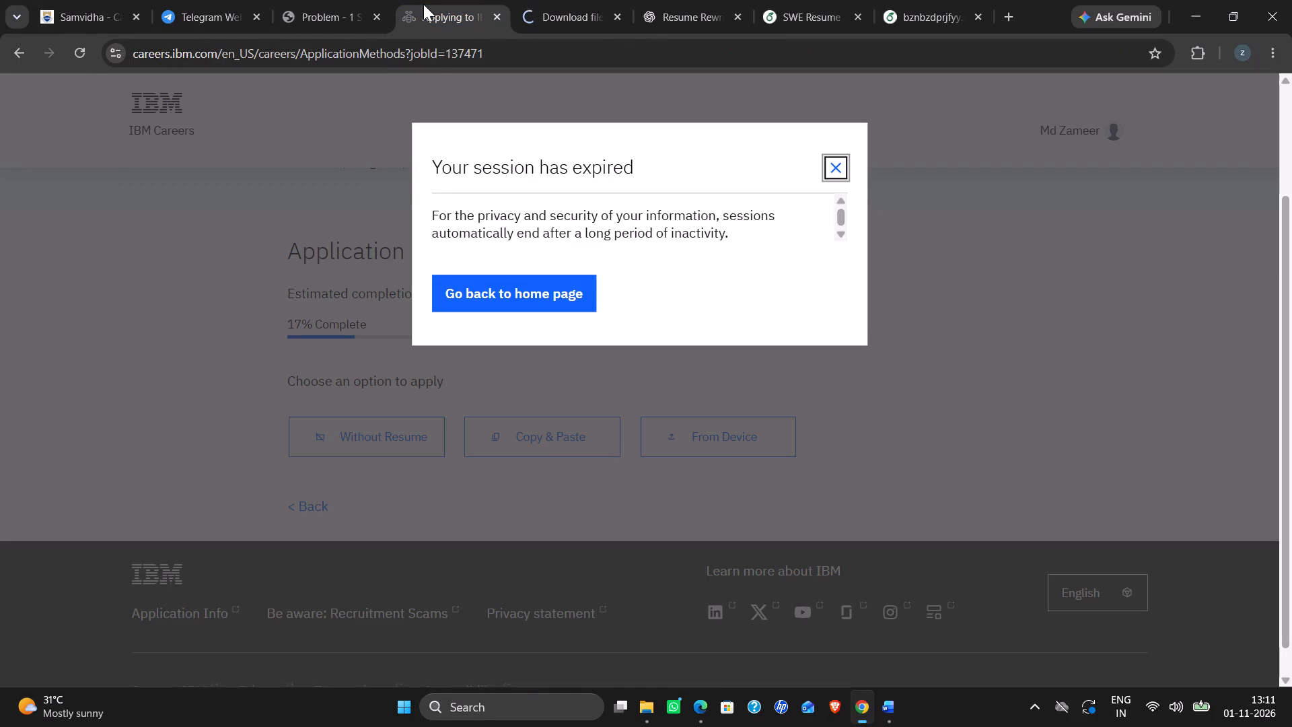
pyautogui.click(553, 0)
pyautogui.click(469, 5)
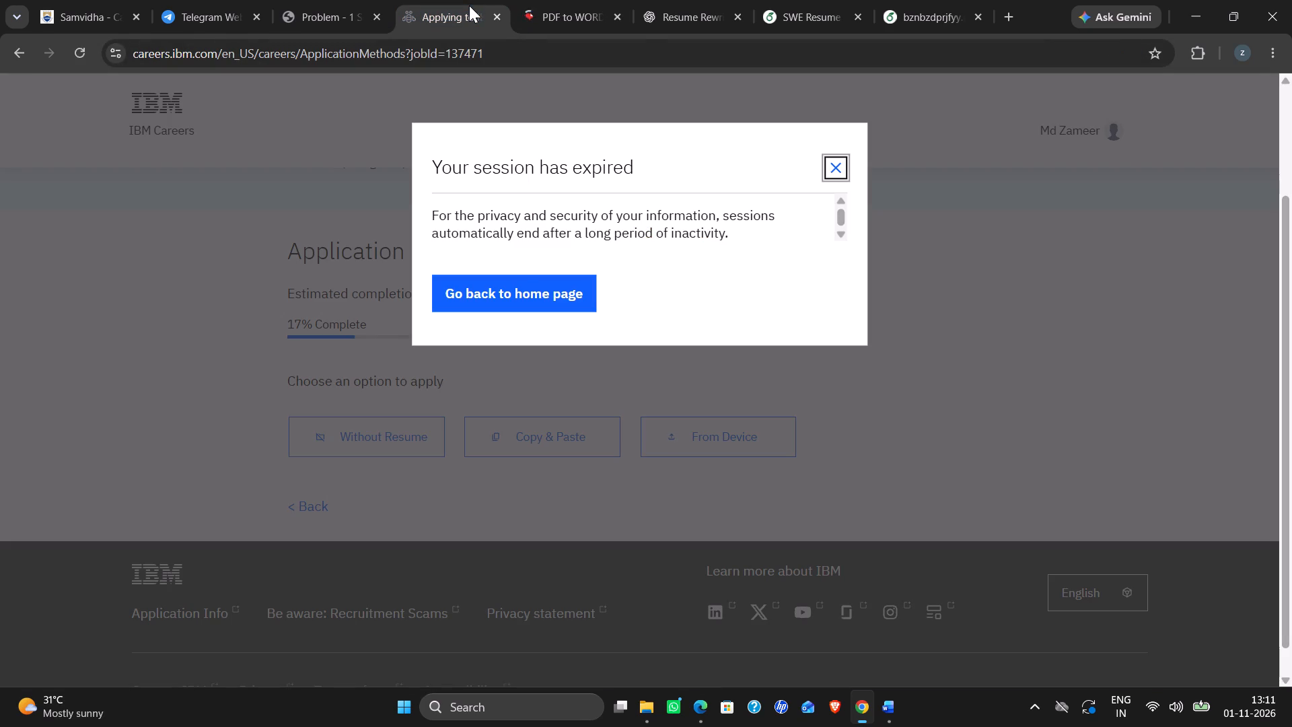
pyautogui.click(840, 158)
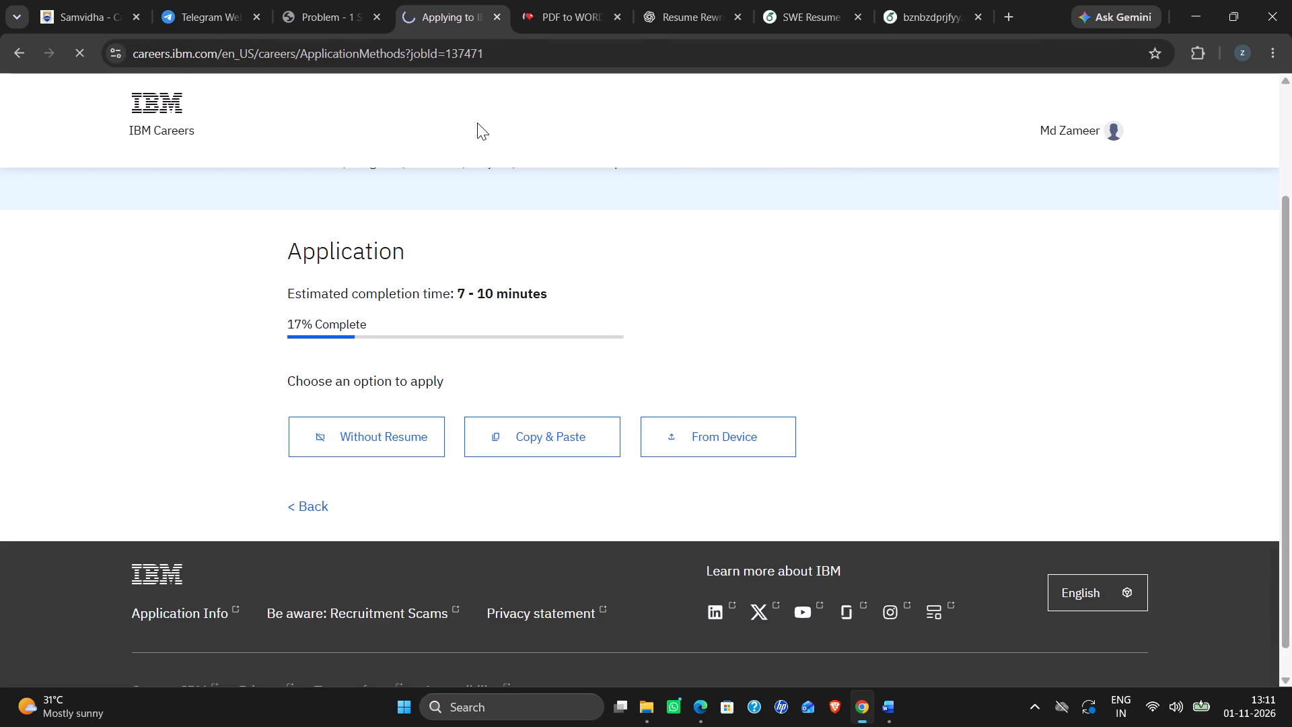
pyautogui.click(552, 2)
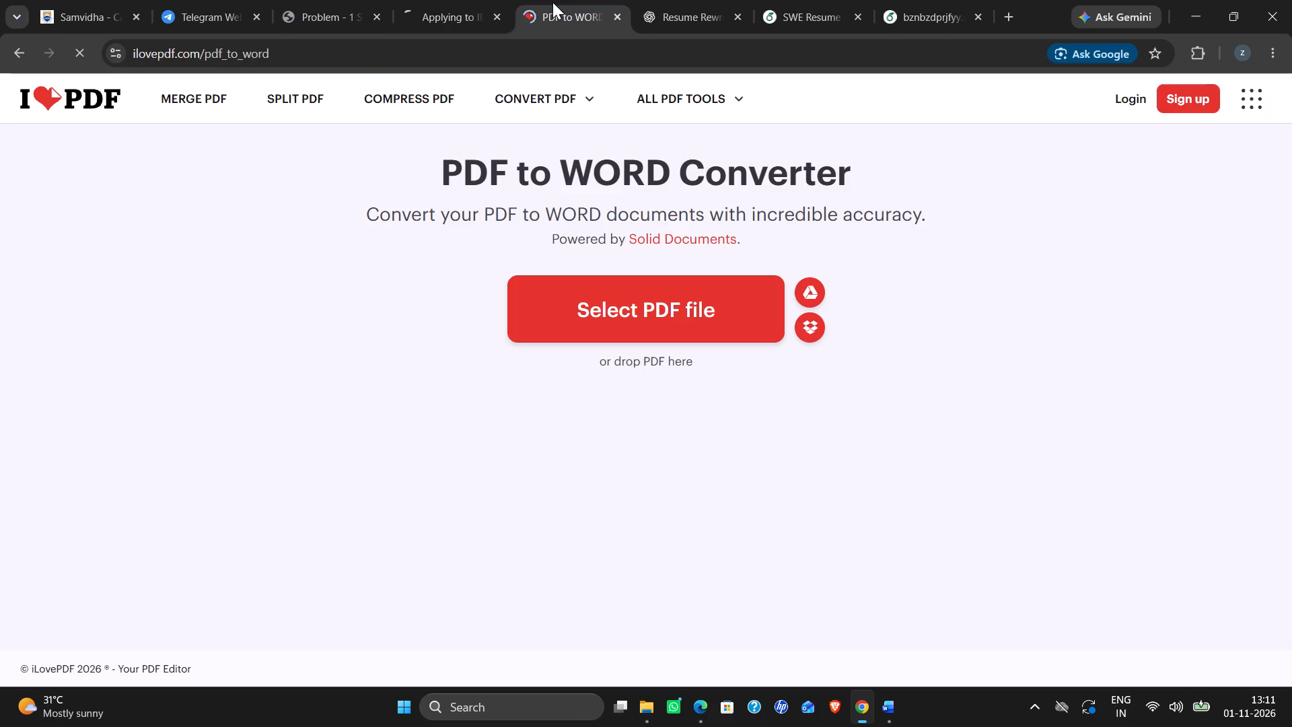
# Select Raheel bhaiya Resume.pdf from Downloads as the PDF to convert to Word.
pyautogui.click(626, 281)
pyautogui.scroll(-9, 347, 440)
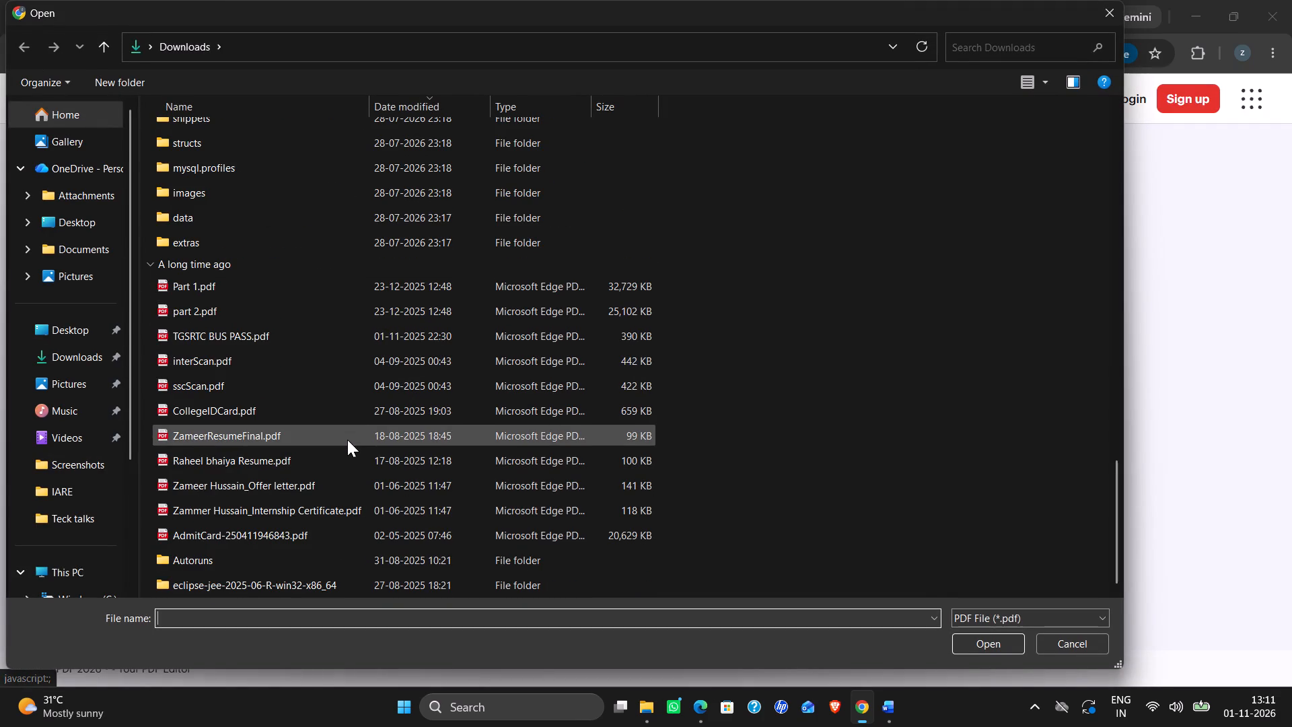
pyautogui.scroll(-10, 347, 440)
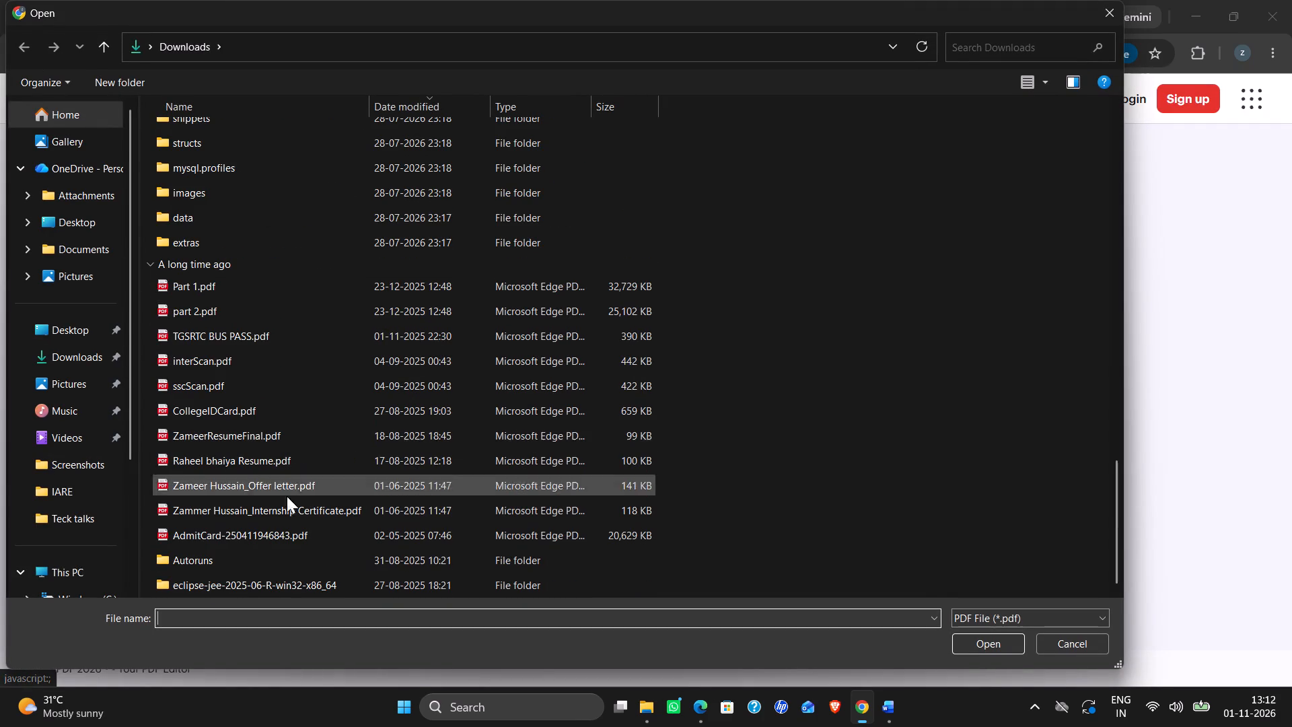
pyautogui.click(285, 469)
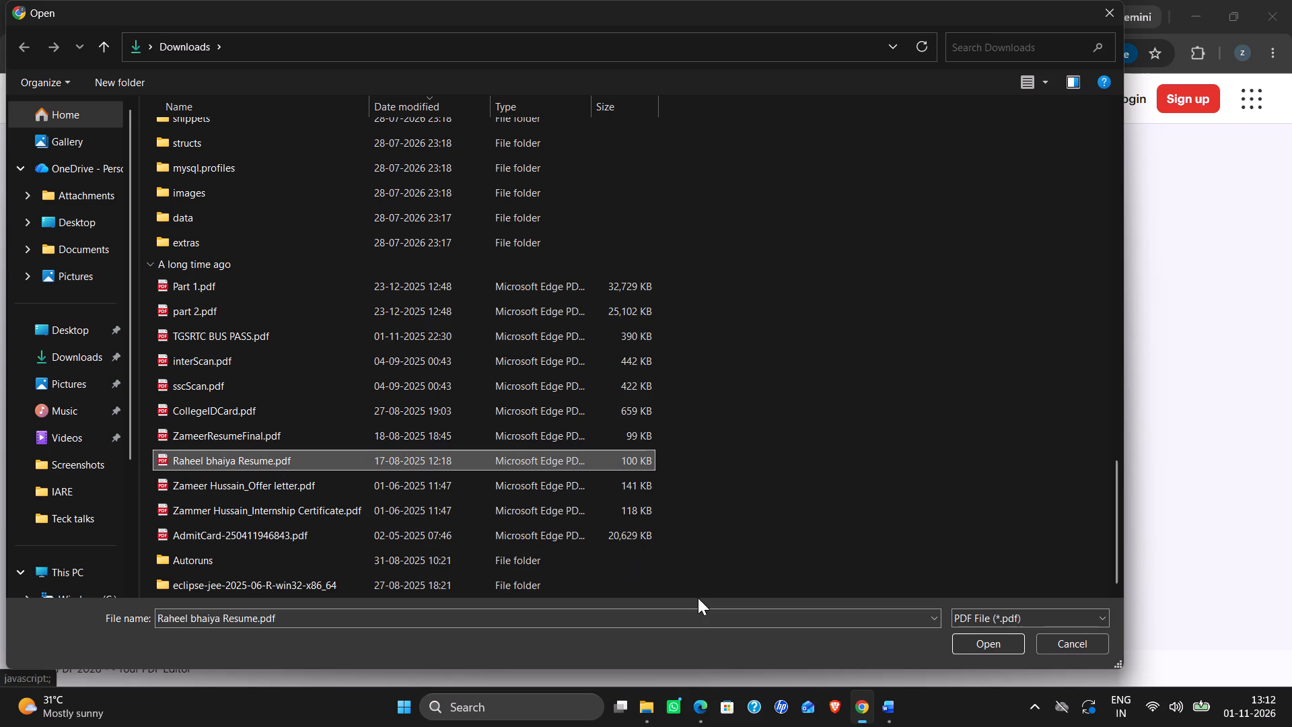
pyautogui.click(971, 641)
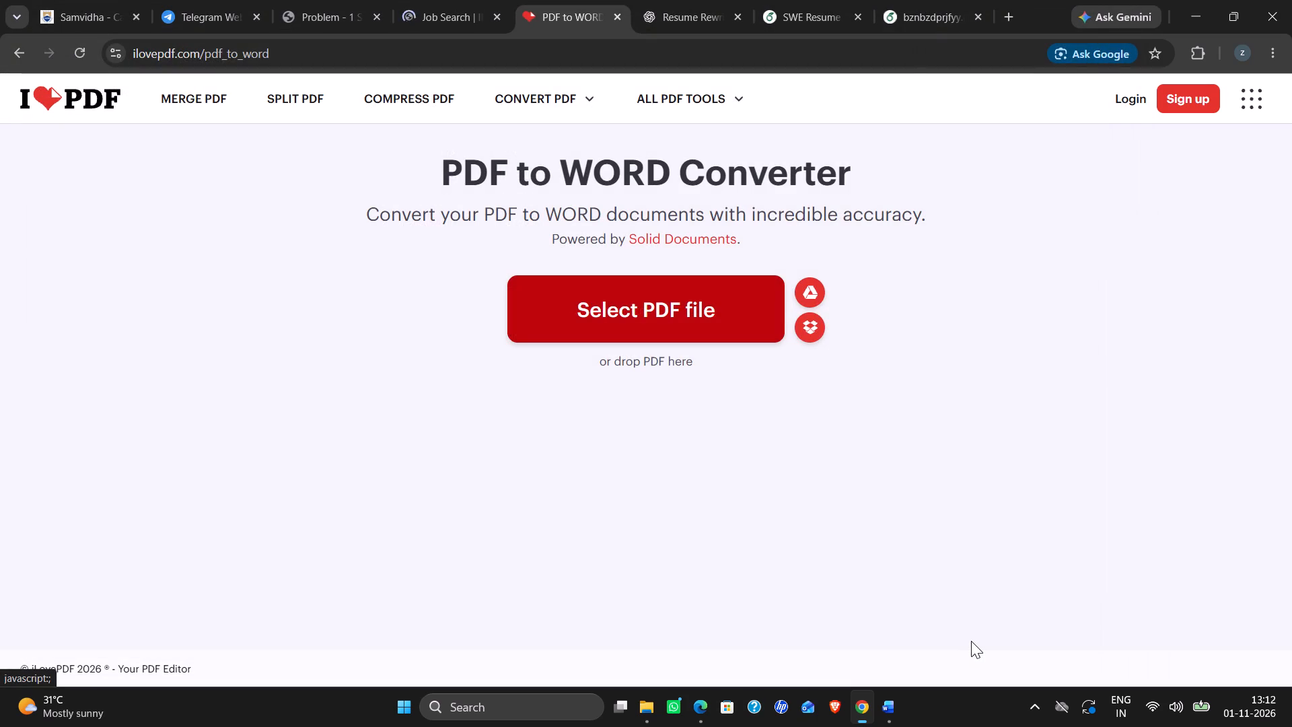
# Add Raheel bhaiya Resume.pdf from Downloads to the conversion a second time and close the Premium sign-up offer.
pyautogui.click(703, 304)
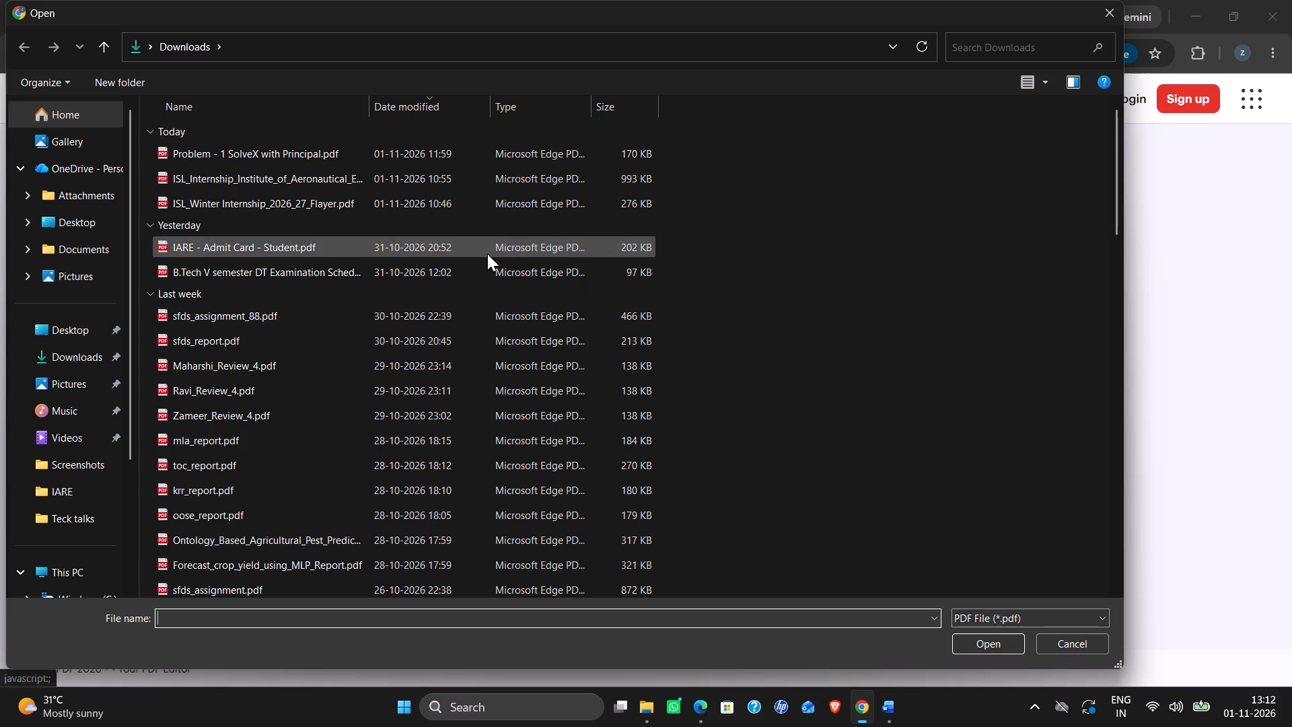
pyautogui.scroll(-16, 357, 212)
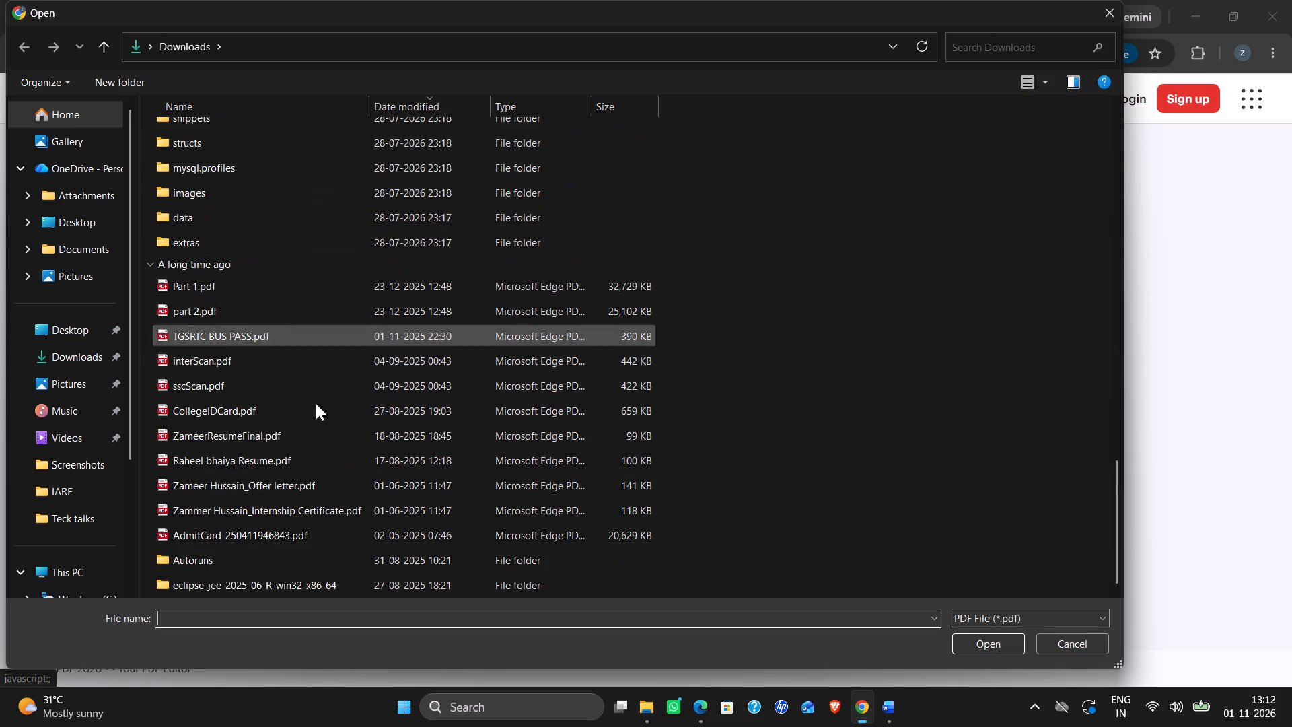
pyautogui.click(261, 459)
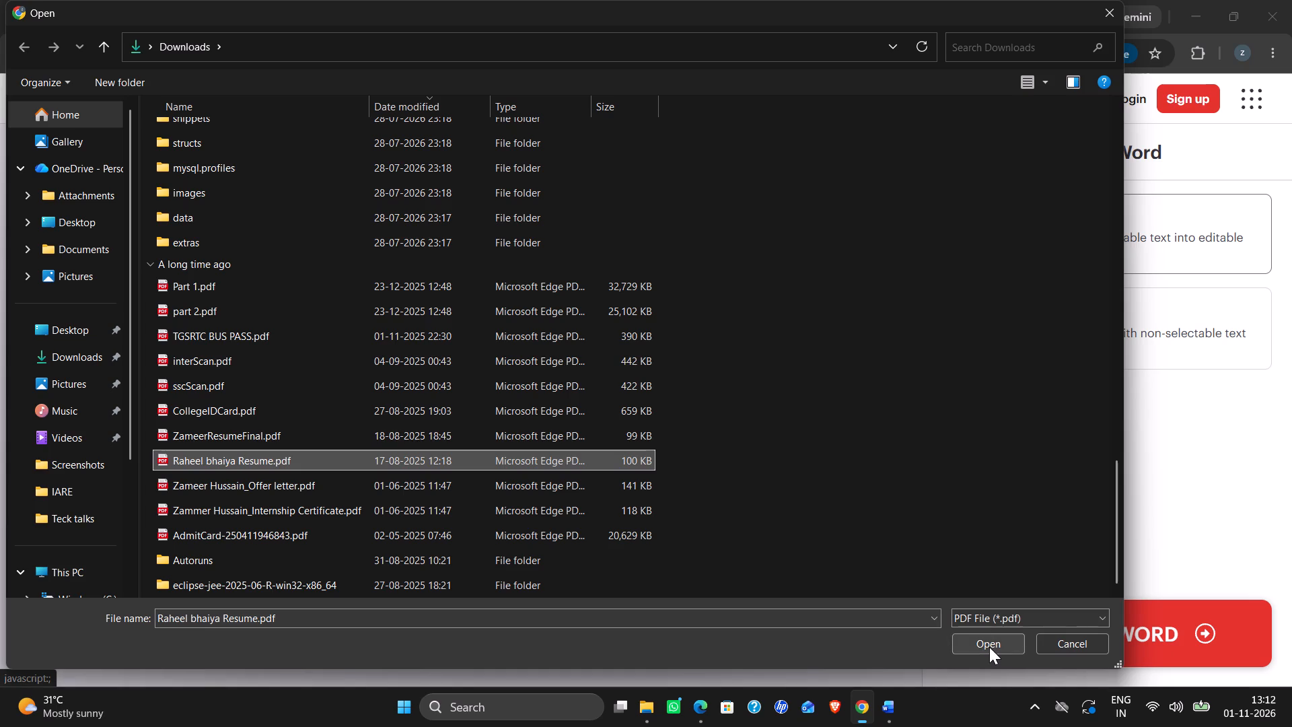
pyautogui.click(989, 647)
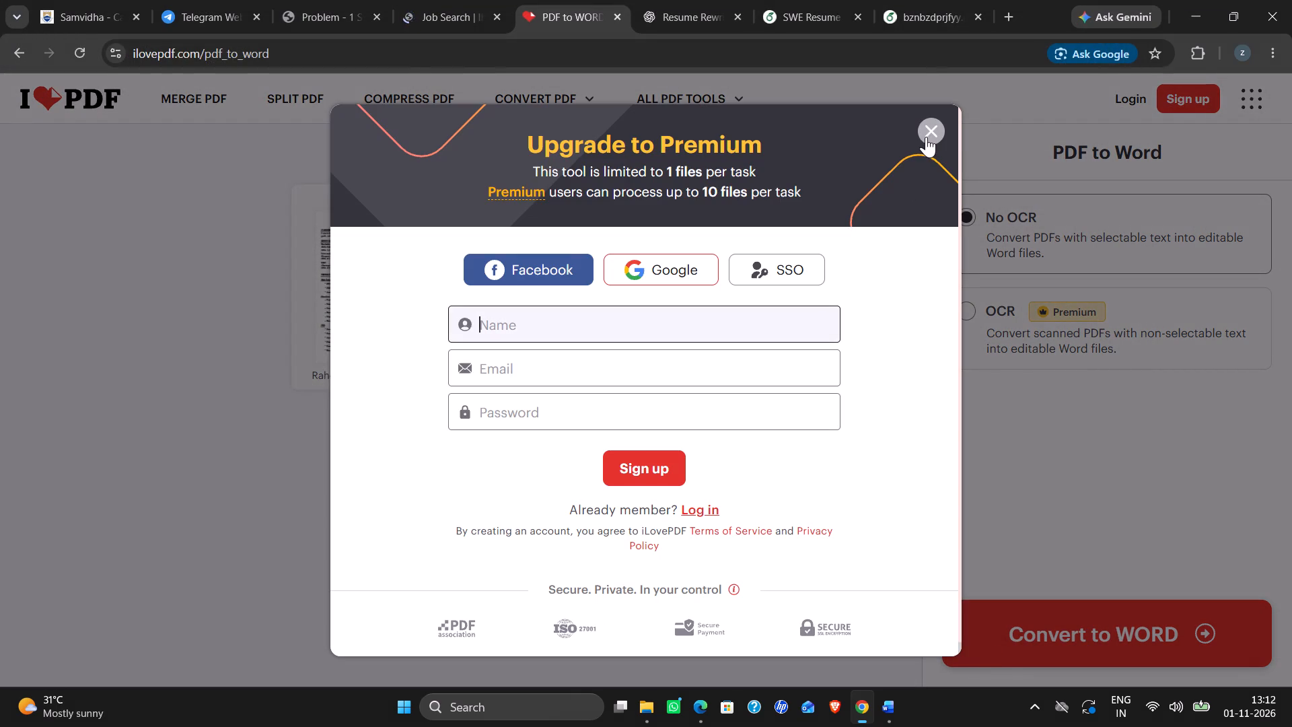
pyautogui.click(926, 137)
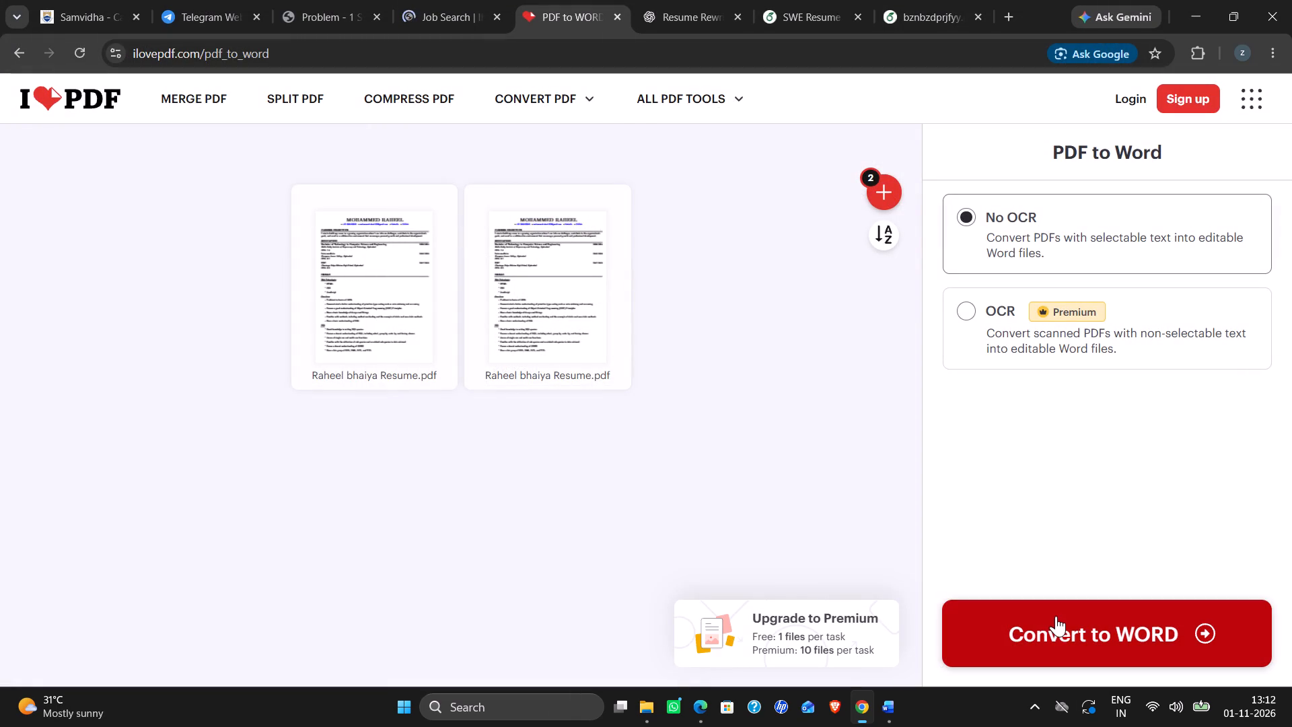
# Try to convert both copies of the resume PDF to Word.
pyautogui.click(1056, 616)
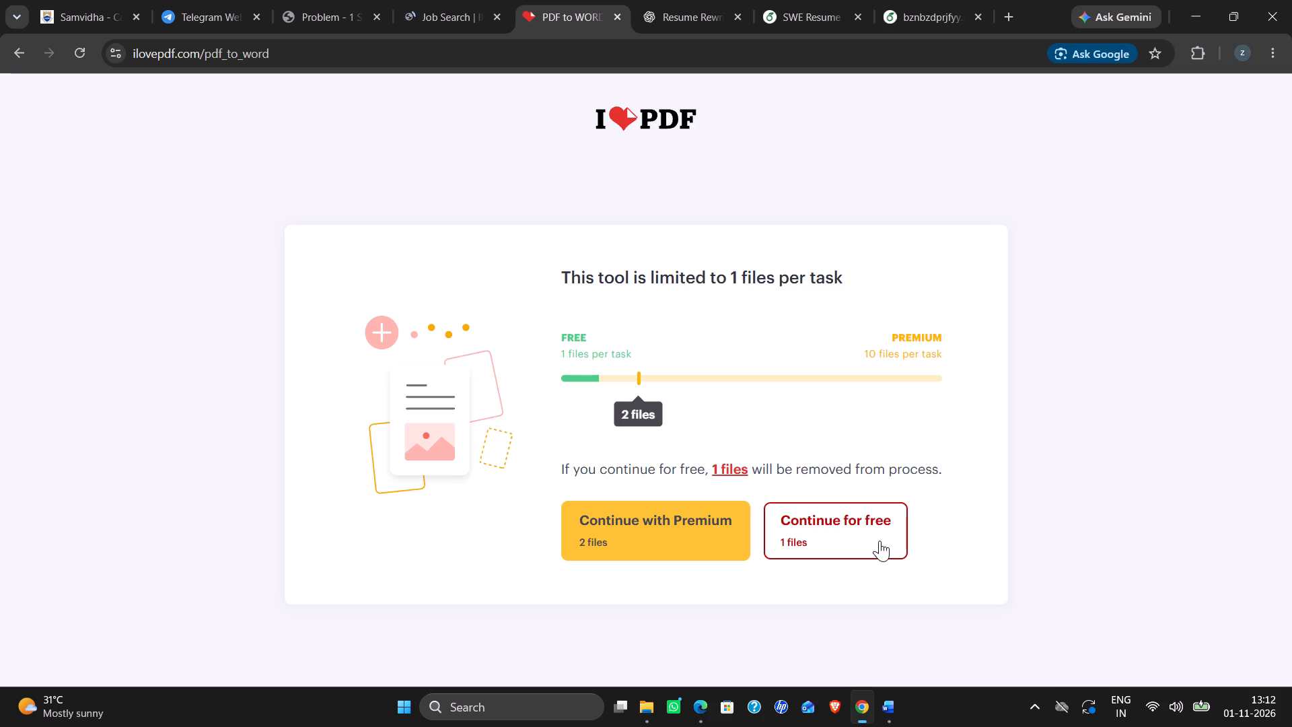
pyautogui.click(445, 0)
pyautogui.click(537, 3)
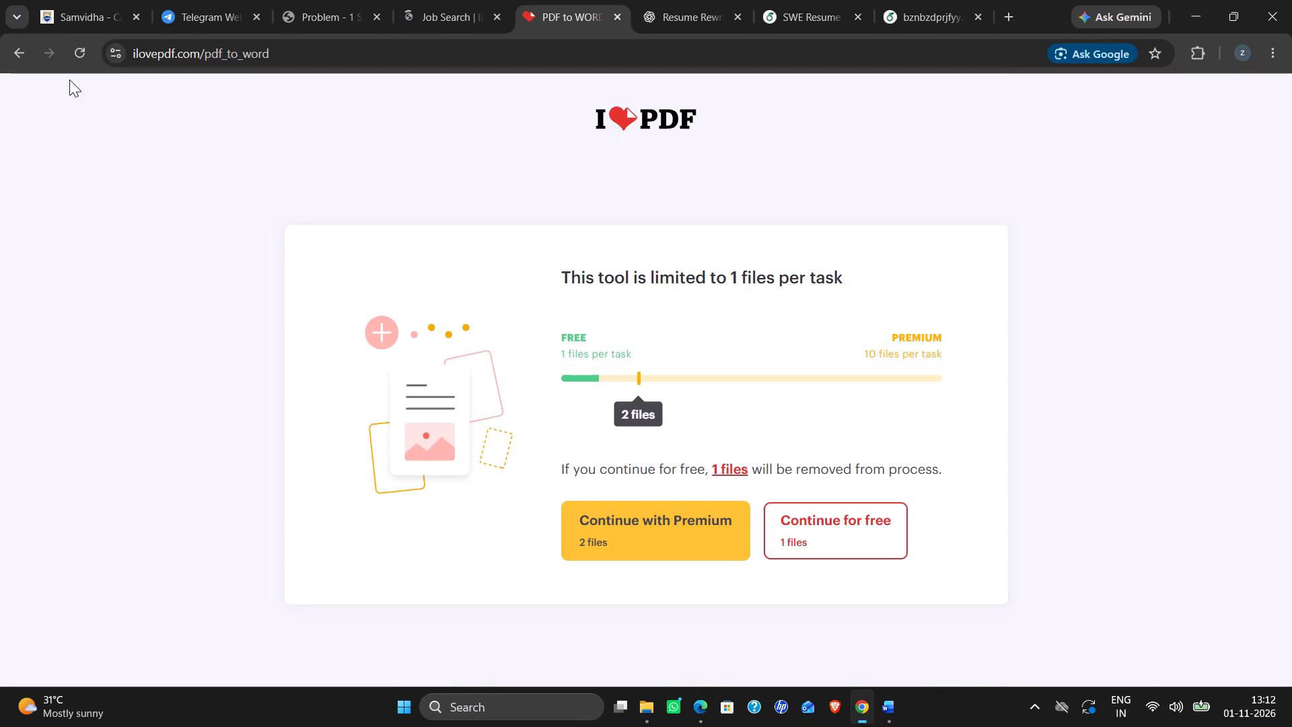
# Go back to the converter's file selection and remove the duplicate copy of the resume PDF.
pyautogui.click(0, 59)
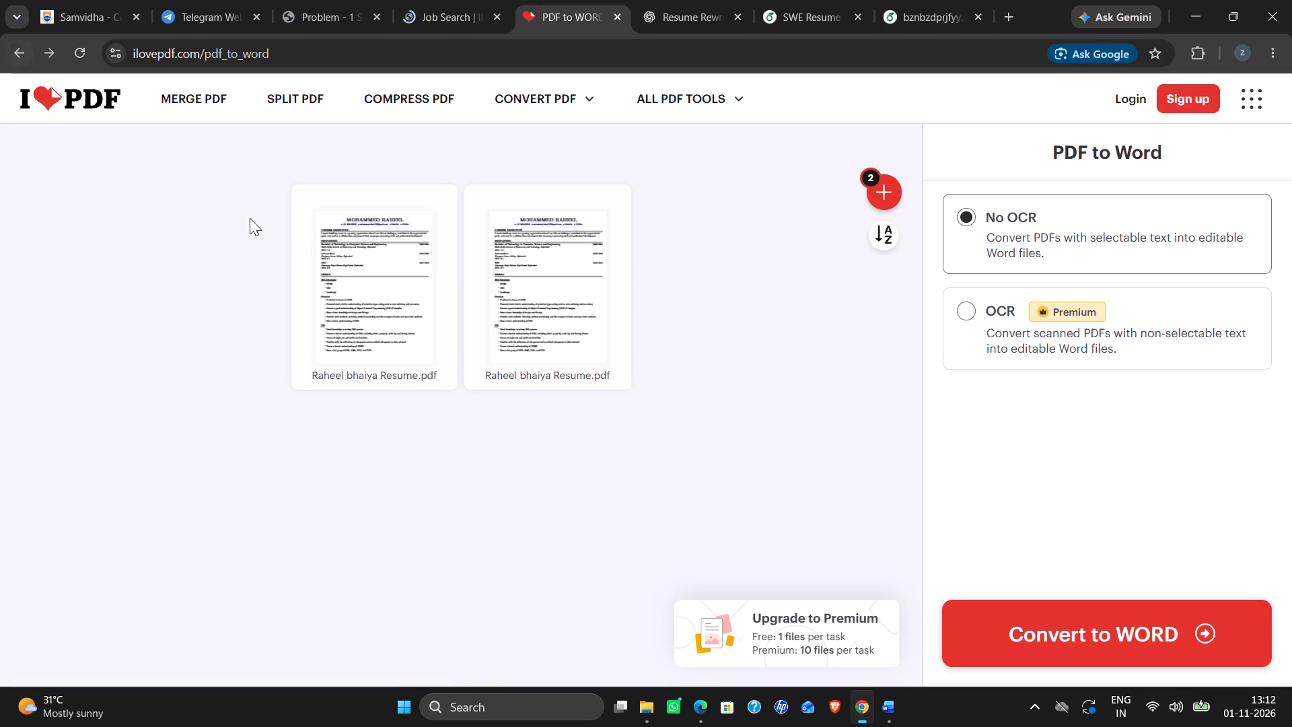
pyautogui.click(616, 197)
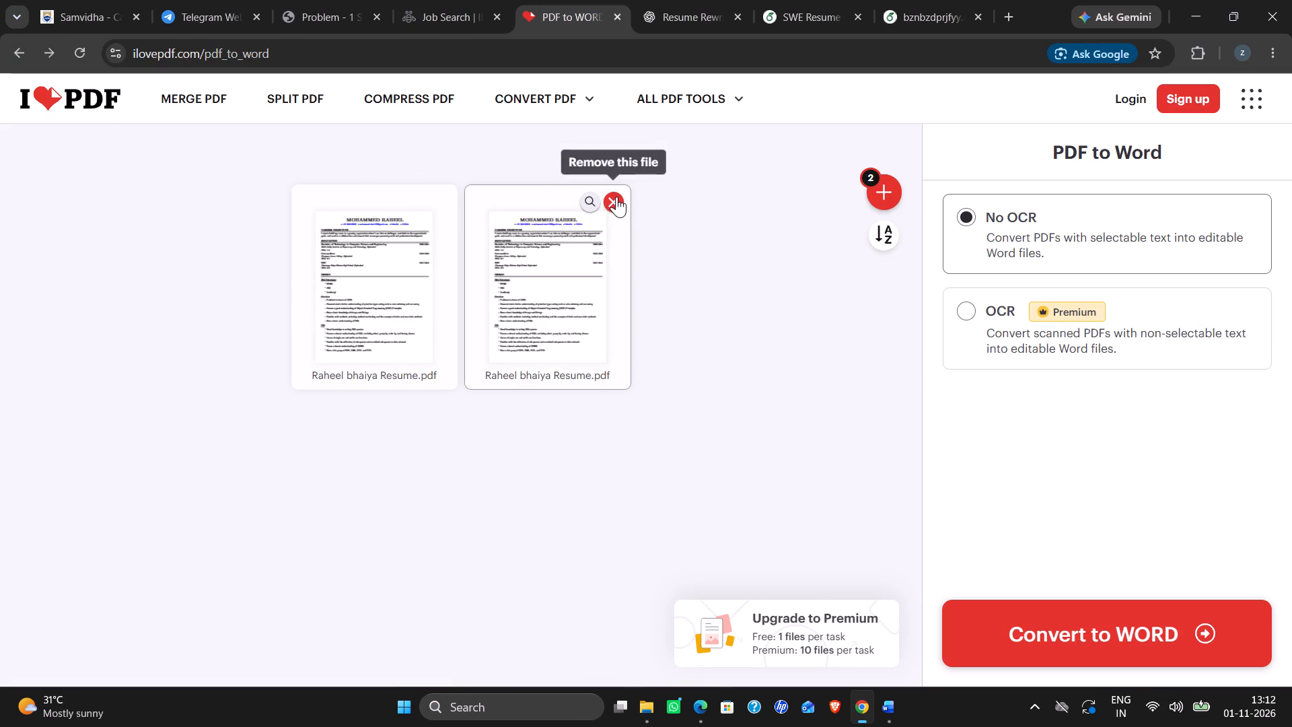
# Convert the single Raheel bhaiya Resume.pdf to Word without OCR and try to download the converted document.
pyautogui.click(1001, 607)
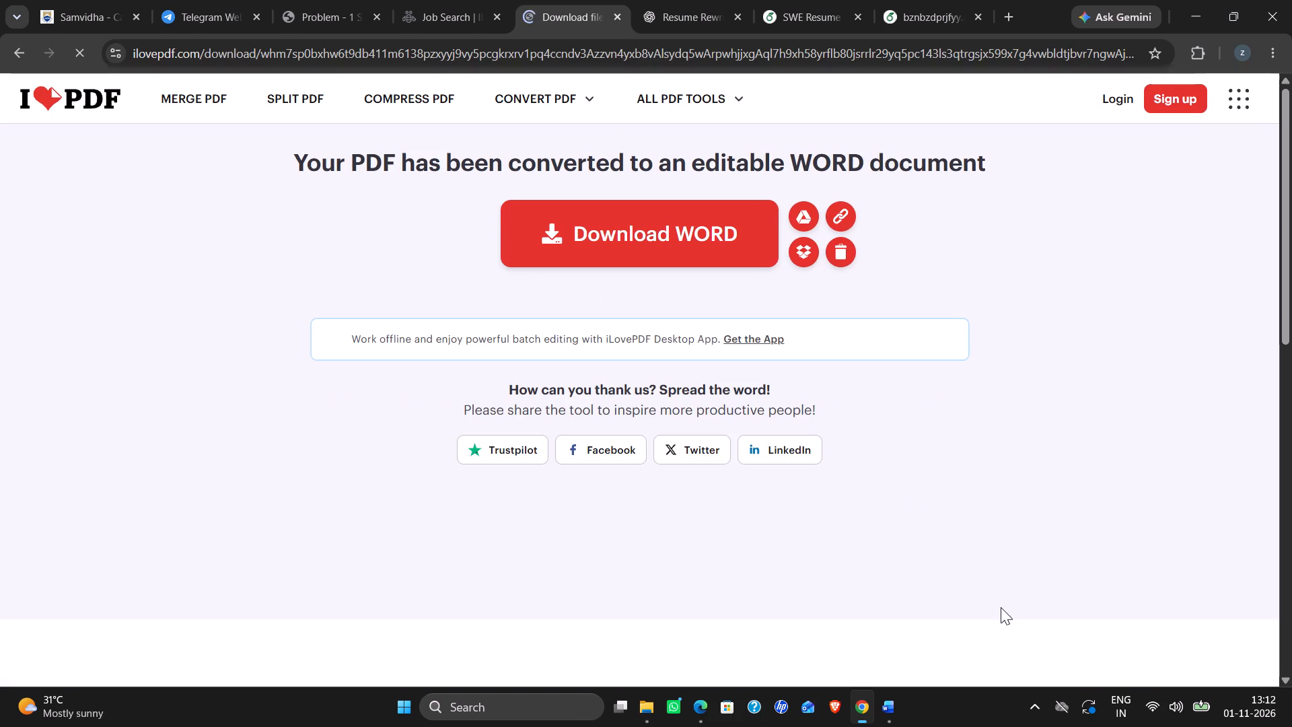
pyautogui.click(700, 236)
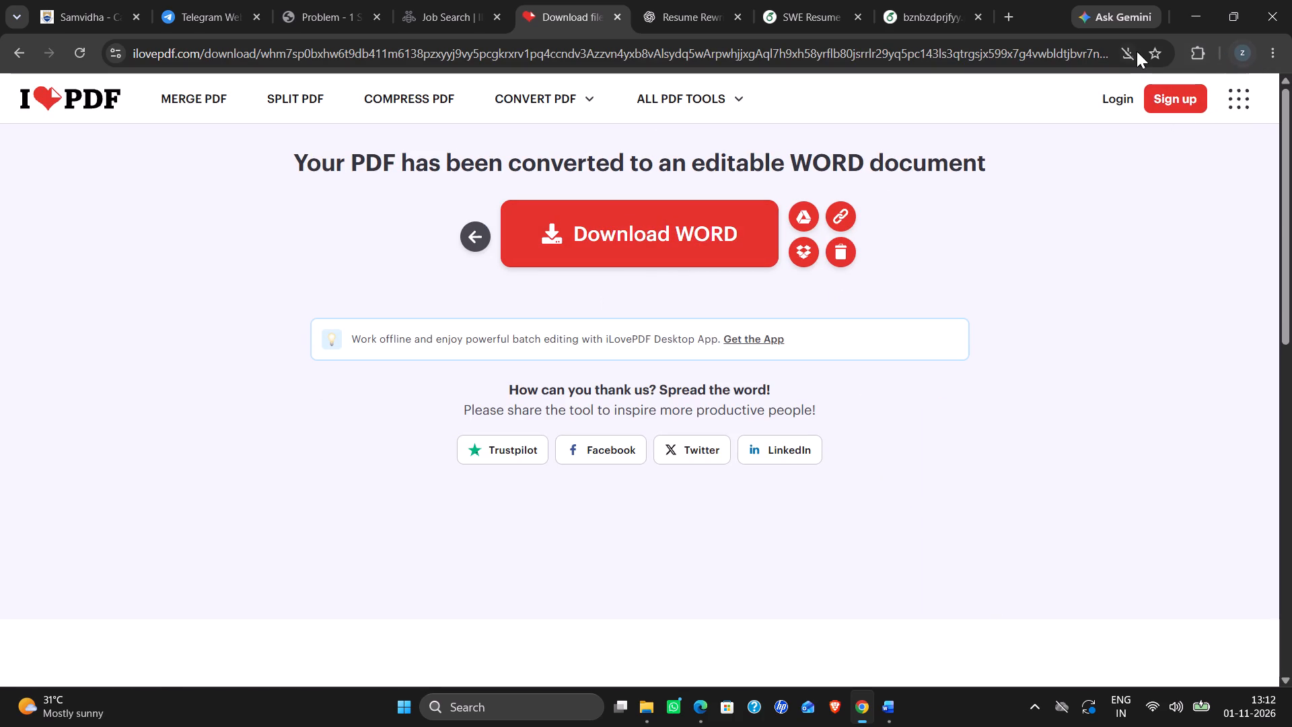
pyautogui.click(727, 231)
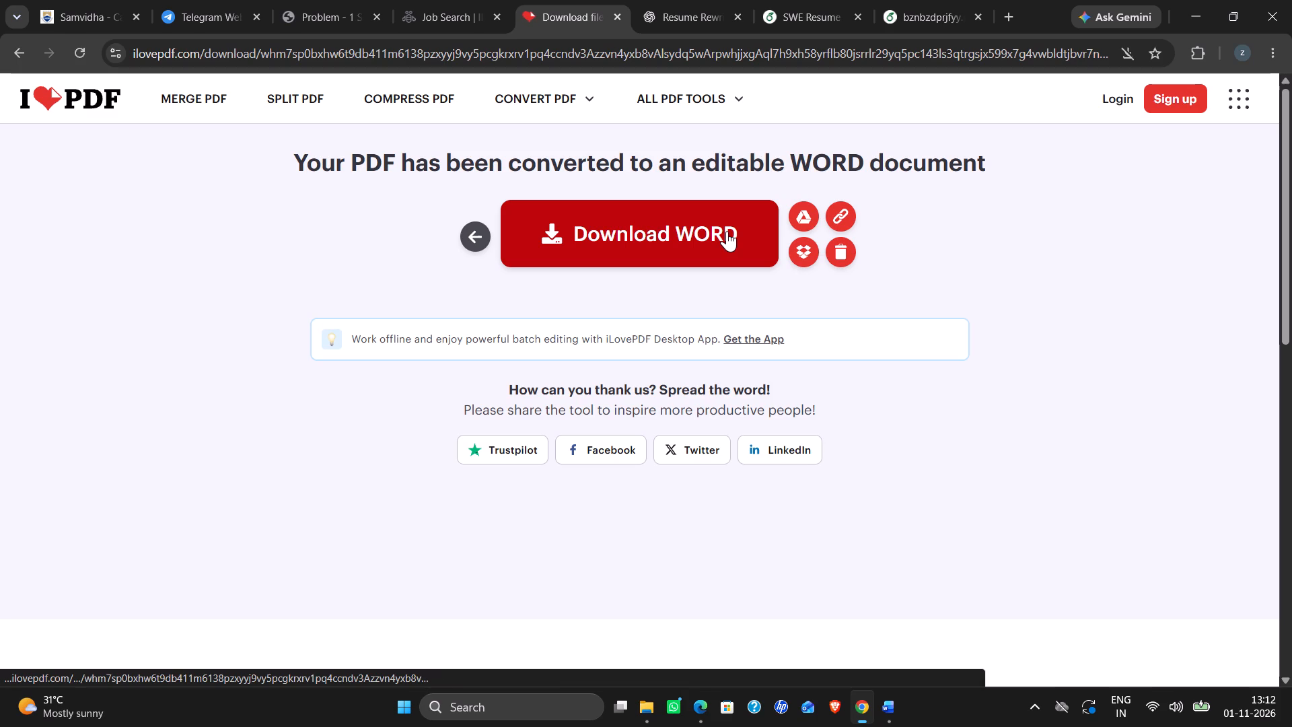
# Set the site's download permission to always allow iLovePDF to download multiple files.
pyautogui.click(1128, 55)
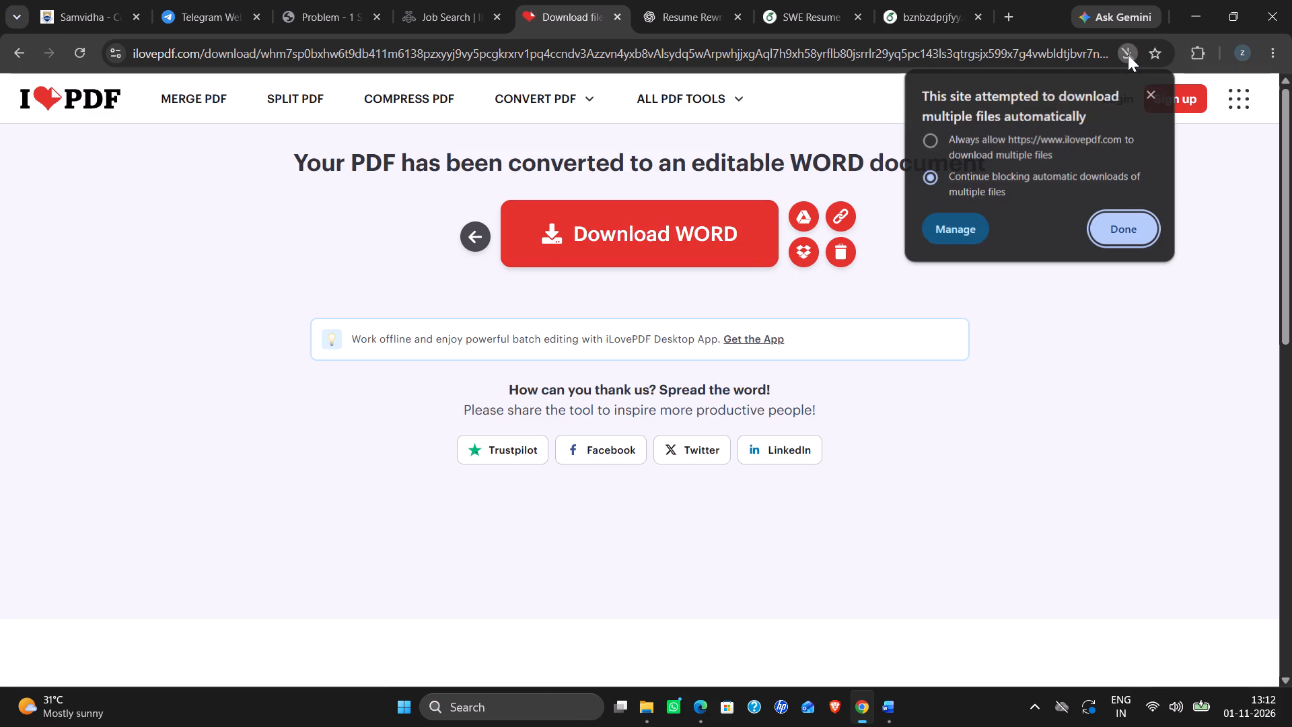
pyautogui.click(1041, 150)
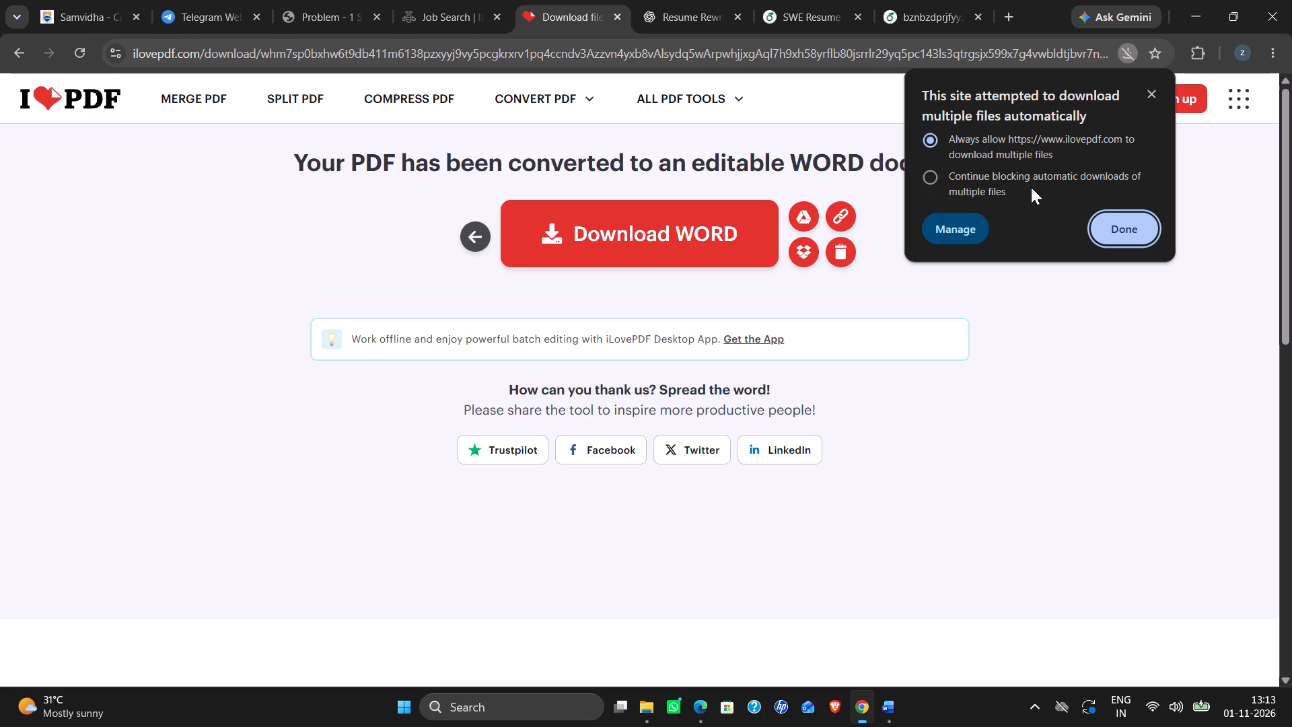
# Confirm always allowing iLovePDF to download multiple files, and recheck the site's automatic download permission without changing it.
pyautogui.click(1138, 234)
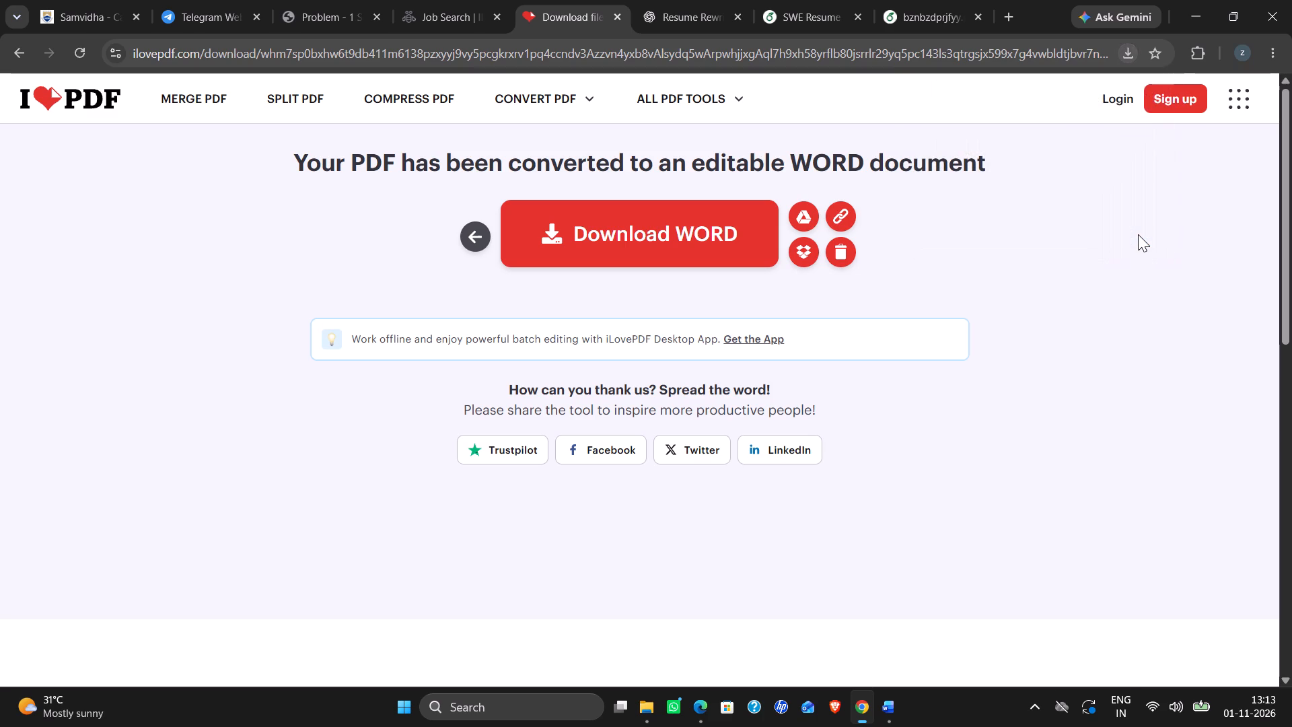
pyautogui.click(1122, 58)
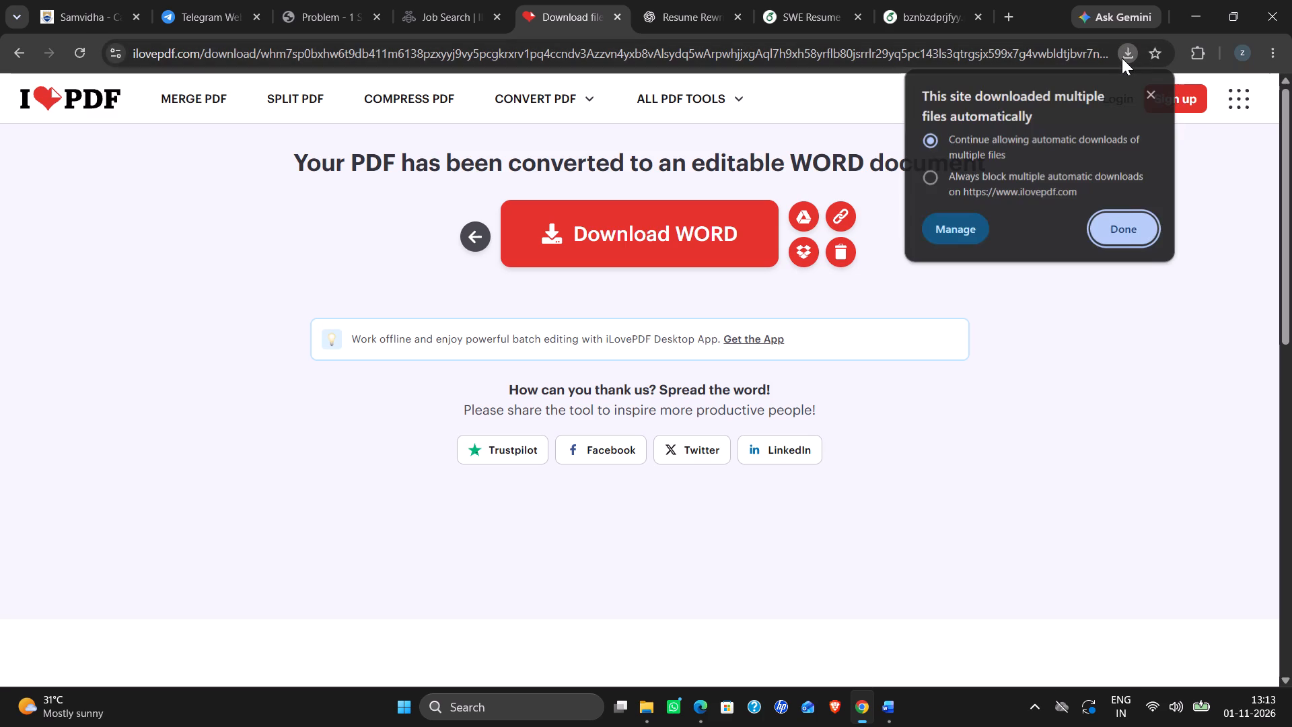
pyautogui.click(1139, 95)
pyautogui.click(1151, 94)
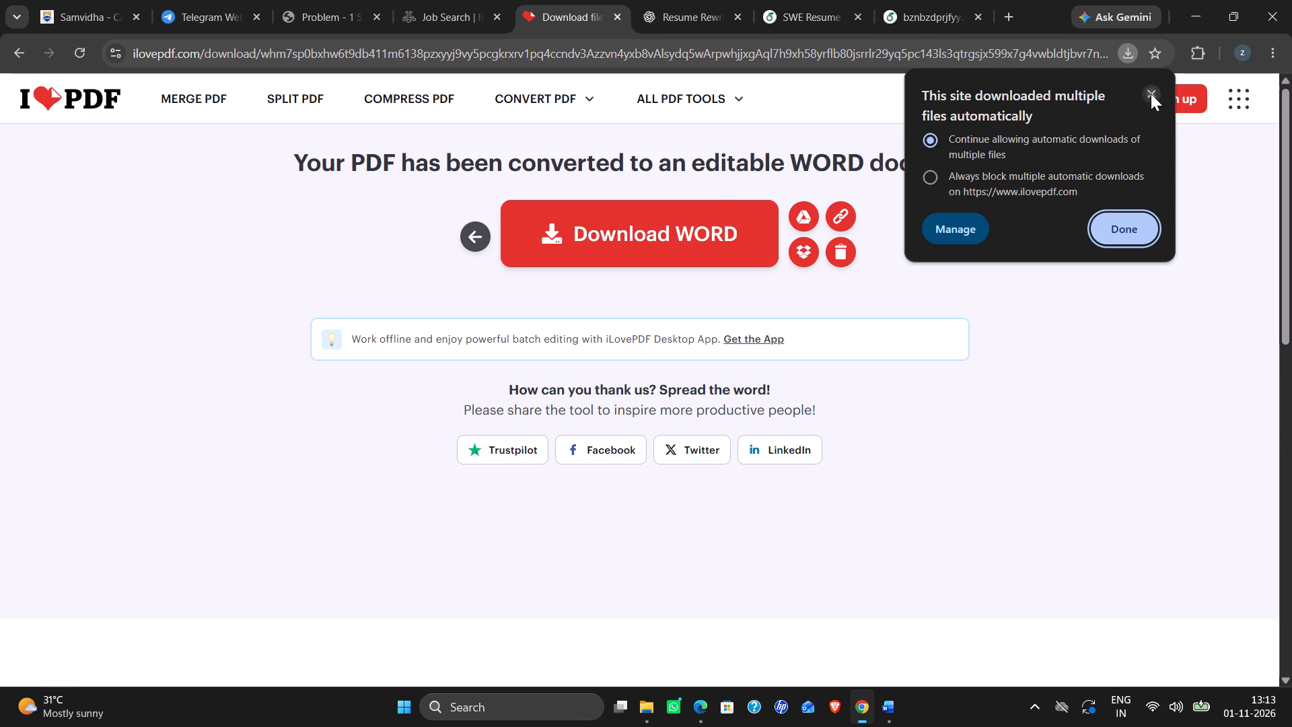
# Go back from the converted resume's download page to the PDF to Word converter.
pyautogui.click(480, 233)
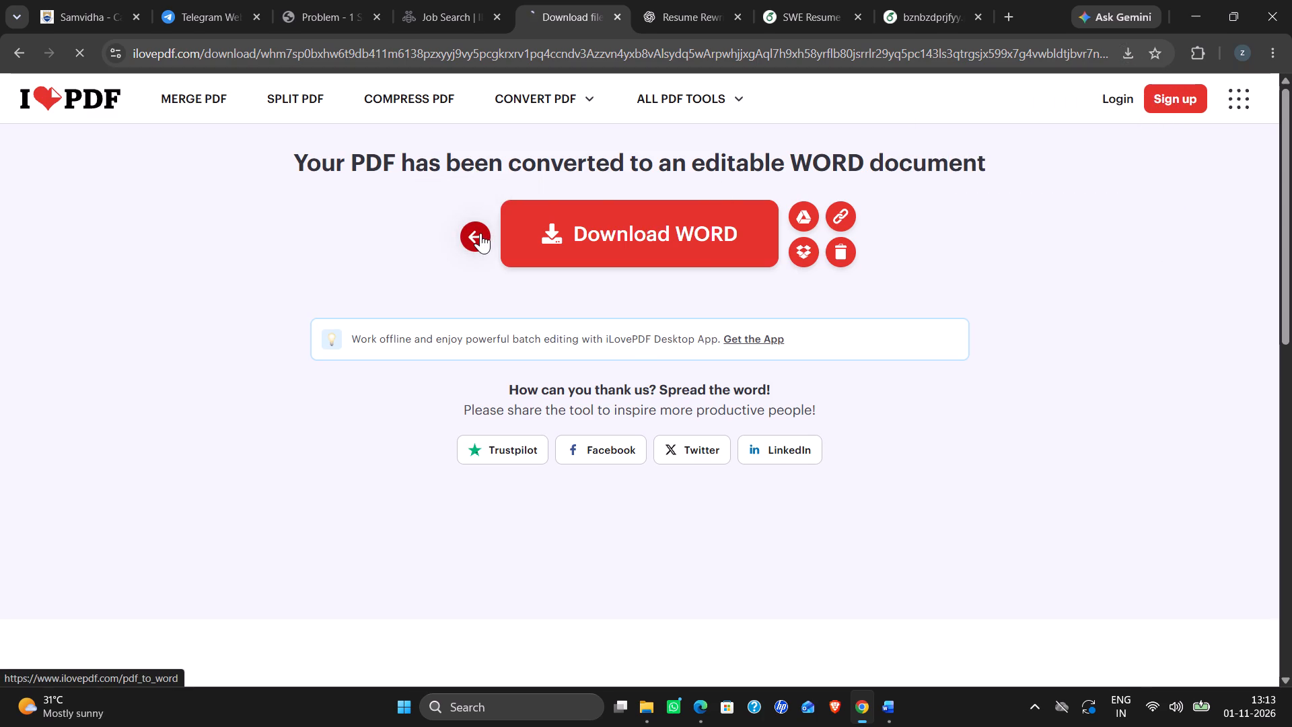
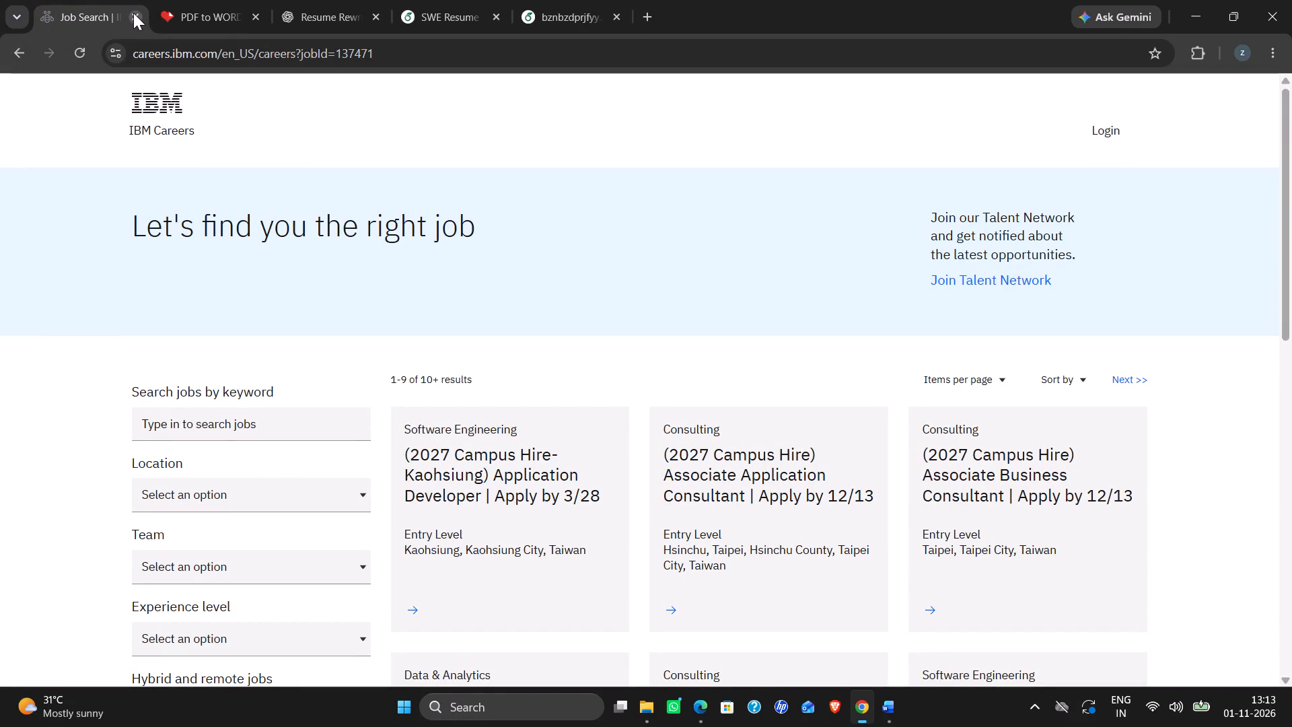
# Close the iLovePDF PDF to Word page and the PDF preview of the SWE résumé template.
pyautogui.click(204, 0)
pyautogui.click(320, 0)
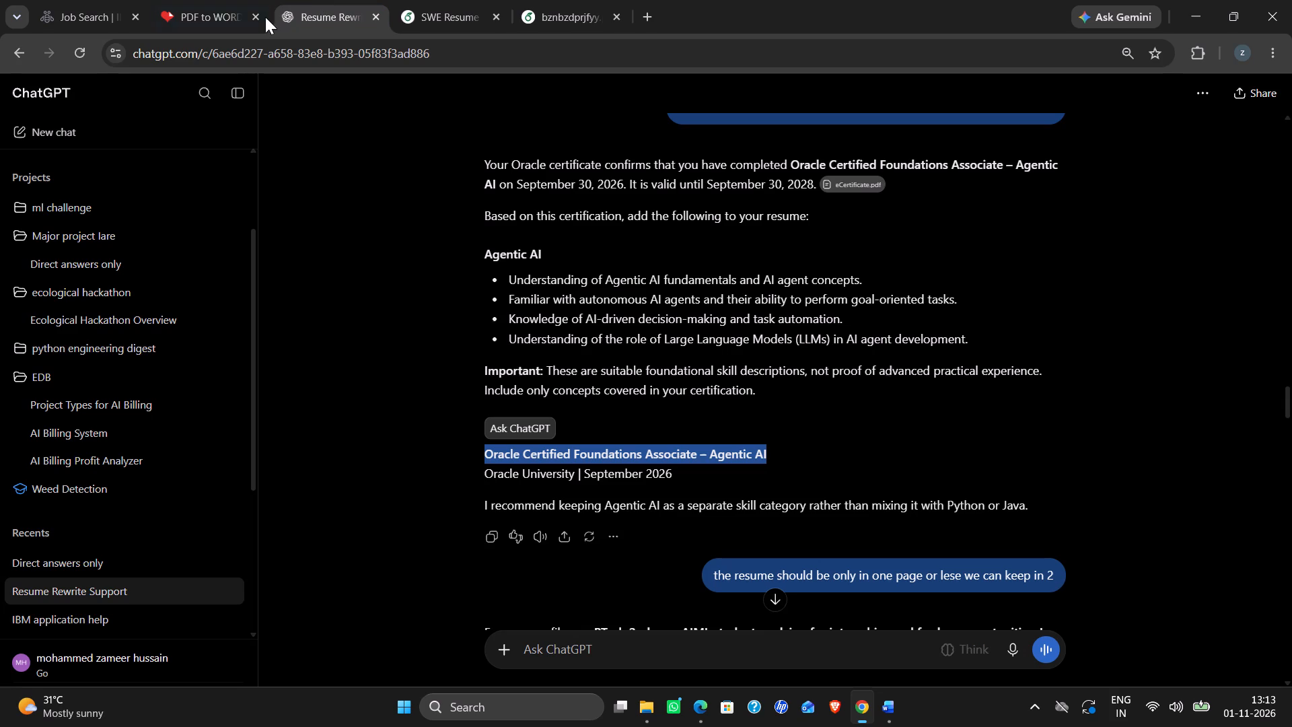
pyautogui.click(258, 14)
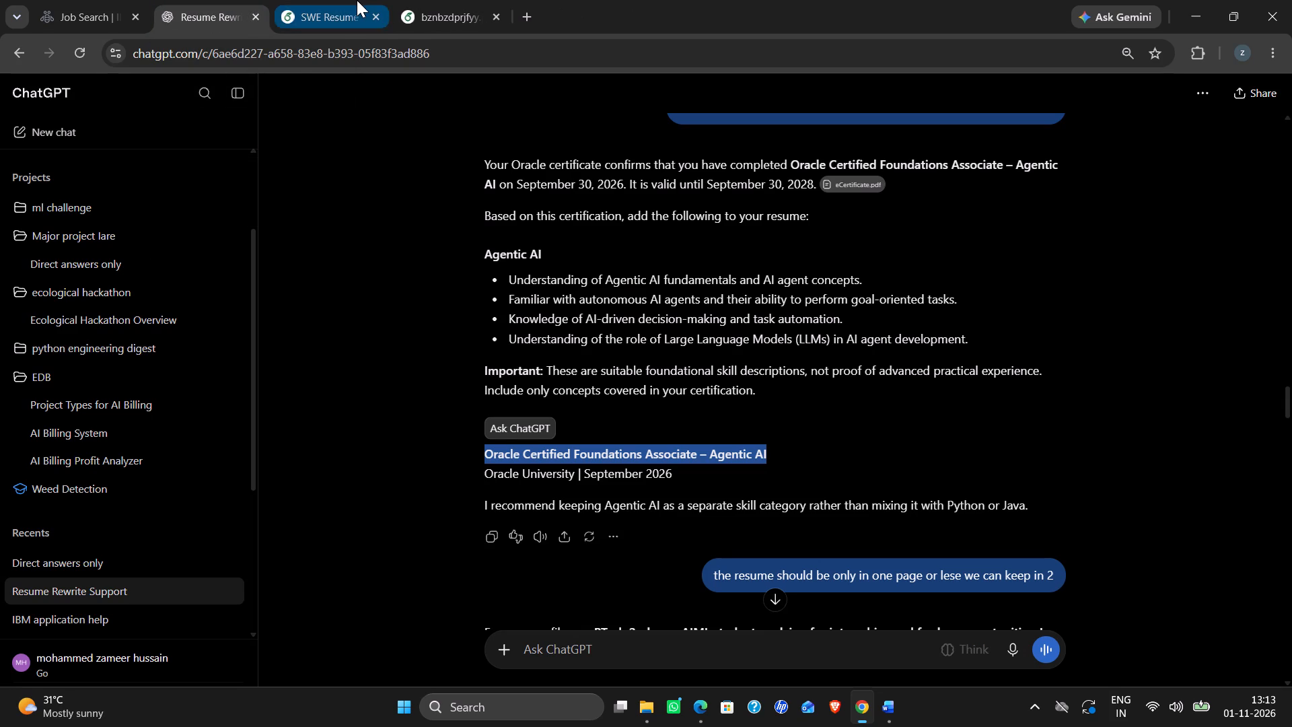
pyautogui.click(357, 0)
pyautogui.click(419, 0)
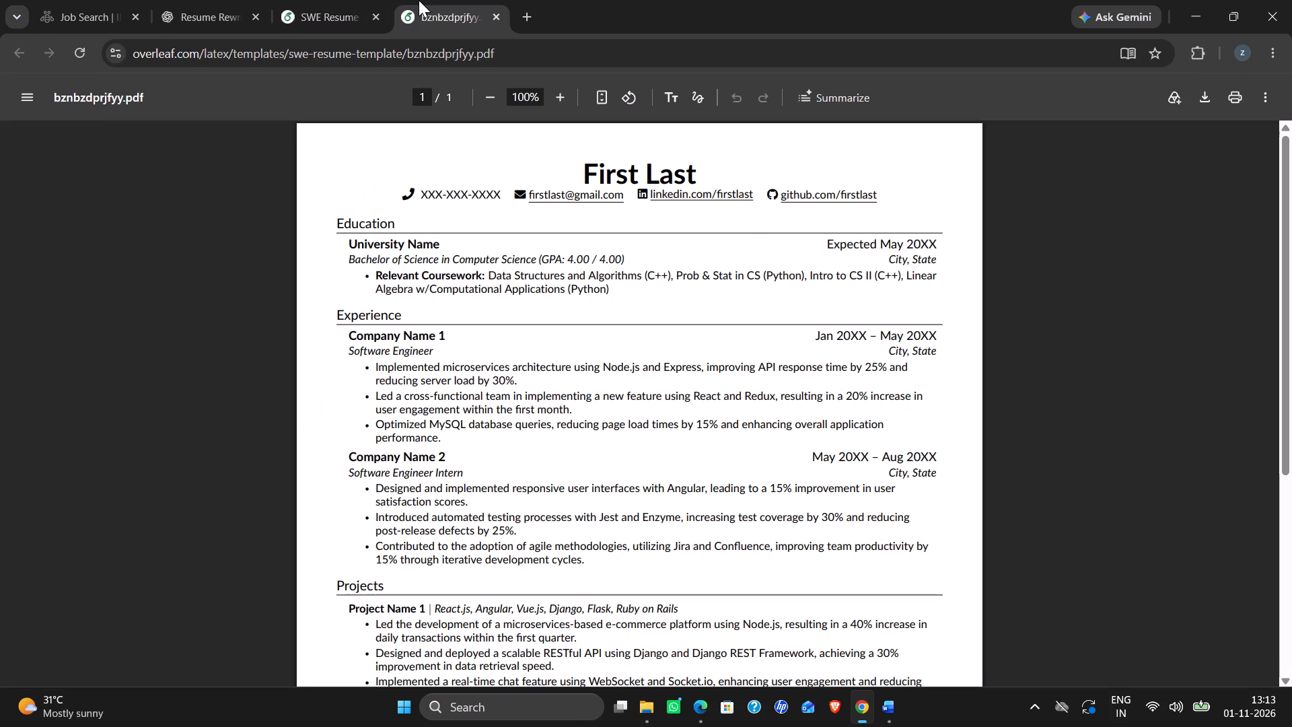
pyautogui.click(493, 13)
# Examine the Overleaf SWE Resume Template page, checking the preview's Experience, Projects and Technical Skills sections.
pyautogui.scroll(-3, 446, 219)
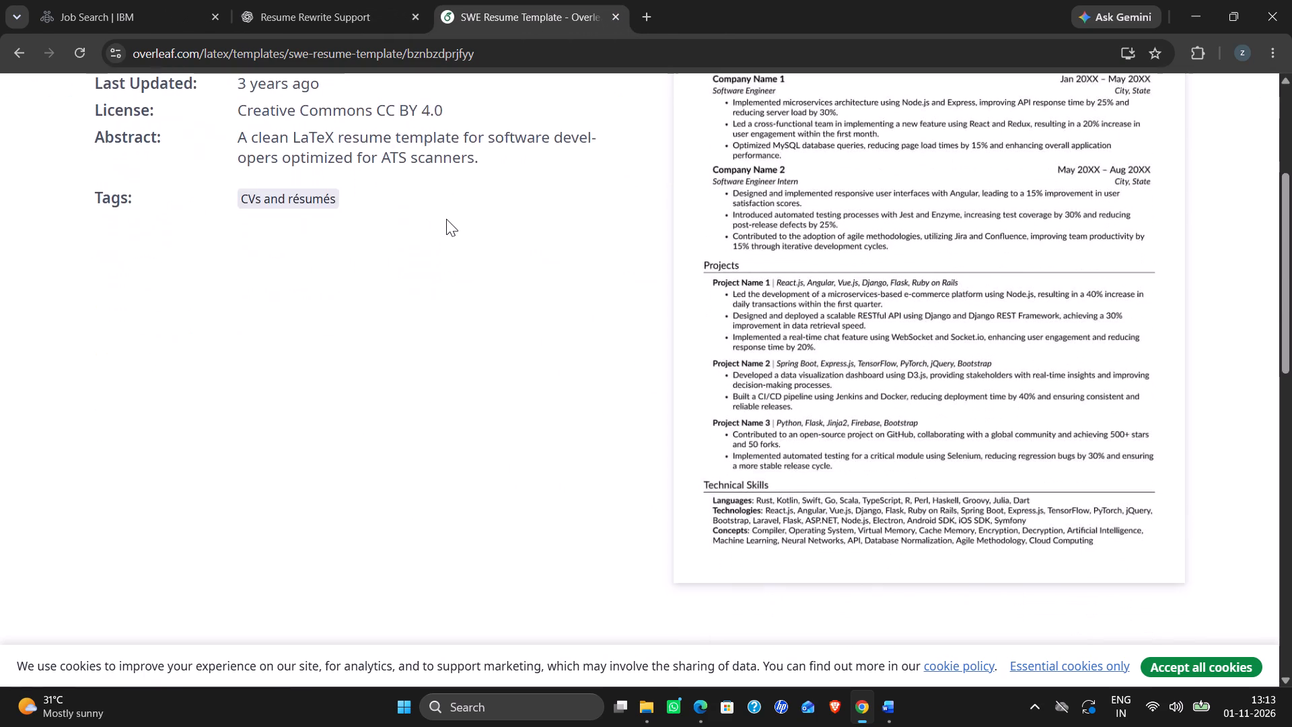
pyautogui.scroll(1, 446, 219)
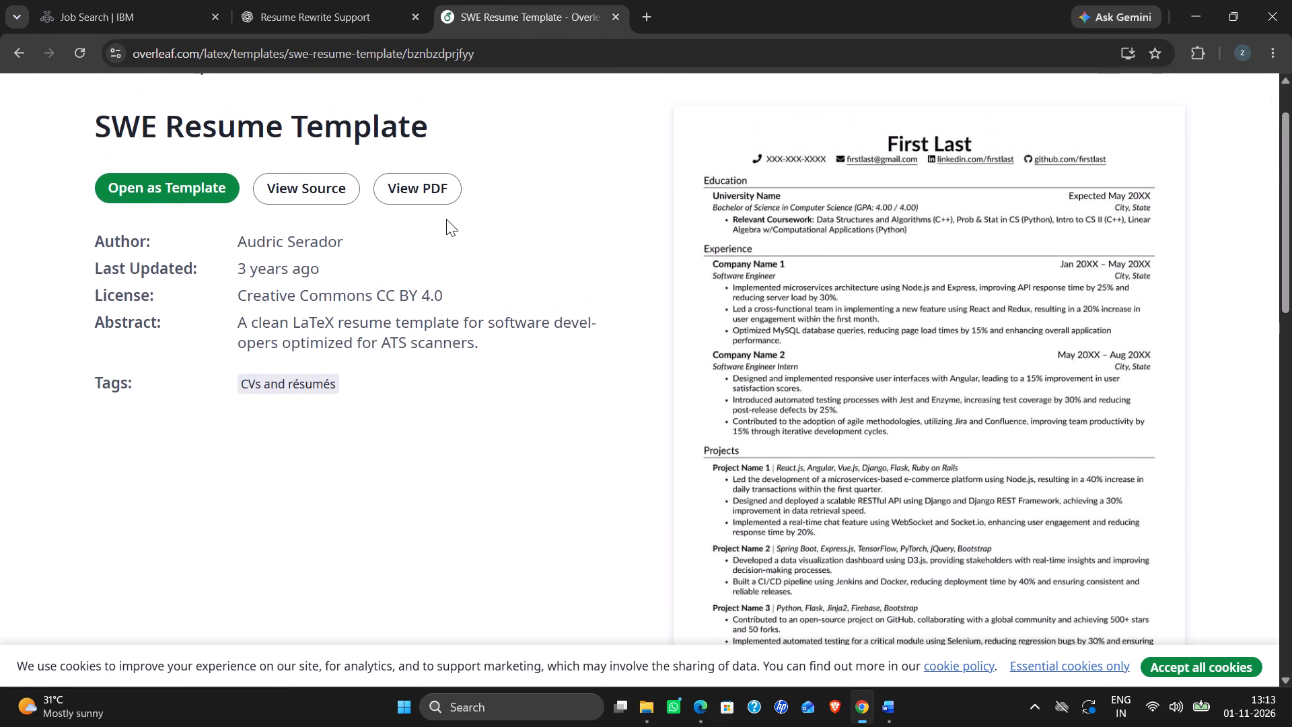
pyautogui.scroll(-1, 446, 219)
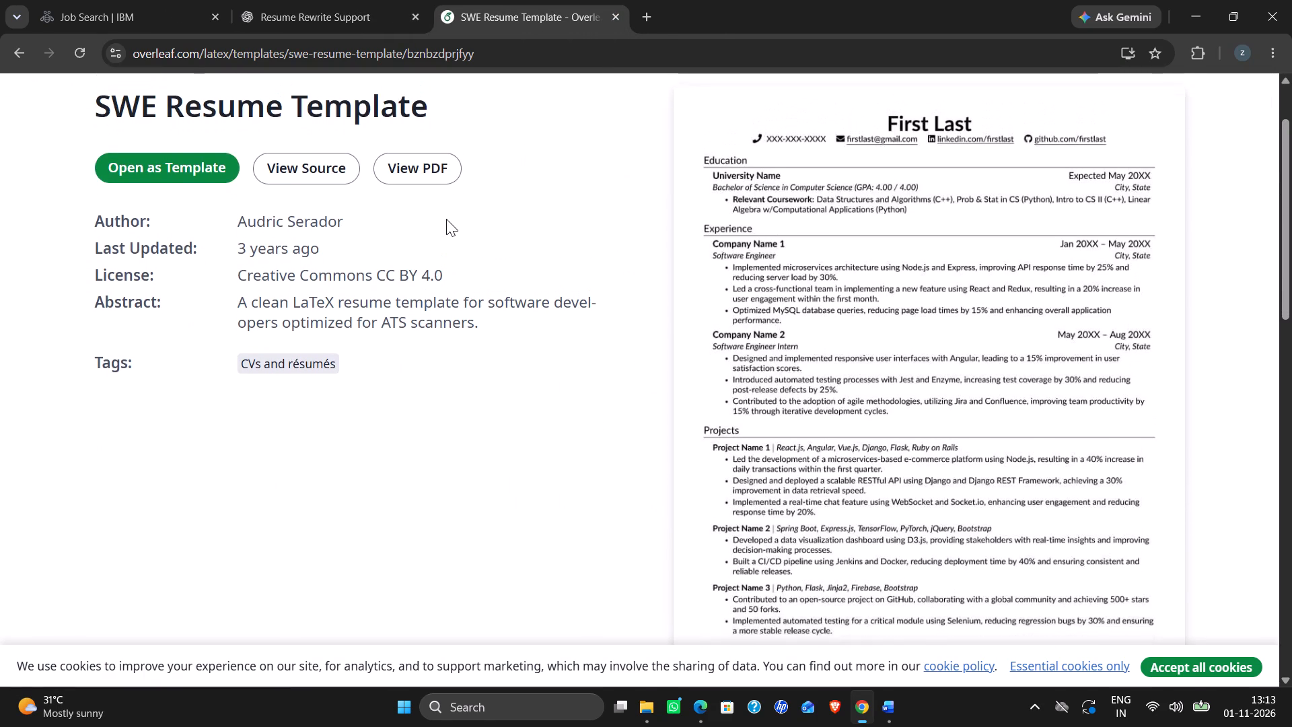
pyautogui.scroll(-4, 446, 219)
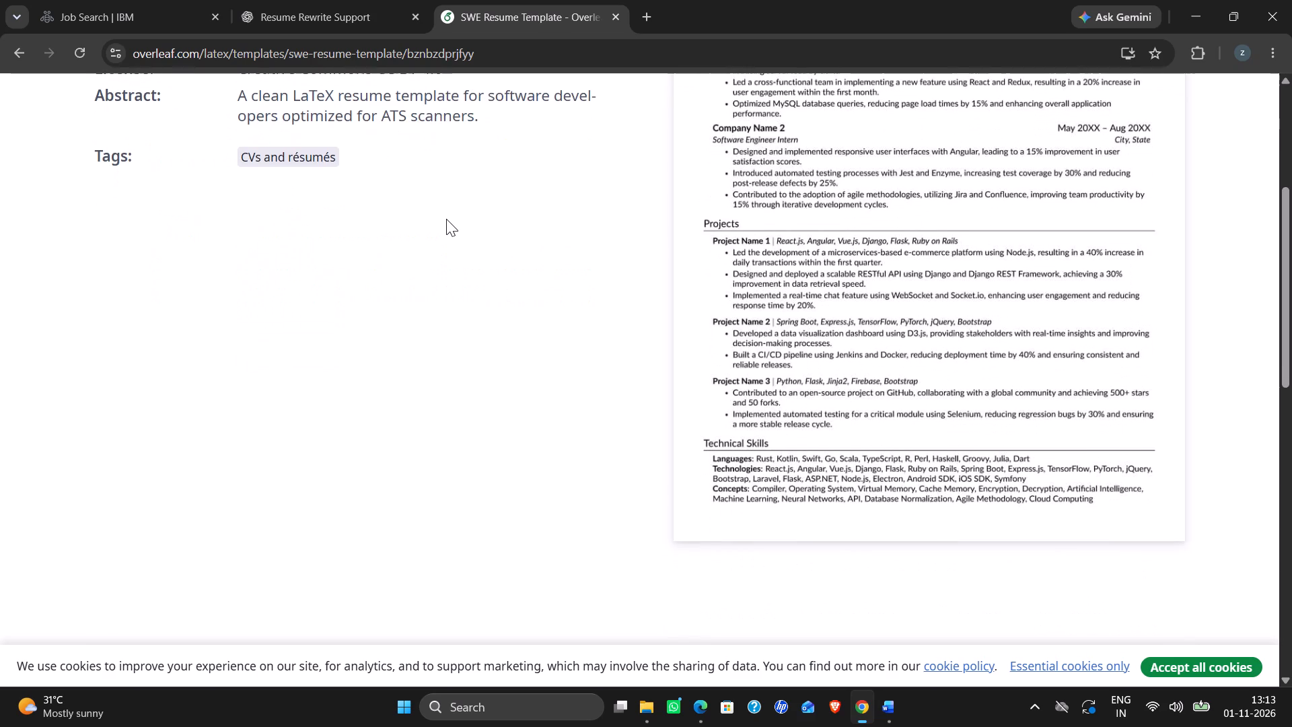
pyautogui.scroll(-1, 446, 219)
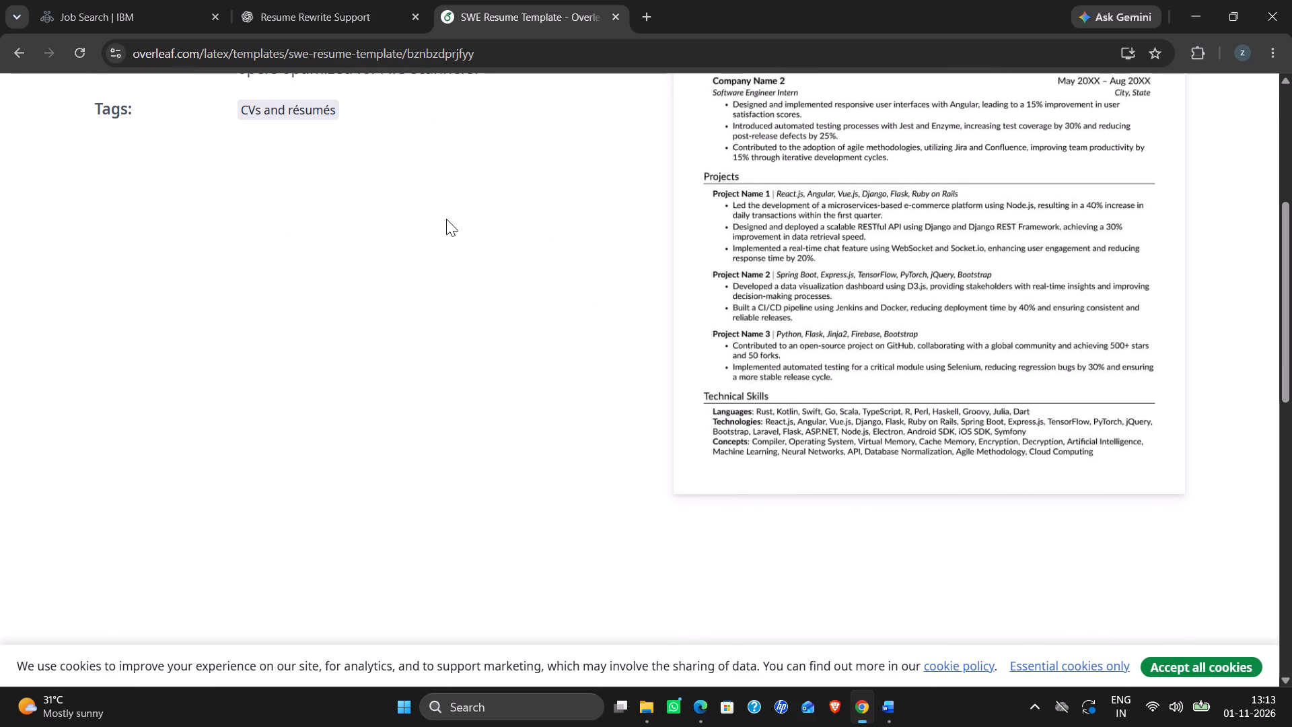
# Look over the SWE Resume Template page on Overleaf, and return to the CV template gallery.
pyautogui.scroll(-3, 446, 219)
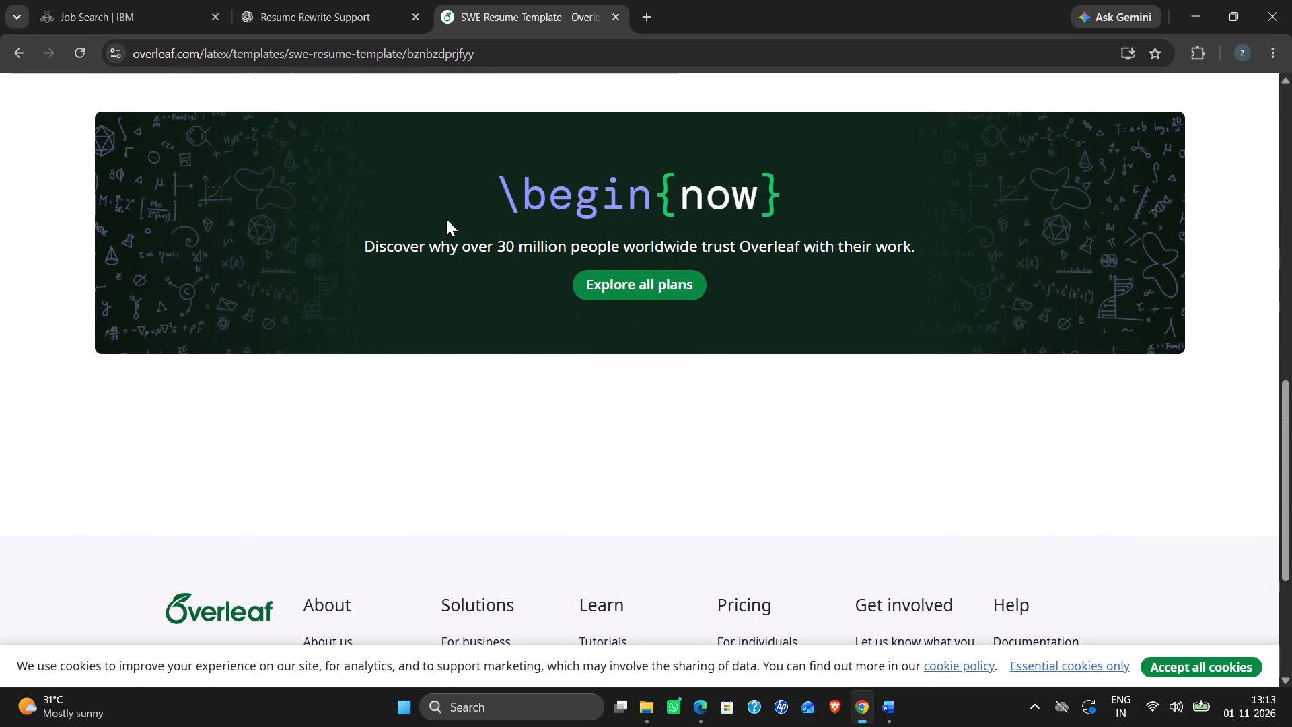
pyautogui.scroll(-3, 446, 219)
pyautogui.scroll(2, 446, 219)
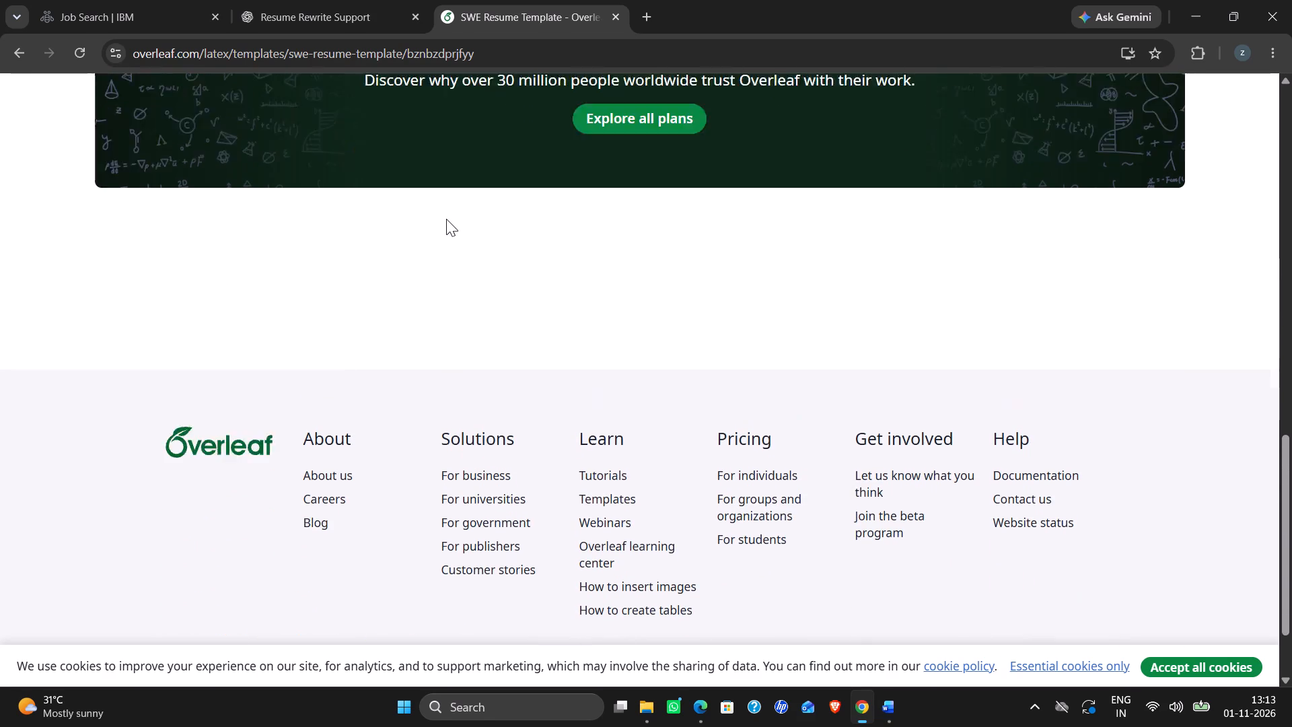
pyautogui.scroll(3, 446, 219)
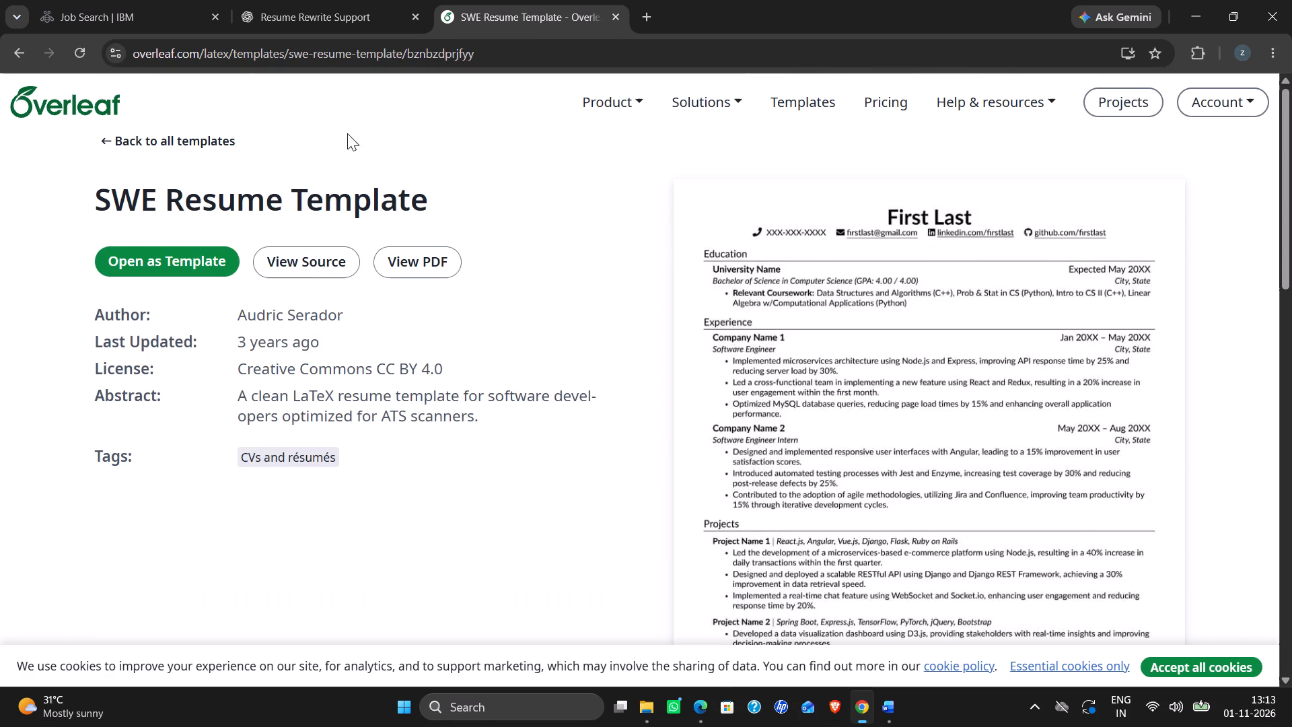
pyautogui.click(19, 54)
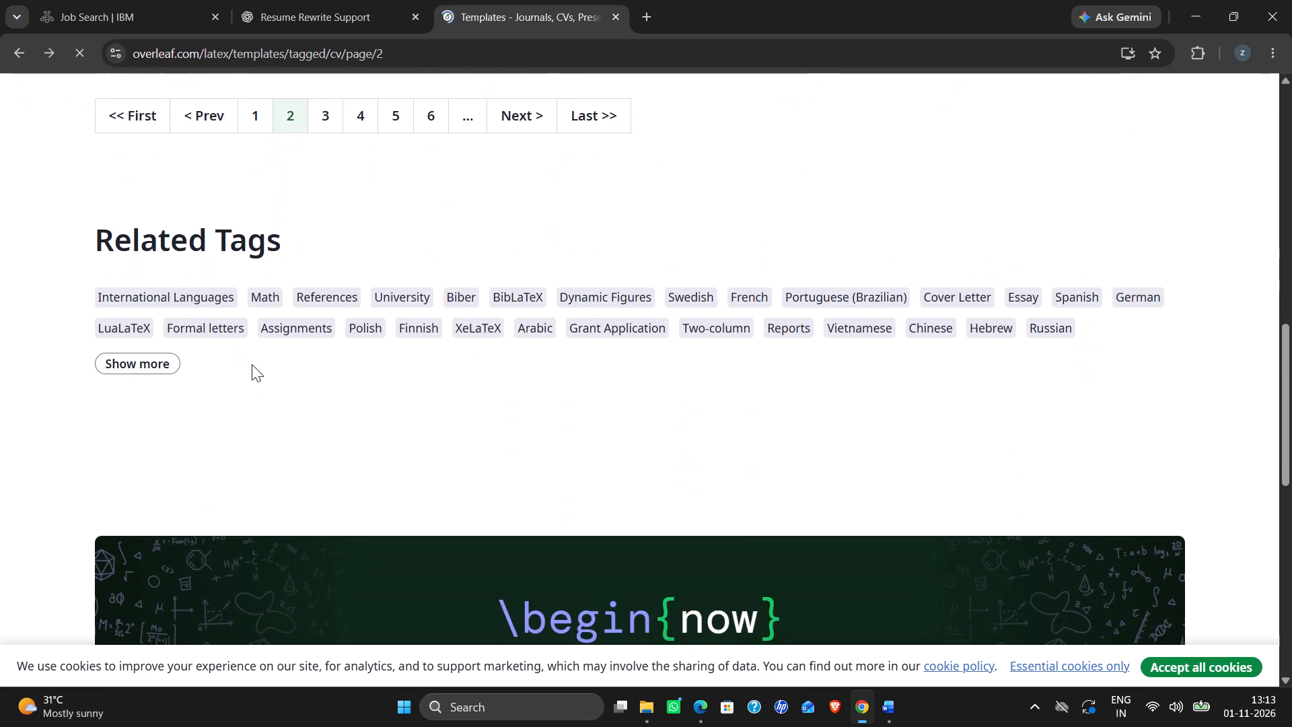
# Browse the CV and résumé templates on page 2 of the gallery, comparing their layouts.
pyautogui.scroll(-3, 252, 364)
pyautogui.scroll(9, 252, 364)
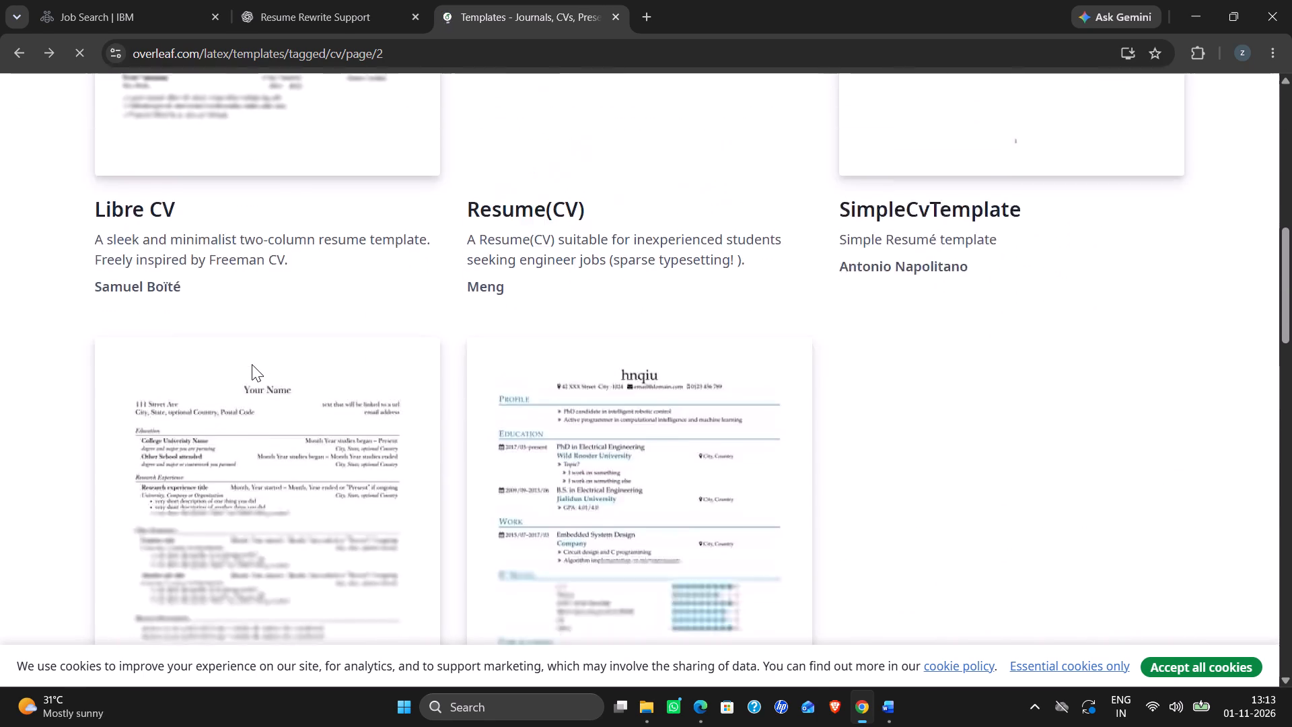
pyautogui.scroll(-1, 252, 364)
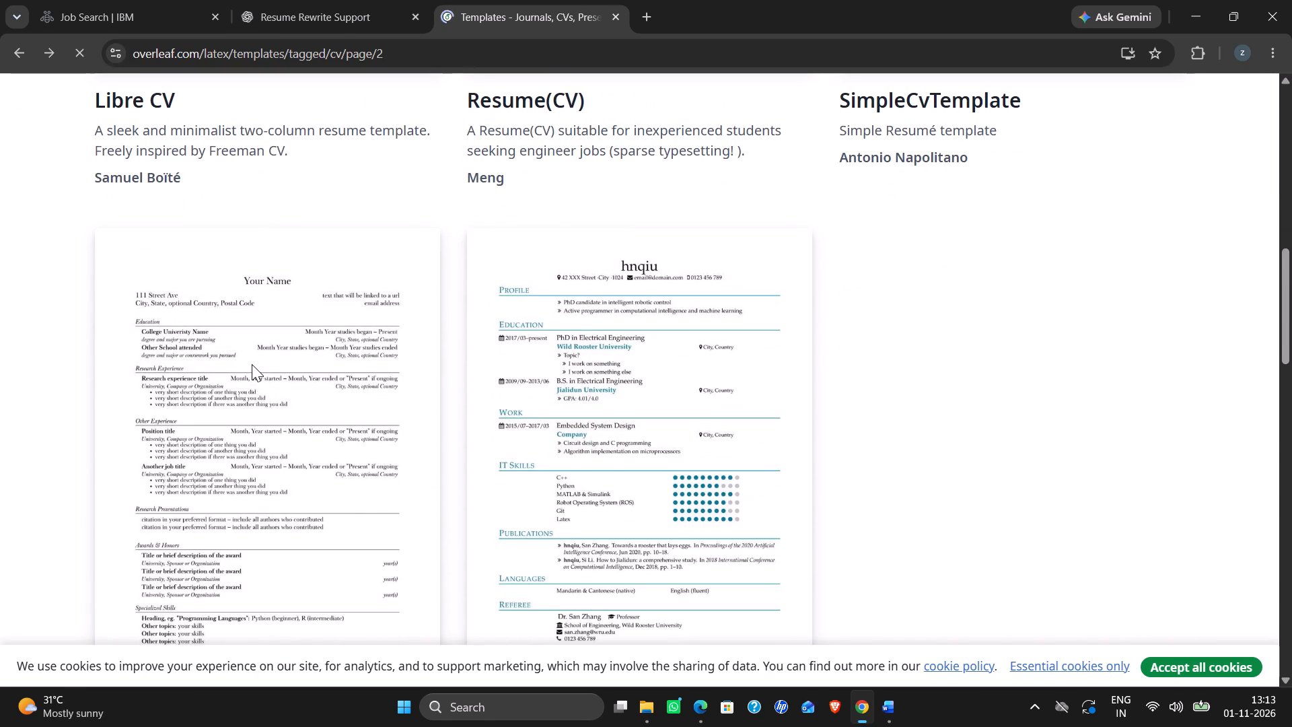
pyautogui.scroll(-2, 252, 364)
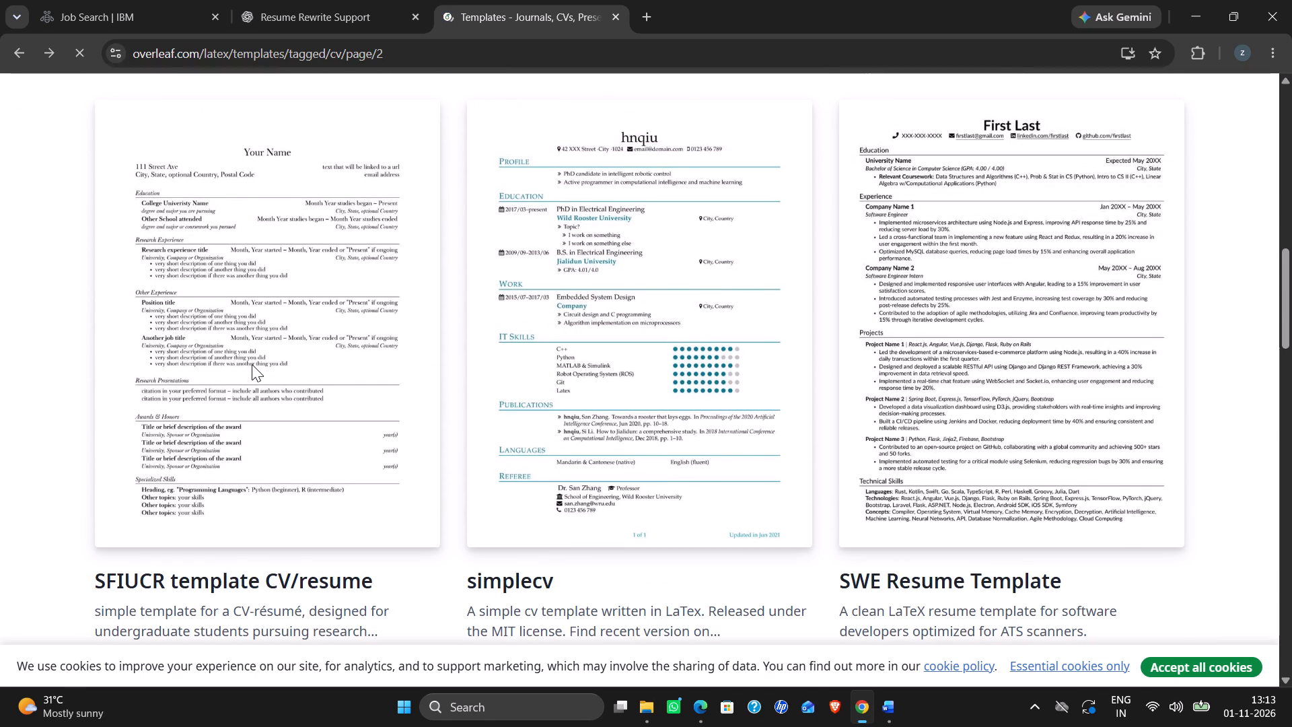
pyautogui.scroll(-1, 252, 364)
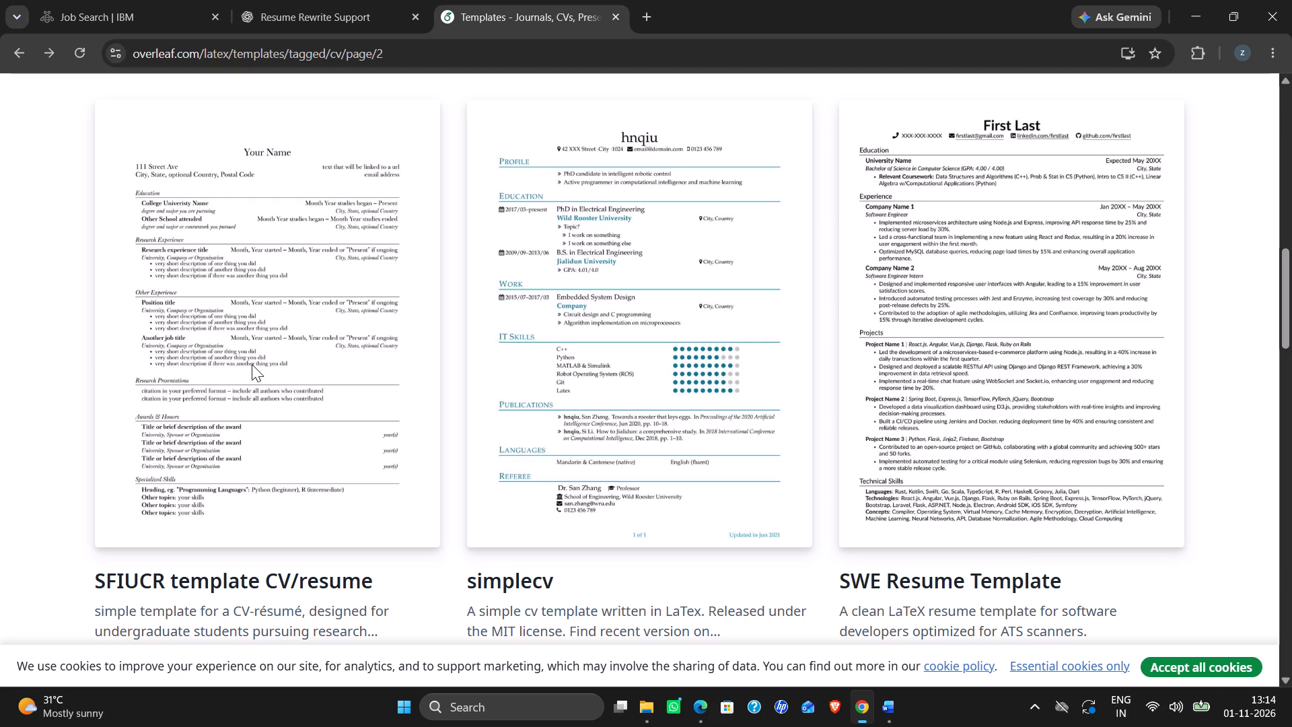
pyautogui.scroll(2, 252, 364)
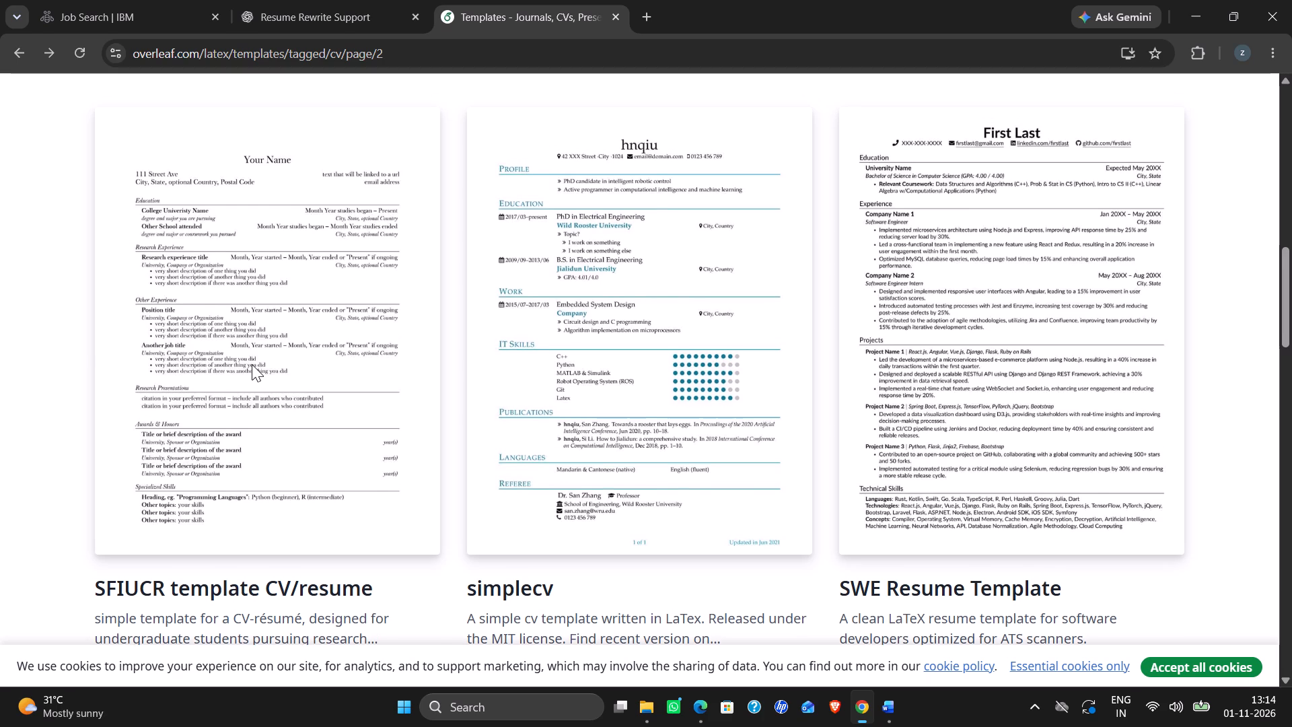
pyautogui.scroll(4, 252, 364)
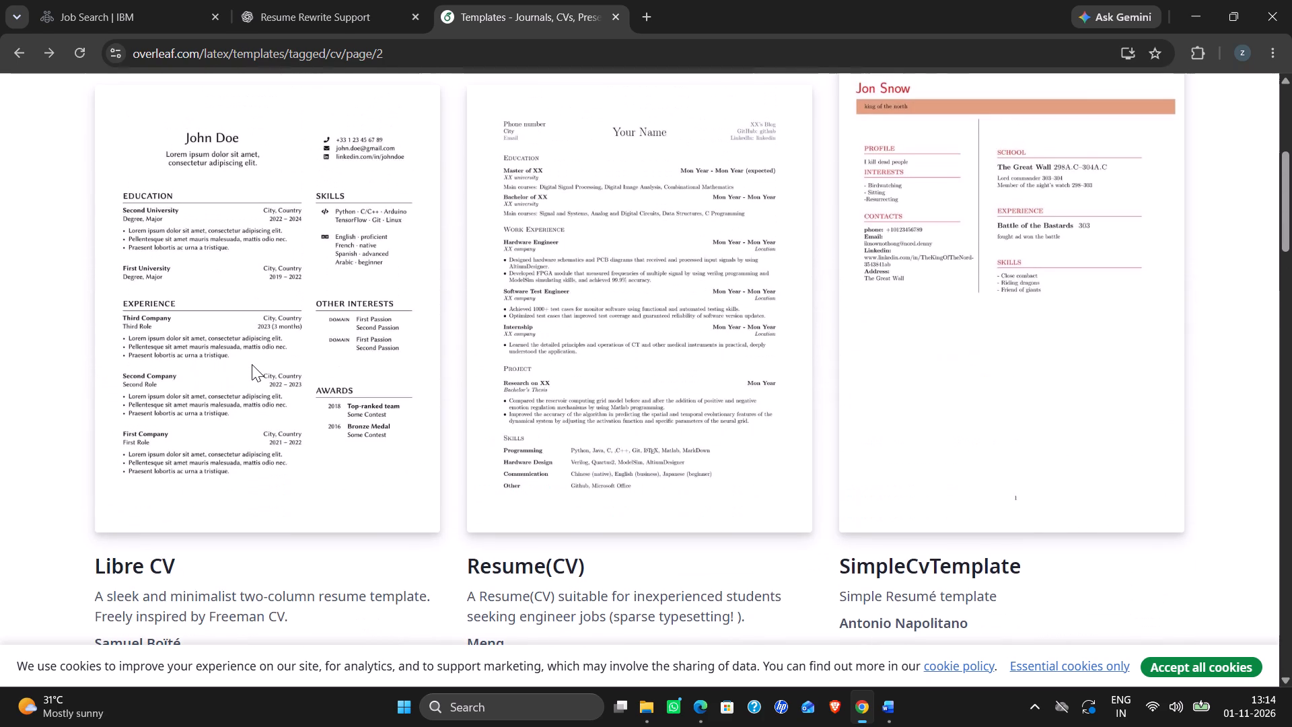
pyautogui.scroll(3, 252, 364)
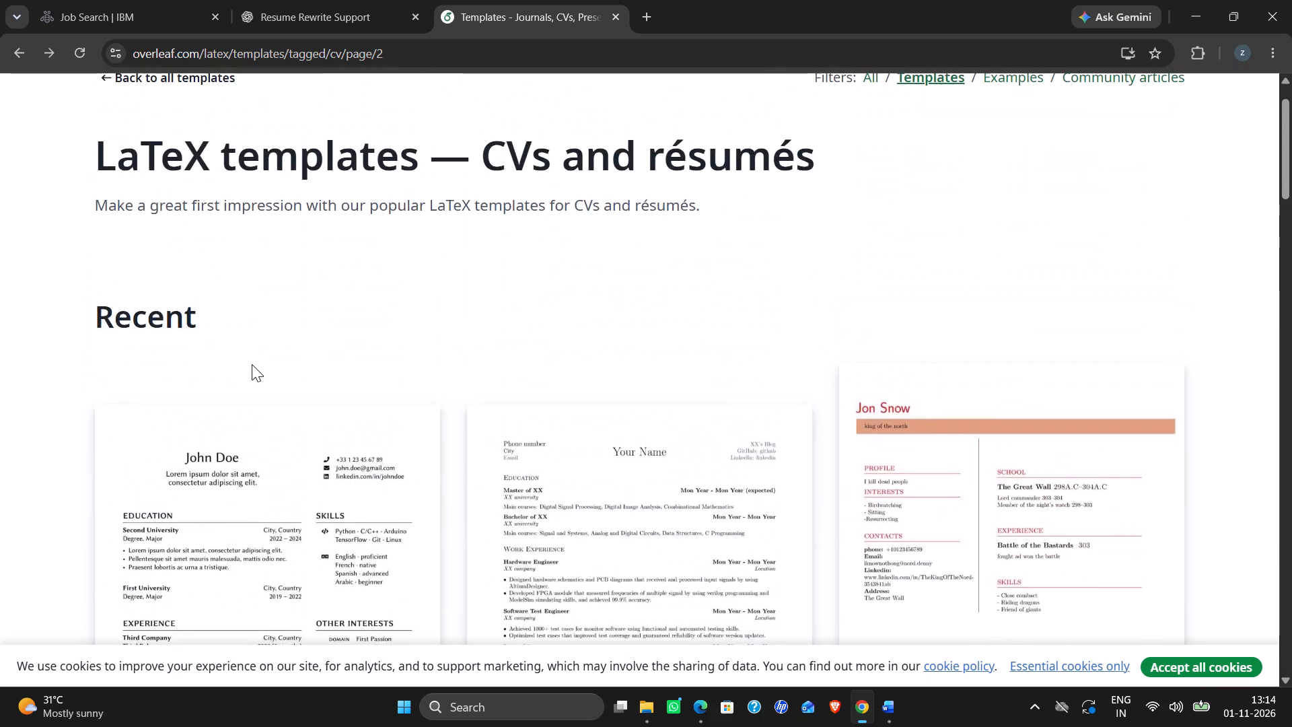
pyautogui.scroll(-4, 252, 364)
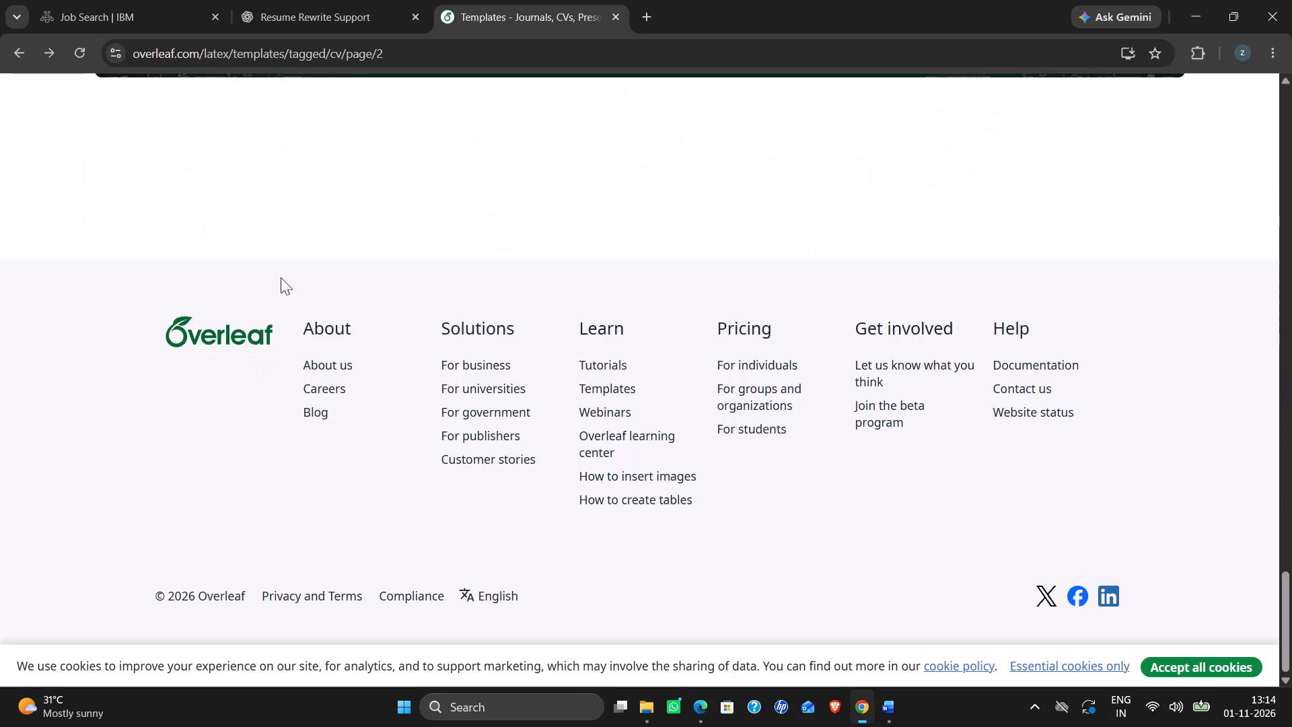
pyautogui.scroll(4, 289, 264)
pyautogui.scroll(2, 228, 289)
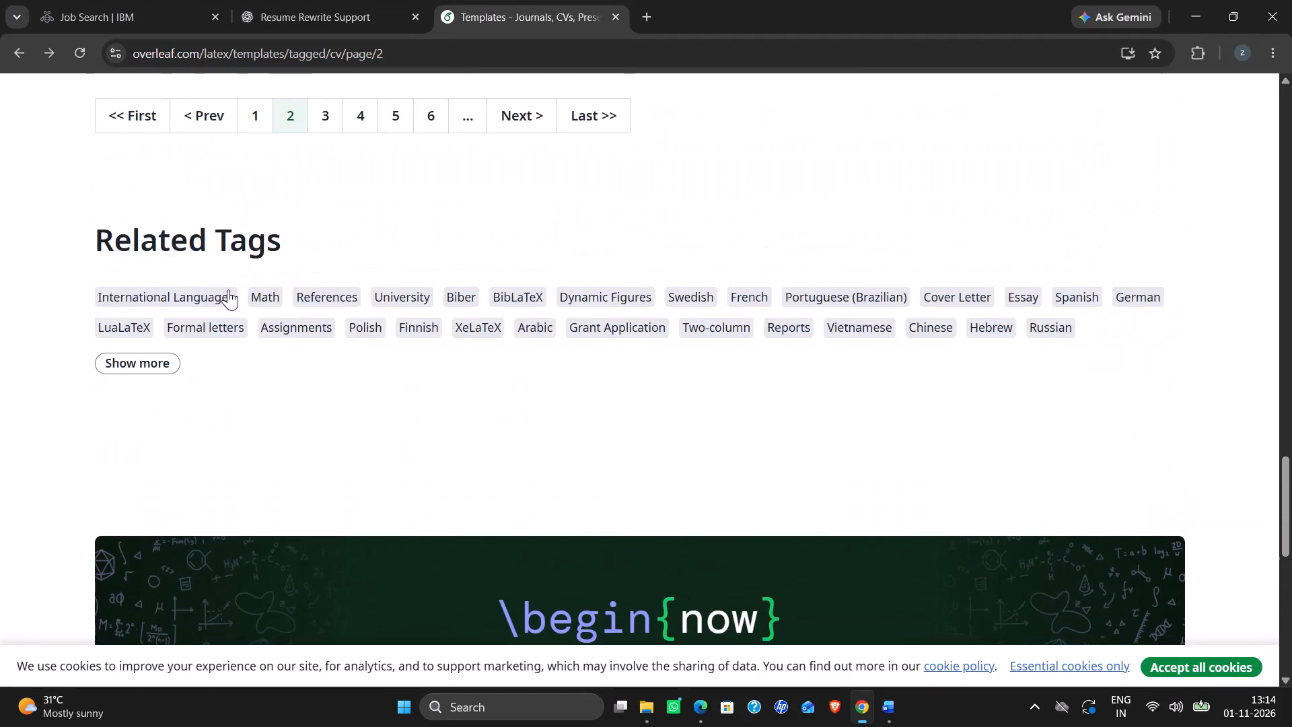
pyautogui.scroll(1, 228, 289)
# Go to page 1 of the CV template gallery and compare the layouts of the templates there.
pyautogui.click(256, 318)
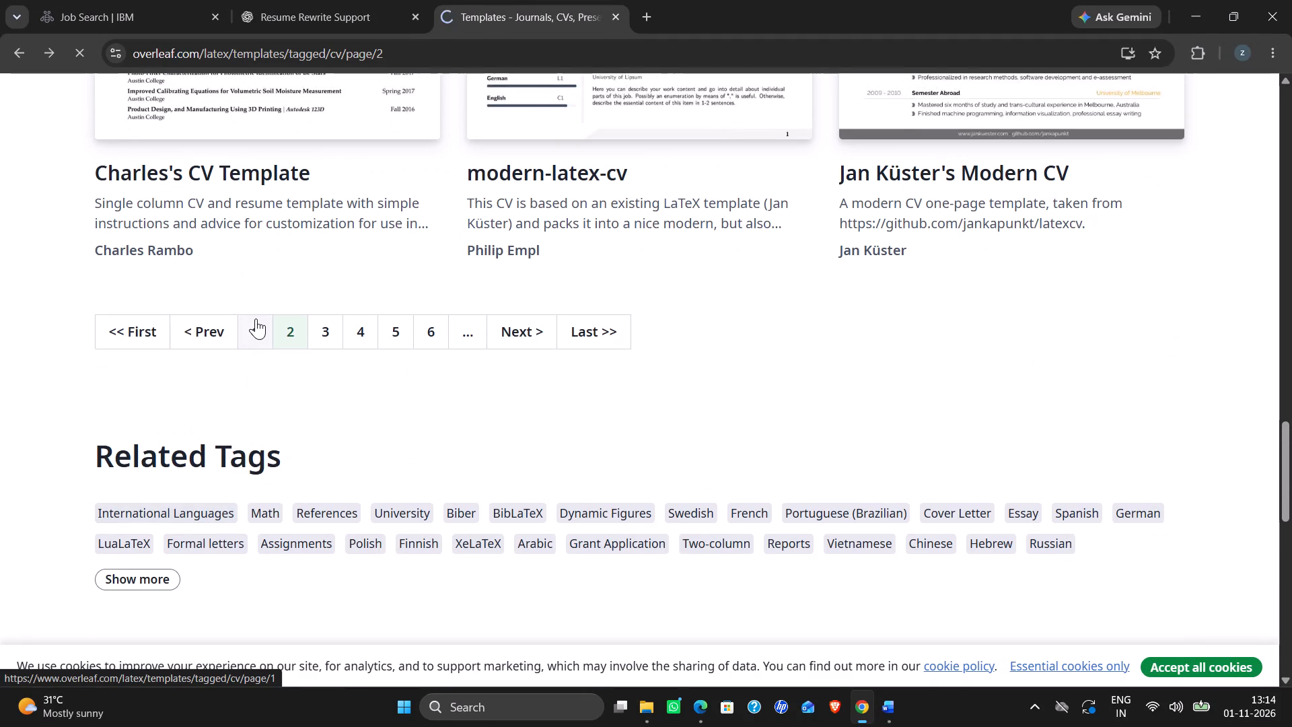
pyautogui.scroll(-3, 256, 318)
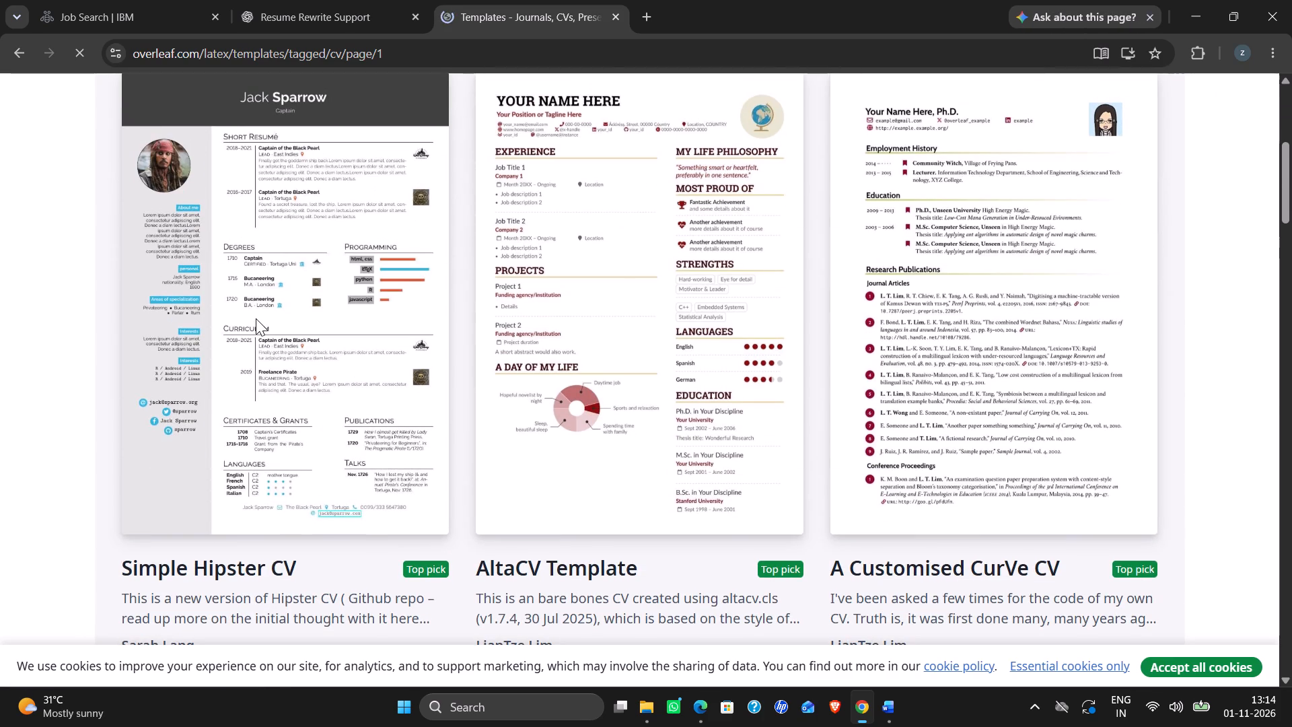
pyautogui.scroll(-6, 256, 318)
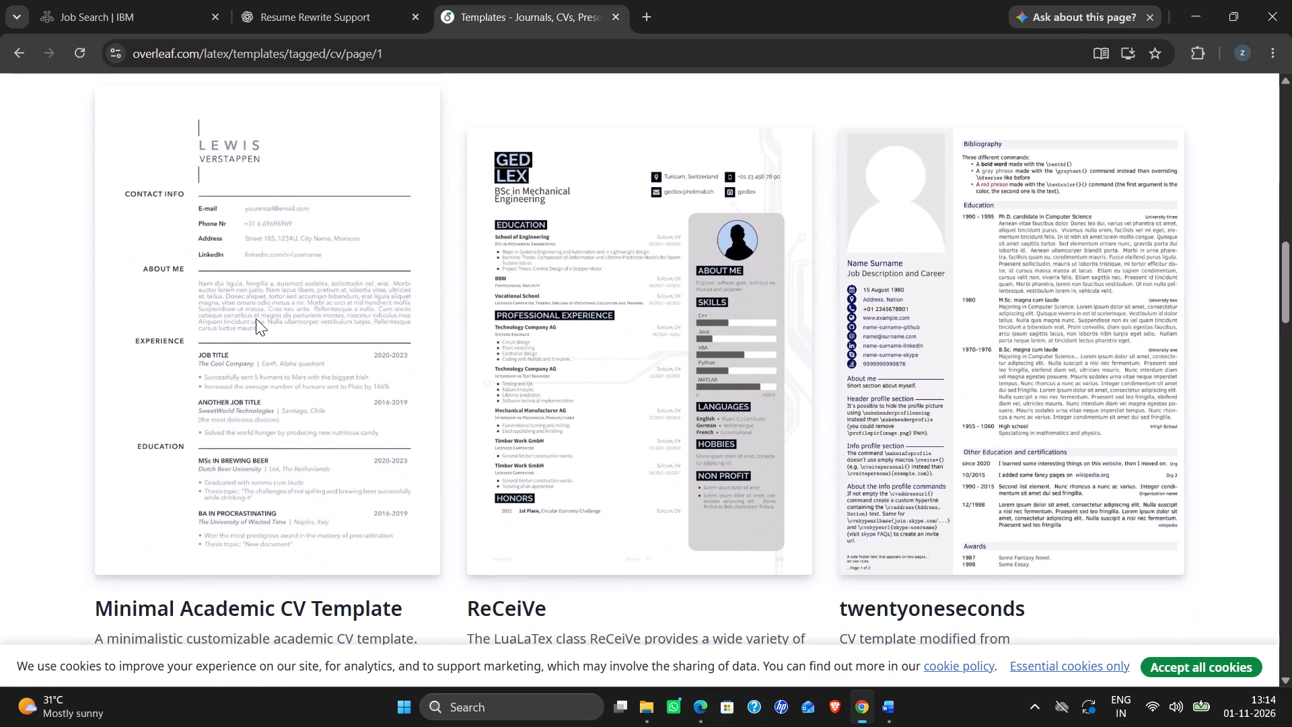
pyautogui.scroll(-4, 256, 318)
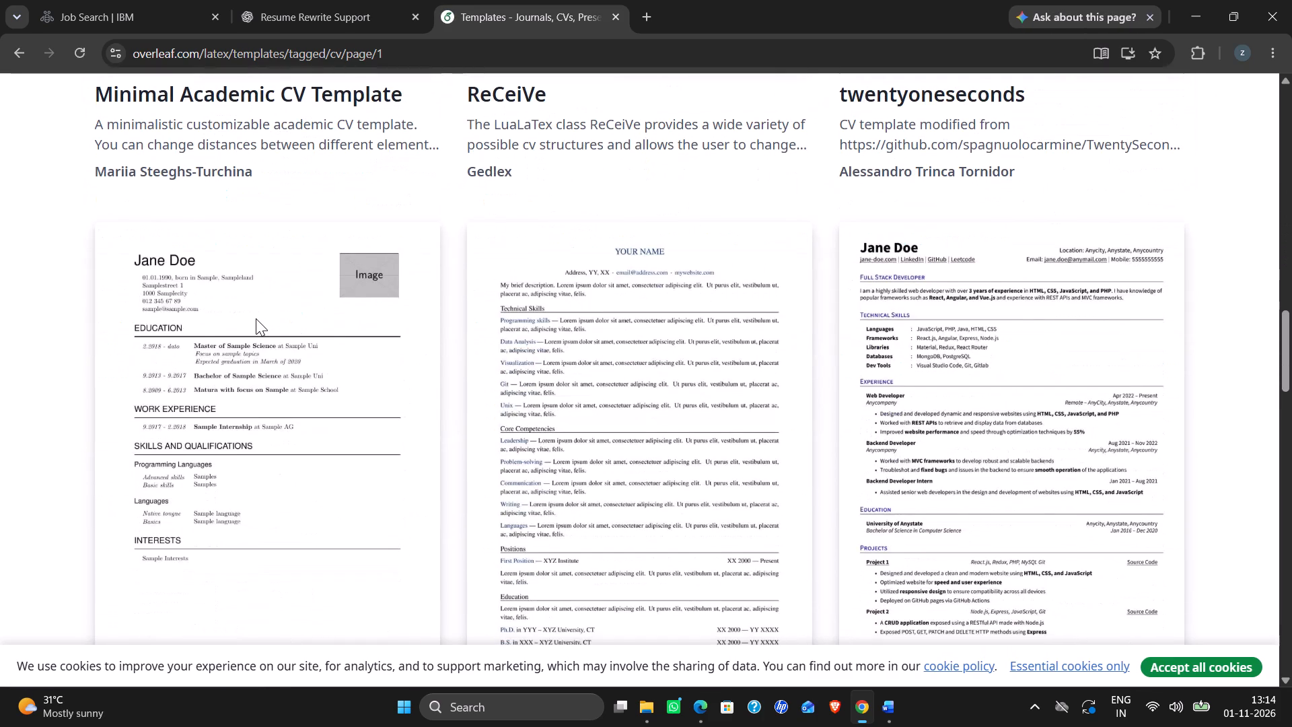
pyautogui.scroll(-1, 256, 318)
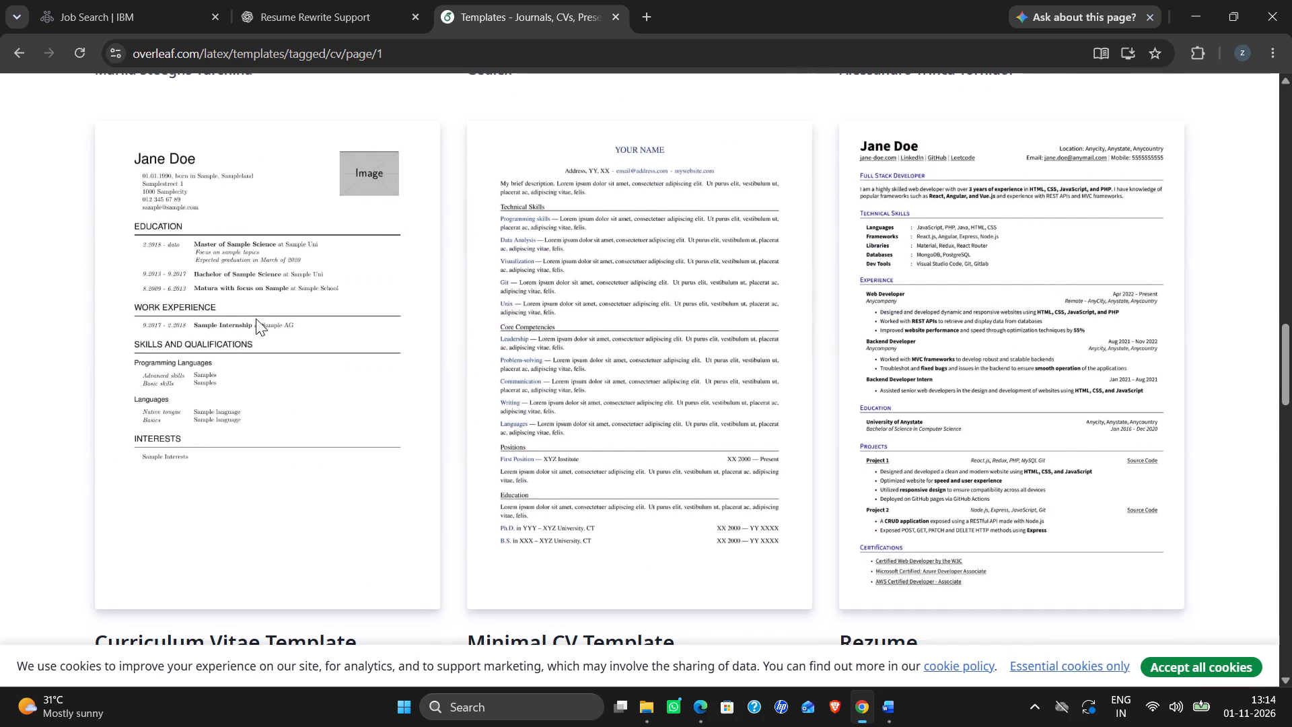
pyautogui.scroll(-1, 256, 318)
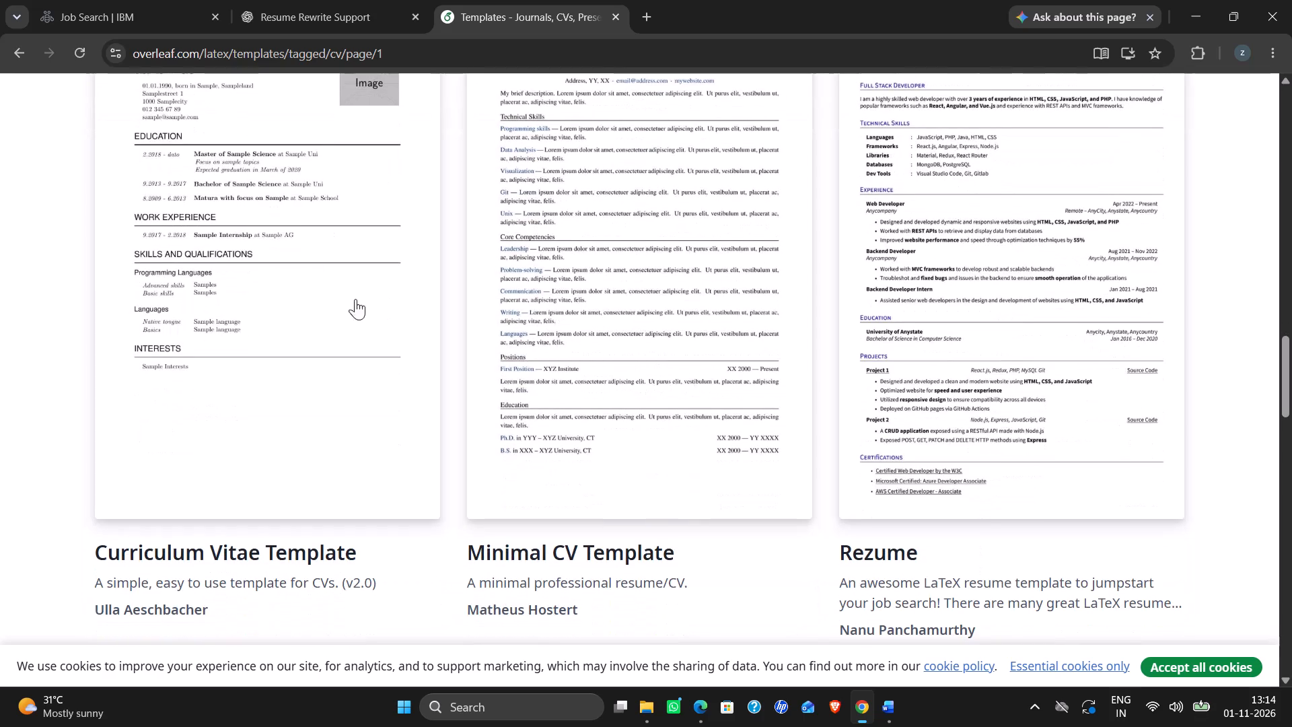
pyautogui.scroll(1, 908, 161)
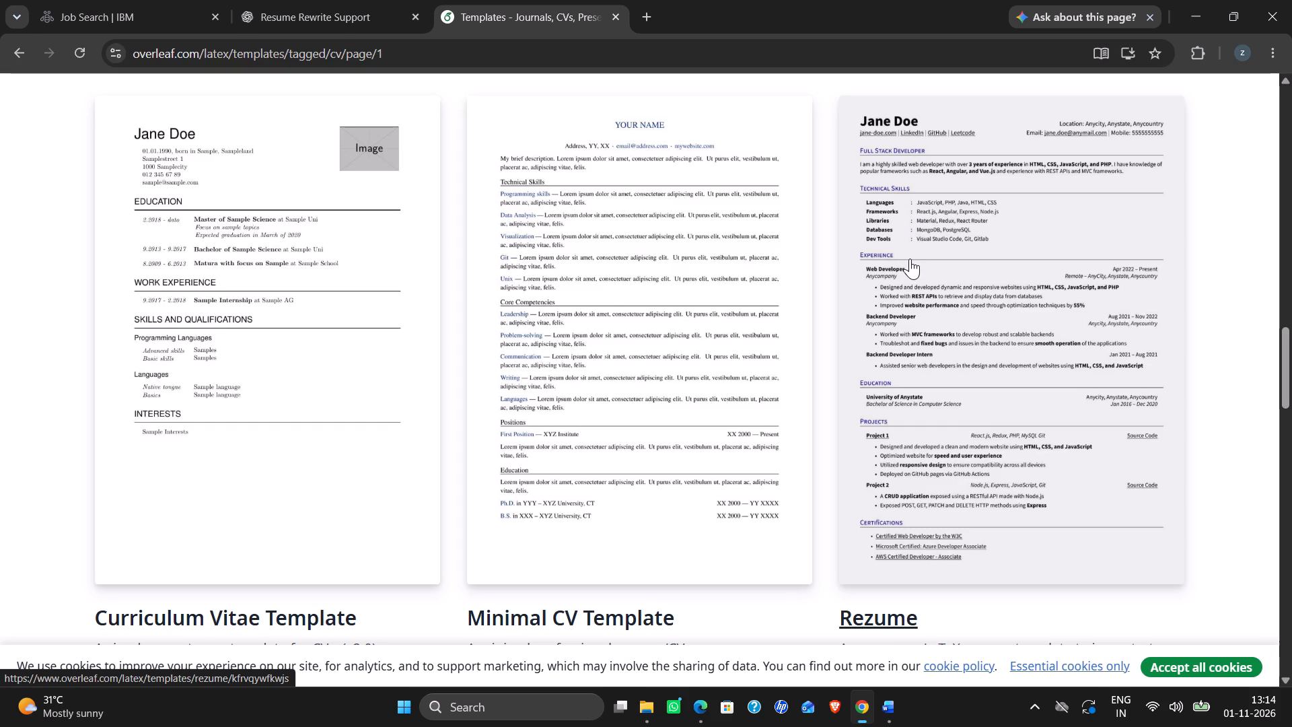
pyautogui.scroll(-1, 910, 258)
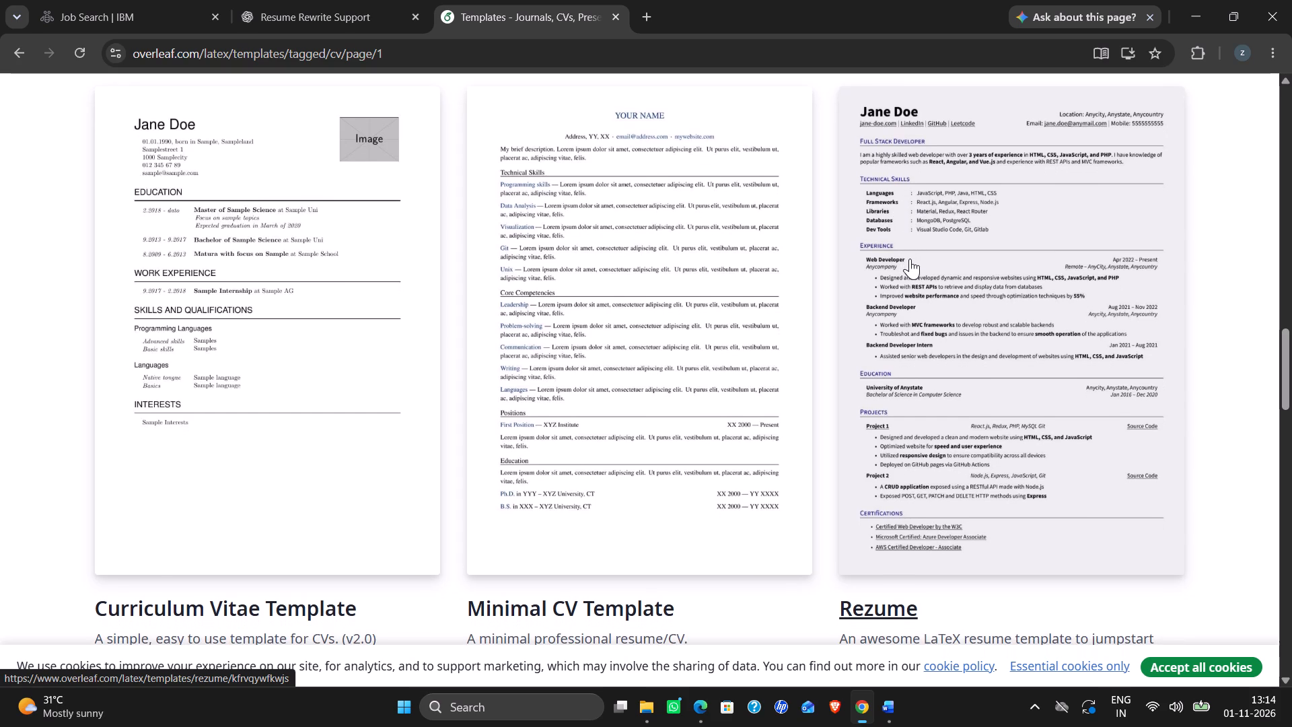
pyautogui.scroll(-2, 910, 258)
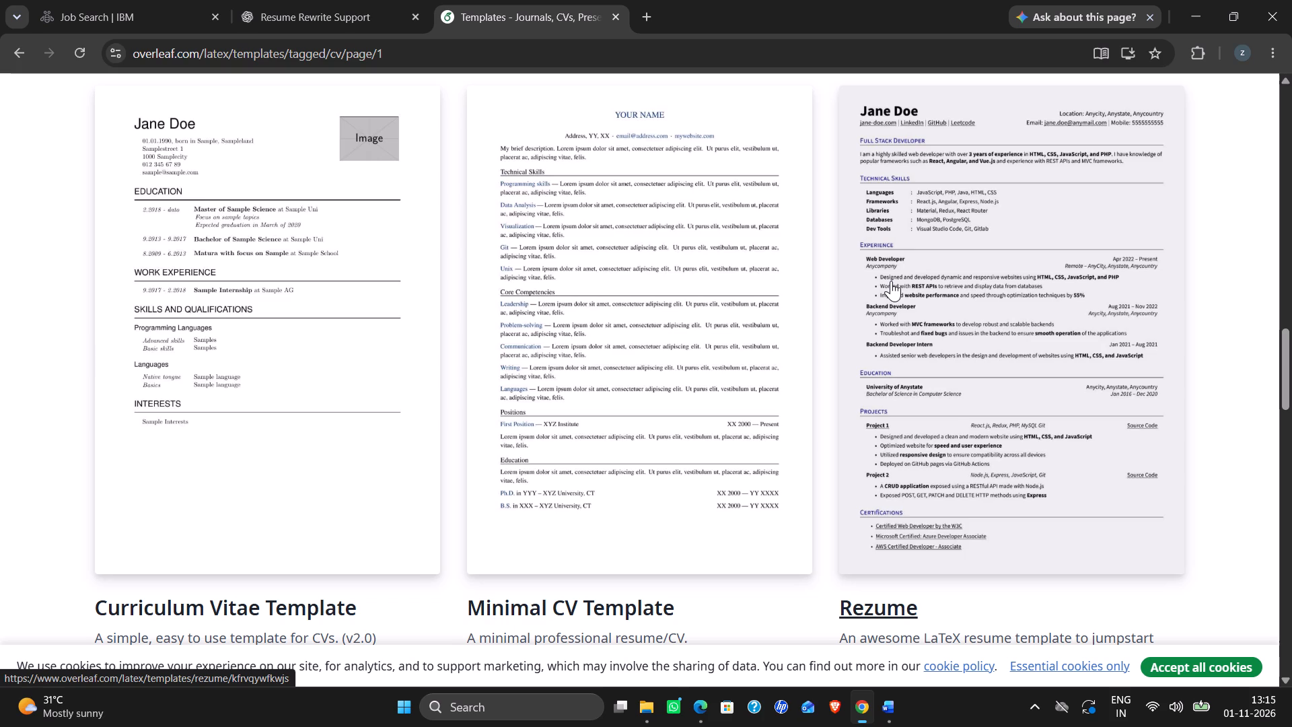
# Open the Rezume template, examine its description and full résumé preview, and return to the gallery.
pyautogui.click(891, 281)
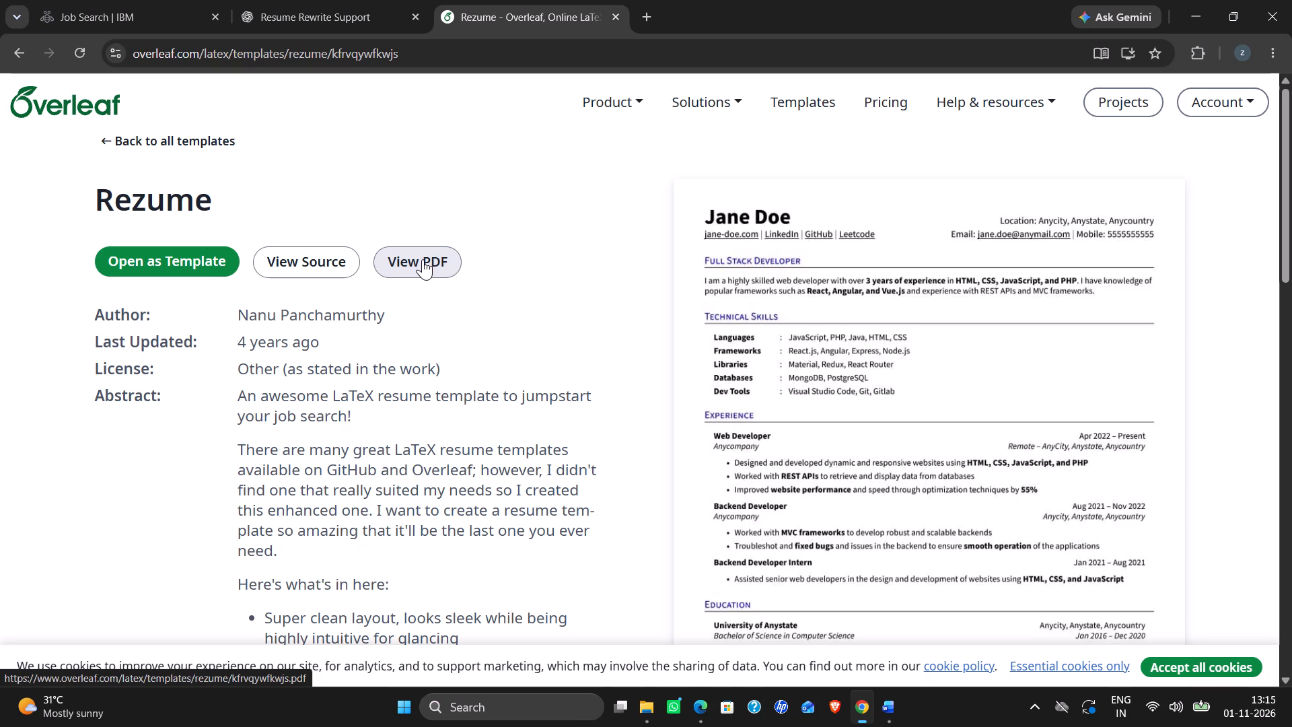
pyautogui.scroll(-2, 423, 259)
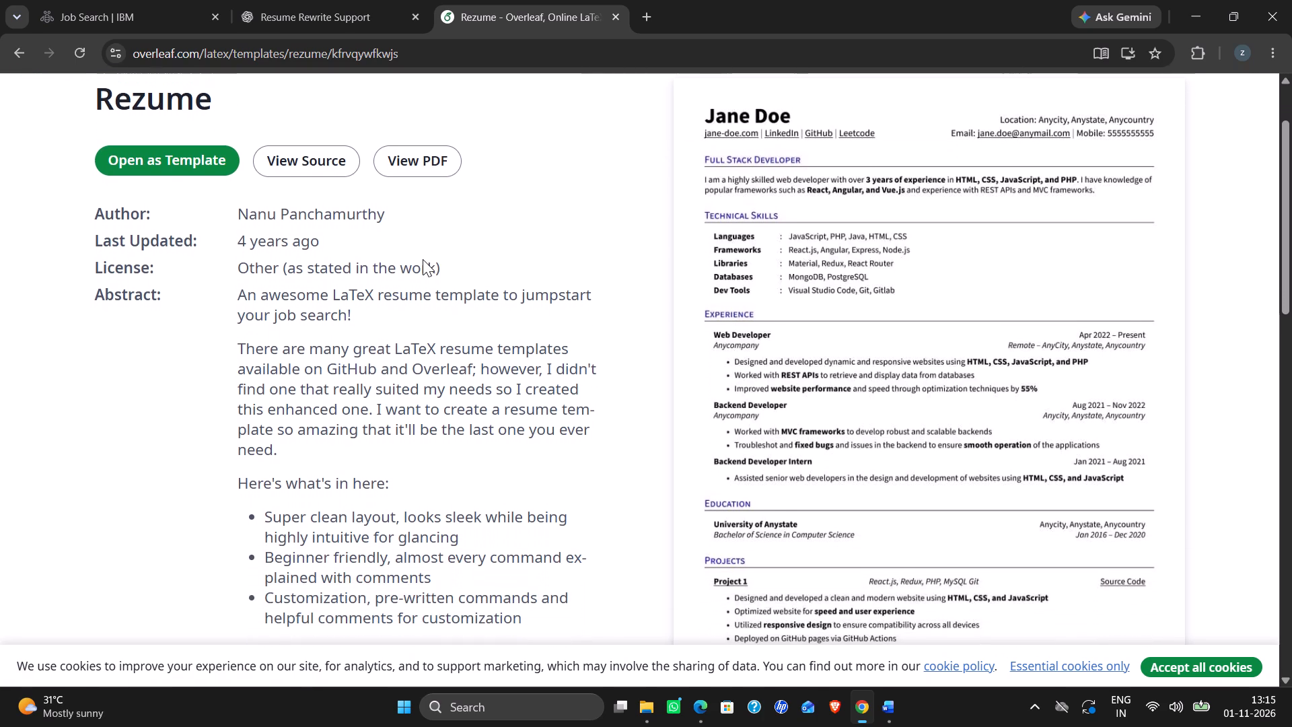
pyautogui.scroll(-1, 423, 259)
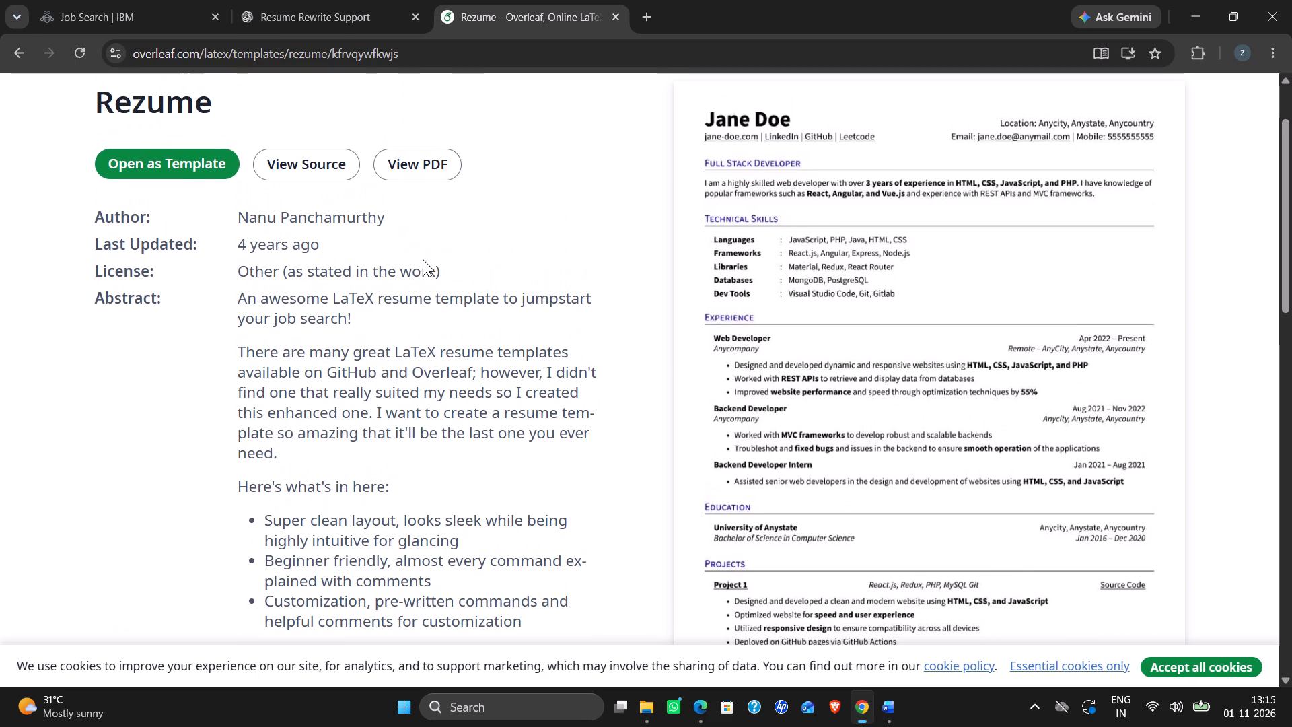
pyautogui.scroll(-7, 423, 259)
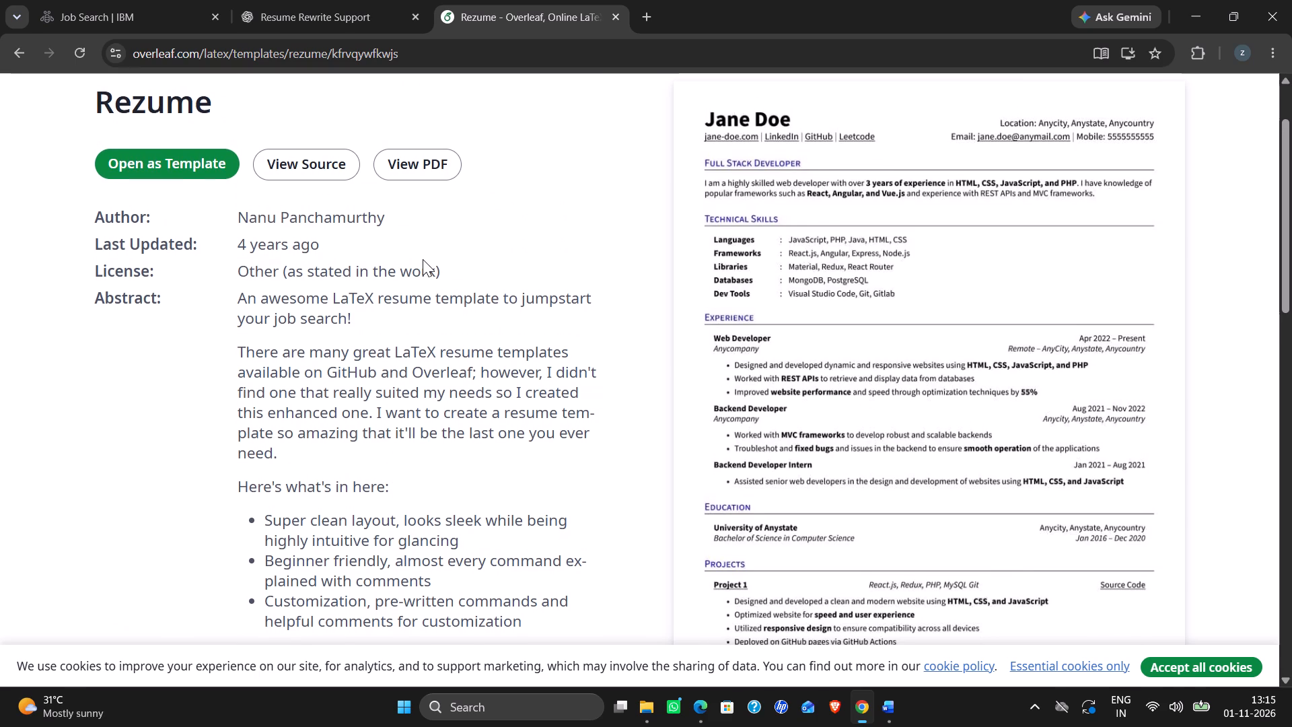
pyautogui.scroll(-2, 423, 259)
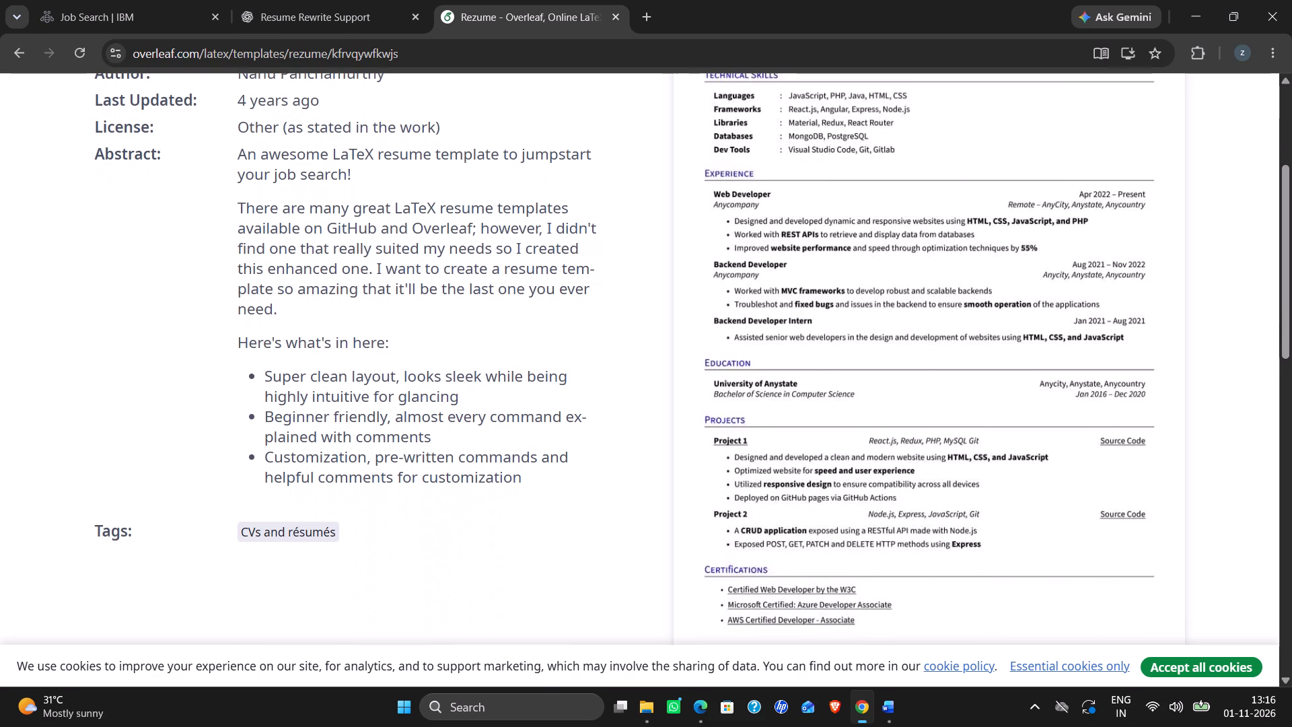
pyautogui.scroll(-1, 423, 259)
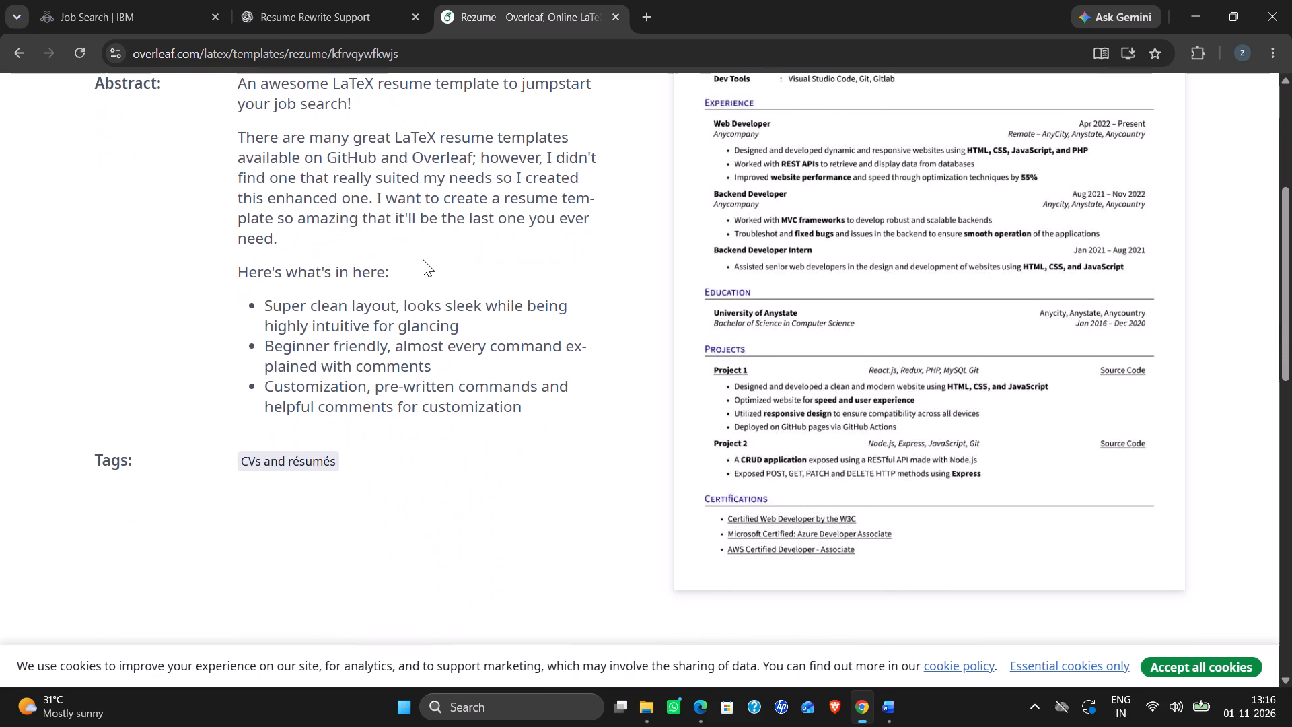
pyautogui.scroll(-1, 423, 259)
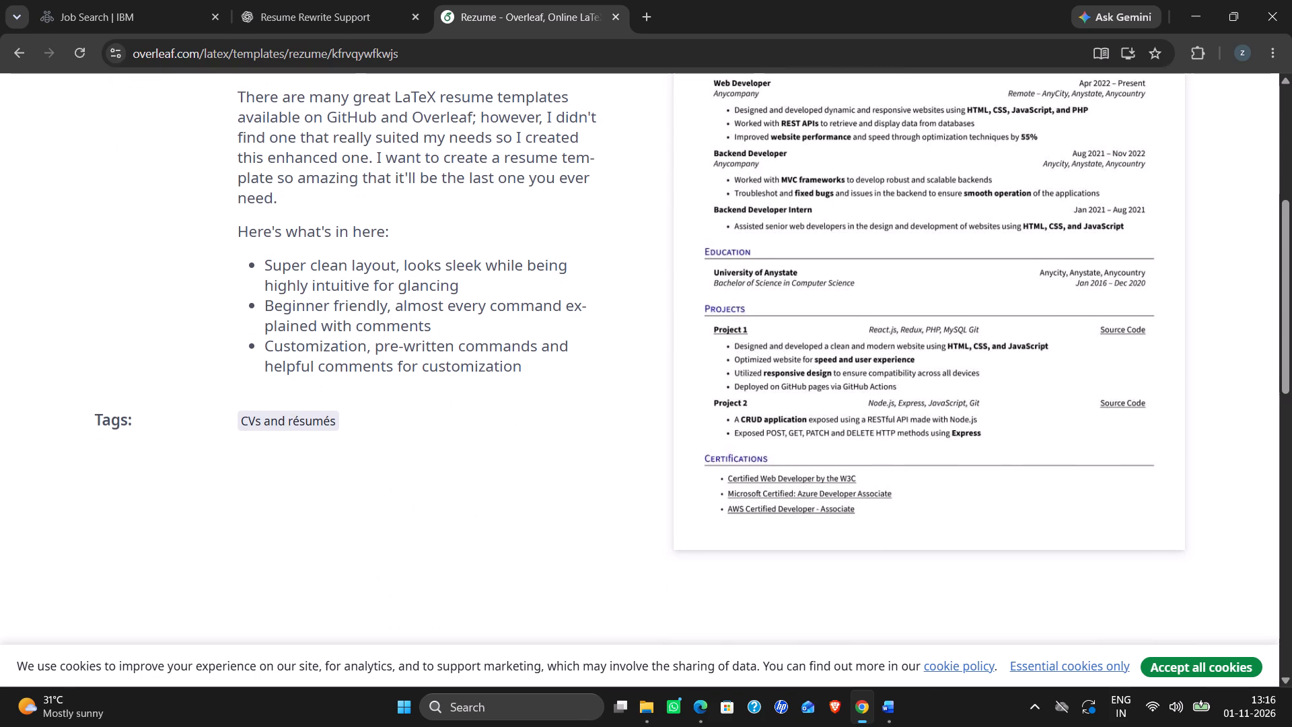
pyautogui.scroll(-1, 423, 259)
pyautogui.scroll(2, 423, 259)
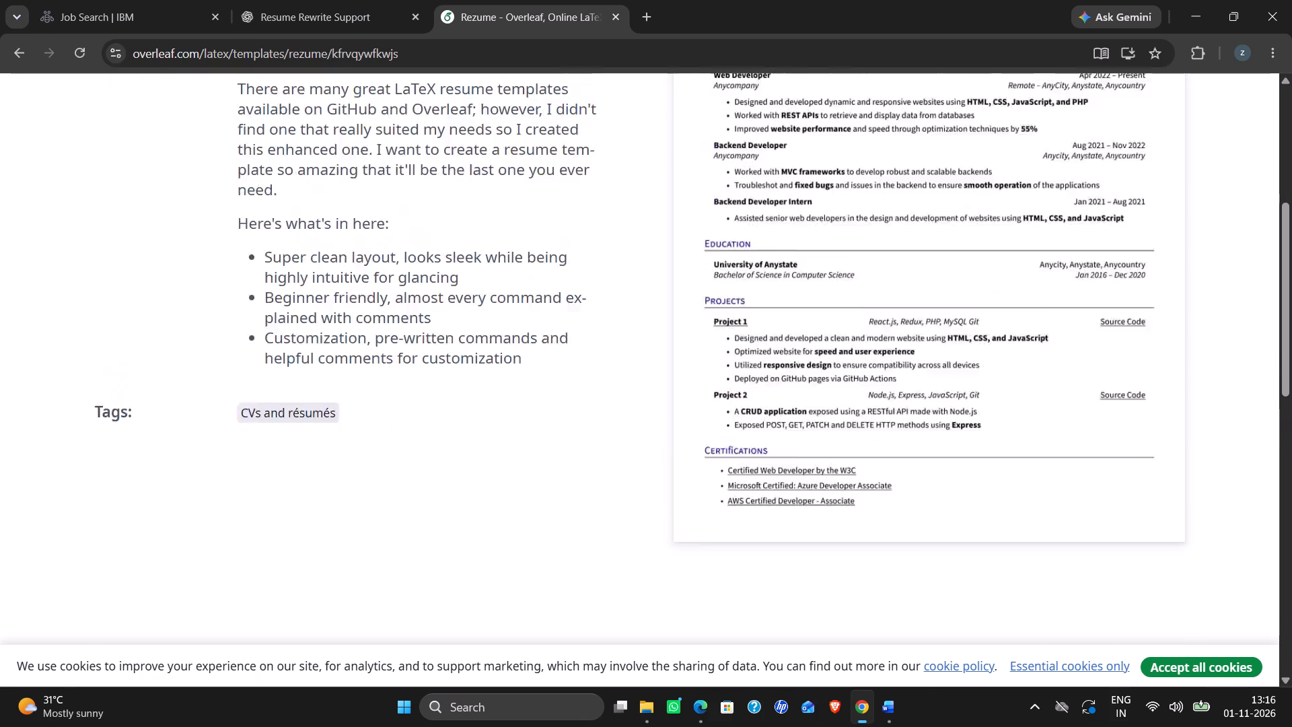
pyautogui.scroll(2, 423, 259)
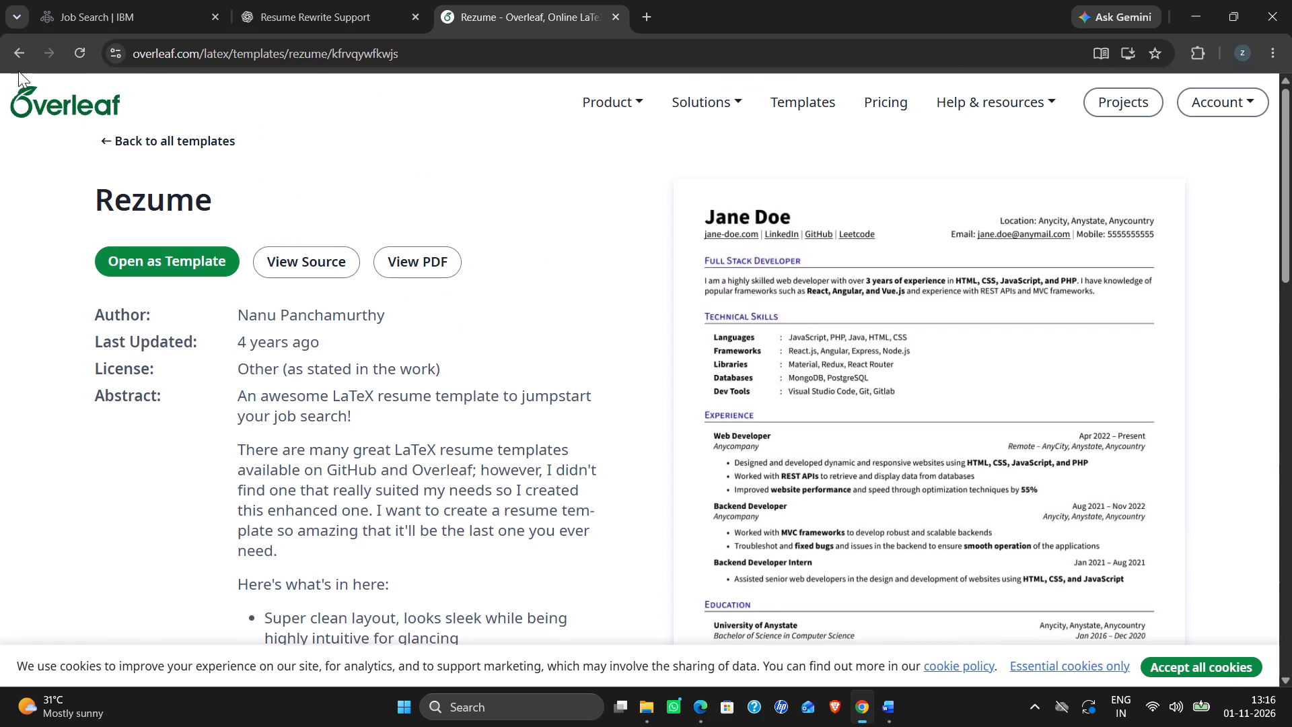
pyautogui.click(22, 57)
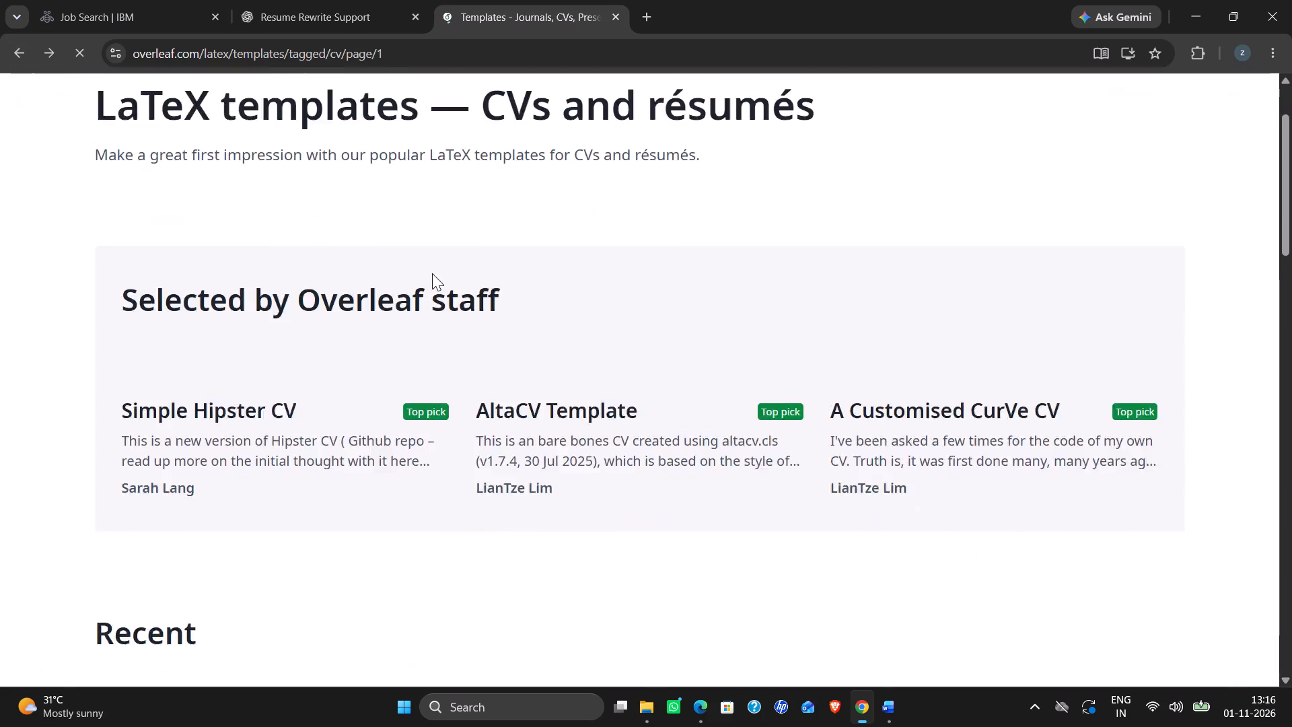
# Skim the remaining templates on page 1 of the CV template gallery and go to page 5.
pyautogui.scroll(3, 476, 312)
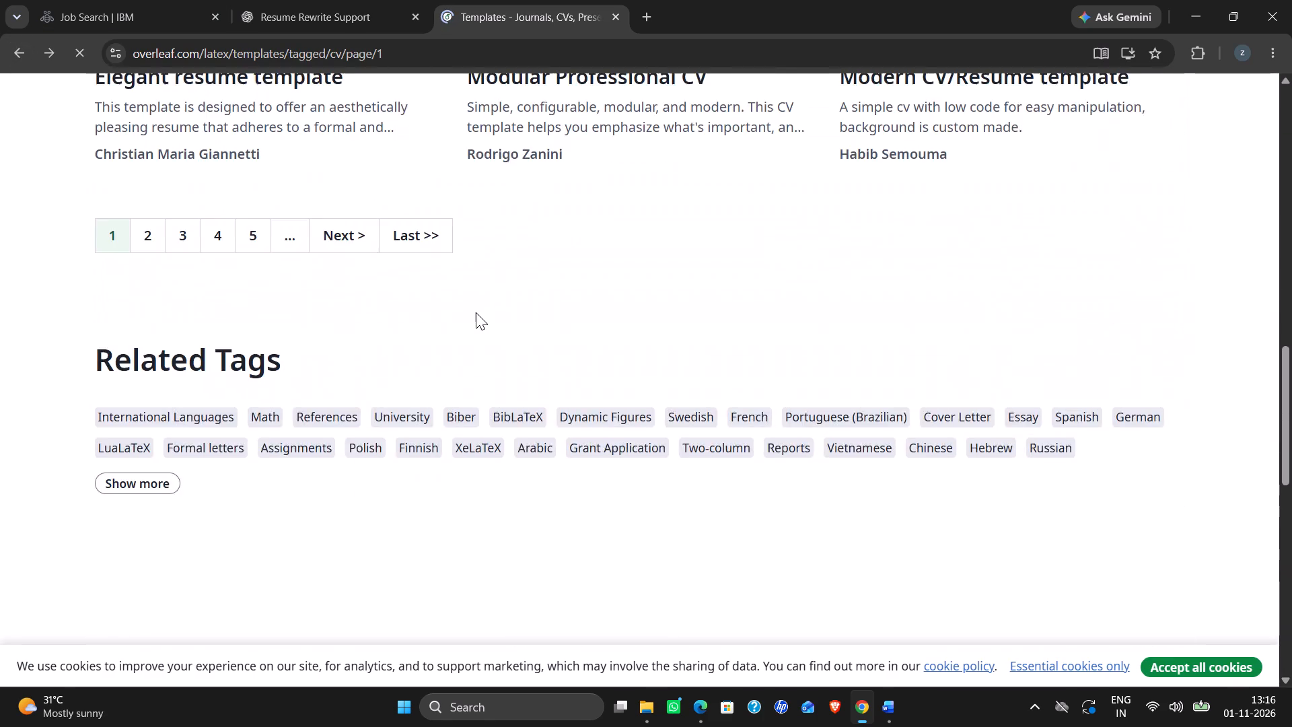
pyautogui.scroll(2, 476, 312)
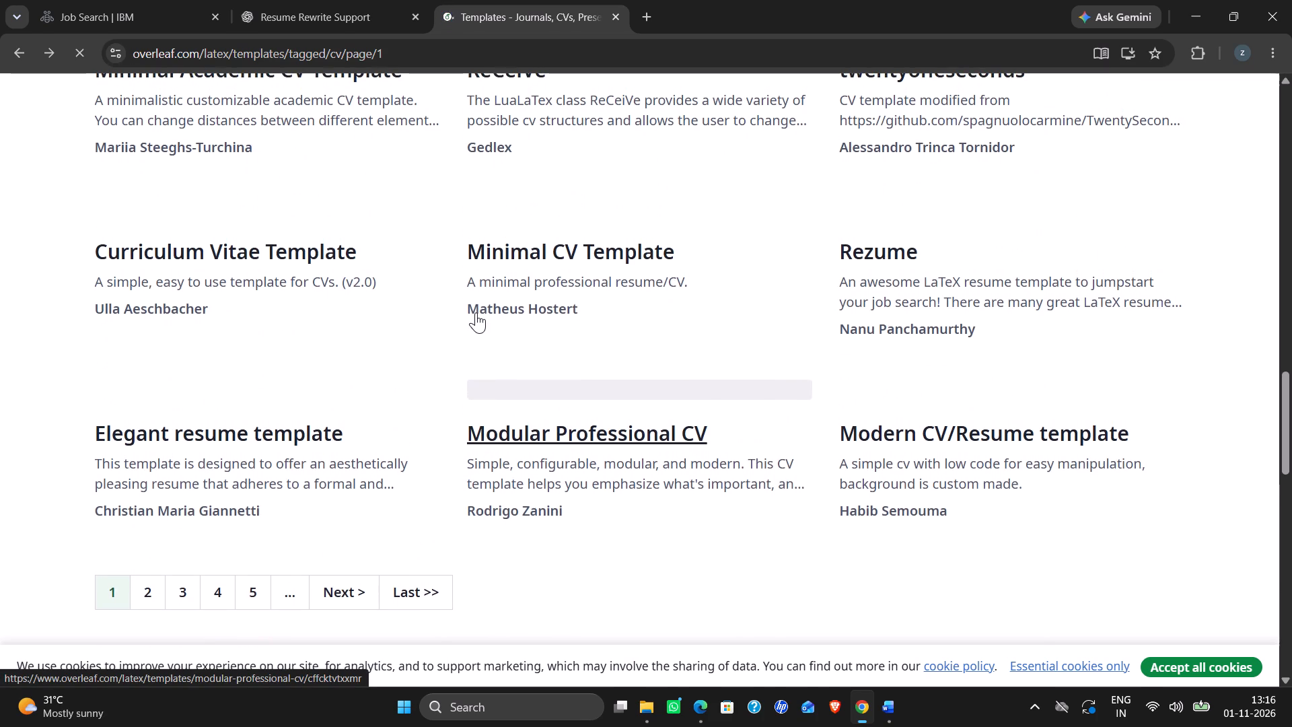
pyautogui.scroll(1, 476, 312)
pyautogui.scroll(-3, 476, 312)
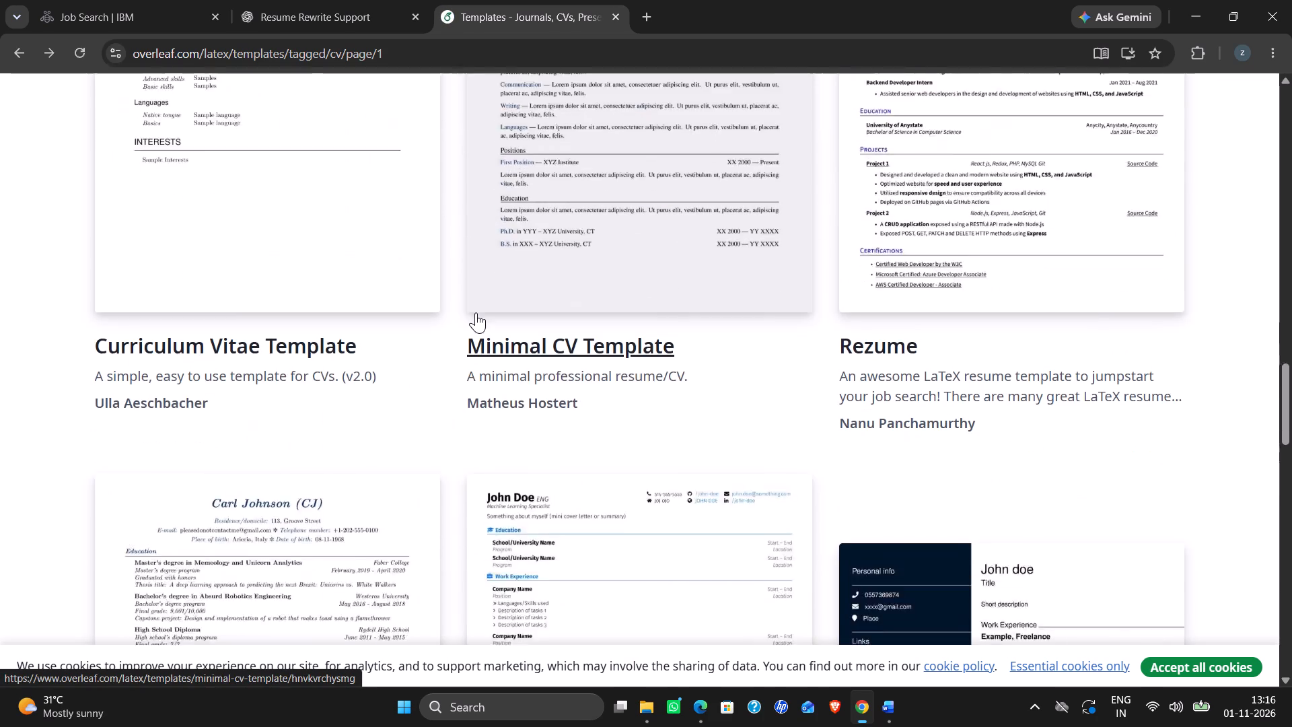
pyautogui.scroll(-5, 476, 312)
pyautogui.scroll(1, 476, 312)
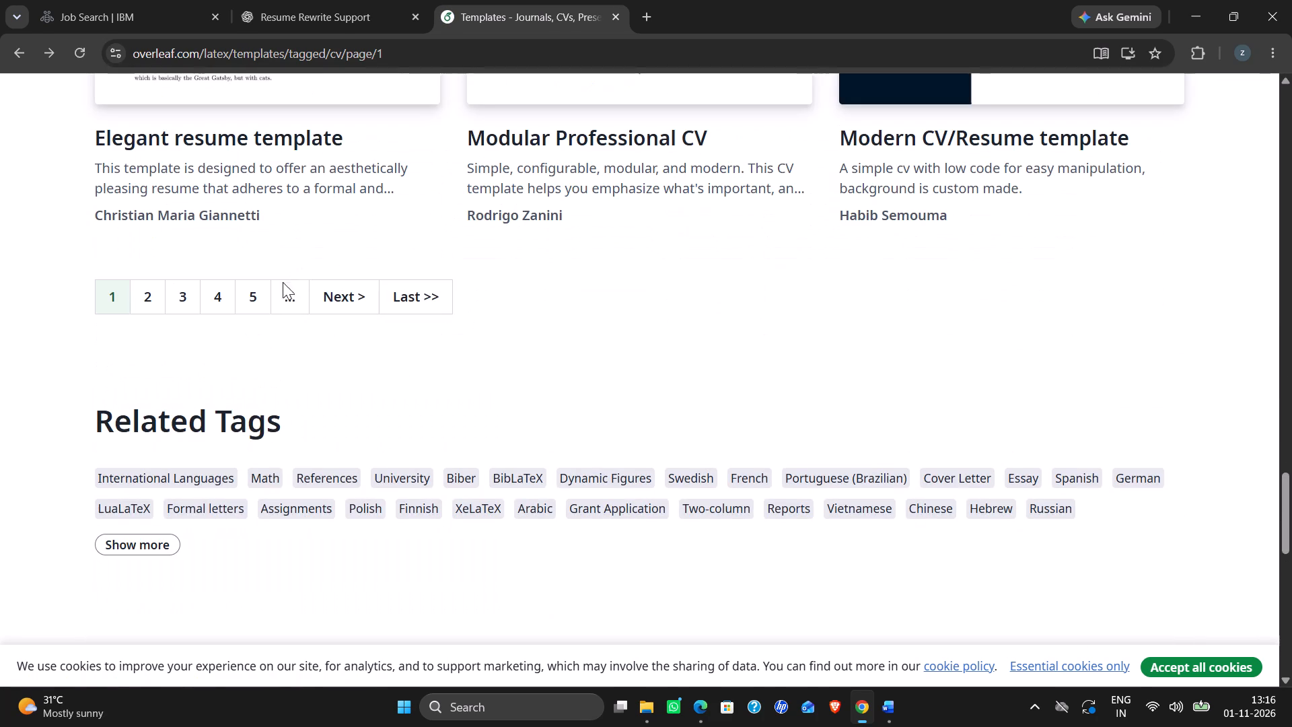
pyautogui.click(259, 285)
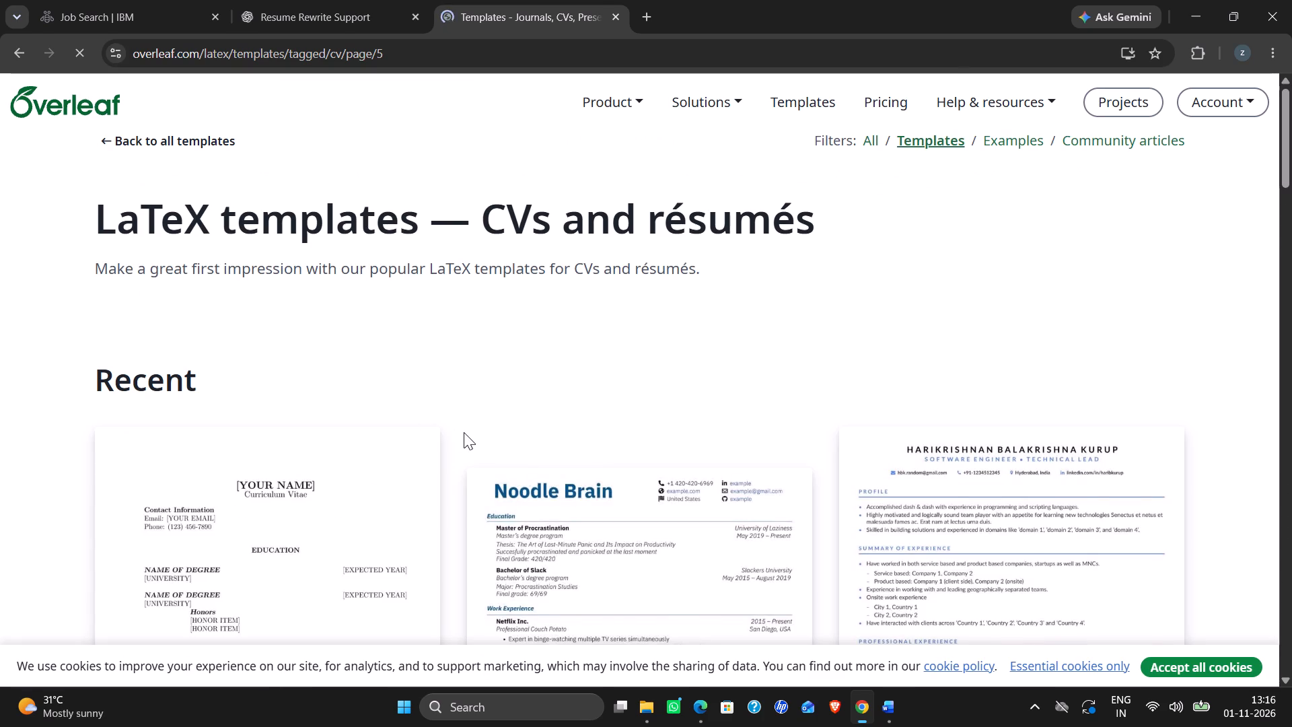
# Compare the layouts of the first two rows of templates, from CV Template and Kyvernetes CV through IIIT Guwahati Resume and otterCV.
pyautogui.scroll(-5, 464, 432)
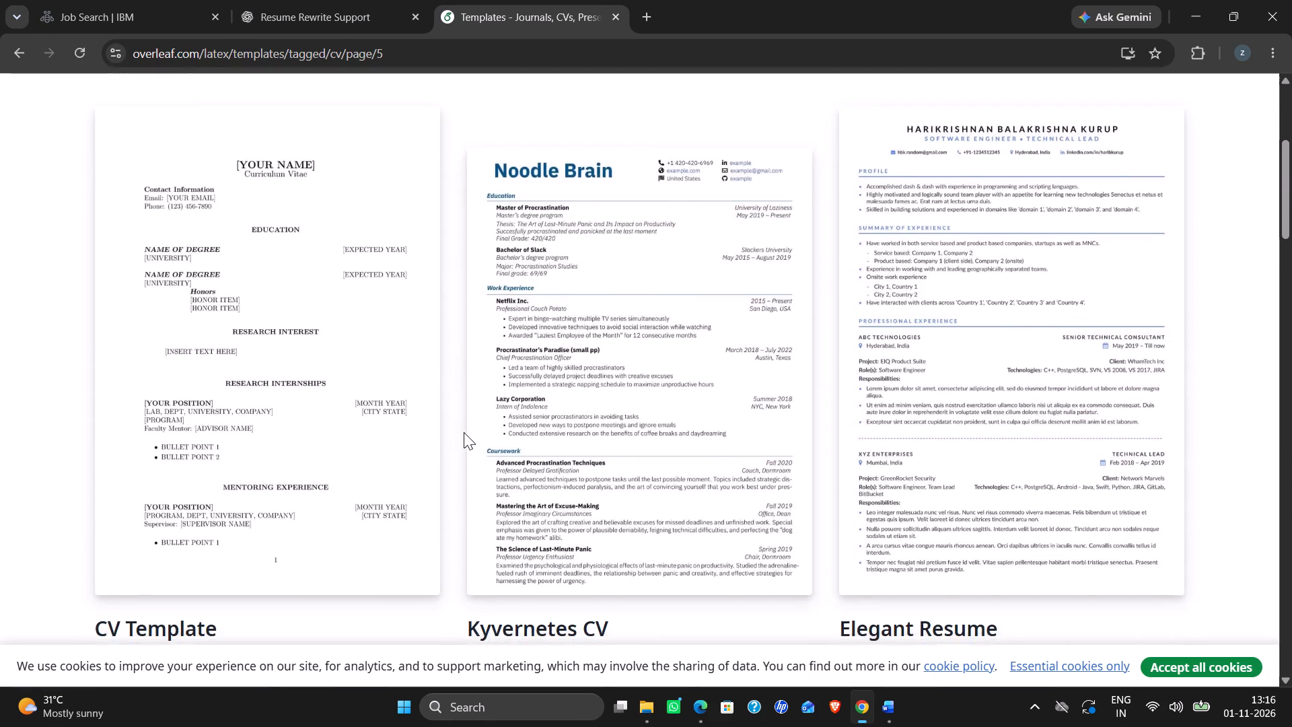
pyautogui.scroll(-4, 464, 432)
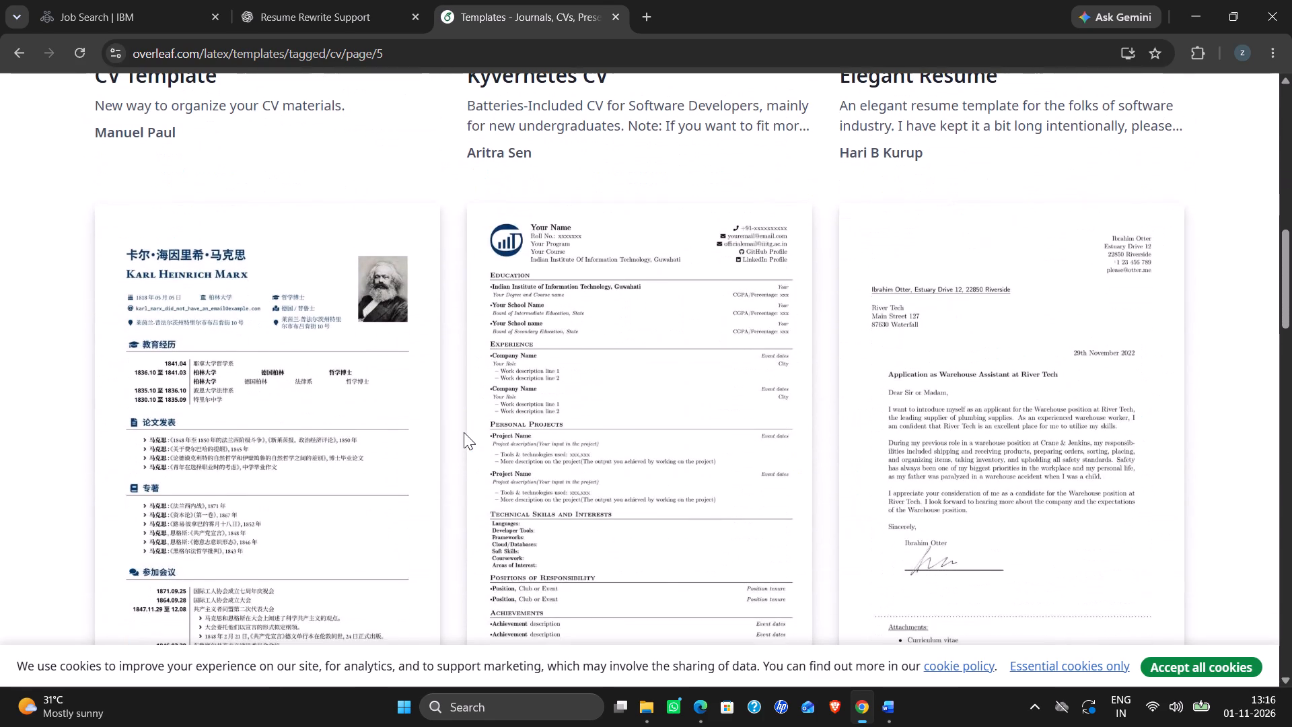
pyautogui.scroll(-1, 464, 432)
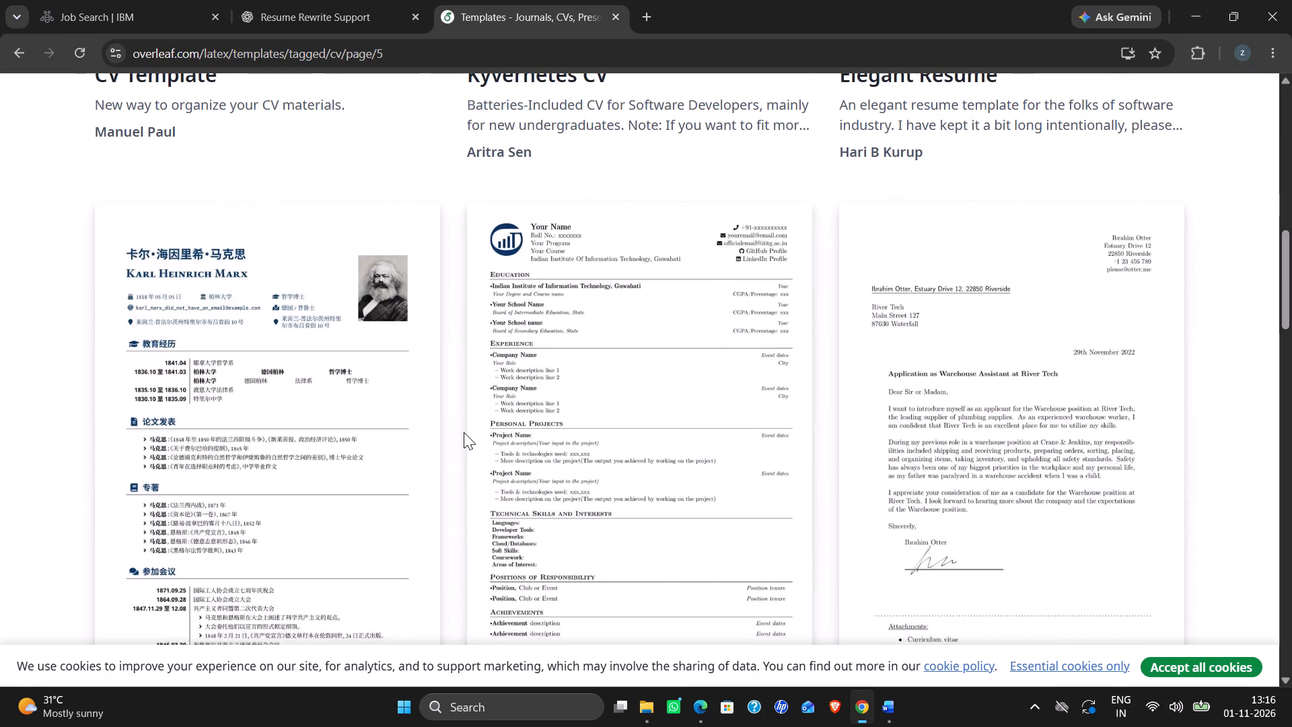
pyautogui.scroll(-2, 464, 432)
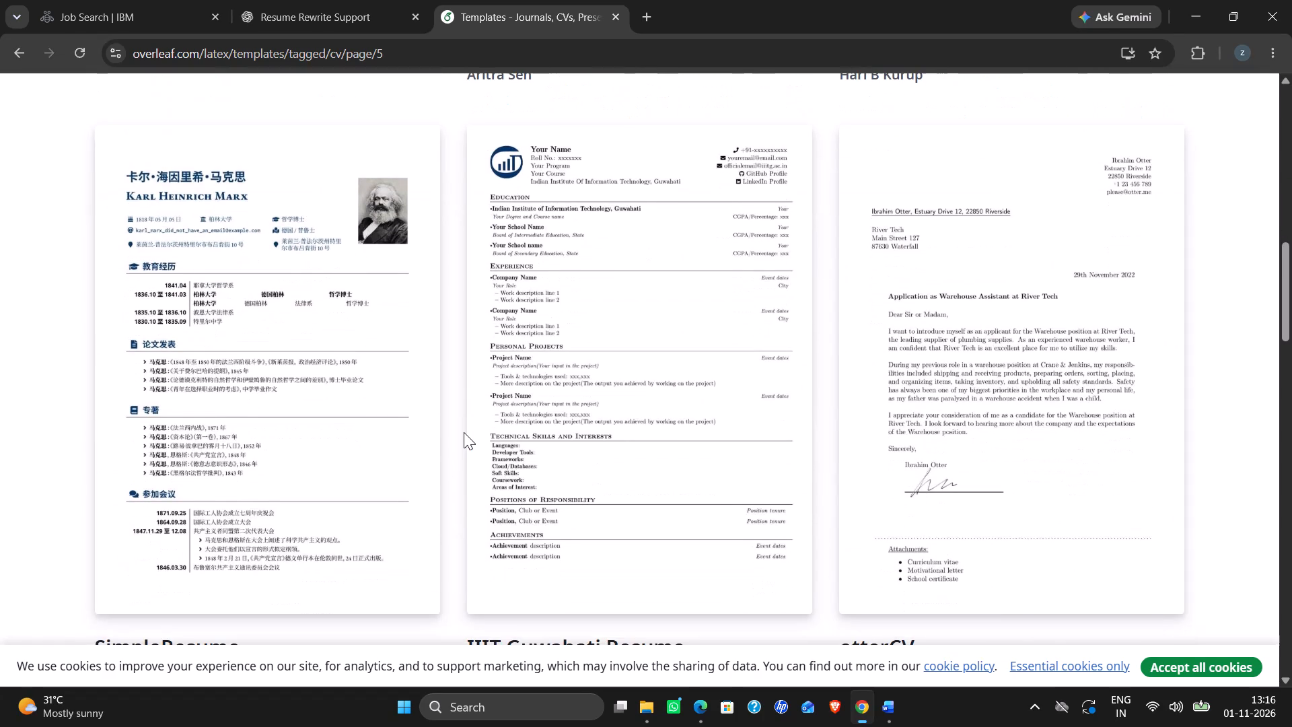
pyautogui.scroll(-2, 464, 432)
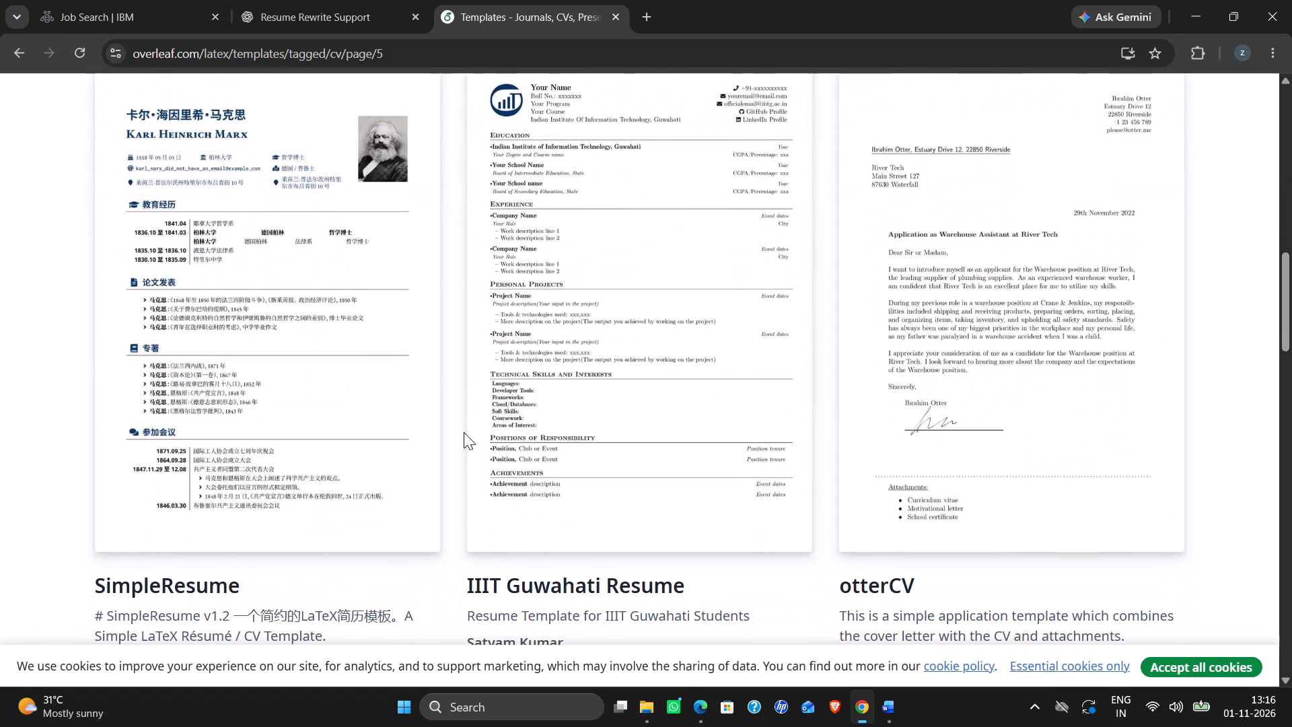
pyautogui.scroll(-3, 464, 432)
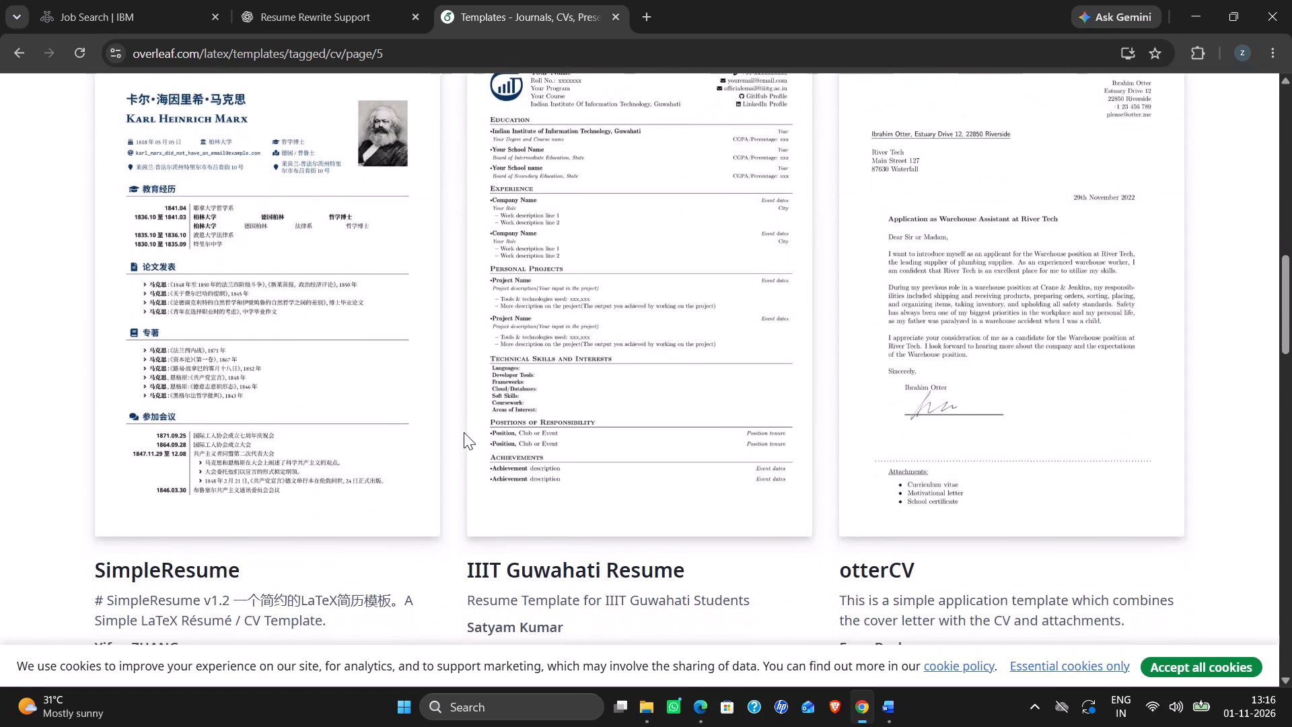
pyautogui.scroll(-2, 464, 432)
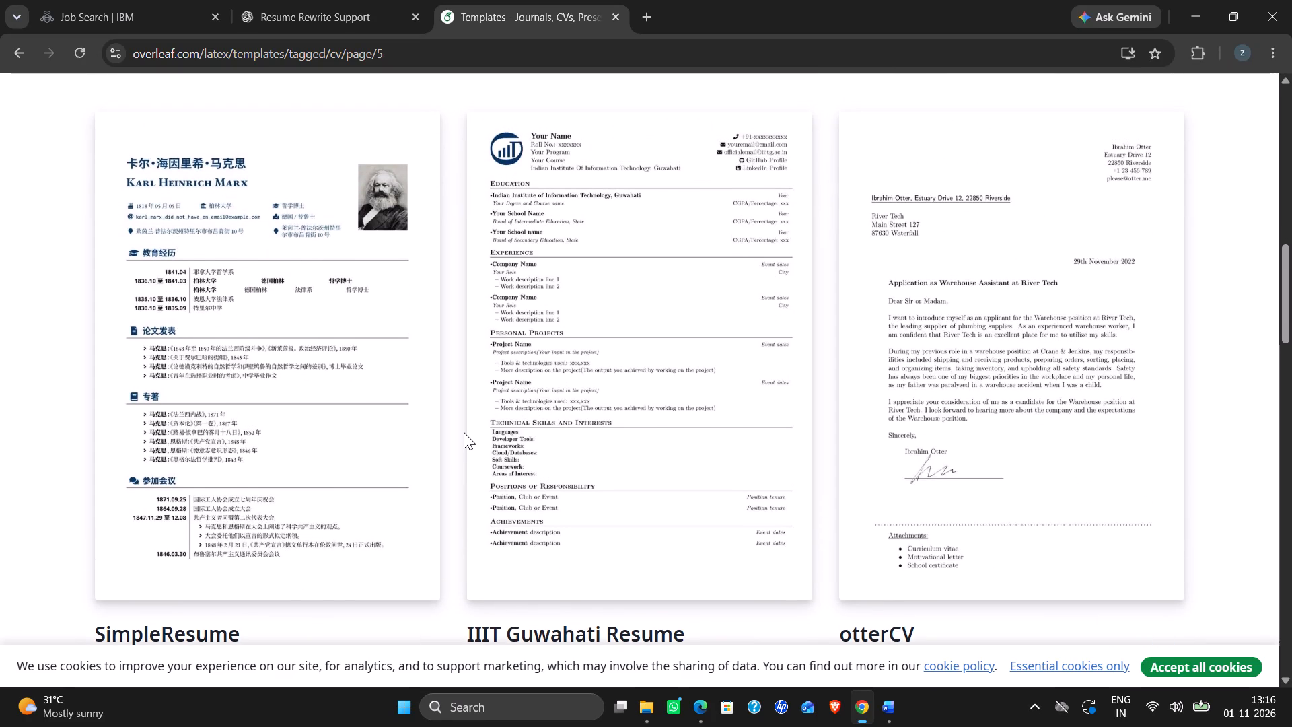
pyautogui.scroll(-3, 464, 432)
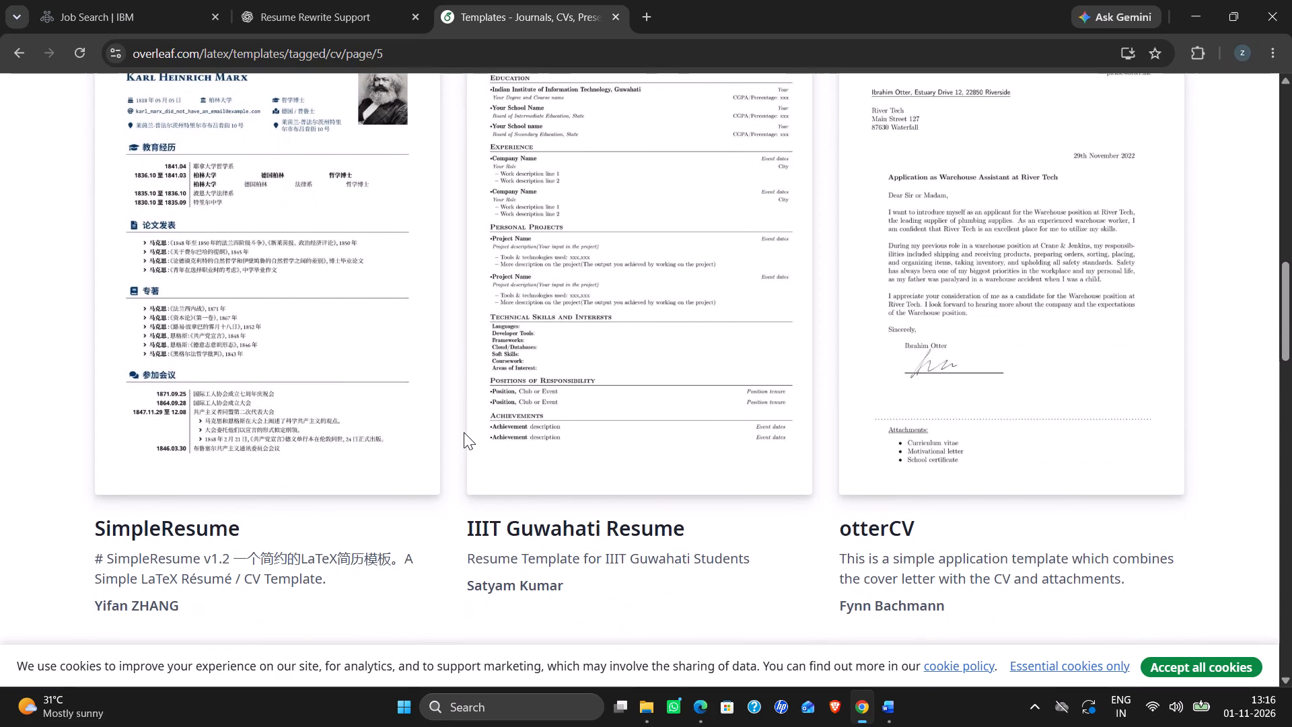
# Examine the layouts of the NIT Allahabad Resume, Pirate Engineer Template and cv_template in the last row of page 5.
pyautogui.scroll(-4, 464, 432)
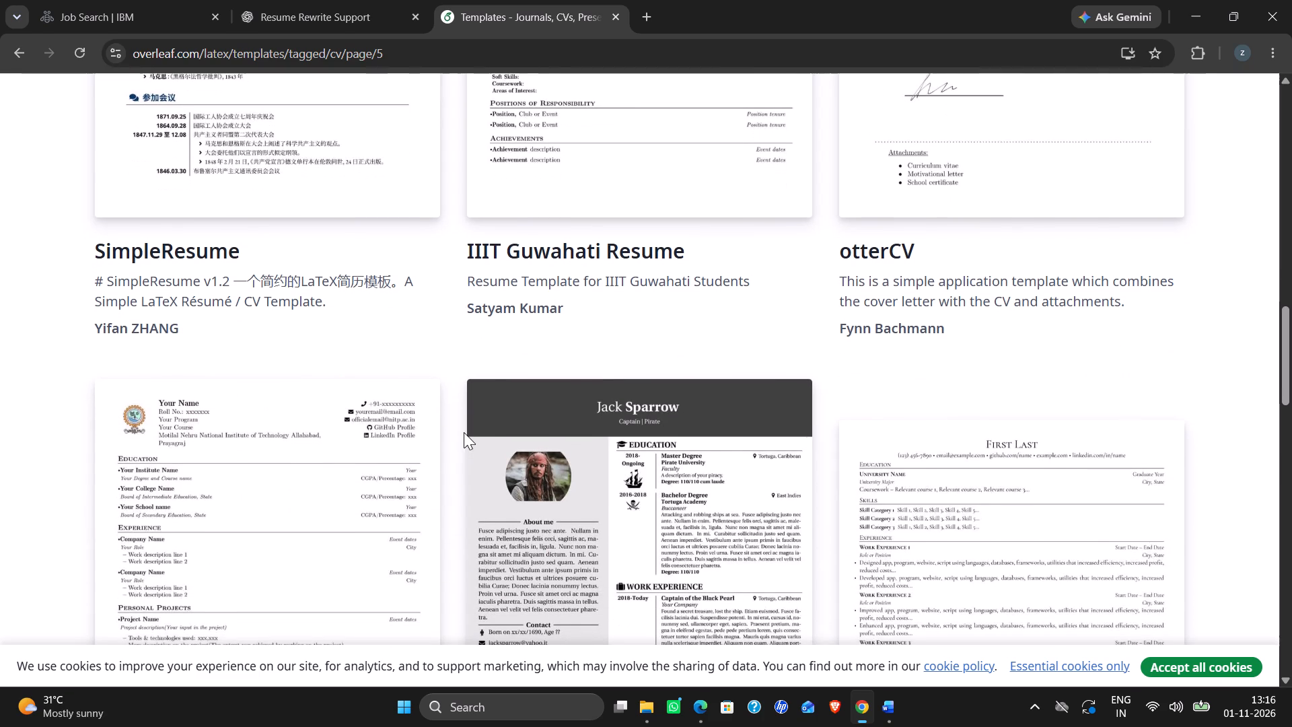
pyautogui.scroll(-4, 464, 432)
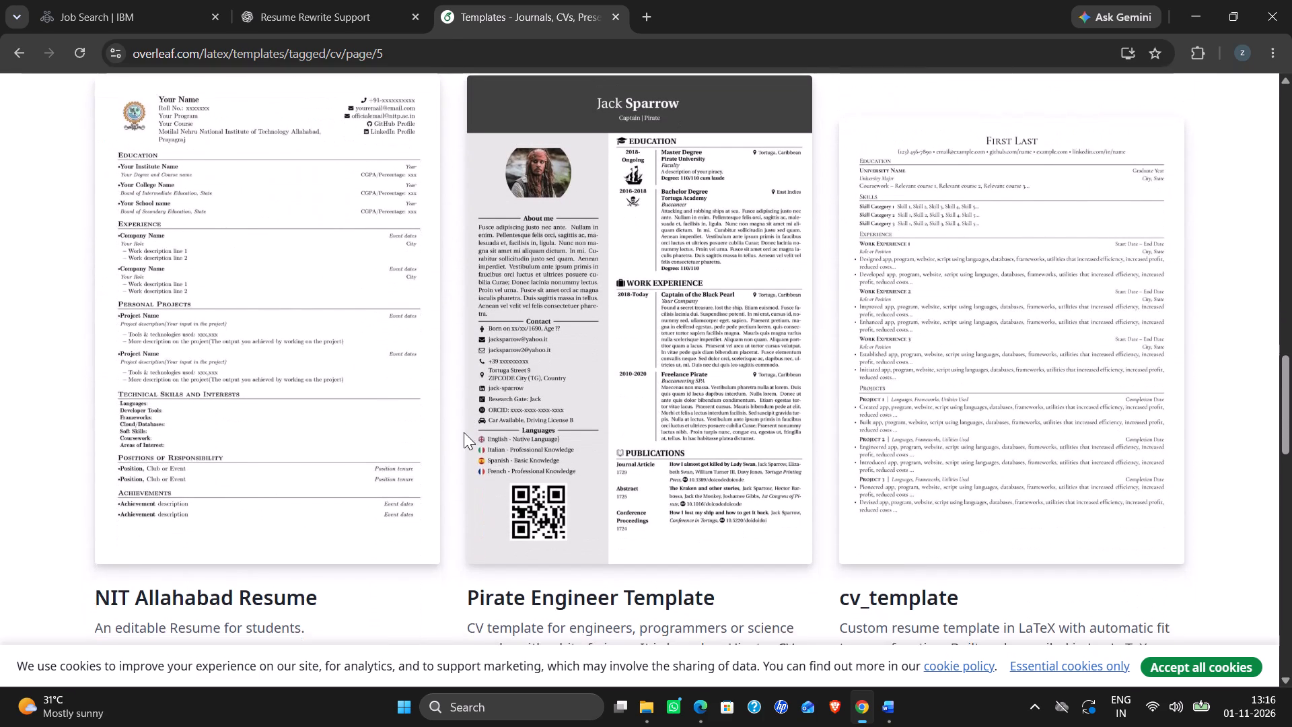
pyautogui.scroll(-2, 464, 432)
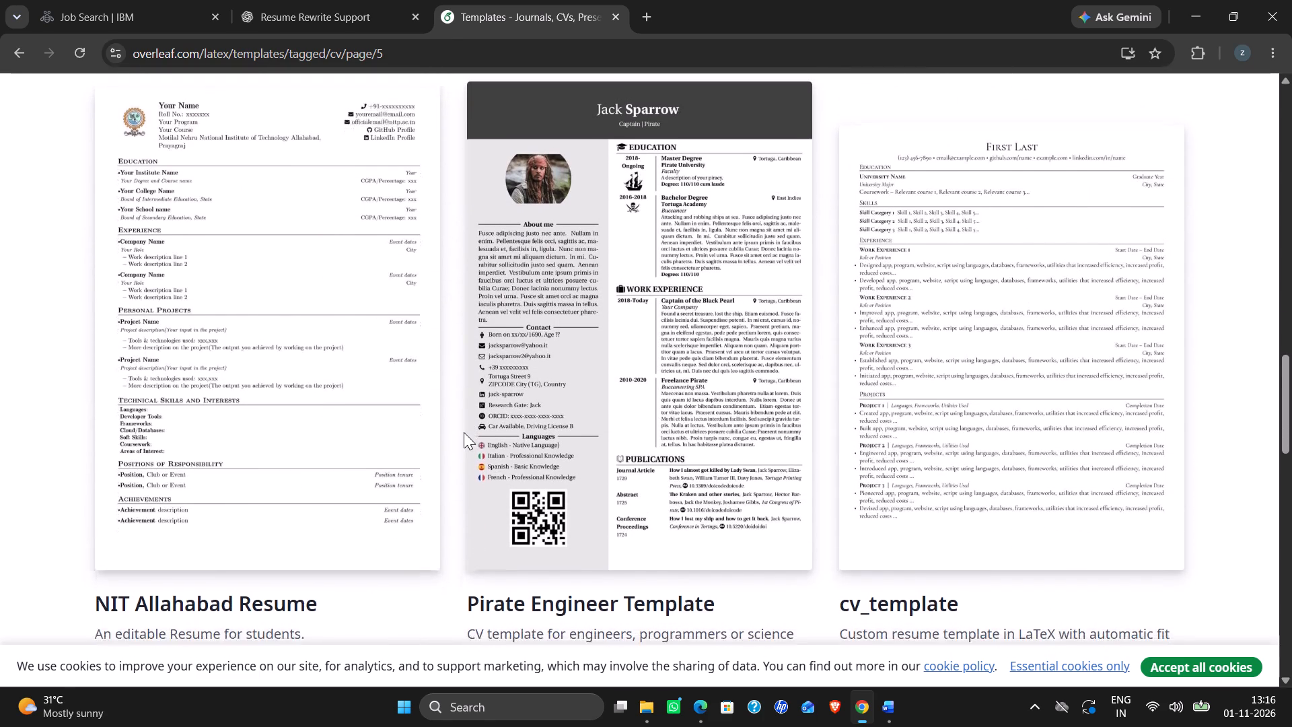
pyautogui.scroll(-2, 464, 432)
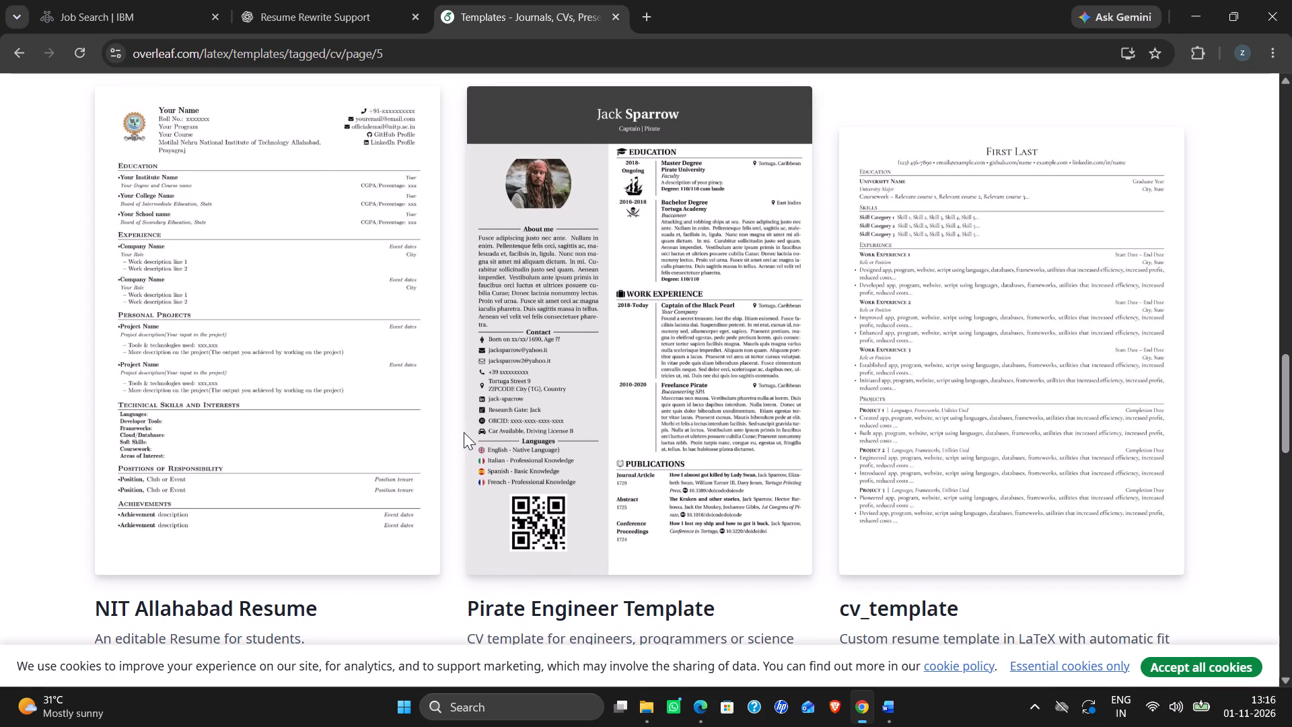
pyautogui.scroll(-3, 464, 432)
# Review the page 5 templates again from the last row back up to the first, comparing their layouts.
pyautogui.scroll(1, 464, 432)
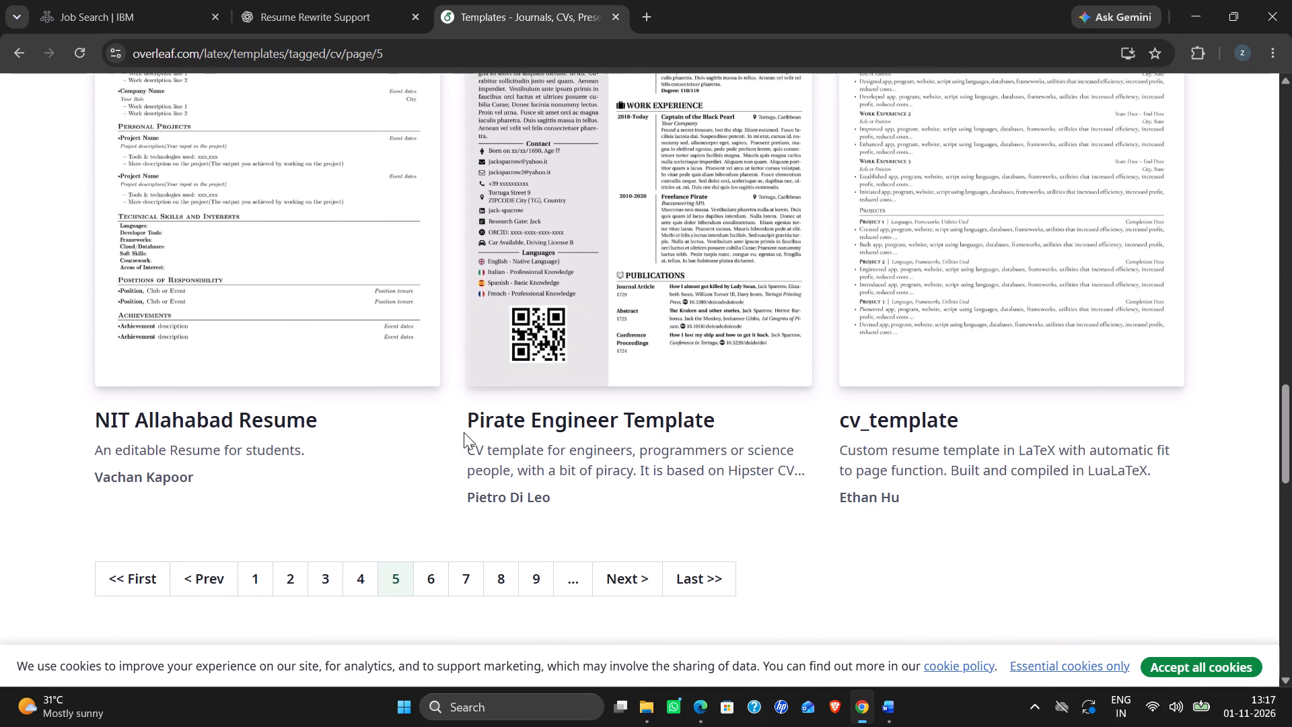
pyautogui.scroll(1, 464, 432)
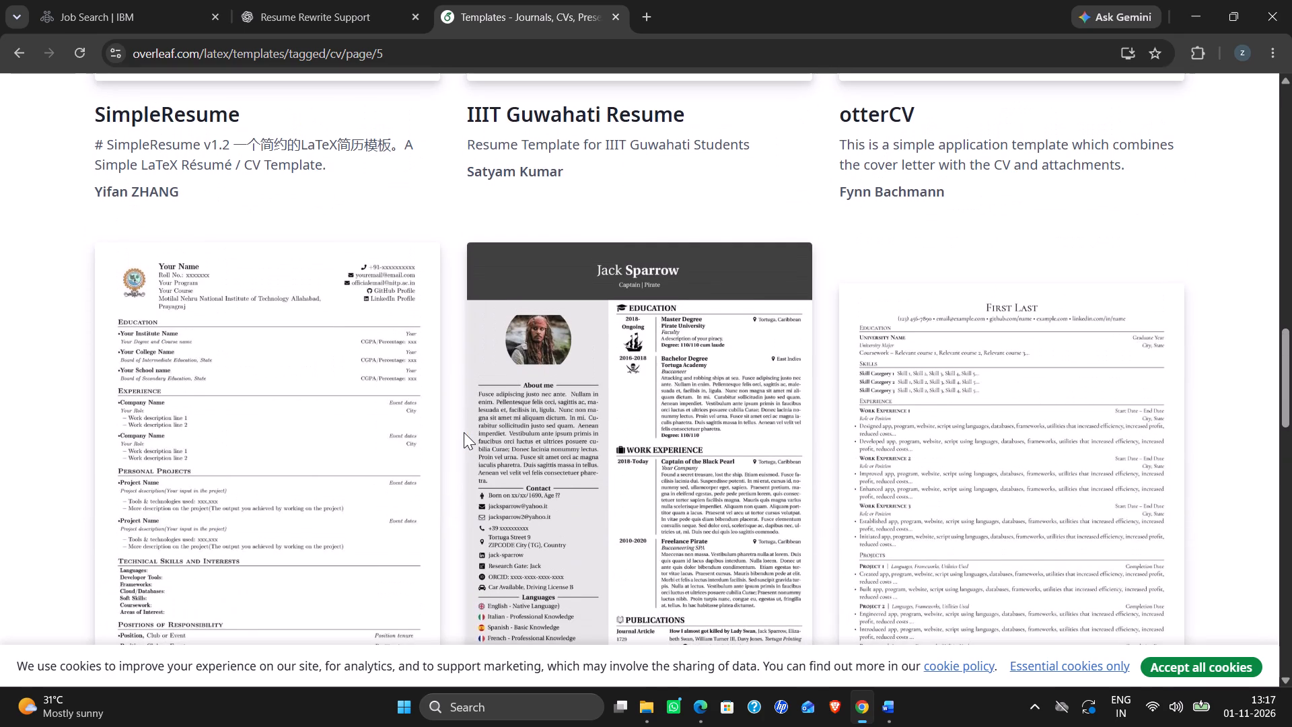
pyautogui.scroll(2, 464, 432)
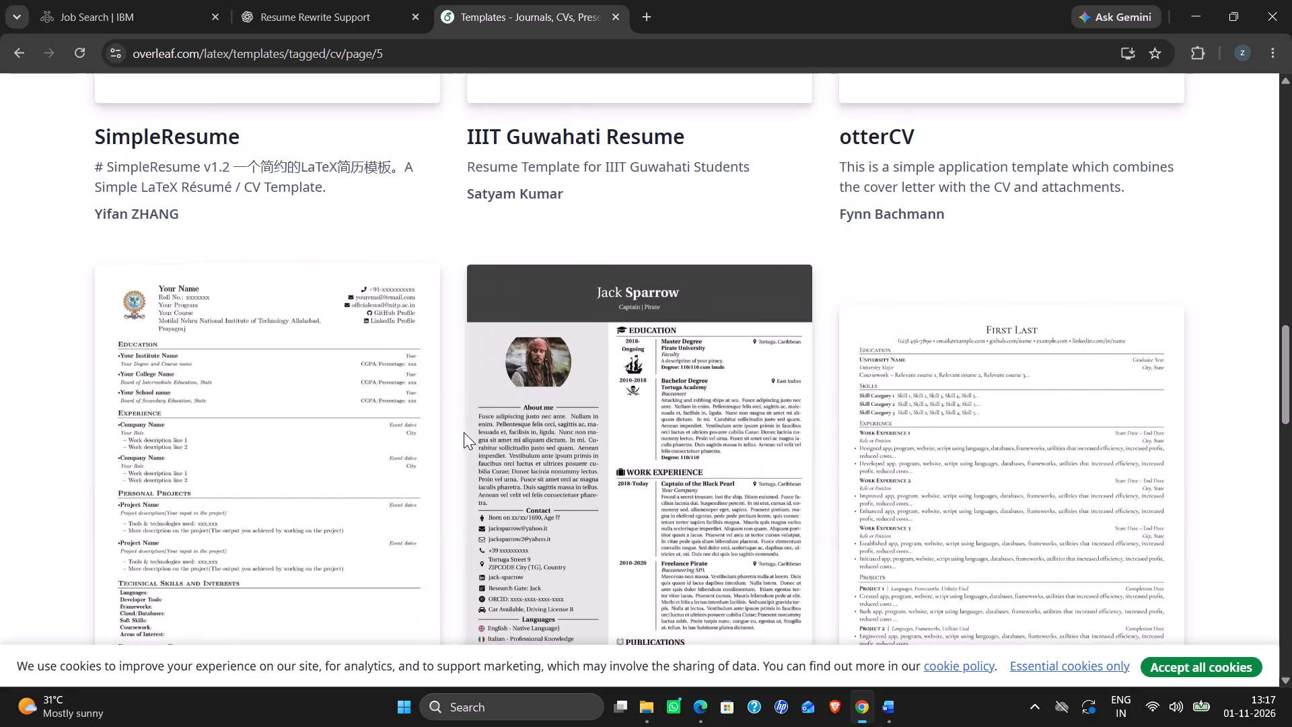
pyautogui.scroll(1, 464, 432)
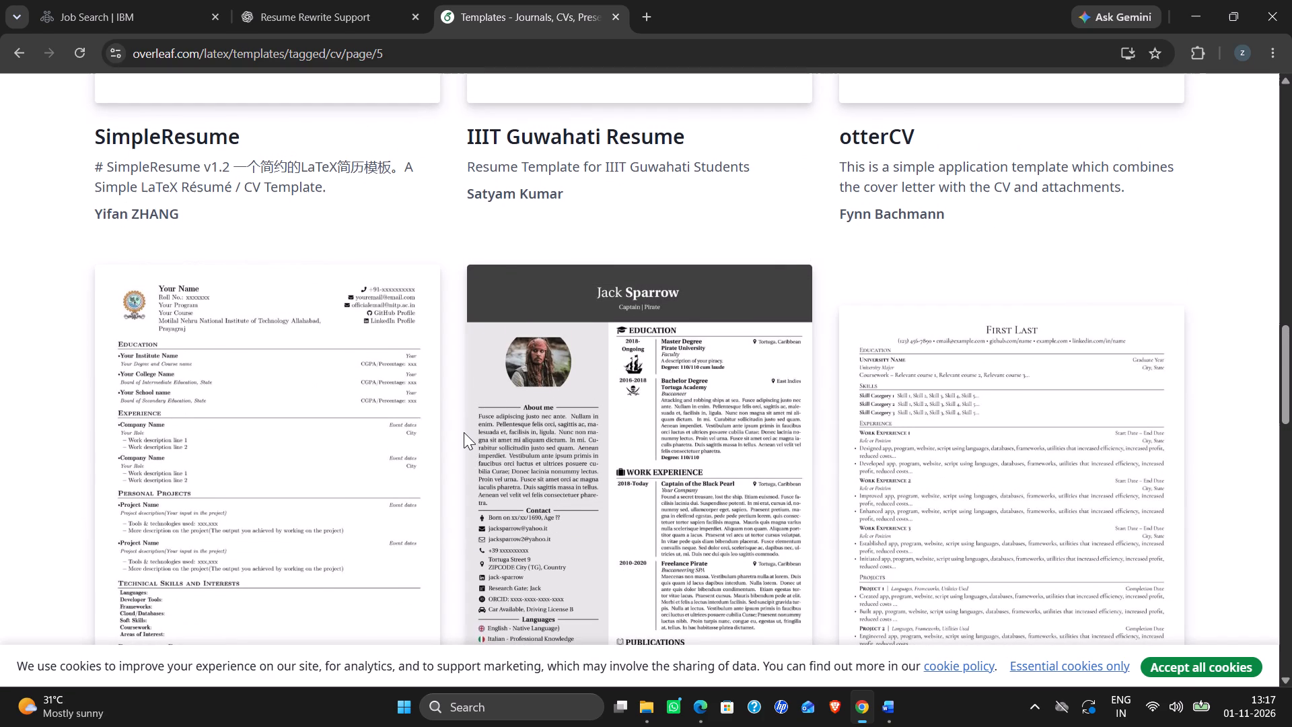
pyautogui.scroll(3, 464, 432)
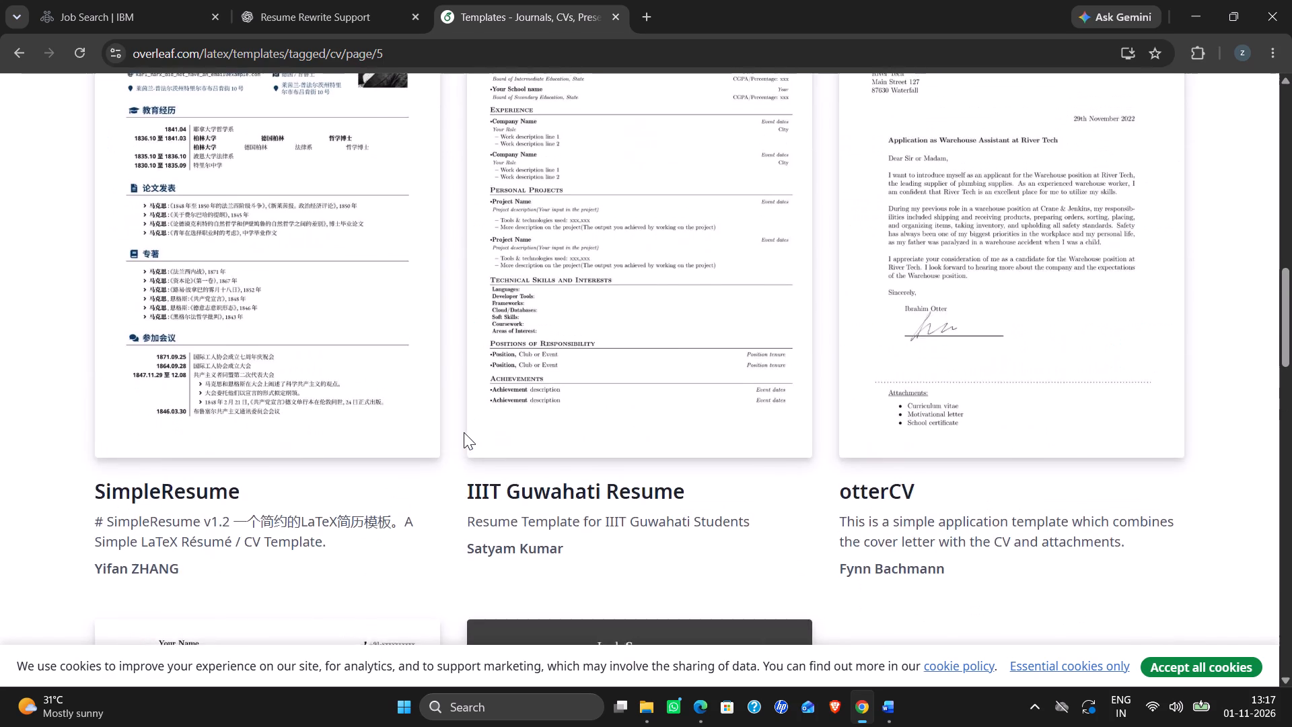
pyautogui.scroll(3, 464, 432)
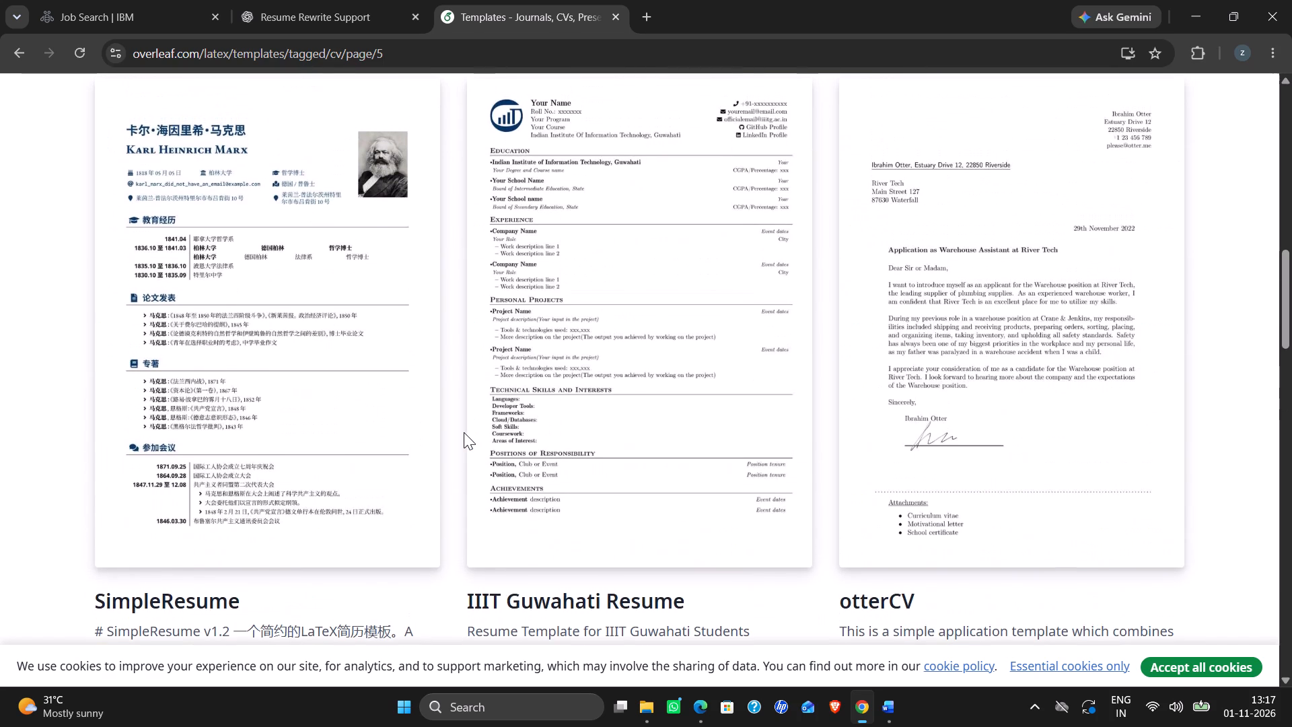
pyautogui.scroll(7, 464, 432)
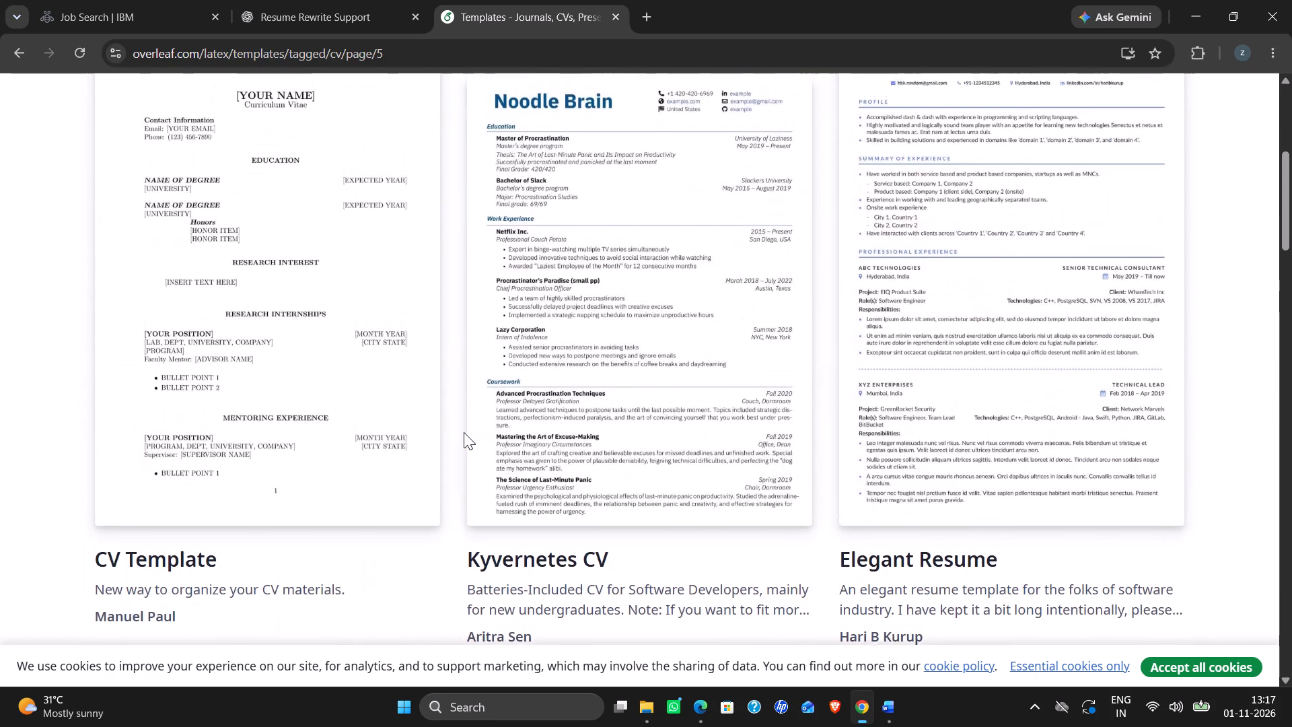
pyautogui.scroll(4, 464, 432)
# Go to page 4 of the CV template gallery.
pyautogui.scroll(-12, 464, 432)
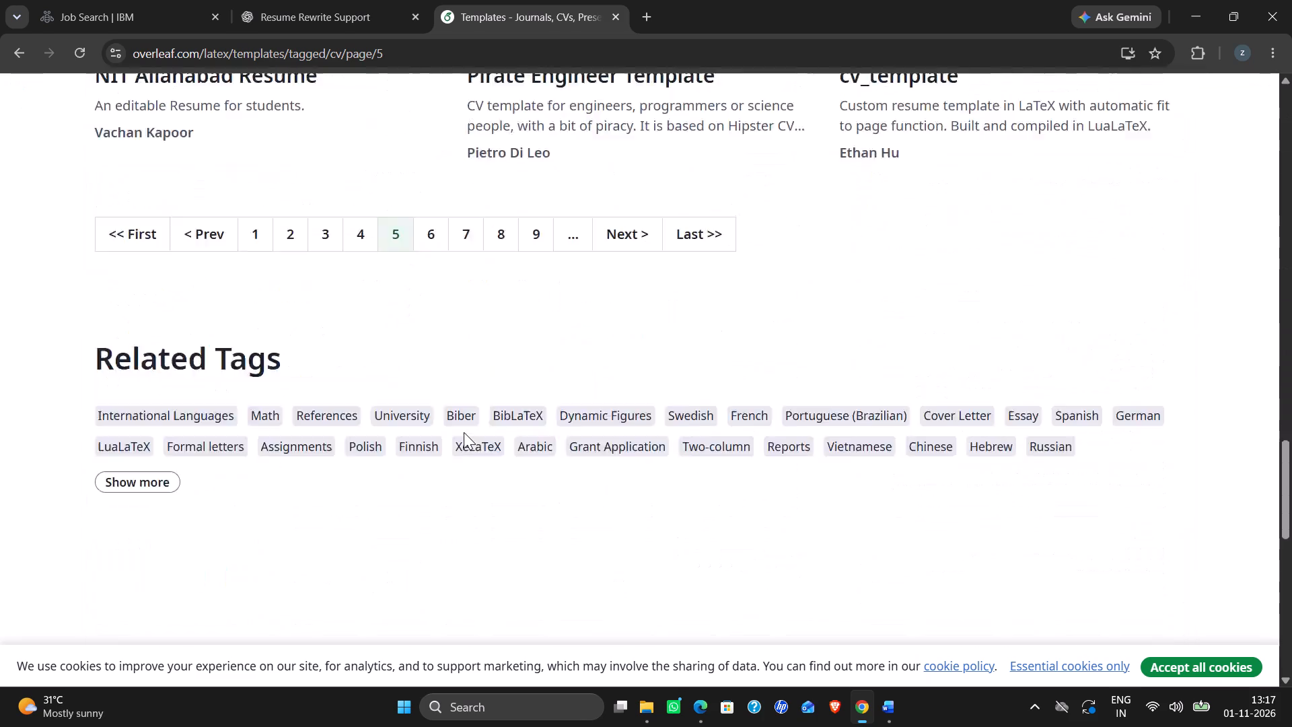
pyautogui.scroll(2, 464, 432)
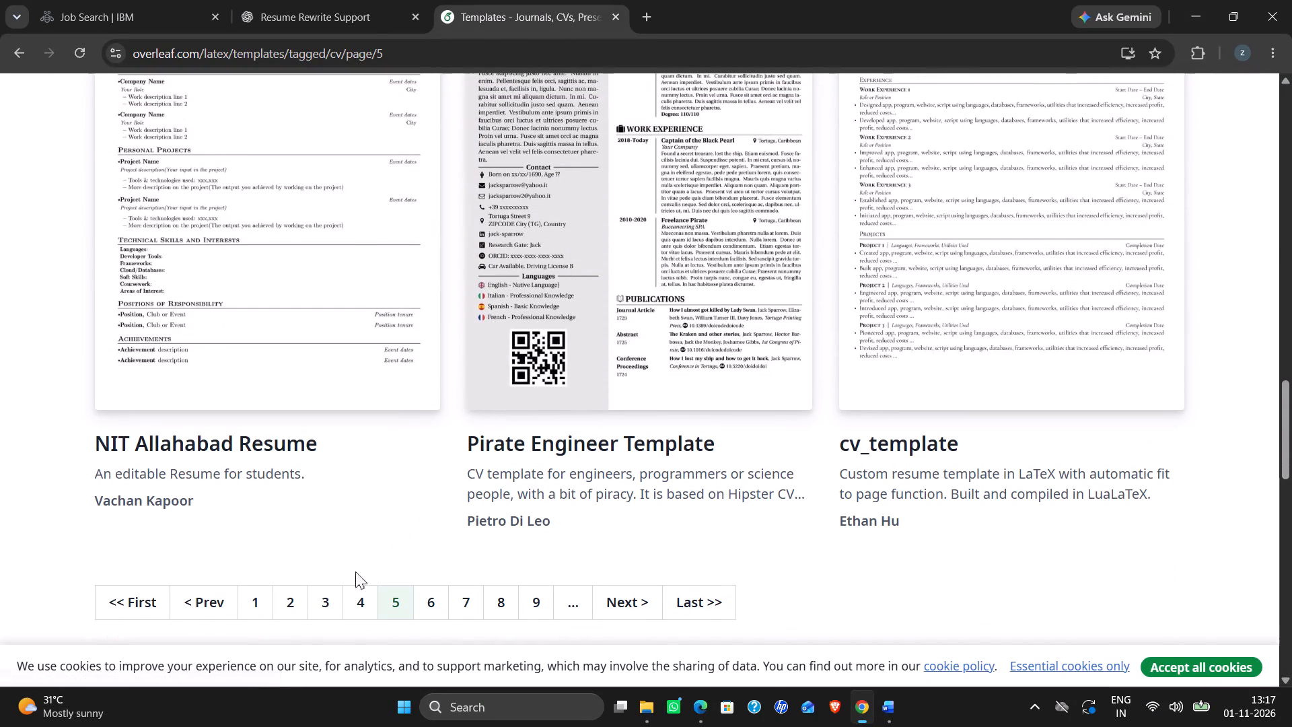
pyautogui.click(357, 615)
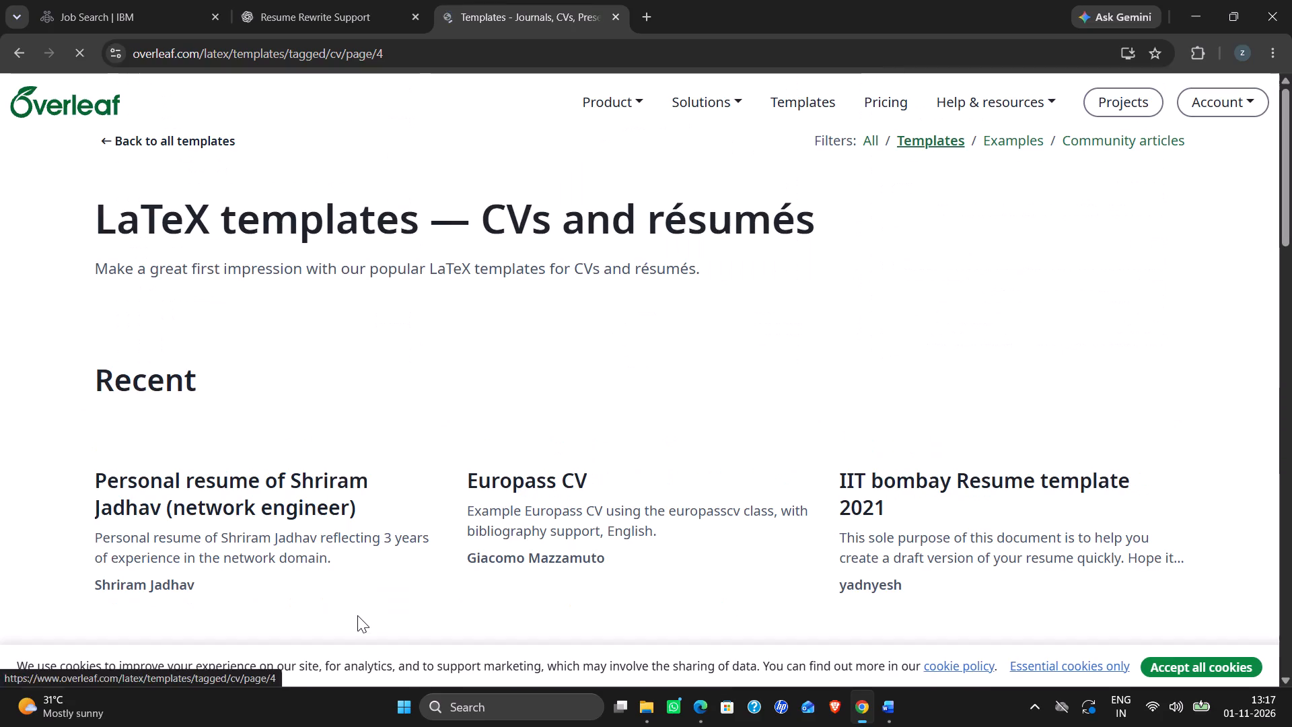
# Compare the layouts of the first two template rows on page 4, from the network engineer resume and Europass CV through prometheusCV.
pyautogui.scroll(-3, 359, 330)
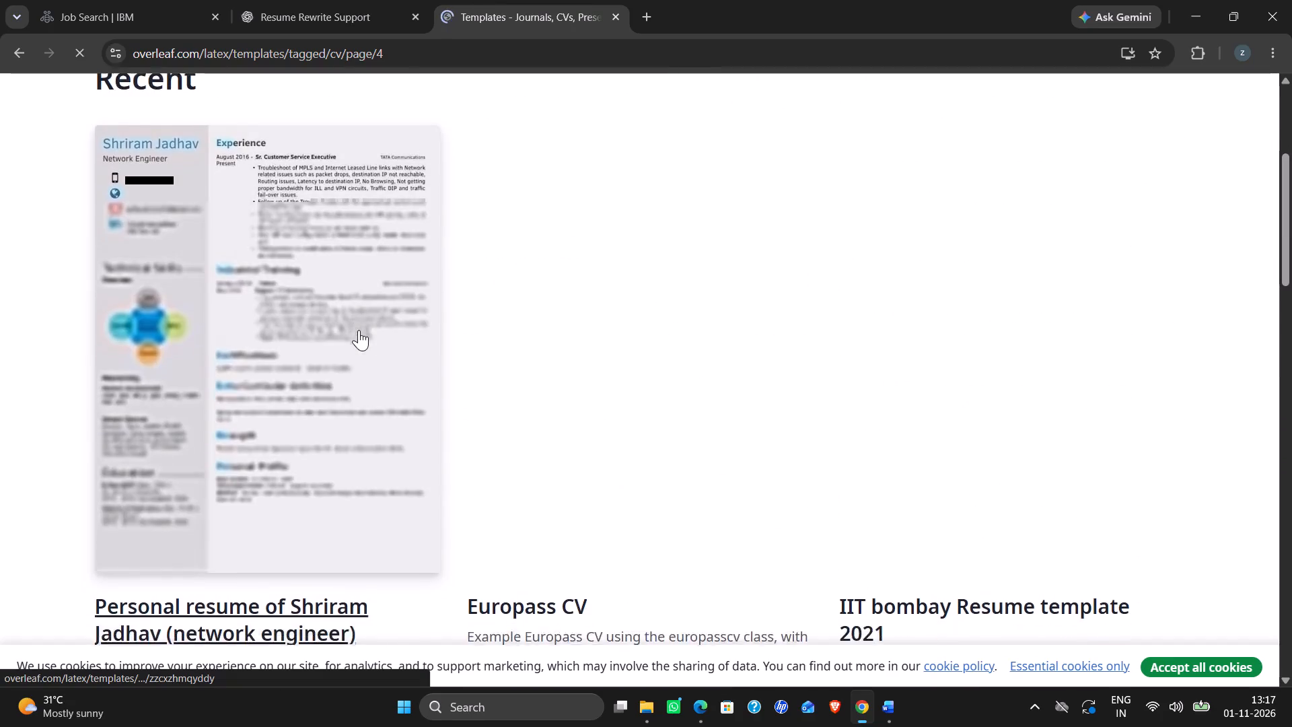
pyautogui.scroll(-1, 359, 330)
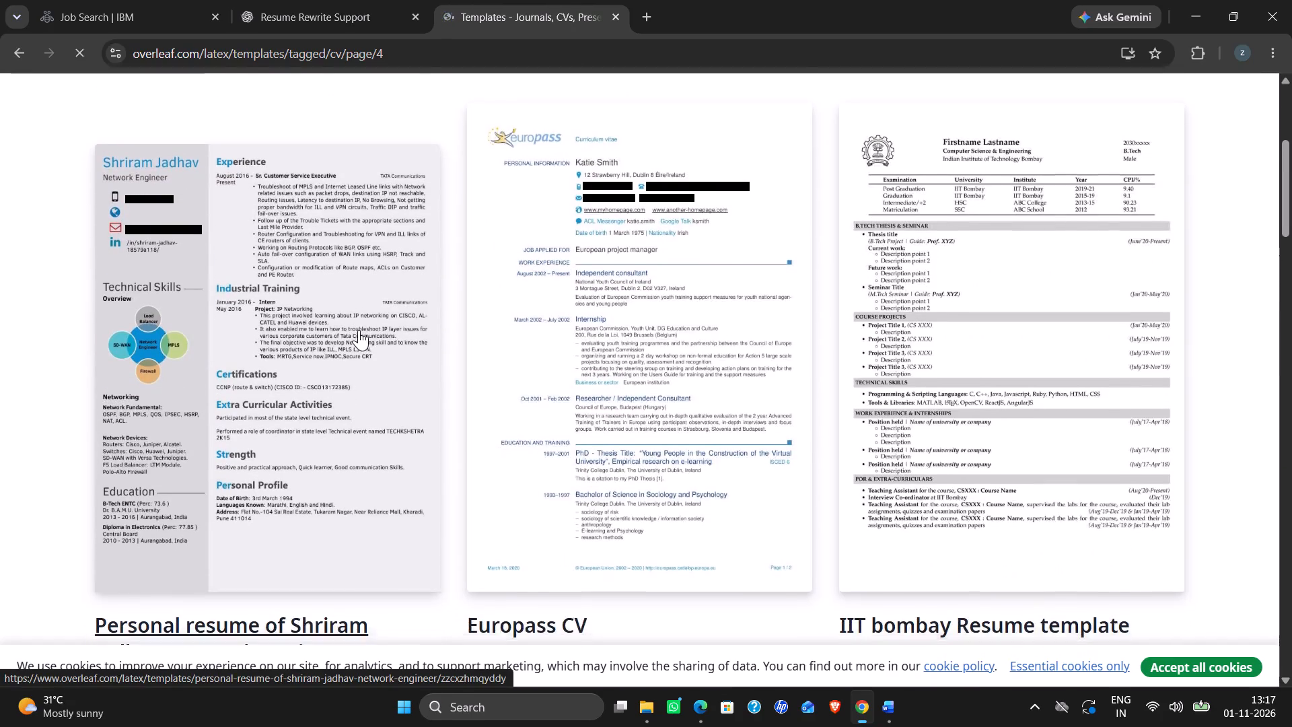
pyautogui.scroll(-3, 359, 330)
pyautogui.scroll(3, 359, 330)
pyautogui.scroll(-1, 359, 330)
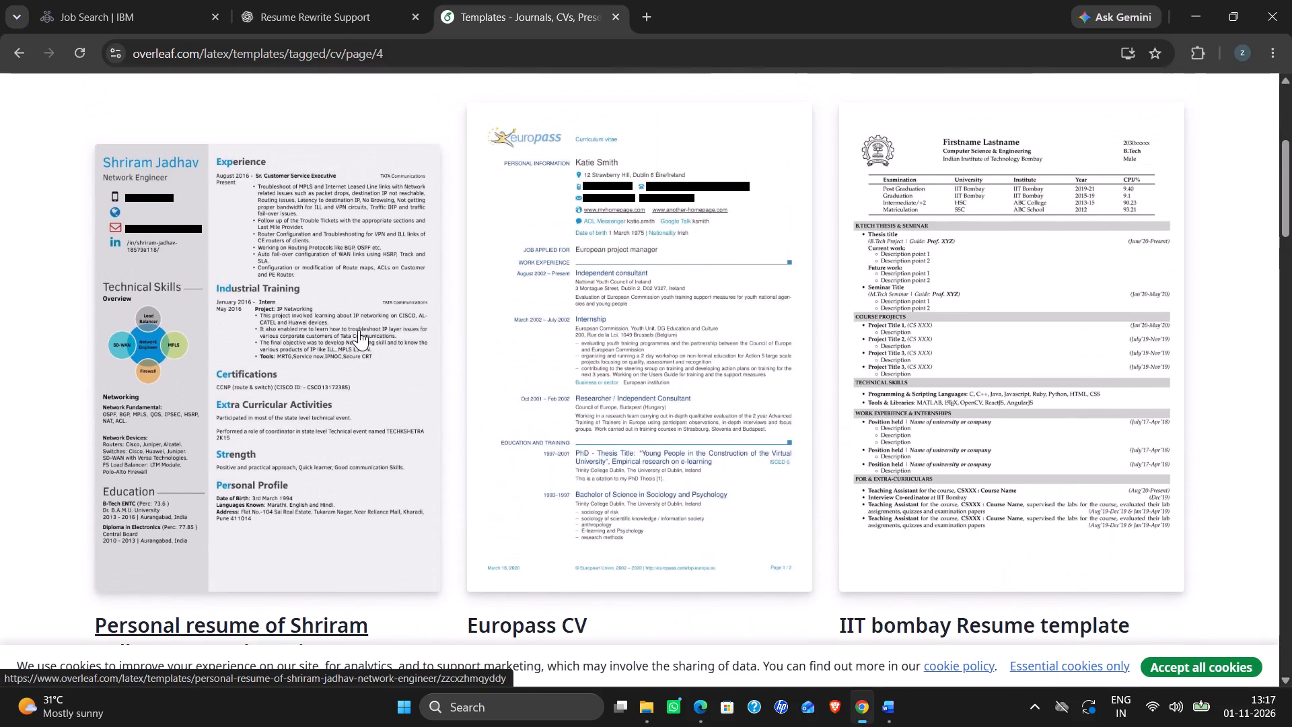
pyautogui.scroll(-3, 359, 330)
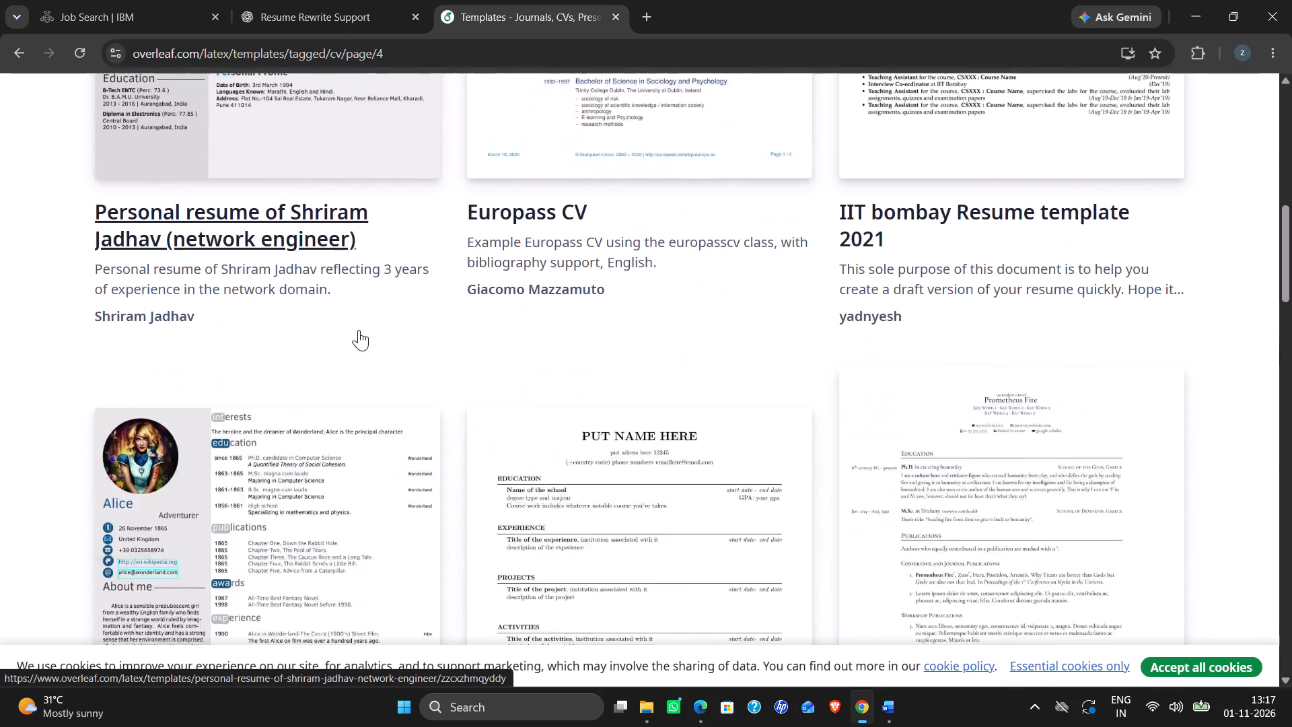
pyautogui.scroll(-3, 359, 330)
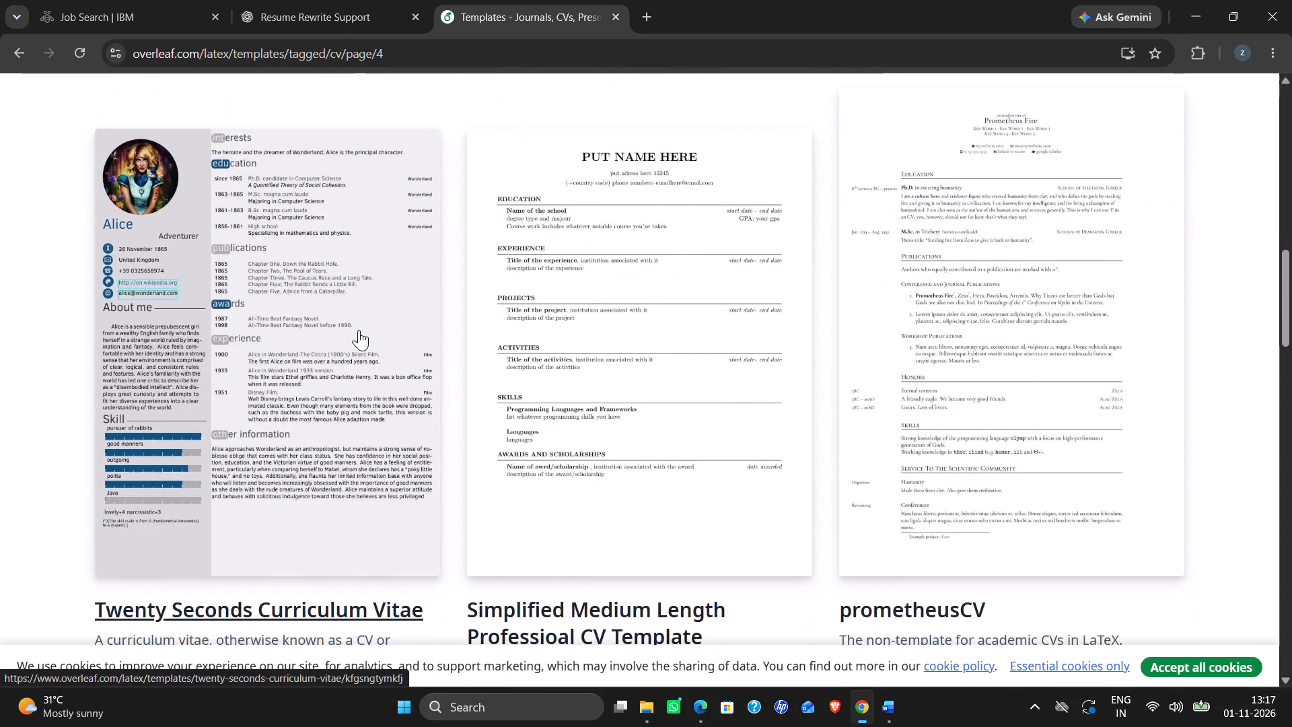
# Examine the layouts of First year resume template for CS, Recent Grad Resume Template and Jake's Resume in page 4's last row.
pyautogui.scroll(-3, 359, 330)
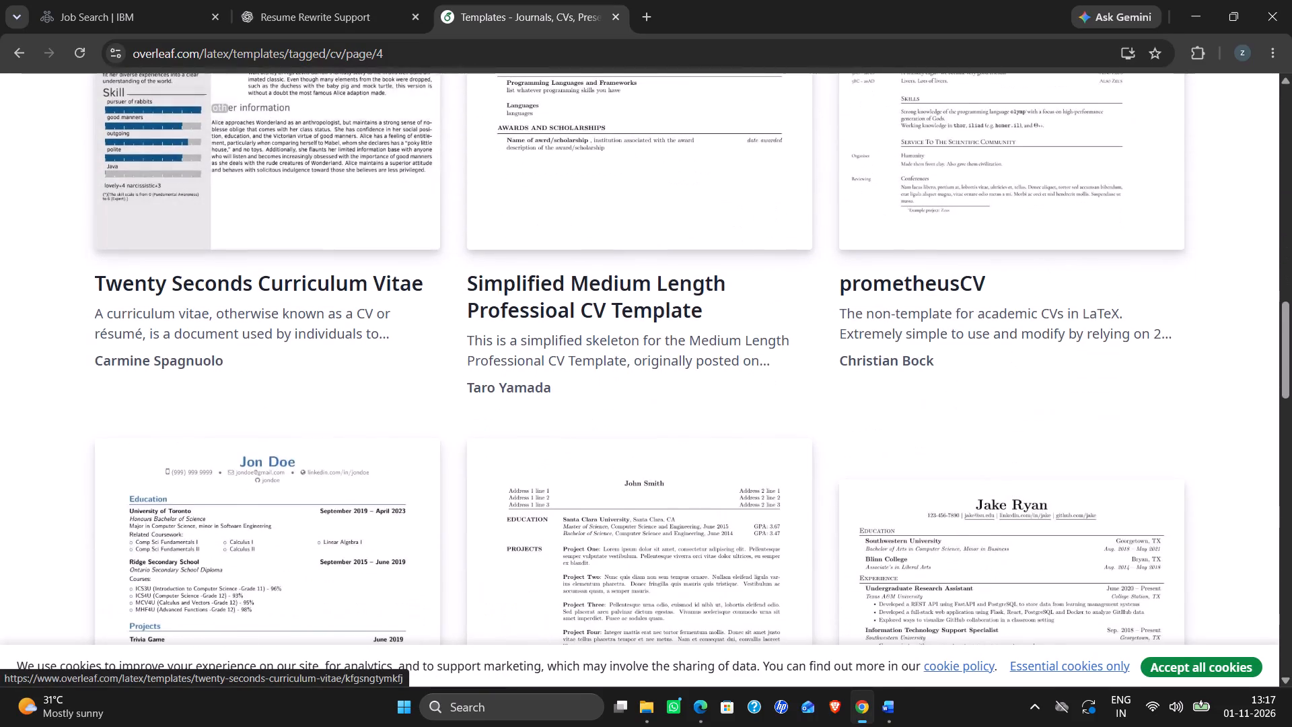
pyautogui.scroll(-3, 359, 330)
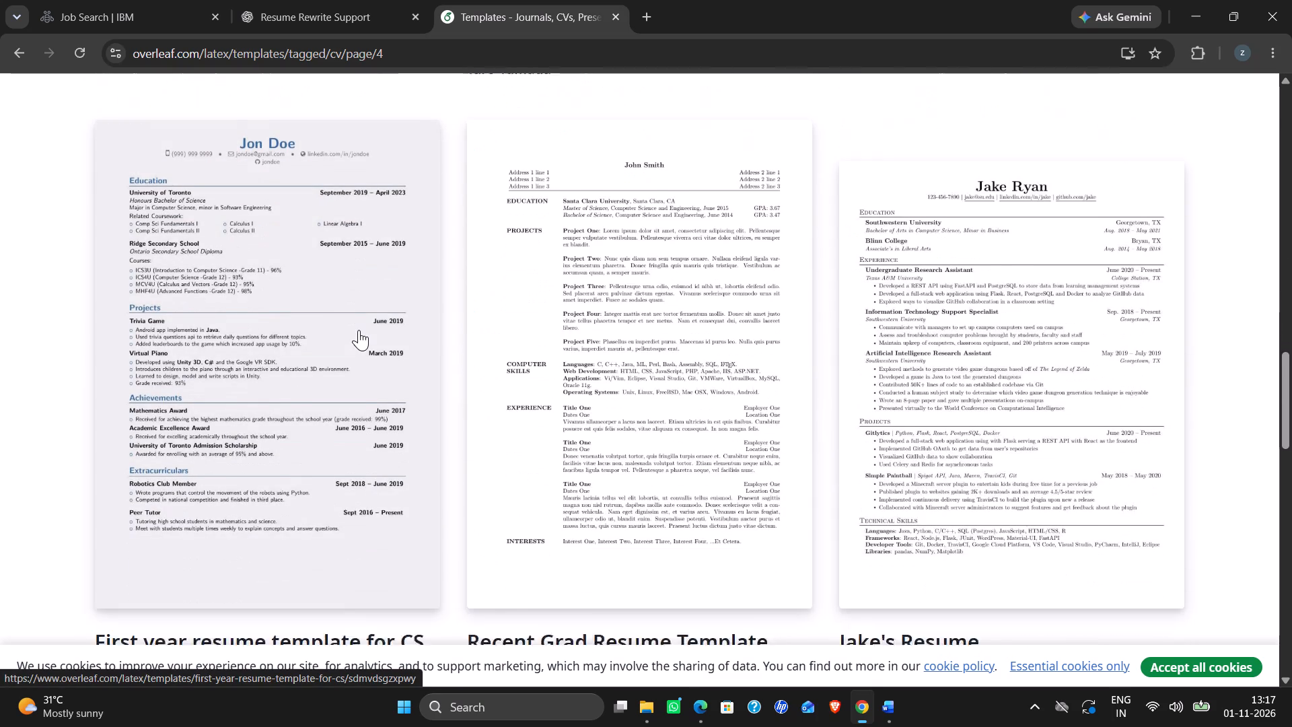
pyautogui.scroll(-3, 359, 330)
pyautogui.scroll(2, 359, 330)
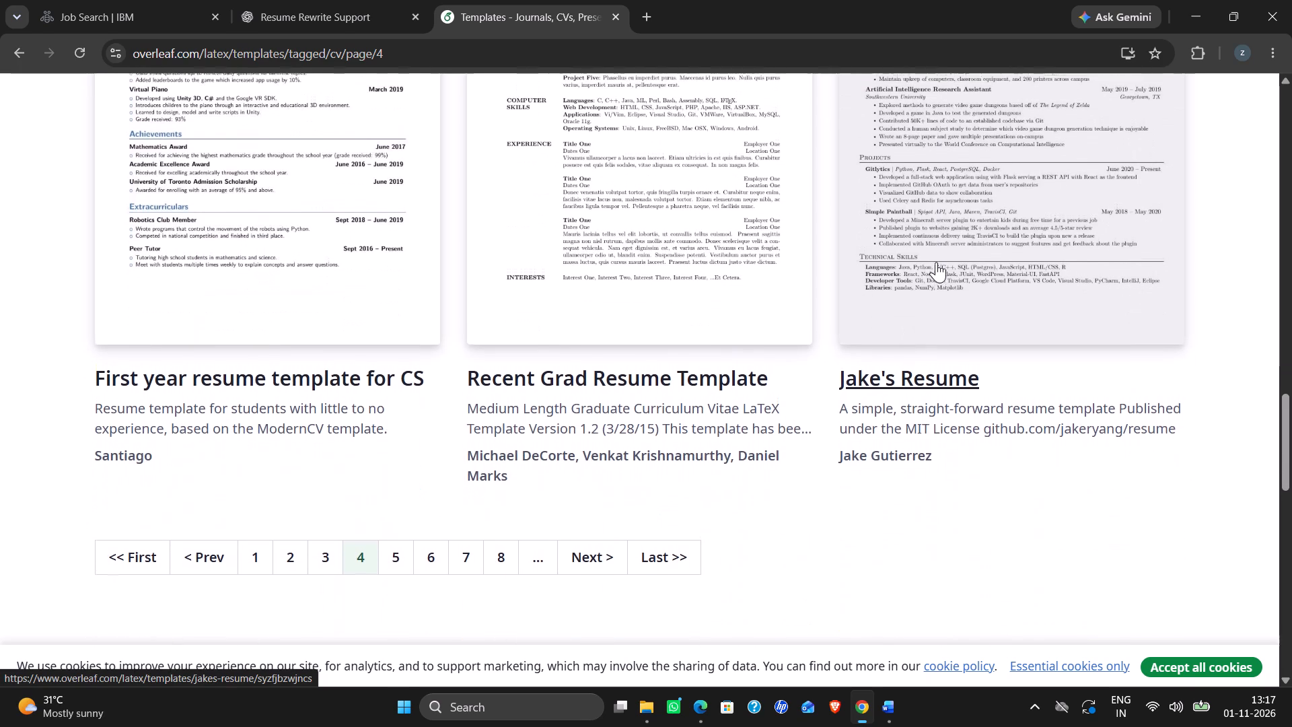
pyautogui.scroll(1, 936, 262)
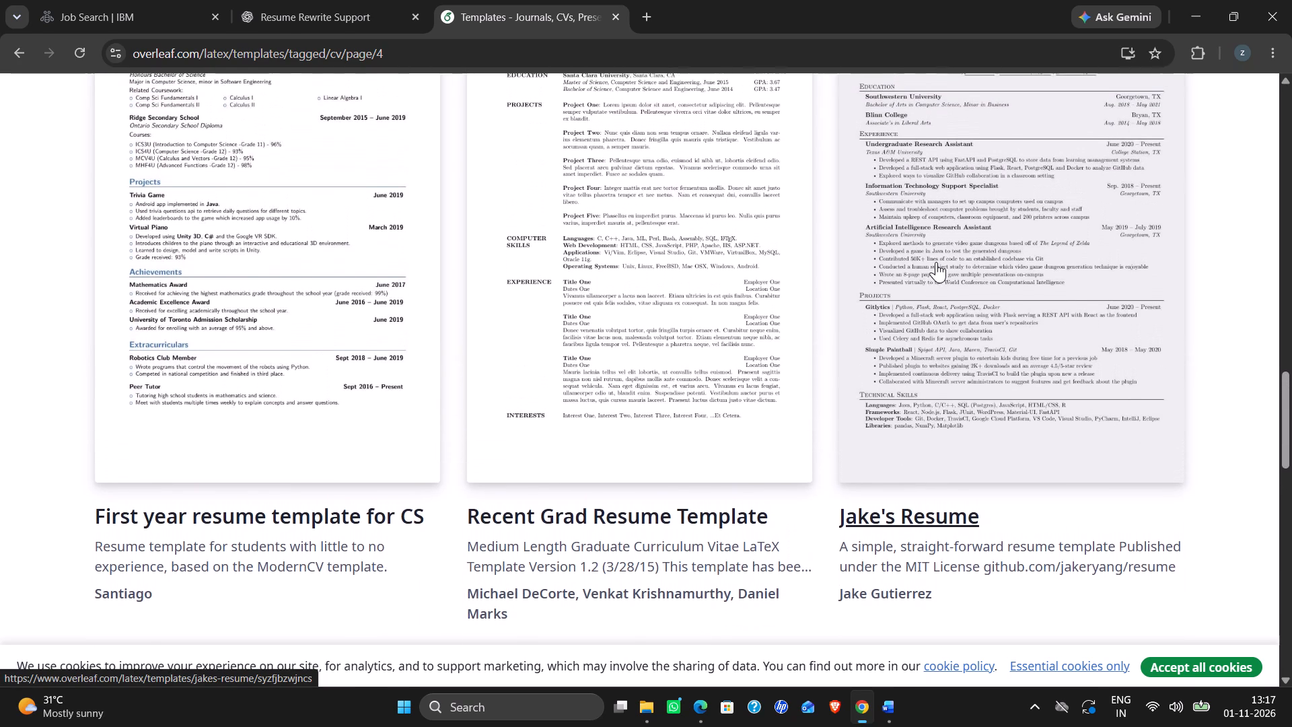
pyautogui.scroll(2, 936, 262)
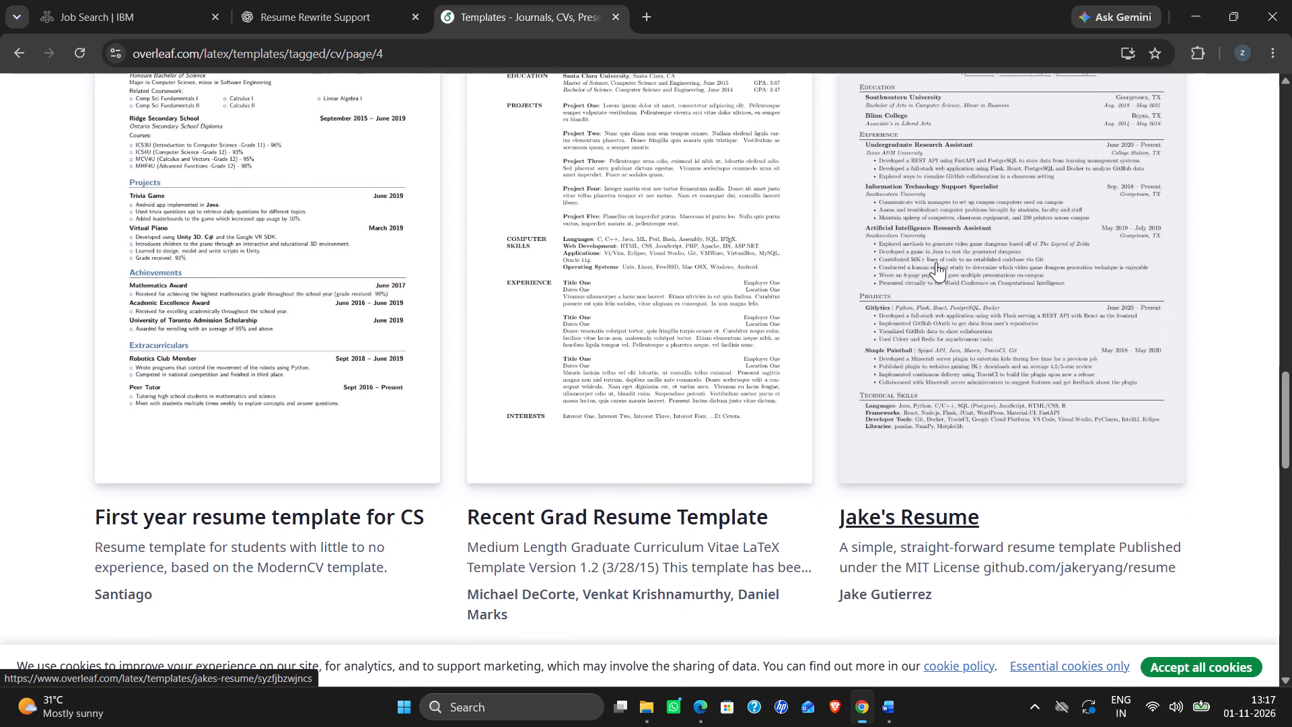
pyautogui.scroll(2, 936, 262)
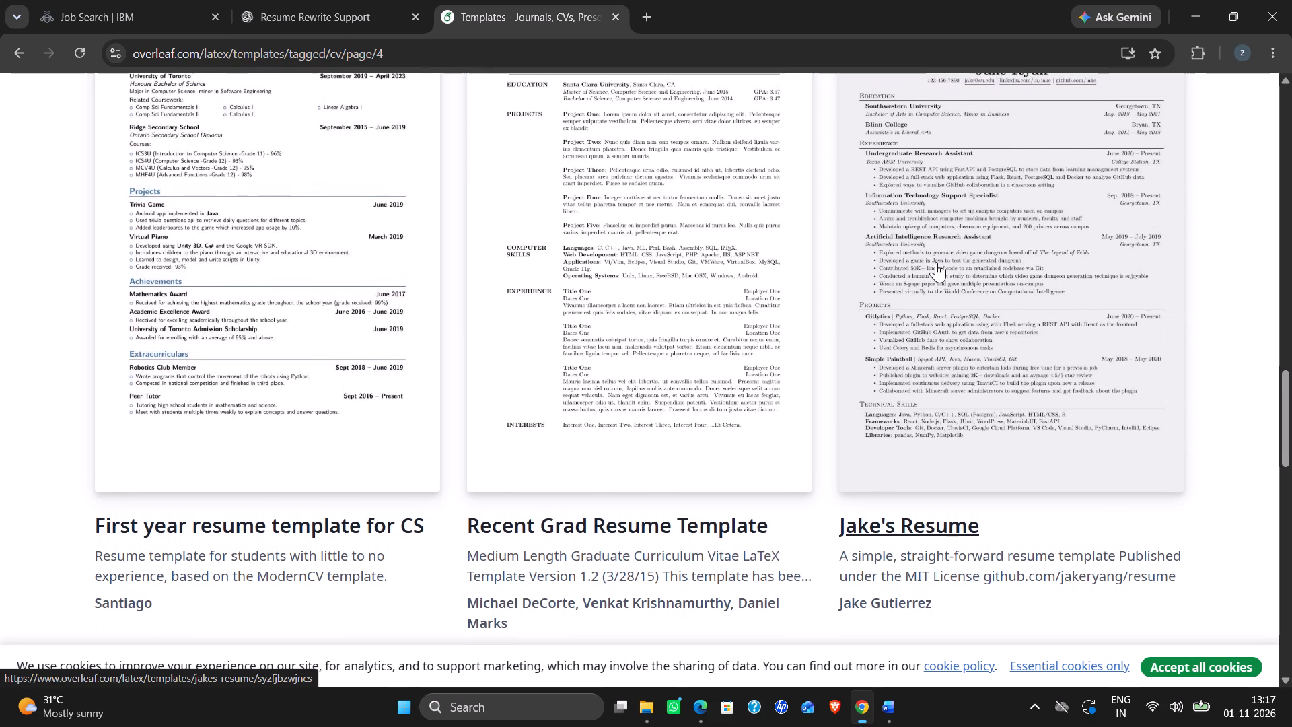
pyautogui.scroll(1, 936, 262)
pyautogui.scroll(-1, 936, 262)
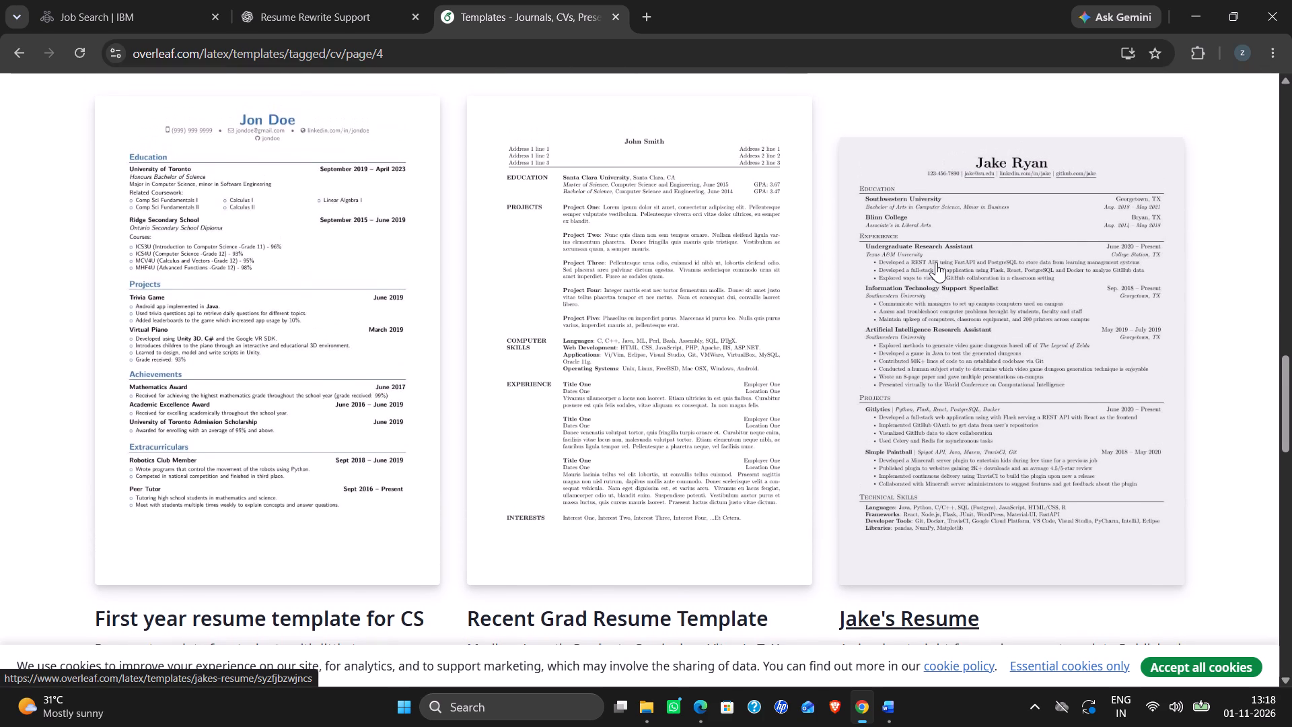
pyautogui.scroll(-2, 936, 262)
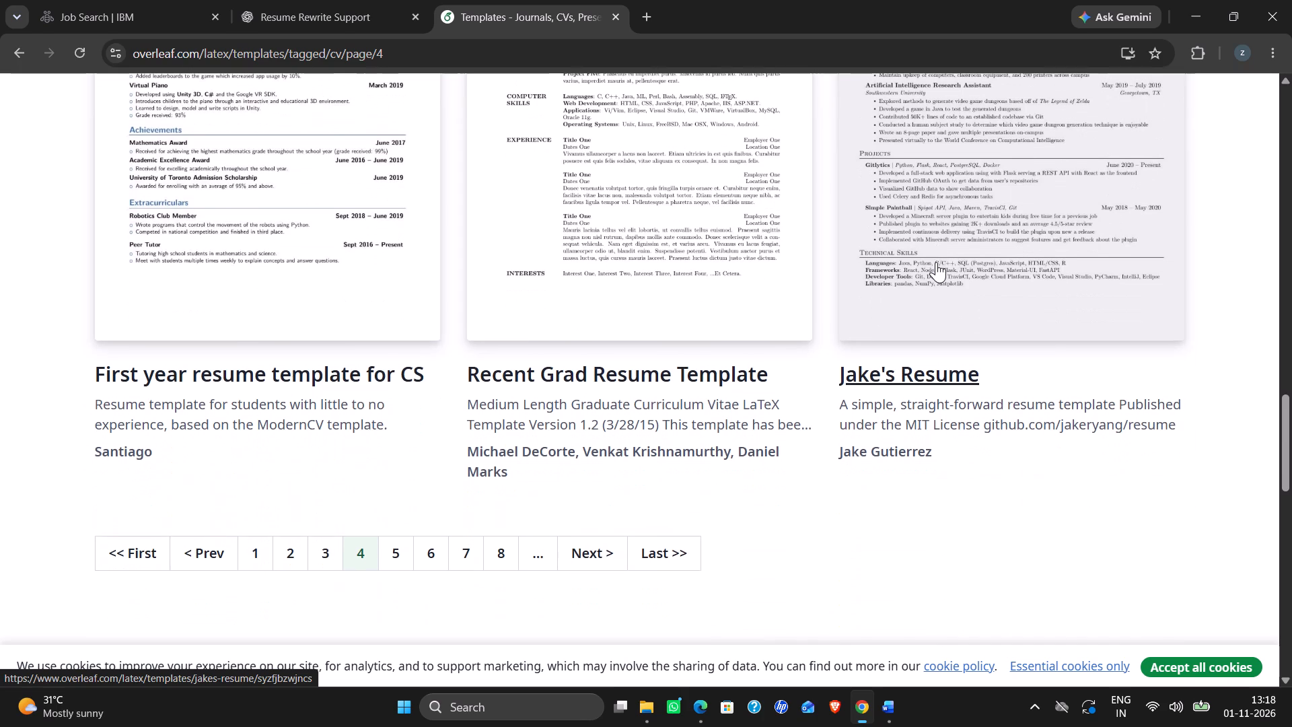
pyautogui.scroll(-1, 936, 262)
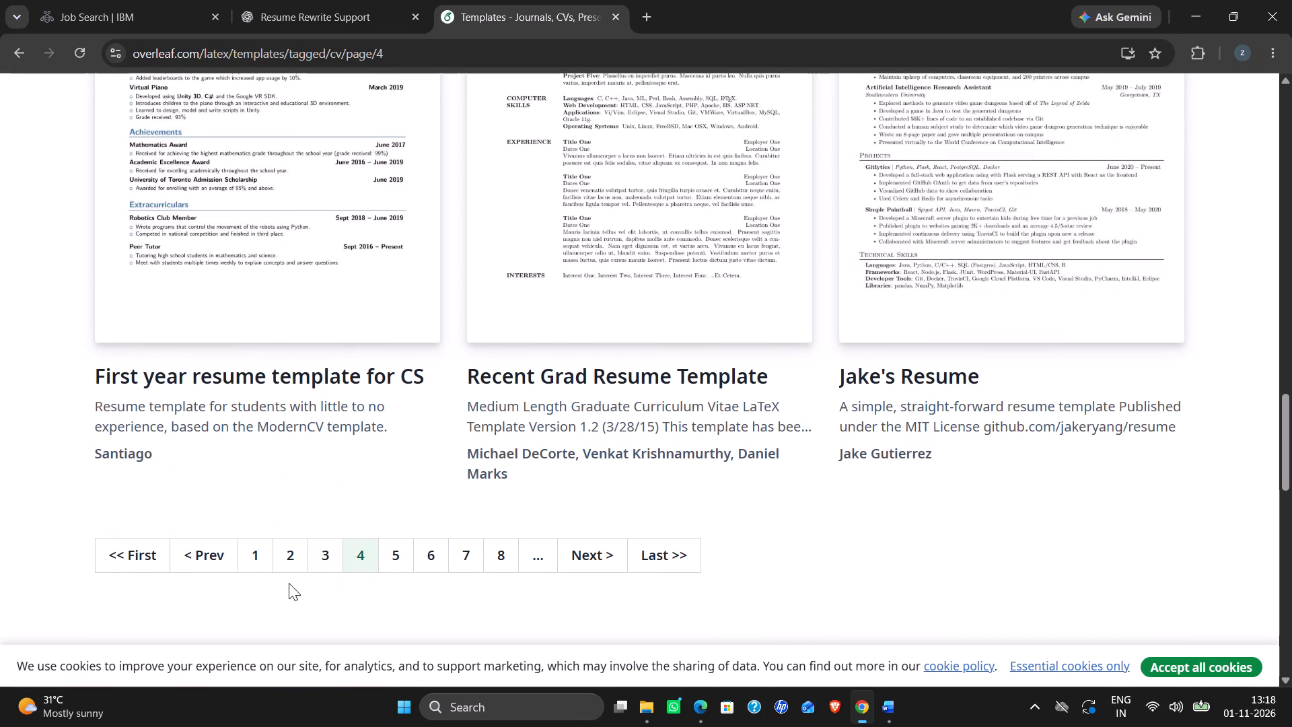
# Go to page 3 of the gallery and compare its template layouts, from Sample single page resume with keywords through Infographics CV and beyond.
pyautogui.click(322, 550)
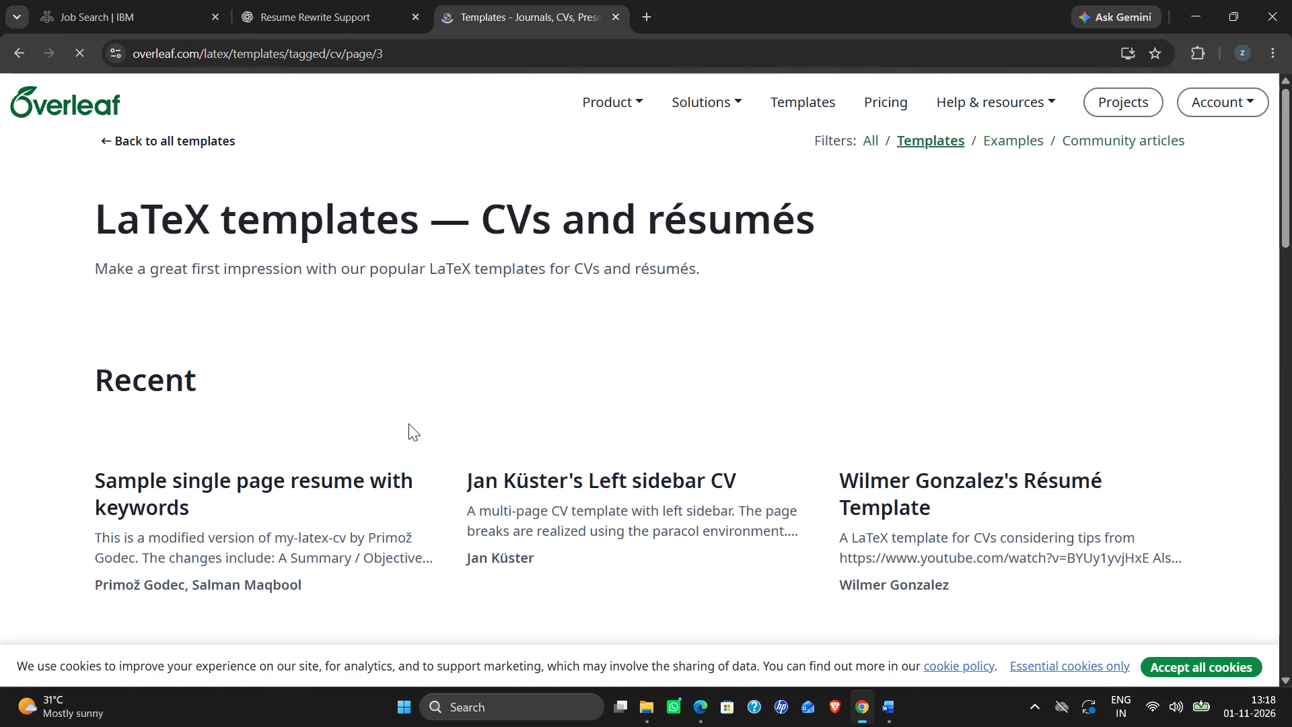
pyautogui.scroll(-4, 408, 423)
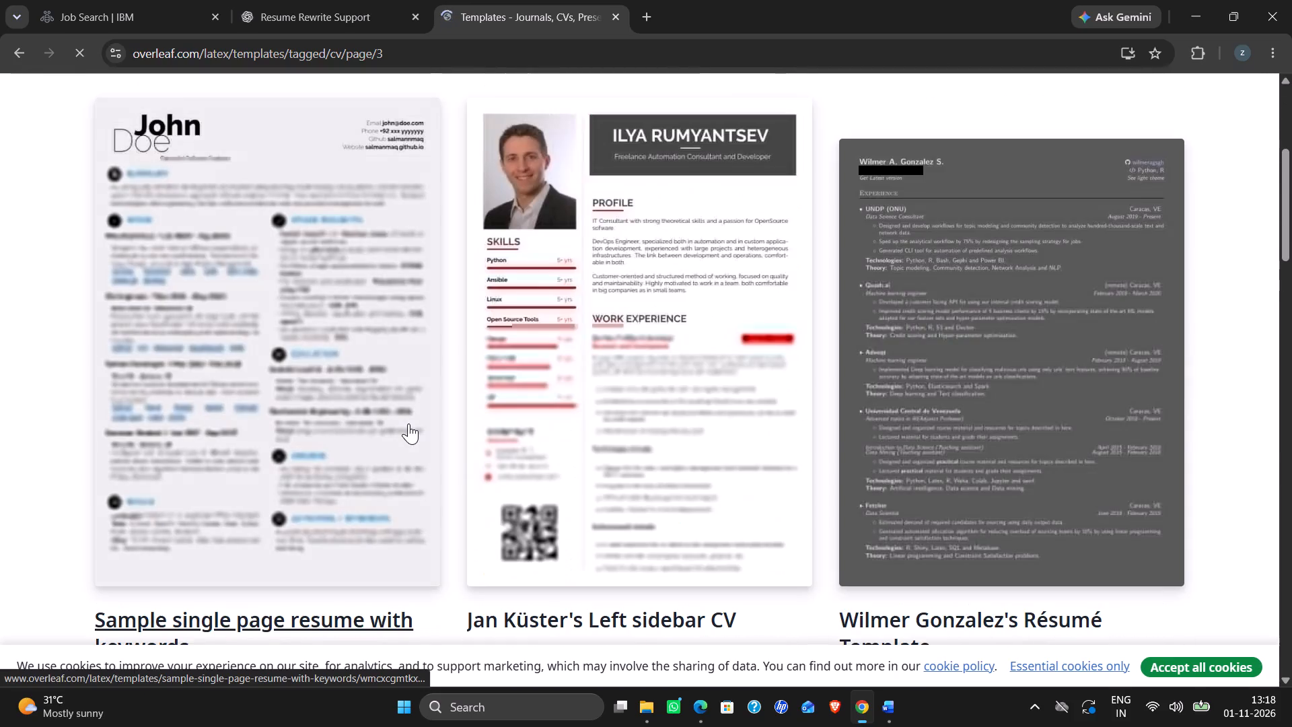
pyautogui.scroll(-2, 408, 423)
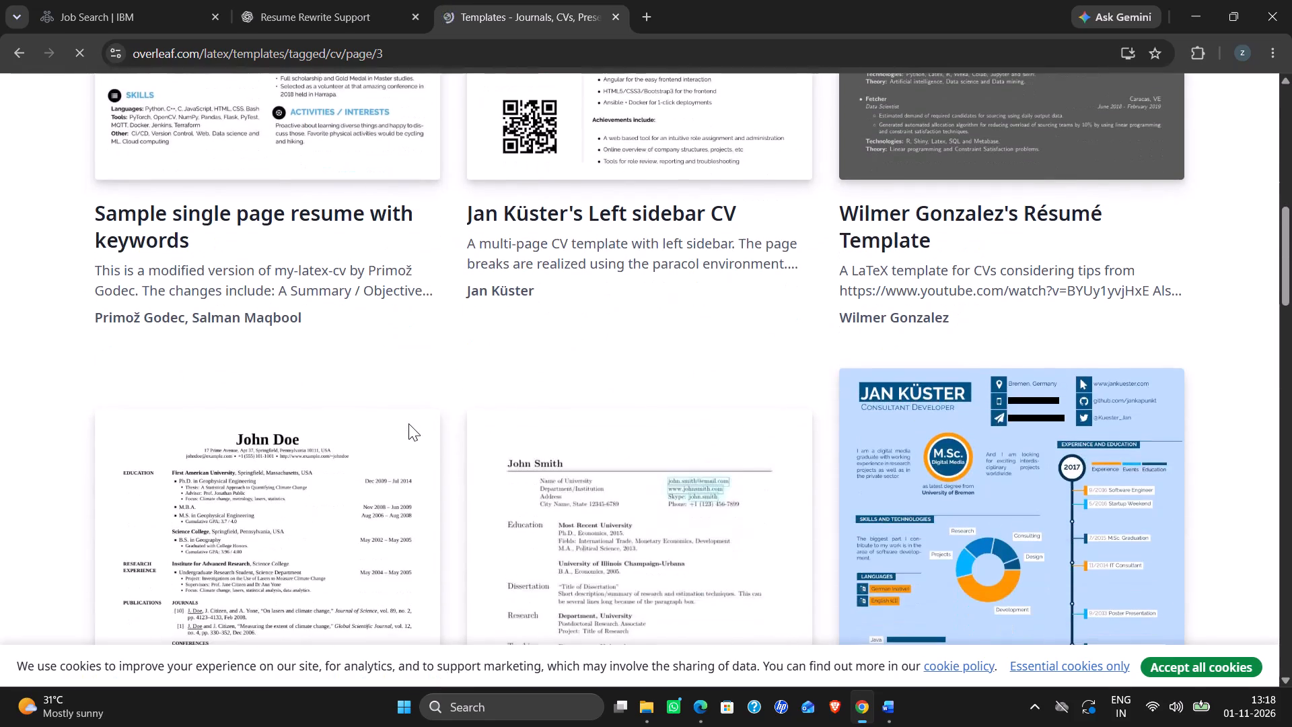
pyautogui.scroll(-4, 408, 423)
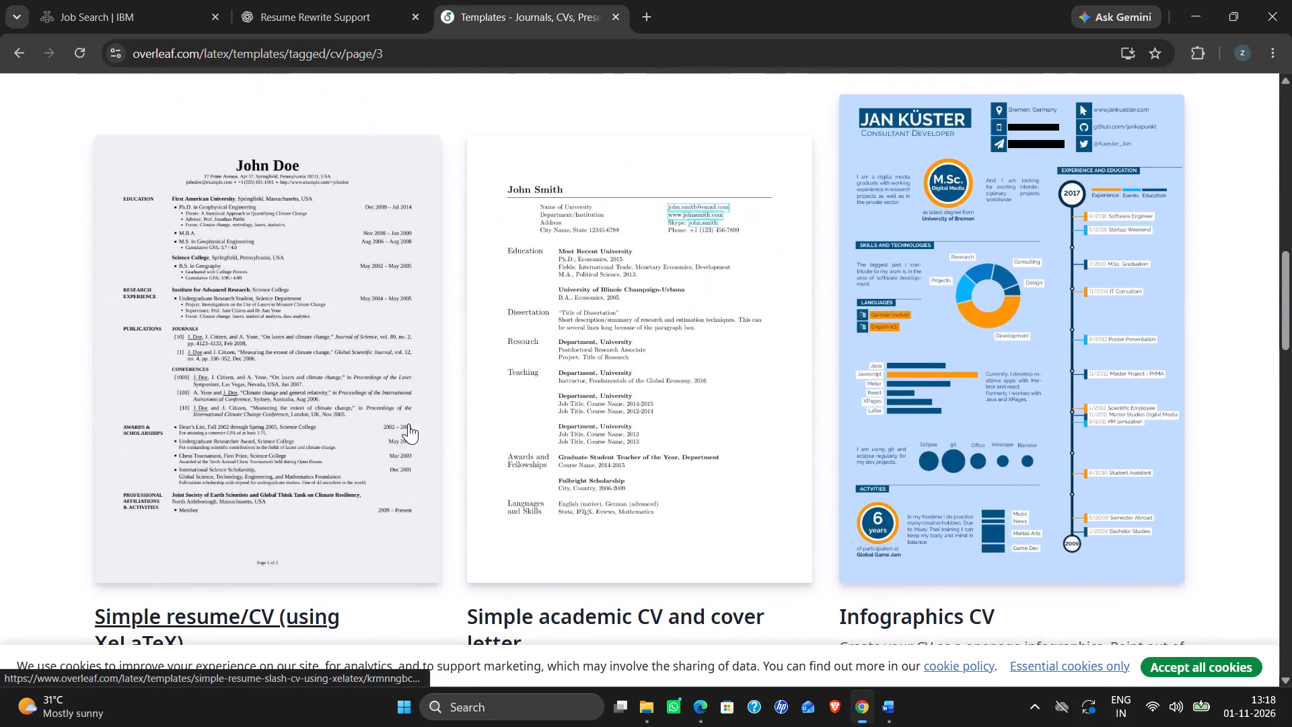
pyautogui.scroll(-4, 408, 423)
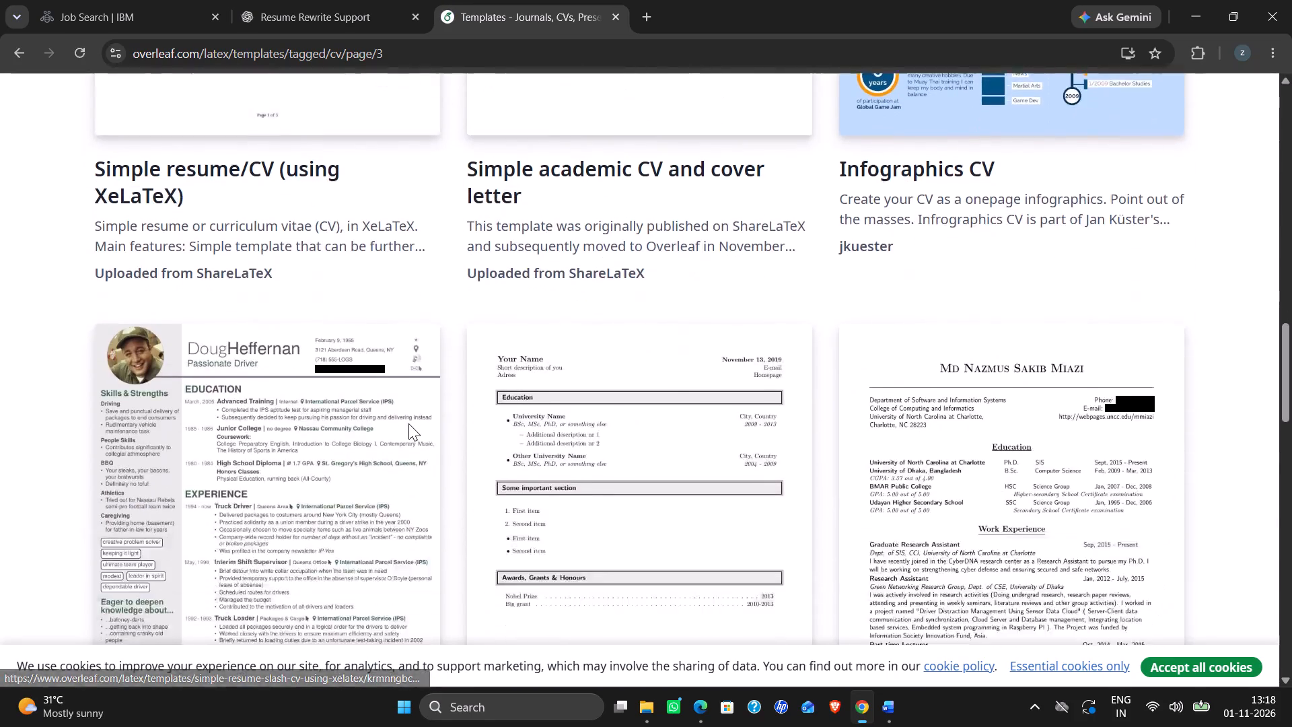
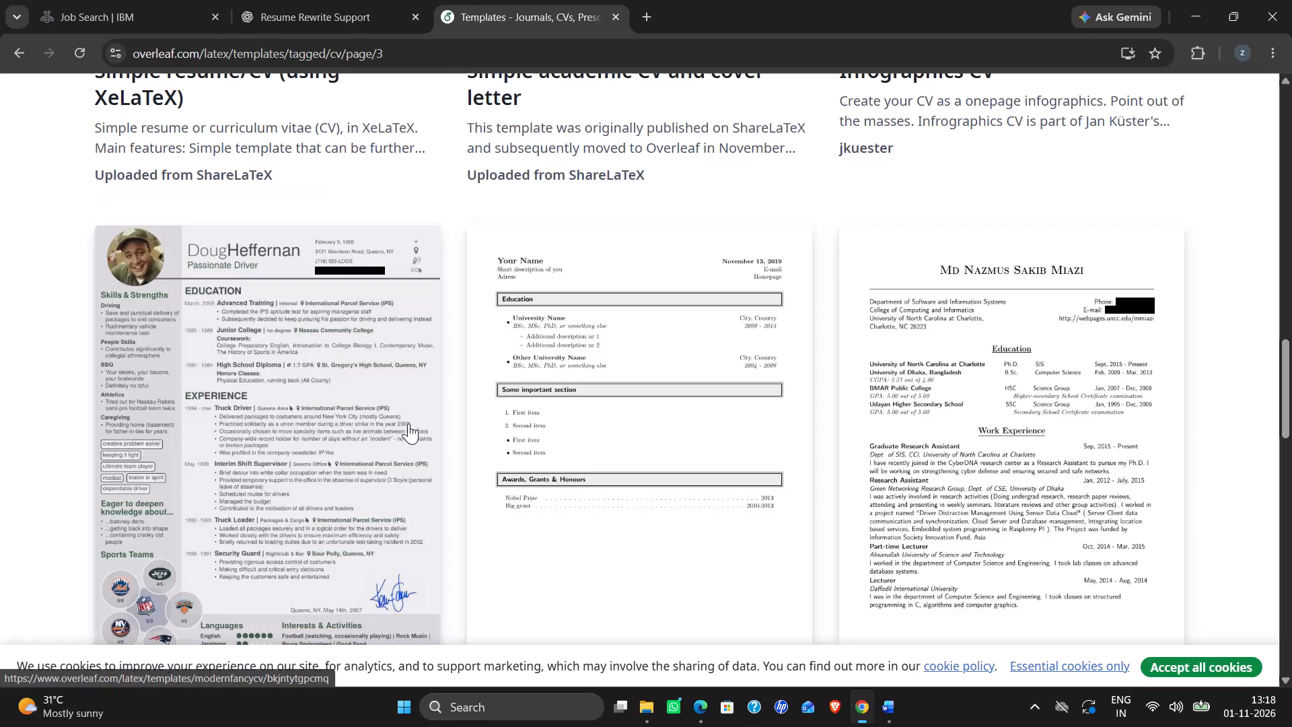
# Go to page 6 of the CV template gallery and compare its layouts, from autoCVmkr CV Template through Simple short CV.
pyautogui.scroll(-3, 408, 423)
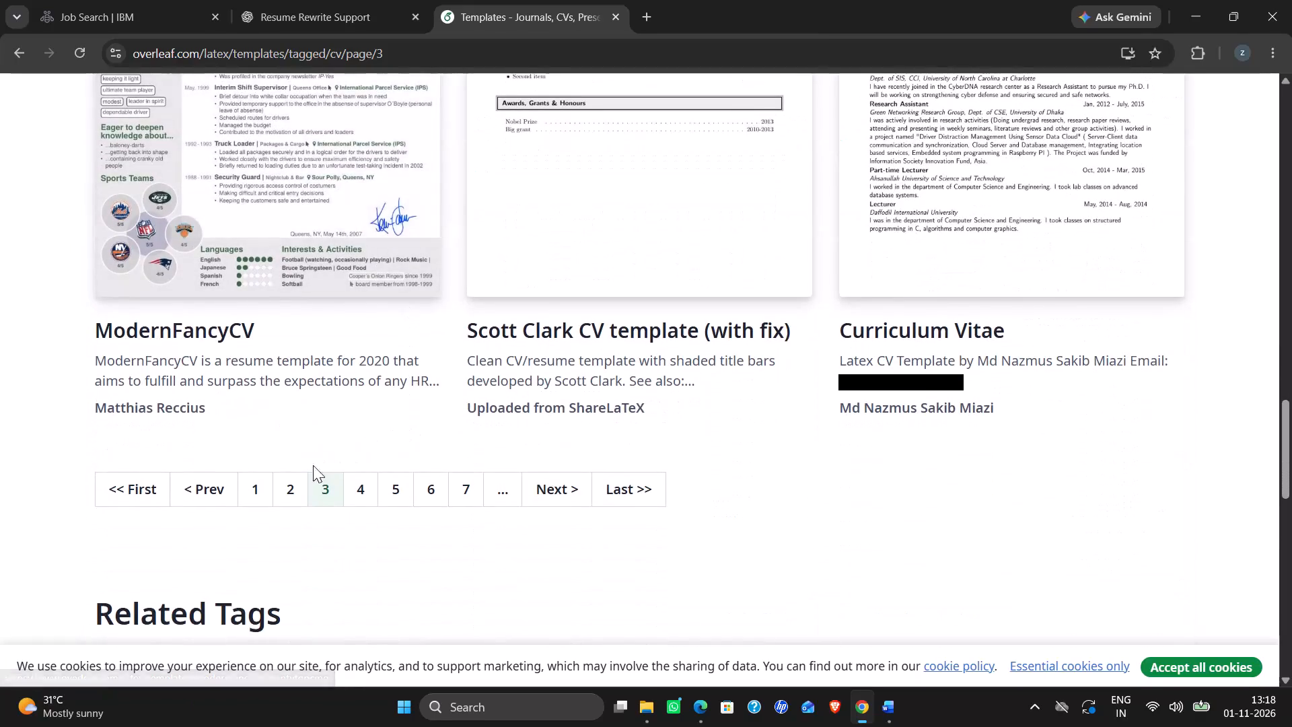
pyautogui.click(441, 493)
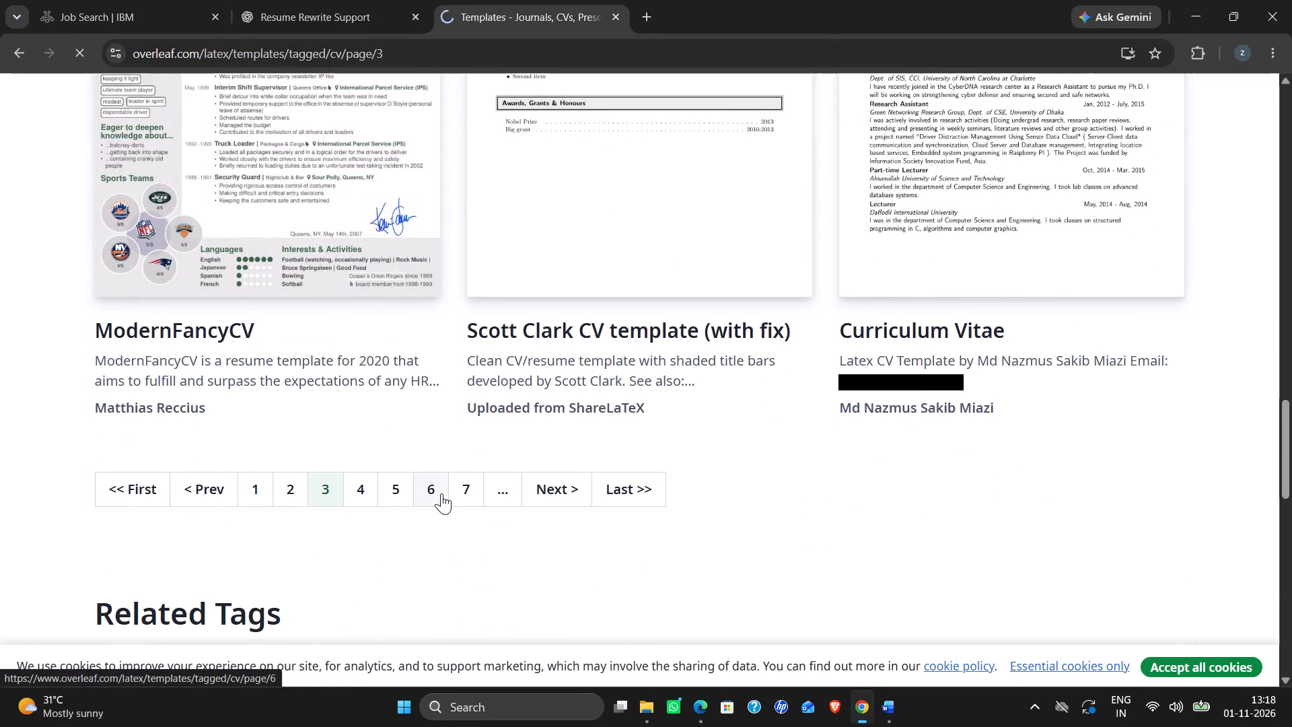
pyautogui.scroll(-2, 441, 493)
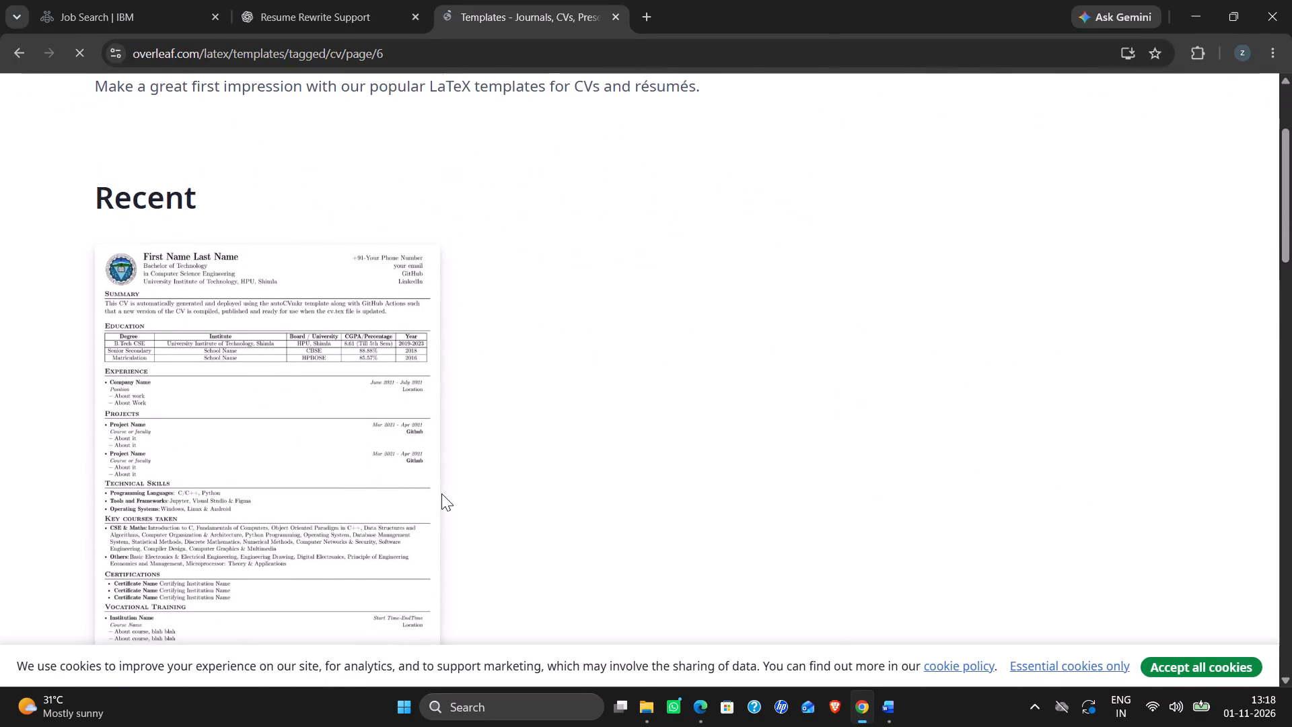
pyautogui.scroll(-3, 441, 493)
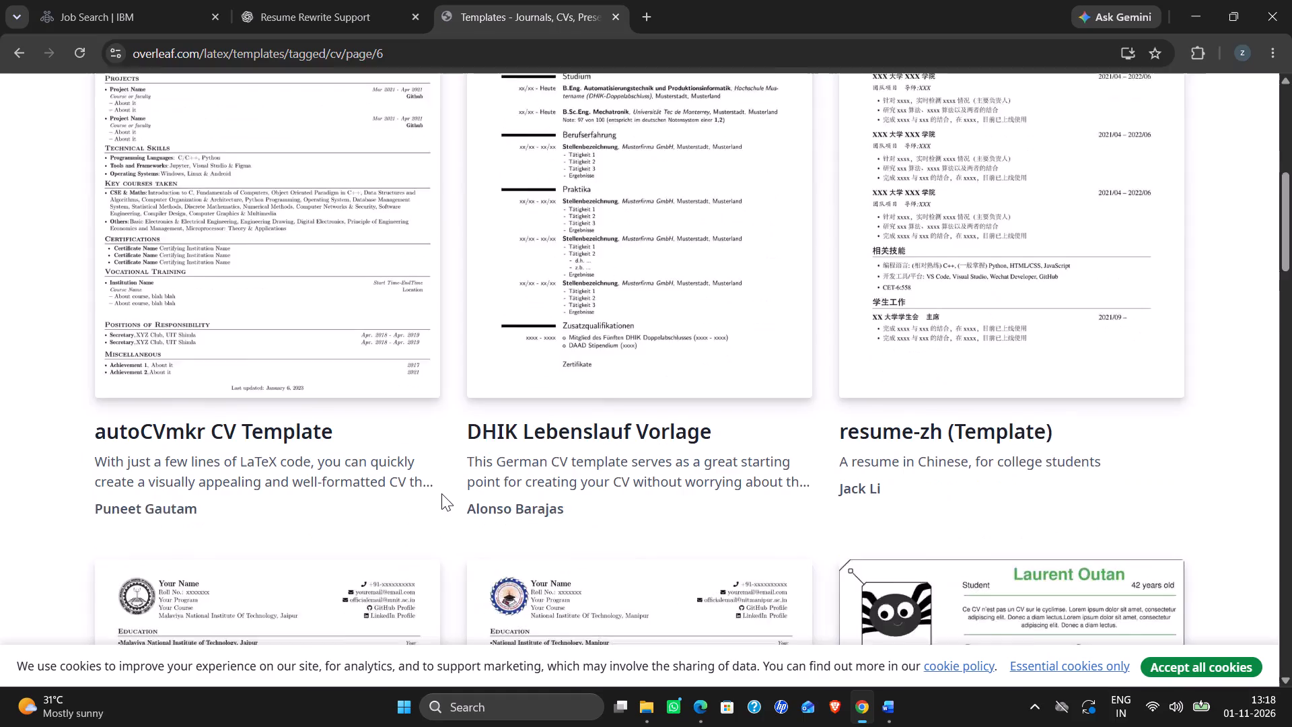
pyautogui.scroll(-4, 441, 493)
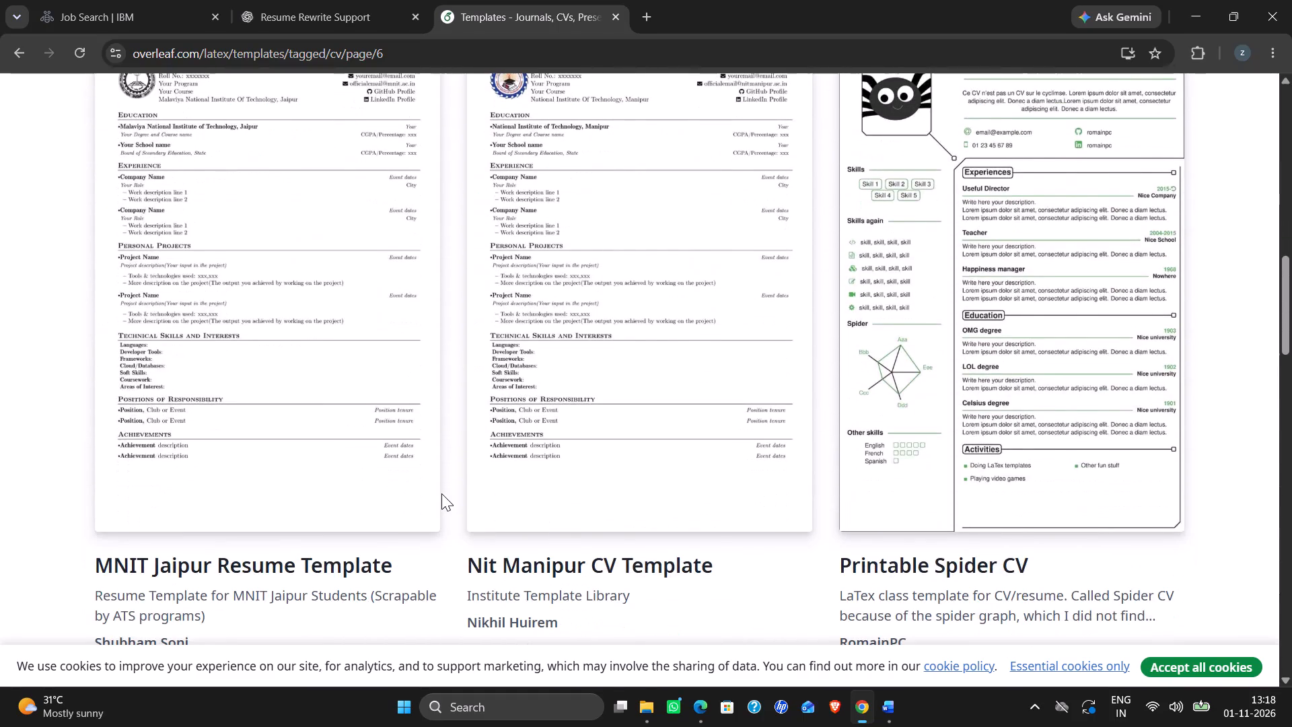
pyautogui.scroll(-3, 441, 493)
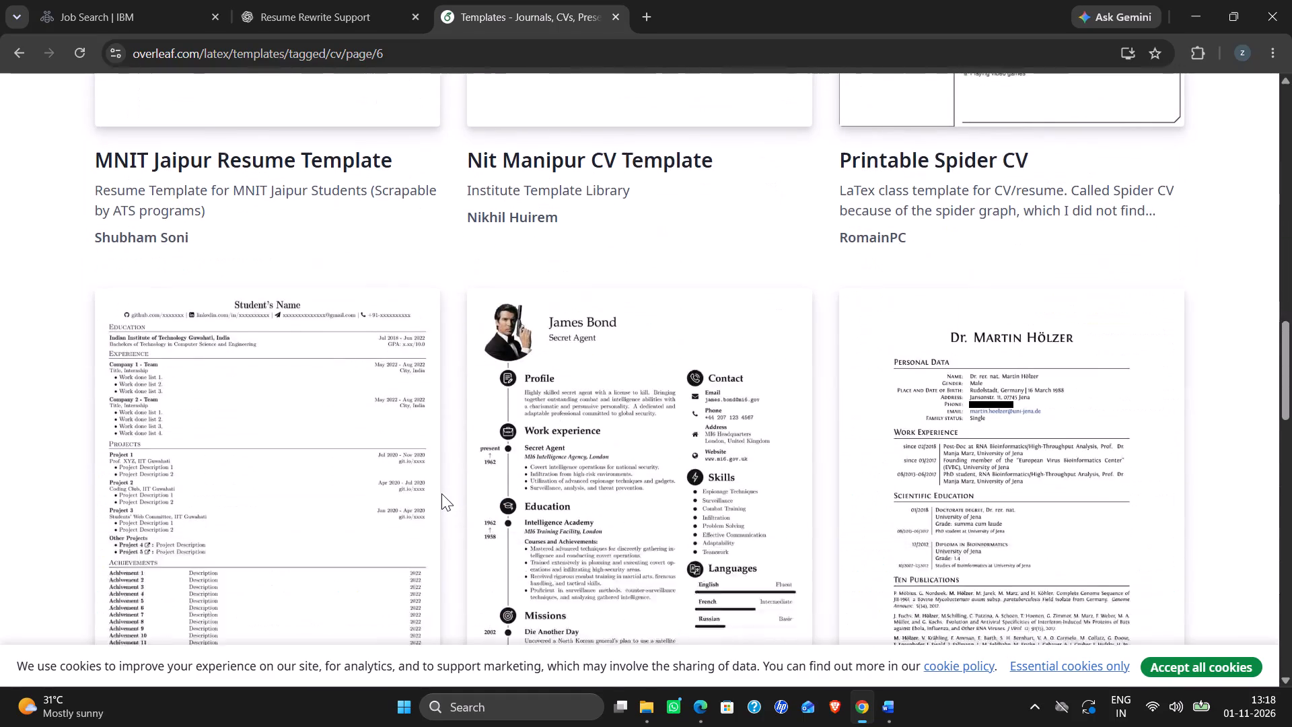
pyautogui.scroll(-4, 441, 493)
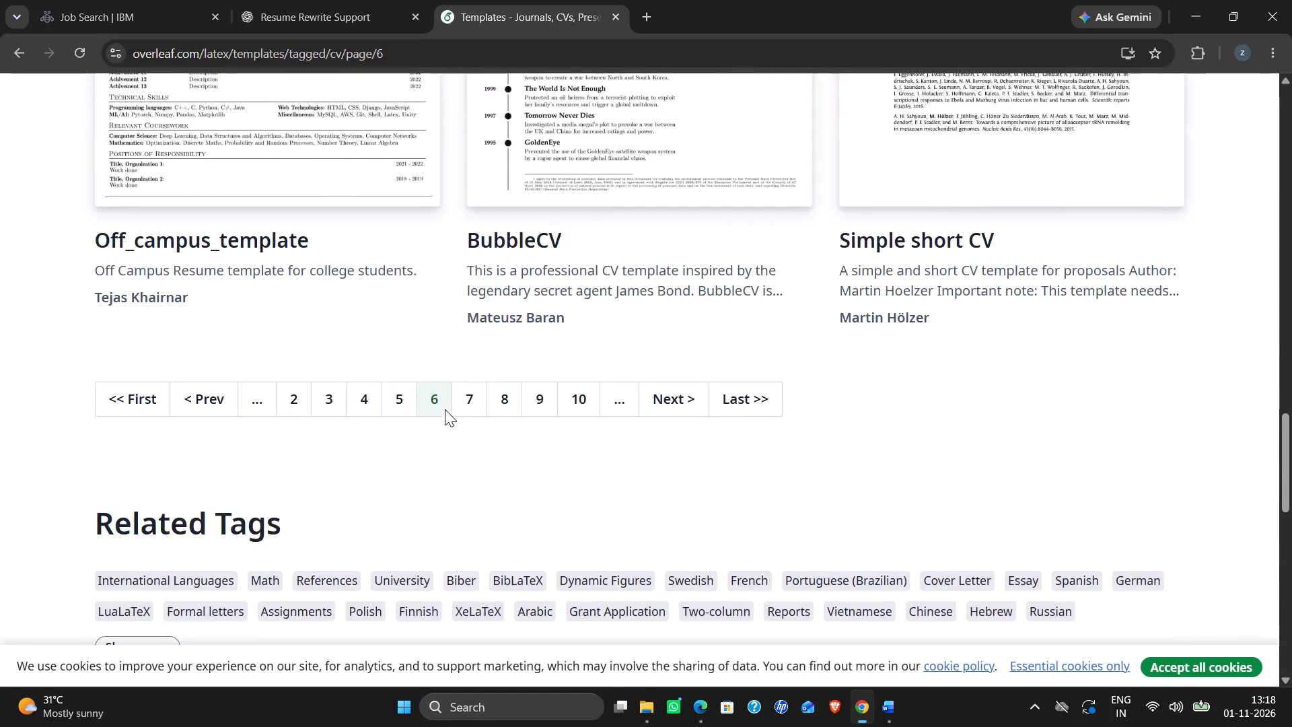
# Go to page 7 of the gallery and compare its template layouts, from Spider CV through Curriculum Vitae Timeline Example.
pyautogui.click(464, 402)
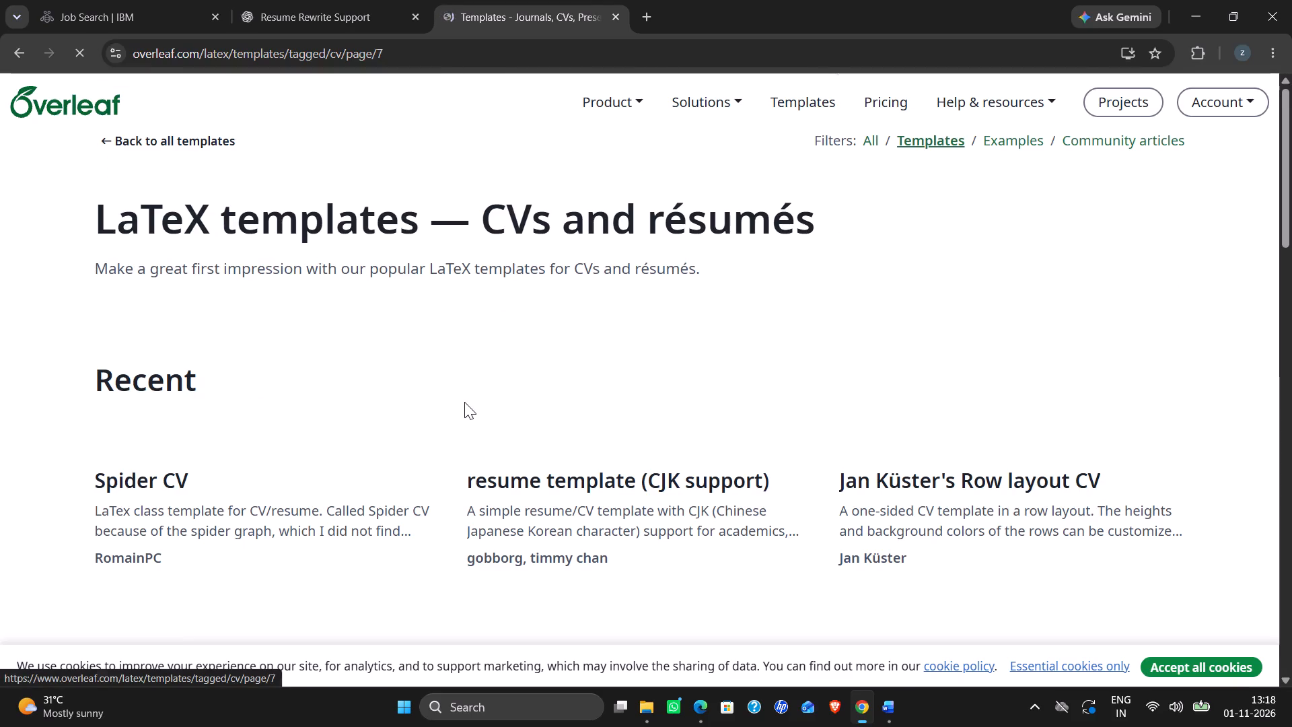
pyautogui.scroll(-1, 464, 402)
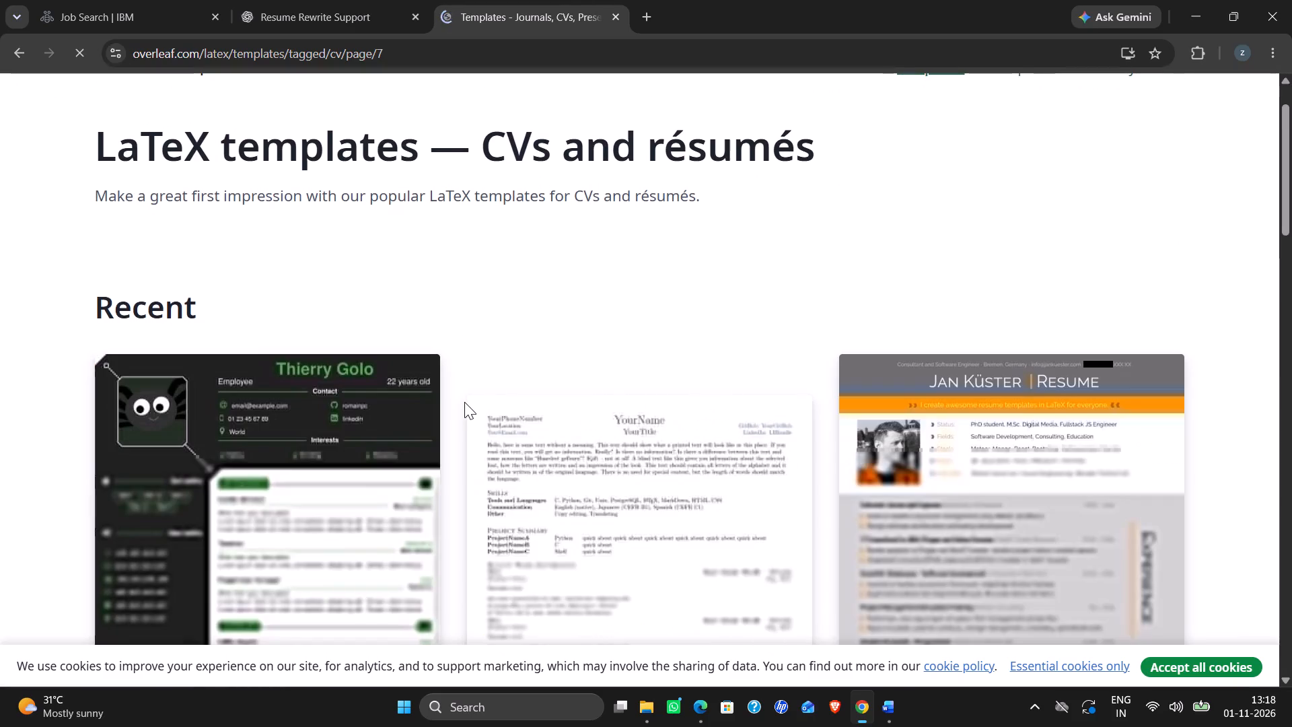
pyautogui.scroll(-5, 464, 402)
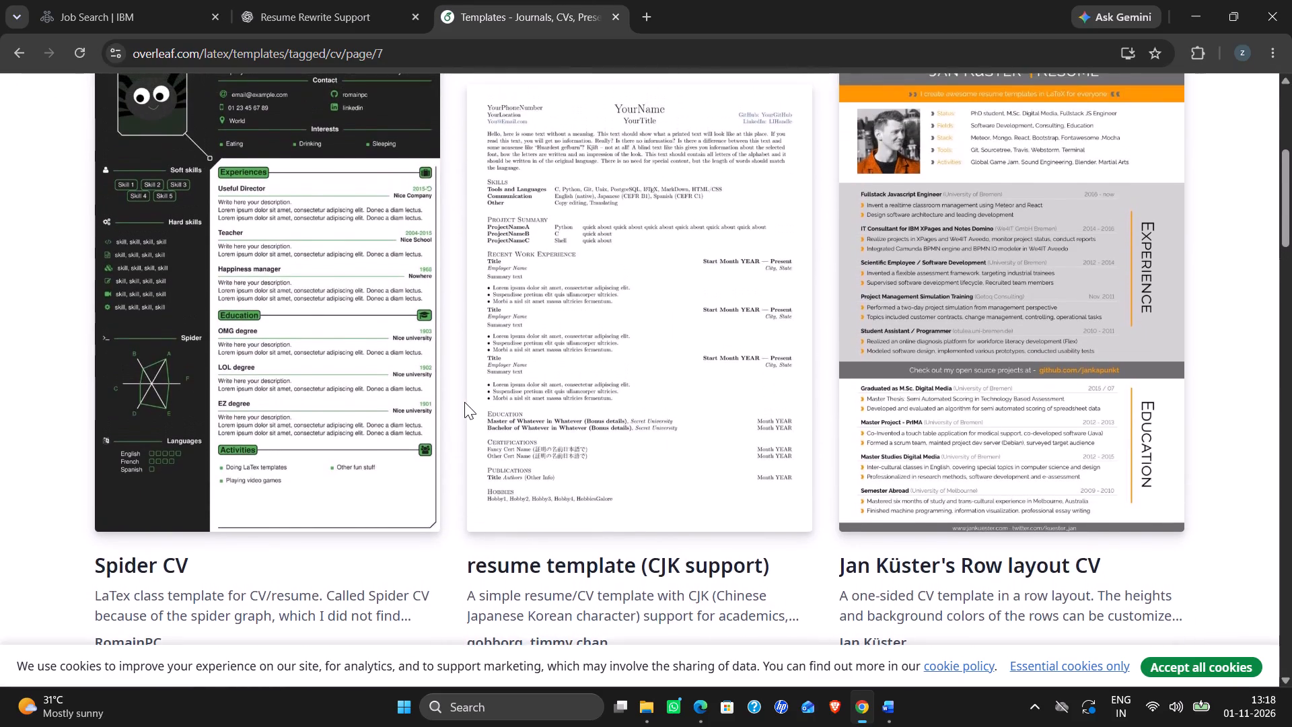
pyautogui.scroll(-2, 464, 402)
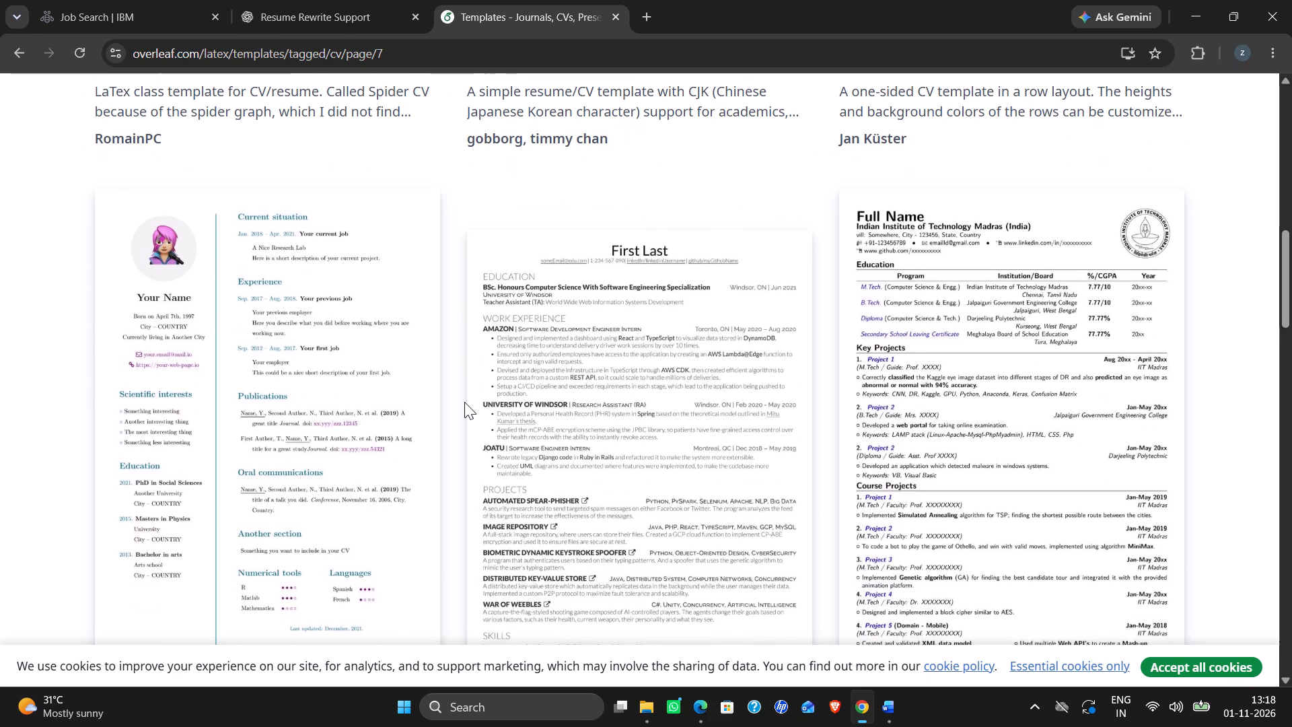
pyautogui.scroll(-7, 464, 402)
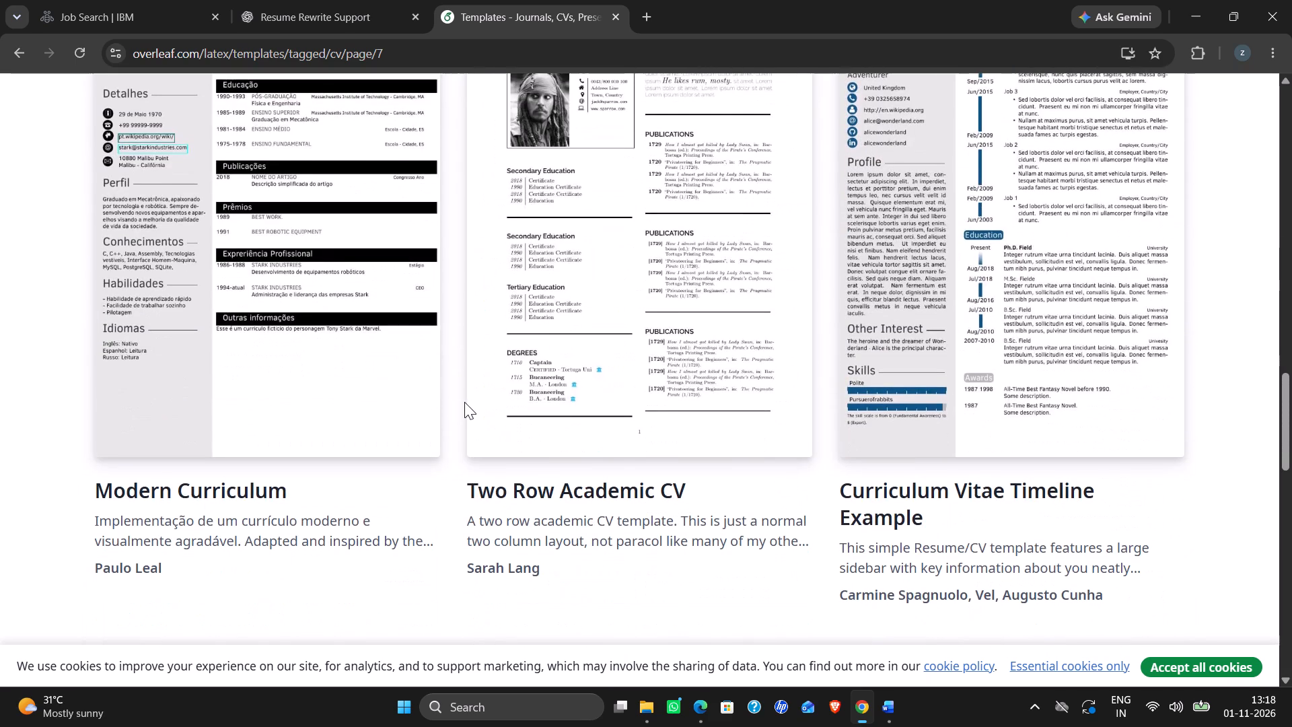
pyautogui.scroll(-2, 464, 402)
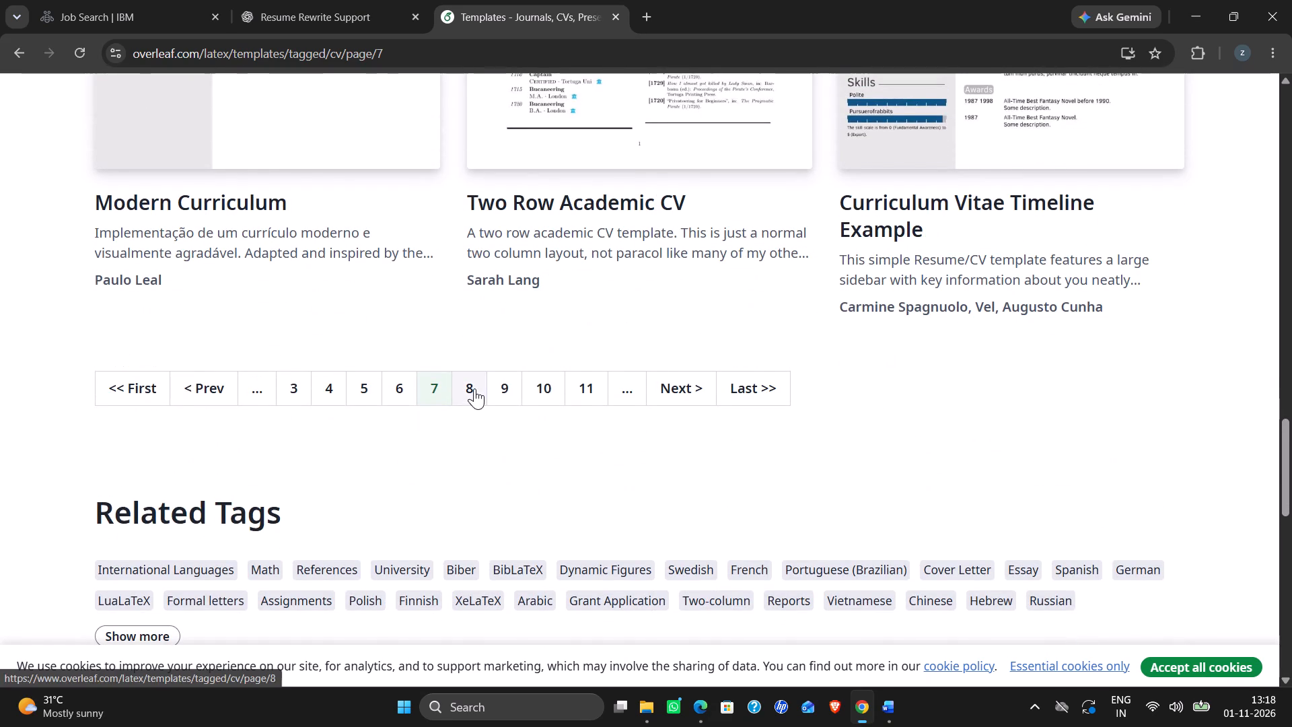
# Go to page 8 of the gallery and compare its template layouts, from Clean CV template through NITK Surathkal Résumé and LaTeX简历.
pyautogui.click(474, 388)
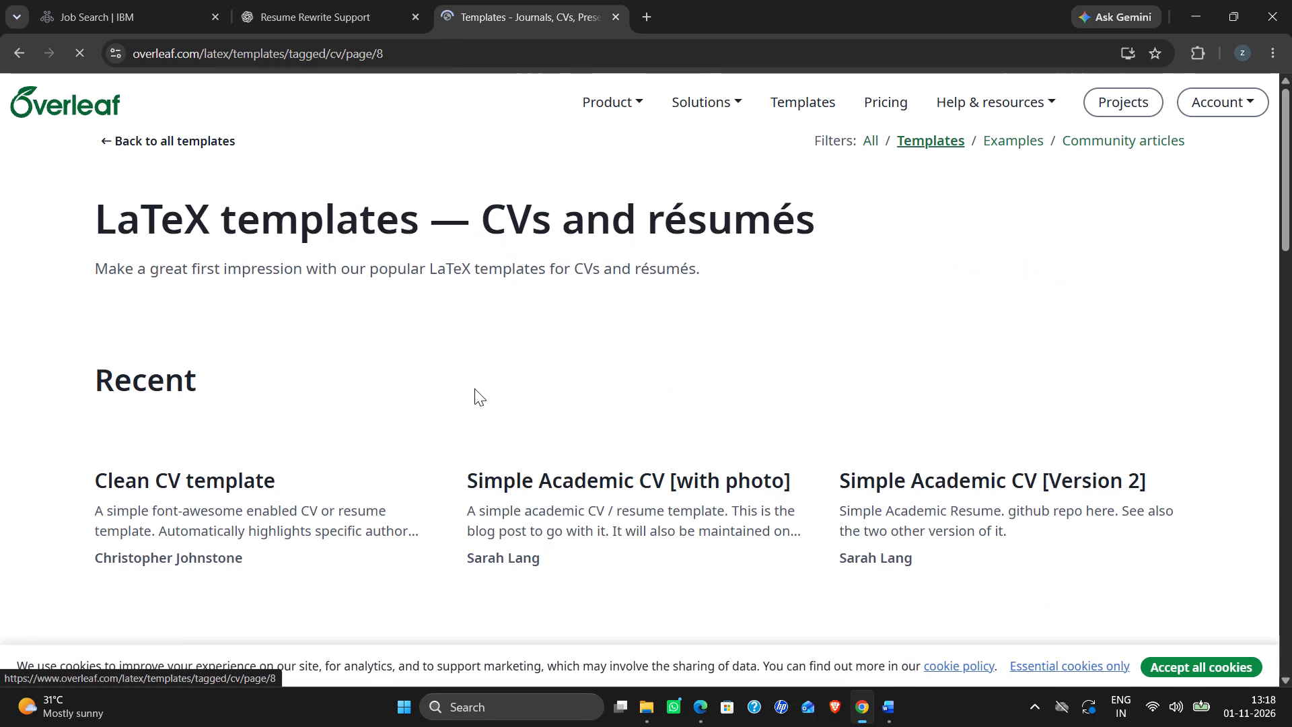
pyautogui.scroll(-6, 474, 388)
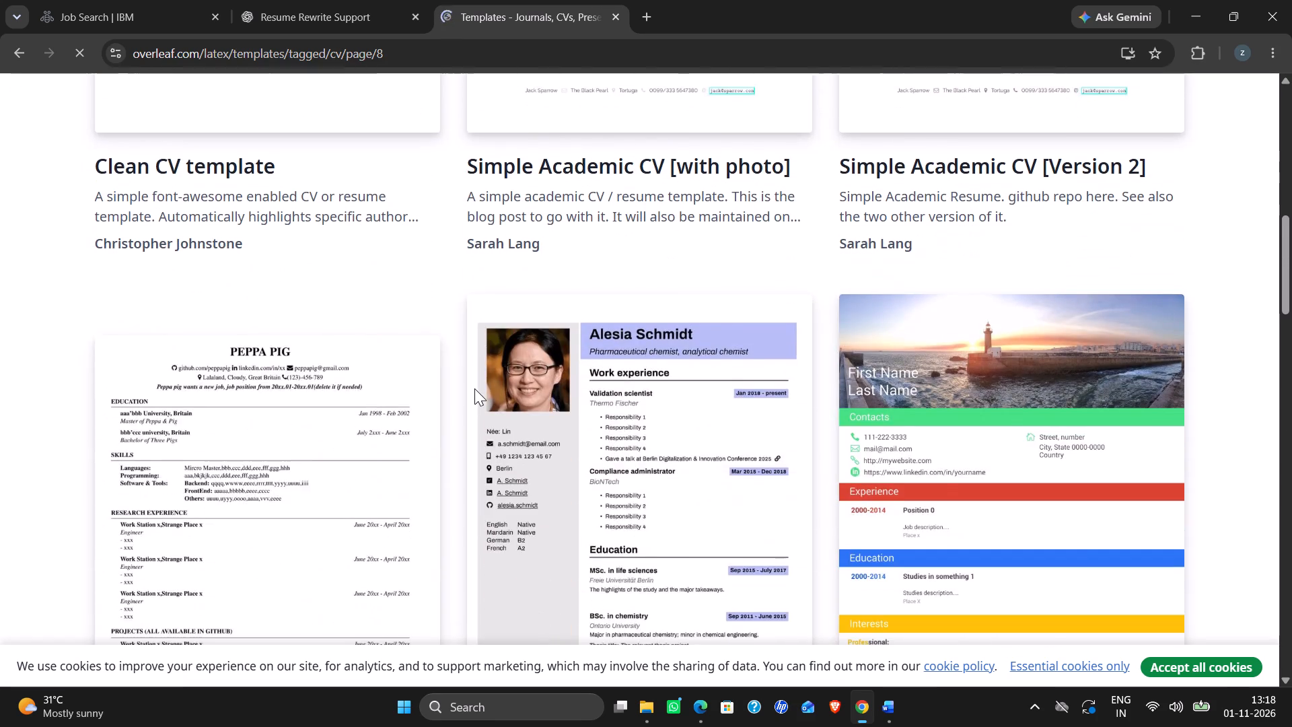
pyautogui.scroll(-3, 474, 388)
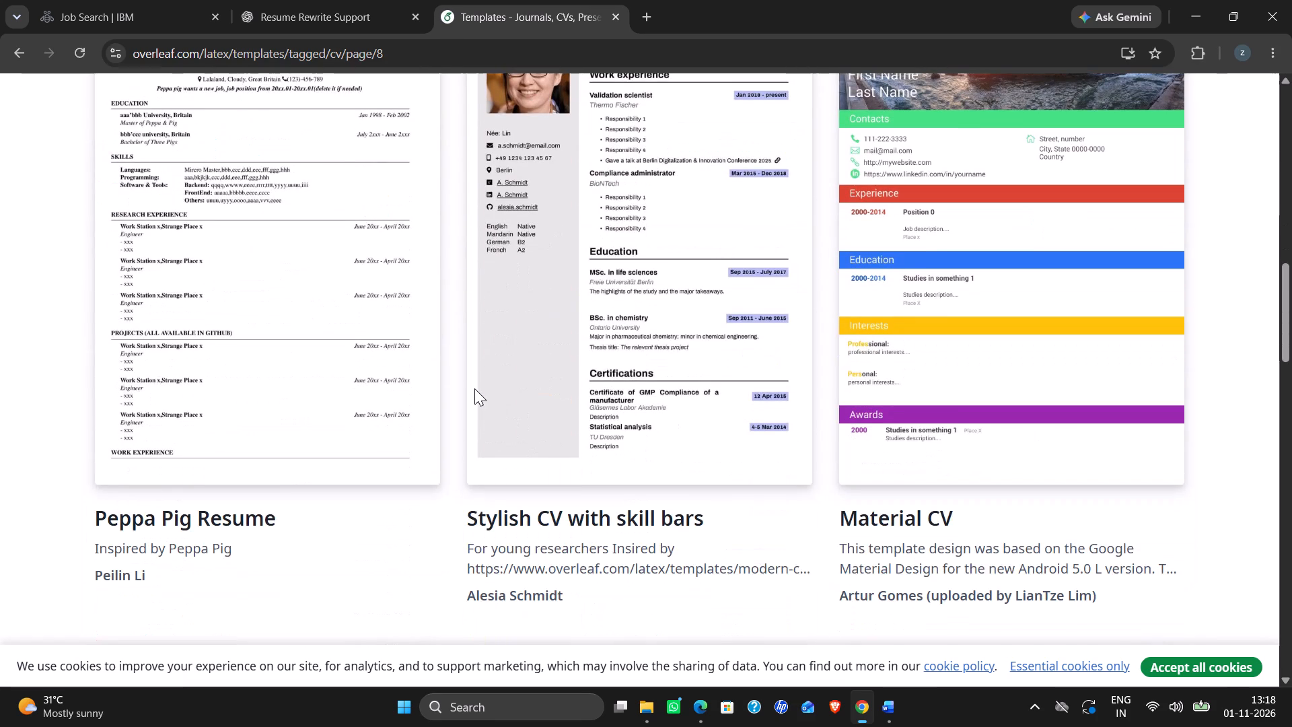
pyautogui.scroll(-2, 474, 388)
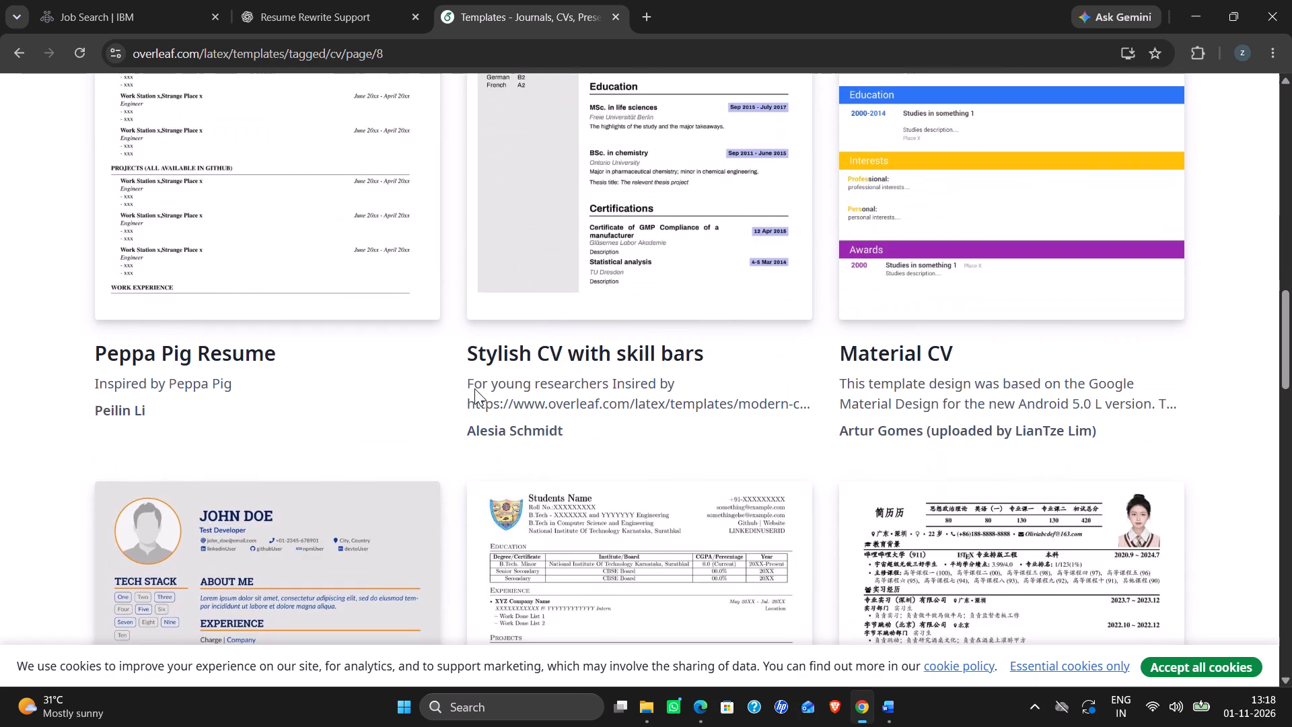
pyautogui.scroll(-4, 474, 388)
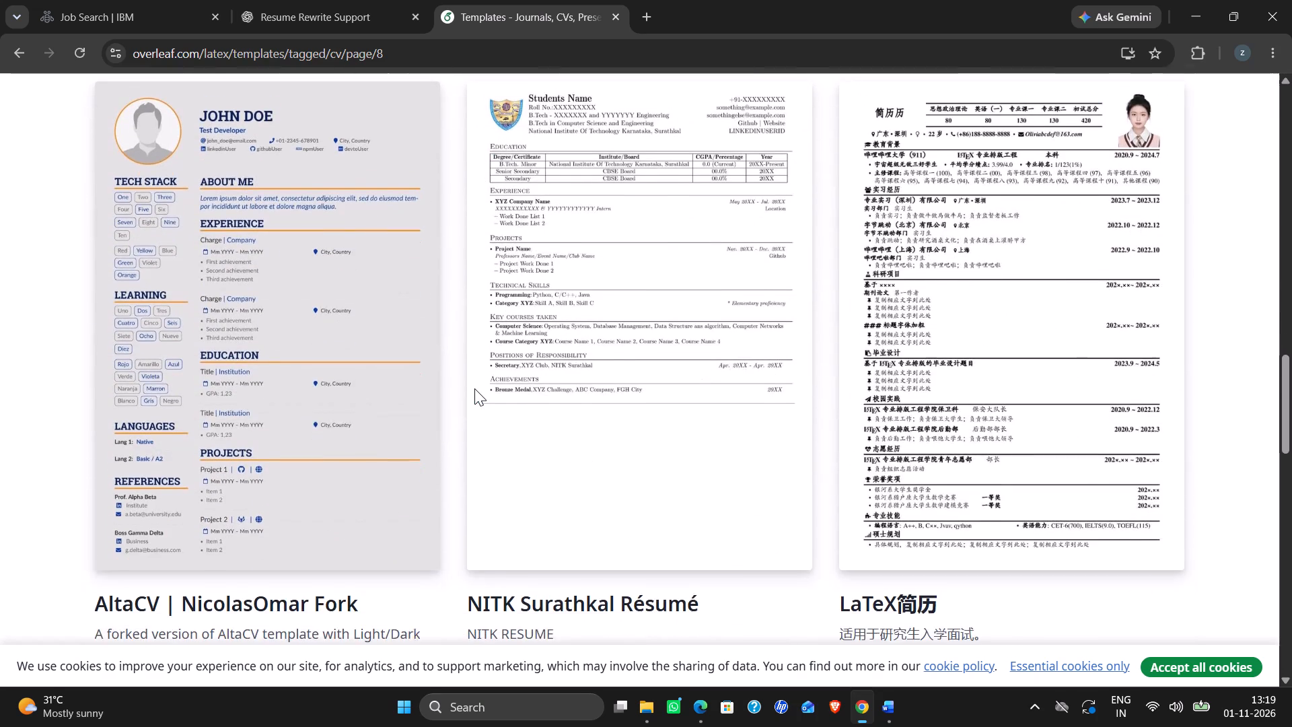
pyautogui.scroll(-2, 474, 388)
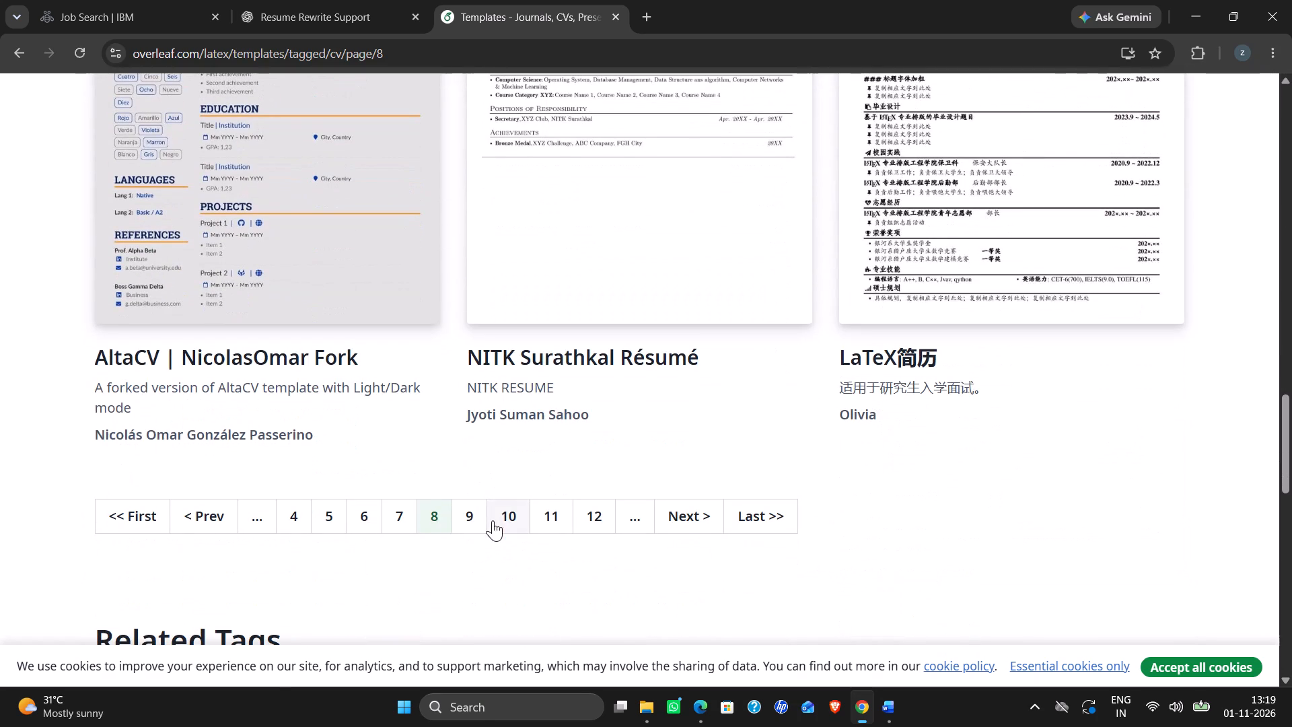
# Go to page 9 of the gallery and compare its template layouts, from Minimal-CV through AustereCV to IIIT Kota Resume and its row.
pyautogui.click(483, 517)
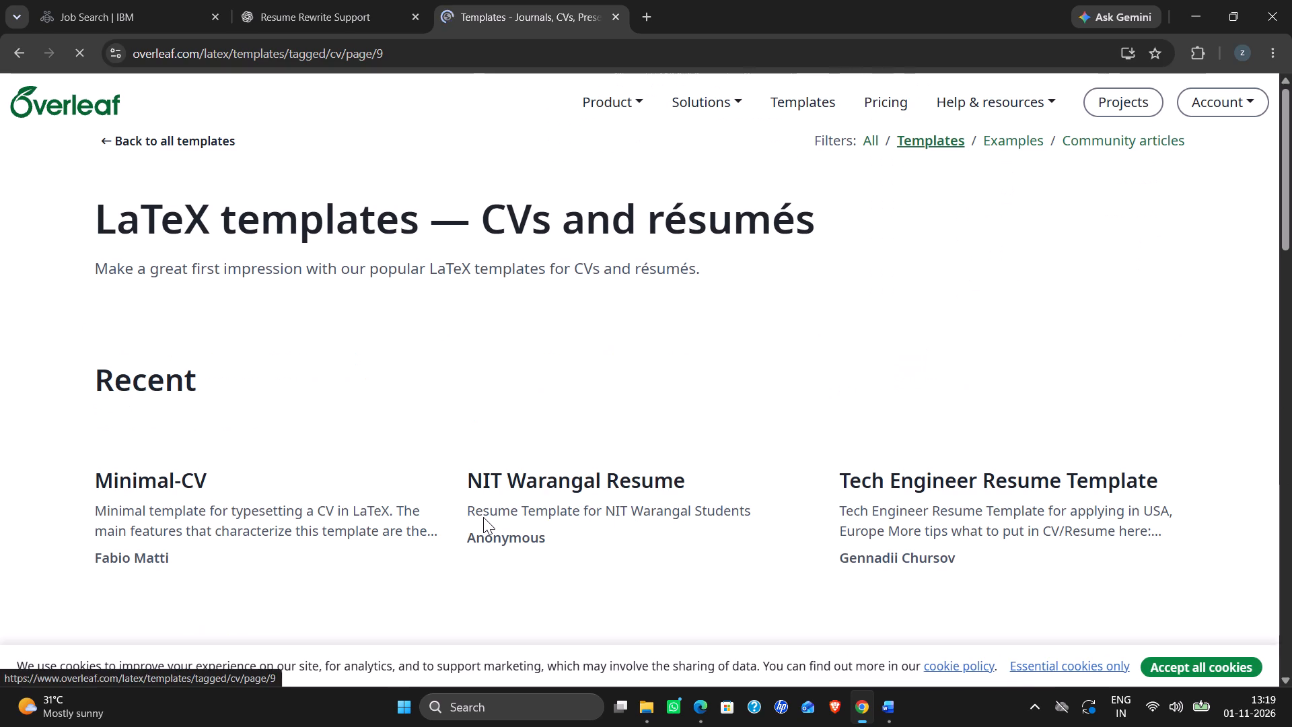
pyautogui.scroll(-2, 483, 517)
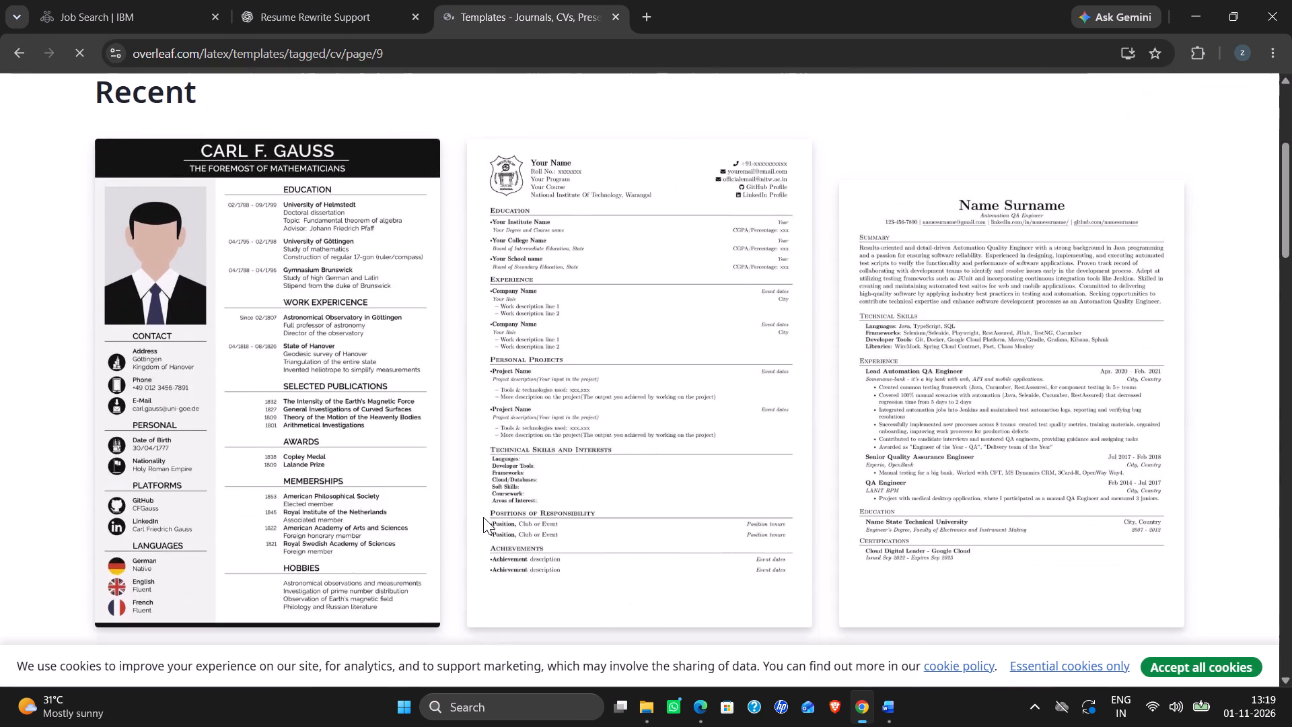
pyautogui.scroll(-1, 483, 517)
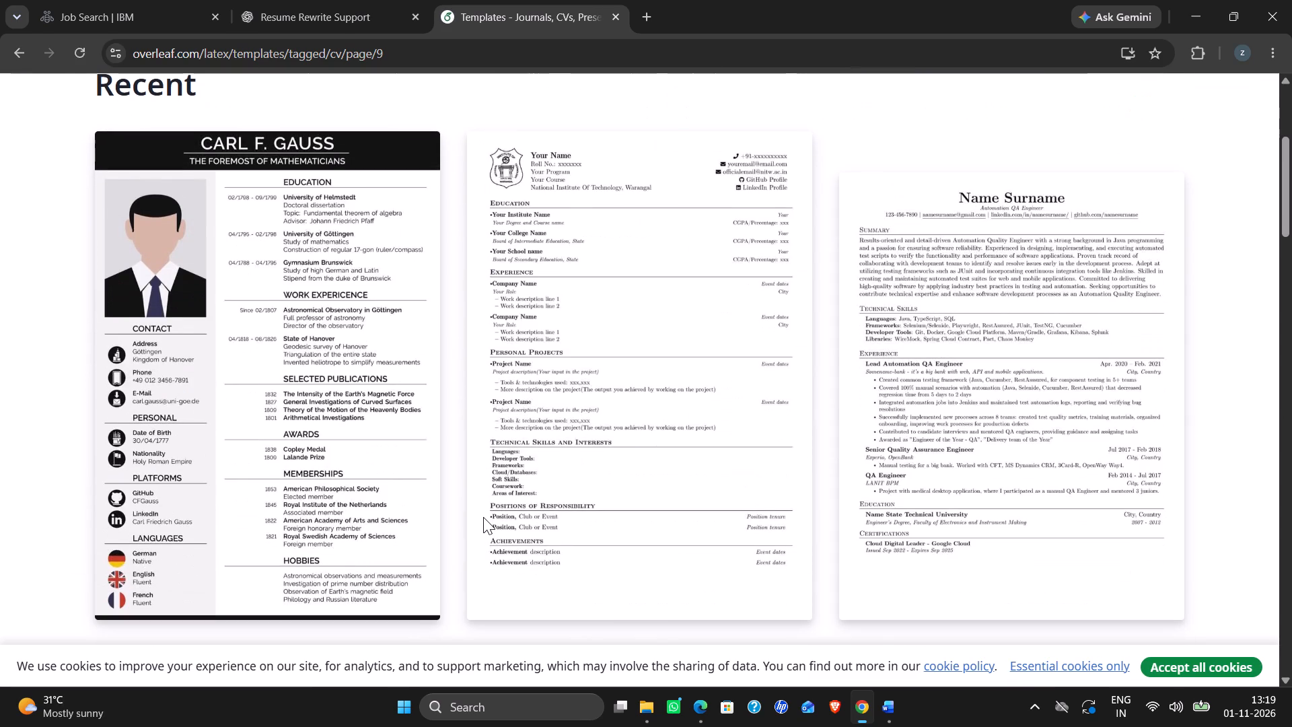
pyautogui.scroll(-4, 483, 517)
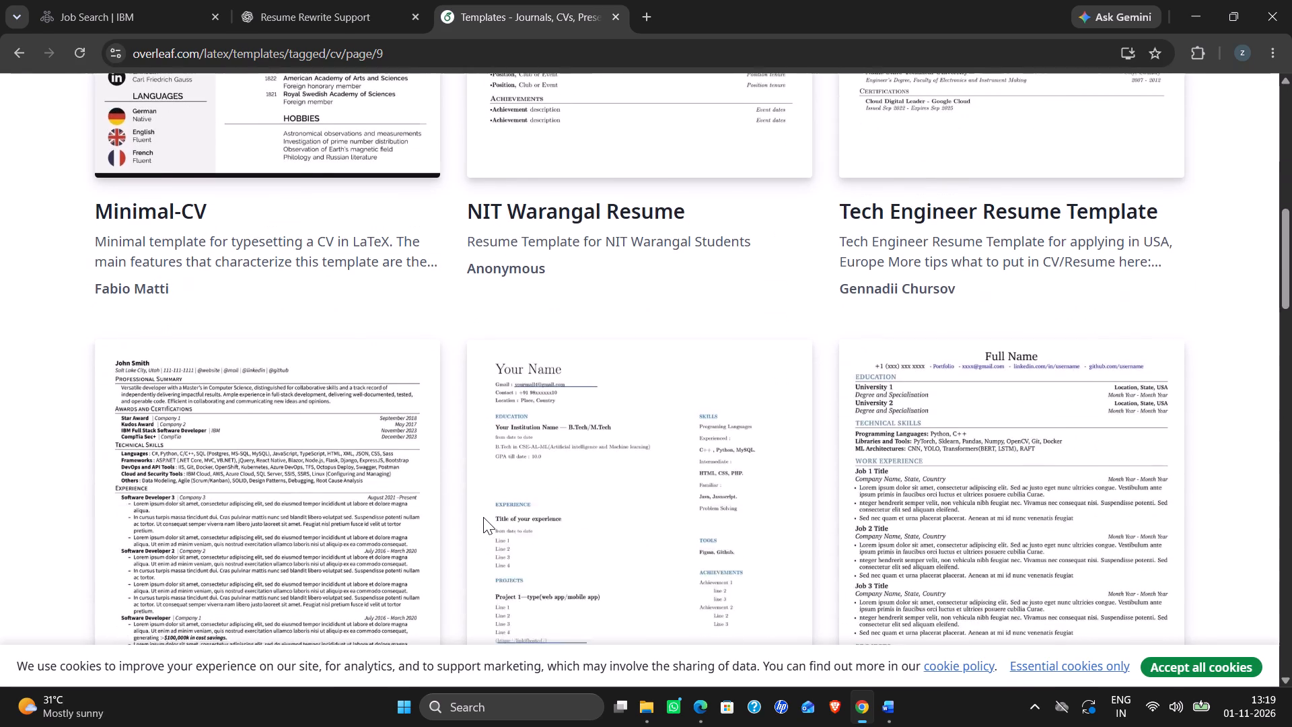
pyautogui.scroll(-1, 483, 517)
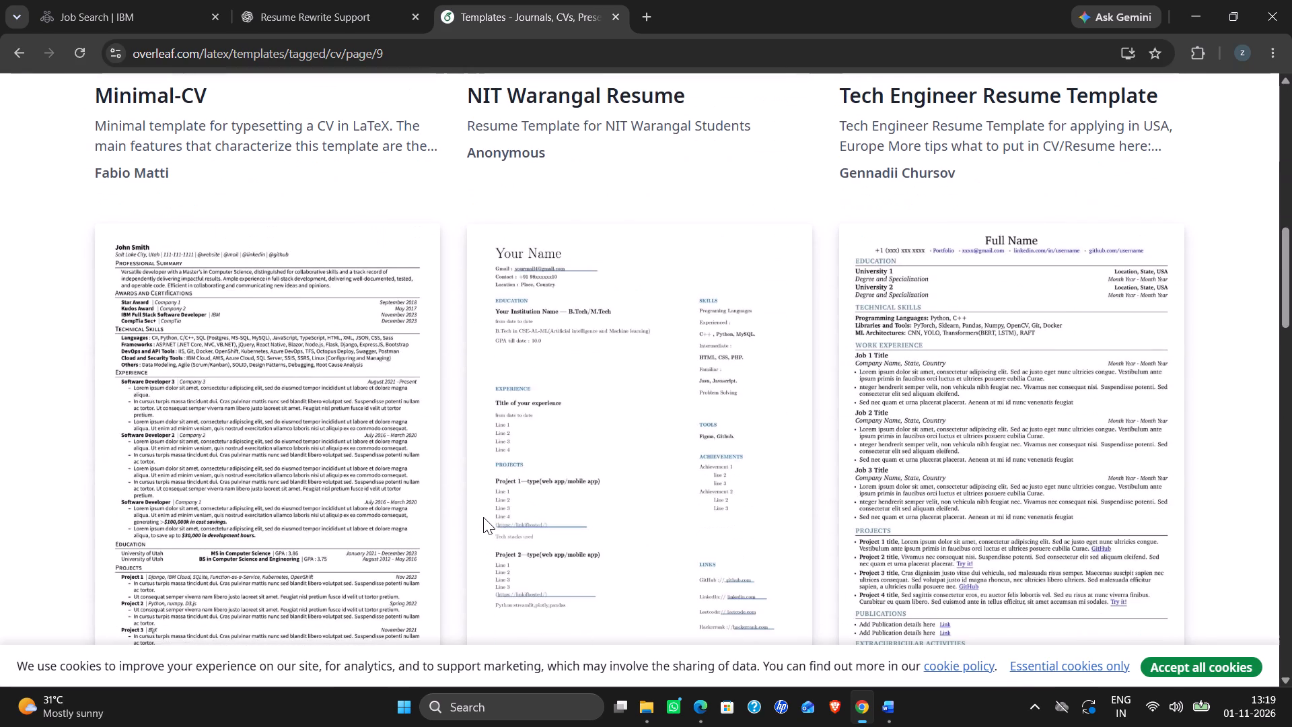
pyautogui.scroll(-3, 483, 517)
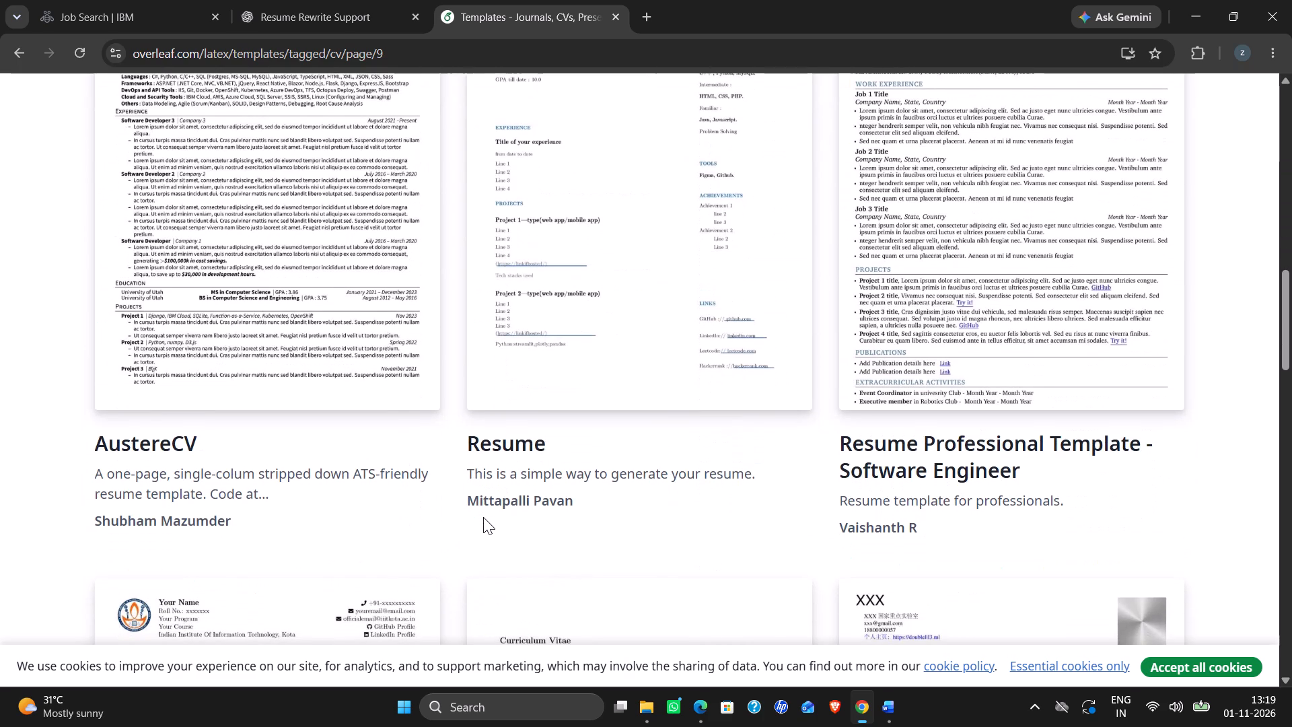
pyautogui.scroll(-1, 483, 517)
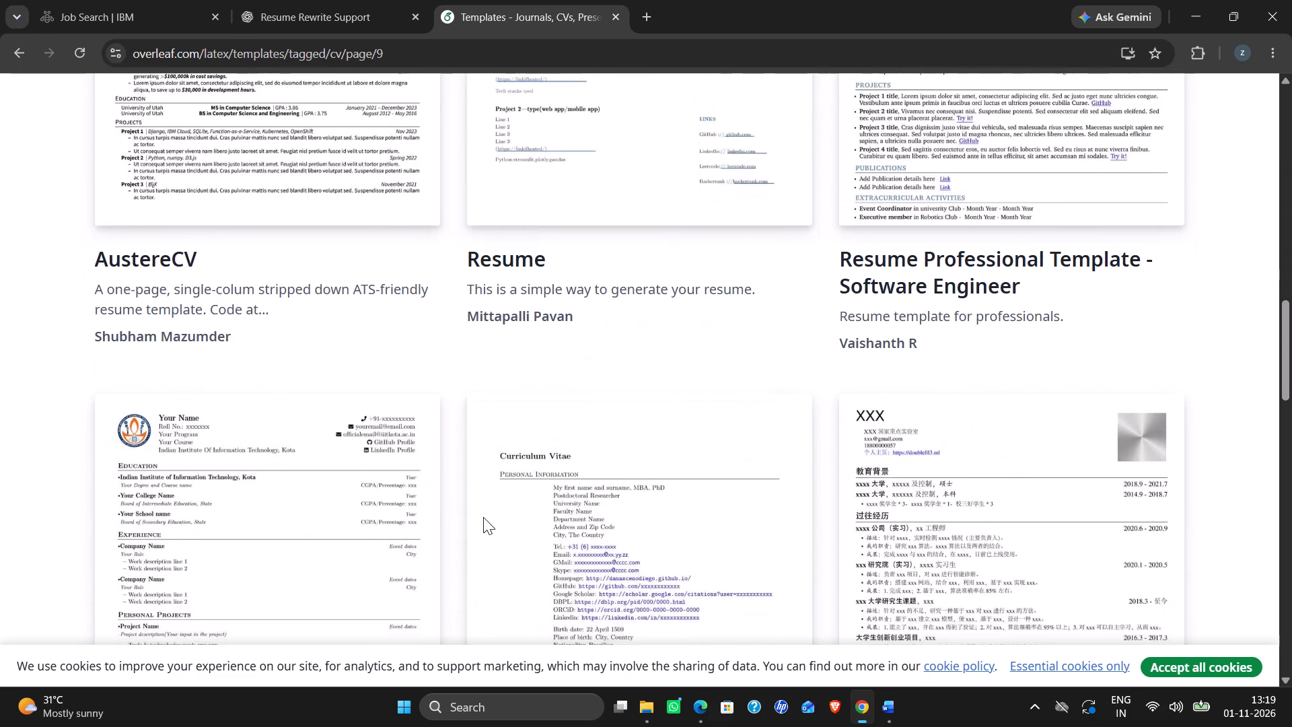
pyautogui.scroll(-3, 483, 517)
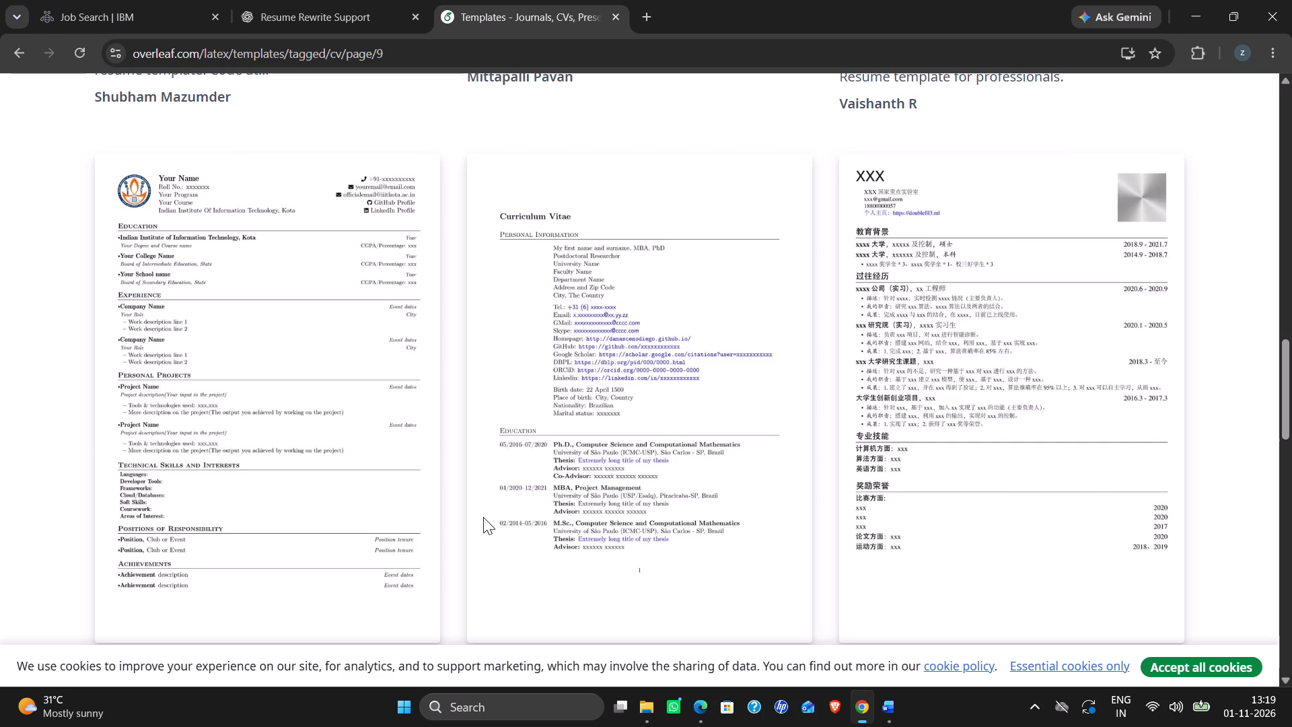
pyautogui.scroll(-2, 308, 353)
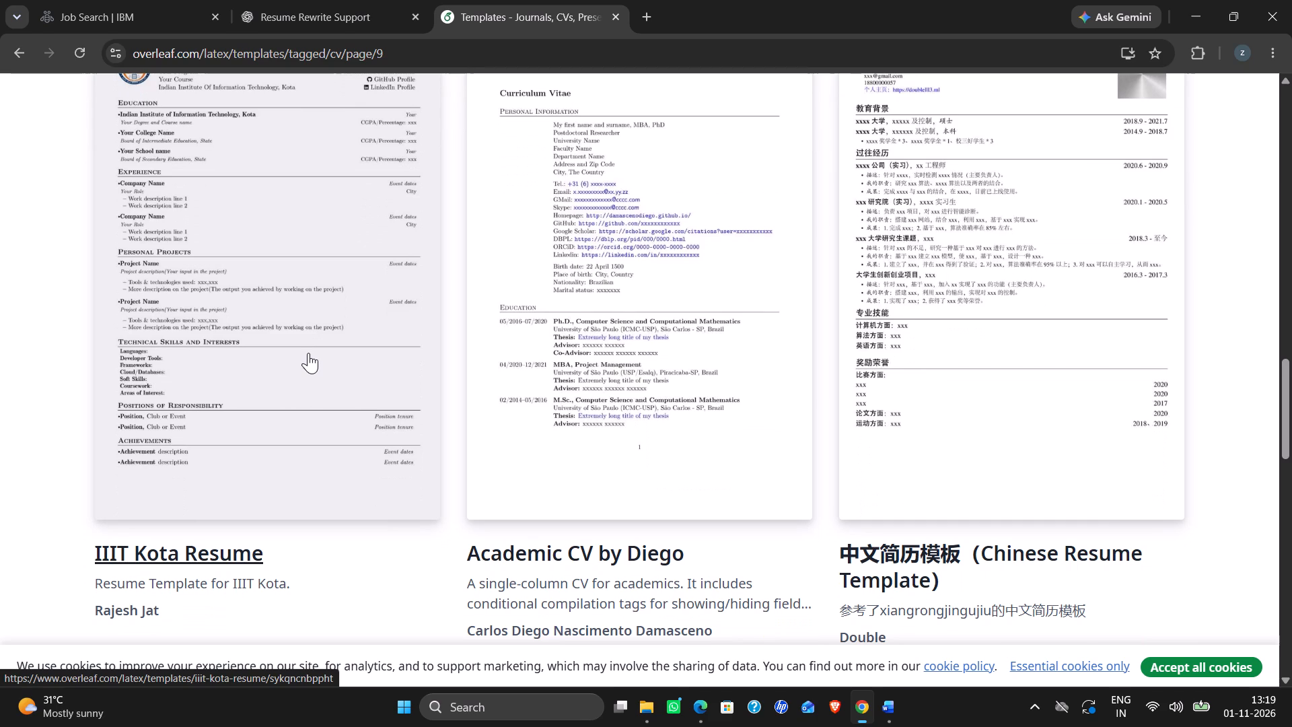
pyautogui.scroll(-1, 308, 353)
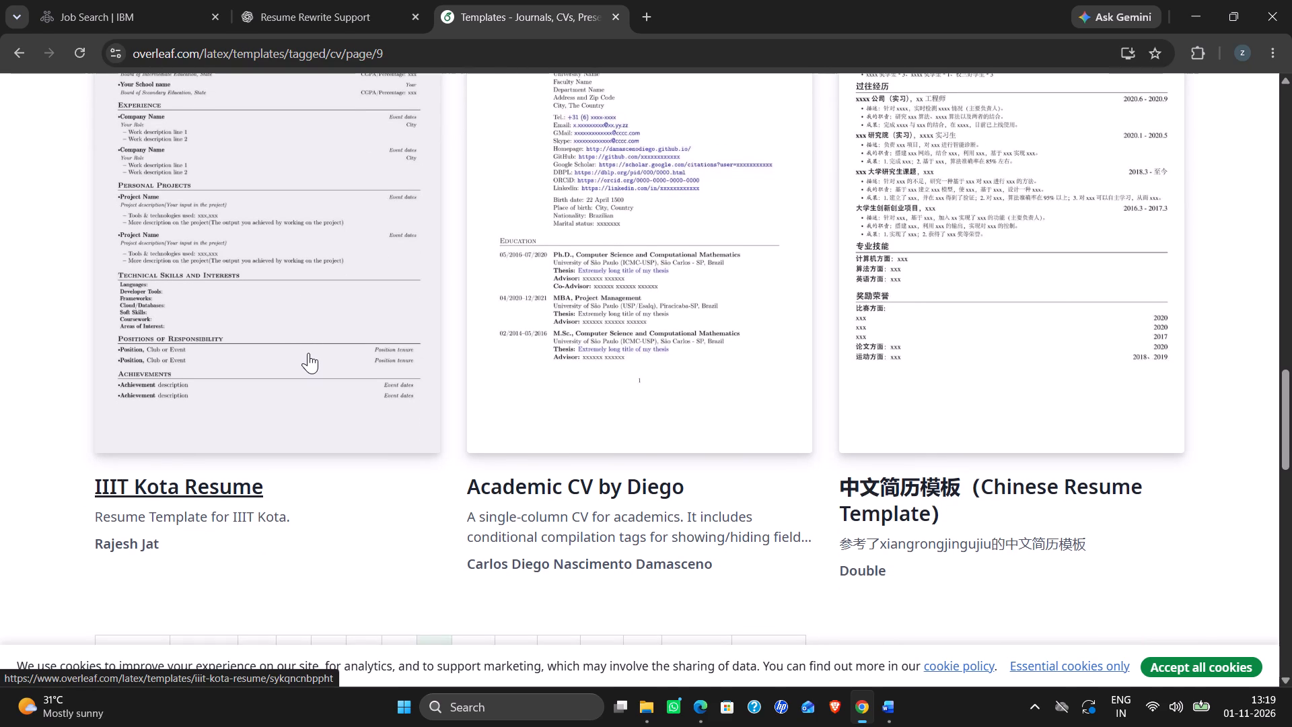
# Return to page 9's first two rows and re-examine the layouts from Minimal-CV and Tech Engineer Resume Template through AustereCV.
pyautogui.scroll(2, 308, 353)
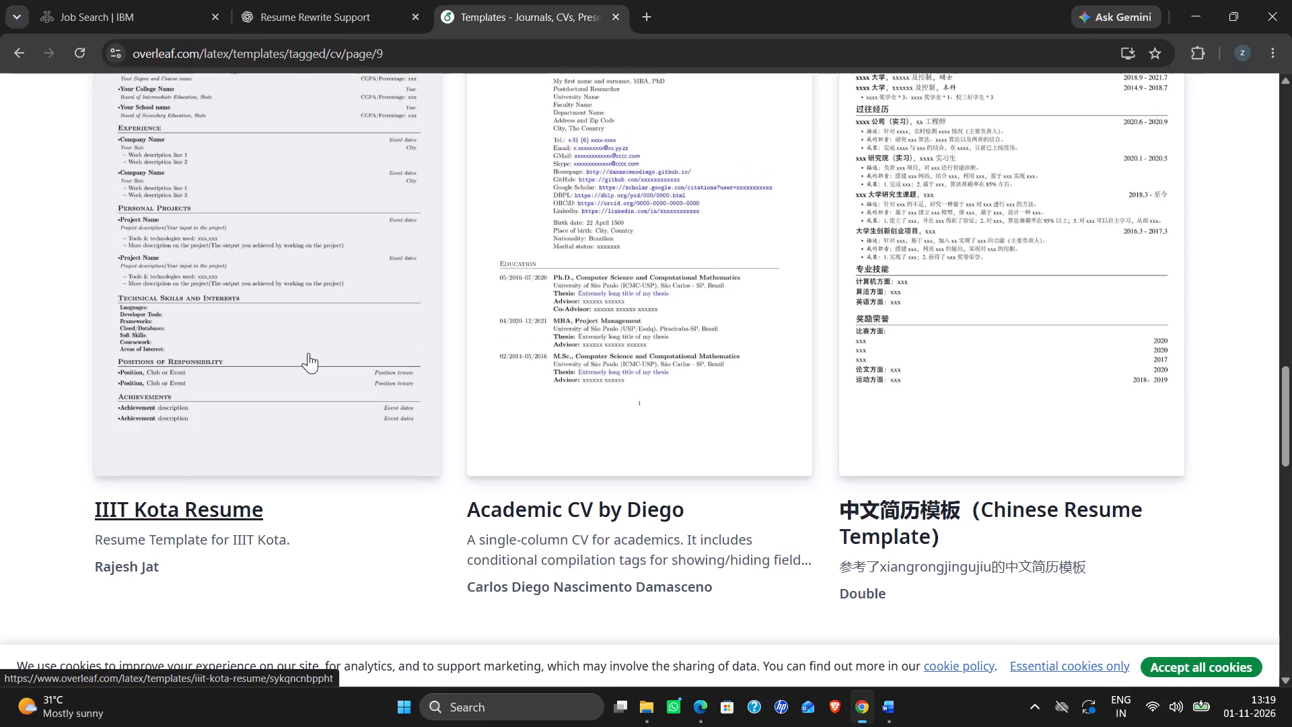
pyautogui.scroll(5, 308, 353)
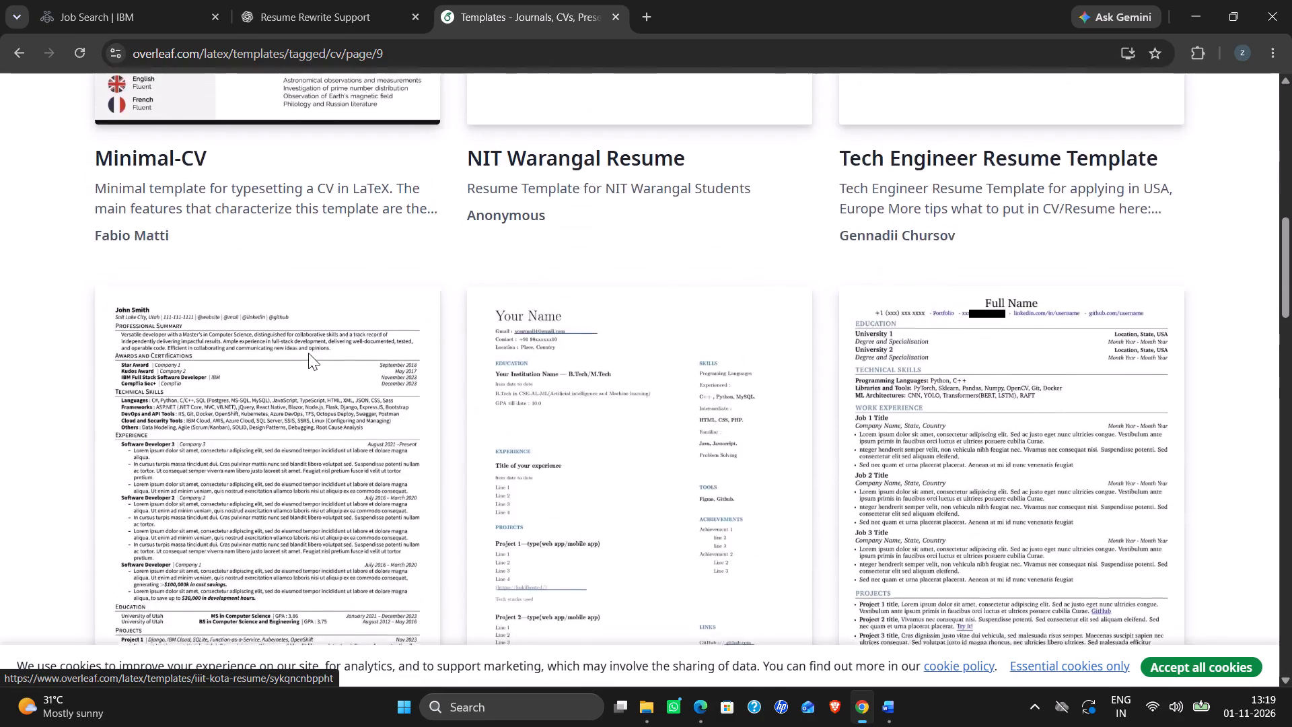
pyautogui.scroll(2, 308, 353)
pyautogui.scroll(-4, 308, 353)
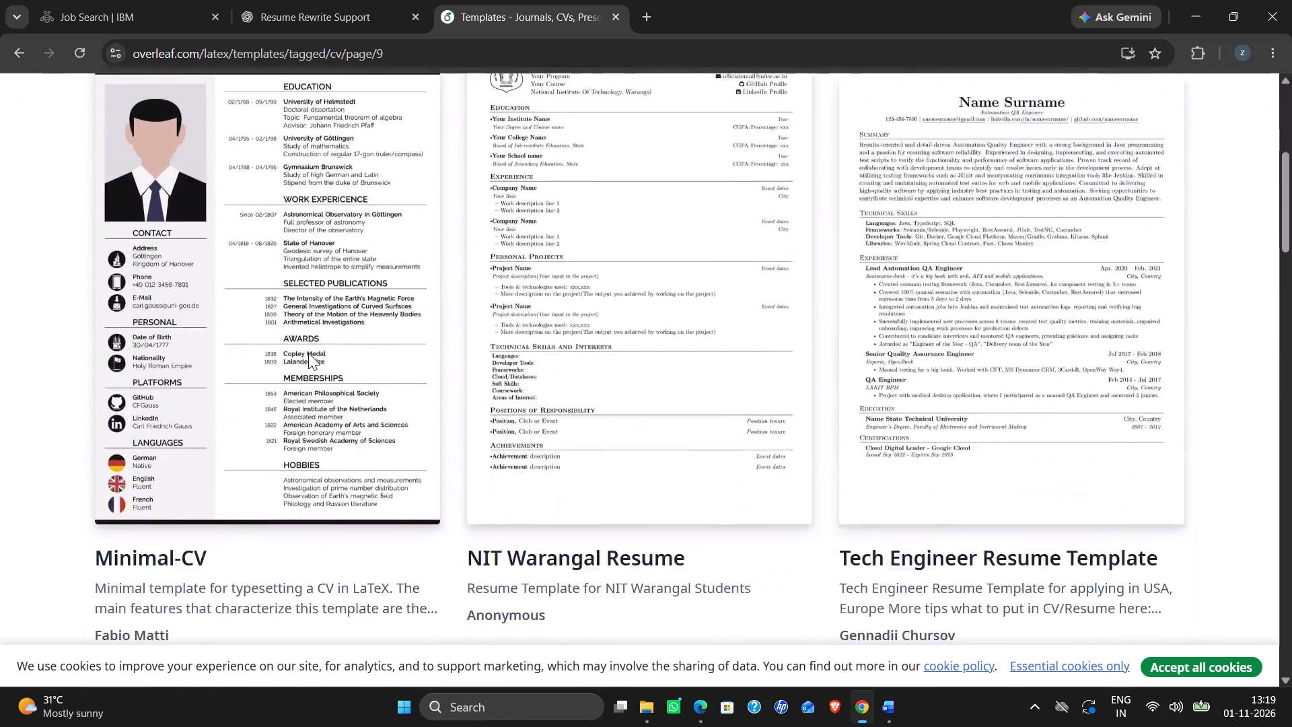
pyautogui.scroll(-3, 308, 353)
# Examine the remaining template layouts on page 9, from AustereCV's row through IIIT Kota Resume, Academic CV by Diego and the Chinese Resume Template.
pyautogui.rightClick(308, 353)
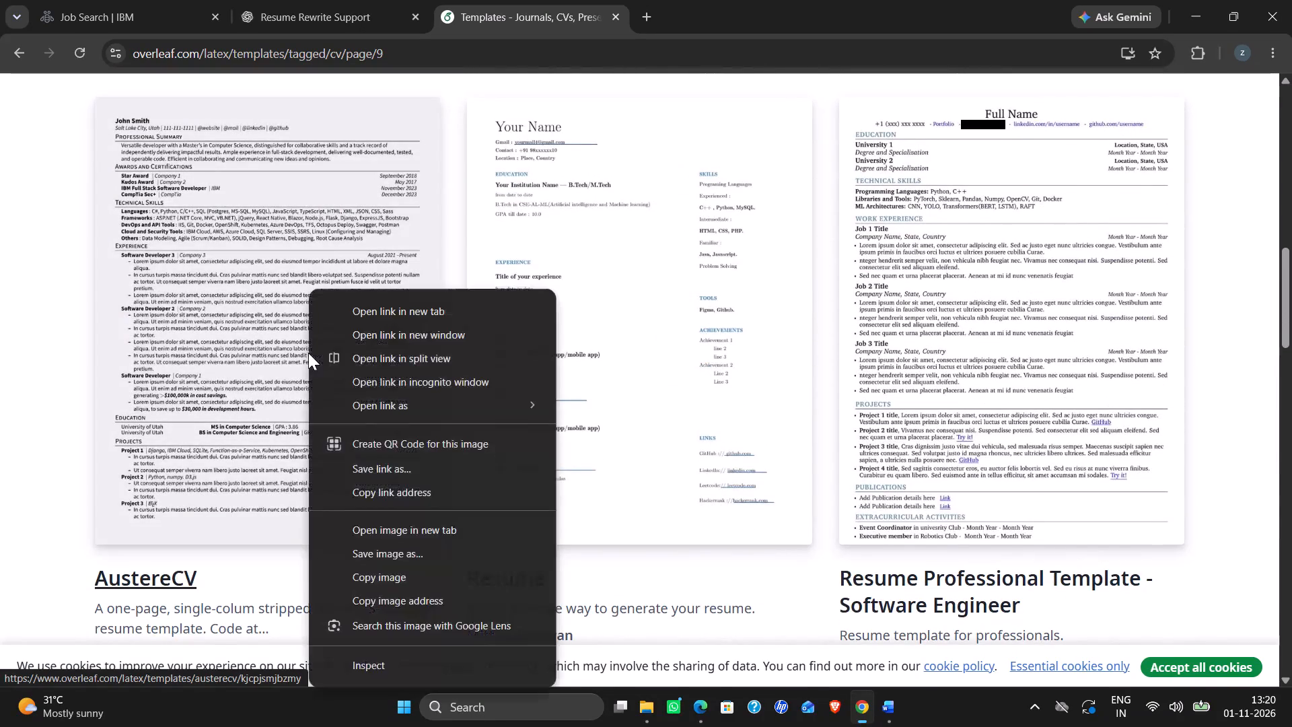
pyautogui.scroll(-4, 233, 380)
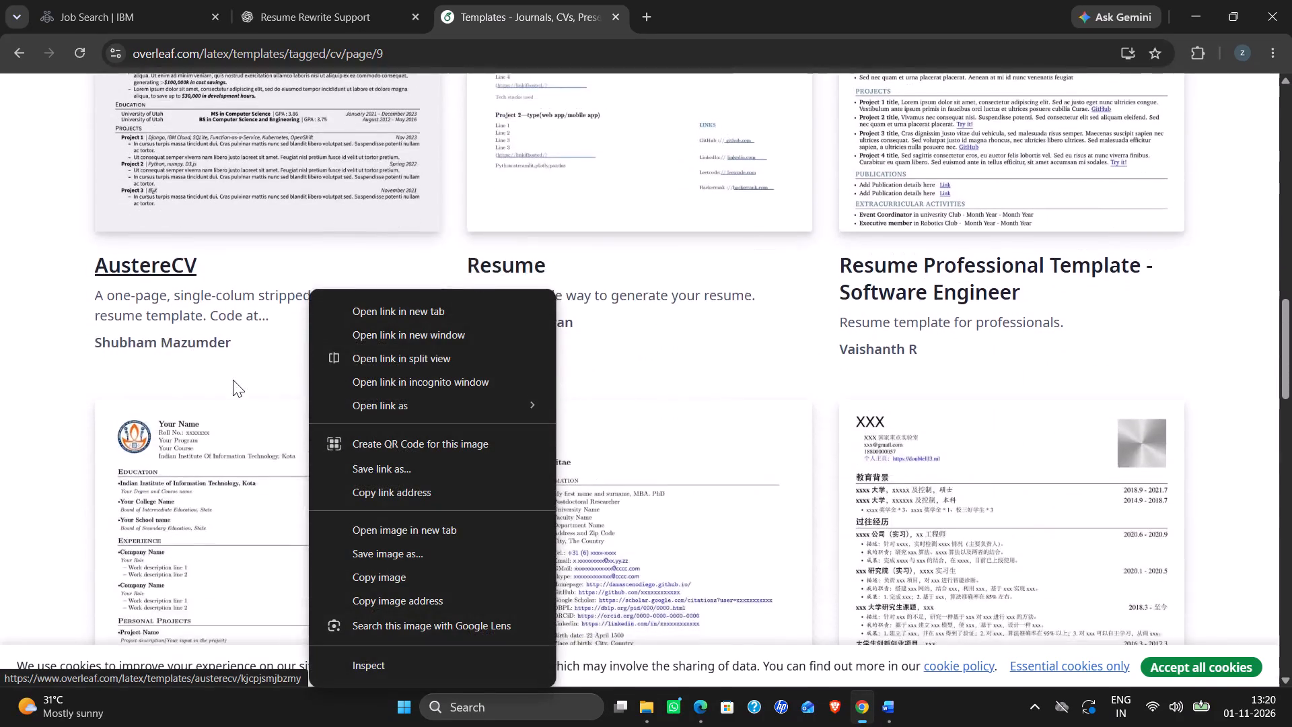
pyautogui.scroll(-2, 233, 380)
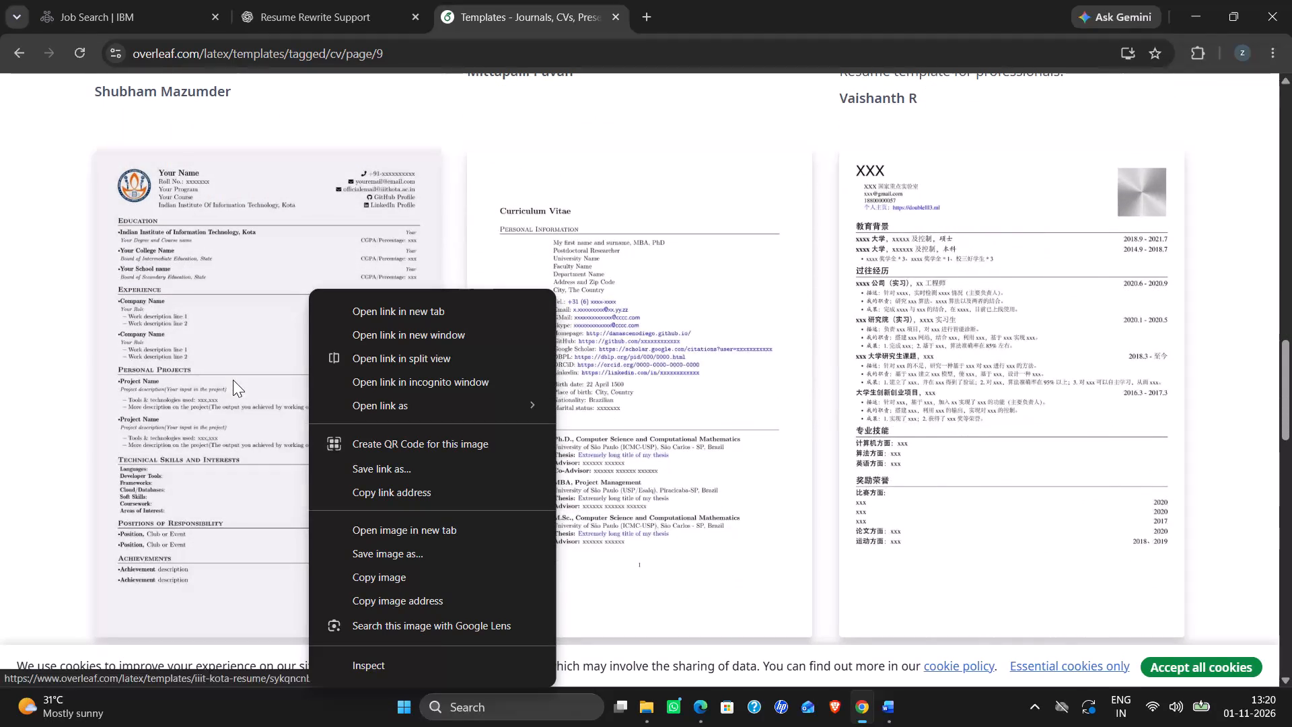
pyautogui.click(473, 94)
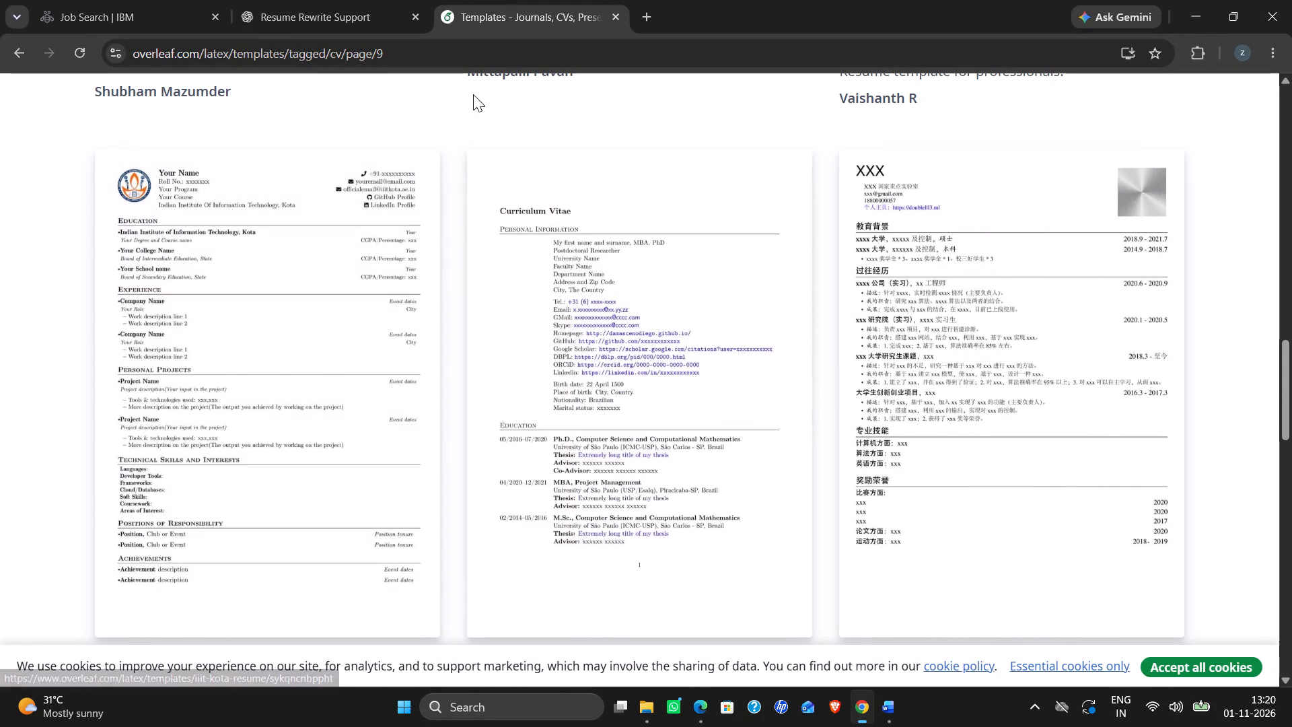
pyautogui.scroll(-4, 463, 180)
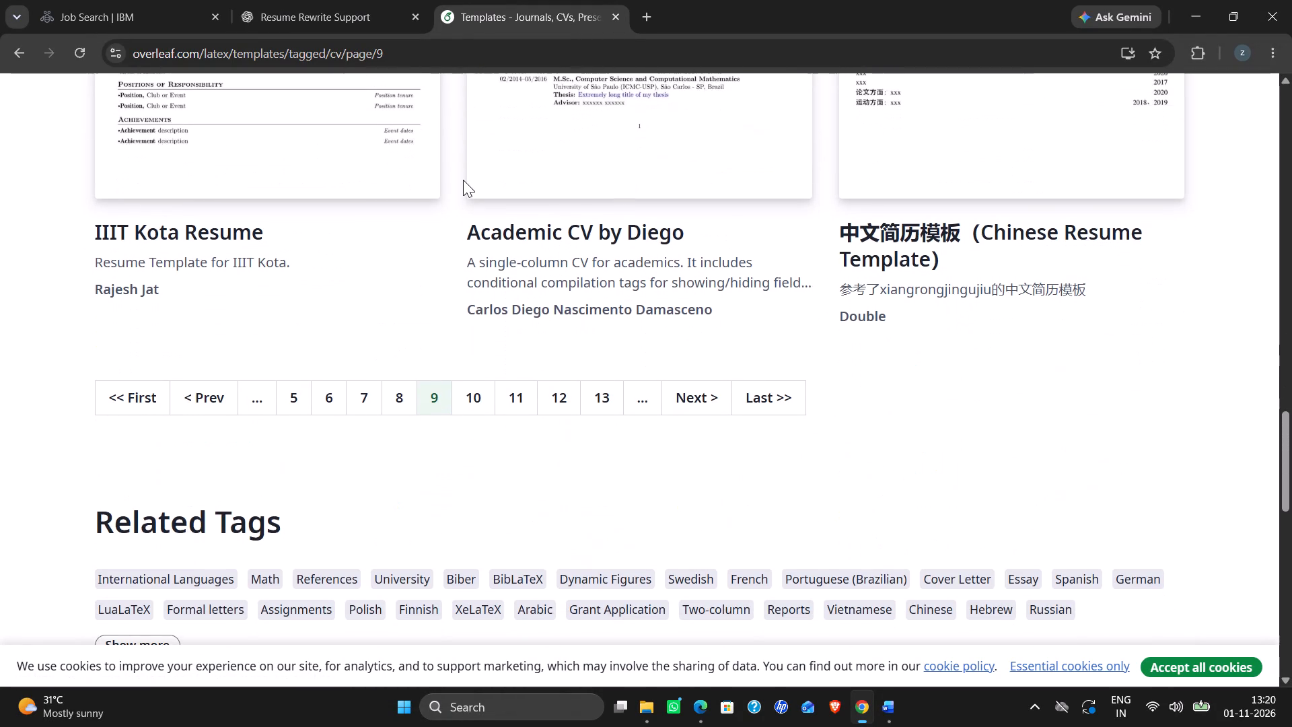
pyautogui.scroll(1, 463, 180)
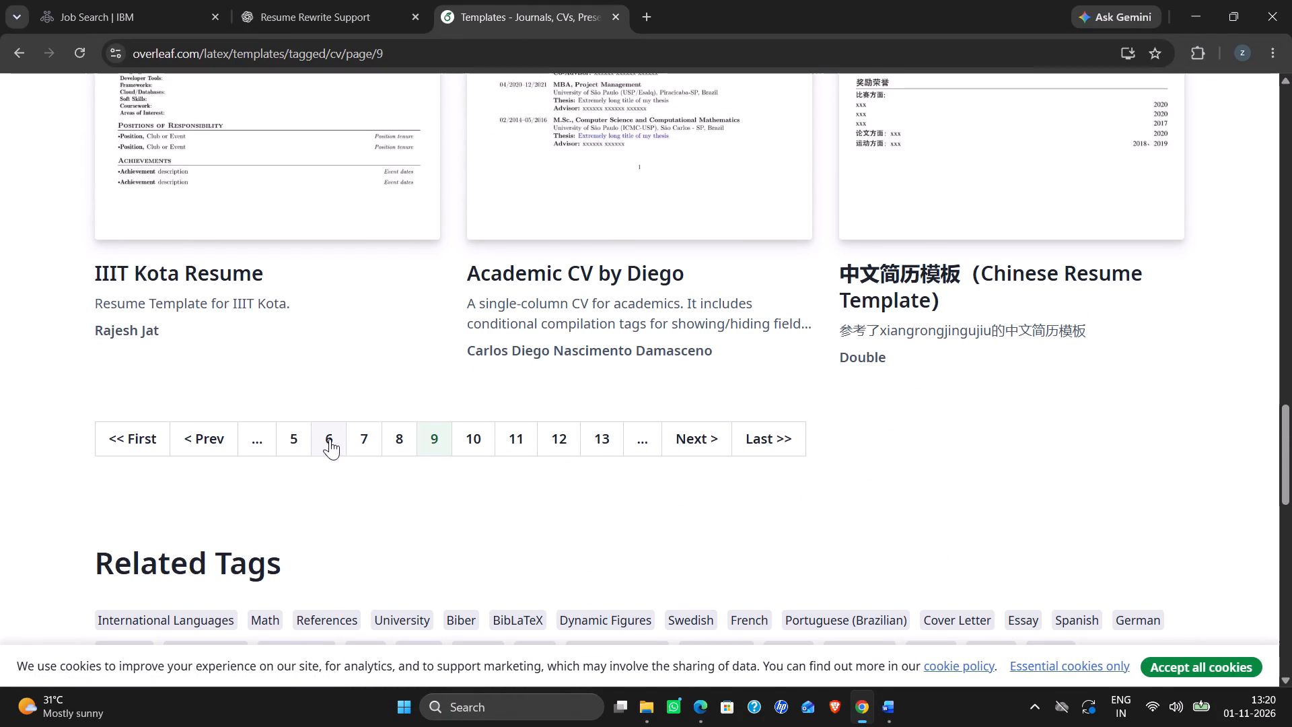
# Go to page 5 of the gallery and look over its templates, including SimpleResume, NIT Allahabad Resume and cv_template.
pyautogui.click(283, 436)
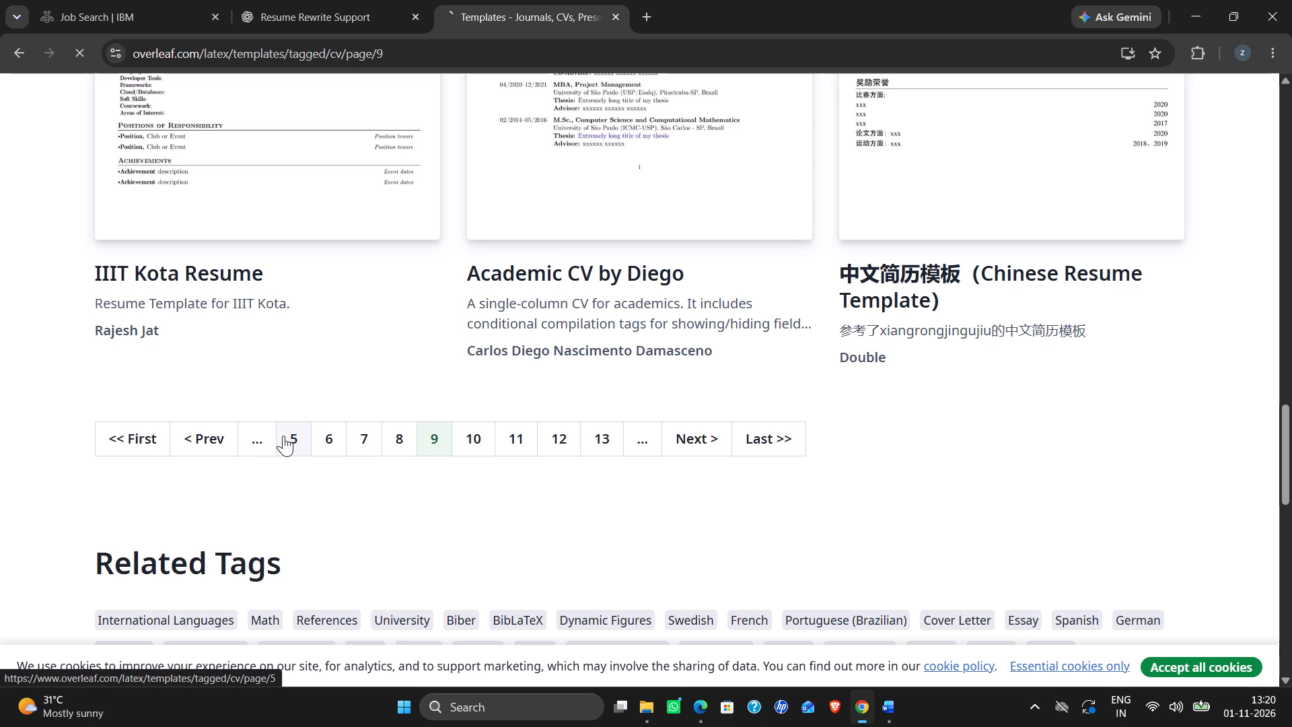
pyautogui.scroll(-4, 406, 480)
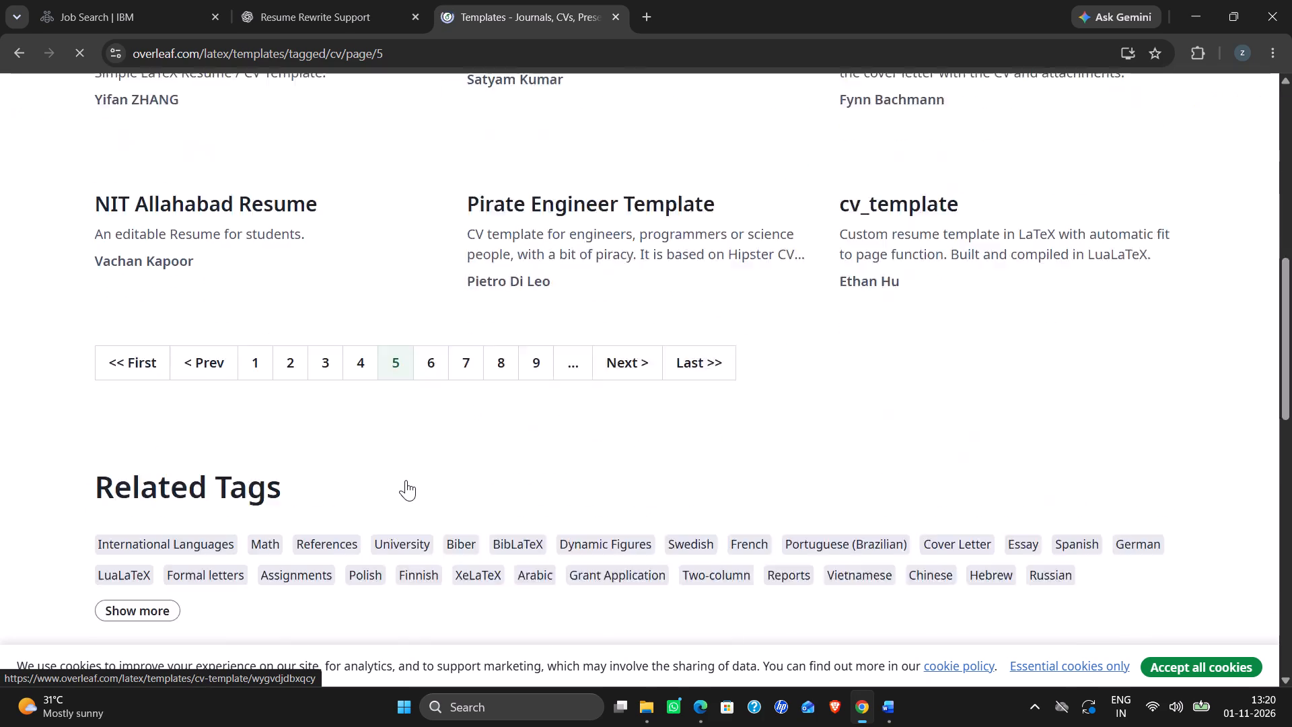
pyautogui.scroll(-3, 406, 480)
pyautogui.scroll(4, 406, 480)
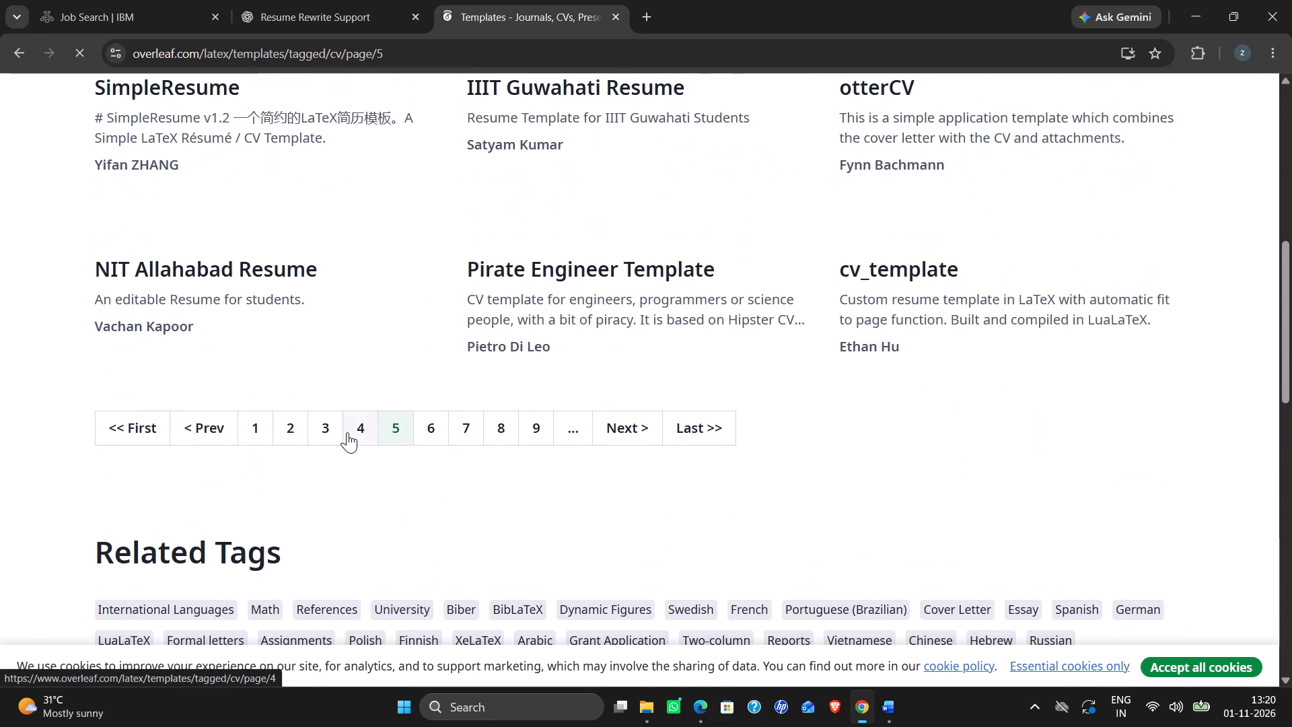
# Go to page 4 of the gallery and compare its template layouts, from Europass CV's row down to the row containing Jake's Resume.
pyautogui.click(347, 432)
pyautogui.click(359, 435)
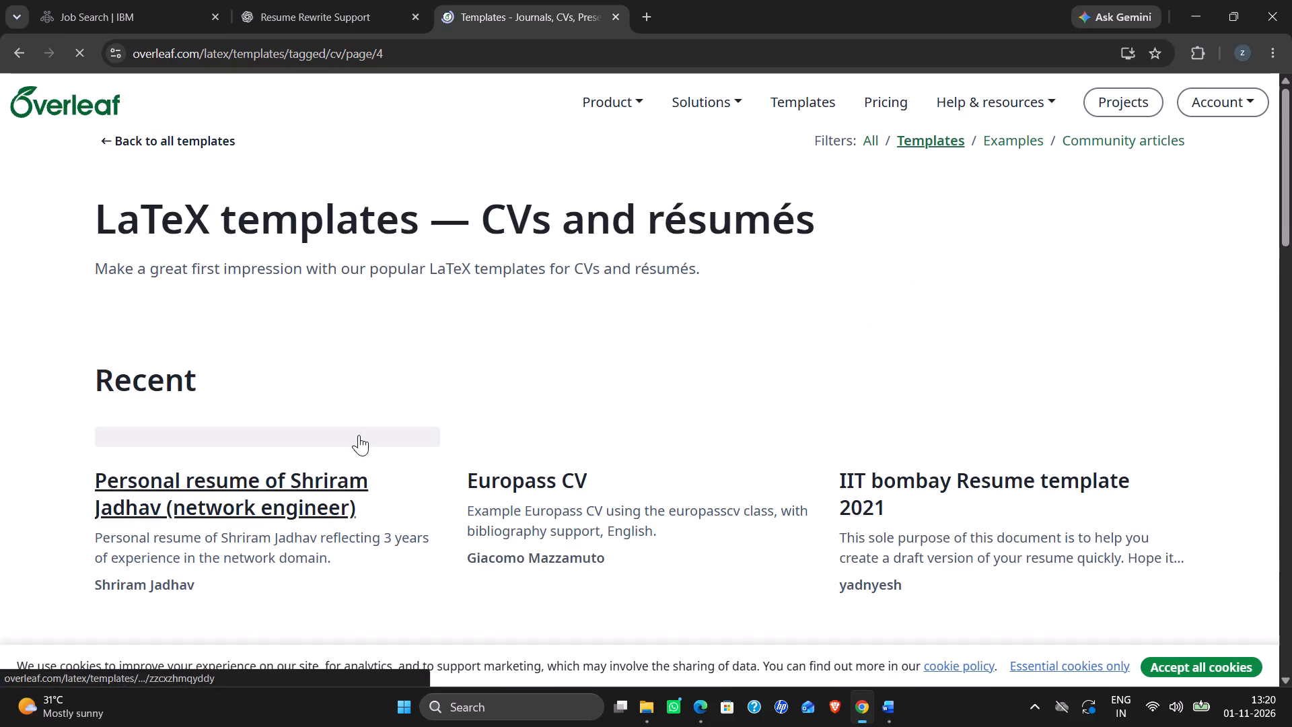
pyautogui.scroll(-4, 359, 435)
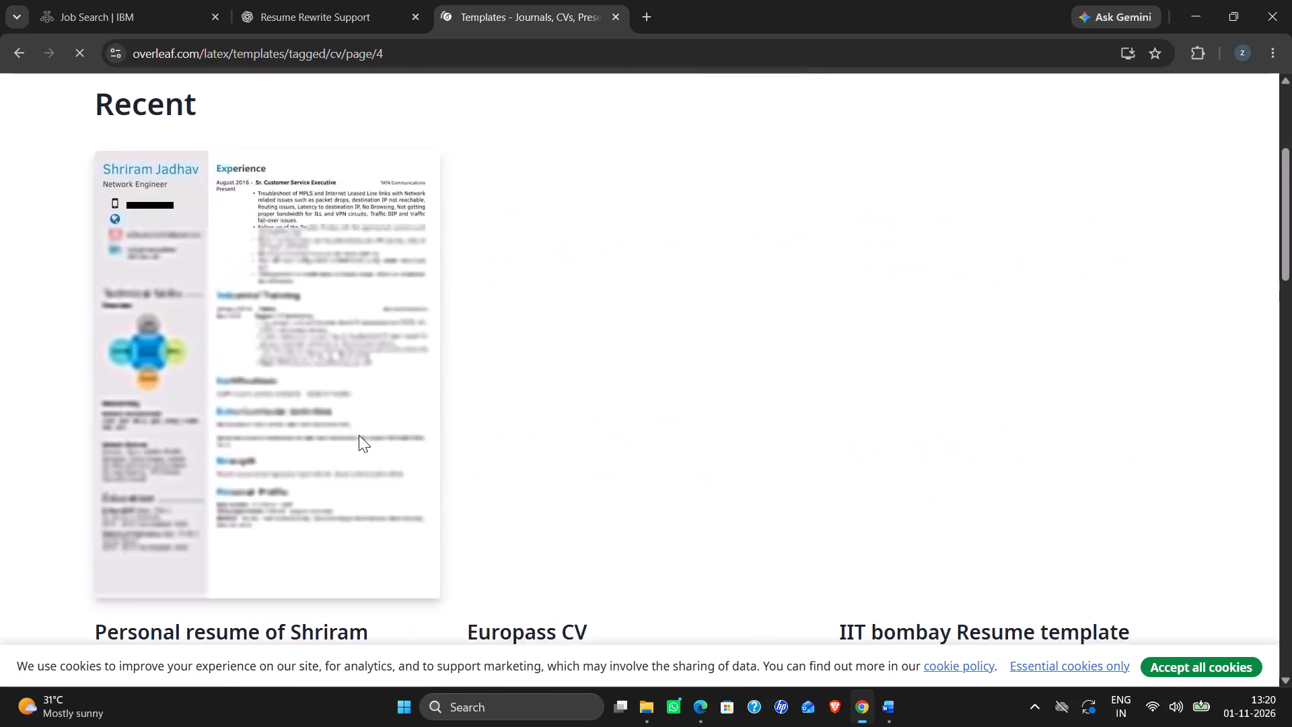
pyautogui.scroll(-4, 359, 435)
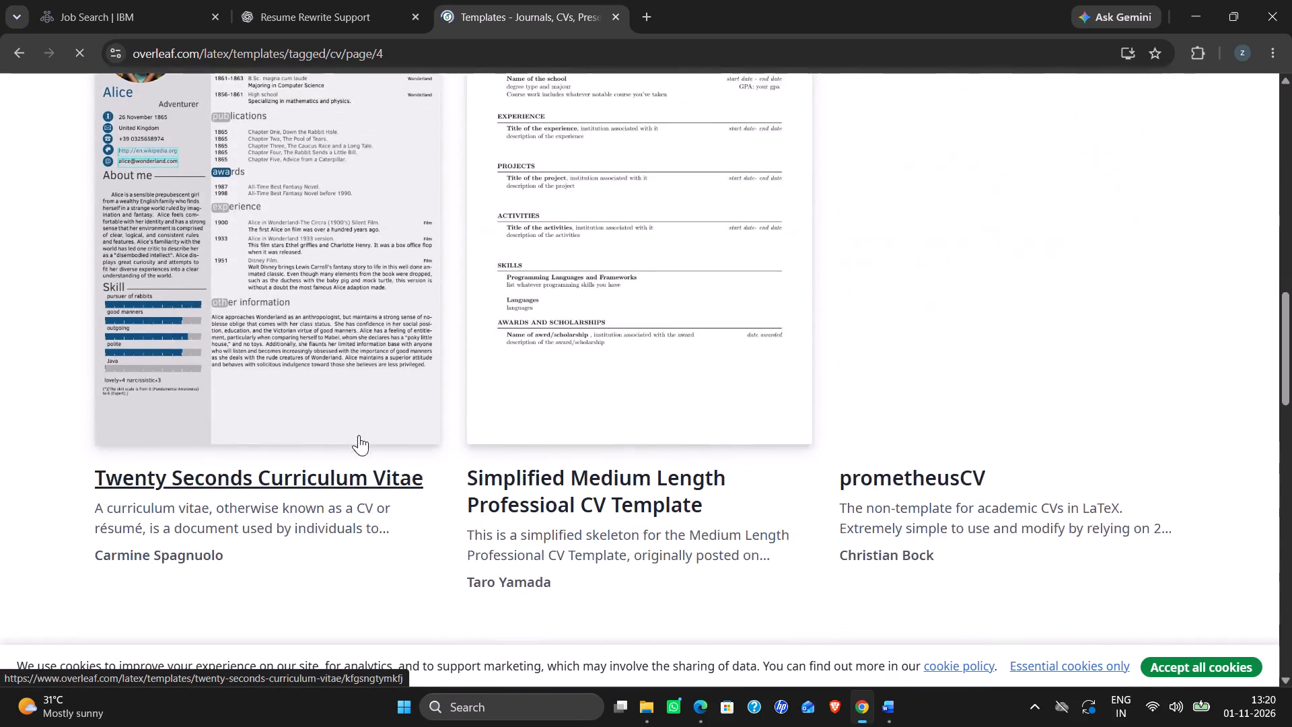
pyautogui.scroll(-3, 359, 435)
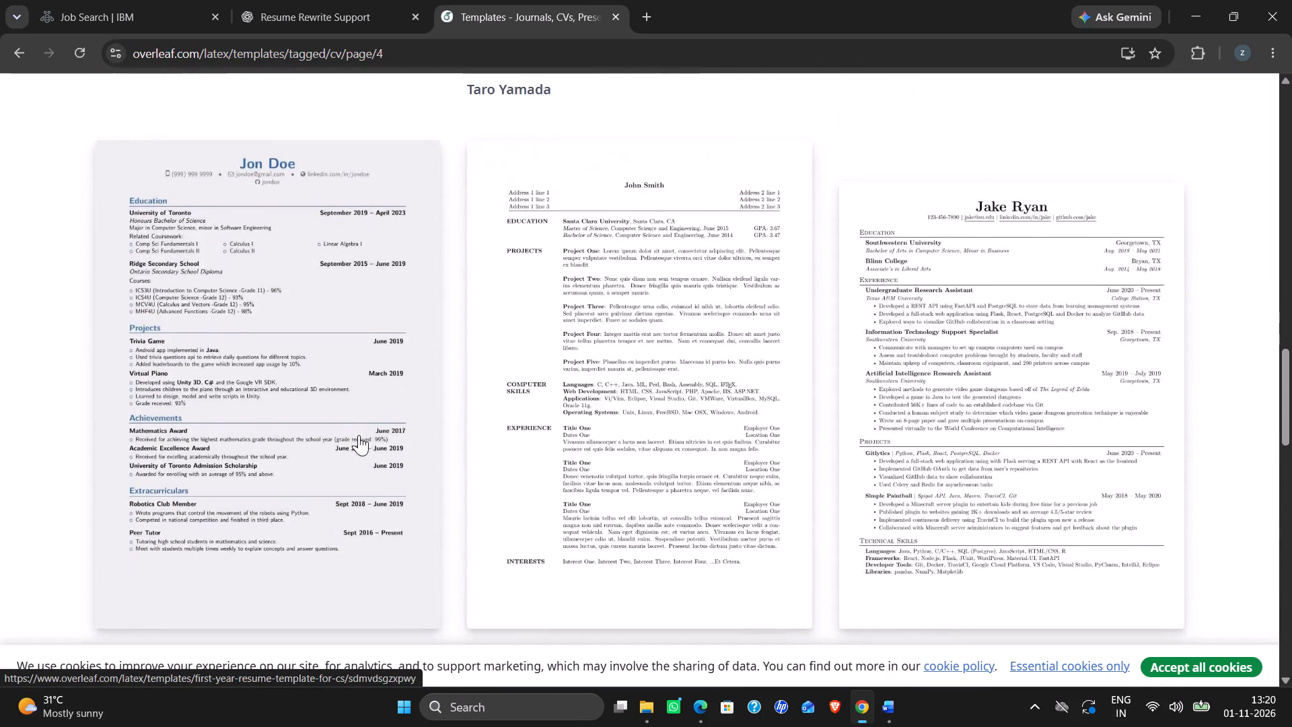
# Open the Jake's Resume template page and examine its preview from Education down to Technical Skills.
pyautogui.click(999, 268)
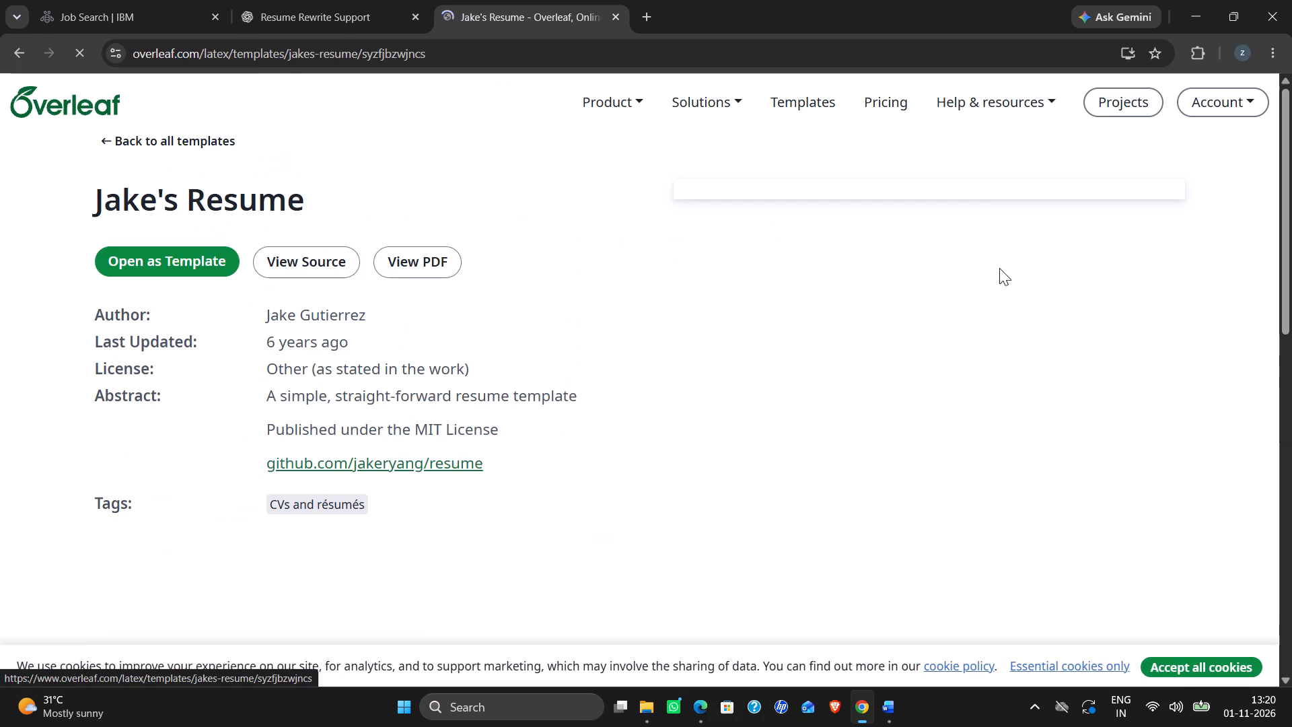
pyautogui.scroll(-1, 872, 316)
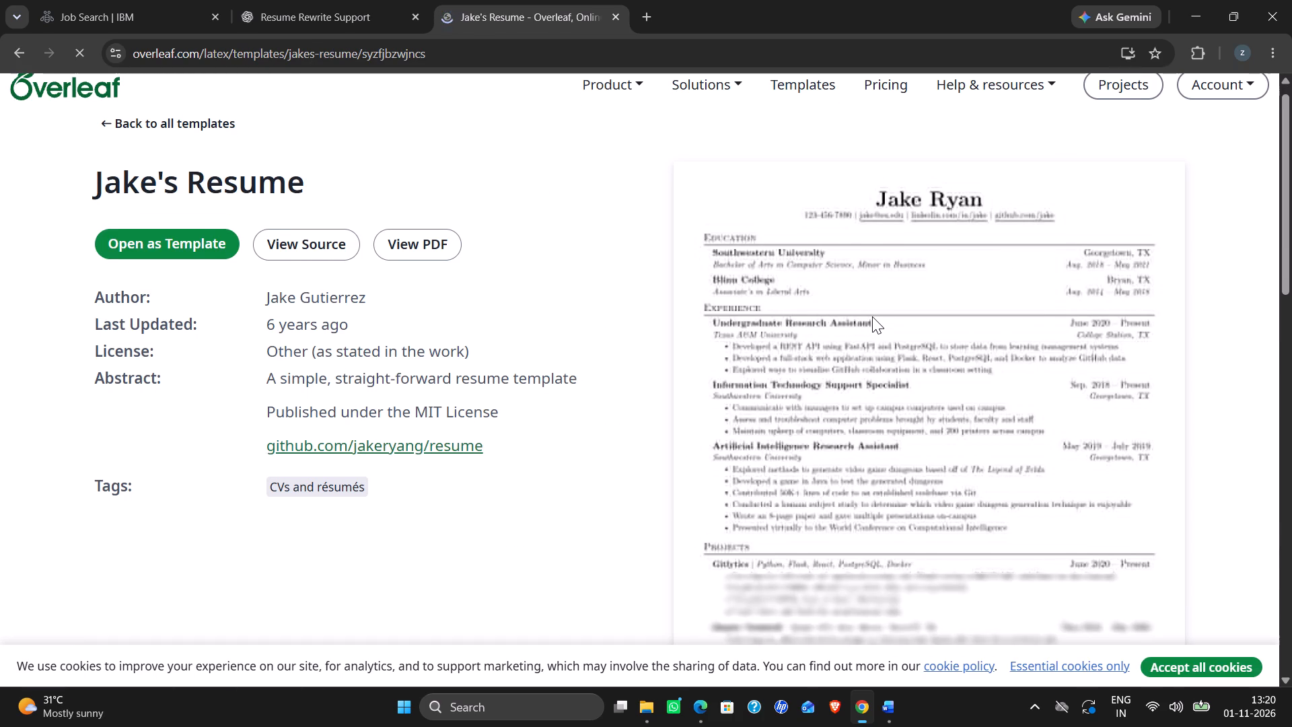
pyautogui.scroll(-5, 872, 316)
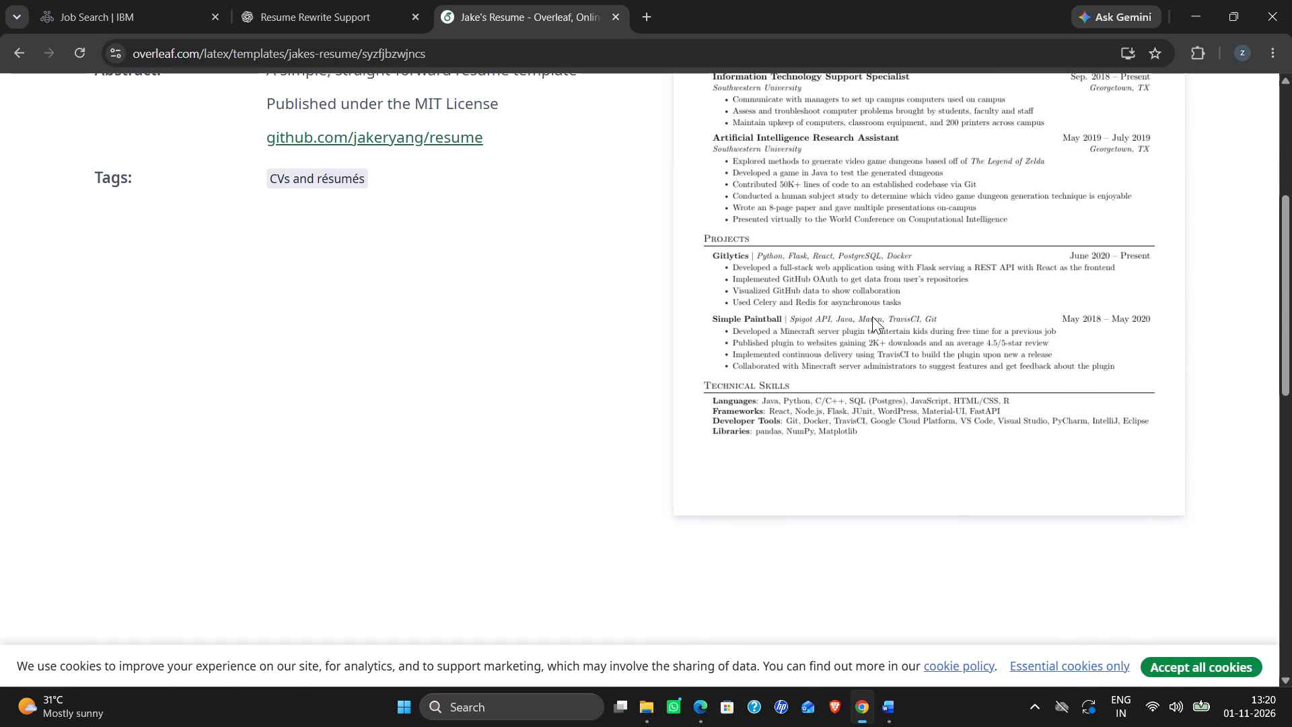
pyautogui.scroll(-2, 872, 316)
pyautogui.scroll(7, 872, 316)
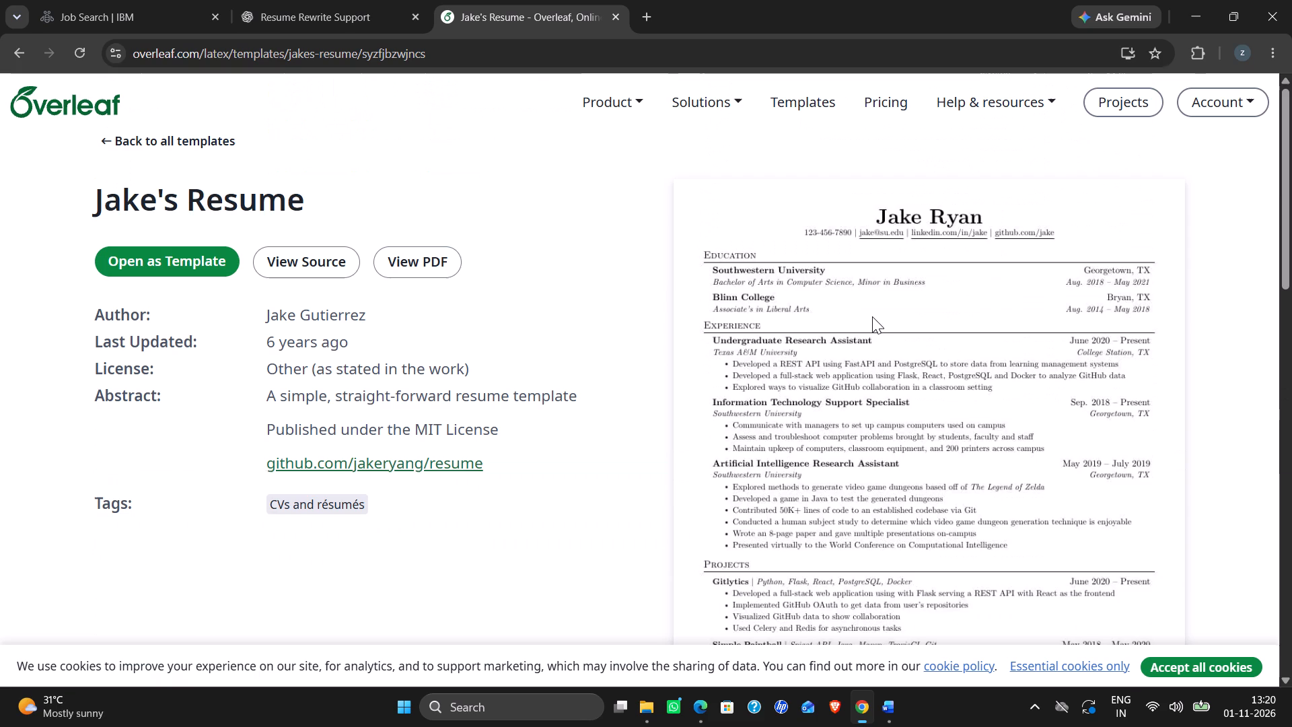
# View the Jake's Resume template as a PDF and review its full page layout.
pyautogui.click(415, 275)
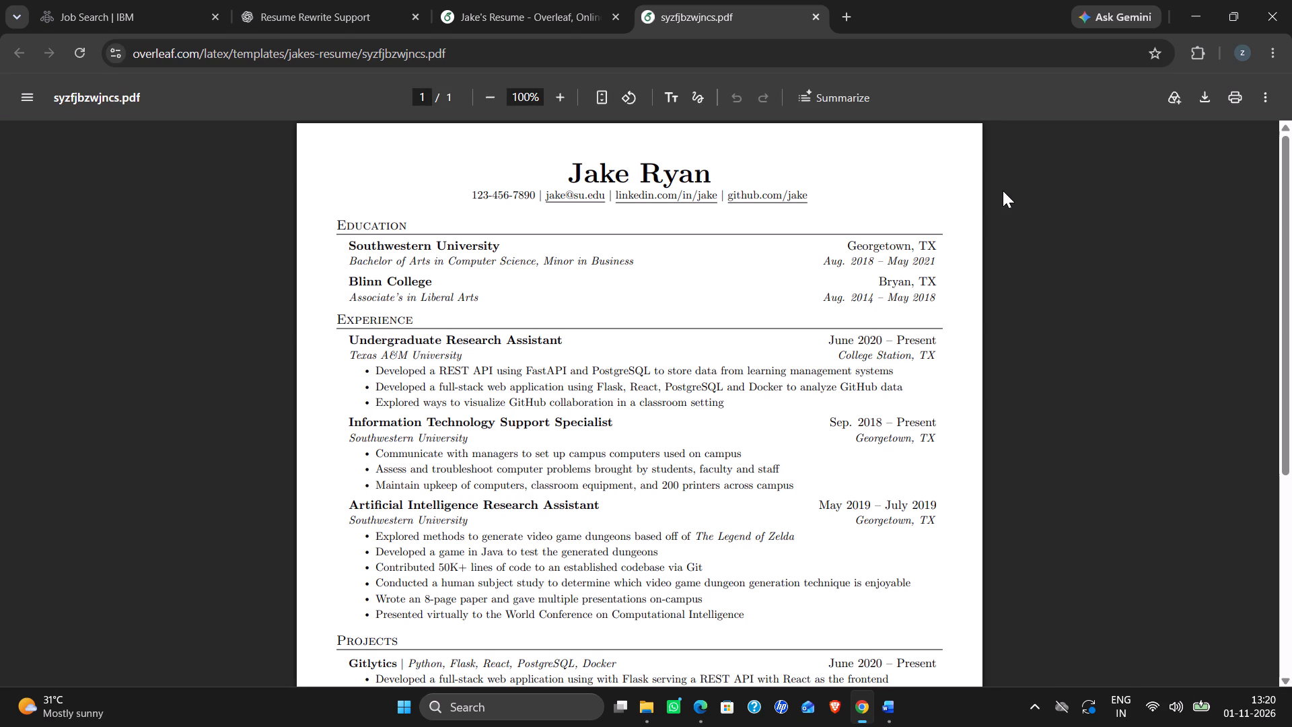
pyautogui.scroll(-4, 854, 207)
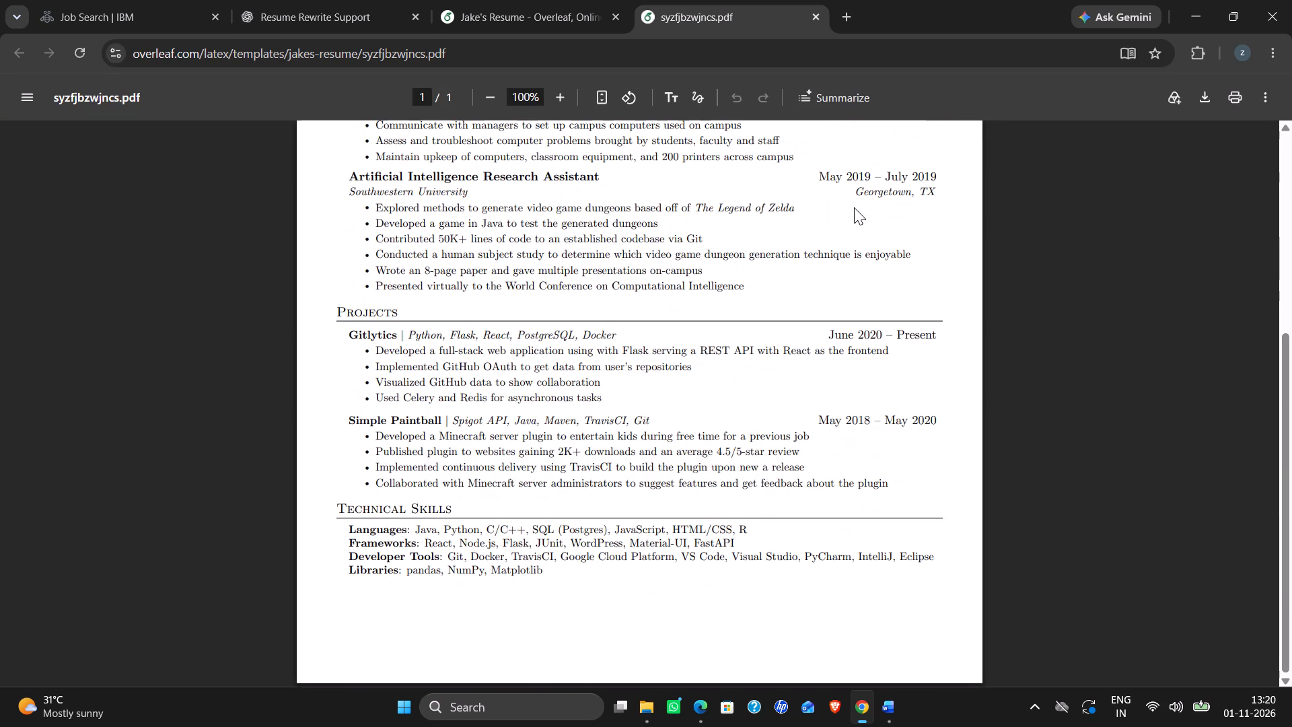
pyautogui.scroll(6, 854, 207)
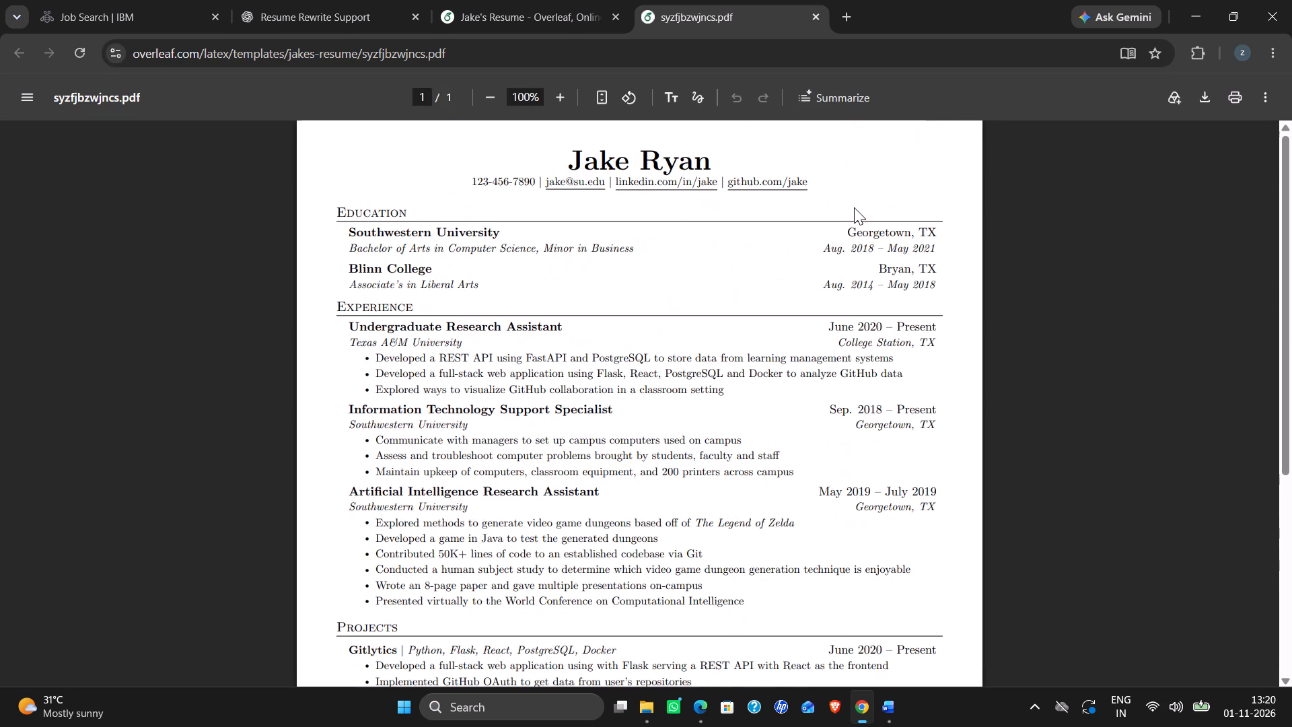
# Save the Jake's Resume PDF to the Downloads folder under its suggested name and check the recent downloads.
pyautogui.click(1206, 92)
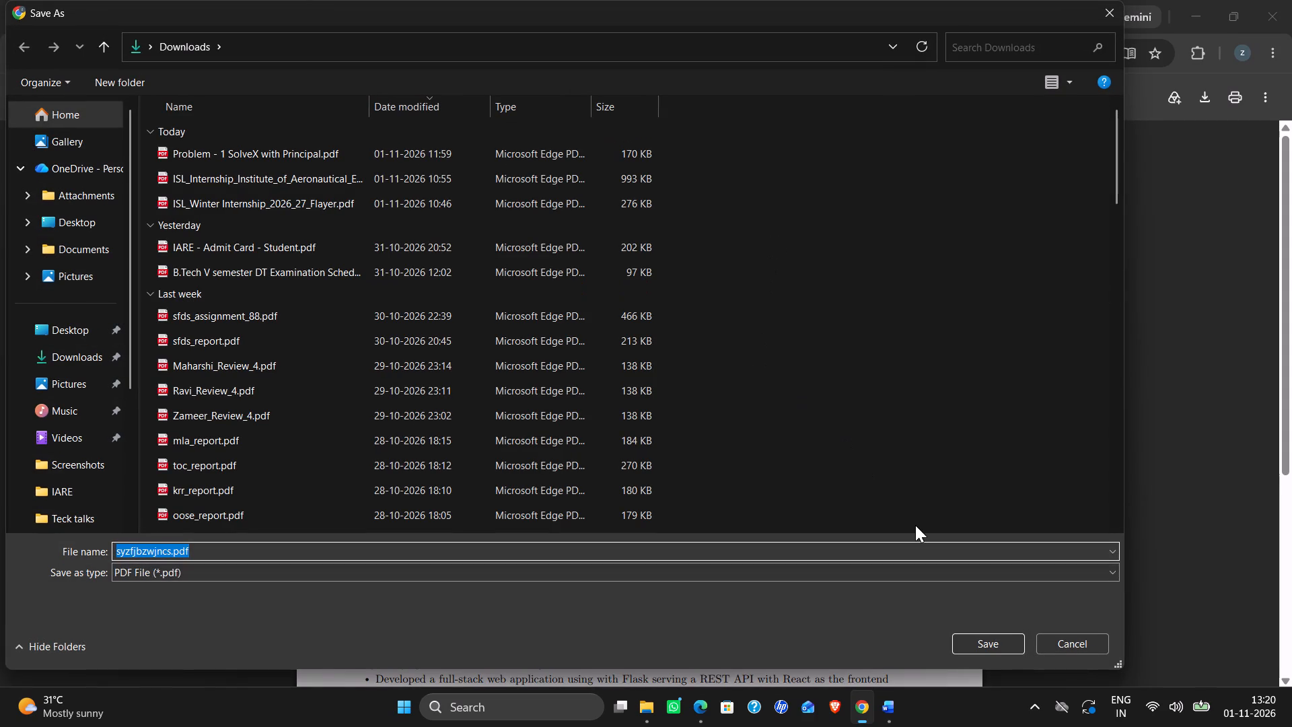
pyautogui.click(960, 646)
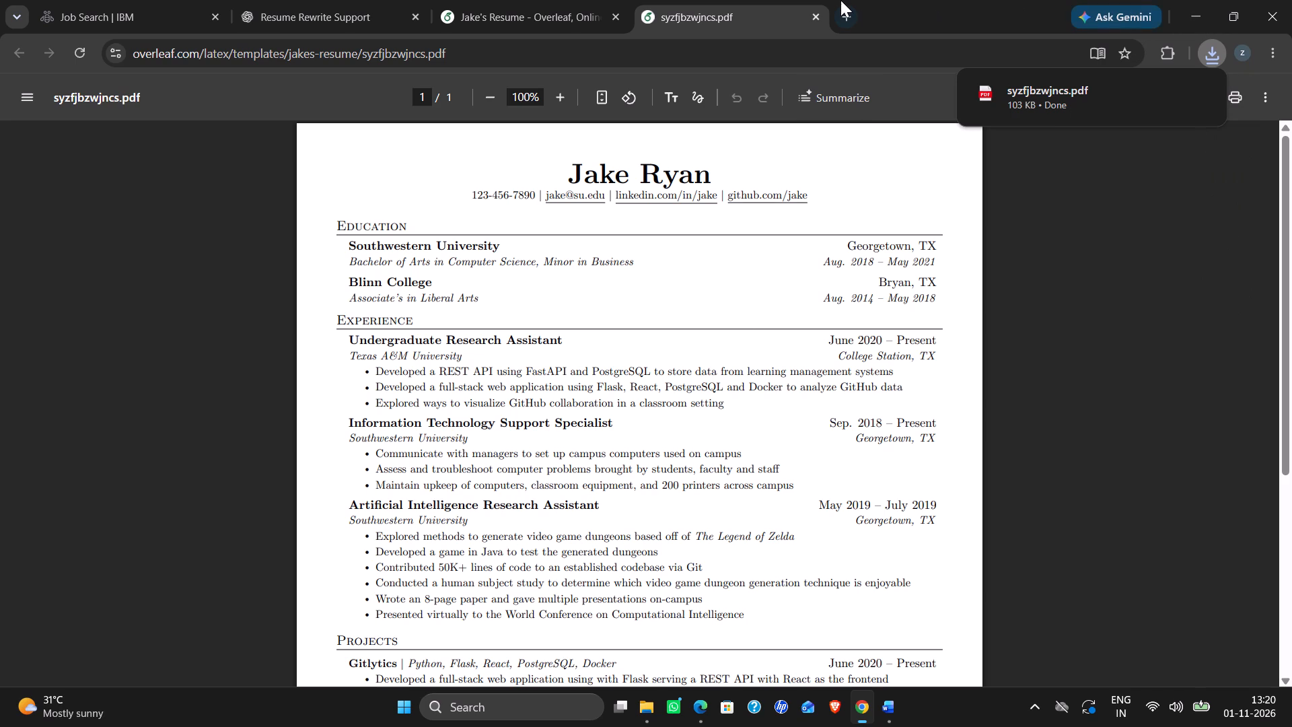
pyautogui.click(858, 20)
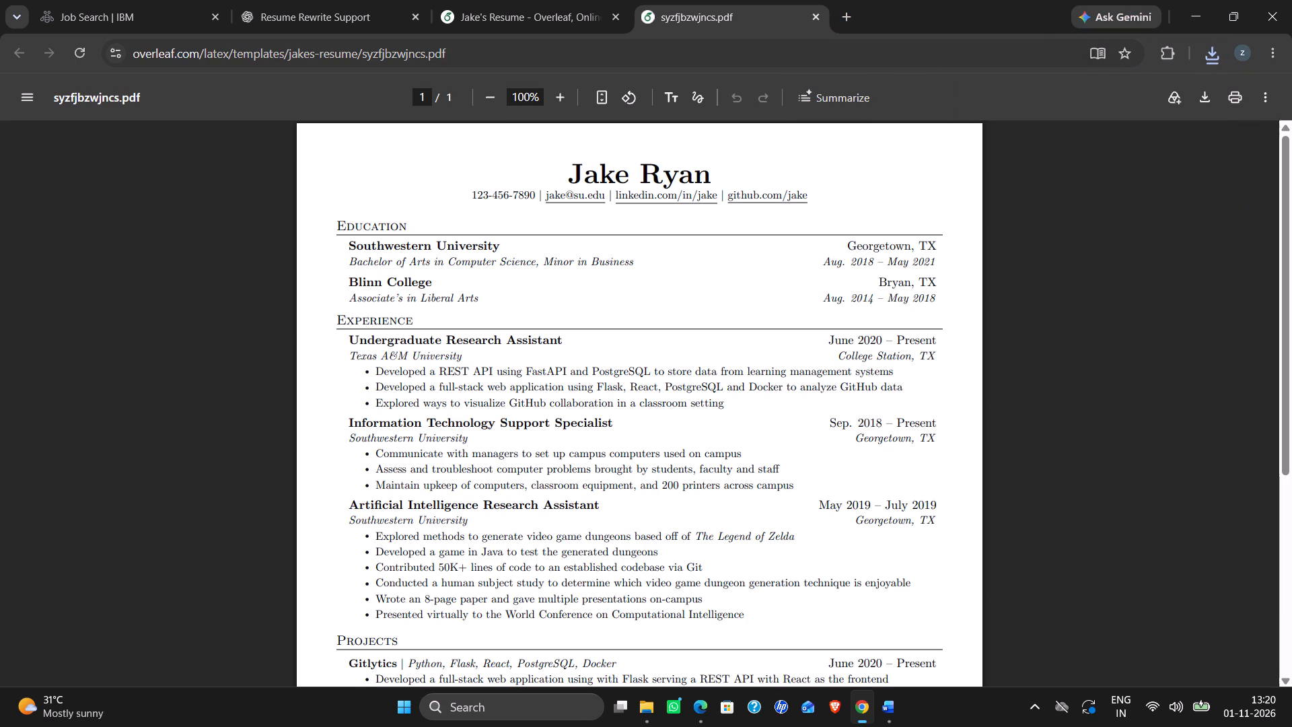
pyautogui.click(1205, 57)
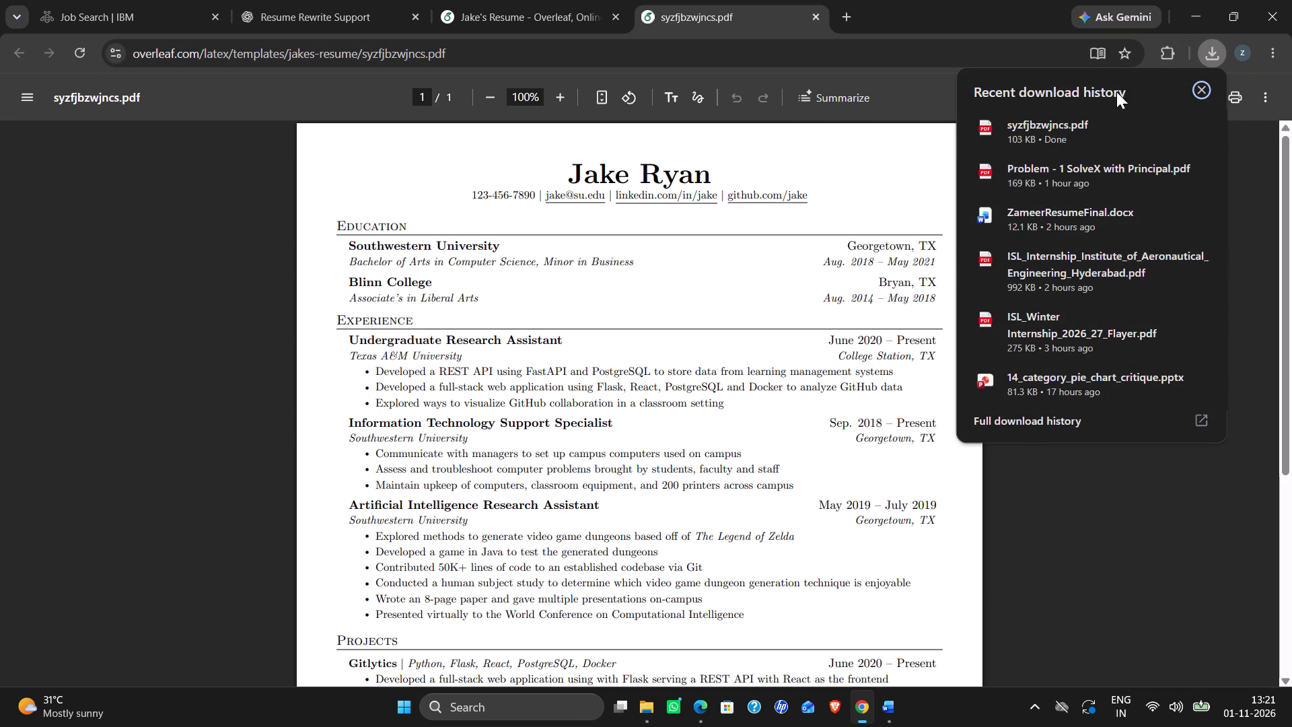
# In a new browser tab, search for "i love pdf" and open the iLovePDF website.
pyautogui.click(850, 16)
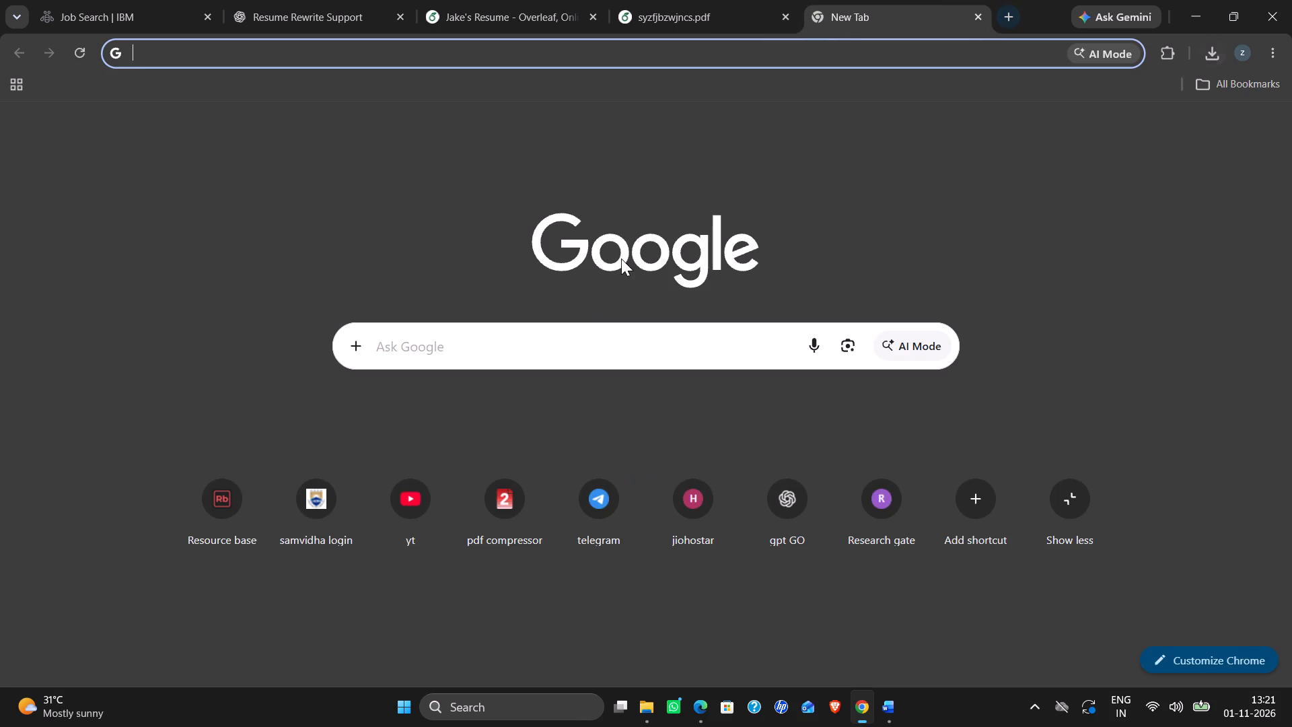
pyautogui.click(514, 369)
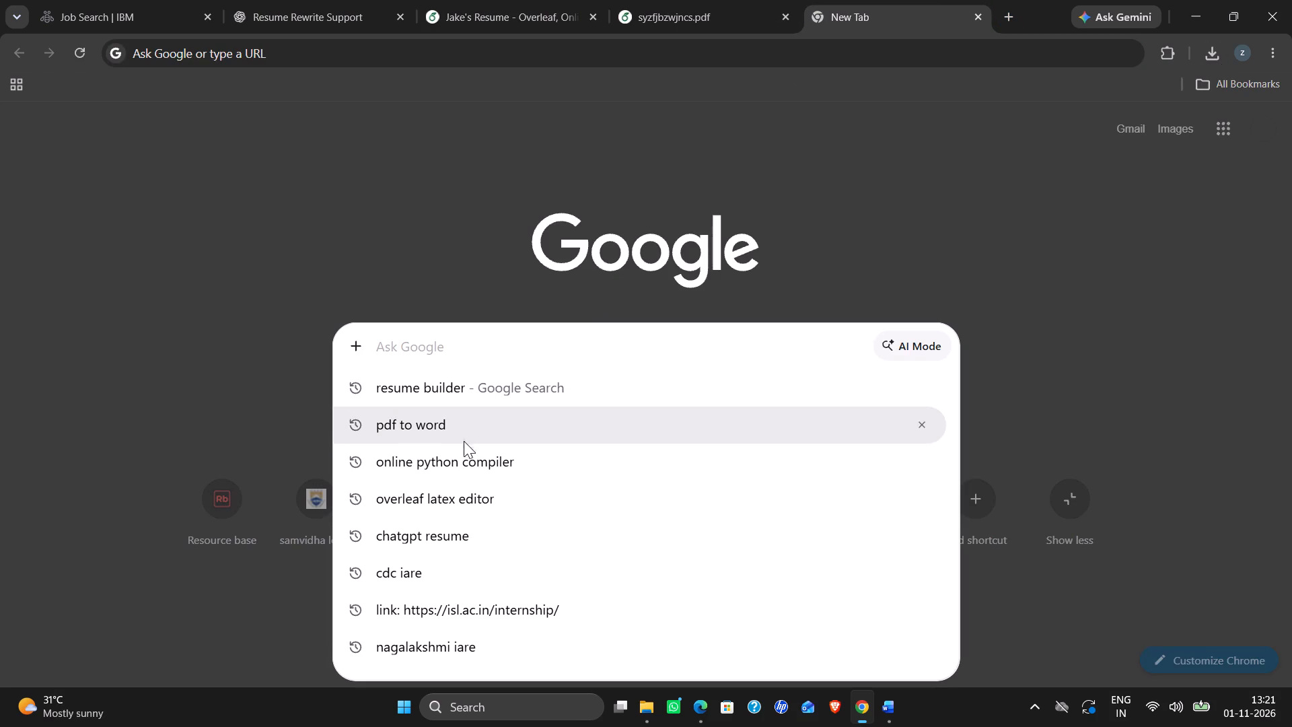
pyautogui.click(458, 265)
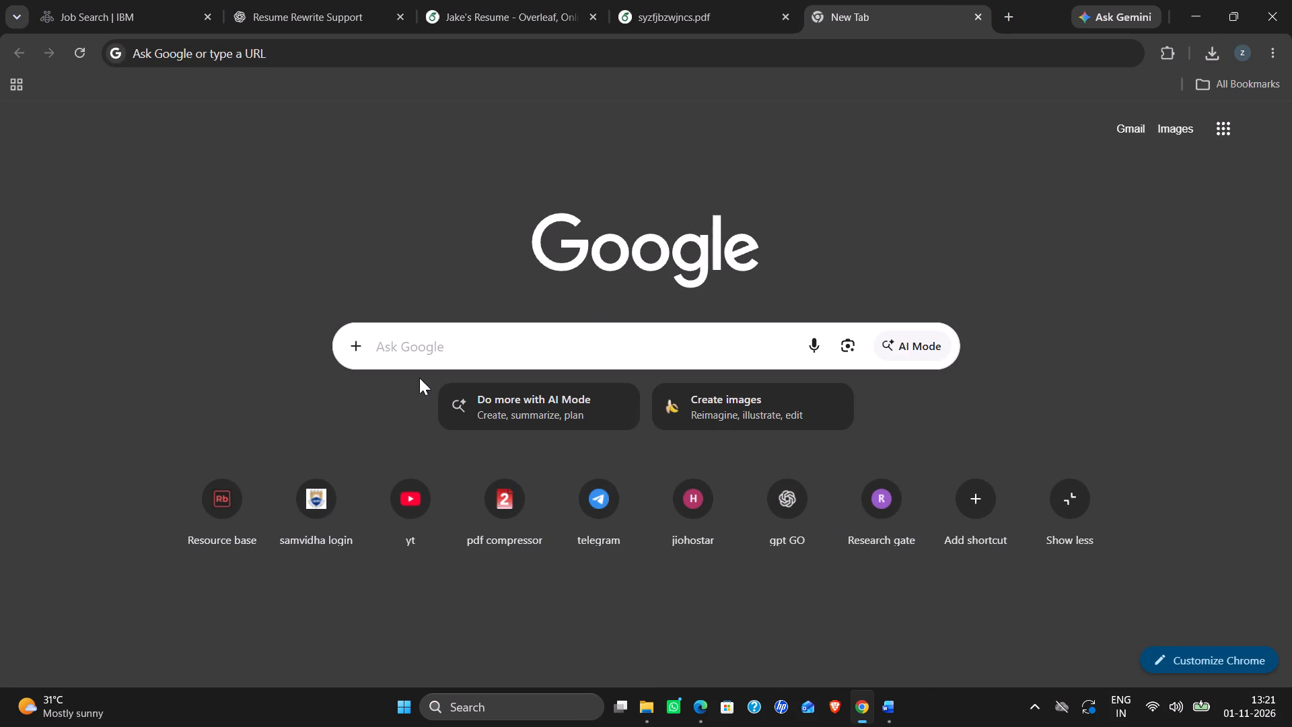
pyautogui.click(431, 345)
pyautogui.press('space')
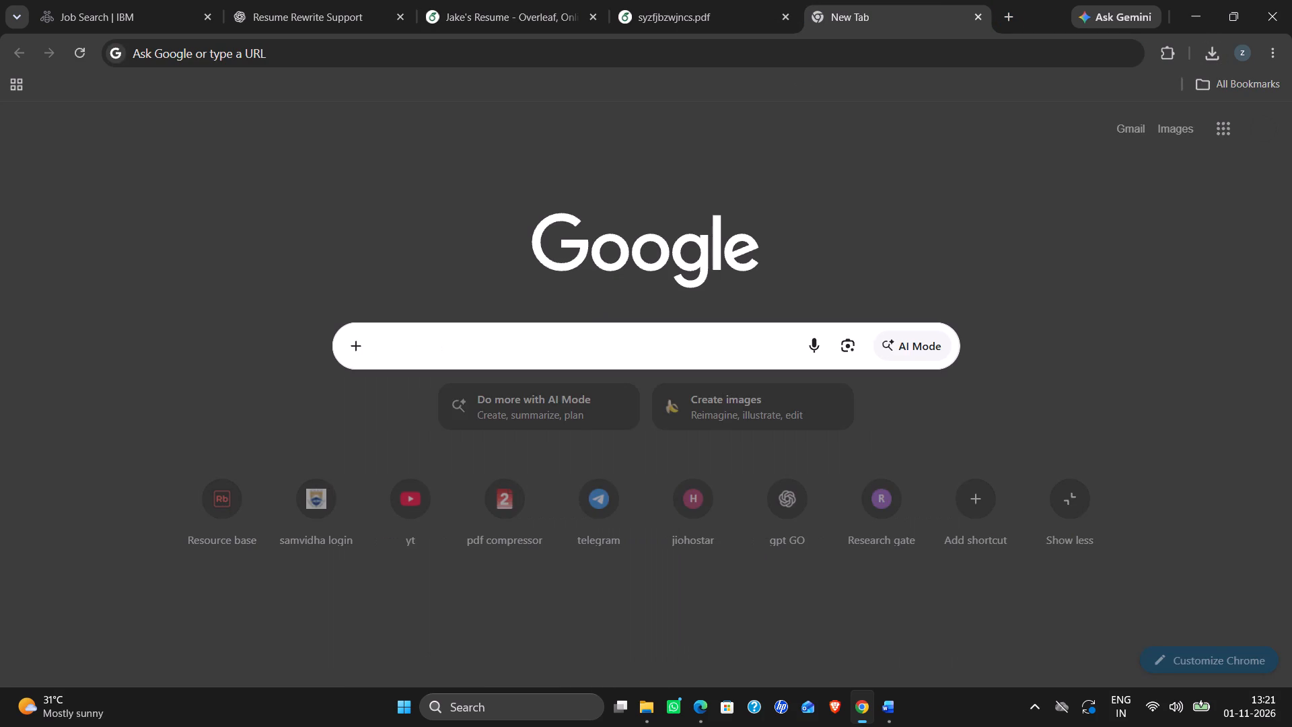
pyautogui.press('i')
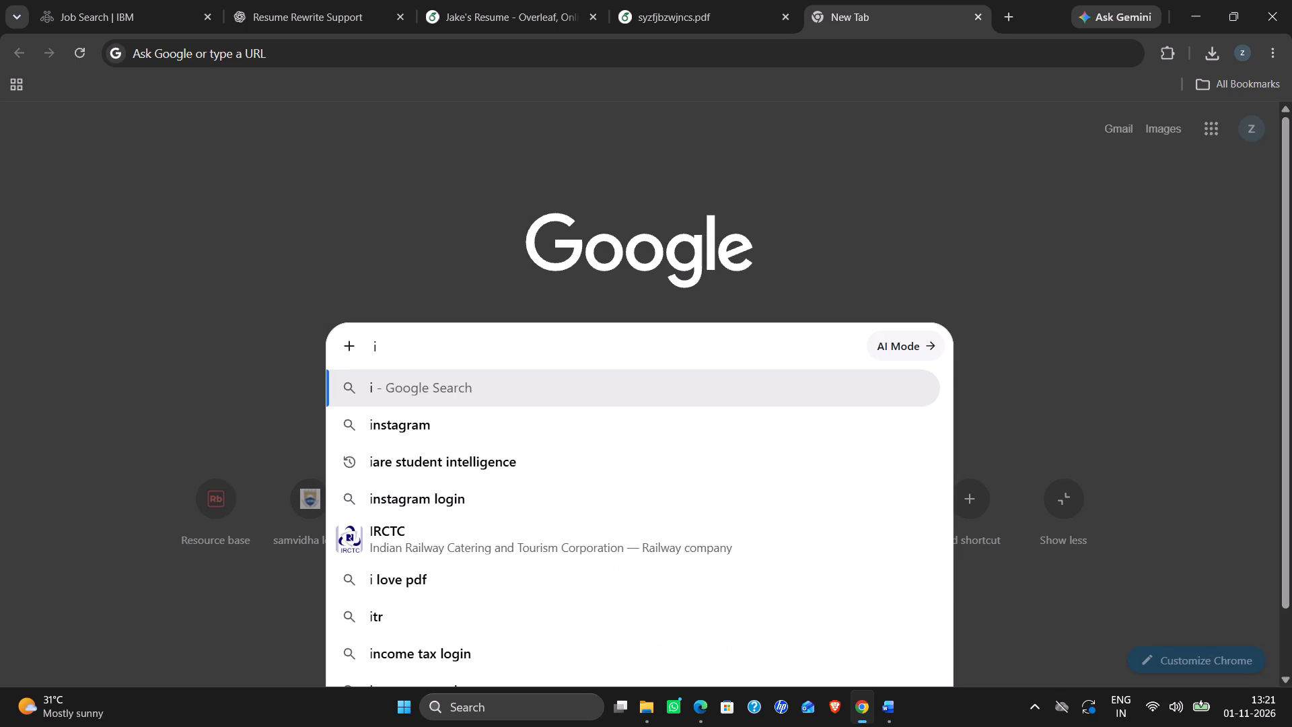
pyautogui.click(408, 584)
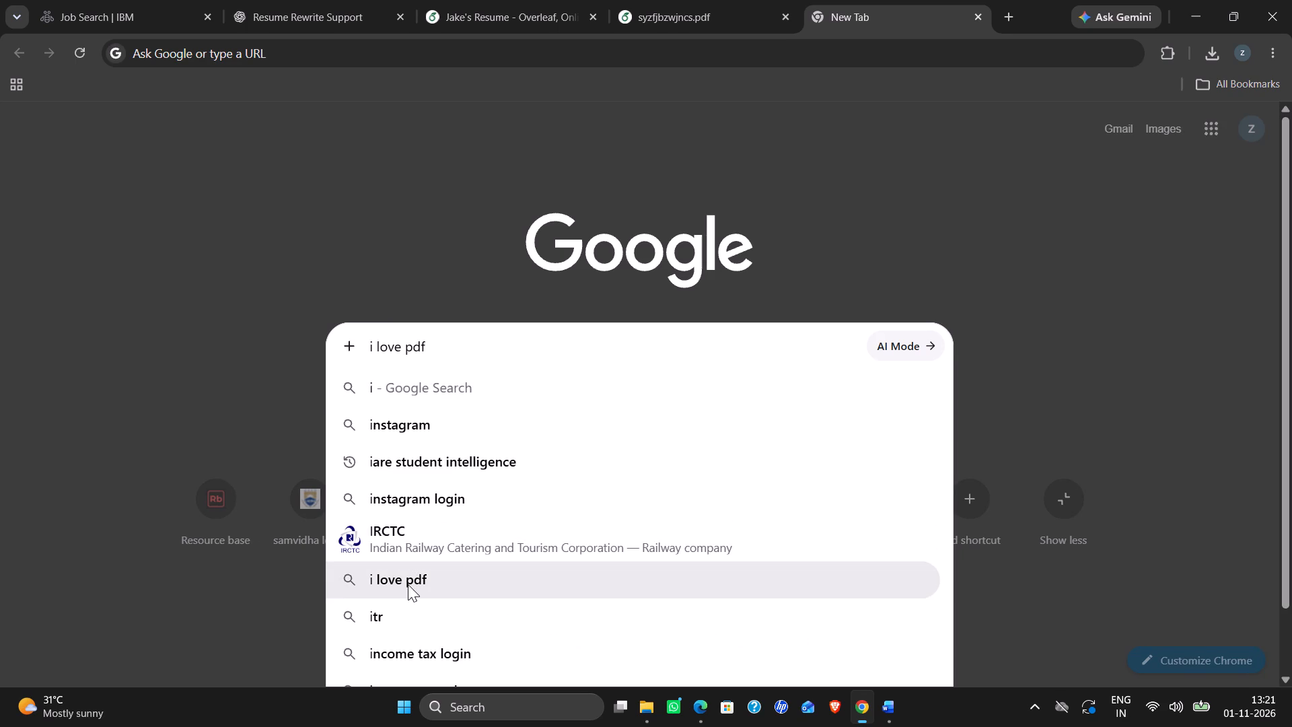
pyautogui.doubleClick(316, 260)
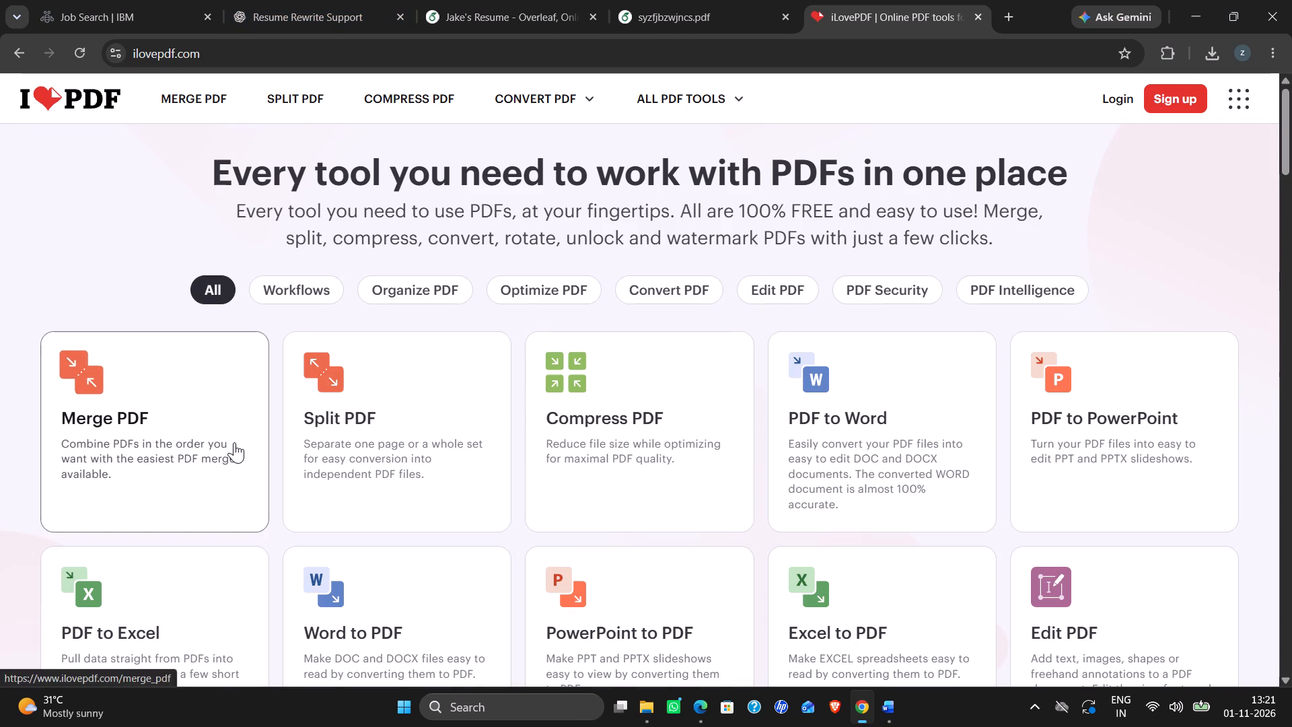
# Look through iLovePDF's tools and open the PDF to Word converter.
pyautogui.scroll(1, 468, 298)
pyautogui.scroll(-6, 468, 298)
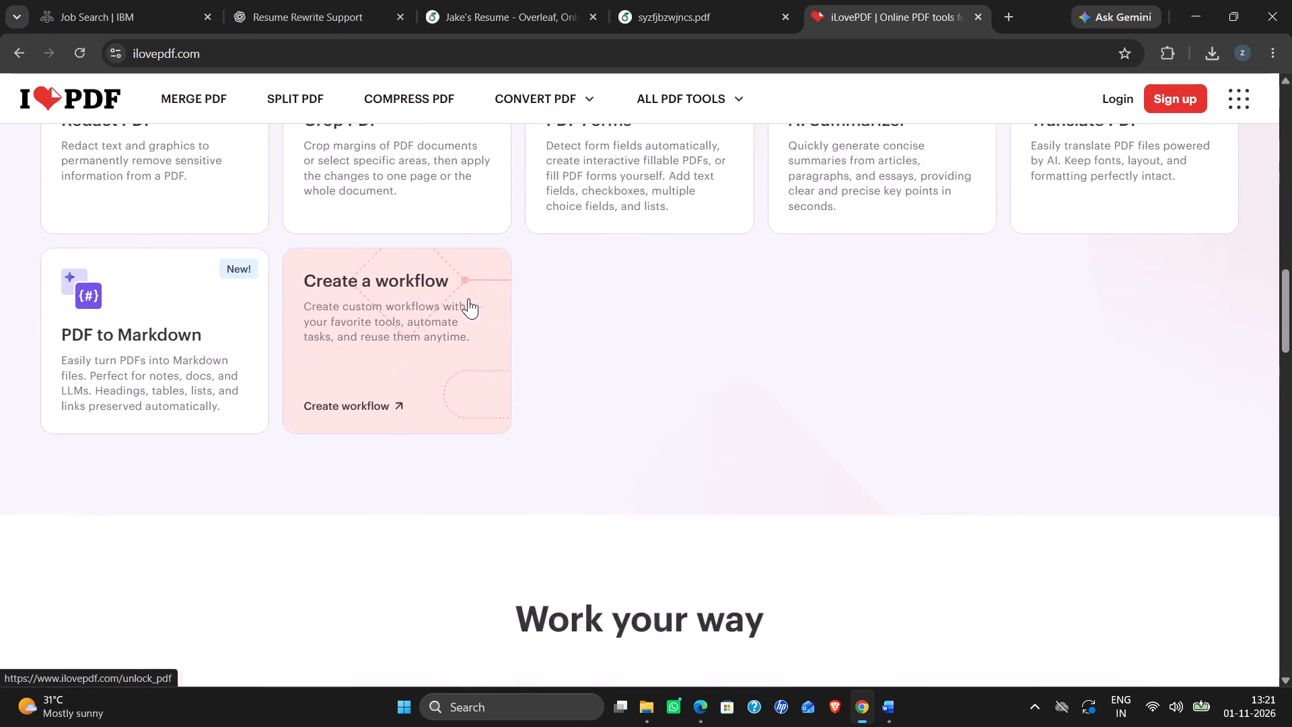
pyautogui.scroll(11, 468, 298)
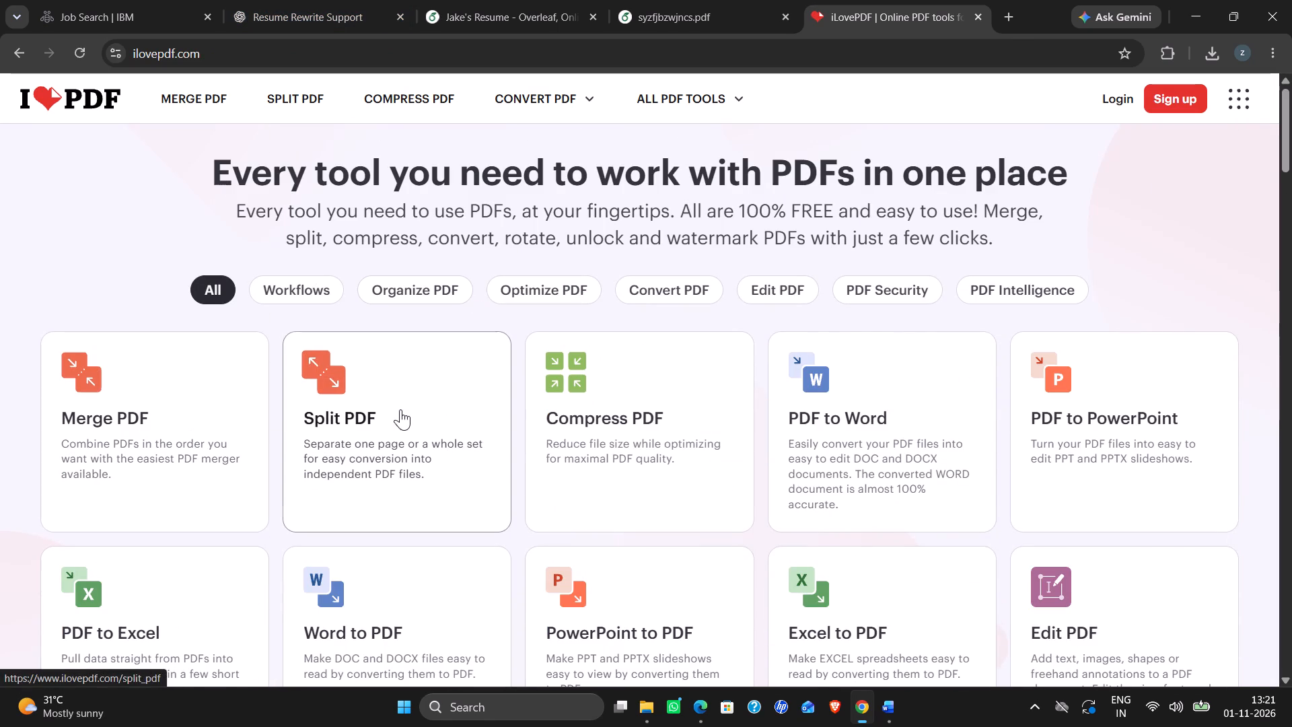
pyautogui.click(832, 380)
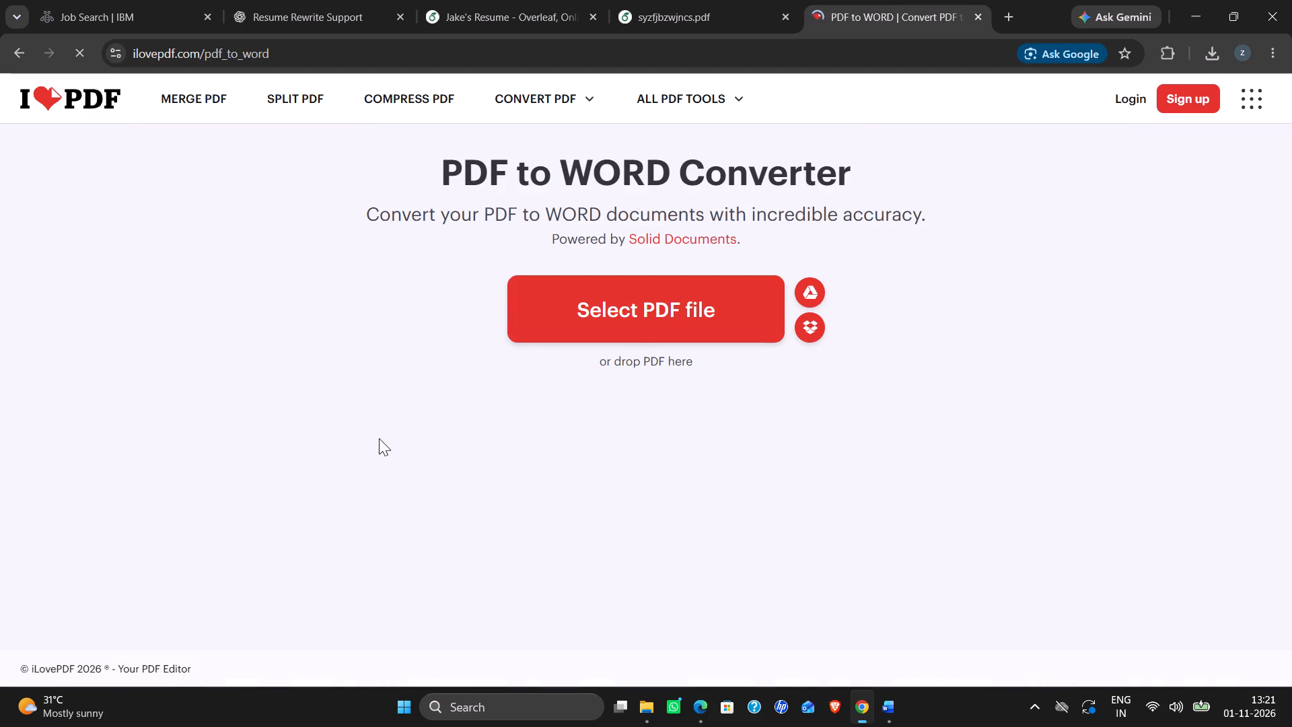
# Convert Raheel bhaiya Resume.pdf from the Downloads folder to Word without OCR and download the resulting document.
pyautogui.click(571, 314)
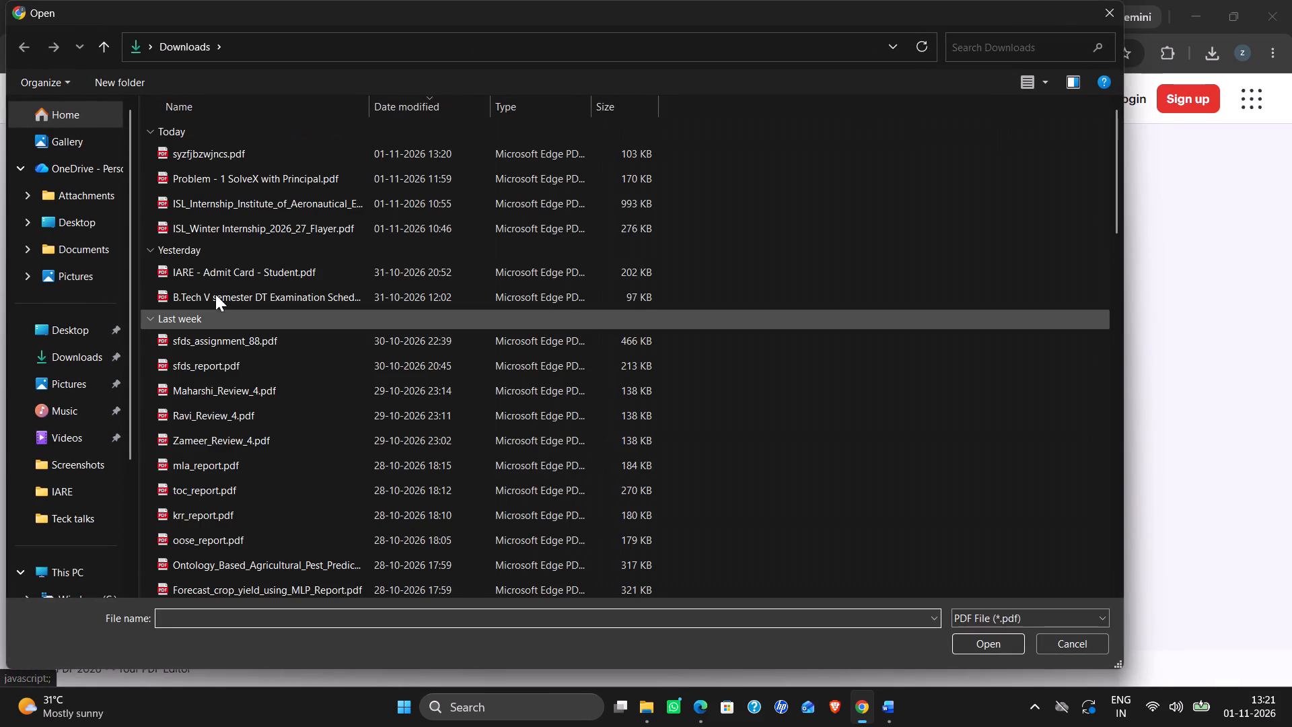
pyautogui.scroll(-10, 194, 302)
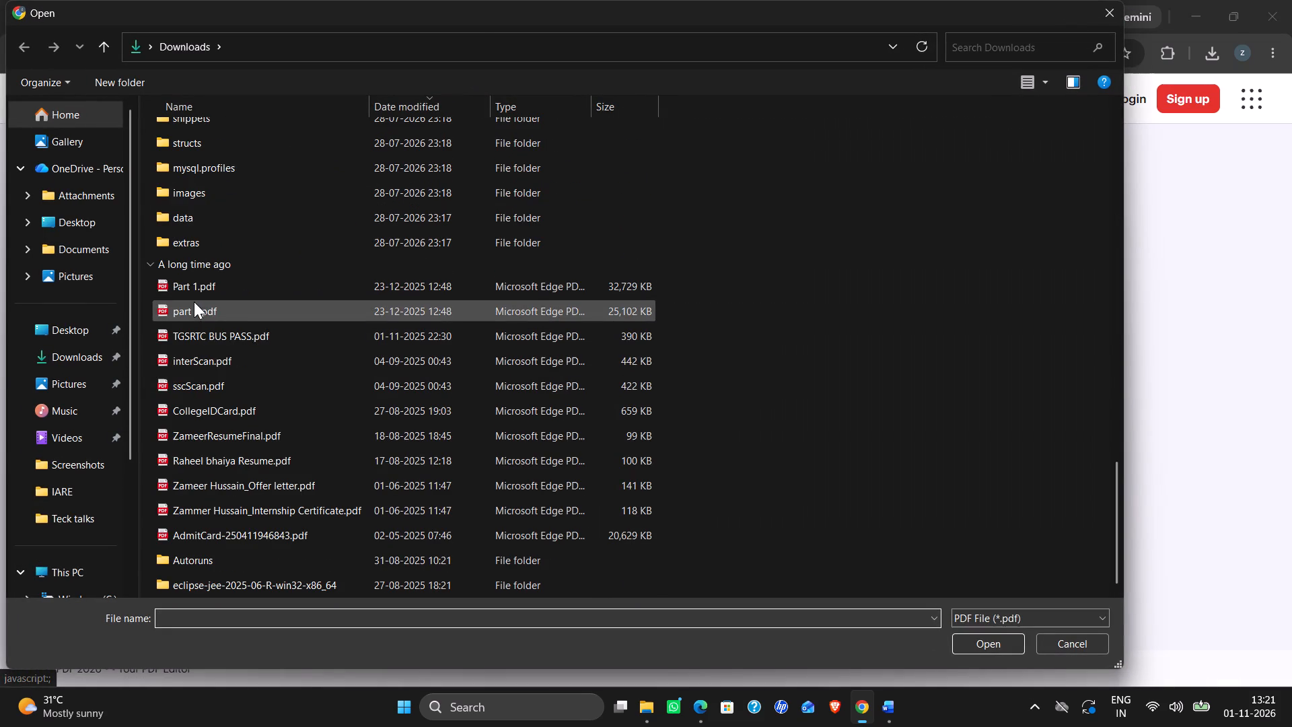
pyautogui.scroll(-5, 194, 302)
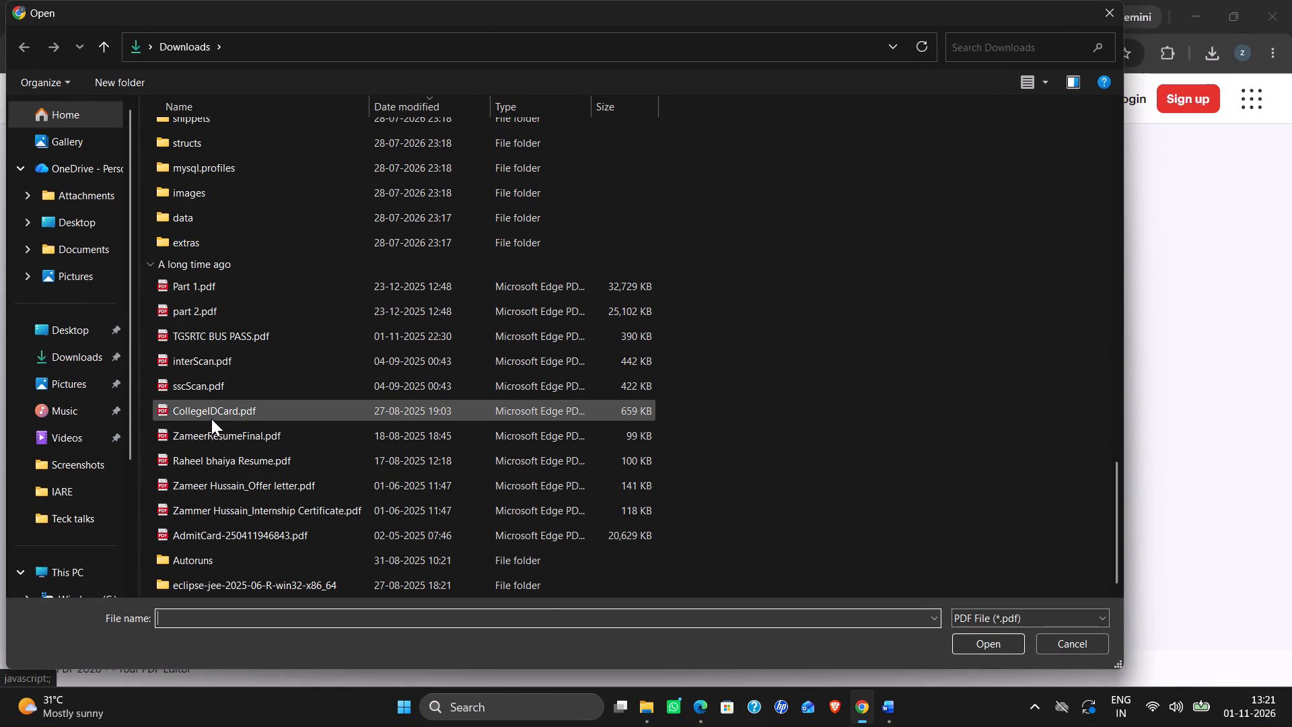
pyautogui.click(220, 462)
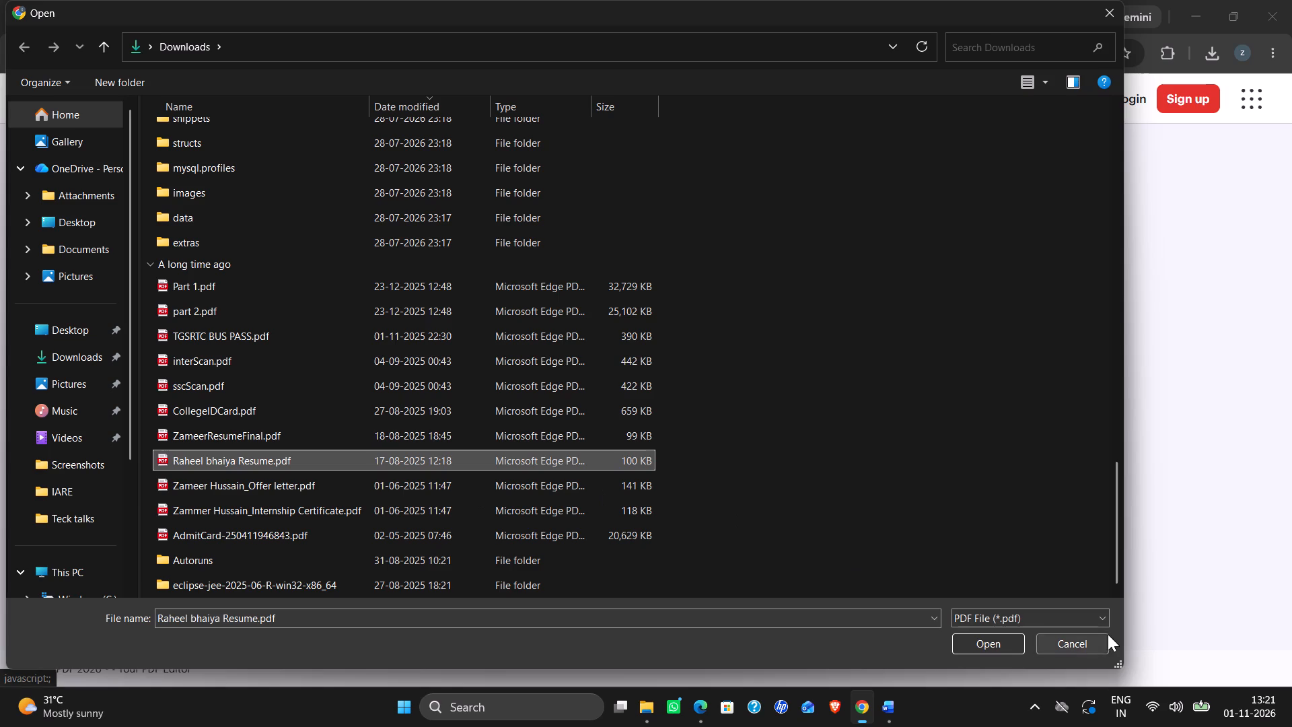
pyautogui.click(954, 646)
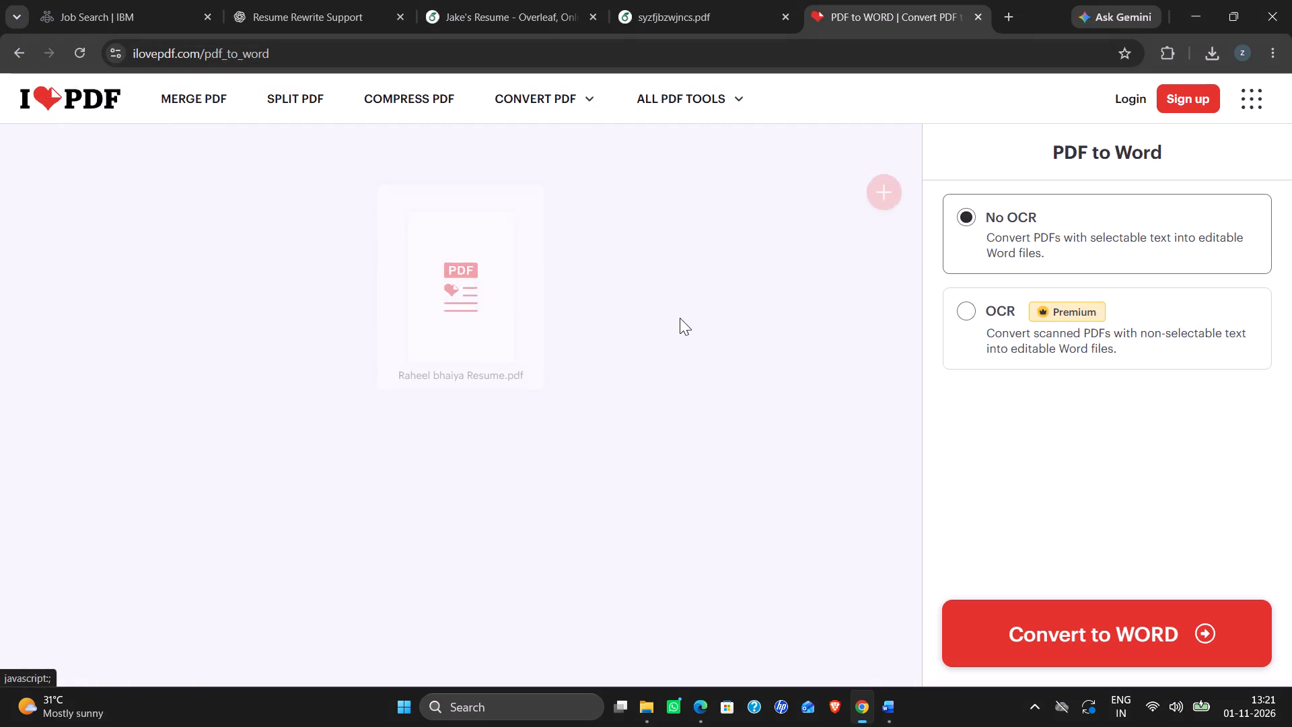
pyautogui.click(1137, 619)
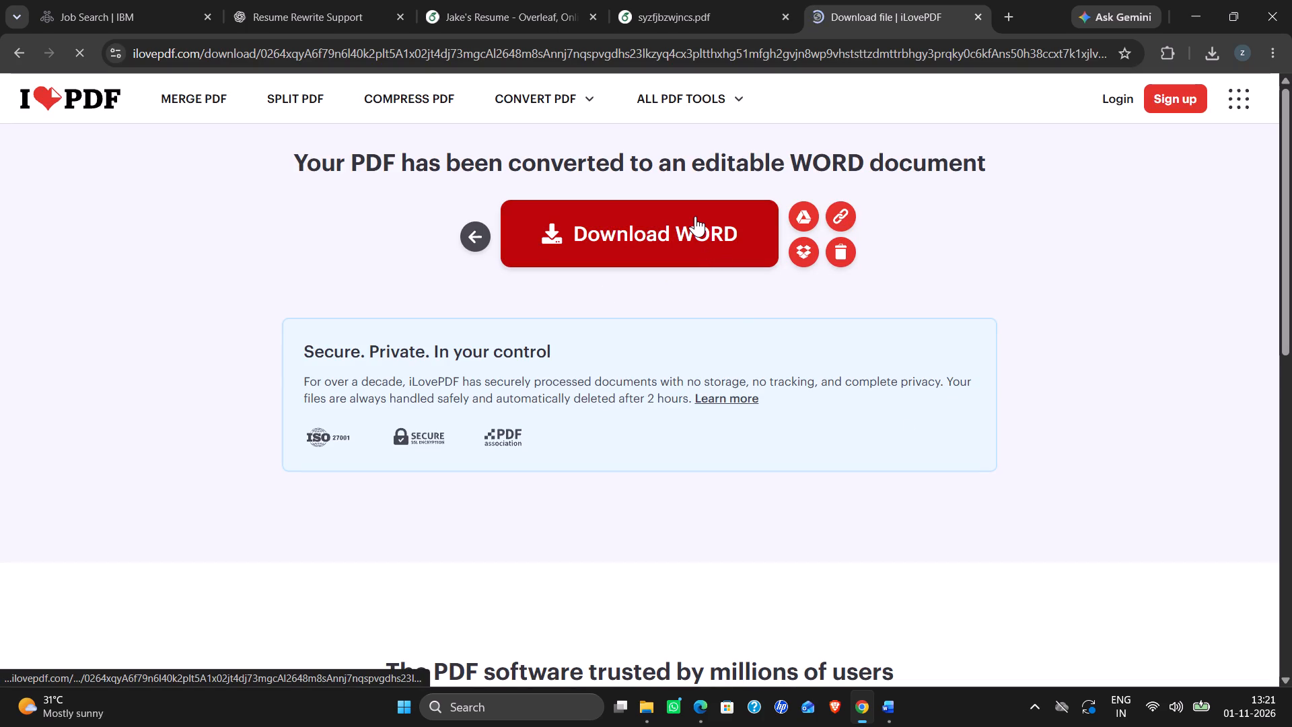
pyautogui.click(695, 216)
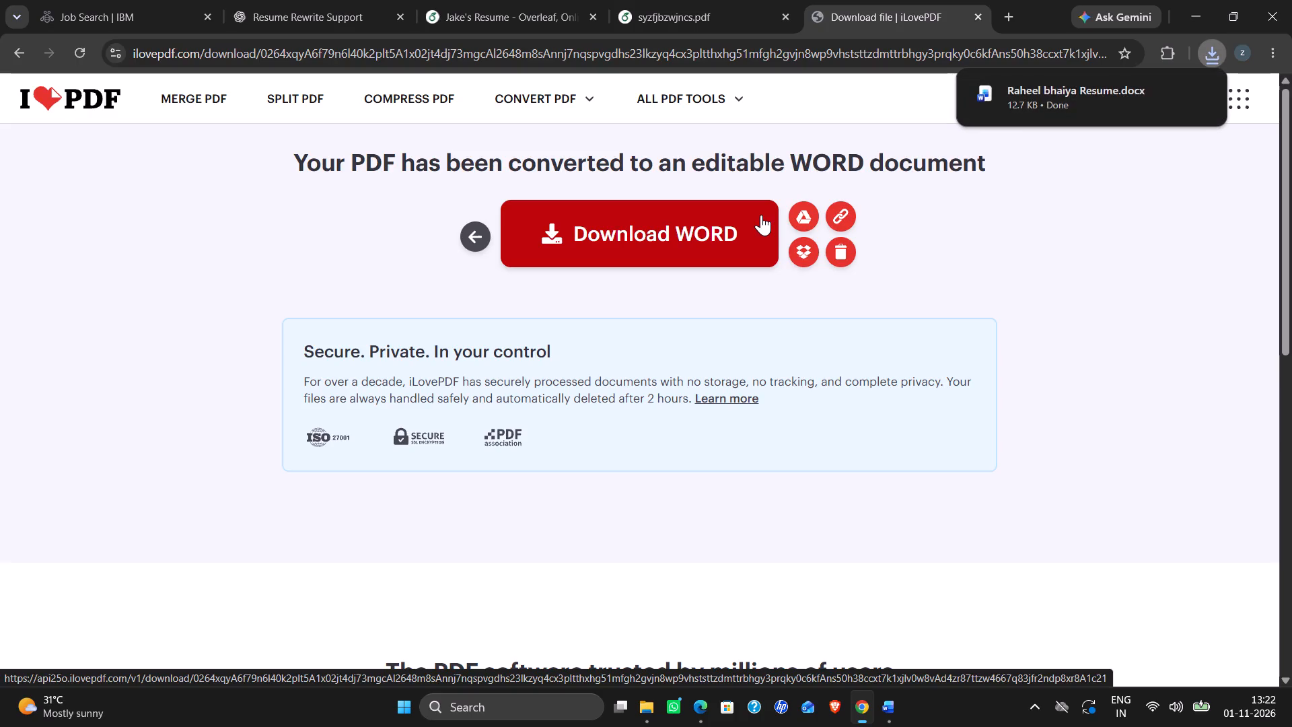
# Open the downloaded Word version of the resume and enable editing on it.
pyautogui.doubleClick(1032, 93)
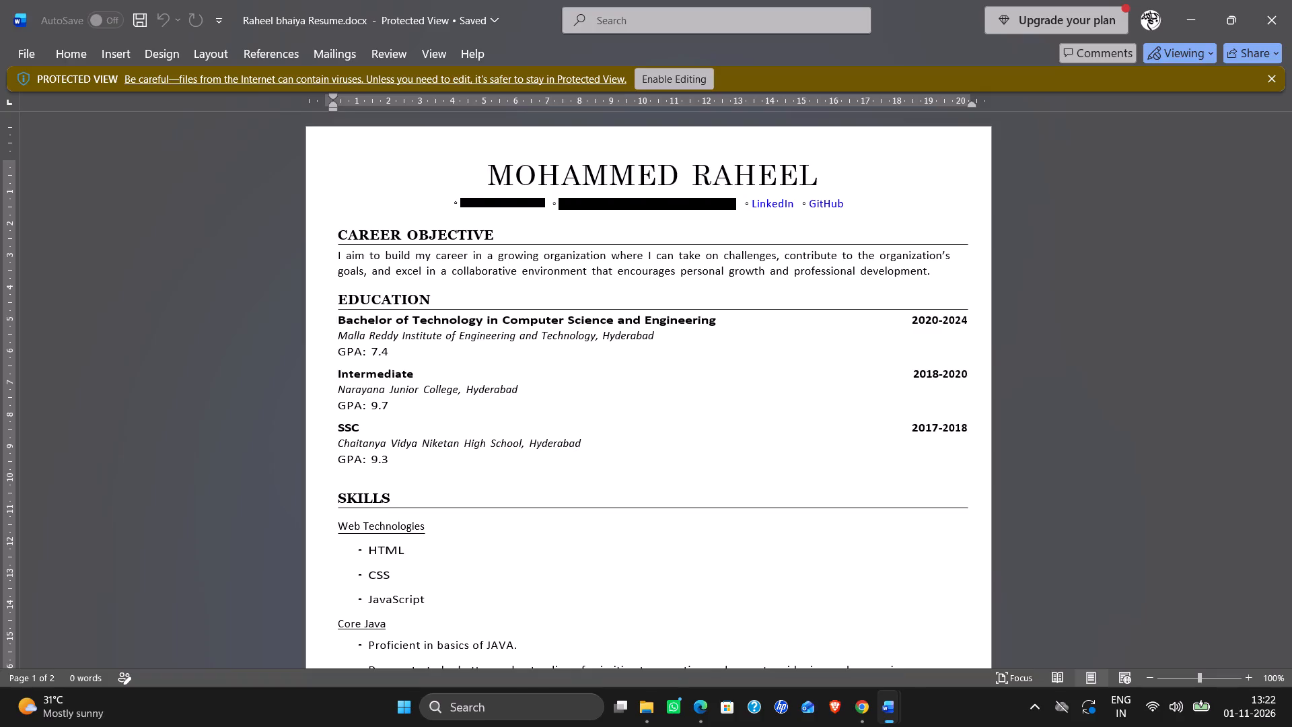
pyautogui.click(827, 169)
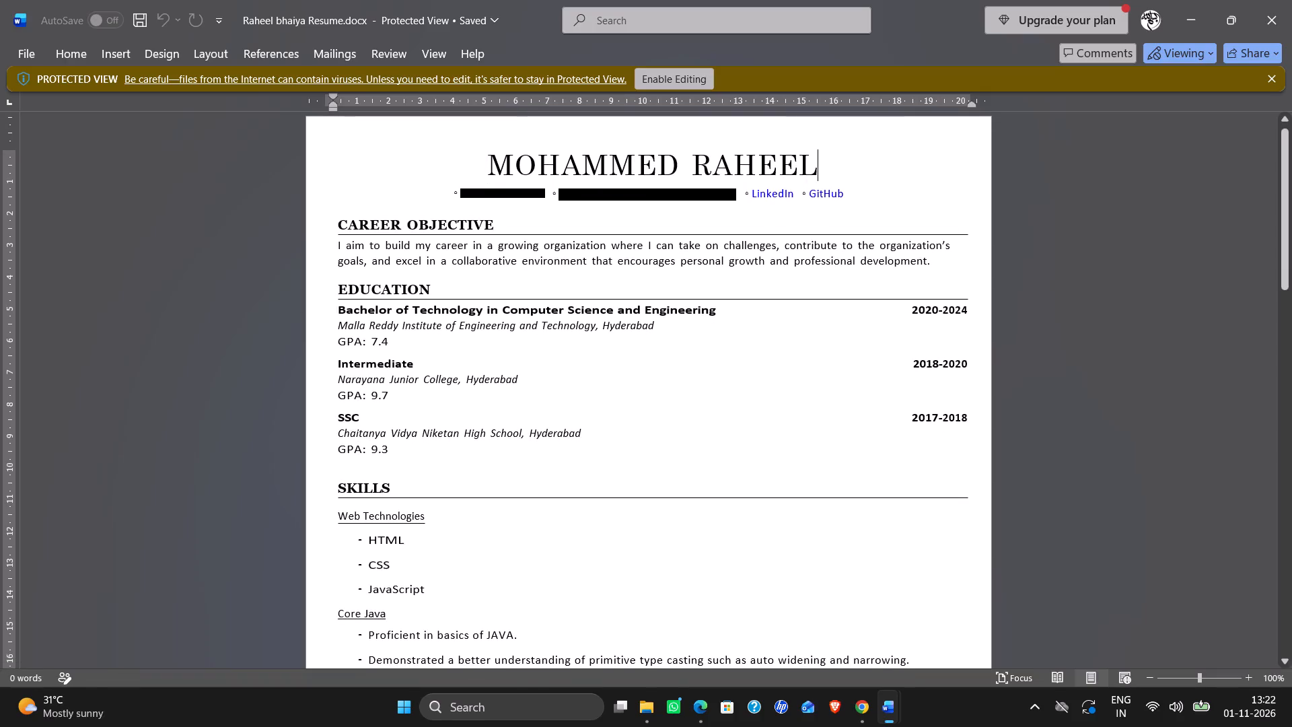
pyautogui.press('BackSpace')
pyautogui.press('BackSpace')
pyautogui.press('BackSpace')
pyautogui.press('BackSpace')
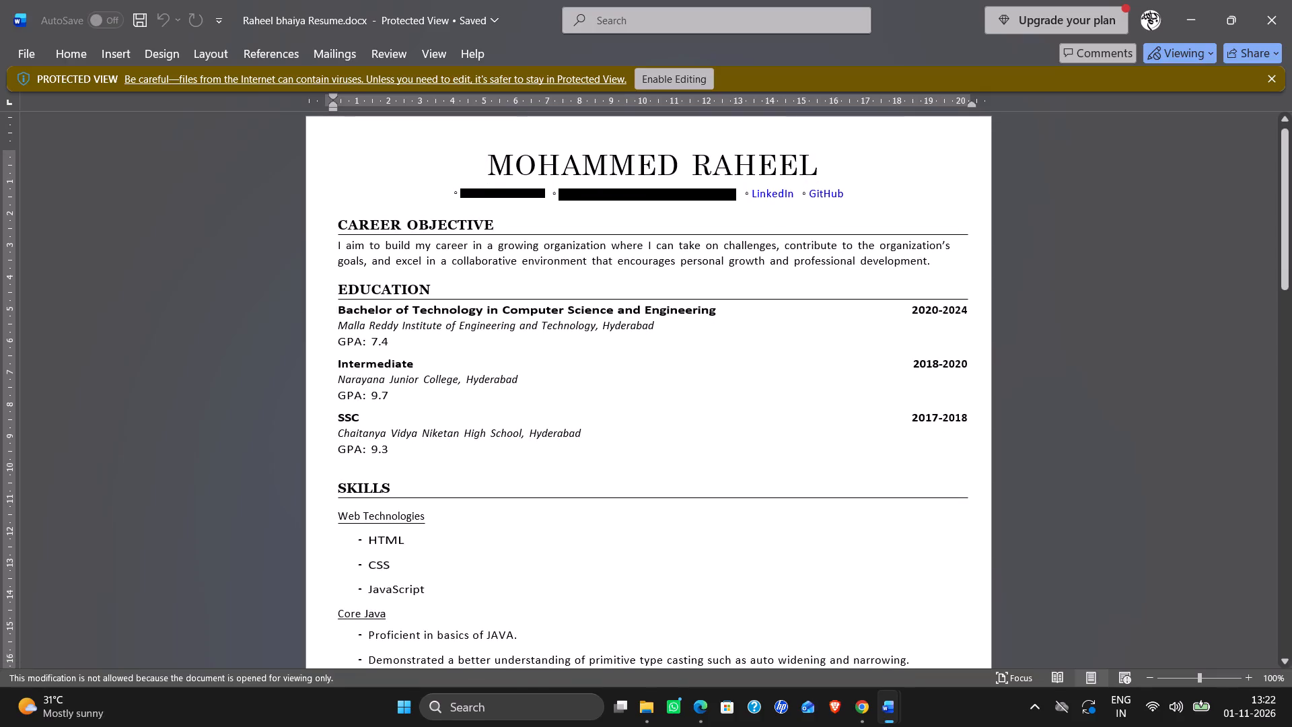
pyautogui.press('BackSpace')
pyautogui.press('BackSpace')
pyautogui.press('BackSpace')
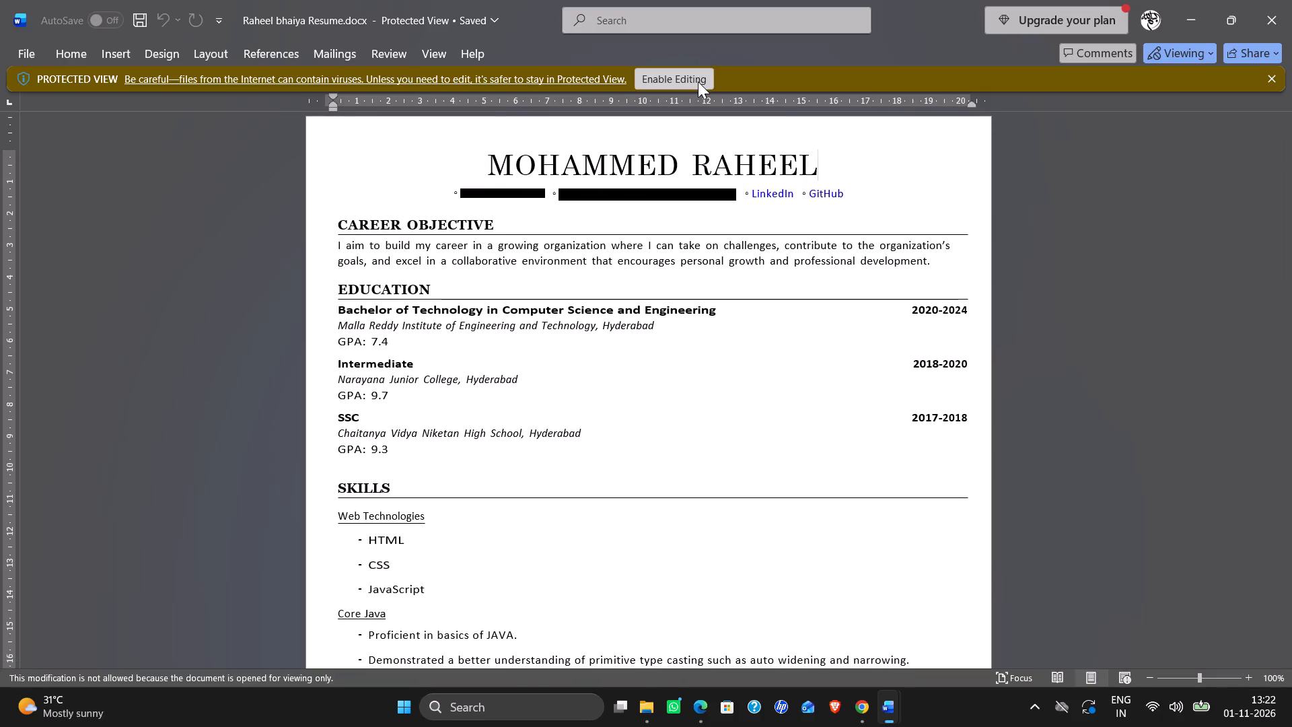
pyautogui.click(698, 81)
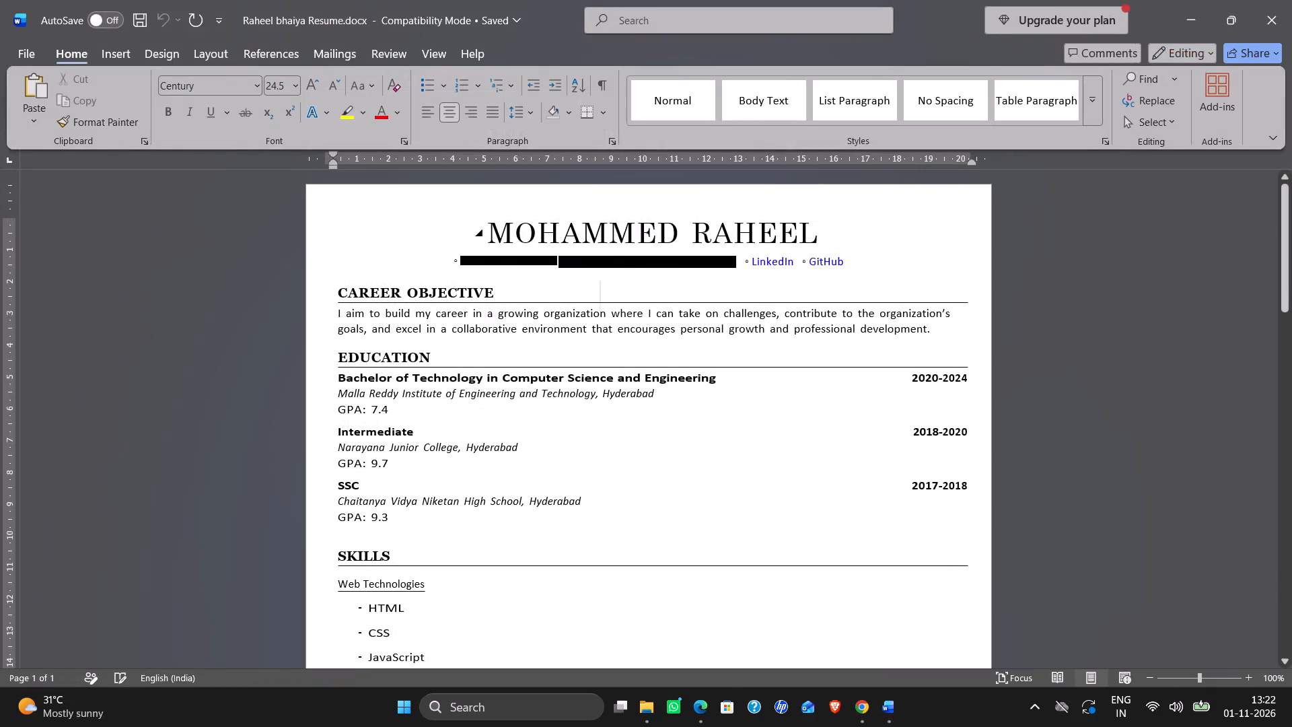
# Replace the last name in the resume's title heading with the new owner's remaining names in capital letters.
pyautogui.click(818, 224)
pyautogui.press('BackSpace')
pyautogui.press('BackSpace')
pyautogui.press('BackSpace')
pyautogui.press('BackSpace')
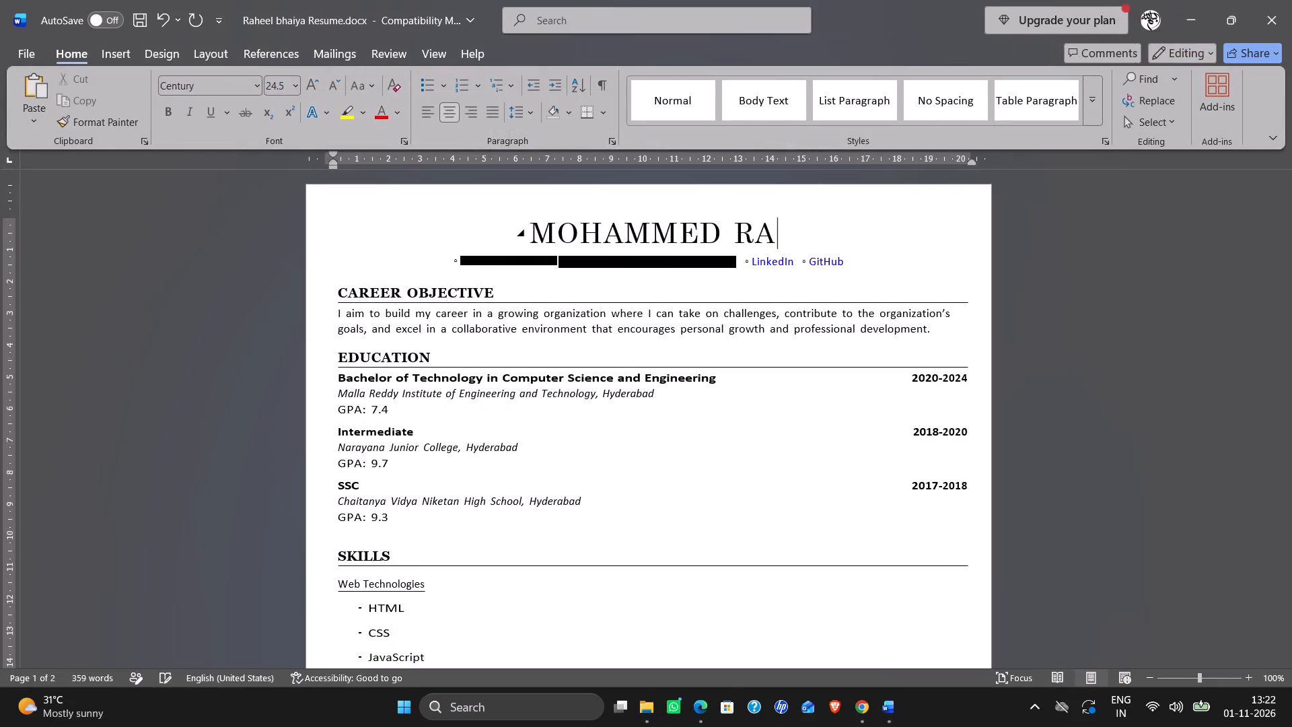
pyautogui.press('BackSpace')
pyautogui.press('BackSpace')
pyautogui.press('BackSpace')
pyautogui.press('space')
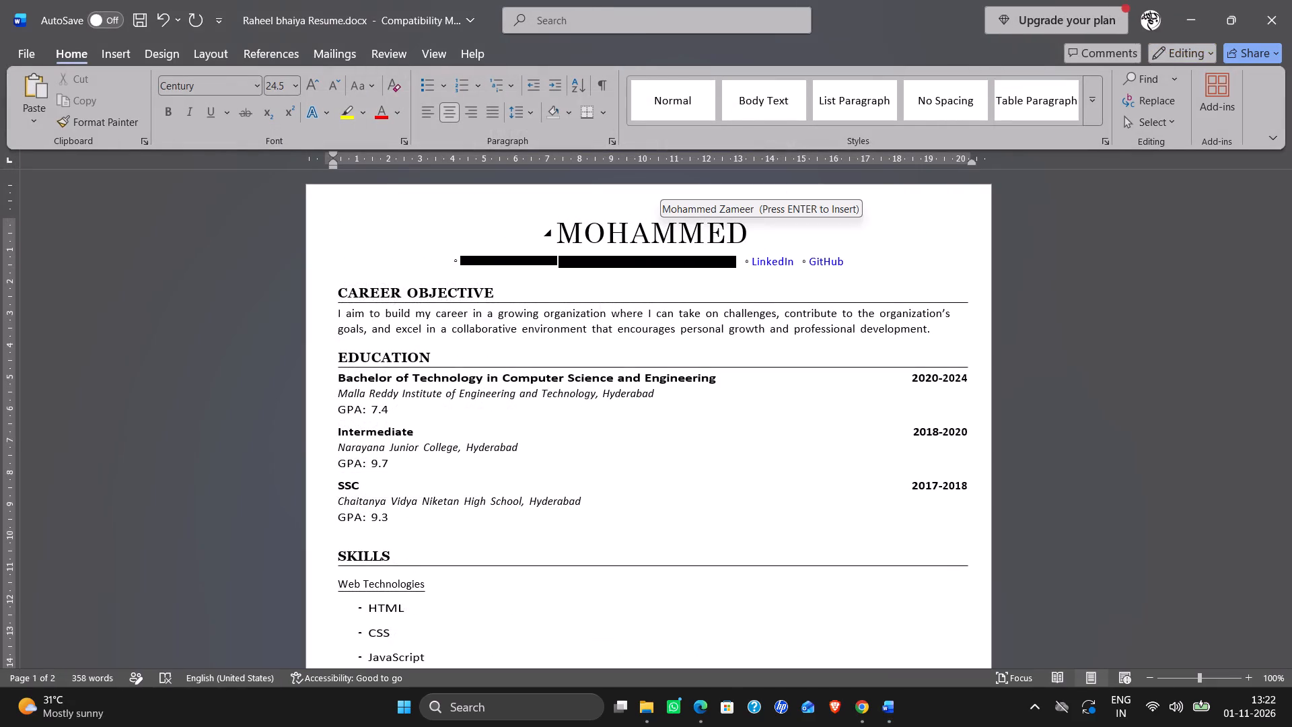
pyautogui.press('Return')
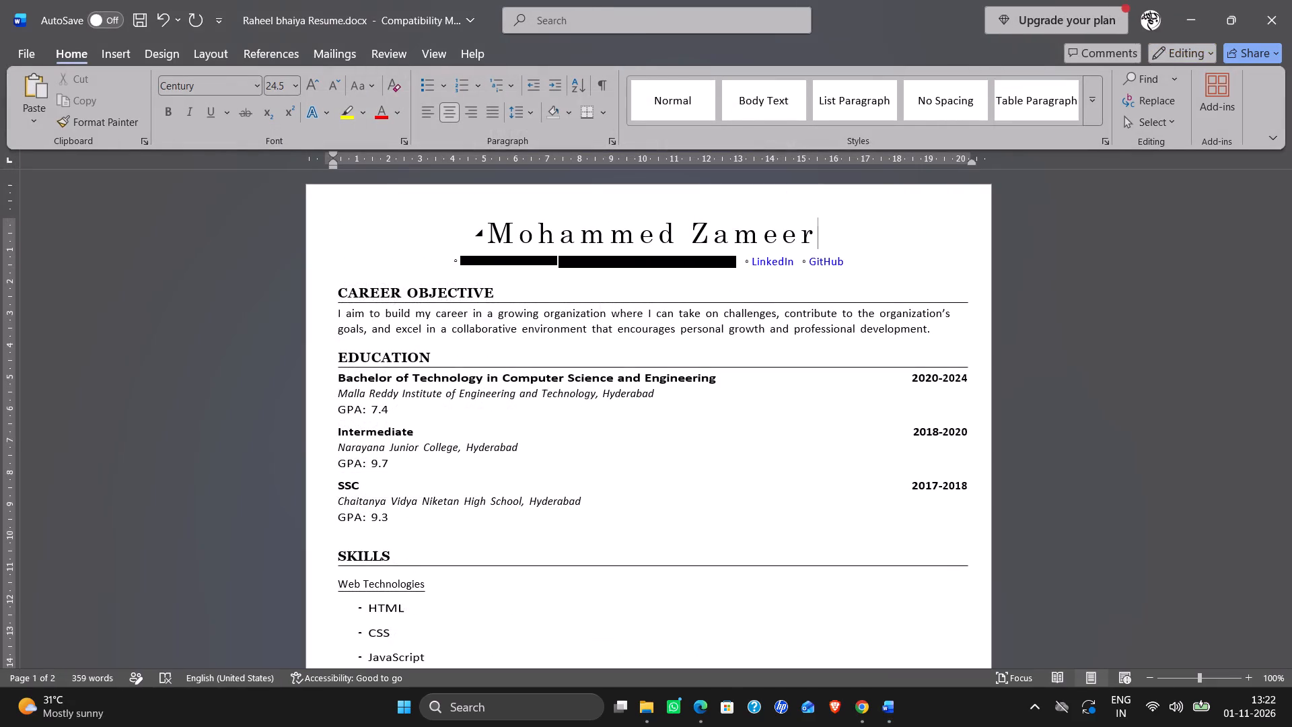
pyautogui.hotkey('ctrl', 'z')
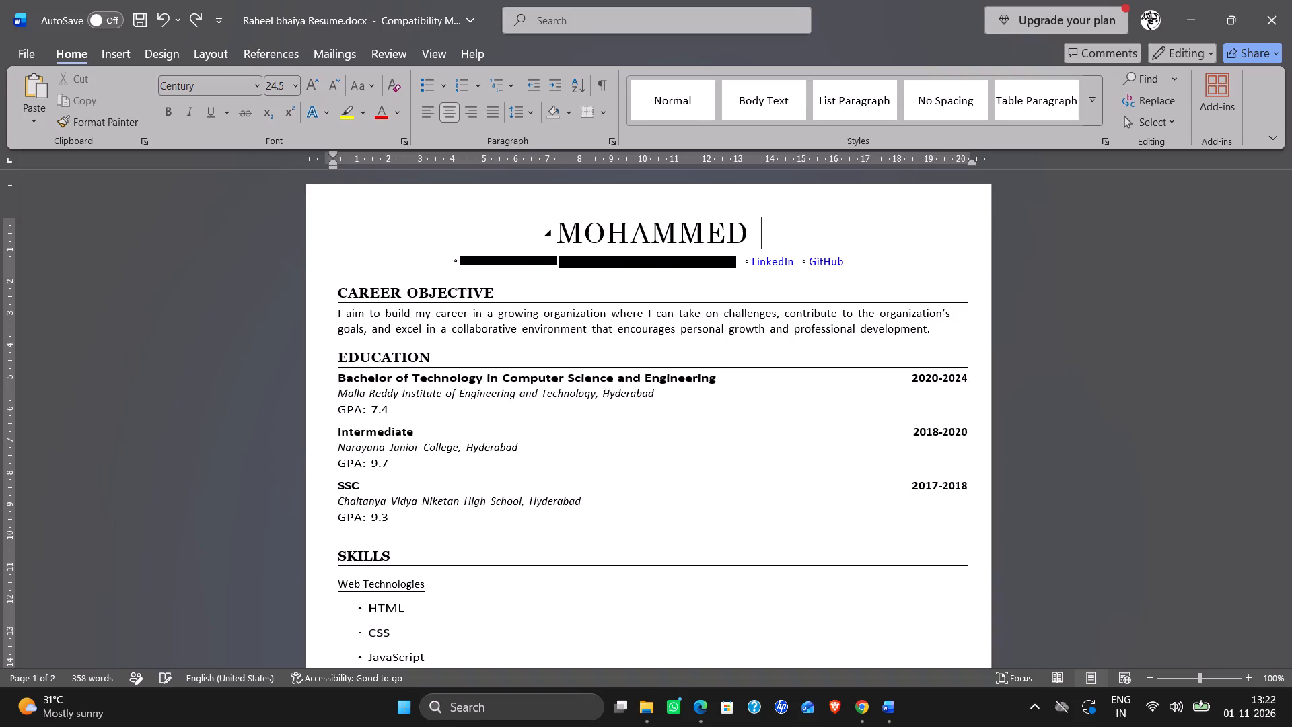
pyautogui.click(818, 224)
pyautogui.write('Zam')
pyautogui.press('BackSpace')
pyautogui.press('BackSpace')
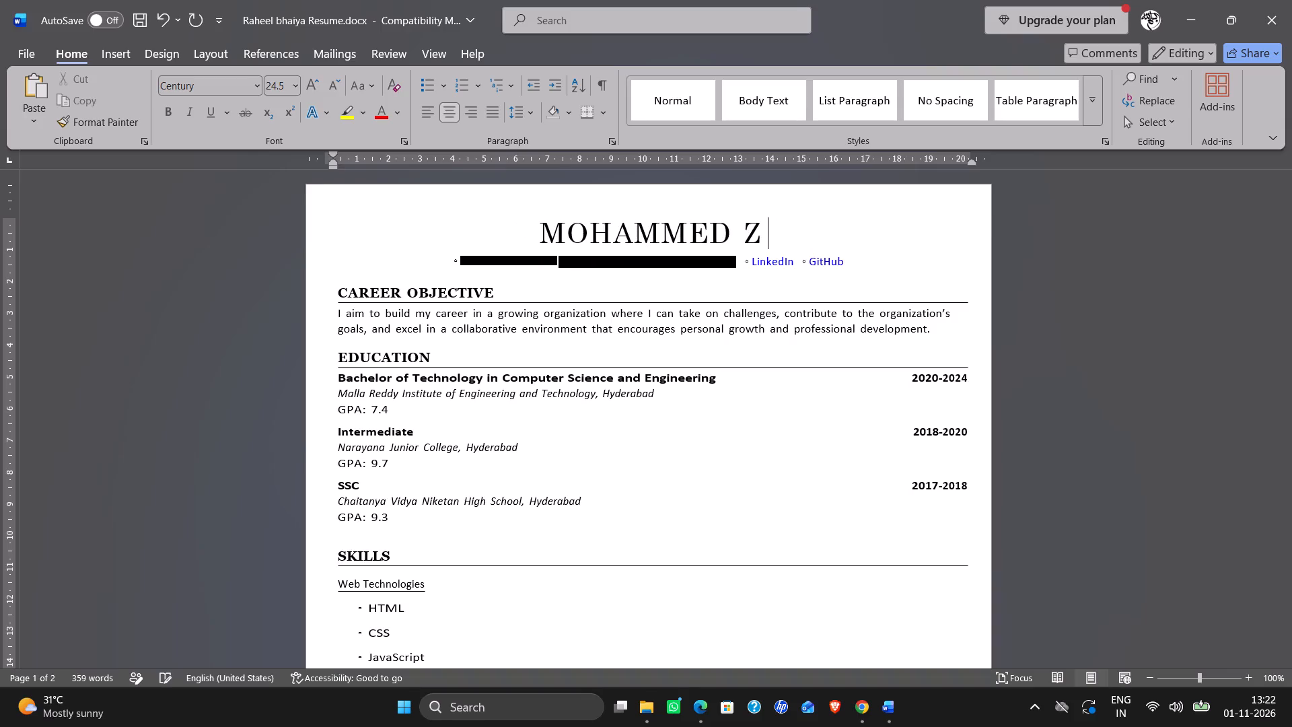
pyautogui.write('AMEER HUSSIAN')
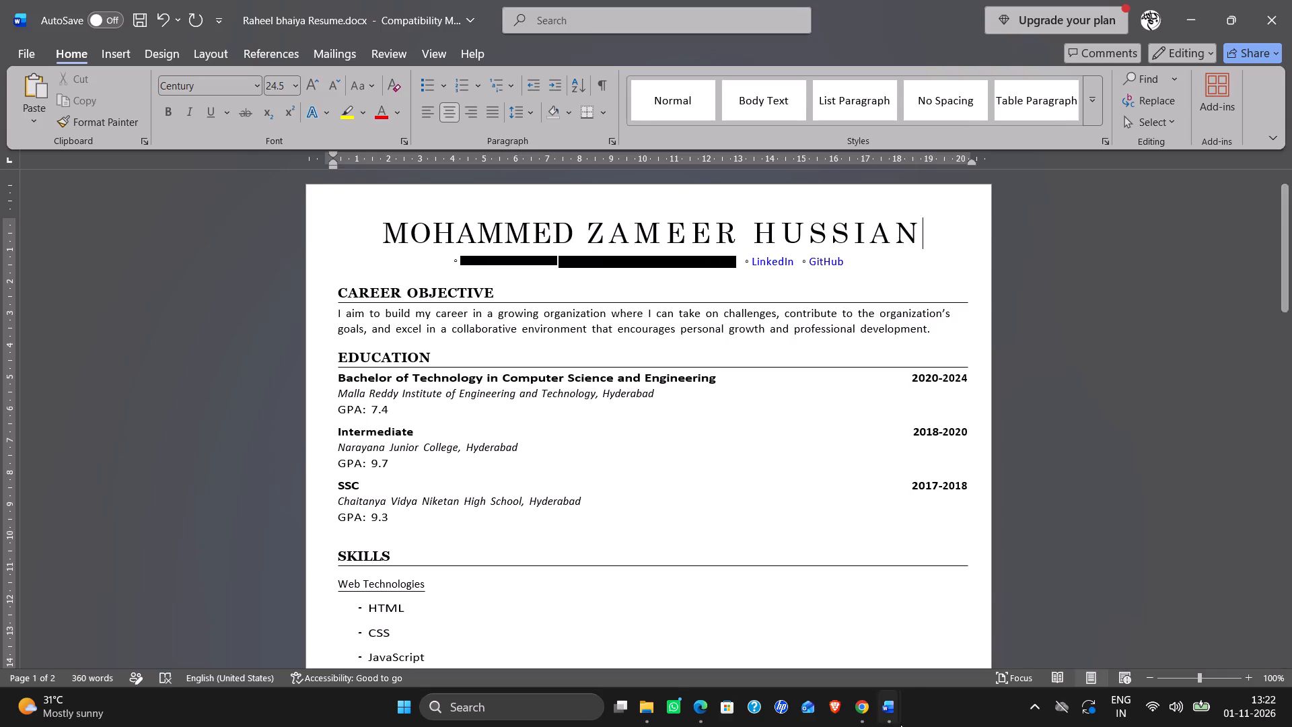
# Check the name heading in ZameerResumeFinal.docx for reference and return to the converted resume.
pyautogui.click(931, 635)
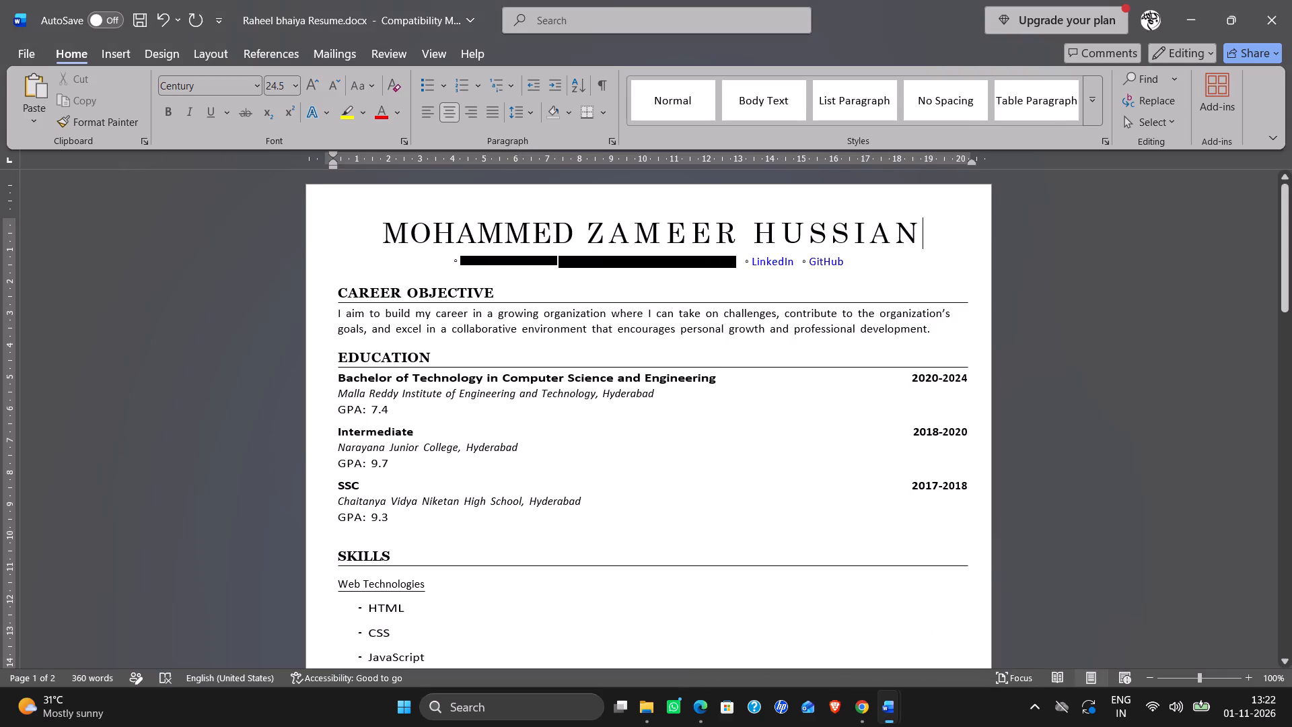
pyautogui.click(849, 664)
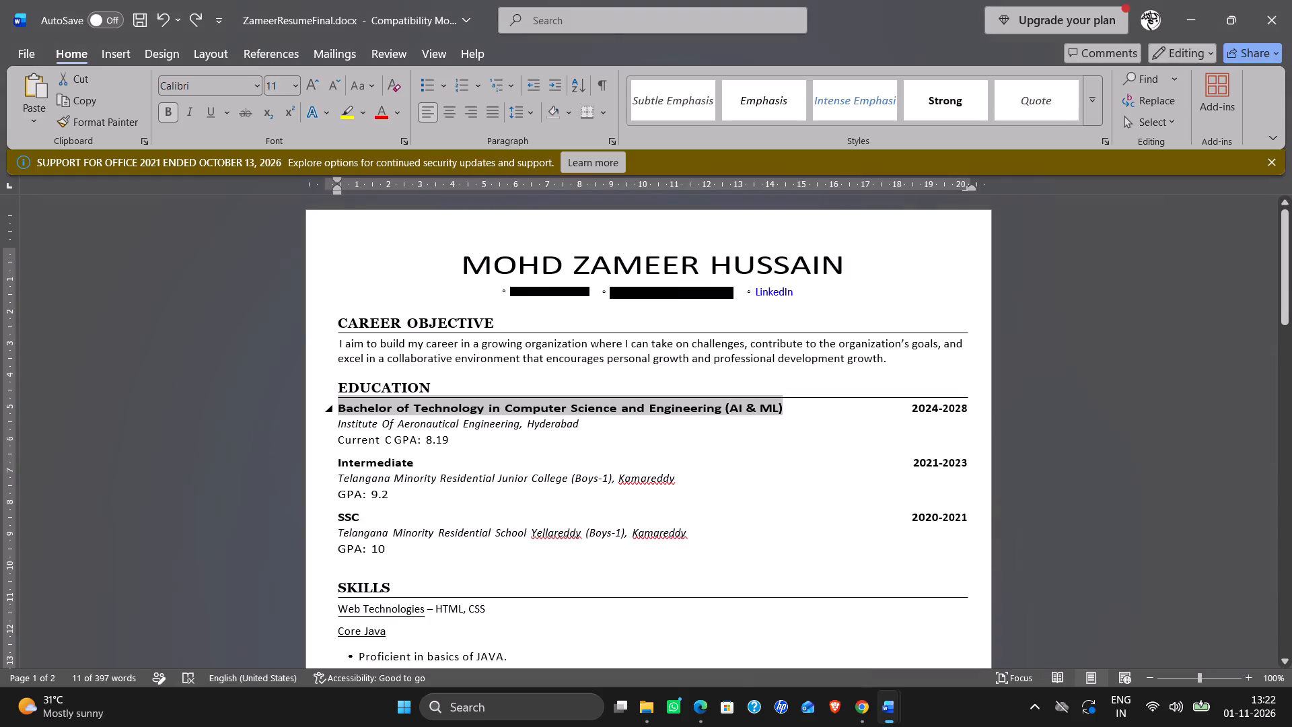
pyautogui.click(832, 640)
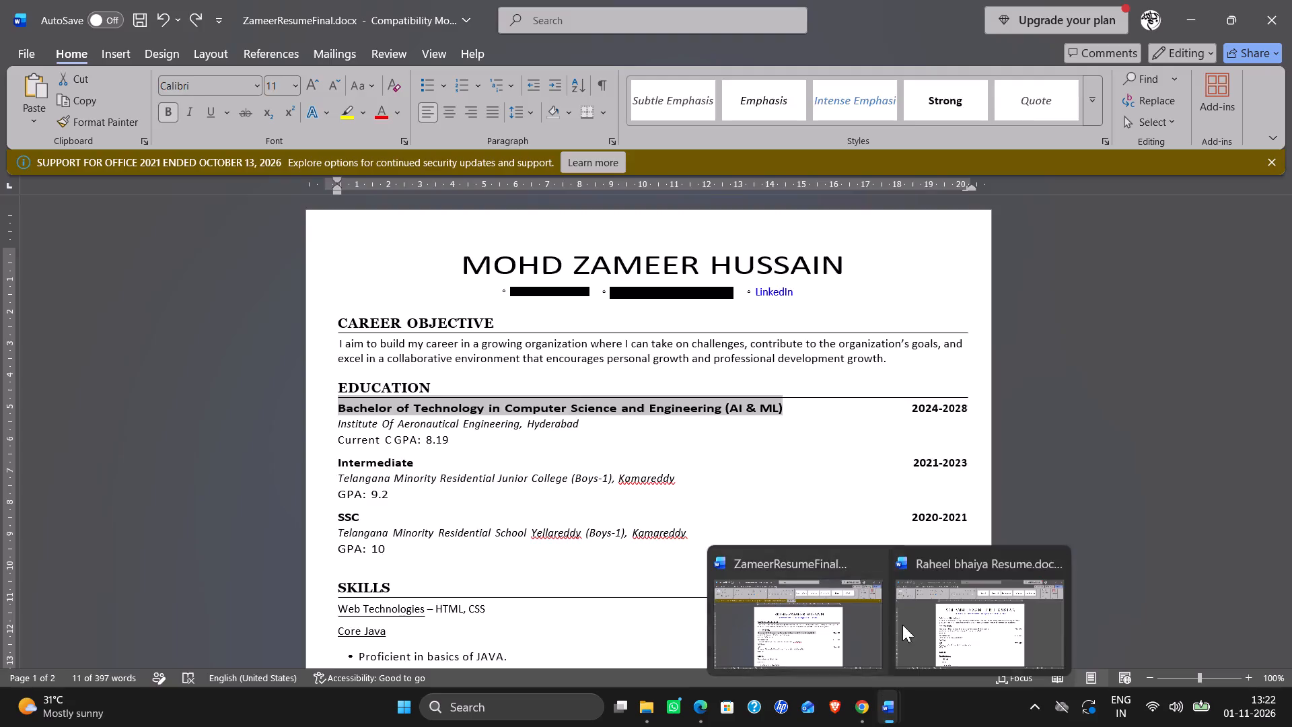
pyautogui.click(912, 610)
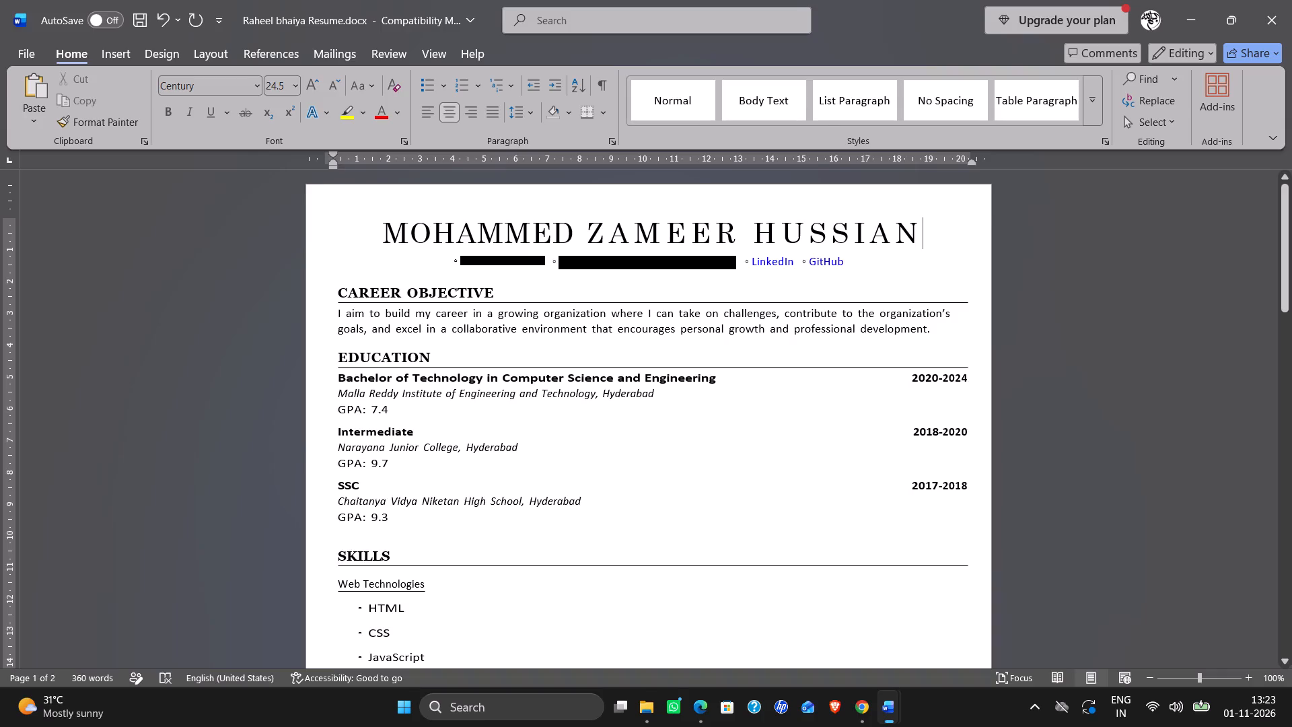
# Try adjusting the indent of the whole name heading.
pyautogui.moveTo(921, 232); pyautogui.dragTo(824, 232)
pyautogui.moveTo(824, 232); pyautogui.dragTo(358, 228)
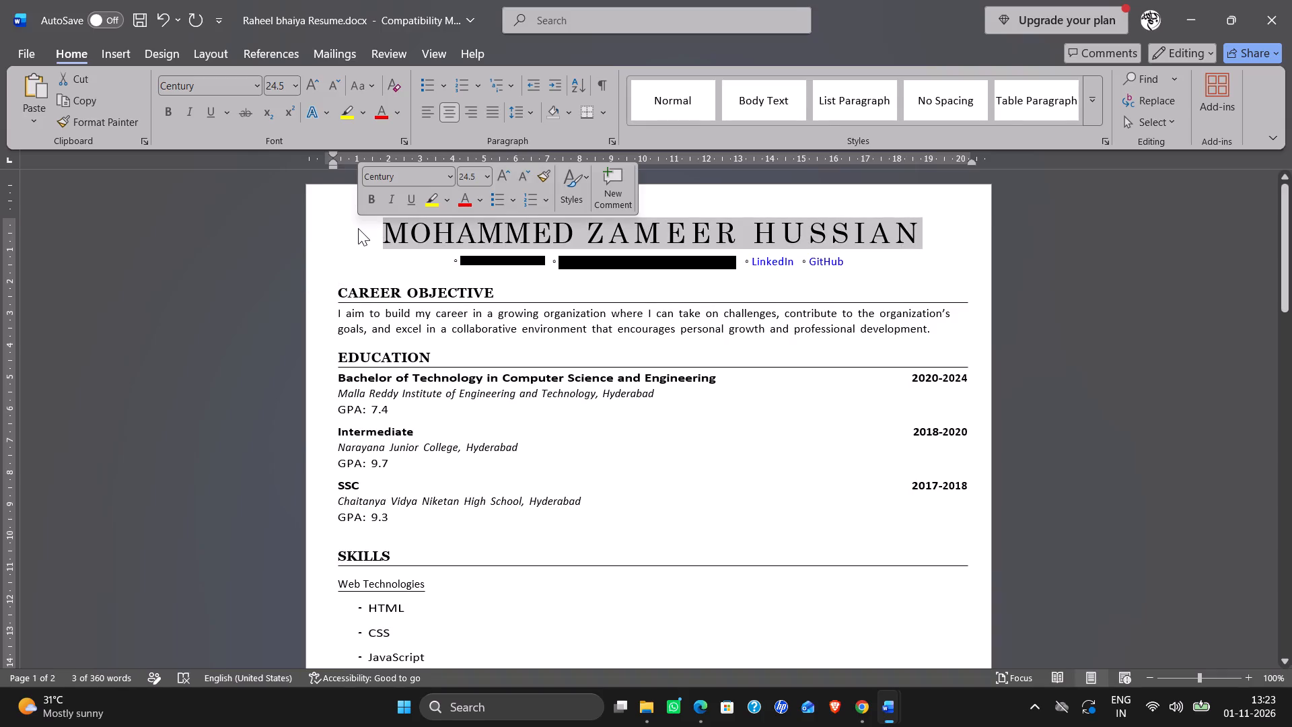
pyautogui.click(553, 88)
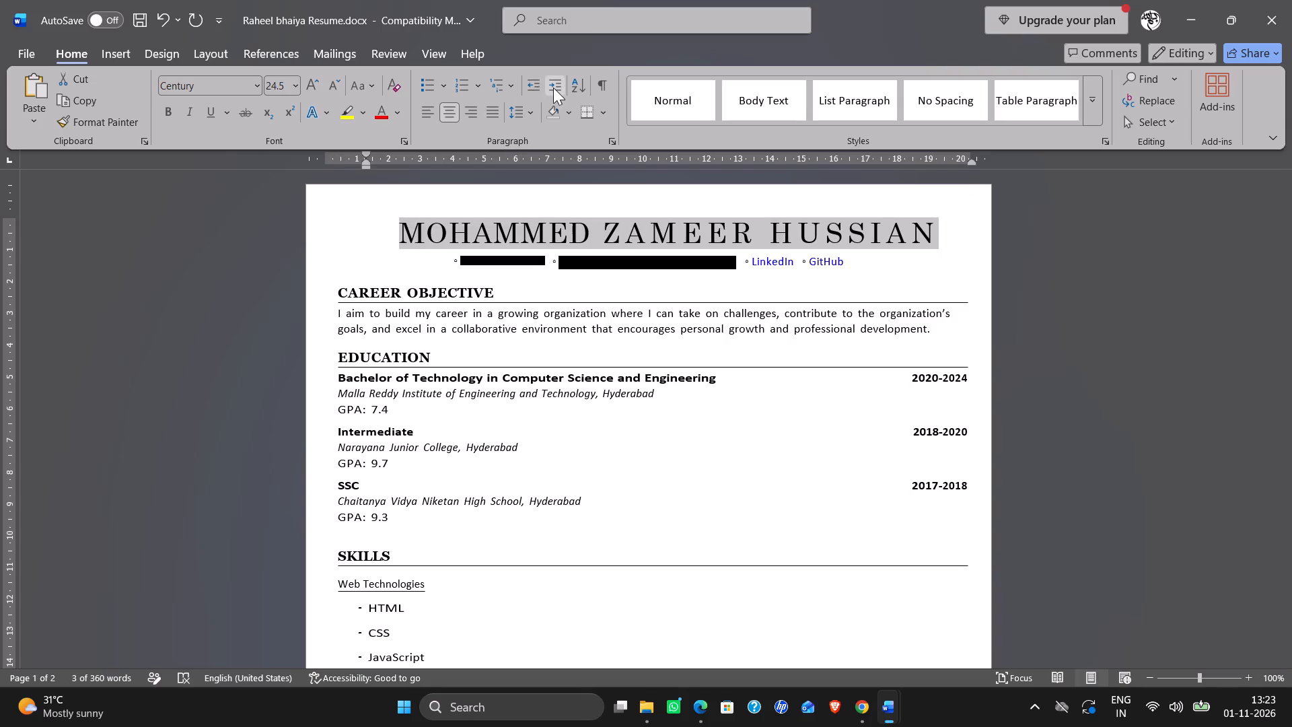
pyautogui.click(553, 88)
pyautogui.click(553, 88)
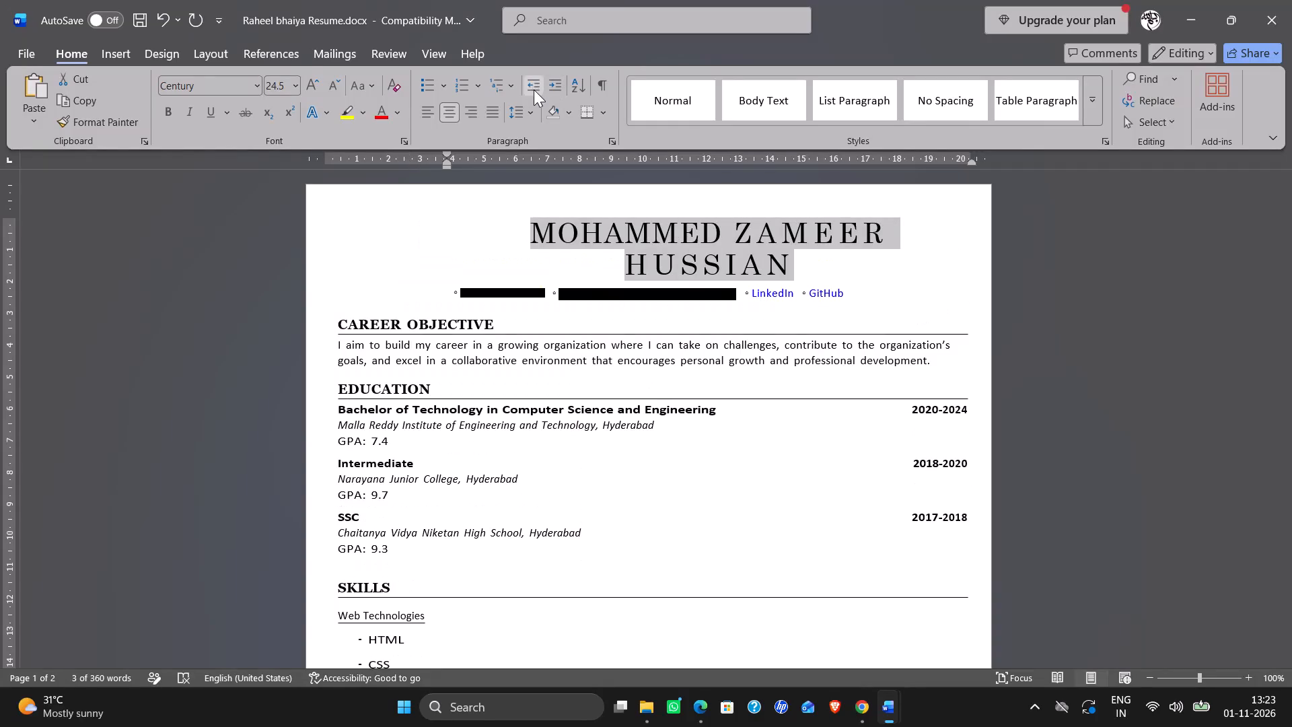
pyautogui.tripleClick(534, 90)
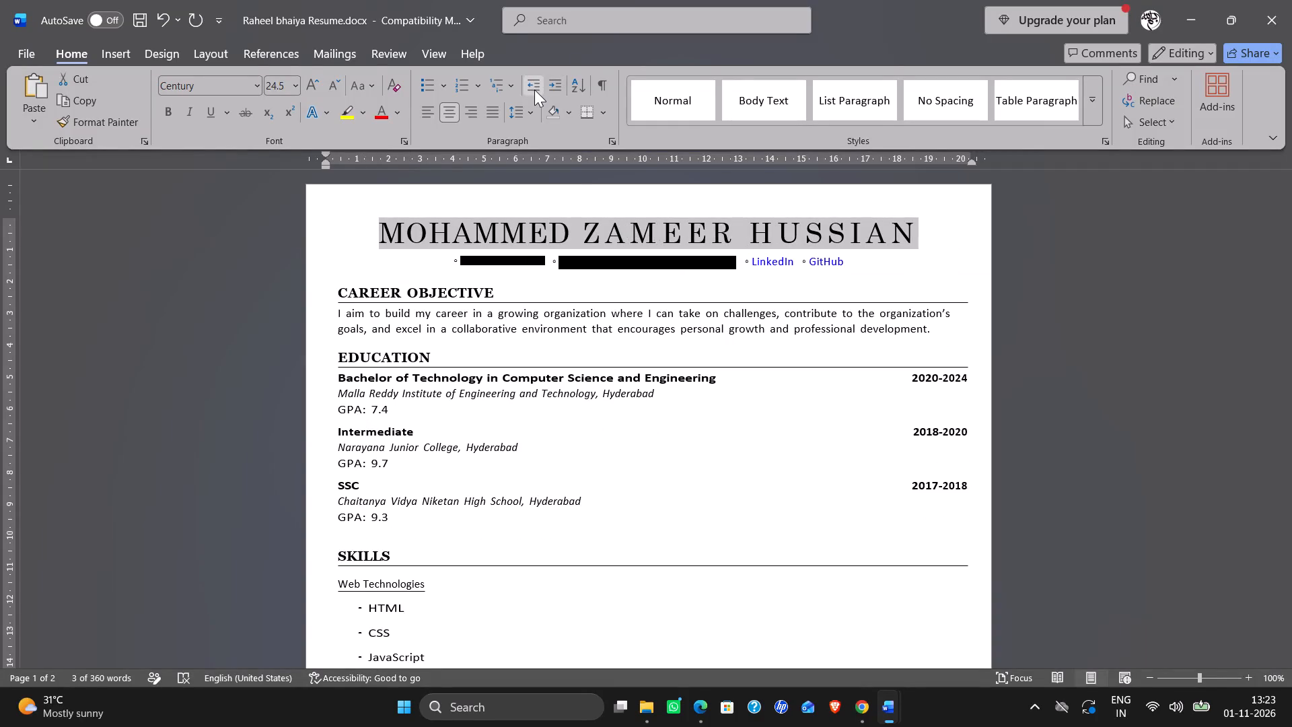
# Apply the Heading 1 style to the whole name heading.
pyautogui.click(1092, 92)
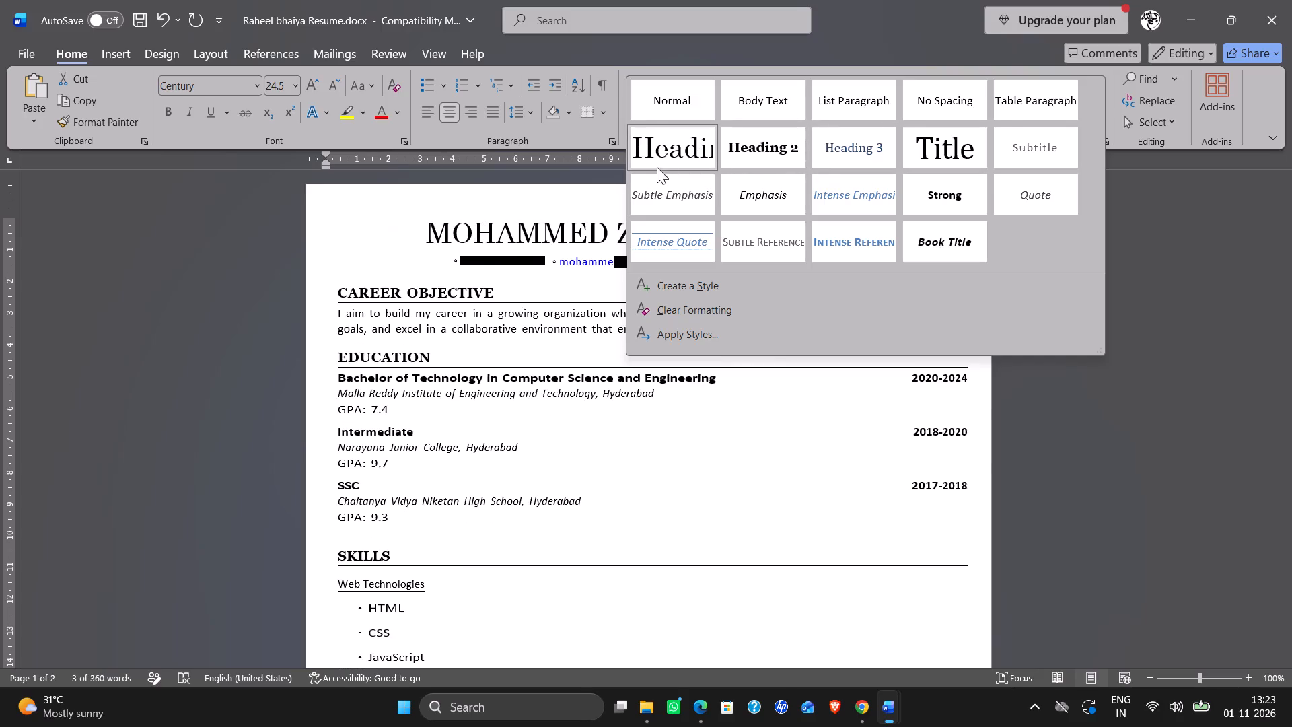
pyautogui.click(654, 146)
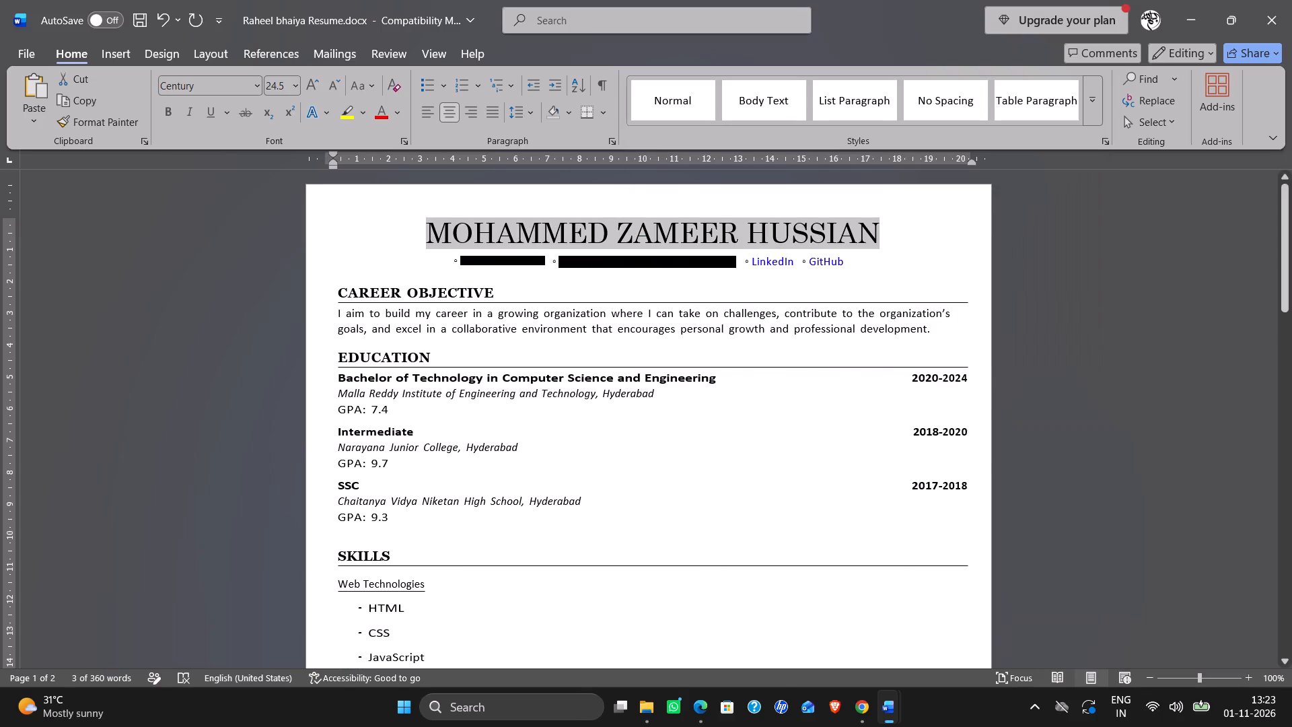
pyautogui.click(644, 273)
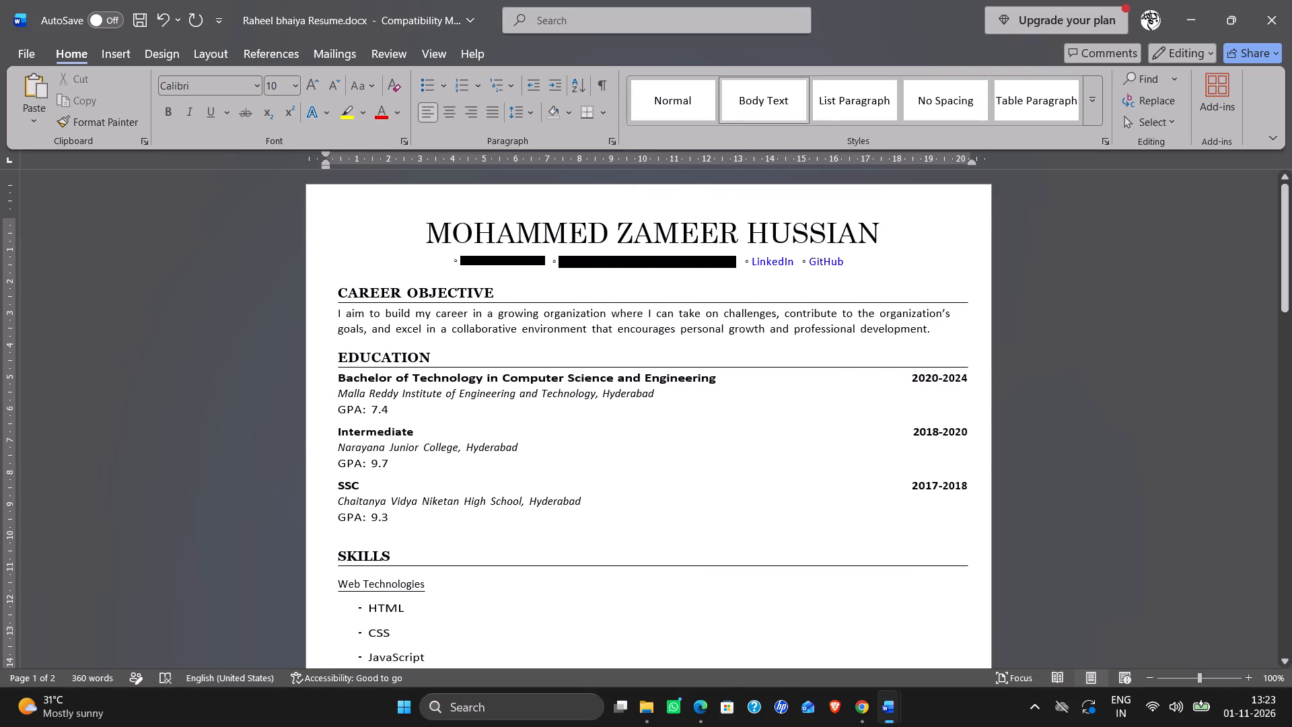
# Correct the spelling of the last name in the heading so that it ends in "AIN".
pyautogui.click(855, 232)
pyautogui.press('BackSpace')
pyautogui.press('BackSpace')
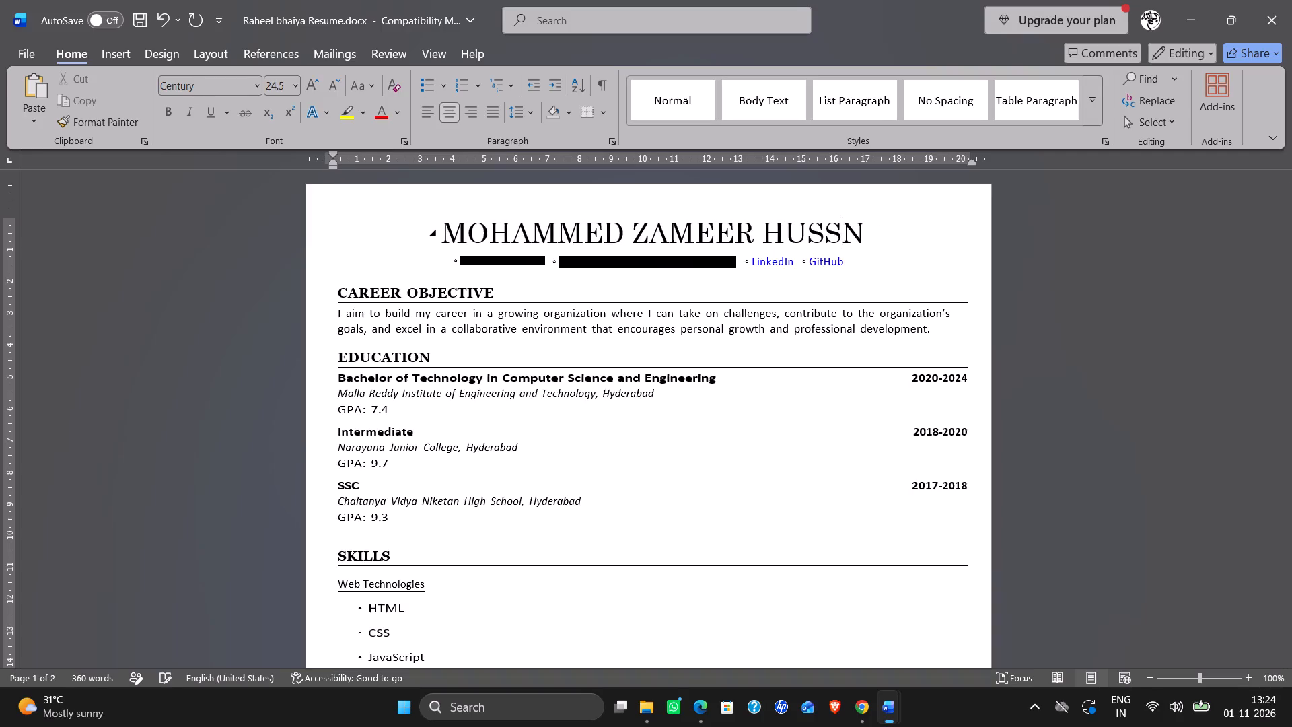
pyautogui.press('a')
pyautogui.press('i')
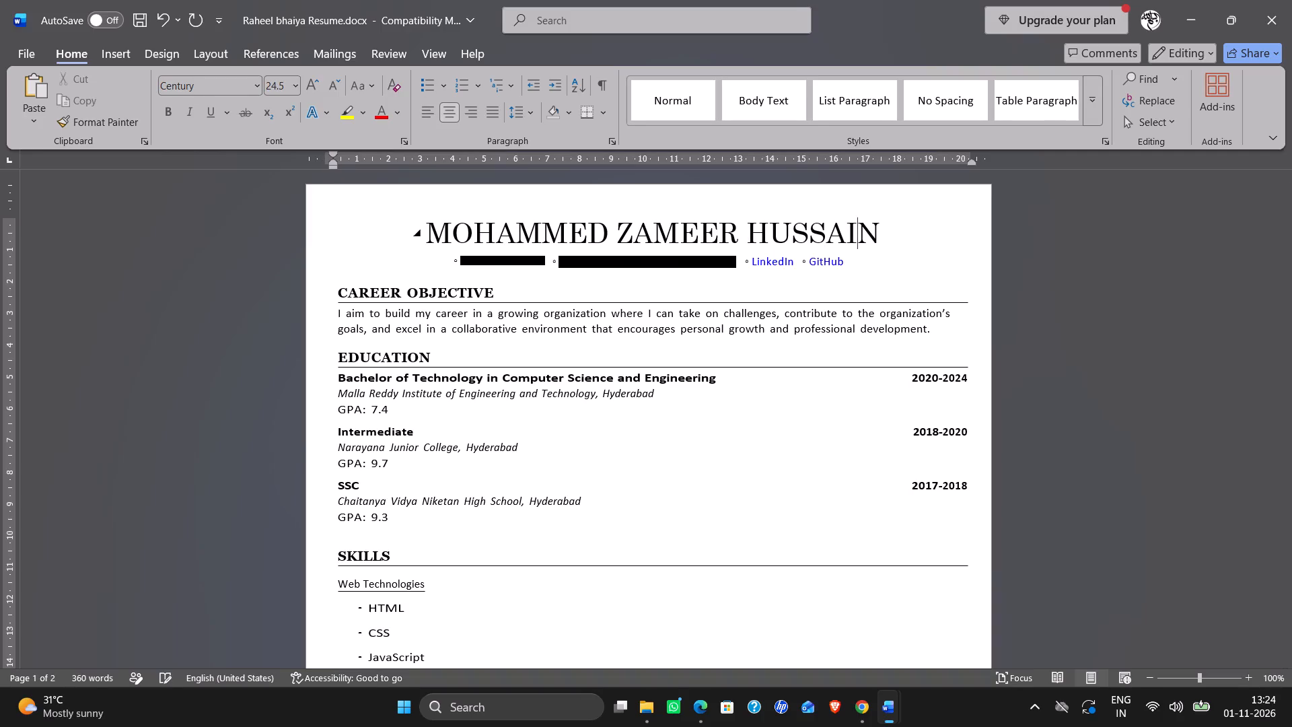
pyautogui.click(891, 273)
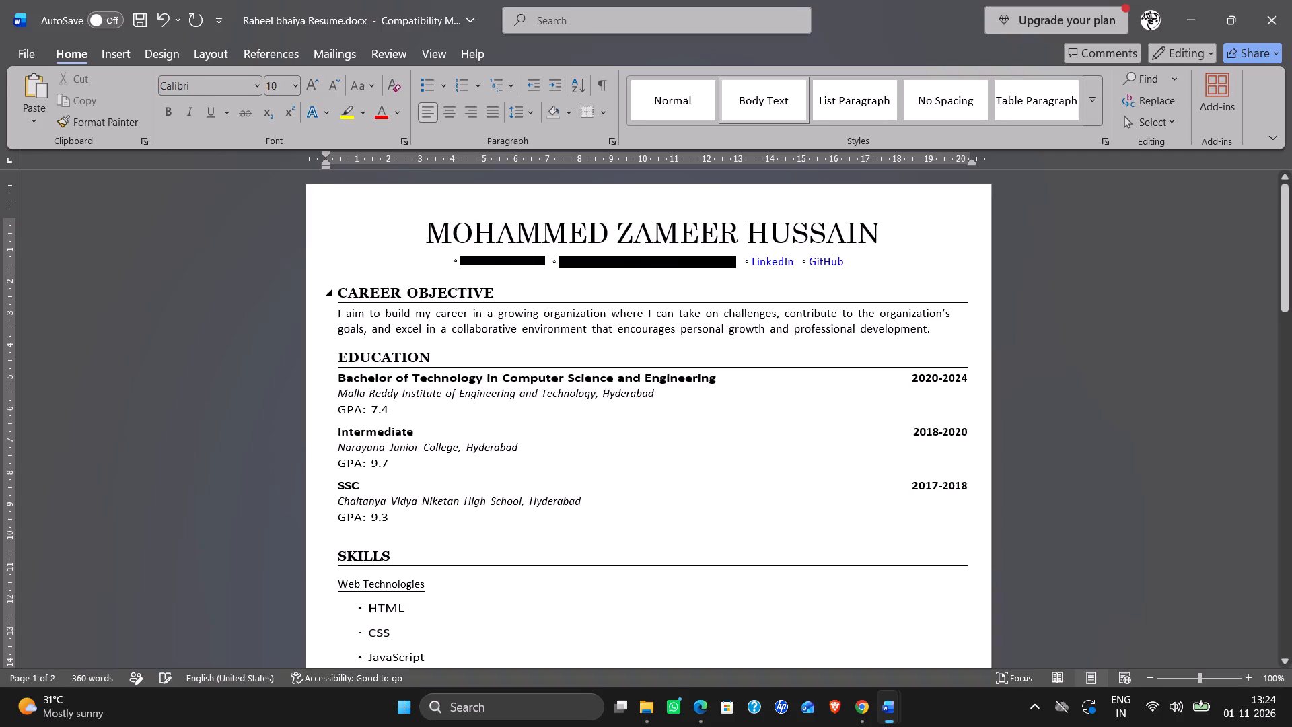
# Look through the converted resume's sections, from the career objective down past the skills lists.
pyautogui.click(576, 293)
pyautogui.scroll(-3, 576, 293)
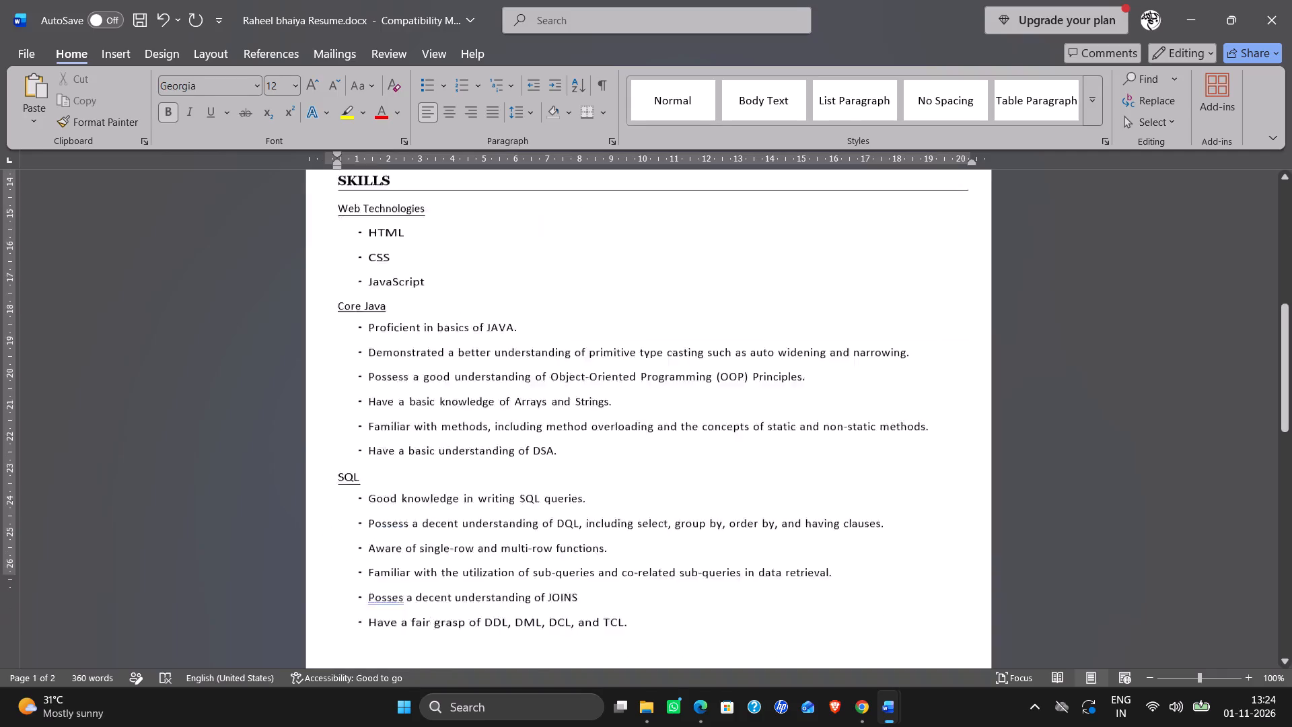
pyautogui.scroll(-2, 576, 293)
pyautogui.scroll(7, 576, 293)
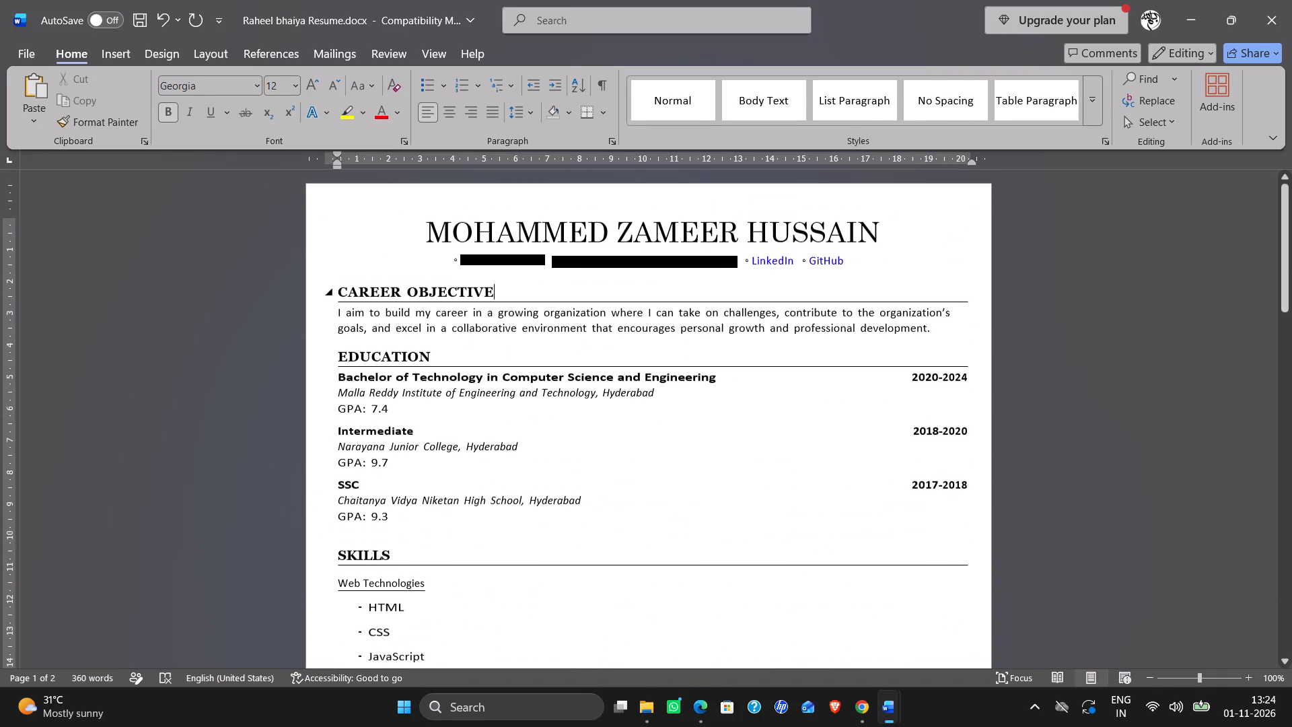
pyautogui.scroll(1, 576, 293)
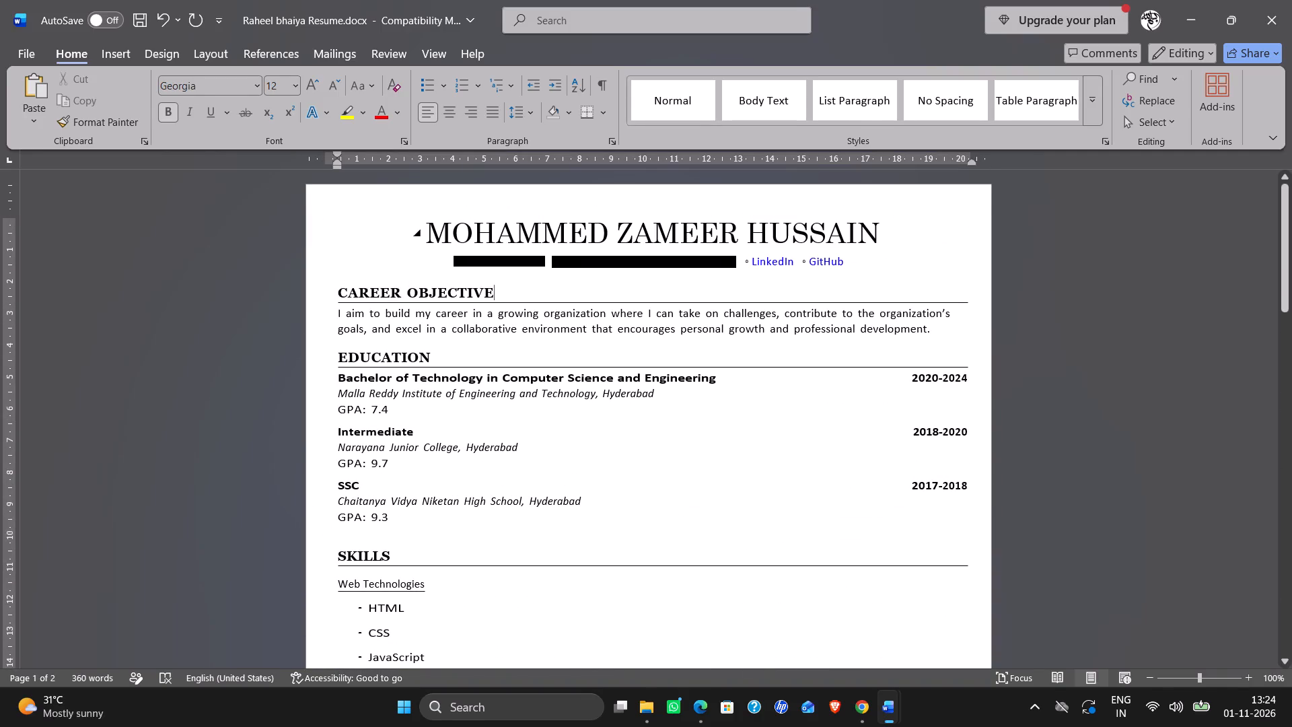
pyautogui.click(701, 281)
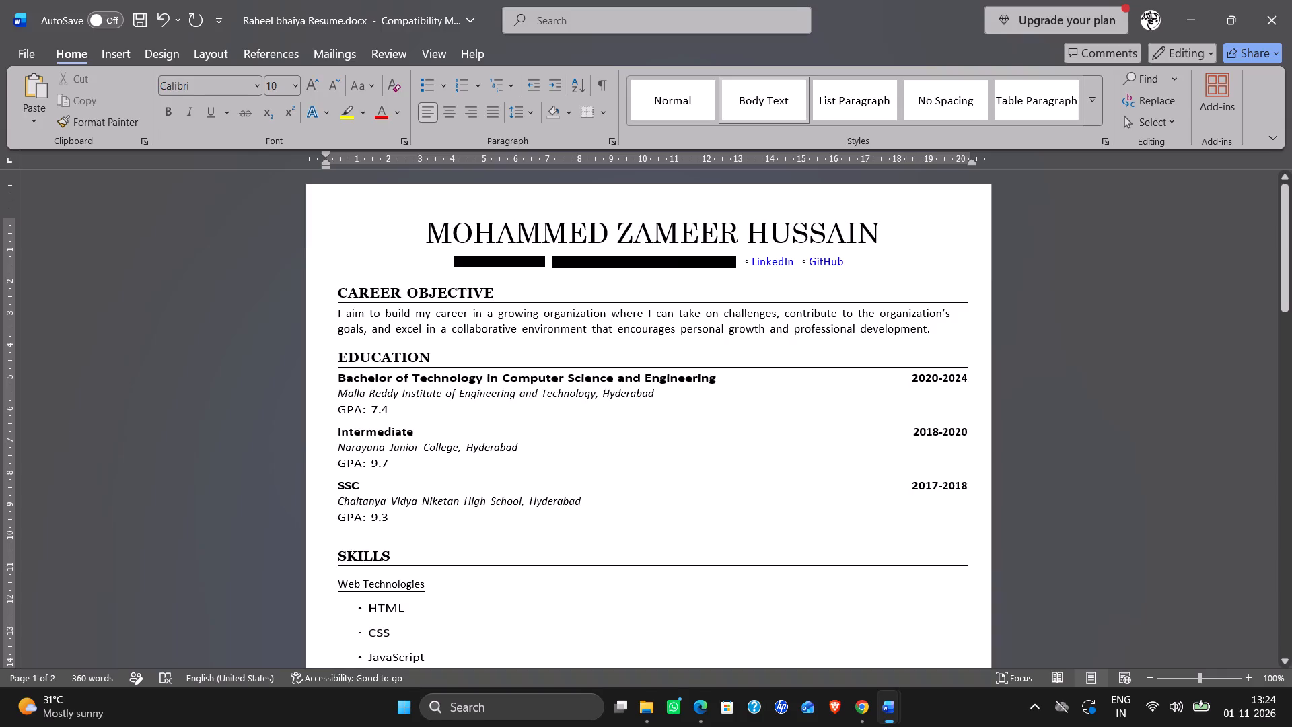
# Delete the old phone number from the contact line below the name heading.
pyautogui.click(545, 264)
pyautogui.press('BackSpace')
pyautogui.press('BackSpace')
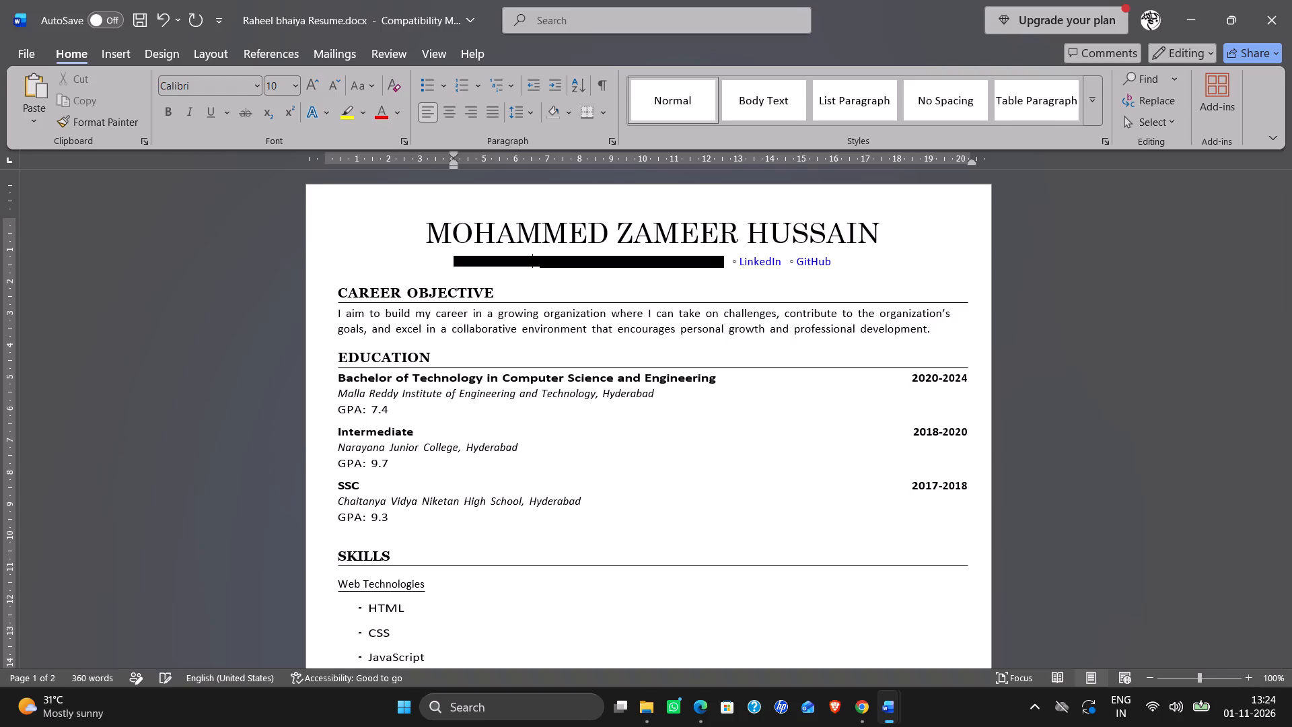
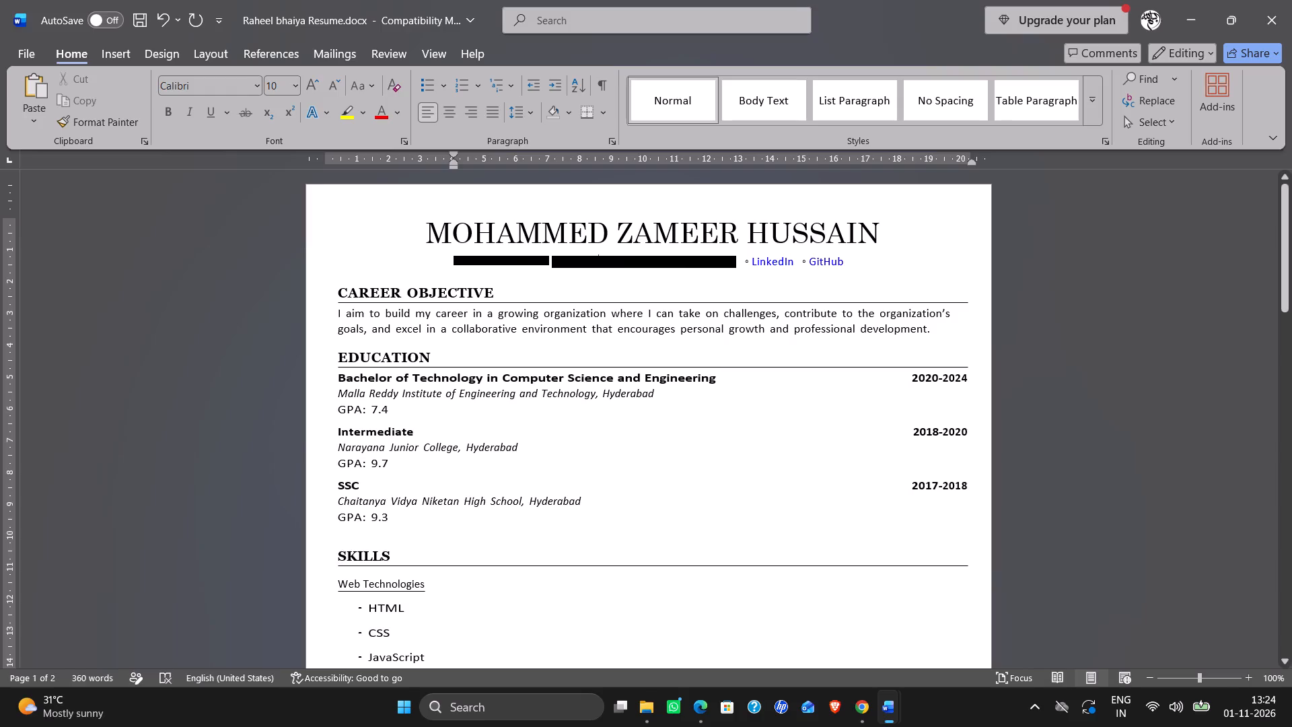
# Delete the old e-mail address from the contact line below the name heading, keeping the bullet before the LinkedIn link.
pyautogui.click(597, 259)
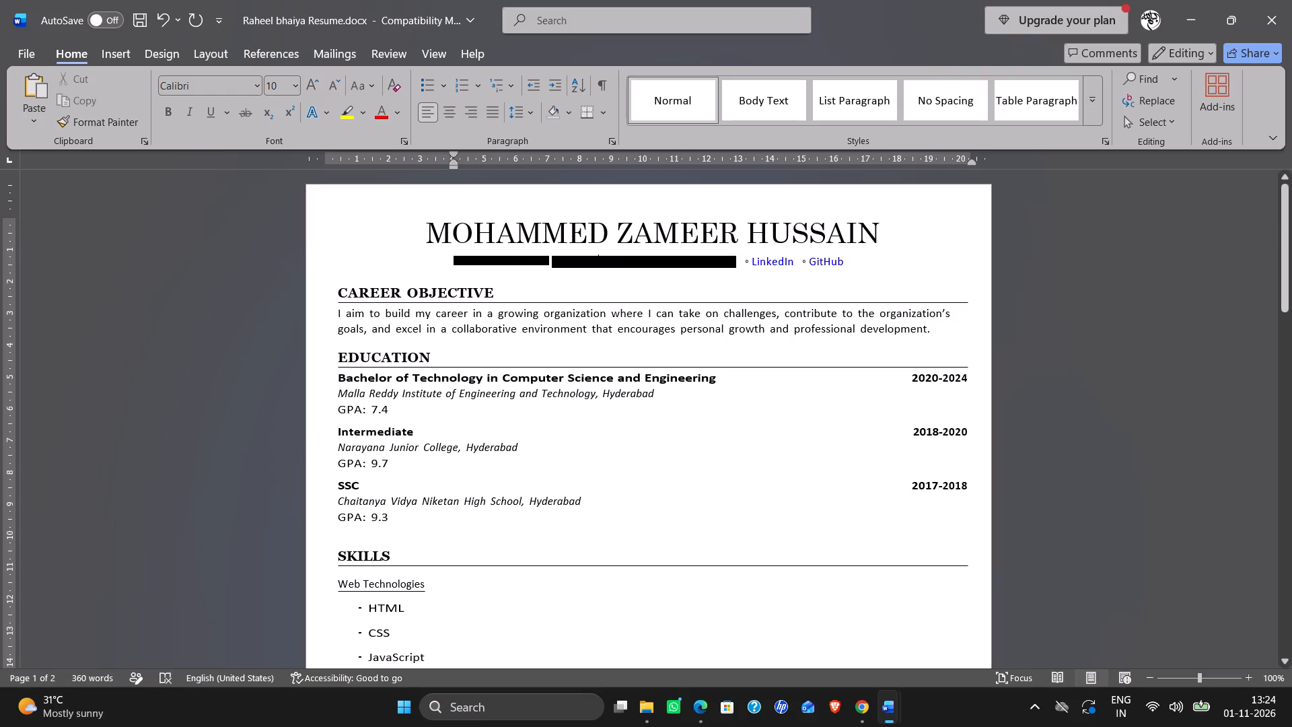
pyautogui.click(737, 261)
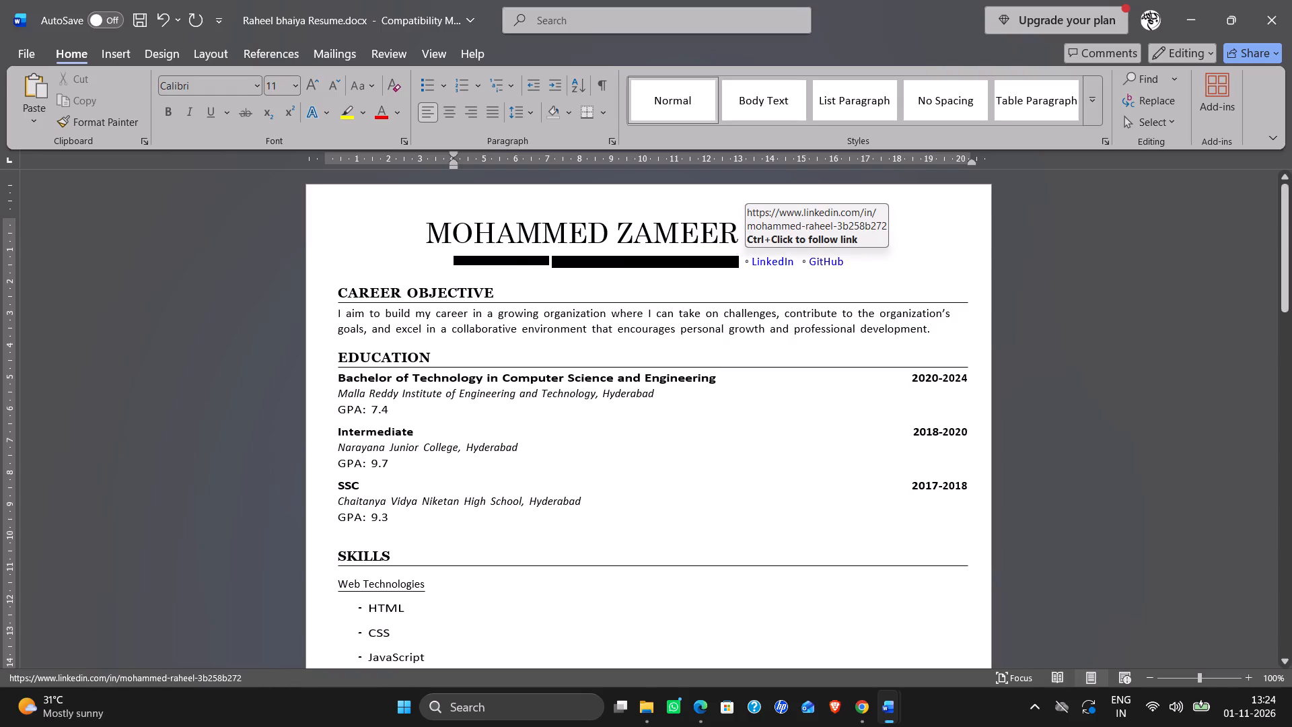
pyautogui.press('BackSpace')
pyautogui.press('BackSpace')
pyautogui.press('BackSpace')
pyautogui.press('BackSpace')
pyautogui.press('BackSpace')
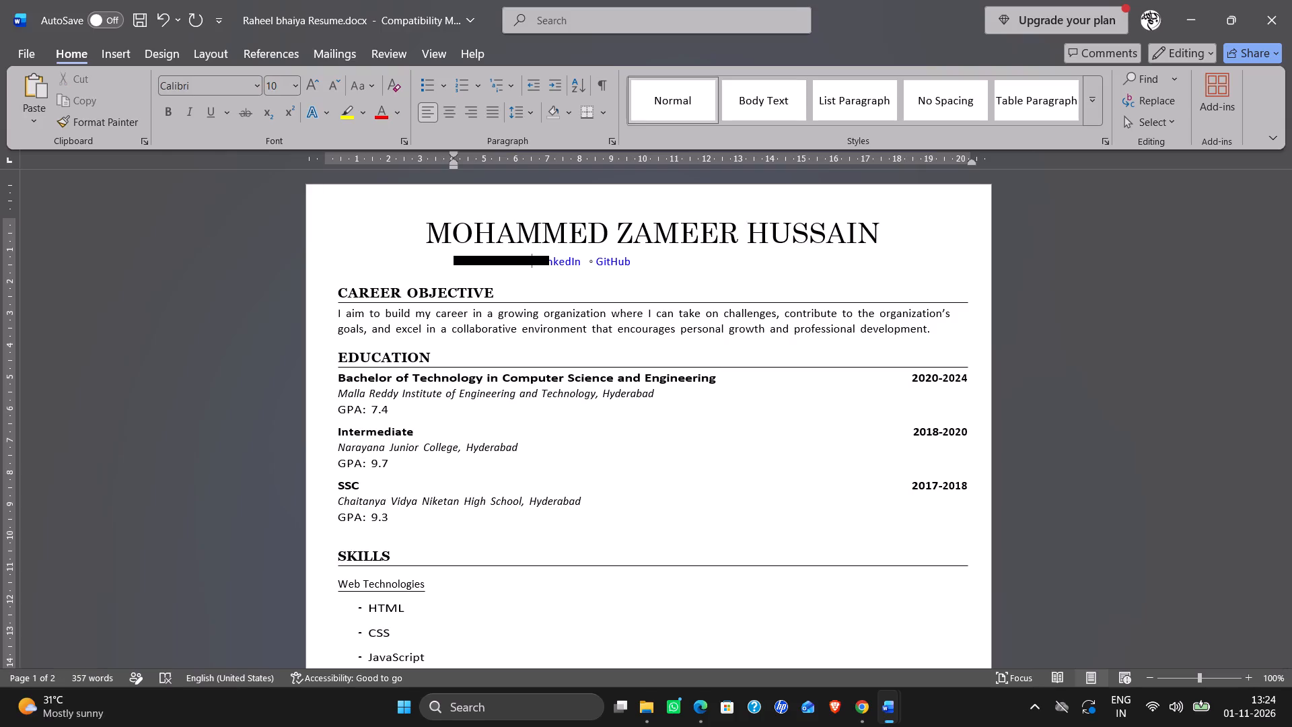
pyautogui.hotkey('ctrl', 'z')
pyautogui.hotkey('ctrl', 'z')
pyautogui.hotkey('ctrl', 'z')
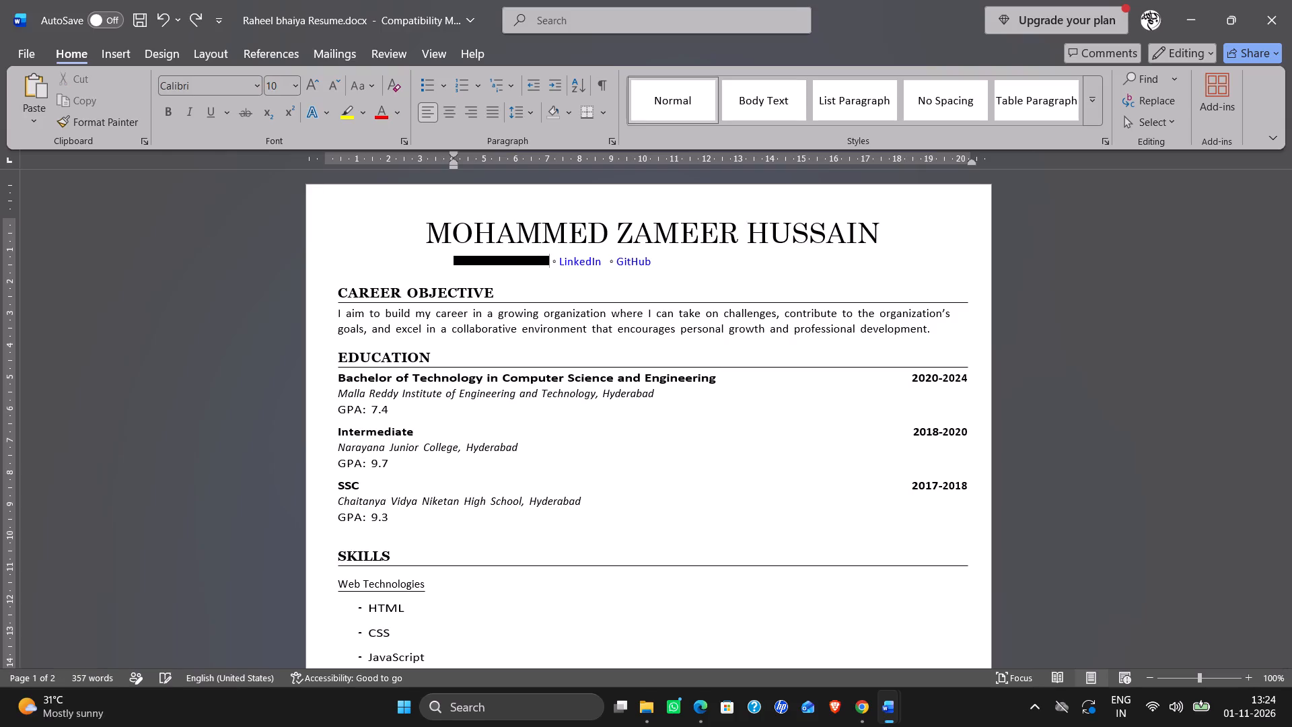
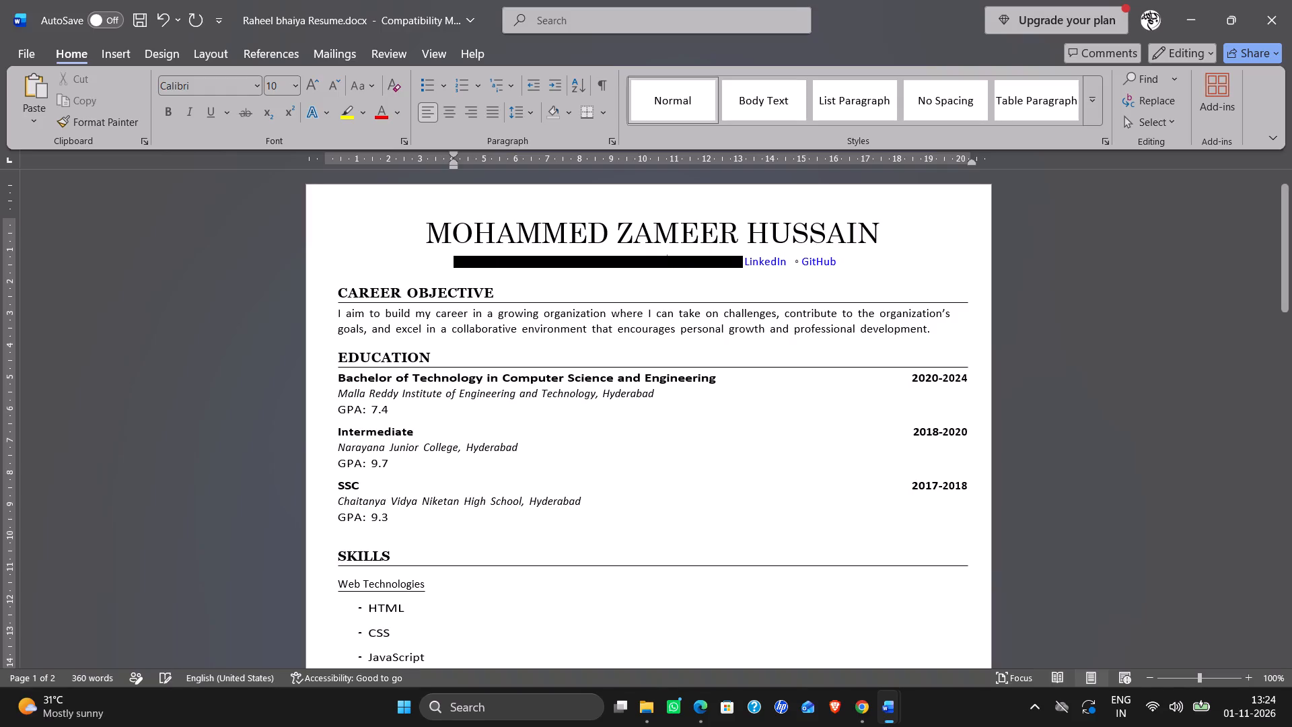
# Clear the leftover old address text from the contact line and start entering the new e-mail address with its user name part.
pyautogui.press('BackSpace')
pyautogui.press('BackSpace')
pyautogui.press('BackSpace')
pyautogui.press('BackSpace')
pyautogui.press('BackSpace')
pyautogui.press('BackSpace')
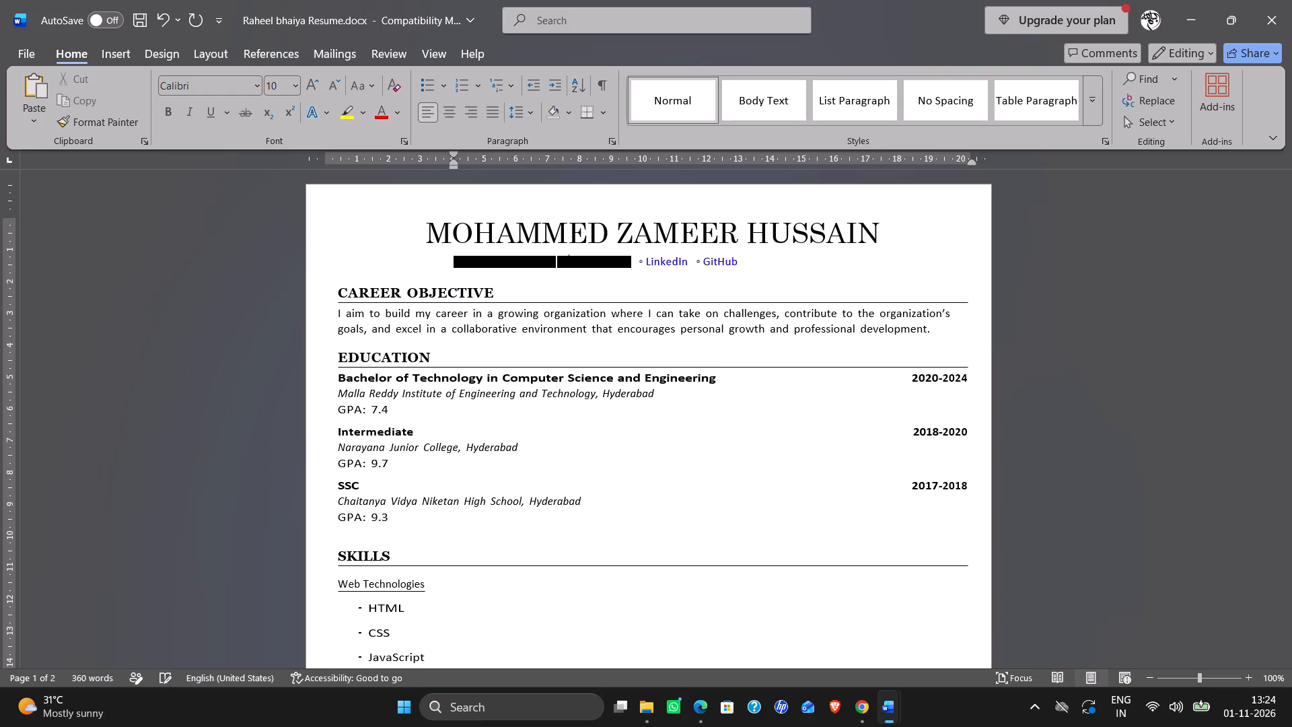
pyautogui.press('BackSpace')
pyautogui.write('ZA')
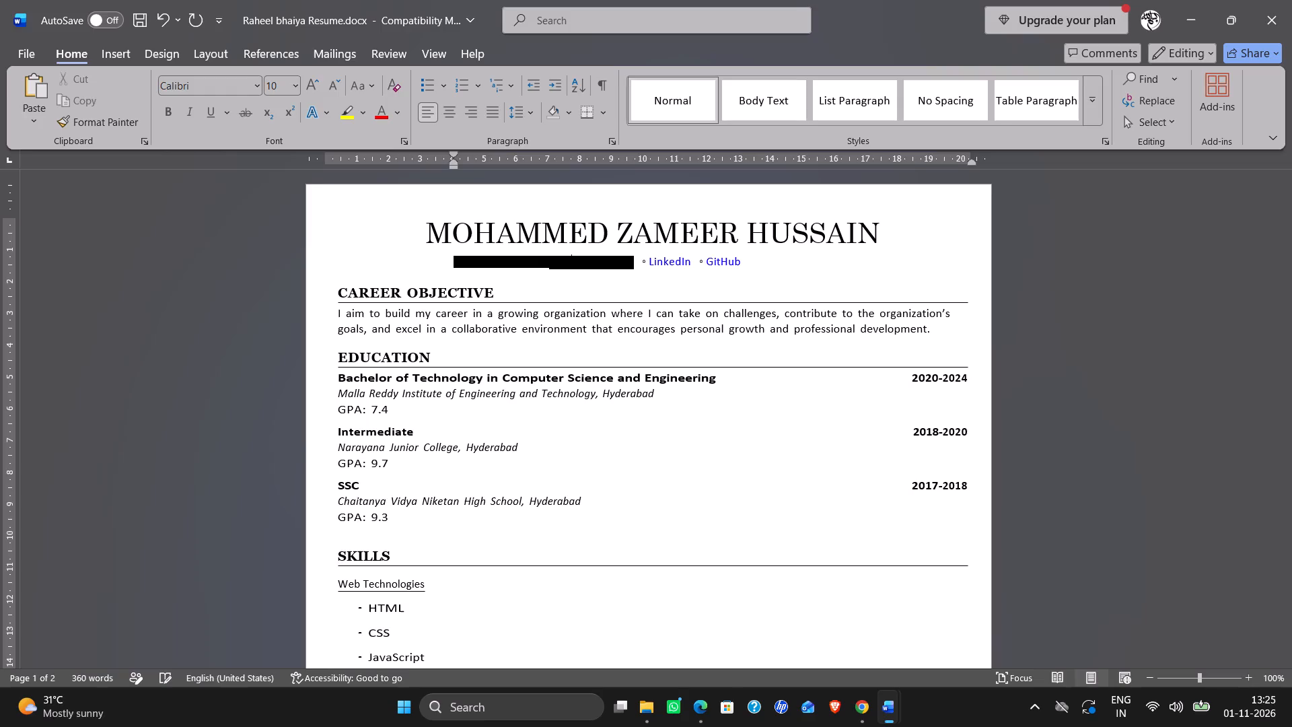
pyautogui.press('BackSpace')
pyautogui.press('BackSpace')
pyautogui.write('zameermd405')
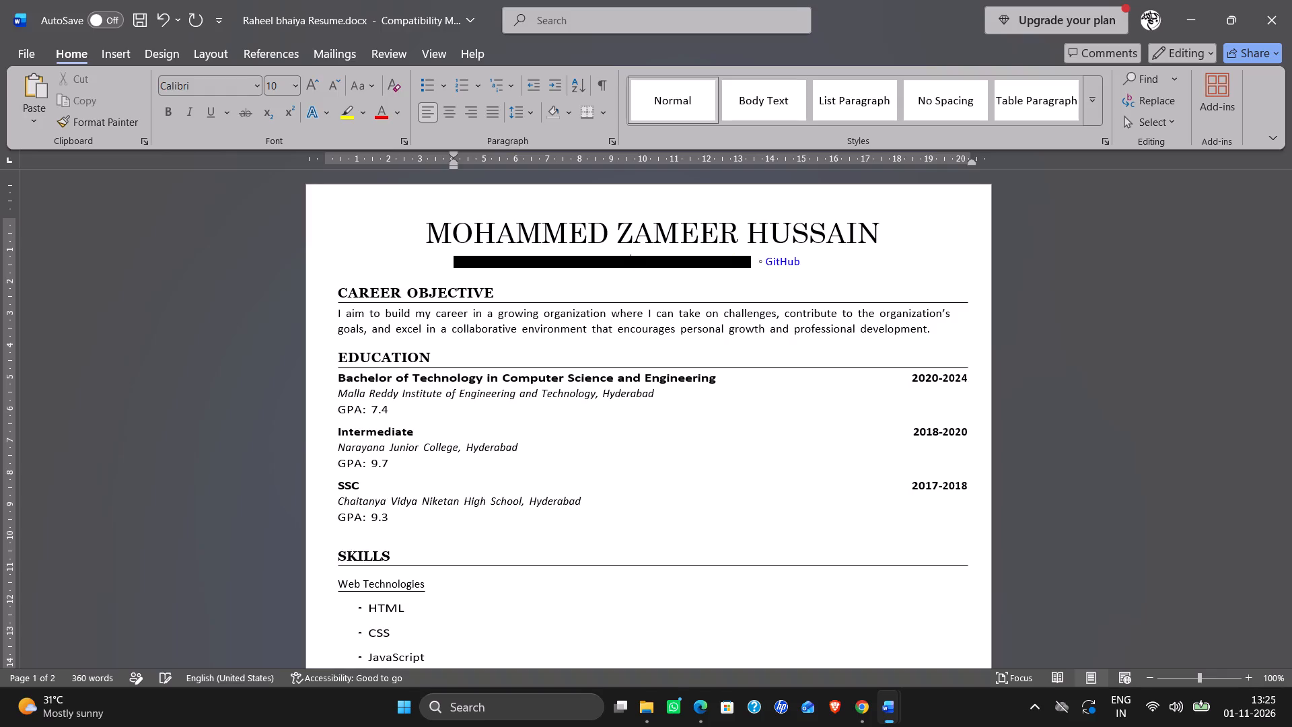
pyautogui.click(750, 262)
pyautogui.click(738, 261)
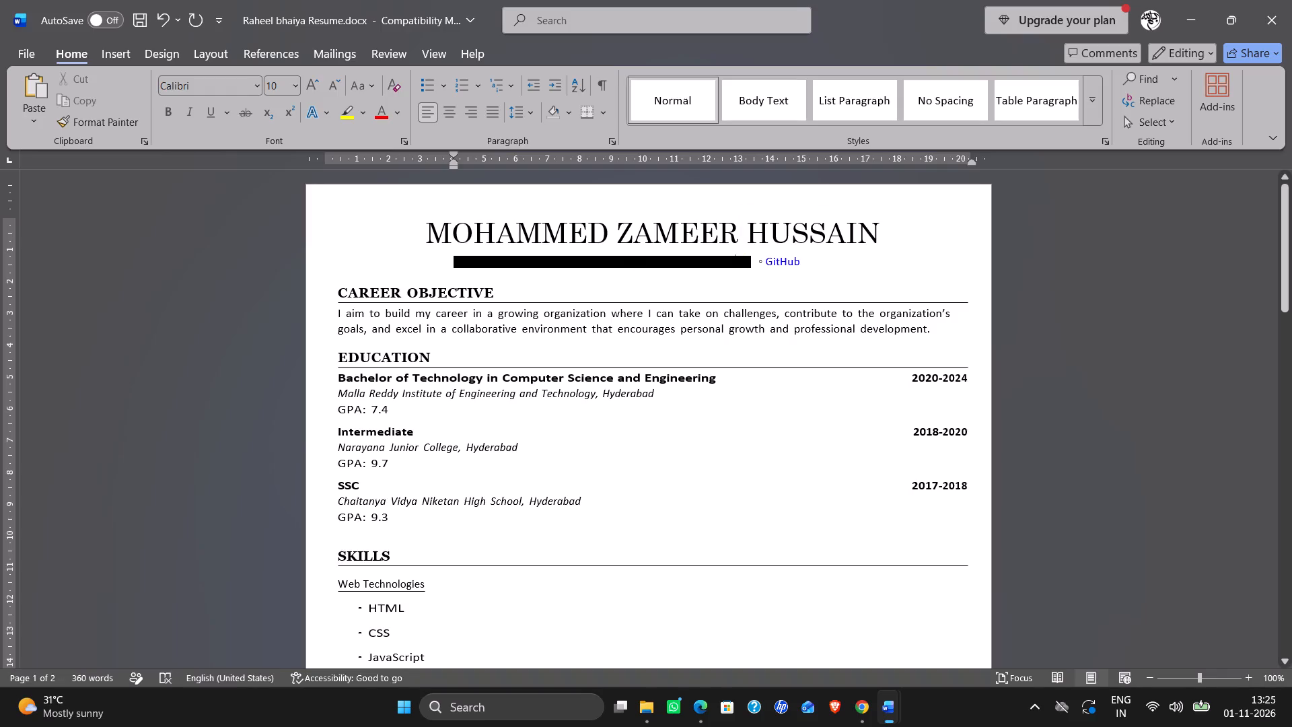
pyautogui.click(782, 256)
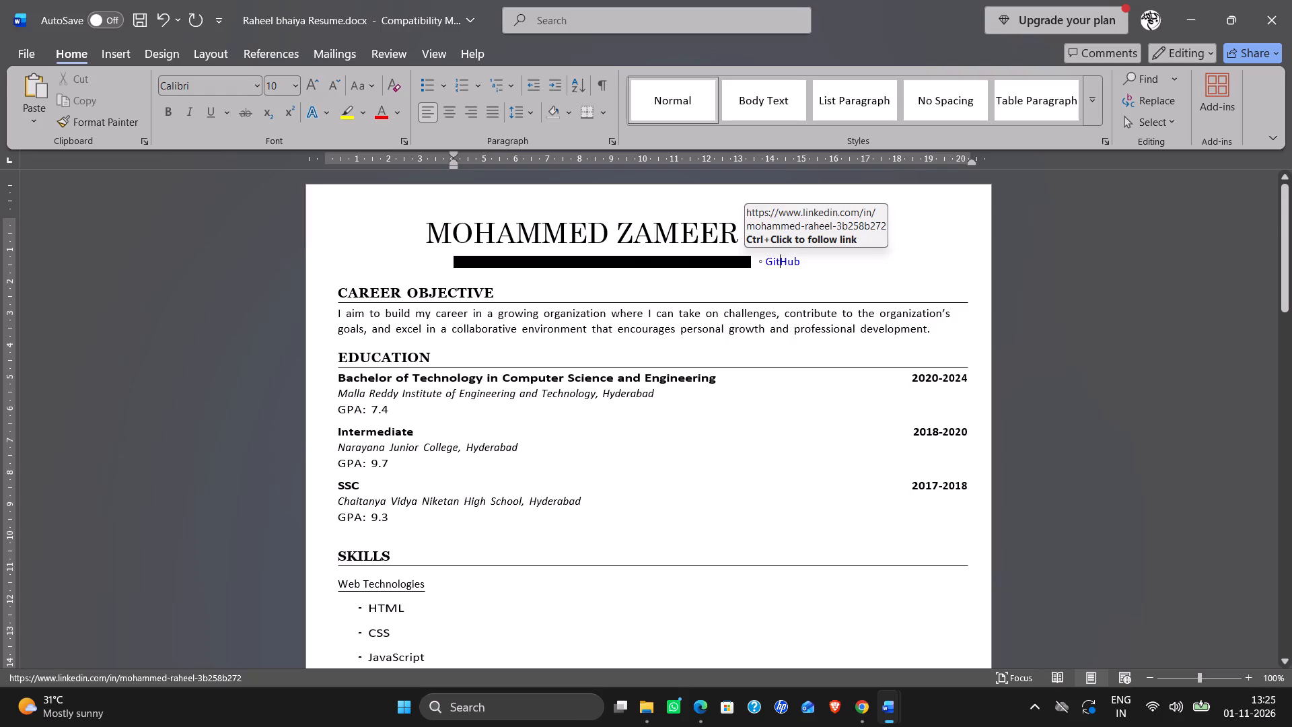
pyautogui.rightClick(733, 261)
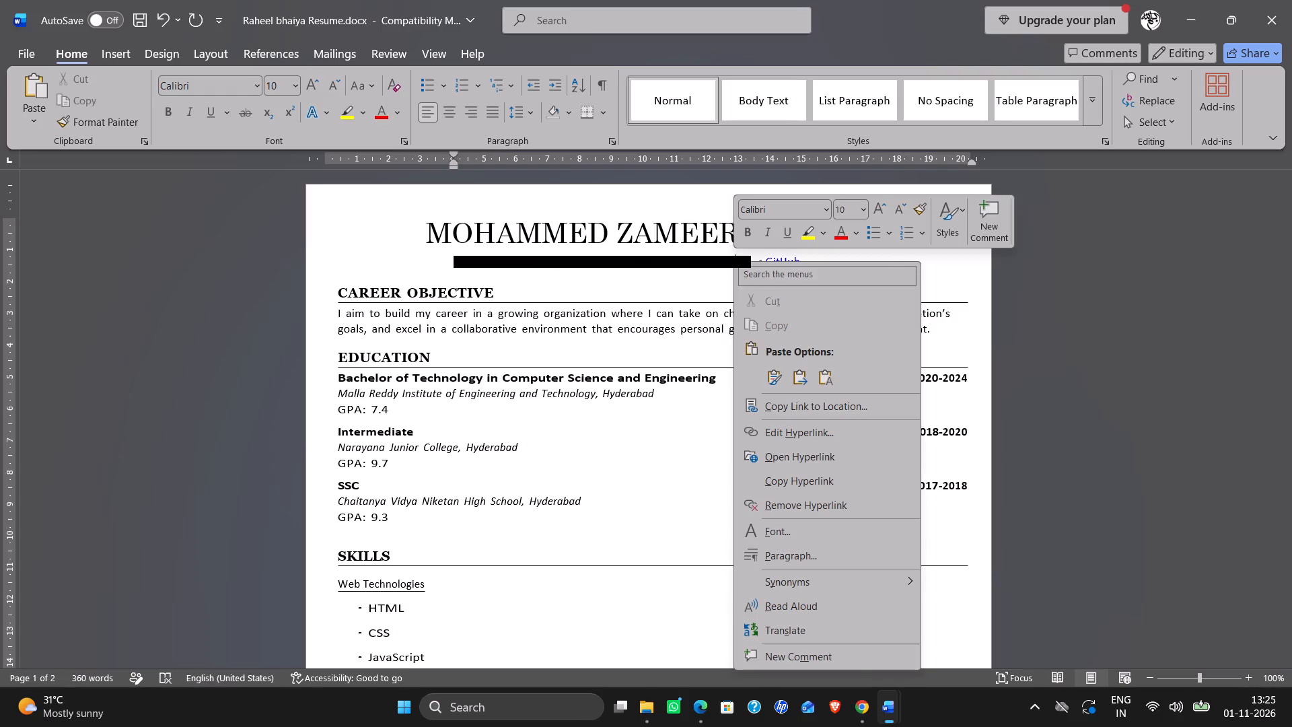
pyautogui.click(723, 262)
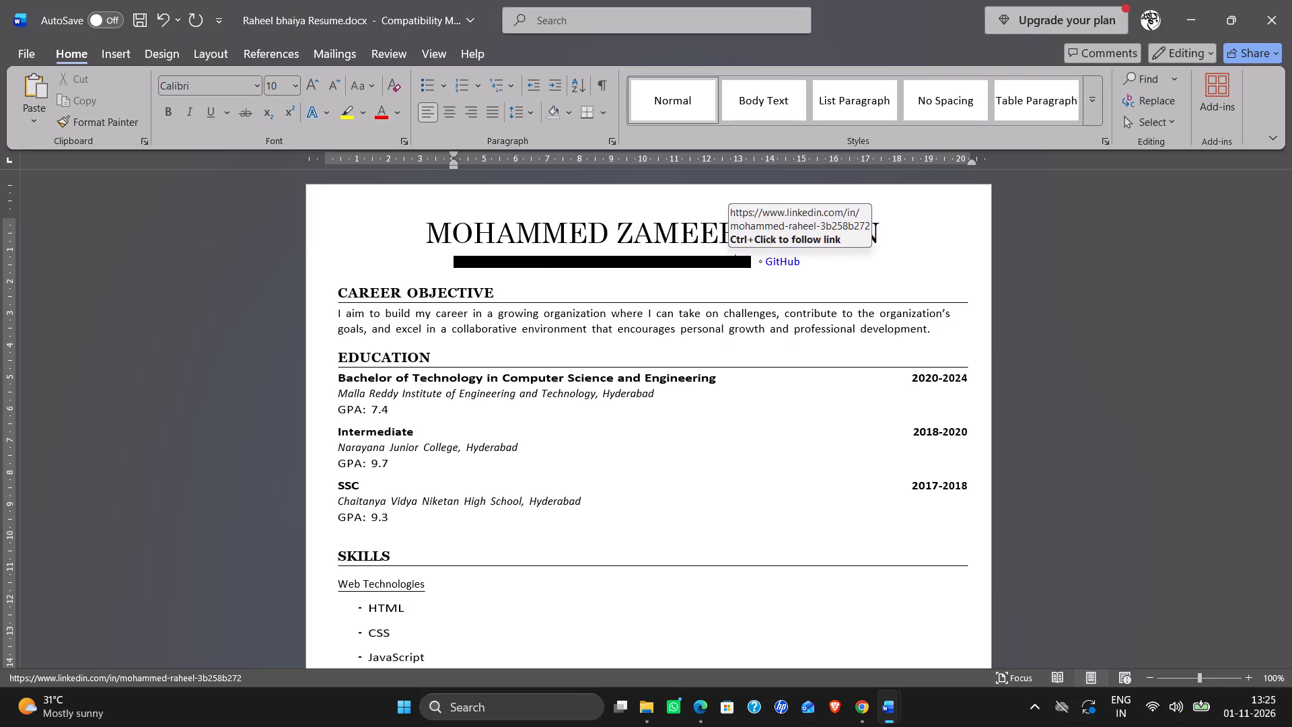
# Switch to ZameerResumeFinal.docx and examine its Skills section, down to the items listed under SQL.
pyautogui.click(1172, 22)
pyautogui.click(818, 459)
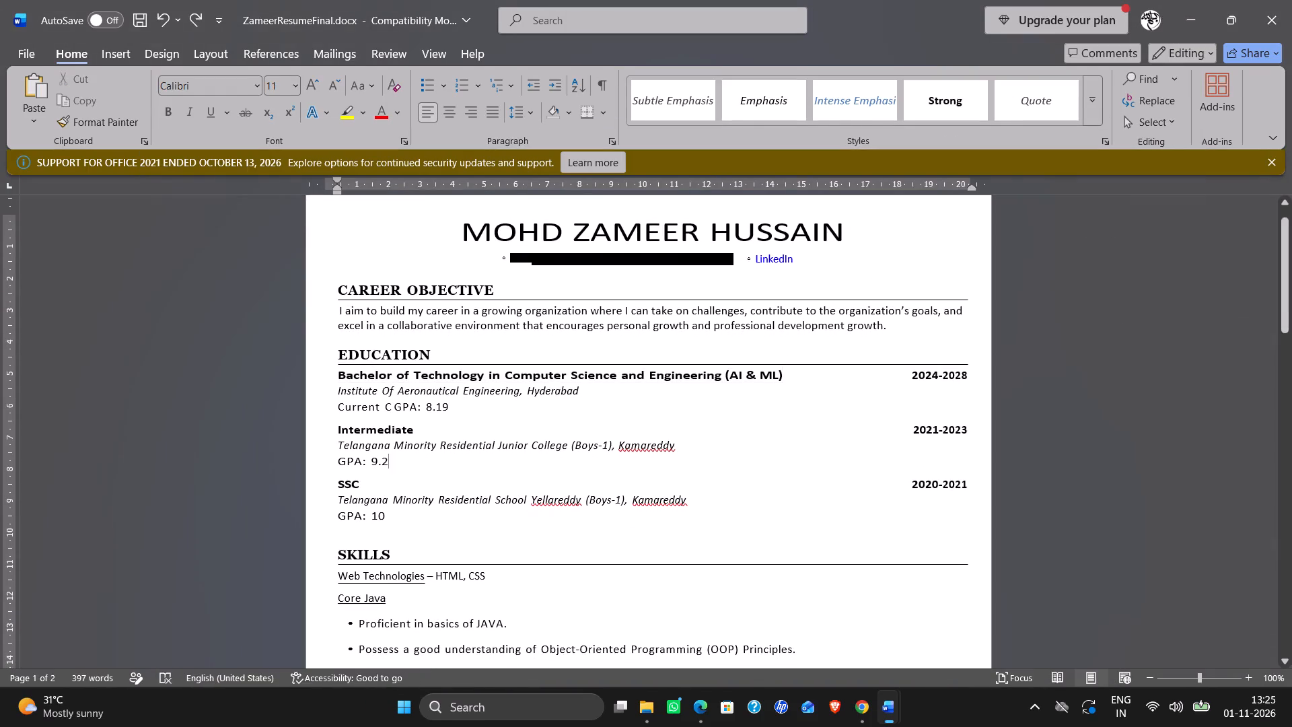
pyautogui.scroll(-3, 818, 459)
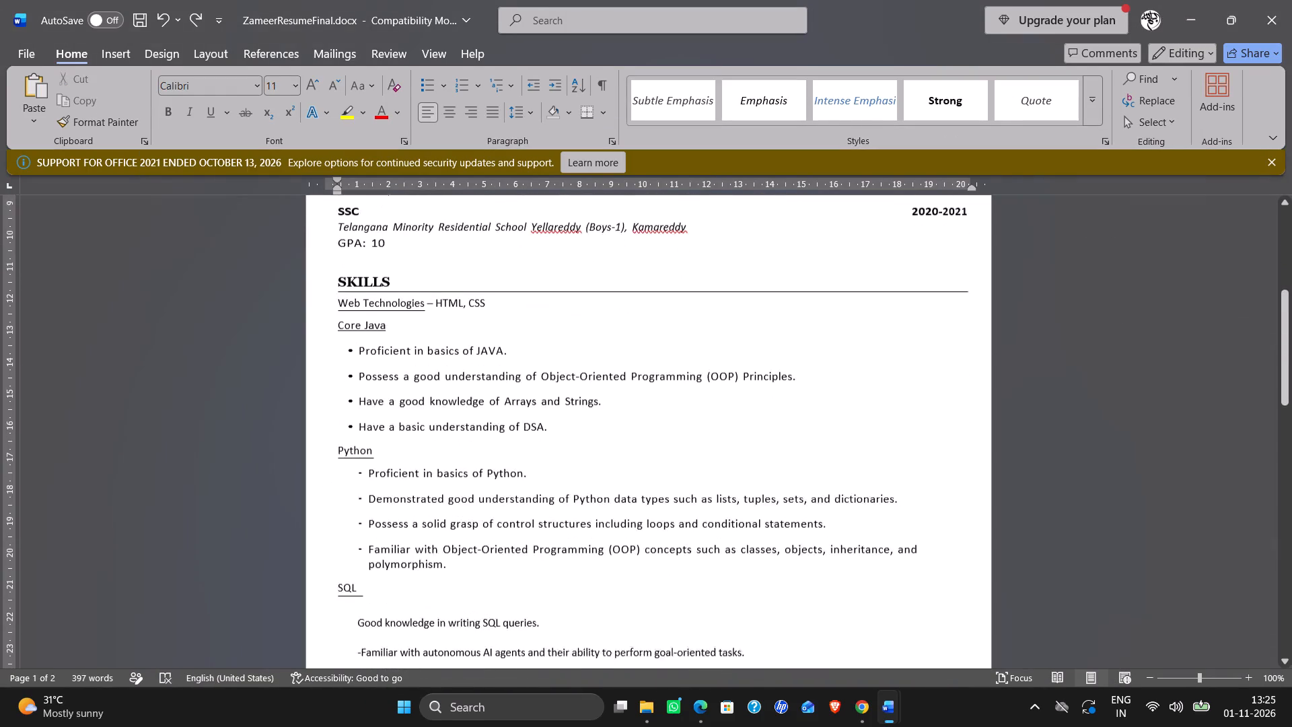
pyautogui.scroll(-2, 788, 495)
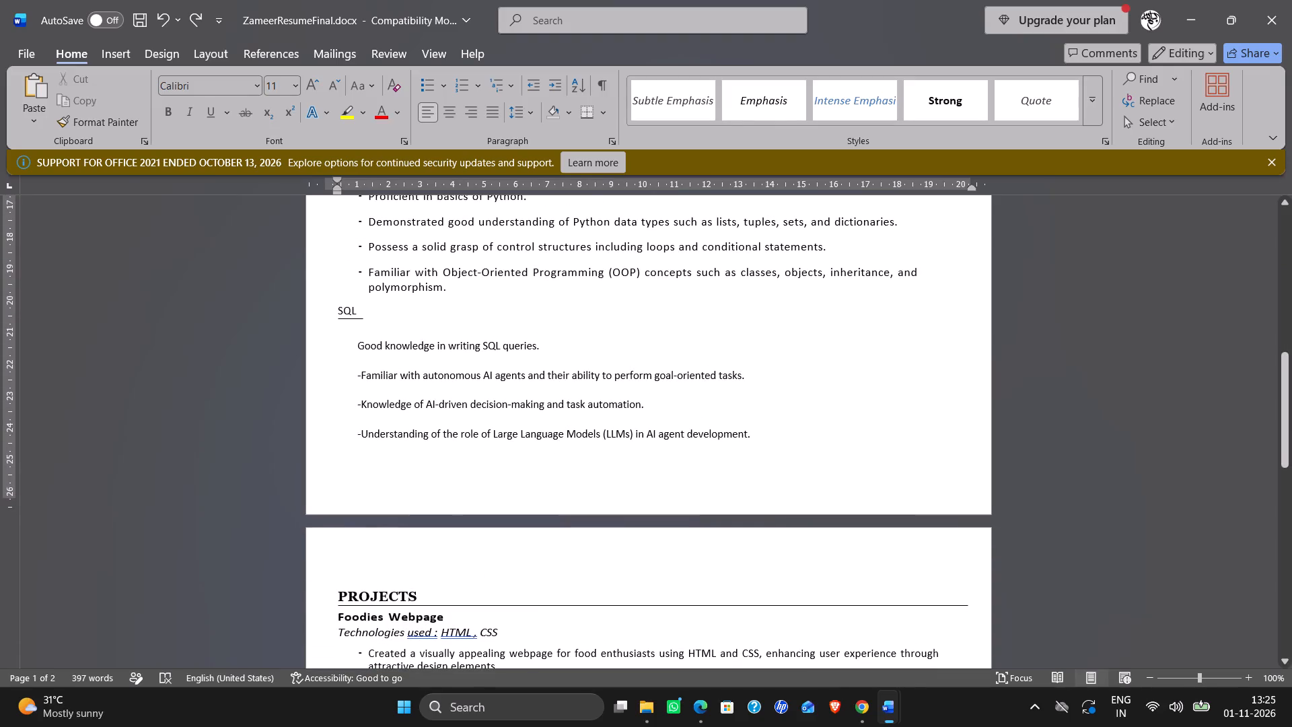
# Copy the six SQL skill lines from Raheel bhaiya Resume.docx and replace the text under SQL in ZameerResumeFinal.docx with them.
pyautogui.hotkey('alt', 'Tab')
pyautogui.scroll(-2, 612, 482)
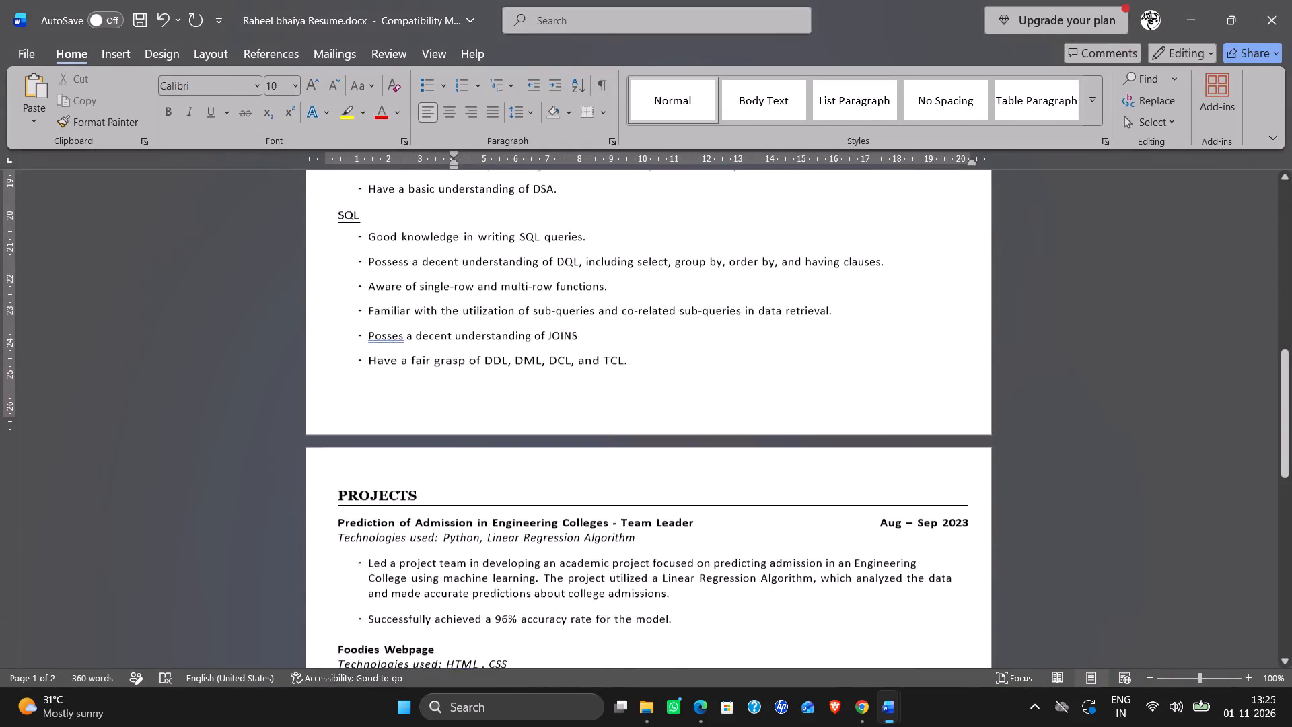
pyautogui.scroll(1, 565, 467)
pyautogui.moveTo(367, 370); pyautogui.dragTo(620, 487)
pyautogui.scroll(2, 620, 487)
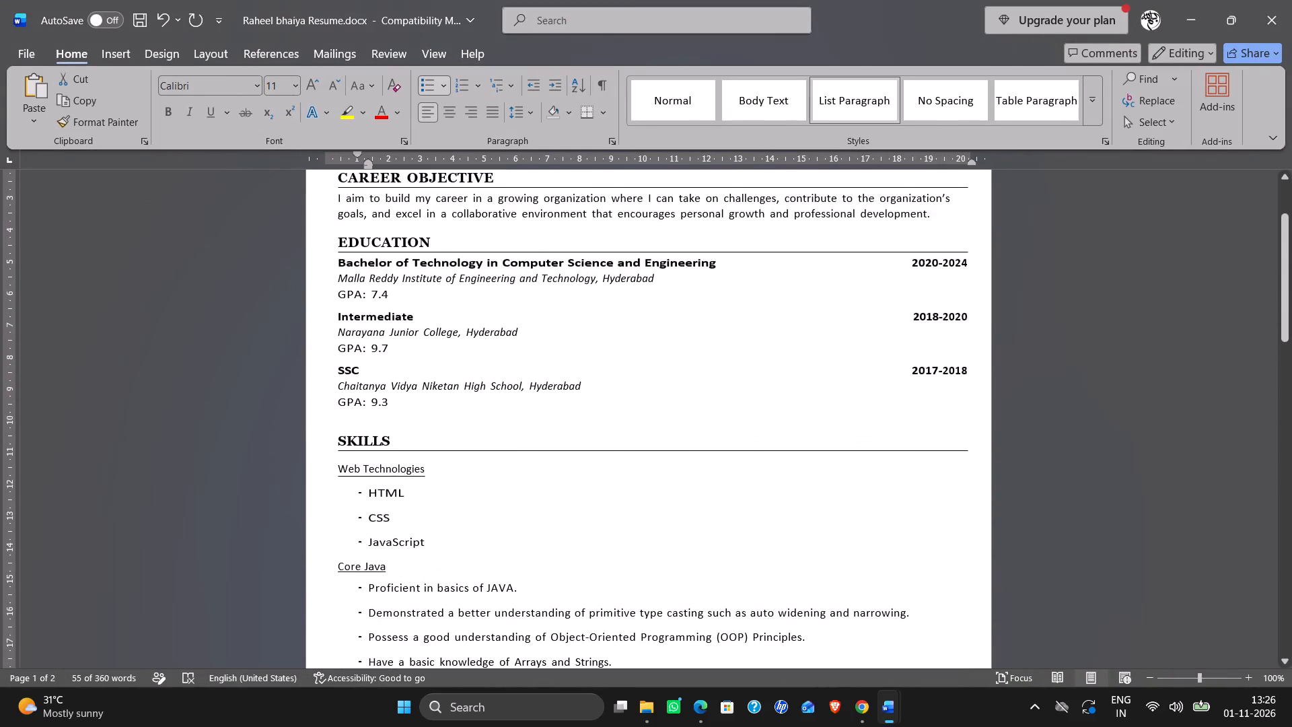
pyautogui.scroll(-3, 621, 486)
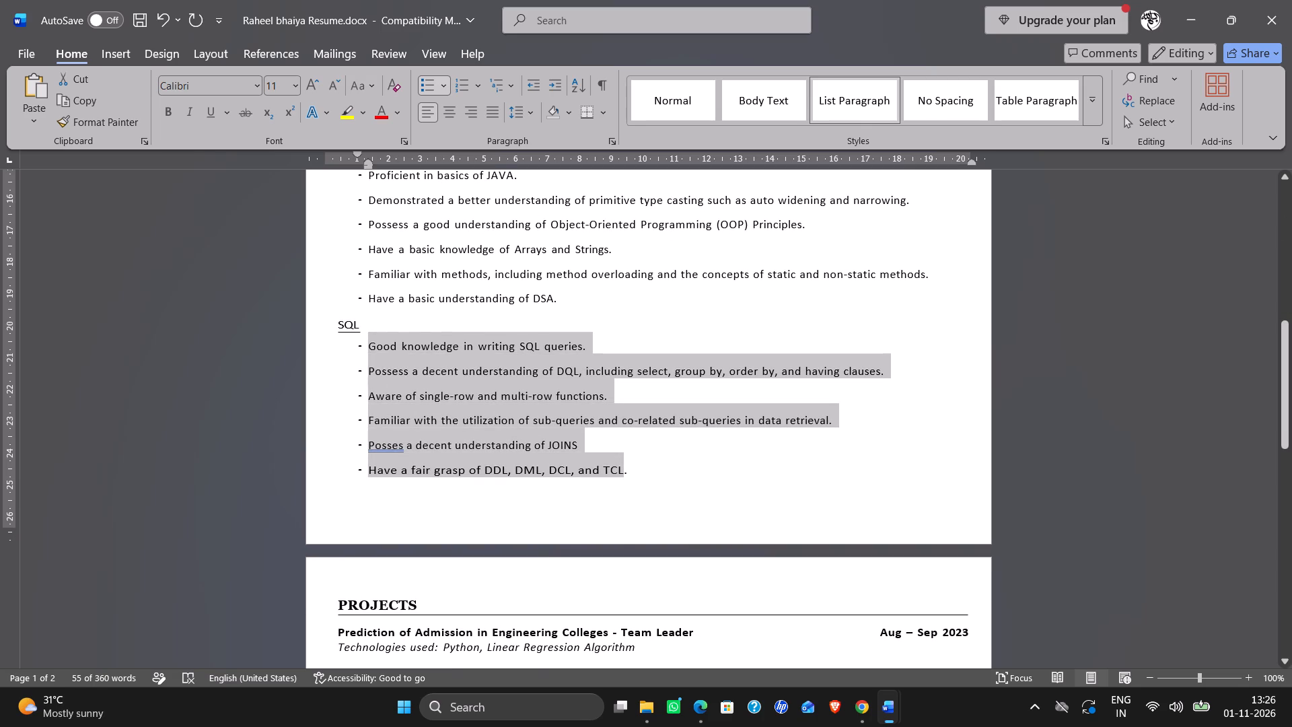
pyautogui.hotkey('ctrl', 'c')
pyautogui.hotkey('alt', 'Tab')
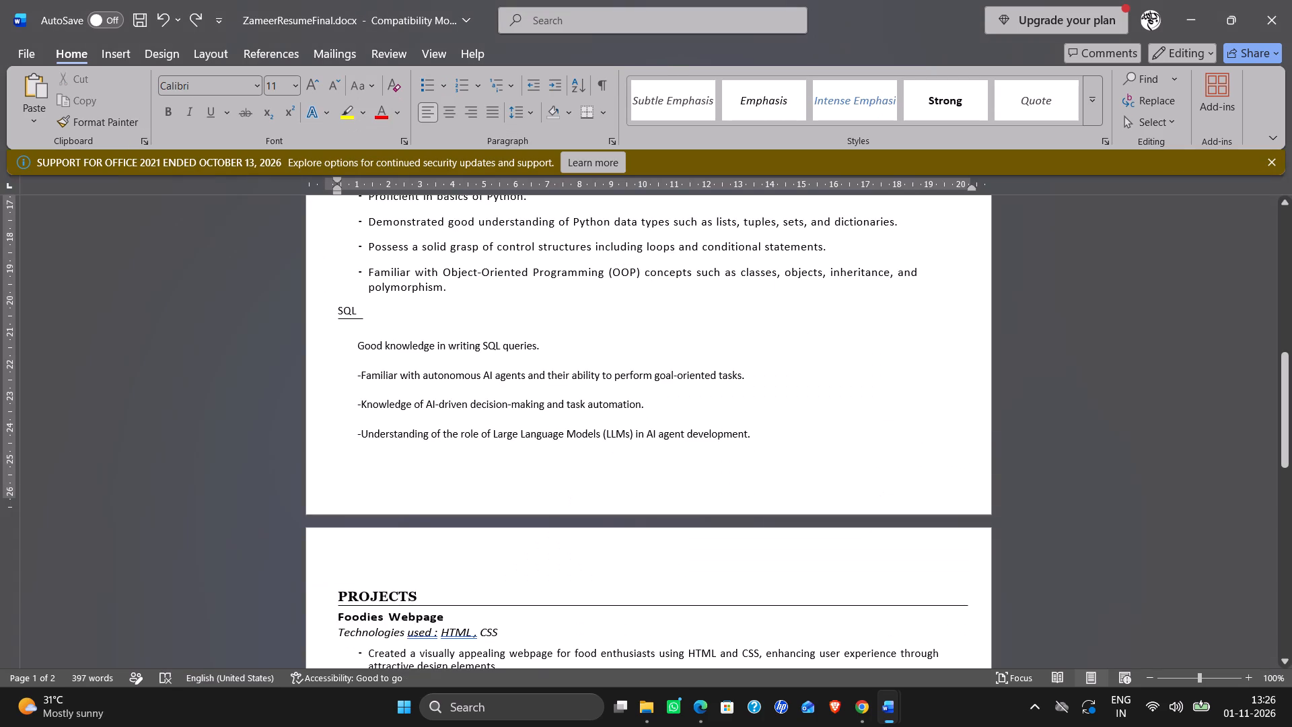
pyautogui.moveTo(360, 345); pyautogui.dragTo(768, 430)
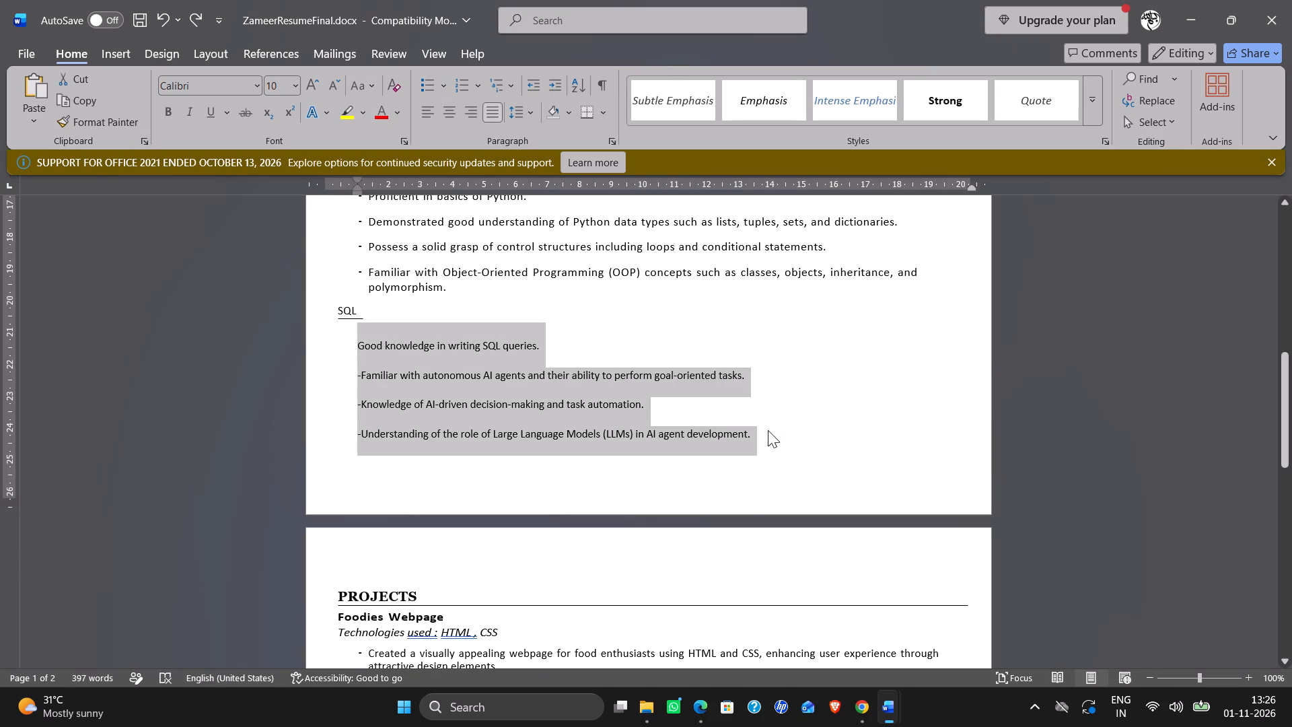
pyautogui.hotkey('ctrl', 'v')
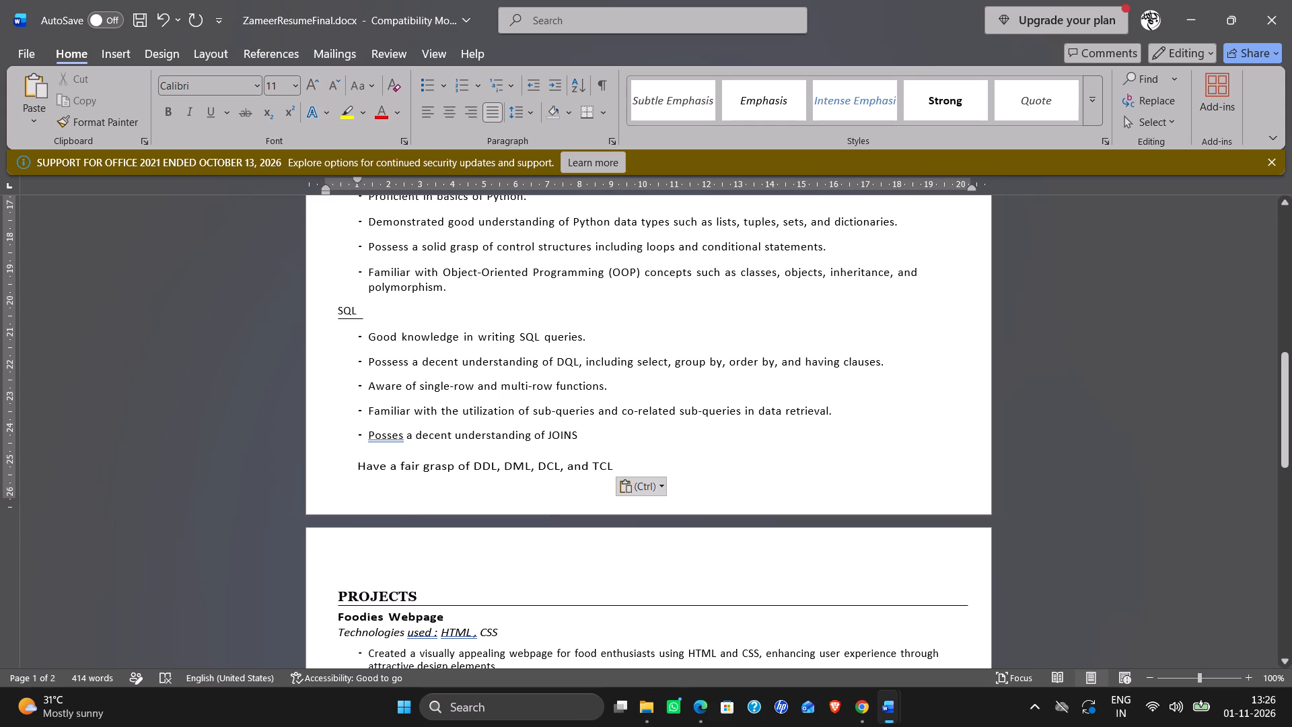
# Reduce the font size of the "Have a fair grasp of DDL, DML, DCL, and TCL" line to 10.
pyautogui.moveTo(359, 460); pyautogui.dragTo(628, 455)
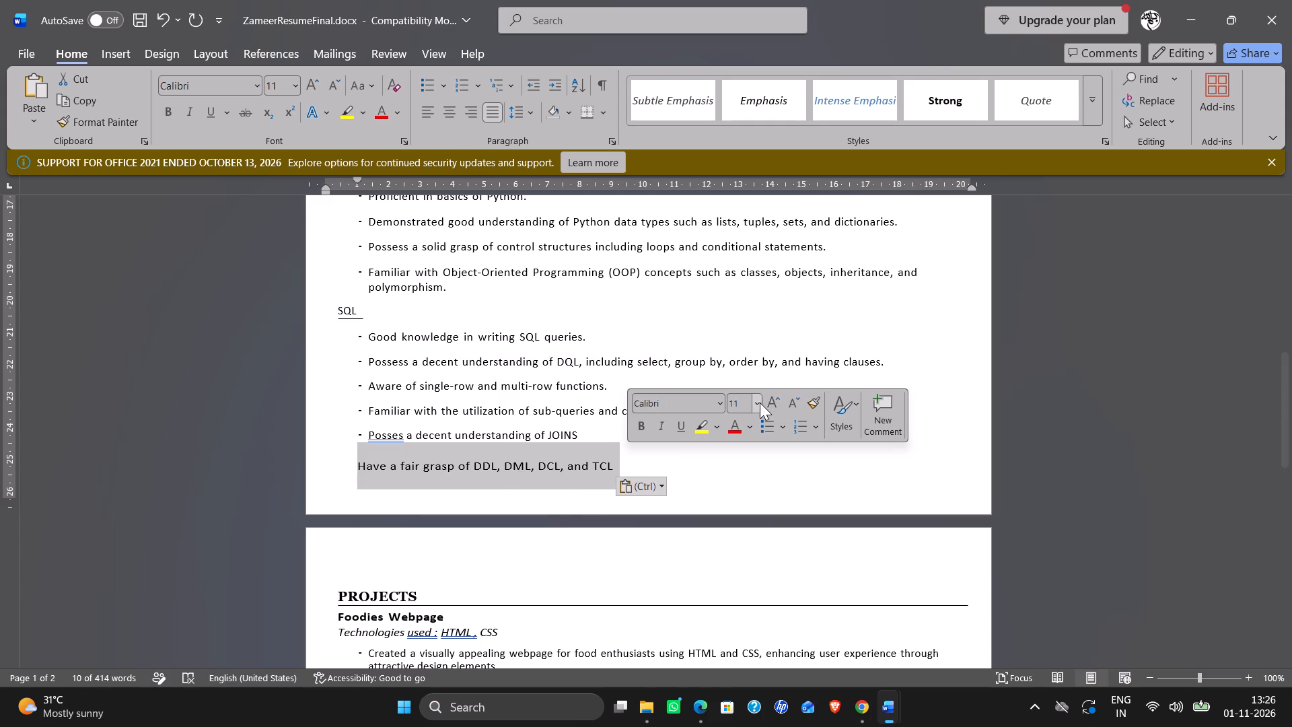
pyautogui.click(795, 397)
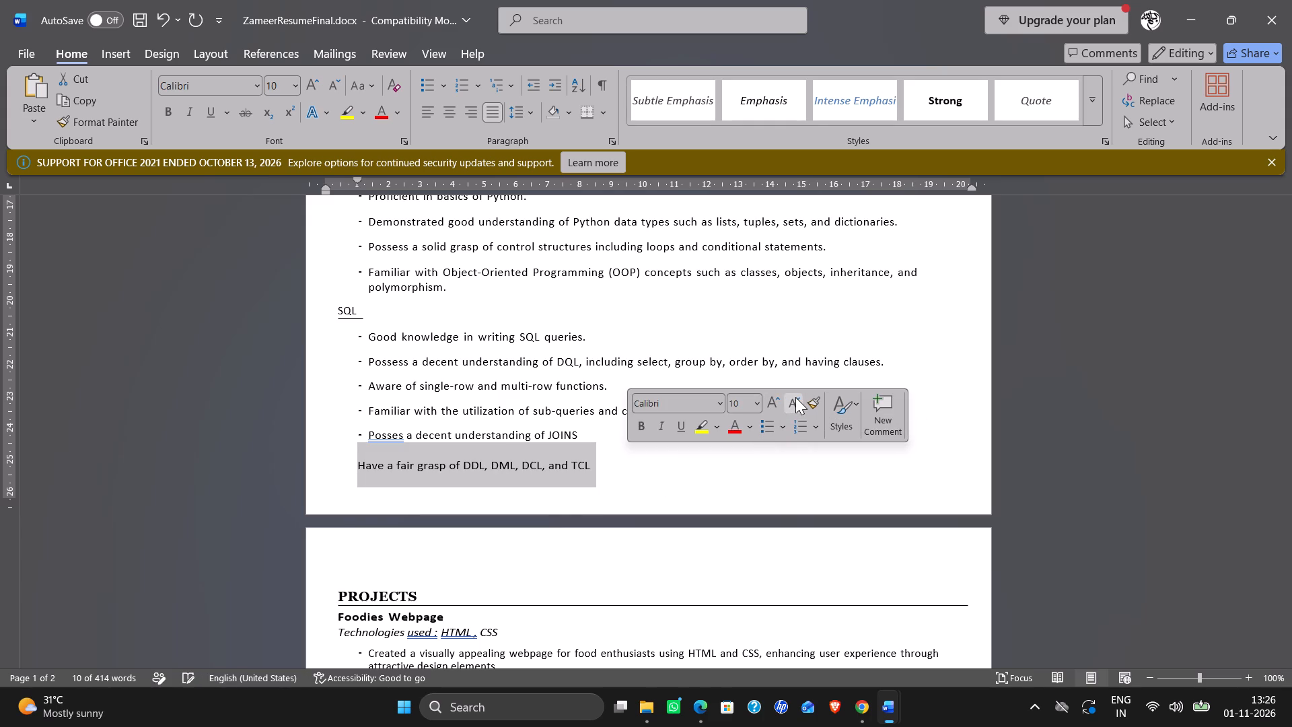
pyautogui.click(612, 497)
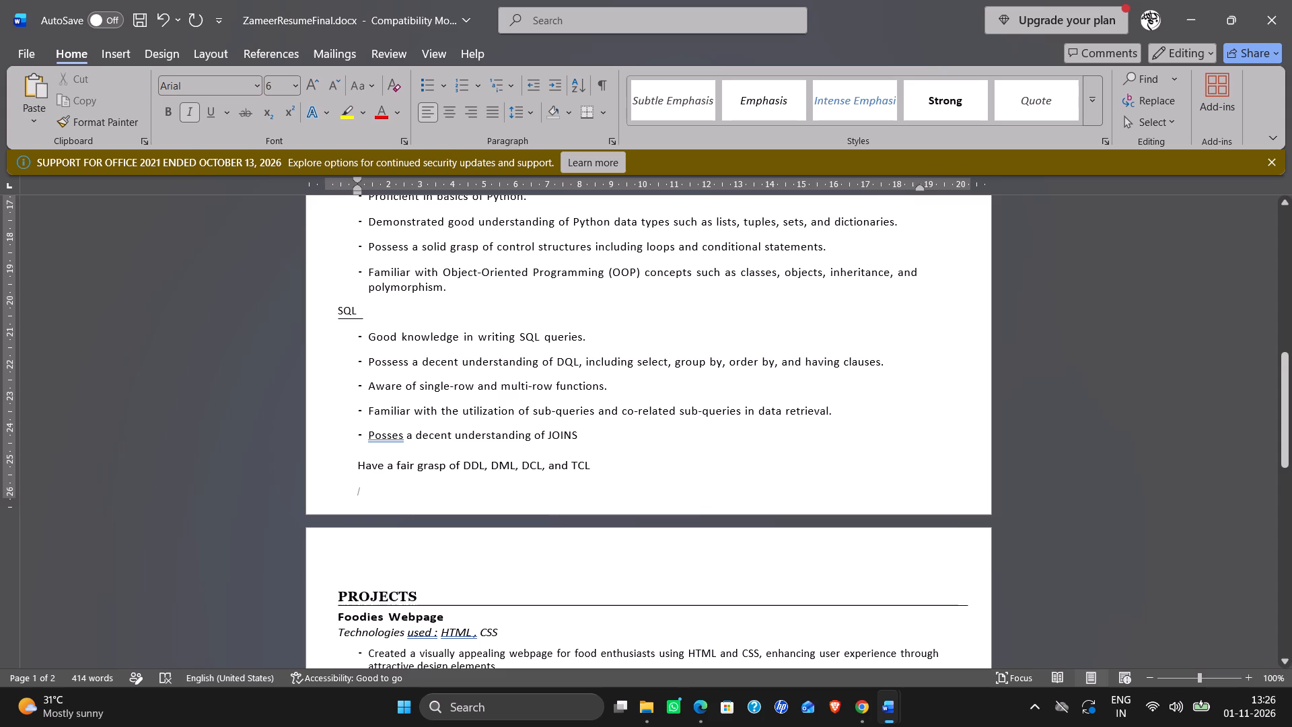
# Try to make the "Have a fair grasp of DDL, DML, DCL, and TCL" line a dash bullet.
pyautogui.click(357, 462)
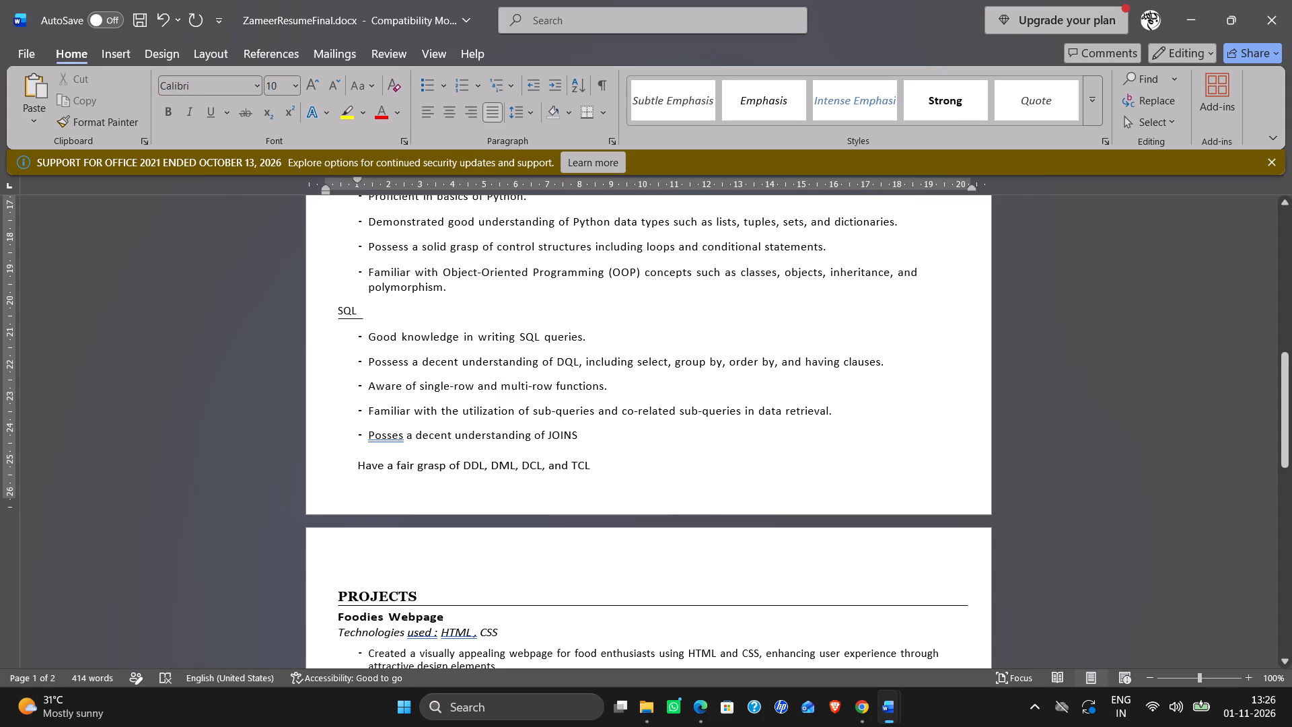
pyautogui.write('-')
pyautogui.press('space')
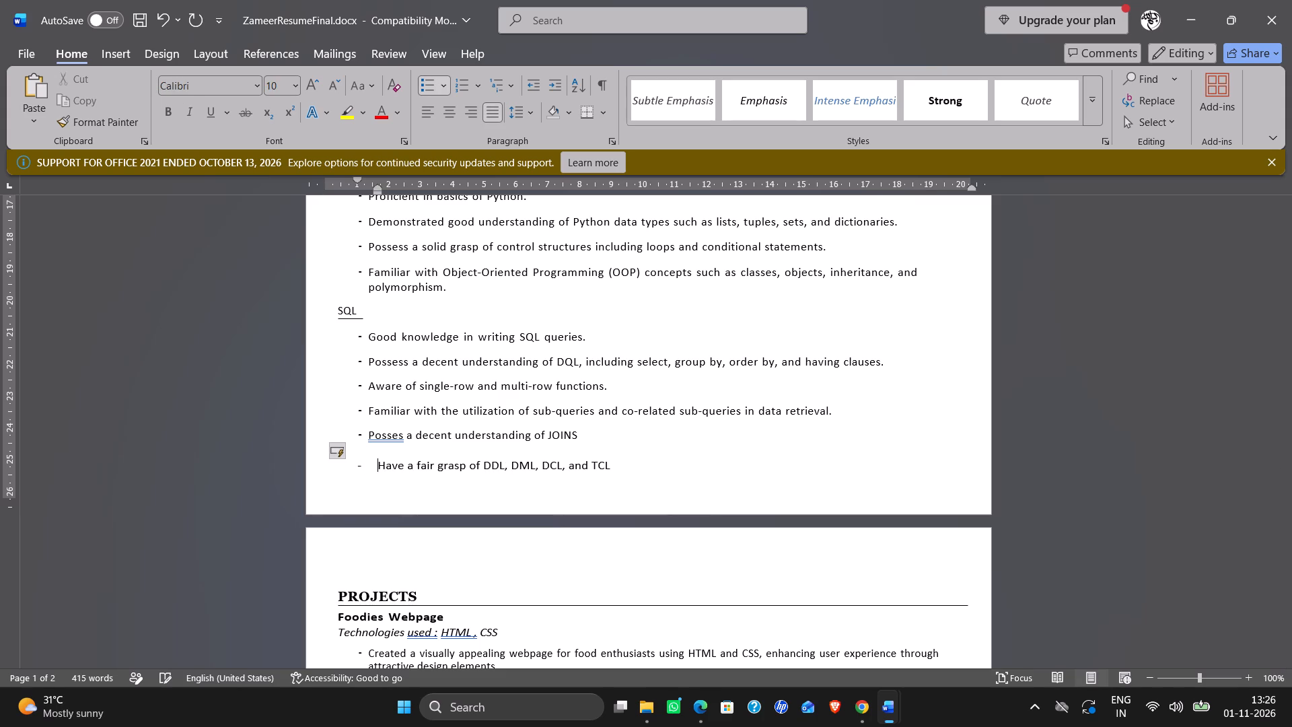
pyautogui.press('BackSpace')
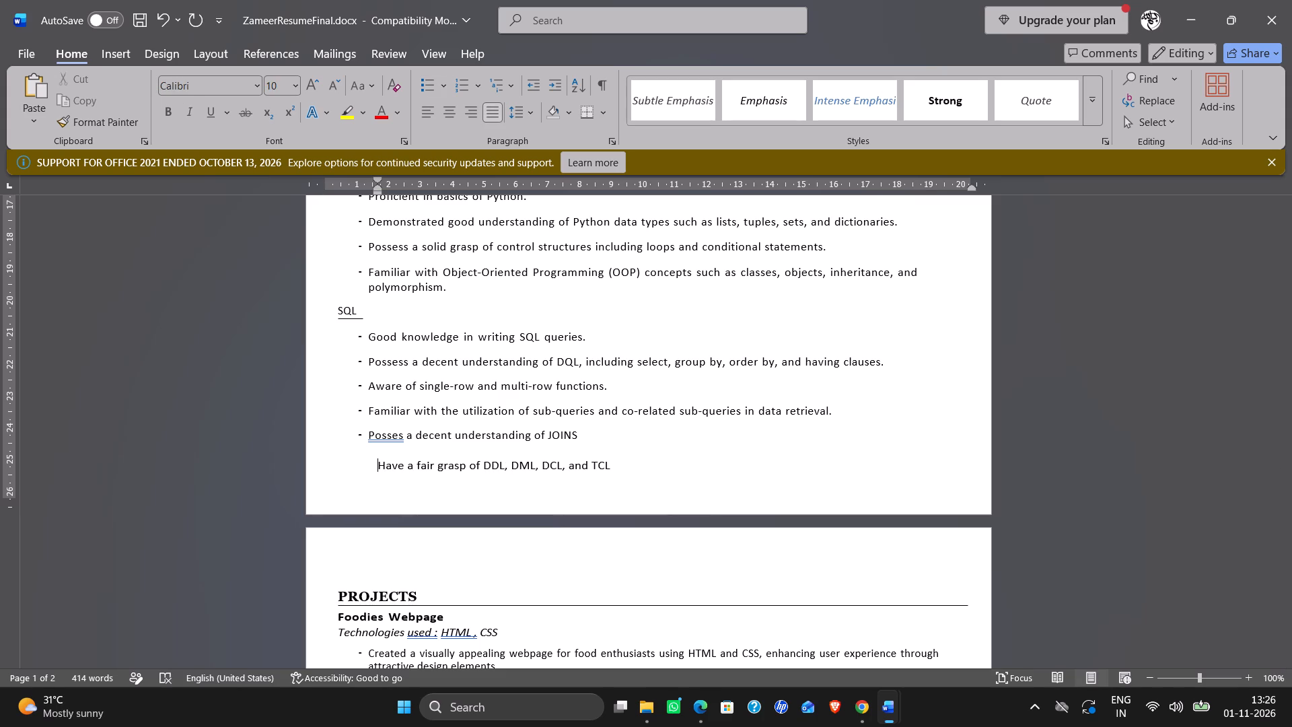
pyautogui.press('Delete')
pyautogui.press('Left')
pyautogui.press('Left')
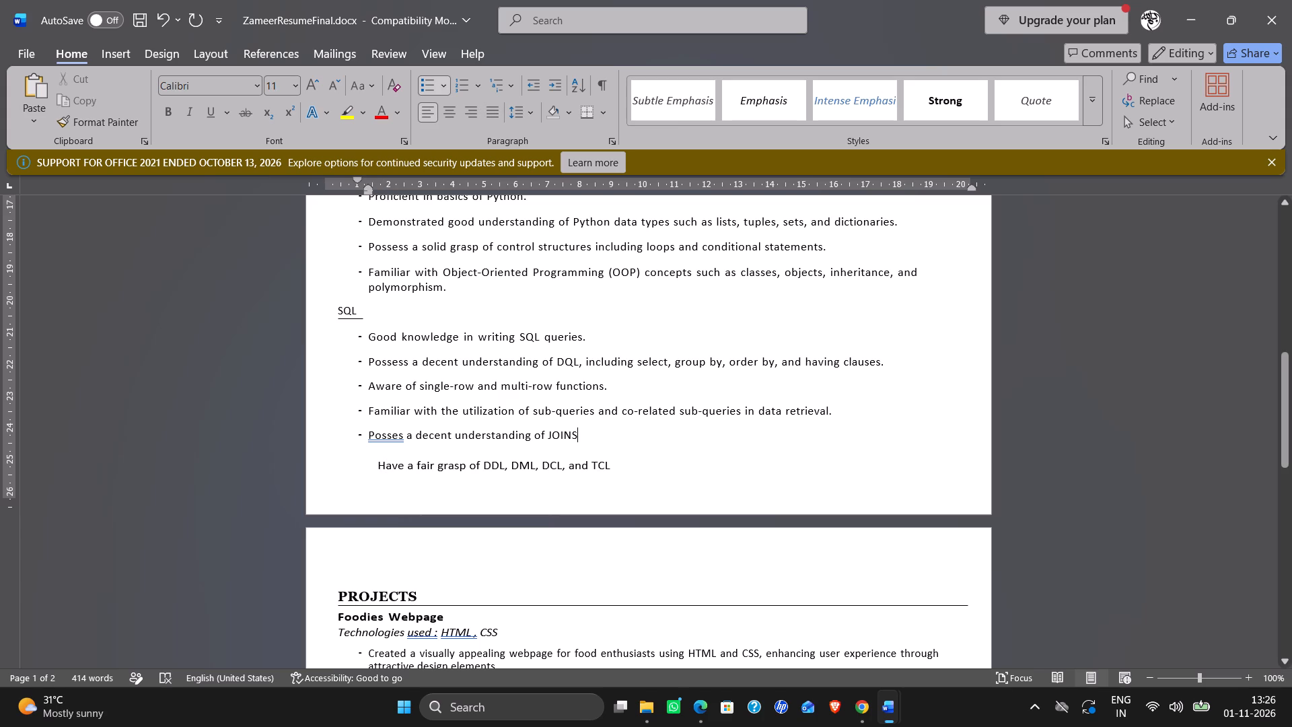
# Put a dash directly before "Have a fair grasp of DDL" and align it with the SQL bullets above, using seven leading spaces.
pyautogui.click(384, 460)
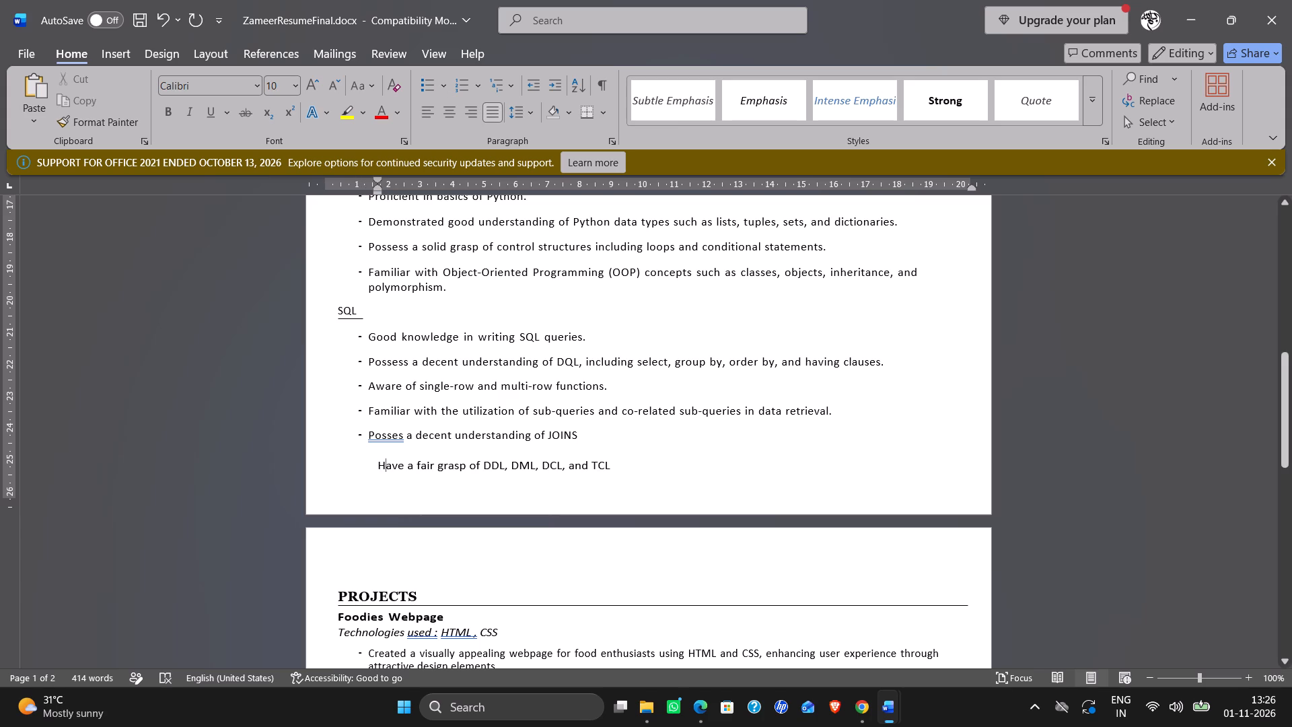
pyautogui.click(380, 460)
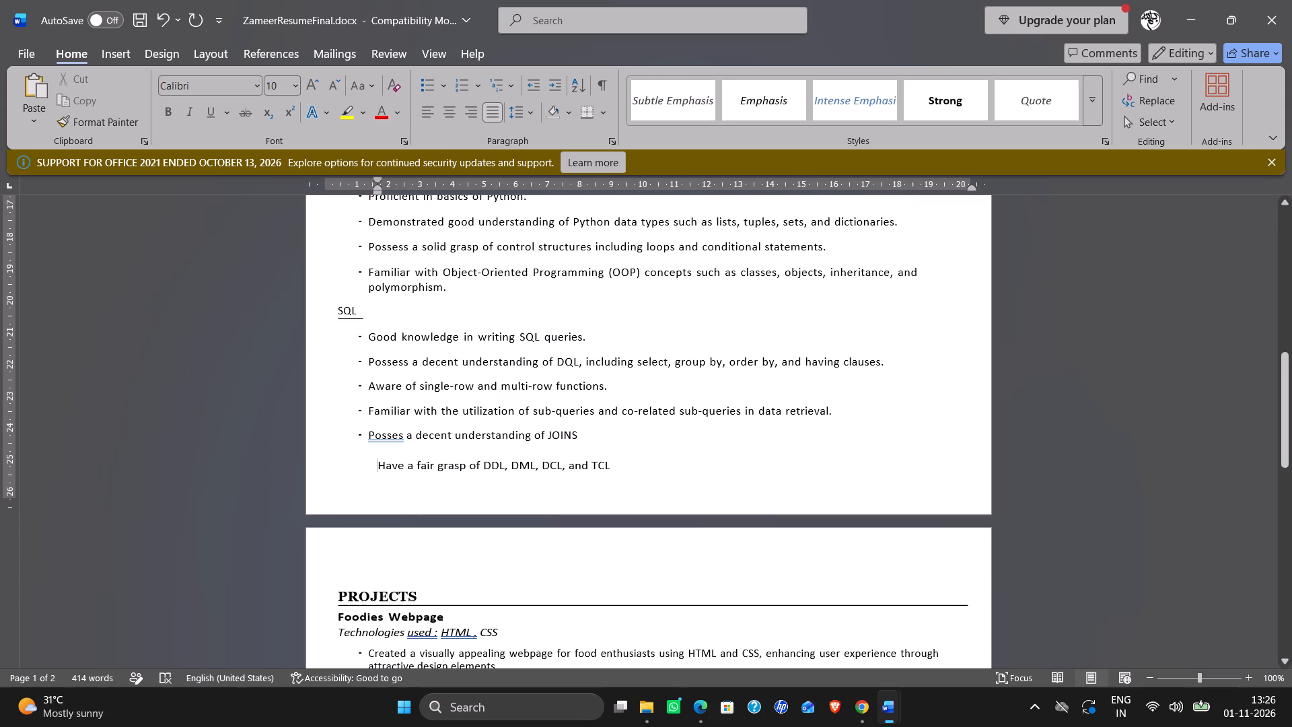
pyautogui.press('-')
pyautogui.press('Left')
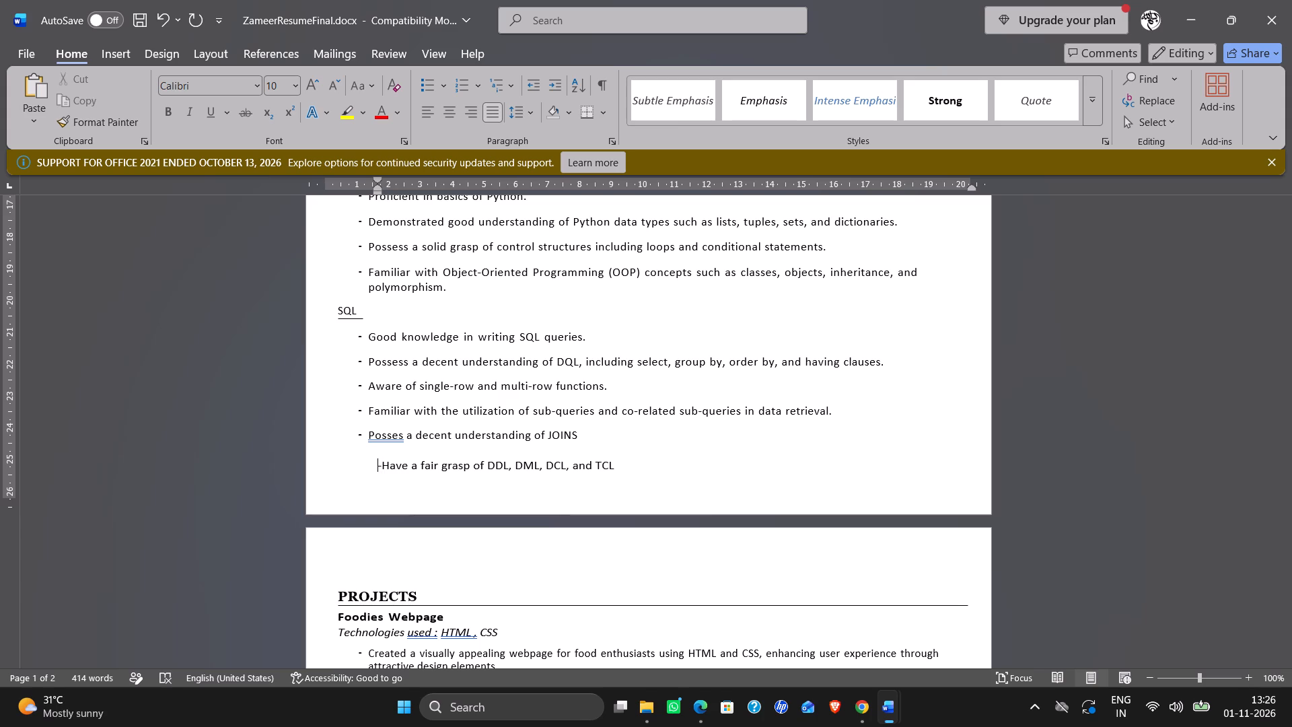
pyautogui.press('BackSpace')
pyautogui.press('Tab')
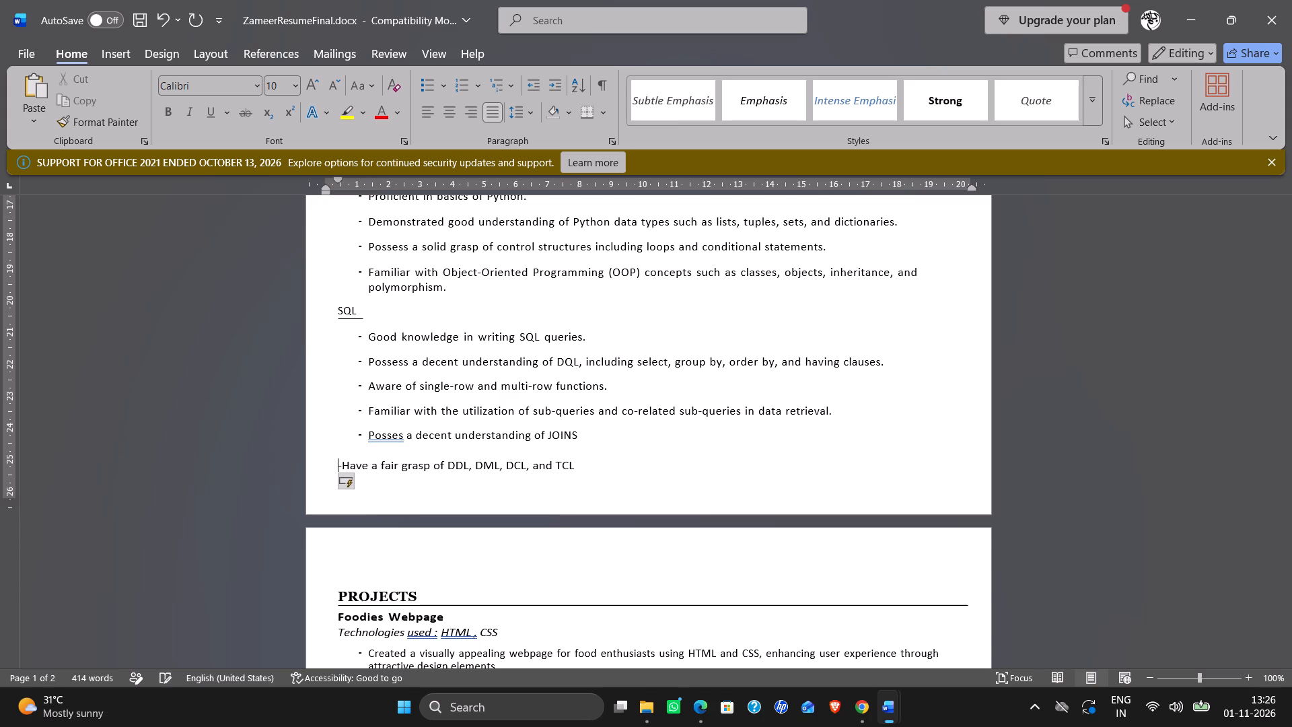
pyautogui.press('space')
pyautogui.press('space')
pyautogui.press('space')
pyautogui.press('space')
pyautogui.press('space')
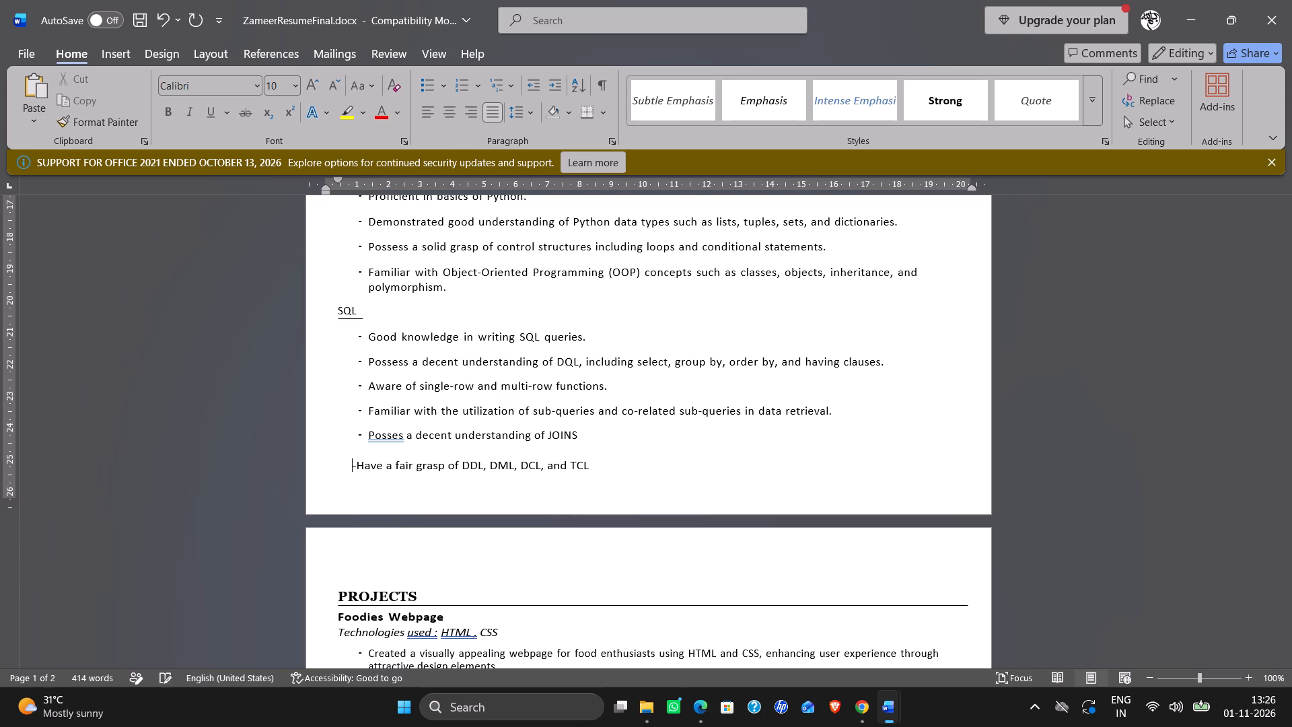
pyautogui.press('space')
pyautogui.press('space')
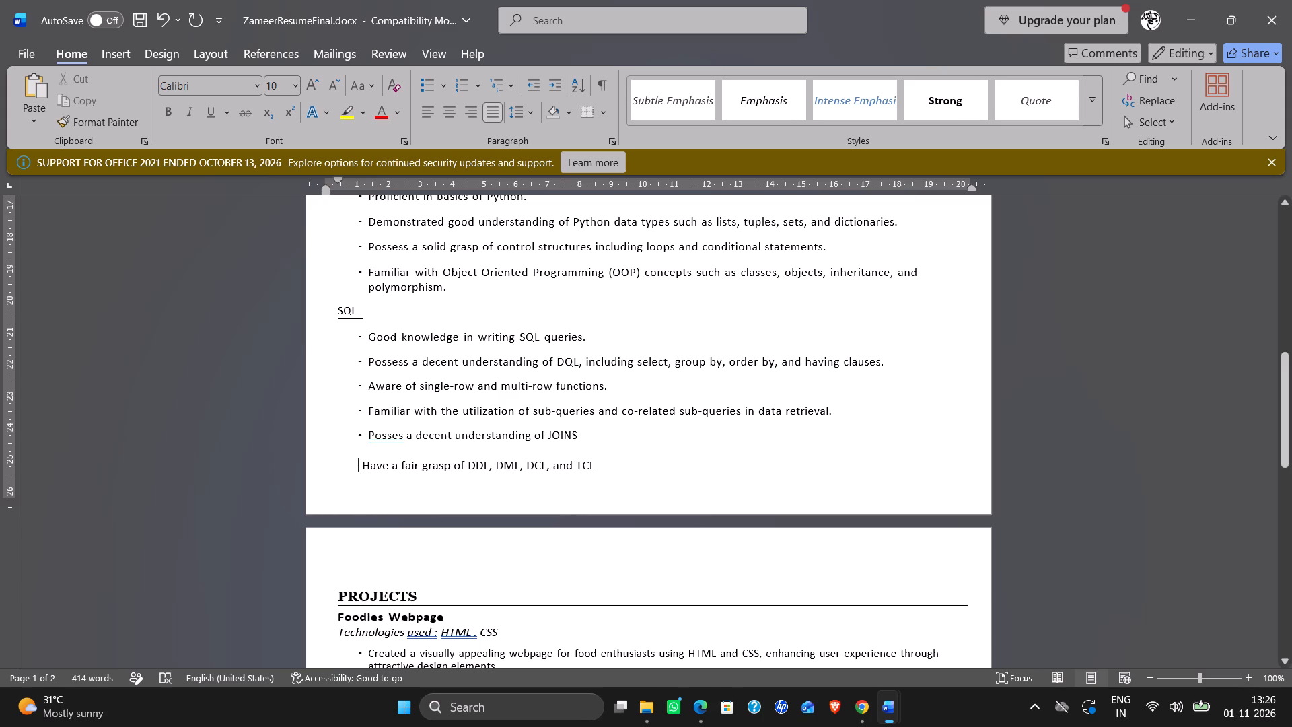
# Review the Projects, Achievements and Declaration sections of ZameerResumeFinal.docx.
pyautogui.scroll(-1, 438, 431)
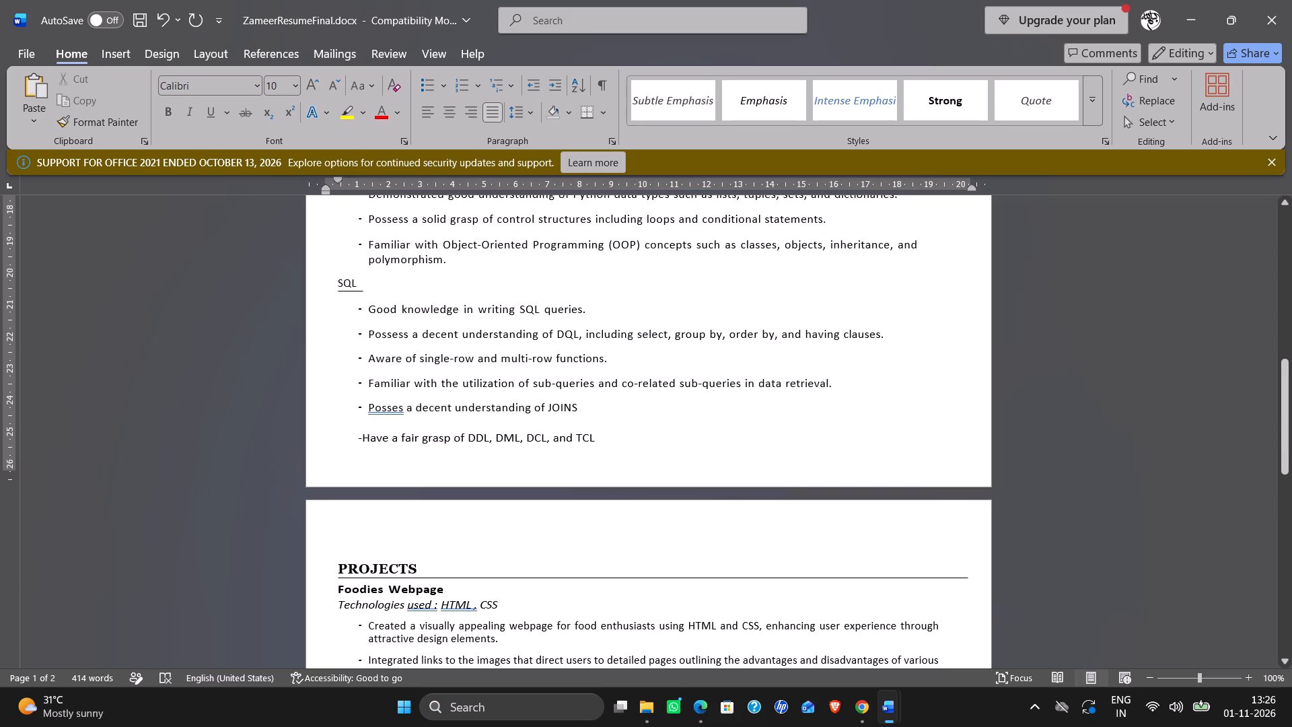
pyautogui.scroll(-2, 438, 431)
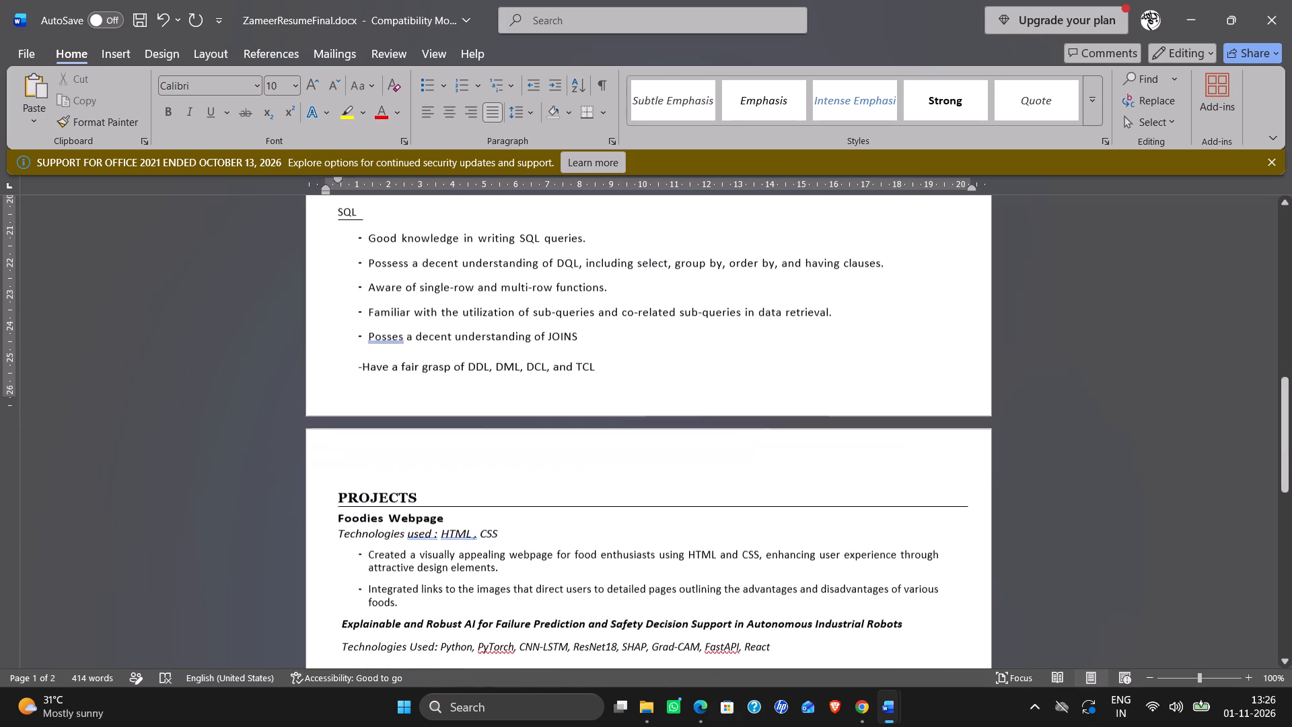
pyautogui.scroll(-2, 438, 431)
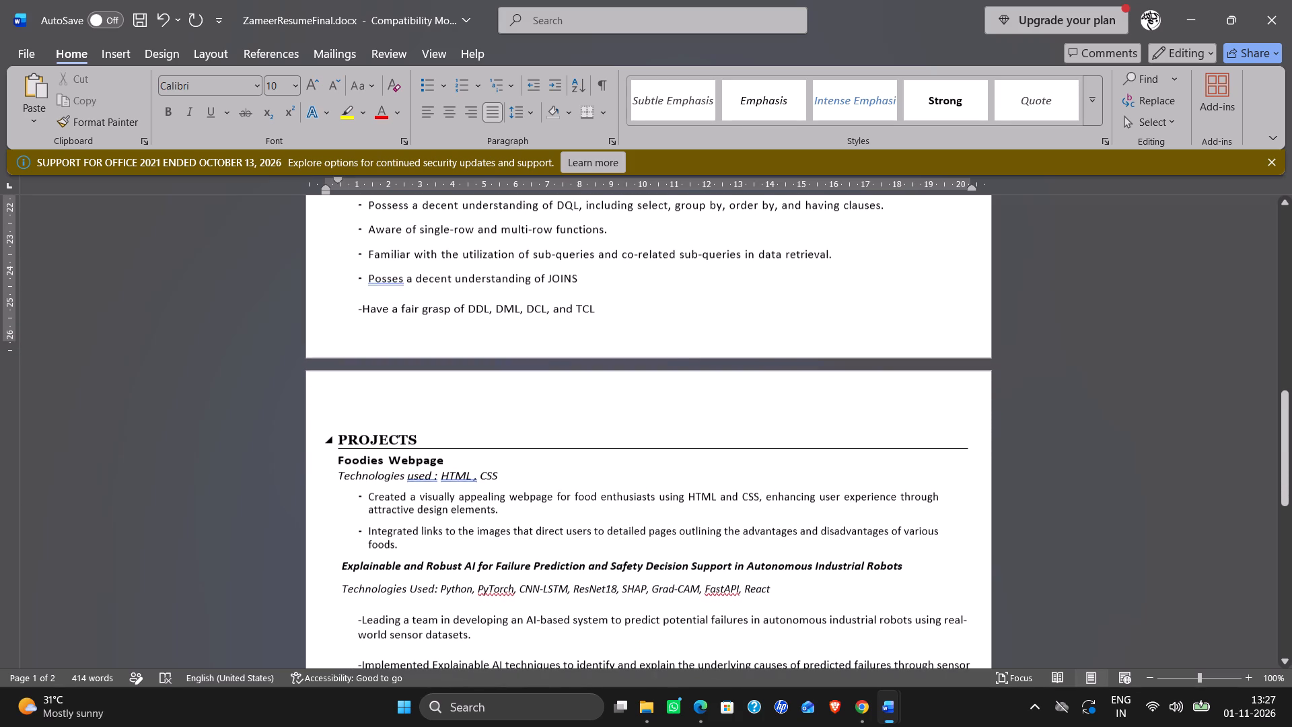
pyautogui.click(438, 431)
pyautogui.scroll(-1, 438, 431)
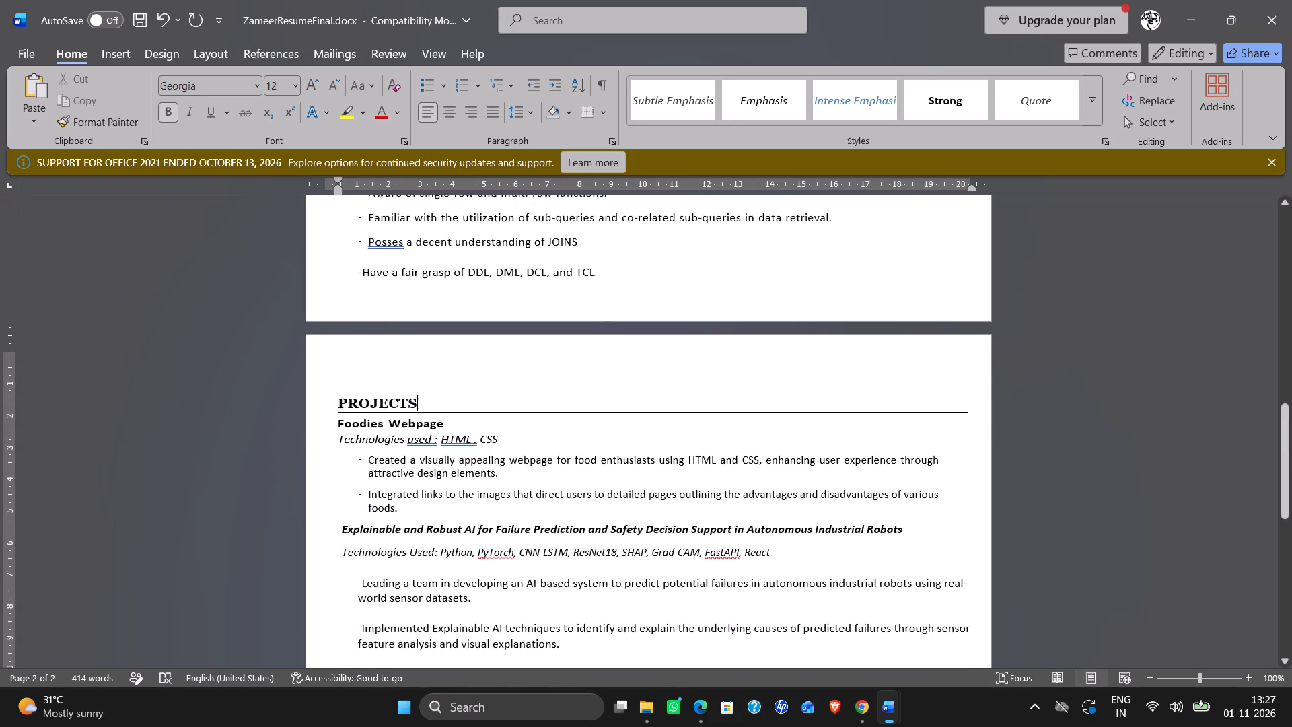
pyautogui.scroll(-2, 438, 431)
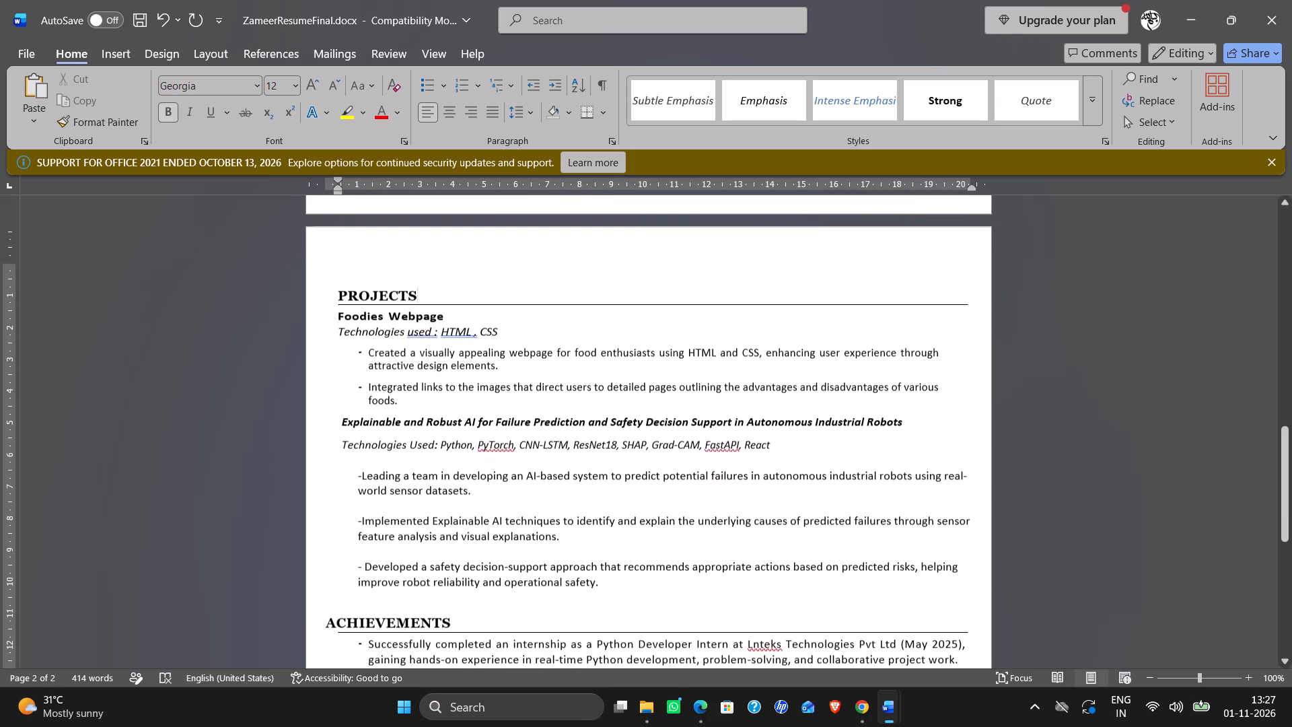
pyautogui.scroll(-1, 438, 431)
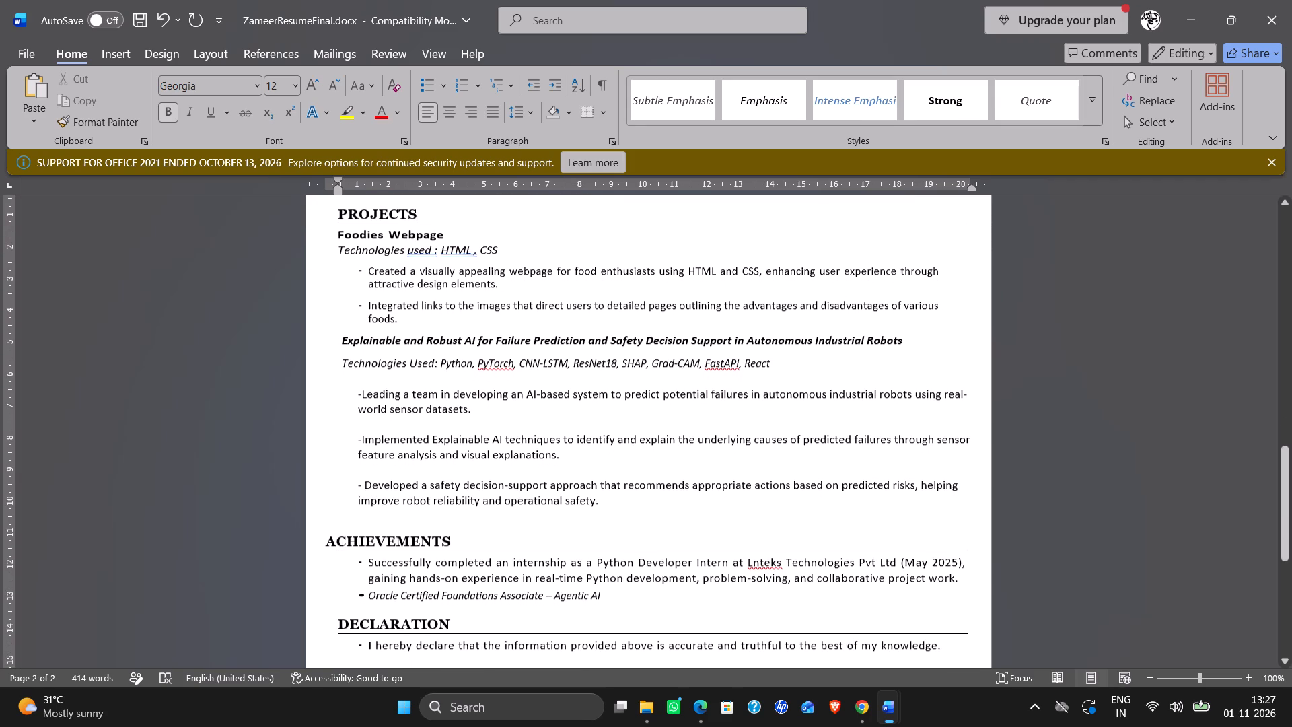
pyautogui.scroll(-1, 438, 431)
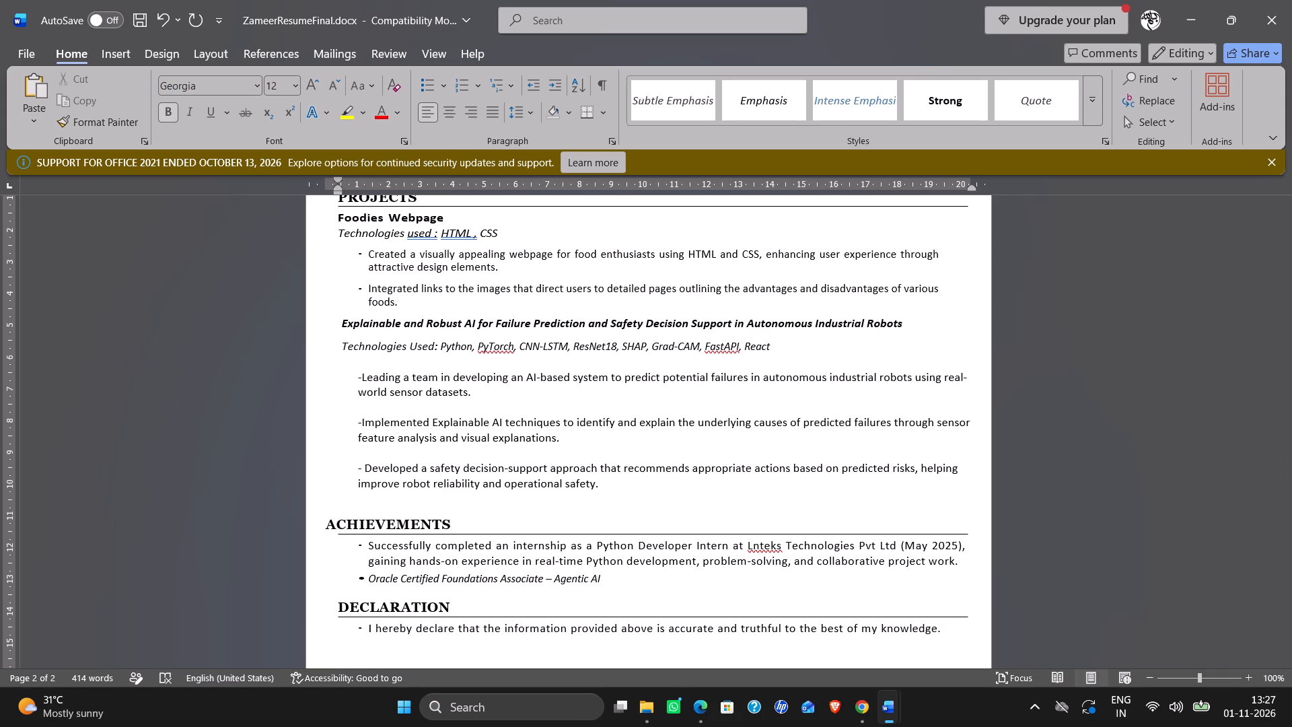
pyautogui.hotkey('alt', 'Tab')
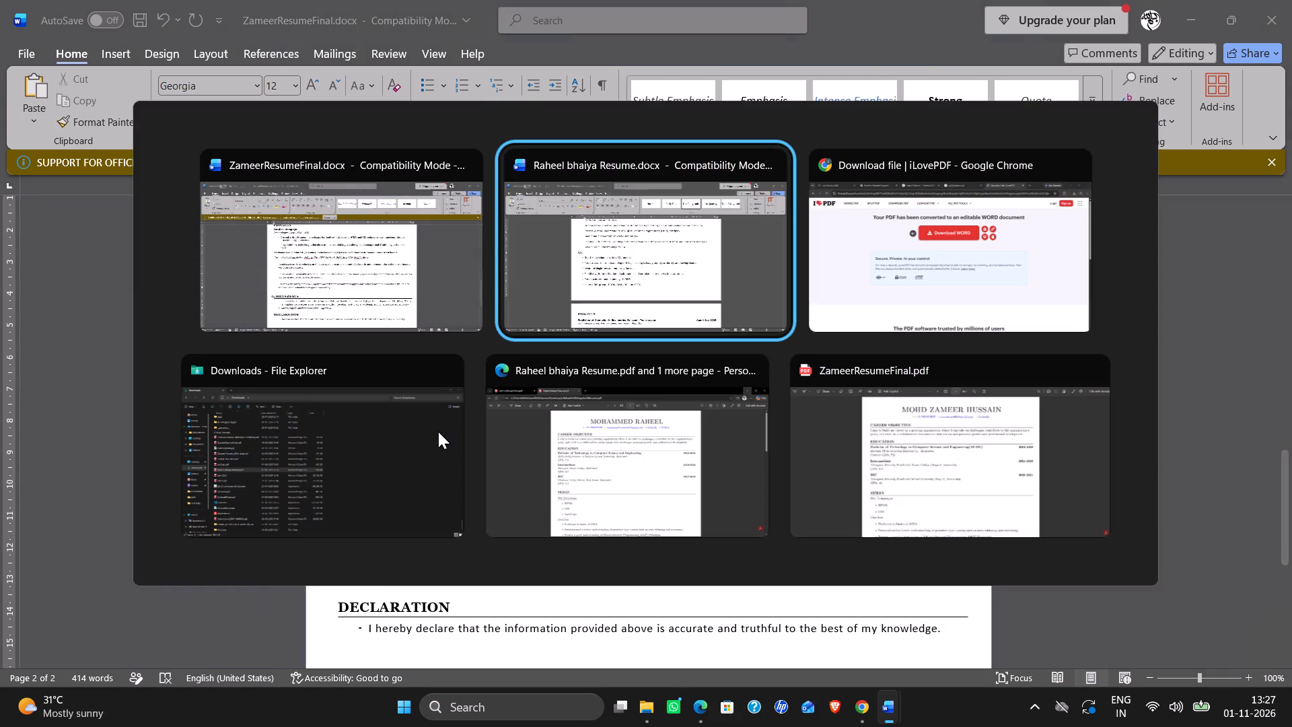
pyautogui.hotkey('alt', 'Tab')
pyautogui.hotkey('alt', 'Tab')
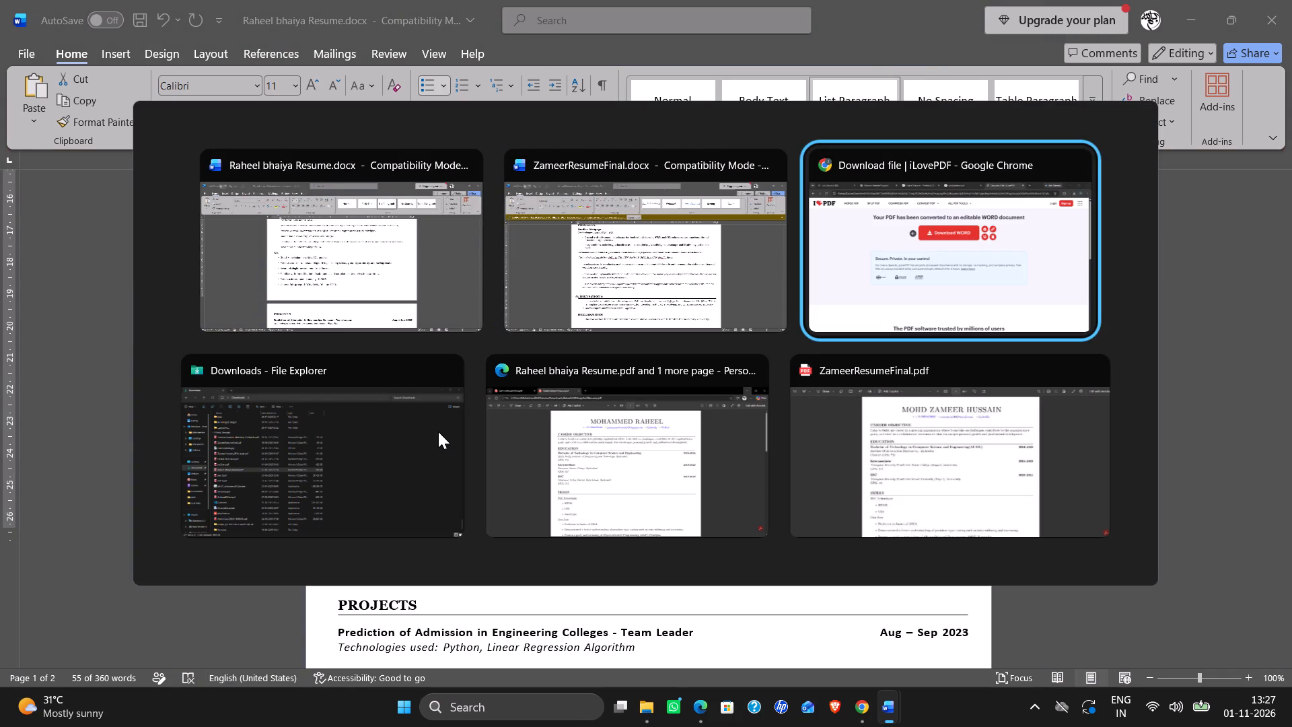
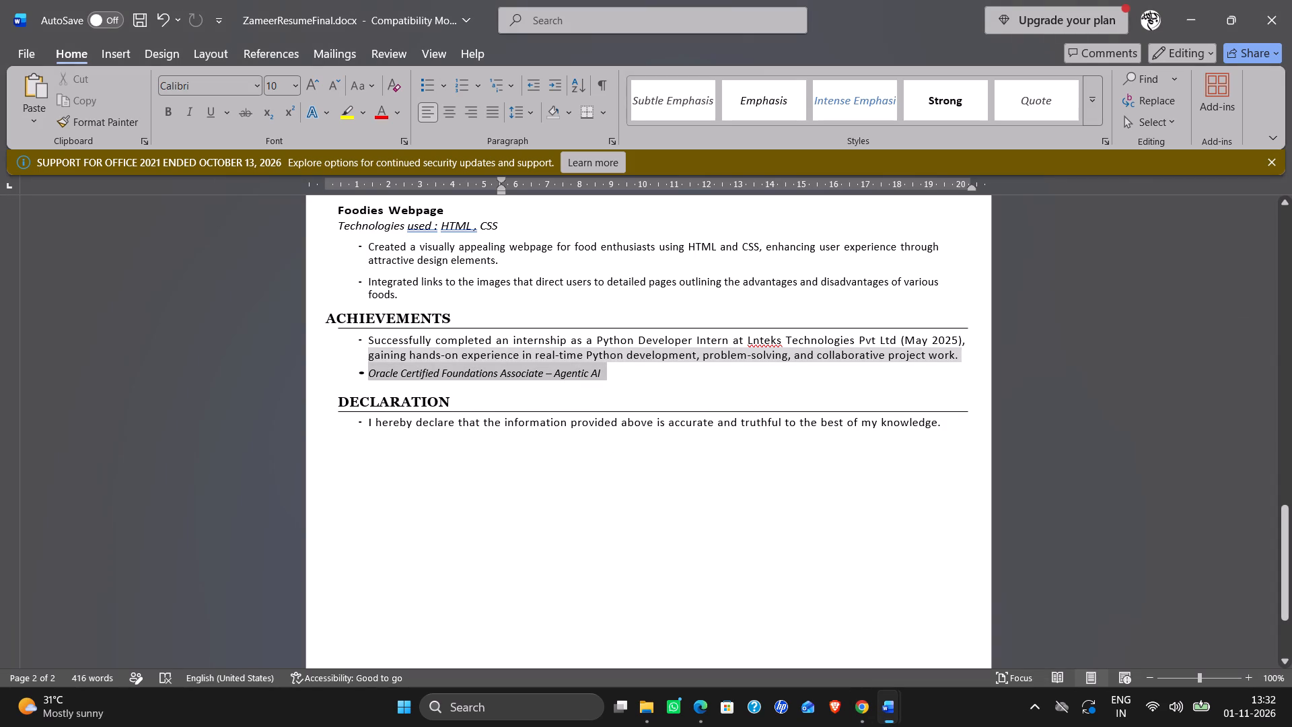
pyautogui.moveTo(375, 374); pyautogui.dragTo(367, 374)
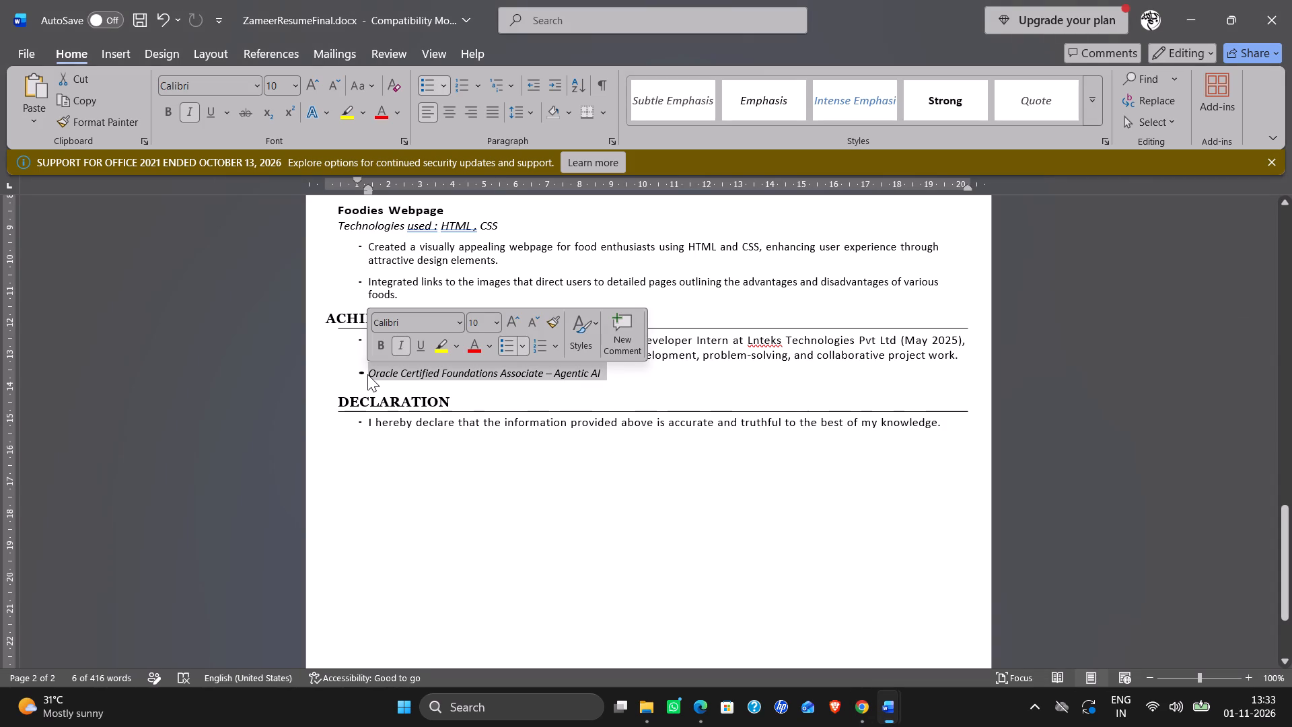
pyautogui.click(367, 374)
pyautogui.click(365, 341)
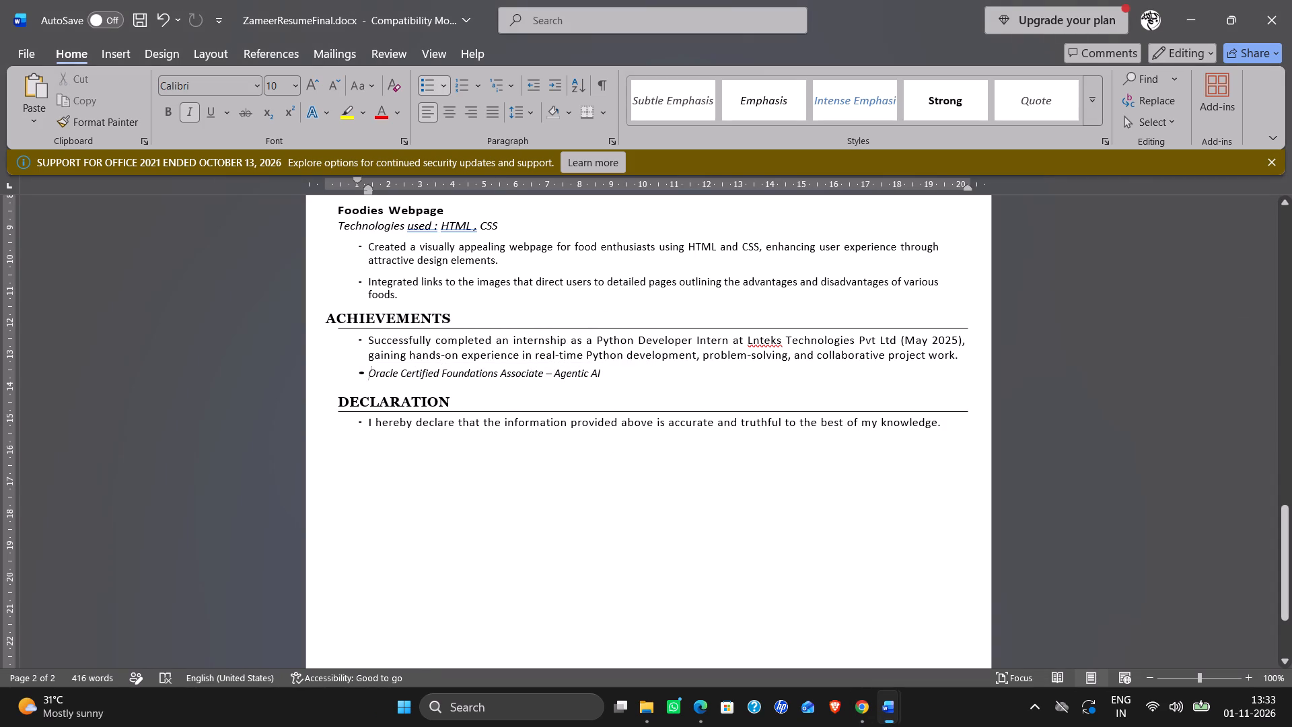
pyautogui.press('Return')
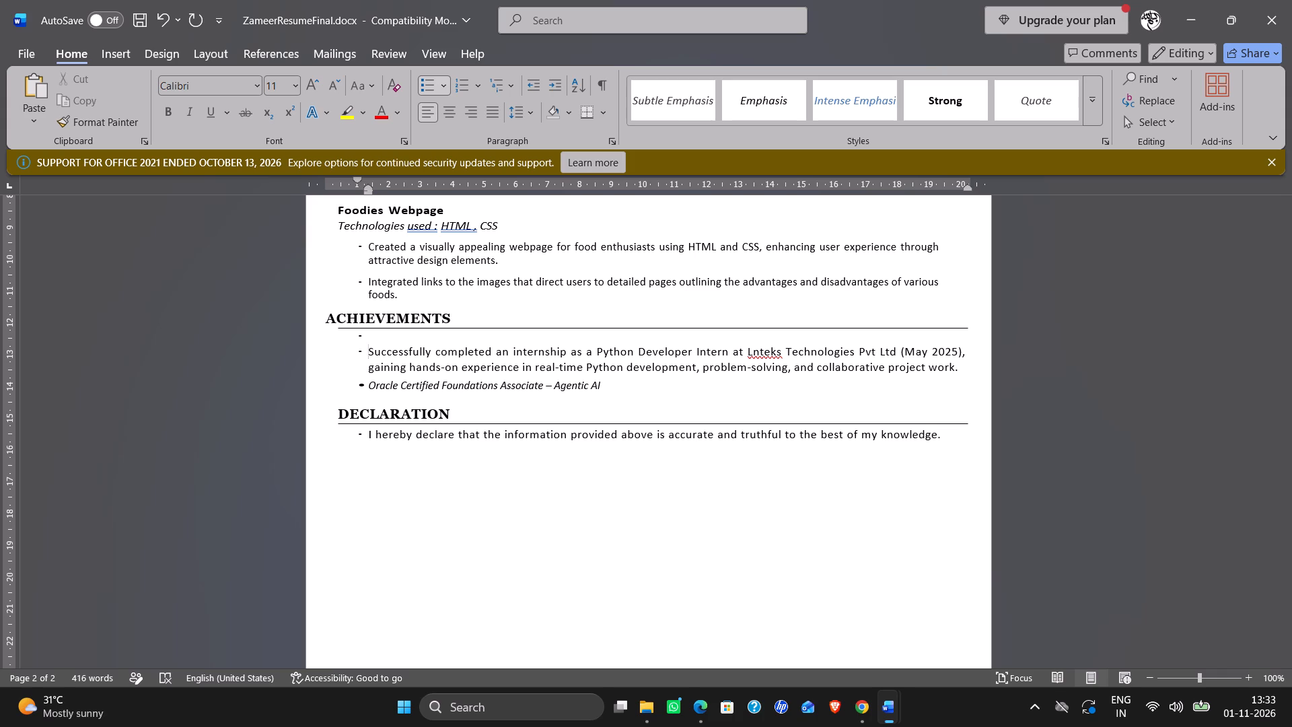
pyautogui.click(370, 335)
pyautogui.hotkey('ctrl', 'v')
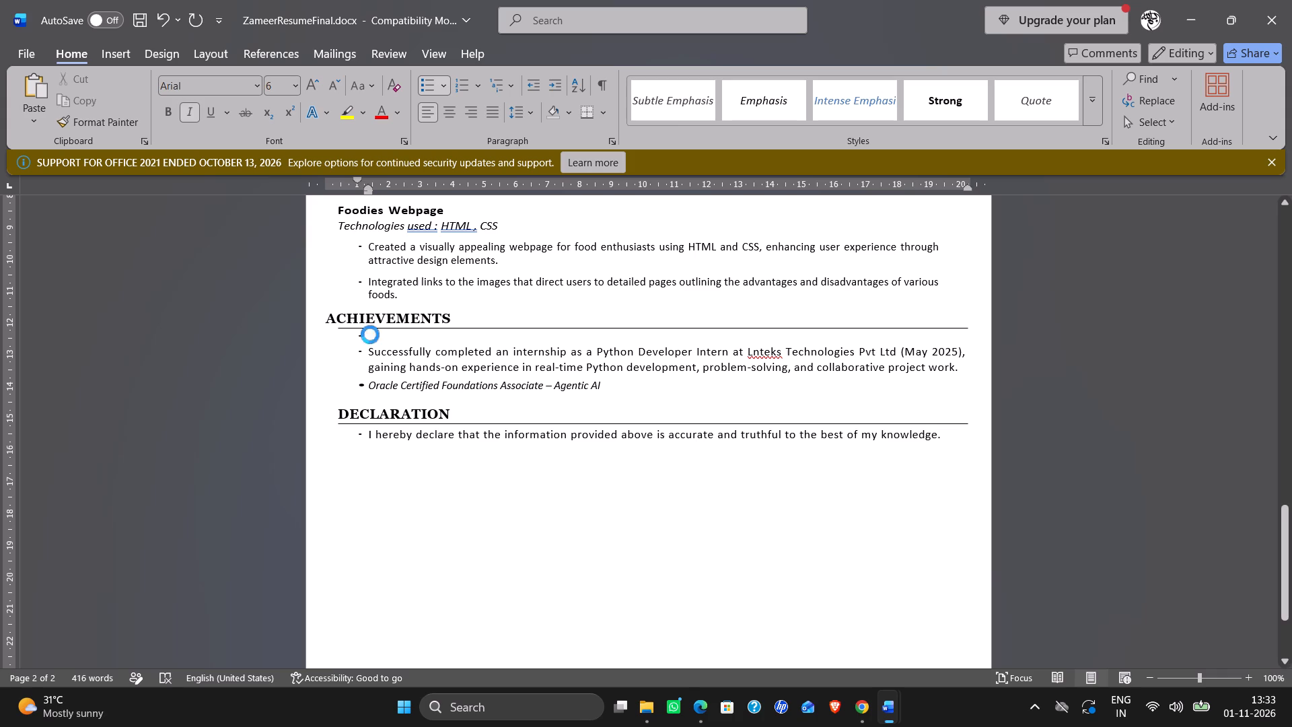
# Format the new certification bullet under Achievements in Calibri at size 10.
pyautogui.moveTo(725, 338); pyautogui.dragTo(364, 333)
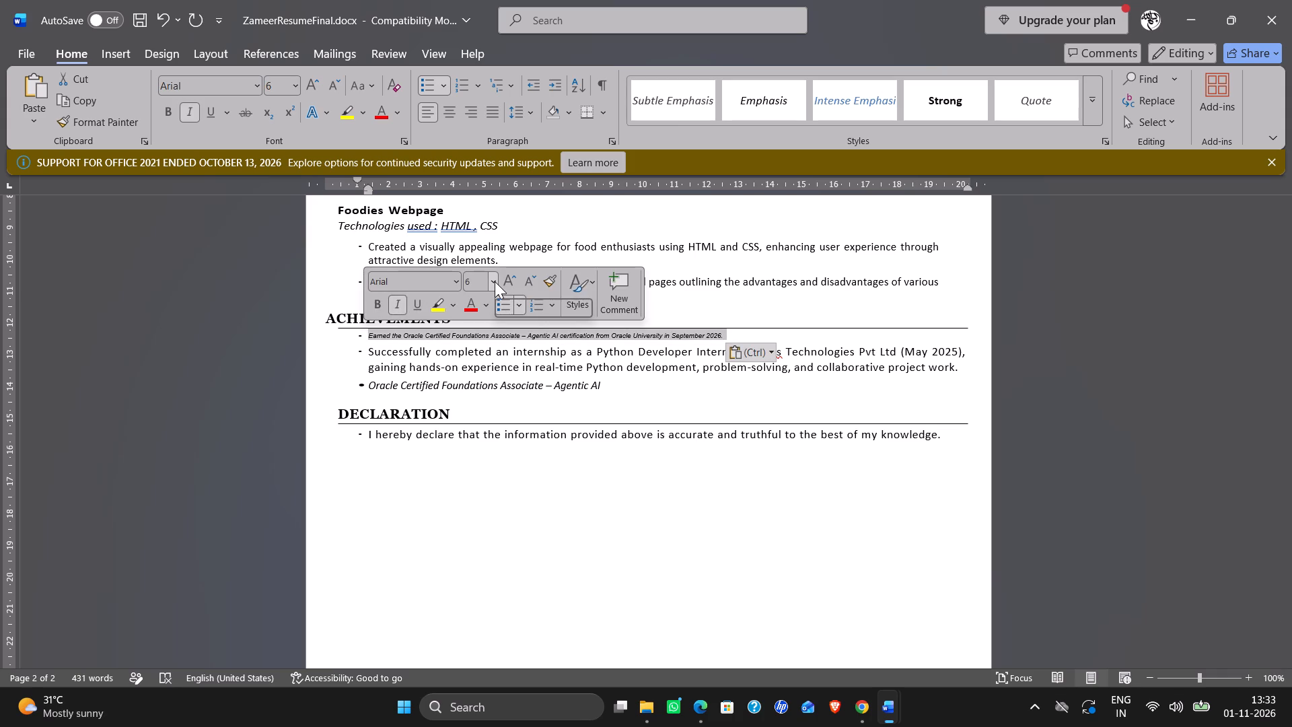
pyautogui.click(457, 282)
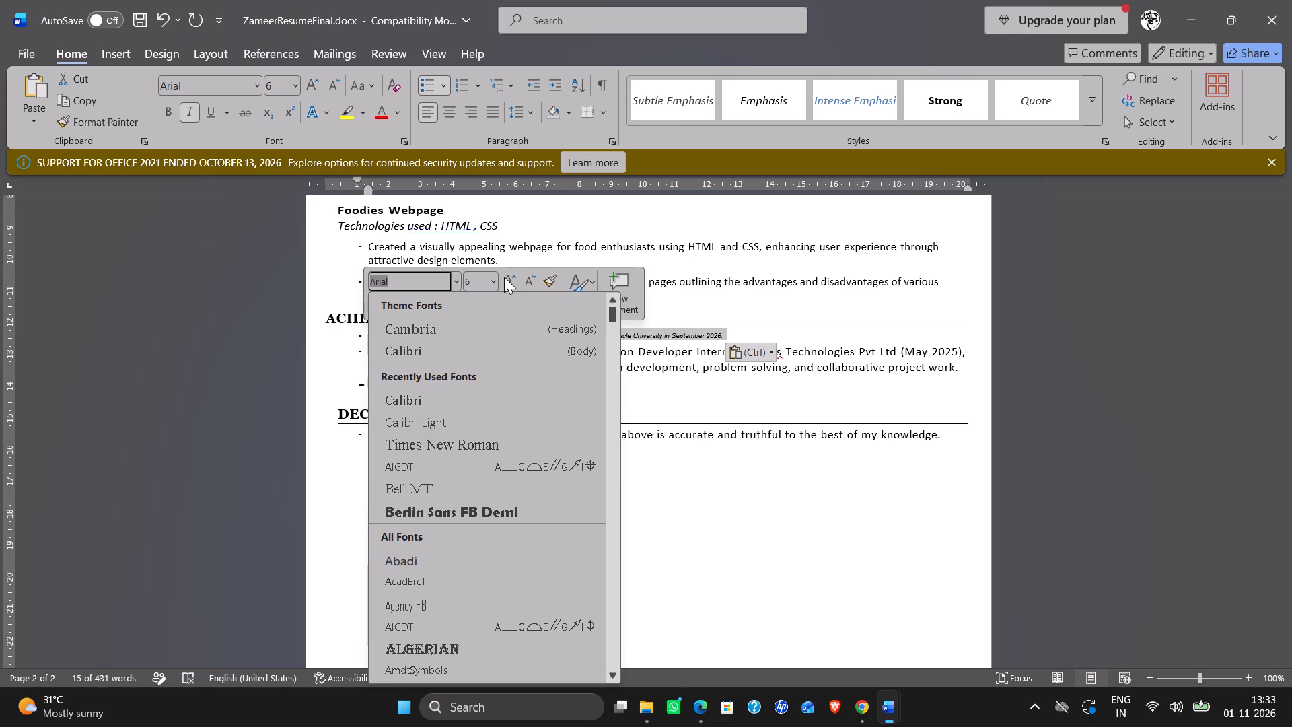
pyautogui.doubleClick(515, 275)
pyautogui.doubleClick(515, 275)
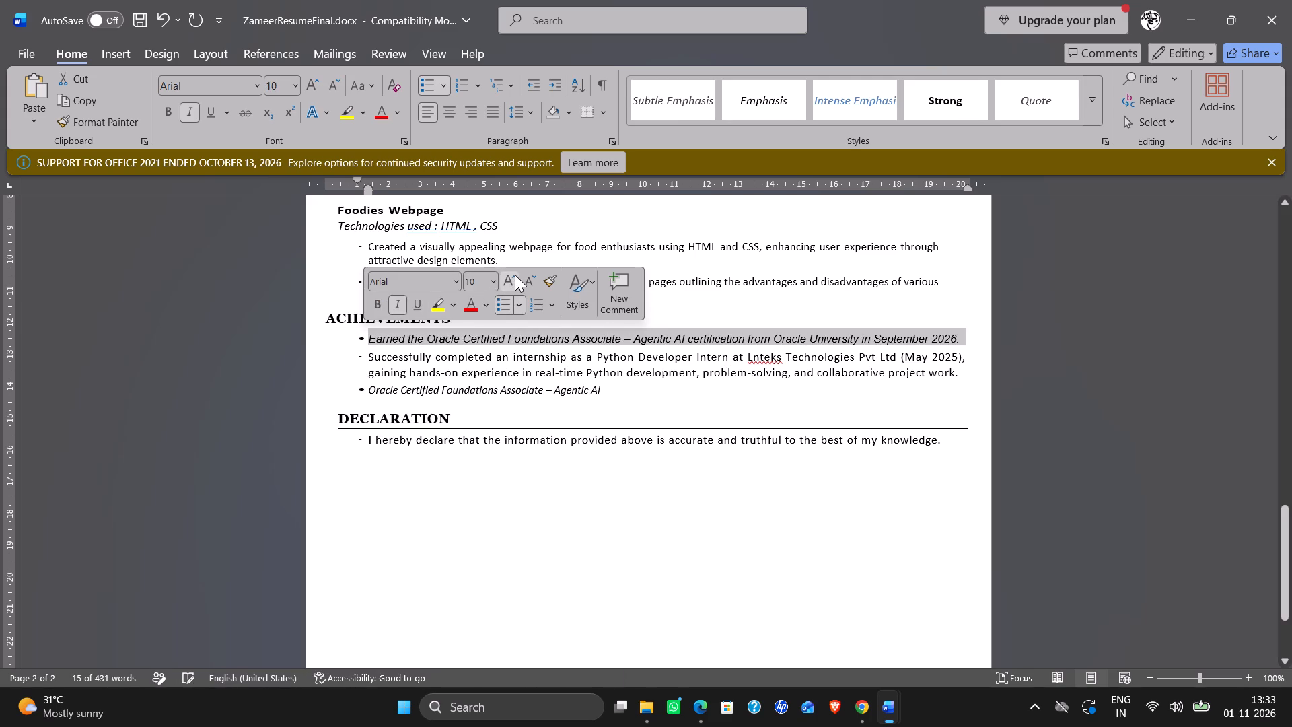
pyautogui.click(515, 275)
pyautogui.click(534, 276)
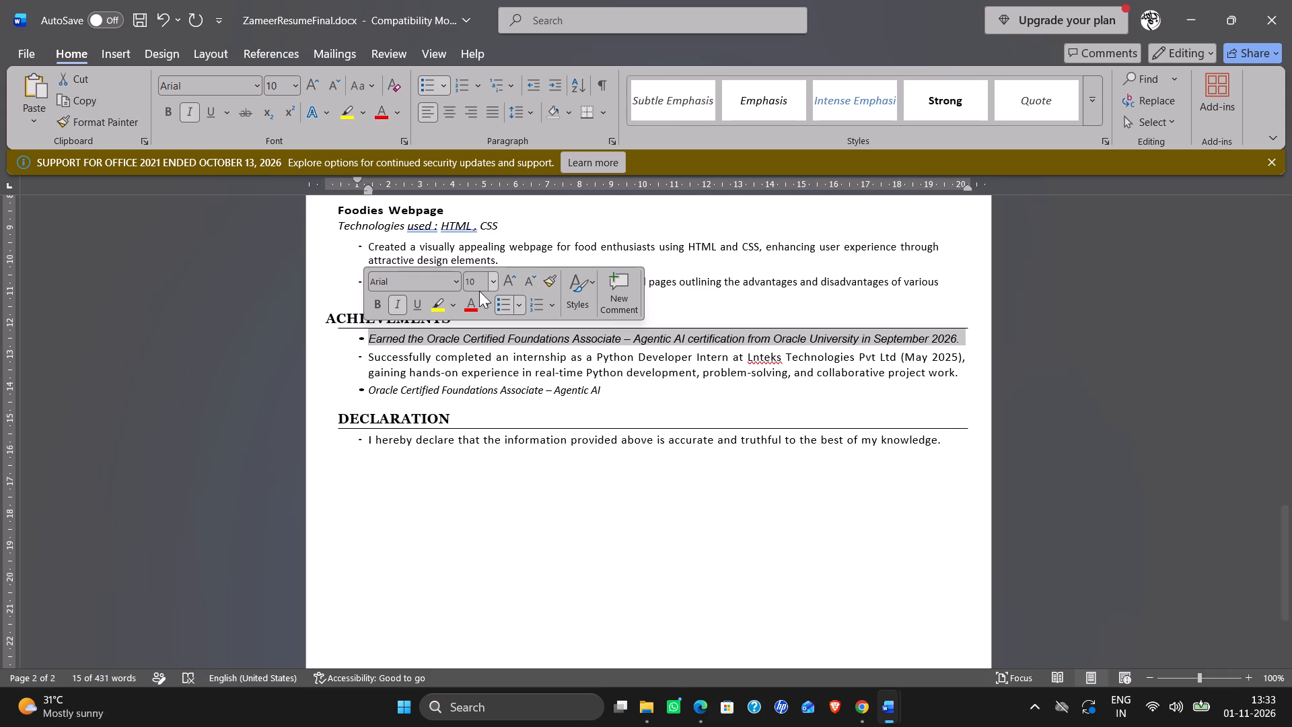
pyautogui.click(458, 285)
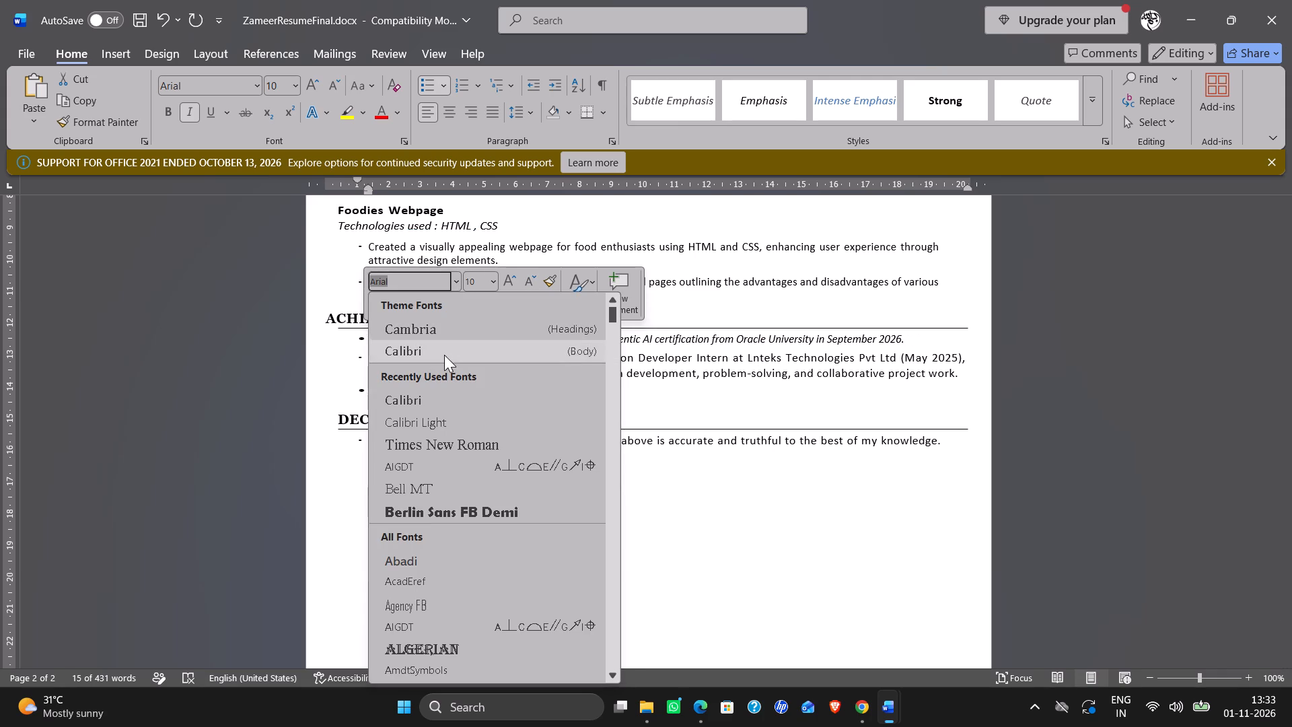
pyautogui.click(444, 355)
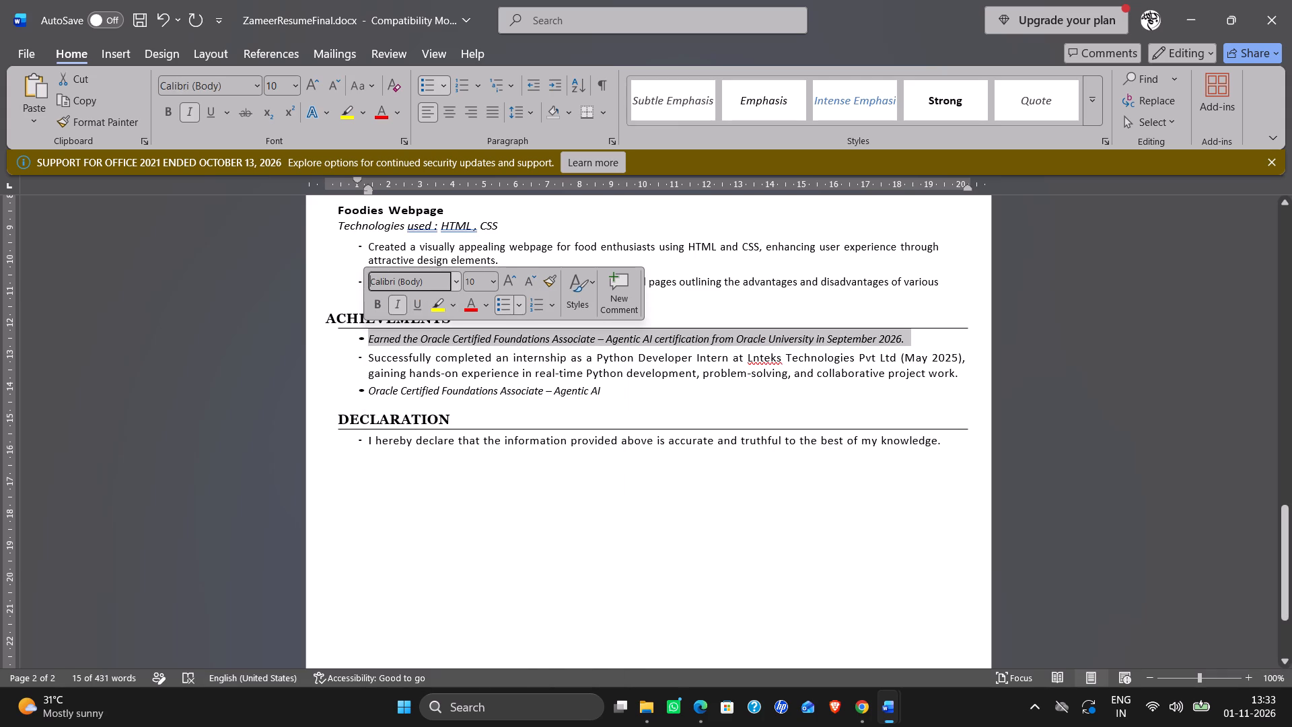
pyautogui.click(458, 280)
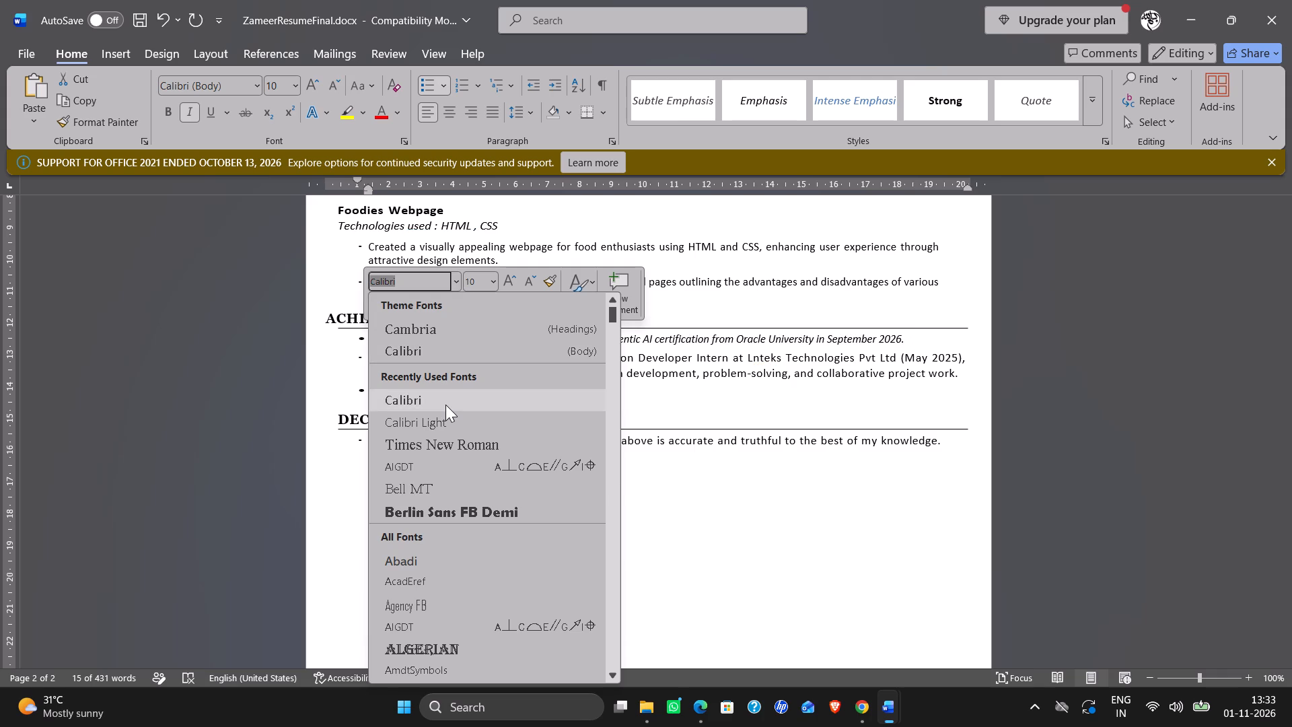
pyautogui.click(445, 405)
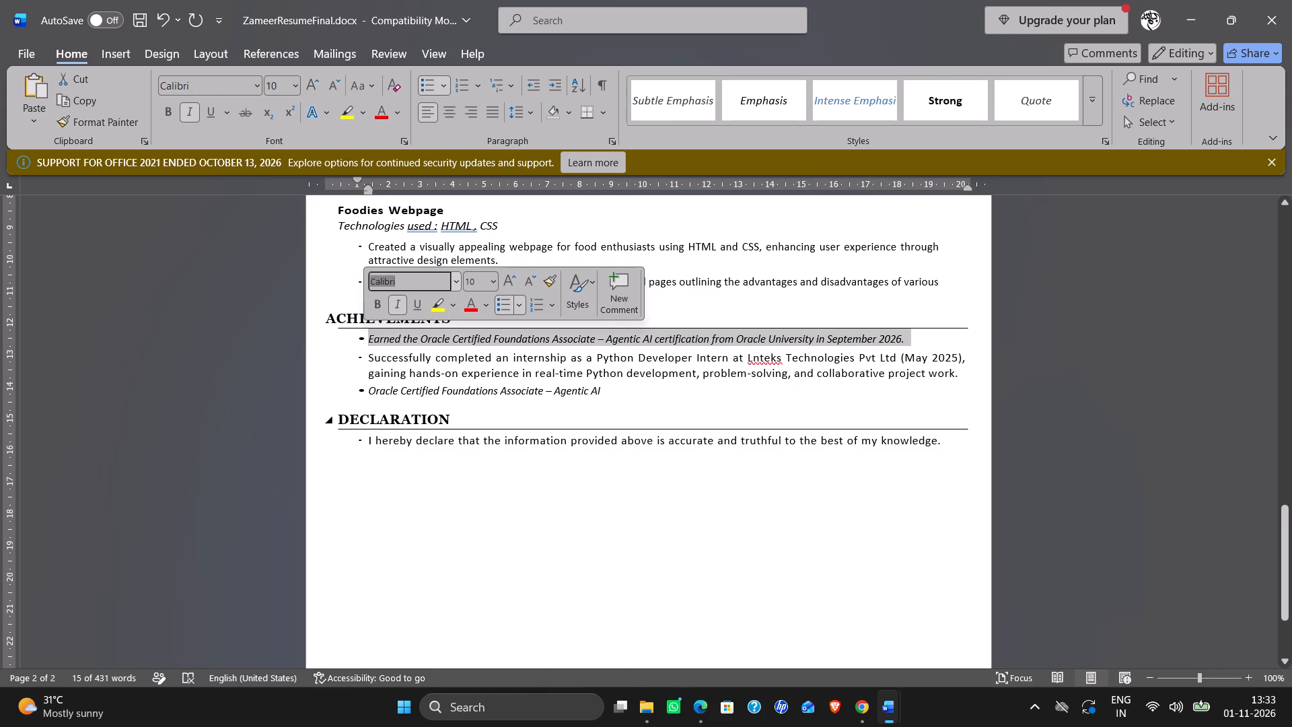
pyautogui.click(445, 405)
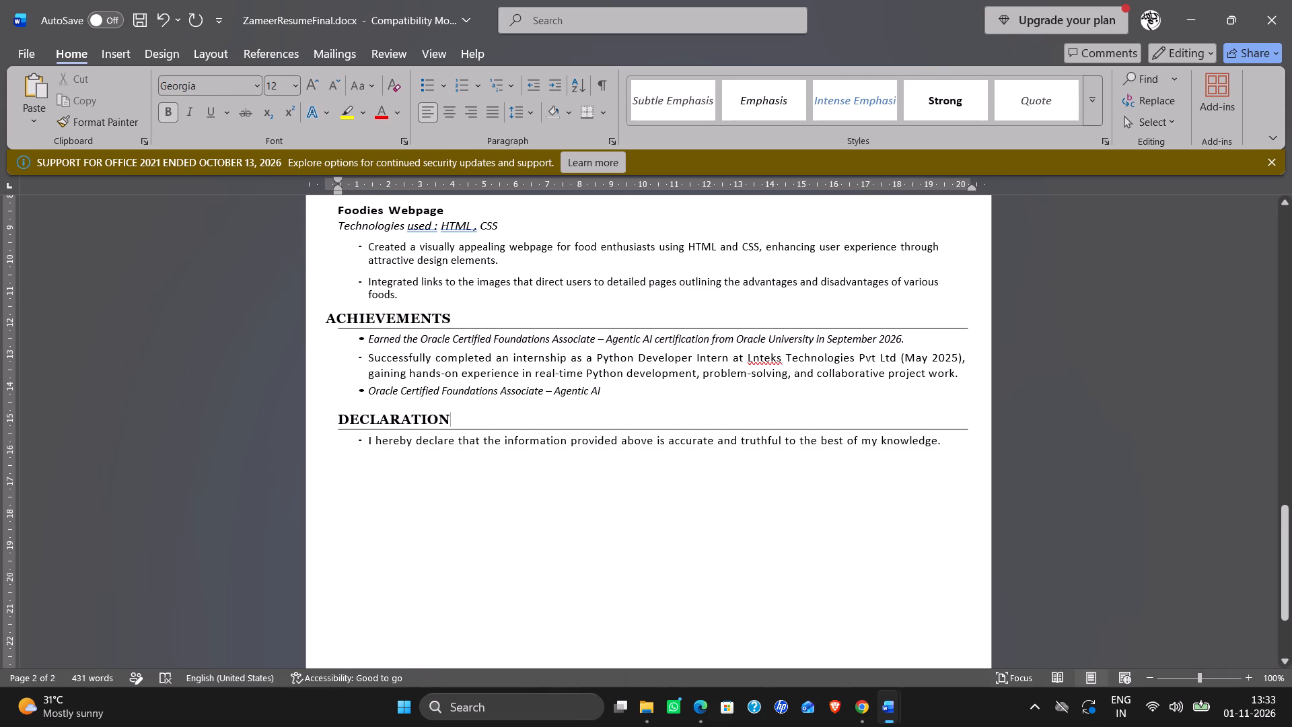
# Delete the old last bullet under Achievements, "Oracle Certified Foundations Associate – Agentic AI".
pyautogui.moveTo(606, 392); pyautogui.dragTo(380, 394)
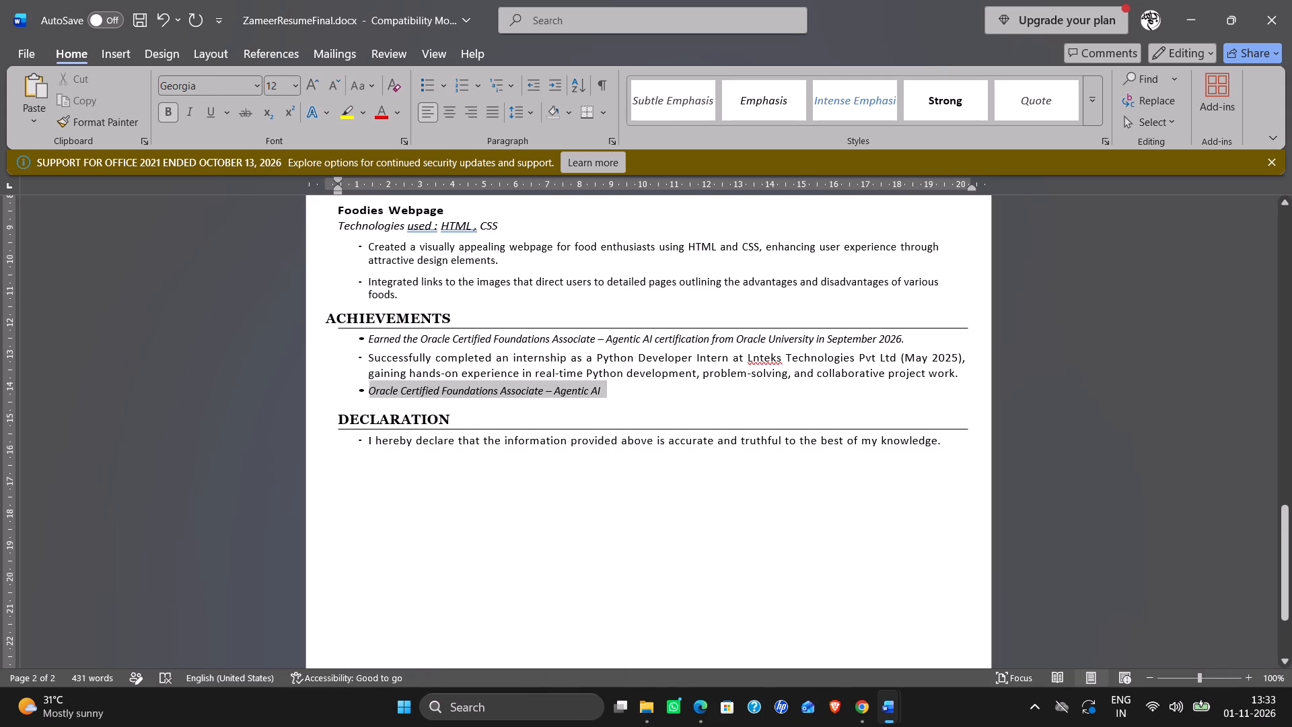
pyautogui.moveTo(380, 394); pyautogui.dragTo(357, 388)
pyautogui.press('BackSpace')
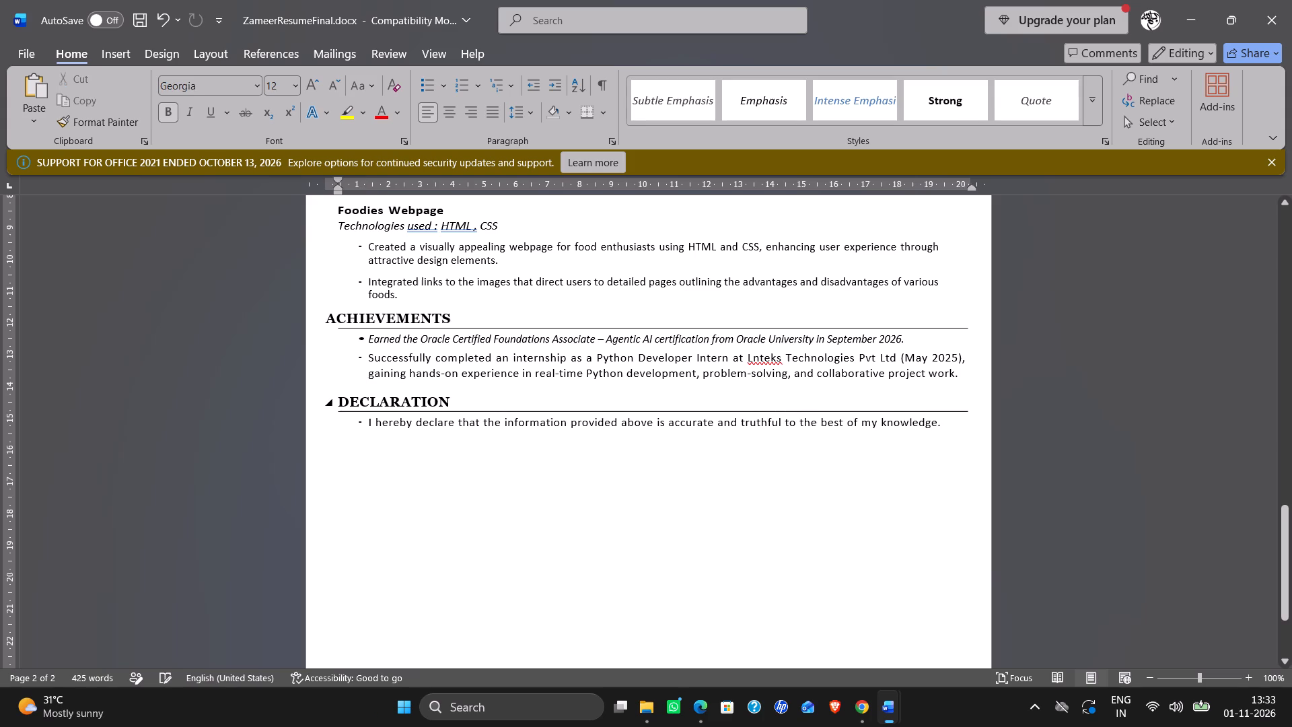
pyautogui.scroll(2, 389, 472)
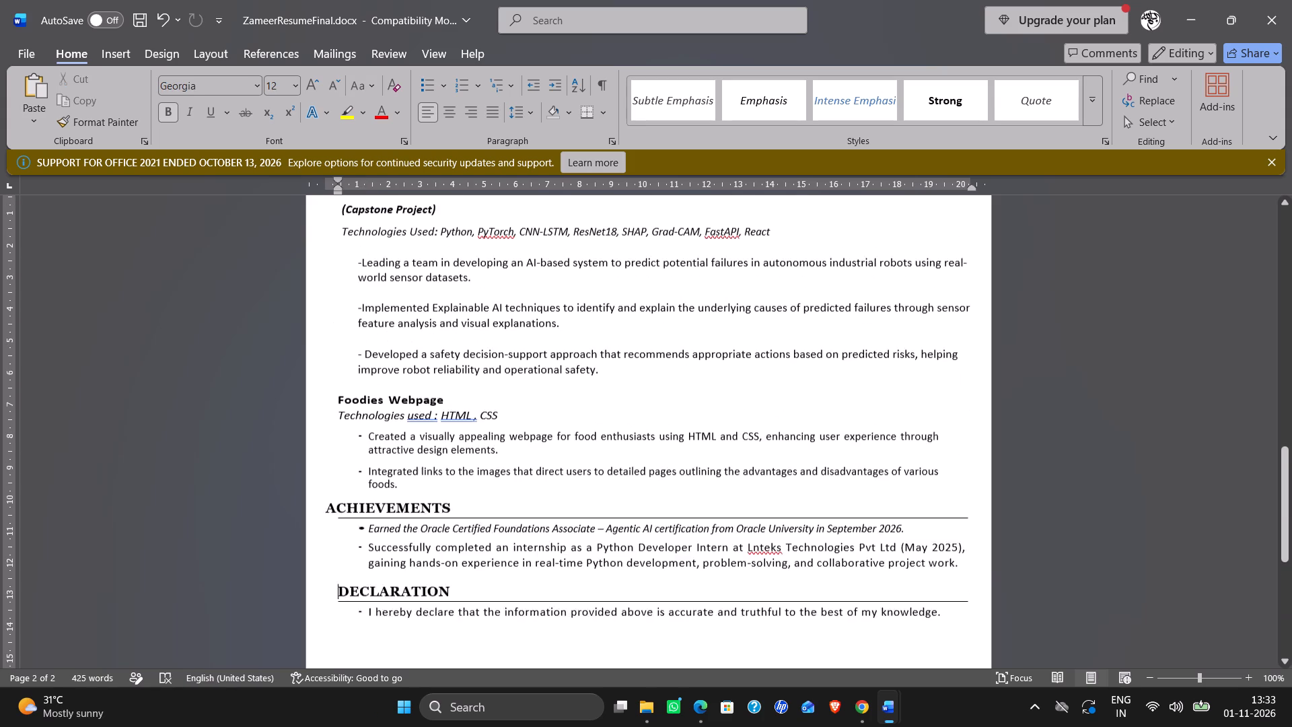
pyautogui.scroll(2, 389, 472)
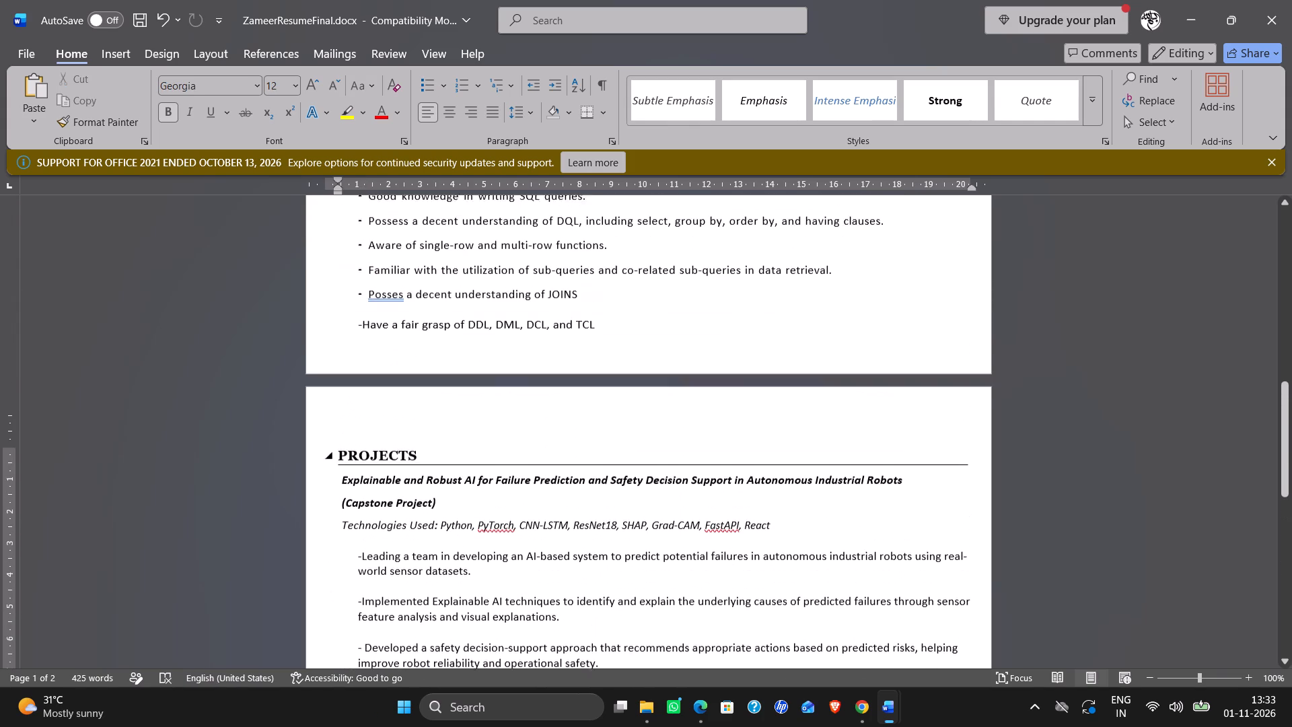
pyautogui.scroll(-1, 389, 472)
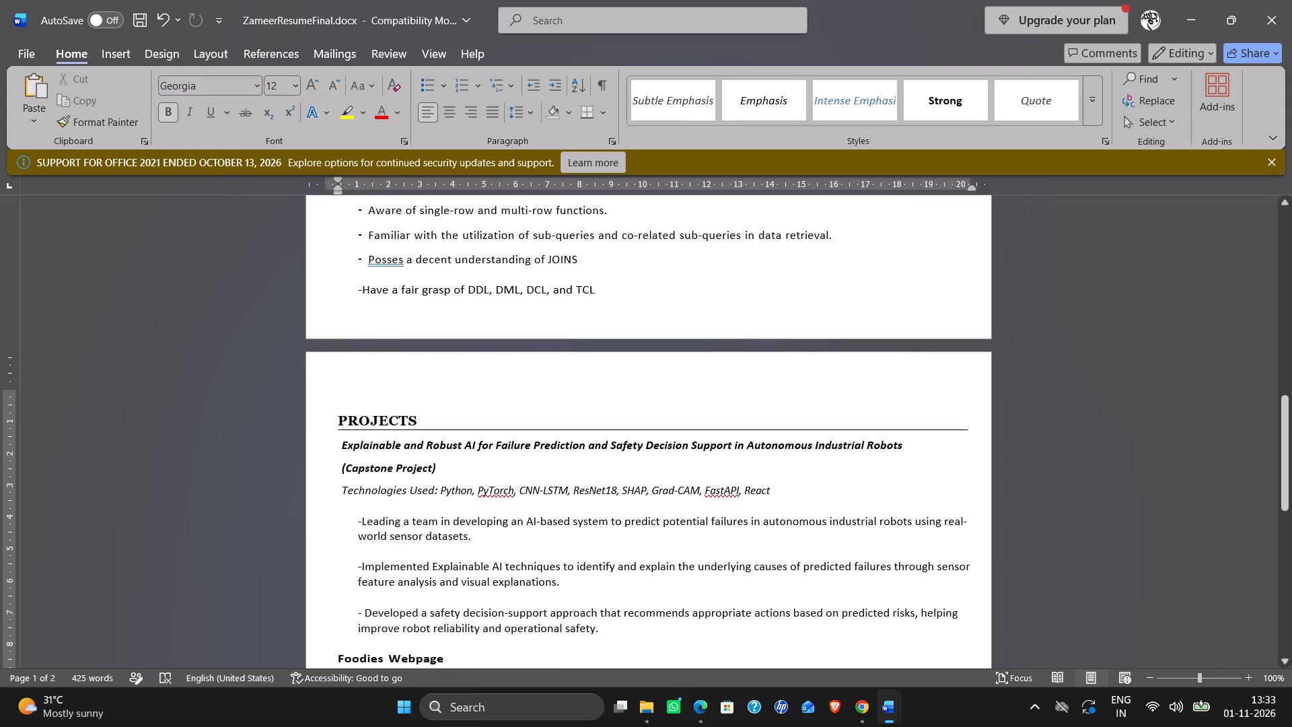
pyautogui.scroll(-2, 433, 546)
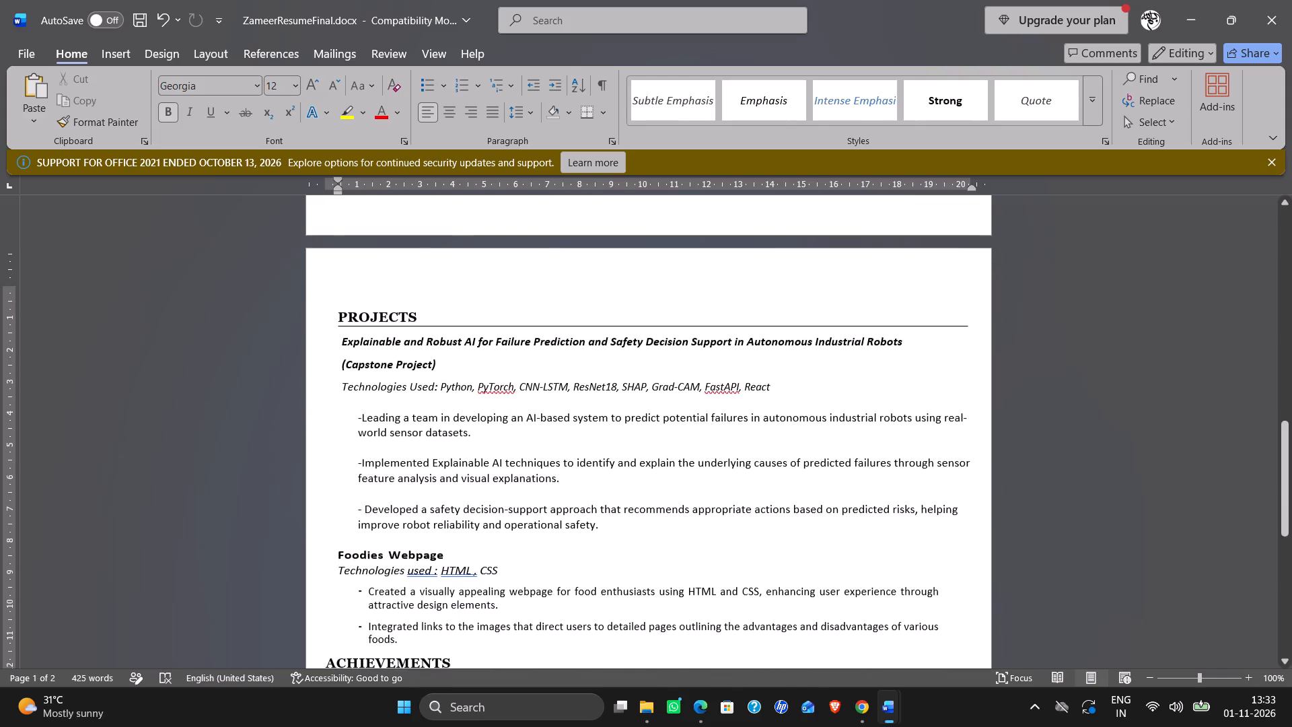
# Set the font of the entire resume, from the name heading through the Declaration, to Times New Roman.
pyautogui.scroll(5, 433, 546)
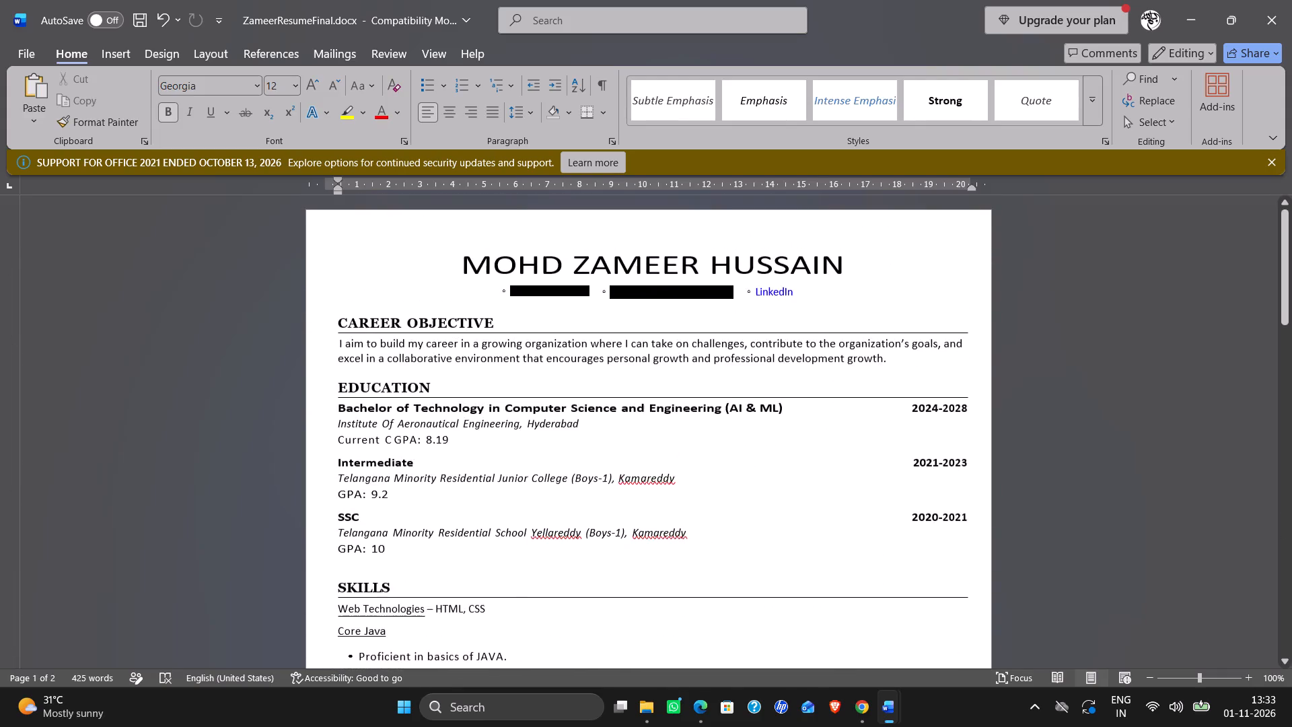
pyautogui.moveTo(420, 247); pyautogui.dragTo(365, 628)
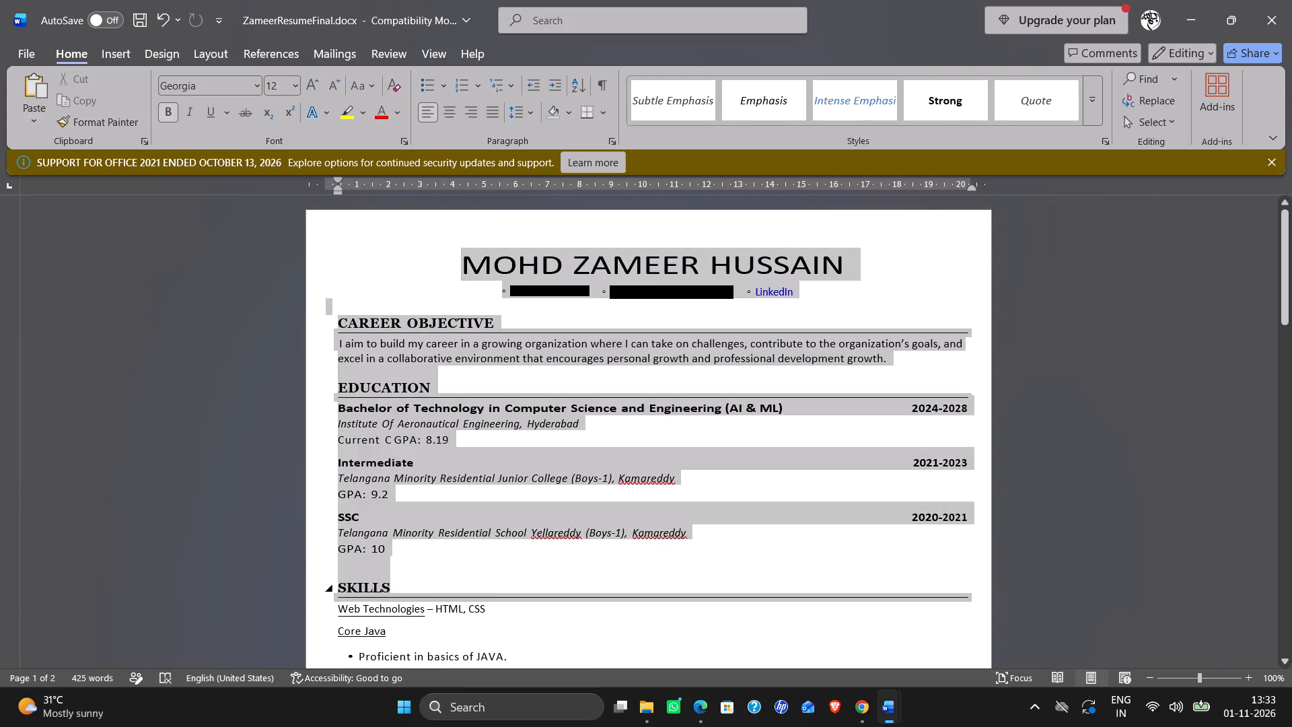
pyautogui.moveTo(365, 628); pyautogui.dragTo(368, 726)
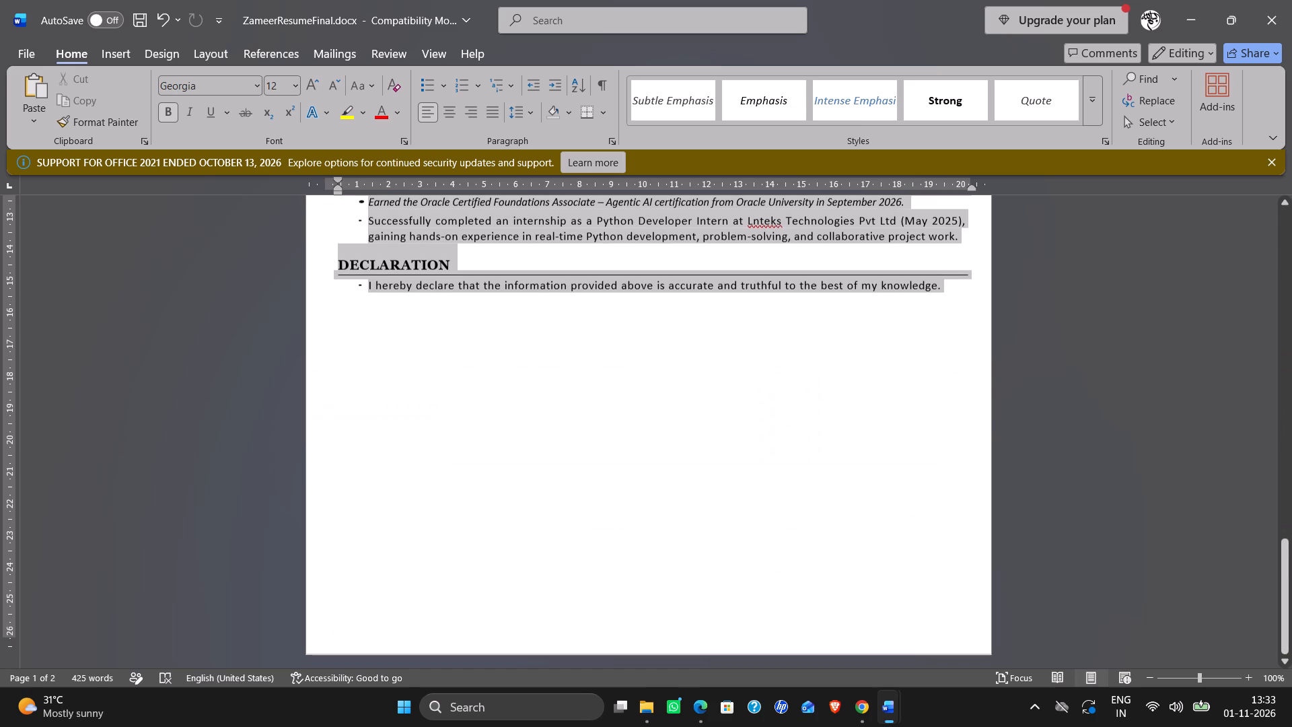
pyautogui.moveTo(368, 726); pyautogui.dragTo(851, 326)
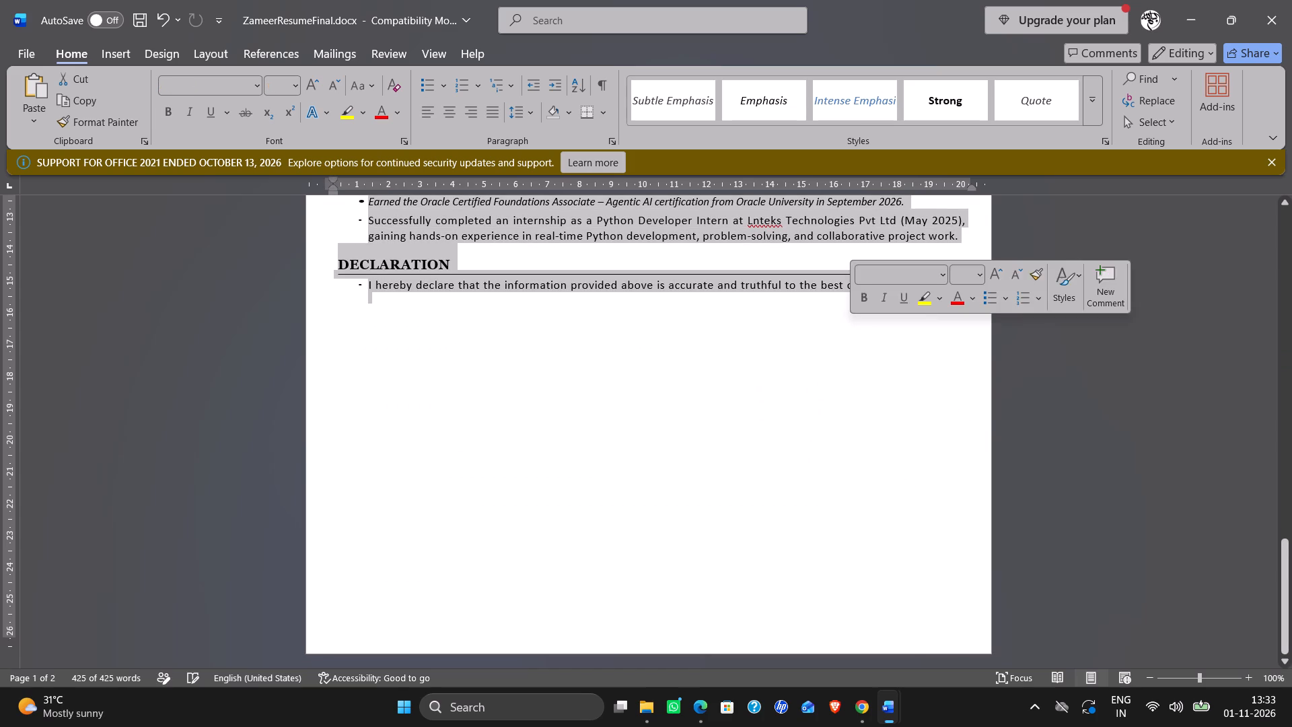
pyautogui.click(258, 82)
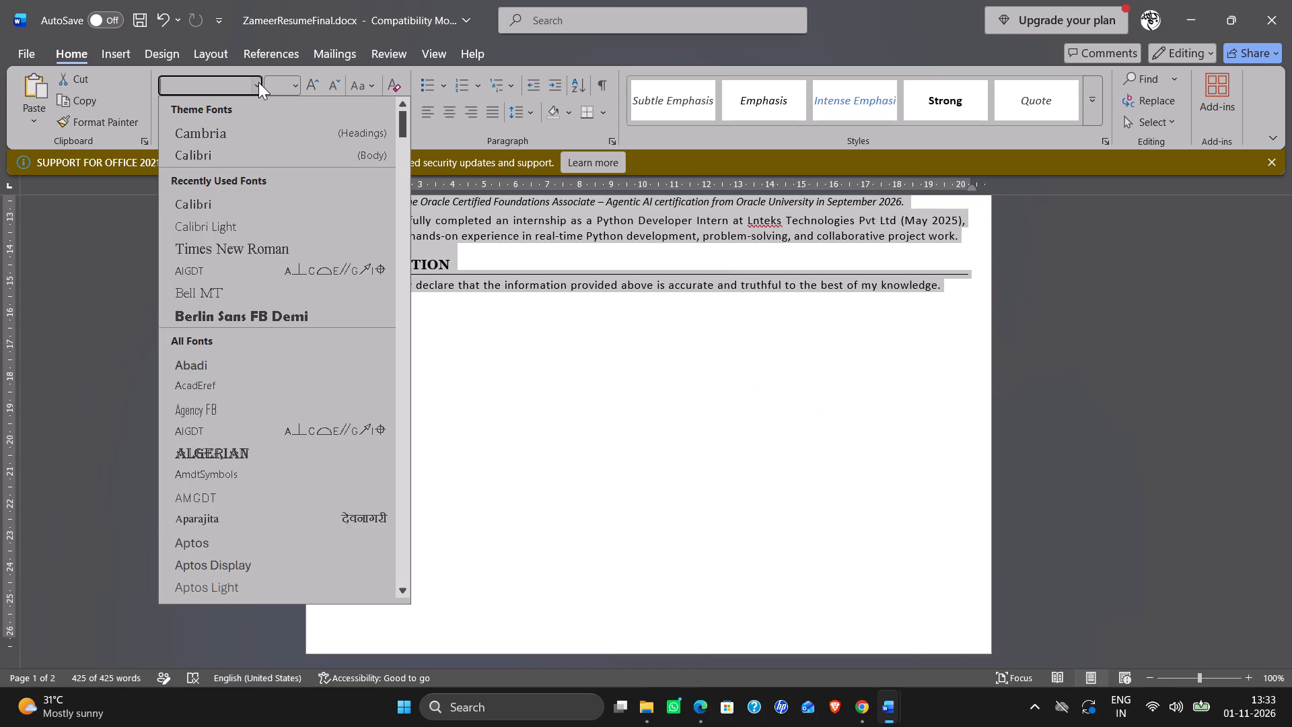
pyautogui.click(256, 251)
pyautogui.click(435, 323)
# Review the whole resume from the header through Education, Skills, Projects, Achievements and Declaration for consistent fonts, text sizes and layout.
pyautogui.scroll(3, 435, 323)
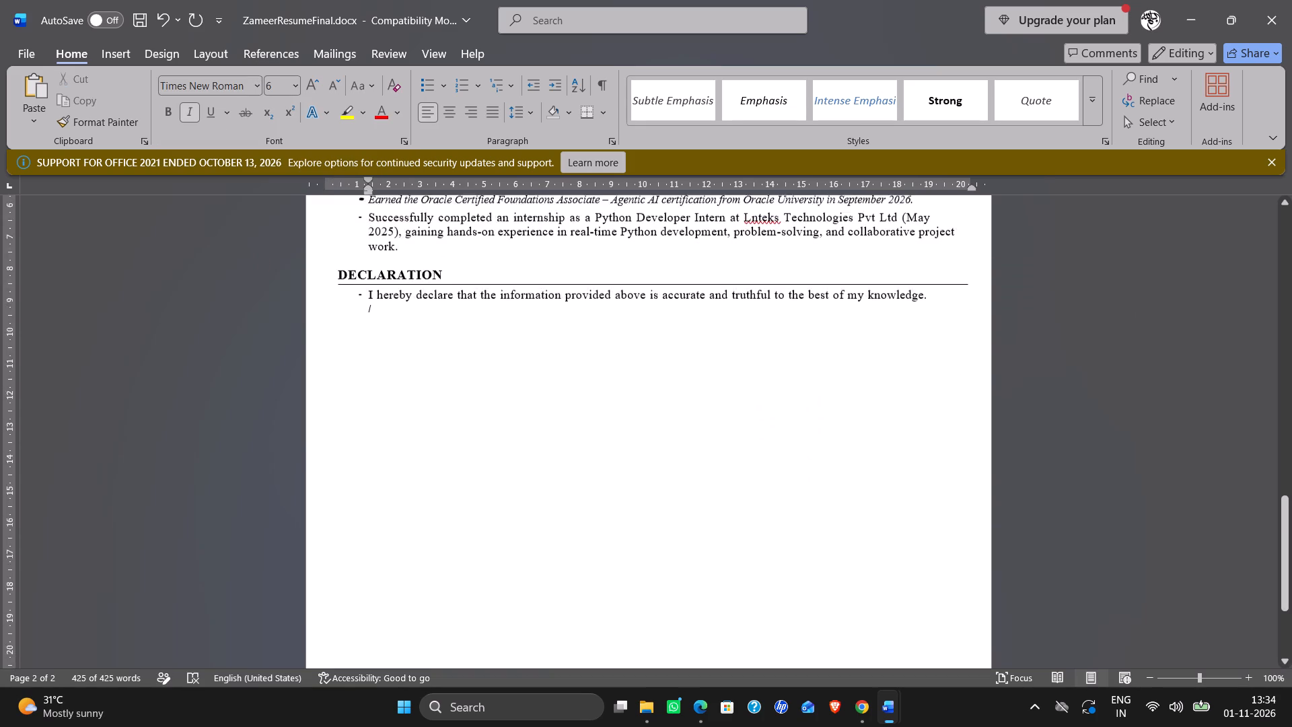
pyautogui.scroll(10, 435, 323)
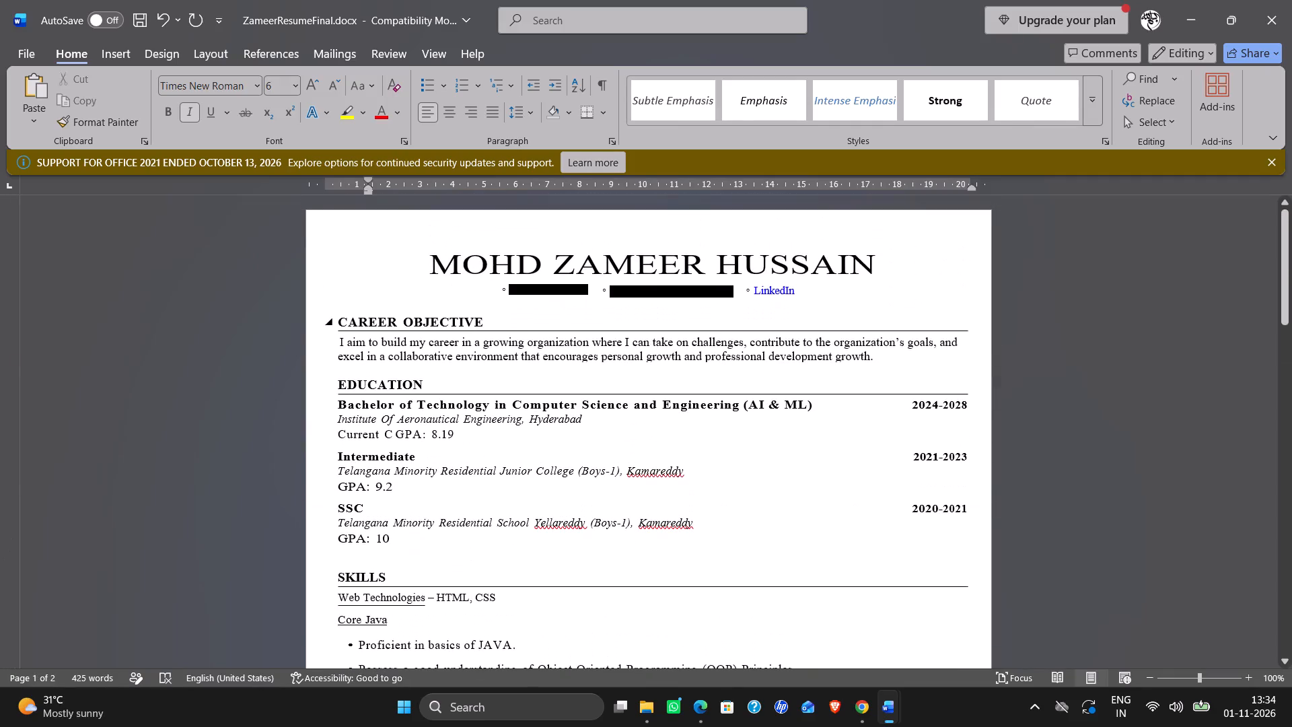
pyautogui.moveTo(338, 403); pyautogui.dragTo(501, 411)
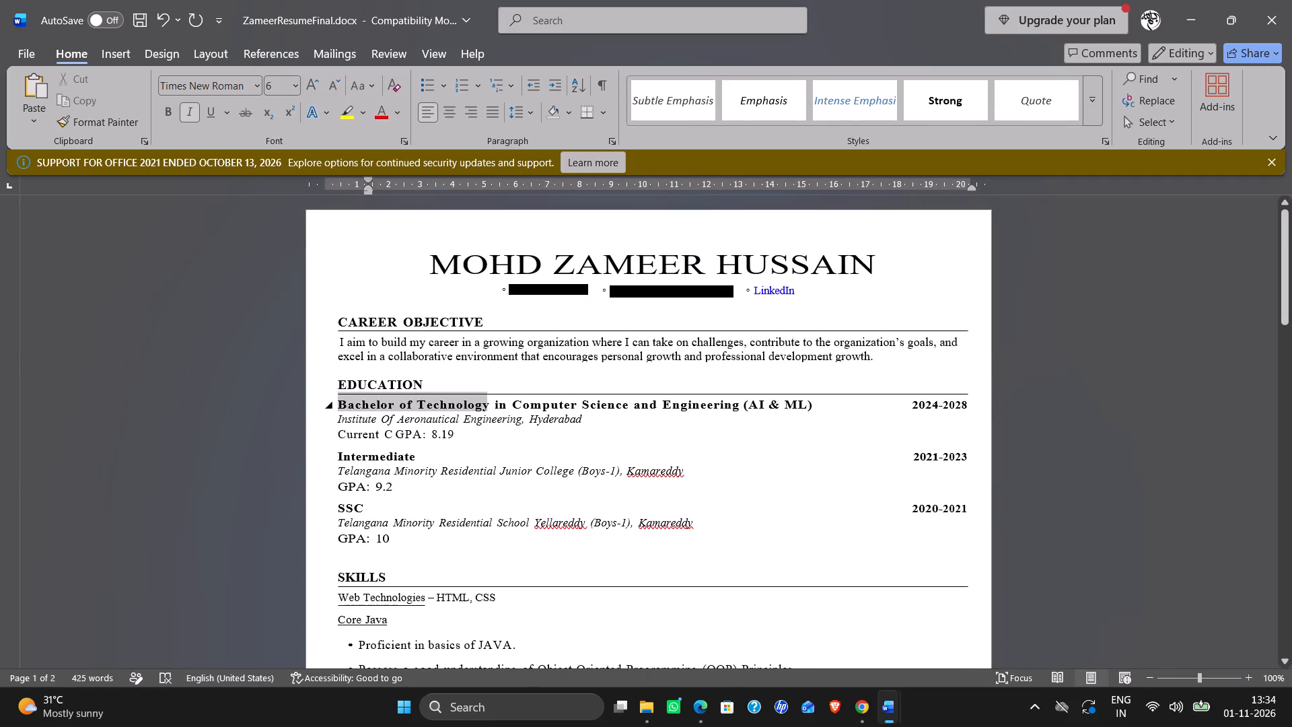
pyautogui.moveTo(501, 411); pyautogui.dragTo(651, 404)
pyautogui.click(651, 404)
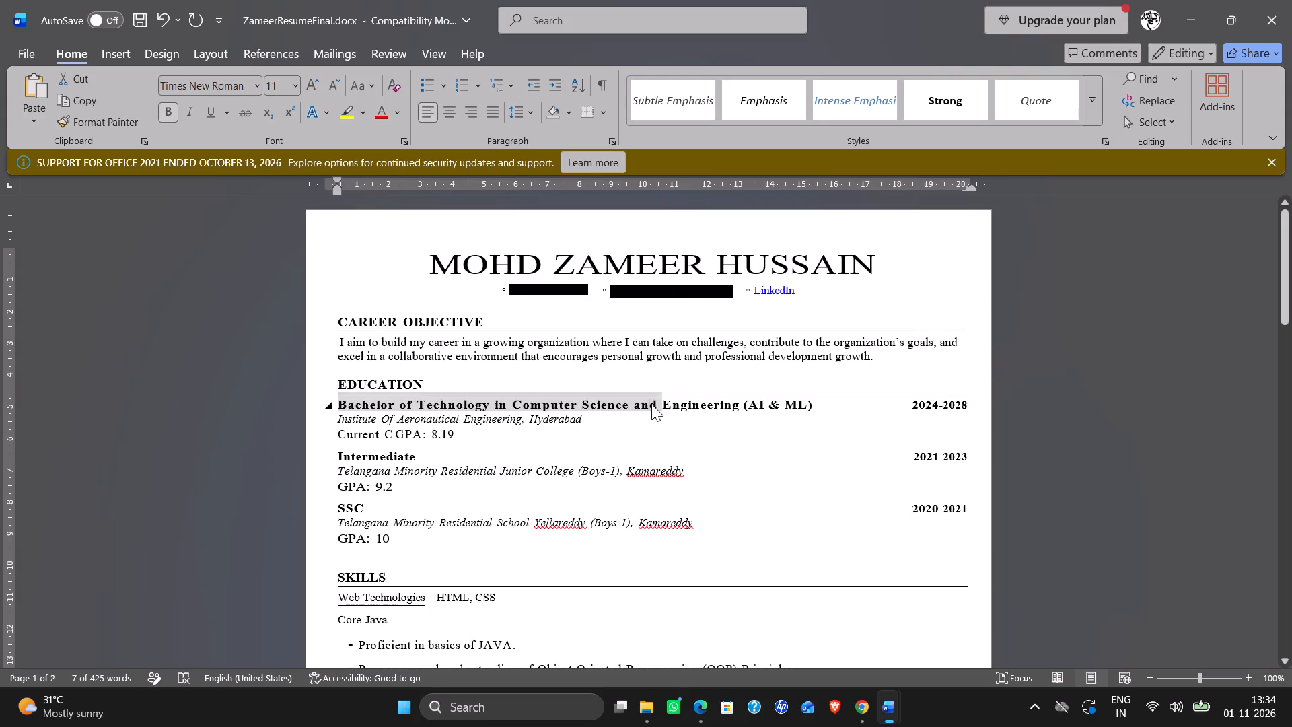
pyautogui.scroll(-1, 663, 451)
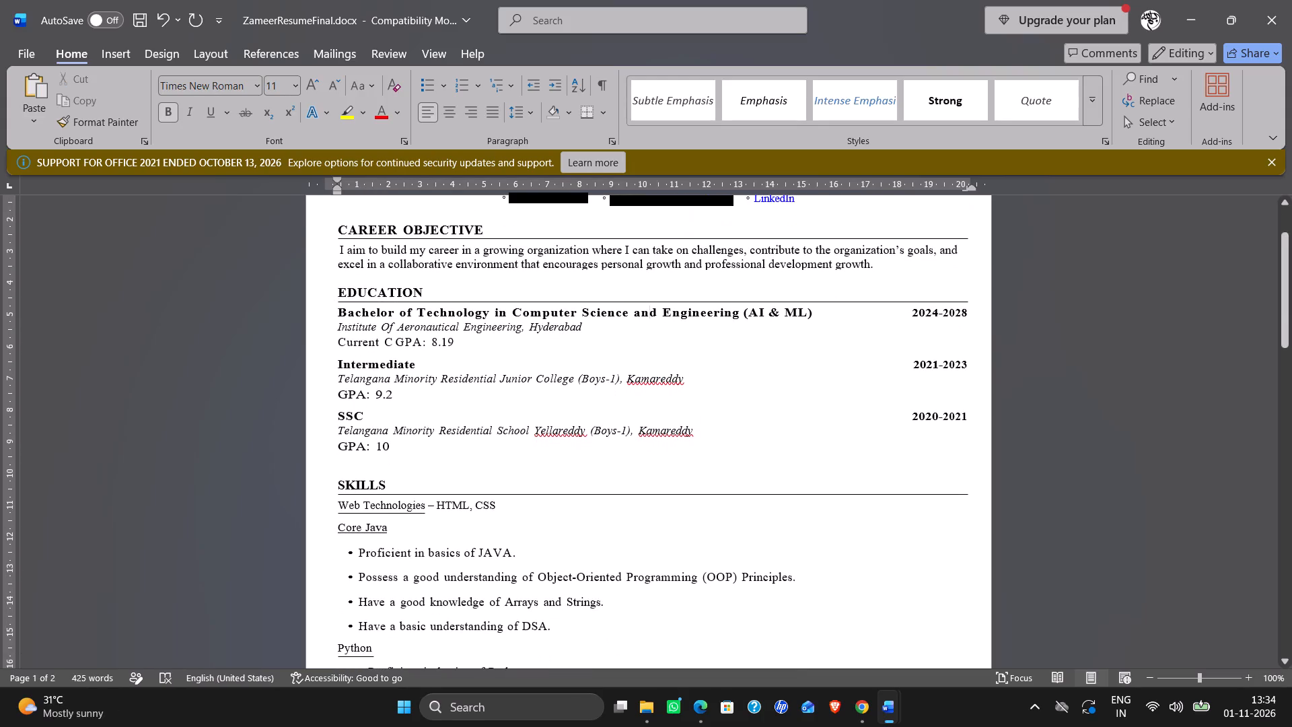
pyautogui.scroll(-2, 663, 451)
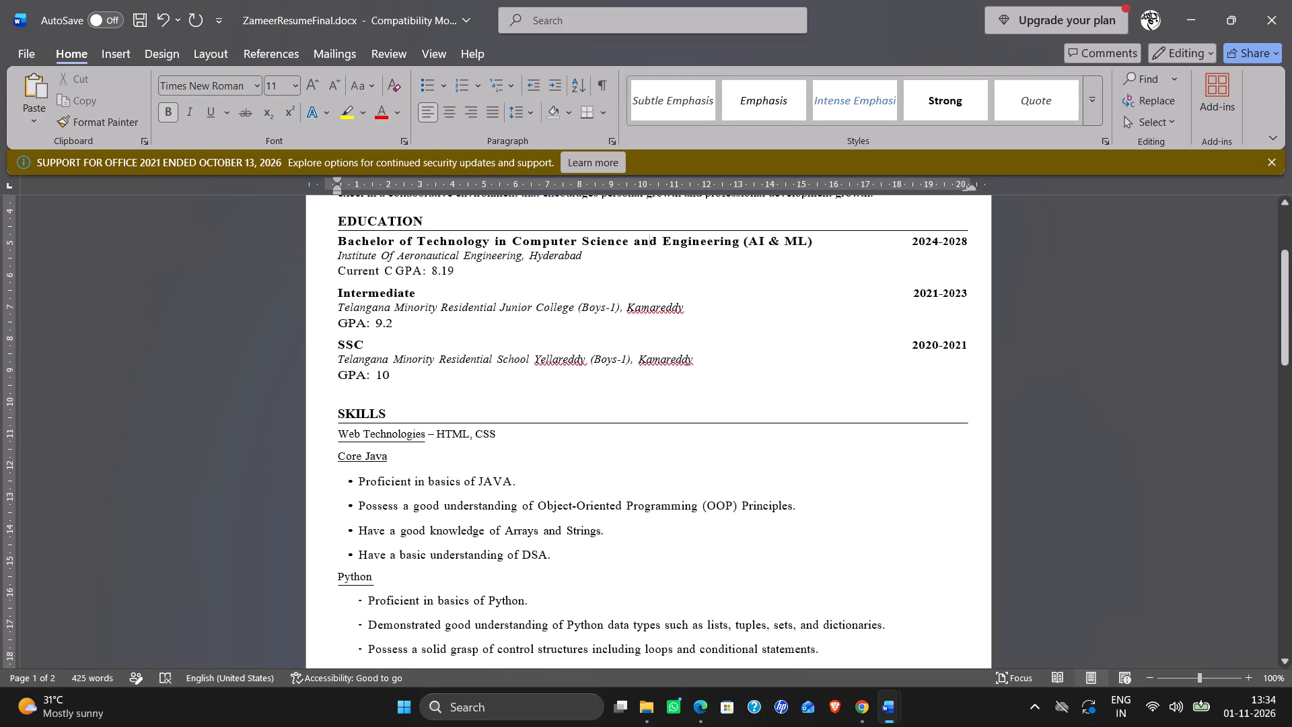
pyautogui.moveTo(496, 359); pyautogui.dragTo(629, 360)
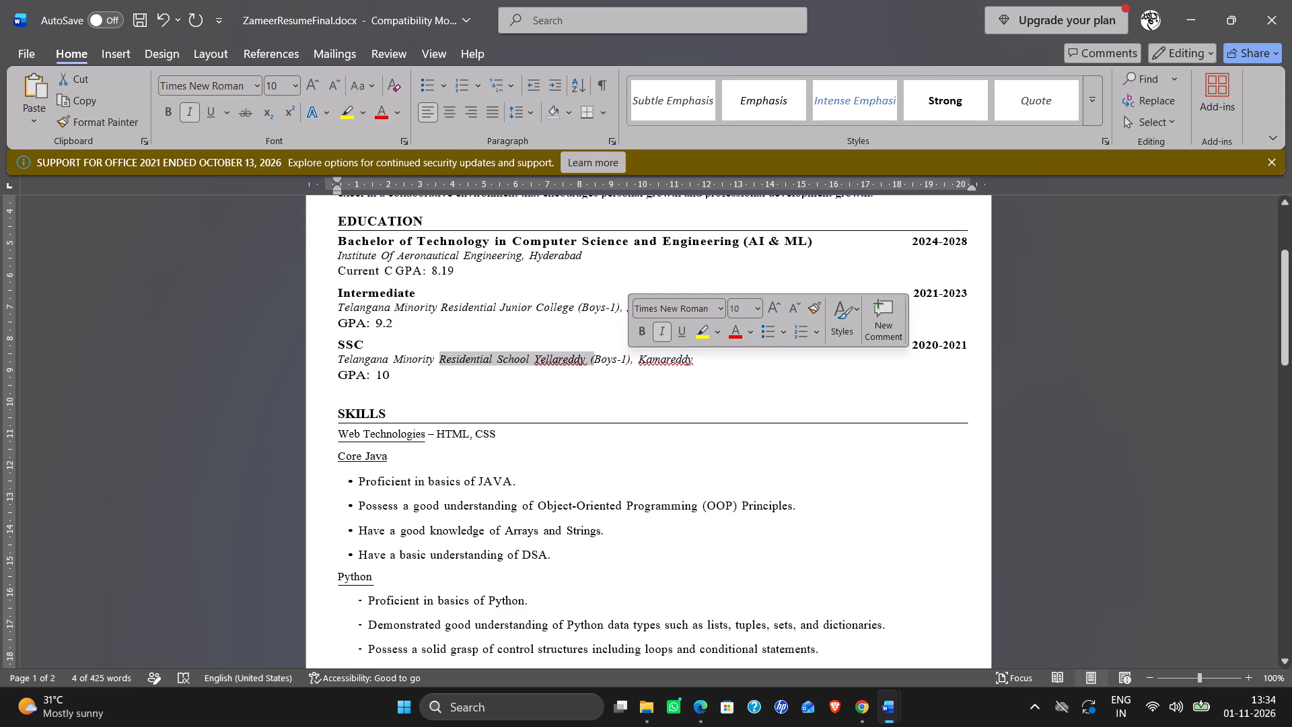
pyautogui.click(629, 360)
pyautogui.scroll(-2, 629, 360)
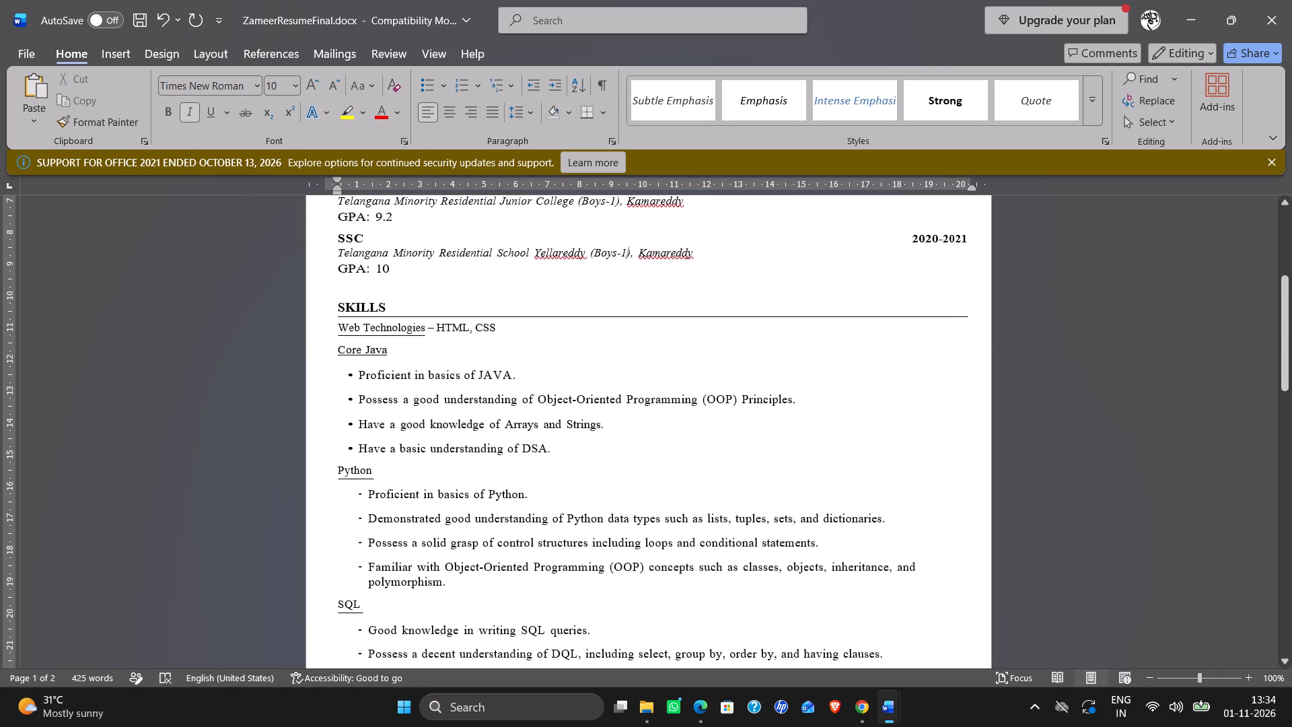
pyautogui.scroll(-2, 629, 360)
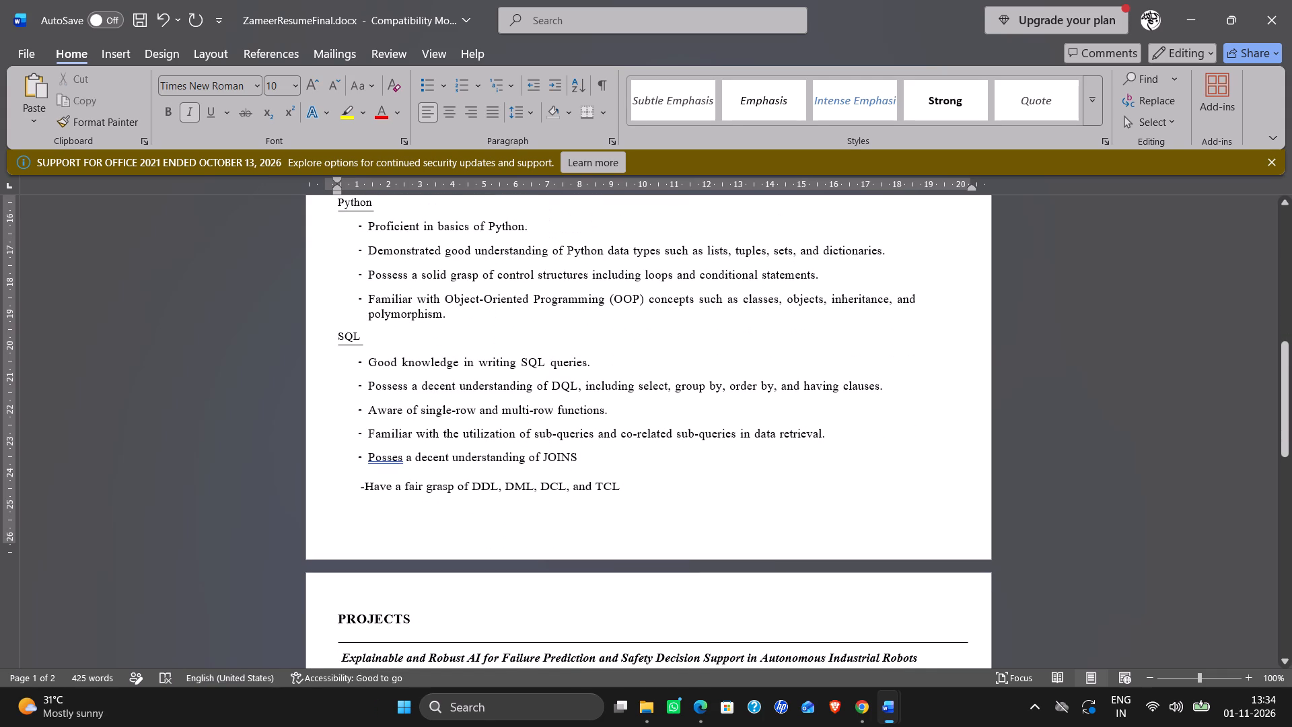
pyautogui.scroll(-3, 629, 360)
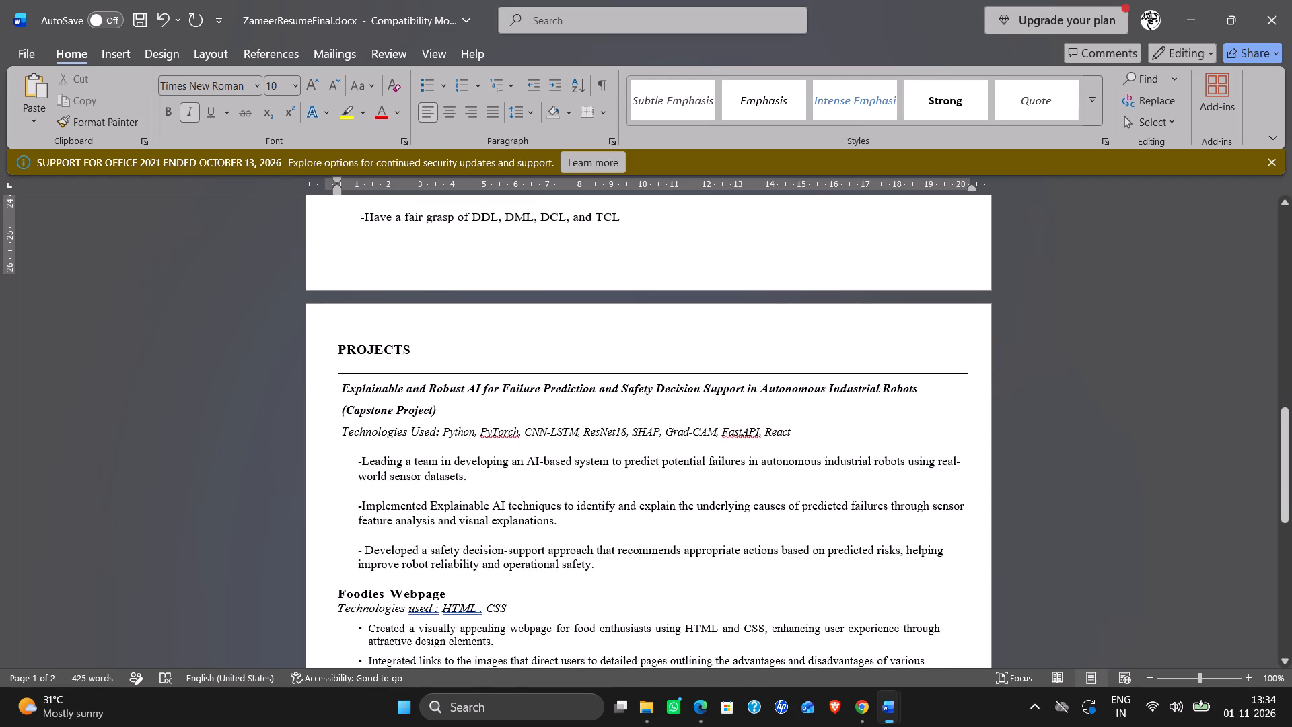
pyautogui.scroll(-1, 629, 360)
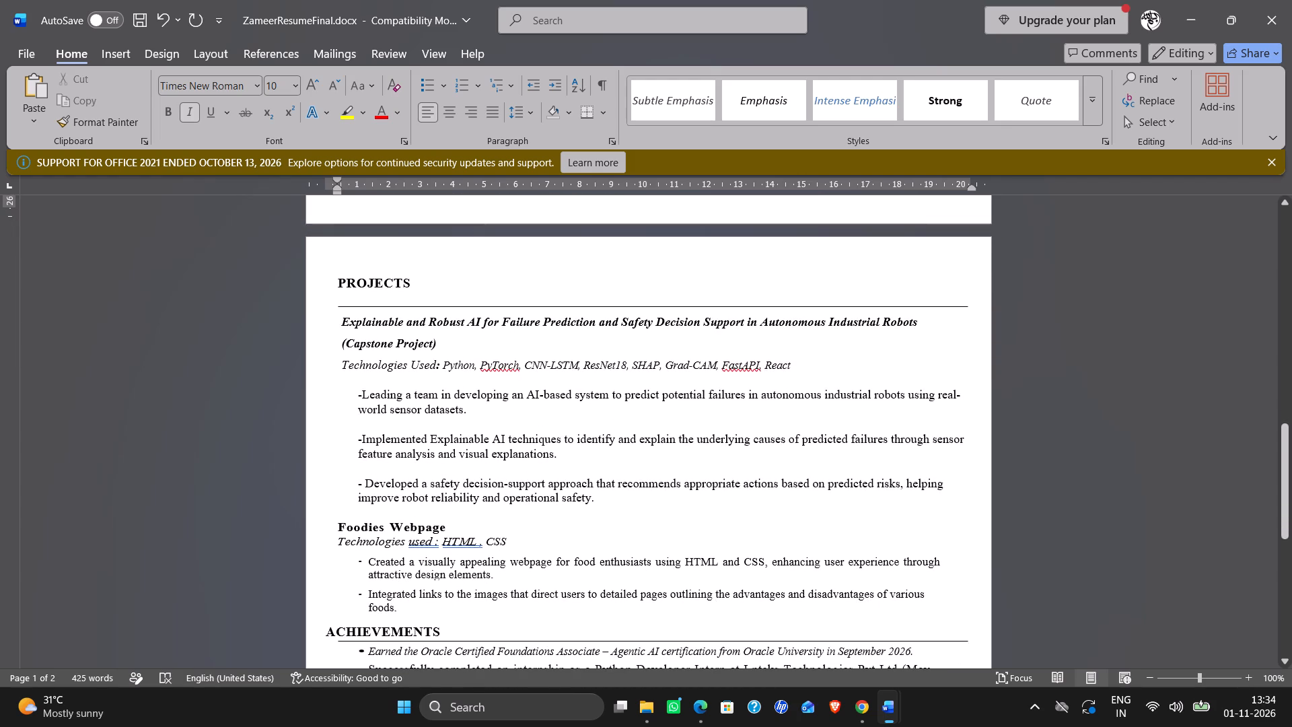
pyautogui.scroll(-1, 629, 360)
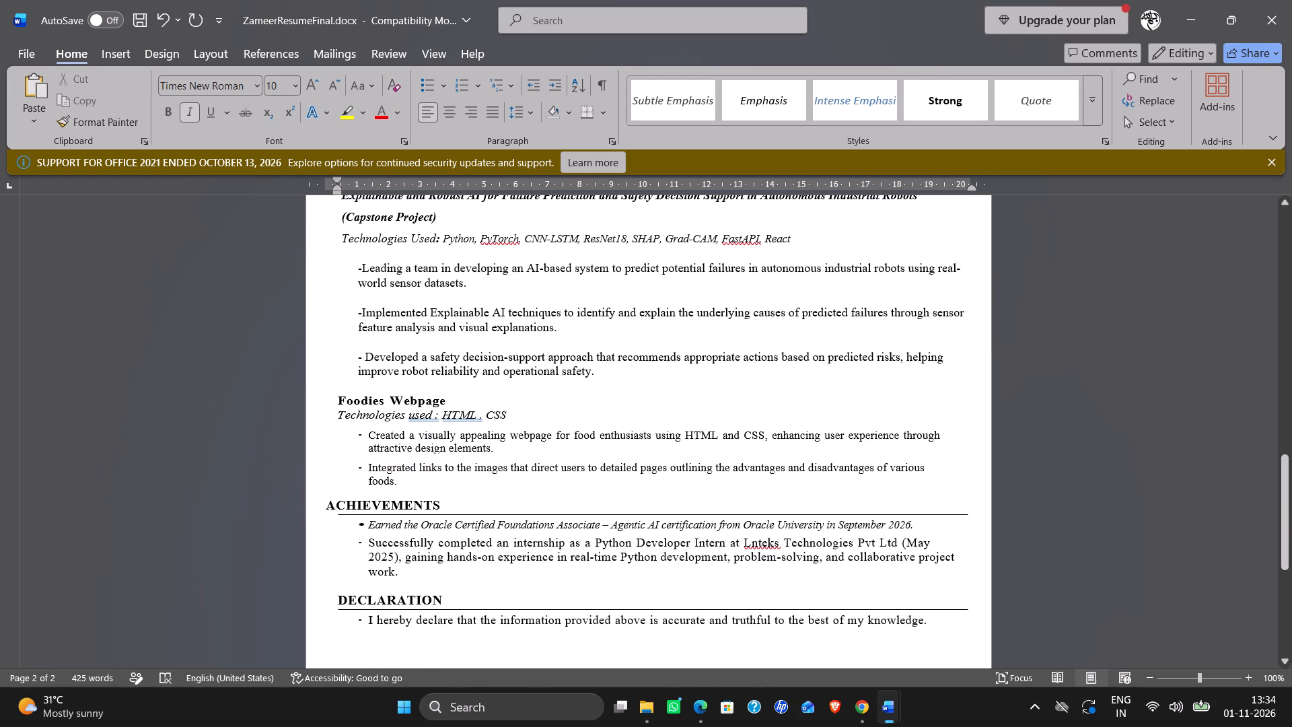
pyautogui.scroll(-1, 629, 360)
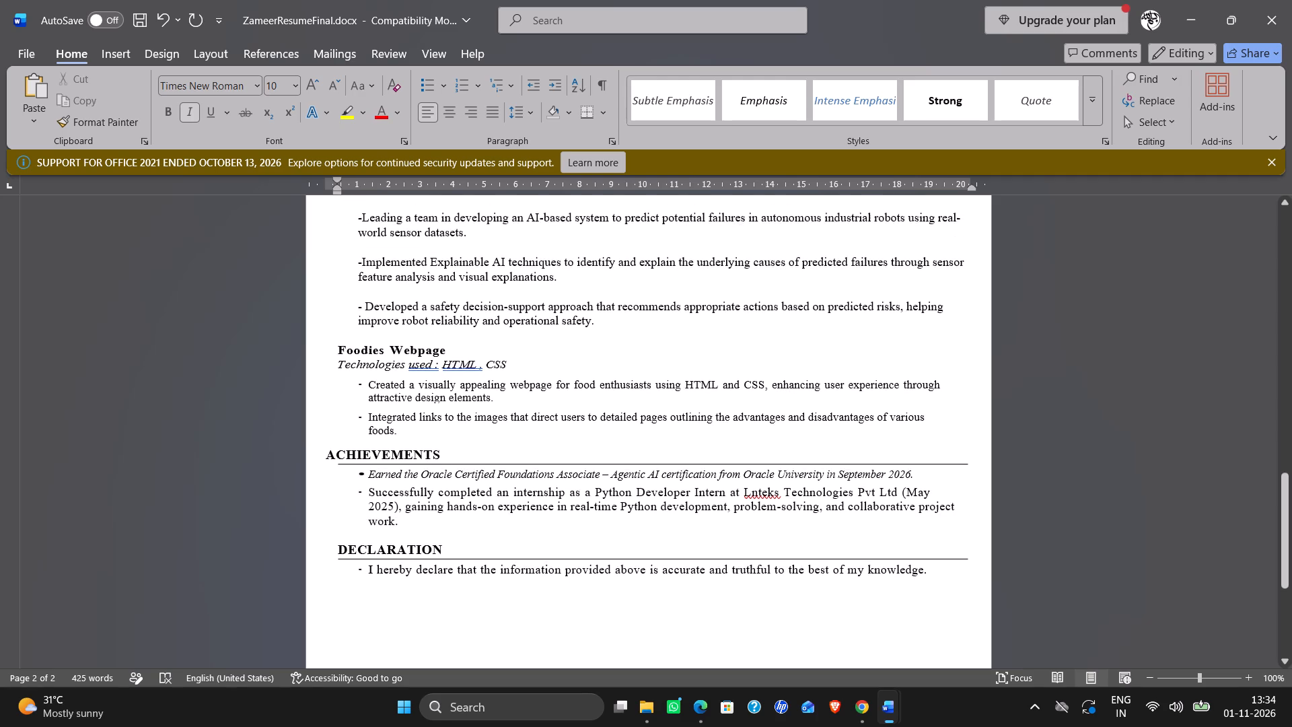
pyautogui.scroll(1, 629, 360)
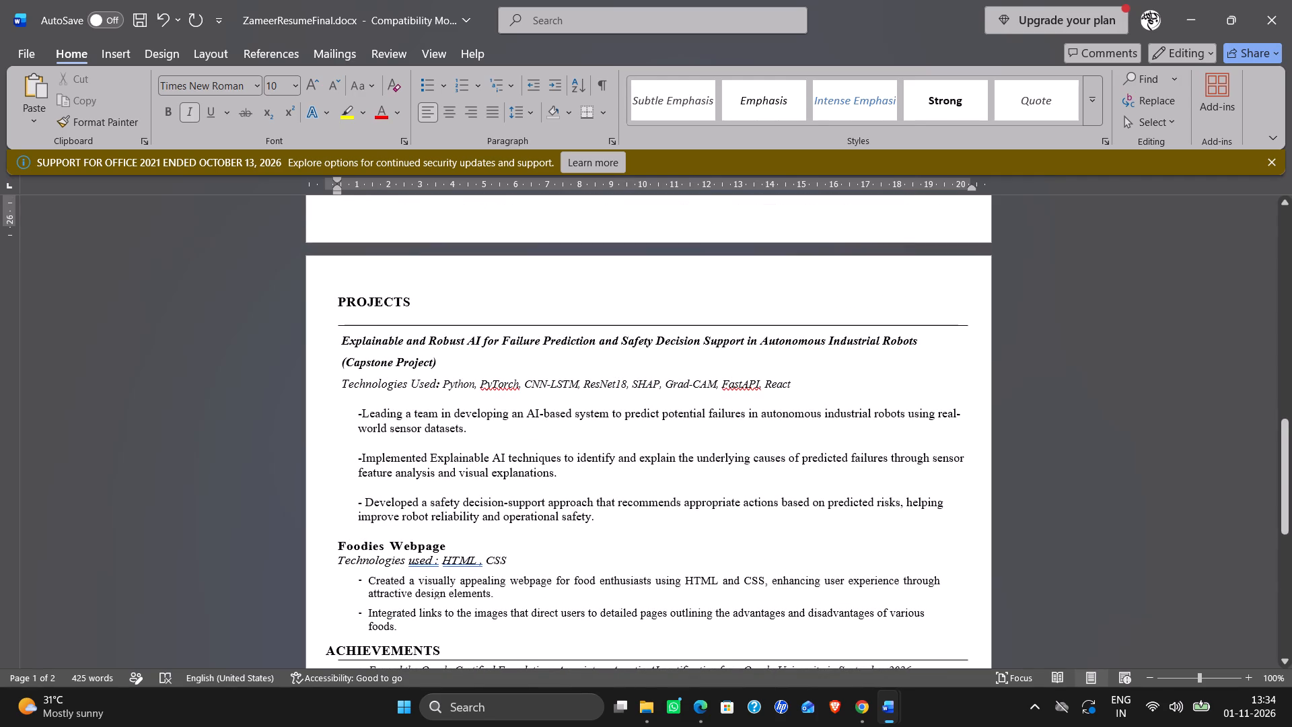
pyautogui.scroll(-1, 629, 360)
pyautogui.scroll(-2, 487, 347)
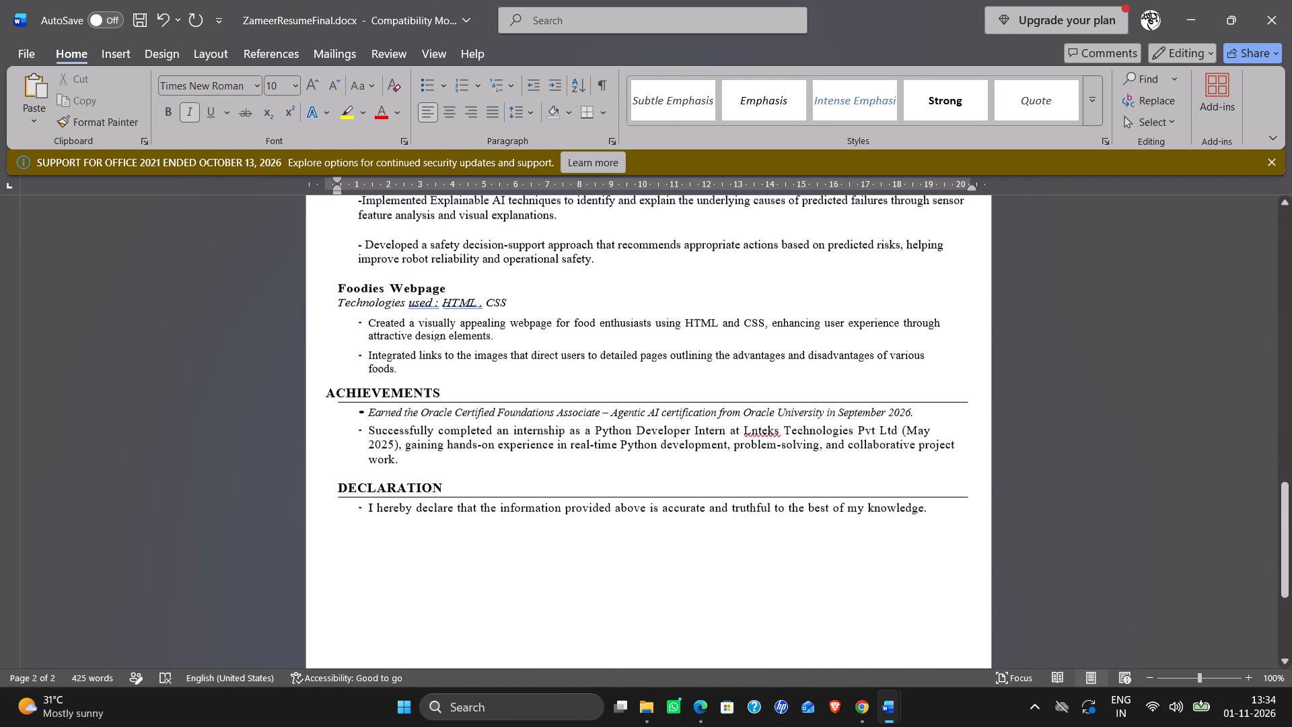
pyautogui.scroll(-1, 487, 347)
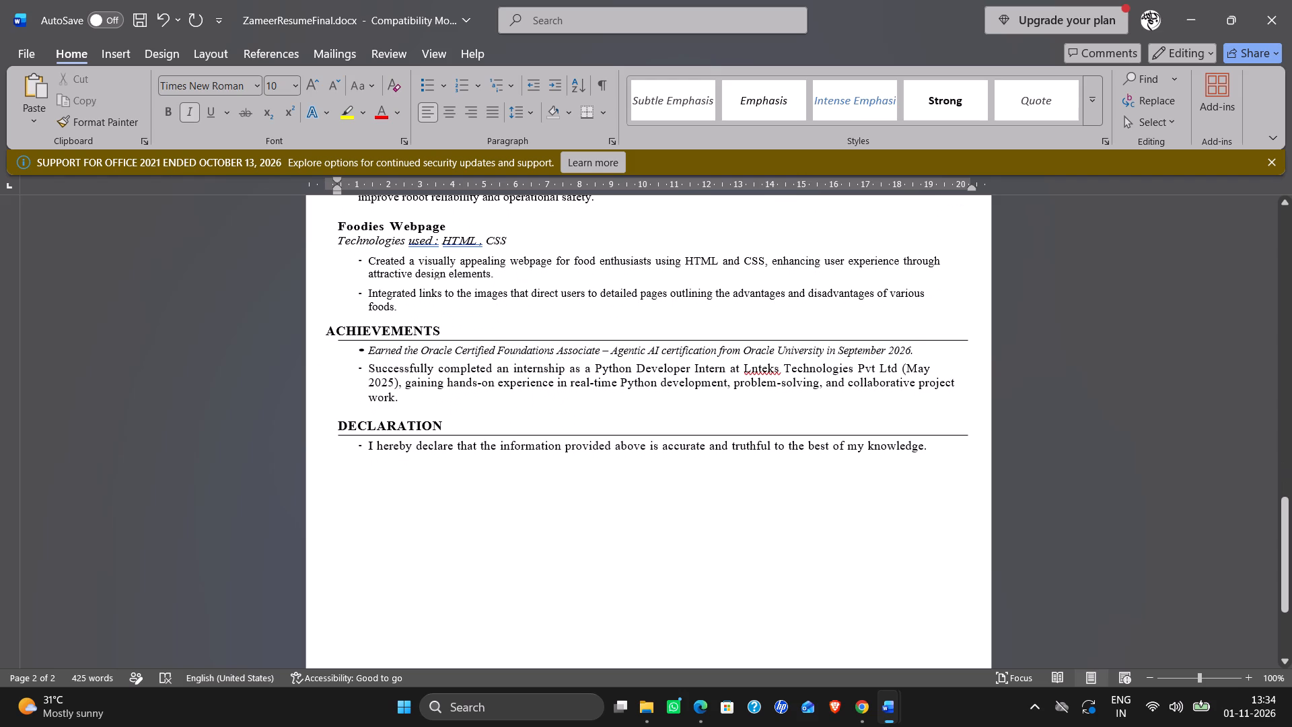
pyautogui.scroll(1, 487, 347)
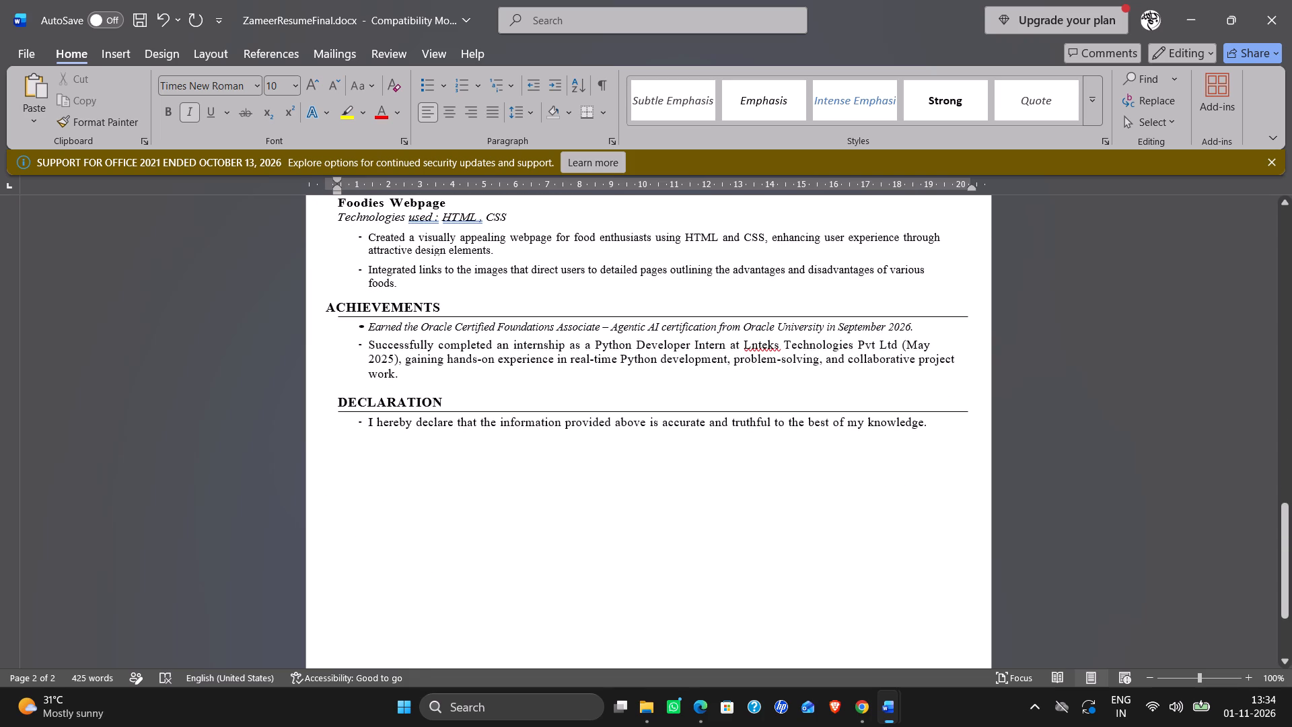
pyautogui.scroll(1, 371, 411)
# Reduce the Python Developer Intern internship bullet under Achievements to font size 10.
pyautogui.moveTo(815, 511); pyautogui.dragTo(888, 517)
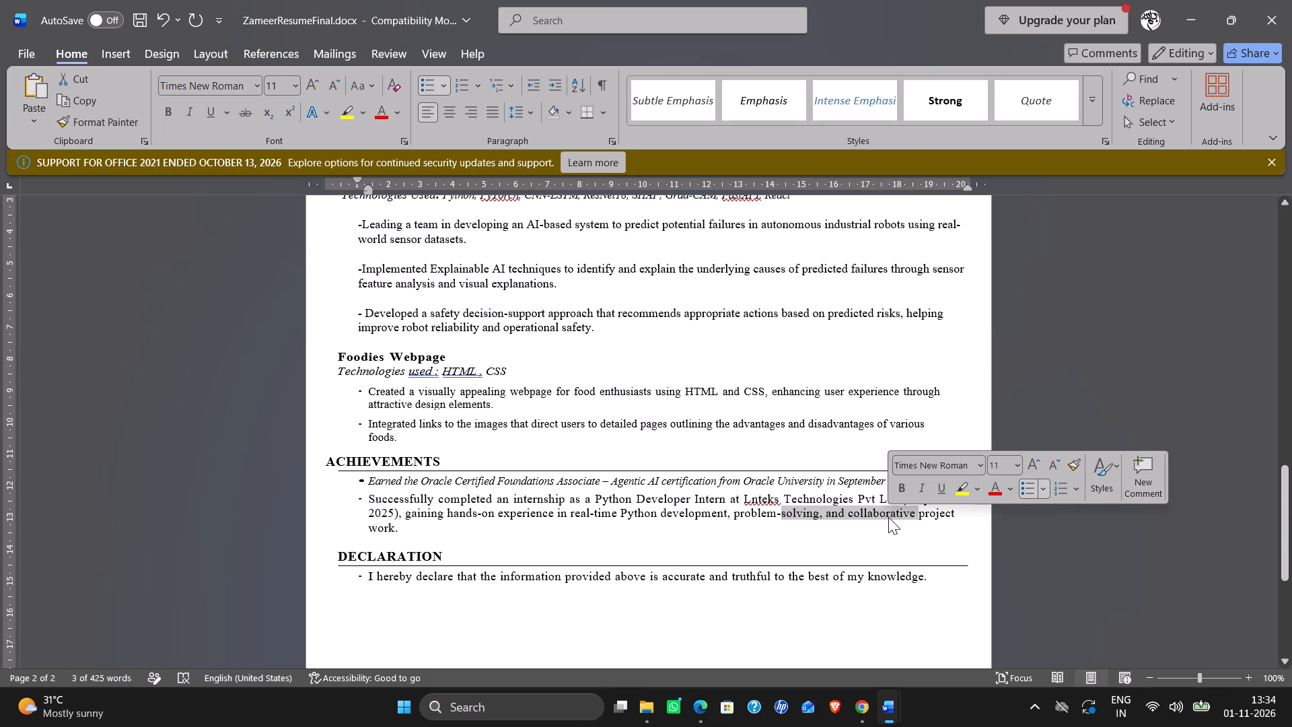
pyautogui.click(888, 517)
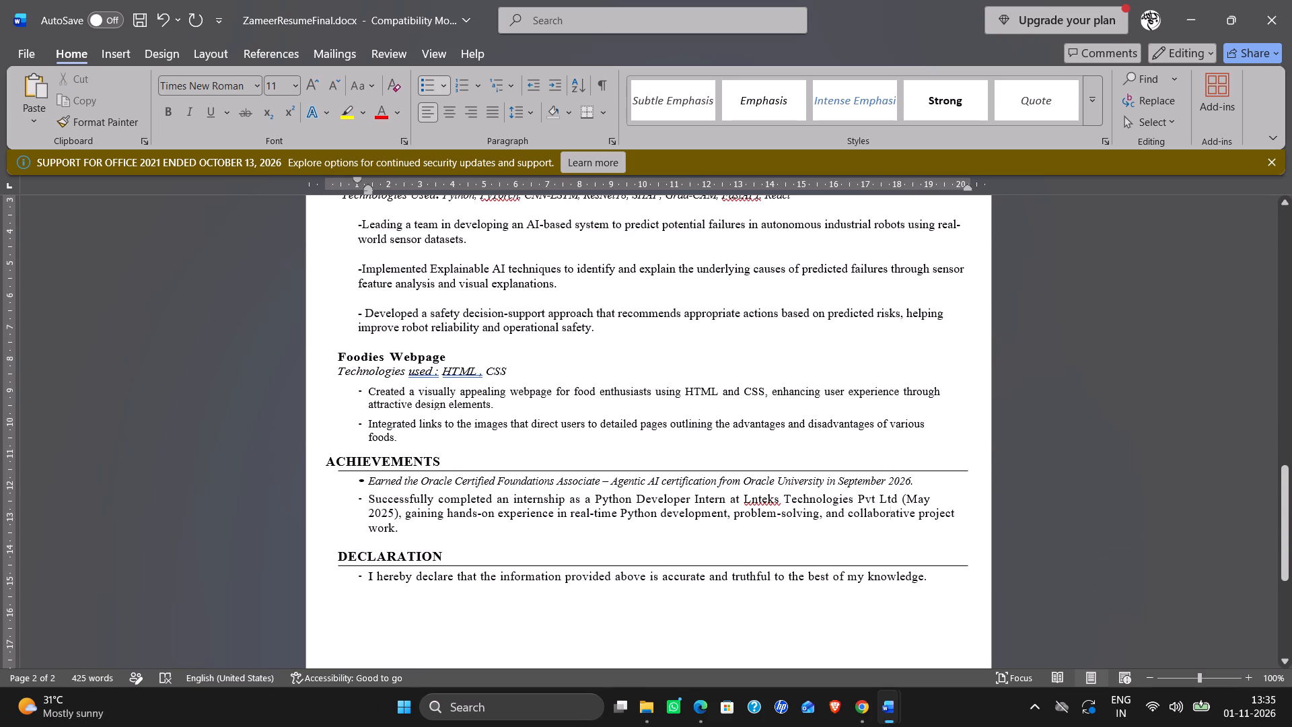
pyautogui.moveTo(367, 501); pyautogui.dragTo(408, 527)
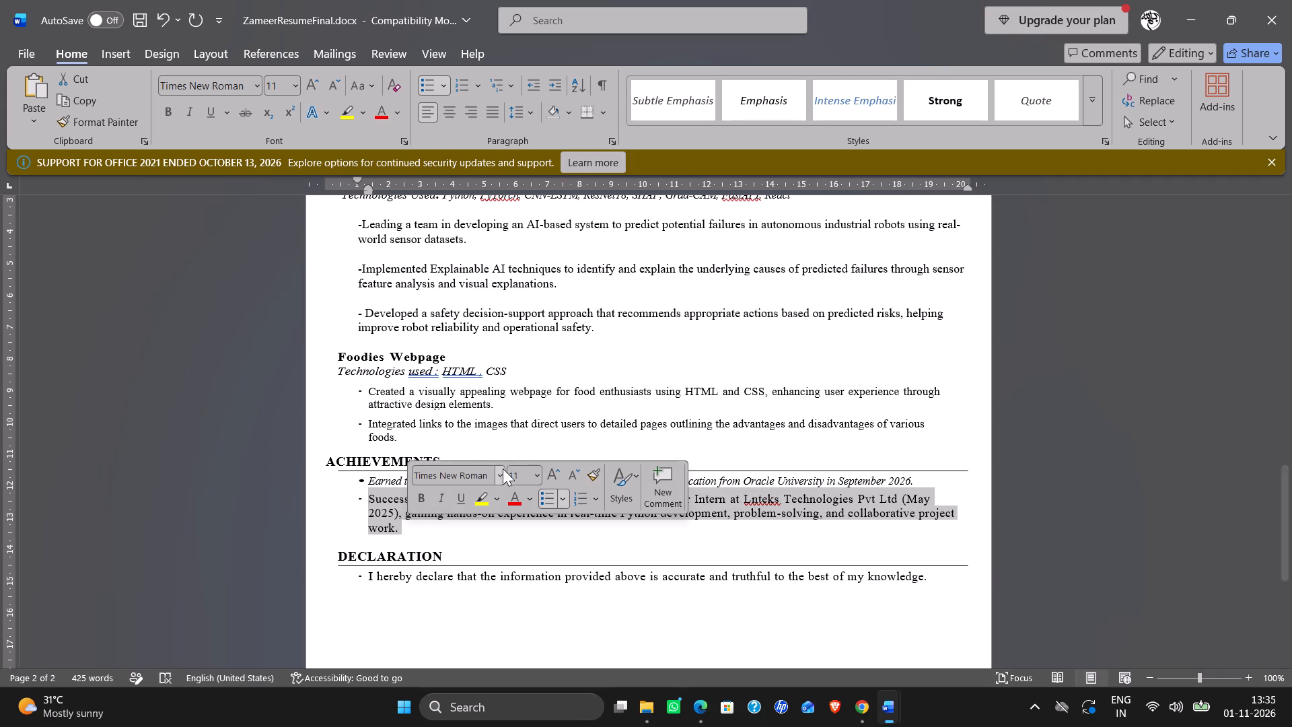
pyautogui.click(573, 467)
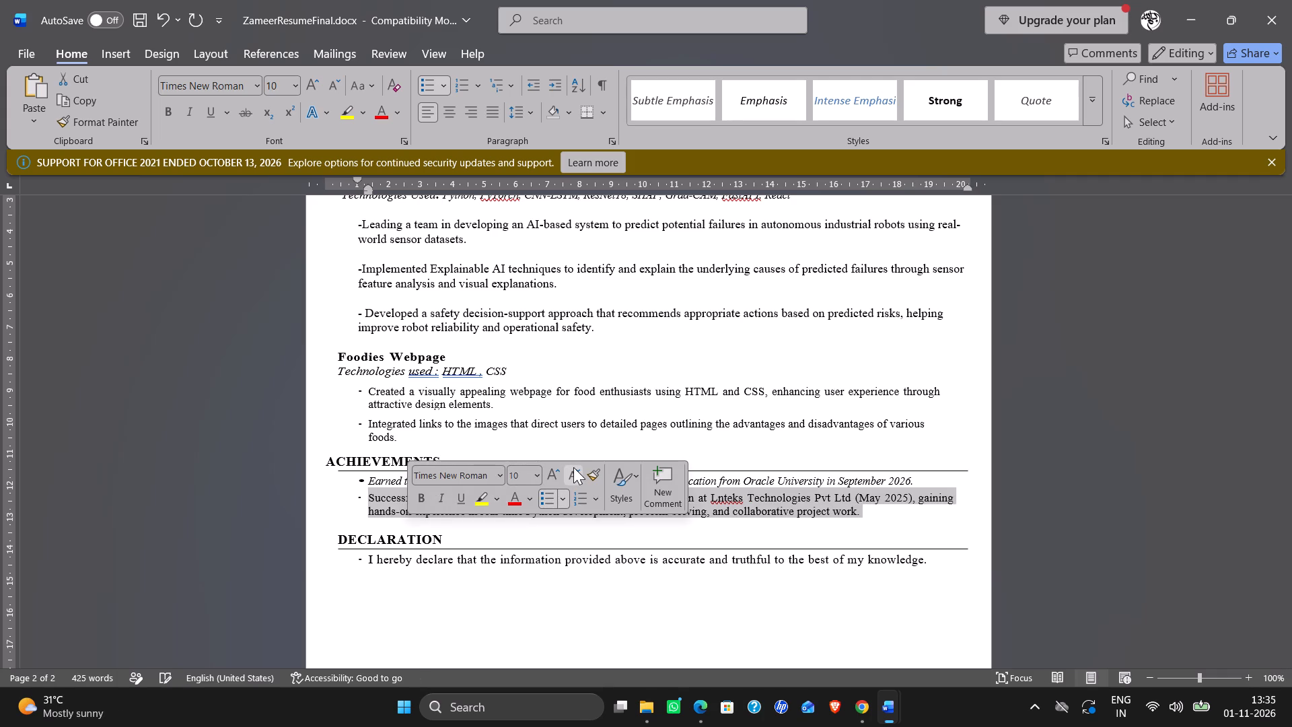
pyautogui.click(553, 532)
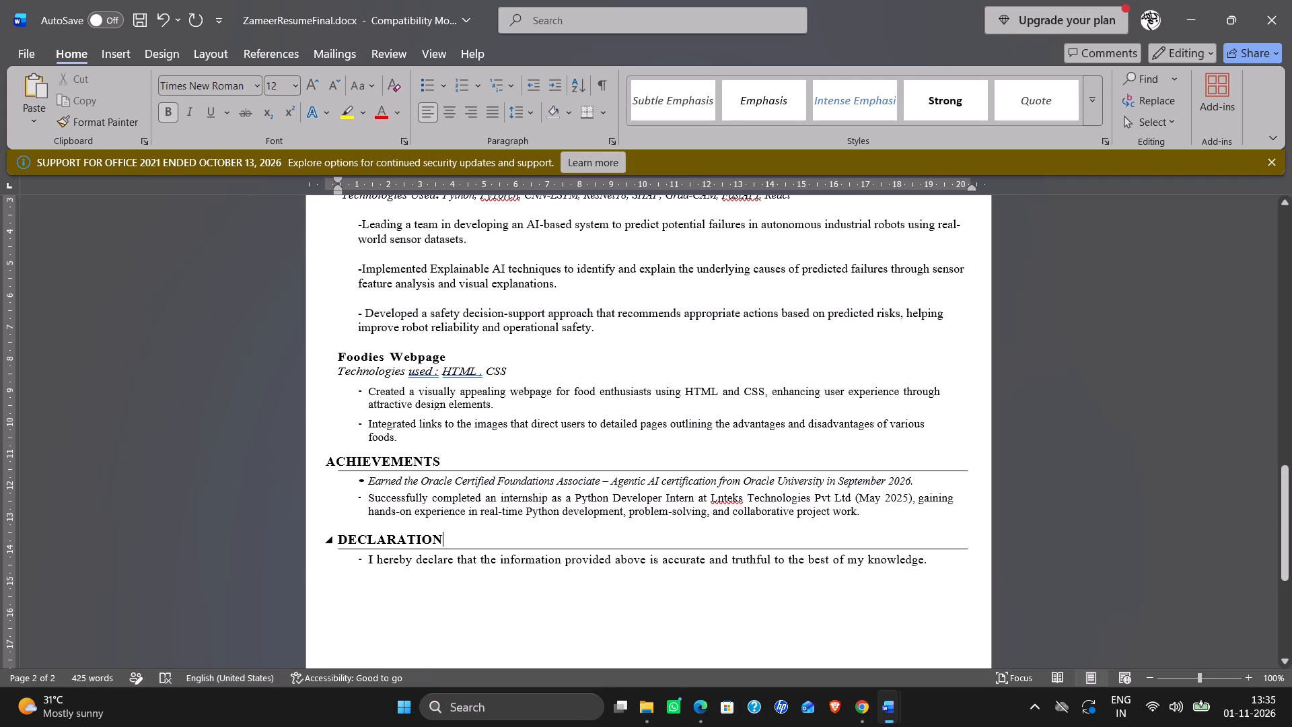
# Apply the Emphasis style to the Oracle Agentic AI certification bullet under Achievements.
pyautogui.moveTo(369, 477); pyautogui.dragTo(698, 461)
pyautogui.moveTo(698, 461); pyautogui.dragTo(896, 482)
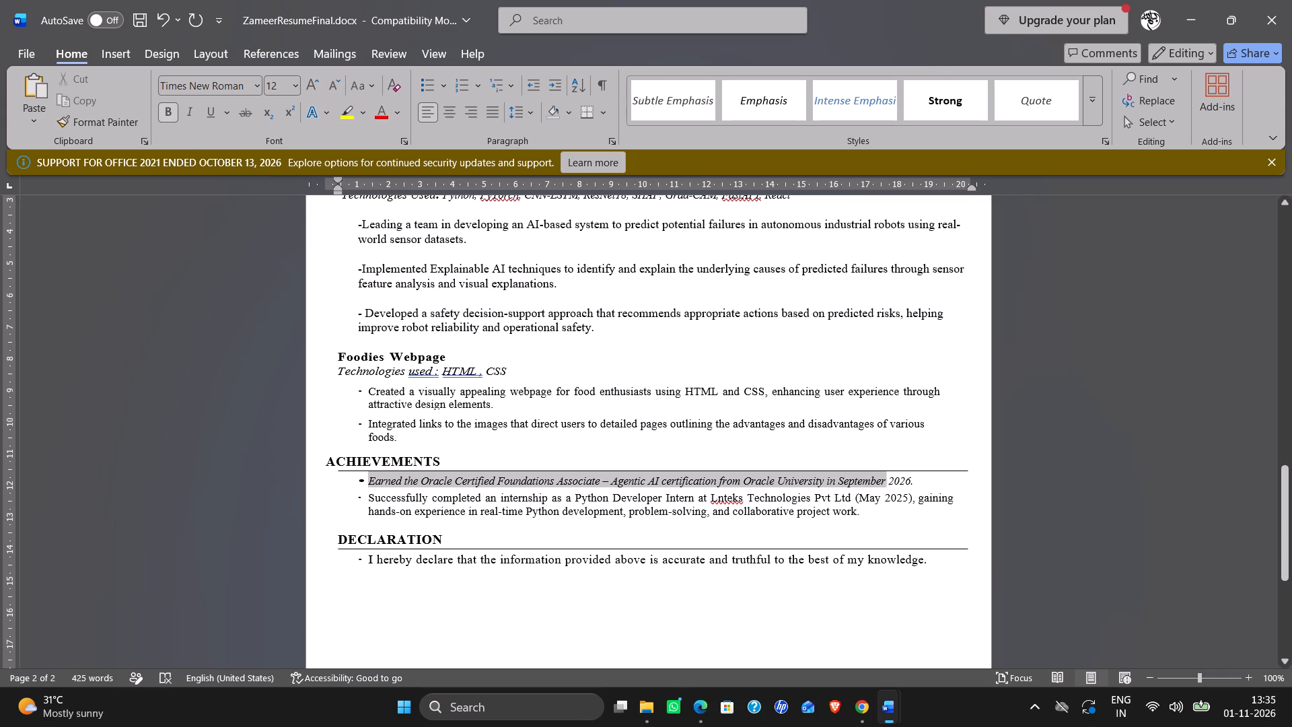
pyautogui.moveTo(896, 482); pyautogui.dragTo(938, 481)
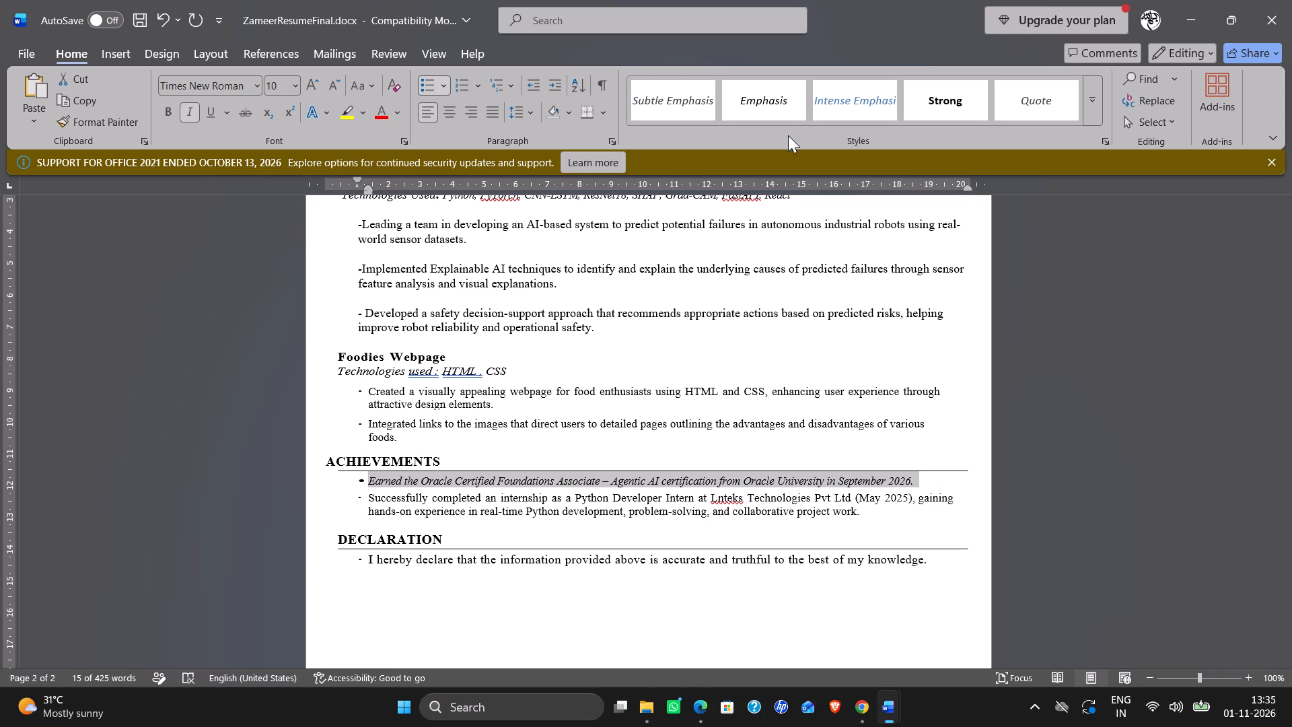
pyautogui.click(1093, 105)
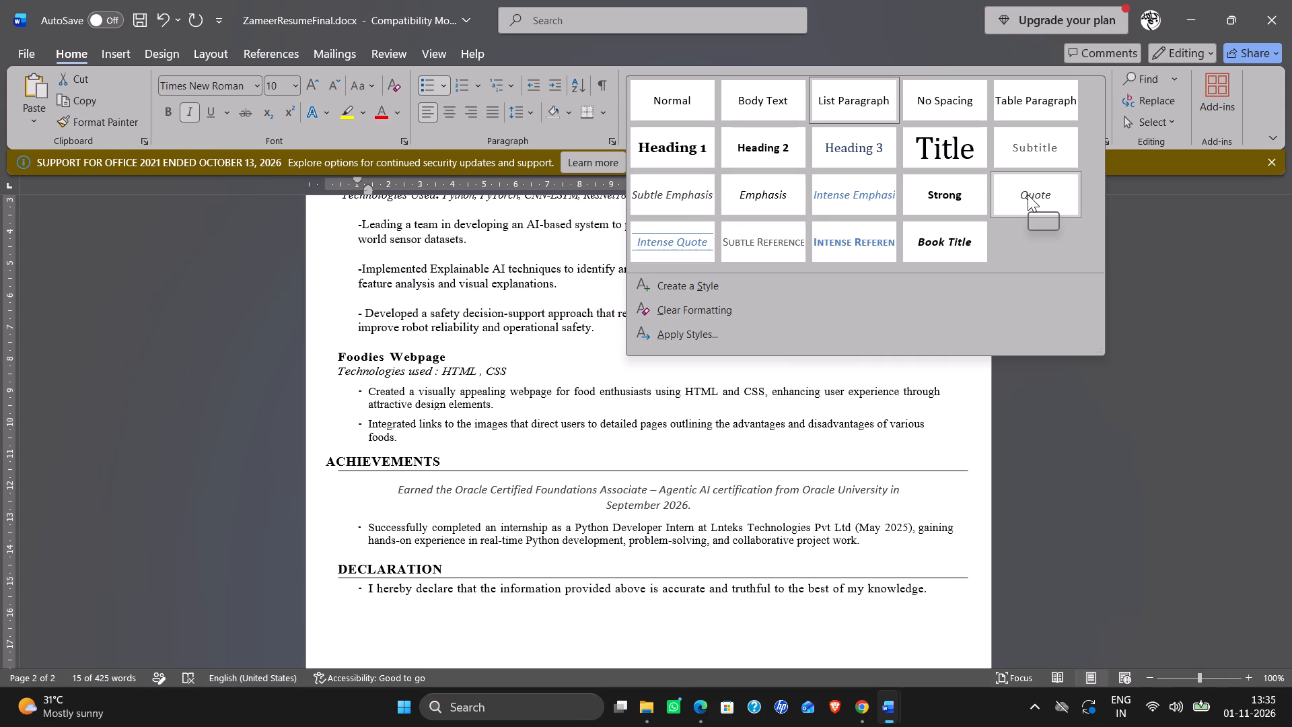
pyautogui.click(750, 199)
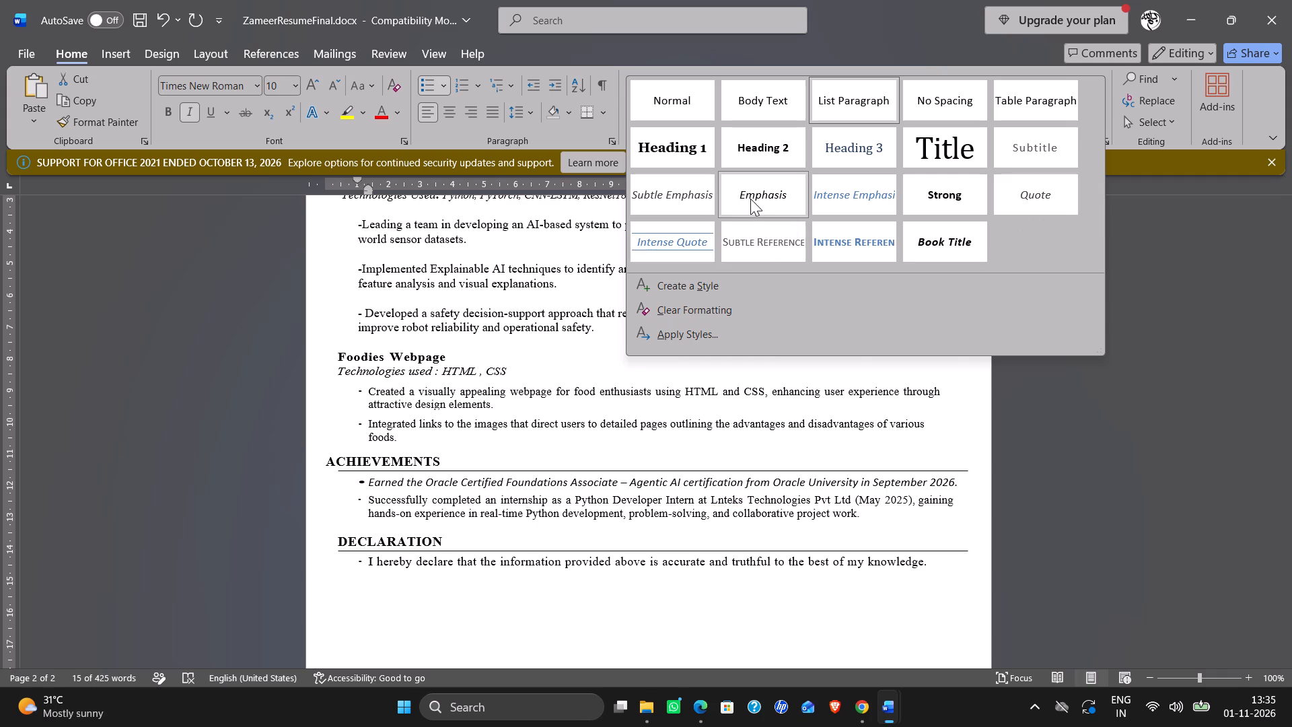
pyautogui.click(750, 199)
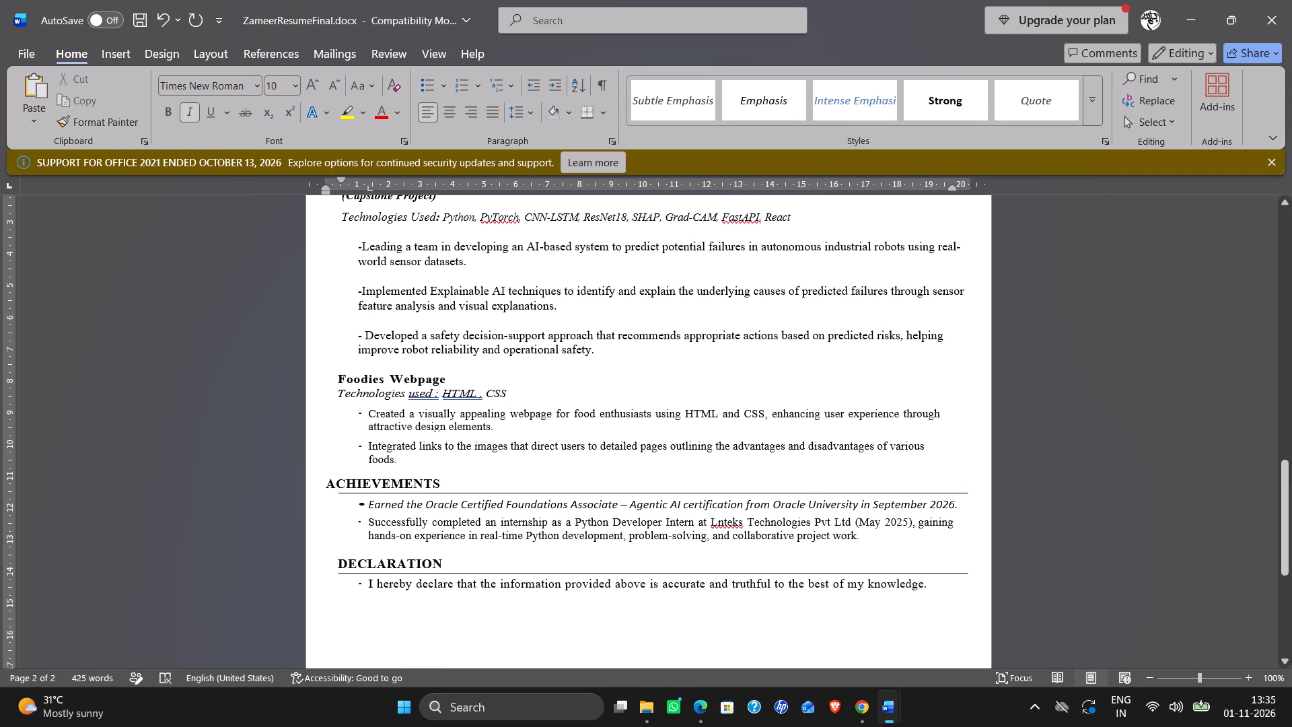
# Check the header, Career Objective and Education sections and the SKILLS heading for consistent fonts and text sizes.
pyautogui.scroll(1, 640, 436)
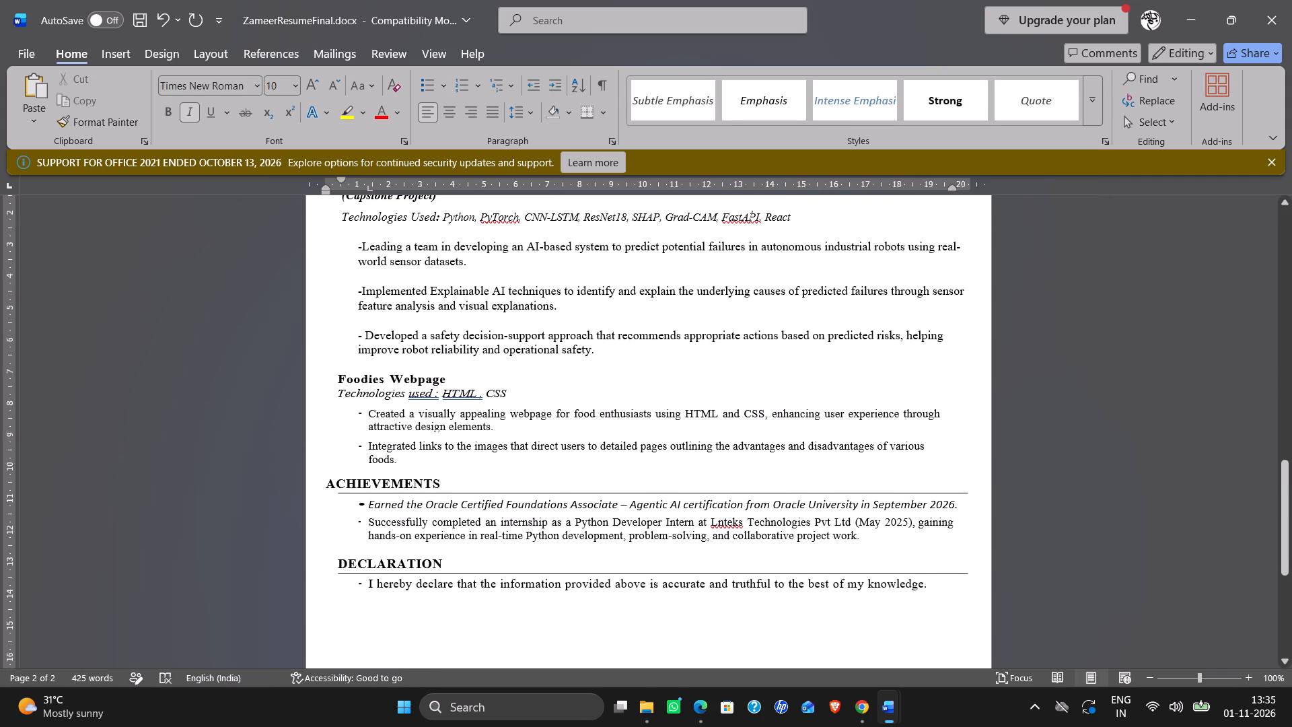
pyautogui.scroll(2, 640, 436)
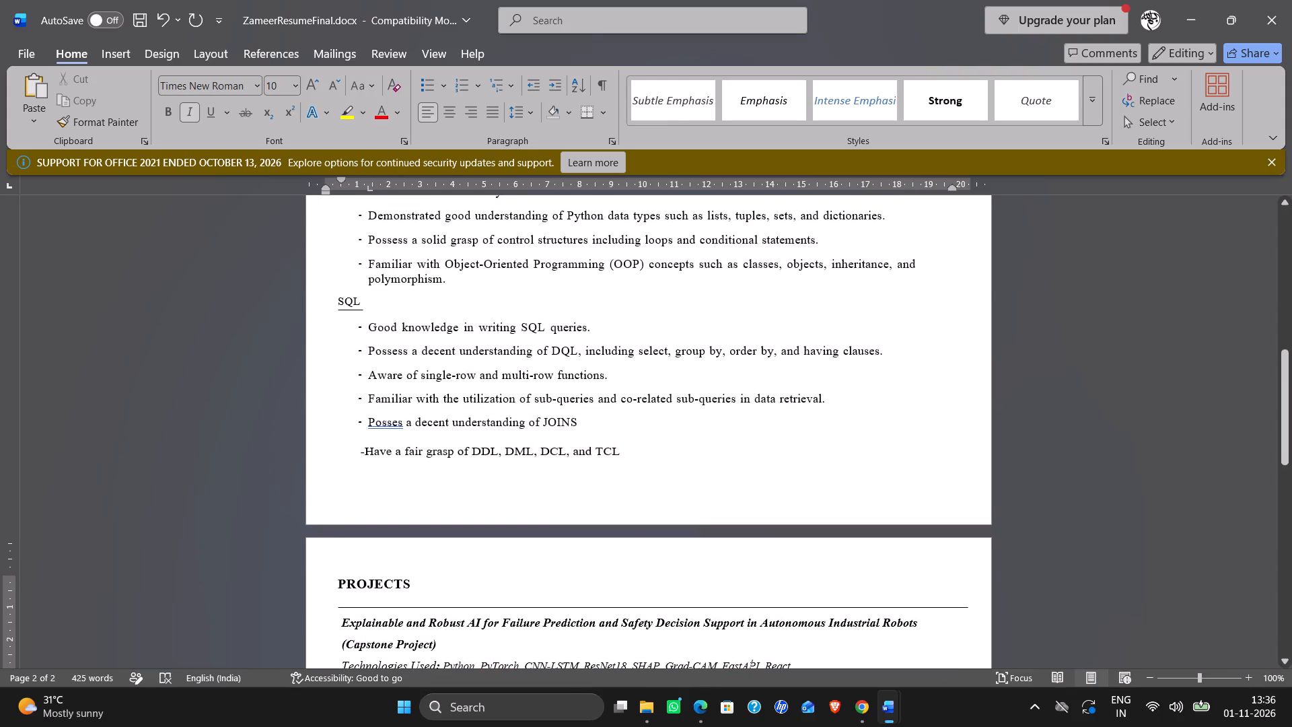
pyautogui.scroll(3, 640, 436)
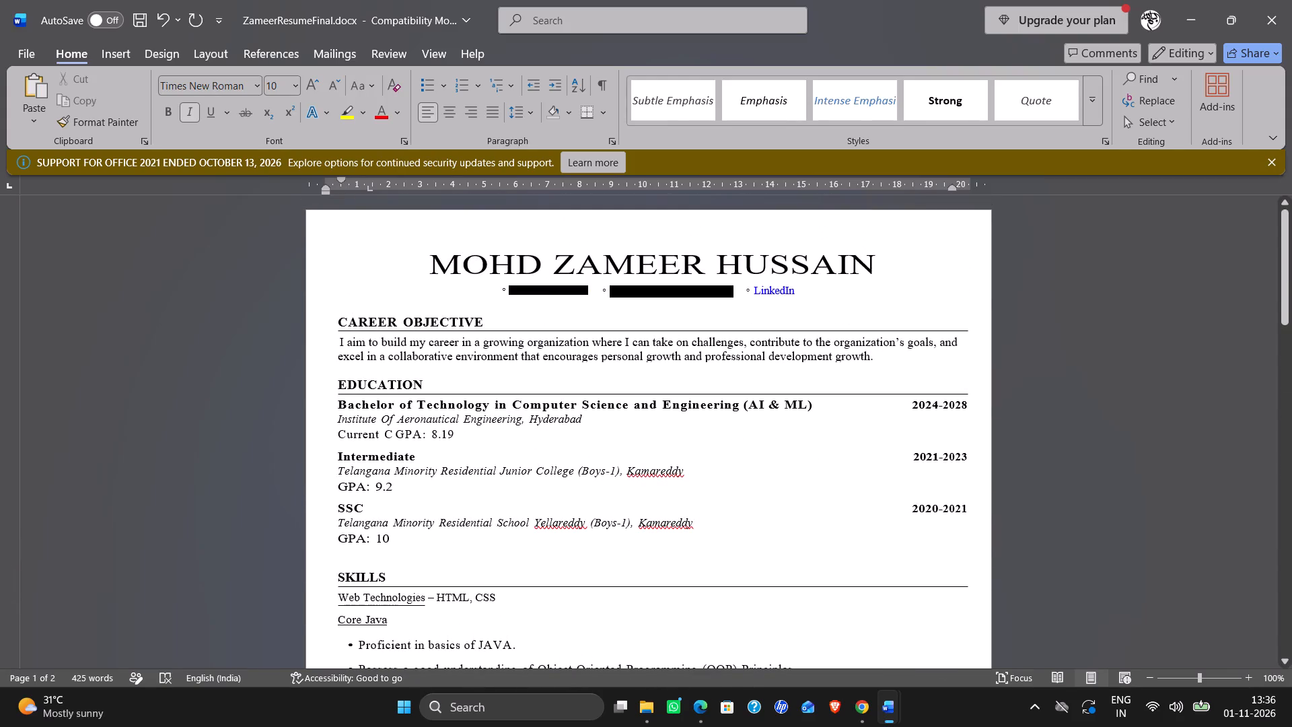
pyautogui.scroll(-2, 517, 454)
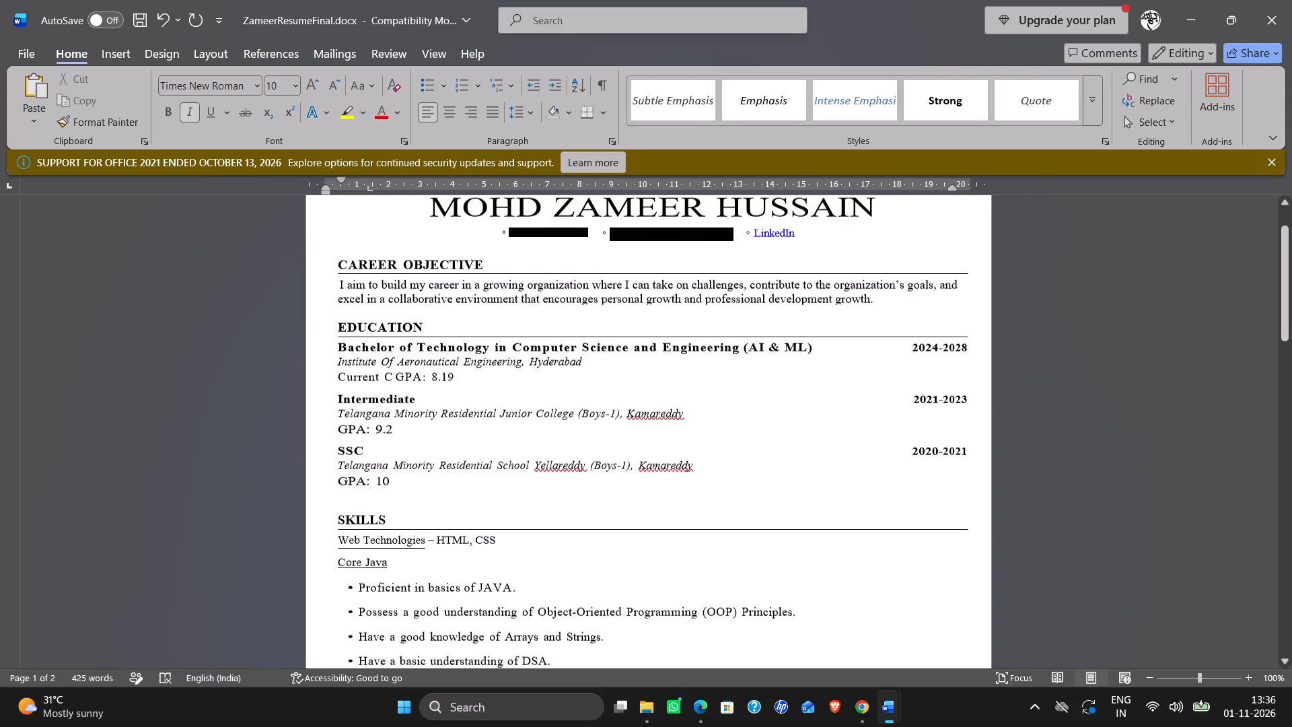
pyautogui.scroll(-3, 517, 454)
pyautogui.moveTo(406, 326); pyautogui.dragTo(559, 336)
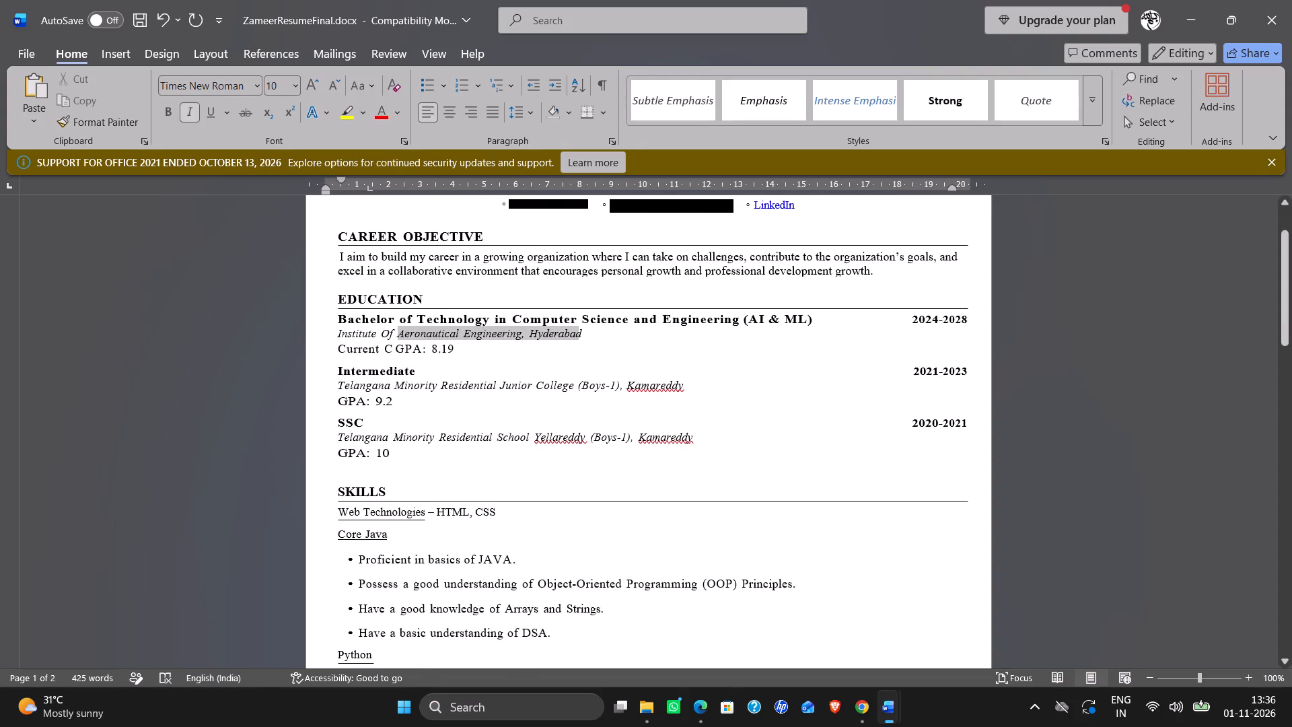
pyautogui.moveTo(559, 336); pyautogui.dragTo(573, 332)
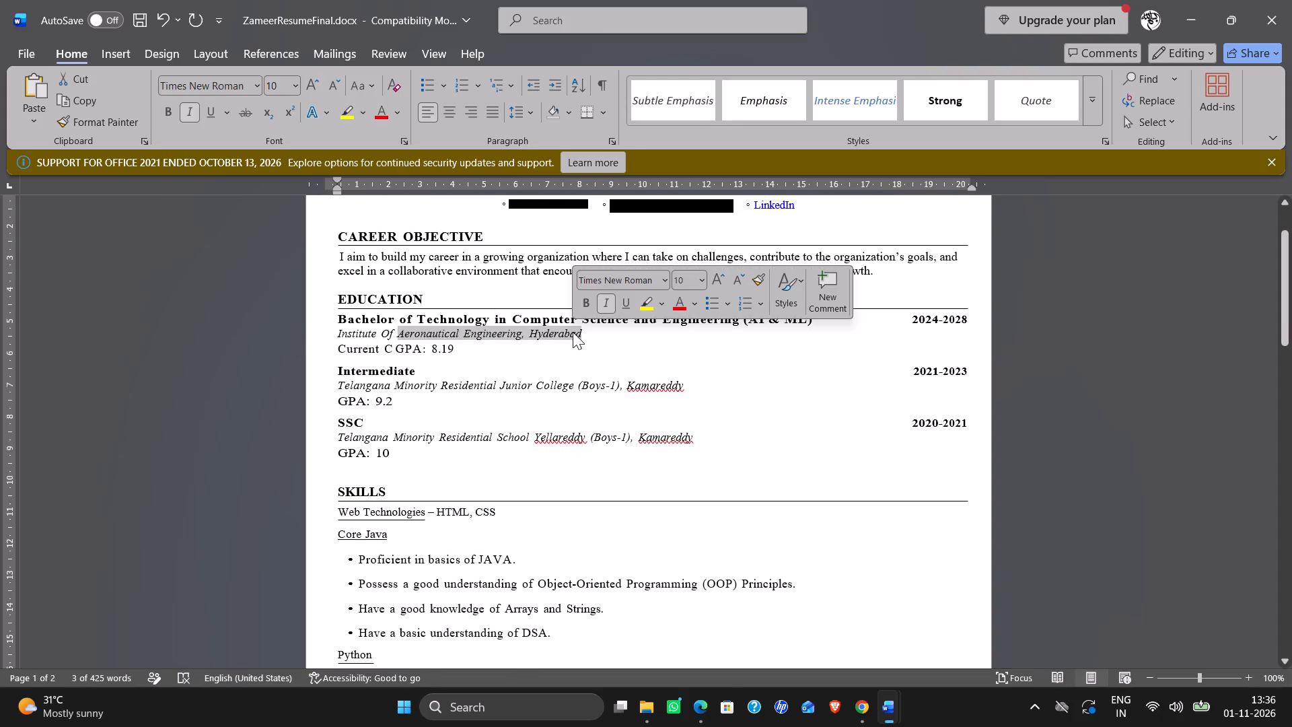
pyautogui.click(573, 332)
pyautogui.scroll(-1, 573, 332)
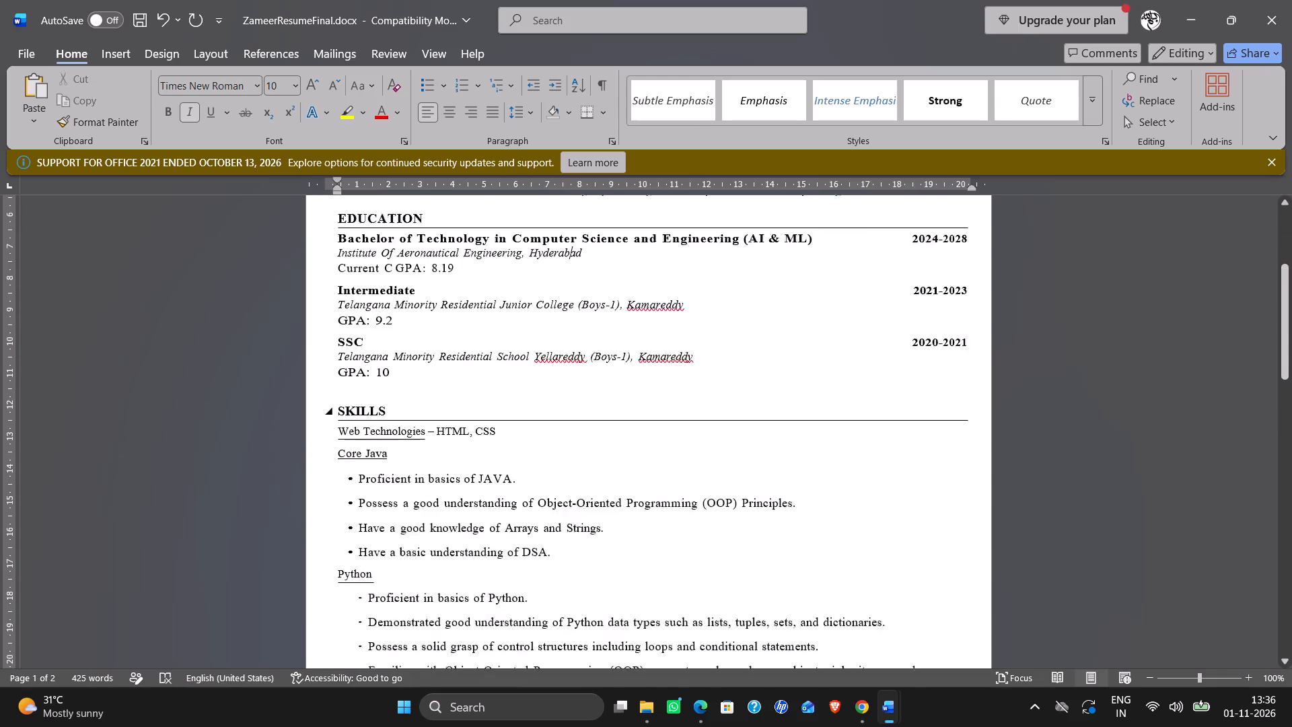
pyautogui.scroll(-1, 573, 332)
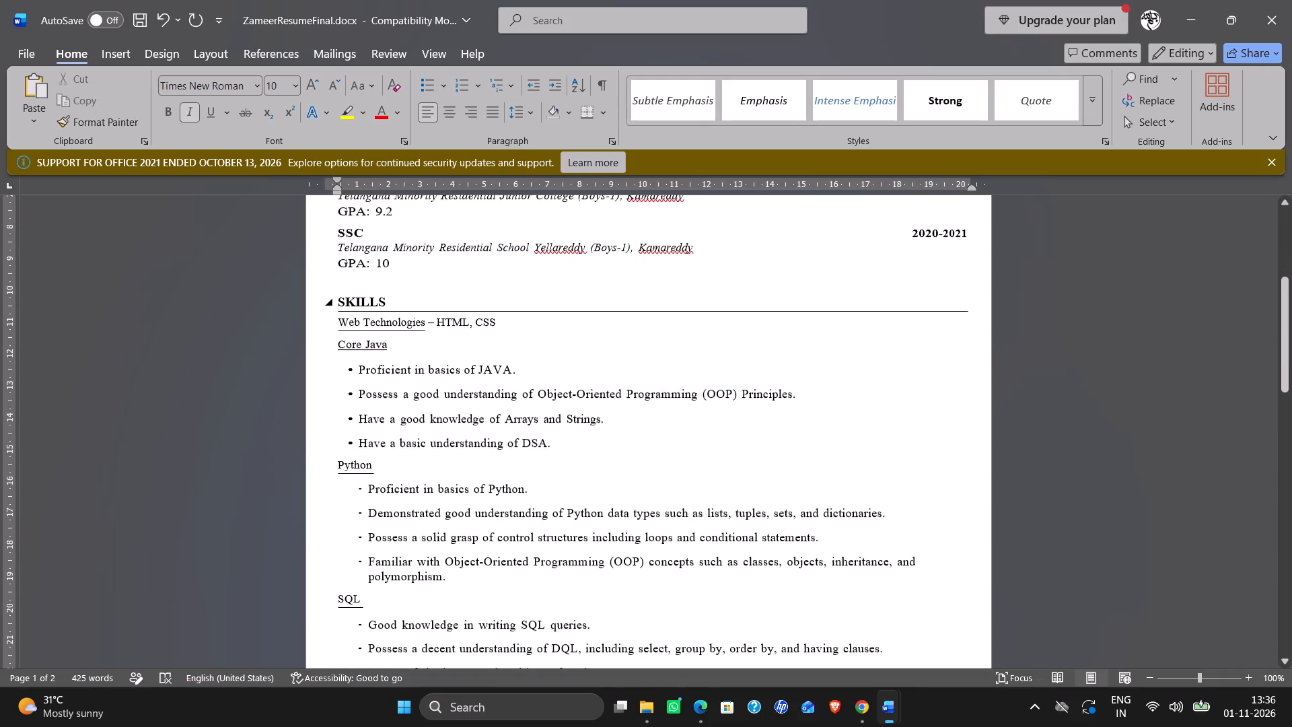
pyautogui.click(428, 298)
pyautogui.click(373, 283)
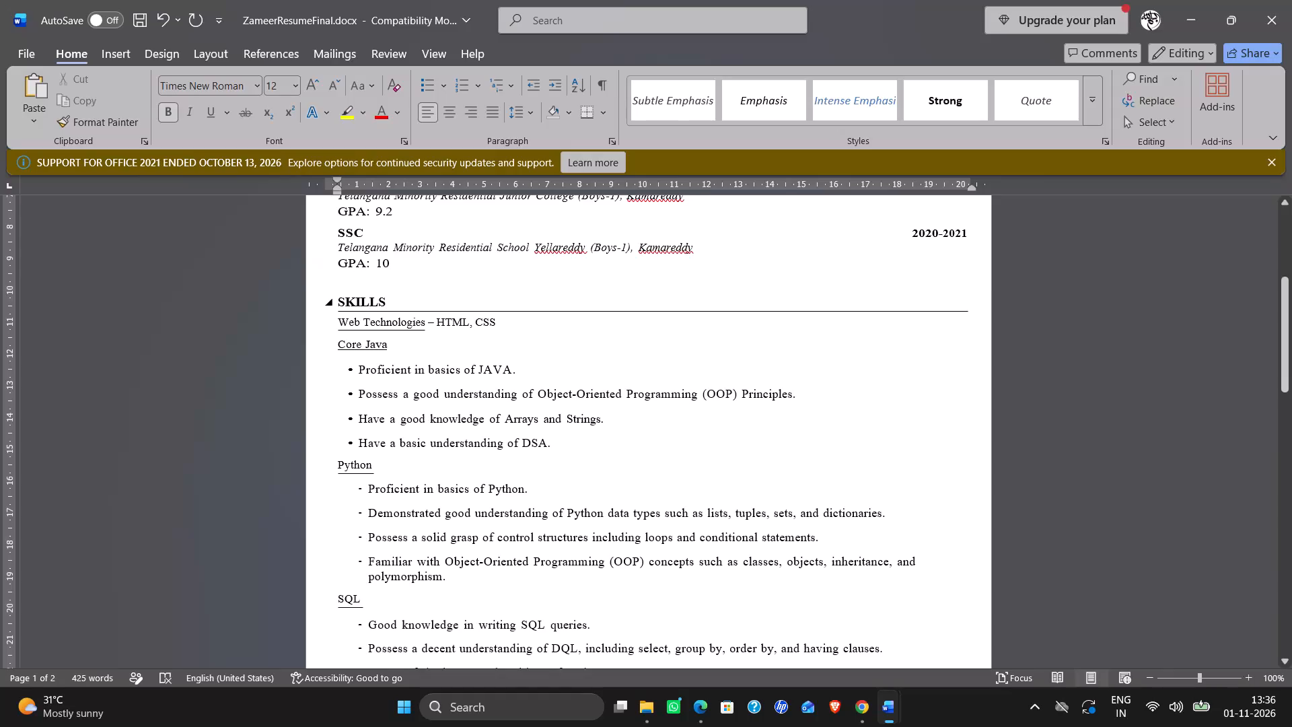
pyautogui.click(331, 279)
# Review the resume from the Skills lists through Projects, Achievements and Declaration for consistent formatting and alignment.
pyautogui.scroll(-1, 381, 374)
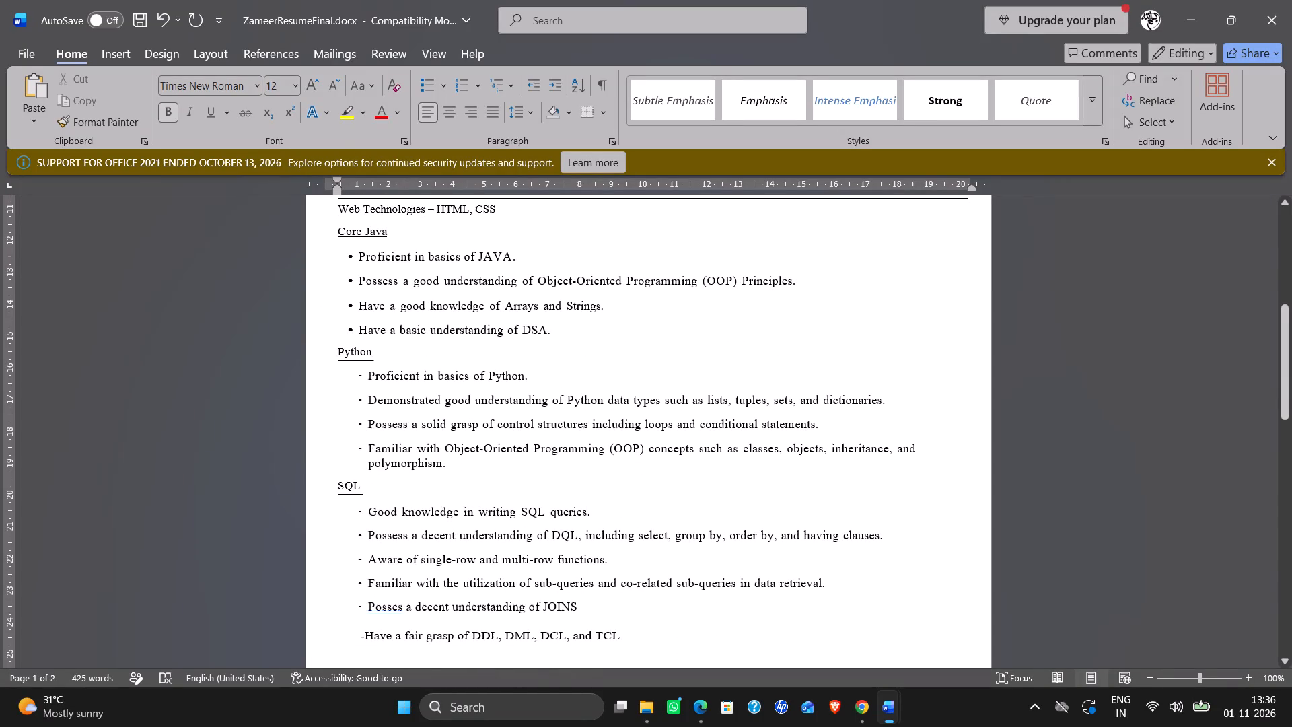
pyautogui.scroll(-2, 381, 374)
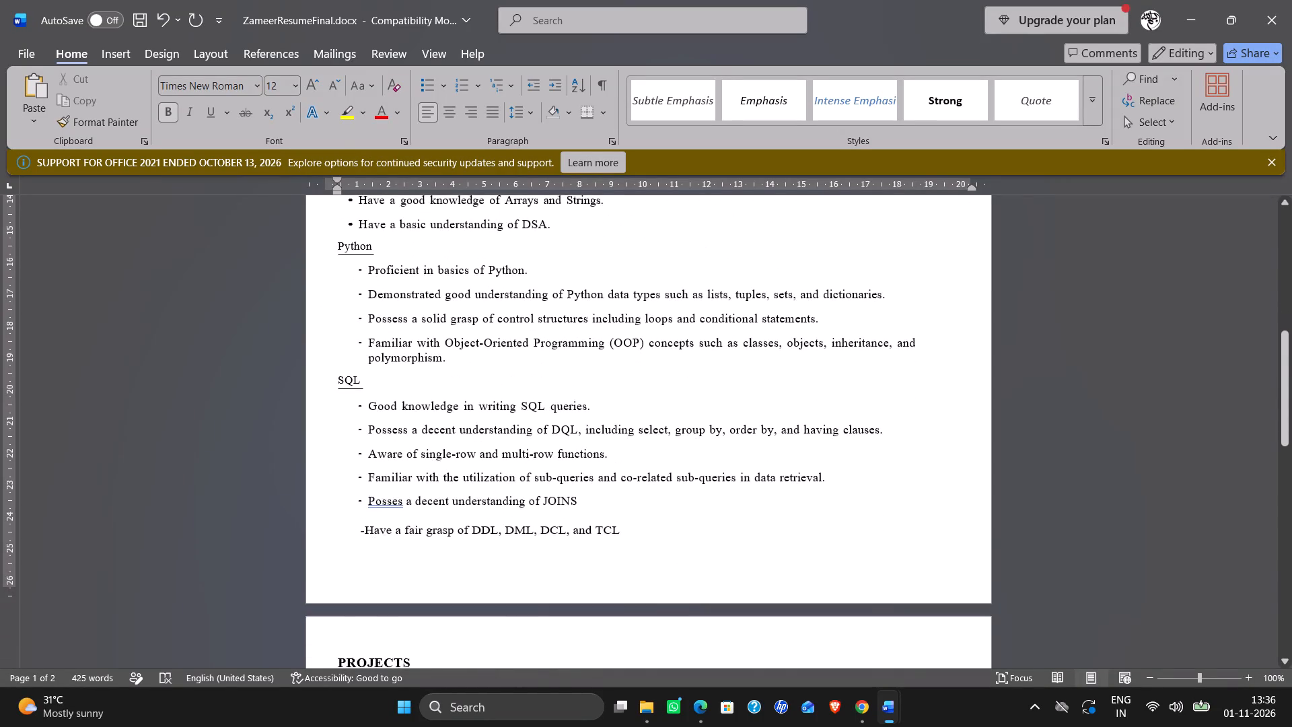
pyautogui.scroll(-3, 381, 374)
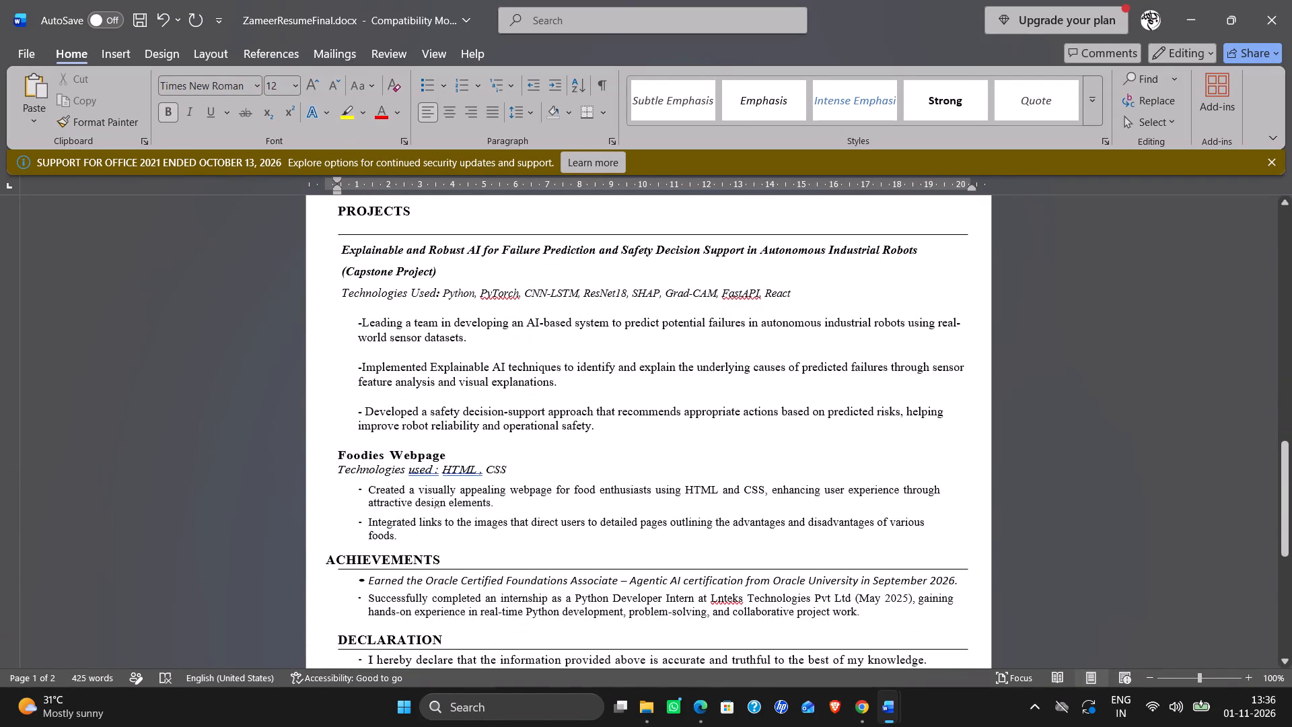
pyautogui.scroll(-1, 381, 374)
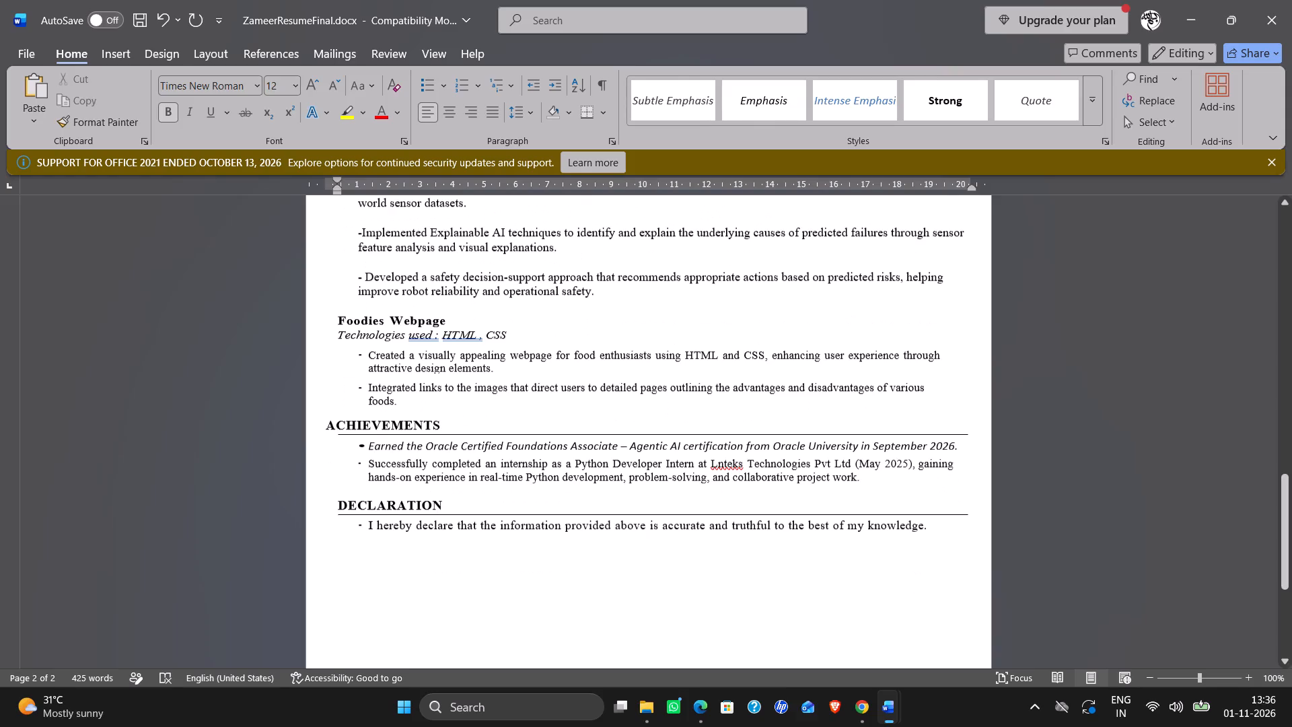
pyautogui.scroll(-1, 366, 475)
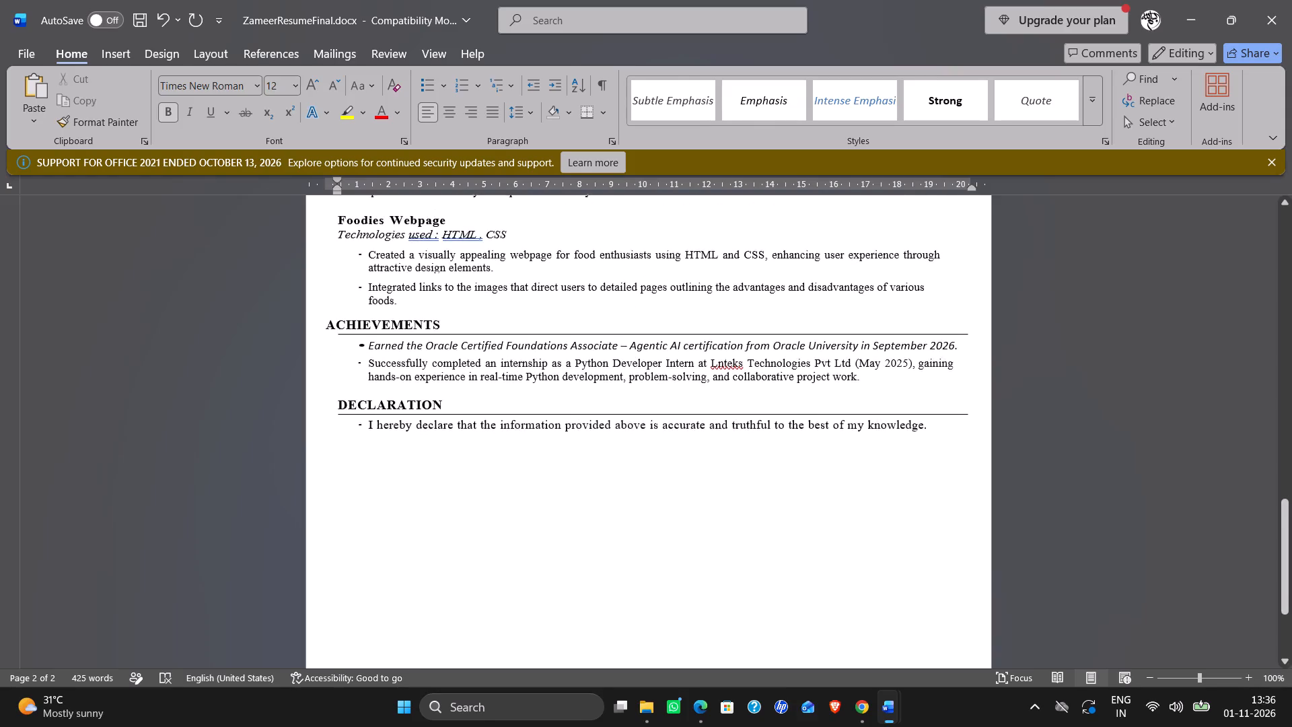
pyautogui.scroll(11, 366, 475)
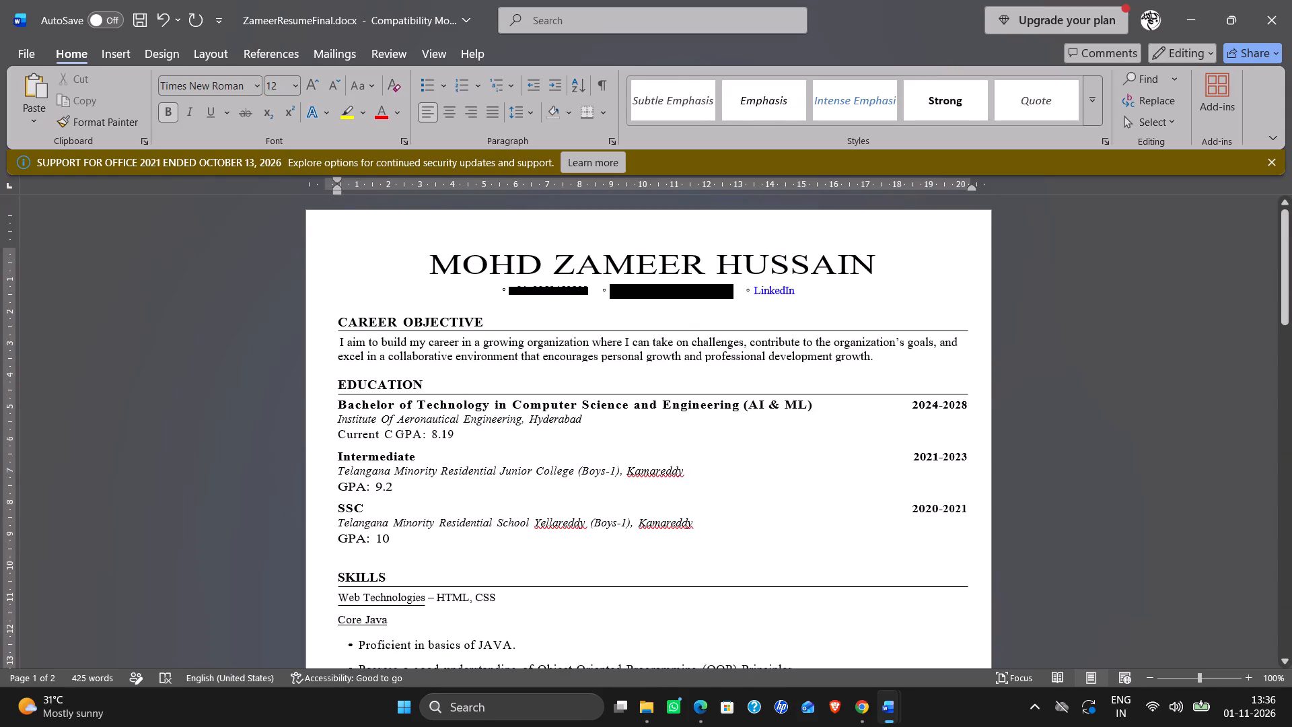
pyautogui.scroll(-2, 532, 444)
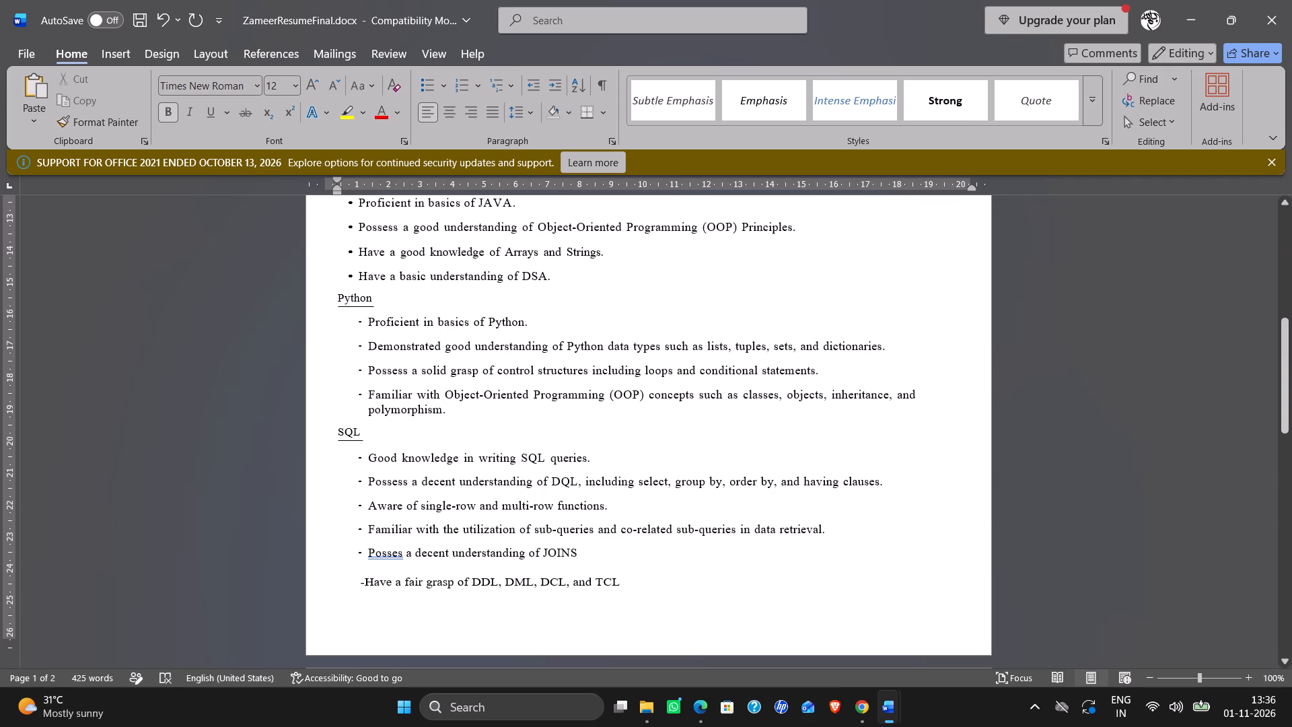
pyautogui.scroll(-1, 532, 444)
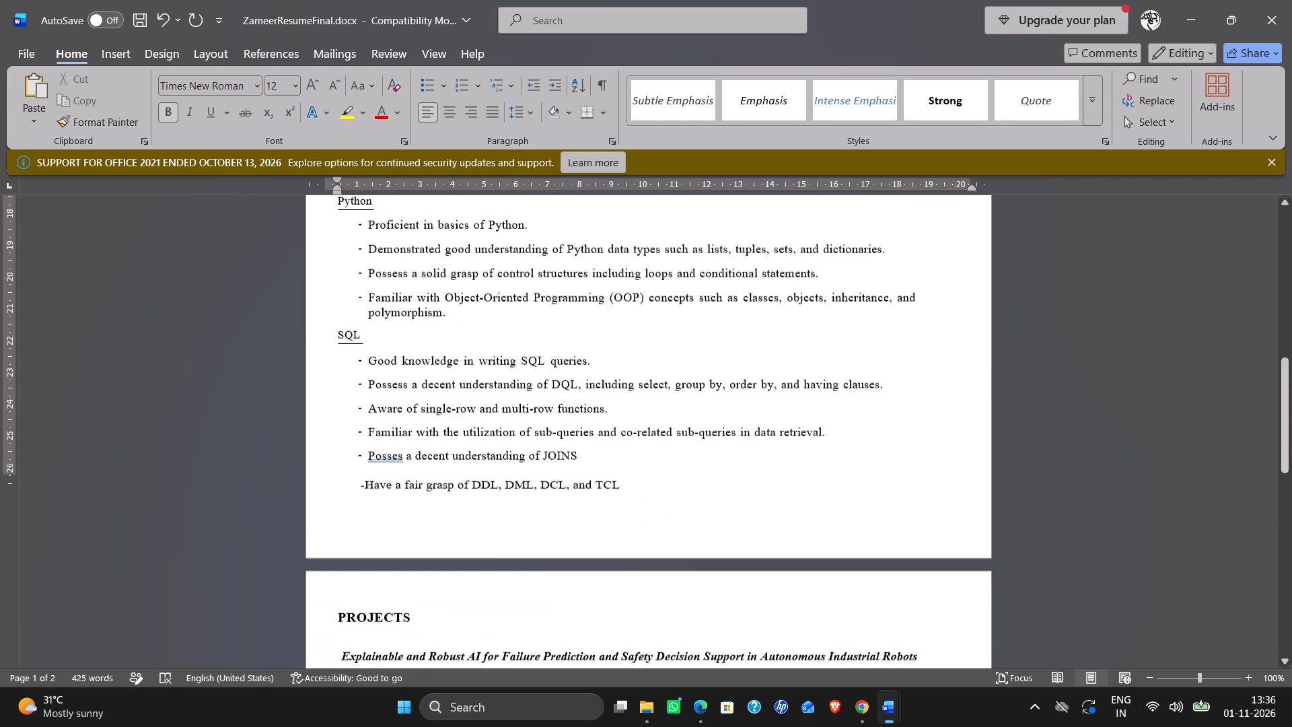
pyautogui.scroll(-2, 532, 444)
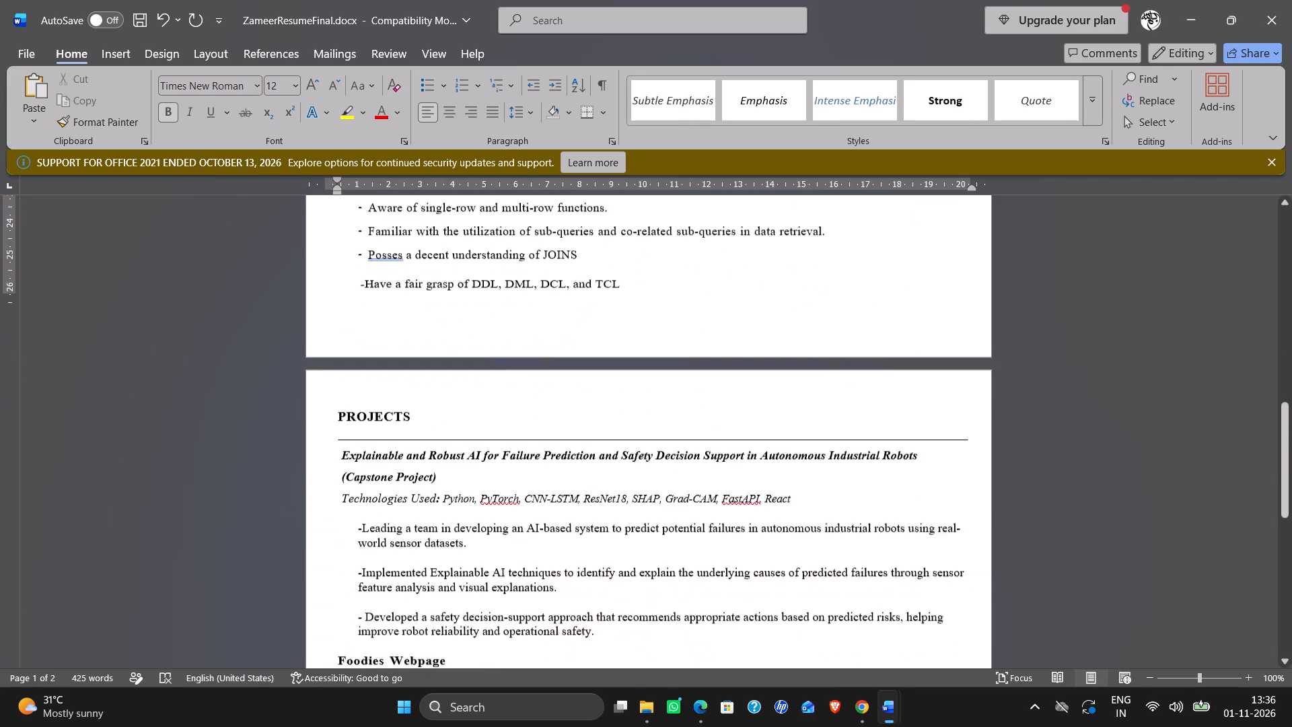
pyautogui.scroll(-2, 532, 444)
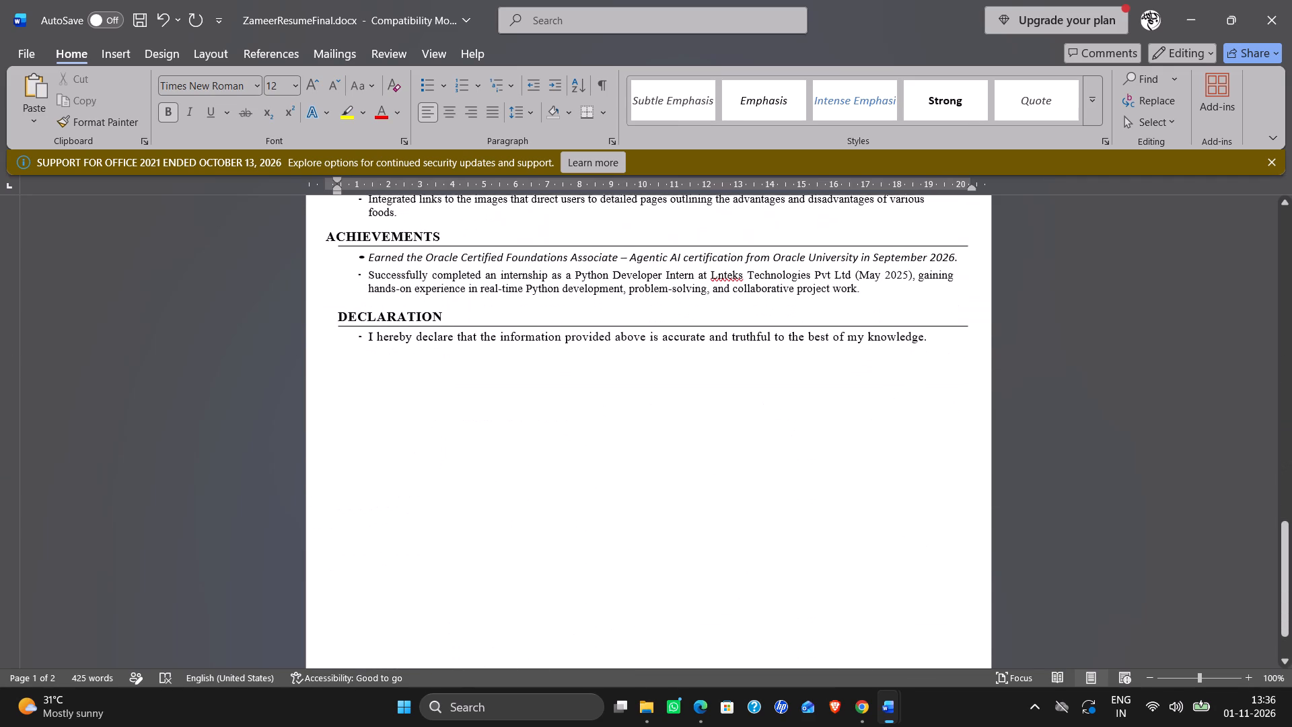
pyautogui.scroll(1, 532, 444)
pyautogui.scroll(2, 476, 421)
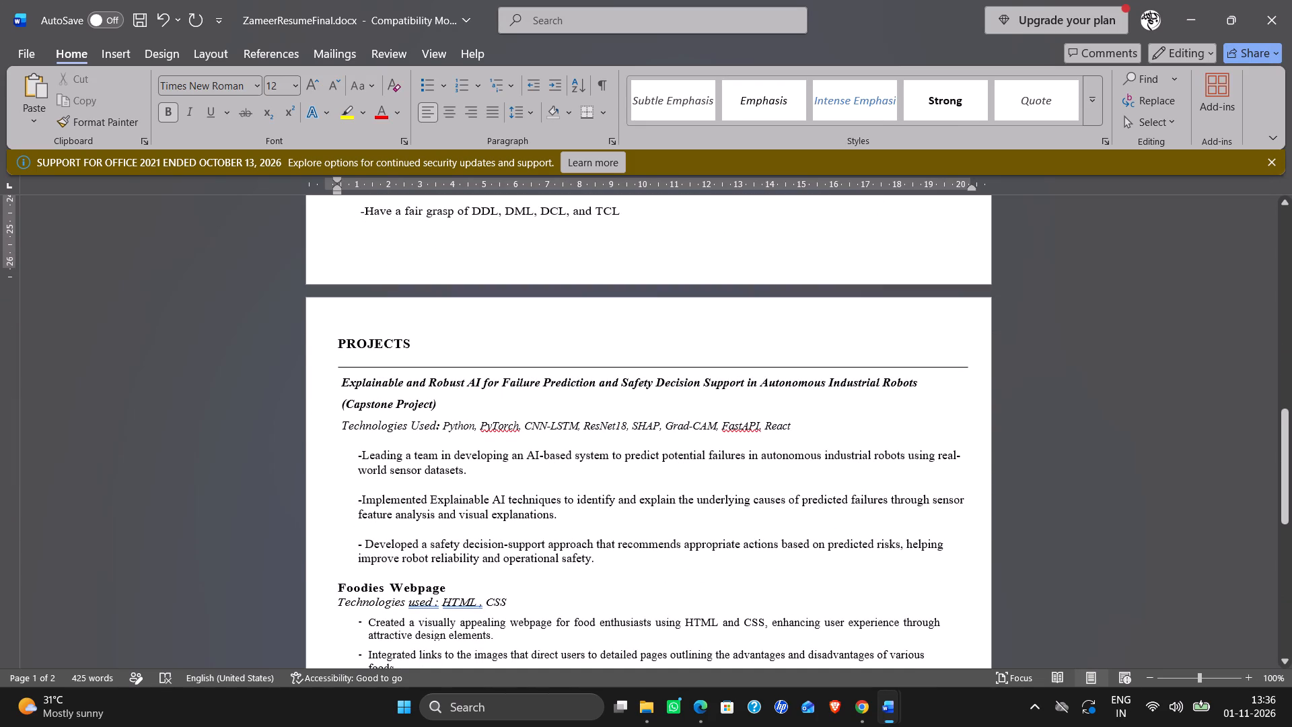
# Check the indent of the PROJECTS heading and the capstone project bullets against the layout of the Achievements and Declaration sections.
pyautogui.click(352, 334)
pyautogui.scroll(-1, 352, 334)
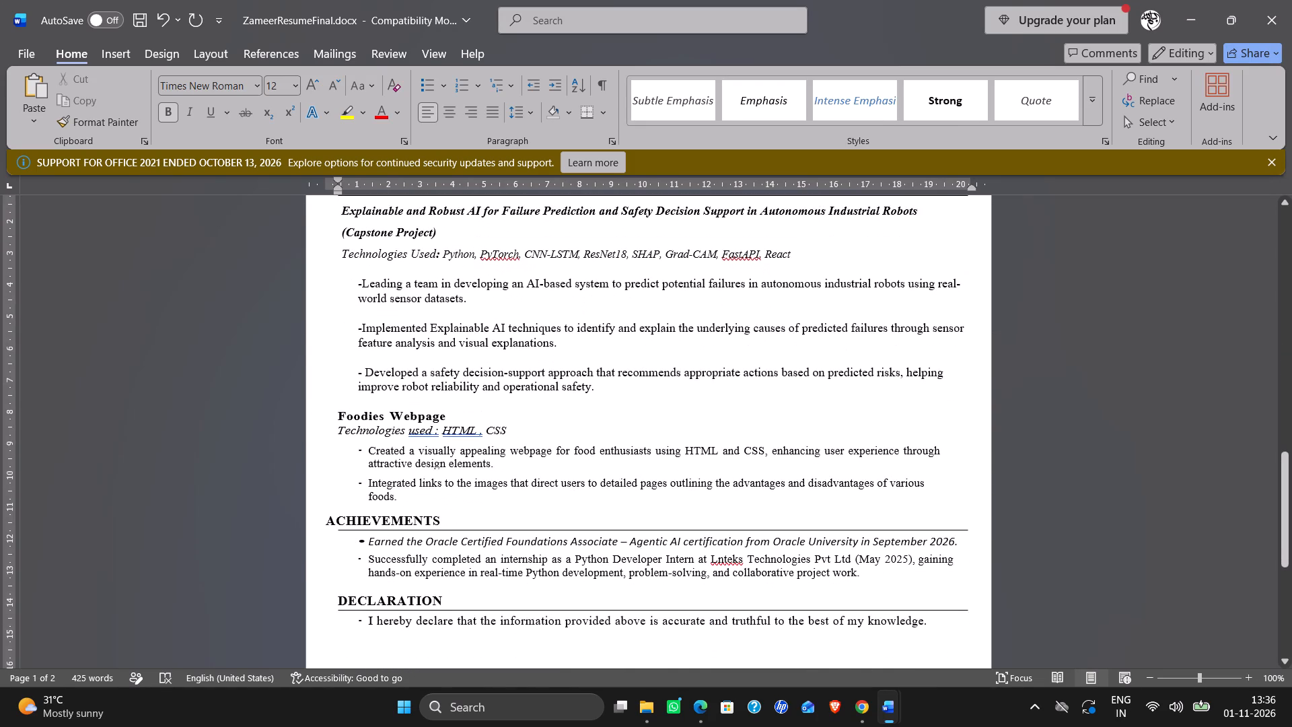
pyautogui.scroll(1, 342, 221)
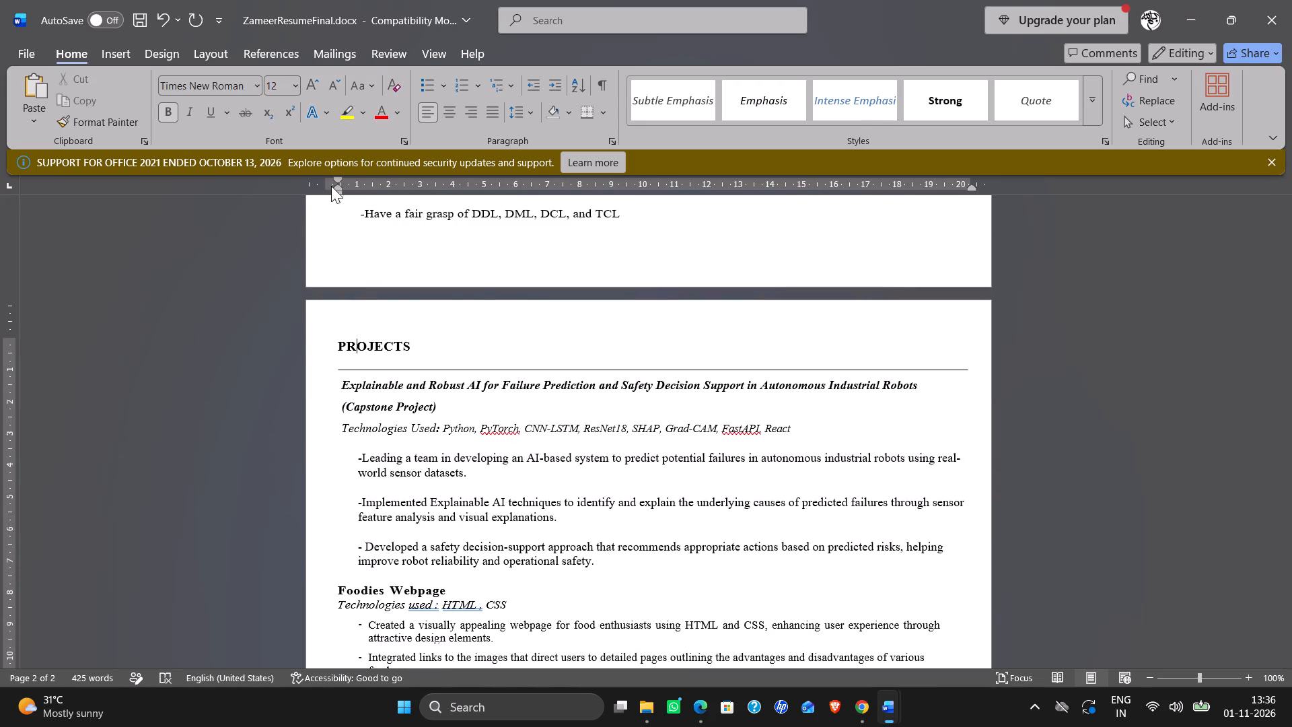
pyautogui.click(337, 184)
pyautogui.click(337, 184)
pyautogui.click(337, 184)
pyautogui.scroll(-2, 337, 184)
pyautogui.scroll(-2, 363, 322)
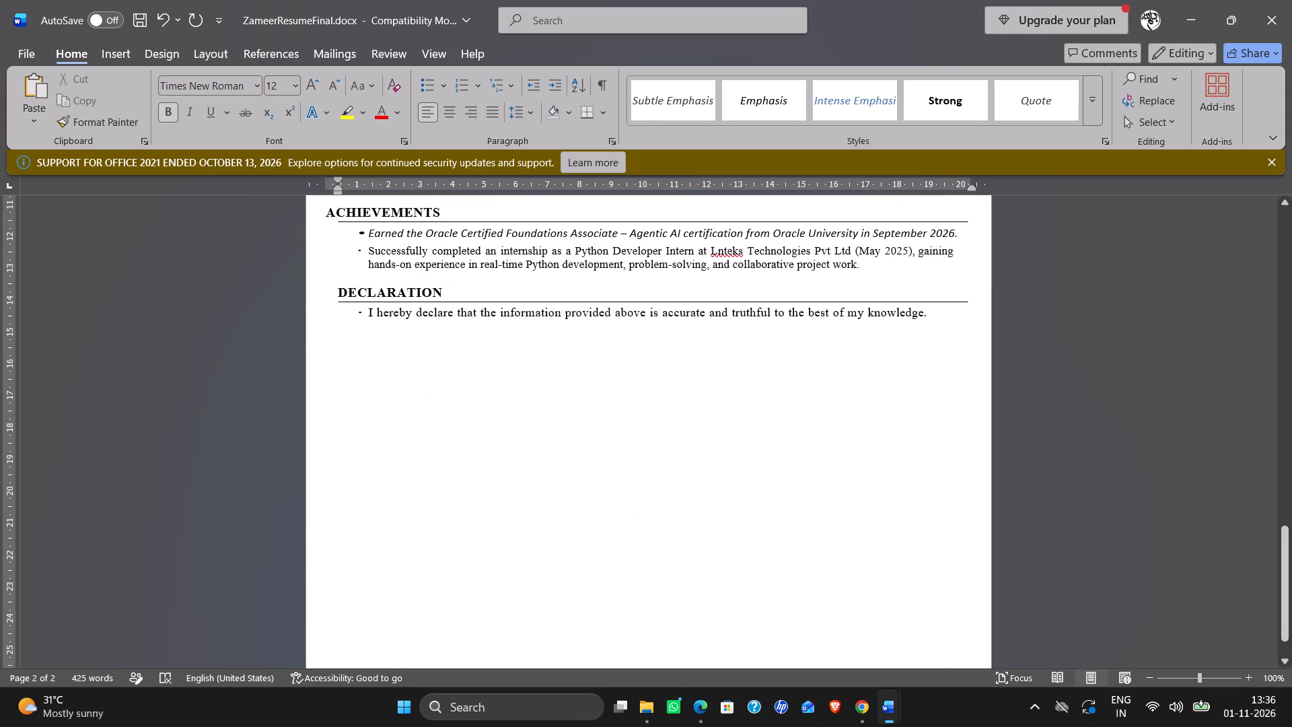
pyautogui.scroll(1, 351, 269)
pyautogui.click(338, 196)
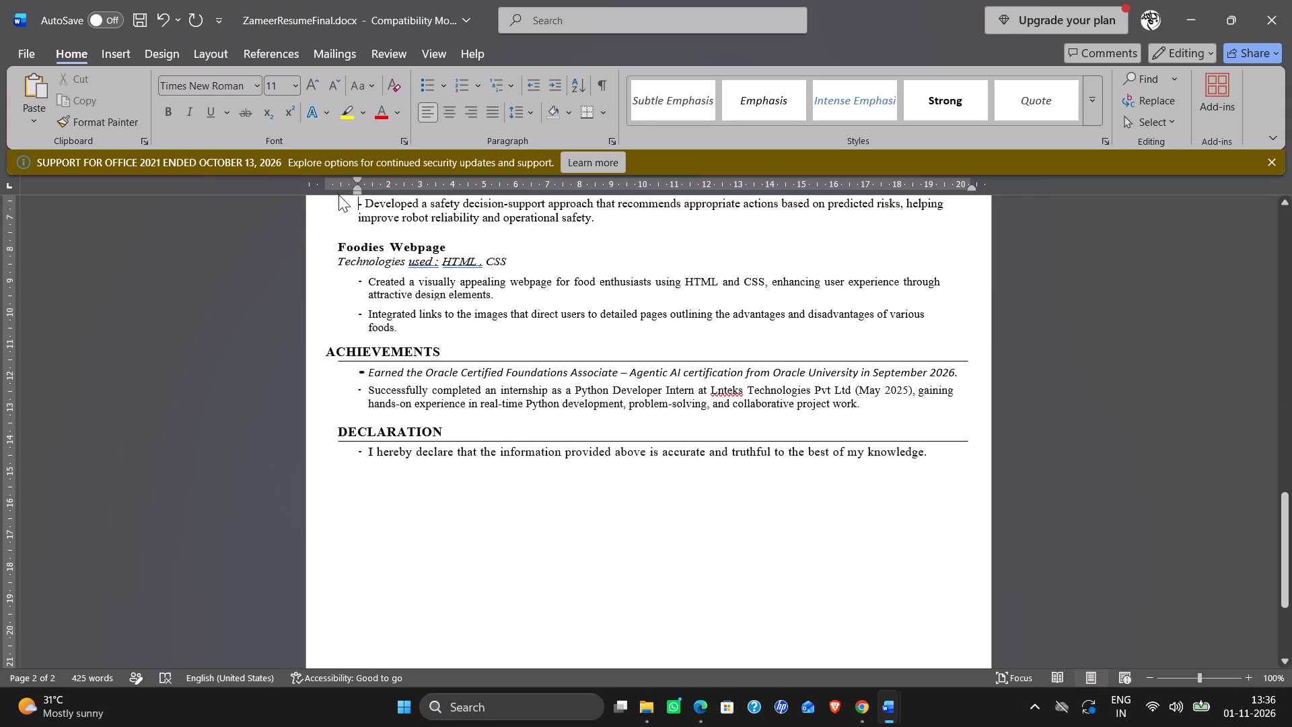
pyautogui.click(355, 191)
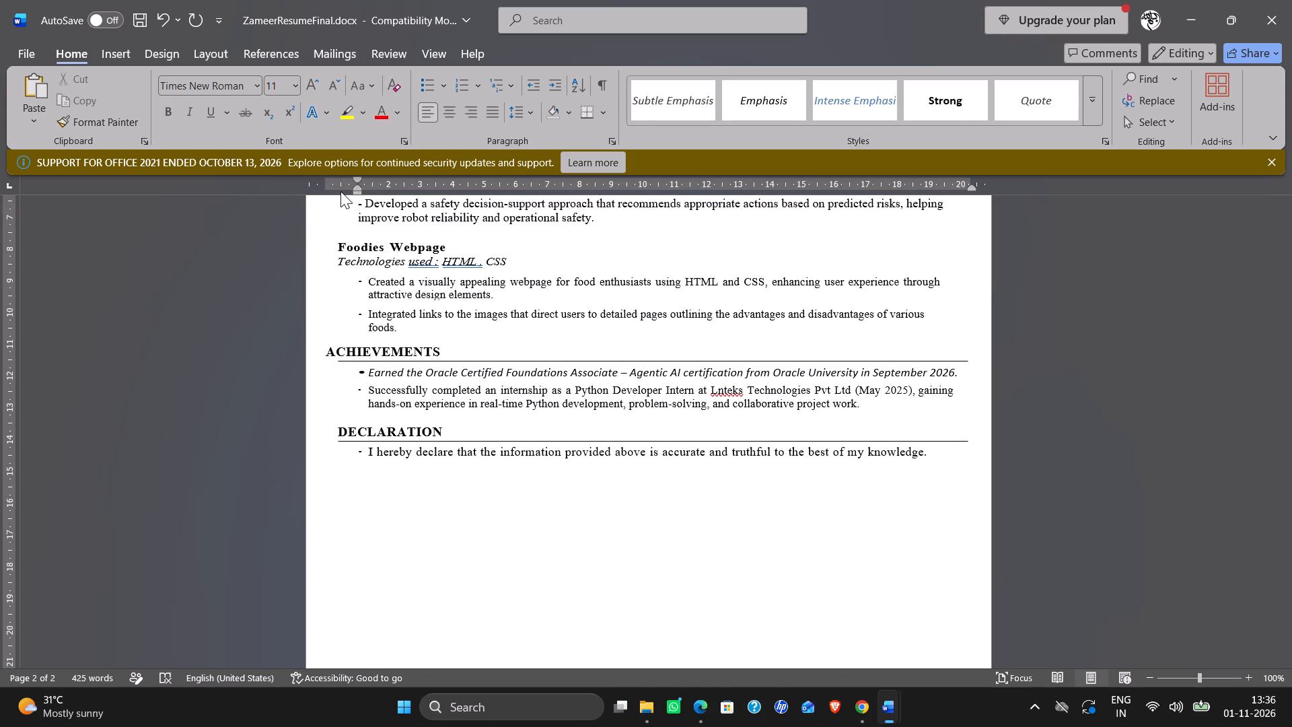
# Increase the left indent of the ACHIEVEMENTS heading to bring it roughly in line with the Foodies Webpage and DECLARATION headings.
pyautogui.click(335, 347)
pyautogui.scroll(1, 335, 347)
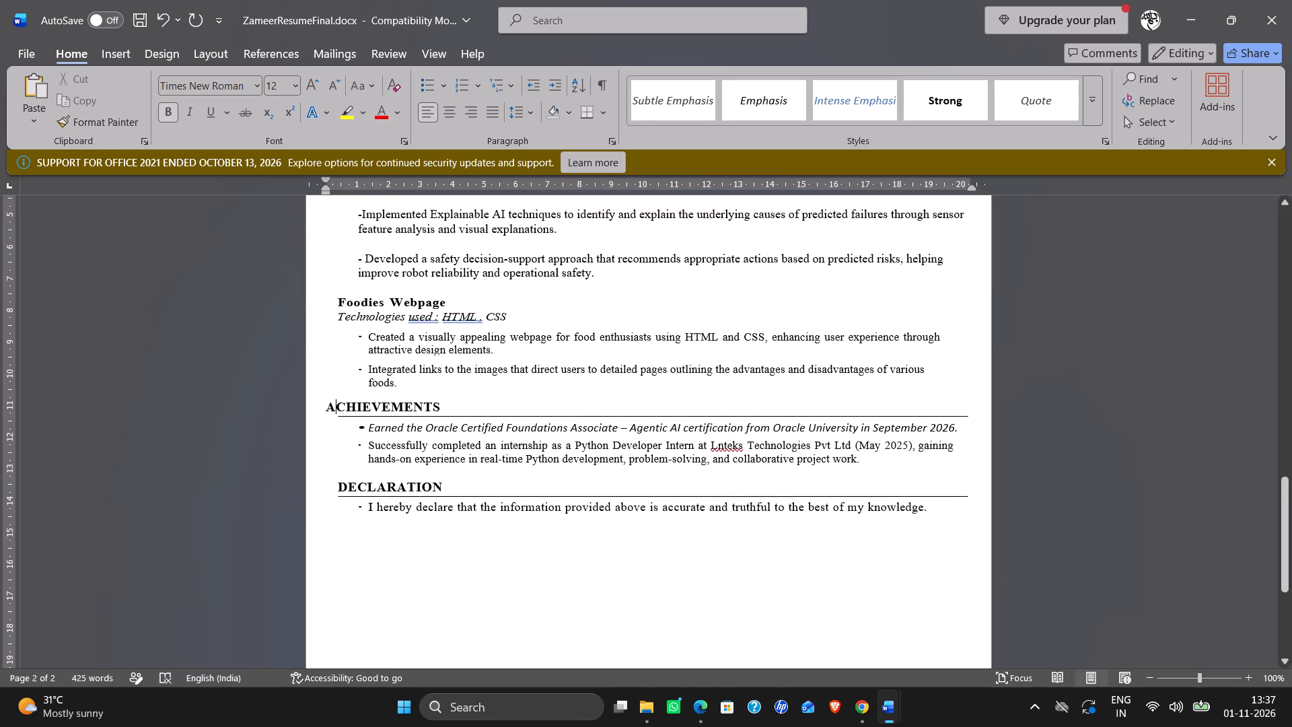
pyautogui.click(358, 302)
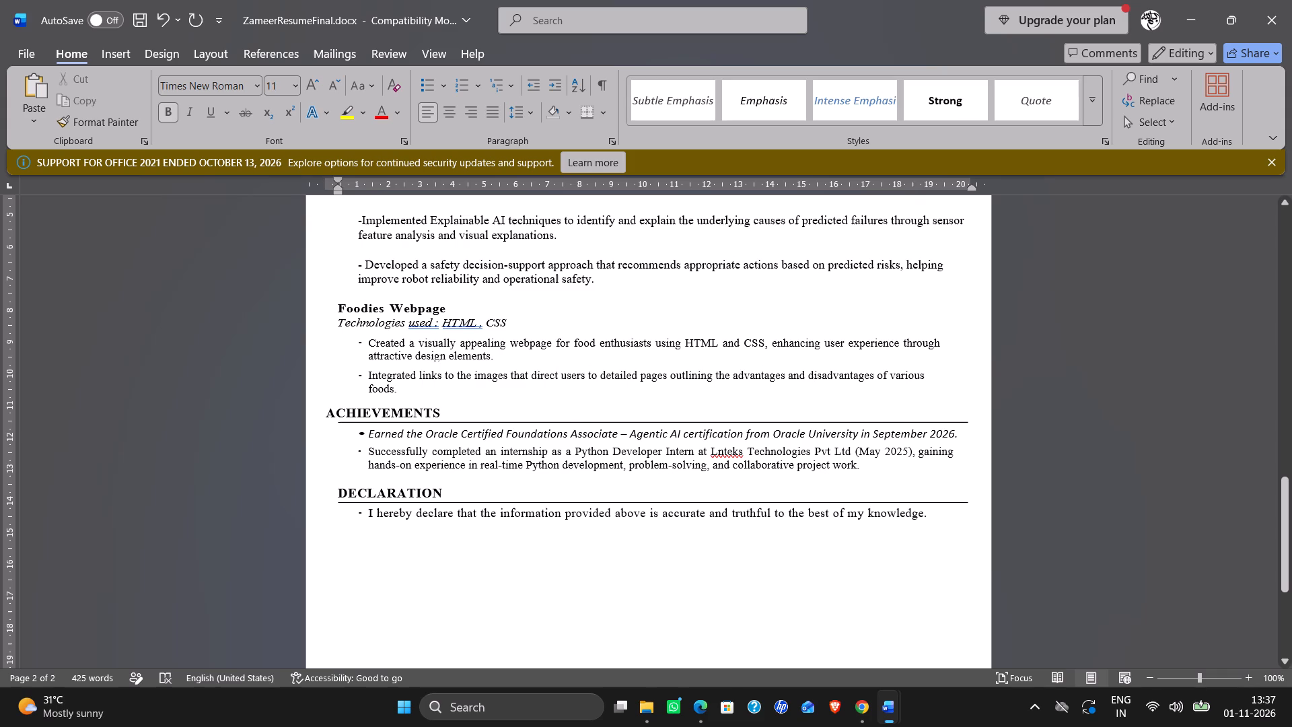
pyautogui.click(340, 189)
pyautogui.click(340, 189)
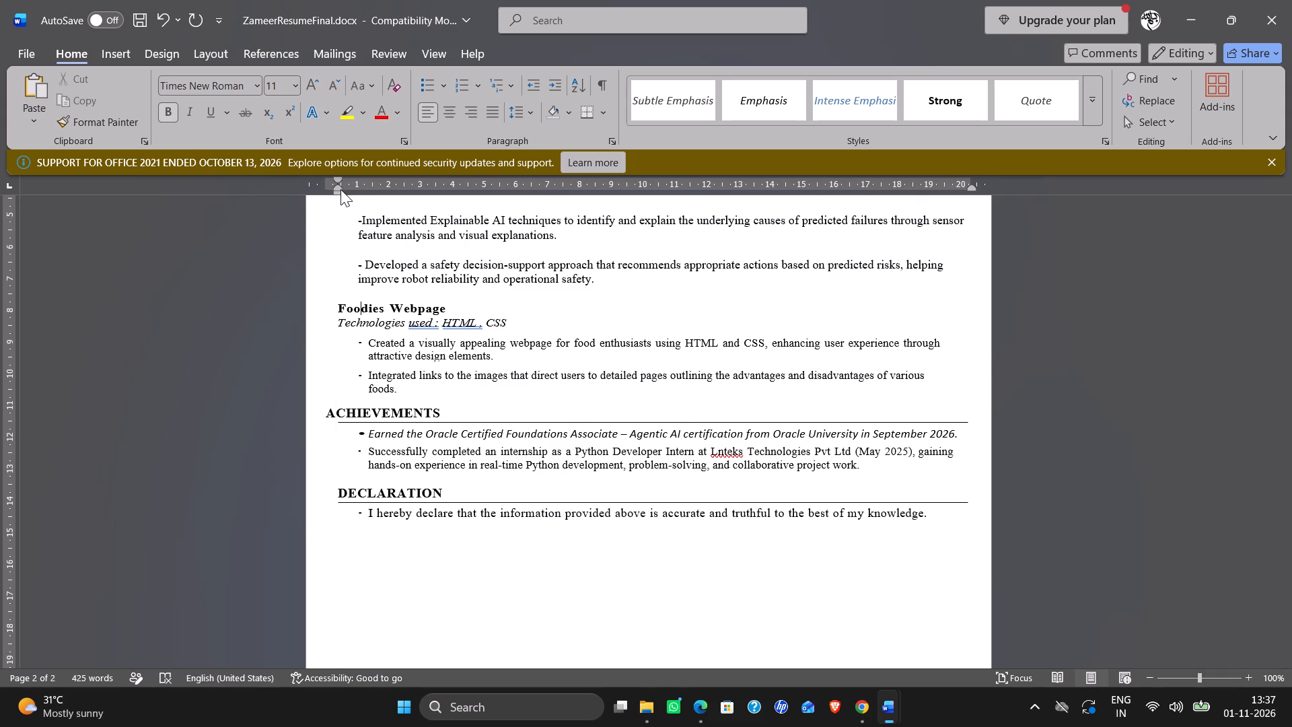
pyautogui.click(355, 409)
pyautogui.moveTo(326, 190); pyautogui.dragTo(335, 191)
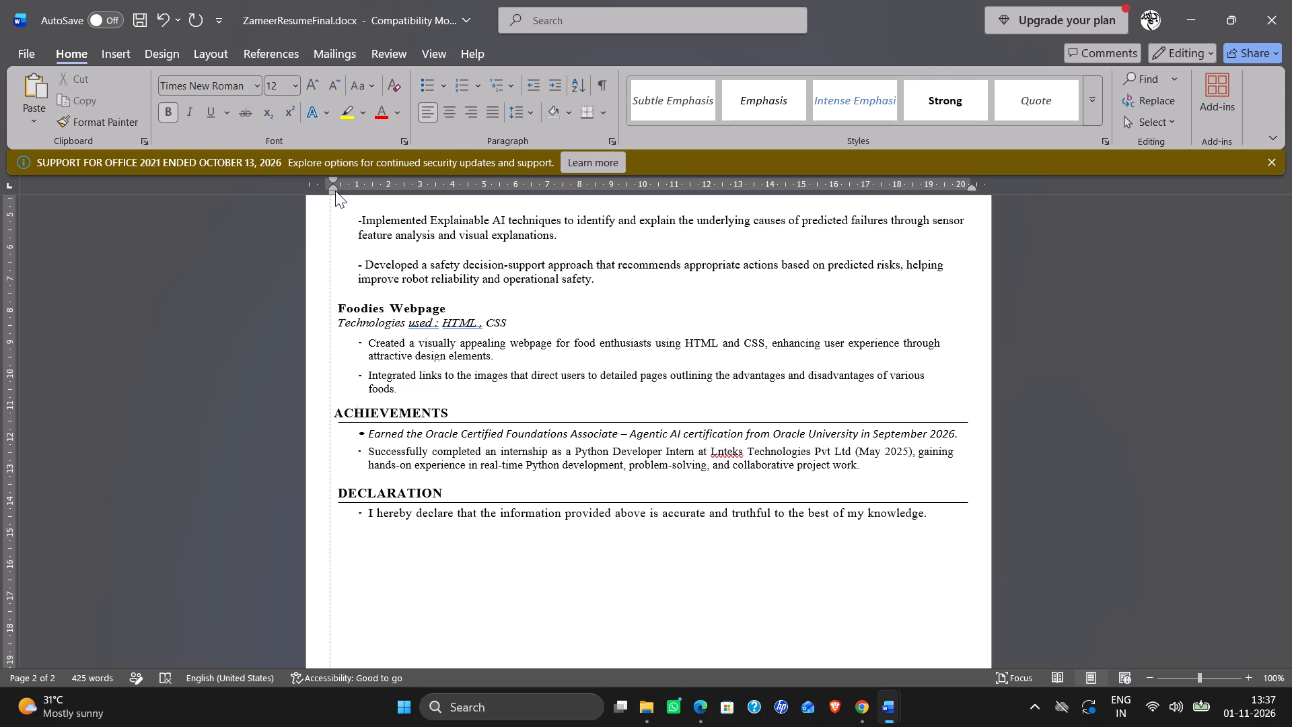
pyautogui.moveTo(335, 191); pyautogui.dragTo(338, 191)
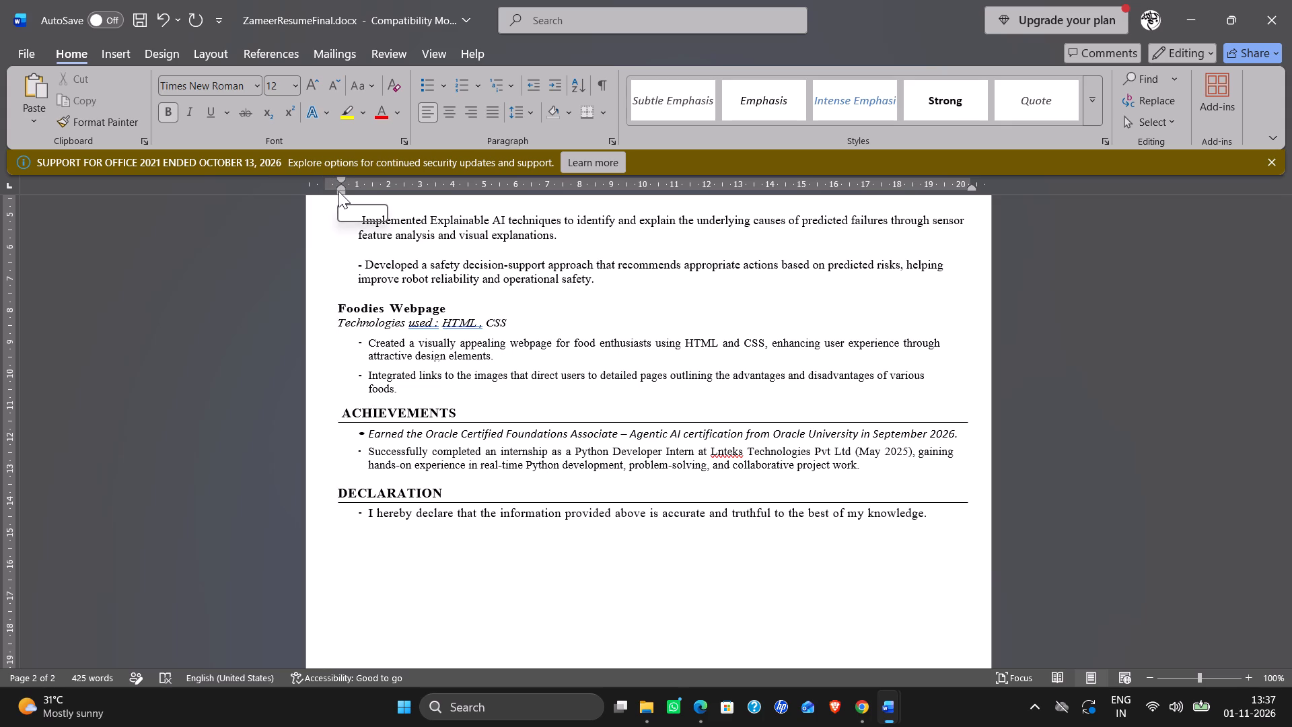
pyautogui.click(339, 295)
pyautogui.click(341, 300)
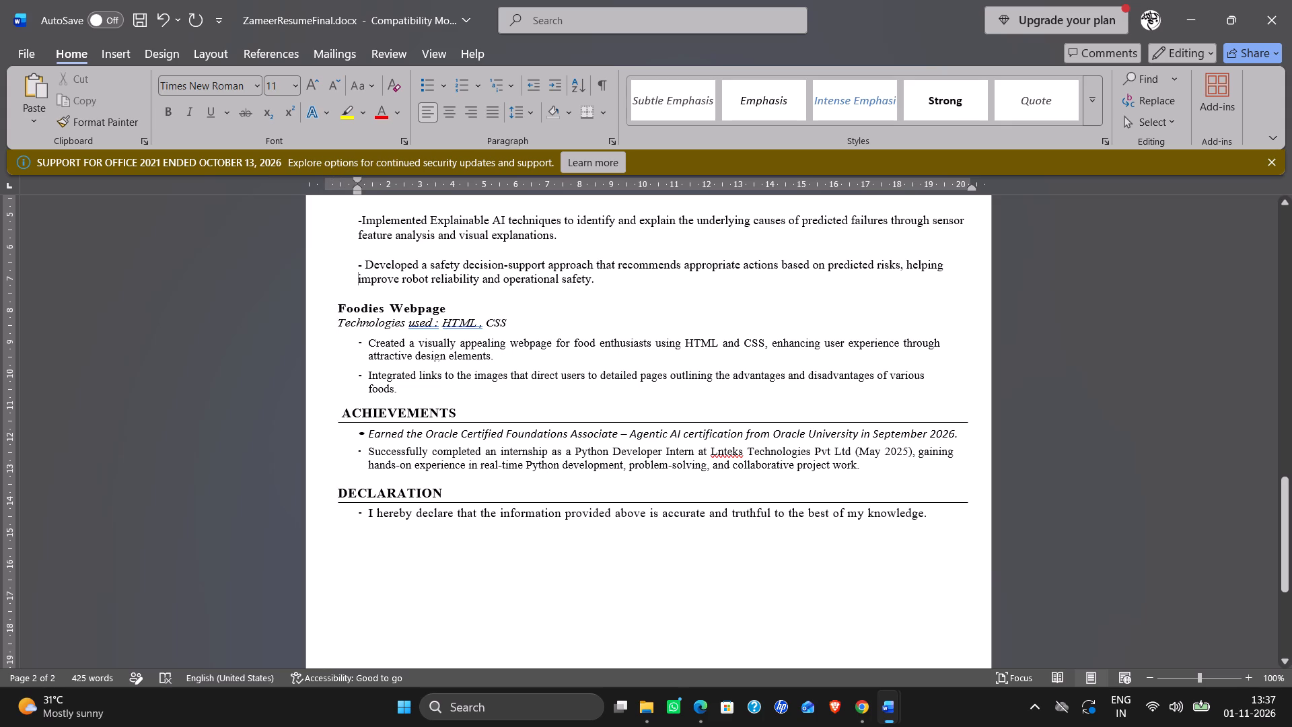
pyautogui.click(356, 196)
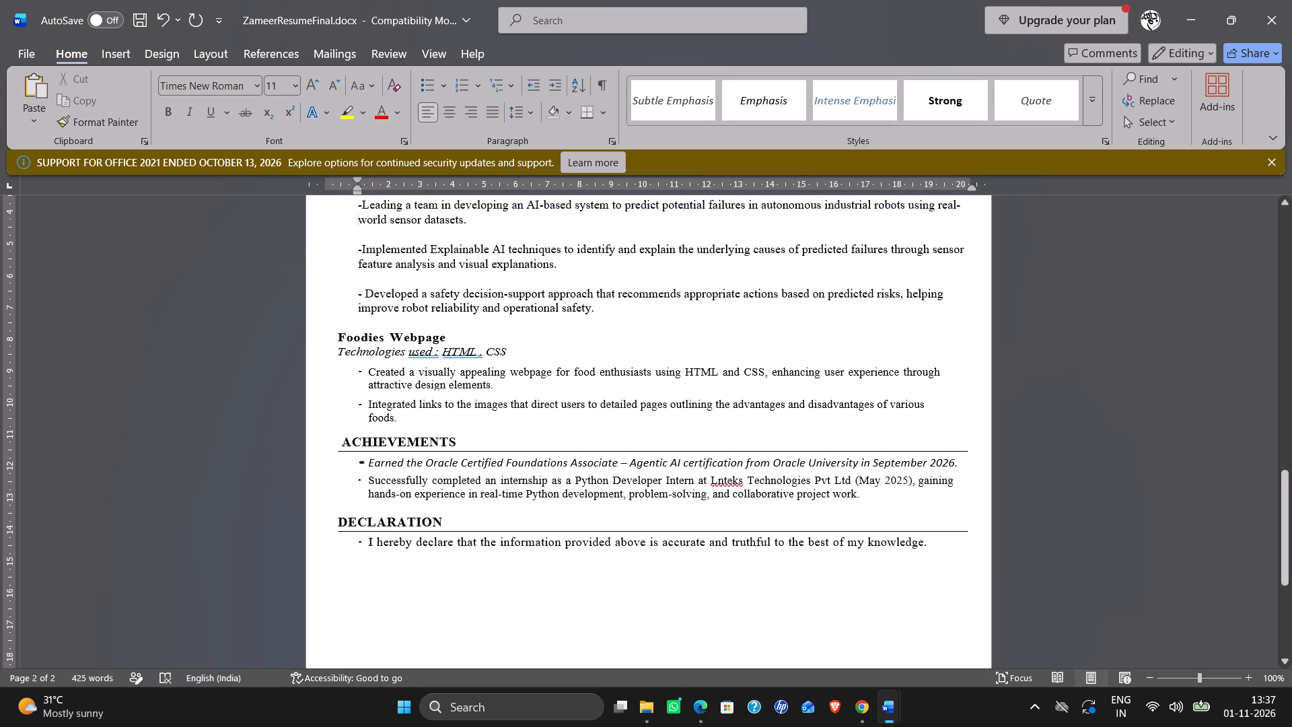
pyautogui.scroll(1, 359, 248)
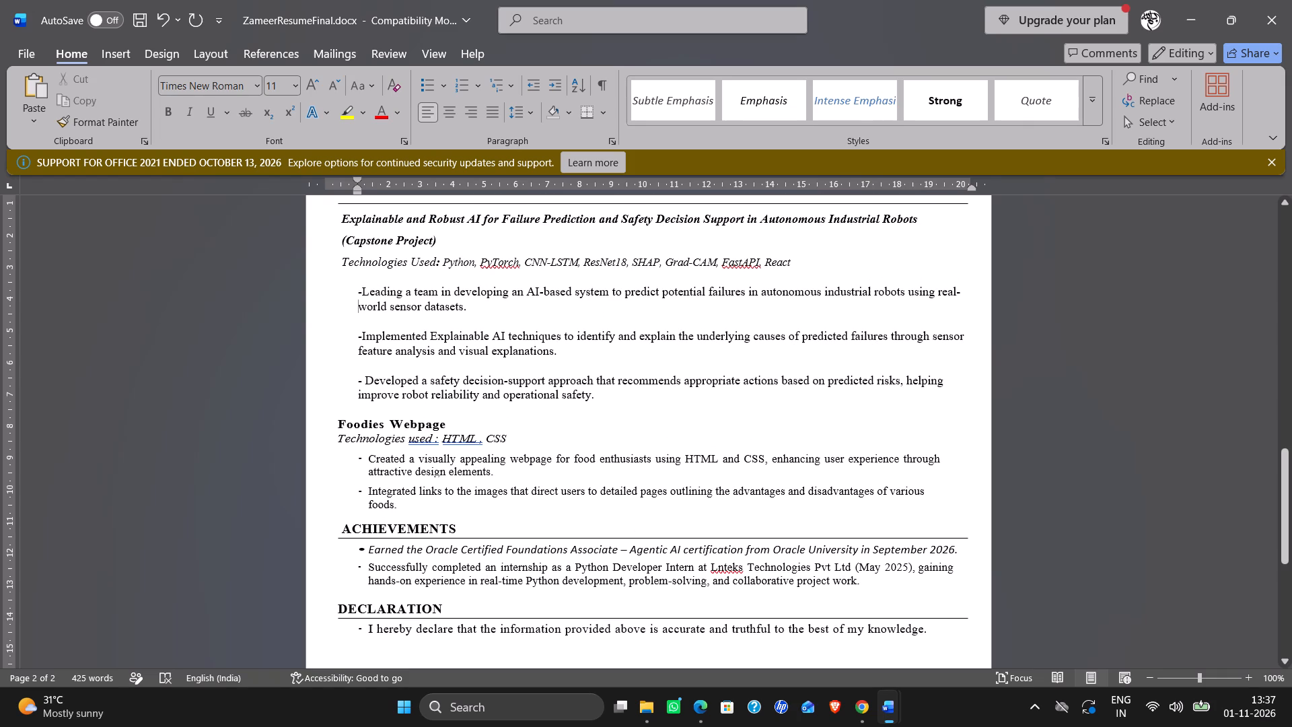
# Check the left indents of the PROJECTS and Foodies Webpage headings as a reference for aligning the section headings.
pyautogui.scroll(1, 348, 407)
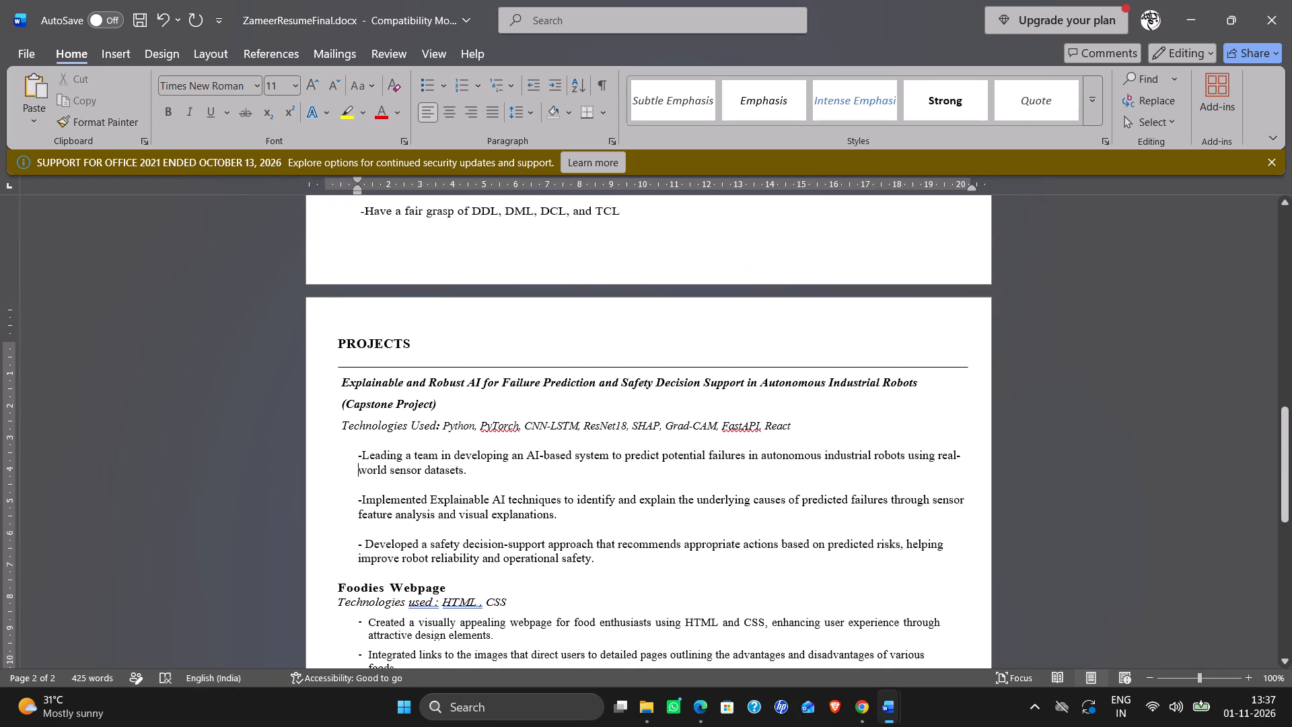
pyautogui.click(354, 355)
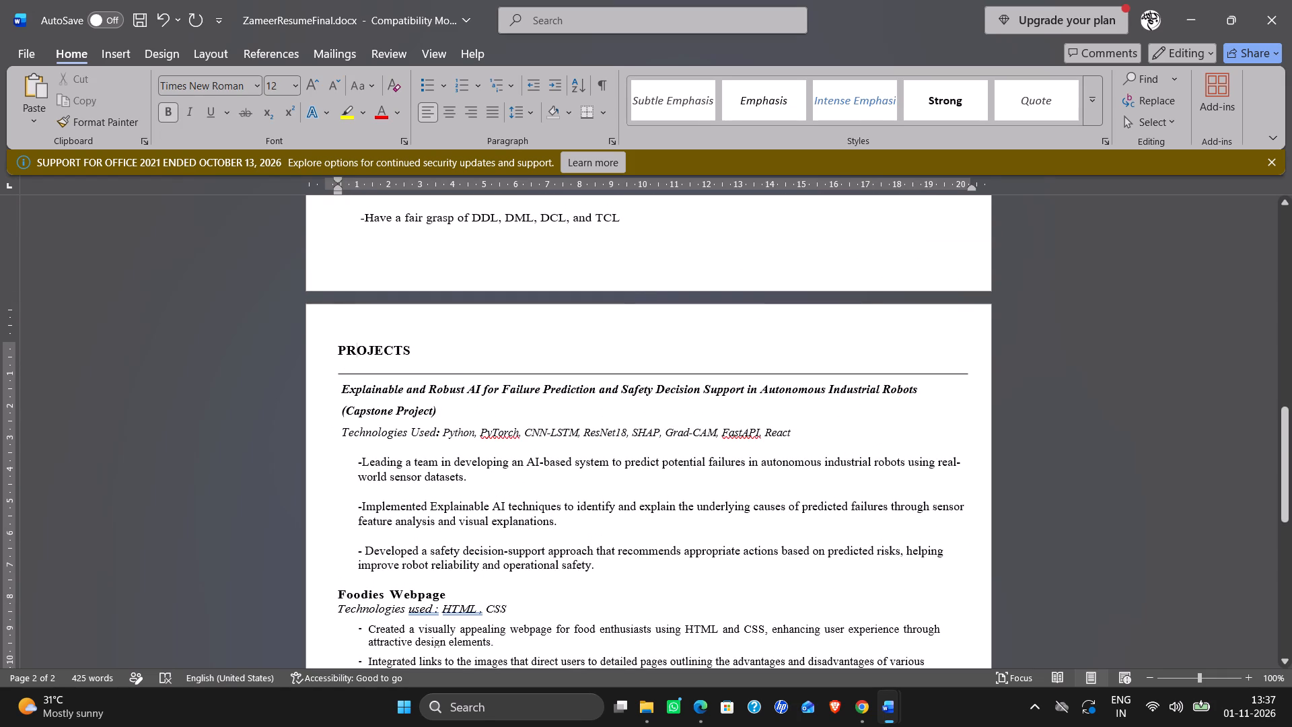
pyautogui.click(339, 188)
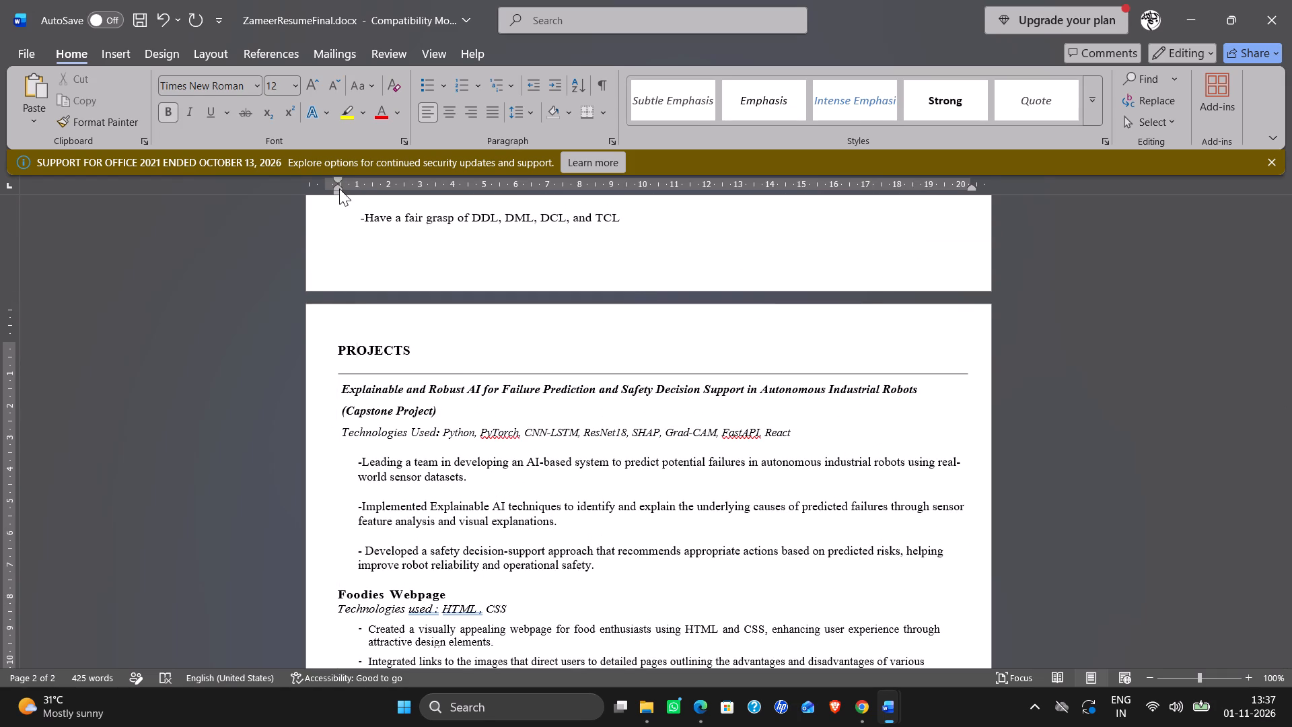
pyautogui.click(339, 188)
pyautogui.scroll(-1, 343, 340)
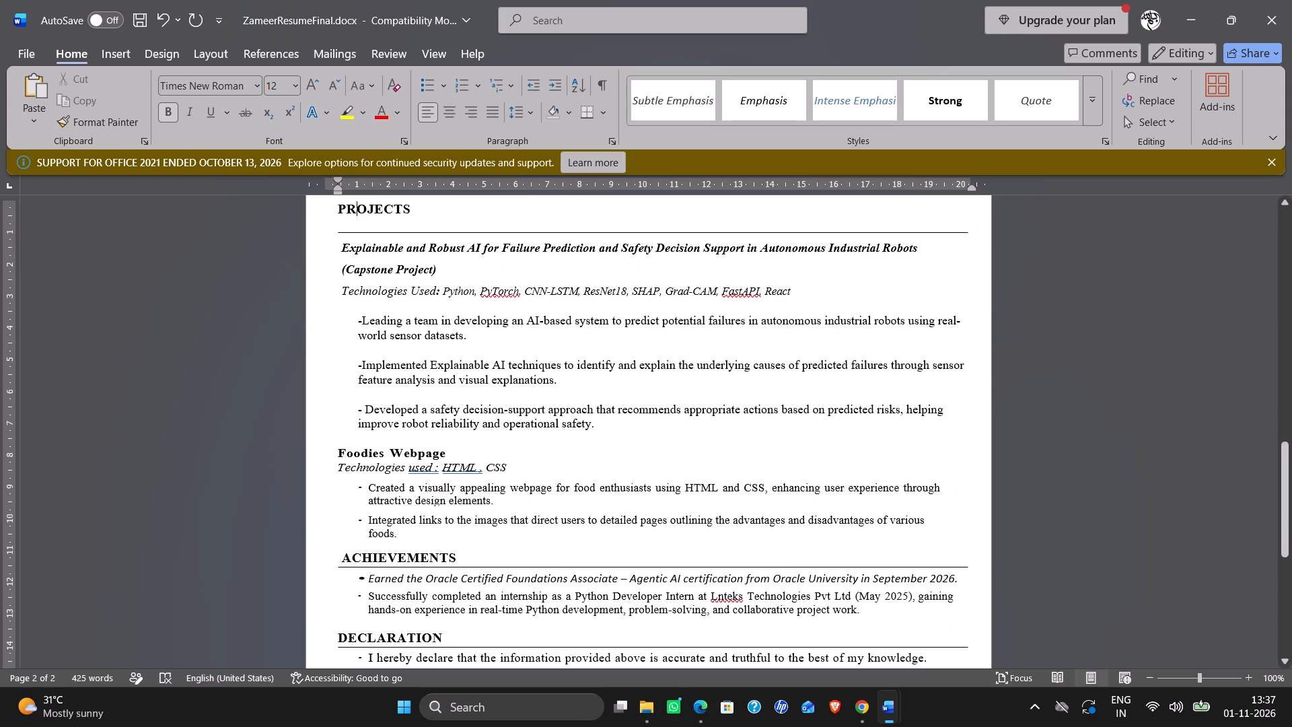
pyautogui.click(346, 454)
pyautogui.click(340, 189)
pyautogui.click(340, 189)
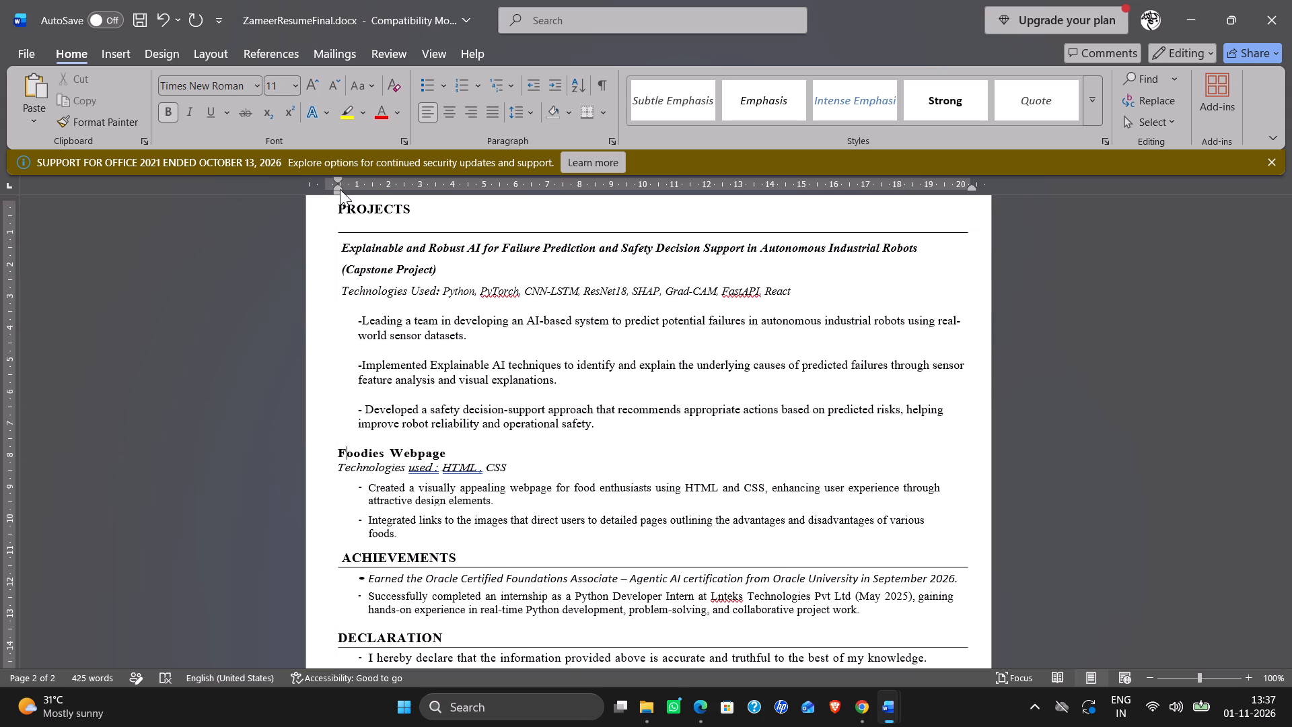
pyautogui.click(340, 189)
# Remove the extra left indent from the ACHIEVEMENTS heading to align it with the PROJECTS, Foodies Webpage and DECLARATION headings.
pyautogui.click(347, 557)
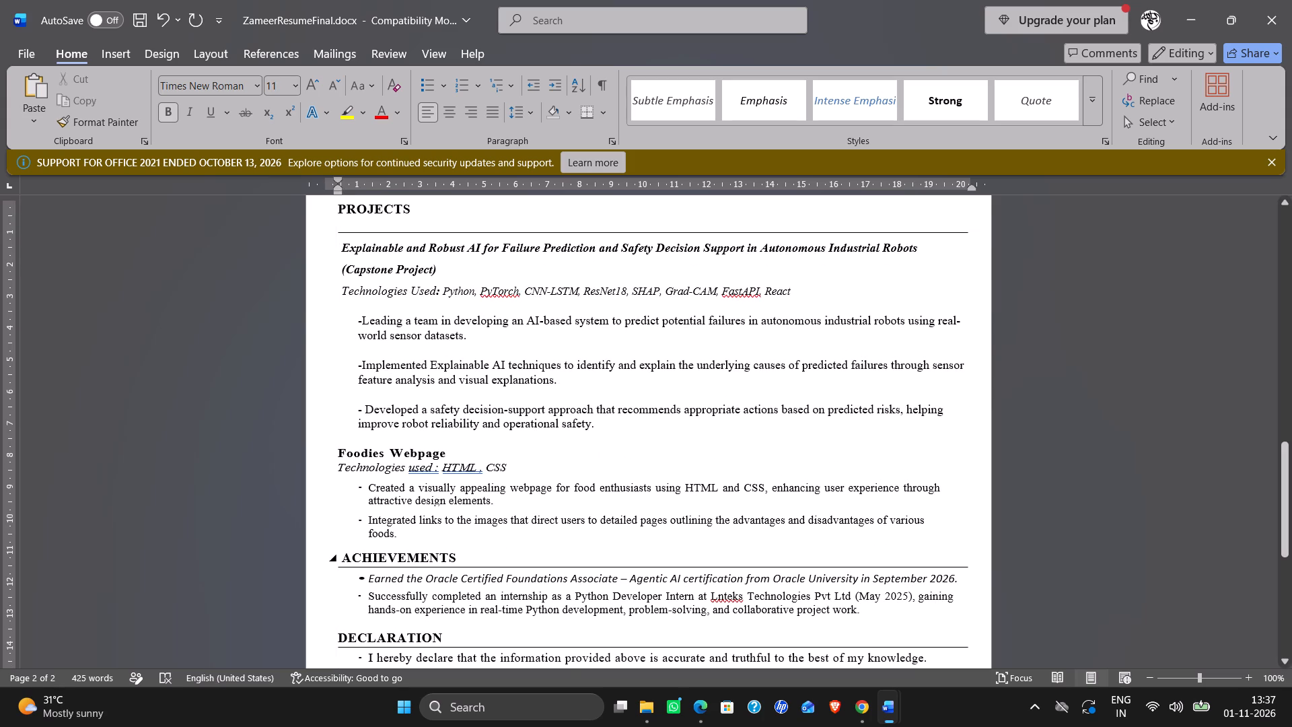
pyautogui.press('BackSpace')
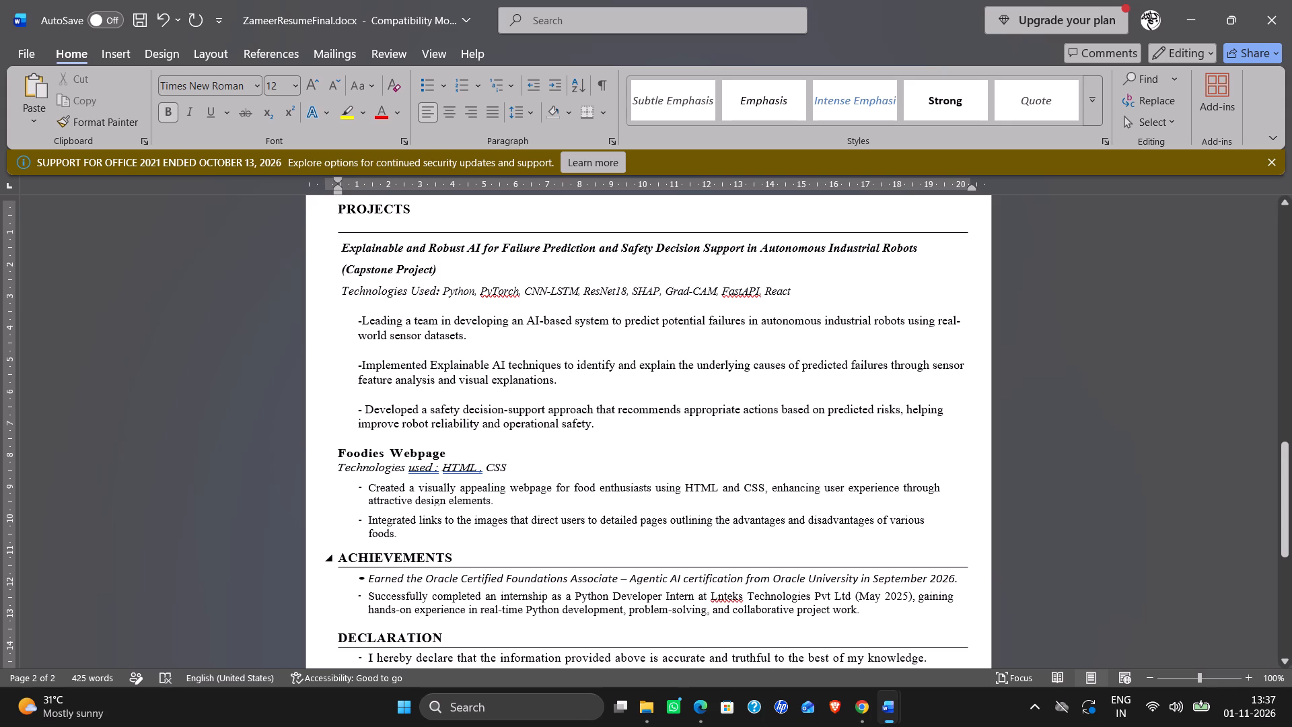
pyautogui.click(336, 186)
pyautogui.click(336, 186)
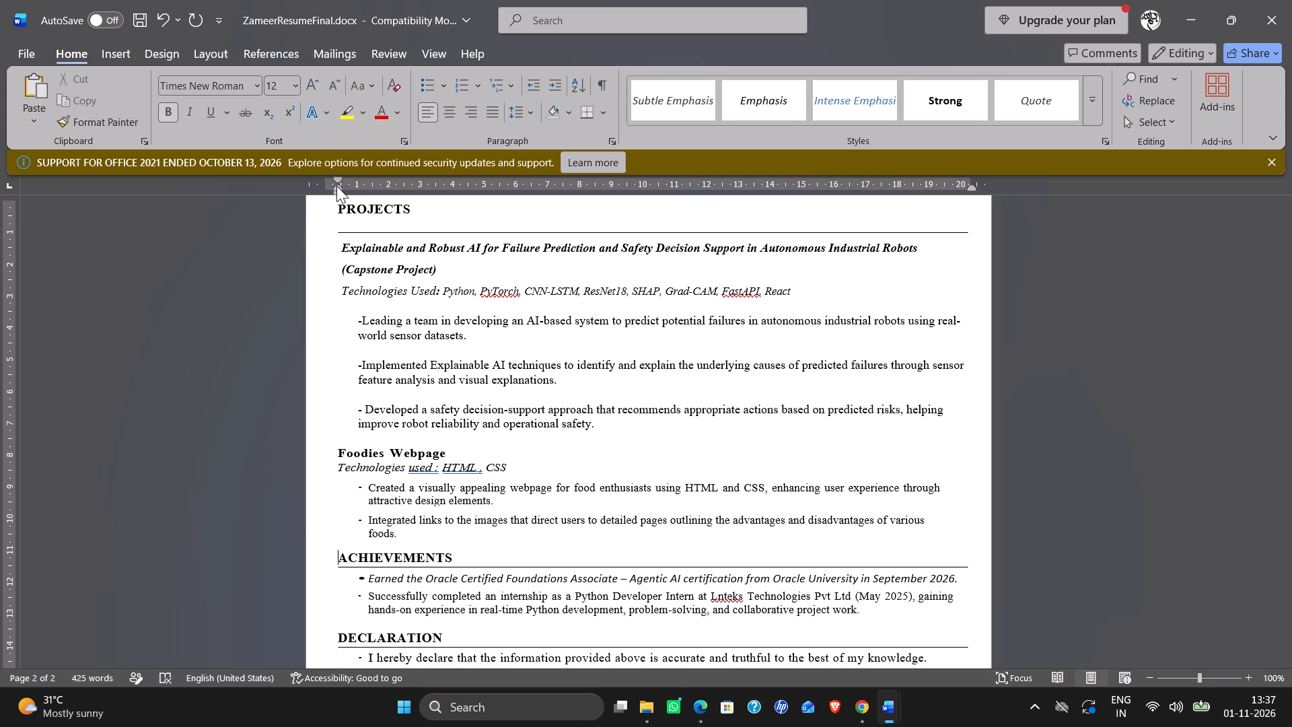
pyautogui.click(336, 186)
pyautogui.scroll(-1, 371, 318)
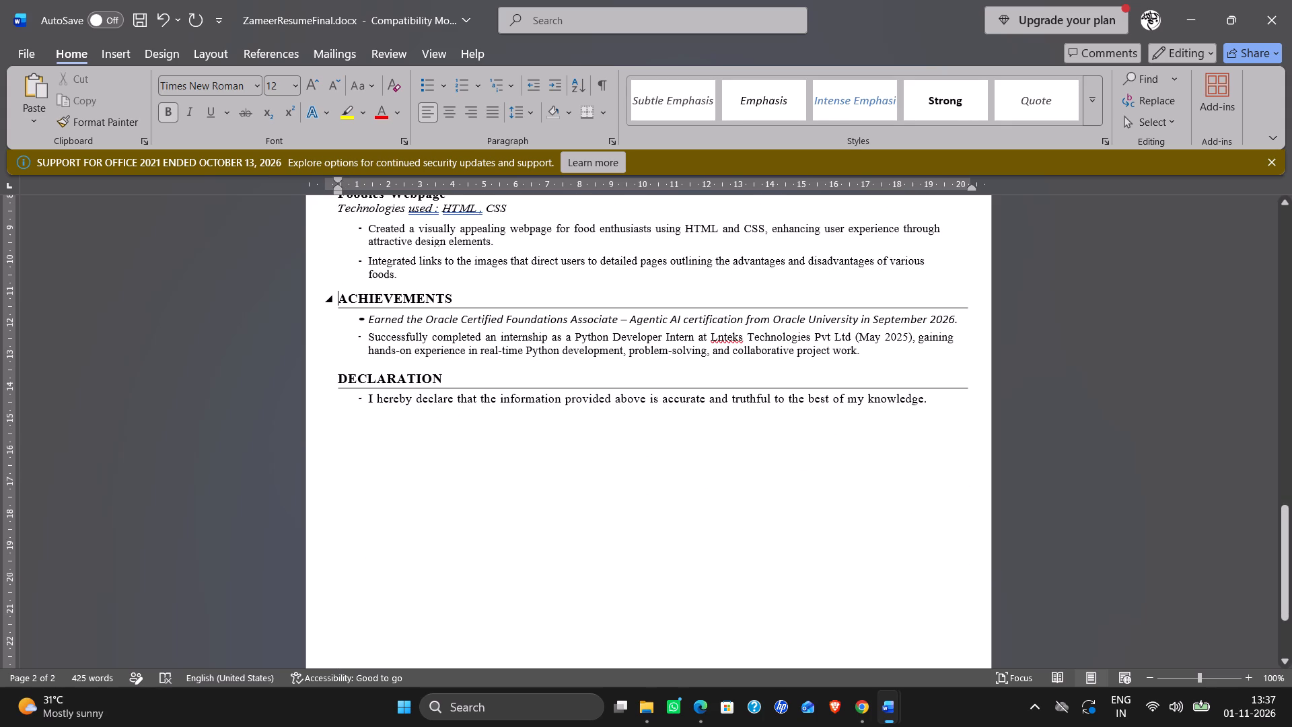
pyautogui.click(338, 190)
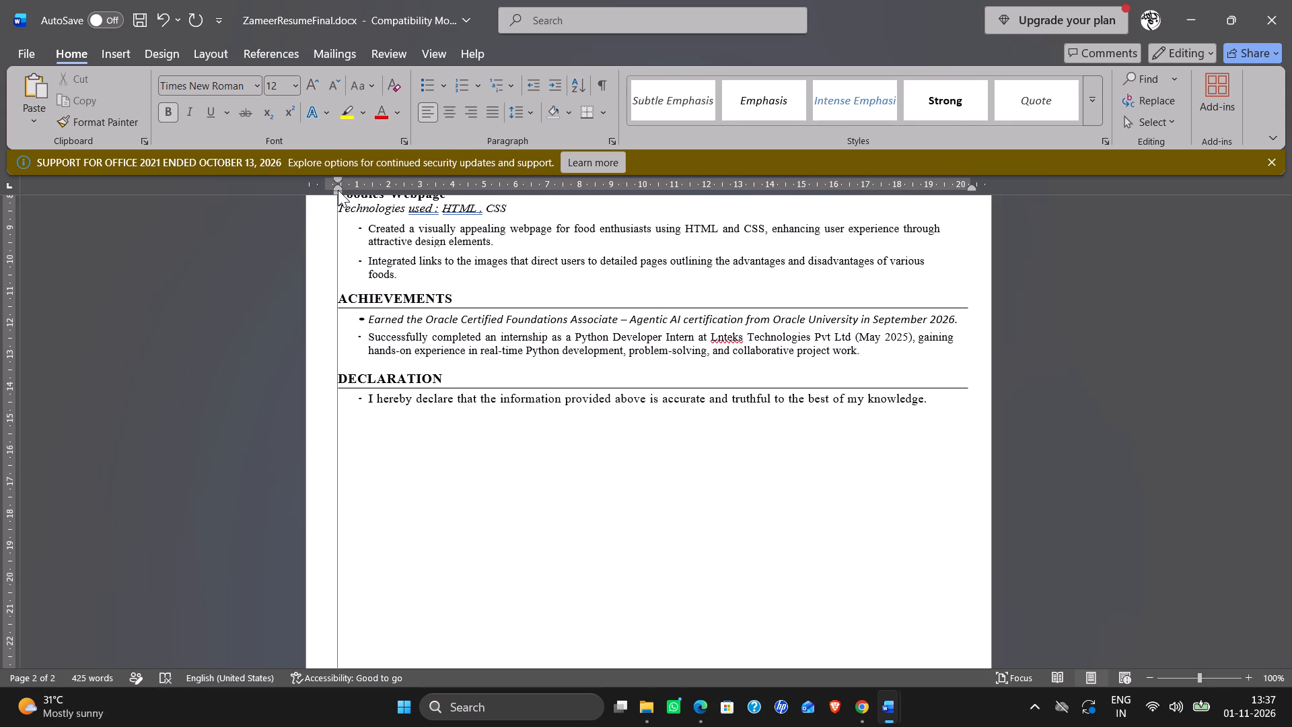
pyautogui.click(338, 190)
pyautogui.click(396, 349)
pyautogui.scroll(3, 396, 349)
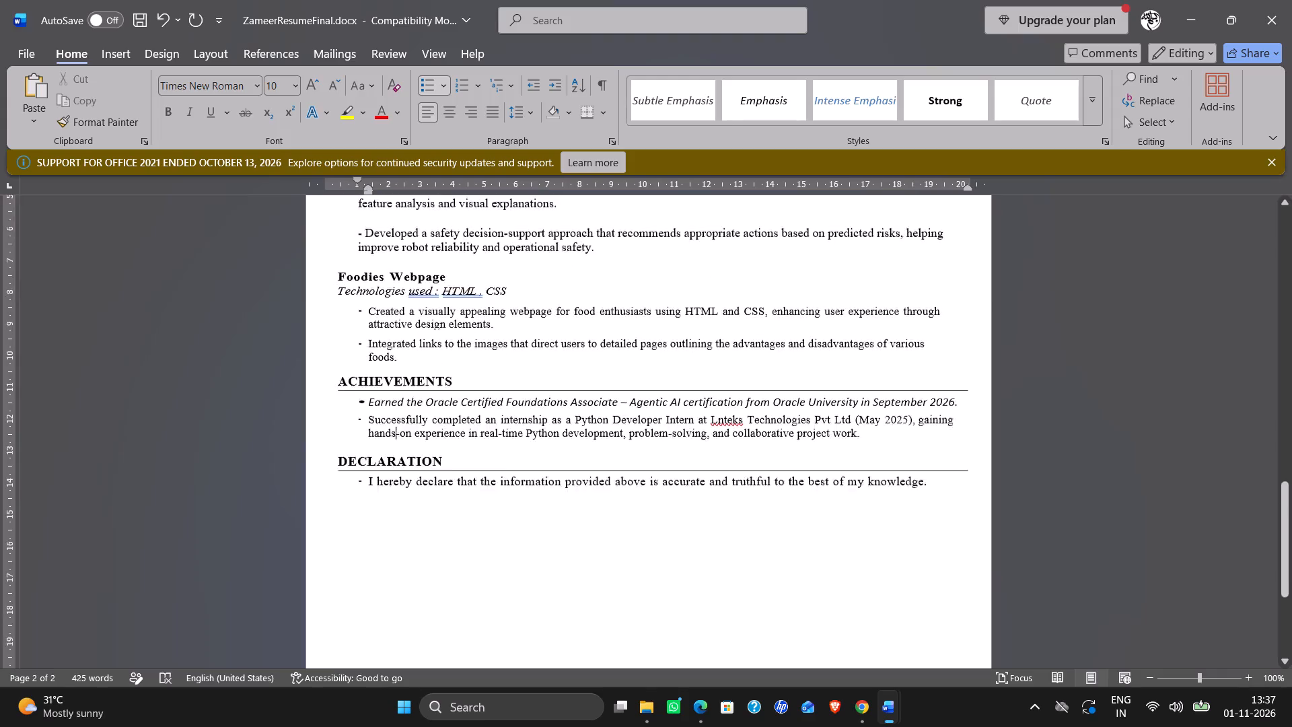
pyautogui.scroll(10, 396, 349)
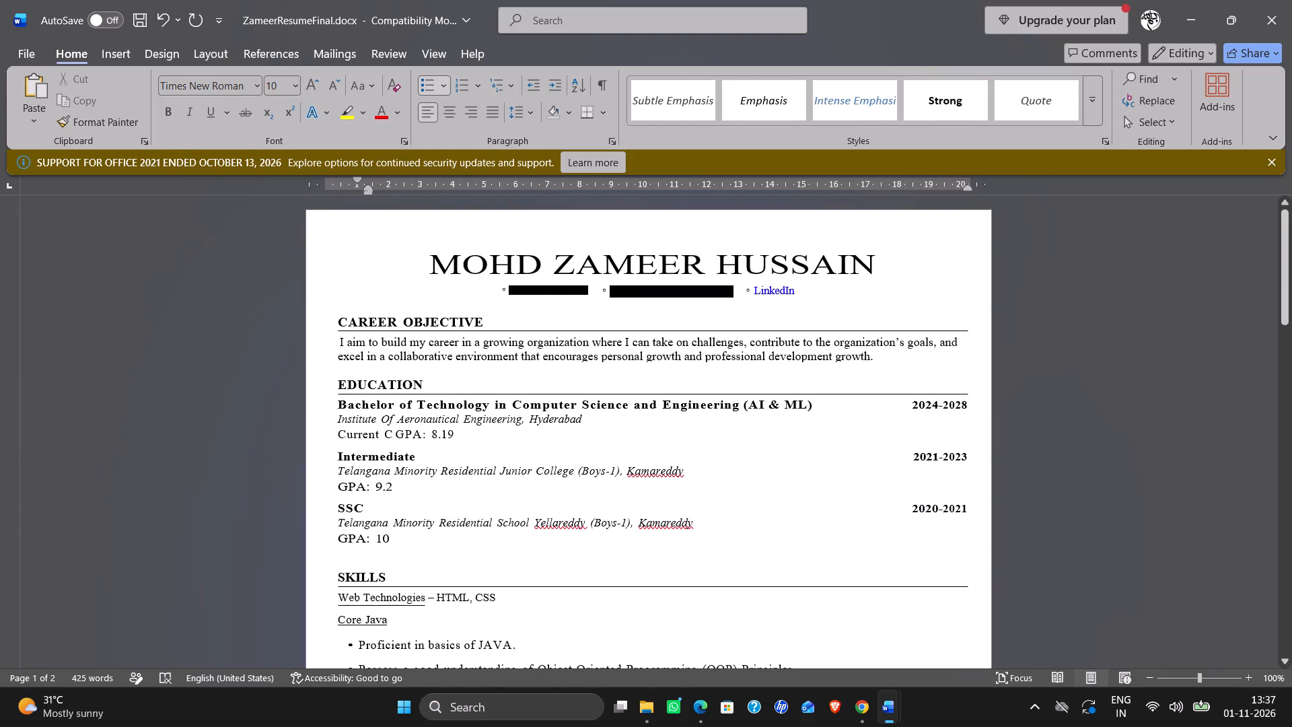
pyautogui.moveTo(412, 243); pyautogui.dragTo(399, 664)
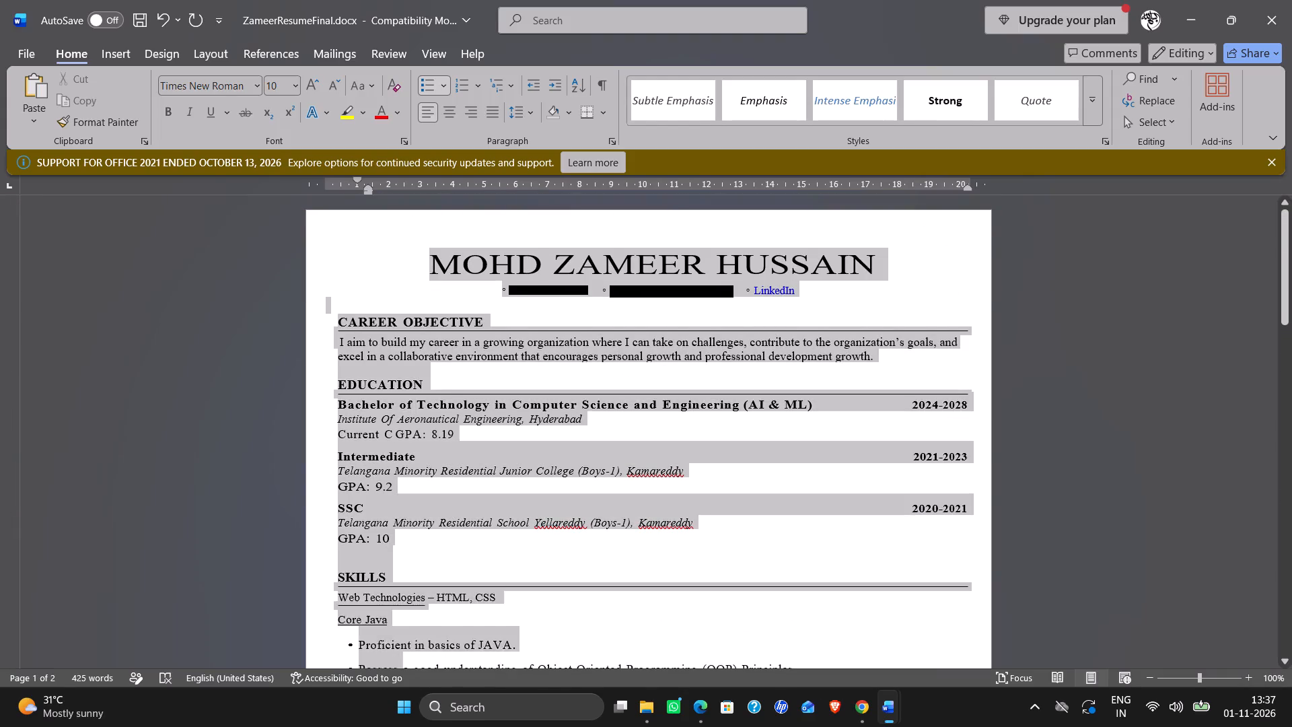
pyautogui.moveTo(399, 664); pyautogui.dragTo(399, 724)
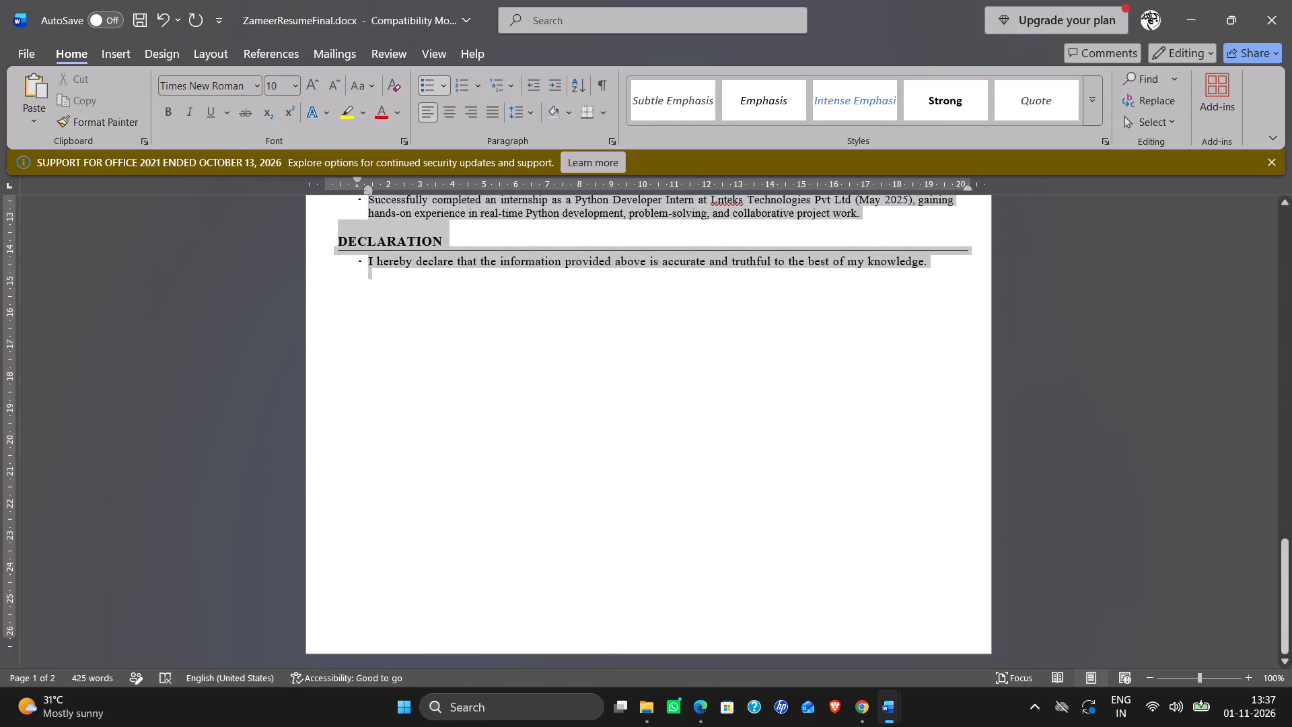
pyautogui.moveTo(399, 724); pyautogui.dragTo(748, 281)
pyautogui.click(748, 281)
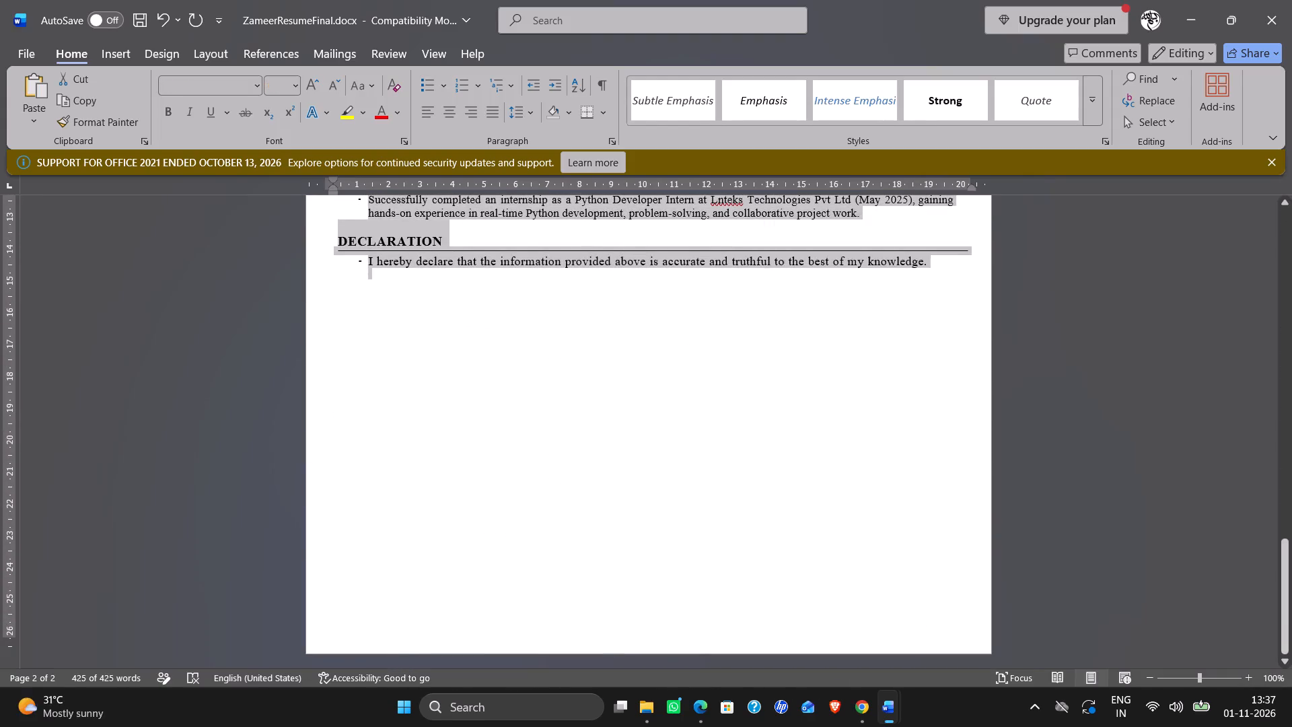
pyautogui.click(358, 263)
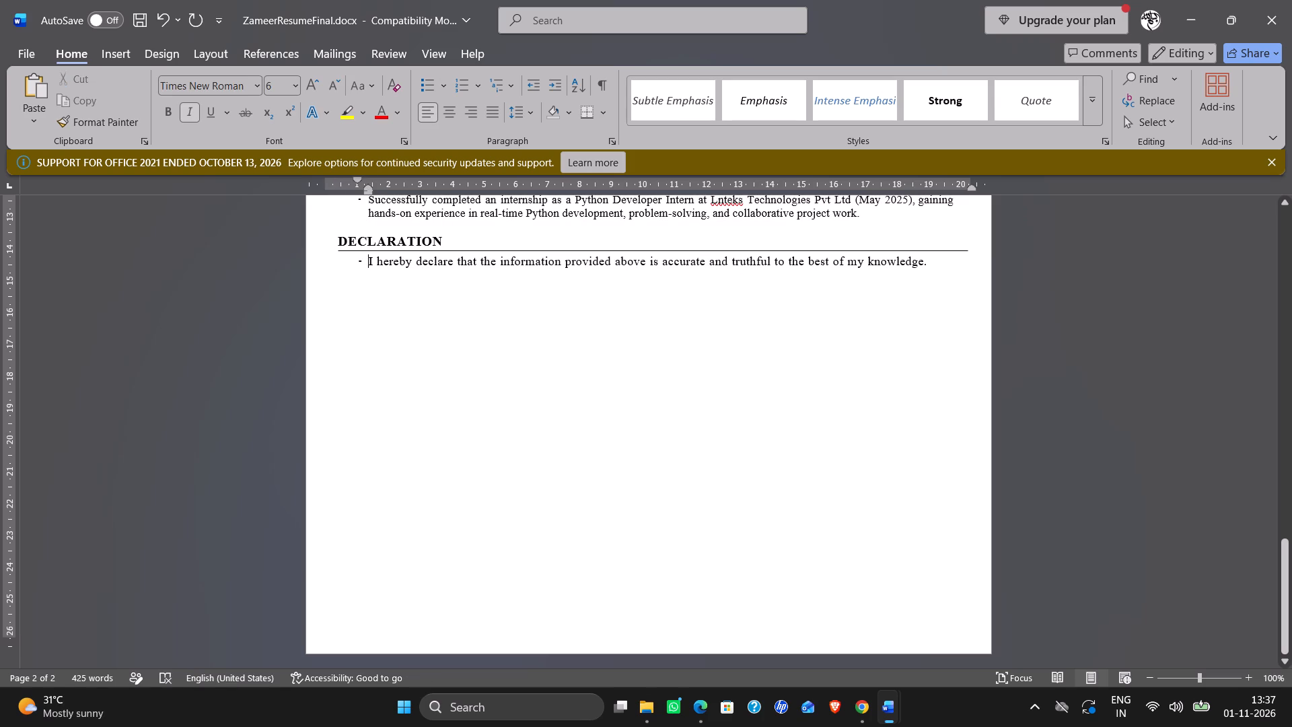
# Change the dash bullet of the declaration sentence under DECLARATION to the solid round bullet.
pyautogui.moveTo(760, 269); pyautogui.dragTo(758, 257)
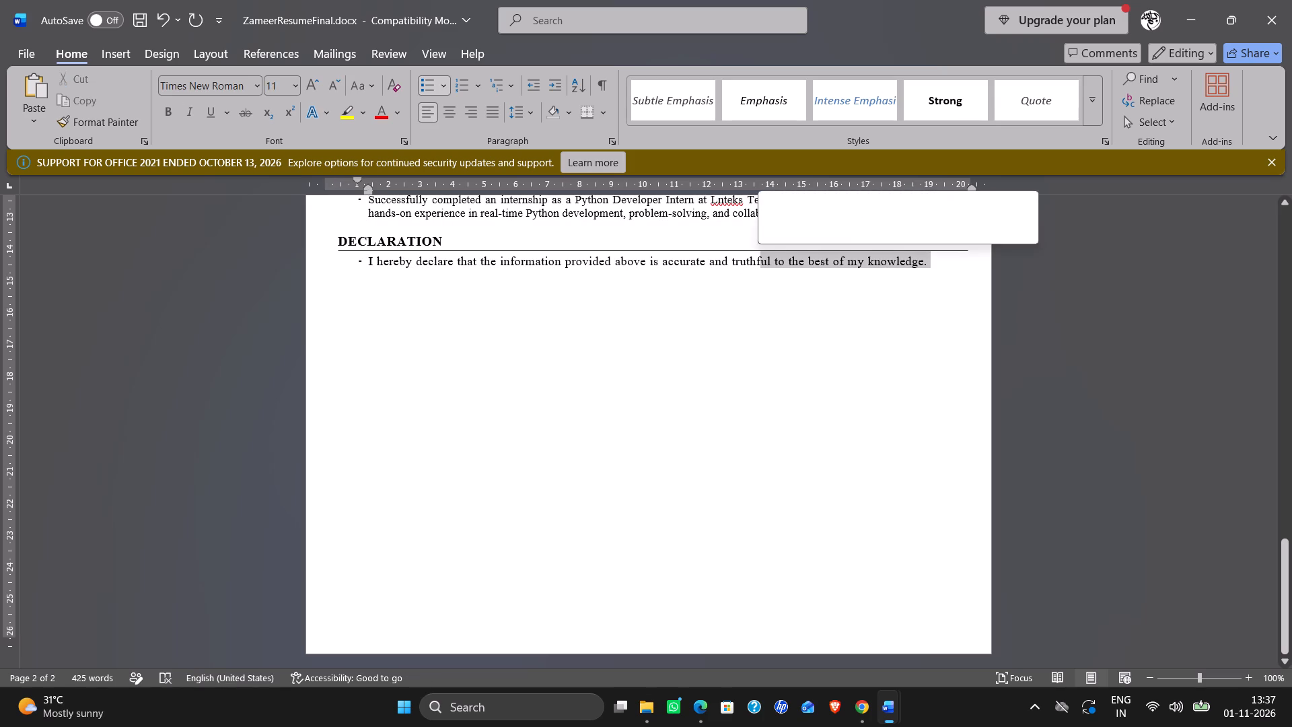
pyautogui.tripleClick(758, 257)
pyautogui.click(758, 257)
pyautogui.doubleClick(758, 257)
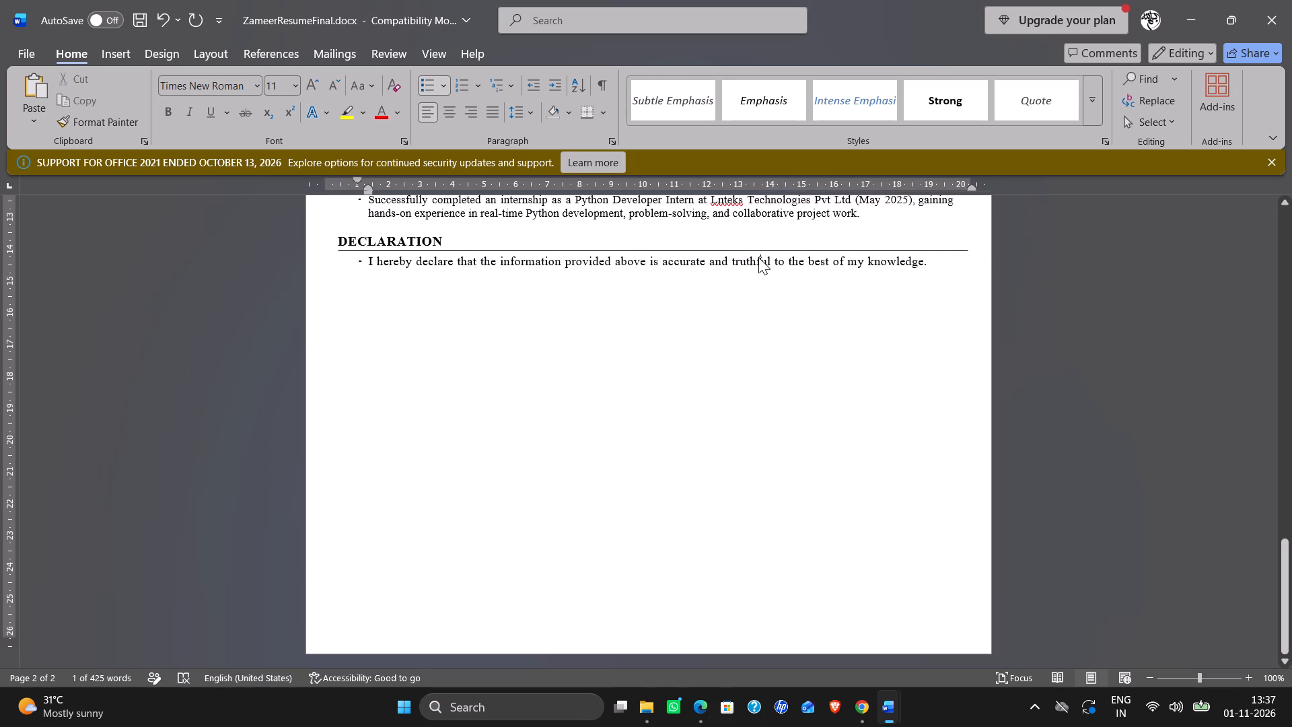
pyautogui.click(758, 257)
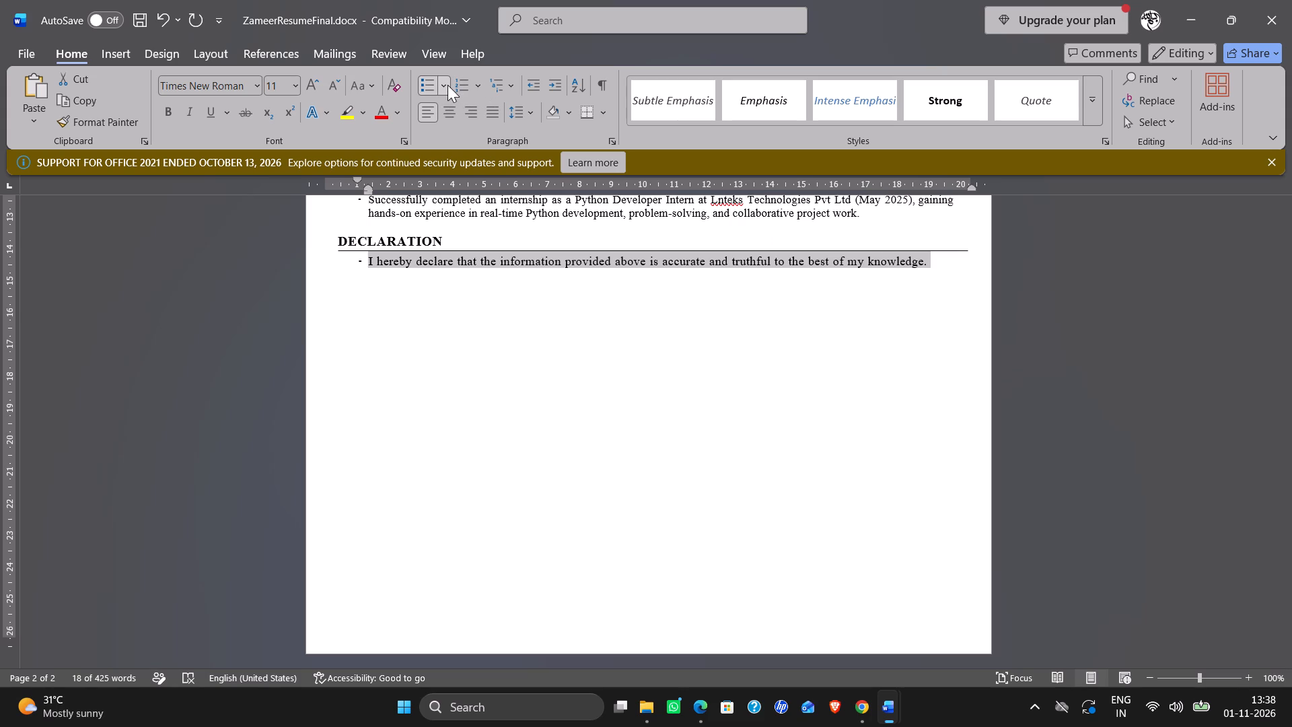
pyautogui.click(447, 85)
pyautogui.click(433, 141)
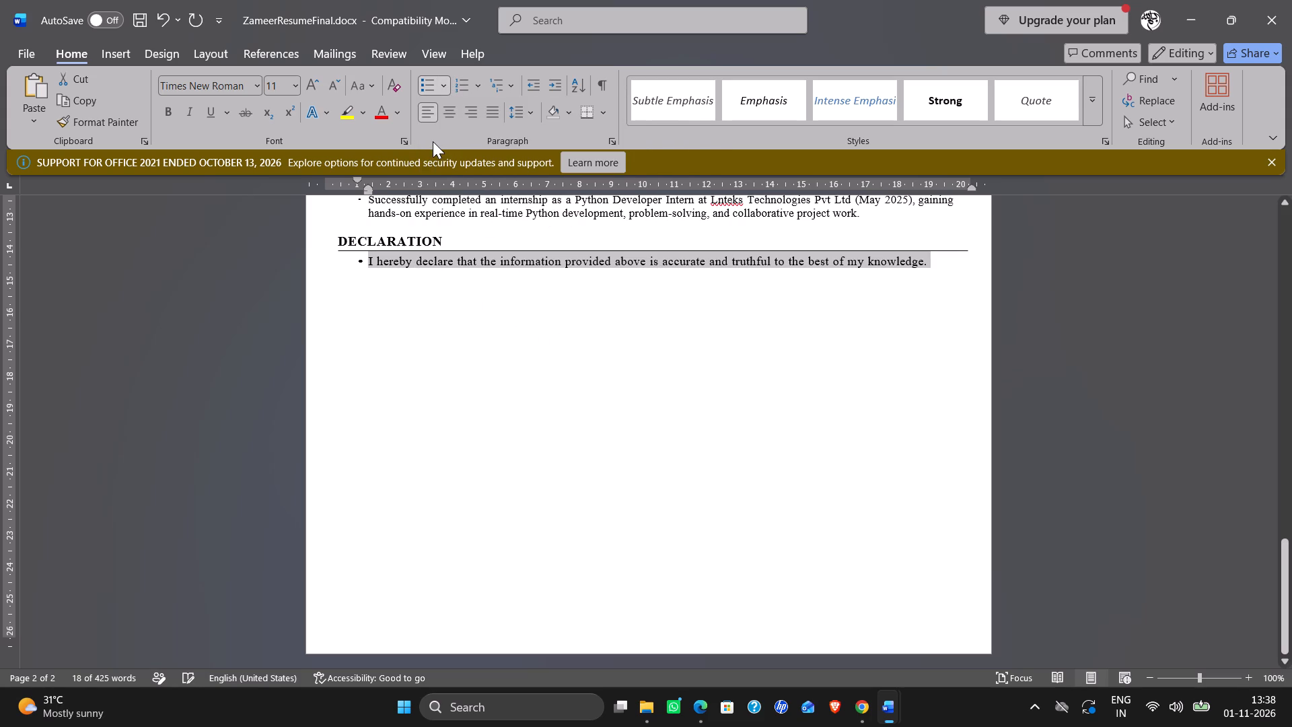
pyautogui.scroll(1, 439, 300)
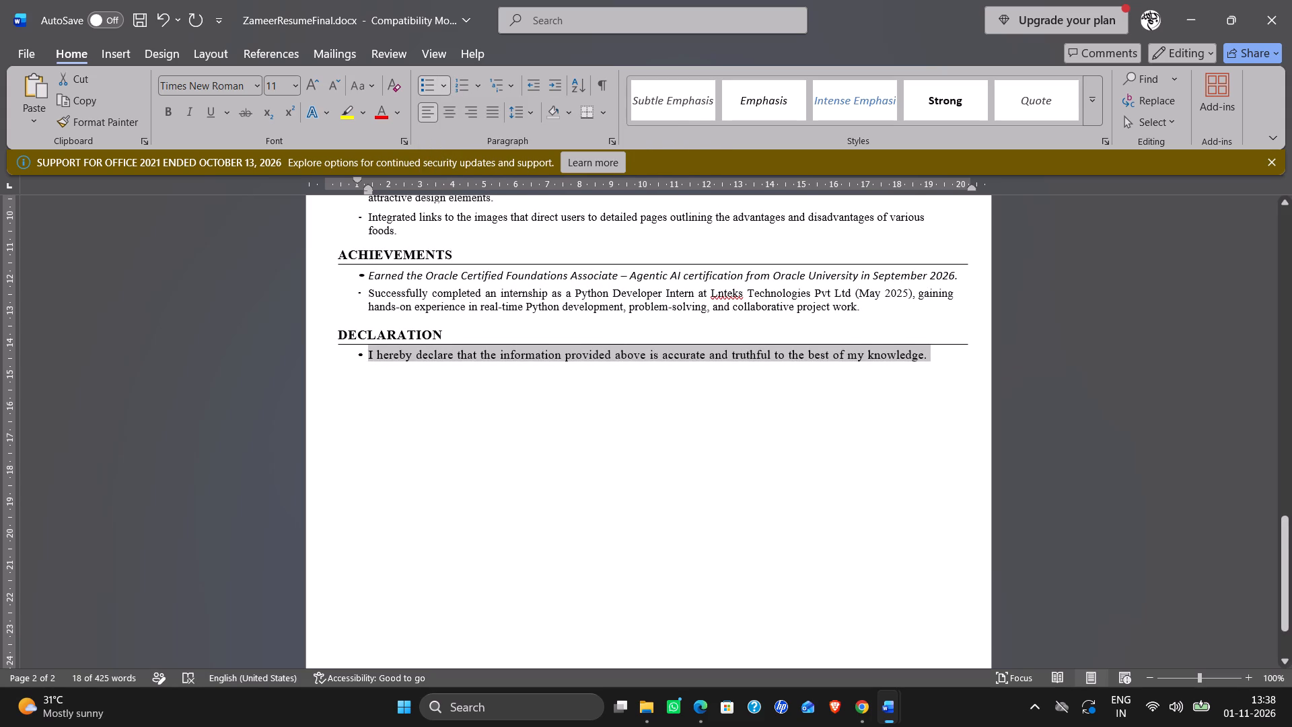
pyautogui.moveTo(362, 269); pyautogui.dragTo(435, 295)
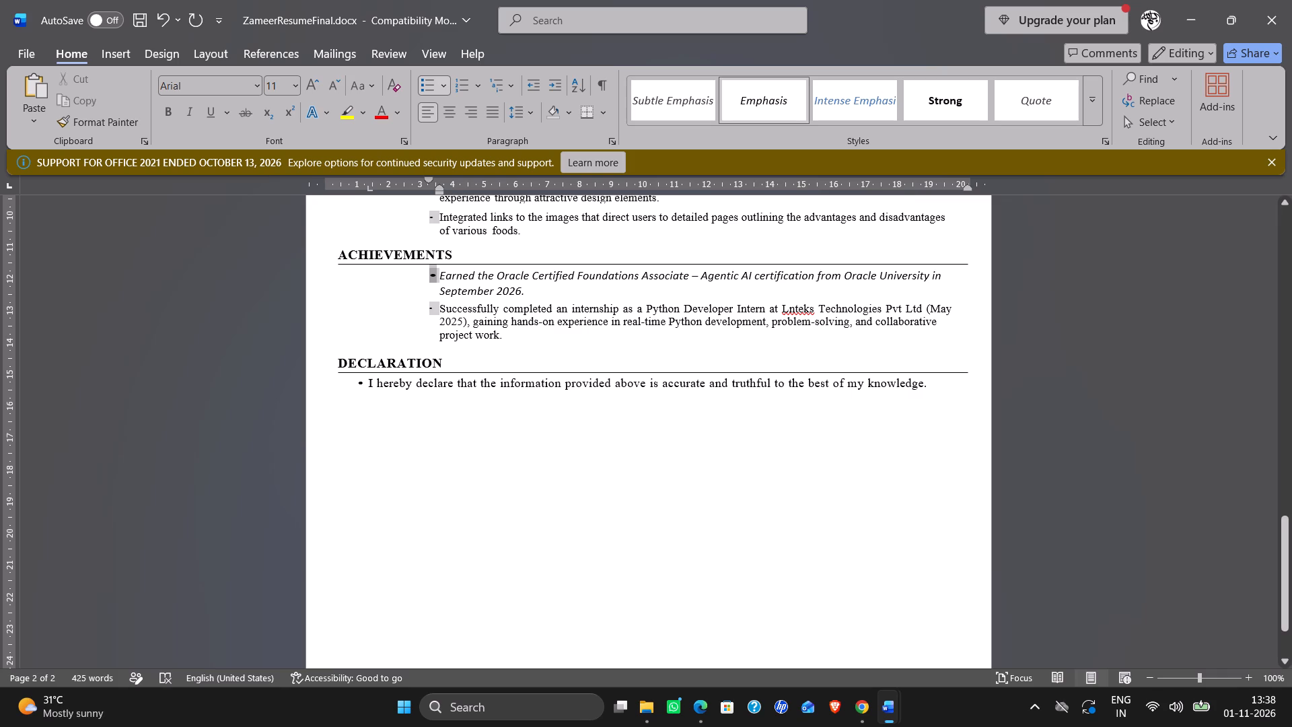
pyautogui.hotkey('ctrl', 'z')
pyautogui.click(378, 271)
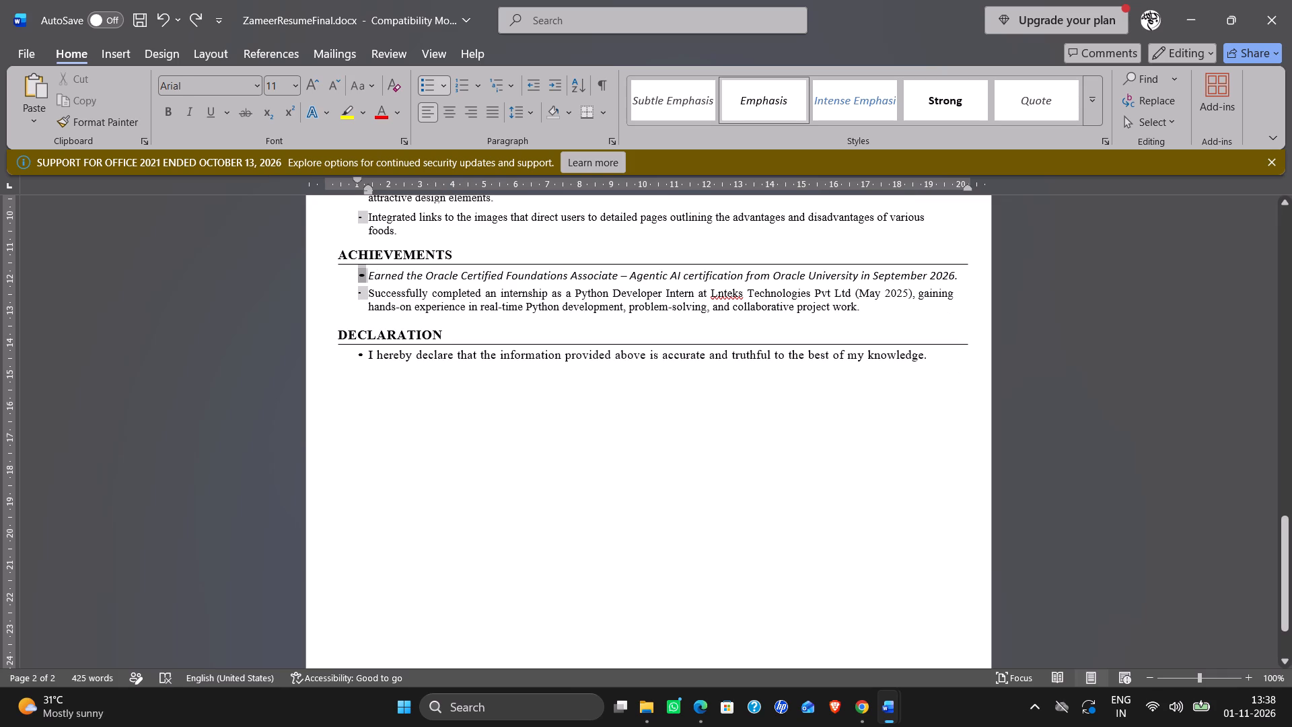
# Apply the solid round bullet to both entries under ACHIEVEMENTS, the Oracle certification and the Python Developer internship.
pyautogui.moveTo(865, 312); pyautogui.dragTo(851, 313)
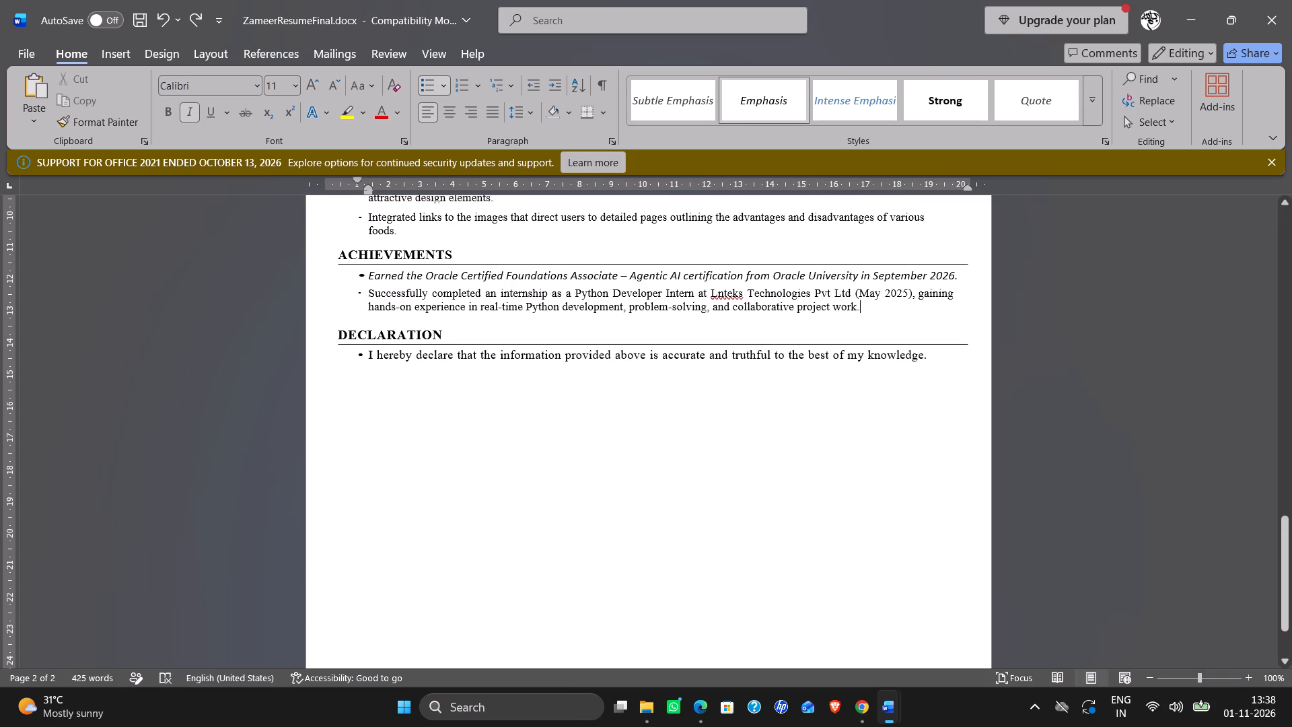
pyautogui.moveTo(851, 313); pyautogui.dragTo(347, 274)
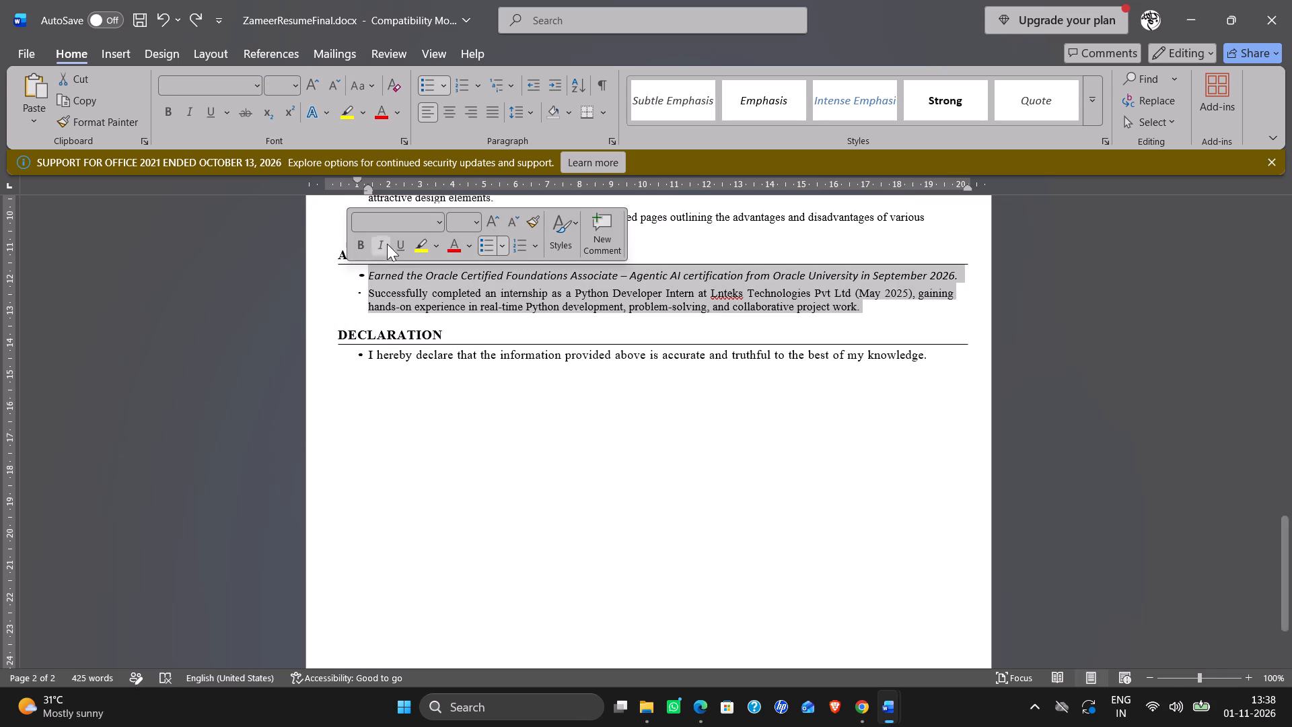
pyautogui.click(485, 244)
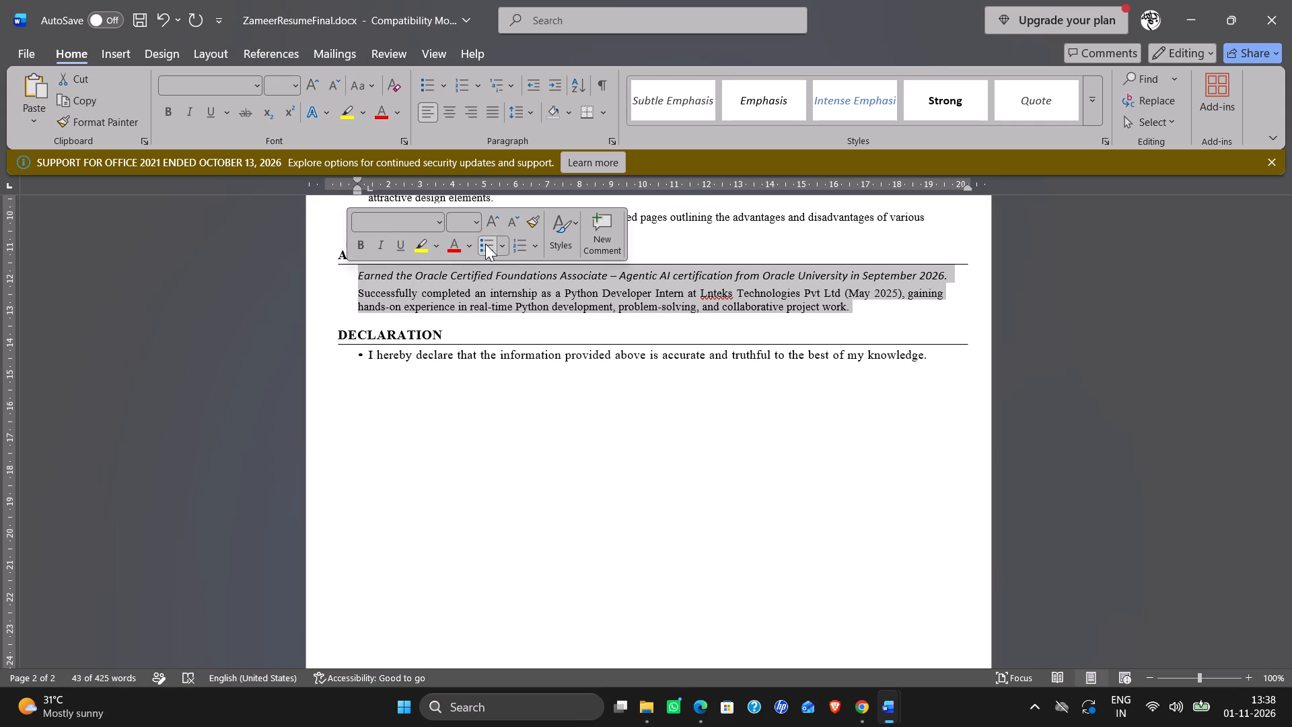
pyautogui.click(485, 244)
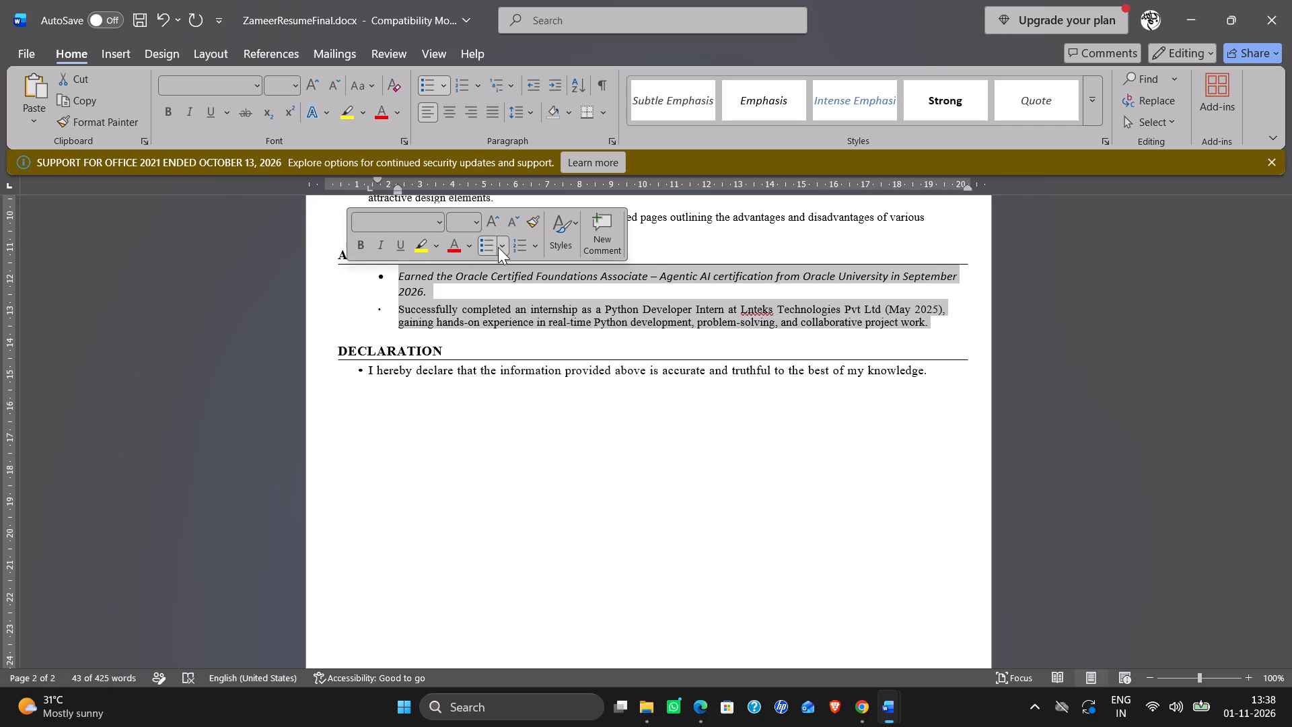
pyautogui.hotkey('ctrl', 'z')
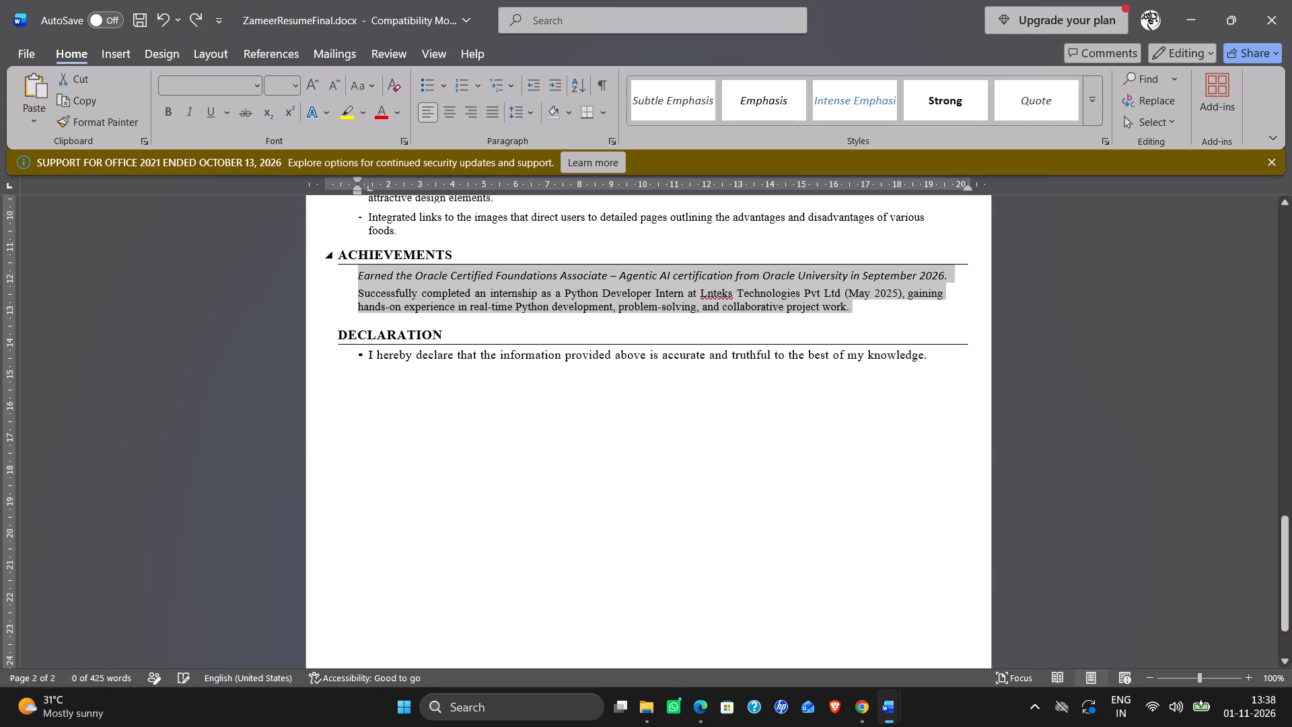
pyautogui.hotkey('ctrl', 'z')
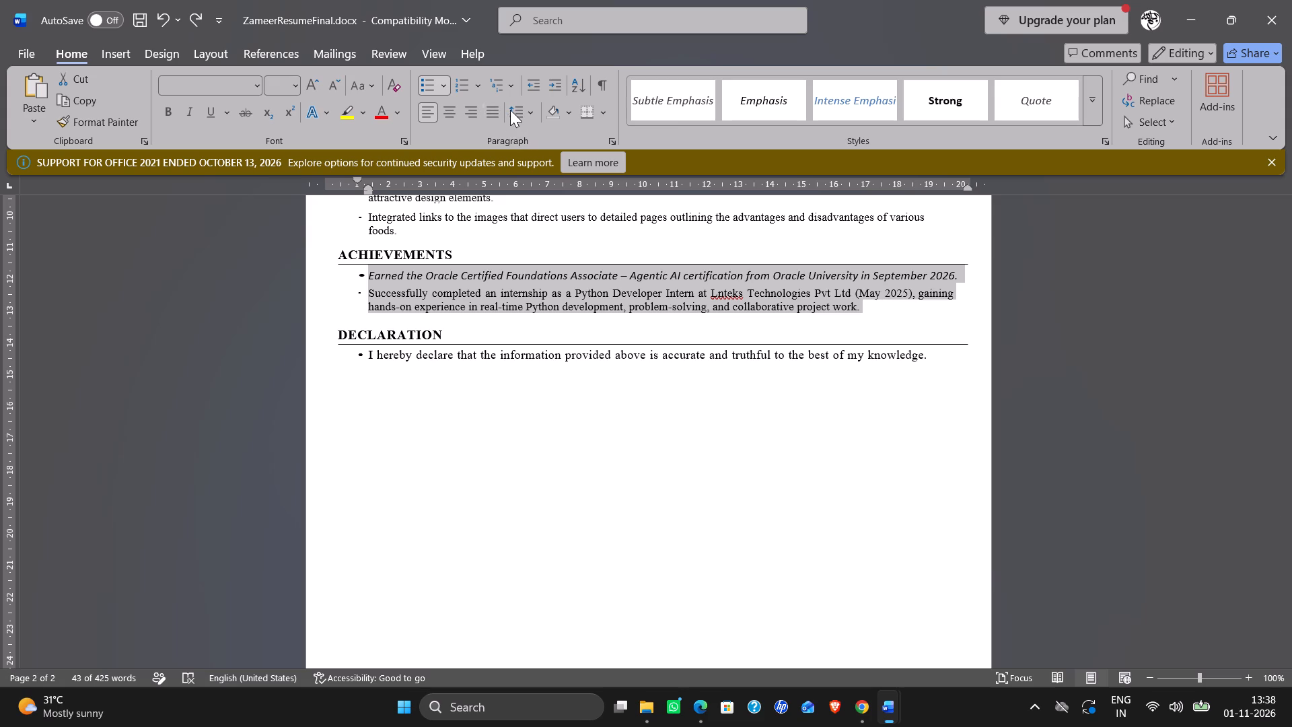
pyautogui.click(445, 81)
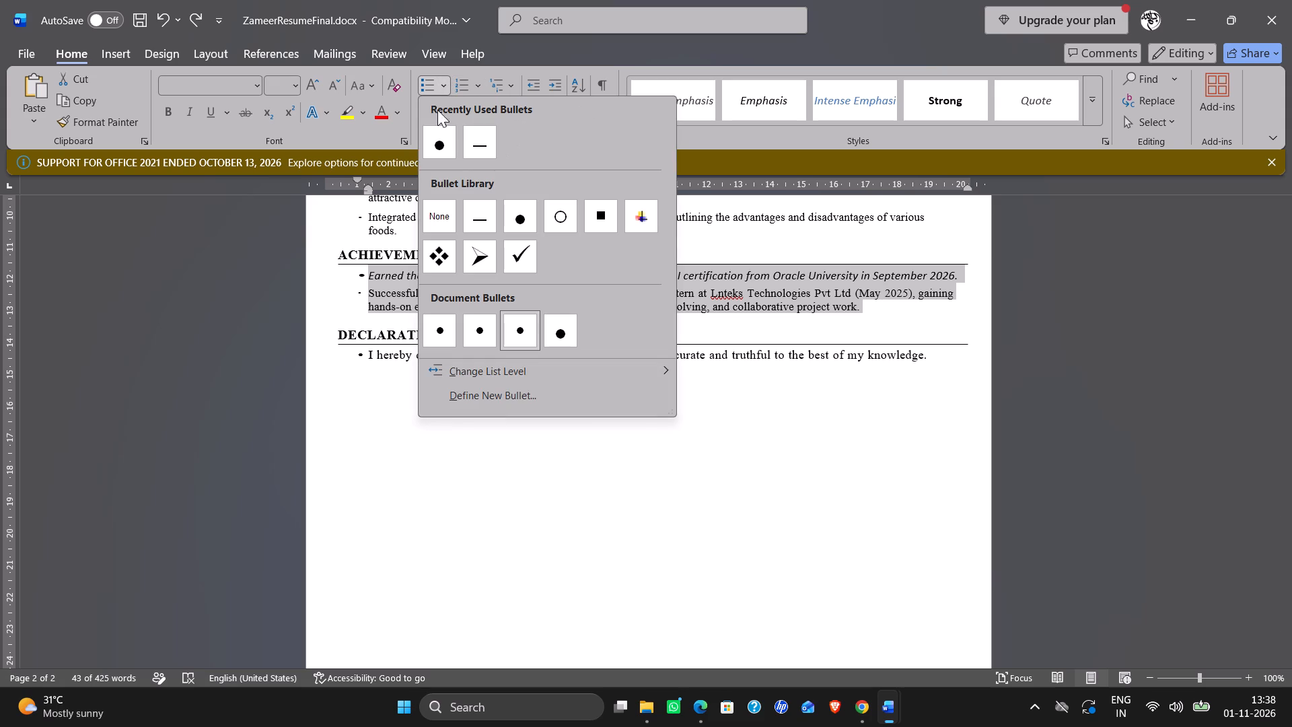
pyautogui.click(436, 150)
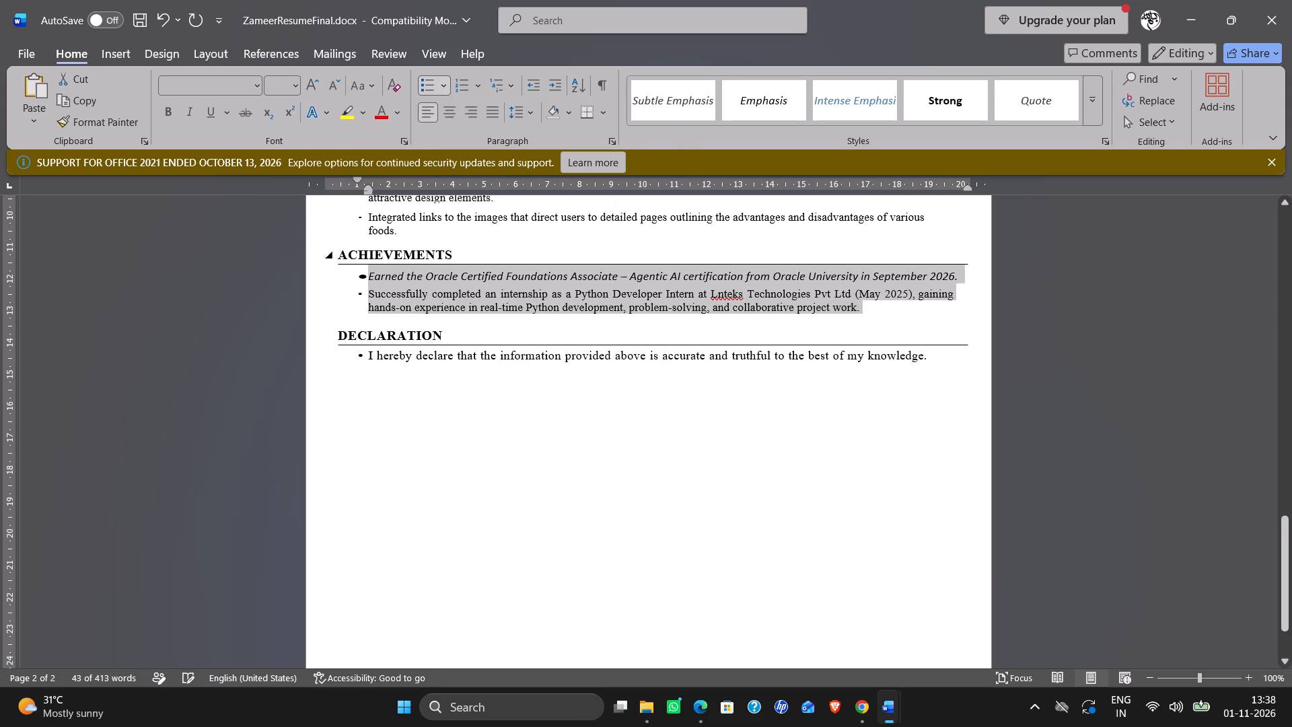
# Remove the bullet from the Oracle Agentic AI certification entry under ACHIEVEMENTS.
pyautogui.scroll(2, 433, 268)
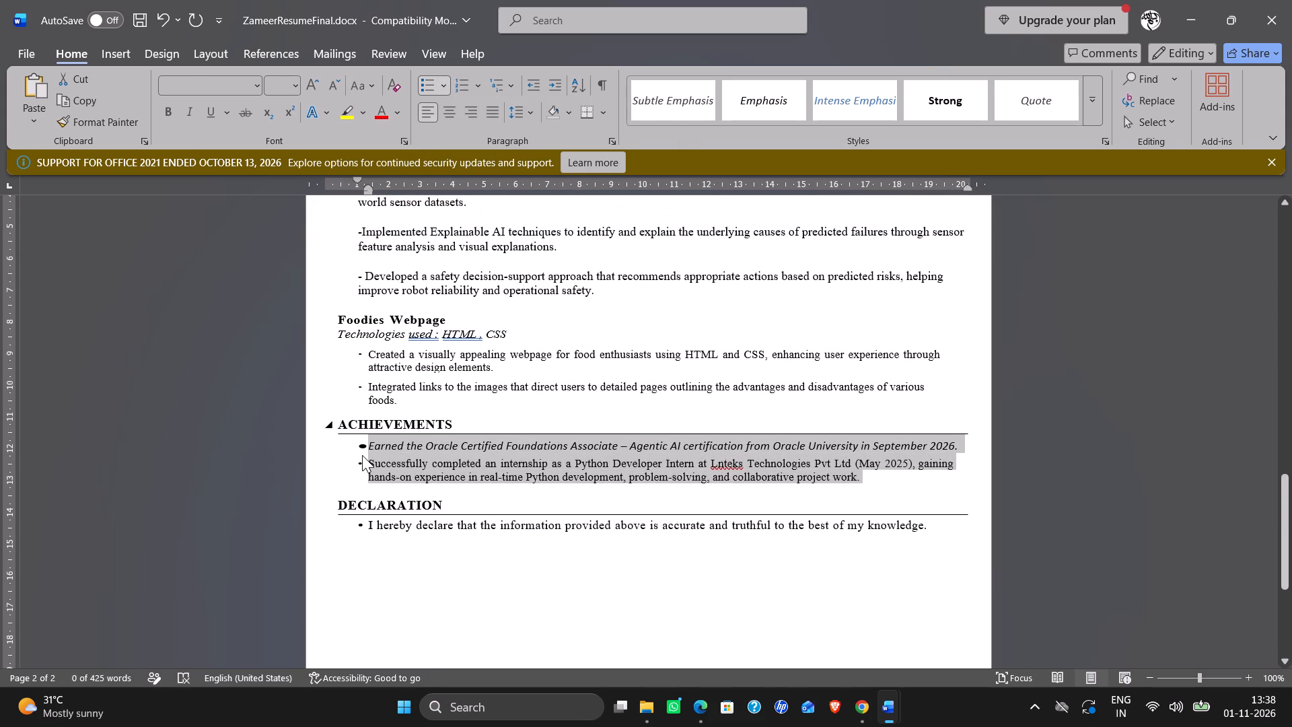
pyautogui.click(362, 455)
pyautogui.click(371, 447)
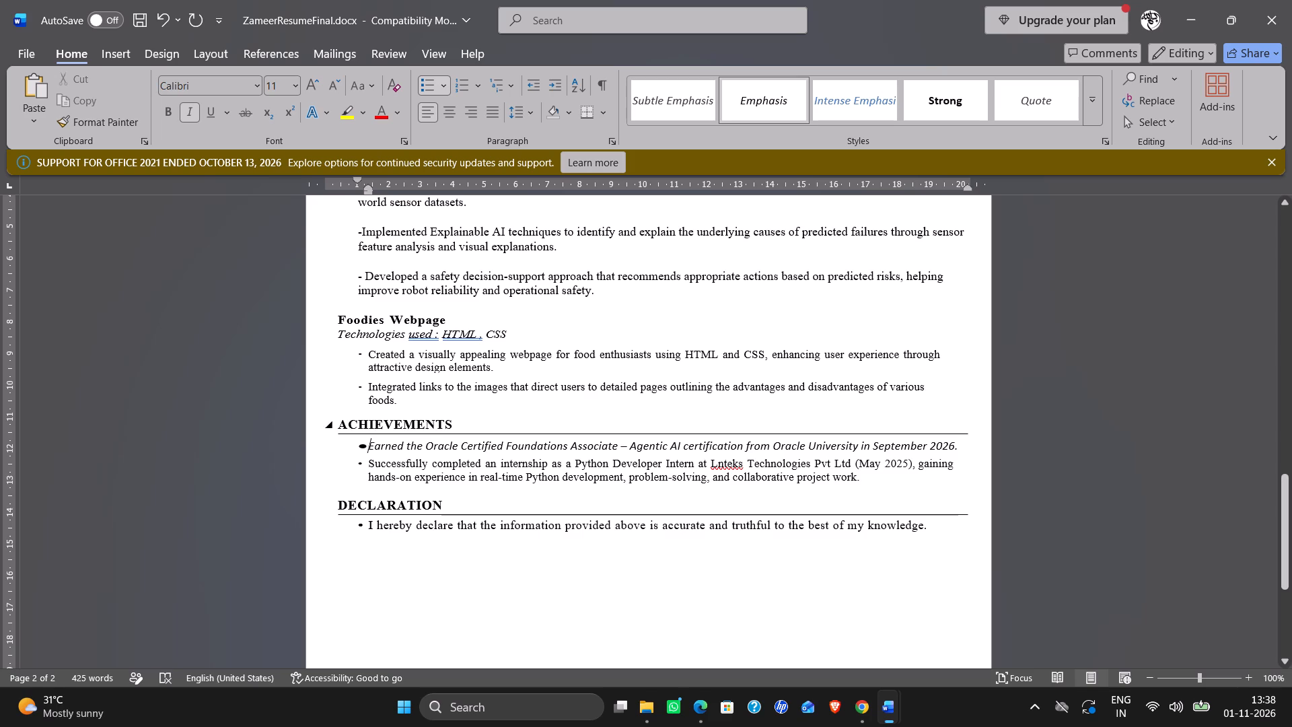
pyautogui.scroll(1, 445, 428)
pyautogui.press('BackSpace')
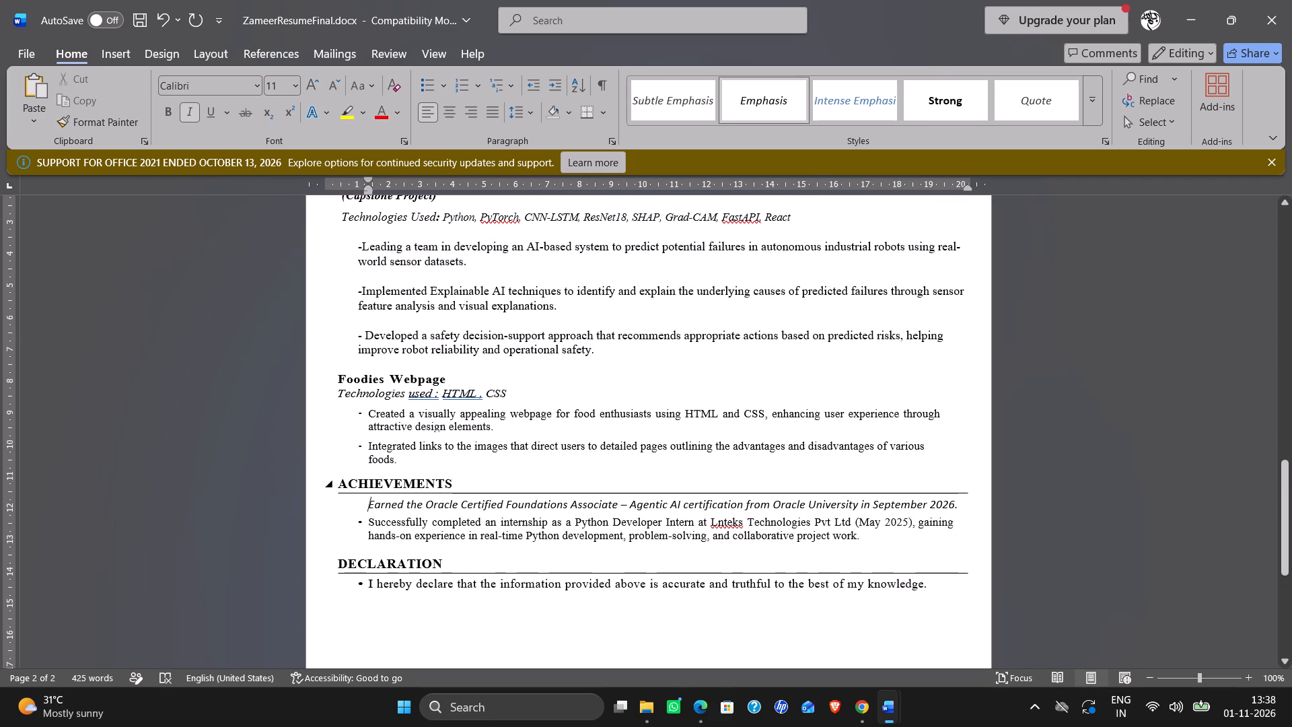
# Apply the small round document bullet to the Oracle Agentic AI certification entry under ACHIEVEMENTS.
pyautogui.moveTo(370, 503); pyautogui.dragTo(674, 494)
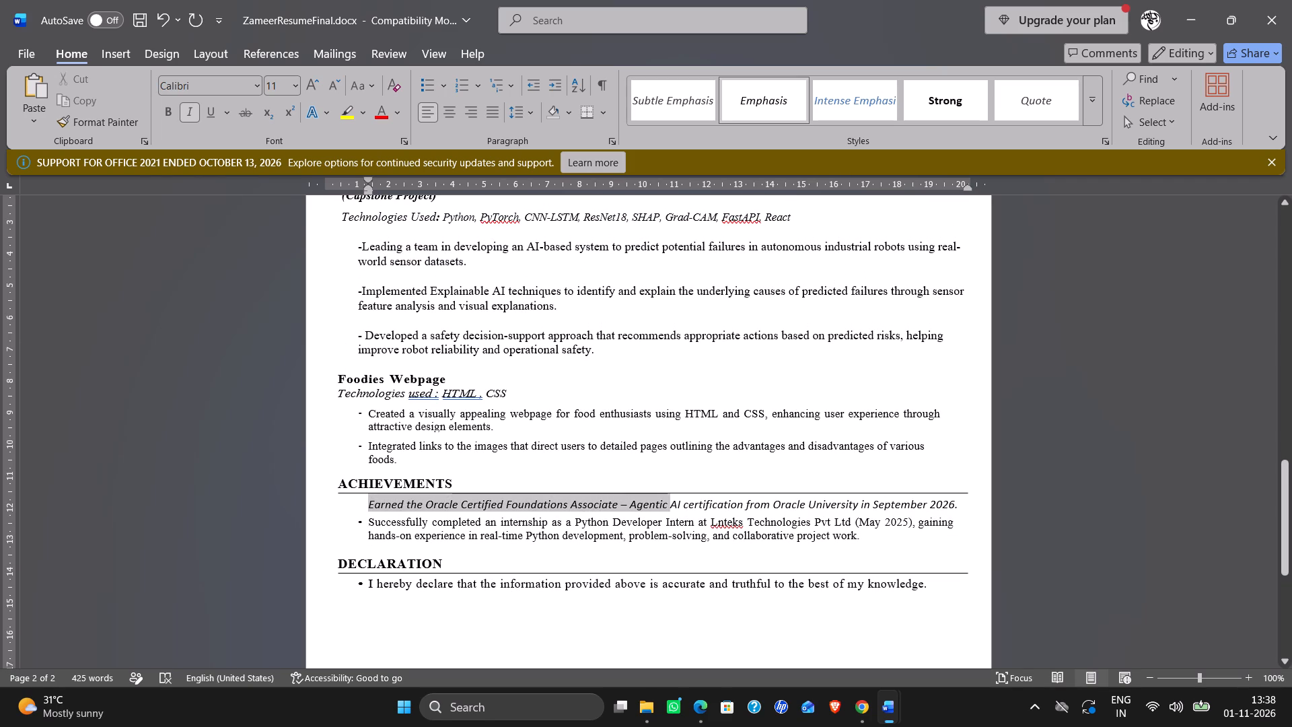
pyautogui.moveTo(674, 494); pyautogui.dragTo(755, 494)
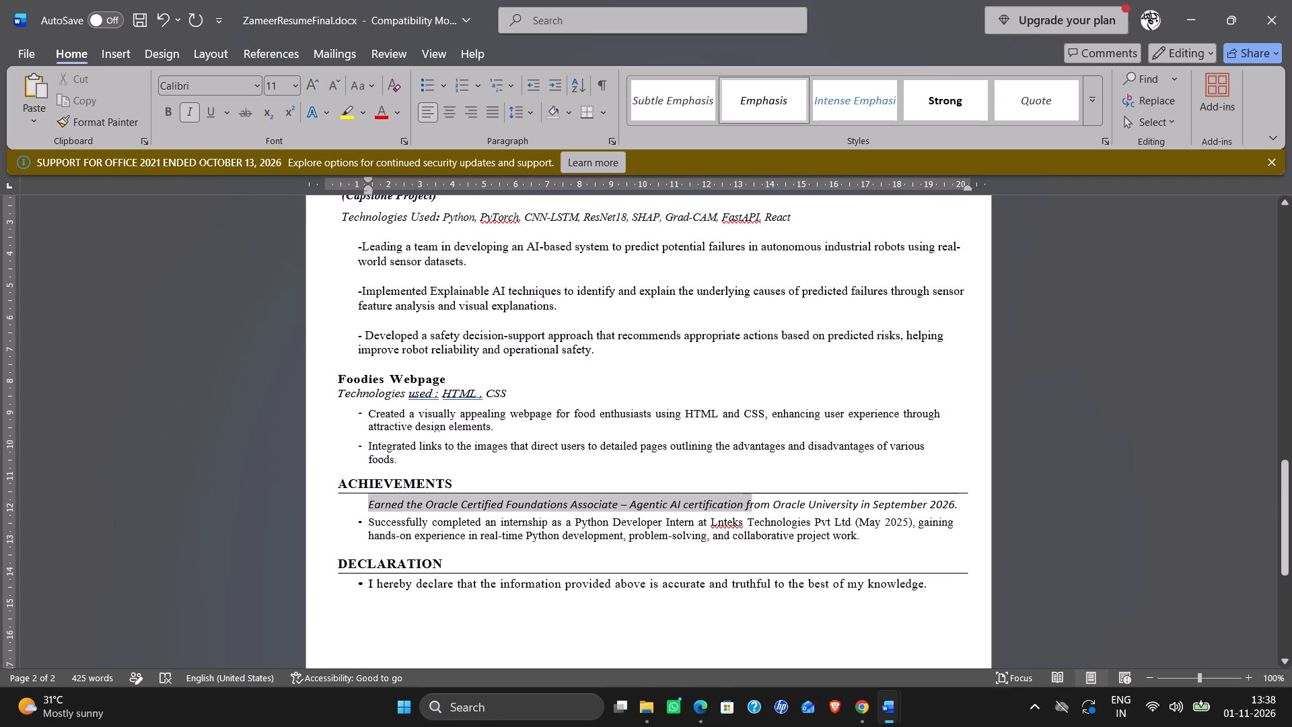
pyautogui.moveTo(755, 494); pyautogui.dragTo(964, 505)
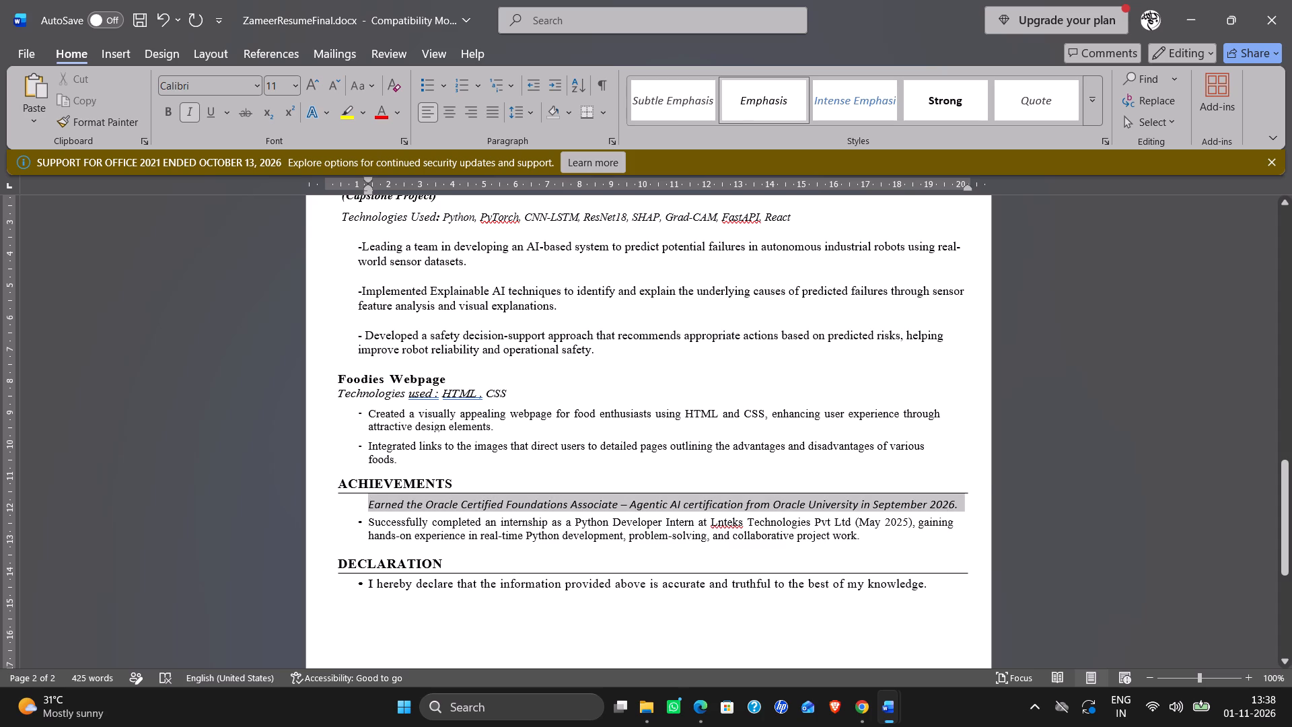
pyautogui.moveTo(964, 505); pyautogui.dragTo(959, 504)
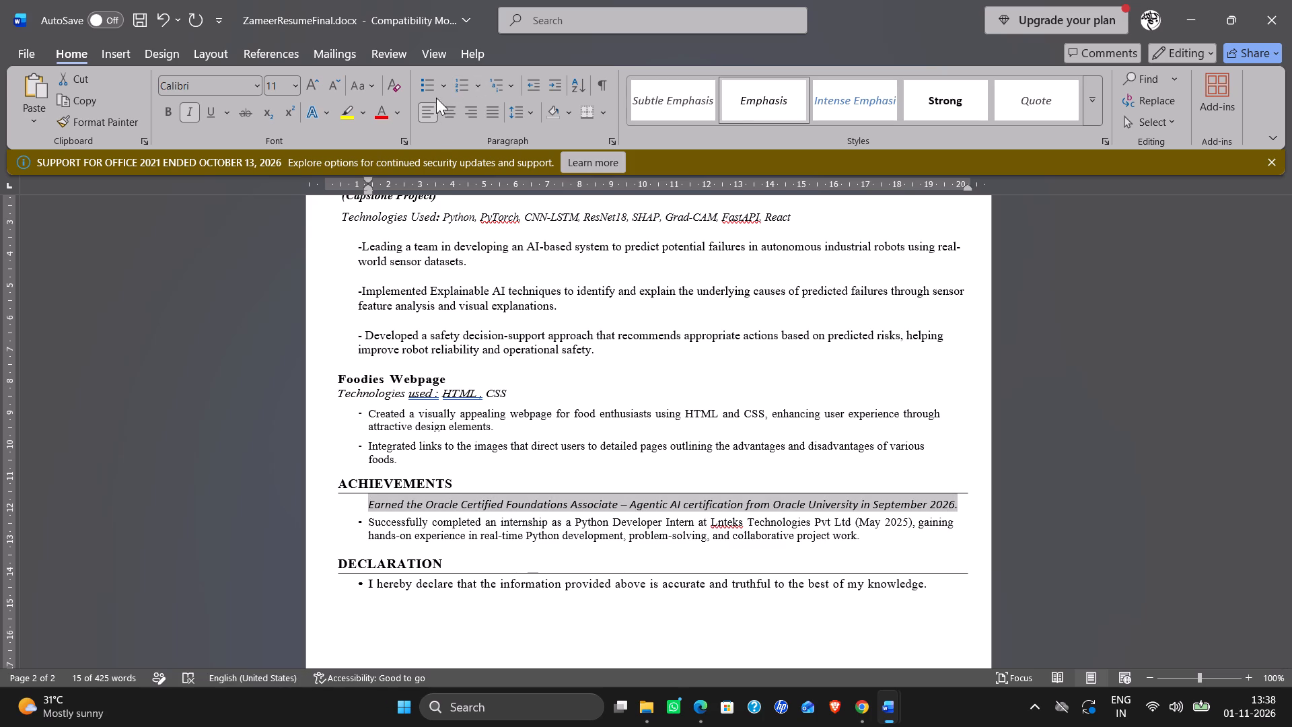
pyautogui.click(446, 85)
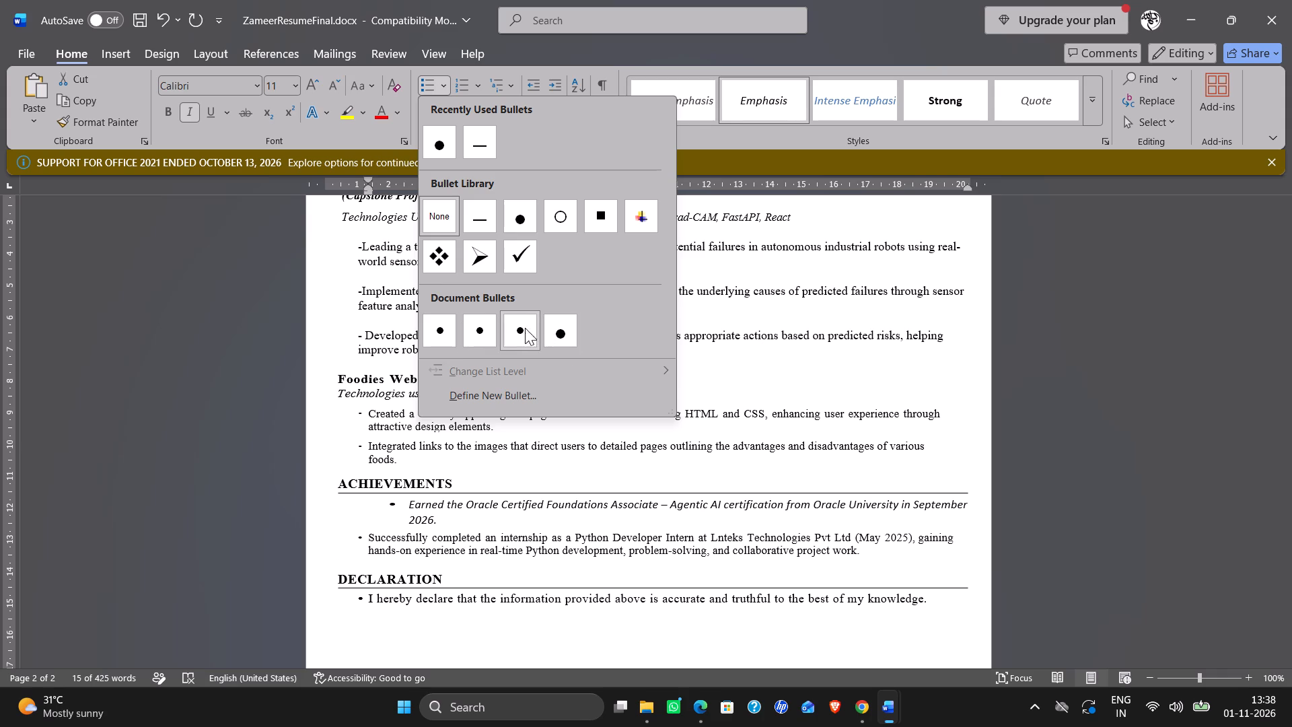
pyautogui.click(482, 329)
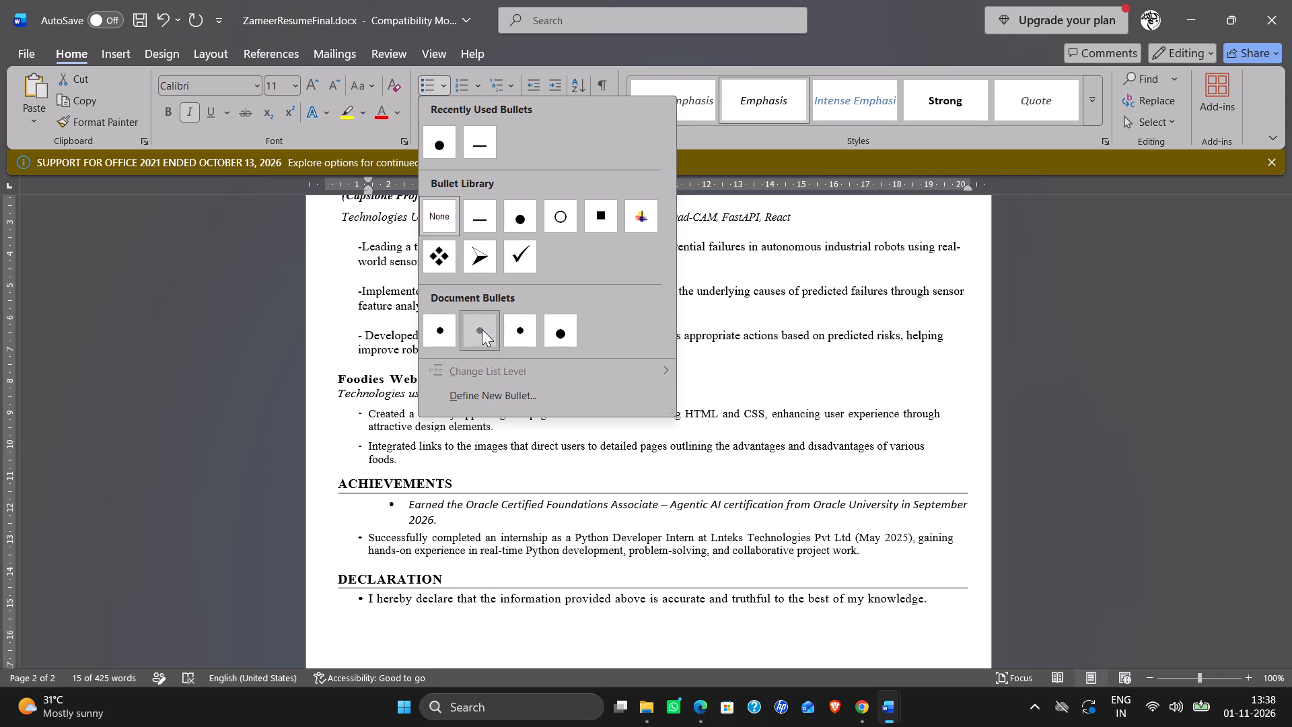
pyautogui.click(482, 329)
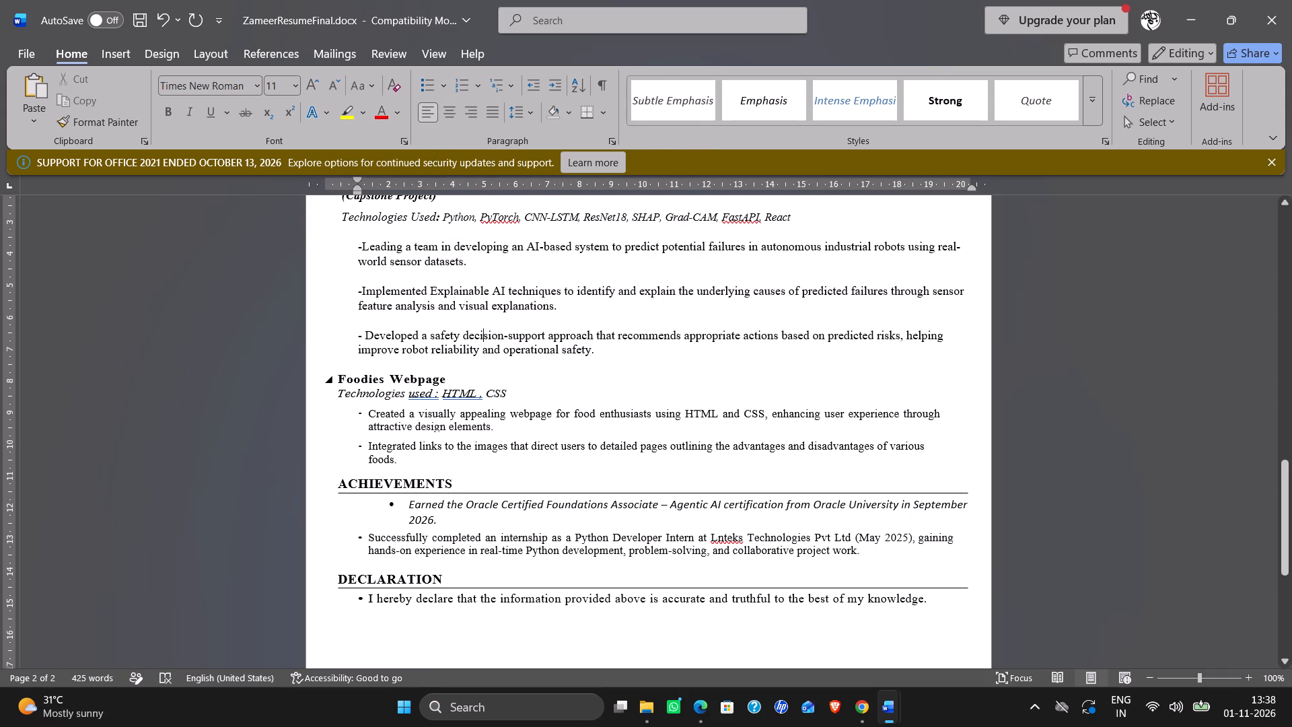
# Apply the small round document bullet to the Python Developer internship entry under ACHIEVEMENTS.
pyautogui.moveTo(364, 533); pyautogui.dragTo(663, 553)
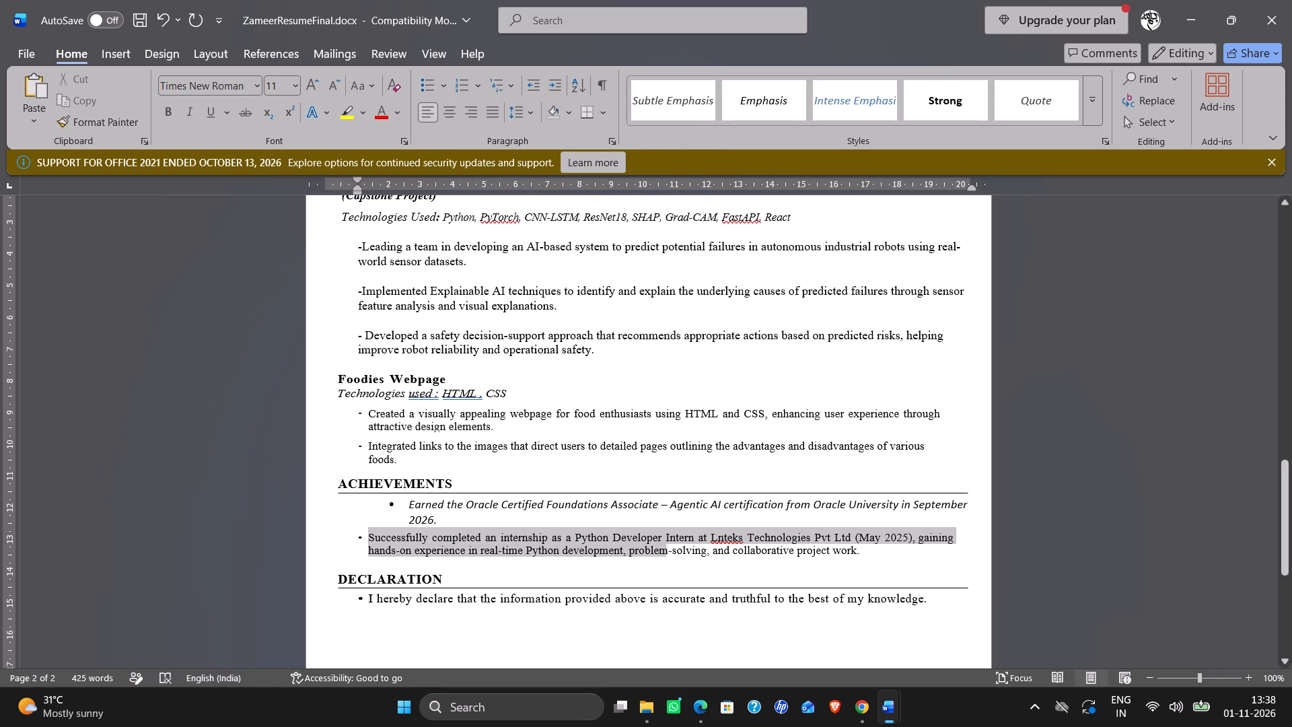
pyautogui.moveTo(663, 553); pyautogui.dragTo(891, 552)
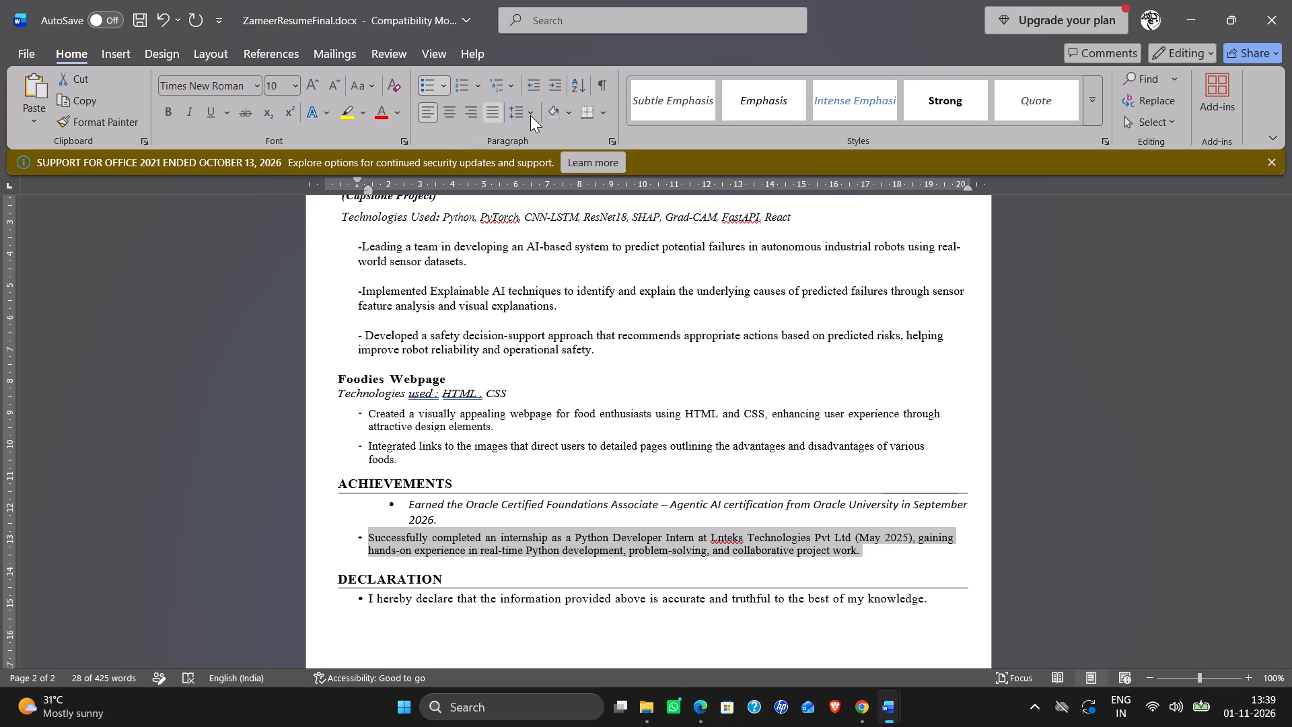
pyautogui.click(445, 88)
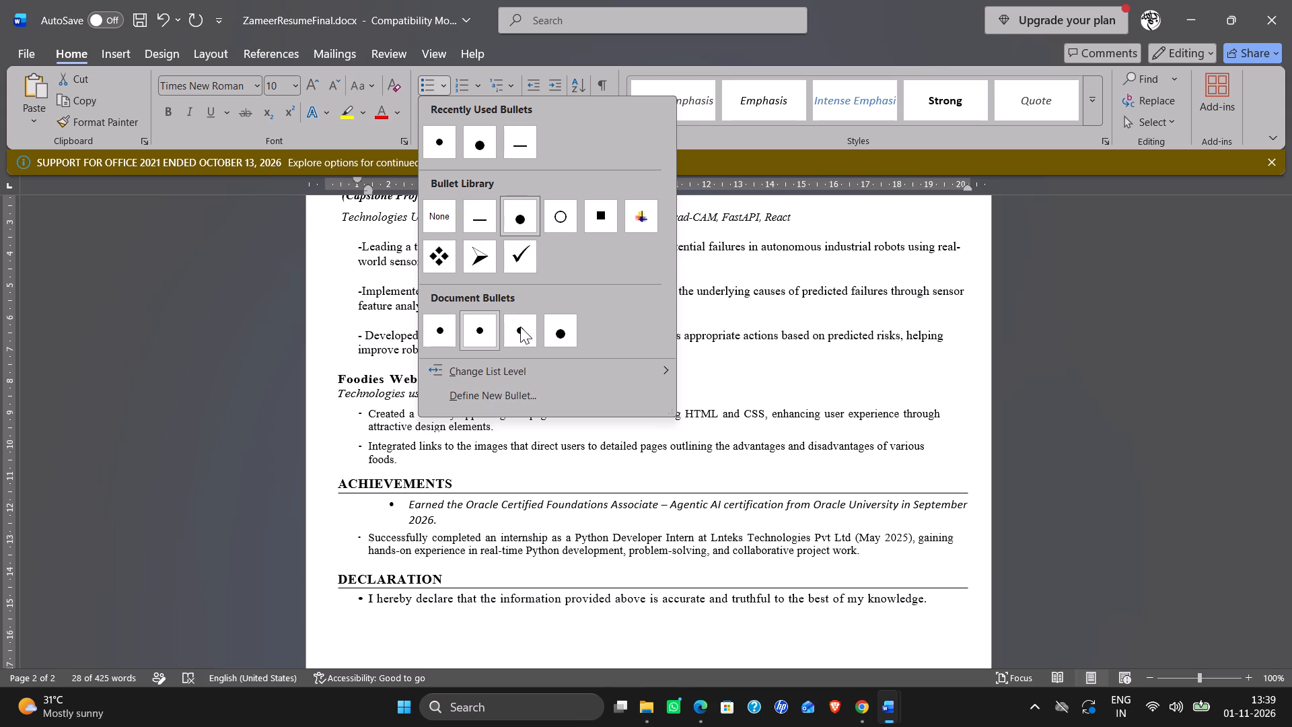
pyautogui.click(435, 330)
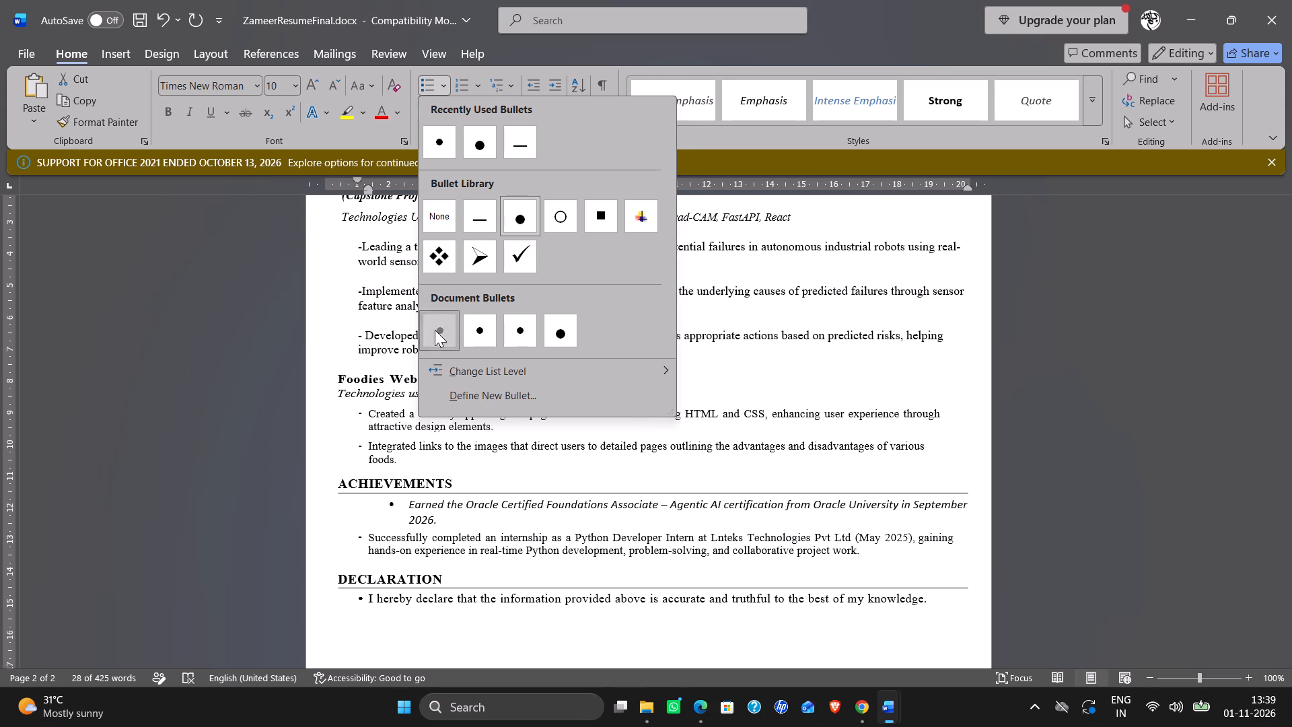
pyautogui.click(468, 491)
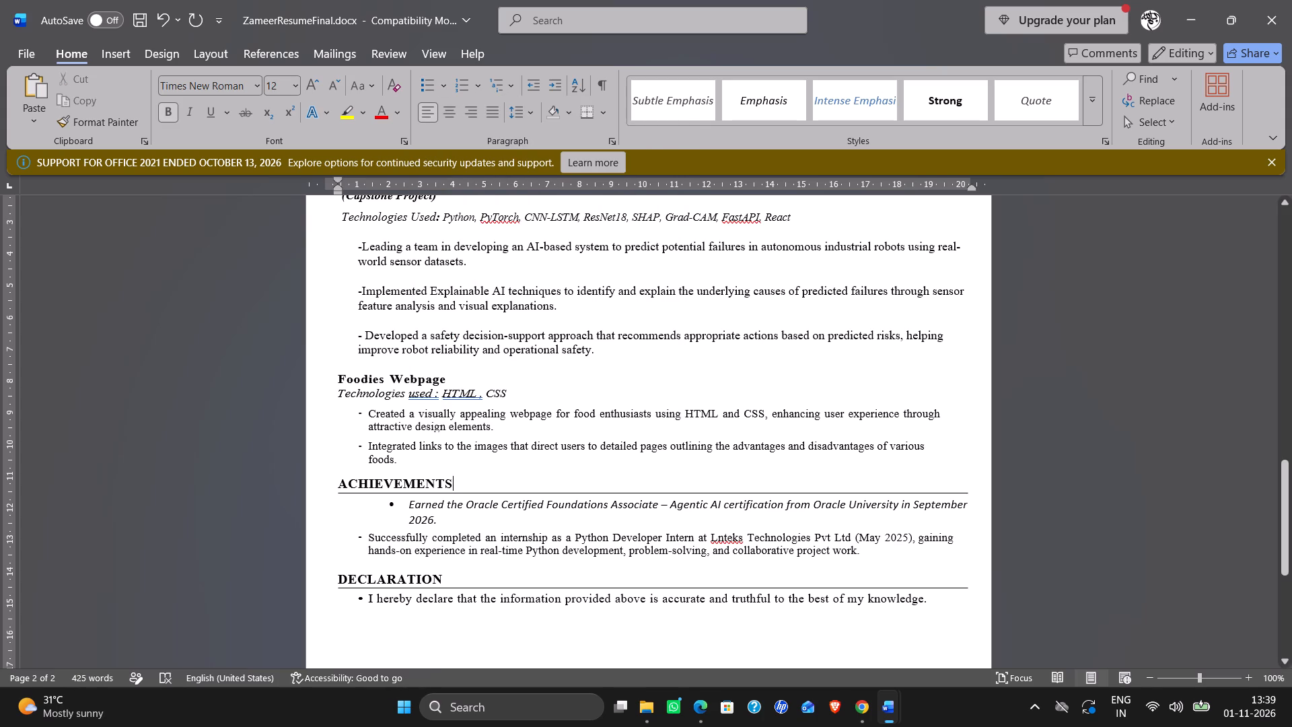
# Remove the bullet from the Oracle certification entry and indent its text to line up with the internship entry below.
pyautogui.click(388, 504)
pyautogui.click(388, 504)
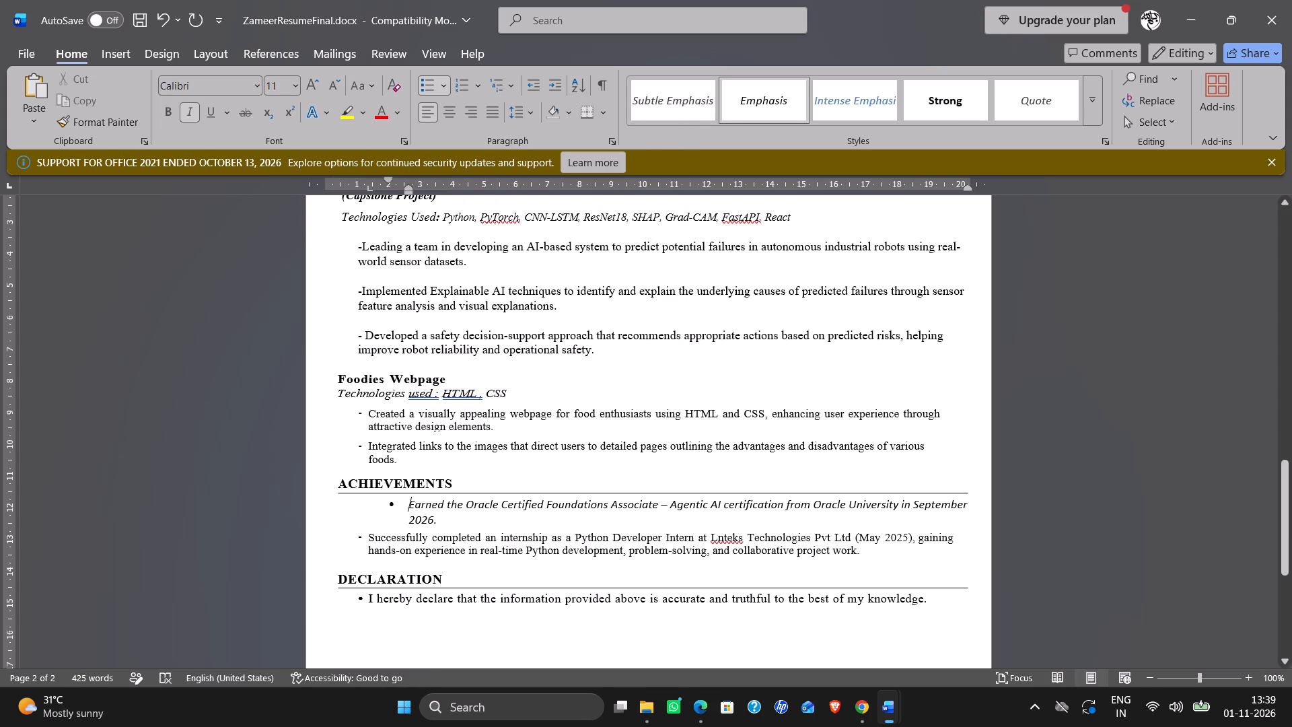
pyautogui.press('Left')
pyautogui.press('Left')
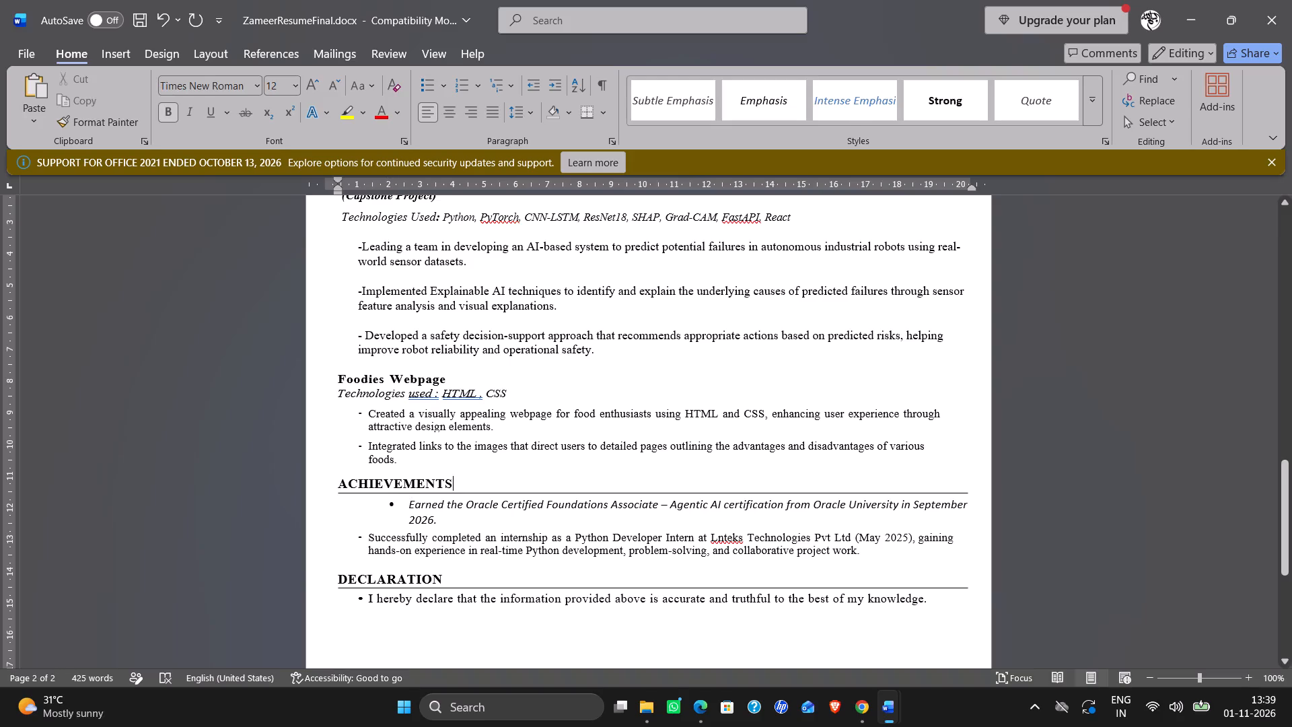
pyautogui.press('Left')
pyautogui.press('Right')
pyautogui.press('Right')
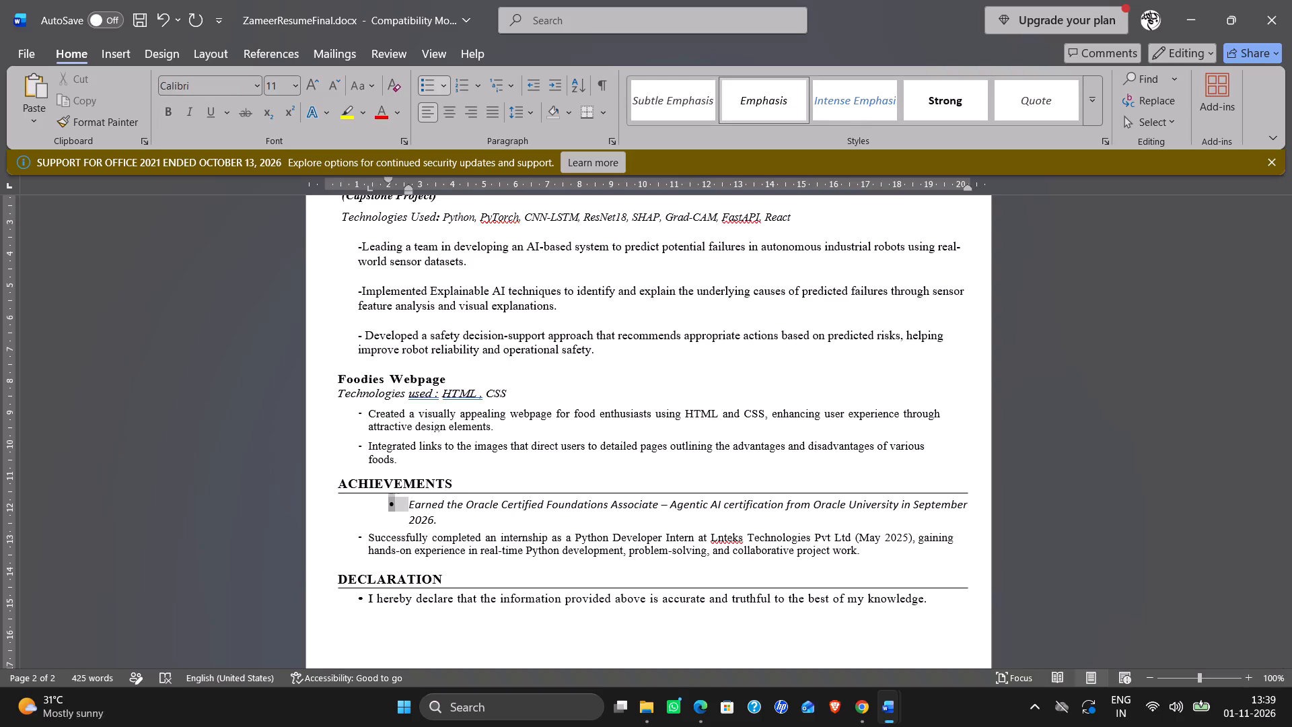
pyautogui.press('BackSpace')
pyautogui.press('BackSpace')
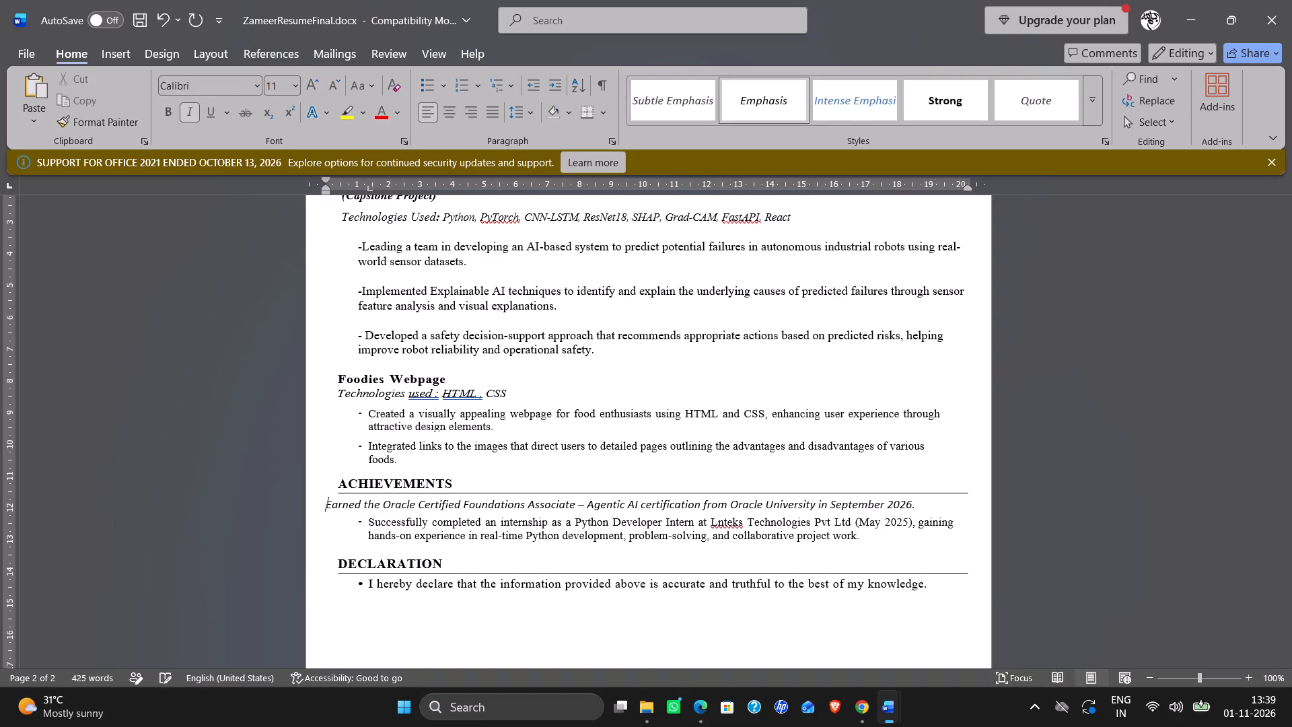
pyautogui.press('Tab')
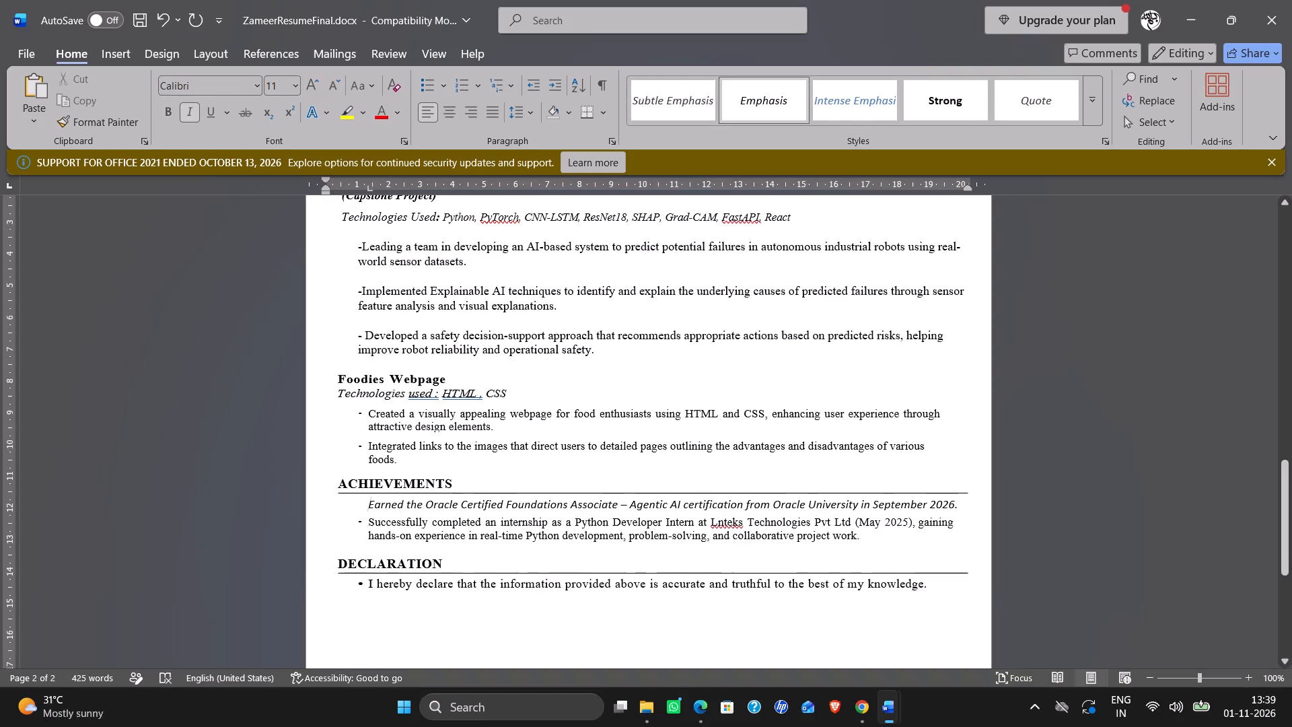
# Change the bullets of the four Core Java entries under SKILLS to the small document bullet, matching the Python and SQL lists.
pyautogui.scroll(5, 436, 511)
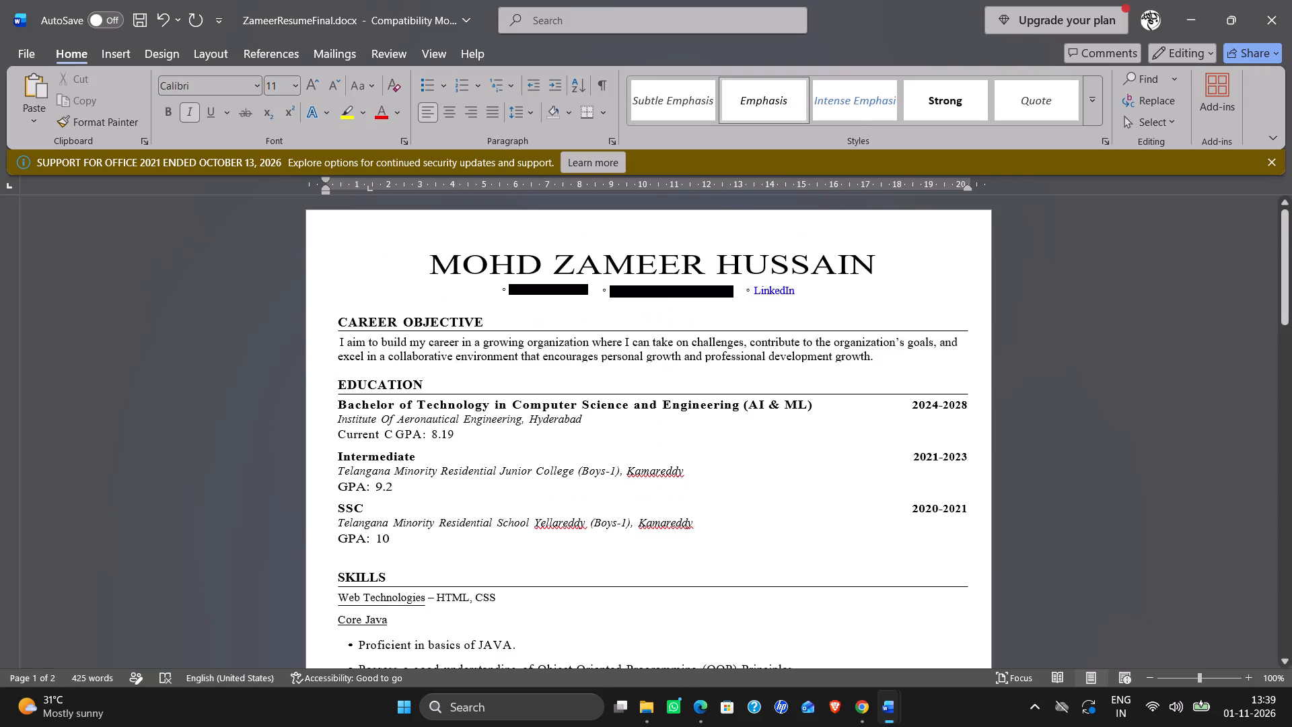
pyautogui.scroll(-1, 436, 511)
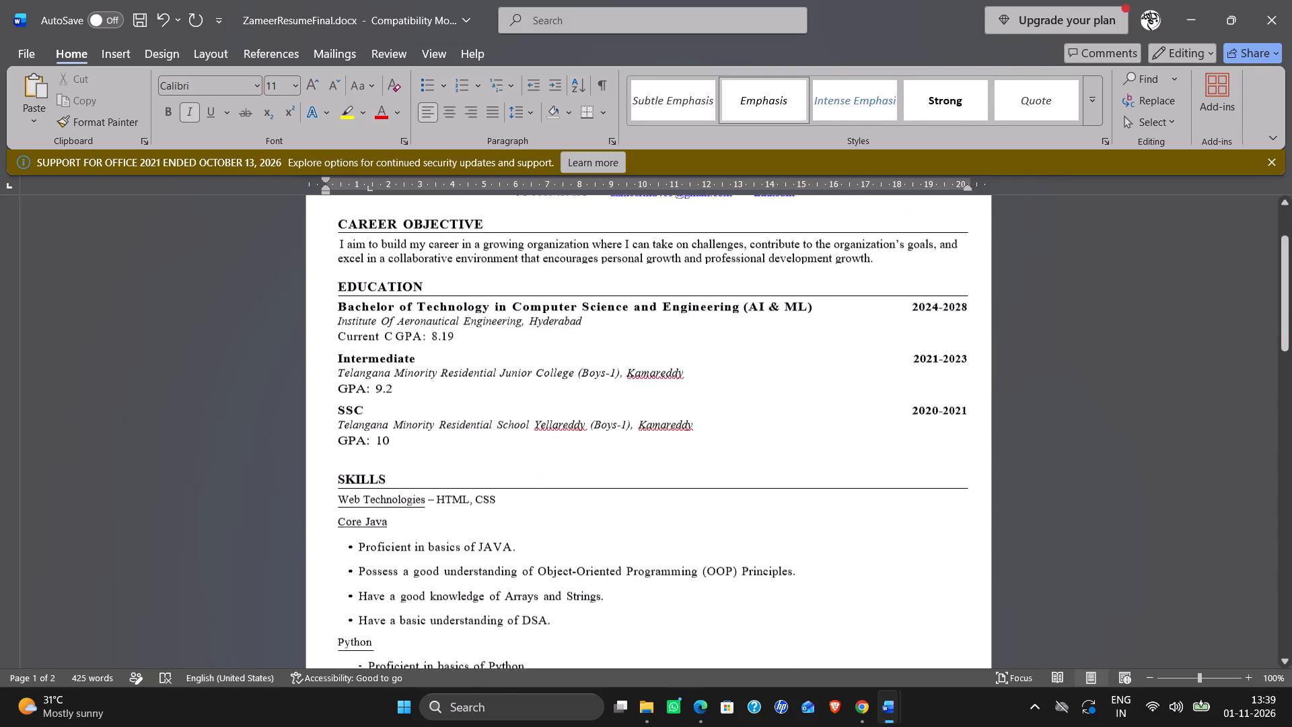
pyautogui.scroll(-1, 436, 511)
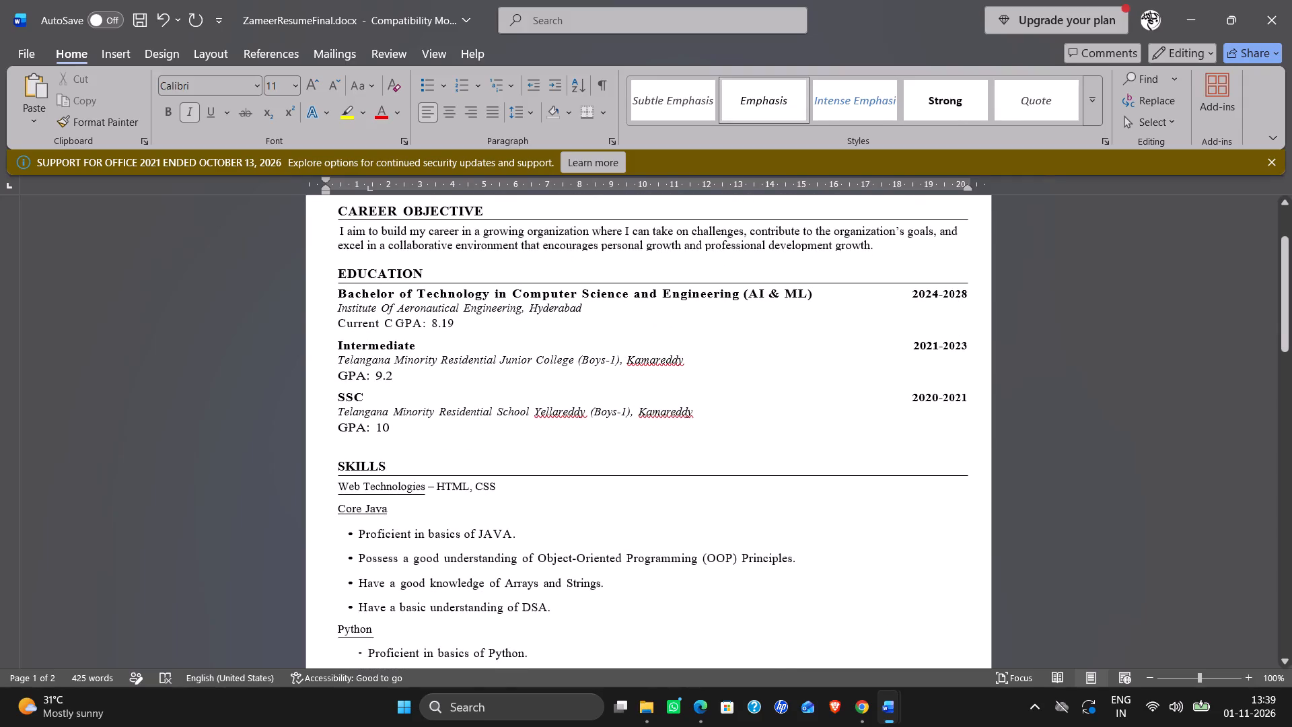
pyautogui.scroll(-1, 436, 511)
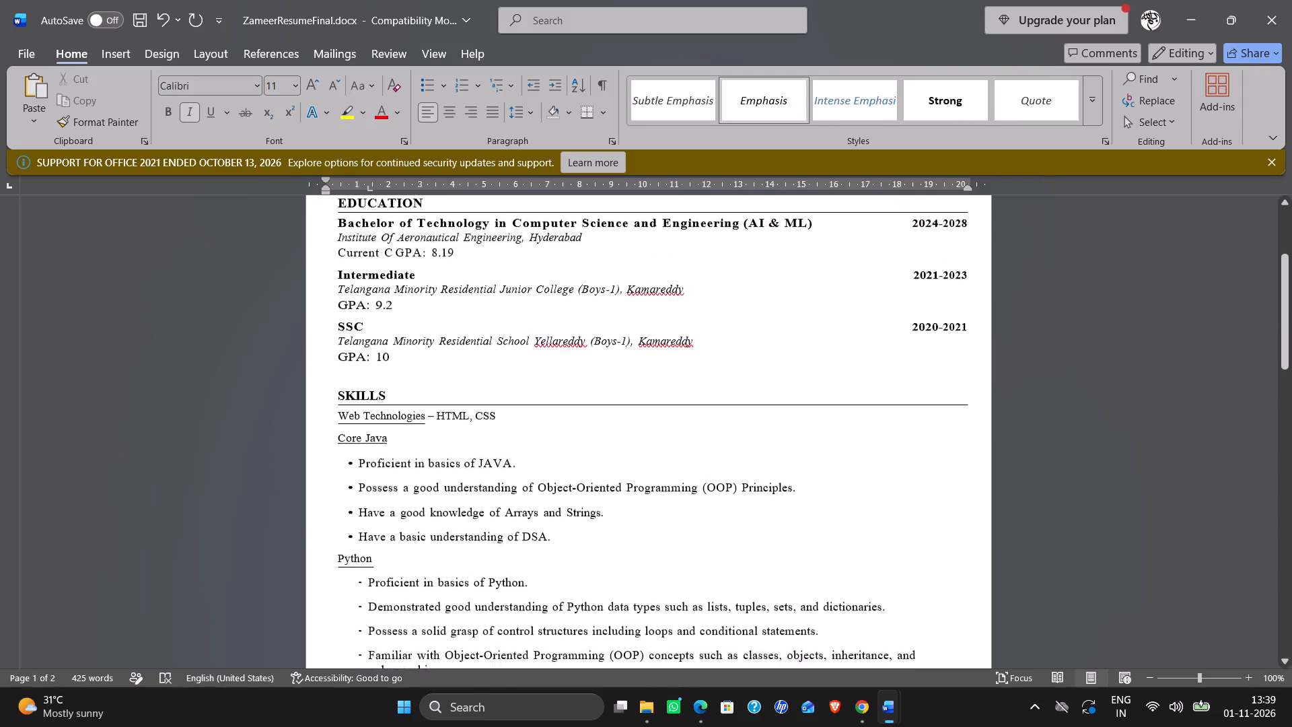
pyautogui.scroll(-1, 392, 462)
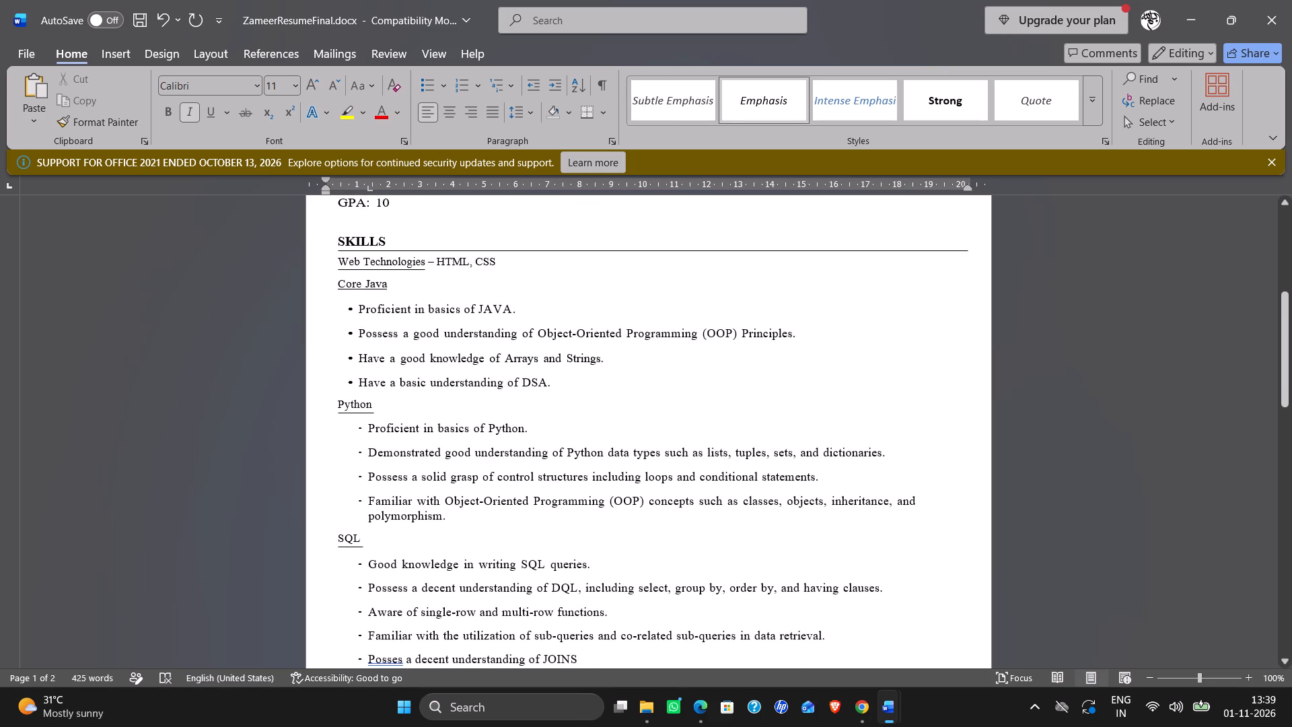
pyautogui.moveTo(344, 301); pyautogui.dragTo(563, 385)
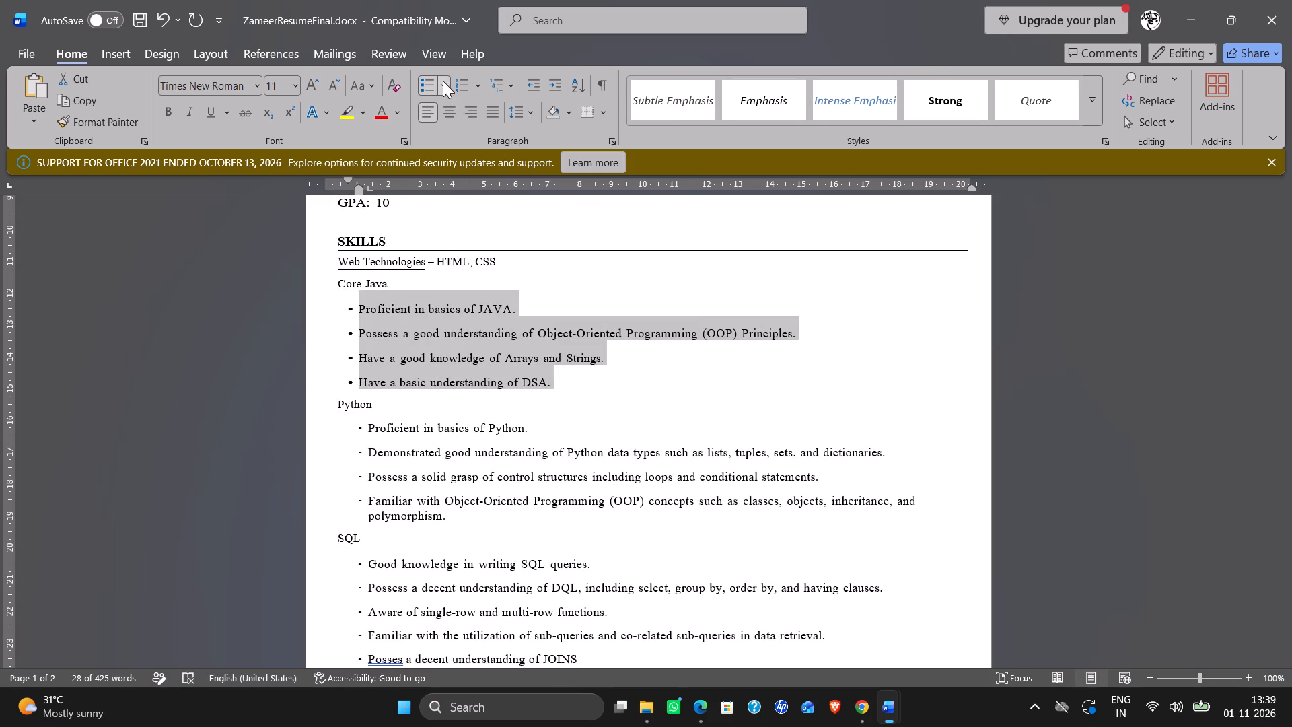
pyautogui.click(474, 85)
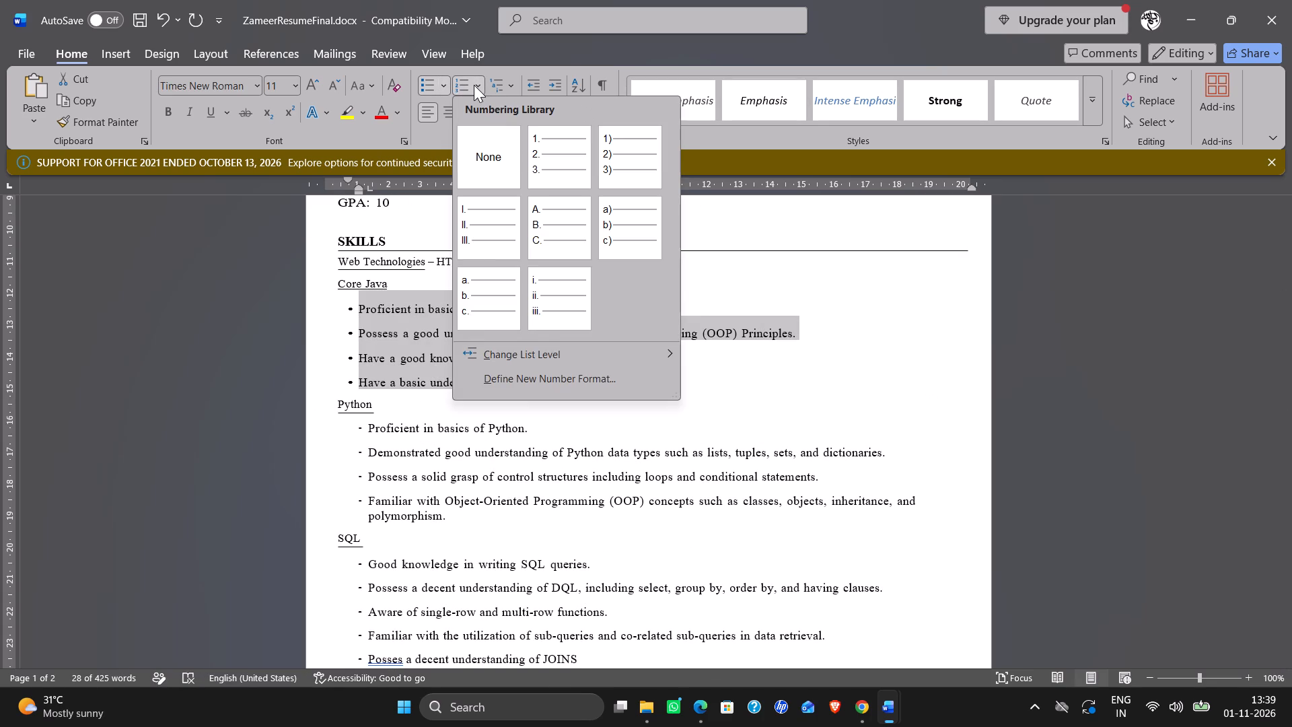
pyautogui.click(474, 85)
pyautogui.click(444, 88)
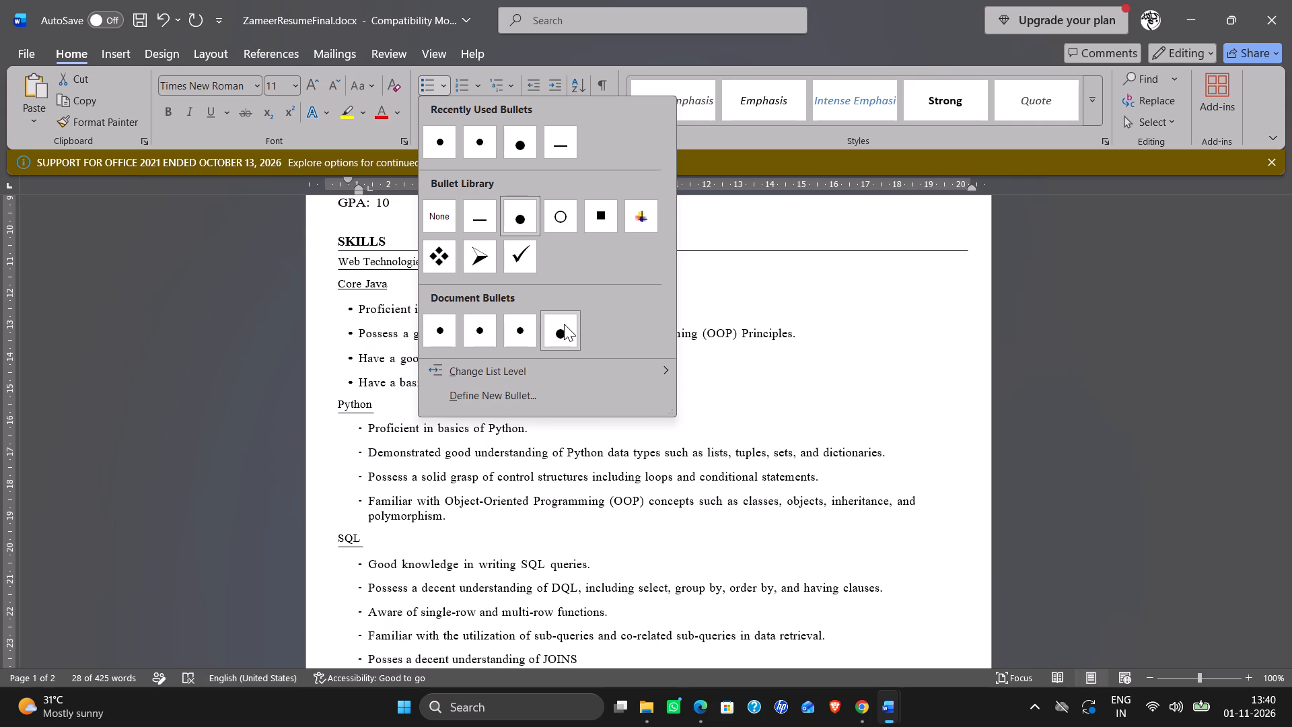
pyautogui.click(475, 348)
# Justify all text under PROJECTS, from the capstone project title through the last Foodies Webpage bullet.
pyautogui.scroll(-1, 471, 396)
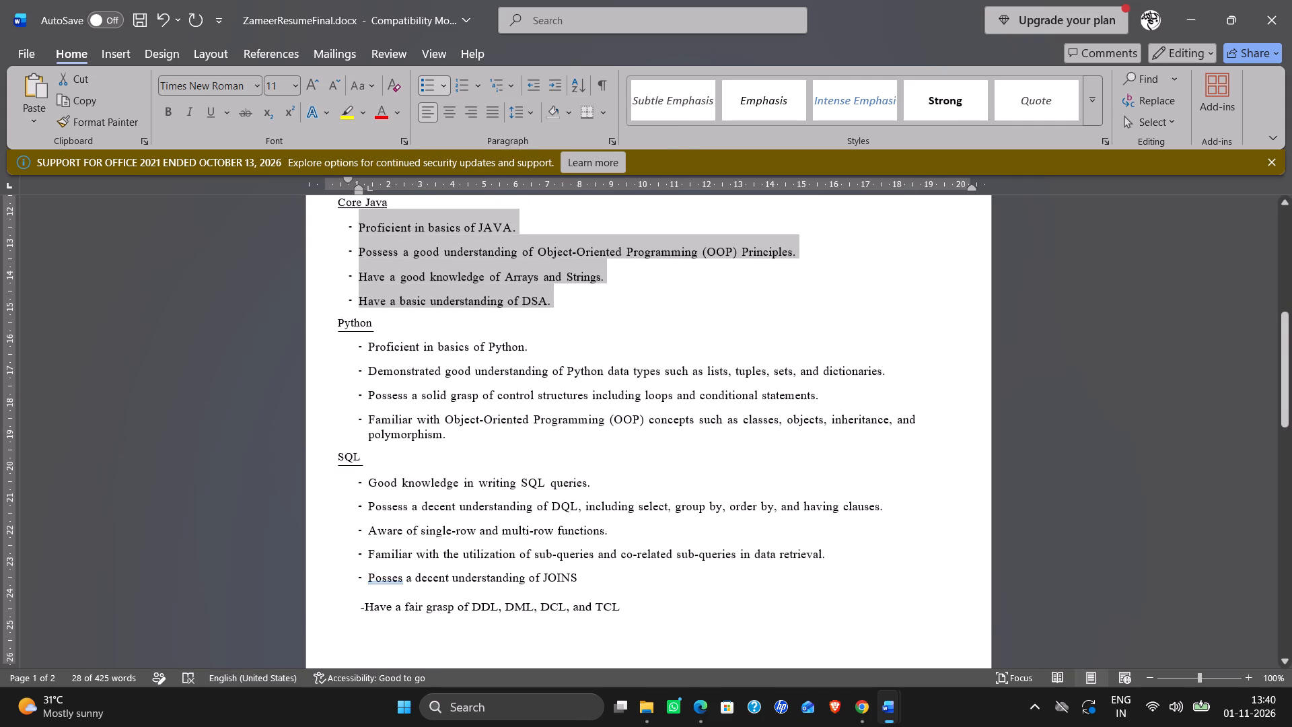
pyautogui.scroll(-3, 383, 413)
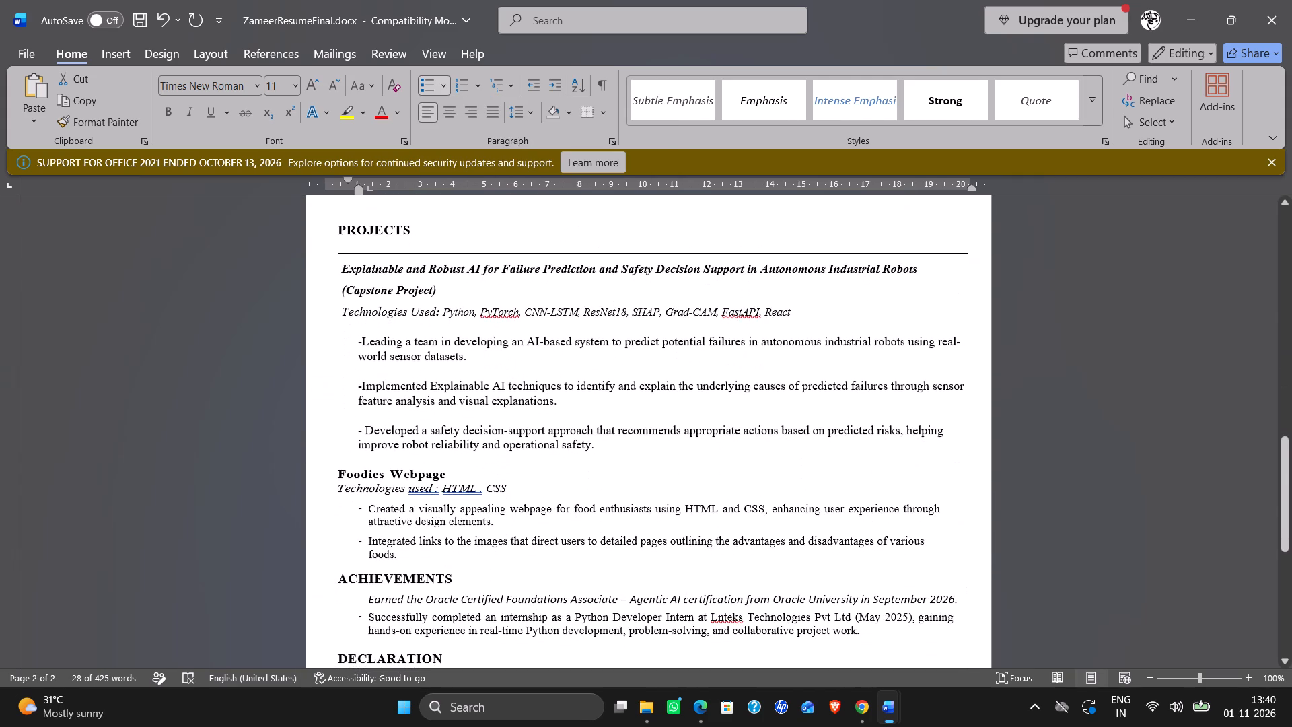
pyautogui.scroll(-1, 383, 413)
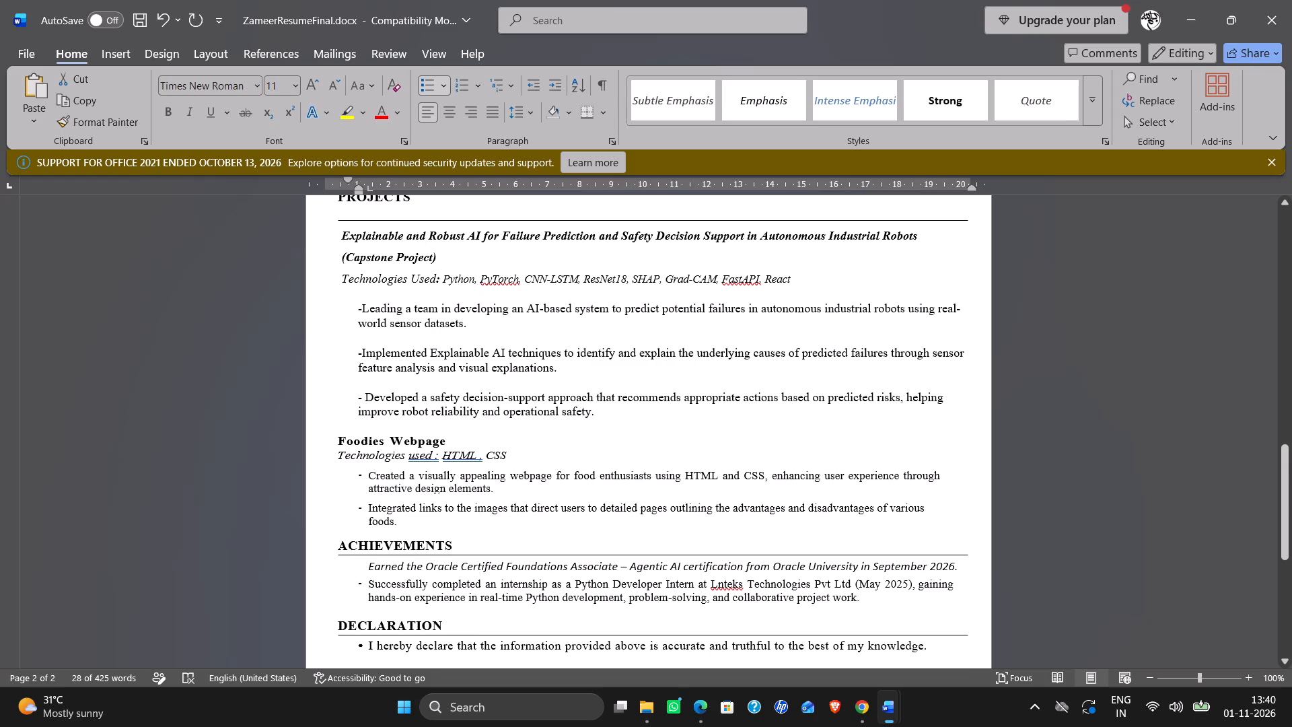
pyautogui.scroll(2, 373, 348)
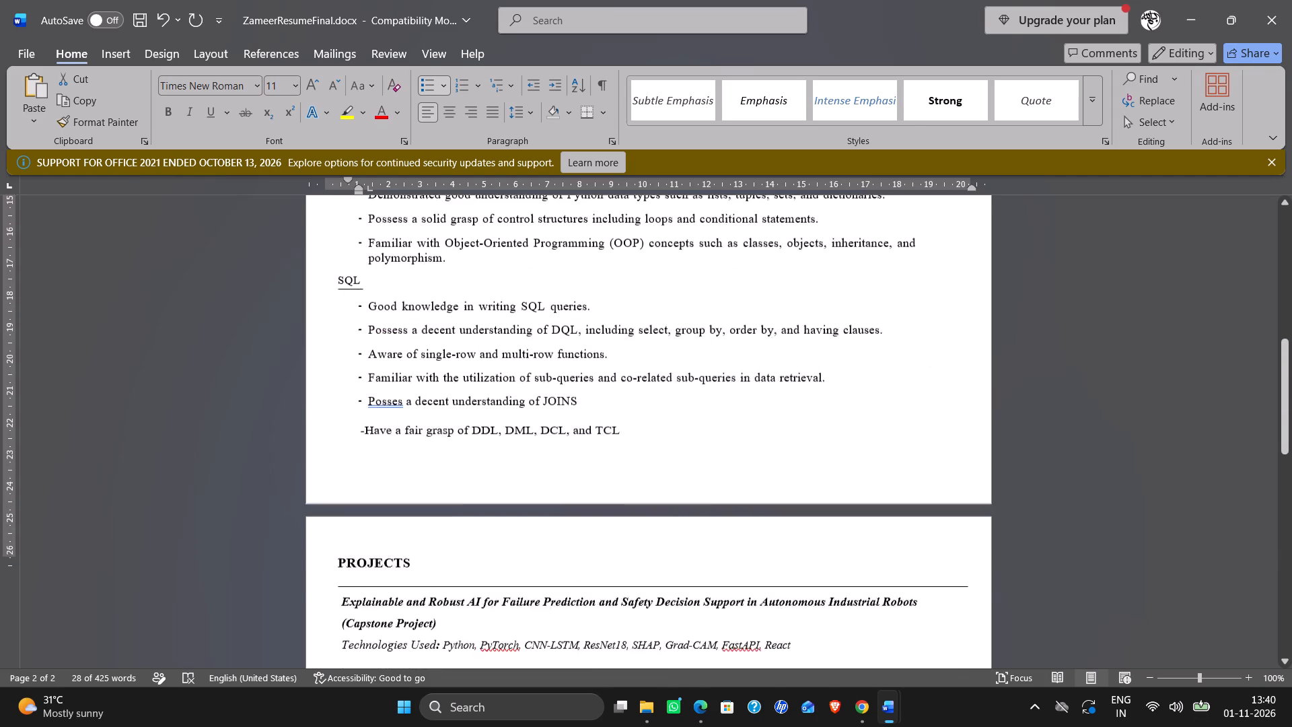
pyautogui.scroll(-2, 373, 348)
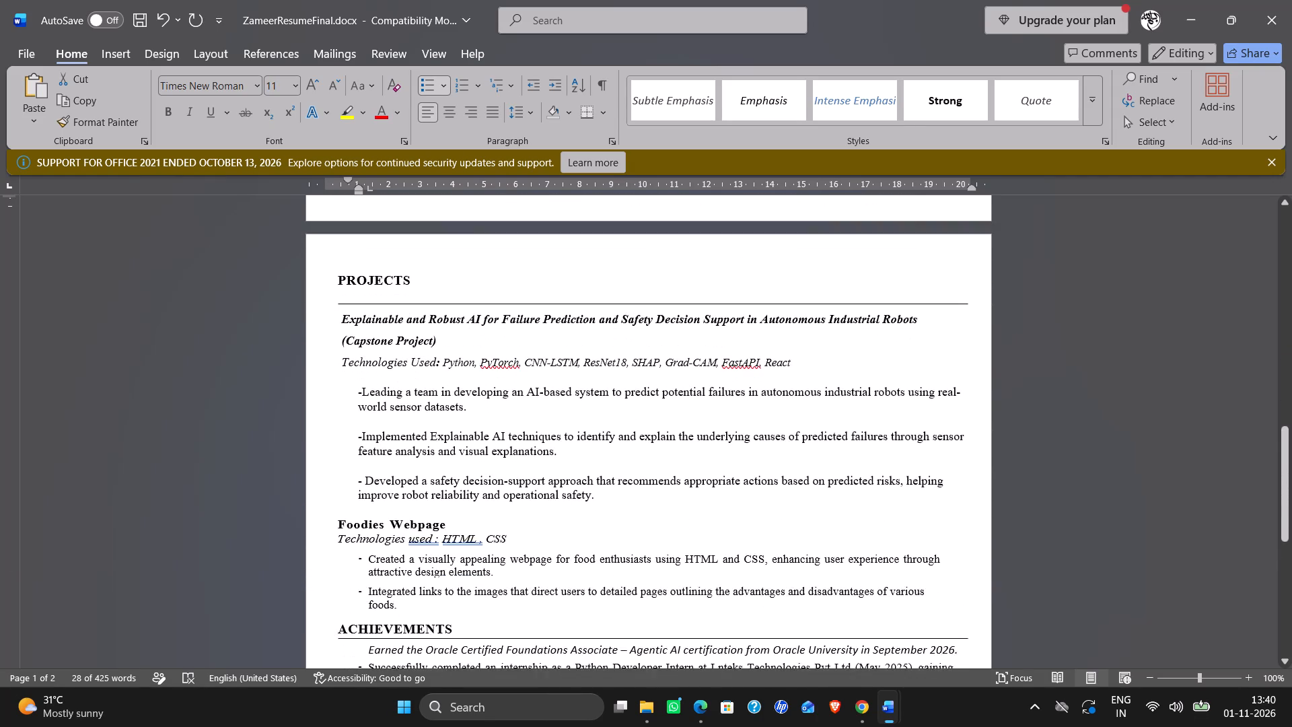
pyautogui.scroll(-1, 373, 348)
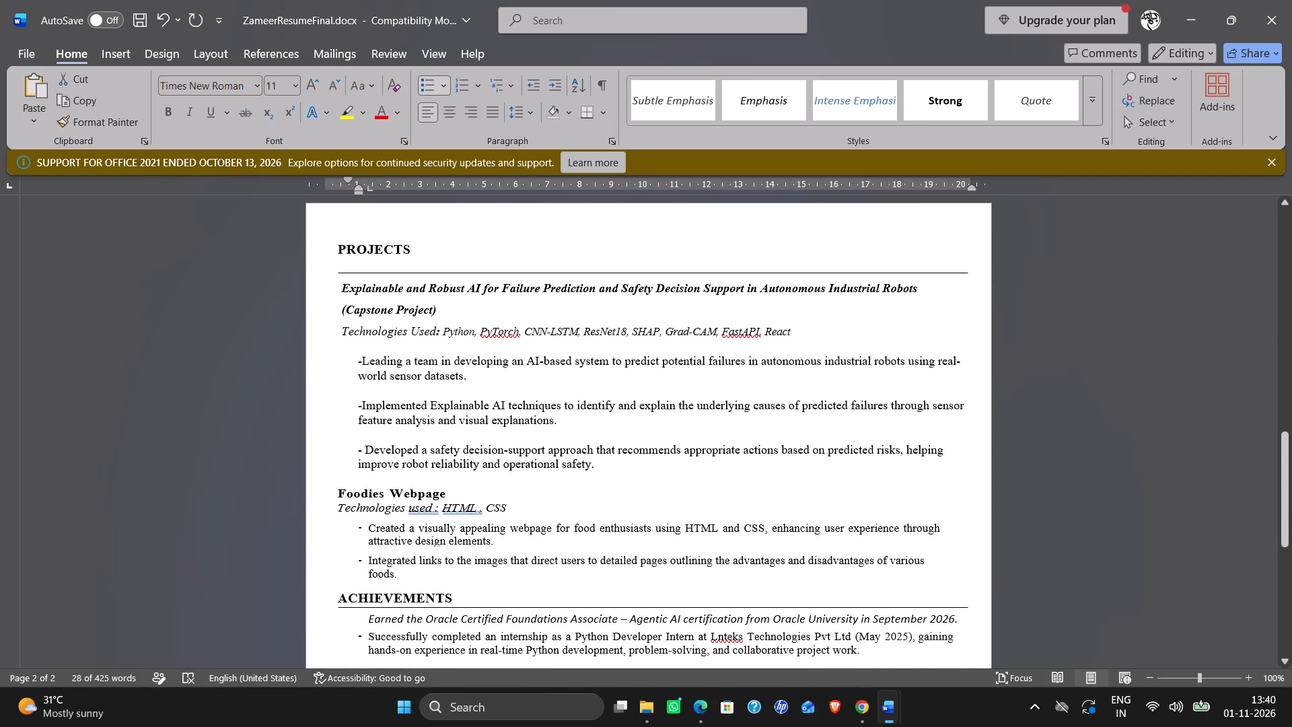
pyautogui.moveTo(345, 283); pyautogui.dragTo(439, 530)
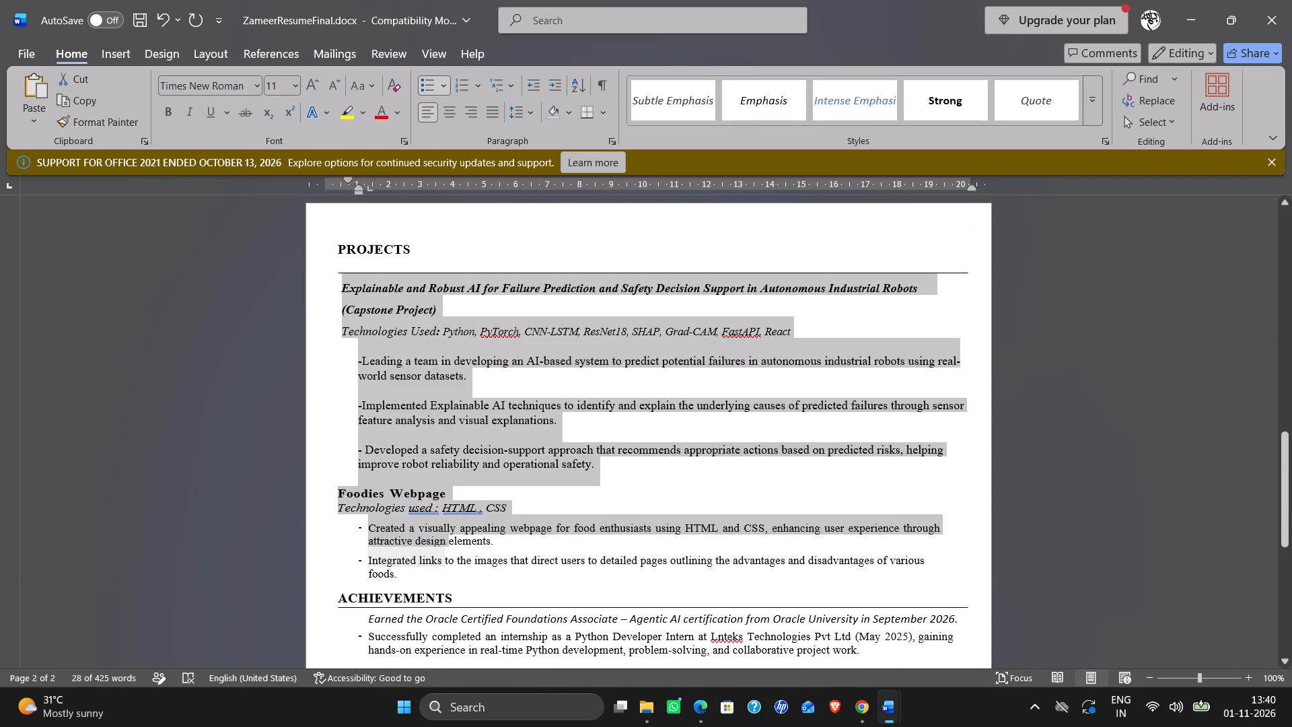
pyautogui.moveTo(439, 530); pyautogui.dragTo(416, 575)
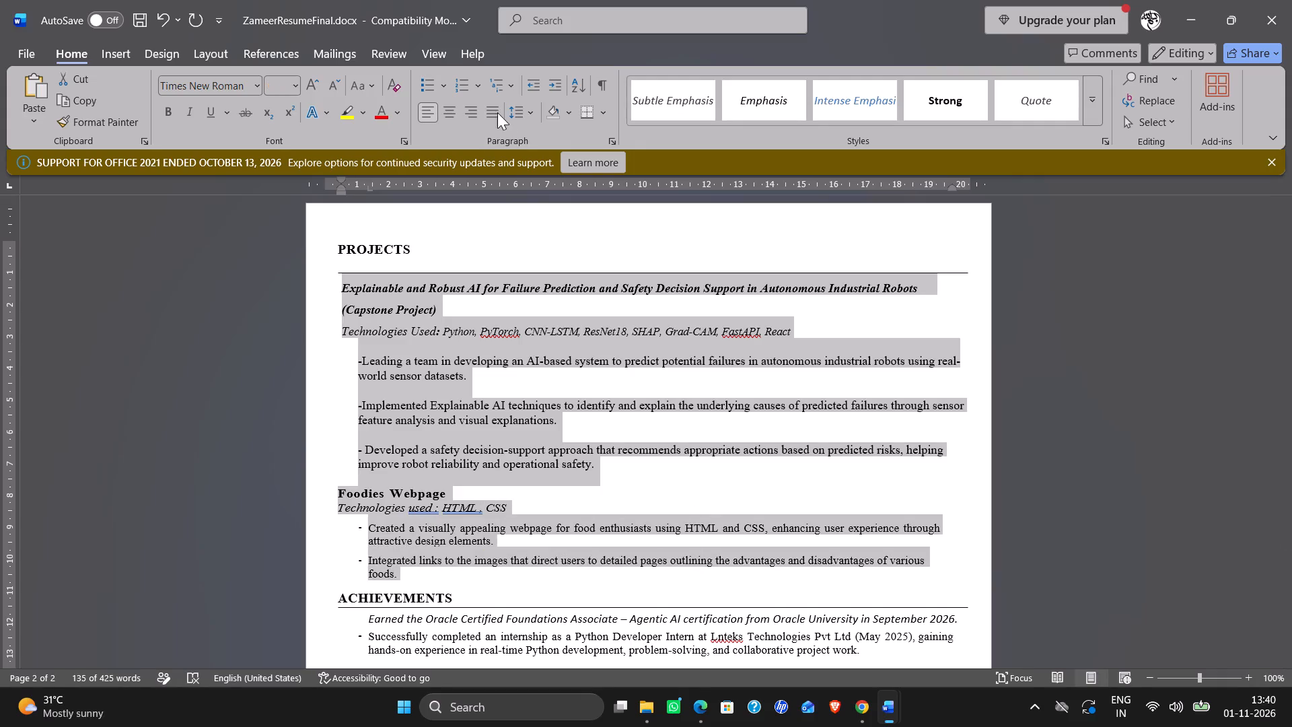
pyautogui.click(495, 116)
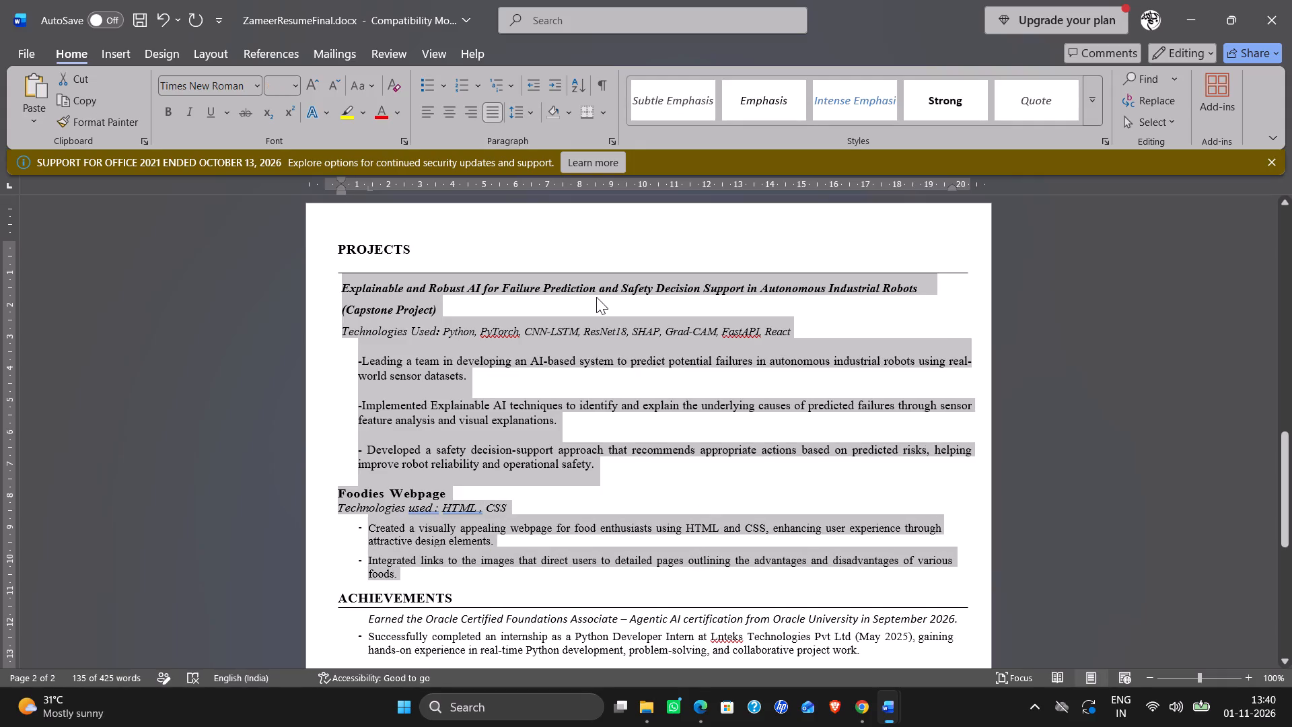
# Check how the right edges of the career objective and PROJECTS paragraphs line up with the right indent guide.
pyautogui.scroll(1, 602, 341)
pyautogui.scroll(3, 718, 339)
pyautogui.click(962, 338)
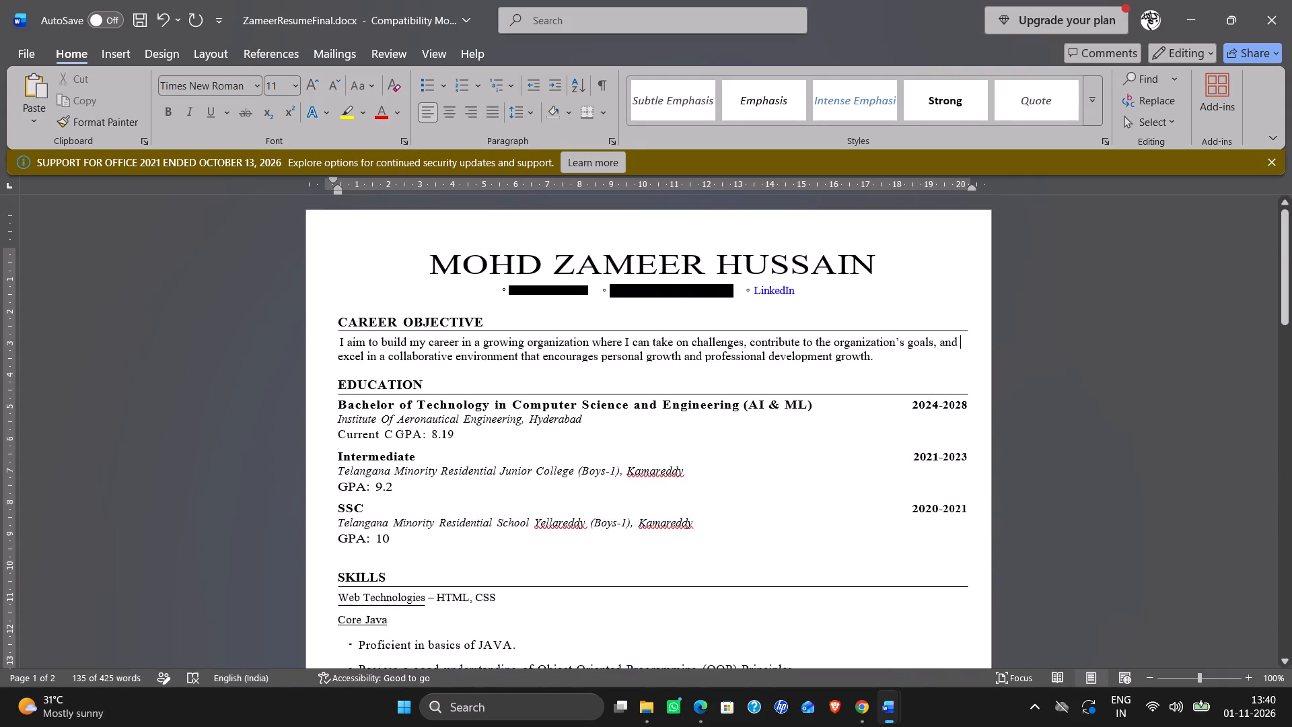
pyautogui.click(960, 340)
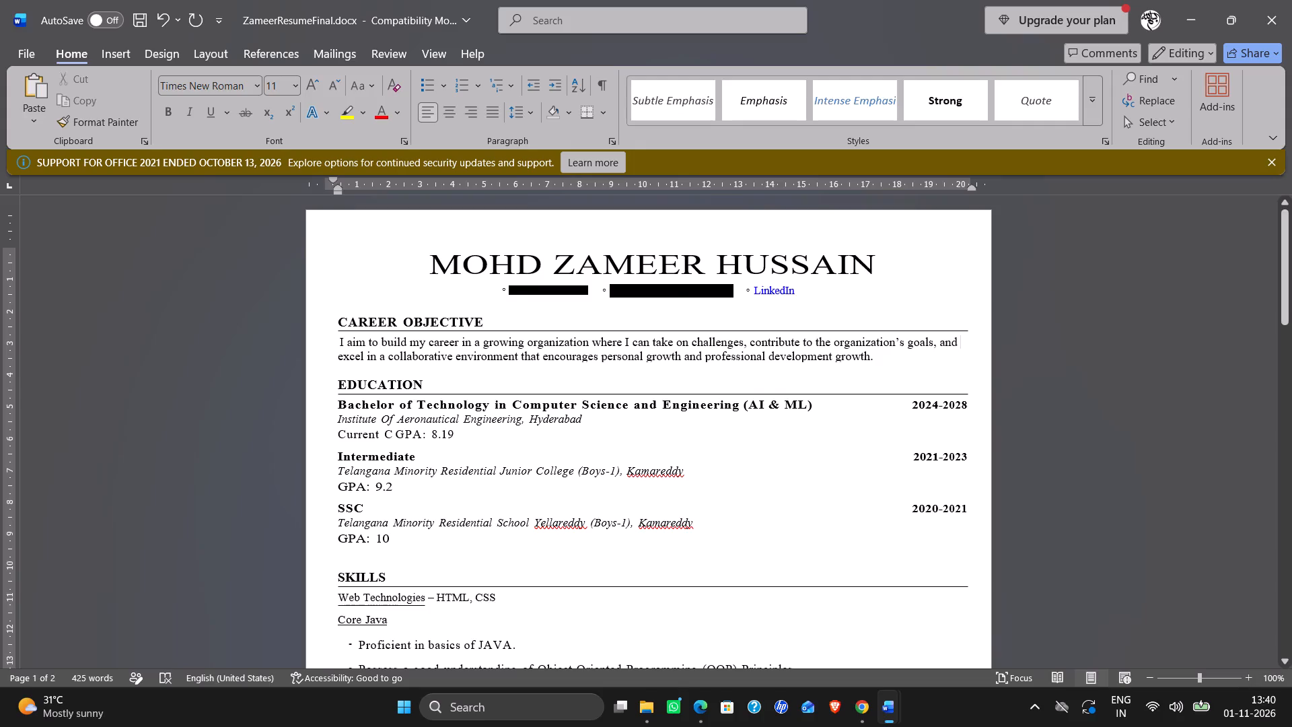
pyautogui.click(958, 341)
pyautogui.click(973, 188)
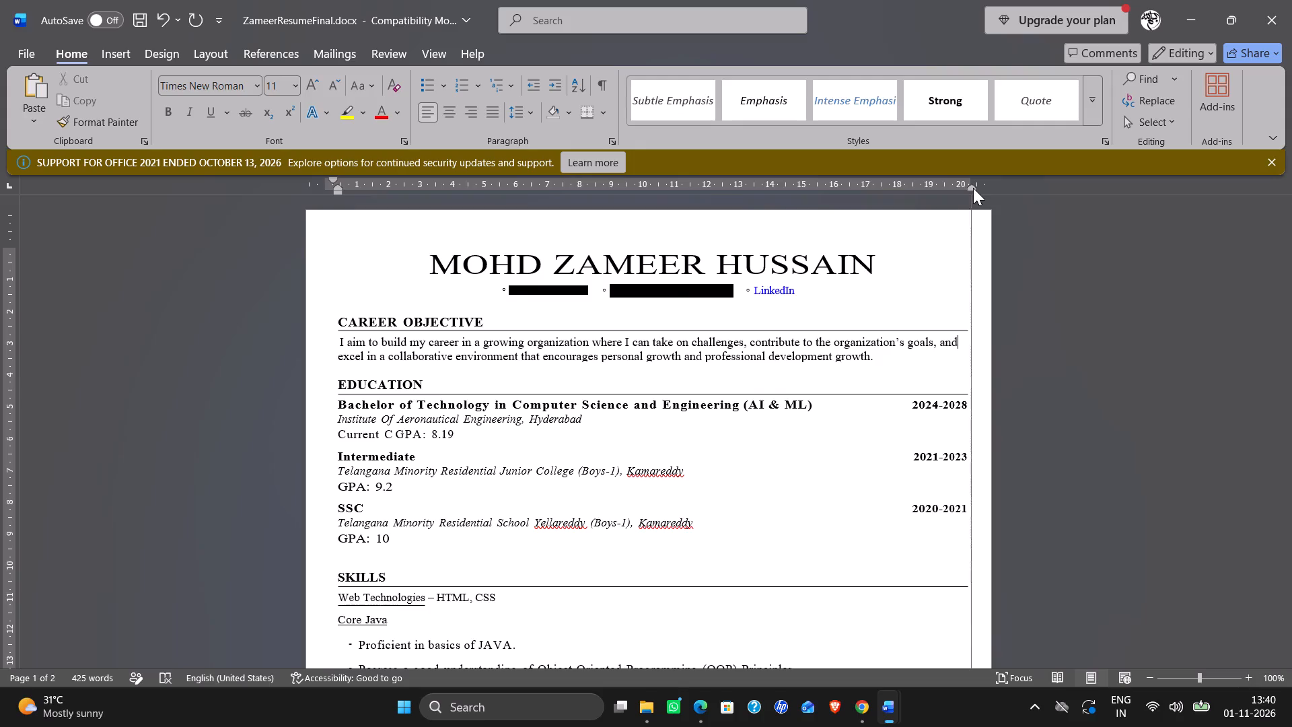
pyautogui.click(973, 188)
pyautogui.click(973, 188)
pyautogui.scroll(-3, 974, 182)
pyautogui.scroll(-2, 932, 366)
pyautogui.scroll(3, 932, 366)
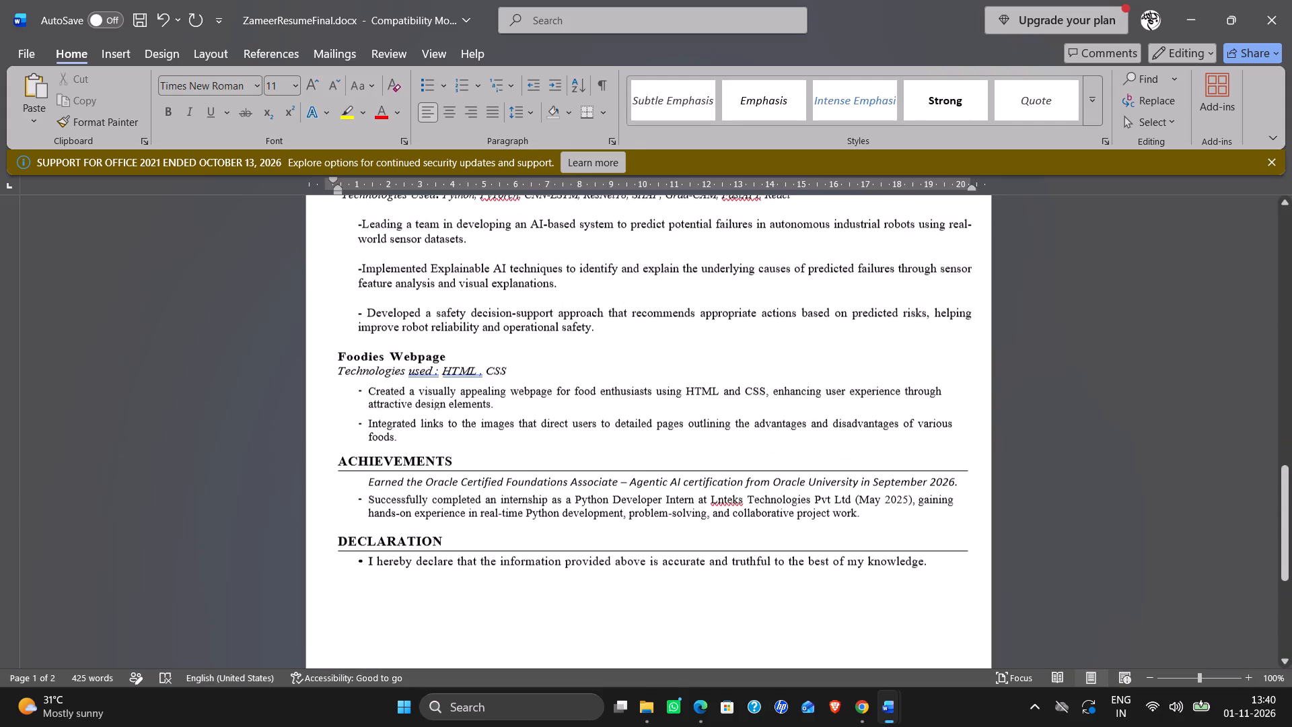
pyautogui.click(972, 193)
pyautogui.click(972, 193)
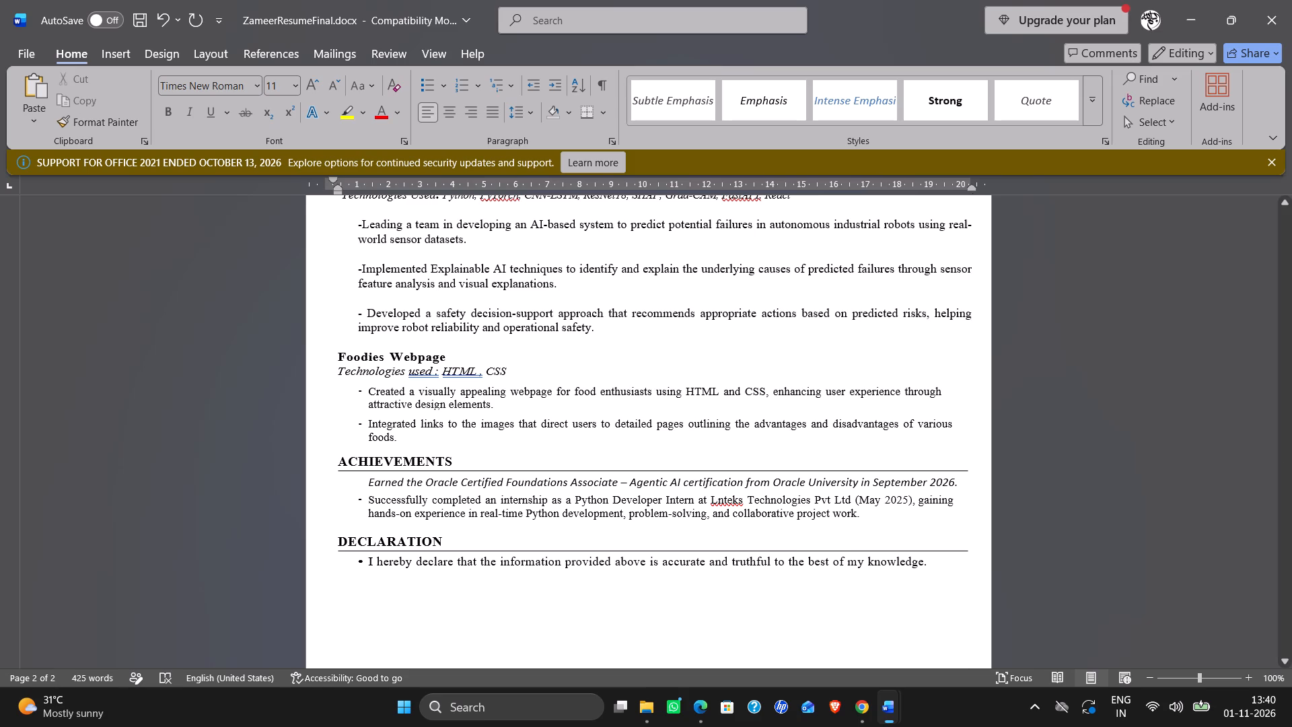
pyautogui.scroll(1, 947, 286)
pyautogui.click(970, 190)
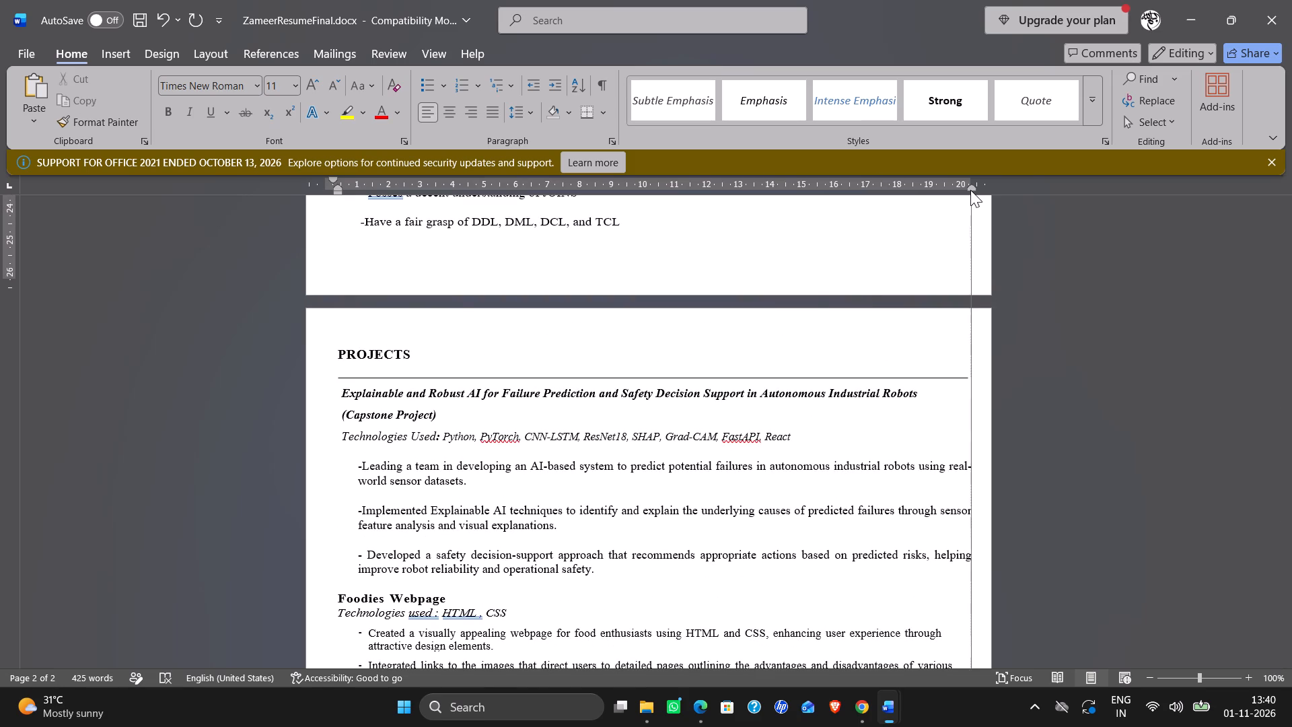
pyautogui.click(970, 190)
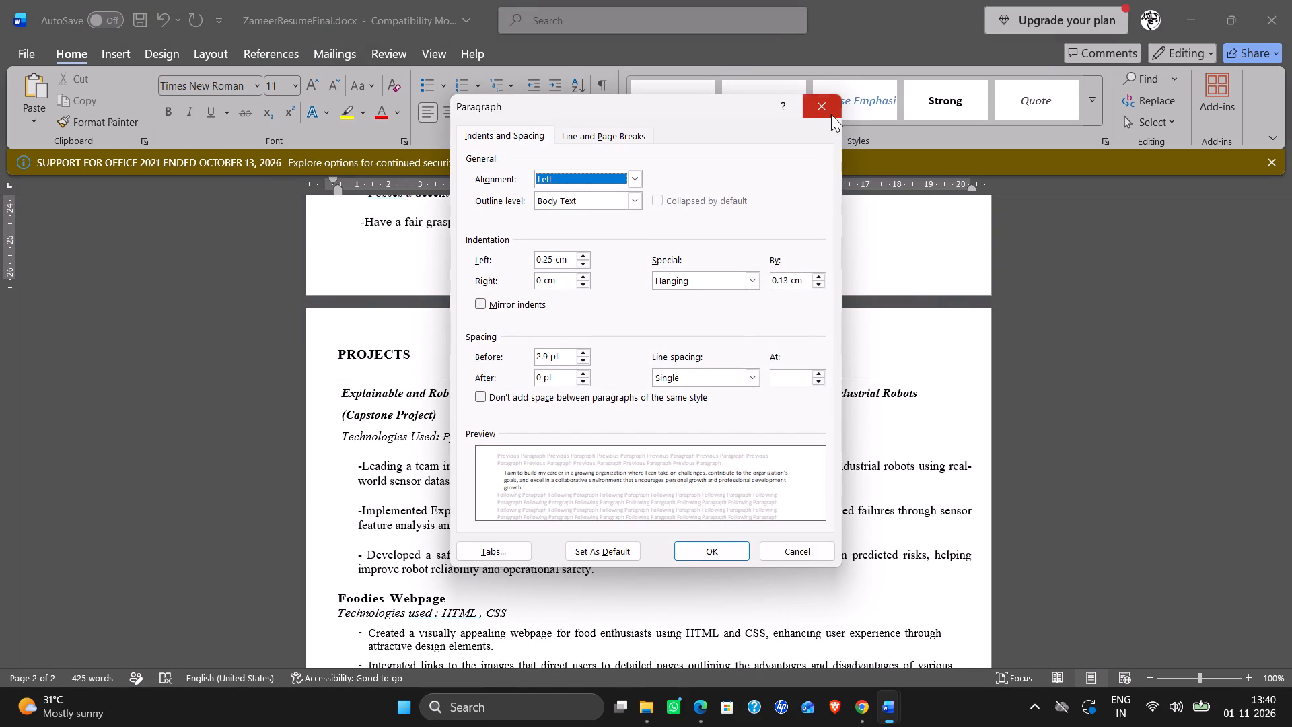
pyautogui.click(831, 114)
# Compare the left indent of the SQL bullets with the bullets of the capstone project.
pyautogui.scroll(-1, 860, 337)
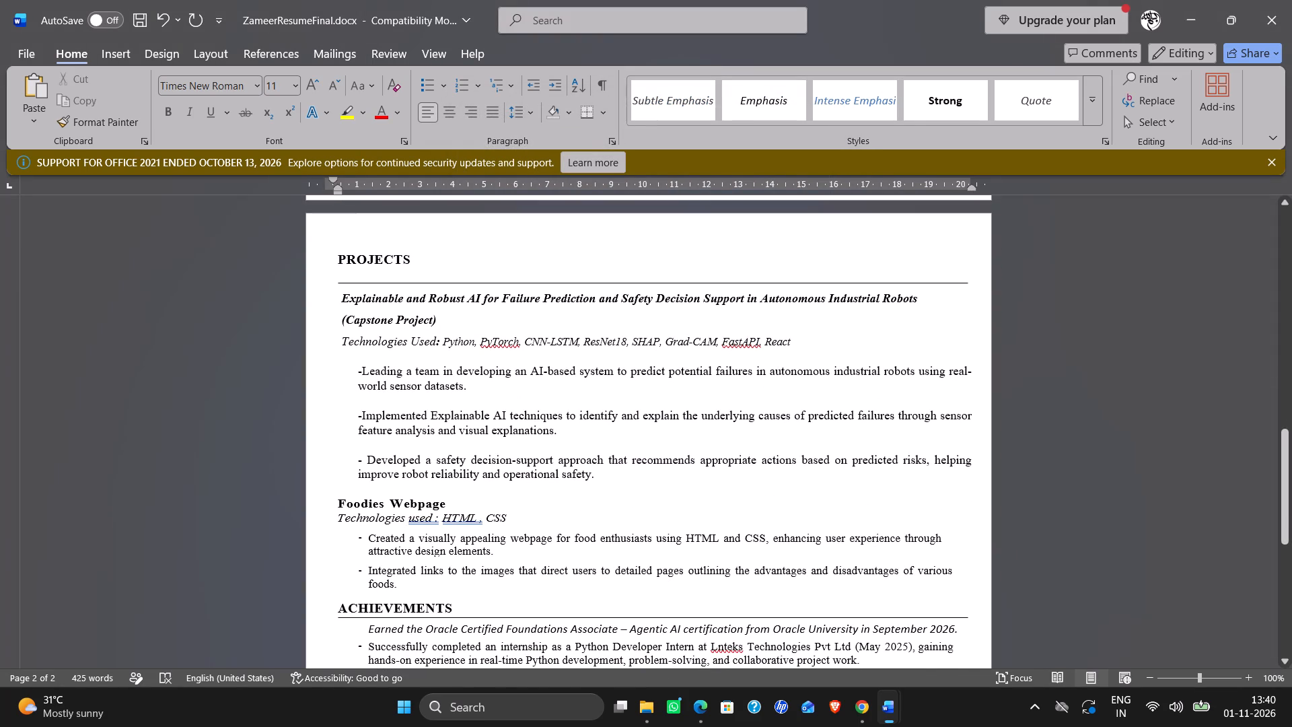
pyautogui.scroll(2, 334, 234)
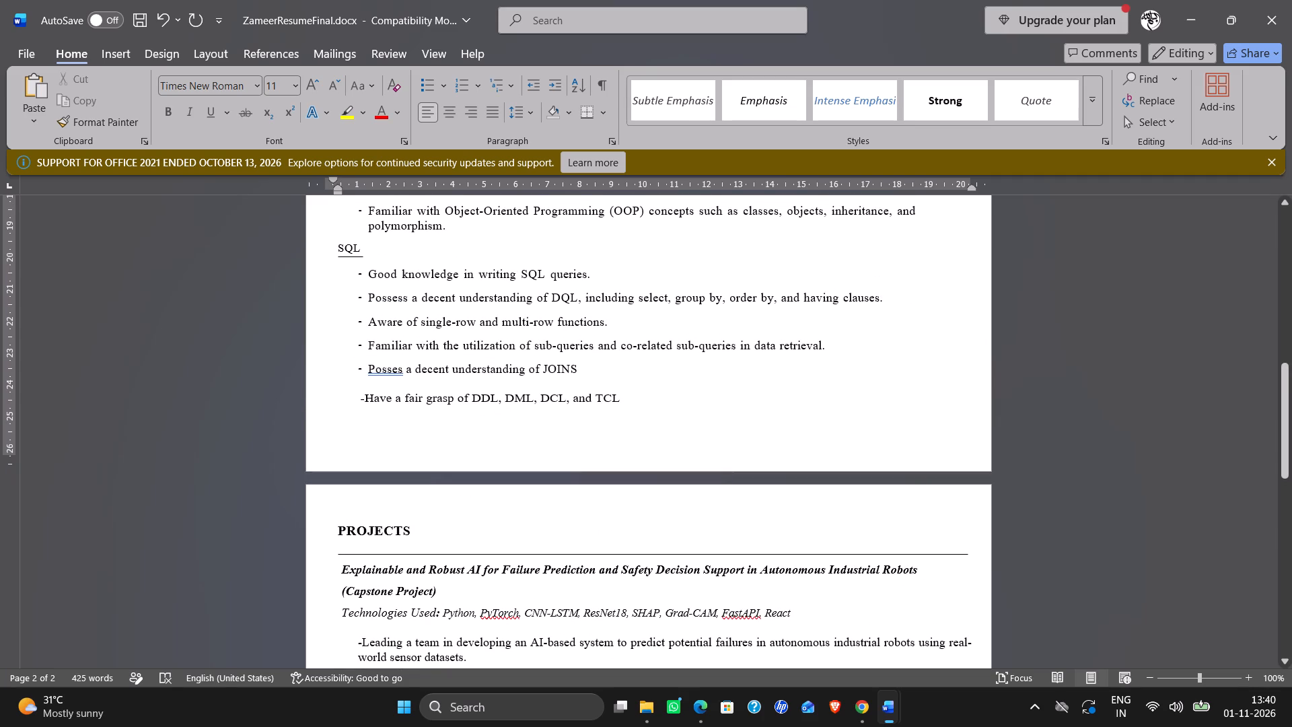
pyautogui.doubleClick(351, 277)
pyautogui.click(351, 270)
pyautogui.scroll(-1, 351, 270)
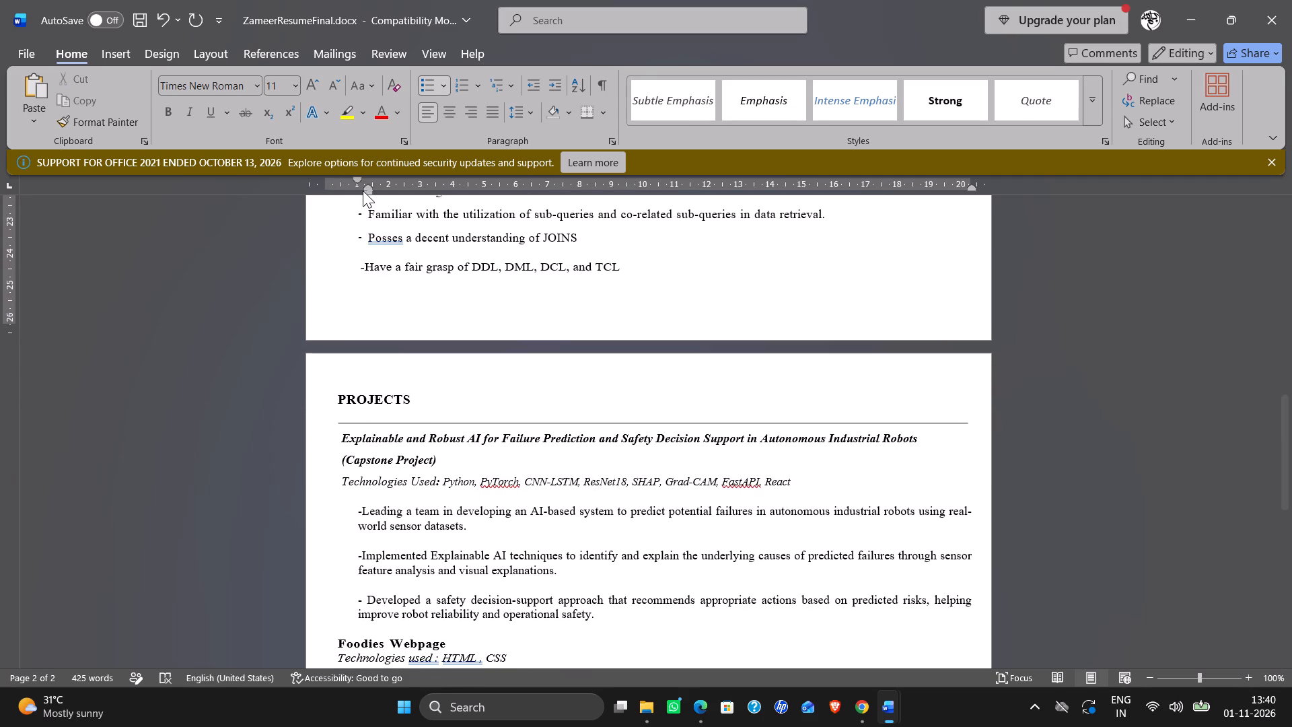
pyautogui.click(363, 191)
pyautogui.click(363, 191)
pyautogui.click(363, 191)
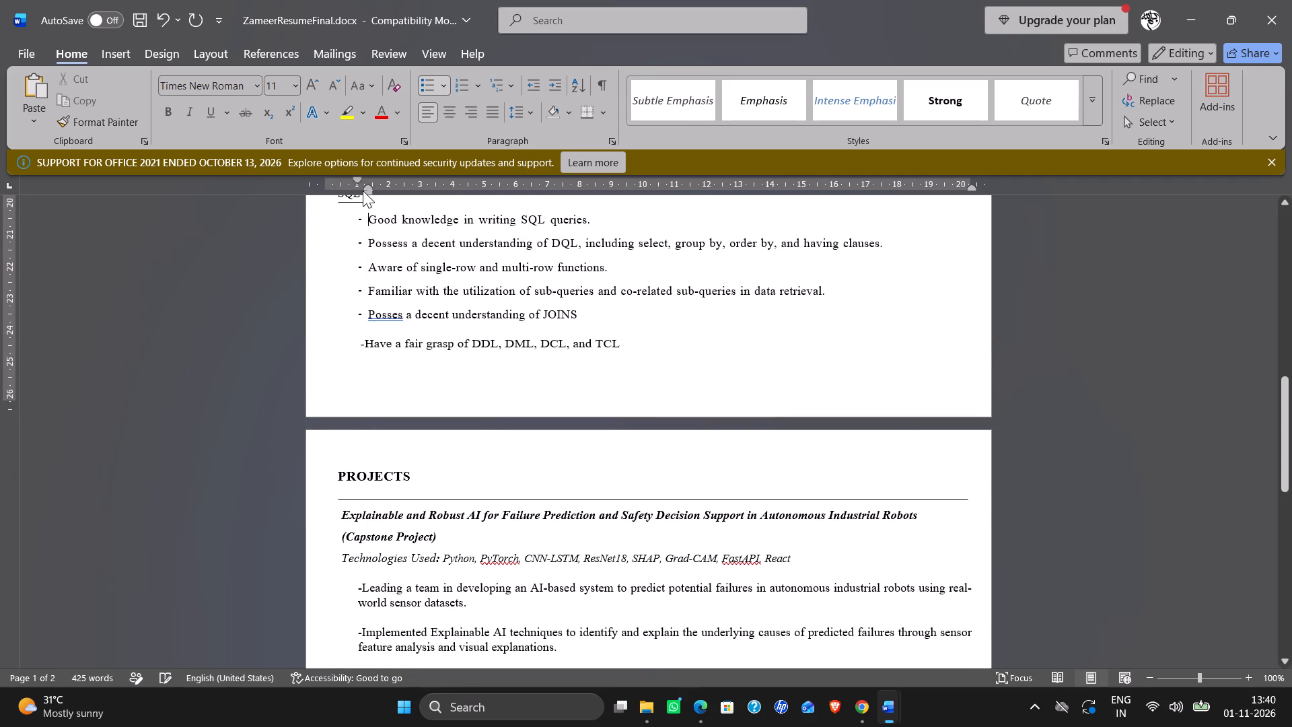
pyautogui.click(363, 191)
pyautogui.click(363, 191)
pyautogui.scroll(-1, 376, 374)
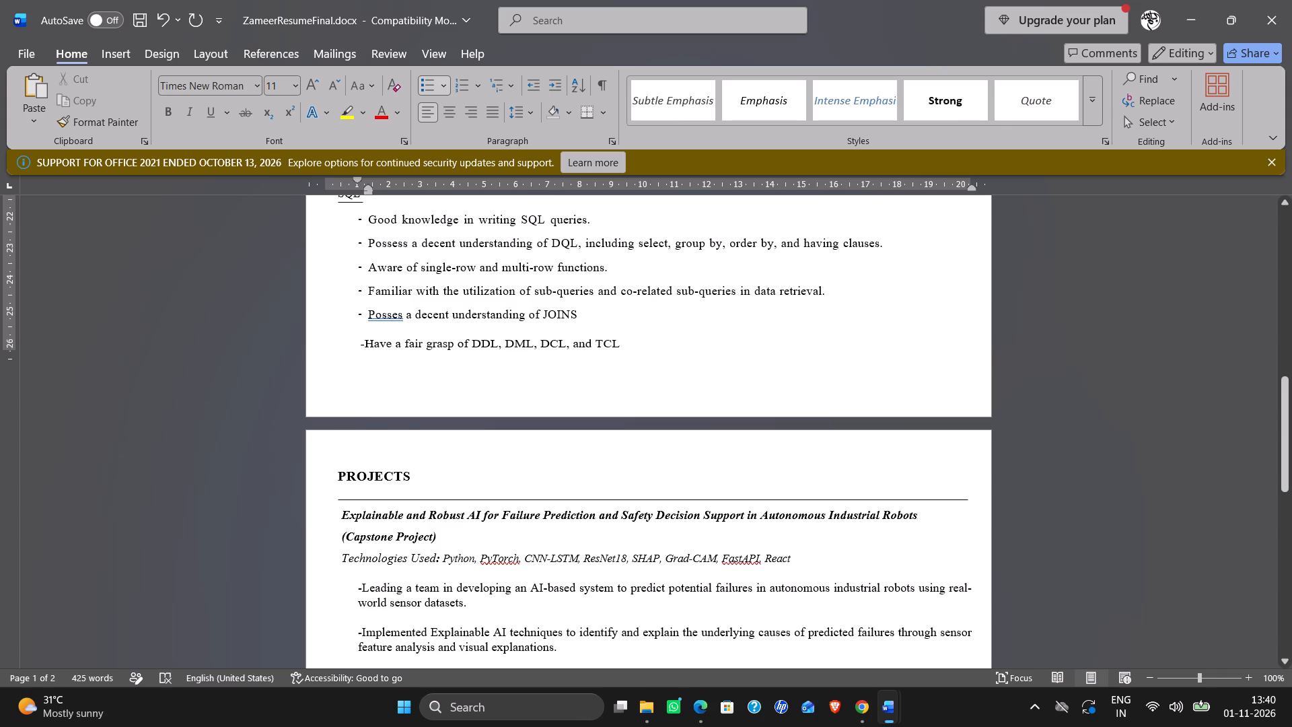
pyautogui.scroll(-1, 376, 374)
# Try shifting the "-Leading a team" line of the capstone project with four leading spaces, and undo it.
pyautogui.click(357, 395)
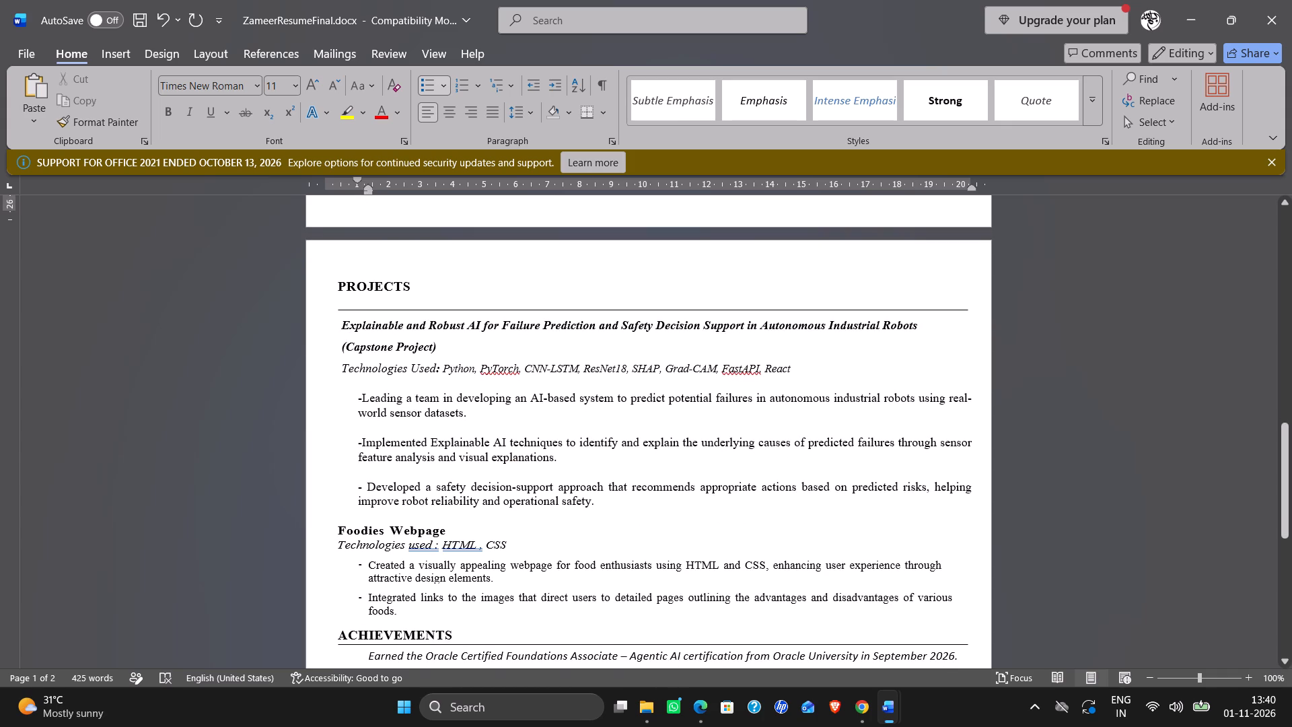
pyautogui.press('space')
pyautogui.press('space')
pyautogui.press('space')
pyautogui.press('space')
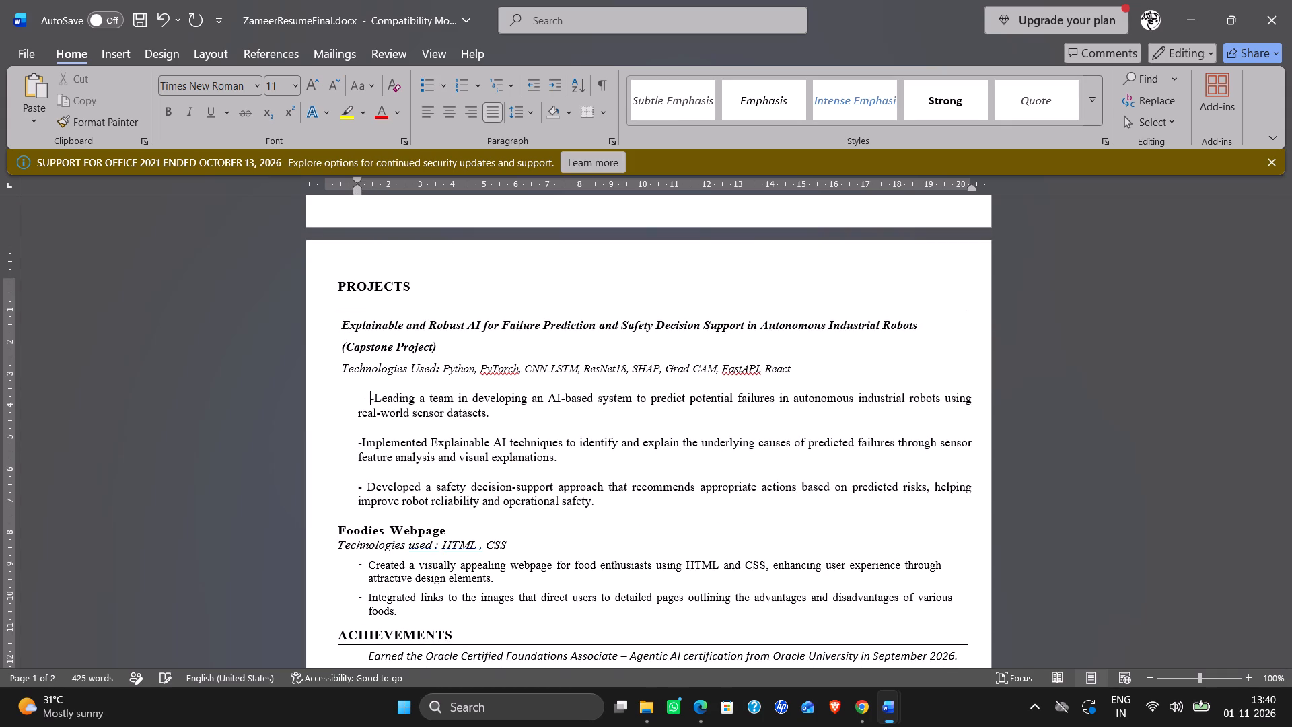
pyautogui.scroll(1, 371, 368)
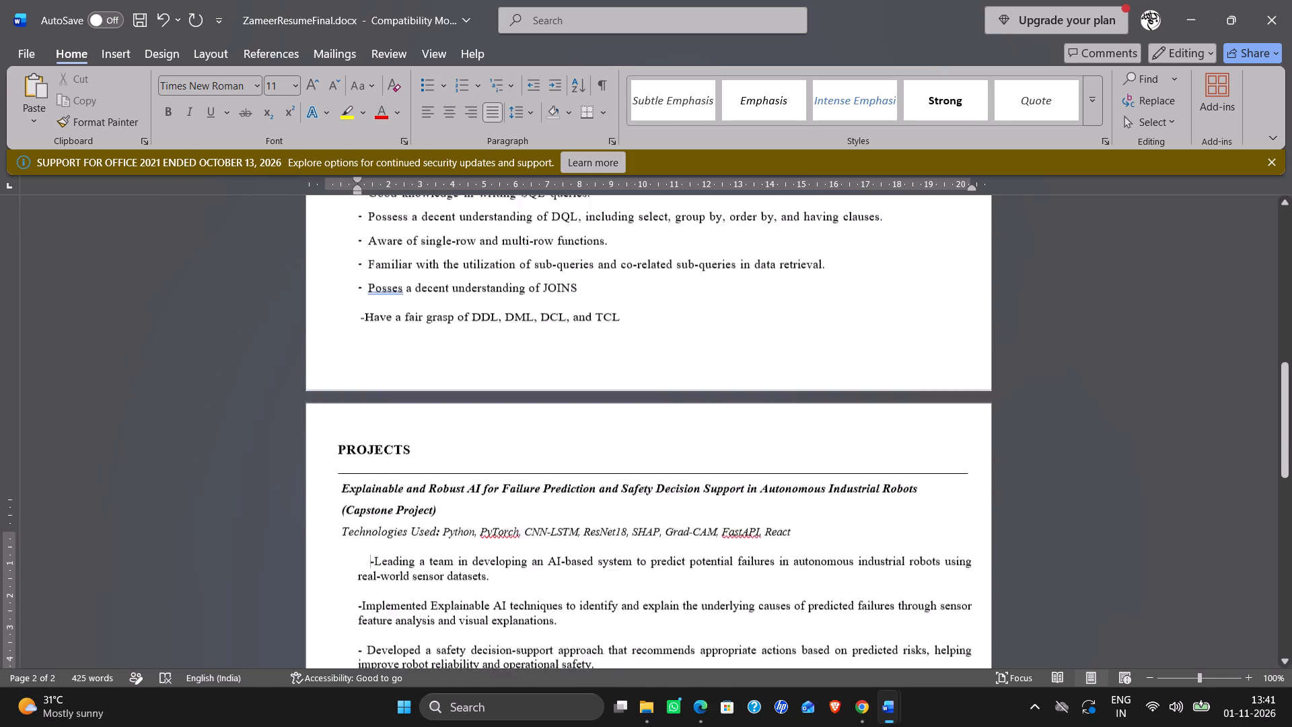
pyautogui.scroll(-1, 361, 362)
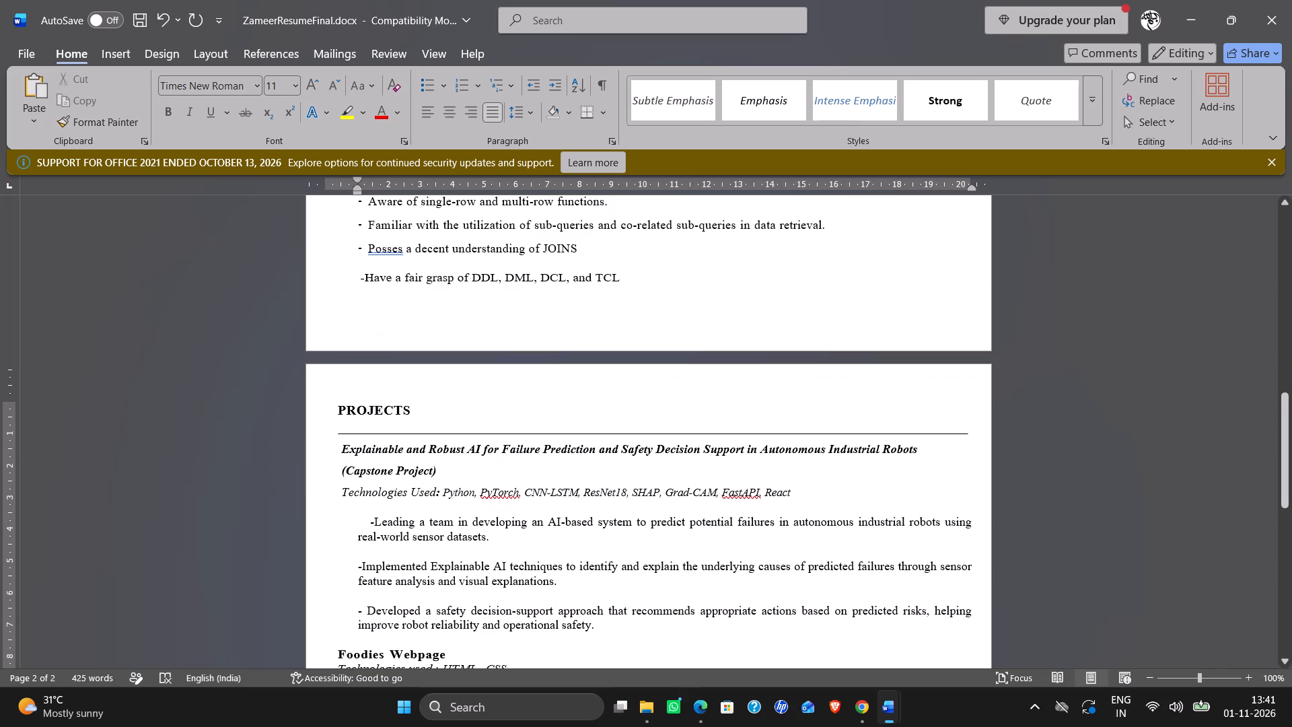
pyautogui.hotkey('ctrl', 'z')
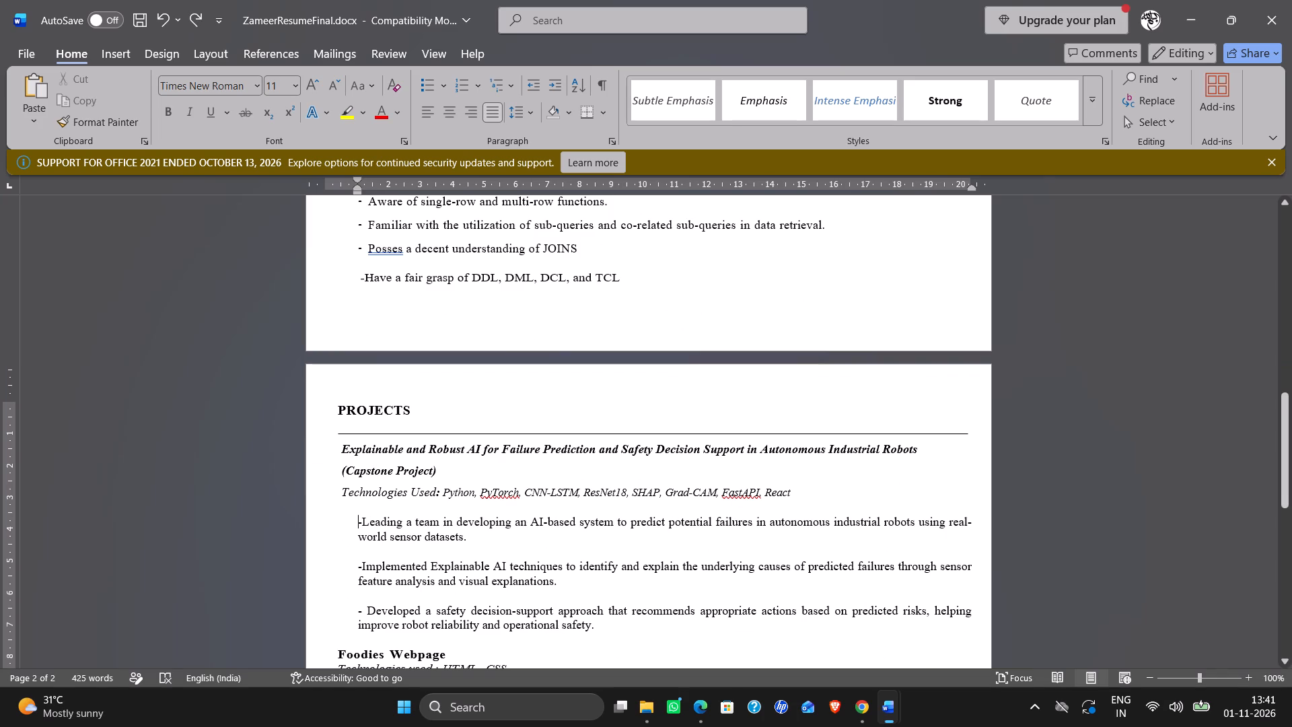
# Move the hanging indent of the SQL list's JOINS entry slightly so its text sits closer to its bullet.
pyautogui.click(363, 265)
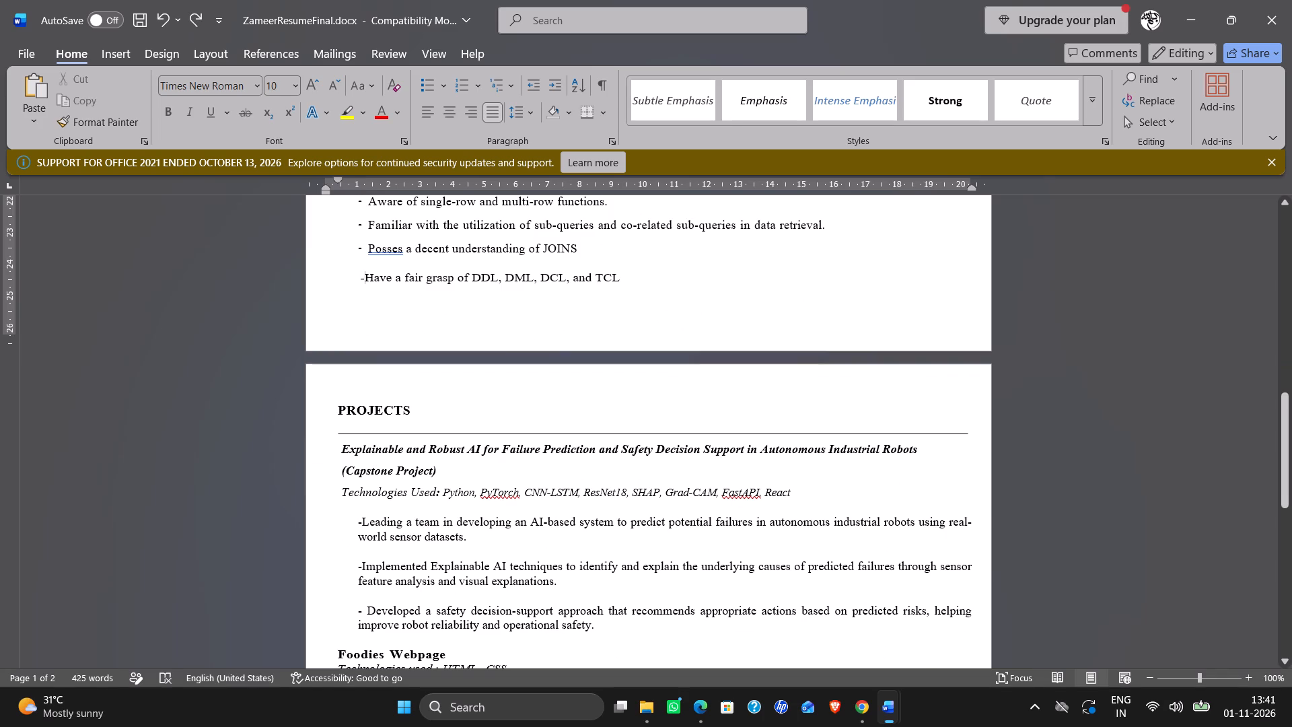
pyautogui.click(360, 237)
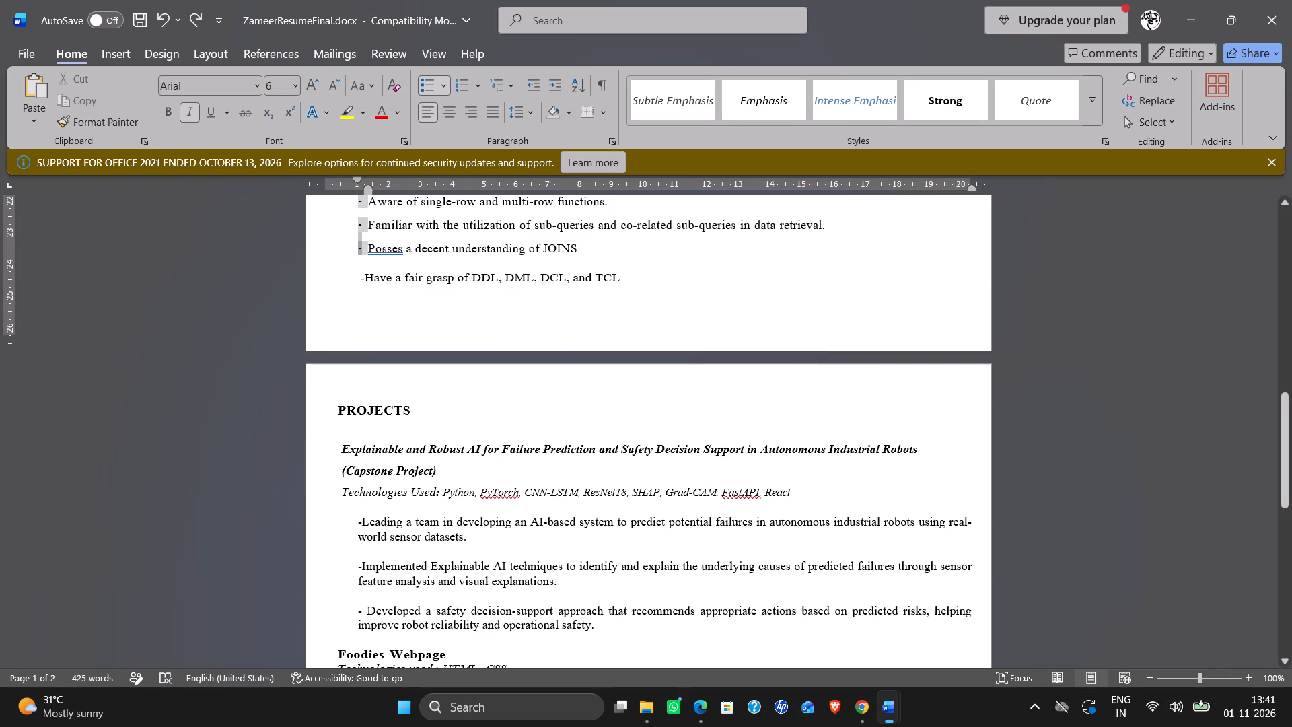
pyautogui.click(369, 188)
pyautogui.click(369, 188)
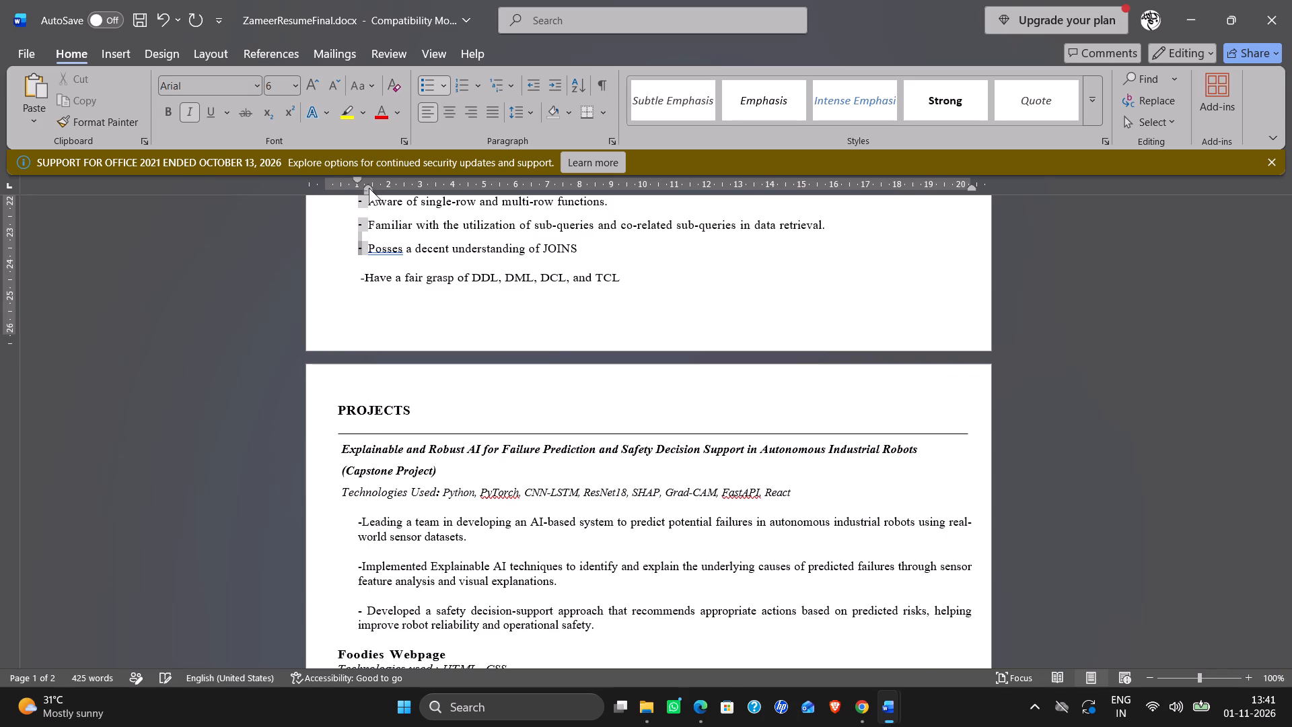
pyautogui.click(369, 188)
pyautogui.click(369, 188)
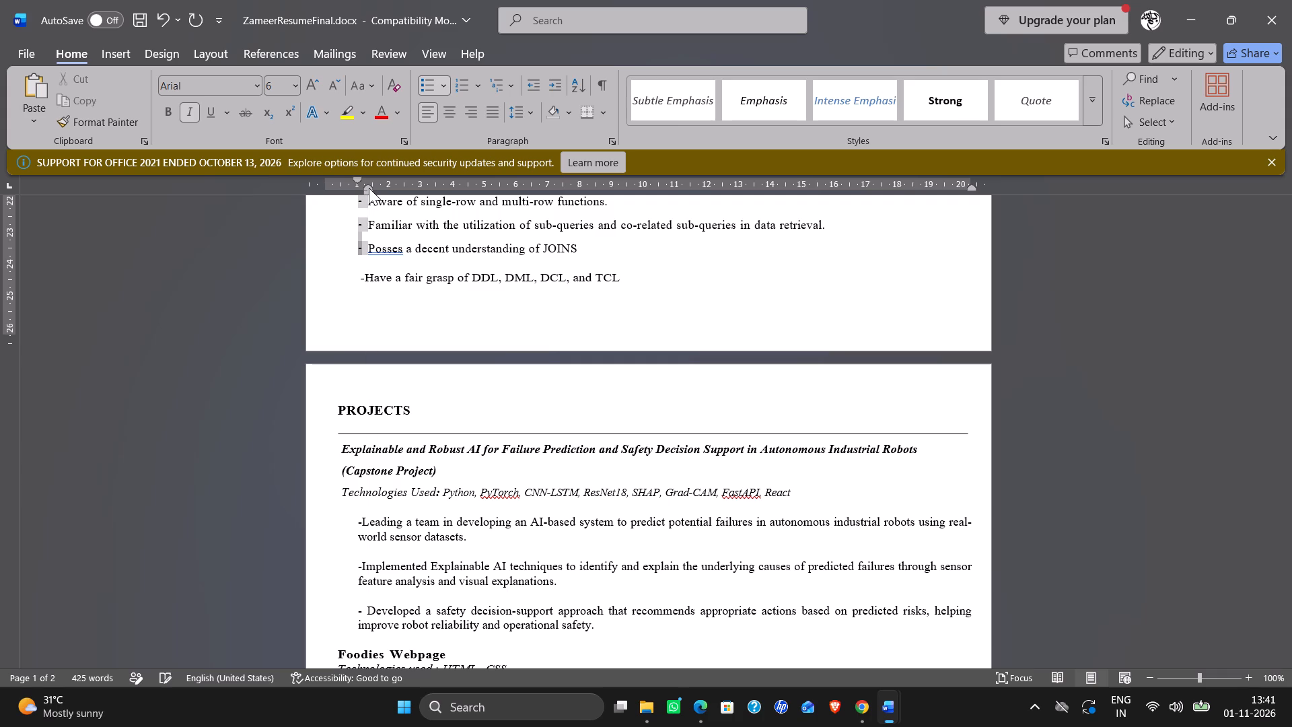
pyautogui.click(369, 188)
pyautogui.click(355, 177)
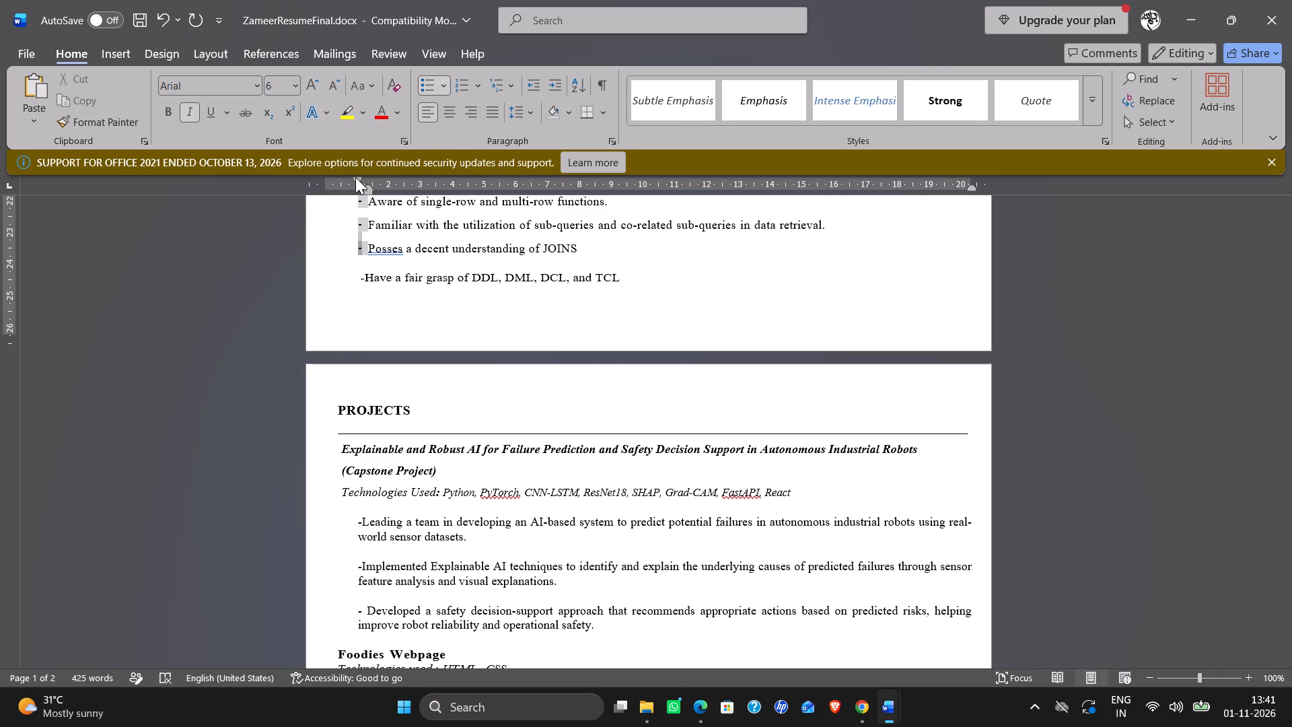
pyautogui.click(355, 177)
pyautogui.click(355, 177)
pyautogui.click(355, 177)
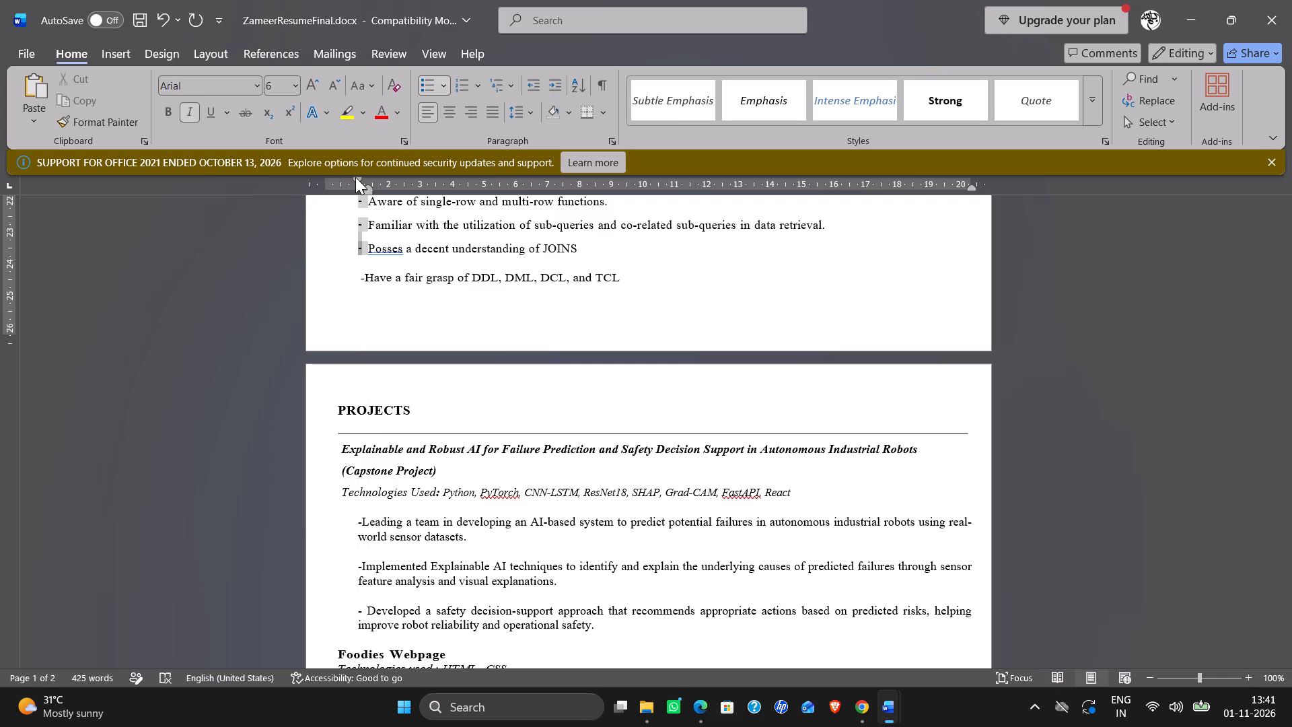
pyautogui.click(355, 177)
pyautogui.click(355, 177)
pyautogui.click(355, 177)
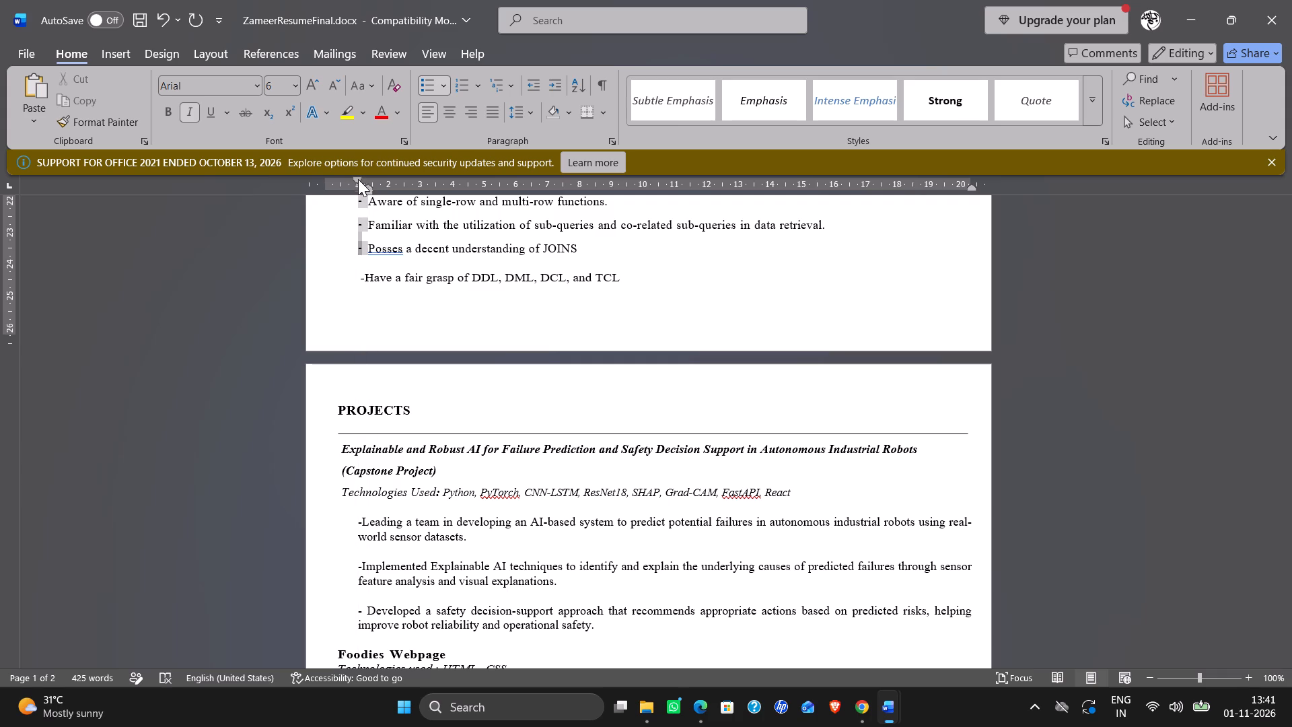
pyautogui.click(367, 188)
pyautogui.click(367, 188)
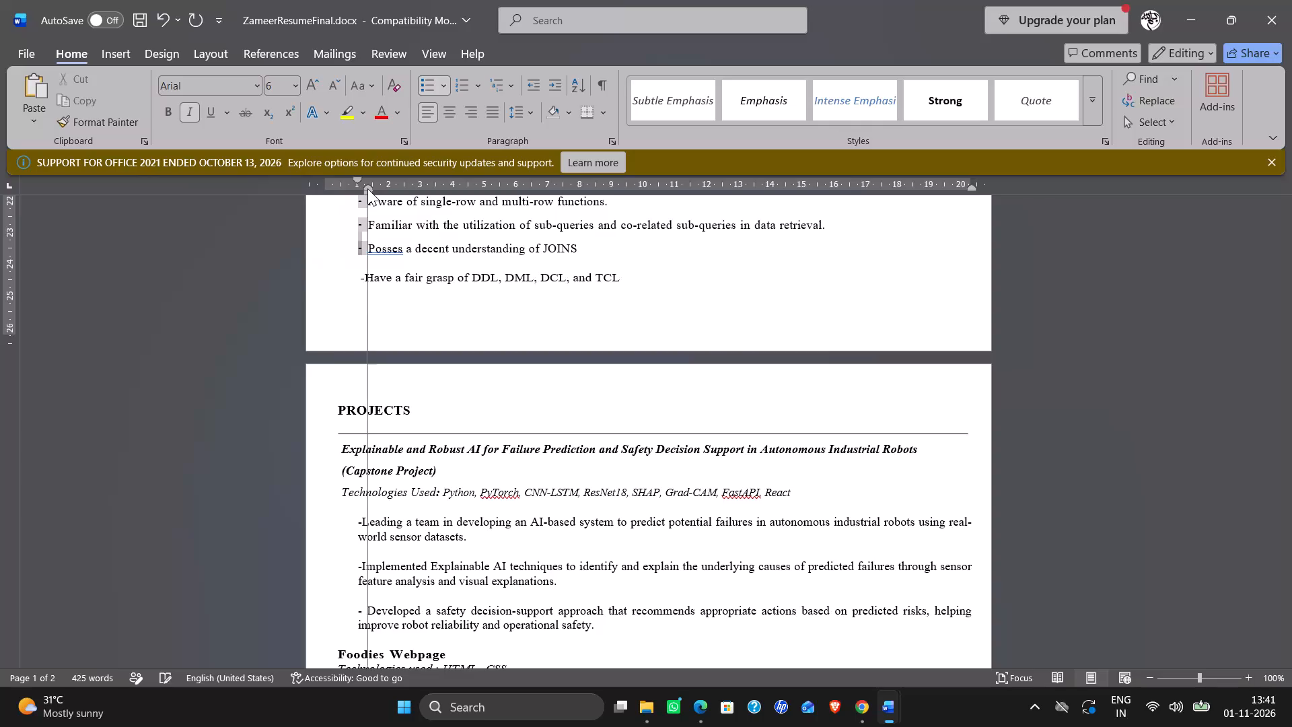
pyautogui.click(367, 188)
pyautogui.click(367, 188)
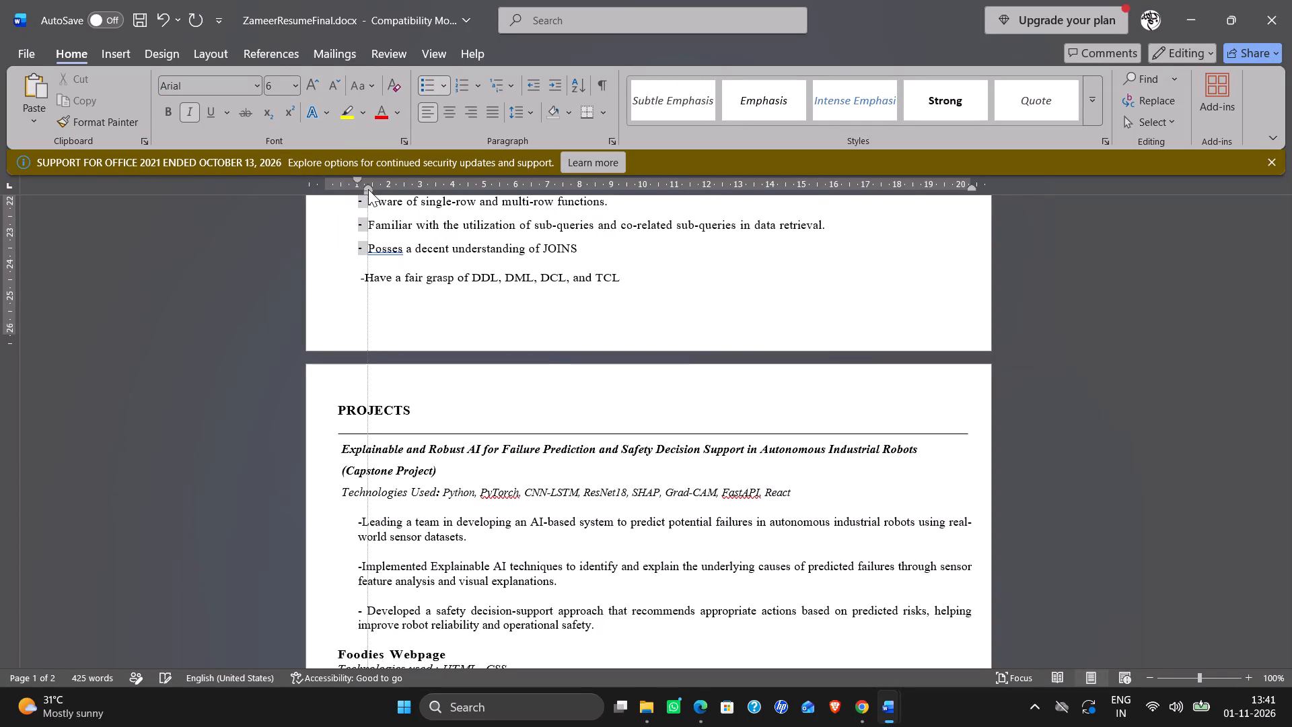
pyautogui.click(402, 298)
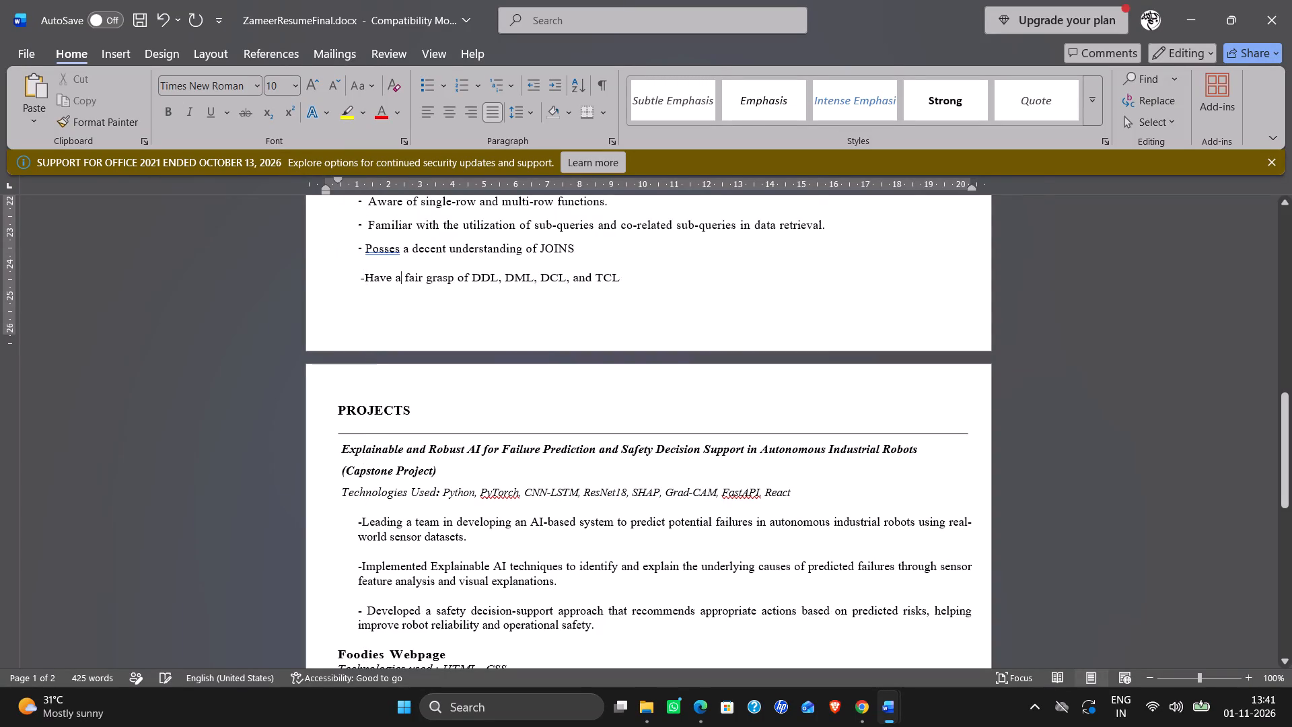
# Check the first-line and hanging indents of the JOINS entry in the SQL list.
pyautogui.click(369, 240)
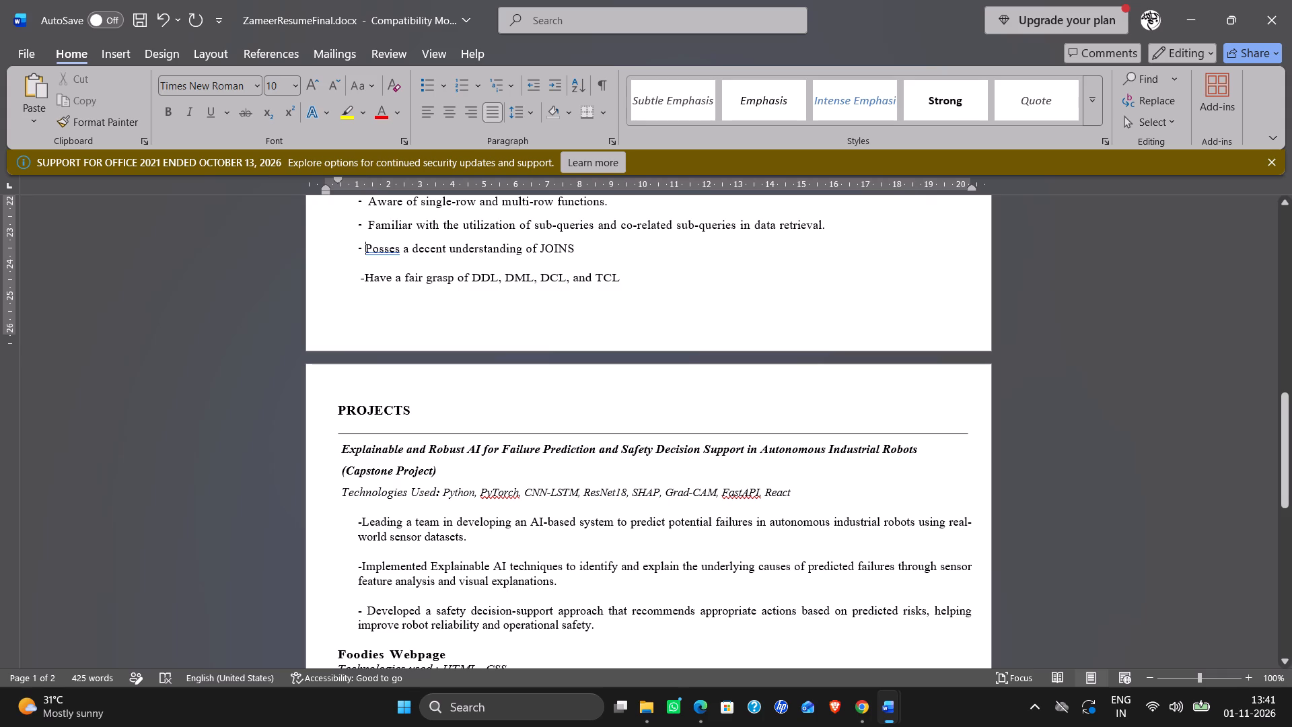
pyautogui.click(355, 176)
pyautogui.click(355, 176)
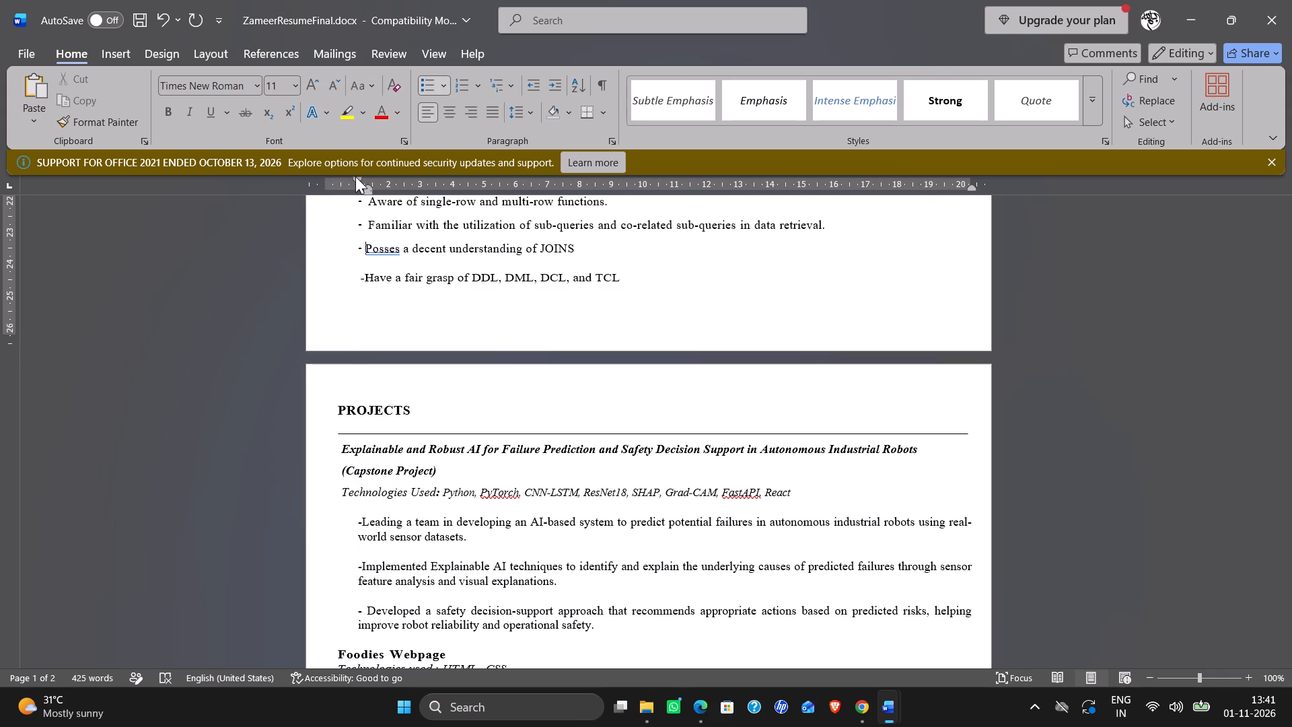
pyautogui.click(355, 176)
pyautogui.click(355, 176)
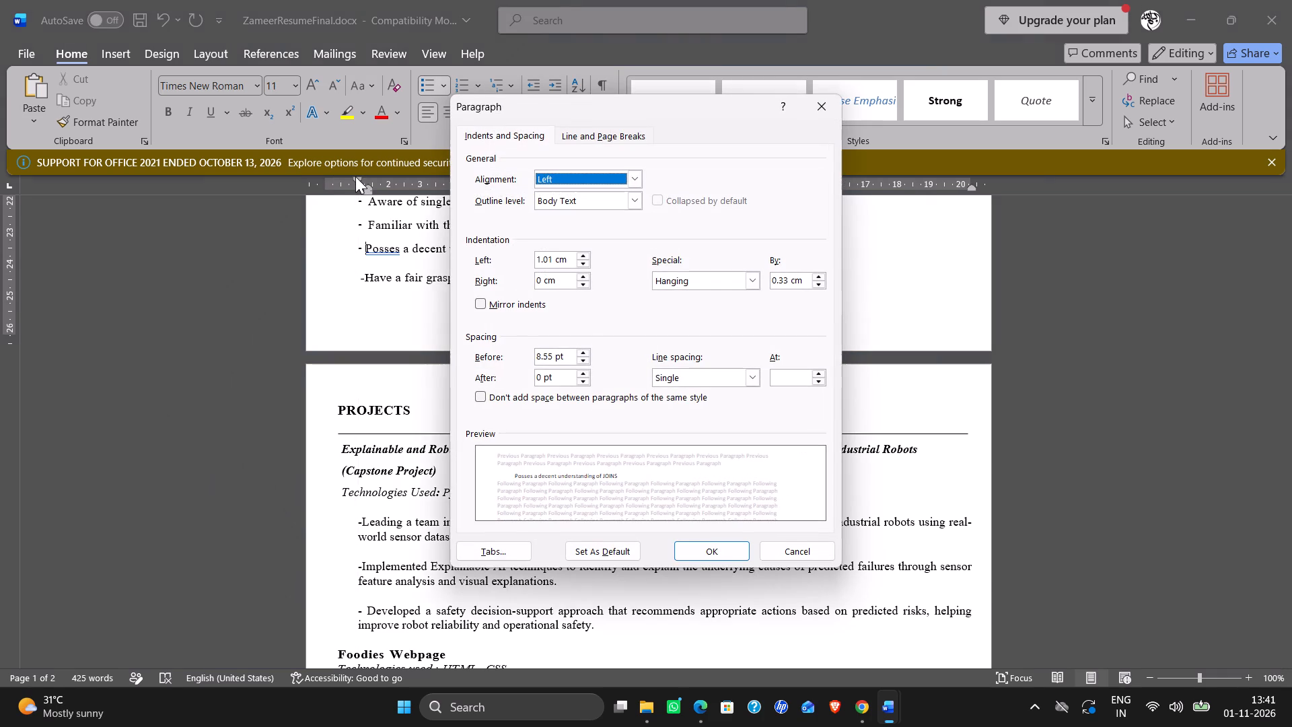
pyautogui.click(816, 102)
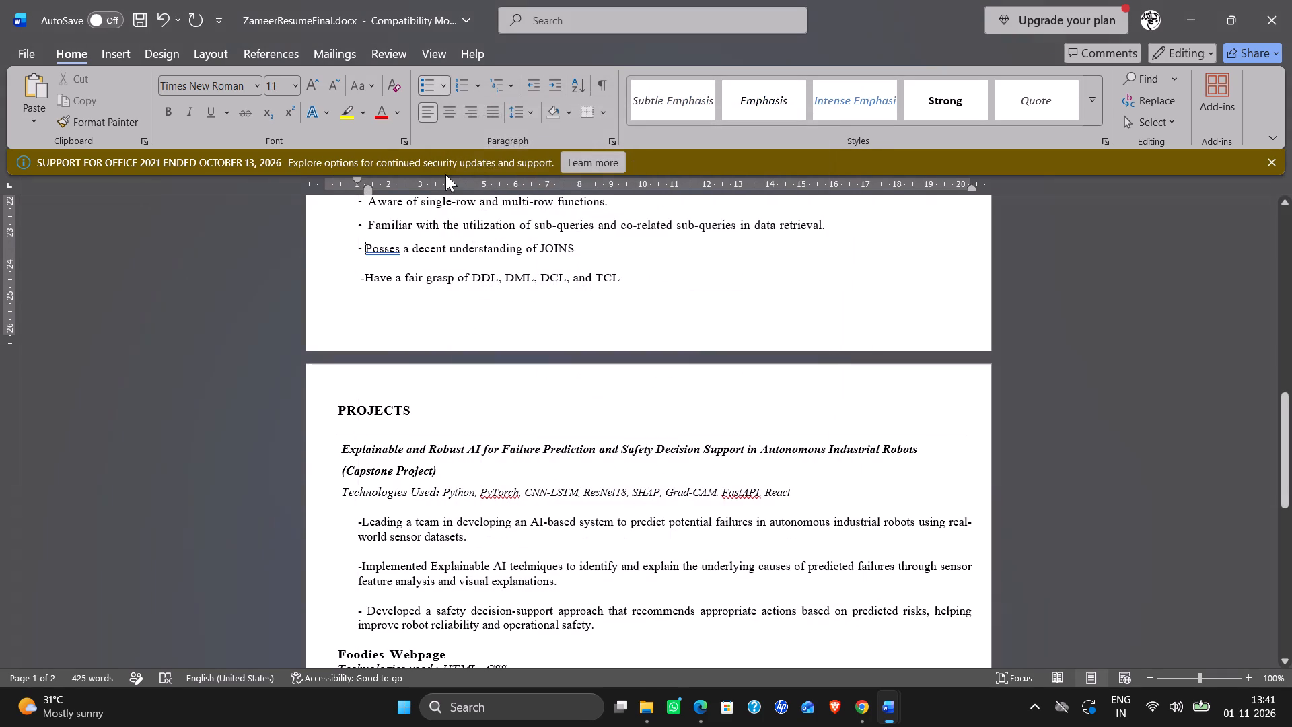
pyautogui.click(369, 191)
pyautogui.click(369, 191)
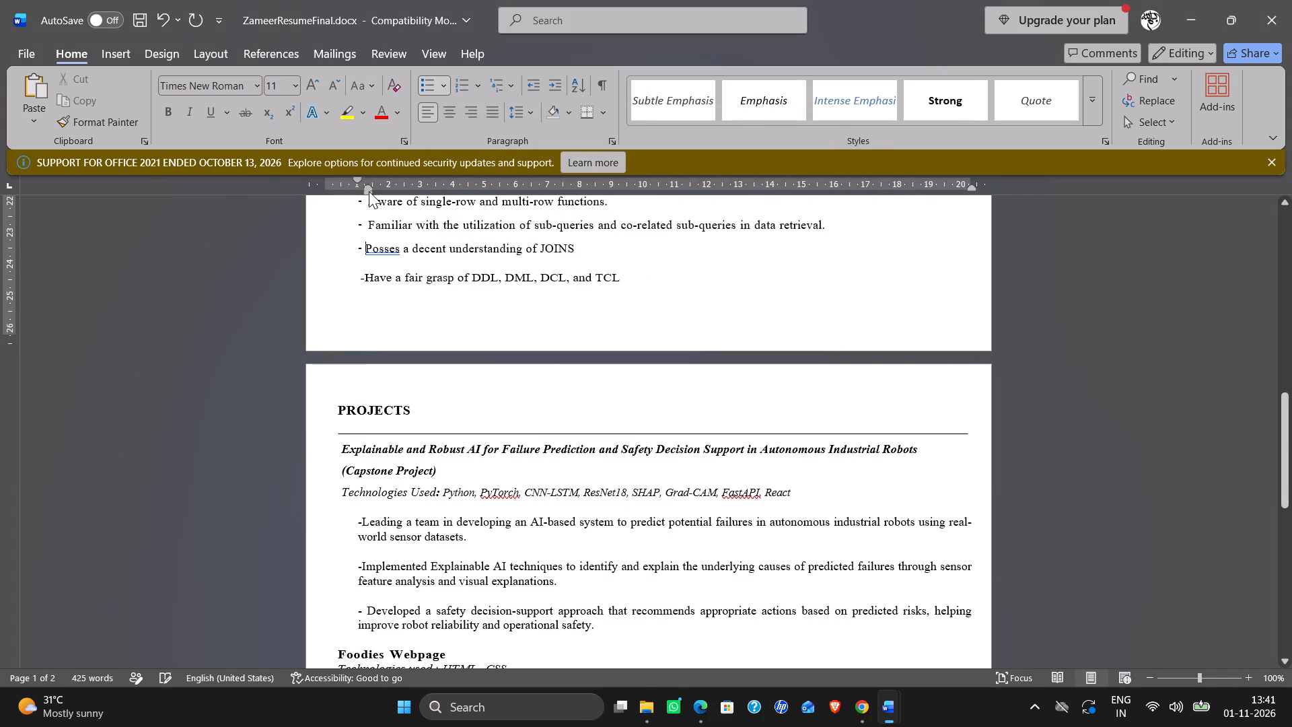
pyautogui.click(369, 191)
pyautogui.click(369, 191)
# Insert a space after the dash of the "Leading a team" bullet in the capstone project.
pyautogui.click(363, 518)
pyautogui.press('space')
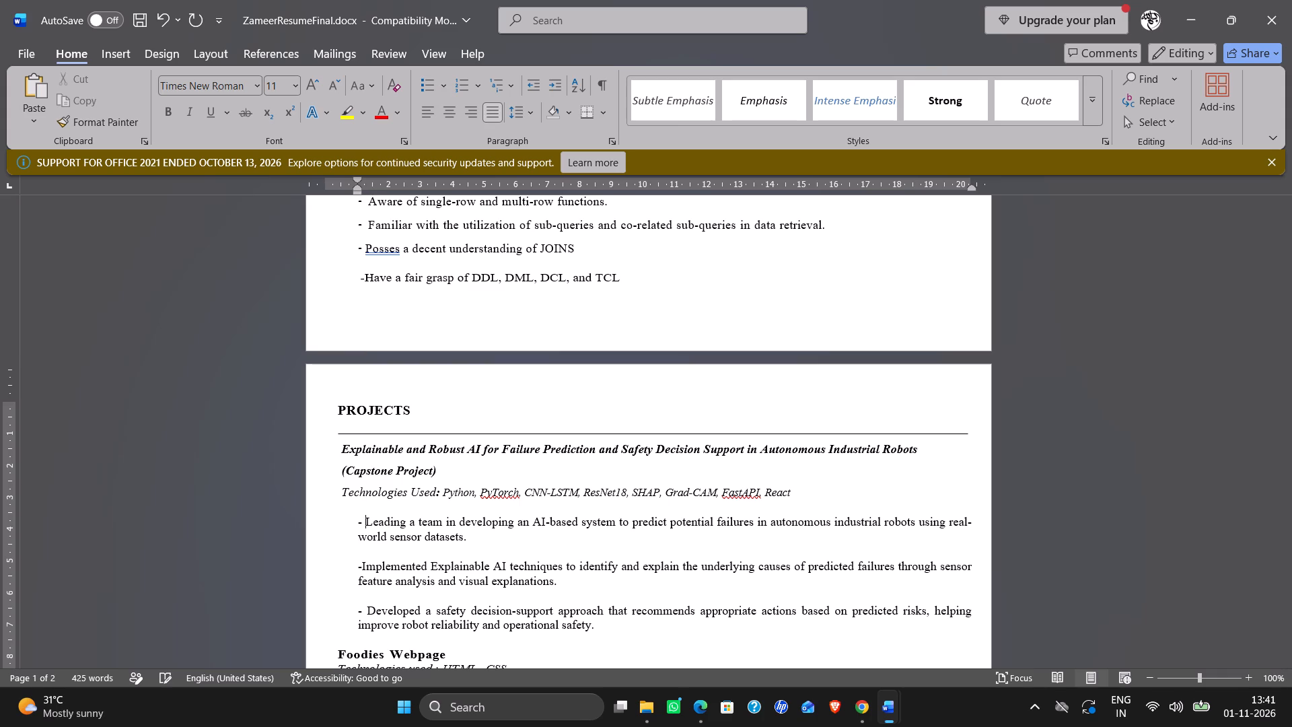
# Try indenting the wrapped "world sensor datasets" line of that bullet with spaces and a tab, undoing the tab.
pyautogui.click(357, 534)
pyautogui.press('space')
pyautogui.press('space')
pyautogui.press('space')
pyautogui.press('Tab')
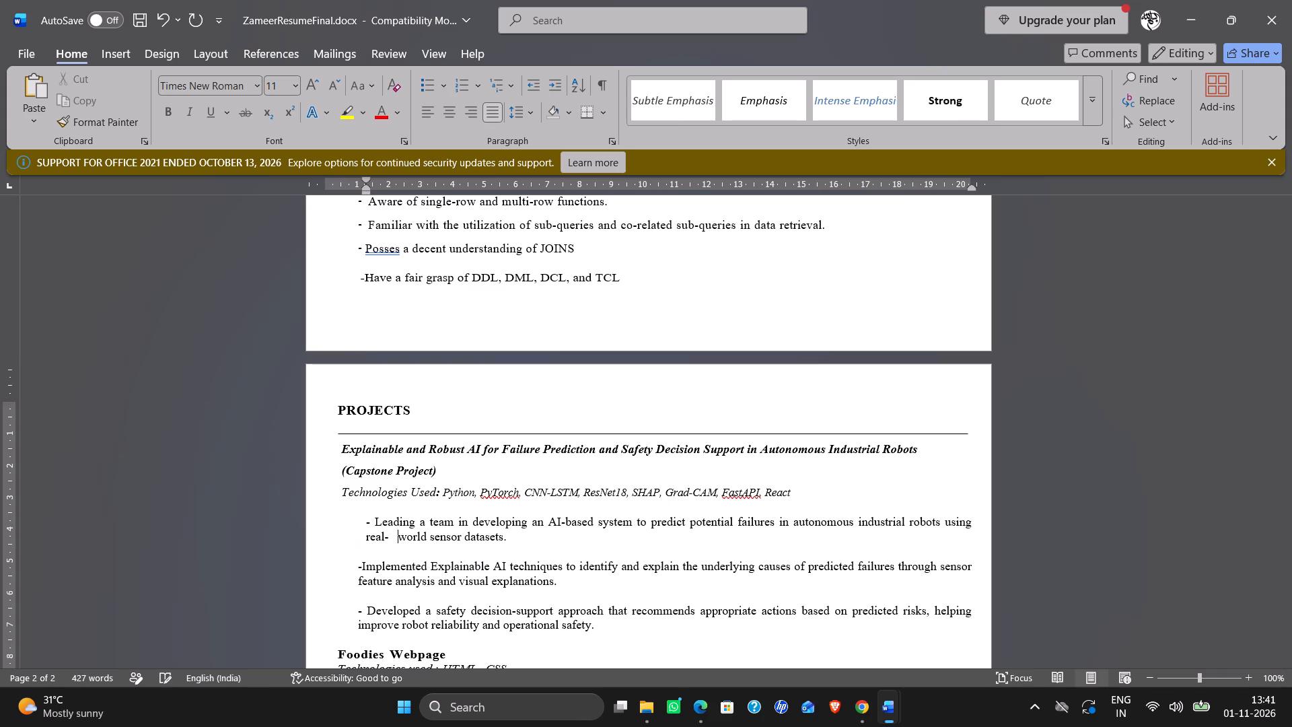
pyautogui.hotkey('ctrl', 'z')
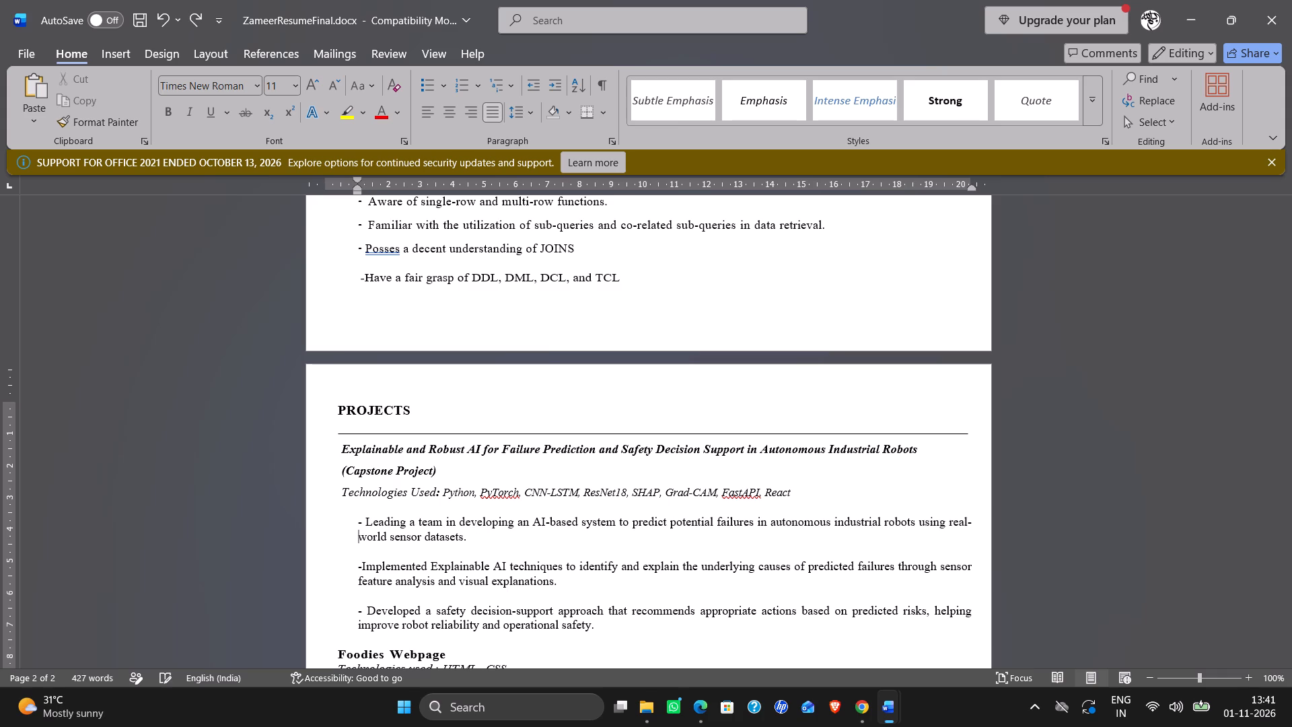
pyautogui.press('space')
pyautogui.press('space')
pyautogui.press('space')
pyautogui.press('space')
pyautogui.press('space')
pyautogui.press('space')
# Move the hanging indent of the "Leading a team" bullet inward so its wrapped line aligns with the text after the dash.
pyautogui.moveTo(357, 185); pyautogui.dragTo(365, 185)
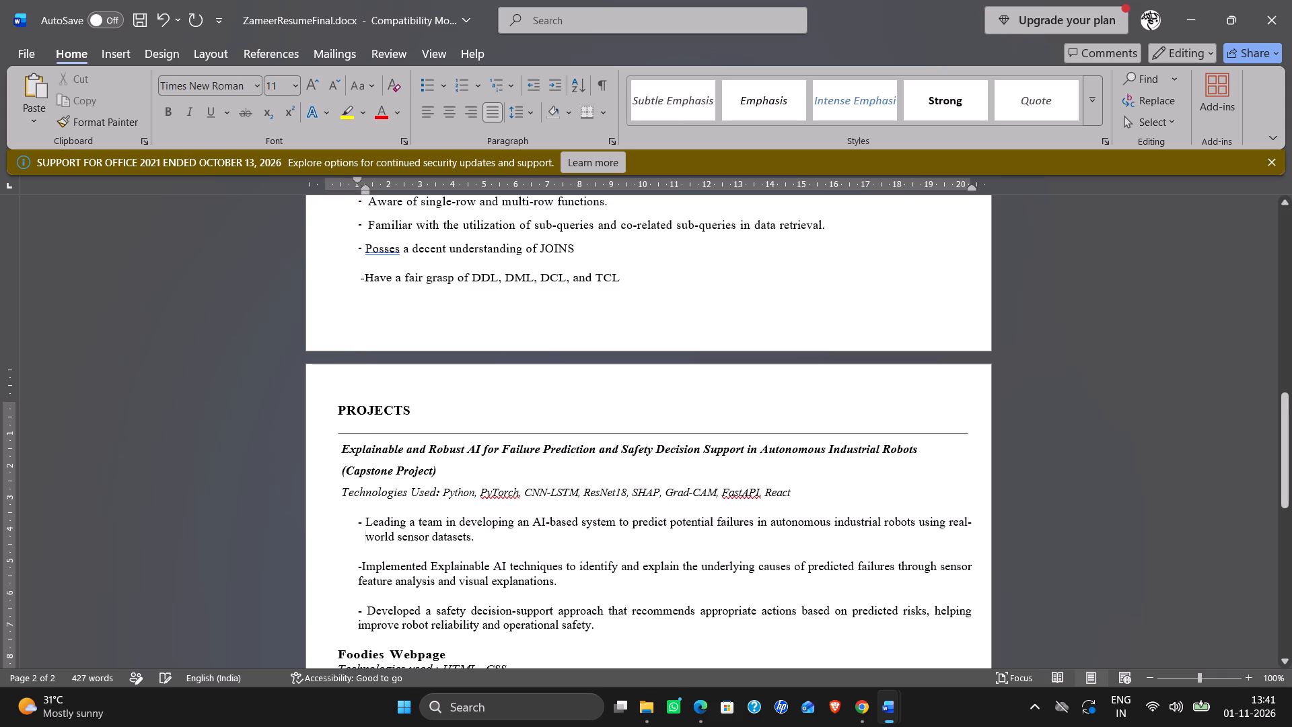
# Insert a space after the dash of the "Implemented Explainable AI techniques" bullet.
pyautogui.click(363, 560)
pyautogui.press('space')
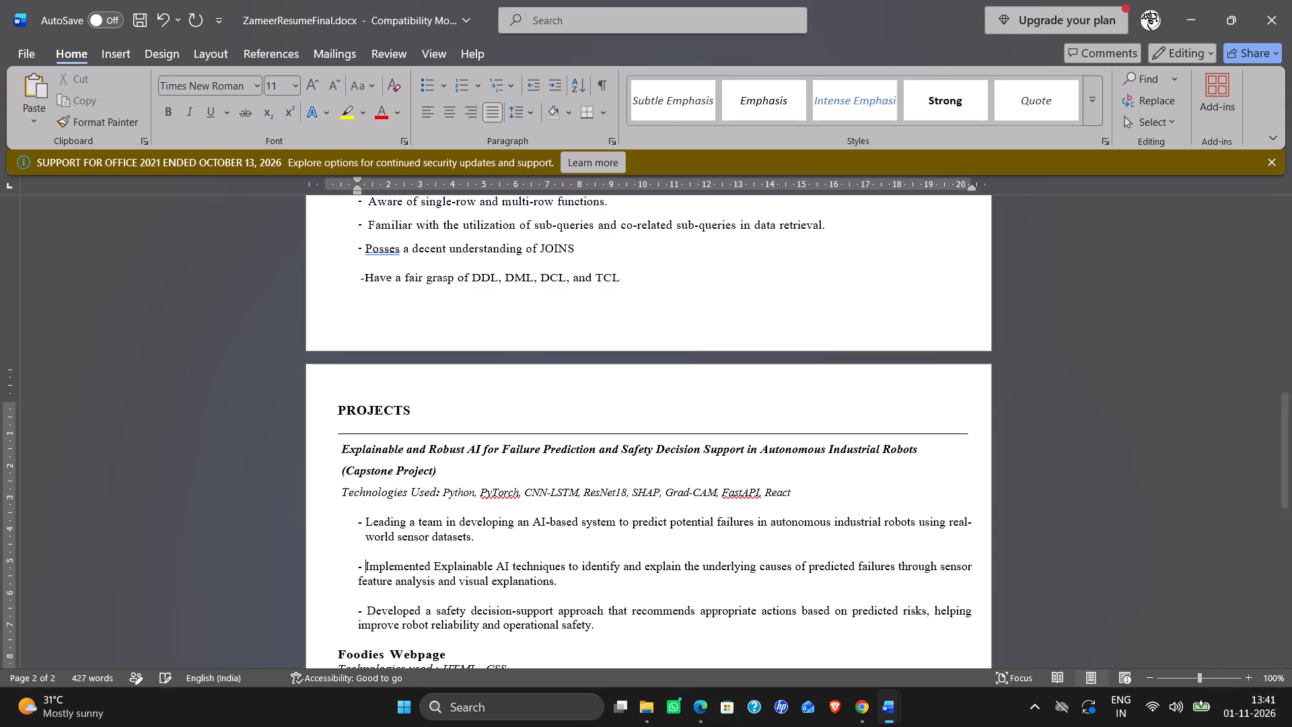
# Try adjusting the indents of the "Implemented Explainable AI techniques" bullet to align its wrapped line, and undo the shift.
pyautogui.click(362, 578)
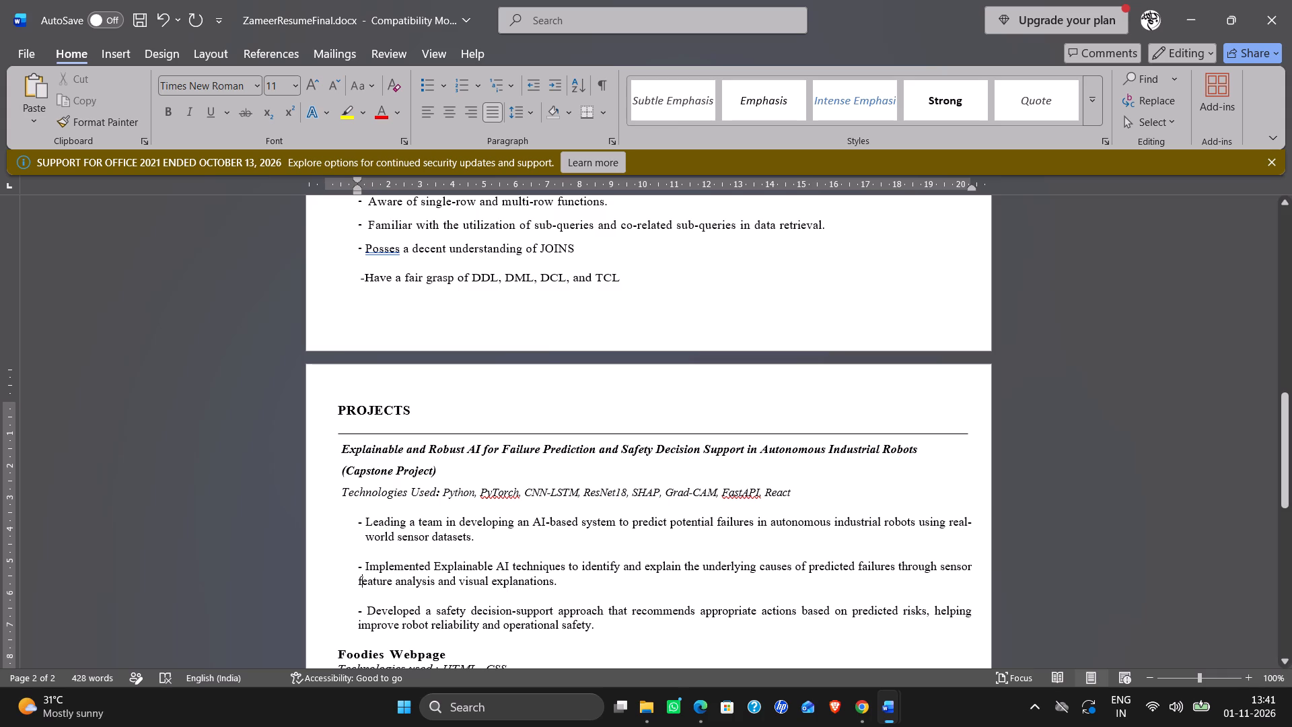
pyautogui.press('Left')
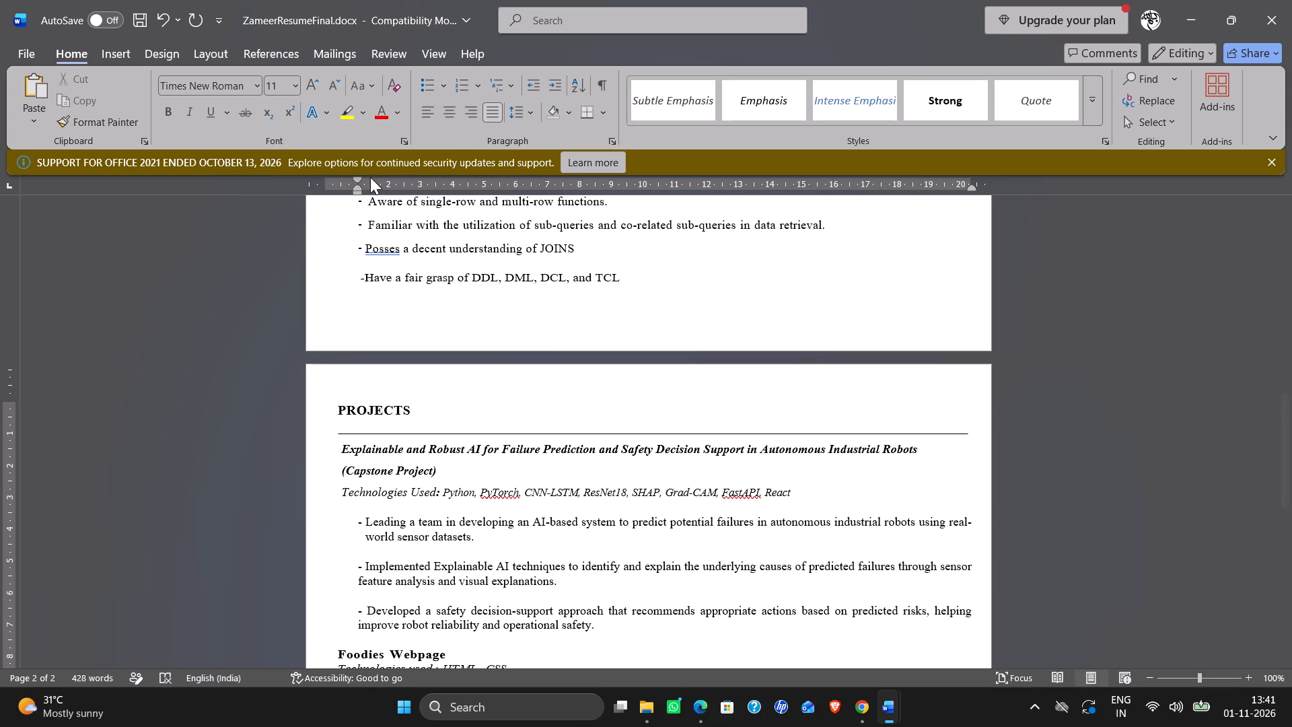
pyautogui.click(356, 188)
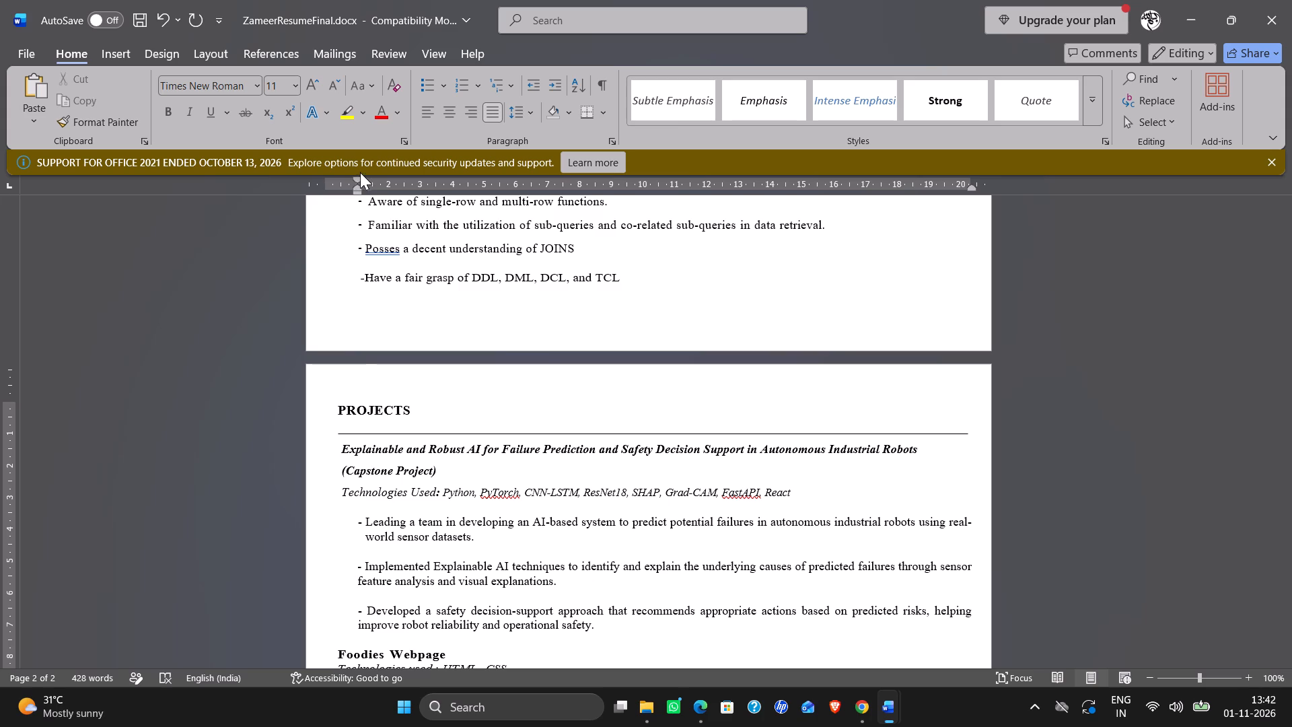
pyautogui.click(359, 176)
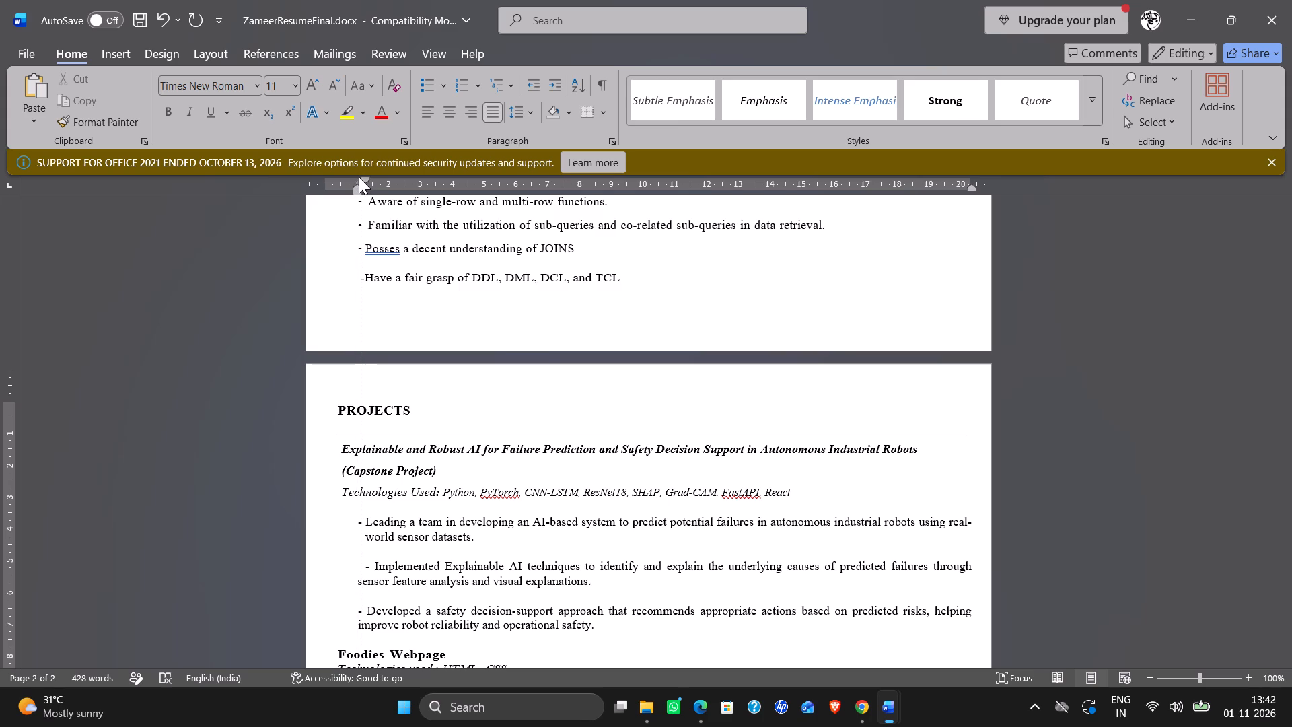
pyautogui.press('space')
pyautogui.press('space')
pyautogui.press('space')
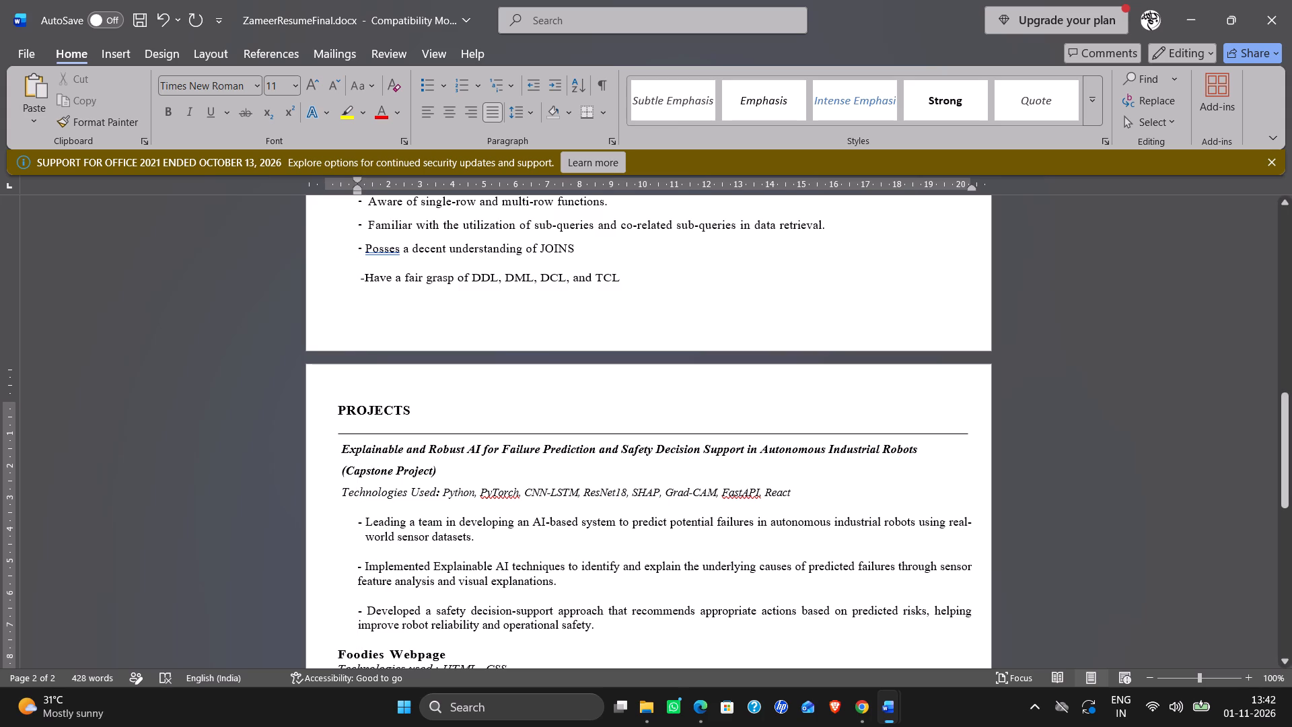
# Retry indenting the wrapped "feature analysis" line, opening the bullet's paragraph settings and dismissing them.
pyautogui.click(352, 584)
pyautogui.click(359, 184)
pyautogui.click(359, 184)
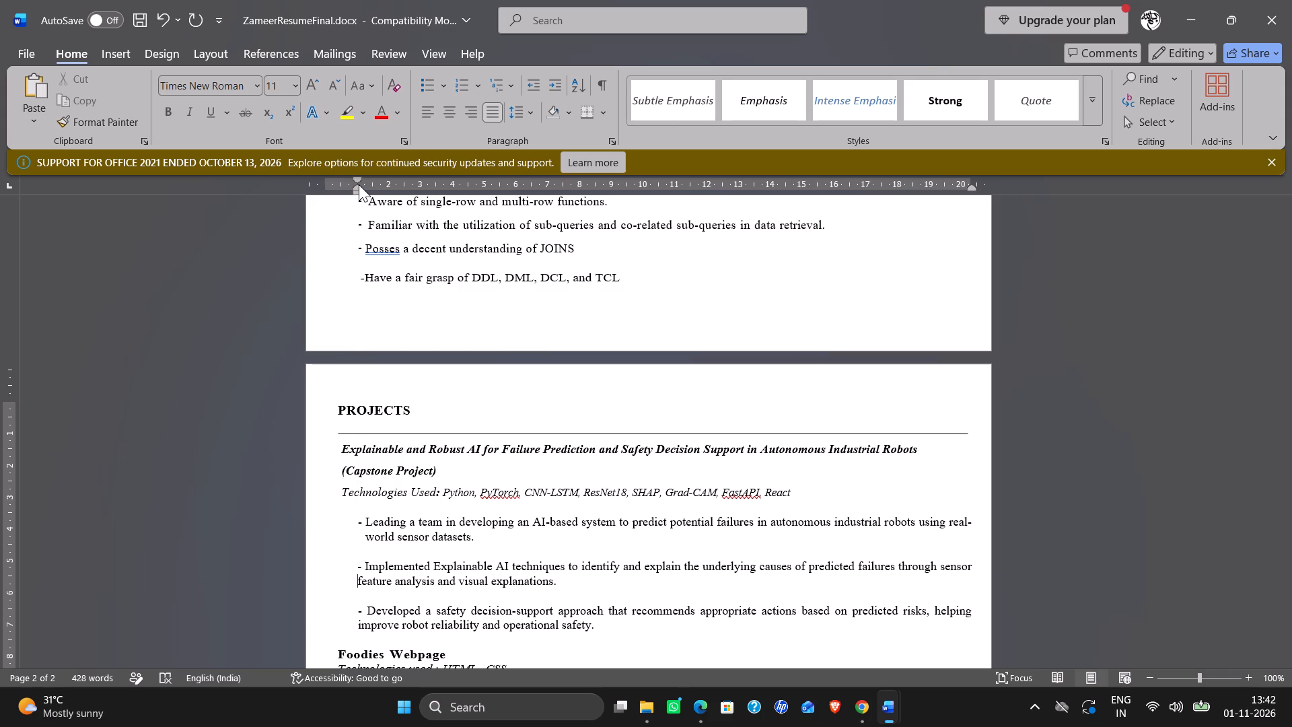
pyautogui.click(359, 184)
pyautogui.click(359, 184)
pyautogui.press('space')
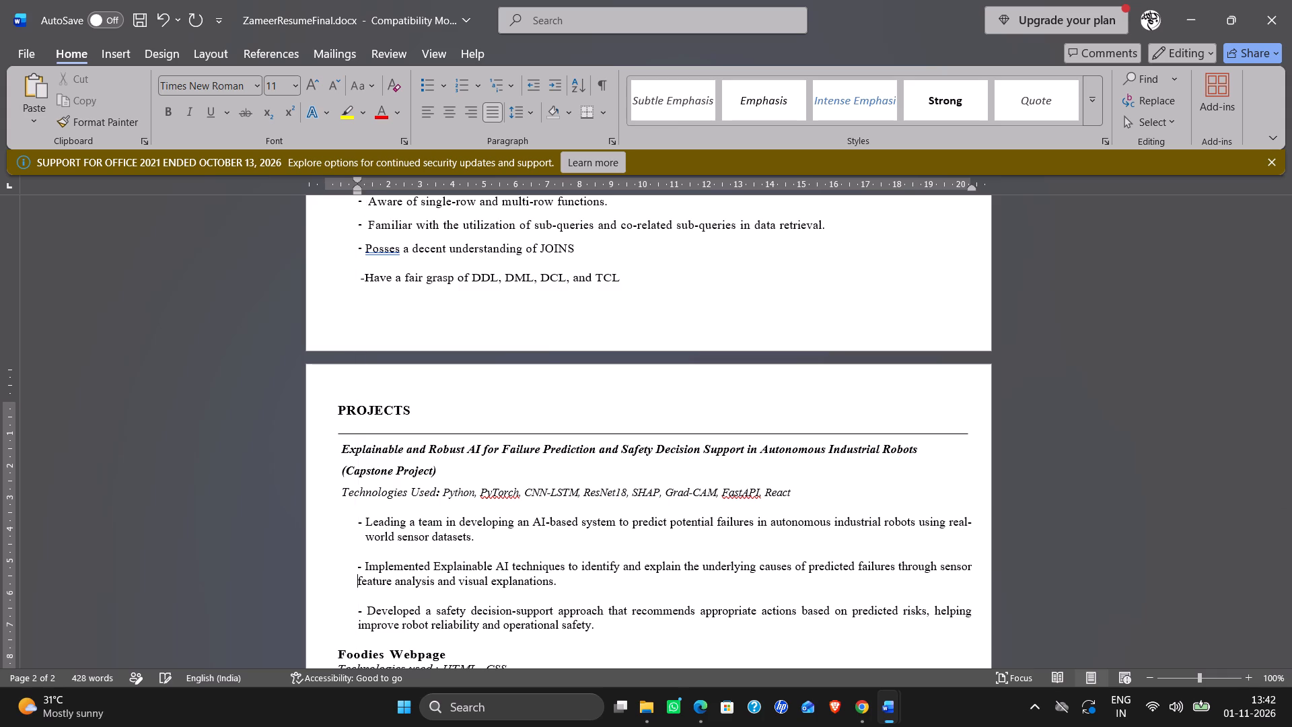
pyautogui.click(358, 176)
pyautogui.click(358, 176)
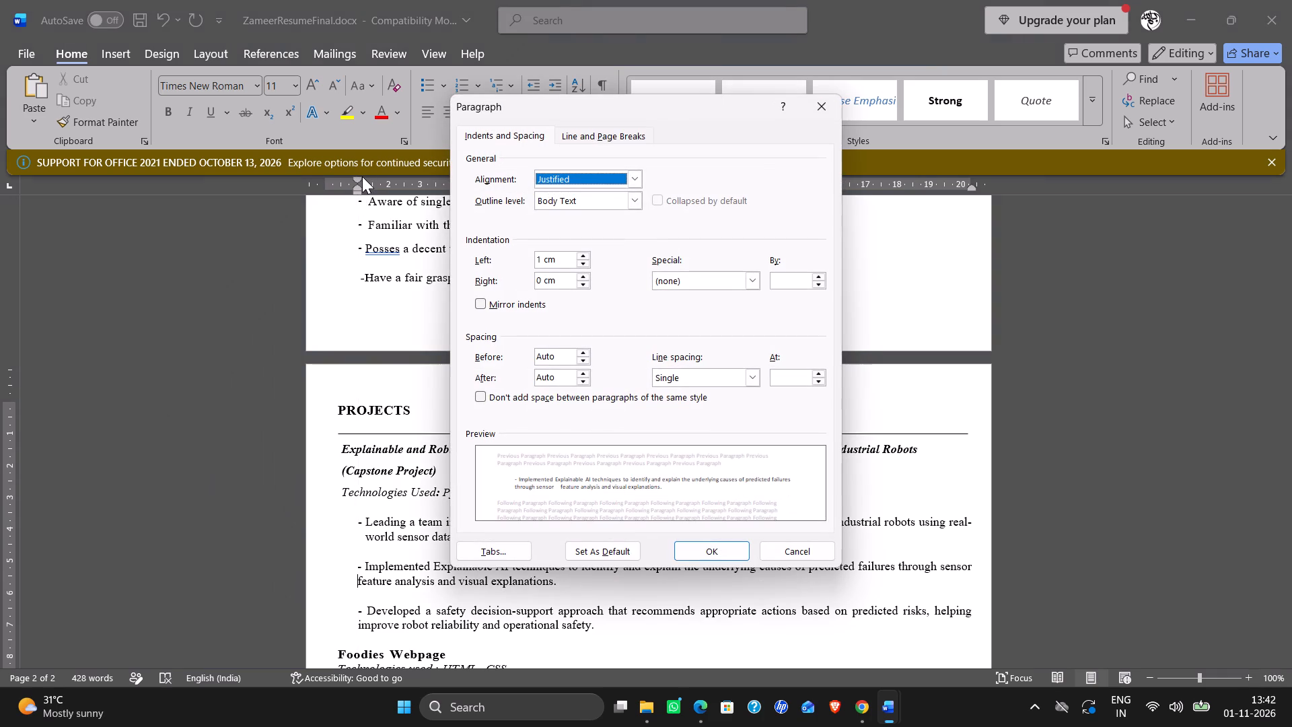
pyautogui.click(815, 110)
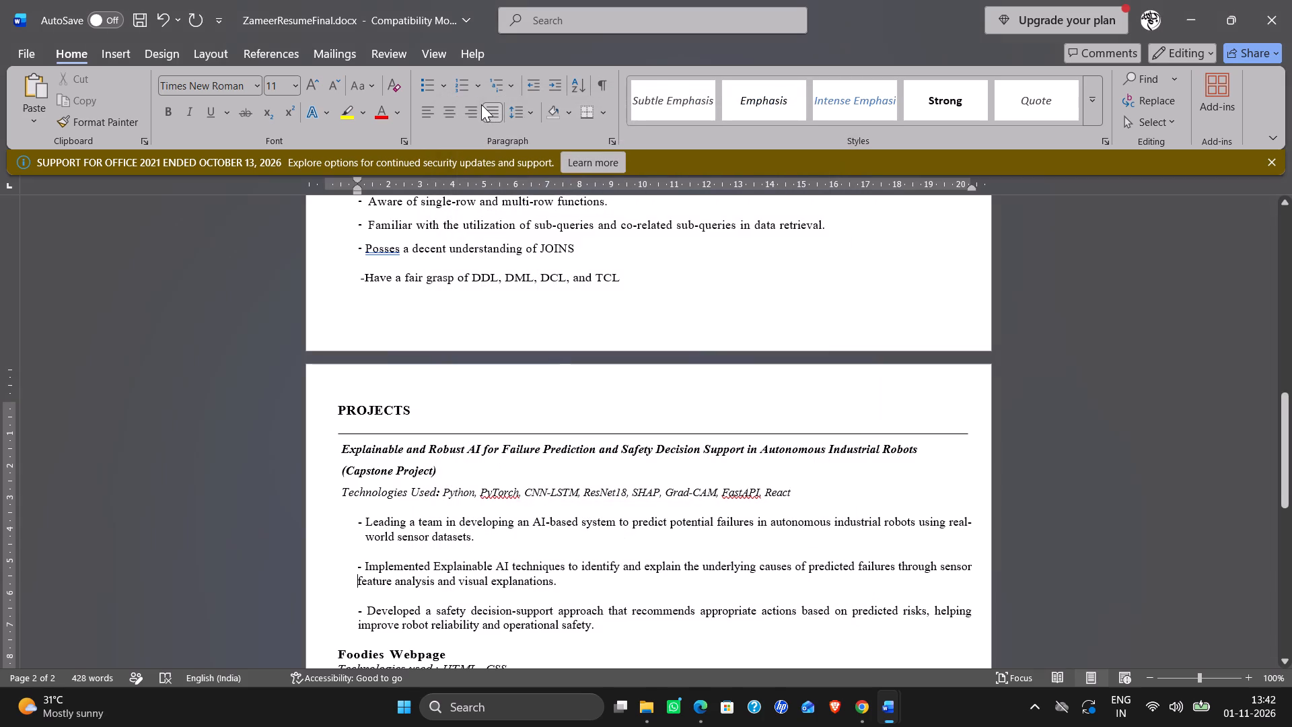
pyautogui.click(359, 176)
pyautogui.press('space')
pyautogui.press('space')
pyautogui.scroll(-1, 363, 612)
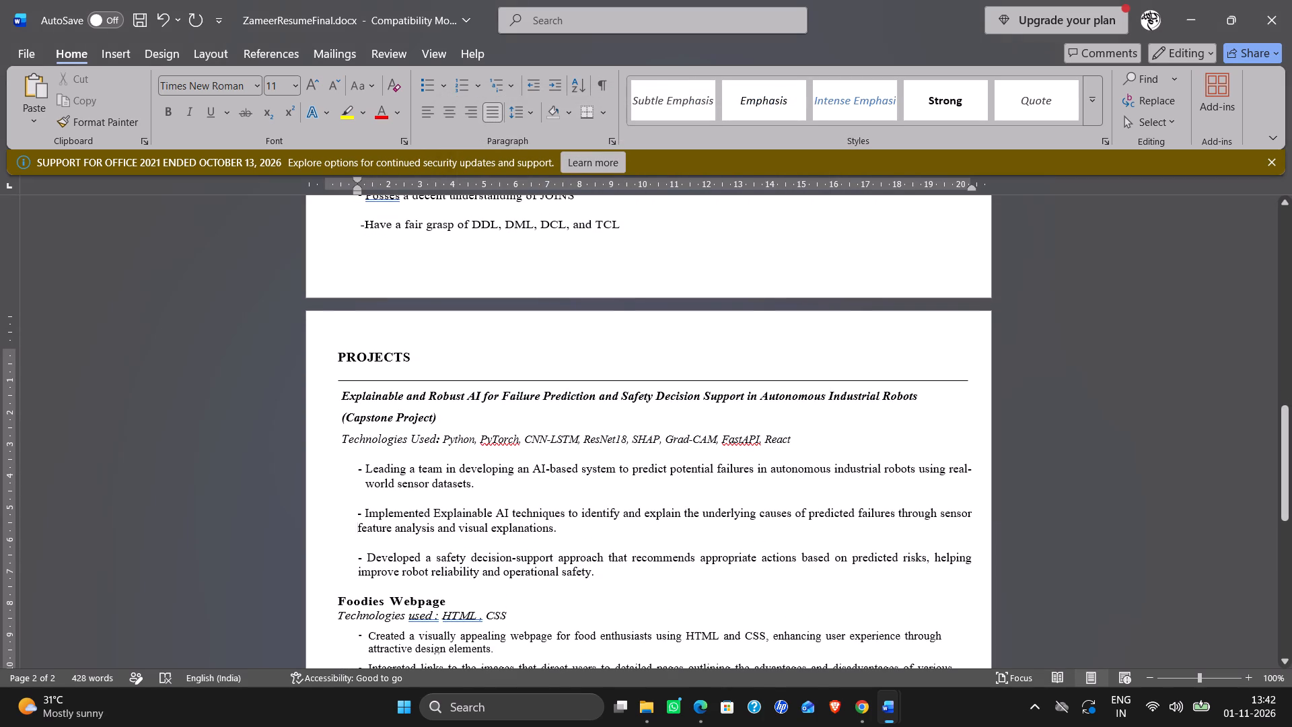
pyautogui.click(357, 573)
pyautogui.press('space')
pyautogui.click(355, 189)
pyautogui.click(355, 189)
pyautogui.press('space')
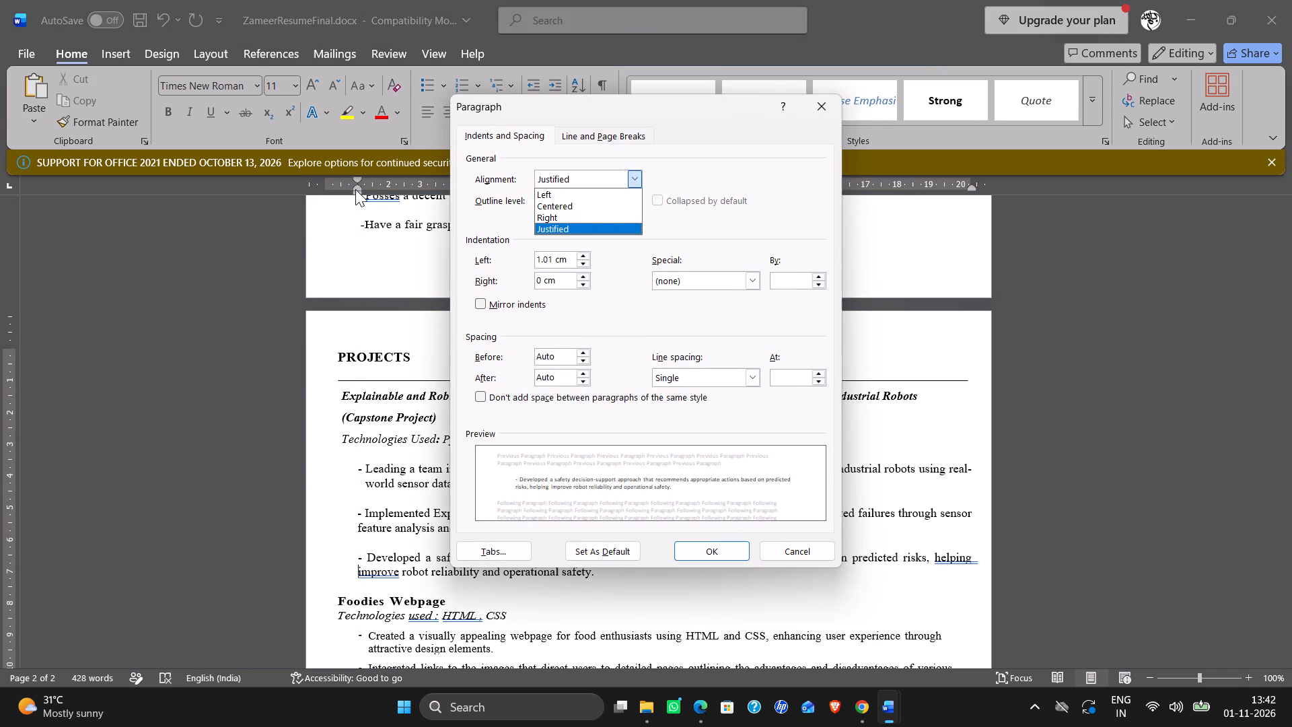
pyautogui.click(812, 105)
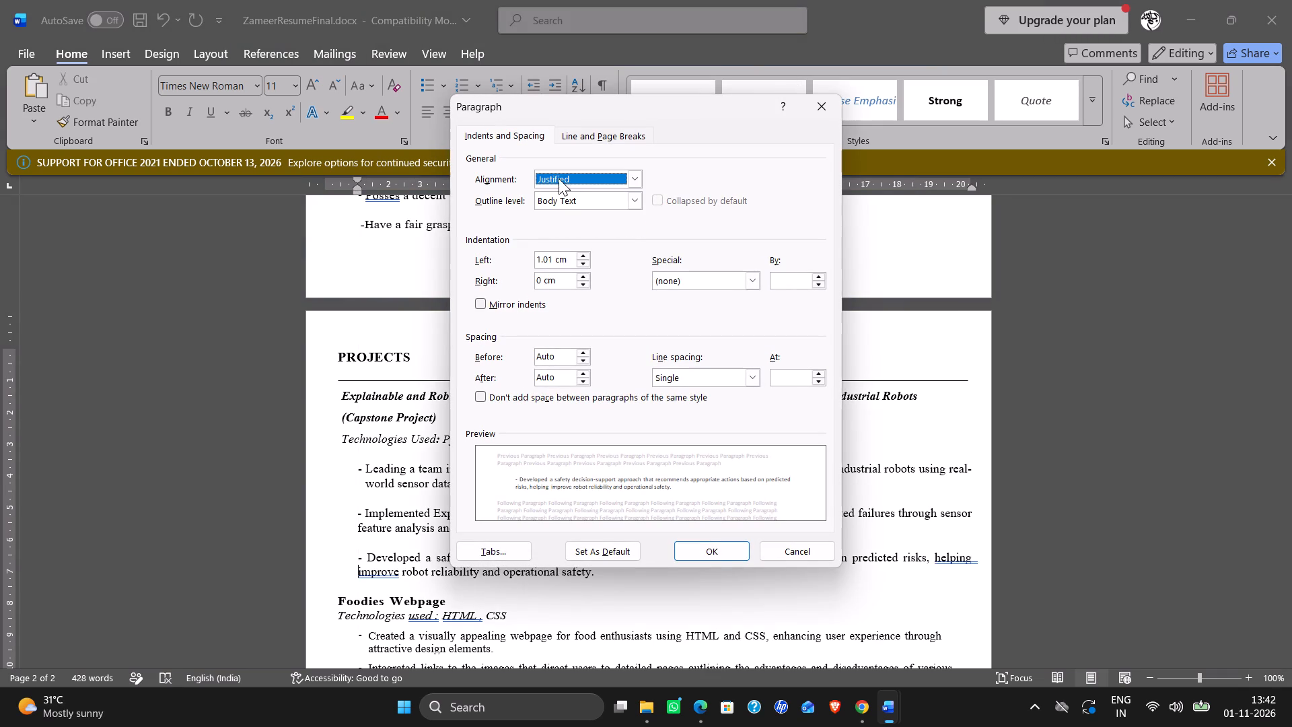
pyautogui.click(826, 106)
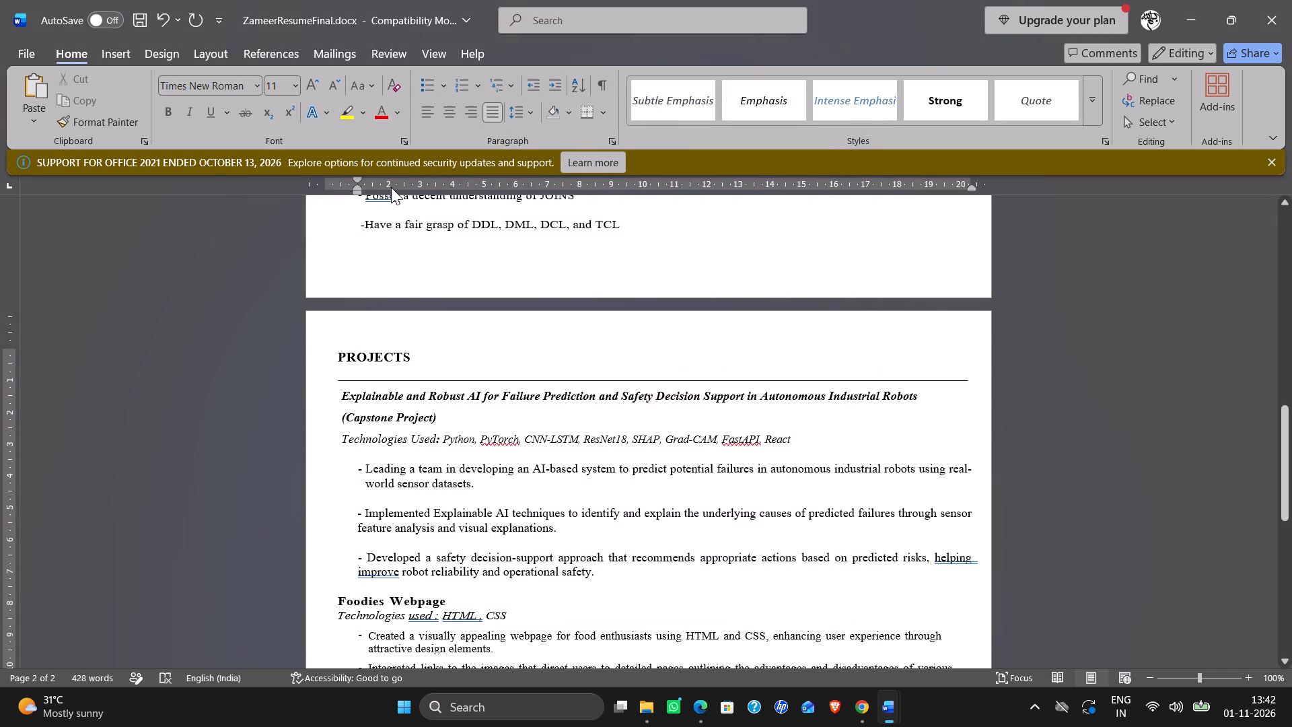
# Move the left indent of the whole "Developed a safety decision-support approach" bullet slightly inward, aligning its wrapped line with that of the "Leading a team" bullet.
pyautogui.click(359, 178)
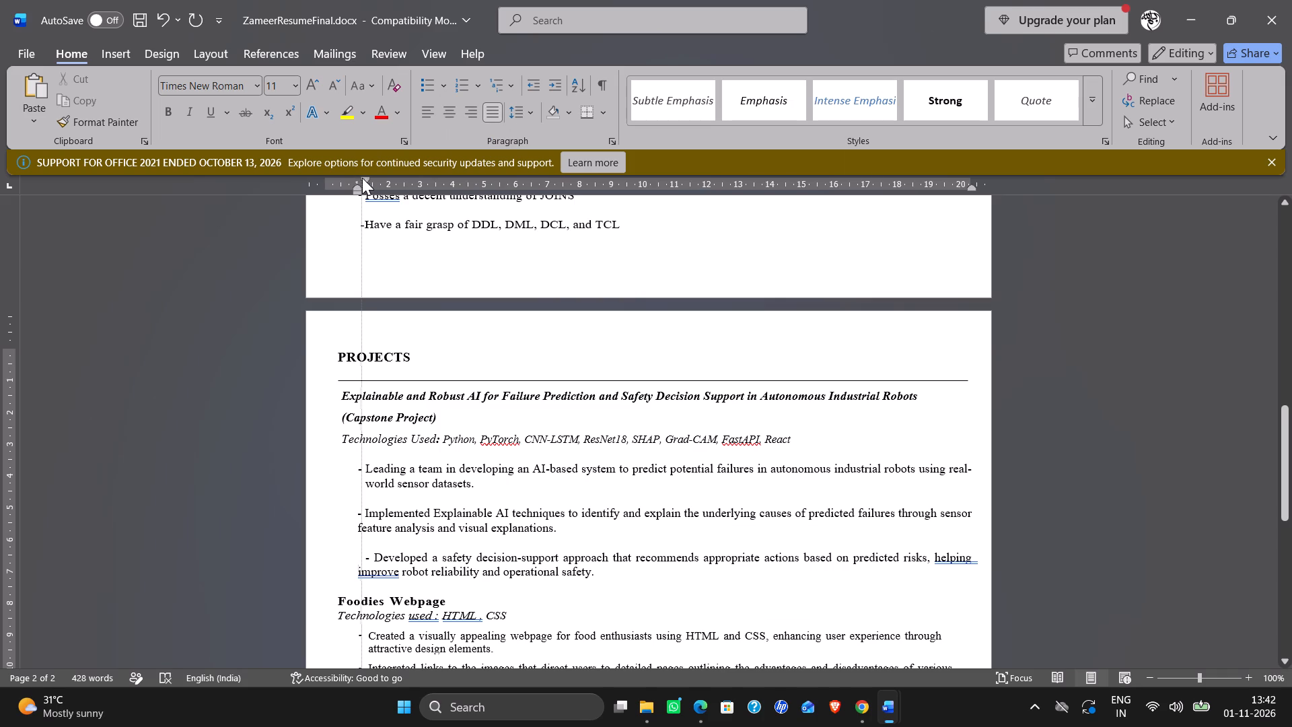
pyautogui.moveTo(355, 190); pyautogui.dragTo(363, 189)
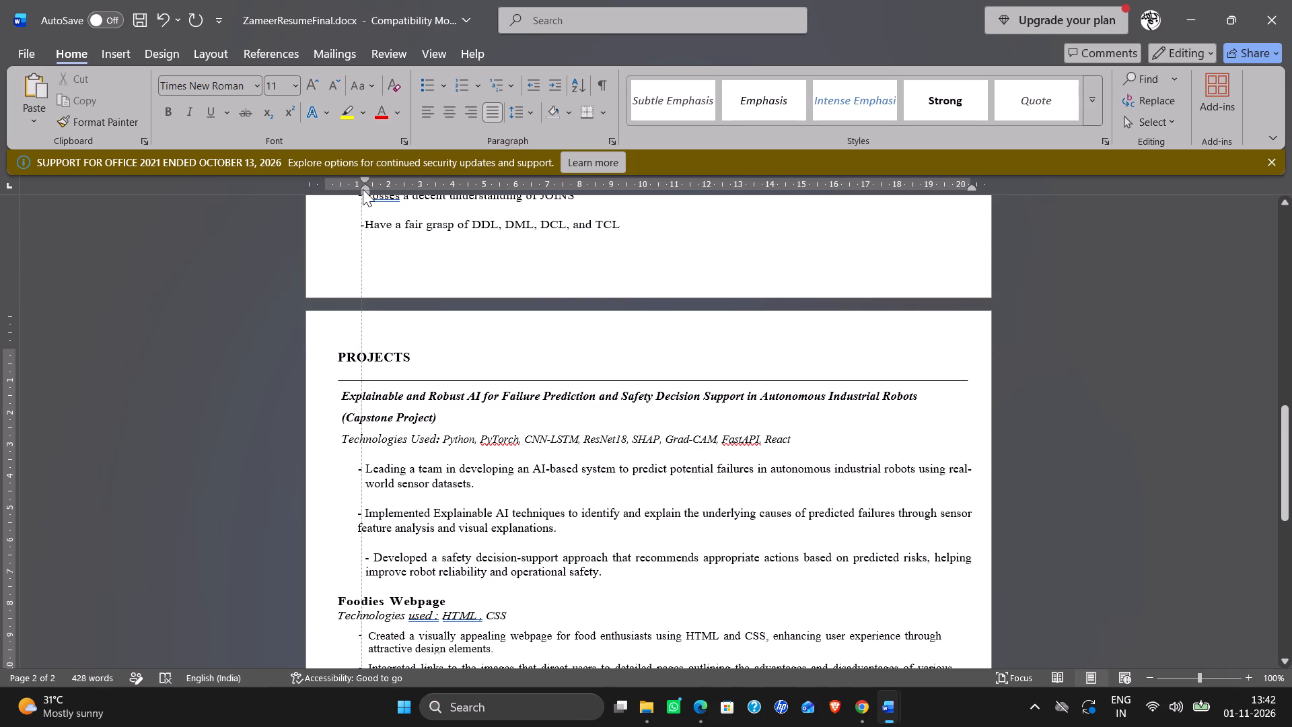
pyautogui.moveTo(363, 189); pyautogui.dragTo(353, 188)
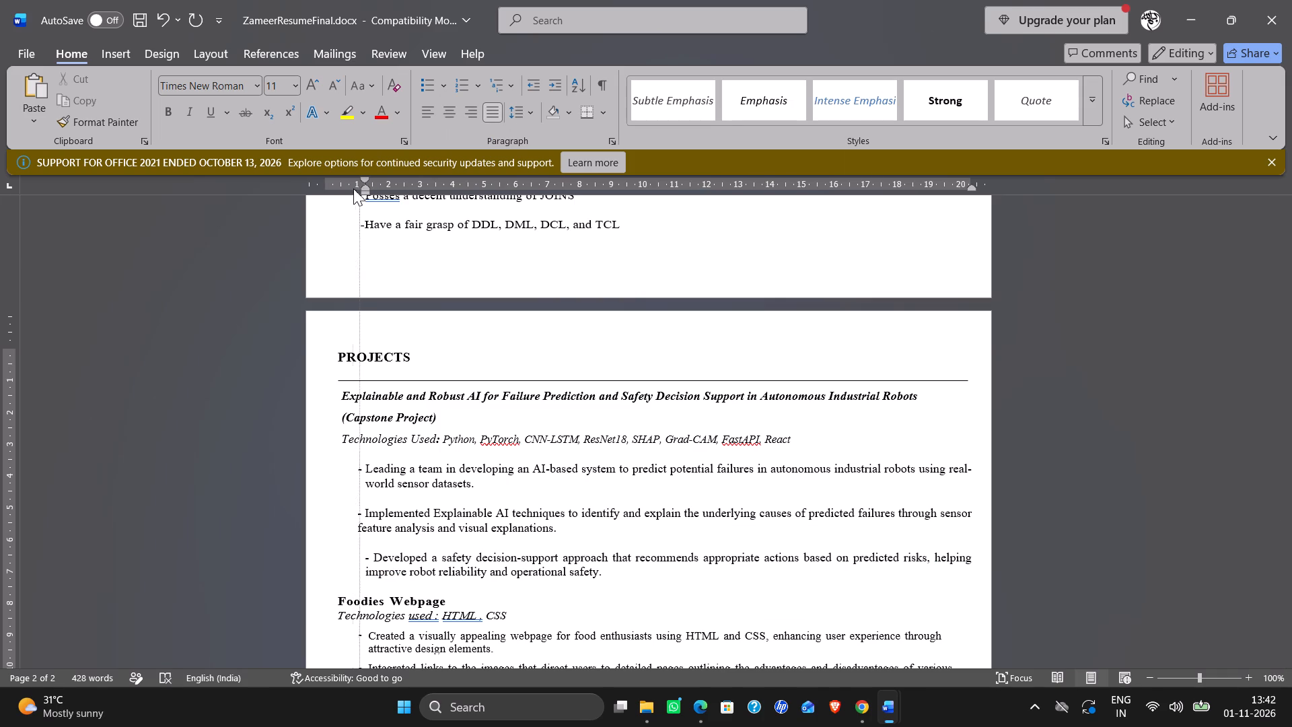
pyautogui.moveTo(353, 188); pyautogui.dragTo(355, 188)
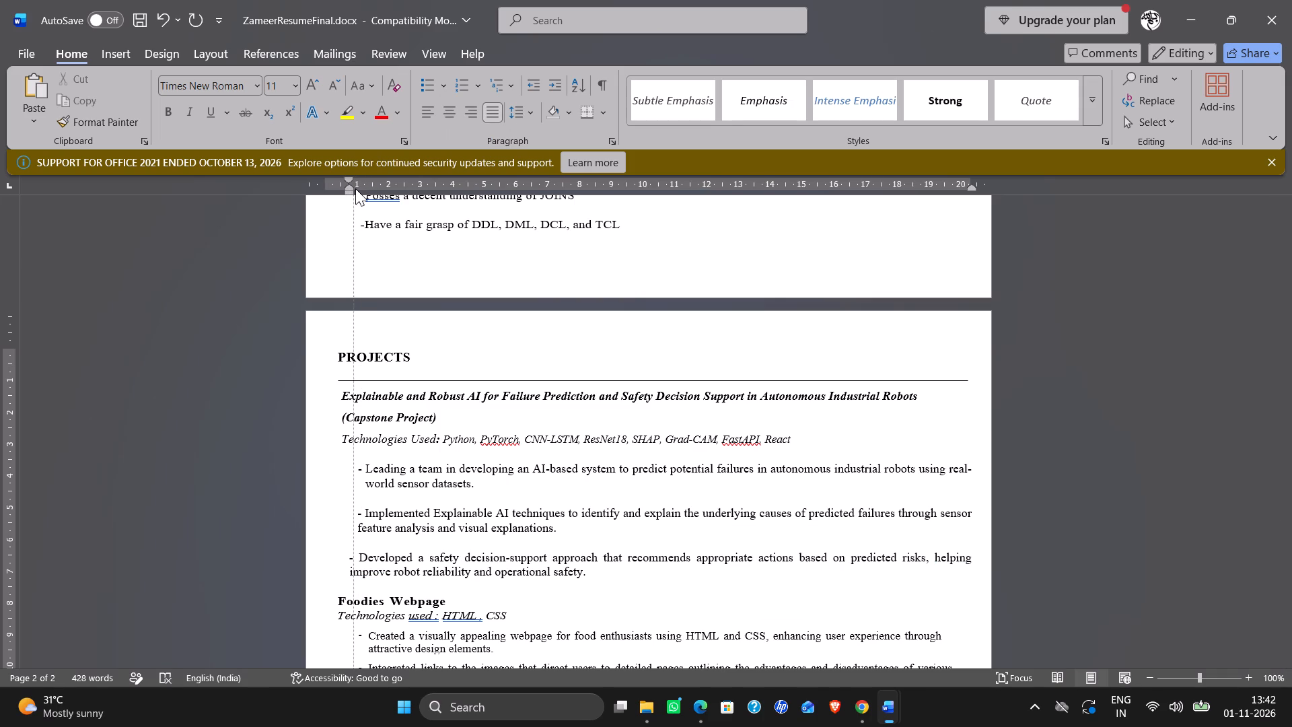
pyautogui.moveTo(355, 188); pyautogui.dragTo(361, 188)
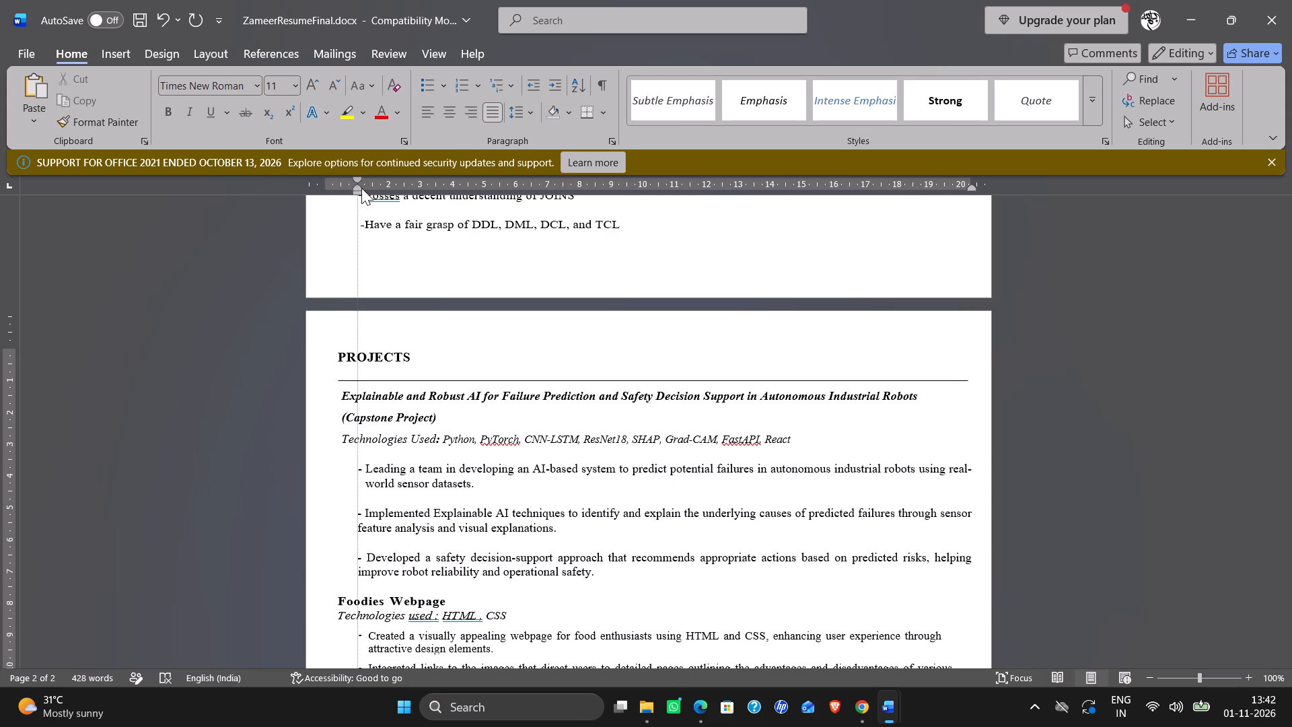
pyautogui.moveTo(361, 188); pyautogui.dragTo(362, 188)
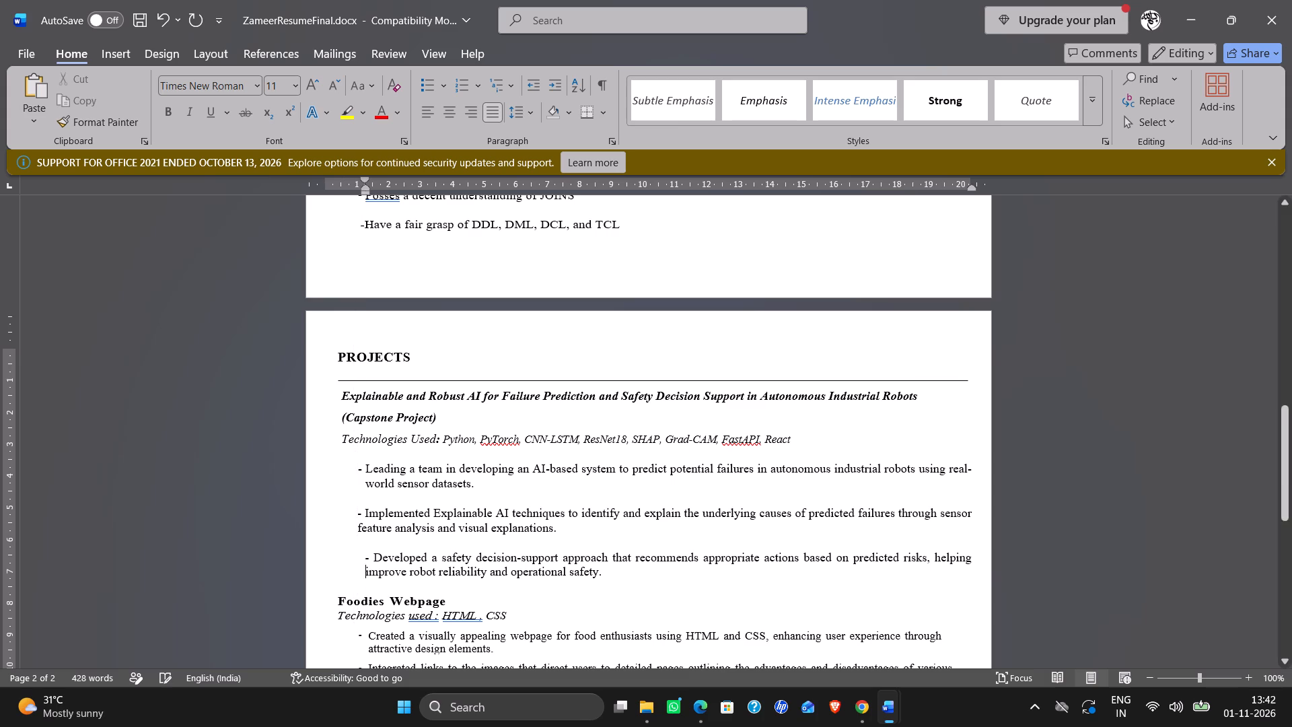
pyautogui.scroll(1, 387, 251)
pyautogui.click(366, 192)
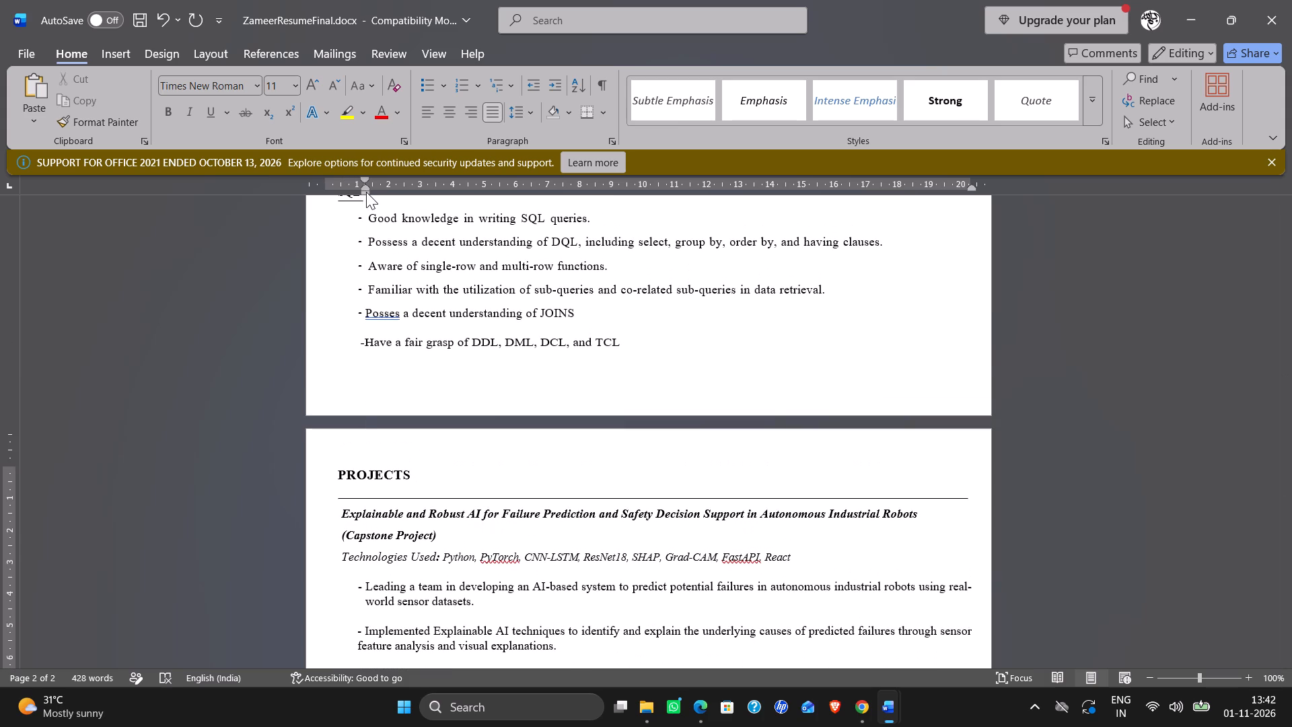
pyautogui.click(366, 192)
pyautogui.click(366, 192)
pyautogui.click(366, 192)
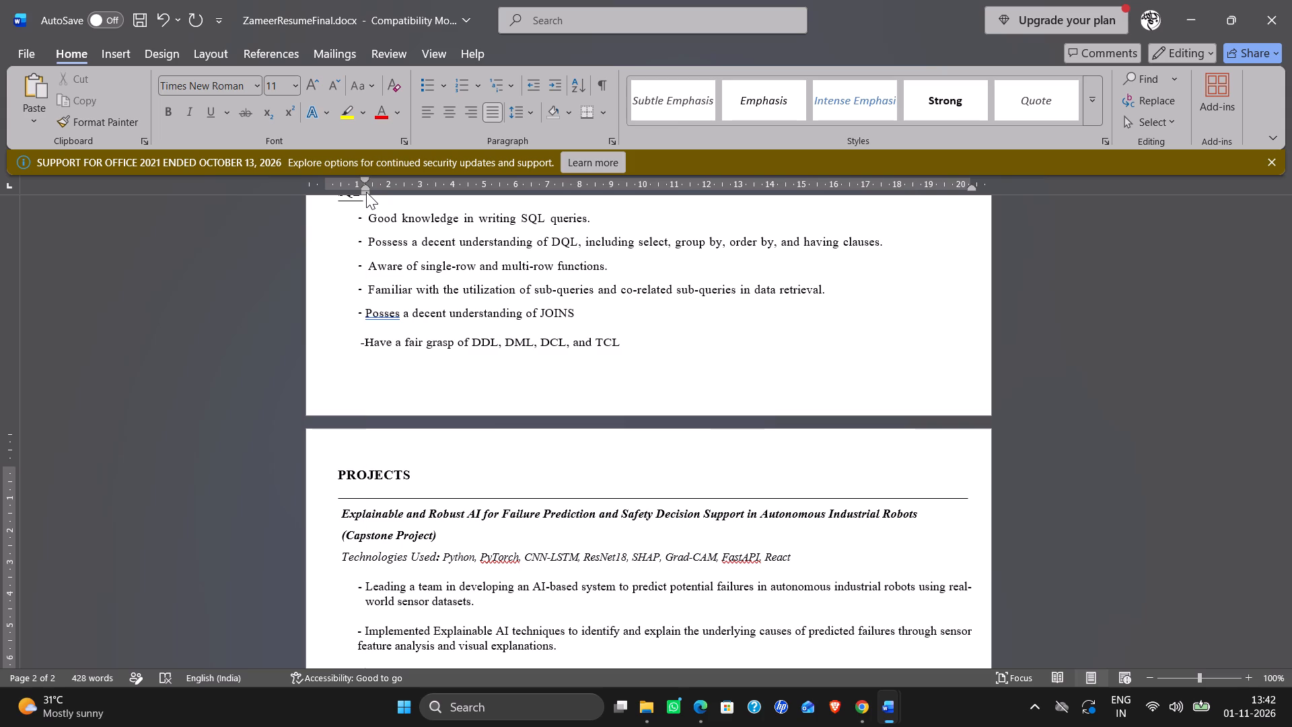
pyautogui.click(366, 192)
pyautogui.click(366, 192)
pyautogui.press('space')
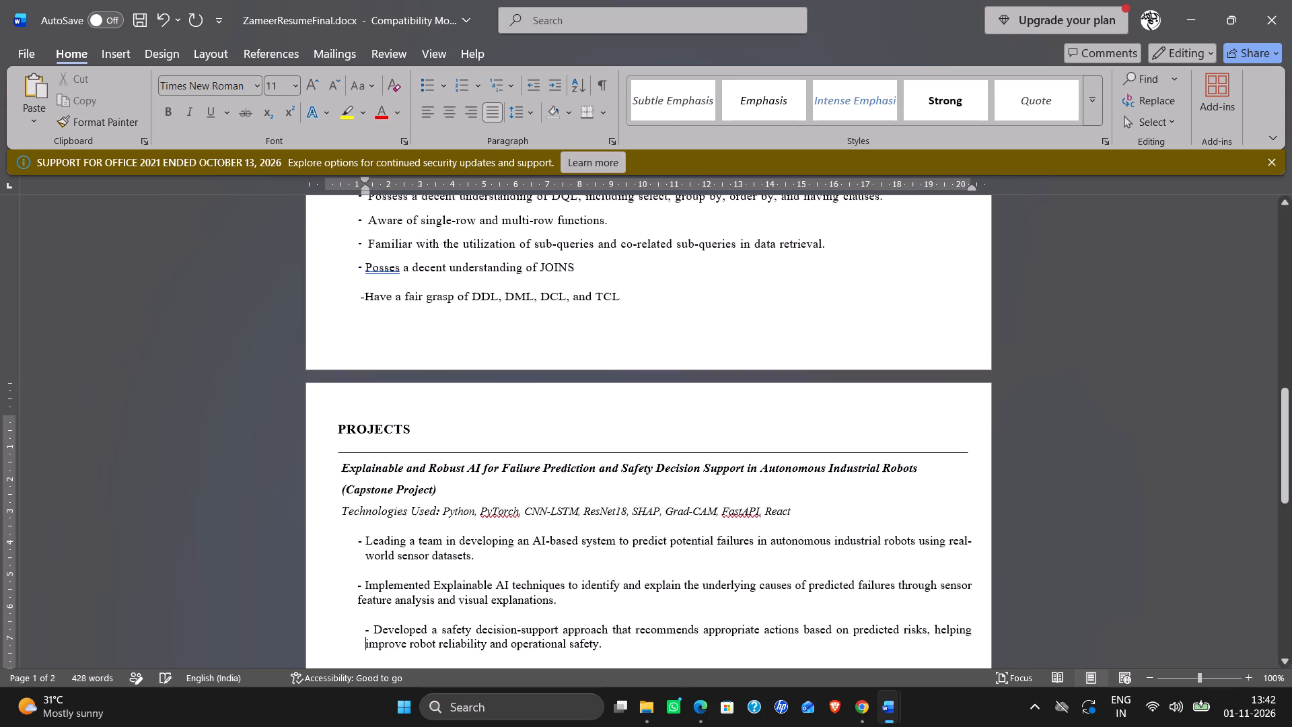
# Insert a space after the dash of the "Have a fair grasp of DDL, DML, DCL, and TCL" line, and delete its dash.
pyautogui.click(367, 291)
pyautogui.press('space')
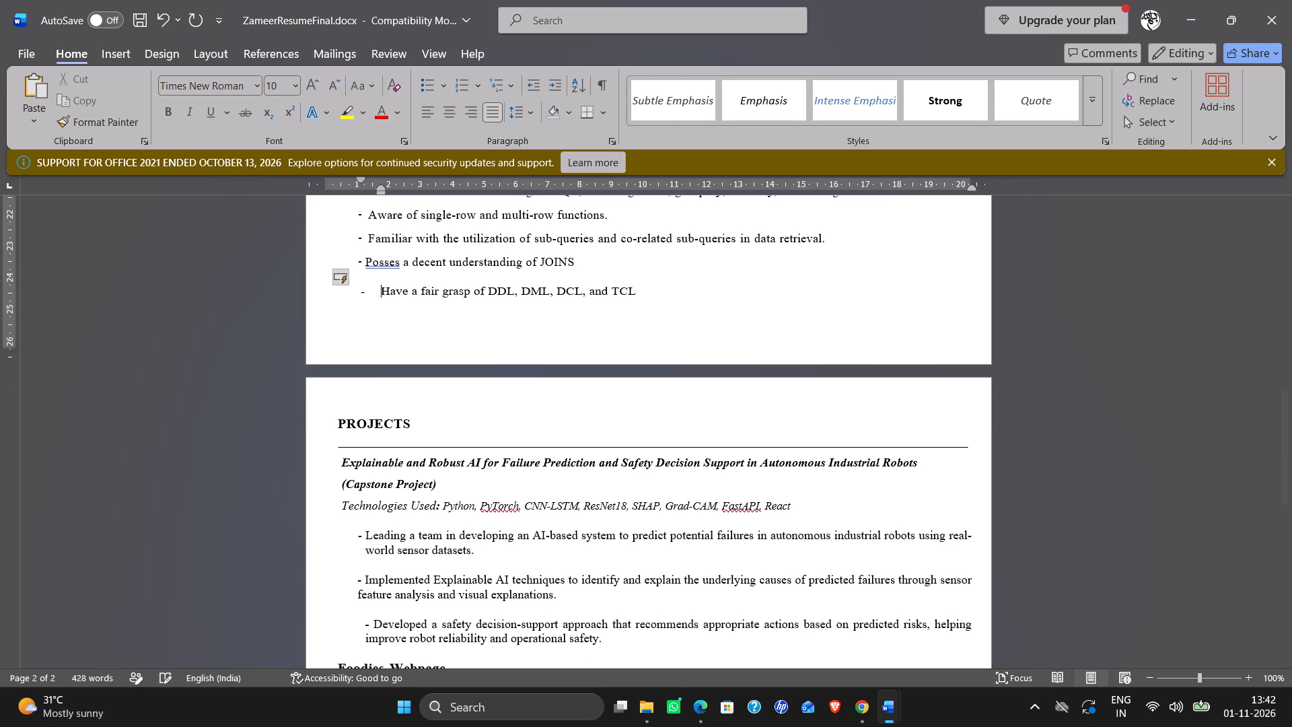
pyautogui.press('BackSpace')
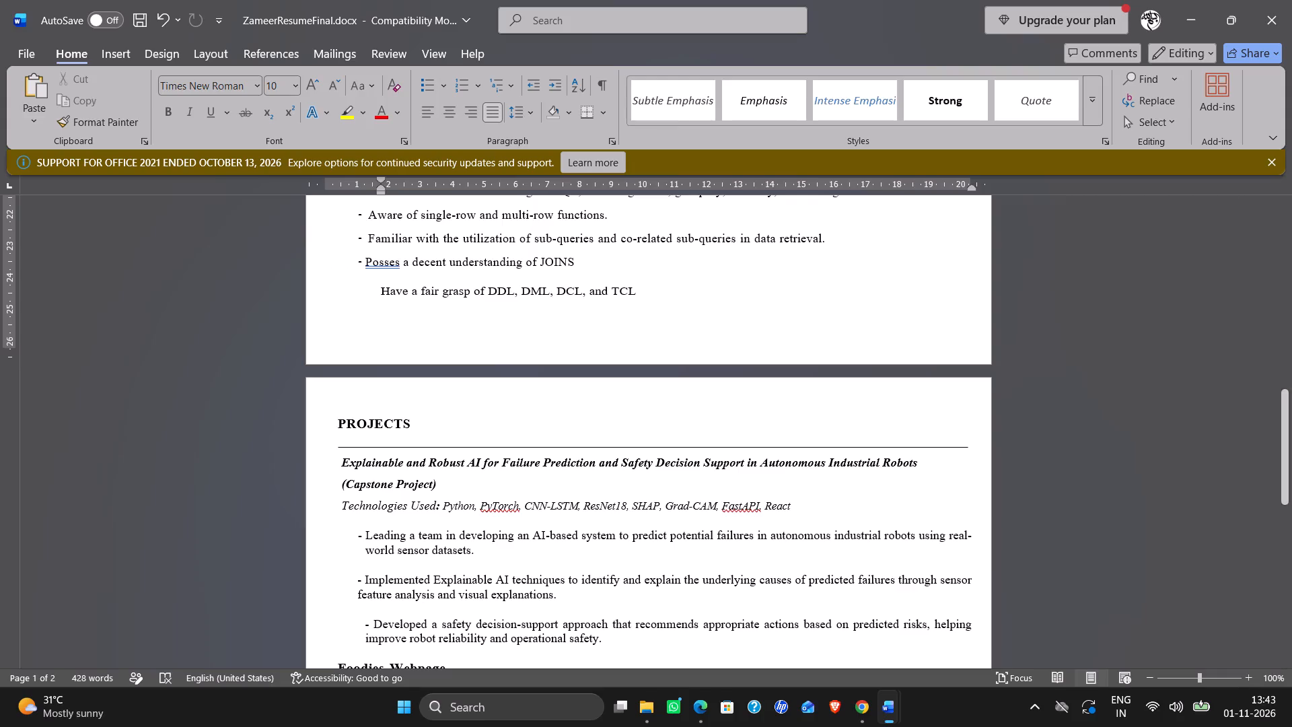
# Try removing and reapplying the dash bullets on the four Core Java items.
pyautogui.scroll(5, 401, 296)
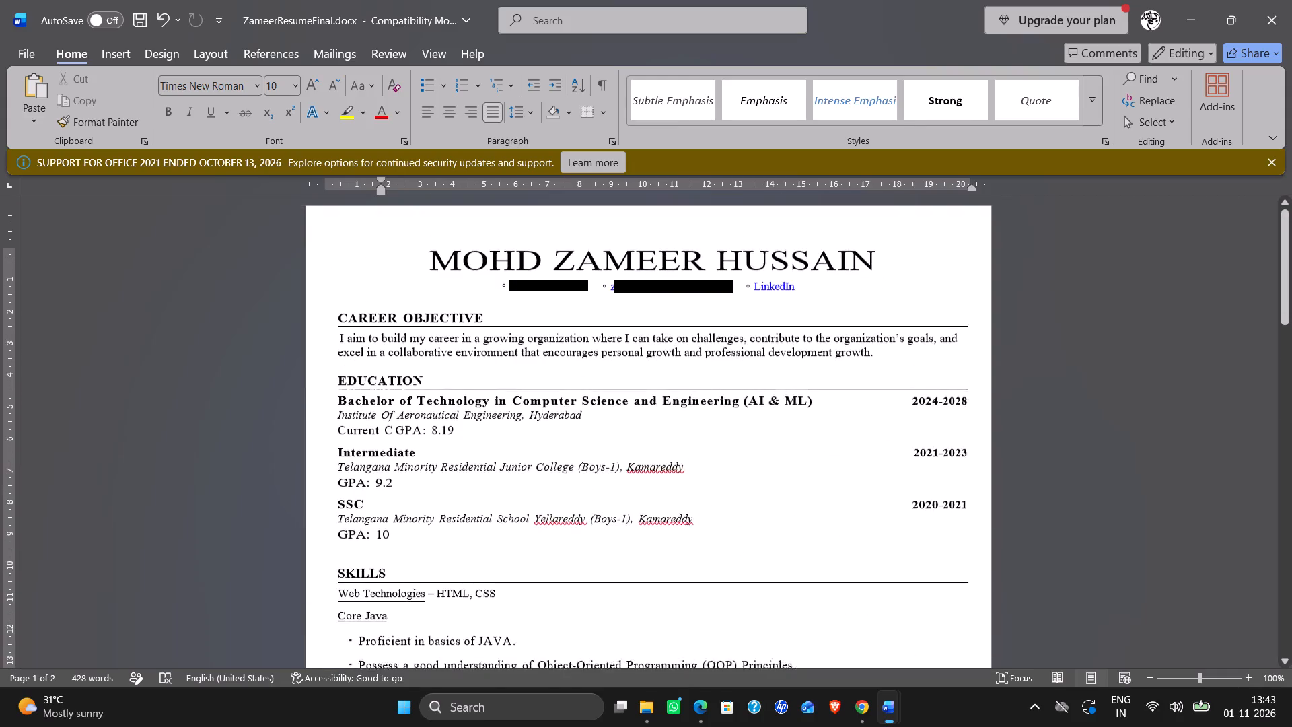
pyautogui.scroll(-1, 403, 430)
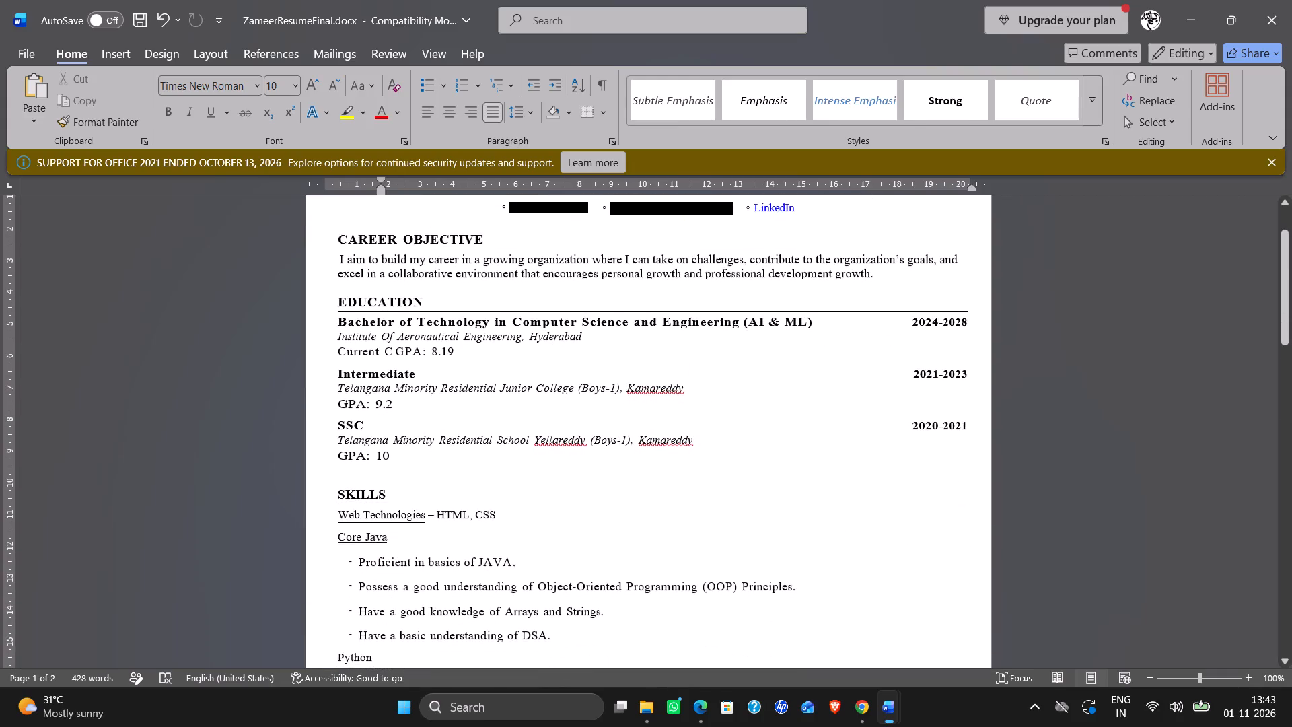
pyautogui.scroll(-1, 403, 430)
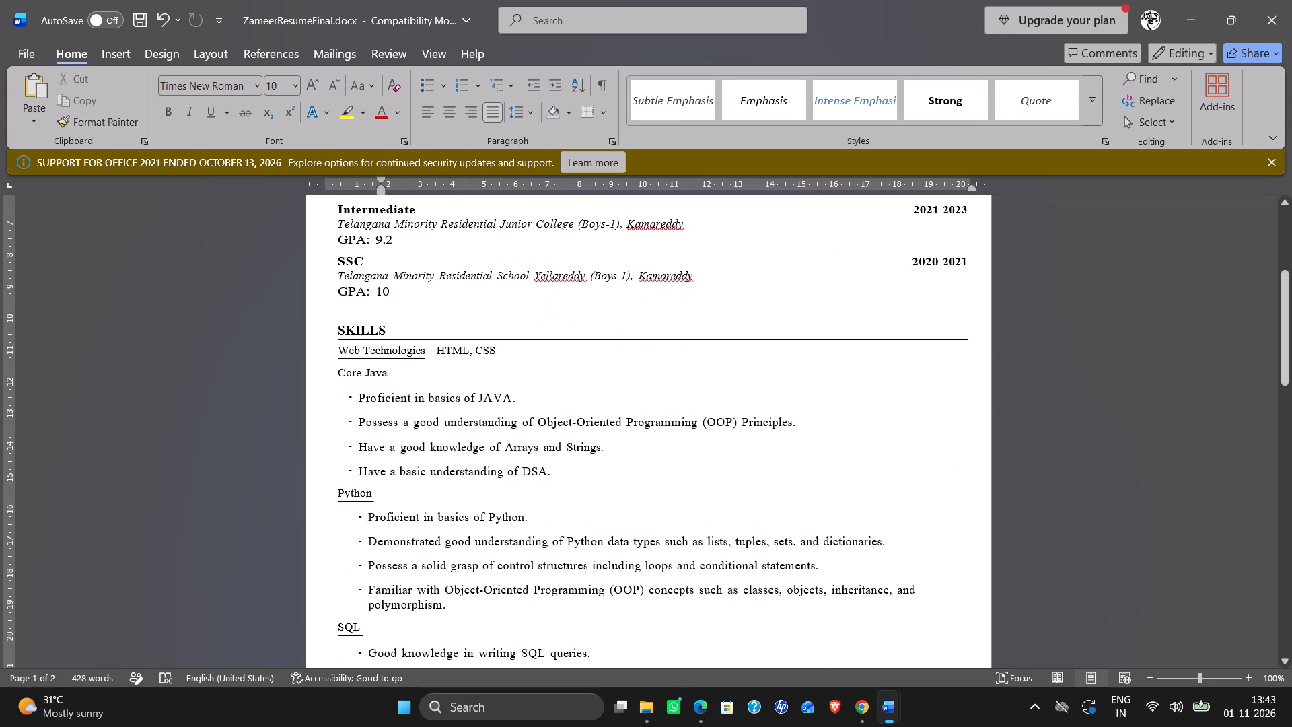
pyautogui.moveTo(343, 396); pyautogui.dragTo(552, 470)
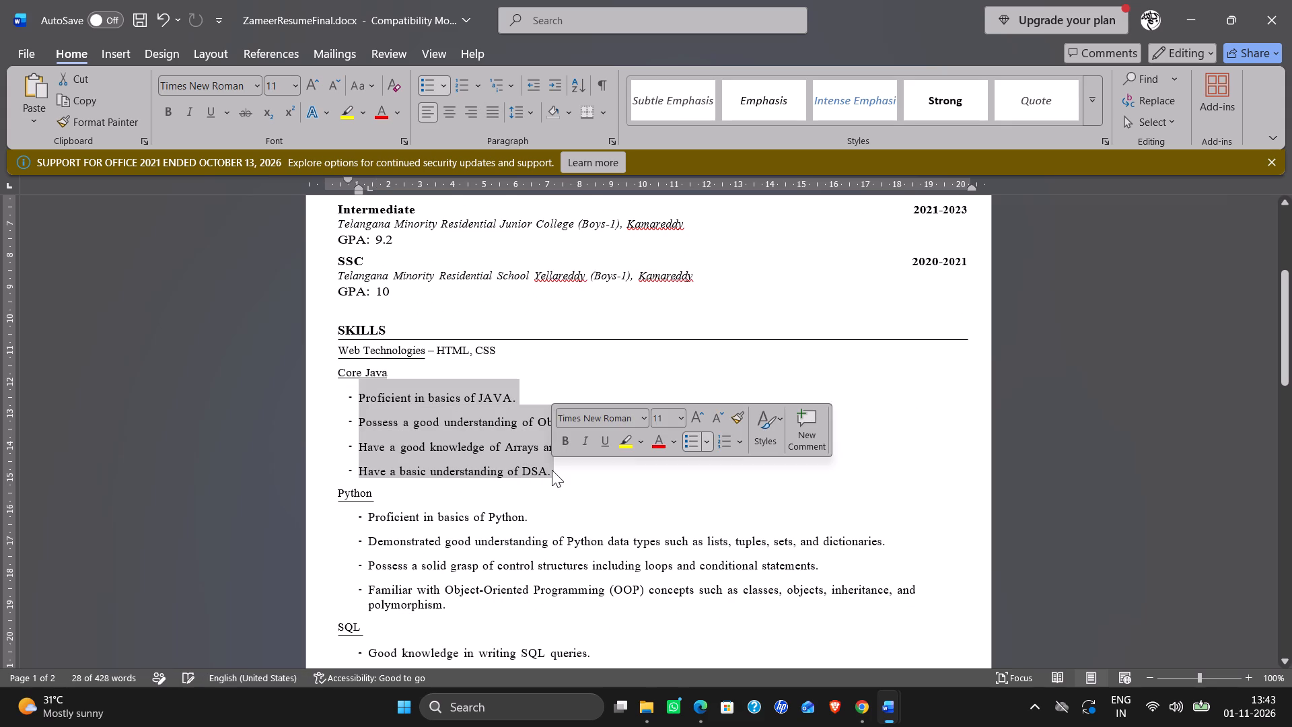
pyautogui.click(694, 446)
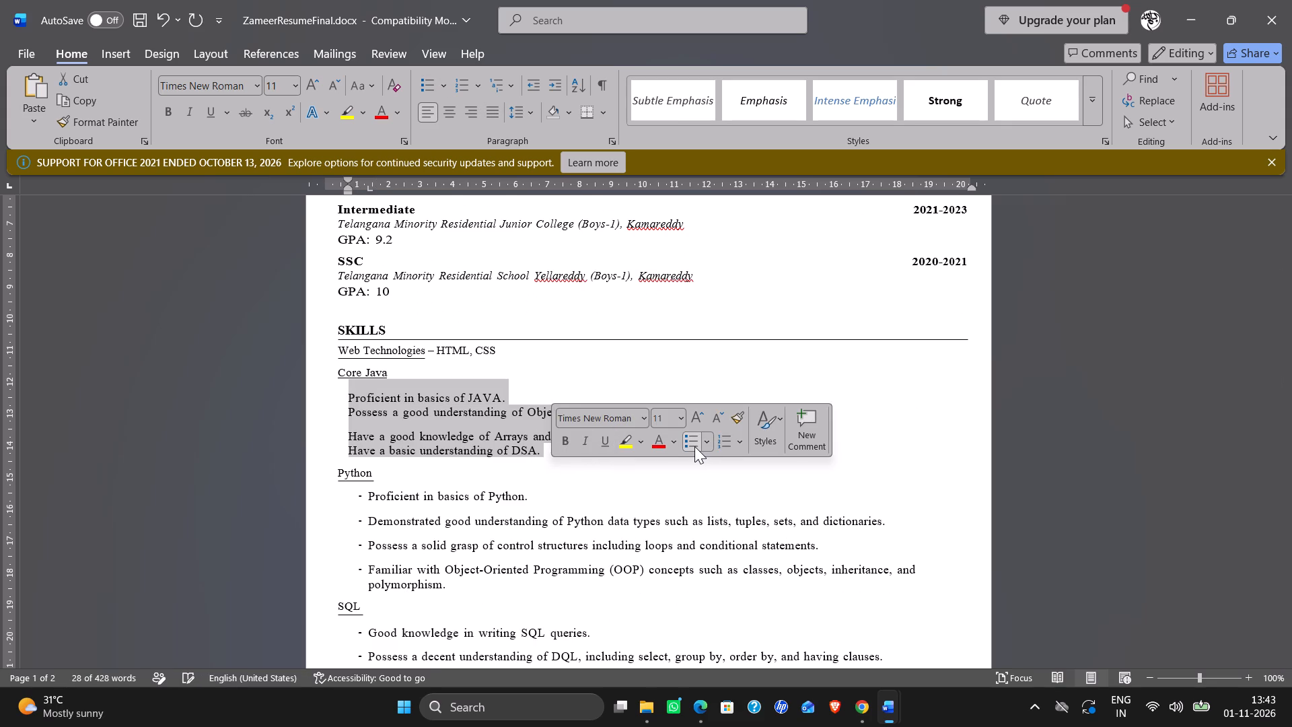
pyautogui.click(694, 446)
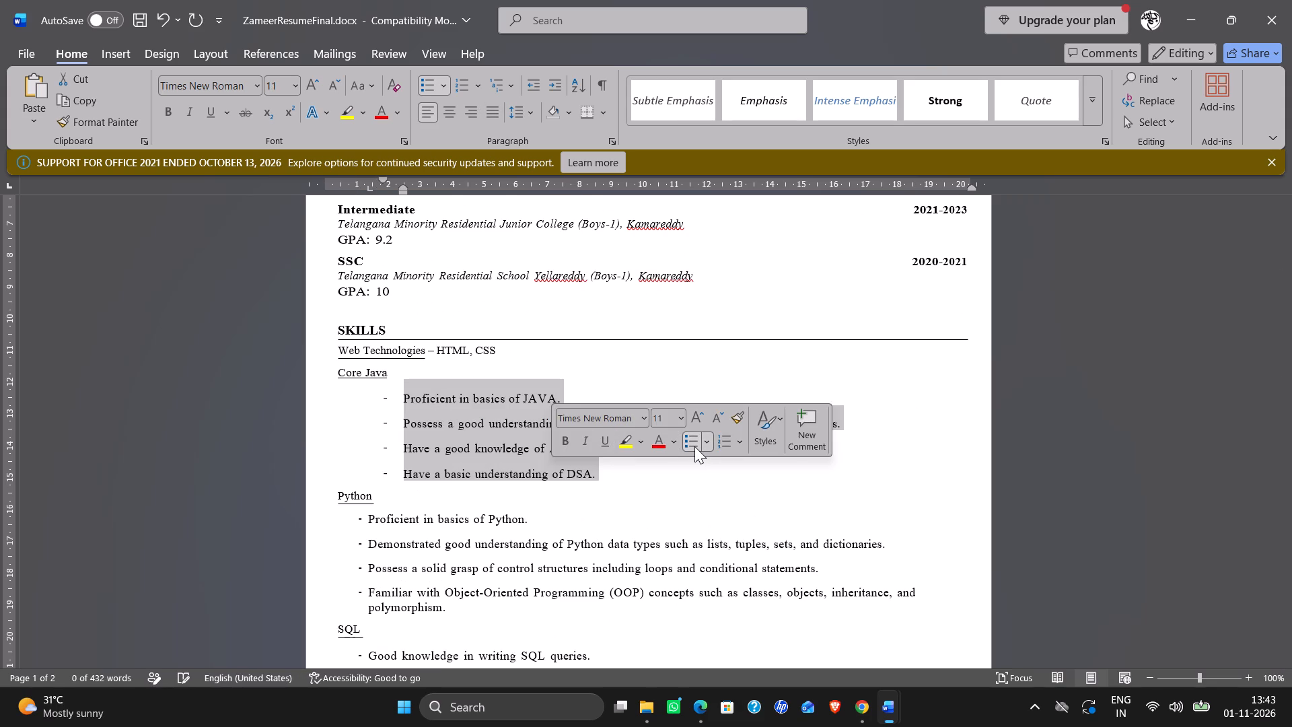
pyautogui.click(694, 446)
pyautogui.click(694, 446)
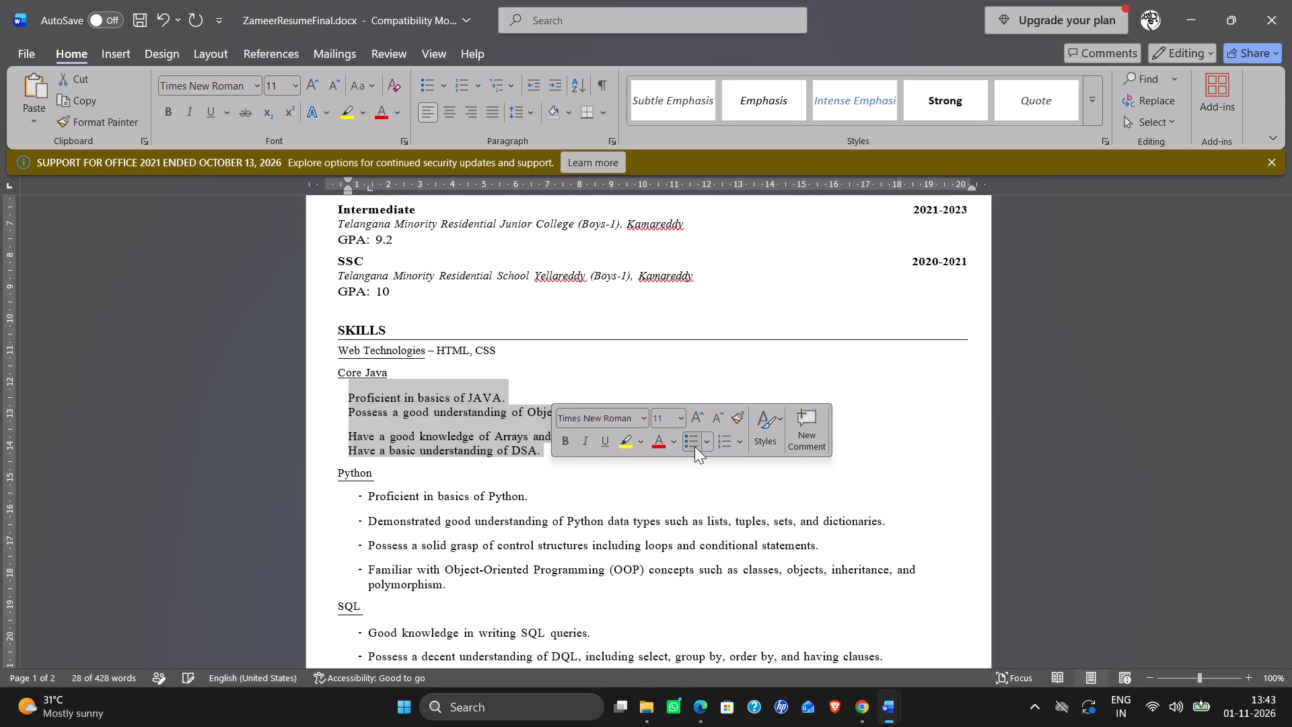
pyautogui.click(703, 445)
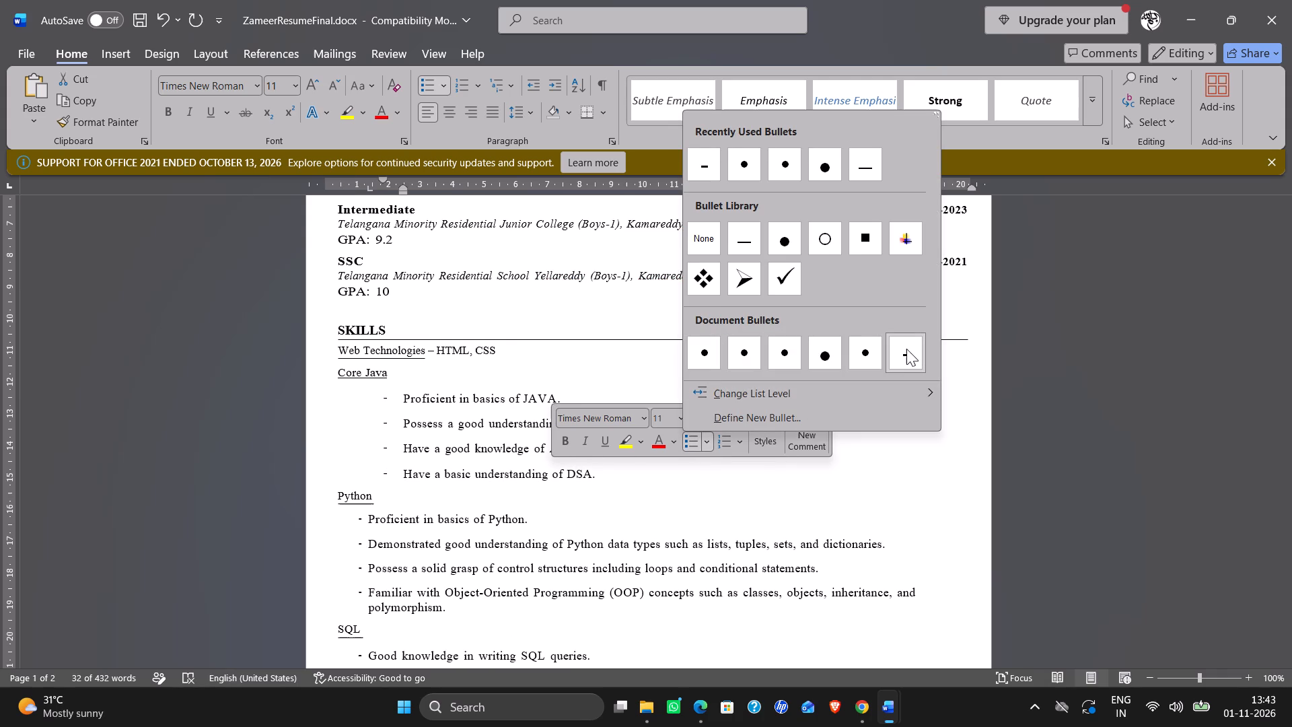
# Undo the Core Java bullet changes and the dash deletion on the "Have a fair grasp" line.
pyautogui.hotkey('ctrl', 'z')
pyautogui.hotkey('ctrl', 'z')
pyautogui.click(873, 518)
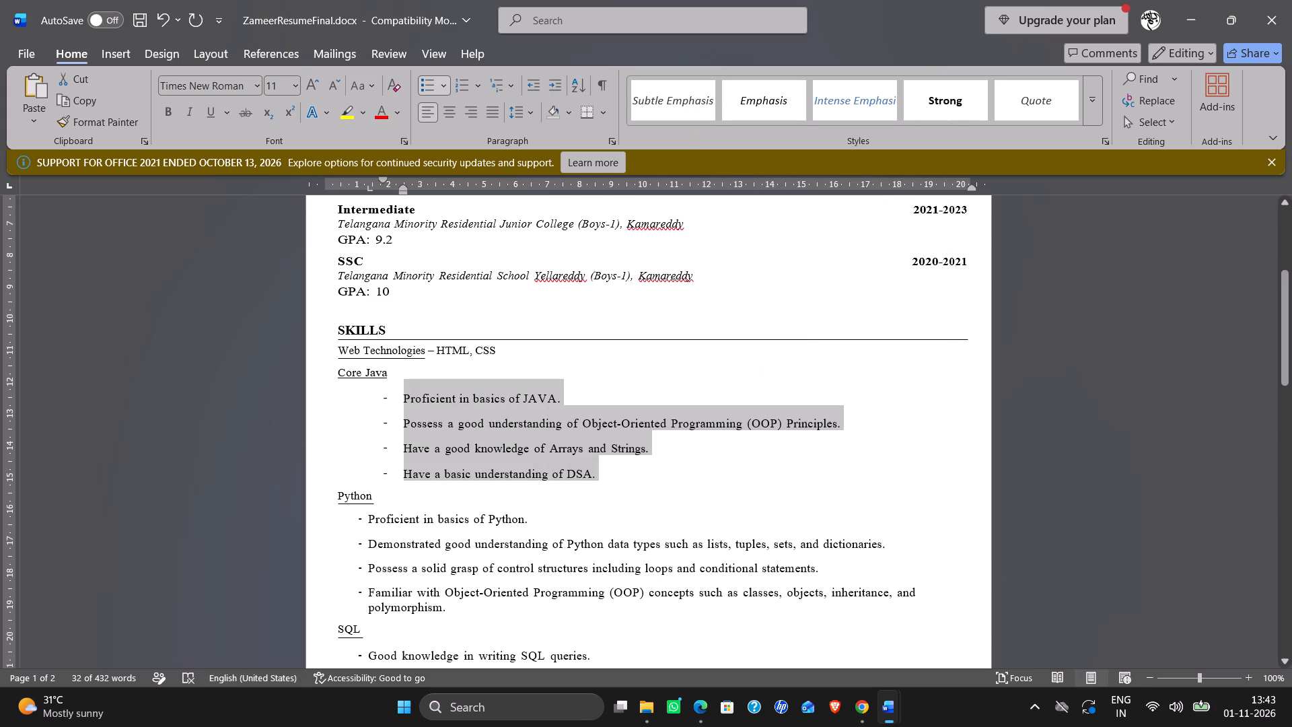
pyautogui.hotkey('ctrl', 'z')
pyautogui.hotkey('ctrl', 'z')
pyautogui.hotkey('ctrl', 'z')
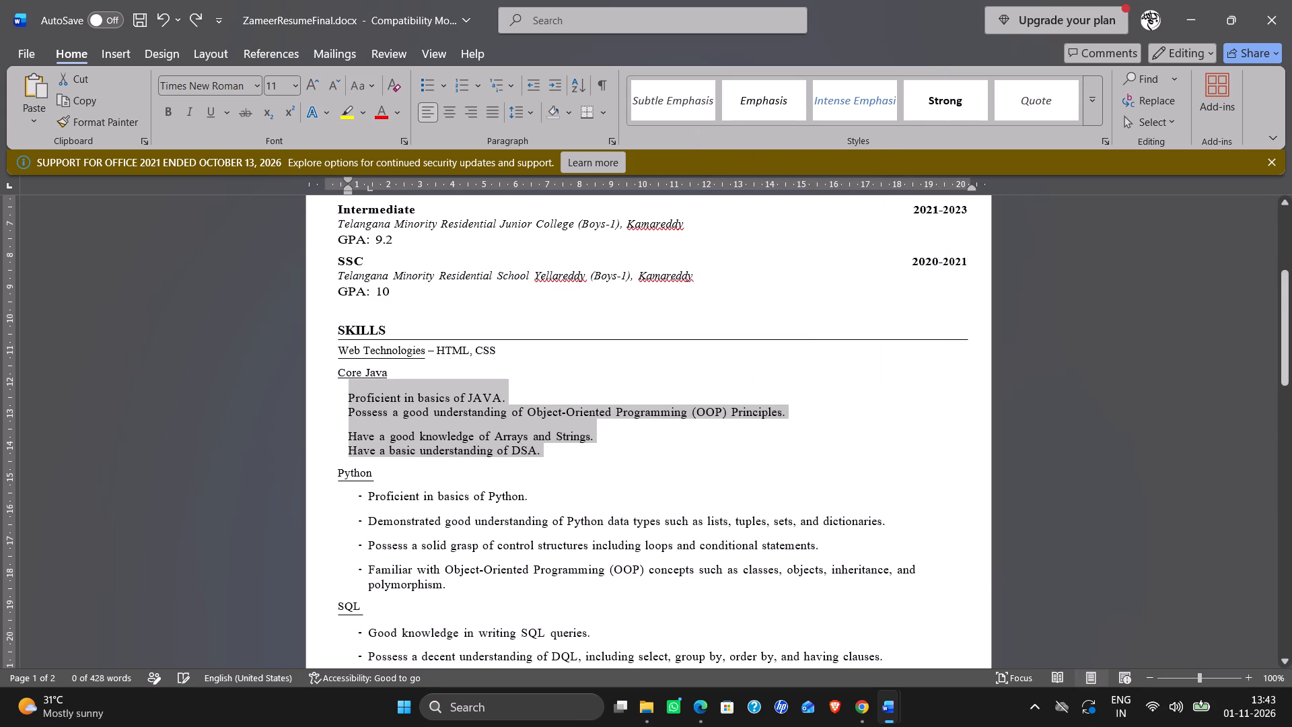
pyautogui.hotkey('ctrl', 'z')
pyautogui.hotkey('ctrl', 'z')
# Remove the dash bullet and the left indent from the "Have a fair grasp of DDL, DML, DCL, and TCL" line under SQL.
pyautogui.scroll(1, 873, 518)
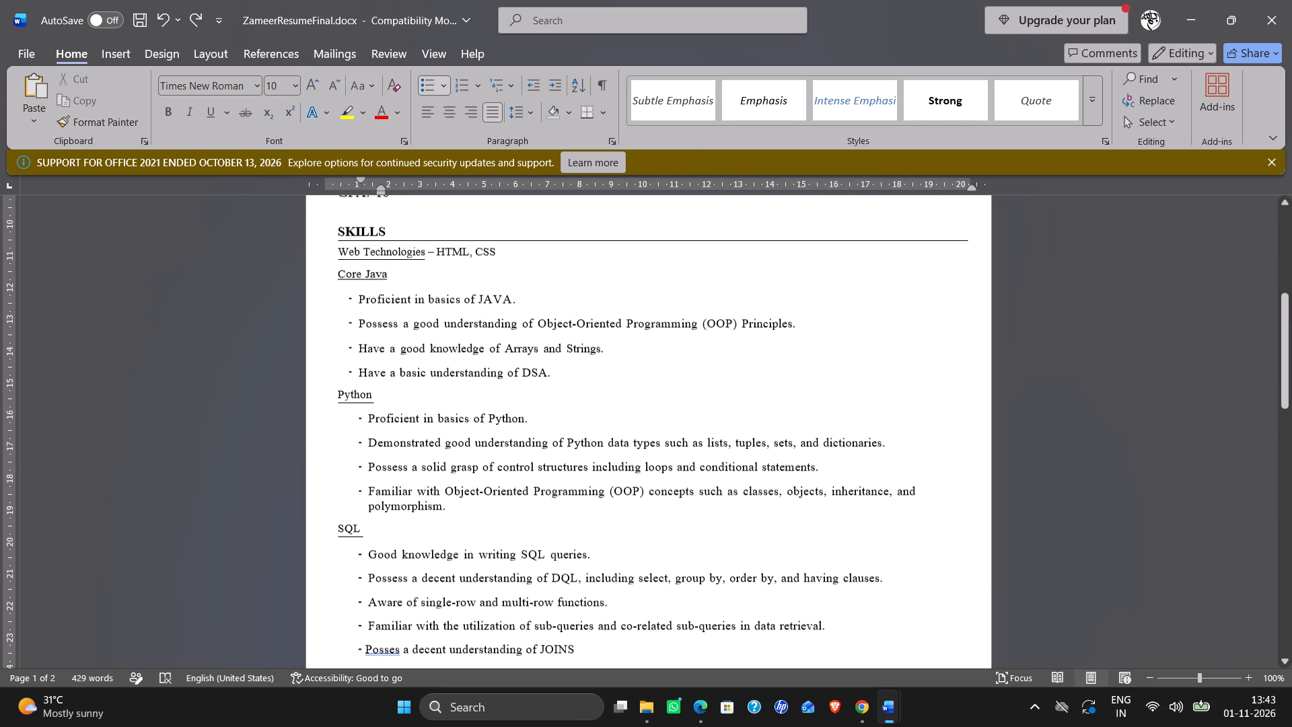
pyautogui.scroll(1, 873, 518)
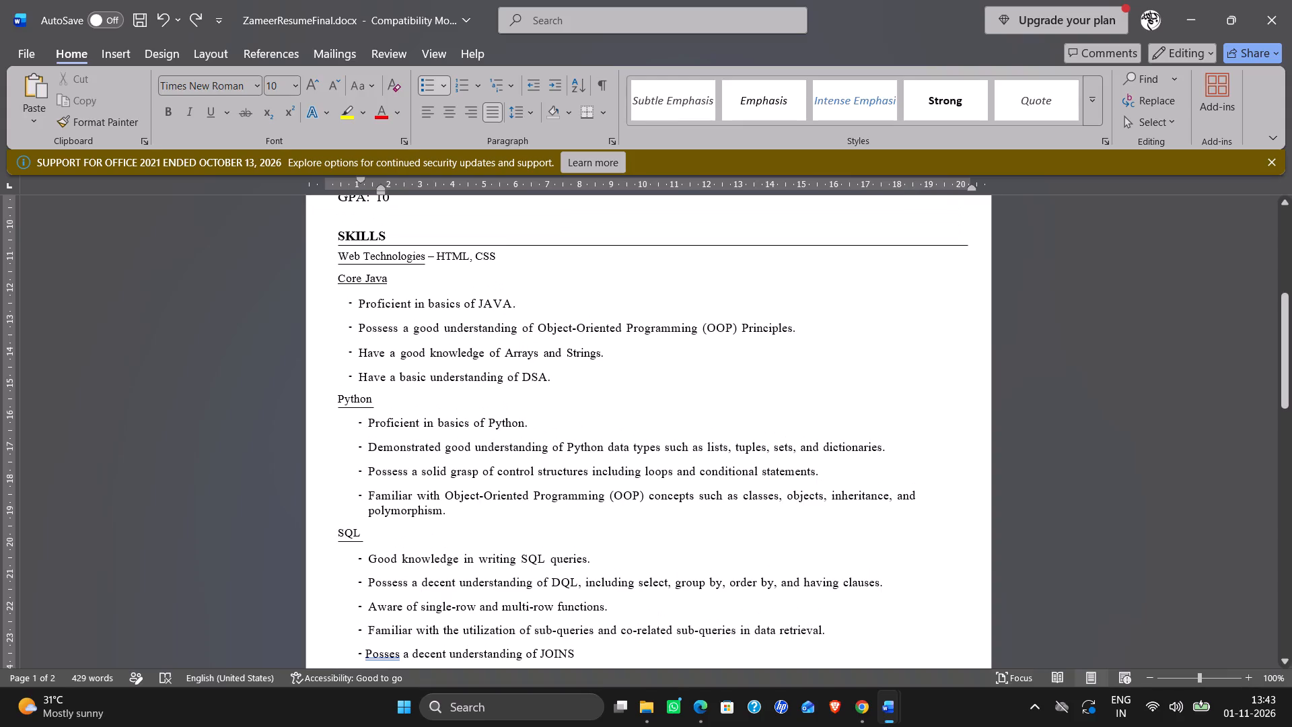
pyautogui.scroll(8, 873, 518)
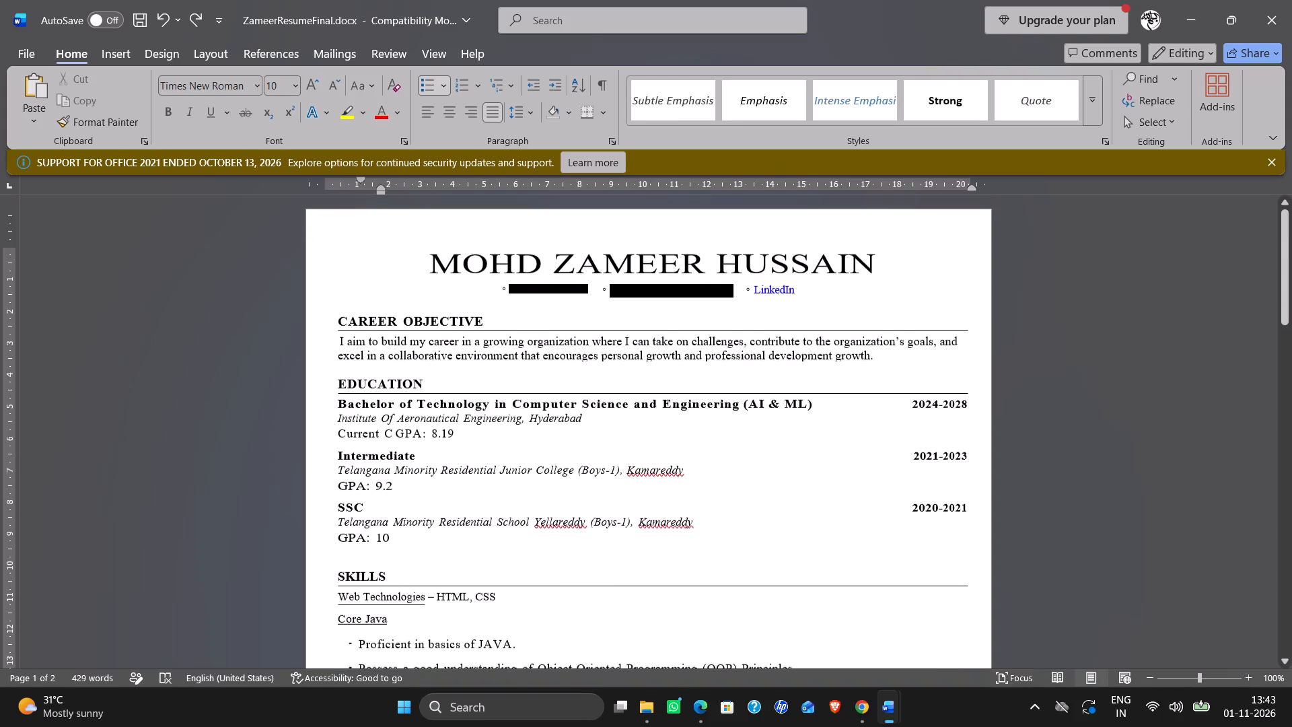
pyautogui.scroll(-1, 731, 322)
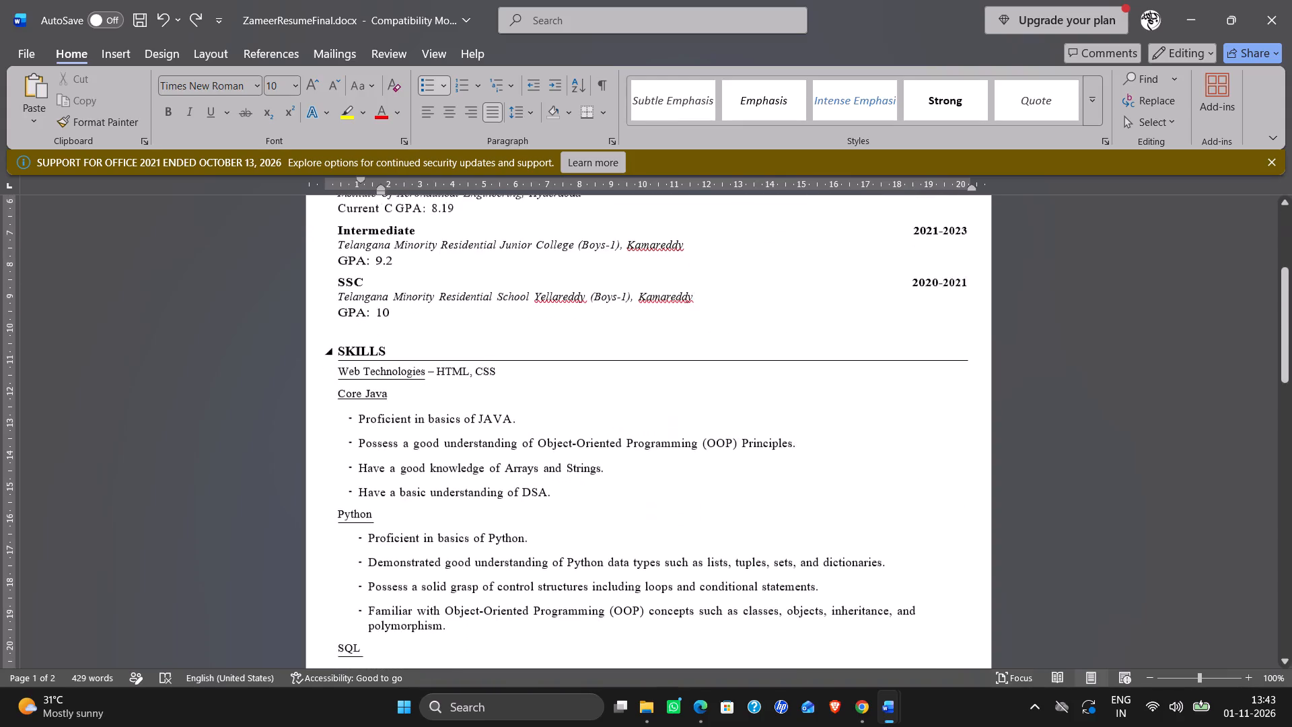
pyautogui.scroll(-2, 731, 322)
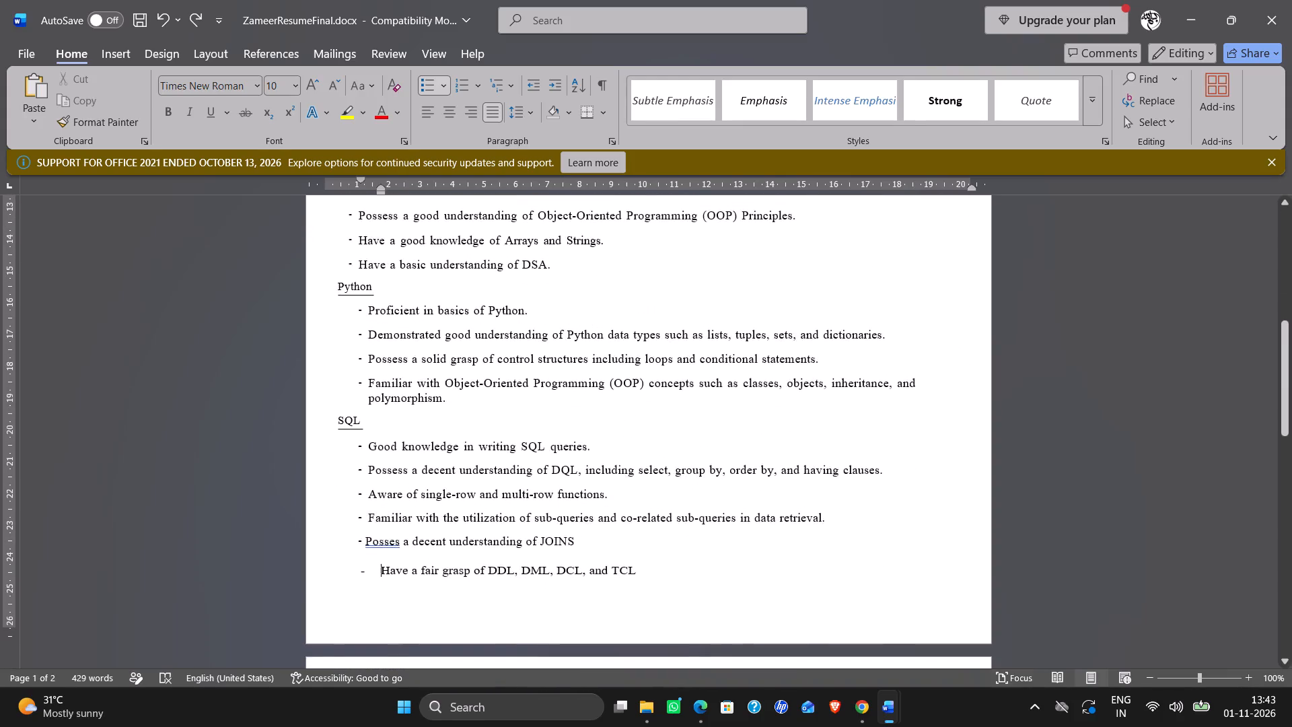
pyautogui.scroll(-2, 731, 322)
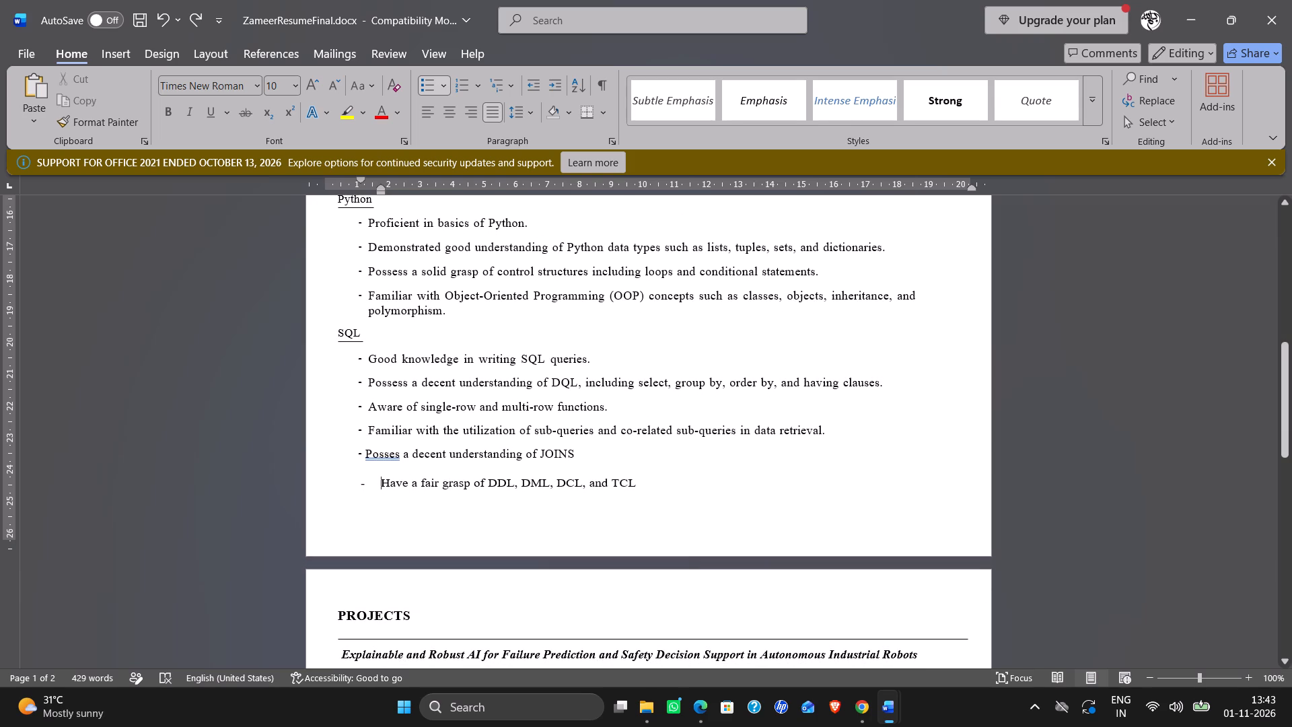
pyautogui.press('BackSpace')
pyautogui.press('BackSpace')
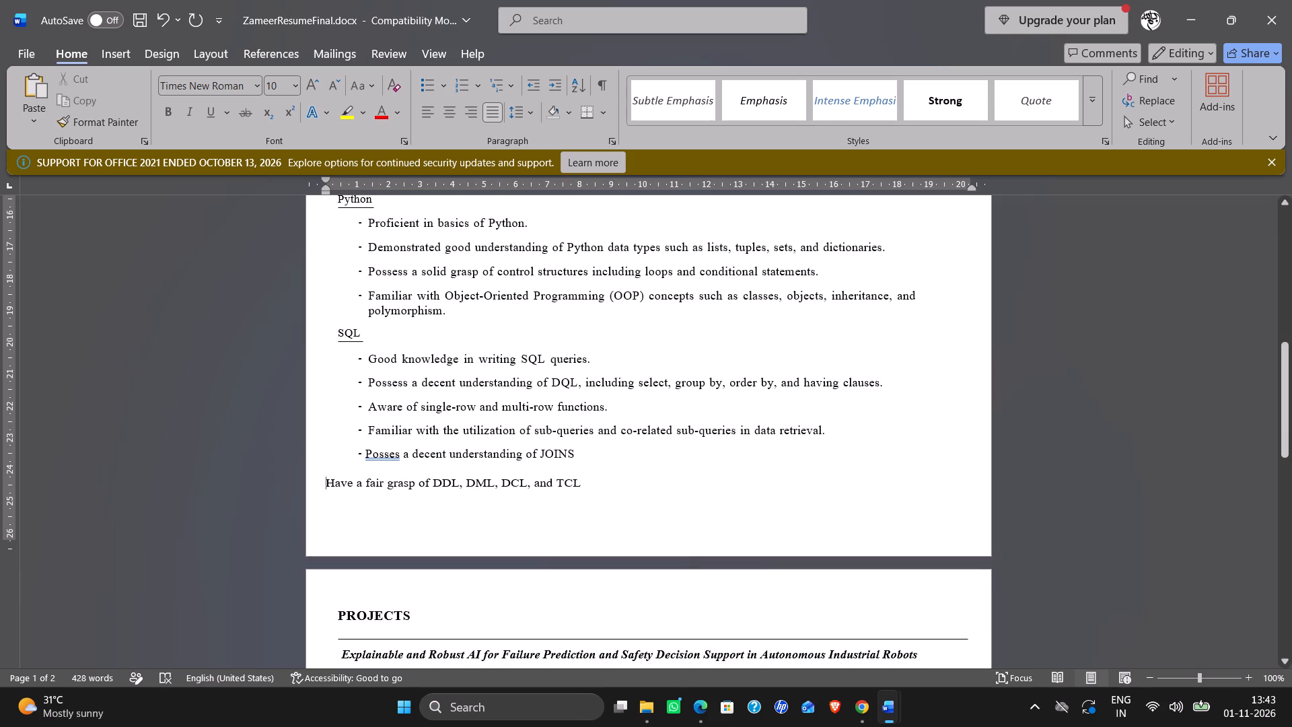
pyautogui.moveTo(589, 488); pyautogui.dragTo(318, 466)
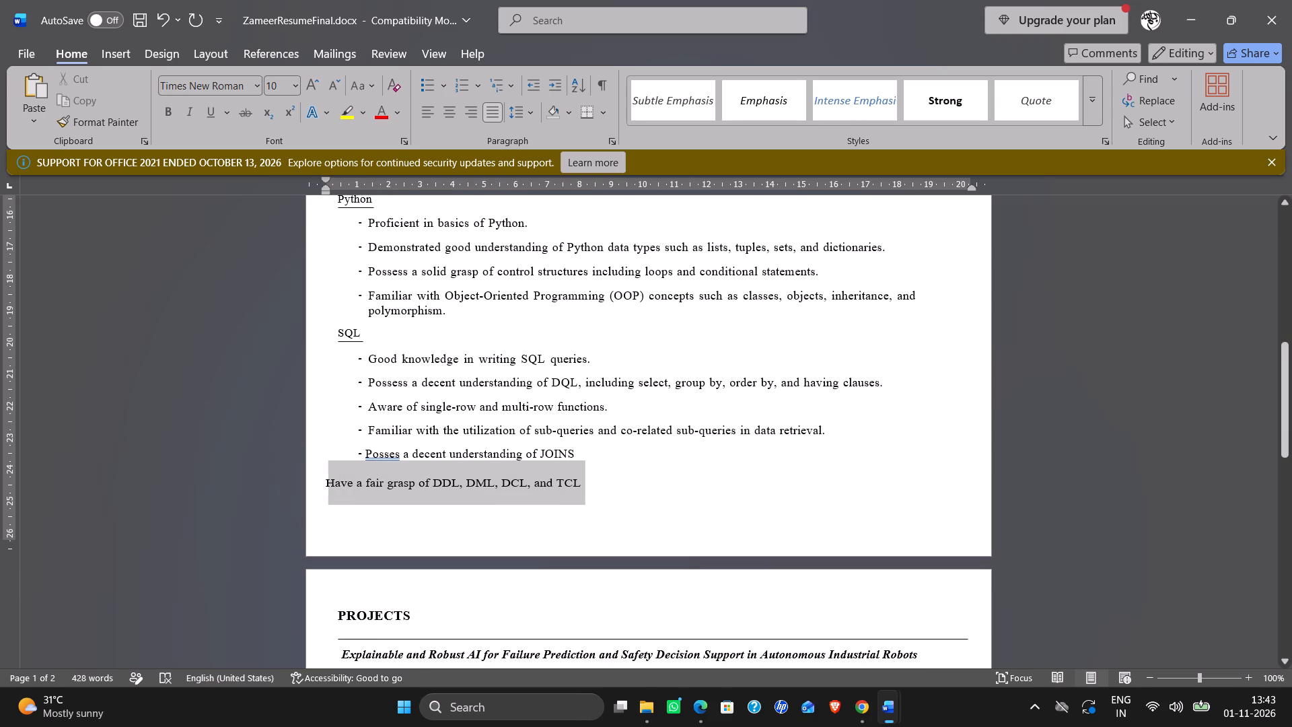
pyautogui.moveTo(318, 466); pyautogui.dragTo(308, 466)
pyautogui.click(363, 255)
pyautogui.click(363, 255)
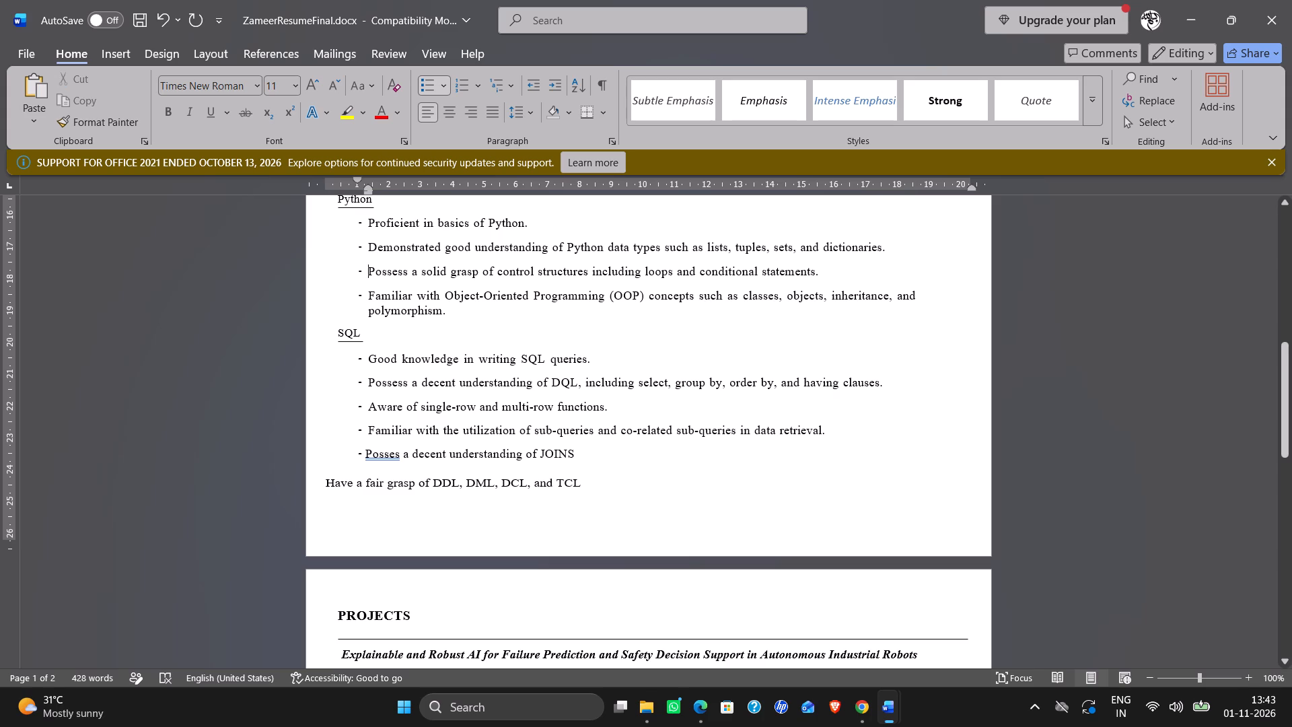
# Indent the "Have a fair grasp" line with nine leading spaces and apply the dash bullet to it, matching the other SQL items.
pyautogui.click(326, 483)
pyautogui.press('space')
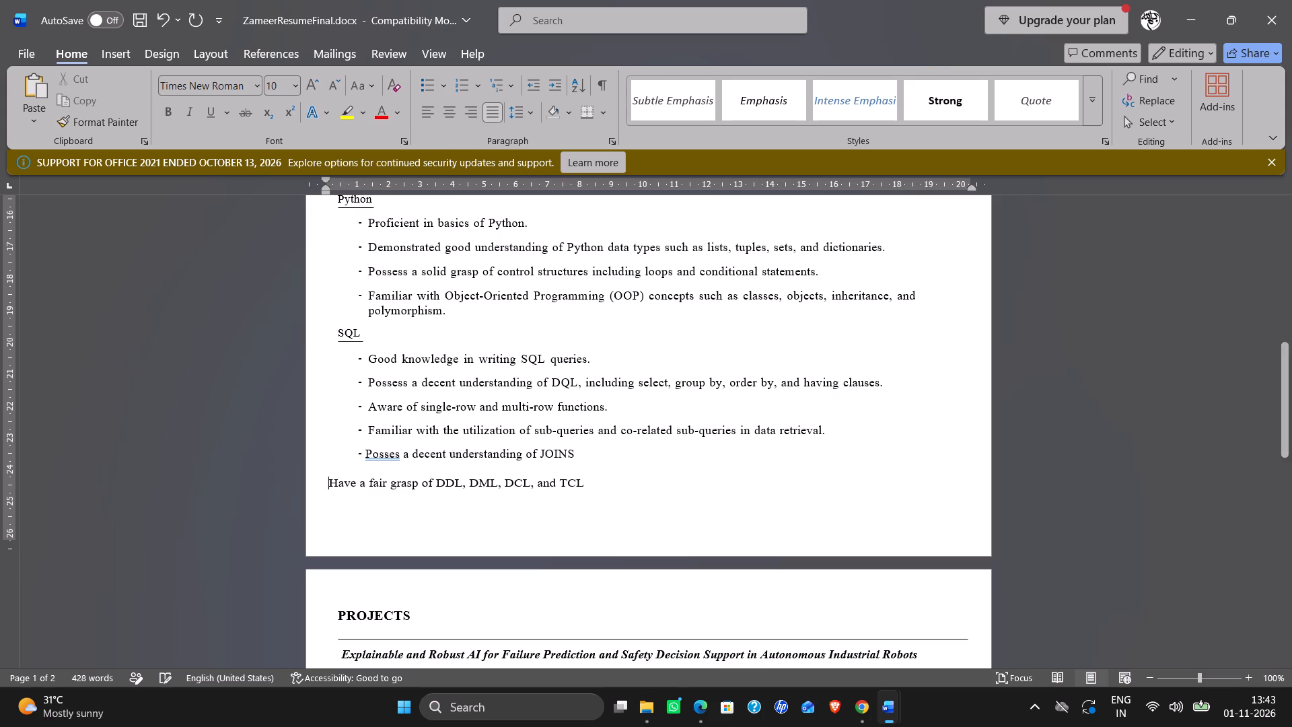
pyautogui.press('space')
pyautogui.press('space')
pyautogui.press('space')
pyautogui.press('space')
pyautogui.press('space')
pyautogui.press('space')
pyautogui.press('space')
pyautogui.press('space')
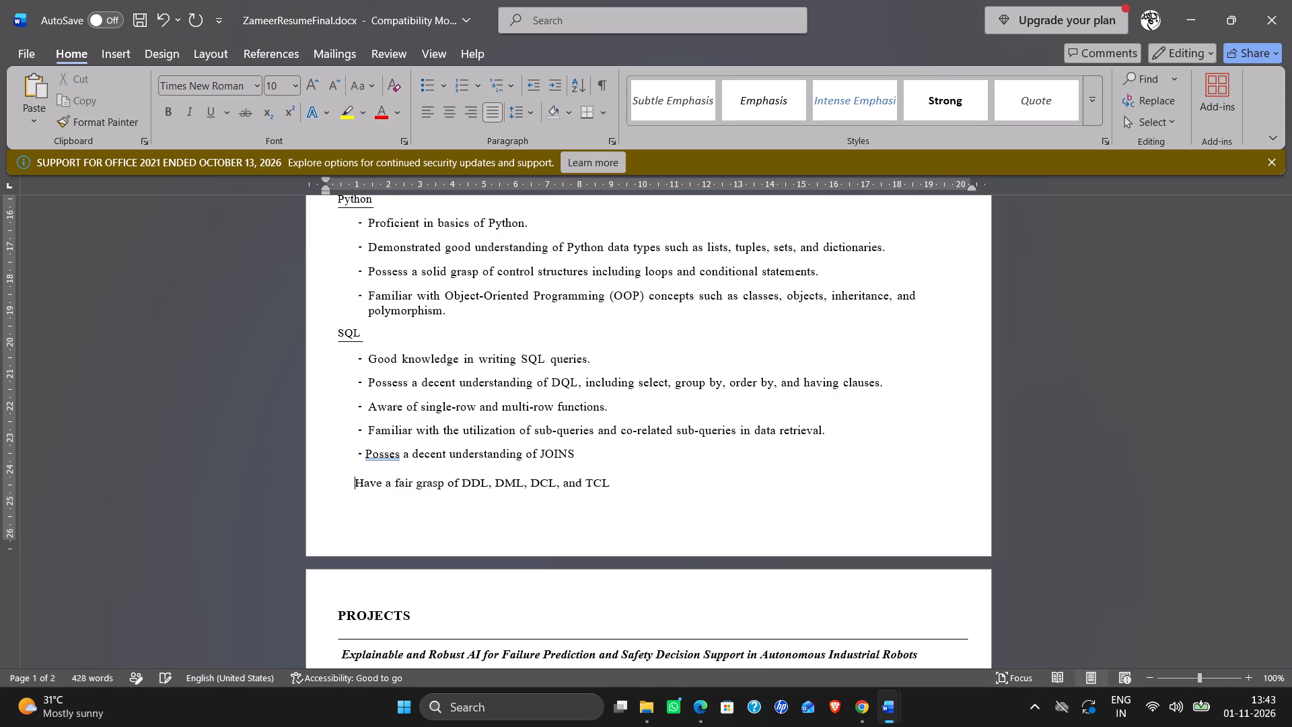
pyautogui.moveTo(354, 477); pyautogui.dragTo(605, 483)
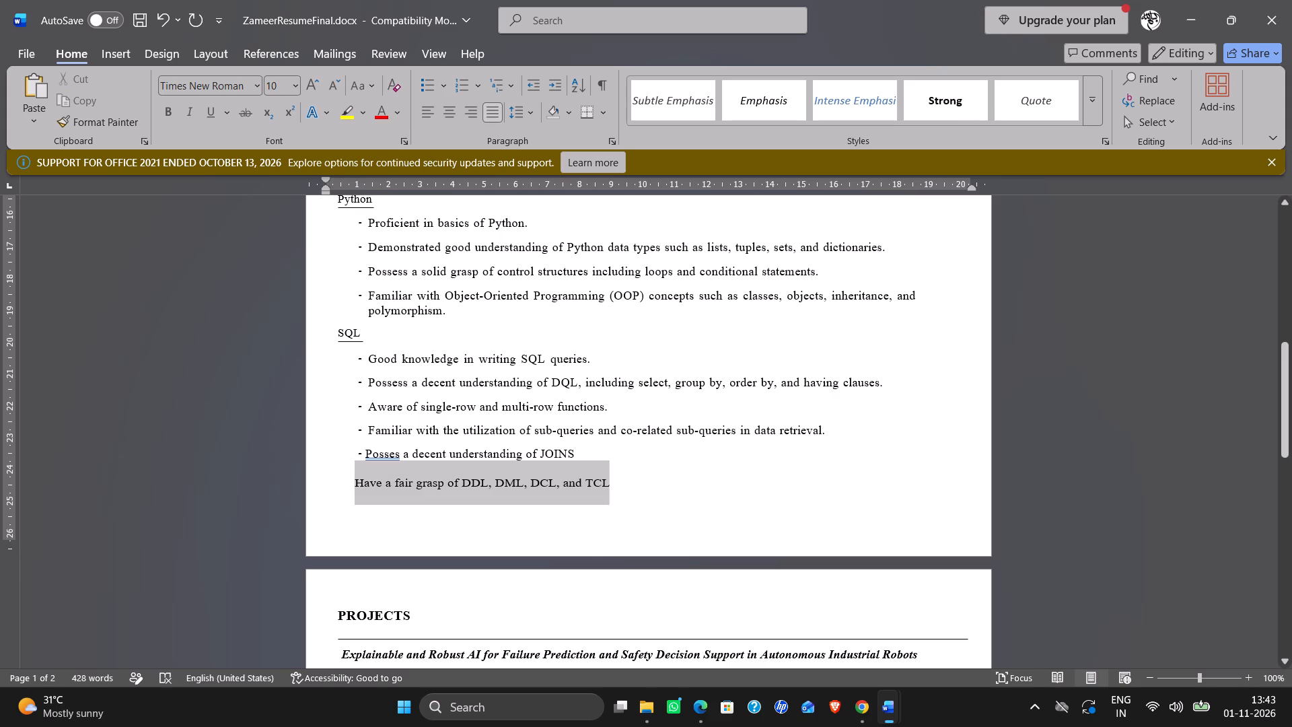
pyautogui.moveTo(605, 483); pyautogui.dragTo(615, 483)
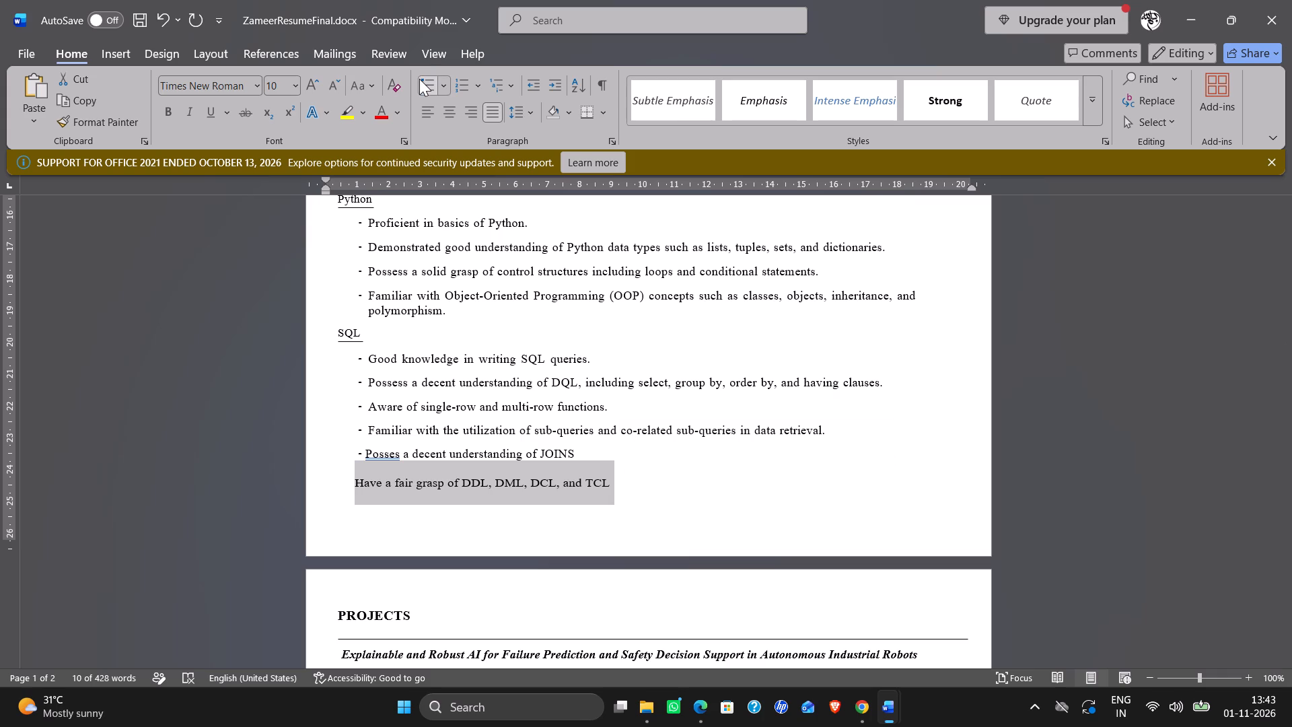
pyautogui.click(419, 79)
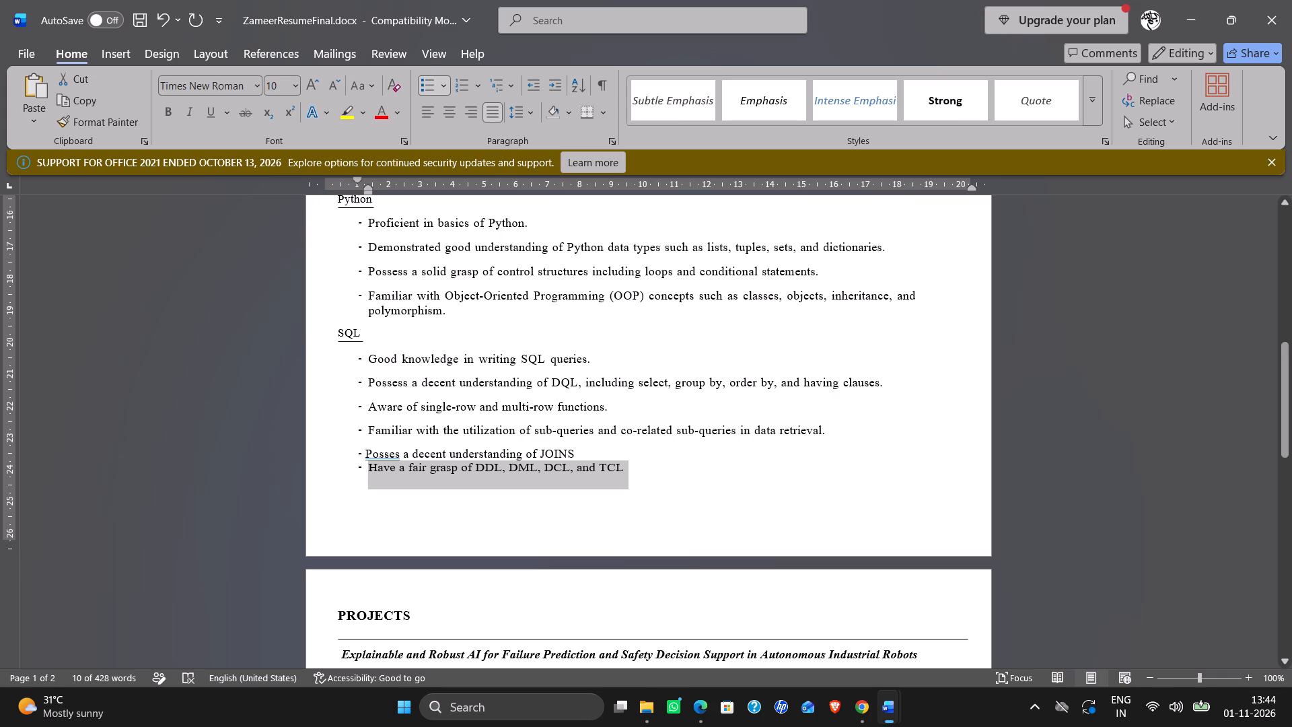
pyautogui.click(598, 500)
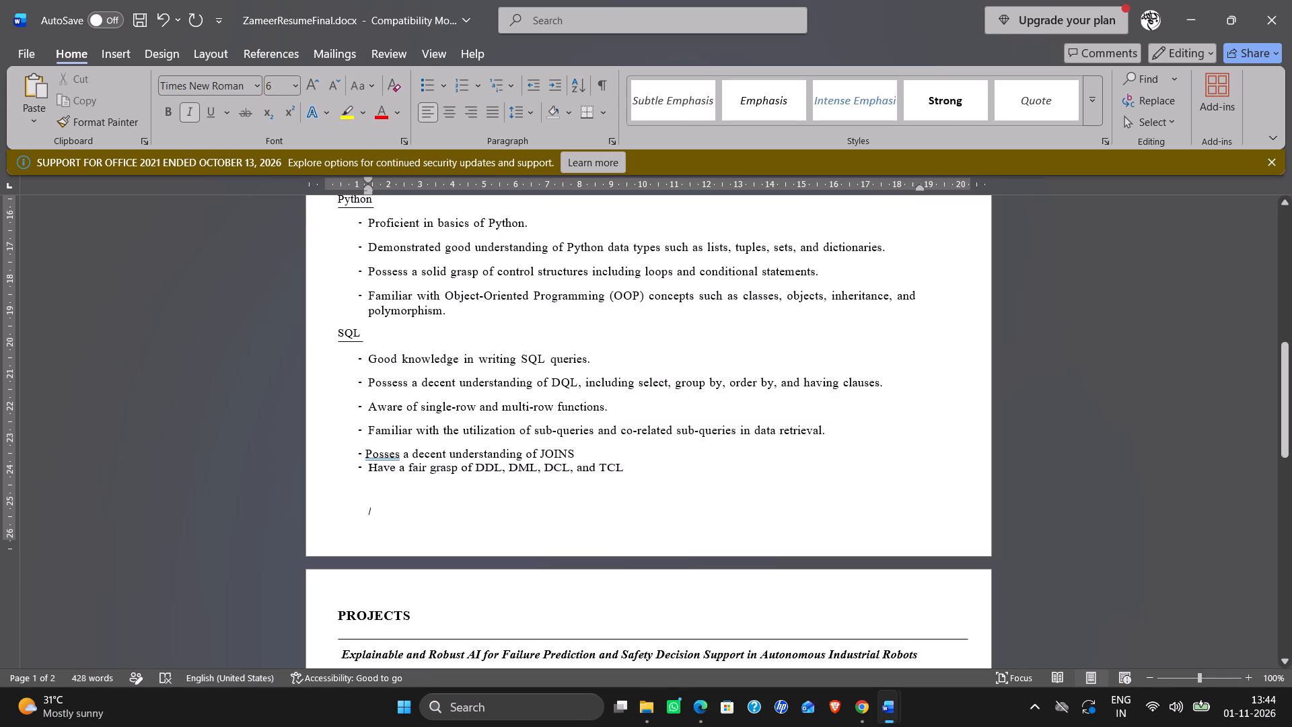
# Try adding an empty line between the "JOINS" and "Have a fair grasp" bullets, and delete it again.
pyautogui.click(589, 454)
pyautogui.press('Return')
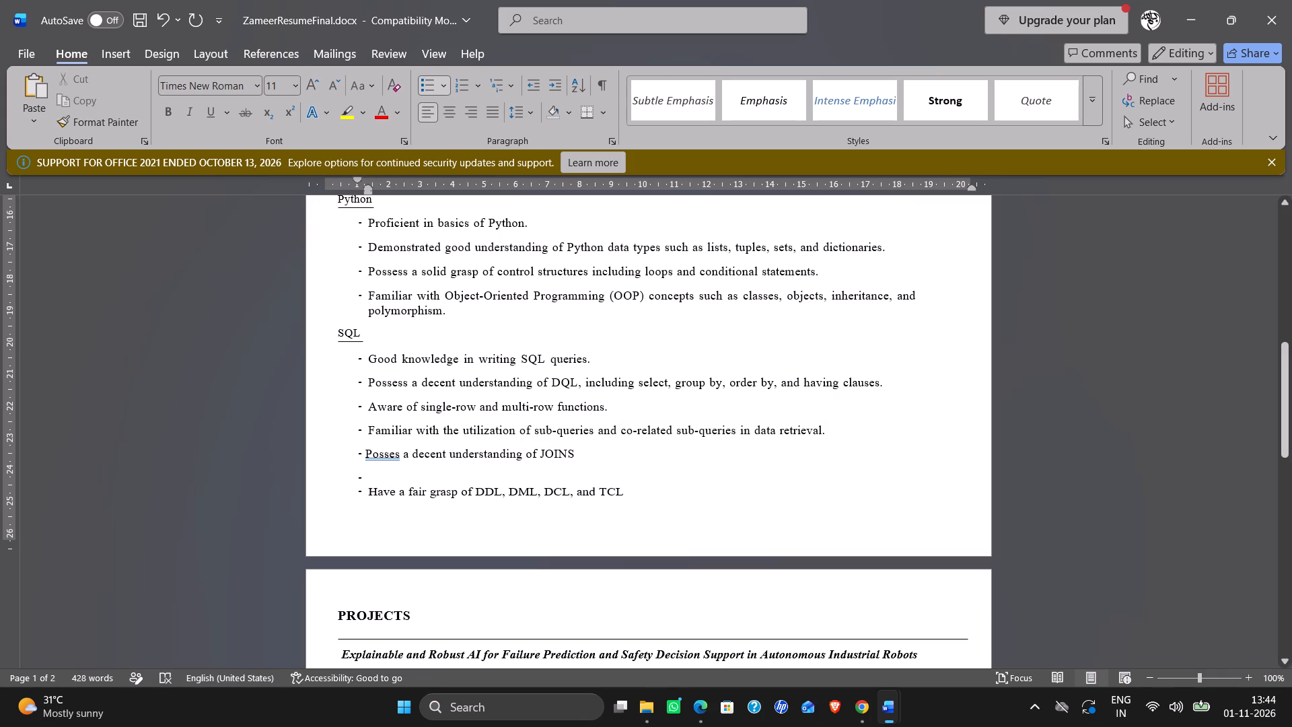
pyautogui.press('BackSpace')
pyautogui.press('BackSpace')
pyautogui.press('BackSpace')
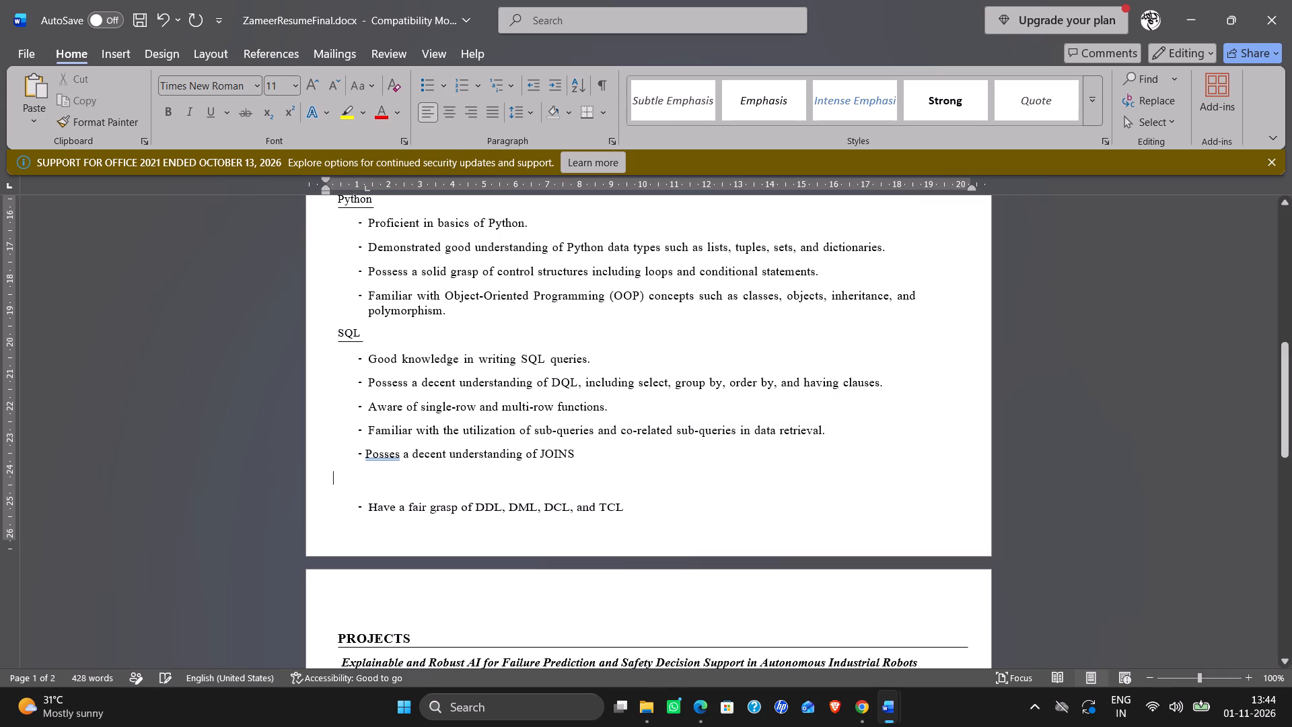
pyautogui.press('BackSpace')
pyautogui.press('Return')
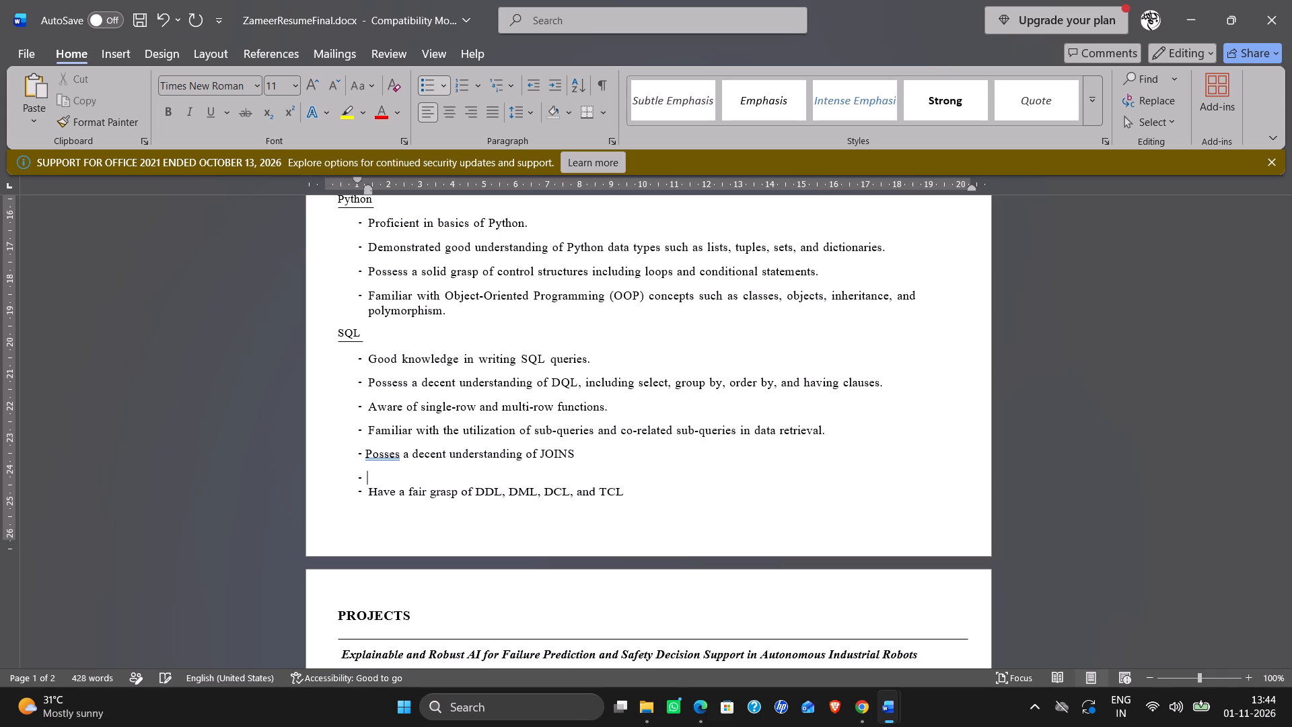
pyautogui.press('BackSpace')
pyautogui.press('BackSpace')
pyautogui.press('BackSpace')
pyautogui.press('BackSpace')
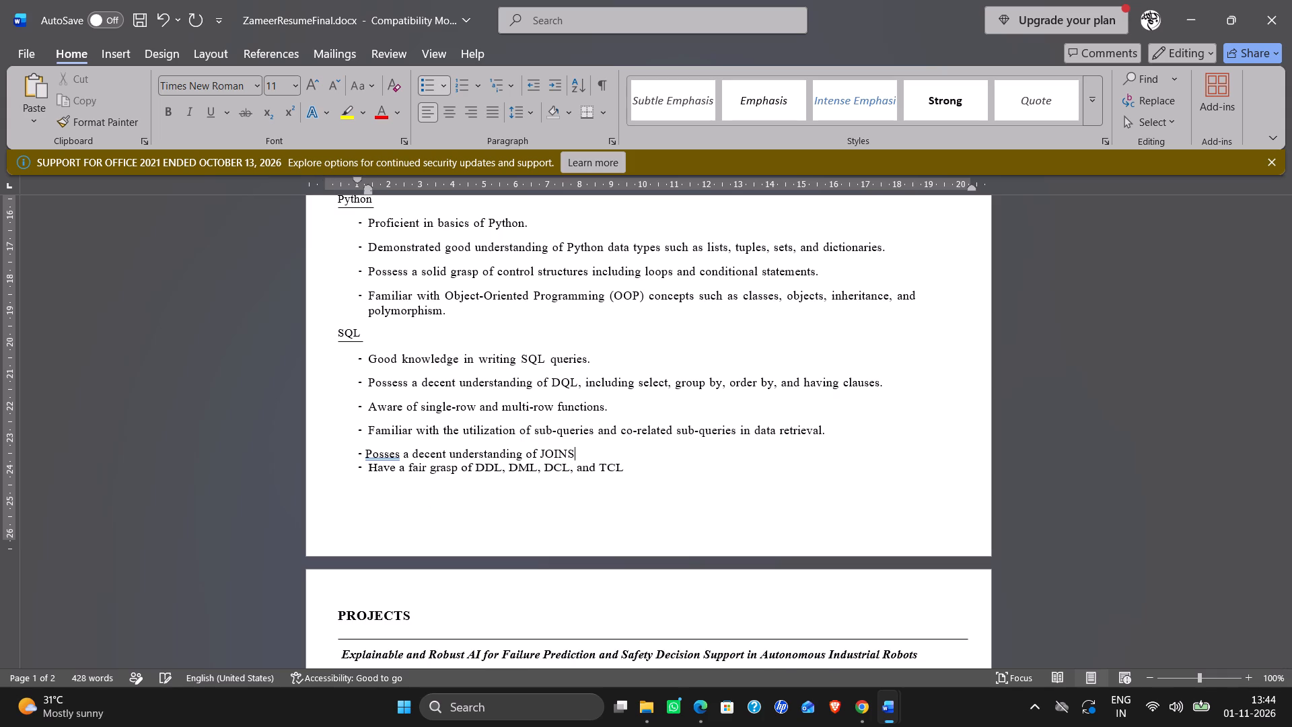
# Set the line spacing of the last two SQL bullets, "JOINS" and "Have a fair grasp", to 1.15.
pyautogui.moveTo(633, 462); pyautogui.dragTo(368, 451)
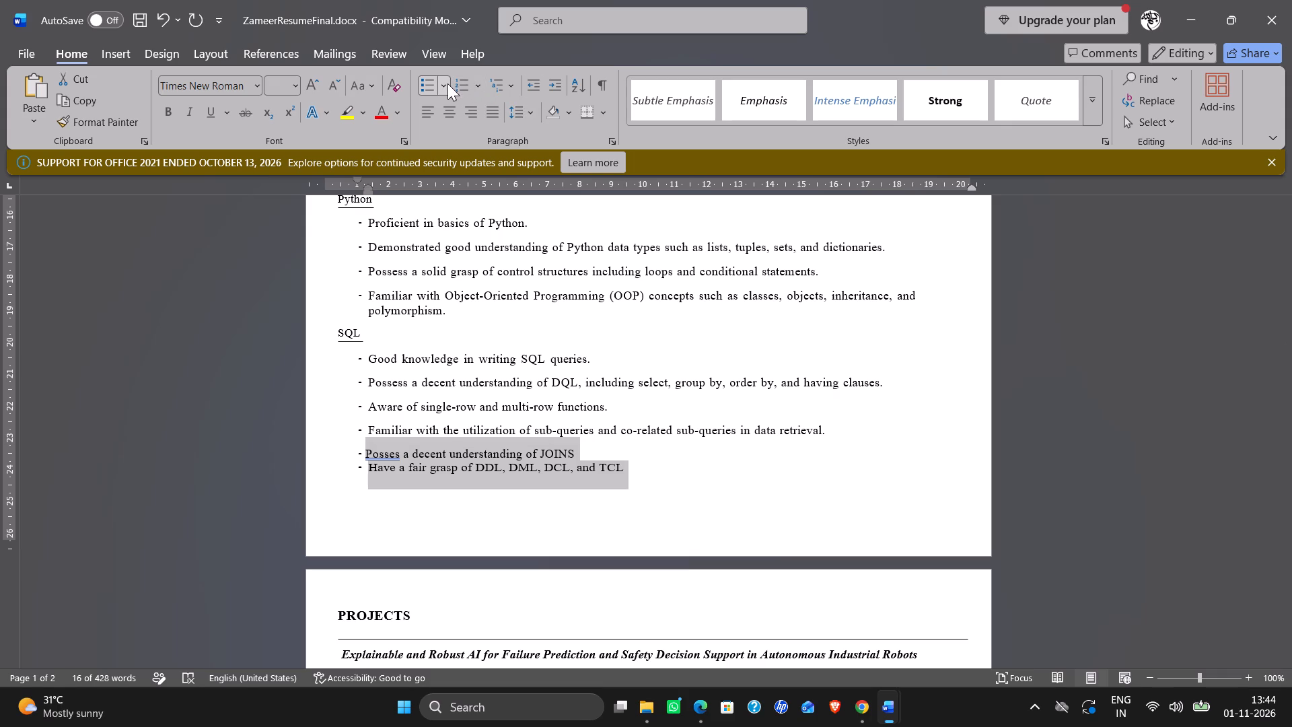
pyautogui.click(530, 112)
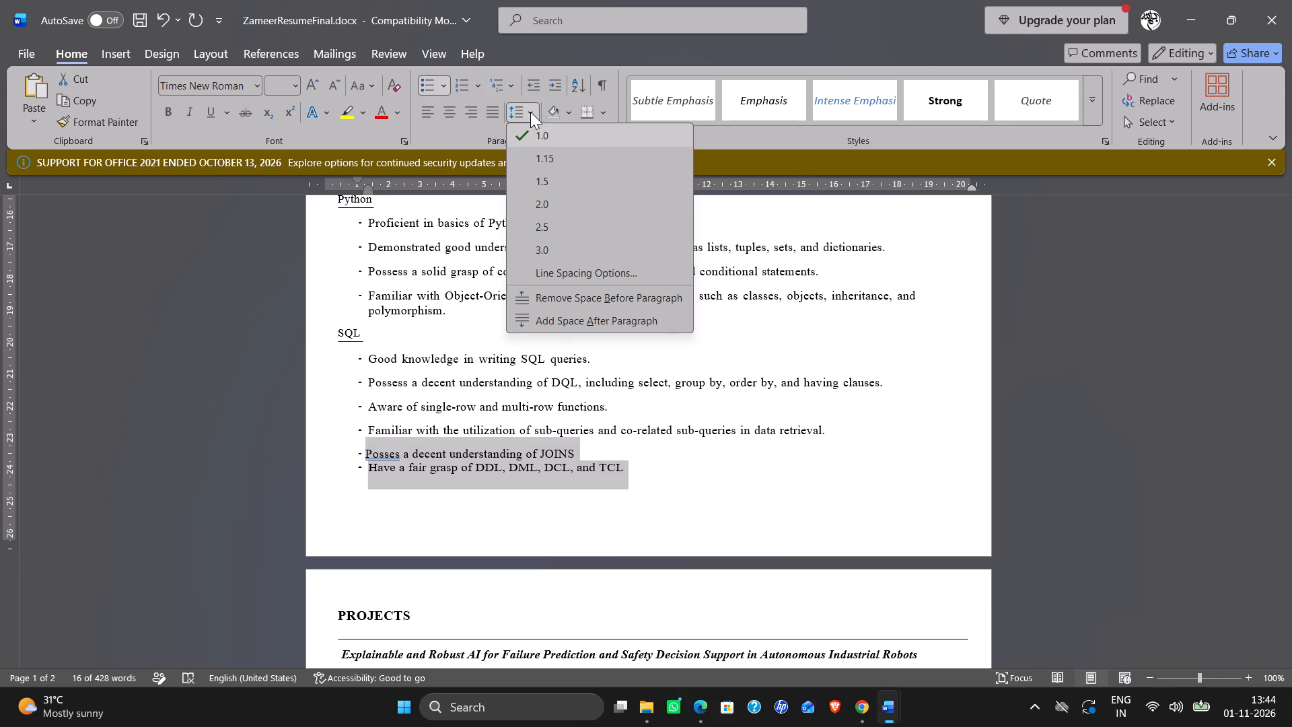
pyautogui.click(541, 158)
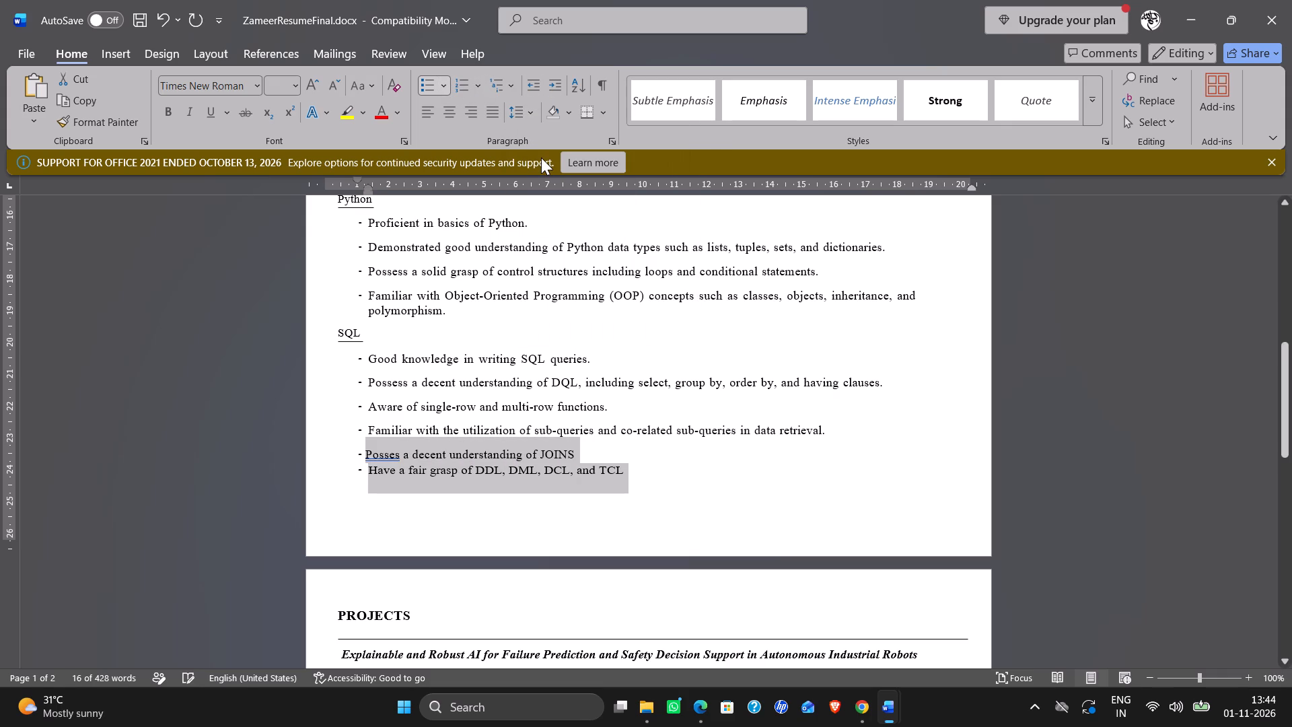
pyautogui.click(604, 376)
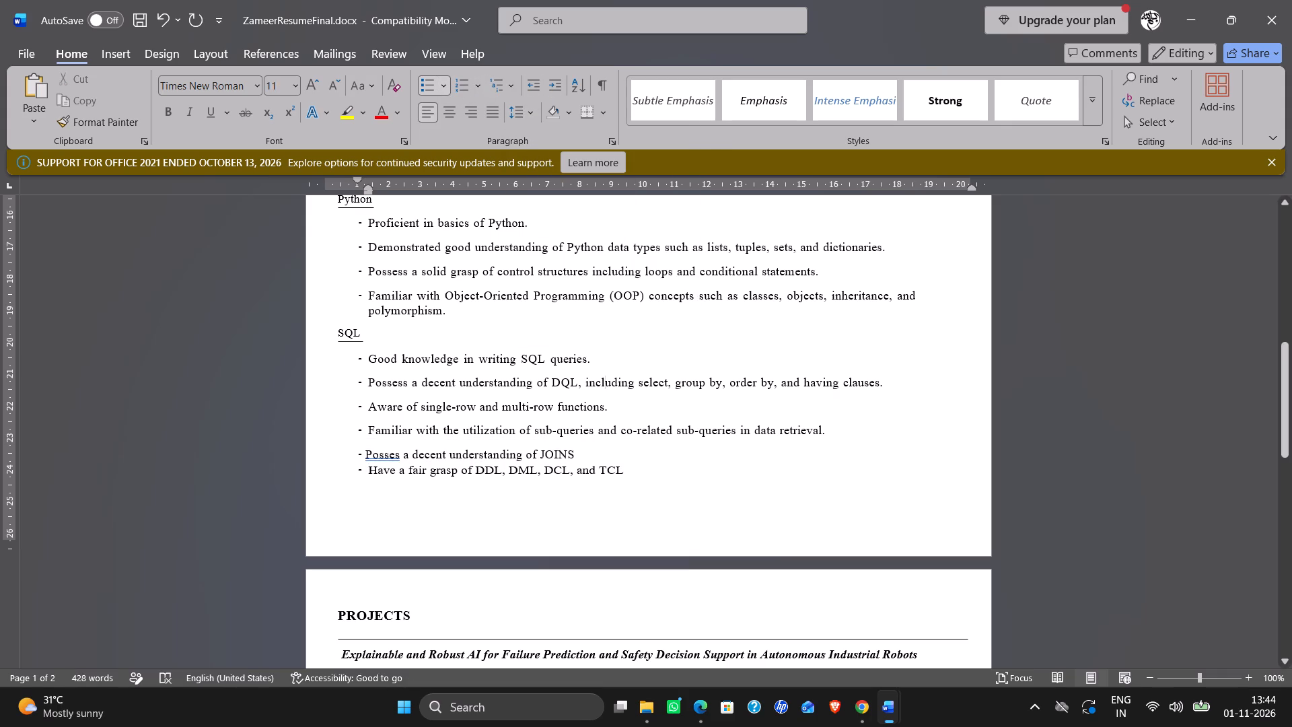
# Set the line spacing of the "Aware of single-row" and "Familiar with the utilization of sub-queries" bullets under SQL to 1.0.
pyautogui.click(613, 461)
pyautogui.moveTo(349, 398); pyautogui.dragTo(638, 431)
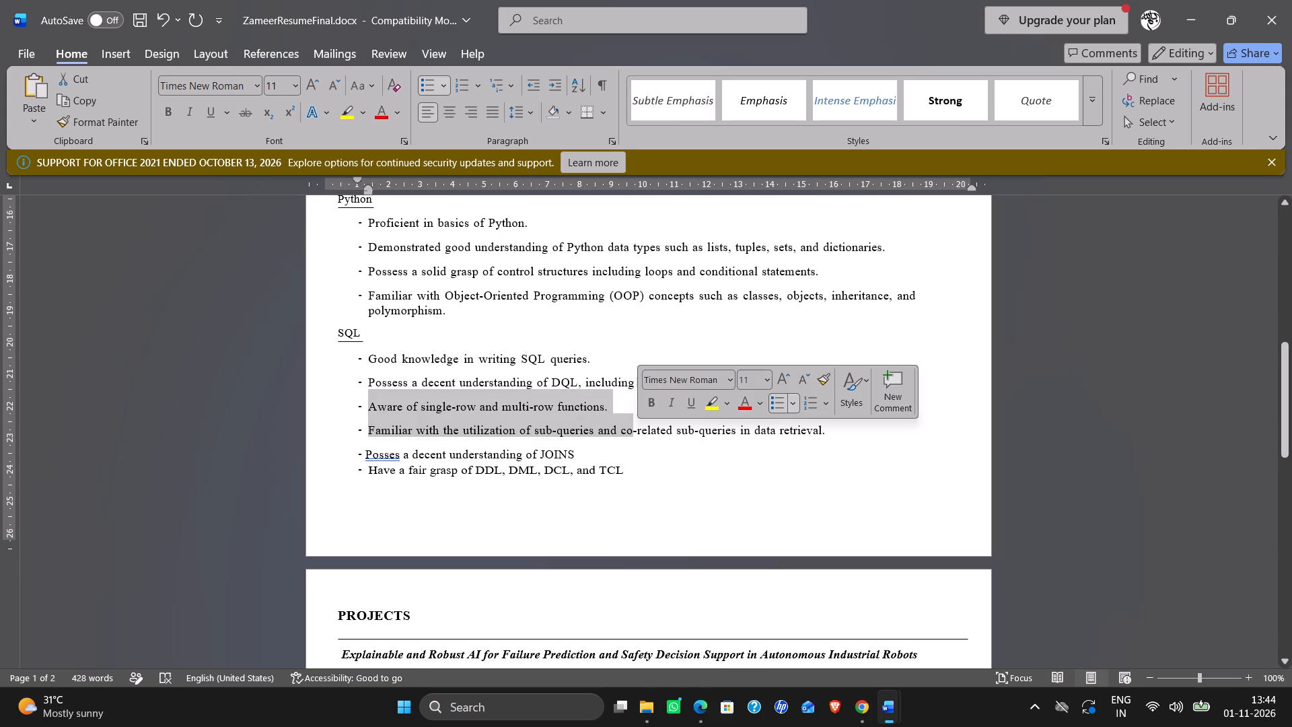
pyautogui.click(530, 116)
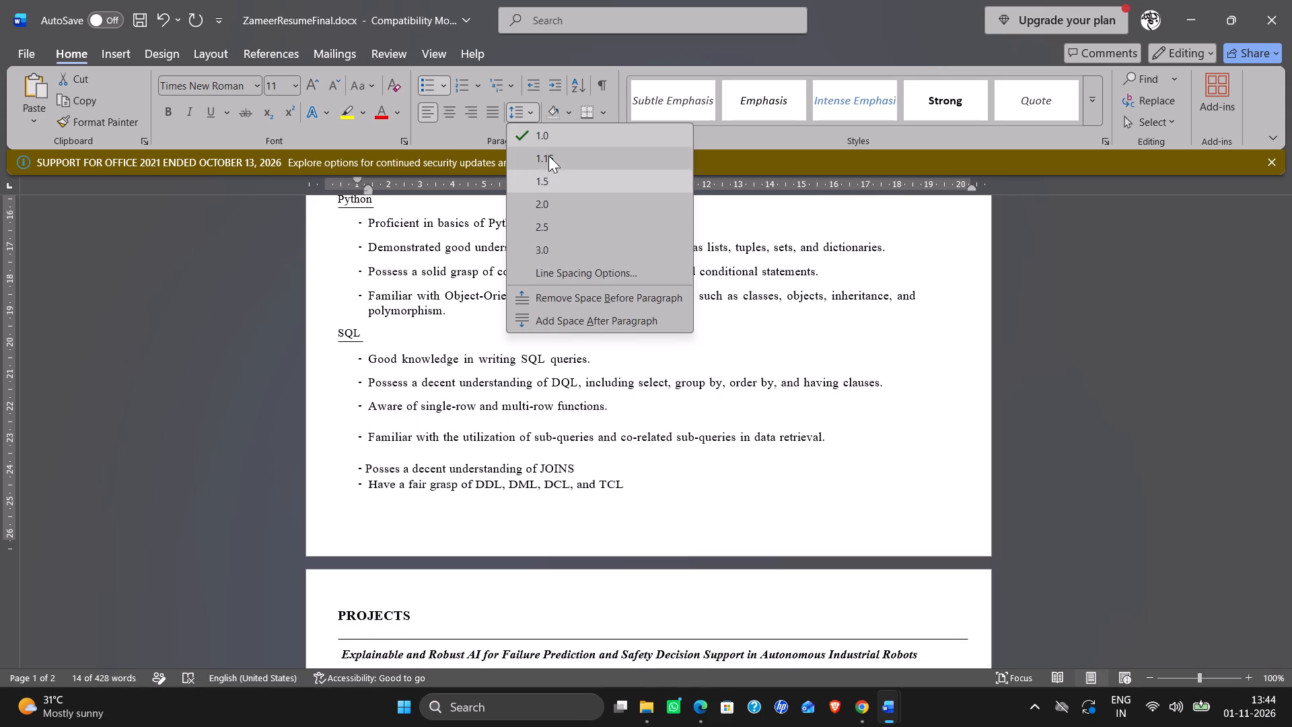
pyautogui.click(551, 132)
pyautogui.click(467, 479)
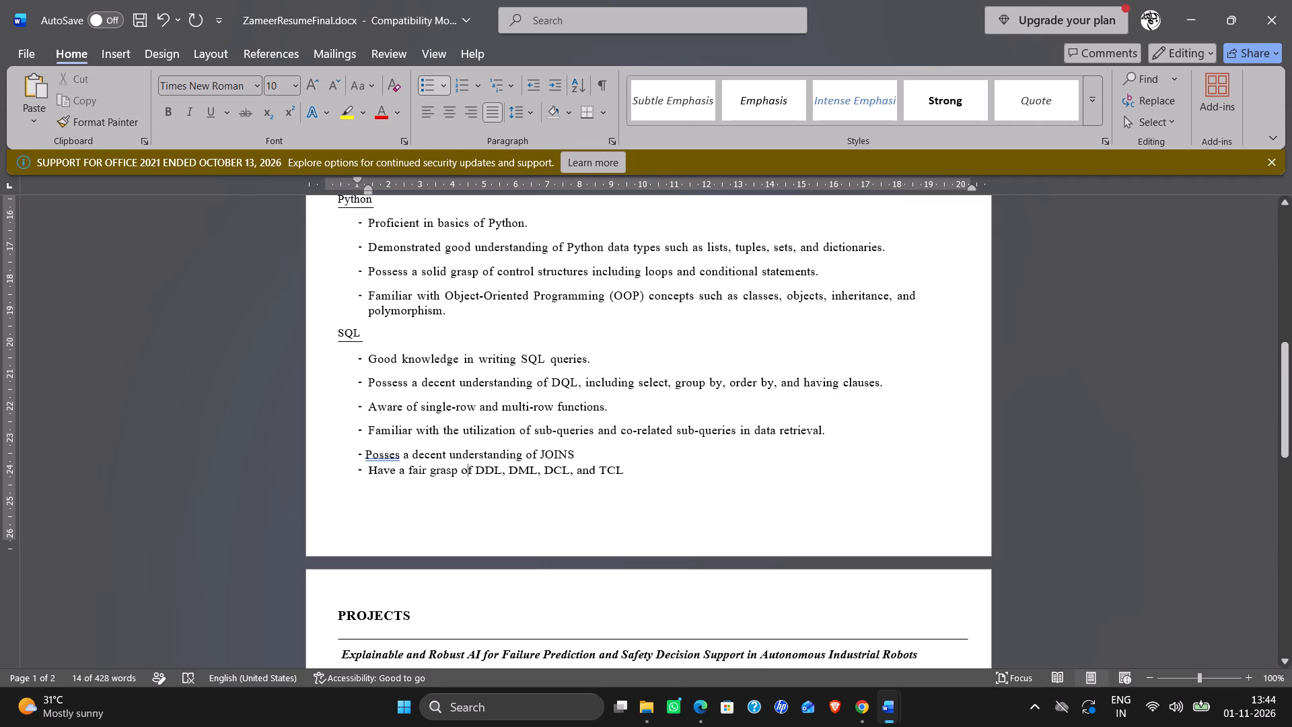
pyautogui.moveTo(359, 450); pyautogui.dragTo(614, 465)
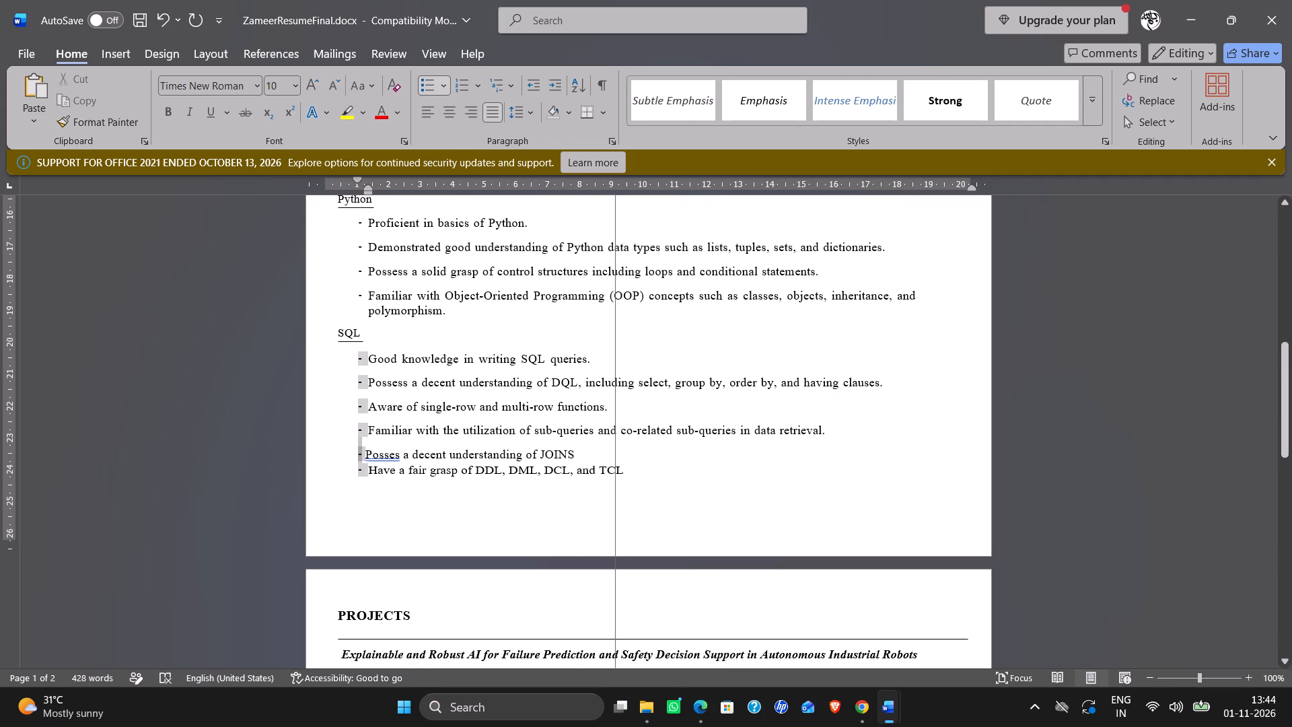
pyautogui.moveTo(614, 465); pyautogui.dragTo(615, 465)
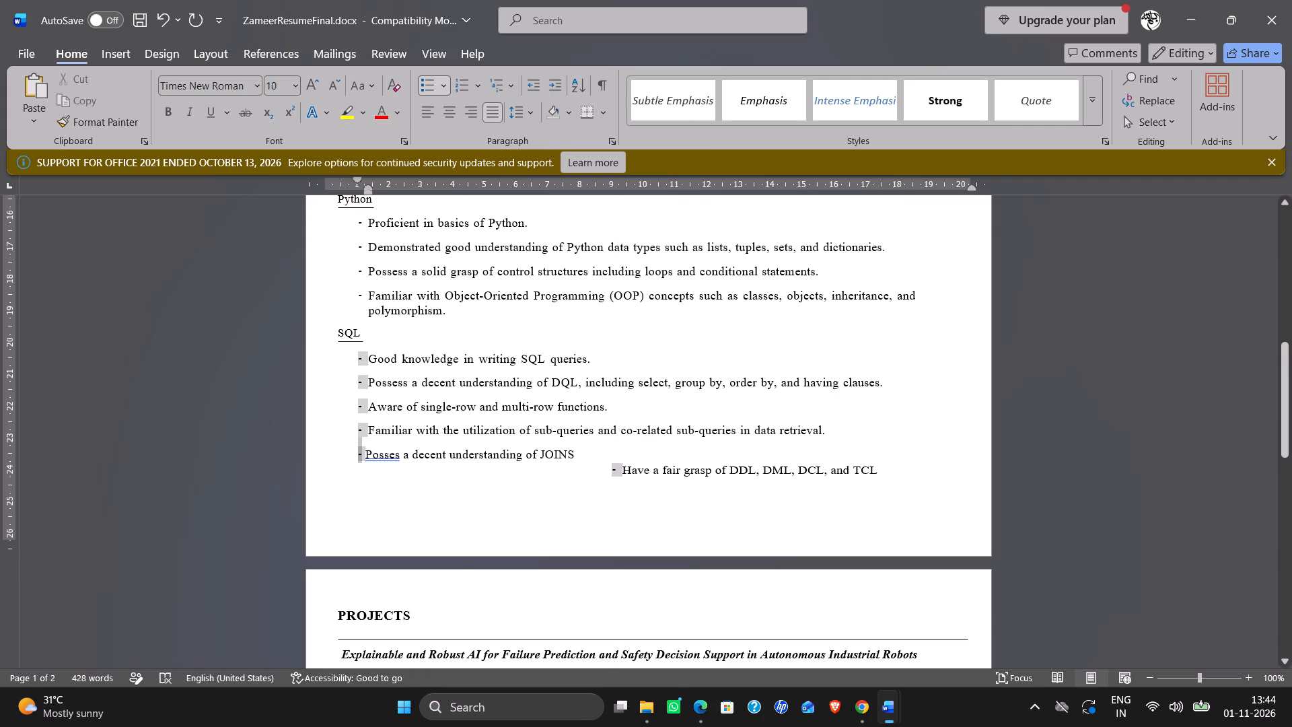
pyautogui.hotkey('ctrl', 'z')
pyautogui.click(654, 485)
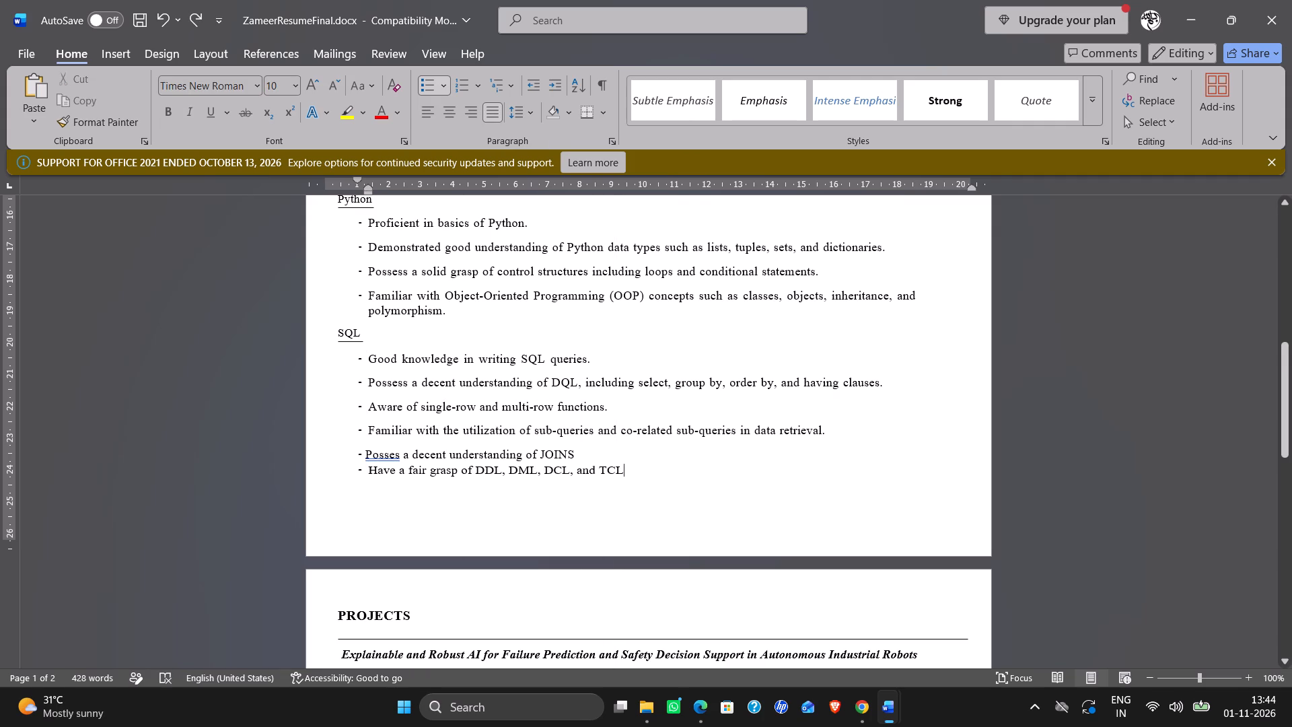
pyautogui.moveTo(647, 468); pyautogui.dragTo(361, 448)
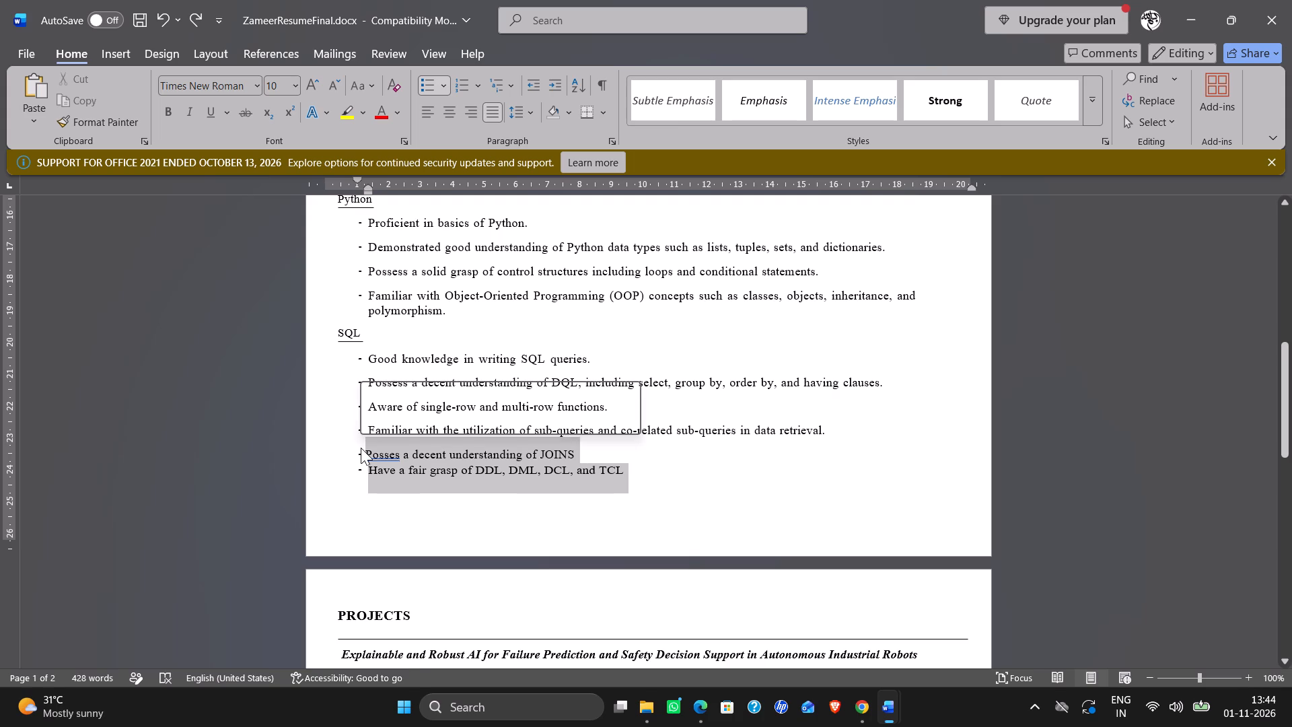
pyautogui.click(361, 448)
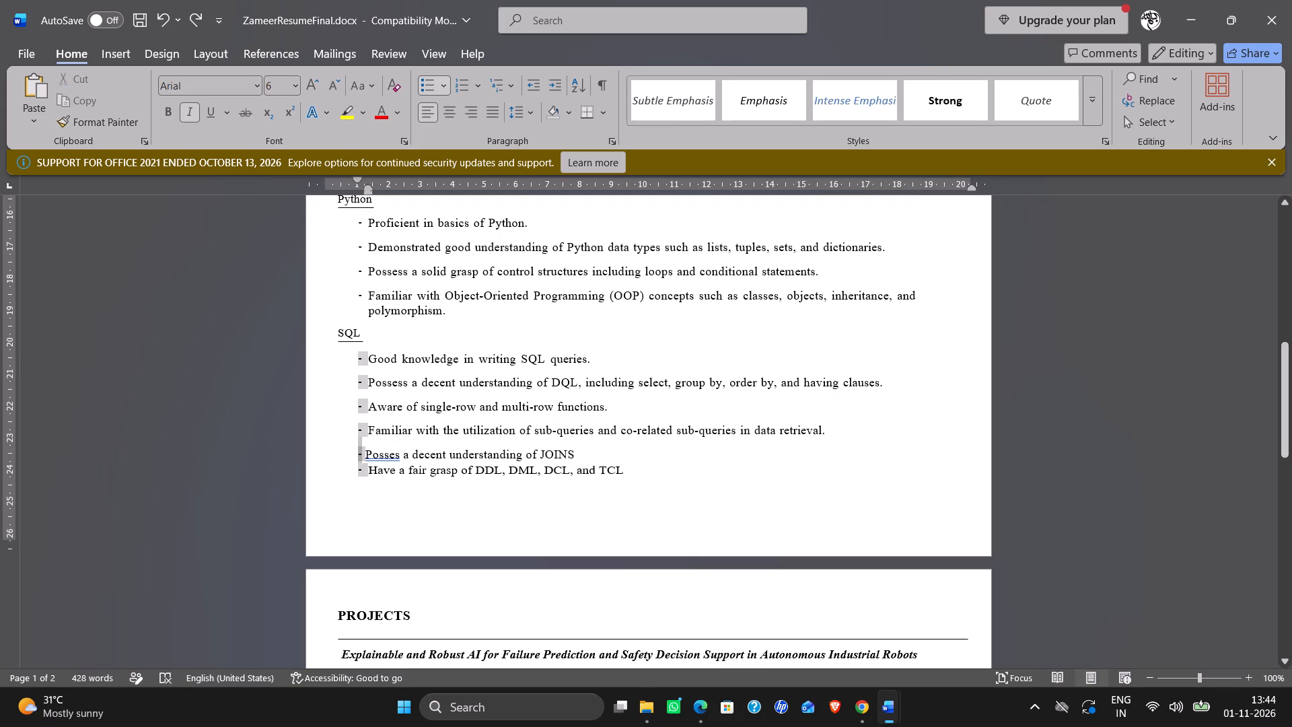
# Set the line spacing of the last two SQL bullets, "JOINS" and "Have a fair grasp", to 1.5.
pyautogui.moveTo(635, 475); pyautogui.dragTo(357, 457)
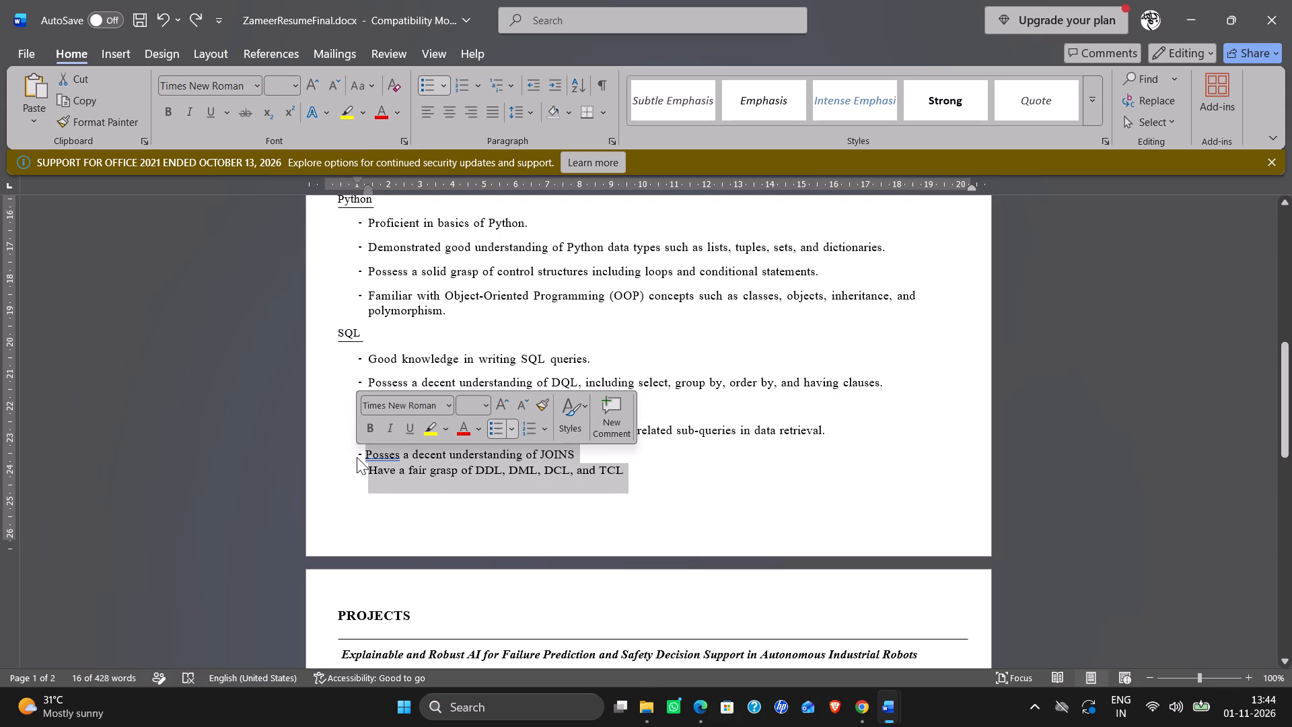
pyautogui.click(489, 405)
pyautogui.click(489, 405)
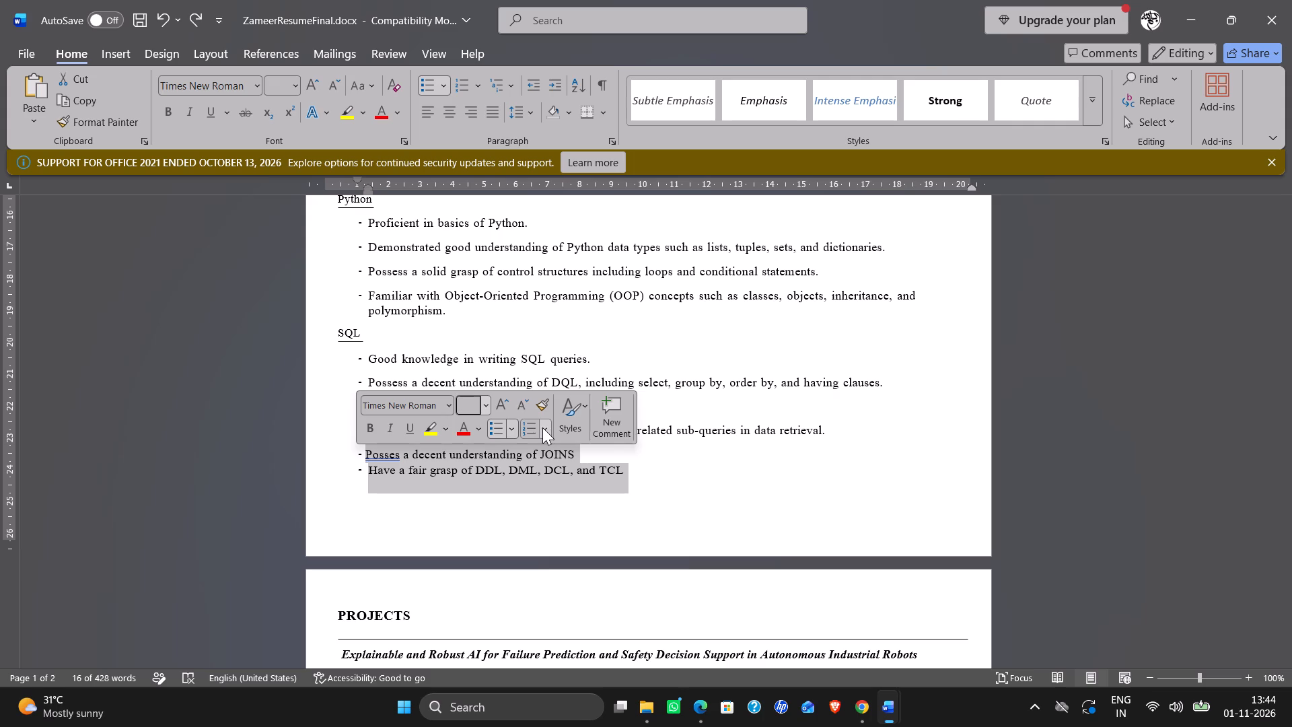
pyautogui.click(528, 116)
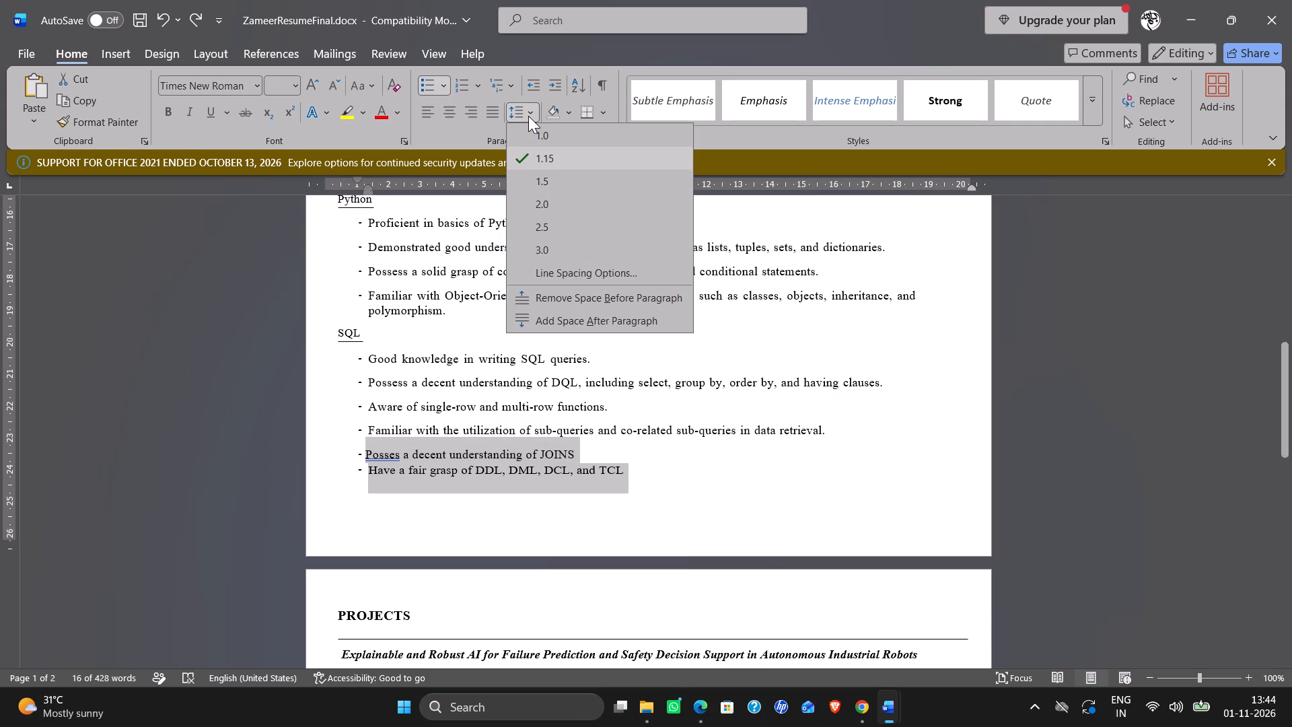
pyautogui.click(535, 183)
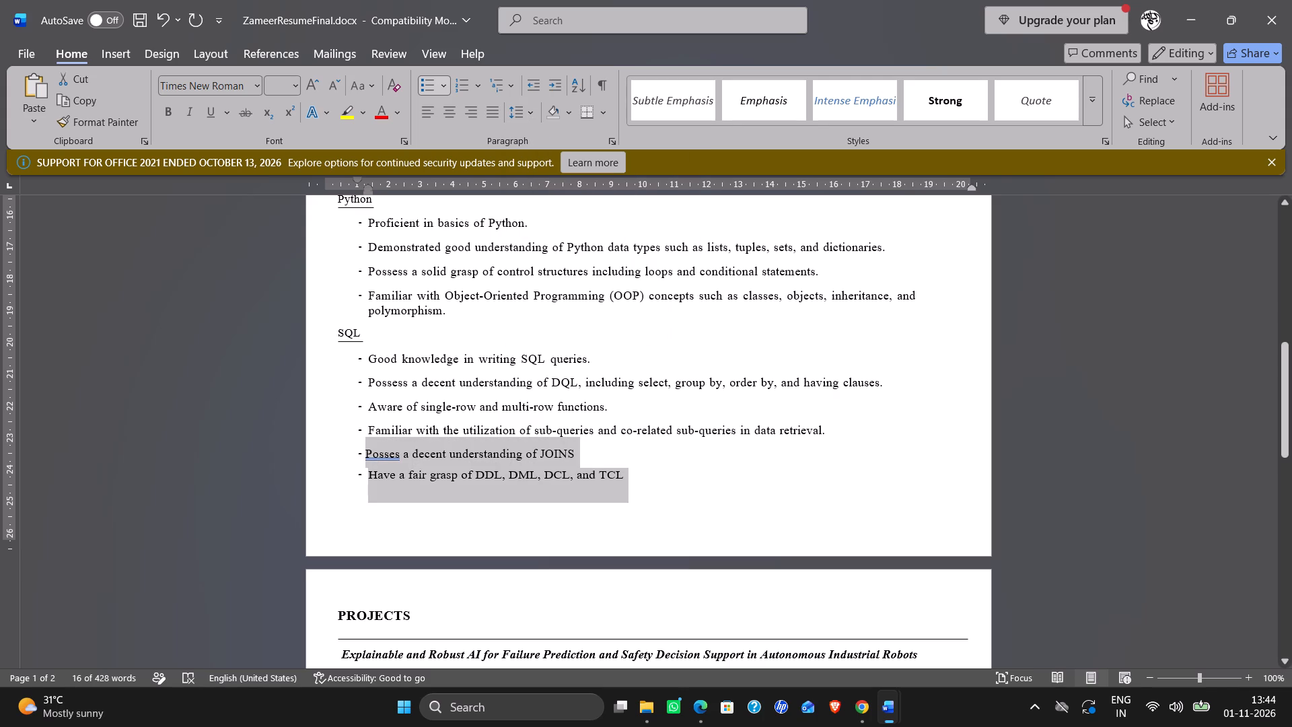
pyautogui.click(504, 413)
# Review the resume layout from the SQL skills through Projects, Achievements and Declaration, and back up to the header.
pyautogui.scroll(-1, 375, 506)
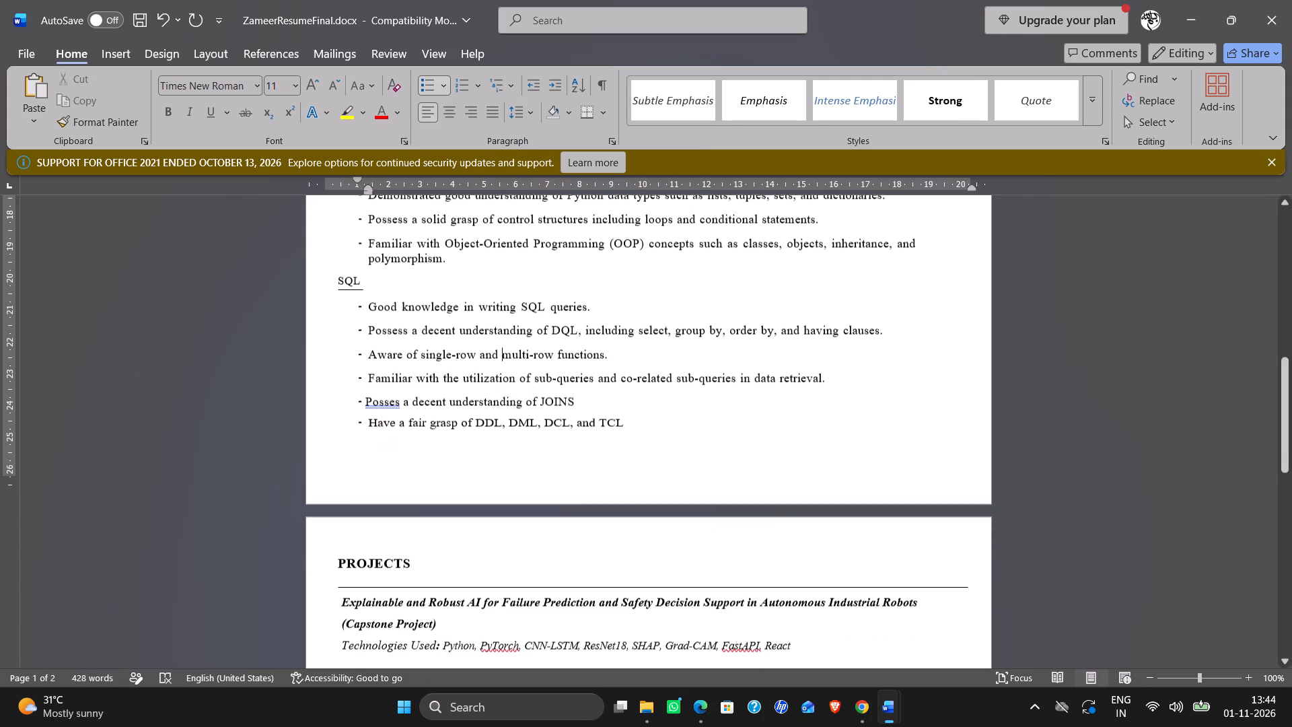
pyautogui.scroll(-3, 375, 506)
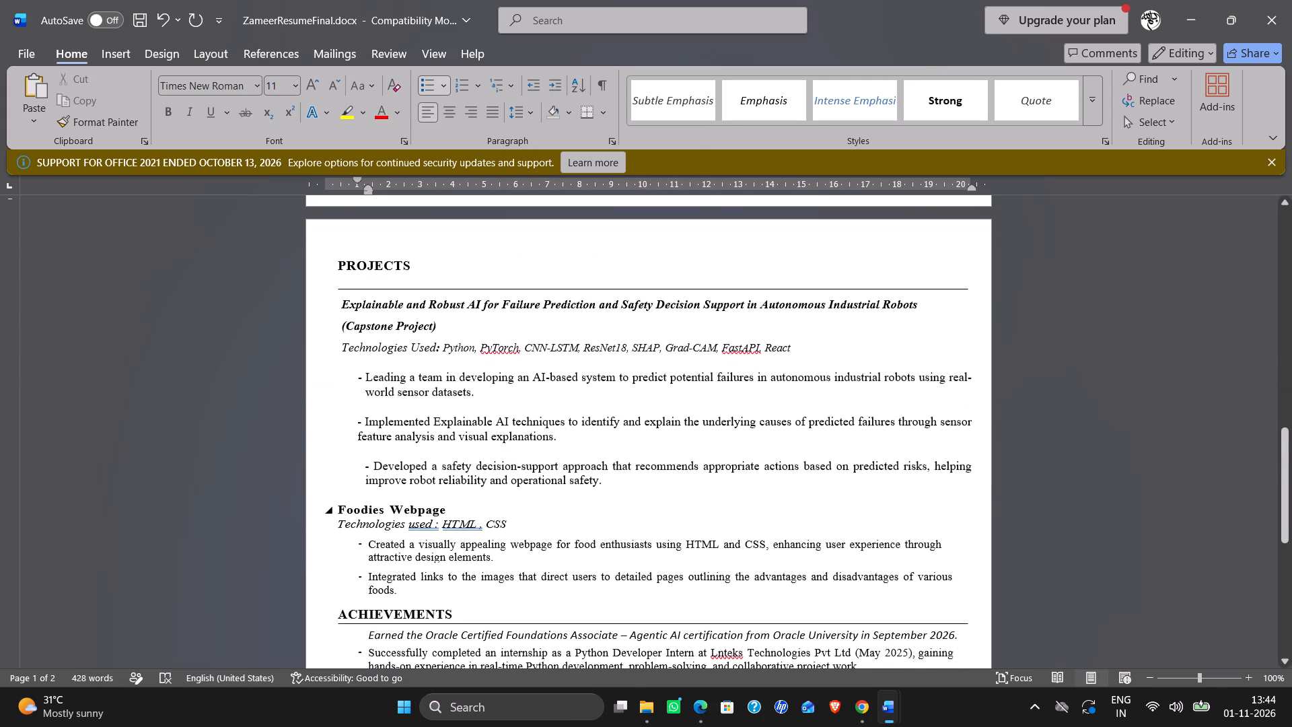
pyautogui.scroll(-1, 375, 506)
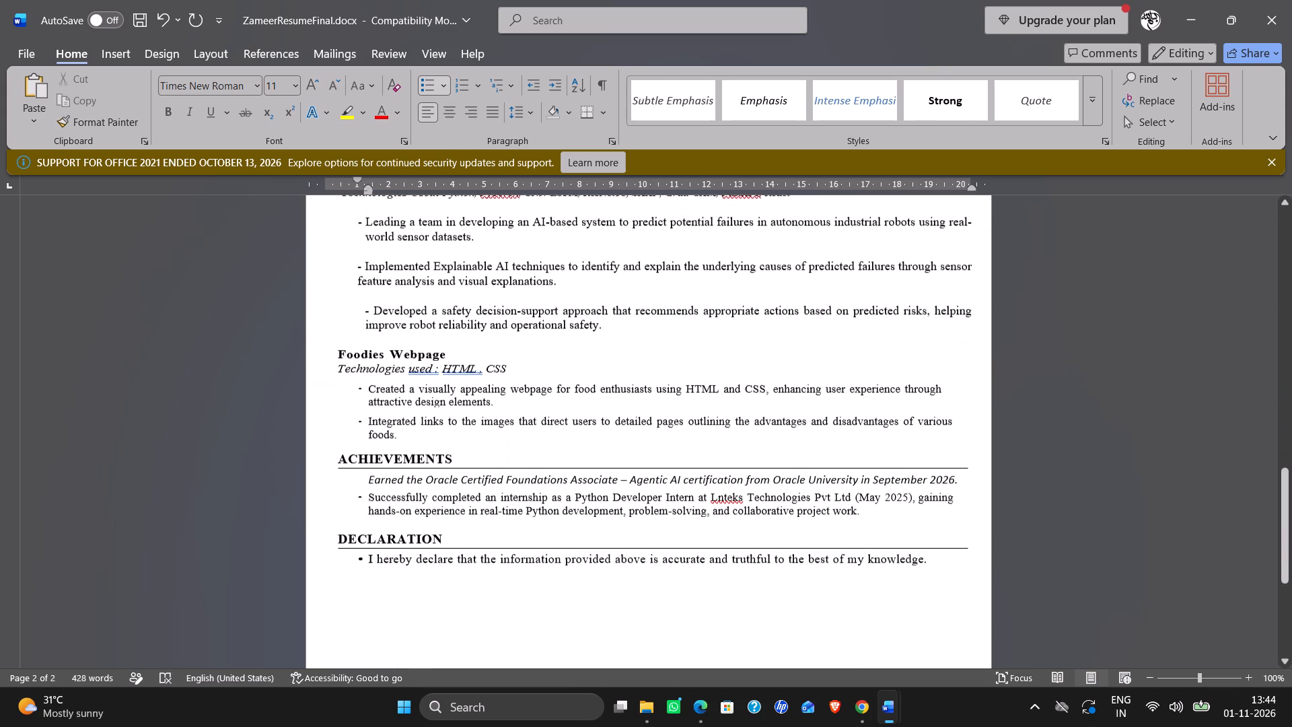
pyautogui.scroll(1, 375, 506)
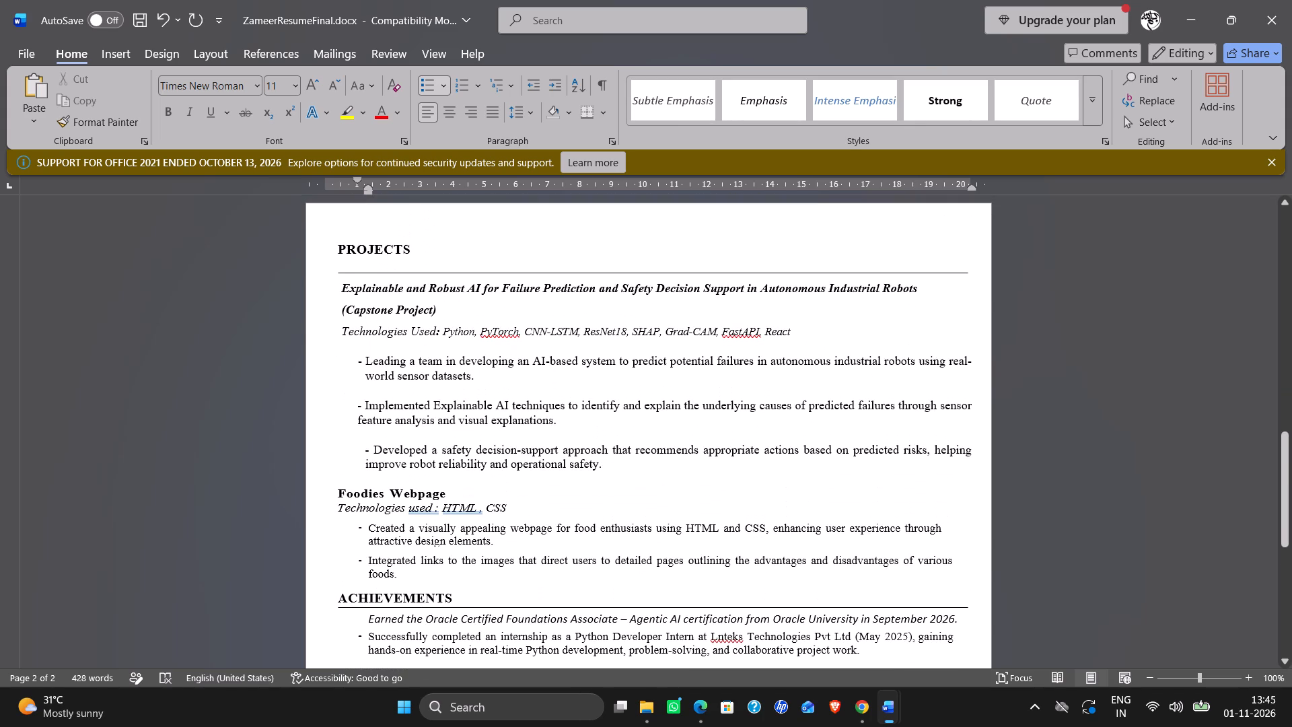
pyautogui.scroll(-1, 375, 506)
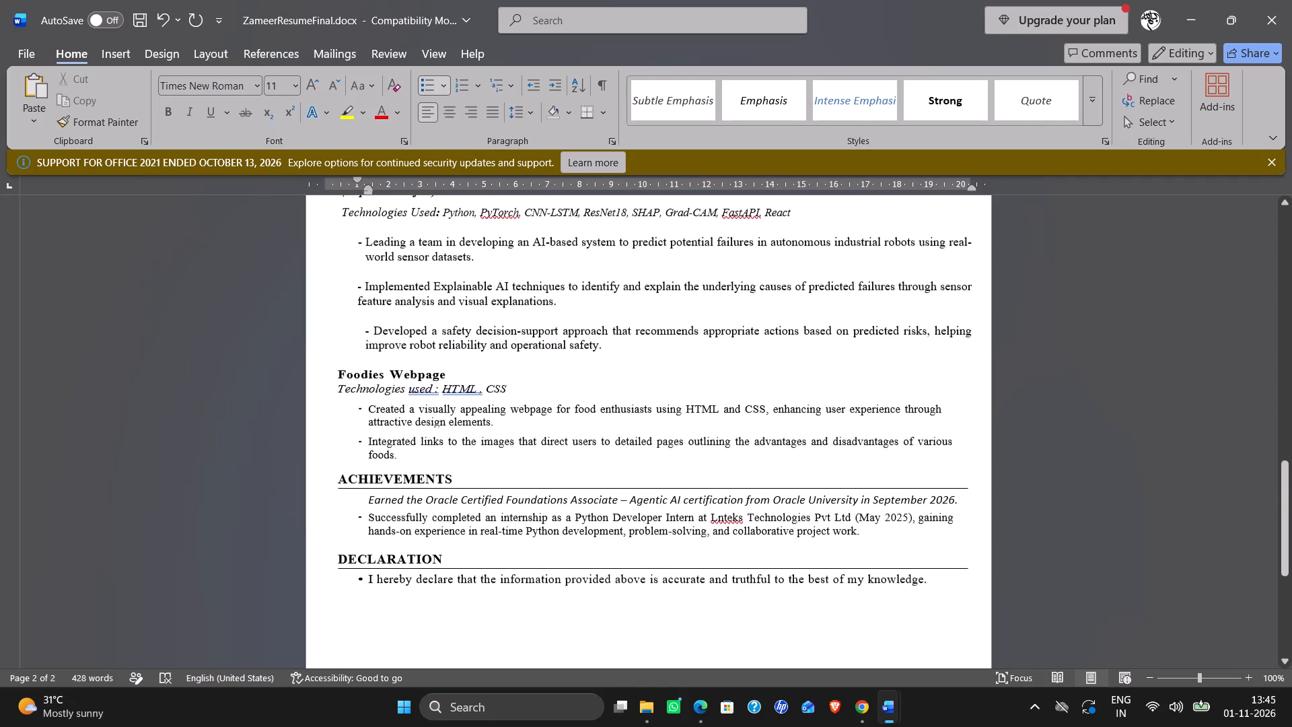
pyautogui.scroll(-1, 375, 506)
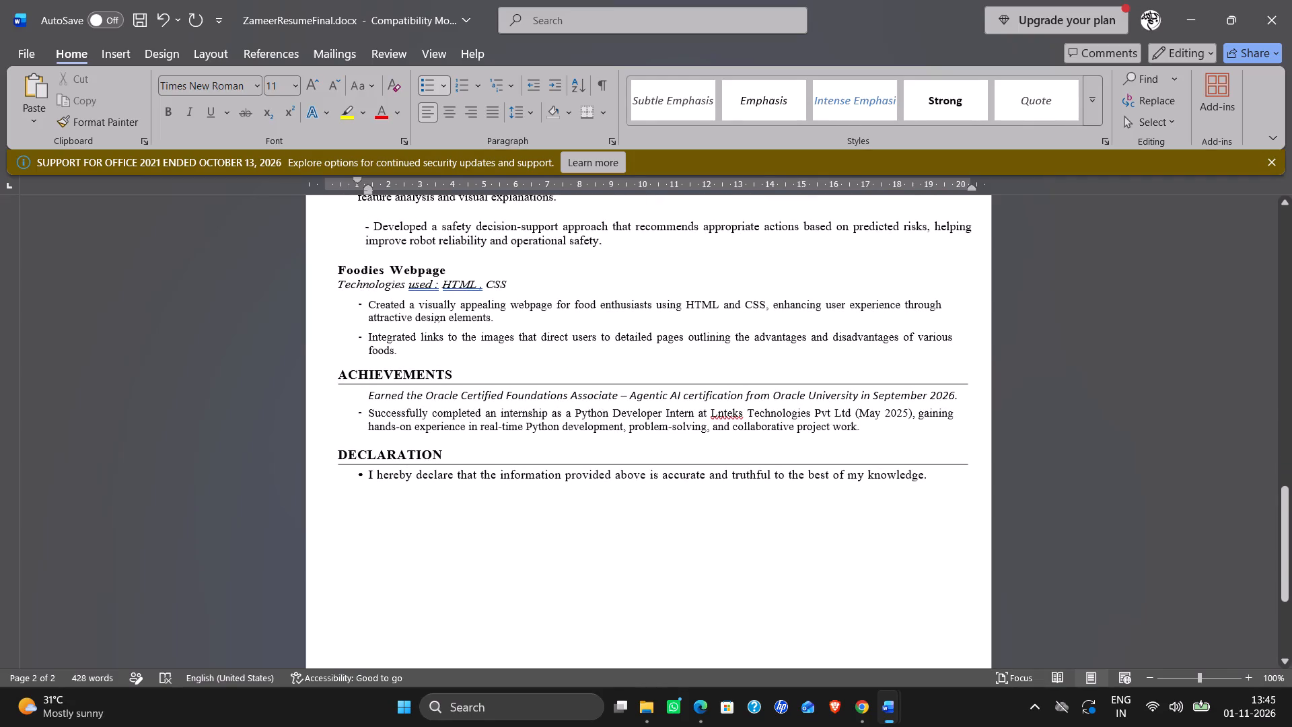
pyautogui.click(377, 532)
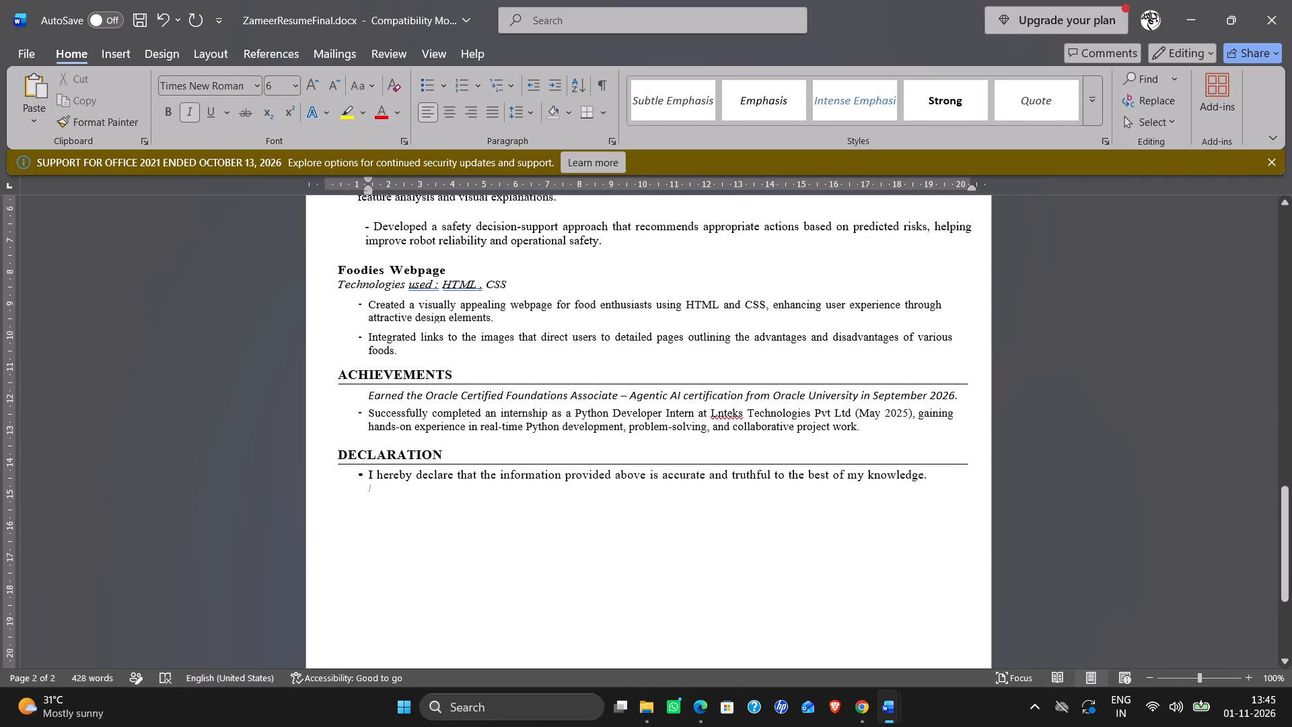
pyautogui.scroll(4, 550, 392)
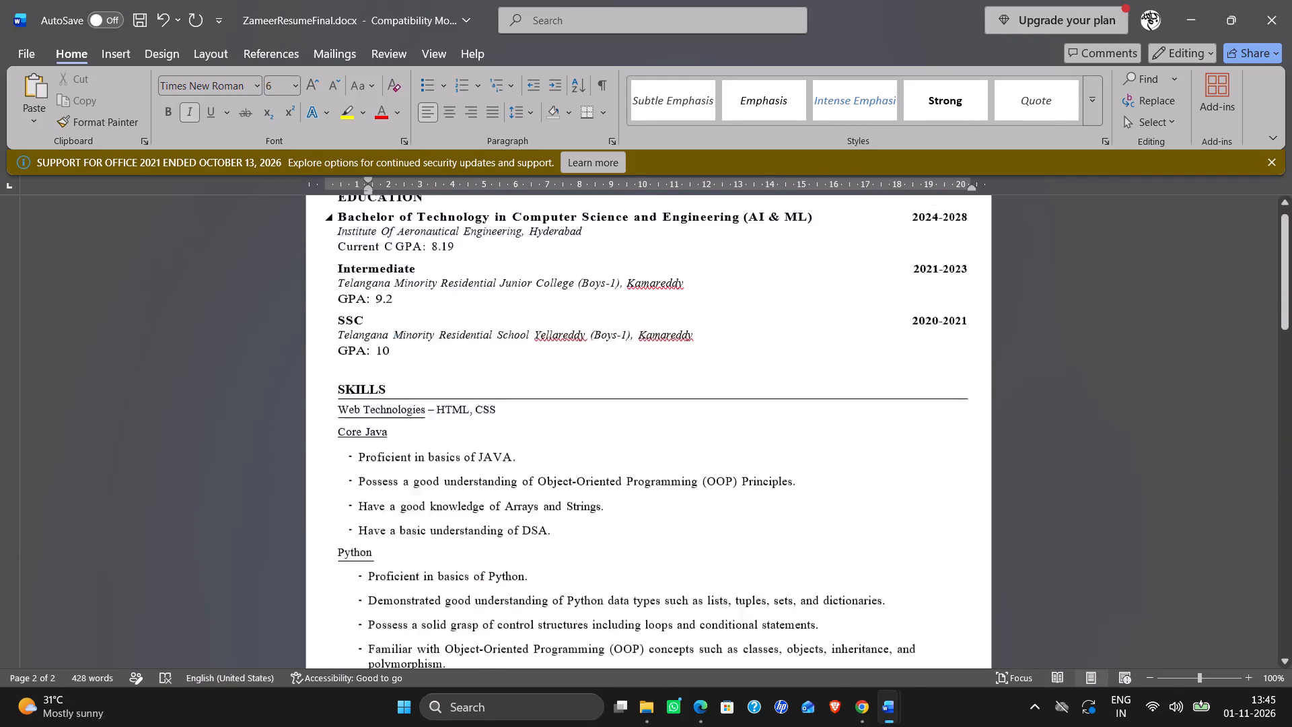
pyautogui.scroll(2, 550, 392)
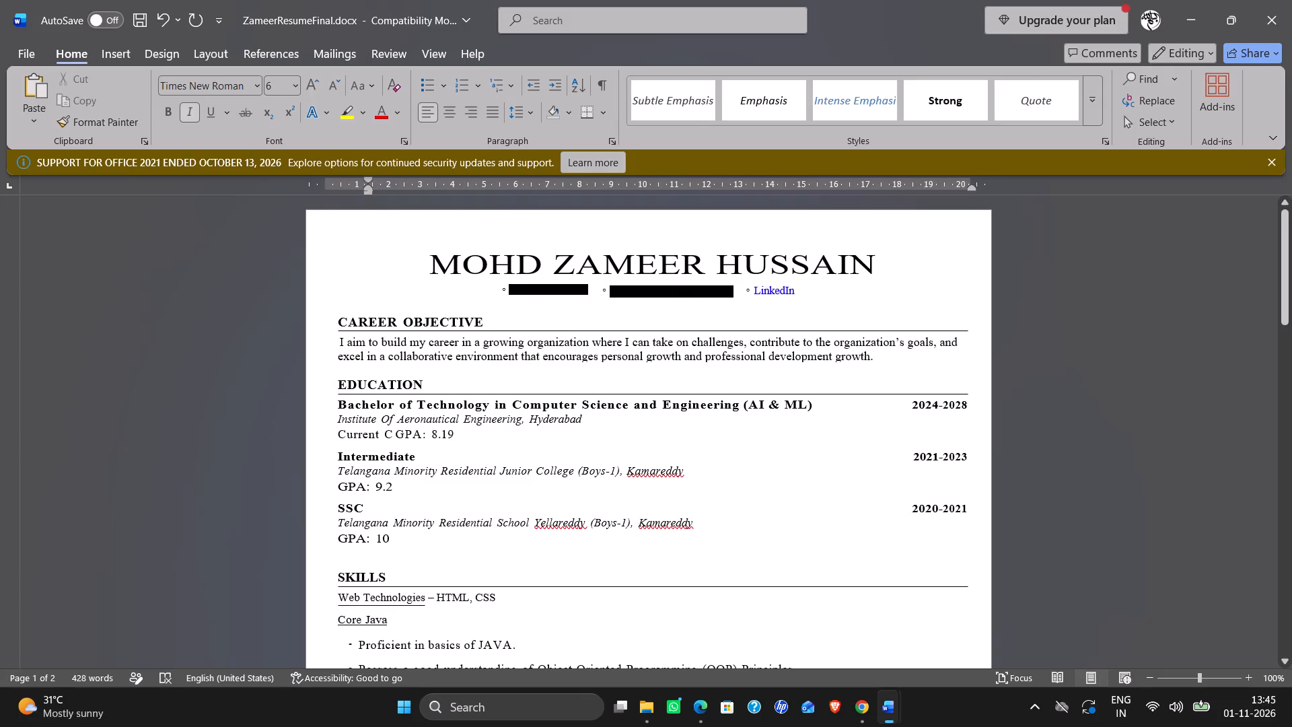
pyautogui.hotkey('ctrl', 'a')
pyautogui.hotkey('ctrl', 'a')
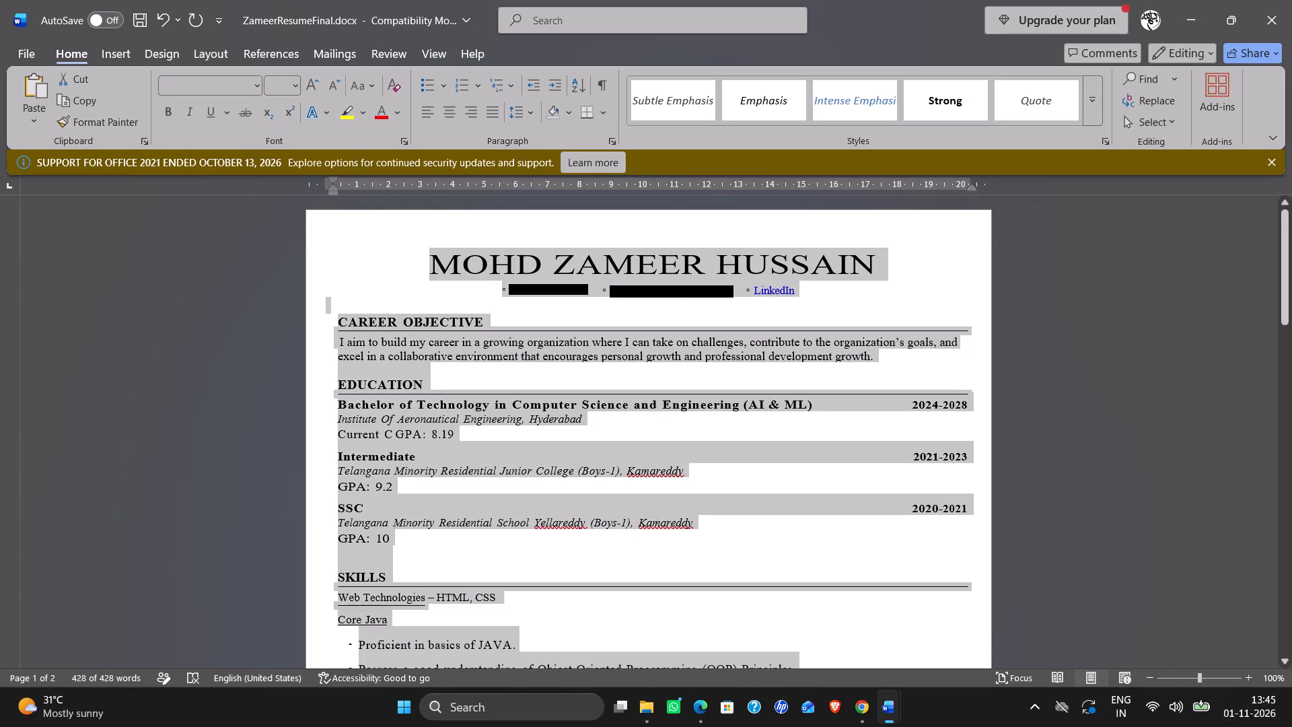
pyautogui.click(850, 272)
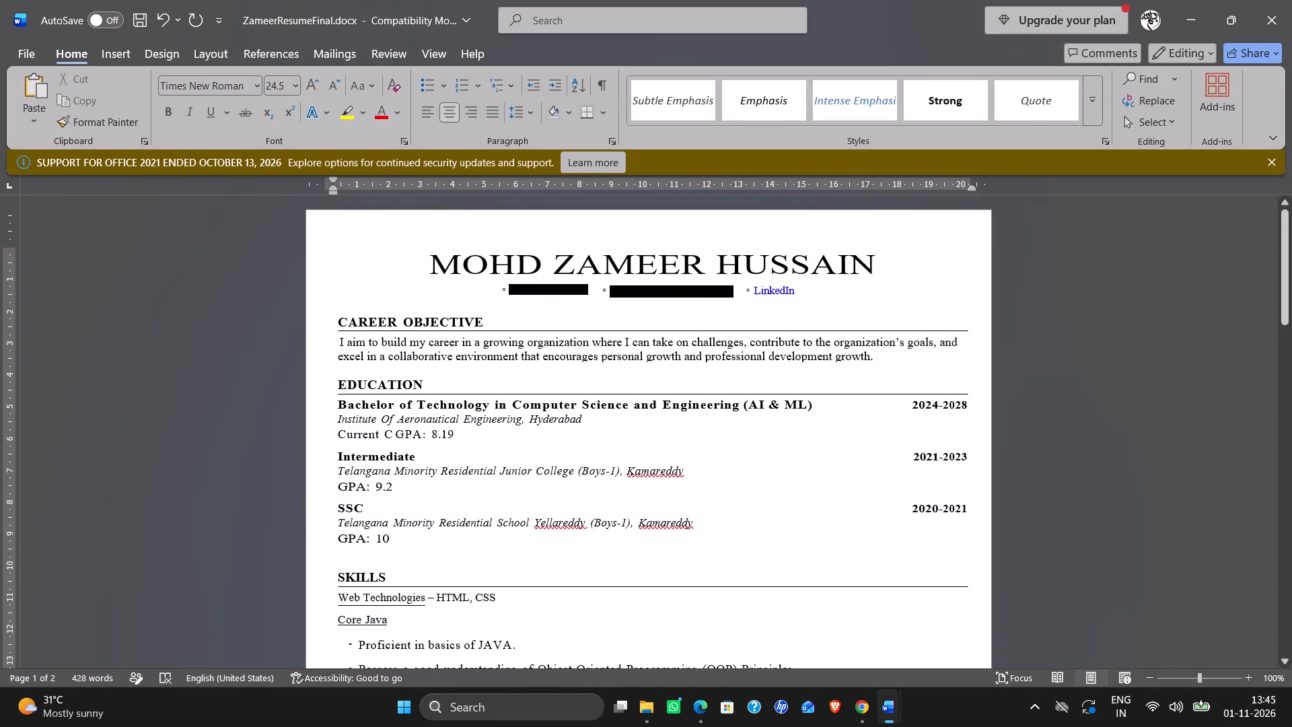
# Save the resume document.
pyautogui.hotkey('ctrl', 's')
pyautogui.hotkey('ctrl', 's')
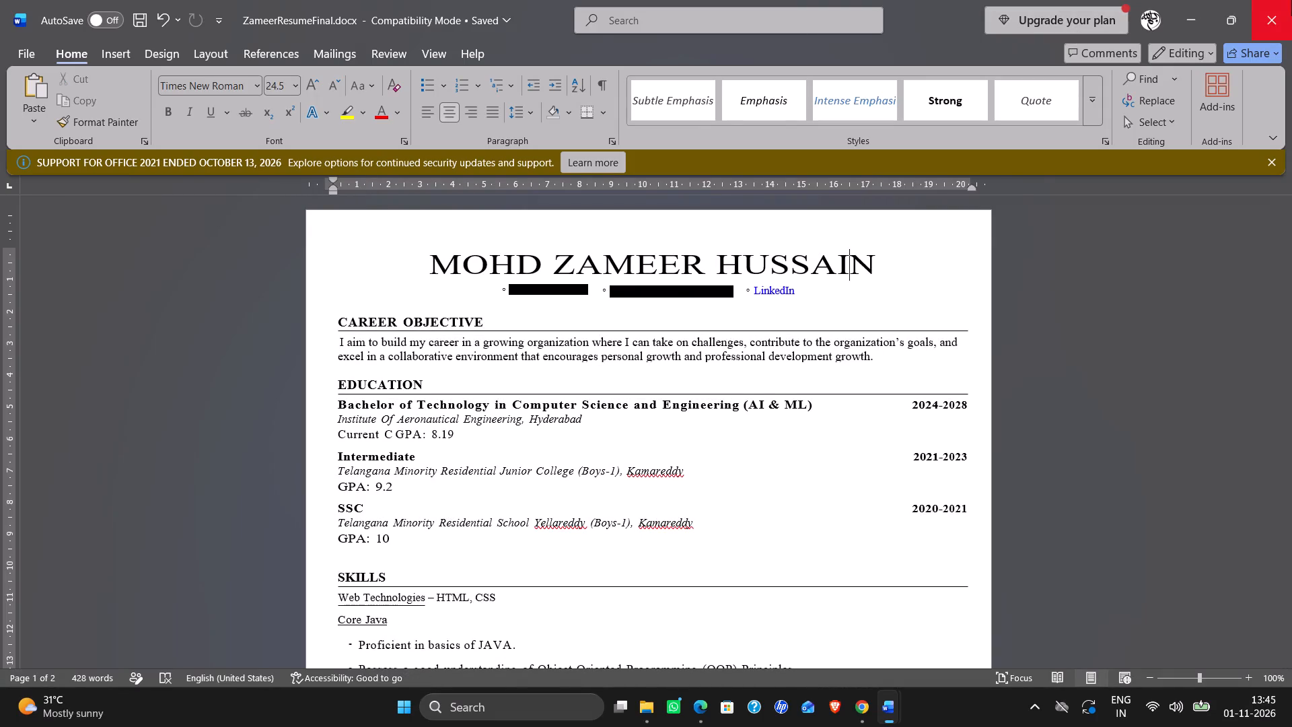
# Save a PDF copy of the resume in the Downloads folder as ZameerResumeFinal2.pdf.
pyautogui.click(24, 48)
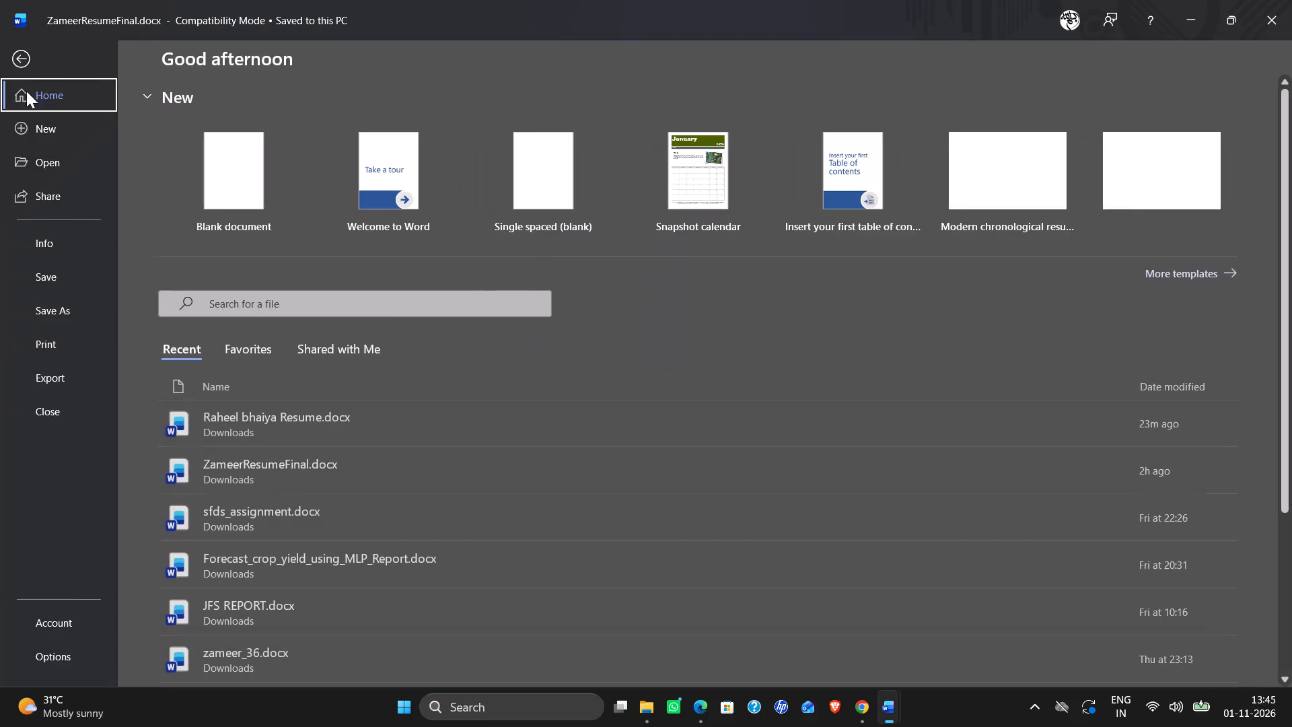
pyautogui.click(59, 313)
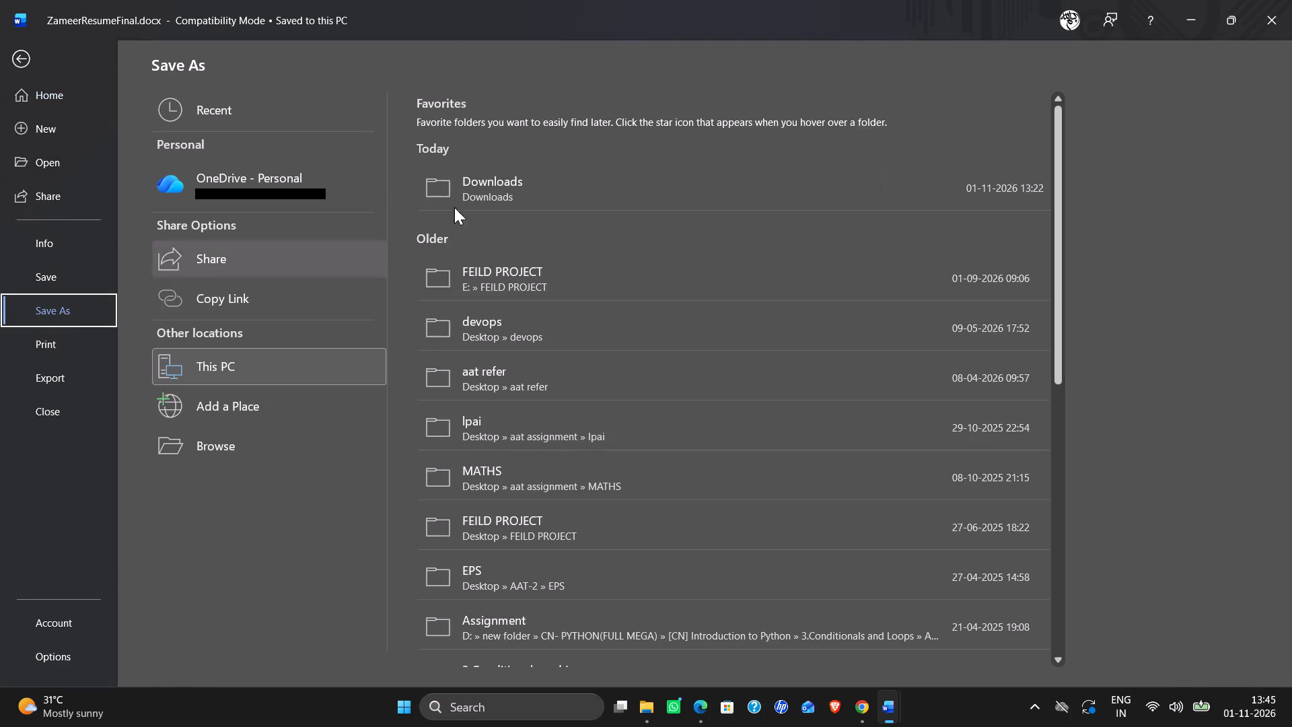
pyautogui.doubleClick(474, 182)
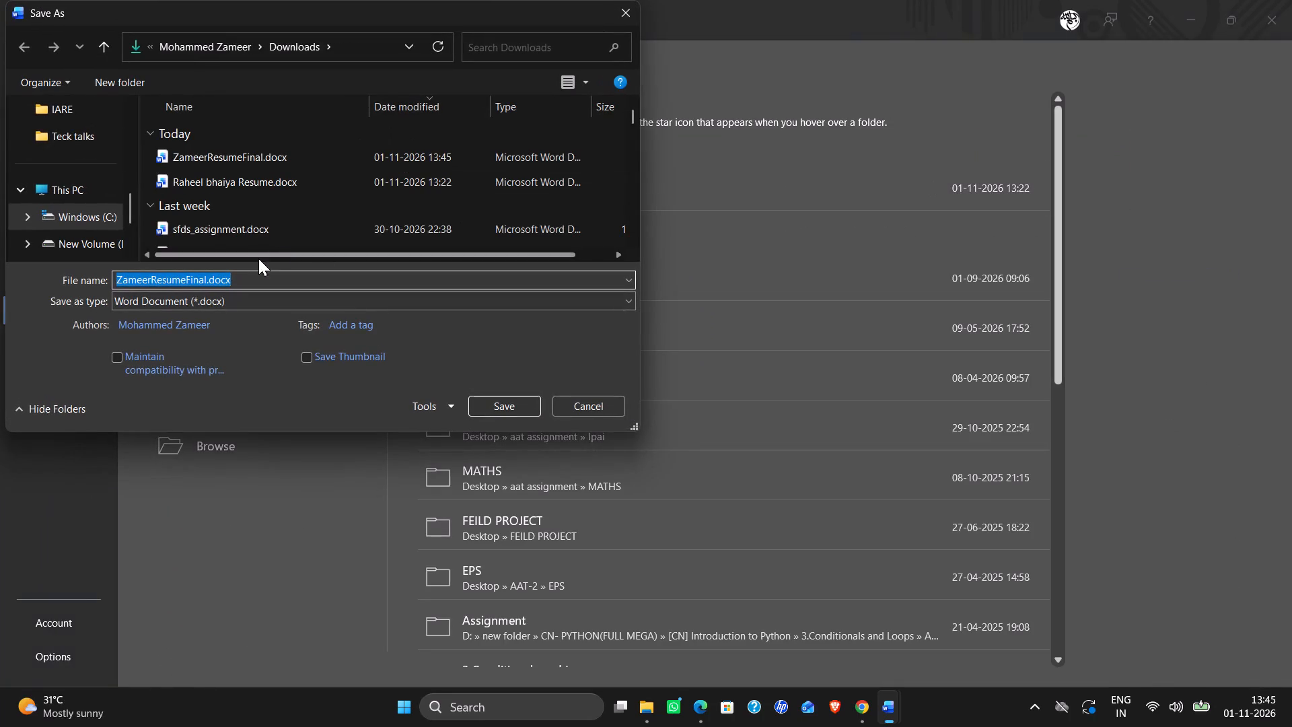
pyautogui.click(221, 298)
pyautogui.click(194, 394)
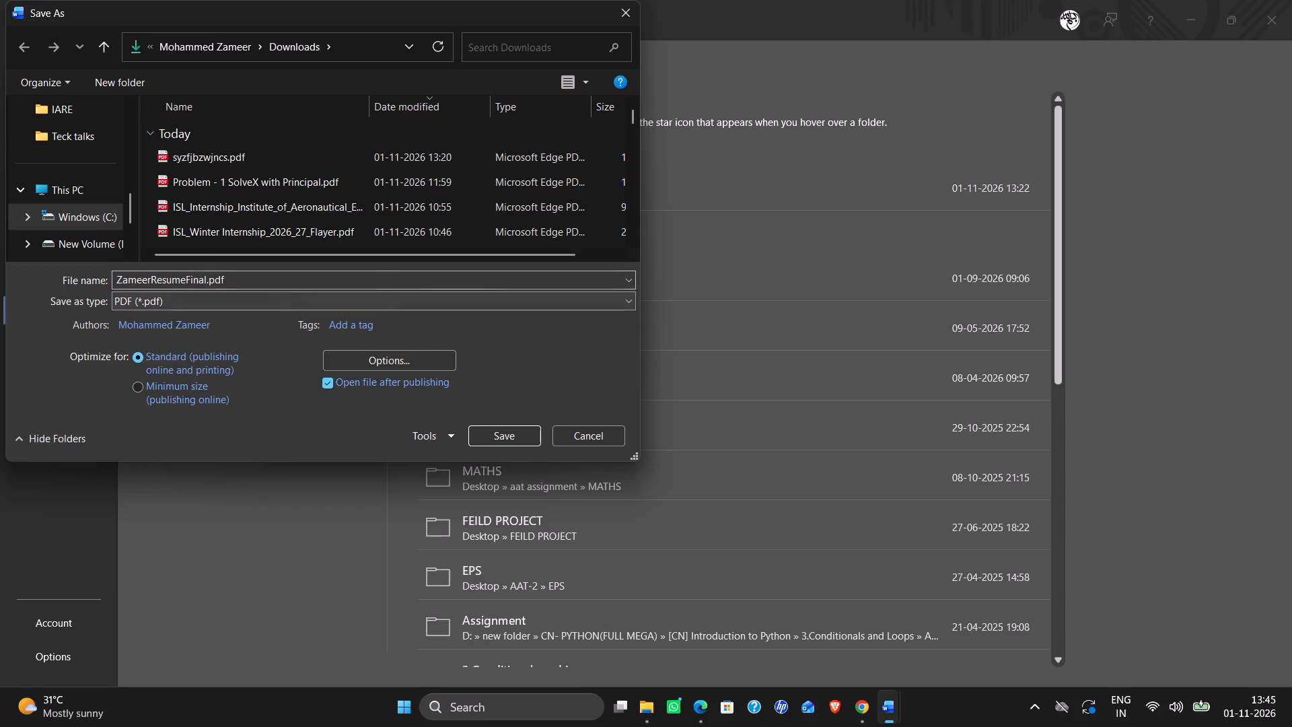
pyautogui.click(202, 272)
pyautogui.click(209, 275)
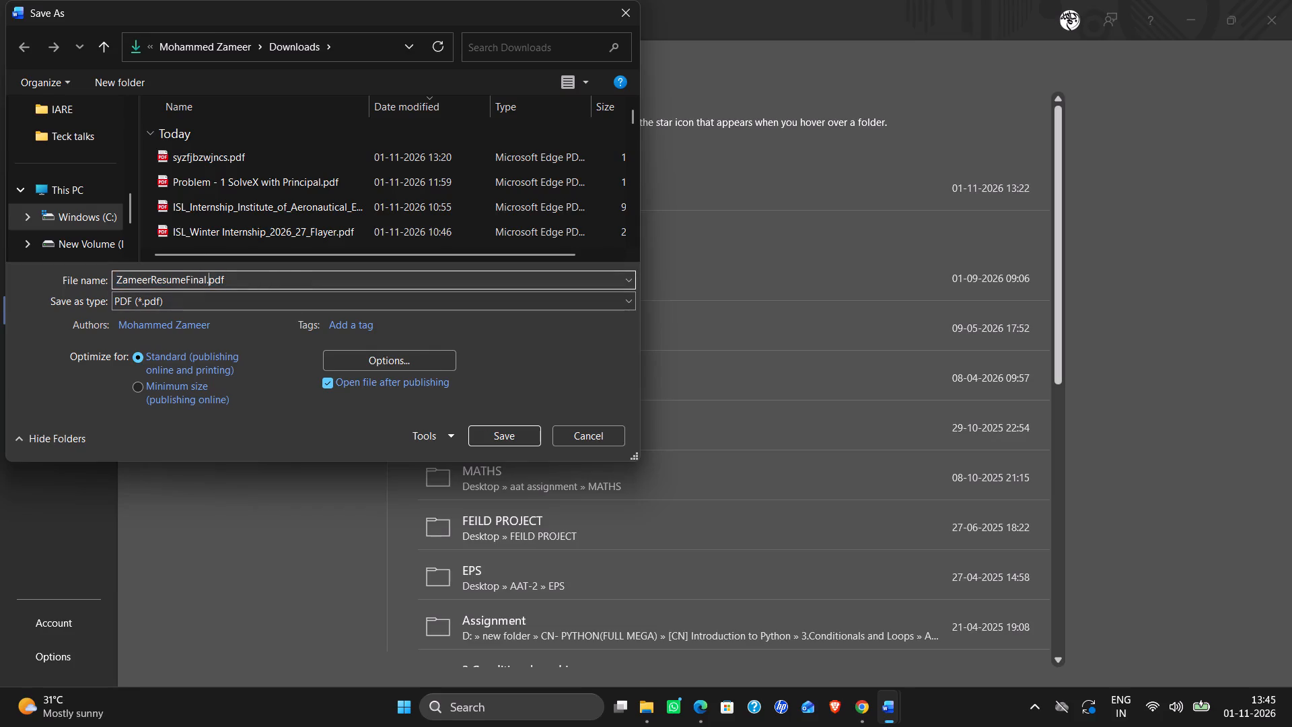
pyautogui.press('Left')
pyautogui.press('2')
pyautogui.click(499, 437)
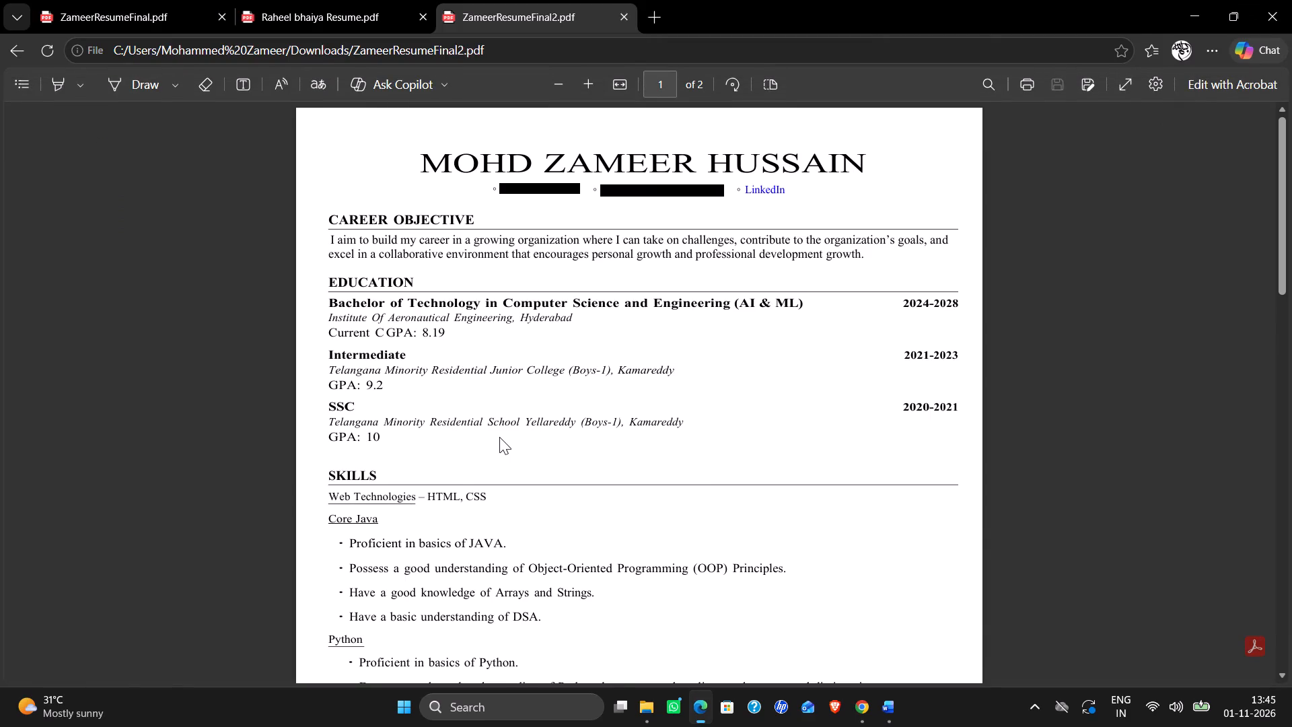
# Review both pages of the exported resume PDF, checking bullets, fonts and spacing from the header through the Declaration.
pyautogui.scroll(-6, 499, 437)
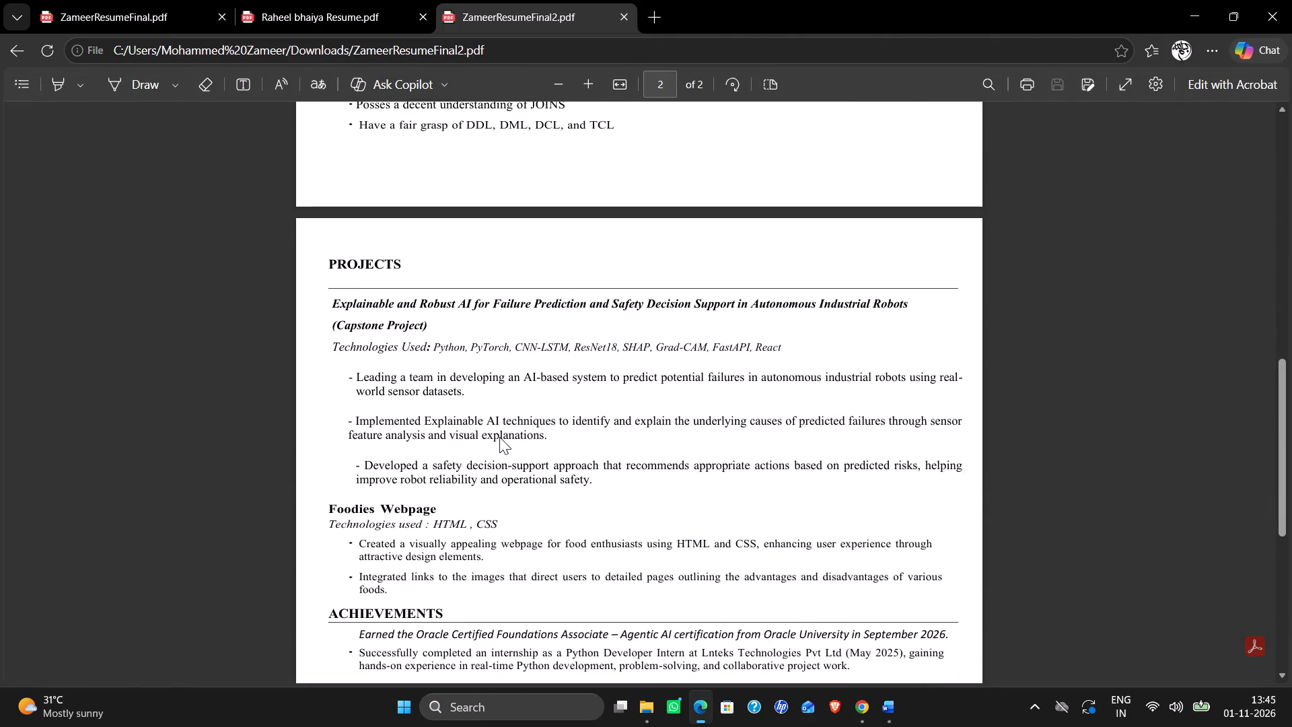
pyautogui.scroll(-2, 499, 437)
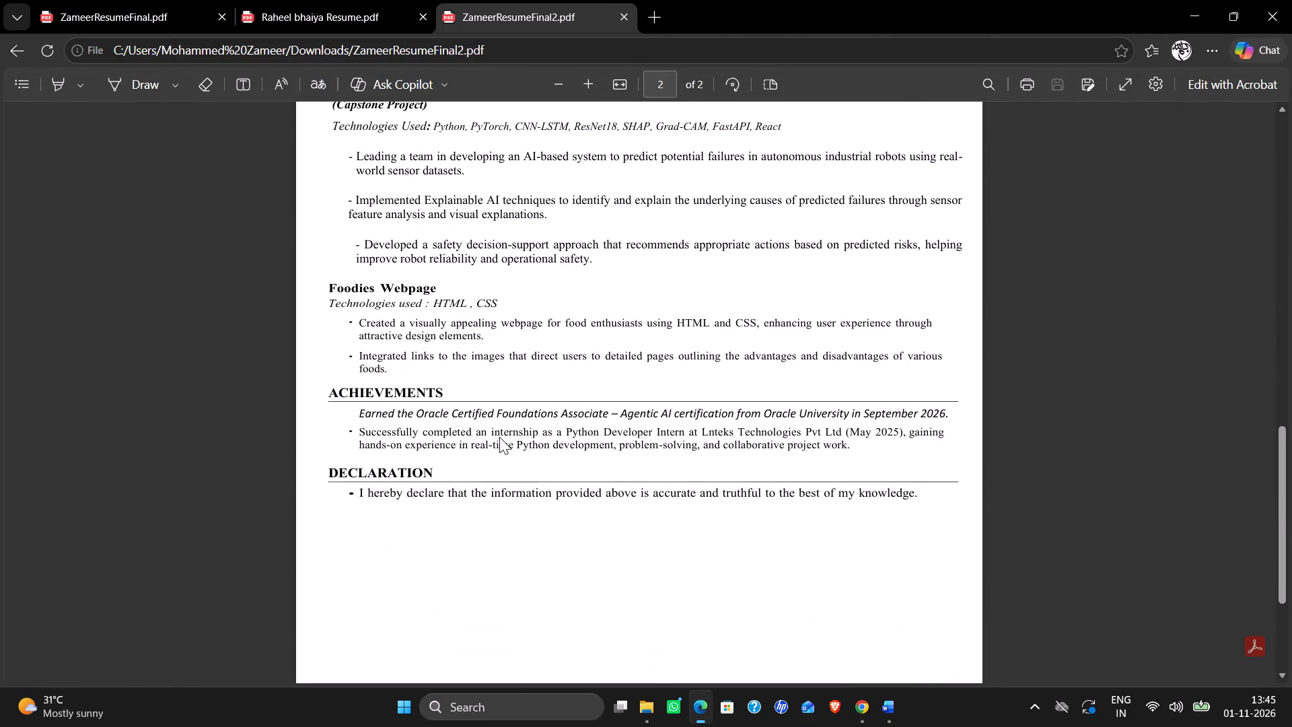
pyautogui.scroll(1, 499, 437)
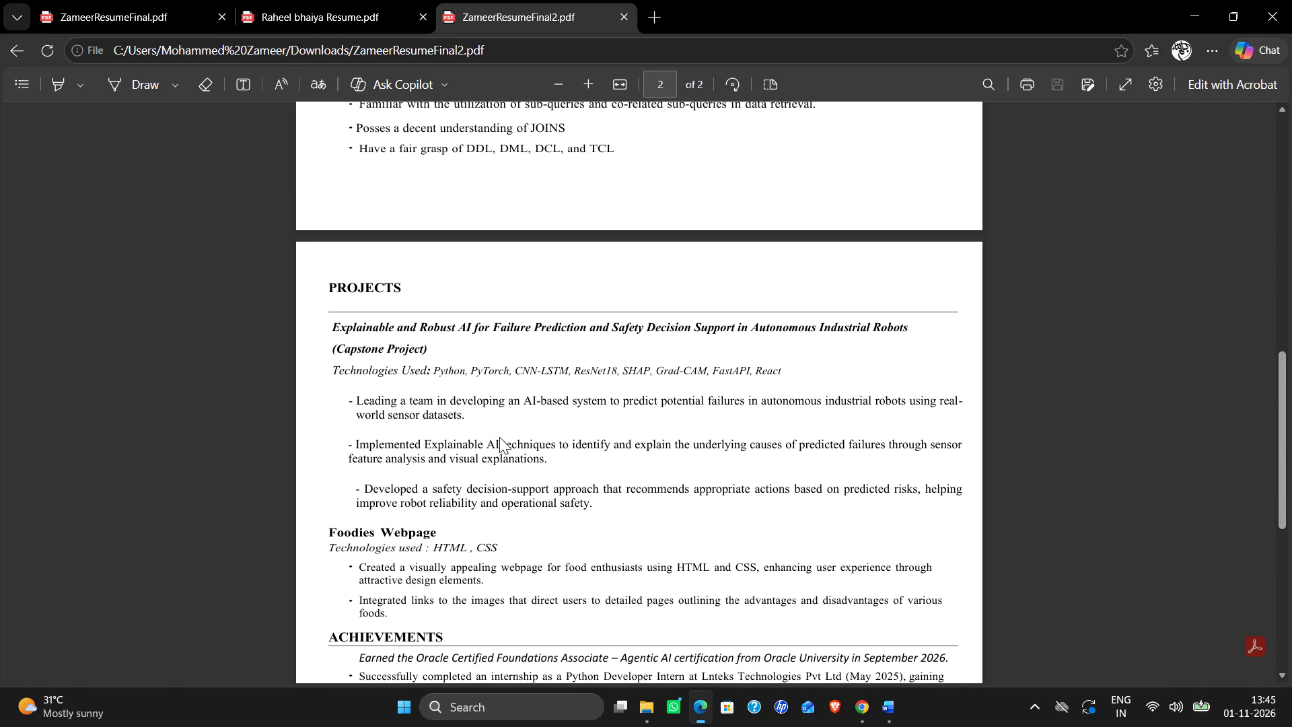
pyautogui.scroll(4, 499, 437)
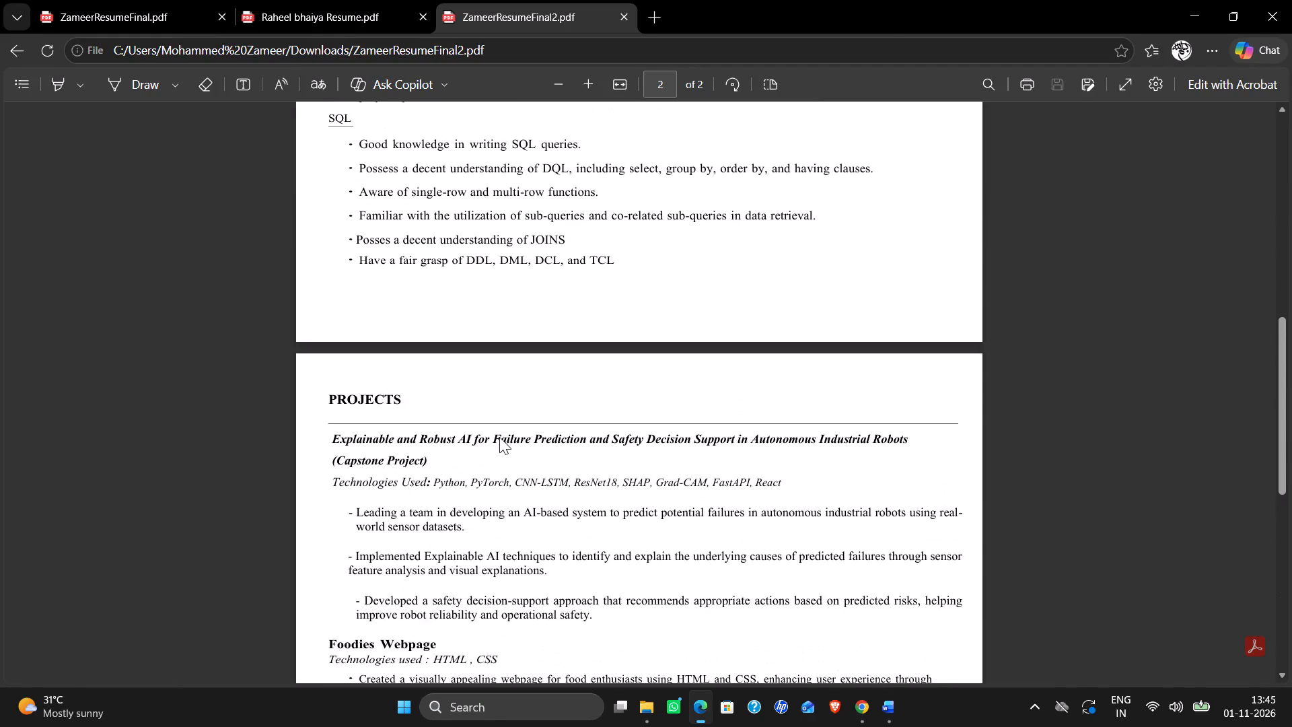
pyautogui.scroll(2, 499, 437)
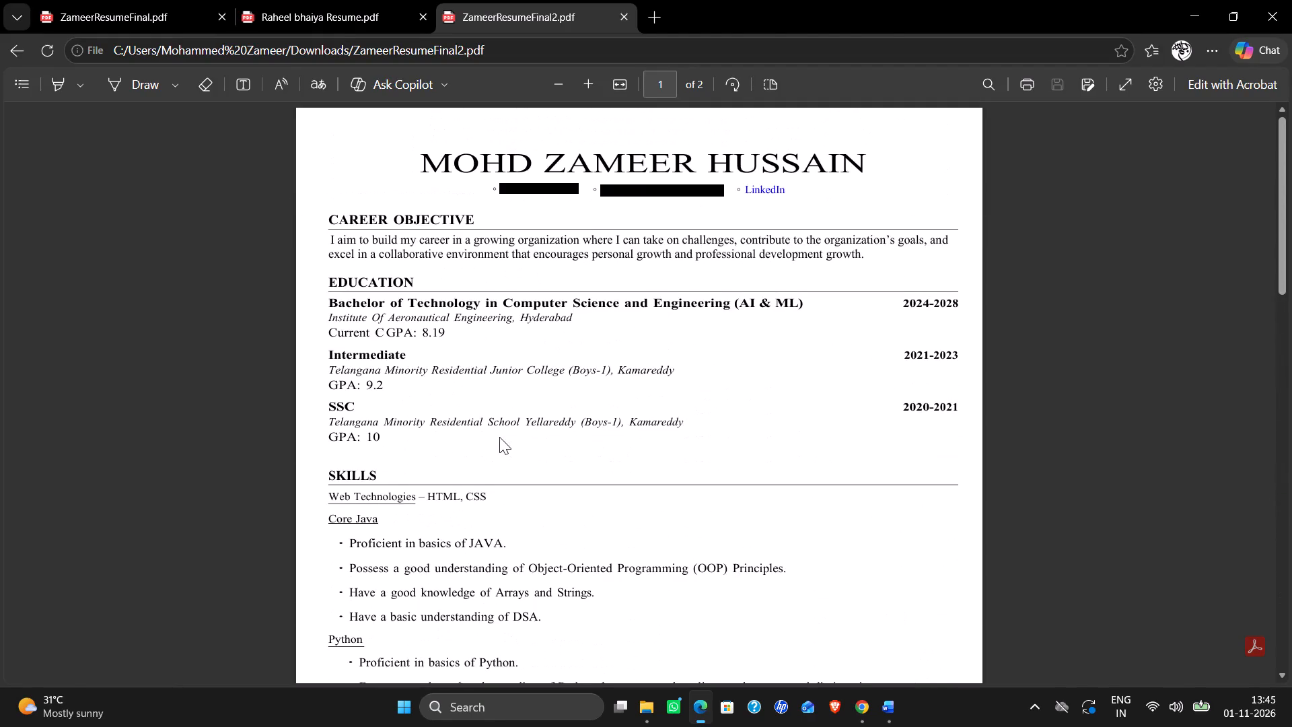
pyautogui.scroll(-3, 499, 437)
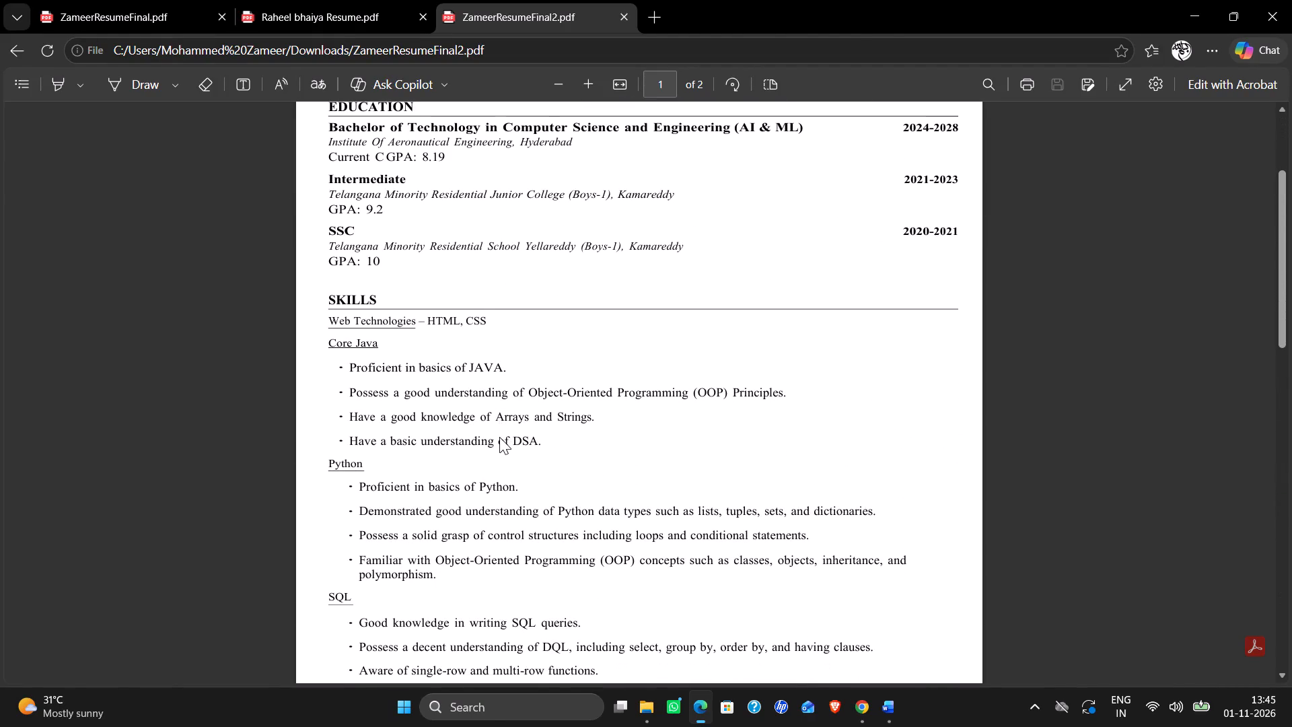
pyautogui.scroll(-3, 499, 437)
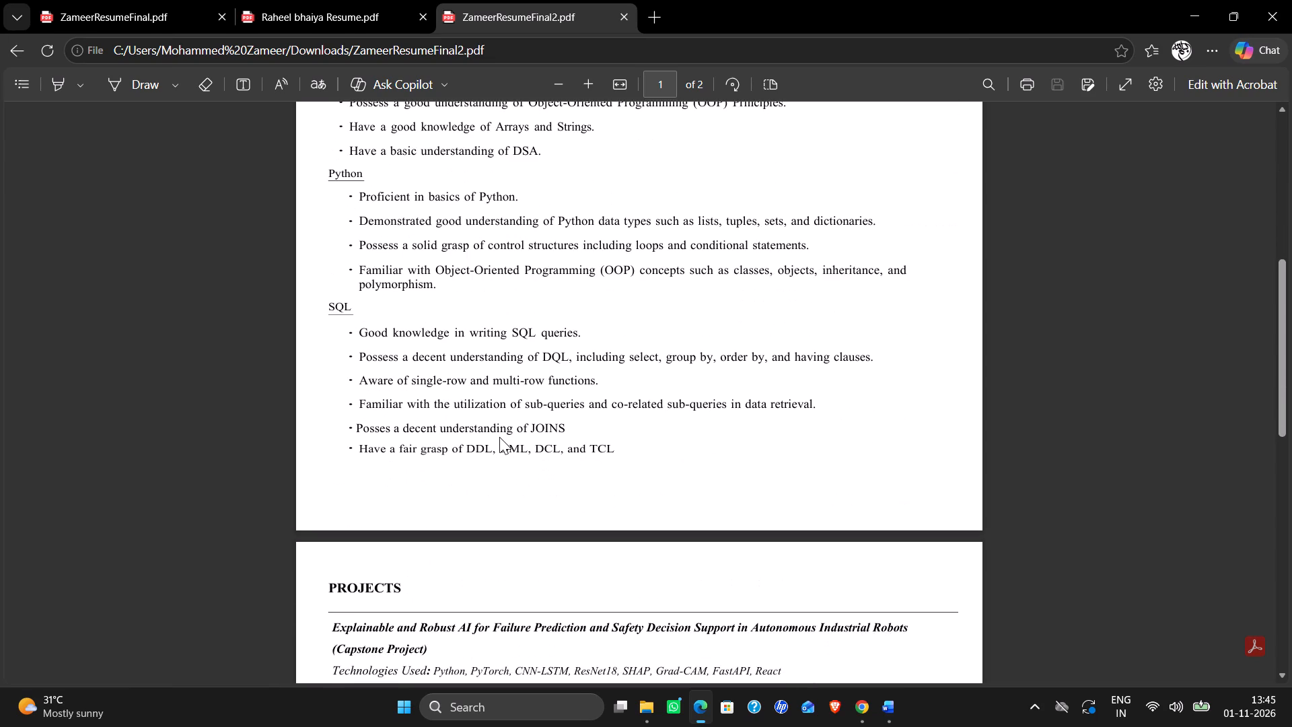
pyautogui.scroll(-2, 499, 437)
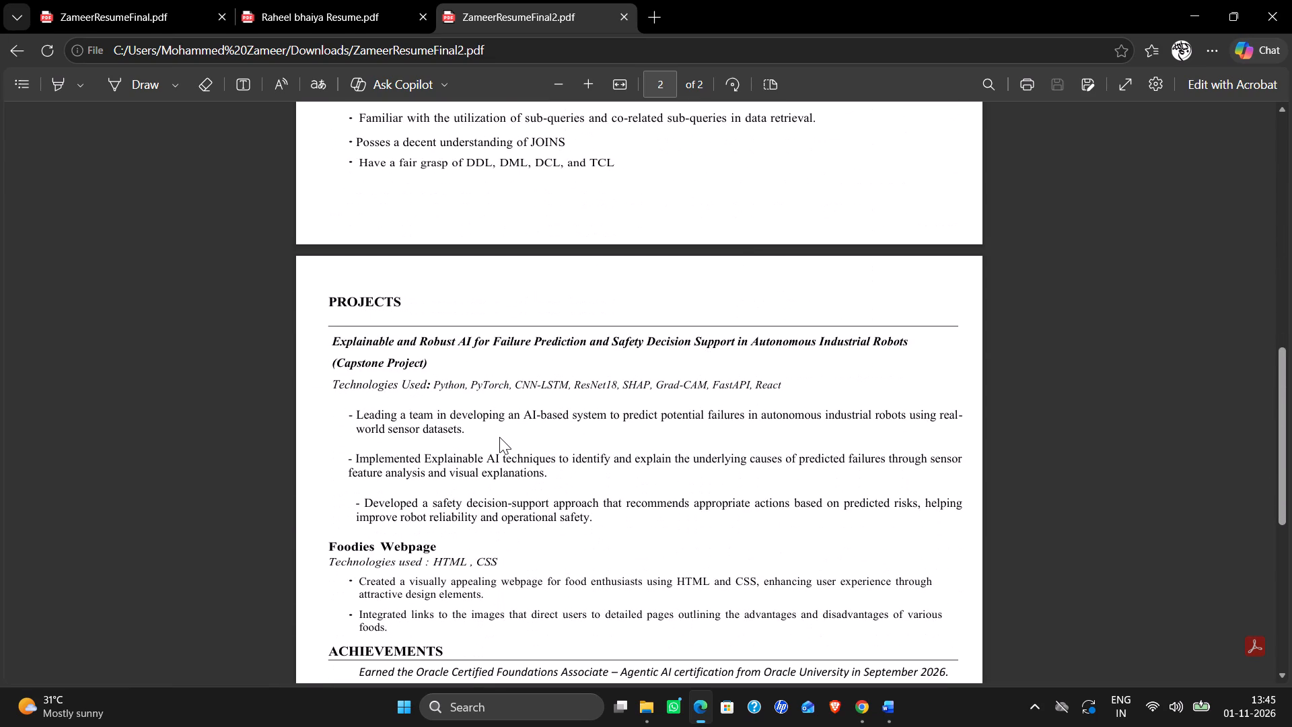
pyautogui.scroll(-1, 499, 437)
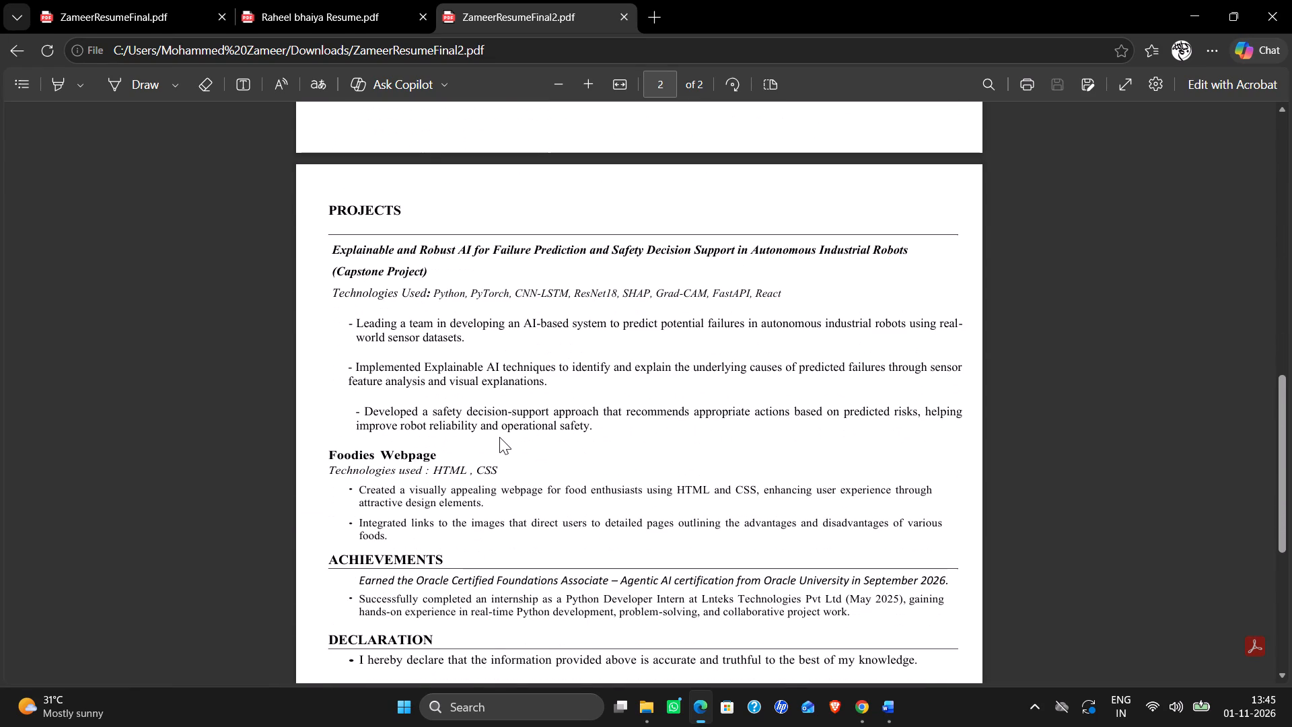
pyautogui.scroll(-1, 499, 437)
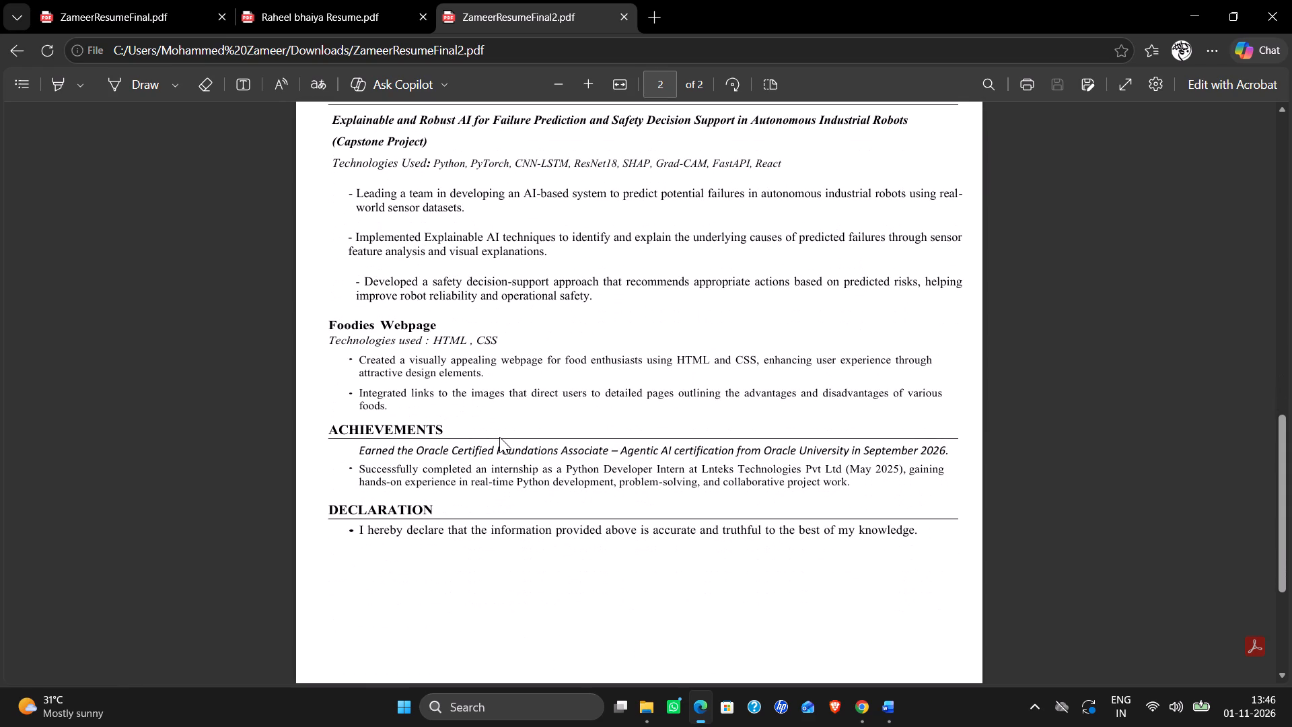
pyautogui.scroll(-1, 499, 437)
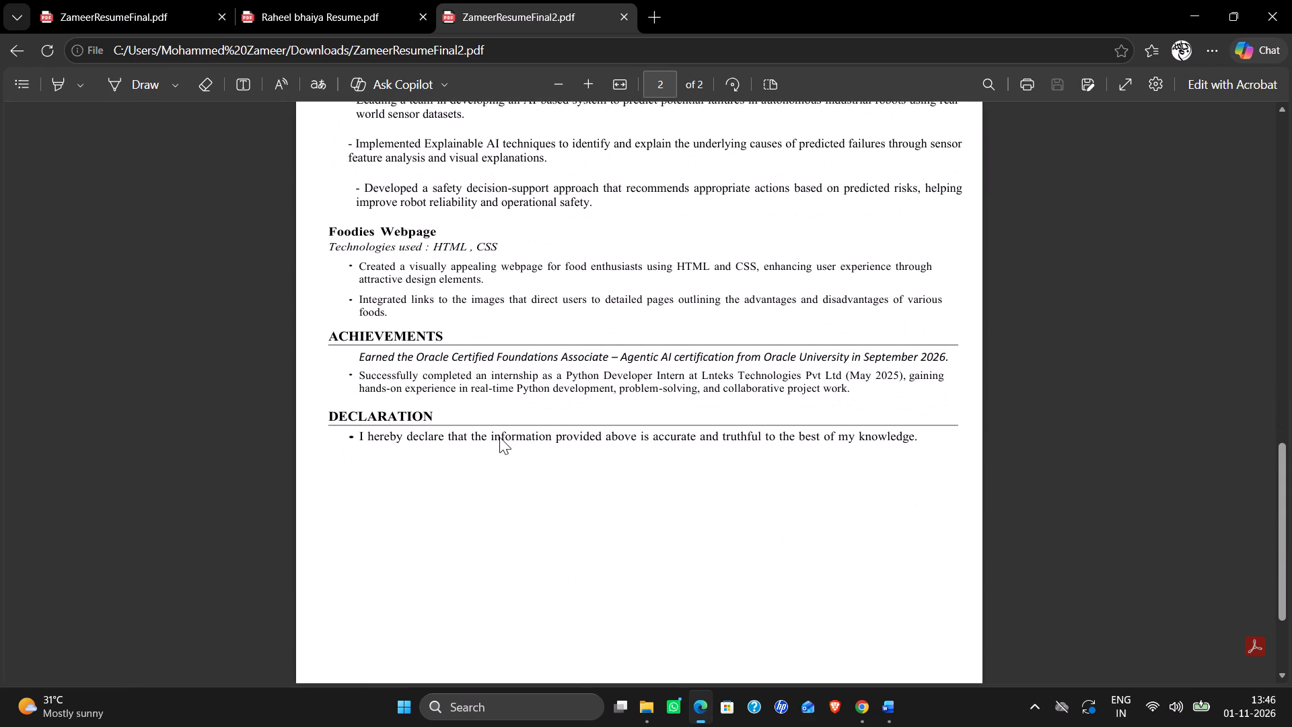
pyautogui.scroll(3, 499, 437)
pyautogui.scroll(-1, 499, 437)
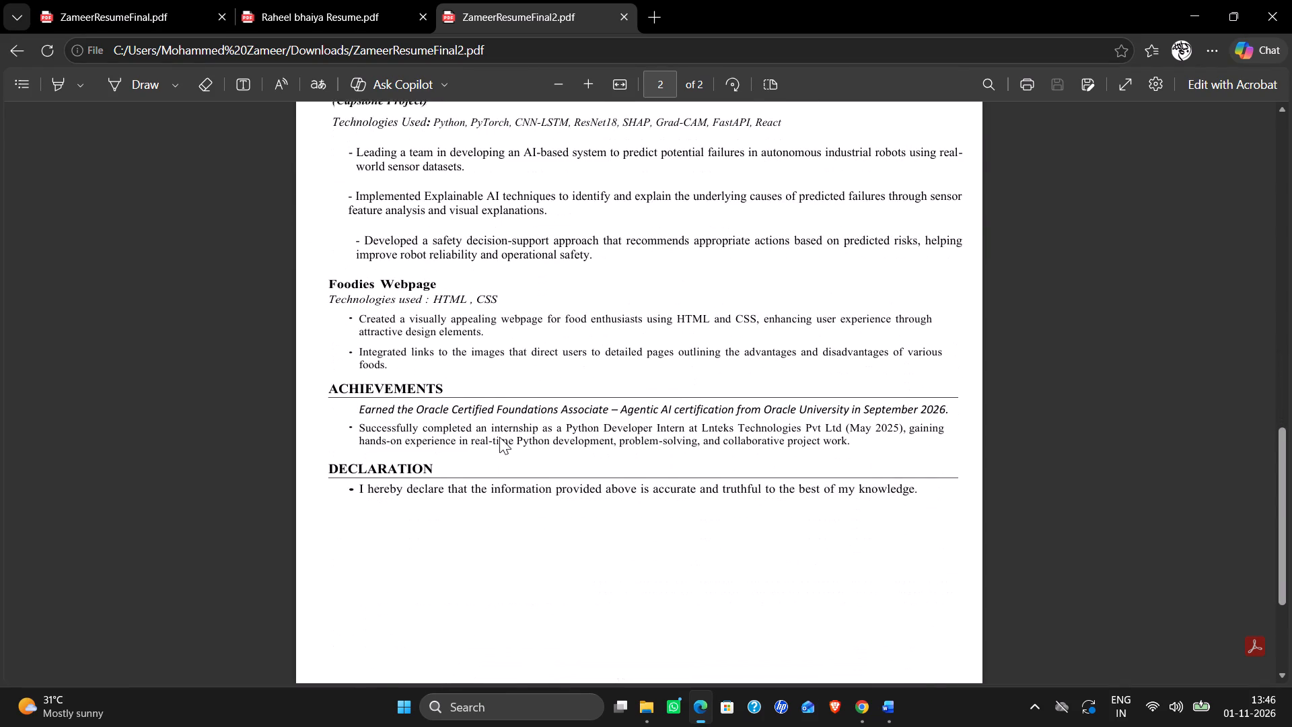
pyautogui.scroll(-2, 499, 437)
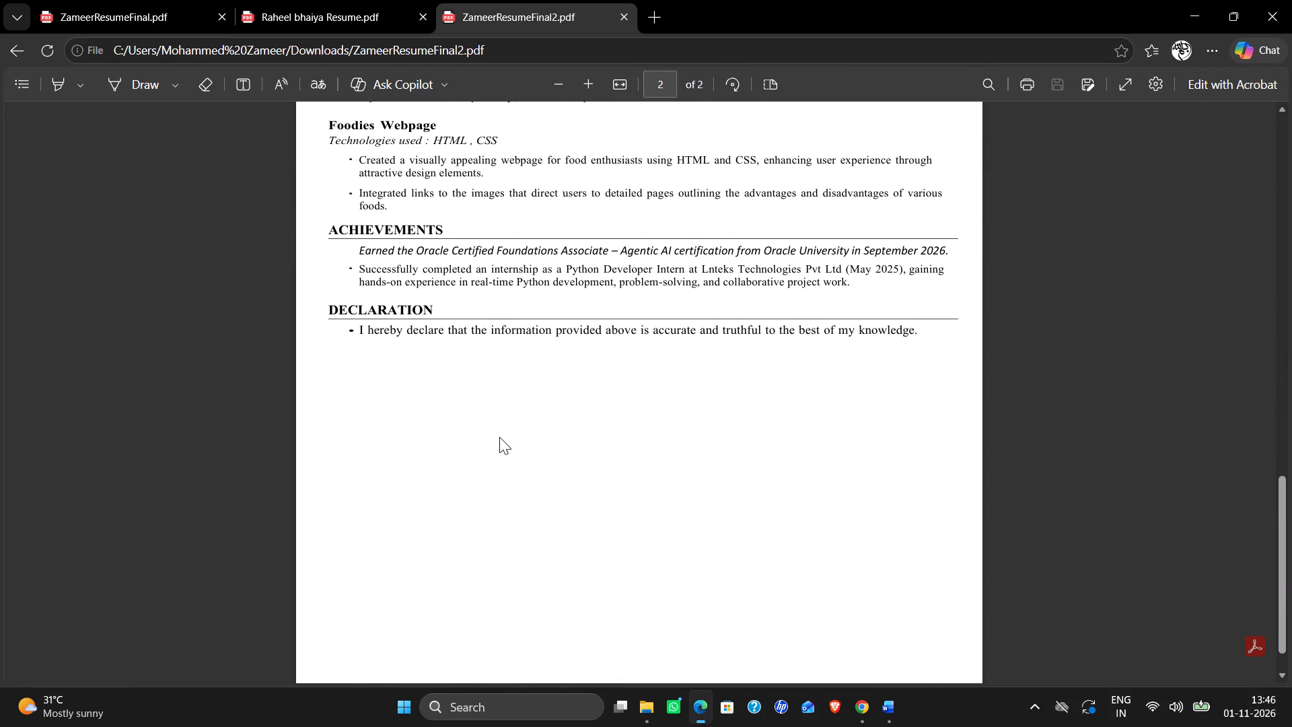
pyautogui.scroll(-1, 499, 437)
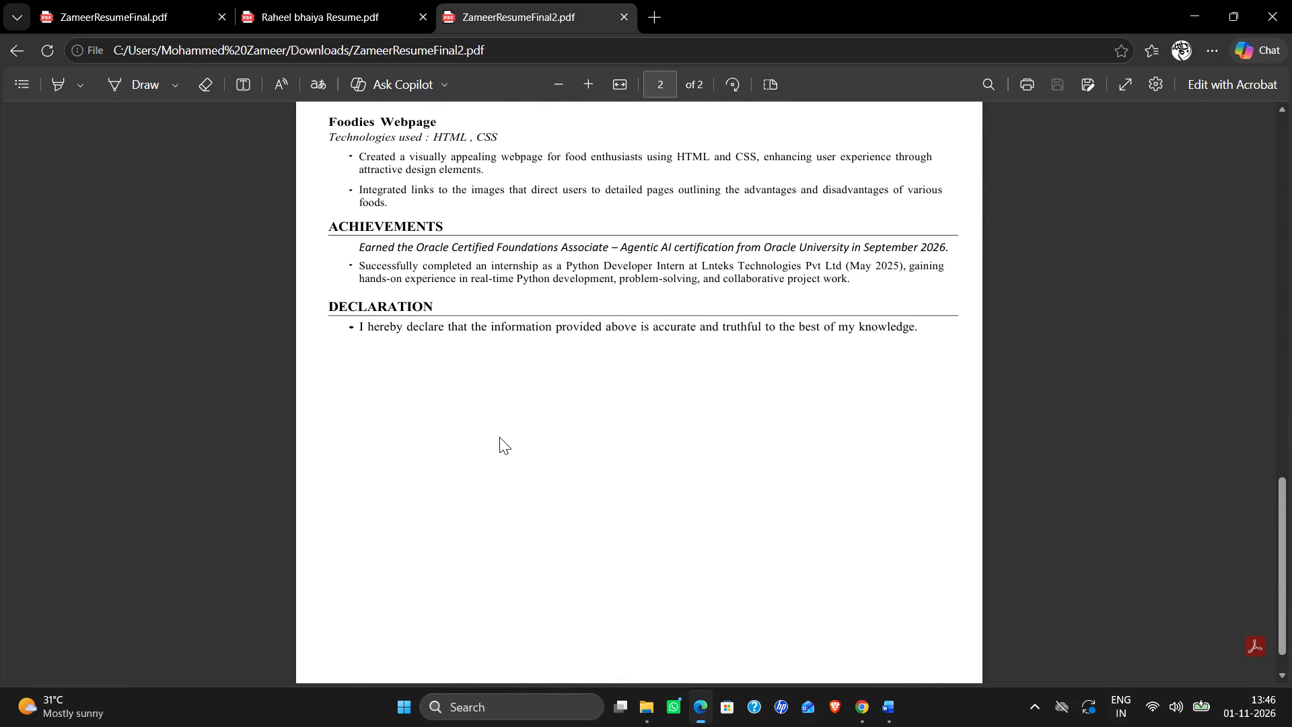
pyautogui.scroll(-1, 499, 437)
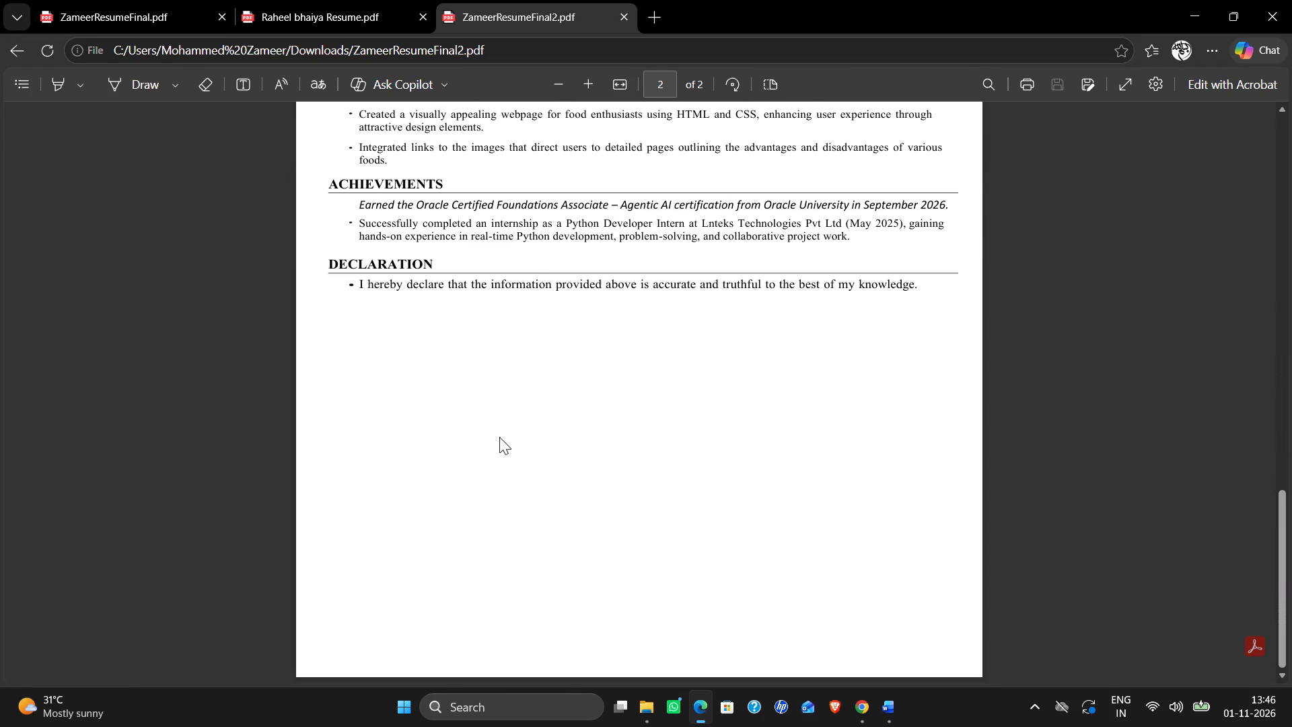
# Switch to the Word resume and set the Oracle certification line under Achievements to font size 10 with justified alignment.
pyautogui.hotkey('alt', 'Tab')
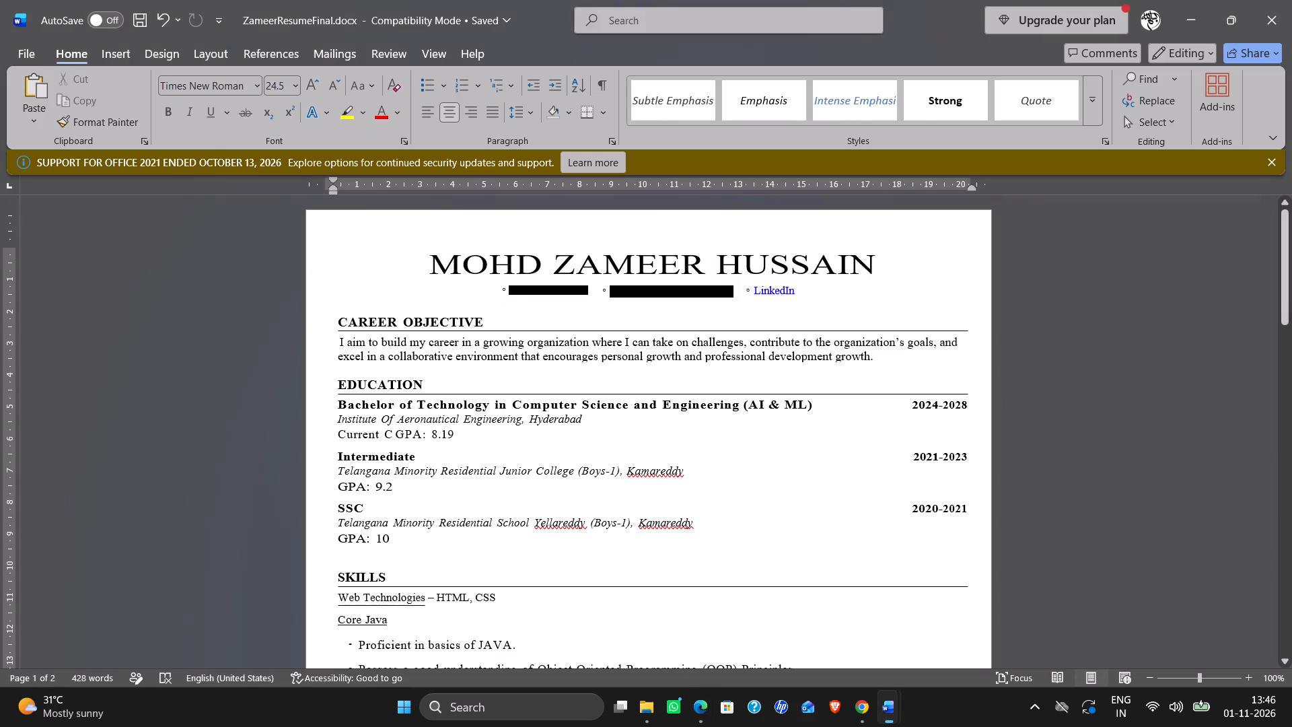
pyautogui.scroll(-7, 519, 481)
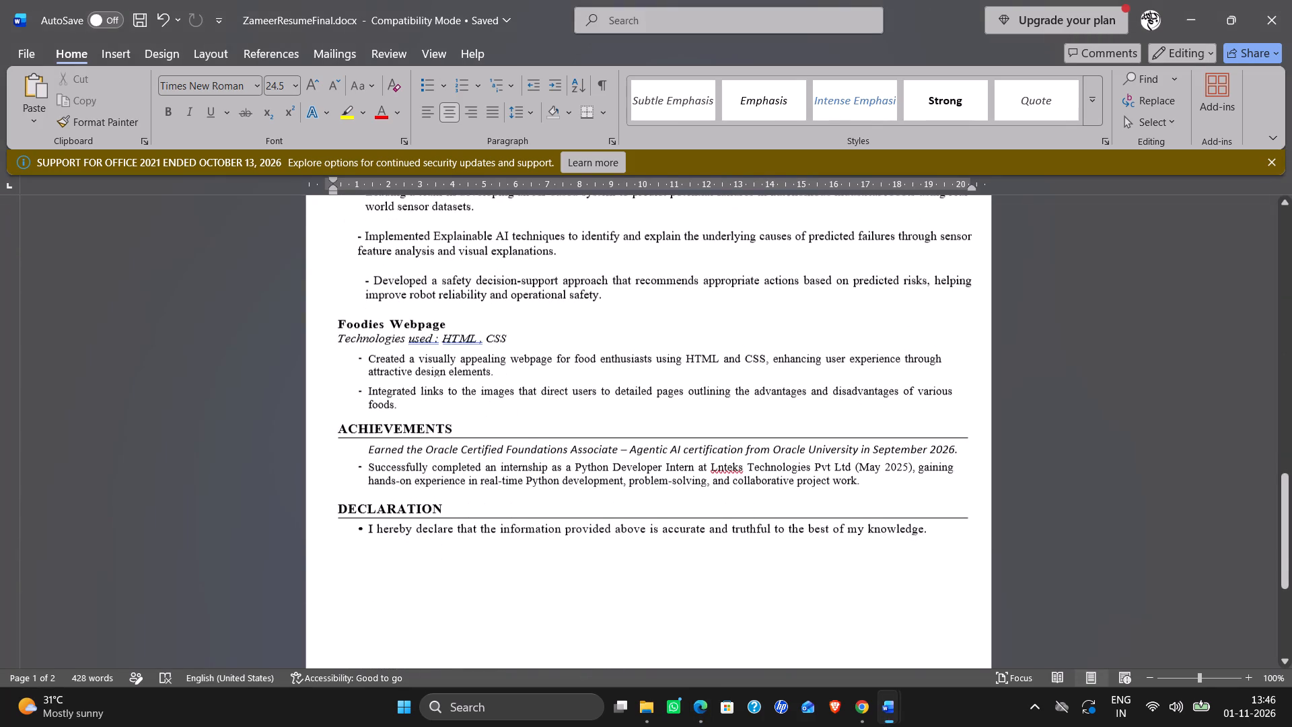
pyautogui.scroll(1, 399, 439)
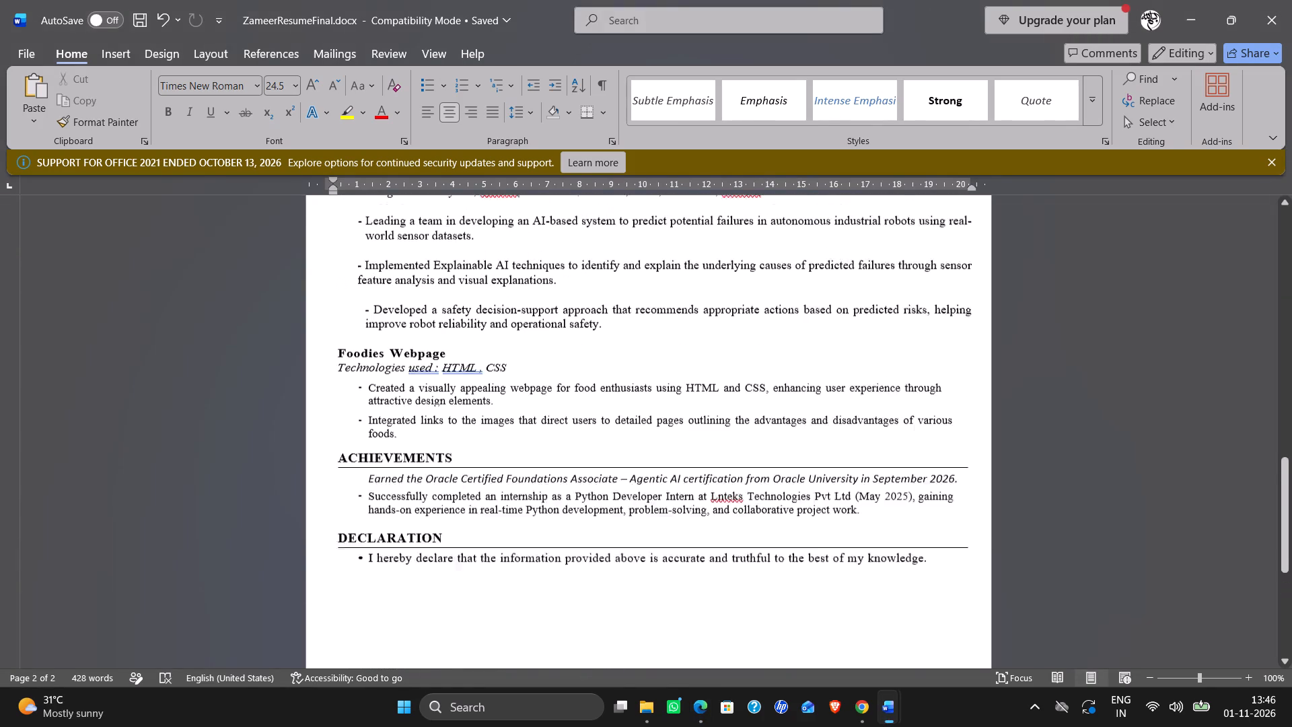
pyautogui.scroll(1, 399, 439)
pyautogui.scroll(-1, 395, 518)
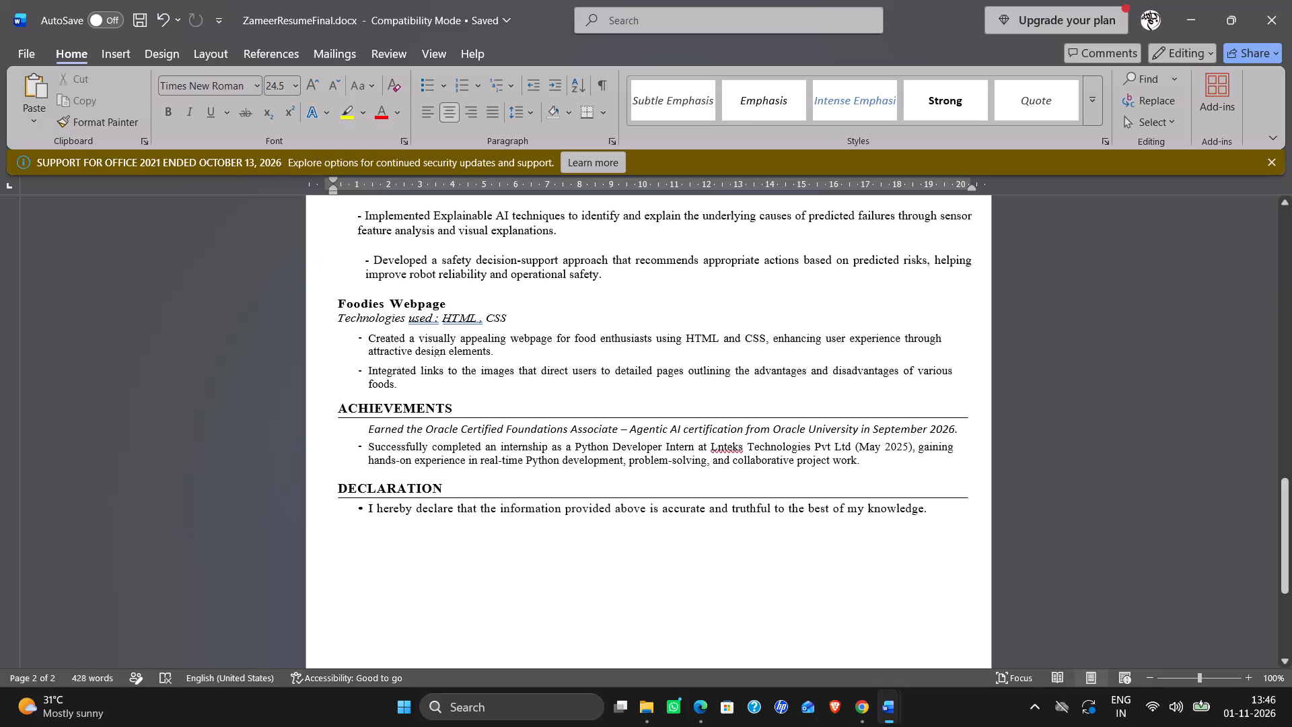
pyautogui.moveTo(368, 429); pyautogui.dragTo(703, 423)
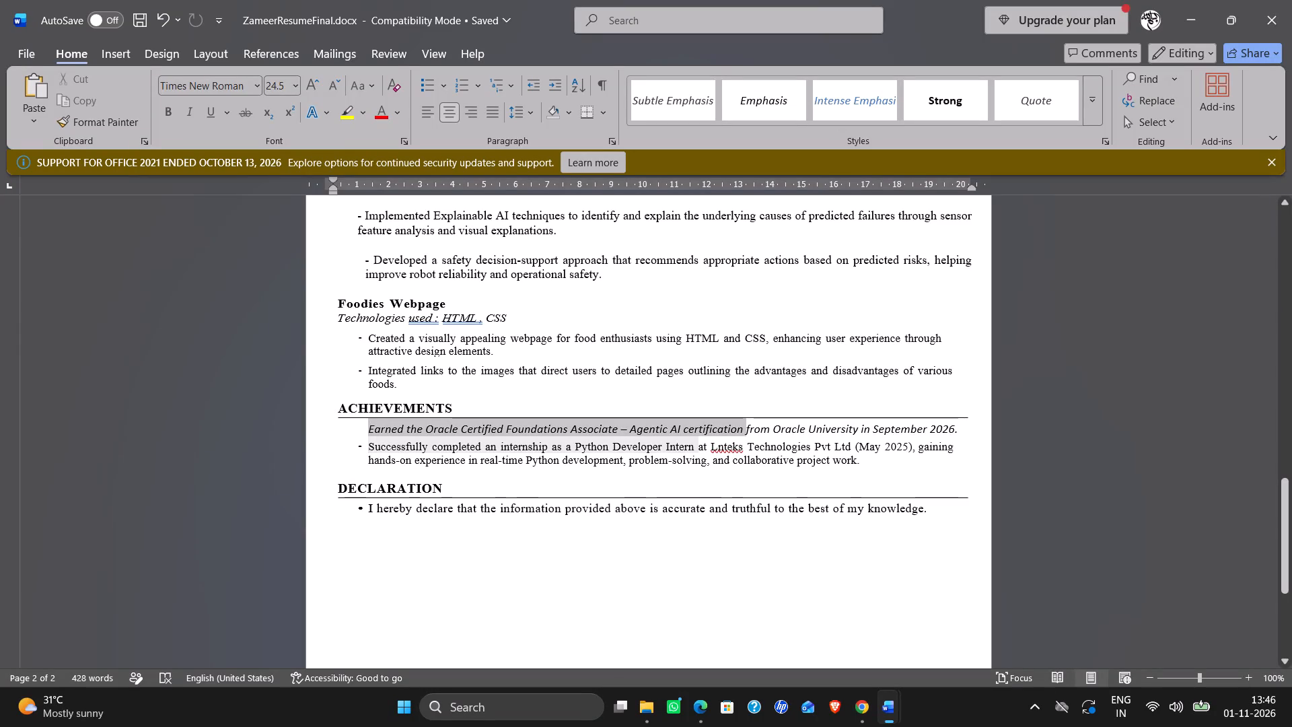
pyautogui.moveTo(703, 423); pyautogui.dragTo(926, 425)
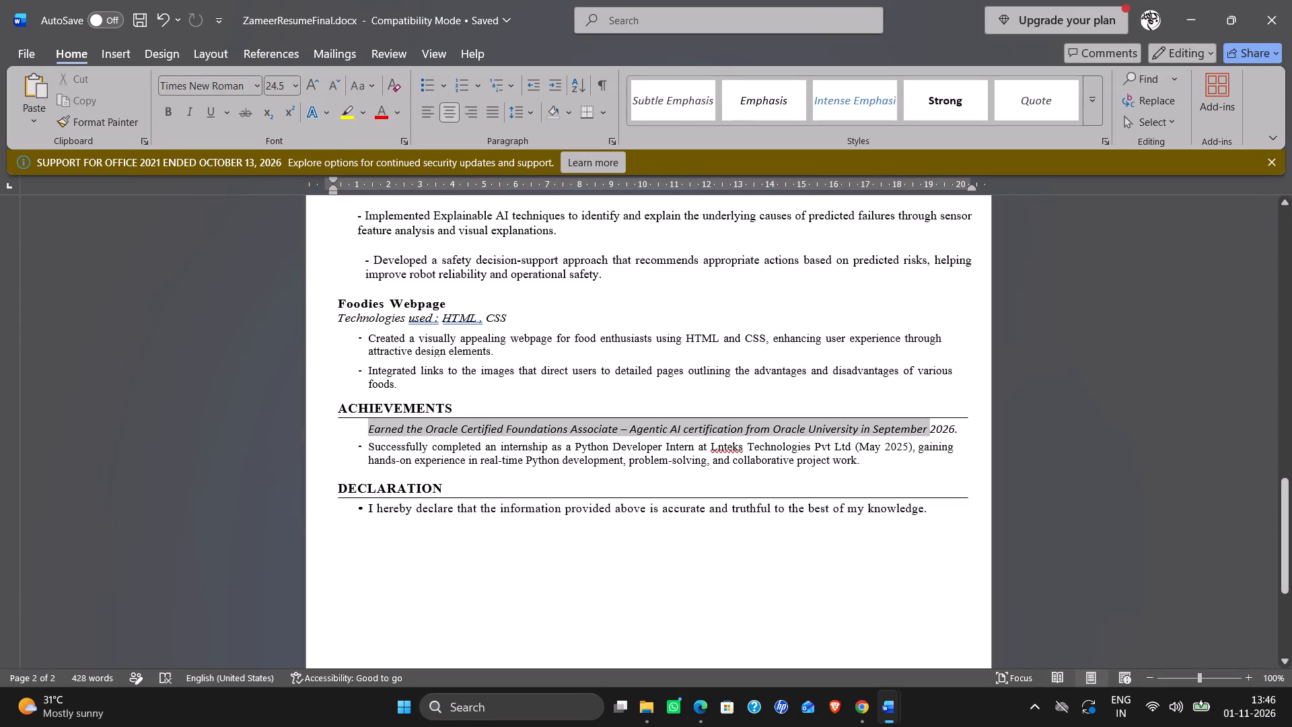
pyautogui.moveTo(926, 425); pyautogui.dragTo(964, 432)
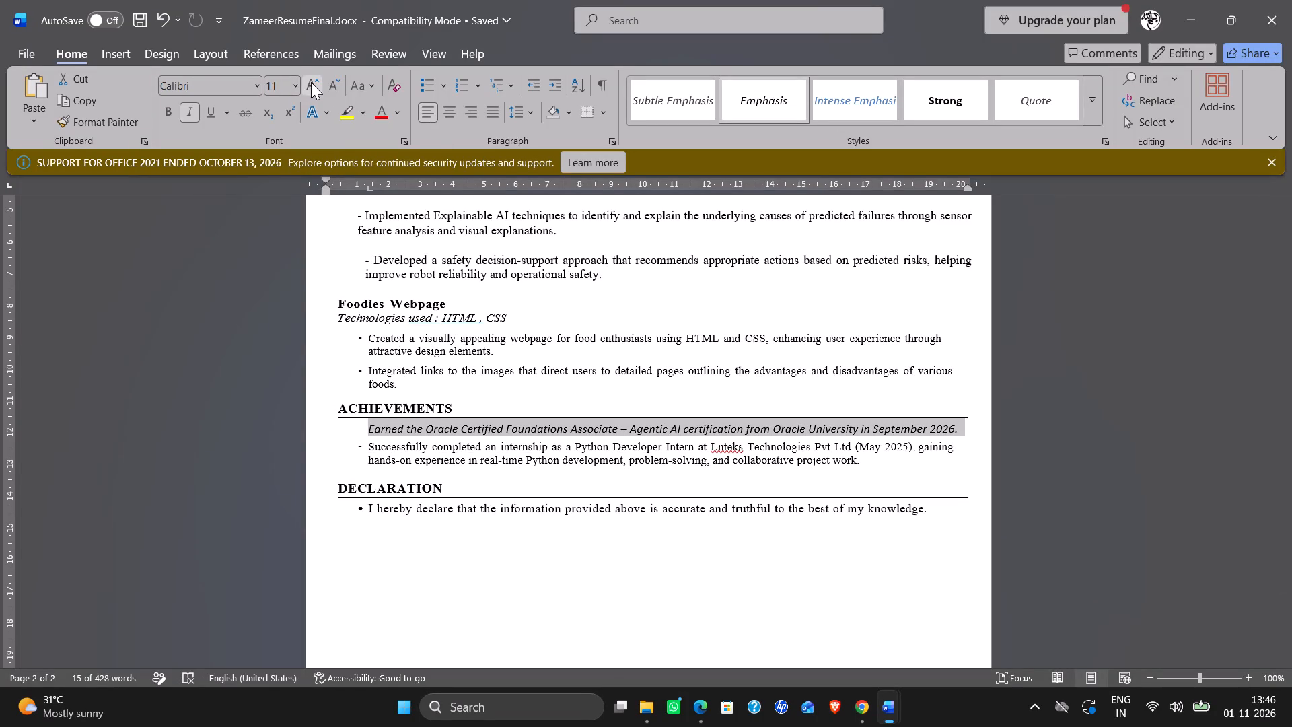
pyautogui.click(338, 77)
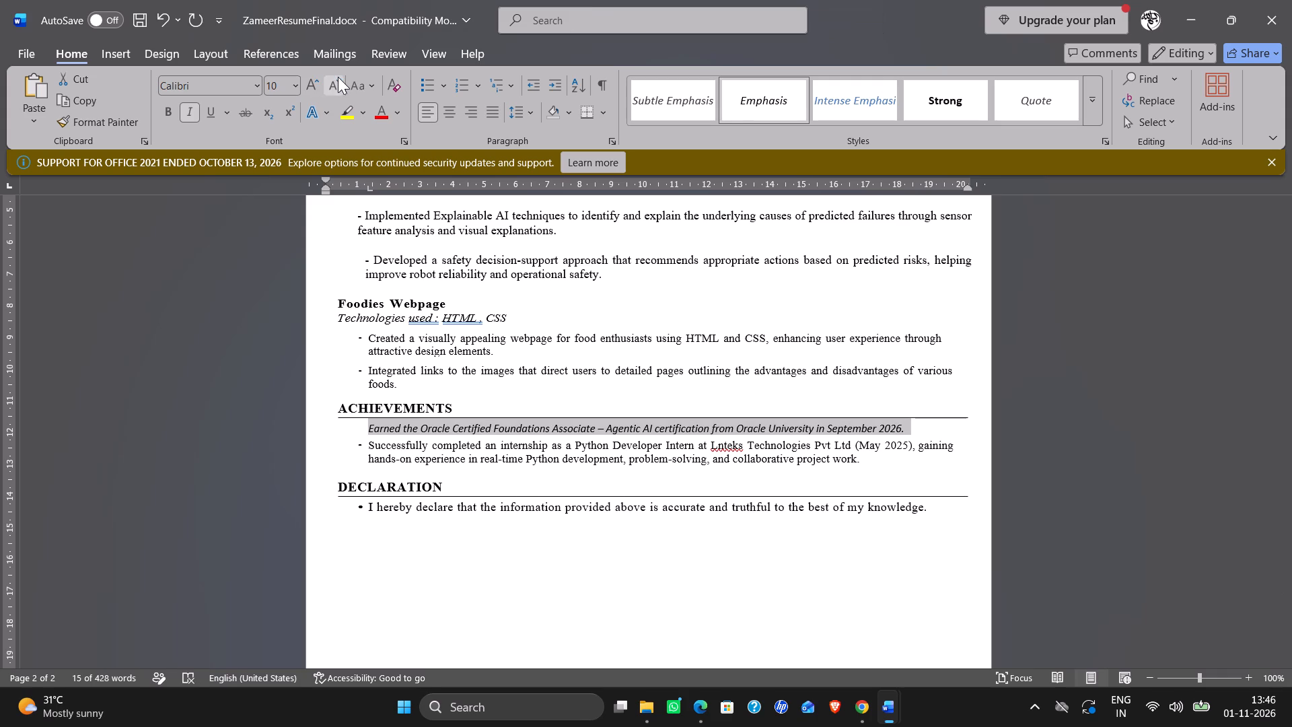
pyautogui.click(293, 90)
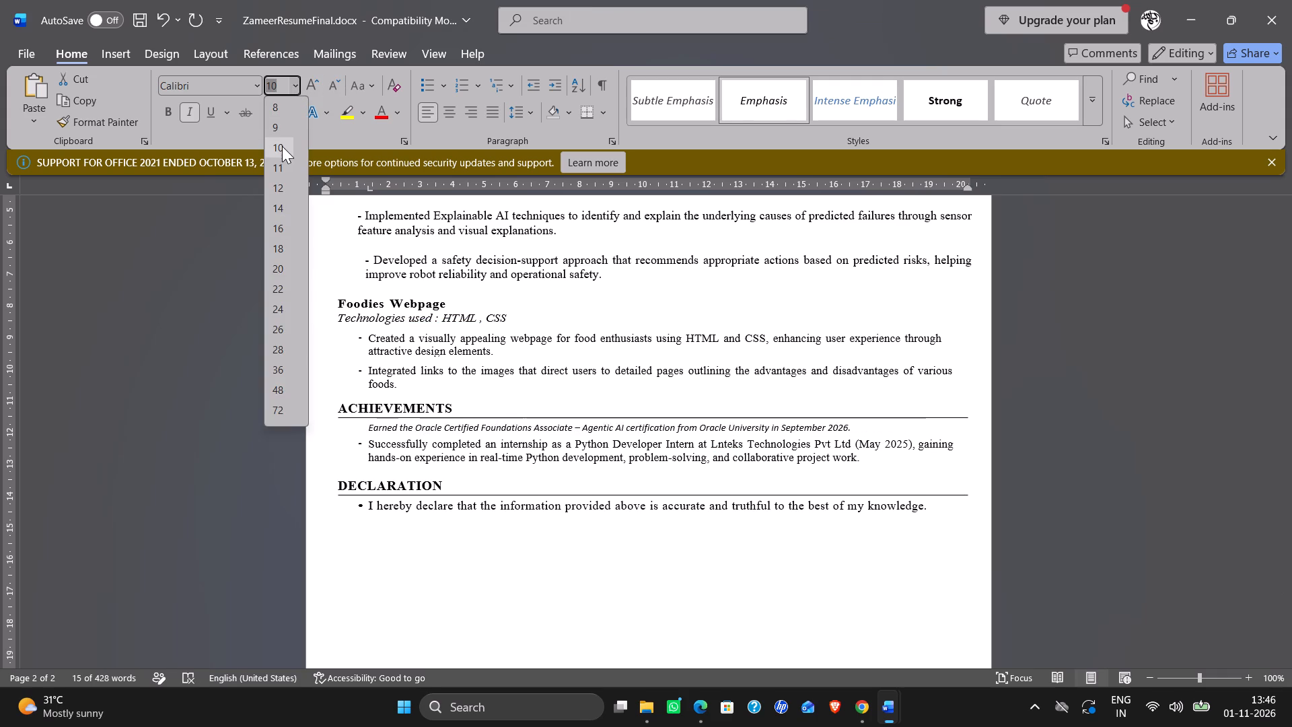
pyautogui.click(282, 147)
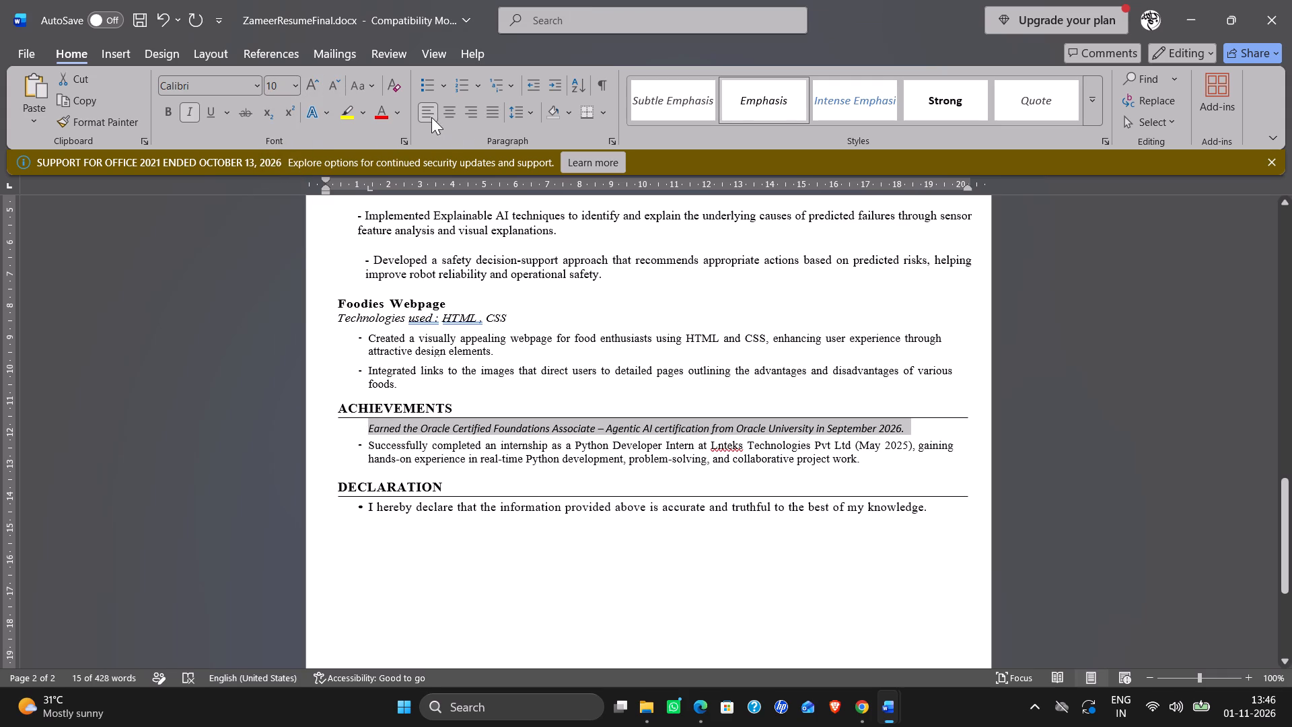
pyautogui.click(493, 114)
# Add a dash bullet to the Oracle certification line and reduce its indent to line up with the internship bullet below.
pyautogui.click(447, 90)
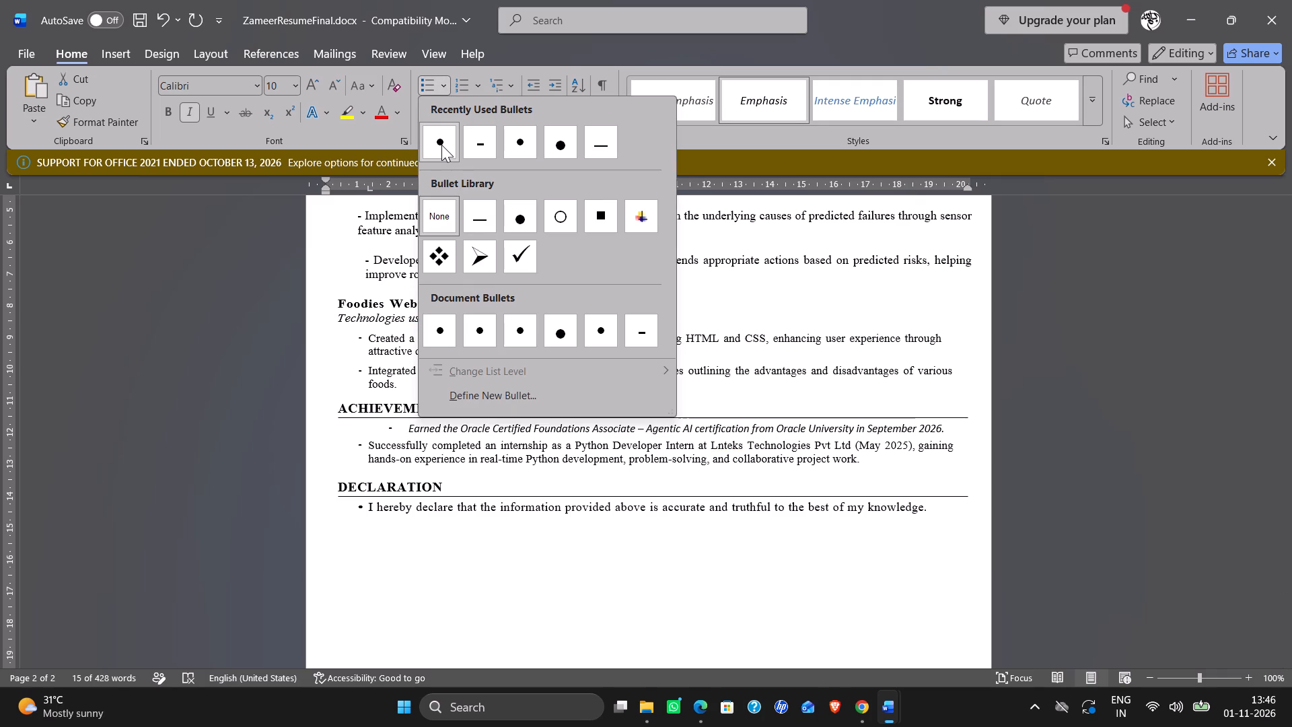
pyautogui.click(441, 145)
pyautogui.click(383, 415)
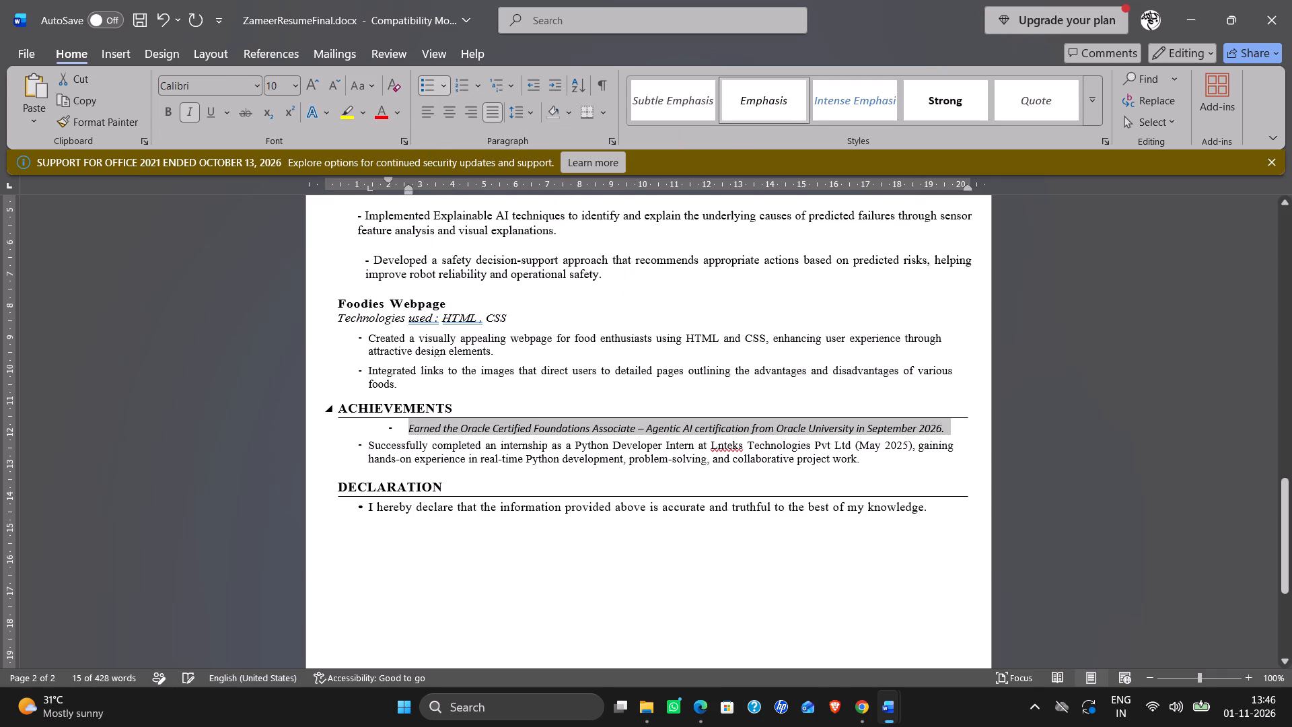
pyautogui.click(381, 425)
pyautogui.click(381, 425)
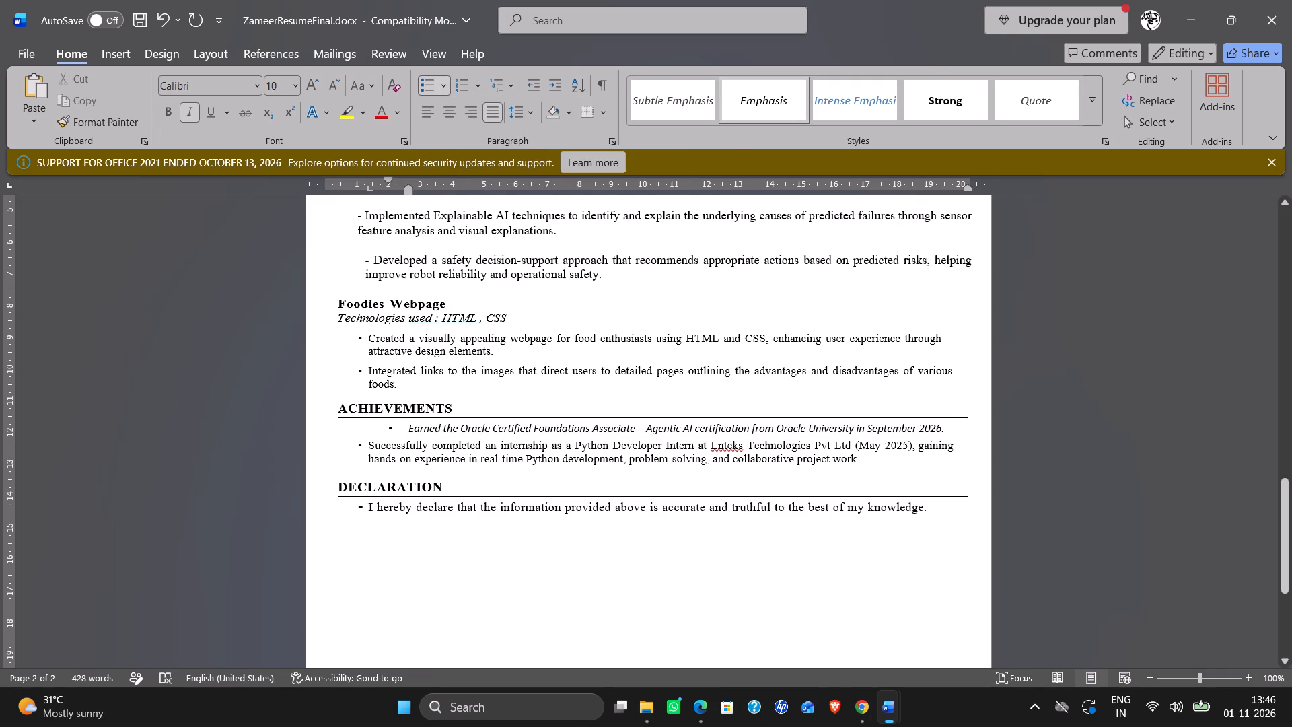
pyautogui.click(381, 425)
pyautogui.moveTo(410, 191); pyautogui.dragTo(378, 196)
pyautogui.click(443, 553)
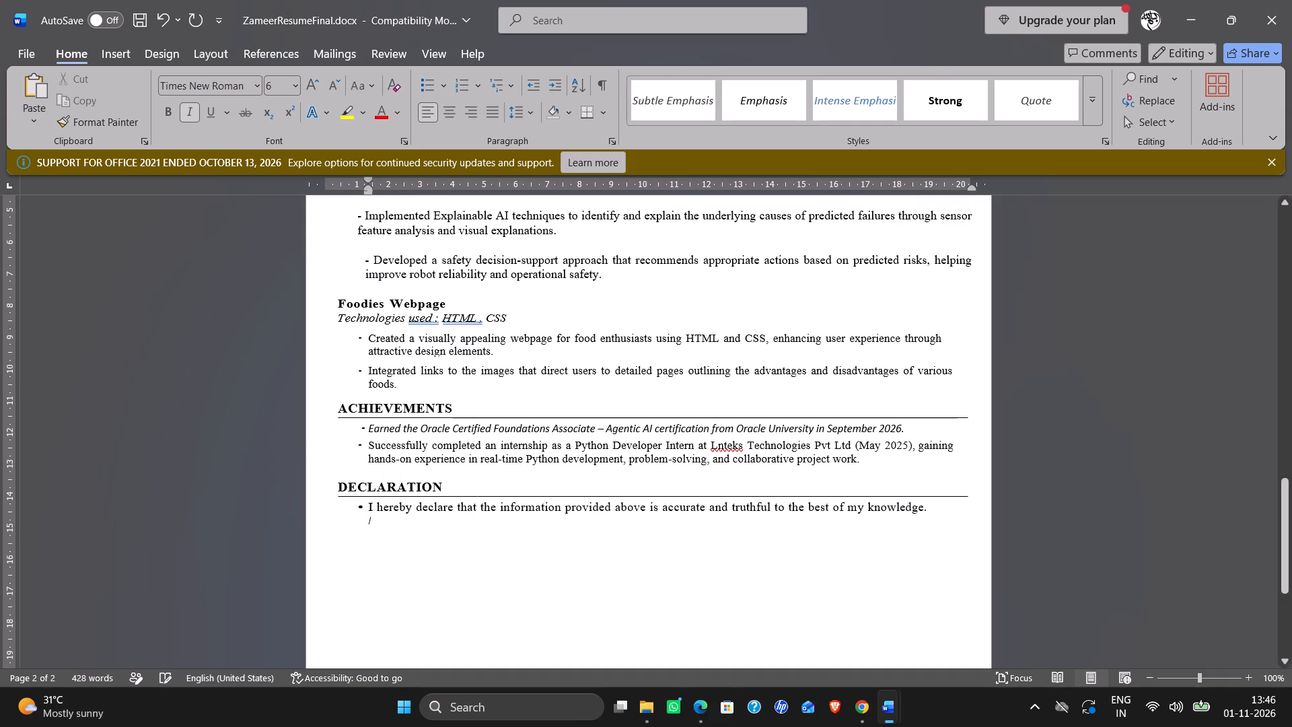
pyautogui.click(503, 574)
# Save the resume document.
pyautogui.hotkey('ctrl', 's')
pyautogui.hotkey('ctrl', 's')
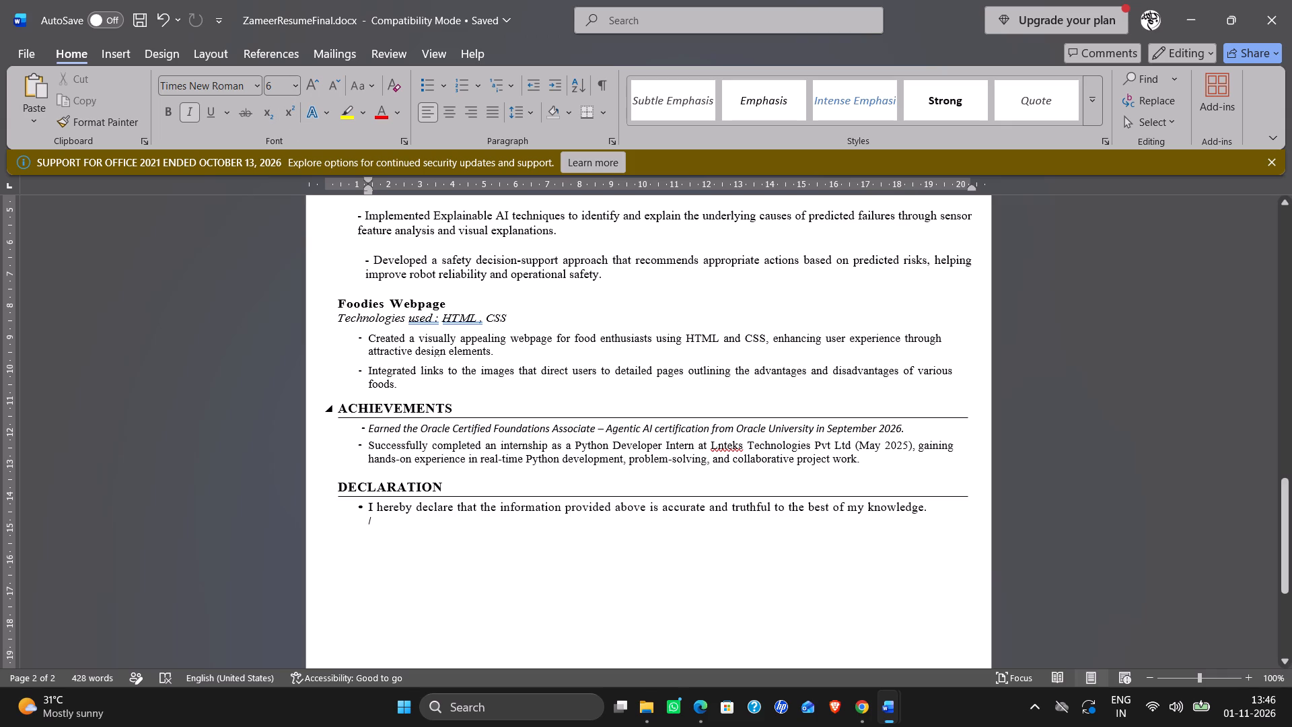
# Set all resume text from the Career Objective heading through the Declaration to Times New Roman.
pyautogui.moveTo(429, 510); pyautogui.dragTo(519, 499)
pyautogui.click(519, 499)
pyautogui.scroll(5, 391, 306)
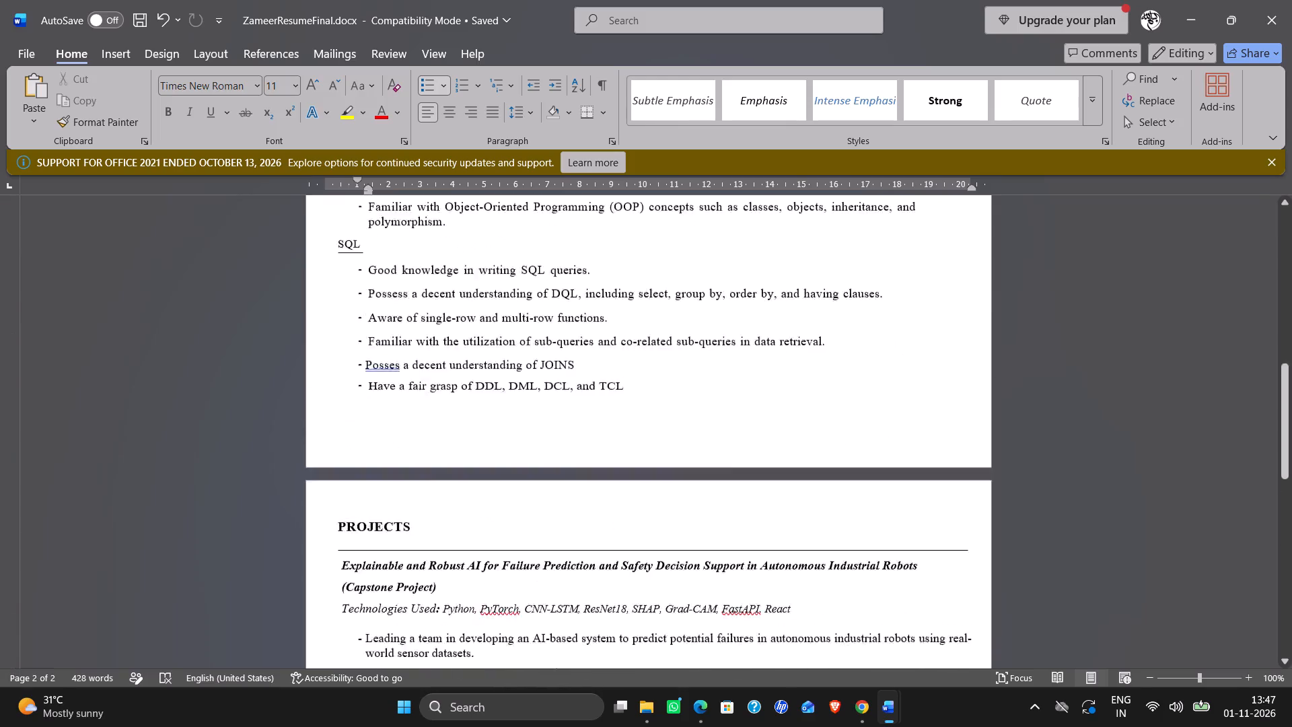
pyautogui.scroll(3, 391, 306)
pyautogui.moveTo(340, 318); pyautogui.dragTo(364, 470)
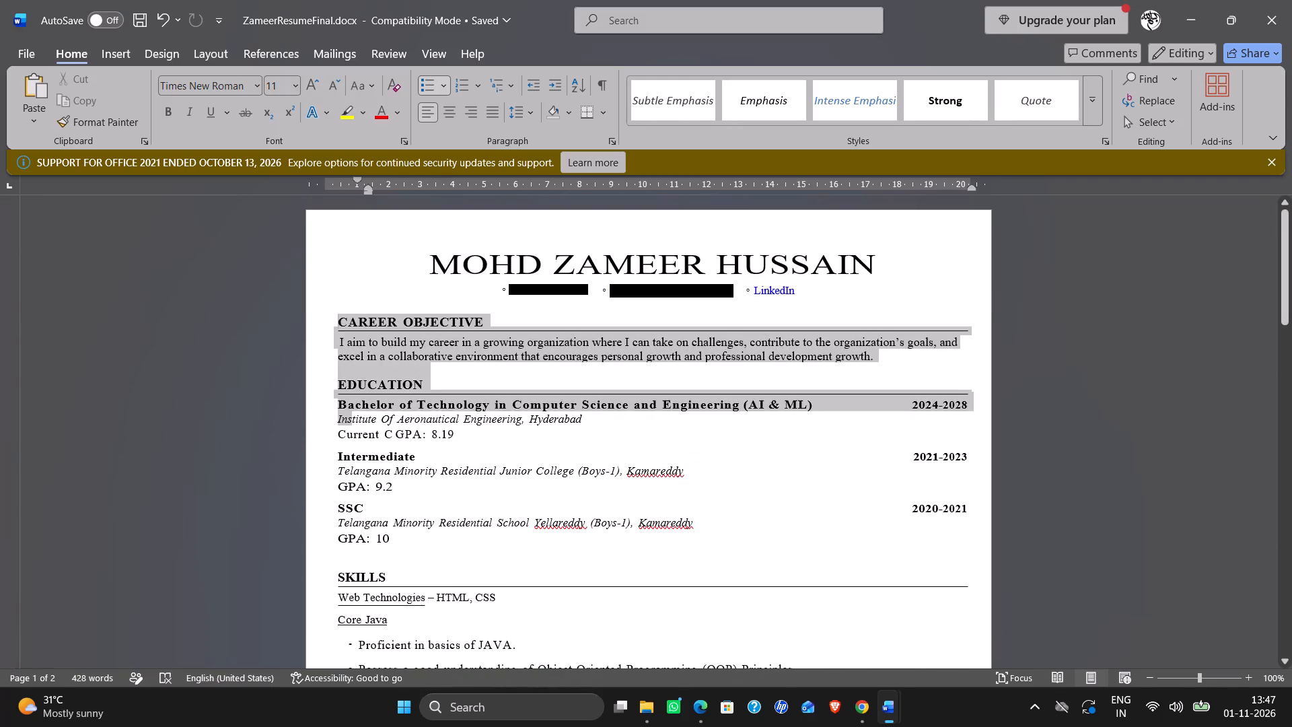
pyautogui.moveTo(364, 470); pyautogui.dragTo(369, 726)
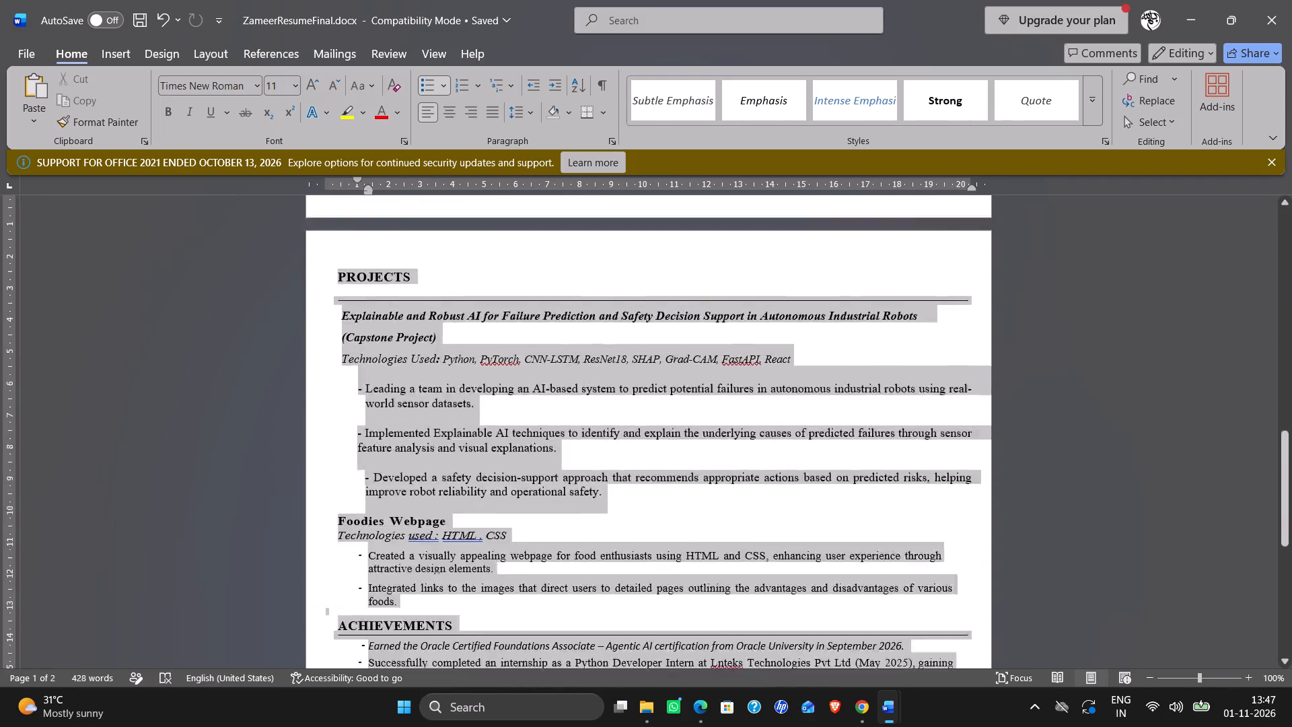
pyautogui.moveTo(369, 726); pyautogui.dragTo(690, 297)
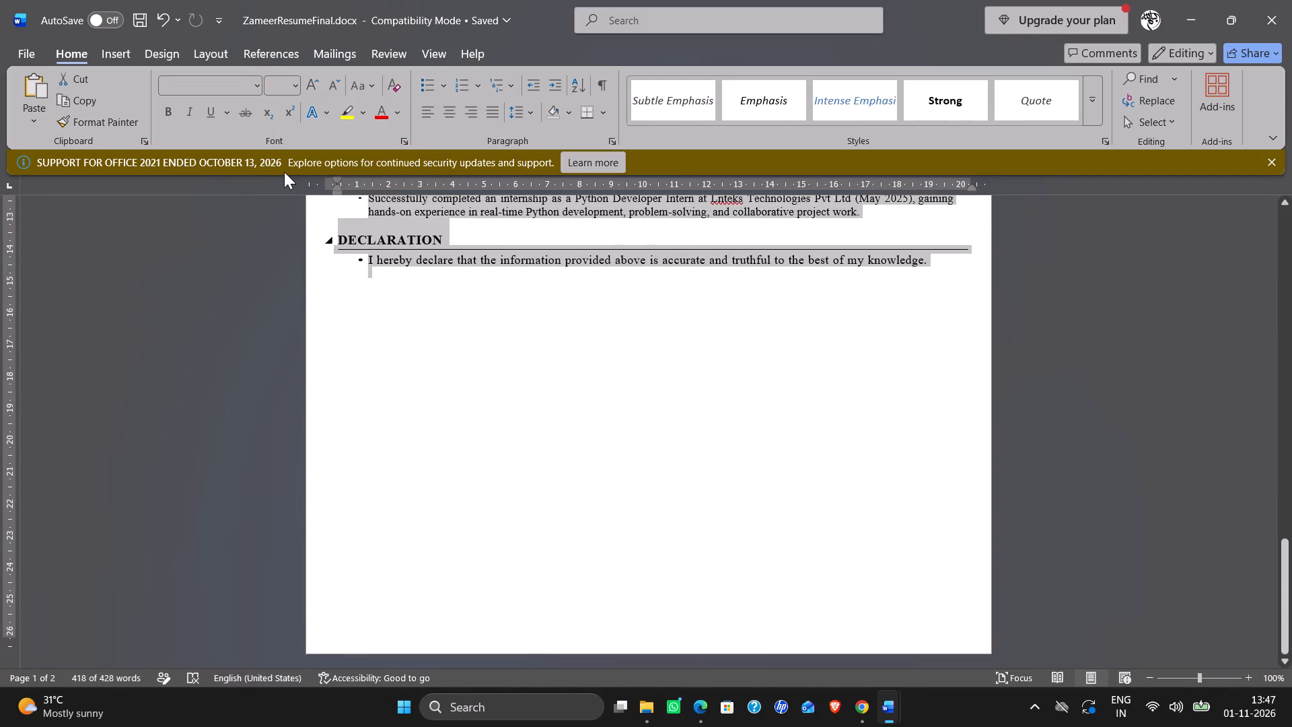
pyautogui.click(260, 81)
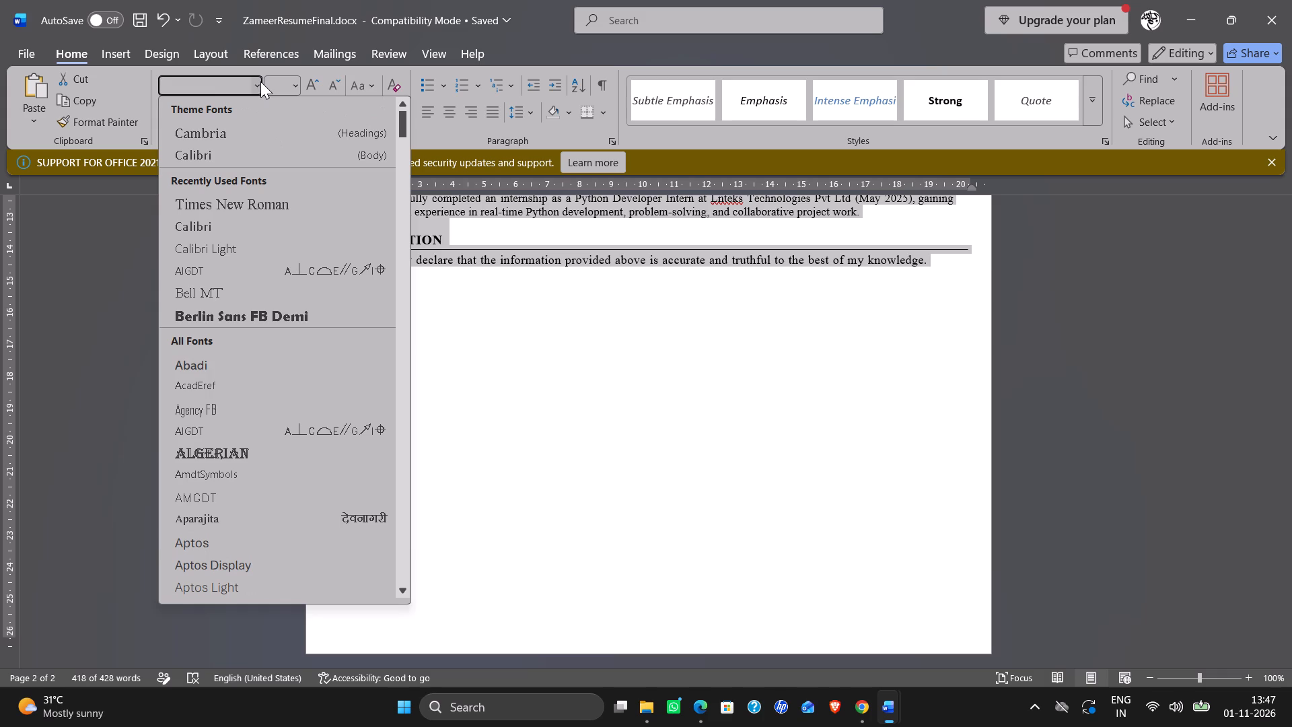
pyautogui.click(273, 199)
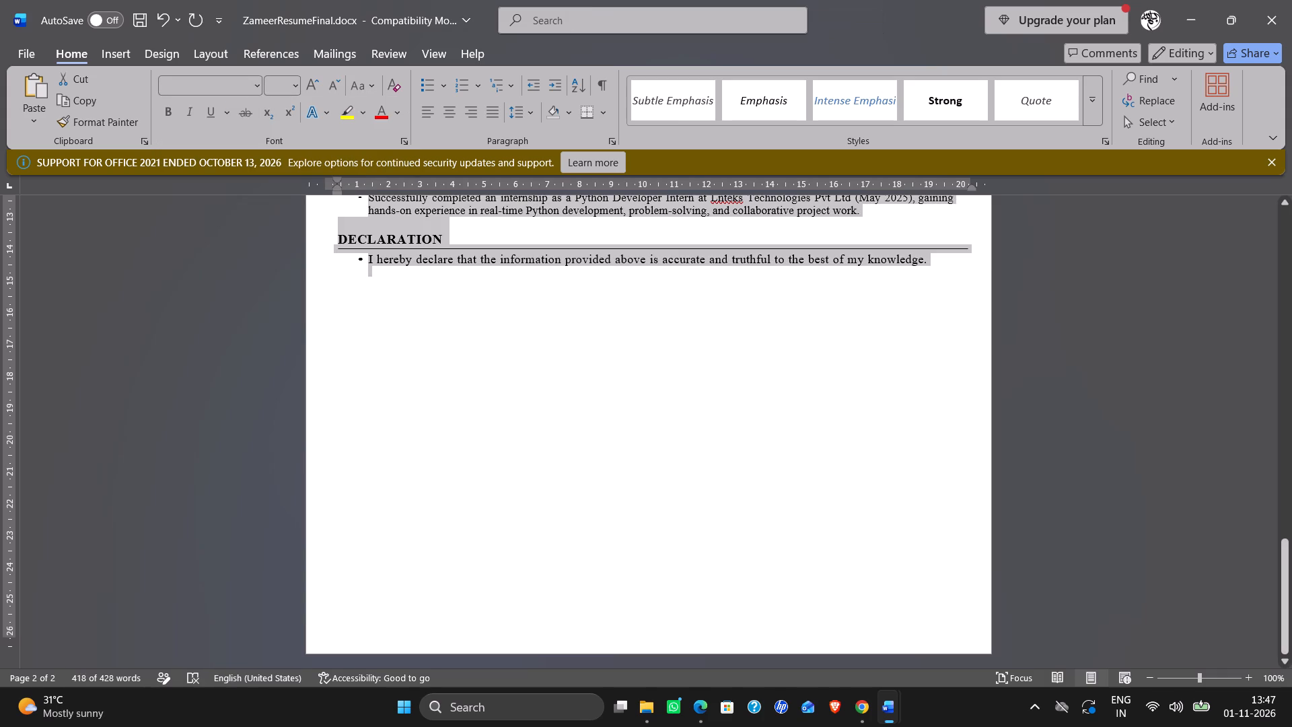
pyautogui.click(418, 318)
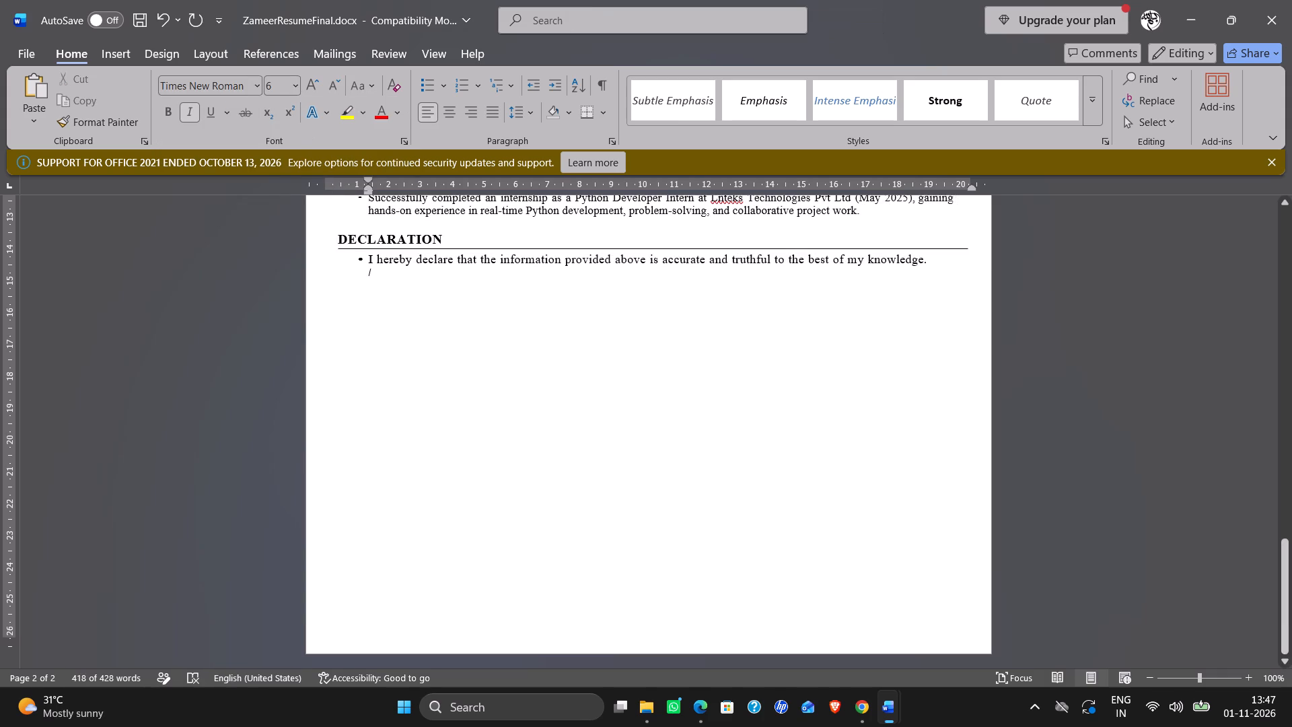
# Apply the Intense Emphasis style to the Oracle certification line under Achievements.
pyautogui.scroll(2, 418, 318)
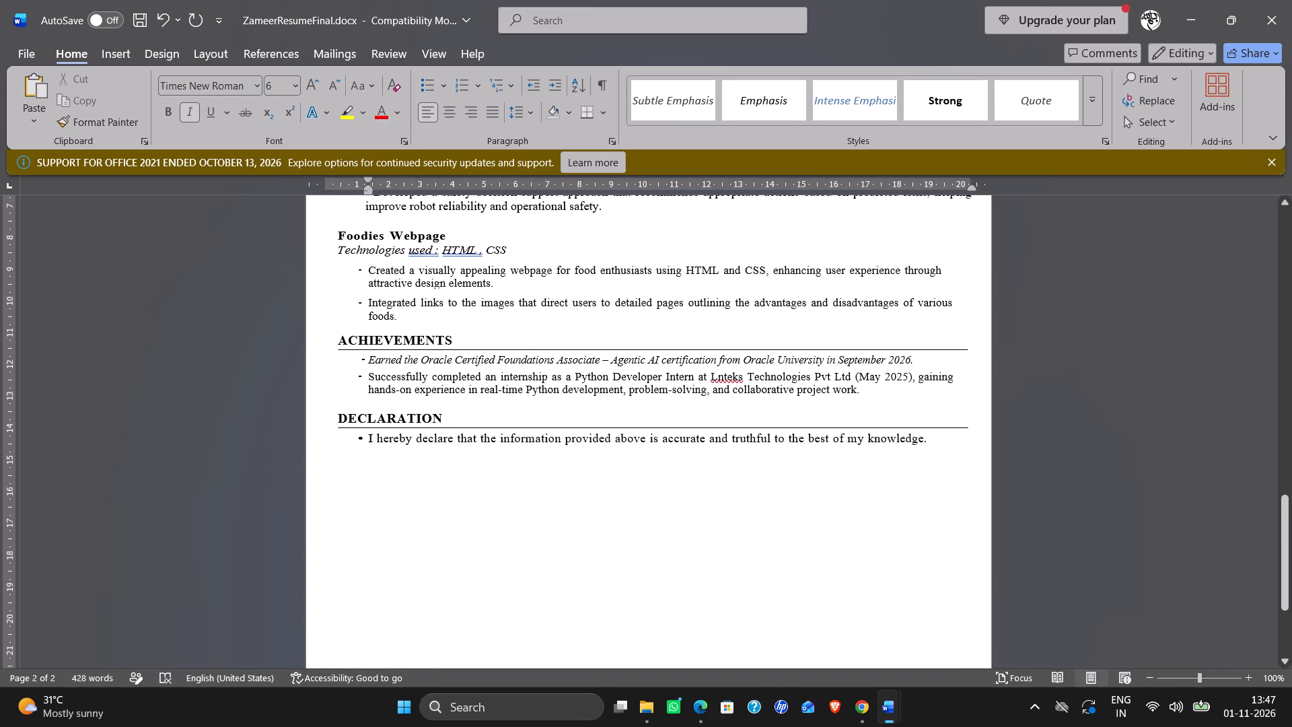
pyautogui.moveTo(918, 358); pyautogui.dragTo(367, 362)
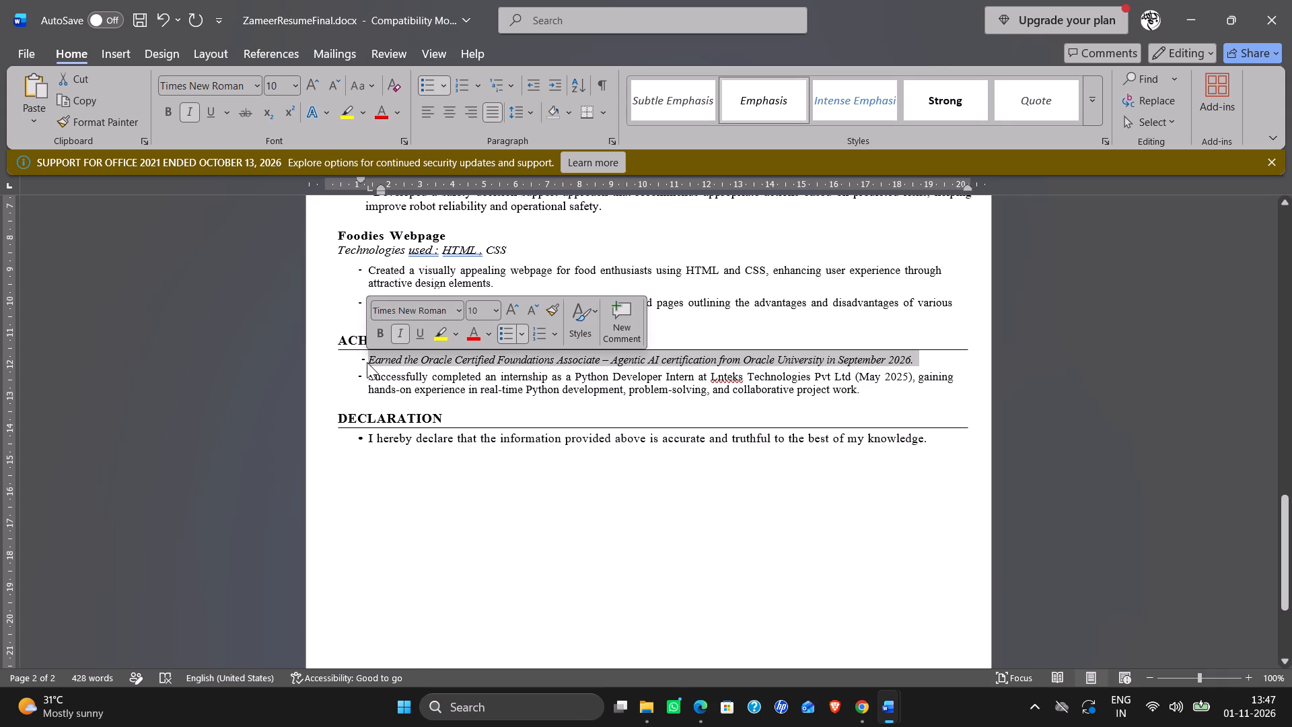
pyautogui.click(828, 110)
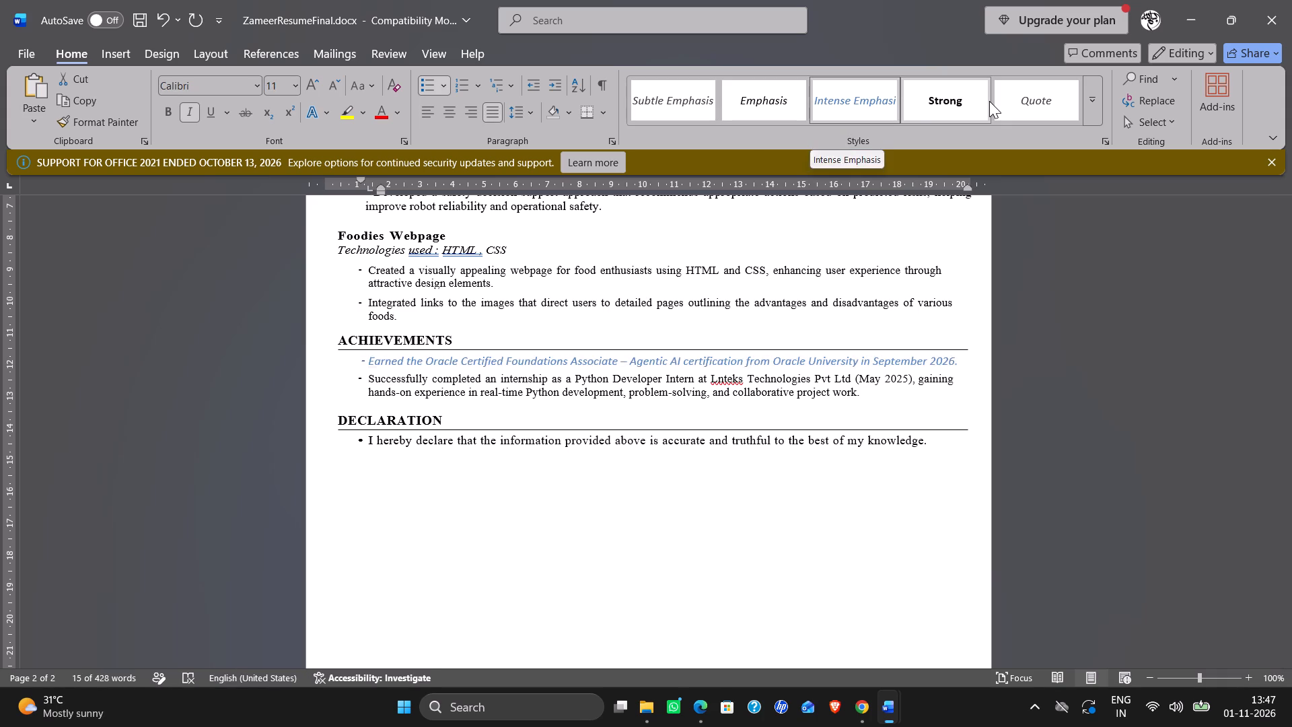
pyautogui.click(1088, 94)
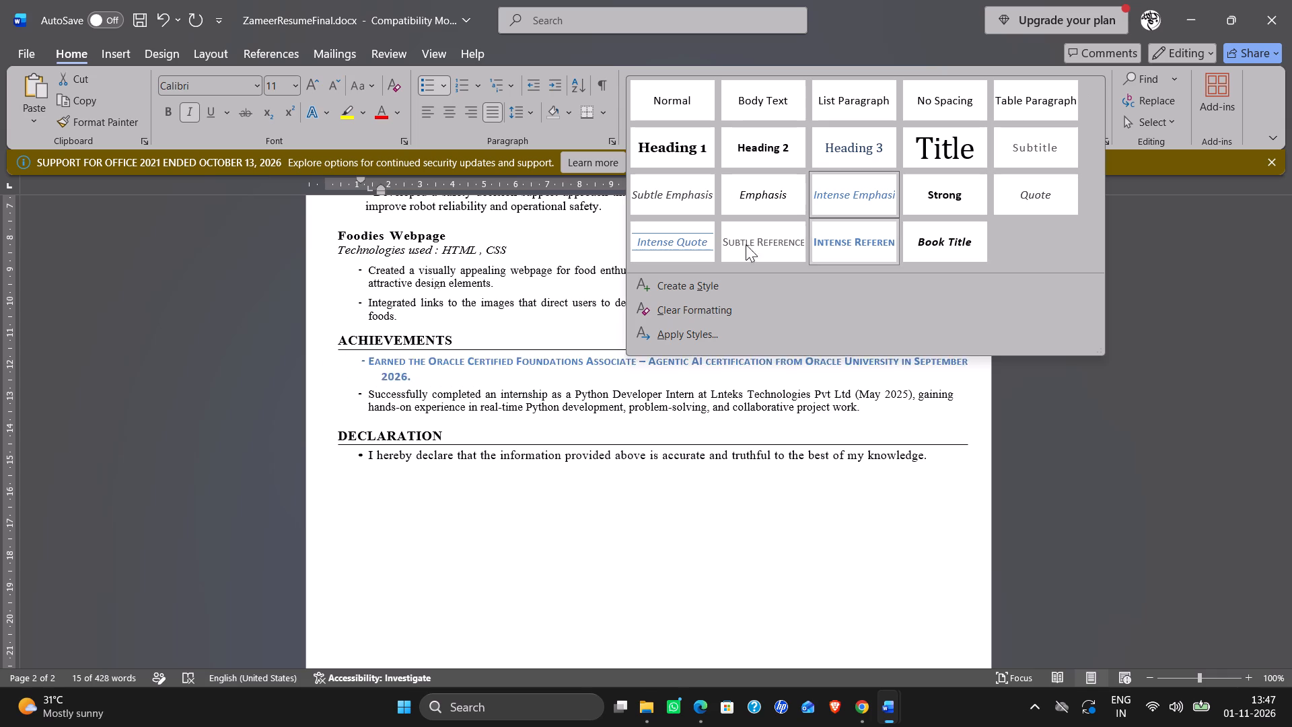
pyautogui.click(693, 339)
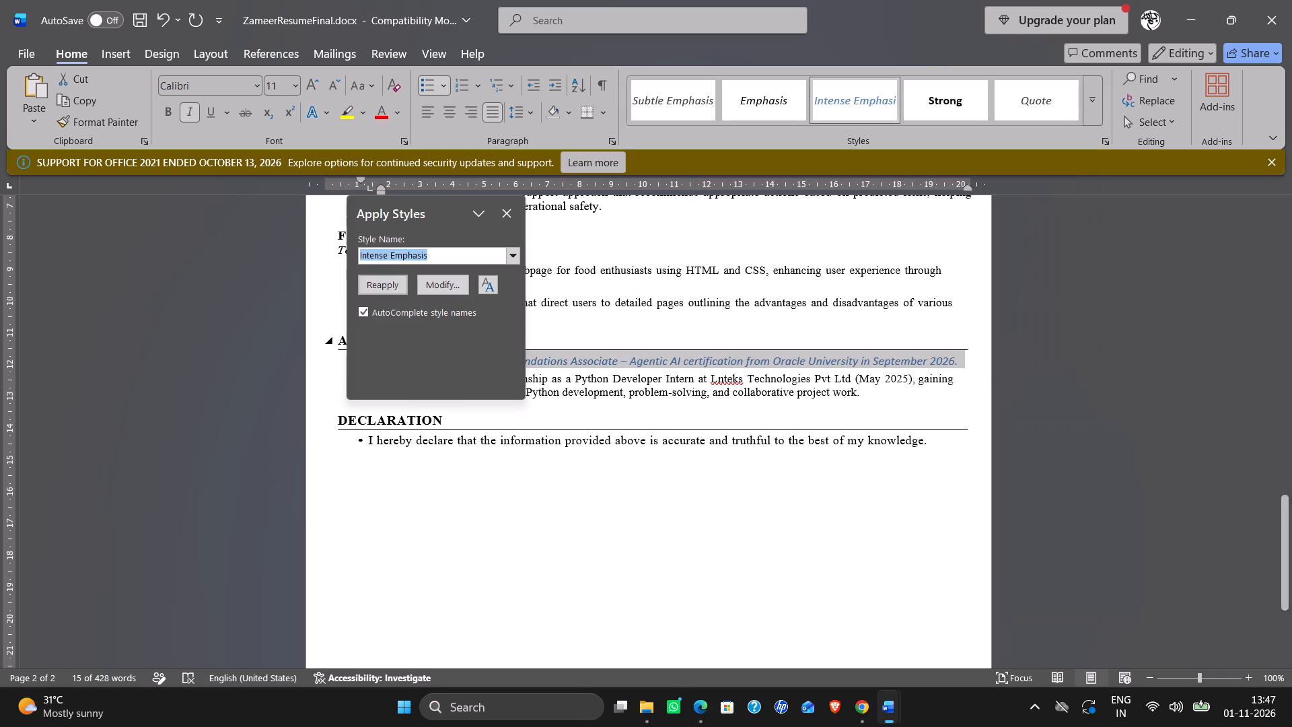
pyautogui.click(509, 211)
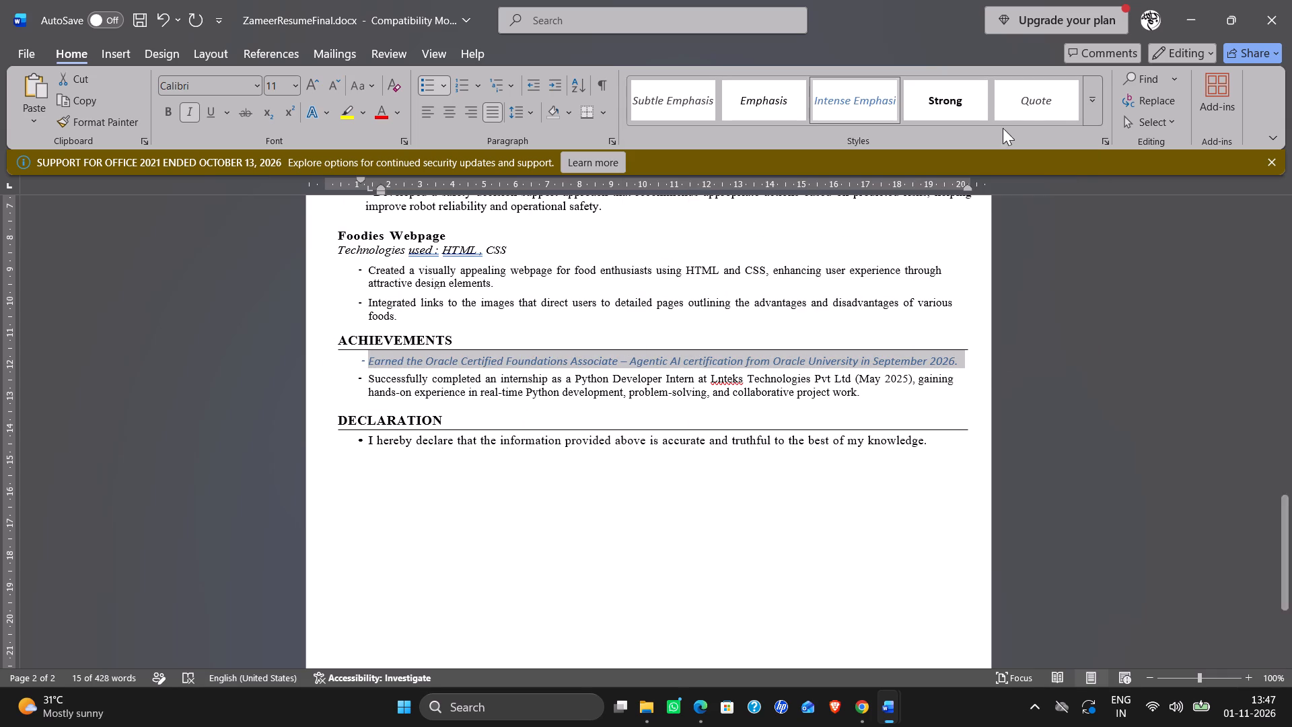
pyautogui.click(1089, 111)
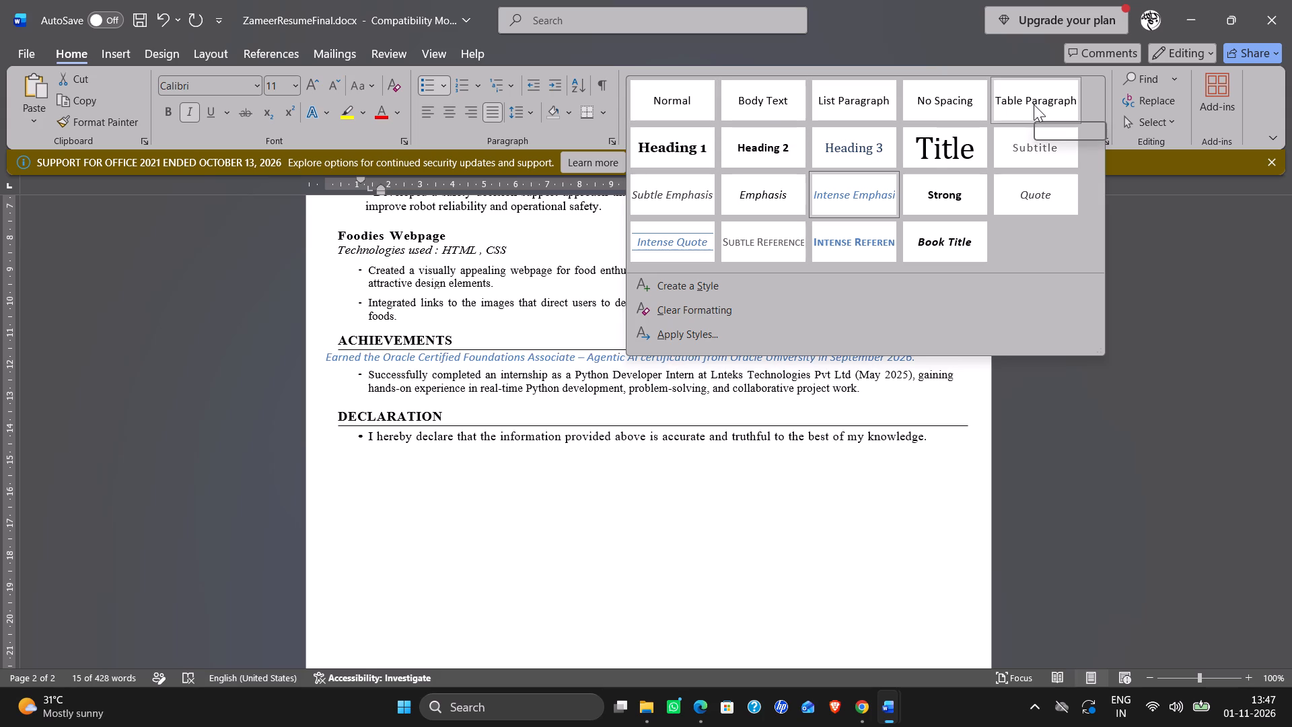
pyautogui.click(871, 452)
pyautogui.click(871, 452)
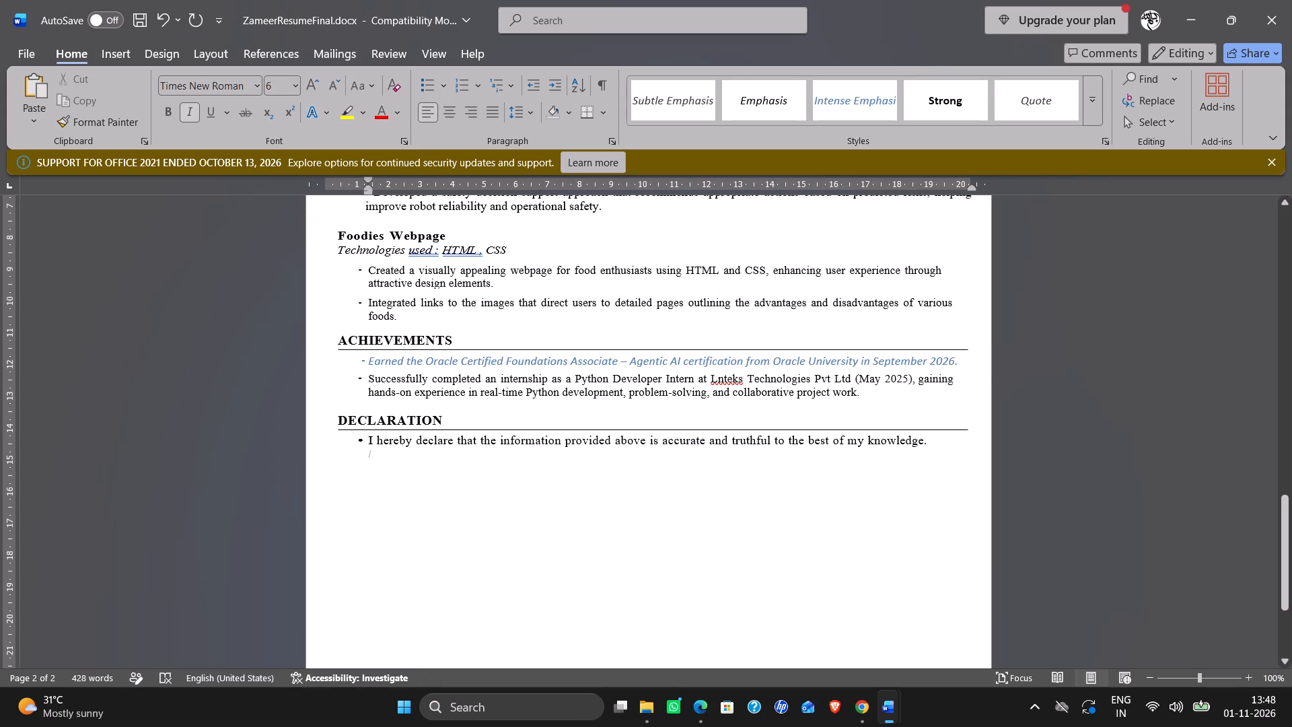
# Set the font colour of the Oracle certification line under Achievements to black.
pyautogui.moveTo(960, 367); pyautogui.dragTo(390, 359)
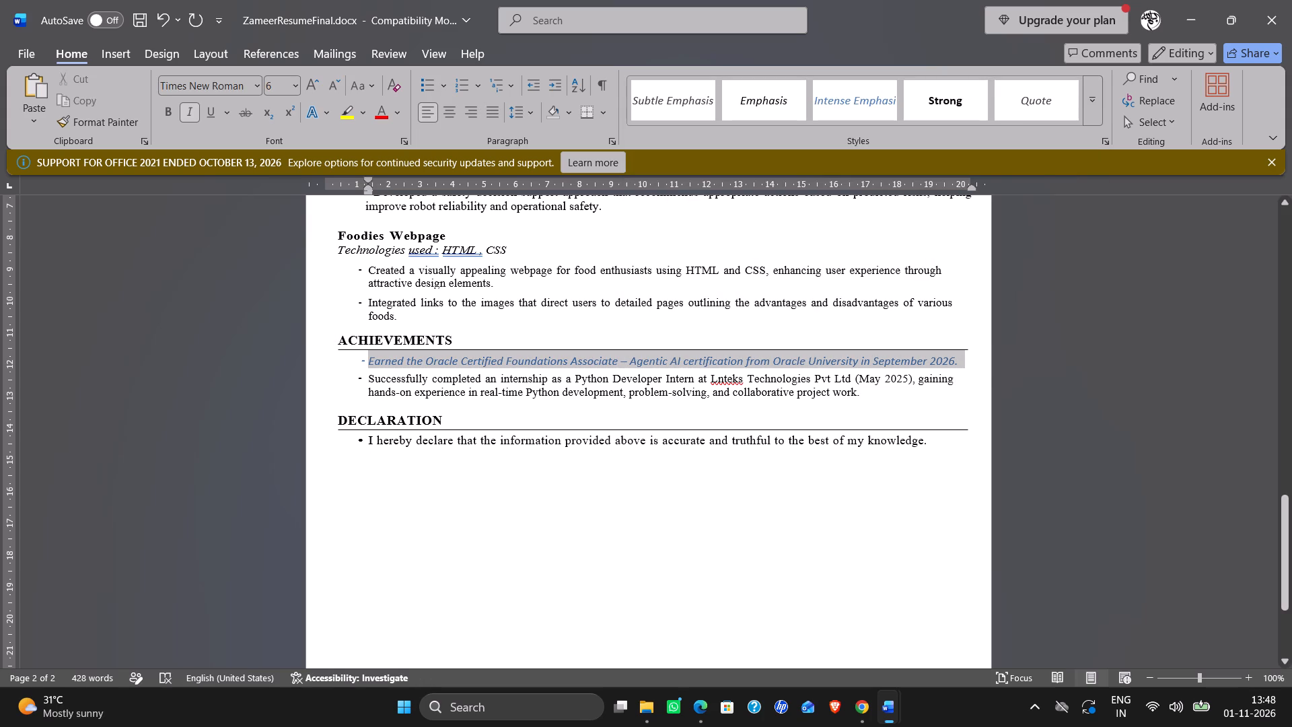
pyautogui.moveTo(390, 359); pyautogui.dragTo(367, 363)
pyautogui.click(489, 331)
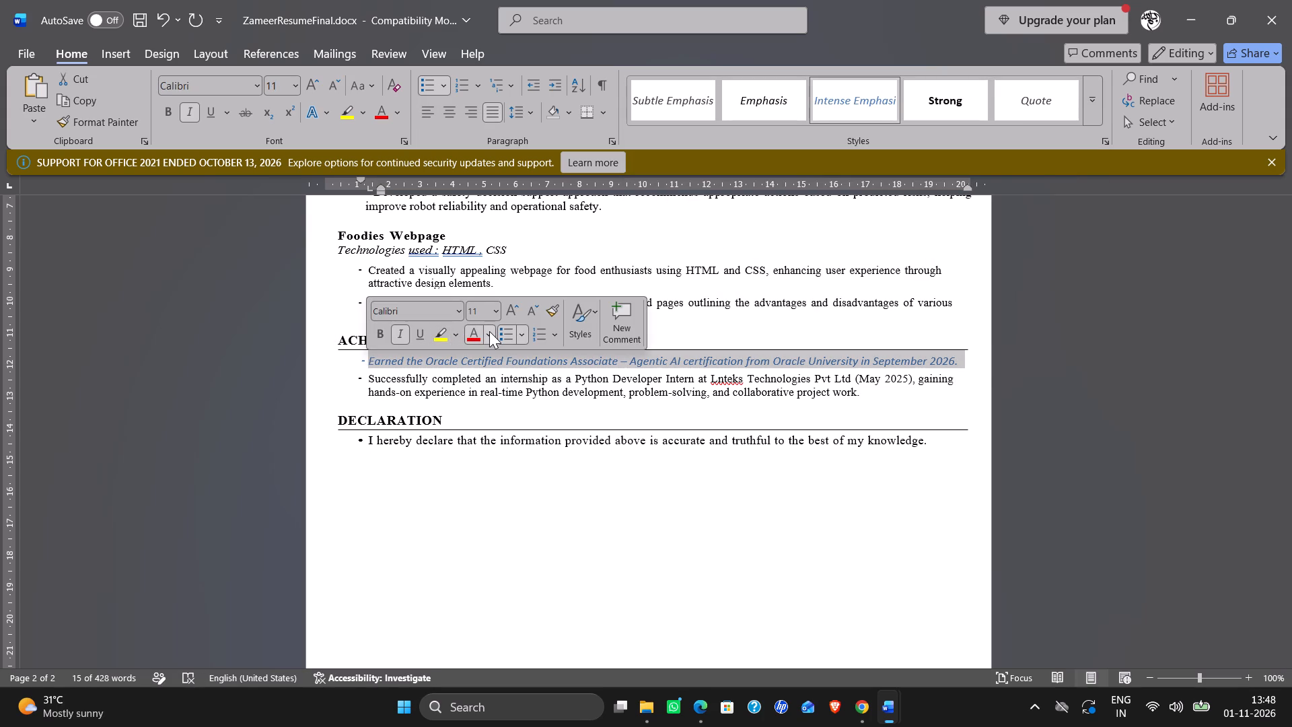
pyautogui.click(498, 434)
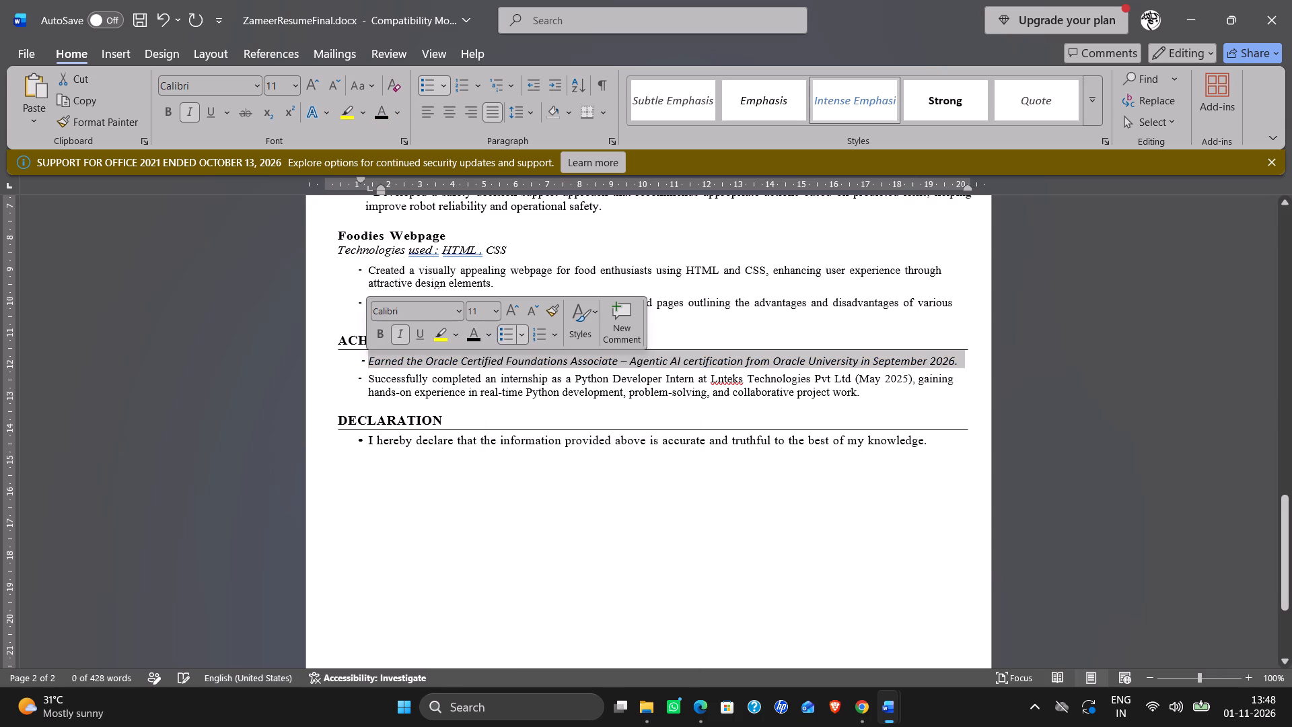
pyautogui.click(498, 434)
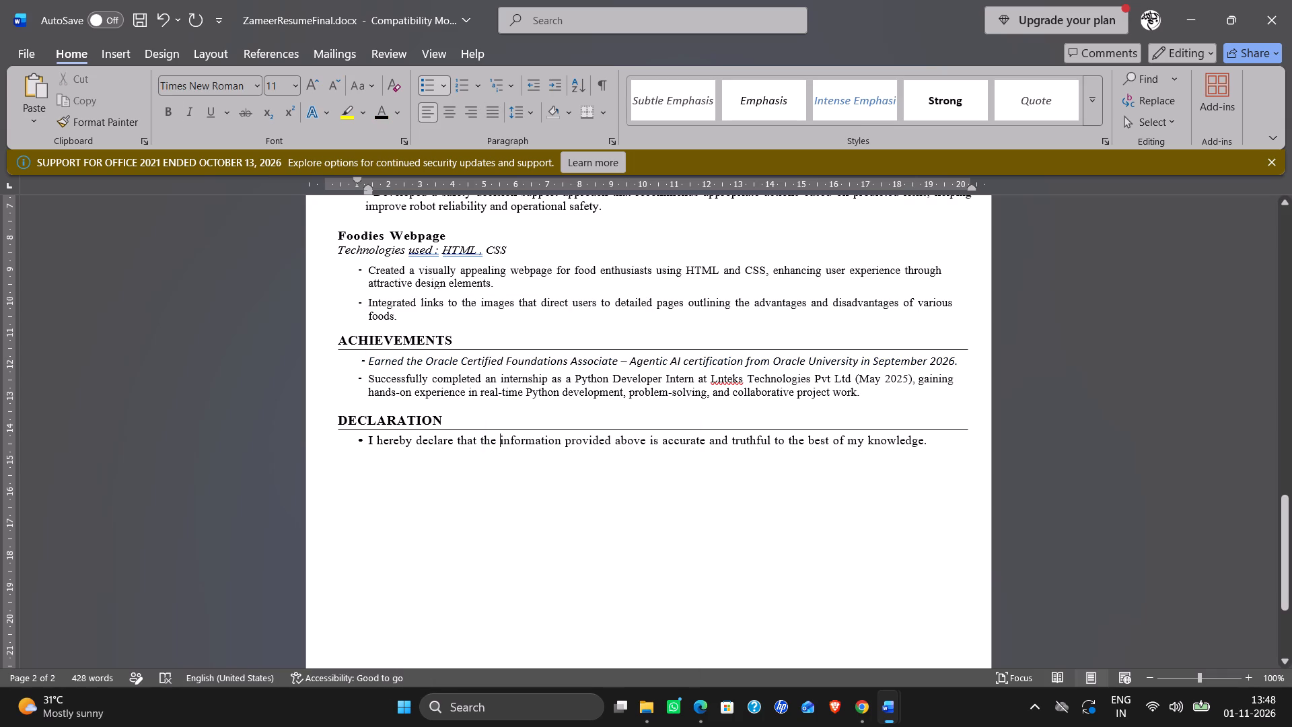
# Review the Word resume from the SQL skills through Projects, Achievements and Declaration, checking fonts, bullets and spacing.
pyautogui.scroll(2, 498, 434)
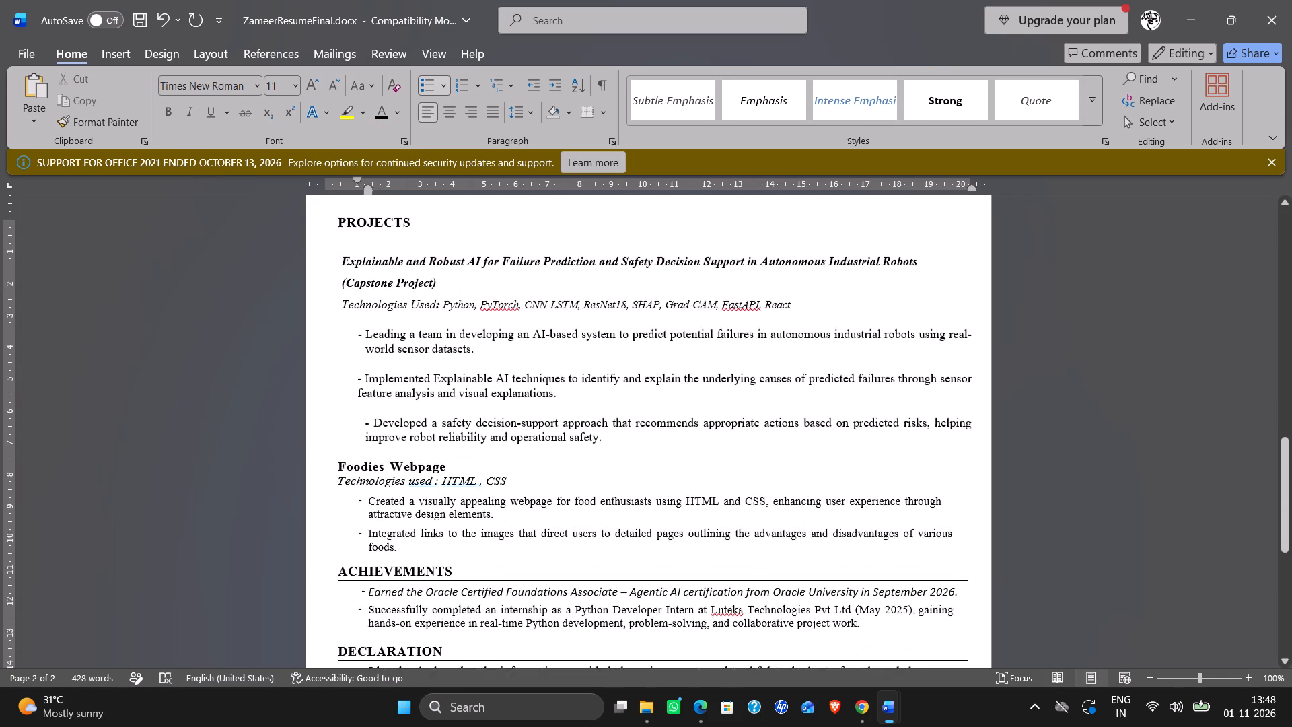
pyautogui.scroll(3, 498, 434)
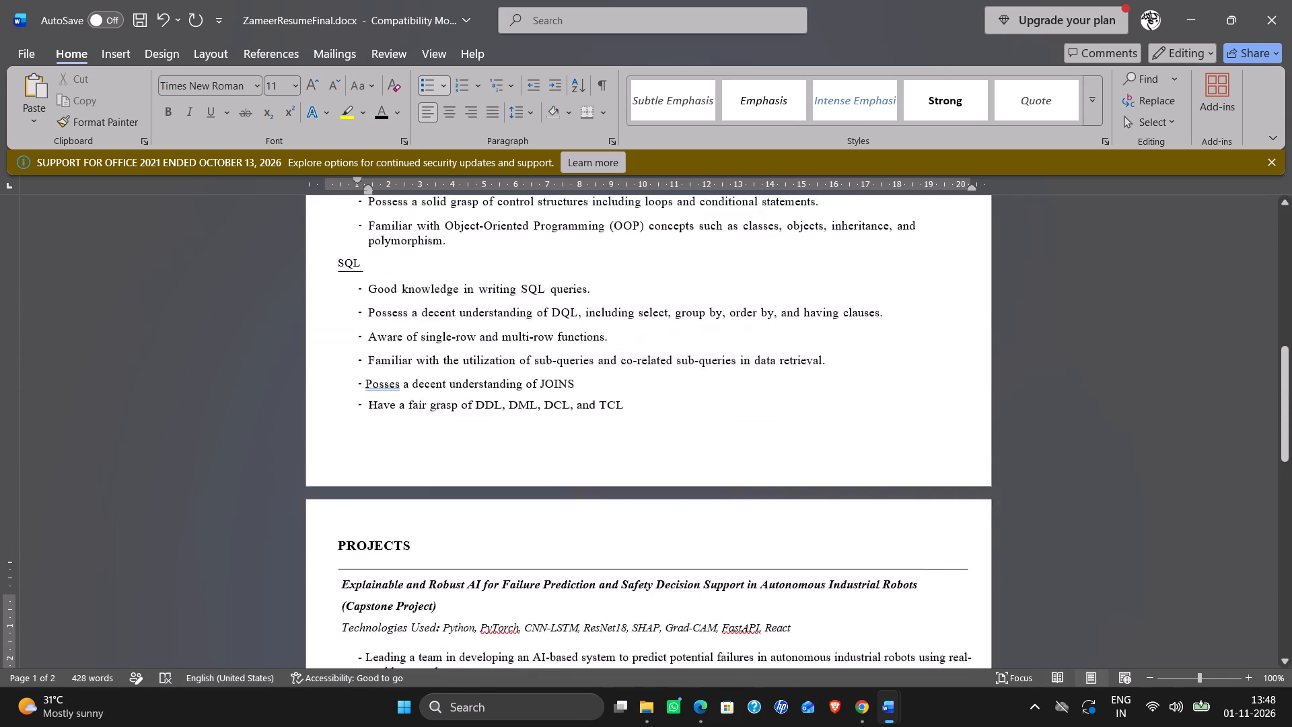
pyautogui.scroll(1, 482, 475)
pyautogui.scroll(-3, 482, 475)
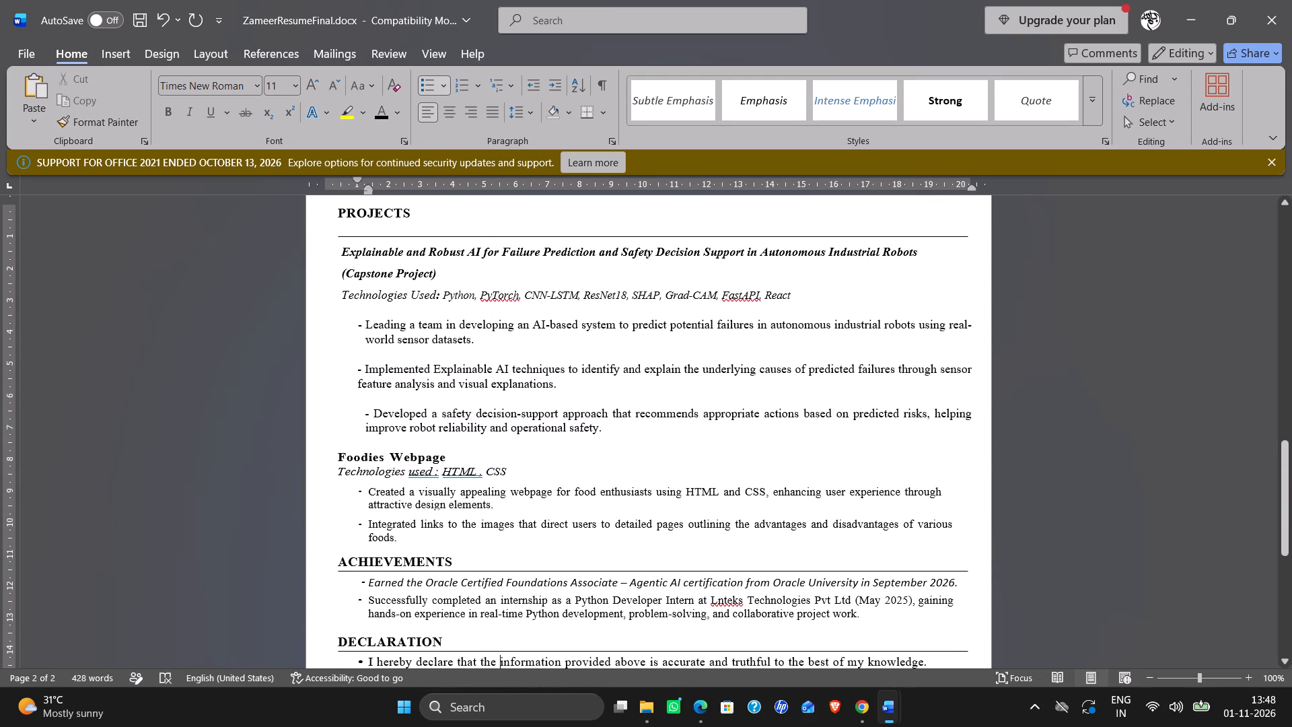
pyautogui.scroll(-2, 482, 475)
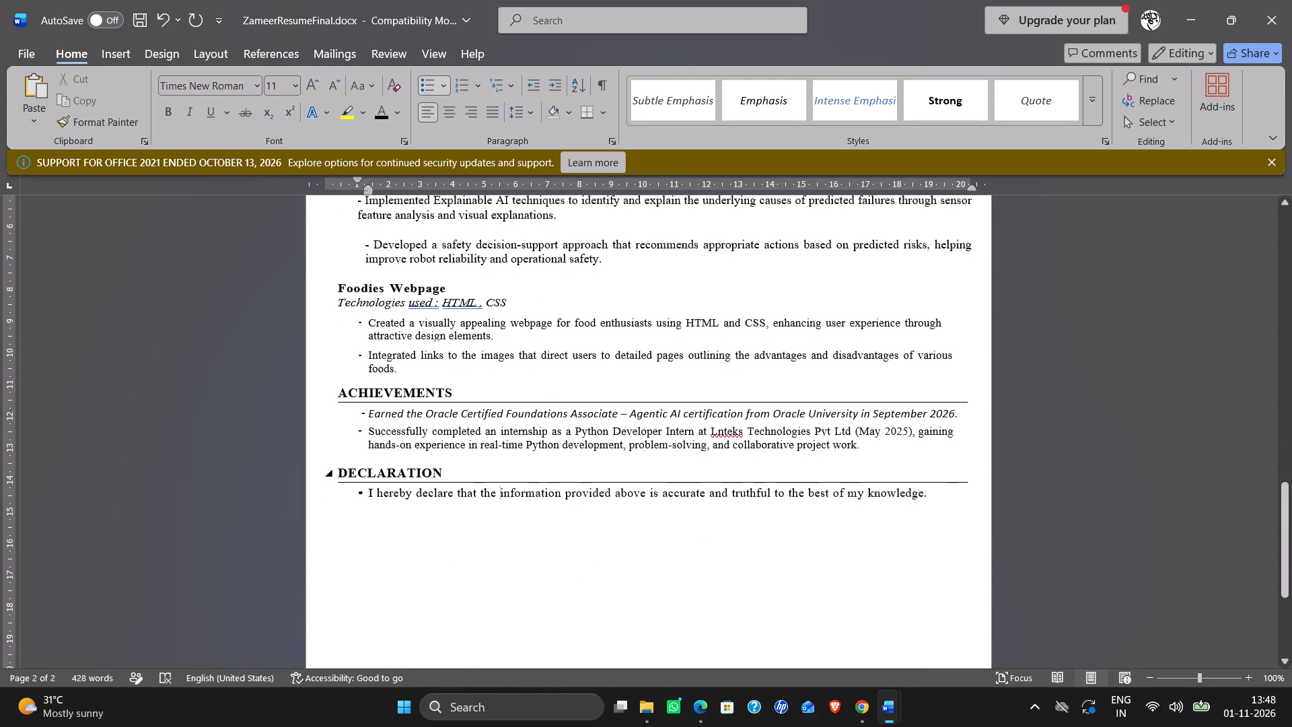
pyautogui.scroll(-1, 482, 475)
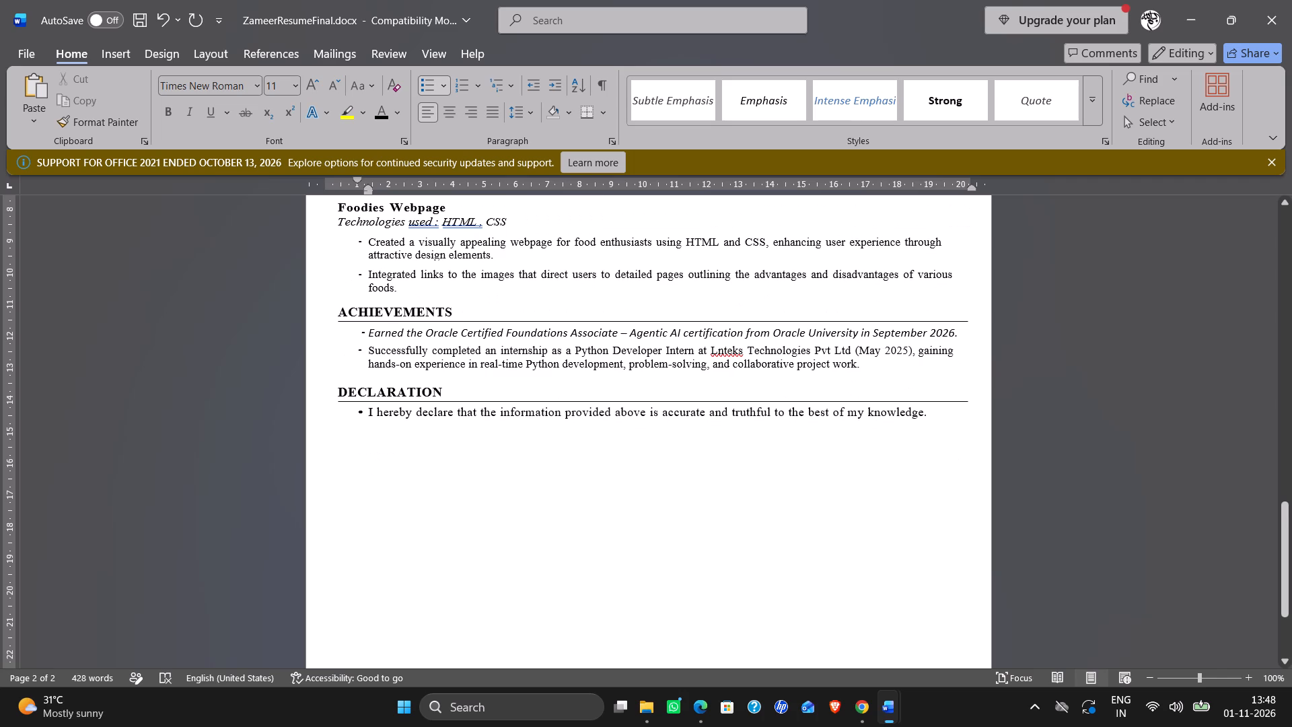
pyautogui.click(482, 475)
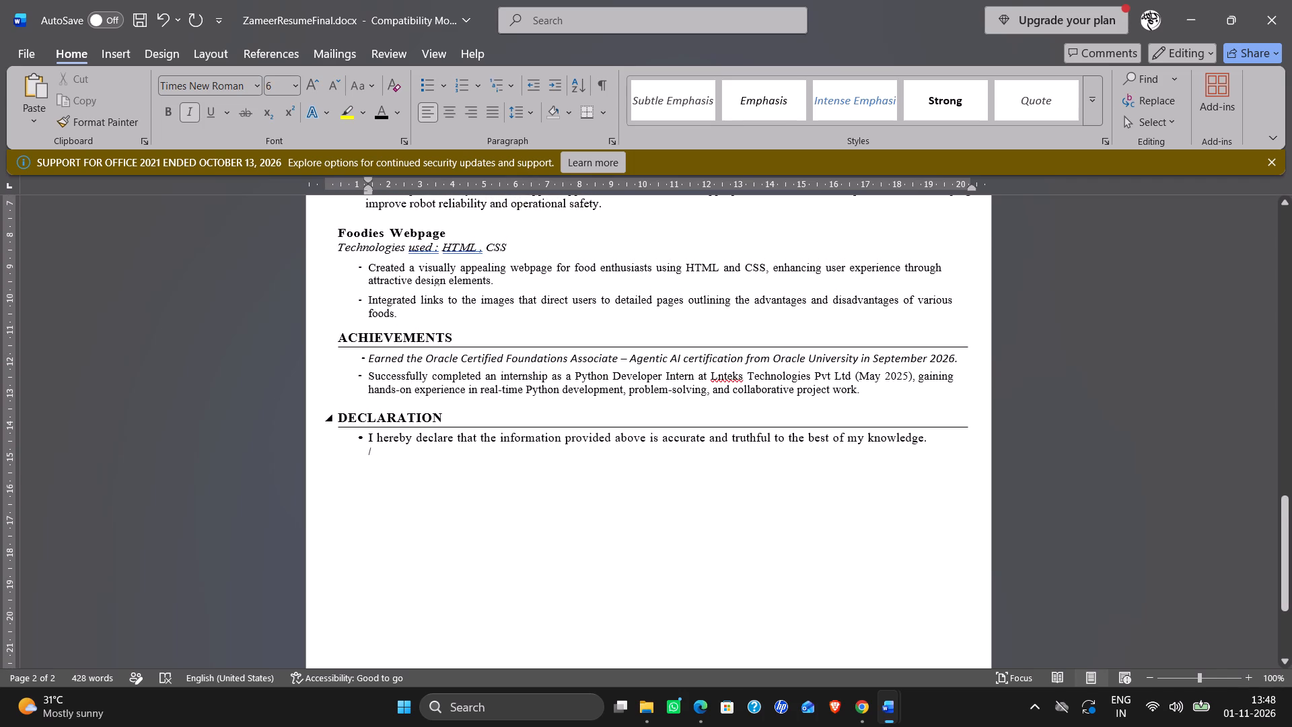
pyautogui.click(871, 395)
pyautogui.scroll(1, 836, 327)
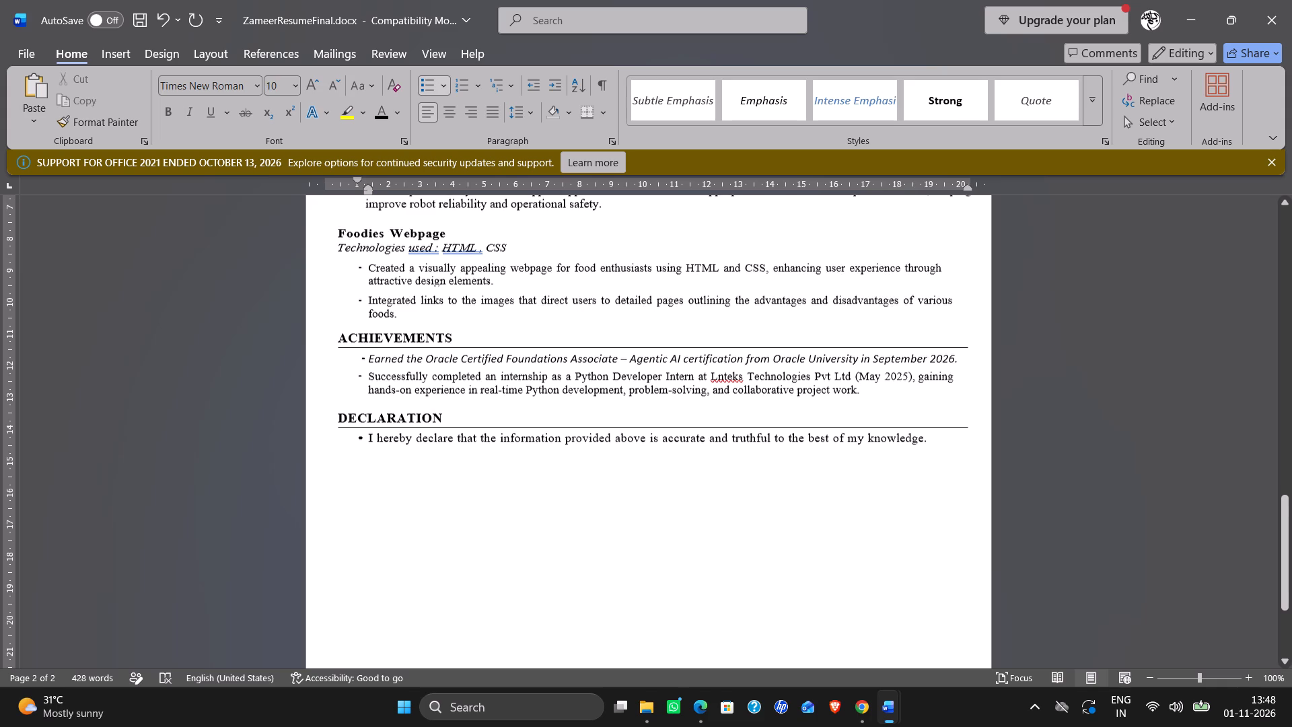
pyautogui.scroll(1, 836, 327)
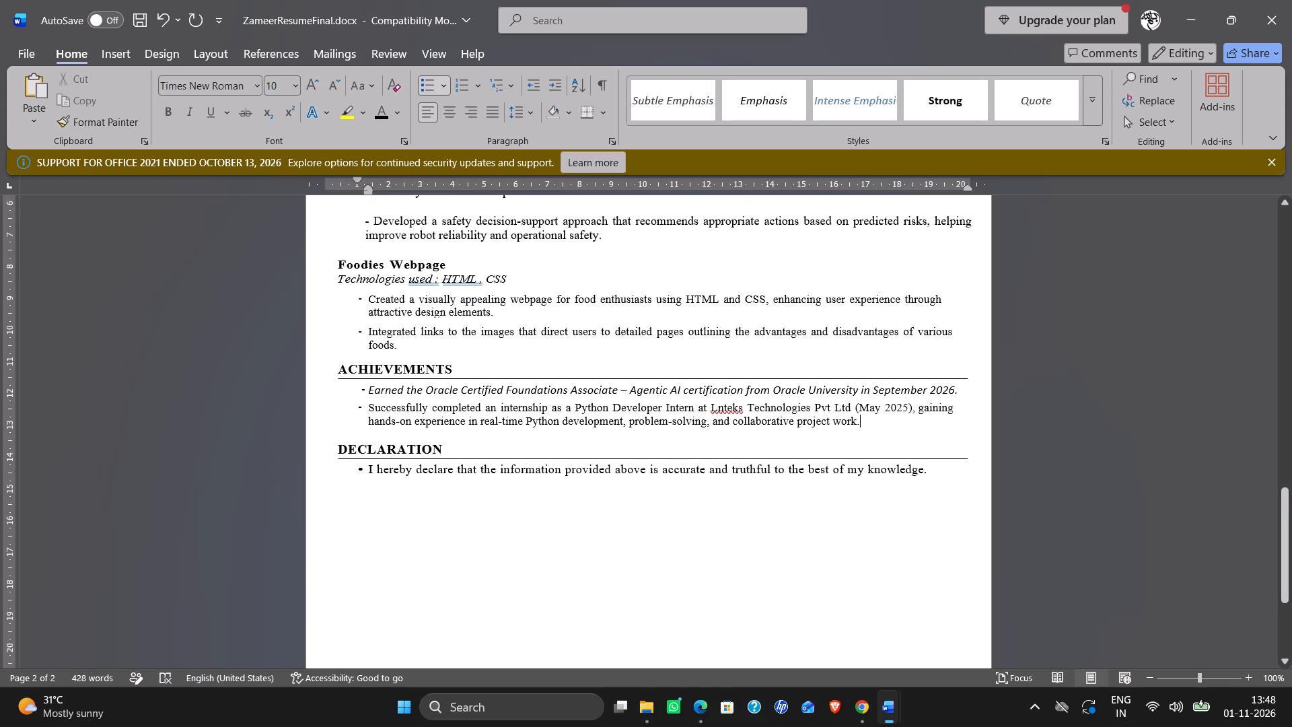
# Switch to the exported resume PDF and compare its Projects, Achievements and Declaration sections with the reference resume in Word.
pyautogui.hotkey('alt', 'Tab')
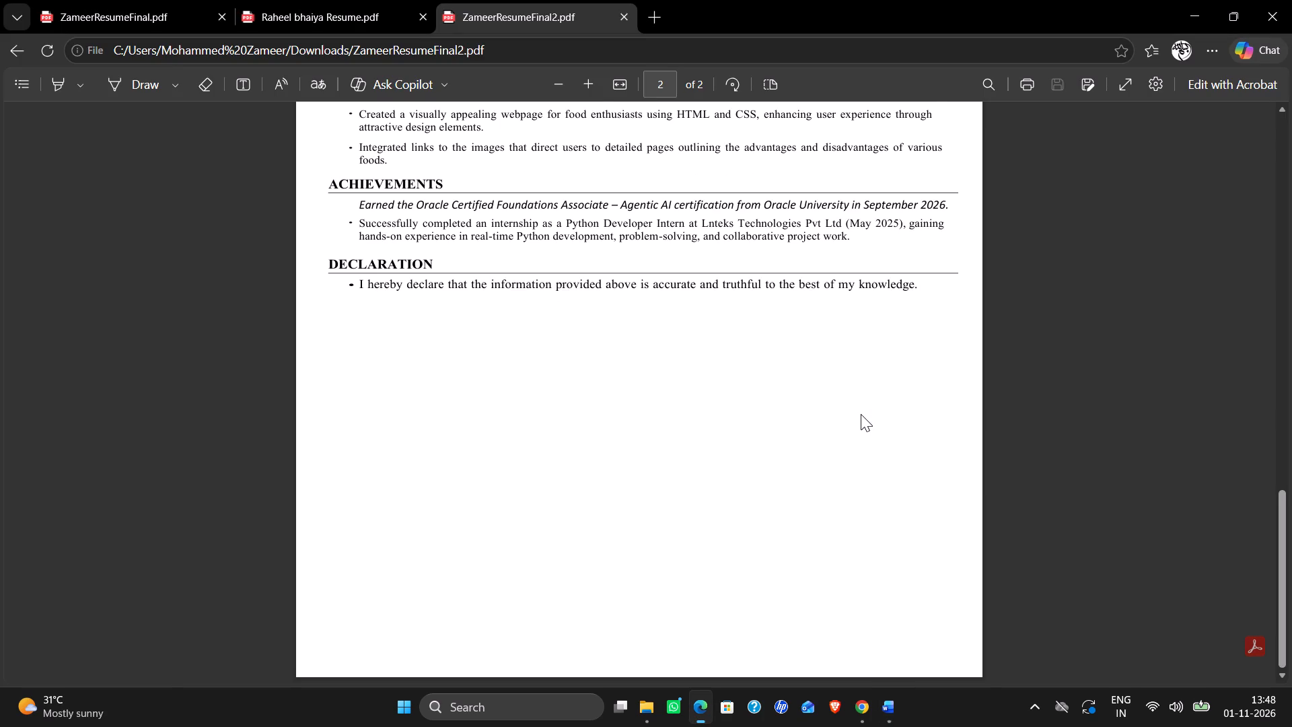
pyautogui.scroll(3, 861, 414)
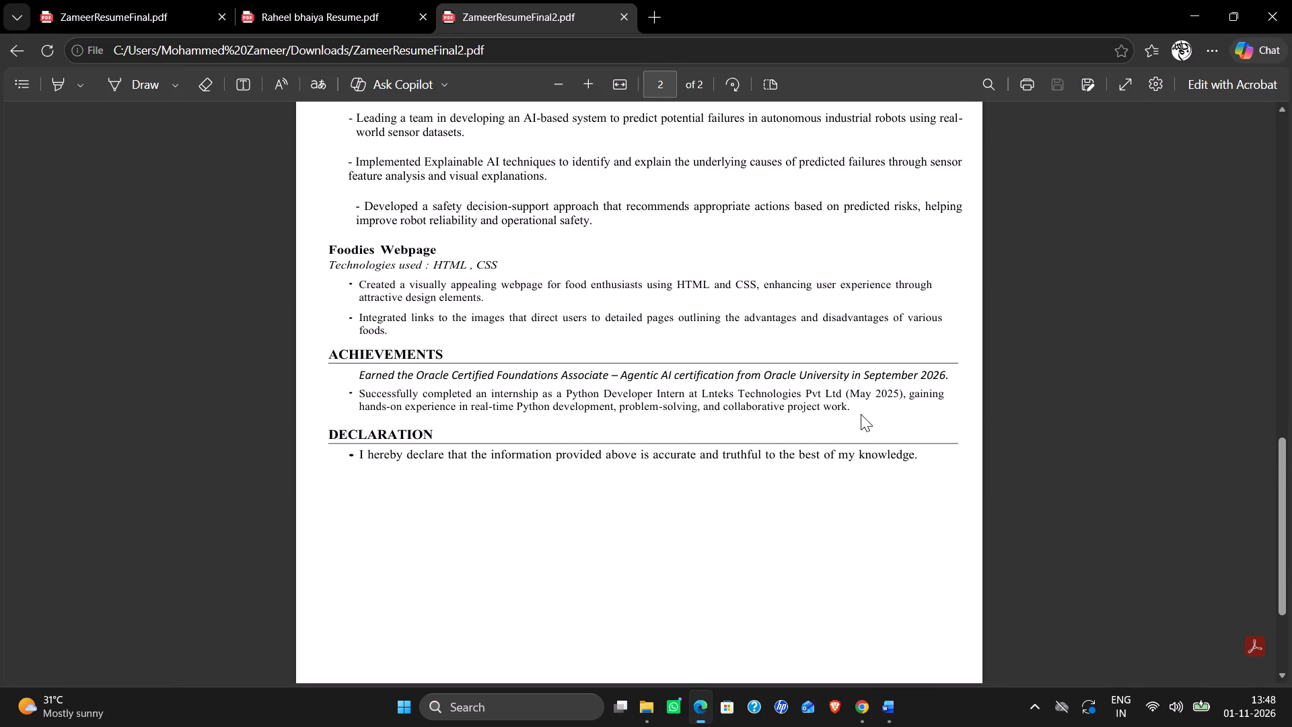
pyautogui.scroll(3, 861, 414)
pyautogui.hotkey('alt', 'Tab')
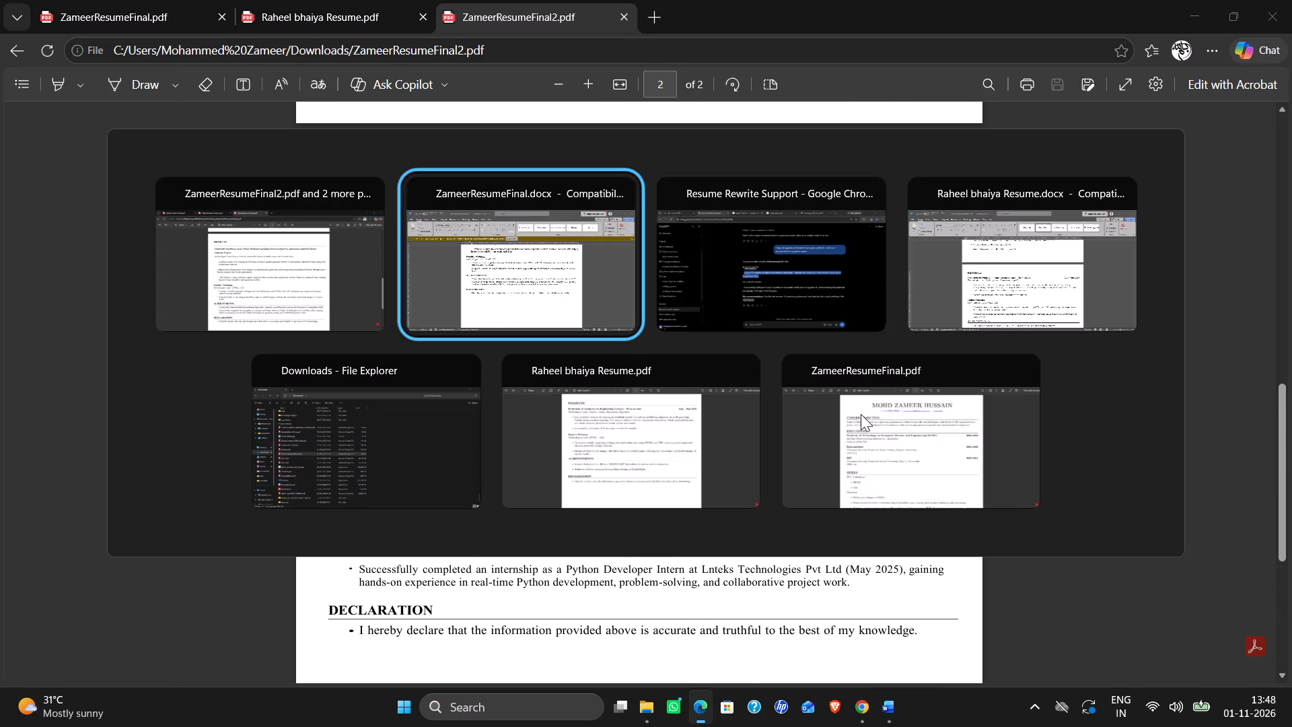
pyautogui.hotkey('alt', 'Tab')
pyautogui.hotkey('alt', 'Tab')
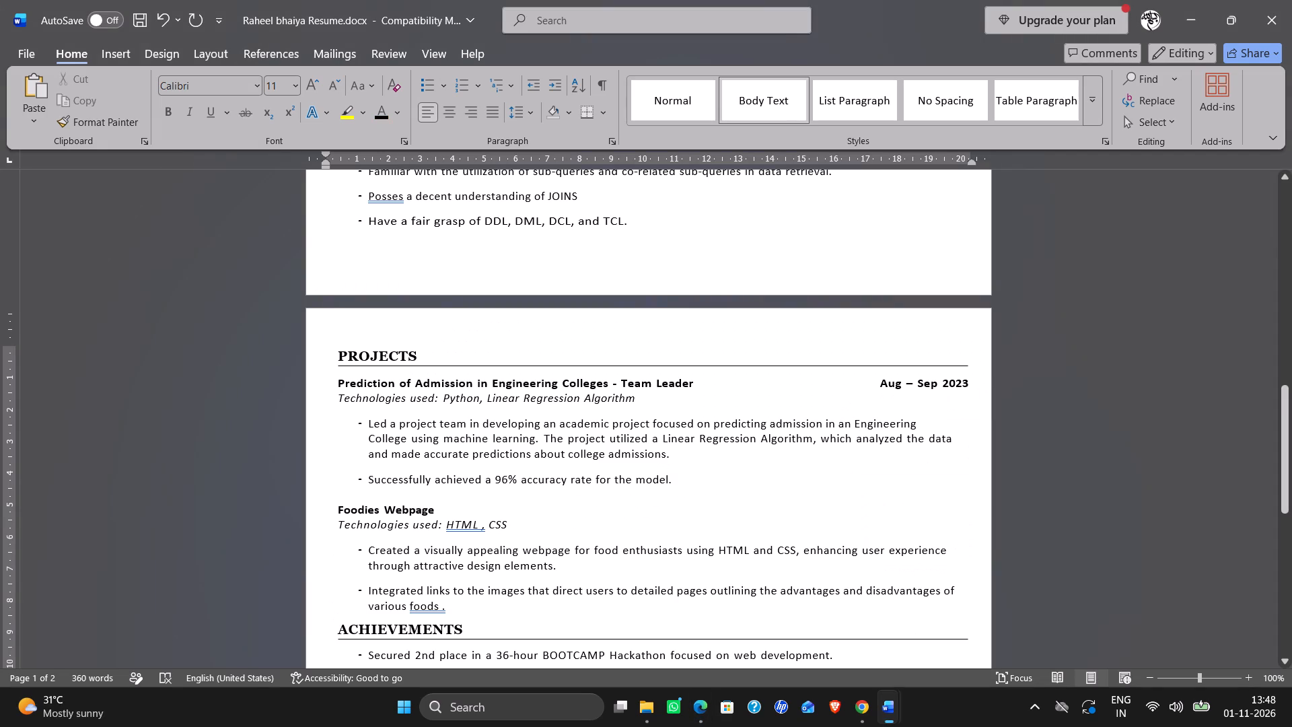
pyautogui.scroll(-1, 861, 414)
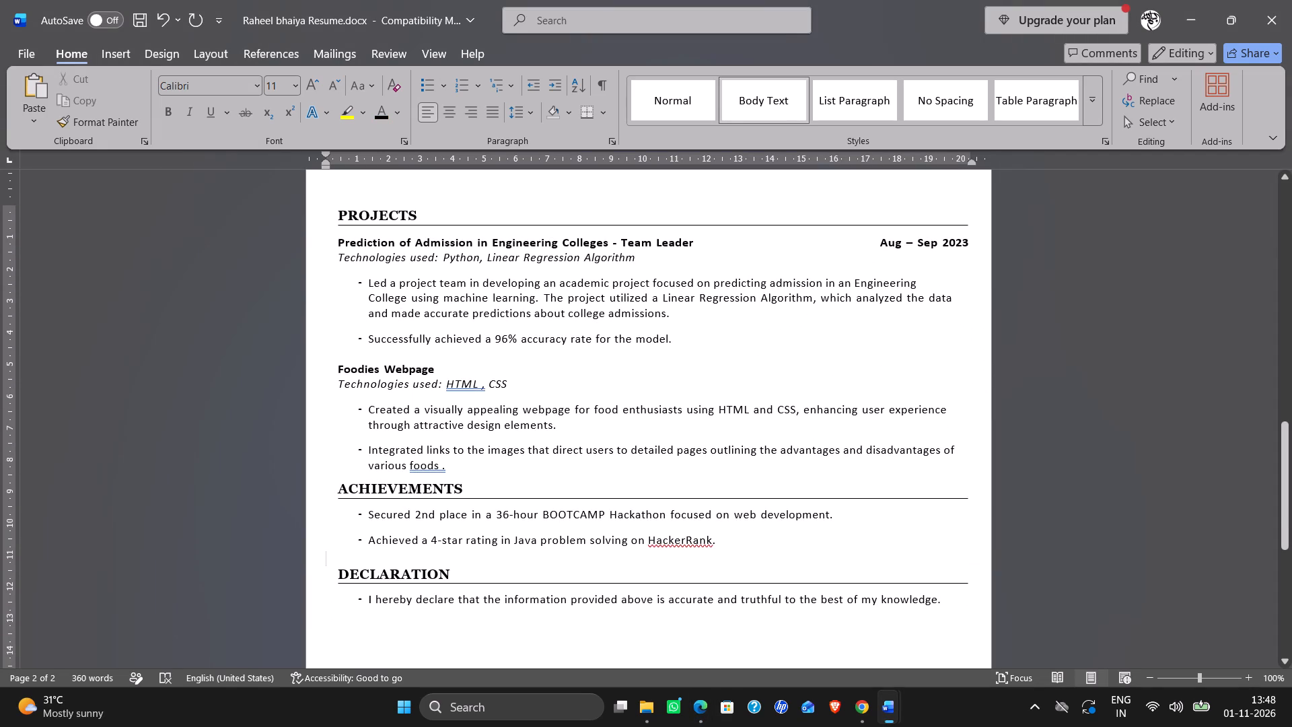
pyautogui.hotkey('alt', 'Tab')
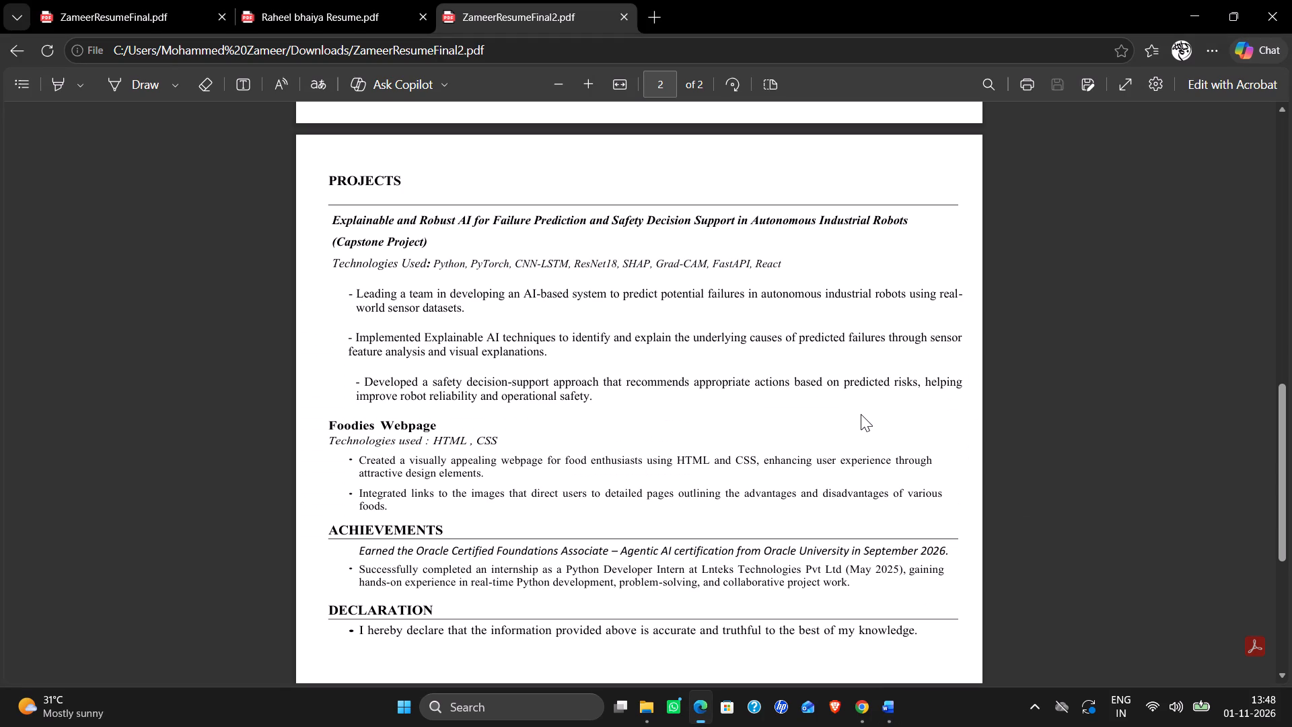
pyautogui.hotkey('alt', 'Tab')
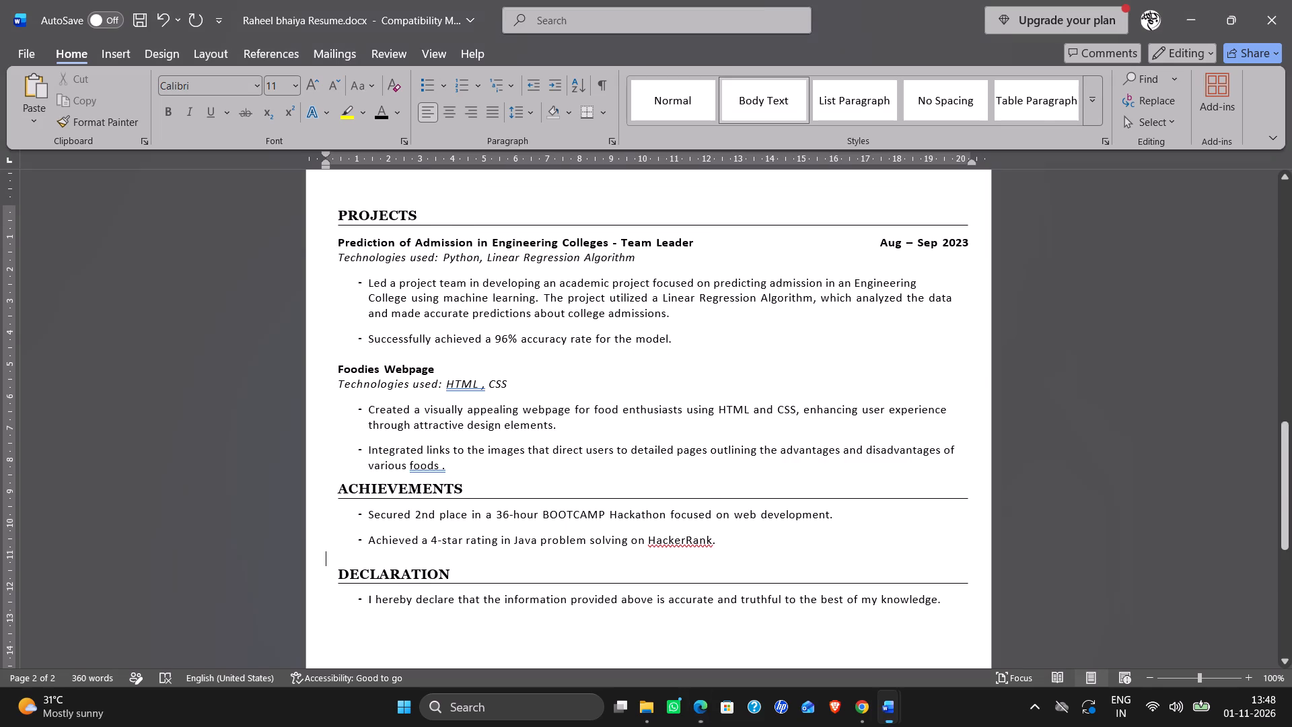
# Compare the reference resume's Achievements and Declaration sections with the exported PDF, examining the Oracle certification line.
pyautogui.scroll(-2, 861, 414)
pyautogui.hotkey('alt', 'Tab')
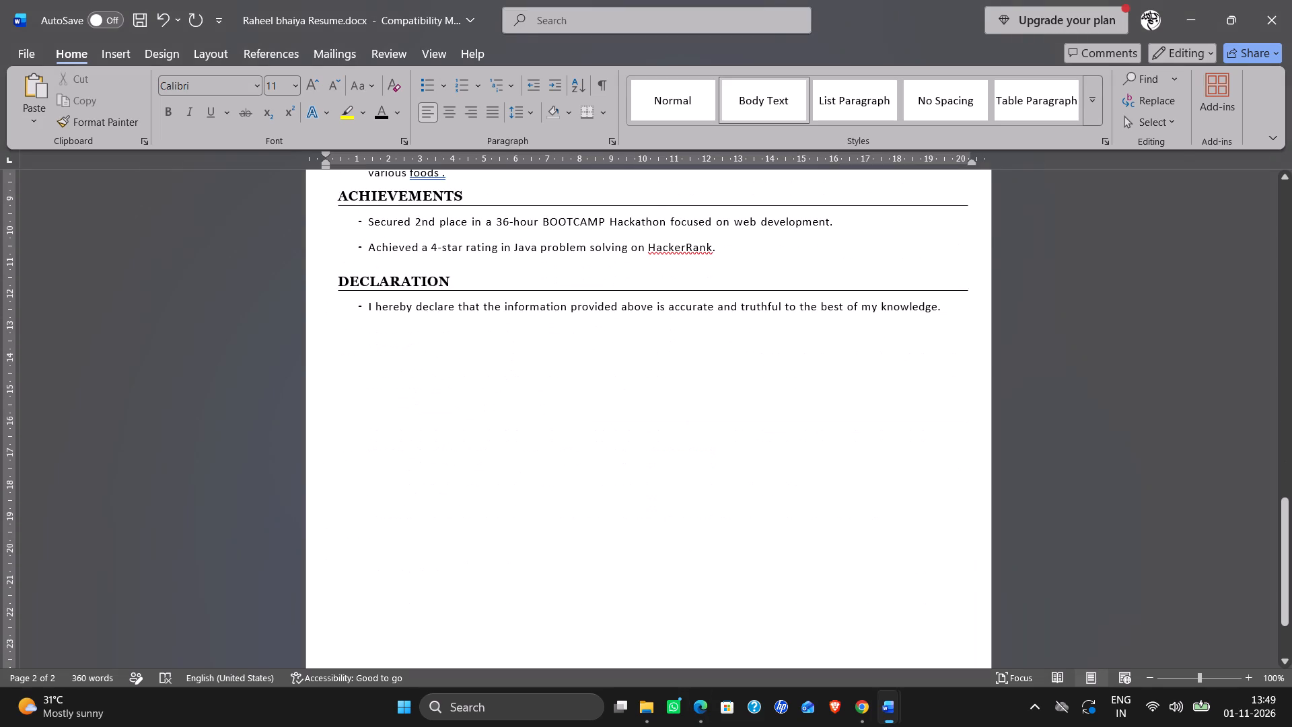
pyautogui.scroll(-1, 830, 477)
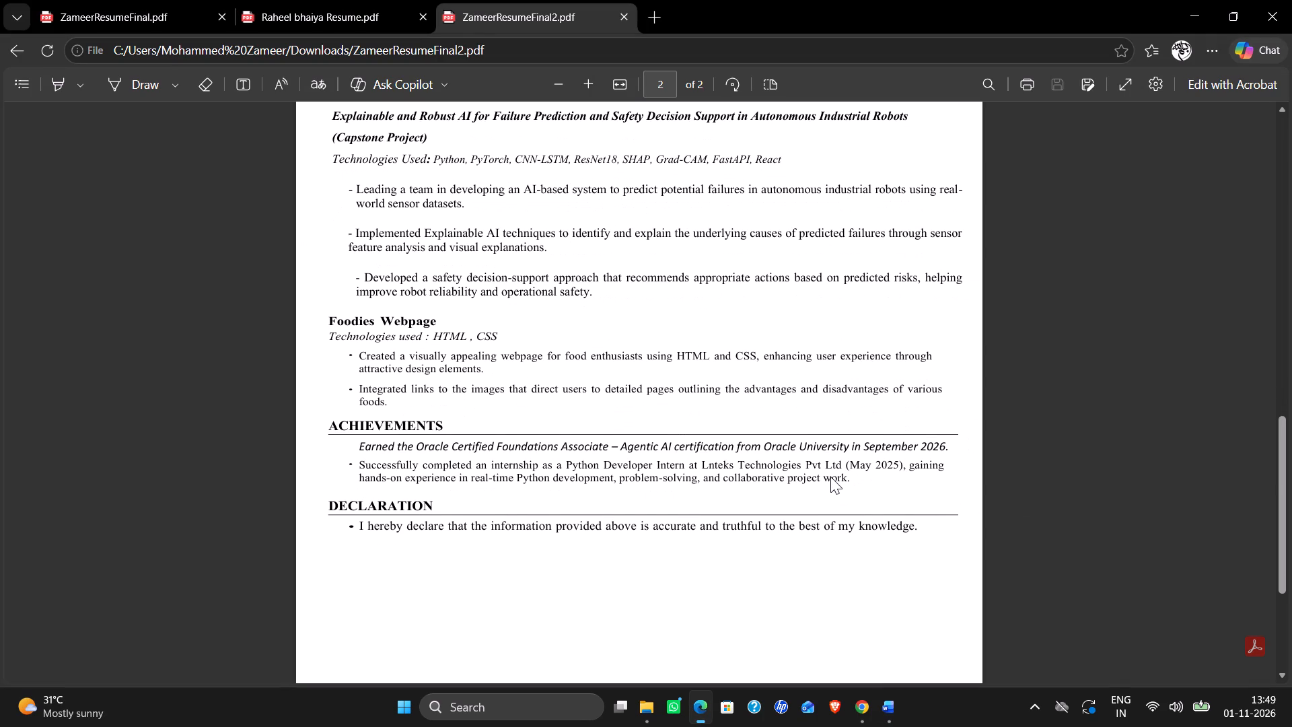
pyautogui.scroll(-1, 830, 477)
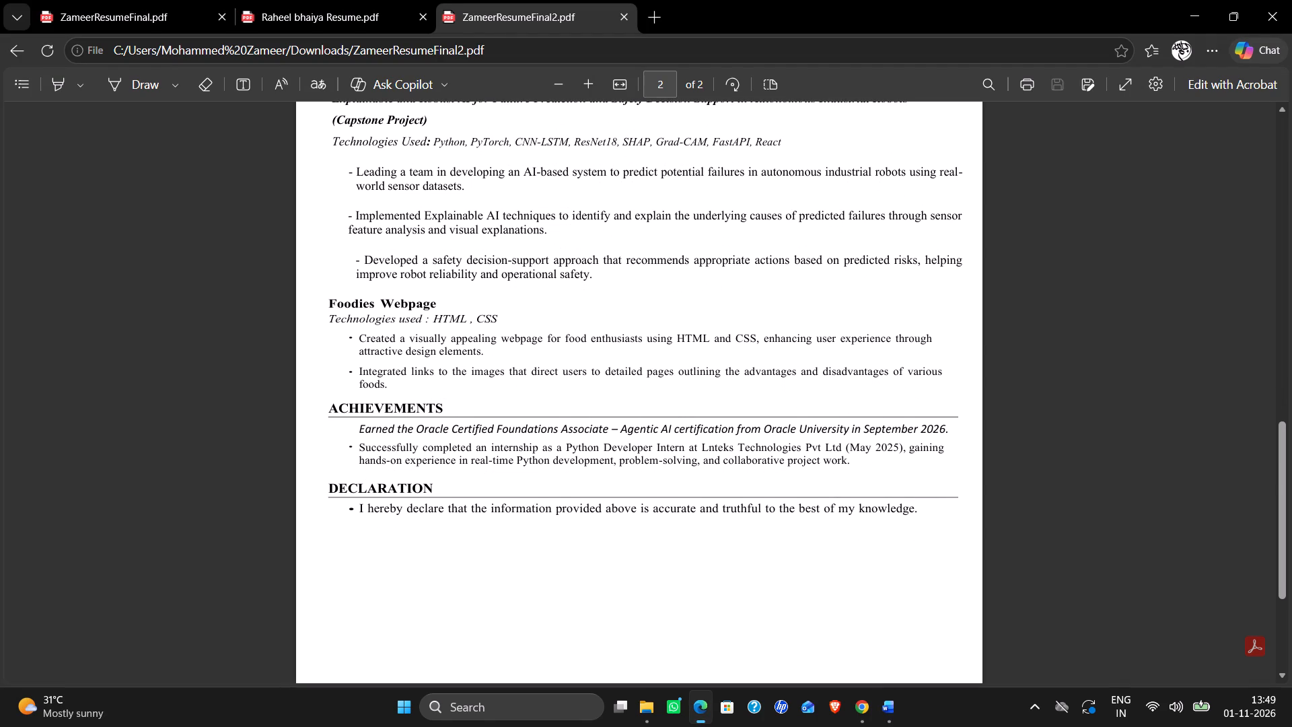
pyautogui.click(359, 431)
pyautogui.moveTo(359, 431); pyautogui.dragTo(580, 417)
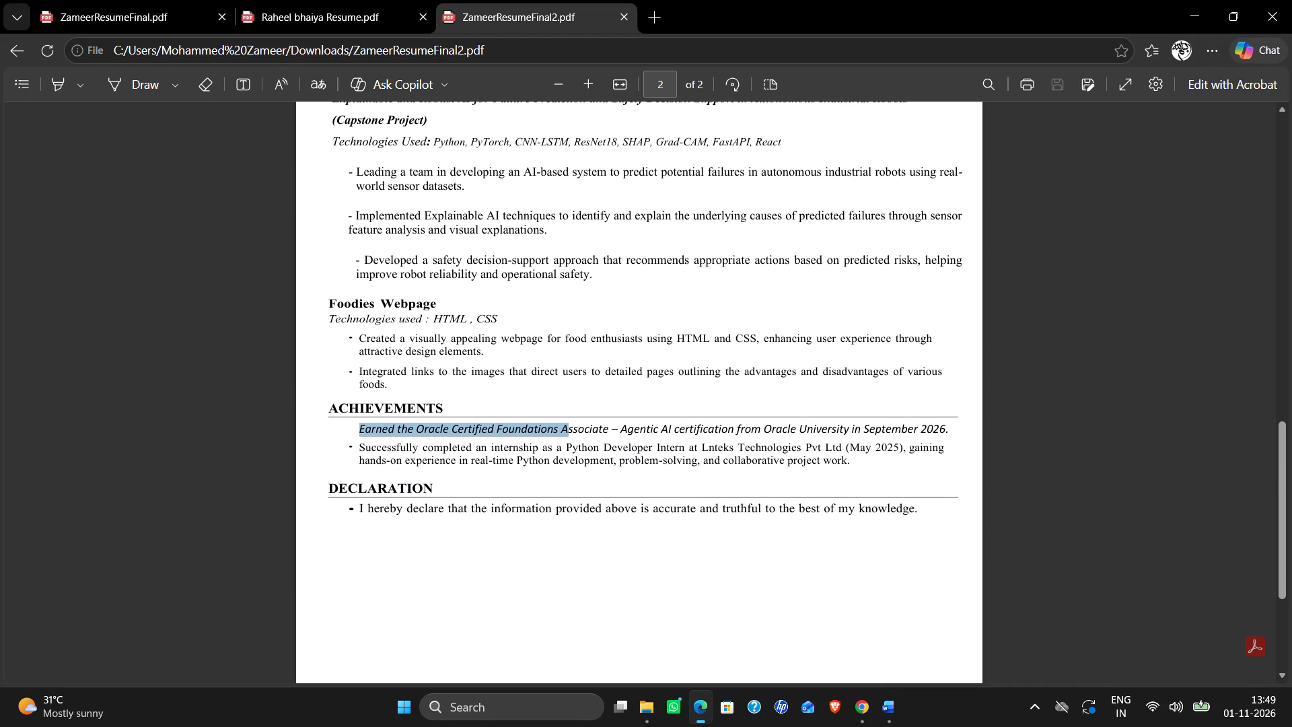
pyautogui.moveTo(580, 417); pyautogui.dragTo(937, 430)
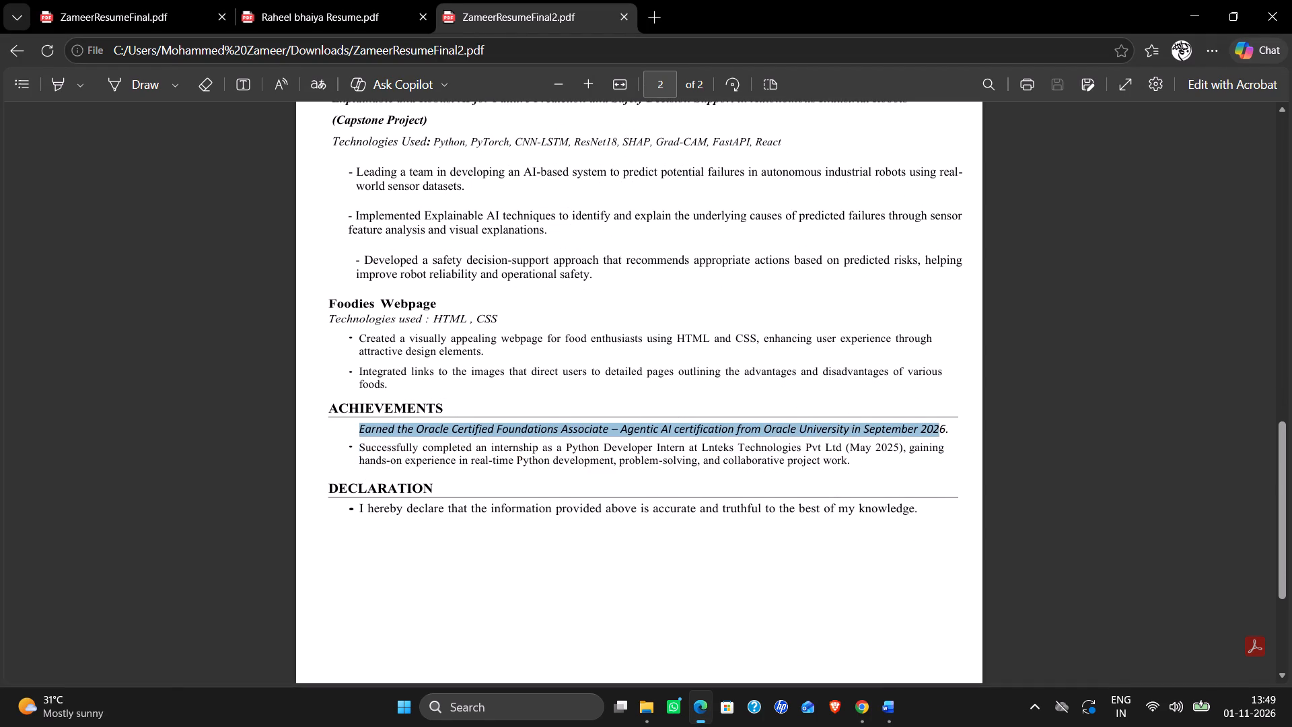
pyautogui.moveTo(937, 430); pyautogui.dragTo(964, 430)
# Switch back to the Word resume ZameerResumeFinal.docx and save it.
pyautogui.hotkey('alt', 'Tab')
pyautogui.hotkey('alt', 'Tab')
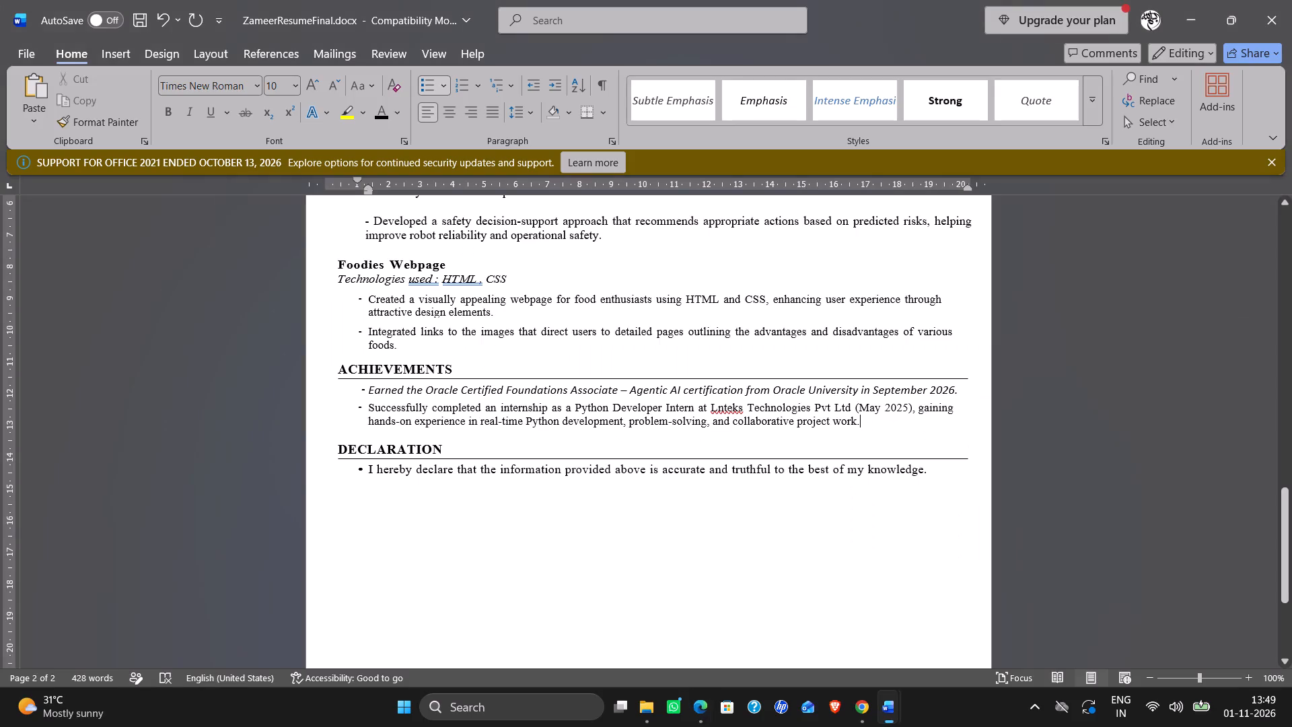
pyautogui.click(418, 434)
pyautogui.hotkey('ctrl', 's')
# Review the whole Word resume from the name heading through Skills and Projects to Declaration, checking layout and bullets.
pyautogui.scroll(3, 418, 434)
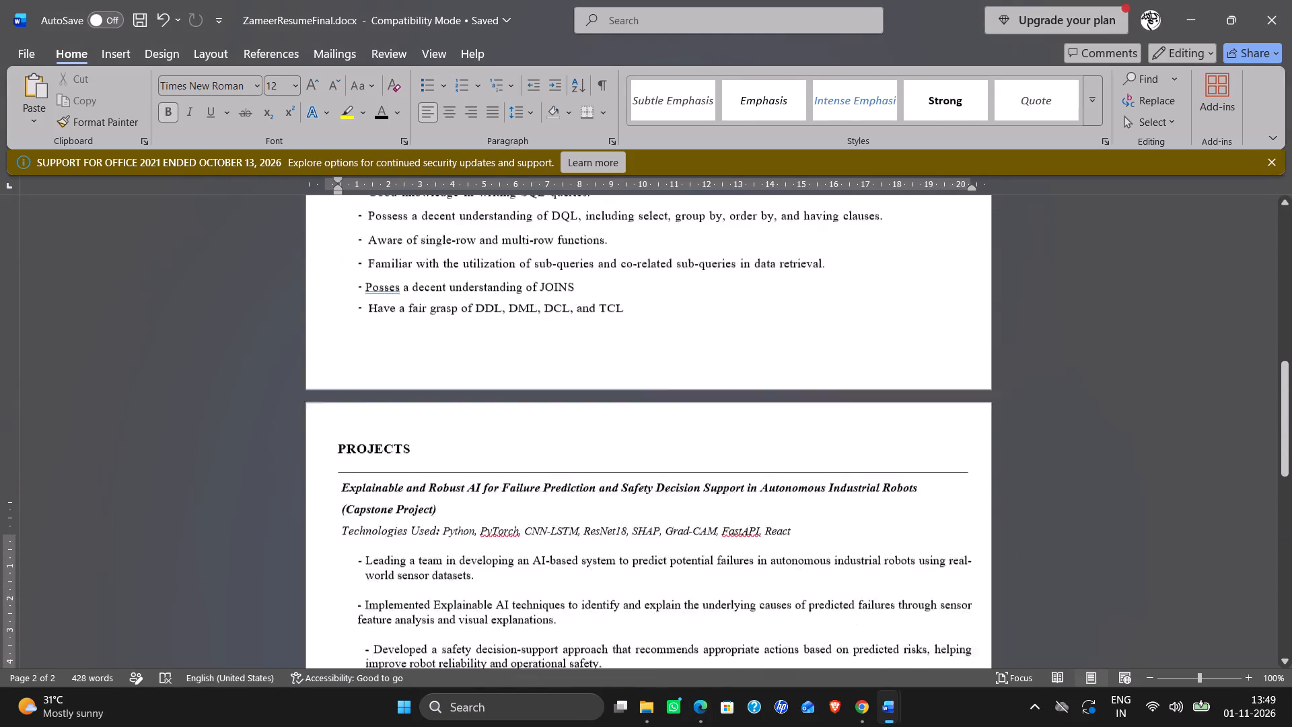
pyautogui.scroll(8, 418, 434)
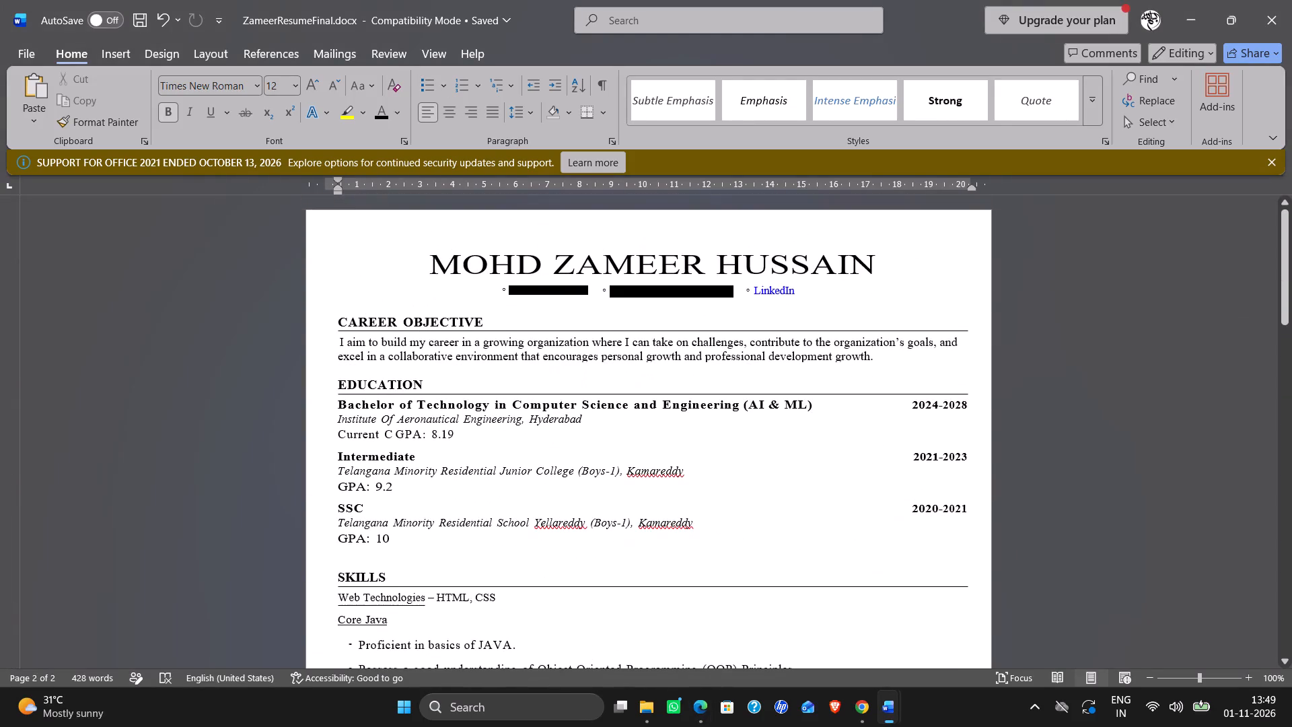
pyautogui.scroll(-2, 378, 335)
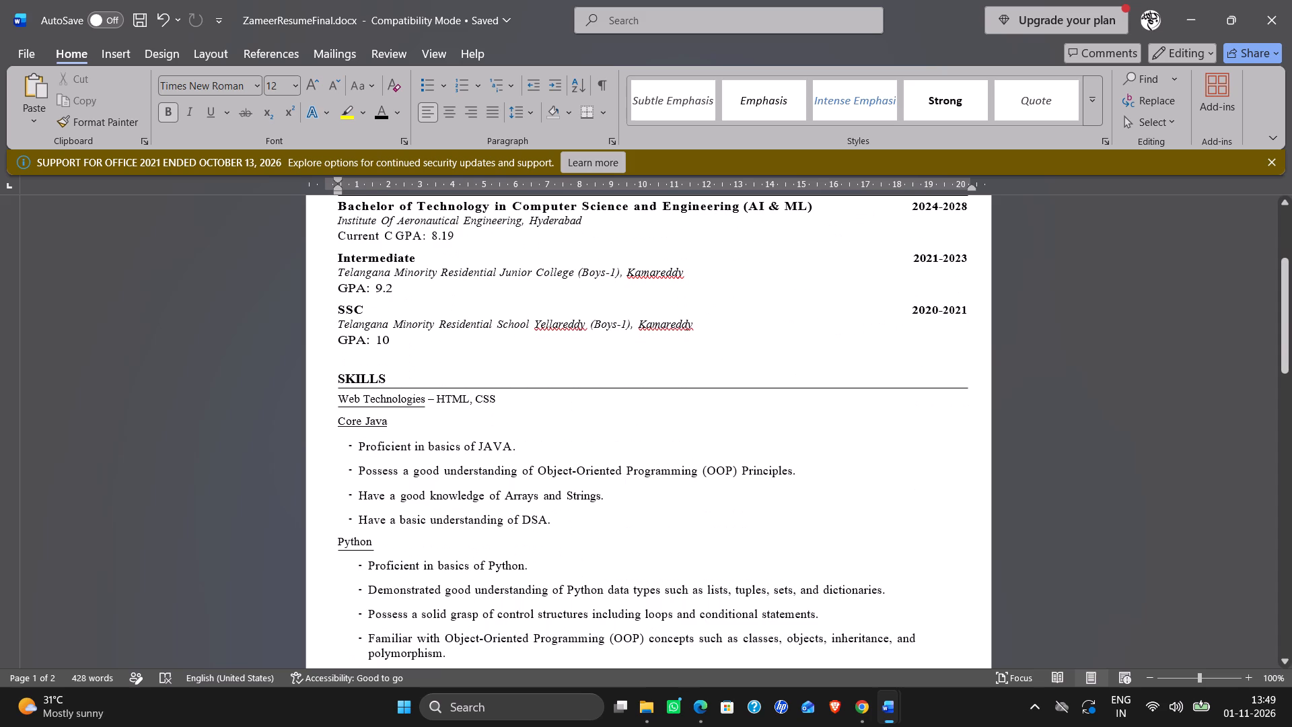
pyautogui.scroll(-1, 378, 335)
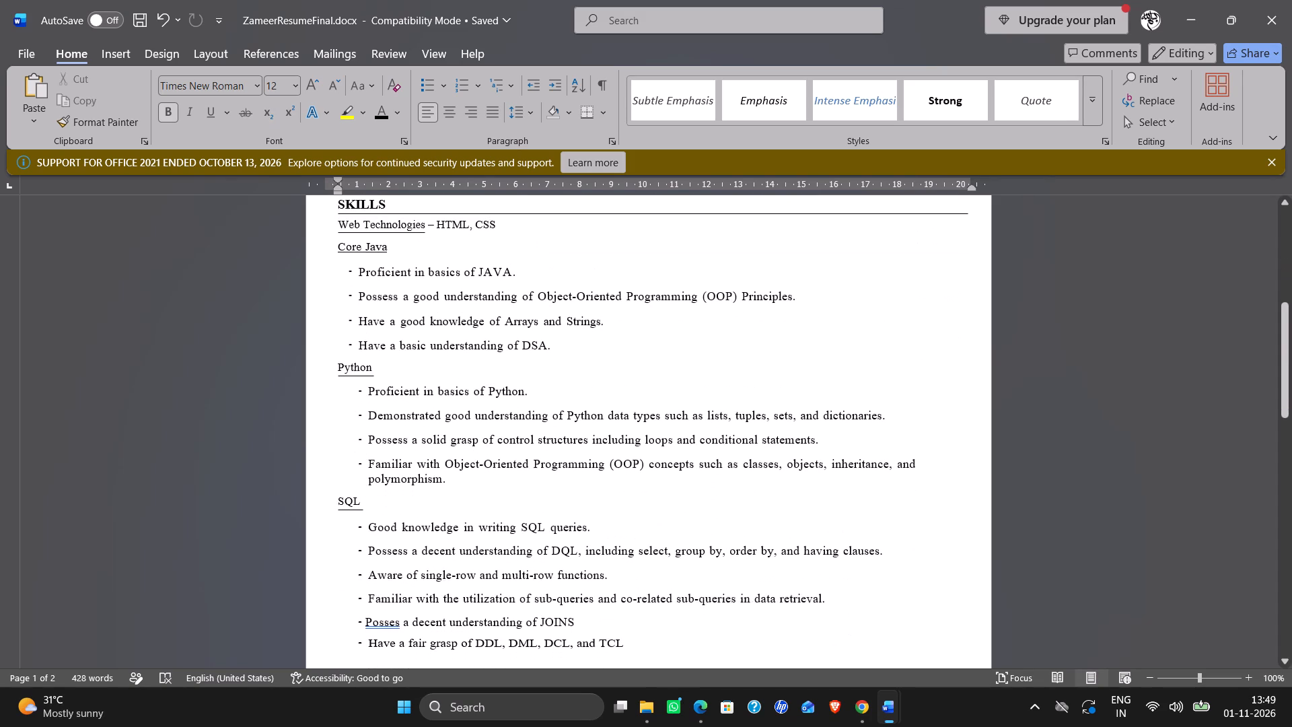
pyautogui.scroll(-6, 378, 335)
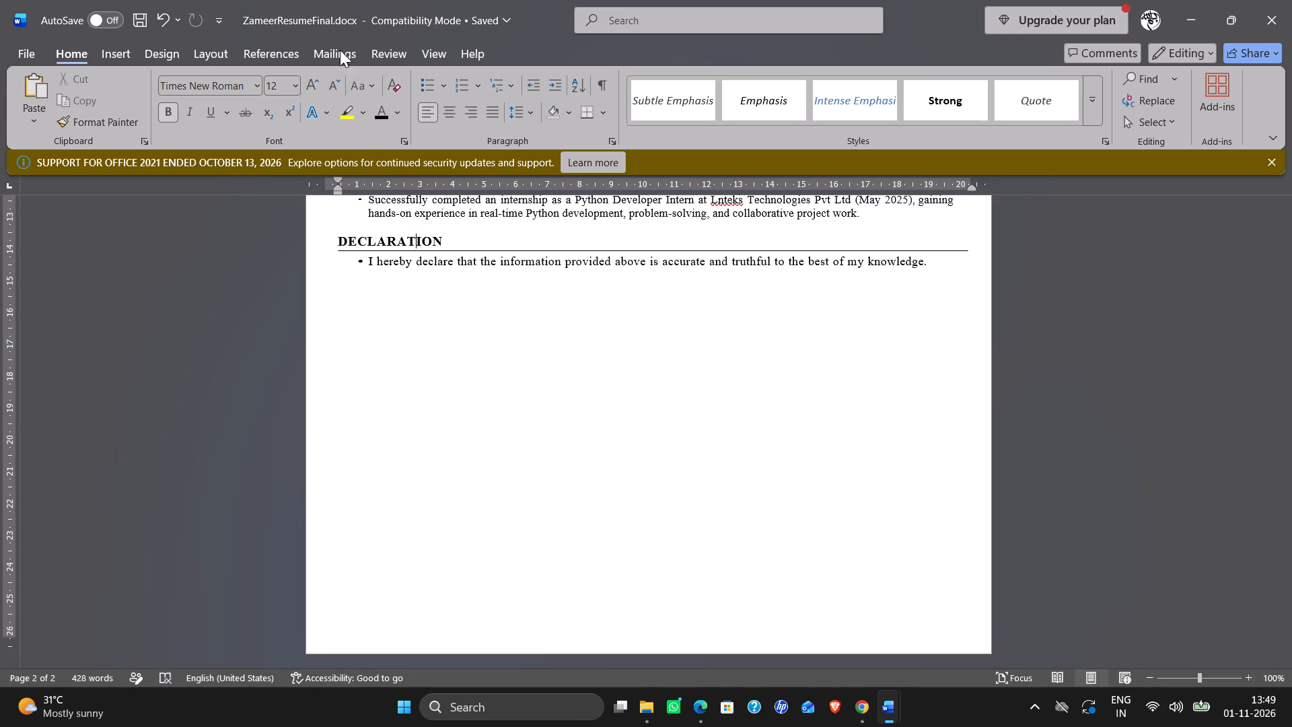
# Export the resume as a PDF named ZameerResumeFinal2 in Downloads, replacing the existing file.
pyautogui.click(44, 63)
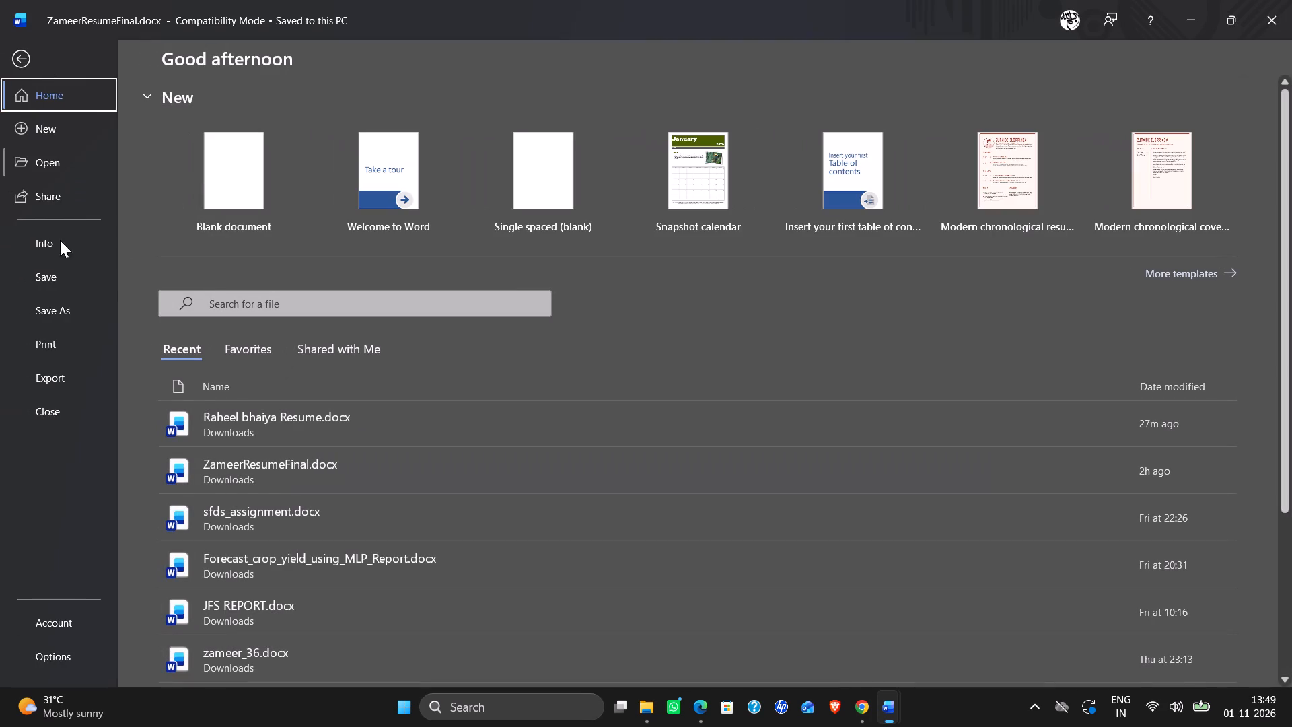
pyautogui.click(58, 322)
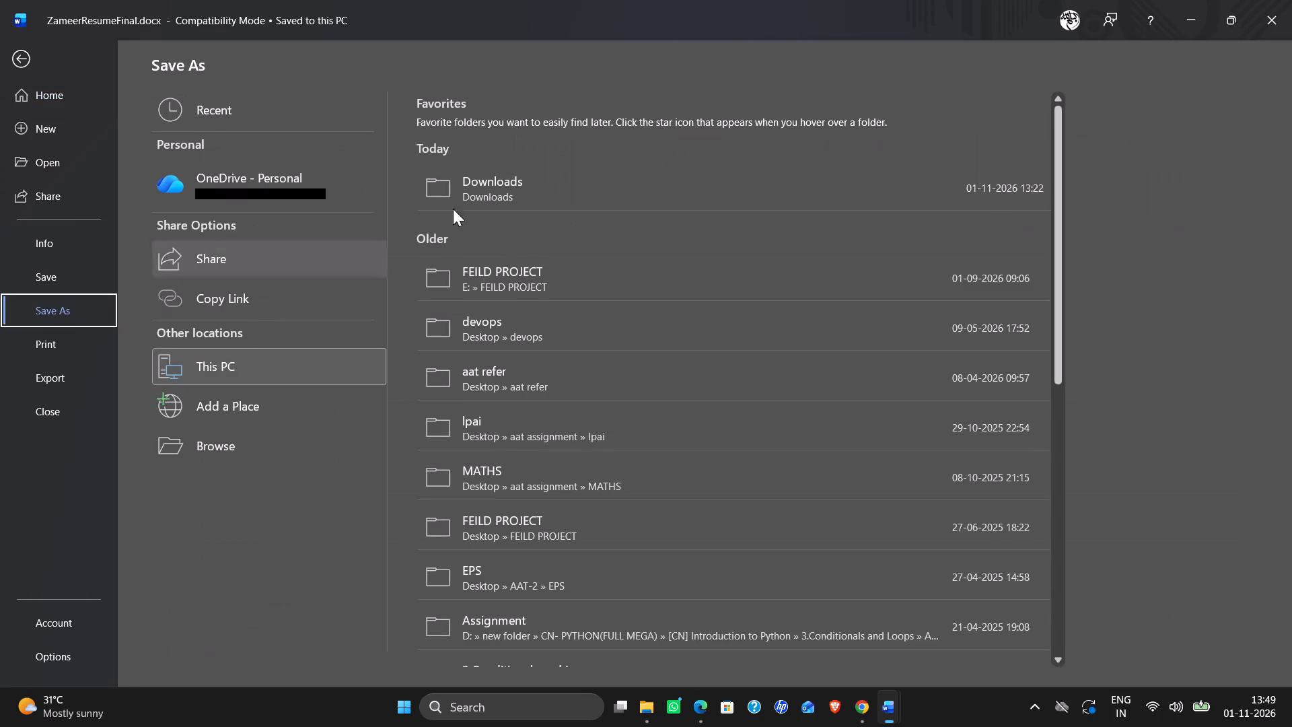
pyautogui.click(556, 154)
pyautogui.doubleClick(546, 182)
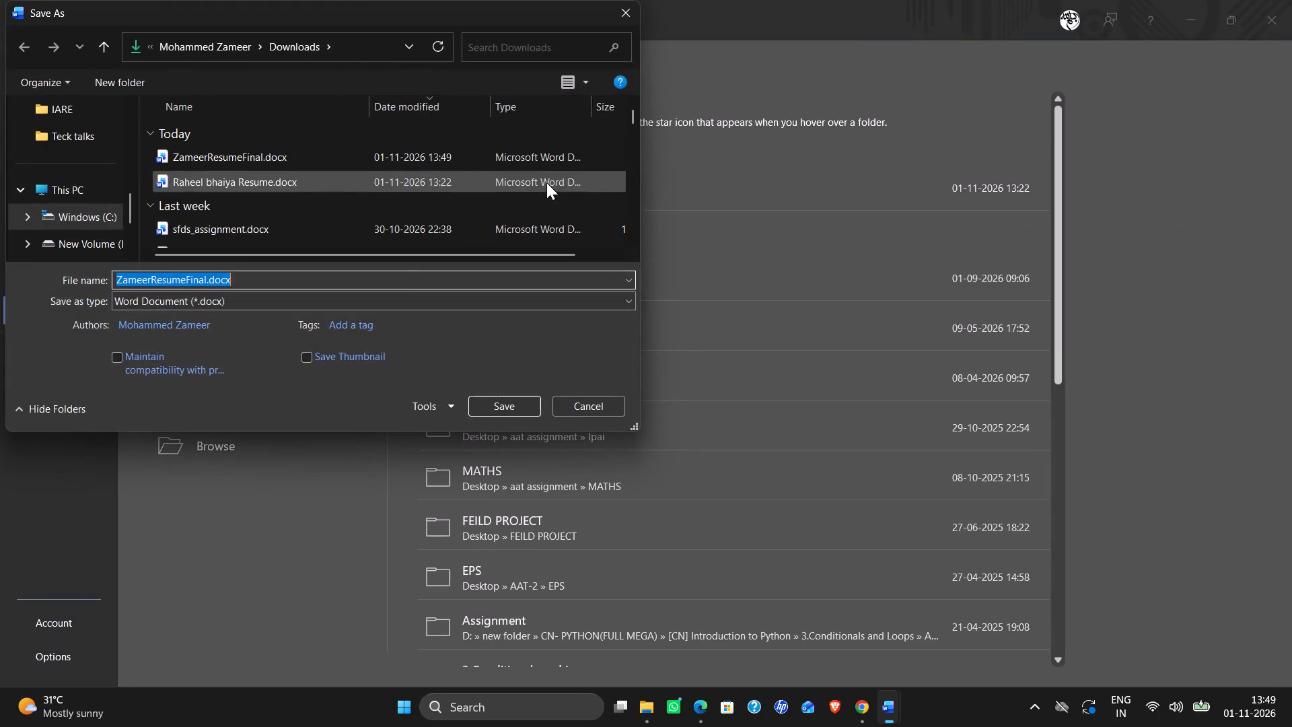
pyautogui.click(233, 300)
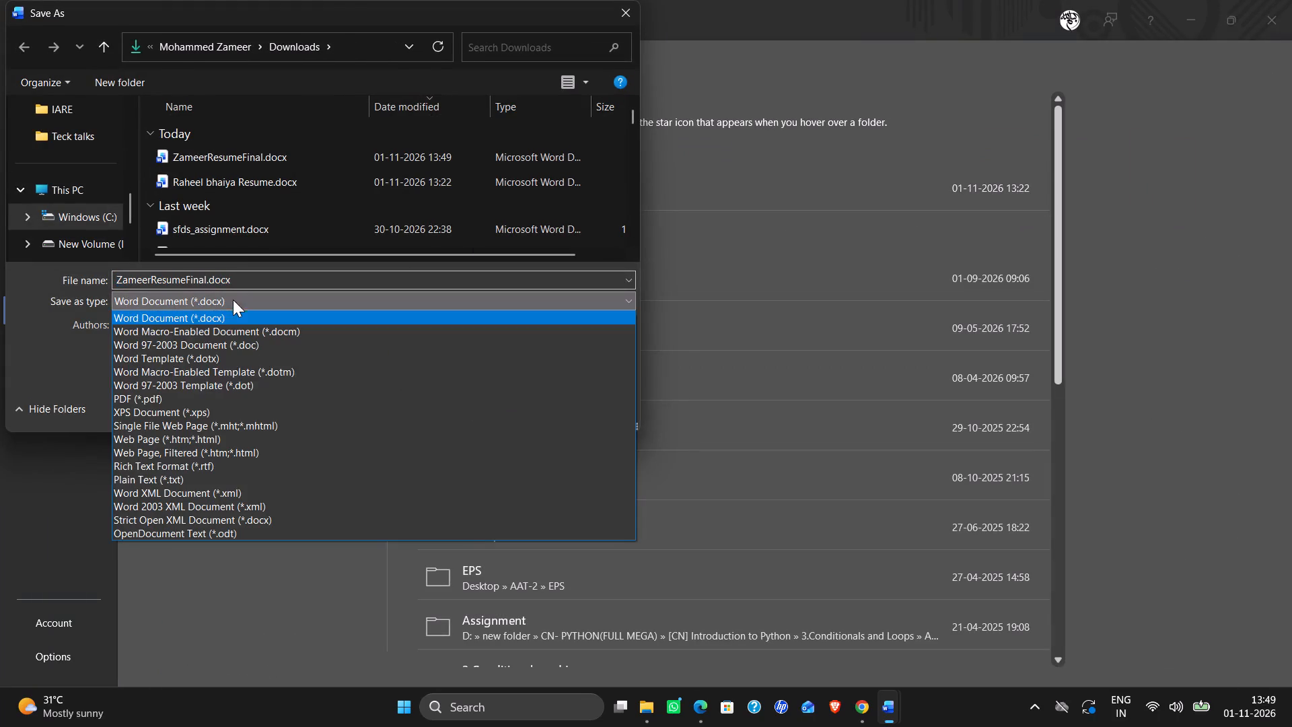
pyautogui.click(180, 394)
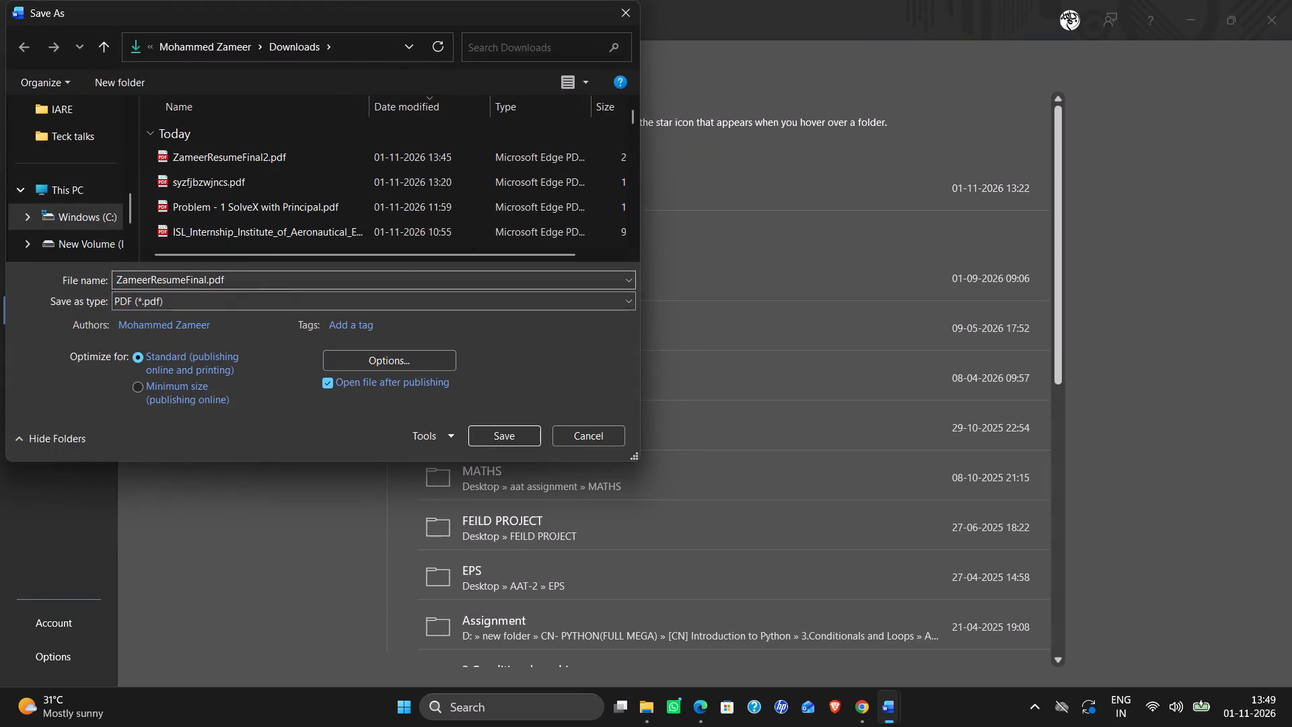
pyautogui.click(194, 284)
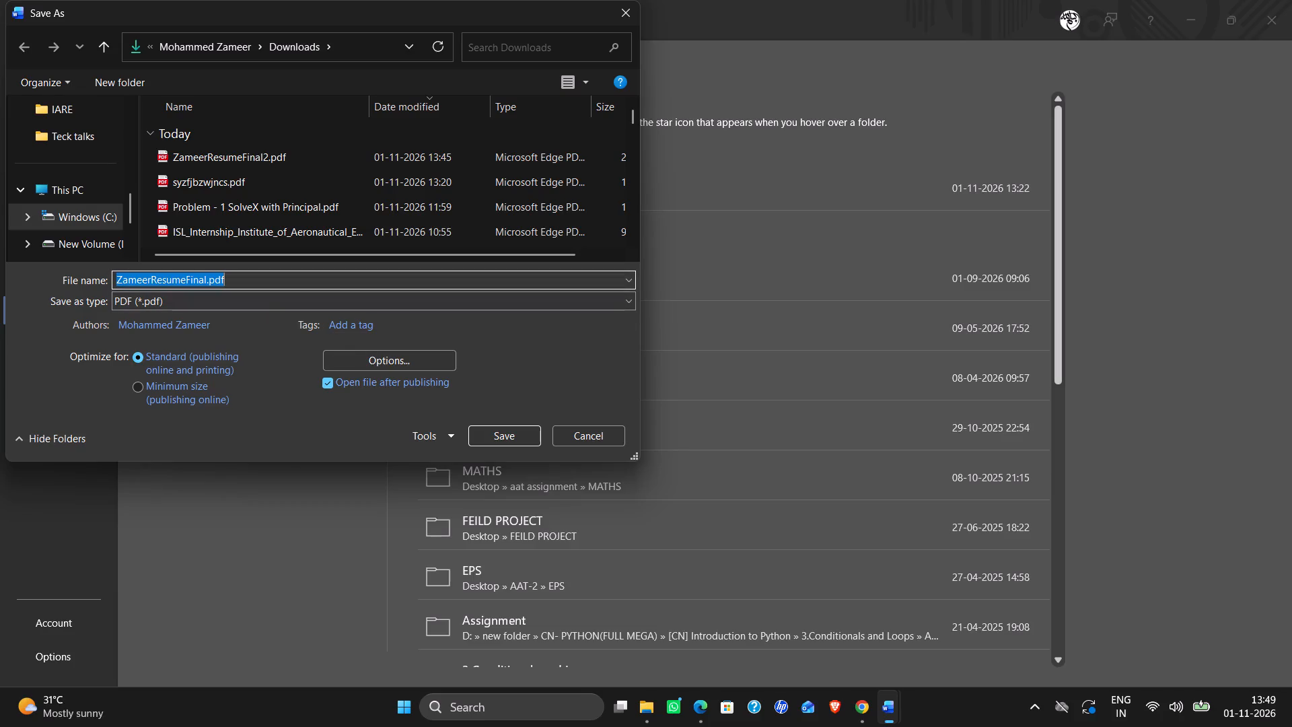
pyautogui.click(205, 281)
pyautogui.press('2')
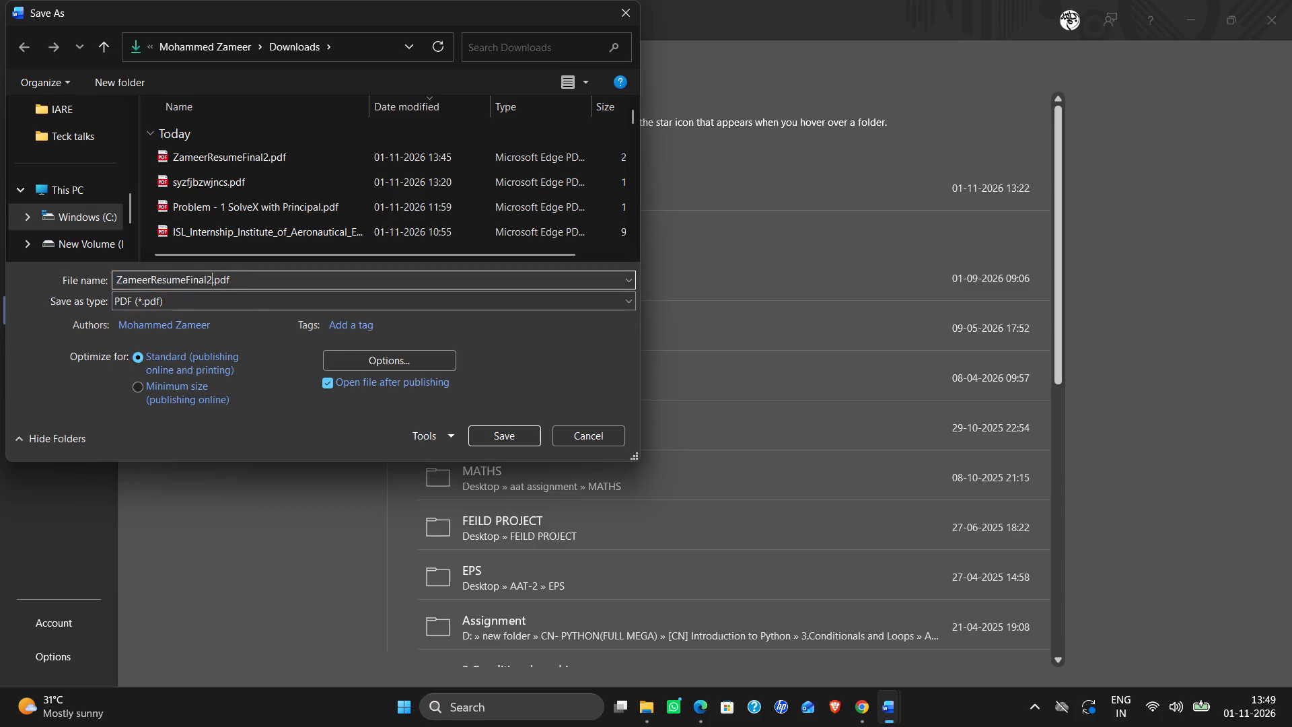
pyautogui.click(507, 440)
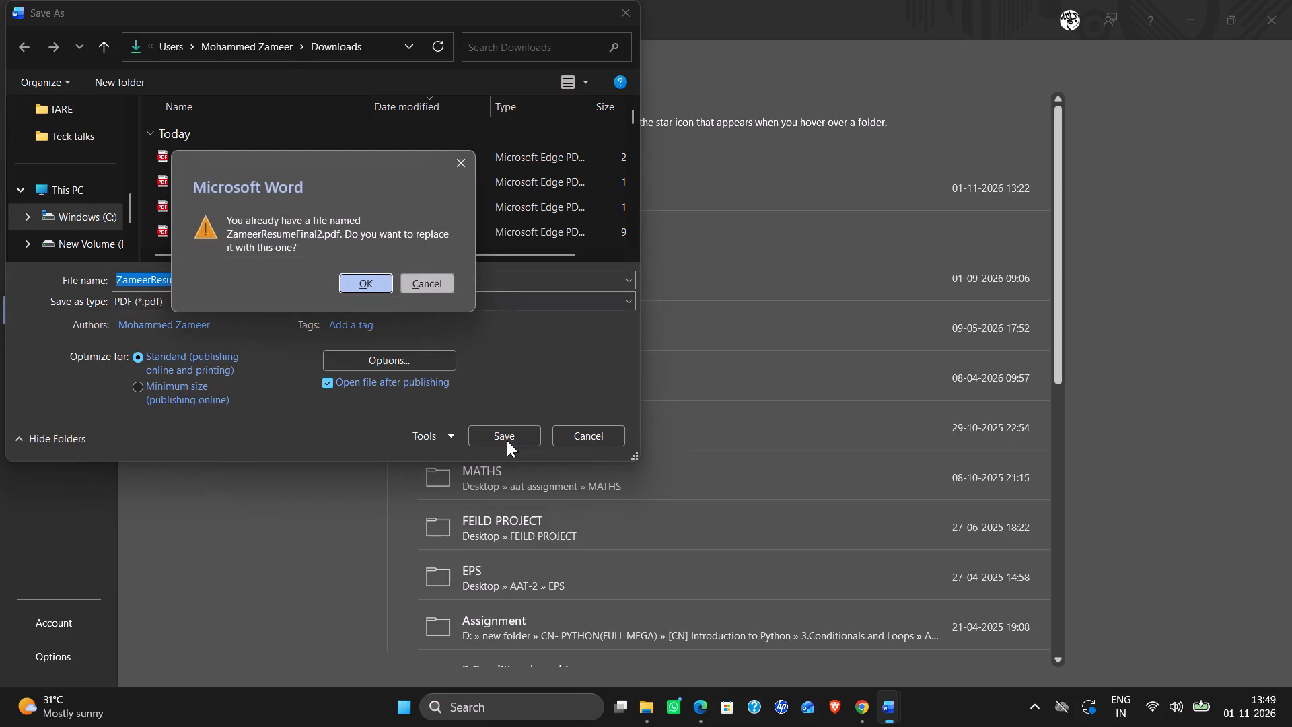
pyautogui.click(378, 283)
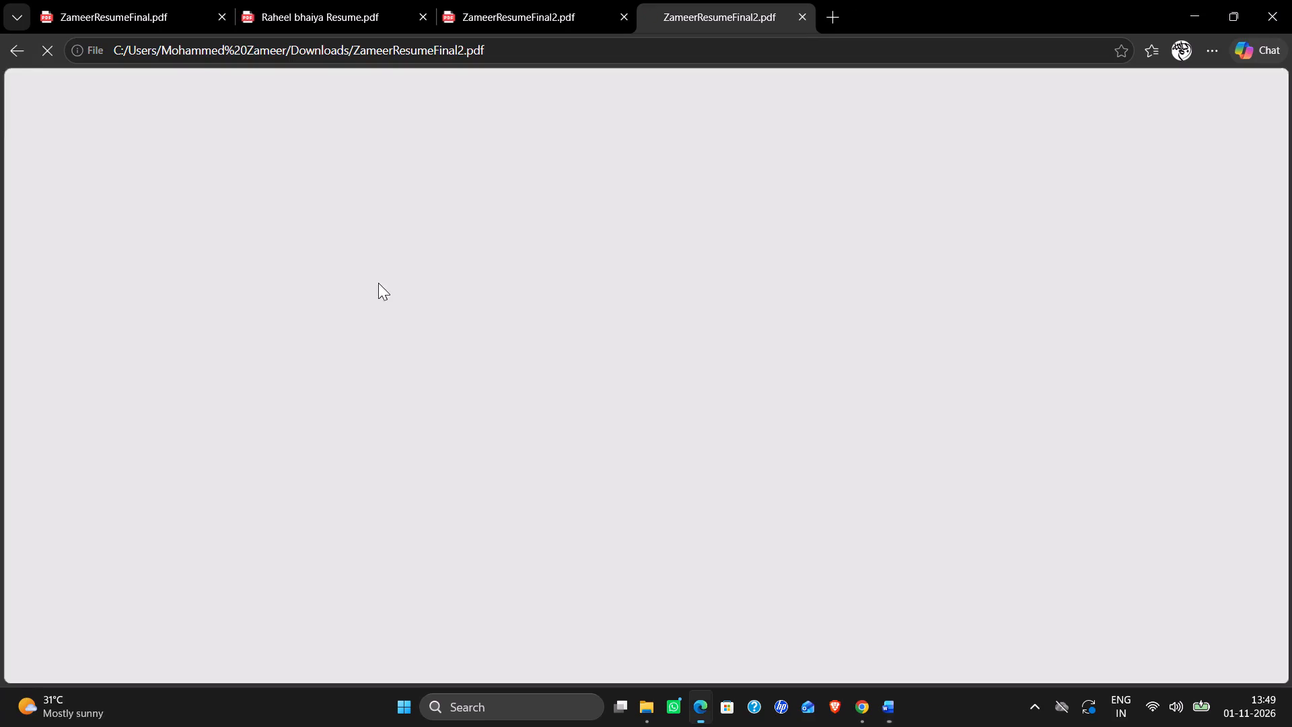
# Review both pages of the newly exported PDF, checking bullets, fonts and spacing from Education through Projects, Achievements and Declaration.
pyautogui.scroll(6, 527, 337)
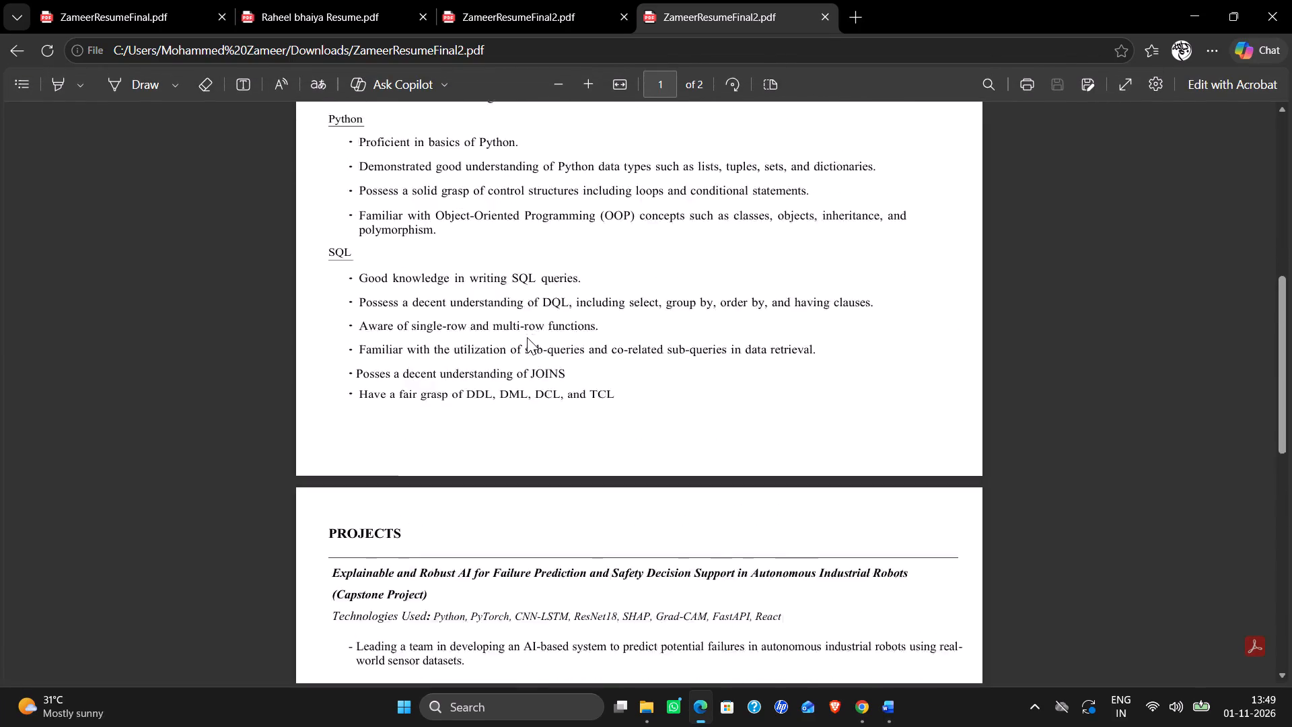
pyautogui.scroll(5, 527, 337)
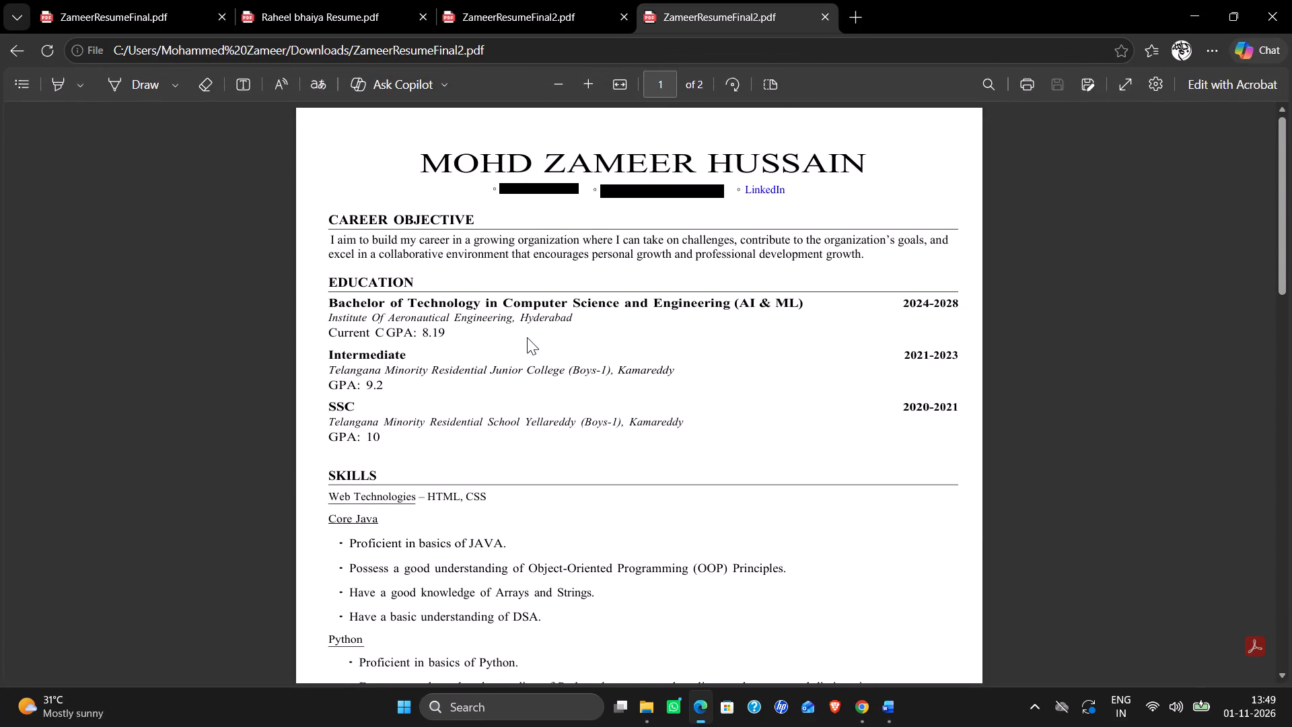
pyautogui.scroll(-3, 527, 337)
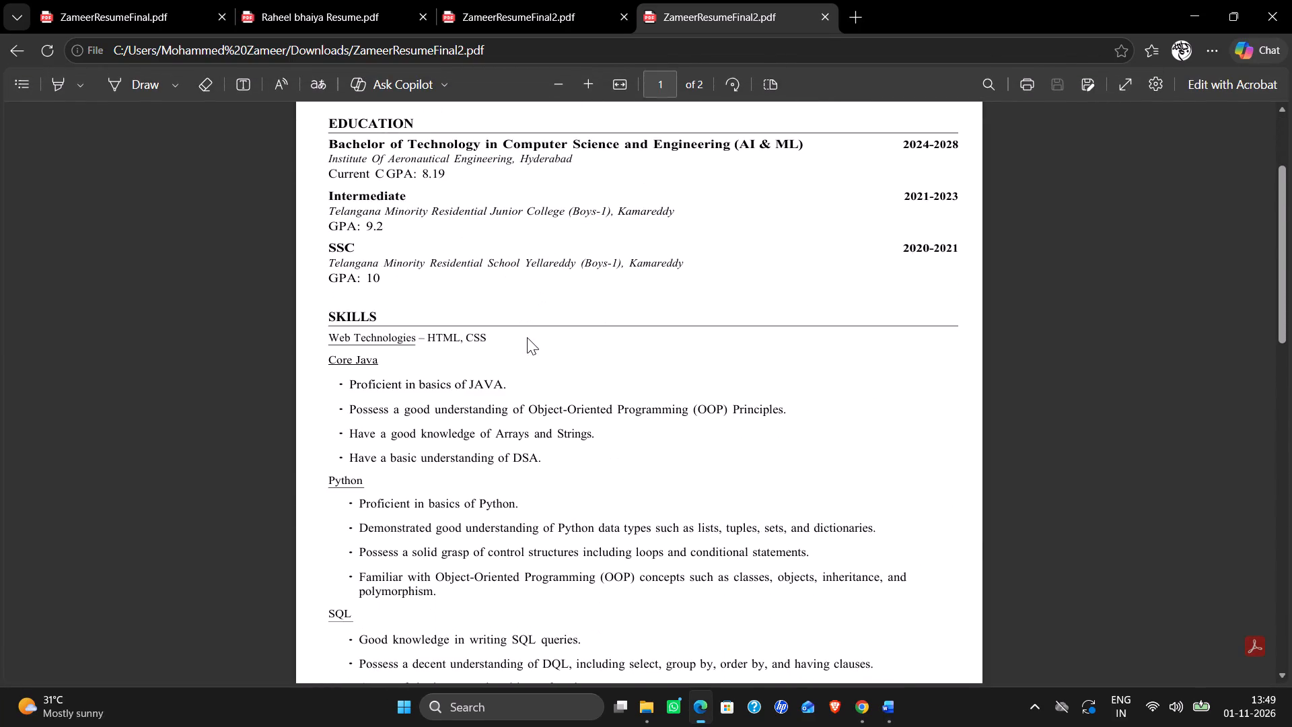
pyautogui.scroll(-5, 527, 337)
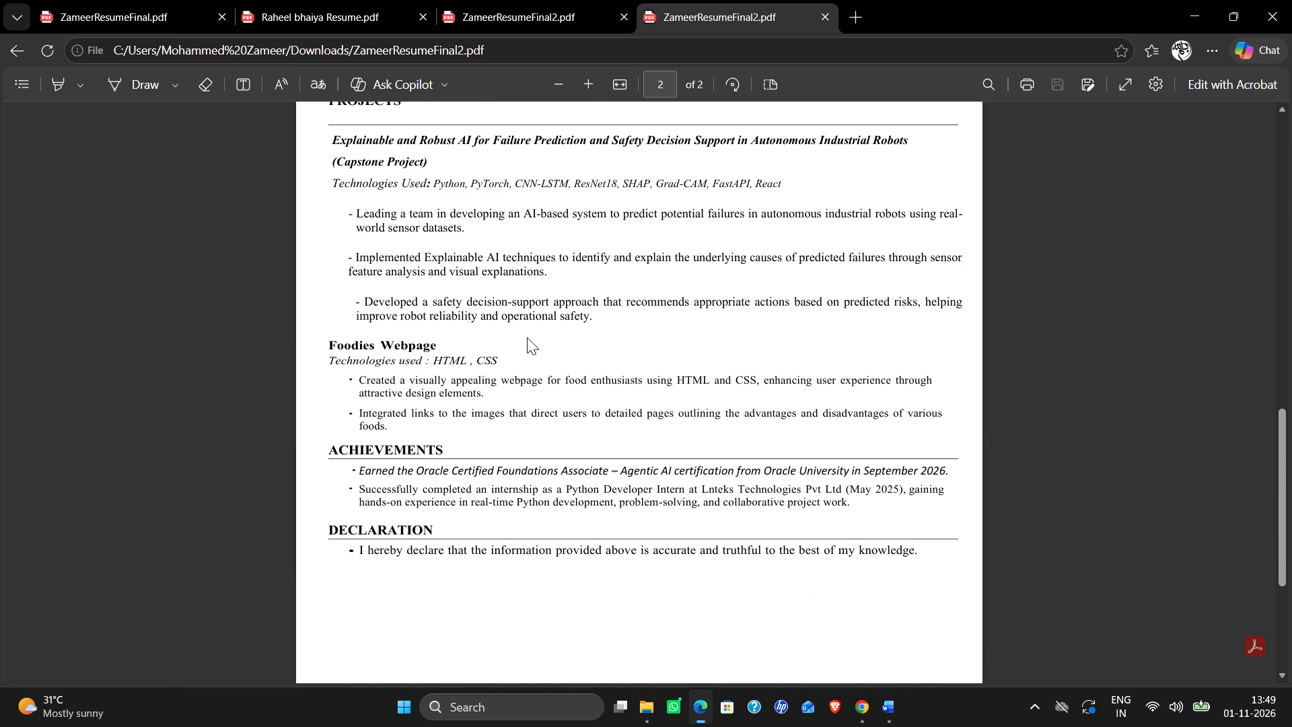
pyautogui.scroll(-3, 527, 337)
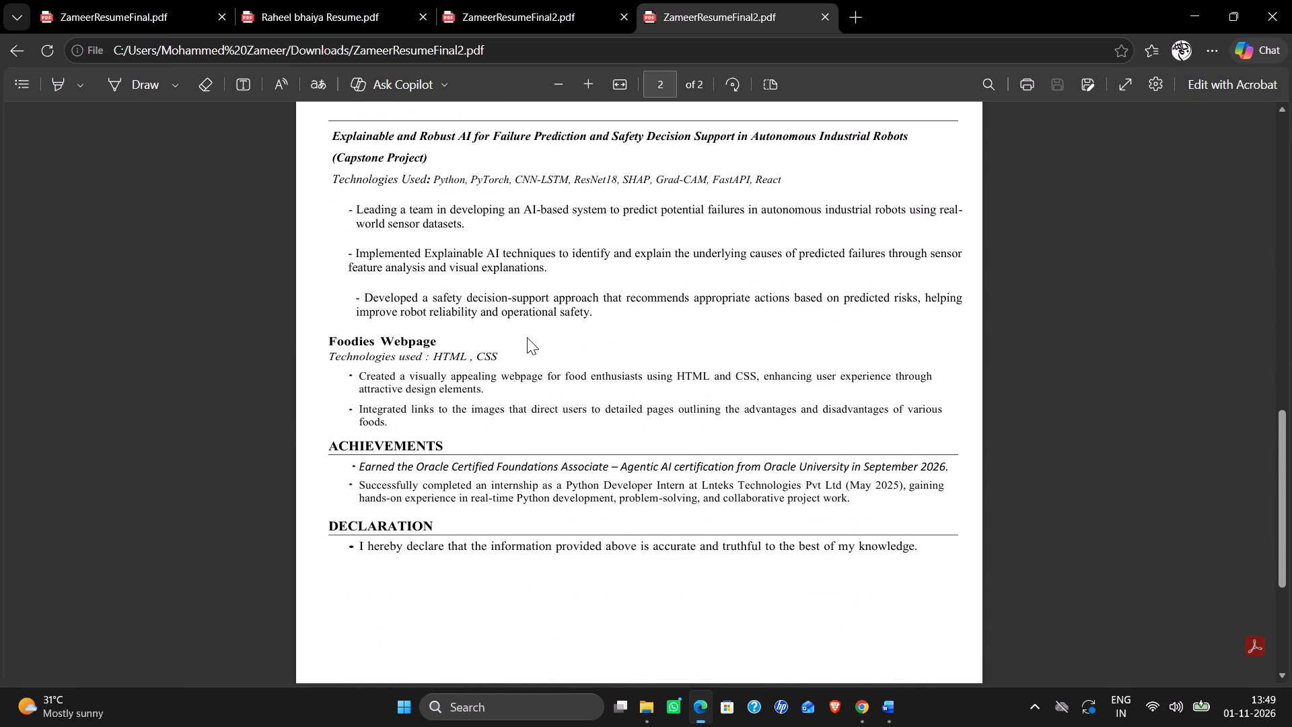
pyautogui.scroll(-1, 527, 337)
pyautogui.scroll(2, 527, 337)
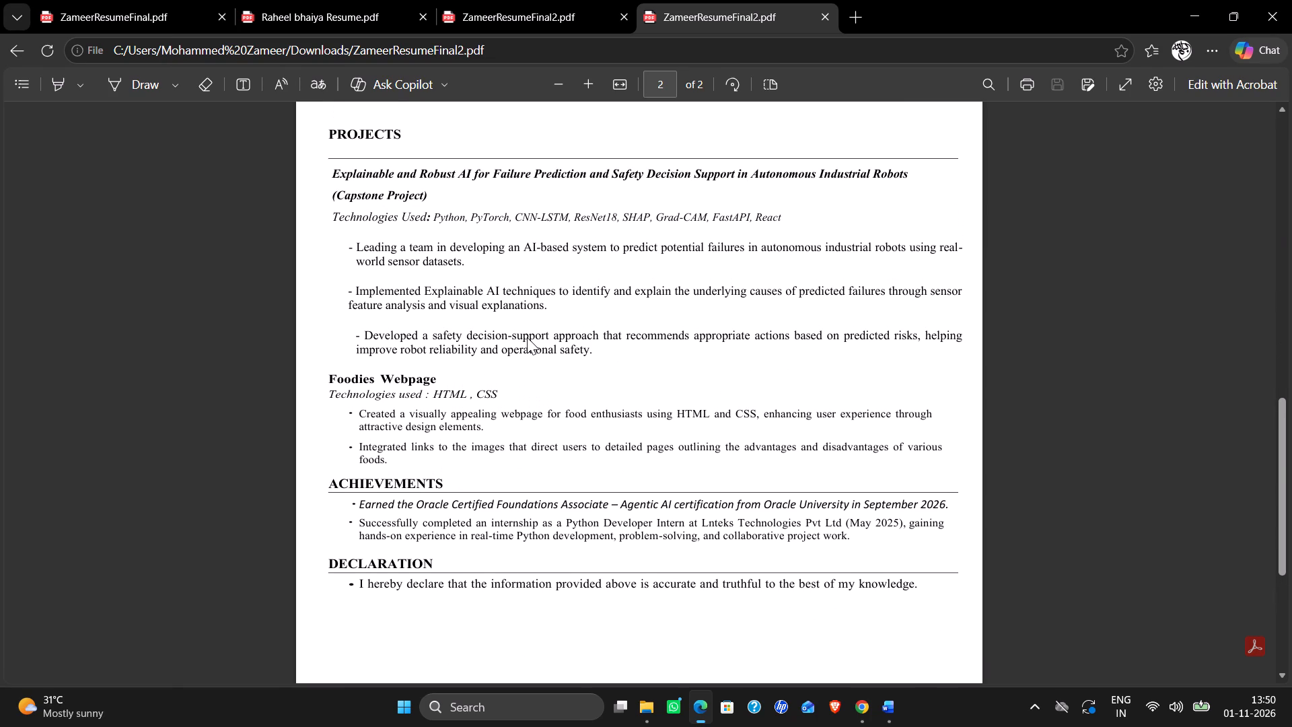
pyautogui.scroll(3, 527, 337)
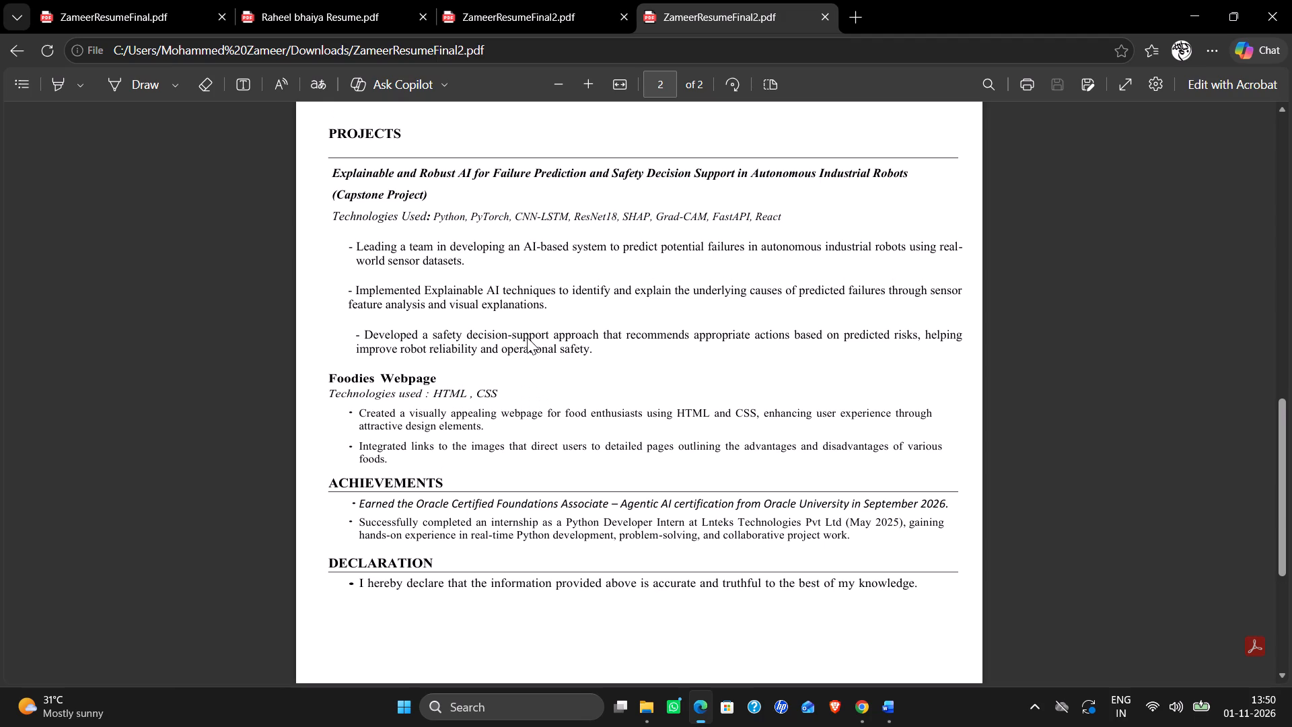
# Return to the Word resume and apply the Normal style to the Oracle certification line under Achievements.
pyautogui.hotkey('alt', 'Tab')
pyautogui.scroll(1, 527, 337)
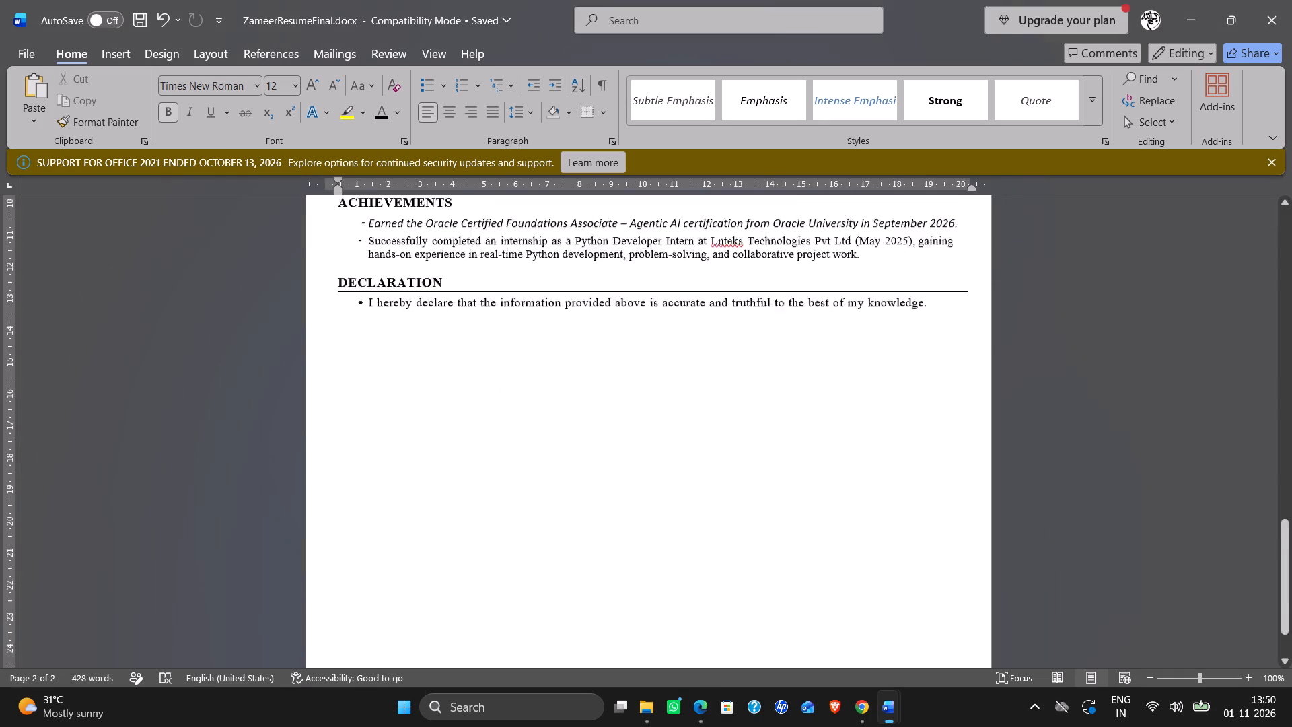
pyautogui.scroll(1, 527, 337)
pyautogui.moveTo(368, 321); pyautogui.dragTo(740, 345)
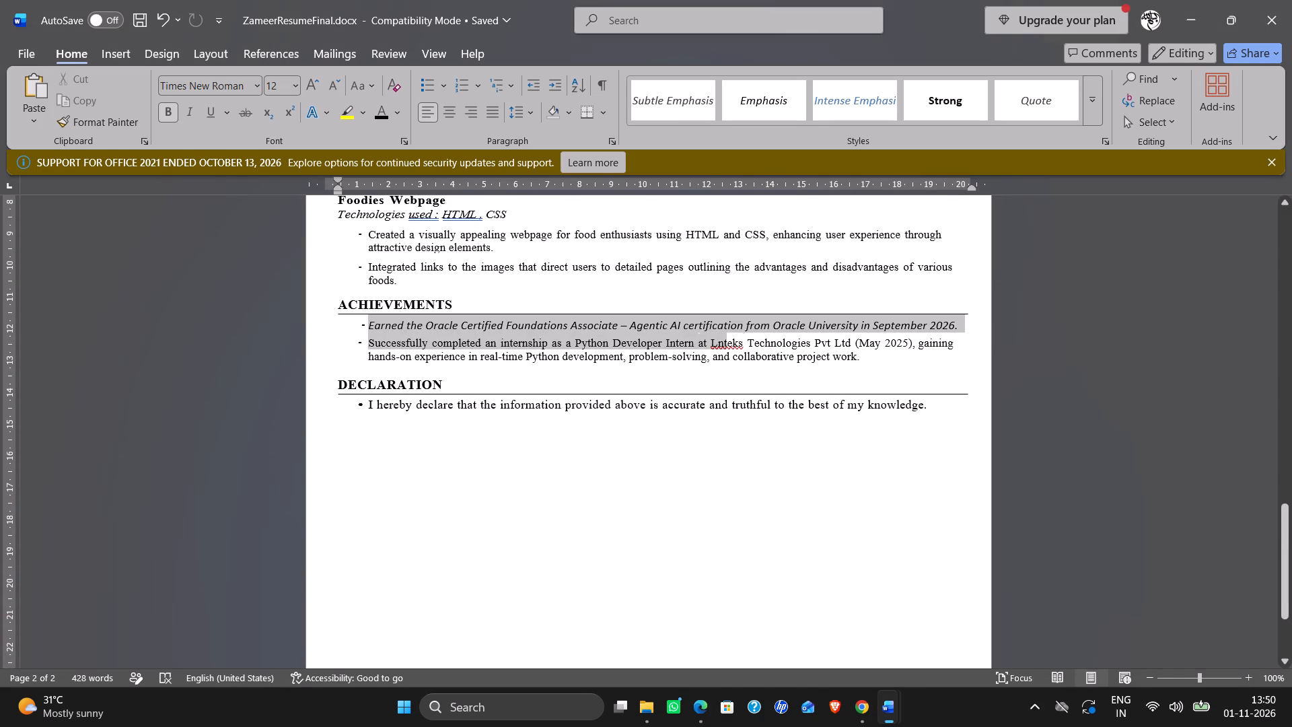
pyautogui.moveTo(740, 345); pyautogui.dragTo(772, 332)
pyautogui.click(772, 332)
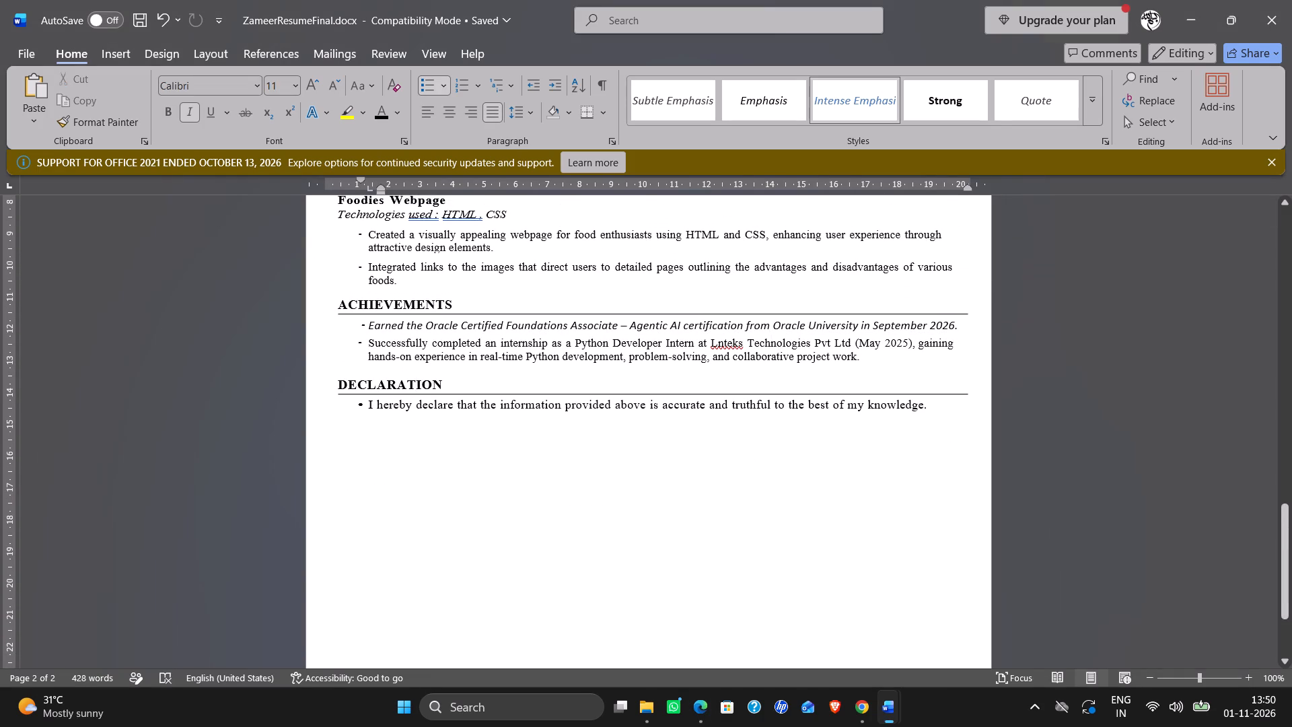
pyautogui.moveTo(960, 326); pyautogui.dragTo(310, 330)
pyautogui.click(1083, 96)
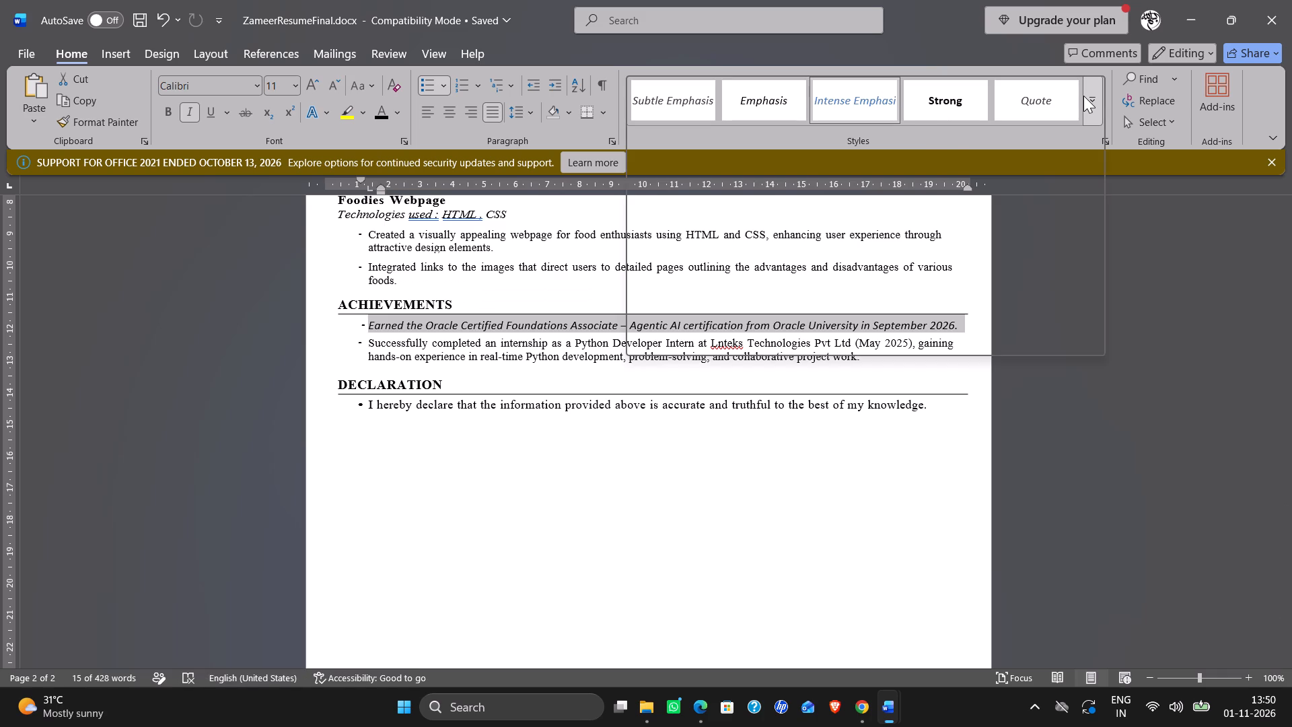
pyautogui.click(666, 108)
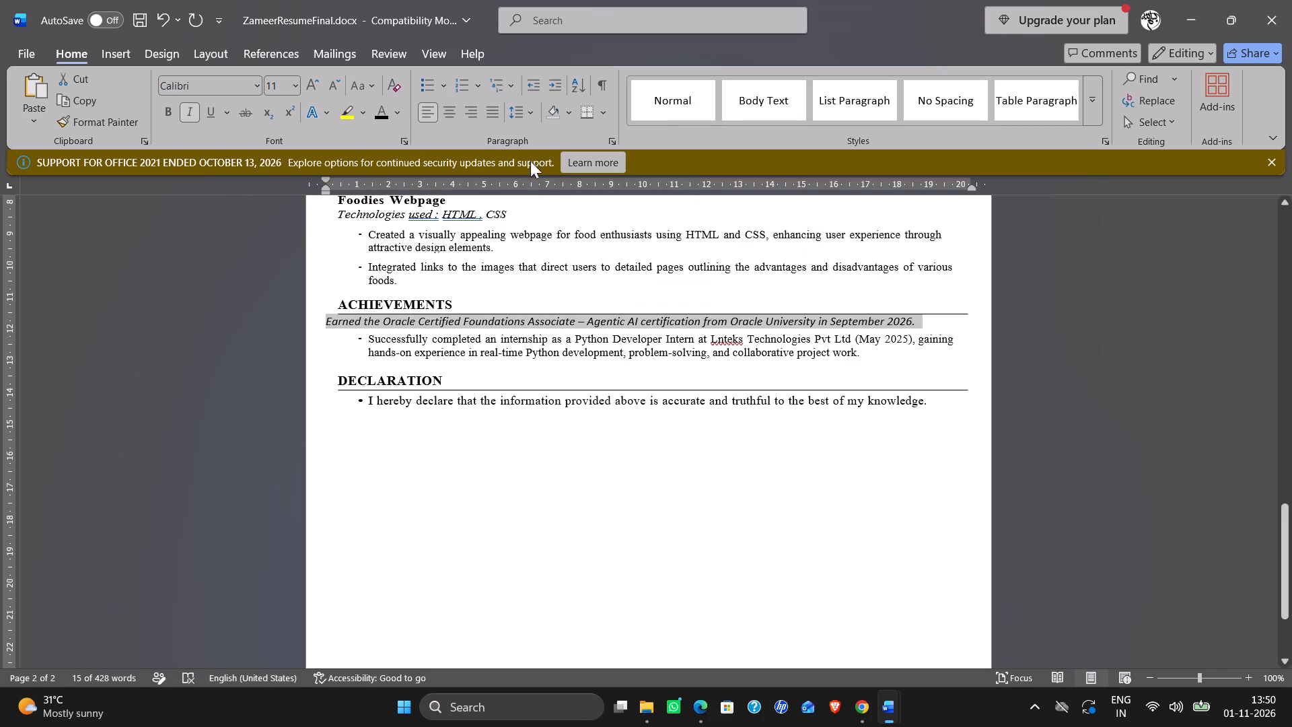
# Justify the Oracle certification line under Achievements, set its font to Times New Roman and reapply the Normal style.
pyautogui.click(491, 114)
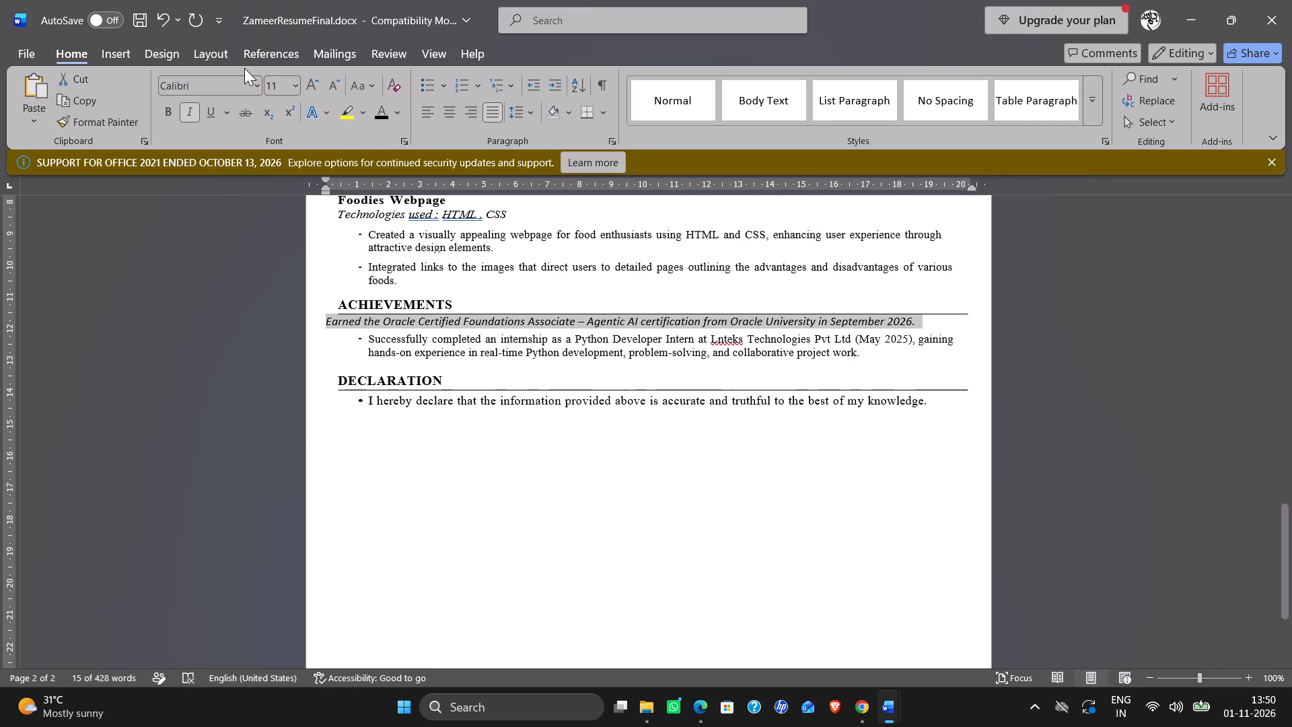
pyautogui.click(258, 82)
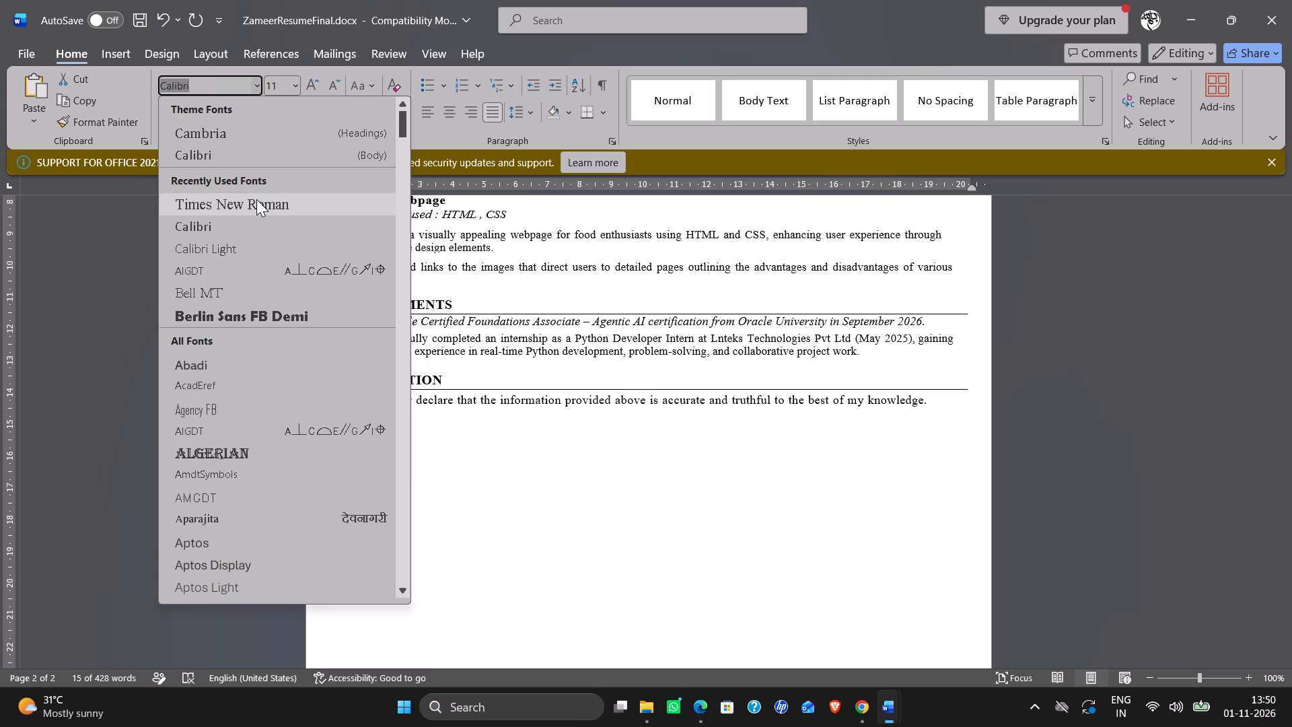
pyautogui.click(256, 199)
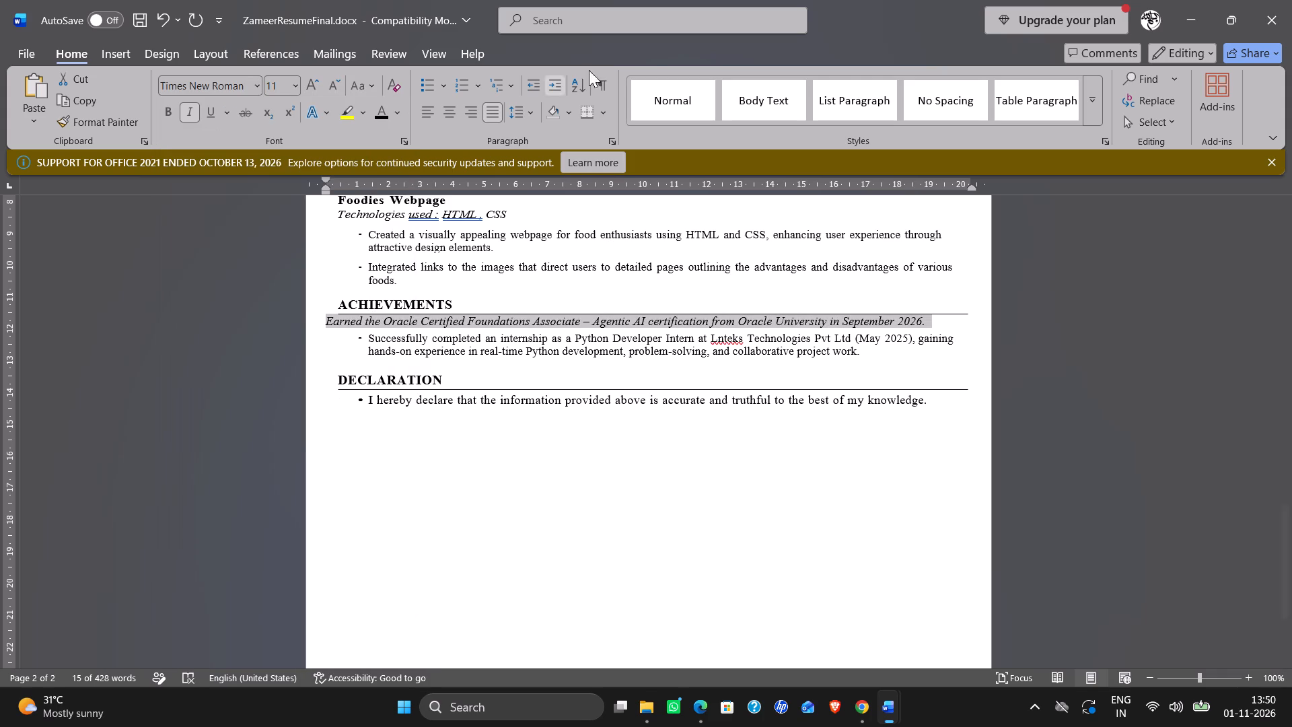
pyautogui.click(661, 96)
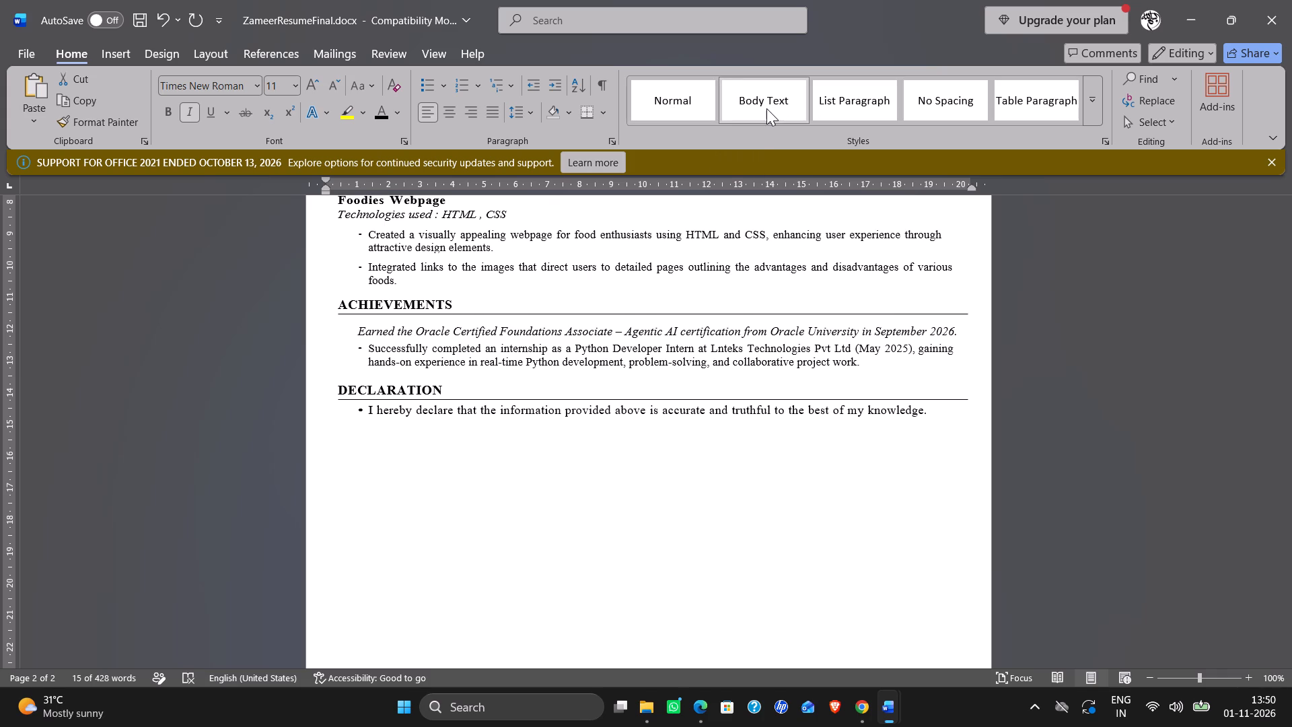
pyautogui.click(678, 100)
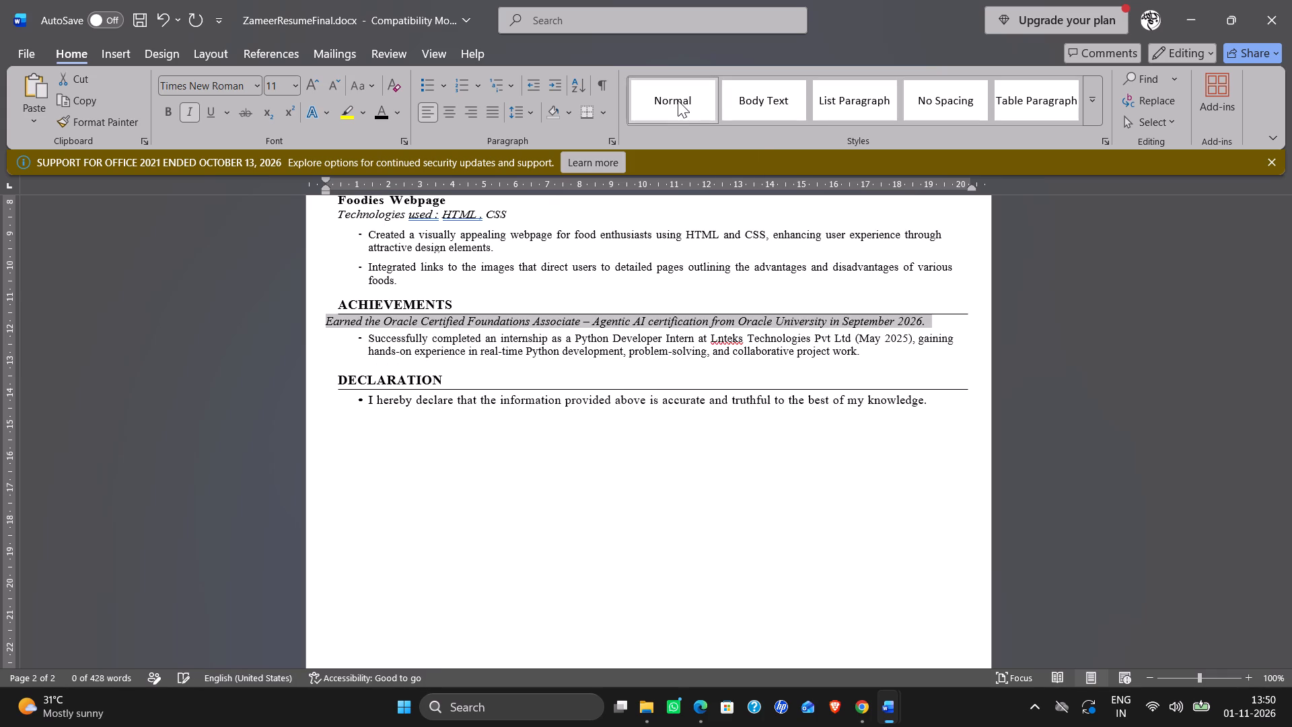
# Delete the Oracle certification line under Achievements and insert an empty dash bullet above the internship bullet.
pyautogui.click(584, 368)
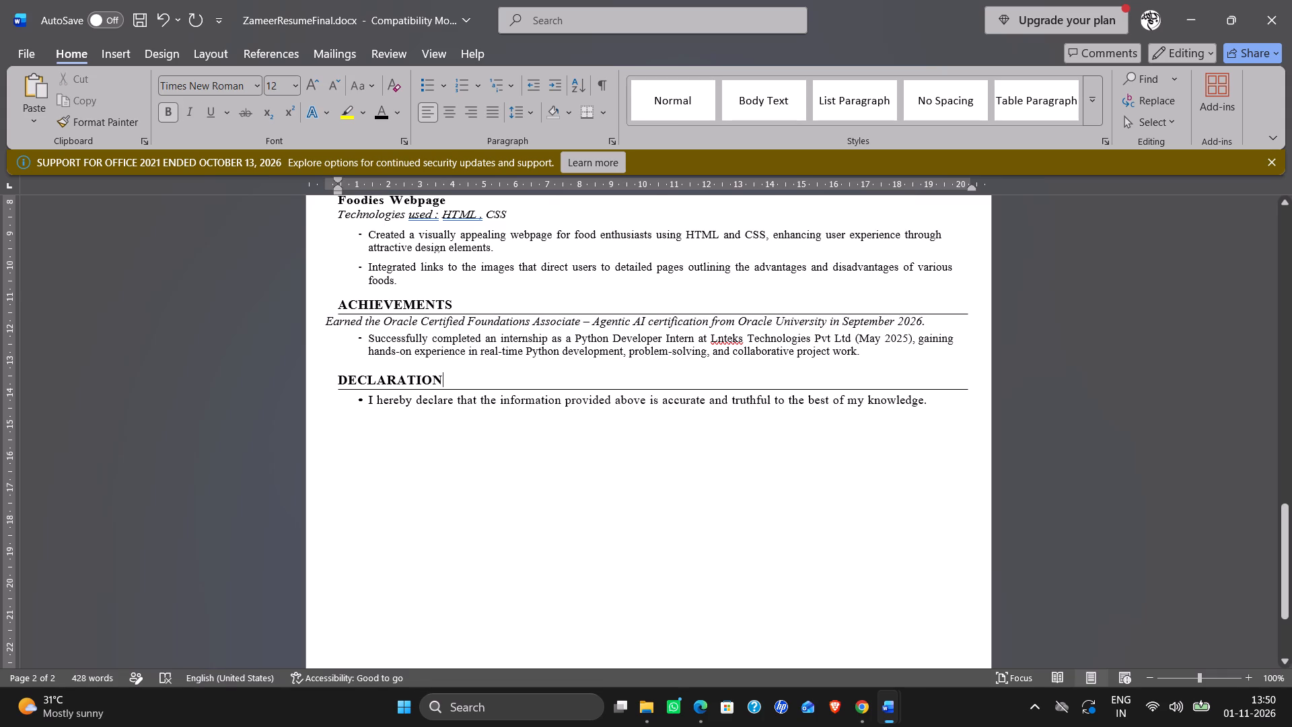
pyautogui.moveTo(926, 324); pyautogui.dragTo(343, 320)
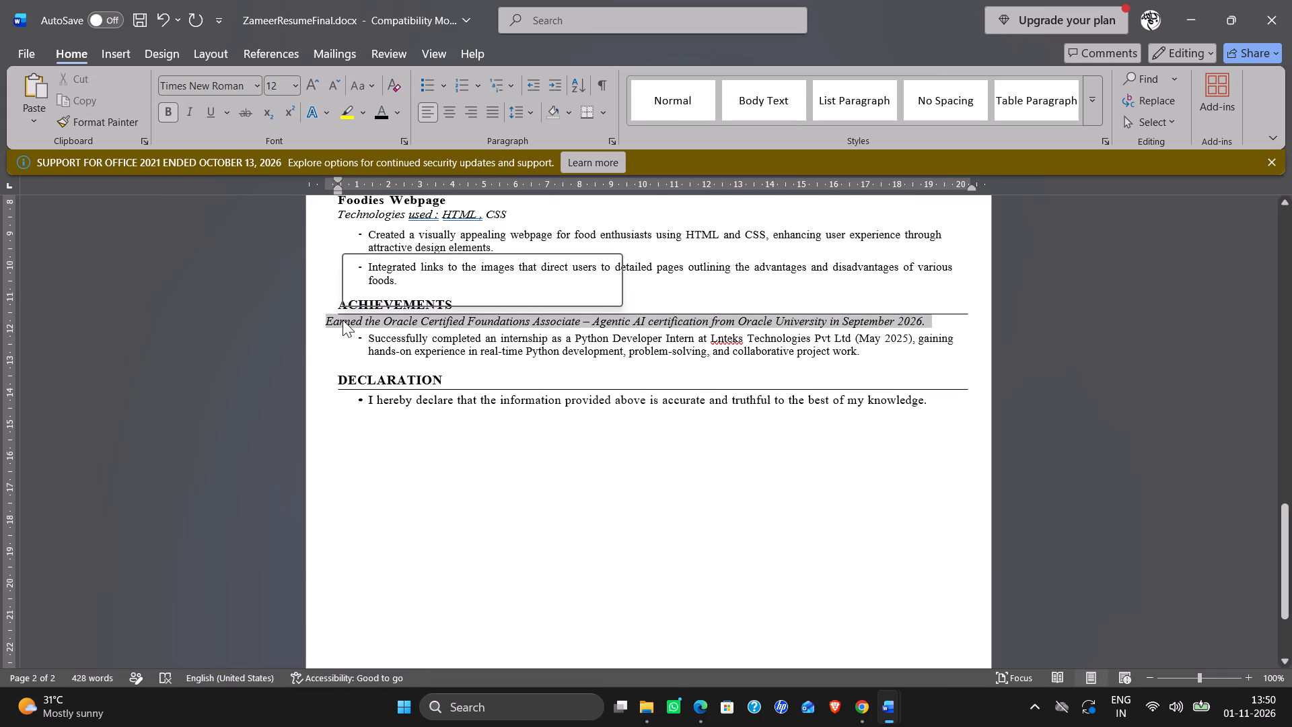
pyautogui.press('BackSpace')
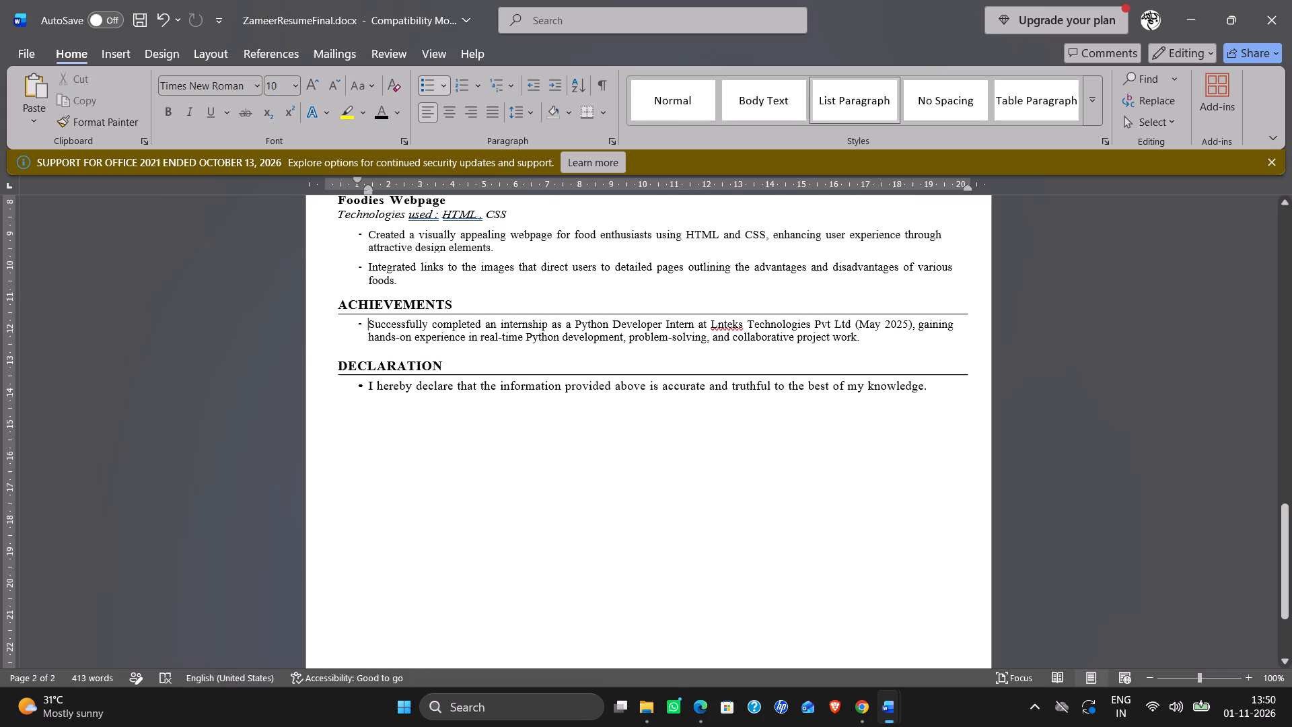
pyautogui.click(357, 319)
pyautogui.press('Return')
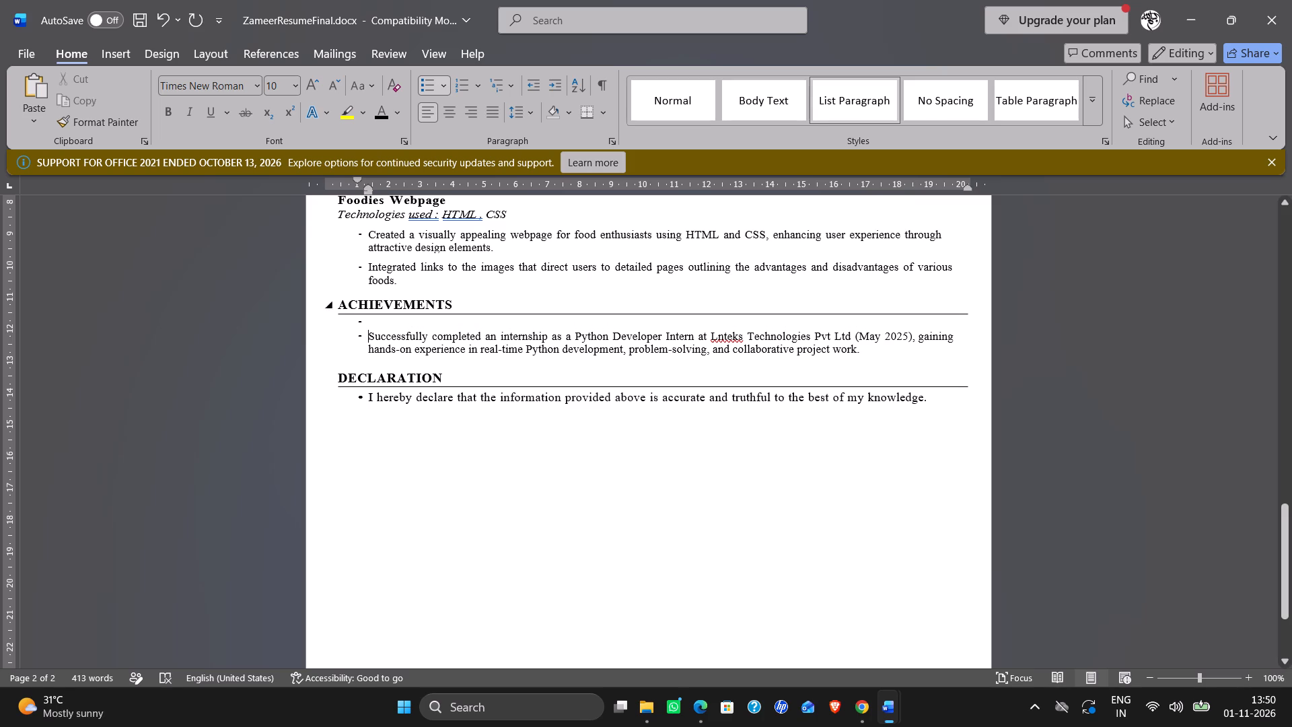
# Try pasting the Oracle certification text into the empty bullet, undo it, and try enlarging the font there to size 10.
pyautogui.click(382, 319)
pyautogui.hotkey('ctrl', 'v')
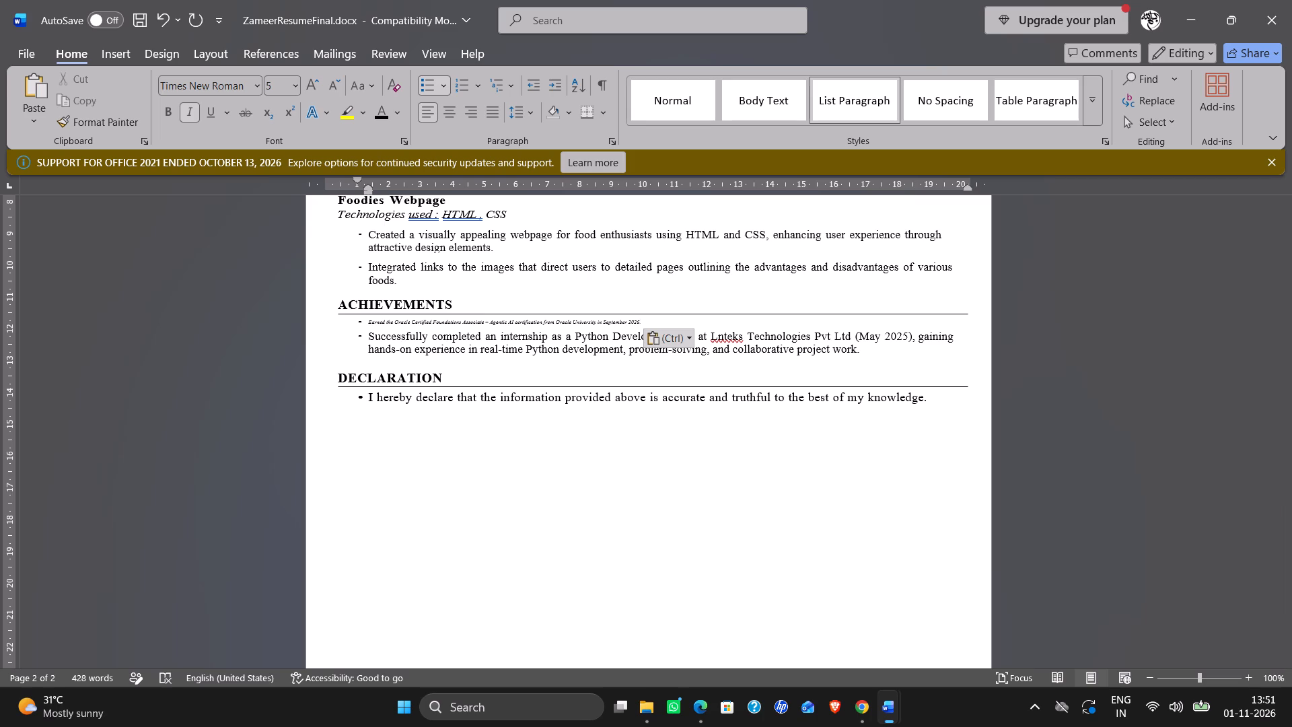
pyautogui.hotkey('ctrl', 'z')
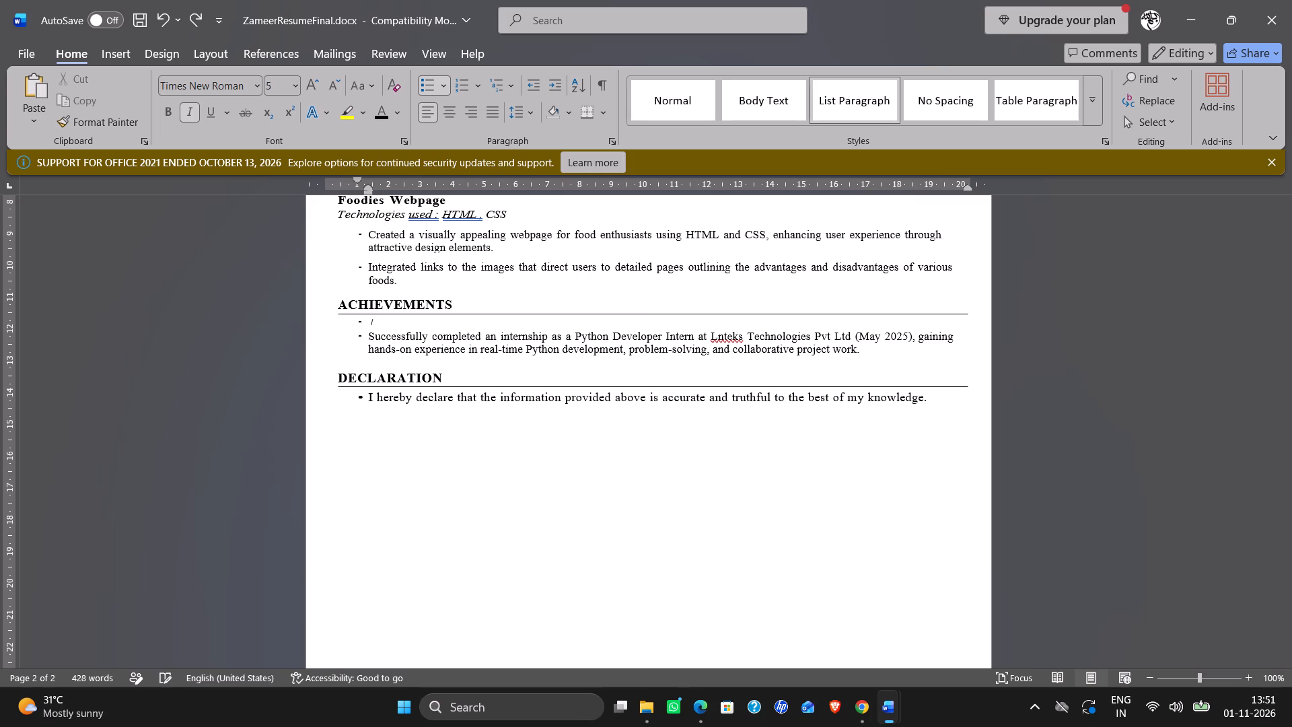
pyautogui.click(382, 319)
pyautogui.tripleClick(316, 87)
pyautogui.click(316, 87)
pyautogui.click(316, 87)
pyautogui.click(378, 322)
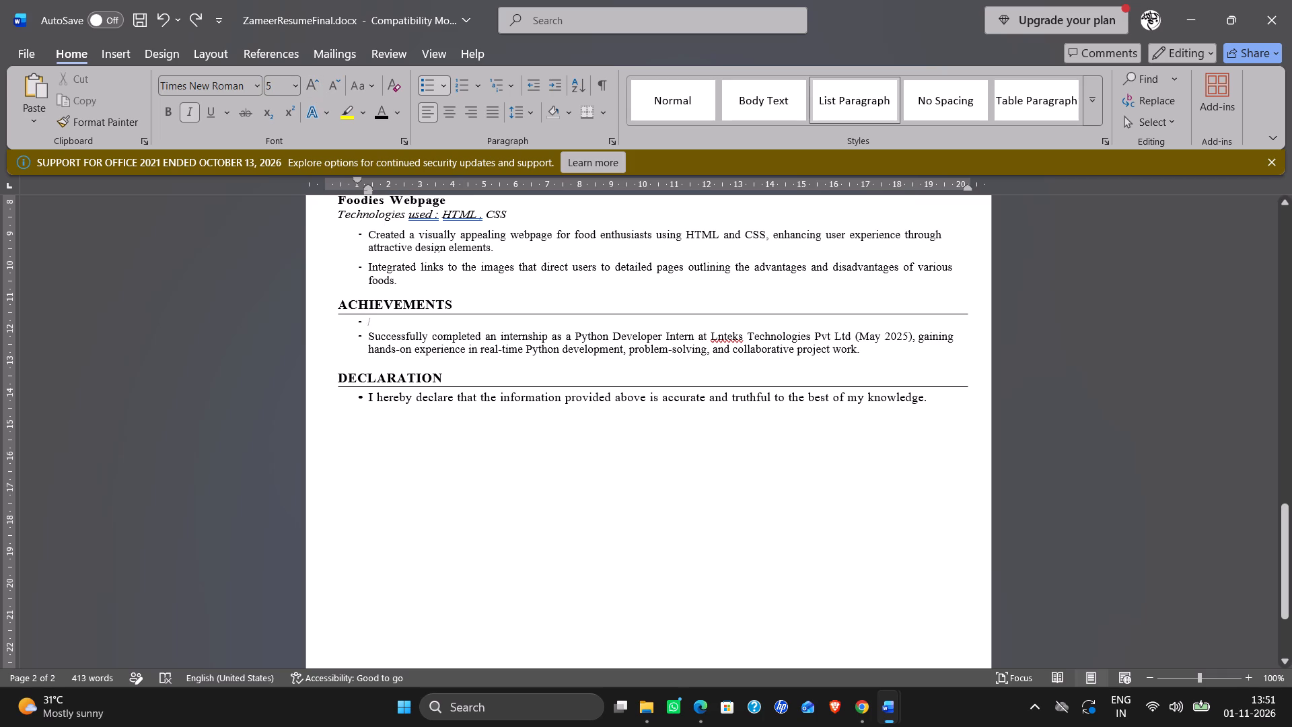
# Format the empty Achievements line as Normal, Times New Roman, justified with a dash bullet, and paste the Oracle certification text into it.
pyautogui.click(659, 92)
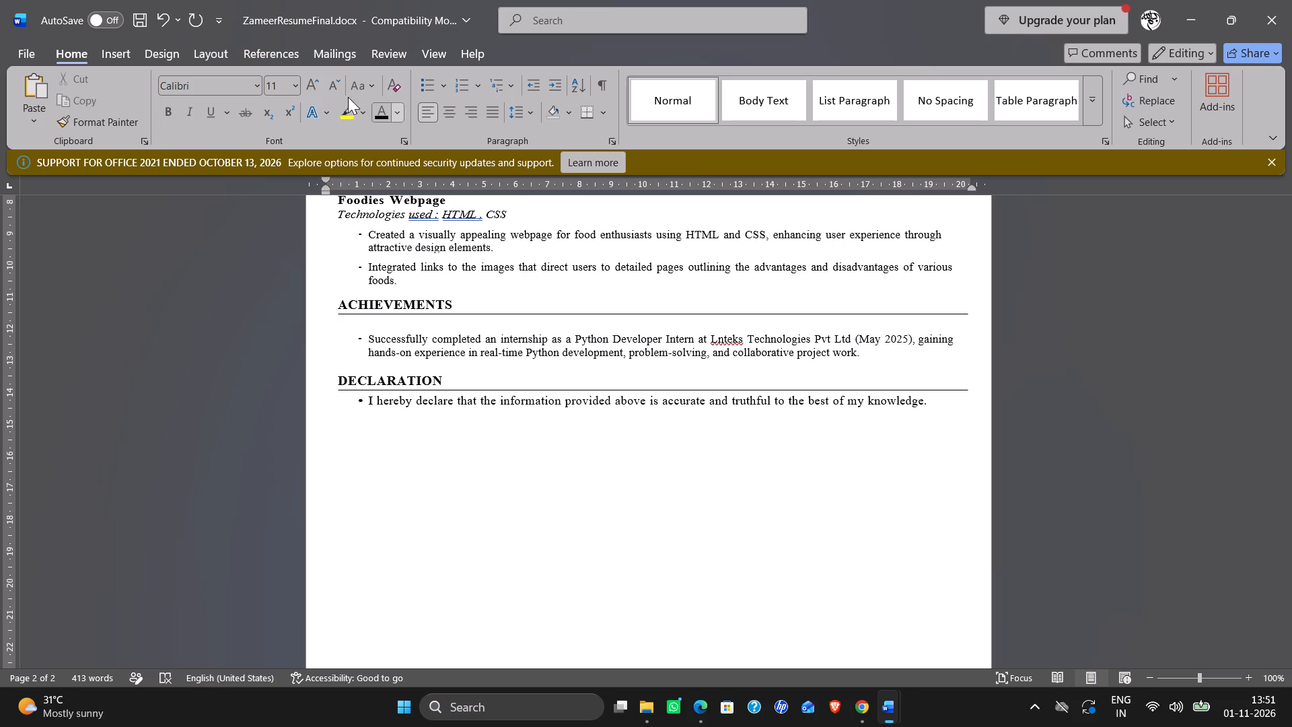
pyautogui.click(255, 89)
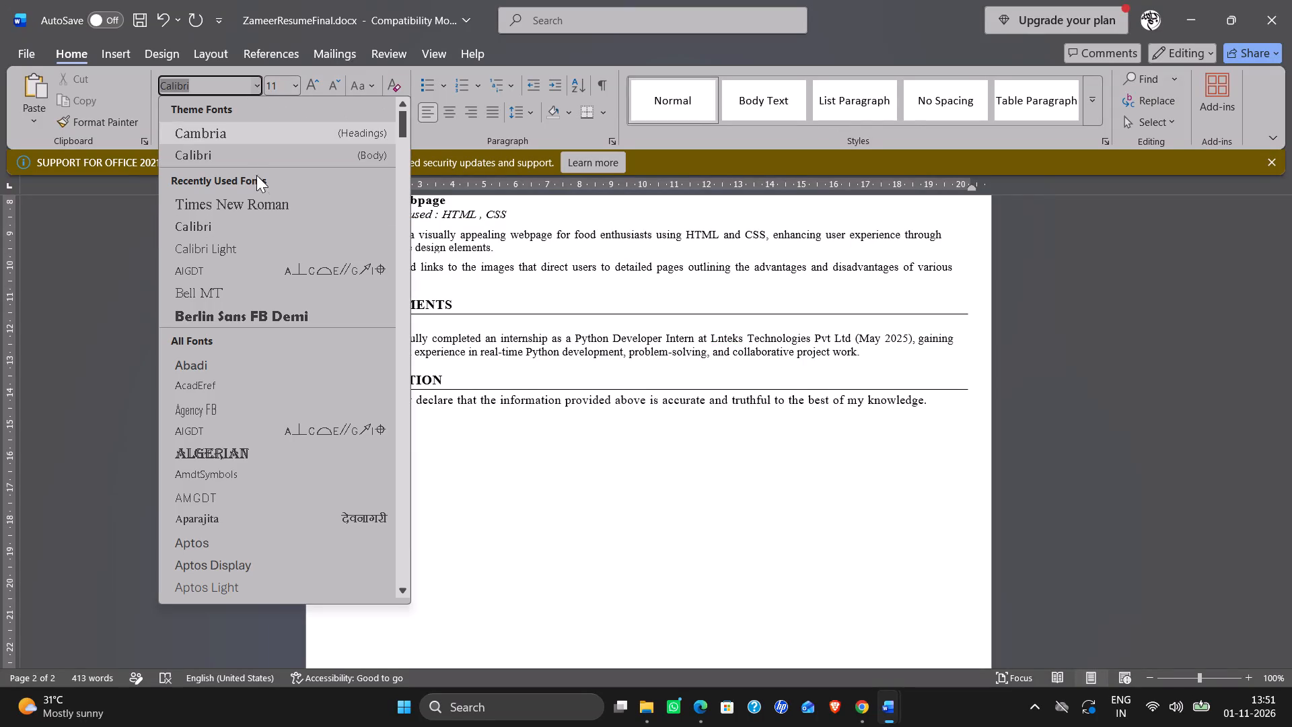
pyautogui.click(262, 208)
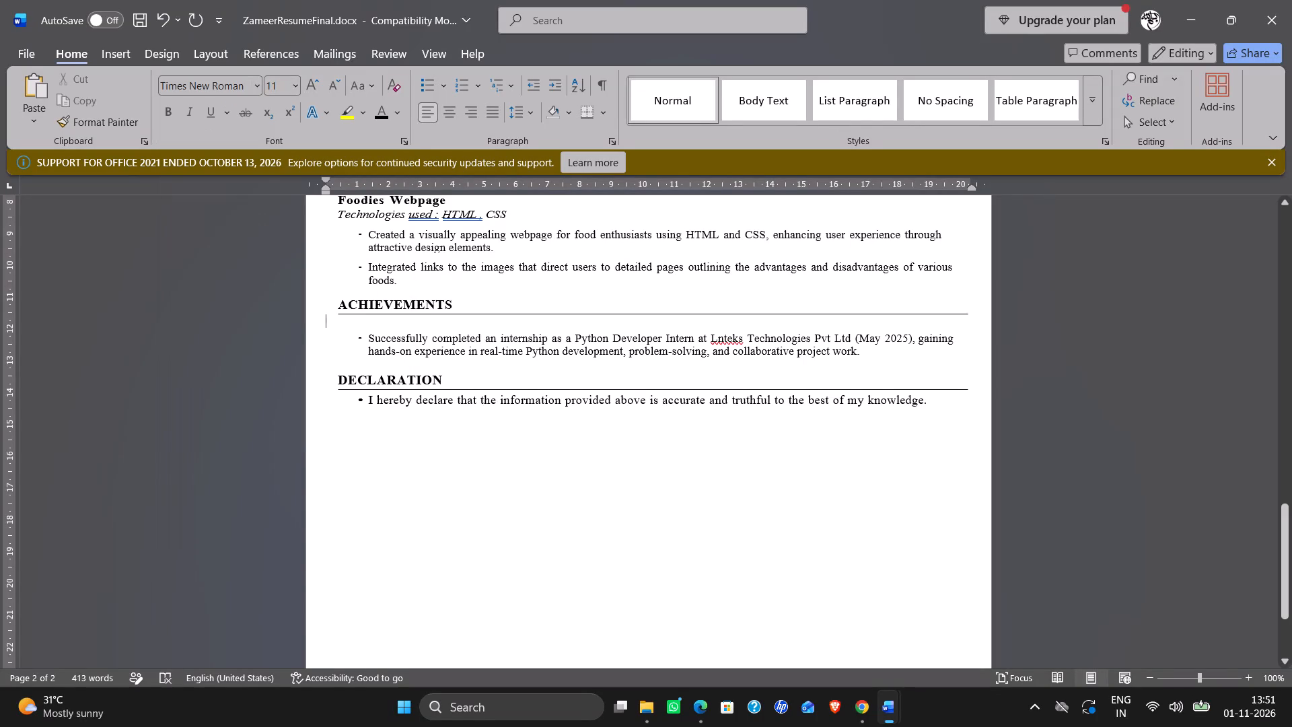
pyautogui.click(493, 113)
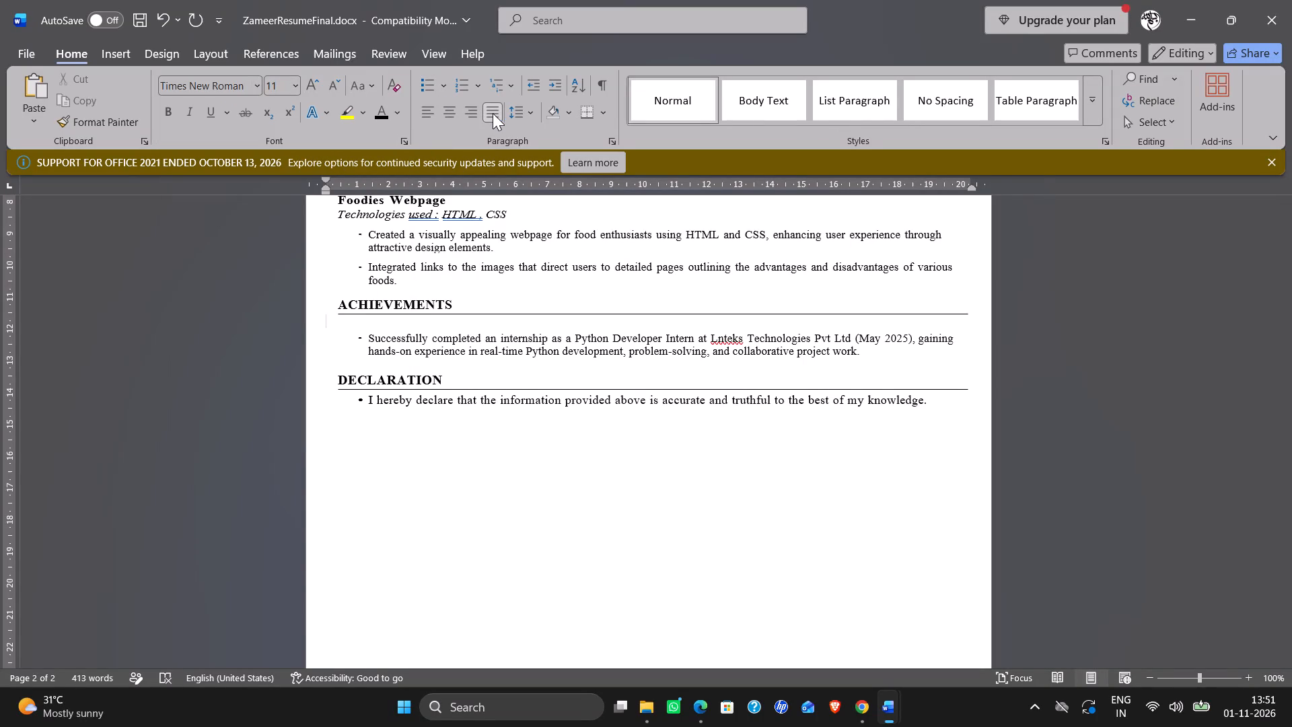
pyautogui.click(446, 85)
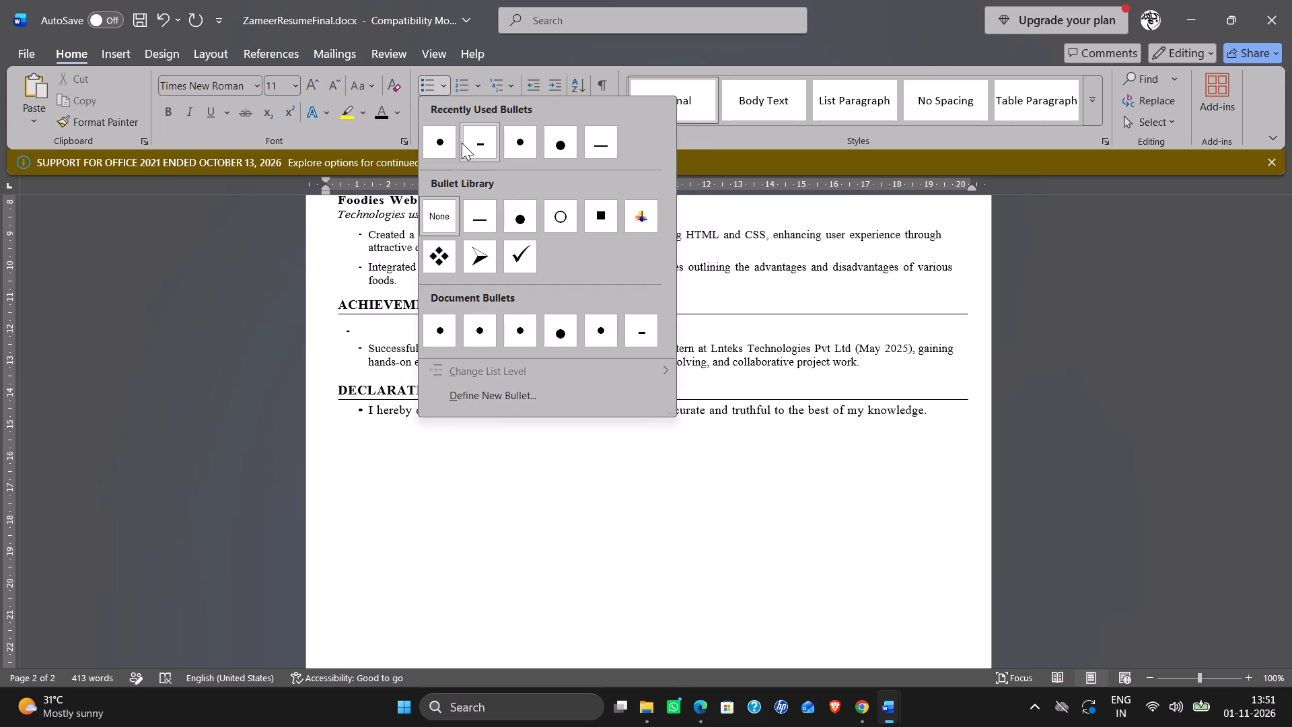
pyautogui.click(472, 143)
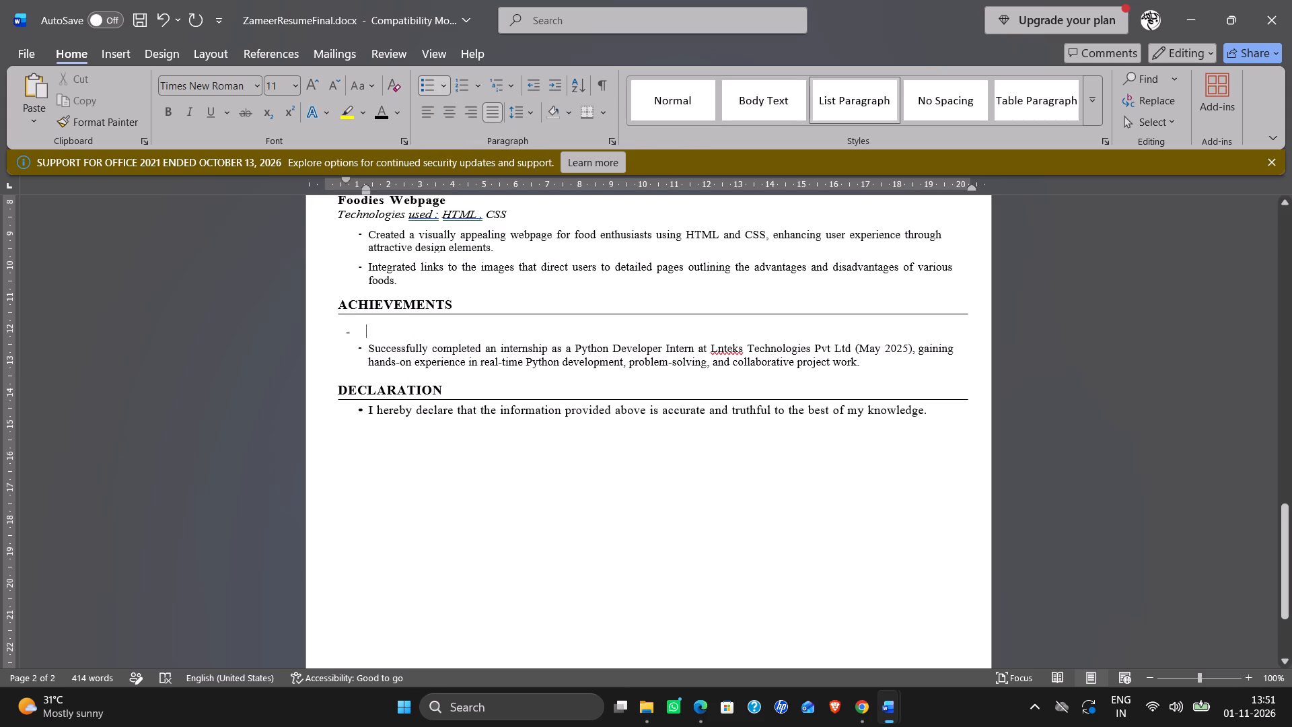
pyautogui.hotkey('ctrl', 'v')
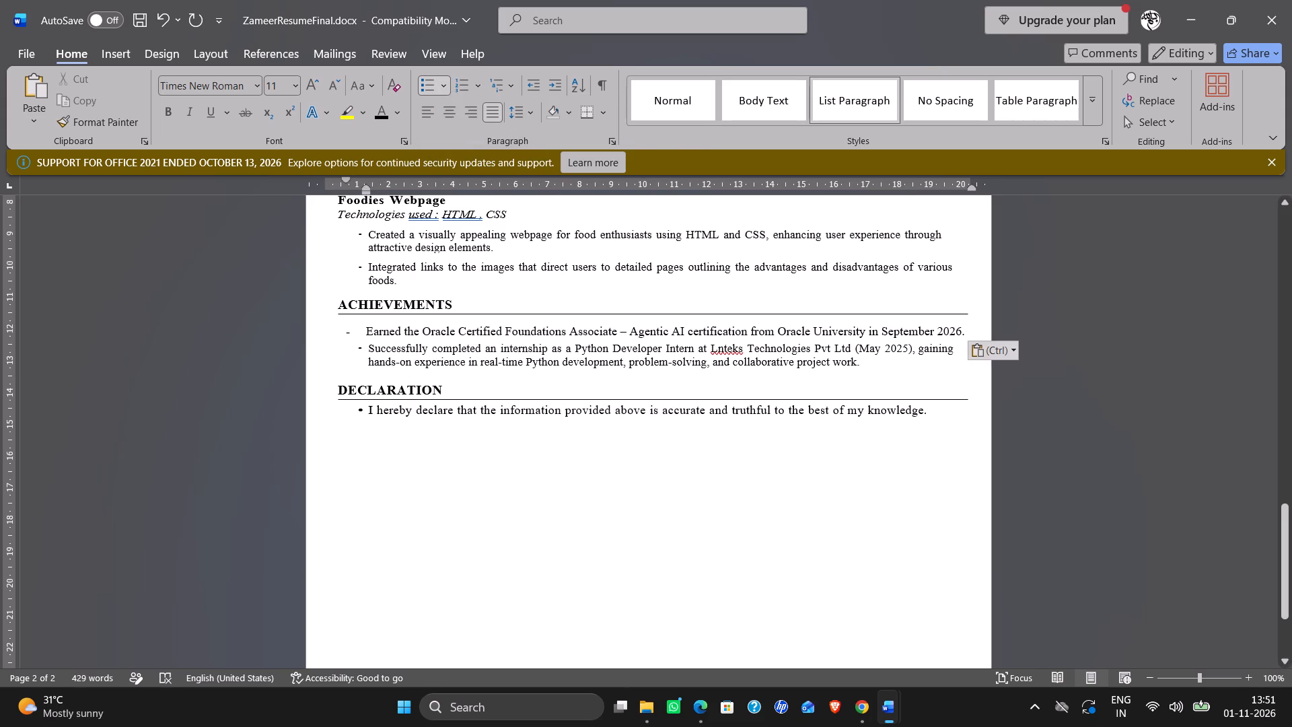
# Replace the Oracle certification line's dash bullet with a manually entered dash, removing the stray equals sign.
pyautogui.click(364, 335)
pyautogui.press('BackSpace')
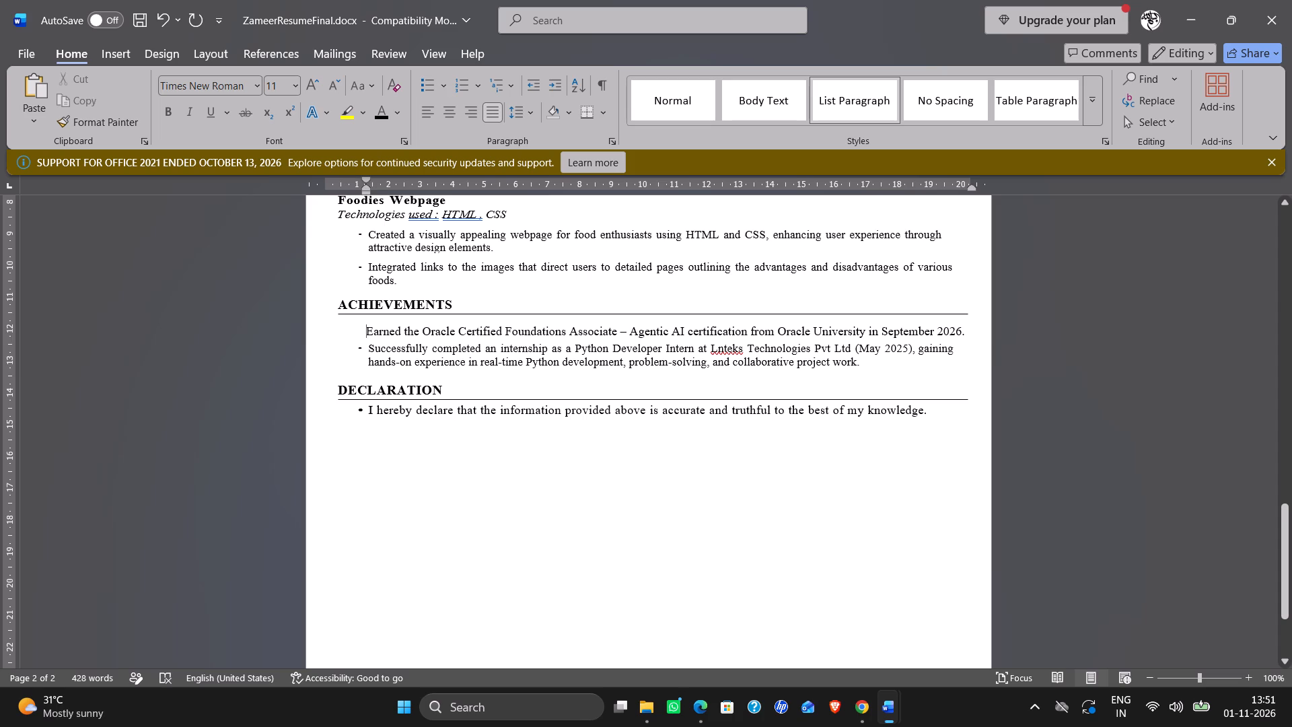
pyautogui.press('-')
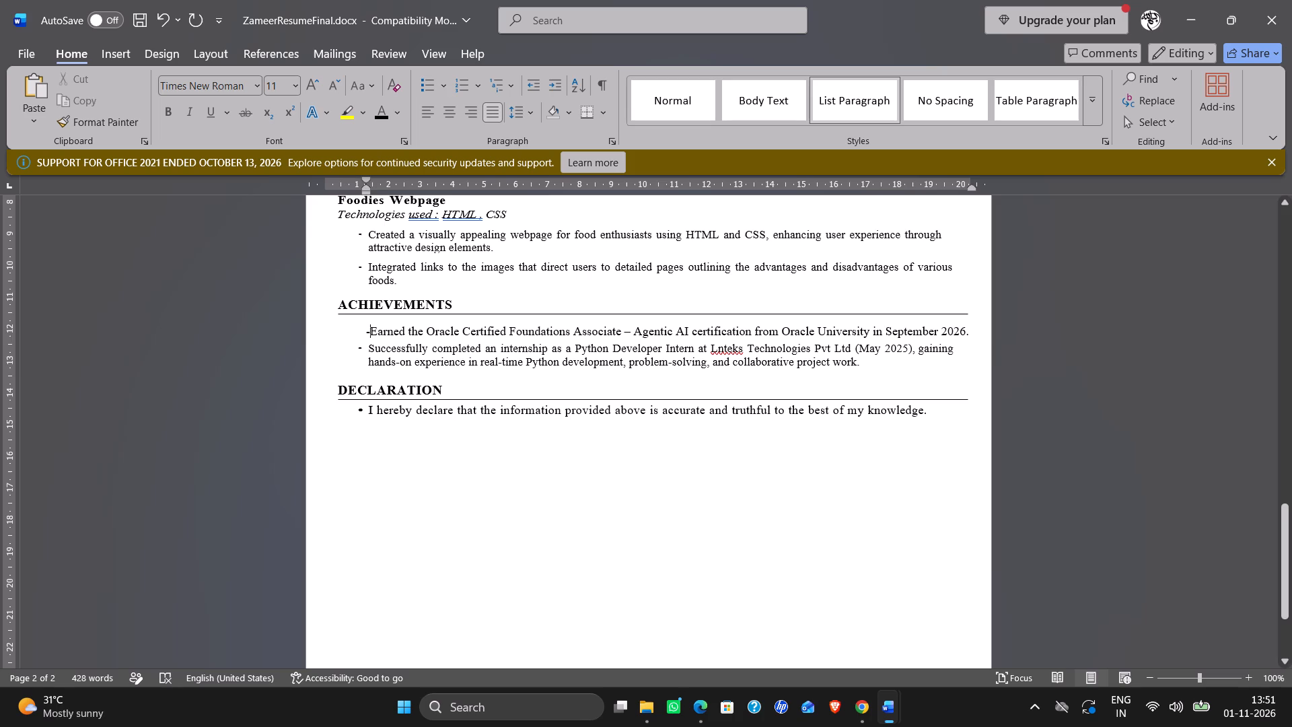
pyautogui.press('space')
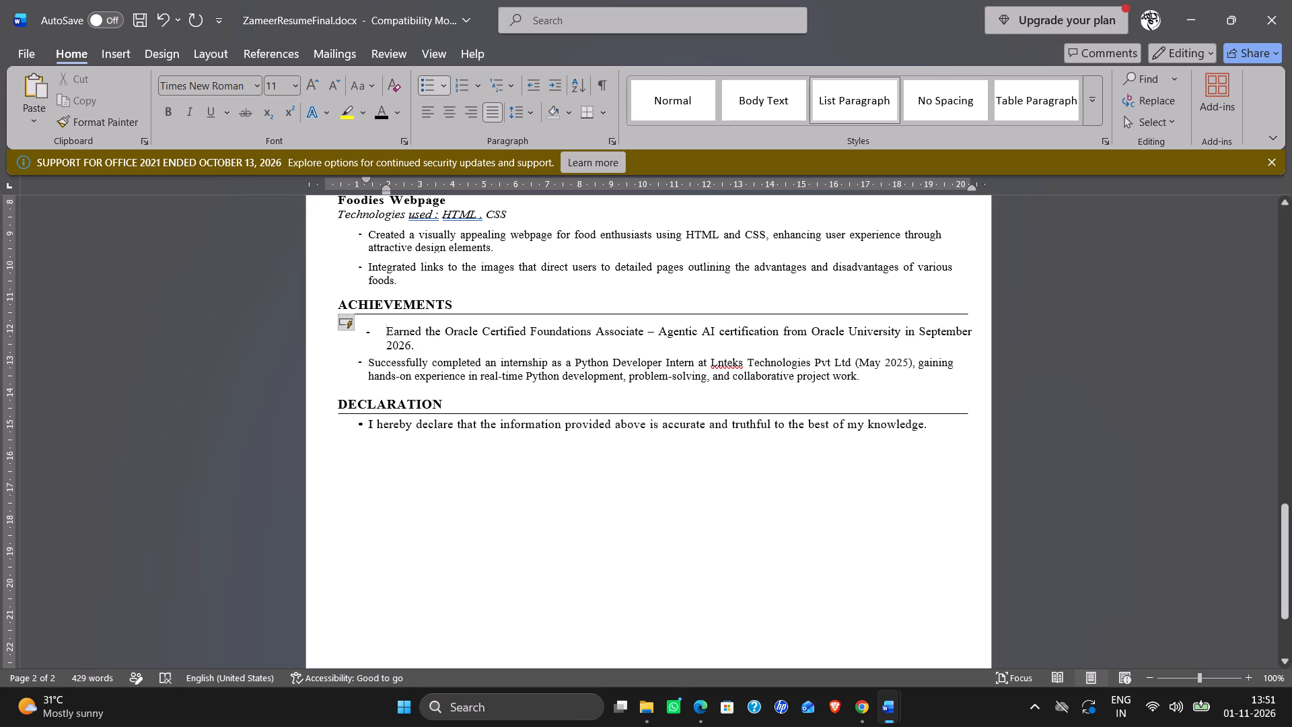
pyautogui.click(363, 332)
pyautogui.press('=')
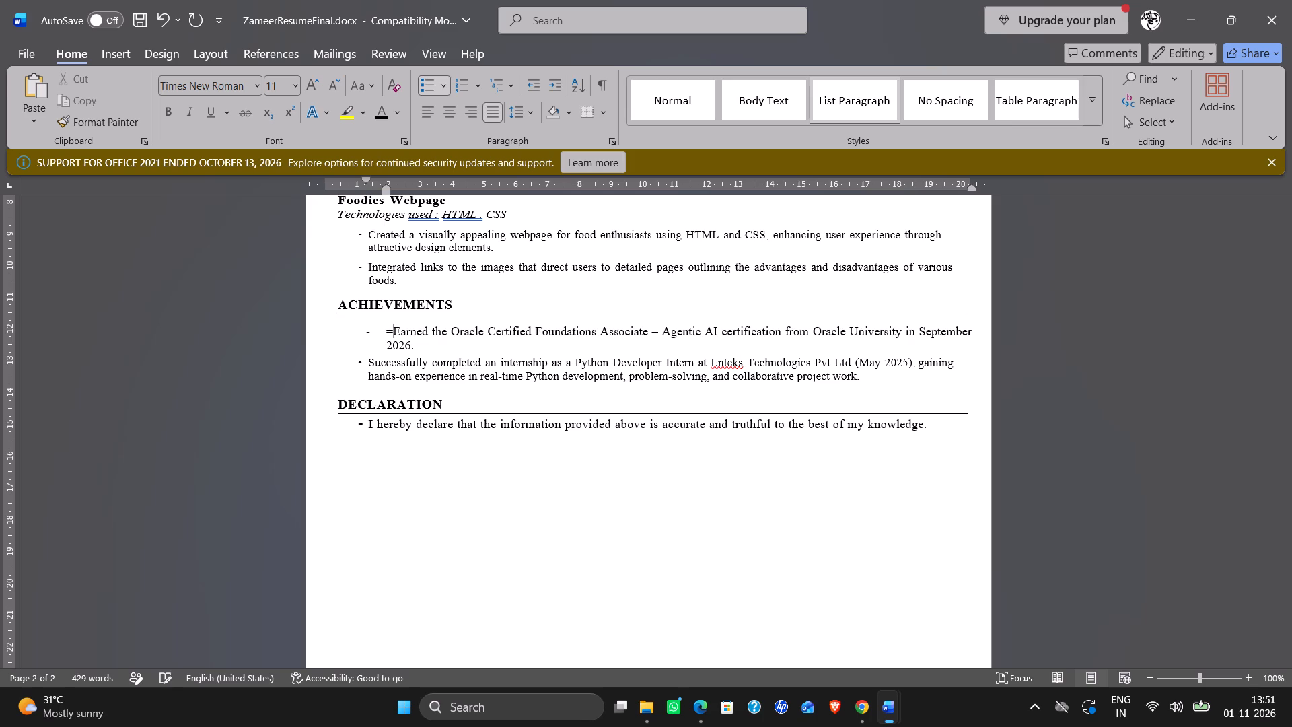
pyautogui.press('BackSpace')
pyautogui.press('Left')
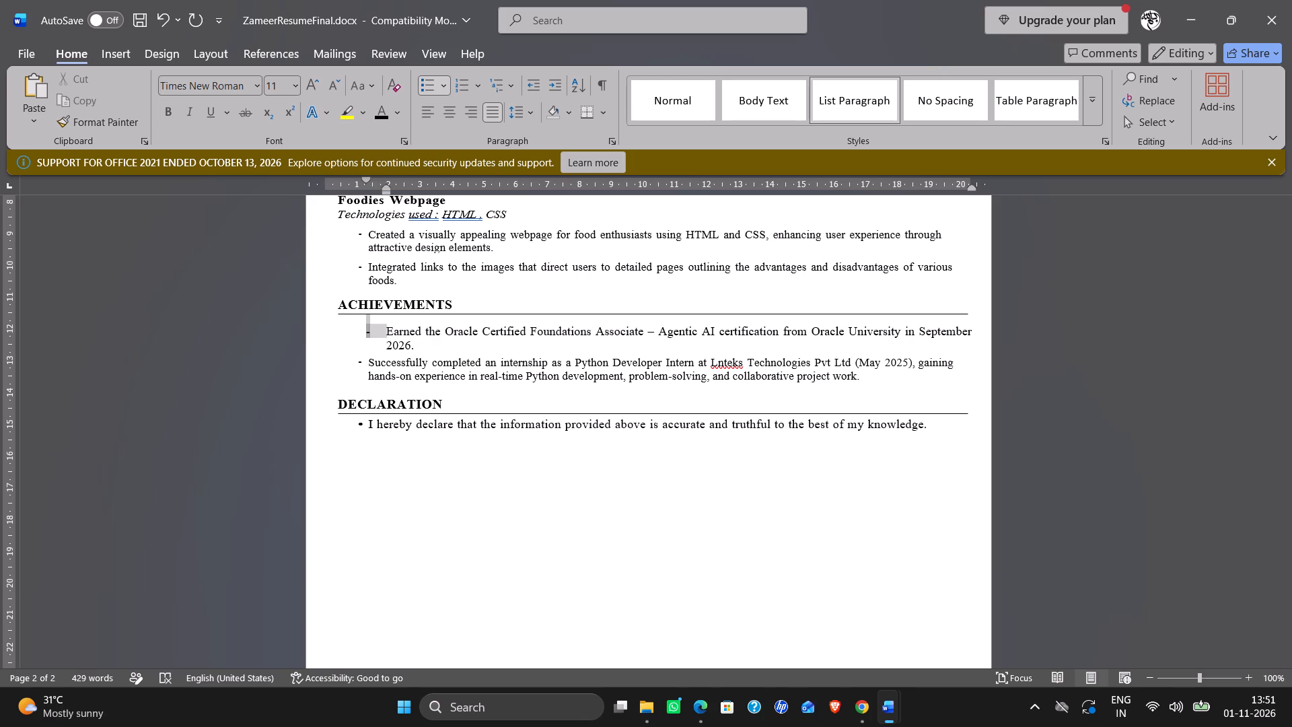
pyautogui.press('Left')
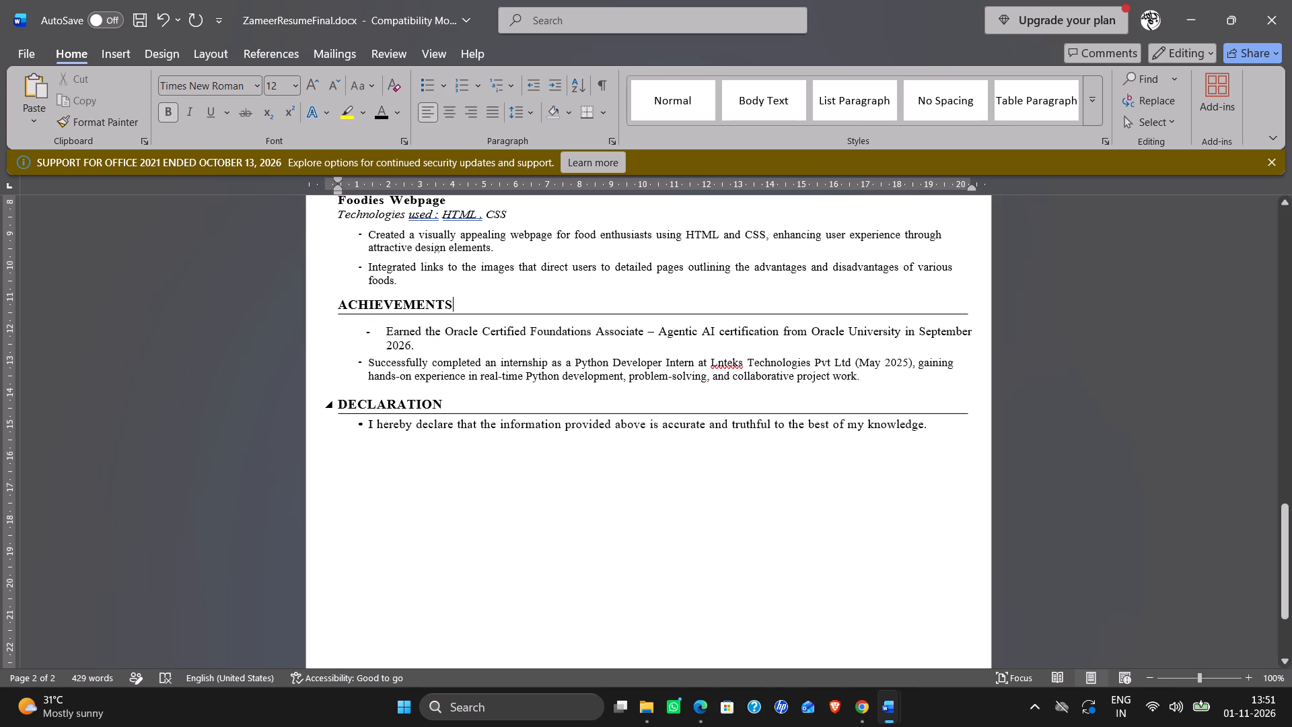
# Reduce the left indents of the internship bullet and the Oracle certification bullet under Achievements.
pyautogui.moveTo(369, 335); pyautogui.dragTo(416, 351)
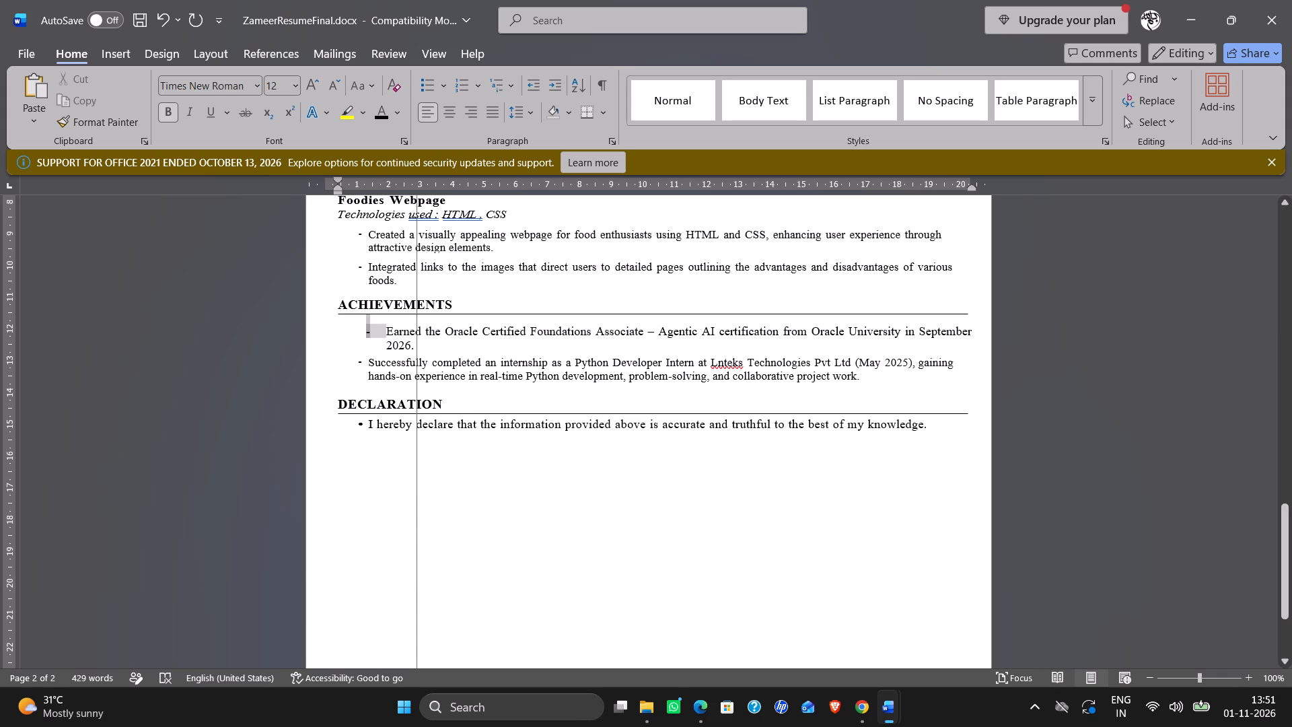
pyautogui.moveTo(416, 351); pyautogui.dragTo(359, 355)
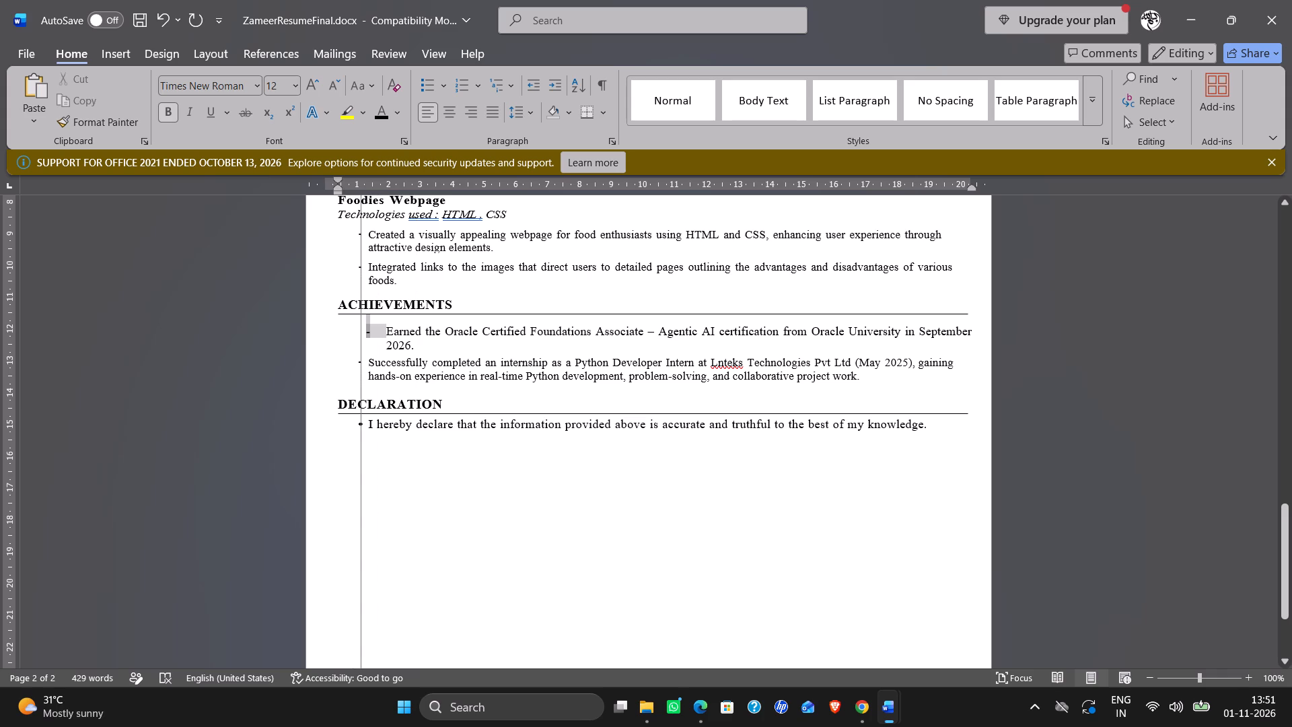
pyautogui.moveTo(359, 355); pyautogui.dragTo(361, 355)
pyautogui.click(369, 341)
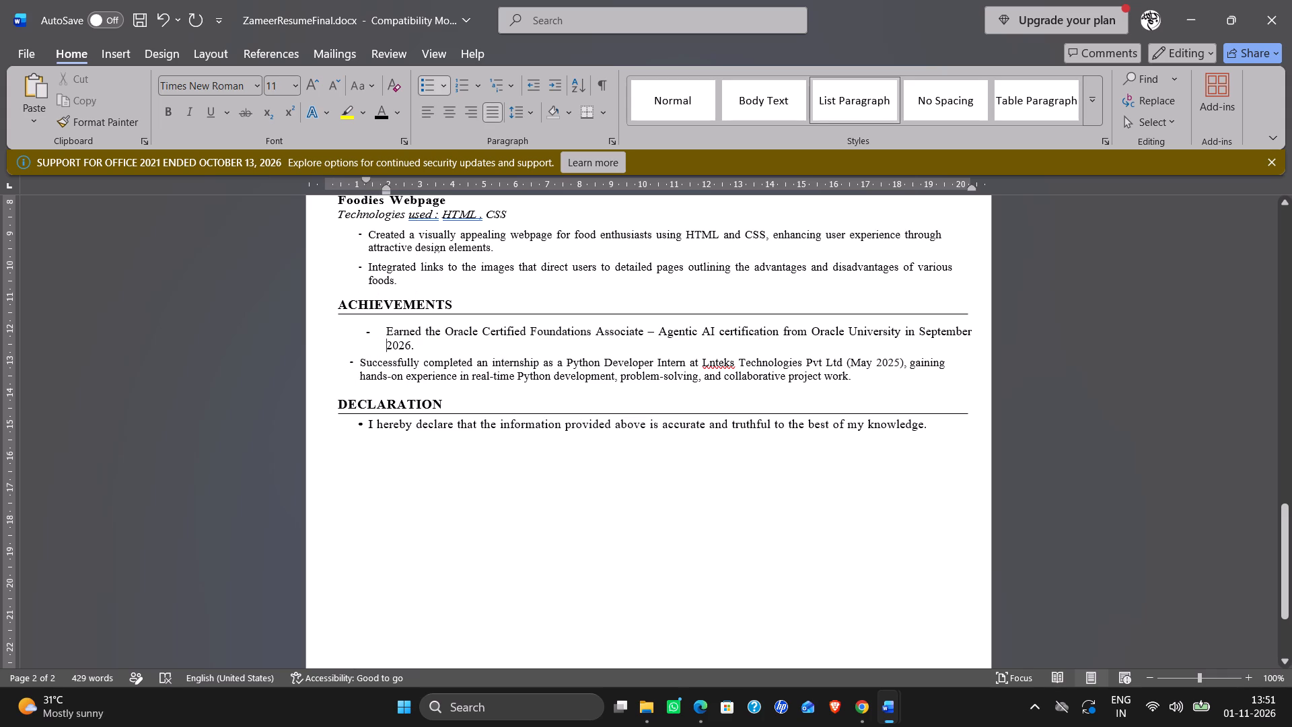
pyautogui.click(372, 332)
pyautogui.moveTo(385, 191); pyautogui.dragTo(363, 195)
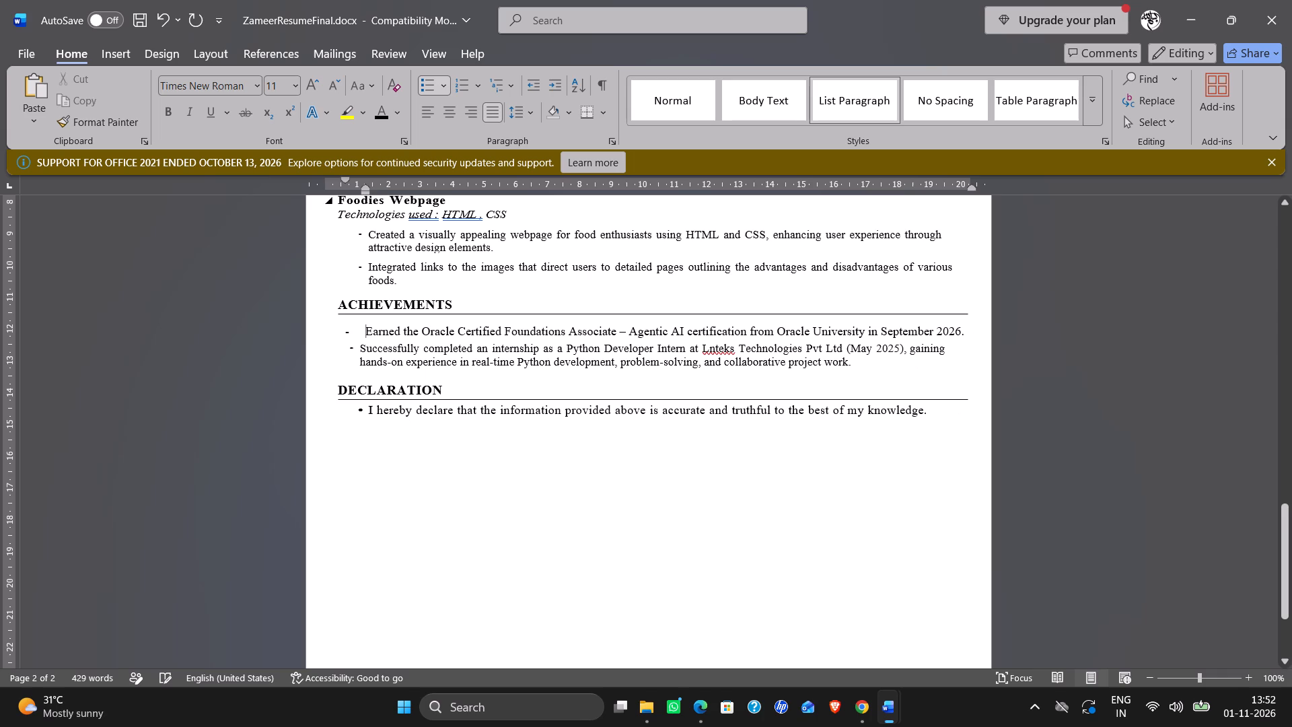
# Strip the Oracle certification line's dash bullet and indent under Achievements, indent its first line, and enter a new dash and space before it.
pyautogui.press('BackSpace')
pyautogui.press('BackSpace')
pyautogui.press('Tab')
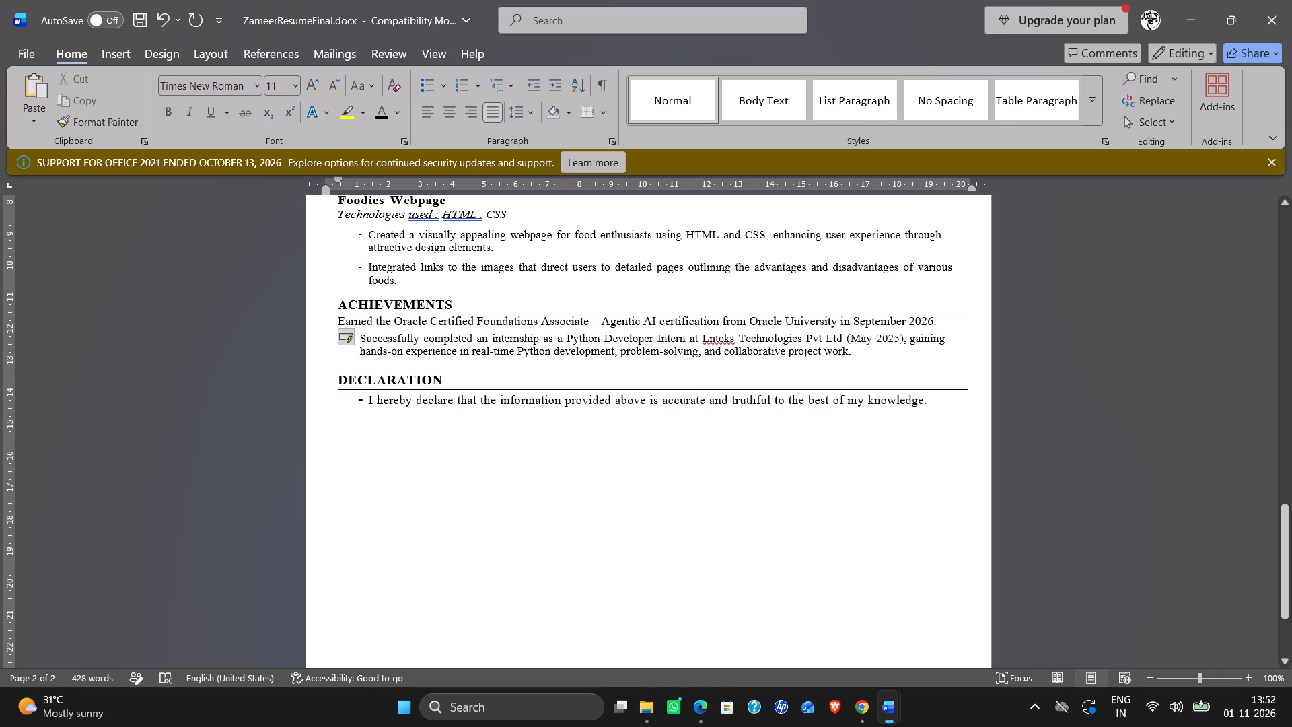
pyautogui.press('Tab')
pyautogui.press('Tab')
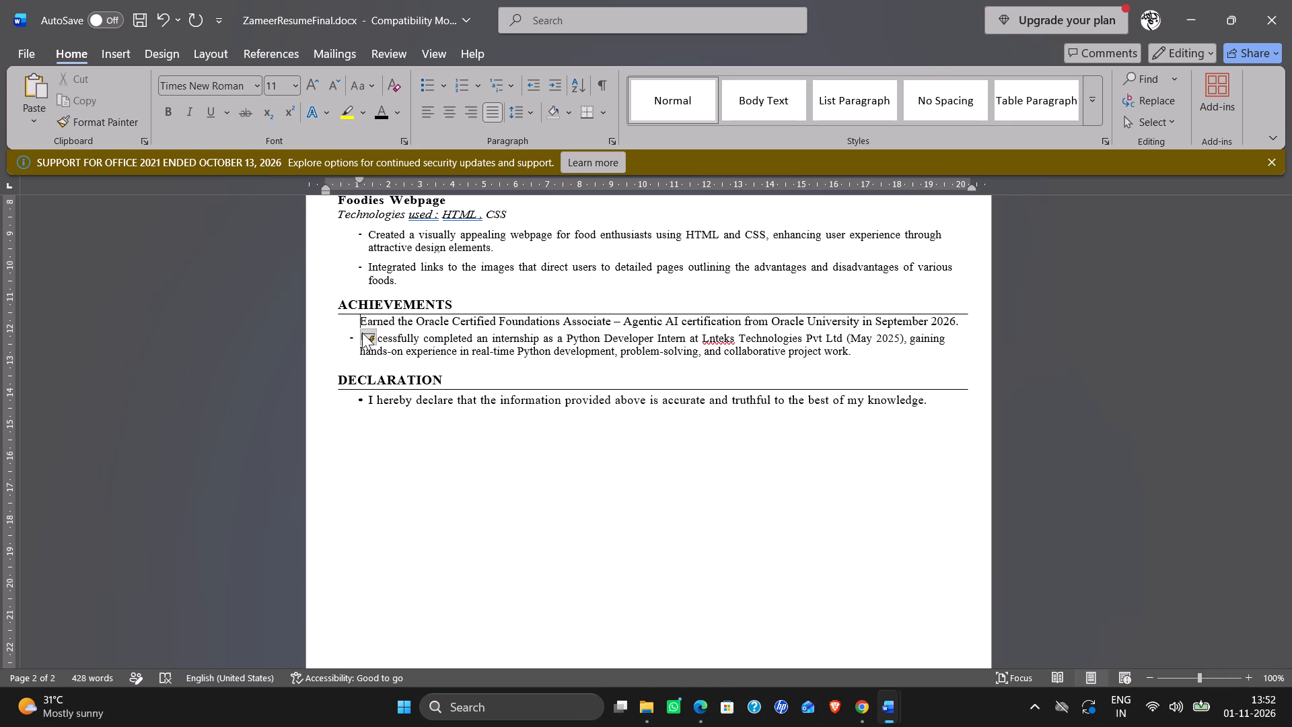
pyautogui.press('BackSpace')
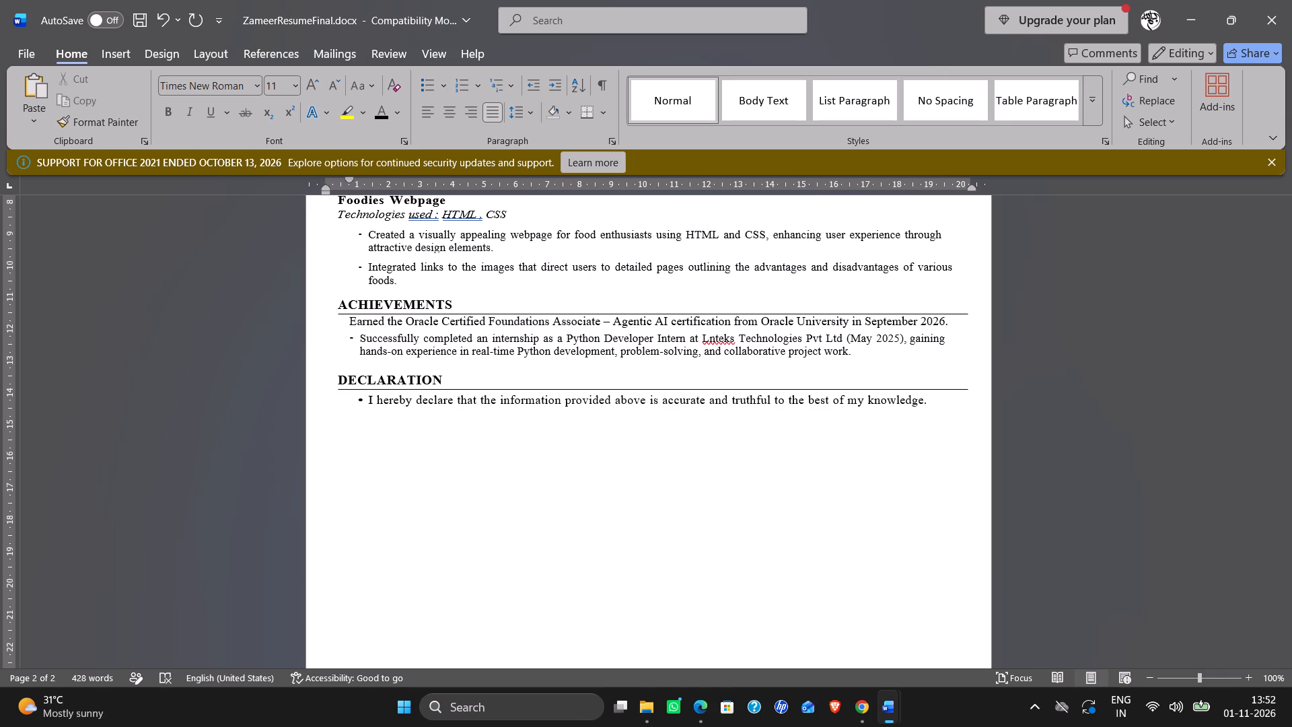
pyautogui.press('-')
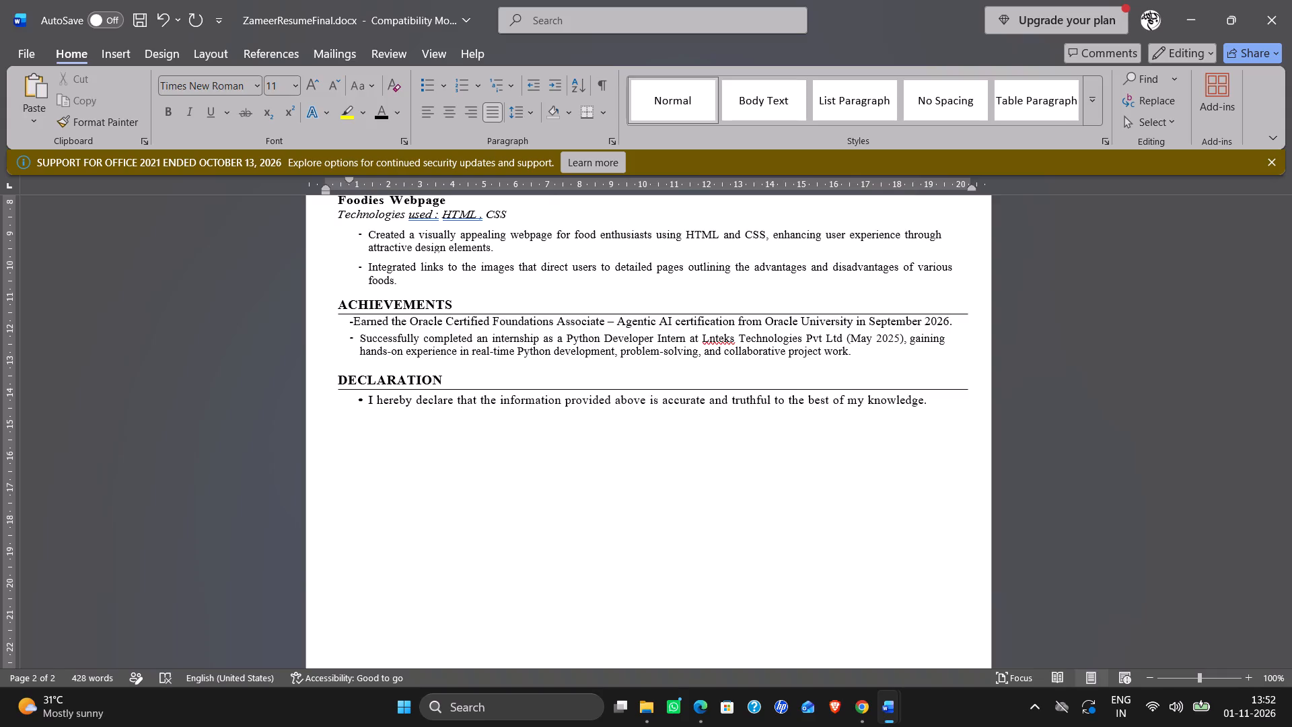
pyautogui.press('space')
pyautogui.click(435, 423)
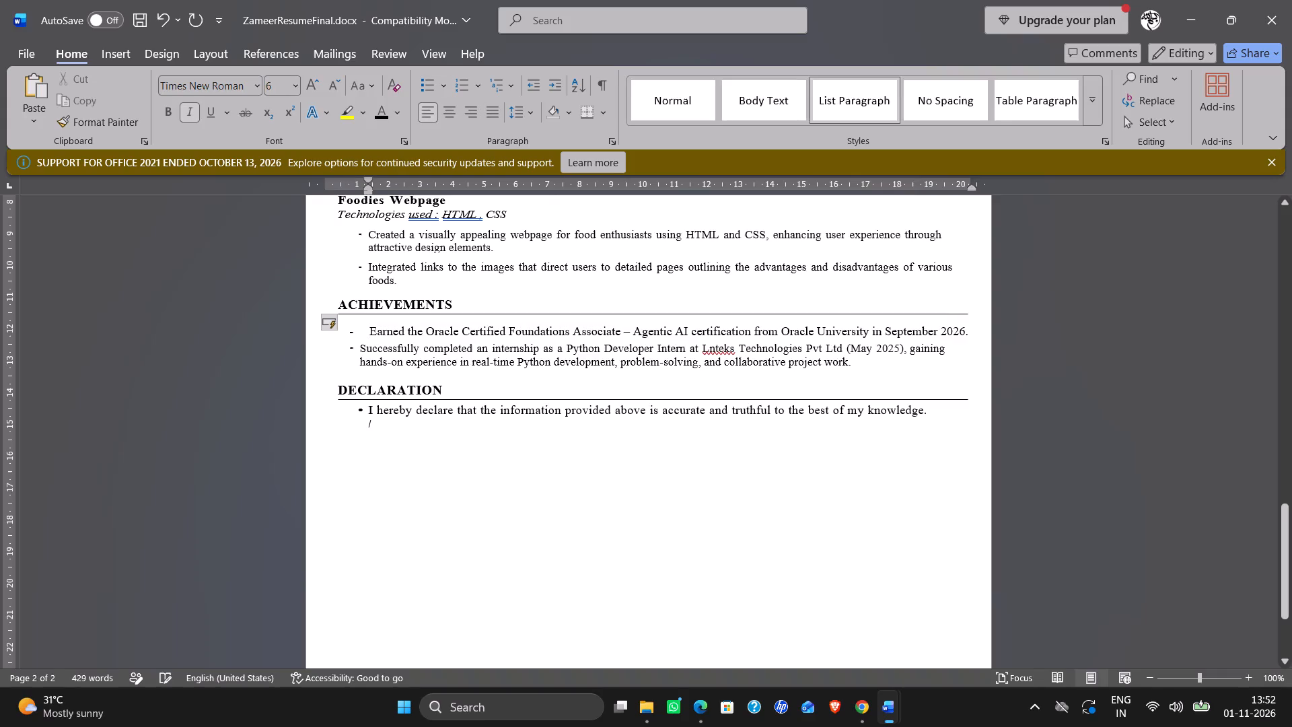
# Change the round bullet of the Declaration statement to a dash bullet.
pyautogui.scroll(2, 398, 446)
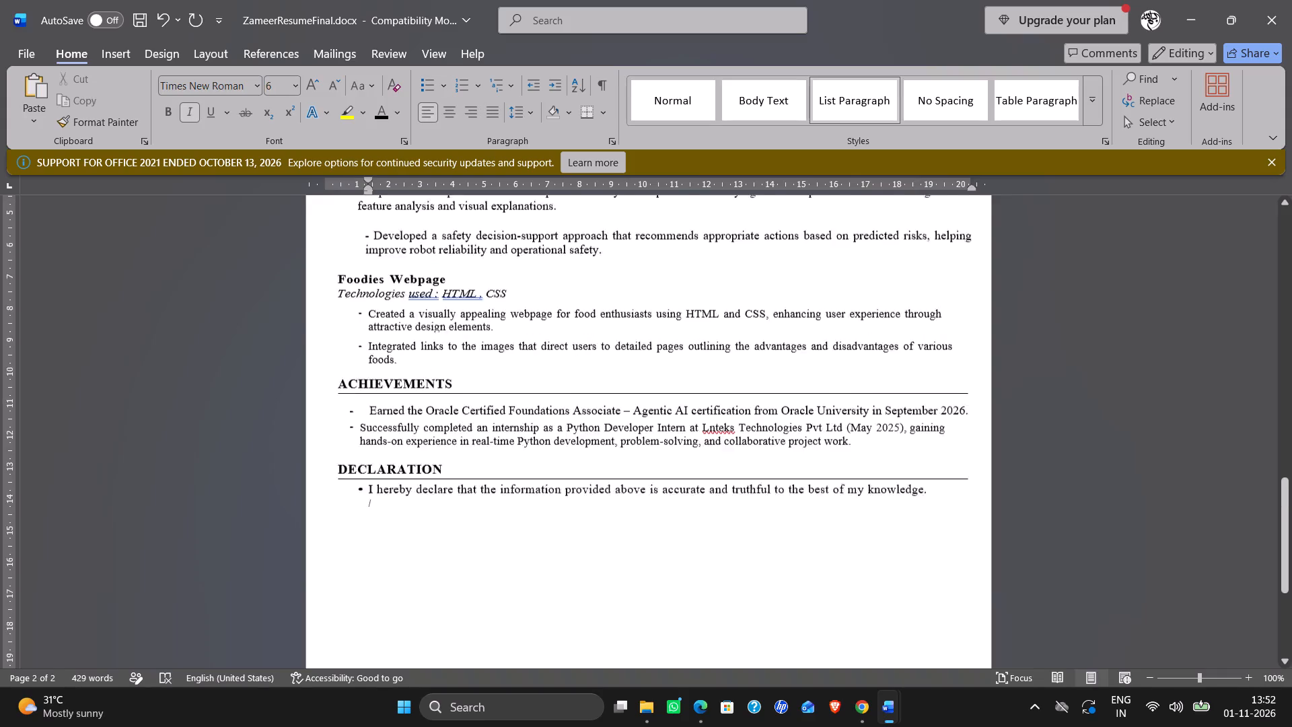
pyautogui.scroll(7, 398, 446)
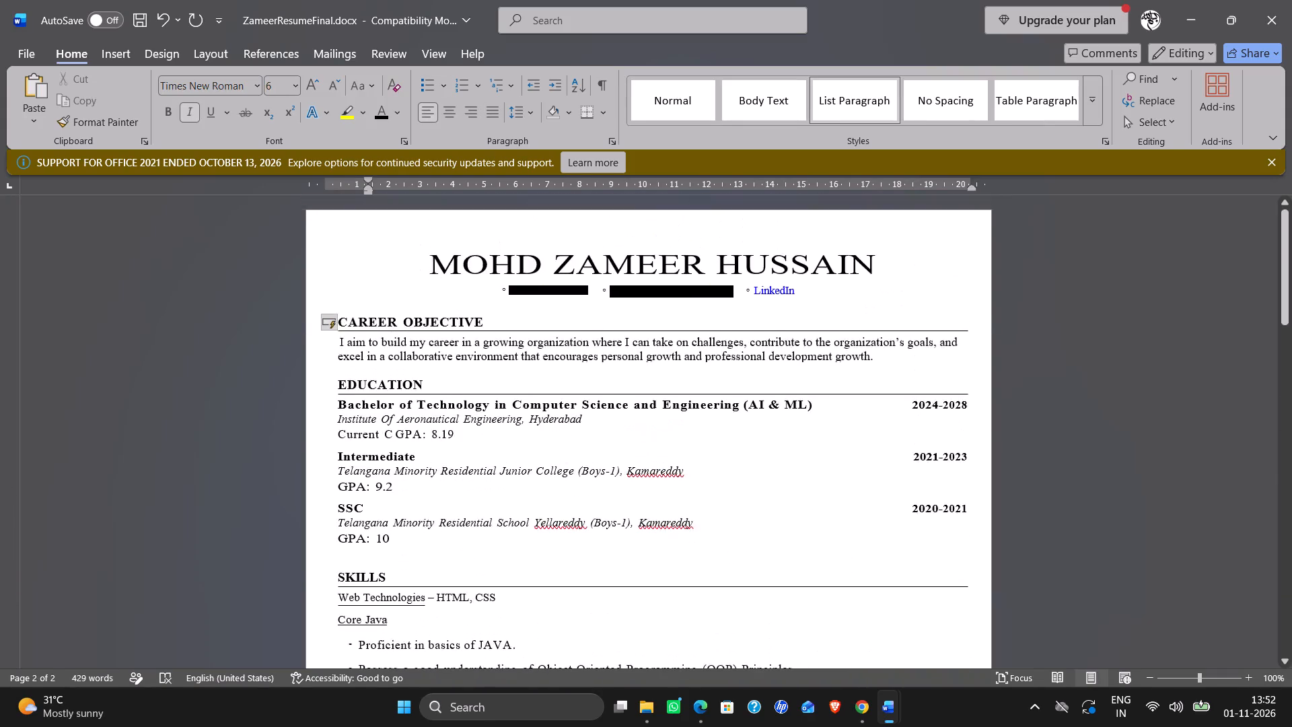
pyautogui.scroll(6, 398, 446)
pyautogui.scroll(-15, 398, 446)
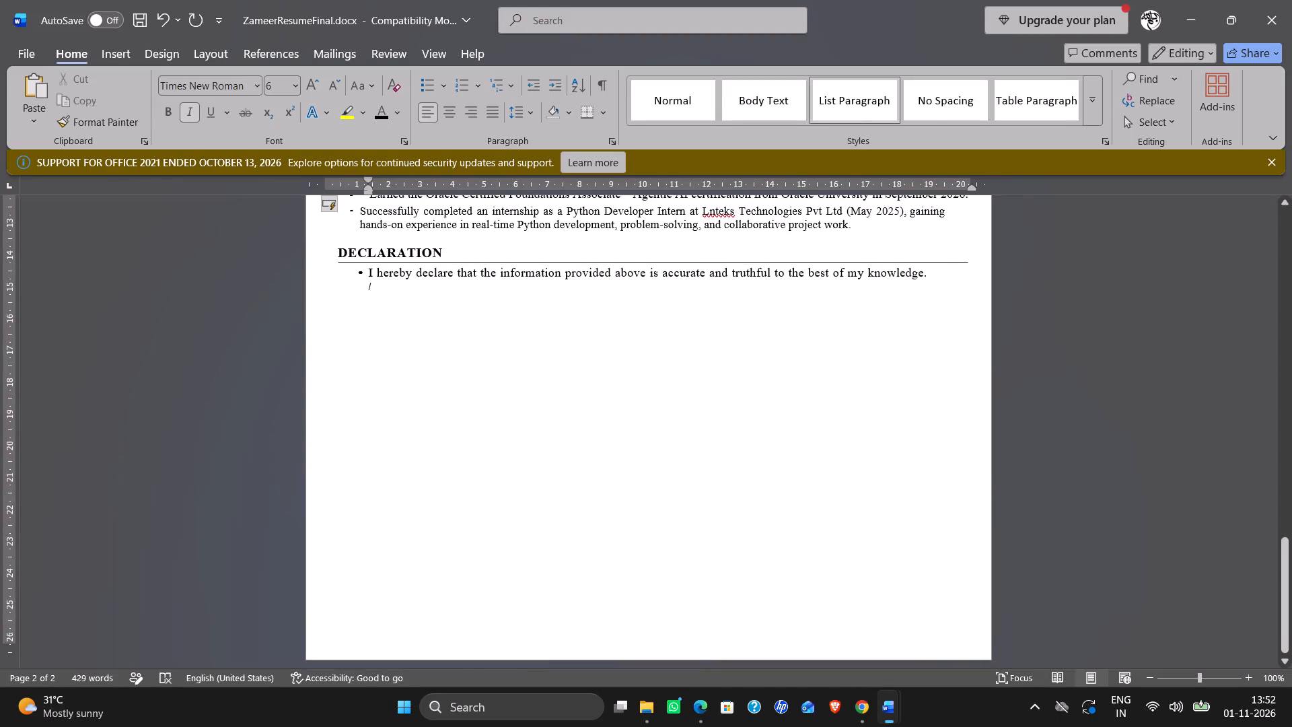
pyautogui.moveTo(358, 270); pyautogui.dragTo(700, 269)
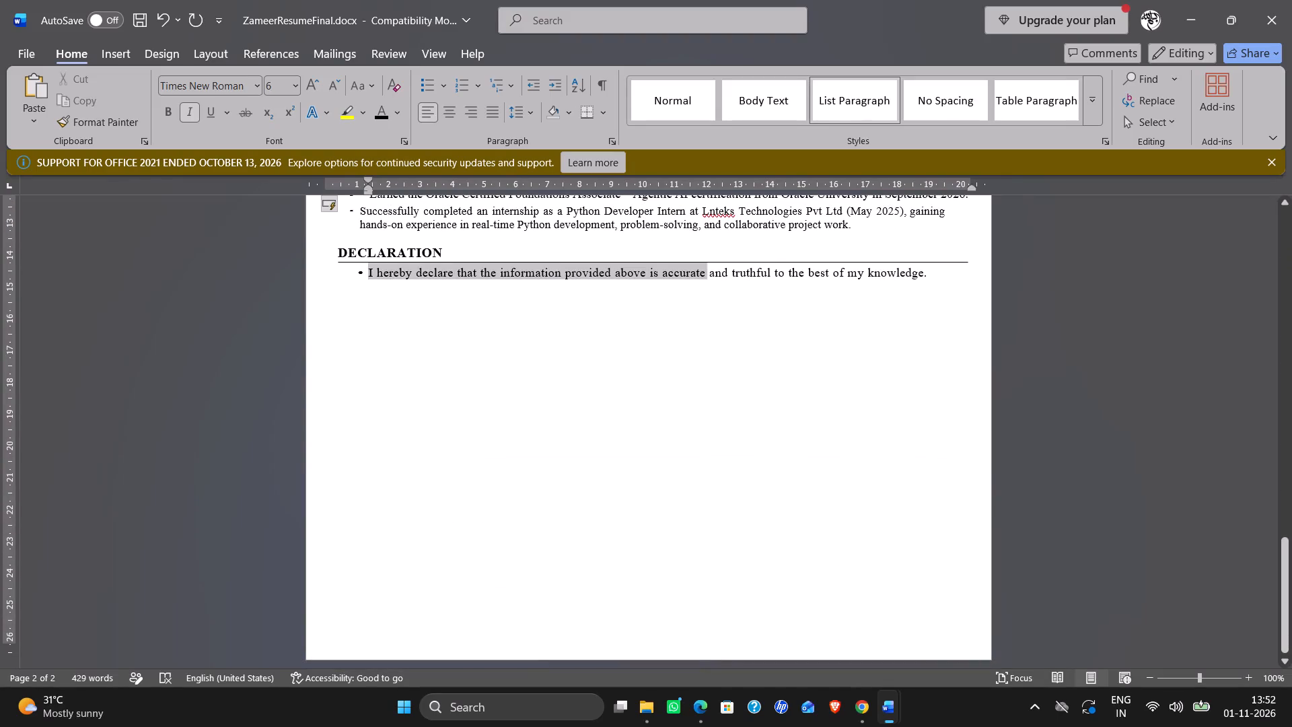
pyautogui.moveTo(700, 269); pyautogui.dragTo(927, 265)
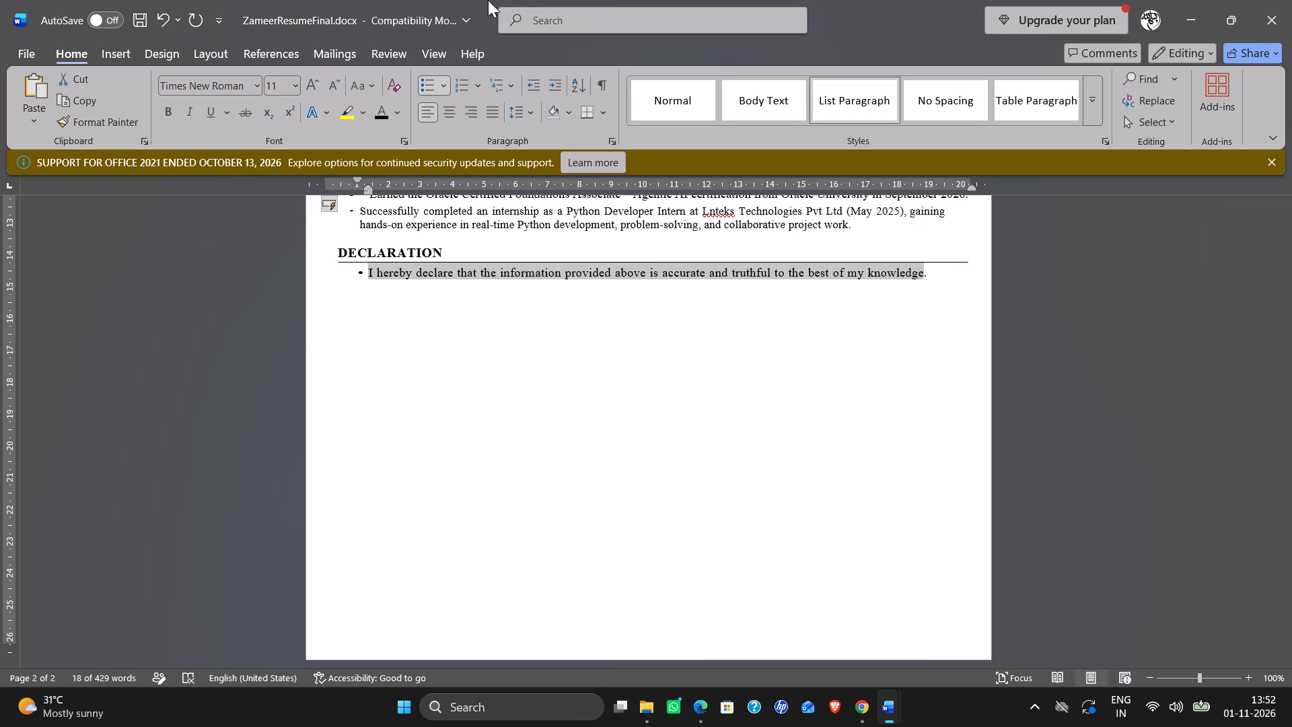
pyautogui.click(447, 77)
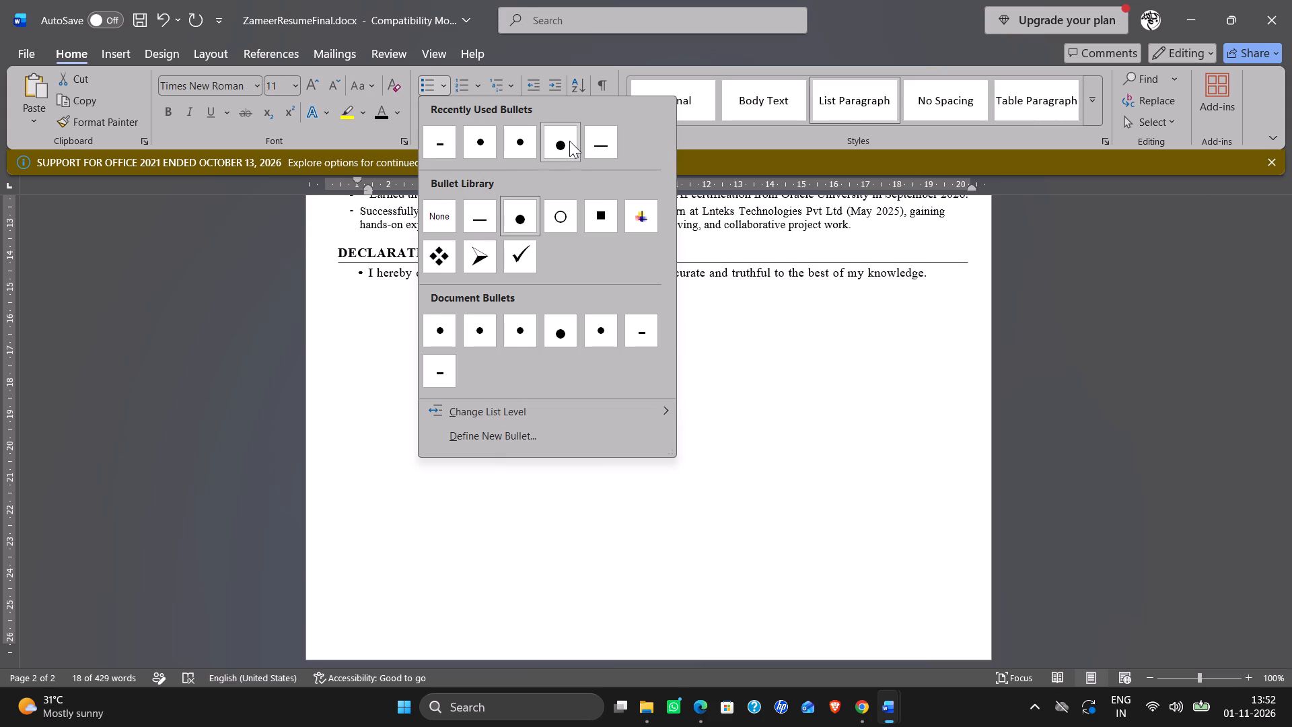
pyautogui.click(487, 143)
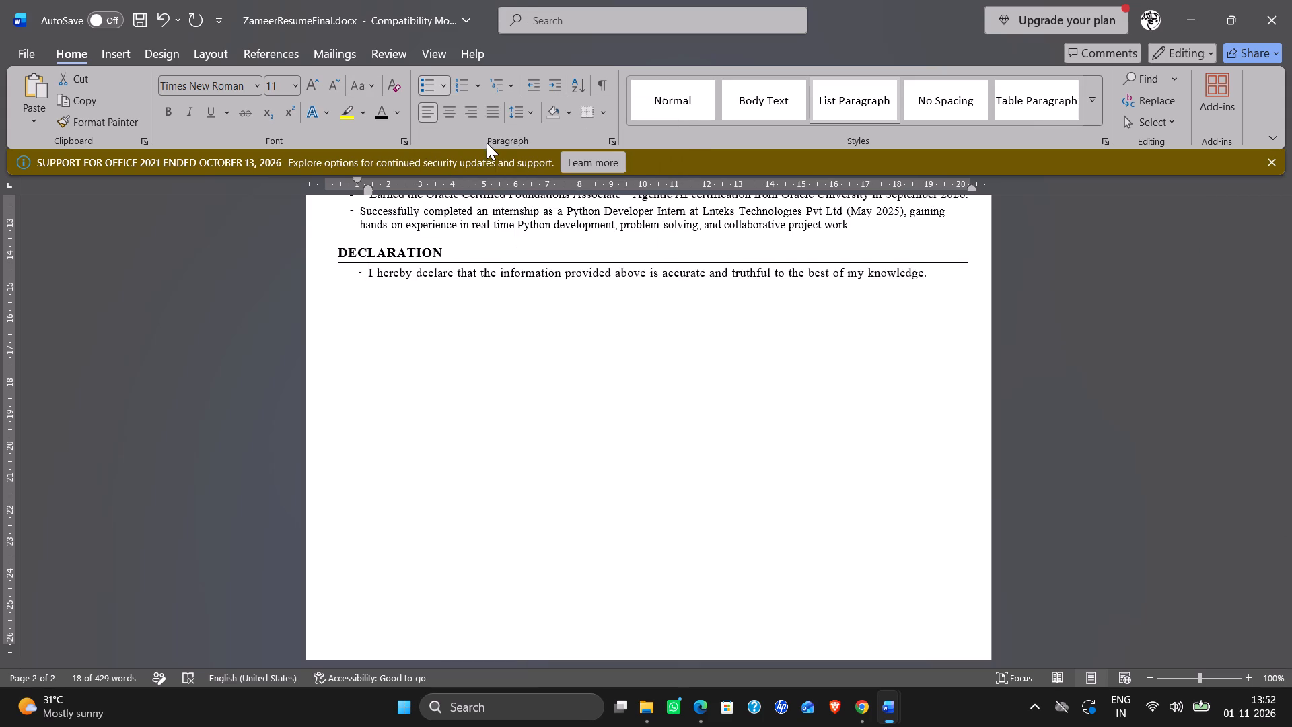
# Set the font size of both Achievements bullets, the Oracle certification and the internship, to 10.
pyautogui.scroll(1, 450, 305)
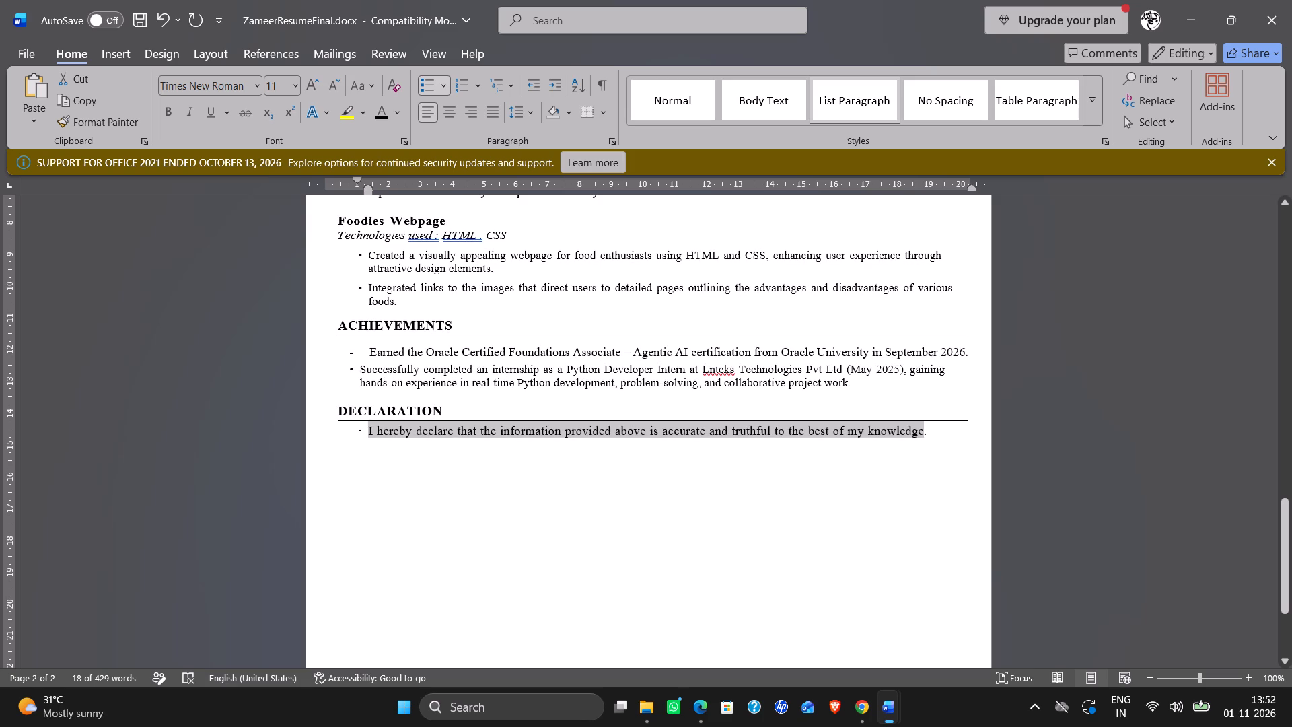
pyautogui.moveTo(340, 352); pyautogui.dragTo(510, 388)
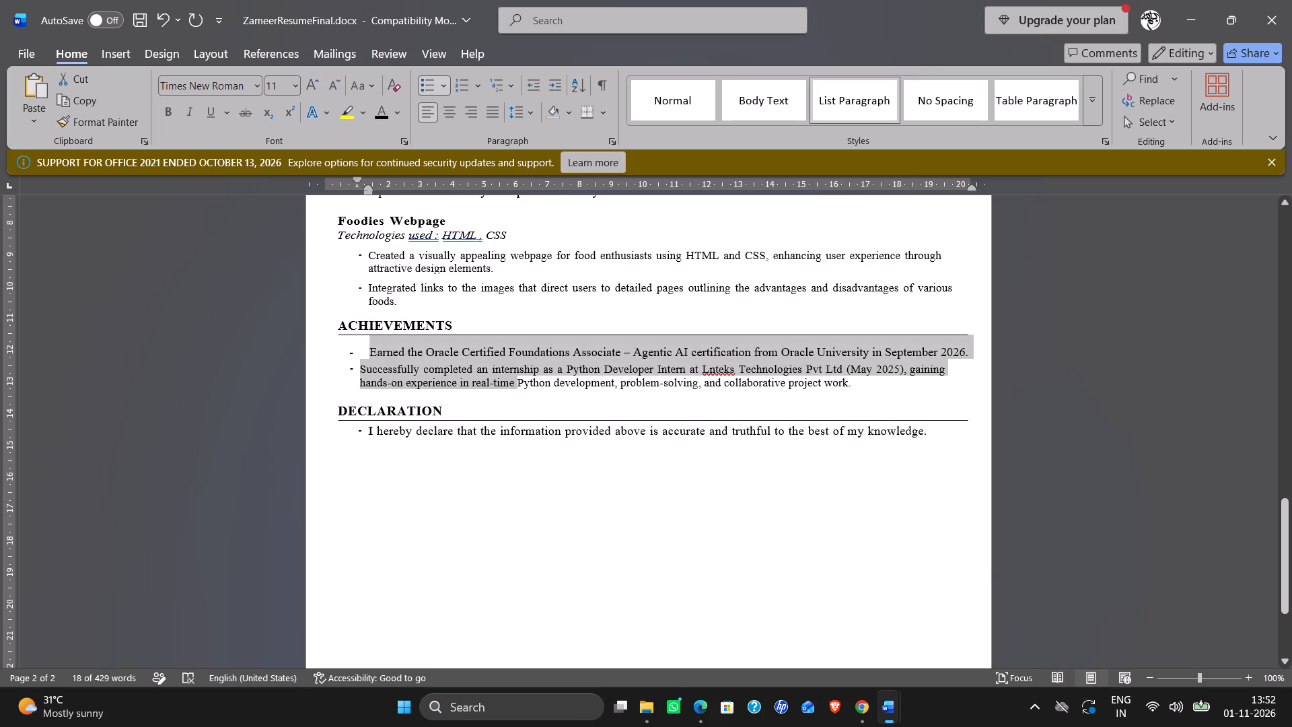
pyautogui.moveTo(510, 388); pyautogui.dragTo(884, 377)
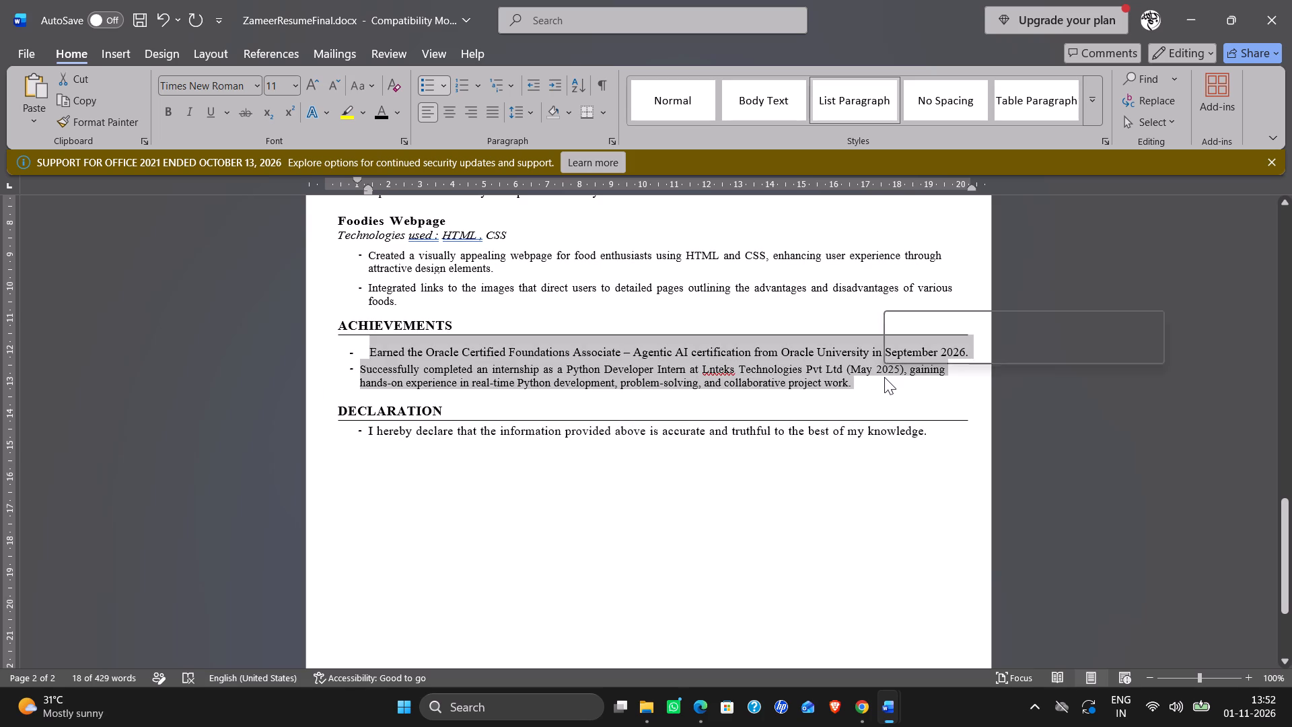
pyautogui.click(255, 85)
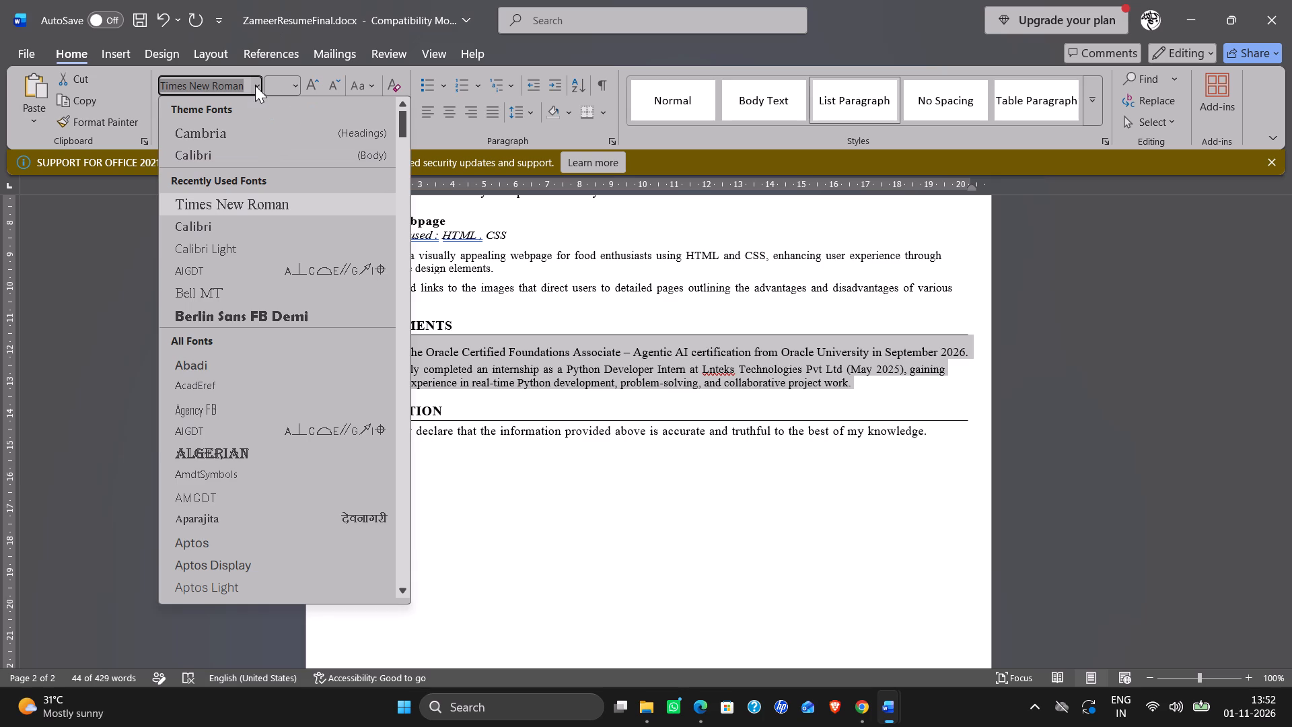
pyautogui.click(255, 85)
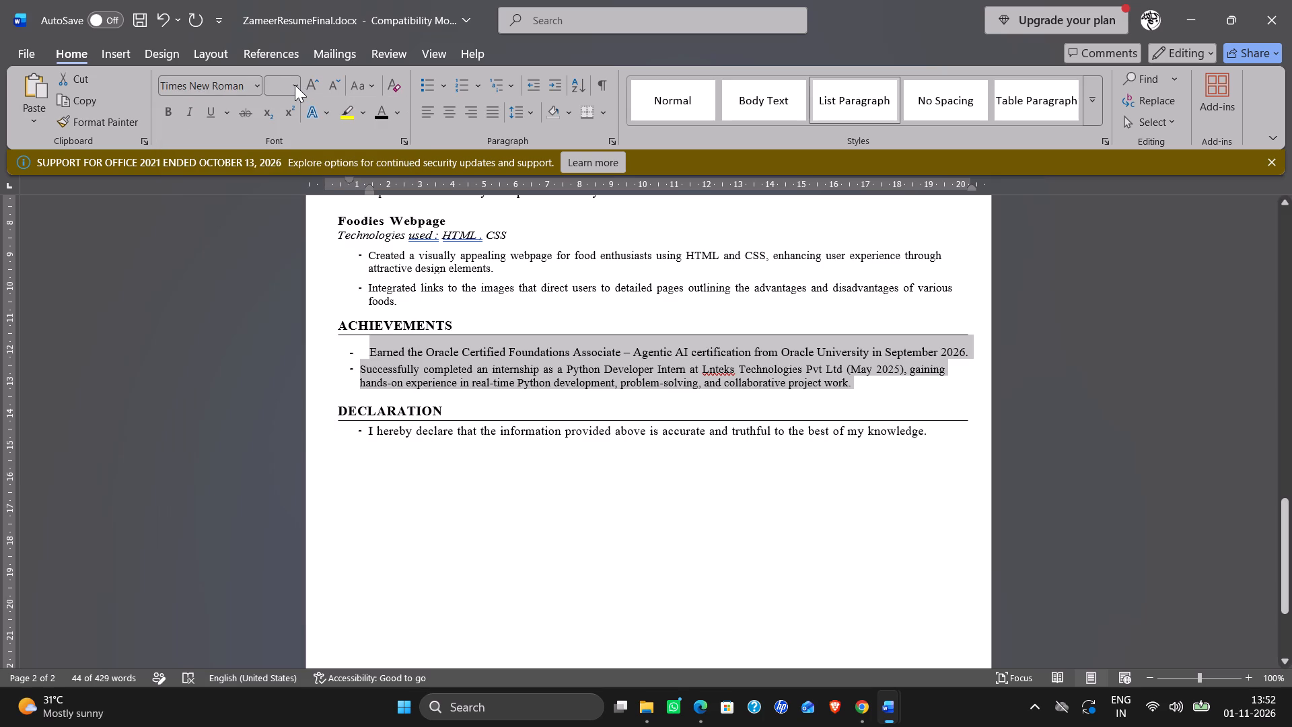
pyautogui.click(295, 85)
pyautogui.click(295, 85)
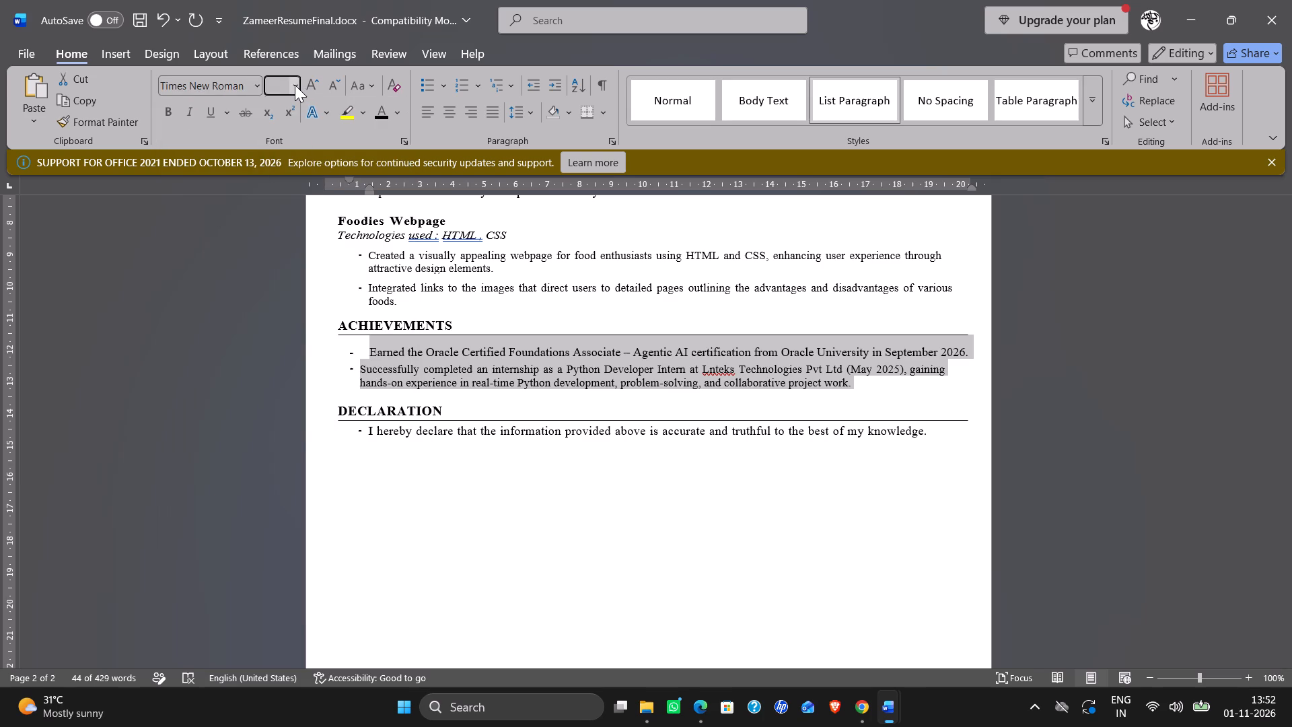
pyautogui.click(295, 85)
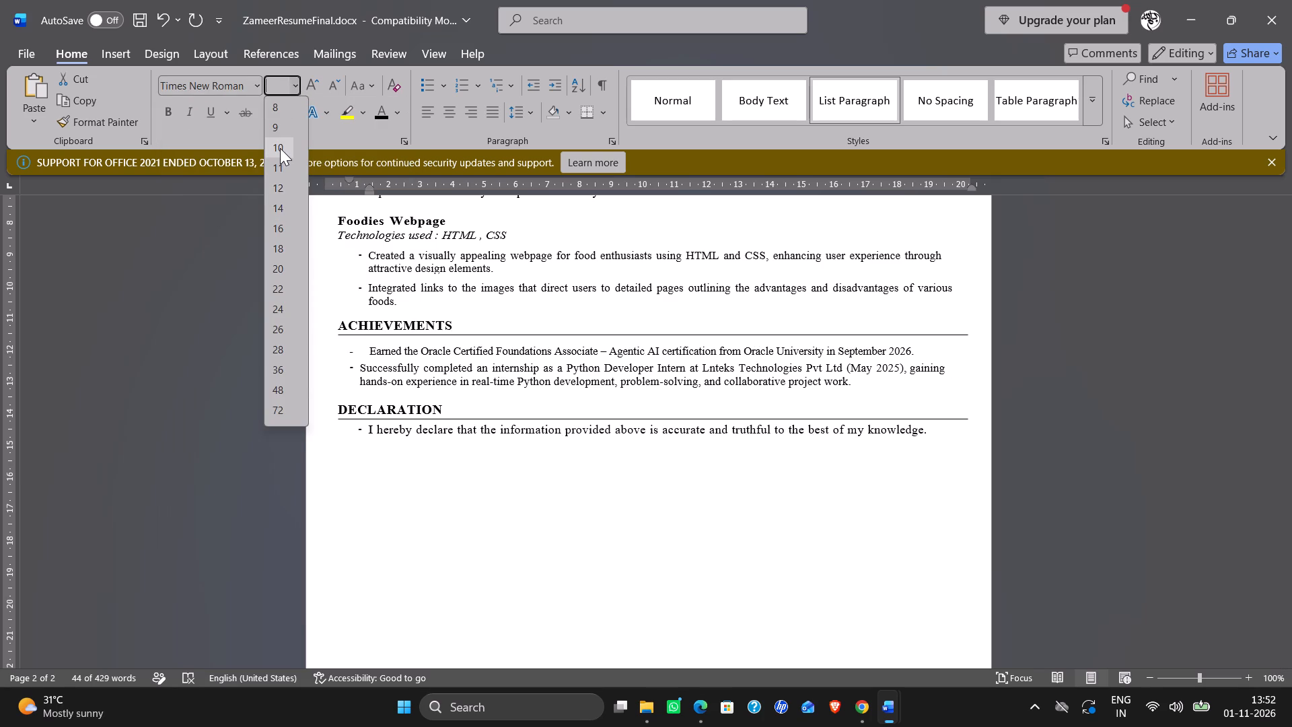
pyautogui.click(280, 147)
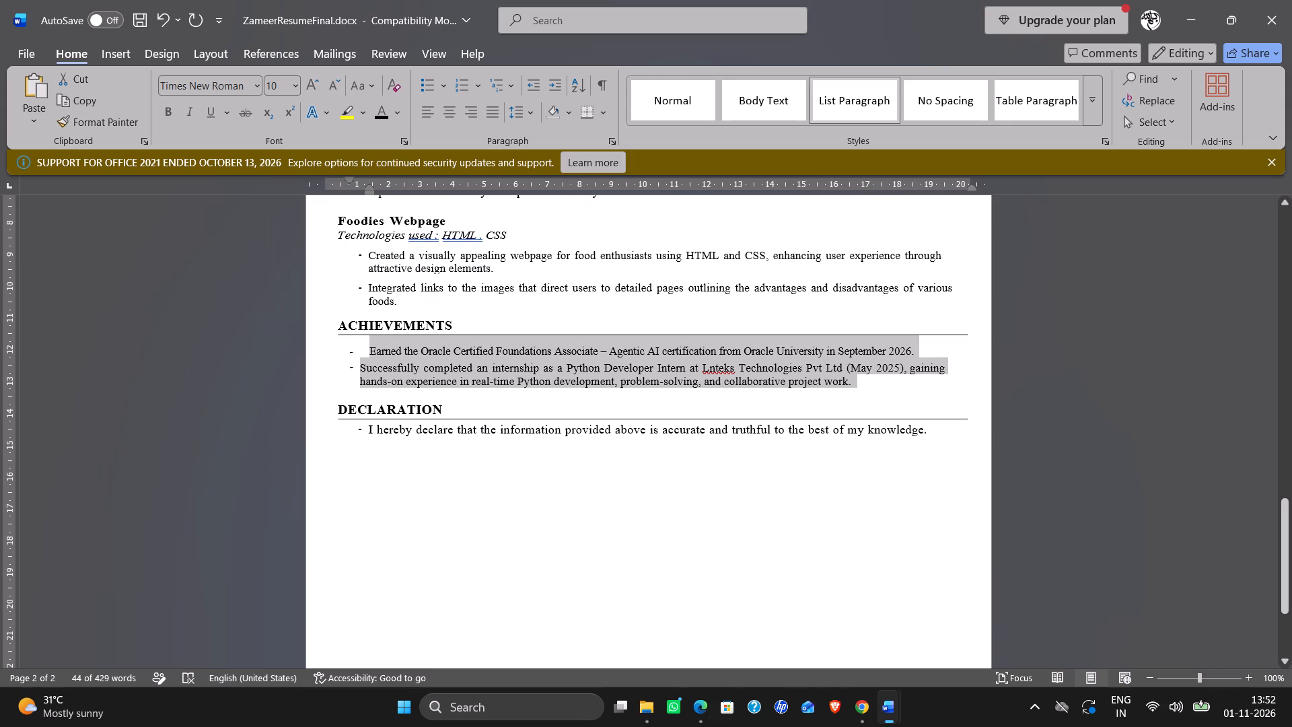
# Align the text of both Achievements bullets at one common hanging indent, slightly past 1 cm.
pyautogui.click(369, 187)
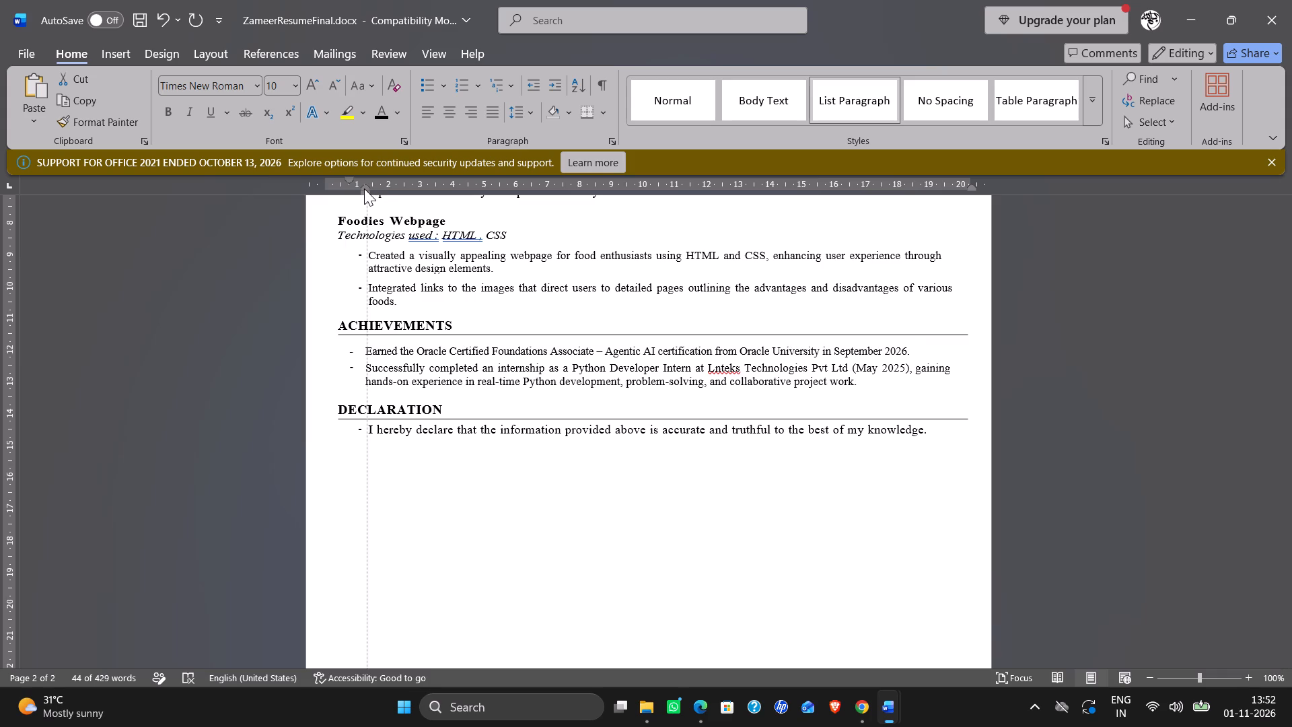
pyautogui.click(395, 361)
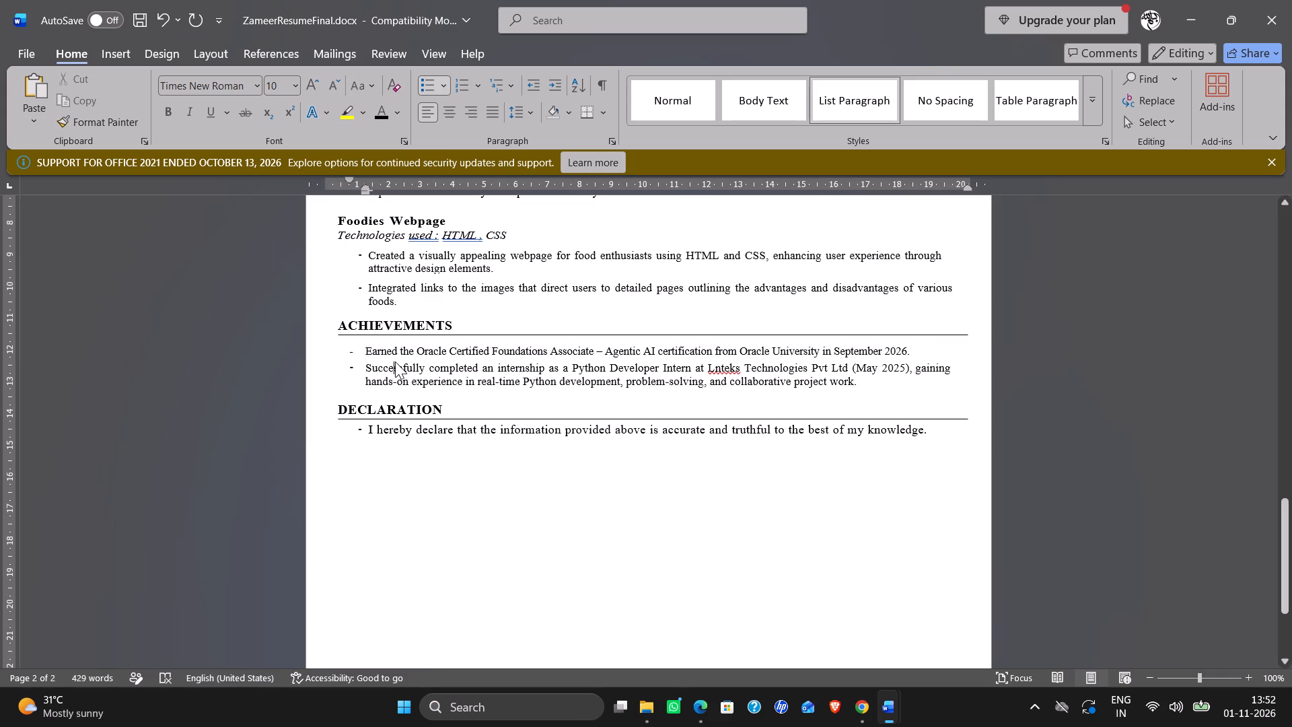
# Insert an empty line without a bullet between the Oracle certification and internship bullets under Achievements.
pyautogui.click(921, 350)
pyautogui.press('Return')
pyautogui.press('BackSpace')
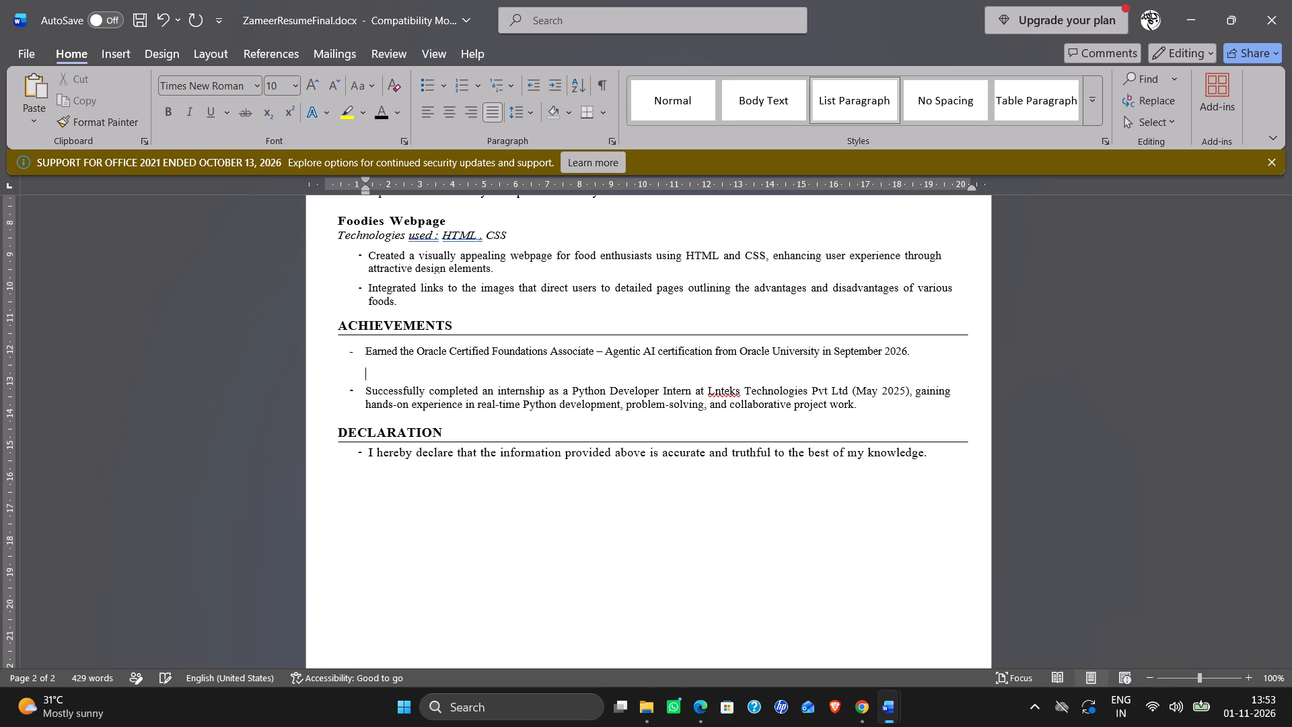
# Align the first-line and left indents of the three Capstone Project description points at about 1 cm.
pyautogui.scroll(1, 752, 392)
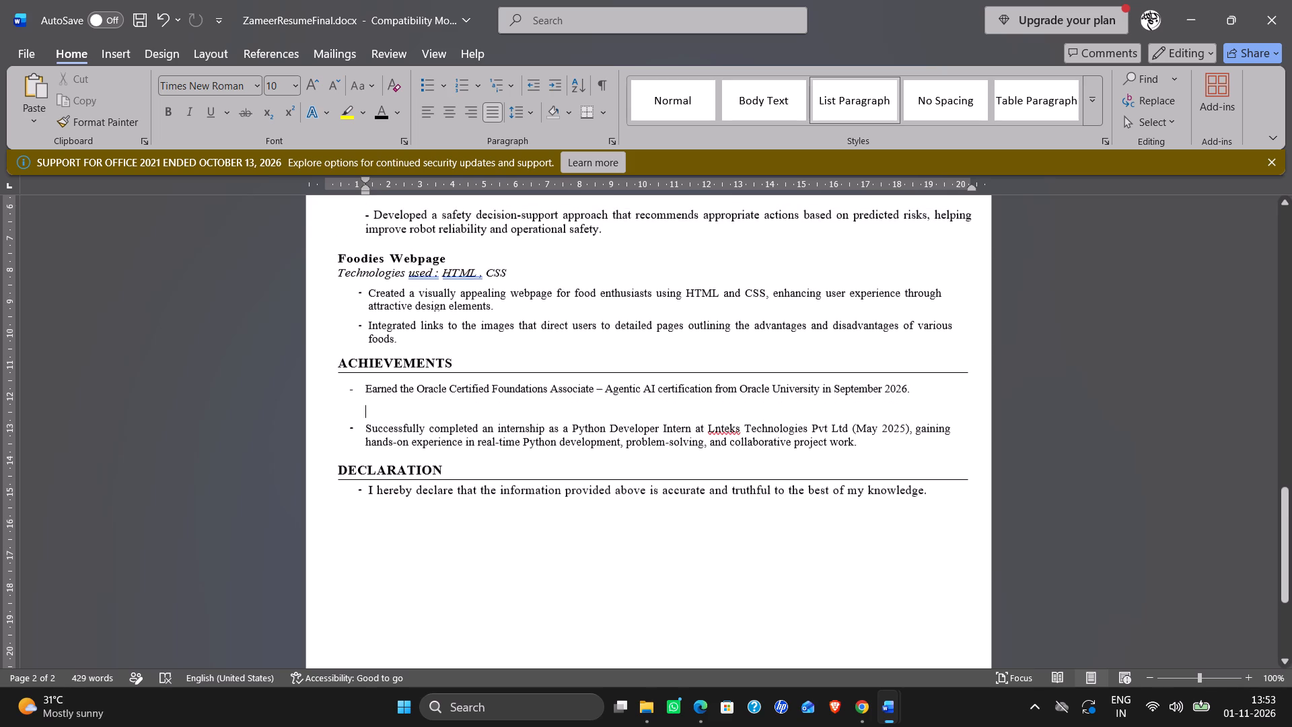
pyautogui.scroll(1, 752, 392)
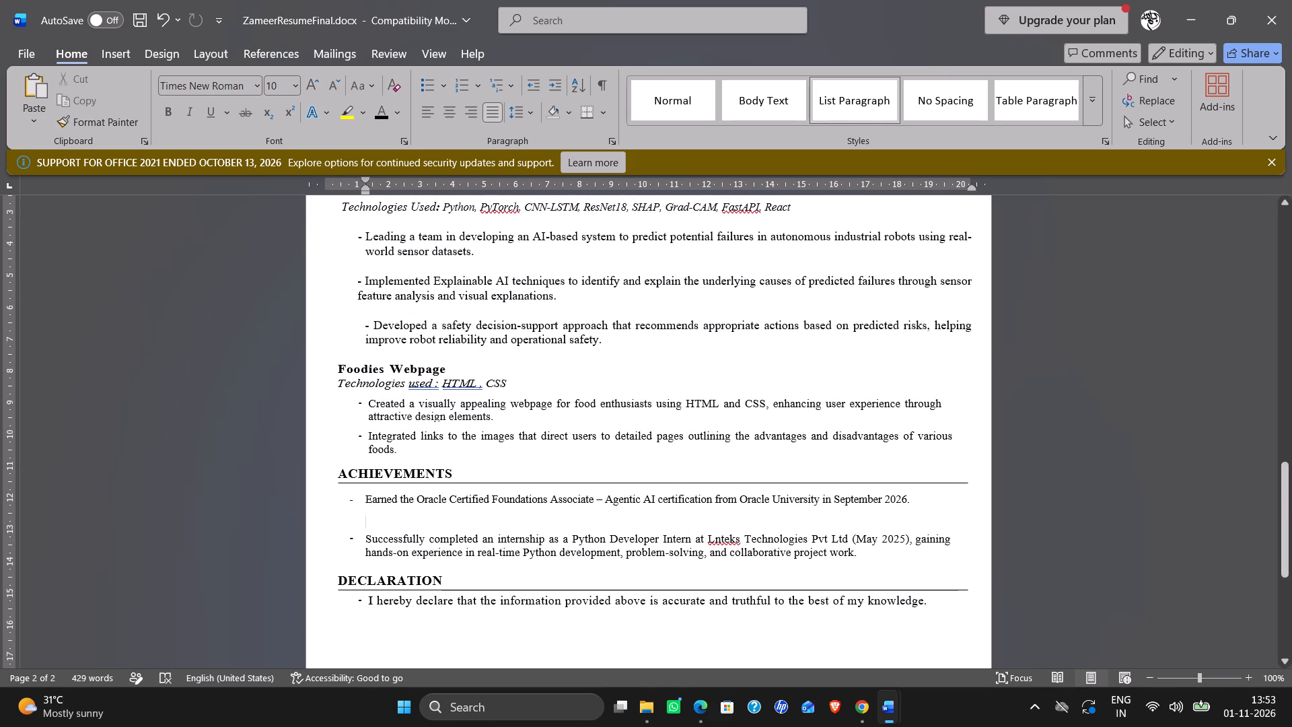
pyautogui.scroll(1, 752, 392)
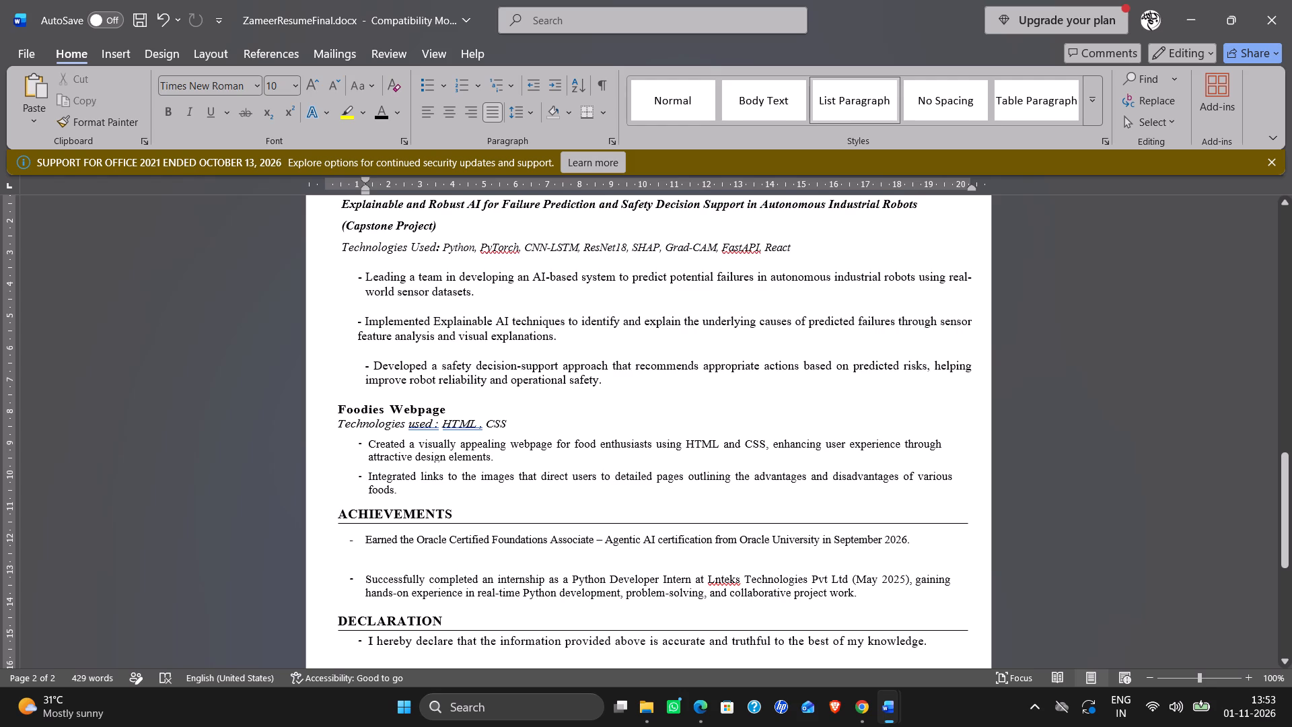
pyautogui.scroll(1, 354, 425)
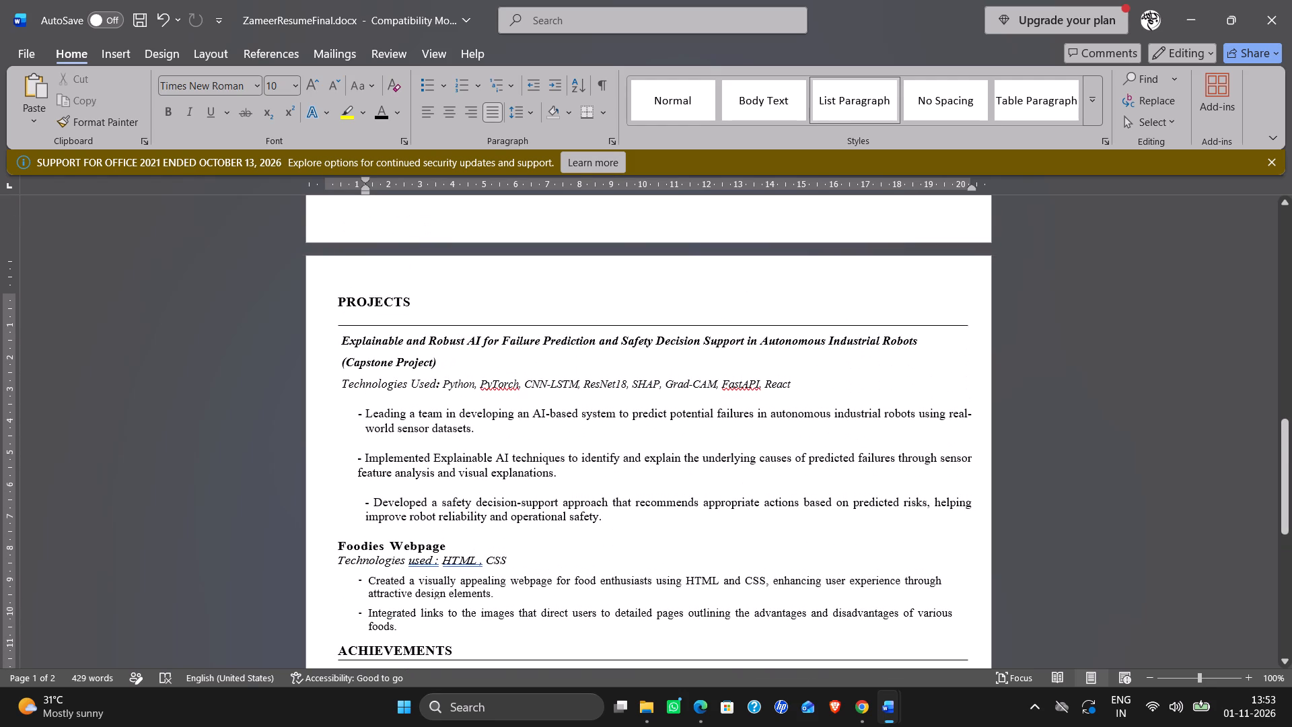
pyautogui.moveTo(354, 413); pyautogui.dragTo(604, 522)
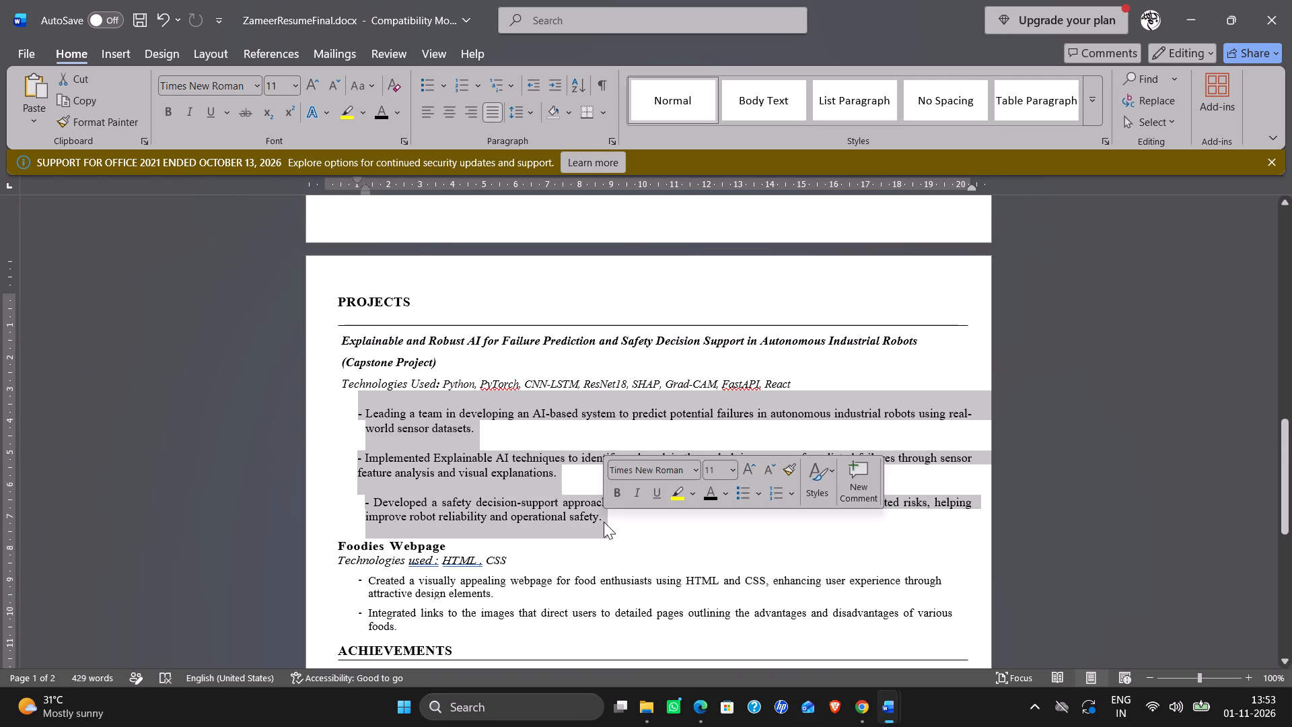
pyautogui.click(362, 188)
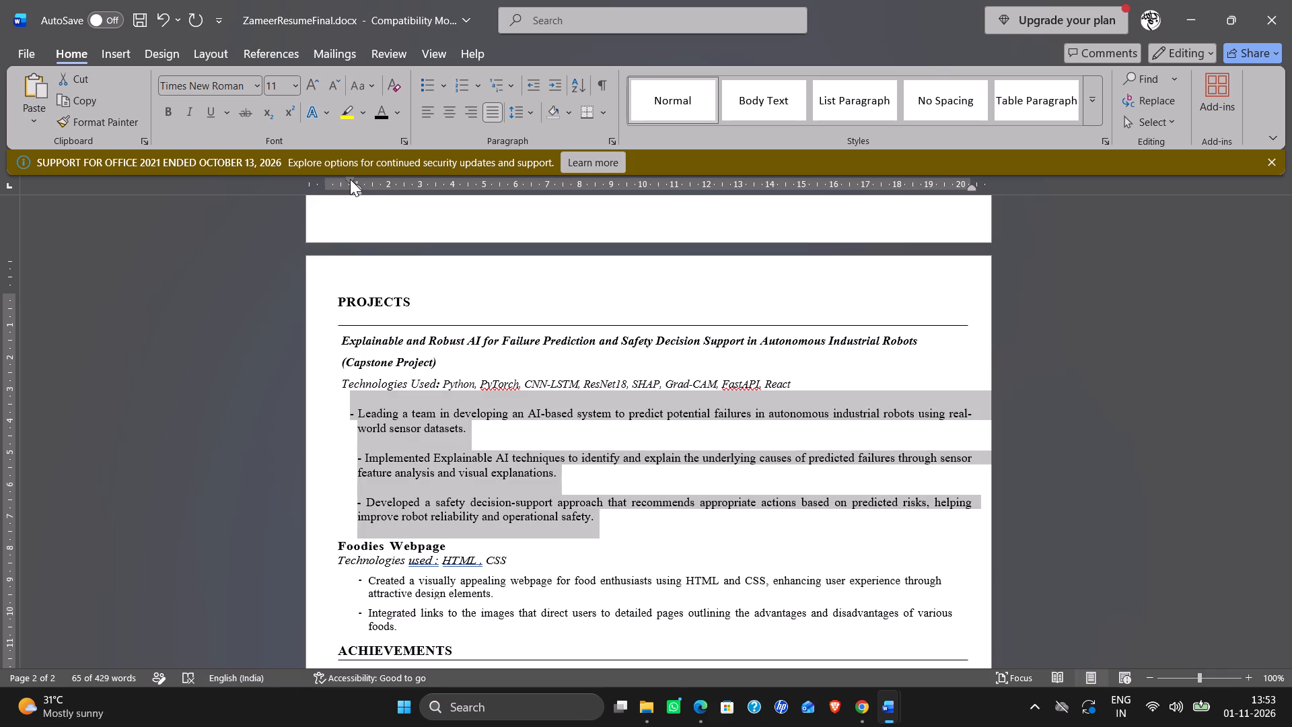
pyautogui.moveTo(350, 179); pyautogui.dragTo(359, 178)
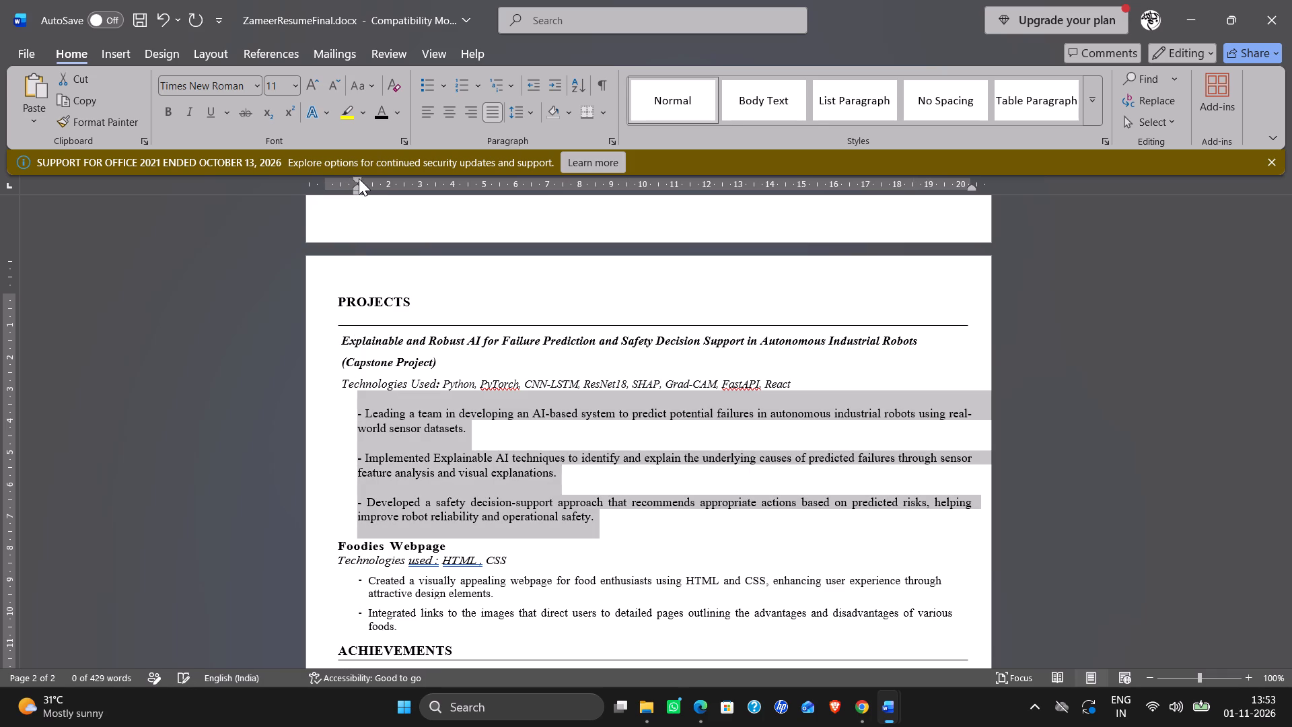
pyautogui.click(516, 478)
# Review the layout and bullet indents on both pages of the resume, from the header to the Declaration.
pyautogui.scroll(1, 516, 478)
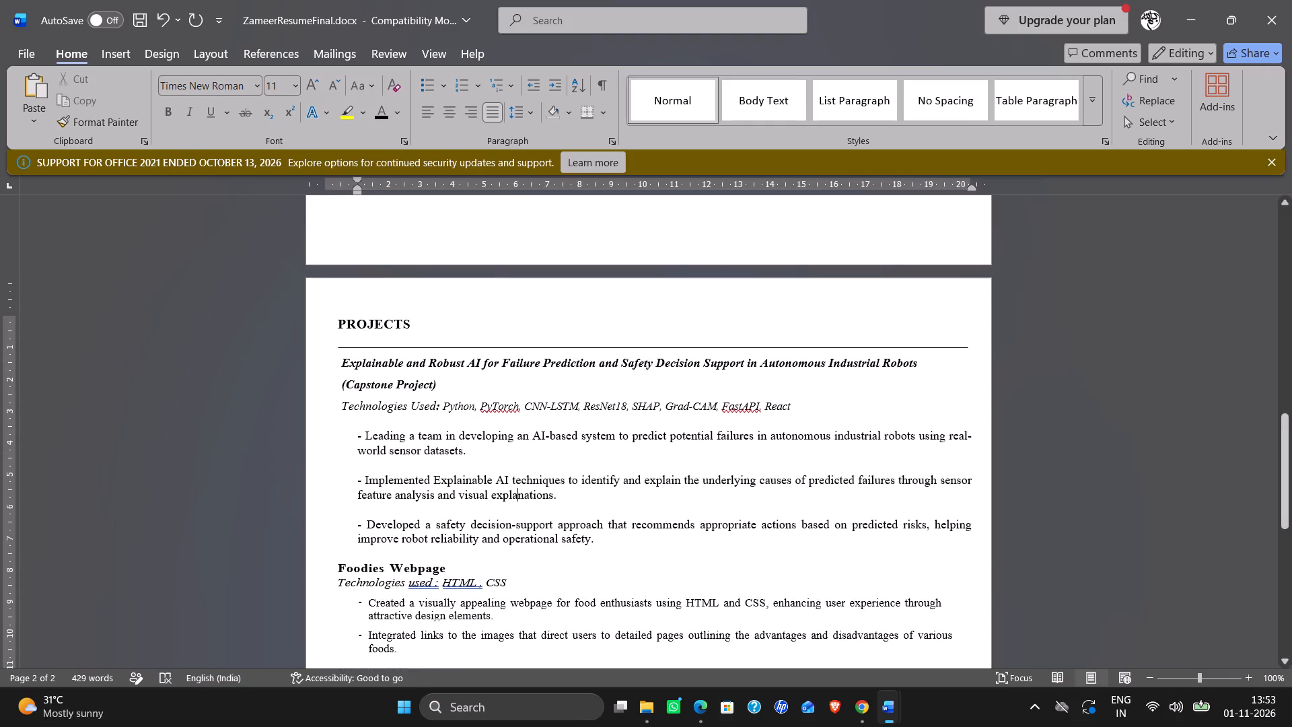
pyautogui.scroll(1, 516, 478)
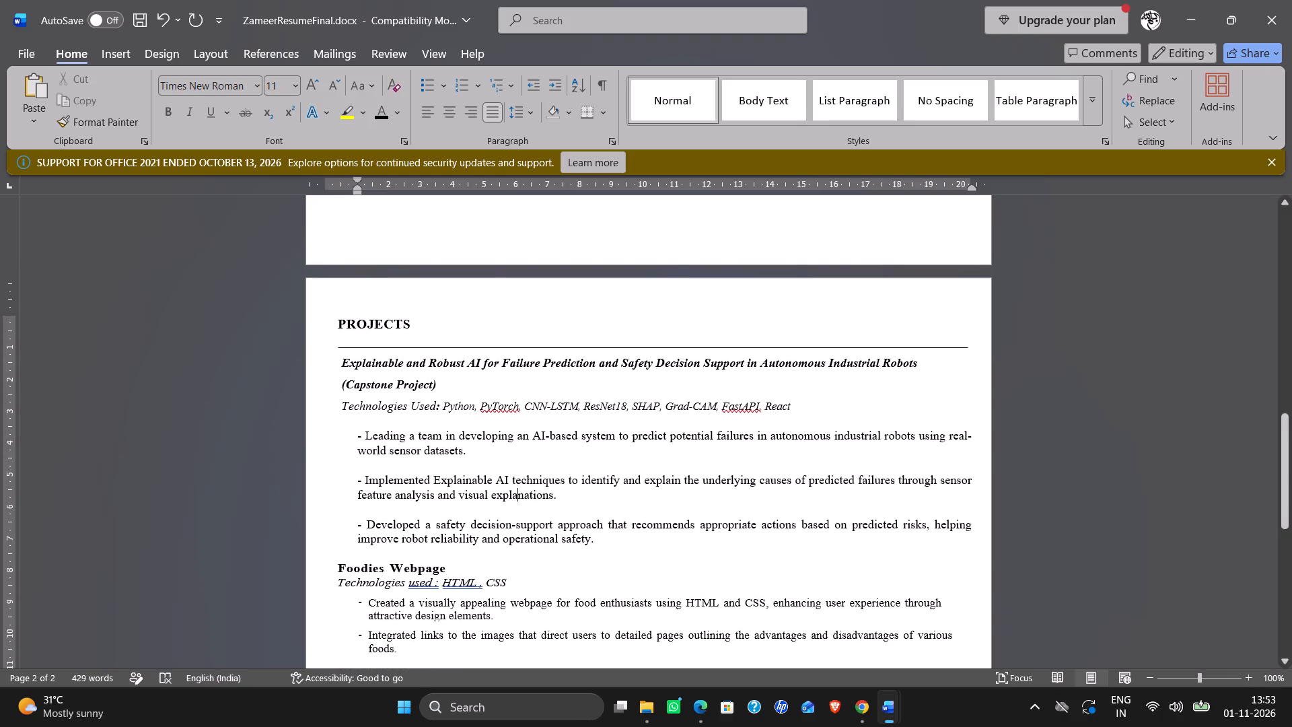
pyautogui.click(970, 188)
pyautogui.click(970, 188)
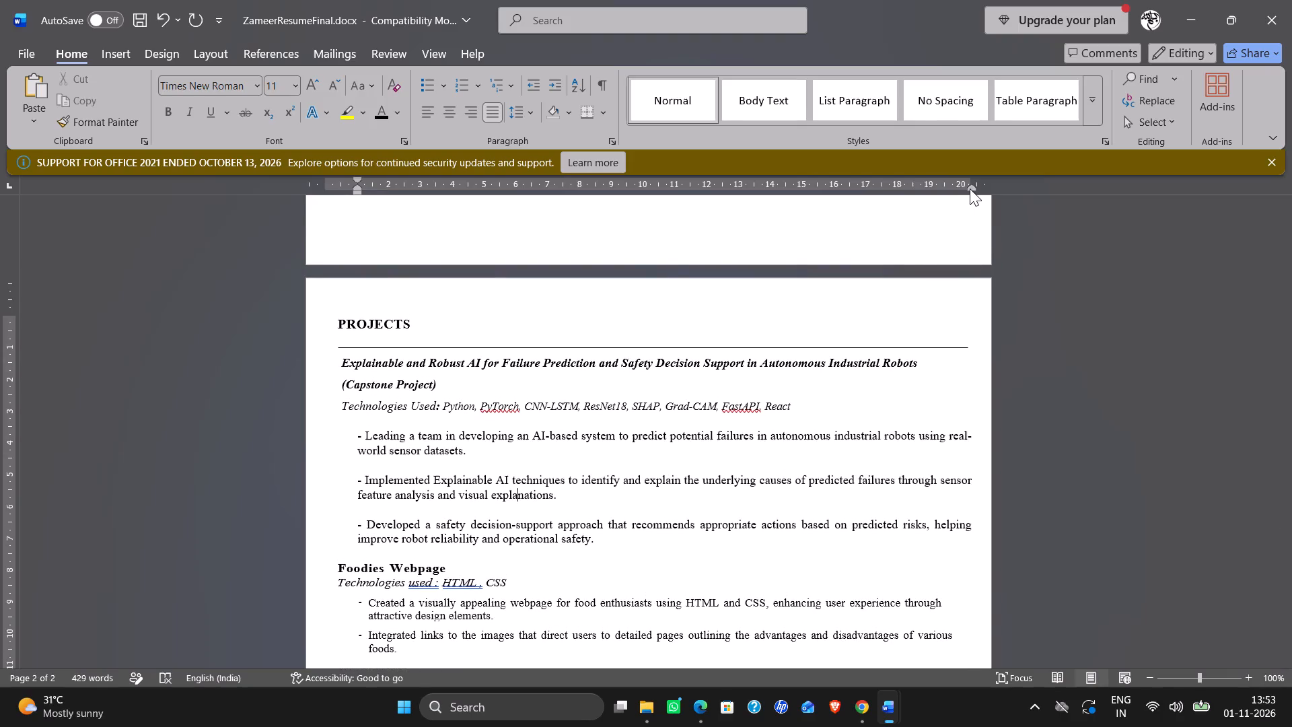
pyautogui.scroll(5, 888, 291)
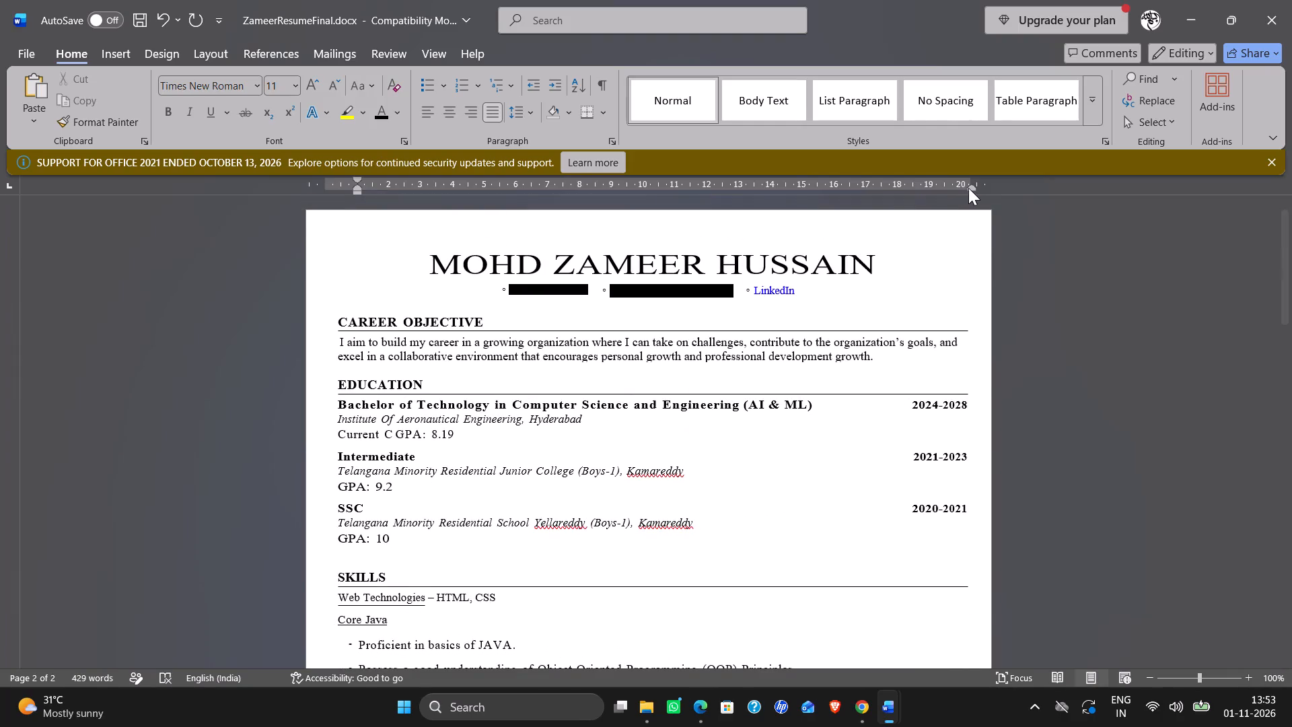
pyautogui.click(969, 187)
pyautogui.click(969, 187)
pyautogui.scroll(-7, 882, 379)
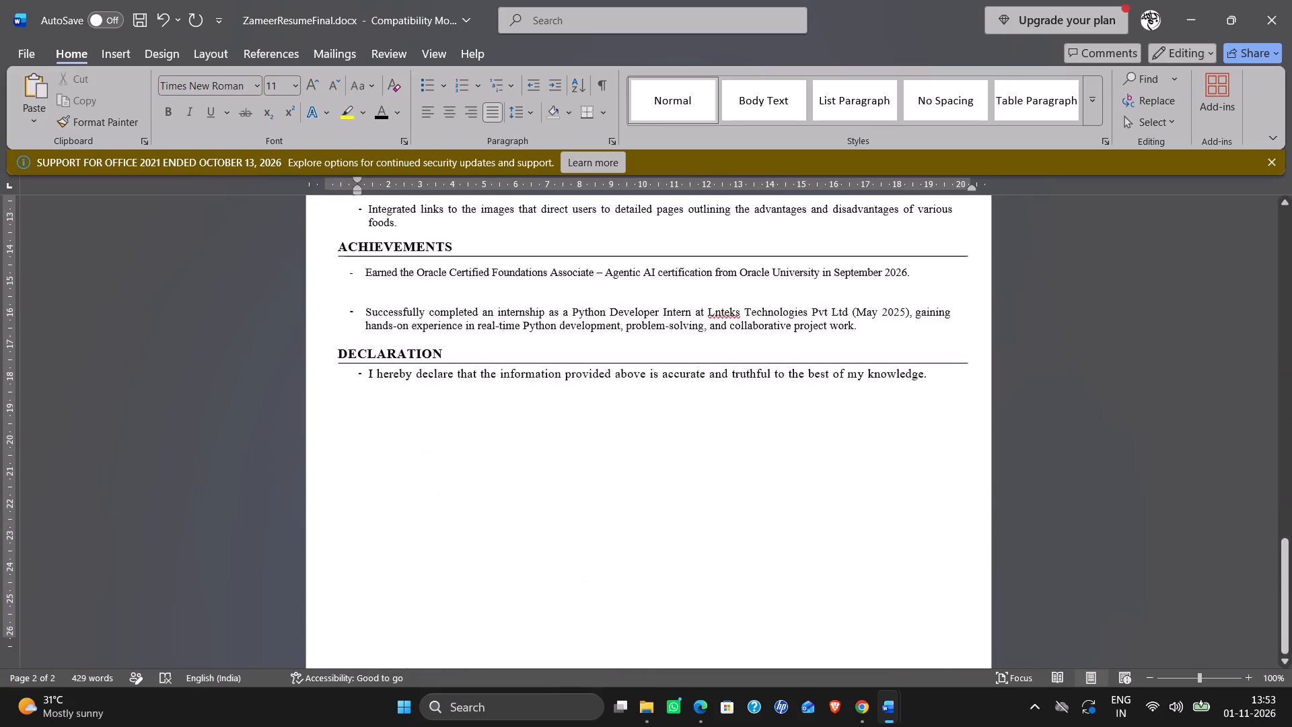
pyautogui.scroll(2, 882, 379)
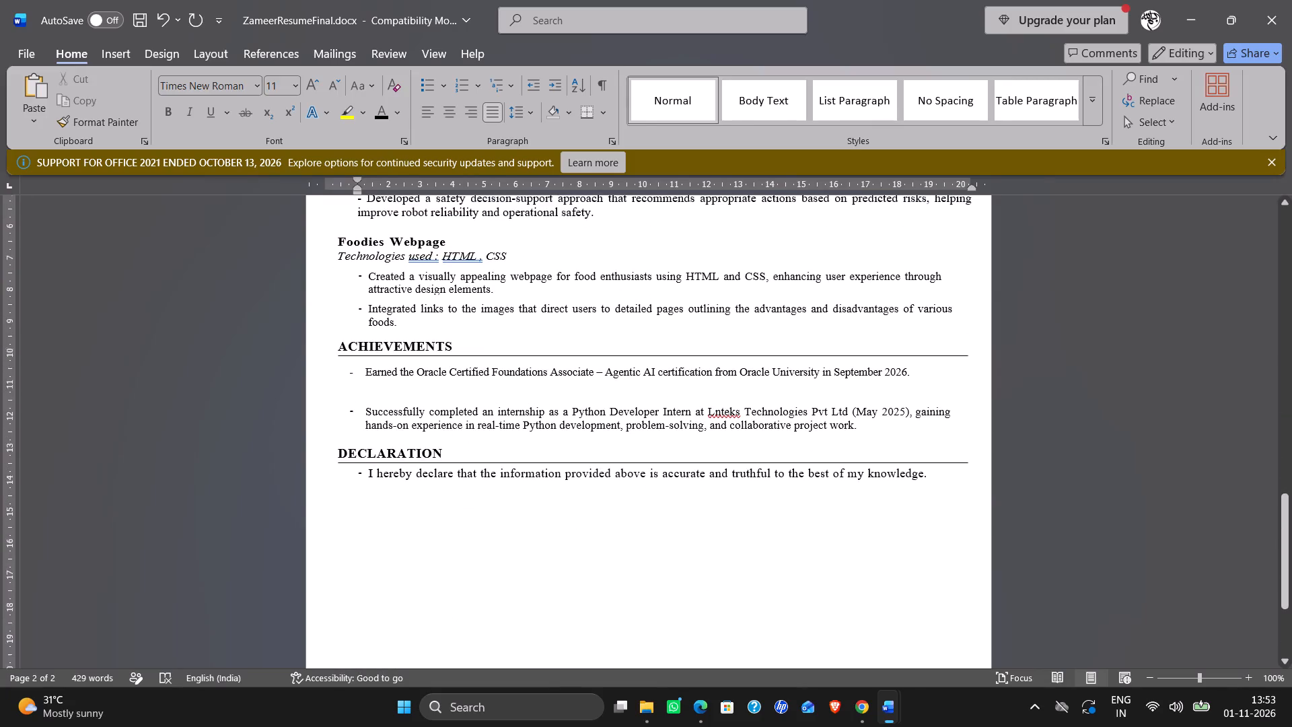
pyautogui.scroll(2, 882, 379)
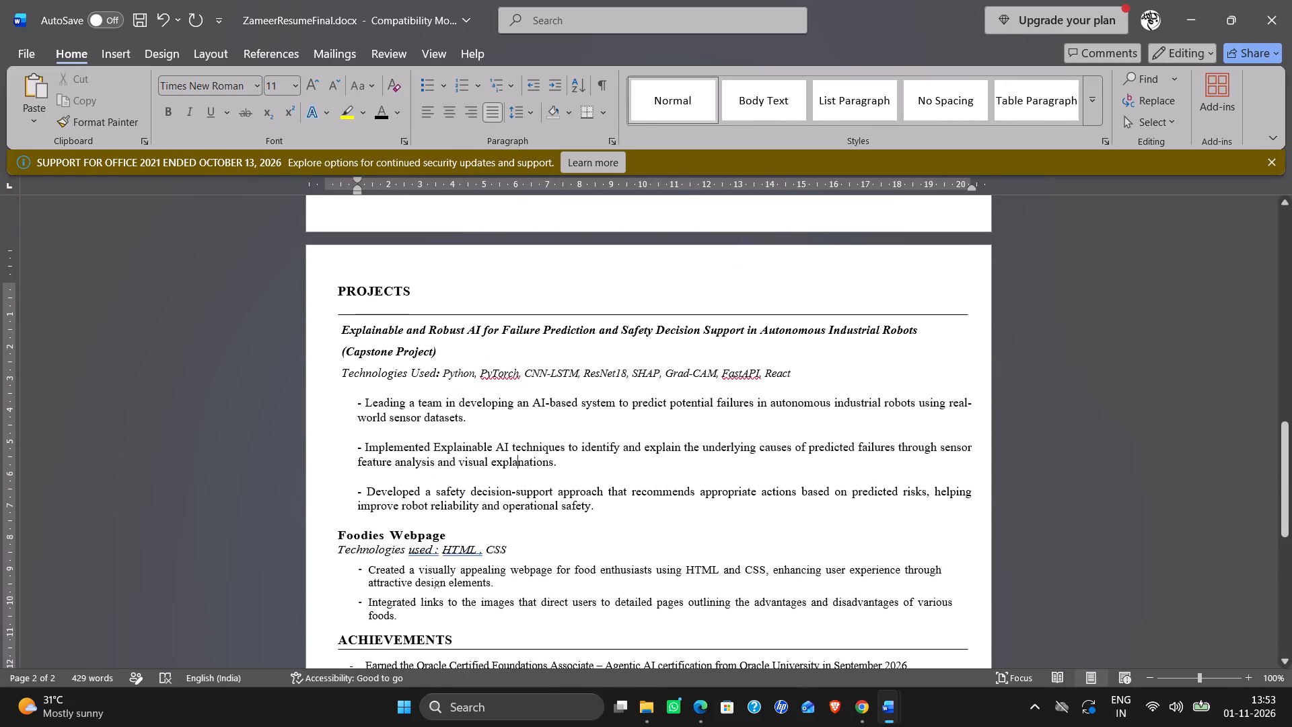
pyautogui.scroll(2, 882, 379)
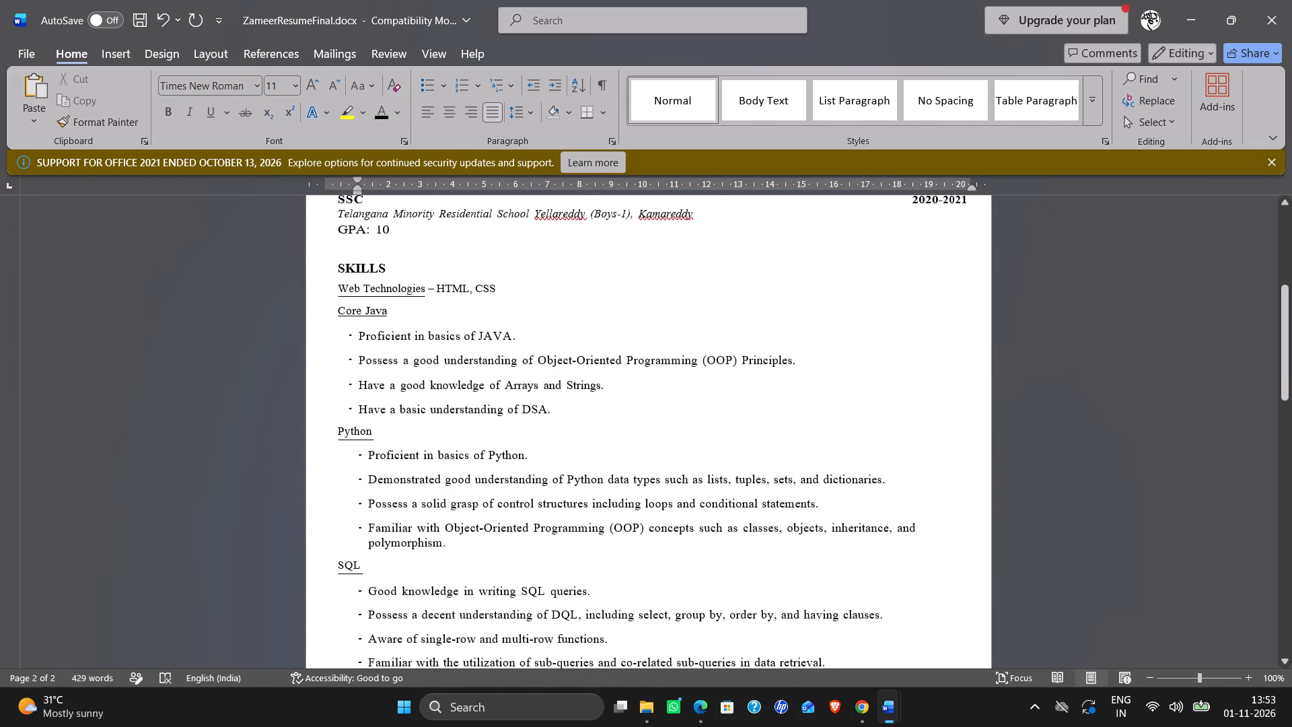
pyautogui.scroll(8, 882, 379)
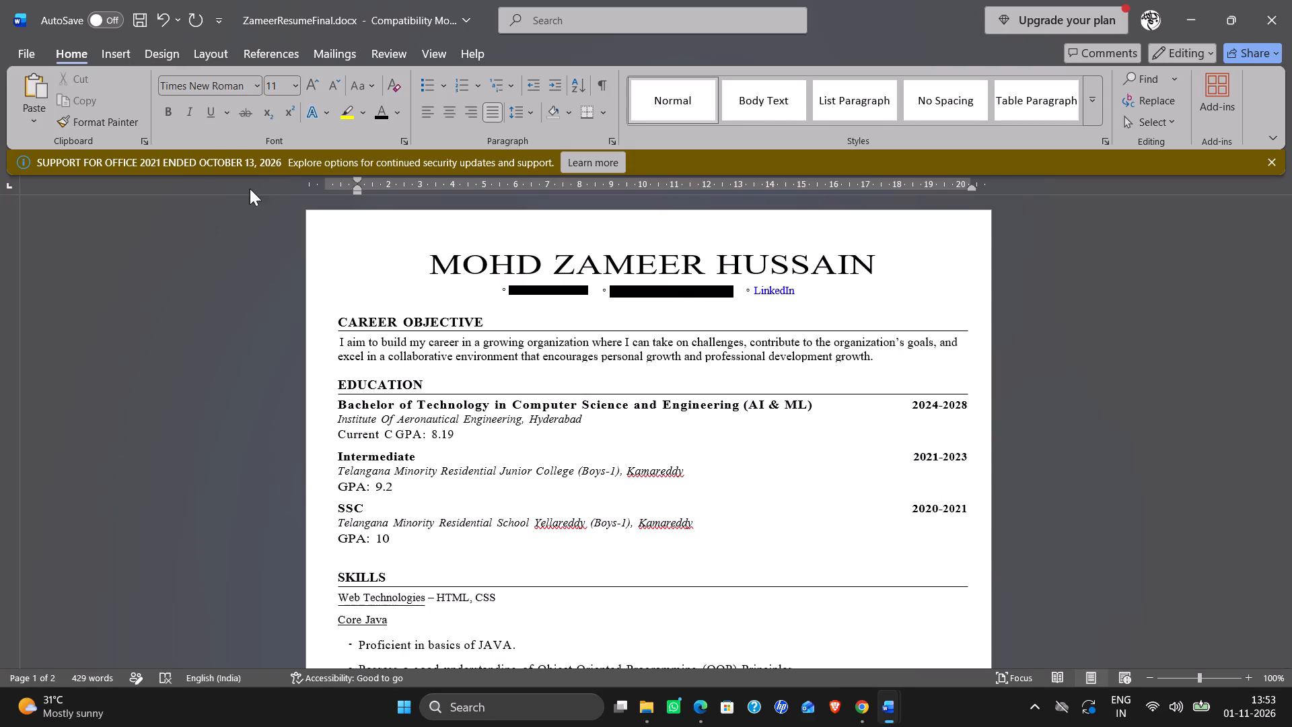
pyautogui.scroll(-3, 345, 283)
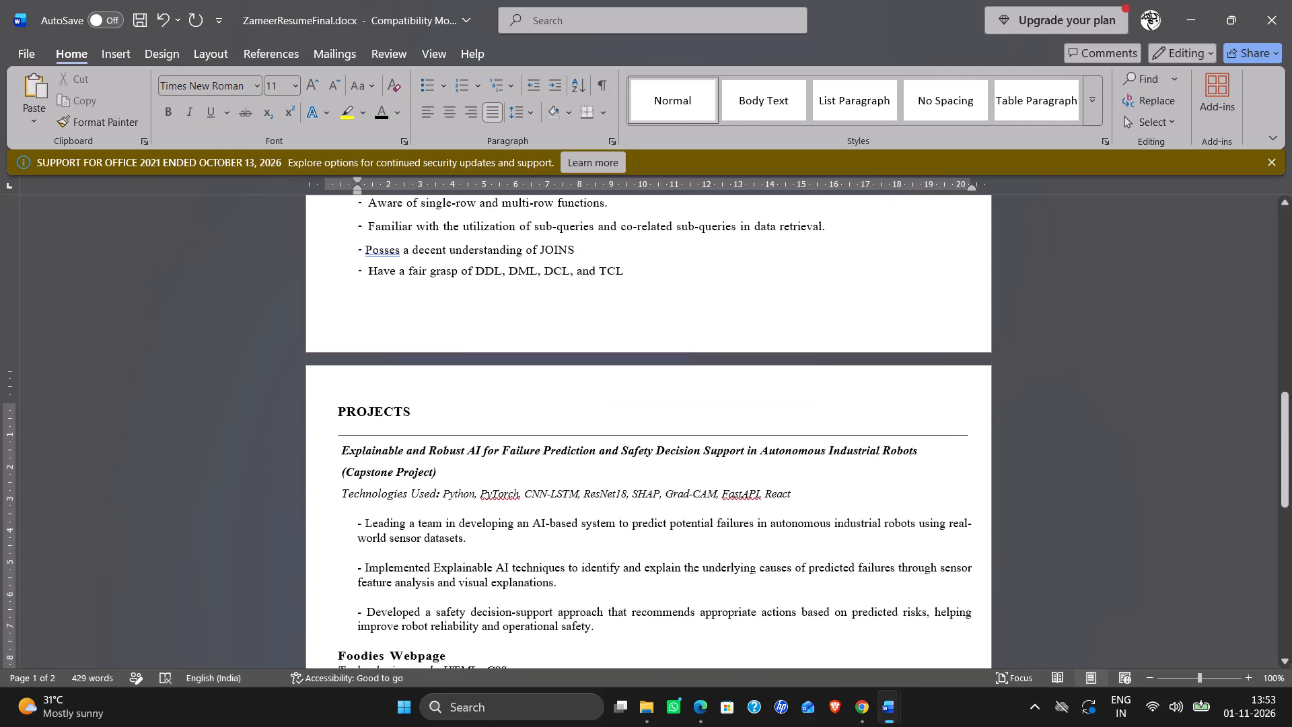
pyautogui.scroll(1, 352, 322)
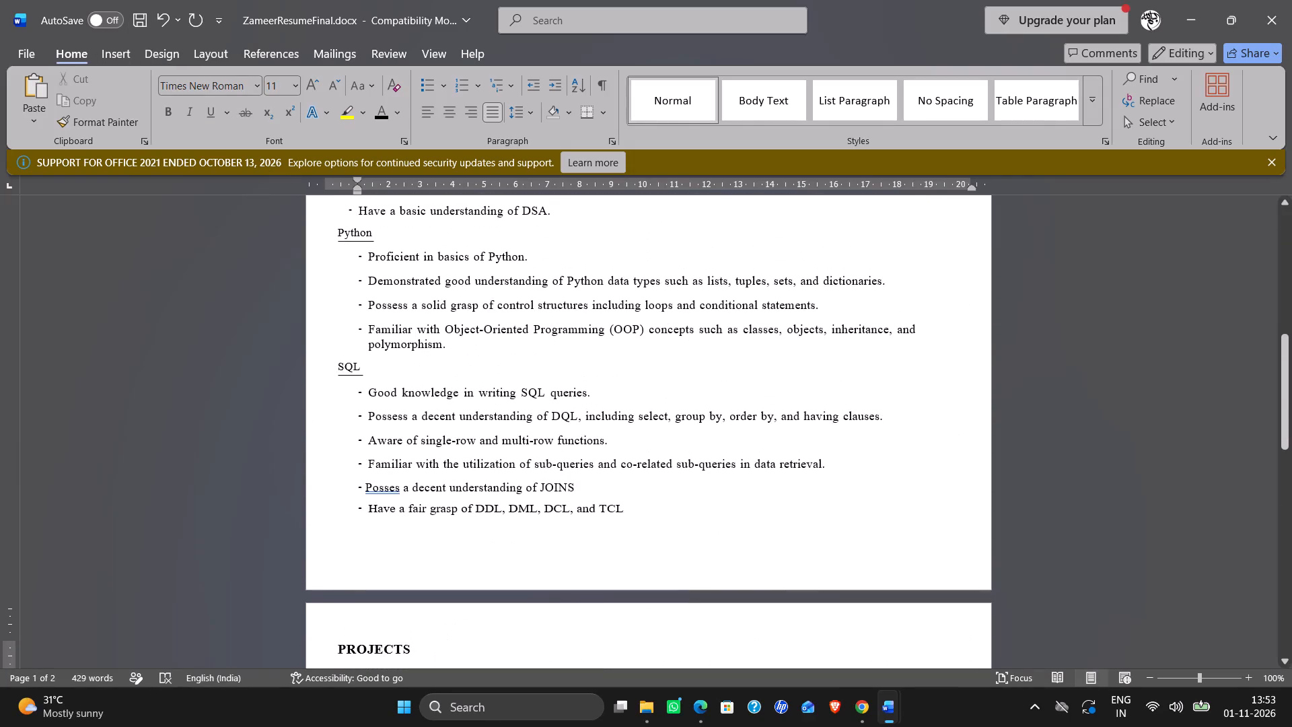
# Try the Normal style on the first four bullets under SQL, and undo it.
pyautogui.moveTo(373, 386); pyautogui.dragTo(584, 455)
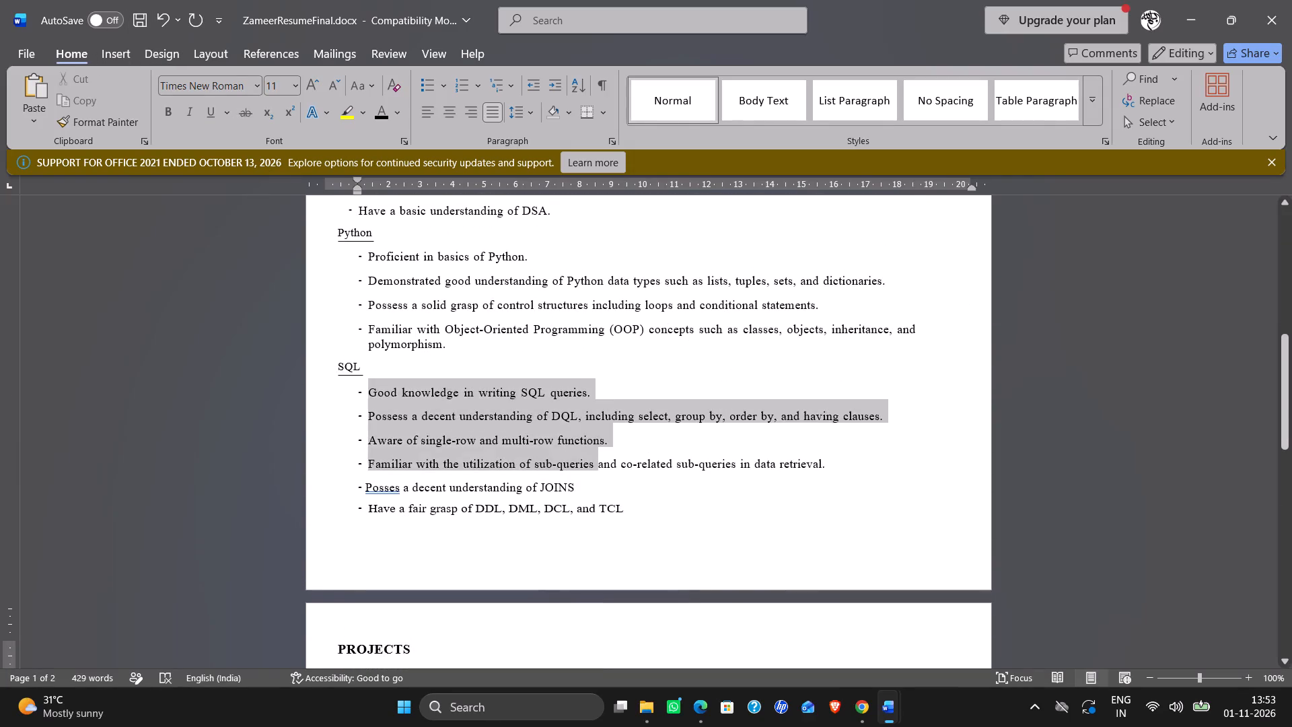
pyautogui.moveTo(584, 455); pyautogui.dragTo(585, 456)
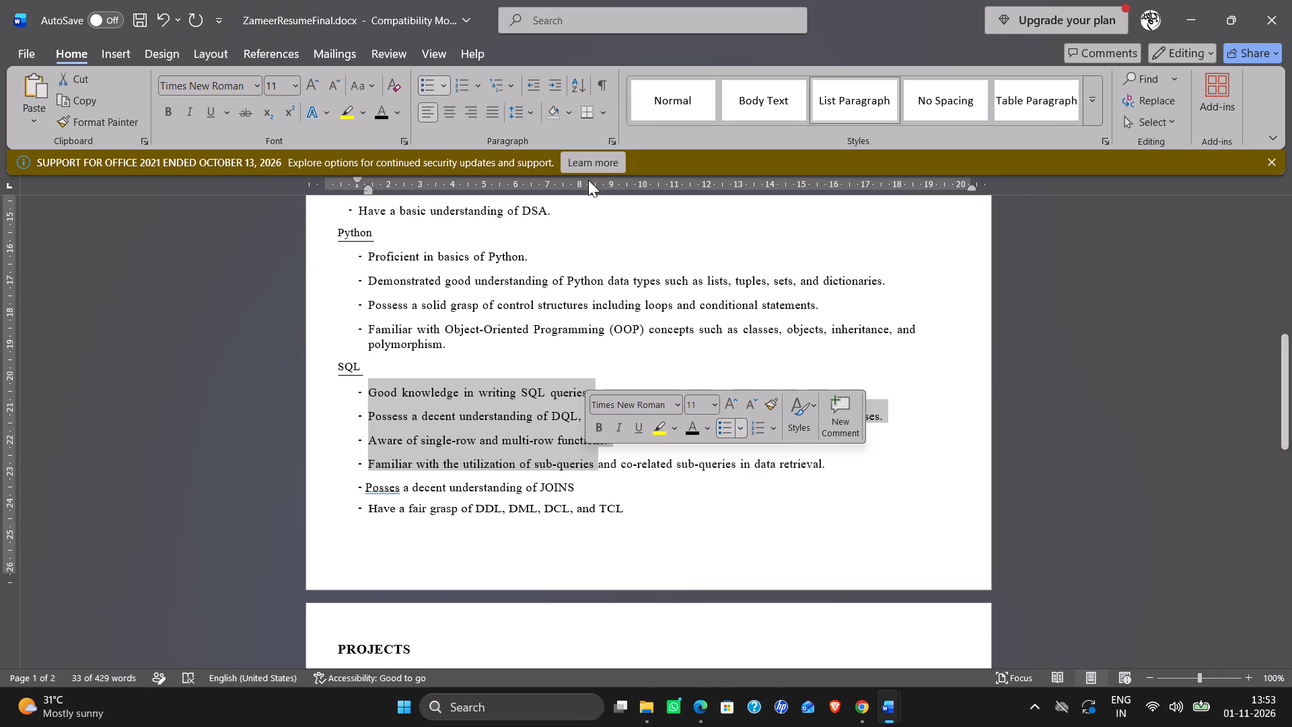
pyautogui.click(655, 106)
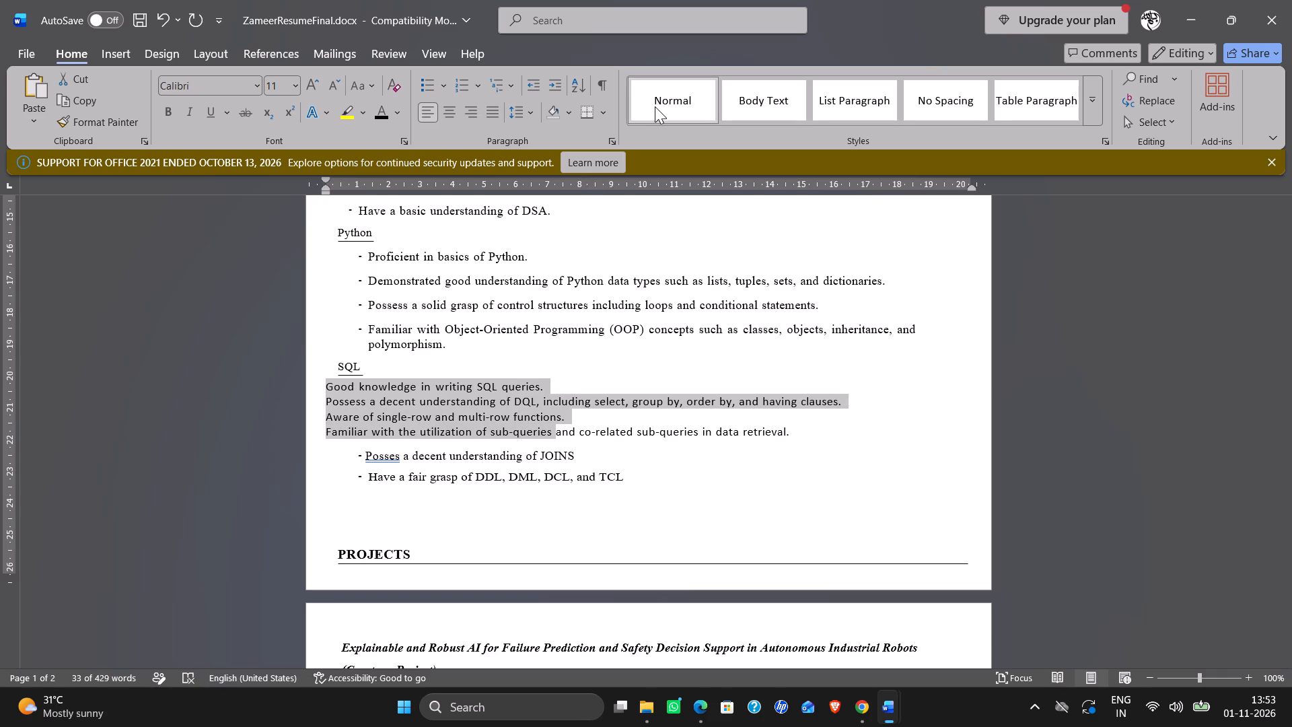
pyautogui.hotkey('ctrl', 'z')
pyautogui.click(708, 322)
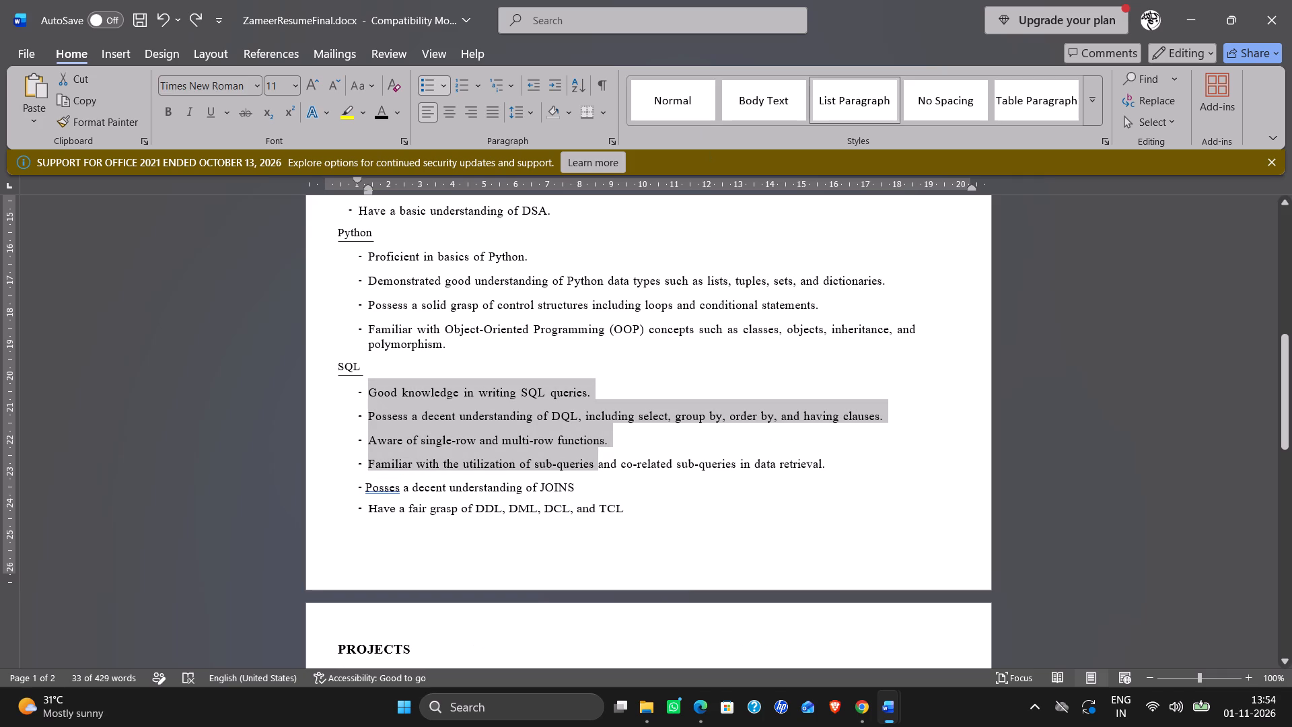
# Examine the indents of the Python bullets against the Core Java and SQL lists, and check the rest of the resume.
pyautogui.scroll(1, 708, 322)
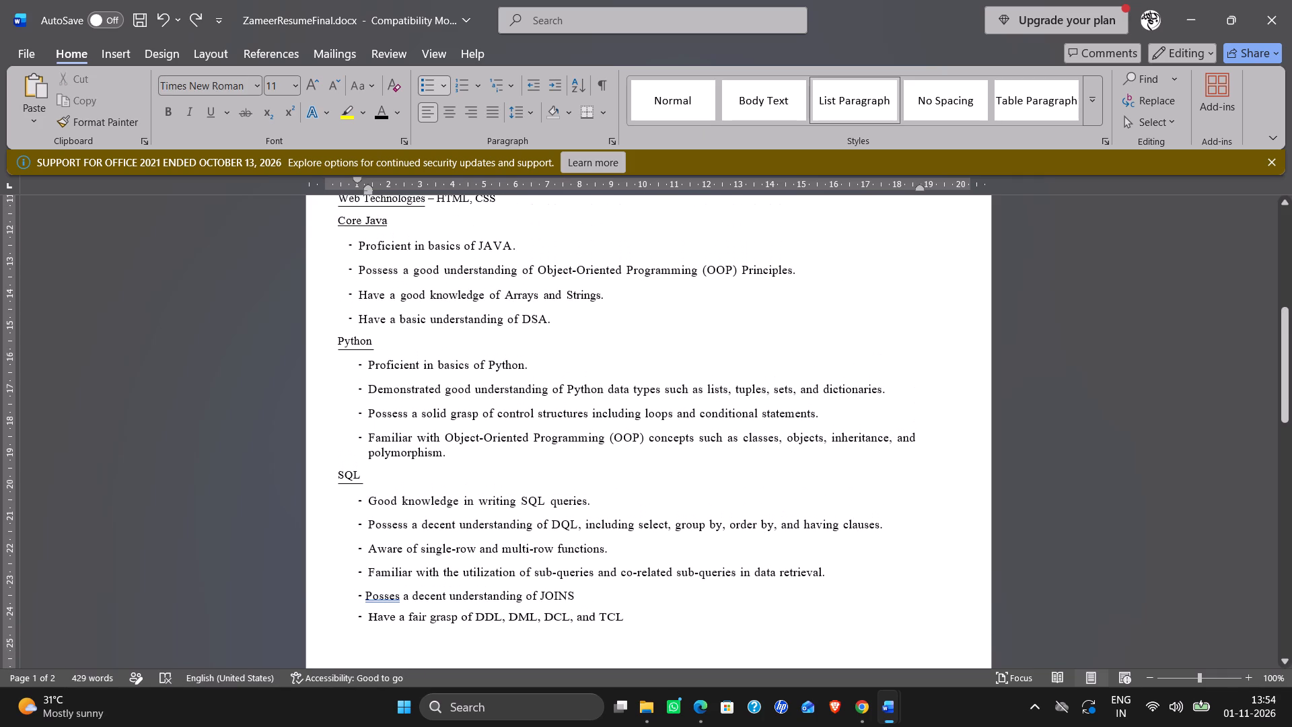
pyautogui.moveTo(361, 363); pyautogui.dragTo(427, 462)
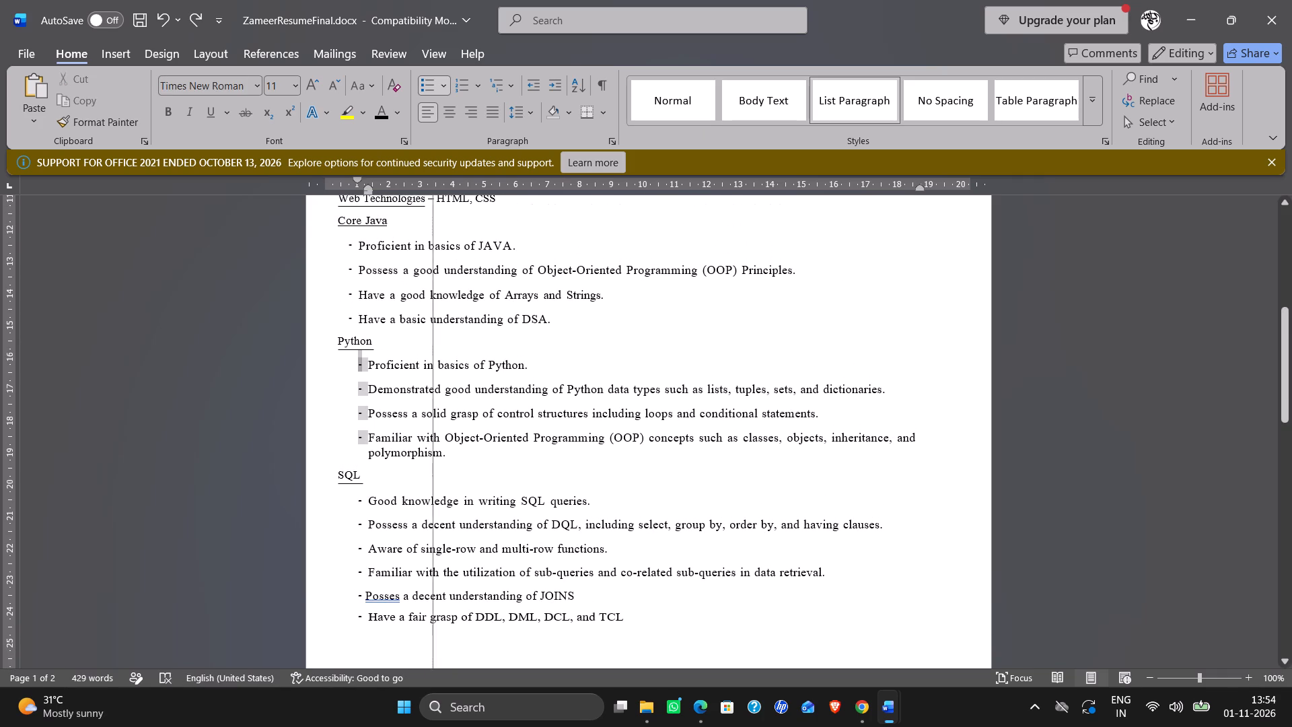
pyautogui.moveTo(427, 462); pyautogui.dragTo(354, 459)
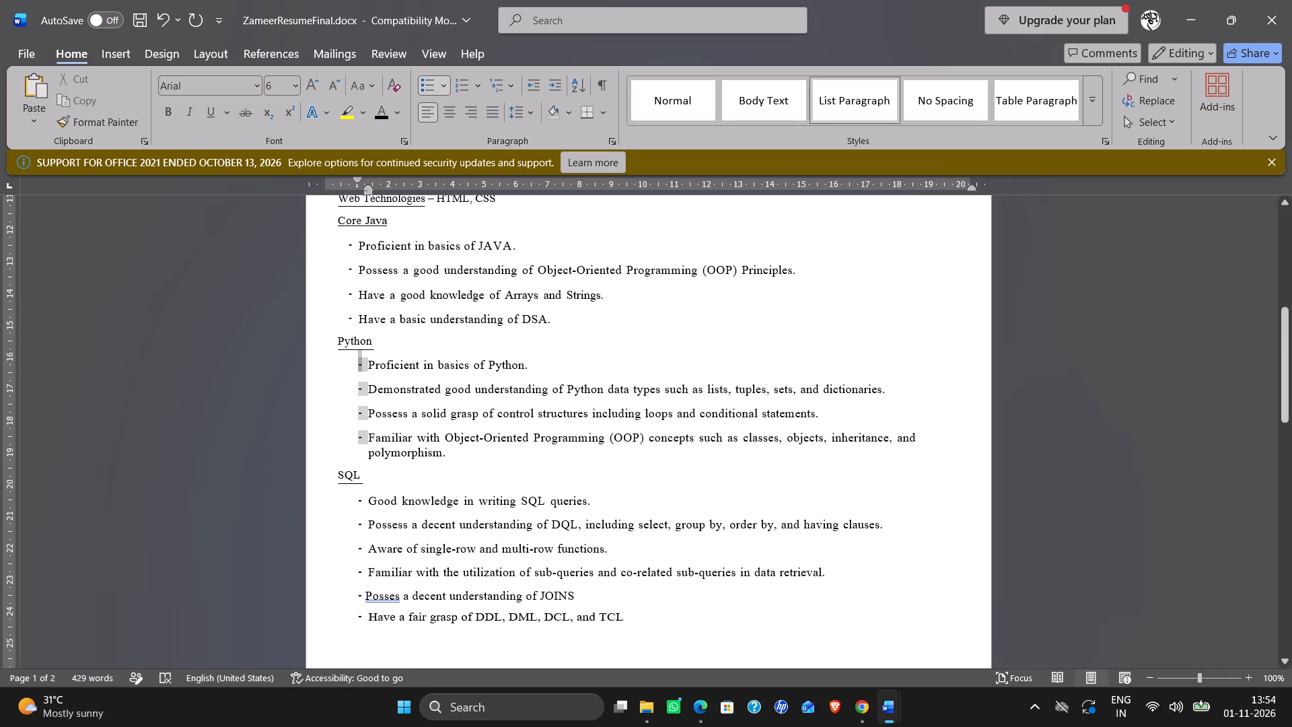
pyautogui.click(423, 427)
pyautogui.moveTo(452, 452); pyautogui.dragTo(373, 401)
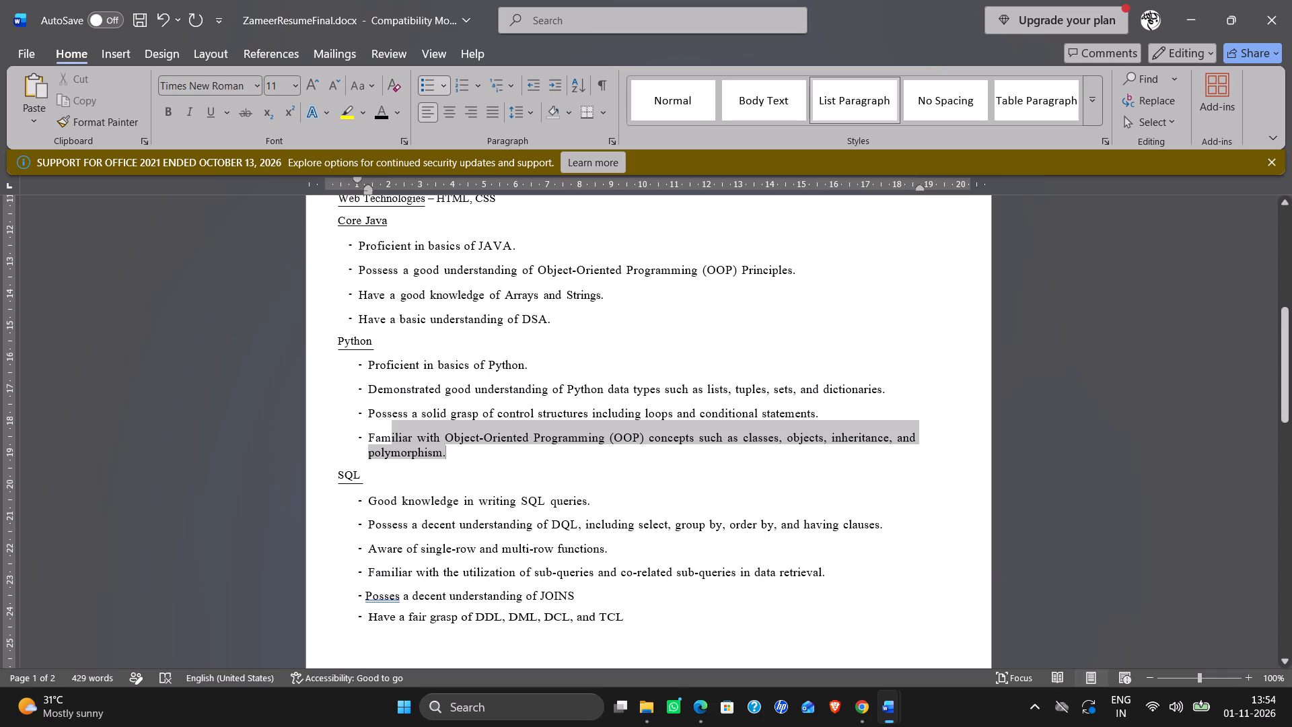
pyautogui.moveTo(373, 401); pyautogui.dragTo(361, 364)
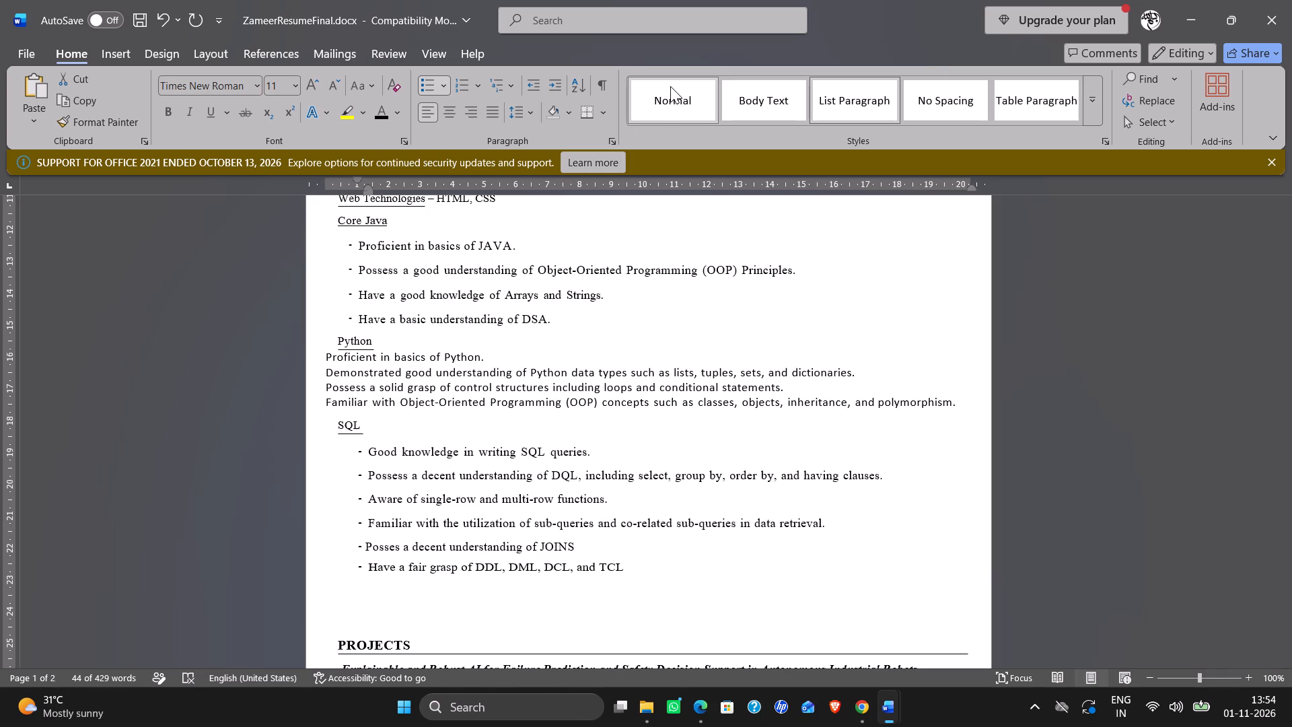
pyautogui.click(639, 277)
pyautogui.scroll(2, 639, 277)
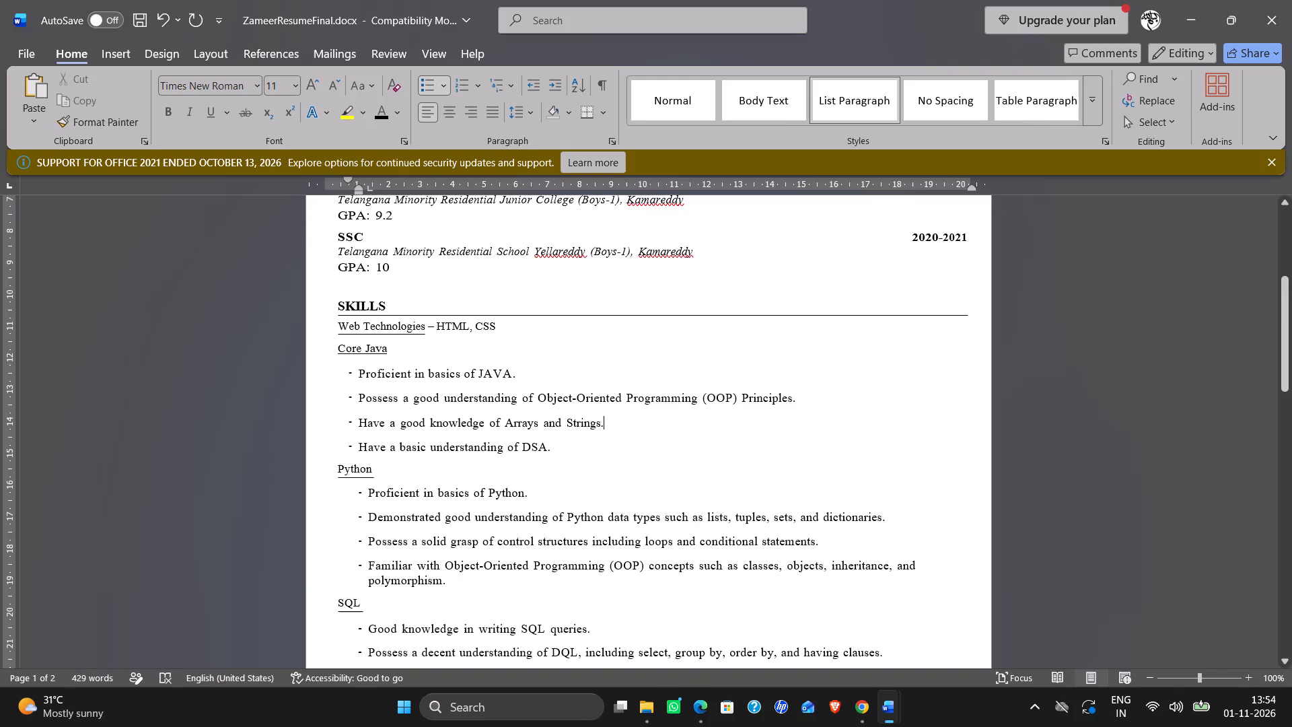
pyautogui.scroll(2, 361, 372)
pyautogui.scroll(-3, 361, 372)
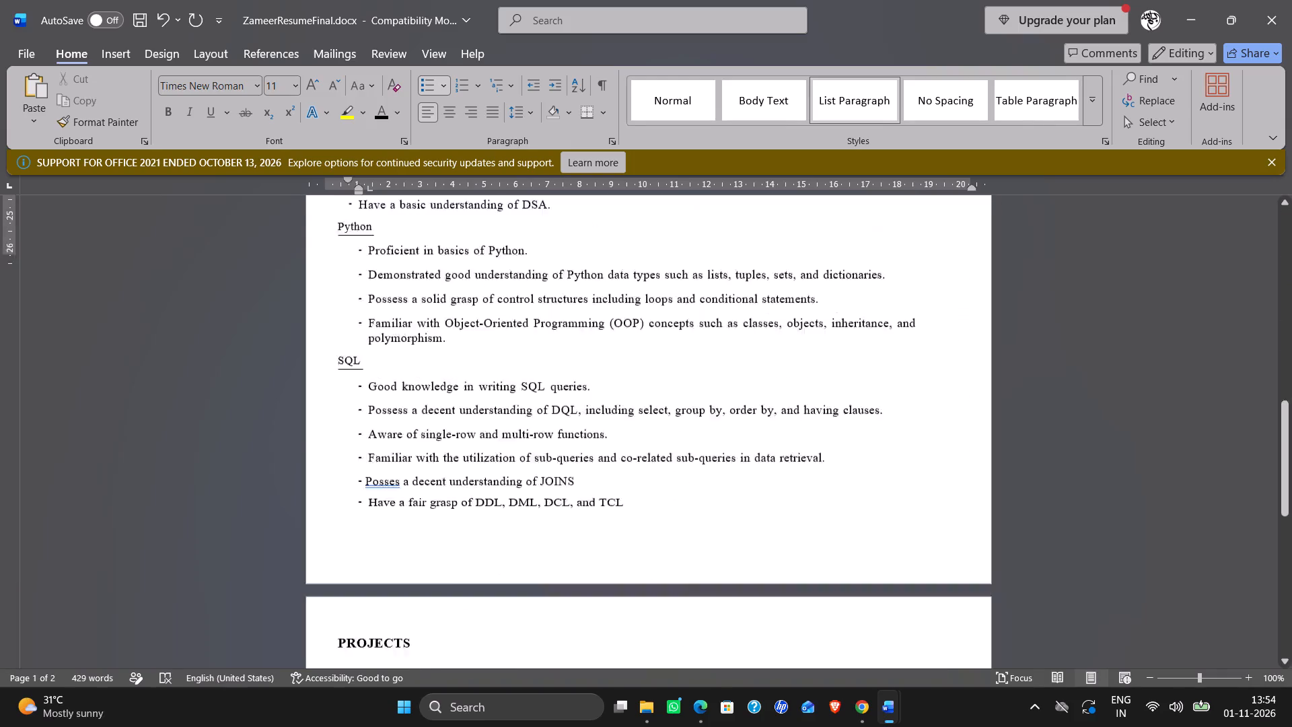
pyautogui.scroll(-3, 361, 372)
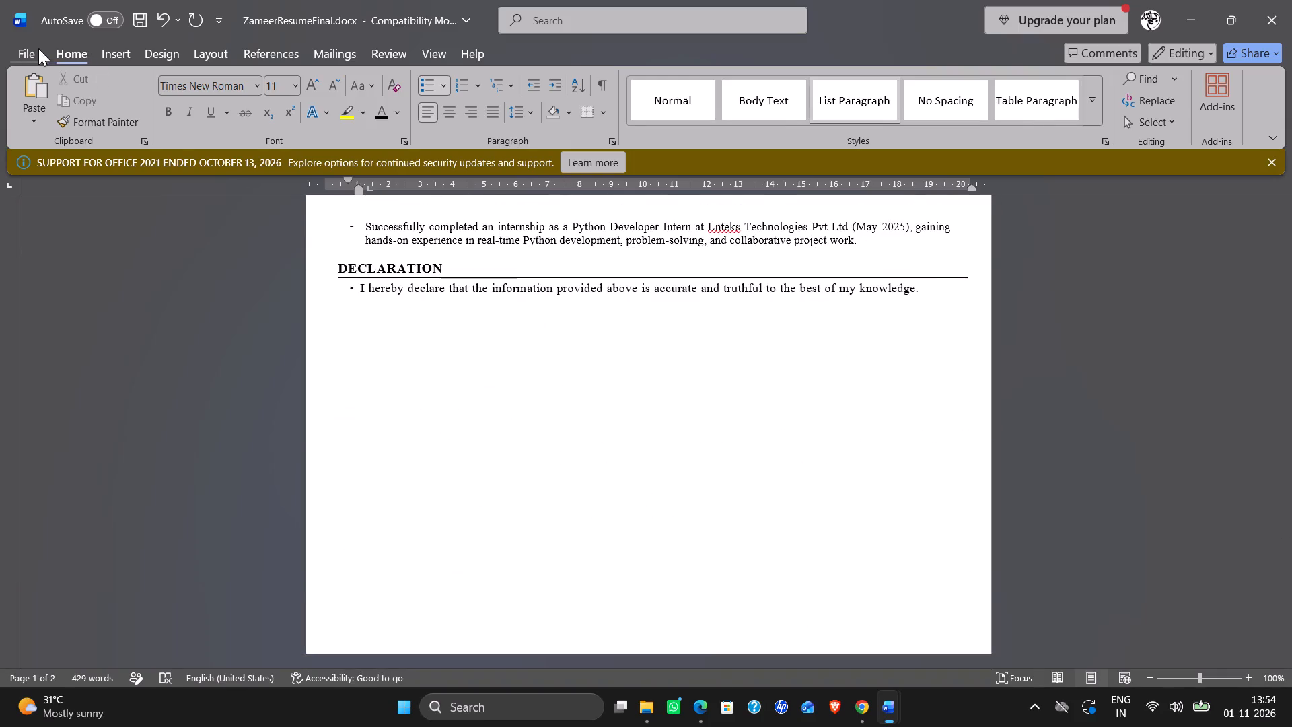
# Save a PDF copy of the resume in the Downloads folder under the name ZameerResumeFinal2.
pyautogui.click(14, 50)
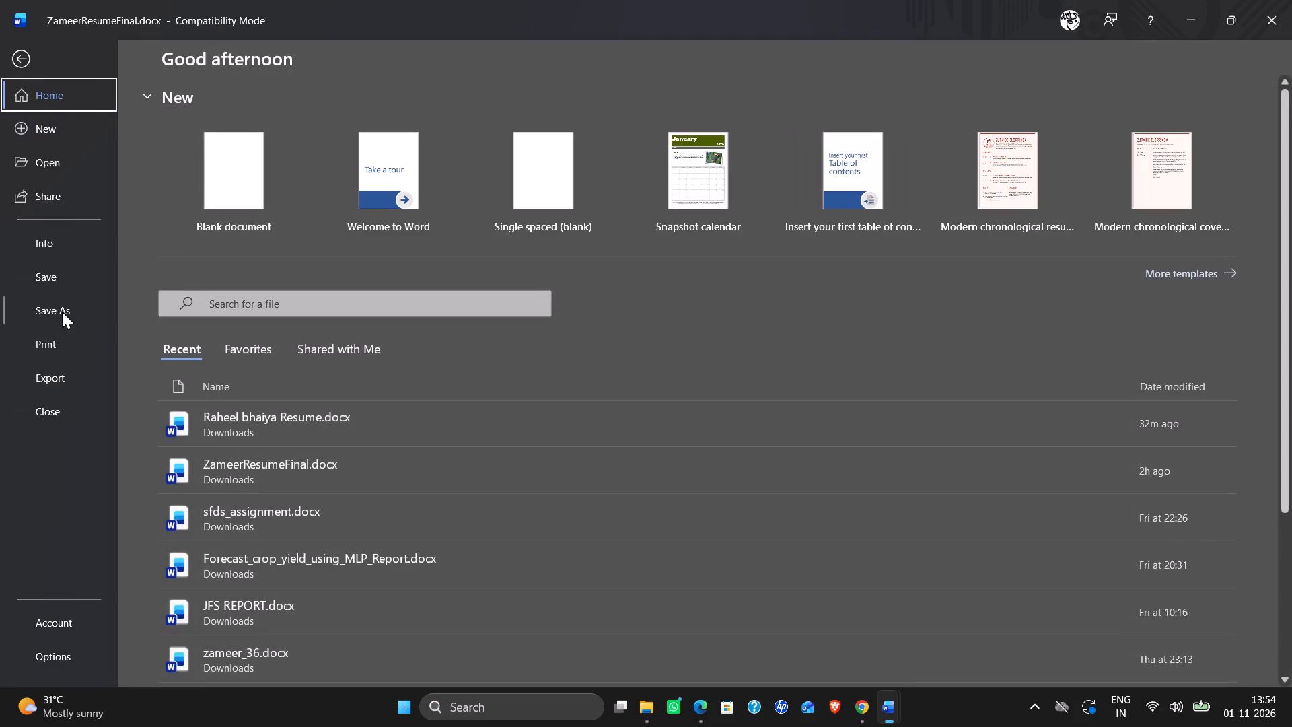
pyautogui.click(62, 312)
pyautogui.doubleClick(459, 165)
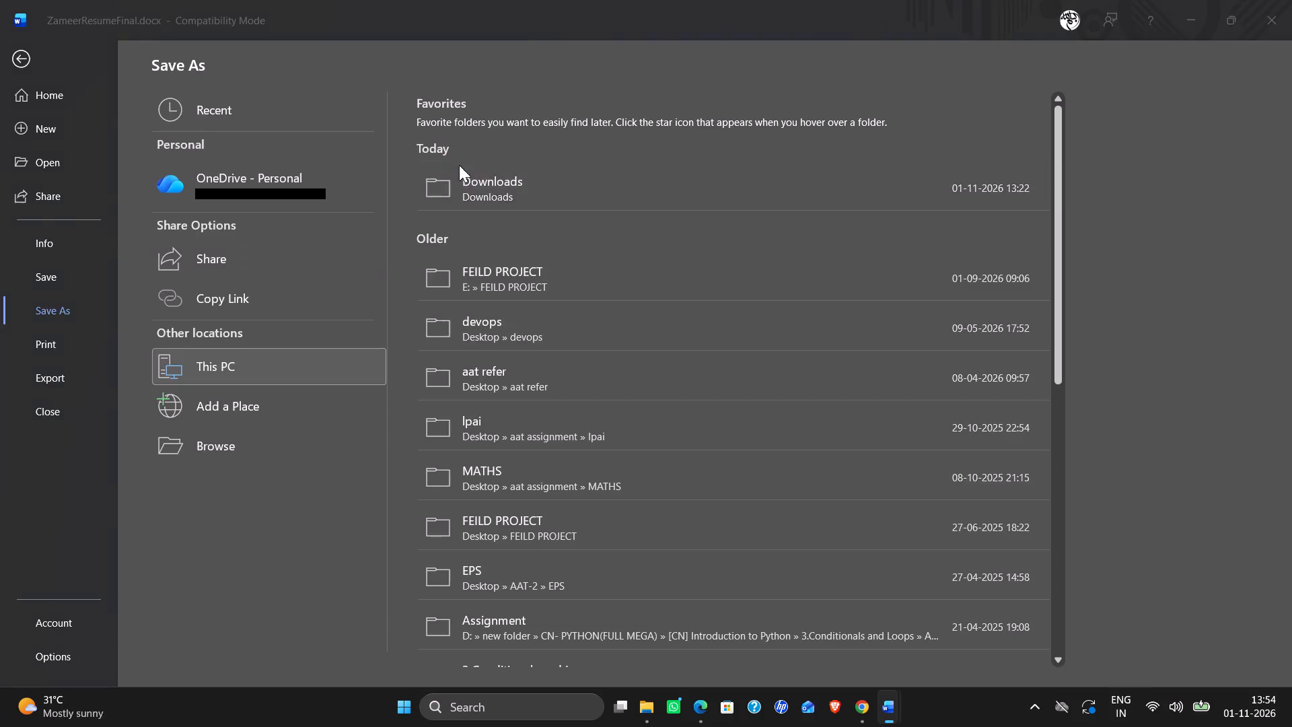
pyautogui.click(306, 306)
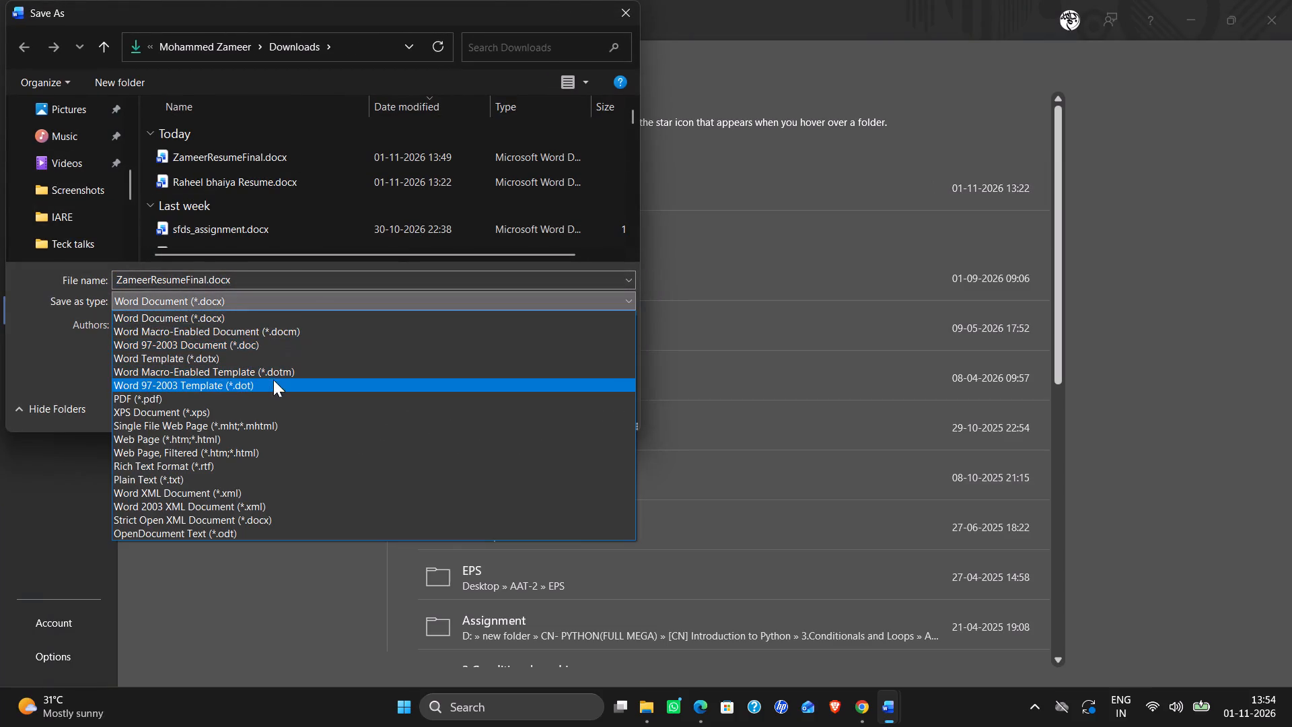
pyautogui.click(273, 394)
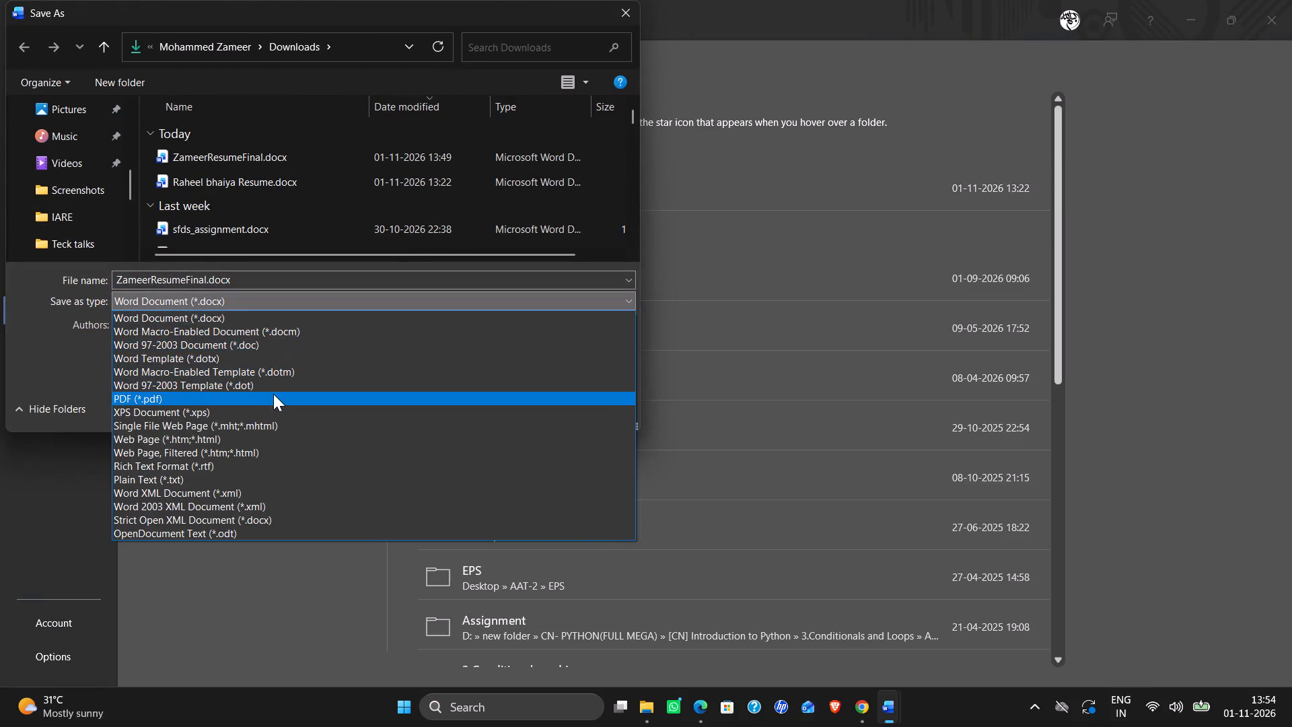
pyautogui.click(207, 282)
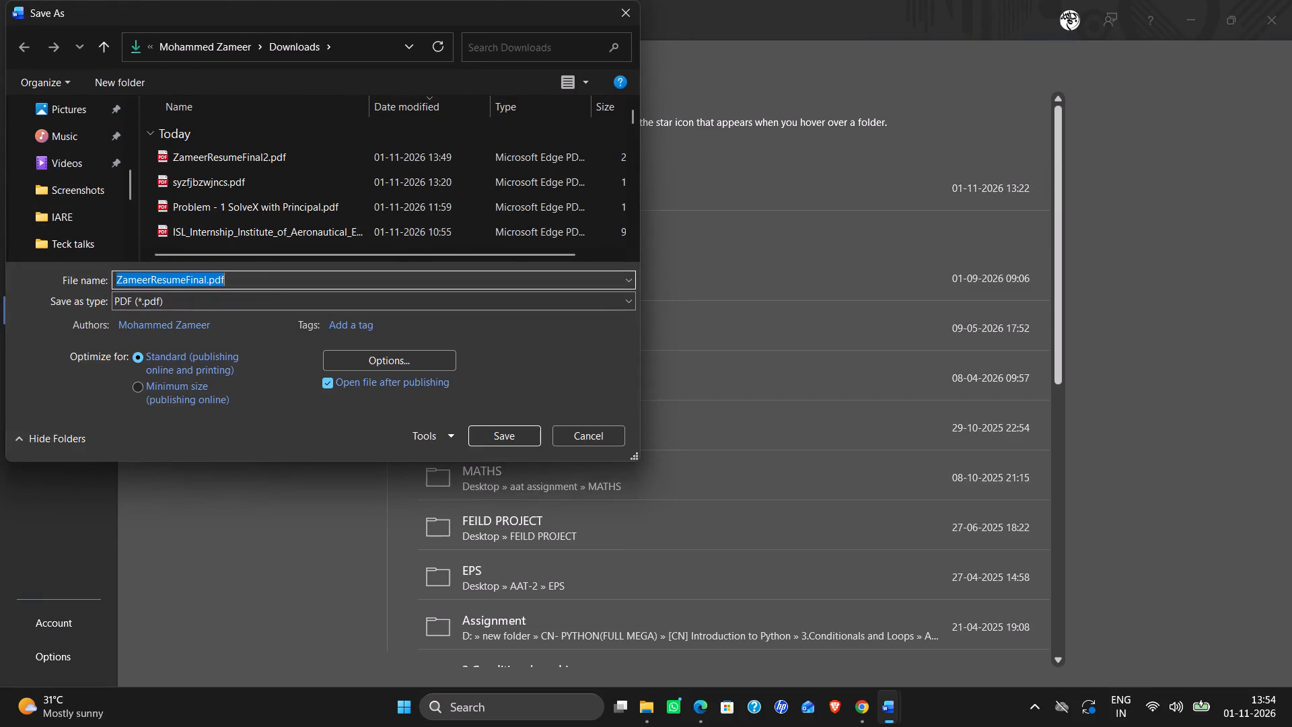
pyautogui.click(207, 282)
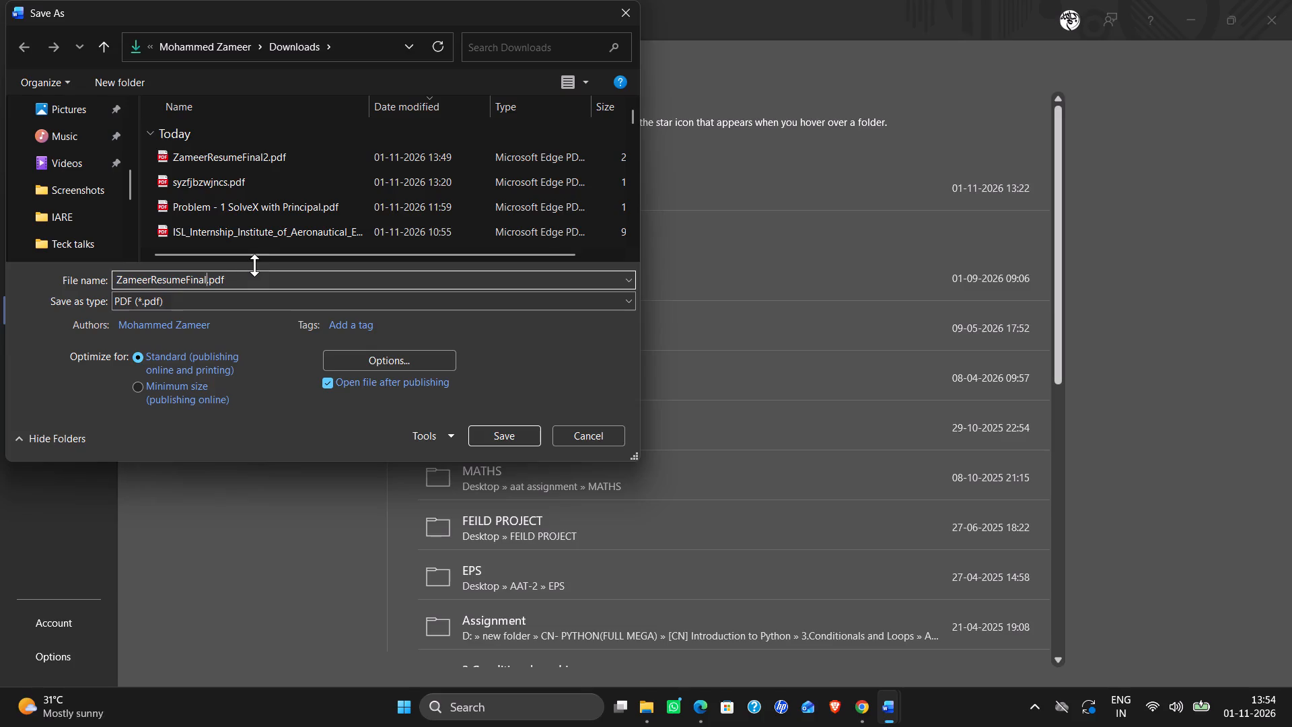
pyautogui.press('2')
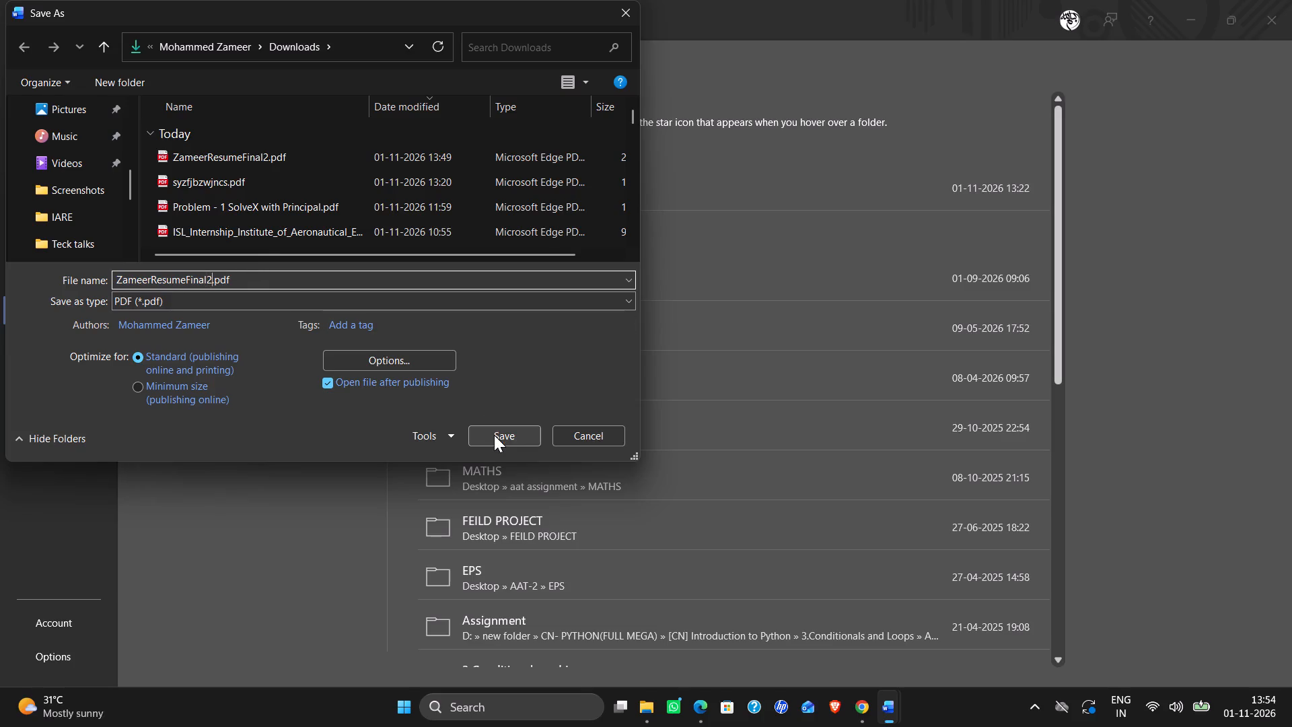
# Publish the resume as a PDF in Downloads, replacing the existing ZameerResumeFinal2.pdf.
pyautogui.click(494, 435)
pyautogui.click(359, 271)
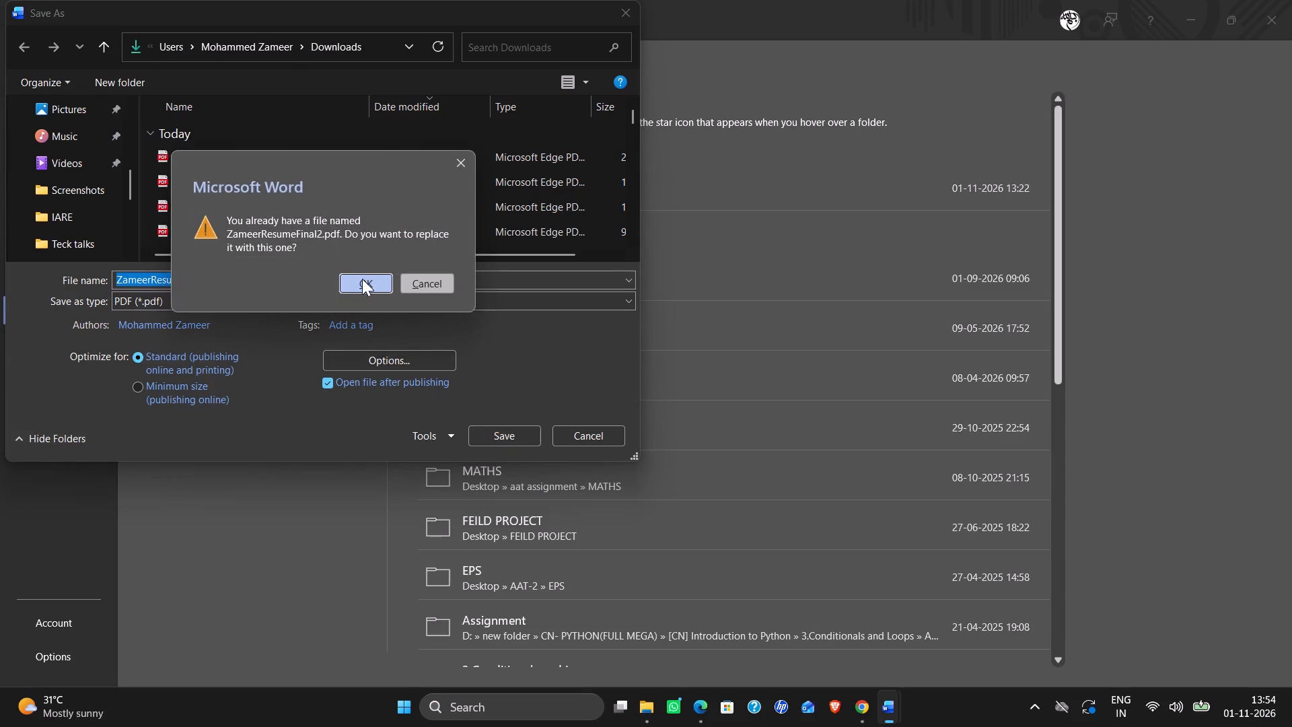
pyautogui.click(362, 279)
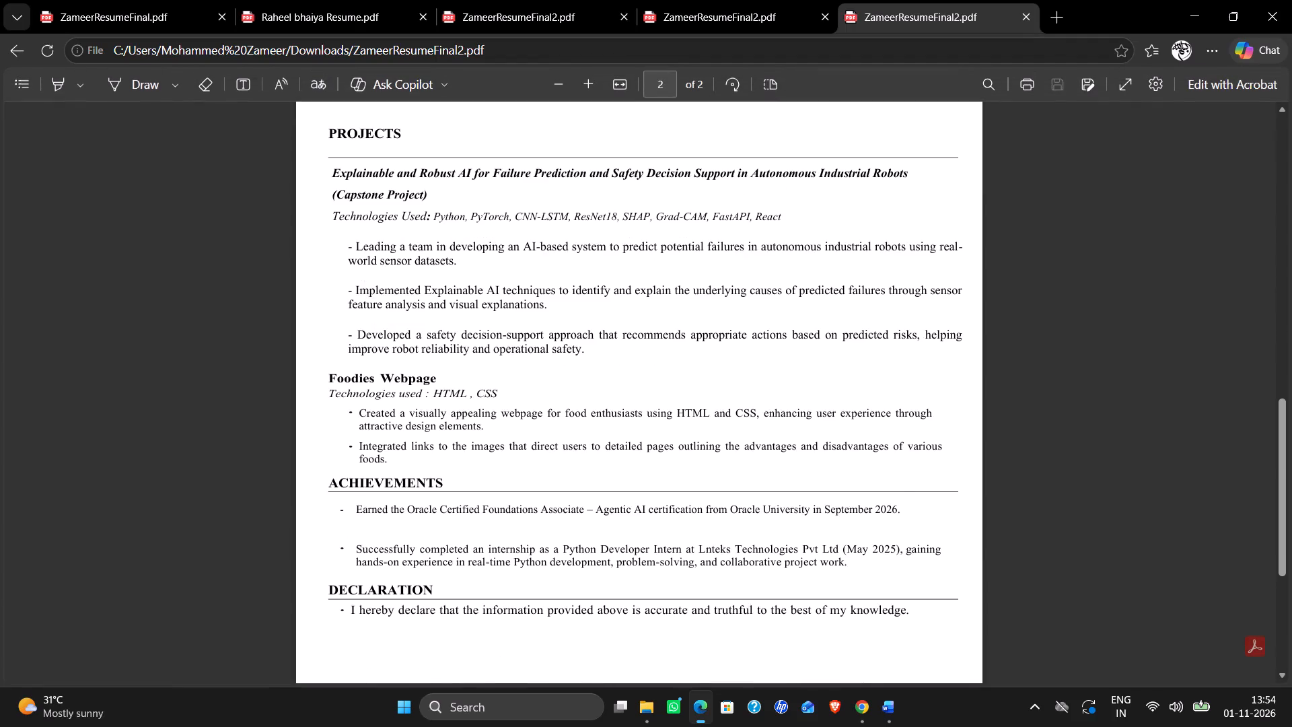
# Test the e-mail and LinkedIn links in the header of the exported resume PDF.
pyautogui.scroll(14, 441, 291)
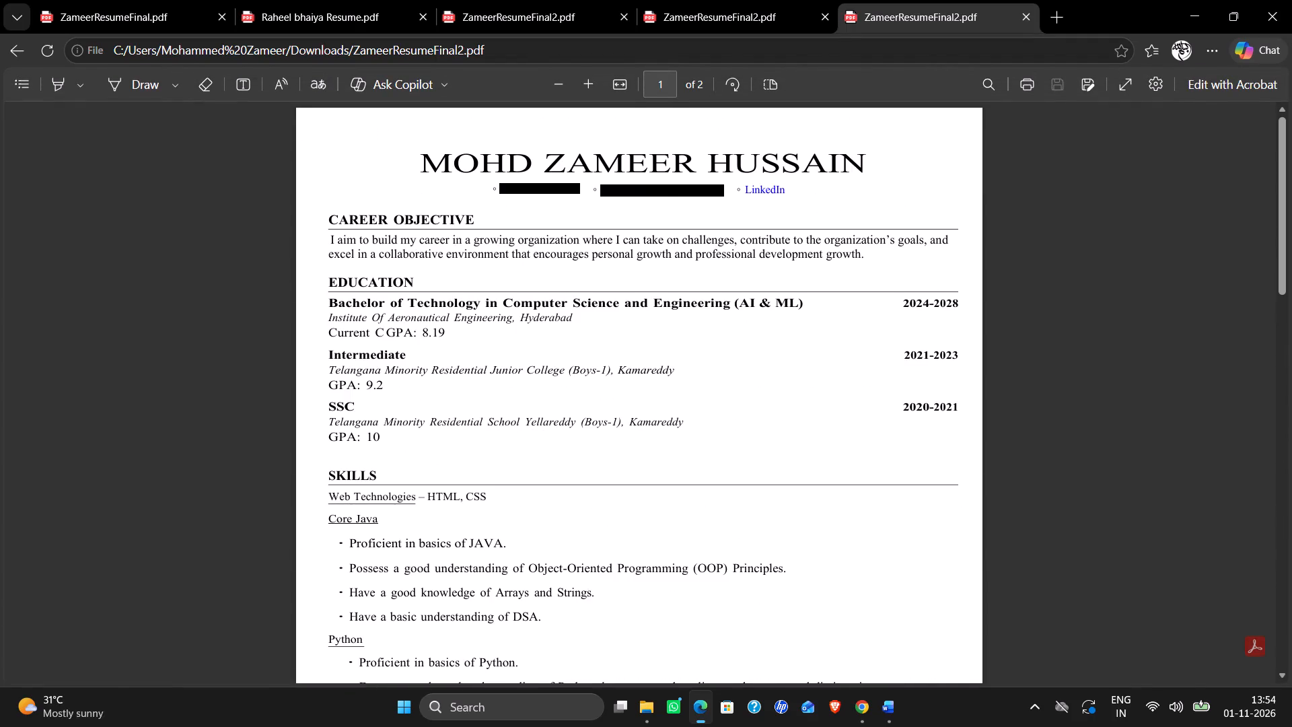
pyautogui.keyDown('ctrl'); pyautogui.click(664, 193); pyautogui.keyUp('ctrl')
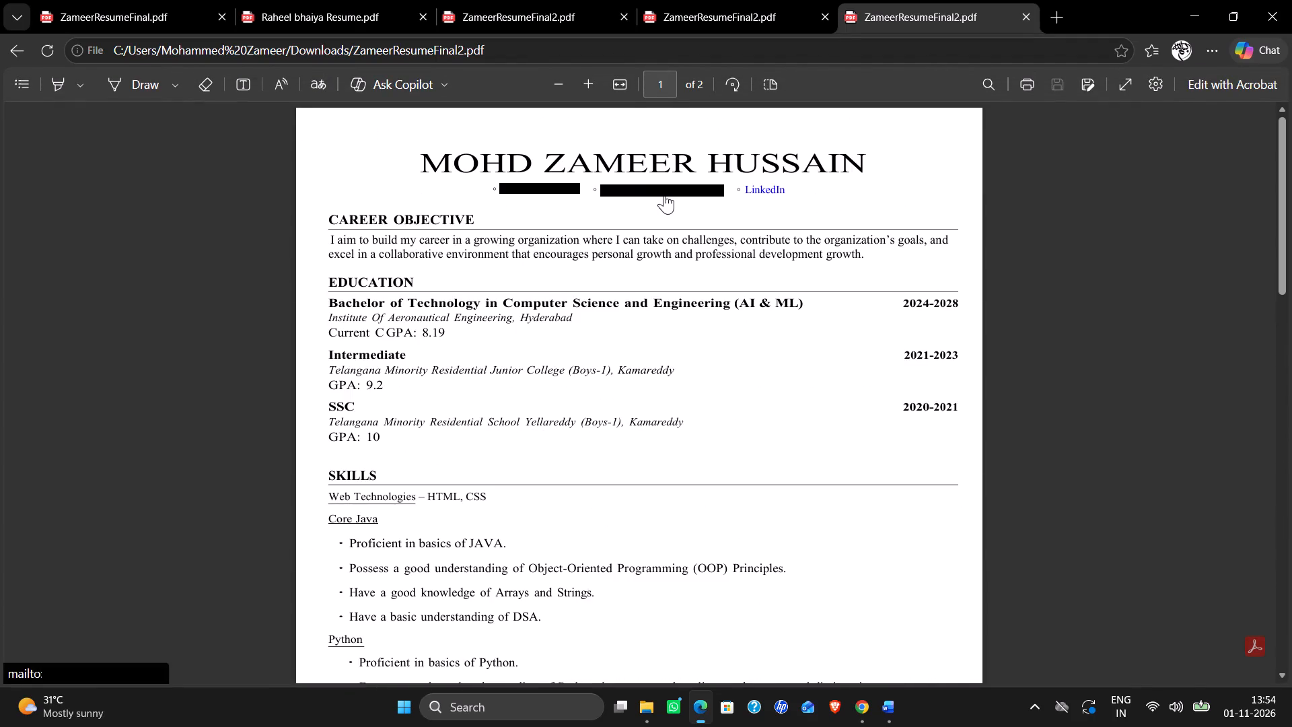
pyautogui.click(903, 165)
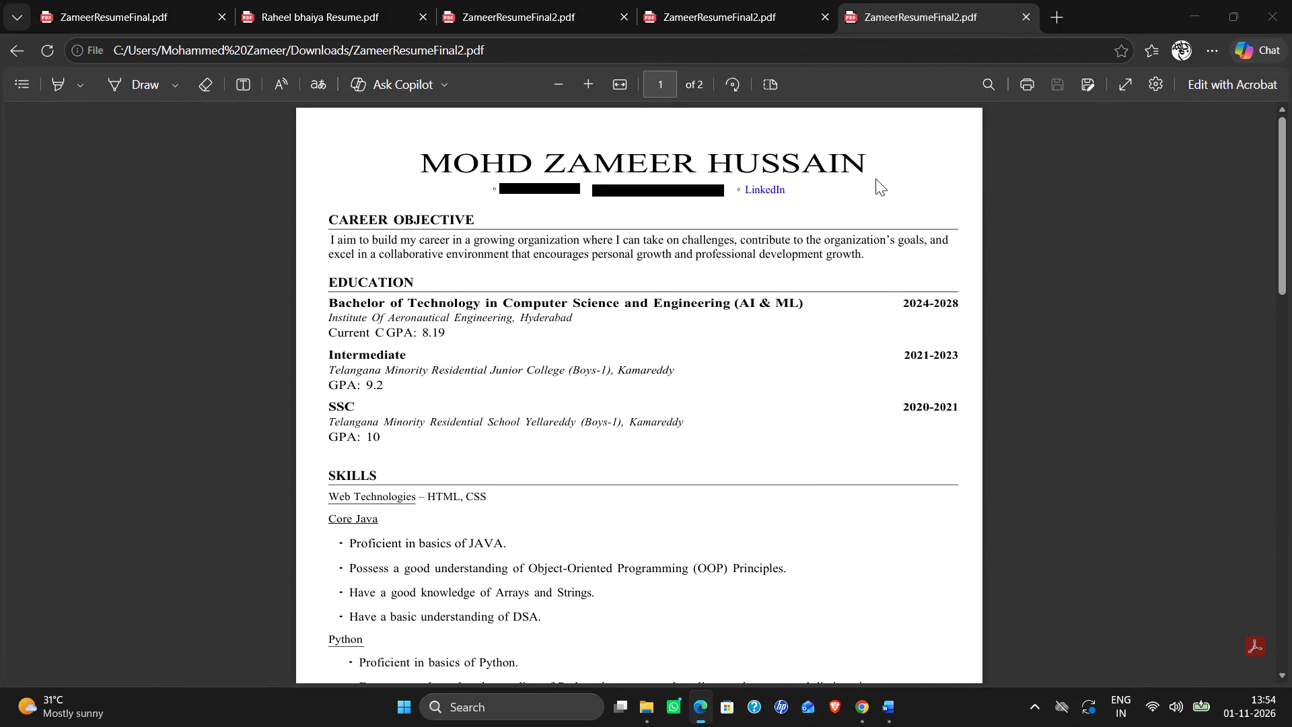
pyautogui.keyDown('ctrl'); pyautogui.click(764, 191); pyautogui.keyUp('ctrl')
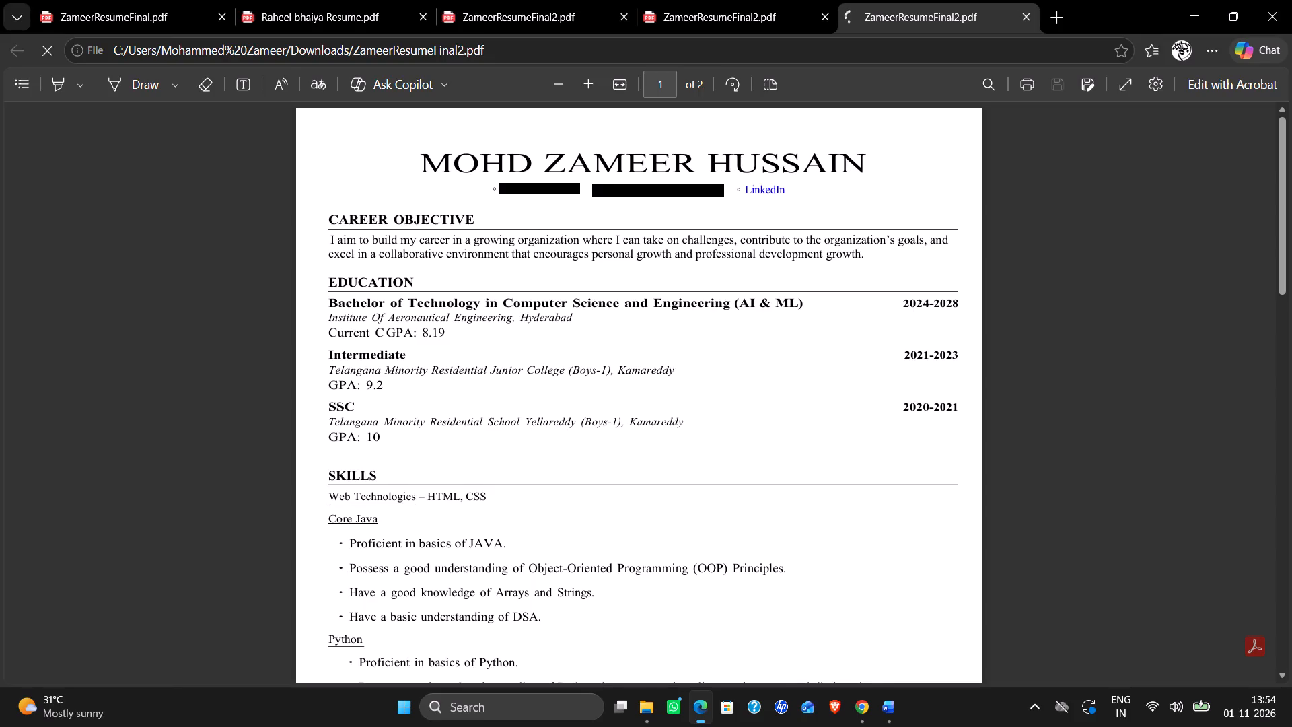
# Review the exported PDF's layout and bullet indents from Career Objective through the Skills lists to the Projects section.
pyautogui.scroll(-1, 530, 246)
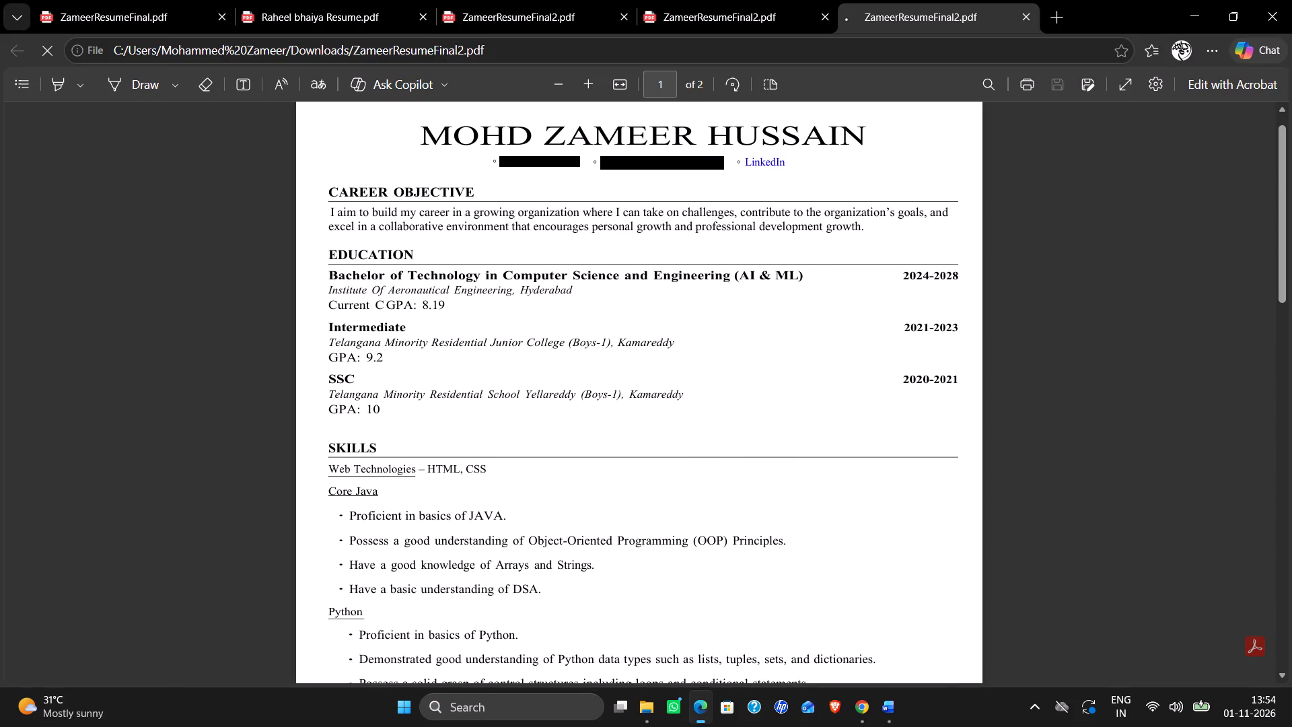
pyautogui.scroll(-2, 530, 246)
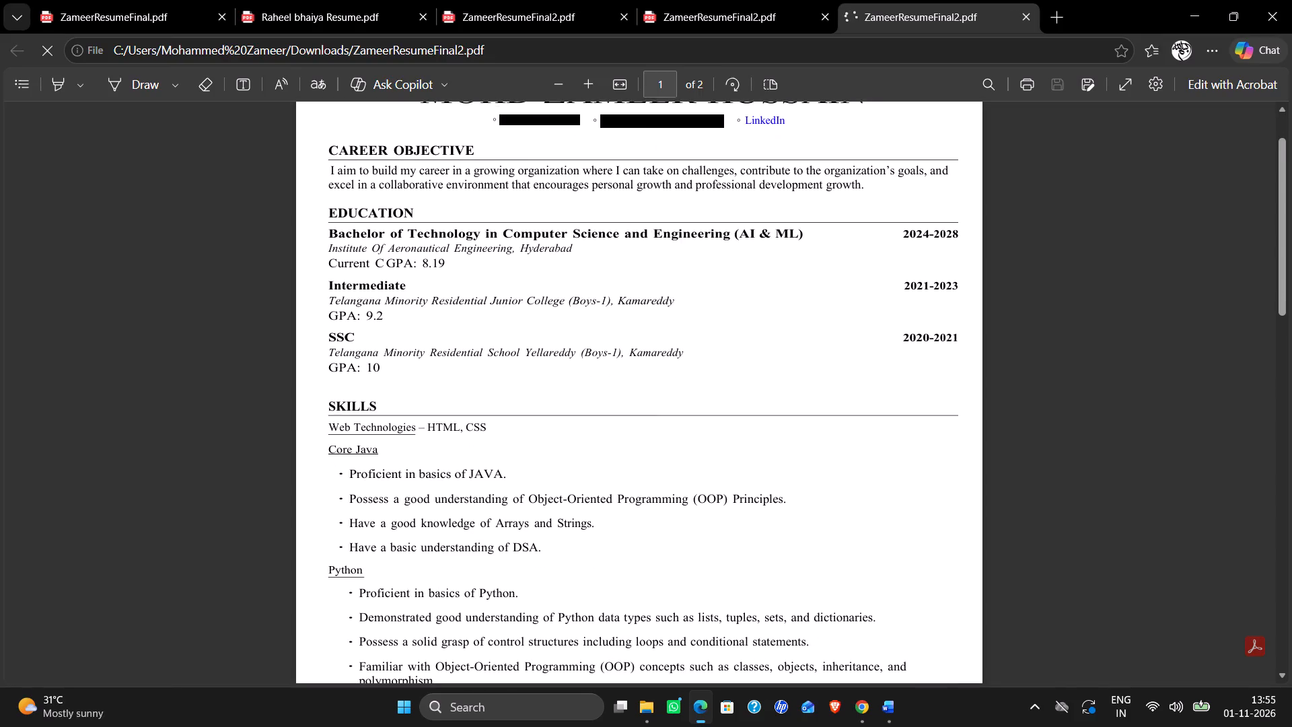
pyautogui.scroll(-1, 530, 246)
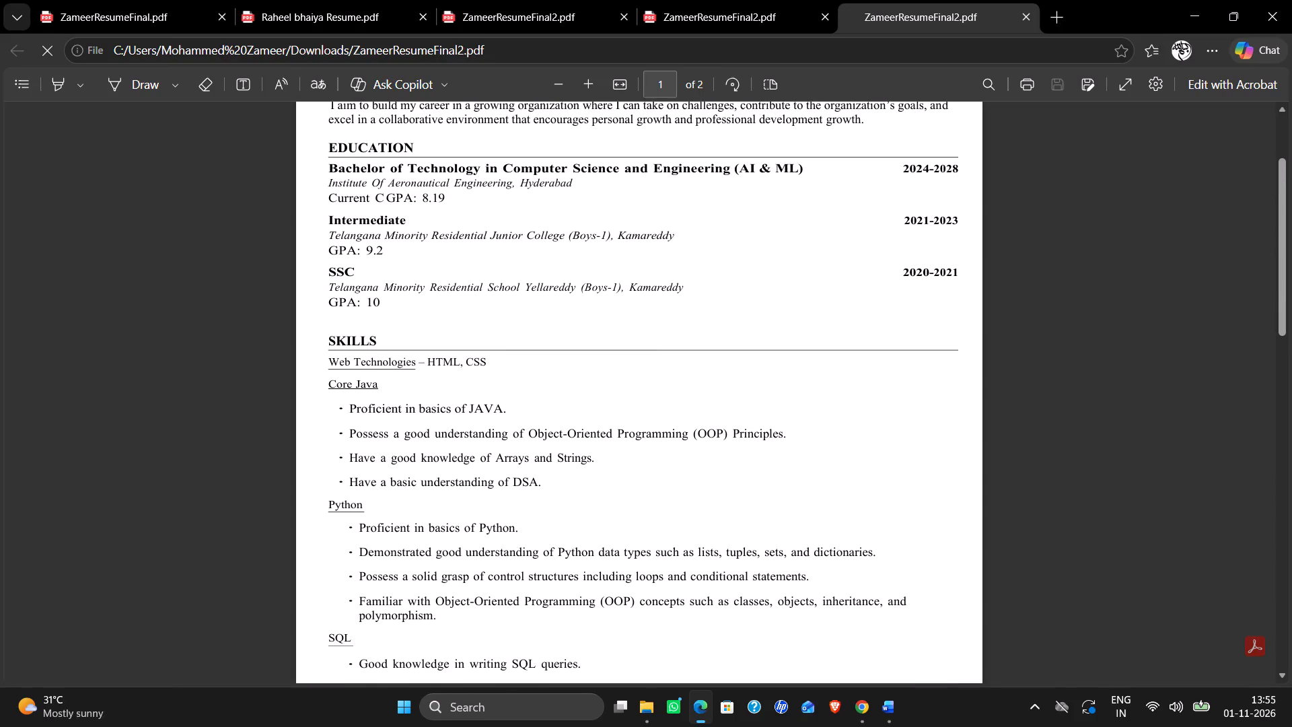
pyautogui.scroll(-3, 530, 246)
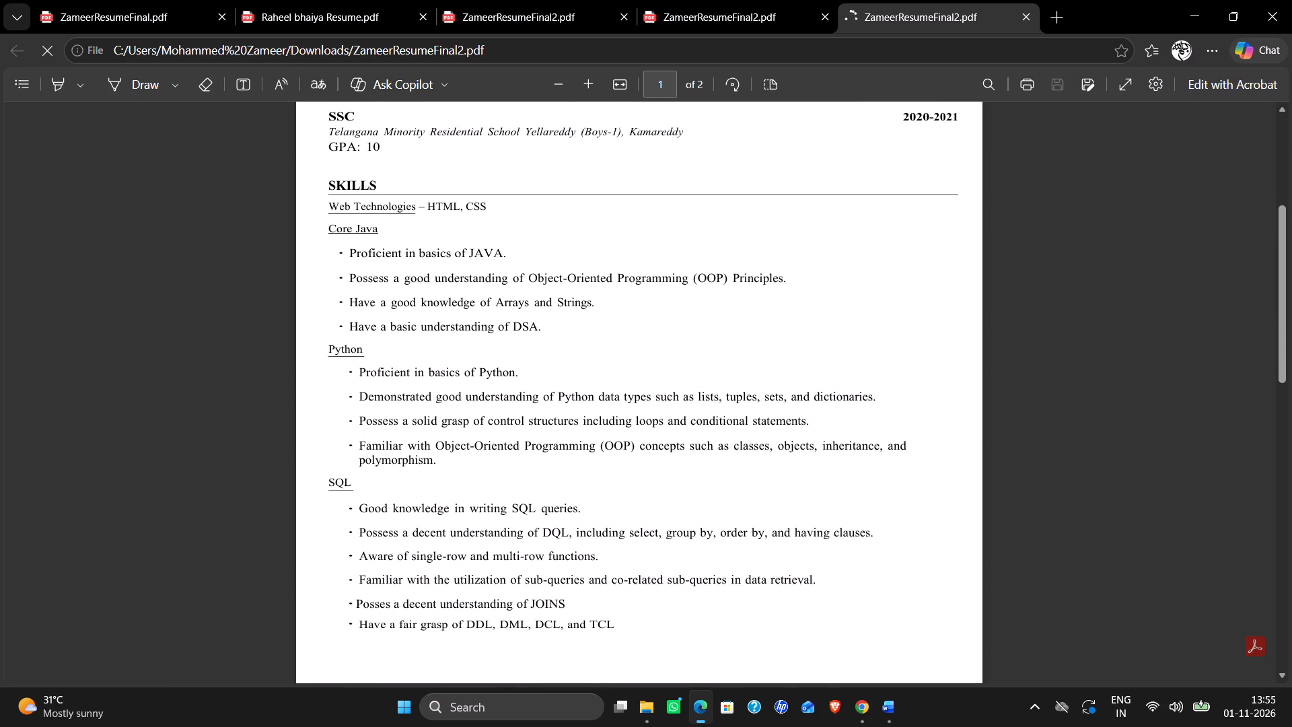
pyautogui.scroll(-4, 530, 246)
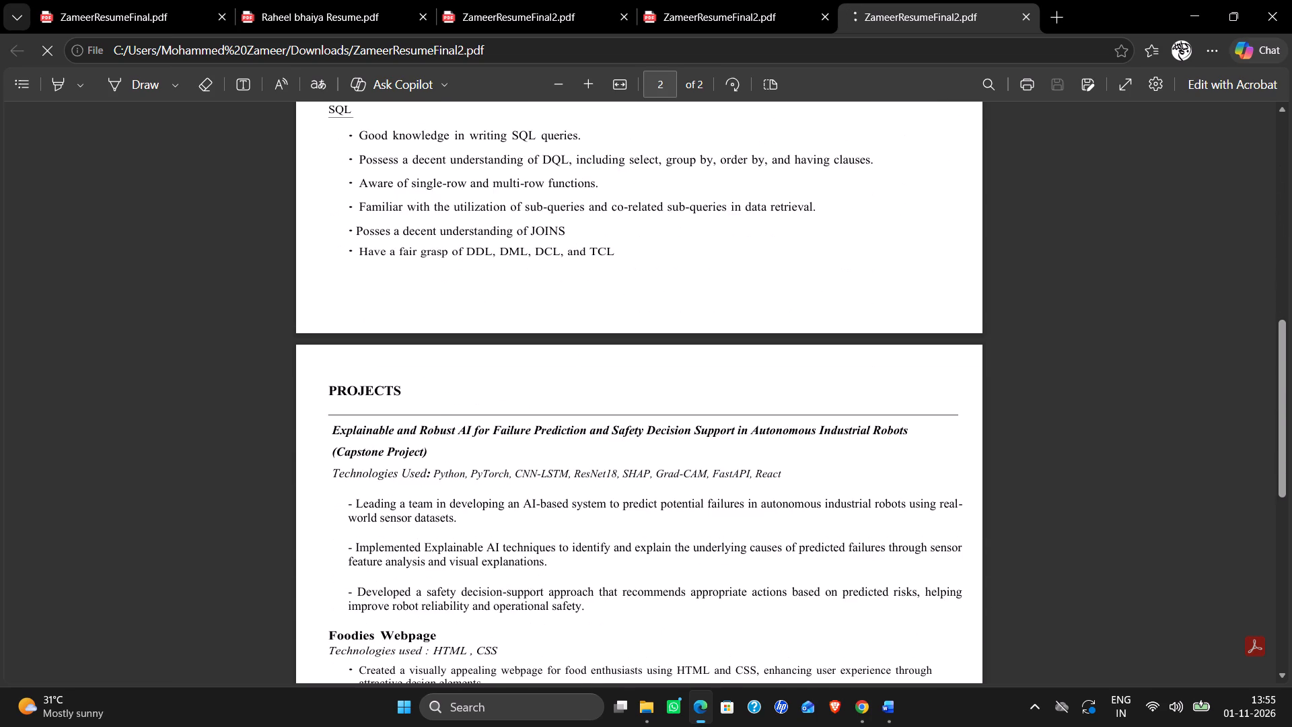
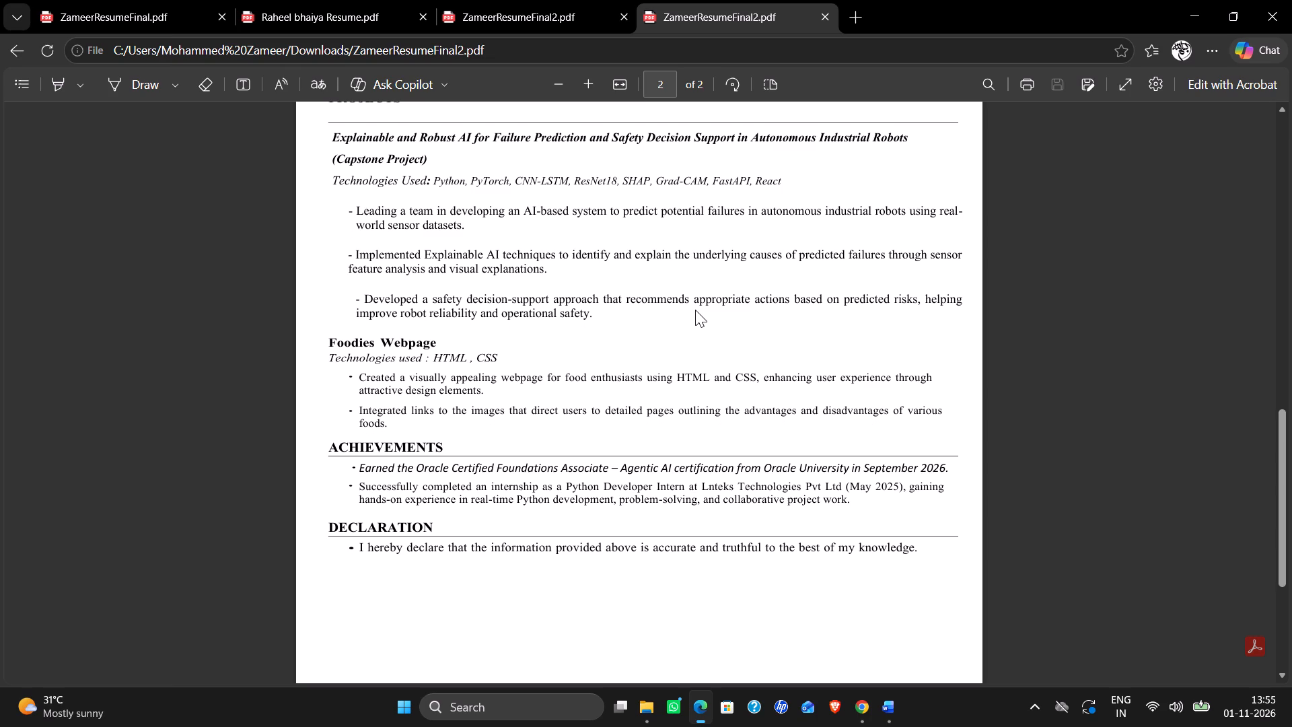
# Examine the bullets and spacing in the Projects, Achievements and Declaration sections on page 2 of the PDF.
pyautogui.scroll(-3, 695, 310)
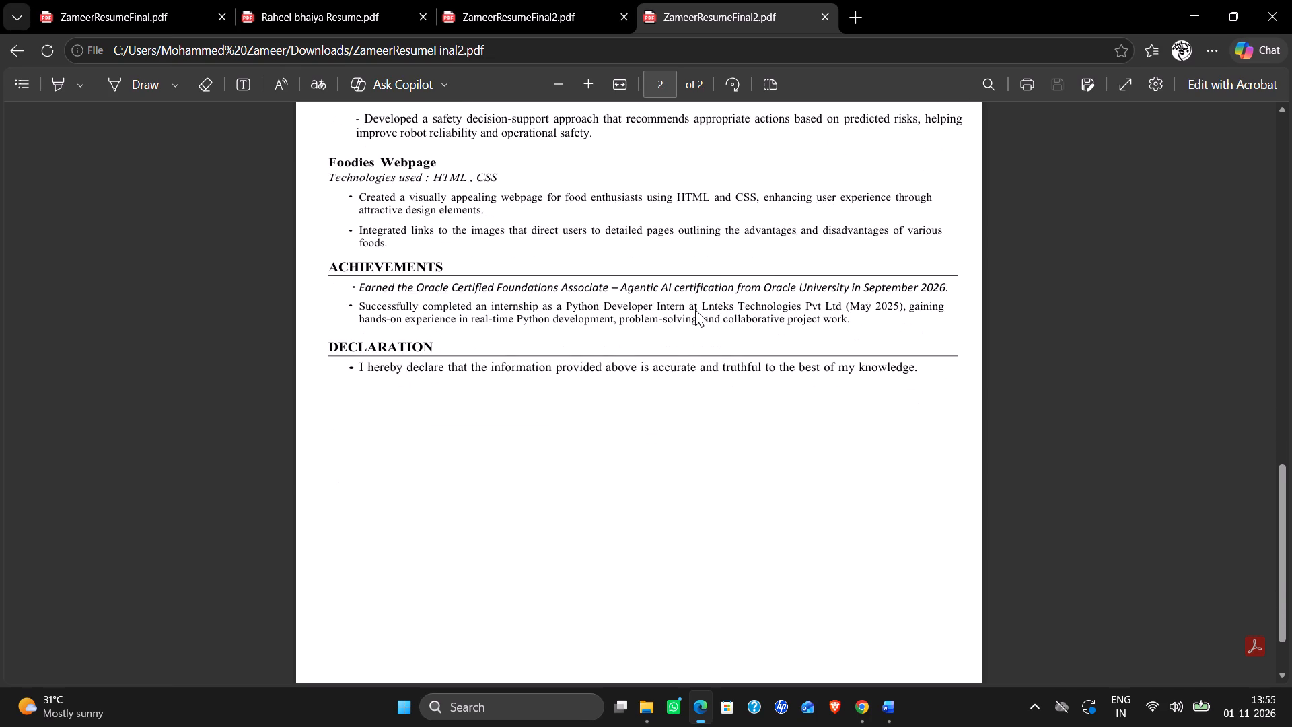
pyautogui.scroll(-1, 695, 310)
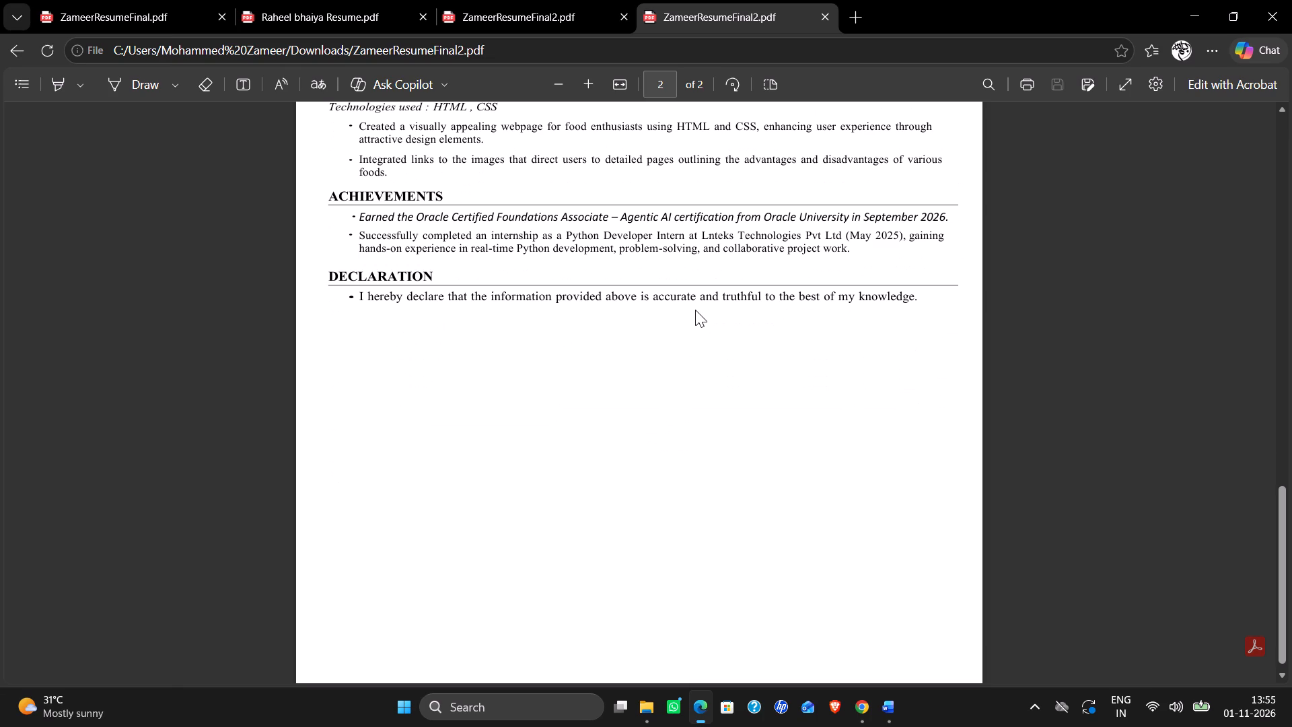
pyautogui.scroll(4, 695, 310)
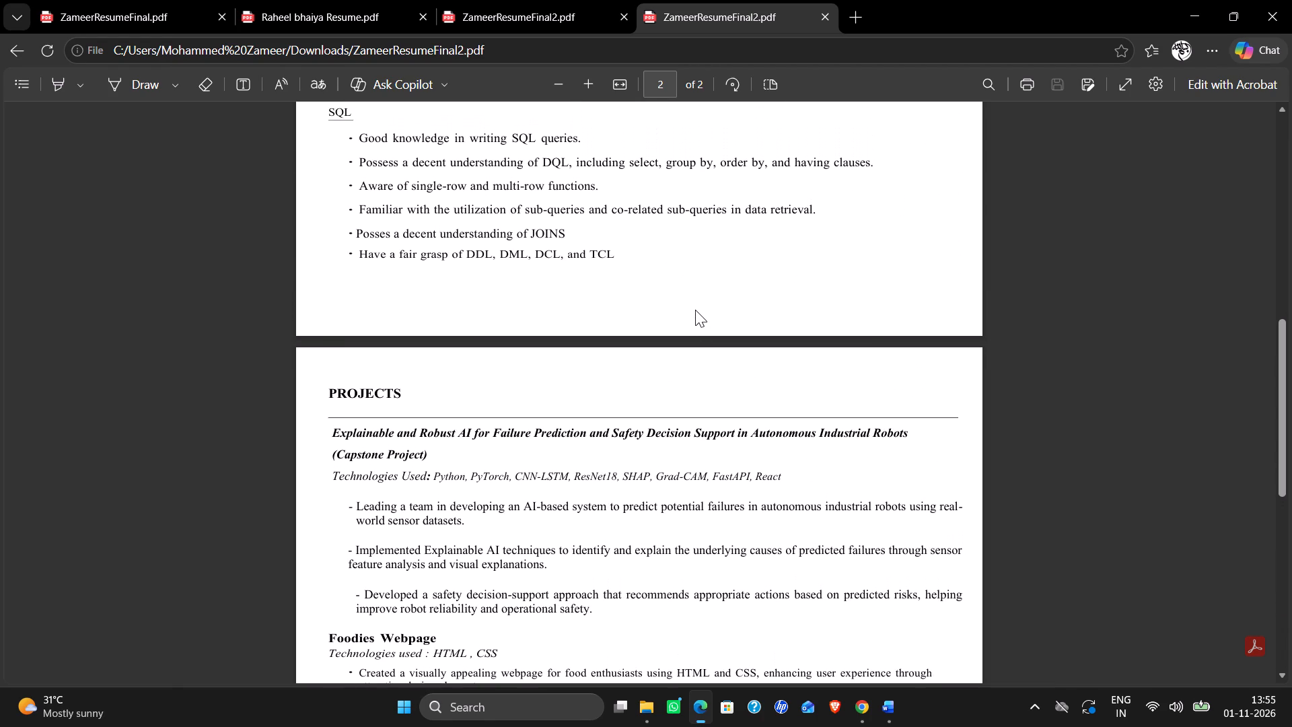
pyautogui.scroll(-3, 695, 310)
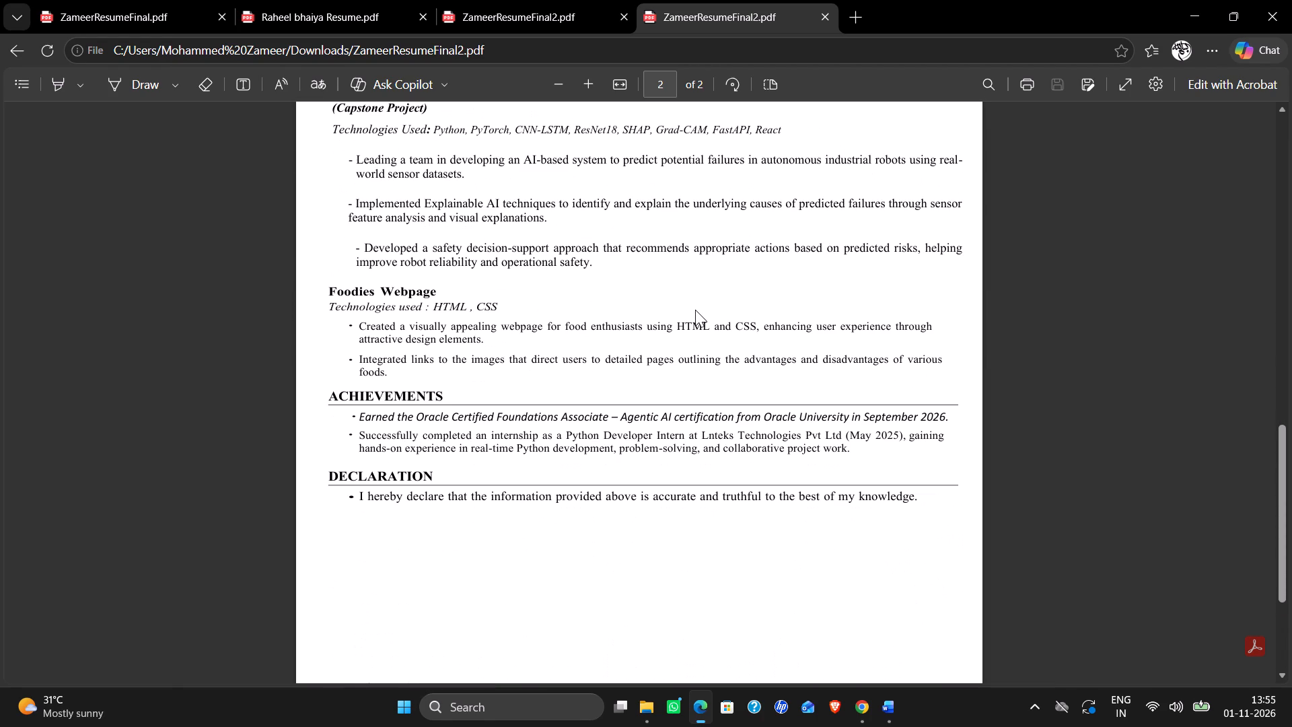
pyautogui.scroll(-1, 695, 310)
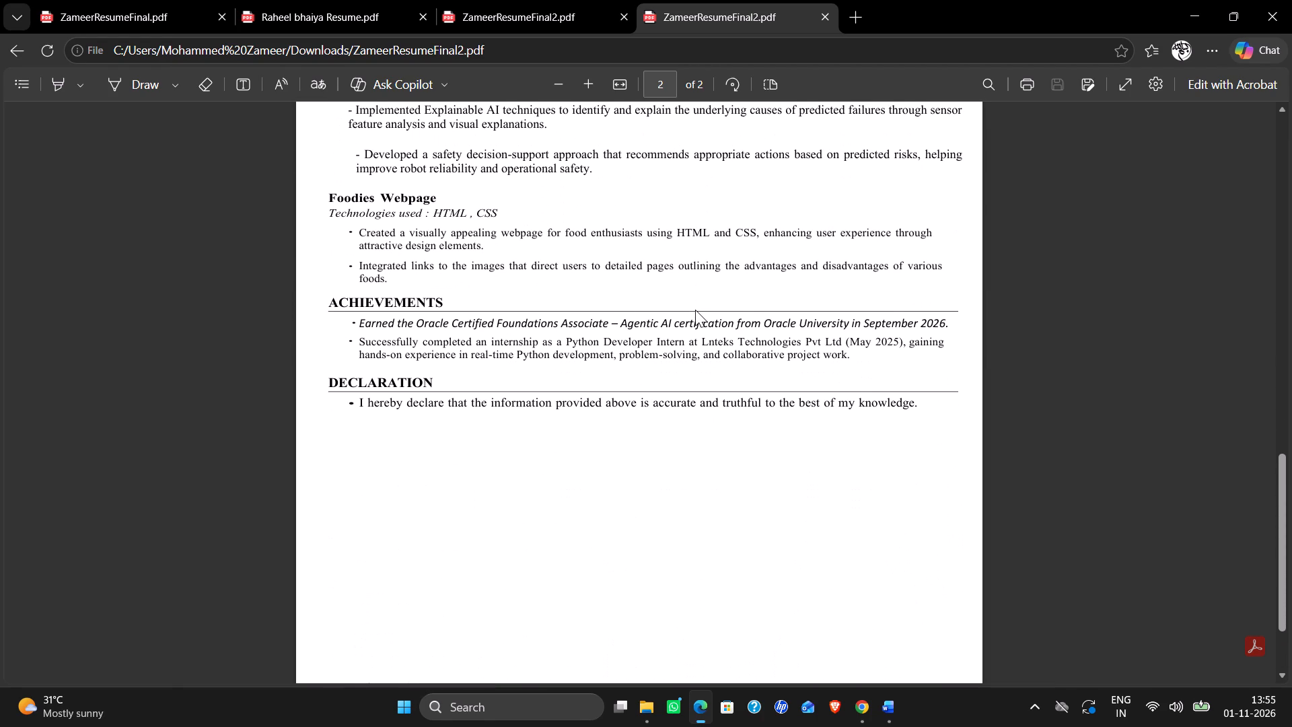
pyautogui.scroll(-2, 695, 310)
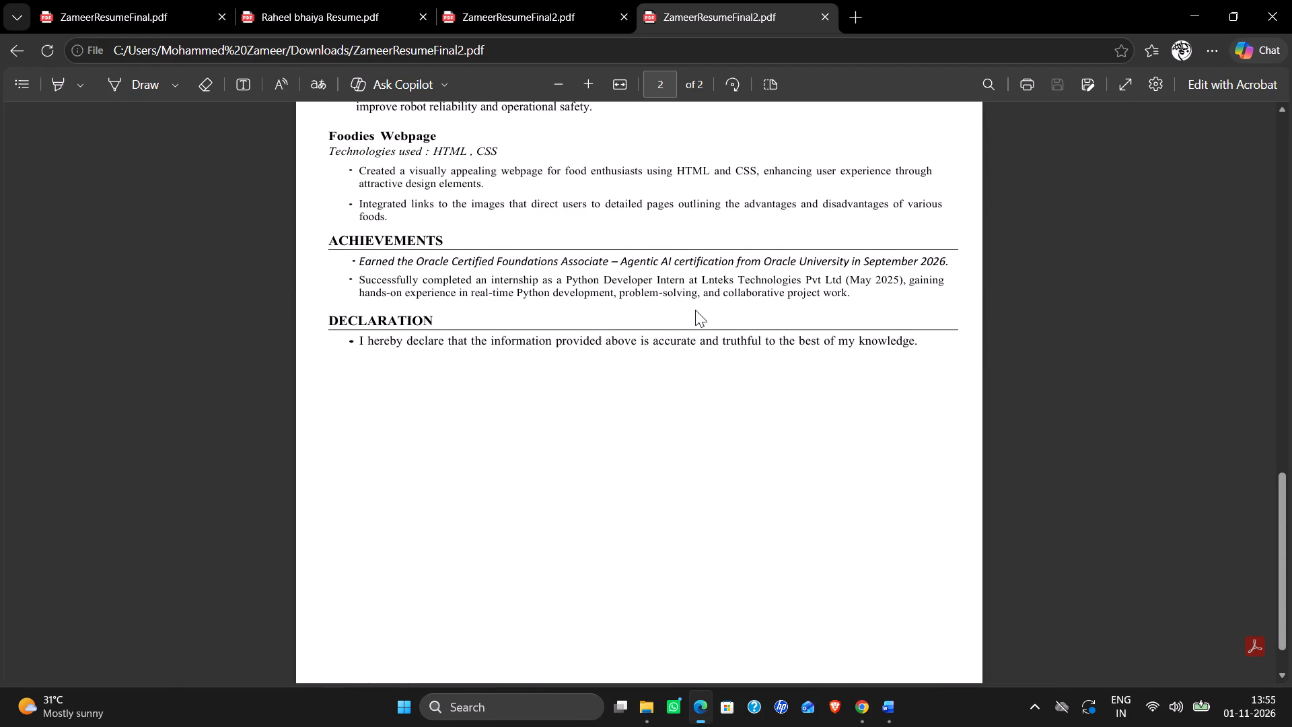
pyautogui.scroll(-2, 695, 310)
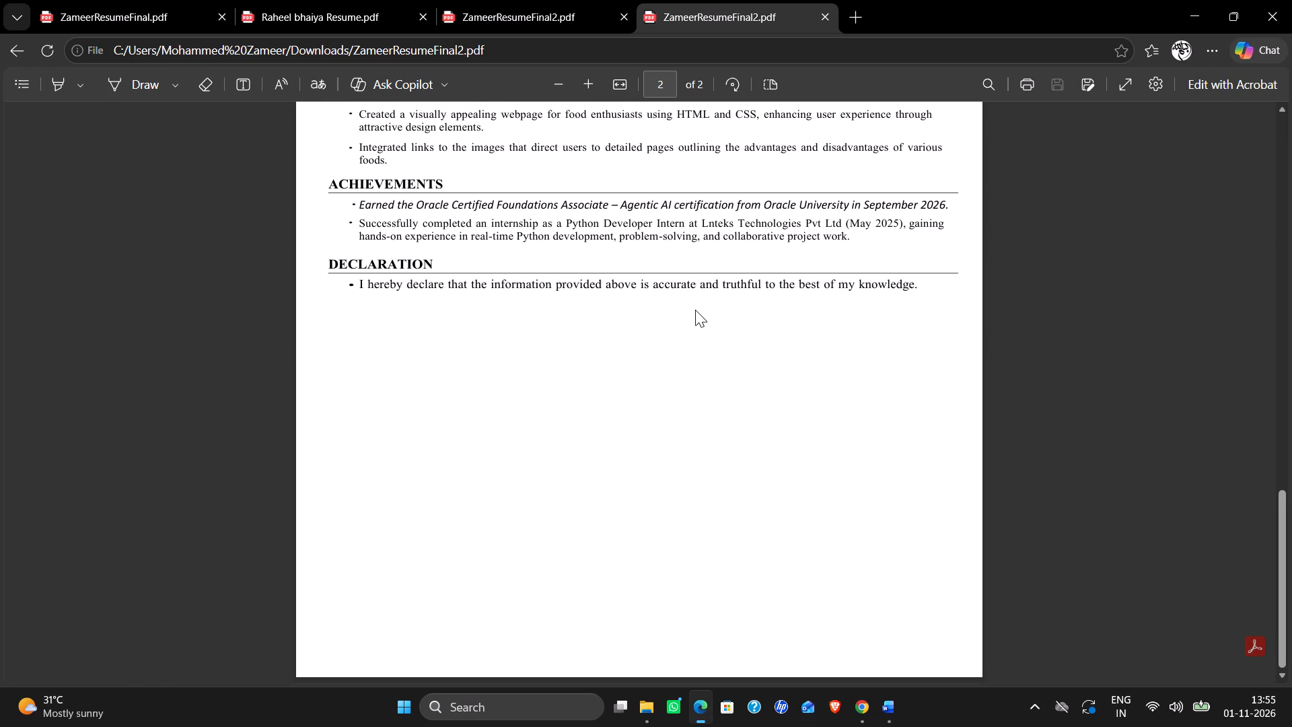
pyautogui.scroll(1, 695, 310)
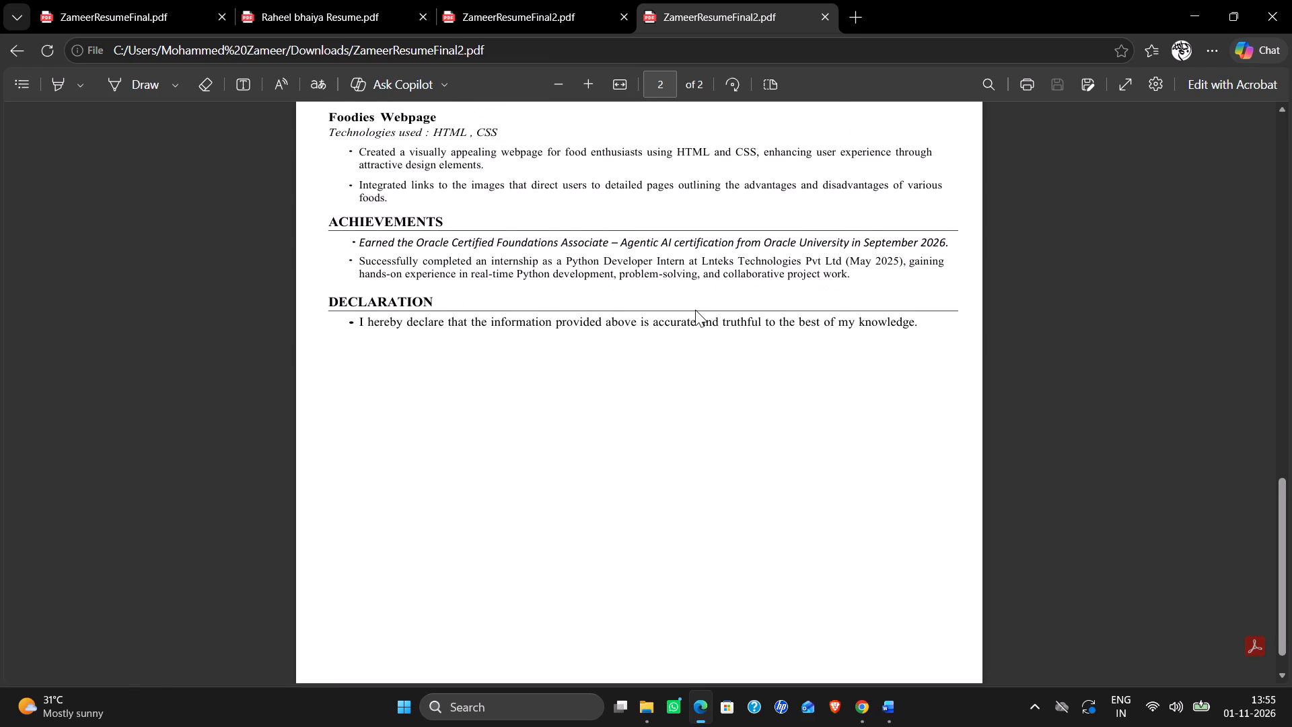
# Close one of the two open ZameerResumeFinal2.pdf tabs.
pyautogui.click(696, 11)
pyautogui.click(624, 18)
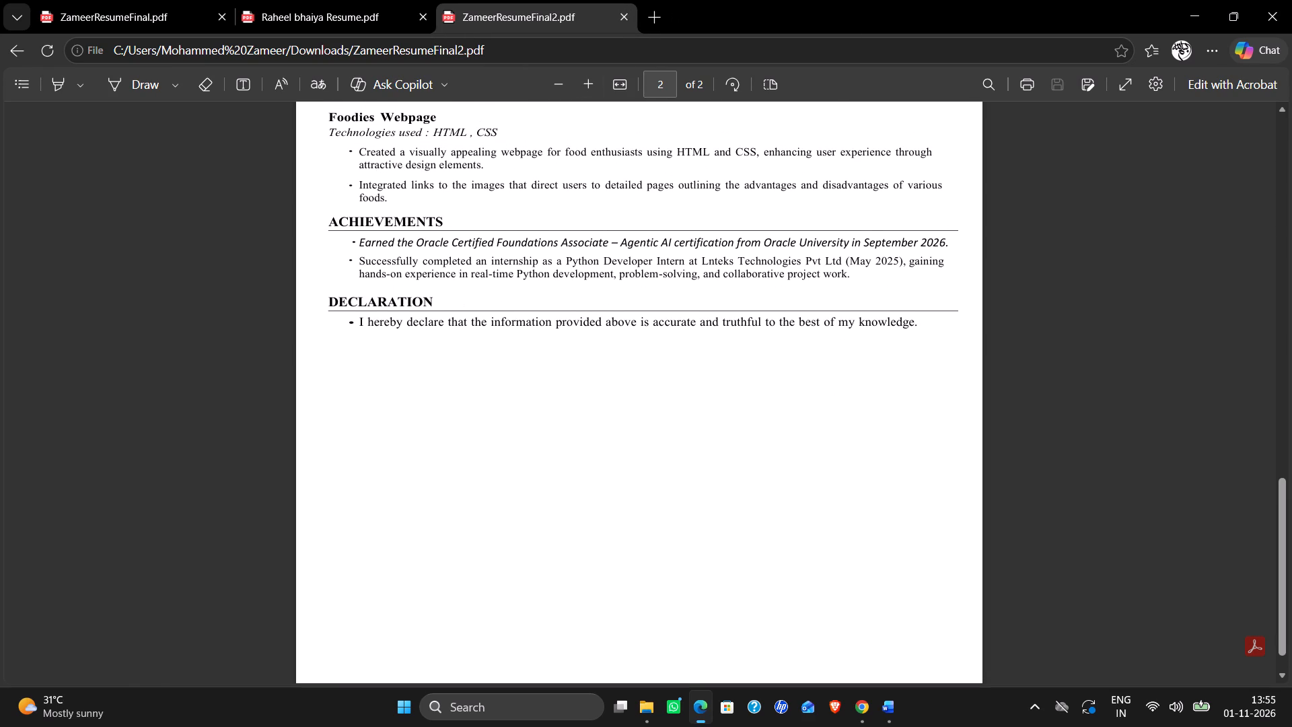
# Switch to ZameerResumeFinal.docx in Word, delete the blank lines between the two Achievements bullets, and save the document.
pyautogui.hotkey('alt', 'Tab')
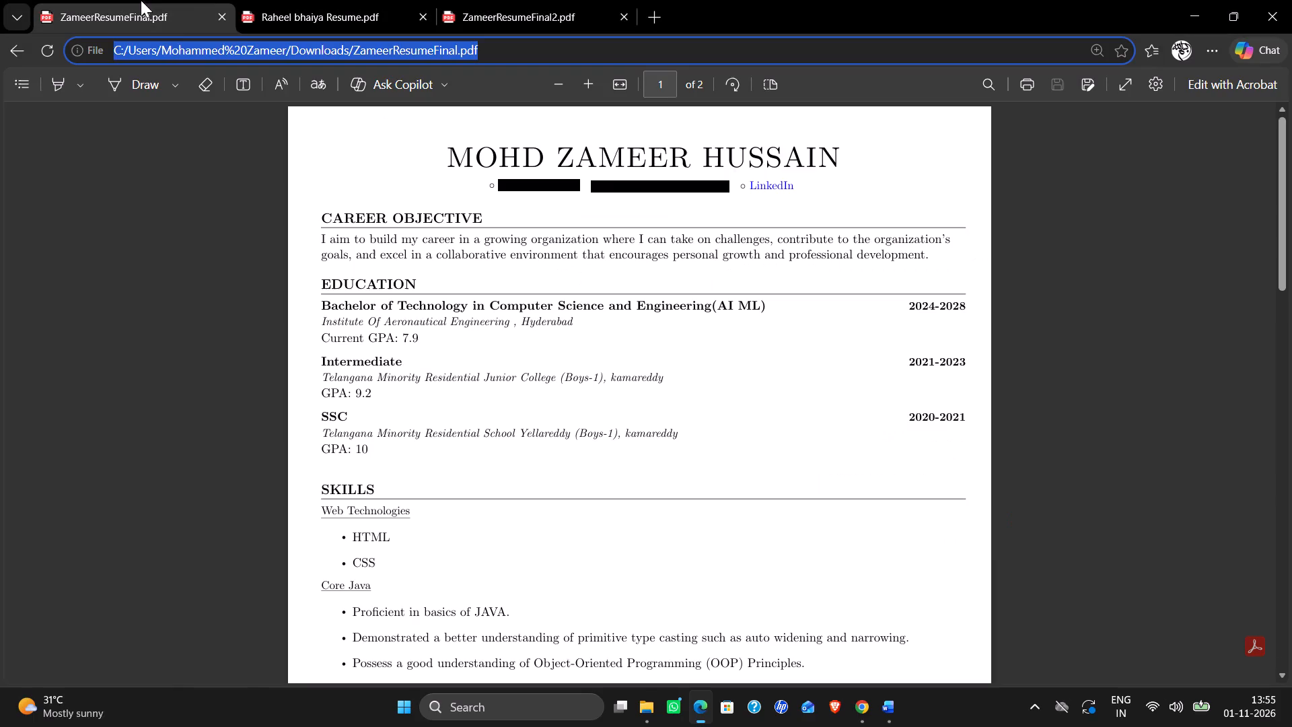
pyautogui.click(460, 210)
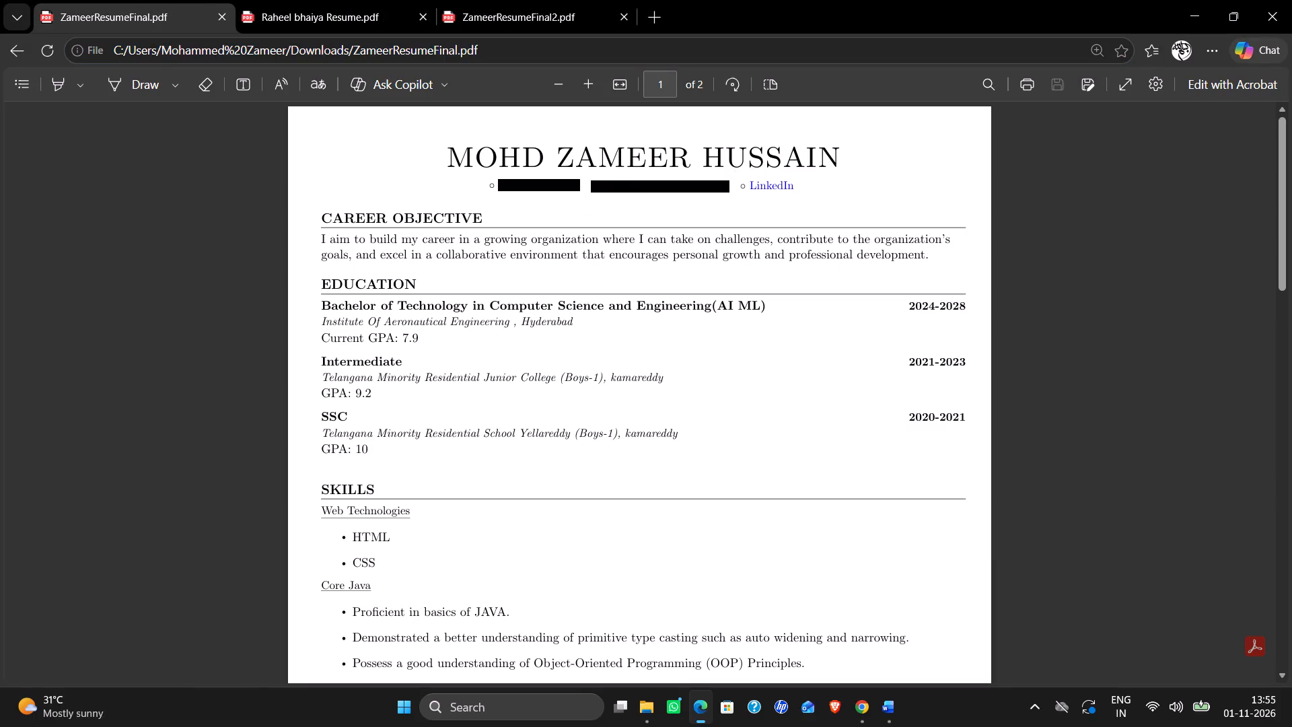
pyautogui.hotkey('alt', 'Tab')
pyautogui.hotkey('alt', 'Tab')
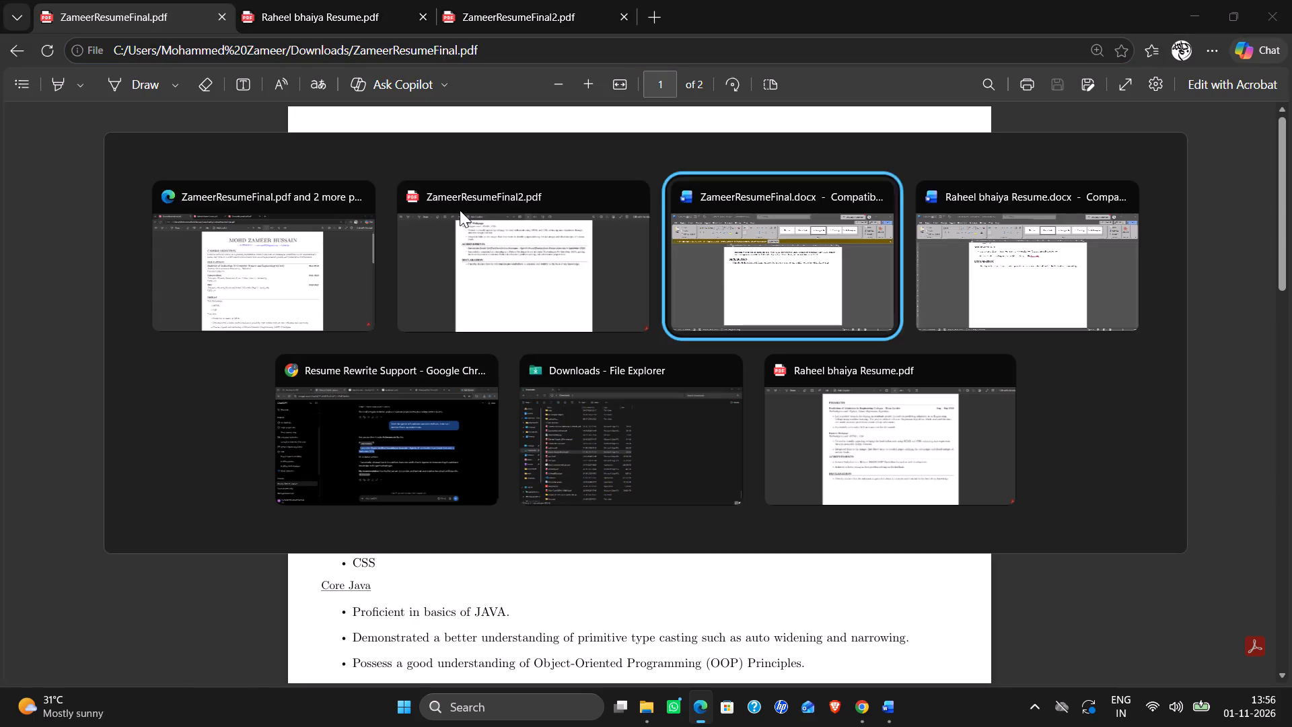
pyautogui.scroll(2, 506, 321)
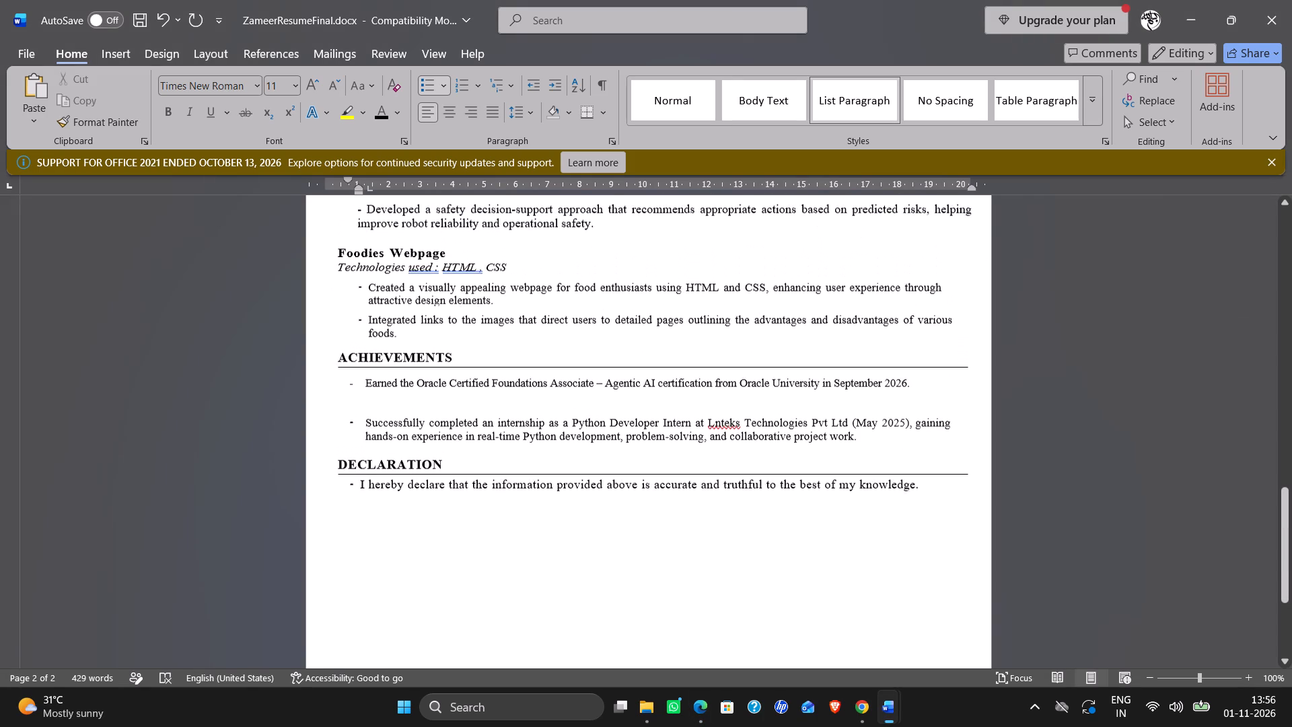
pyautogui.scroll(2, 506, 321)
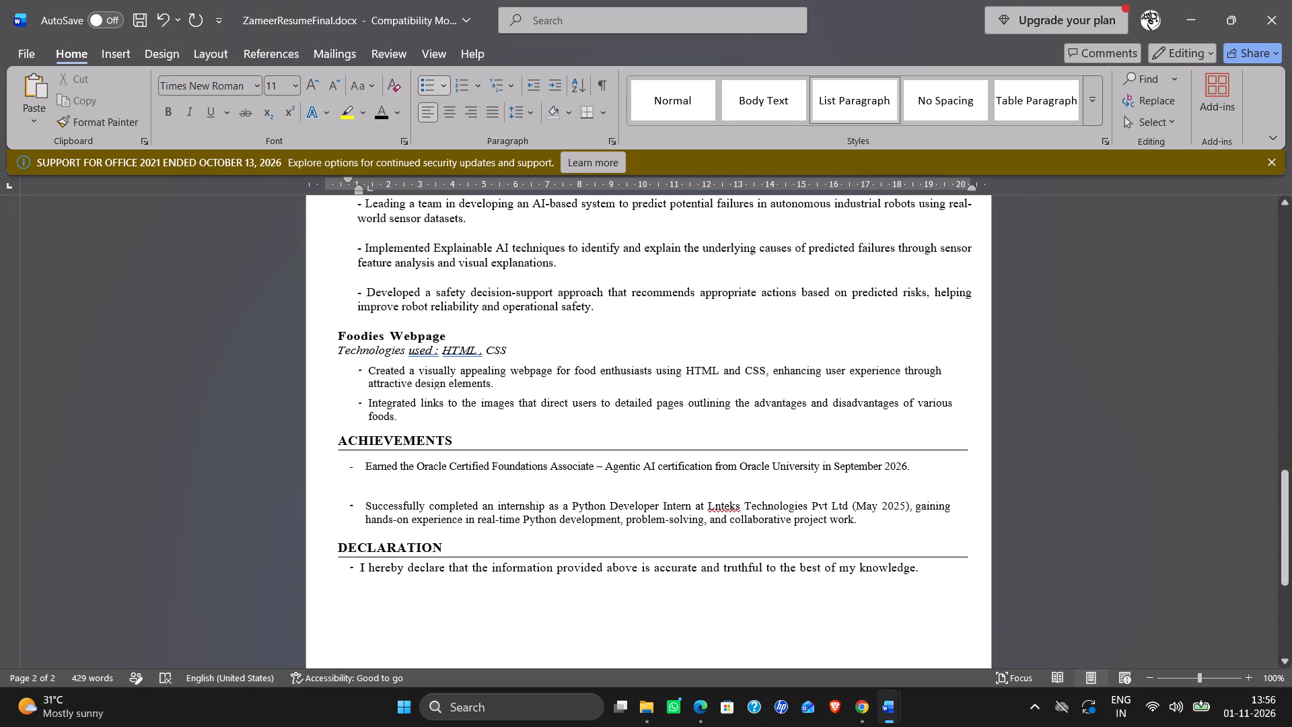
pyautogui.click(458, 494)
pyautogui.press('BackSpace')
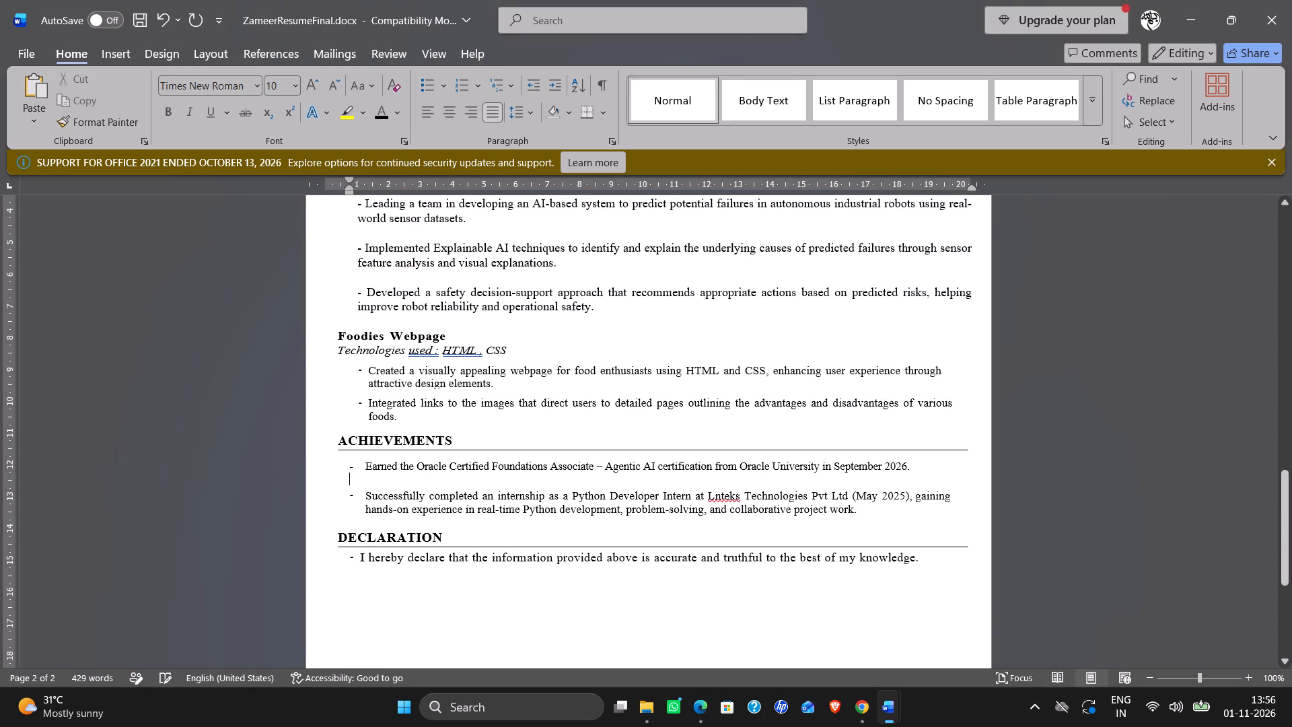
pyautogui.press('BackSpace')
pyautogui.press('BackSpace')
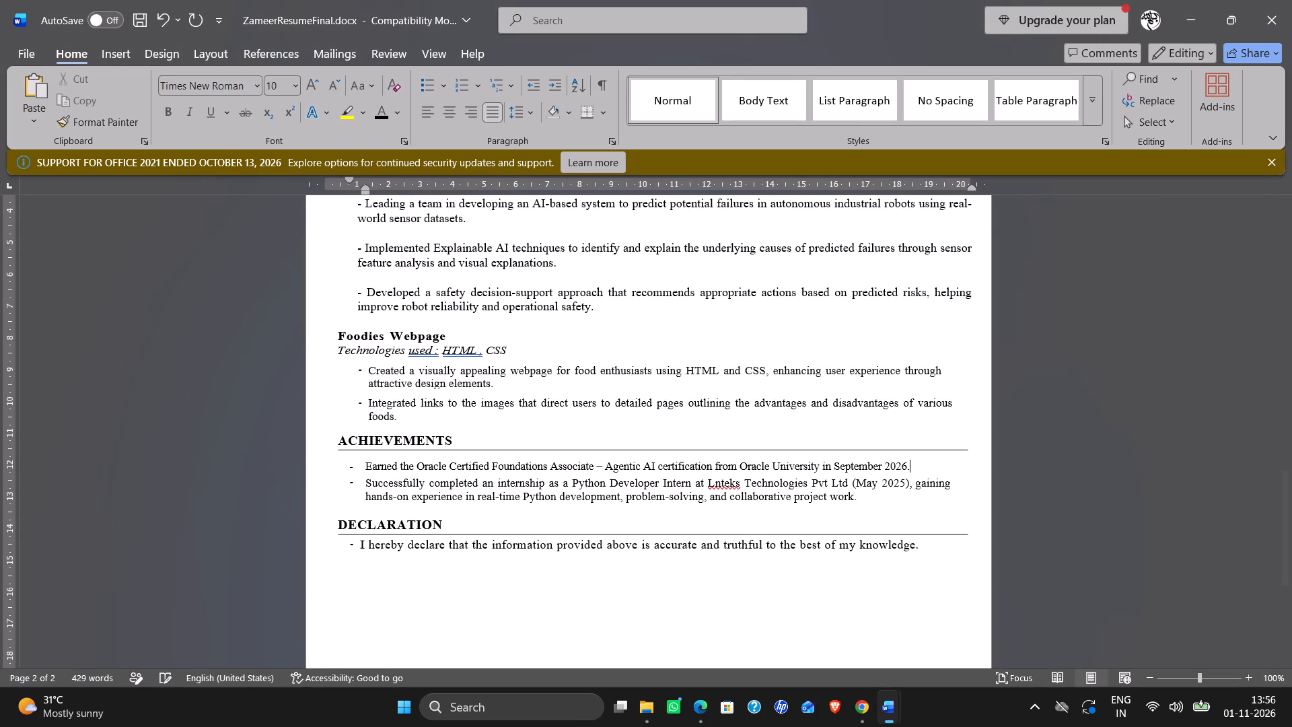
pyautogui.hotkey('ctrl', 's')
pyautogui.hotkey('ctrl', 's')
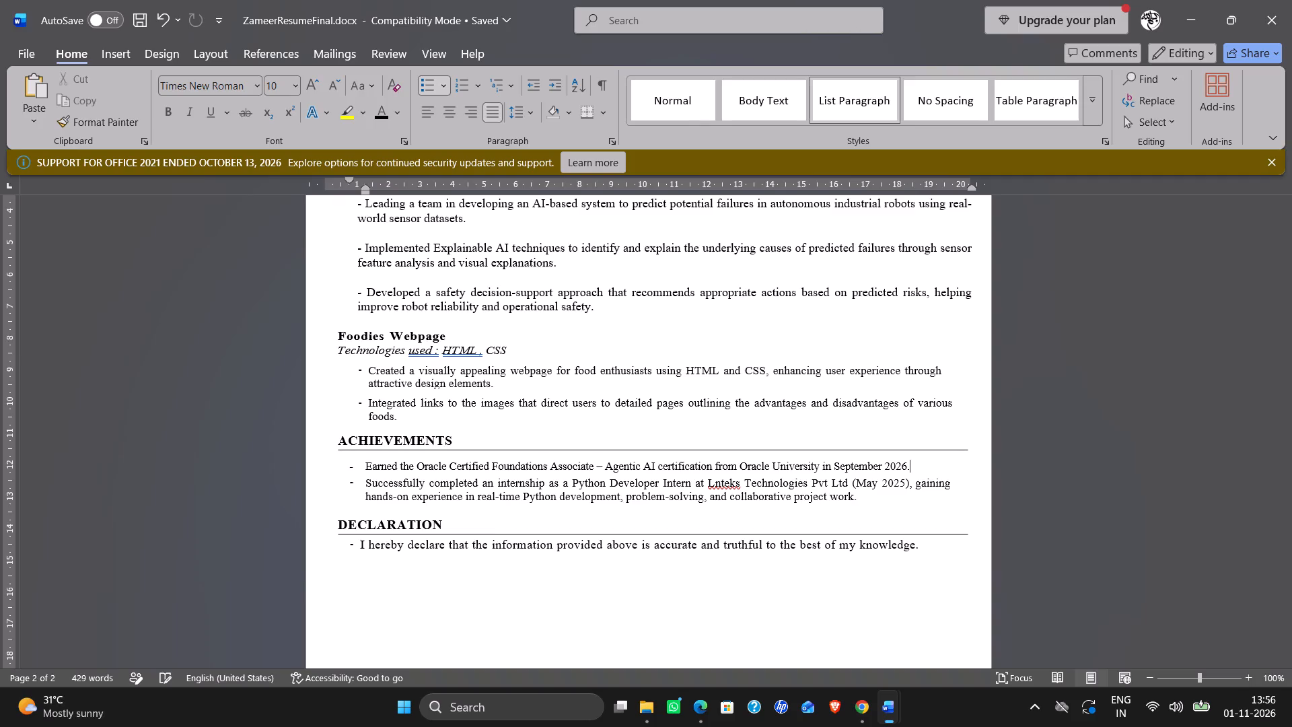
# Save a PDF copy of the resume in Downloads as ZameerResumeFinal2, replacing the existing file.
pyautogui.click(30, 51)
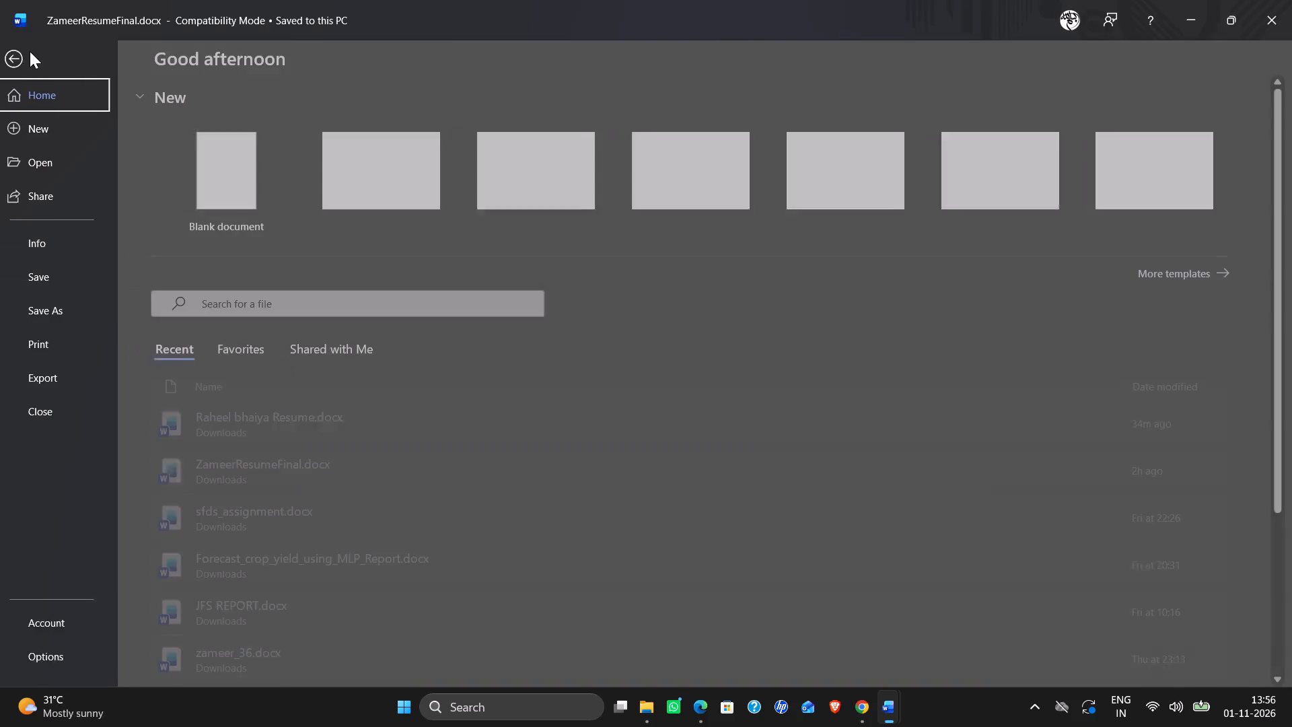
pyautogui.click(57, 306)
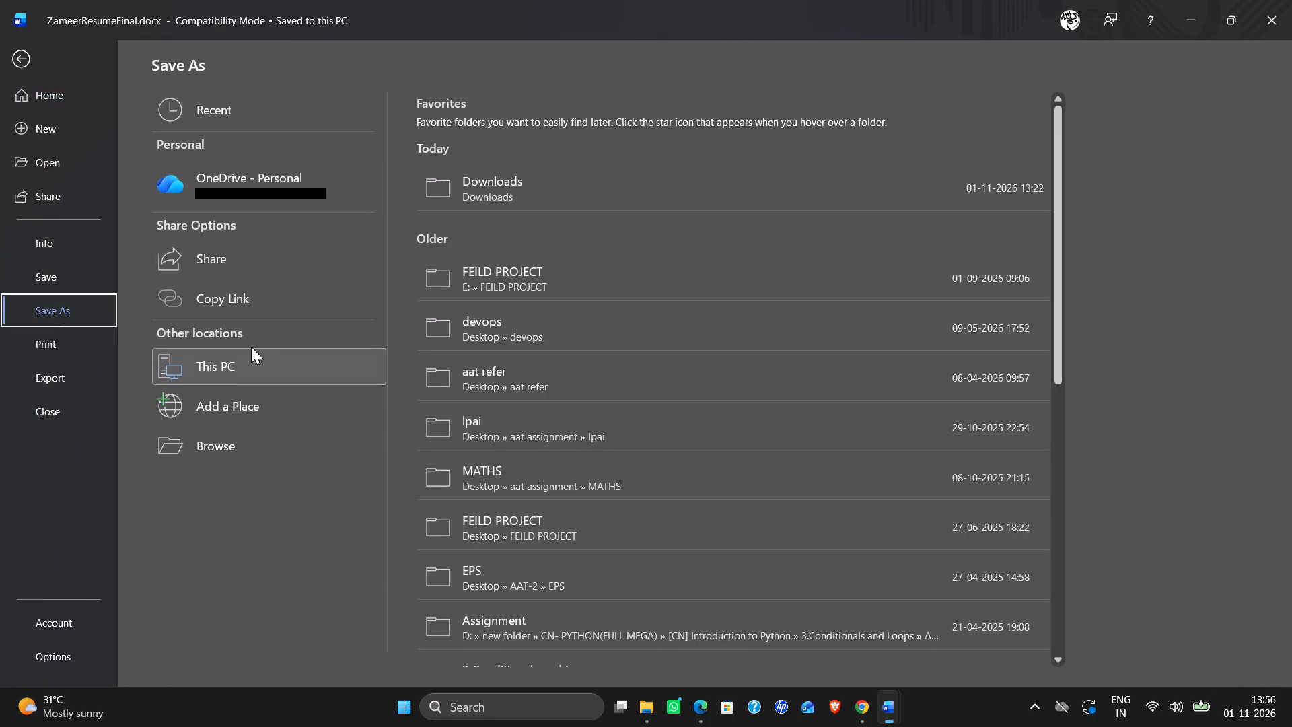
pyautogui.click(499, 180)
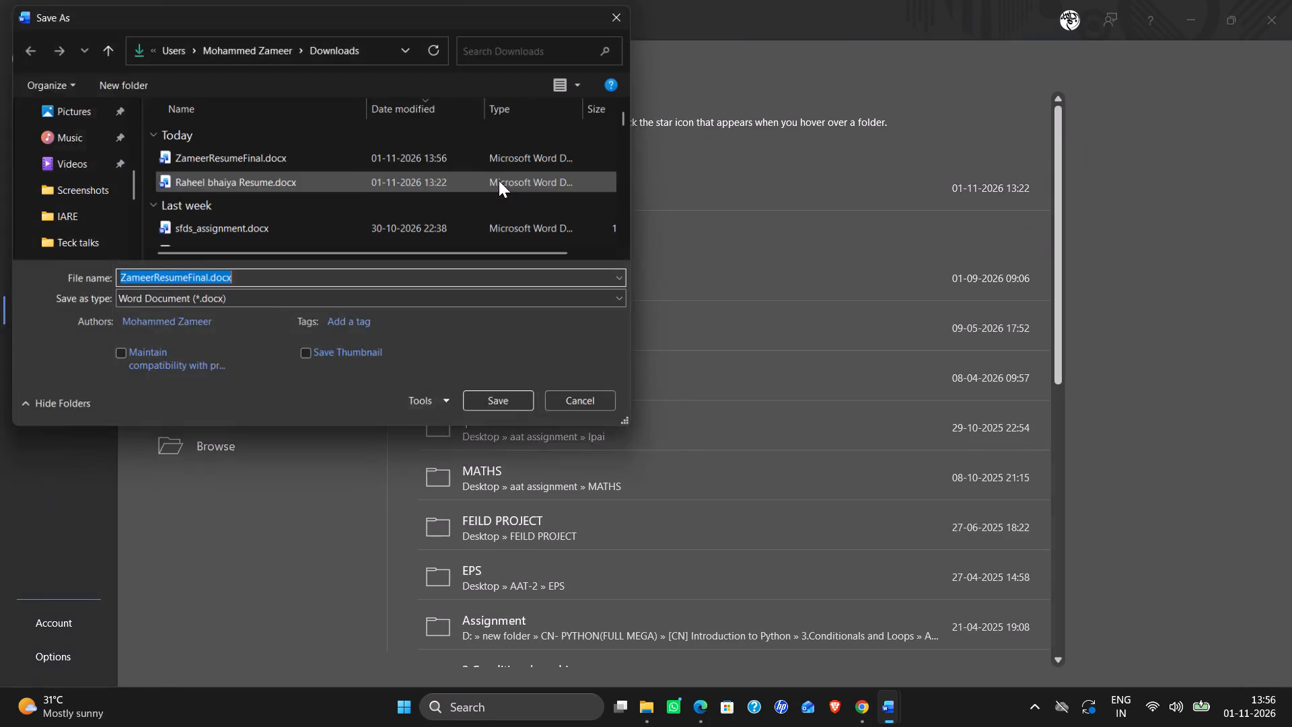
pyautogui.click(404, 302)
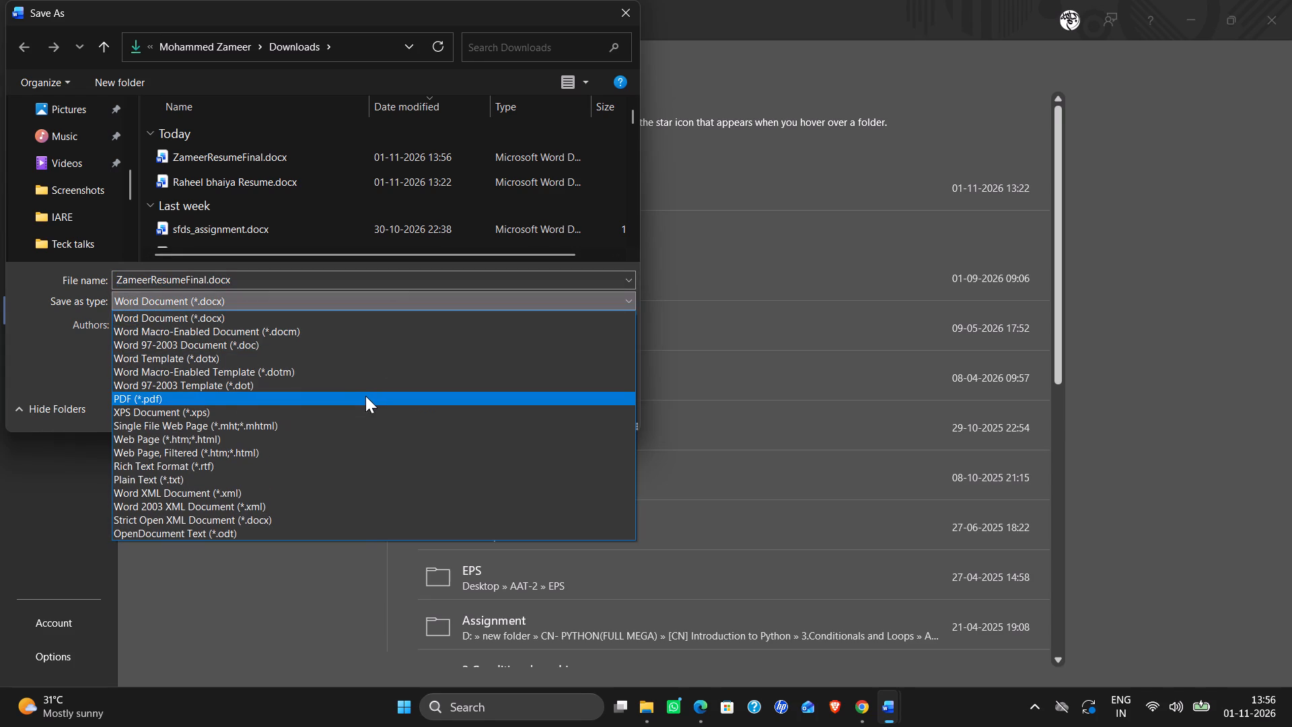
pyautogui.click(365, 396)
pyautogui.click(210, 279)
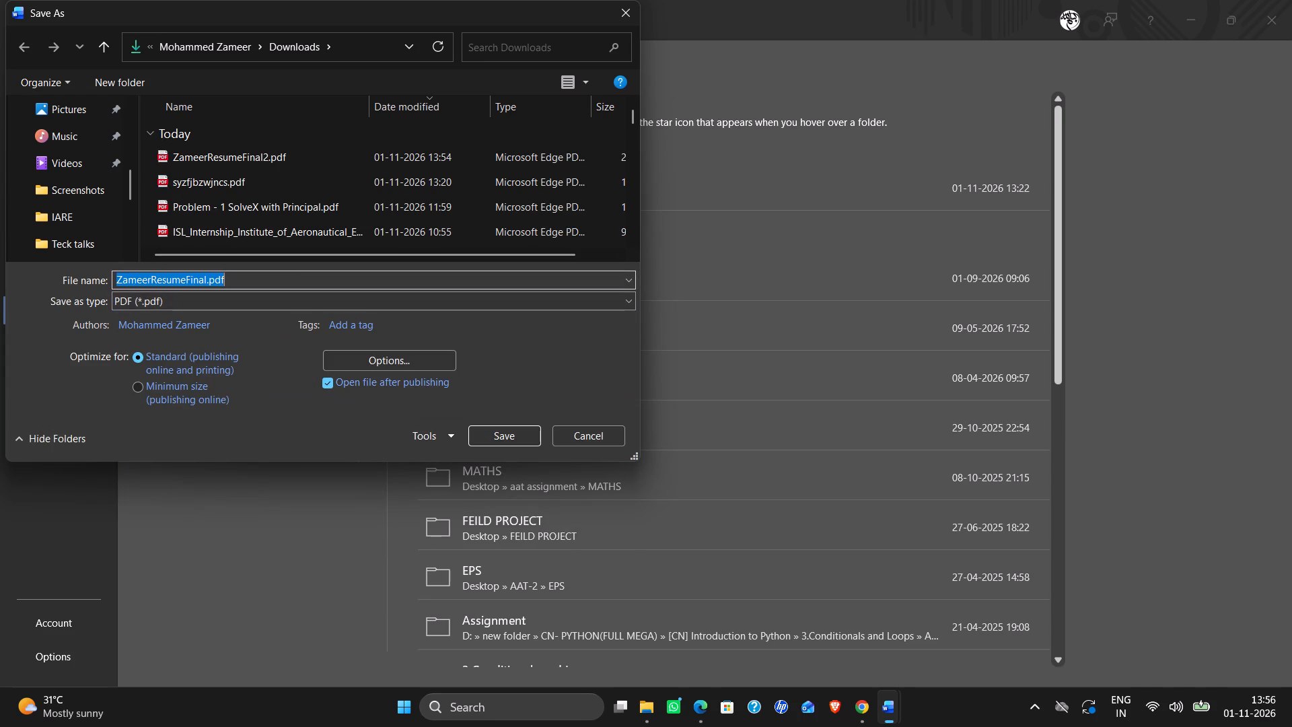
pyautogui.press('Left')
pyautogui.press('Left')
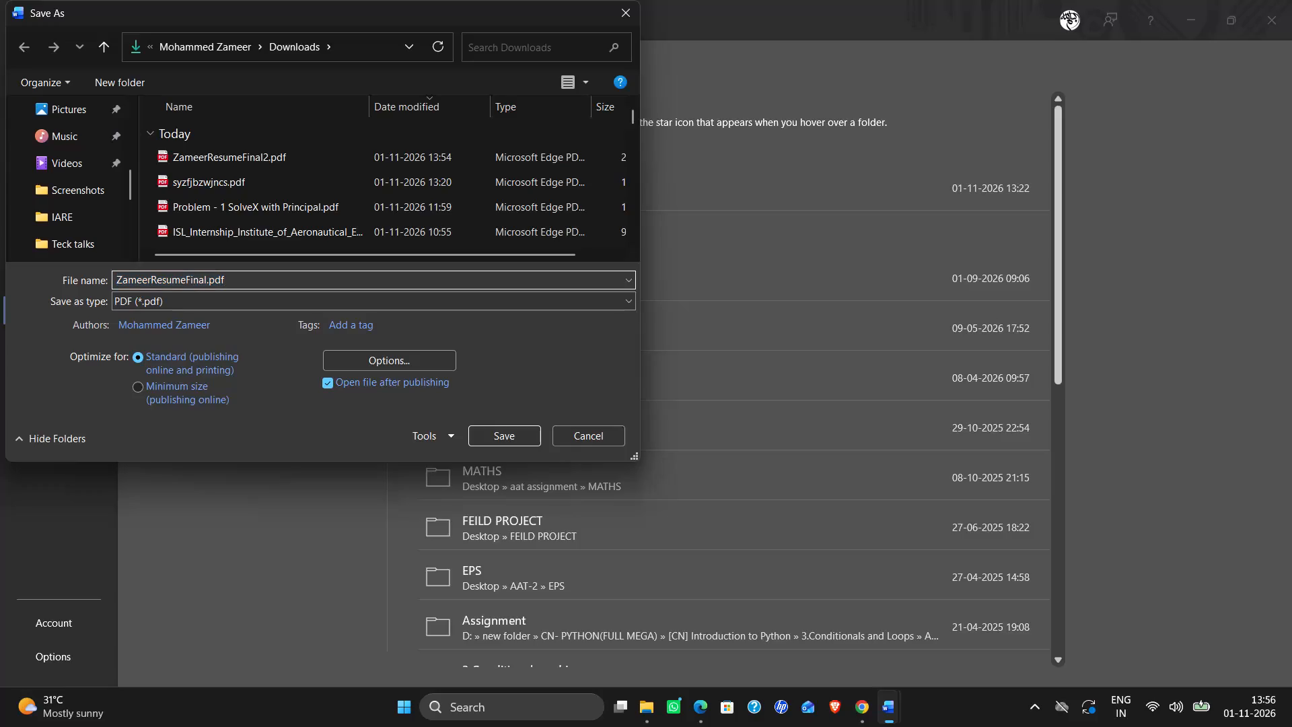
pyautogui.press('Right')
pyautogui.press('Right')
pyautogui.press('Right')
pyautogui.press('Right')
pyautogui.press('Right')
pyautogui.press('Right')
pyautogui.press('Right')
pyautogui.press('Right')
pyautogui.press('Right')
pyautogui.press('Right')
pyautogui.press('Right')
pyautogui.press('Right')
pyautogui.press('Right')
pyautogui.press('Right')
pyautogui.press('Right')
pyautogui.press('Right')
pyautogui.press('Right')
pyautogui.press('2')
pyautogui.click(499, 436)
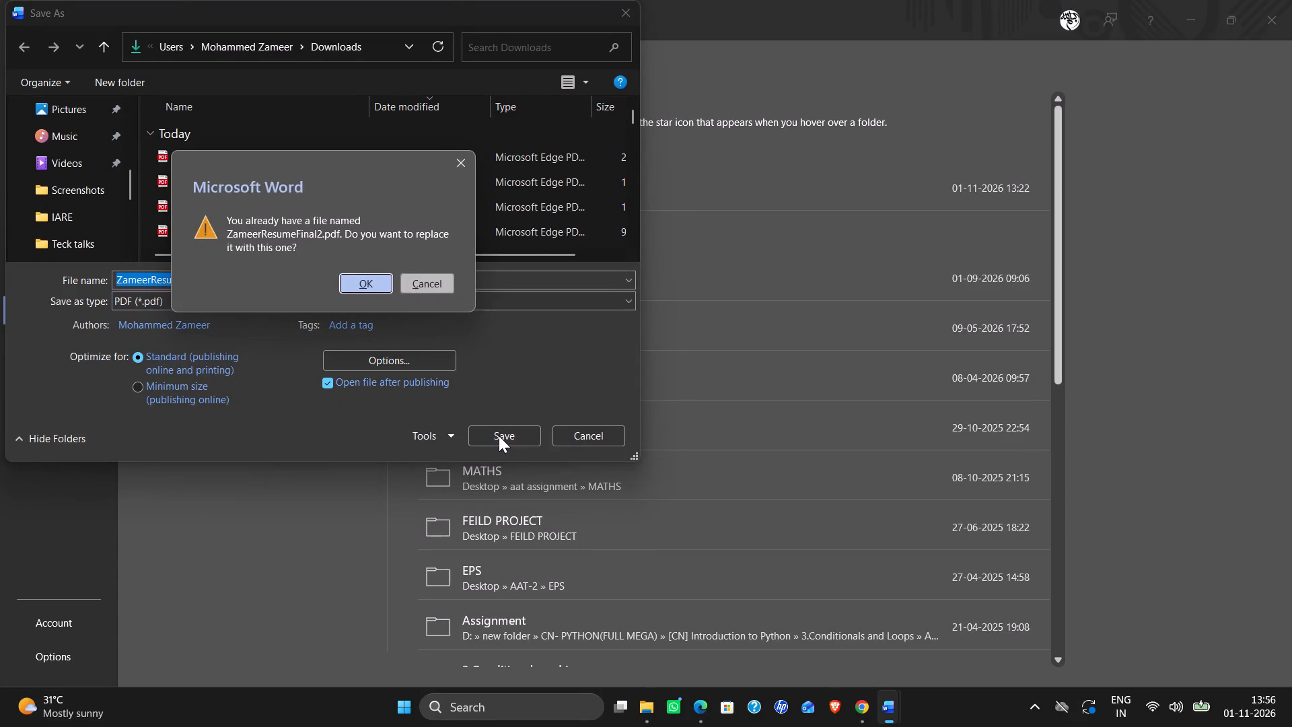
pyautogui.click(366, 279)
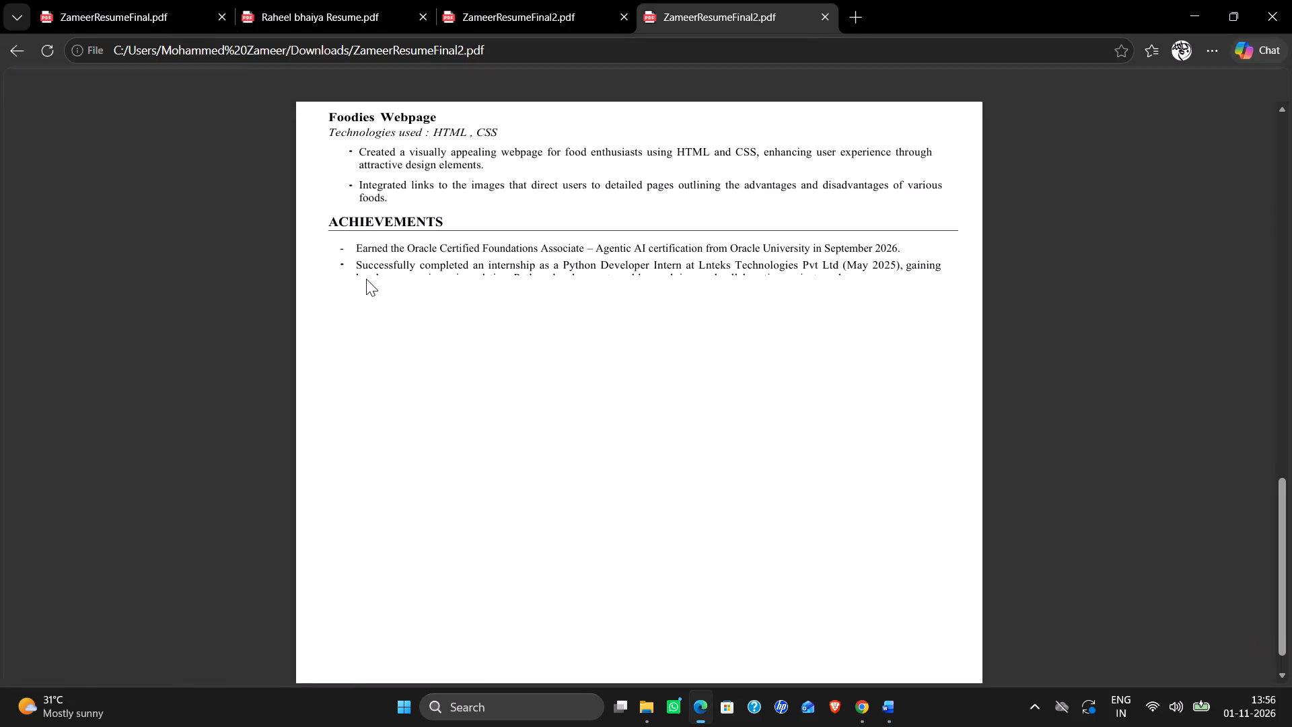
# Review the newly exported PDF from the Achievements and Declaration sections back up to the header.
pyautogui.scroll(1, 423, 378)
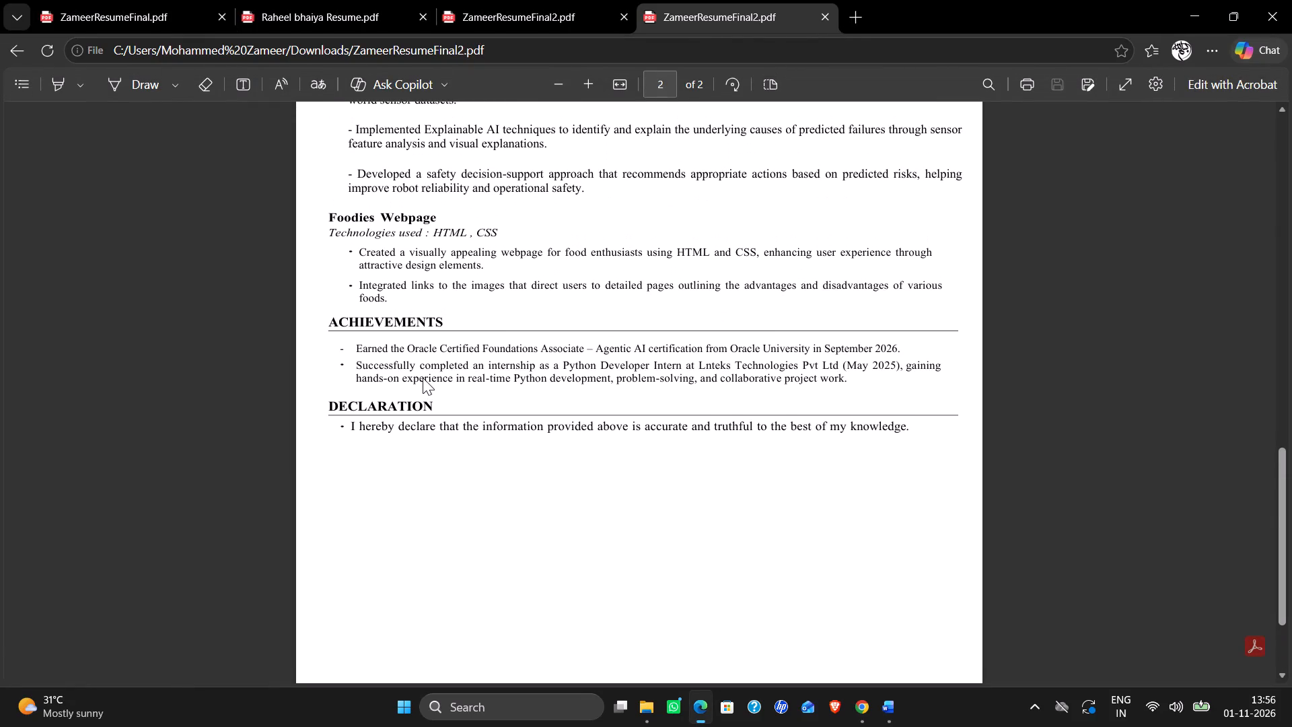
pyautogui.scroll(2, 423, 378)
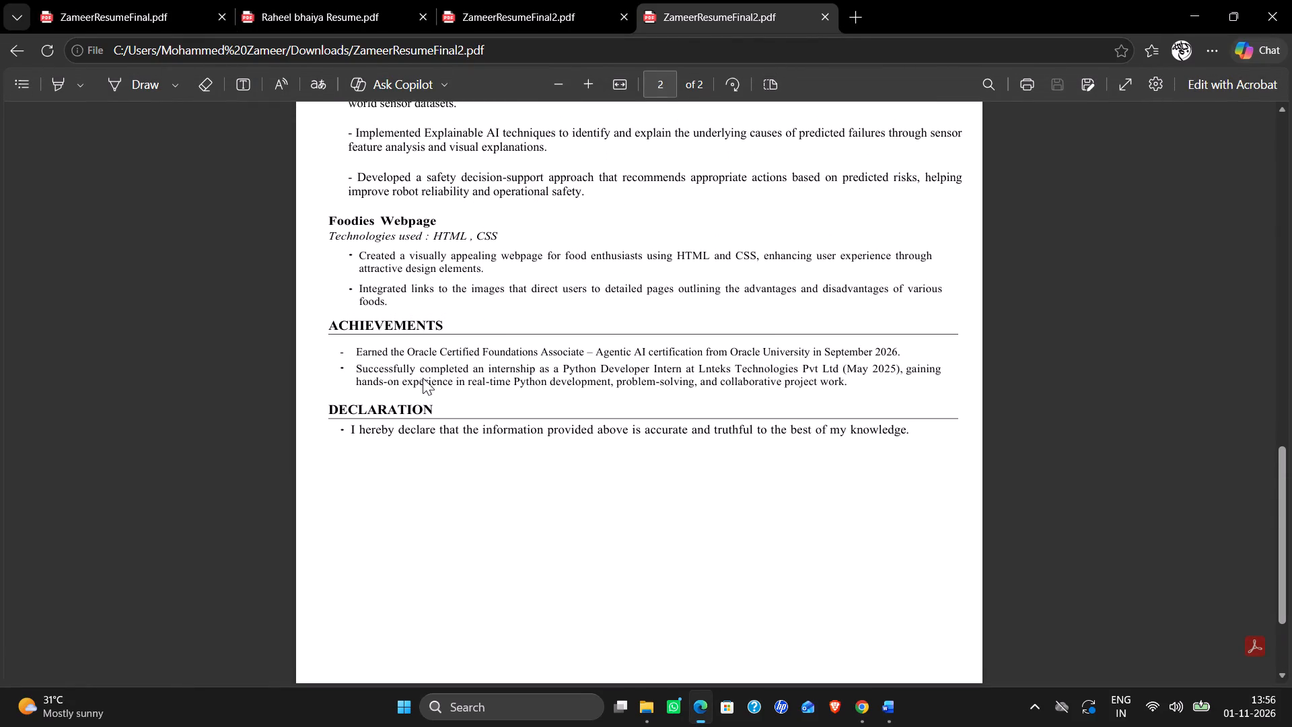
pyautogui.scroll(4, 423, 378)
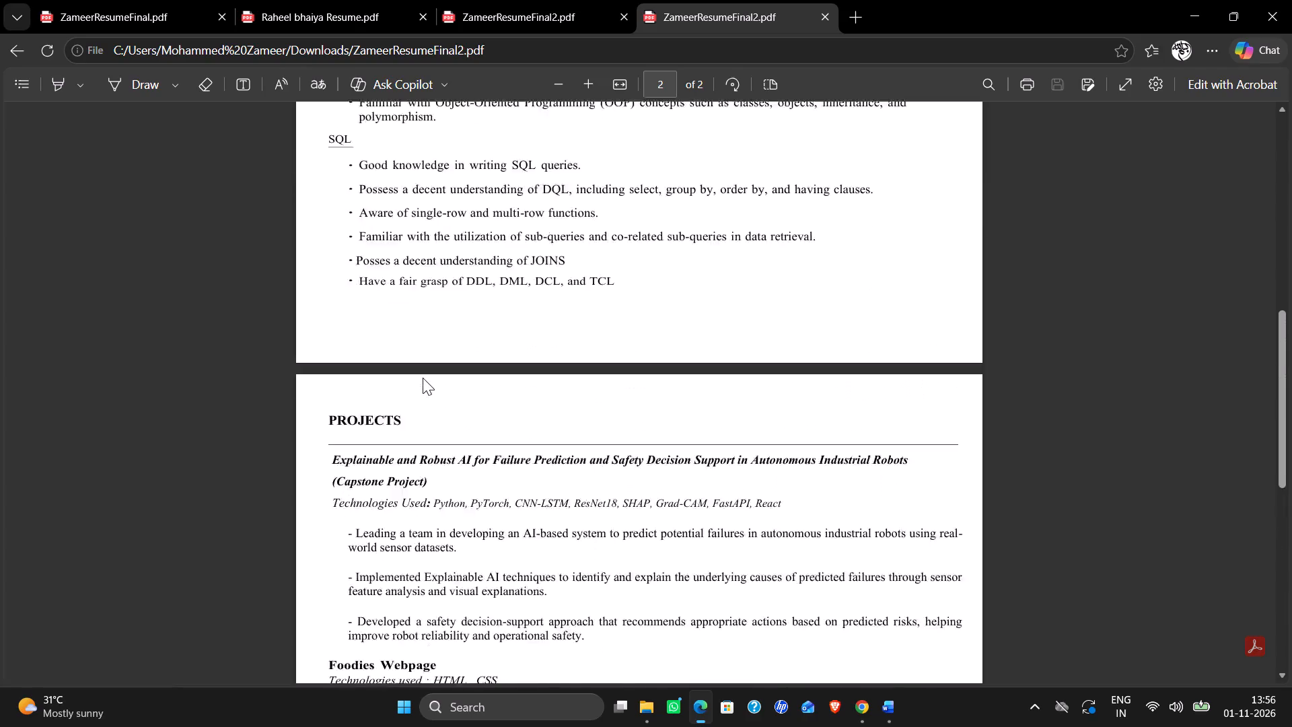
pyautogui.scroll(8, 423, 378)
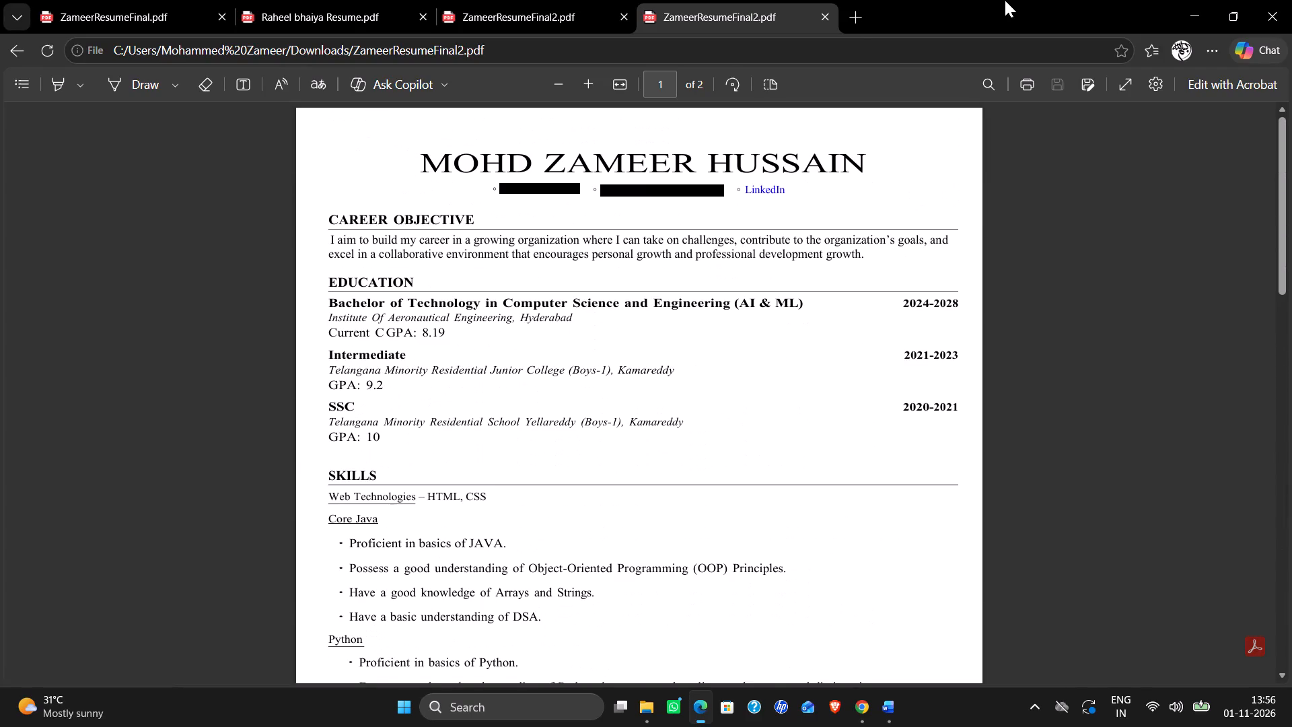
# Close both ZameerResumeFinal2.pdf tabs and the browser window showing the reference resume.
pyautogui.click(820, 23)
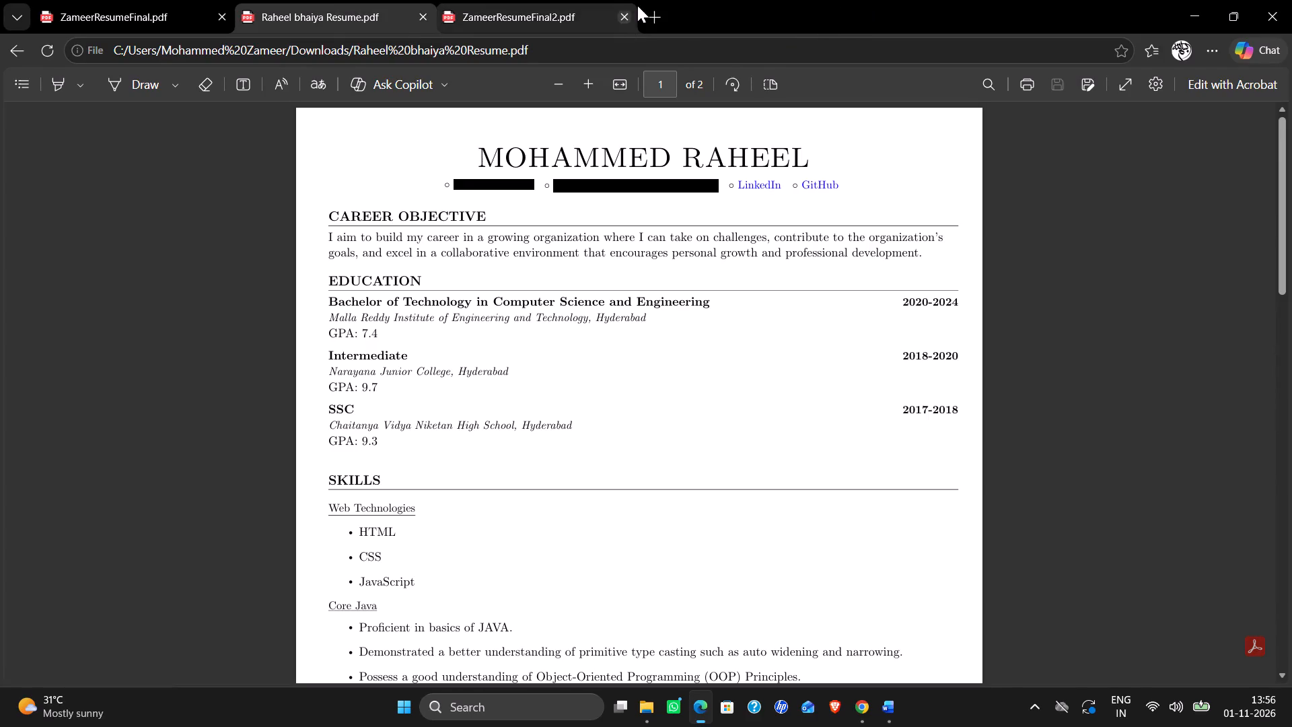
pyautogui.click(637, 5)
pyautogui.click(627, 16)
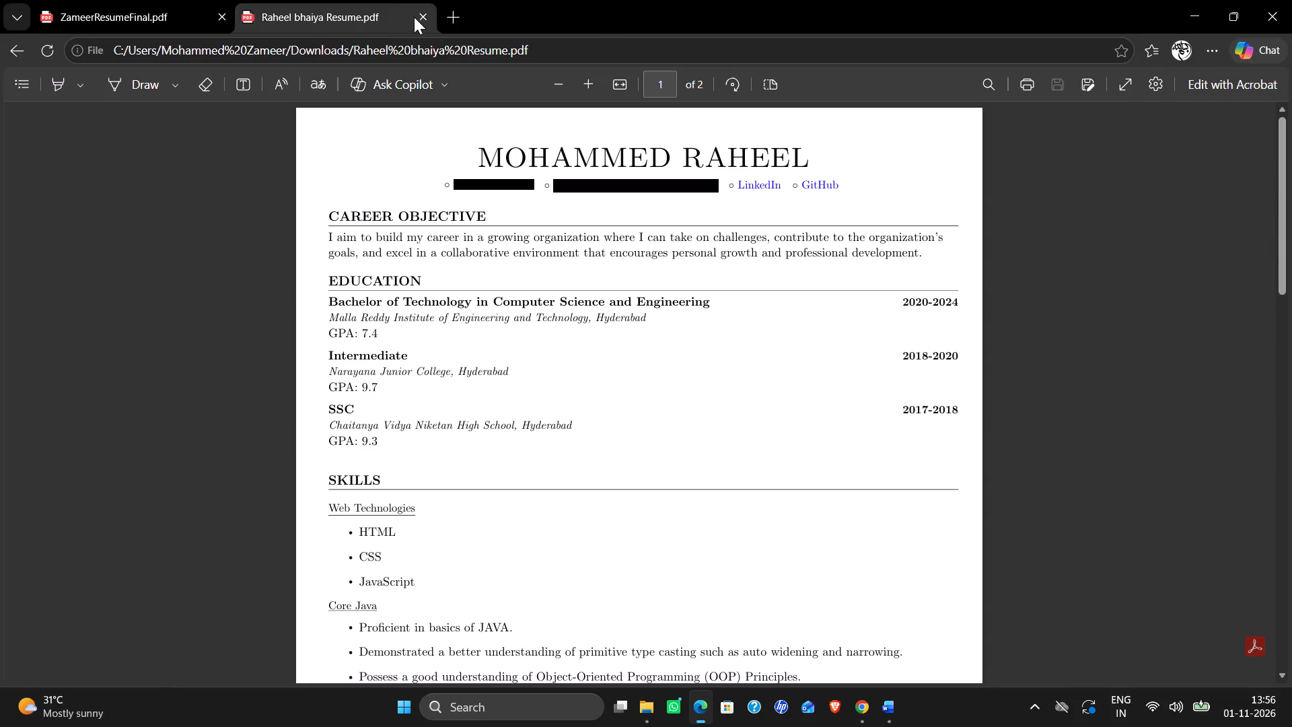
pyautogui.click(1126, 33)
pyautogui.click(1291, 0)
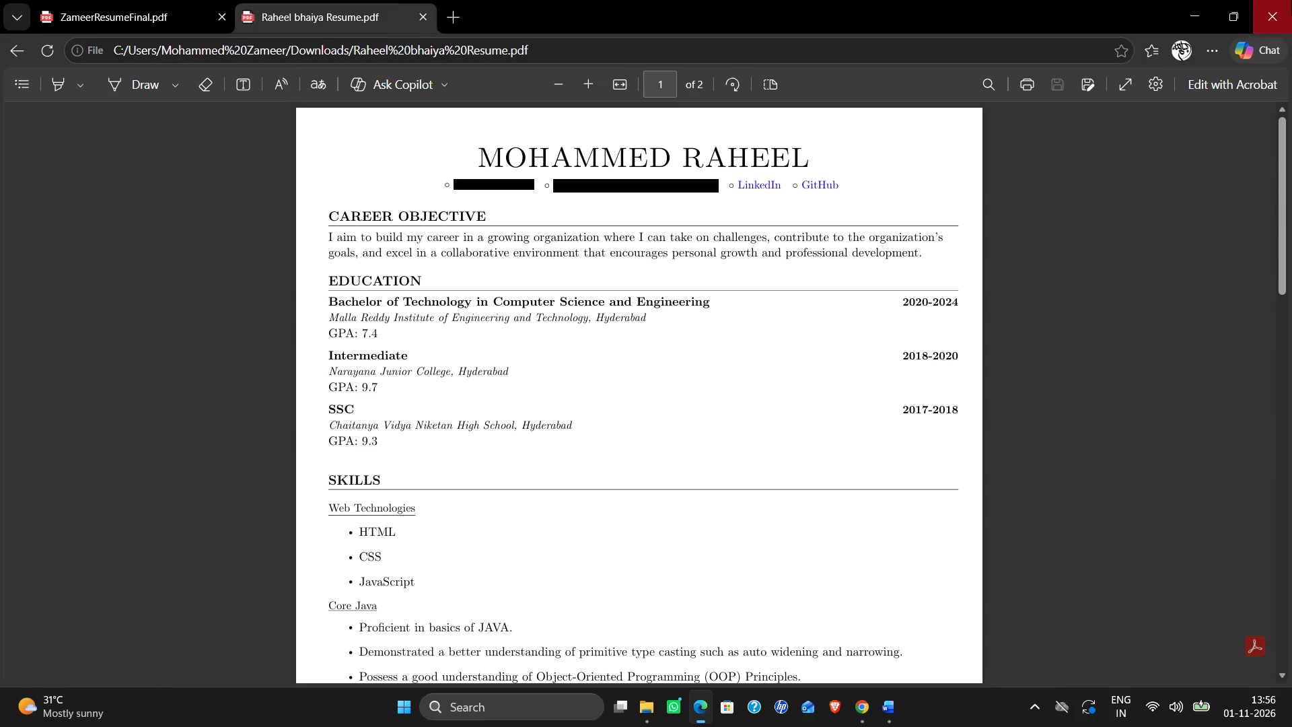
pyautogui.scroll(-4, 707, 429)
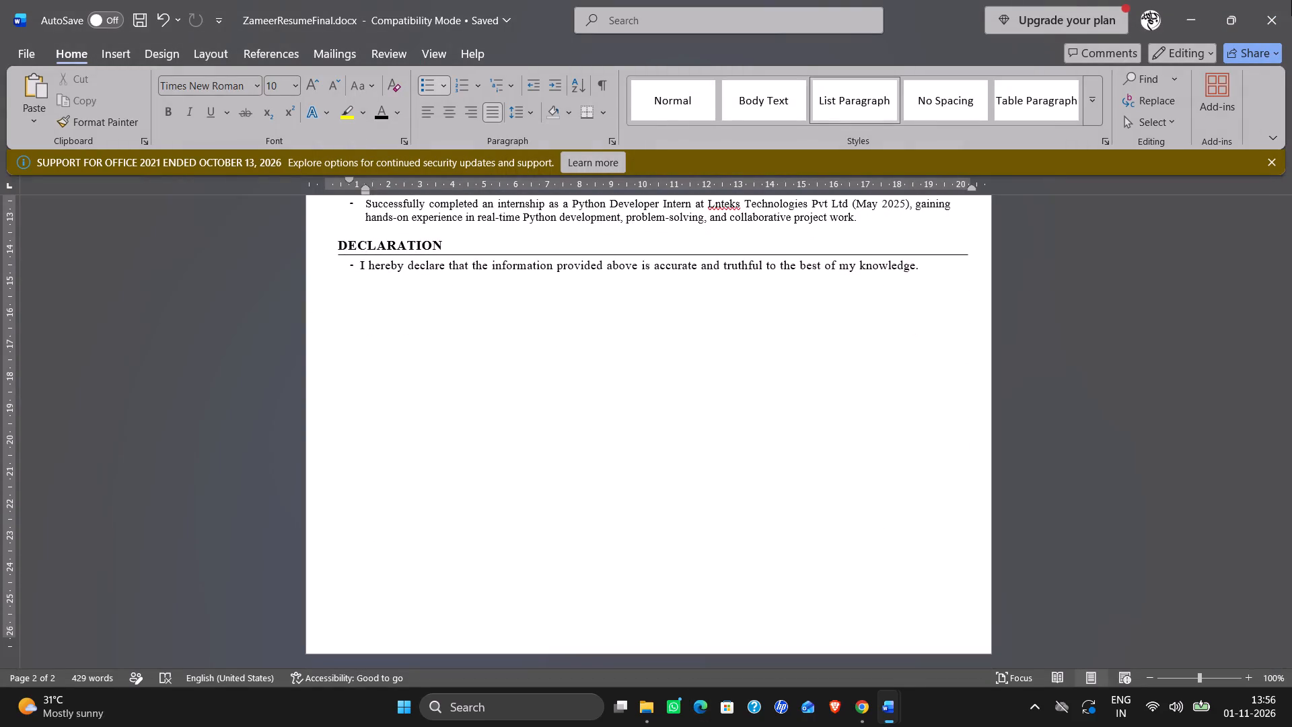
pyautogui.click(1291, 0)
pyautogui.click(1291, 0)
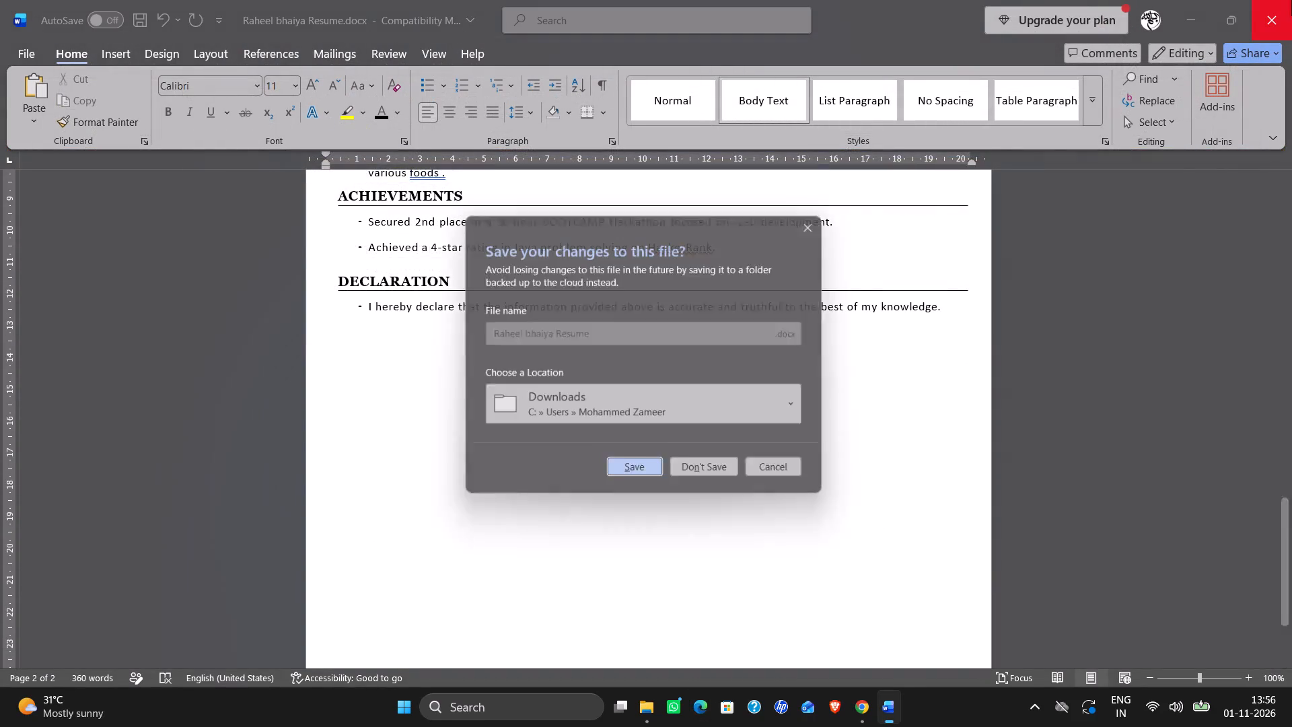
pyautogui.doubleClick(728, 463)
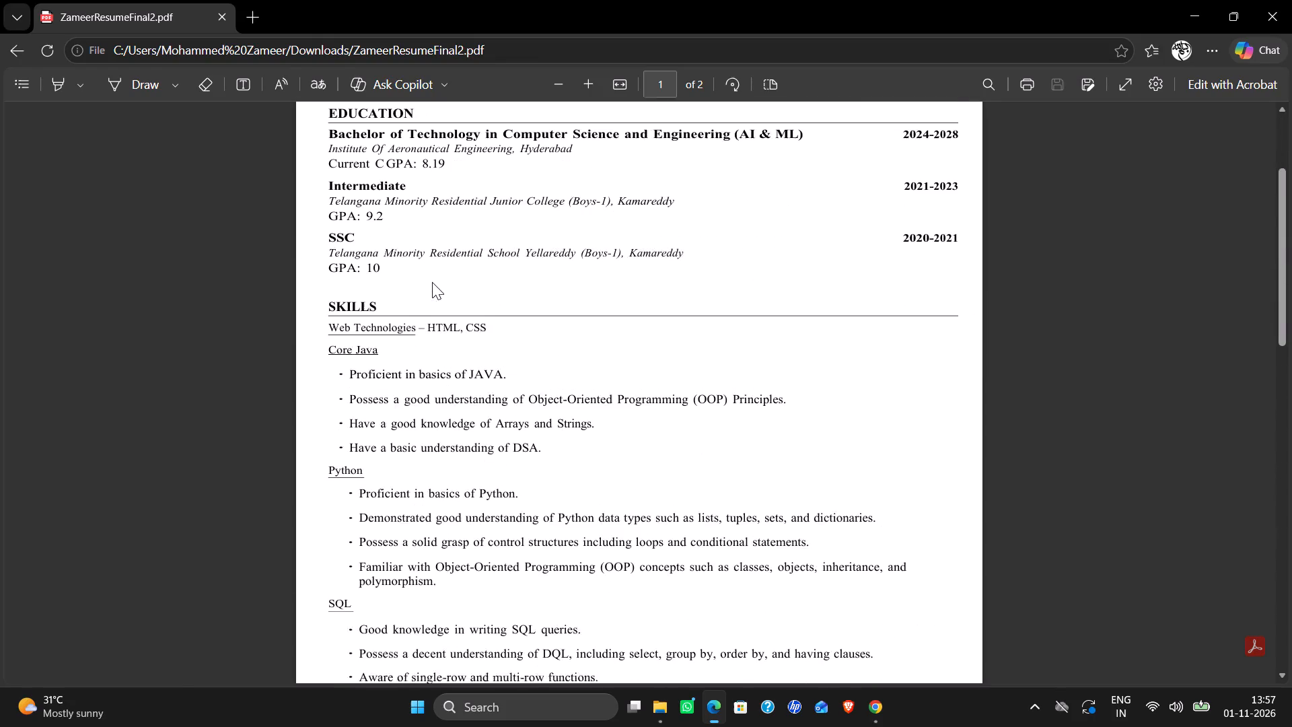
pyautogui.scroll(-2, 432, 282)
pyautogui.scroll(3, 432, 282)
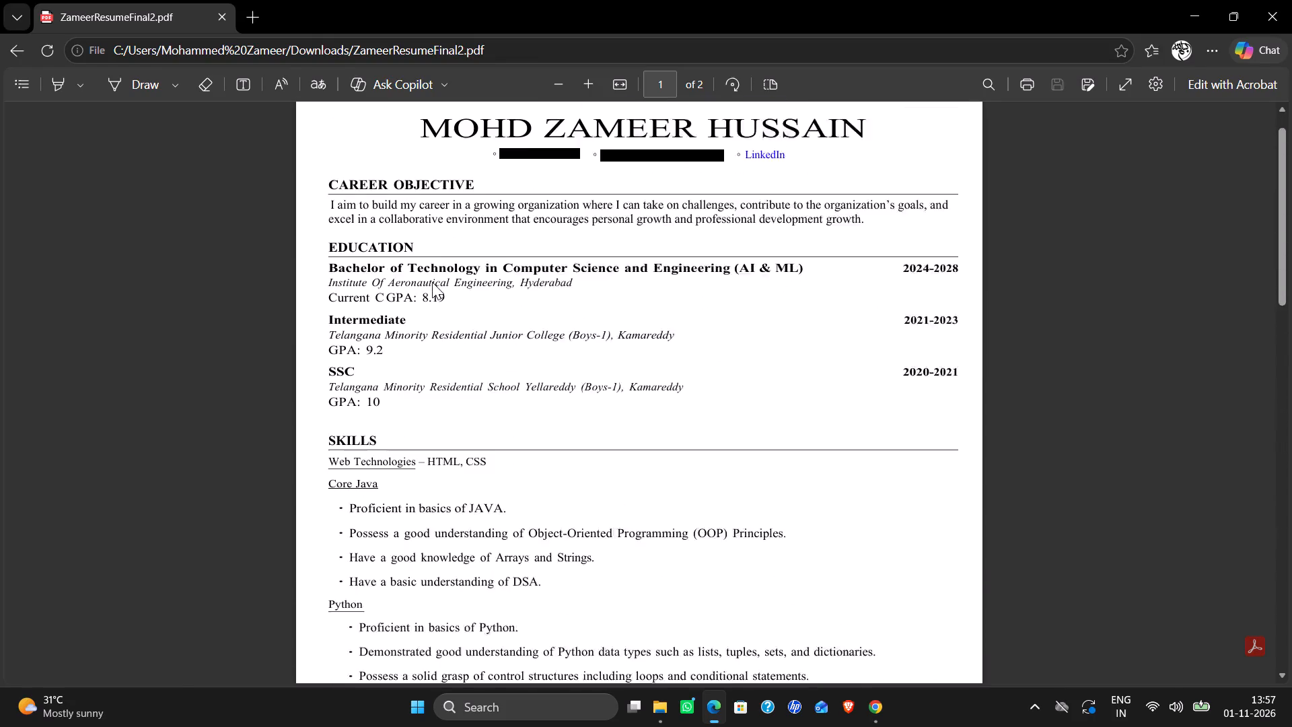
pyautogui.scroll(-4, 432, 282)
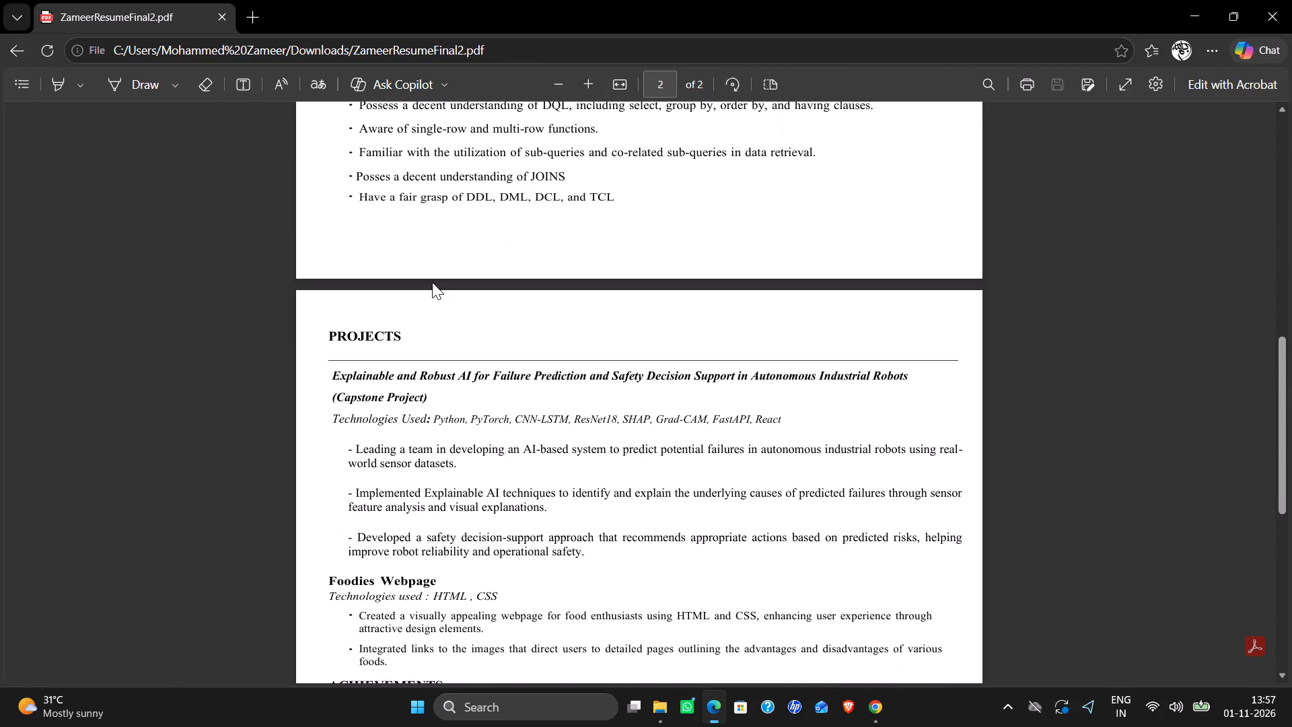
pyautogui.scroll(5, 432, 282)
pyautogui.scroll(-4, 432, 282)
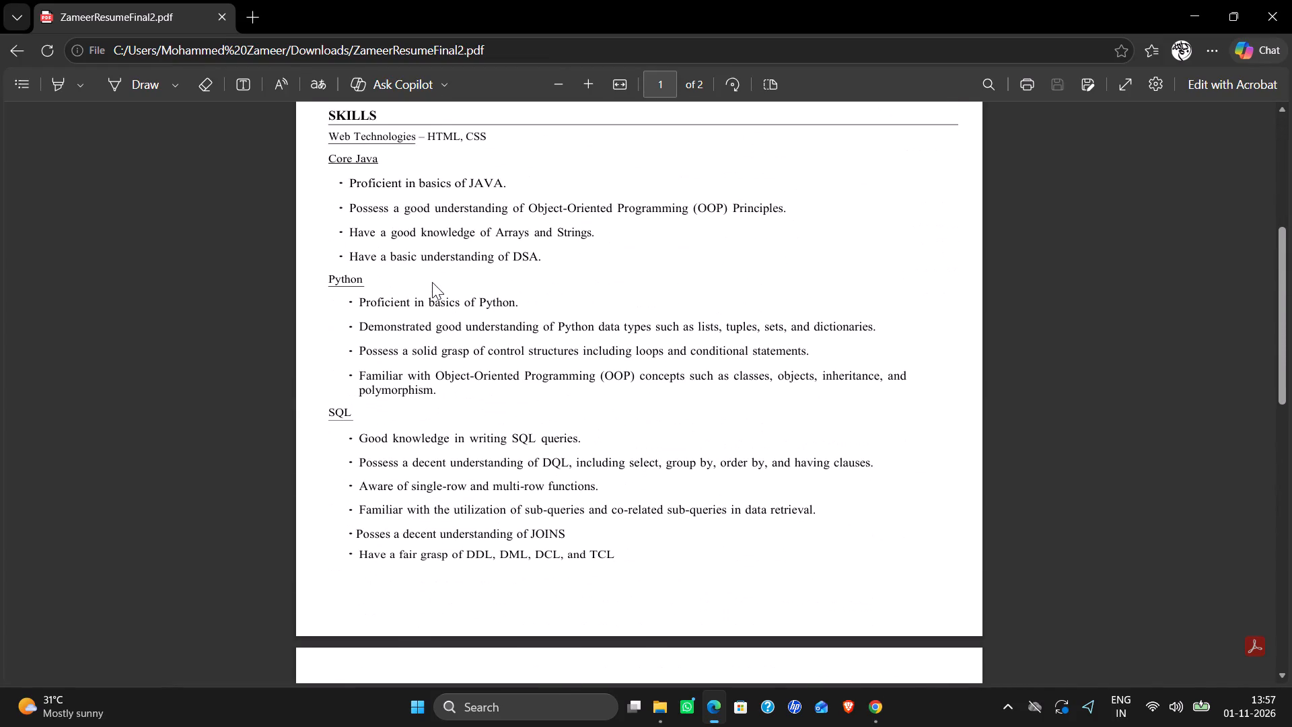
# Examine the Projects, Achievements and Declaration sections on page 2 of the PDF, focusing on the two Achievements bullets.
pyautogui.scroll(-5, 432, 282)
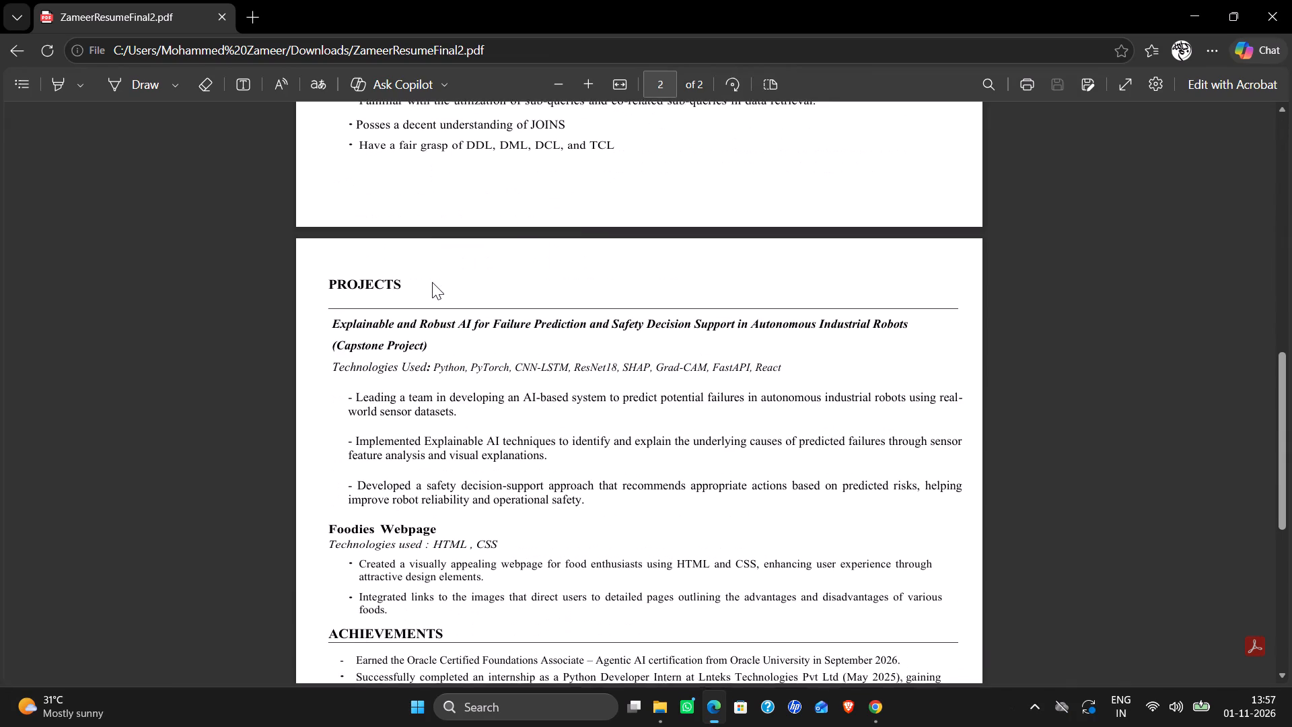
pyautogui.scroll(-1, 432, 282)
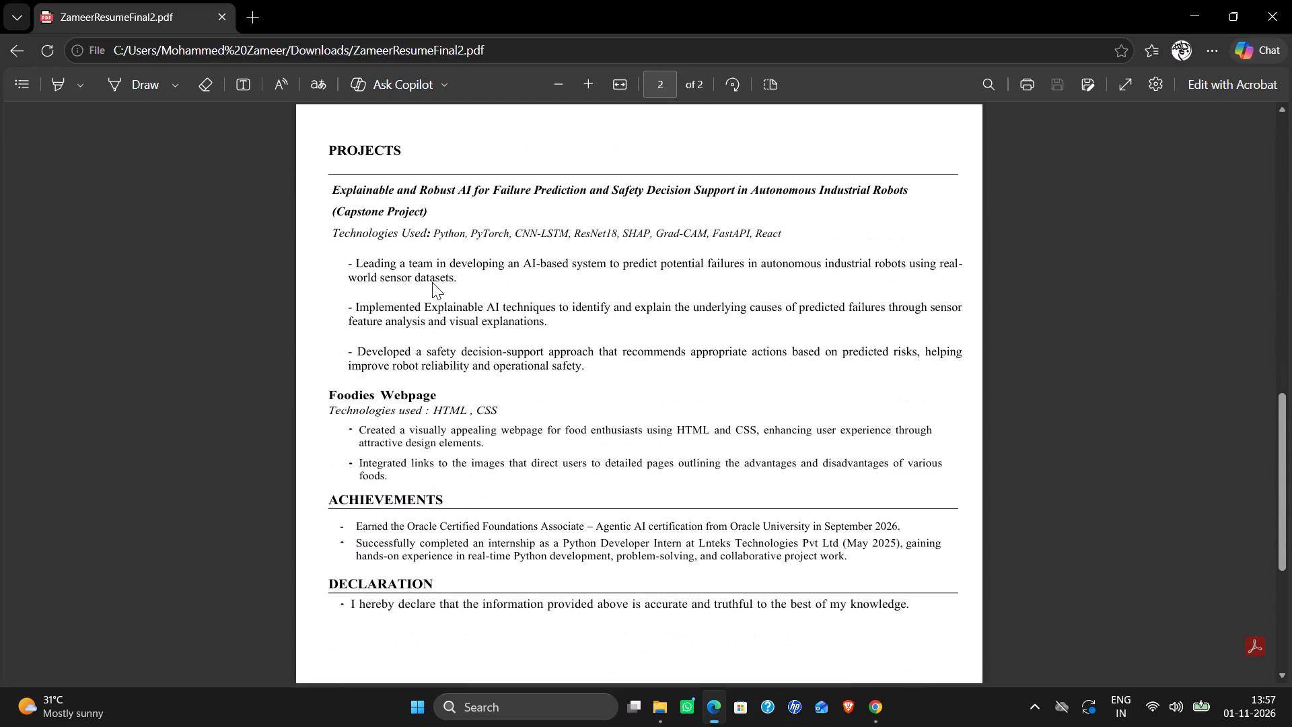
pyautogui.scroll(-1, 432, 282)
pyautogui.scroll(2, 432, 282)
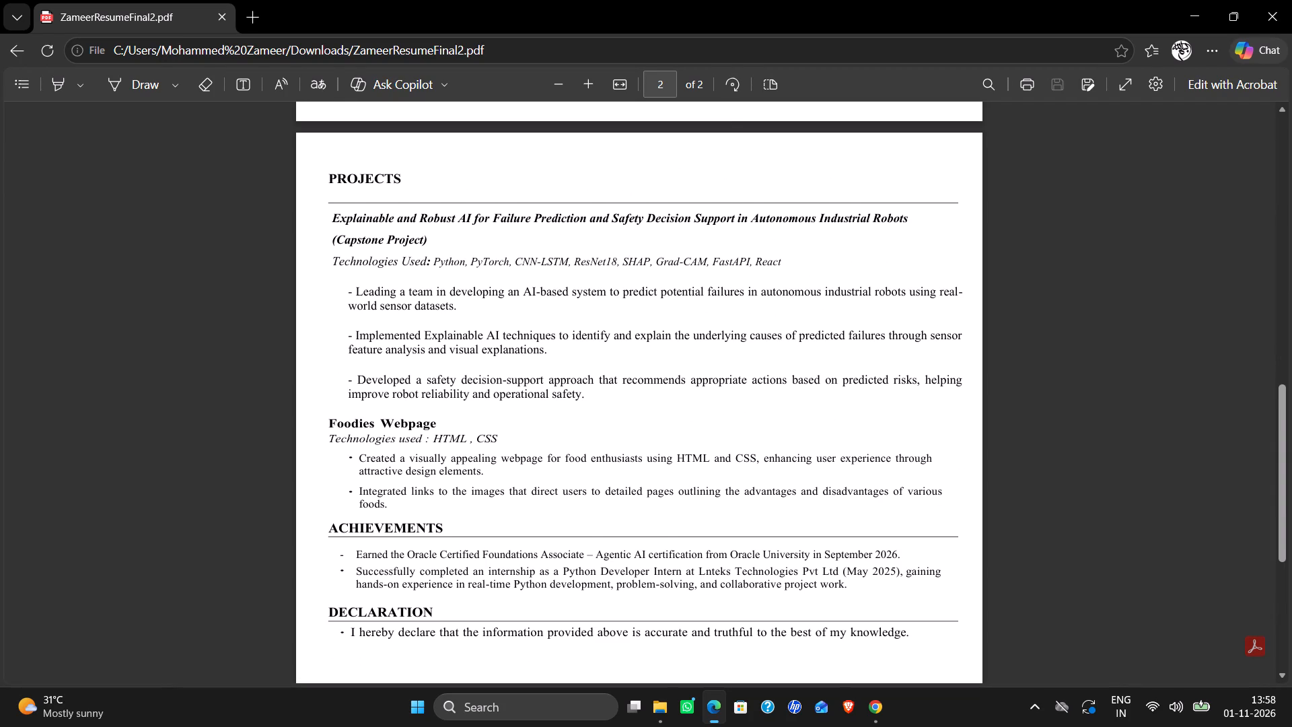
pyautogui.scroll(-1, 394, 470)
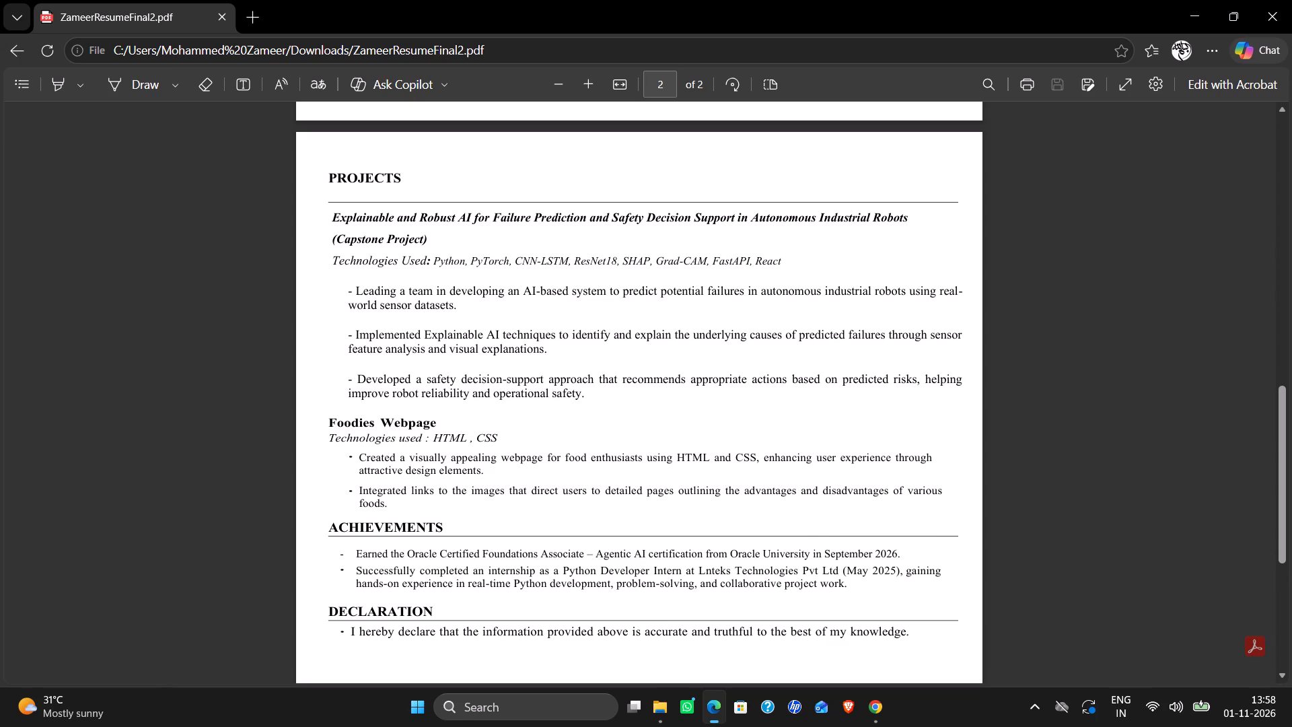
pyautogui.scroll(-1, 394, 470)
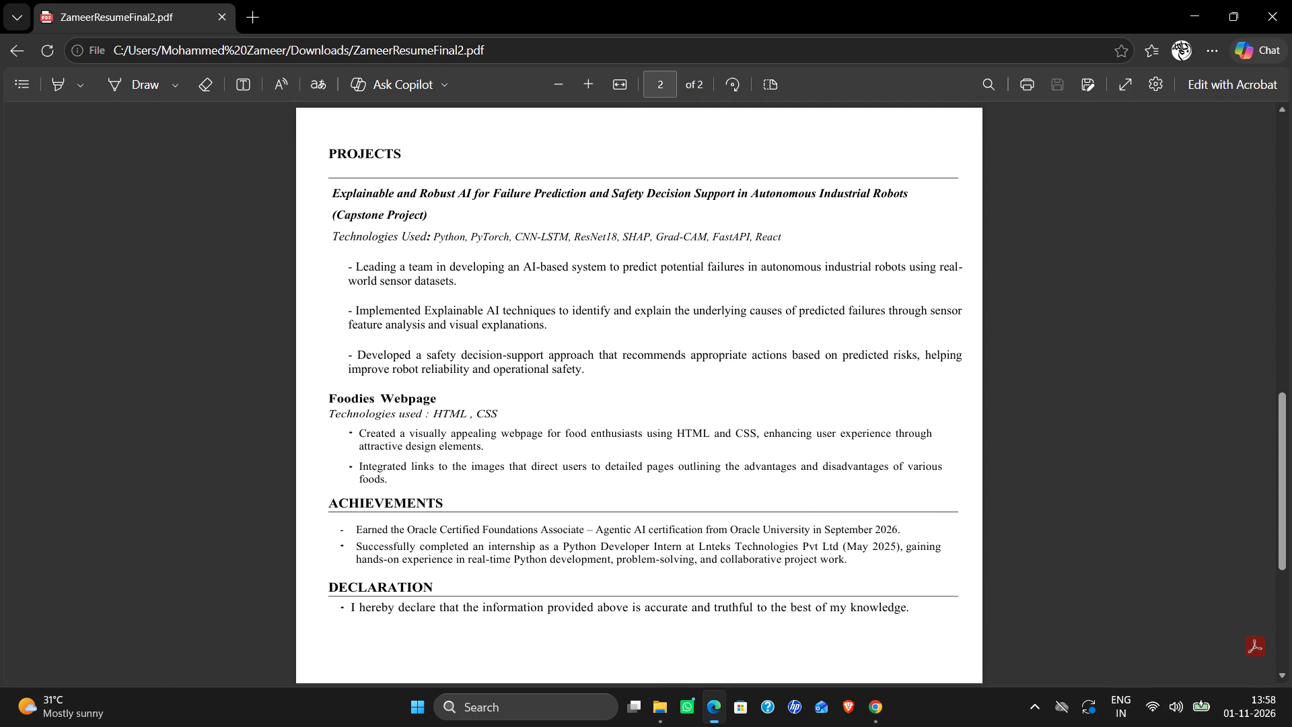
pyautogui.scroll(-1, 394, 470)
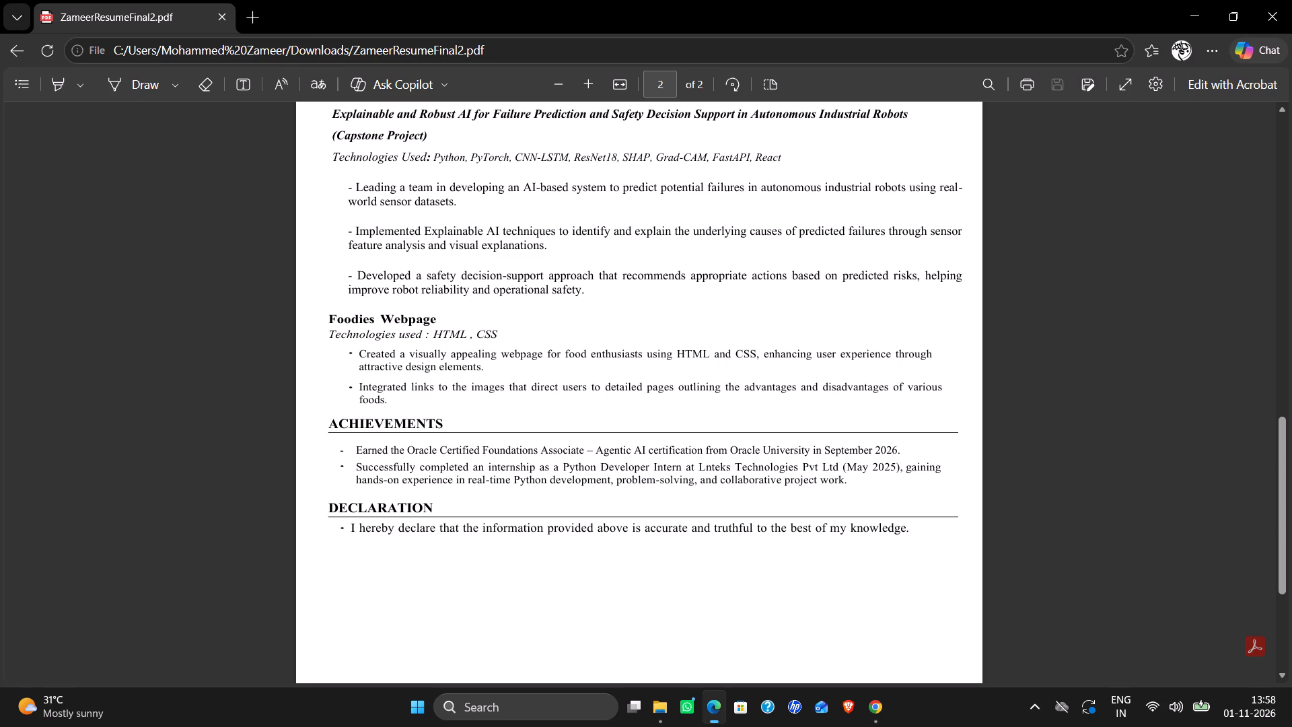
pyautogui.moveTo(394, 470); pyautogui.dragTo(563, 440)
pyautogui.click(563, 482)
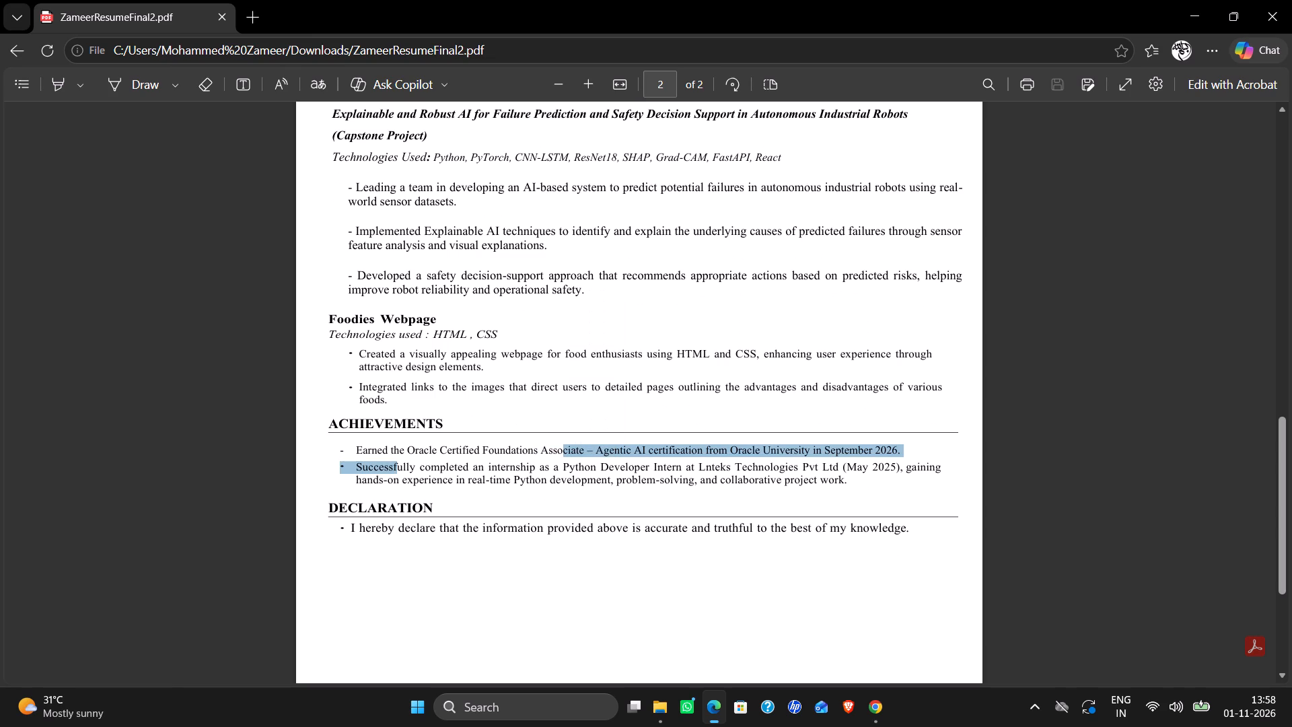
# Return to page 1 of the resume PDF for a final glance at its header and close the PDF window.
pyautogui.scroll(10, 563, 482)
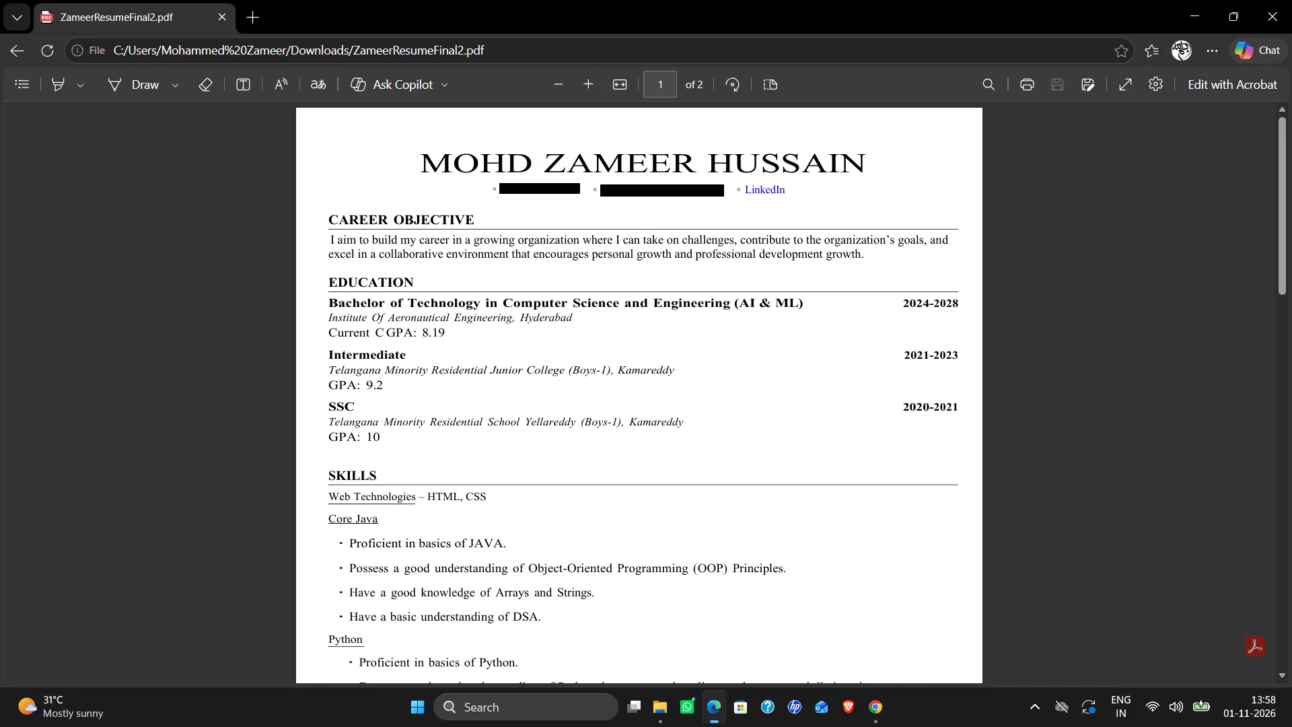
pyautogui.click(1284, 0)
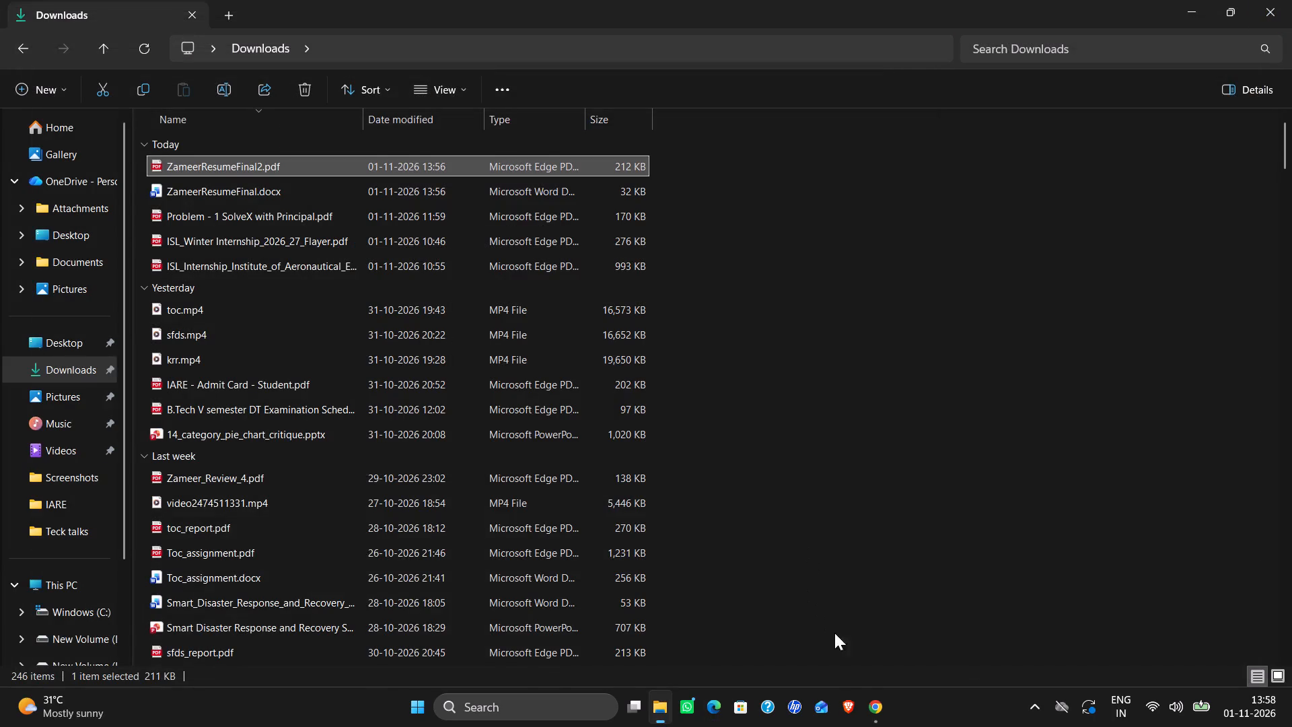
# Switch to Chrome, bring up the IBM Job Search tab and open the IBM Careers login.
pyautogui.click(882, 699)
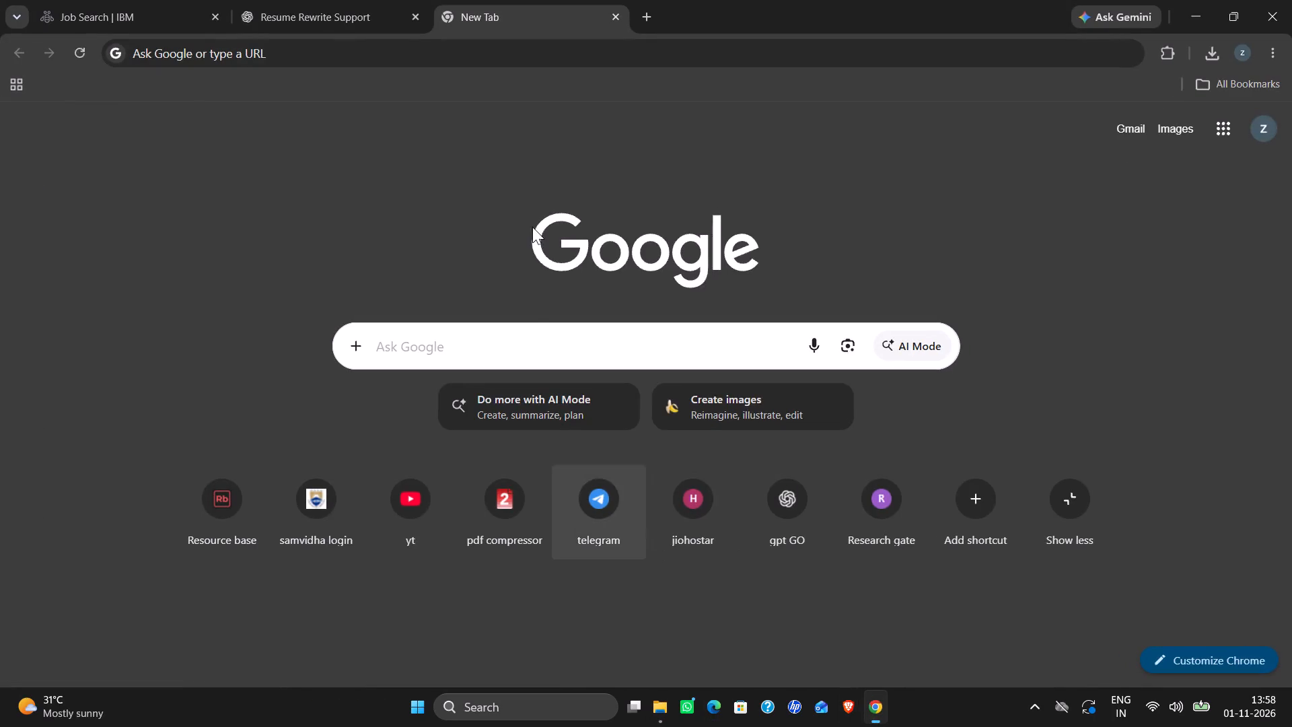
pyautogui.click(174, 0)
pyautogui.scroll(1, 303, 331)
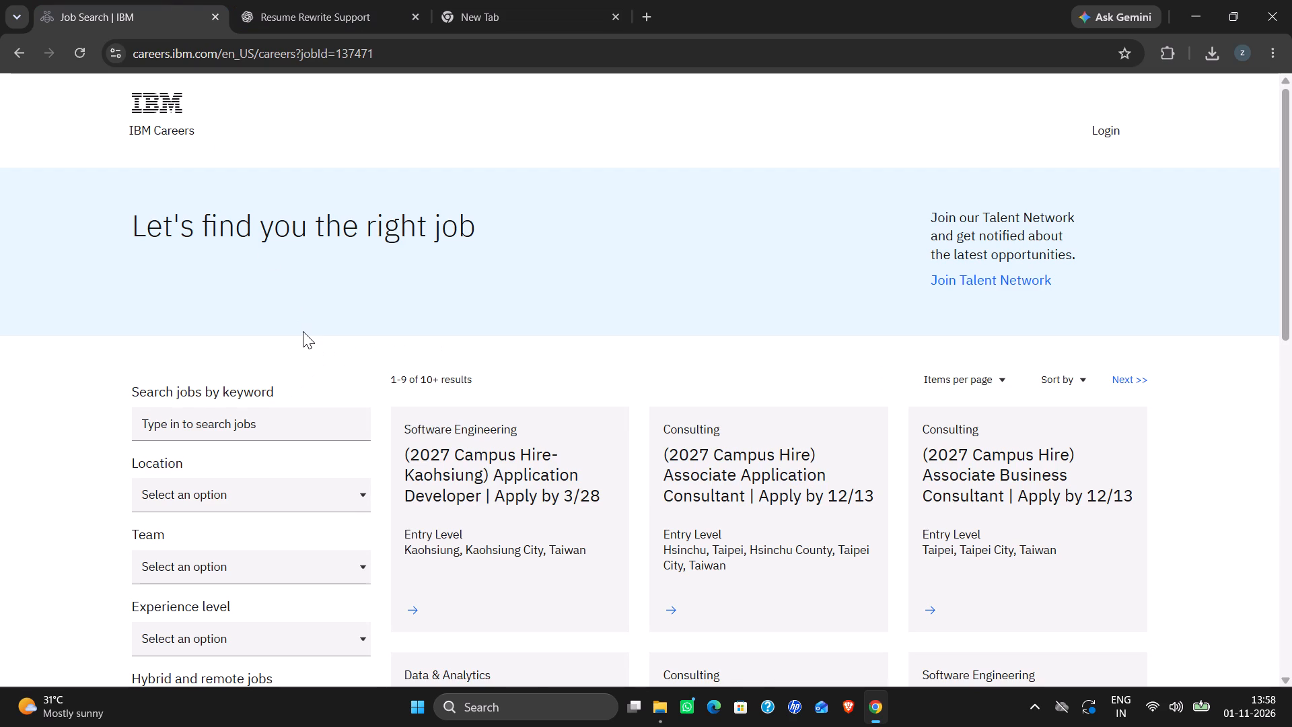
pyautogui.scroll(1, 303, 331)
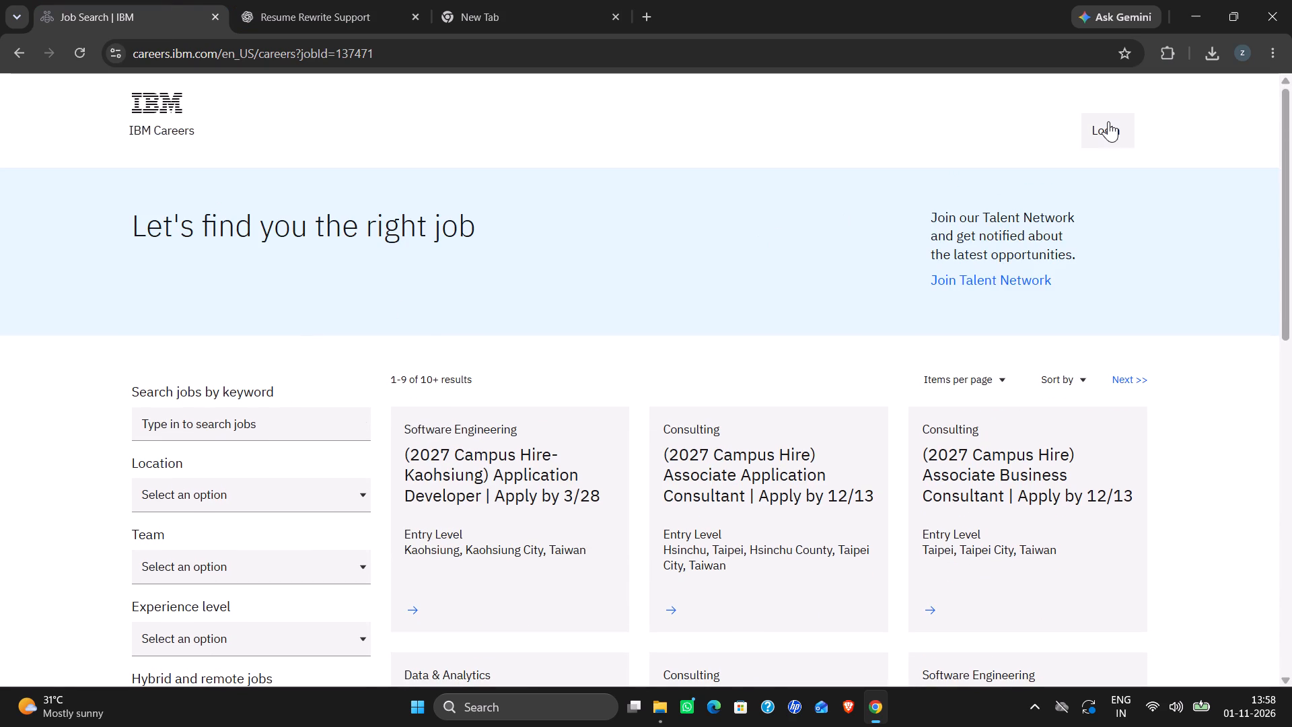
pyautogui.click(1108, 121)
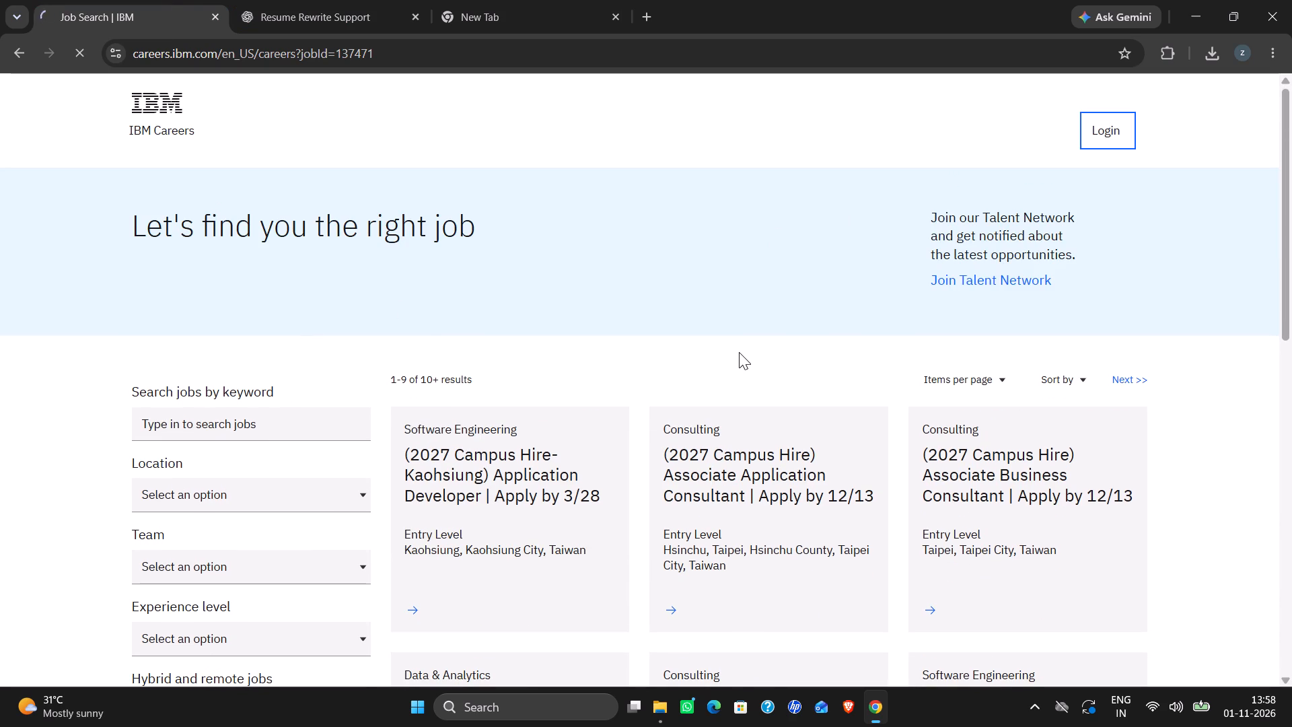